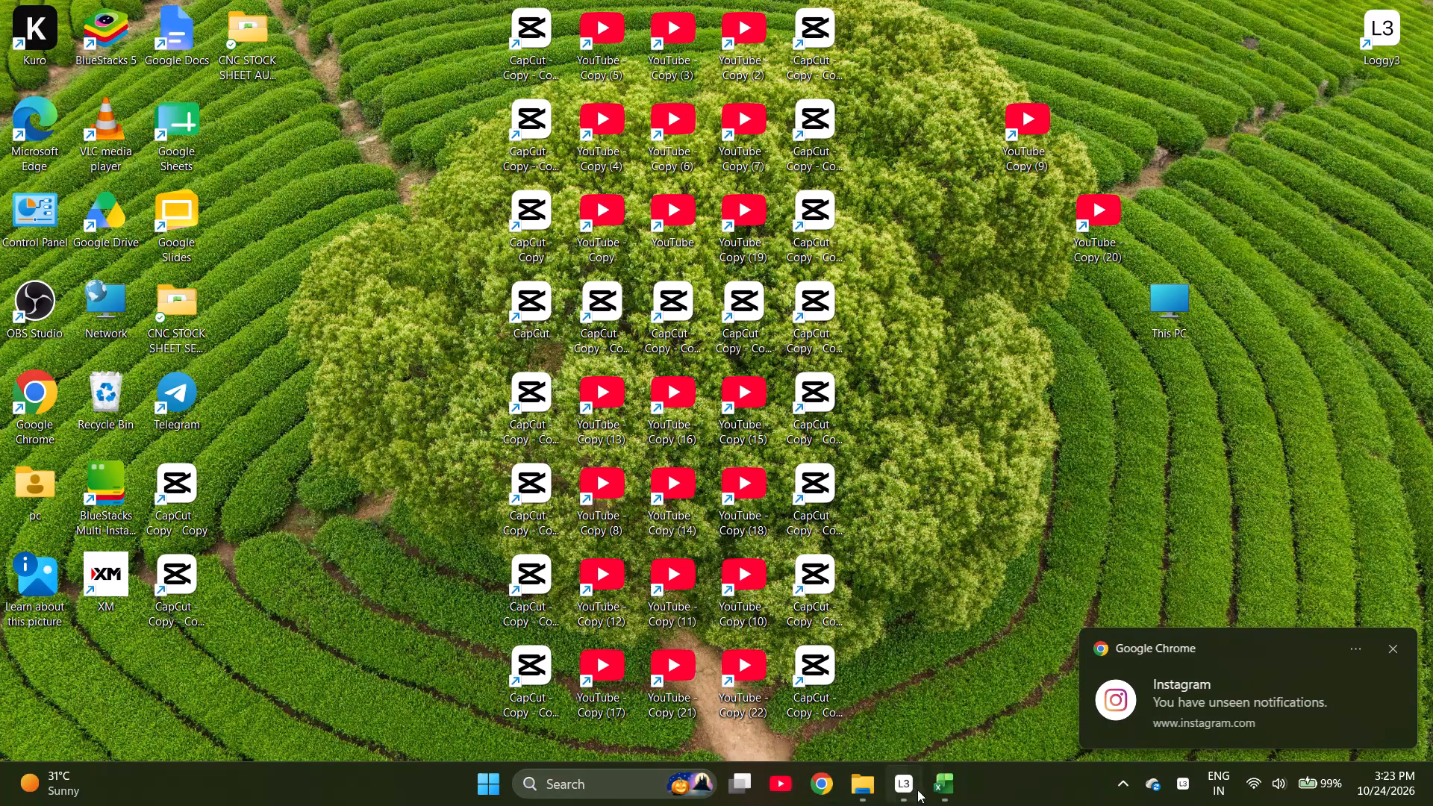
In the Excel workbook CNC HL OCT 2026, enter 10-12-2026 as row 346's date and fill down the supplier GLOBAL BASKET TRADING COMPANY.
{"action": "left_click", "coordinate": [936, 785]}
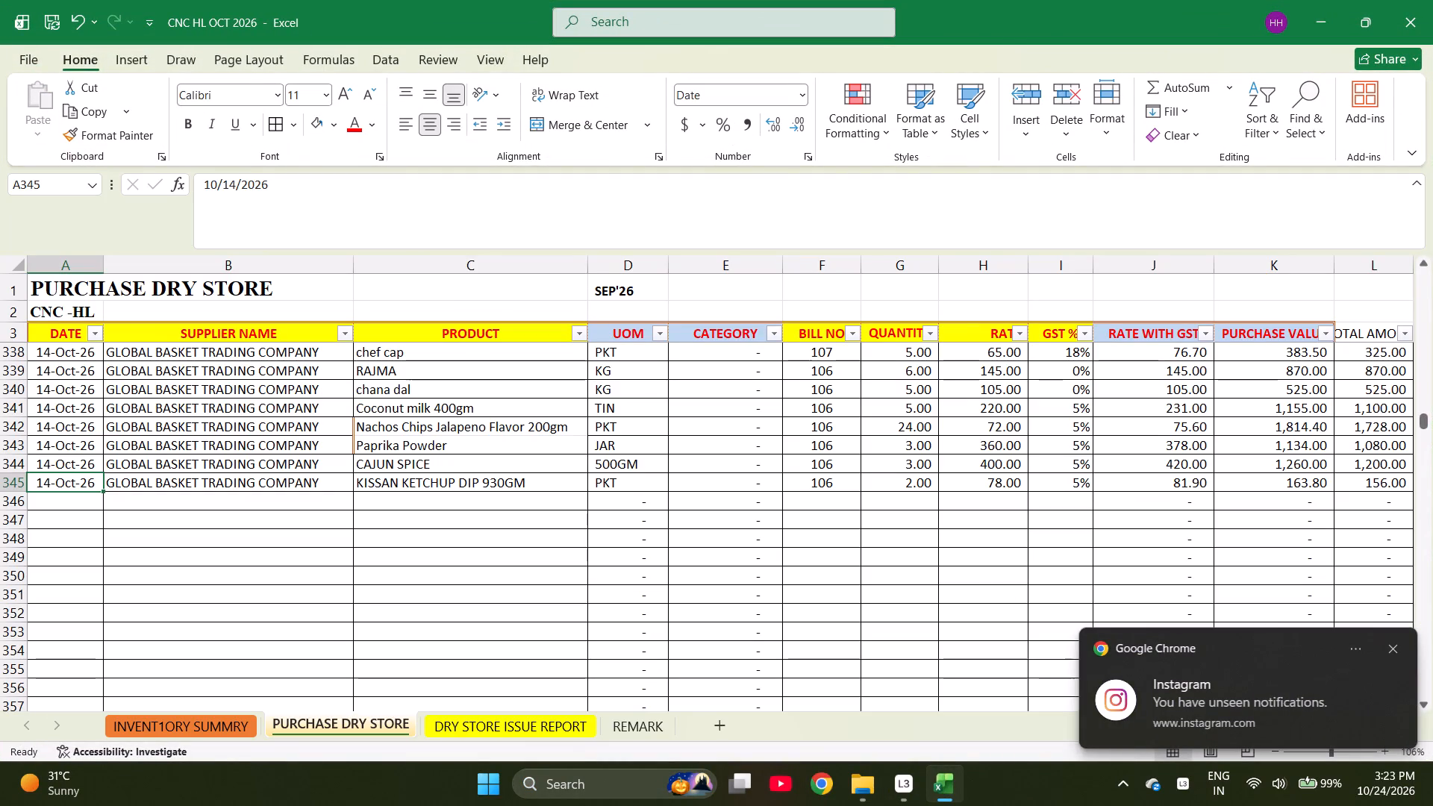
{"action": "left_click", "coordinate": [73, 502]}
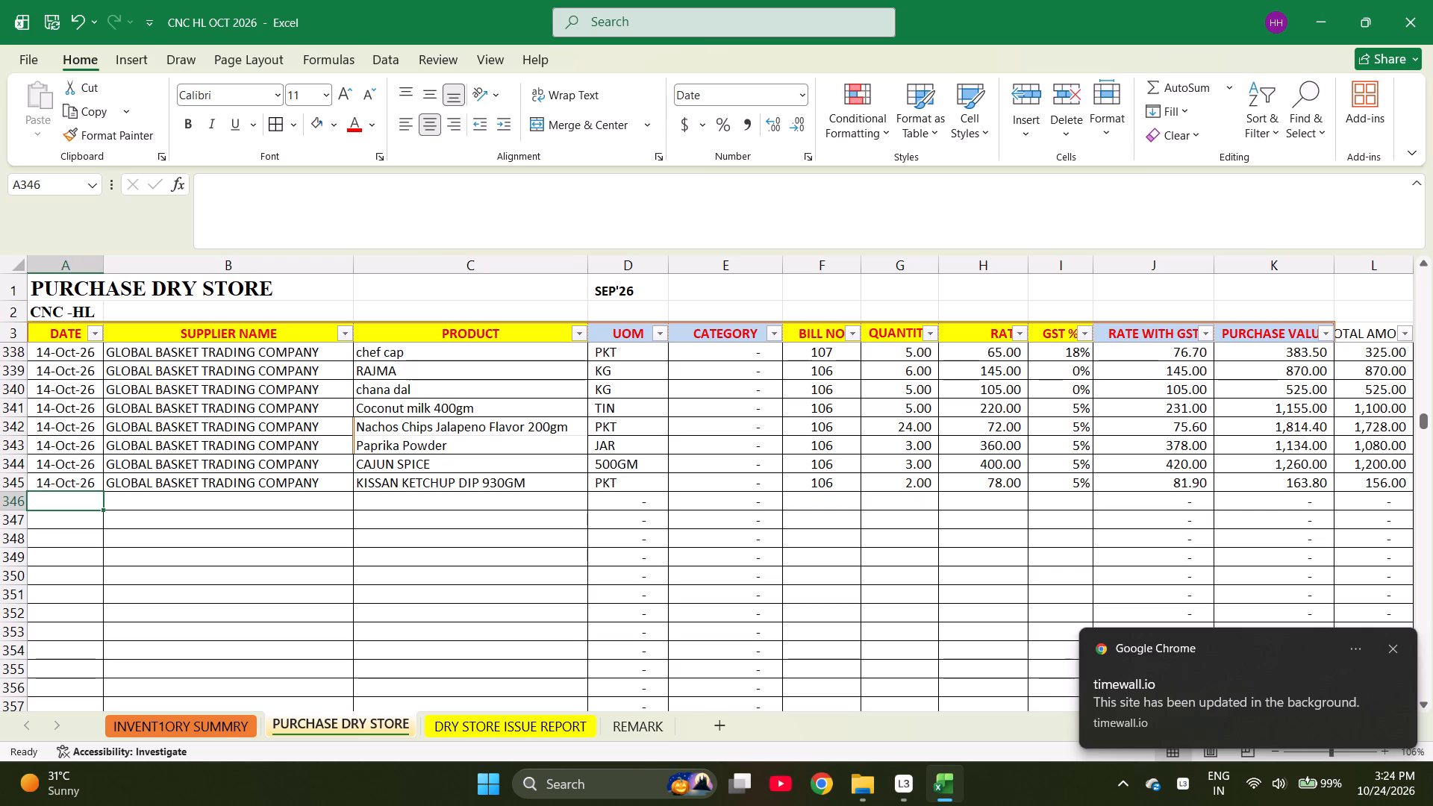
{"action": "type", "text": "10-12-2026"}
{"action": "key", "text": "Right"}
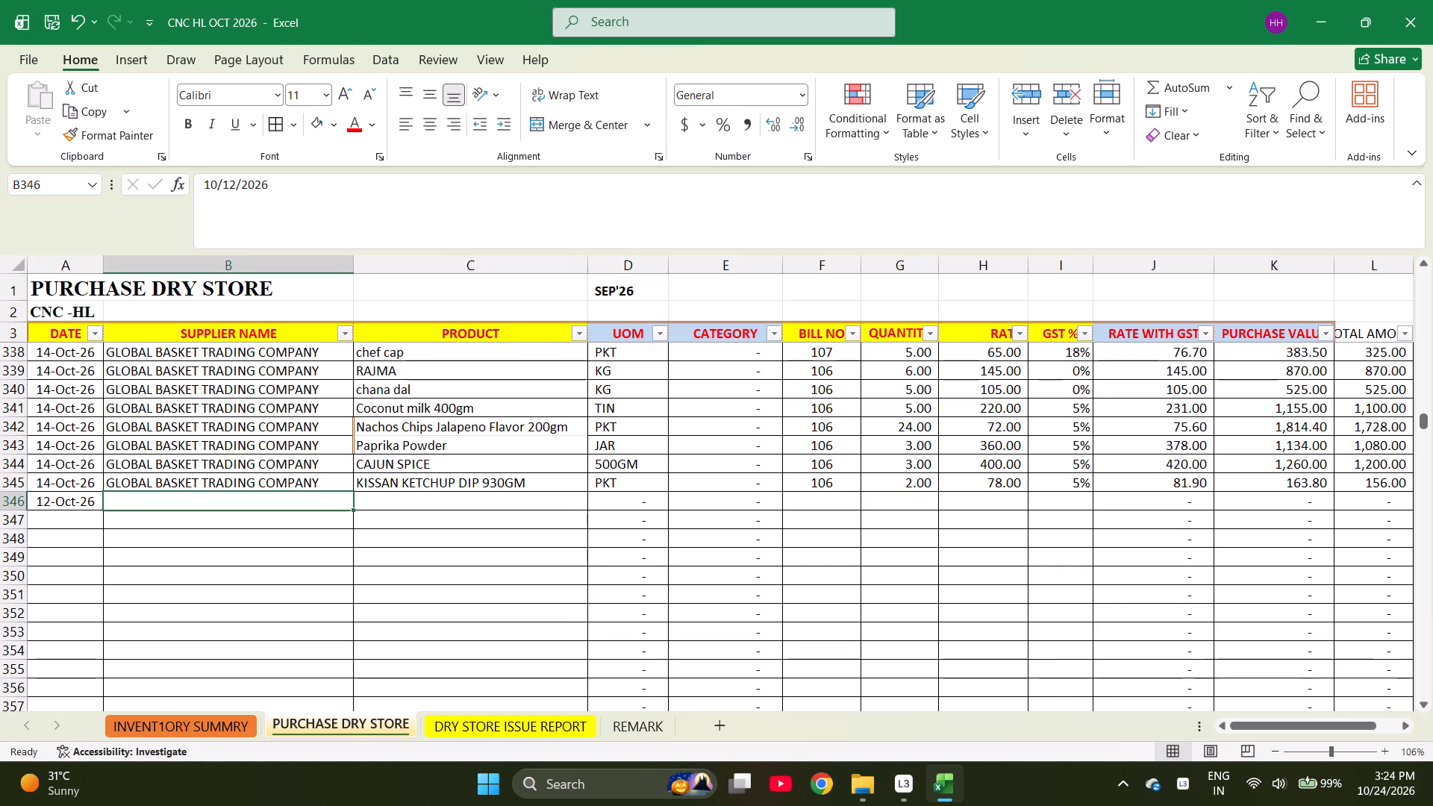
{"action": "key", "text": "ctrl+d"}
{"action": "key", "text": "Right"}
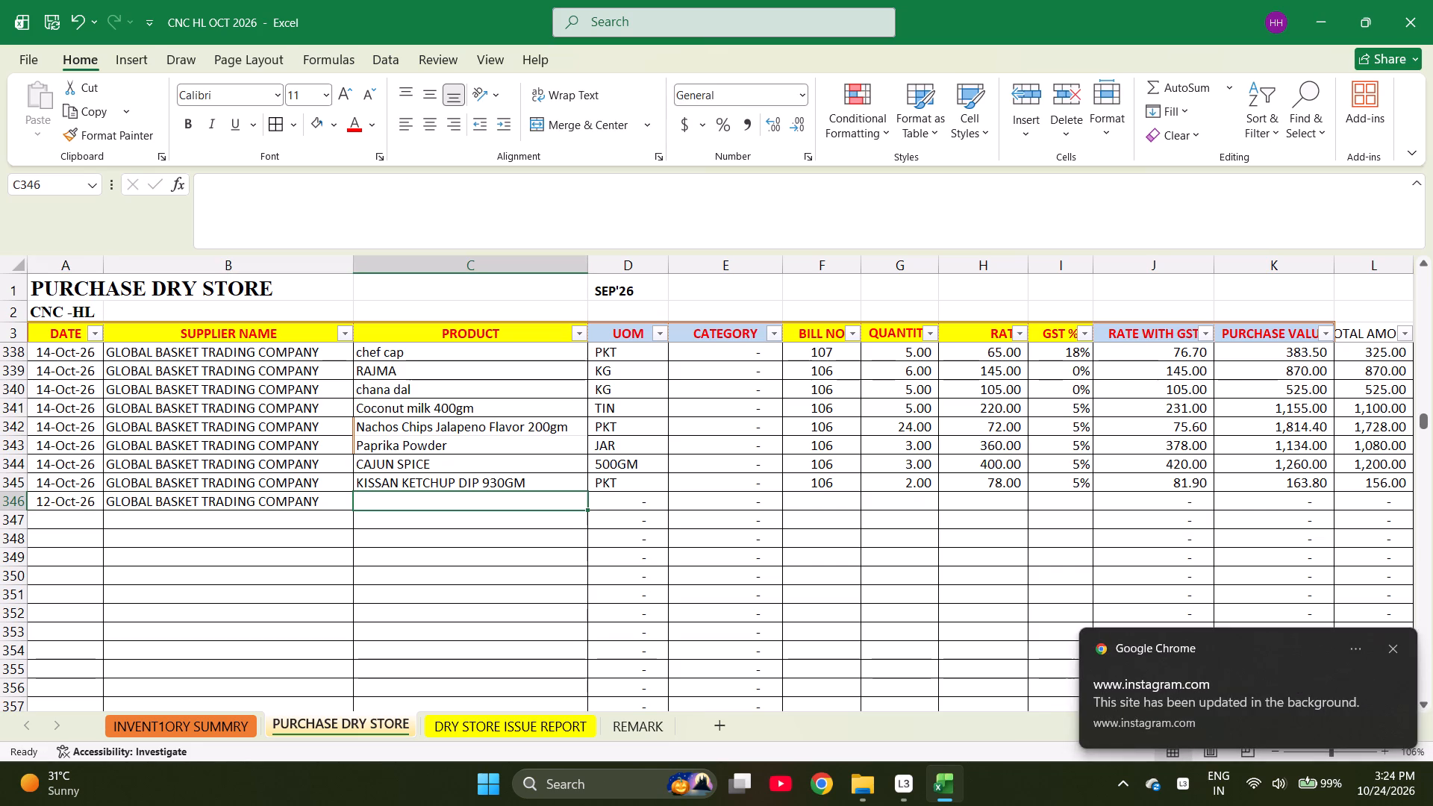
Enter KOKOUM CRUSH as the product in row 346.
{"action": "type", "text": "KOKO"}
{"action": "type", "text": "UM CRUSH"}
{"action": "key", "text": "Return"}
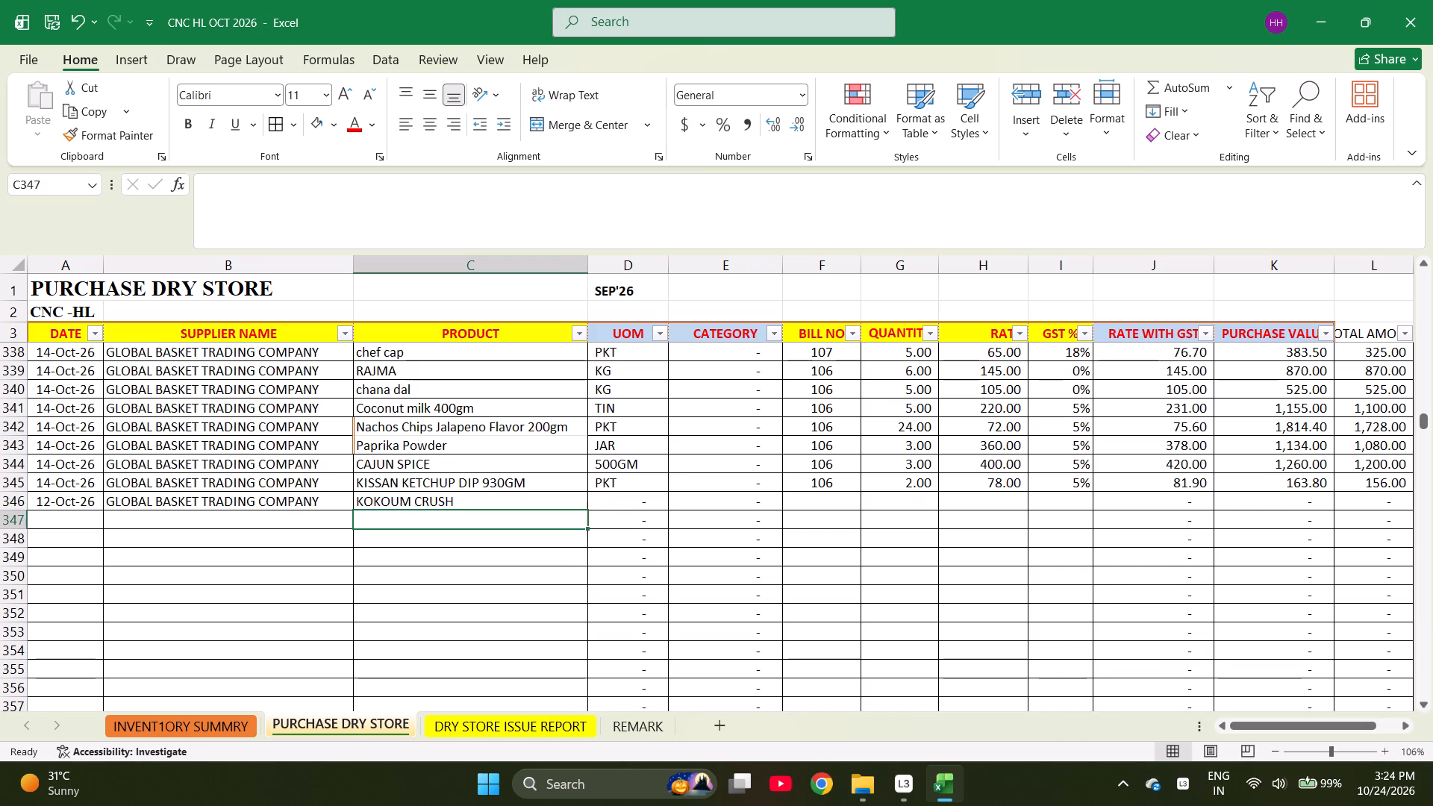
Search the inventory summary sheet for CRUSH and copy Kokum Crush into row 346's product cell on the purchase sheet.
{"action": "key", "text": "ctrl+Page_Up"}
{"action": "key", "text": "ctrl+f"}
{"action": "type", "text": "CRUSH"}
{"action": "key", "text": "Return"}
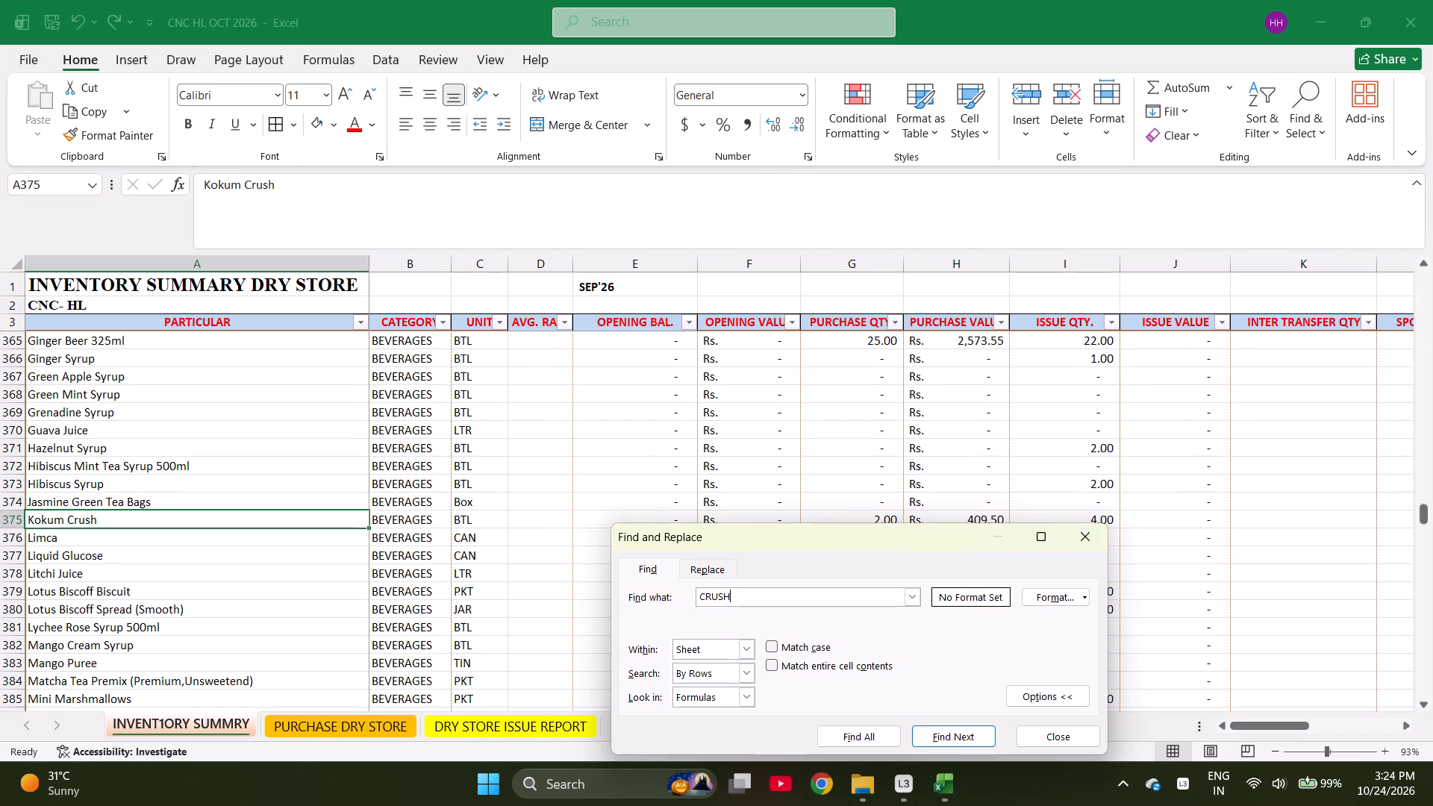
{"action": "key", "text": "Escape"}
{"action": "key", "text": "ctrl+c"}
{"action": "key", "text": "ctrl+Page_Down"}
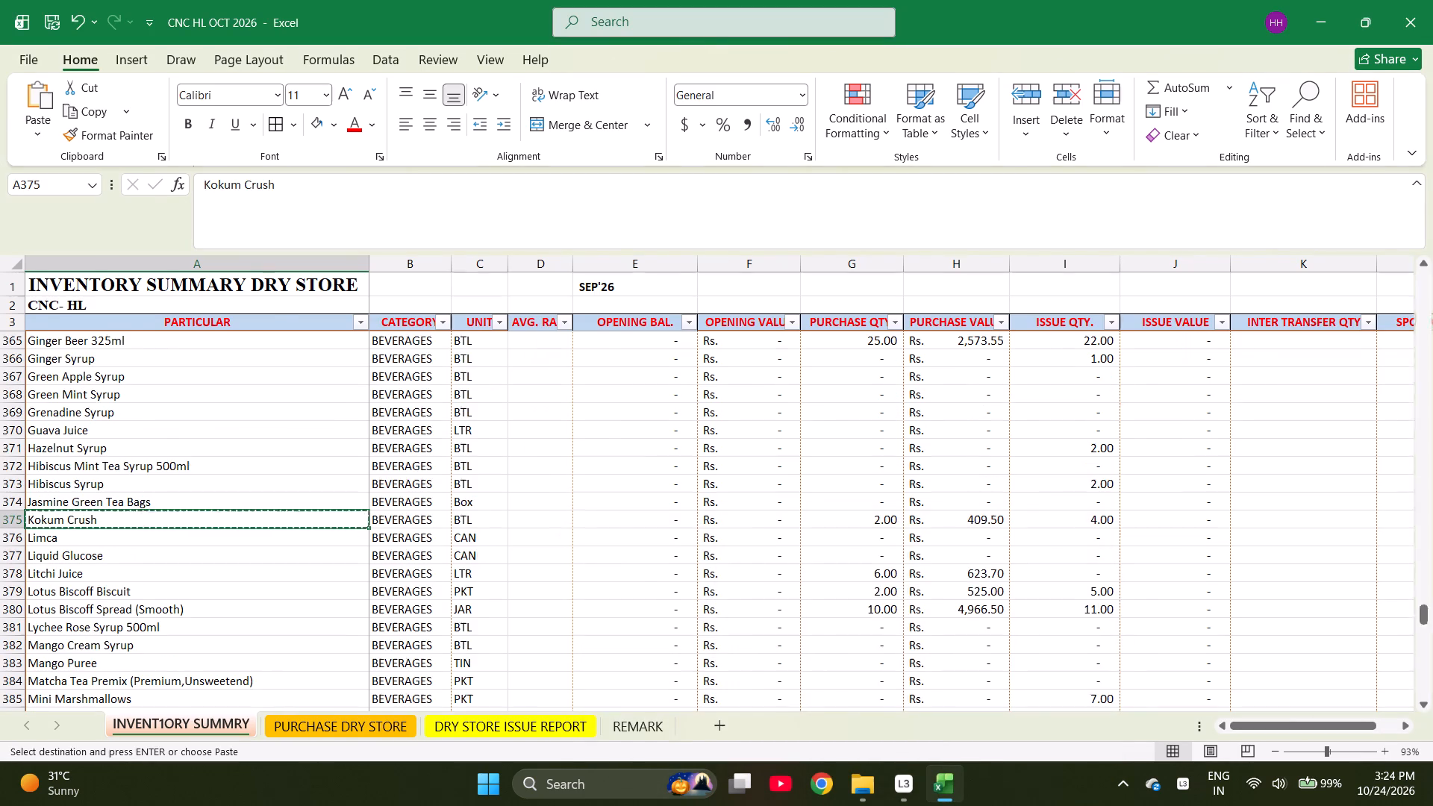
{"action": "key", "text": "Return"}
{"action": "key", "text": "ctrl+z"}
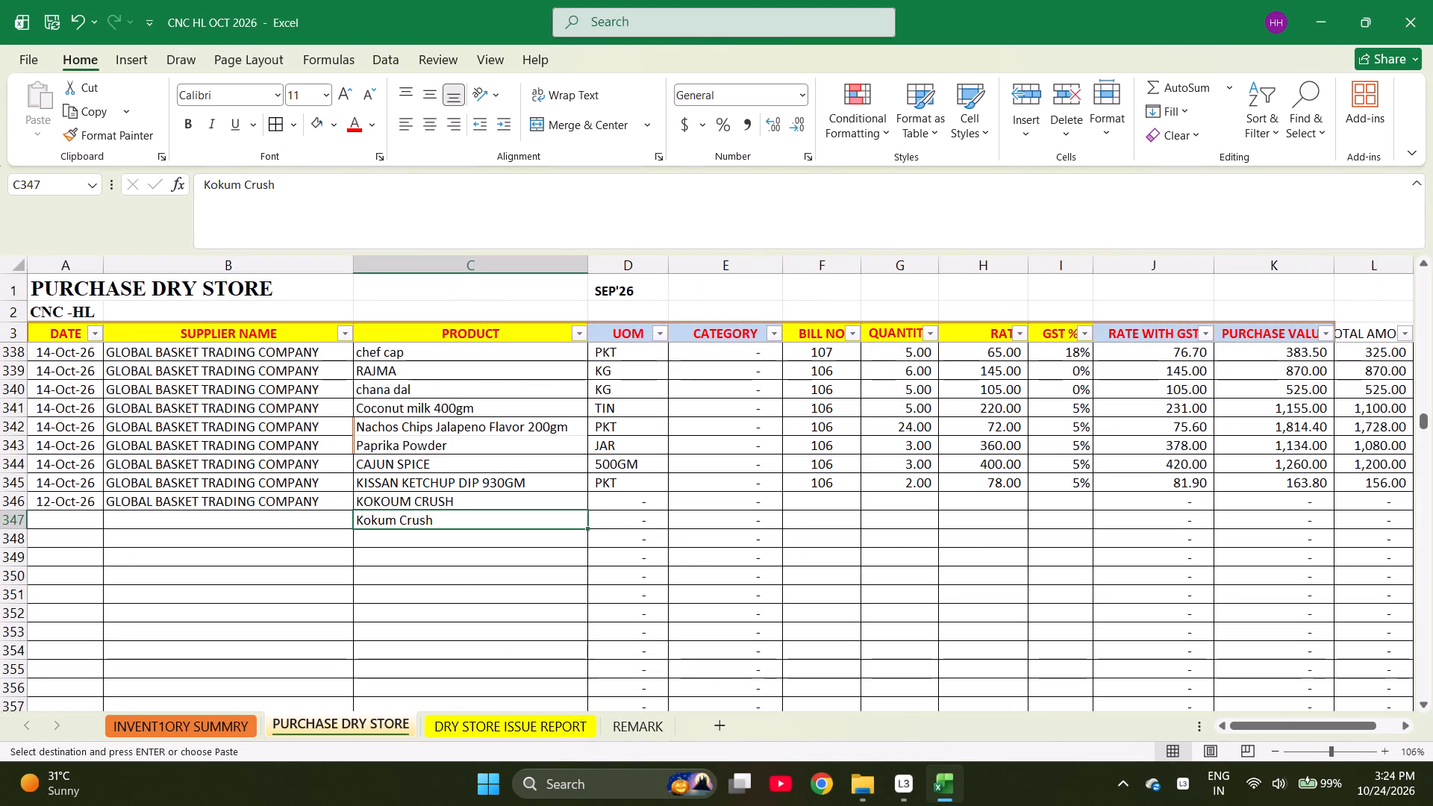
{"action": "key", "text": "Up"}
{"action": "key", "text": "Return"}
{"action": "key", "text": "Down"}
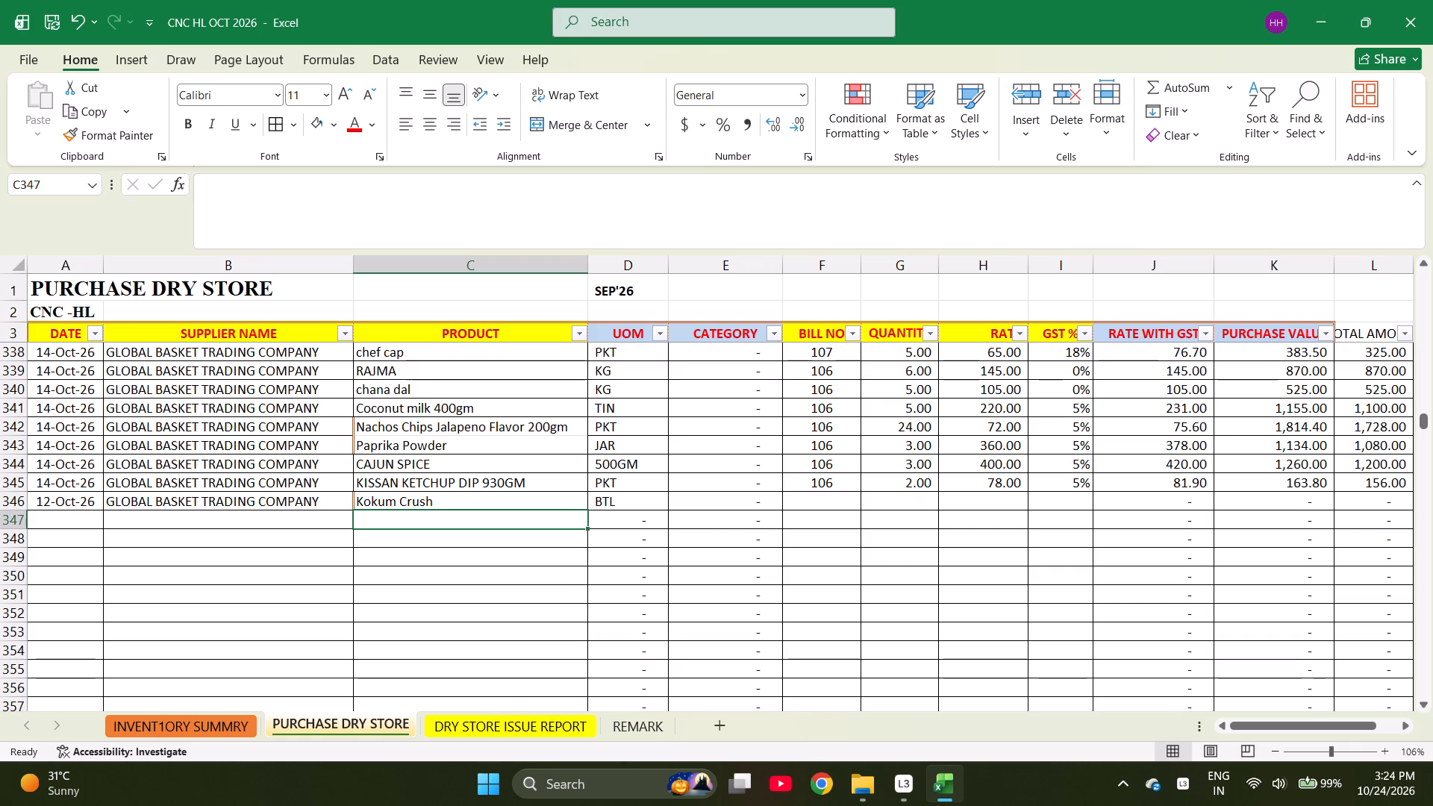
Search the inventory summary for CHIPO and copy CHIPOTLE SEASONING 250 G into row 347's product cell on the purchase sheet.
{"action": "key", "text": "ctrl+Page_Up"}
{"action": "key", "text": "ctrl+f"}
{"action": "type", "text": "CHIPO"}
{"action": "key", "text": "Return"}
{"action": "key", "text": "Return"}
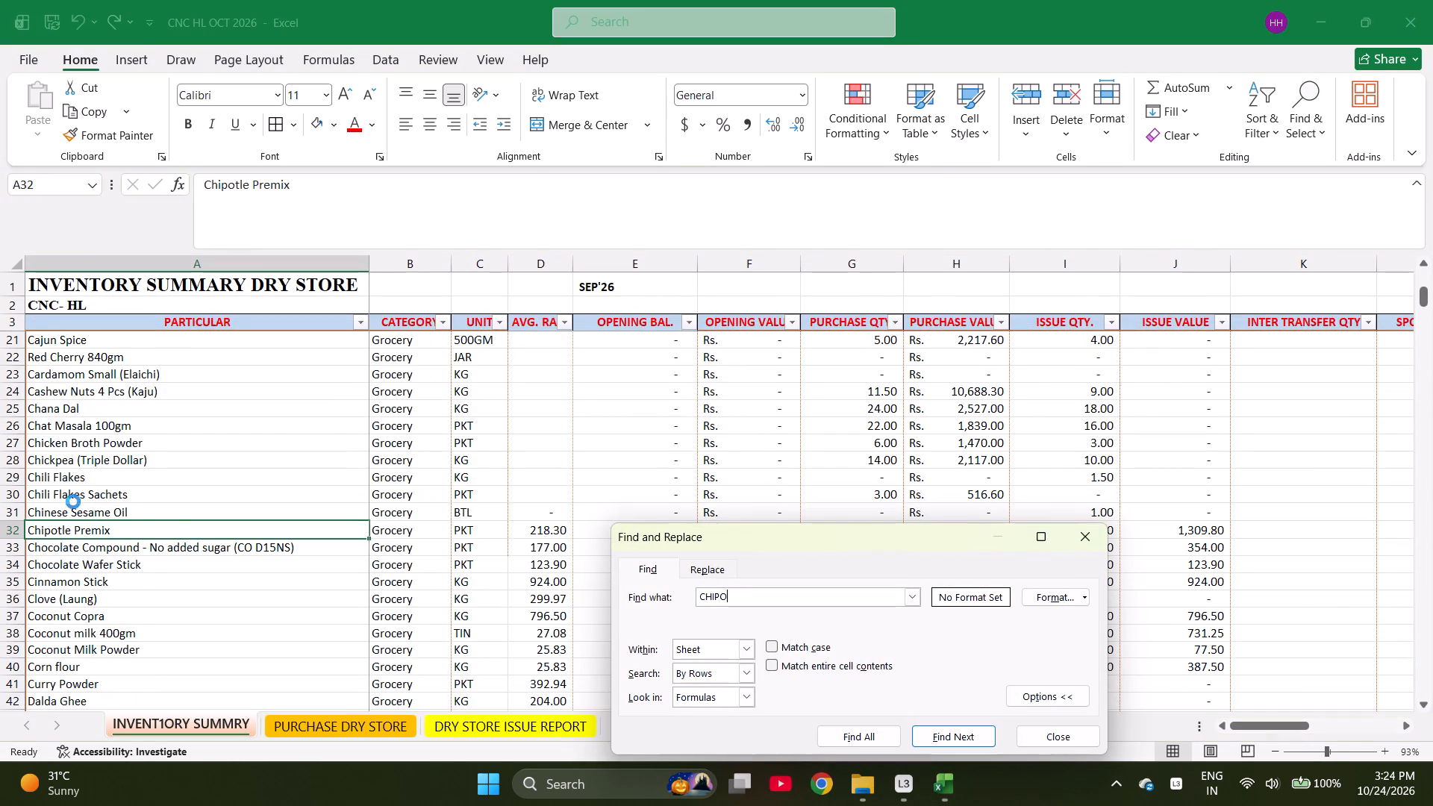
{"action": "key", "text": "Return"}
{"action": "key", "text": "Escape"}
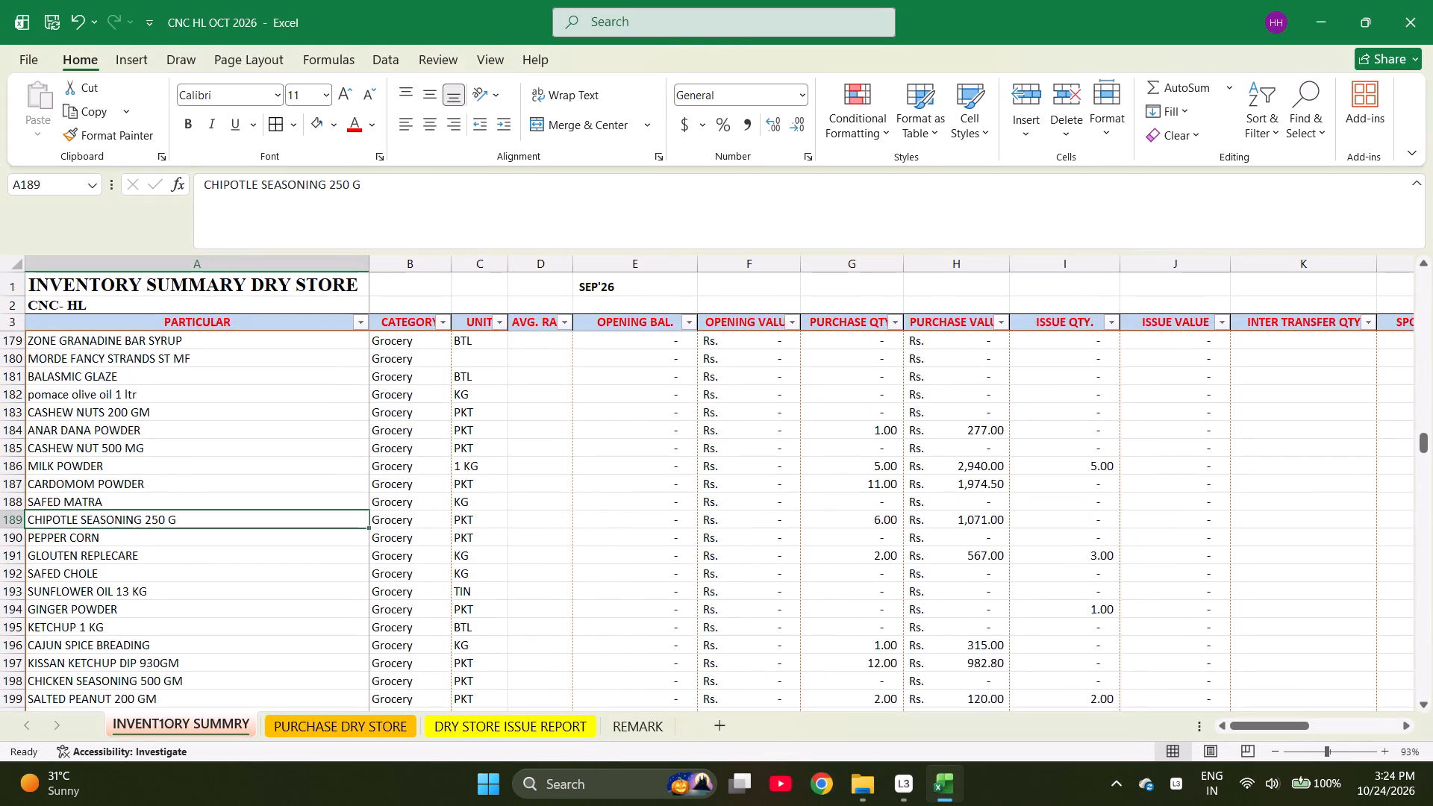
{"action": "key", "text": "ctrl+c"}
{"action": "key", "text": "ctrl+Page_Down"}
{"action": "key", "text": "Return"}
{"action": "key", "text": "Down"}
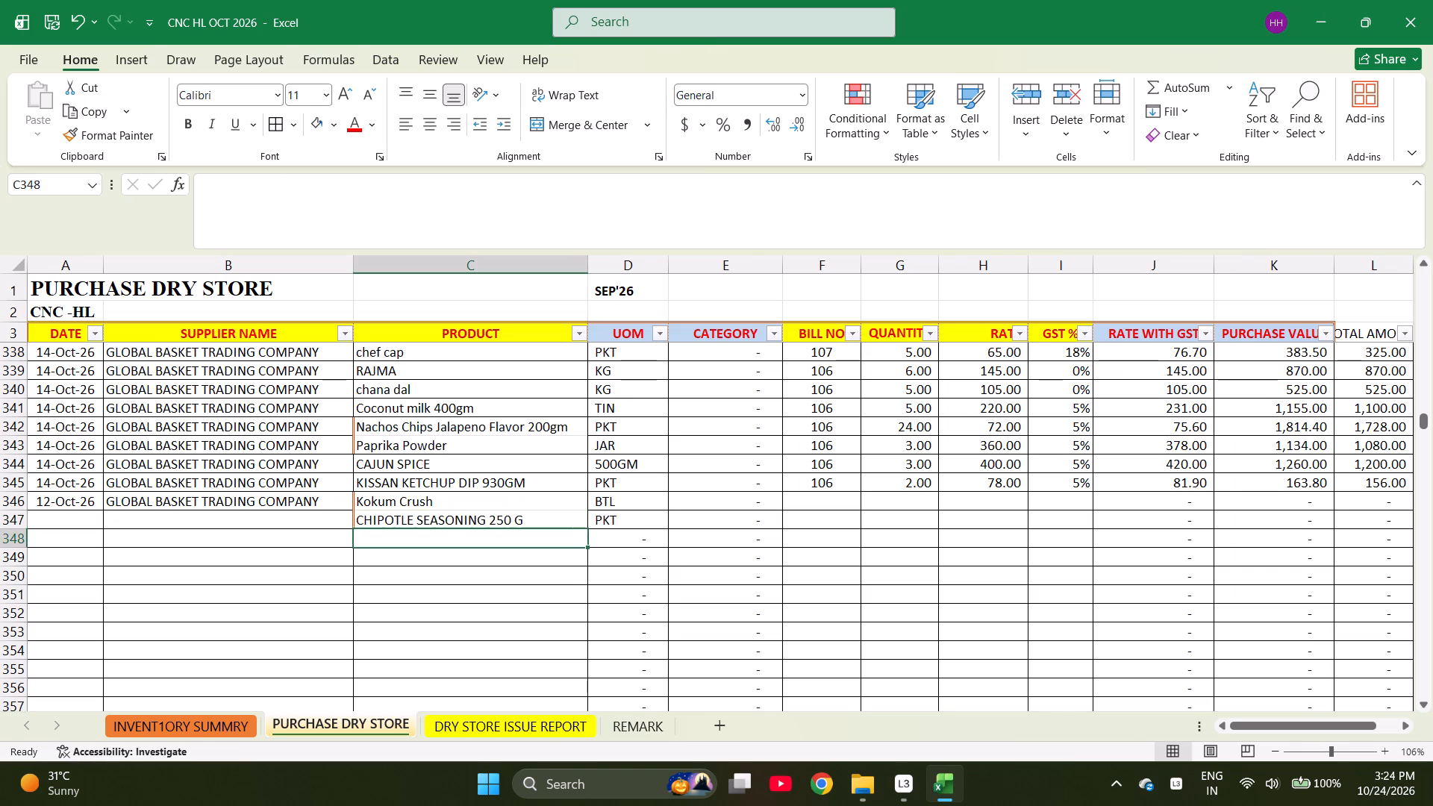
Enter Peri Peri Premix as the product in row 348.
{"action": "type", "text": "PERI"}
{"action": "key", "text": "Return"}
Enter bill number 90 for Kokum Crush, CHIPOTLE SEASONING 250 G and Peri Peri Premix in rows 346 to 348.
{"action": "key", "text": "Right"}
{"action": "key", "text": "Right"}
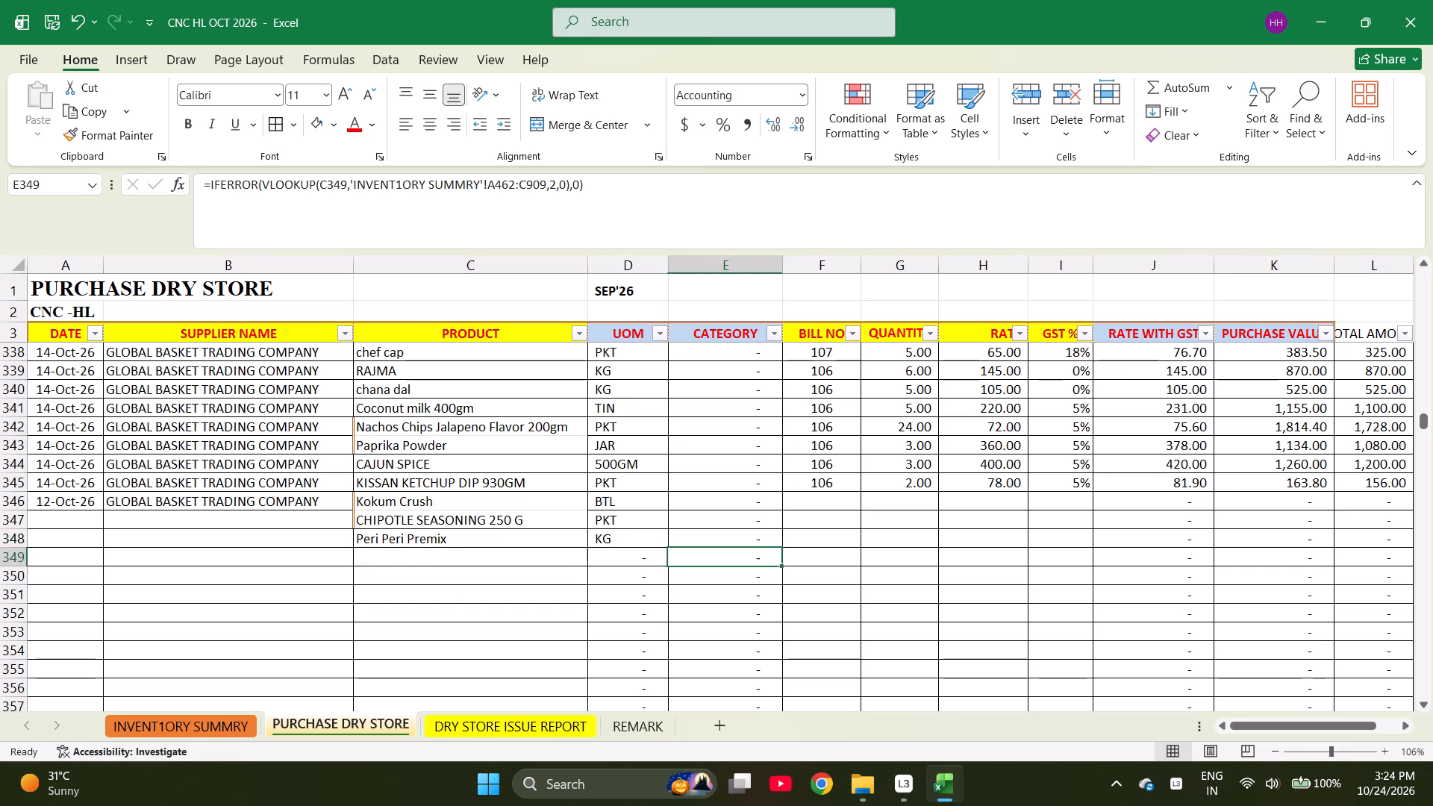
{"action": "key", "text": "Right"}
{"action": "key", "text": "ctrl+Up"}
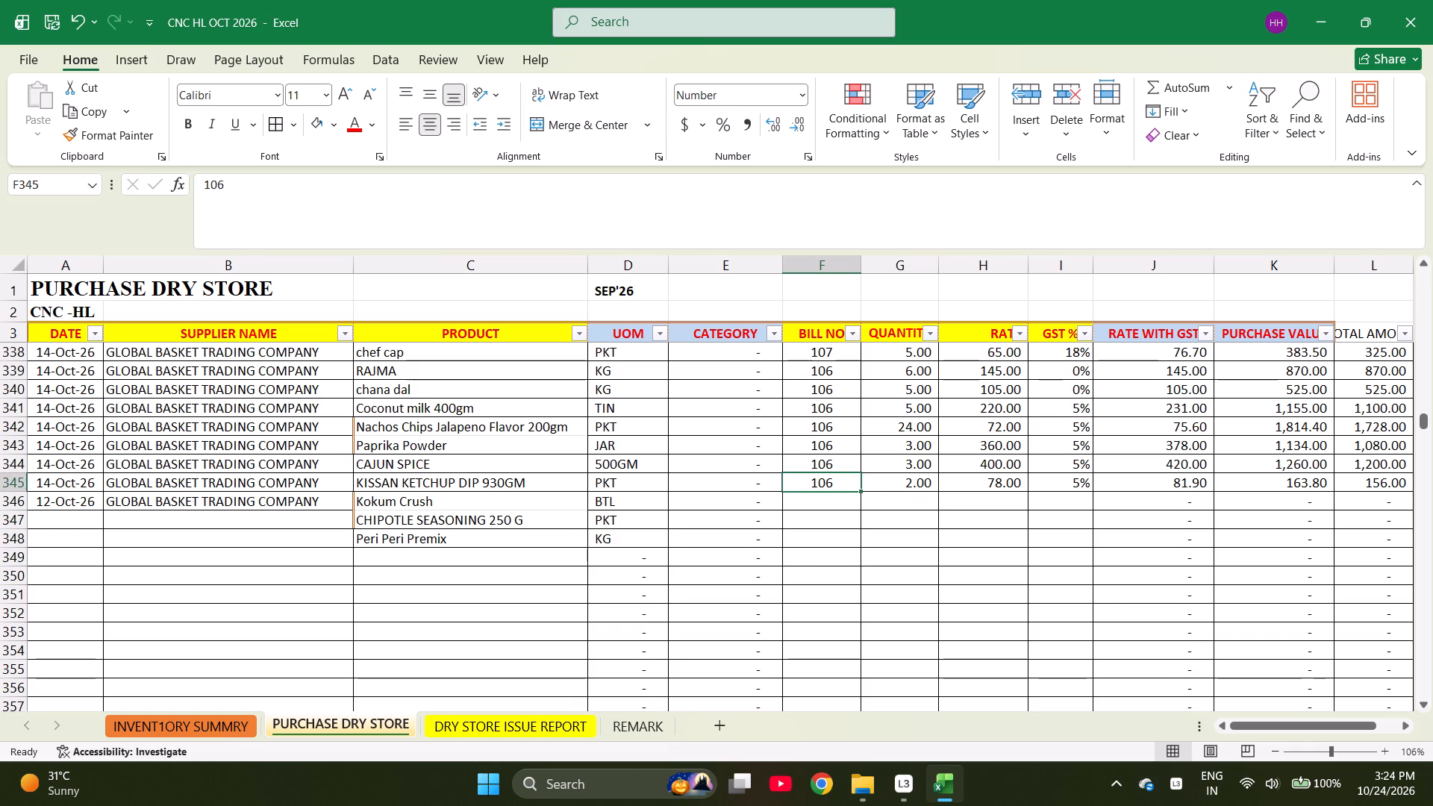
{"action": "key", "text": "Down"}
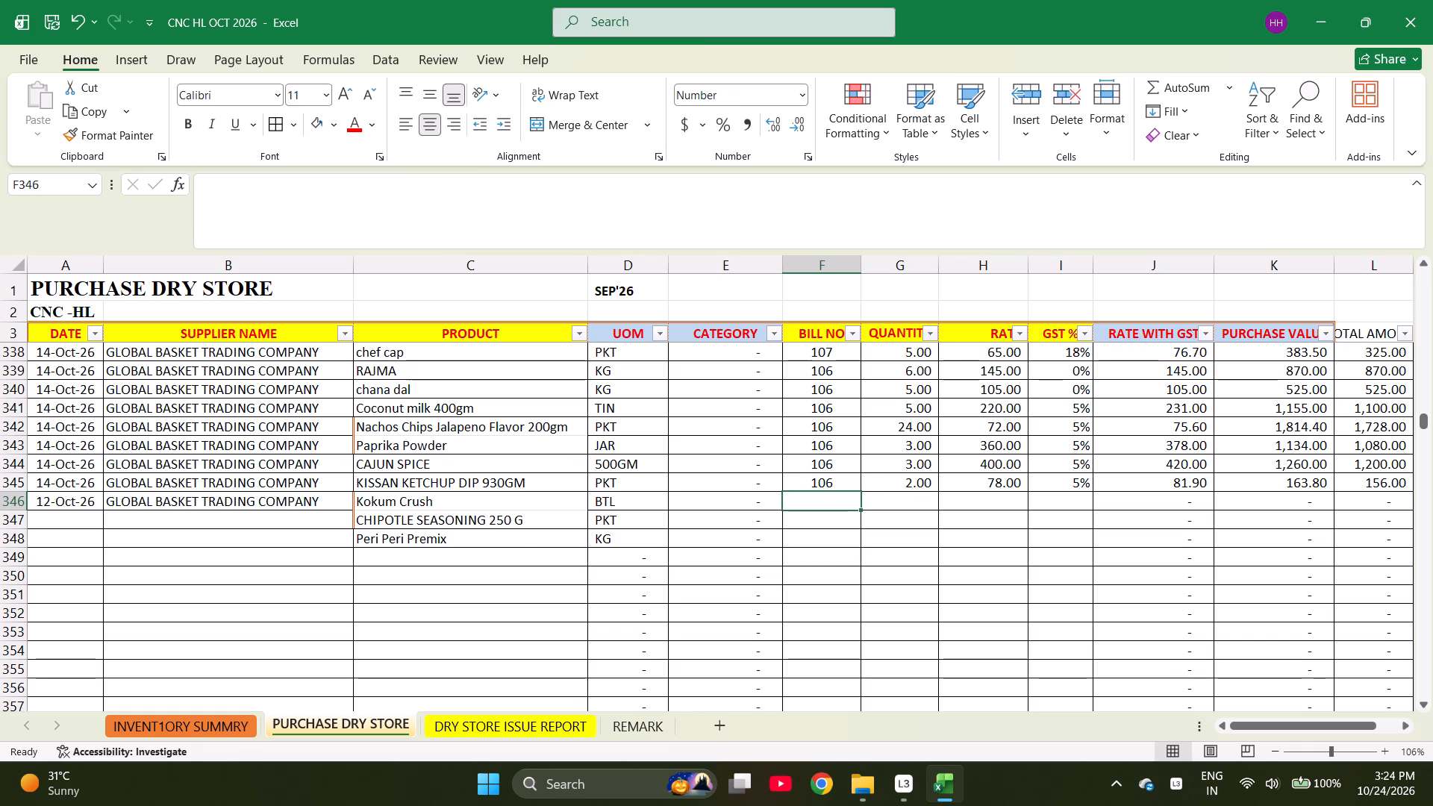
{"action": "type", "text": "90"}
{"action": "key", "text": "Return"}
{"action": "type", "text": "90"}
{"action": "key", "text": "Return"}
{"action": "type", "text": "90"}
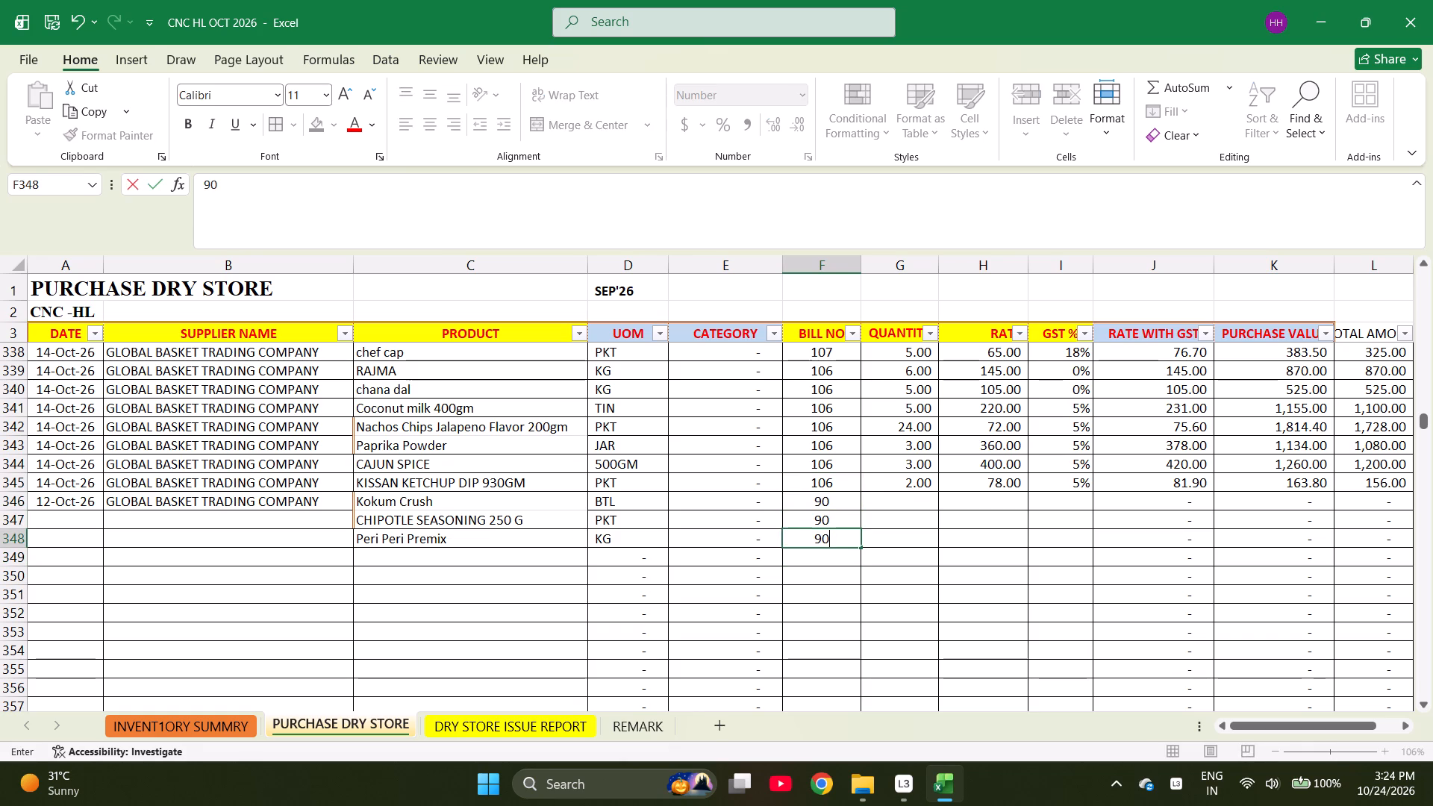
{"action": "key", "text": "Return"}
Enter quantities 1 for Kokum Crush, 2 for CHIPOTLE SEASONING 250 G and 1 for Peri Peri Premix.
{"action": "key", "text": "Right"}
{"action": "key", "text": "ctrl+Up"}
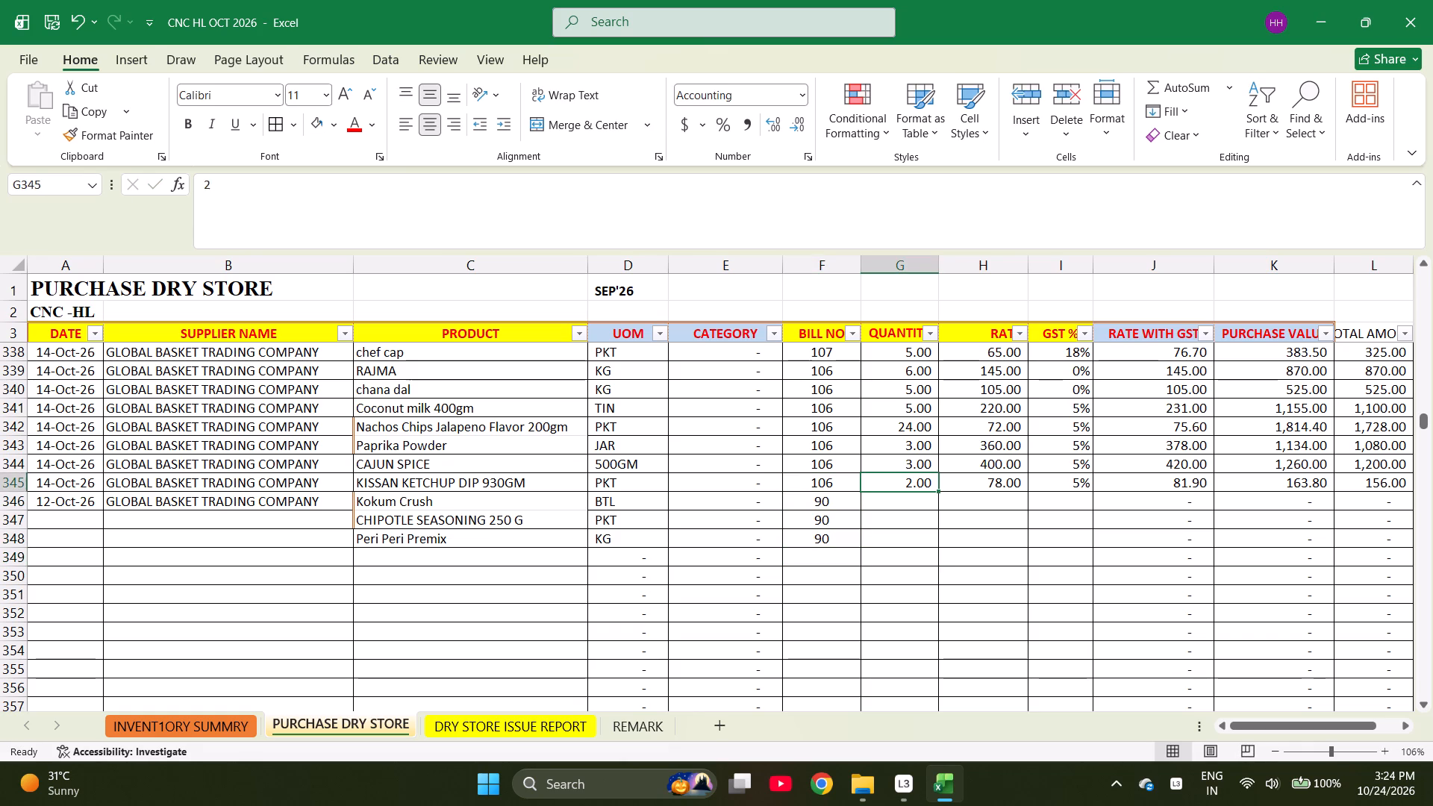
{"action": "key", "text": "Down"}
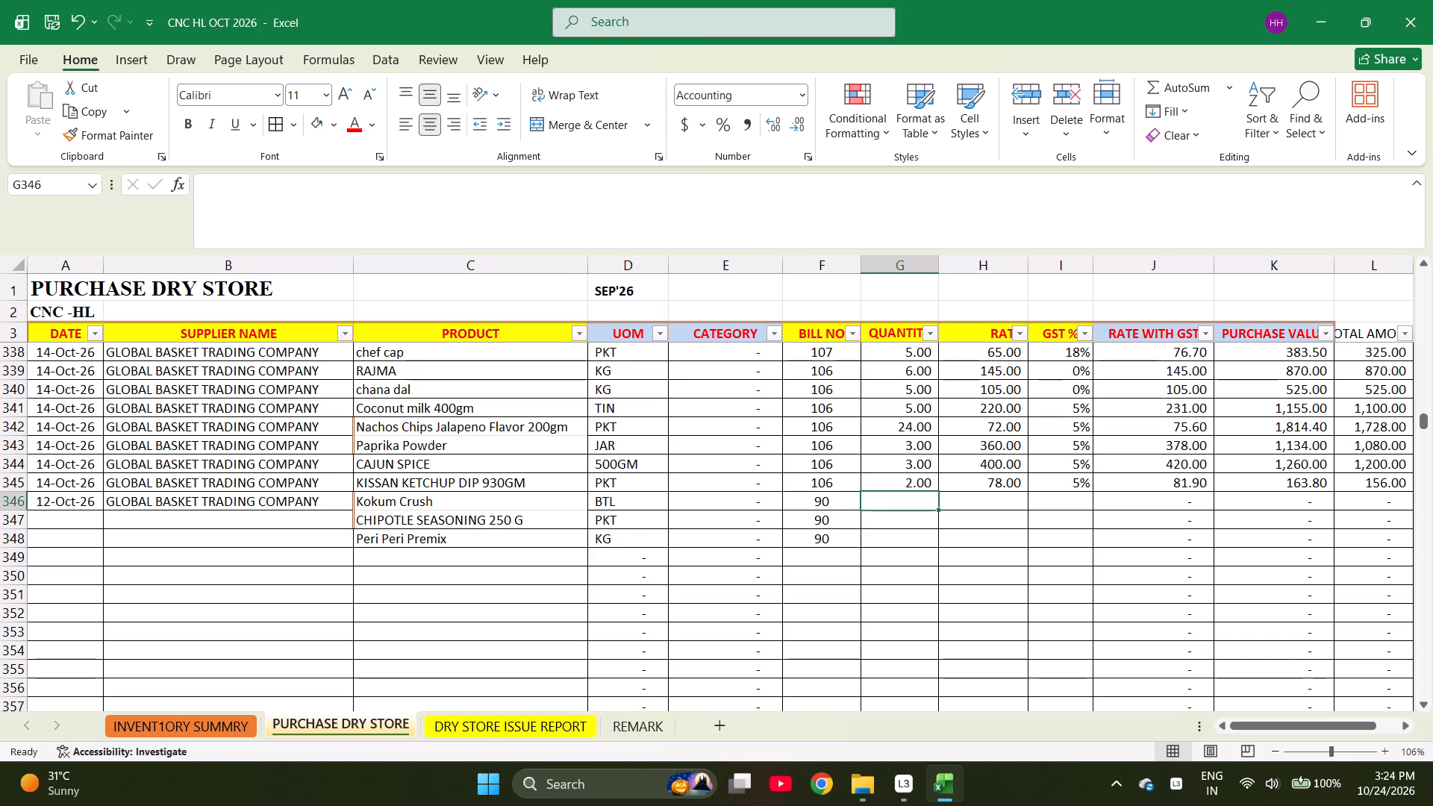
{"action": "key", "text": "1"}
{"action": "key", "text": "Return"}
{"action": "type", "text": "21"}
{"action": "key", "text": "Return"}
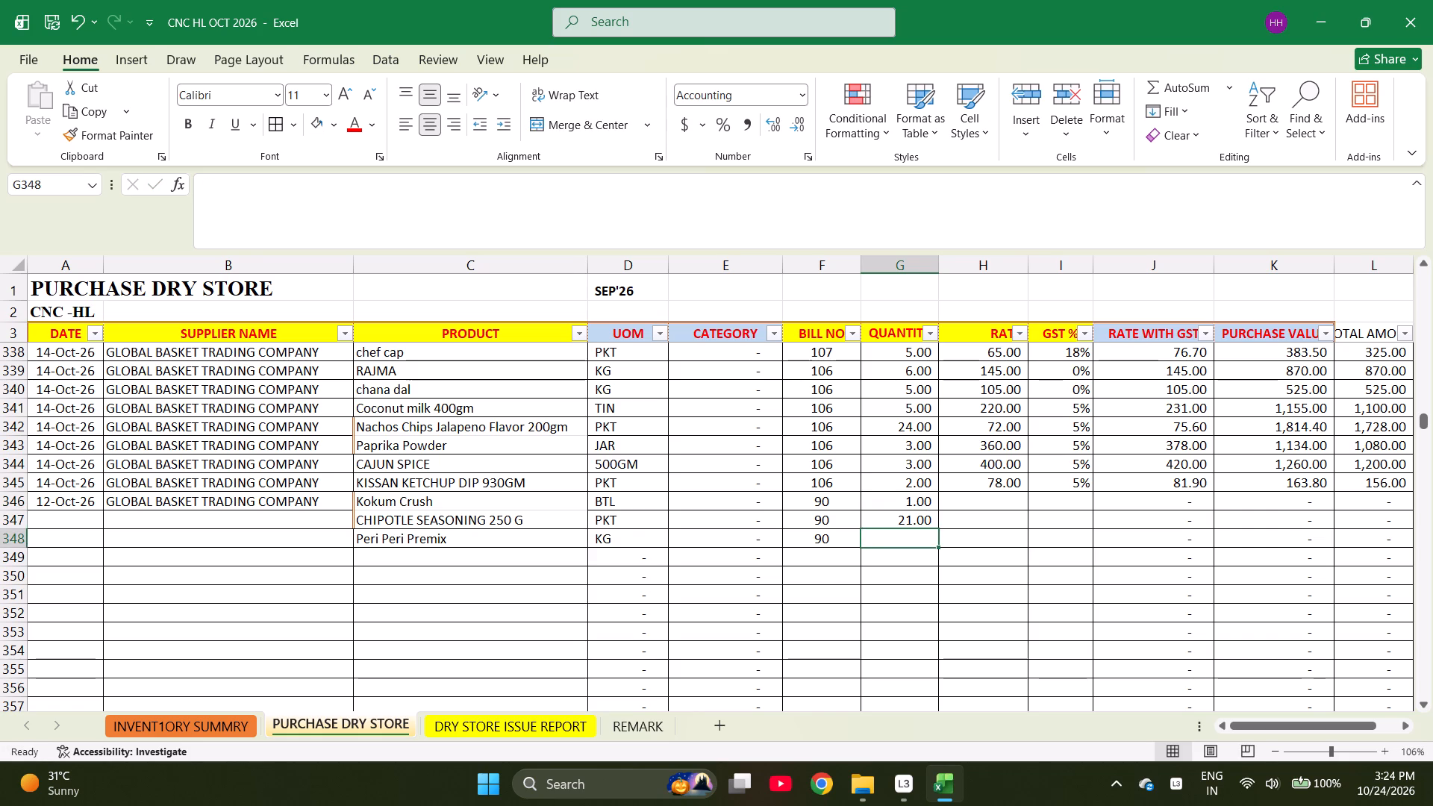
{"action": "key", "text": "Up"}
{"action": "key", "text": "2"}
{"action": "key", "text": "Return"}
{"action": "key", "text": "1"}
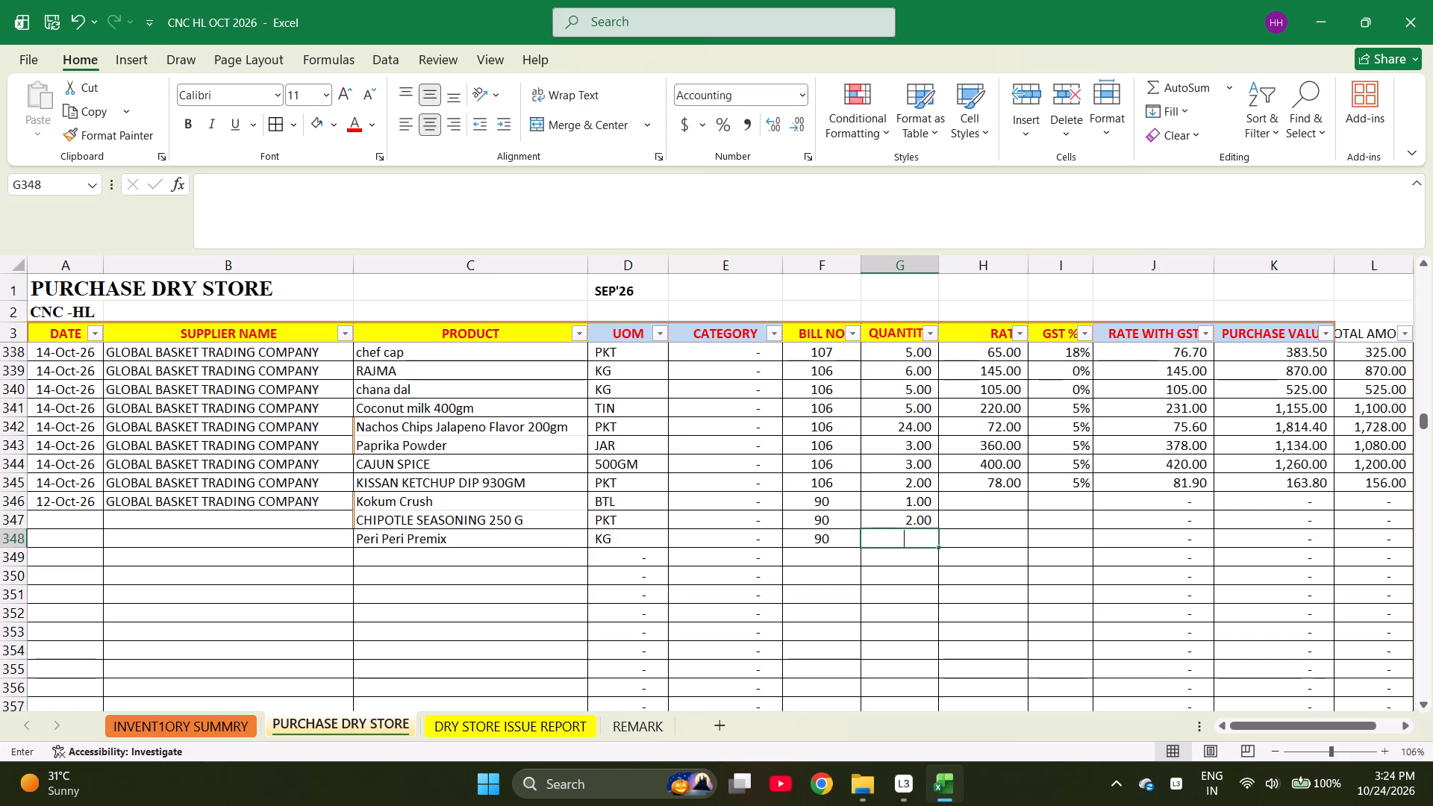
{"action": "key", "text": "Return"}
Enter rates 195 for Kokum Crush, 170 for CHIPOTLE SEASONING 250 G and 380 for Peri Peri Premix.
{"action": "key", "text": "Right"}
{"action": "key", "text": "Up"}
{"action": "key", "text": "Up"}
{"action": "key", "text": "Up"}
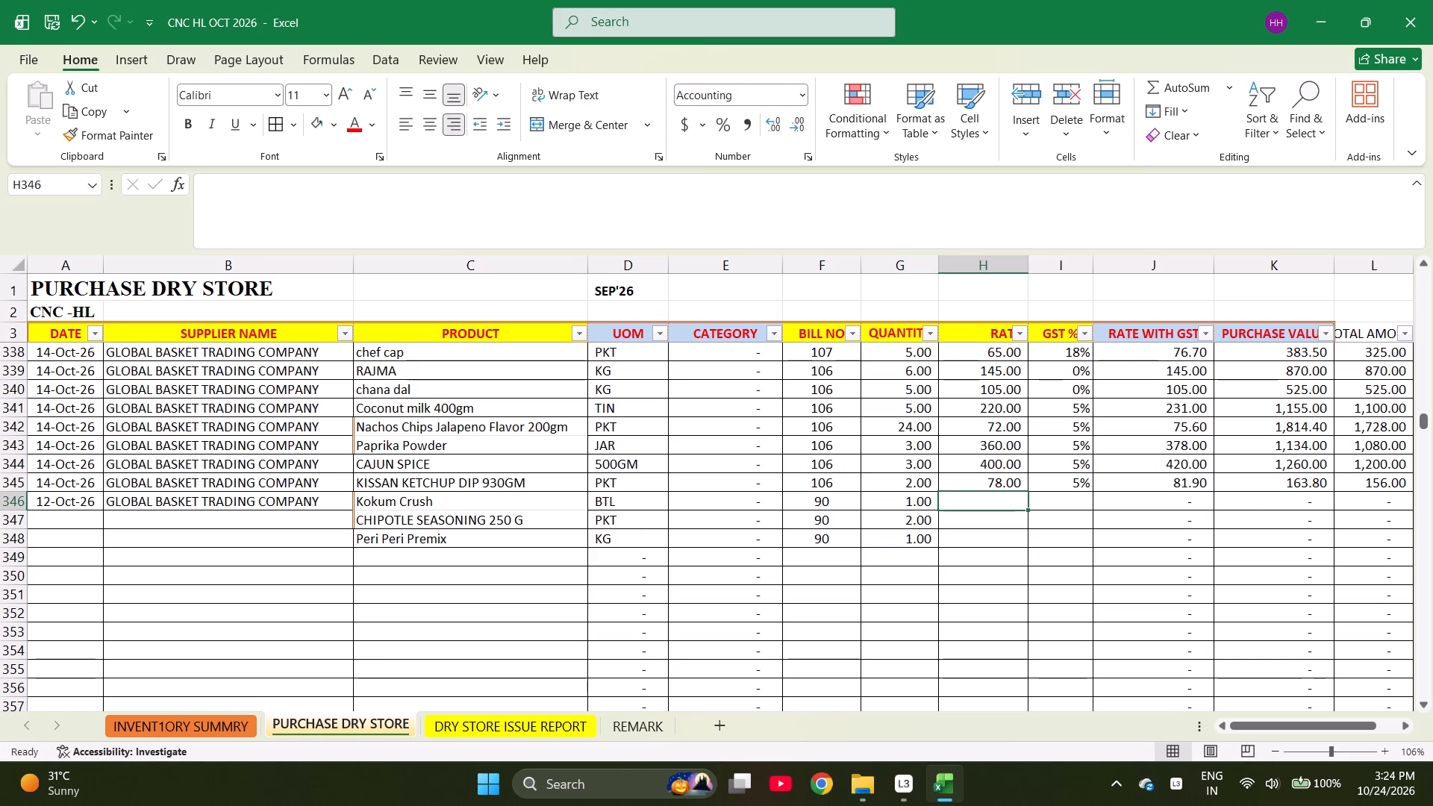
{"action": "type", "text": "195"}
{"action": "key", "text": "Return"}
{"action": "type", "text": "170"}
{"action": "key", "text": "Return"}
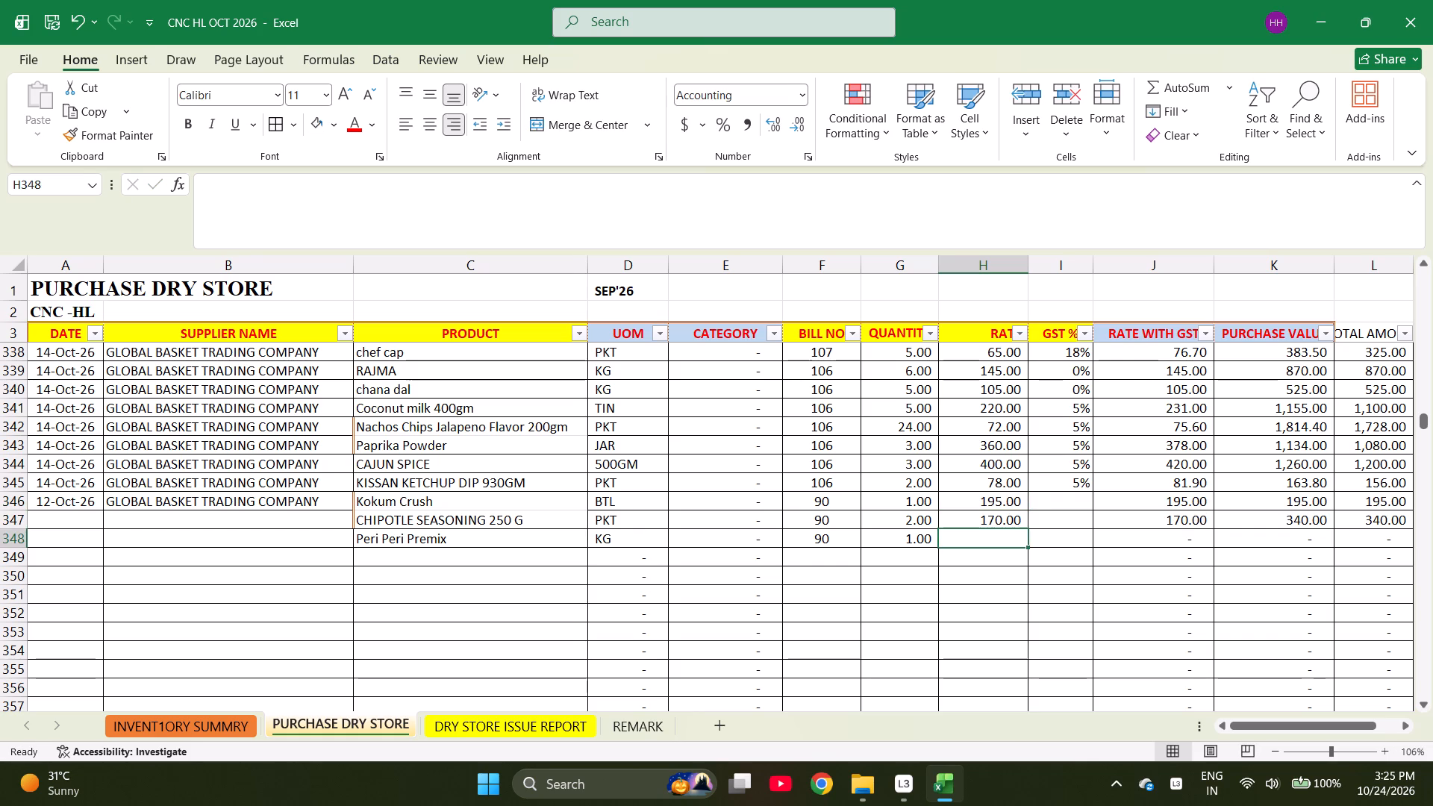
{"action": "type", "text": "380"}
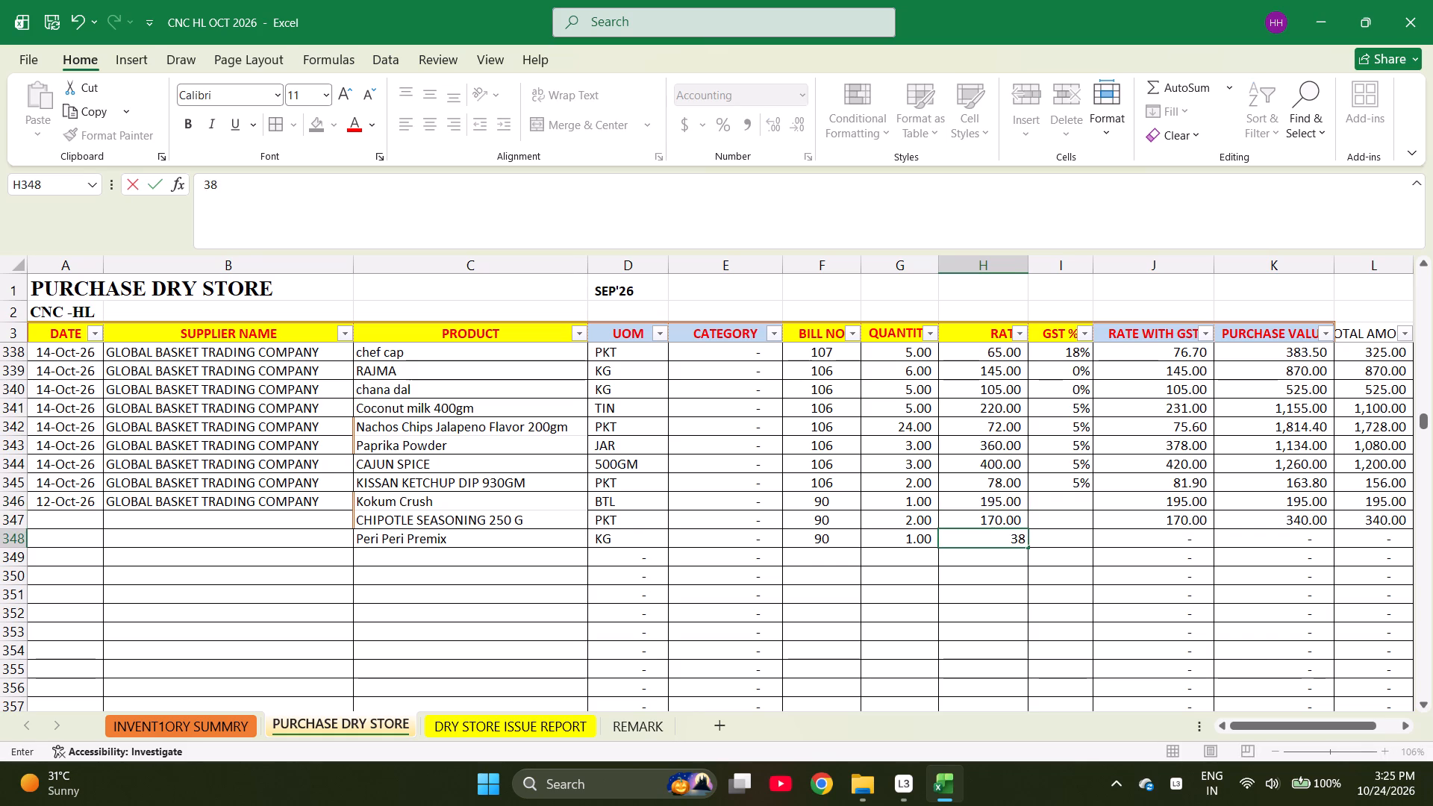
{"action": "key", "text": "Right"}
Set the GST rate to 5% for the three products in rows 346 to 348.
{"action": "key", "text": "Up"}
{"action": "key", "text": "Up"}
{"action": "key", "text": "Up"}
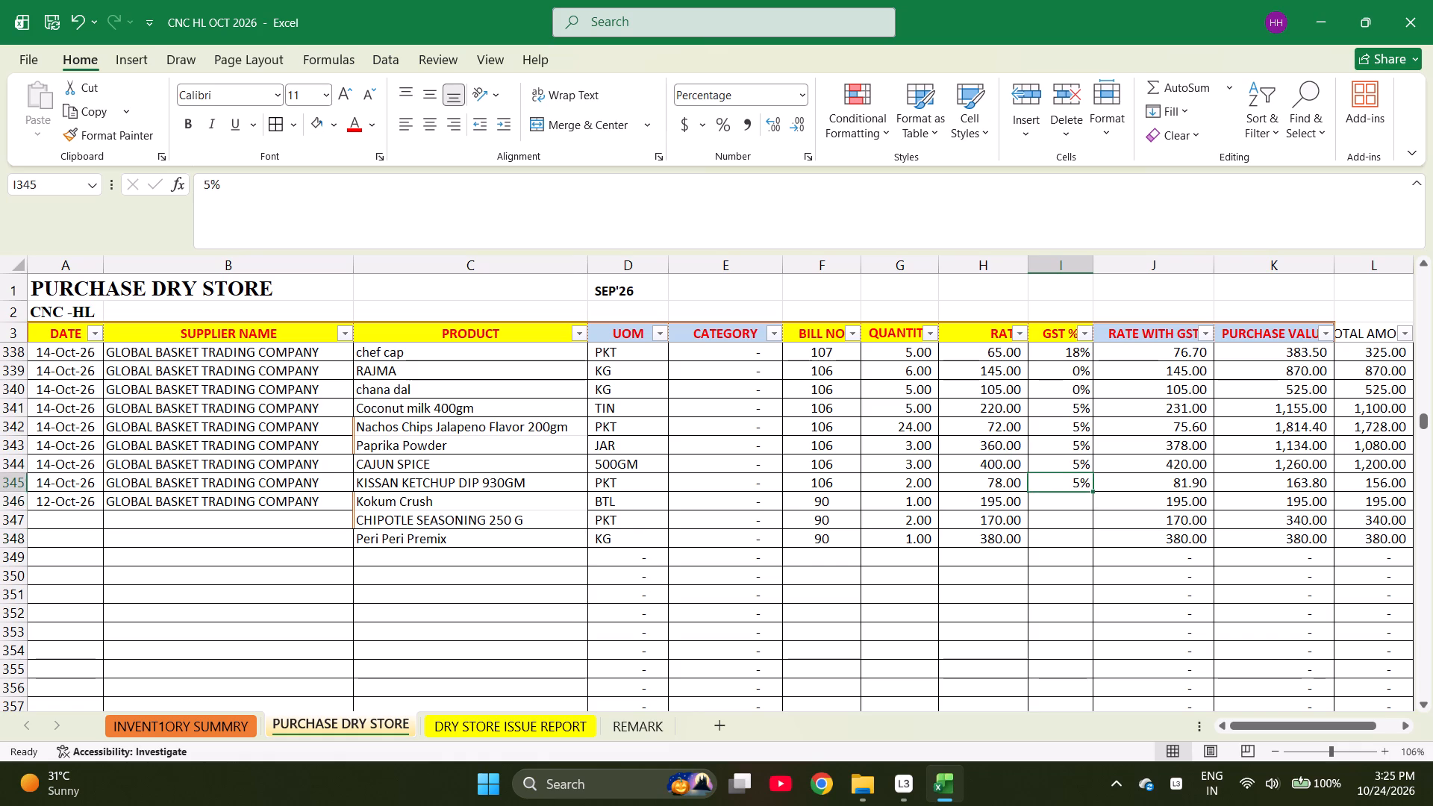
{"action": "key", "text": "Down"}
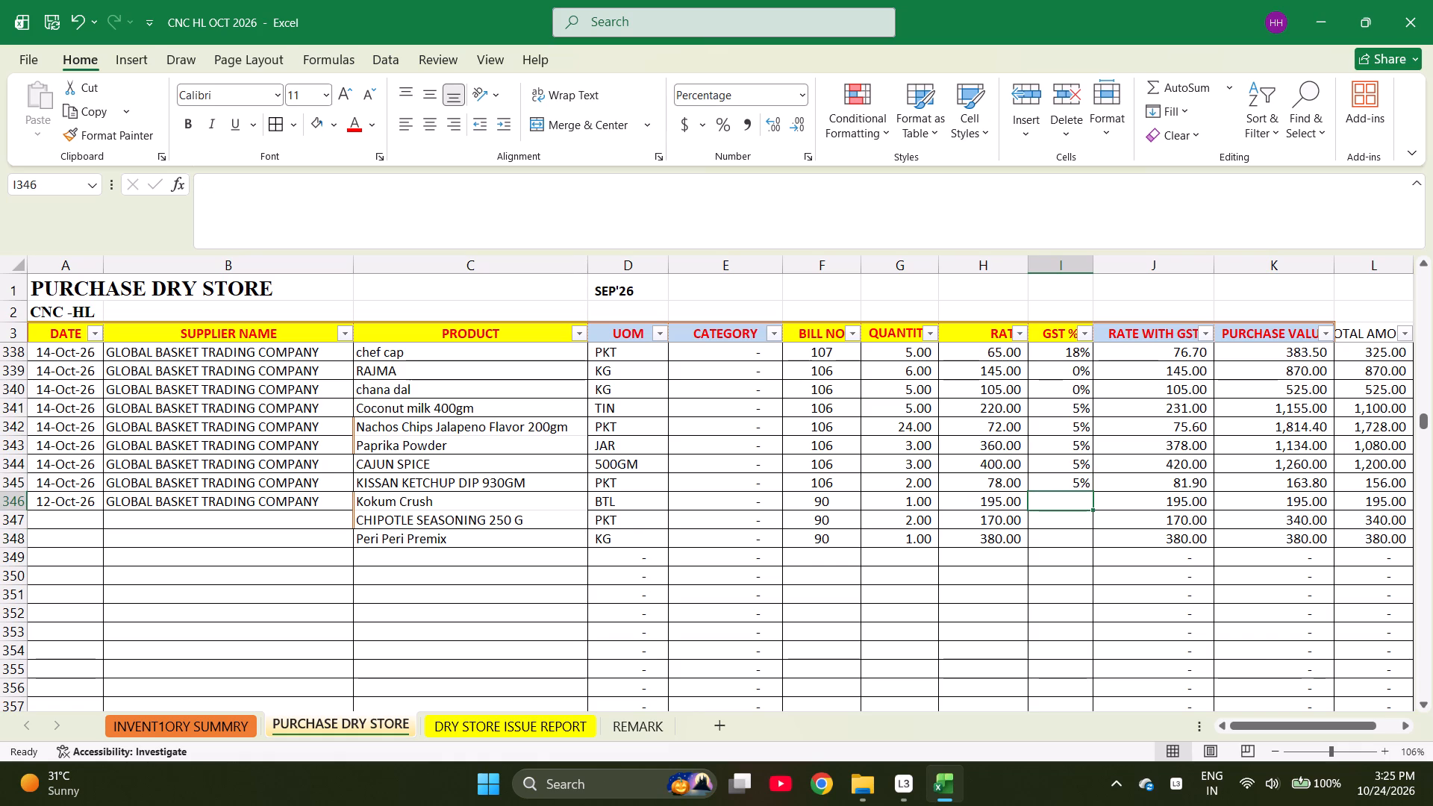
{"action": "key", "text": "5"}
{"action": "key", "text": "Return"}
{"action": "key", "text": "5"}
{"action": "key", "text": "Return"}
{"action": "key", "text": "5"}
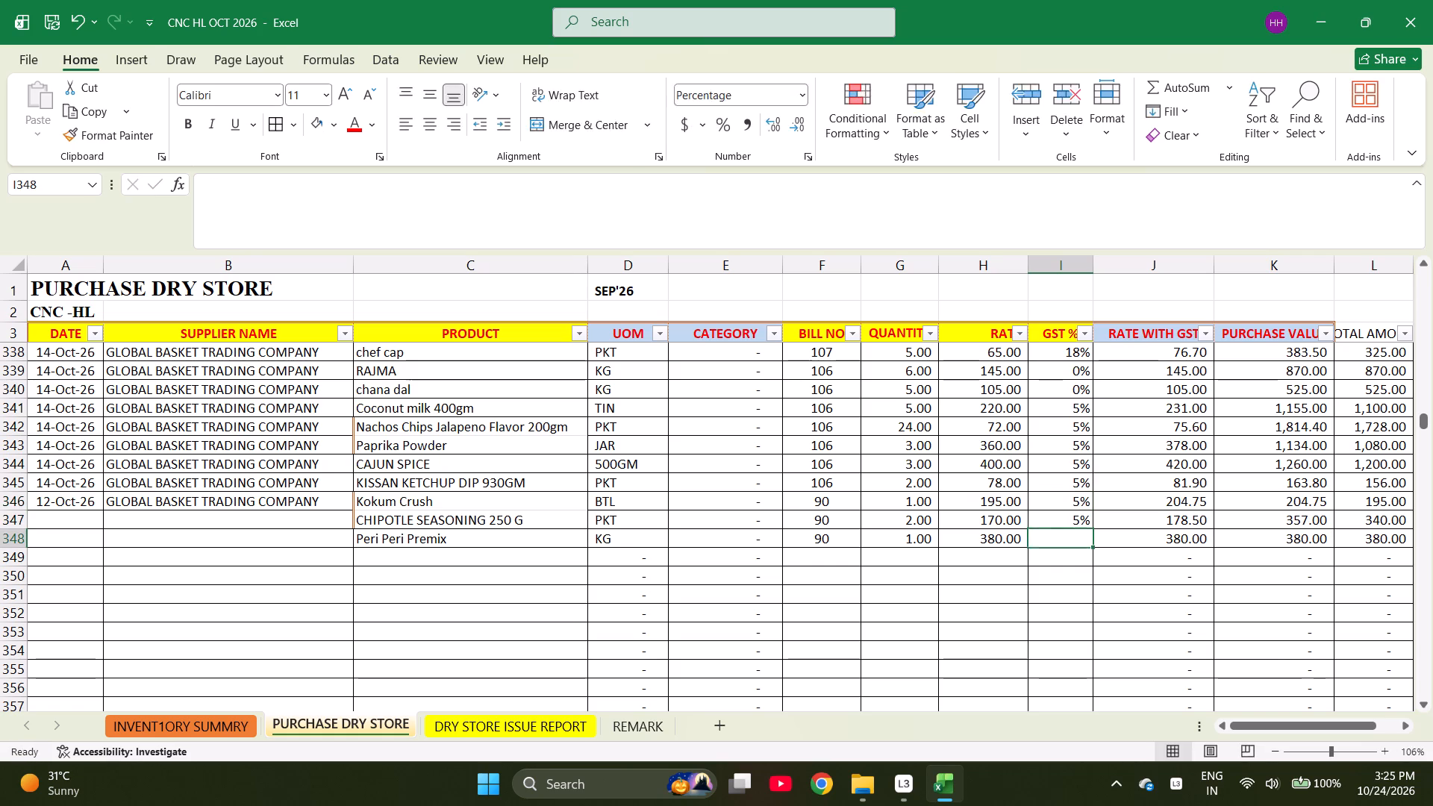
{"action": "key", "text": "Return"}
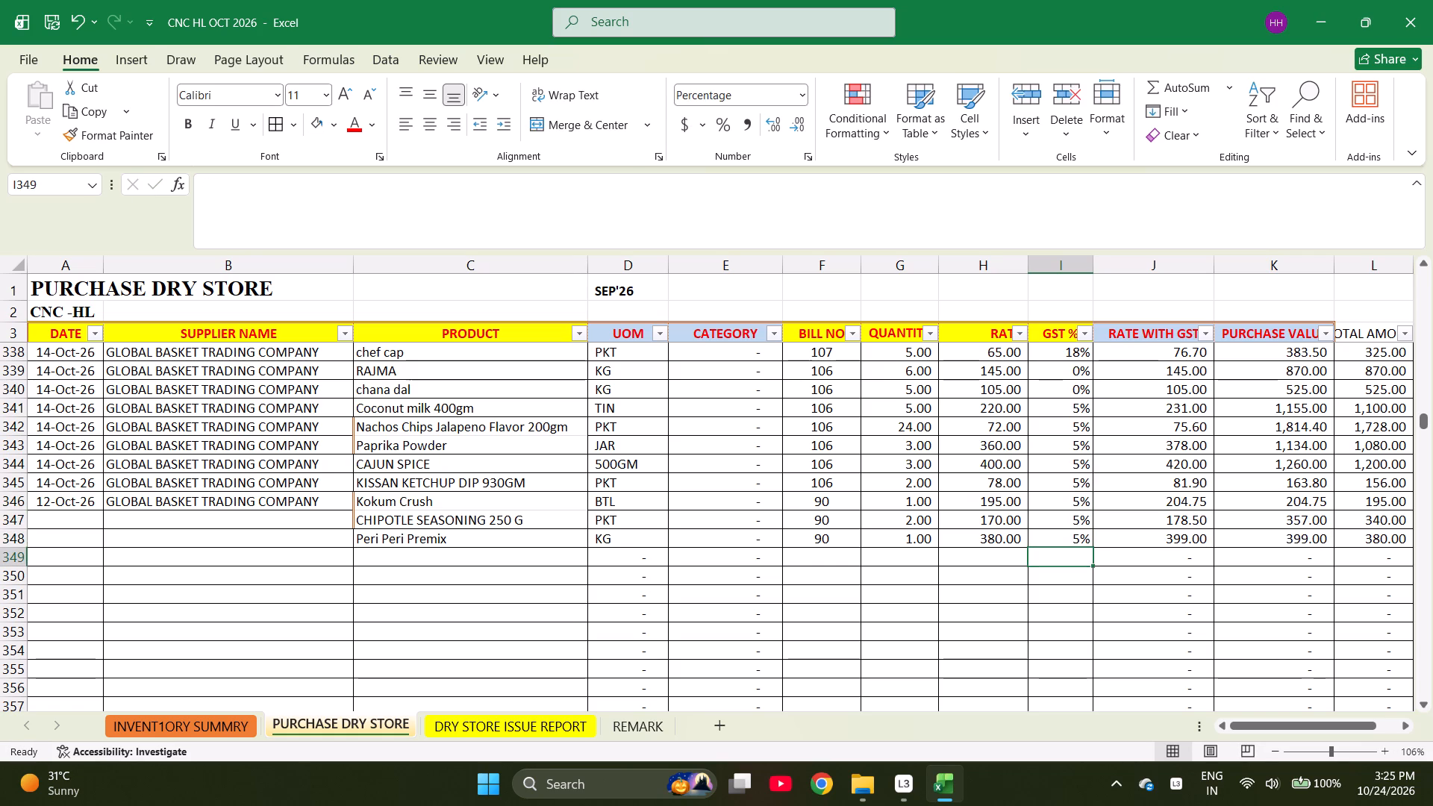
Fill the date and supplier name from row 346 down to rows 347 and 348.
{"action": "key", "text": "ctrl+Left"}
{"action": "key", "text": "ctrl+Left"}
{"action": "key", "text": "ctrl+Left"}
{"action": "key", "text": "ctrl+Left"}
{"action": "key", "text": "ctrl+Left"}
{"action": "key", "text": "ctrl+Left"}
{"action": "key", "text": "ctrl+Left"}
{"action": "key", "text": "ctrl+Left"}
{"action": "key", "text": "ctrl+Left"}
{"action": "key", "text": "ctrl+Up"}
{"action": "key", "text": "shift+Right"}
{"action": "key", "text": "shift+Down"}
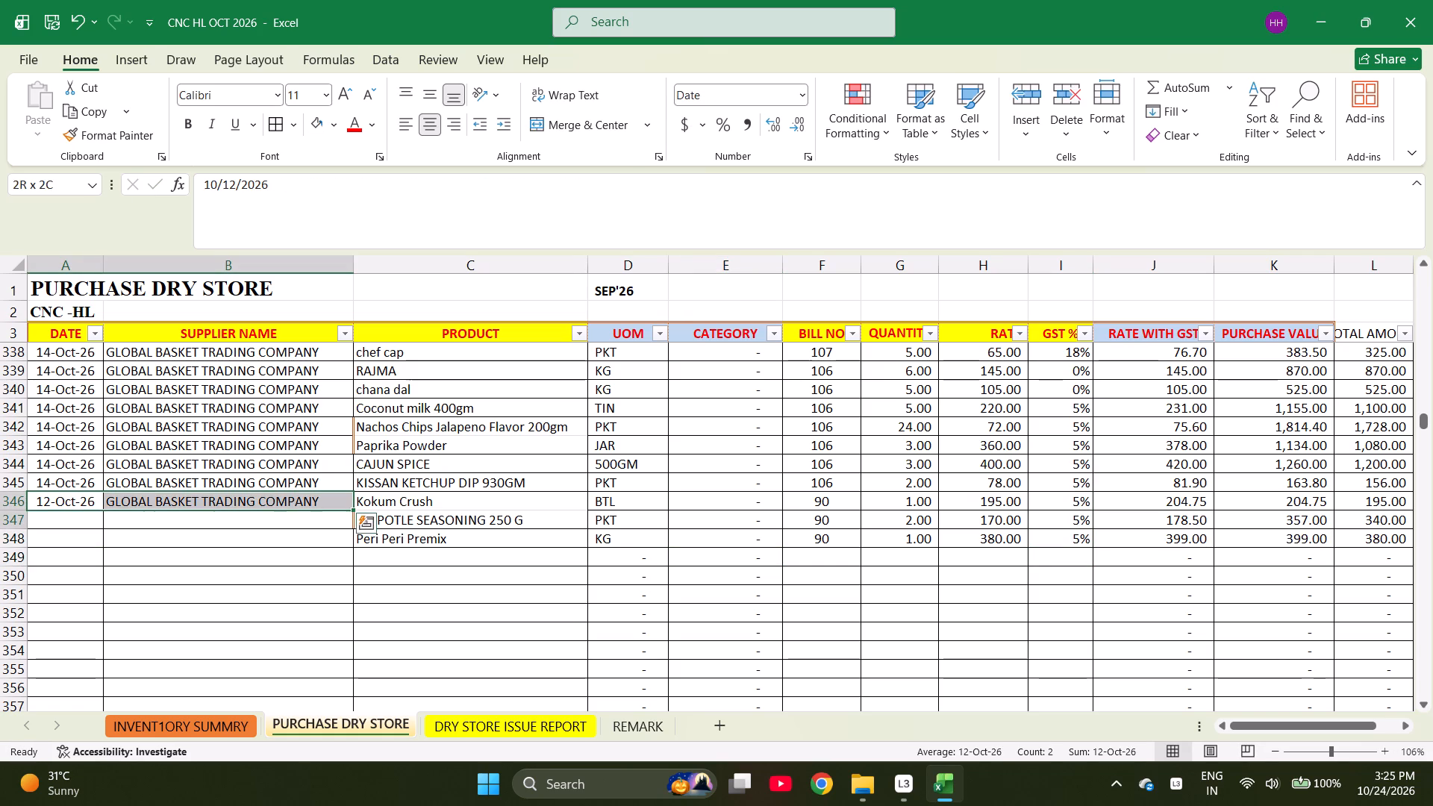
{"action": "key", "text": "shift+Down"}
{"action": "key", "text": "ctrl+d"}
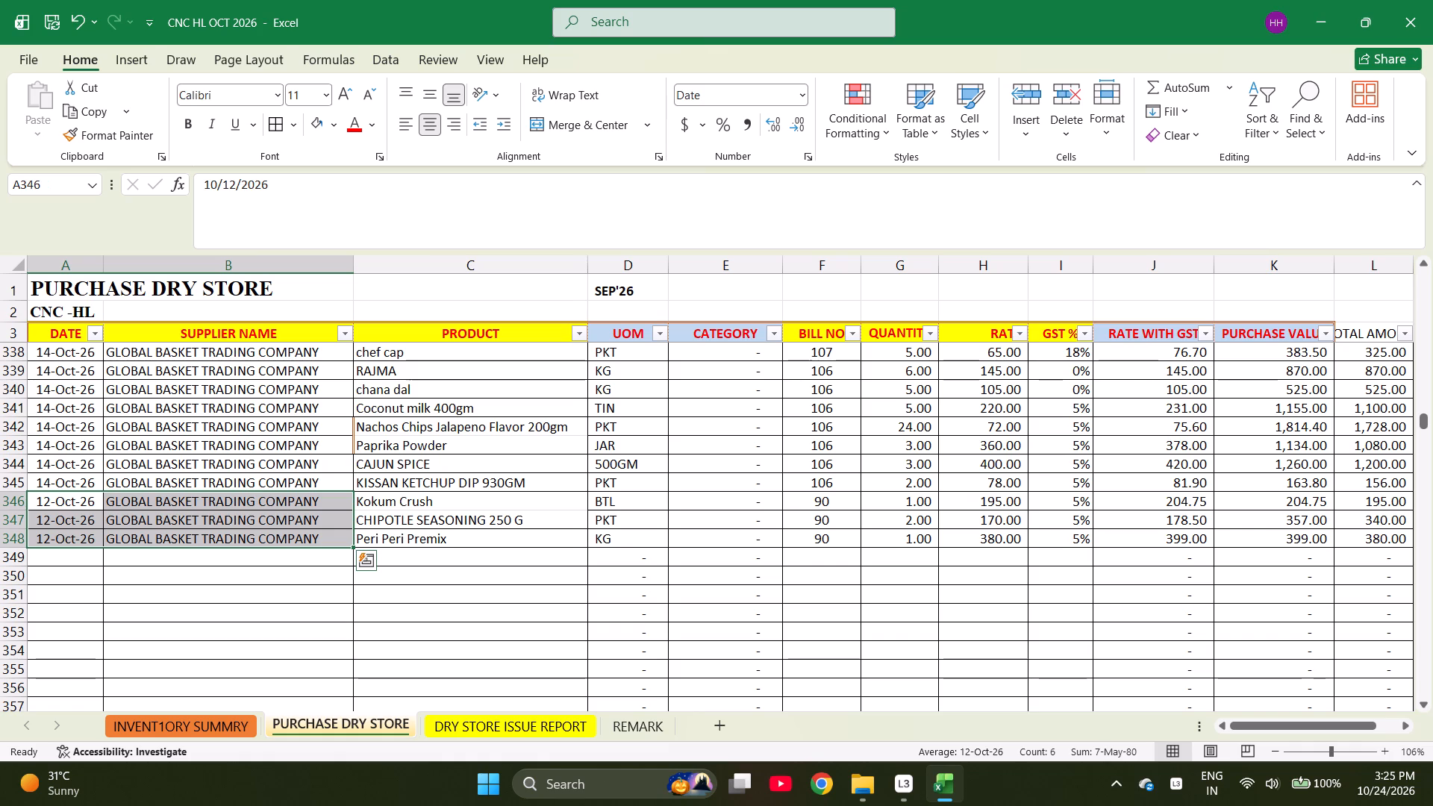
Enter the bill total formula =4368+3412.50 in the SHIVAM column of the Peri Peri Premix row.
{"action": "key", "text": "Right"}
{"action": "key", "text": "Right"}
{"action": "key", "text": "Right"}
{"action": "key", "text": "Right"}
{"action": "key", "text": "Right"}
{"action": "key", "text": "Right"}
{"action": "key", "text": "Right"}
{"action": "key", "text": "Right"}
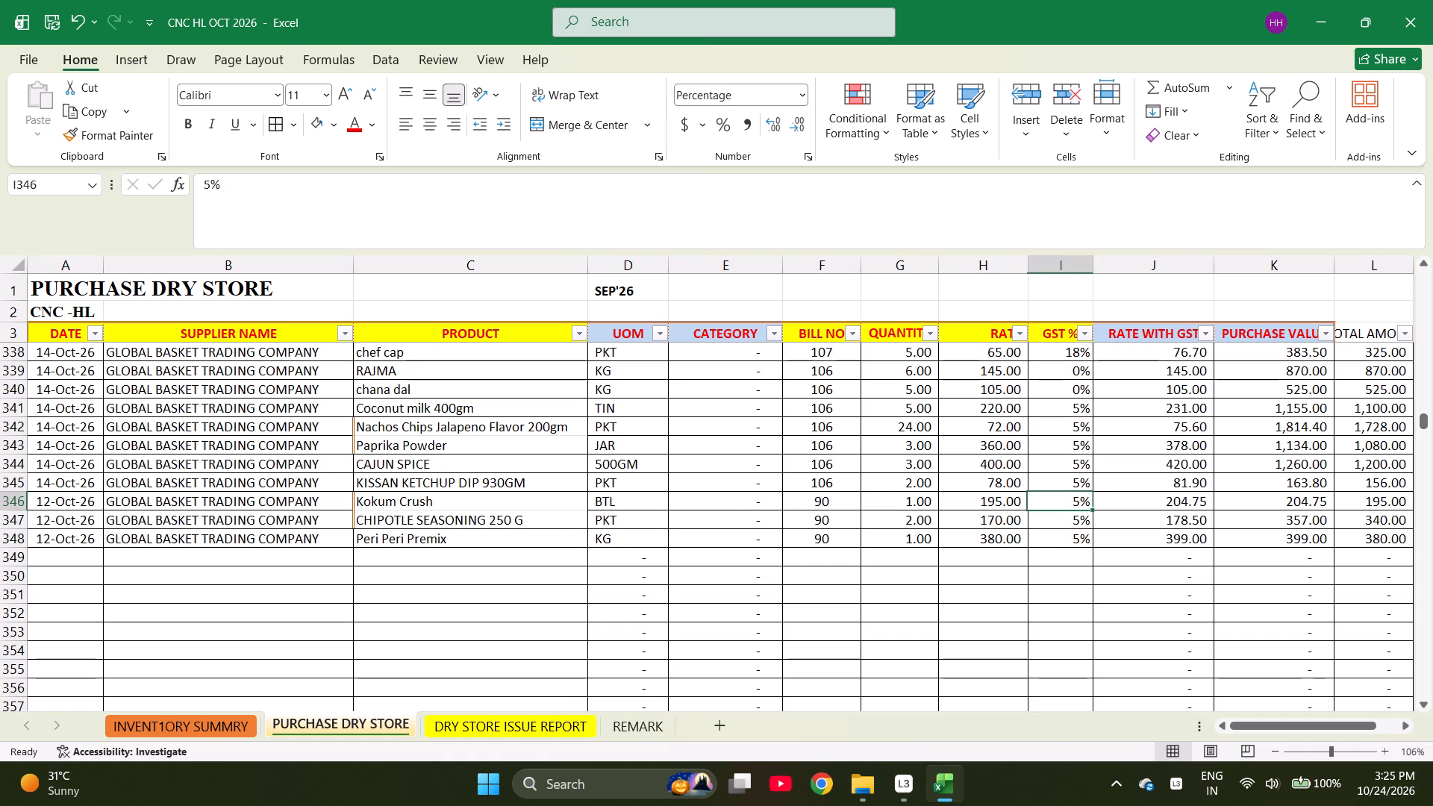
{"action": "key", "text": "Right"}
{"action": "key", "text": "Right"}
{"action": "key", "text": "Right"}
{"action": "key", "text": "Right"}
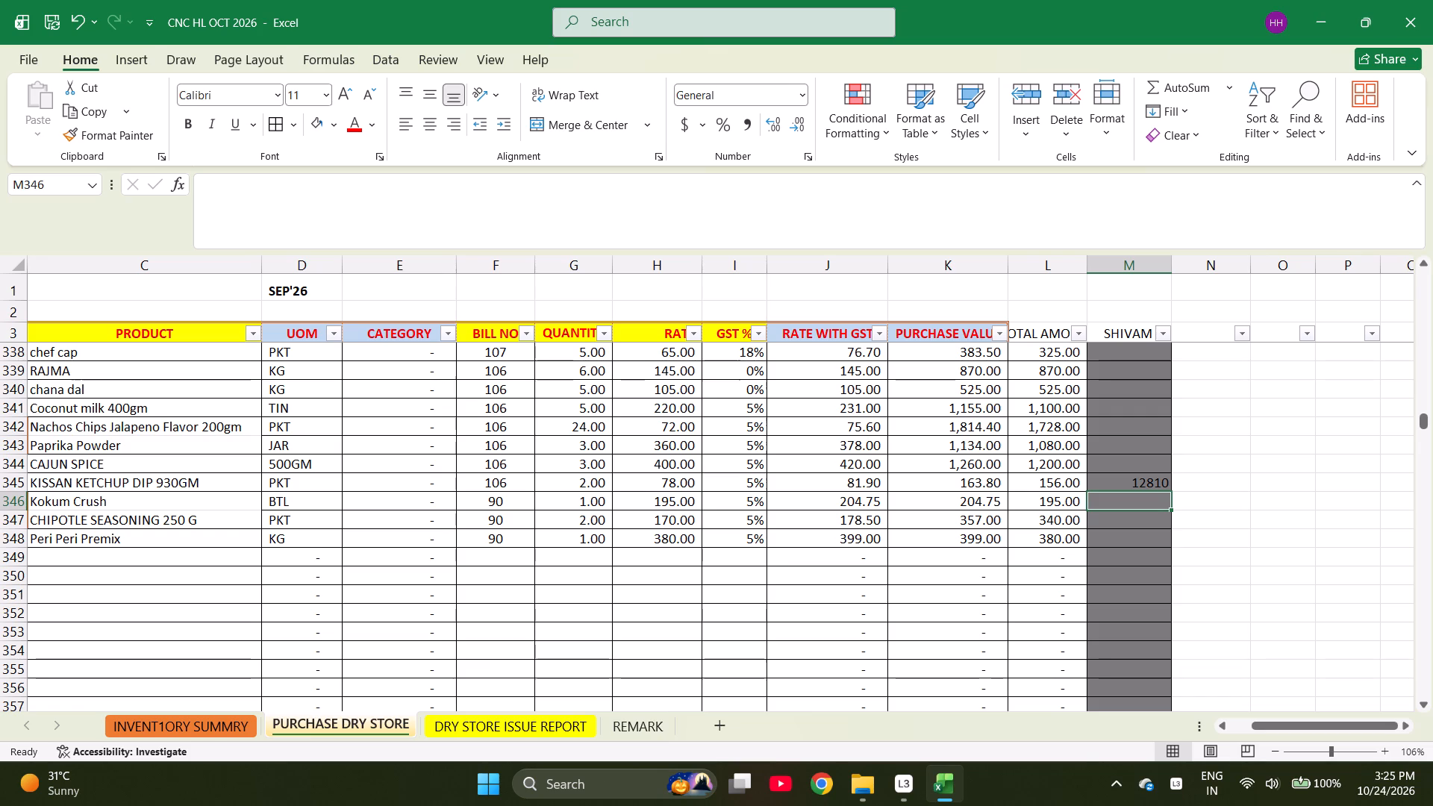
{"action": "key", "text": "Down"}
{"action": "key", "text": "Down"}
{"action": "key", "text": "equal"}
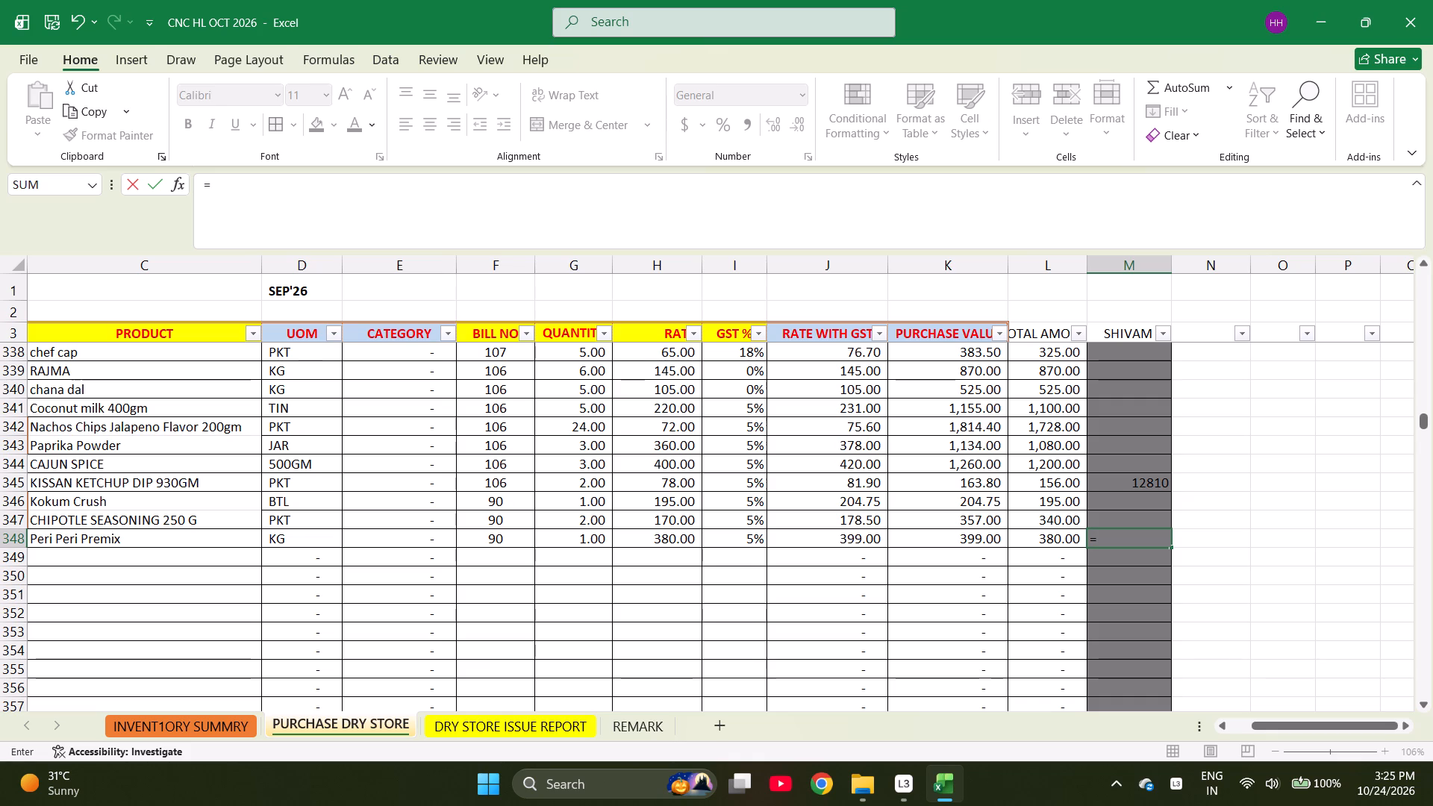
{"action": "type", "text": "4368"}
{"action": "key", "text": "plus"}
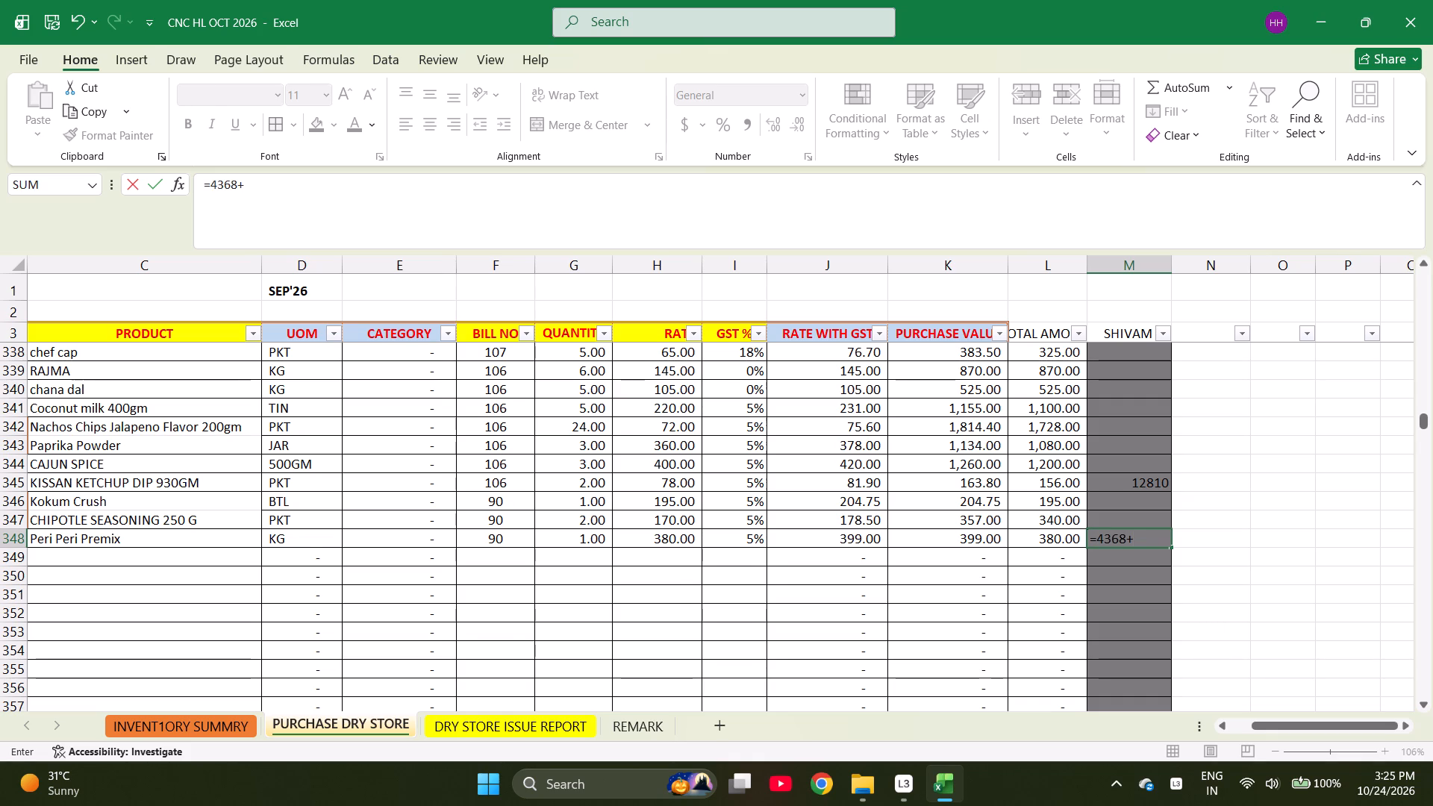
{"action": "type", "text": "3412"}
{"action": "type", "text": ".50"}
{"action": "key", "text": "Return"}
{"action": "key", "text": "Up"}
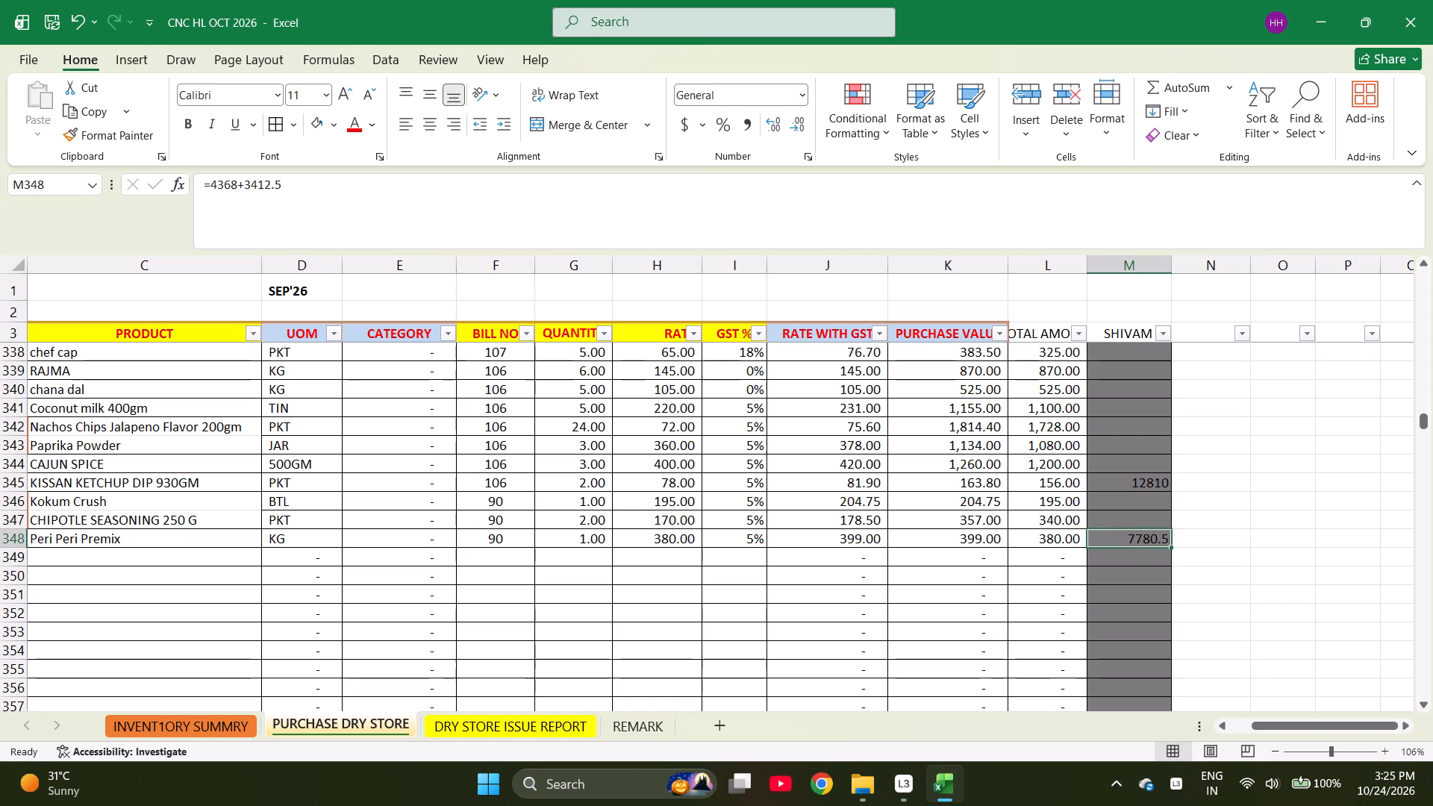
Sum the purchase values in rows 346 to 348 and enter =960.75 in column N of the Peri Peri Premix row.
{"action": "key", "text": "Right"}
{"action": "key", "text": "Left"}
{"action": "key", "text": "Left"}
{"action": "key", "text": "Left"}
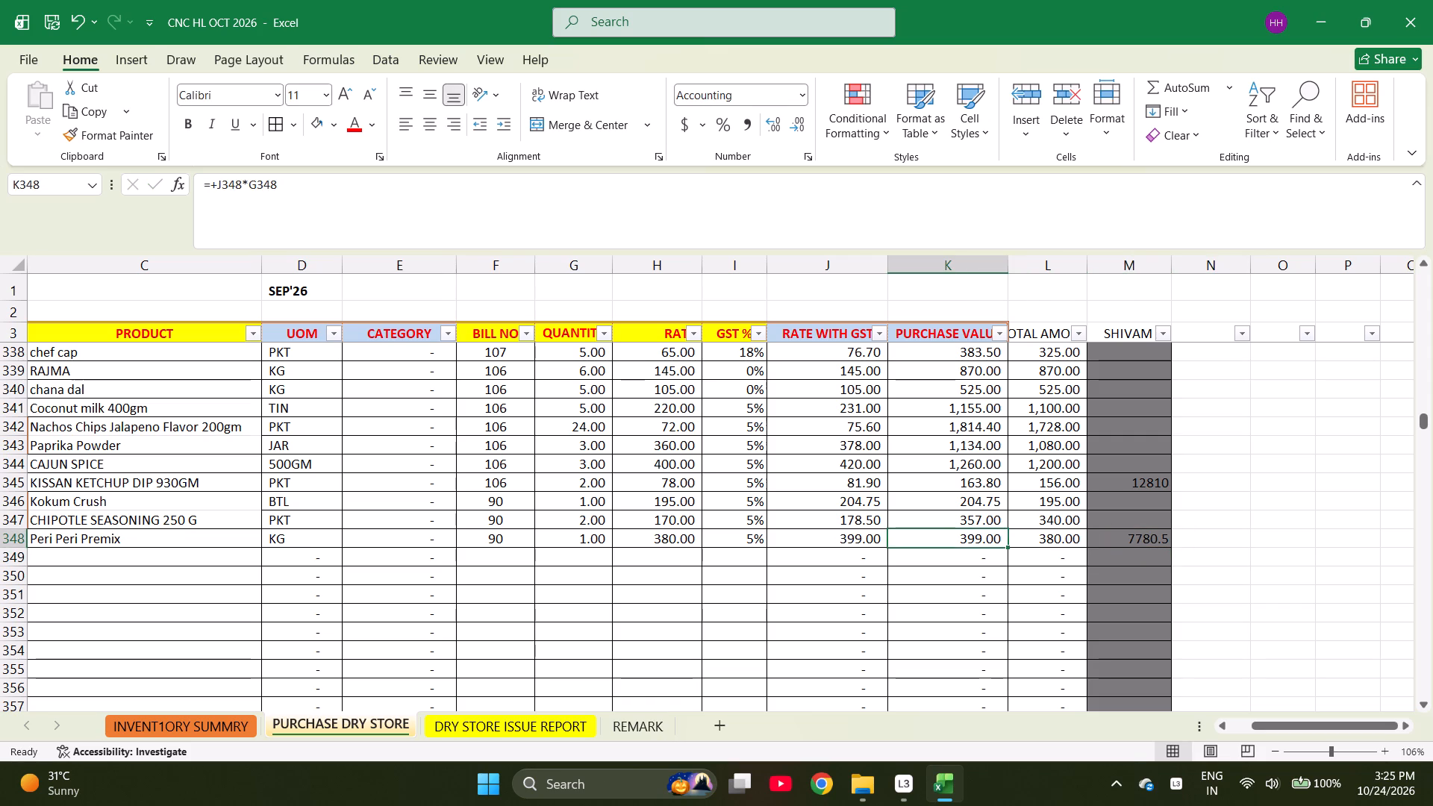
{"action": "key", "text": "shift+Up"}
{"action": "key", "text": "shift+Up"}
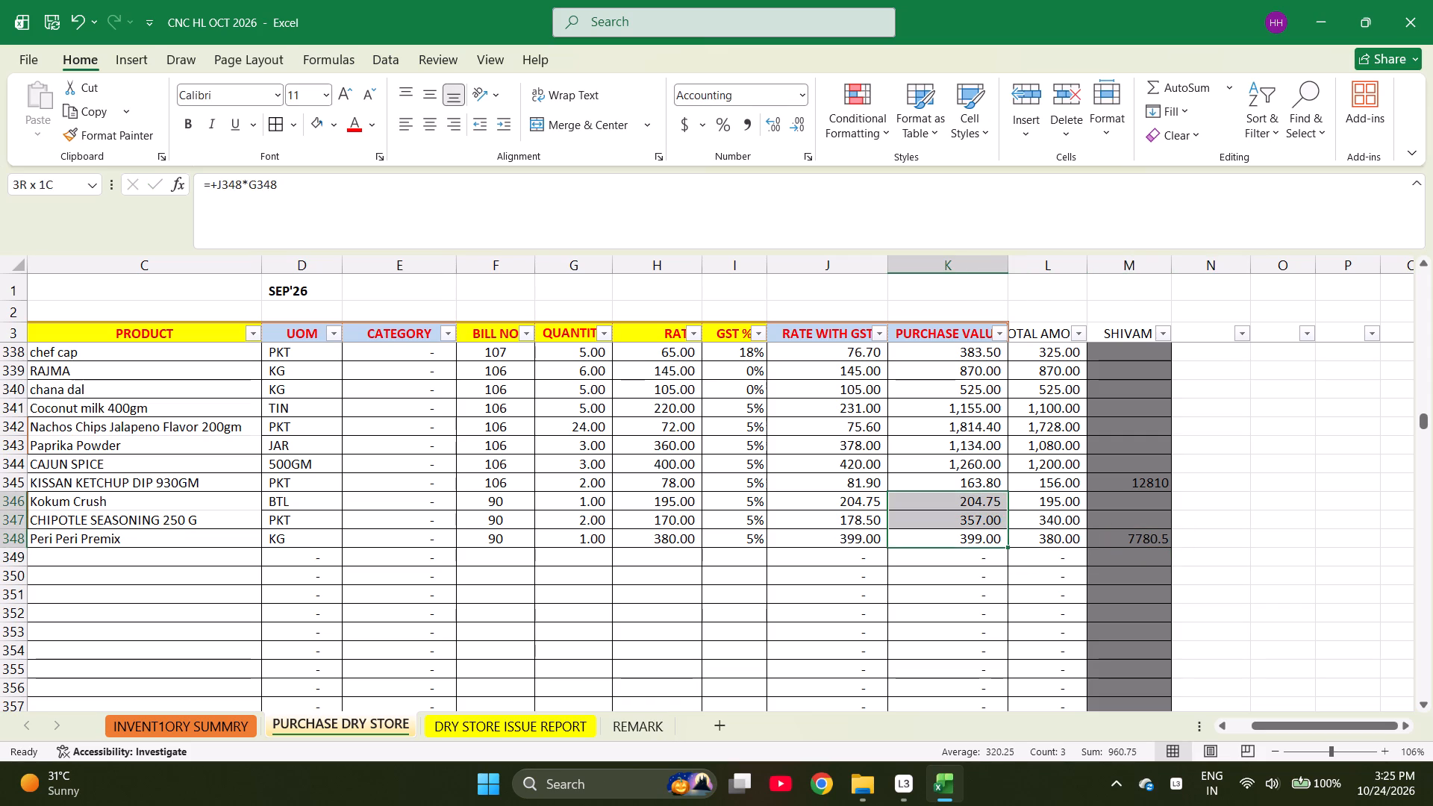
{"action": "key", "text": "Right"}
{"action": "key", "text": "Right"}
{"action": "key", "text": "Right"}
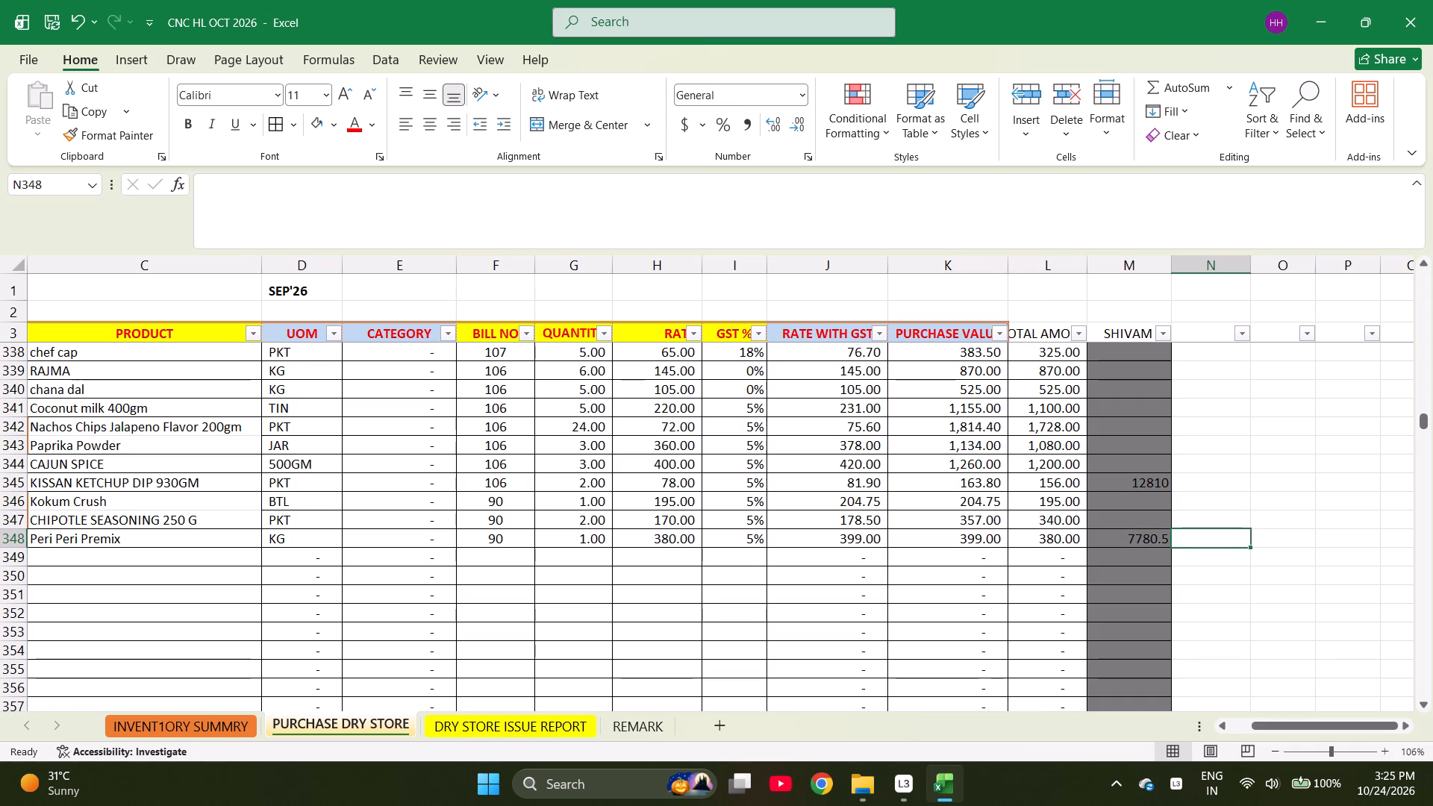
{"action": "type", "text": "=960.75"}
{"action": "key", "text": "Left"}
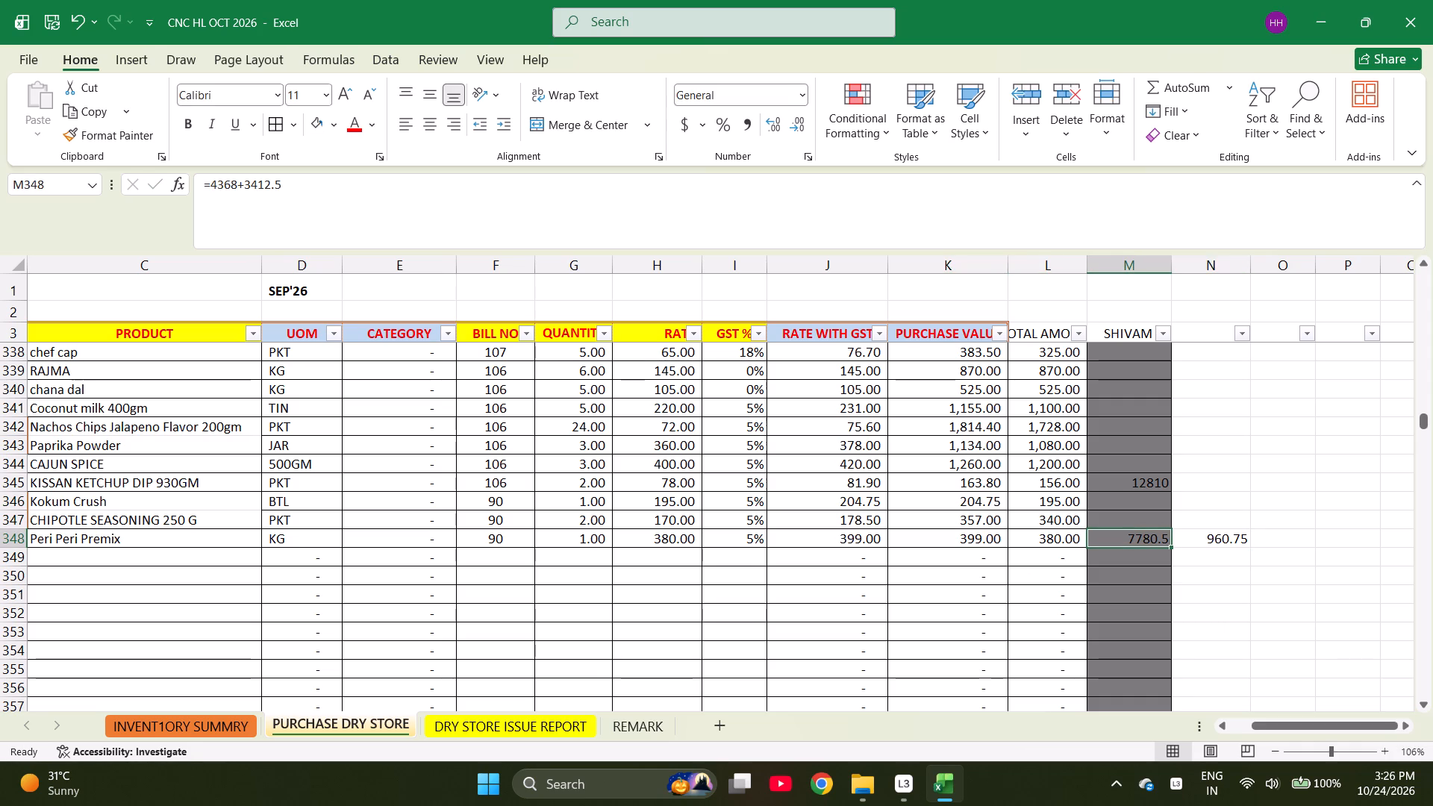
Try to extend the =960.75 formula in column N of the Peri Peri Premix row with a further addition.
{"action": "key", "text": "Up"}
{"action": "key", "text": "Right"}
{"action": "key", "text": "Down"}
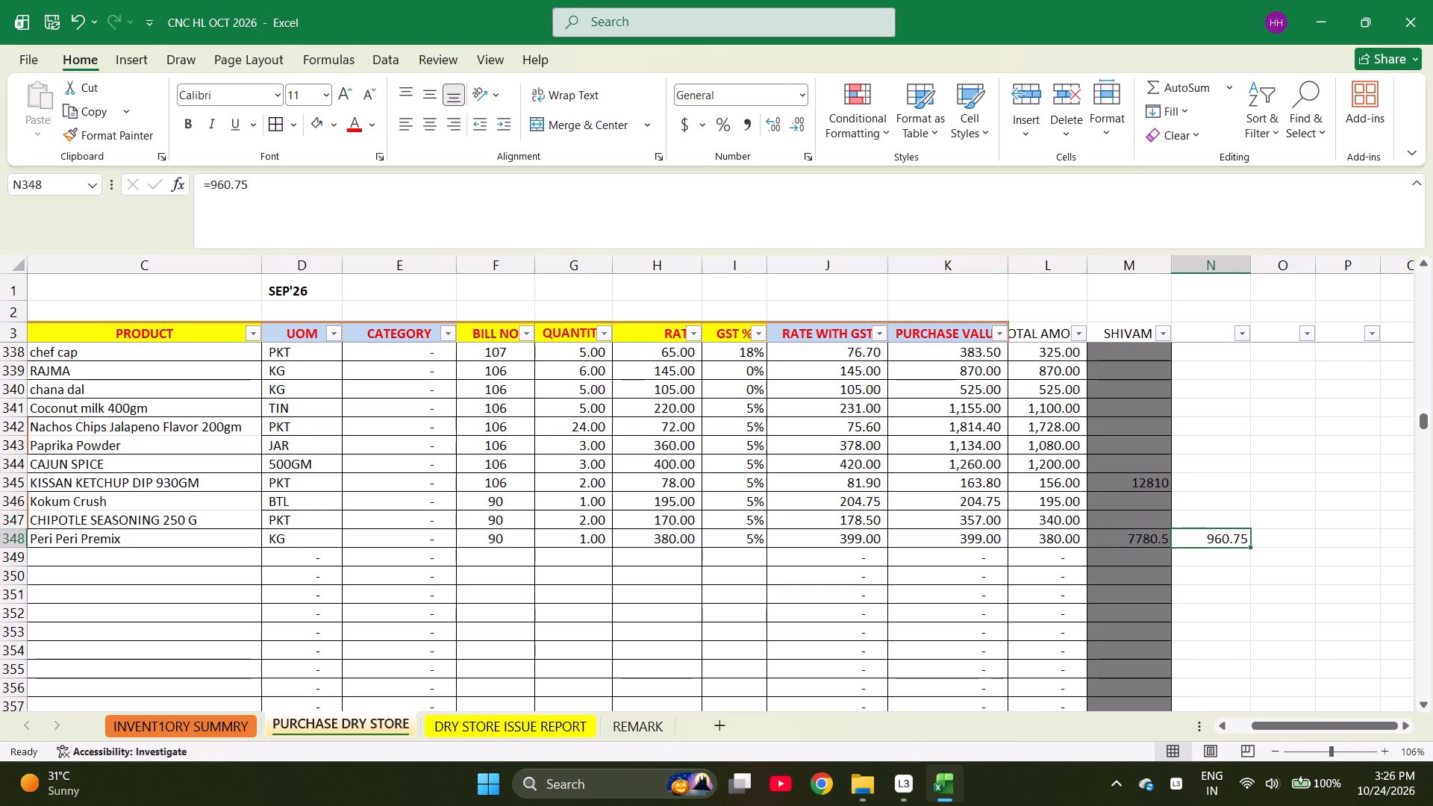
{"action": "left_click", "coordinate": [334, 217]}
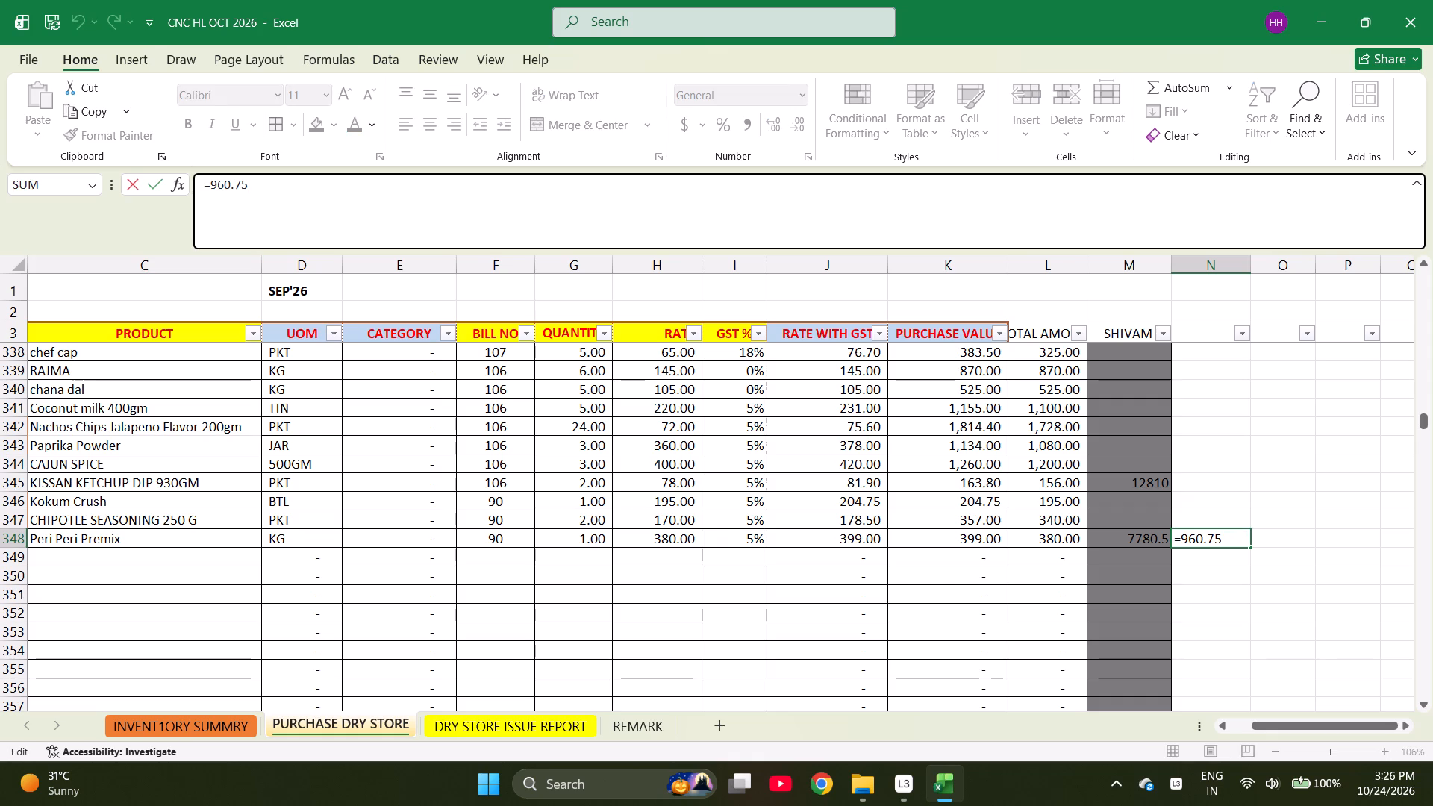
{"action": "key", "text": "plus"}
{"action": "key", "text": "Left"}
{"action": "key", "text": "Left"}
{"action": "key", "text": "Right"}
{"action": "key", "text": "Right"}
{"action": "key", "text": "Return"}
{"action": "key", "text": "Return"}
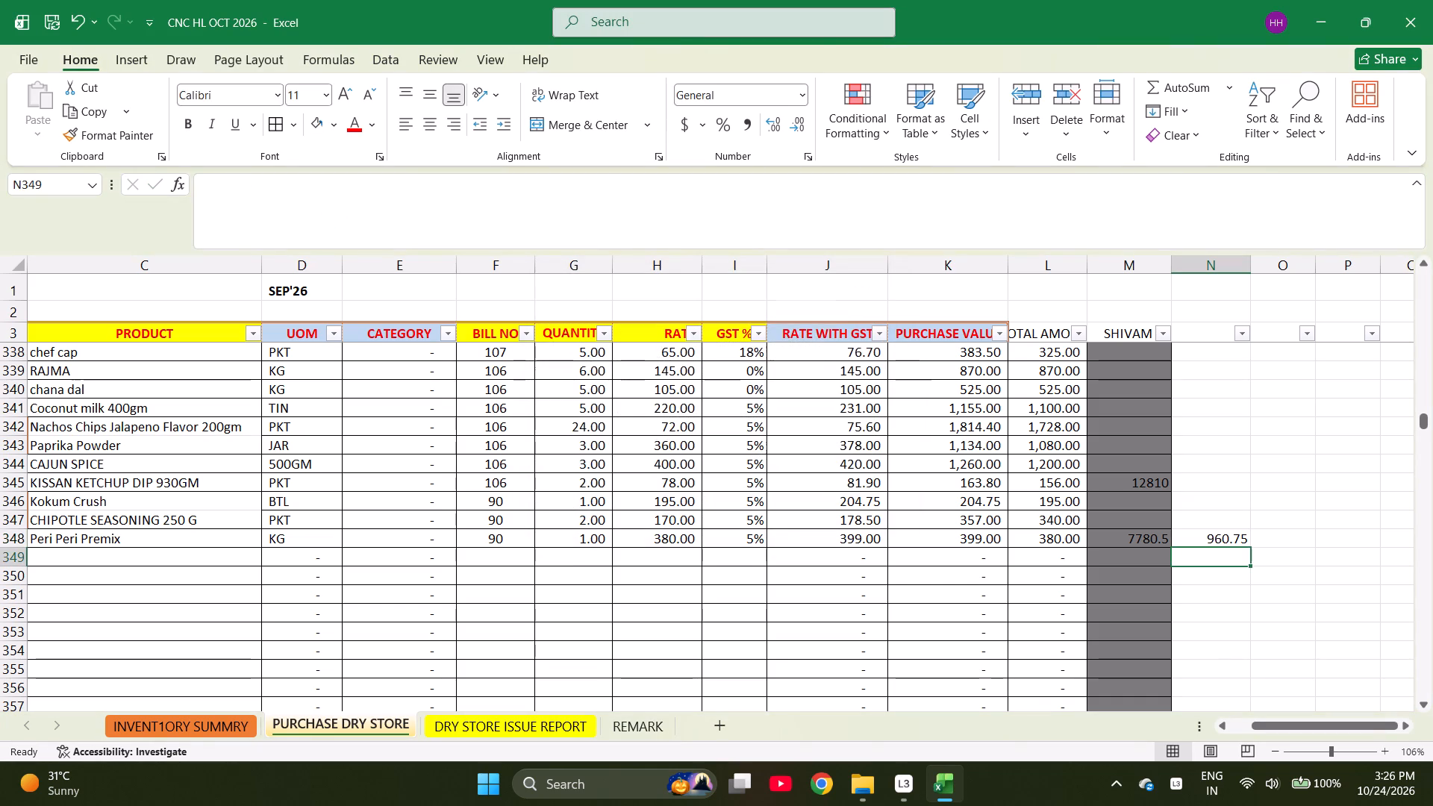
Extend the column N formula in the Peri Peri Premix row to =960.75+7780.5.
{"action": "key", "text": "Up"}
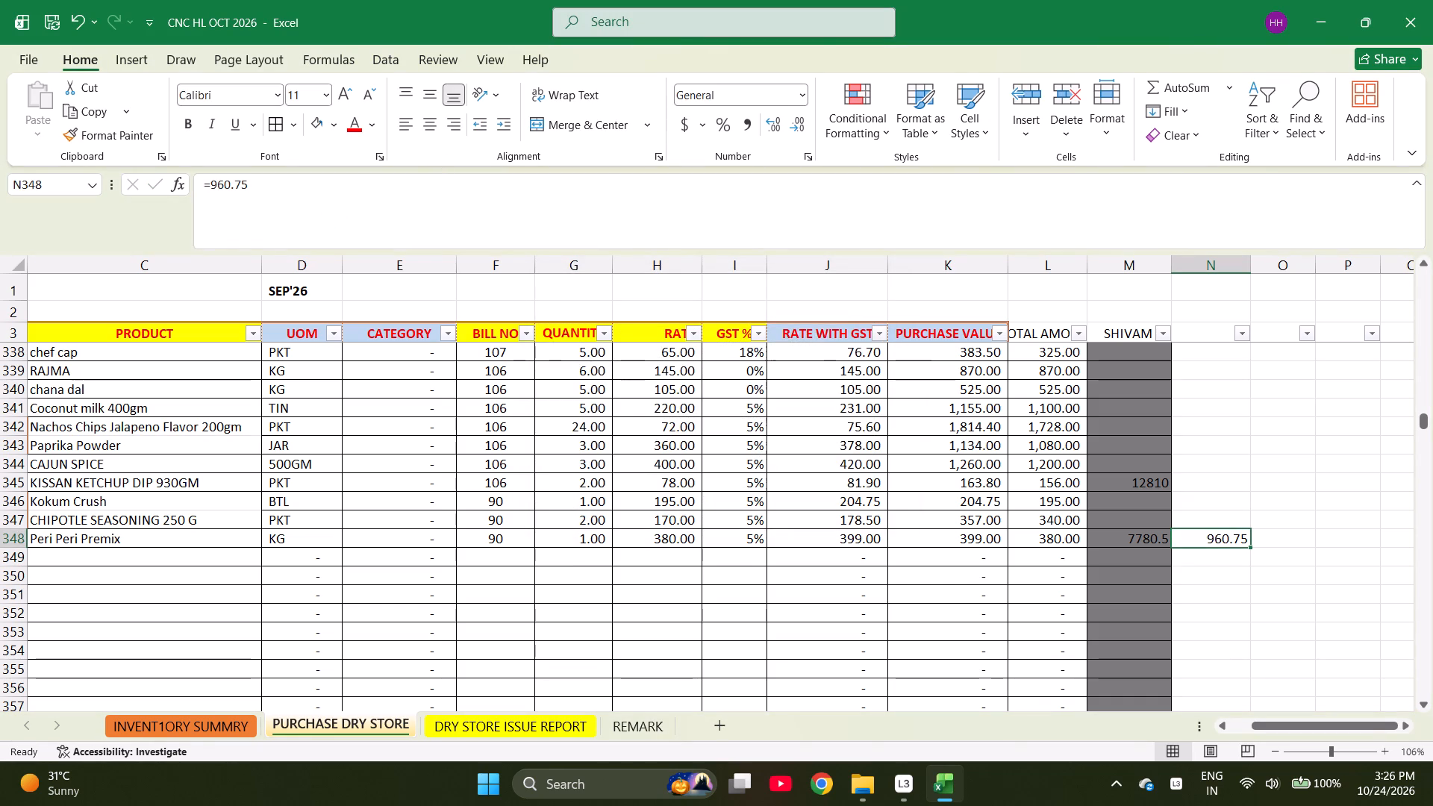
{"action": "left_click", "coordinate": [1247, 539]}
{"action": "left_click", "coordinate": [1247, 539]}
{"action": "double_click", "coordinate": [1247, 539]}
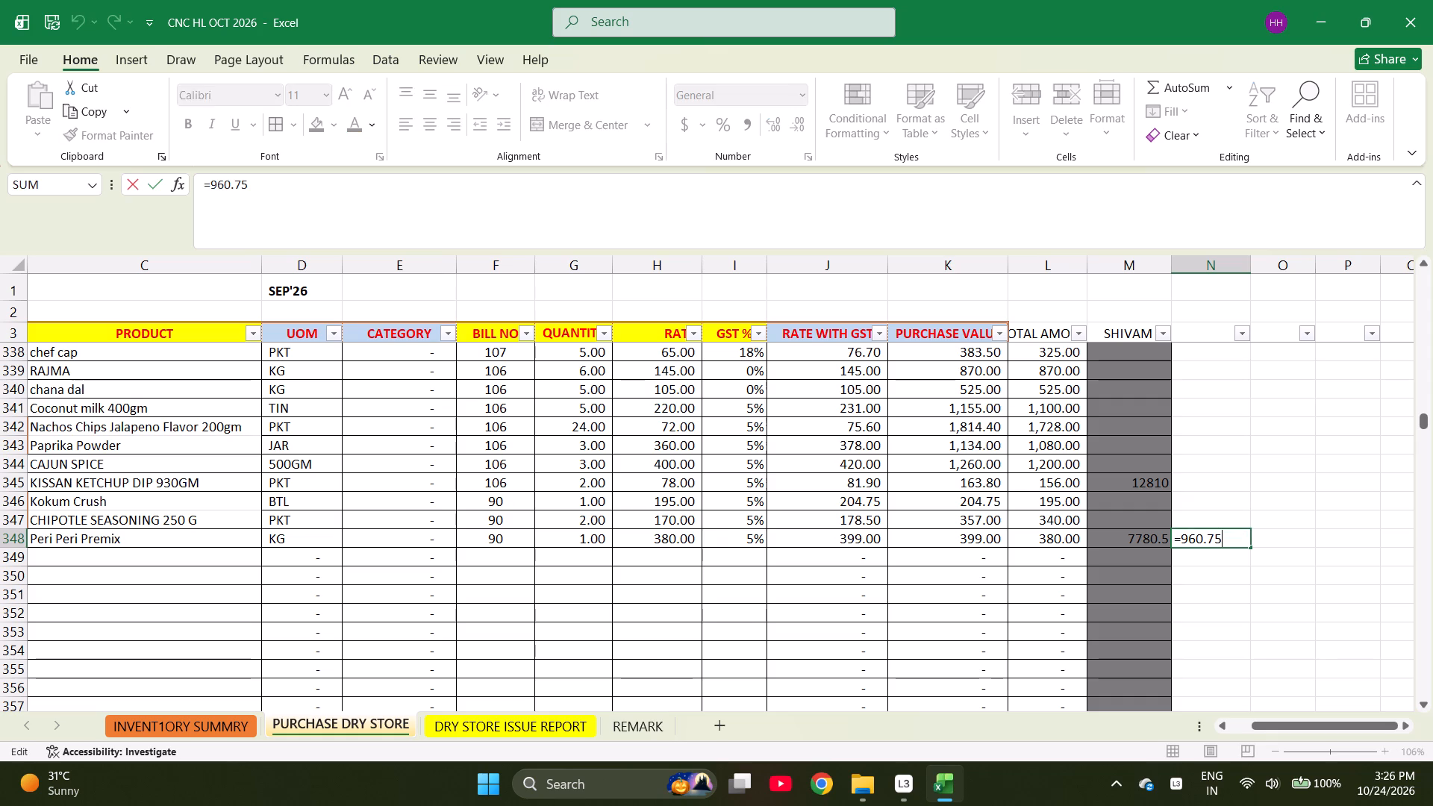
{"action": "key", "text": "plus"}
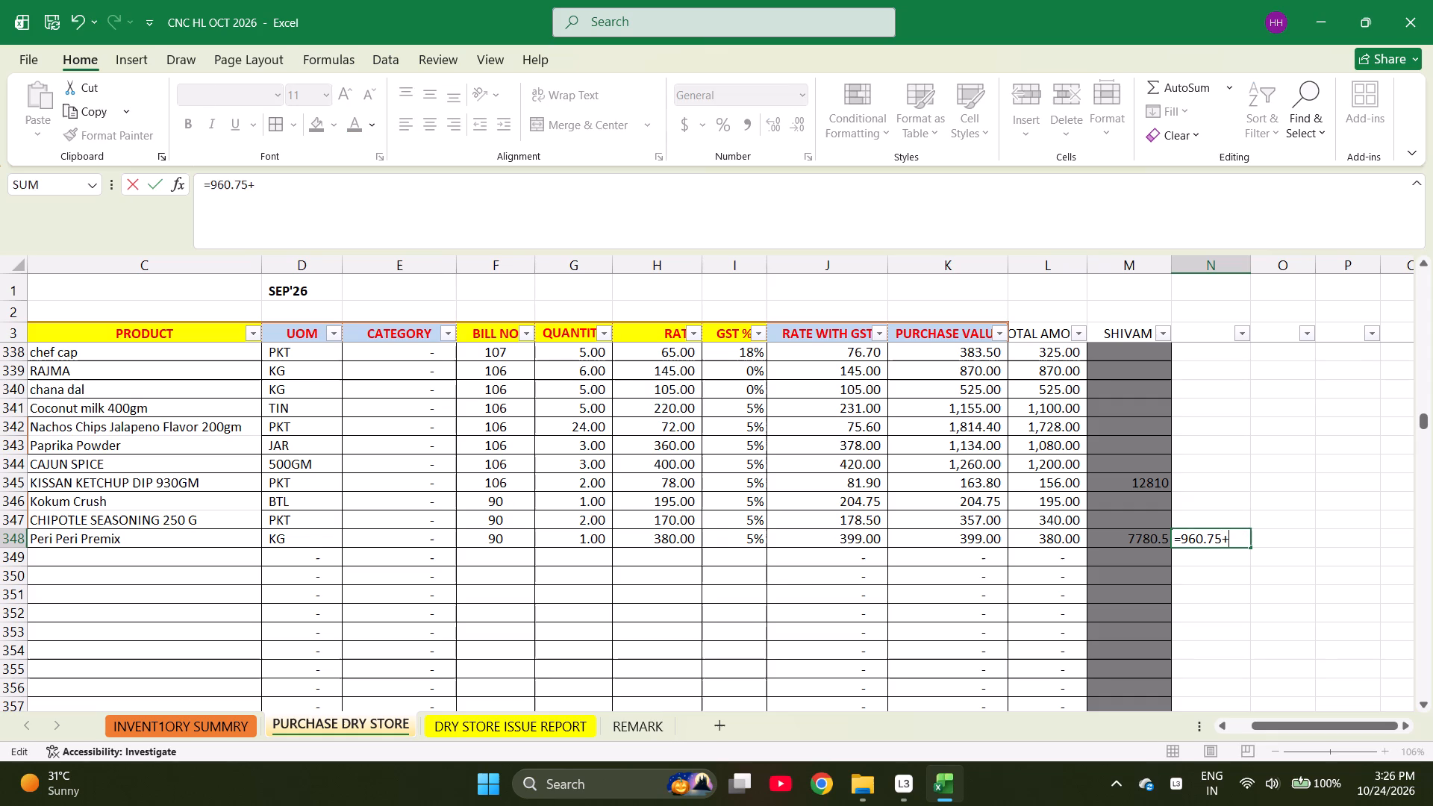
{"action": "key", "text": "Left"}
{"action": "key", "text": "Left"}
{"action": "key", "text": "Right"}
{"action": "key", "text": "Right"}
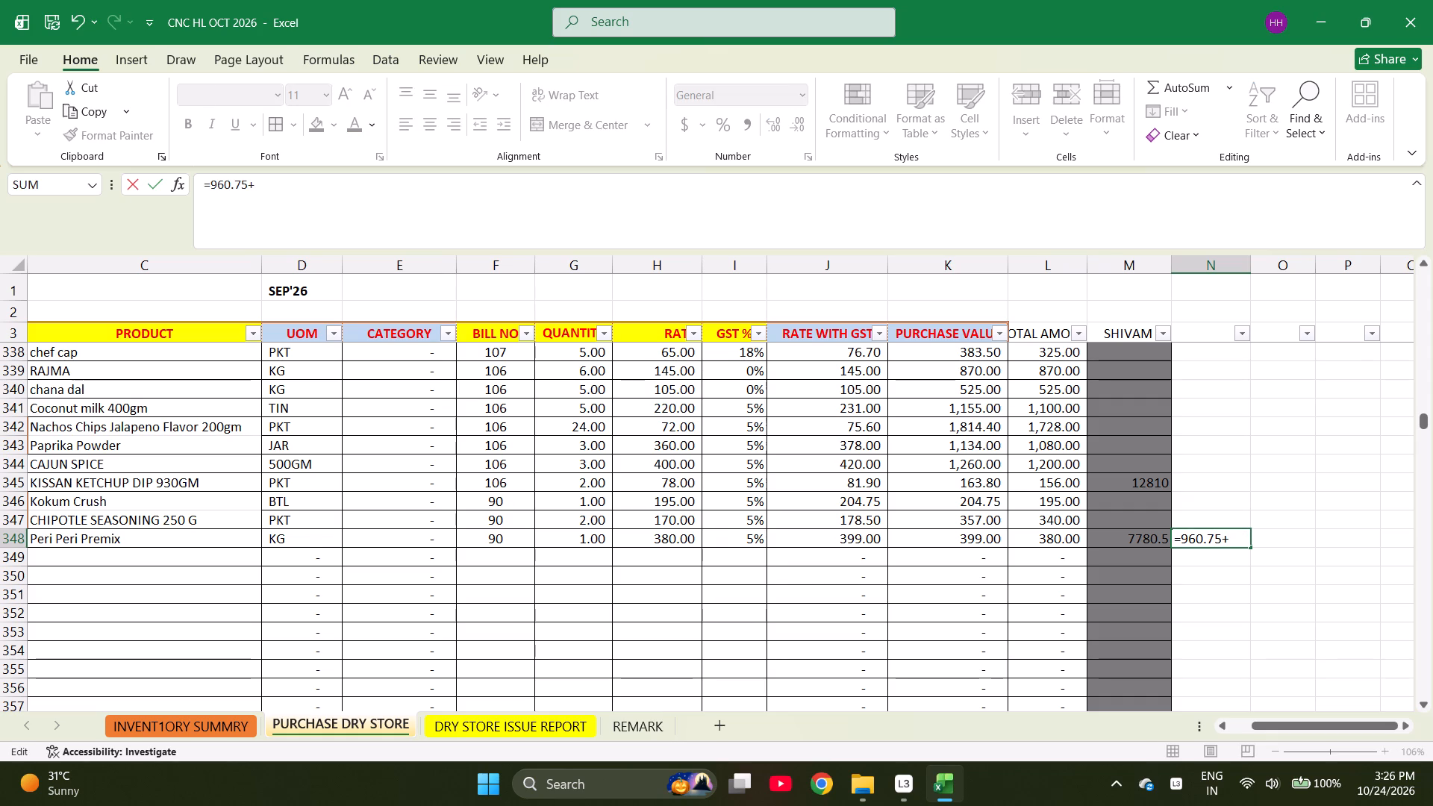
{"action": "type", "text": "7780.5"}
{"action": "key", "text": "Return"}
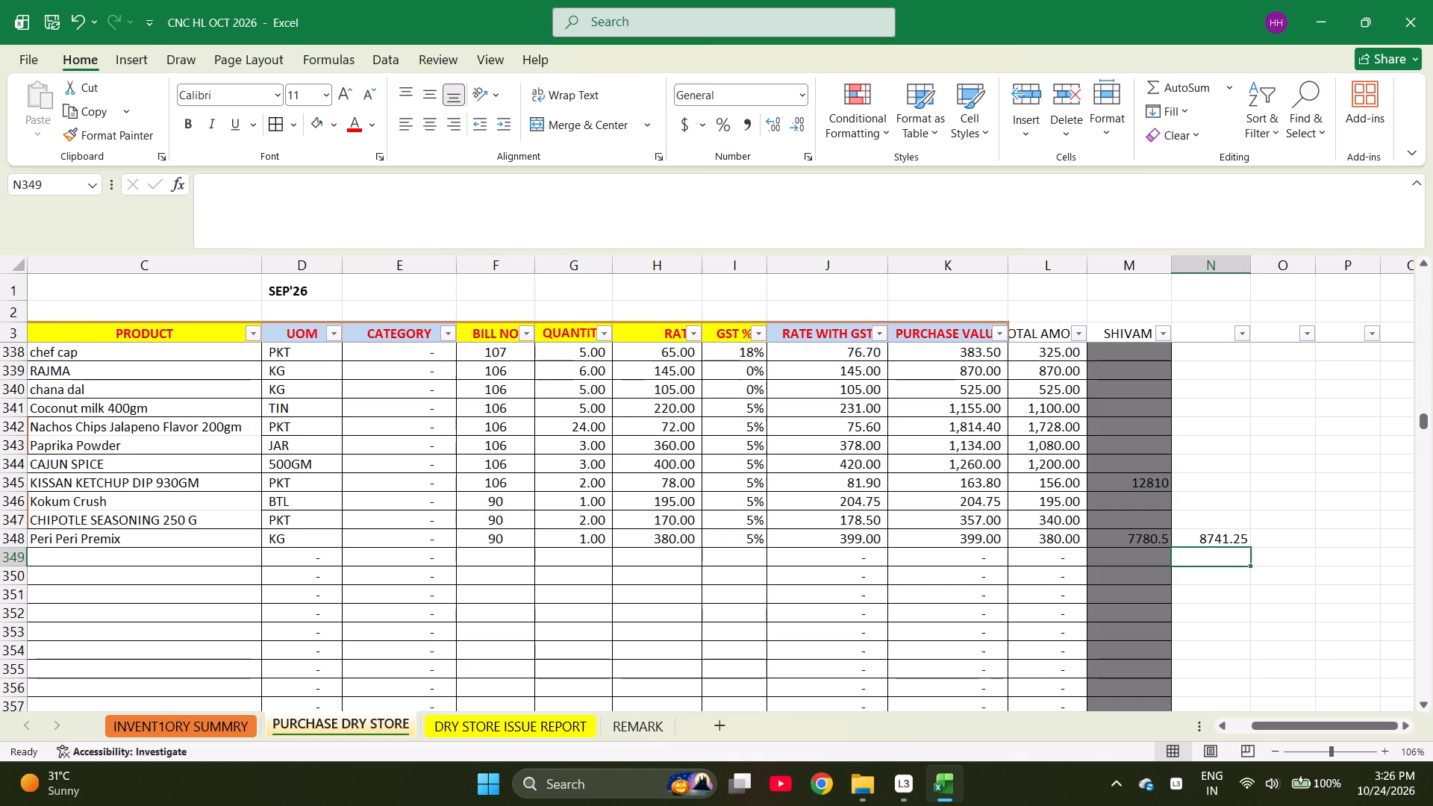
Fill the date and supplier name from row 348 down into row 349.
{"action": "key", "text": "ctrl+Left"}
{"action": "key", "text": "ctrl+Left"}
{"action": "key", "text": "ctrl+Left"}
{"action": "key", "text": "ctrl+Left"}
{"action": "key", "text": "ctrl+Left"}
{"action": "key", "text": "ctrl+Left"}
{"action": "key", "text": "ctrl+Left"}
{"action": "key", "text": "ctrl+Left"}
{"action": "key", "text": "ctrl+Left"}
{"action": "key", "text": "ctrl+Left"}
{"action": "key", "text": "ctrl+Left"}
{"action": "key", "text": "ctrl+Left"}
{"action": "key", "text": "ctrl+Left"}
{"action": "key", "text": "ctrl+Left"}
{"action": "key", "text": "ctrl+Left"}
{"action": "key", "text": "ctrl+Left"}
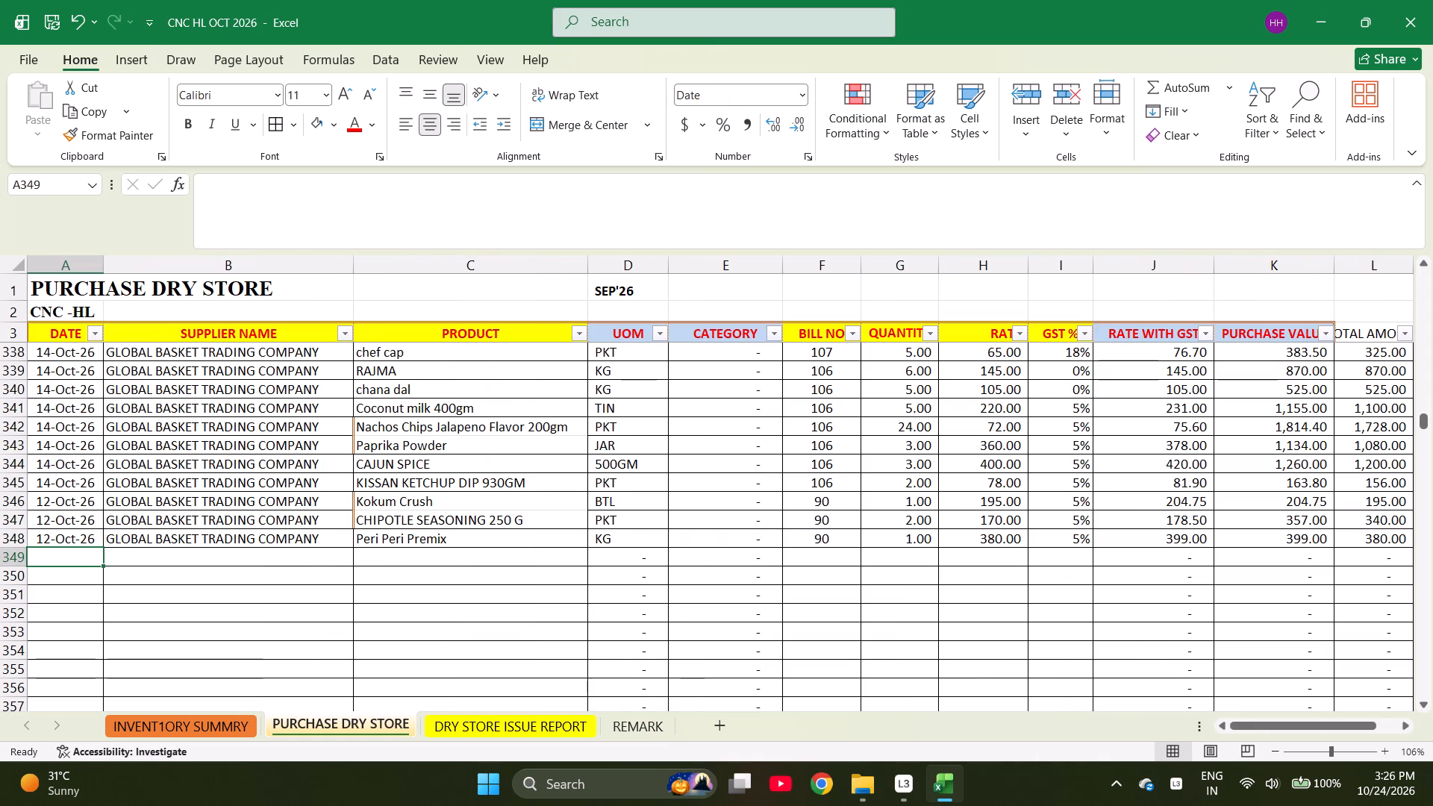
{"action": "key", "text": "ctrl+d"}
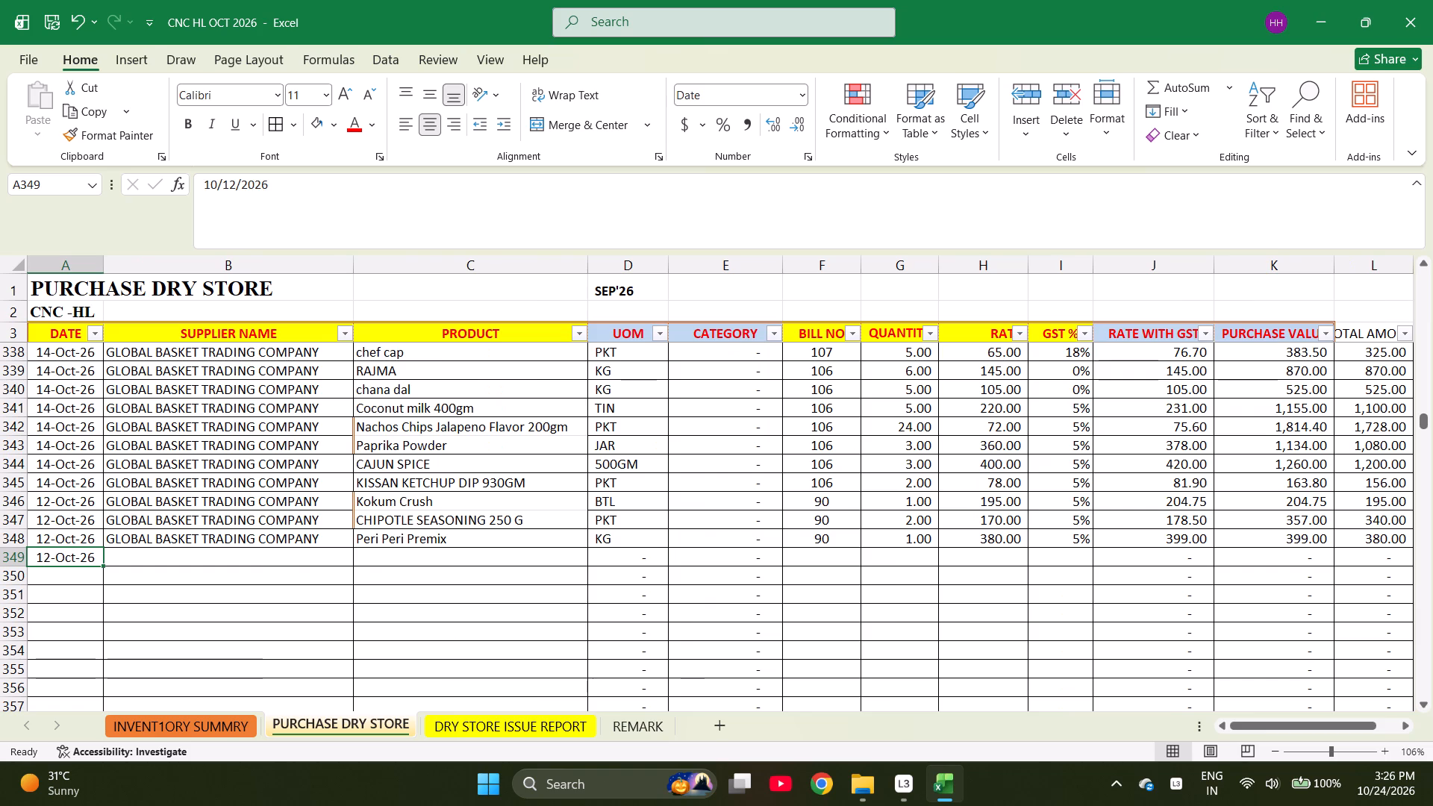
{"action": "key", "text": "Right"}
{"action": "key", "text": "ctrl+d"}
{"action": "key", "text": "Right"}
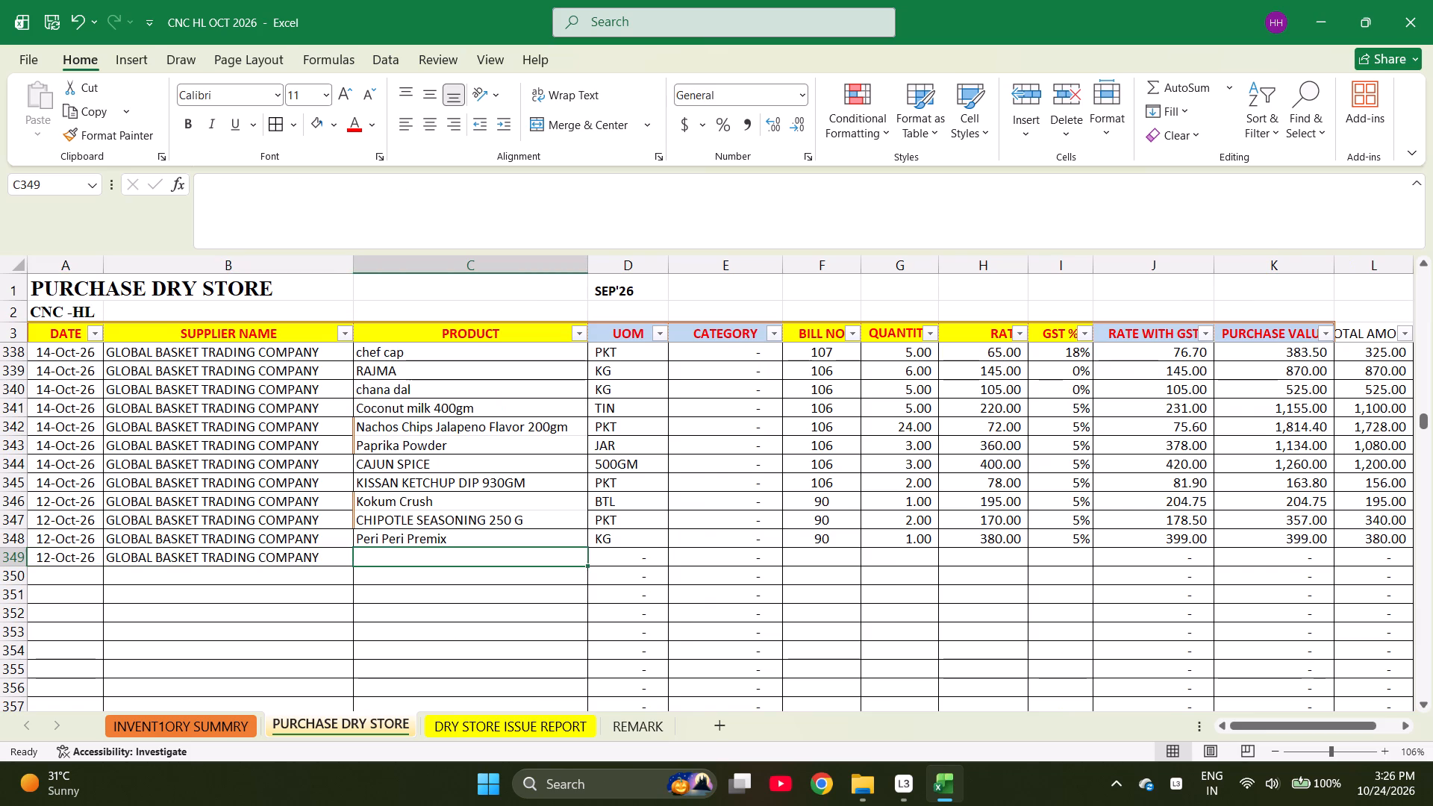
Enter 100 ML Dip Cup With Lid as the product in row 349.
{"action": "type", "text": "100 ML"}
{"action": "key", "text": "Return"}
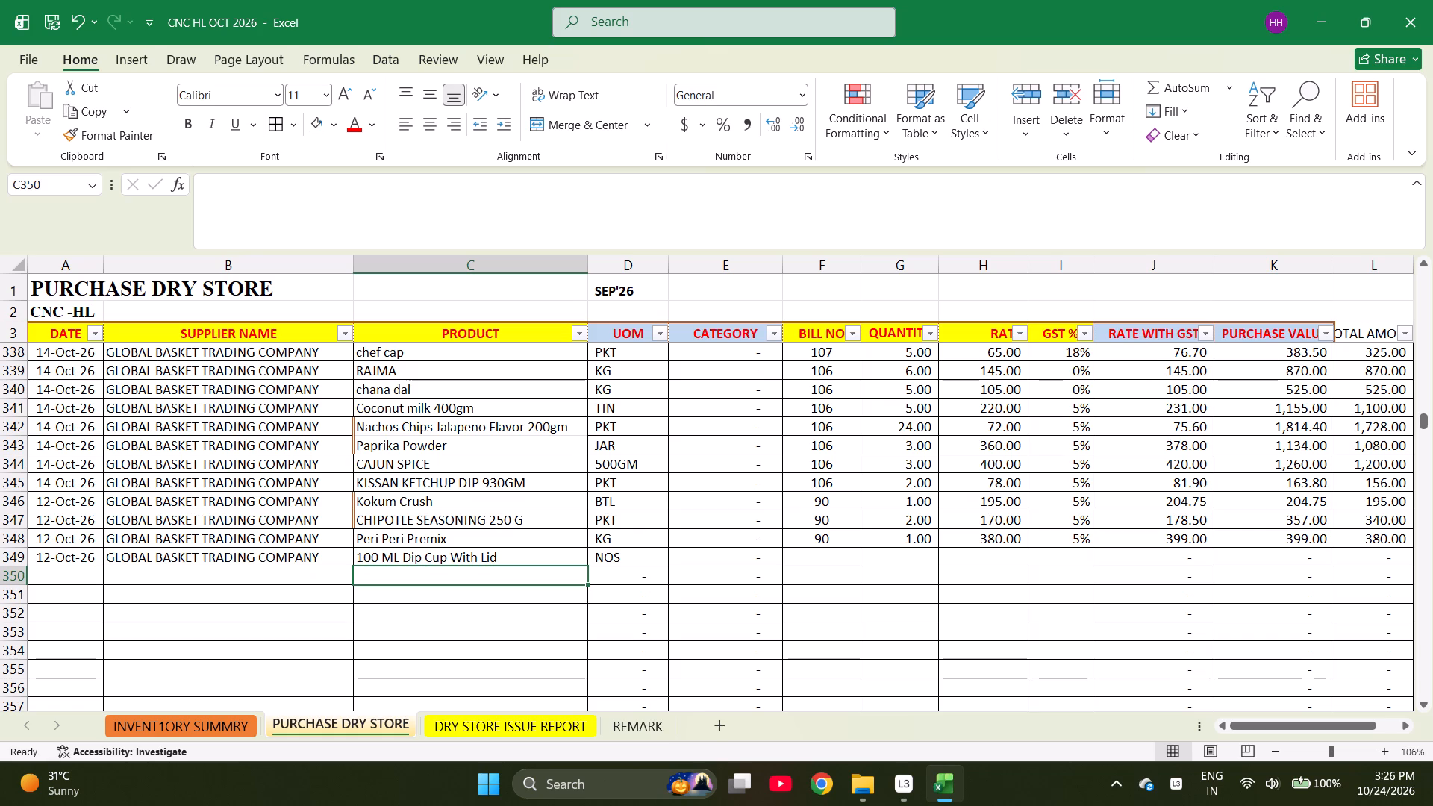
Copy Black 40 MM Box With Lid 500ML and Black 60 MM Box With Lid 650ML from the inventory summary into product rows 350 and 351.
{"action": "key", "text": "ctrl+Page_Up"}
{"action": "key", "text": "ctrl+f"}
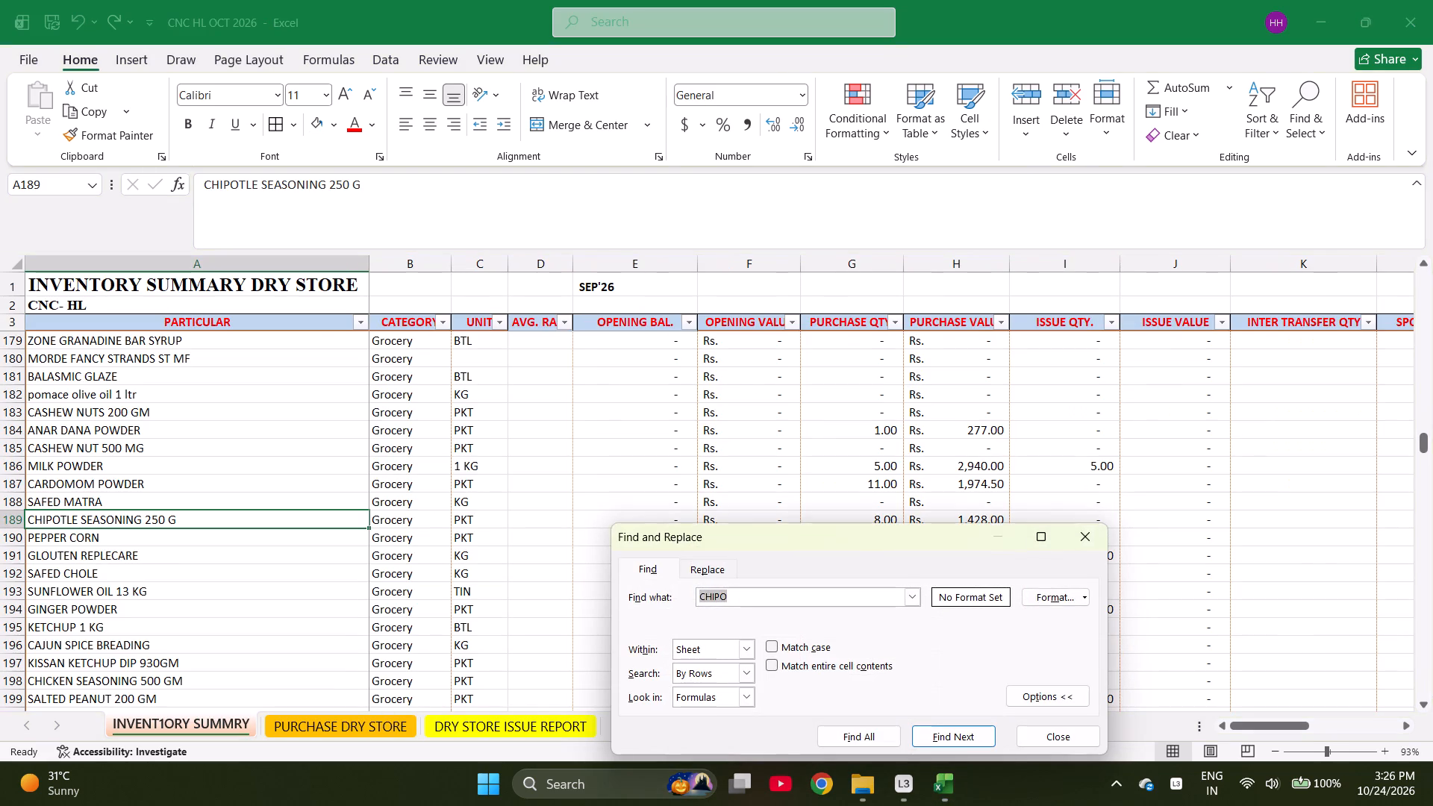
{"action": "type", "text": "BOX"}
{"action": "key", "text": "Return"}
{"action": "key", "text": "space"}
{"action": "key", "text": "Return"}
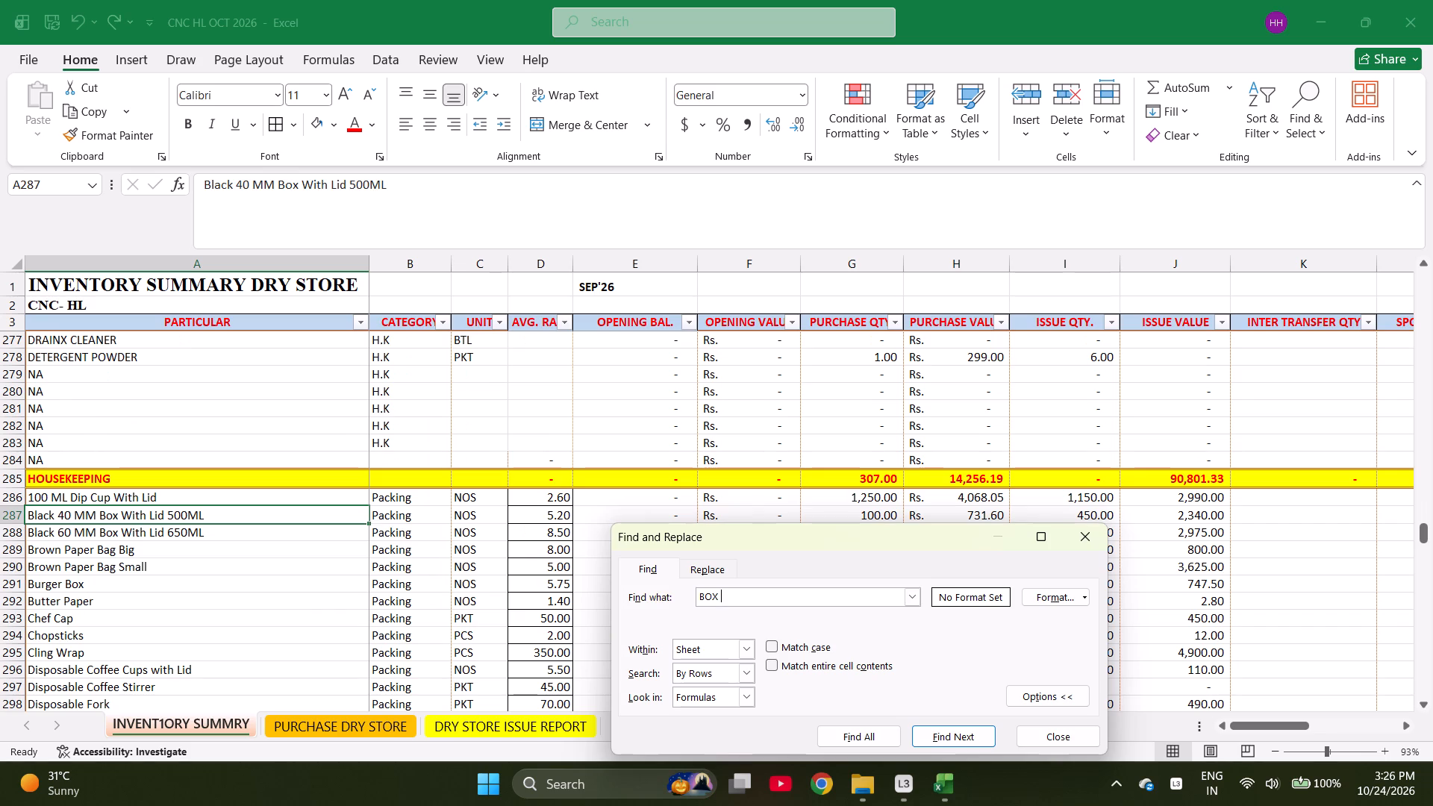
{"action": "key", "text": "Escape"}
{"action": "key", "text": "shift+Down"}
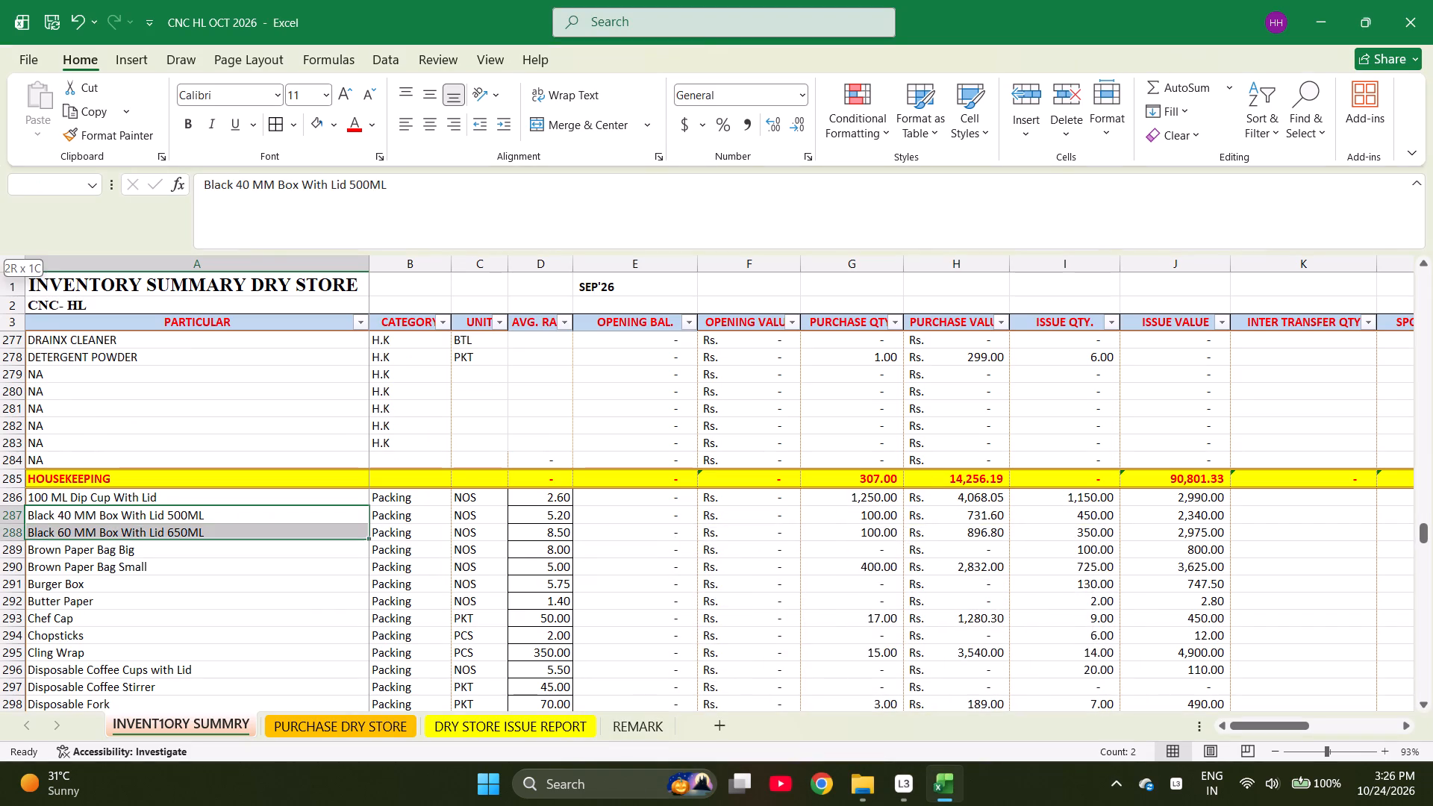
{"action": "key", "text": "ctrl+c"}
{"action": "key", "text": "ctrl+Page_Down"}
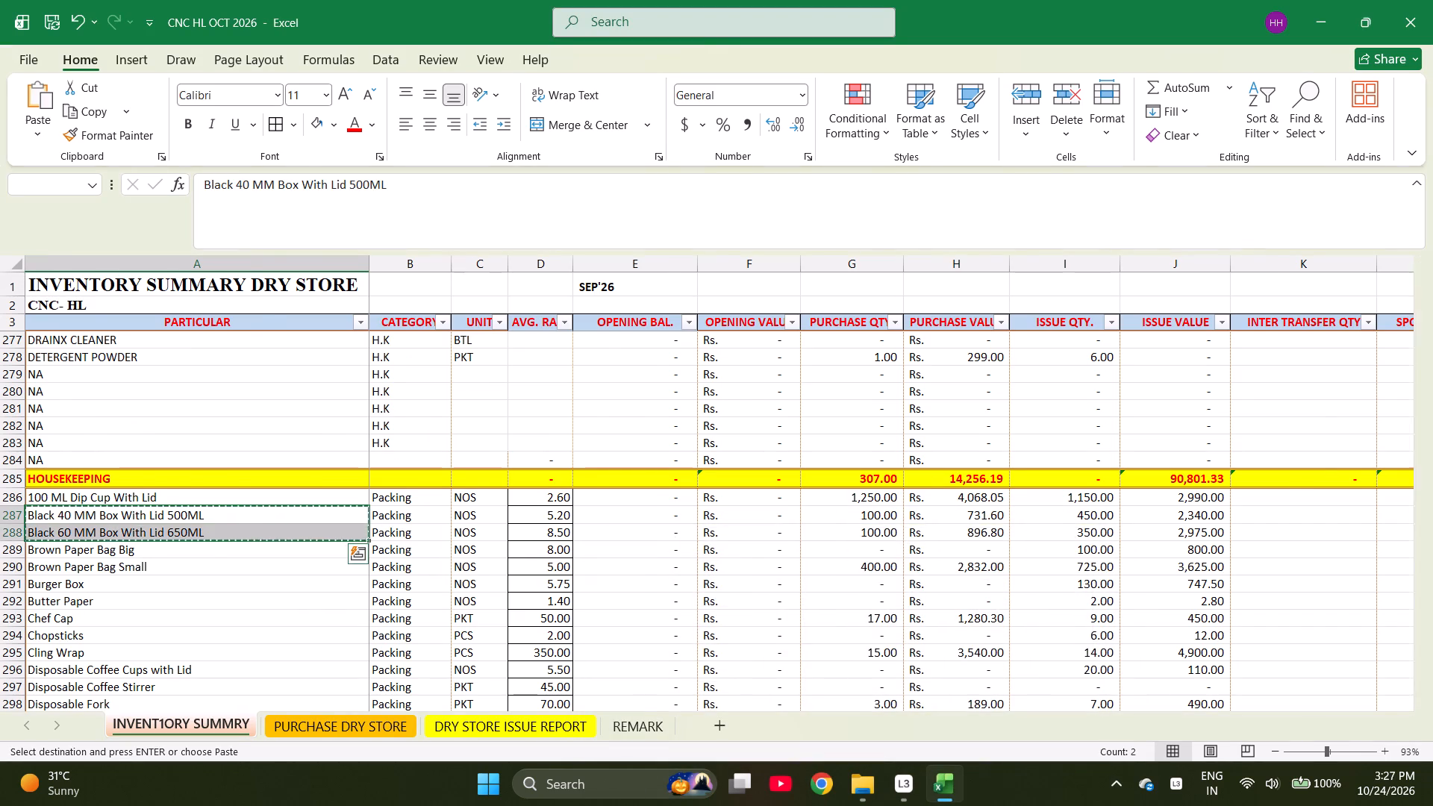
{"action": "key", "text": "Return"}
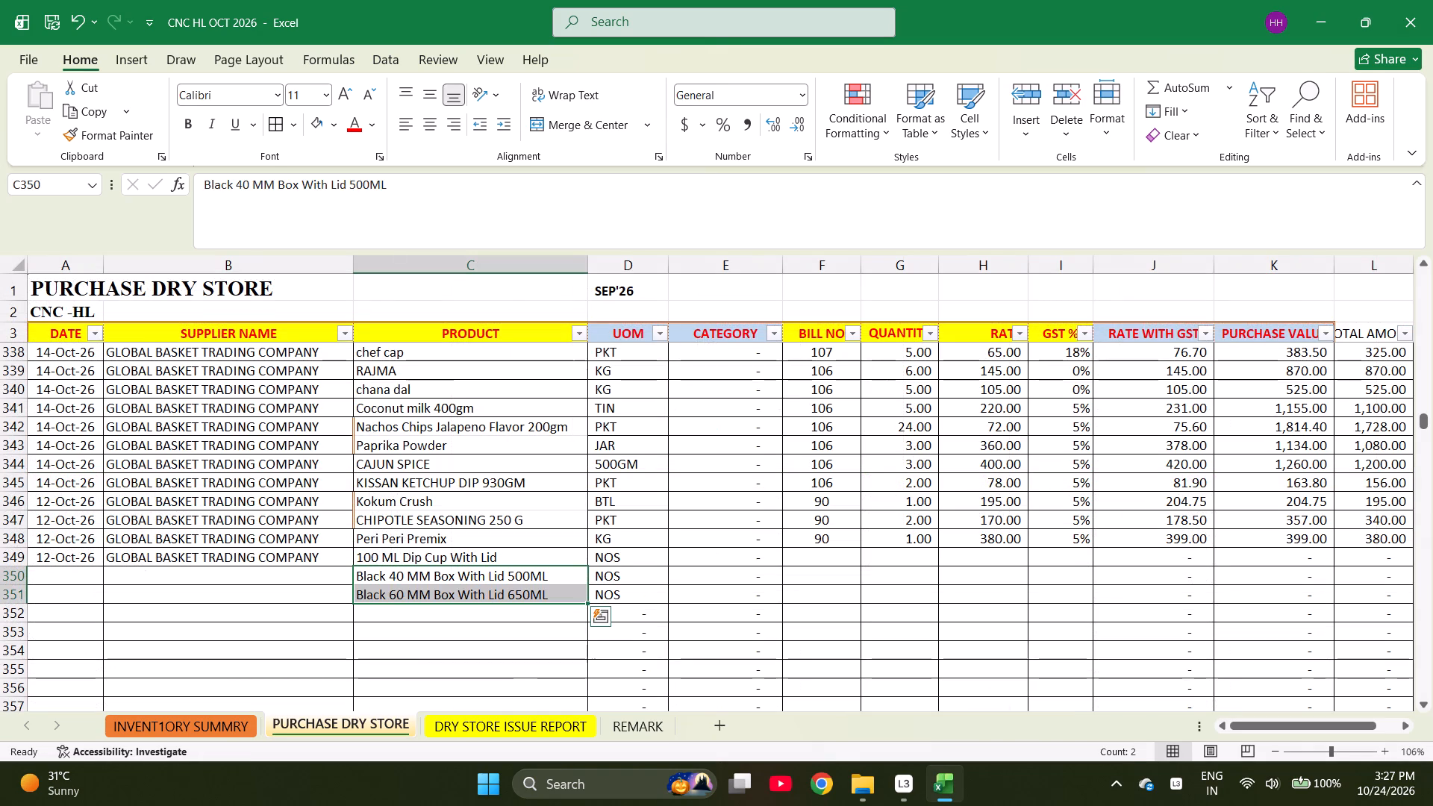
Enter bill number 91 for the three packing products in rows 349 to 351.
{"action": "key", "text": "Right"}
{"action": "key", "text": "Right"}
{"action": "key", "text": "Right"}
{"action": "key", "text": "Up"}
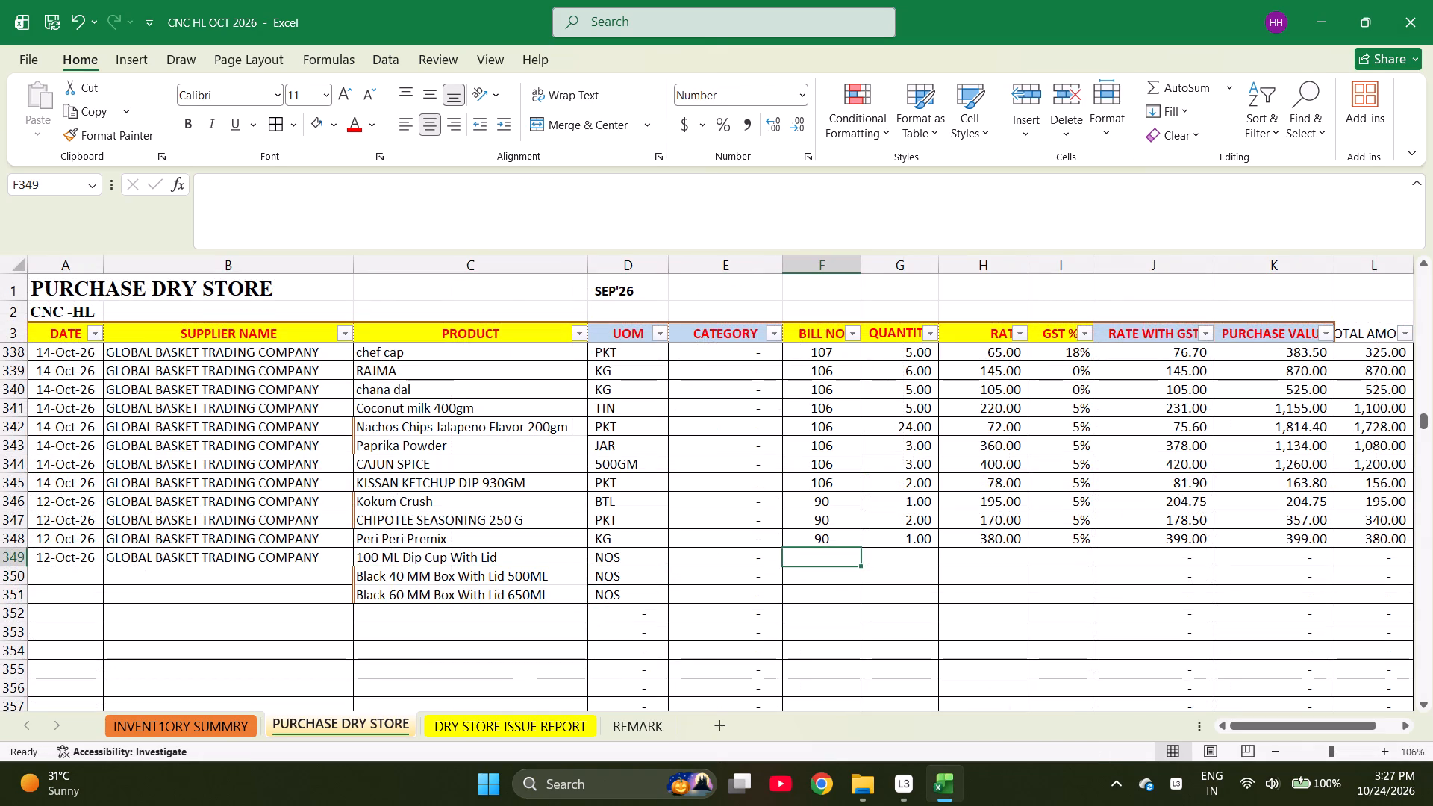
{"action": "type", "text": "91"}
{"action": "key", "text": "Return"}
{"action": "type", "text": "91"}
{"action": "key", "text": "Return"}
{"action": "type", "text": "91"}
{"action": "key", "text": "Return"}
Enter quantities 300 for the 100 ML Dip Cup With Lid and 100 for each of the two black boxes.
{"action": "key", "text": "Right"}
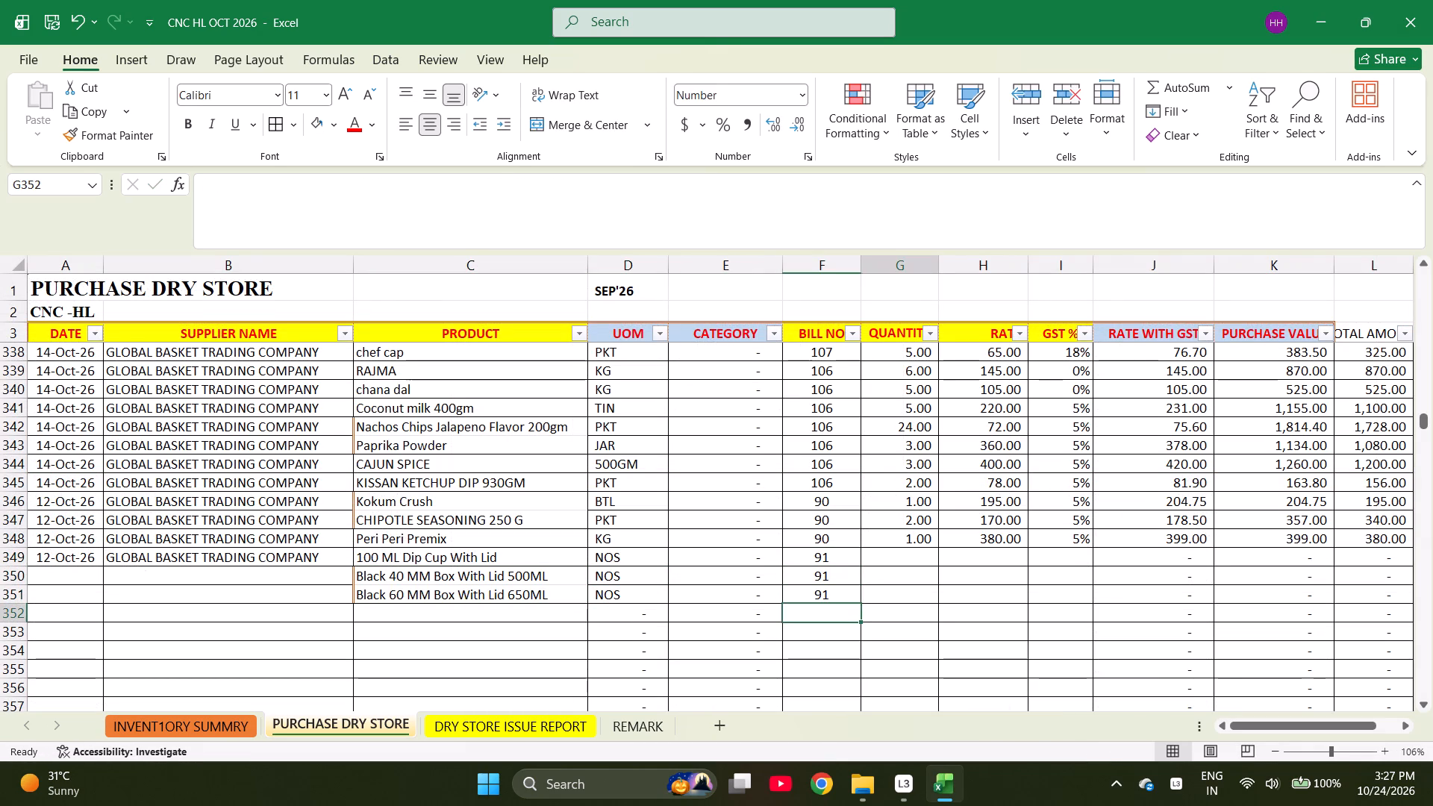
{"action": "key", "text": "ctrl+Up"}
{"action": "key", "text": "ctrl+Down"}
{"action": "key", "text": "ctrl+Up"}
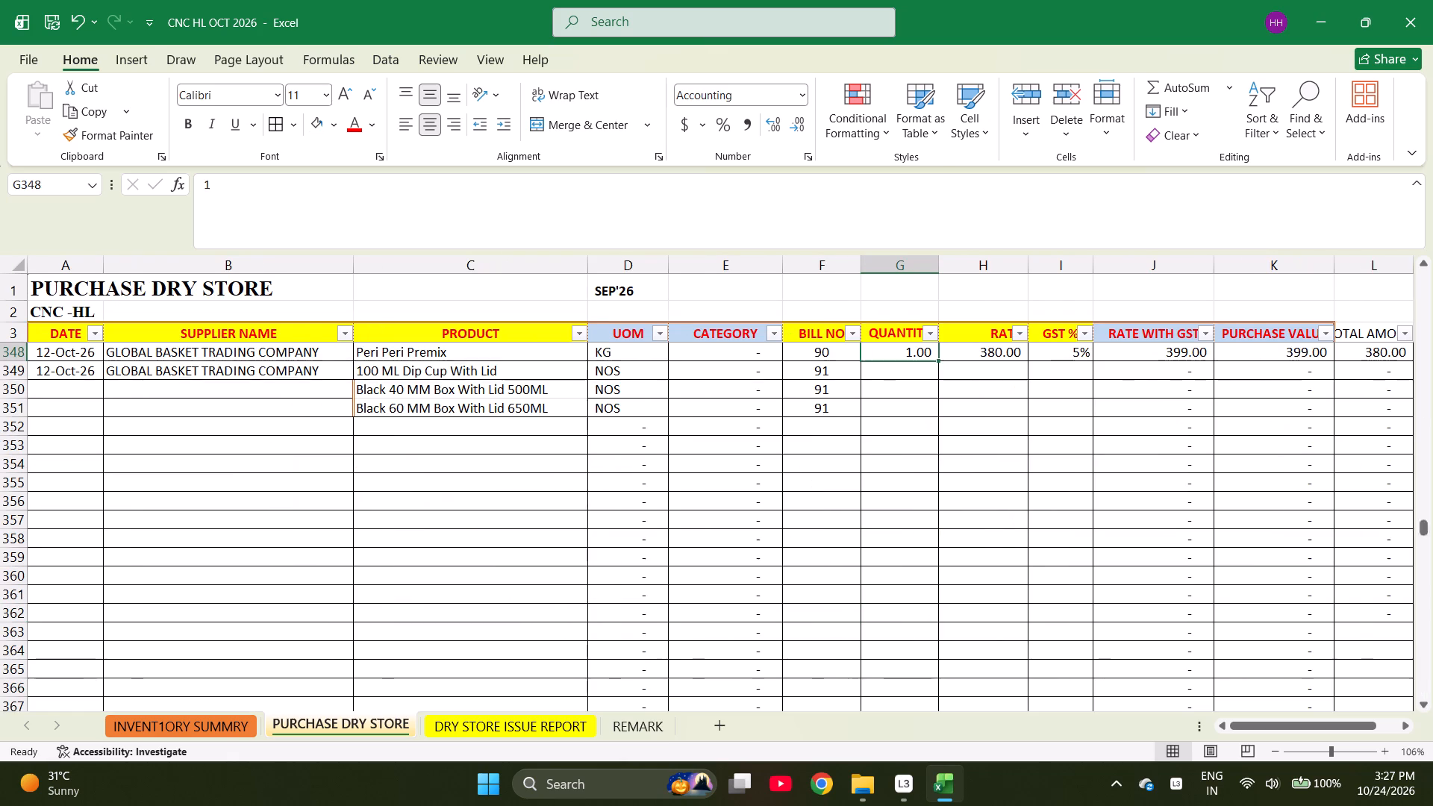
{"action": "key", "text": "Down"}
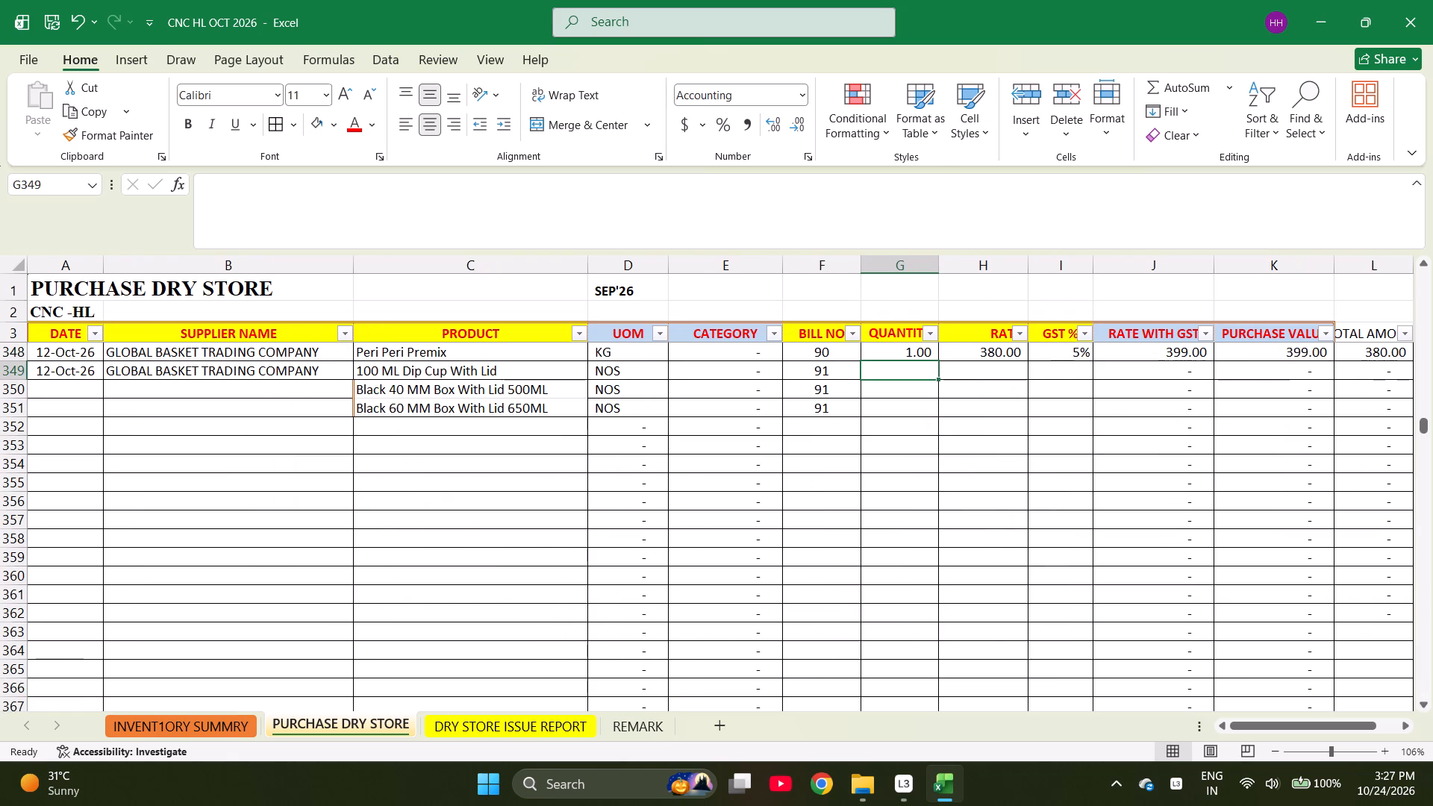
{"action": "type", "text": "300"}
{"action": "key", "text": "Return"}
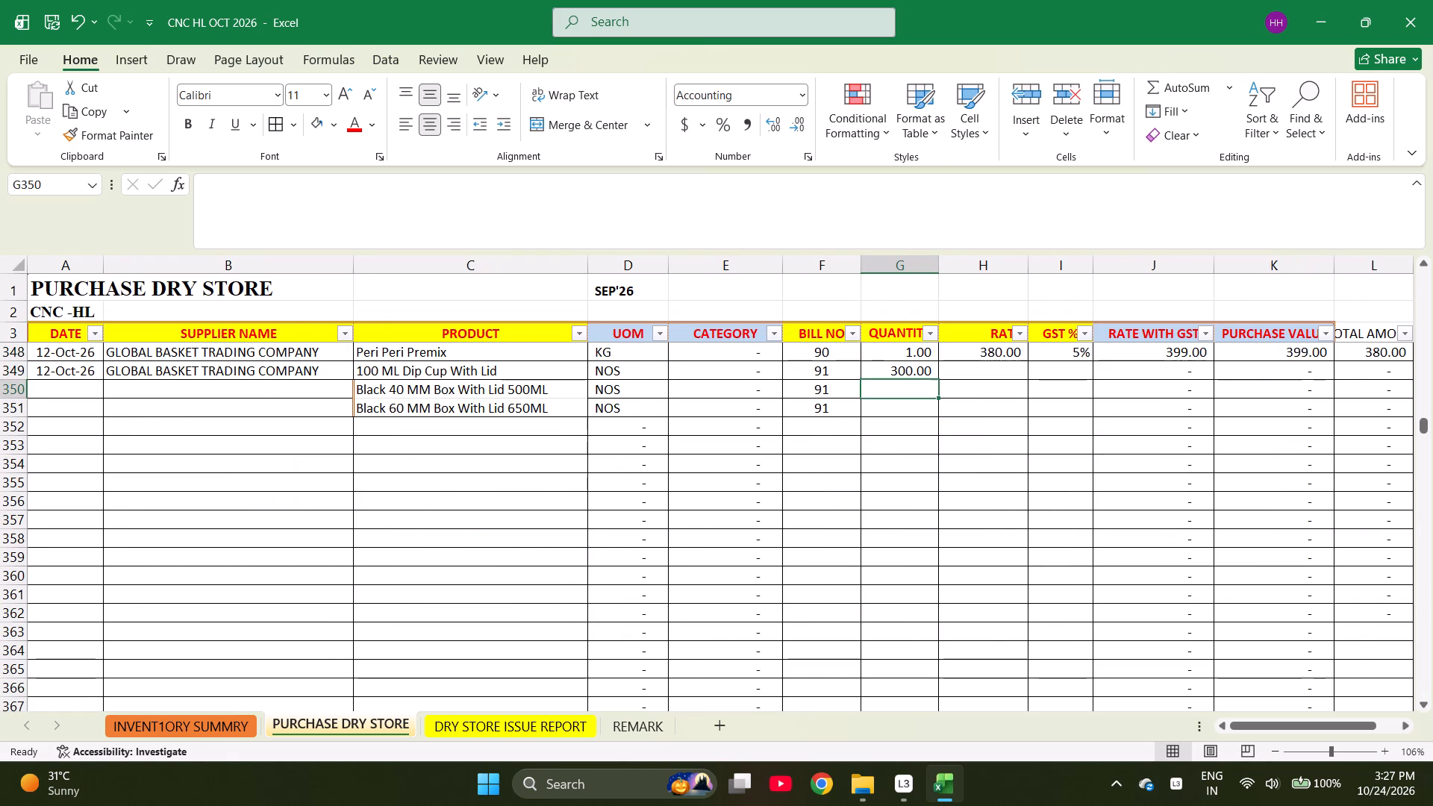
{"action": "type", "text": "100"}
{"action": "key", "text": "Return"}
{"action": "type", "text": "100"}
{"action": "key", "text": "Right"}
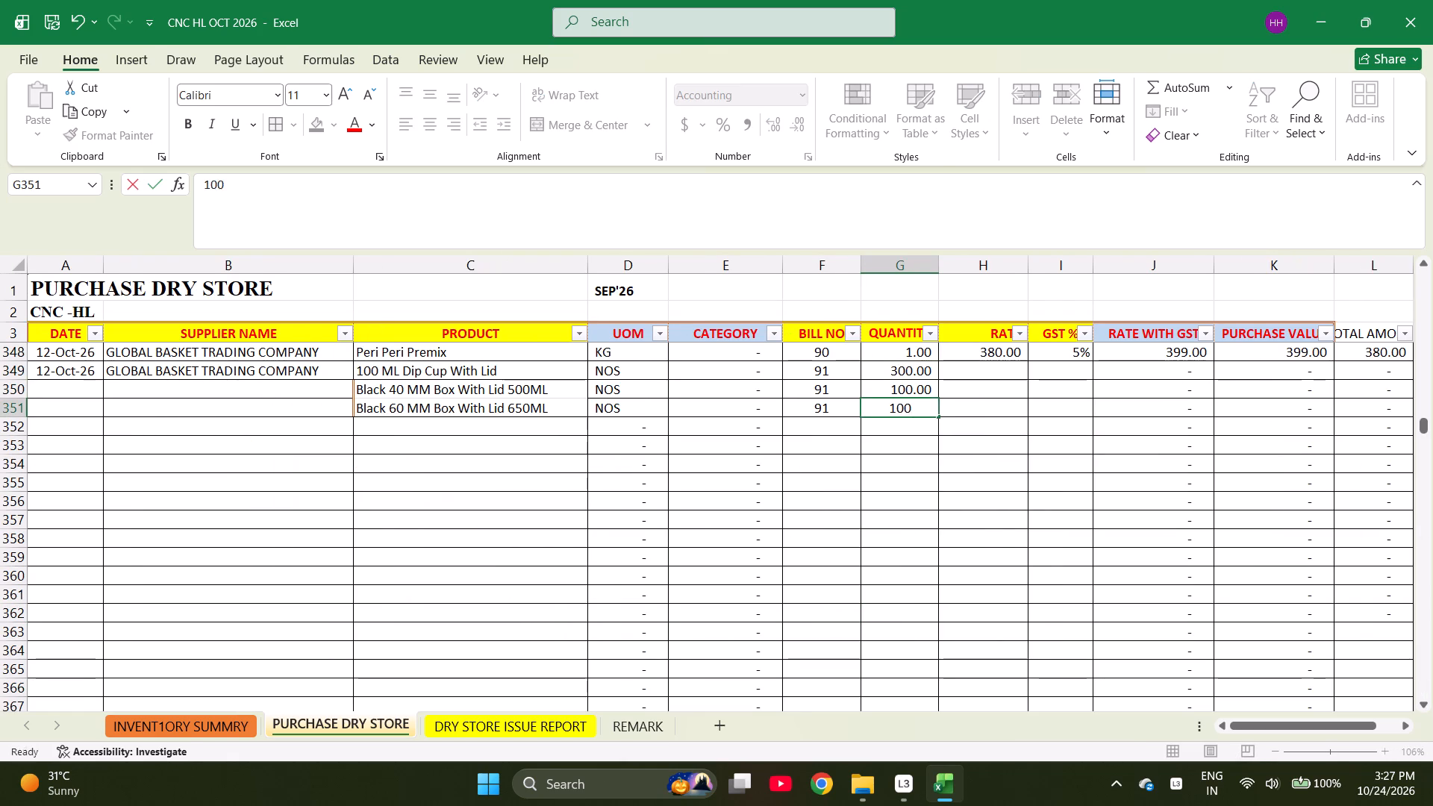
Enter rates 2.75 for the dip cup, 6.20 for the 500ML black box and 7.60 for the 650ML black box.
{"action": "key", "text": "Up"}
{"action": "key", "text": "Up"}
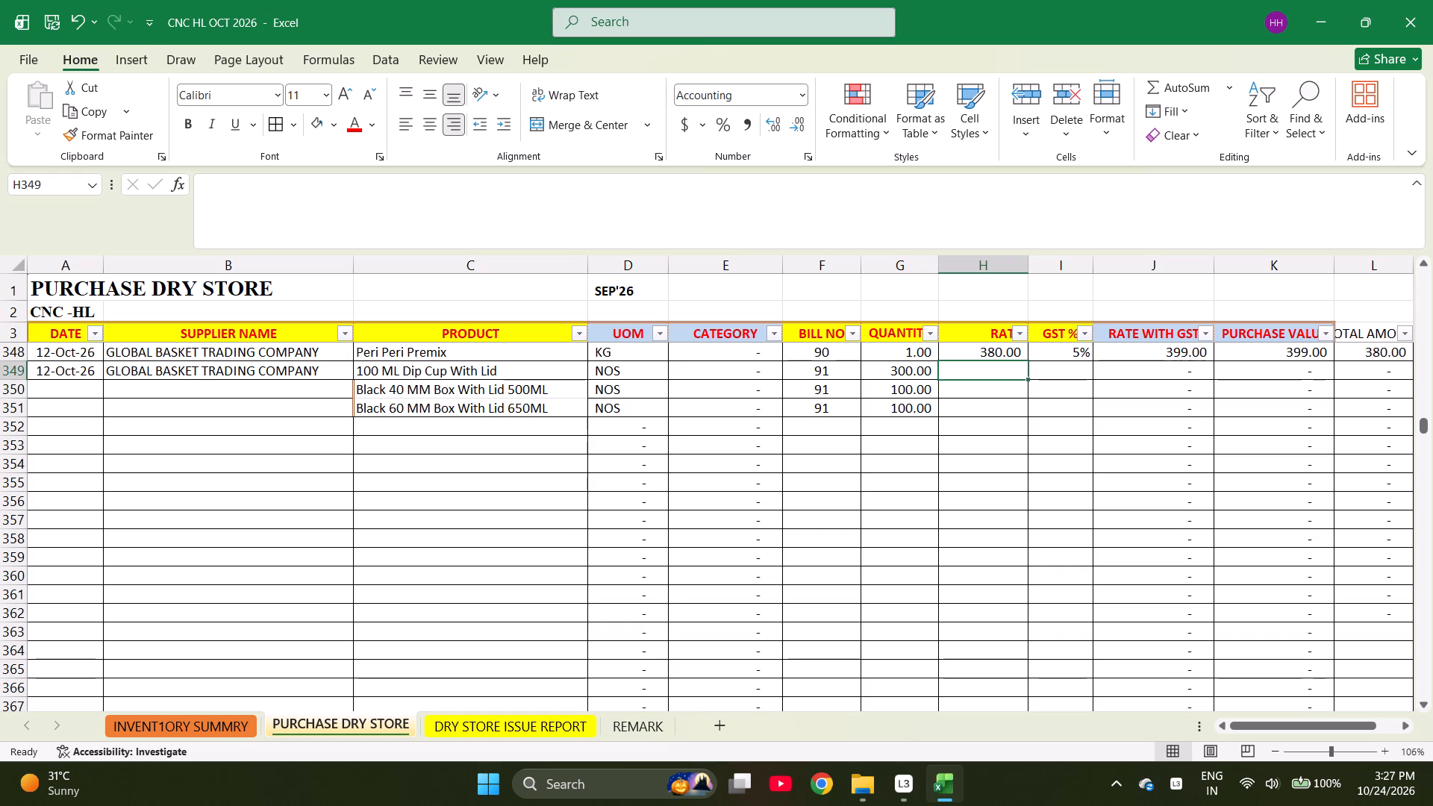
{"action": "type", "text": "2.75"}
{"action": "key", "text": "Return"}
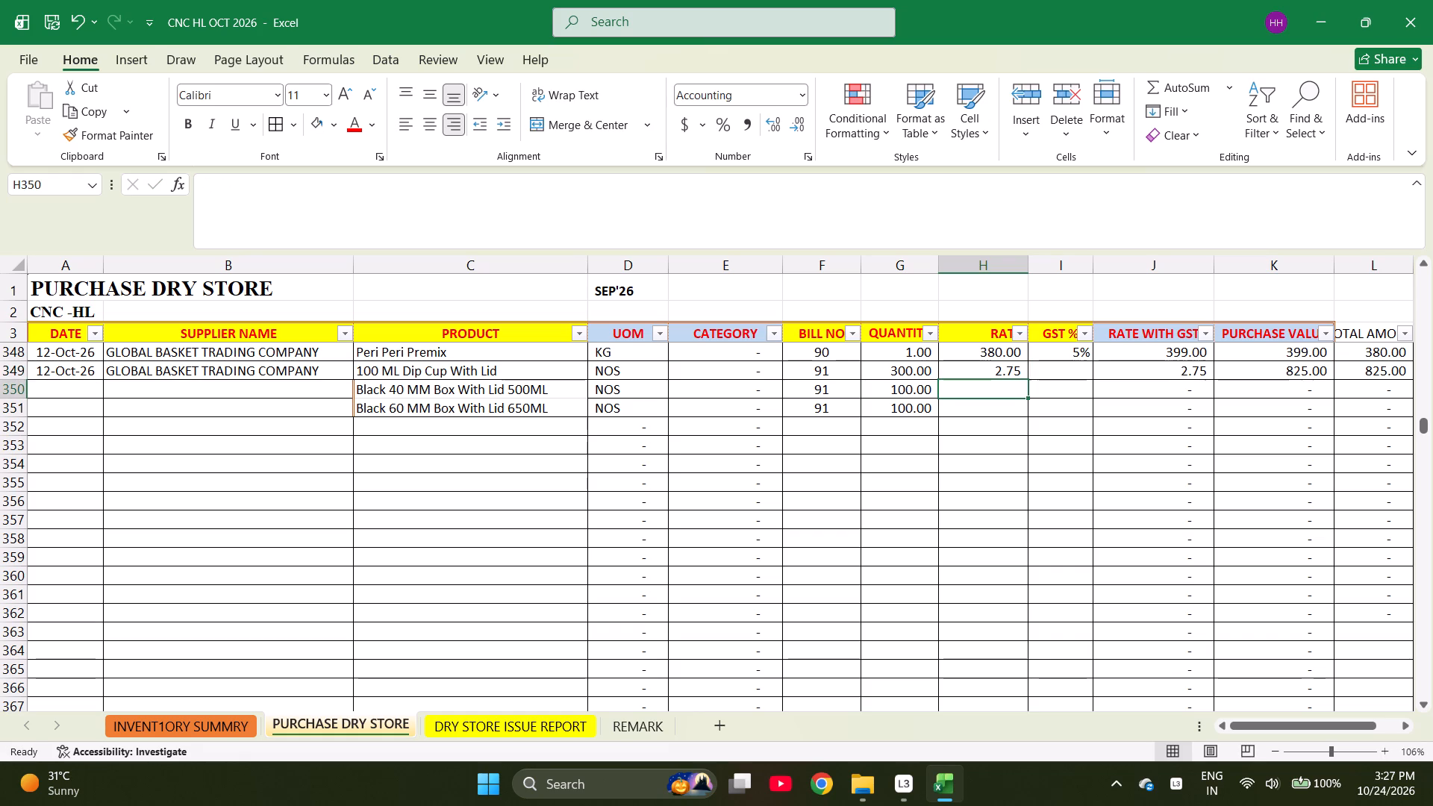
{"action": "type", "text": "6.20+"}
{"action": "key", "text": "BackSpace"}
{"action": "key", "text": "Return"}
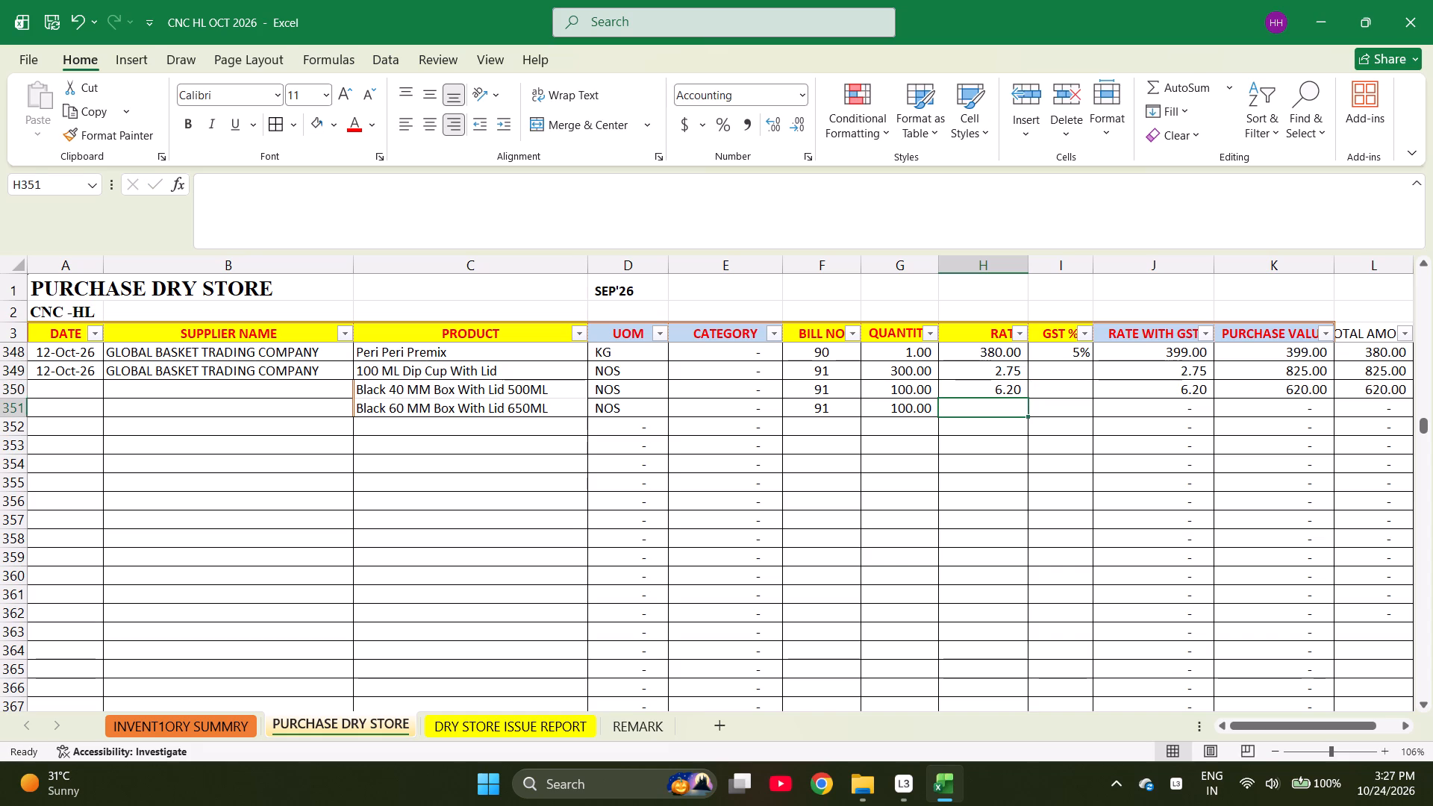
{"action": "type", "text": "7.60"}
{"action": "key", "text": "Right"}
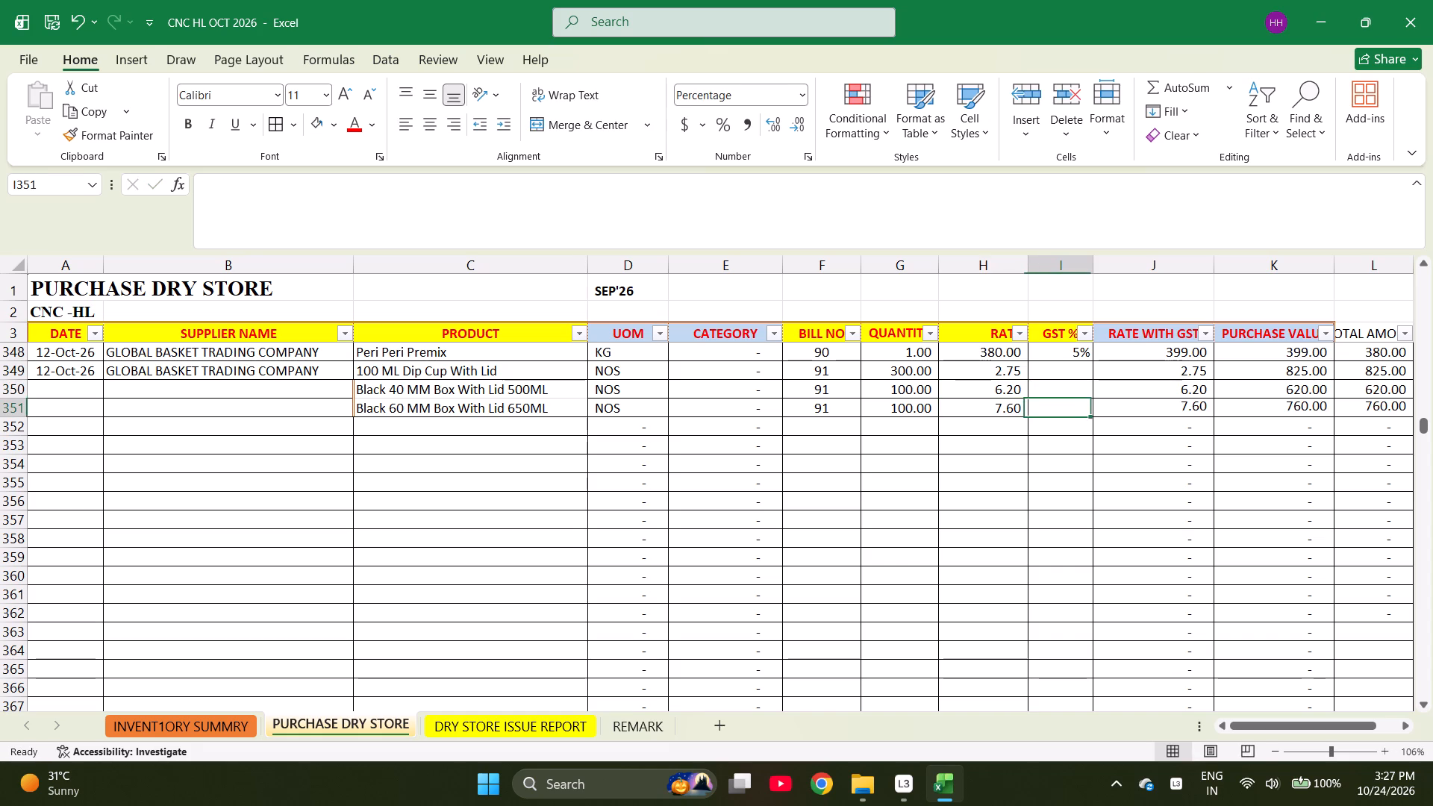
Enter 18% GST for the three packing products of bill 91 in rows 349 to 351.
{"action": "key", "text": "ctrl+Up"}
{"action": "key", "text": "Down"}
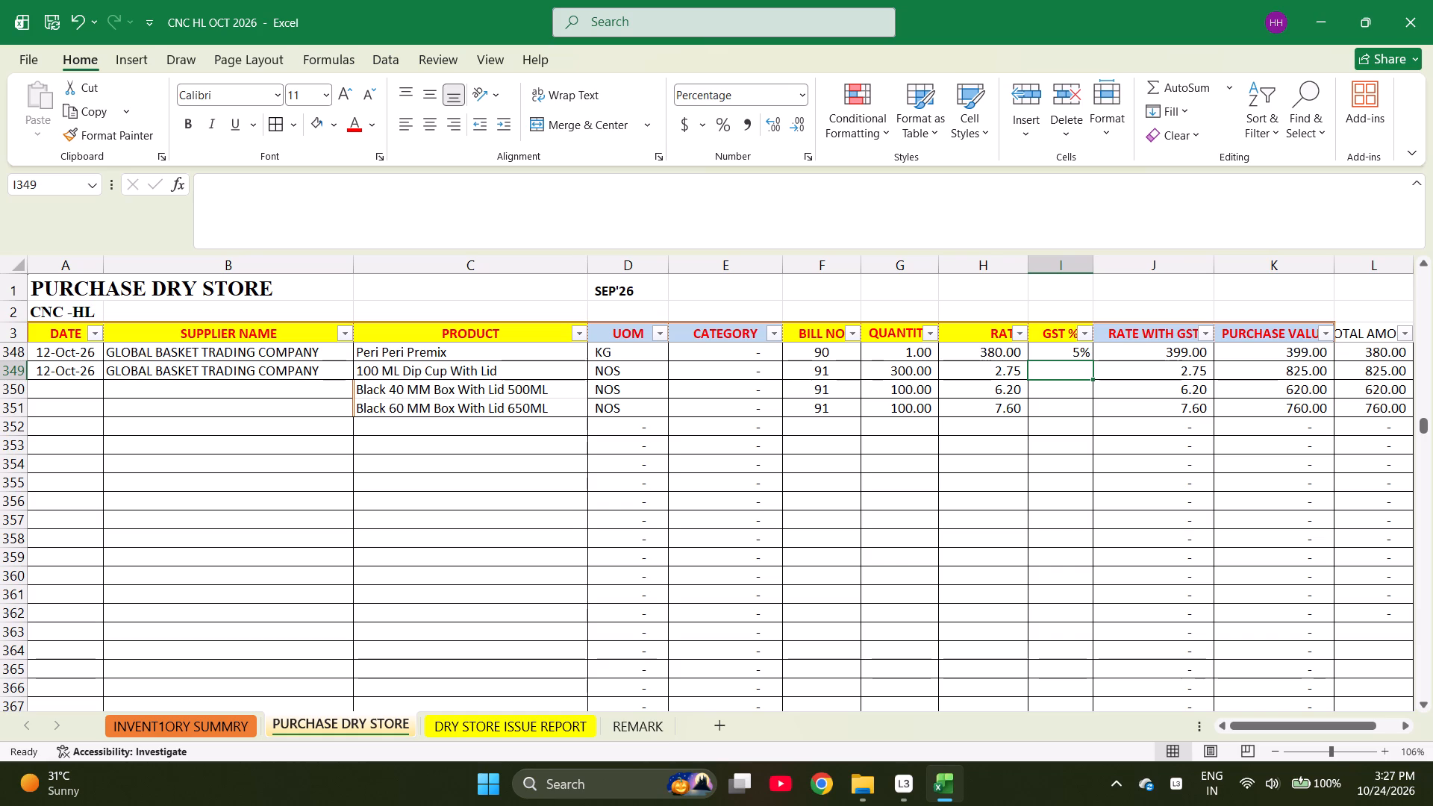
{"action": "type", "text": "18"}
{"action": "key", "text": "Return"}
{"action": "type", "text": "18"}
{"action": "key", "text": "Return"}
{"action": "type", "text": "18"}
{"action": "key", "text": "Return"}
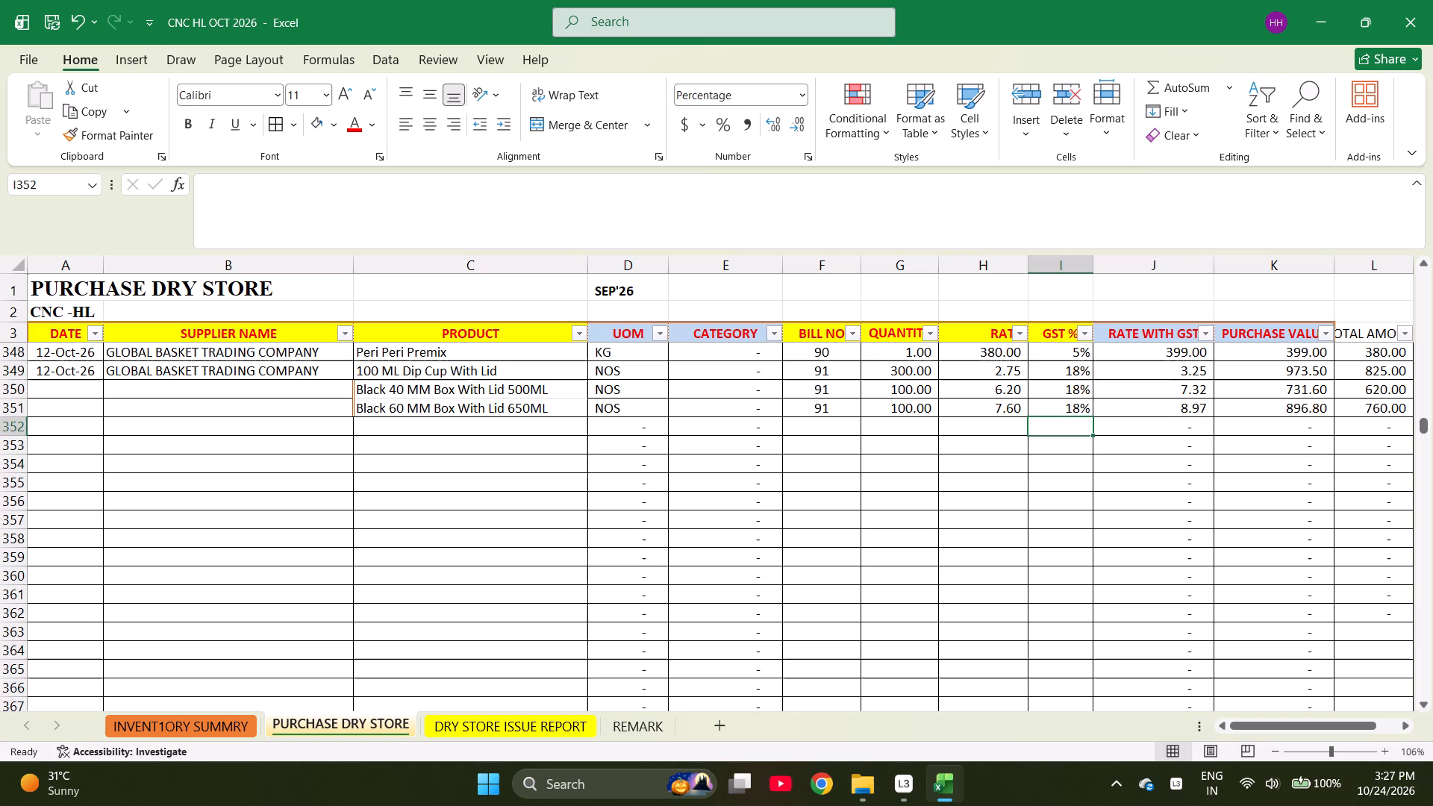
Fill the 12-Oct-26 date and Global Basket Trading Company supplier name from row 349 down through row 351.
{"action": "key", "text": "ctrl+Left"}
{"action": "key", "text": "ctrl+Left"}
{"action": "key", "text": "ctrl+Left"}
{"action": "key", "text": "ctrl+Left"}
{"action": "key", "text": "ctrl+Left"}
{"action": "key", "text": "ctrl+Left"}
{"action": "key", "text": "ctrl+Left"}
{"action": "key", "text": "ctrl+Left"}
{"action": "key", "text": "ctrl+Left"}
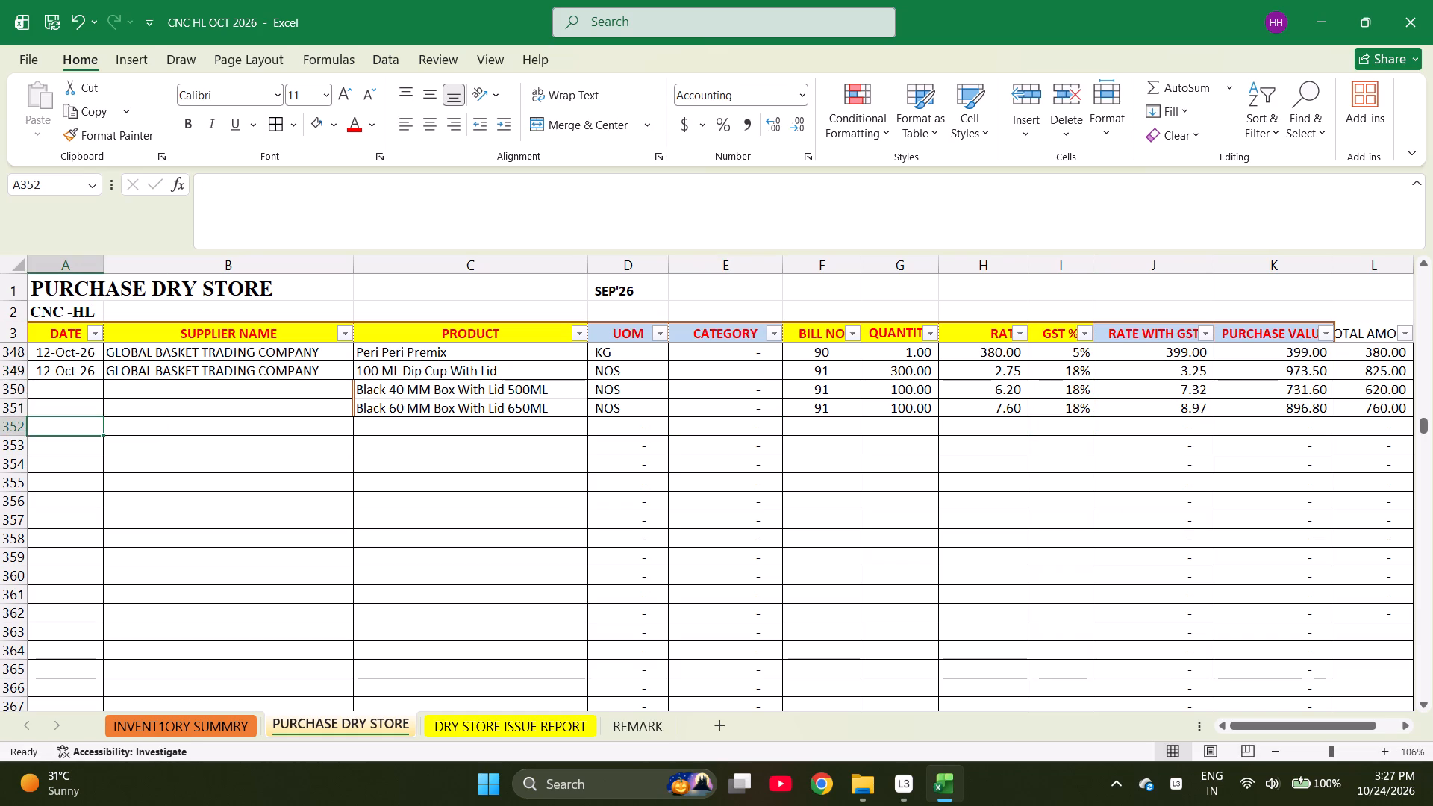
{"action": "key", "text": "ctrl+Up"}
{"action": "key", "text": "shift+Right"}
{"action": "key", "text": "shift+Down"}
{"action": "key", "text": "shift+Down"}
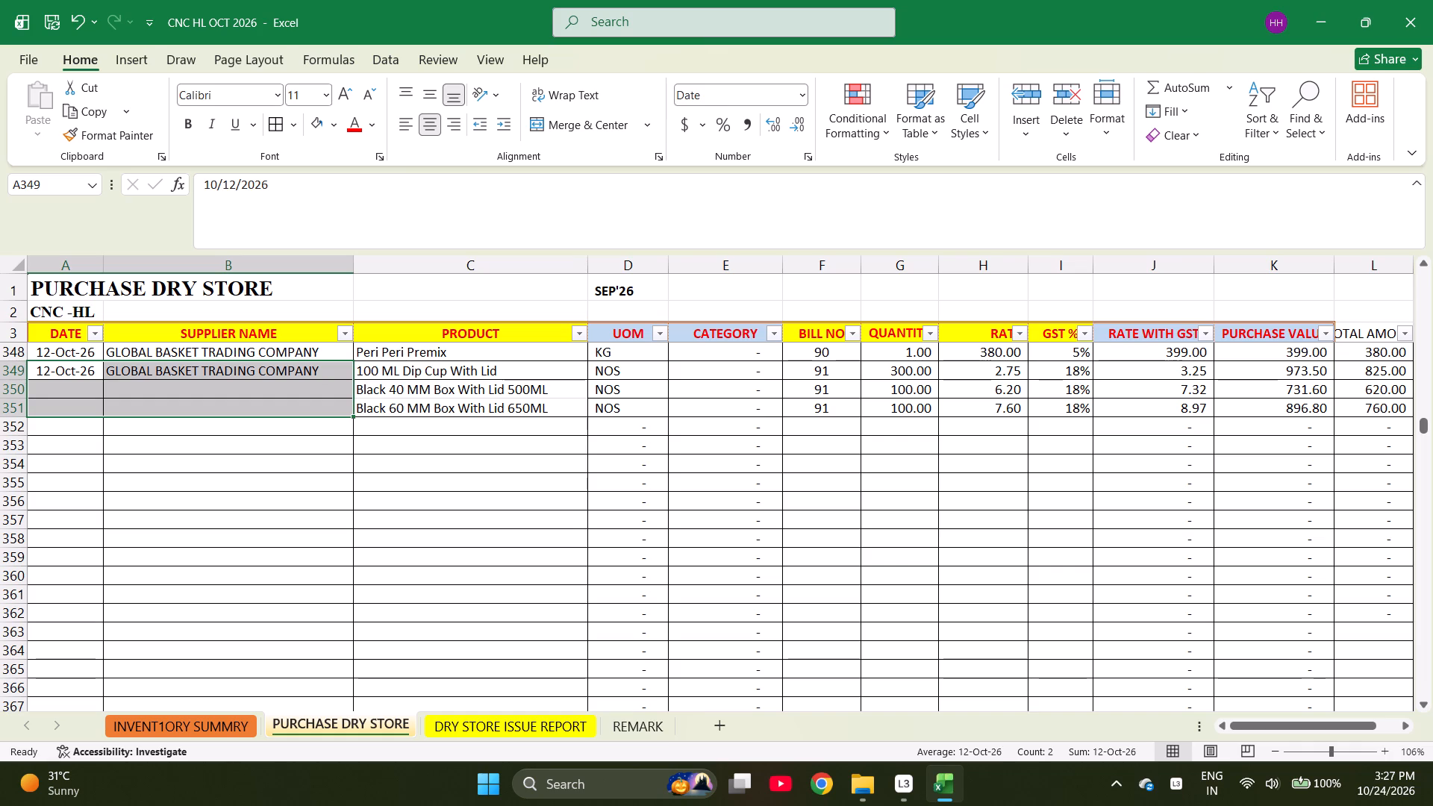
{"action": "key", "text": "ctrl+d"}
Check the combined purchase value of the three bill 91 products in rows 349 to 351.
{"action": "key", "text": "Right"}
{"action": "key", "text": "Right"}
{"action": "key", "text": "Right"}
{"action": "key", "text": "Right"}
{"action": "key", "text": "Right"}
{"action": "key", "text": "Right"}
{"action": "key", "text": "Right"}
{"action": "key", "text": "Right"}
{"action": "key", "text": "Right"}
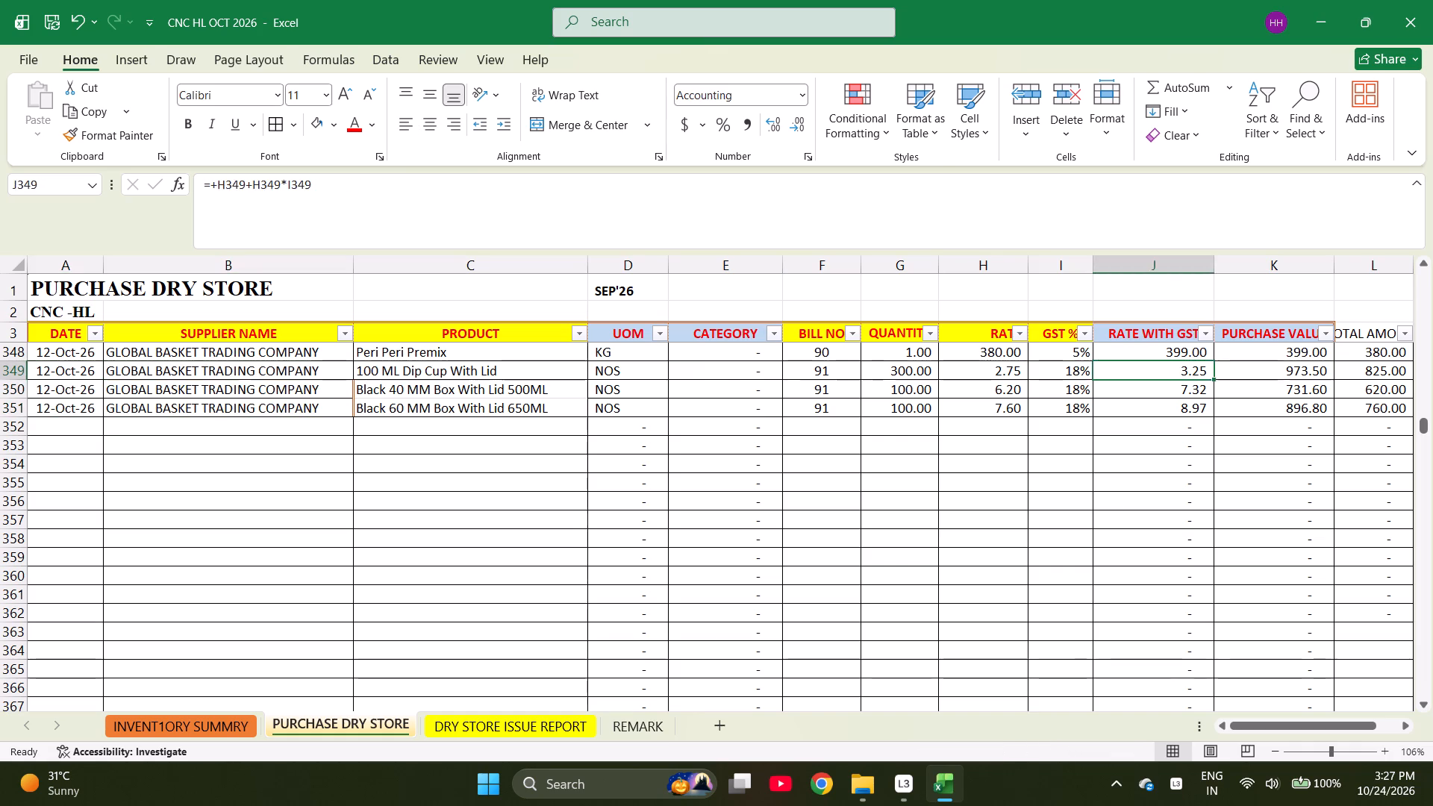
{"action": "key", "text": "Right"}
{"action": "key", "text": "shift+Down"}
{"action": "key", "text": "shift+Down"}
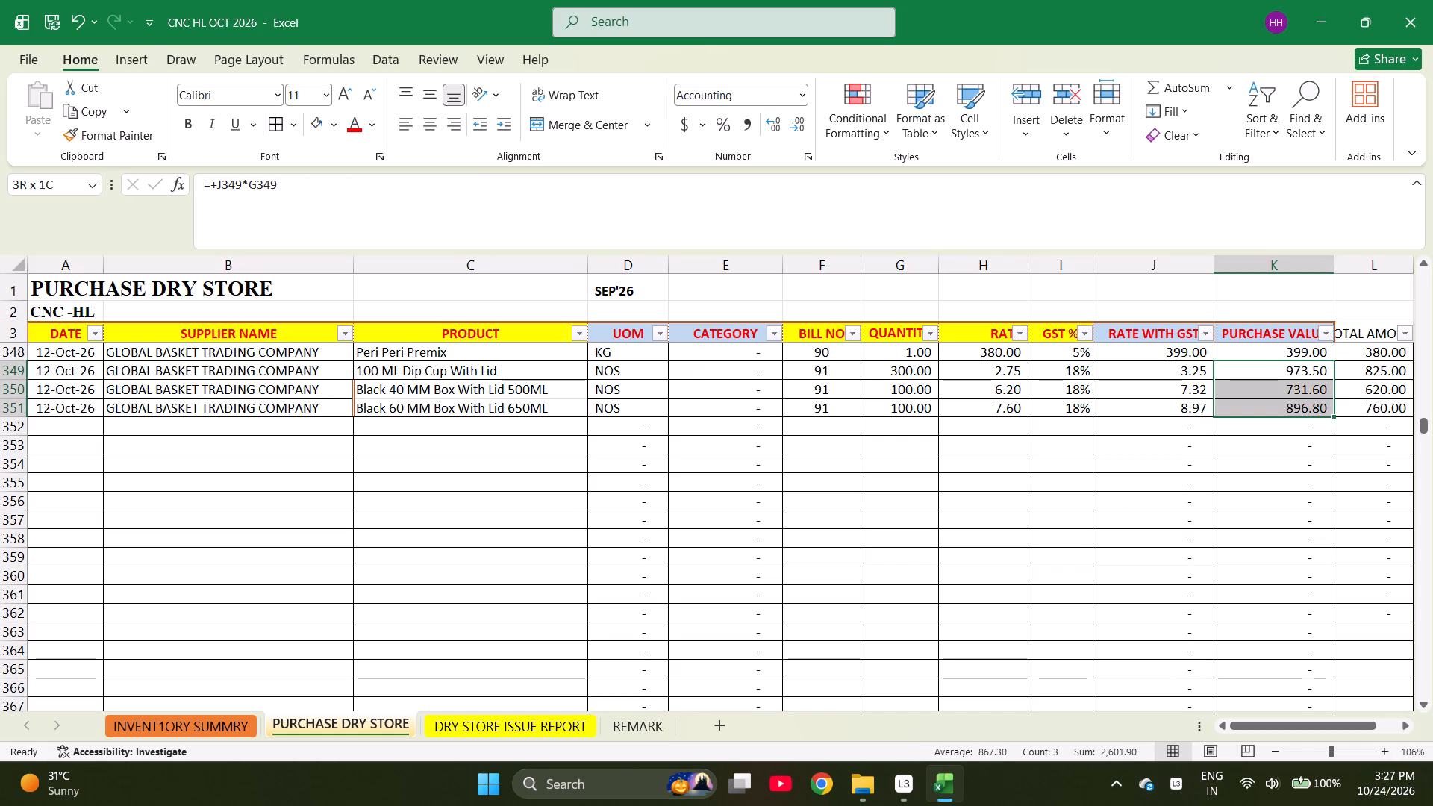
Start row 352 with the date 10-10-2026 and the supplier Global Basket Trading Company filled from the row above.
{"action": "key", "text": "Left"}
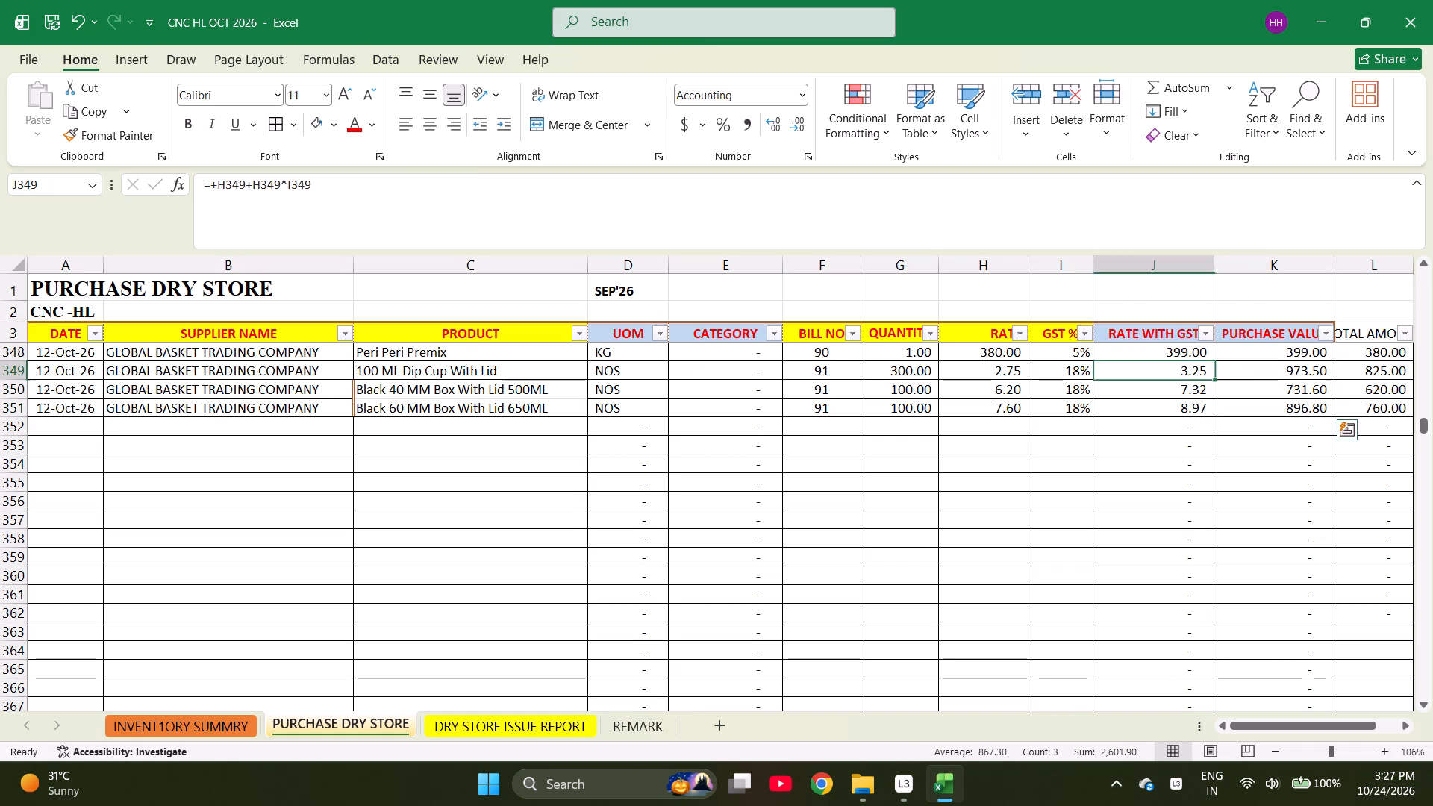
{"action": "key", "text": "Left"}
{"action": "key", "text": "Left"}
{"action": "key", "text": "Left"}
{"action": "key", "text": "Left"}
{"action": "key", "text": "Left"}
{"action": "key", "text": "Left"}
{"action": "key", "text": "Left"}
{"action": "key", "text": "Left"}
{"action": "key", "text": "Left"}
{"action": "key", "text": "Left"}
{"action": "key", "text": "Left"}
{"action": "key", "text": "Left"}
{"action": "key", "text": "Left"}
{"action": "key", "text": "Left"}
{"action": "key", "text": "Left"}
{"action": "key", "text": "Left"}
{"action": "key", "text": "Left"}
{"action": "key", "text": "Down"}
{"action": "key", "text": "Down"}
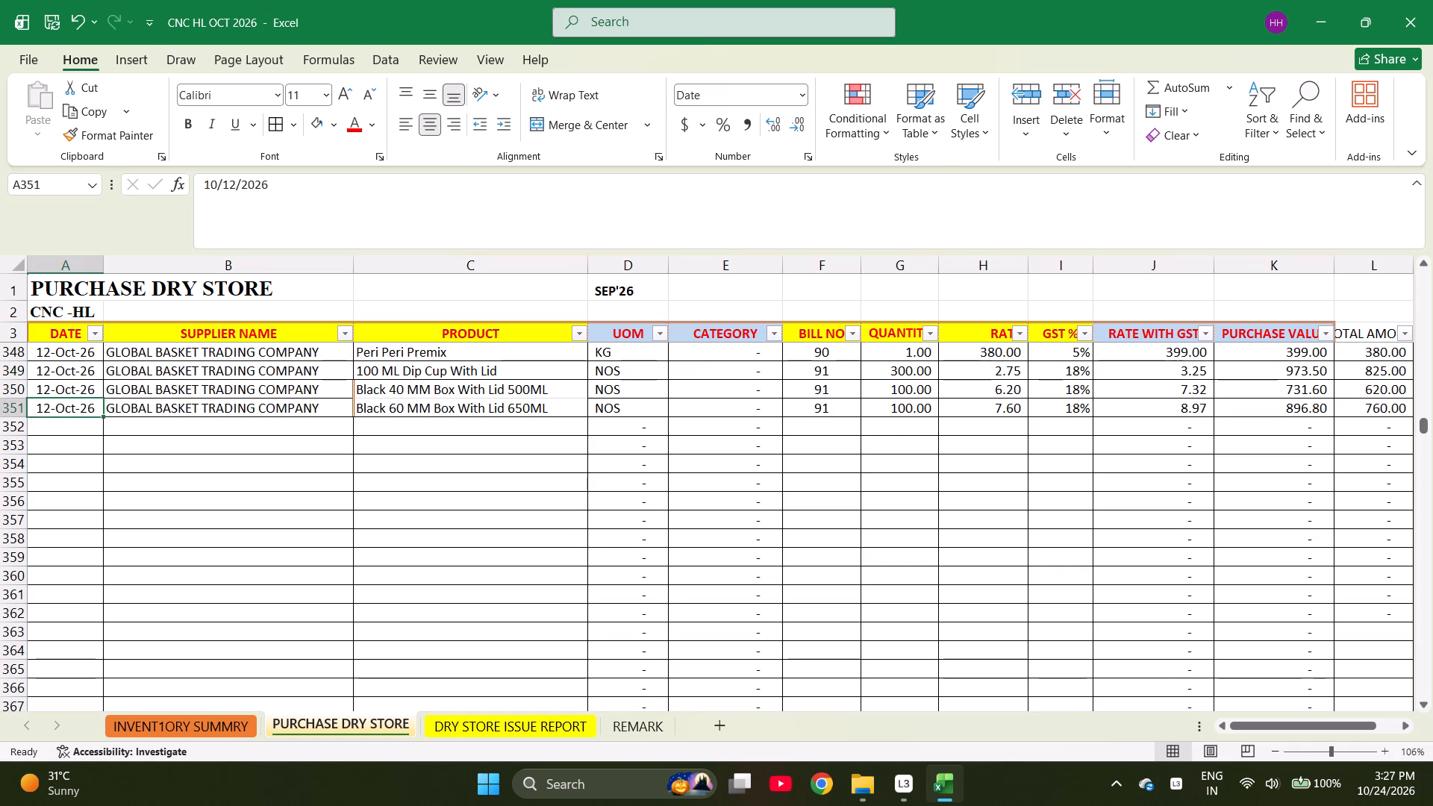
{"action": "key", "text": "Down"}
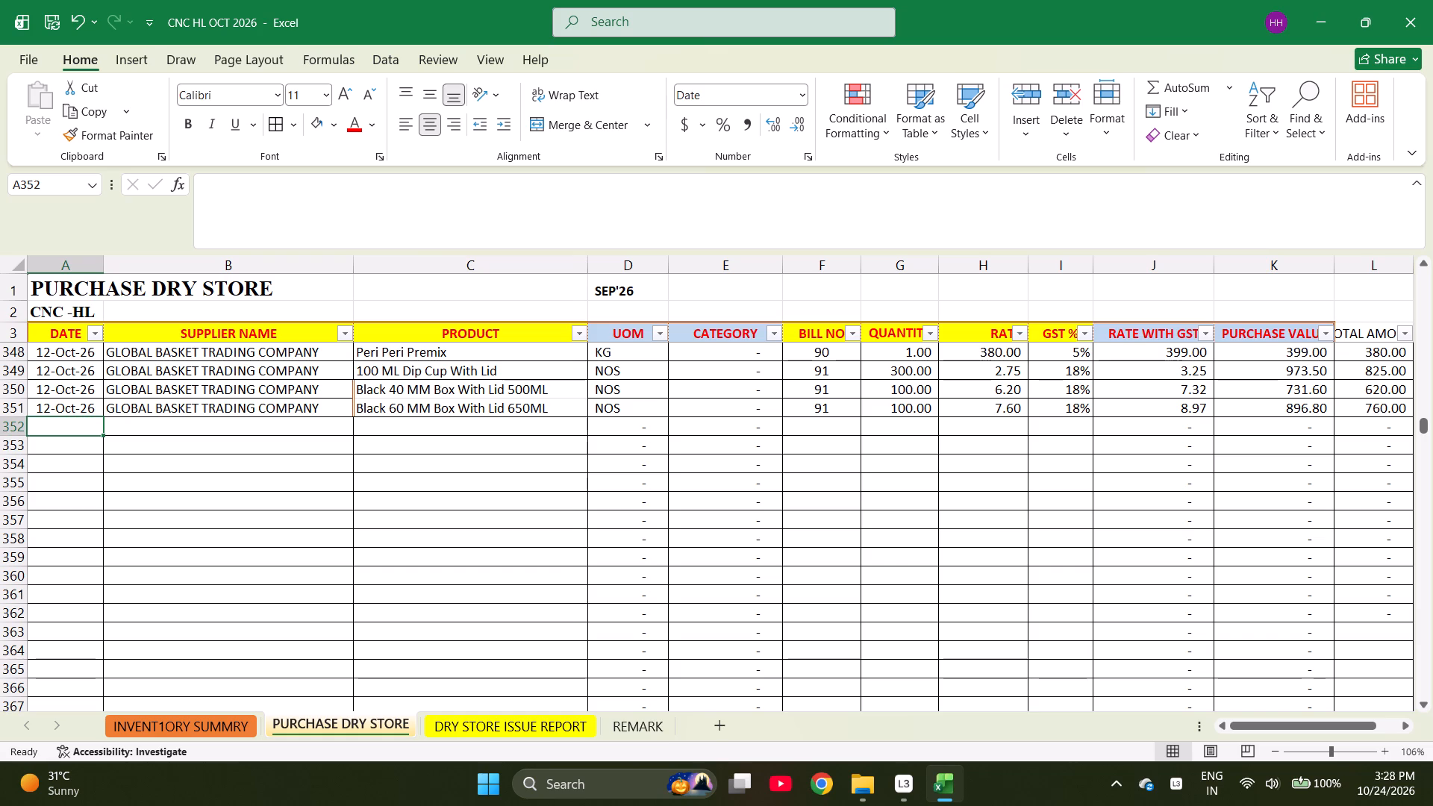
{"action": "type", "text": "10-10-2026"}
{"action": "key", "text": "Right"}
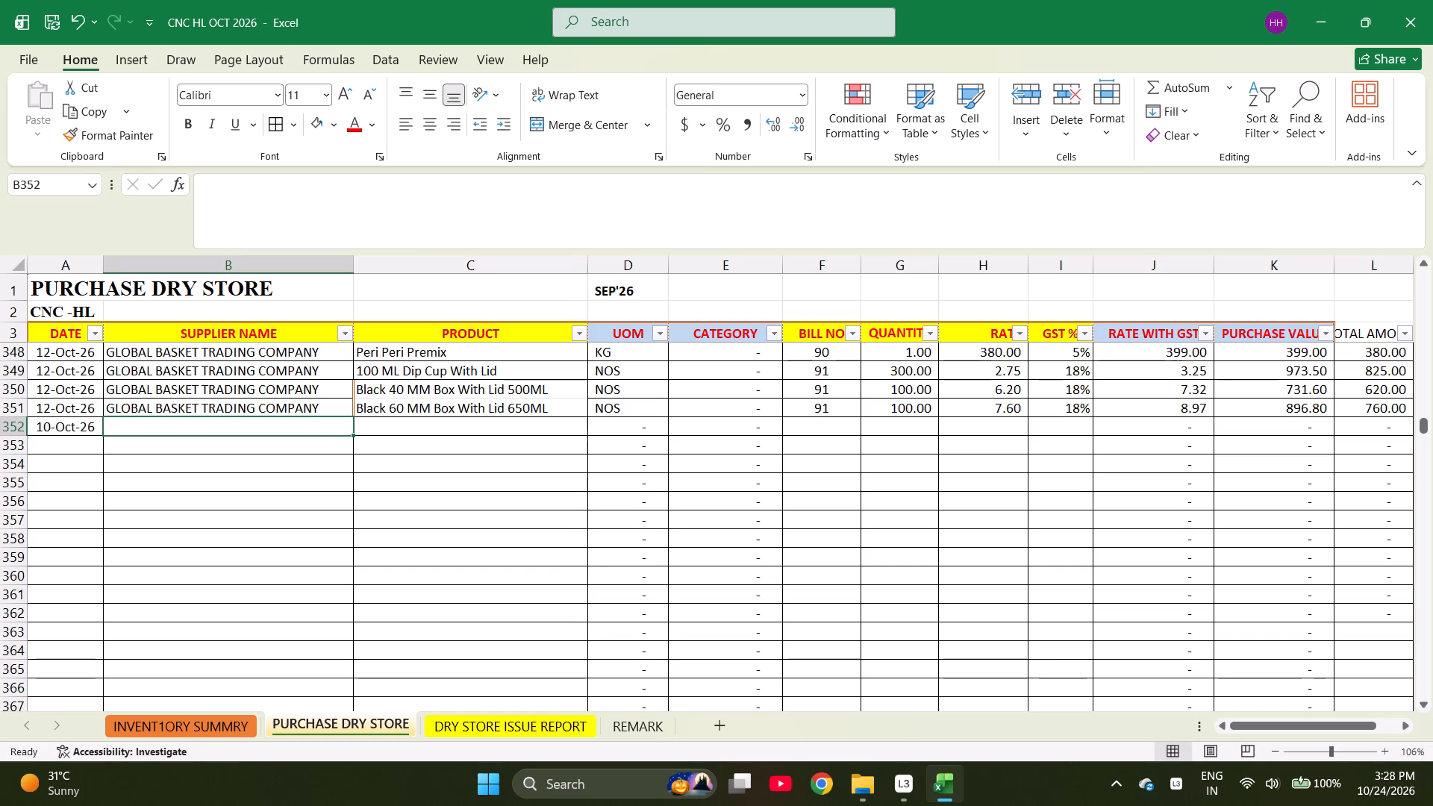
{"action": "key", "text": "ctrl+d"}
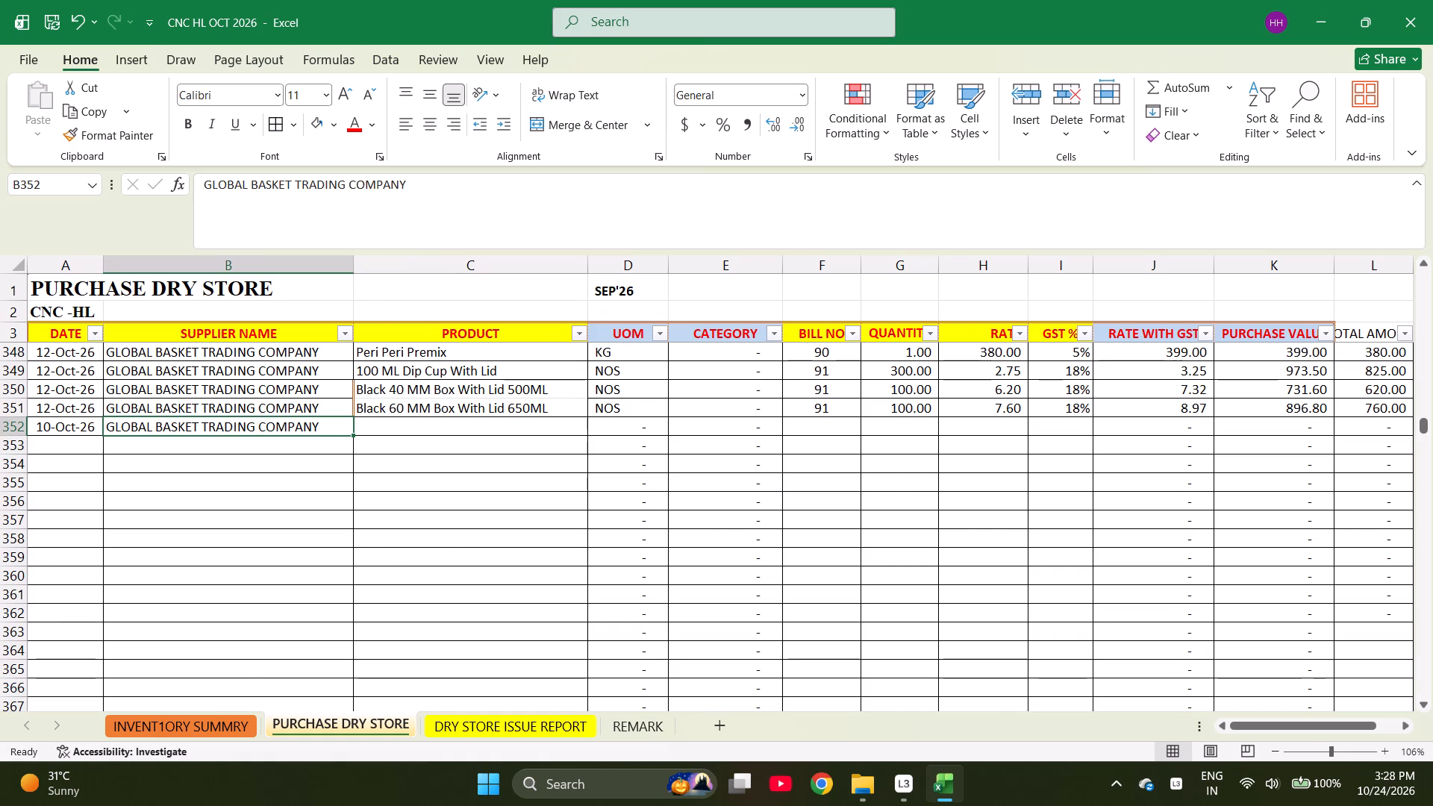
Search the inventory summary for DISP and copy Disposable Glass 350 into the product cell of purchase row 352.
{"action": "key", "text": "ctrl+Page_Up"}
{"action": "key", "text": "ctrl+d"}
{"action": "key", "text": "ctrl+z"}
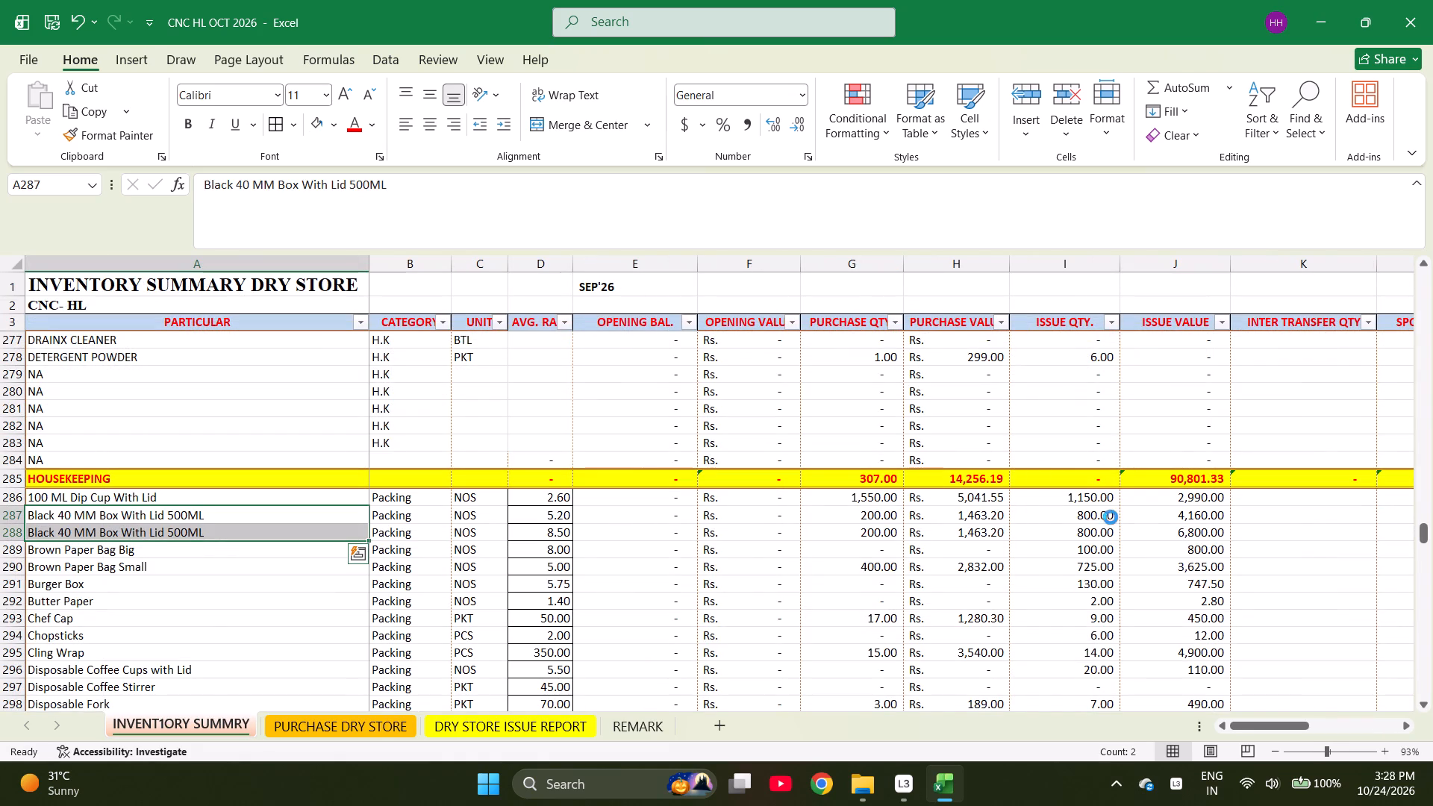
{"action": "key", "text": "ctrl+f"}
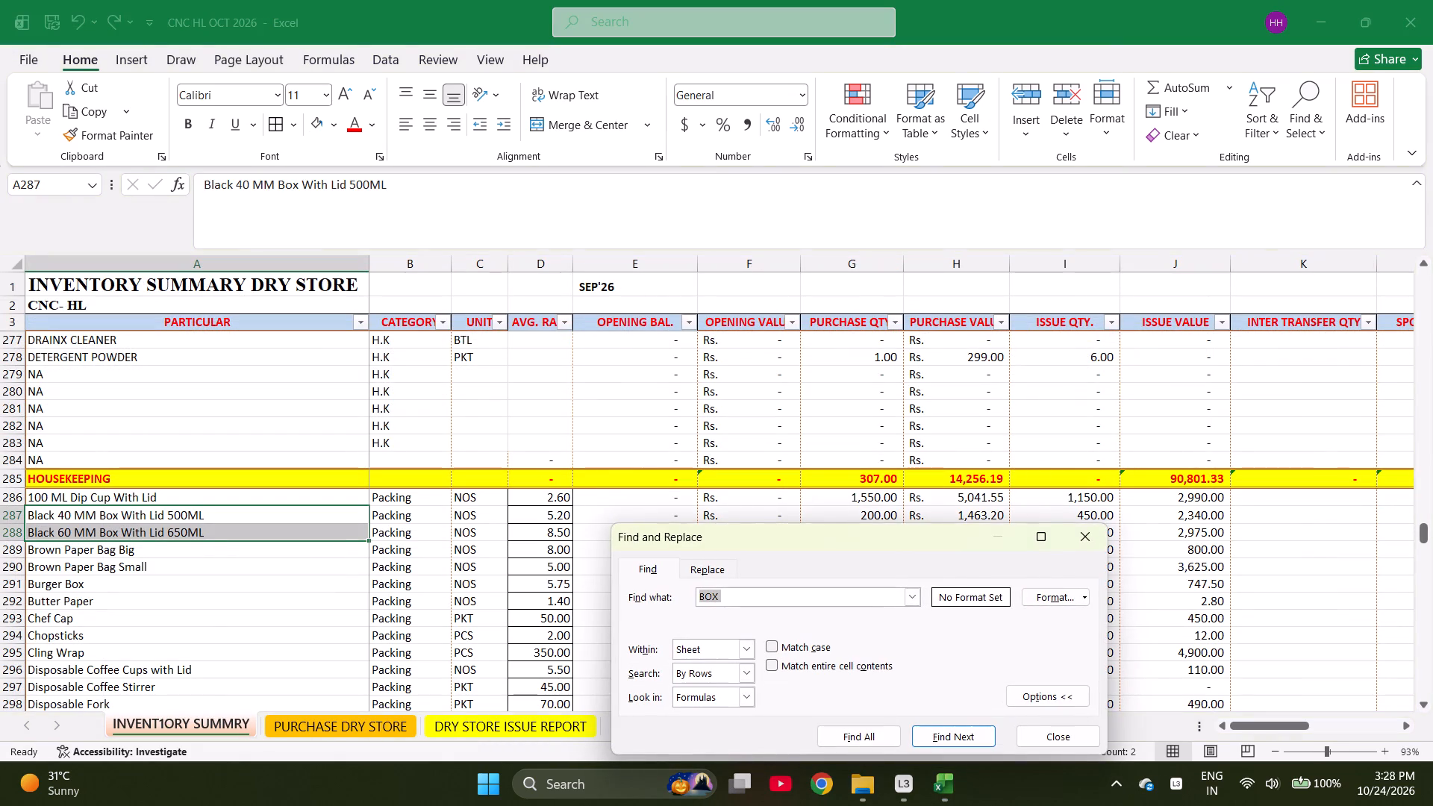
{"action": "type", "text": "DISP"}
{"action": "key", "text": "Return"}
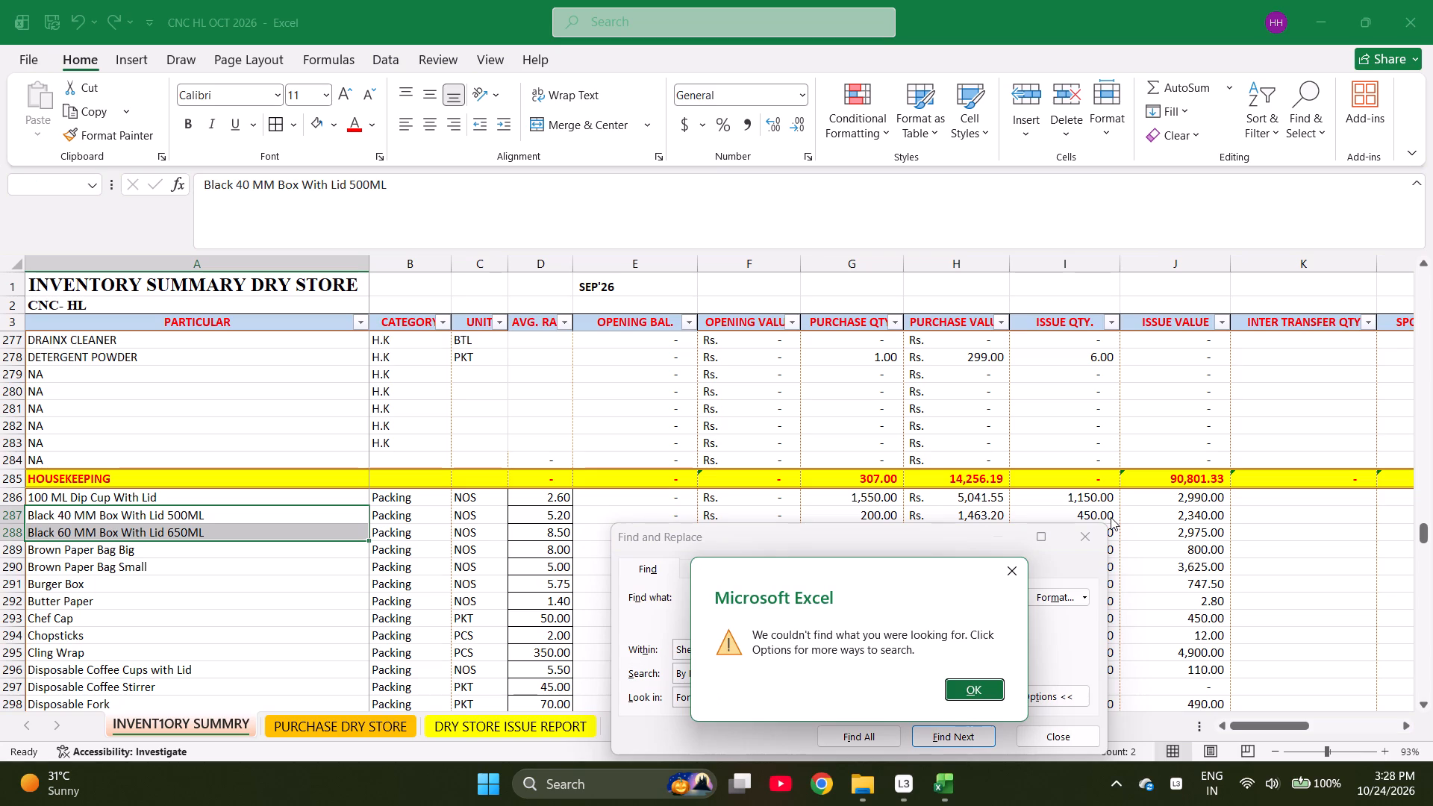
{"action": "key", "text": "Return"}
{"action": "key", "text": "Escape"}
{"action": "key", "text": "Down"}
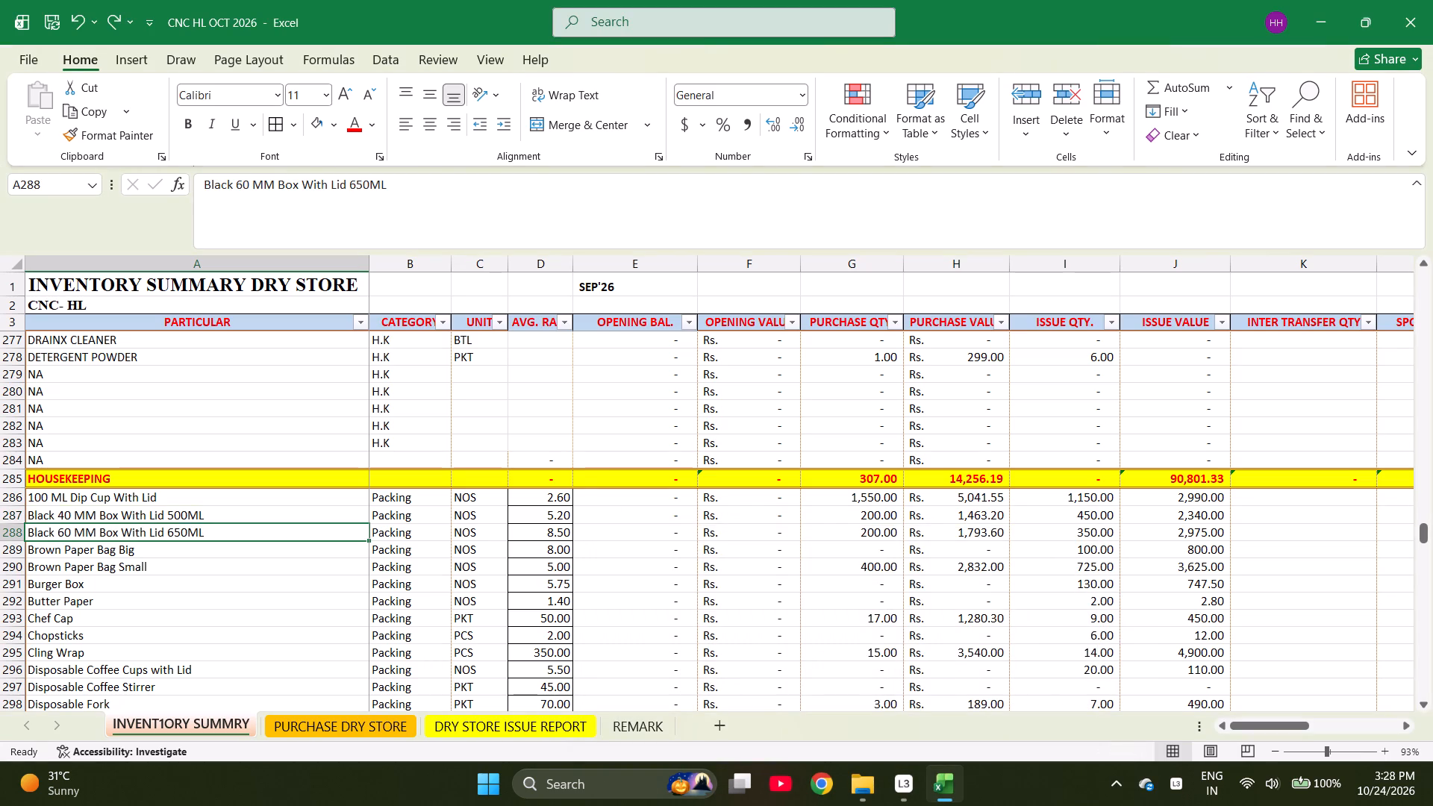
{"action": "key", "text": "ctrl+f"}
{"action": "key", "text": "Return"}
{"action": "key", "text": "Return"}
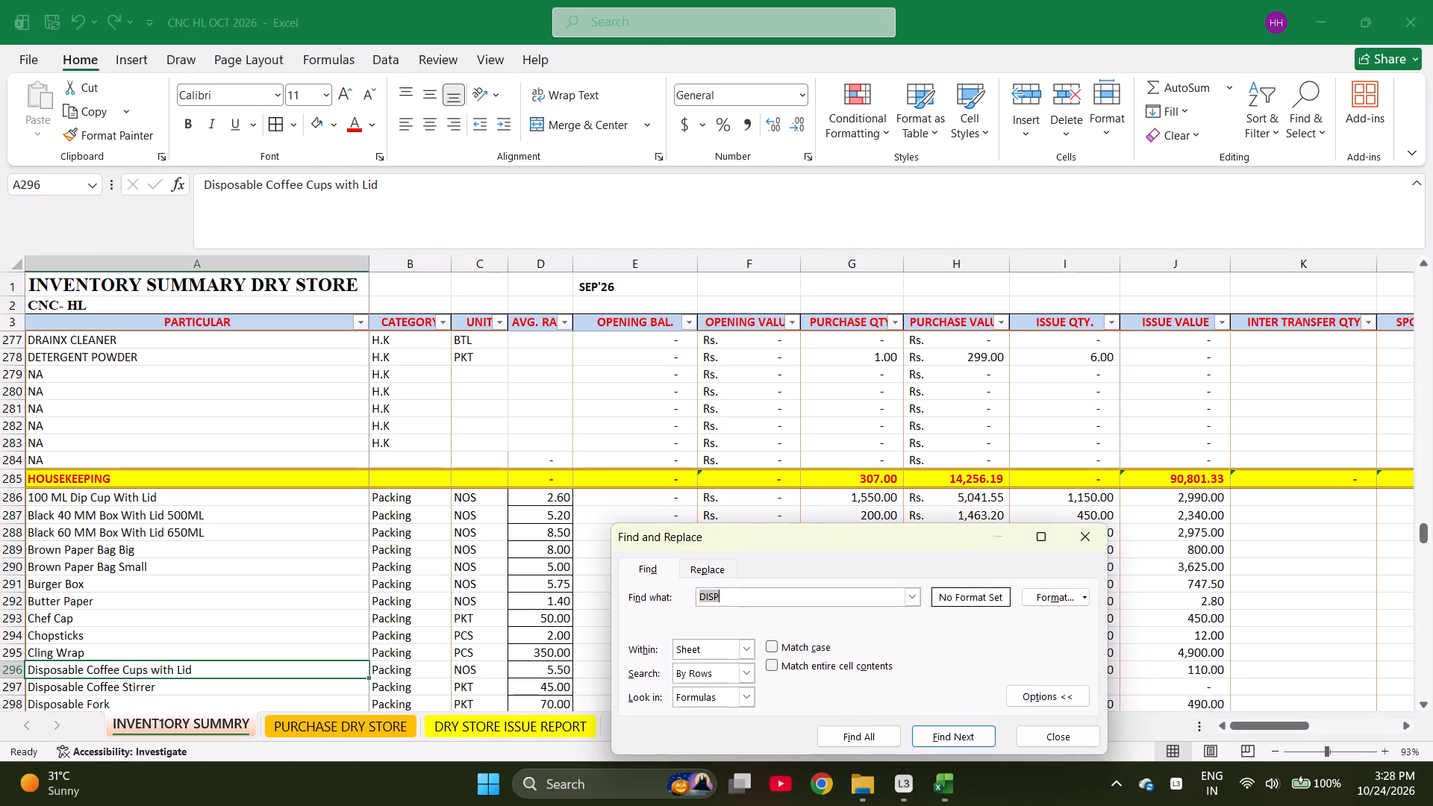
{"action": "key", "text": "Return"}
{"action": "key", "text": "Return"}
{"action": "key", "text": "Return"}
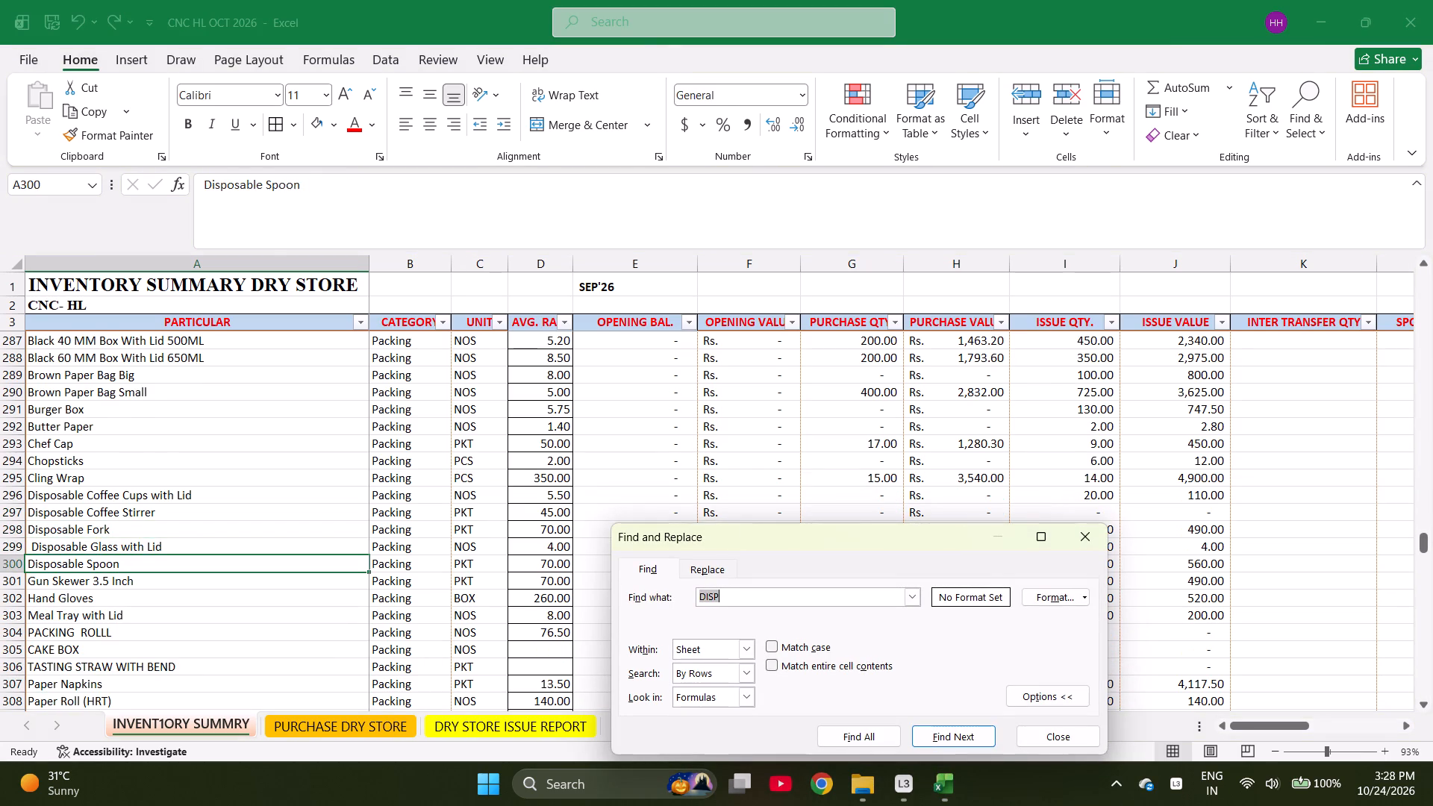
{"action": "key", "text": "Return"}
{"action": "key", "text": "Escape"}
{"action": "key", "text": "Right"}
{"action": "key", "text": "Right"}
{"action": "key", "text": "Left"}
{"action": "key", "text": "Left"}
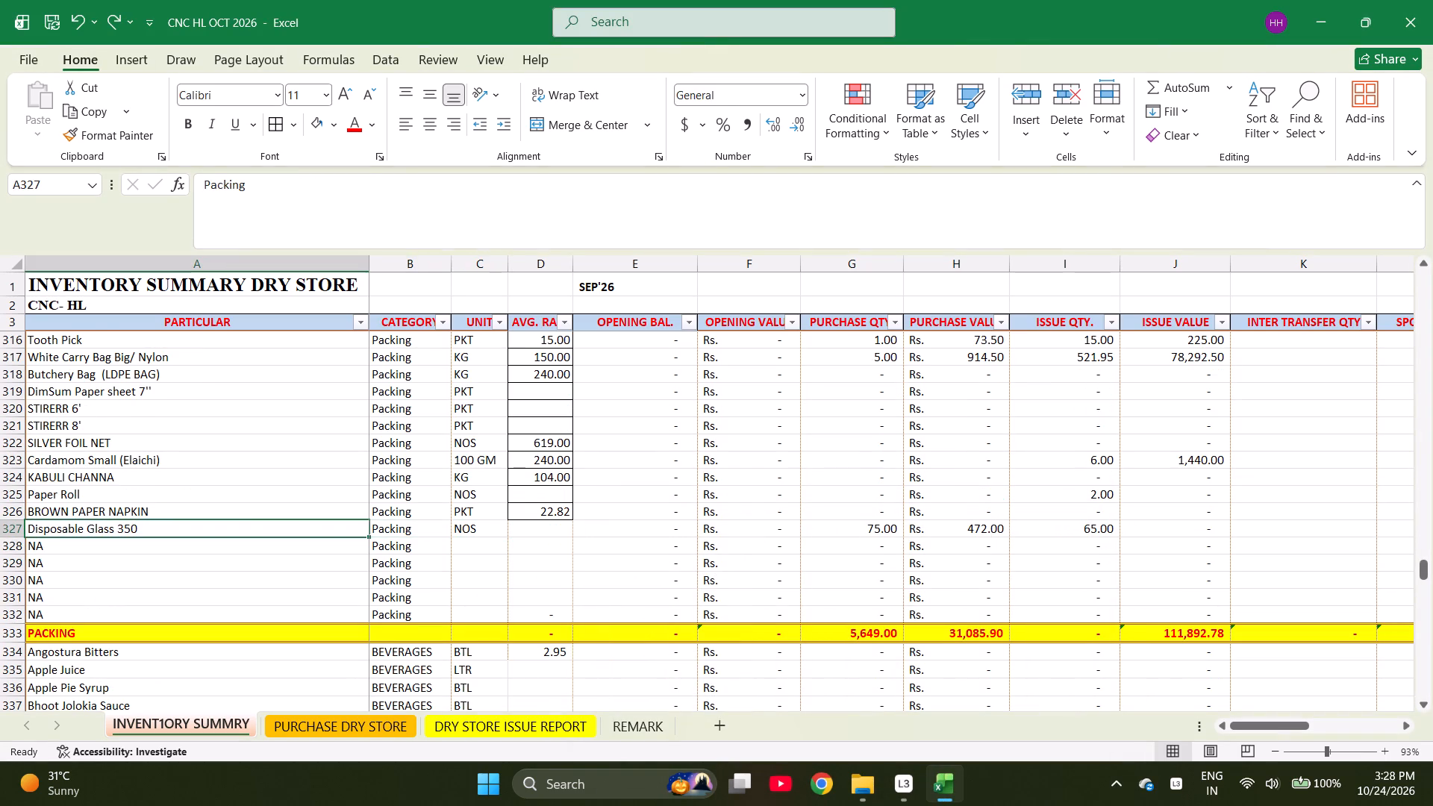
{"action": "key", "text": "ctrl+c"}
{"action": "key", "text": "ctrl+Page_Down"}
{"action": "key", "text": "Right"}
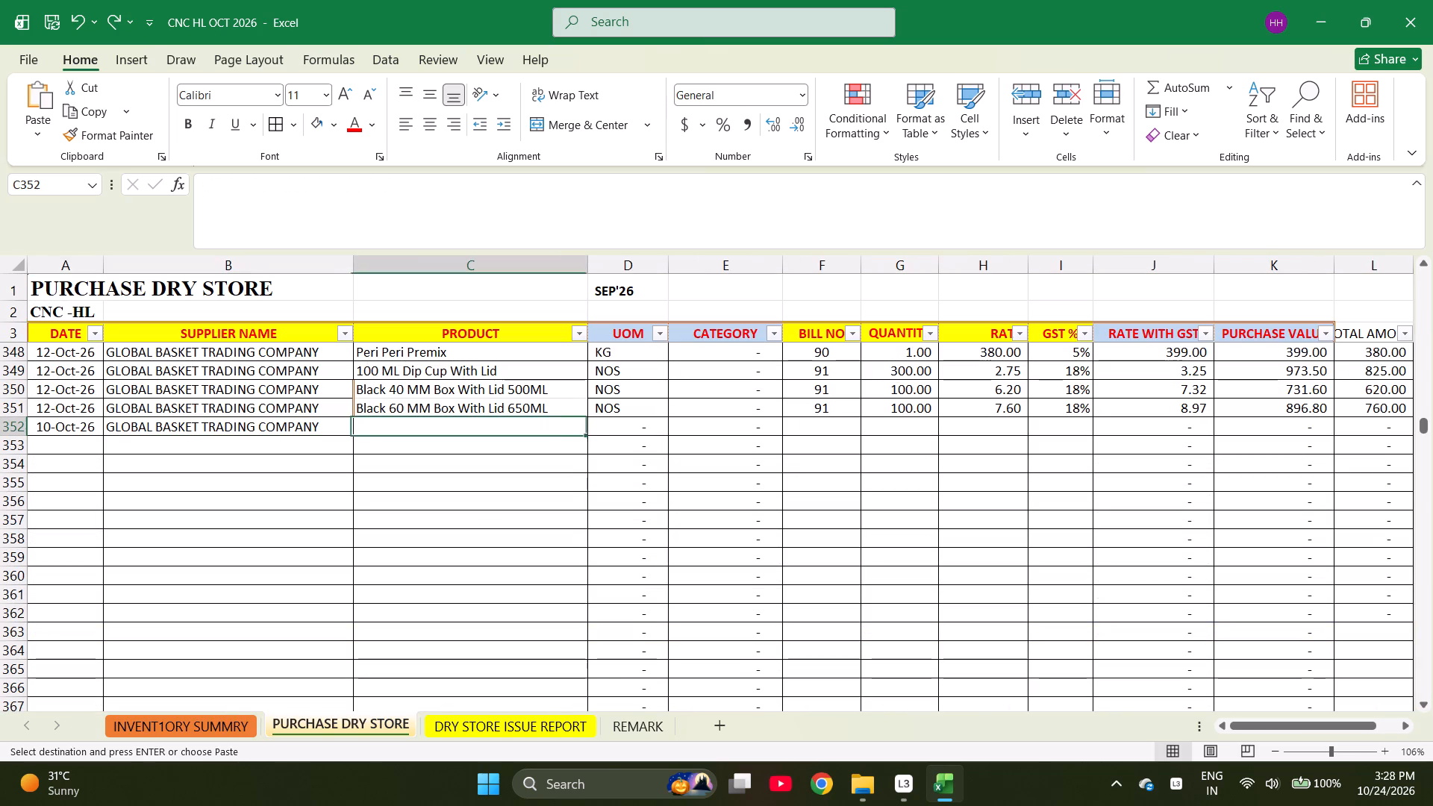
{"action": "key", "text": "Right"}
{"action": "key", "text": "Left"}
{"action": "key", "text": "Return"}
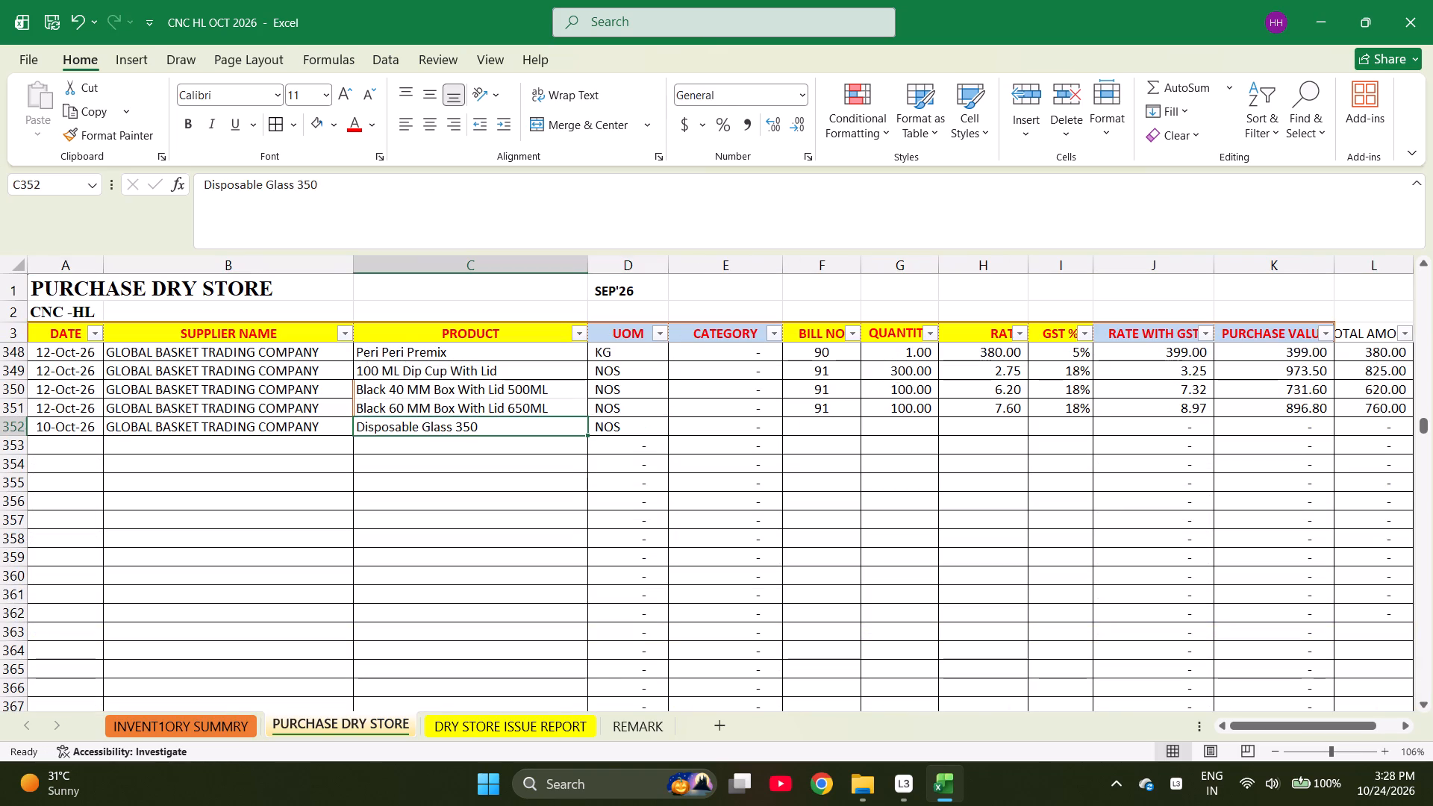
Copy Black 40 MM Box With Lid 500ML and Black 60 MM Box With Lid 650ML from rows 350 and 351 into rows 353 and 354.
{"action": "key", "text": "Down"}
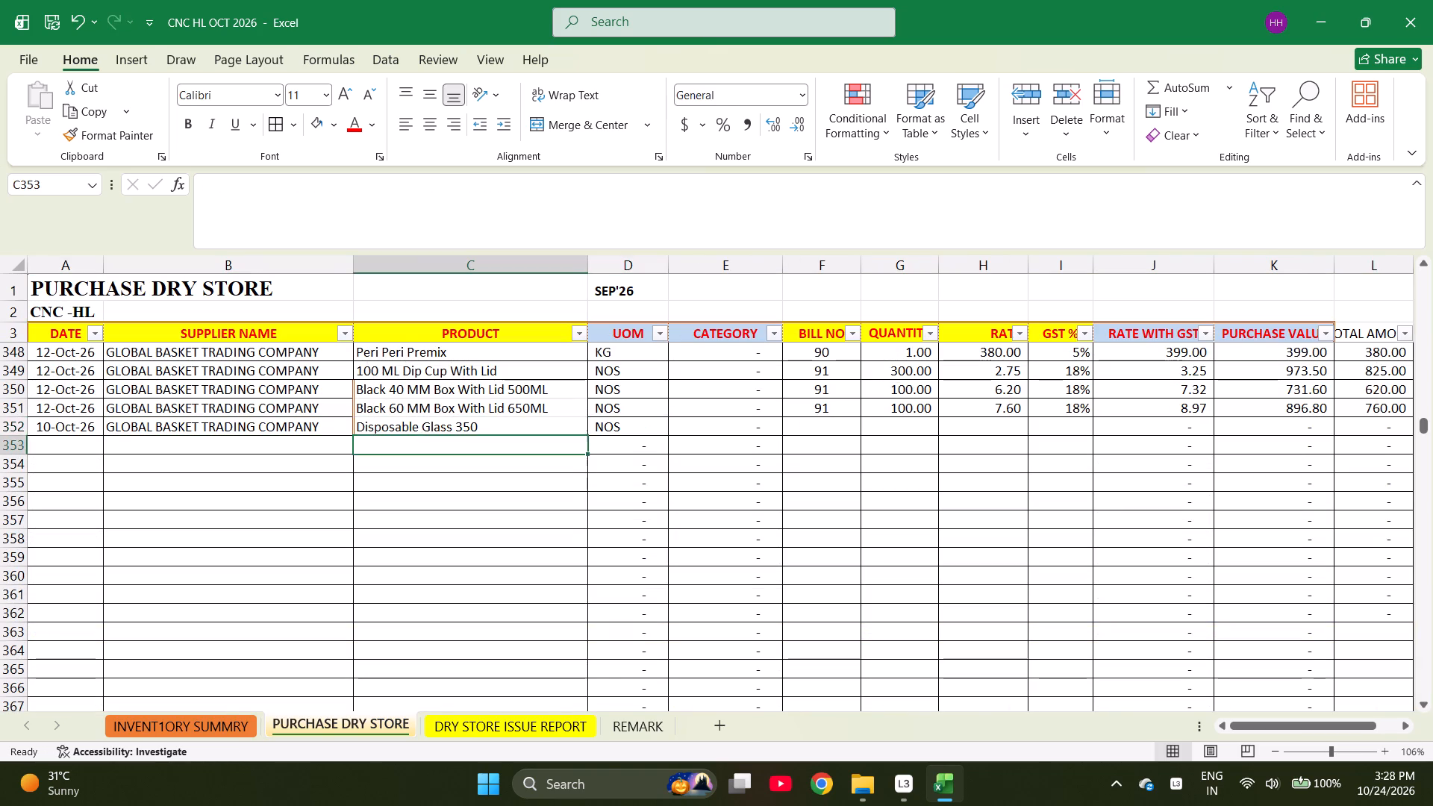
{"action": "key", "text": "Up"}
{"action": "key", "text": "Up"}
{"action": "key", "text": "Up"}
{"action": "key", "text": "shift+Down"}
{"action": "key", "text": "ctrl+c"}
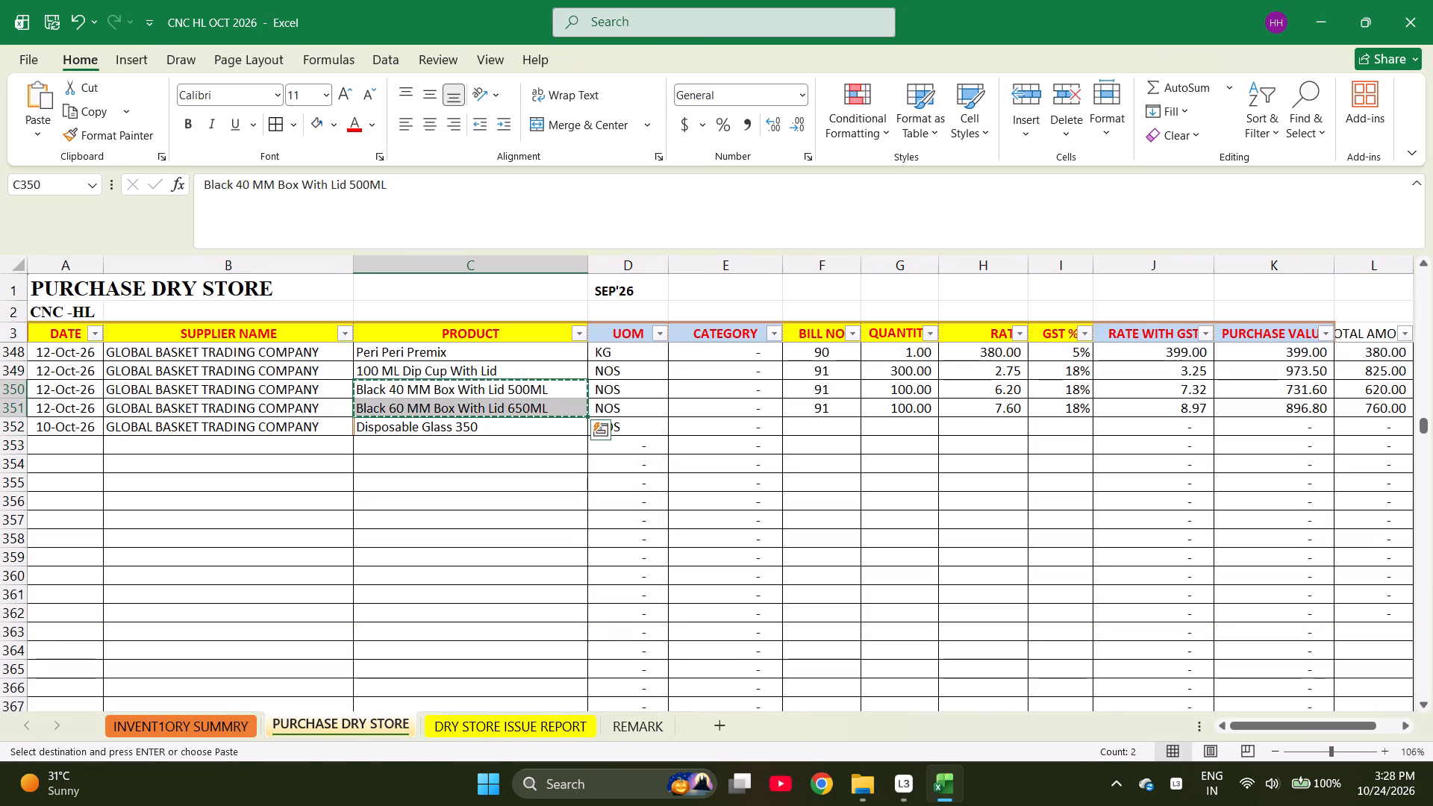
{"action": "key", "text": "Down"}
{"action": "key", "text": "Down"}
{"action": "key", "text": "Down"}
{"action": "key", "text": "Return"}
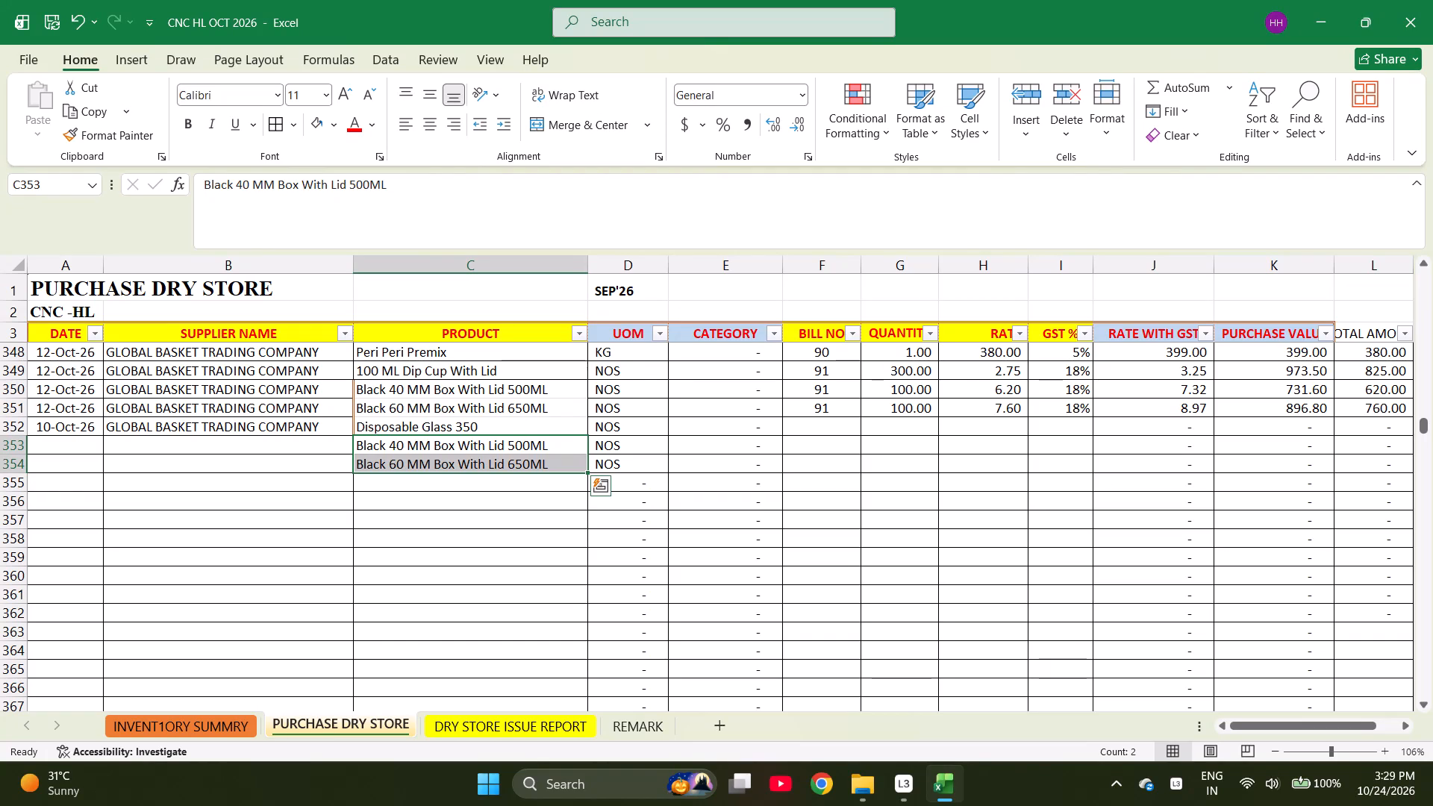
Search the inventory summary for DISP and copy Disposable Fork into the product cell of purchase row 356.
{"action": "key", "text": "Down"}
{"action": "key", "text": "Down"}
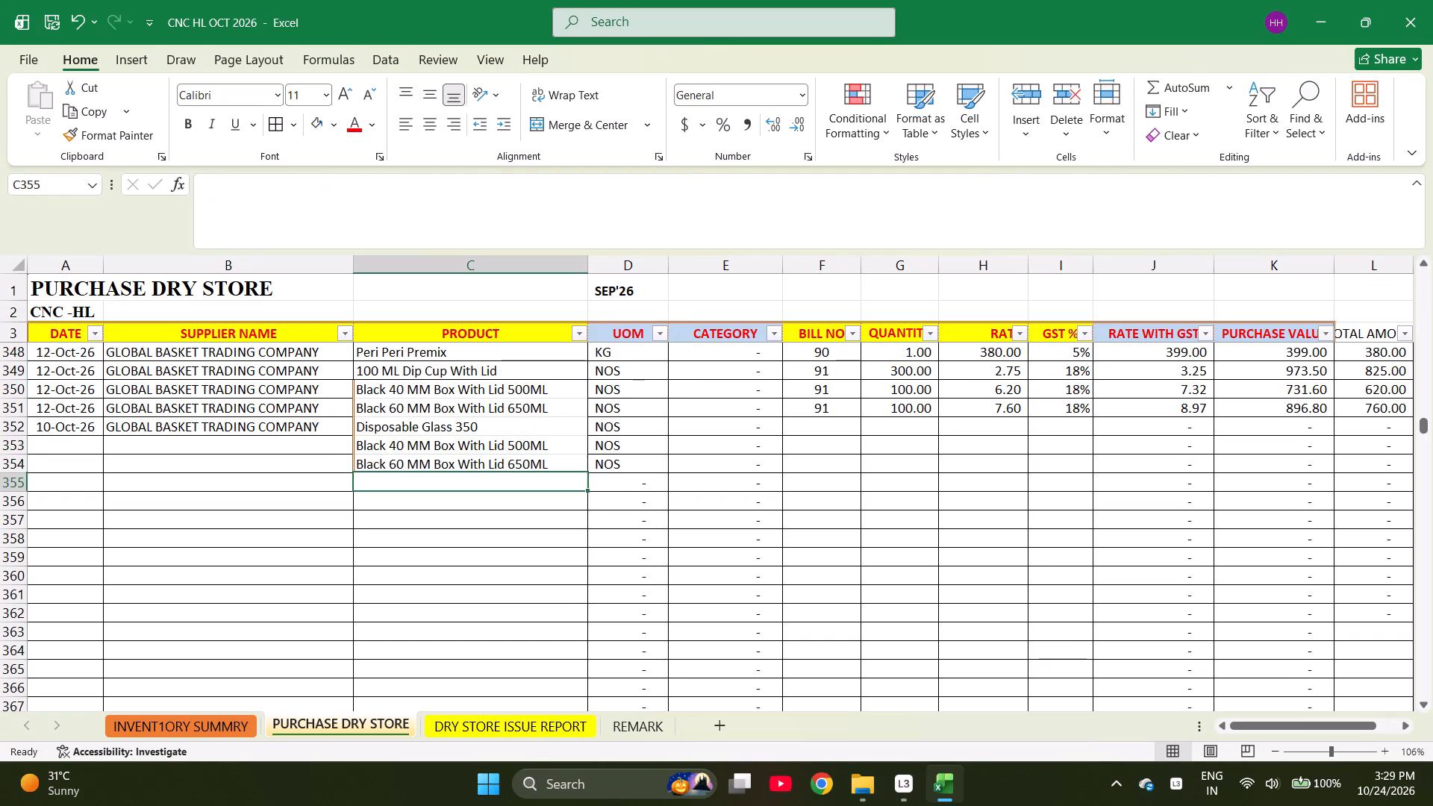
{"action": "key", "text": "ctrl+Page_Up"}
{"action": "key", "text": "ctrl+f"}
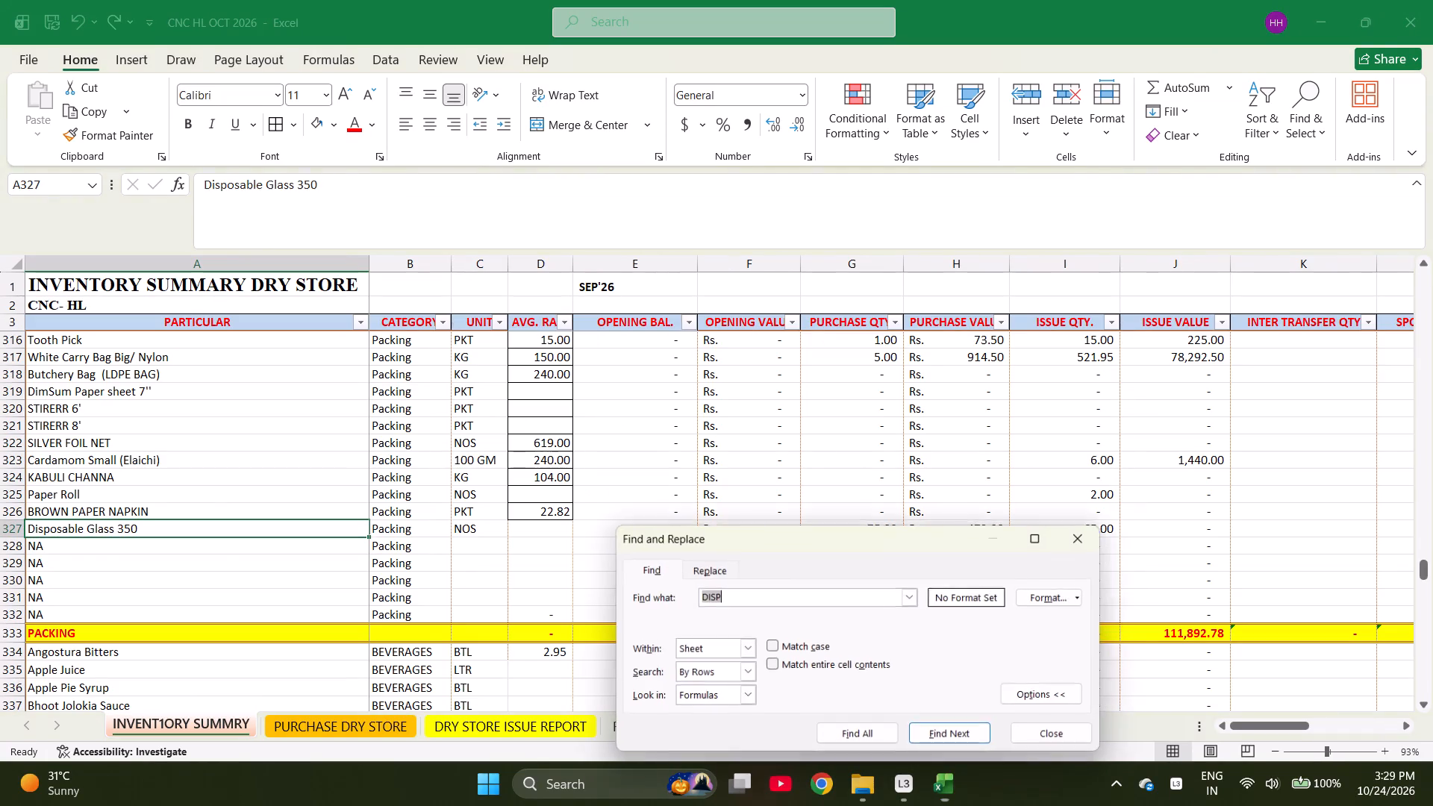
{"action": "type", "text": "DISP"}
{"action": "key", "text": "Return"}
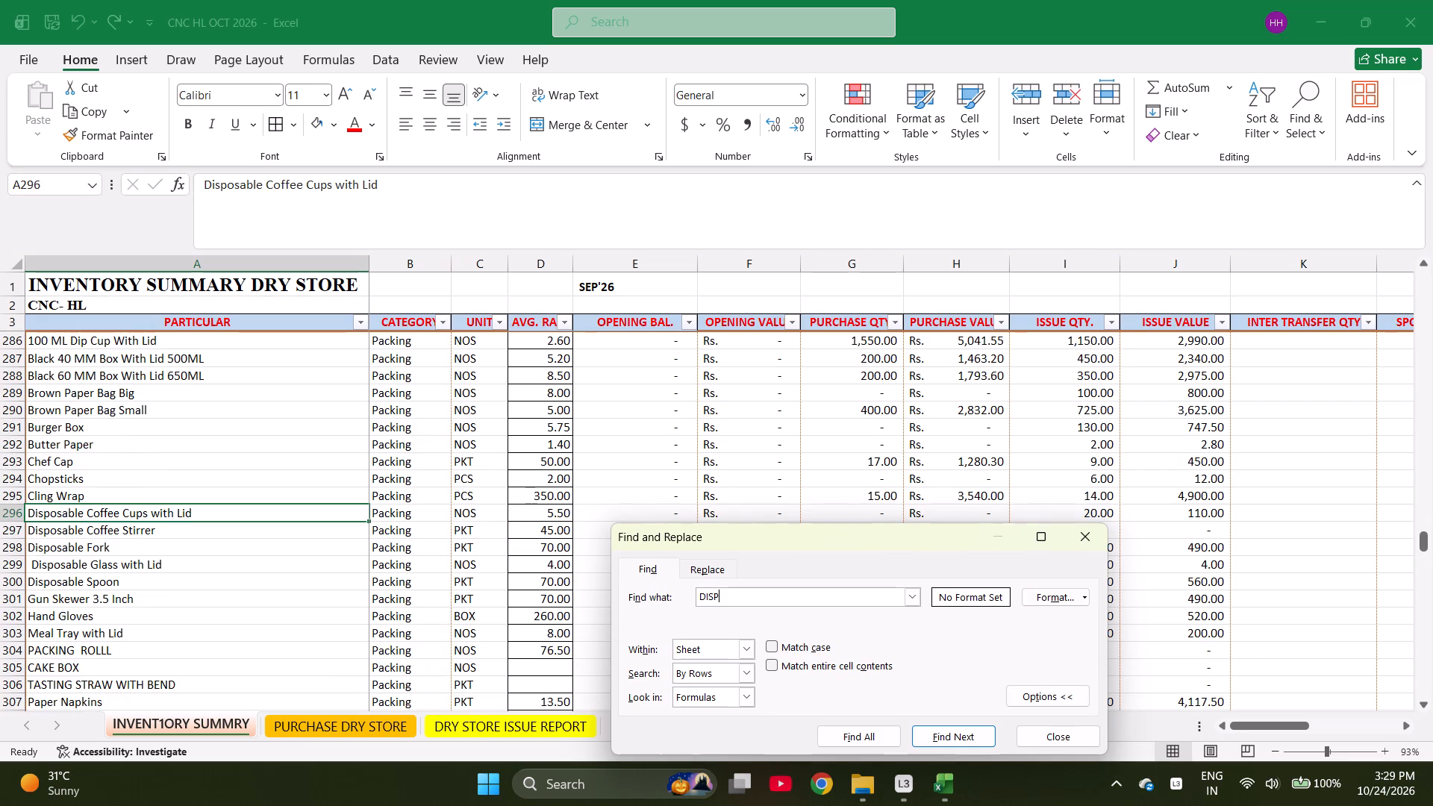
{"action": "key", "text": "Return"}
{"action": "key", "text": "Return"}
{"action": "key", "text": "Escape"}
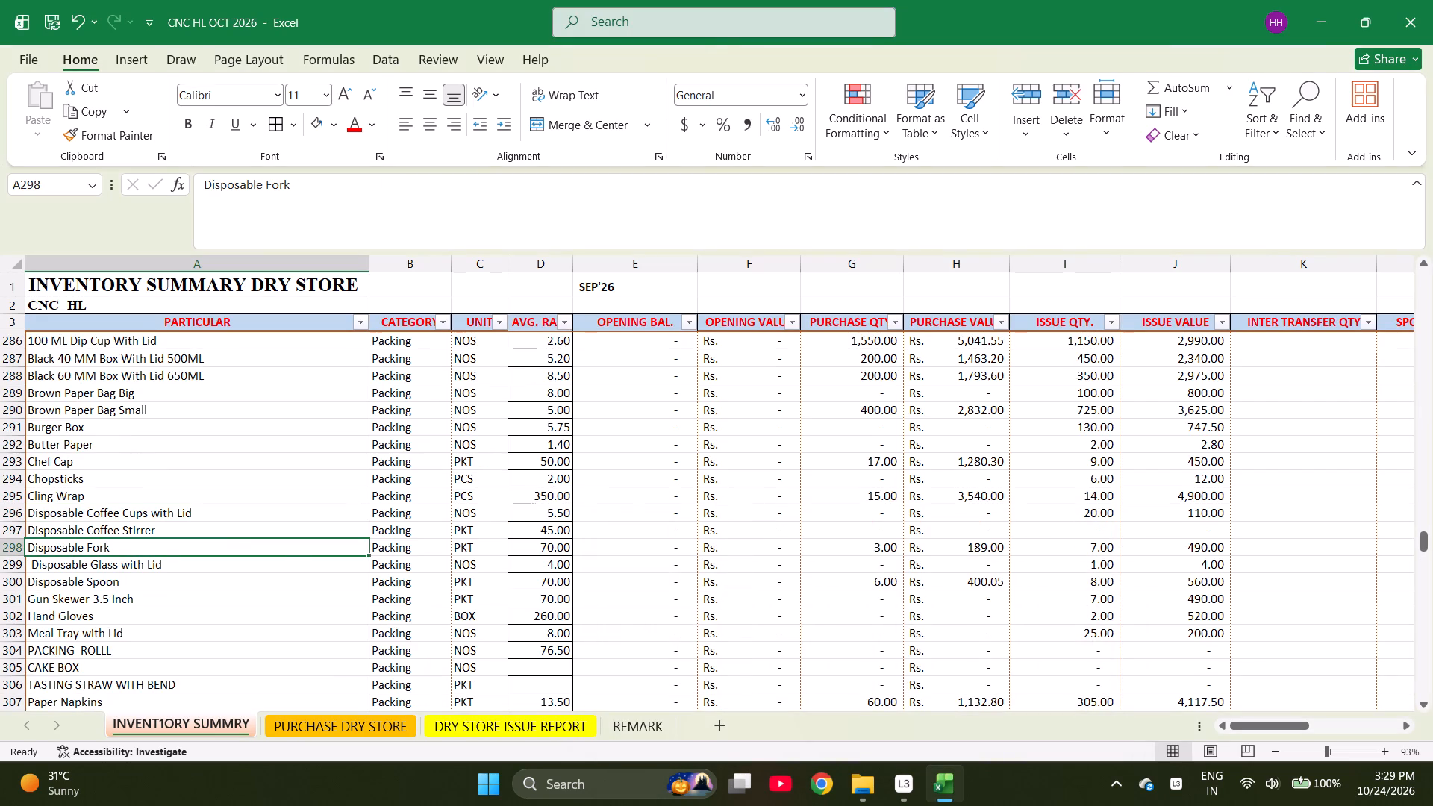
{"action": "key", "text": "ctrl+c"}
{"action": "key", "text": "ctrl+Page_Down"}
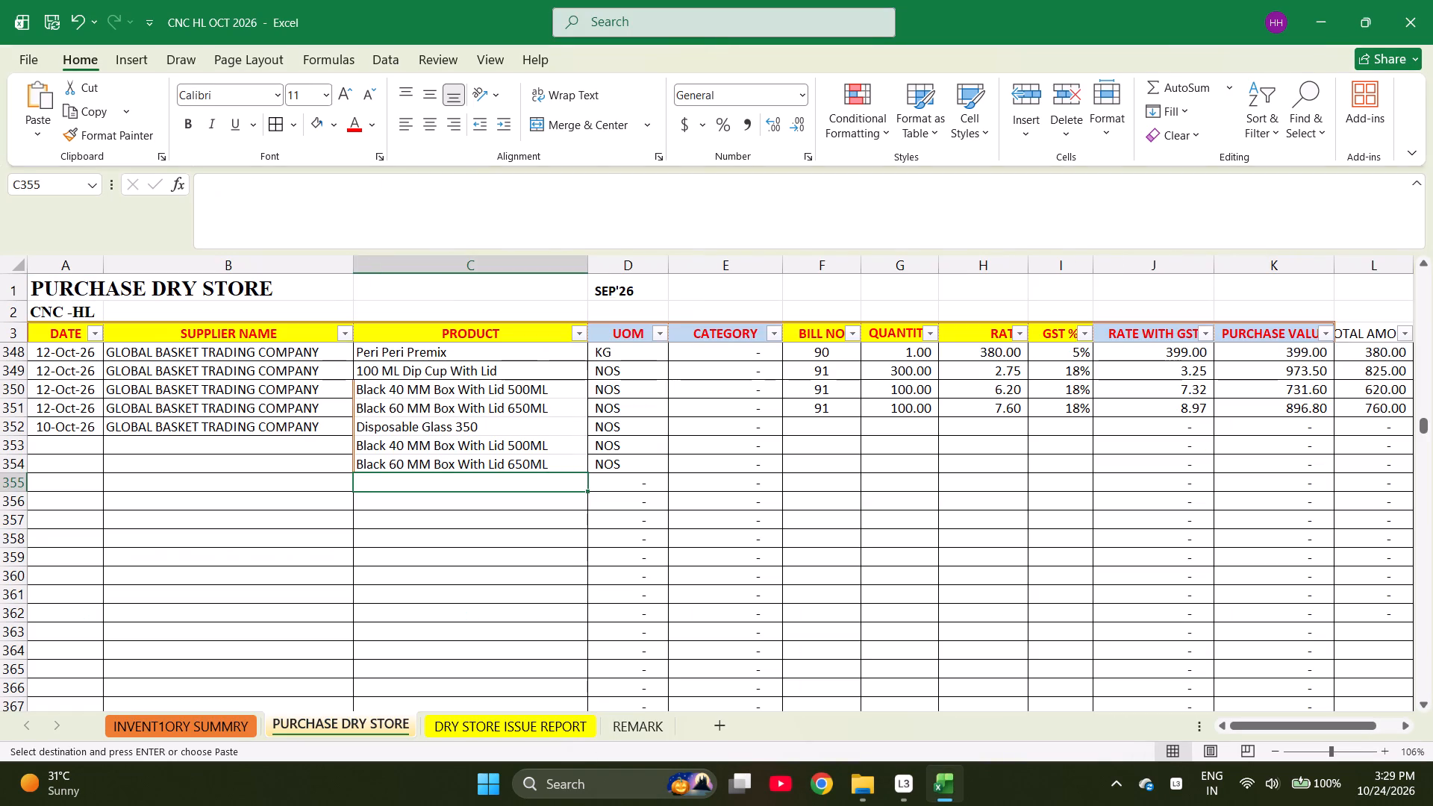
{"action": "key", "text": "Down"}
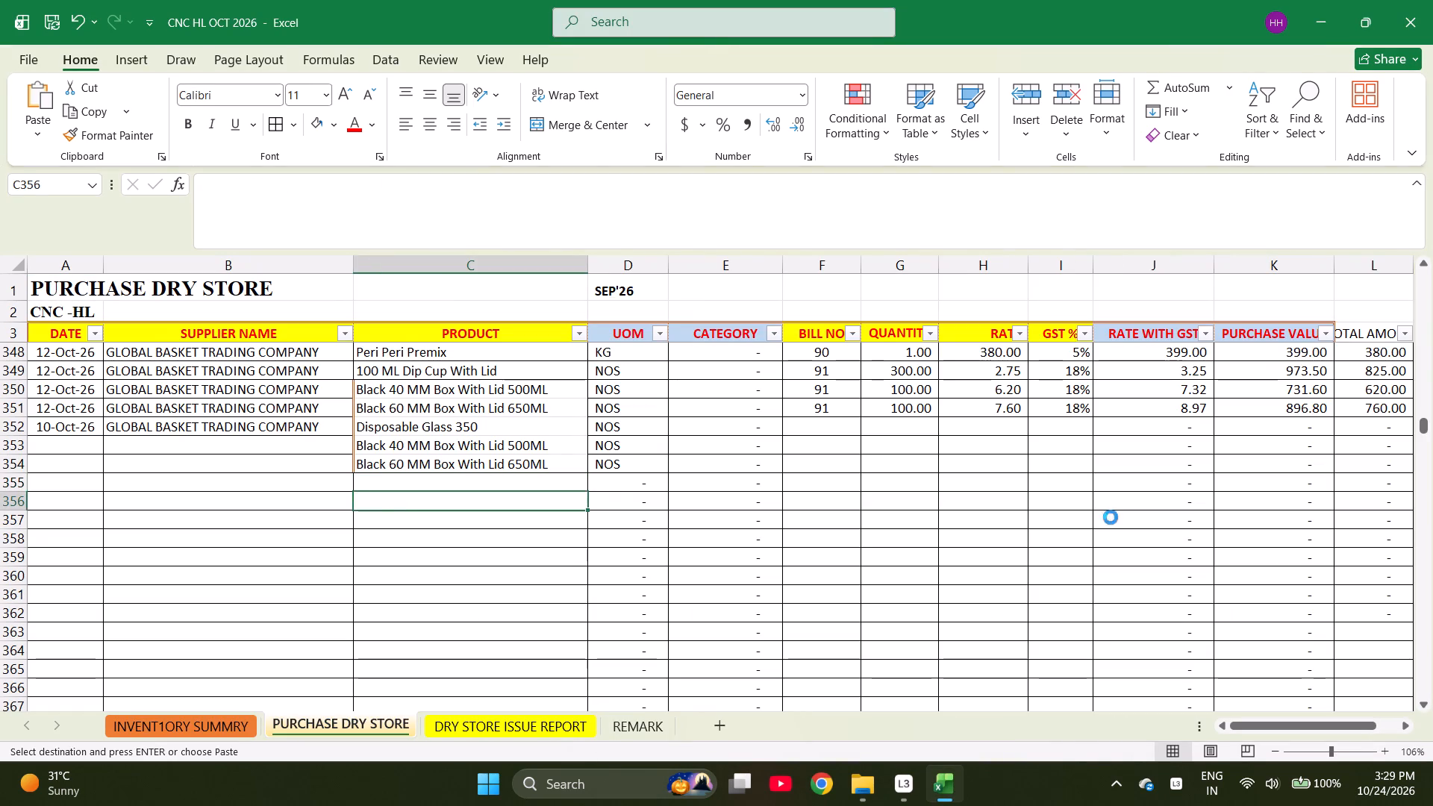
{"action": "key", "text": "Return"}
Copy Disposable Spoon from the inventory summary into the product cell of purchase row 355.
{"action": "key", "text": "Up"}
{"action": "key", "text": "ctrl+Page_Up"}
{"action": "key", "text": "Down"}
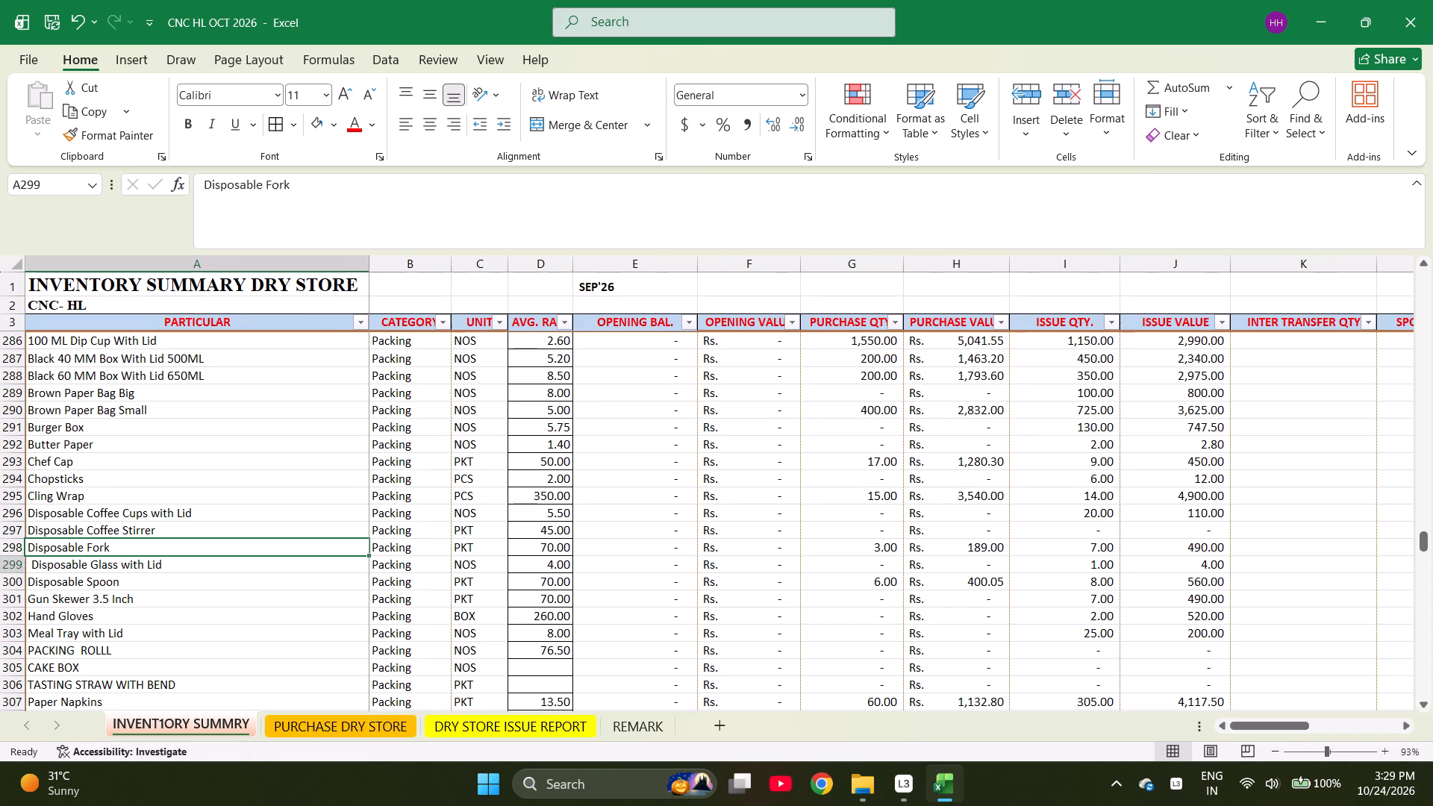
{"action": "key", "text": "Down"}
{"action": "key", "text": "ctrl+c"}
{"action": "key", "text": "ctrl+Page_Down"}
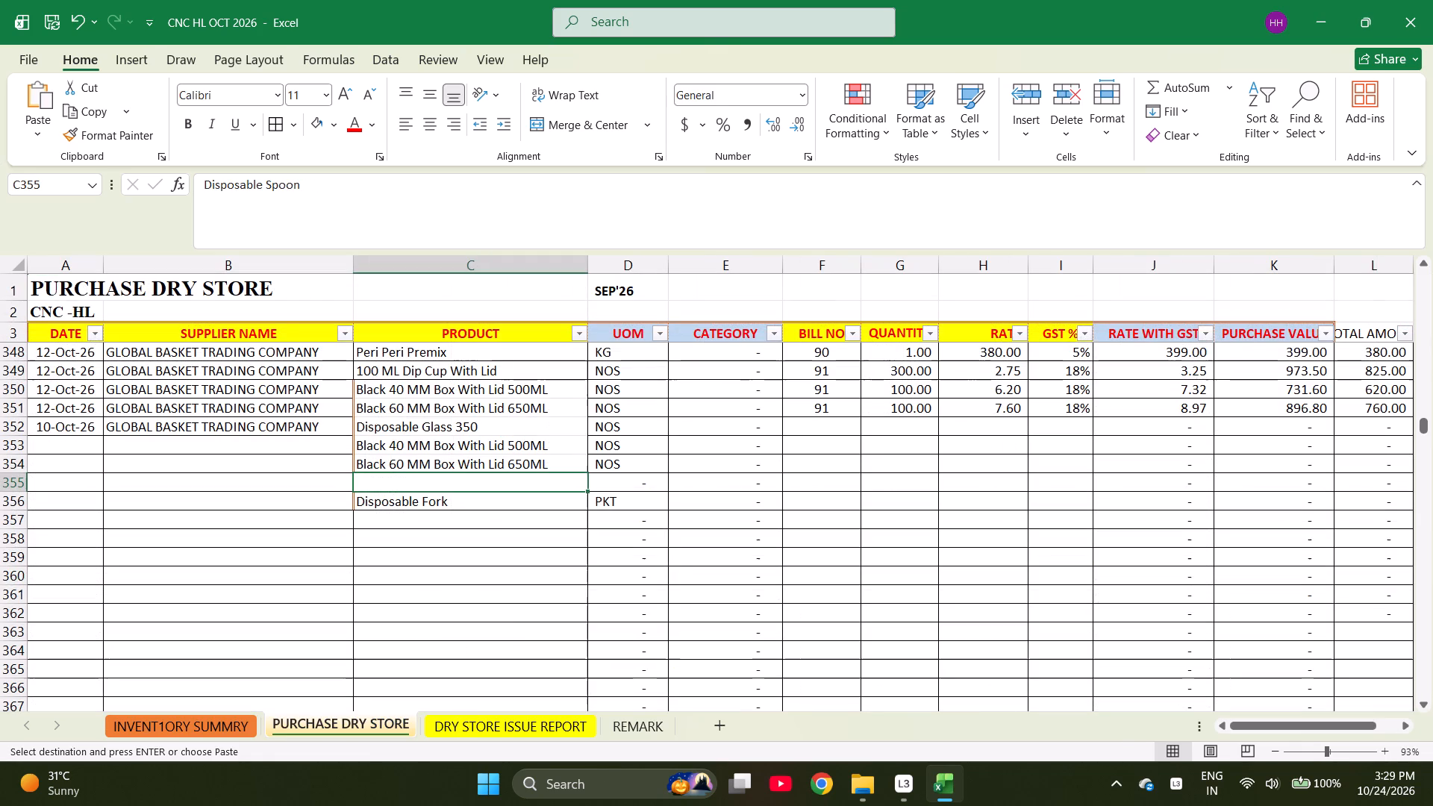
{"action": "key", "text": "Return"}
Enter bill number 82 for purchase rows 352 to 356.
{"action": "key", "text": "Right"}
{"action": "key", "text": "Right"}
{"action": "key", "text": "Right"}
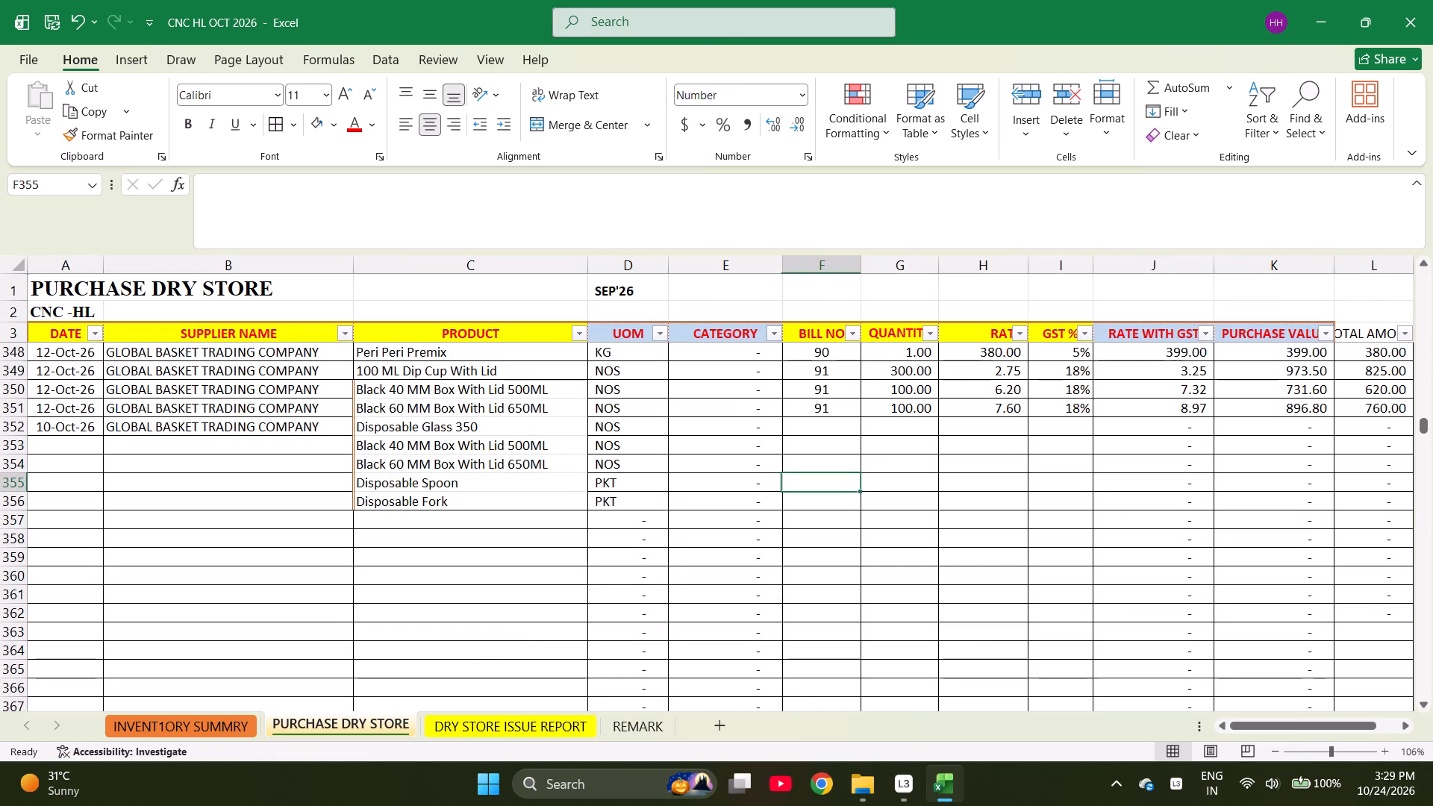
{"action": "key", "text": "ctrl+Up"}
{"action": "key", "text": "Down"}
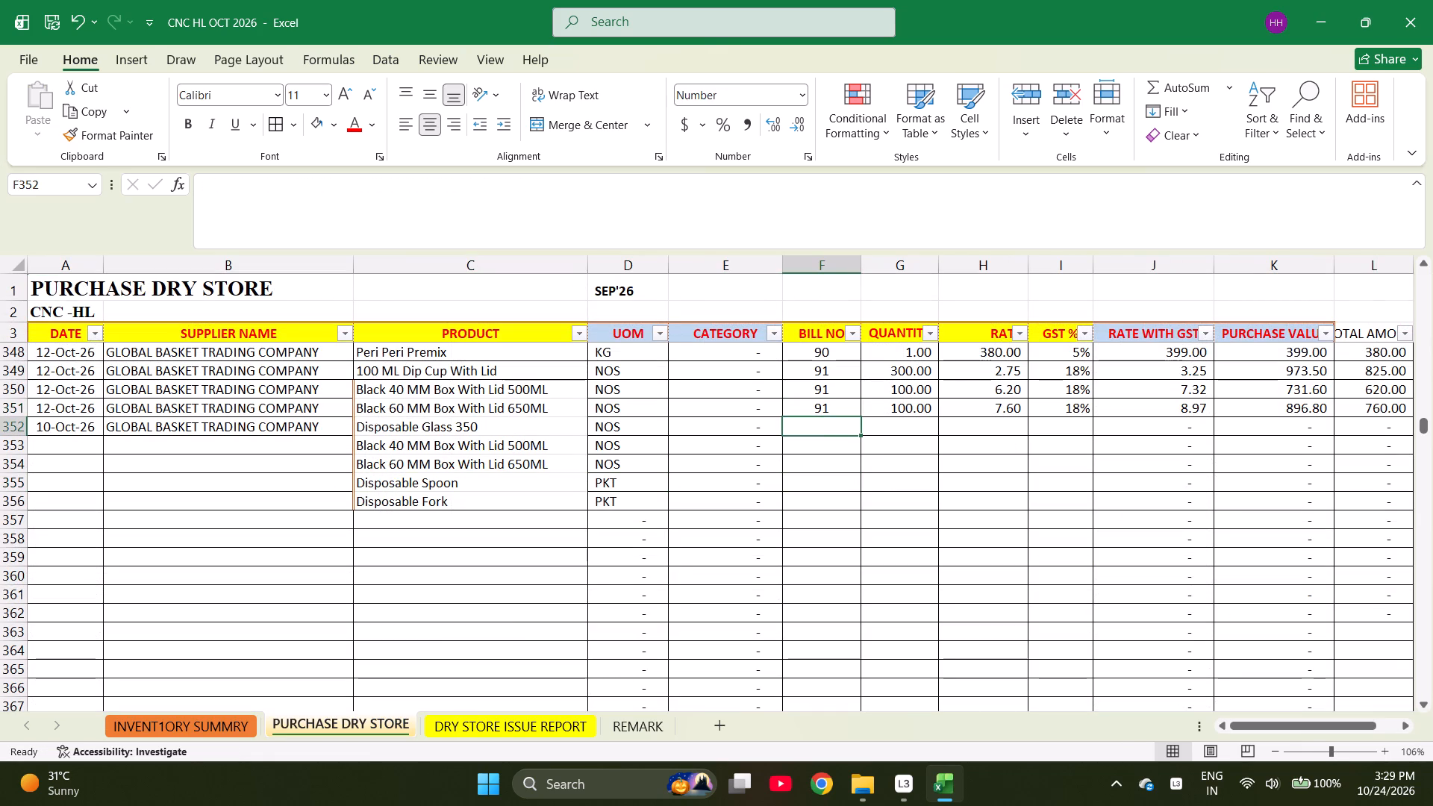
{"action": "type", "text": "82"}
{"action": "key", "text": "Return"}
{"action": "type", "text": "82"}
{"action": "key", "text": "Return"}
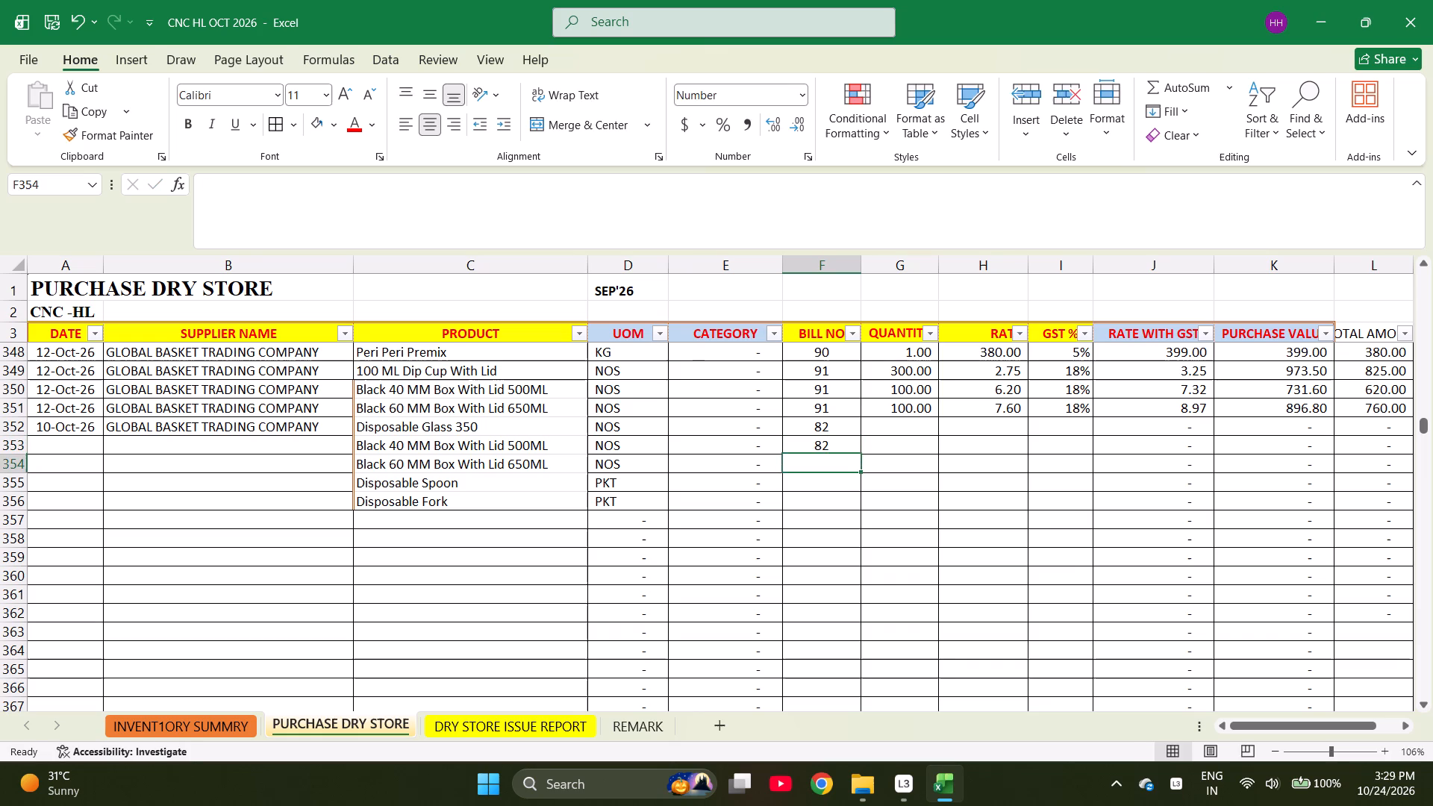
{"action": "type", "text": "82"}
{"action": "key", "text": "Return"}
{"action": "type", "text": "82"}
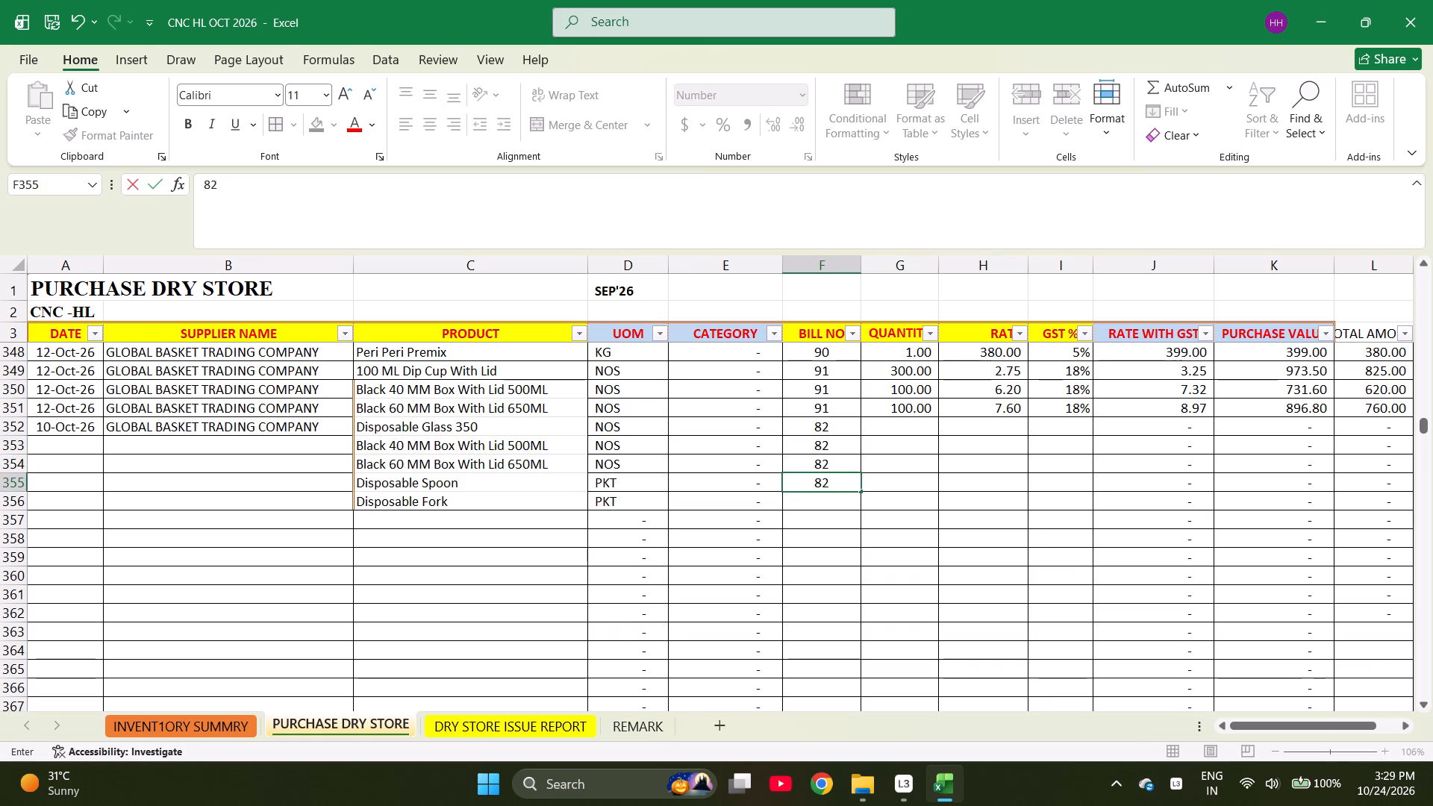
{"action": "key", "text": "Return"}
{"action": "type", "text": "82"}
{"action": "key", "text": "Right"}
Enter the quantities 50, 100, 100, 3 and 2 for purchase rows 352 to 356.
{"action": "key", "text": "Right"}
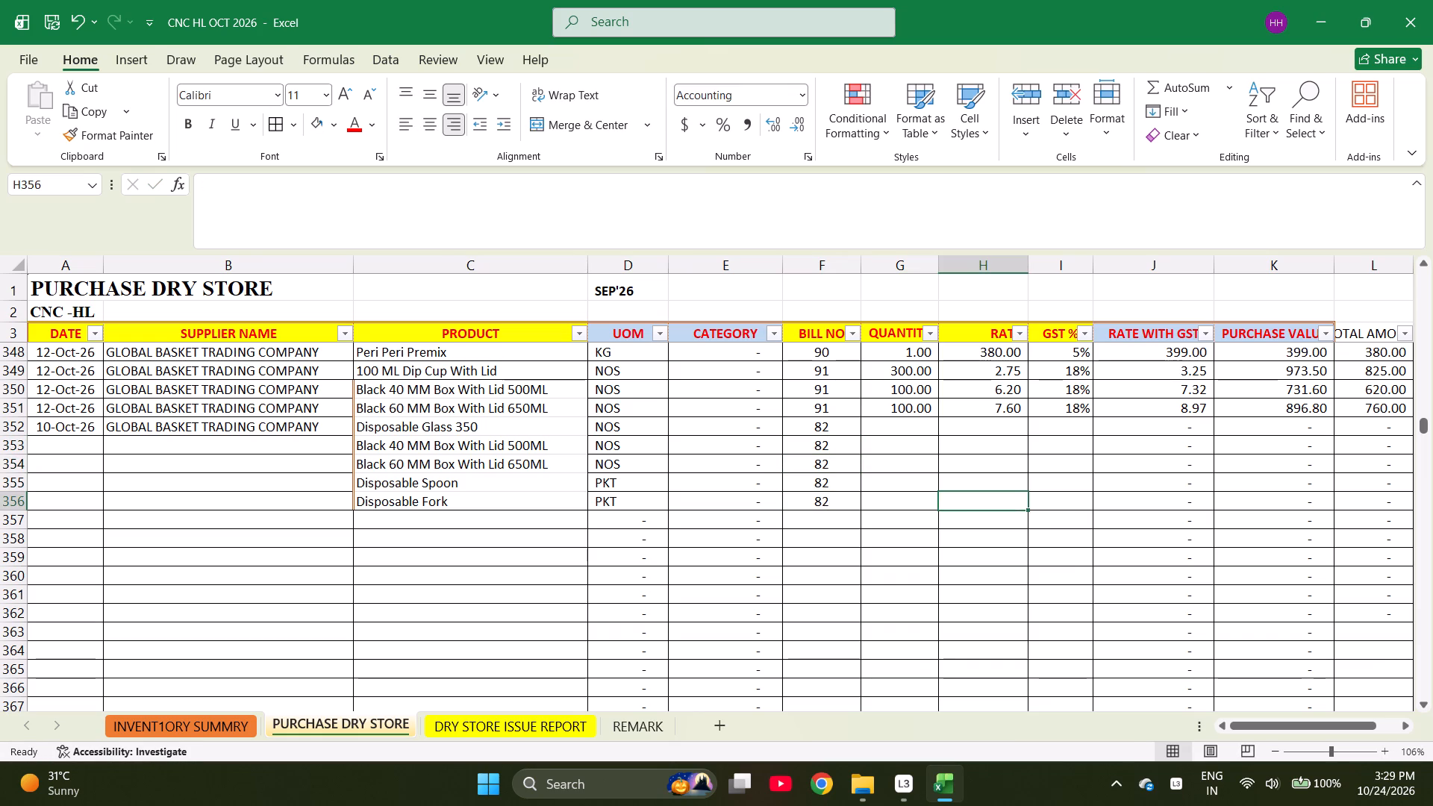
{"action": "key", "text": "ctrl+Up"}
{"action": "key", "text": "Down"}
{"action": "key", "text": "Left"}
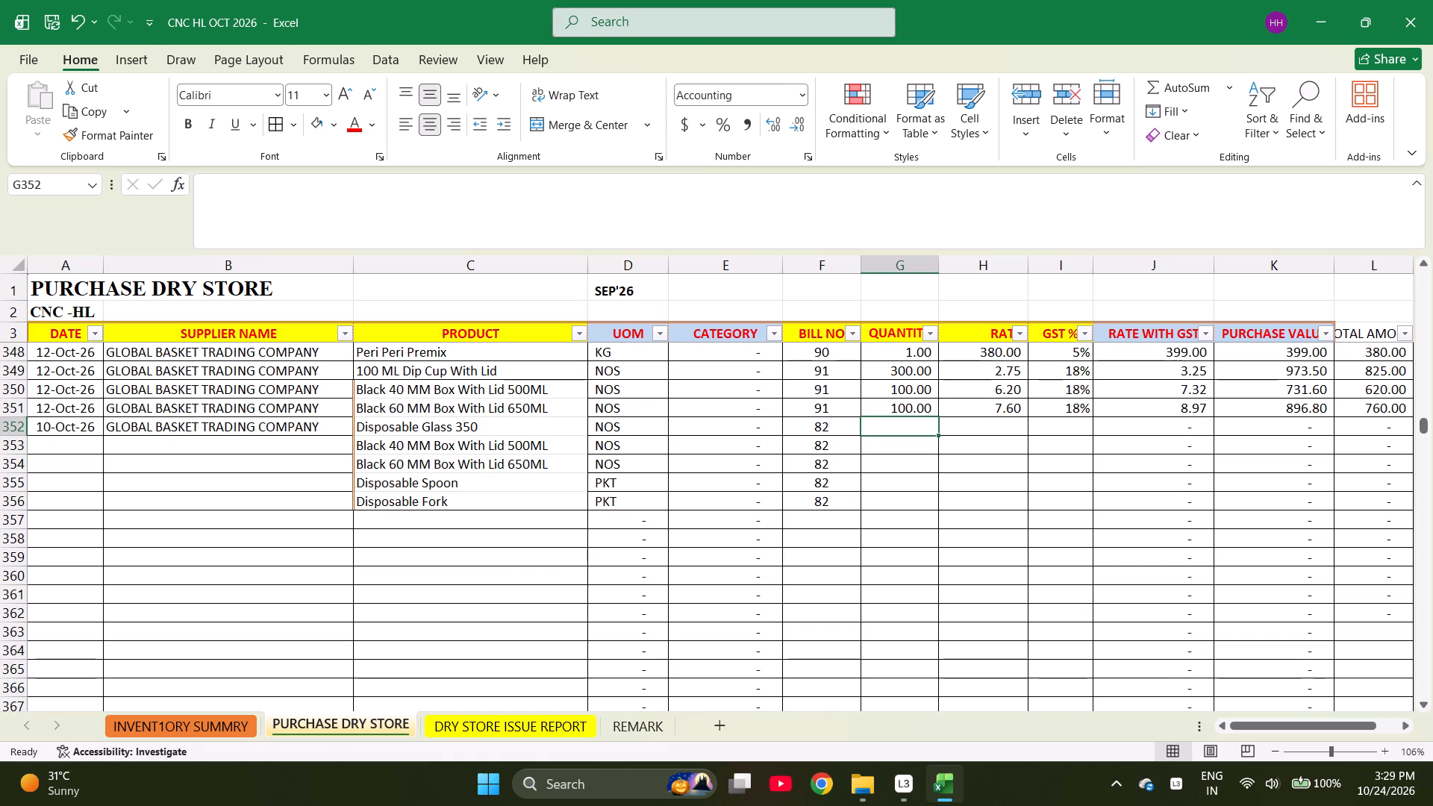
{"action": "type", "text": "50"}
{"action": "key", "text": "Return"}
{"action": "type", "text": "100"}
{"action": "key", "text": "Return"}
{"action": "type", "text": "100"}
{"action": "key", "text": "Return"}
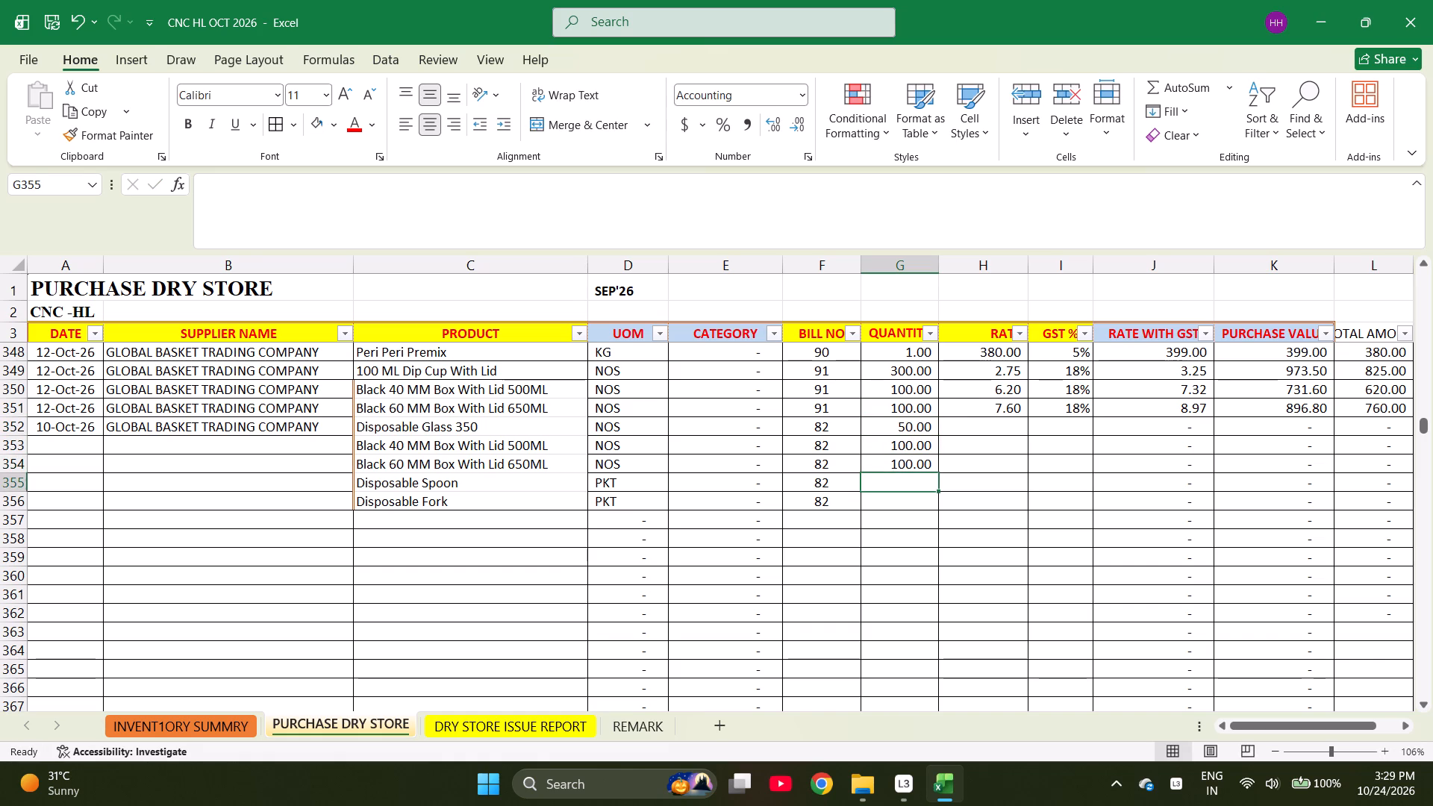
{"action": "key", "text": "3"}
{"action": "key", "text": "Return"}
{"action": "key", "text": "2"}
{"action": "key", "text": "Return"}
Enter the rates 5.50, 6.20, 7.60, 62 and 60 for purchase rows 352 to 356.
{"action": "key", "text": "Right"}
{"action": "key", "text": "Up"}
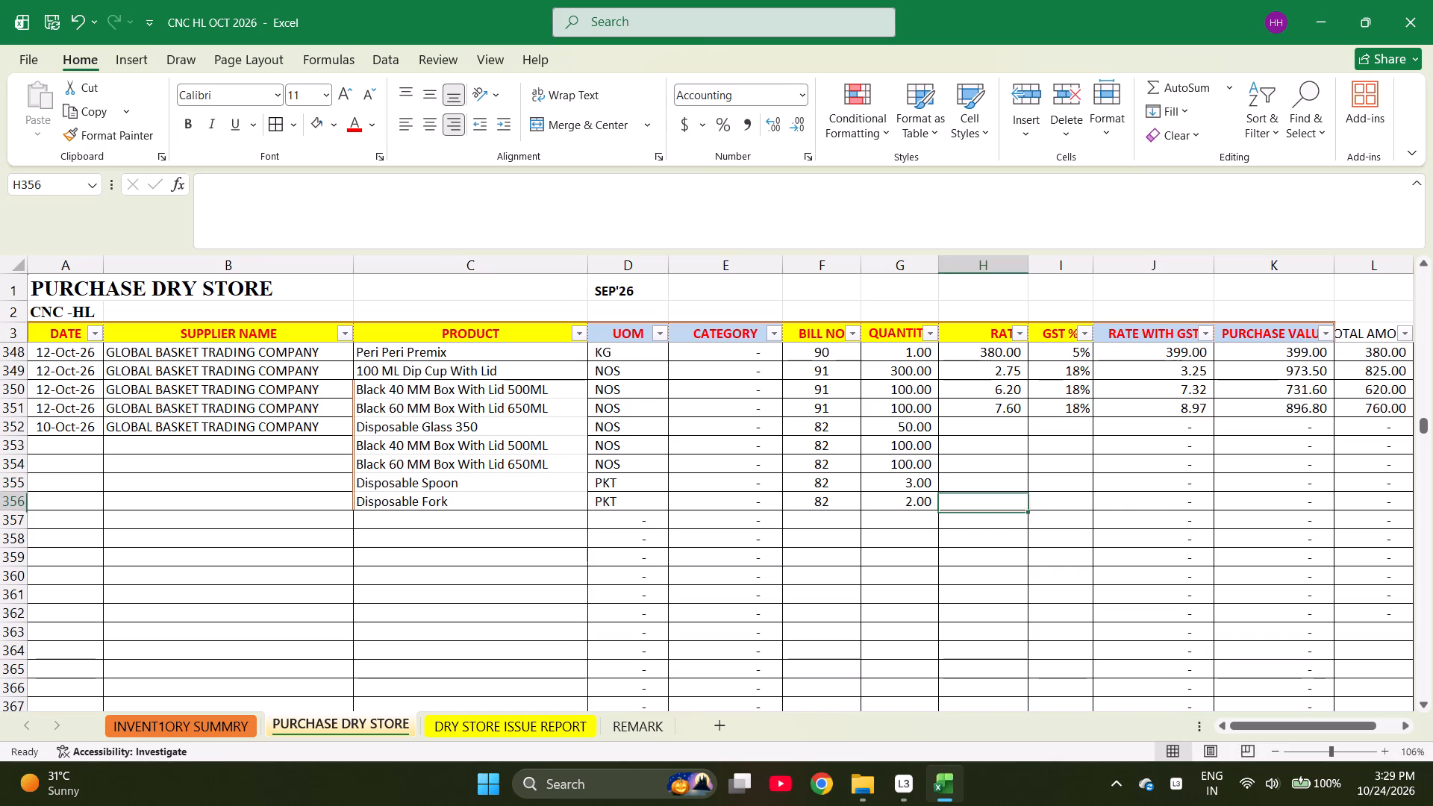
{"action": "key", "text": "Up"}
{"action": "key", "text": "Up"}
{"action": "key", "text": "Up"}
{"action": "key", "text": "Up"}
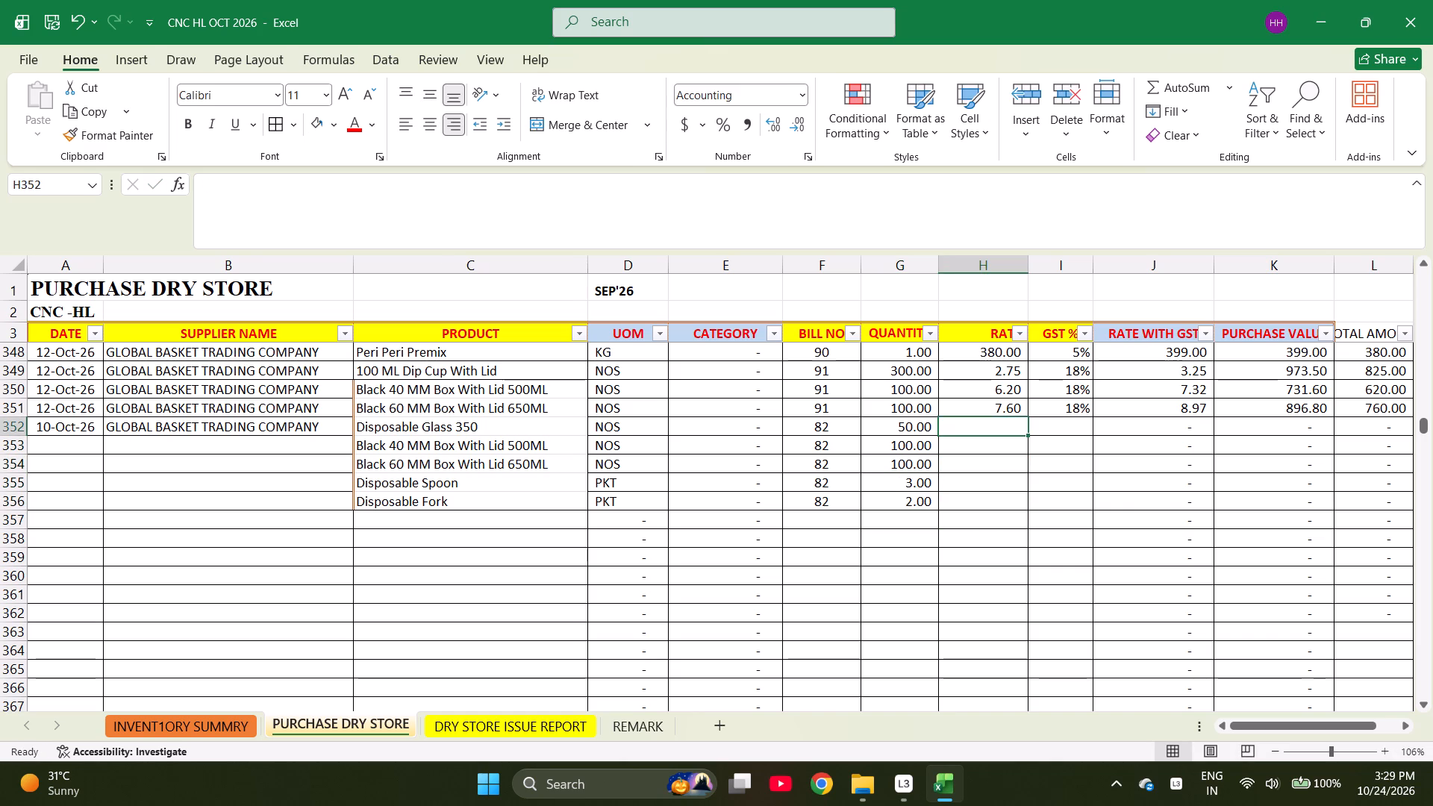
{"action": "type", "text": "5.50"}
{"action": "key", "text": "Return"}
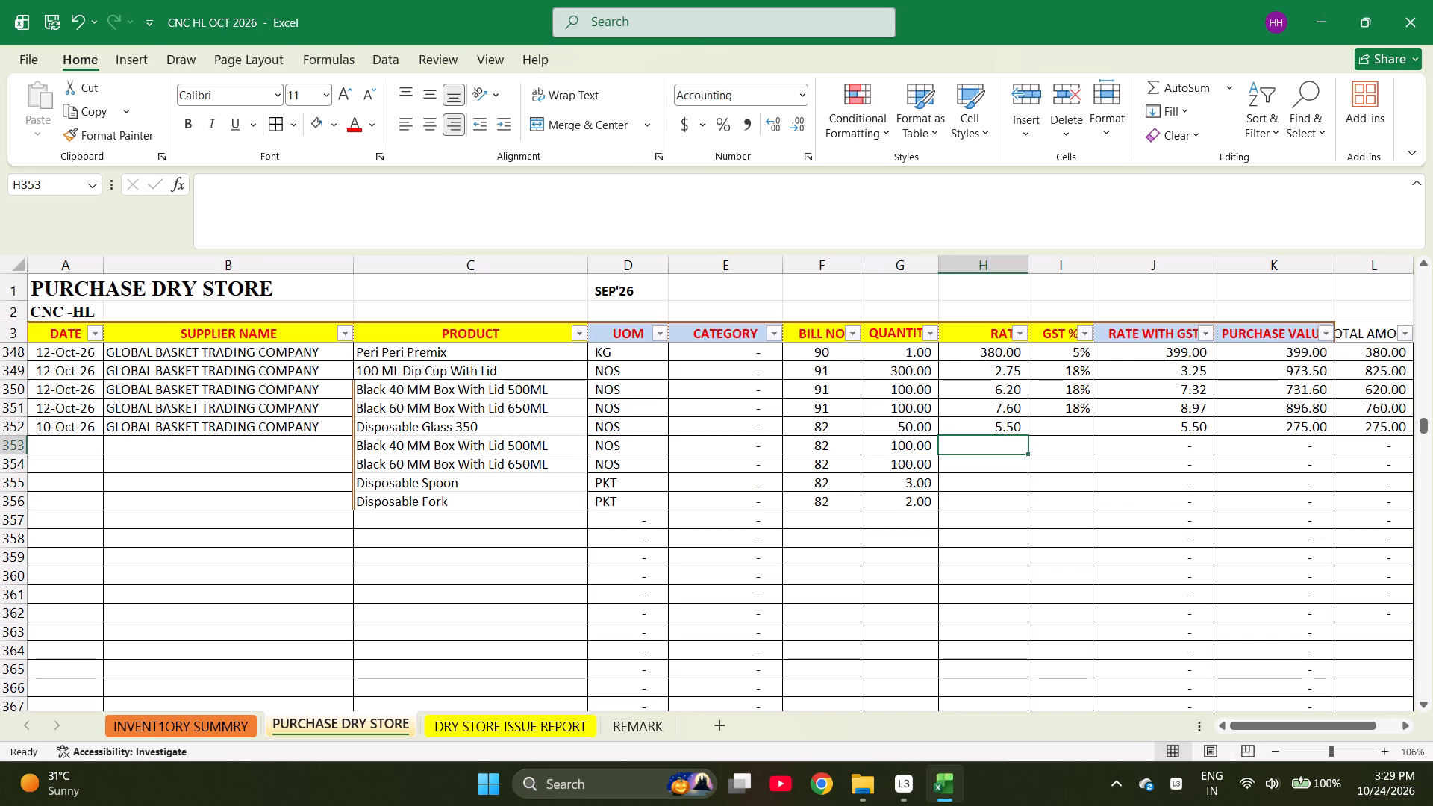
{"action": "type", "text": "6.20"}
{"action": "key", "text": "Return"}
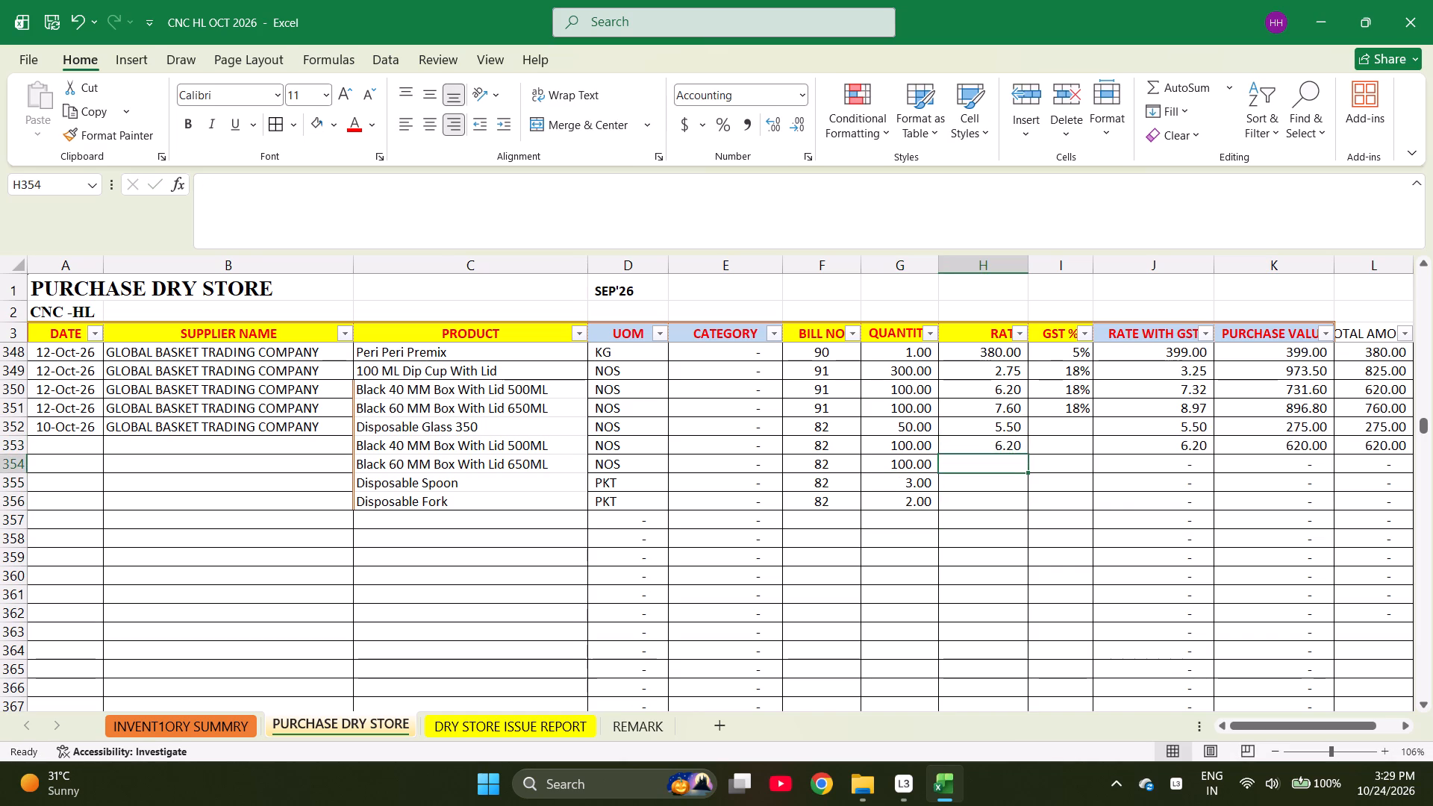
{"action": "type", "text": "7.60"}
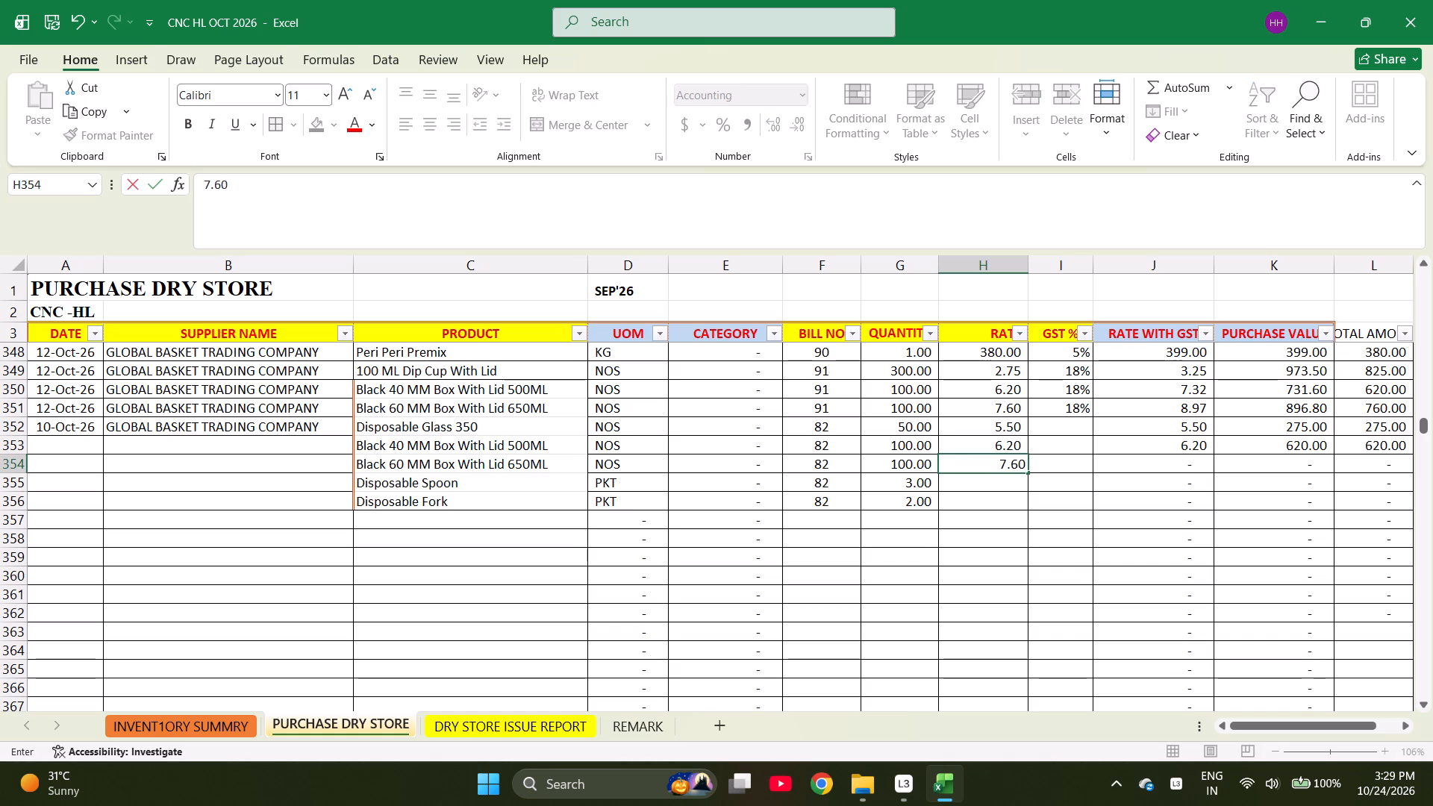
{"action": "key", "text": "Return"}
{"action": "type", "text": "62"}
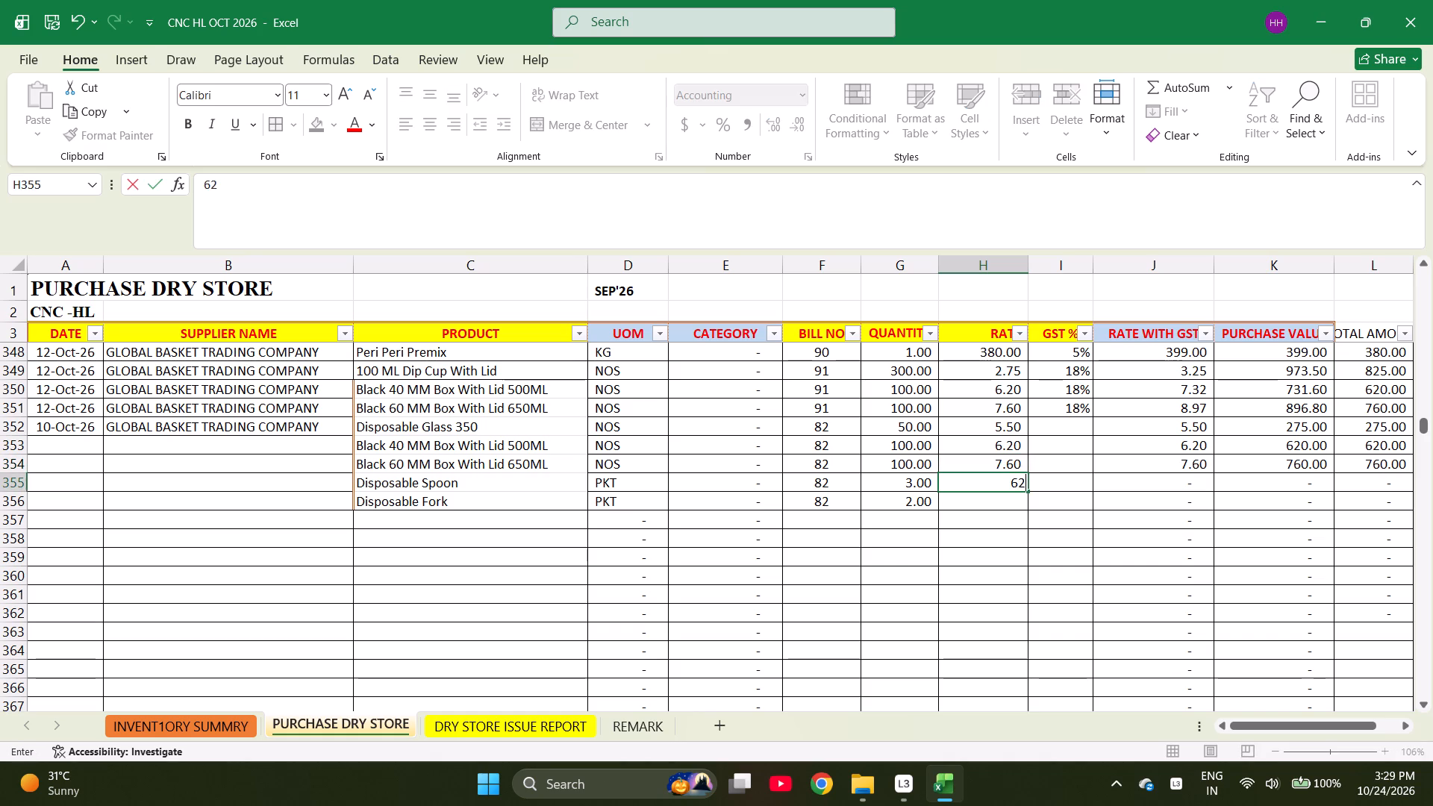
{"action": "key", "text": "Return"}
{"action": "type", "text": "60"}
{"action": "key", "text": "Return"}
Set GST to 18% for purchase rows 352 to 354 and 5% for rows 355 and 356.
{"action": "key", "text": "Right"}
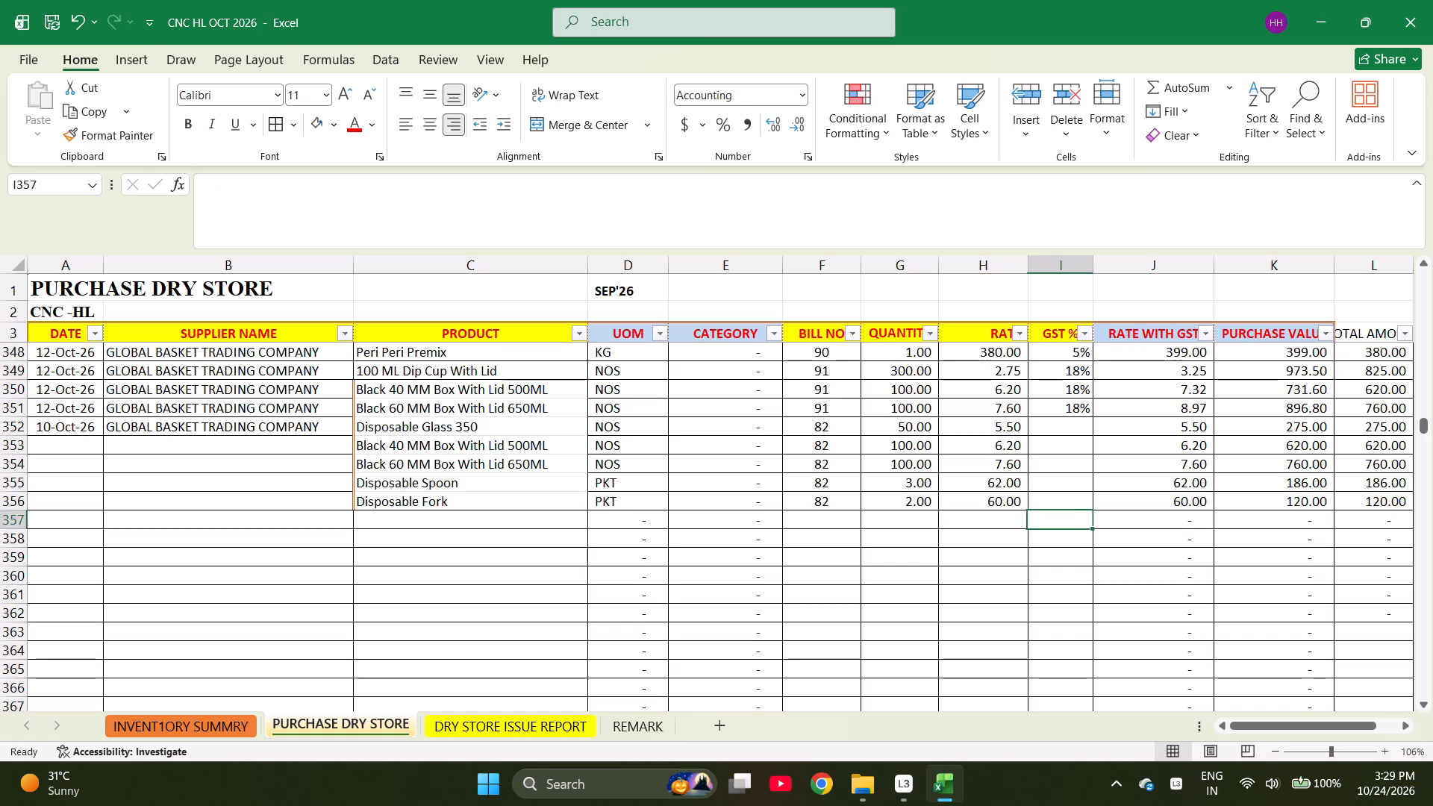
{"action": "key", "text": "ctrl+Up"}
{"action": "key", "text": "Down"}
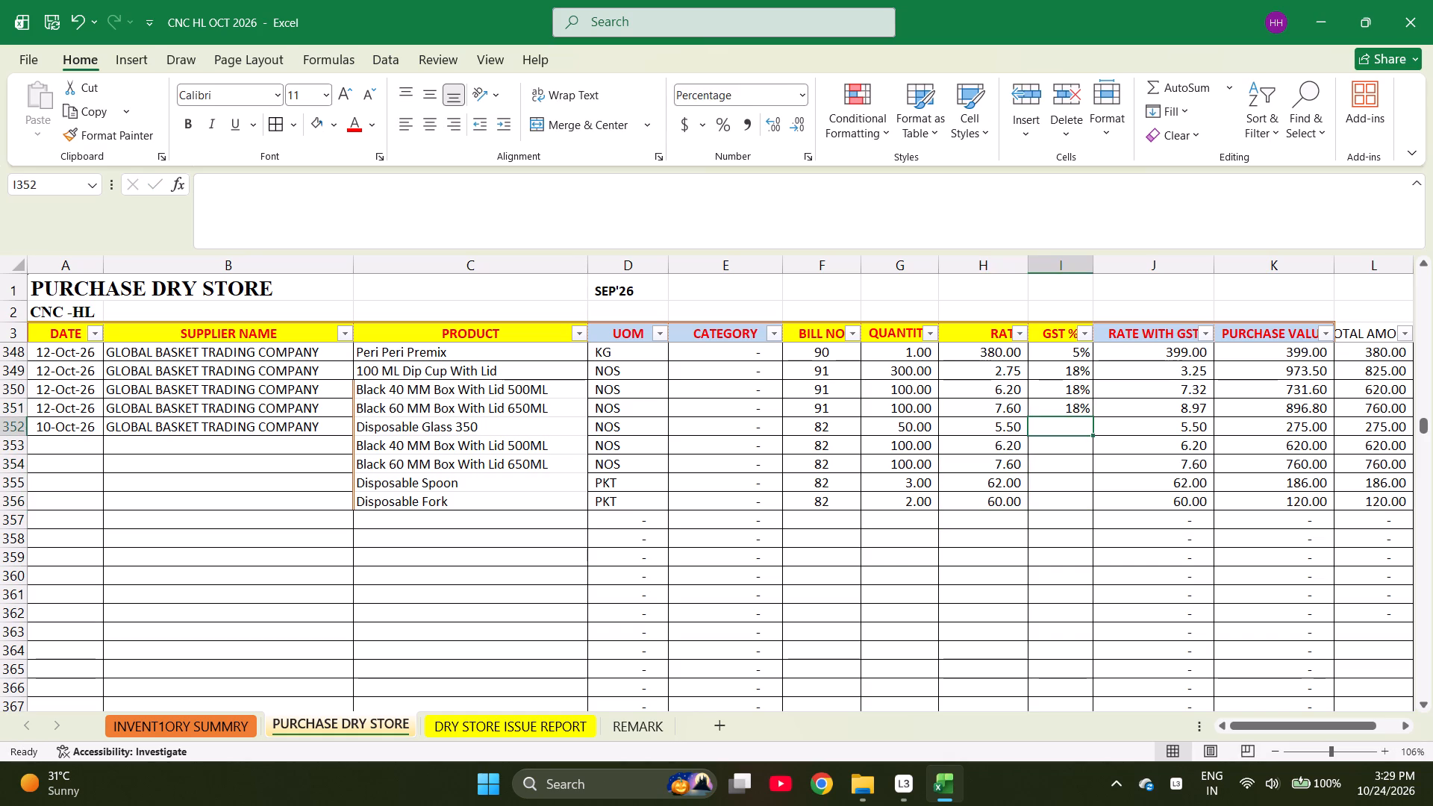
{"action": "type", "text": "18"}
{"action": "key", "text": "Return"}
{"action": "type", "text": "18"}
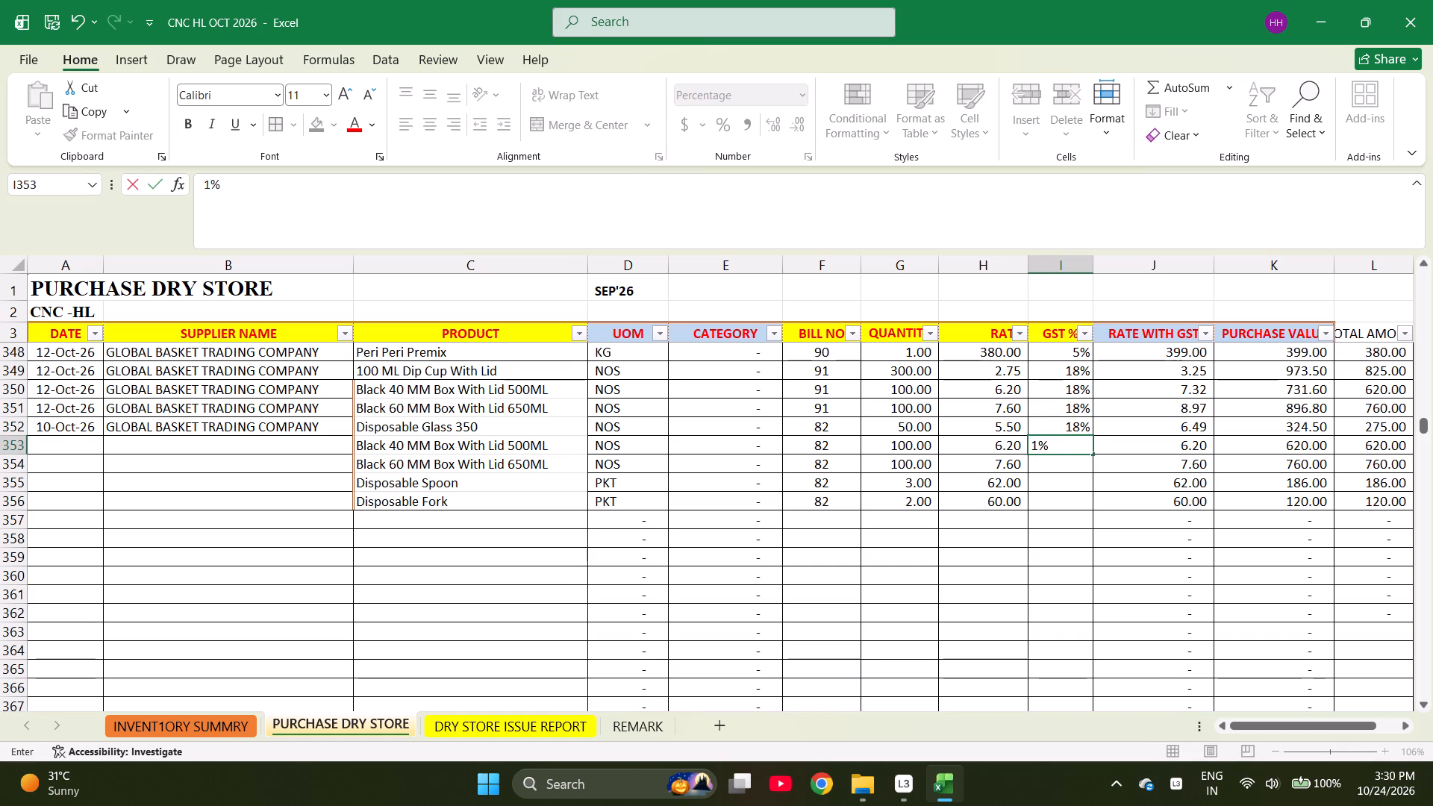
{"action": "key", "text": "Return"}
{"action": "type", "text": "18"}
{"action": "key", "text": "Return"}
{"action": "type", "text": "55"}
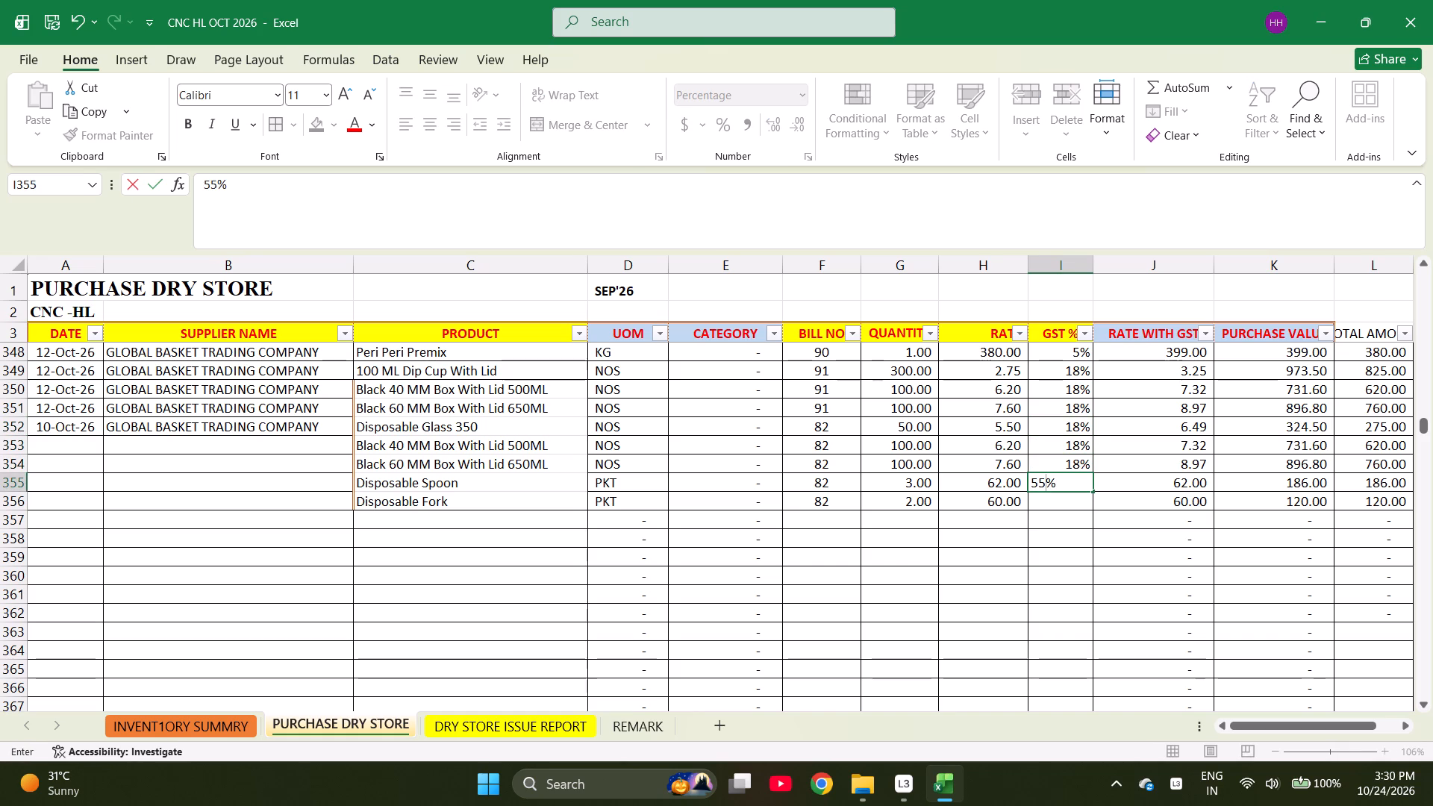
{"action": "key", "text": "BackSpace"}
{"action": "key", "text": "Return"}
{"action": "key", "text": "5"}
{"action": "key", "text": "Return"}
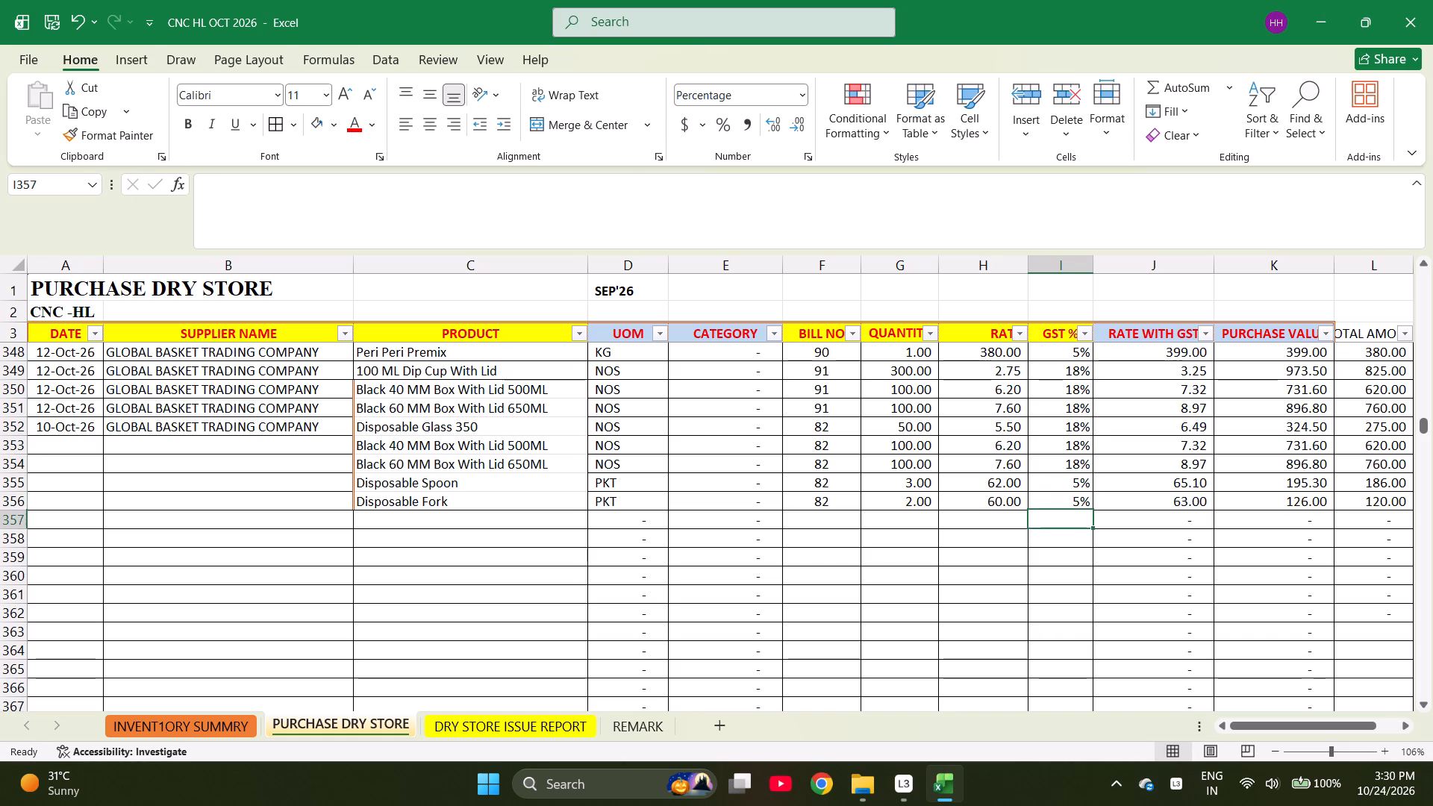
Fill the date 10-Oct-26 and supplier Global Basket Trading Company from row 352 down to row 356.
{"action": "key", "text": "ctrl+Left"}
{"action": "key", "text": "ctrl+Left"}
{"action": "key", "text": "ctrl+Left"}
{"action": "key", "text": "ctrl+Left"}
{"action": "key", "text": "ctrl+Left"}
{"action": "key", "text": "ctrl+Left"}
{"action": "key", "text": "ctrl+Left"}
{"action": "key", "text": "ctrl+Left"}
{"action": "key", "text": "ctrl+Left"}
{"action": "key", "text": "ctrl+Left"}
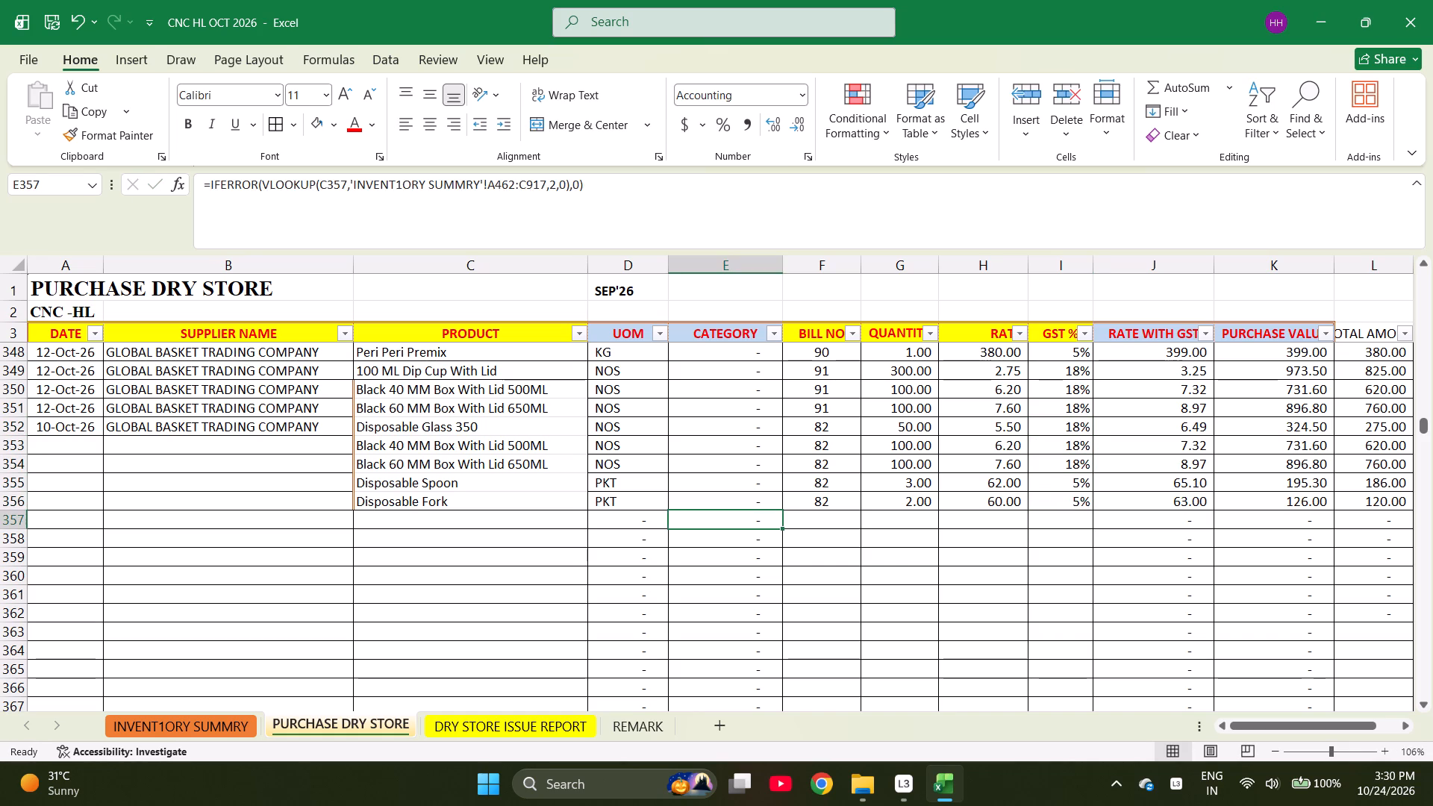
{"action": "key", "text": "ctrl+Up"}
{"action": "key", "text": "shift+Right"}
{"action": "key", "text": "shift+Down"}
{"action": "key", "text": "shift+Down"}
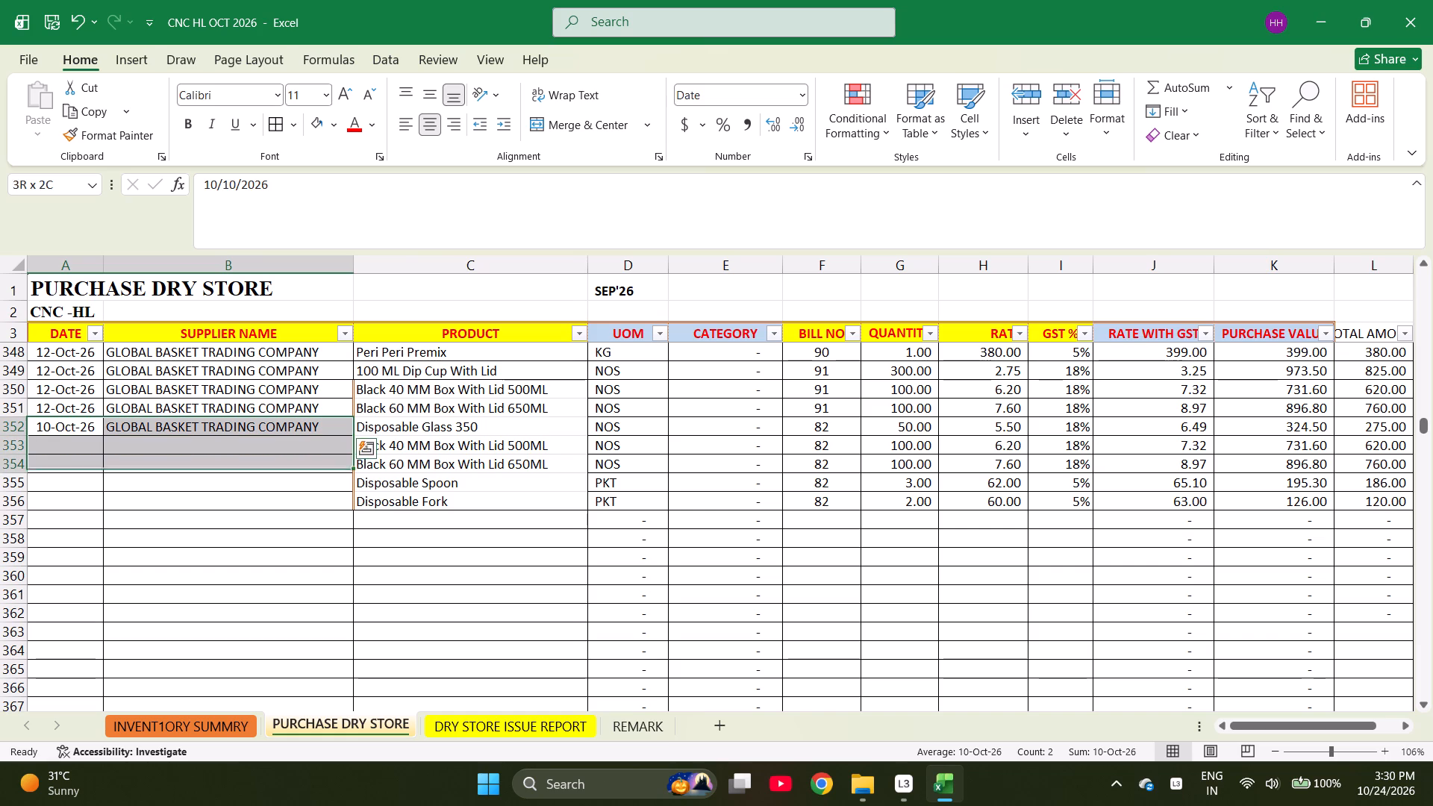
{"action": "key", "text": "shift+Down"}
{"action": "key", "text": "shift+Down"}
{"action": "key", "text": "ctrl+d"}
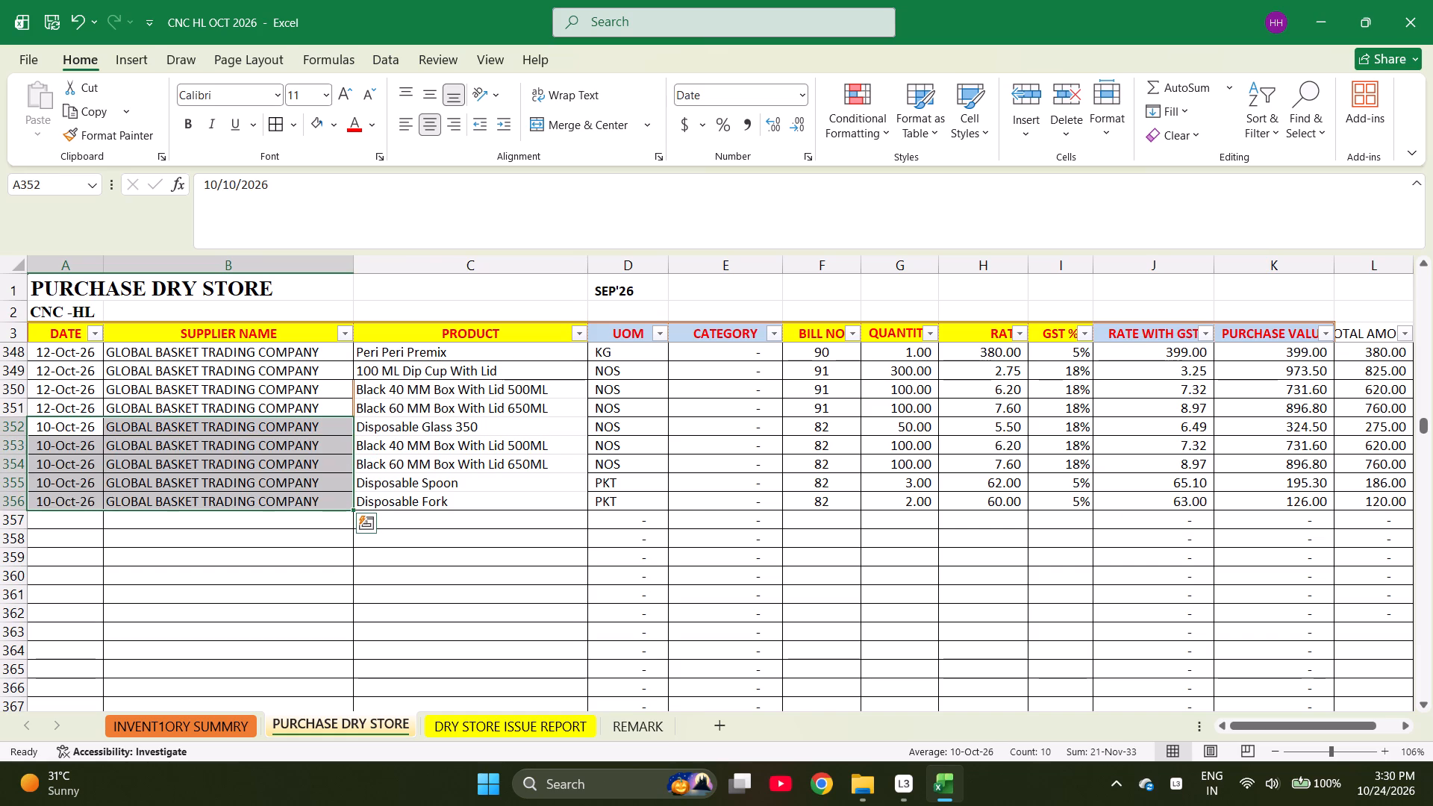
Check the combined purchase value of rows 352 to 356, and return to the date cell of the first empty row.
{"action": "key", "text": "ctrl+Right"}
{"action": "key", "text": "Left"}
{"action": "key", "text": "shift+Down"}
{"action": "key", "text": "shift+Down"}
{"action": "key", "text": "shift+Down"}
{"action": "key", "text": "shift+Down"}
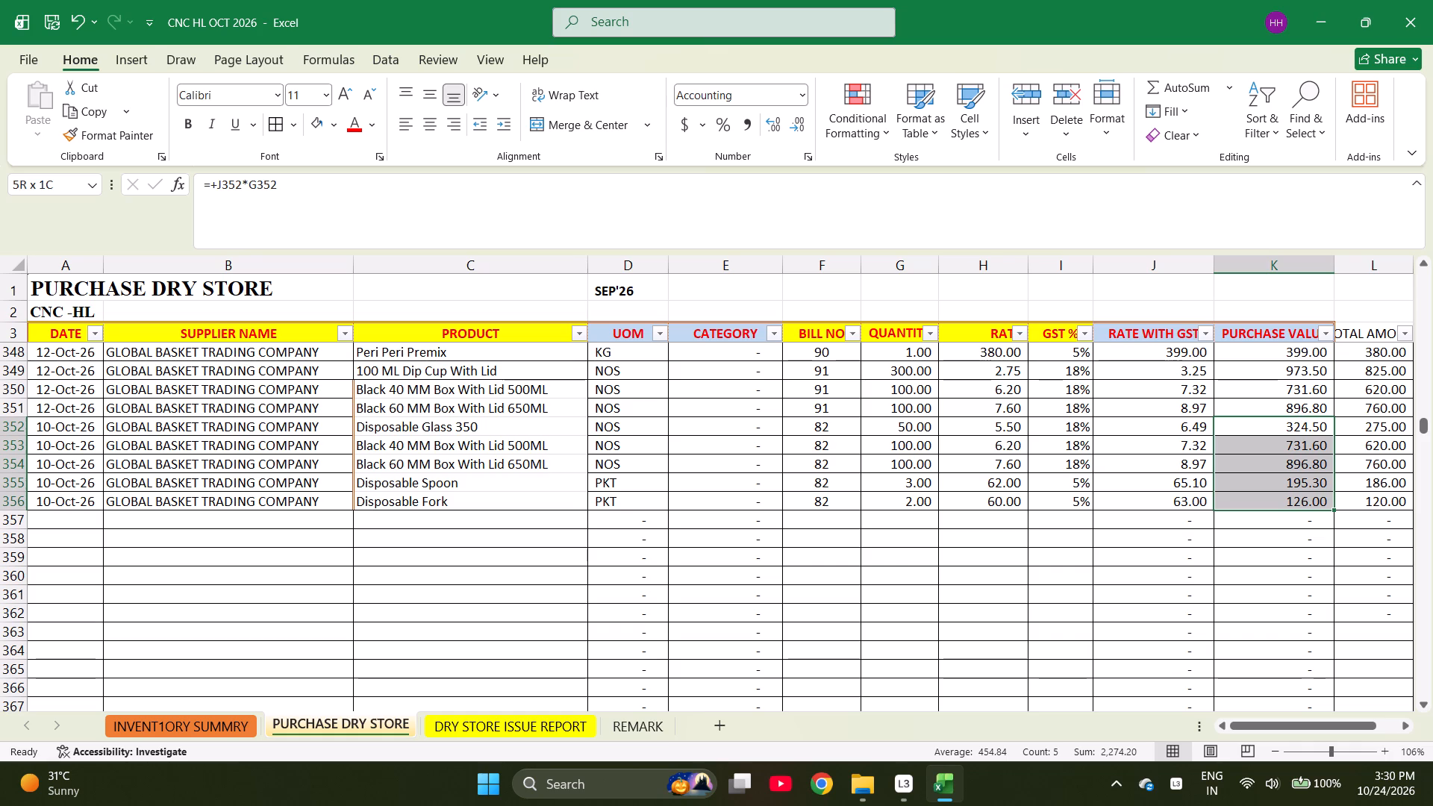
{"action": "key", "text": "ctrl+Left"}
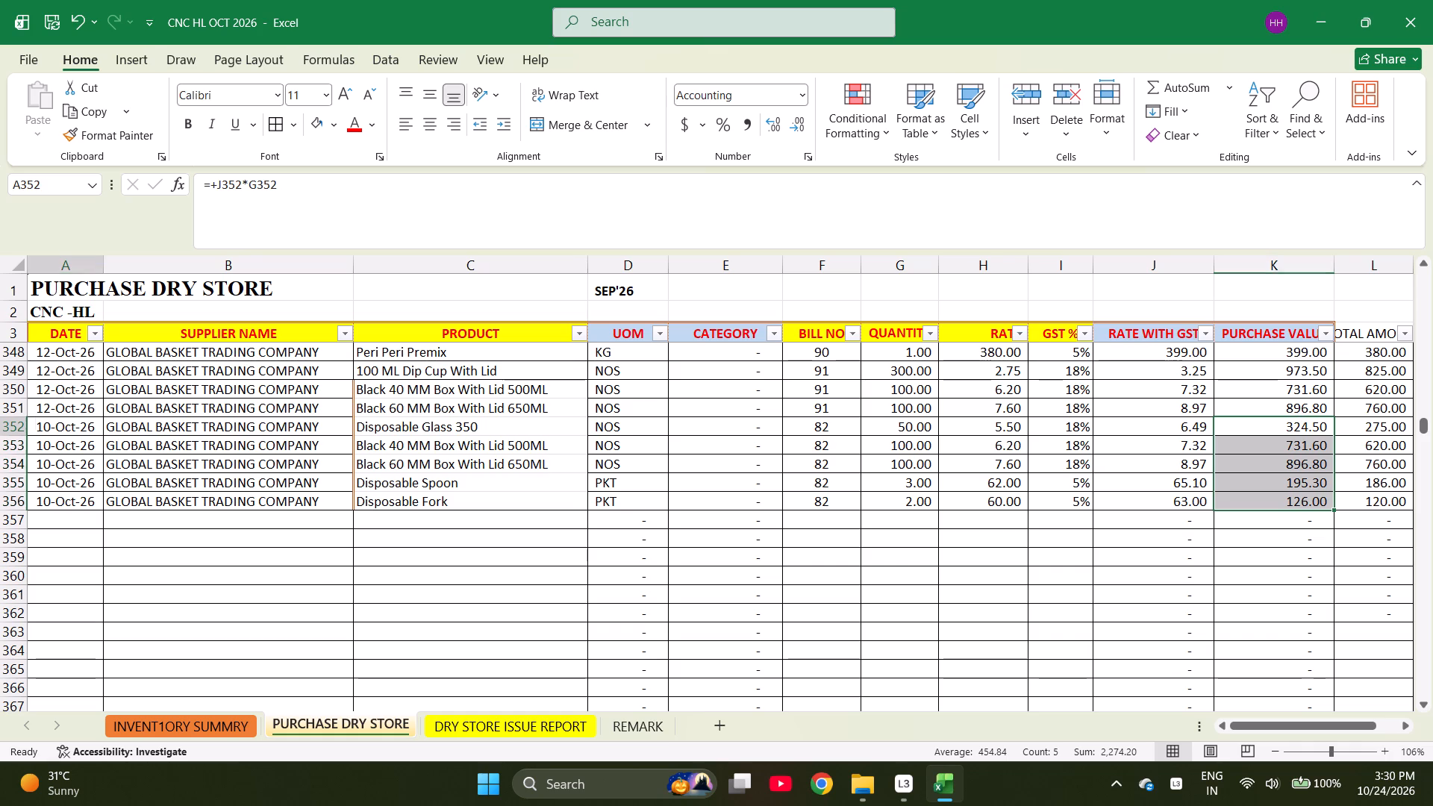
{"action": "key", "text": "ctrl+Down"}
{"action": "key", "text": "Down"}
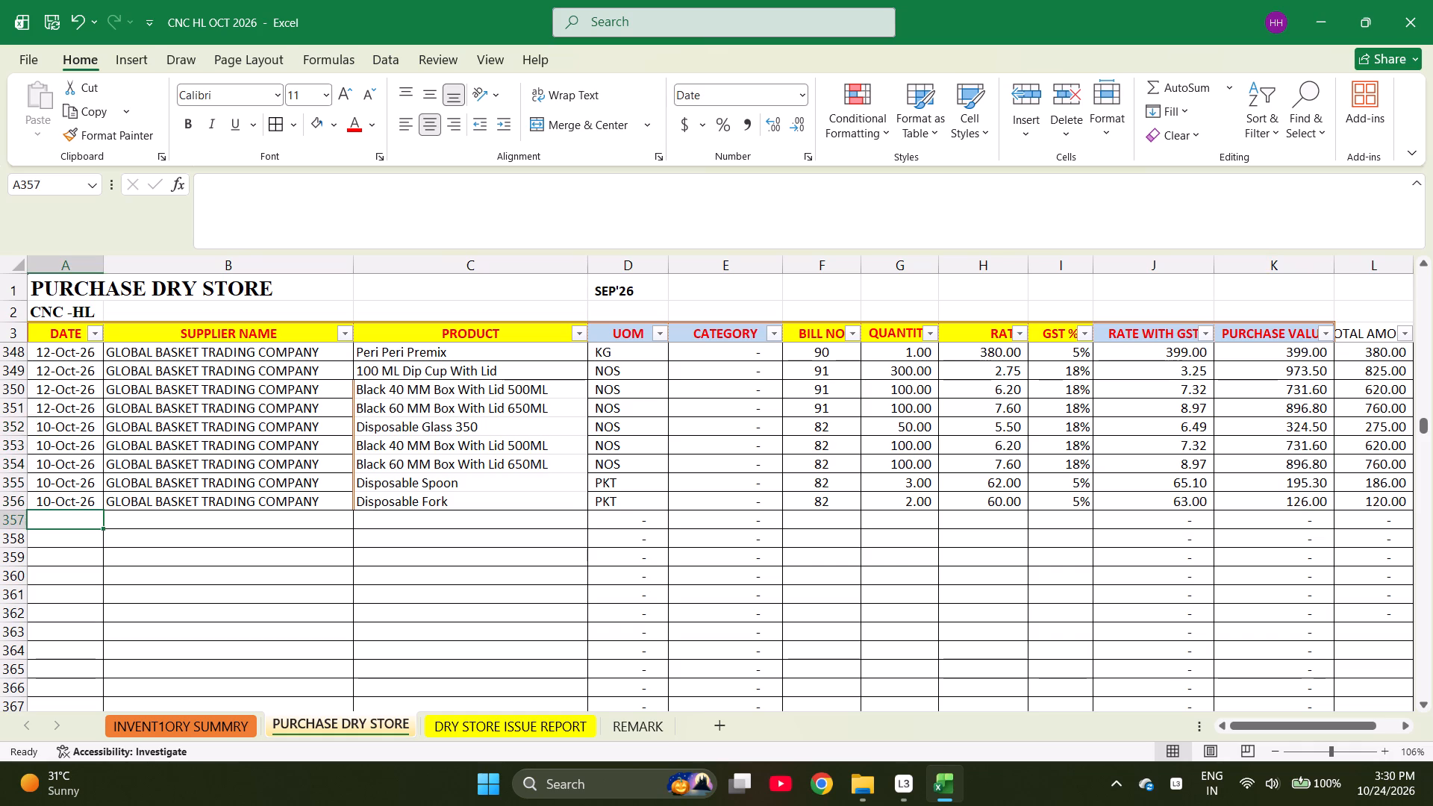
Lower the screen brightness slightly in the Windows quick settings.
{"action": "left_click", "coordinate": [1313, 800]}
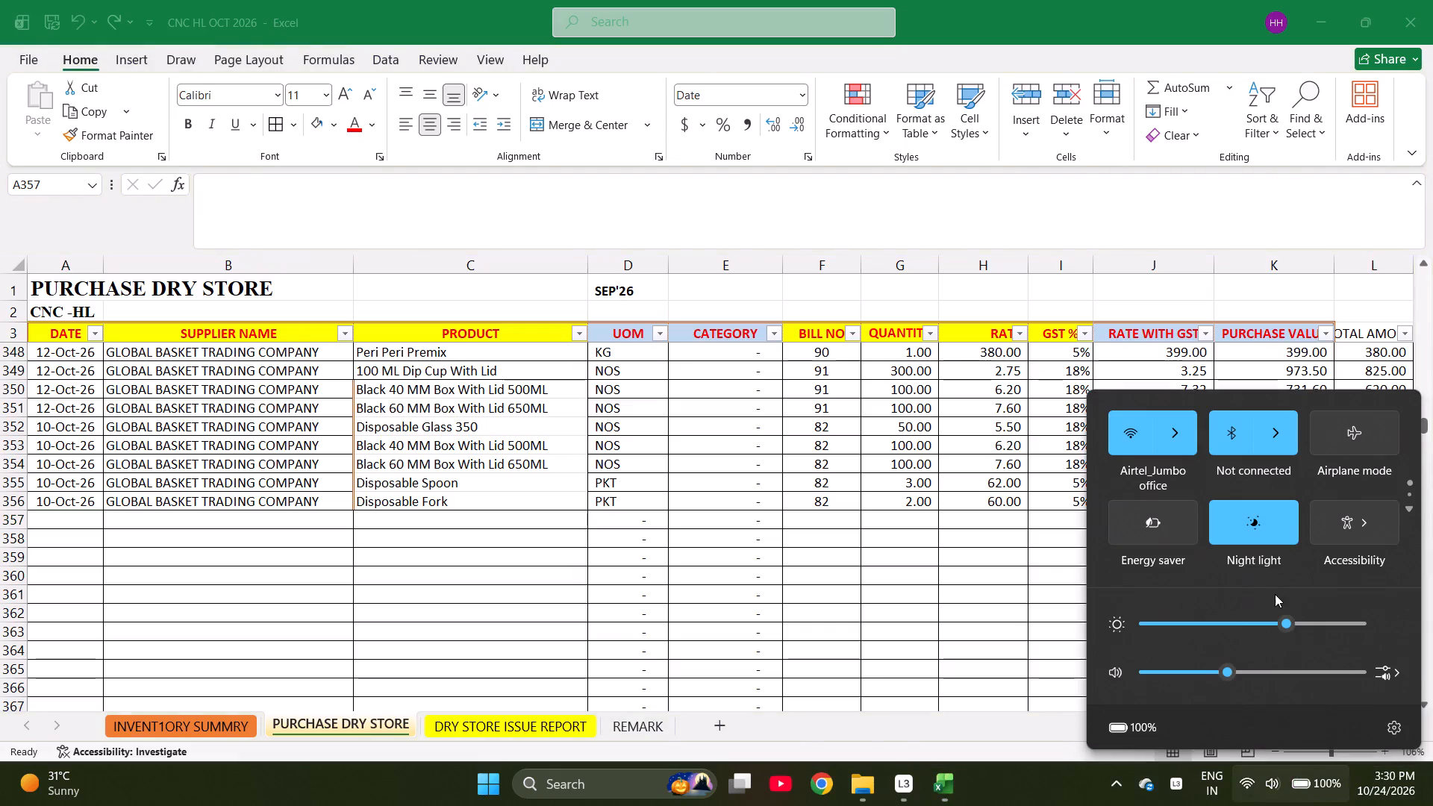
{"action": "left_click", "coordinate": [1270, 620]}
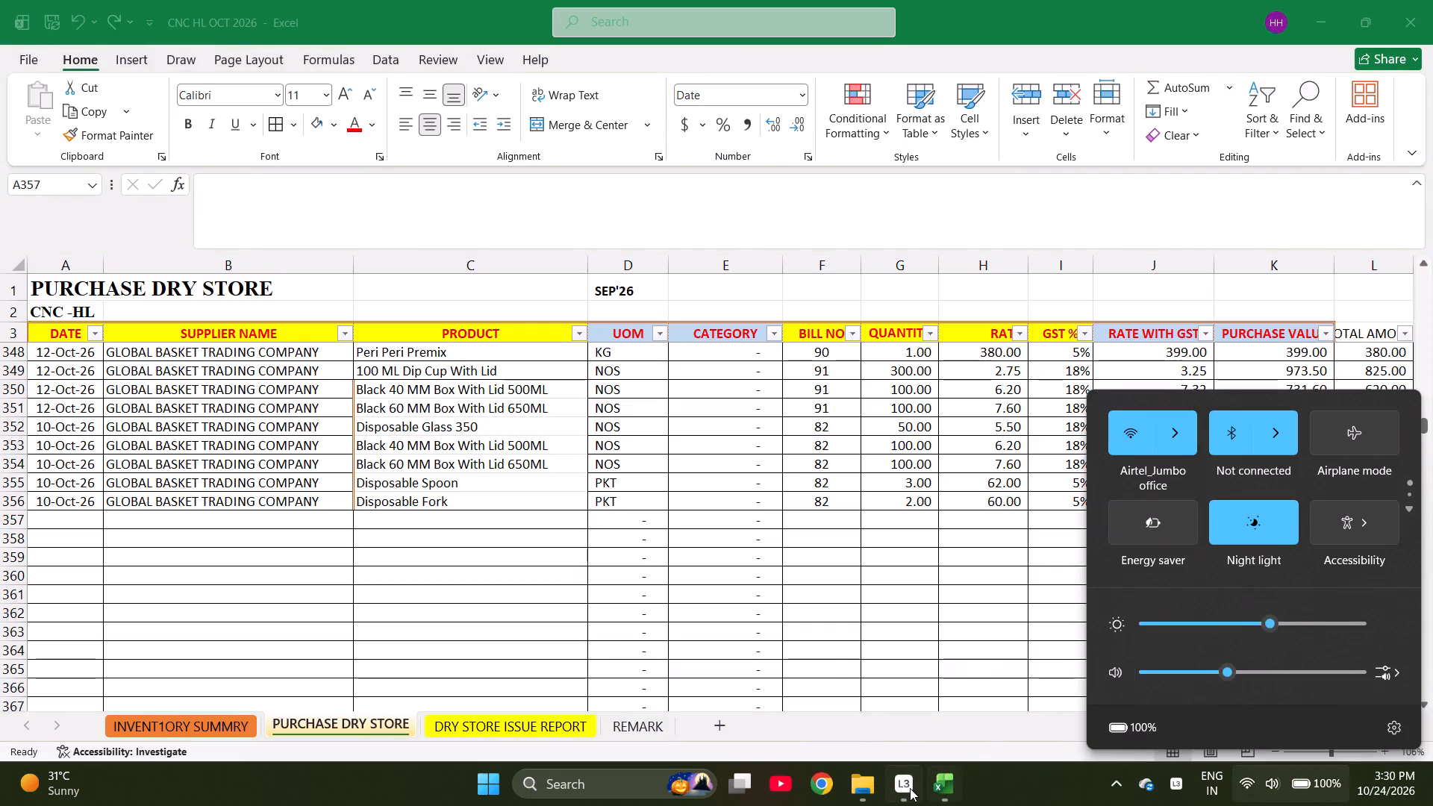
Switch to Loggy3, start a new recording session and minimise its window.
{"action": "left_click", "coordinate": [910, 788]}
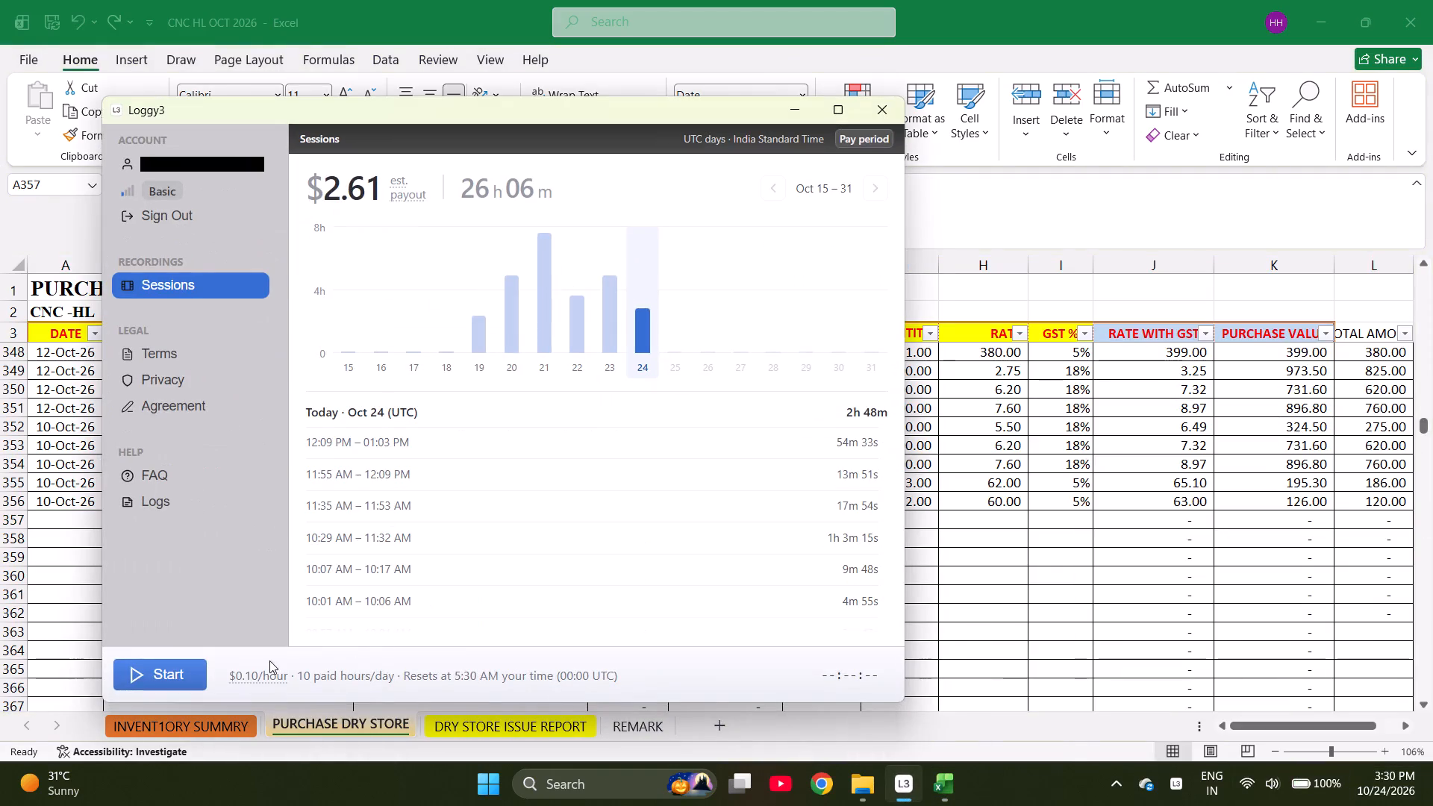
{"action": "left_click", "coordinate": [178, 671]}
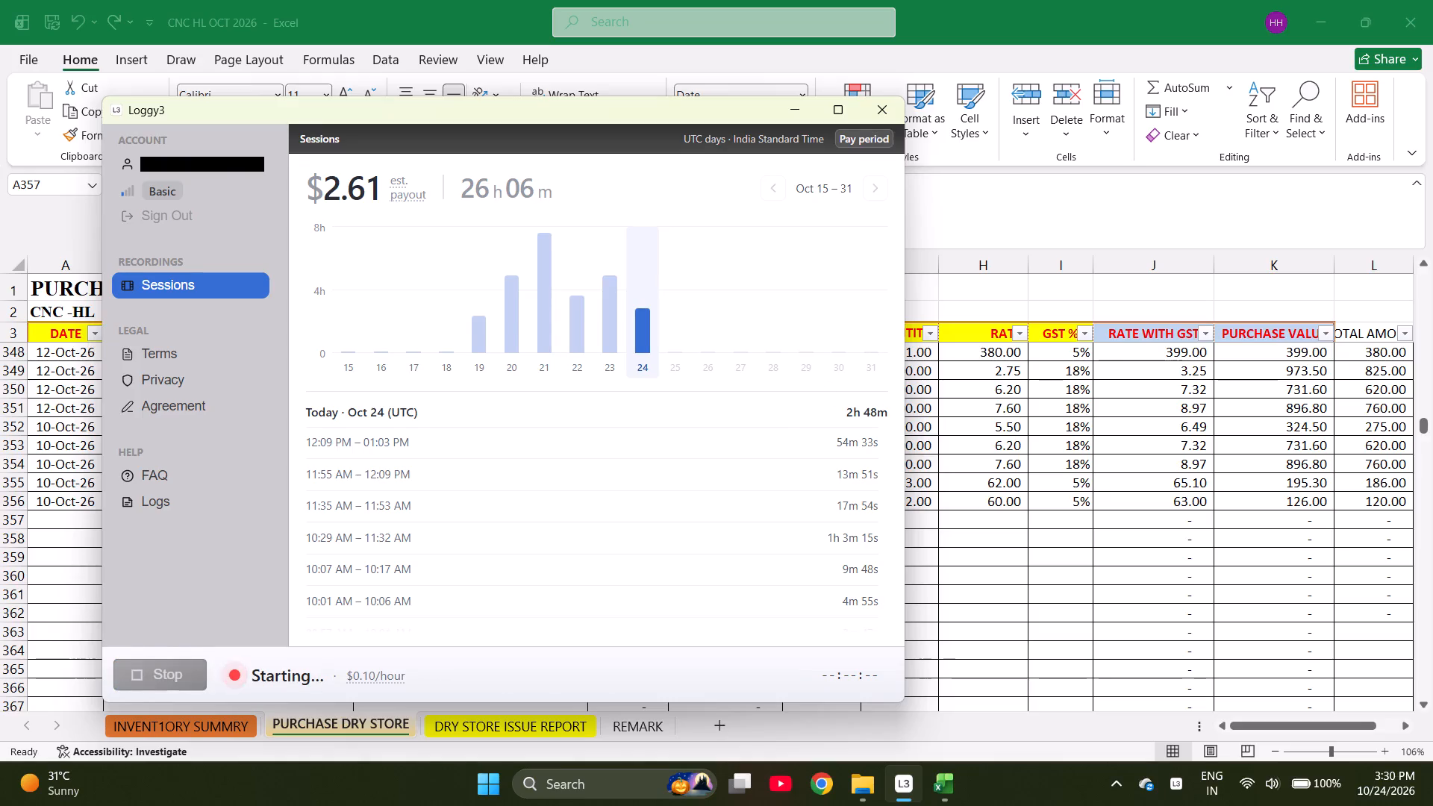
{"action": "left_click", "coordinate": [800, 109]}
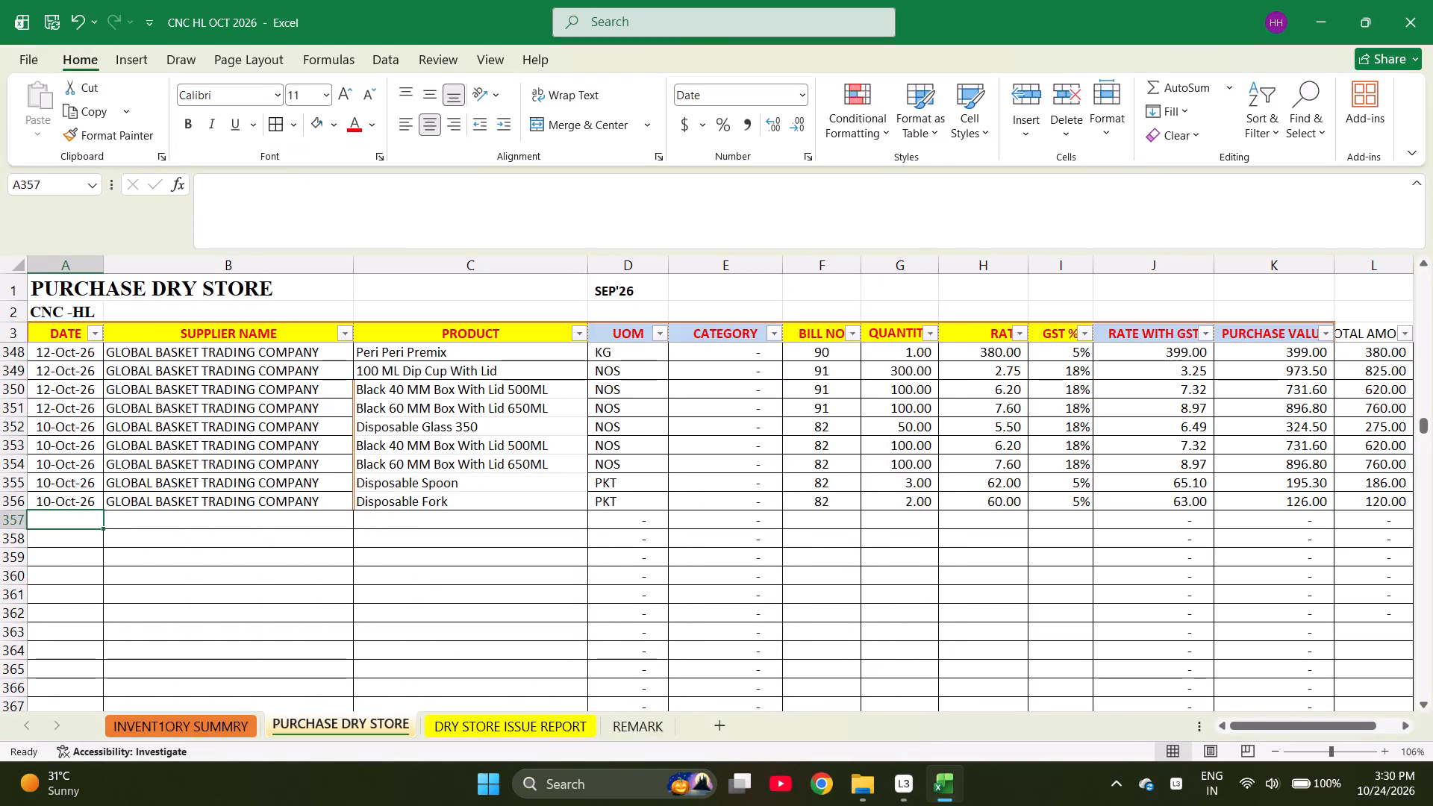
Start purchase row 357 with the date and supplier copied from the row above and the product pasta penne.
{"action": "key", "text": "ctrl+d"}
{"action": "key", "text": "Right"}
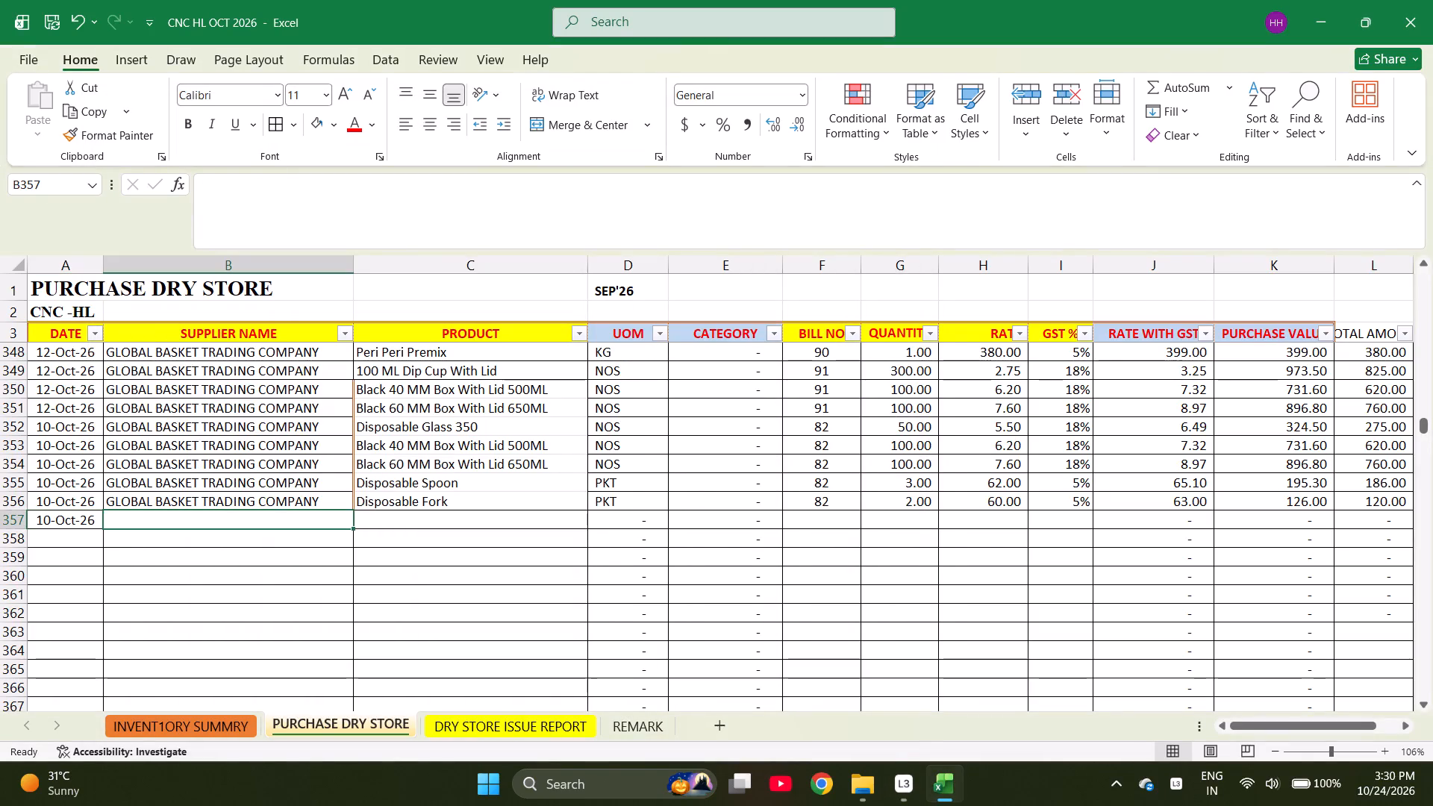
{"action": "key", "text": "ctrl+d"}
{"action": "key", "text": "Right"}
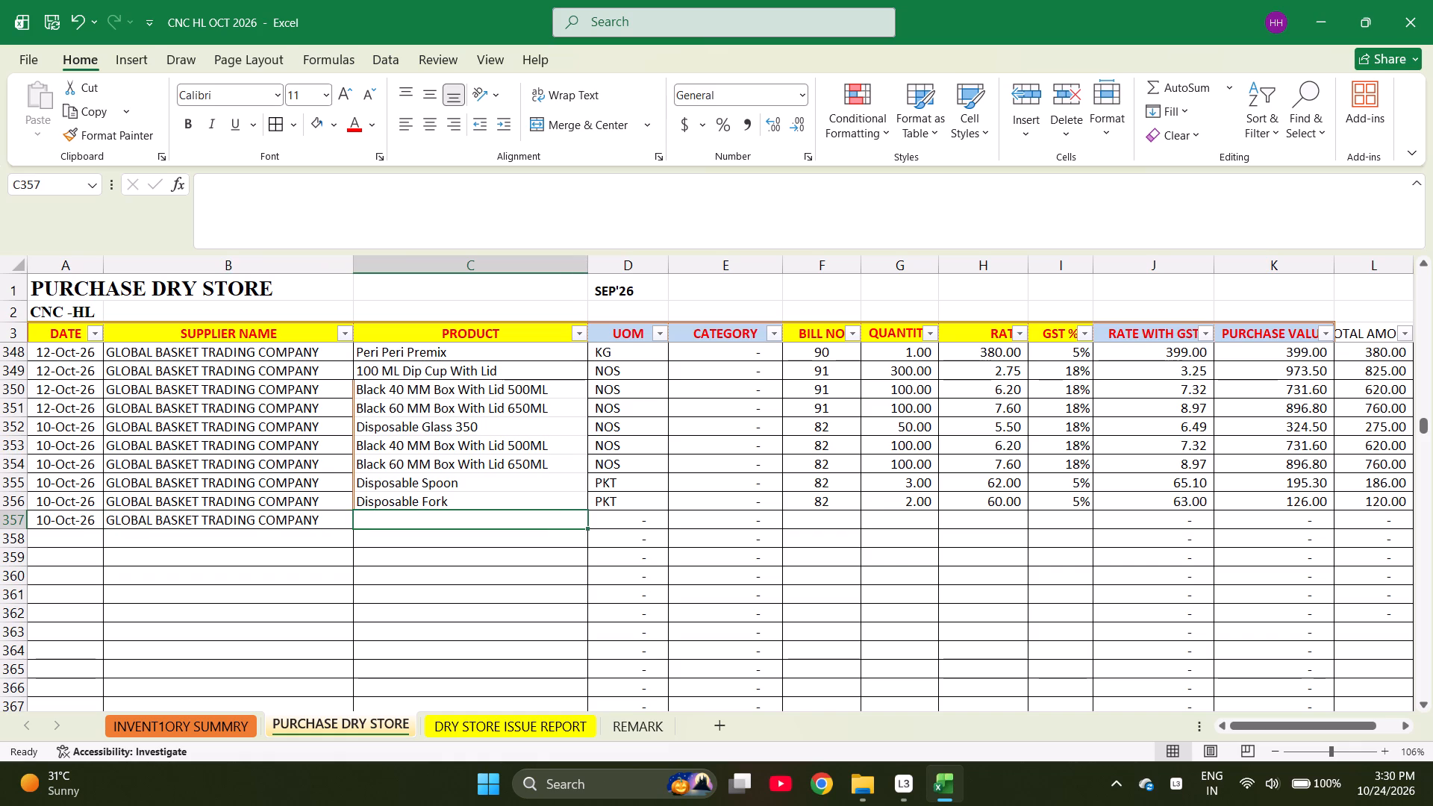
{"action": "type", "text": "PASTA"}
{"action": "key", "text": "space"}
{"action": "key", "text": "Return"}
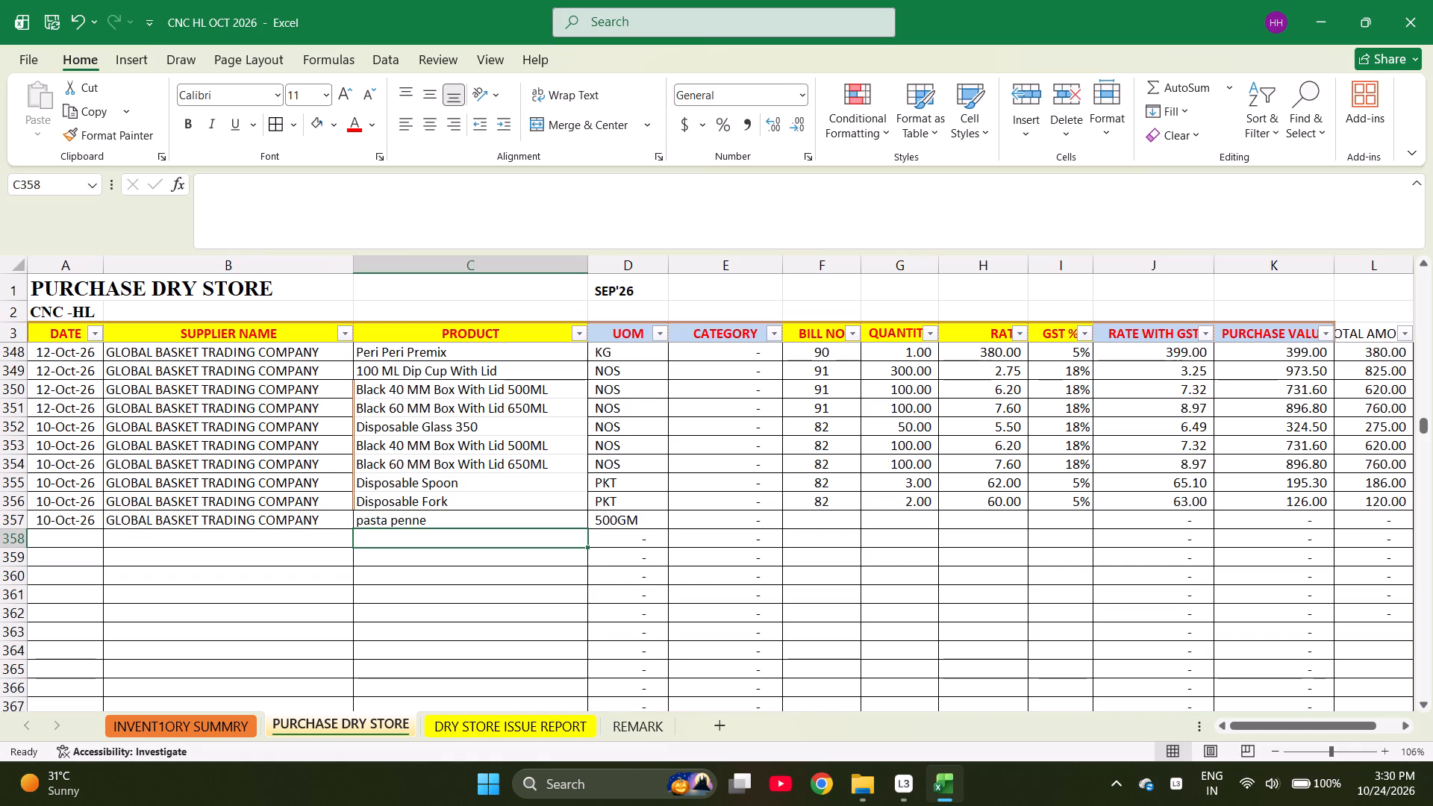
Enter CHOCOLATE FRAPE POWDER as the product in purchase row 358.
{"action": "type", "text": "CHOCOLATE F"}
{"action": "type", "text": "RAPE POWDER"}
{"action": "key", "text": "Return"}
Search the inventory summary for FRAP and copy Chocolate Frappe Powder into the product cell of purchase row 358.
{"action": "key", "text": "ctrl+Page_Up"}
{"action": "key", "text": "ctrl+f"}
{"action": "type", "text": "FRAP"}
{"action": "key", "text": "Return"}
{"action": "key", "text": "Escape"}
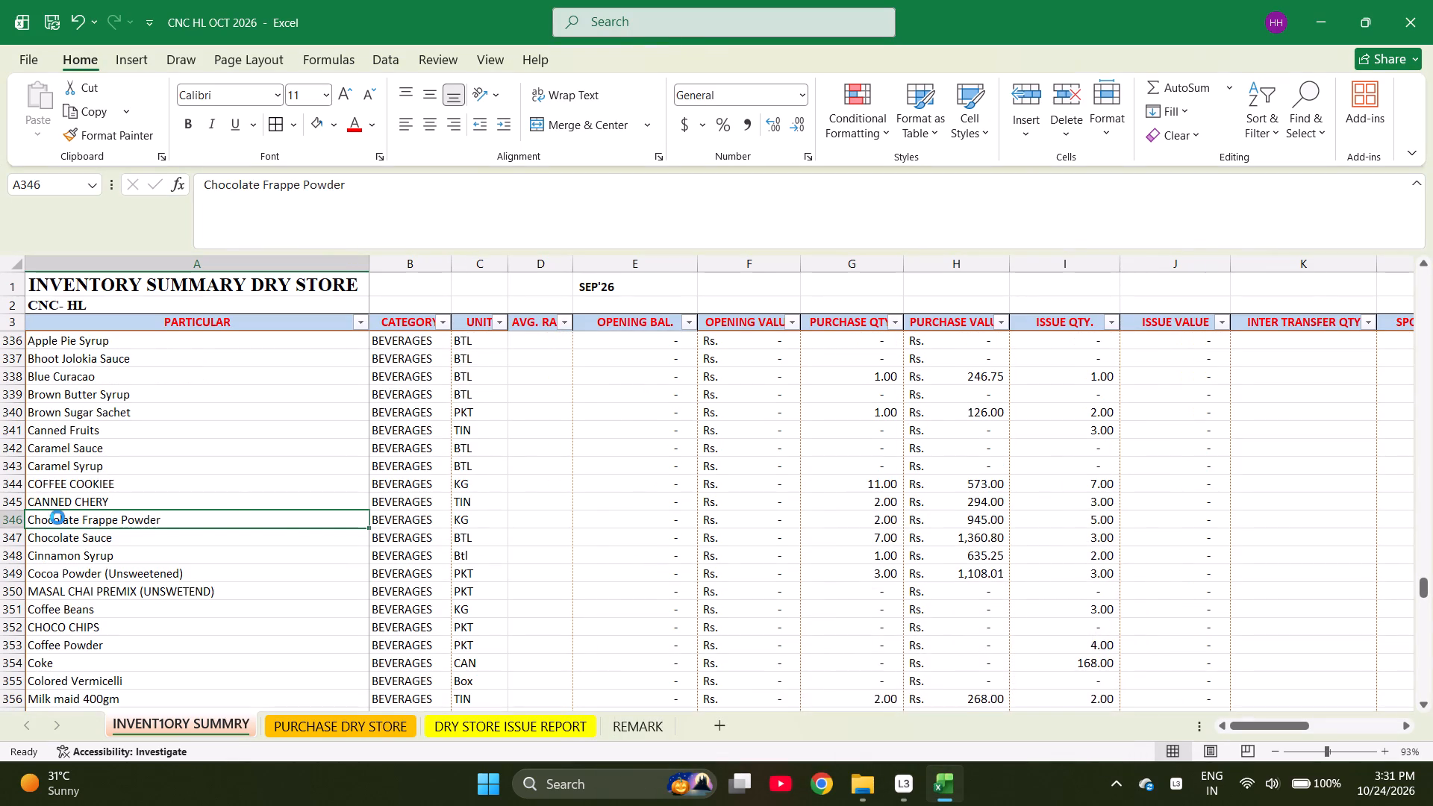
{"action": "key", "text": "ctrl+c"}
{"action": "key", "text": "ctrl+Page_Down"}
{"action": "key", "text": "Up"}
{"action": "key", "text": "Return"}
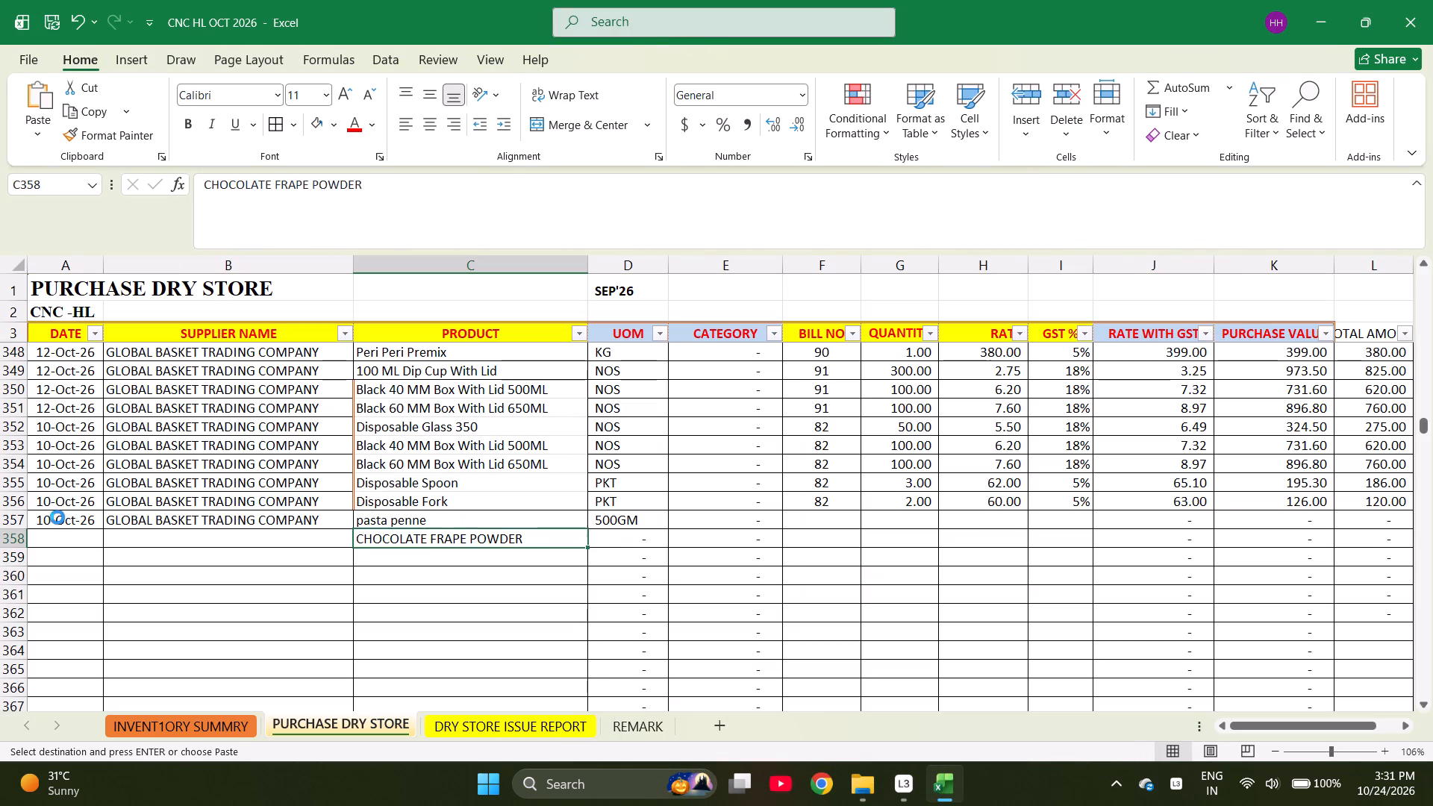
{"action": "key", "text": "Down"}
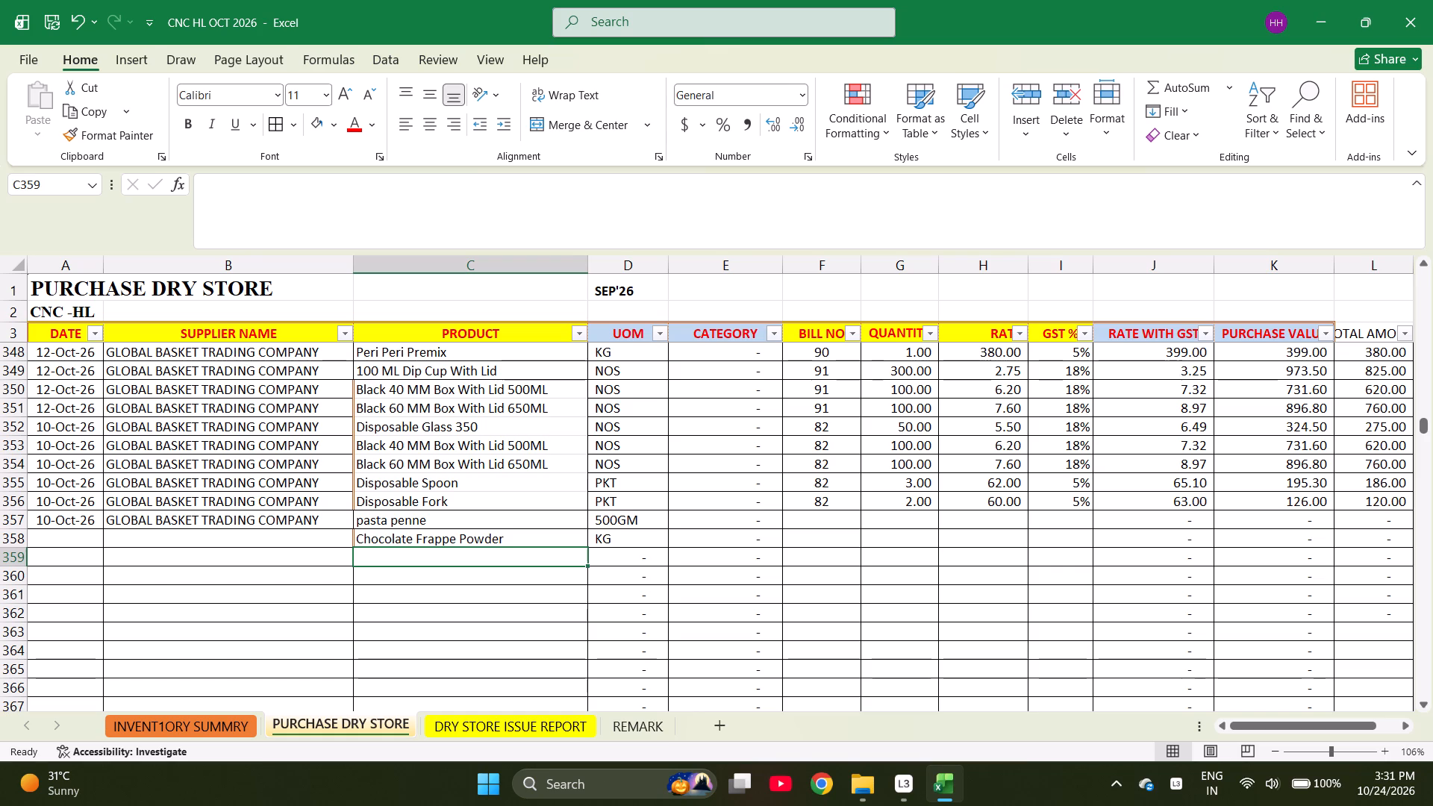
Enter the products Kokum Crush, Coconut milk 400gm, Lotus Biscoff Spread (Smooth) and yuzu syrup in purchase rows 359 to 362.
{"action": "type", "text": "KOK"}
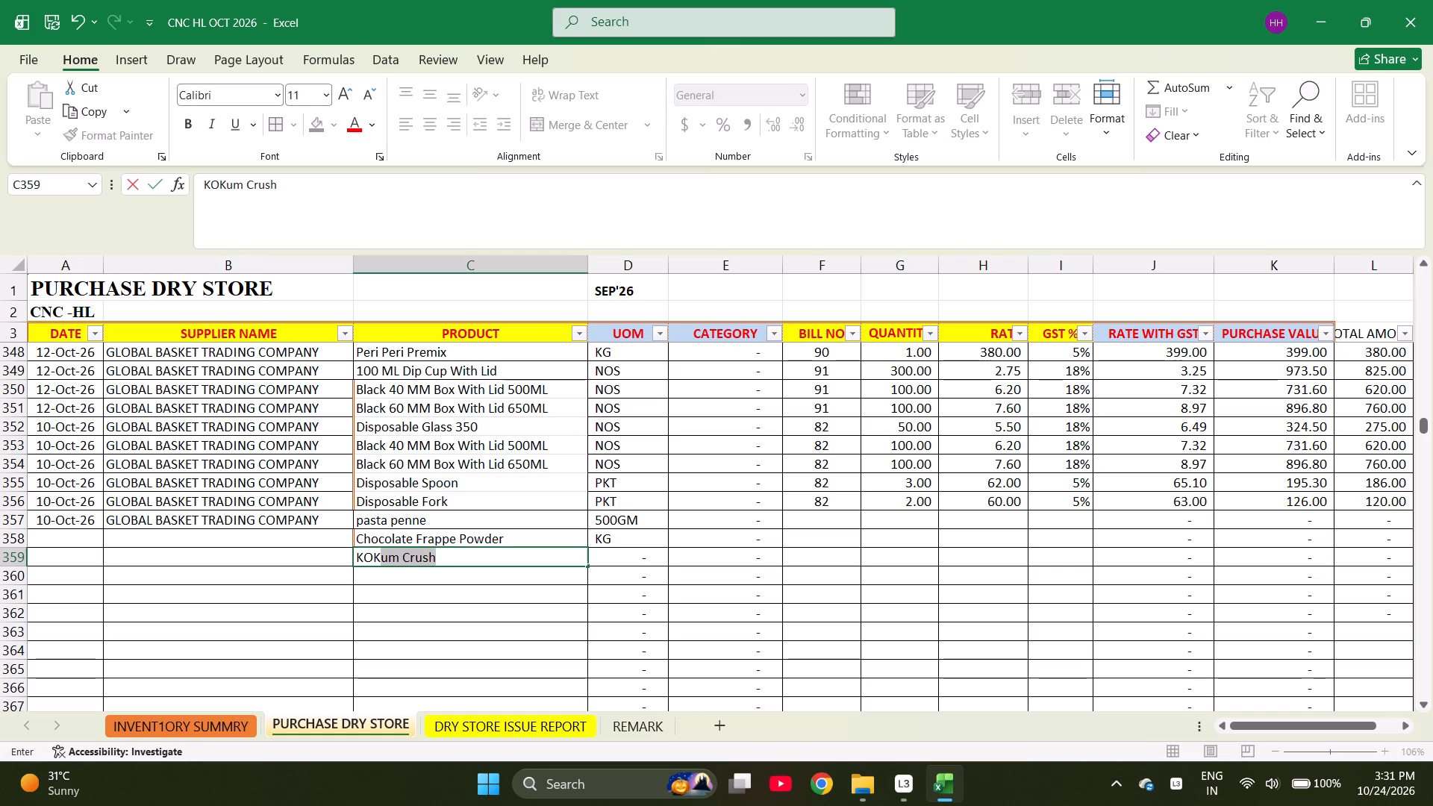
{"action": "key", "text": "Return"}
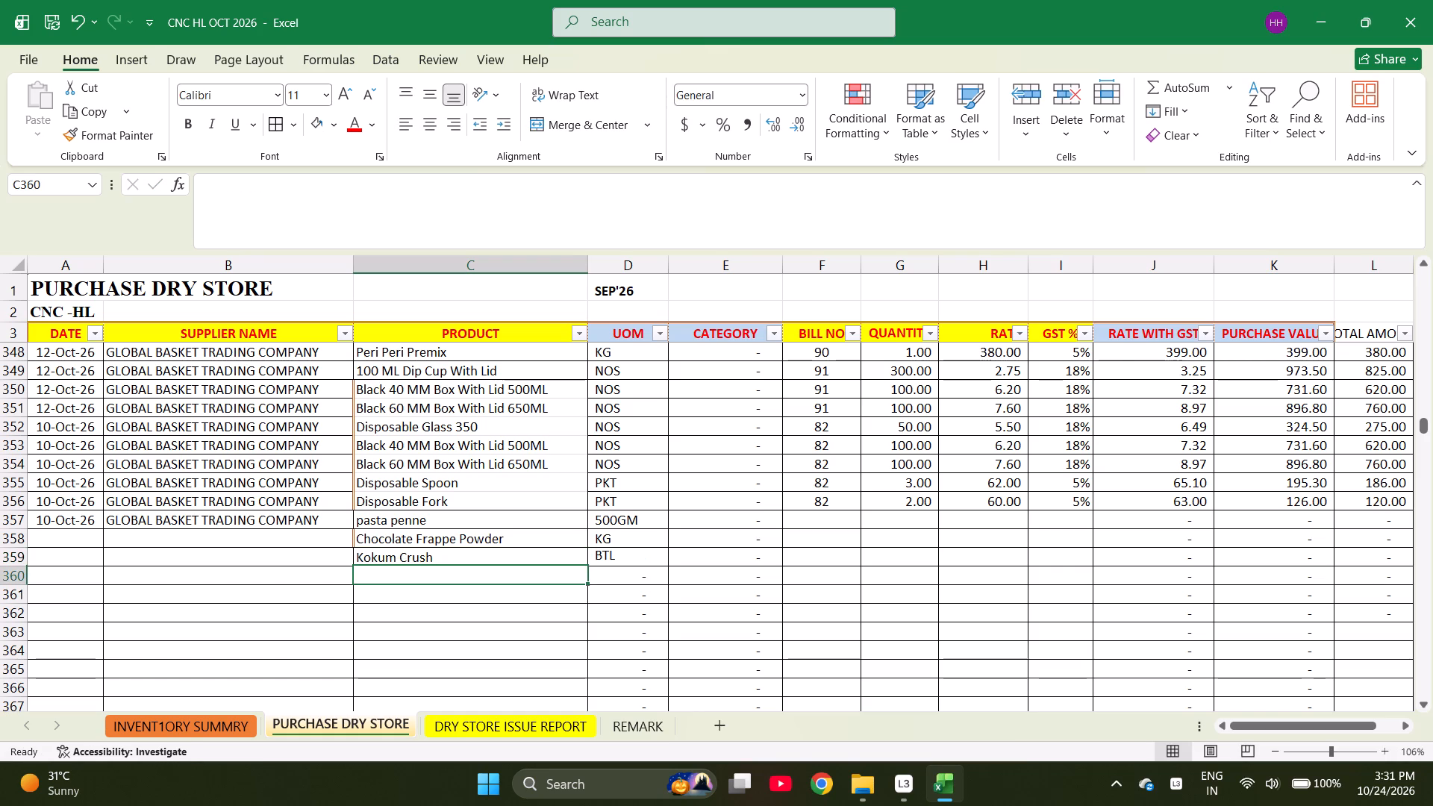
{"action": "type", "text": "COOC"}
{"action": "key", "text": "BackSpace"}
{"action": "key", "text": "BackSpace"}
{"action": "key", "text": "BackSpace"}
{"action": "key", "text": "BackSpace"}
{"action": "key", "text": "BackSpace"}
{"action": "key", "text": "BackSpace"}
{"action": "type", "text": "COCO"}
{"action": "type", "text": "NUT M"}
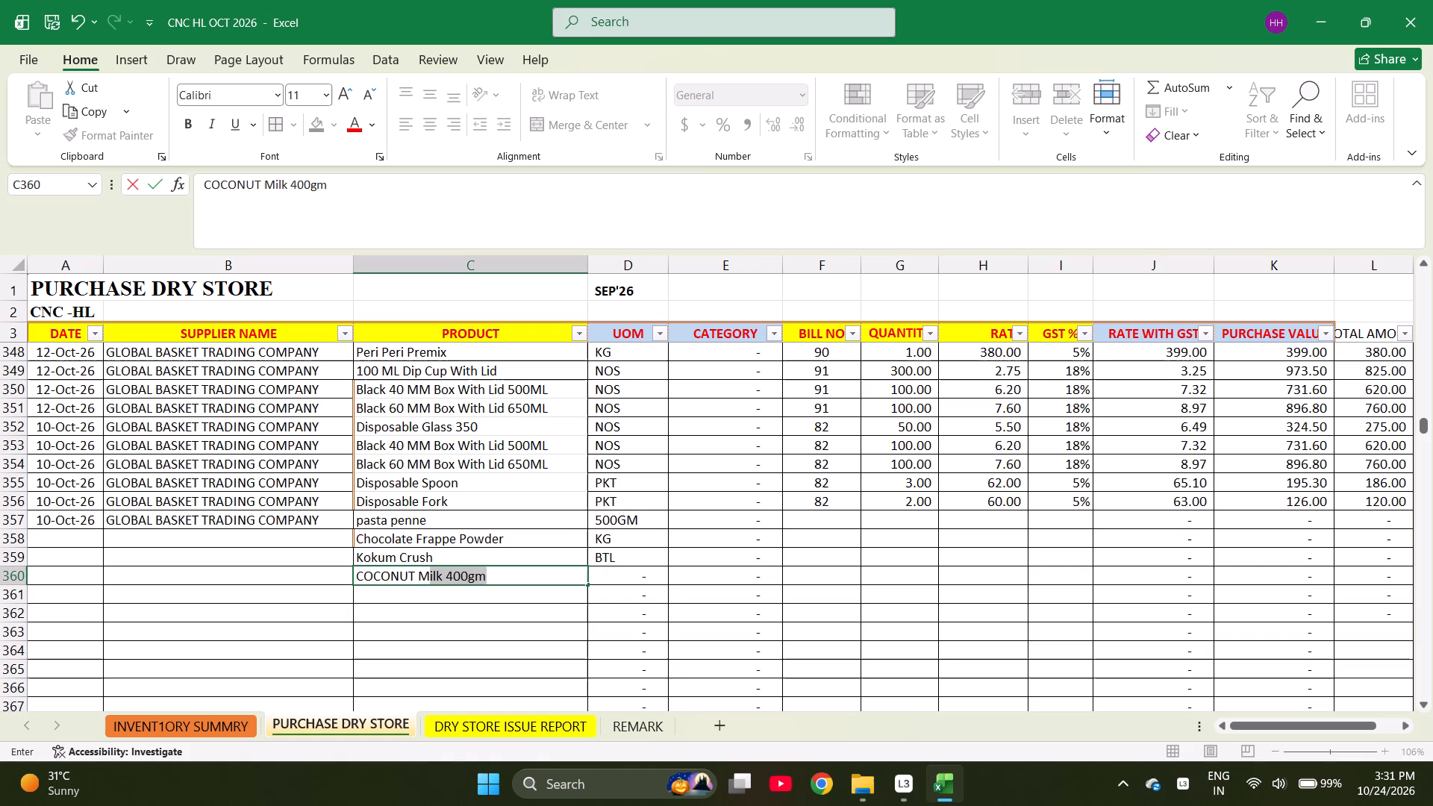
{"action": "key", "text": "Return"}
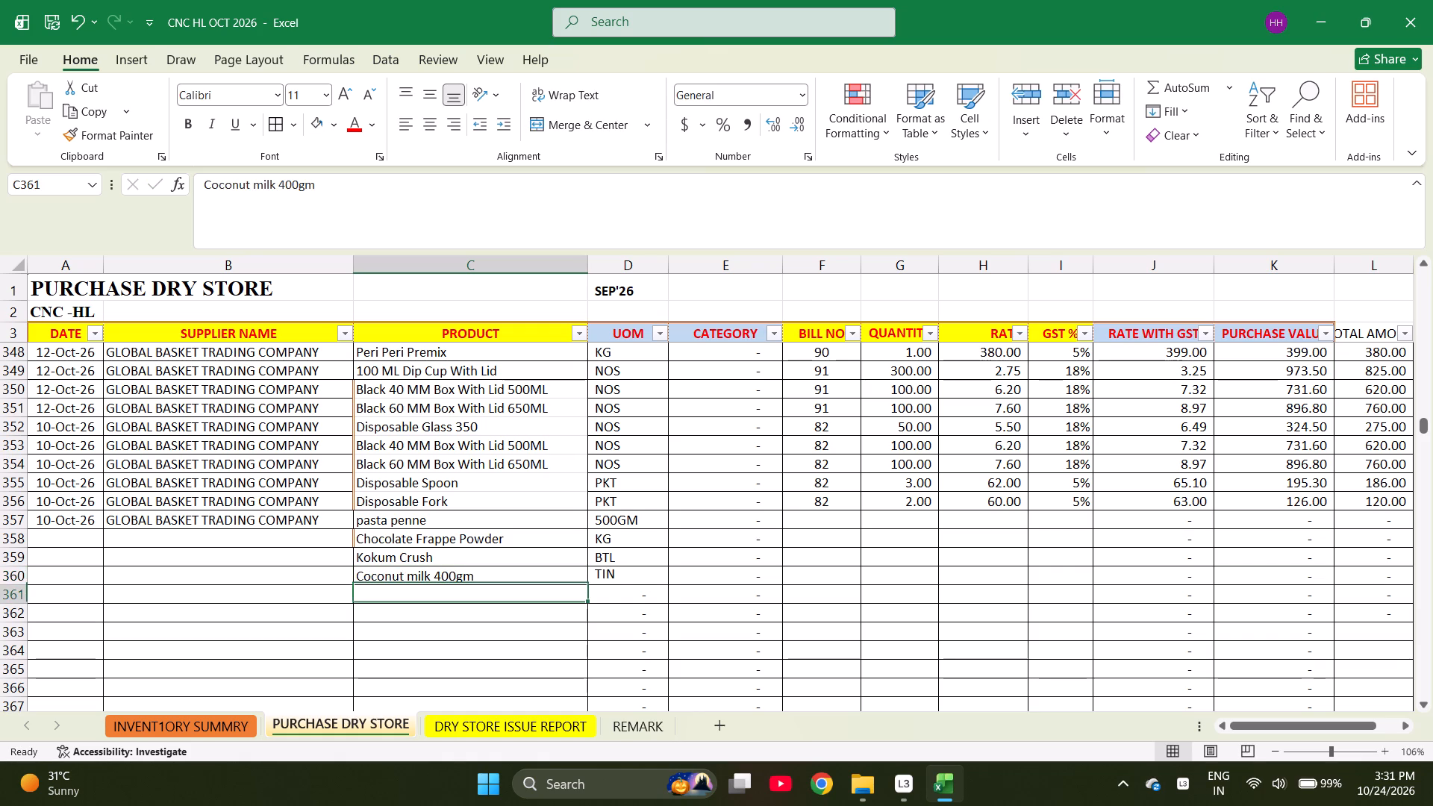
{"action": "type", "text": "LO"}
{"action": "key", "text": "Return"}
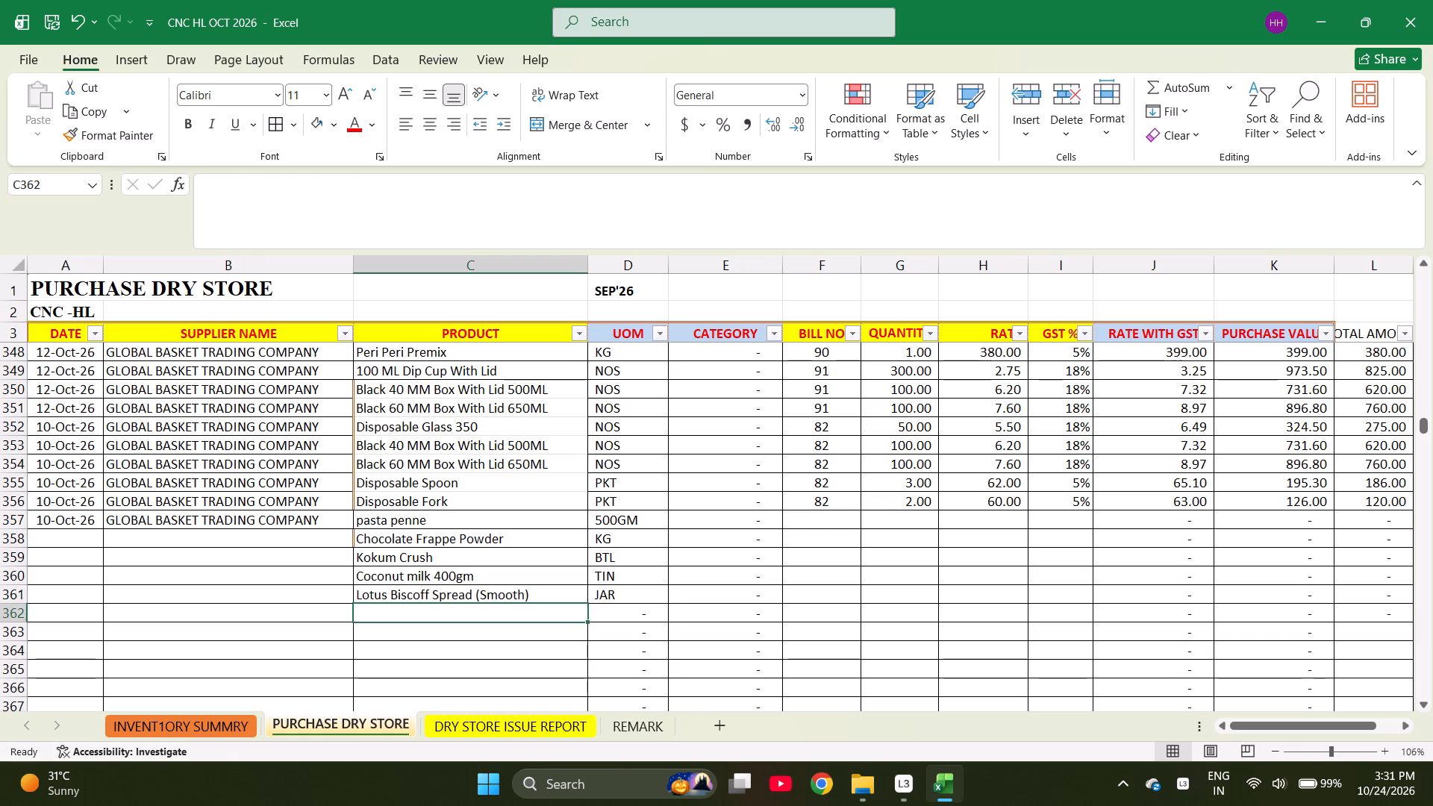
{"action": "type", "text": "YU"}
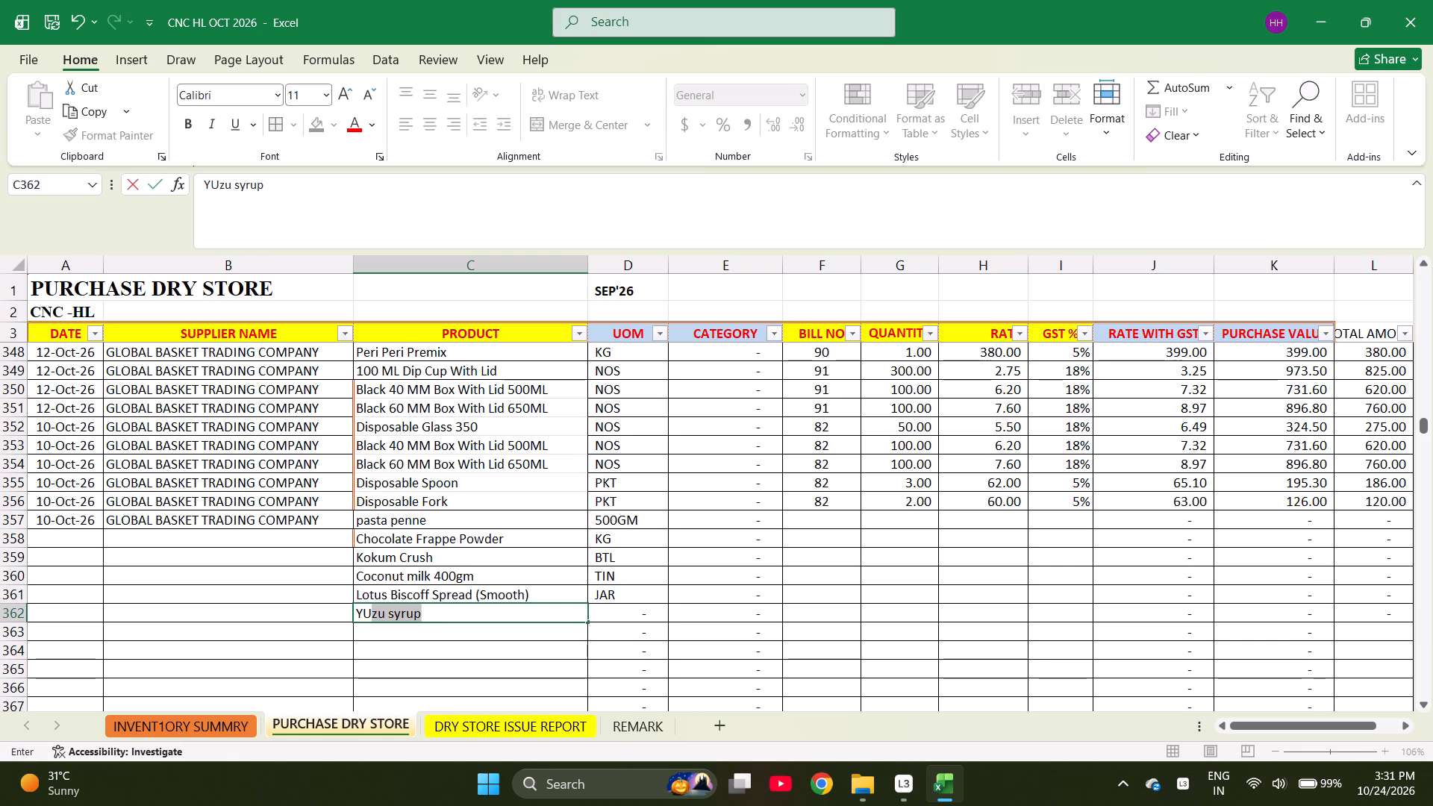
{"action": "key", "text": "Return"}
Enter bill number 81 for the pasta penne purchase in row 357.
{"action": "key", "text": "shift+Up"}
{"action": "key", "text": "shift+Up"}
{"action": "key", "text": "shift+Up"}
{"action": "key", "text": "shift+Up"}
{"action": "key", "text": "shift+Up"}
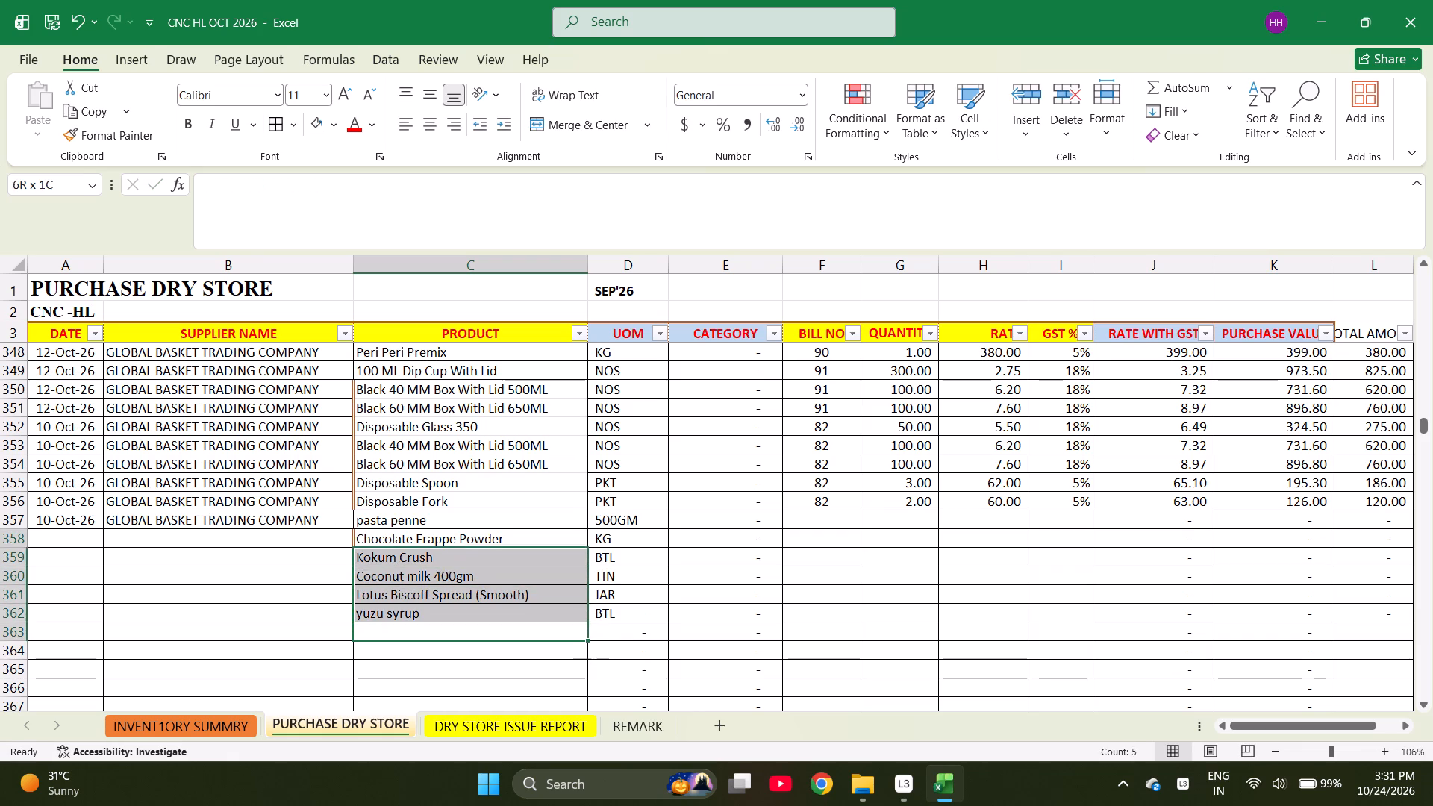
{"action": "key", "text": "shift+Up"}
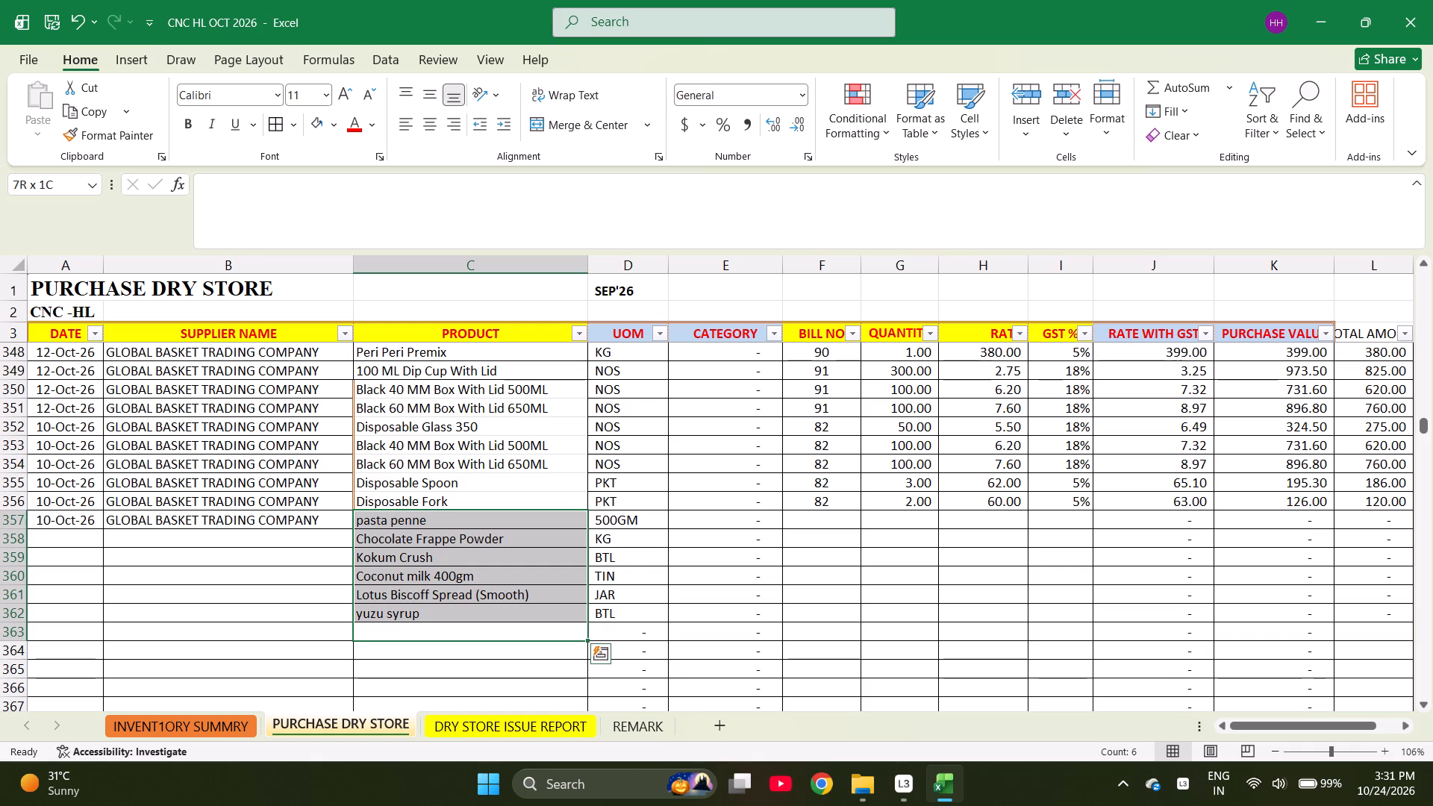
{"action": "key", "text": "Right"}
{"action": "key", "text": "Right"}
{"action": "key", "text": "Right"}
{"action": "key", "text": "ctrl+Up"}
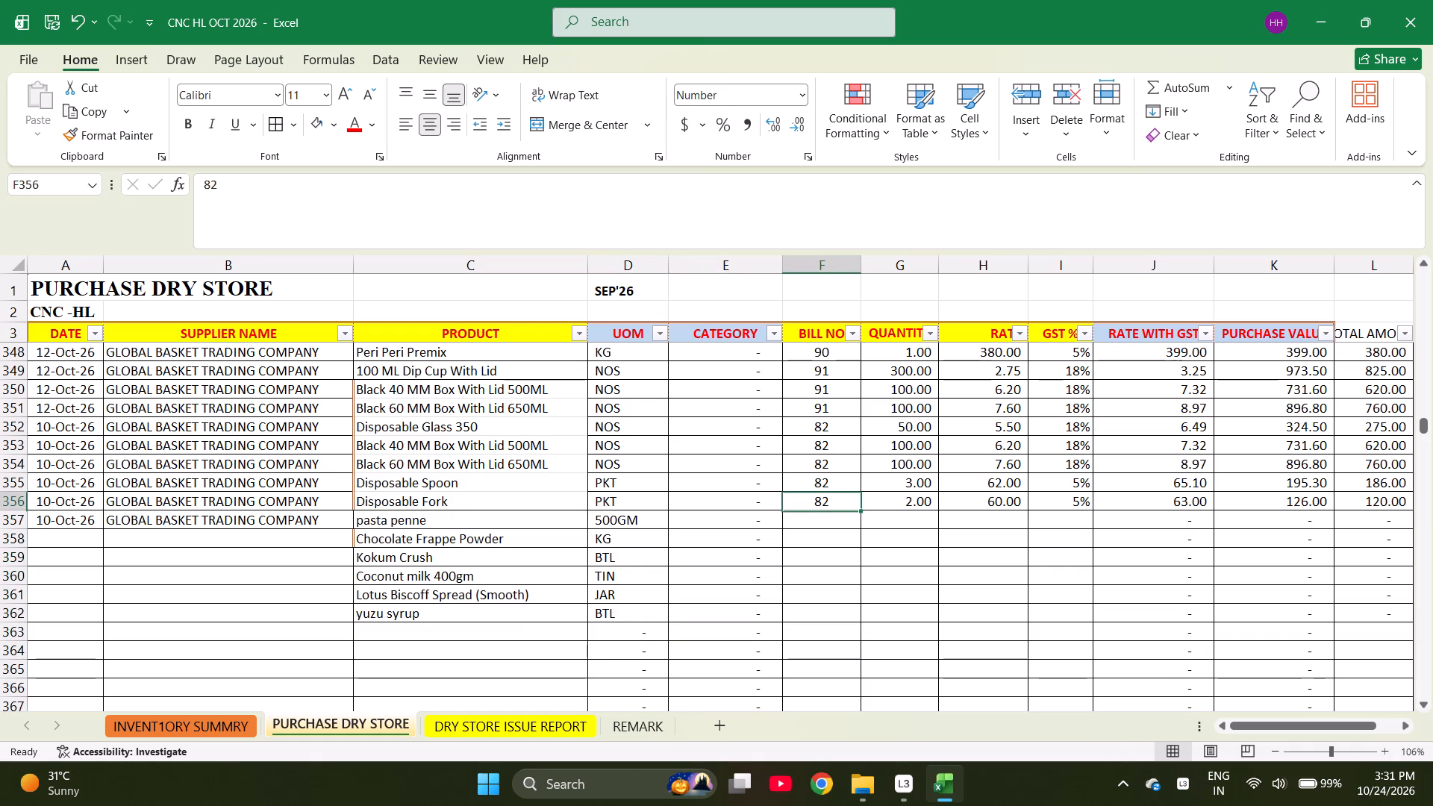
{"action": "key", "text": "Down"}
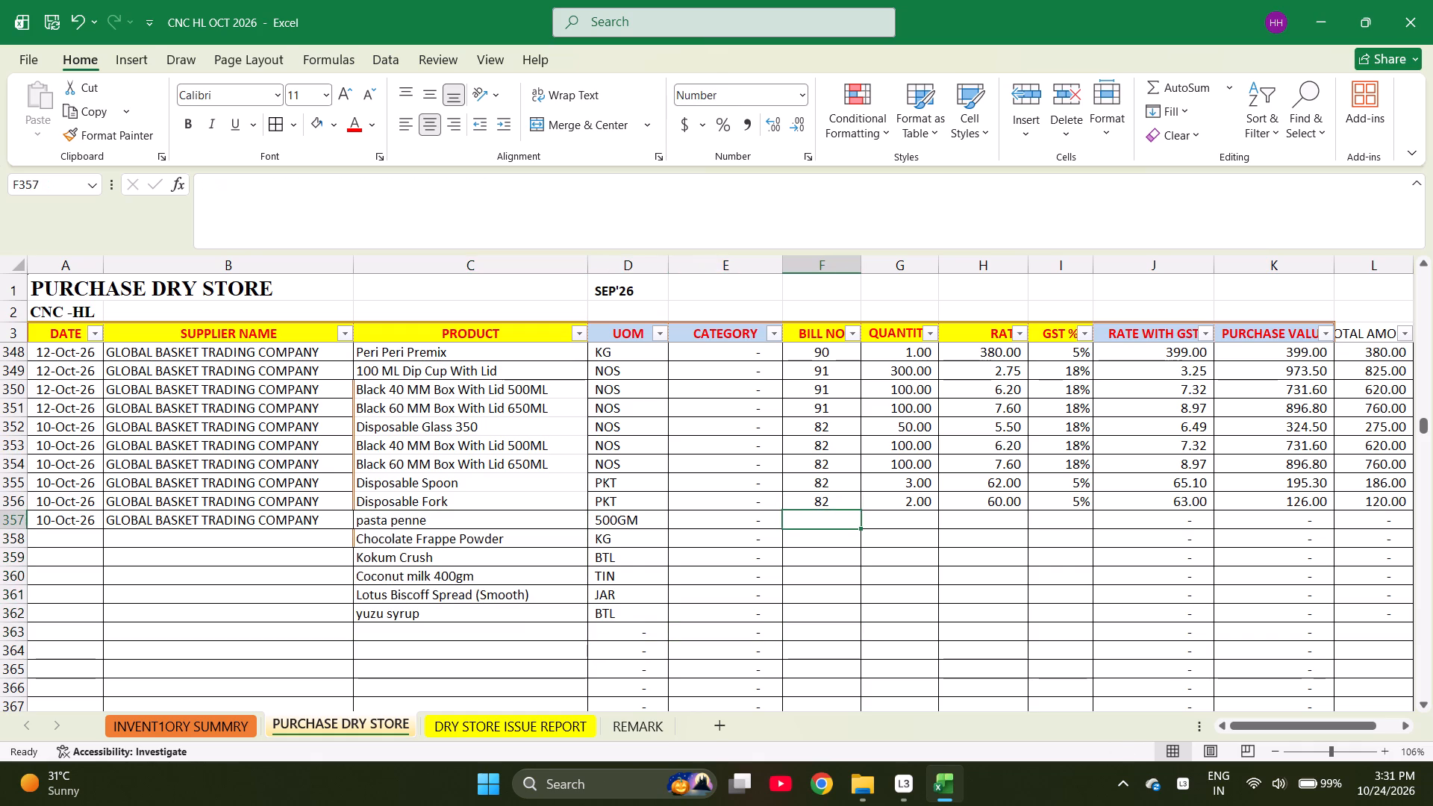
{"action": "type", "text": "81"}
{"action": "key", "text": "Return"}
{"action": "key", "text": "Right"}
{"action": "key", "text": "Up"}
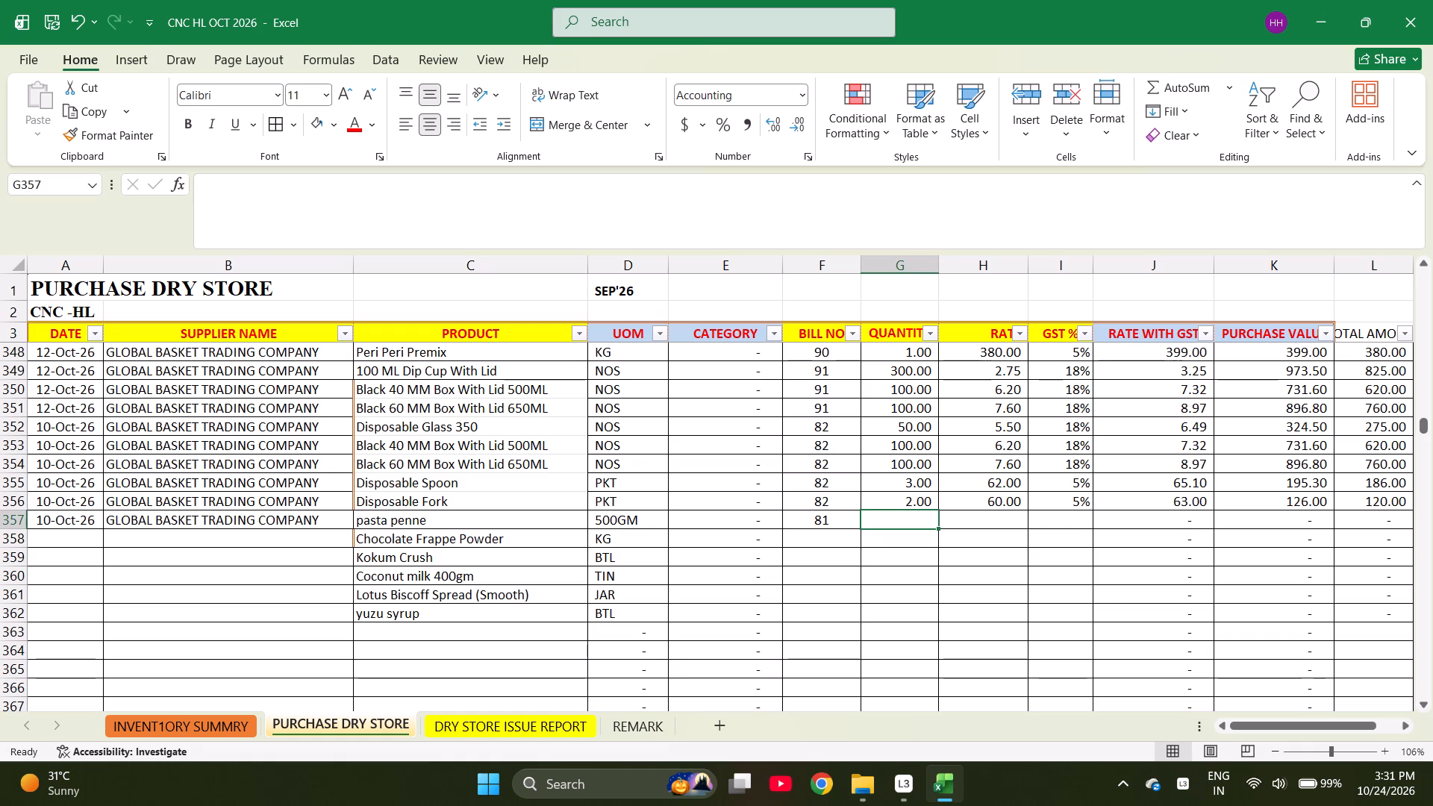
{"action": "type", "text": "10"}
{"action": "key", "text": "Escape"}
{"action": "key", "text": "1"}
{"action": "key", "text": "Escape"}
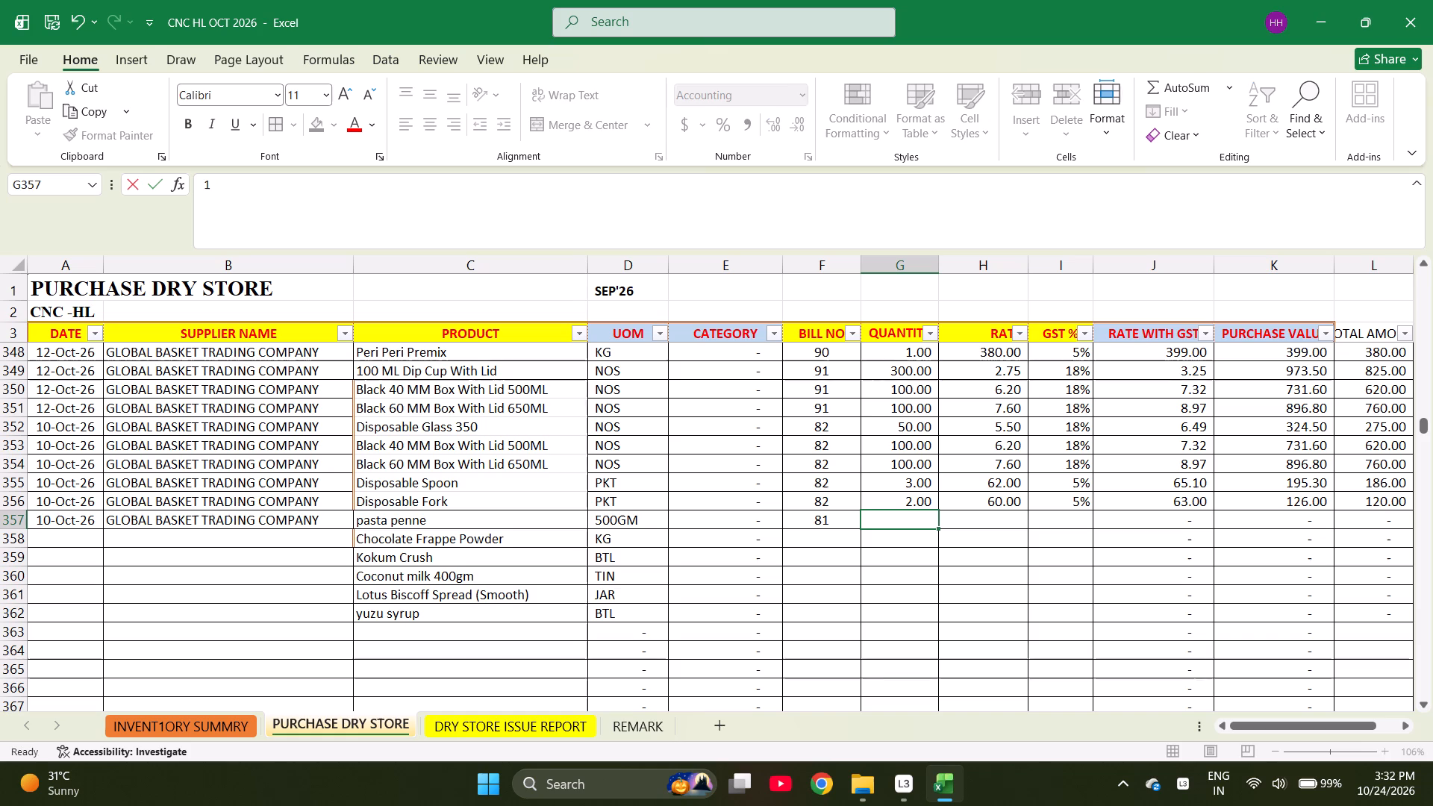
Enter the quantities 48, 2, 1, 3, 3 and 3 for purchase rows 357 to 362.
{"action": "type", "text": "48"}
{"action": "key", "text": "Return"}
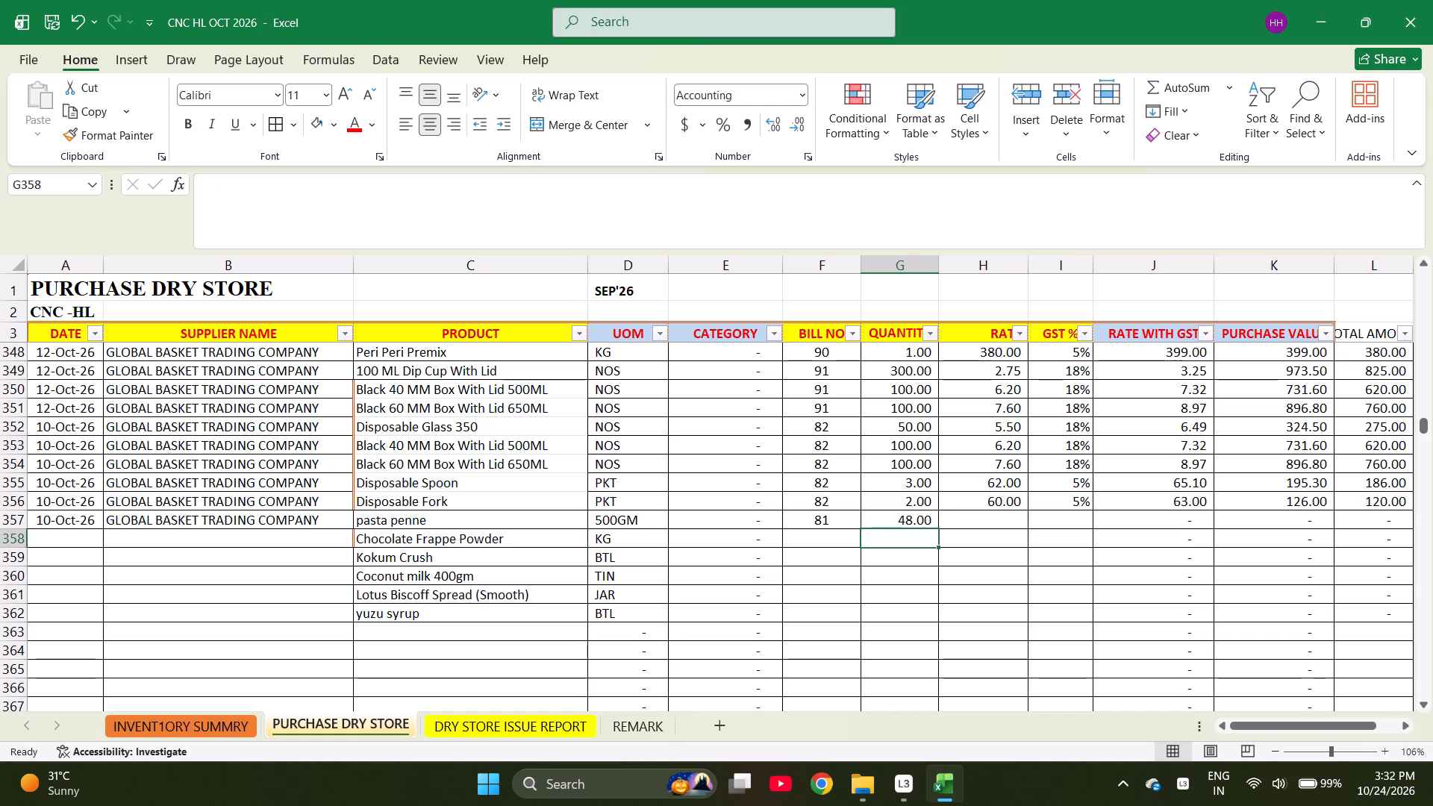
{"action": "key", "text": "2"}
{"action": "key", "text": "Return"}
{"action": "key", "text": "1"}
{"action": "key", "text": "Return"}
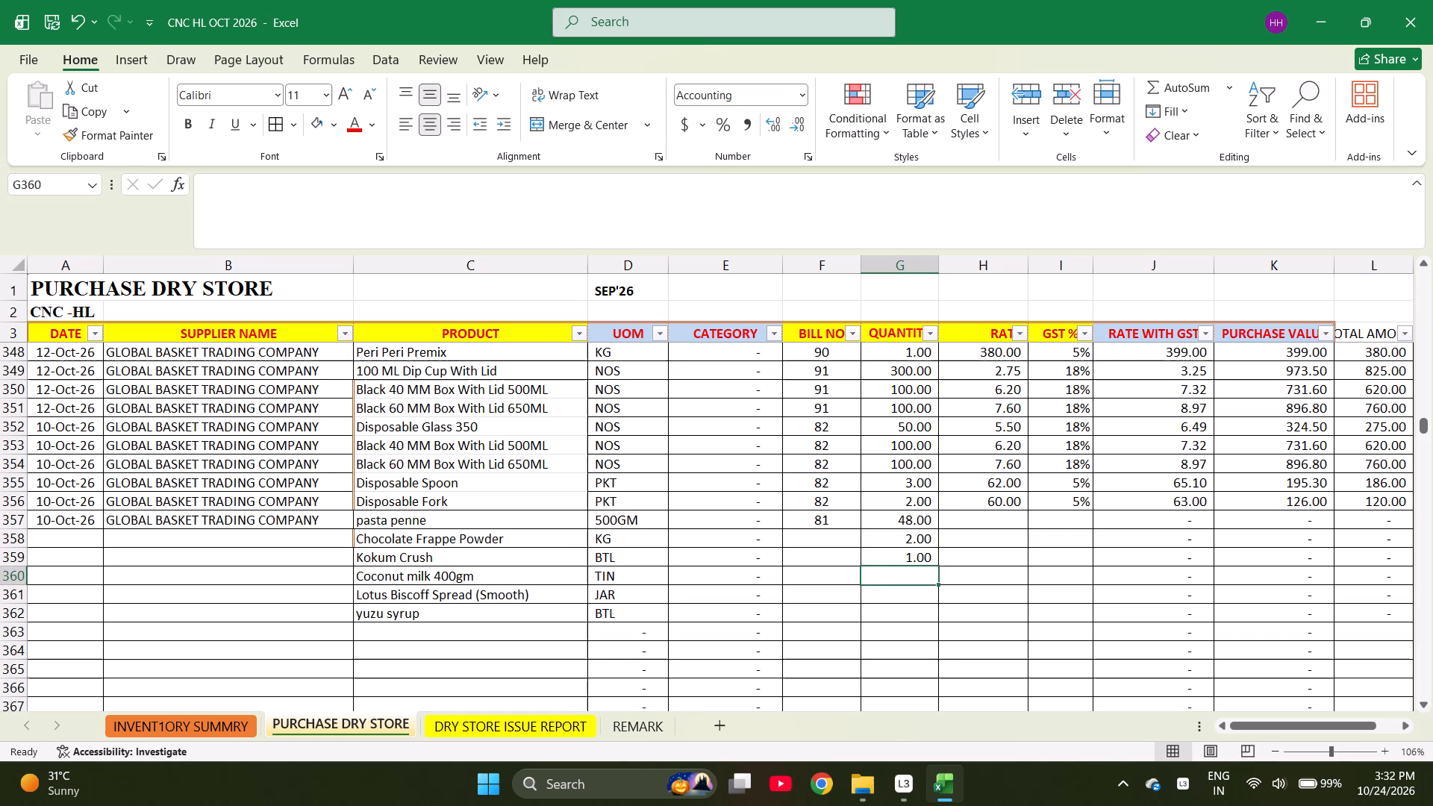
{"action": "key", "text": "3"}
{"action": "key", "text": "Return"}
{"action": "key", "text": "3"}
{"action": "key", "text": "Return"}
{"action": "key", "text": "3"}
{"action": "key", "text": "Return"}
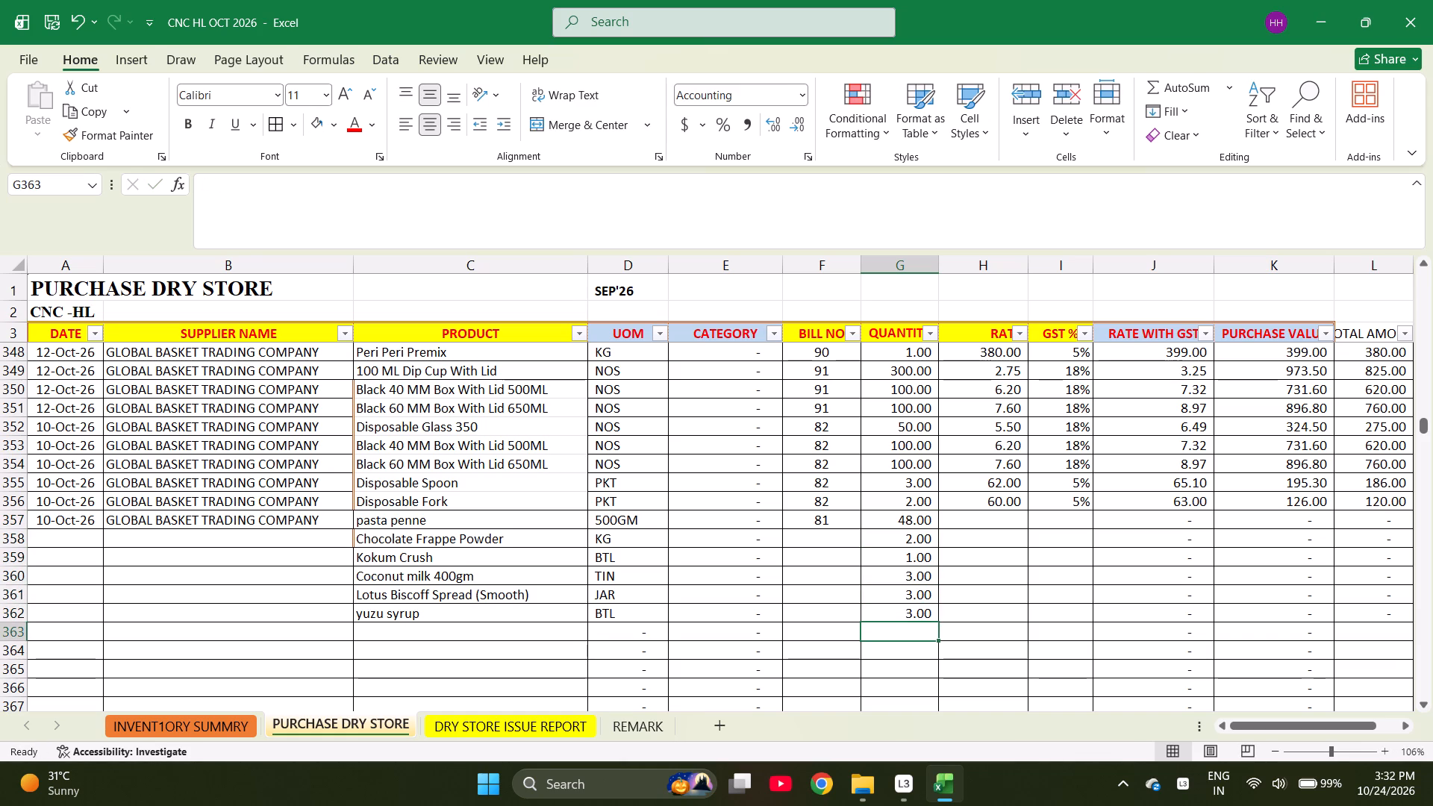
Enter the rates 50, 450, 195, 215, 470 and 510 for purchase rows 357 to 362.
{"action": "key", "text": "Right"}
{"action": "key", "text": "ctrl+Up"}
{"action": "key", "text": "Down"}
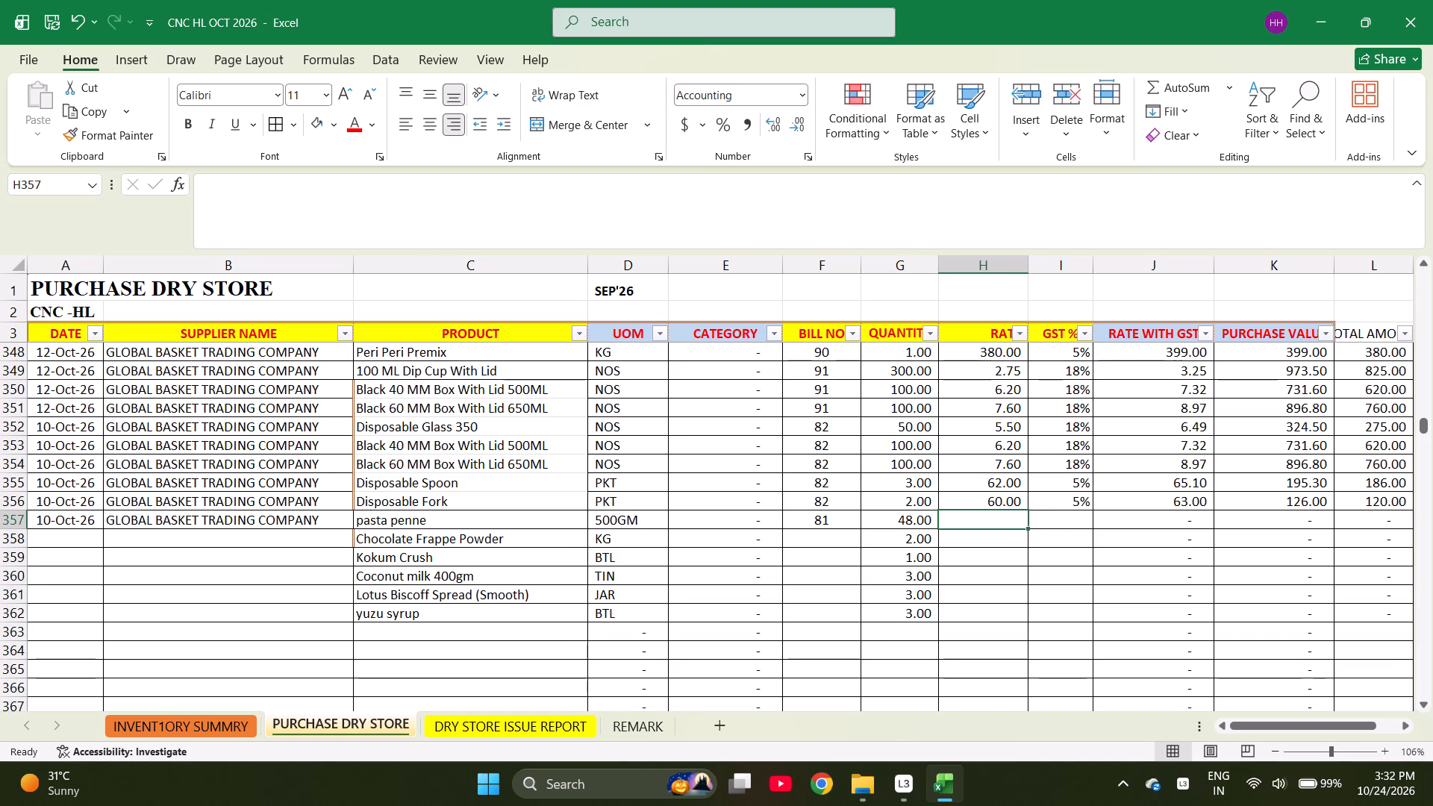
{"action": "type", "text": "50"}
{"action": "key", "text": "Return"}
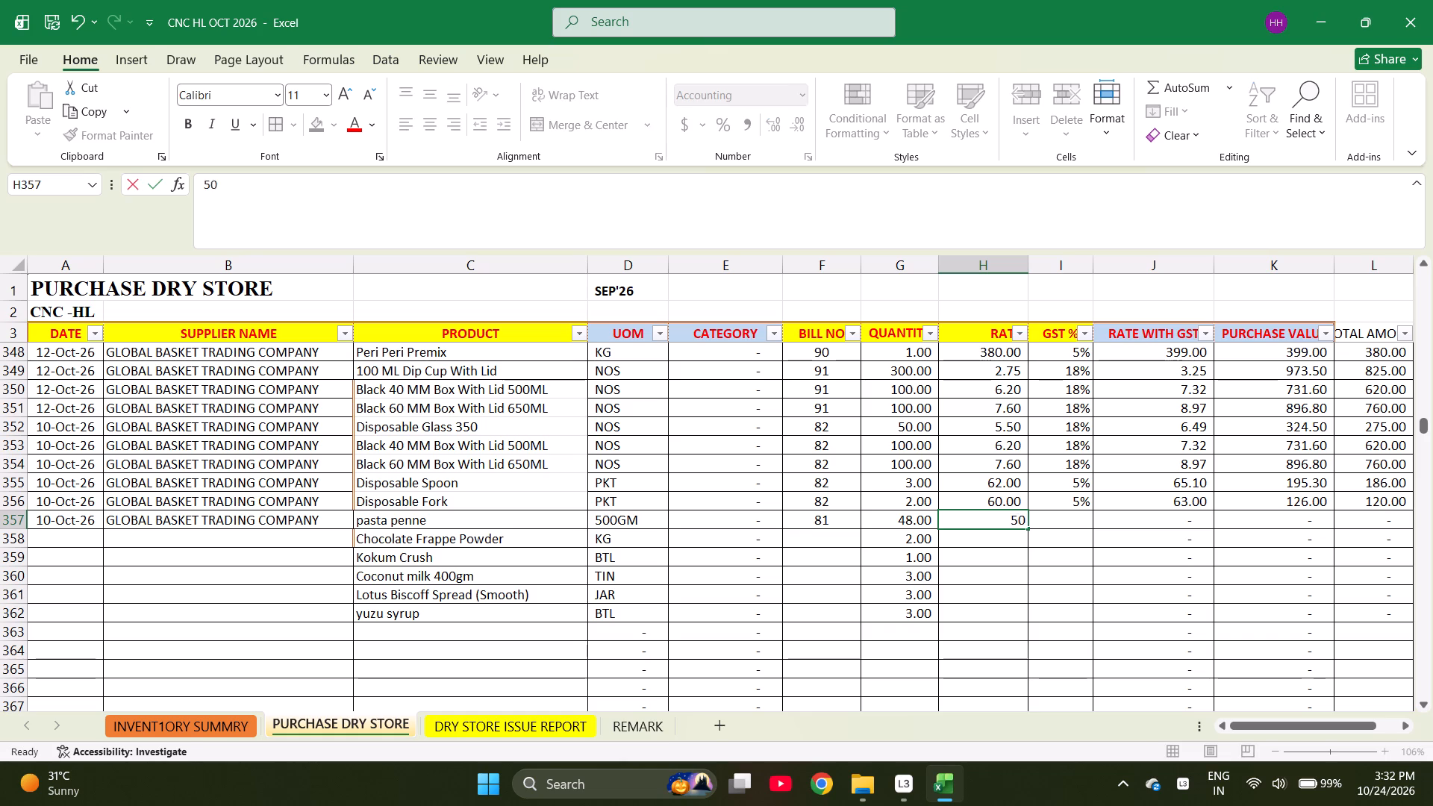
{"action": "type", "text": "450"}
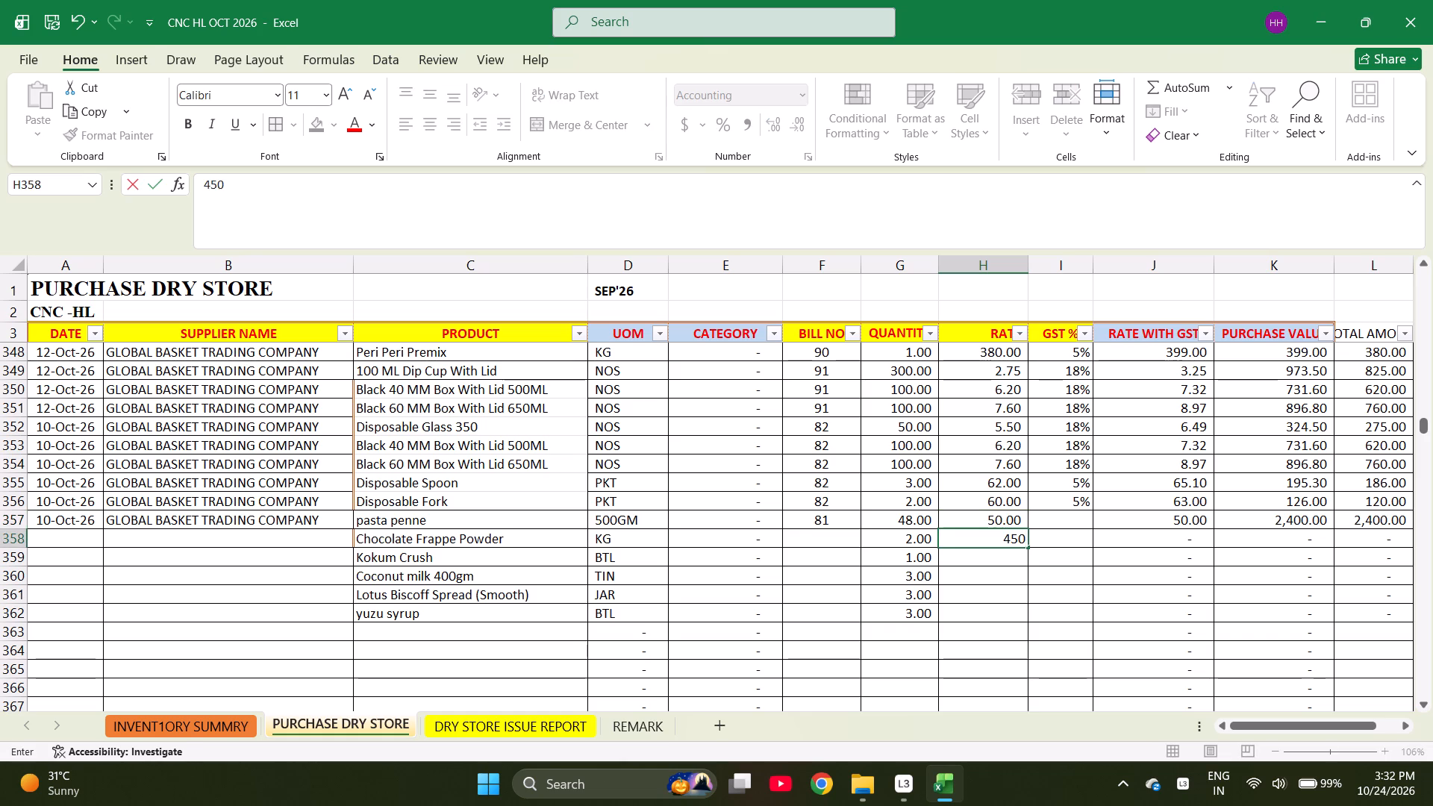
{"action": "key", "text": "Return"}
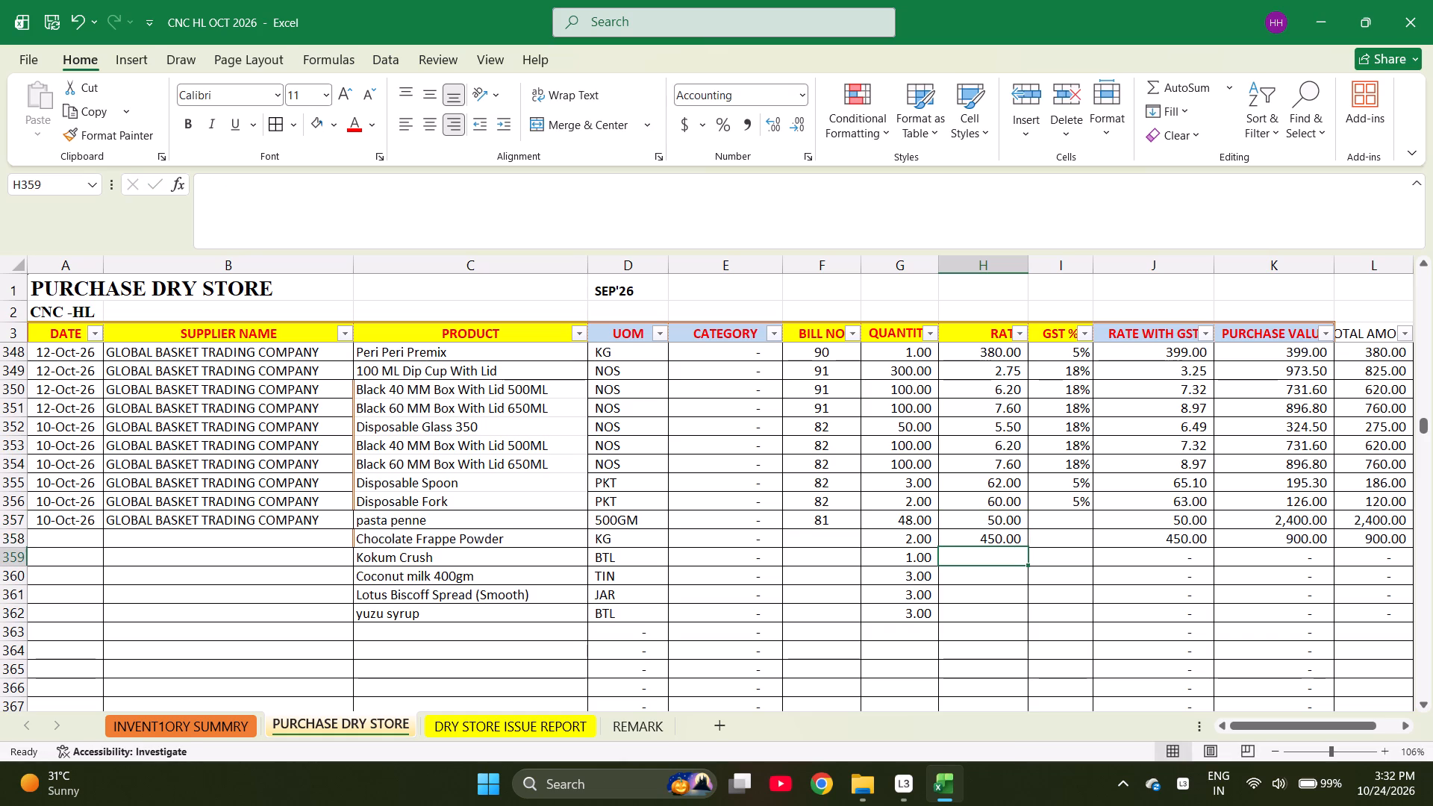
{"action": "type", "text": "195"}
{"action": "key", "text": "Return"}
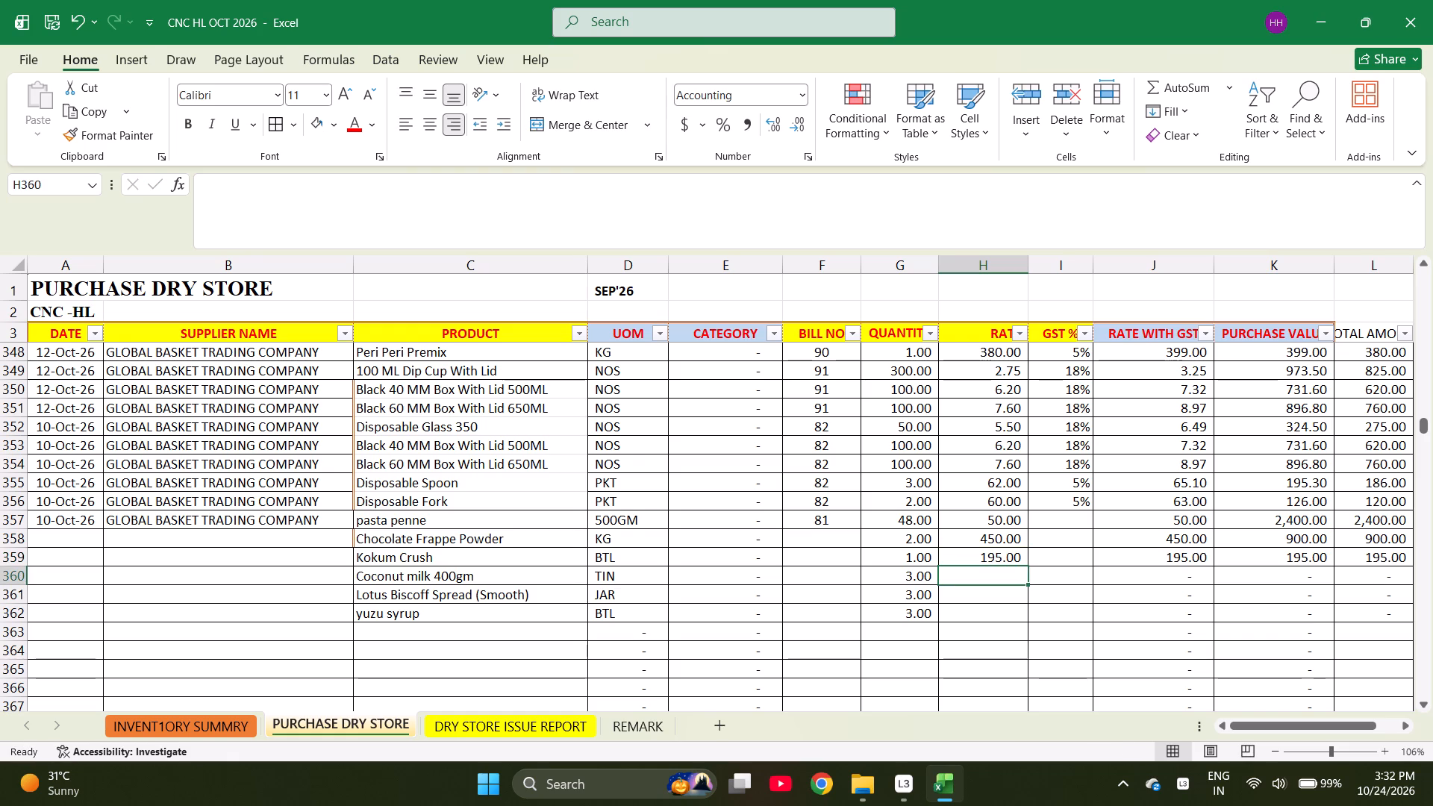
{"action": "type", "text": "215"}
{"action": "key", "text": "Return"}
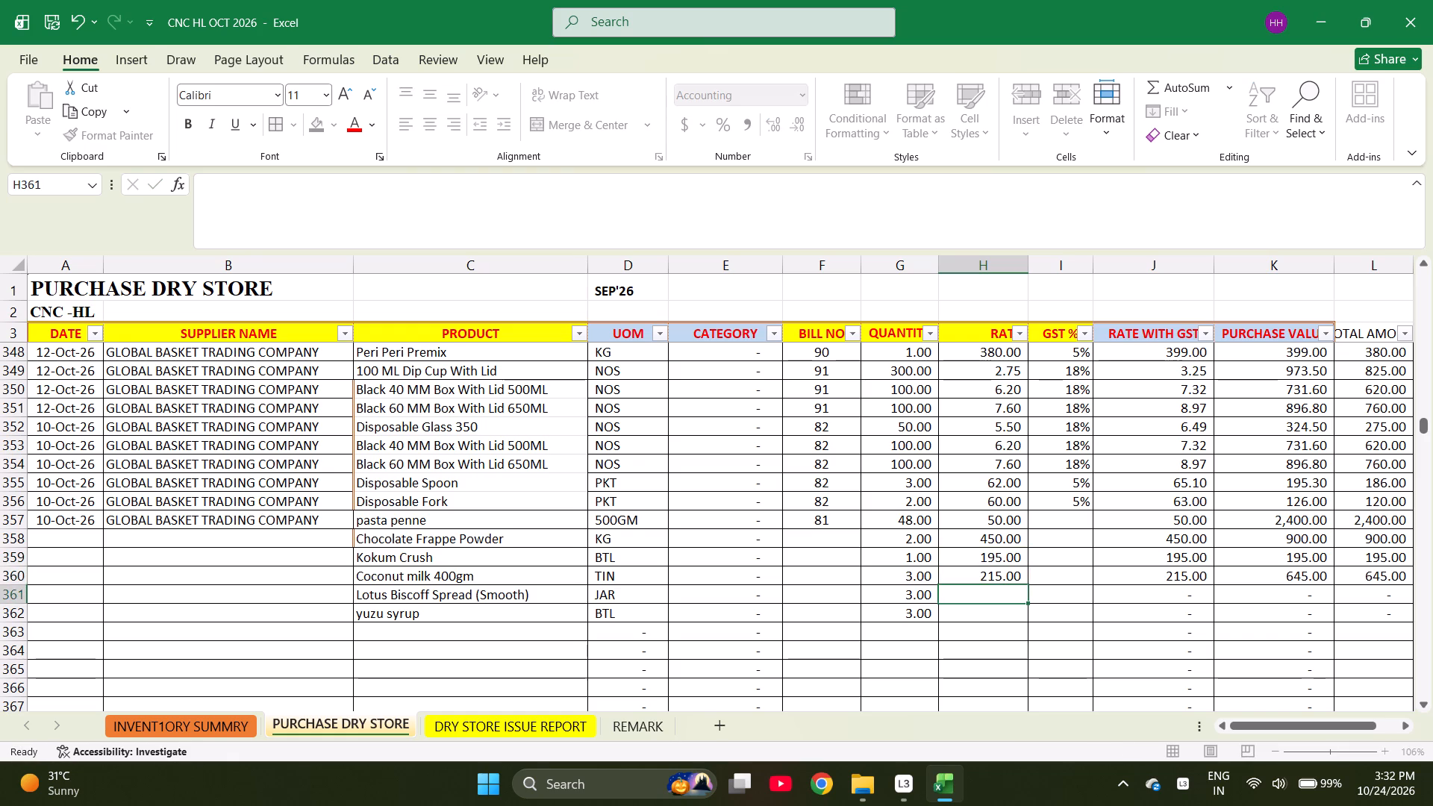
{"action": "type", "text": "470"}
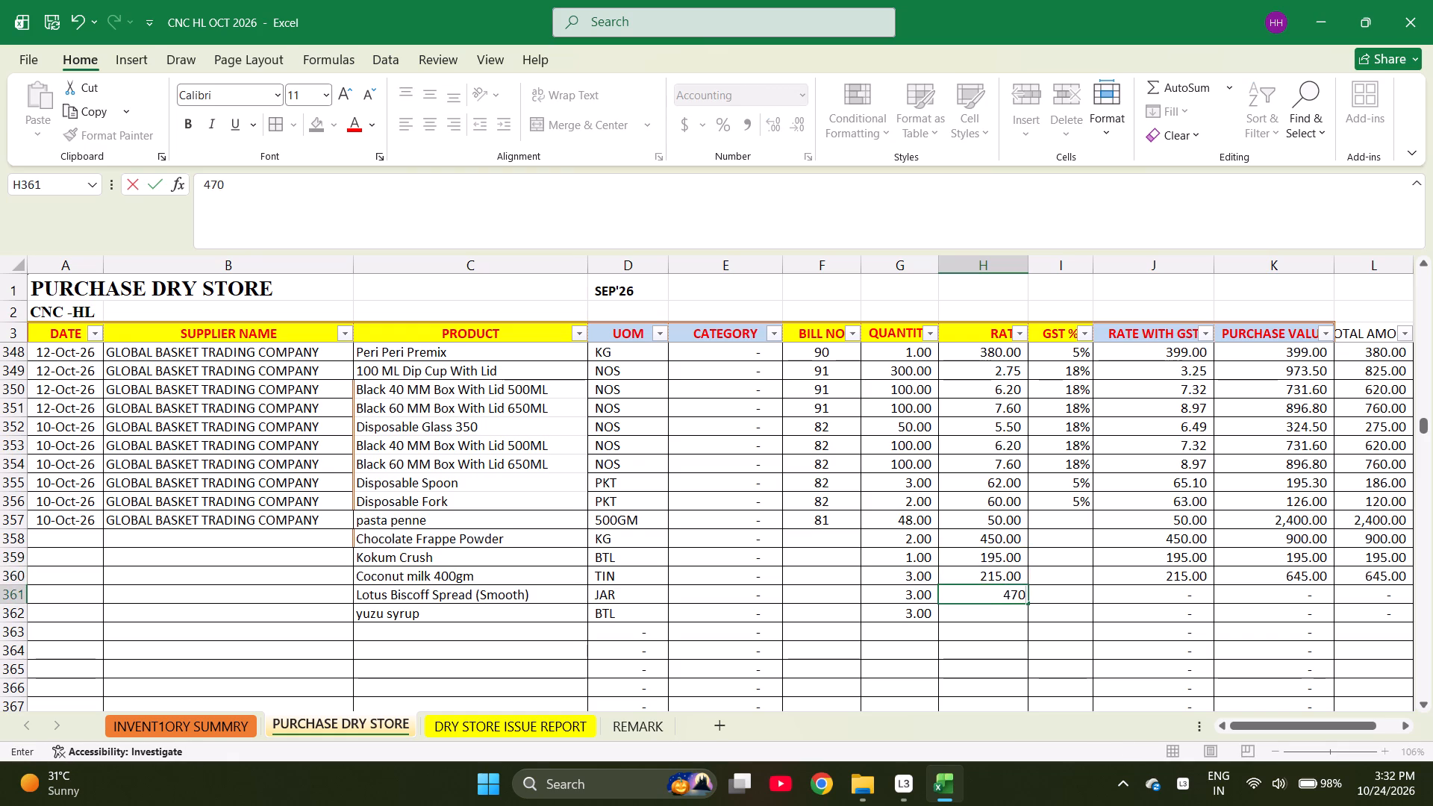
{"action": "key", "text": "Return"}
{"action": "type", "text": "5100"}
{"action": "key", "text": "BackSpace"}
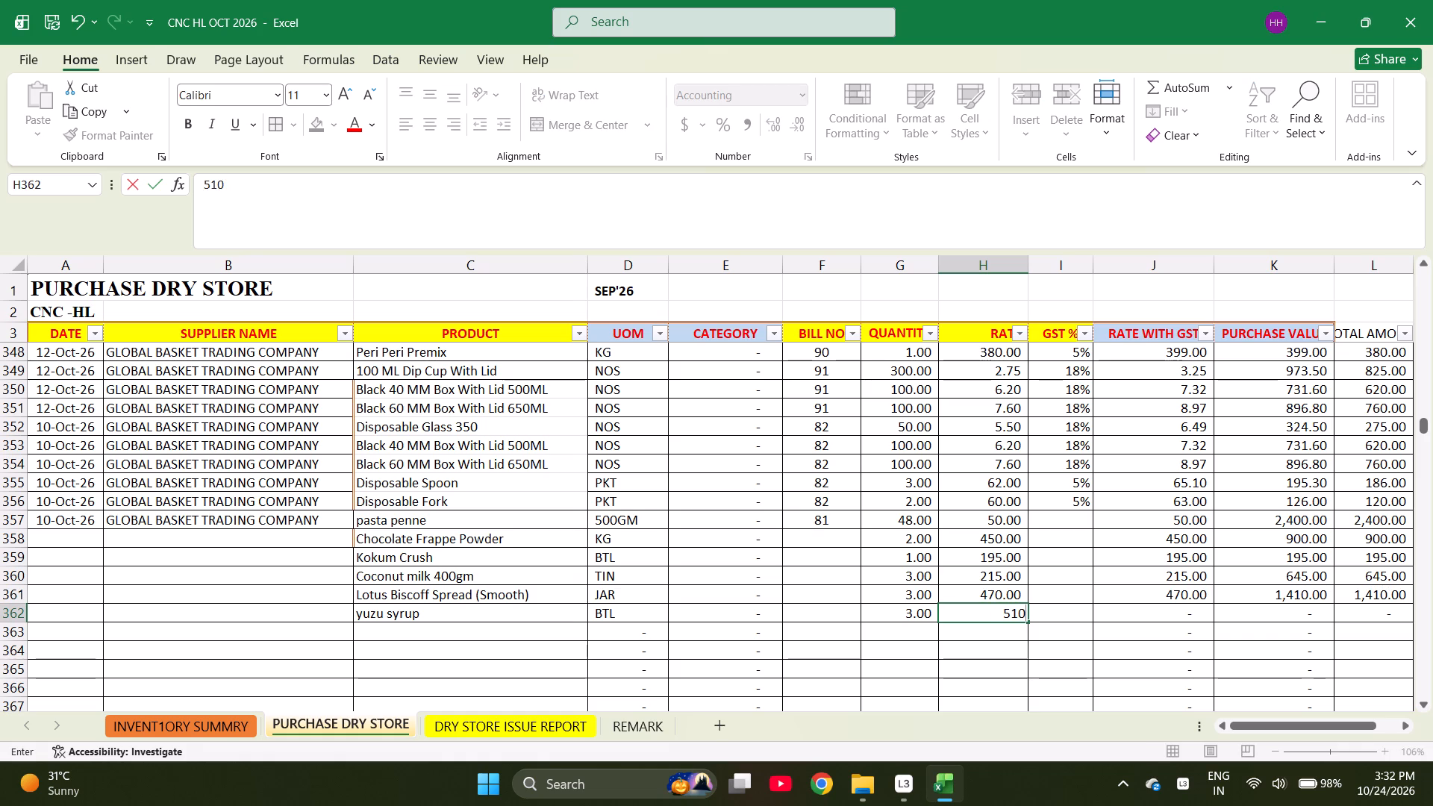
{"action": "key", "text": "Right"}
Set the GST to 5% for each of purchase rows 357 to 362.
{"action": "key", "text": "ctrl+Up"}
{"action": "key", "text": "Down"}
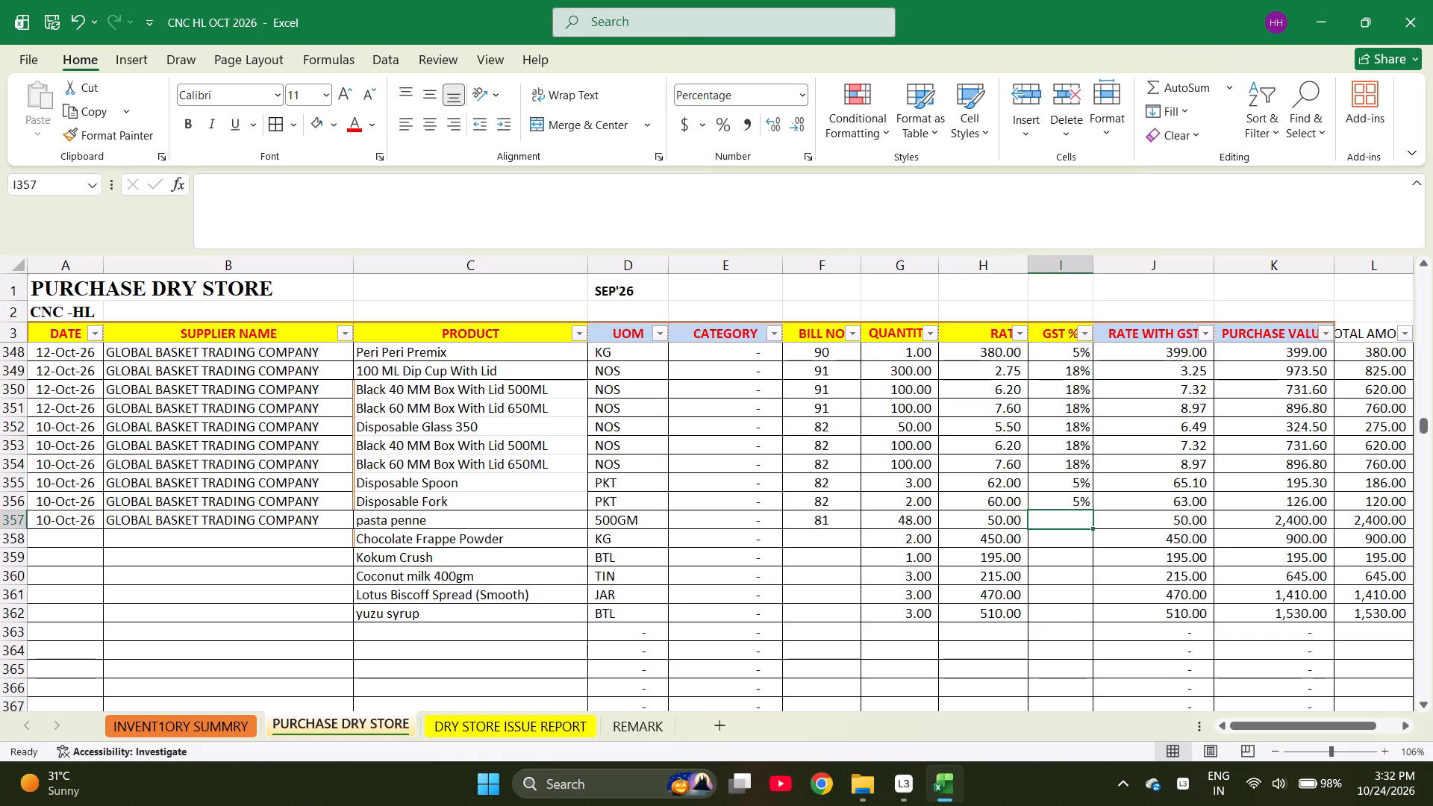
{"action": "key", "text": "5"}
{"action": "key", "text": "Return"}
{"action": "key", "text": "5"}
{"action": "key", "text": "Return"}
{"action": "key", "text": "5"}
{"action": "key", "text": "Return"}
{"action": "key", "text": "5"}
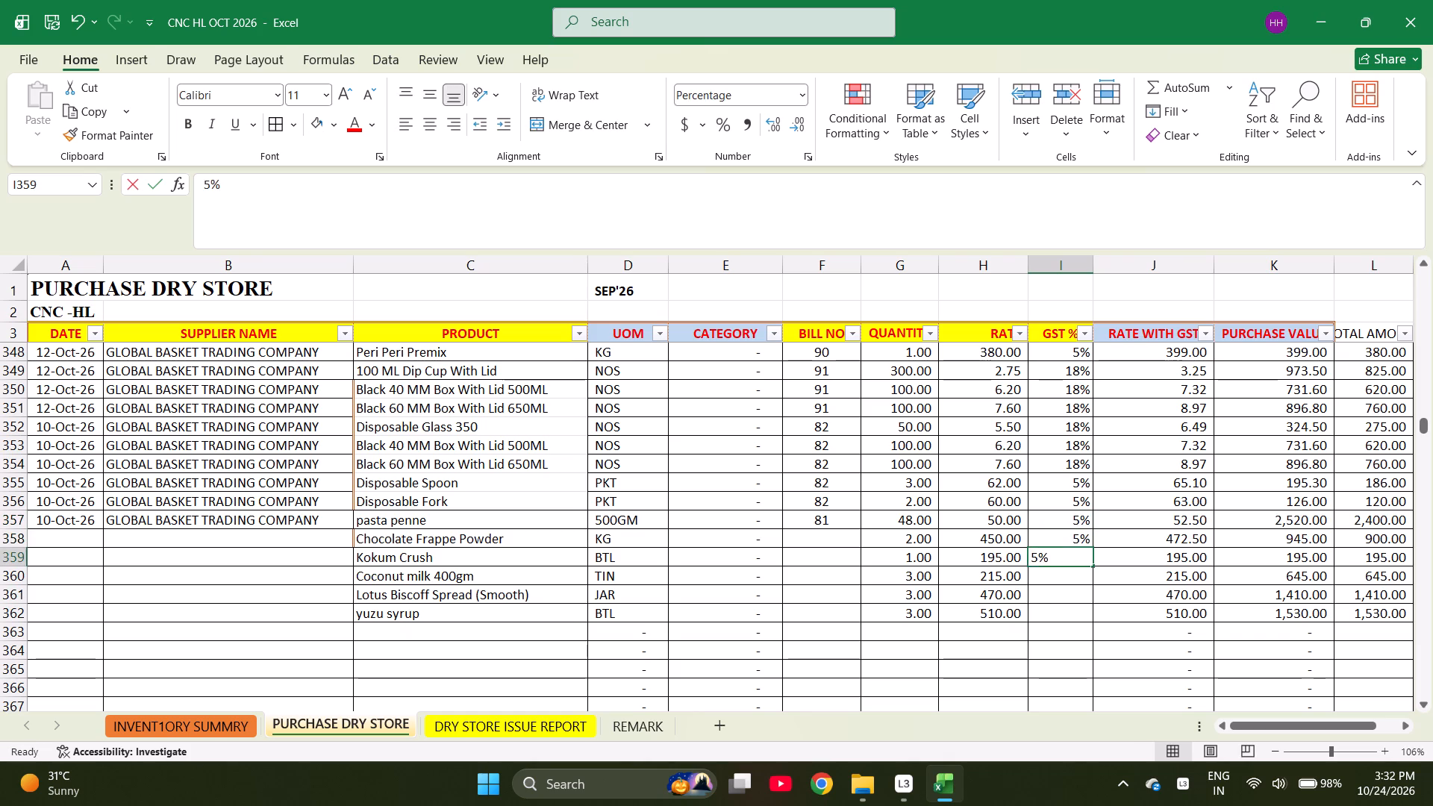
{"action": "key", "text": "Return"}
{"action": "key", "text": "5"}
{"action": "key", "text": "Return"}
{"action": "key", "text": "5"}
{"action": "key", "text": "Left"}
Fill bill number 81 from row 357 down through row 362.
{"action": "key", "text": "Left"}
{"action": "key", "text": "Left"}
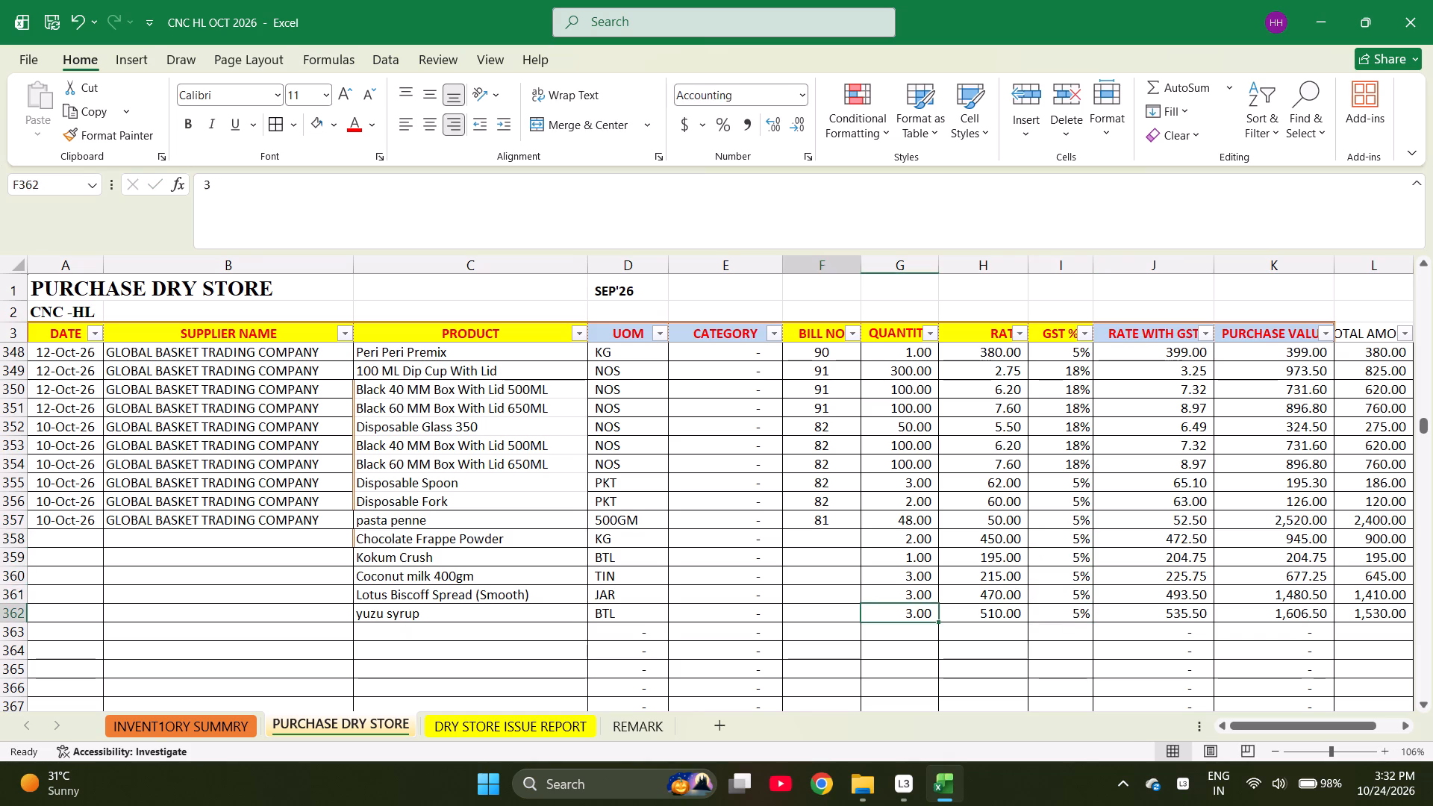
{"action": "key", "text": "ctrl+Up"}
{"action": "key", "text": "shift+Down"}
{"action": "key", "text": "shift+Down"}
{"action": "key", "text": "shift+Down"}
{"action": "key", "text": "shift+Down"}
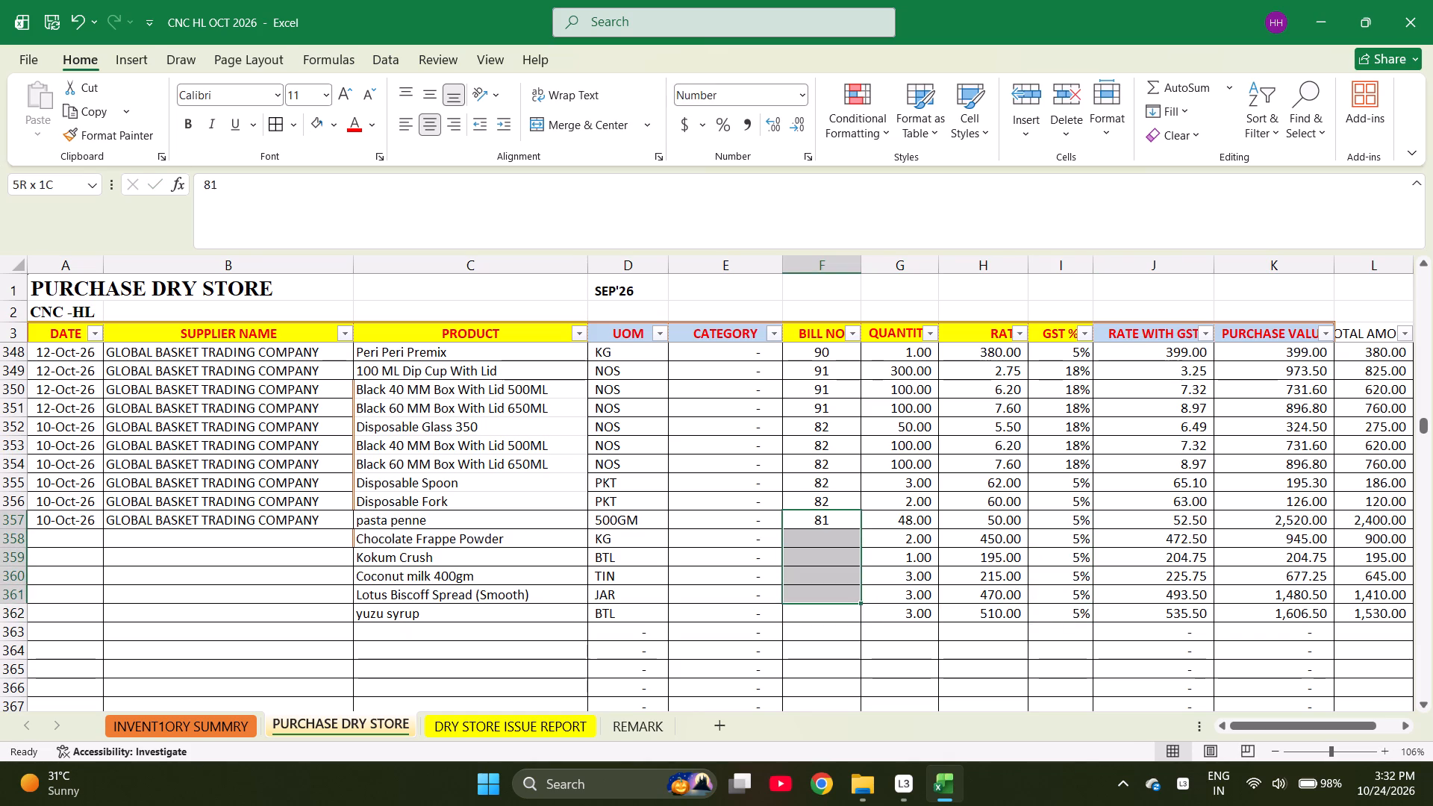
{"action": "key", "text": "shift+Down"}
{"action": "key", "text": "ctrl+d"}
Fill the date and supplier name of row 357 down through row 362.
{"action": "key", "text": "ctrl+Left"}
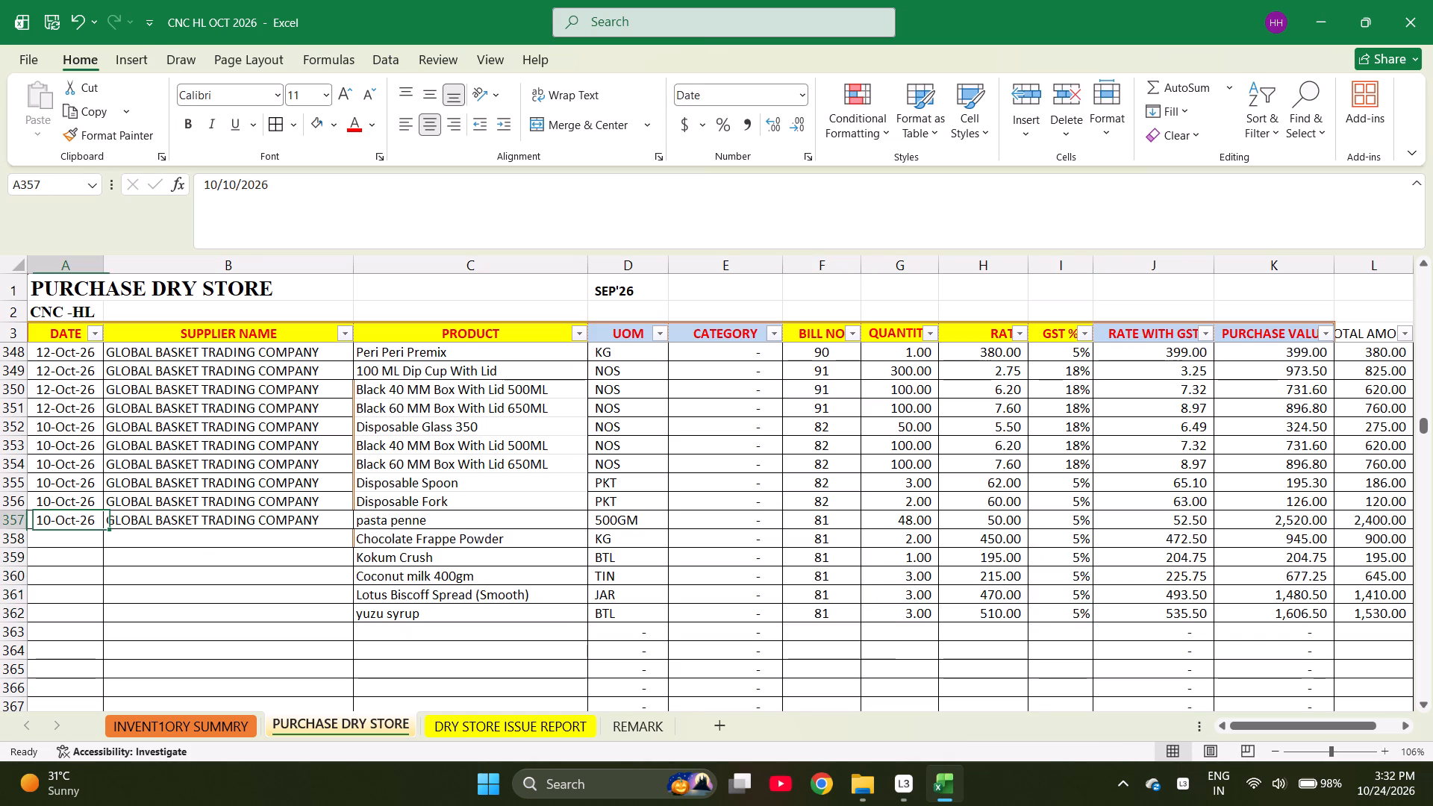
{"action": "key", "text": "shift+Right"}
{"action": "key", "text": "shift+Down"}
{"action": "key", "text": "shift+Down"}
{"action": "key", "text": "shift+Down"}
{"action": "key", "text": "shift+Down"}
{"action": "key", "text": "shift+Down"}
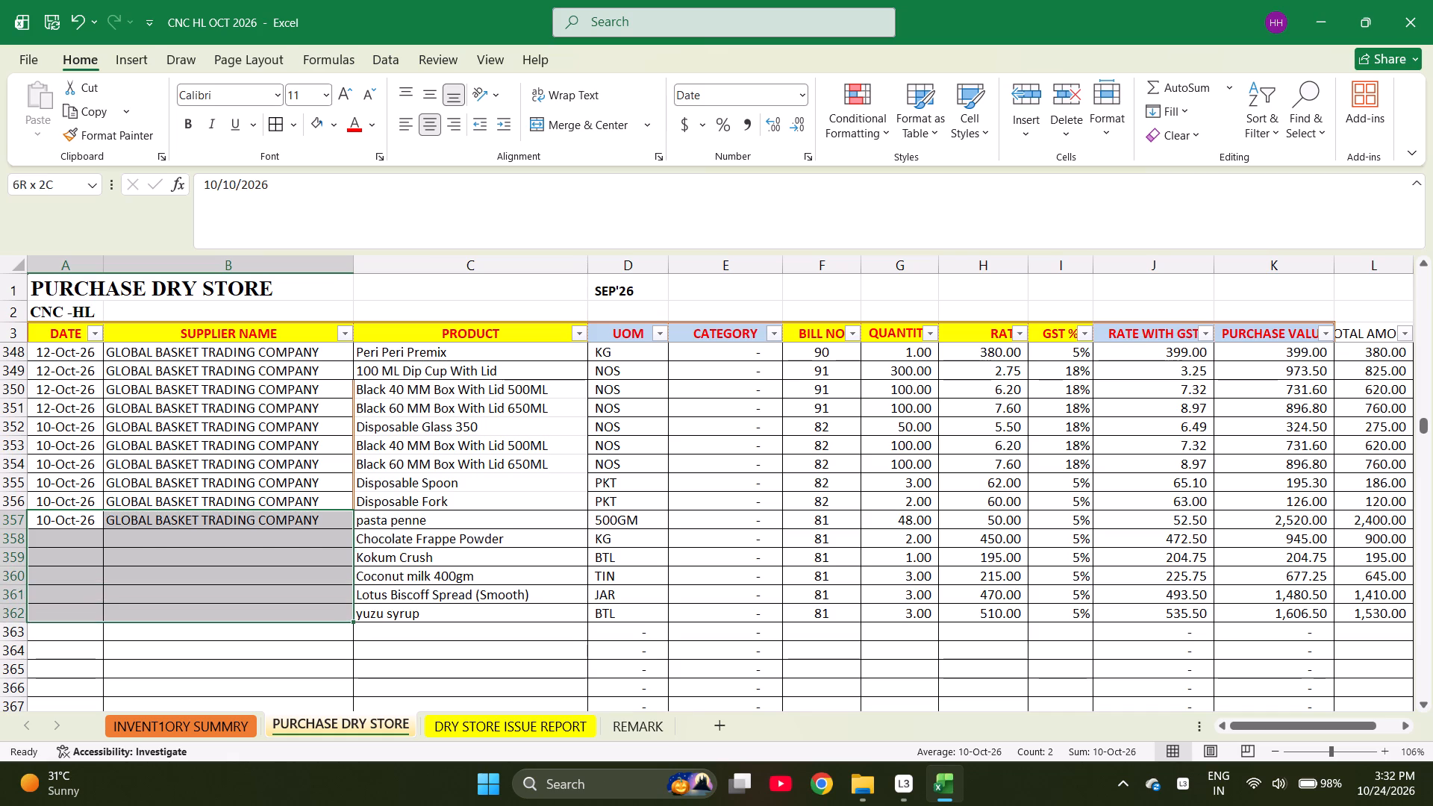
{"action": "key", "text": "ctrl+d"}
In the SHIVAM column of row 362, enter a formula summing the bill amounts 3465, 873.60, 11340, 907.20, 4368 and 1837.50.
{"action": "key", "text": "ctrl+Right"}
{"action": "key", "text": "Right"}
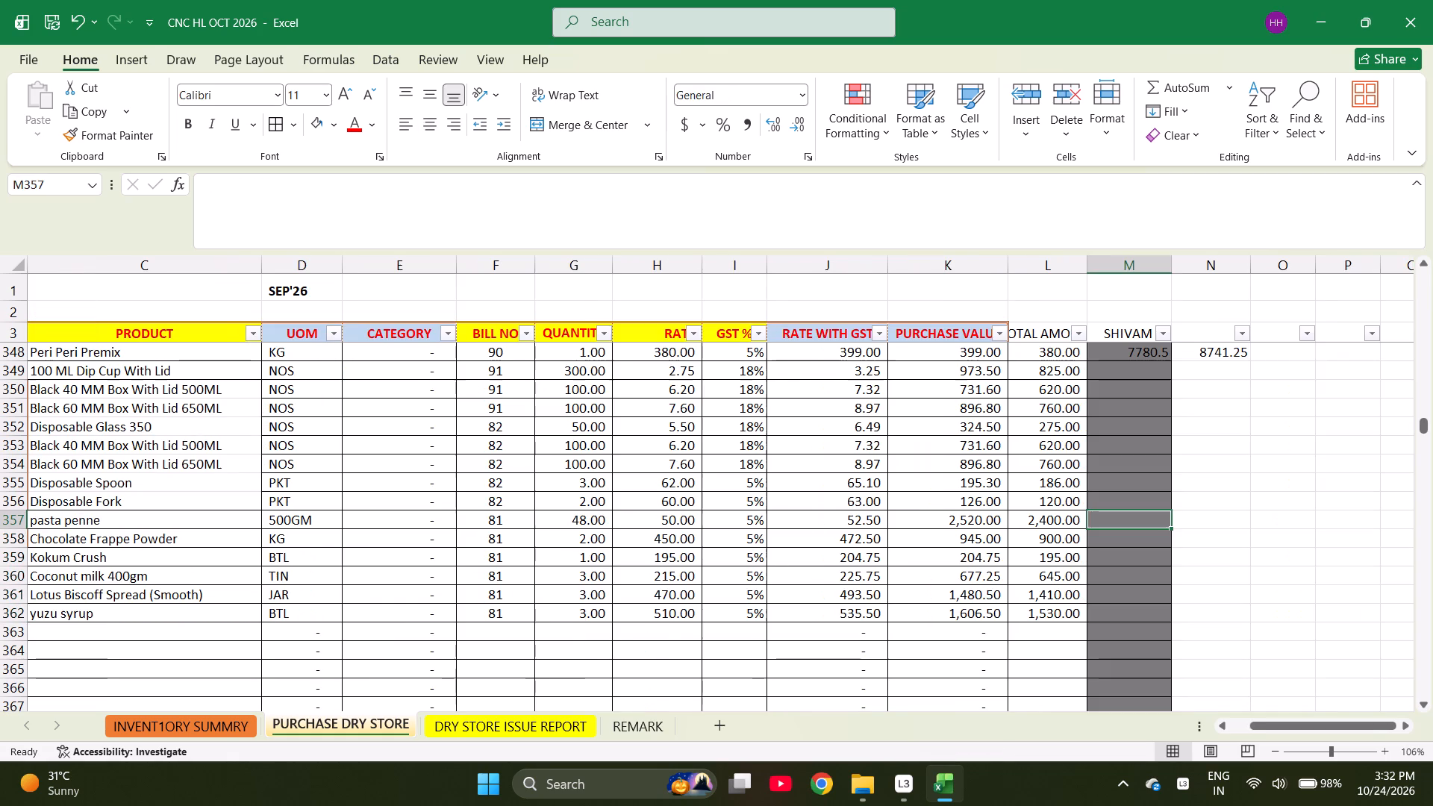
{"action": "key", "text": "Down"}
{"action": "key", "text": "Down"}
{"action": "key", "text": "Down"}
{"action": "key", "text": "Down"}
{"action": "key", "text": "Down"}
{"action": "key", "text": "equal"}
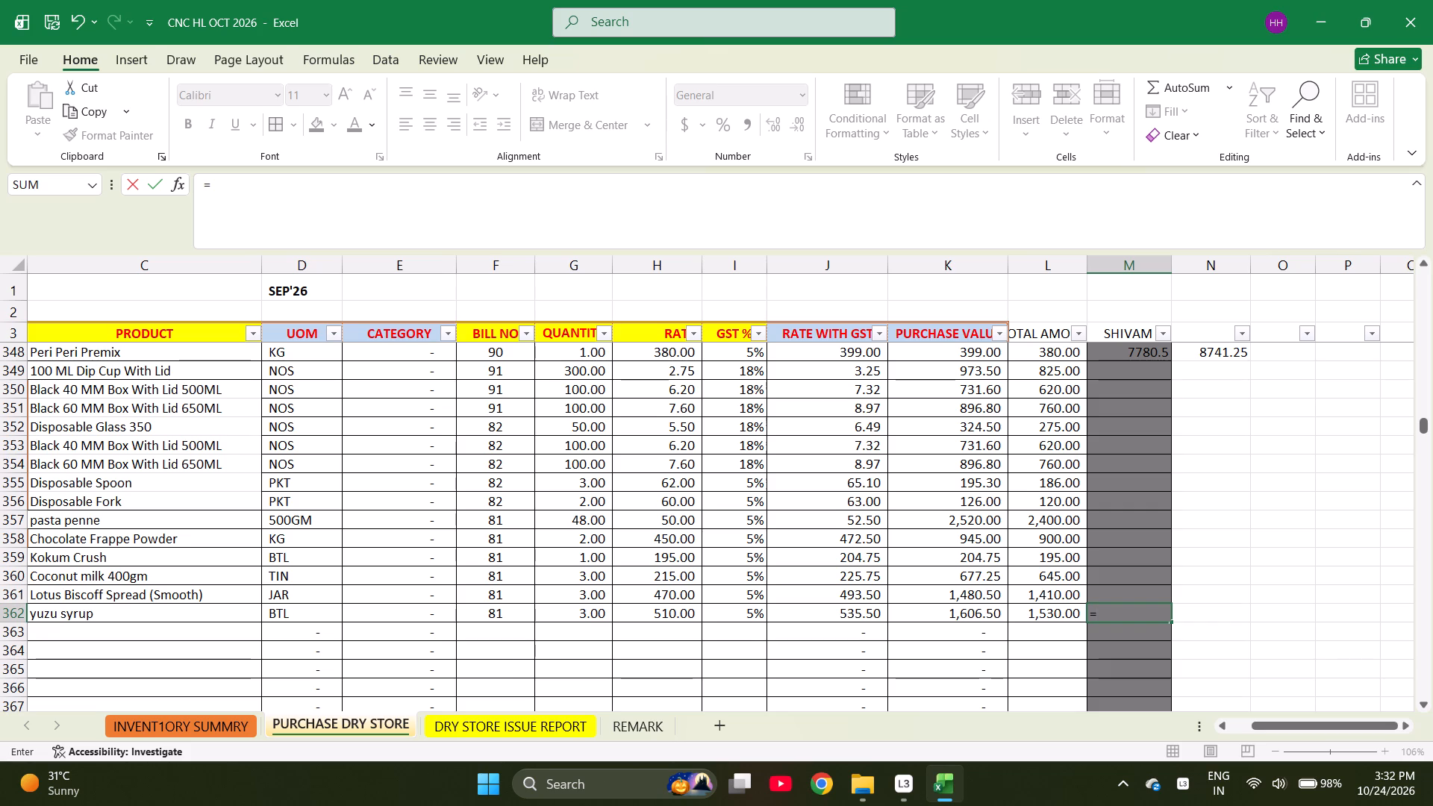
{"action": "type", "text": "3465"}
{"action": "key", "text": "plus"}
{"action": "type", "text": "873"}
{"action": "type", "text": ".62"}
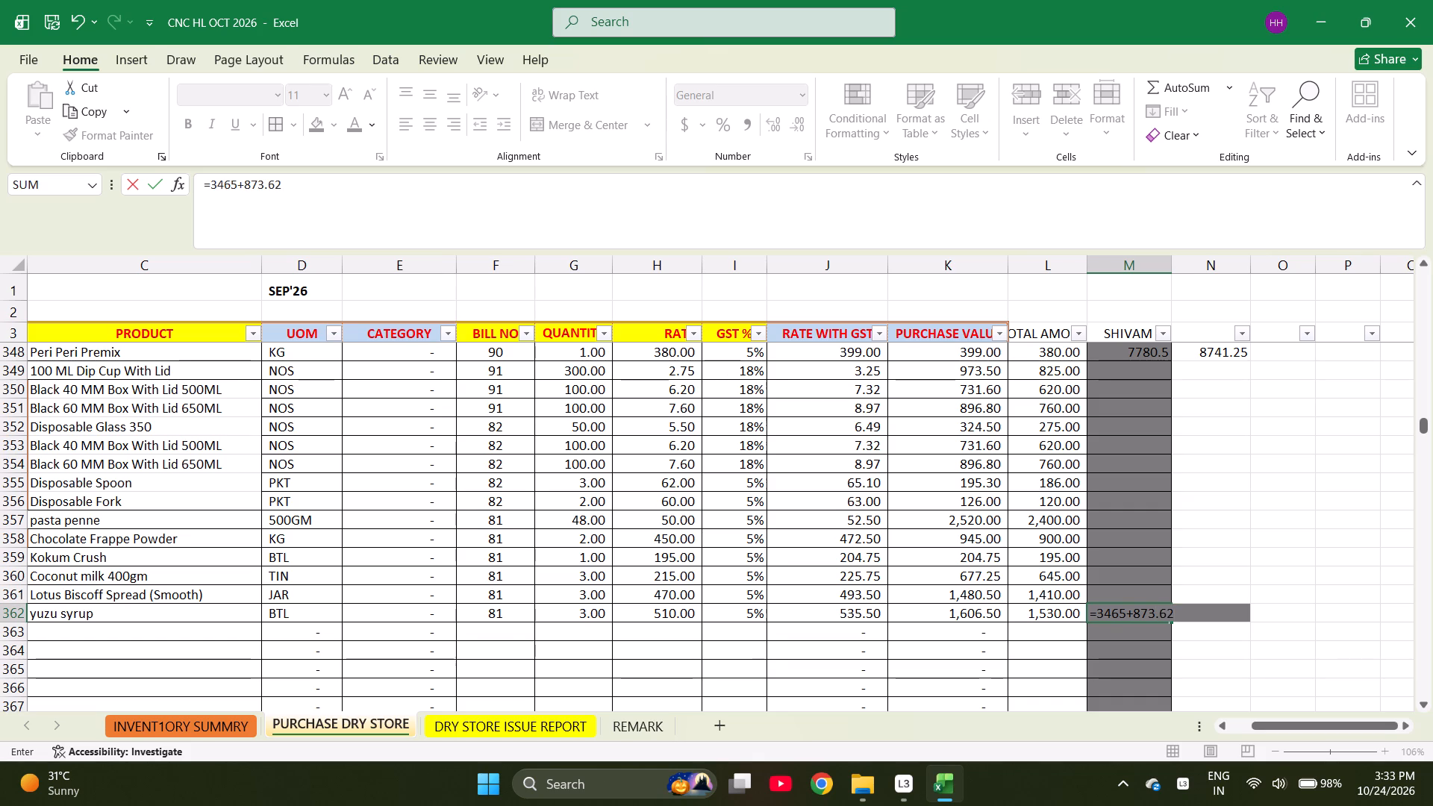
{"action": "key", "text": "BackSpace"}
{"action": "type", "text": "0+"}
{"action": "type", "text": "11340+"}
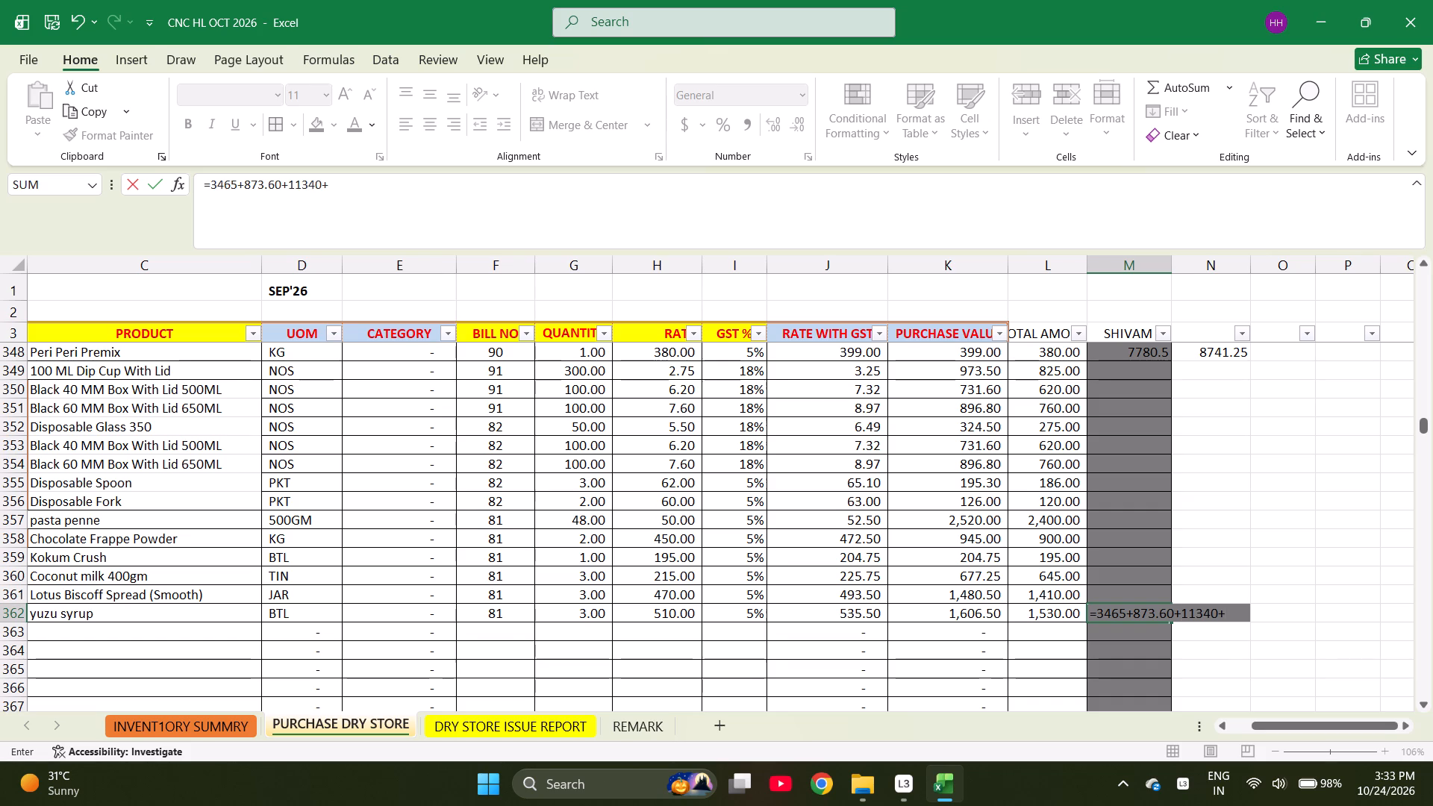
{"action": "type", "text": "907.20+"}
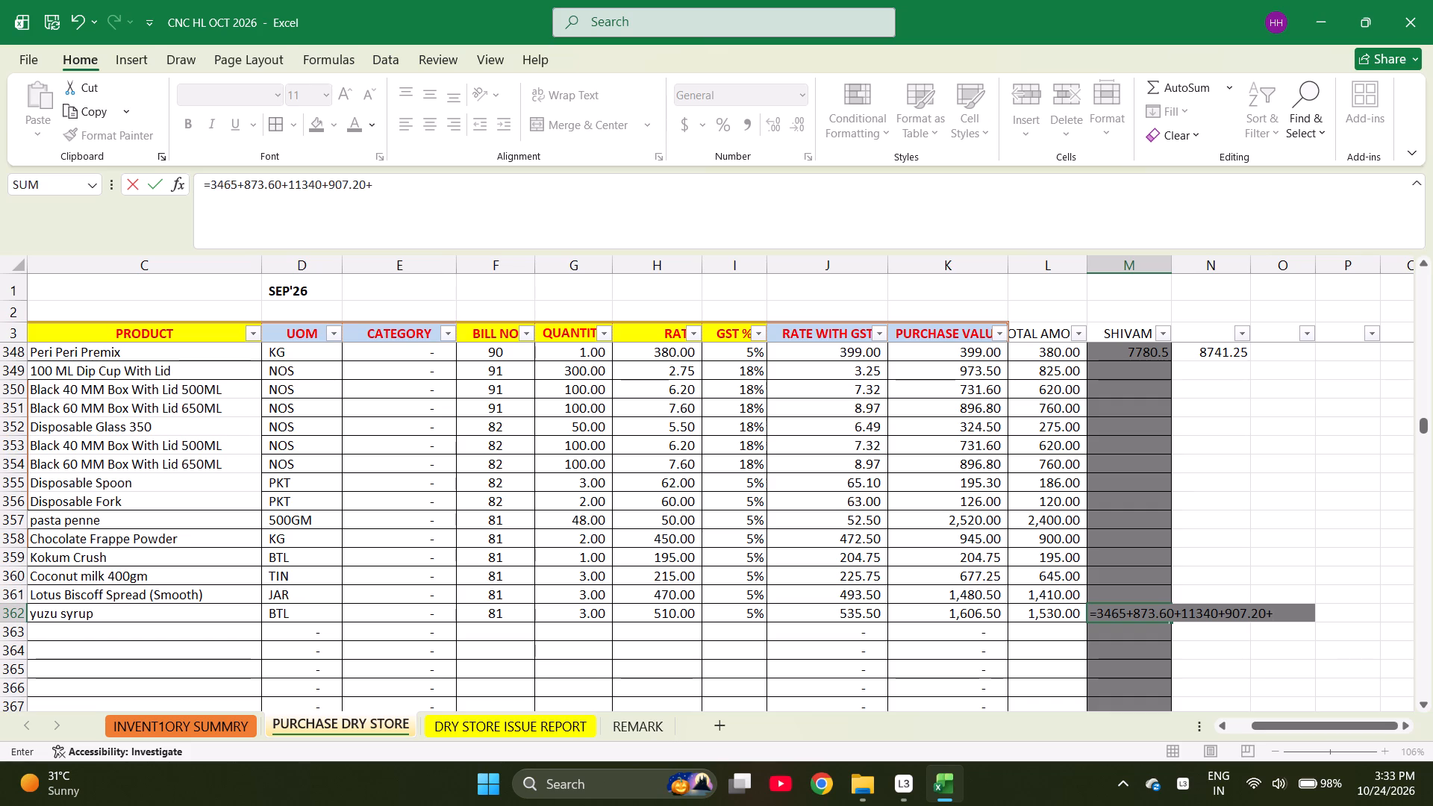
{"action": "type", "text": "43"}
{"action": "type", "text": "68+"}
{"action": "type", "text": "1837"}
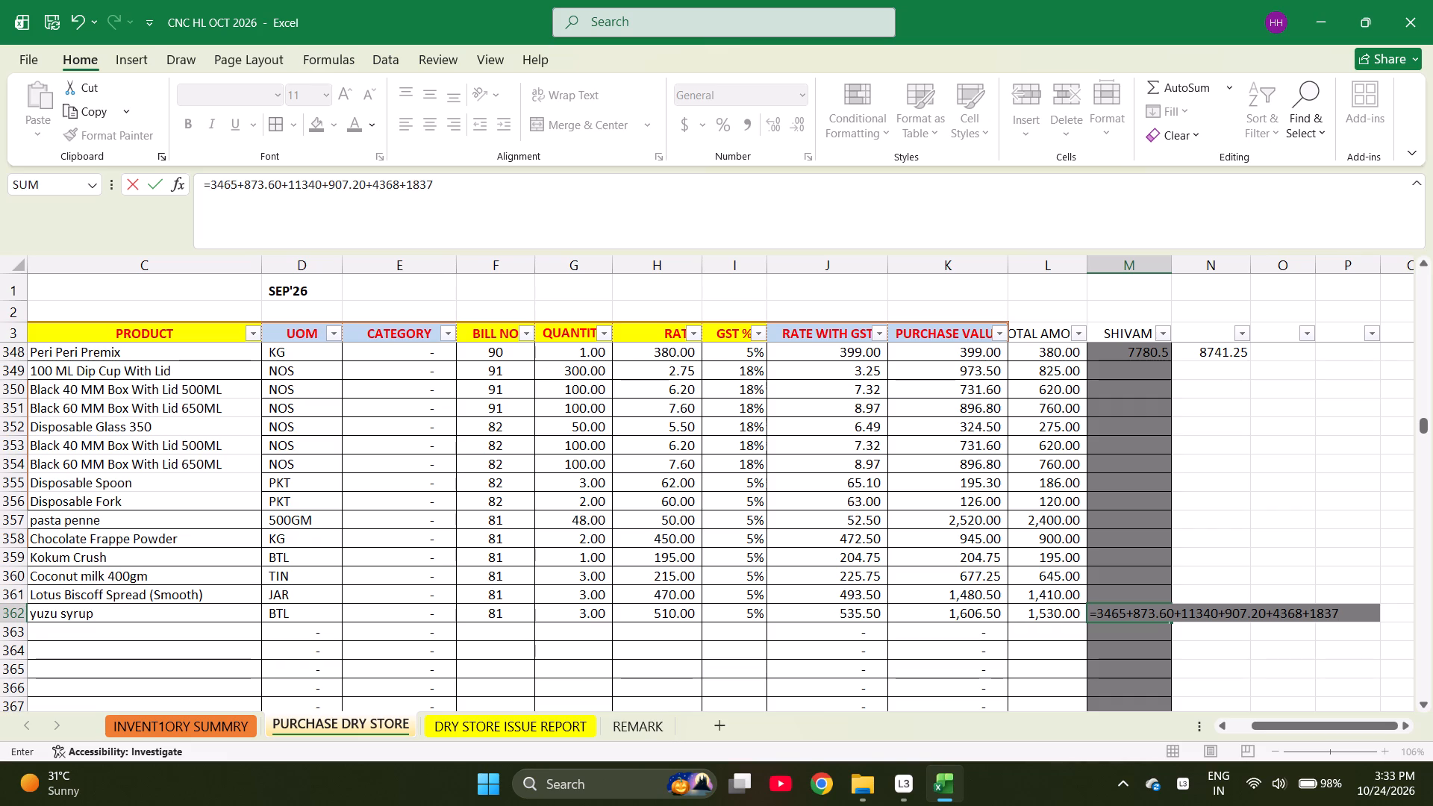
{"action": "type", "text": ".50"}
{"action": "key", "text": "Return"}
In N362, add the purchase value sum of rows 357 to 362, 7434, to the SHIVAM total in M362.
{"action": "key", "text": "Up"}
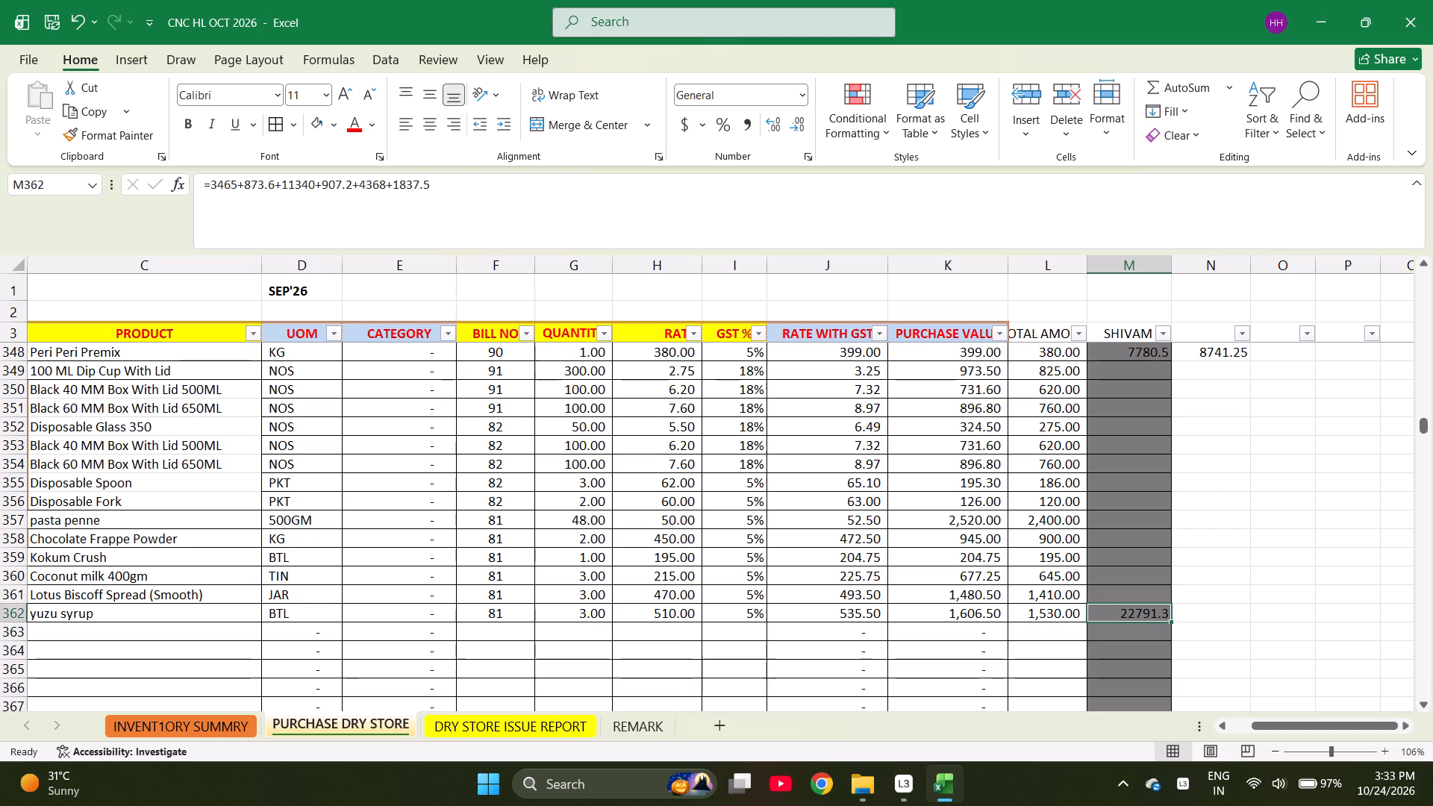
{"action": "key", "text": "Left"}
{"action": "key", "text": "Left"}
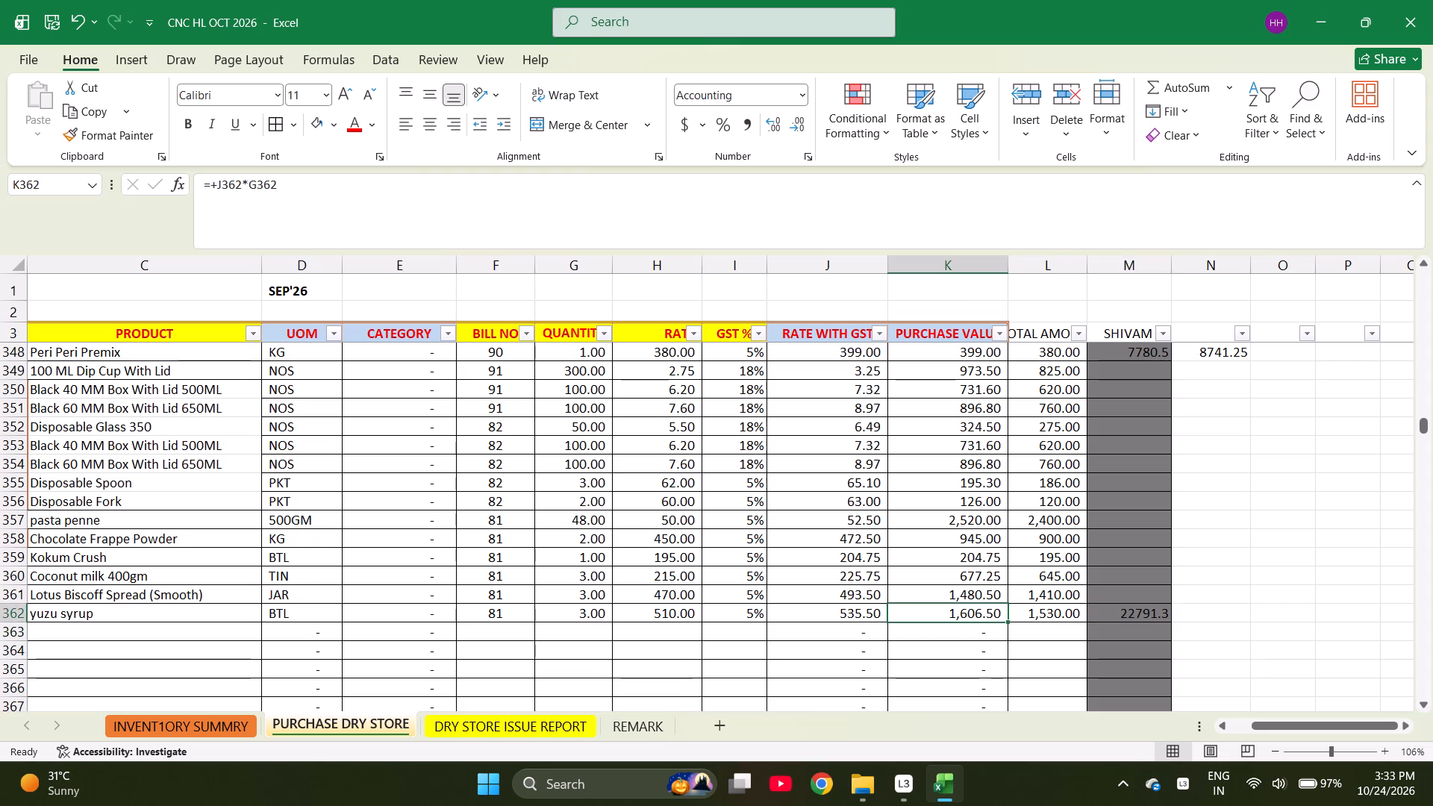
{"action": "key", "text": "shift+Up"}
{"action": "key", "text": "shift+Up"}
{"action": "key", "text": "shift+Up"}
{"action": "key", "text": "shift+Up"}
{"action": "key", "text": "shift+Up"}
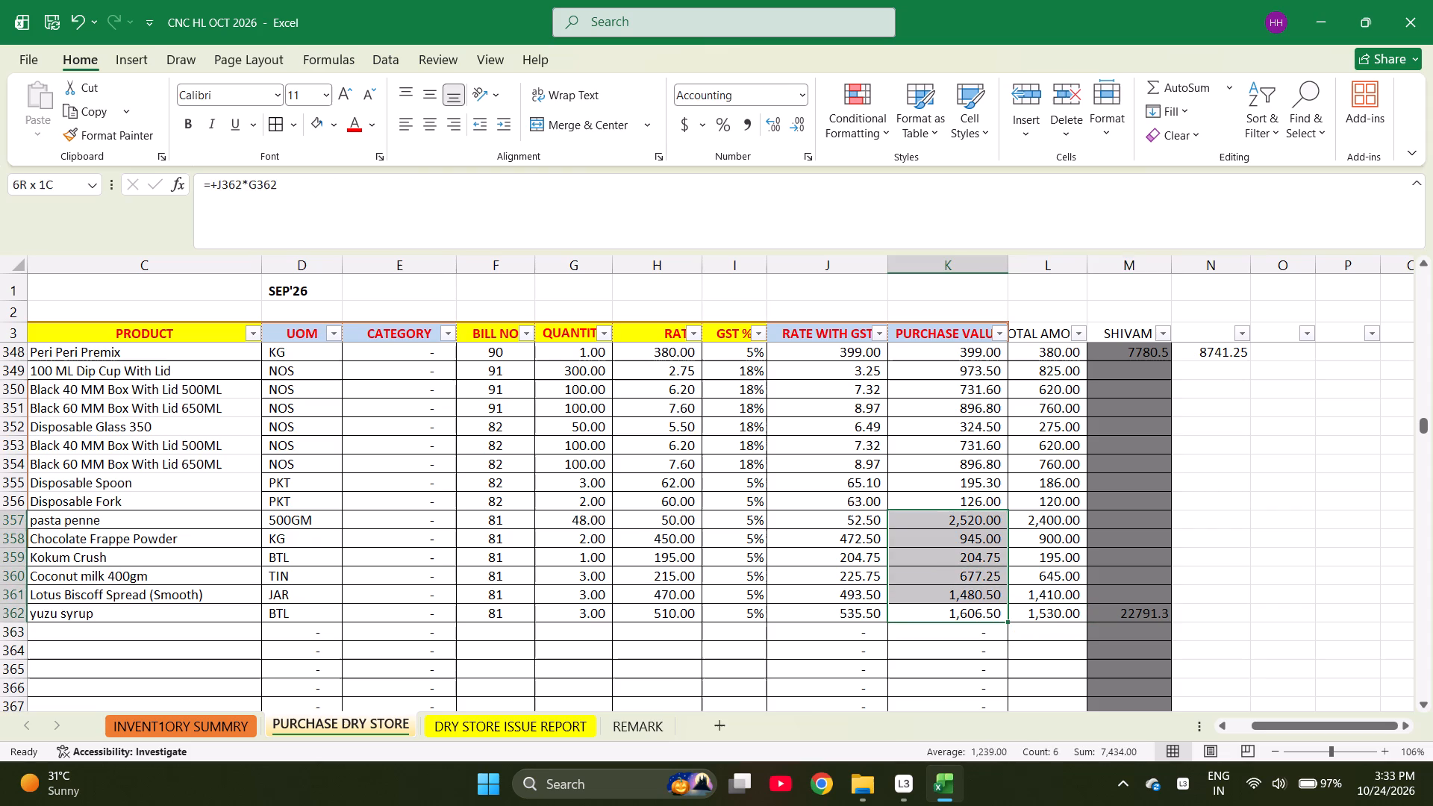
{"action": "key", "text": "Right"}
{"action": "key", "text": "Right"}
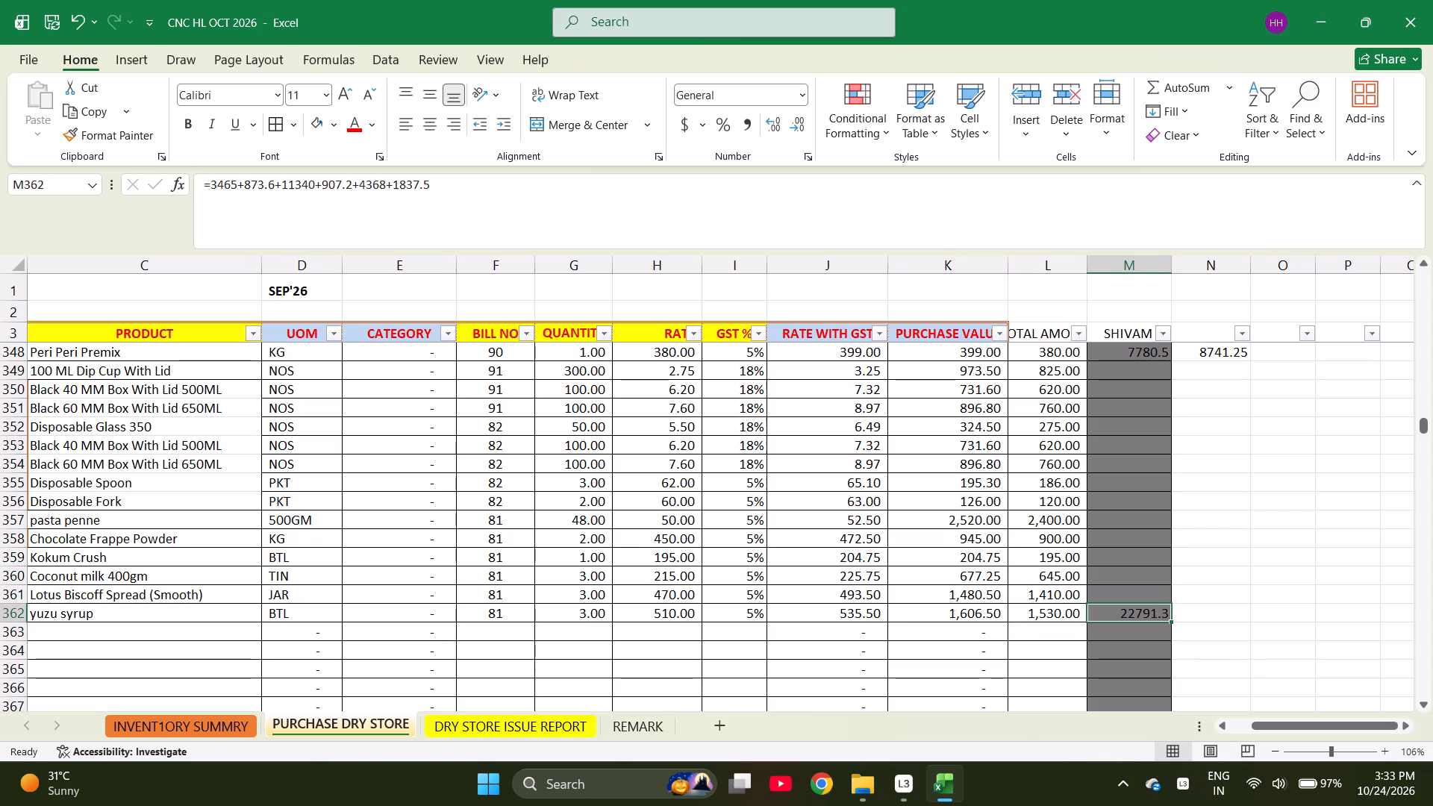
{"action": "key", "text": "Right"}
{"action": "key", "text": "equal"}
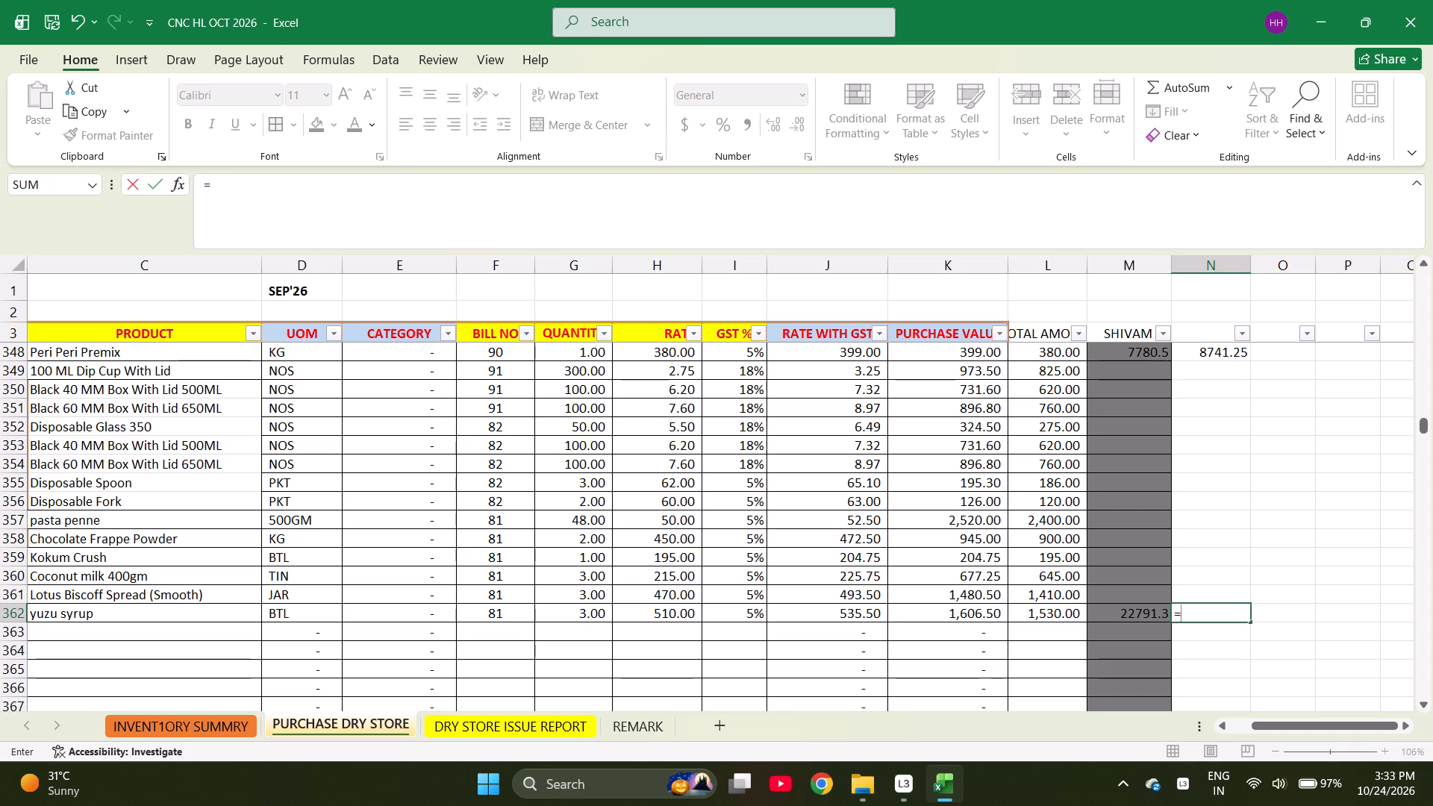
{"action": "type", "text": "74"}
{"action": "type", "text": "34+"}
{"action": "key", "text": "Left"}
{"action": "key", "text": "Return"}
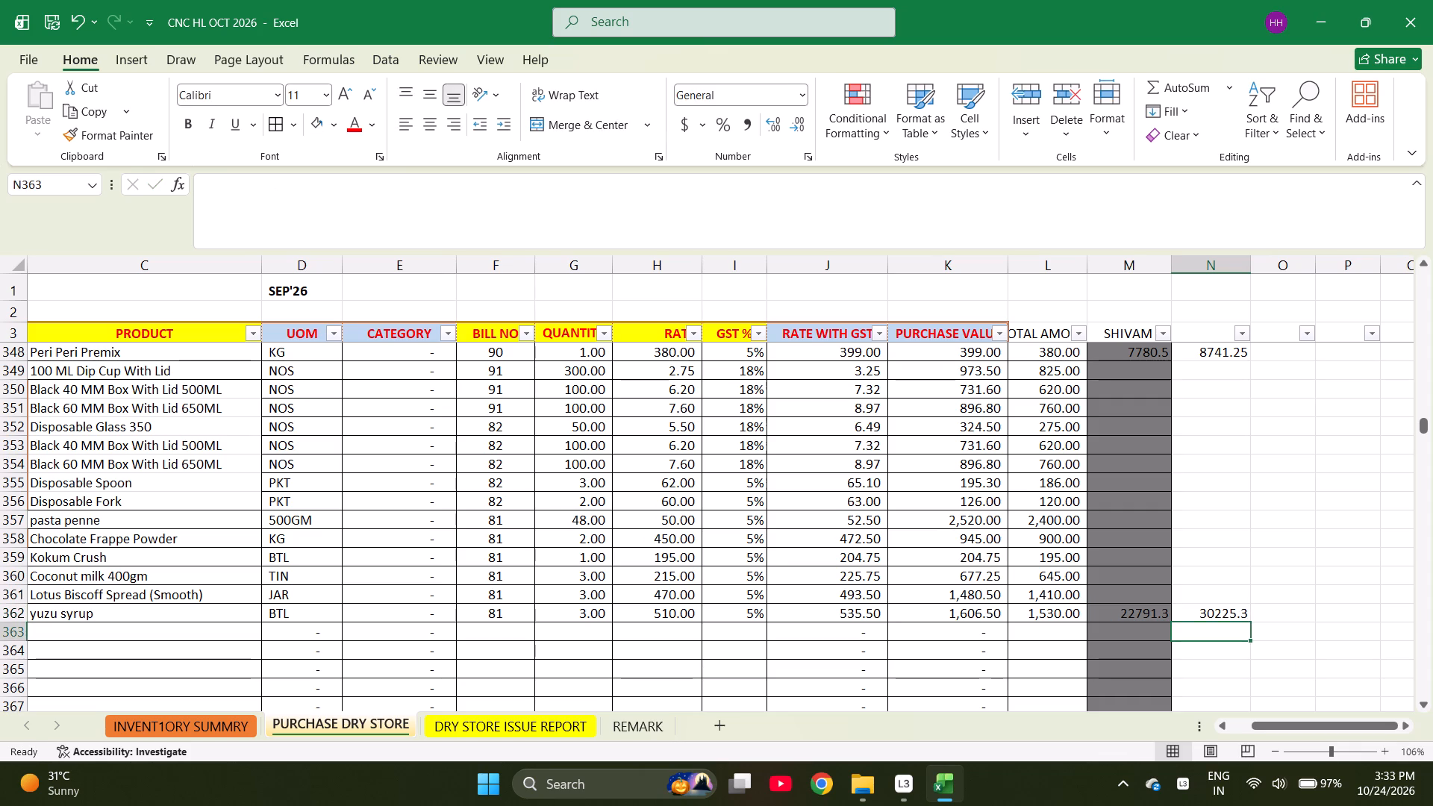
Filter the BILL NO column using the search term 72, keeping all matching bill numbers.
{"action": "key", "text": "ctrl+Left"}
{"action": "key", "text": "ctrl+Left"}
{"action": "key", "text": "ctrl+Left"}
{"action": "key", "text": "ctrl+Left"}
{"action": "key", "text": "ctrl+Left"}
{"action": "key", "text": "ctrl+Left"}
{"action": "key", "text": "ctrl+Left"}
{"action": "key", "text": "ctrl+Left"}
{"action": "key", "text": "ctrl+Left"}
{"action": "key", "text": "ctrl+Left"}
{"action": "key", "text": "ctrl+Left"}
{"action": "key", "text": "ctrl+Left"}
{"action": "key", "text": "ctrl+Left"}
{"action": "key", "text": "ctrl+Left"}
{"action": "key", "text": "ctrl+Left"}
{"action": "key", "text": "ctrl+Left"}
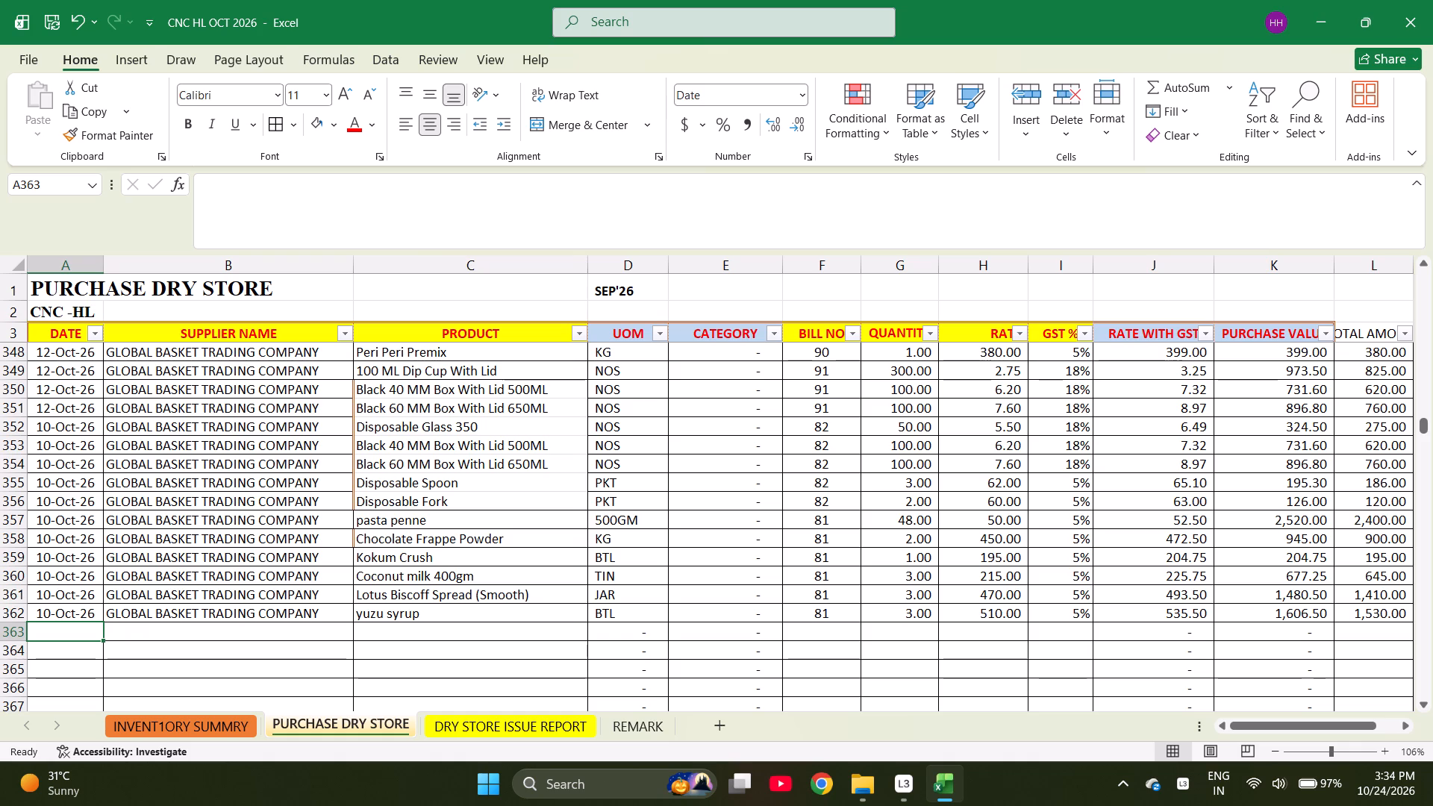
{"action": "left_click", "coordinate": [855, 326]}
{"action": "key", "text": "e"}
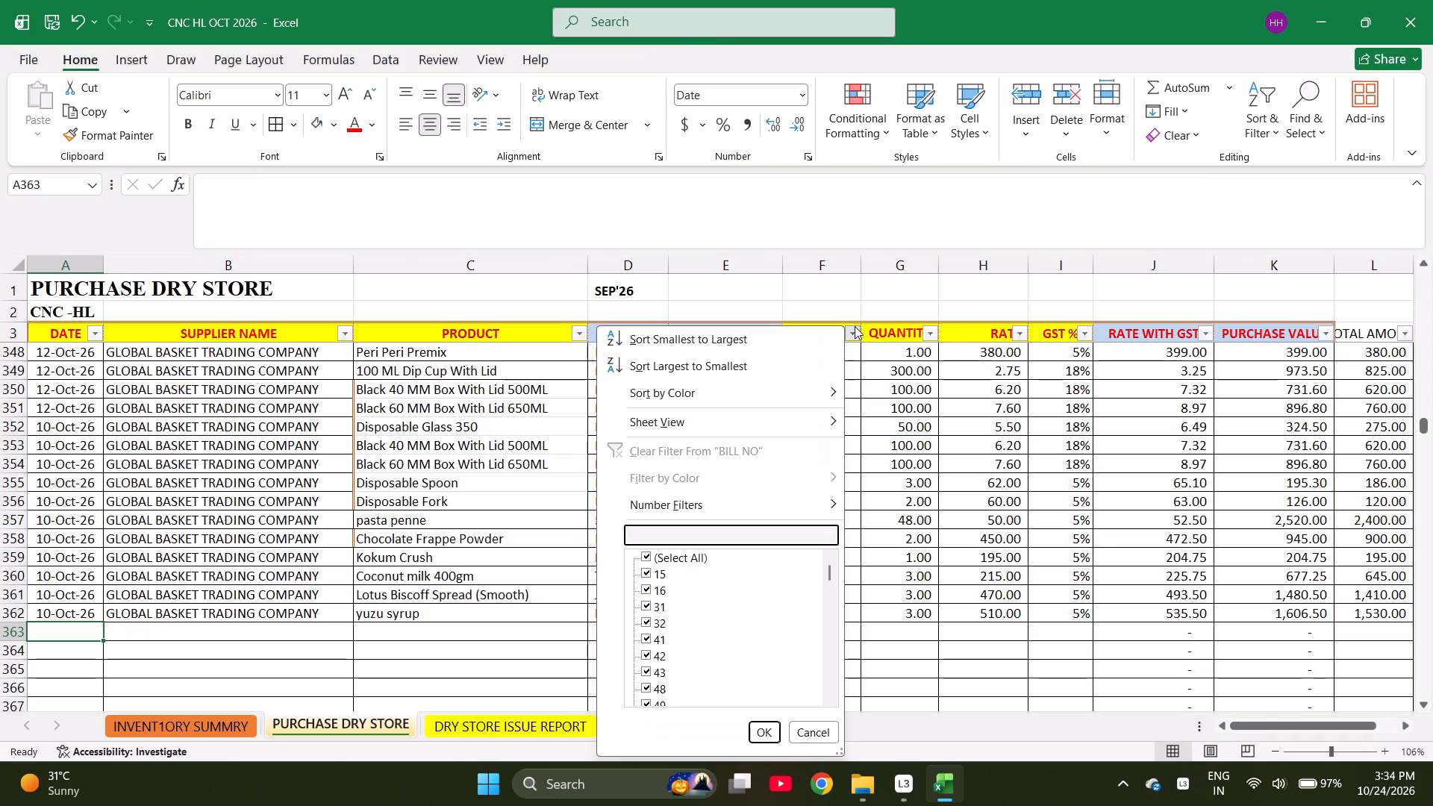
{"action": "type", "text": "72"}
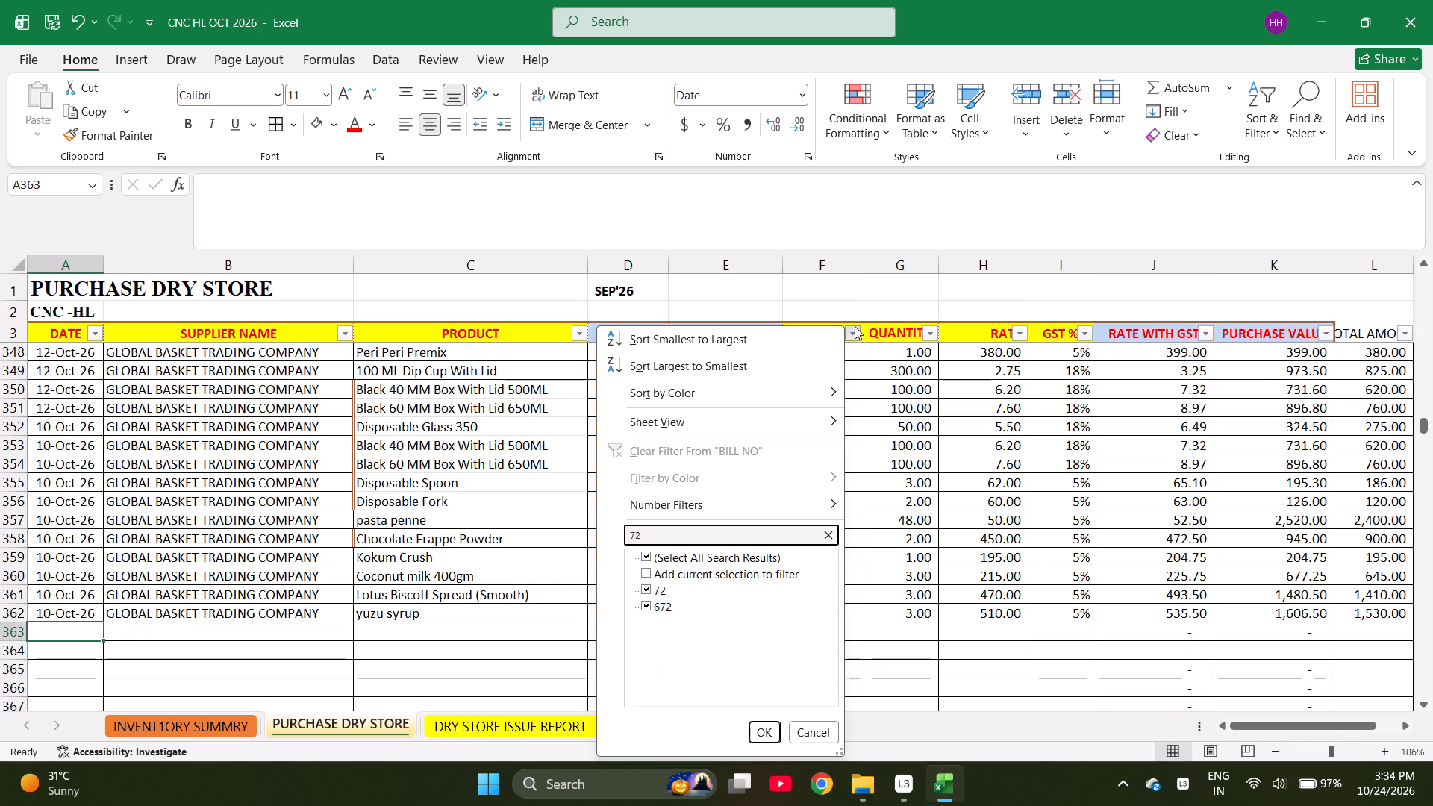
{"action": "key", "text": "Return"}
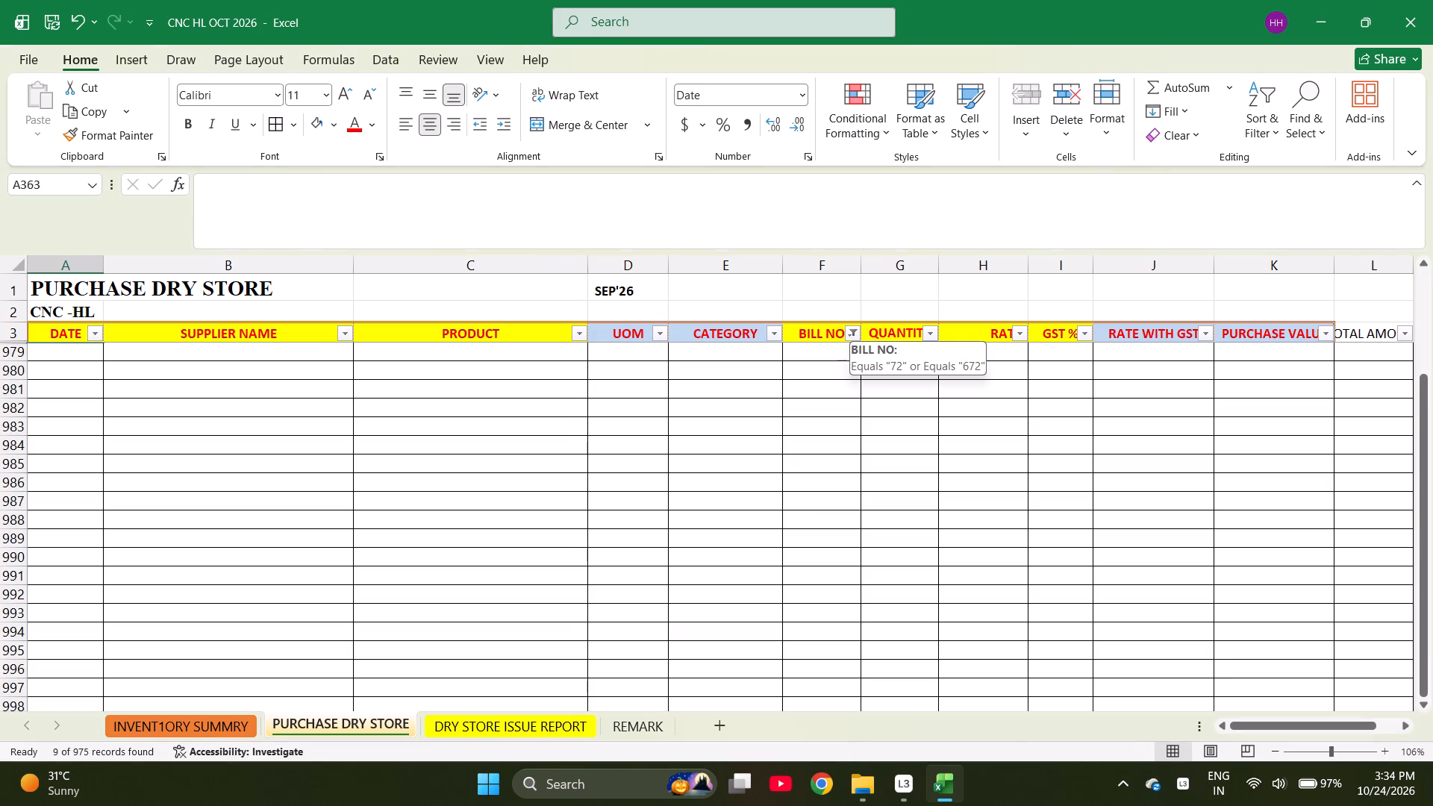
Examine the filtered purchase entries from the first matching row, checking their suppliers, products and amounts.
{"action": "key", "text": "Down"}
{"action": "key", "text": "Down"}
{"action": "key", "text": "Down"}
{"action": "key", "text": "Down"}
{"action": "key", "text": "Up"}
{"action": "key", "text": "Up"}
{"action": "key", "text": "Up"}
{"action": "key", "text": "Up"}
{"action": "key", "text": "Up"}
{"action": "key", "text": "Up"}
{"action": "key", "text": "Up"}
{"action": "key", "text": "Up"}
{"action": "key", "text": "Up"}
{"action": "key", "text": "Up"}
{"action": "key", "text": "Up"}
{"action": "key", "text": "Up"}
{"action": "key", "text": "Up"}
{"action": "key", "text": "Up"}
{"action": "key", "text": "Up"}
{"action": "key", "text": "Up"}
{"action": "key", "text": "Up"}
{"action": "key", "text": "Up"}
{"action": "key", "text": "Up"}
{"action": "key", "text": "Up"}
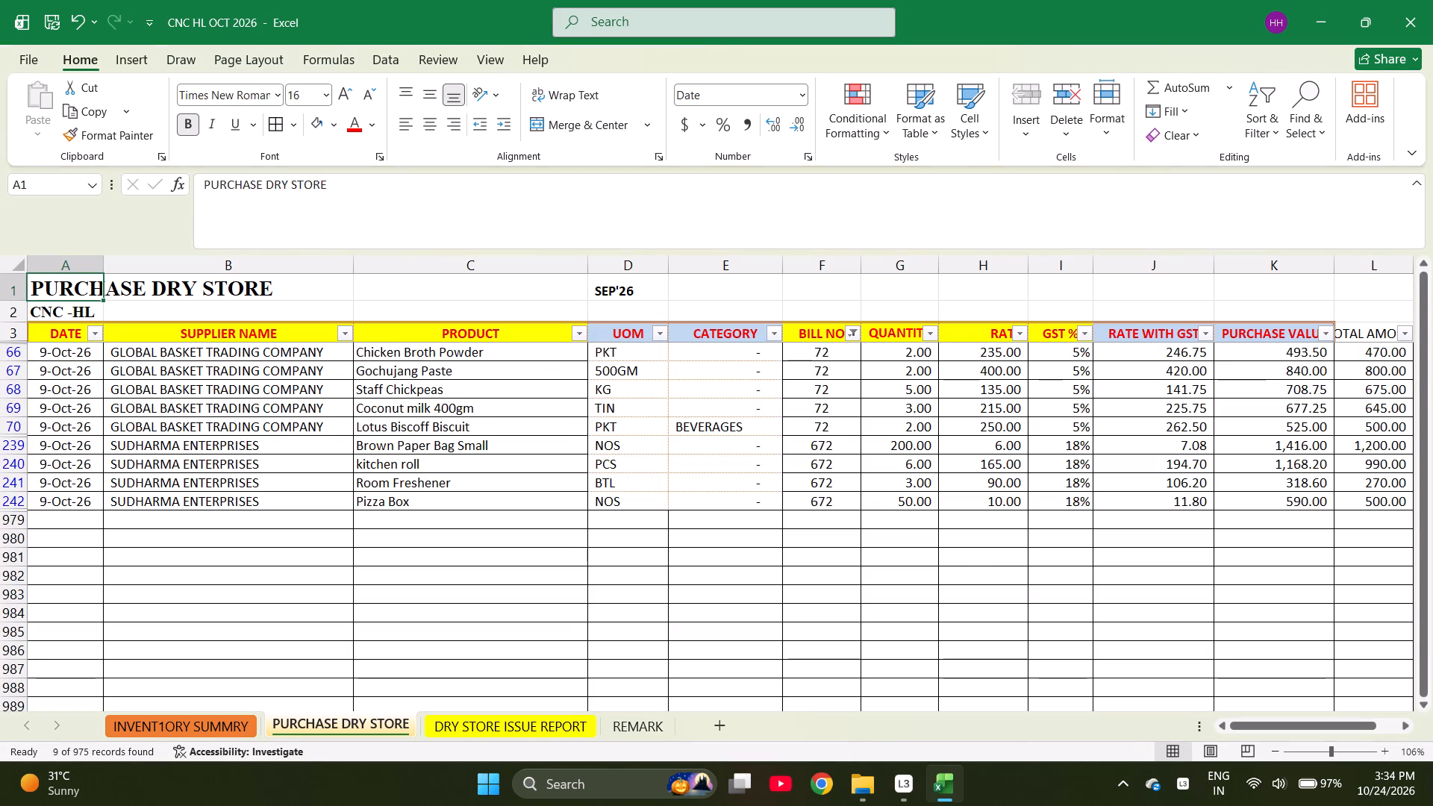
{"action": "key", "text": "Right"}
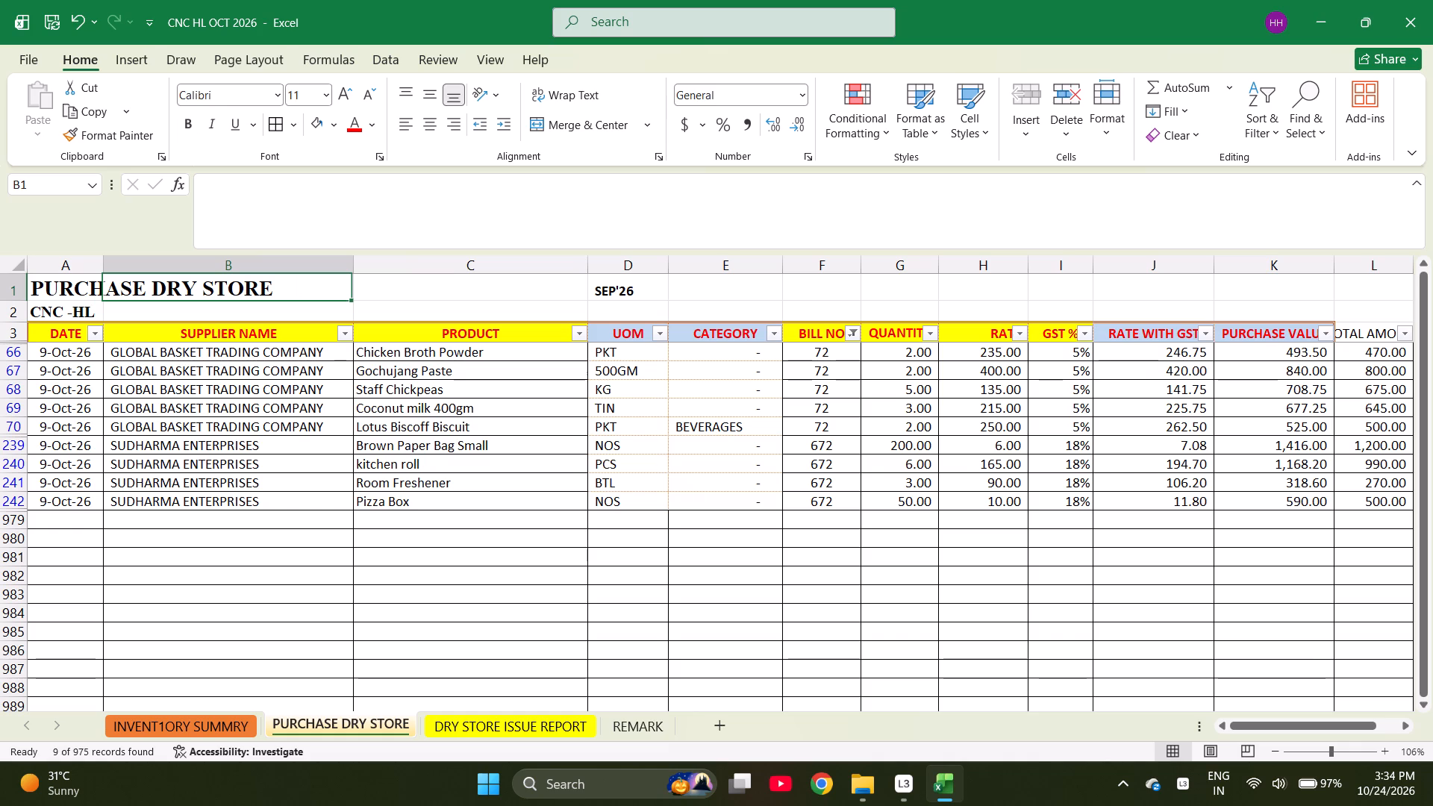
Search the BILL NO filter list for bill numbers 73 and 60.
{"action": "left_click", "coordinate": [855, 326]}
{"action": "type", "text": "E73"}
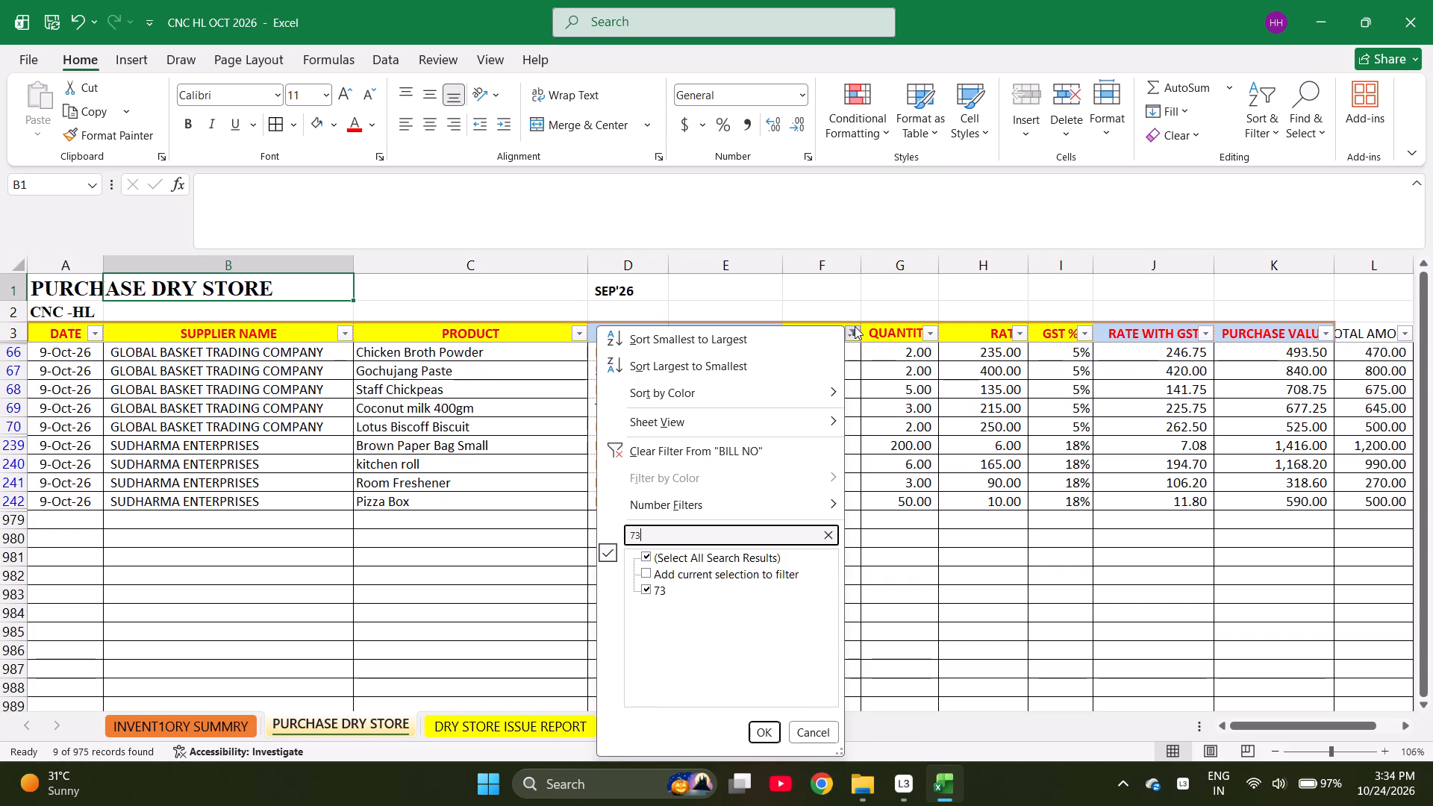
{"action": "key", "text": "BackSpace"}
{"action": "key", "text": "BackSpace"}
{"action": "key", "text": "BackSpace"}
{"action": "key", "text": "BackSpace"}
{"action": "key", "text": "BackSpace"}
{"action": "key", "text": "BackSpace"}
{"action": "key", "text": "BackSpace"}
{"action": "key", "text": "BackSpace"}
{"action": "type", "text": "60"}
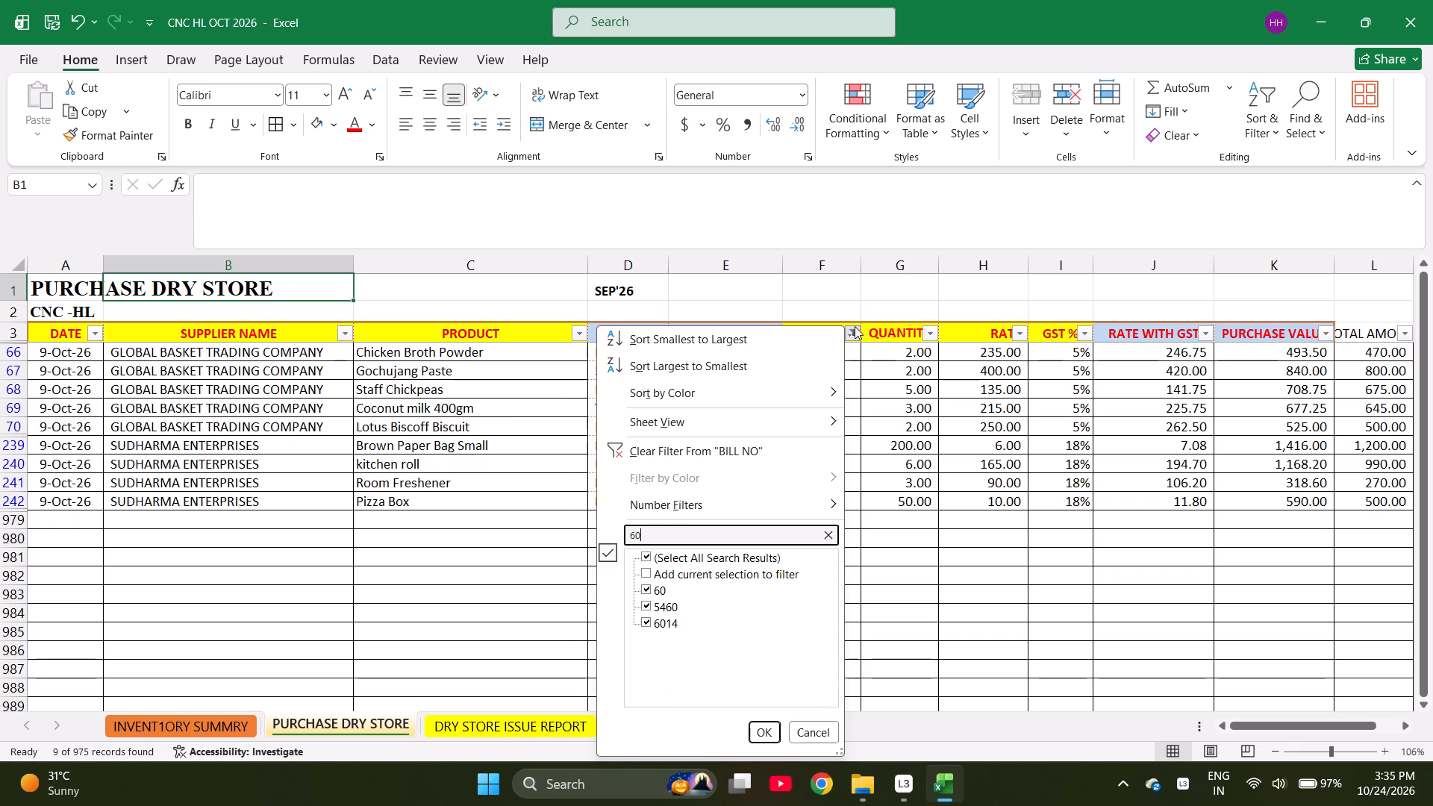
Search the BILL NO filter list for 4, 31, 2 and 15 in turn.
{"action": "key", "text": "BackSpace"}
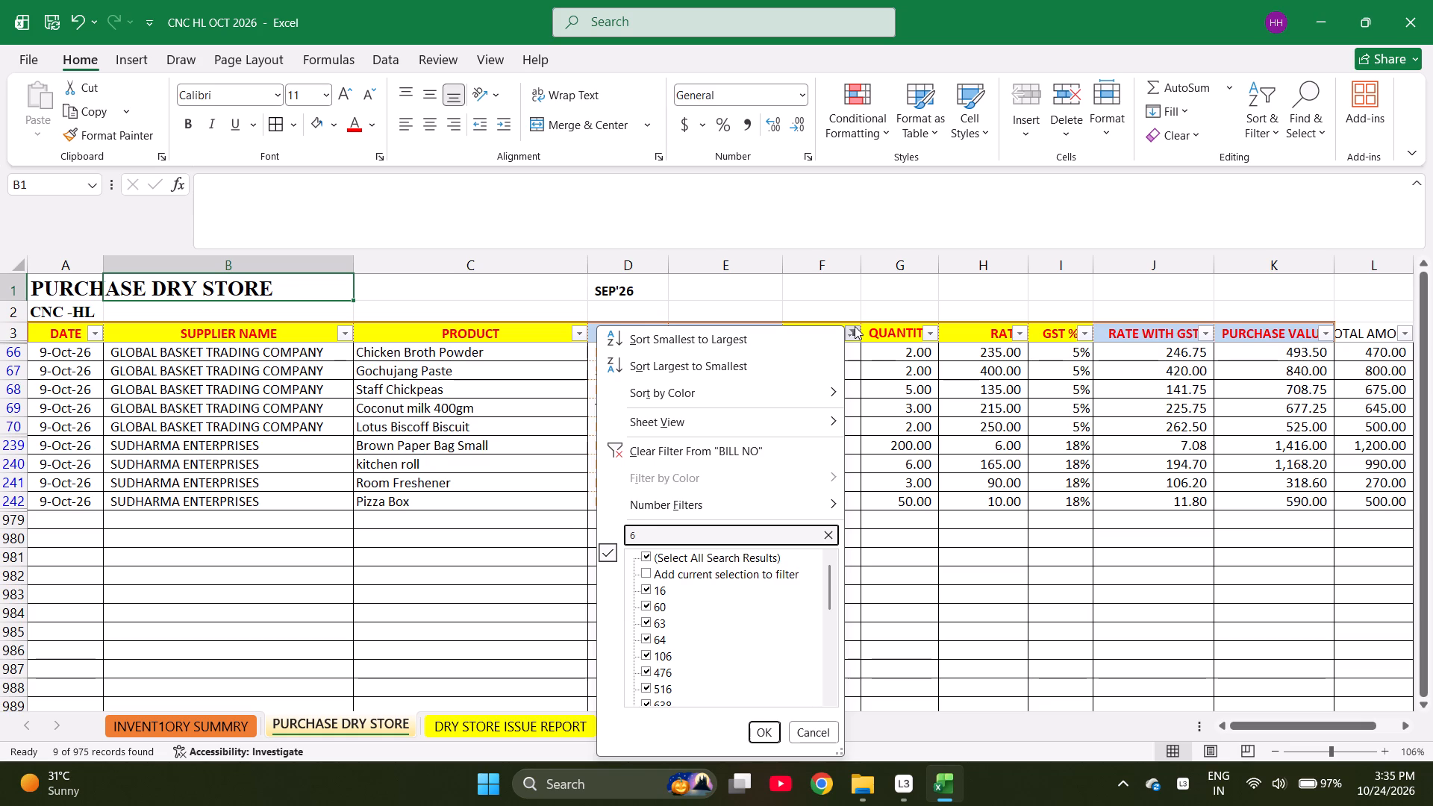
{"action": "key", "text": "BackSpace"}
{"action": "key", "text": "4"}
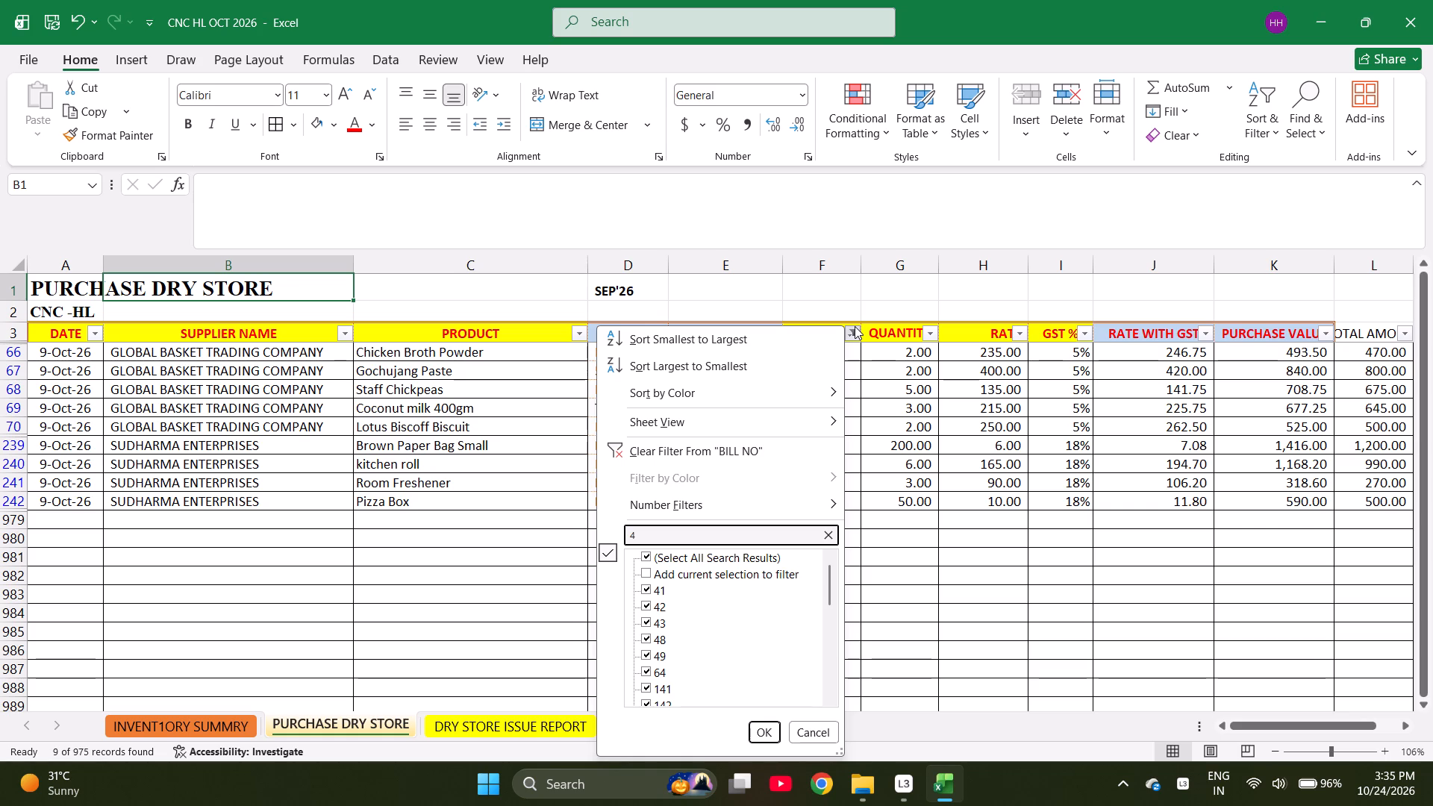
{"action": "key", "text": "BackSpace"}
{"action": "key", "text": "3"}
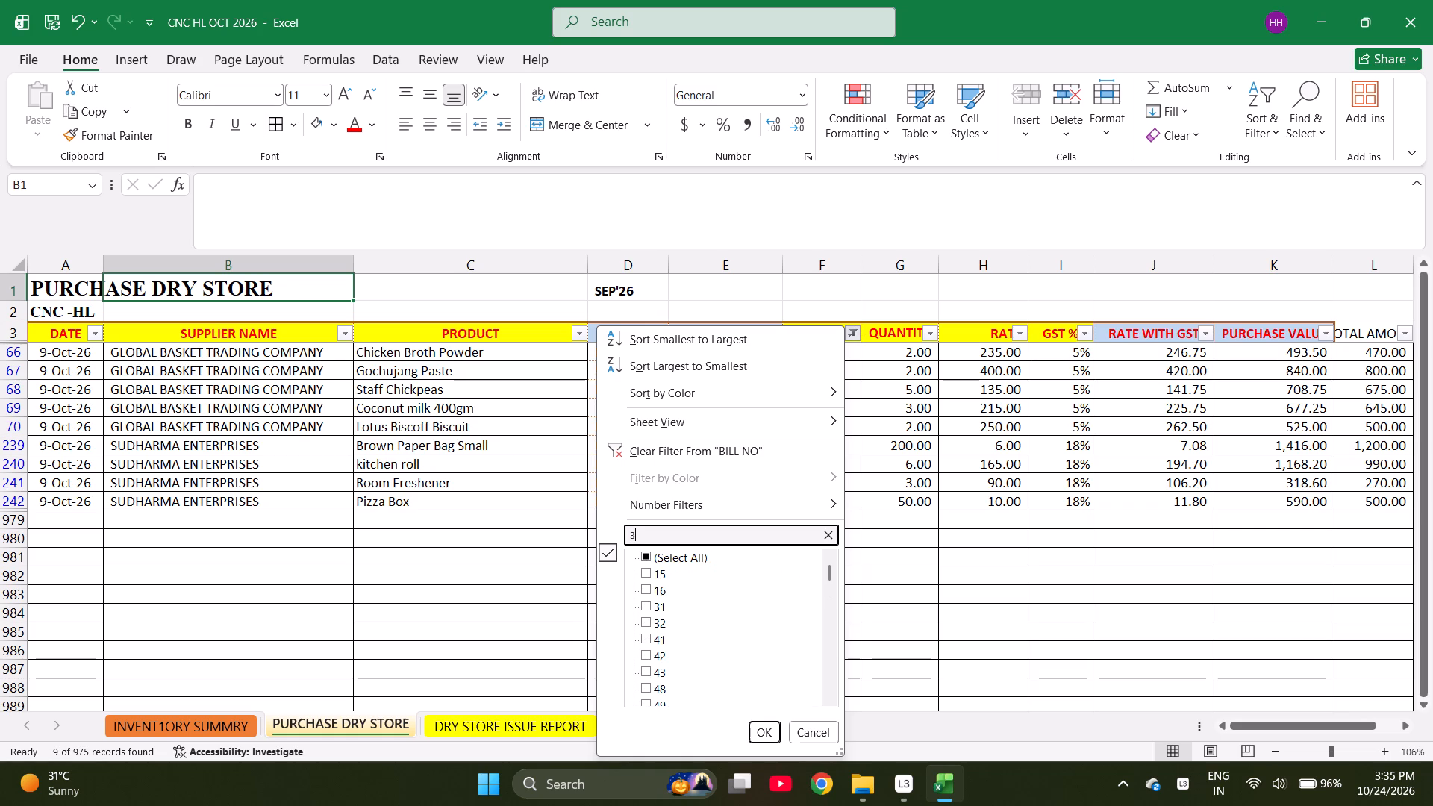
{"action": "key", "text": "1"}
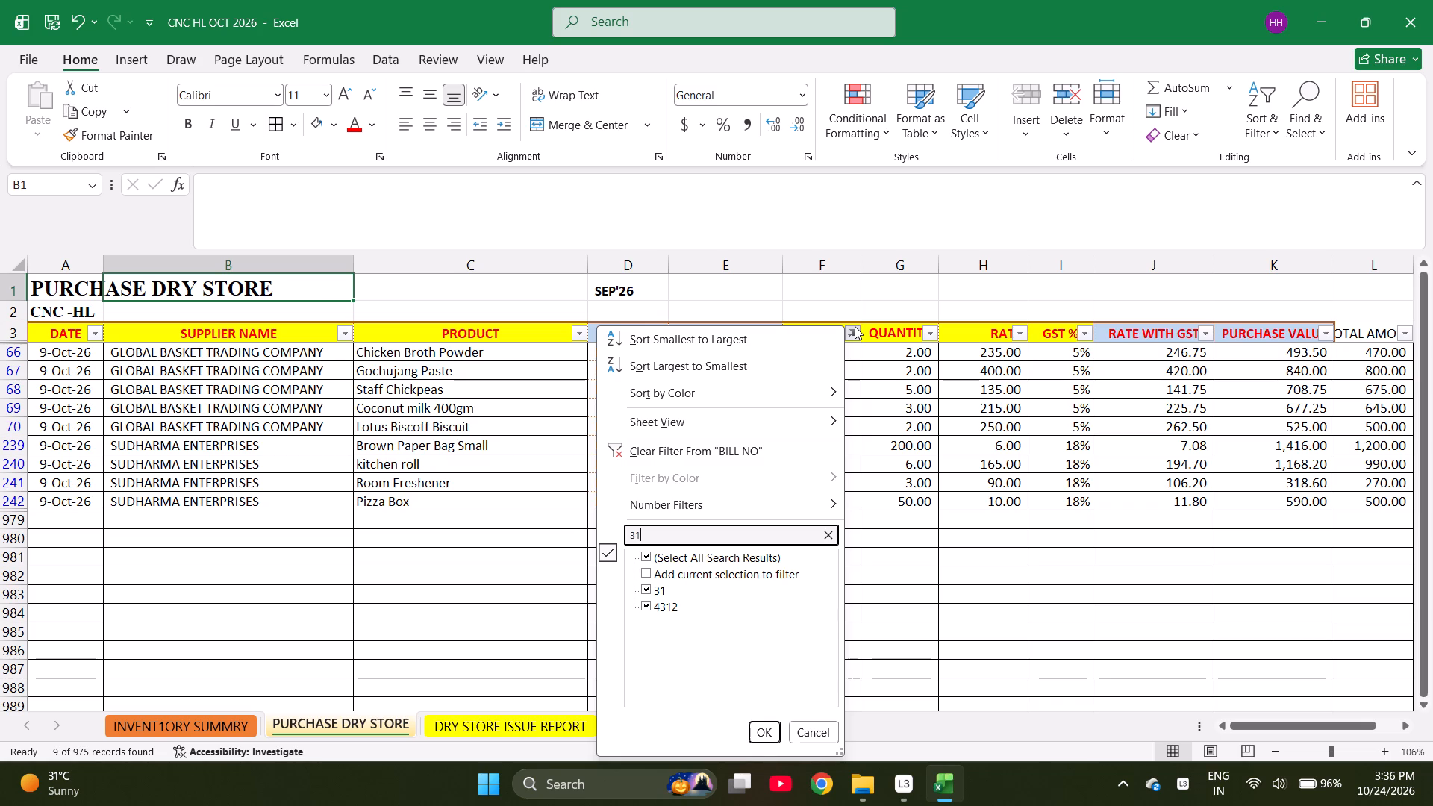
{"action": "key", "text": "BackSpace"}
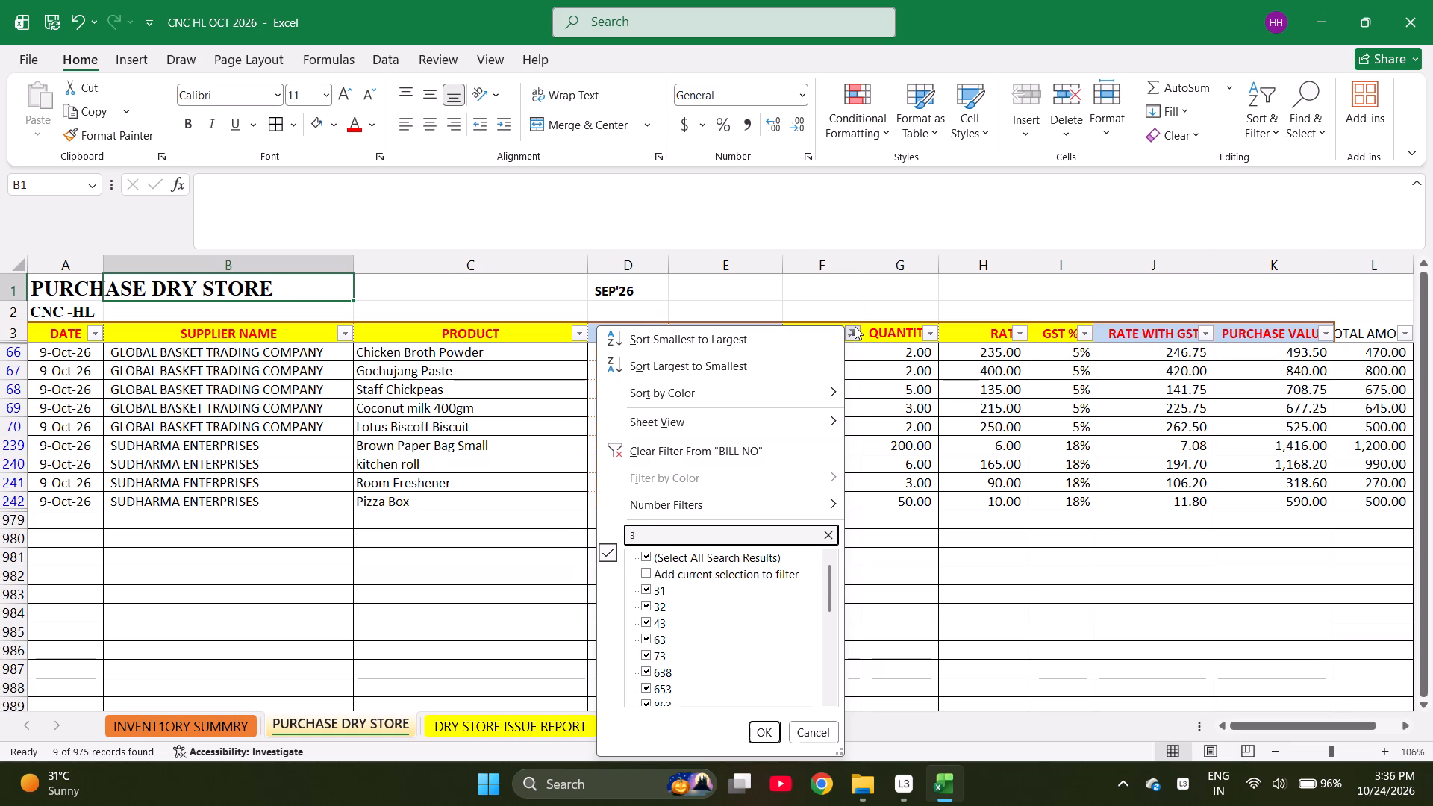
{"action": "key", "text": "BackSpace"}
{"action": "key", "text": "2"}
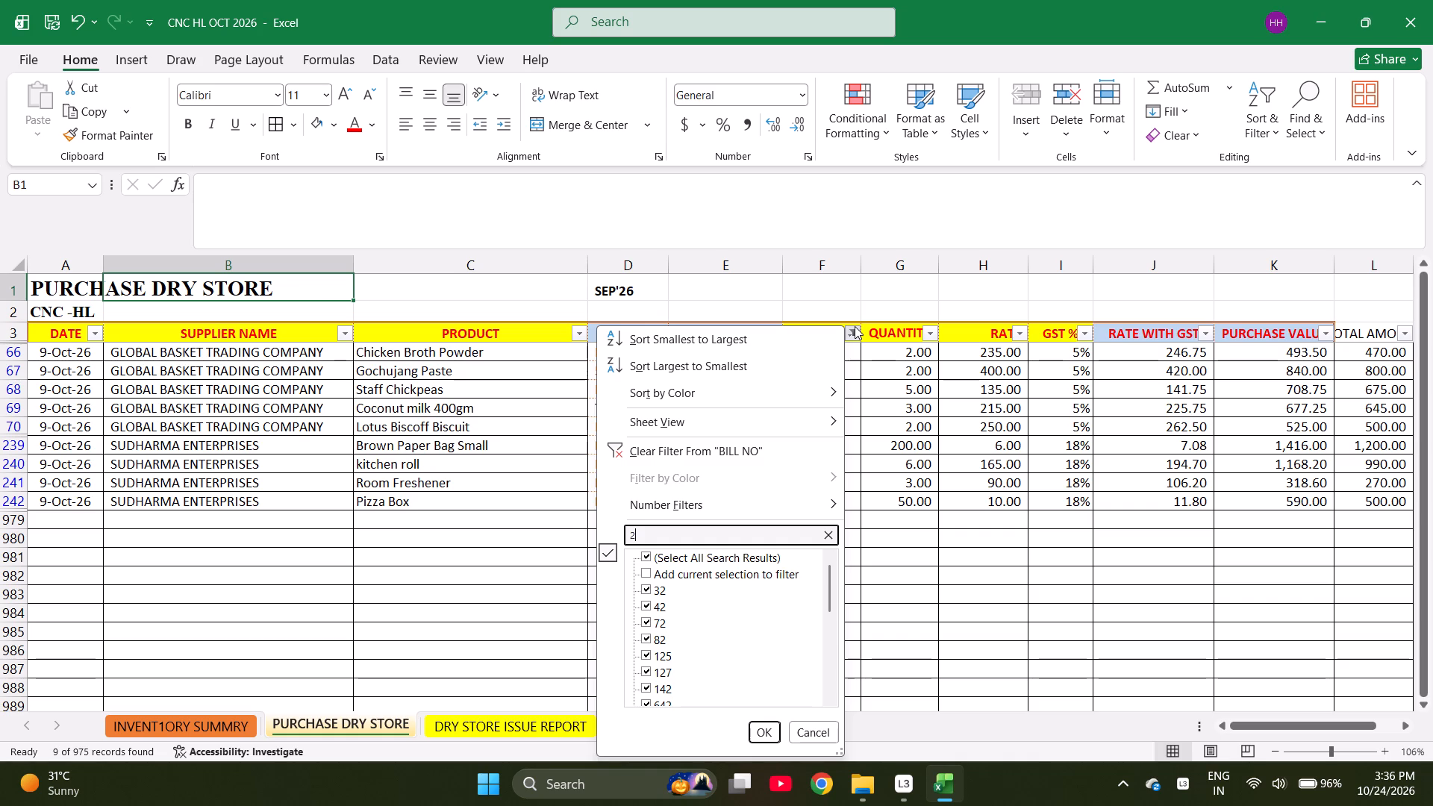
{"action": "key", "text": "BackSpace"}
{"action": "key", "text": "BackSpace"}
{"action": "type", "text": "15"}
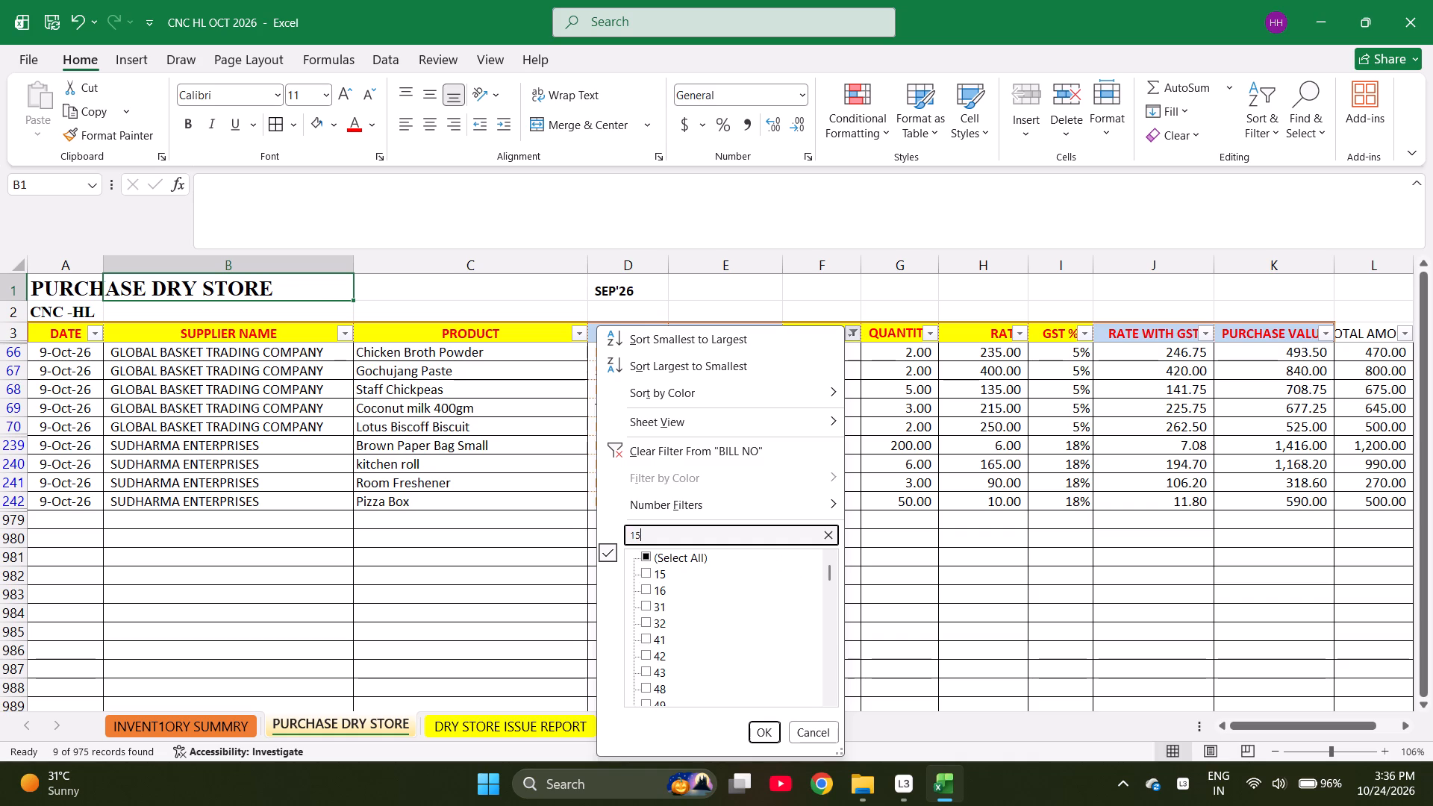
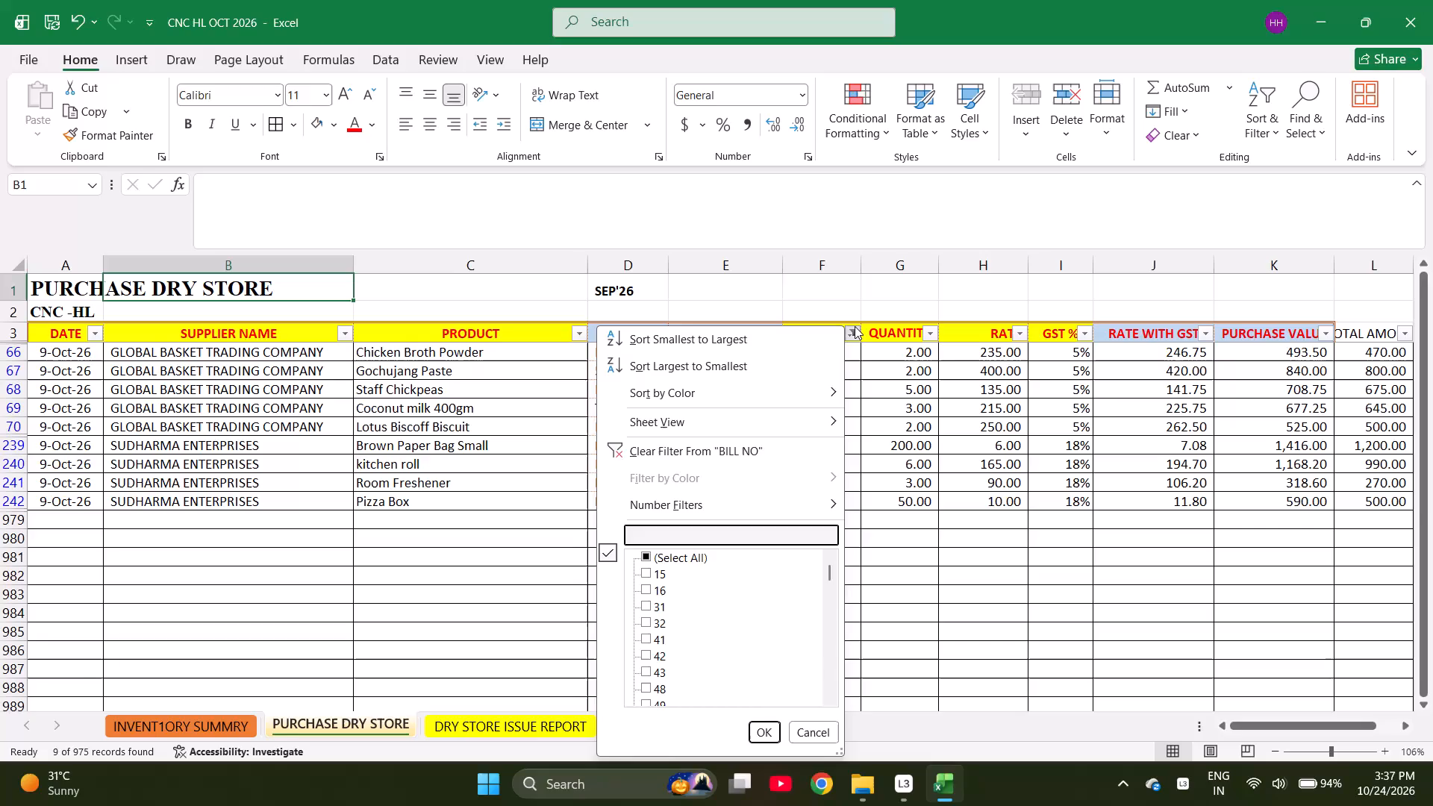
Reset the BILL NO filter to show all bill numbers in the purchase sheet.
{"action": "key", "text": "Escape"}
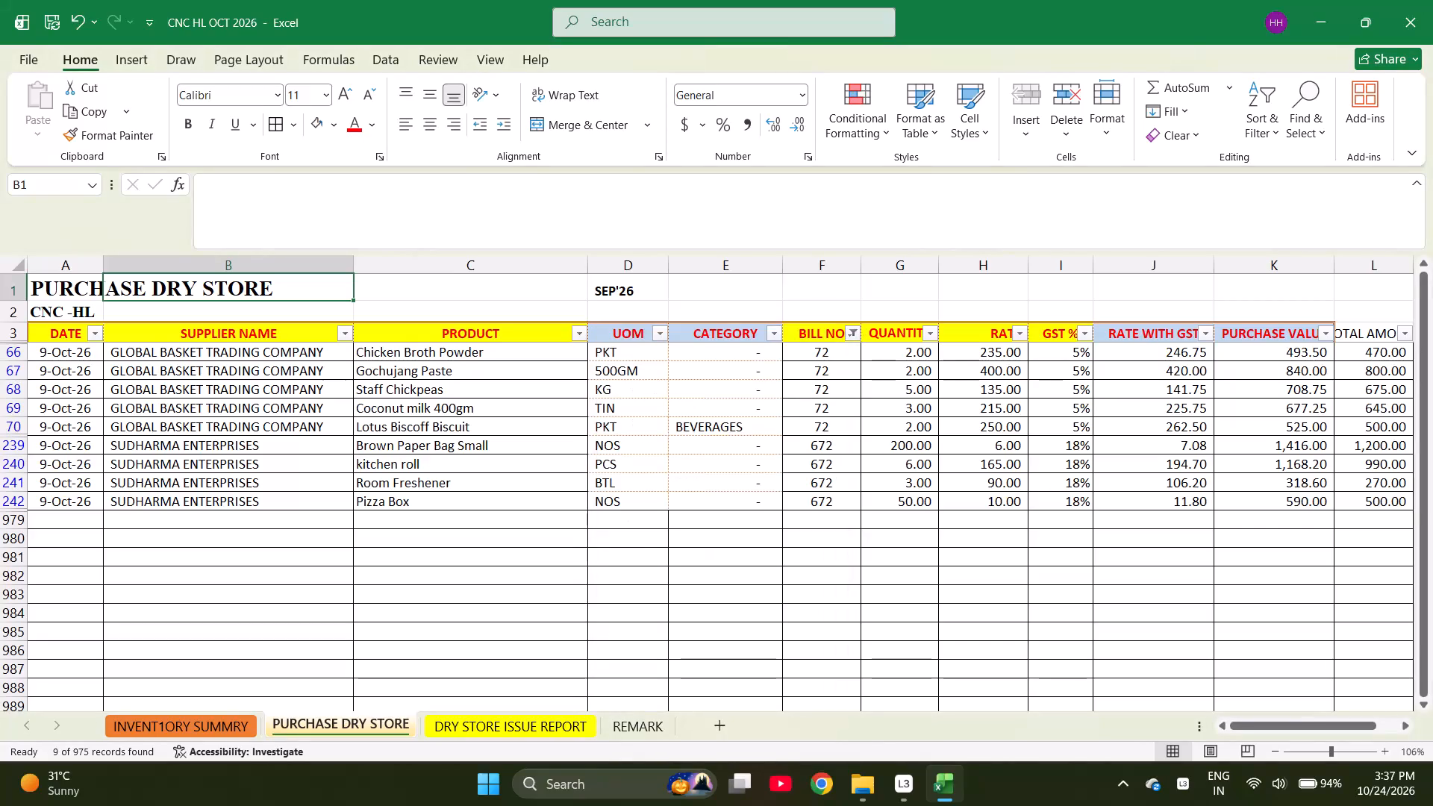
{"action": "key", "text": "Left"}
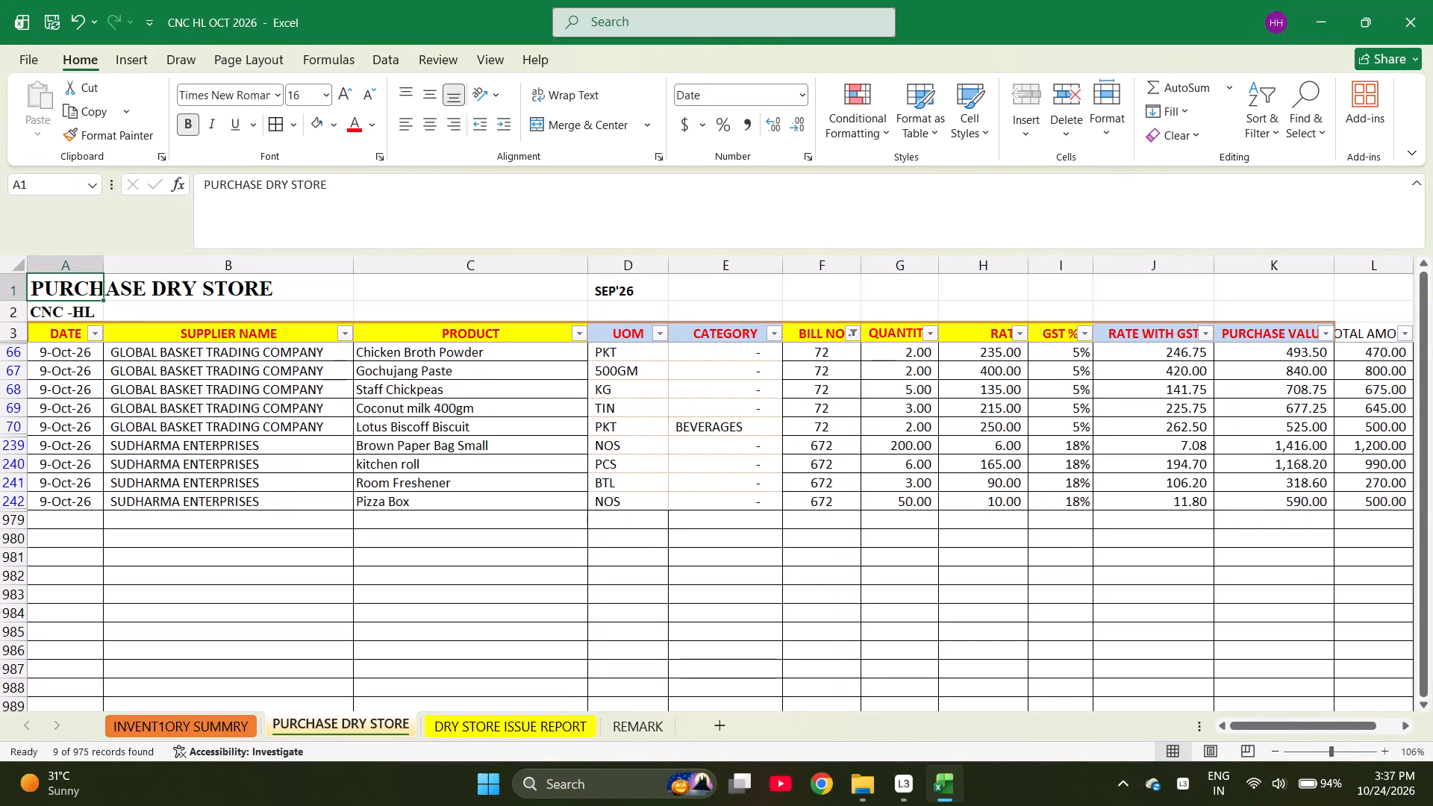
{"action": "left_click", "coordinate": [855, 326]}
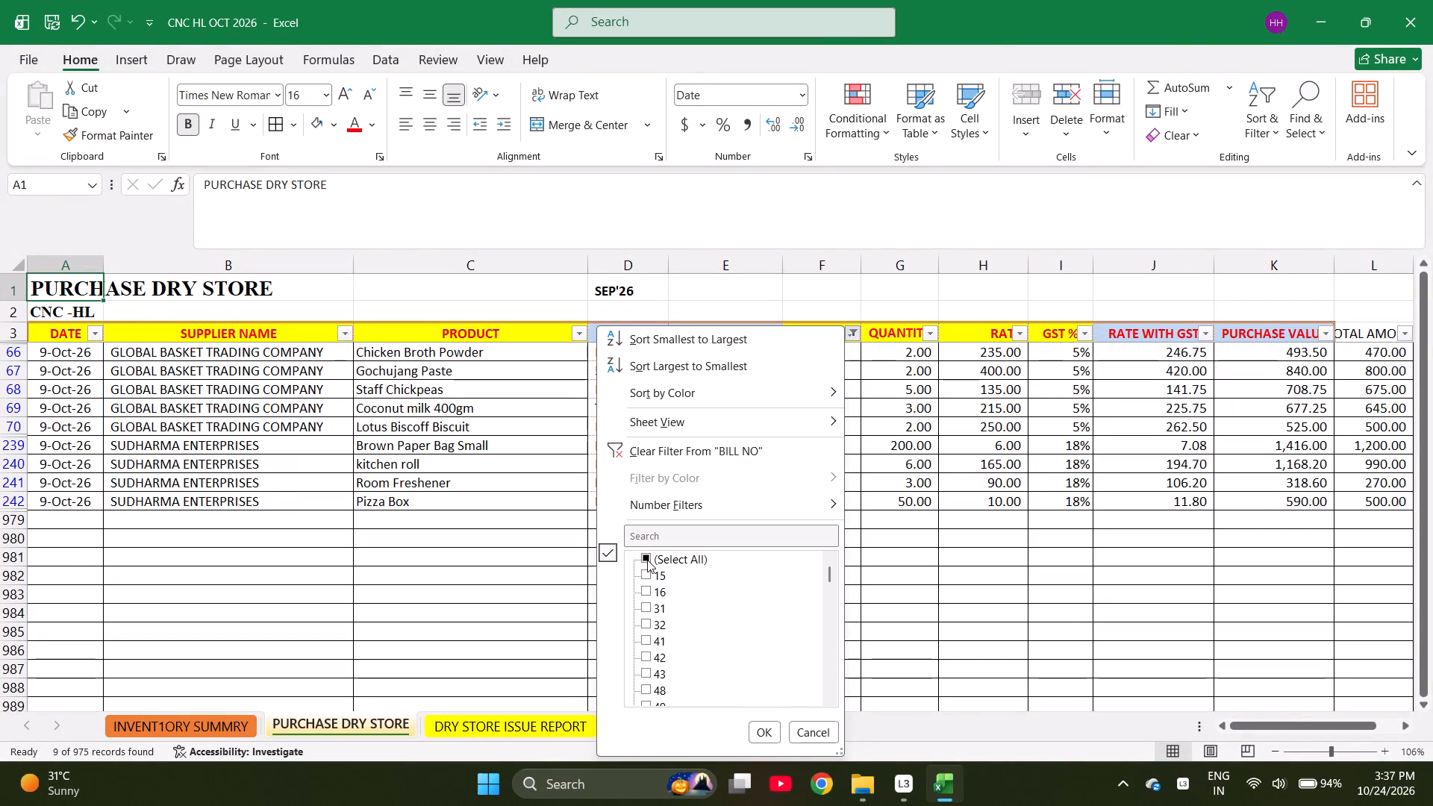
{"action": "left_click", "coordinate": [647, 560]}
{"action": "key", "text": "Return"}
Enter the date 20-Oct-26 in the first empty row, row 363, below the last purchase entry.
{"action": "key", "text": "Down"}
{"action": "key", "text": "Left"}
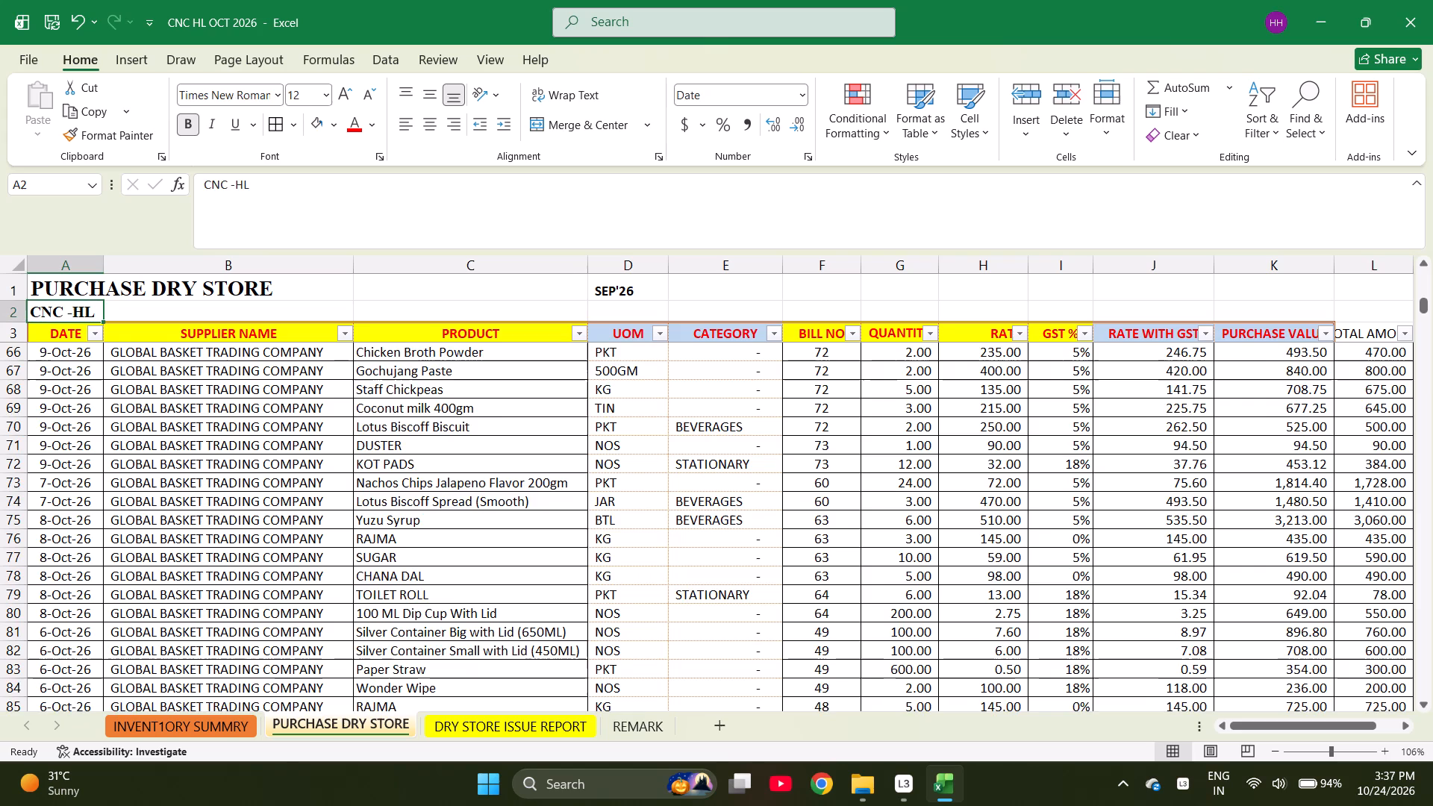
{"action": "key", "text": "ctrl+Down"}
{"action": "key", "text": "Down"}
{"action": "type", "text": "10-"}
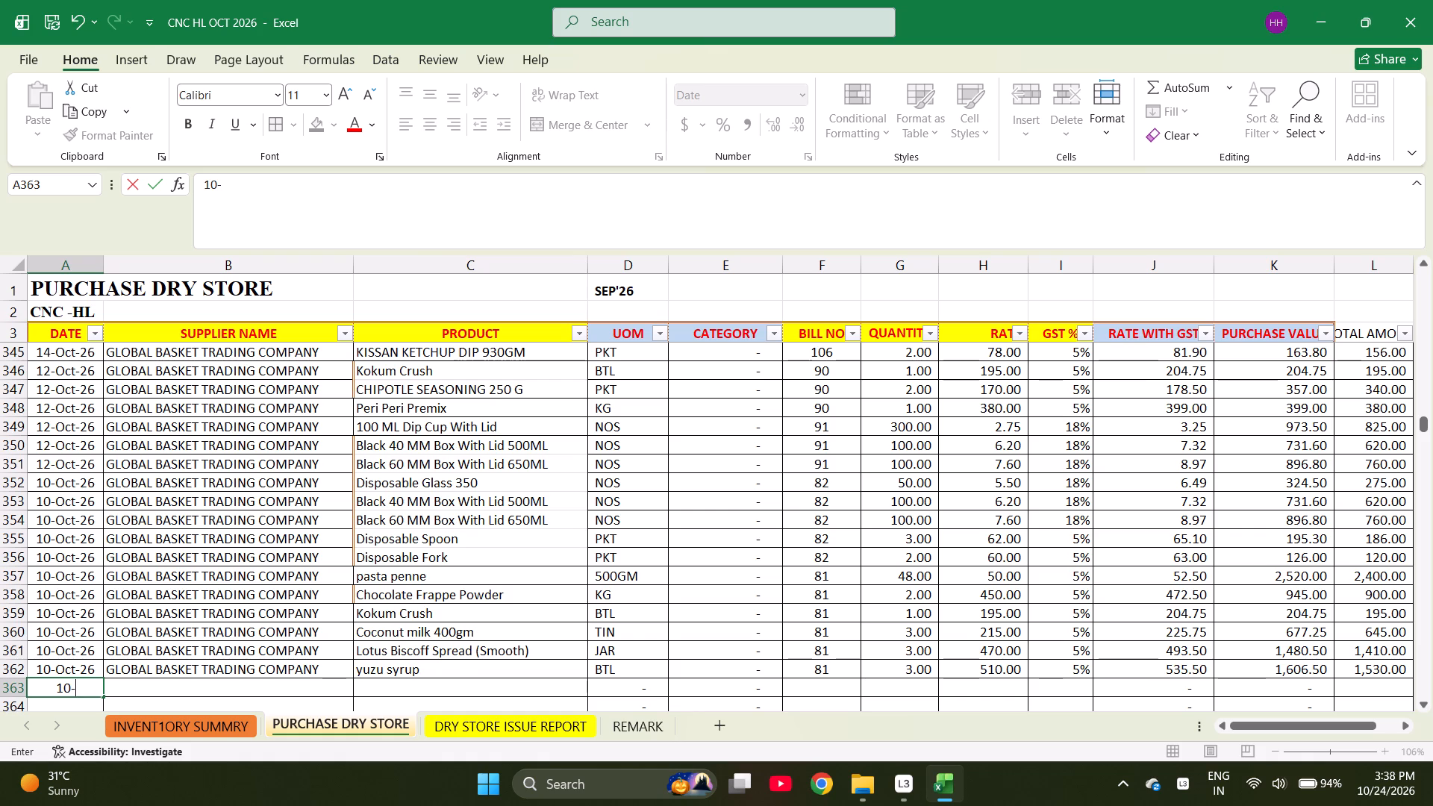
{"action": "key", "text": "0"}
{"action": "key", "text": "BackSpace"}
{"action": "type", "text": "20"}
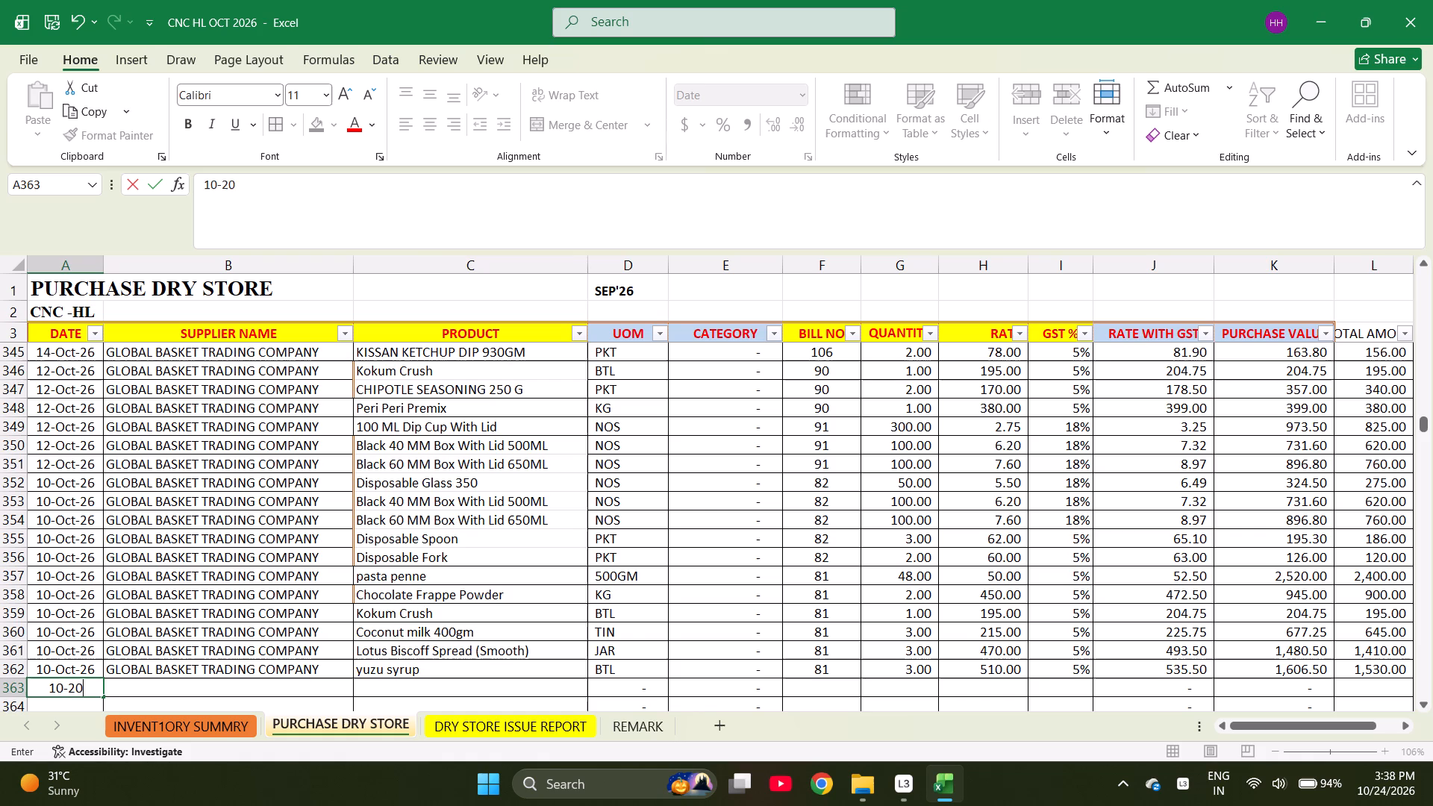
{"action": "type", "text": "-2026"}
{"action": "key", "text": "Right"}
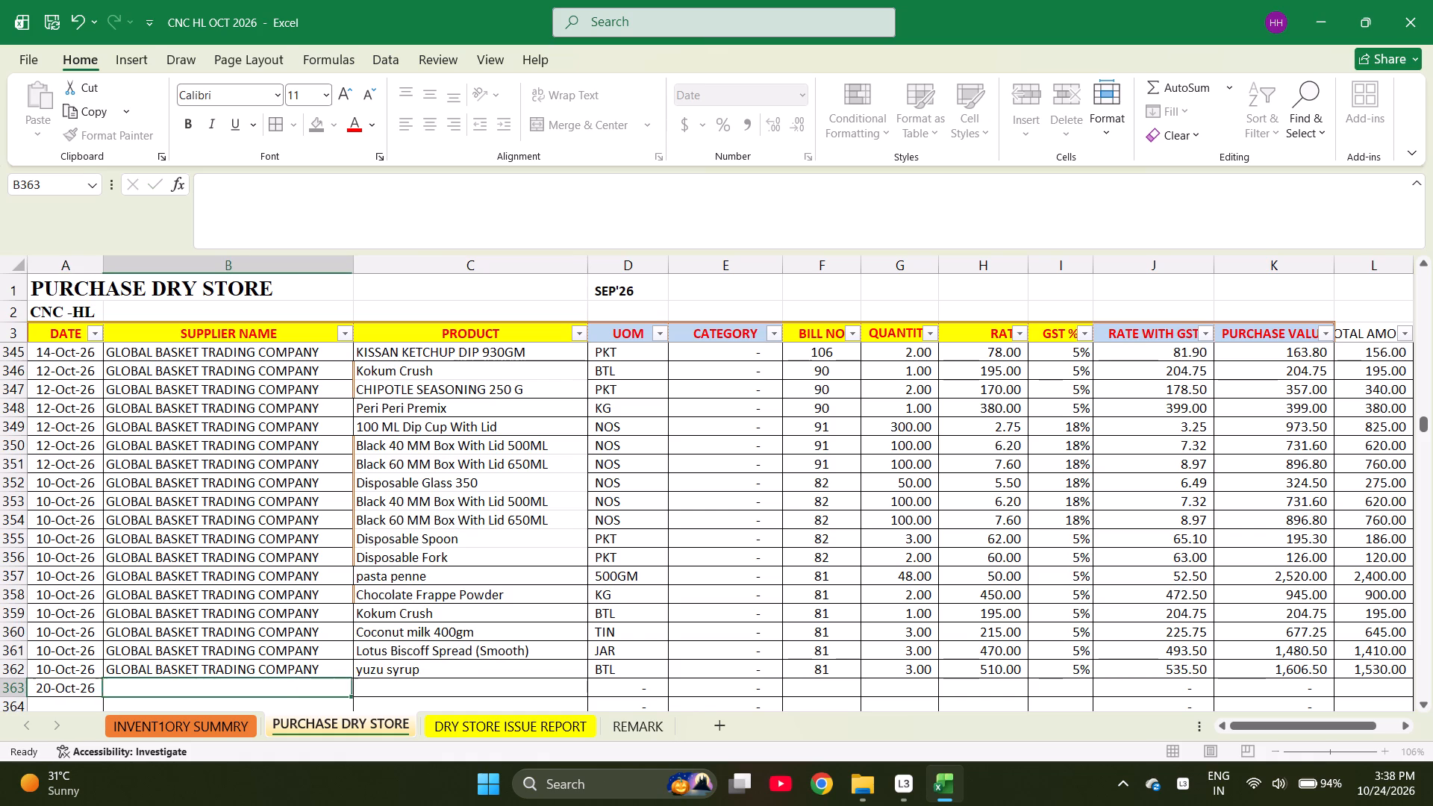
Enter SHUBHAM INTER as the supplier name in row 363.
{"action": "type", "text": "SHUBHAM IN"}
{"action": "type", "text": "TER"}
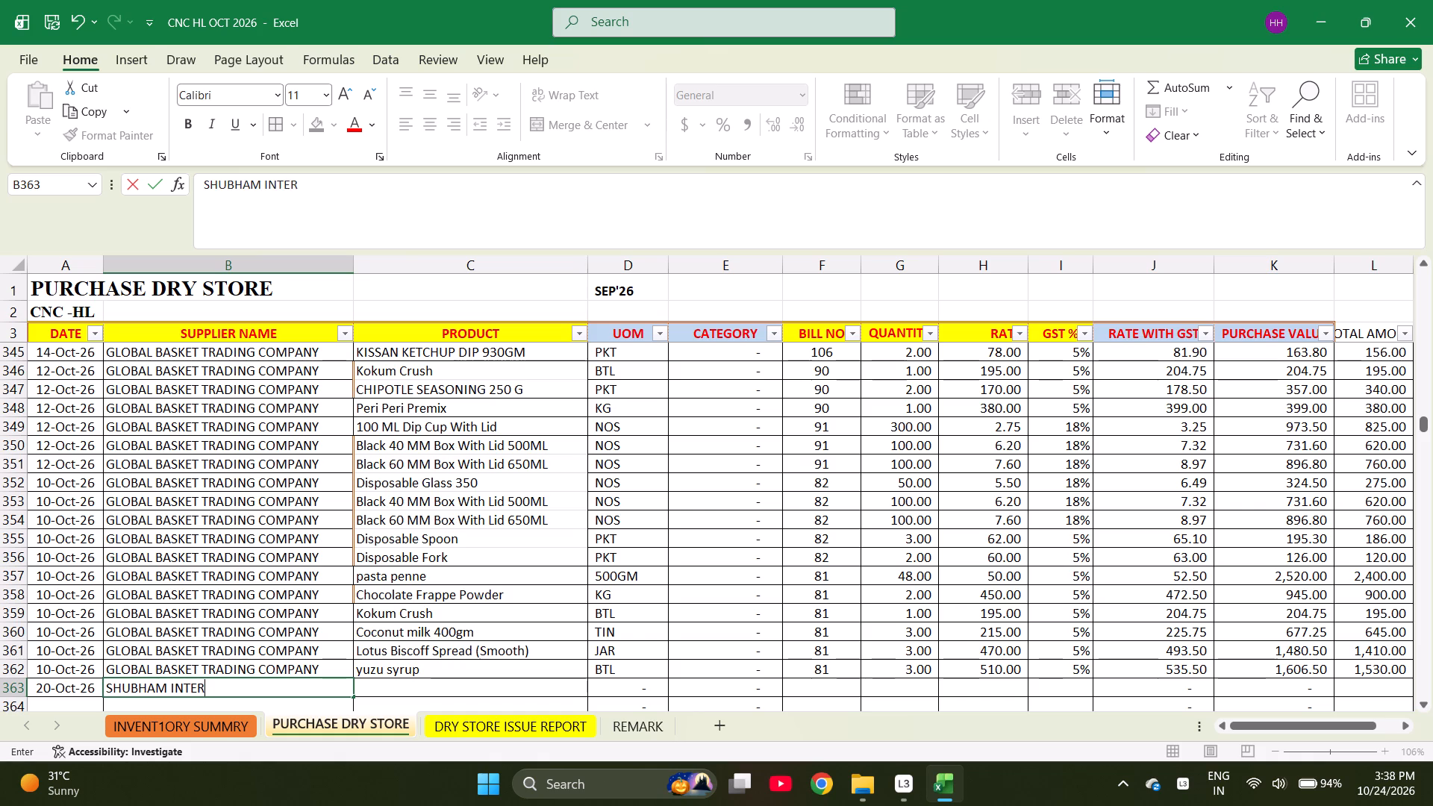
Filter the SUPPLIER NAME column by the search term SHUB and copy the SHUBHAM INTERNATIONAL name from an existing entry.
{"action": "key", "text": "ctrl+Up"}
{"action": "key", "text": "ctrl+Up"}
{"action": "key", "text": "ctrl+Up"}
{"action": "key", "text": "ctrl+Down"}
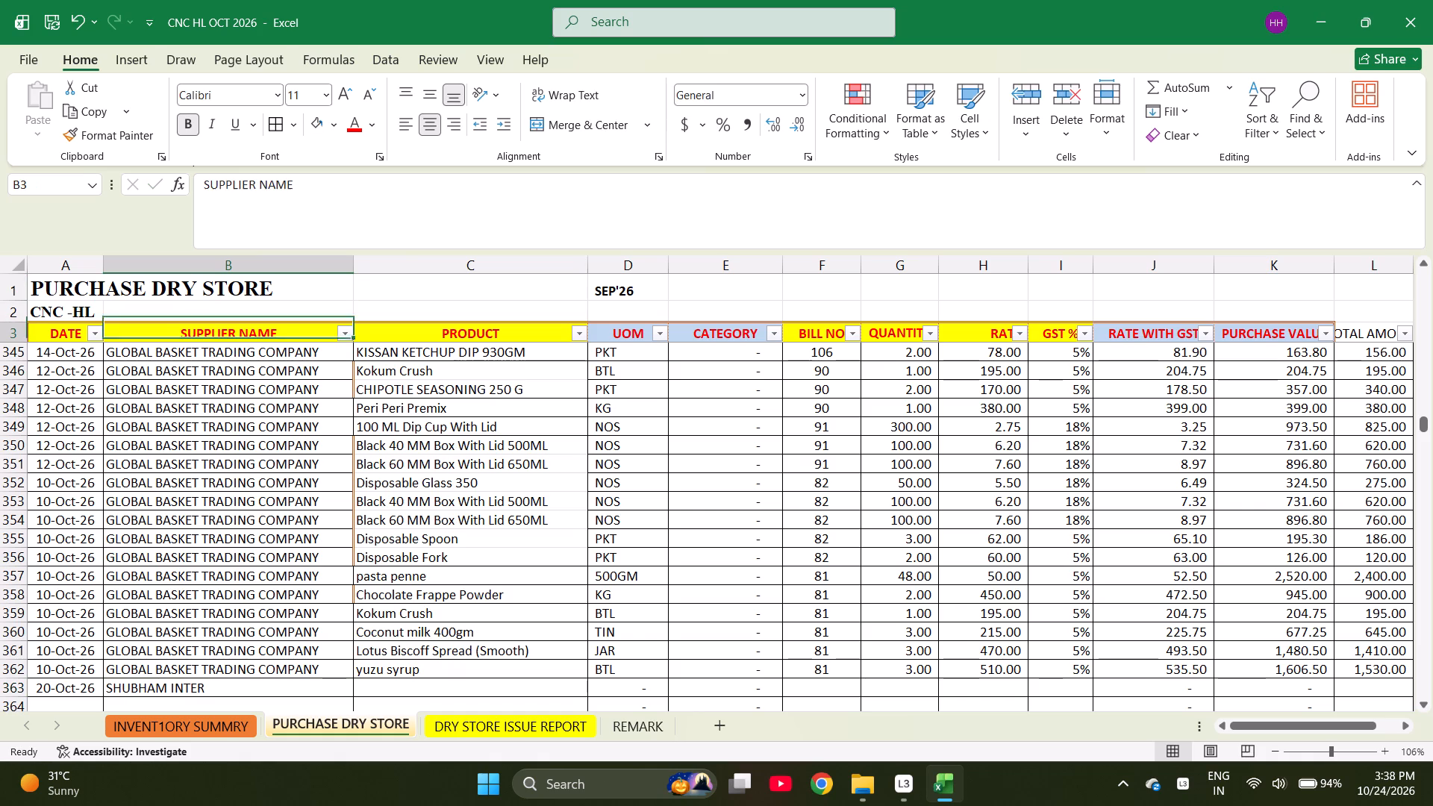
{"action": "key", "text": "alt+Down"}
{"action": "type", "text": "ESHUB"}
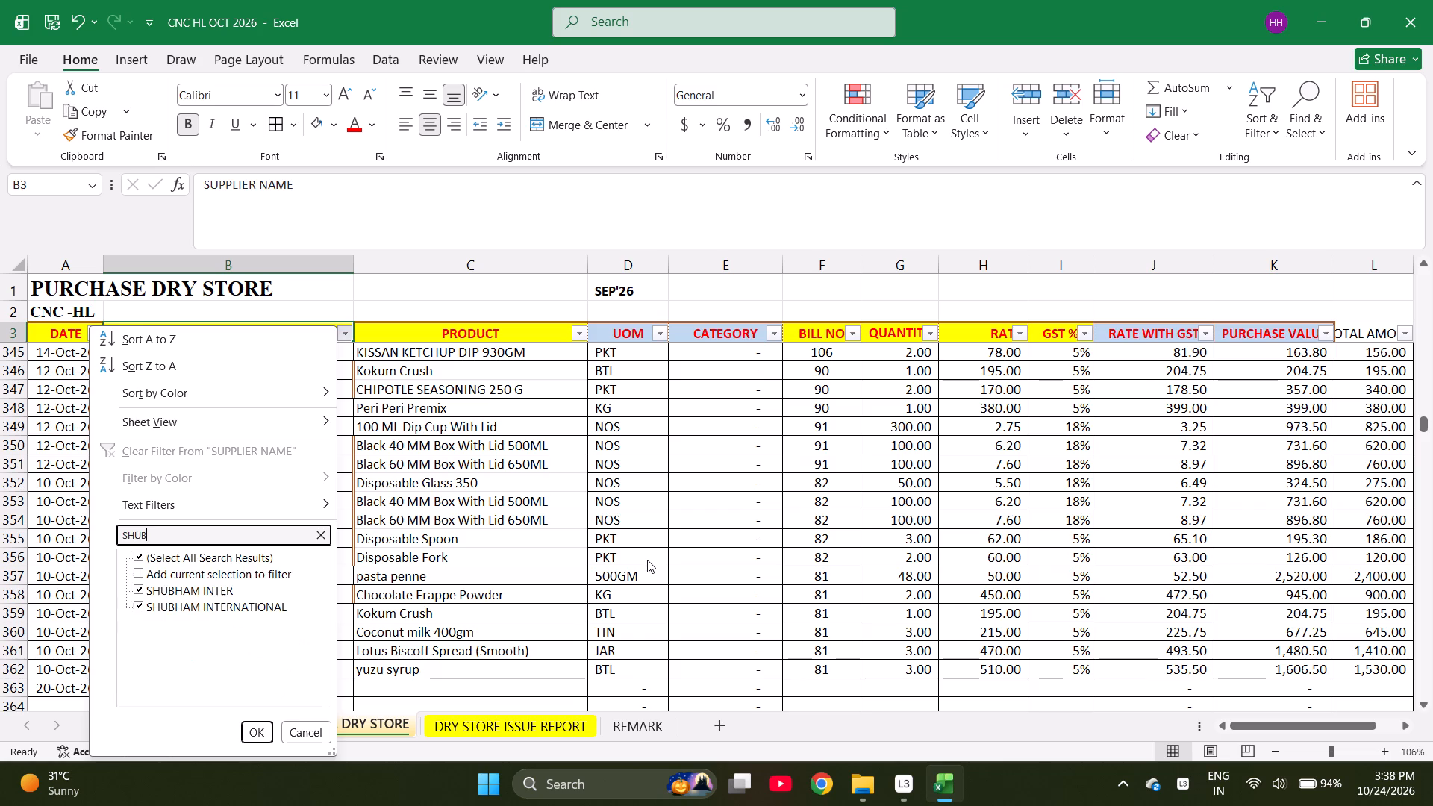
{"action": "key", "text": "Return"}
{"action": "key", "text": "Down"}
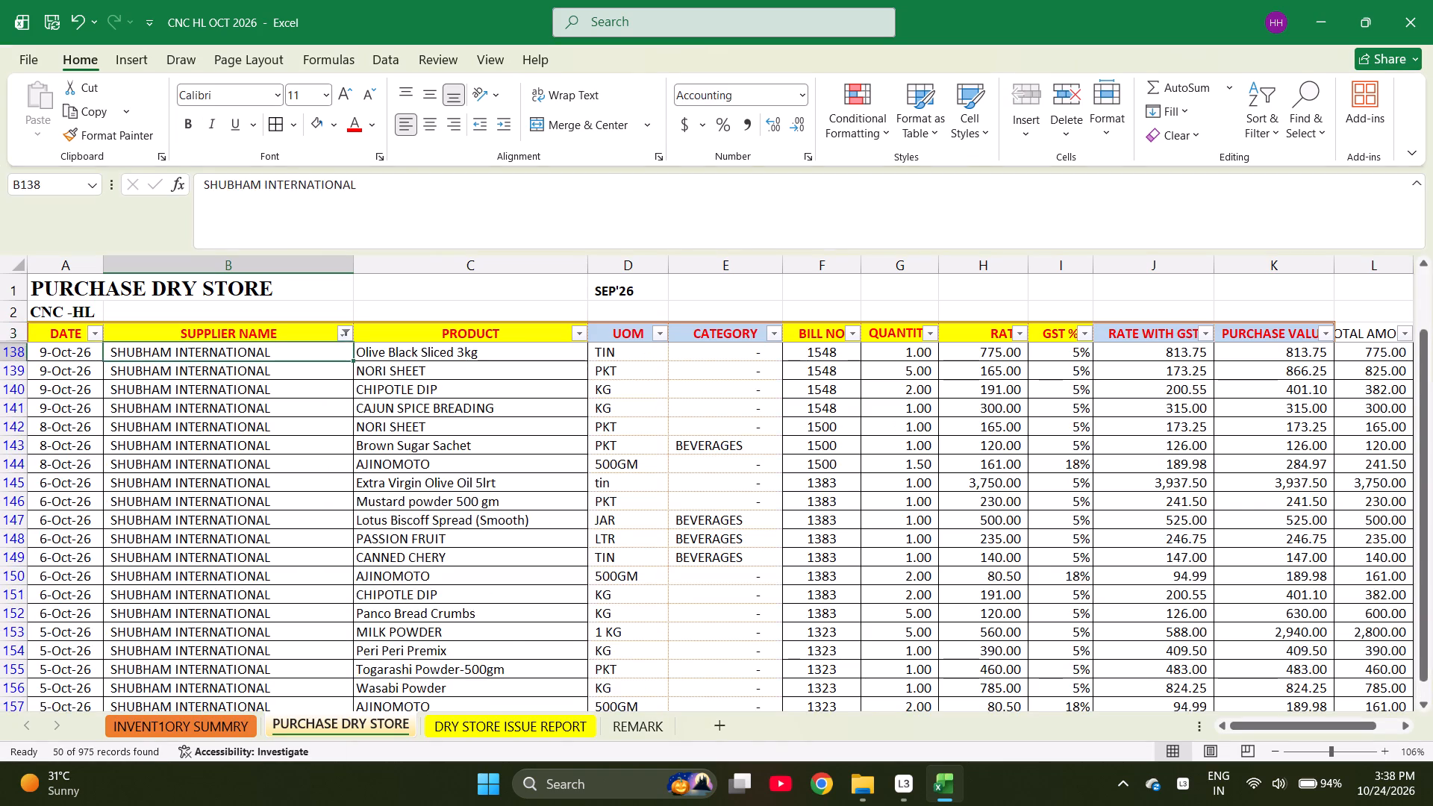
{"action": "key", "text": "ctrl+c"}
Show all suppliers again and paste SHUBHAM INTERNATIONAL as the supplier in row 363.
{"action": "key", "text": "ctrl+Up"}
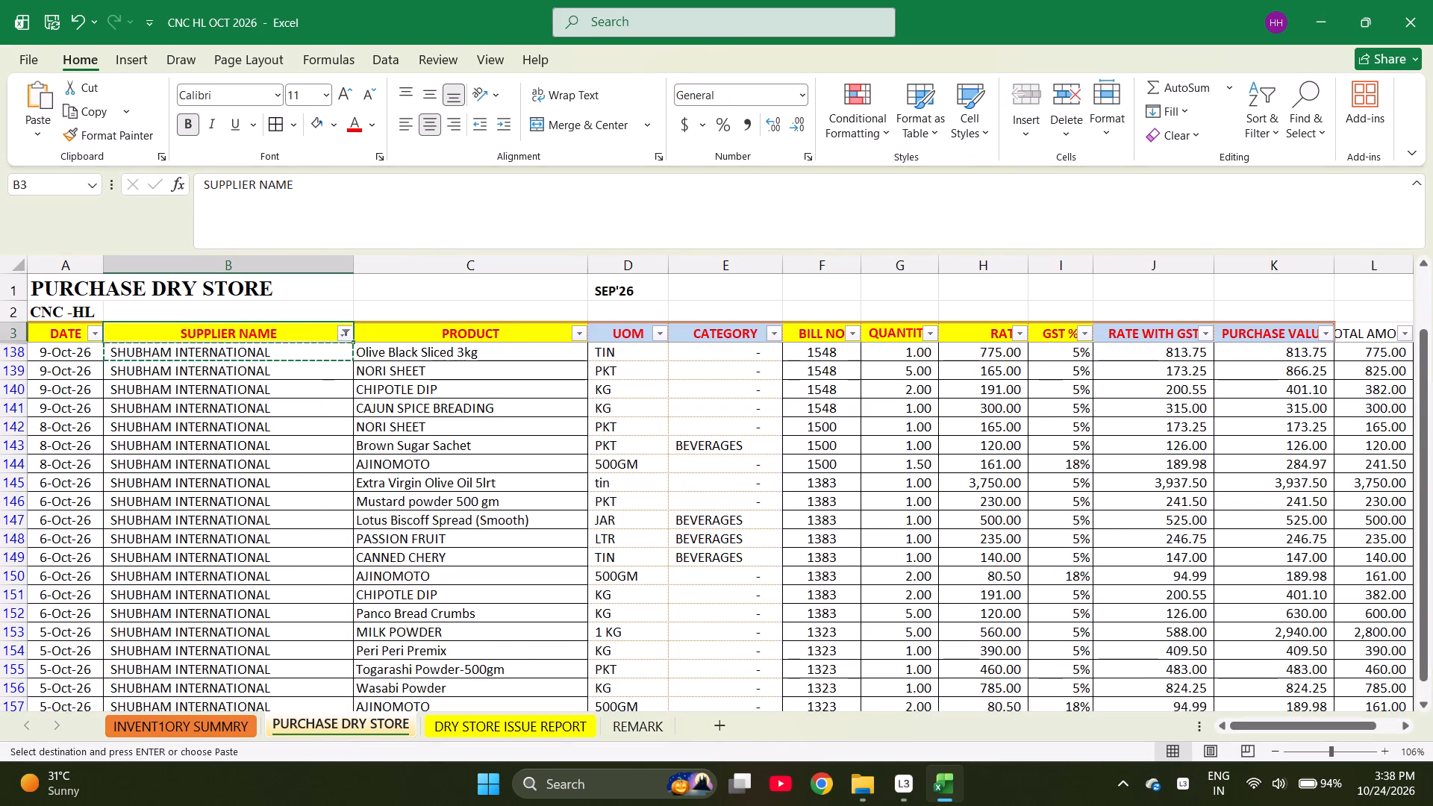
{"action": "key", "text": "alt+Down"}
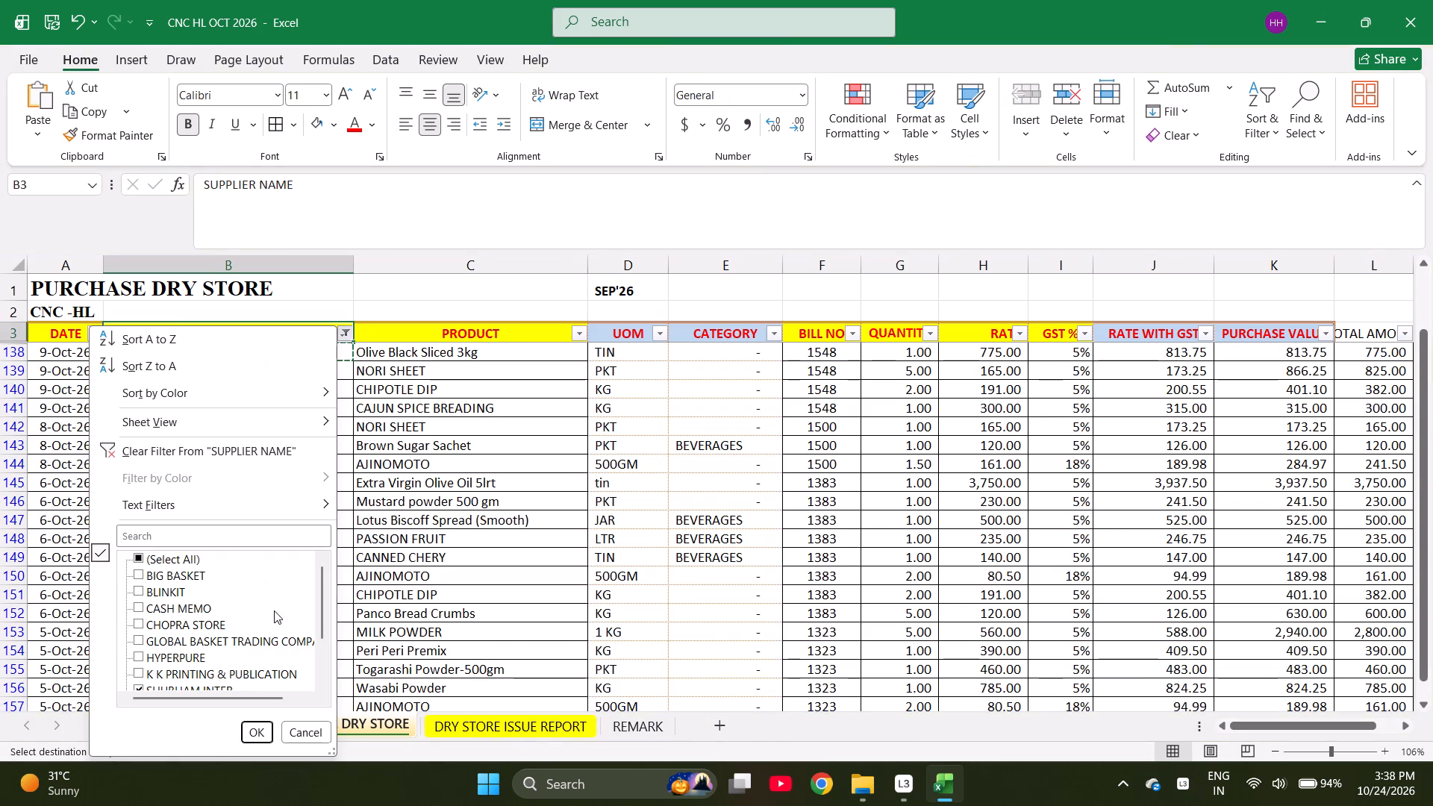
{"action": "left_click", "coordinate": [134, 554]}
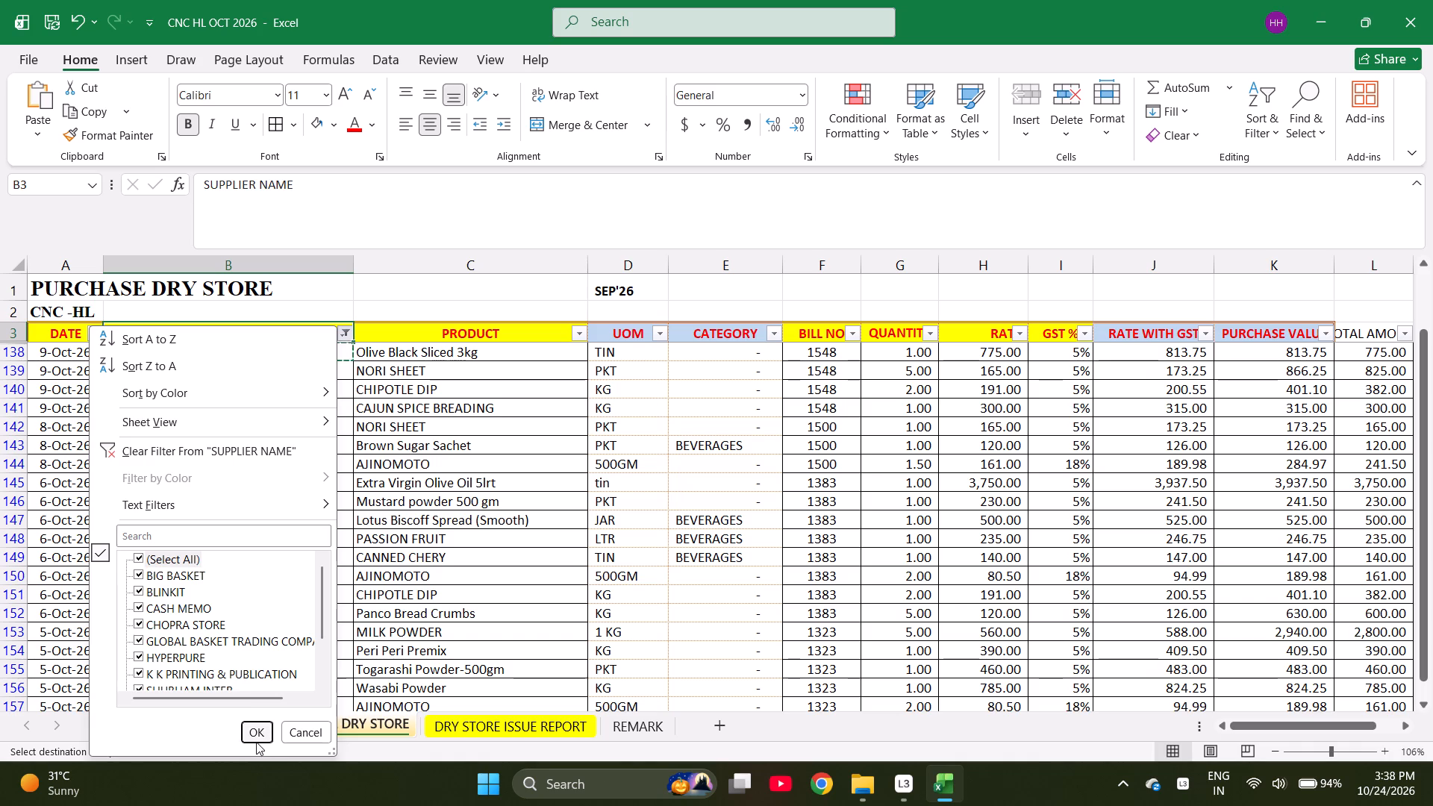
{"action": "left_click", "coordinate": [252, 742]}
{"action": "left_click", "coordinate": [296, 613]}
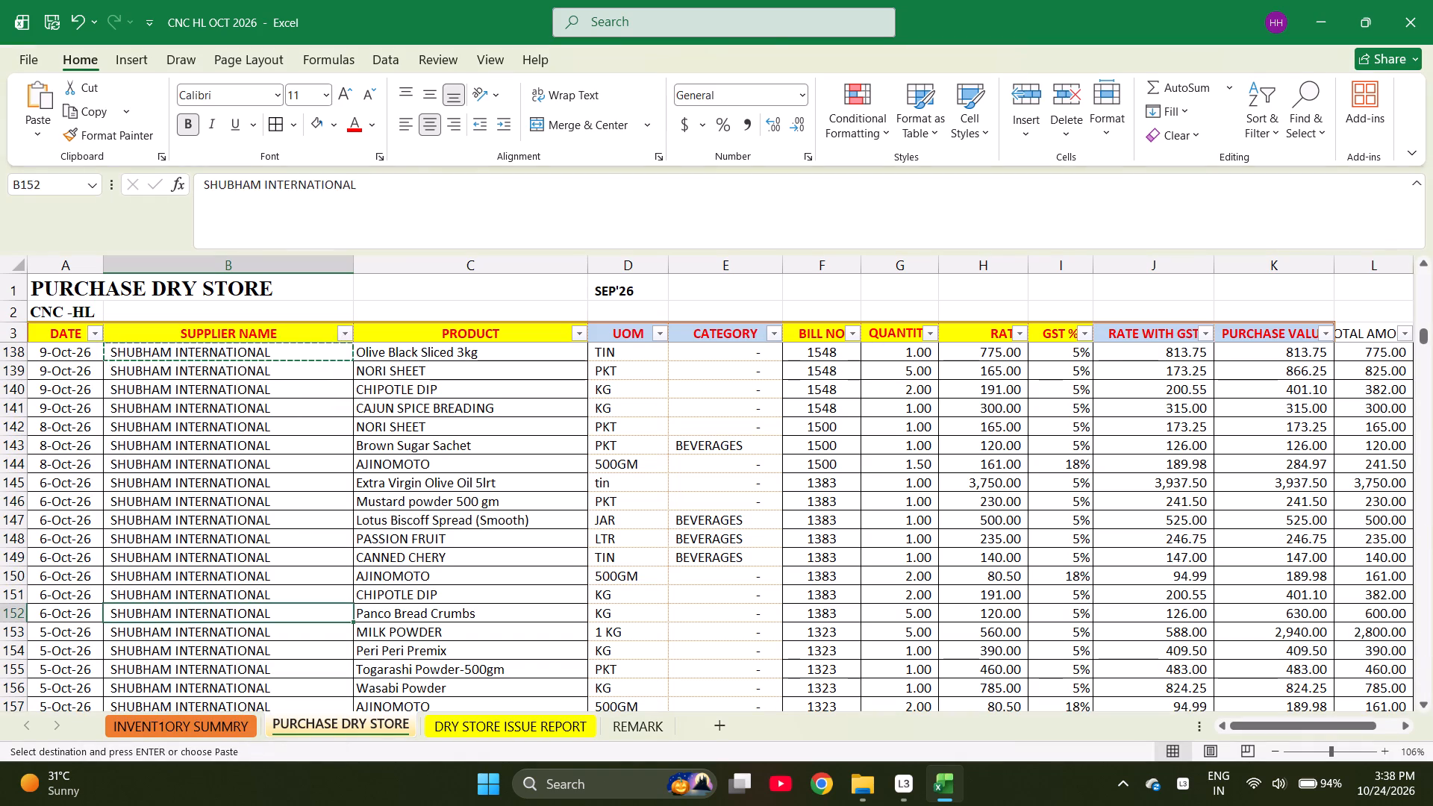
{"action": "key", "text": "ctrl+Down"}
{"action": "key", "text": "Return"}
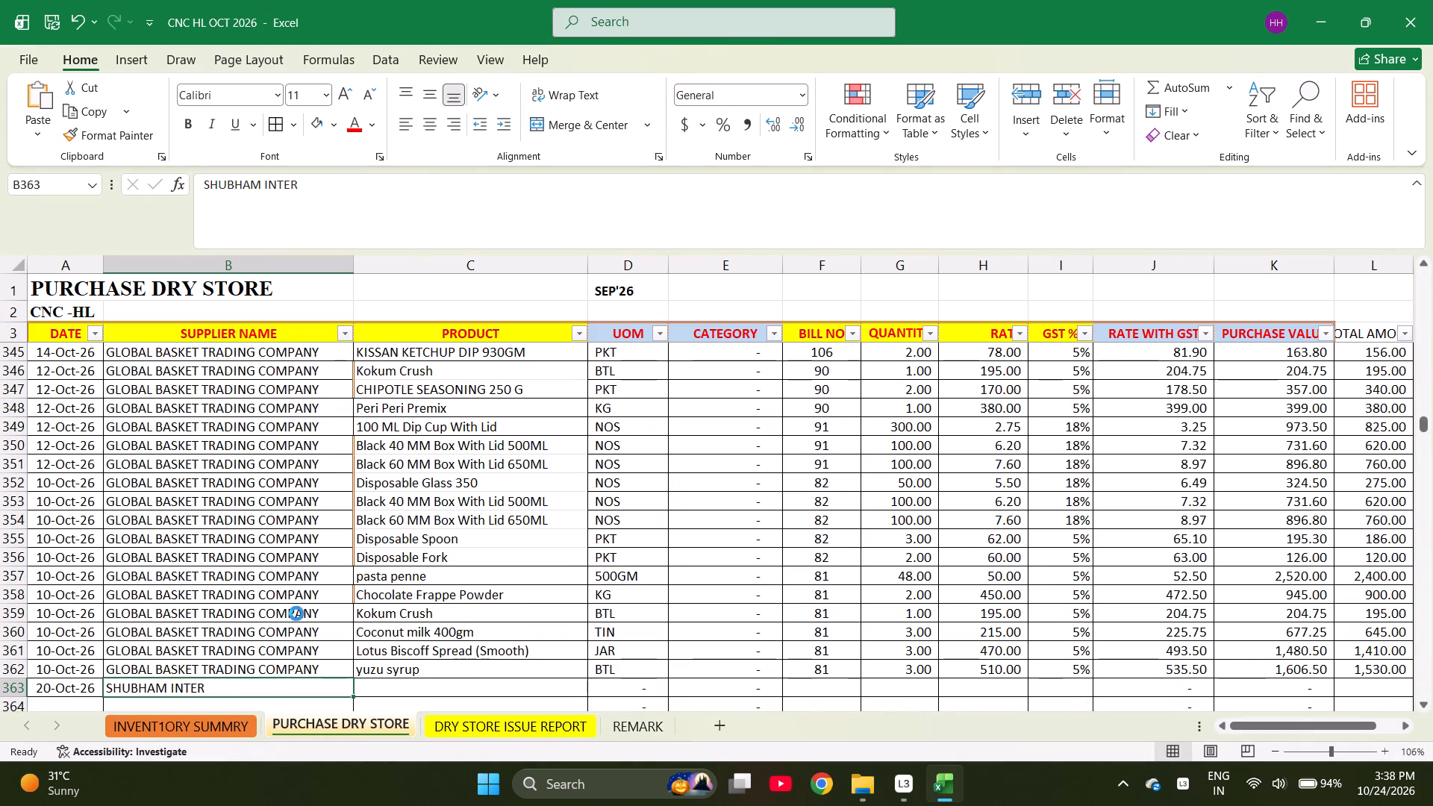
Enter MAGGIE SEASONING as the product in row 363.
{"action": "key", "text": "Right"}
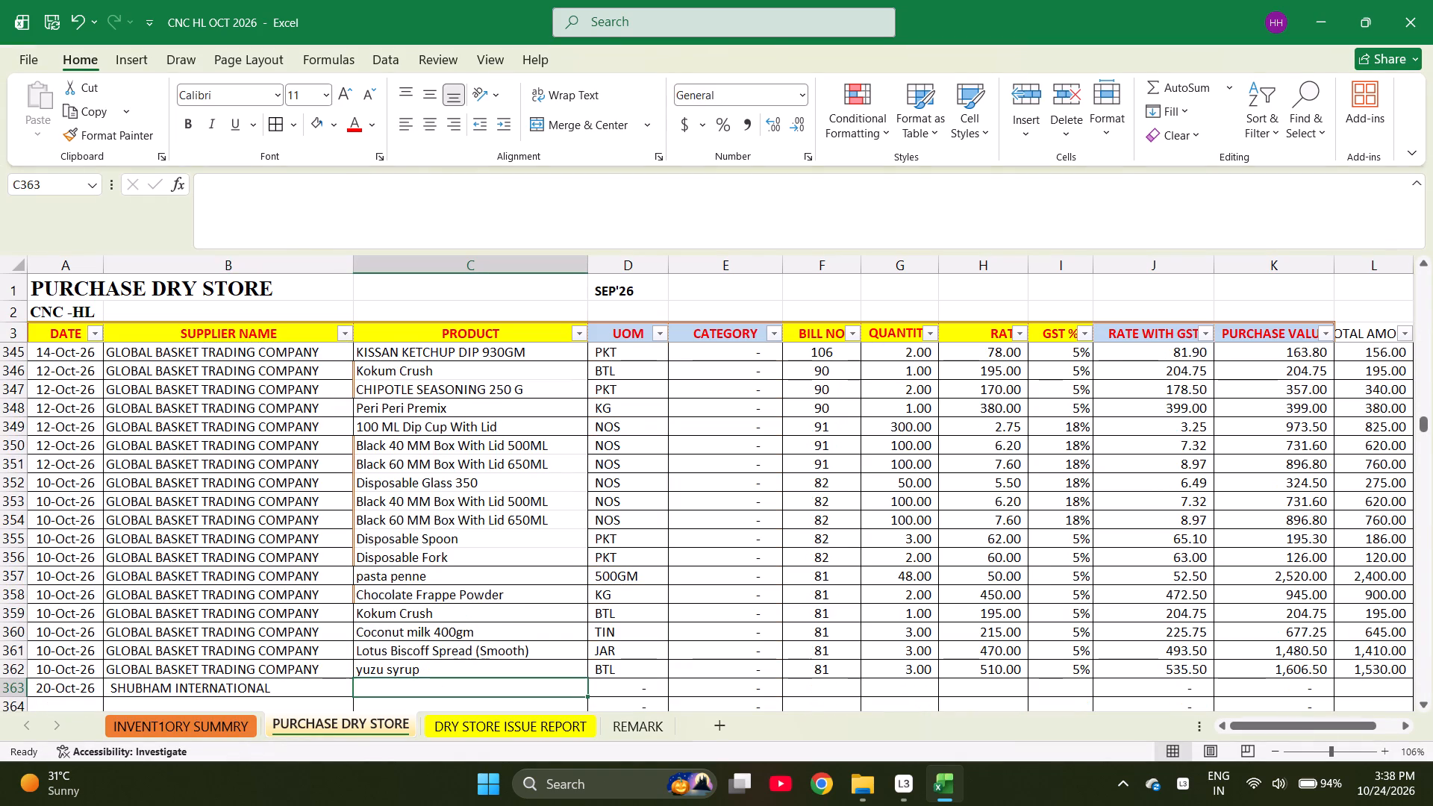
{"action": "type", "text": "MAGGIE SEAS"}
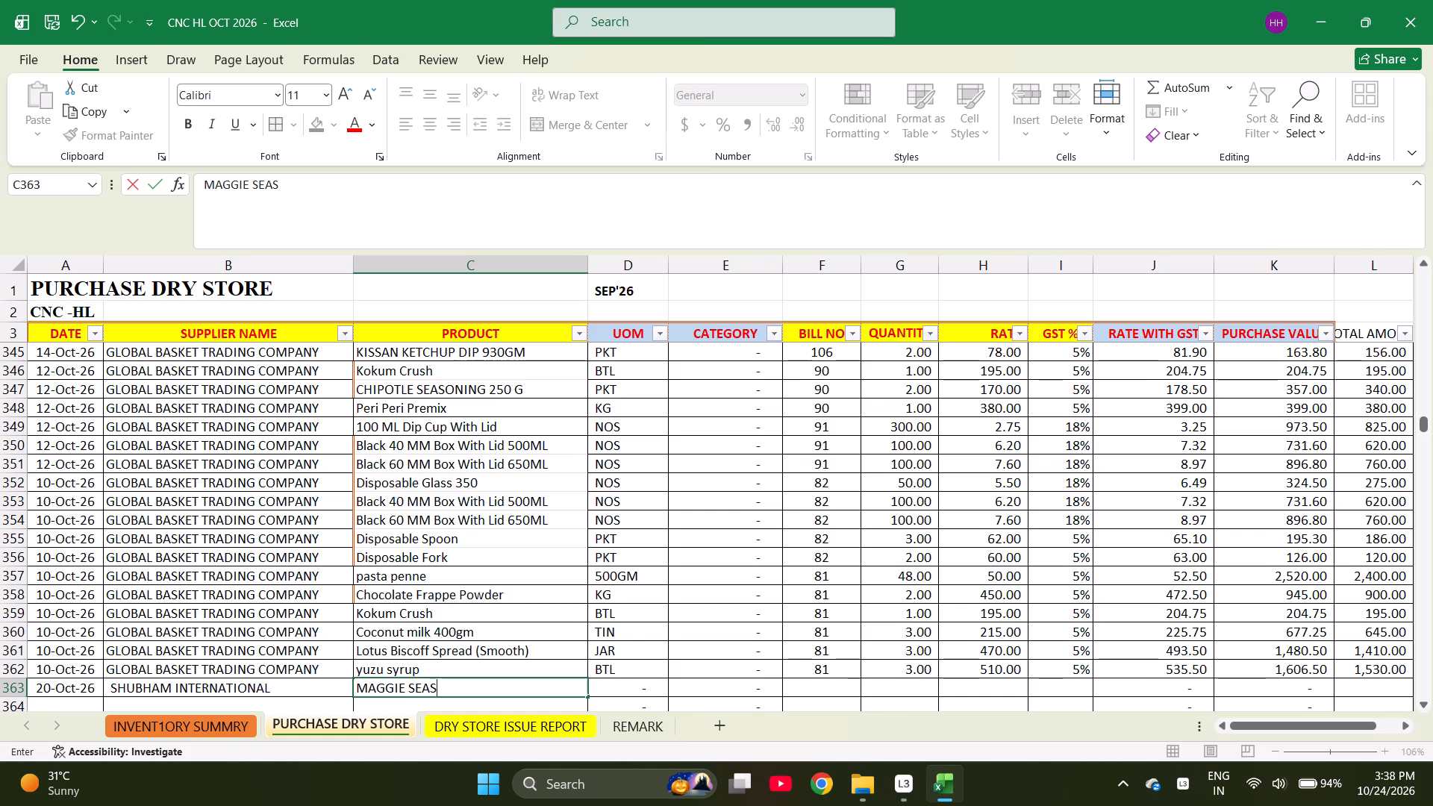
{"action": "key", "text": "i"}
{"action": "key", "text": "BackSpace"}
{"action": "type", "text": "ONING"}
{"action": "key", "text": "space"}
Find MAGG in the inventory summary sheet, copy Maggi Seasoning 200ml and paste it as the product in row 363.
{"action": "key", "text": "ctrl+Page_Up"}
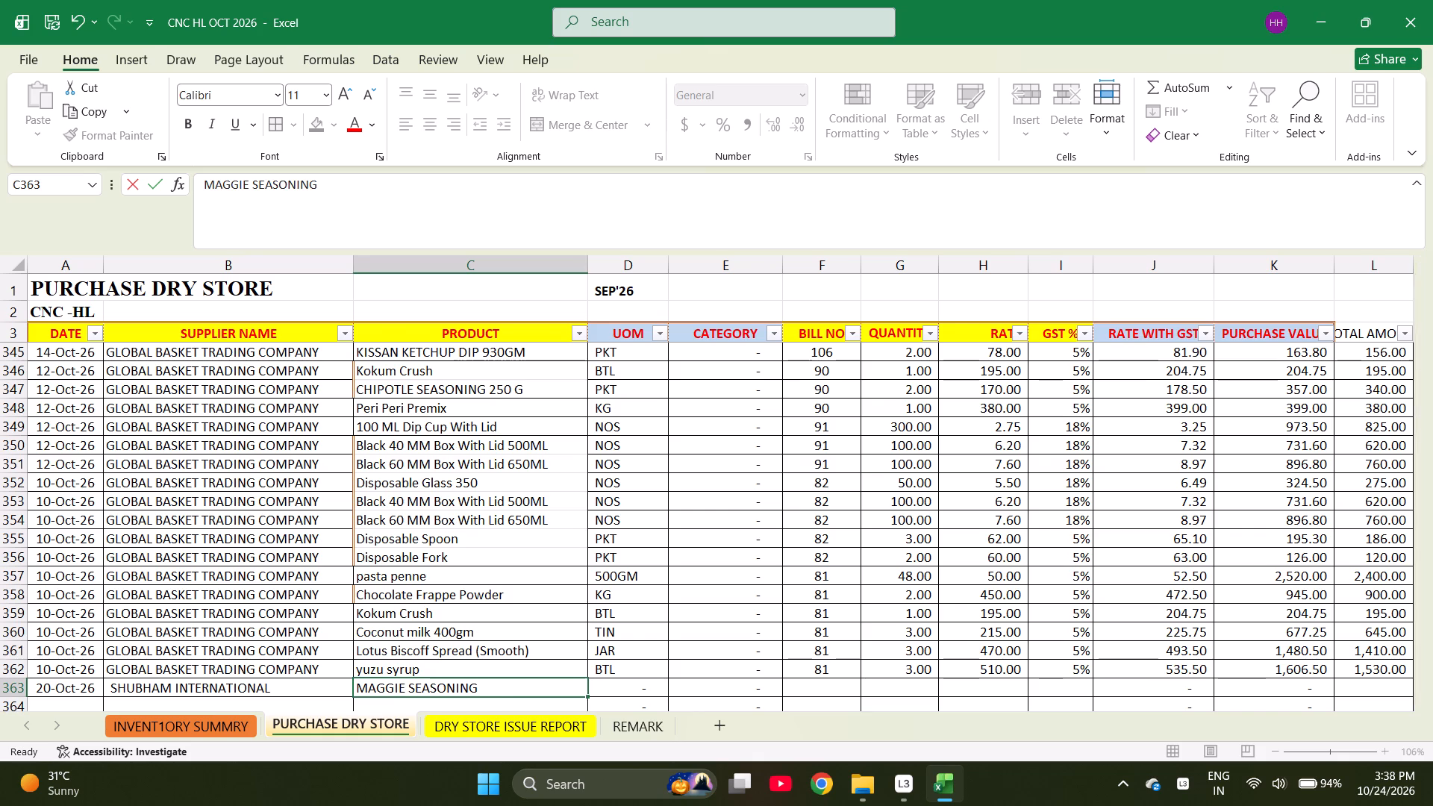
{"action": "key", "text": "ctrl+f"}
{"action": "type", "text": "MAGG"}
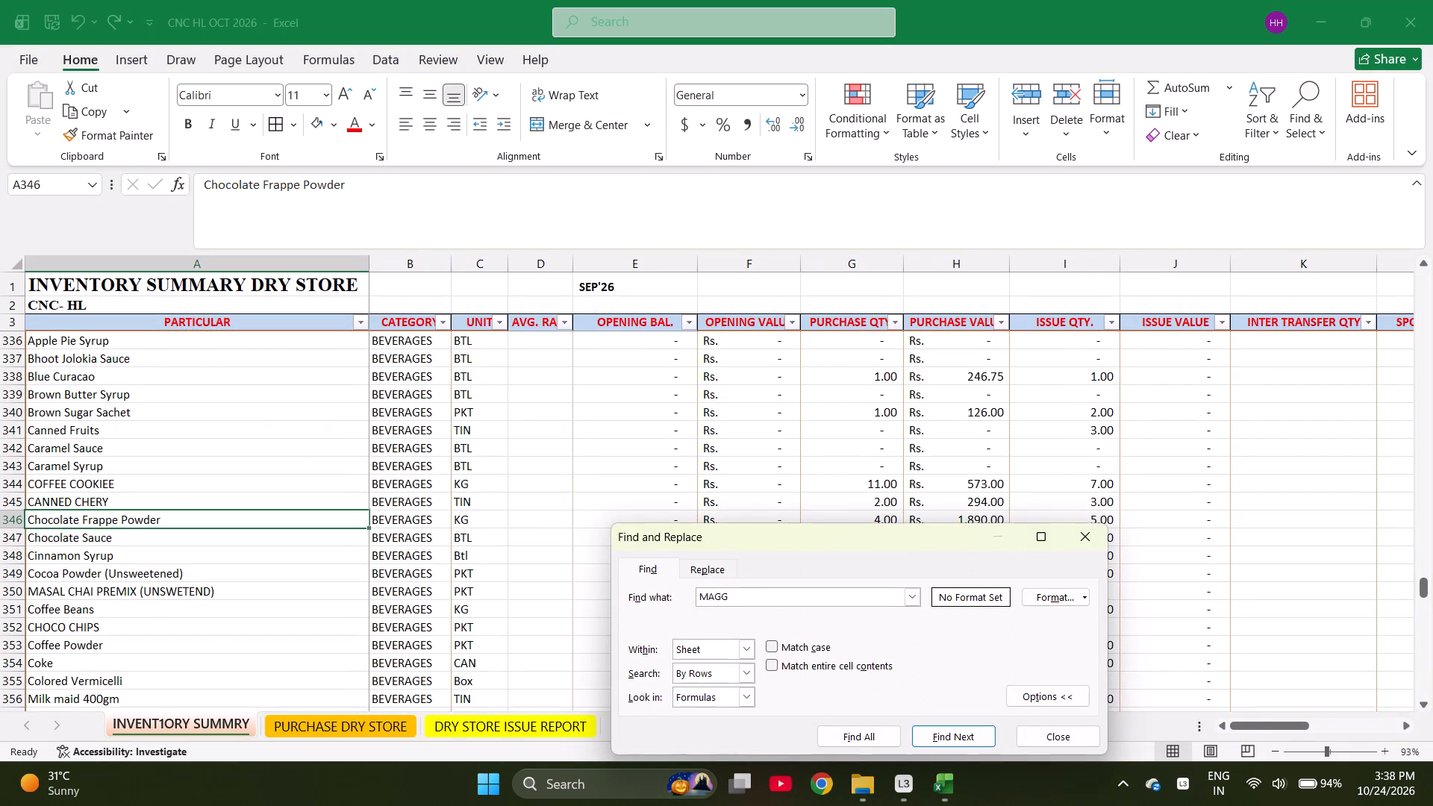
{"action": "key", "text": "Return"}
{"action": "key", "text": "Escape"}
{"action": "key", "text": "ctrl+c"}
{"action": "key", "text": "ctrl+Page_Down"}
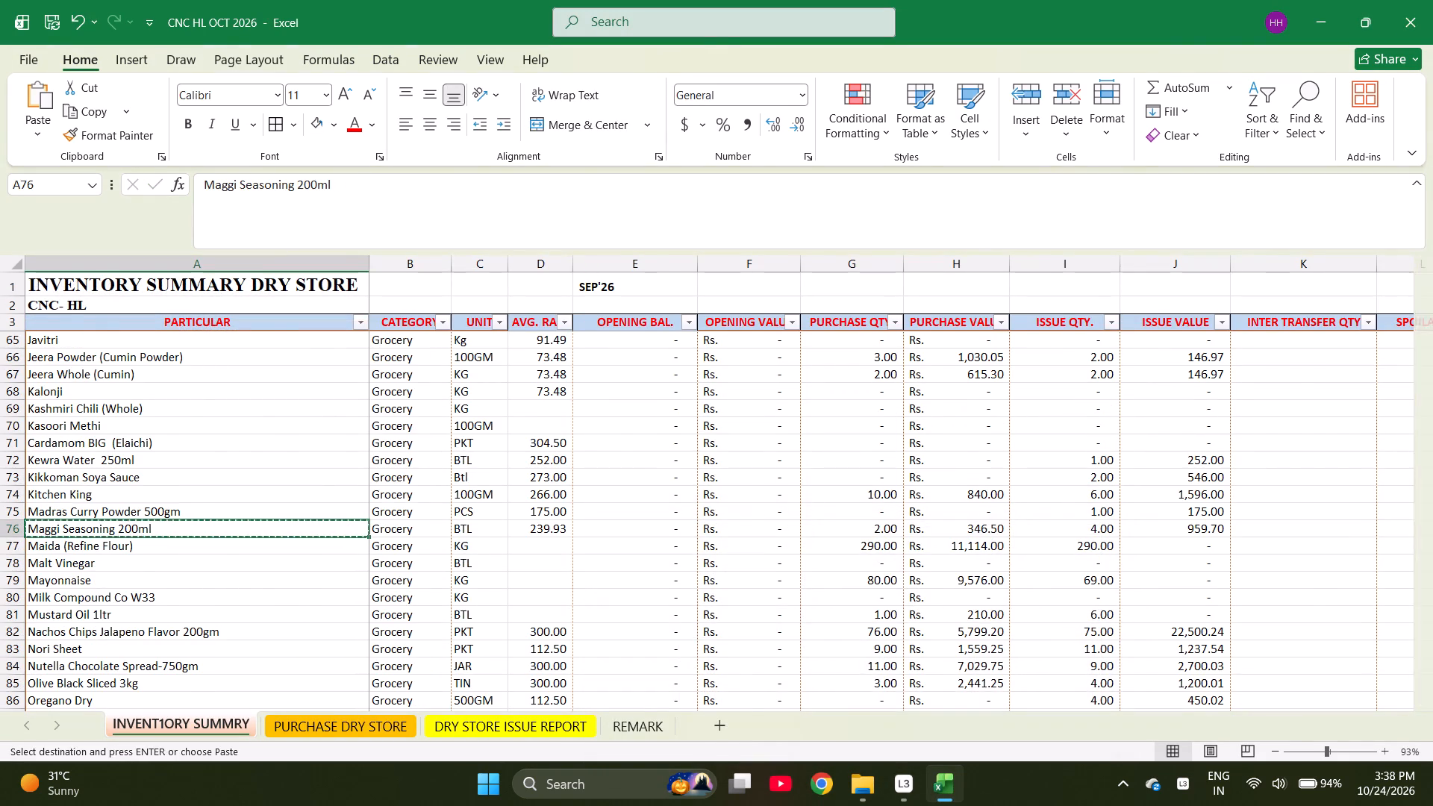
{"action": "key", "text": "Return"}
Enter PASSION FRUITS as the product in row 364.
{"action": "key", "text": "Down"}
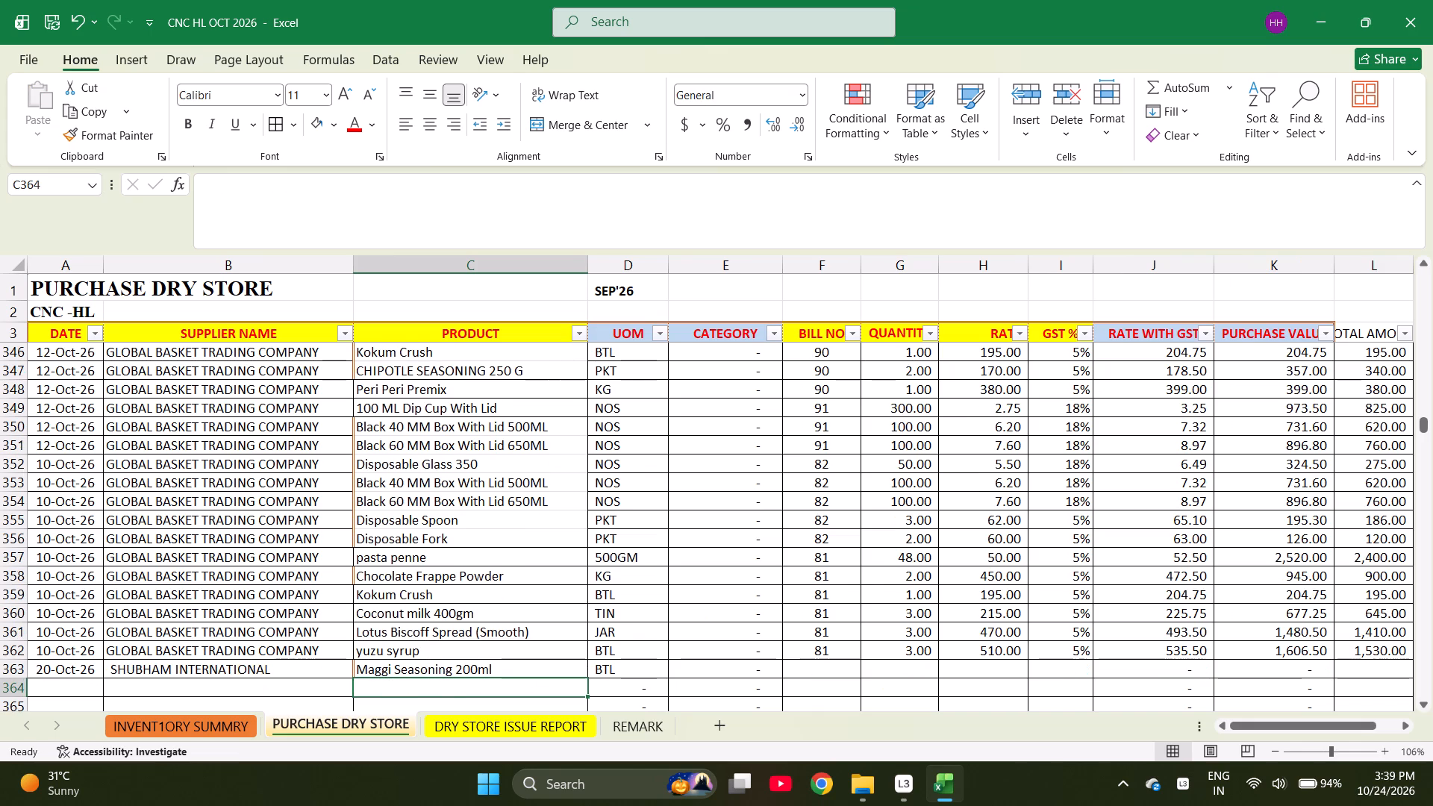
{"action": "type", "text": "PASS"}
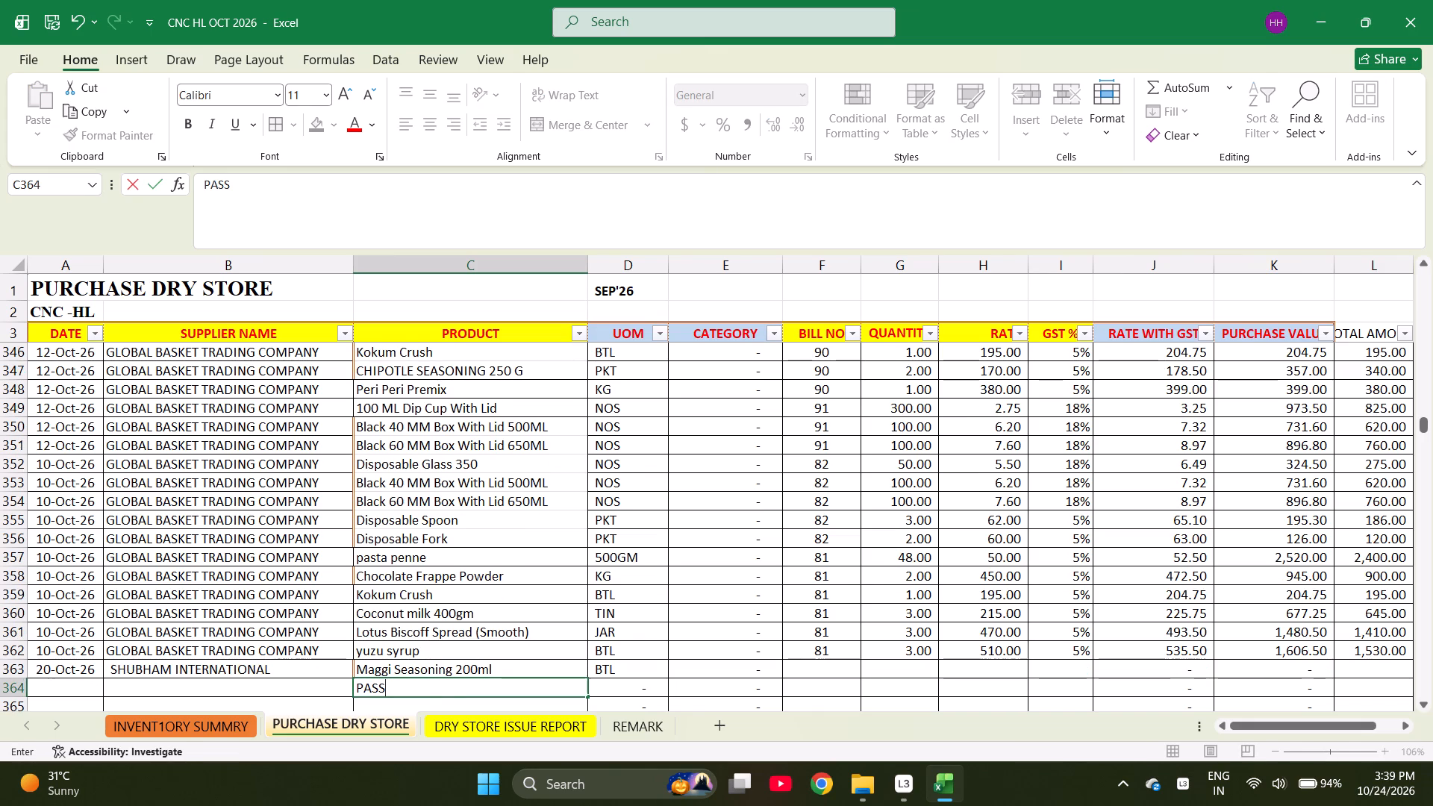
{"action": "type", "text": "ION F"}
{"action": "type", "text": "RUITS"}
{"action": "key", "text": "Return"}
Find PASS in the inventory summary sheet, copy PASSION FRUIT and paste it as the product in row 364.
{"action": "key", "text": "ctrl+Page_Up"}
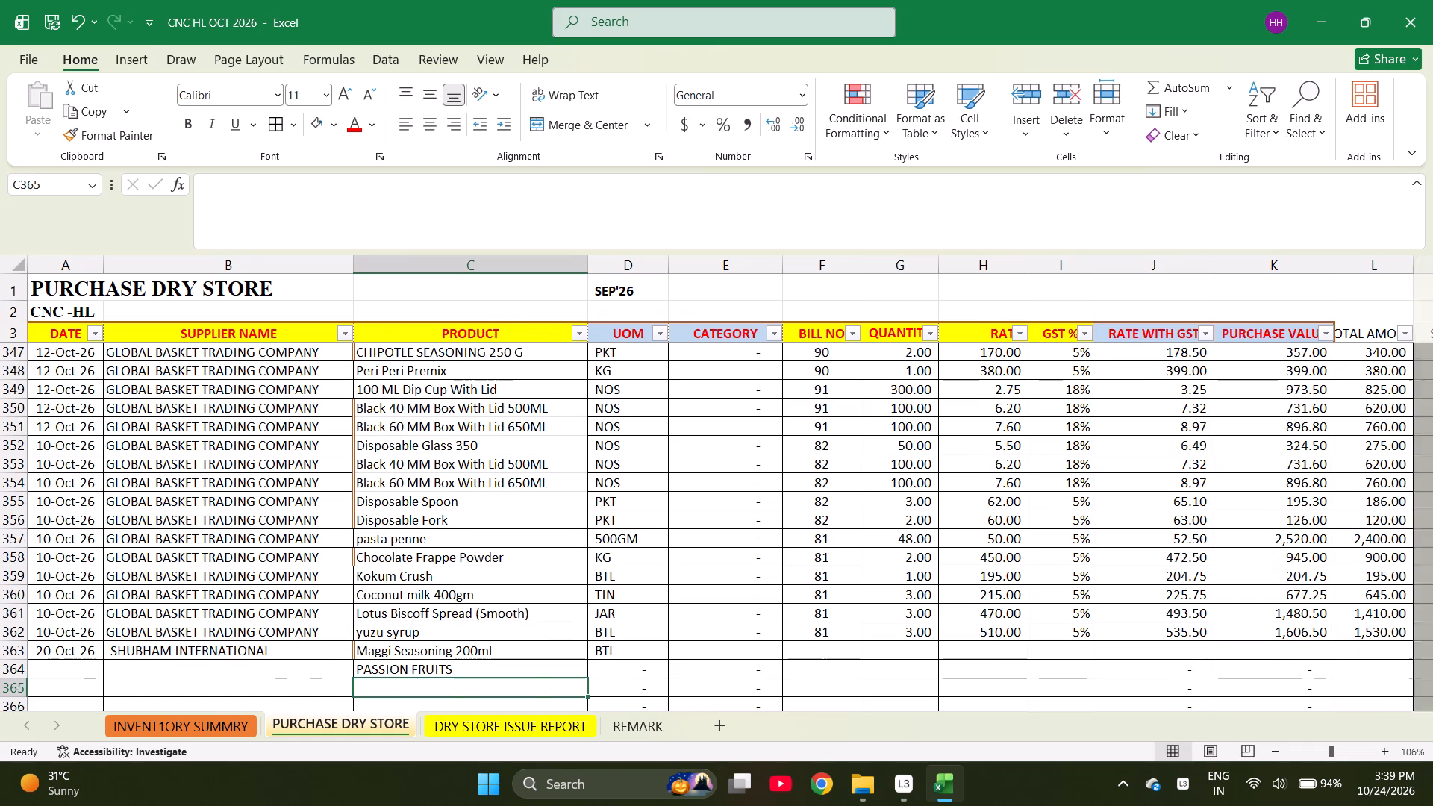
{"action": "key", "text": "ctrl+f"}
{"action": "type", "text": "PASS"}
{"action": "key", "text": "Return"}
{"action": "key", "text": "Escape"}
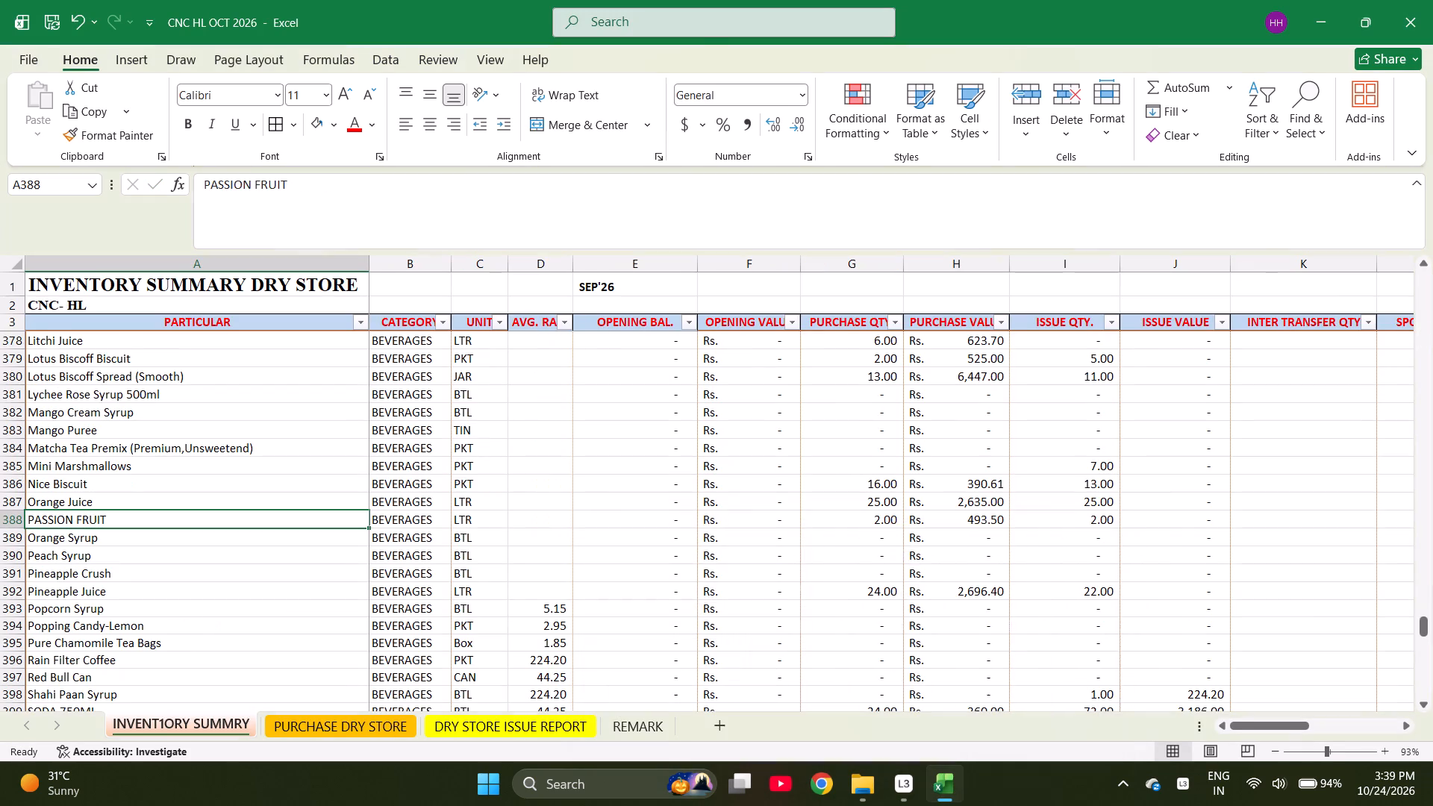
{"action": "key", "text": "ctrl+c"}
{"action": "key", "text": "ctrl+Right"}
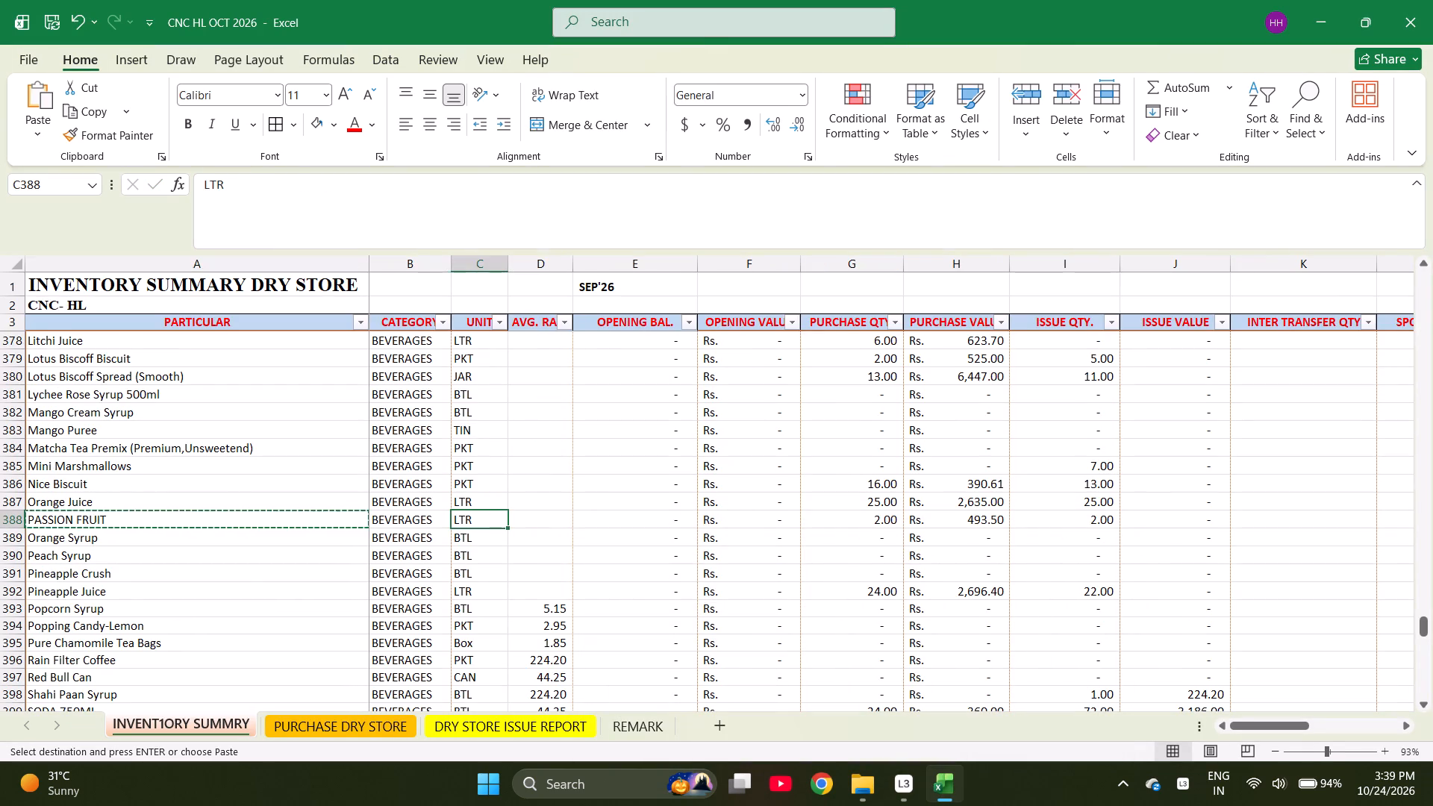
{"action": "key", "text": "ctrl+Page_Down"}
{"action": "key", "text": "Up"}
{"action": "key", "text": "Return"}
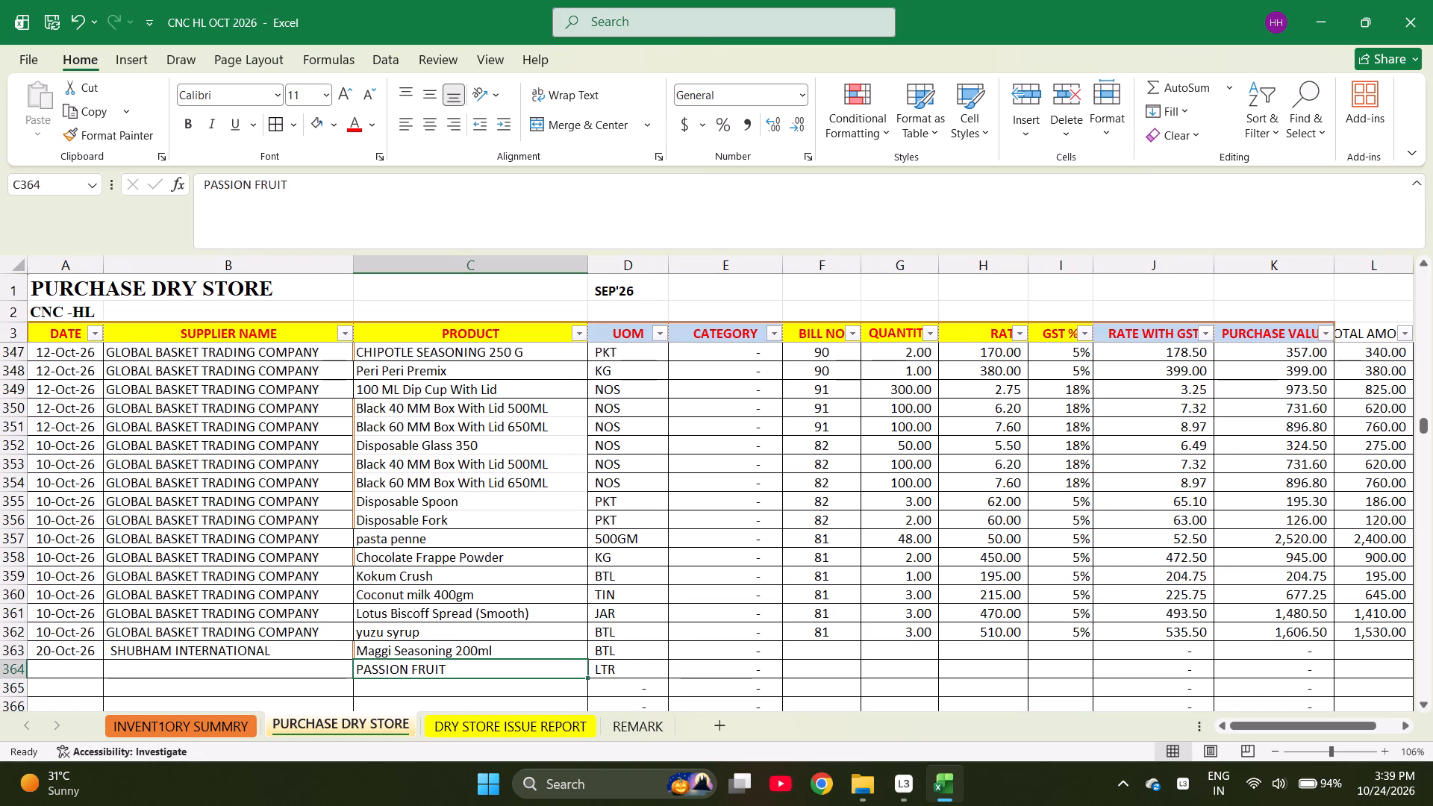
Enter WATERMELON SYRUP and Coconut milk 400gm as the products in rows 365 and 366.
{"action": "key", "text": "Down"}
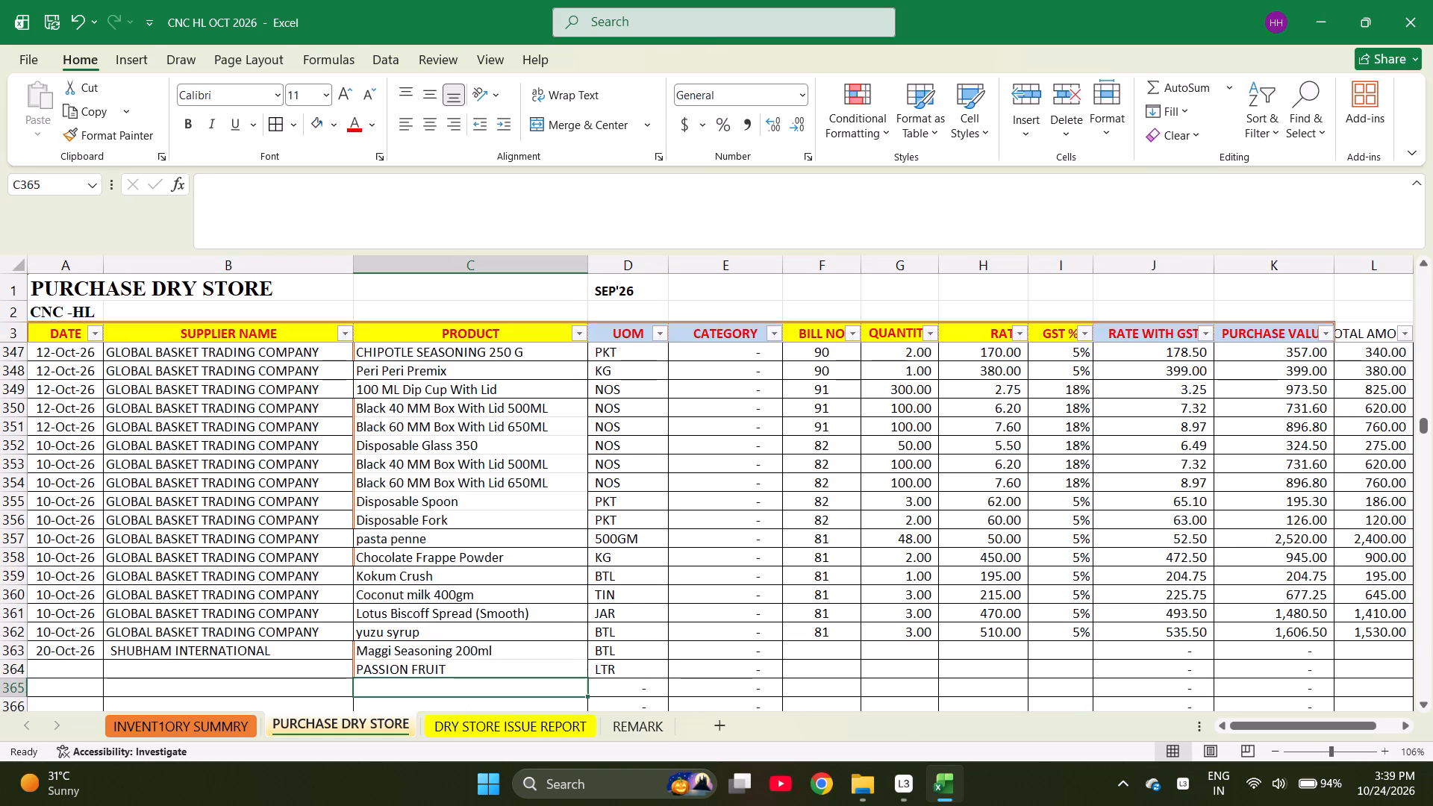
{"action": "type", "text": "WA"}
{"action": "type", "text": "TER"}
{"action": "type", "text": "MELON SYRUP"}
{"action": "key", "text": "Return"}
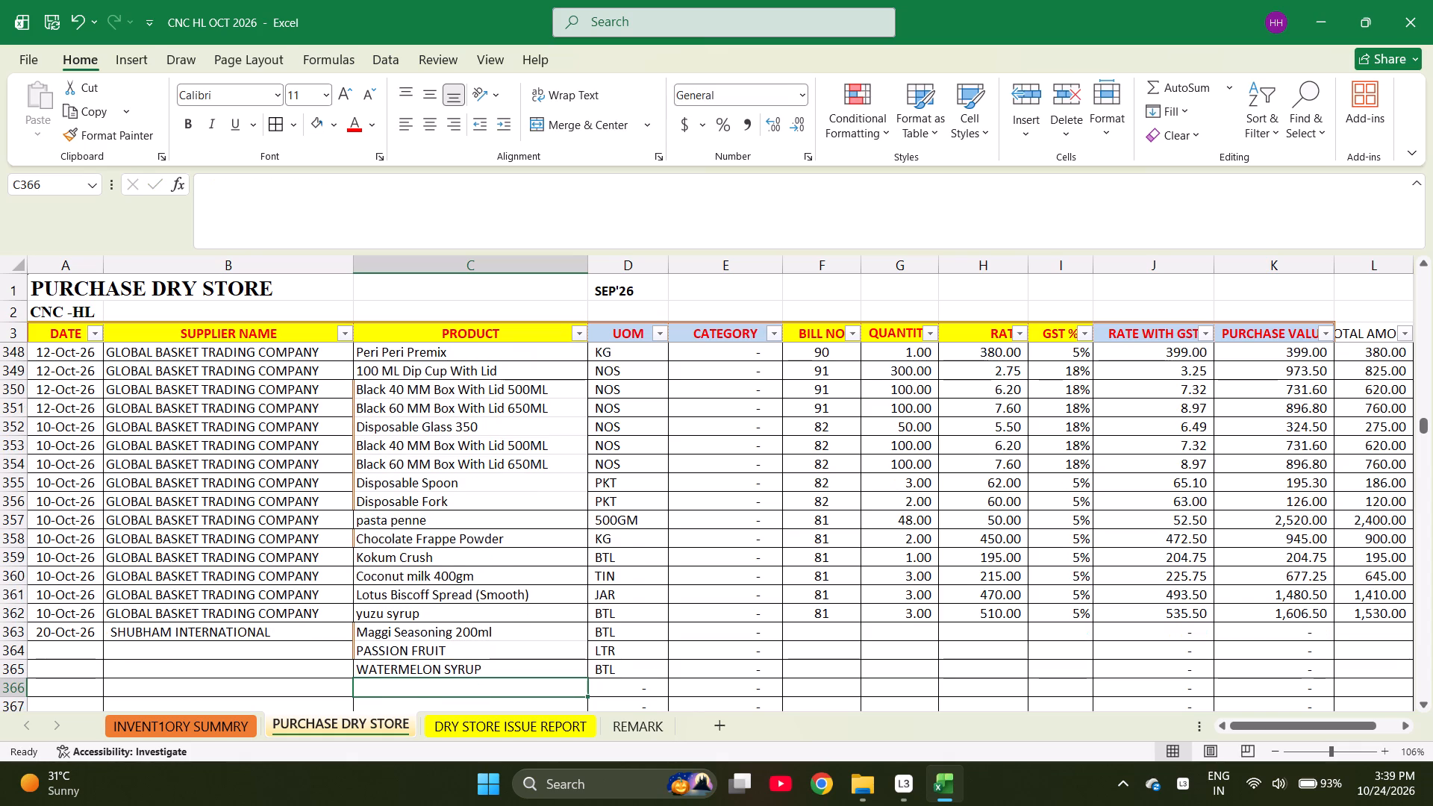
{"action": "type", "text": "CO"}
{"action": "key", "text": "Return"}
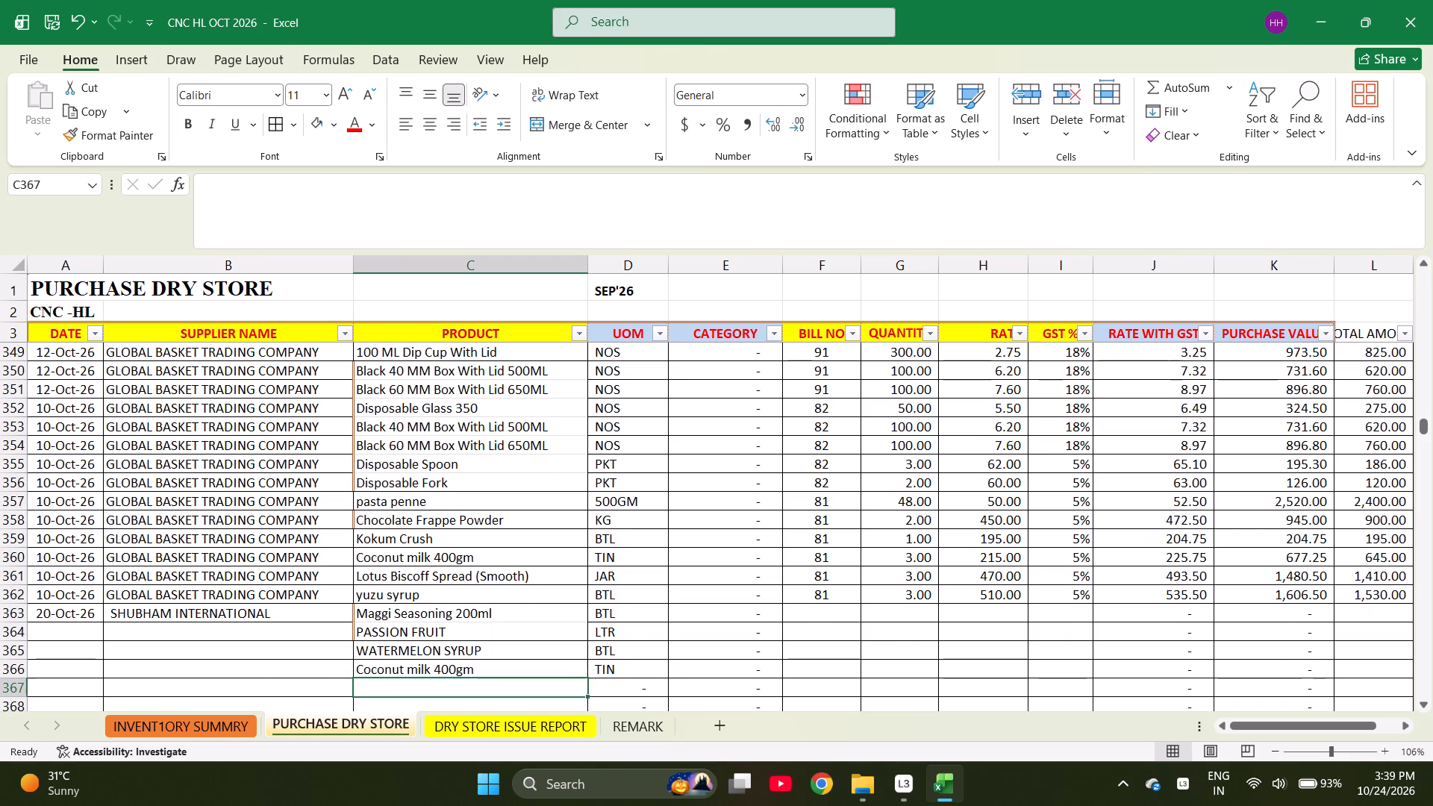
Find OTU in the inventory summary sheet, copy Lotus Biscoff Biscuit and paste it as the product in row 367.
{"action": "type", "text": "LO"}
{"action": "key", "text": "ctrl+Page_Up"}
{"action": "key", "text": "ctrl+f"}
{"action": "key", "text": "ctrl+l"}
{"action": "key", "text": "o"}
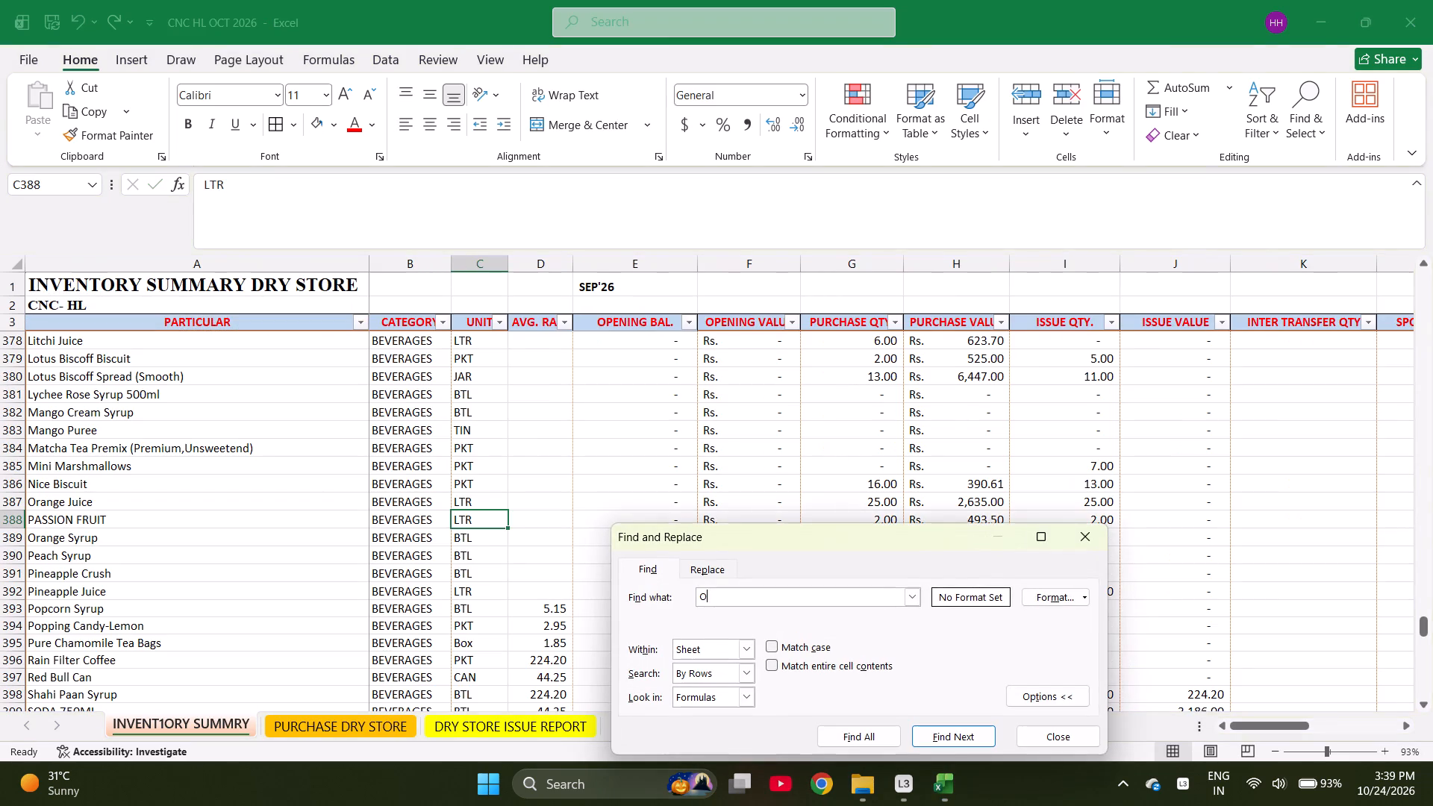
{"action": "type", "text": "TU"}
{"action": "key", "text": "Return"}
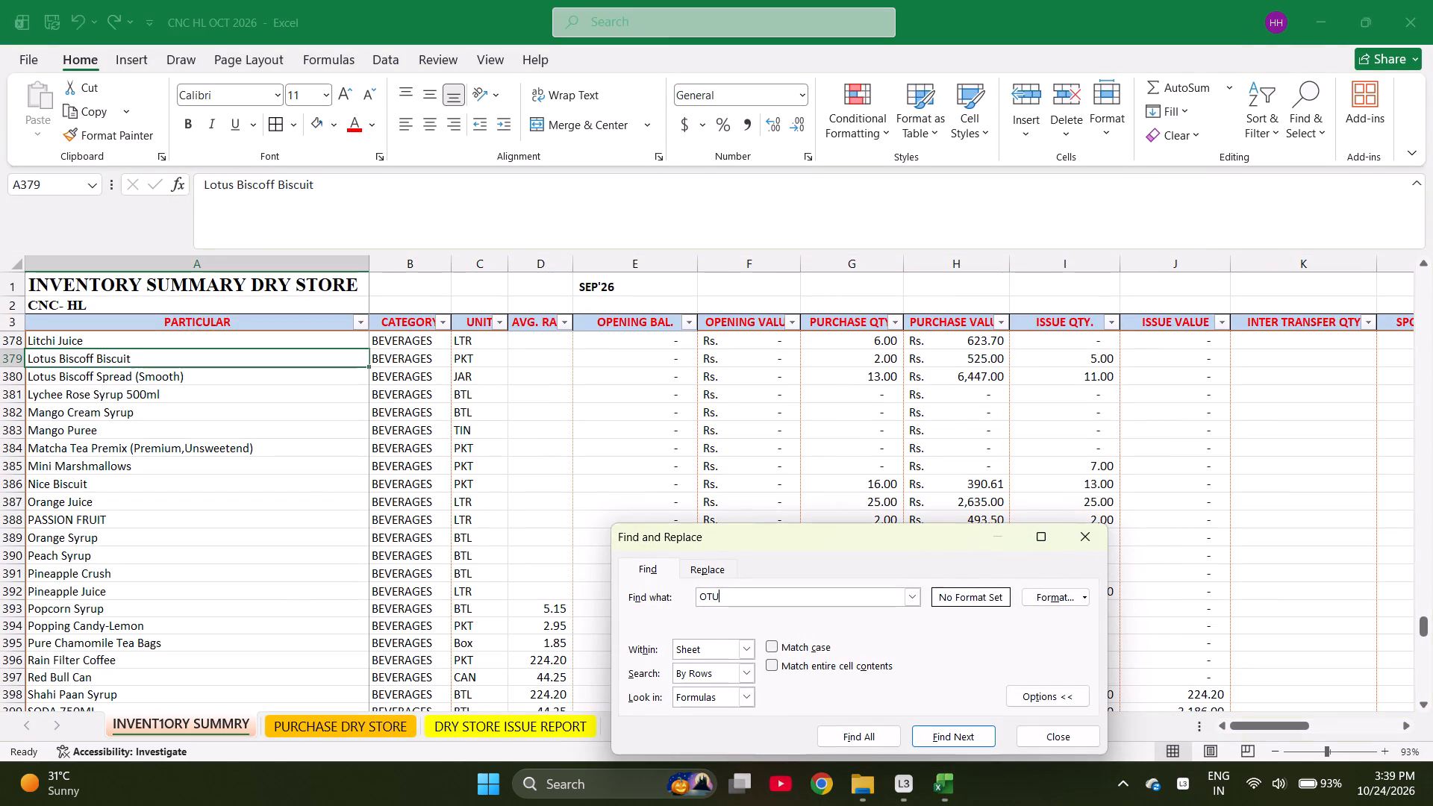
{"action": "key", "text": "Escape"}
{"action": "key", "text": "ctrl+c"}
{"action": "key", "text": "ctrl+Page_Down"}
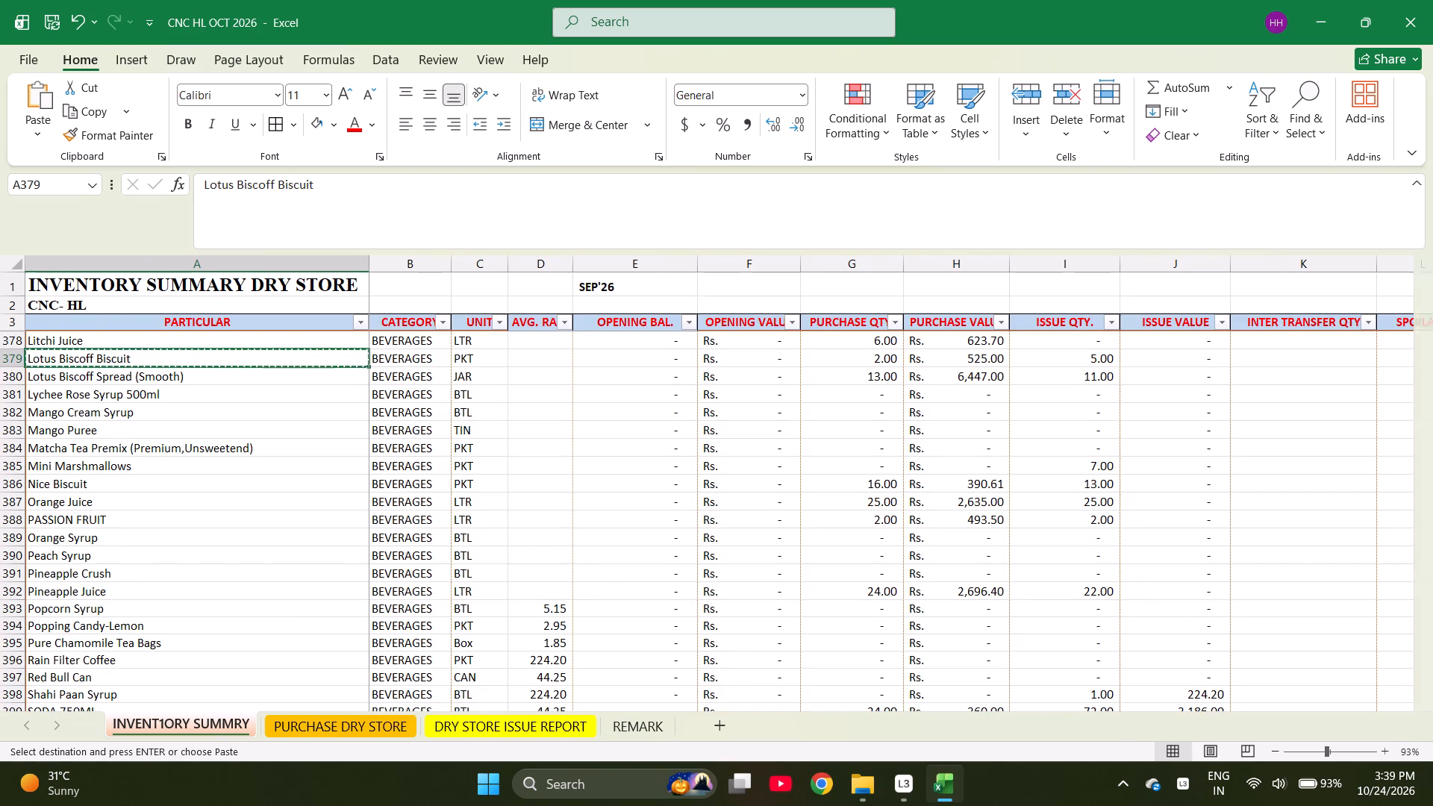
{"action": "key", "text": "Return"}
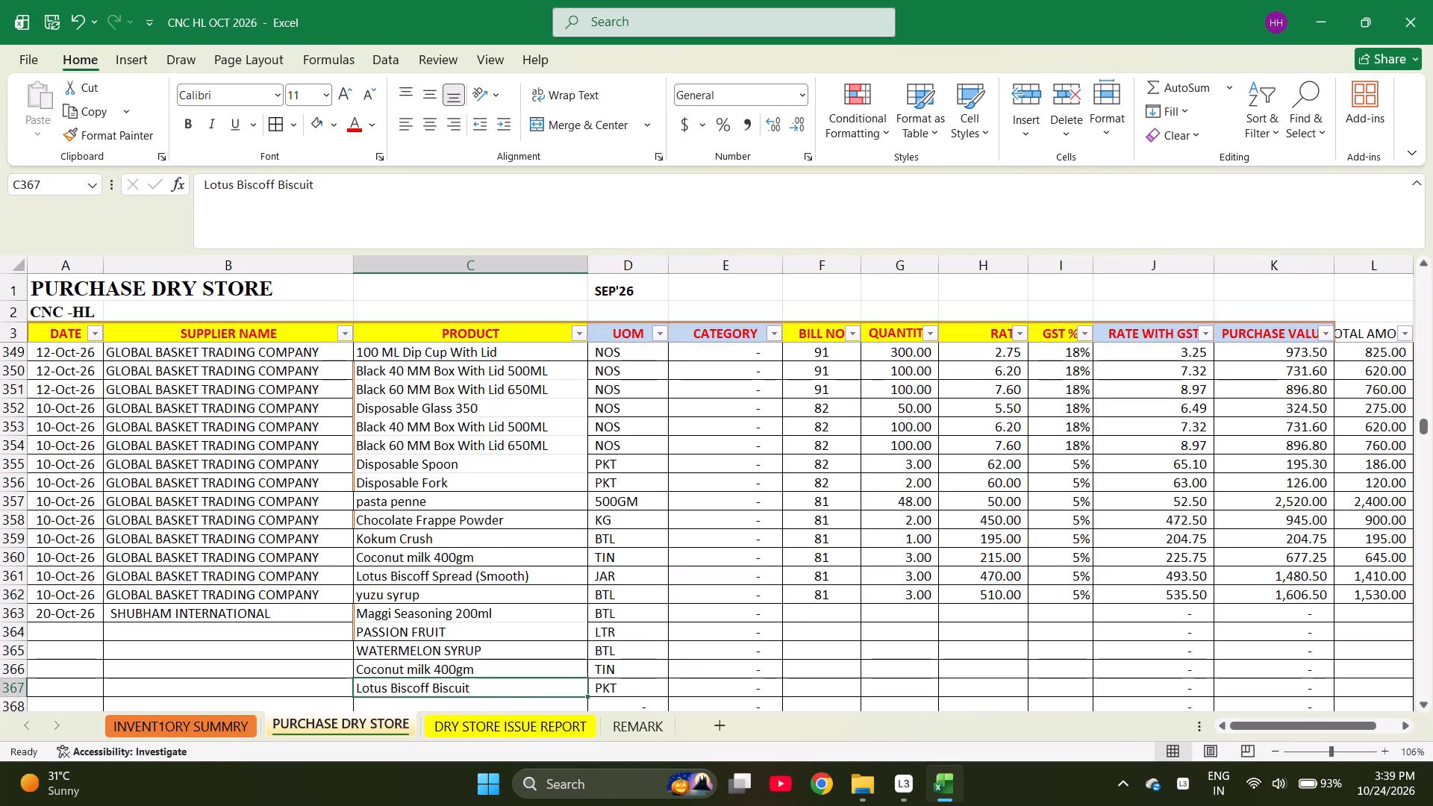
Enter 1962 as the bill number for Maggi Seasoning 200ml in row 363.
{"action": "key", "text": "Right"}
{"action": "key", "text": "Right"}
{"action": "key", "text": "Right"}
{"action": "key", "text": "ctrl+Up"}
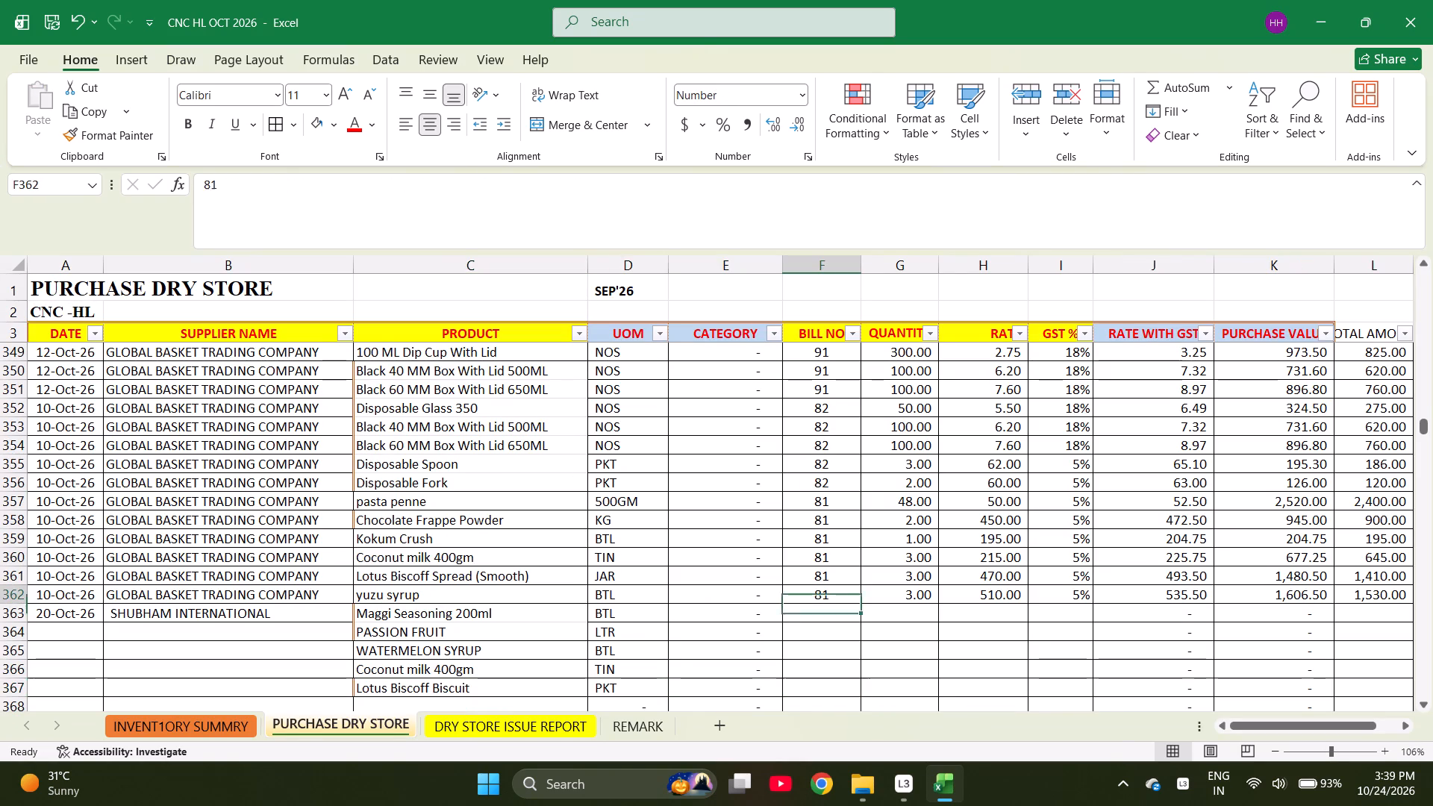
{"action": "key", "text": "Down"}
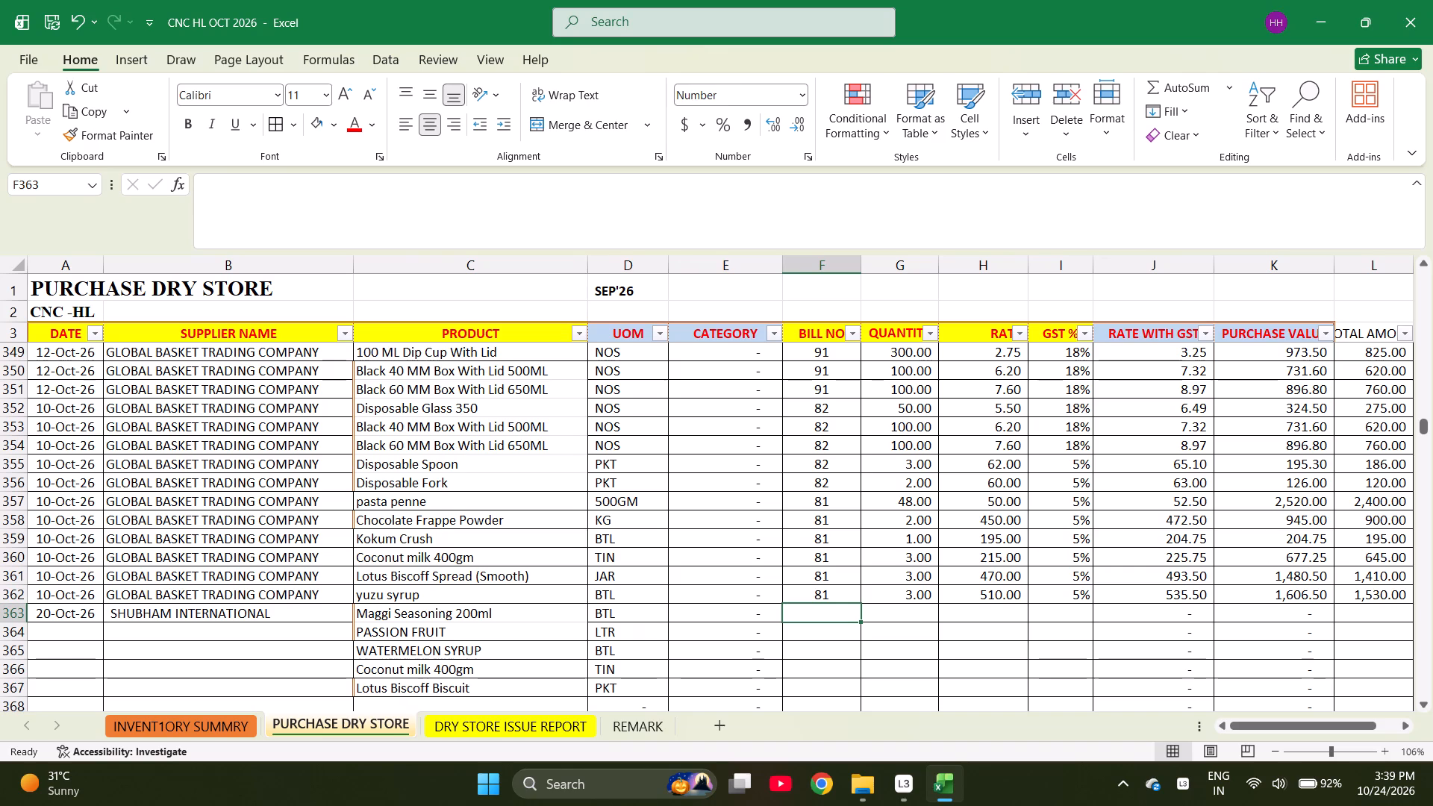
{"action": "type", "text": "1962"}
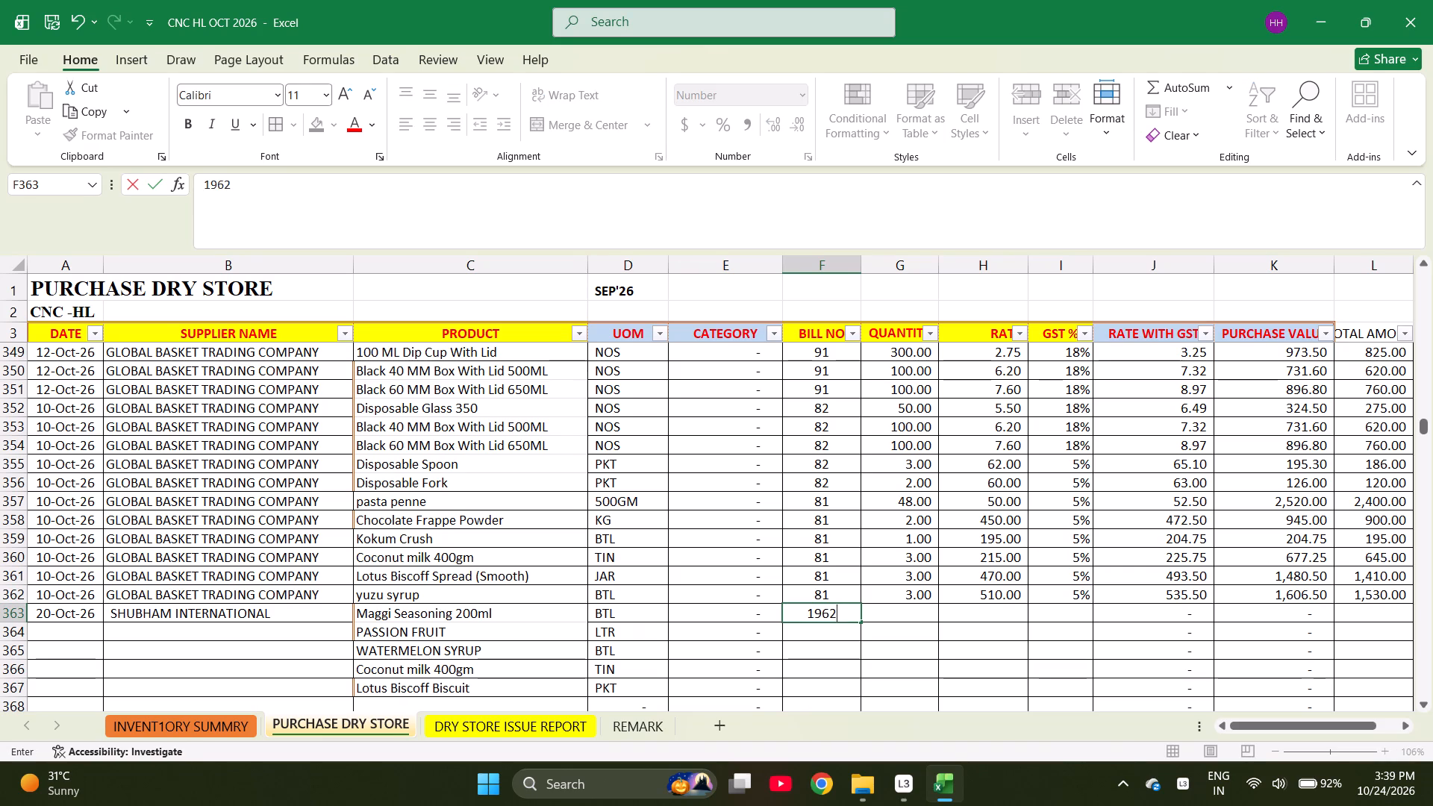
{"action": "key", "text": "Return"}
Enter the quantities 1, 2, 1, 3 and 1 for the Shubham International products in rows 363 to 367.
{"action": "key", "text": "Right"}
{"action": "key", "text": "Up"}
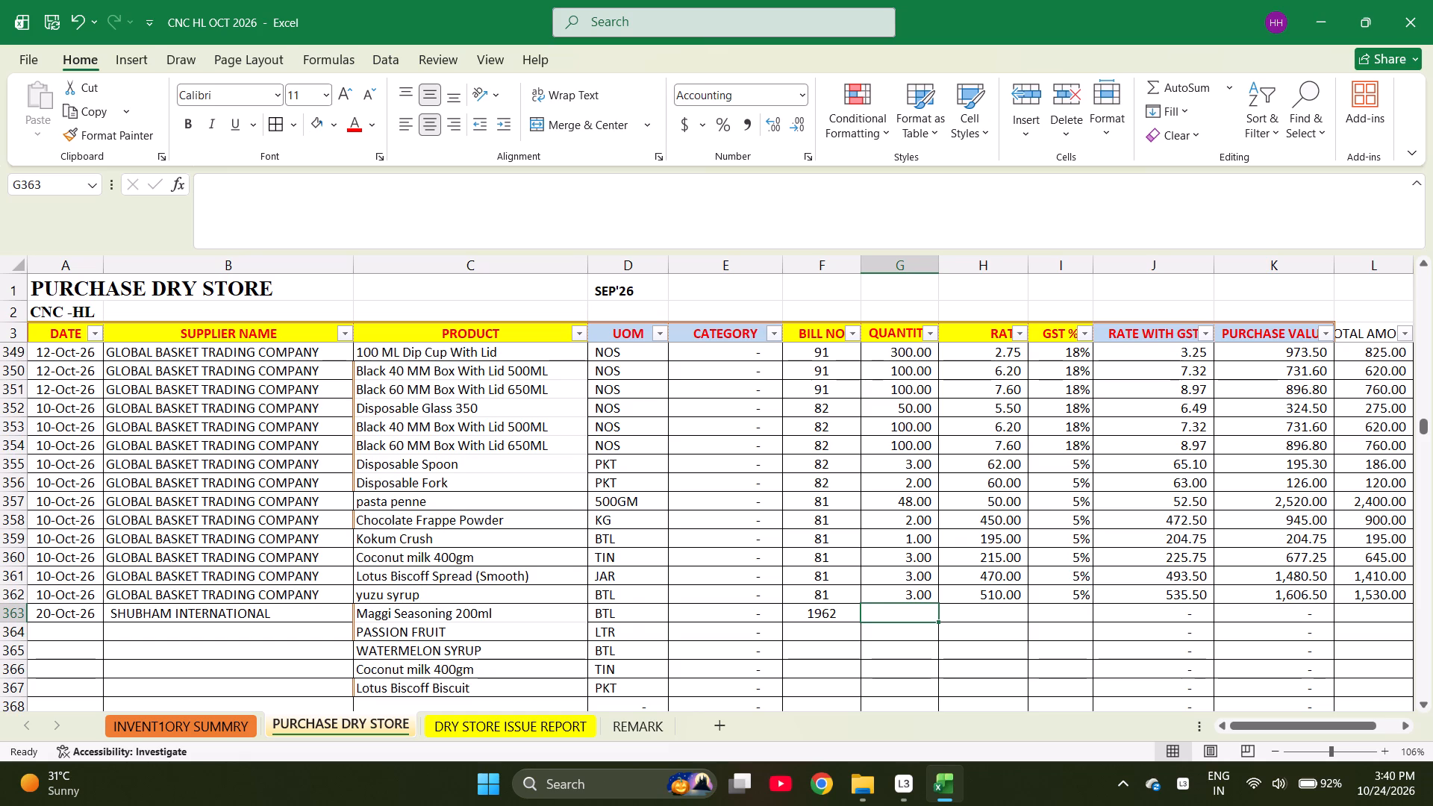
{"action": "key", "text": "1"}
{"action": "key", "text": "Return"}
{"action": "key", "text": "2"}
{"action": "key", "text": "Return"}
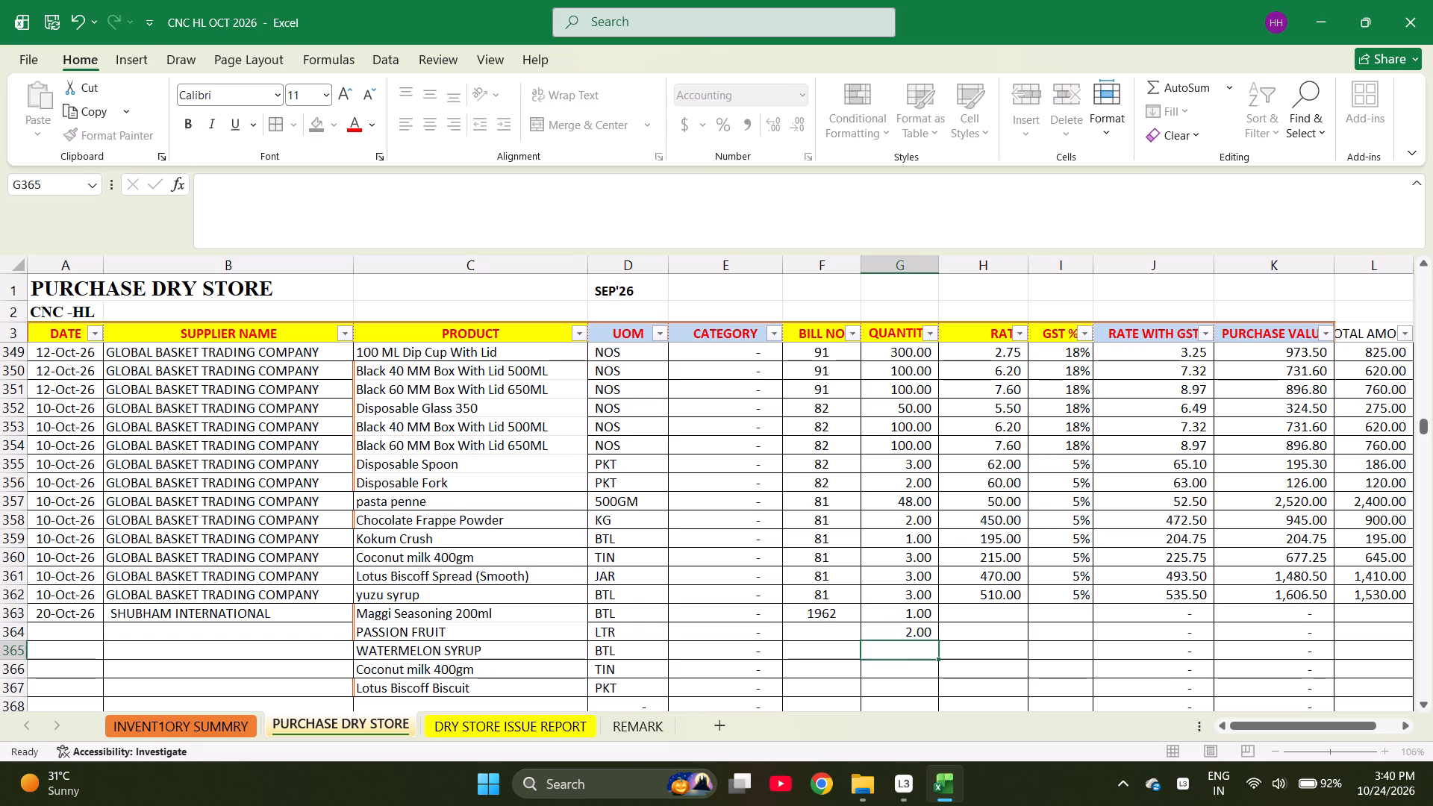
{"action": "key", "text": "3"}
{"action": "key", "text": "Return"}
{"action": "key", "text": "Up"}
{"action": "key", "text": "1"}
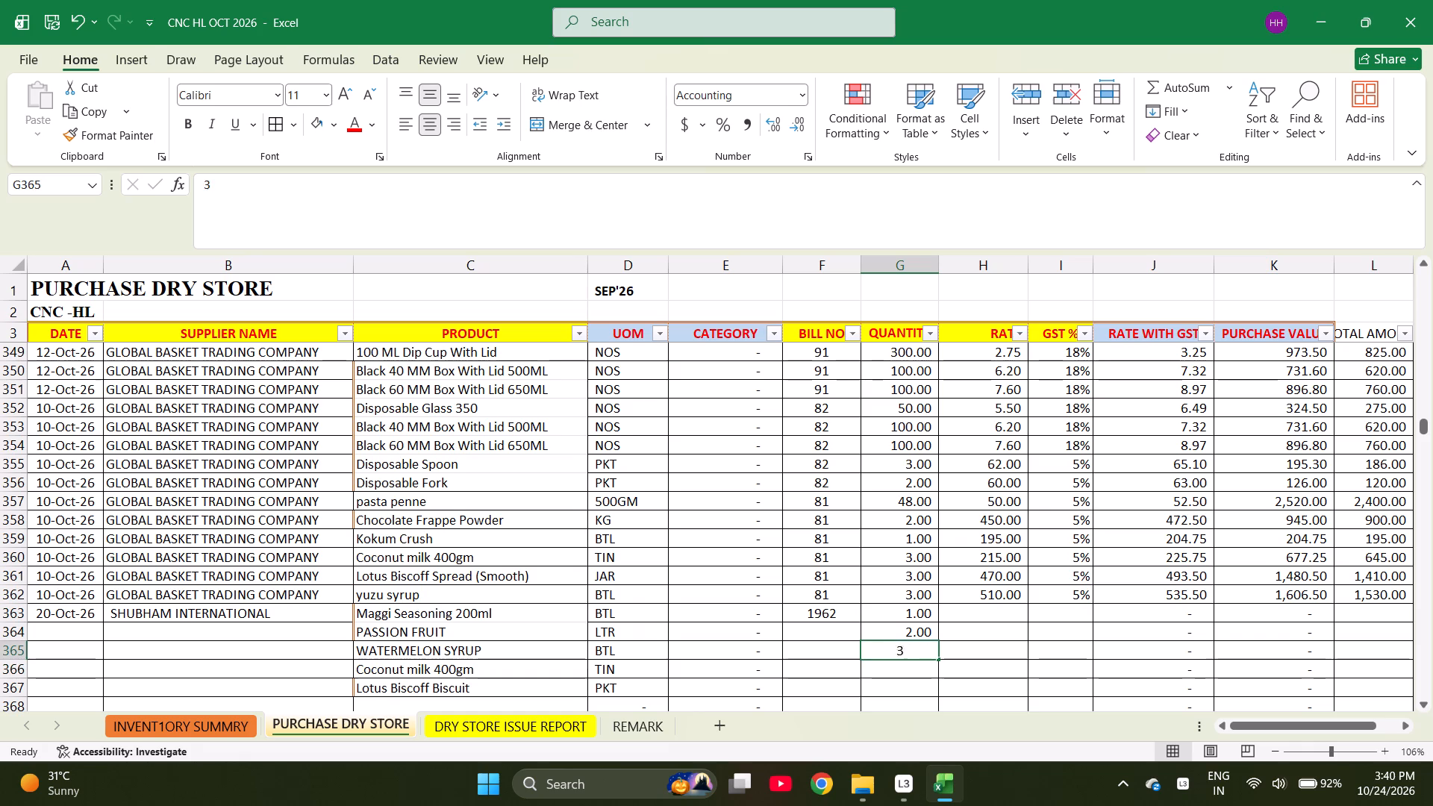
{"action": "key", "text": "Return"}
{"action": "key", "text": "3"}
{"action": "key", "text": "Return"}
{"action": "key", "text": "1"}
{"action": "key", "text": "Return"}
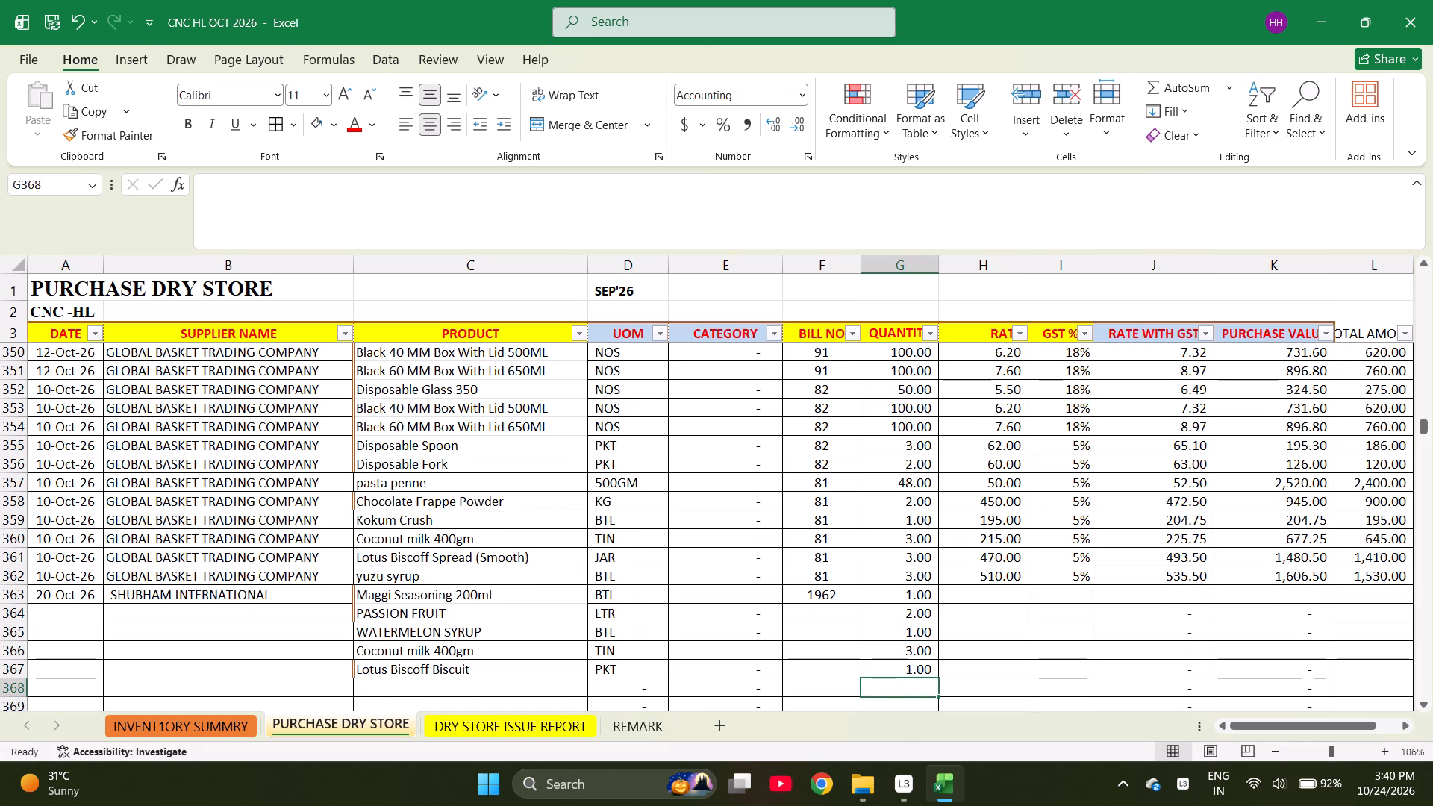
Enter the rates 165, 235, 235, 225 and 265 for the products in rows 363 to 367.
{"action": "key", "text": "Right"}
{"action": "key", "text": "ctrl+Up"}
{"action": "key", "text": "Down"}
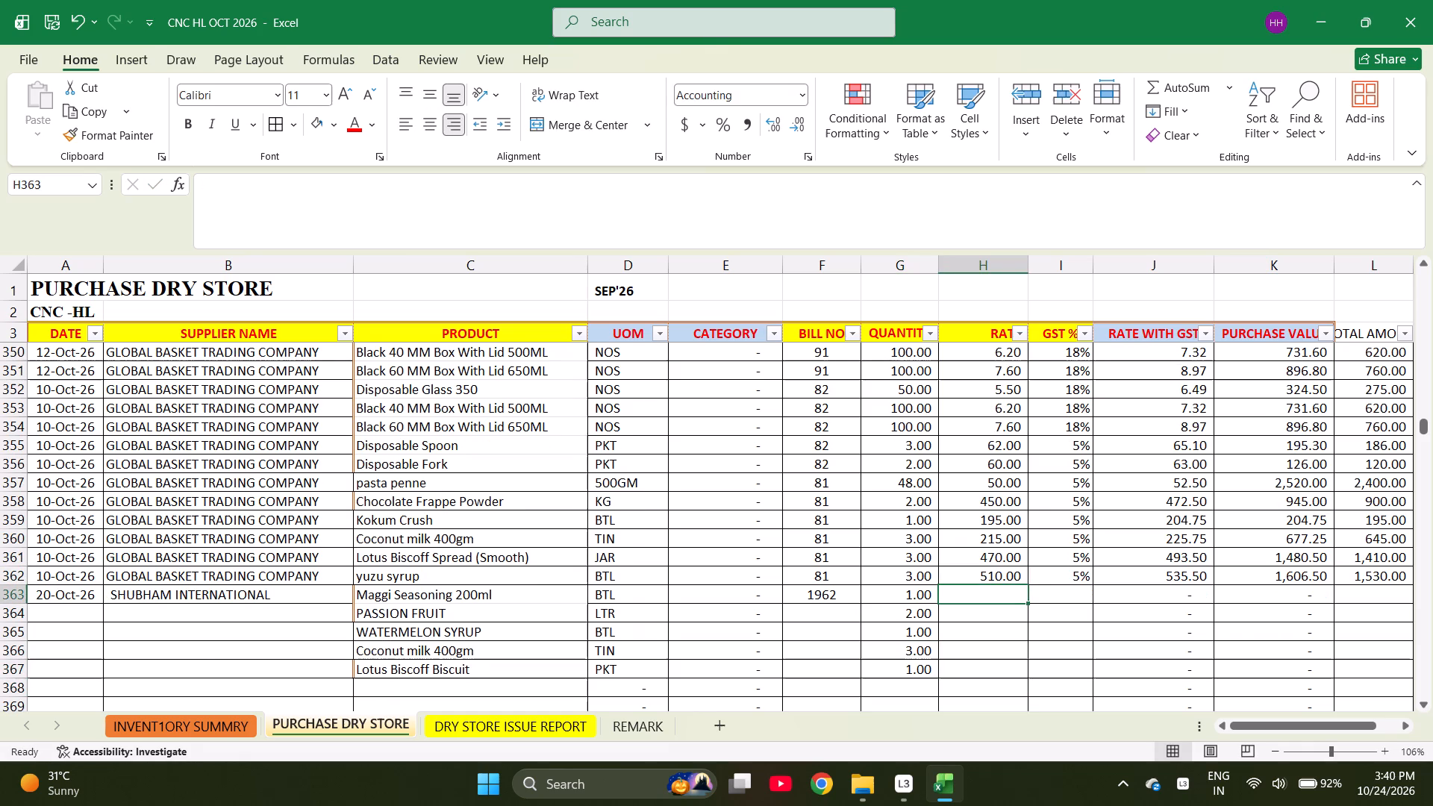
{"action": "type", "text": "165"}
{"action": "key", "text": "Return"}
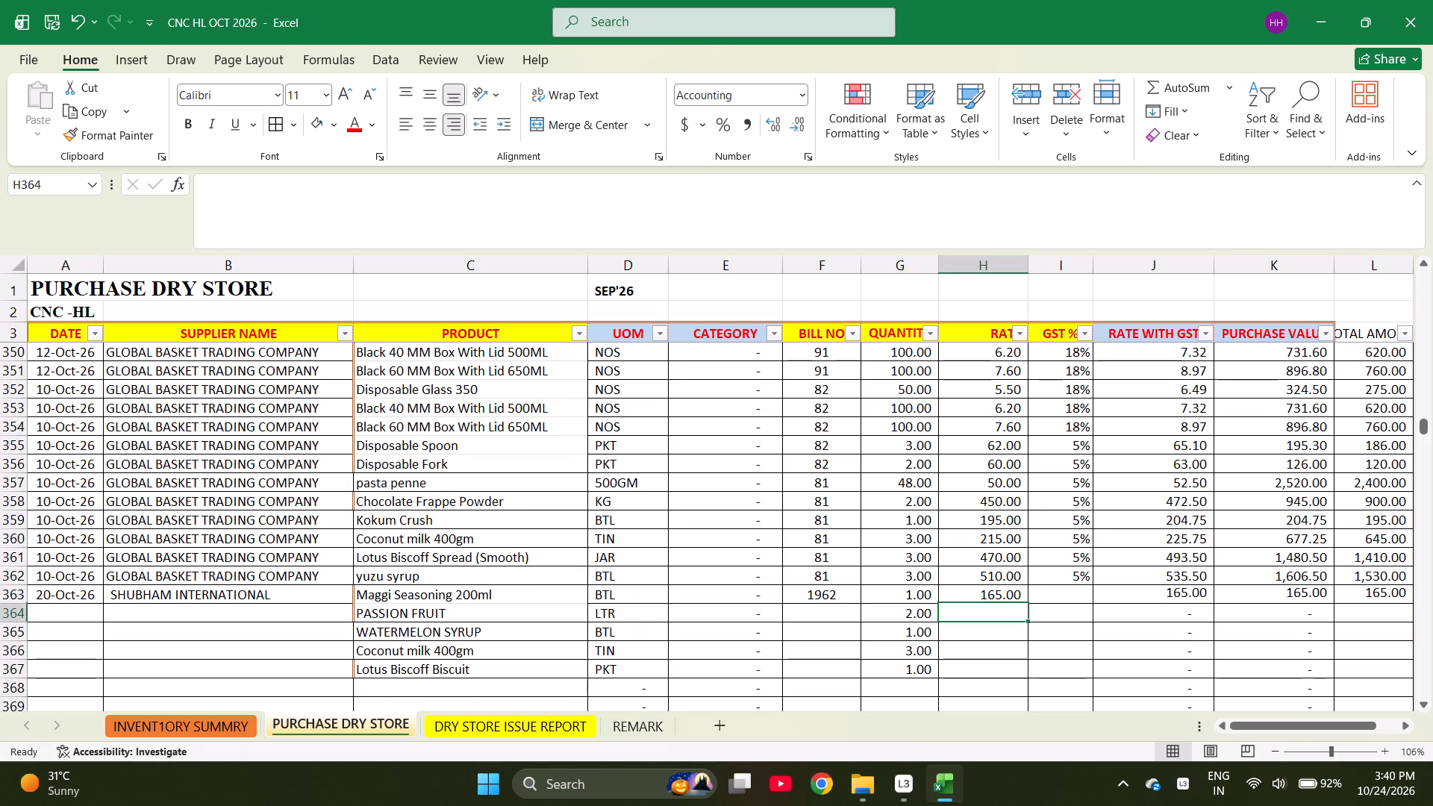
{"action": "type", "text": "235"}
{"action": "key", "text": "Return"}
{"action": "type", "text": "235"}
{"action": "key", "text": "Return"}
{"action": "type", "text": "225"}
{"action": "key", "text": "Return"}
{"action": "type", "text": "265"}
{"action": "key", "text": "Return"}
Enter 5% as the GST rate for each product in rows 363 to 367.
{"action": "key", "text": "Right"}
{"action": "key", "text": "ctrl+Up"}
{"action": "key", "text": "Down"}
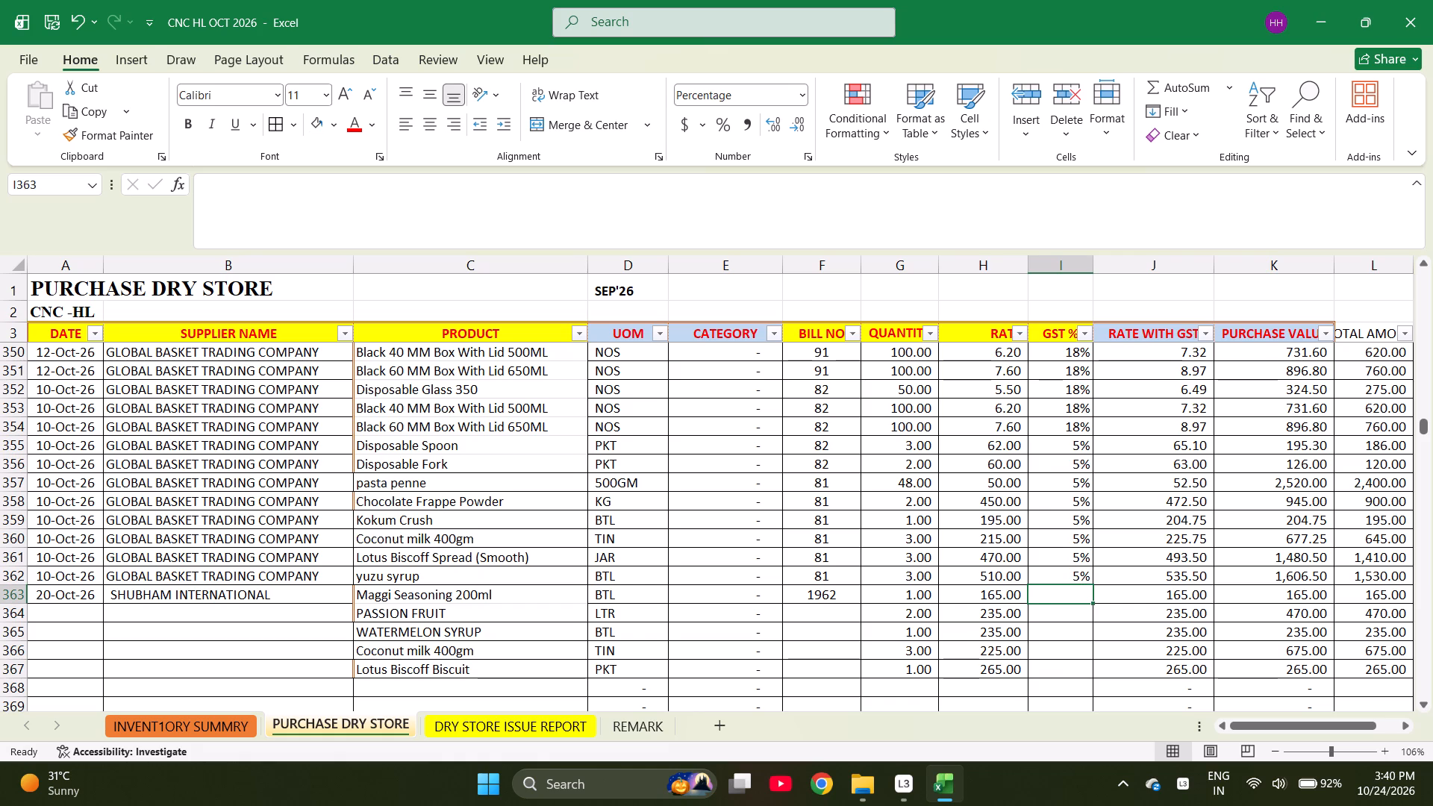
{"action": "key", "text": "5"}
{"action": "key", "text": "Return"}
{"action": "key", "text": "5"}
{"action": "key", "text": "Return"}
{"action": "key", "text": "5"}
{"action": "key", "text": "Return"}
{"action": "key", "text": "5"}
{"action": "key", "text": "Return"}
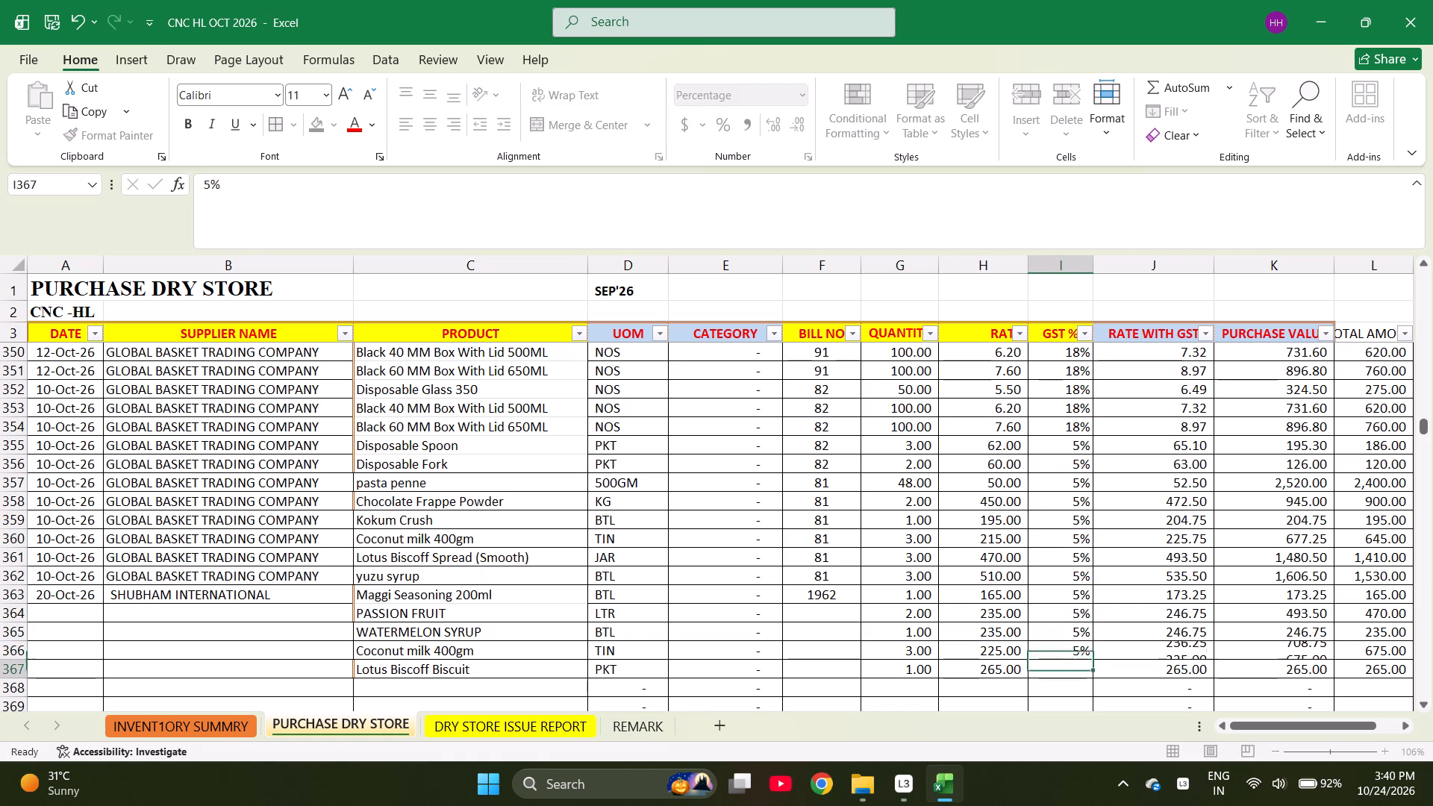
{"action": "key", "text": "5"}
{"action": "key", "text": "Return"}
Fill bill number 1962 down from row 363 through row 367.
{"action": "key", "text": "Left"}
{"action": "key", "text": "Left"}
{"action": "key", "text": "Left"}
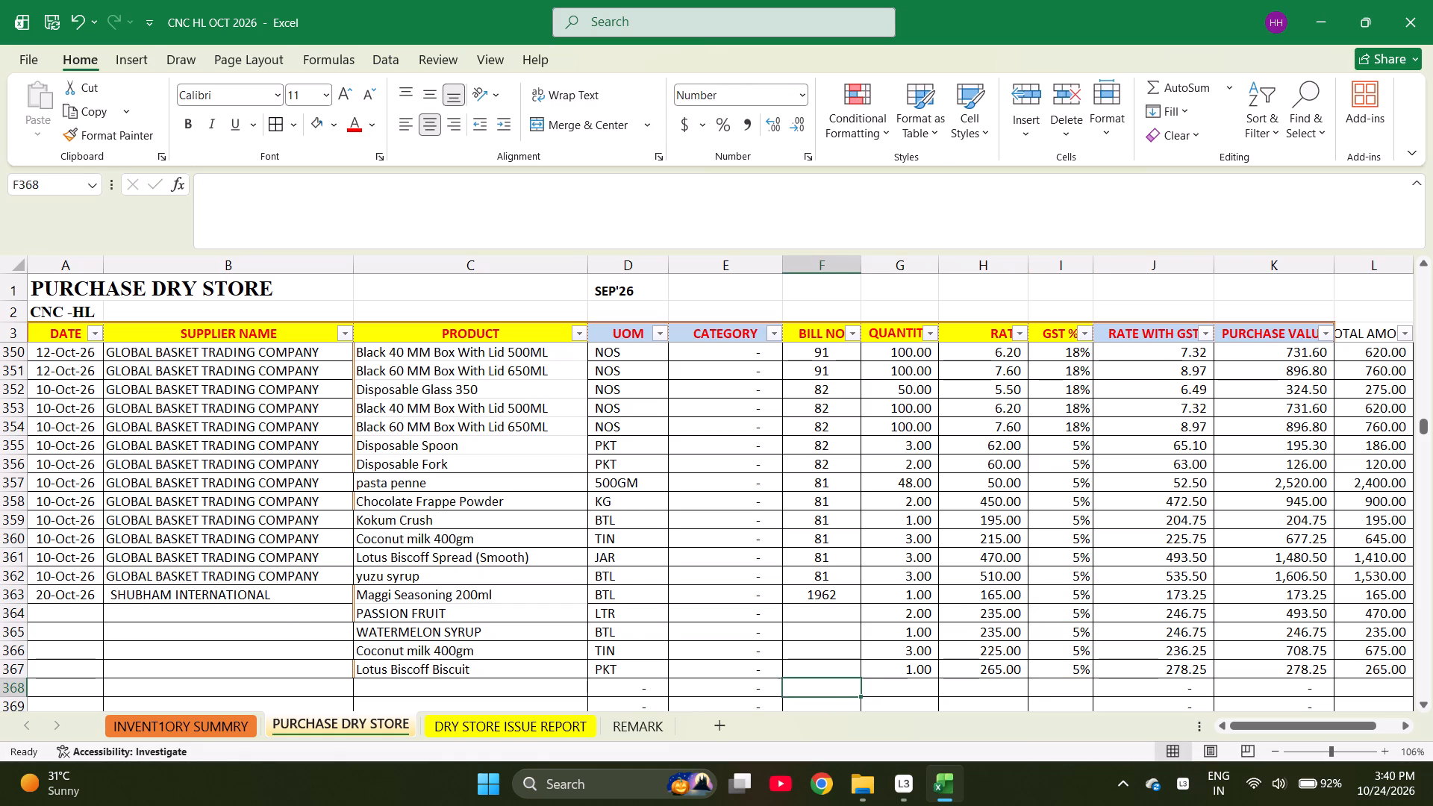
{"action": "key", "text": "ctrl+Up"}
{"action": "key", "text": "shift+Down"}
{"action": "key", "text": "shift+Down"}
{"action": "key", "text": "shift+Down"}
{"action": "key", "text": "shift+Down"}
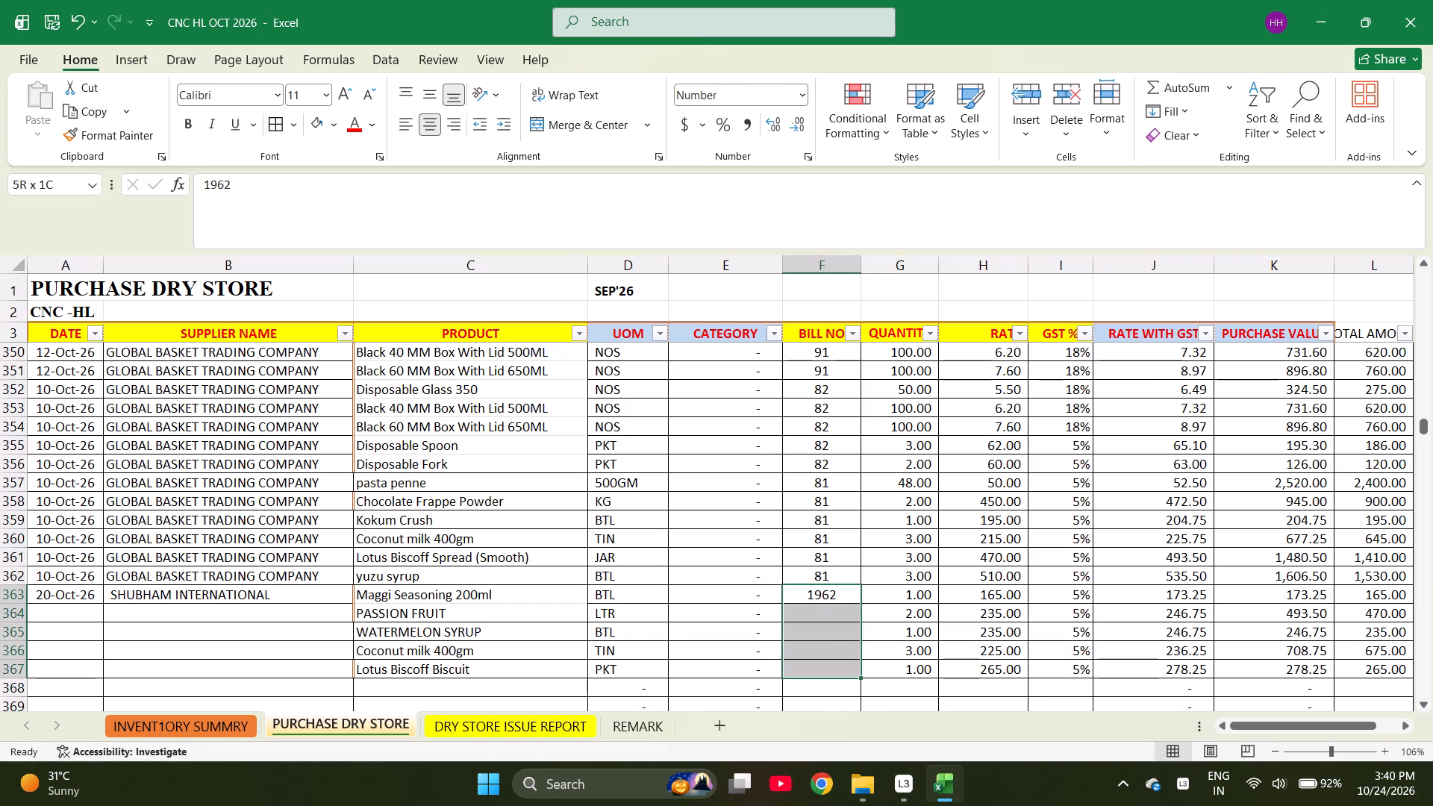
{"action": "key", "text": "ctrl+d"}
Fill the 20-Oct-26 date and SHUBHAM INTERNATIONAL supplier name down from row 363 through row 367.
{"action": "key", "text": "ctrl+Left"}
{"action": "key", "text": "shift+Right"}
{"action": "key", "text": "shift+Down"}
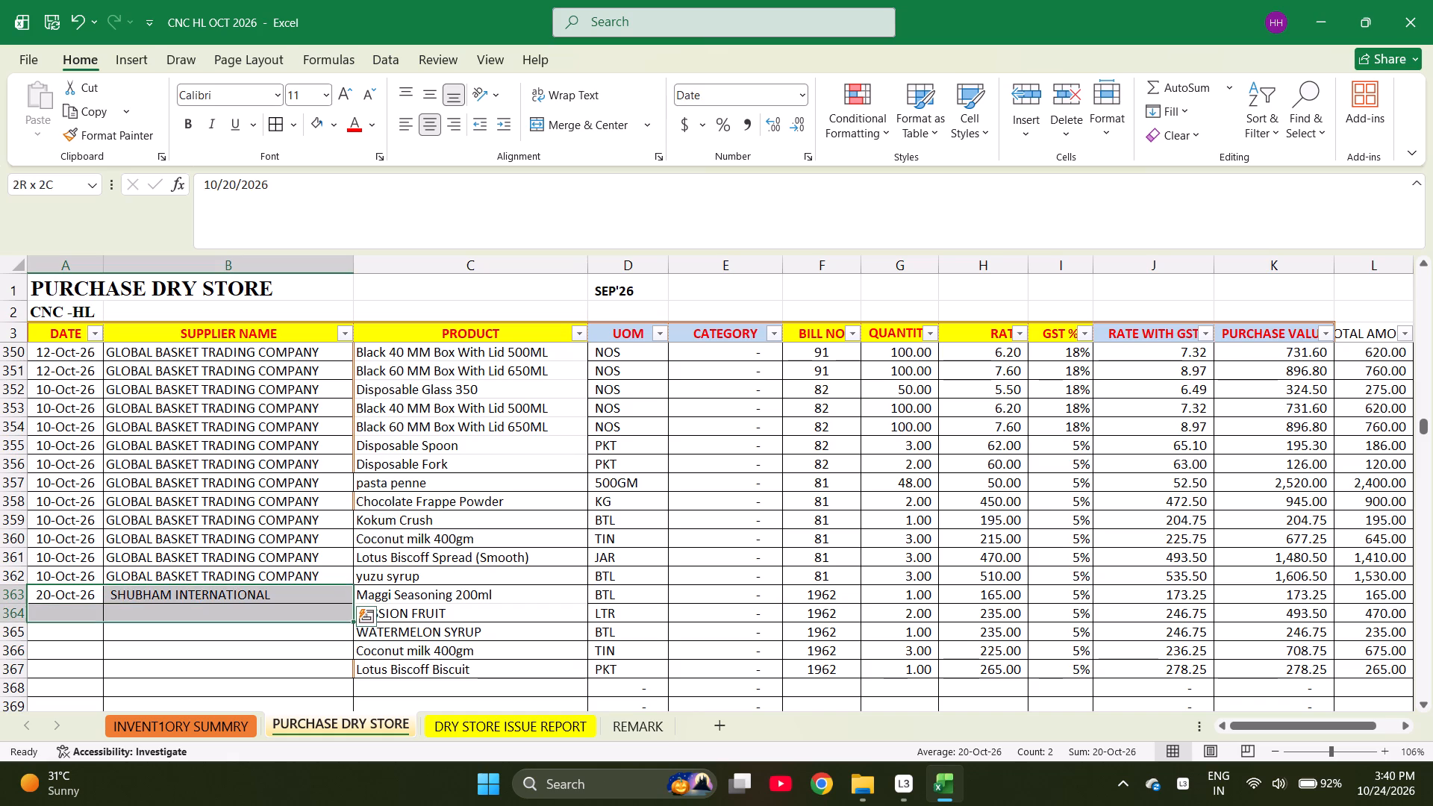
{"action": "key", "text": "shift+Down"}
{"action": "key", "text": "shift+Down"}
{"action": "key", "text": "shift+Down"}
{"action": "key", "text": "ctrl+d"}
Check the combined purchase value of bill 1962 across rows 363 to 367.
{"action": "key", "text": "ctrl+Right"}
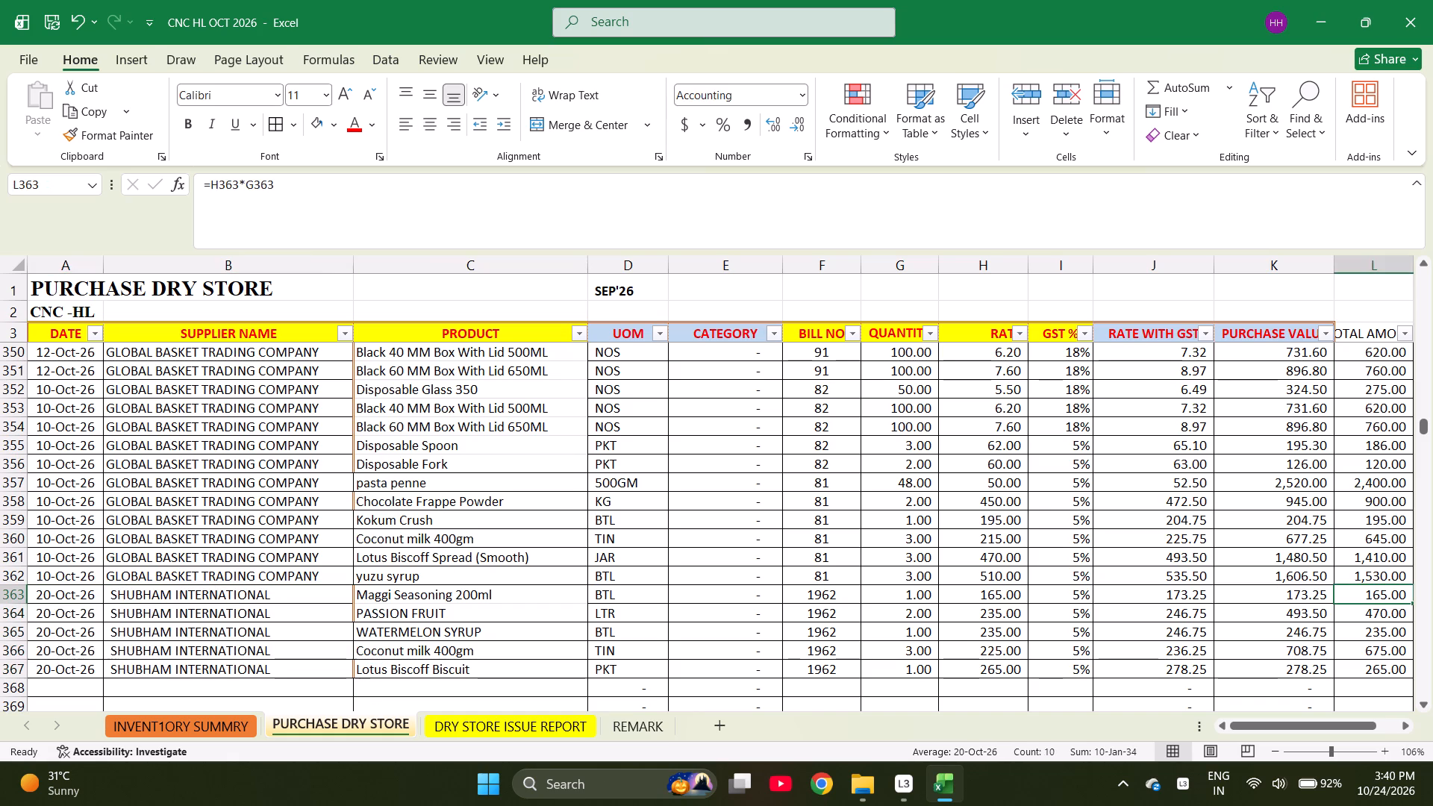
{"action": "key", "text": "Left"}
{"action": "key", "text": "shift+Down"}
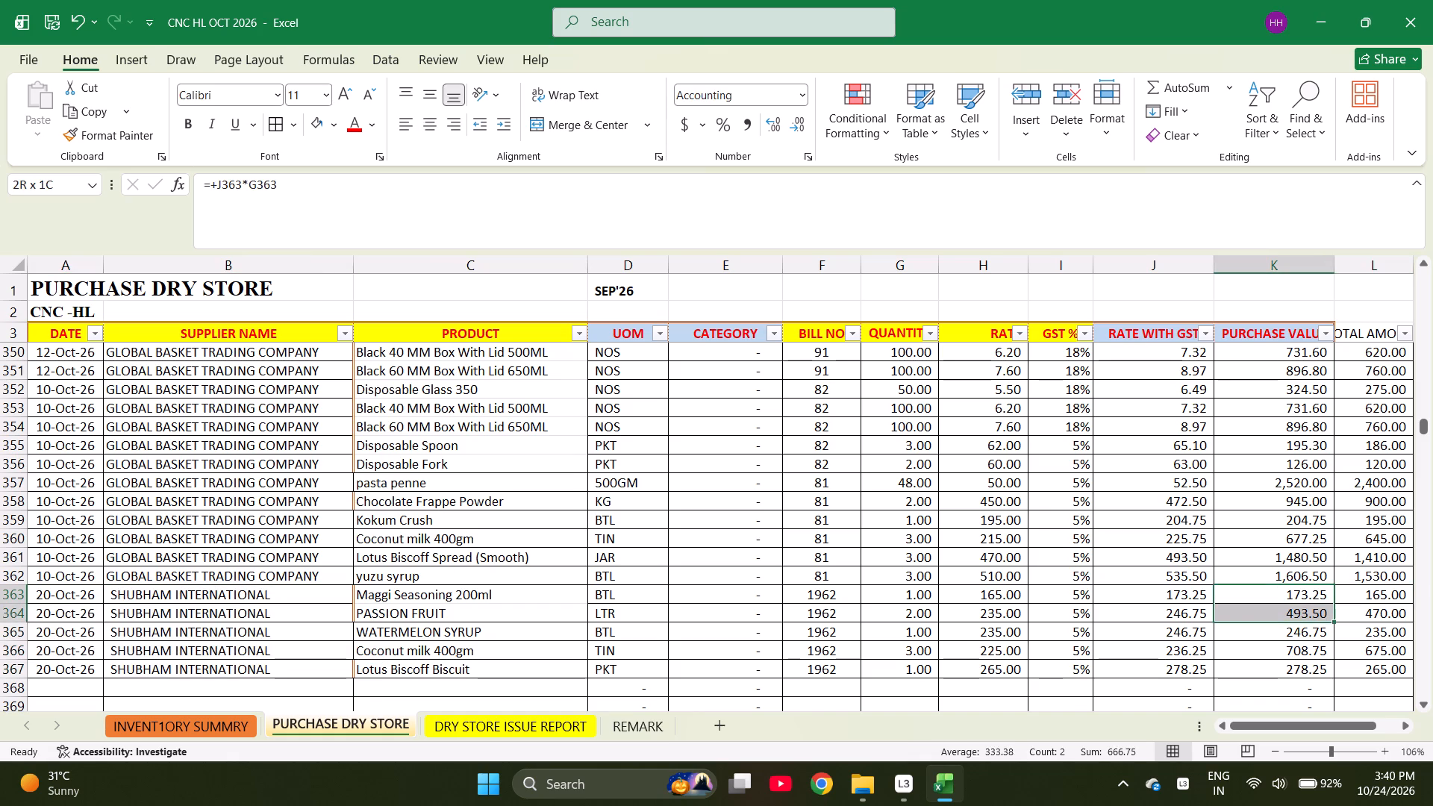
{"action": "key", "text": "shift+Down"}
{"action": "key", "text": "shift+Down"}
{"action": "key", "text": "shift+Down"}
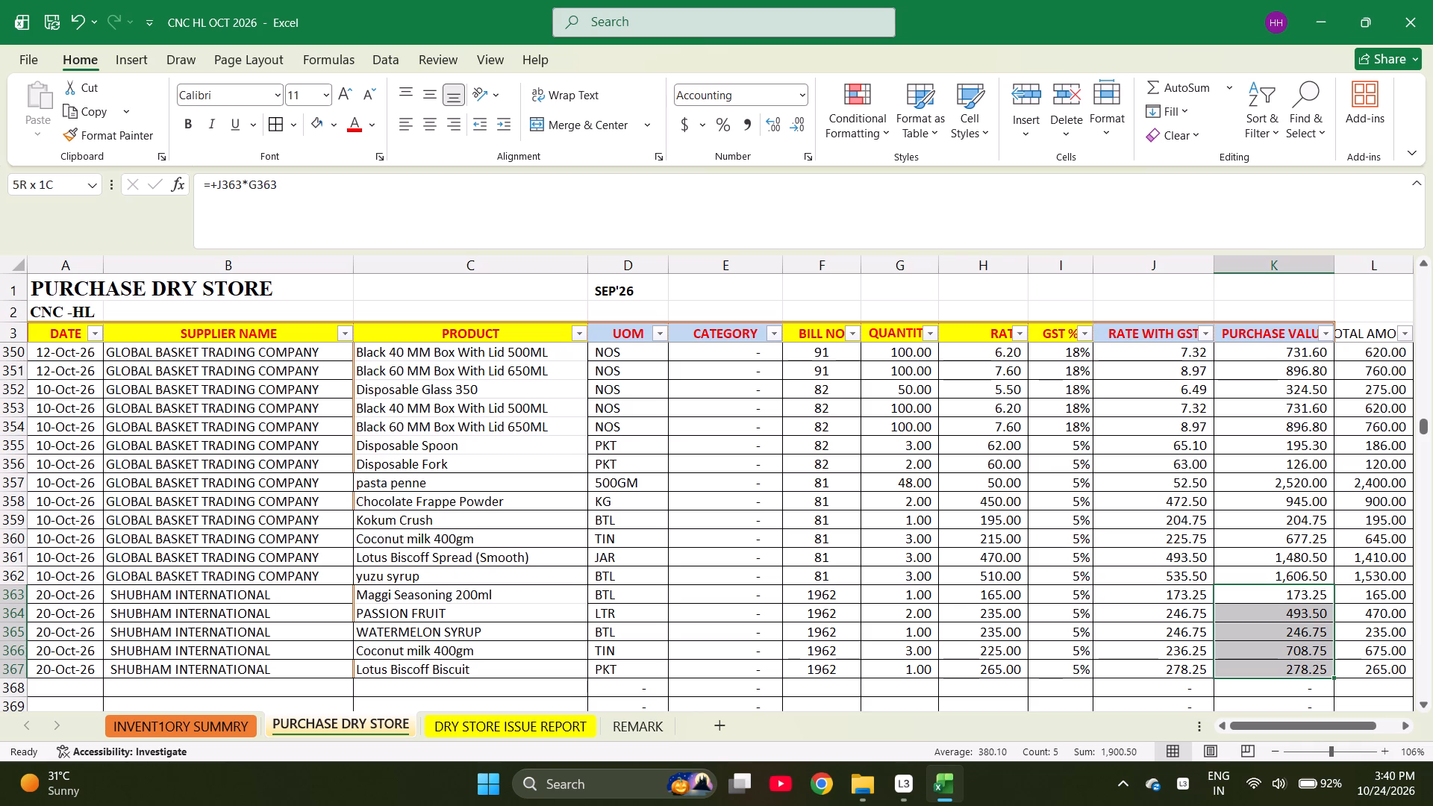
Start row 368 with the date 19-Oct-26 and SHUBHAM INTERNATIONAL as the supplier.
{"action": "key", "text": "ctrl+Left"}
{"action": "key", "text": "ctrl+Down"}
{"action": "key", "text": "Down"}
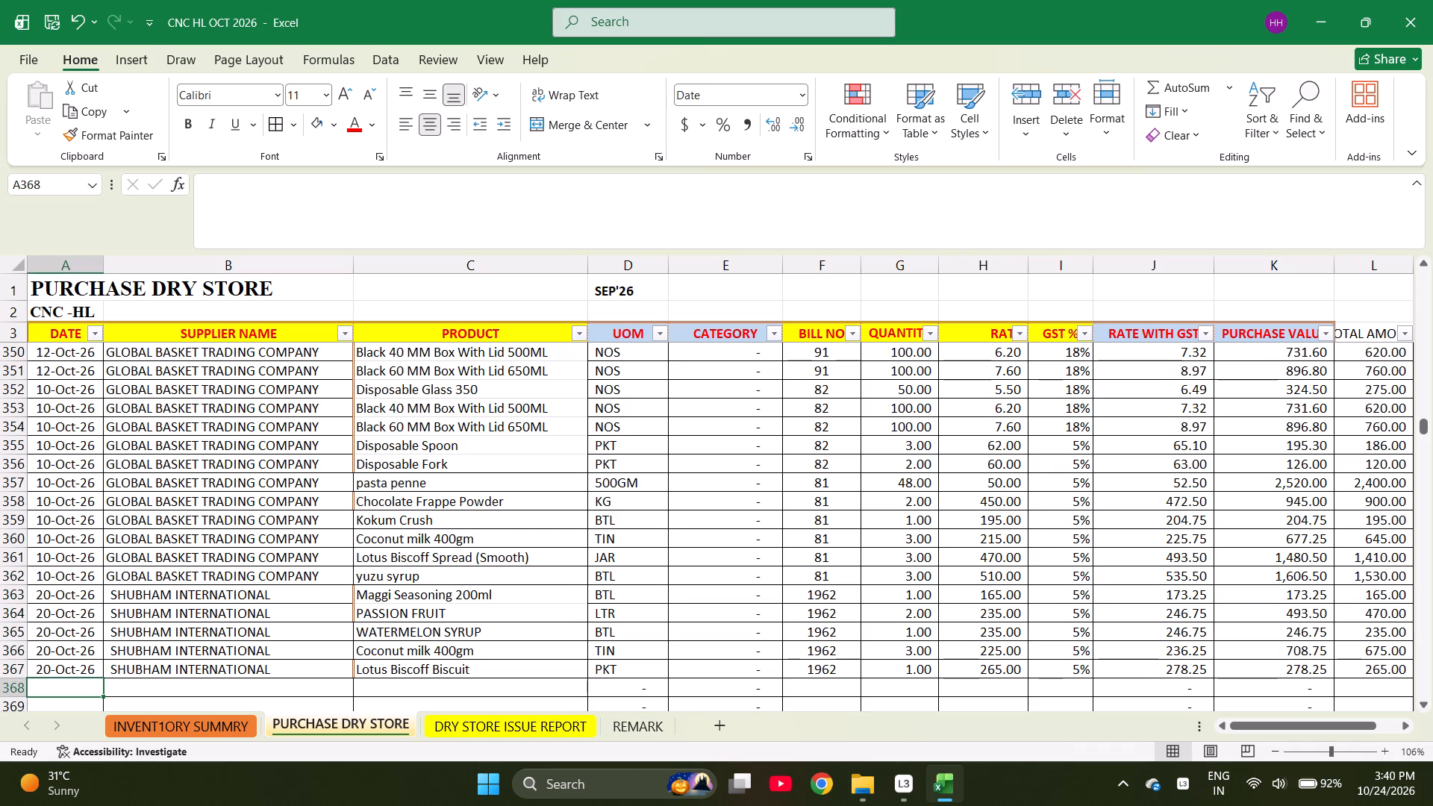
{"action": "type", "text": "10"}
{"action": "type", "text": "-19-26"}
{"action": "key", "text": "Right"}
{"action": "key", "text": "ctrl+d"}
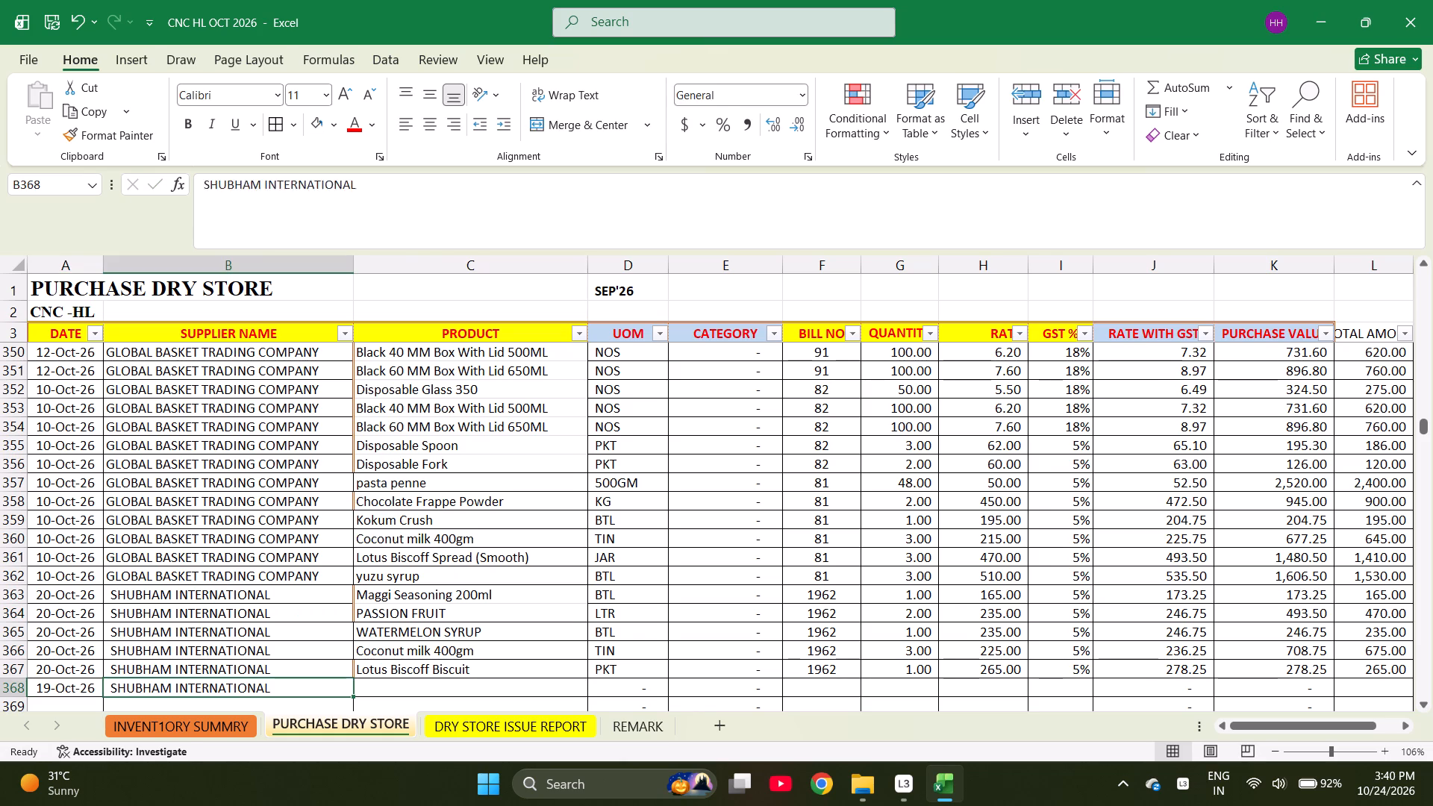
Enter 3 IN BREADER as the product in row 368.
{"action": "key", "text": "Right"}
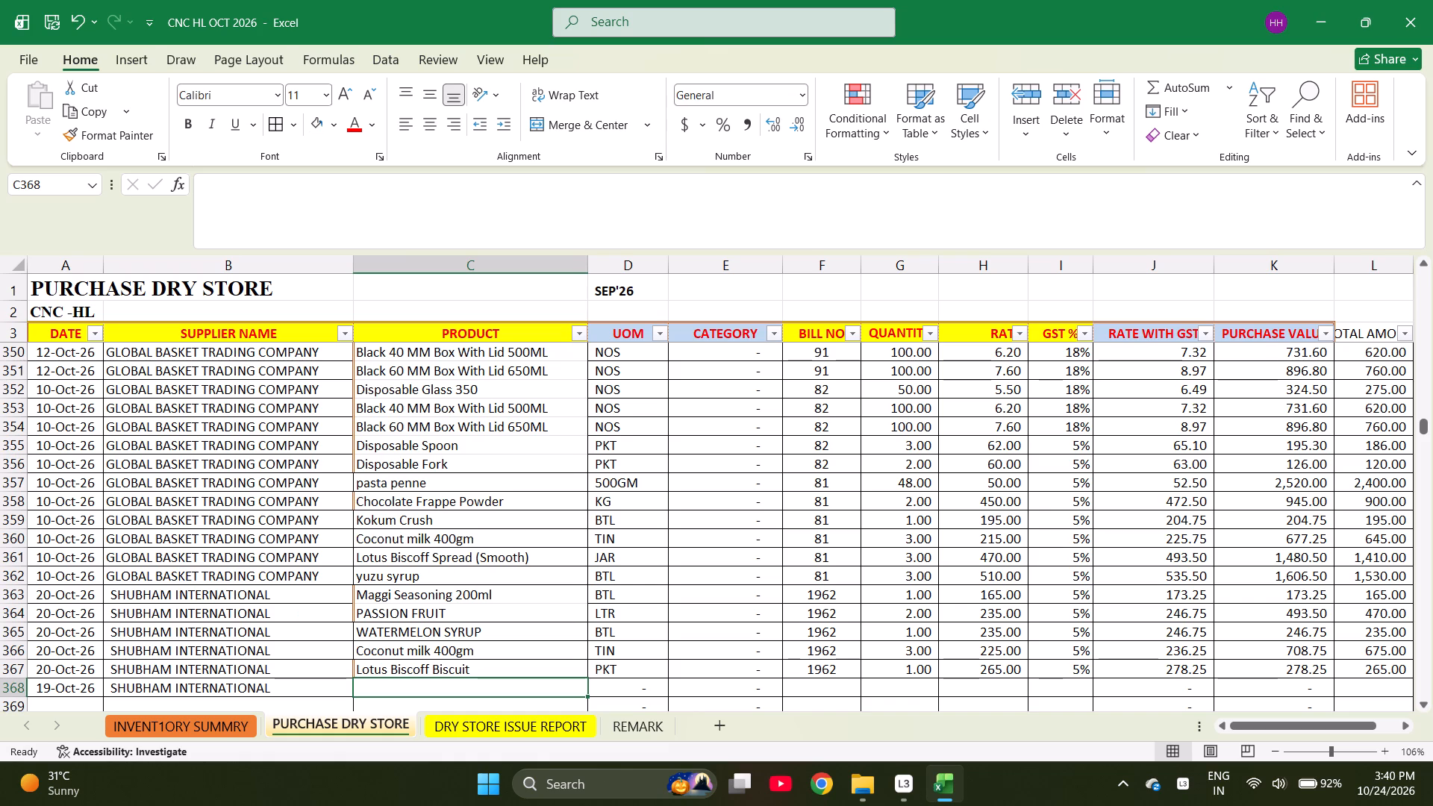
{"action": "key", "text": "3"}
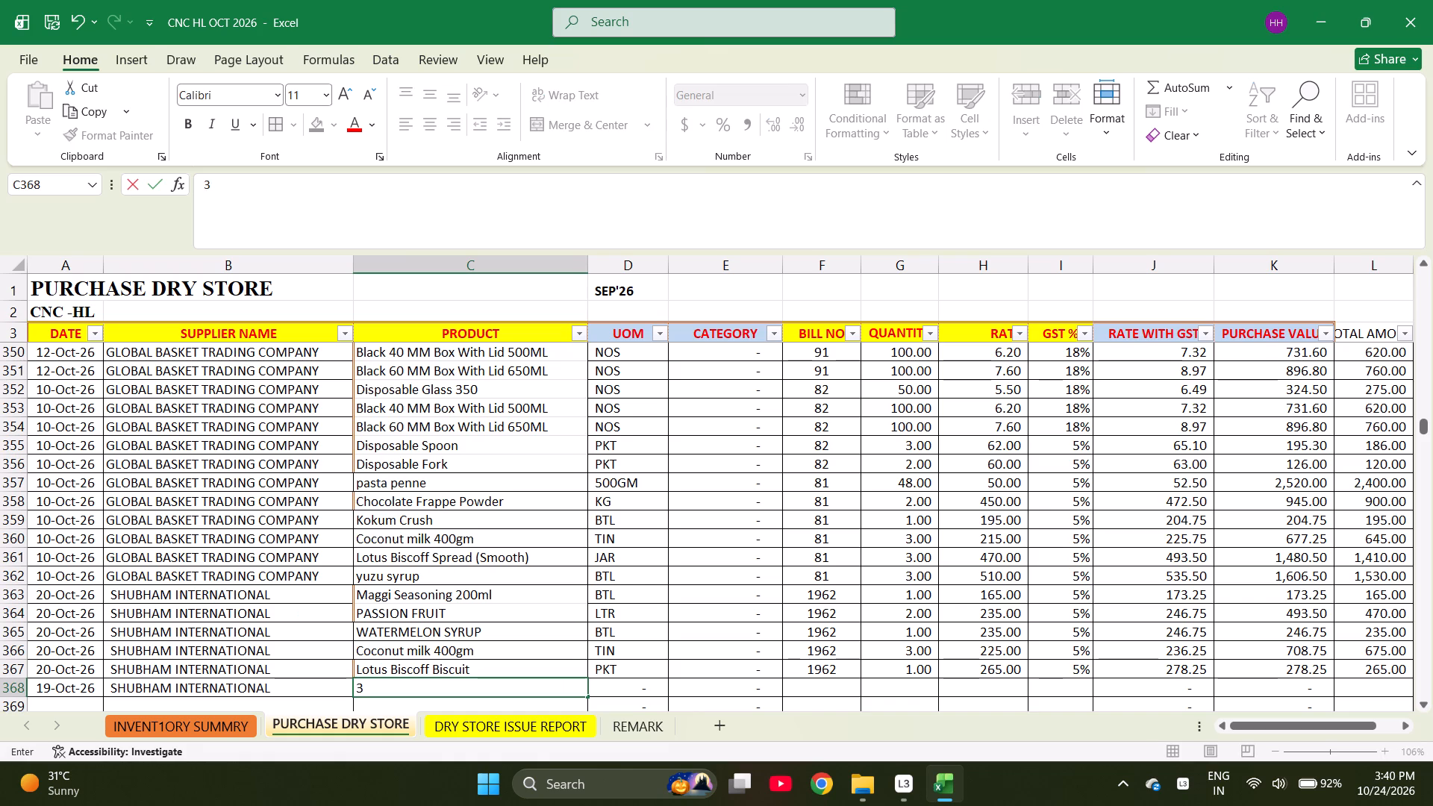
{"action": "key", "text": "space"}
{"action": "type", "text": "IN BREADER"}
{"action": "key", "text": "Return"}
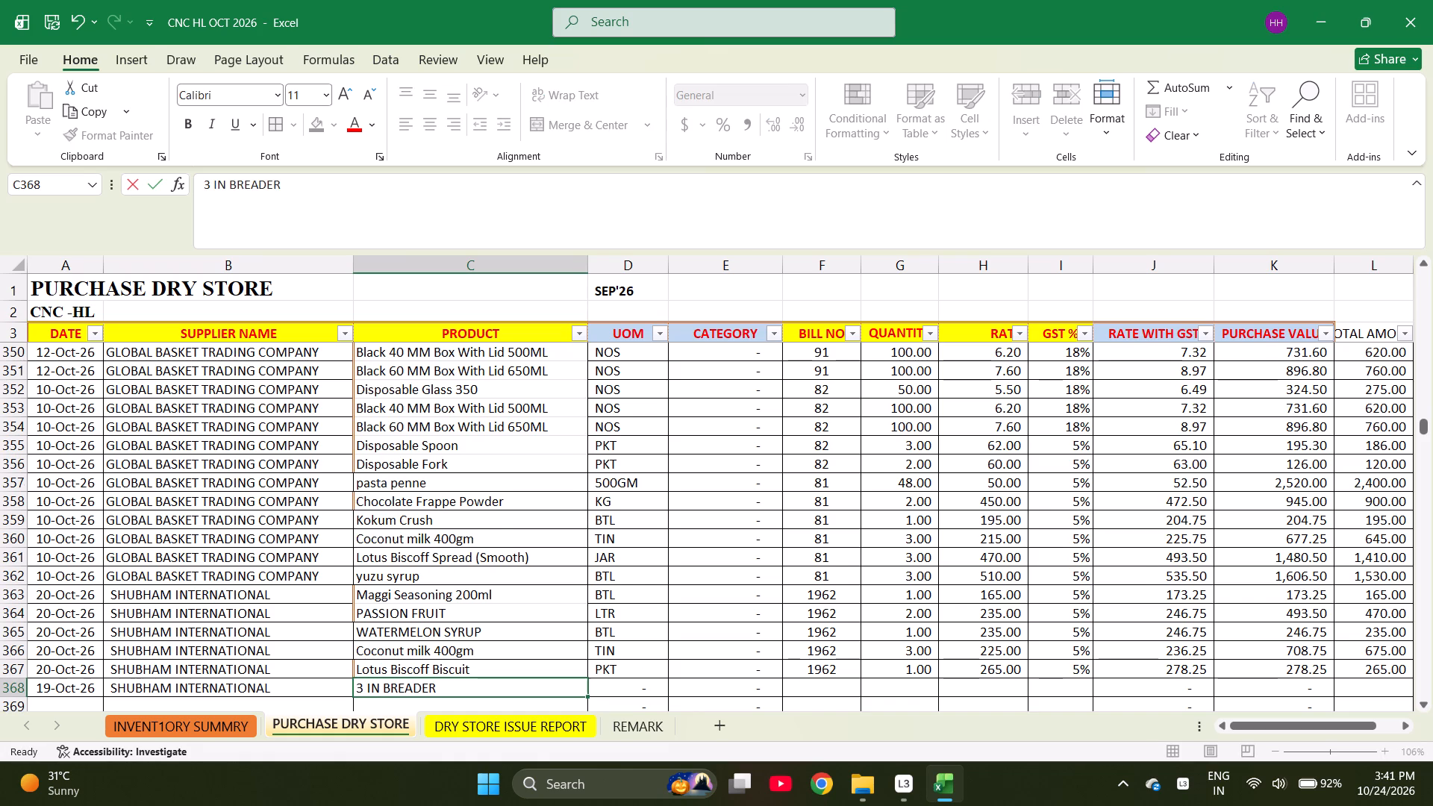
Copy 3 in 1 Breader from the inventory summary sheet and paste it as the product in row 368.
{"action": "key", "text": "ctrl+Page_Up"}
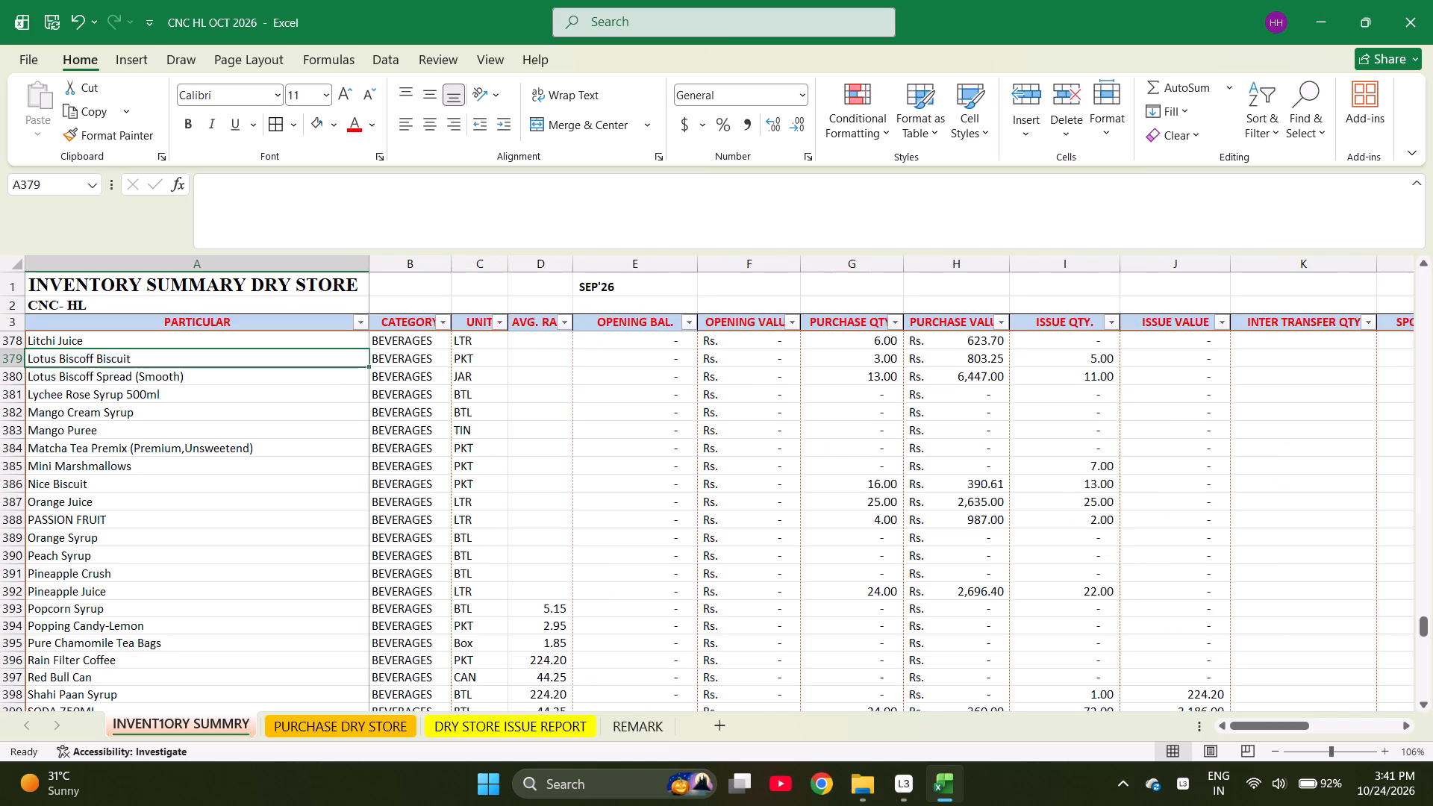
{"action": "key", "text": "ctrl+Up"}
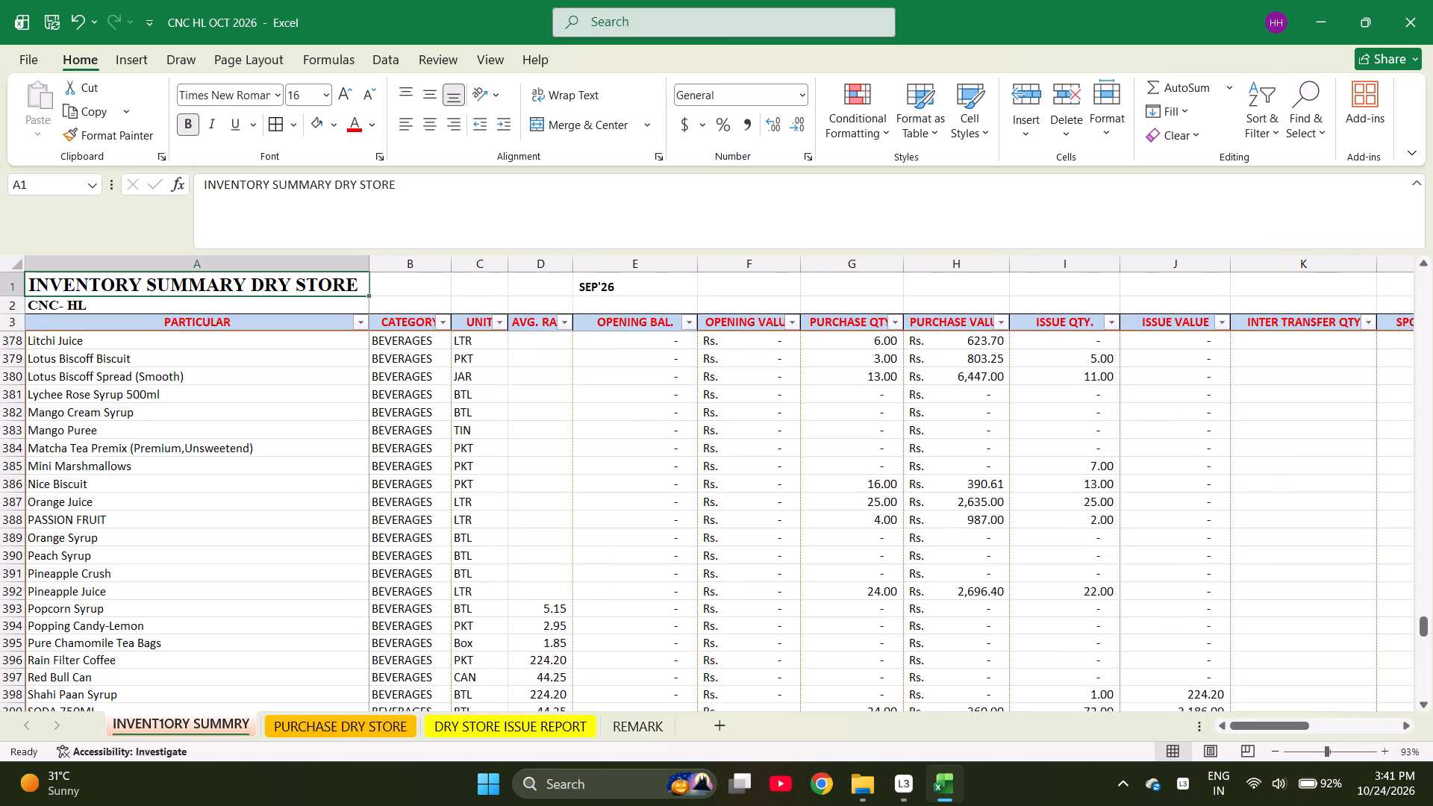
{"action": "key", "text": "Down"}
{"action": "key", "text": "Down"}
{"action": "key", "text": "Down"}
{"action": "key", "text": "Down"}
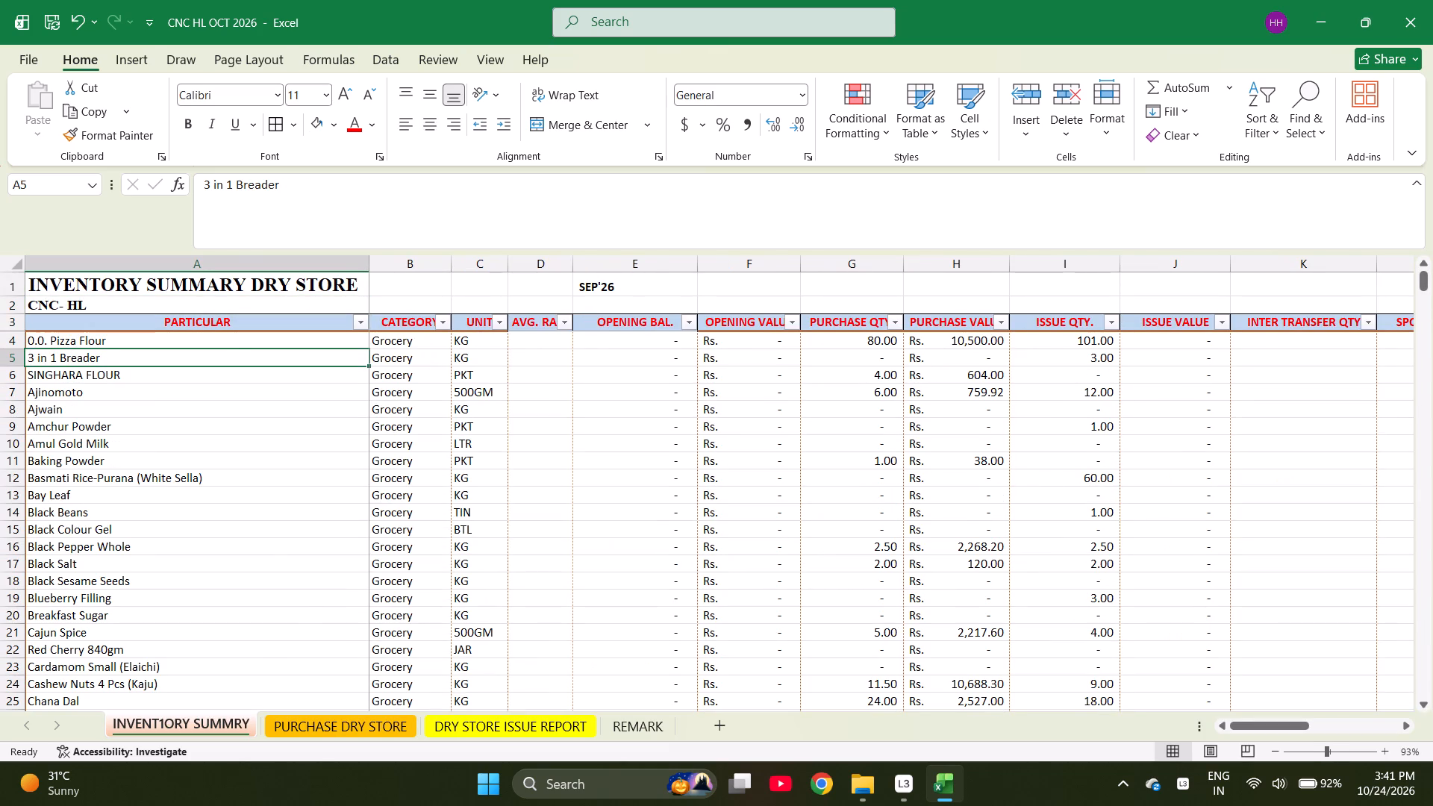
{"action": "key", "text": "ctrl+c"}
{"action": "key", "text": "ctrl+Page_Down"}
{"action": "key", "text": "Up"}
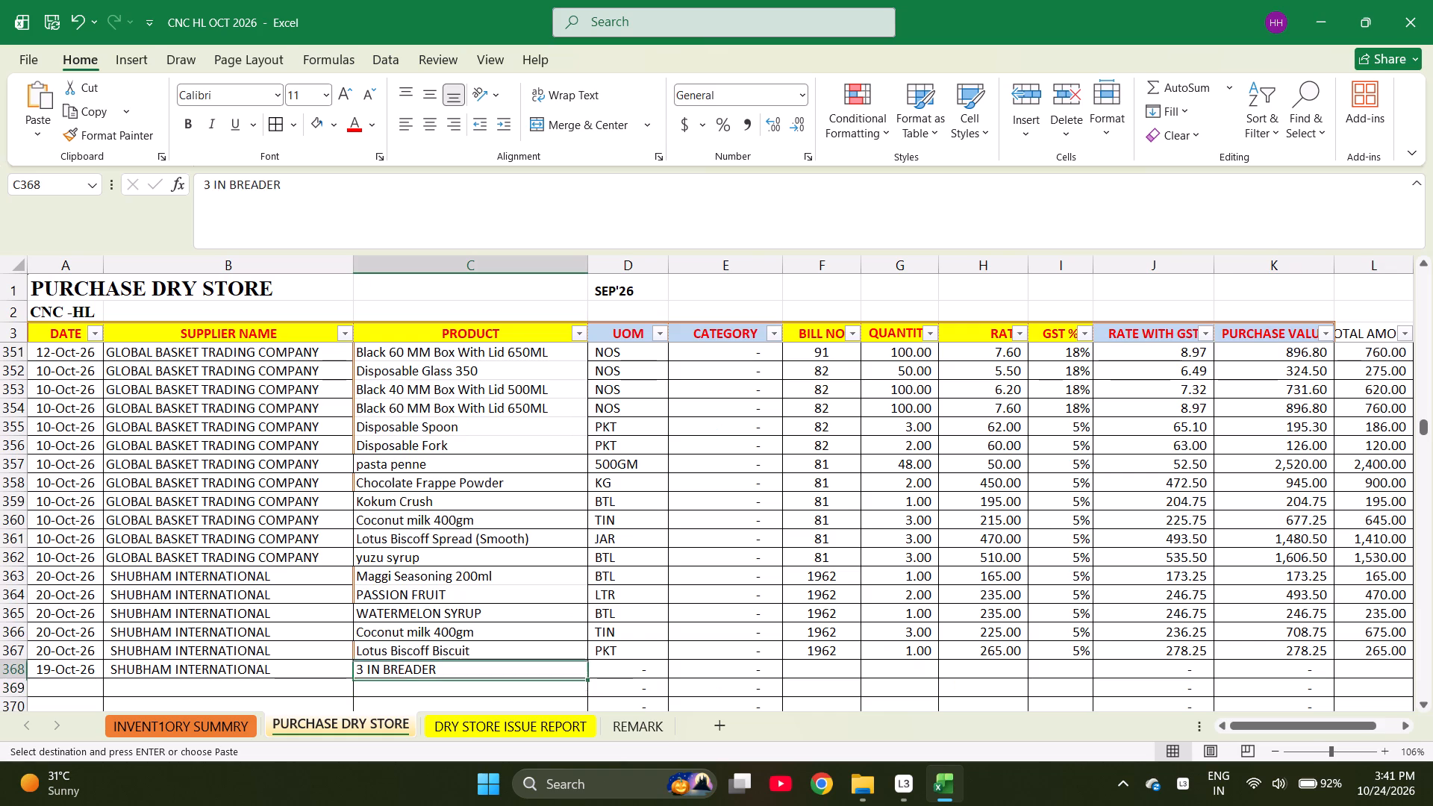
{"action": "key", "text": "Return"}
{"action": "key", "text": "Down"}
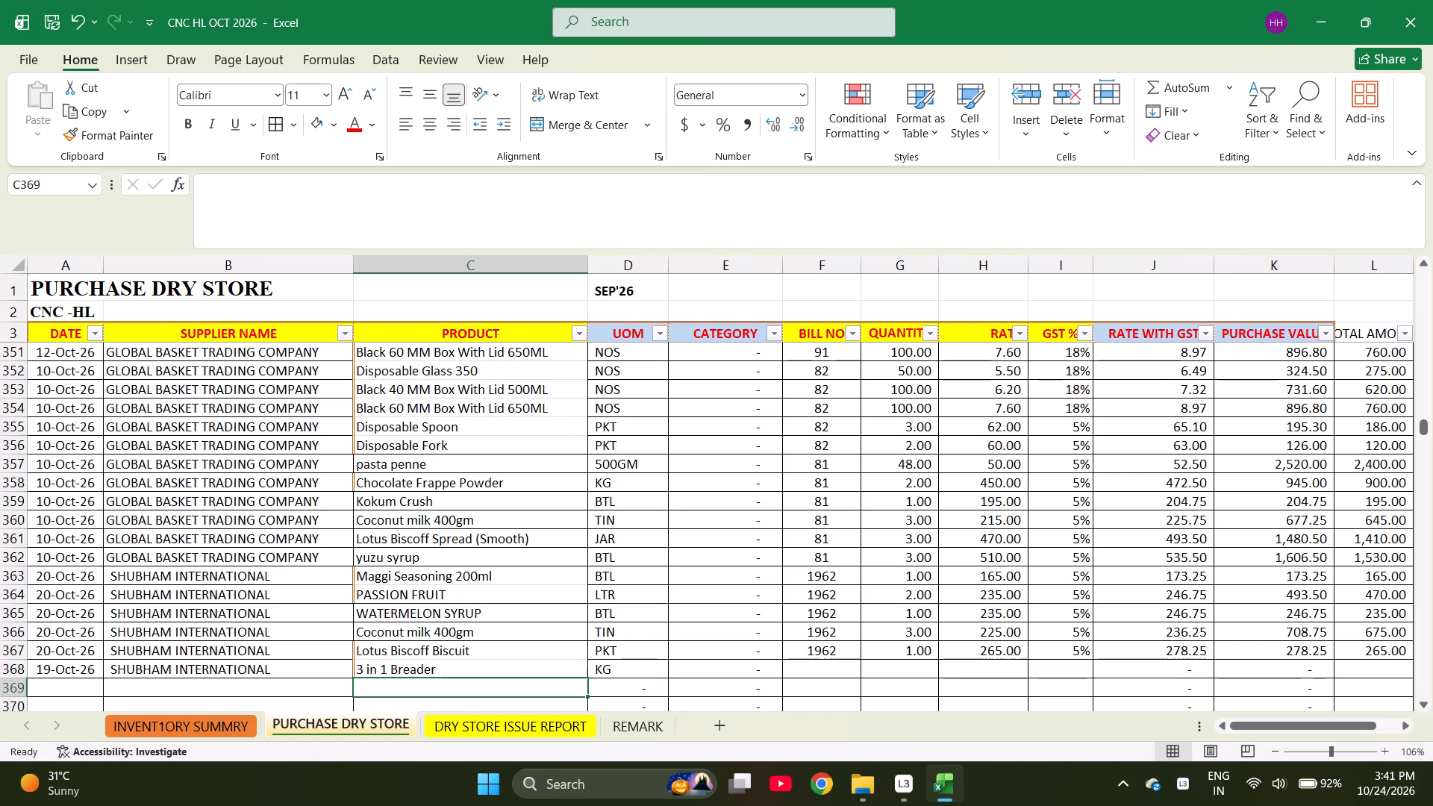
Find MANGO in the inventory summary sheet, copy Mango Puree and paste it as the product in row 369.
{"action": "key", "text": "ctrl+Page_Up"}
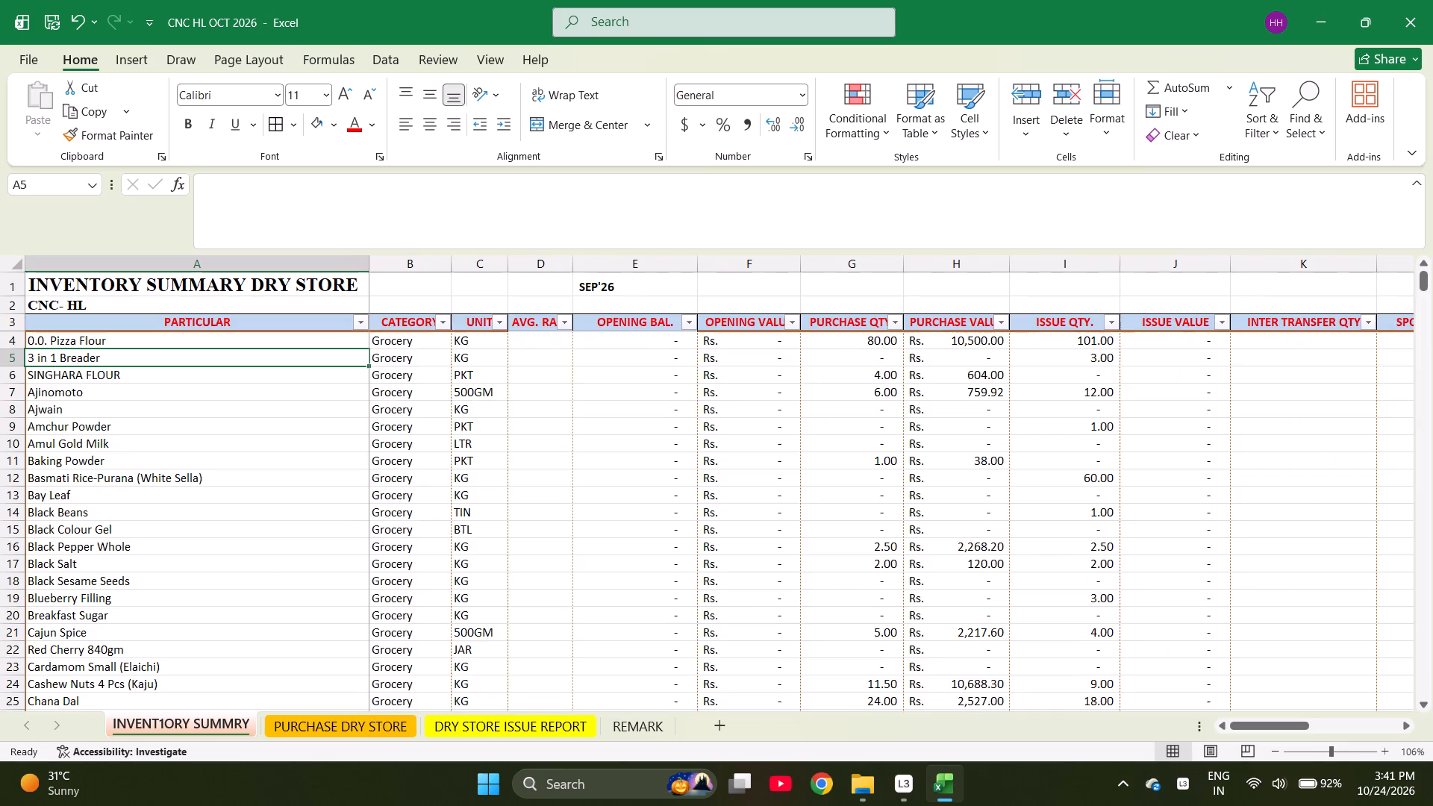
{"action": "key", "text": "ctrl+f"}
{"action": "type", "text": "MAGO"}
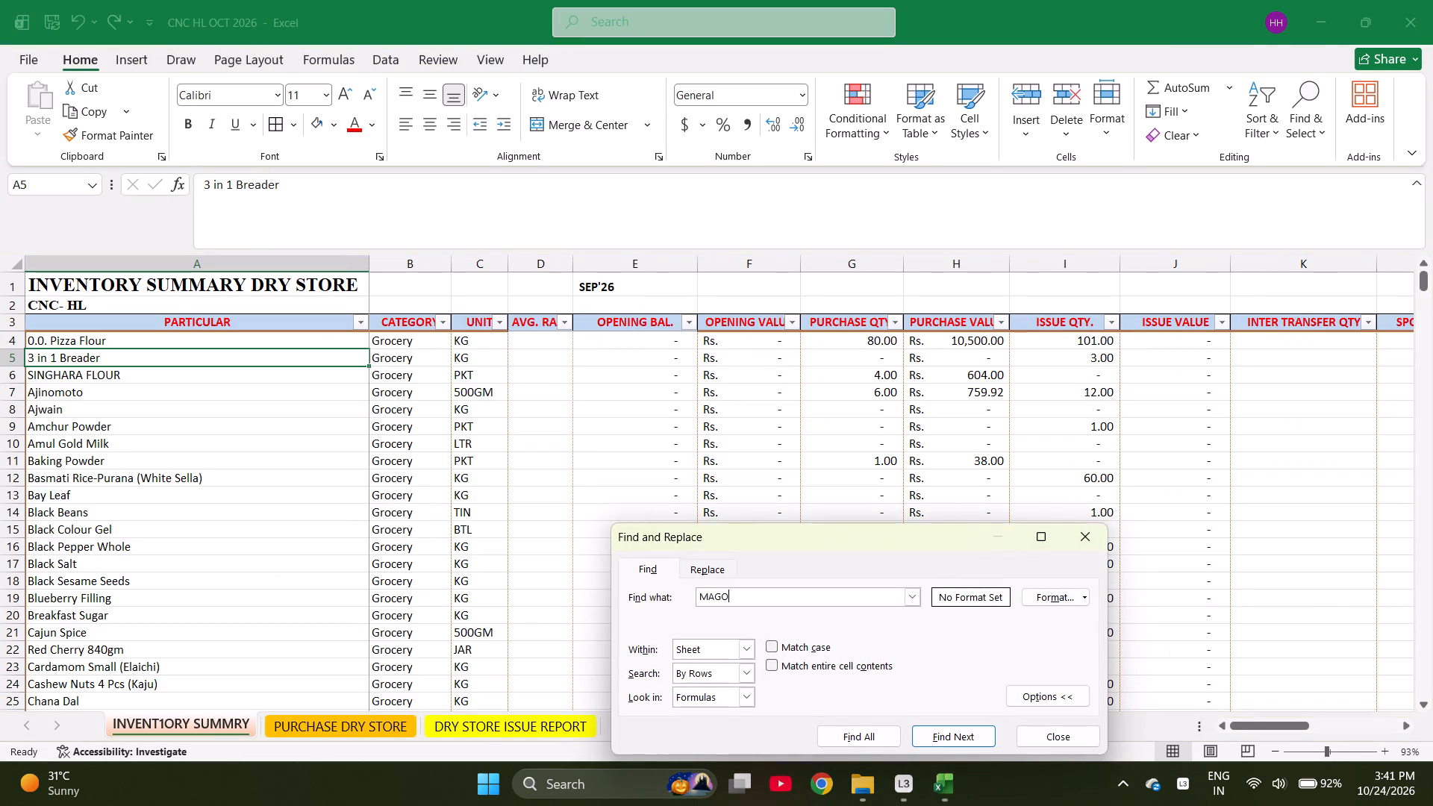
{"action": "key", "text": "BackSpace"}
{"action": "key", "text": "BackSpace"}
{"action": "type", "text": "NGO"}
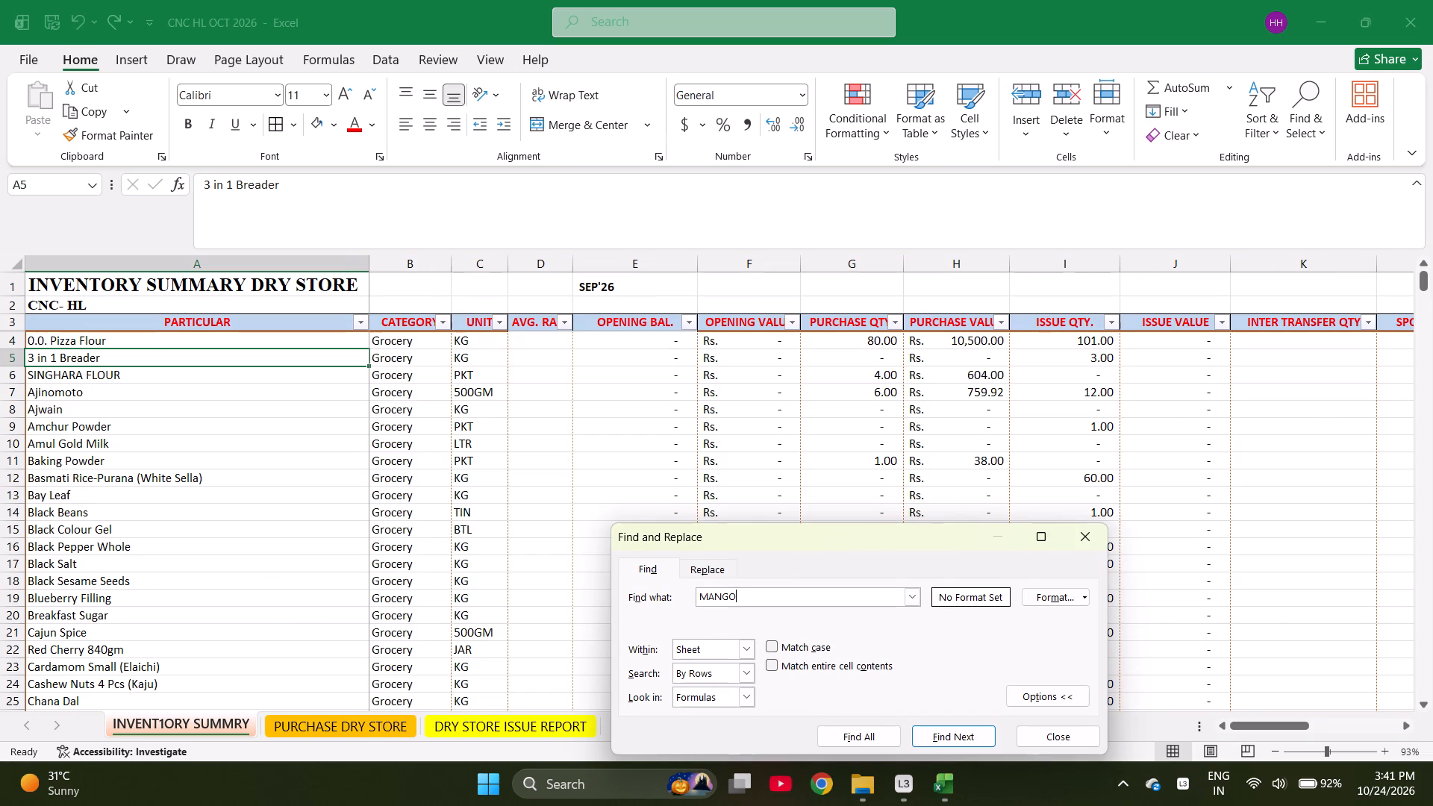
{"action": "key", "text": "Return"}
{"action": "key", "text": "Escape"}
{"action": "key", "text": "ctrl+c"}
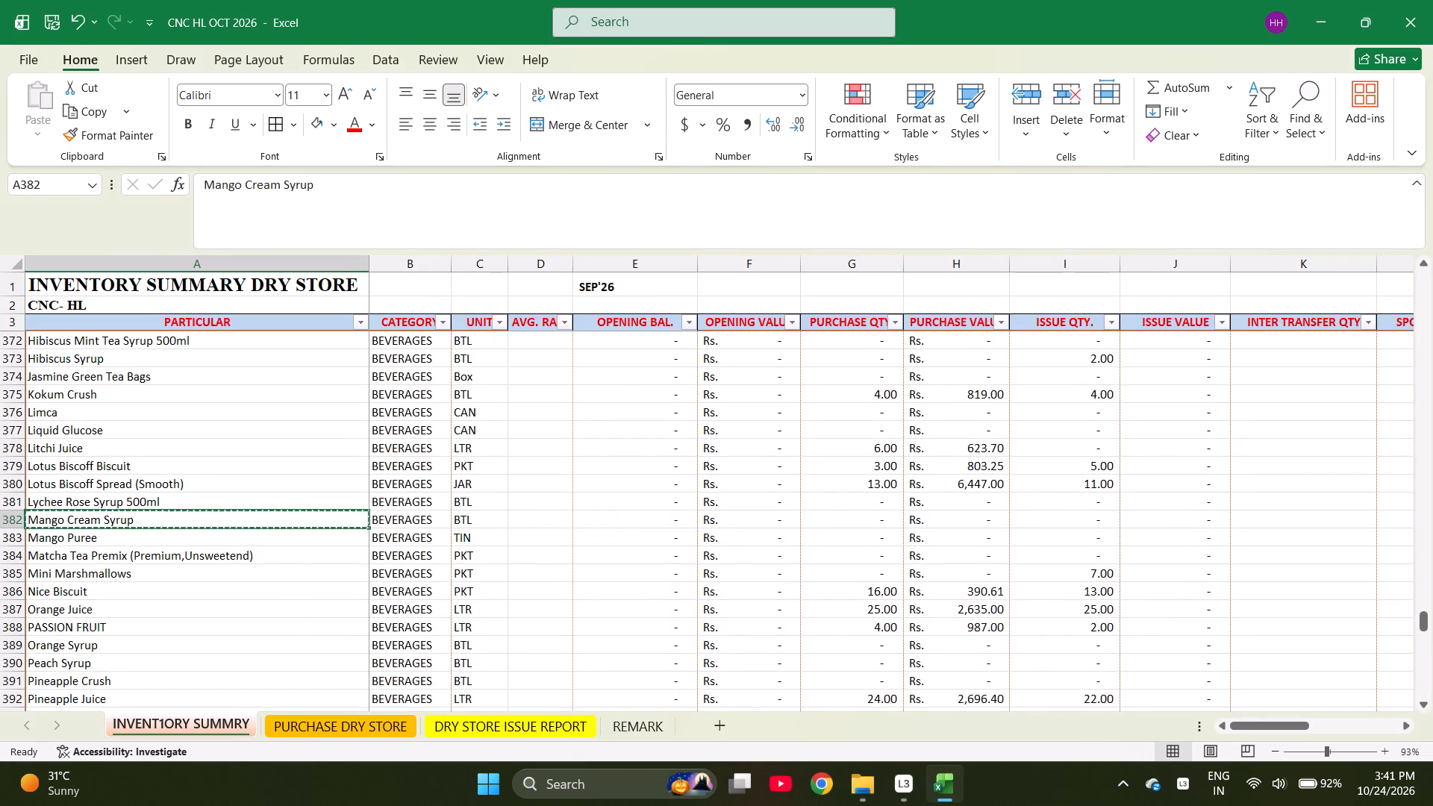
{"action": "key", "text": "ctrl+f"}
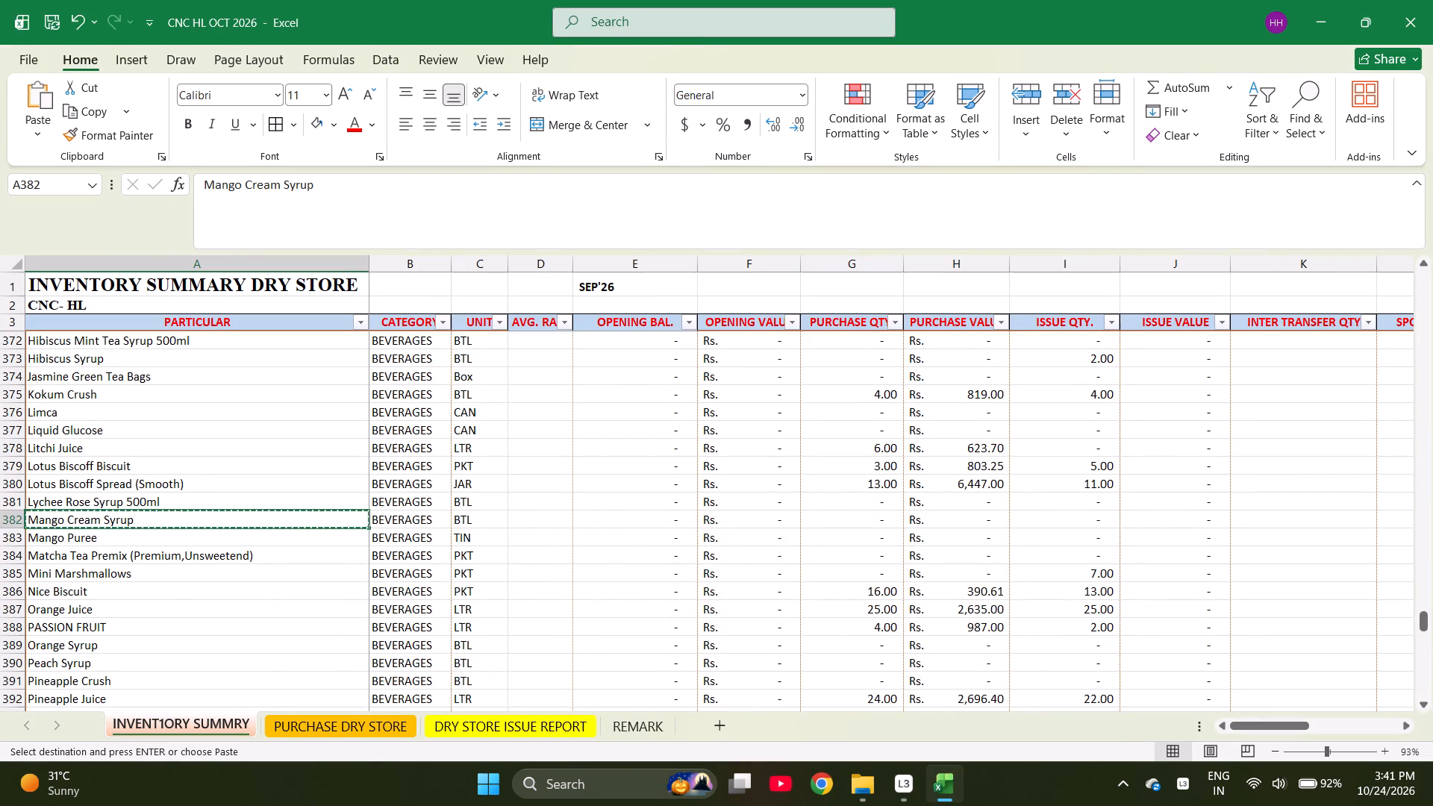
{"action": "key", "text": "Return"}
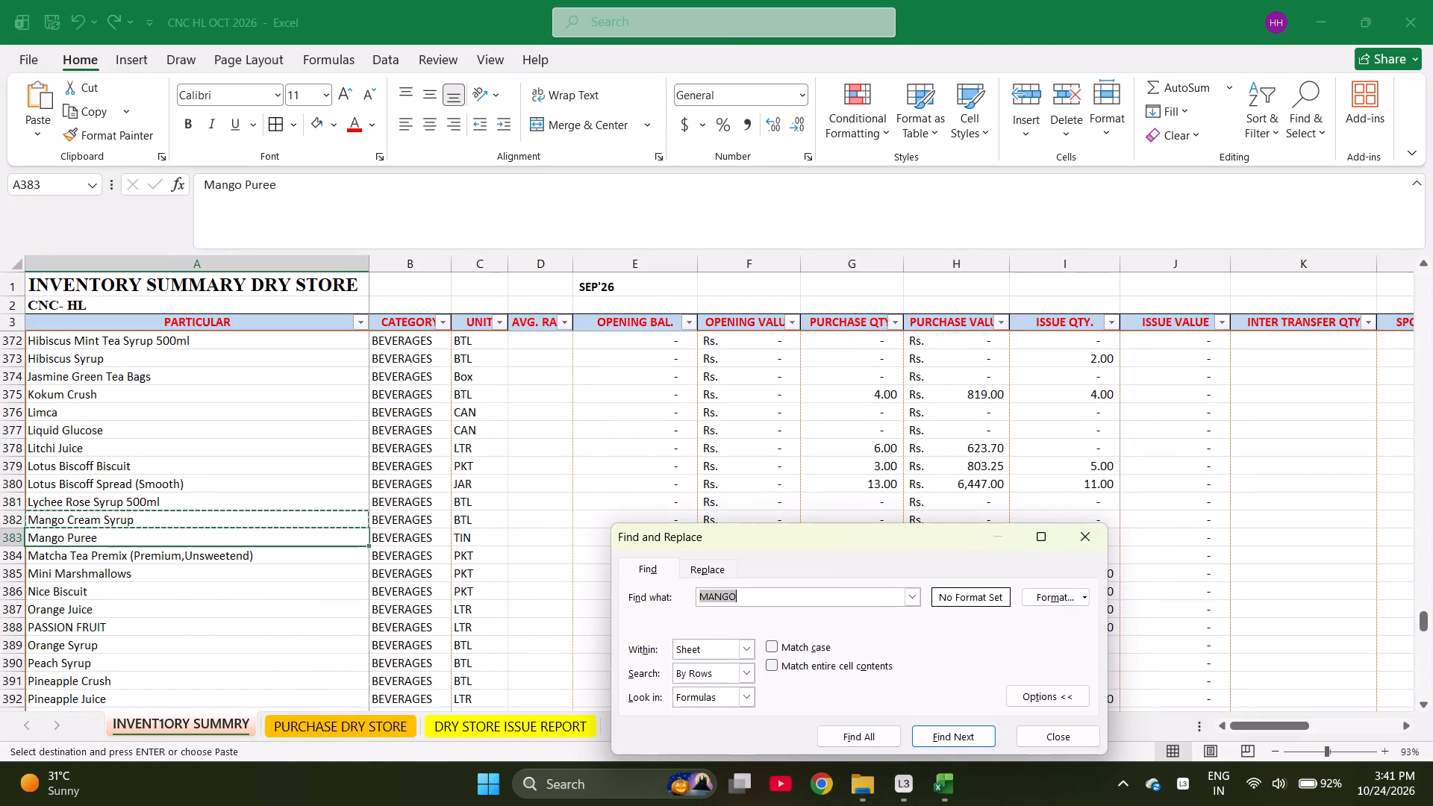
{"action": "key", "text": "Escape"}
{"action": "key", "text": "ctrl+c"}
{"action": "key", "text": "ctrl+Page_Down"}
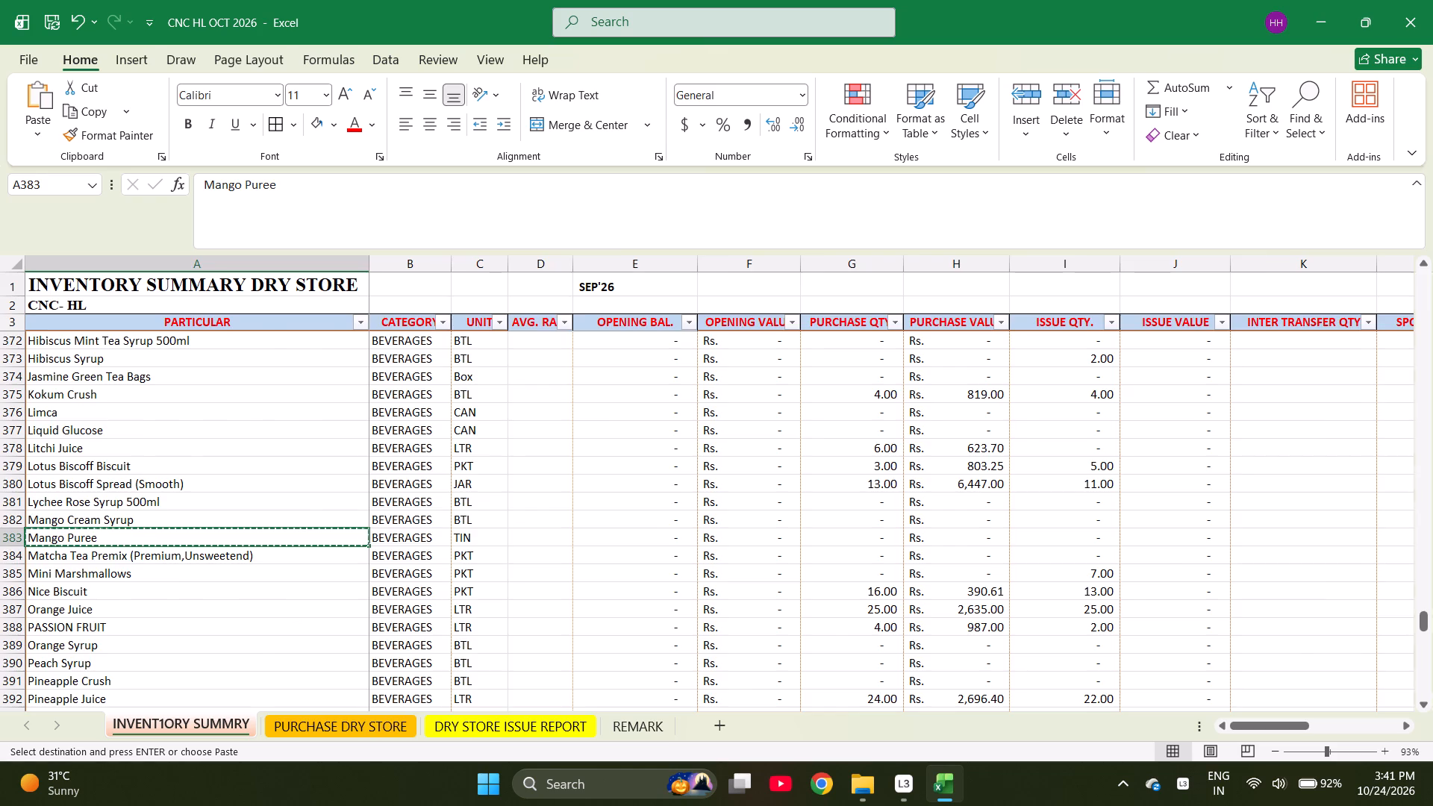
{"action": "key", "text": "Return"}
{"action": "key", "text": "Down"}
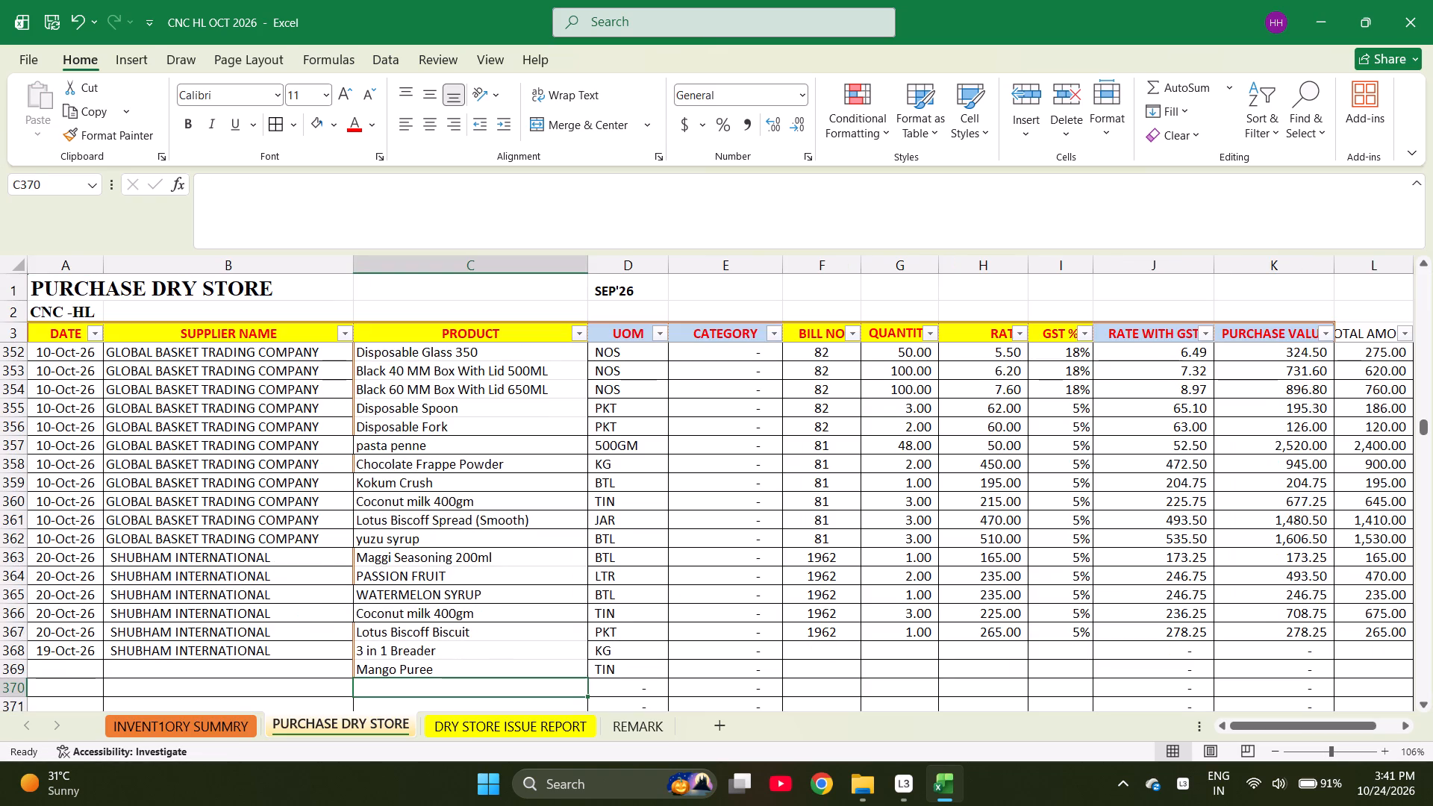
Enter AJINOMOTO as the product in row 370 and ENGLISH MUSTARD in row 371.
{"action": "type", "text": "AJINOMOTO"}
{"action": "key", "text": "Return"}
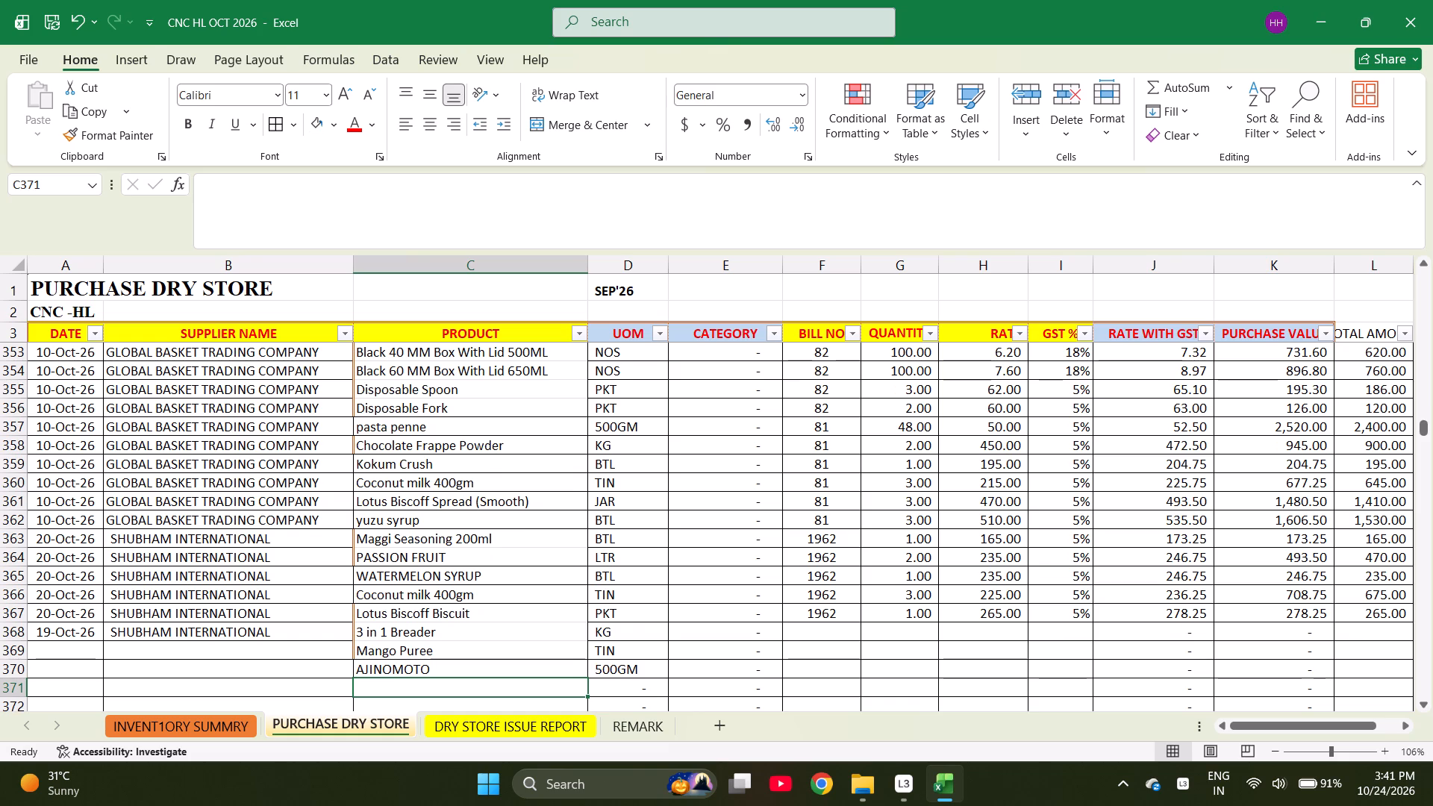
{"action": "type", "text": "ENG"}
{"action": "type", "text": "LISH MUST"}
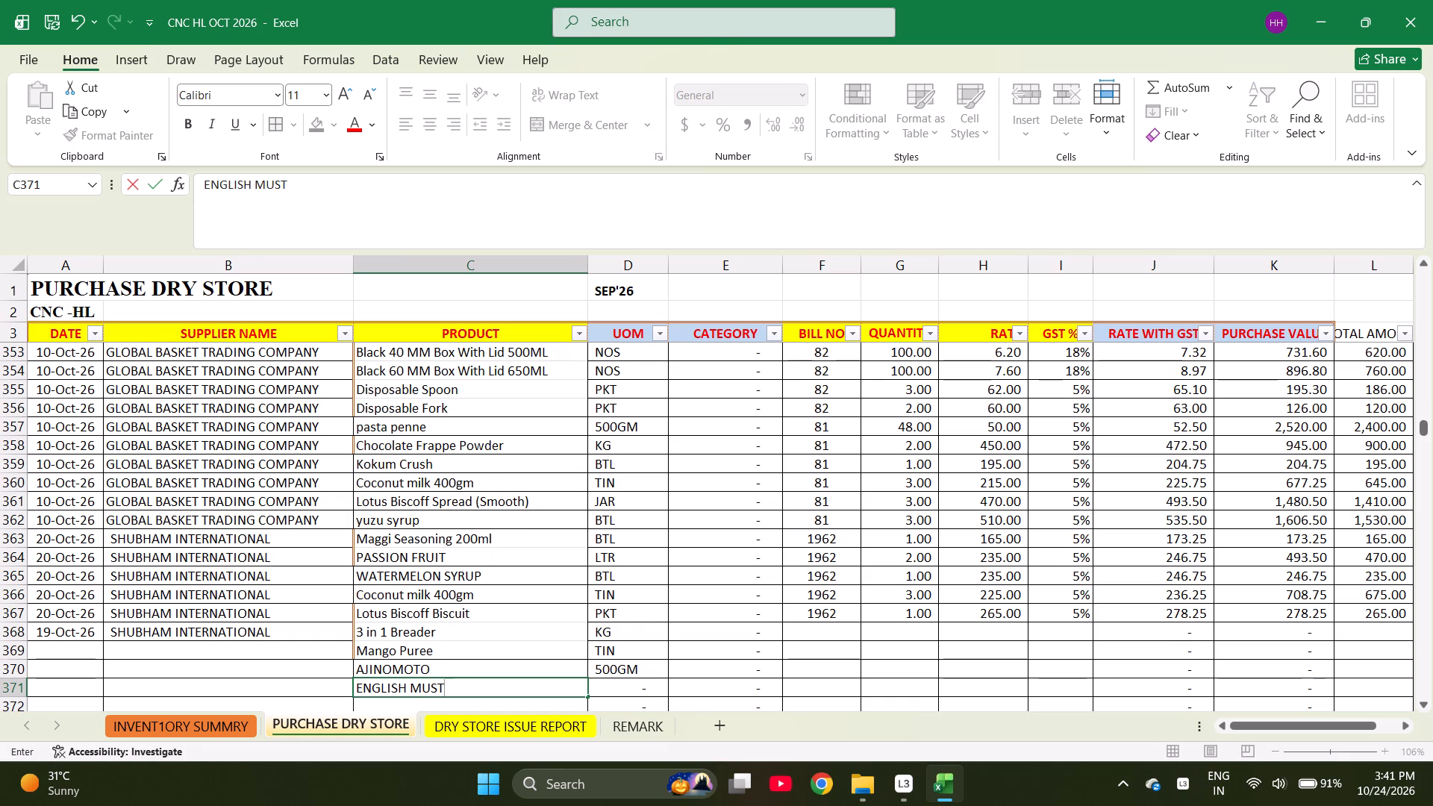
{"action": "type", "text": "ARD"}
{"action": "key", "text": "Return"}
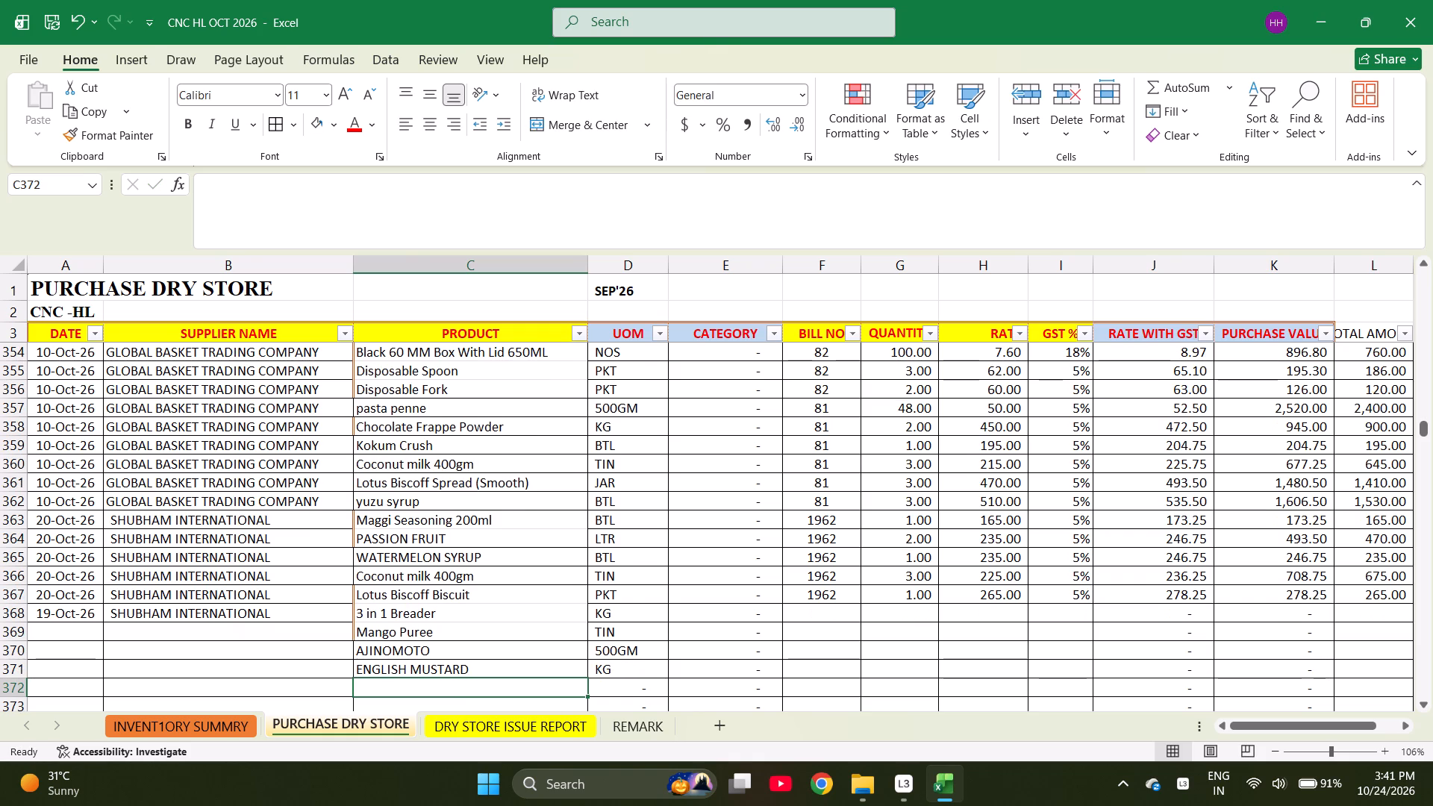
Find OREG in the inventory summary sheet, copy Oregano Spice Sprinkles and paste it as the product in row 372.
{"action": "key", "text": "ctrl+Left"}
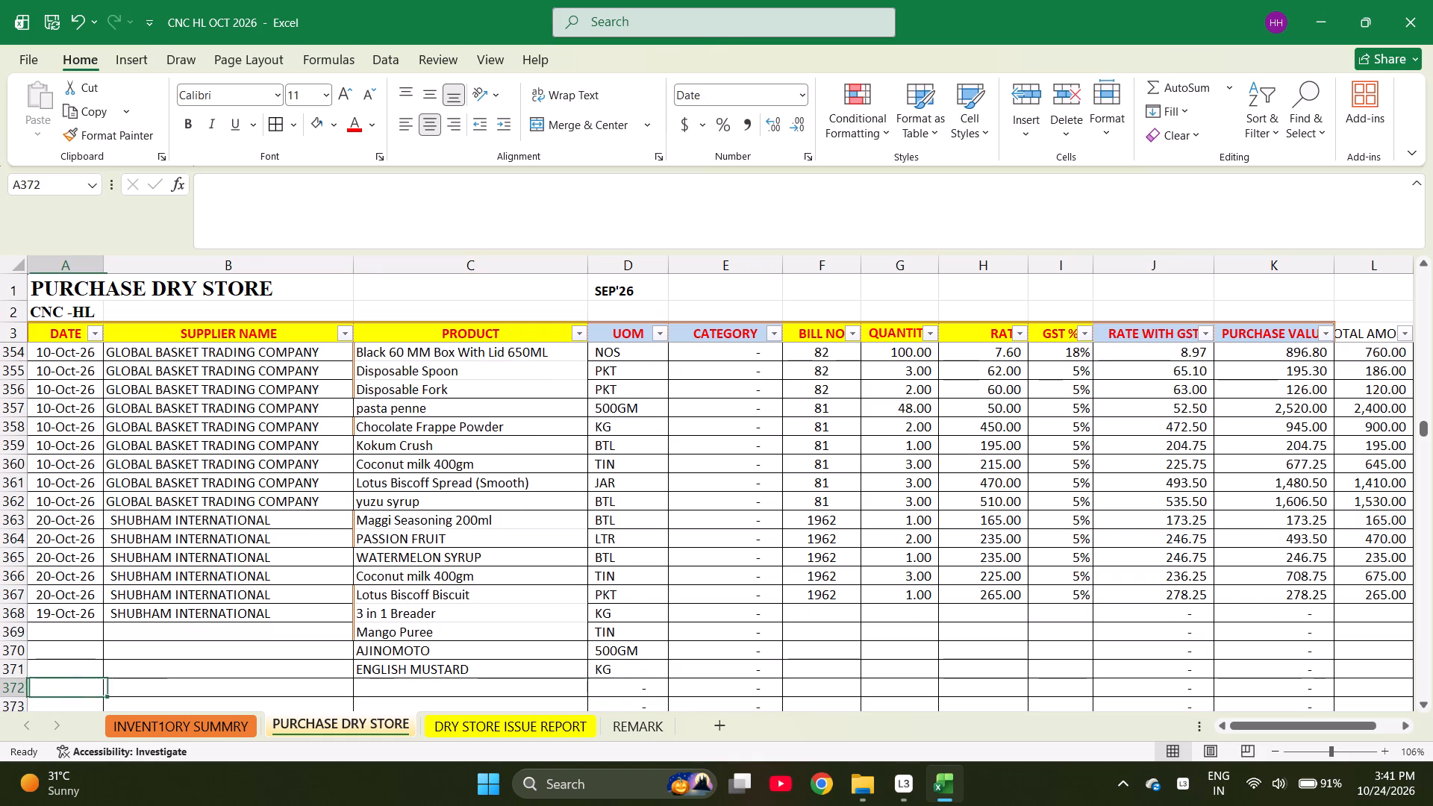
{"action": "key", "text": "ctrl+Page_Up"}
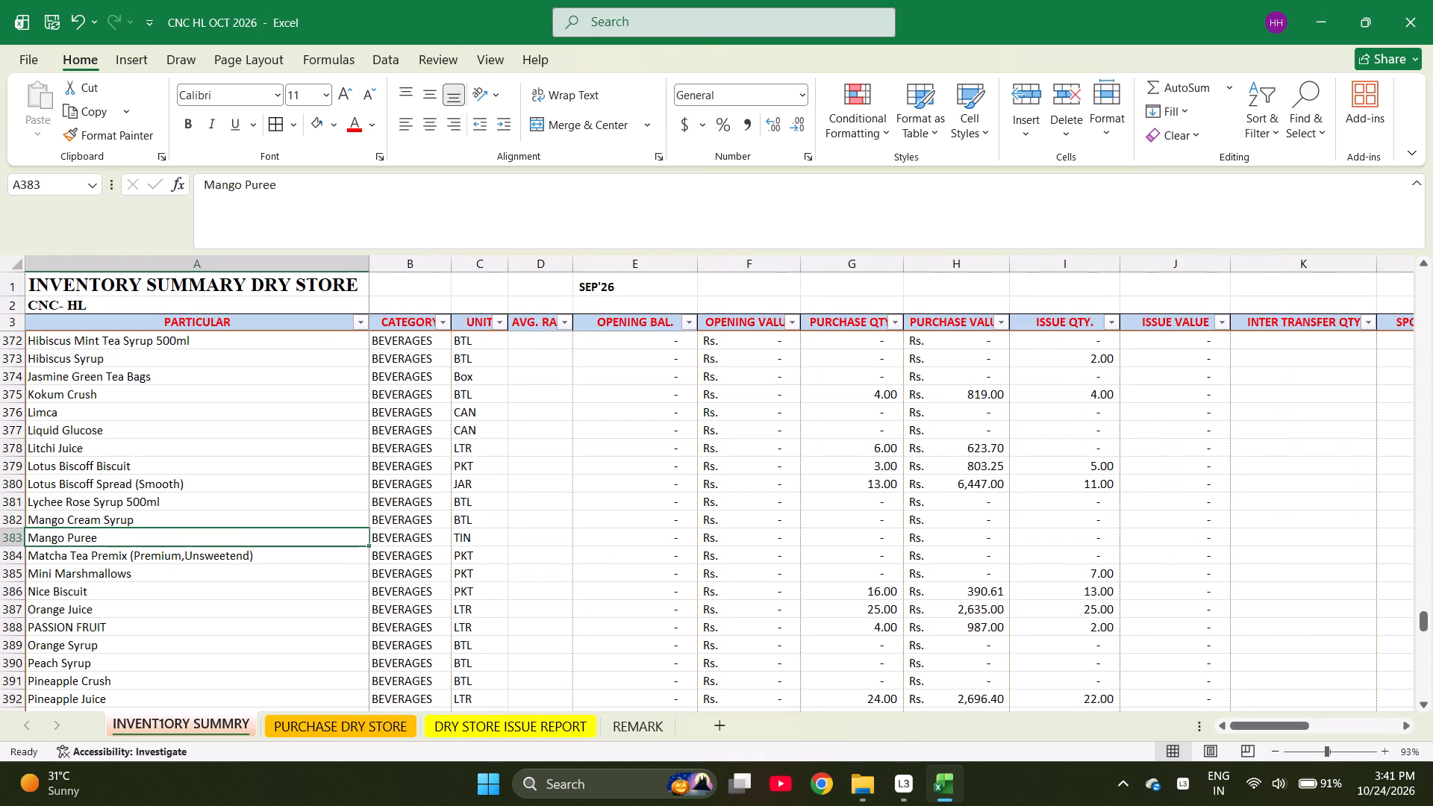
{"action": "key", "text": "ctrl+f"}
{"action": "type", "text": "OREG"}
{"action": "key", "text": "Return"}
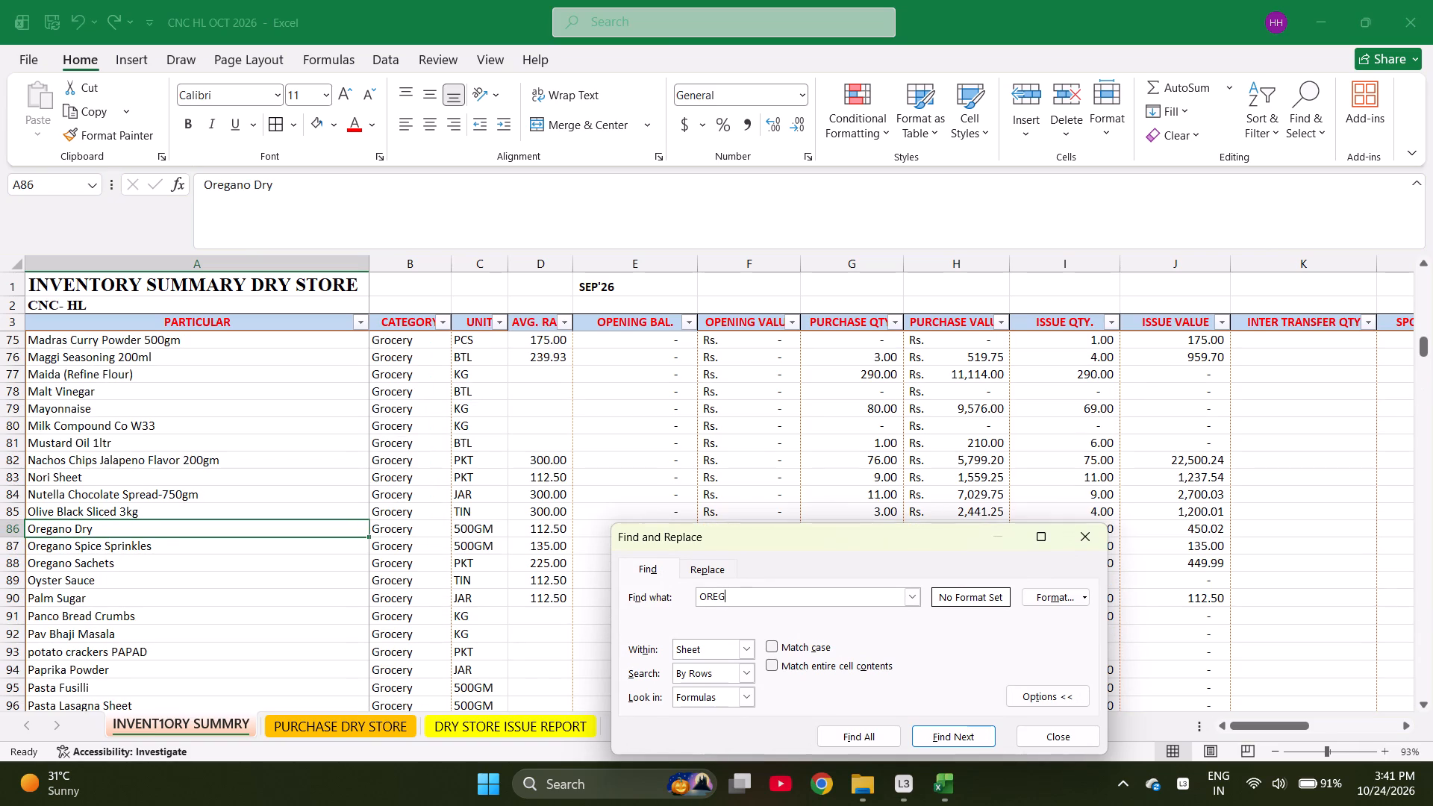
{"action": "key", "text": "Return"}
{"action": "key", "text": "Escape"}
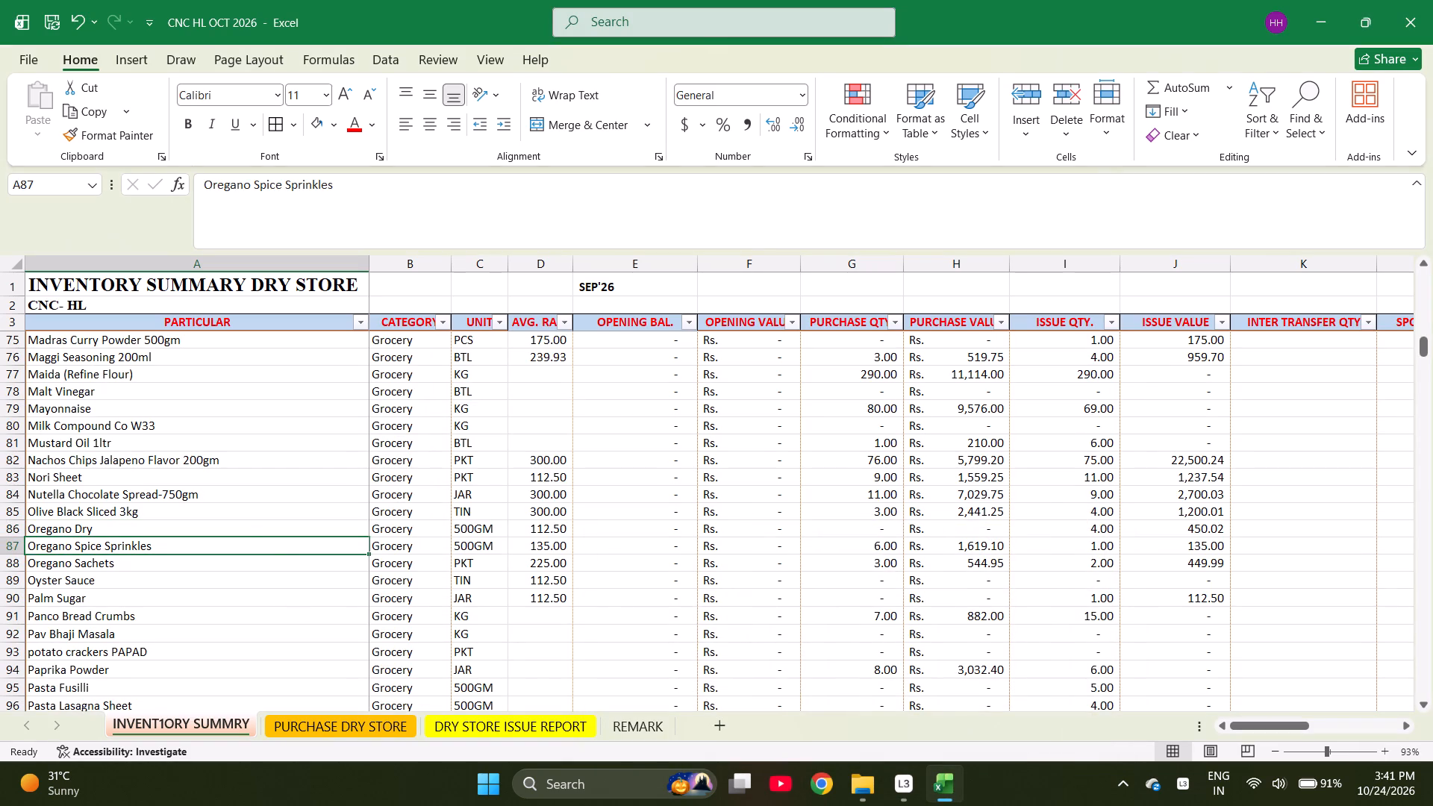
{"action": "key", "text": "ctrl+c"}
{"action": "key", "text": "ctrl+Page_Down"}
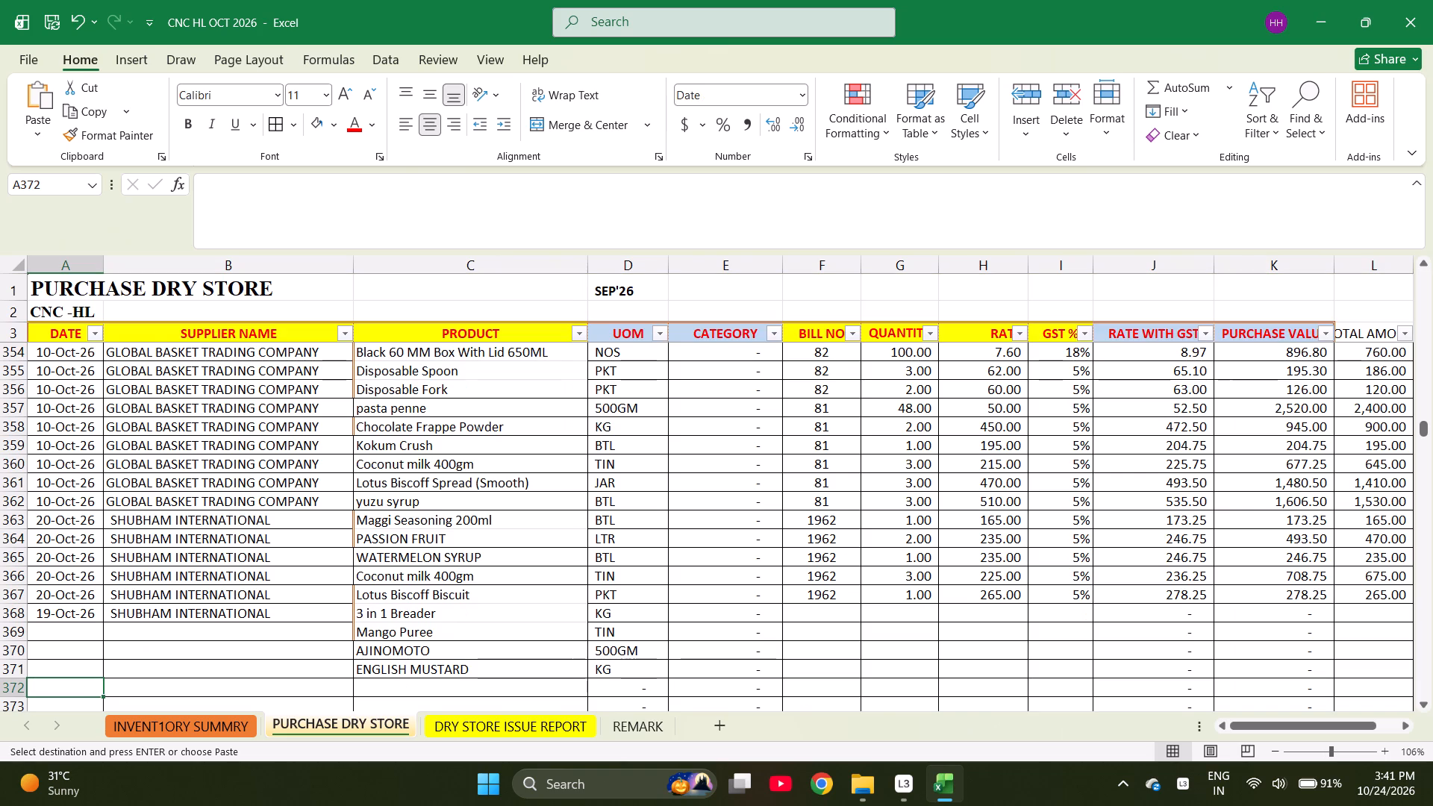
{"action": "key", "text": "Right"}
{"action": "key", "text": "Right"}
{"action": "key", "text": "Return"}
{"action": "key", "text": "Down"}
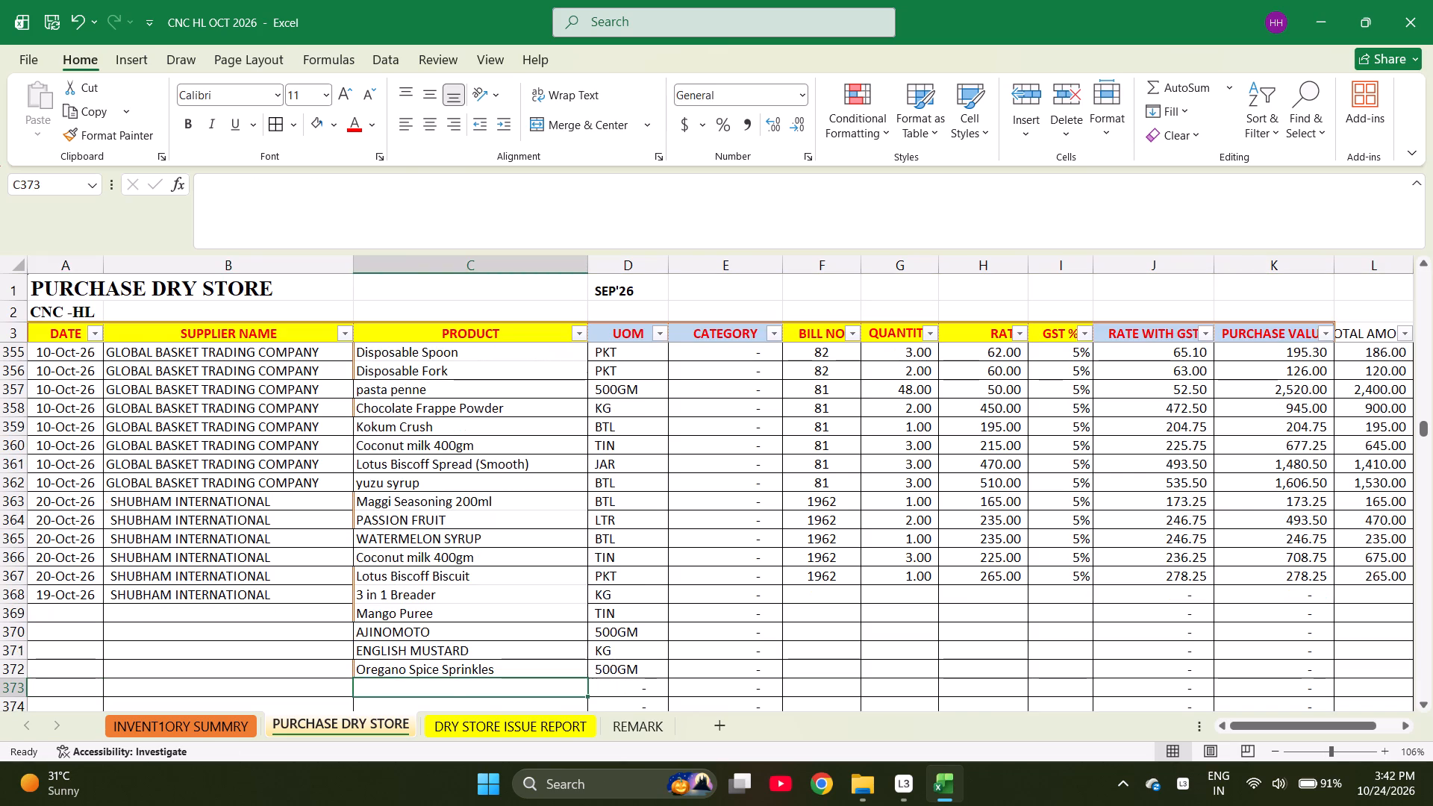
Find KETCH in the inventory summary sheet, copy Tomato ketchup Sachets and paste it as the product in row 373.
{"action": "key", "text": "ctrl+Page_Up"}
{"action": "key", "text": "ctrl+f"}
{"action": "type", "text": "KETCH"}
{"action": "key", "text": "Return"}
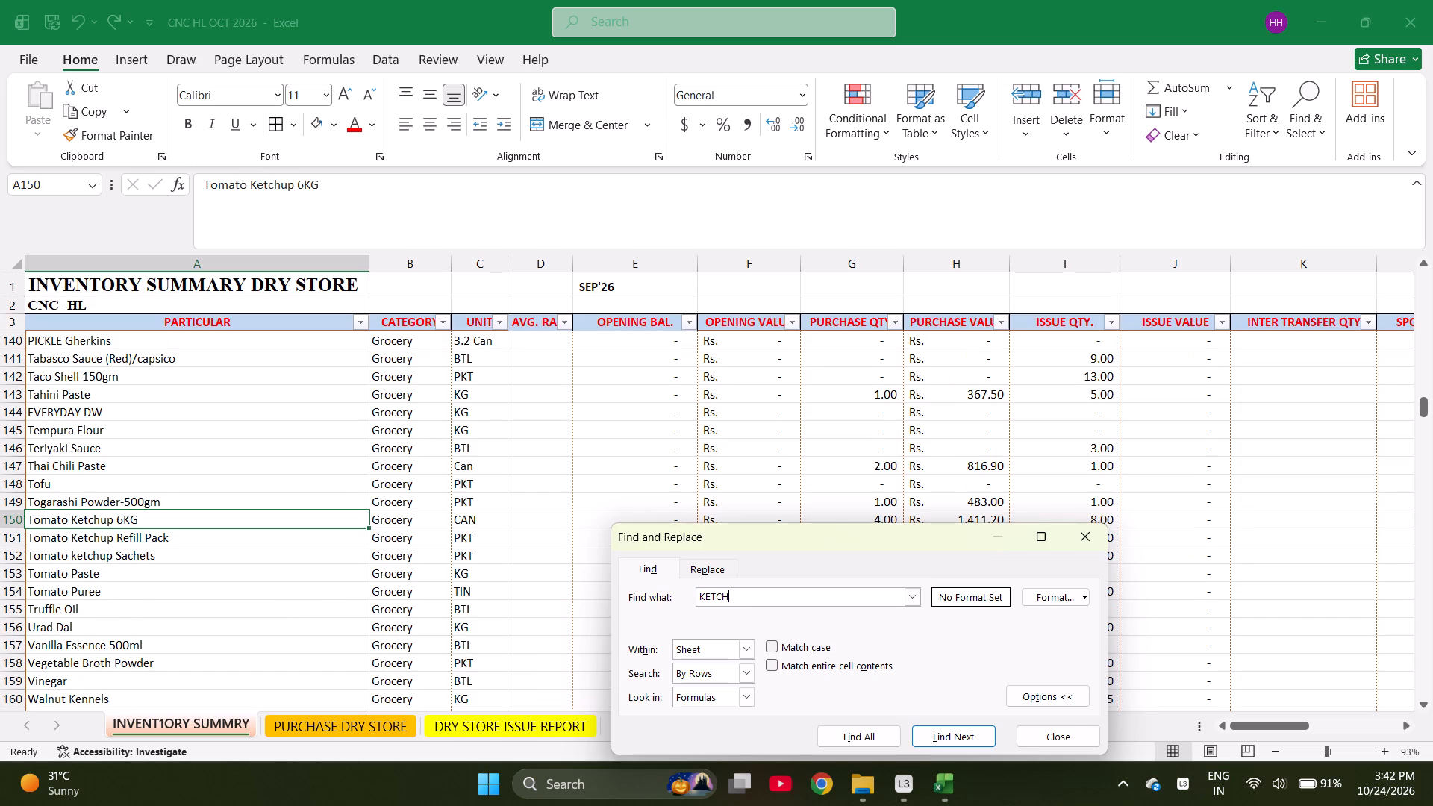
{"action": "key", "text": "Return"}
{"action": "key", "text": "Return"}
{"action": "key", "text": "Escape"}
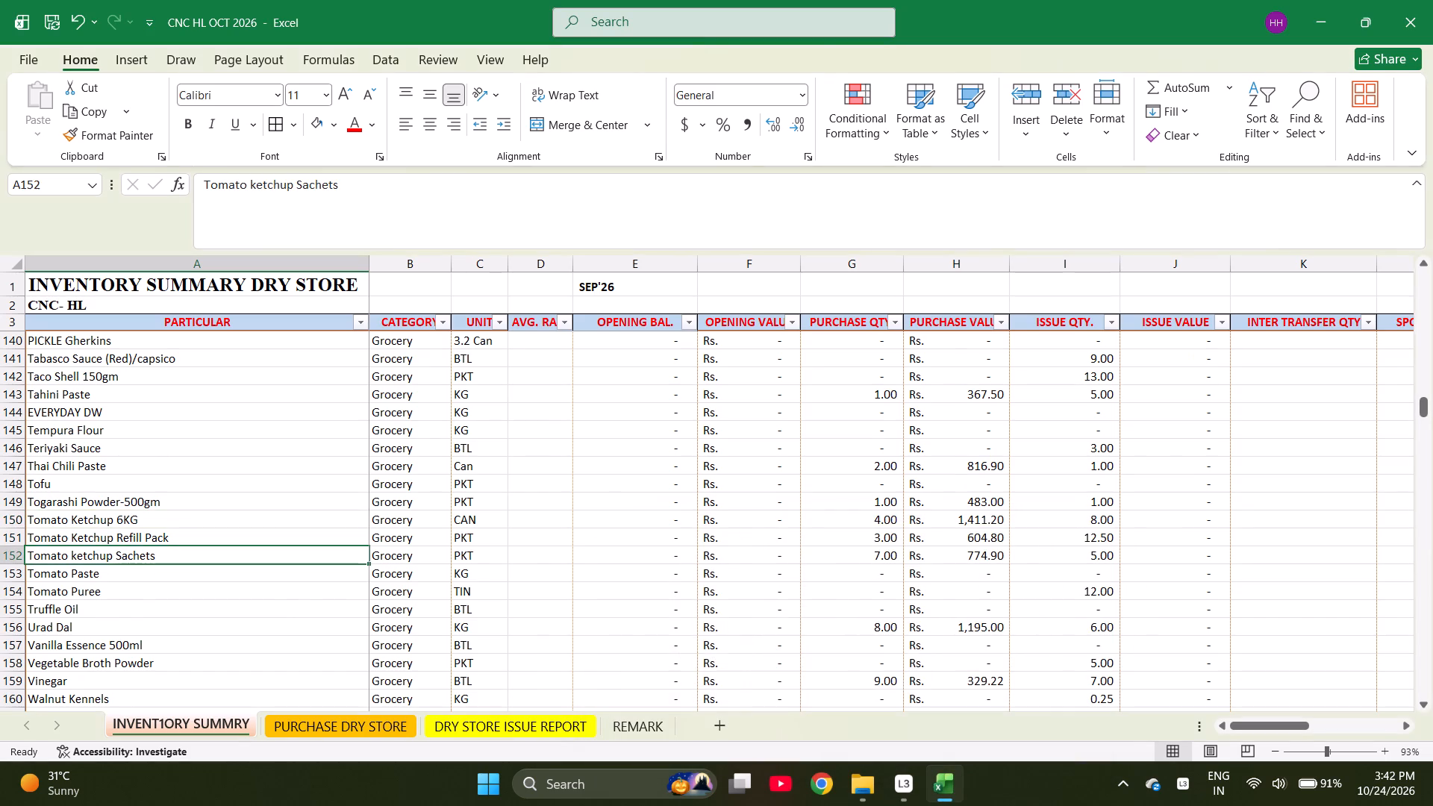
{"action": "key", "text": "ctrl+c"}
{"action": "key", "text": "ctrl+Page_Down"}
{"action": "key", "text": "Return"}
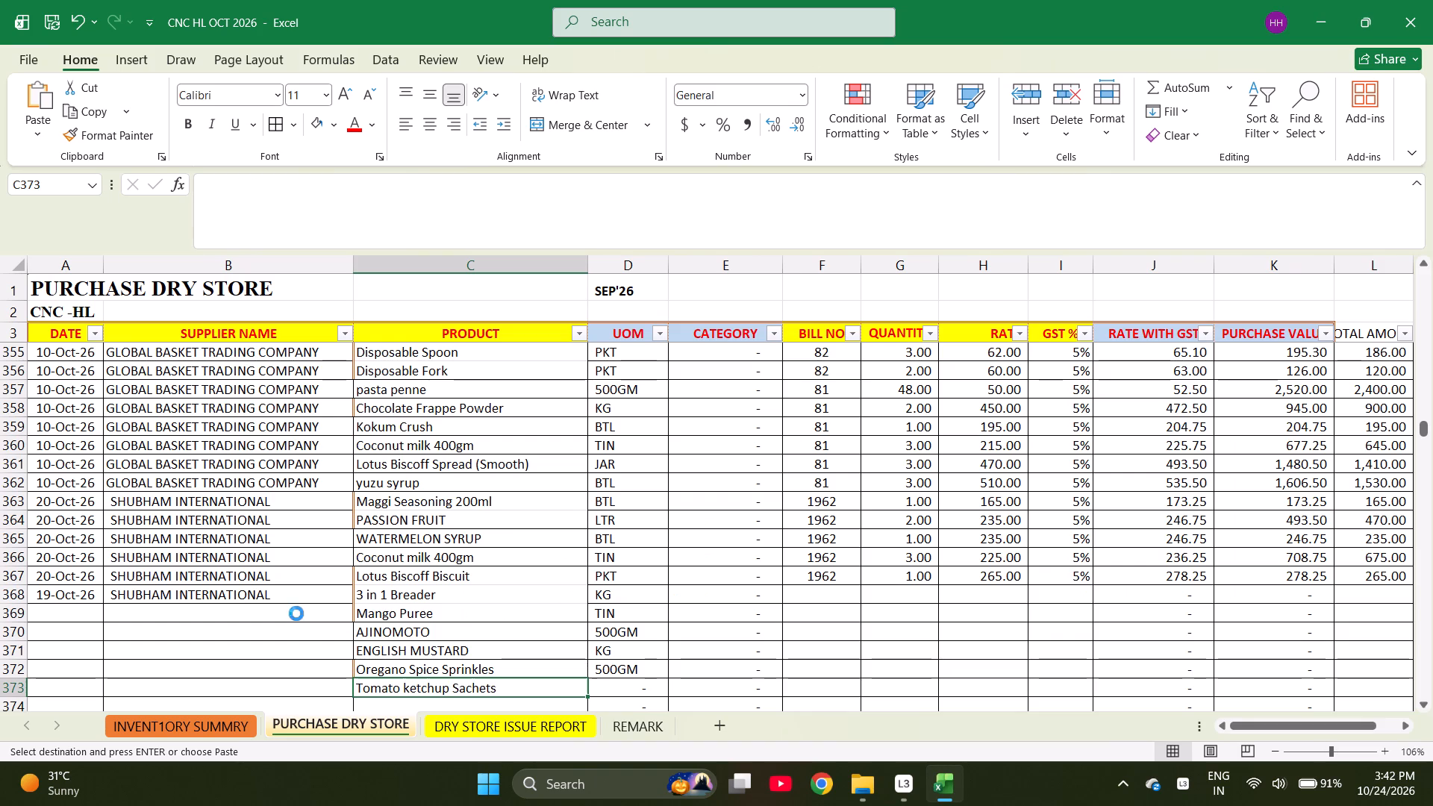
{"action": "key", "text": "Down"}
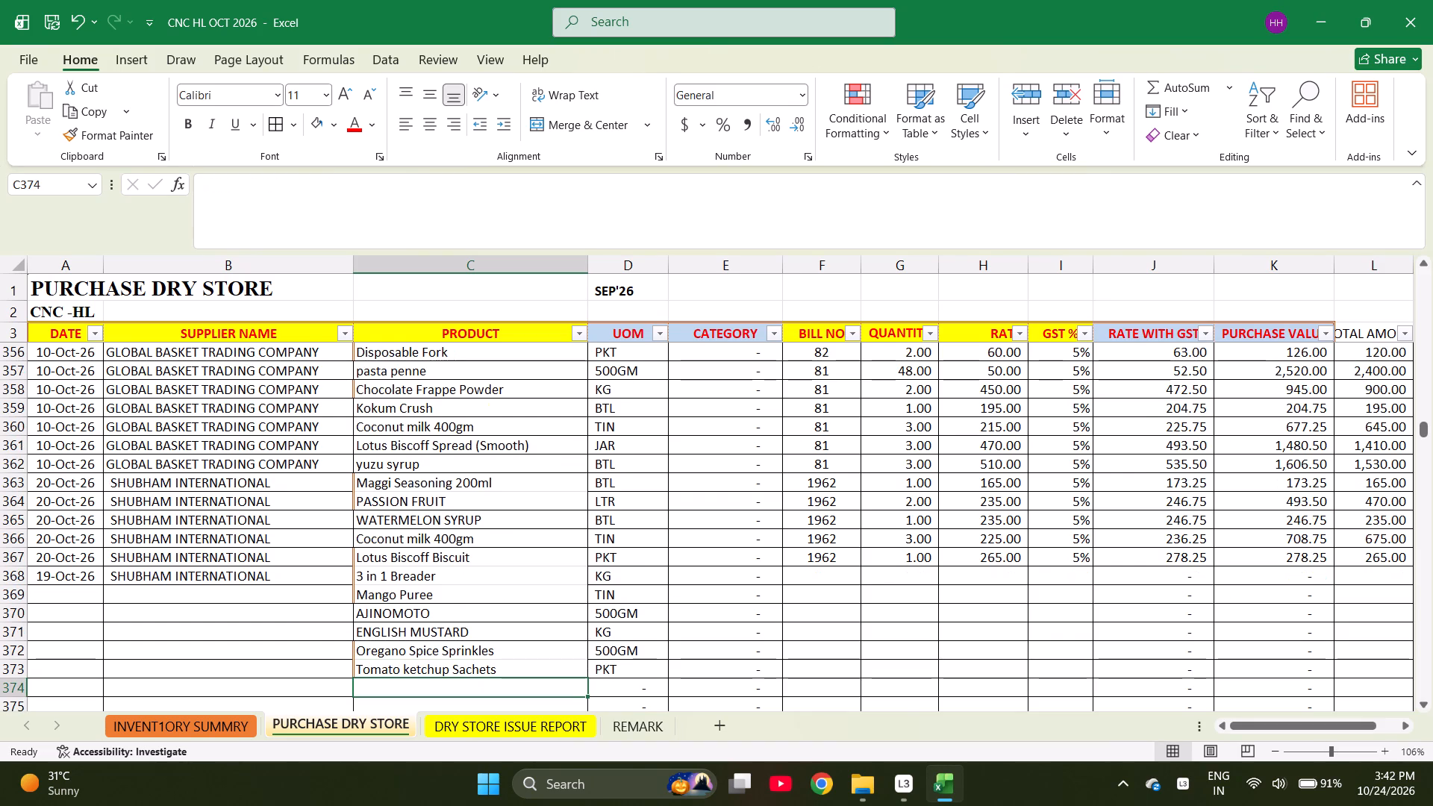
Find CHIPO in the purchase sheet, copy the earlier CHIPOTLE DIP entry and paste it as the product in row 374.
{"action": "key", "text": "ctrl+f"}
{"action": "type", "text": "CHIPO"}
{"action": "key", "text": "Return"}
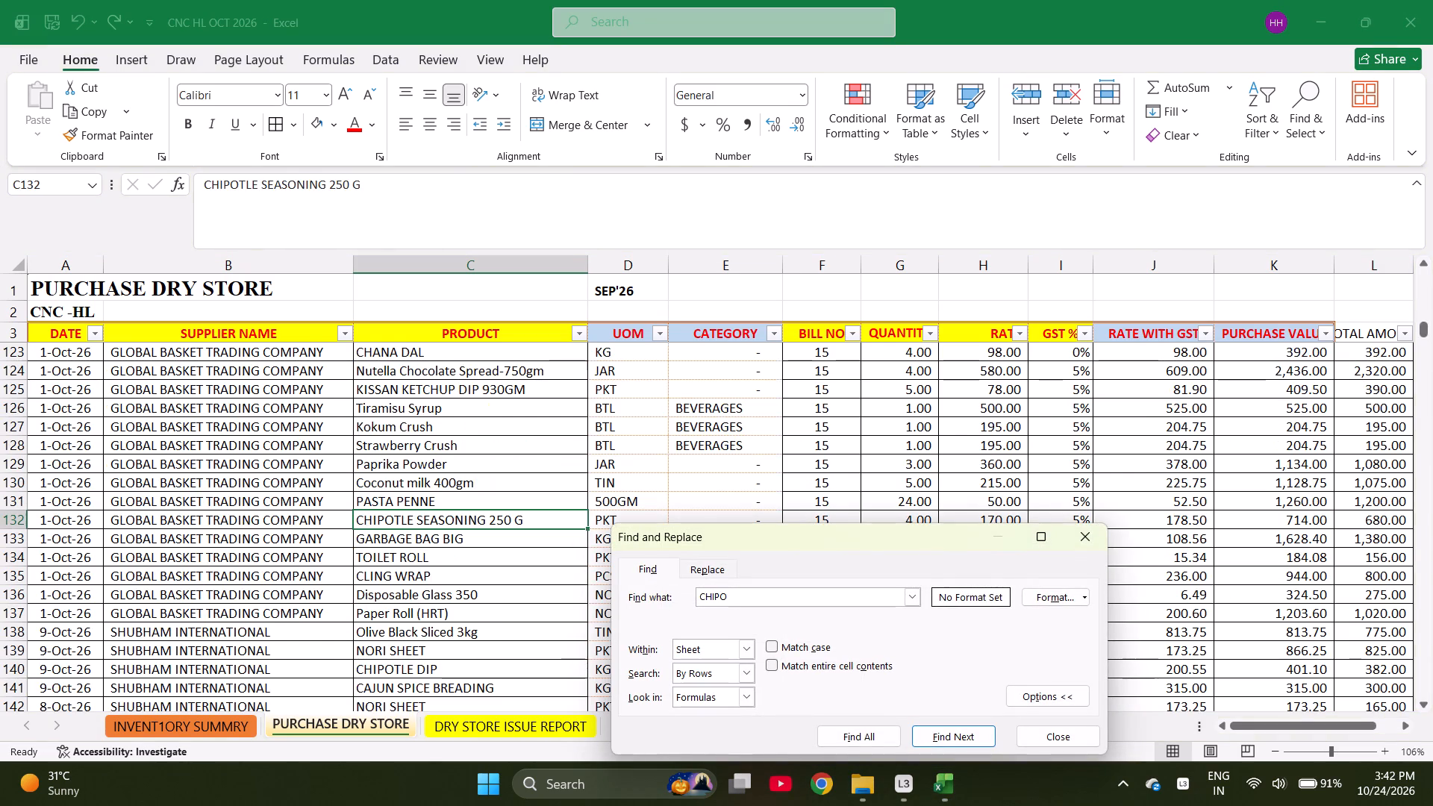
{"action": "key", "text": "Return"}
{"action": "key", "text": "Escape"}
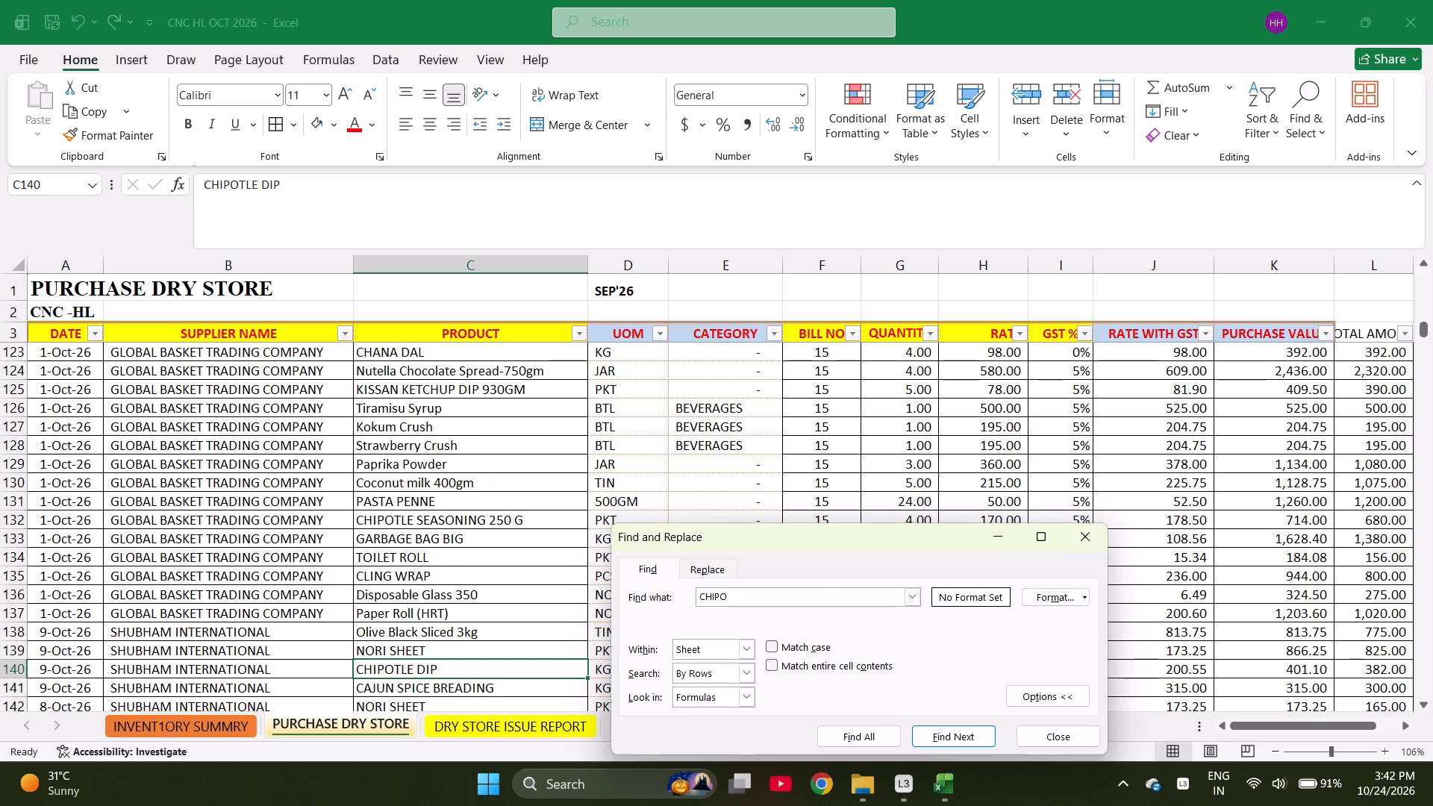
{"action": "key", "text": "ctrl+c"}
{"action": "key", "text": "ctrl+Down"}
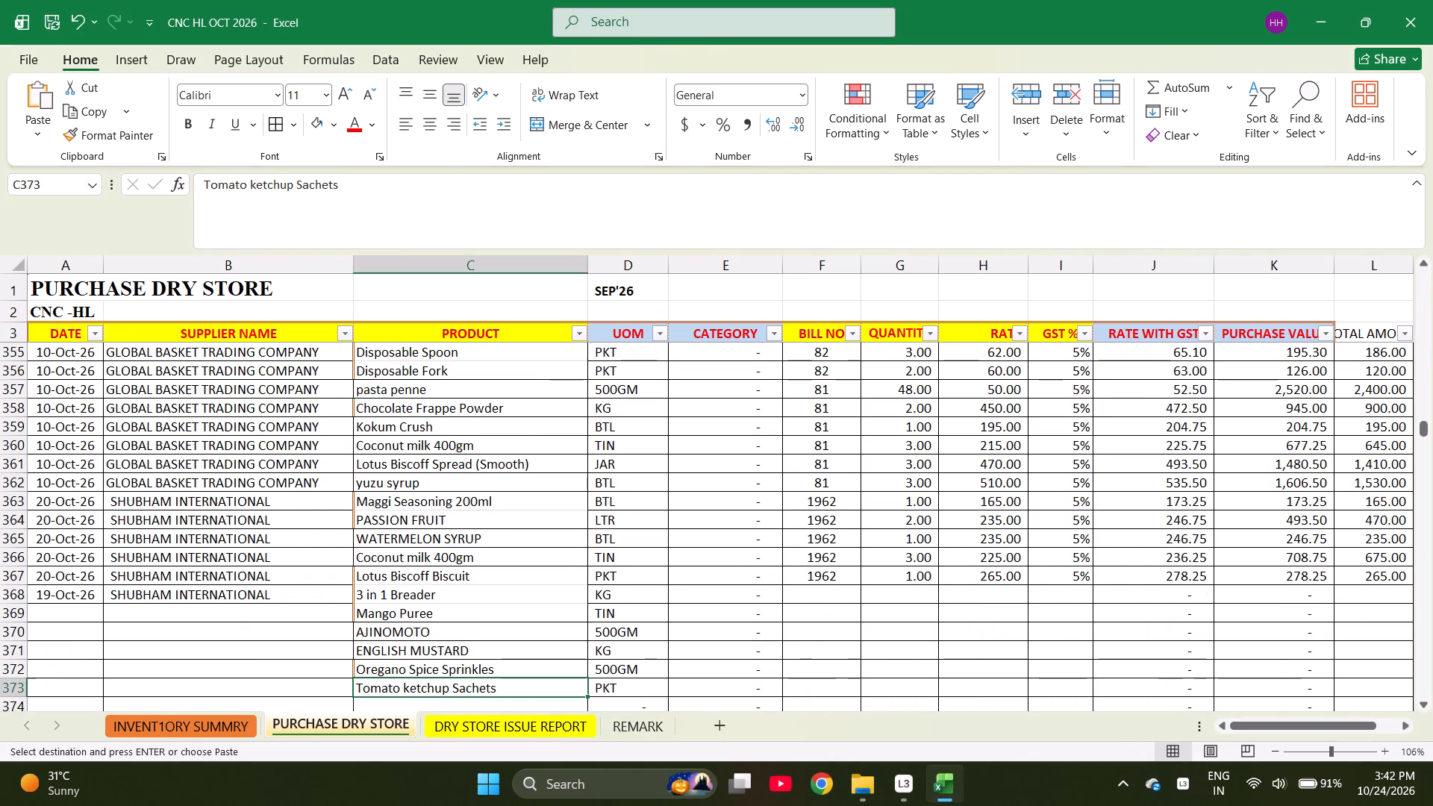
{"action": "key", "text": "Down"}
{"action": "key", "text": "Return"}
{"action": "key", "text": "Down"}
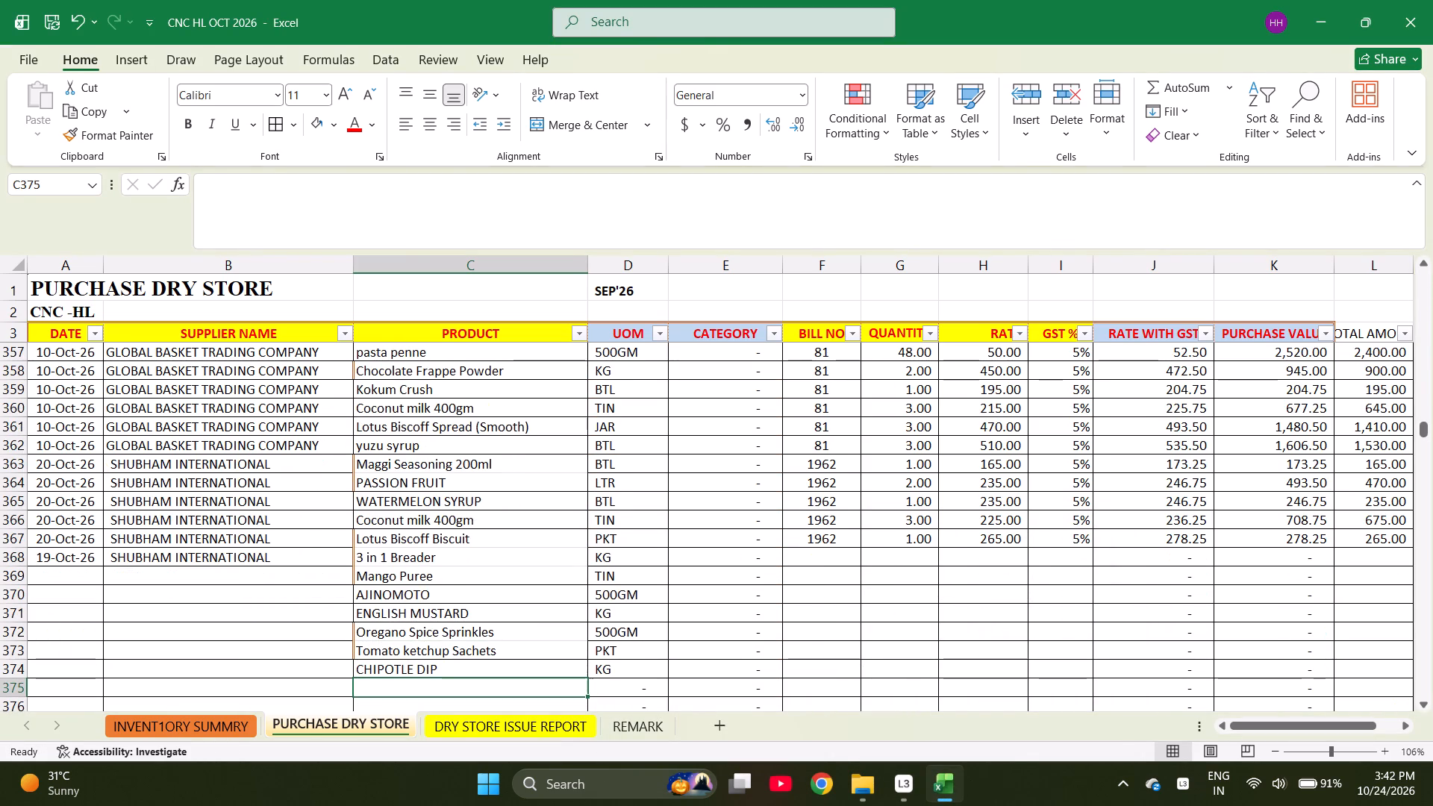
Enter SWEET GHERKINS as the product in row 375.
{"action": "type", "text": "SWEET"}
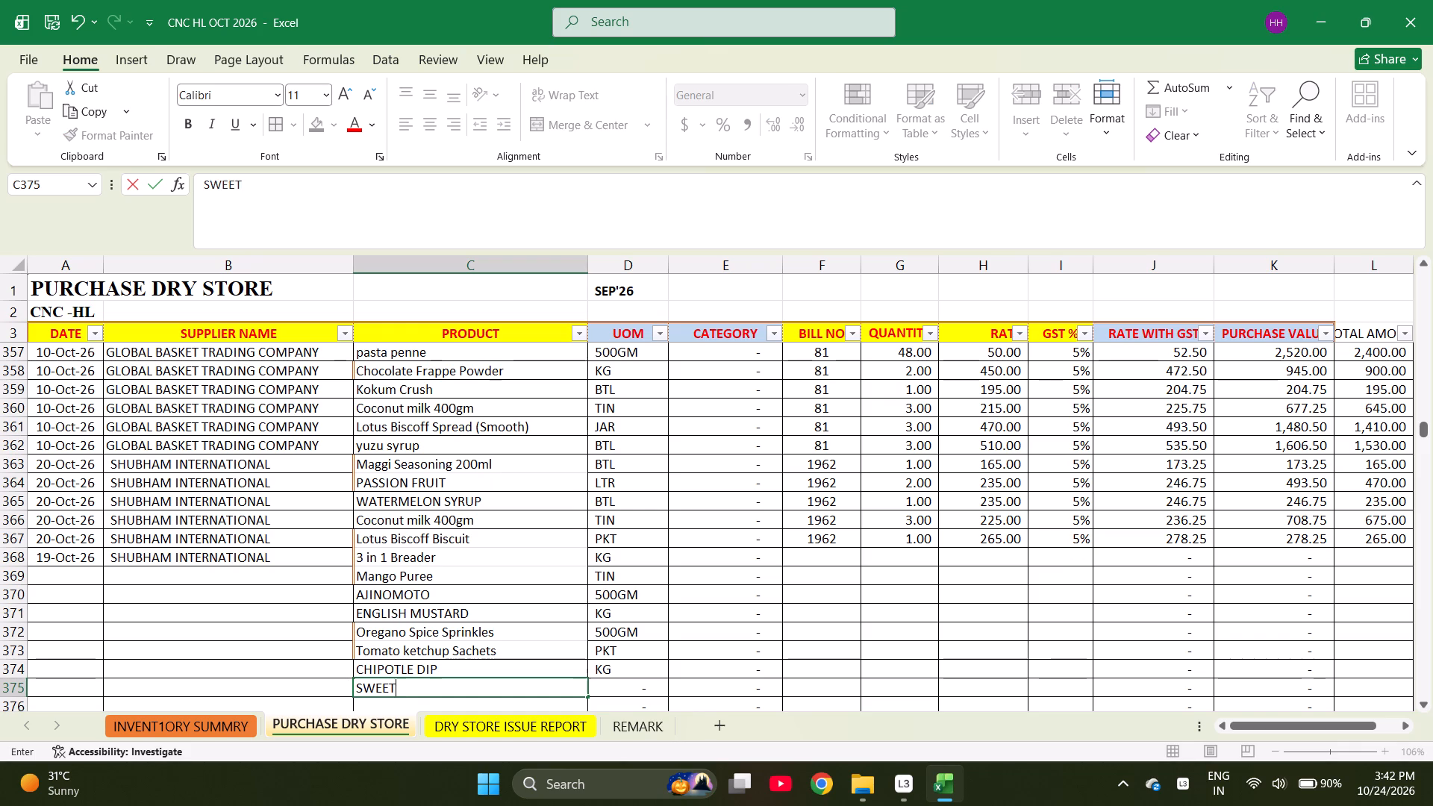
{"action": "key", "text": "space"}
{"action": "type", "text": "GHERKINS"}
{"action": "key", "text": "Return"}
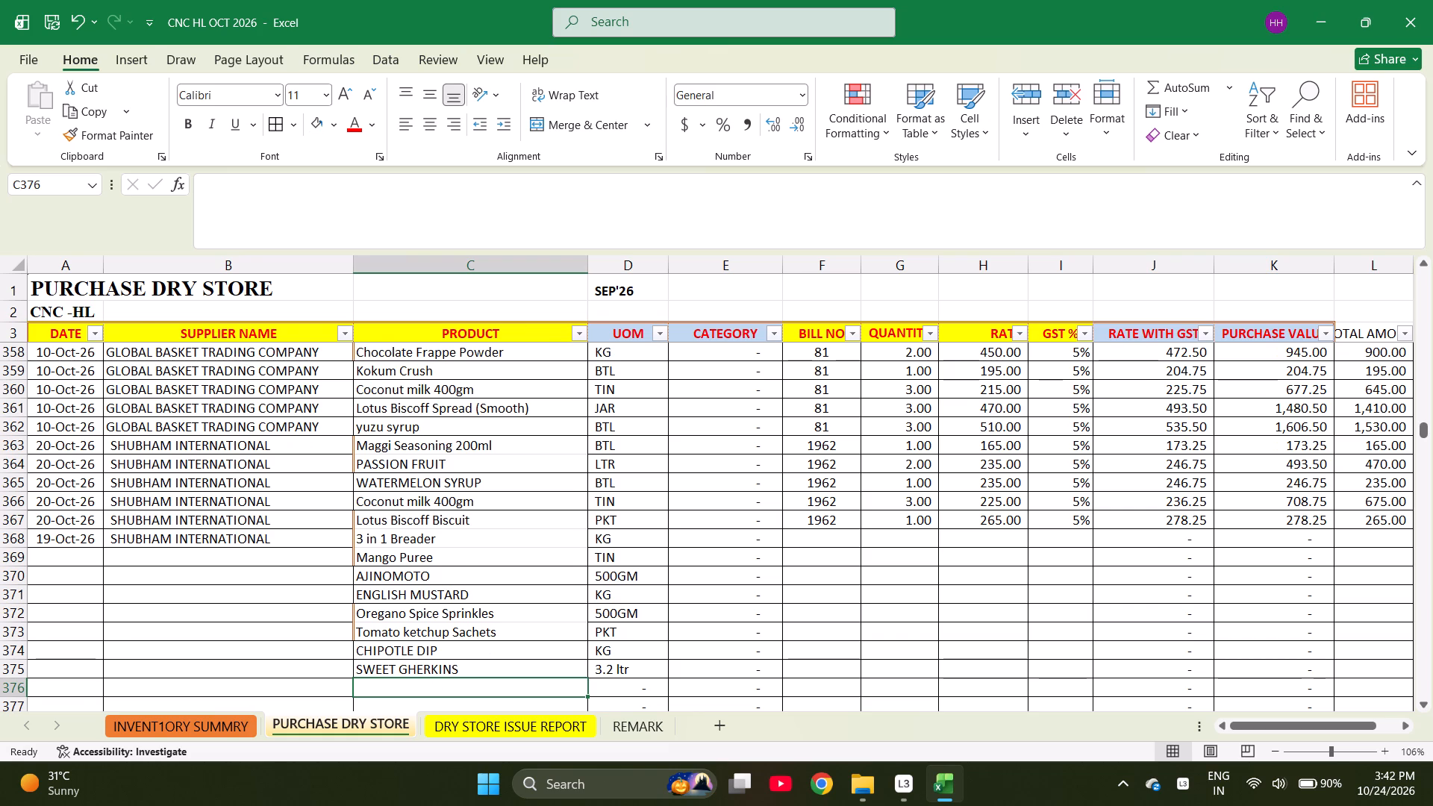
Find COMP in the inventory summary sheet and copy Chocolate Compound - No added sugar (CO D15NS).
{"action": "key", "text": "ctrl+Page_Up"}
{"action": "key", "text": "ctrl+f"}
{"action": "type", "text": "COMP"}
{"action": "key", "text": "Return"}
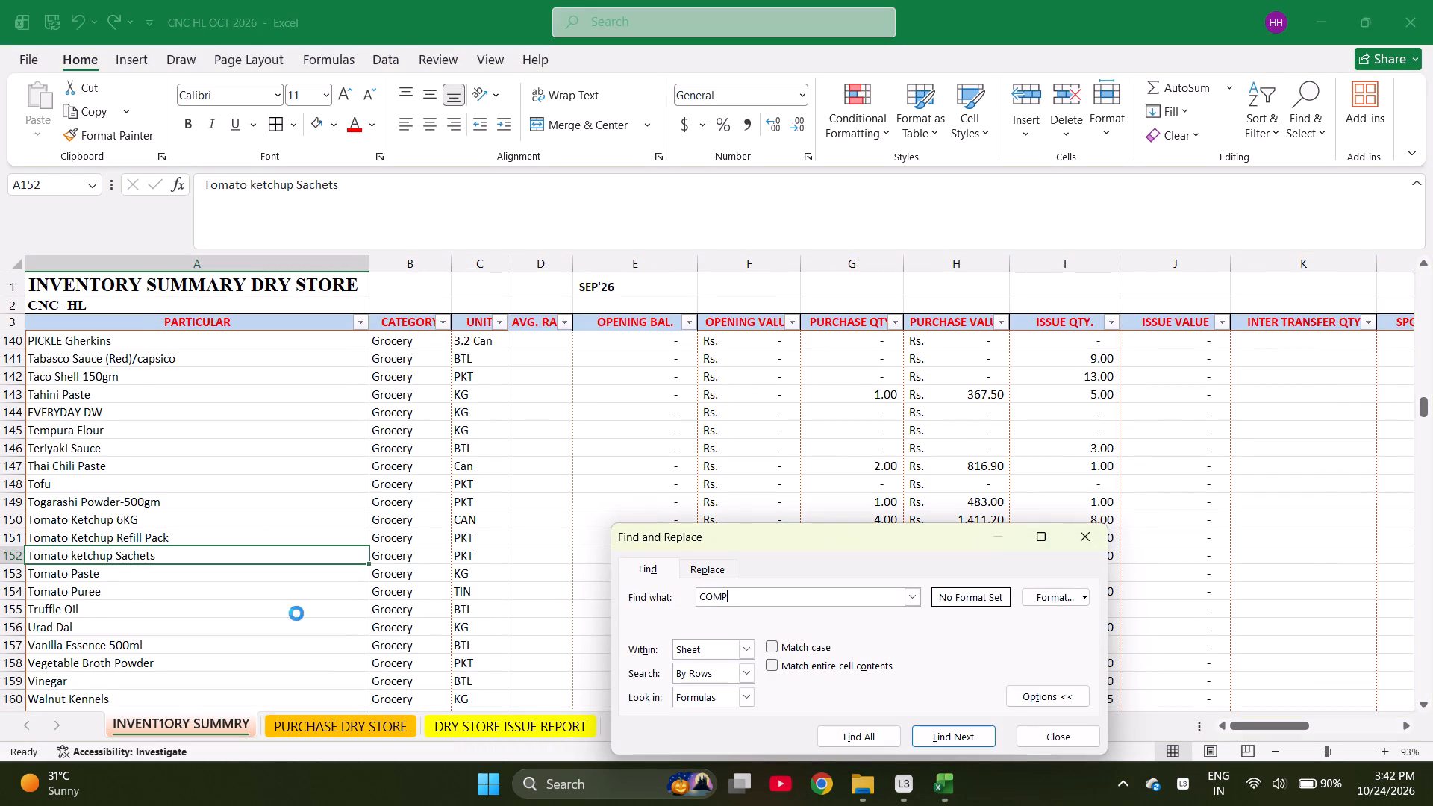
{"action": "key", "text": "Escape"}
{"action": "key", "text": "ctrl+c"}
{"action": "key", "text": "ctrl+Page_Down"}
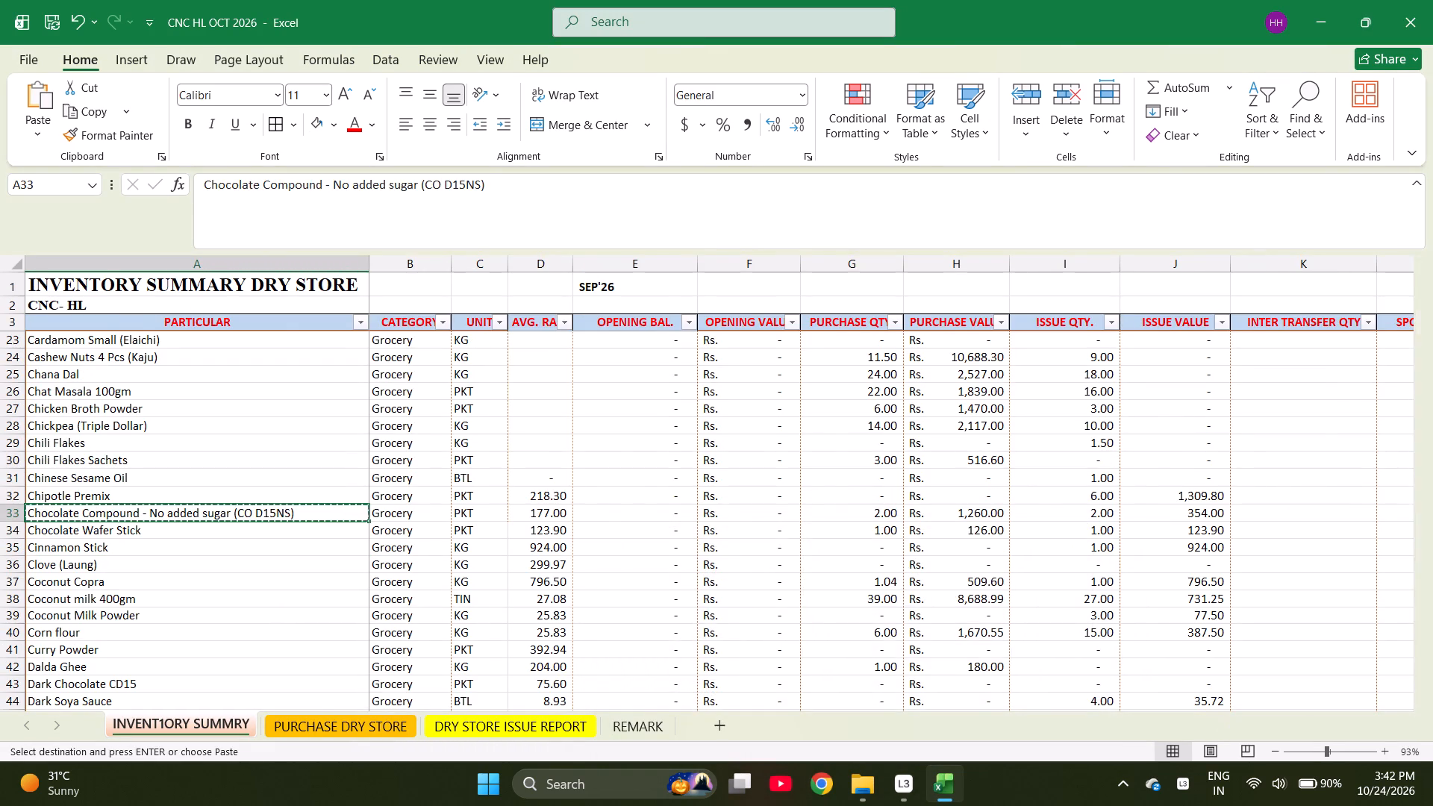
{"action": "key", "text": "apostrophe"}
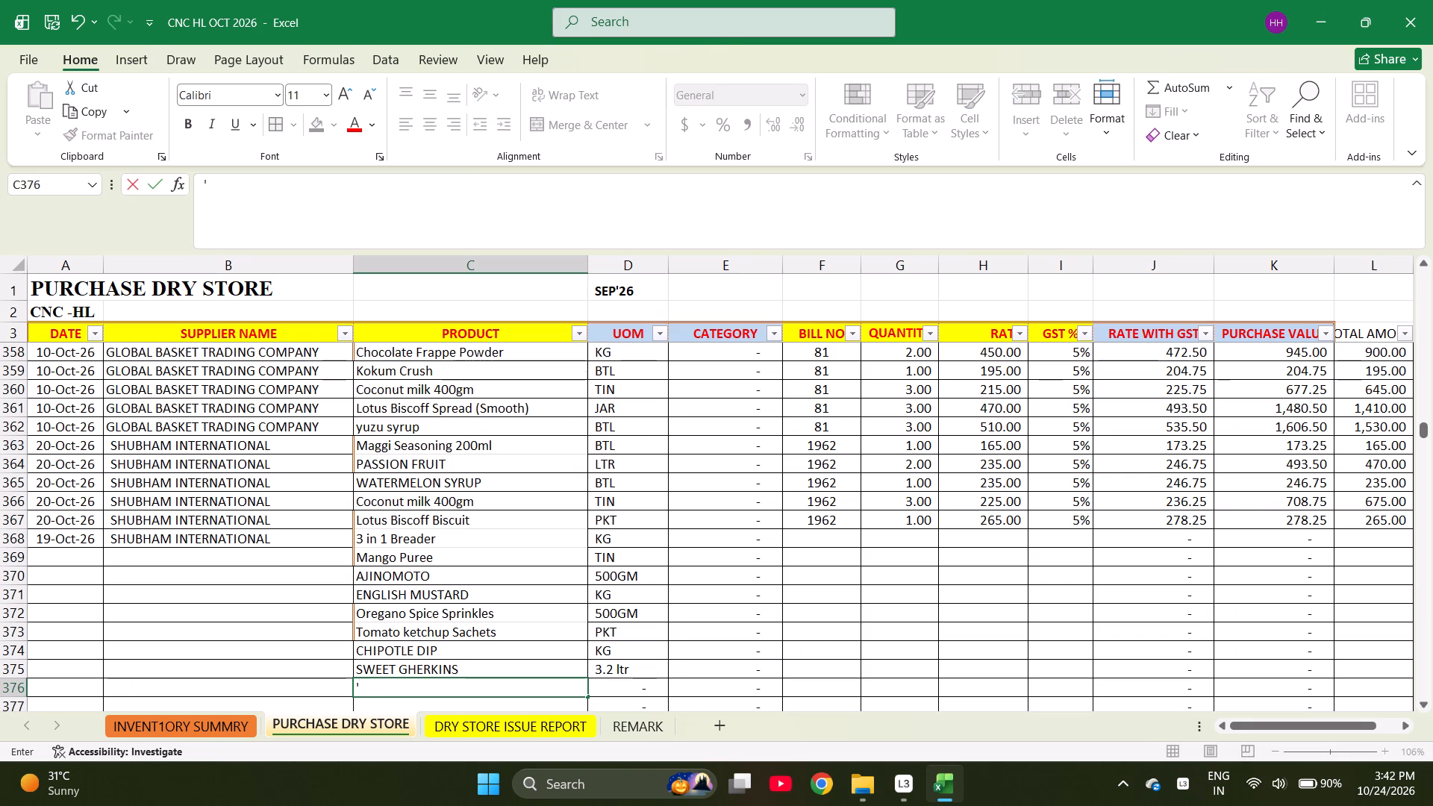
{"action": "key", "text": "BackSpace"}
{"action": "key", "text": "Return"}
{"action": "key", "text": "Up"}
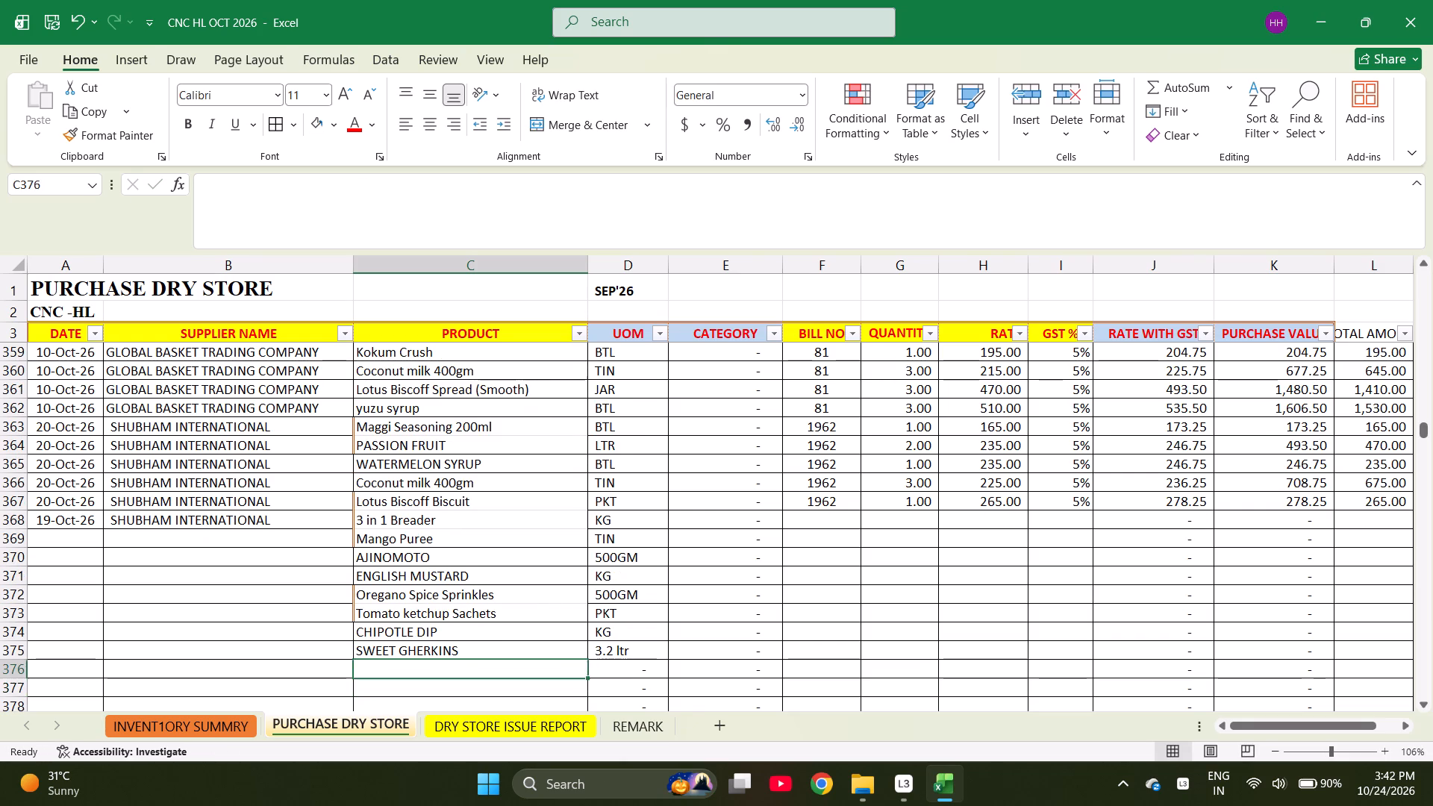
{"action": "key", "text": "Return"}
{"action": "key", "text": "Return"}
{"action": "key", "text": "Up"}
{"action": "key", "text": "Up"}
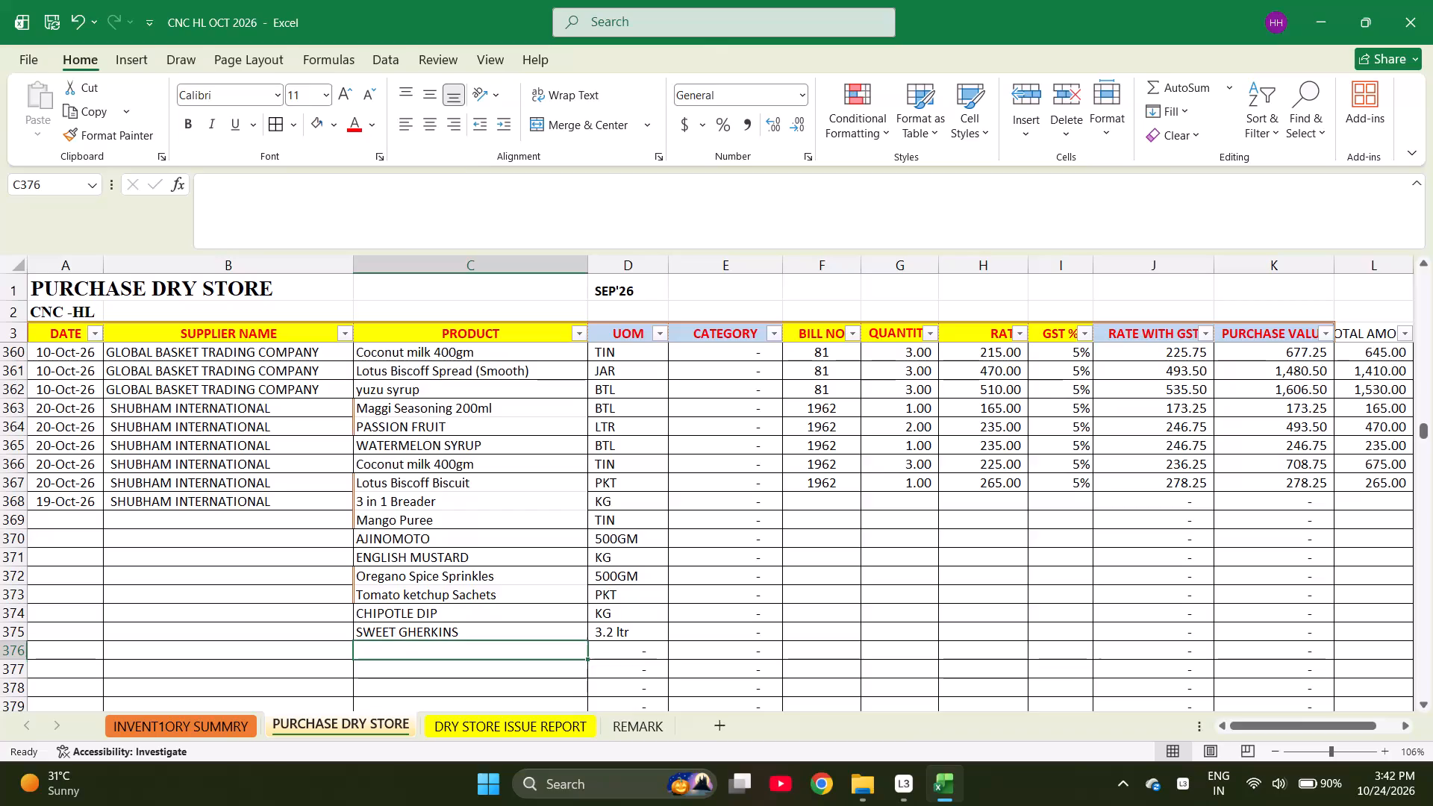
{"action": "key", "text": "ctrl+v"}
Copy Chocolate Compound - No added sugar (CO D15NS) from the inventory summary sheet and paste it as the product in row 376.
{"action": "key", "text": "ctrl+Page_Up"}
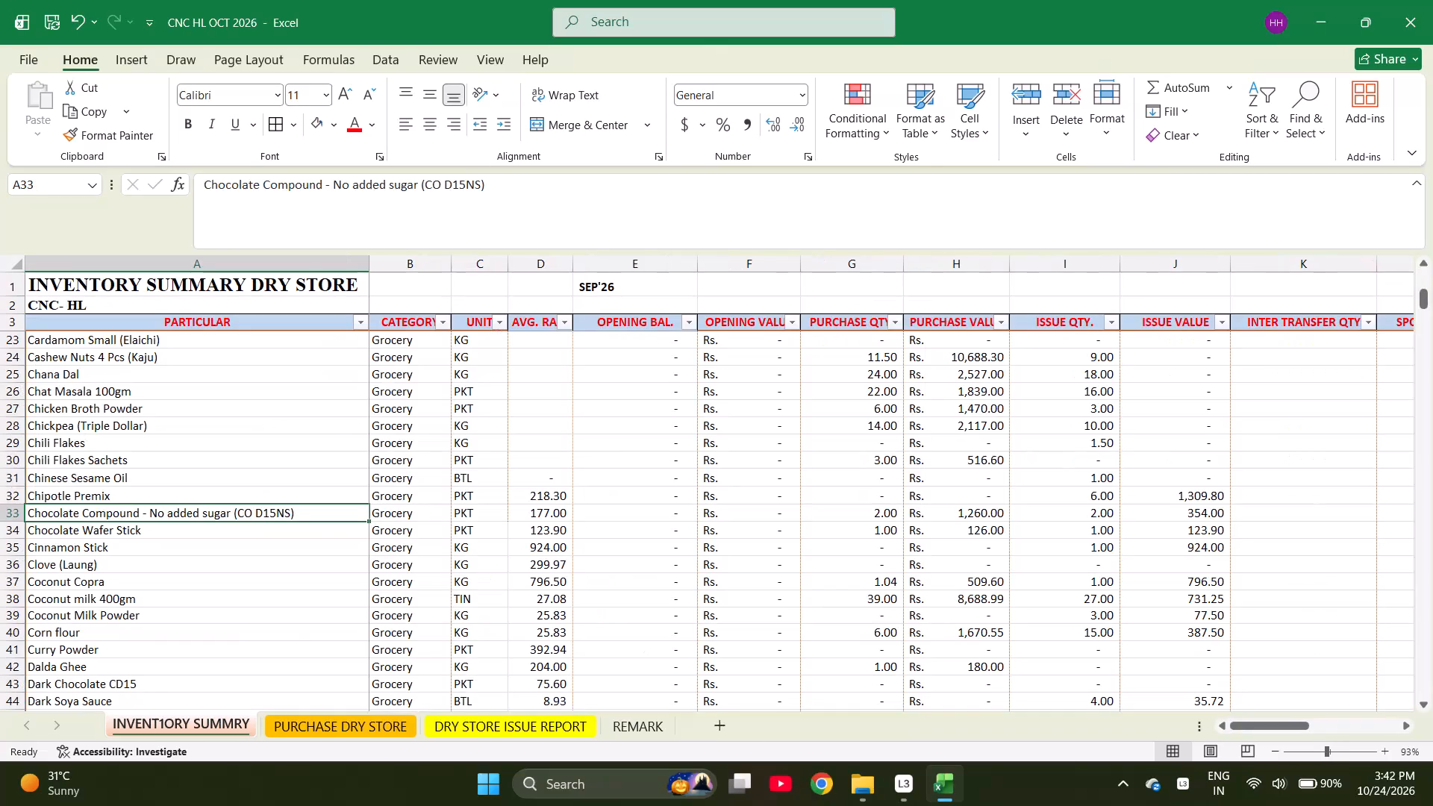
{"action": "key", "text": "ctrl+v"}
{"action": "key", "text": "ctrl+c"}
{"action": "key", "text": "ctrl+Page_Down"}
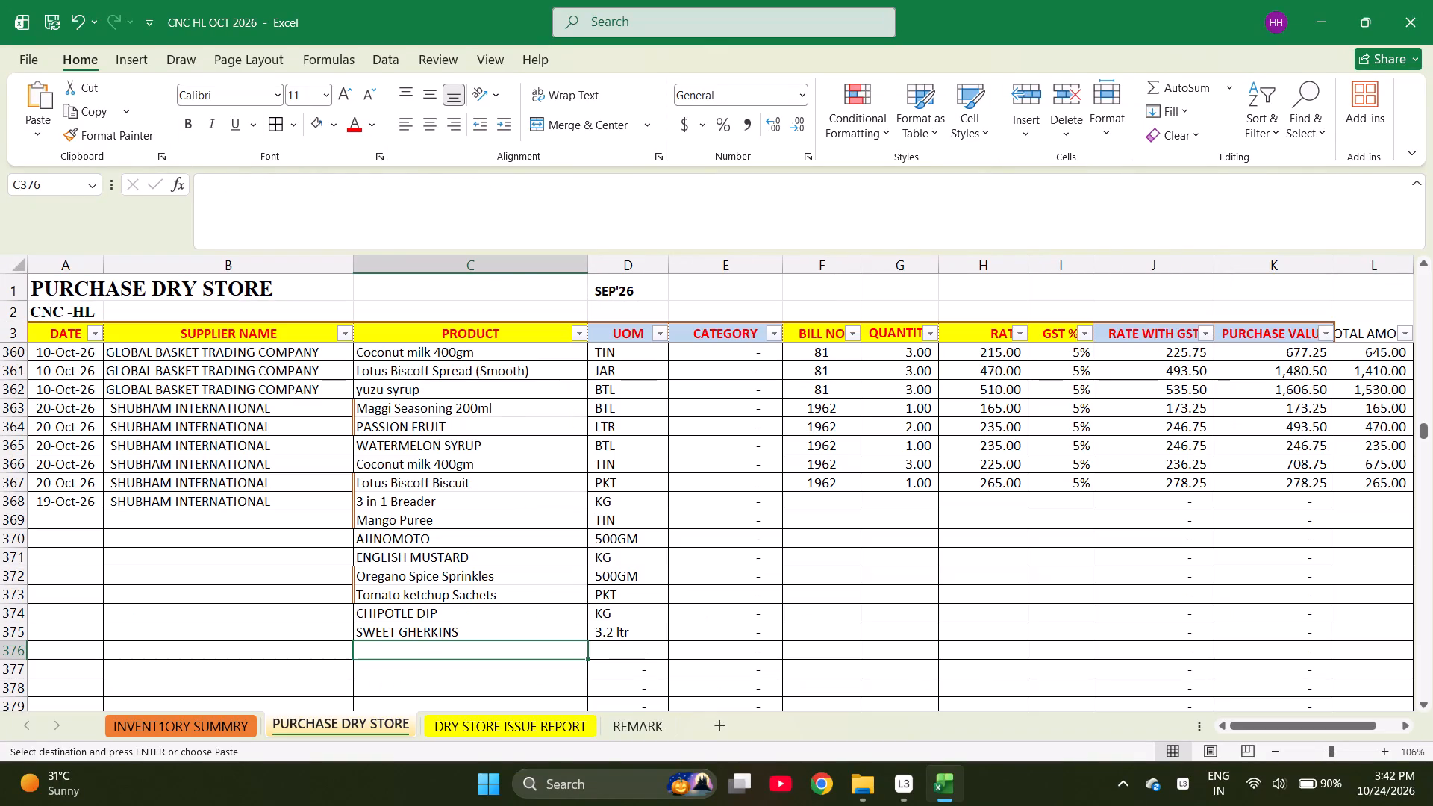
{"action": "key", "text": "Return"}
{"action": "key", "text": "Return"}
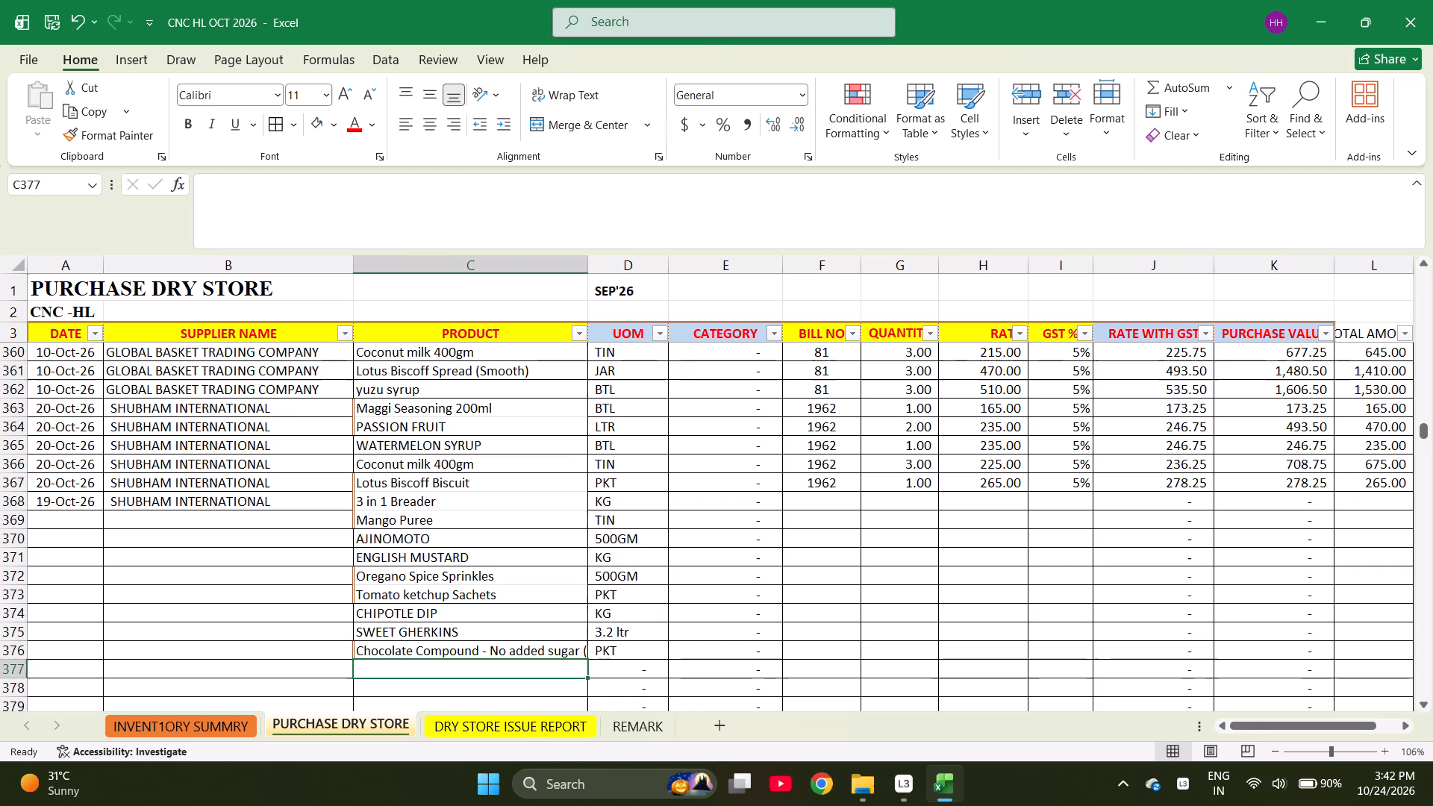
Enter Milk maid 400gm as the product in row 377 and NORI SHEET in row 378.
{"action": "type", "text": "MILK MA"}
{"action": "type", "text": "ID"}
{"action": "key", "text": "space"}
{"action": "key", "text": "Return"}
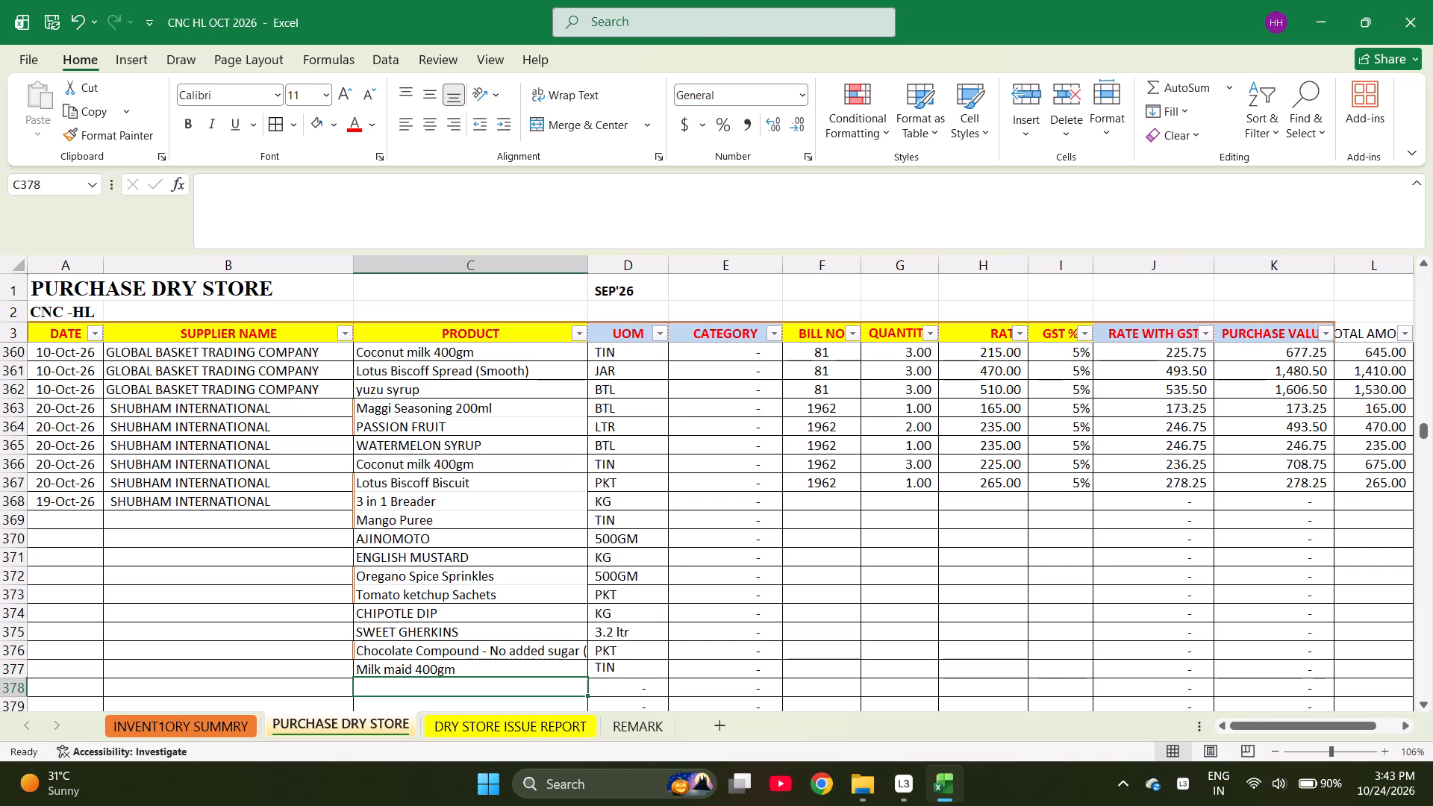
{"action": "key", "text": "m"}
{"action": "key", "text": "BackSpace"}
{"action": "key", "text": "BackSpace"}
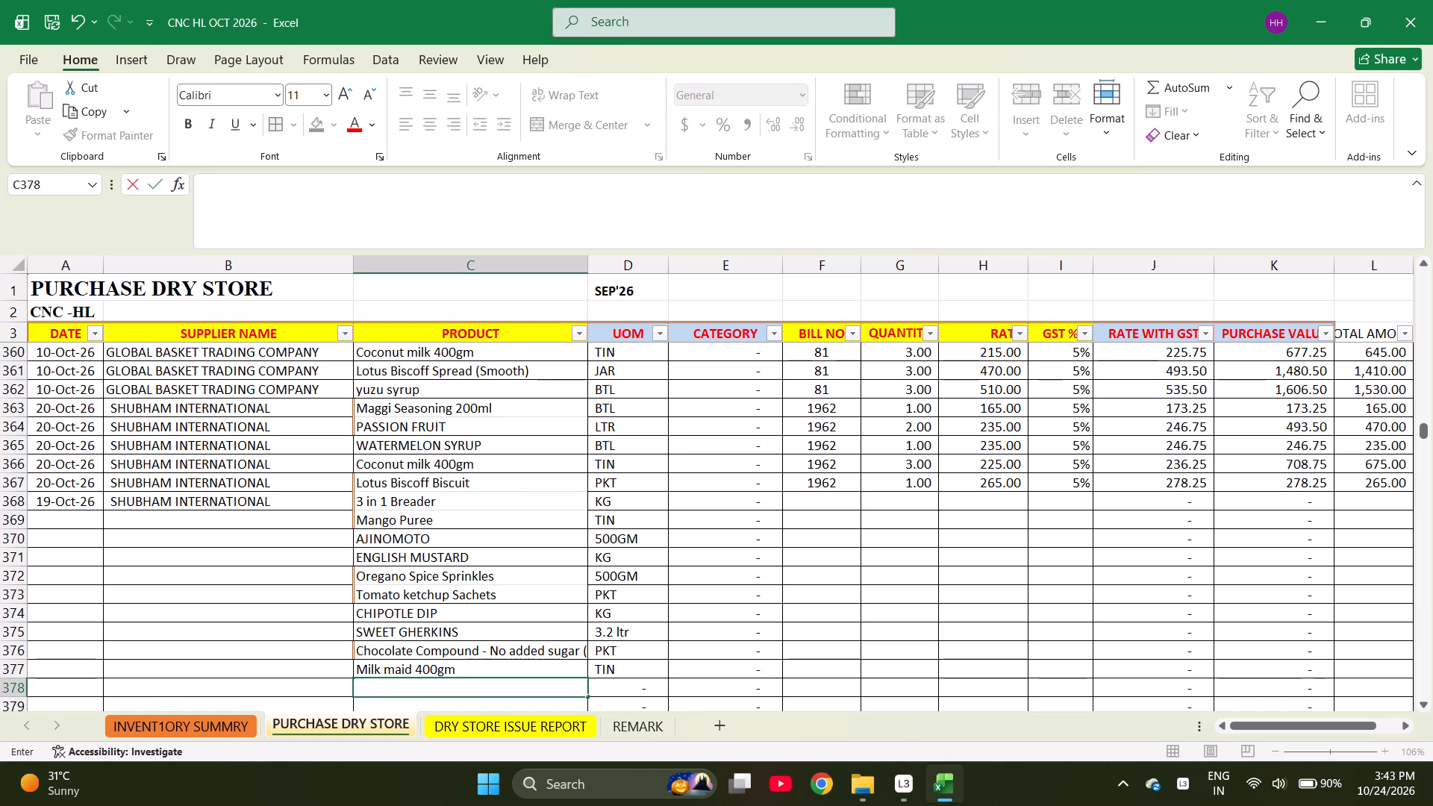
{"action": "type", "text": "NORI SHEET"}
{"action": "key", "text": "Return"}
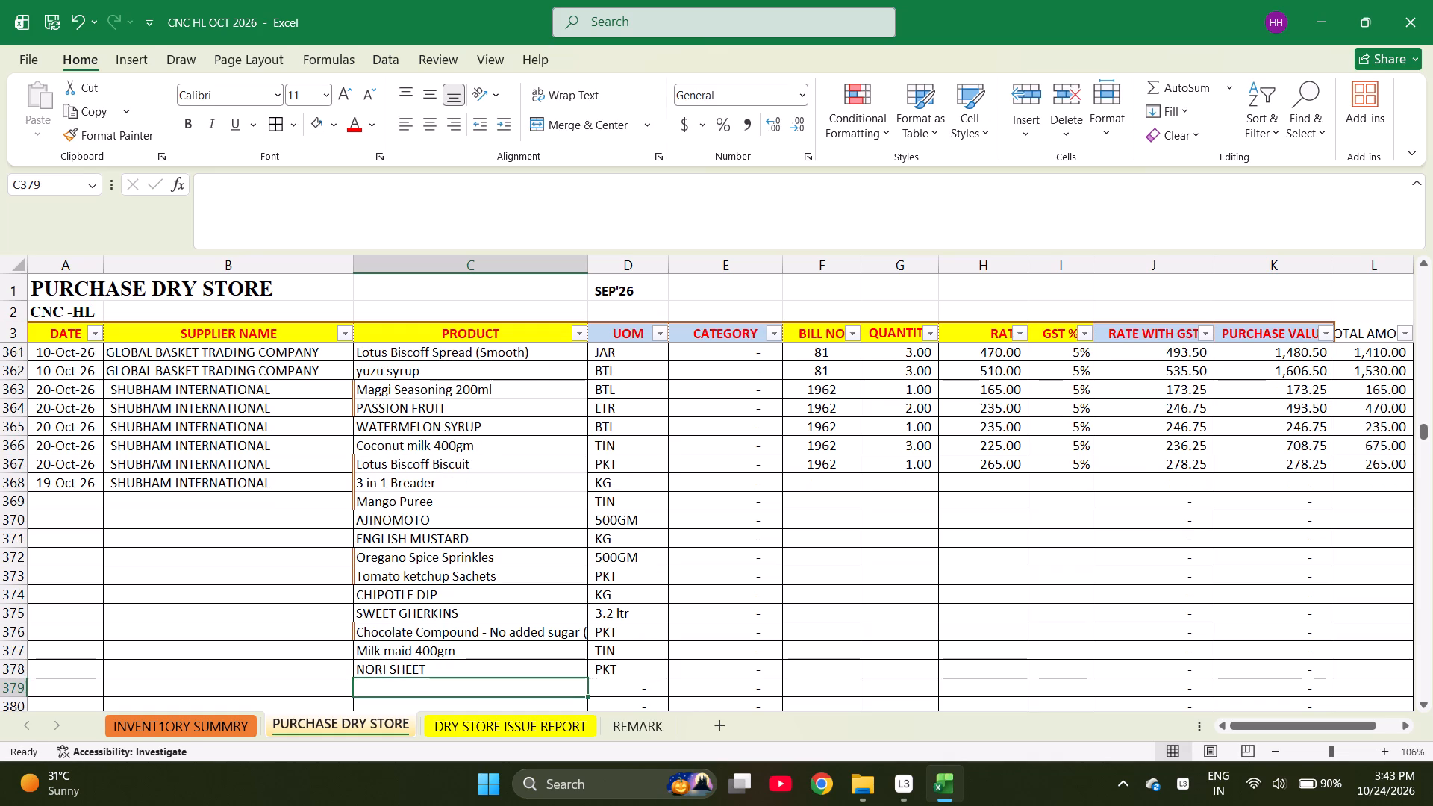
Check how many products are listed for the 19-Oct-26 bill, from row 368 downward.
{"action": "key", "text": "shift+Up"}
{"action": "key", "text": "shift+Up"}
{"action": "key", "text": "shift+Up"}
{"action": "key", "text": "shift+Up"}
{"action": "key", "text": "shift+Up"}
{"action": "key", "text": "shift+Up"}
{"action": "key", "text": "shift+Up"}
{"action": "key", "text": "shift+Up"}
{"action": "key", "text": "shift+Up"}
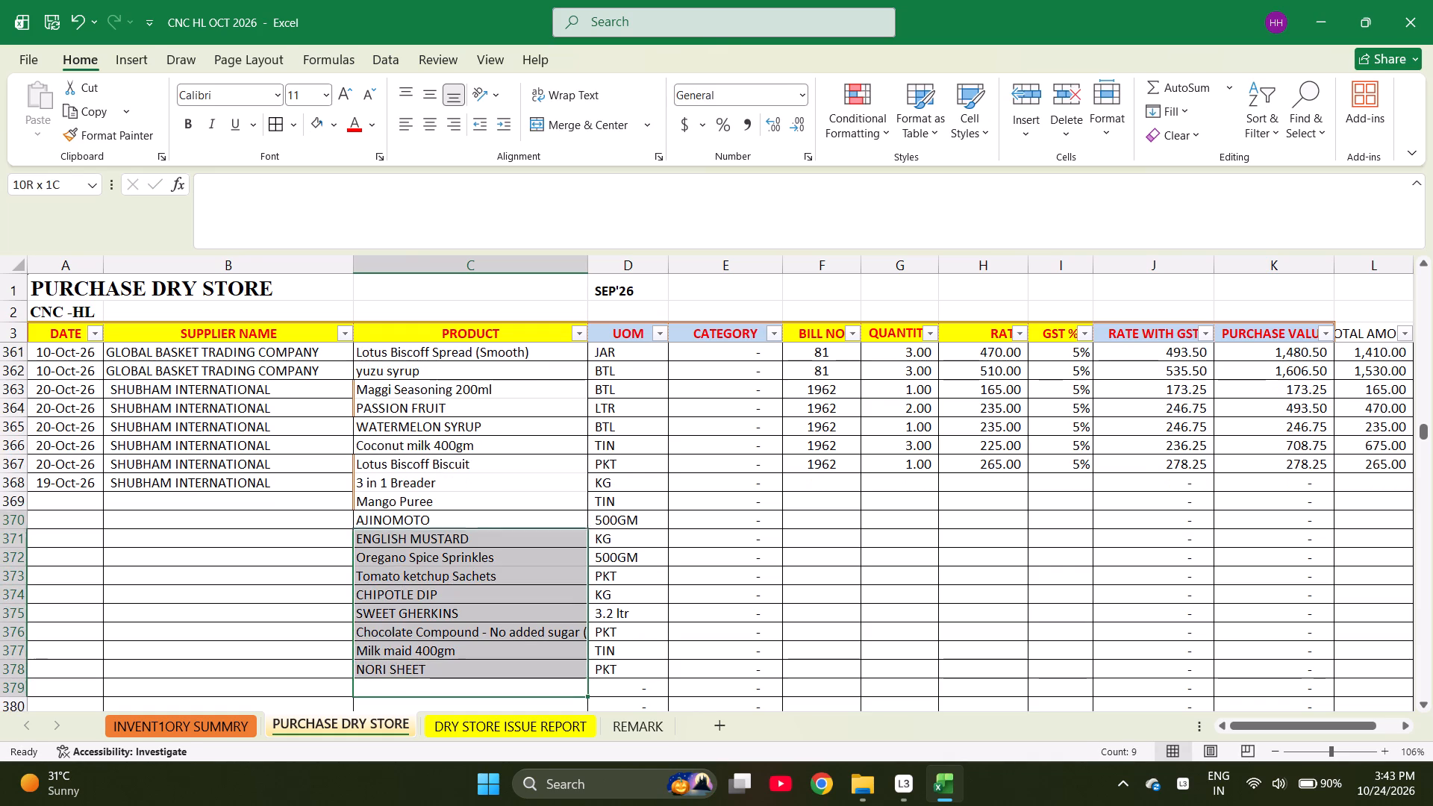
{"action": "key", "text": "shift+Up"}
{"action": "key", "text": "shift+Up"}
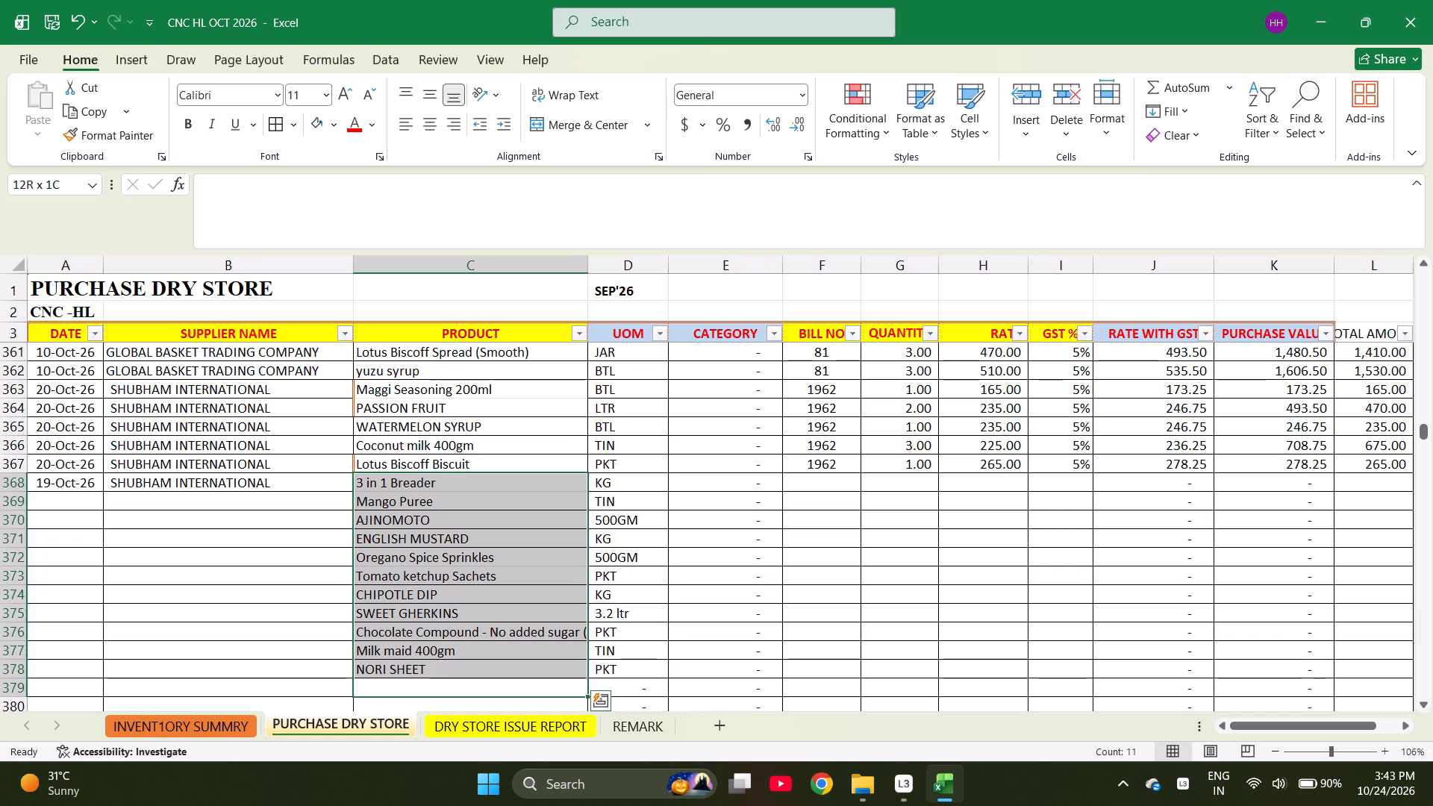
Enter 1919 as the bill number for 3 in 1 Breader in row 368.
{"action": "key", "text": "Right"}
{"action": "key", "text": "Right"}
{"action": "key", "text": "Right"}
{"action": "key", "text": "ctrl+Up"}
{"action": "key", "text": "Down"}
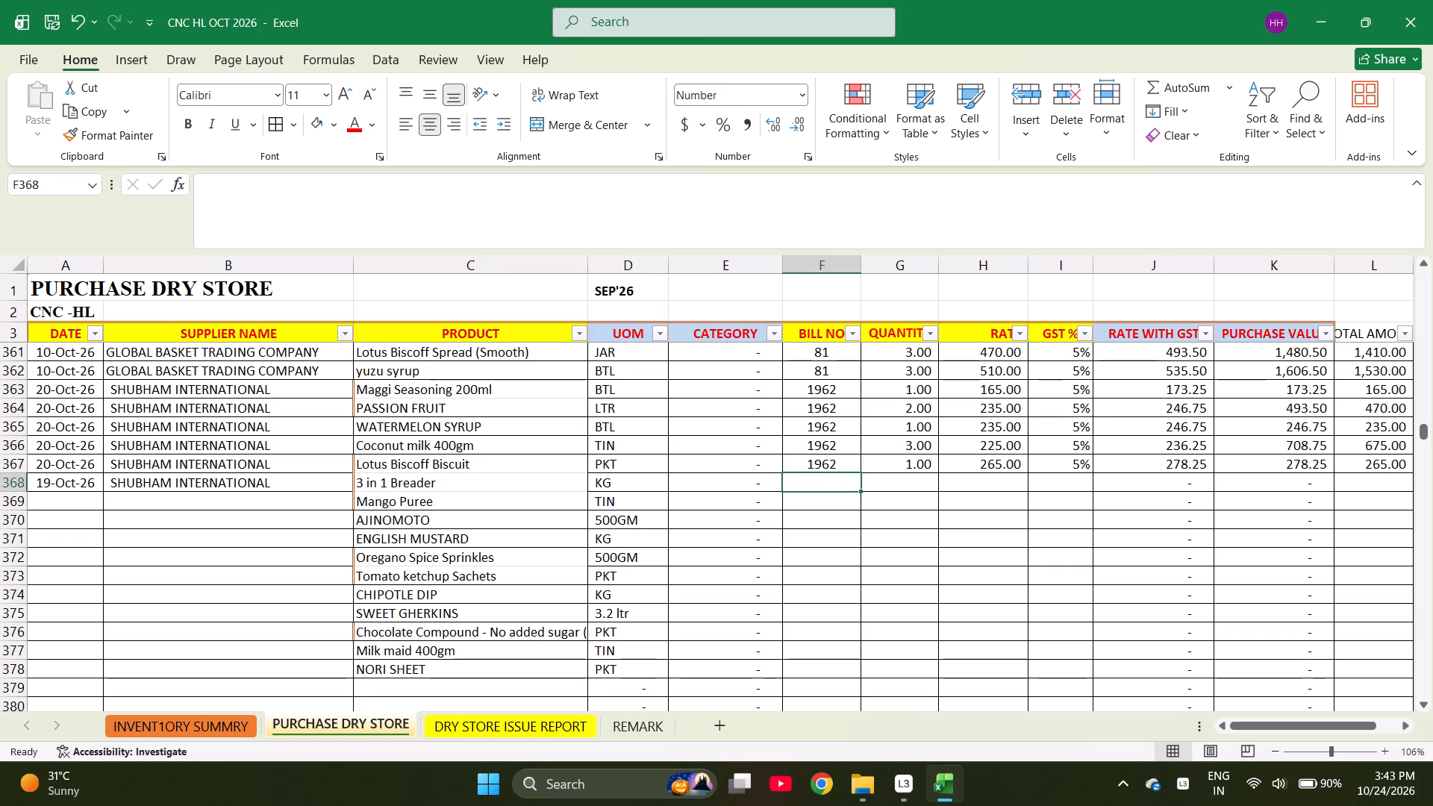
{"action": "type", "text": "1919"}
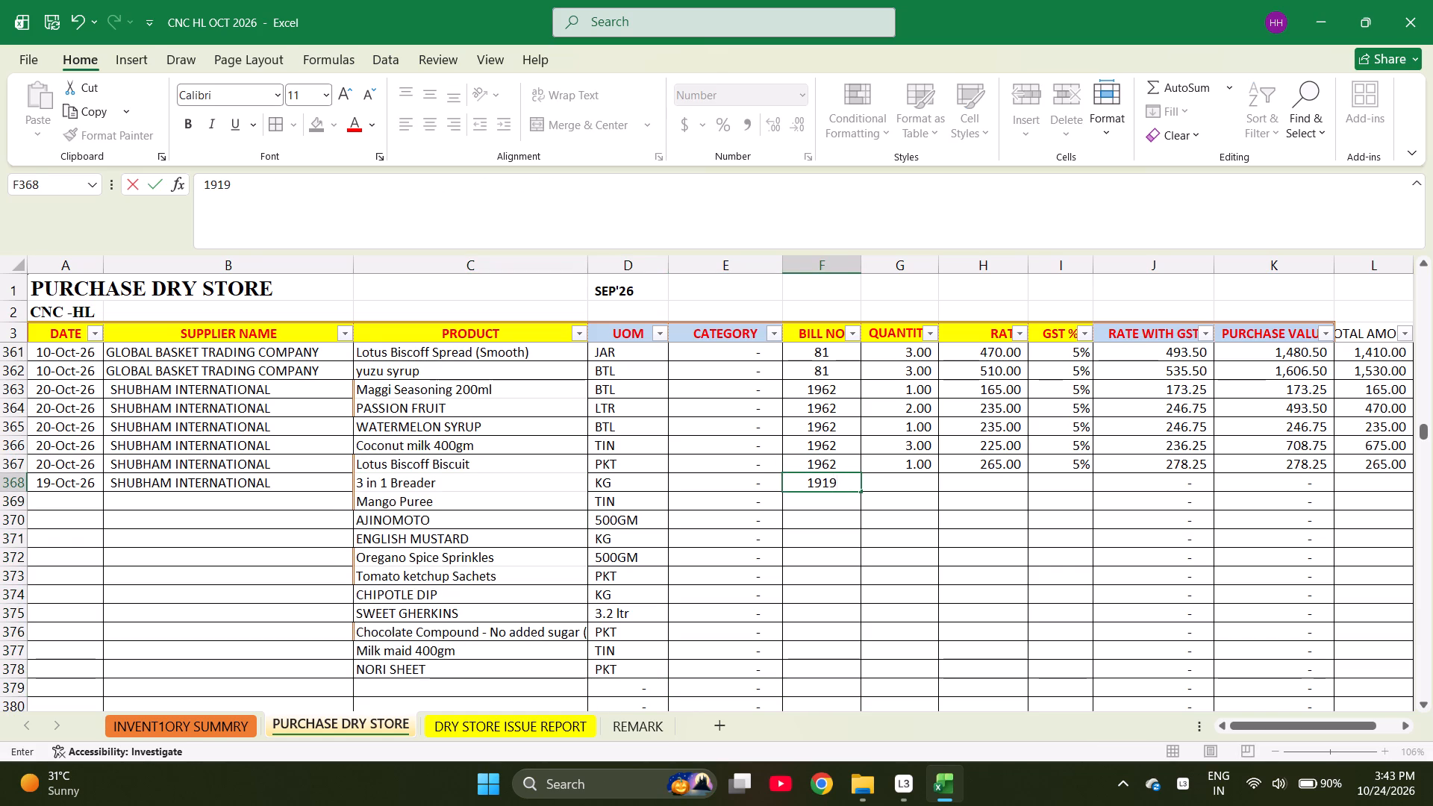
{"action": "key", "text": "Right"}
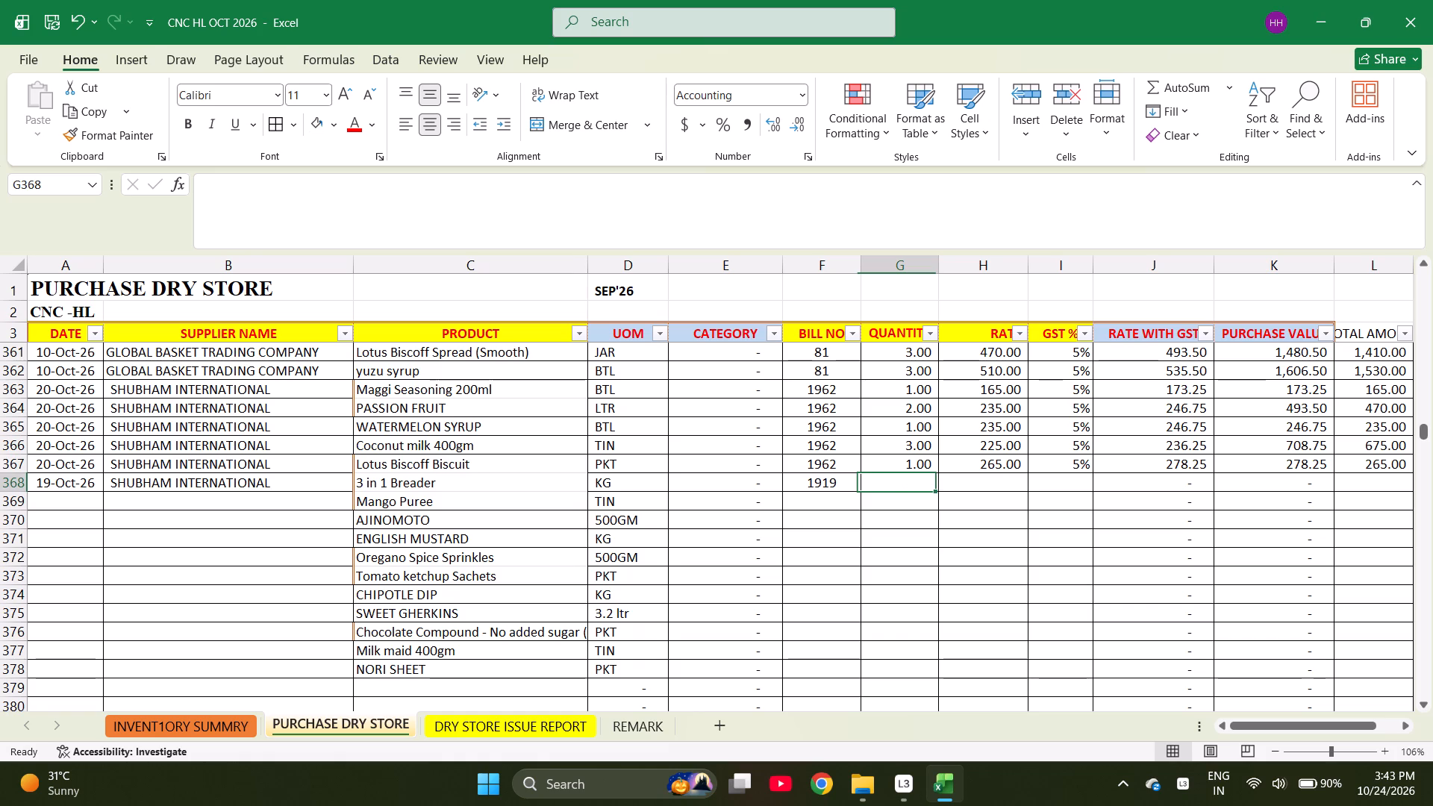
Enter quantities 1, 1, 1.5, 2, 2 and 200 in rows 368 to 373, from 3 in 1 Breader to Tomato ketchup Sachets.
{"action": "key", "text": "1"}
{"action": "key", "text": "Return"}
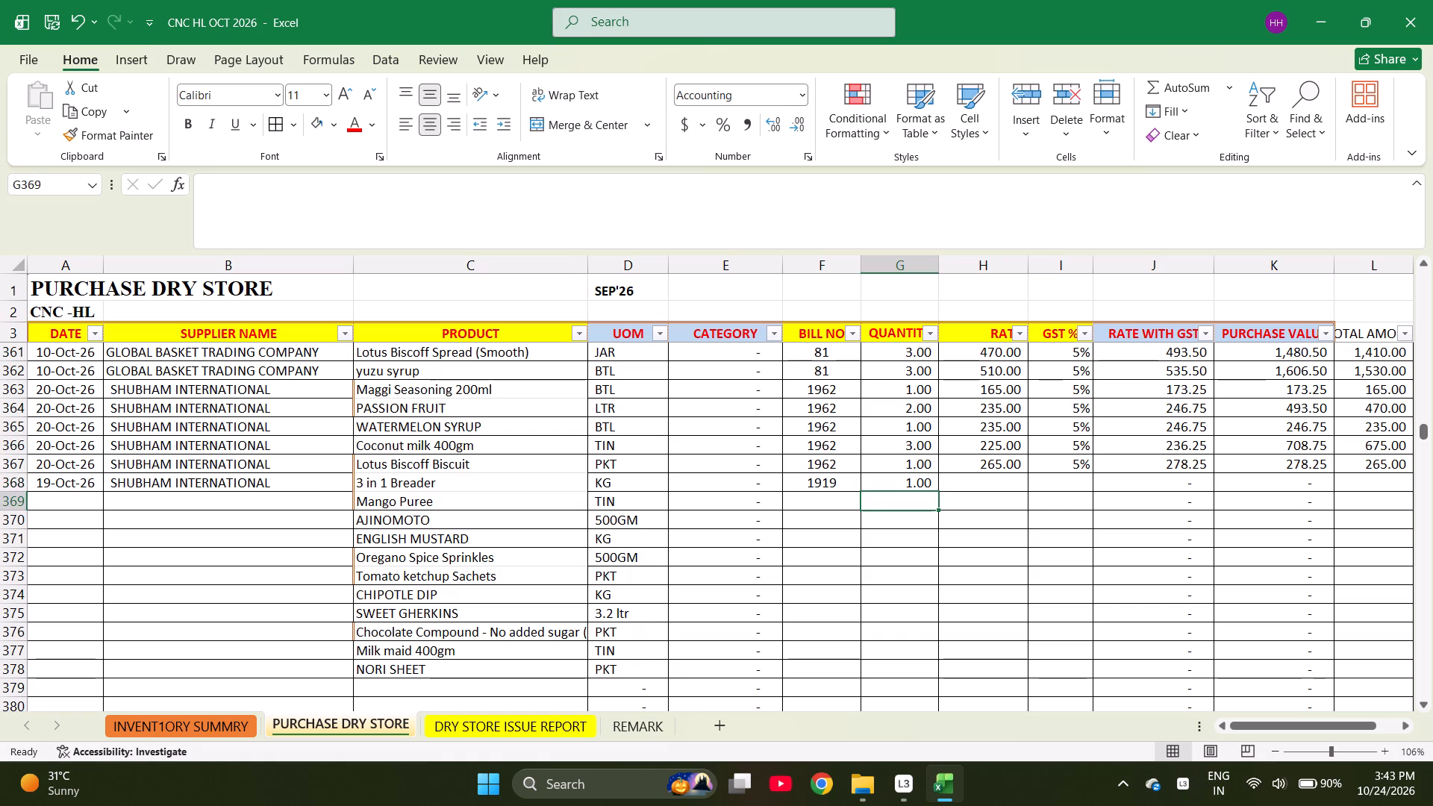
{"action": "key", "text": "1"}
{"action": "key", "text": "Return"}
{"action": "type", "text": "1.5"}
{"action": "key", "text": "Return"}
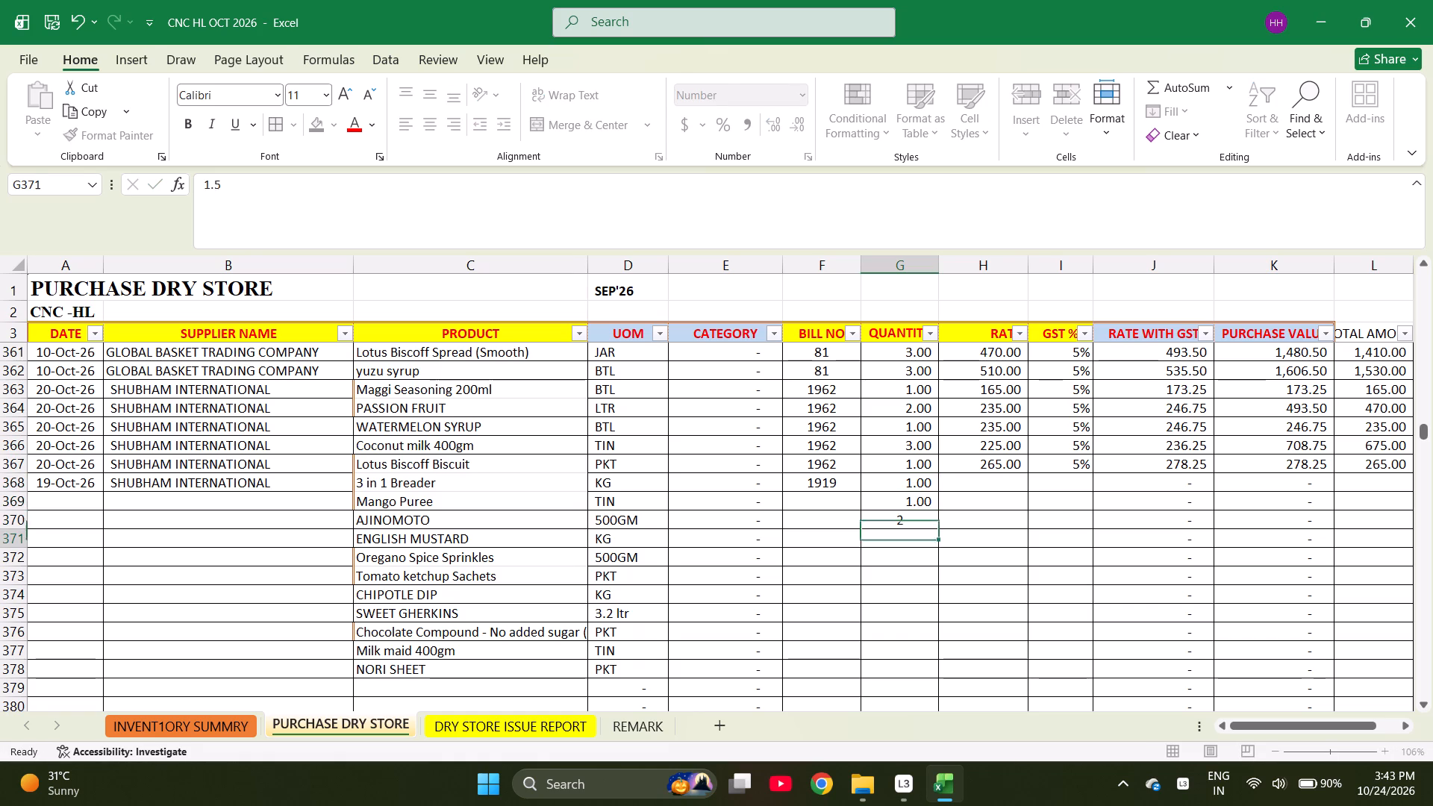
{"action": "key", "text": "2"}
{"action": "key", "text": "Return"}
{"action": "key", "text": "2"}
{"action": "key", "text": "Return"}
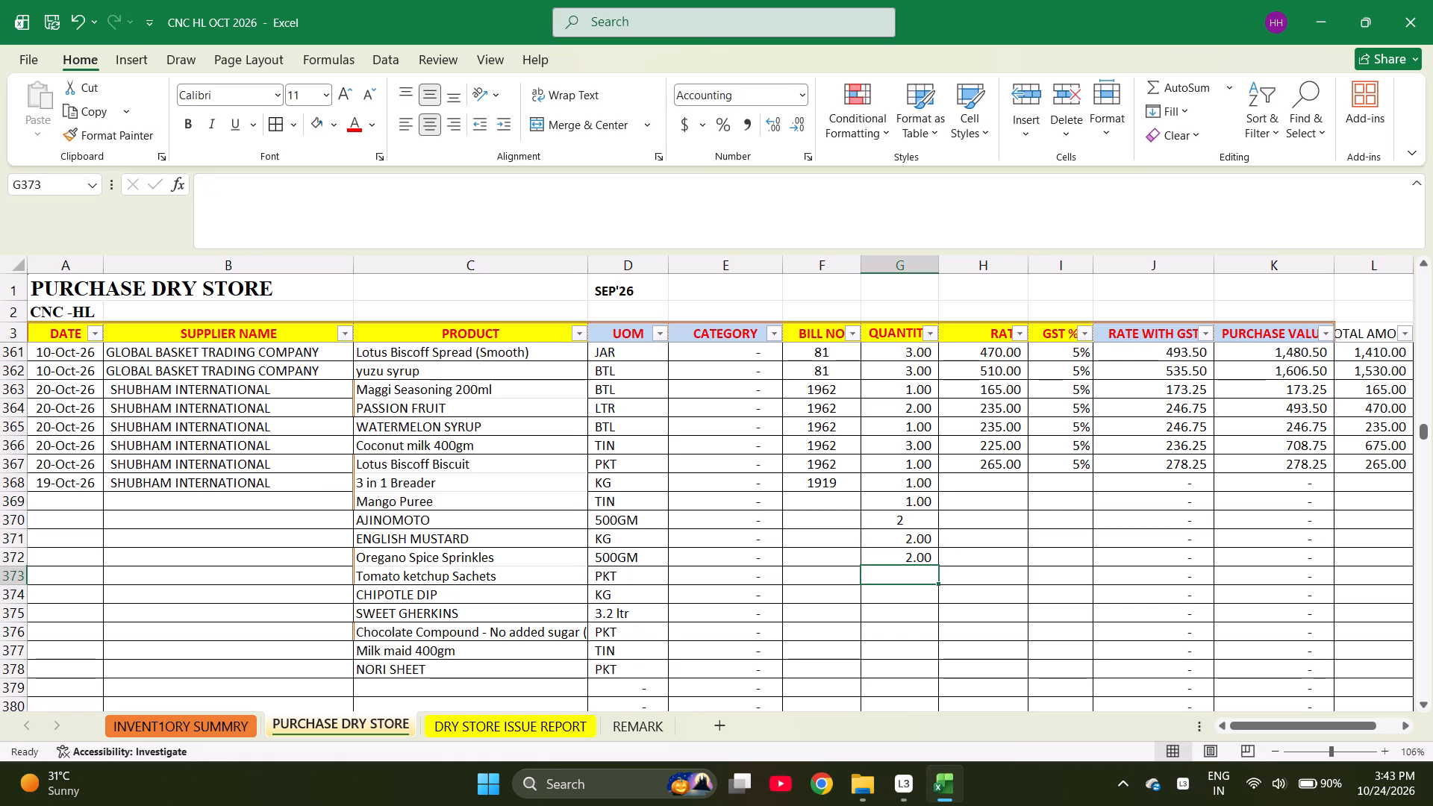
{"action": "type", "text": "200"}
{"action": "key", "text": "Return"}
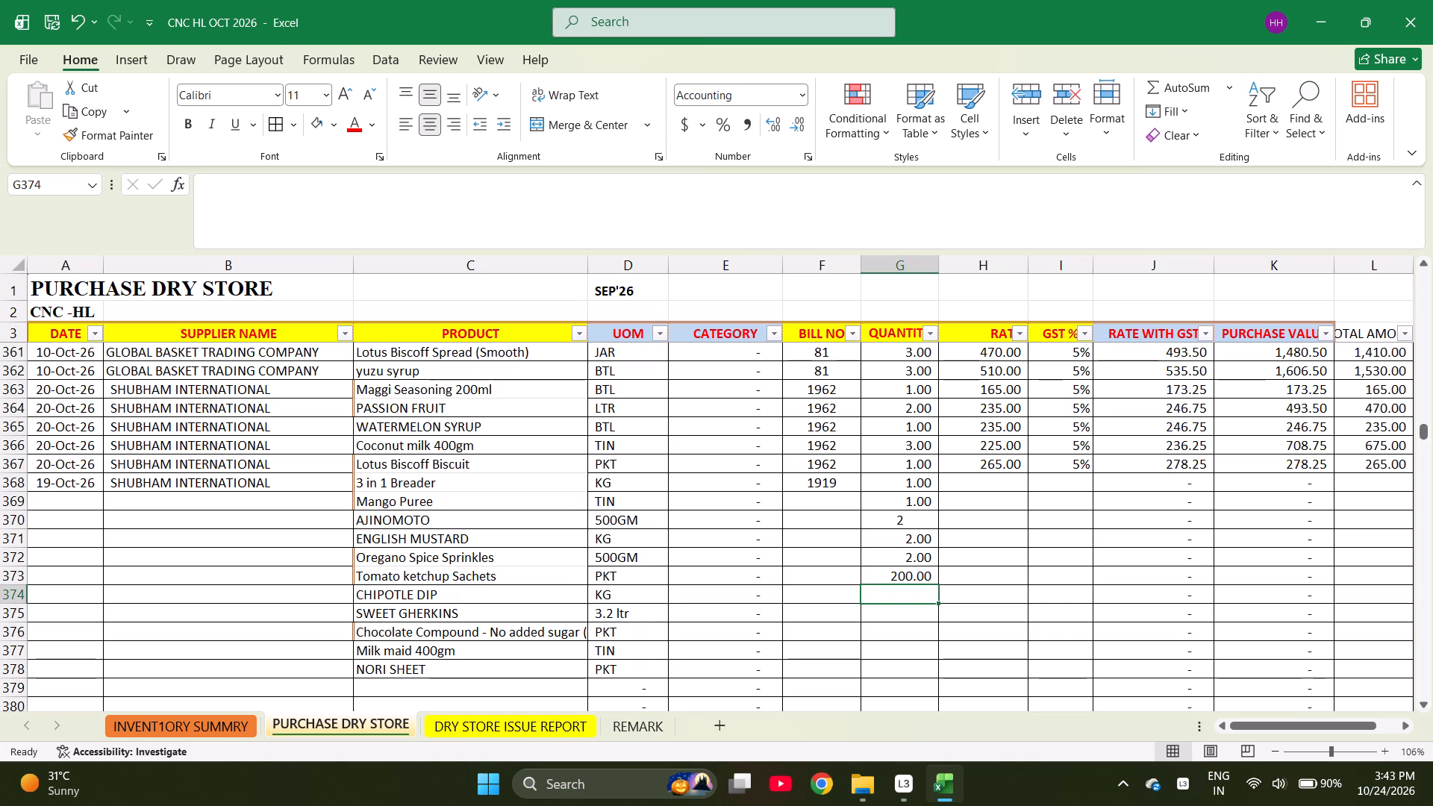
Fill the Mango Puree quantity cell down into AJINOMOTO's row 370 and set AJINOMOTO's quantity to 2.
{"action": "key", "text": "Up"}
{"action": "key", "text": "Up"}
{"action": "key", "text": "Up"}
{"action": "key", "text": "Up"}
{"action": "key", "text": "ctrl+d"}
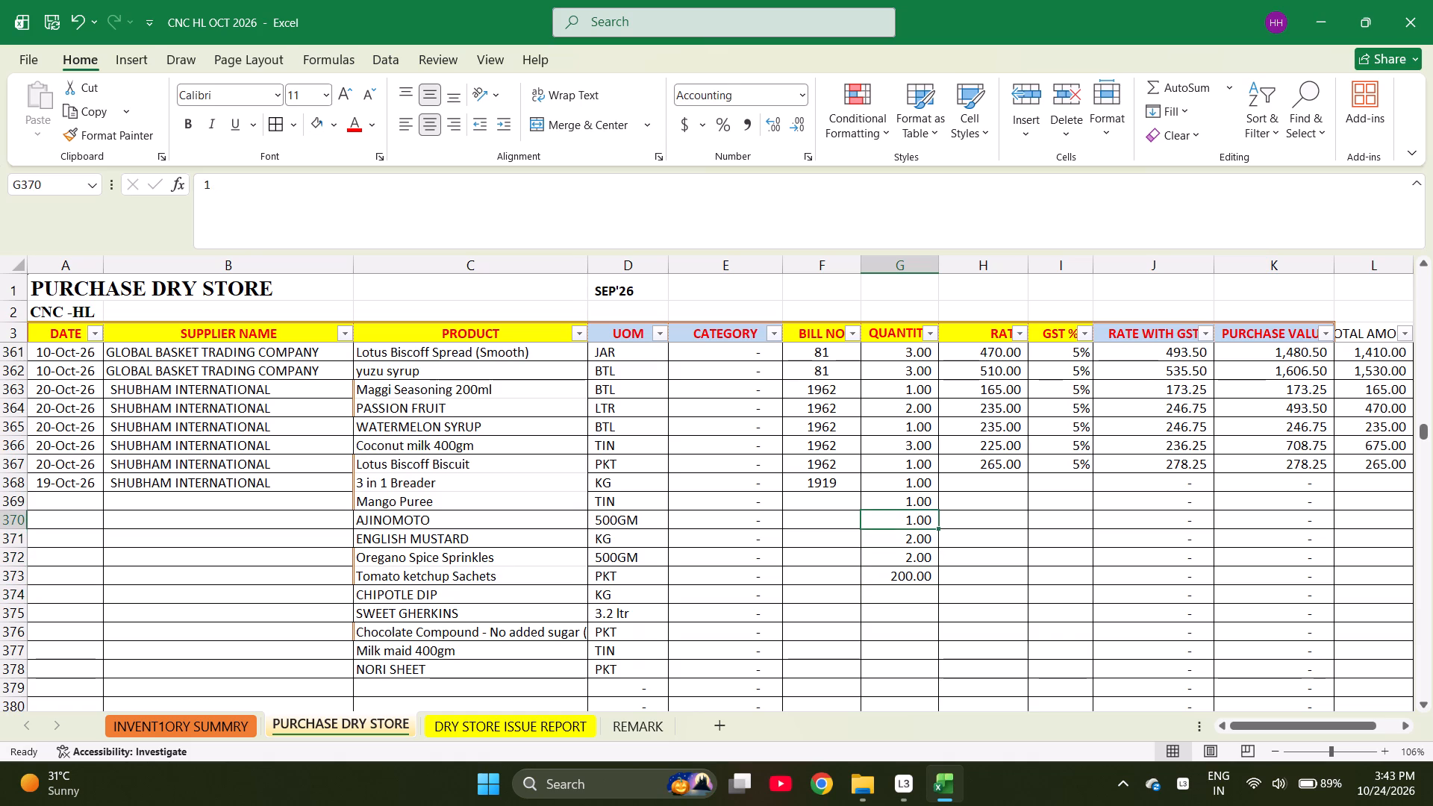
{"action": "key", "text": "Up"}
{"action": "key", "text": "Down"}
{"action": "key", "text": "2"}
{"action": "key", "text": "Return"}
Enter quantities 2, 1, 1, 2 and 3 in rows 374 to 378, from CHIPOTLE DIP to NORI SHEET.
{"action": "key", "text": "Return"}
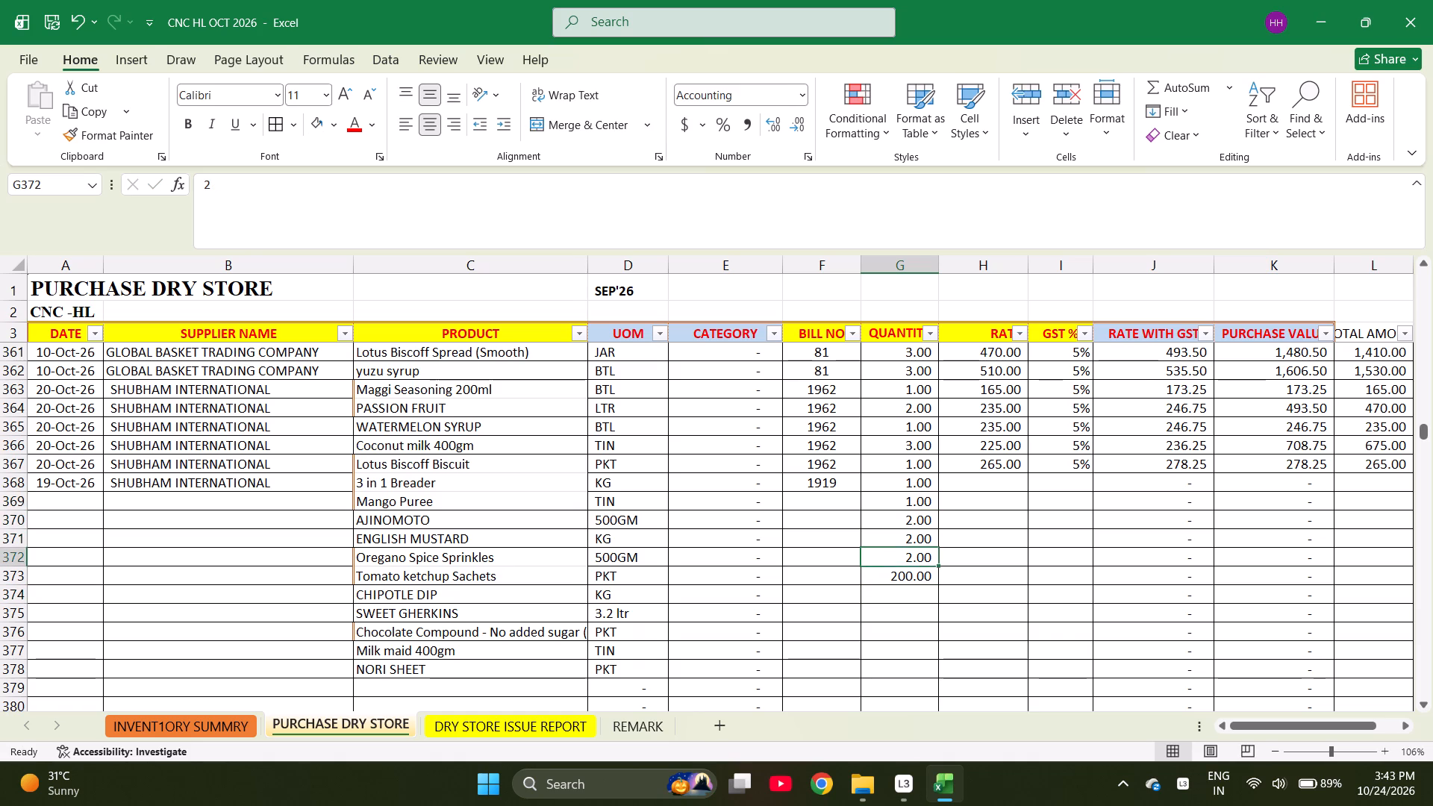
{"action": "key", "text": "Return"}
{"action": "key", "text": "Return"}
{"action": "key", "text": "2"}
{"action": "key", "text": "Return"}
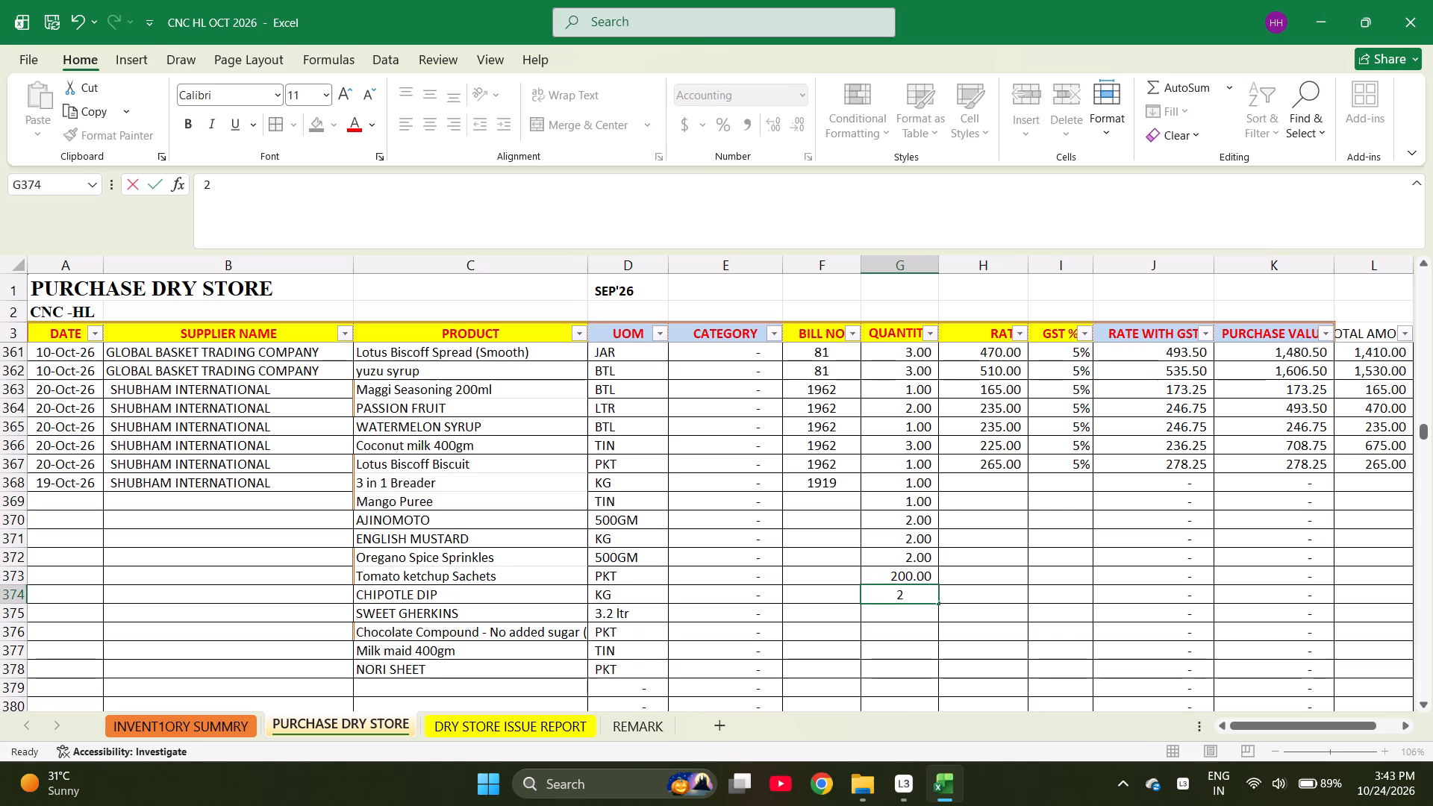
{"action": "key", "text": "1"}
{"action": "key", "text": "Return"}
{"action": "key", "text": "1"}
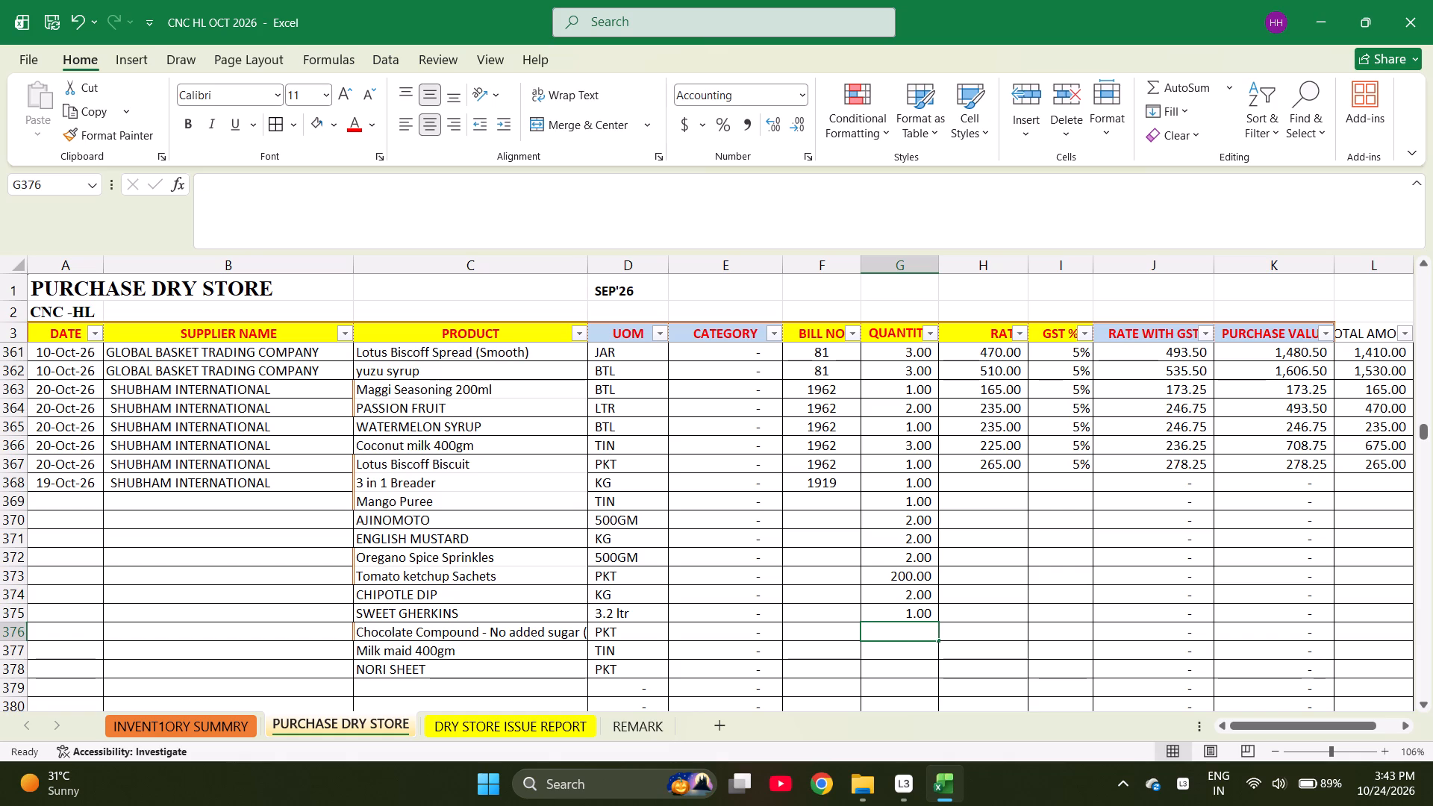
{"action": "key", "text": "Return"}
{"action": "key", "text": "2"}
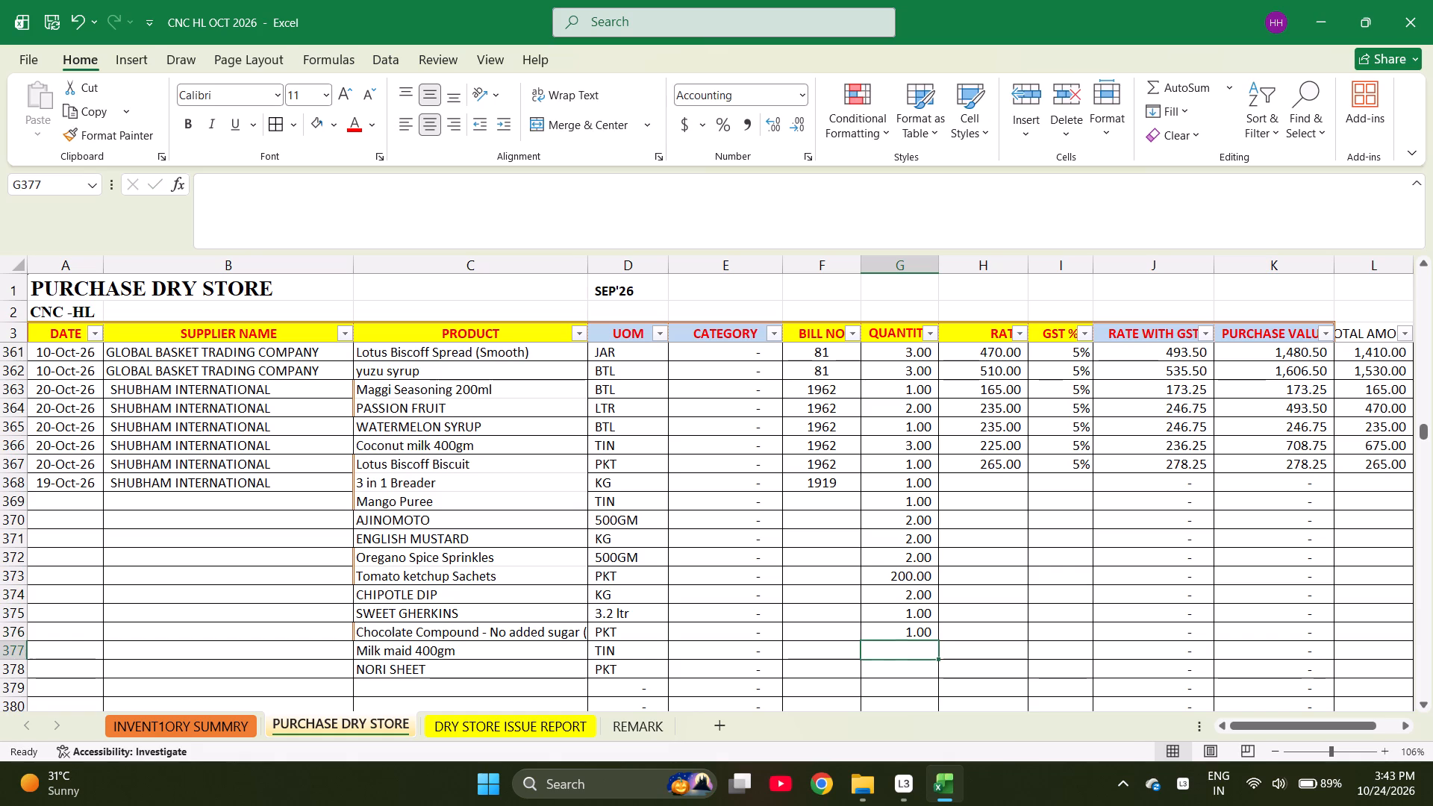
{"action": "key", "text": "Return"}
{"action": "key", "text": "3"}
{"action": "key", "text": "Return"}
Enter rates 300, 190, 161, 155, 380 and 73 in rows 368 to 373, from 3 in 1 Breader to Tomato ketchup Sachets.
{"action": "key", "text": "Right"}
{"action": "key", "text": "ctrl+Up"}
{"action": "key", "text": "Down"}
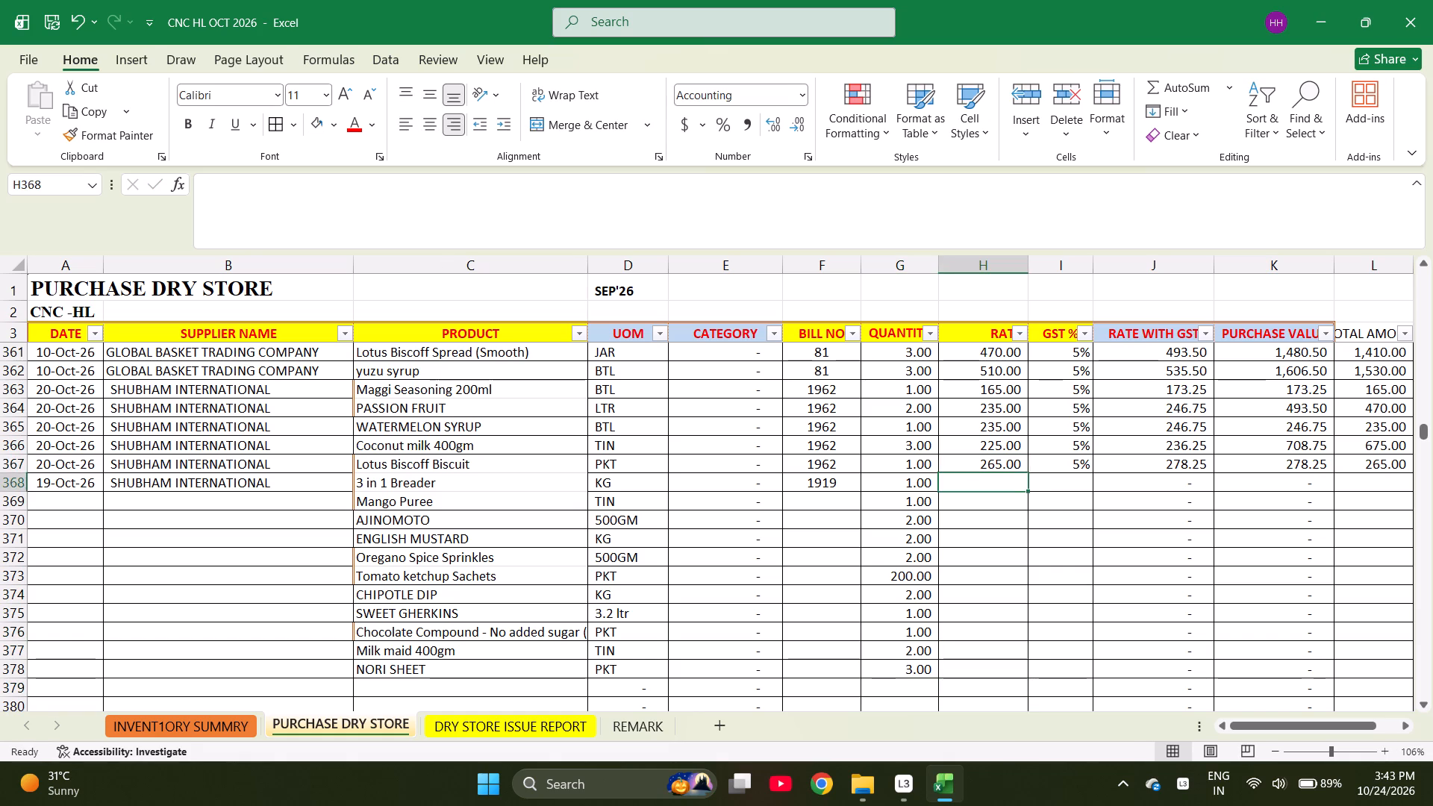
{"action": "type", "text": "300"}
{"action": "key", "text": "Return"}
{"action": "type", "text": "190"}
{"action": "key", "text": "Return"}
{"action": "type", "text": "161"}
{"action": "key", "text": "Return"}
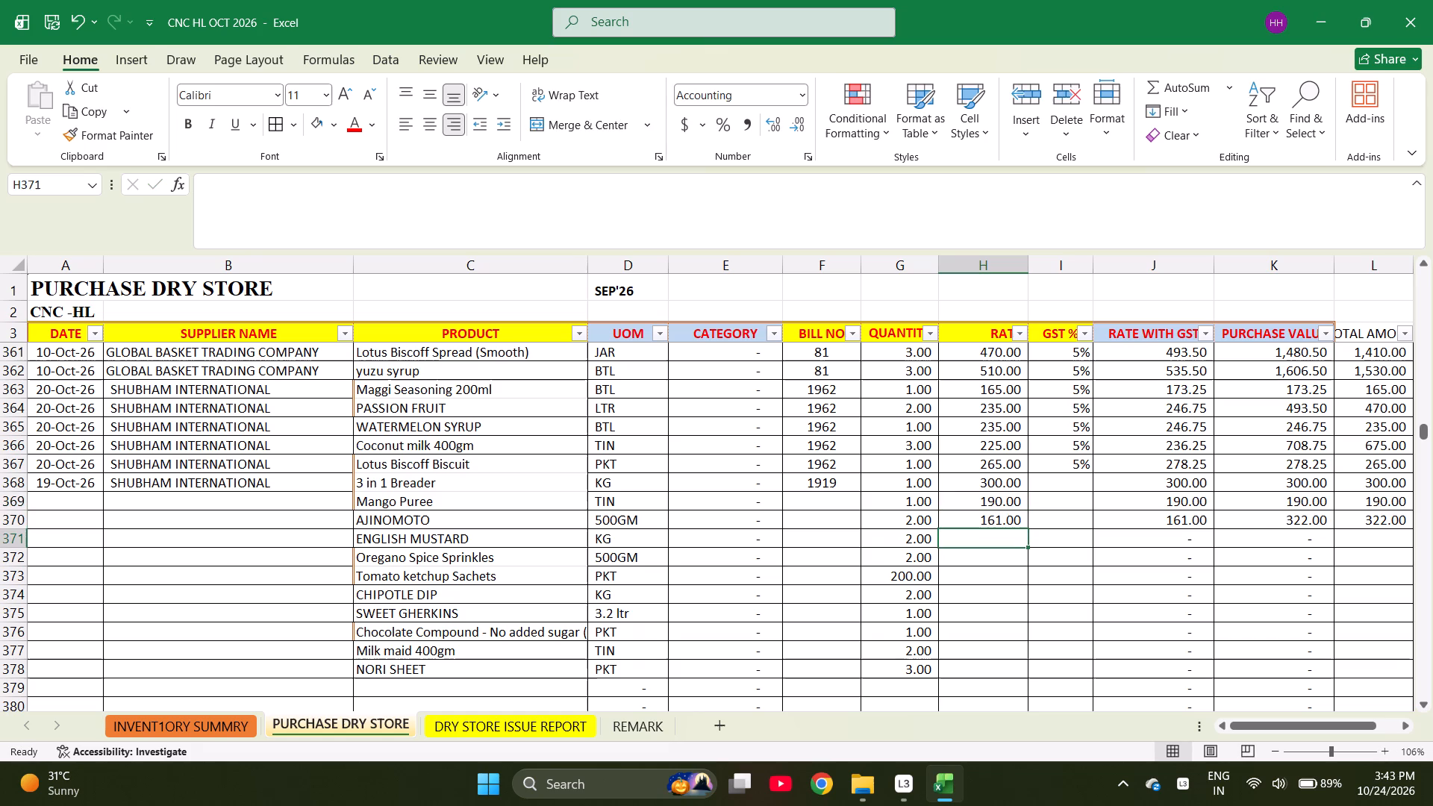
{"action": "type", "text": "155"}
{"action": "key", "text": "Return"}
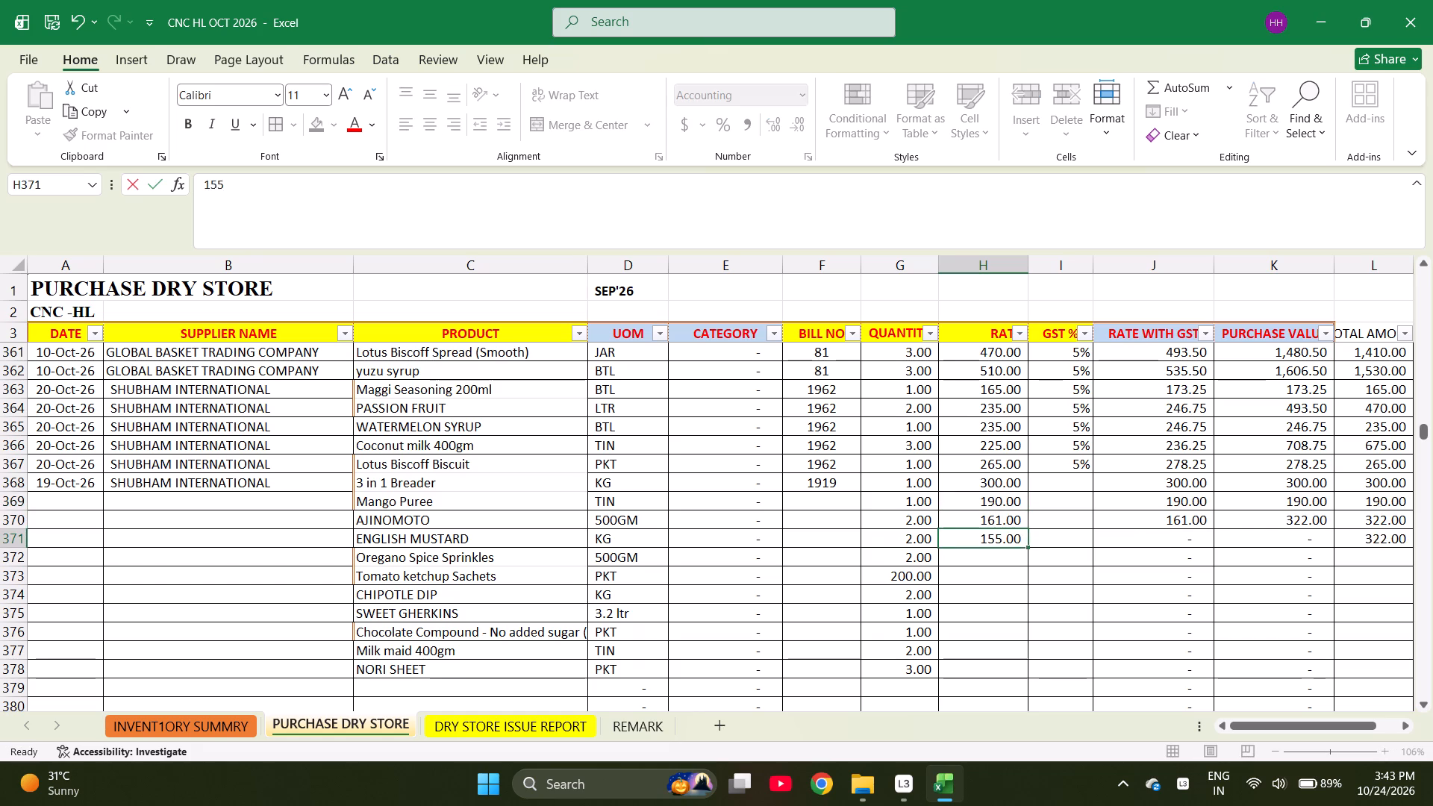
{"action": "type", "text": "380"}
{"action": "key", "text": "Return"}
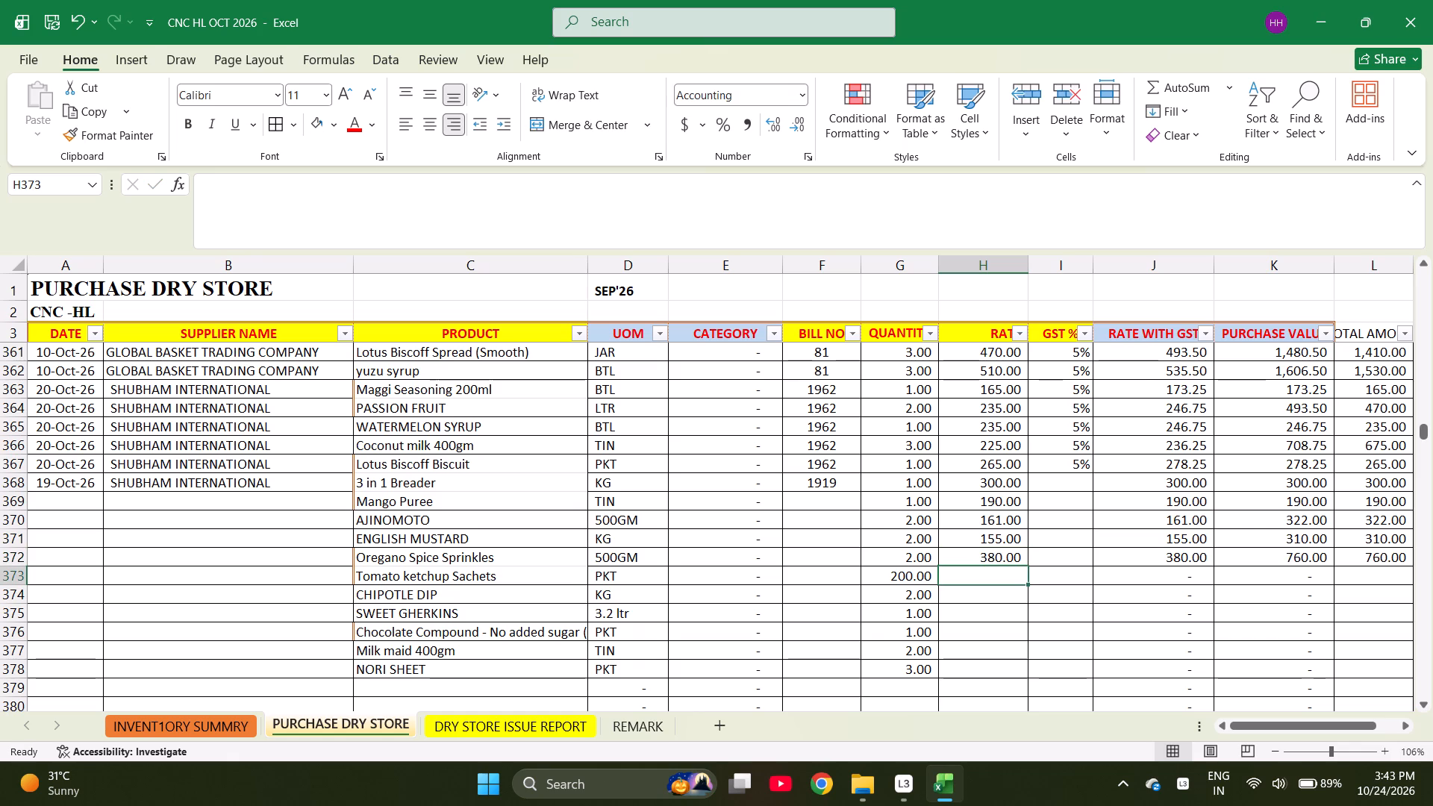
{"action": "type", "text": "73"}
{"action": "key", "text": "Return"}
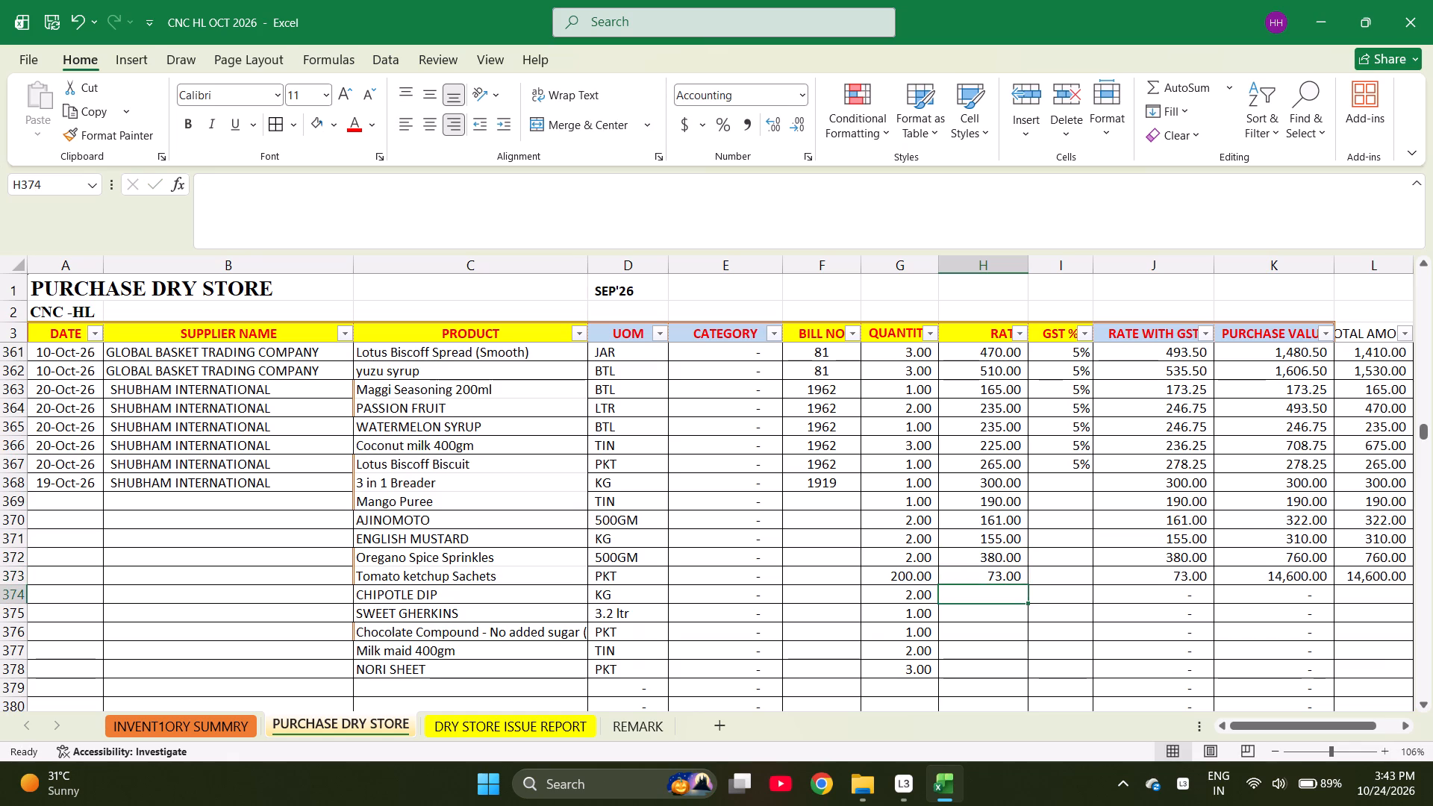
Set the quantity of Tomato ketchup Sachets in row 373 to 2.
{"action": "key", "text": "Up"}
{"action": "key", "text": "Left"}
{"action": "key", "text": "2"}
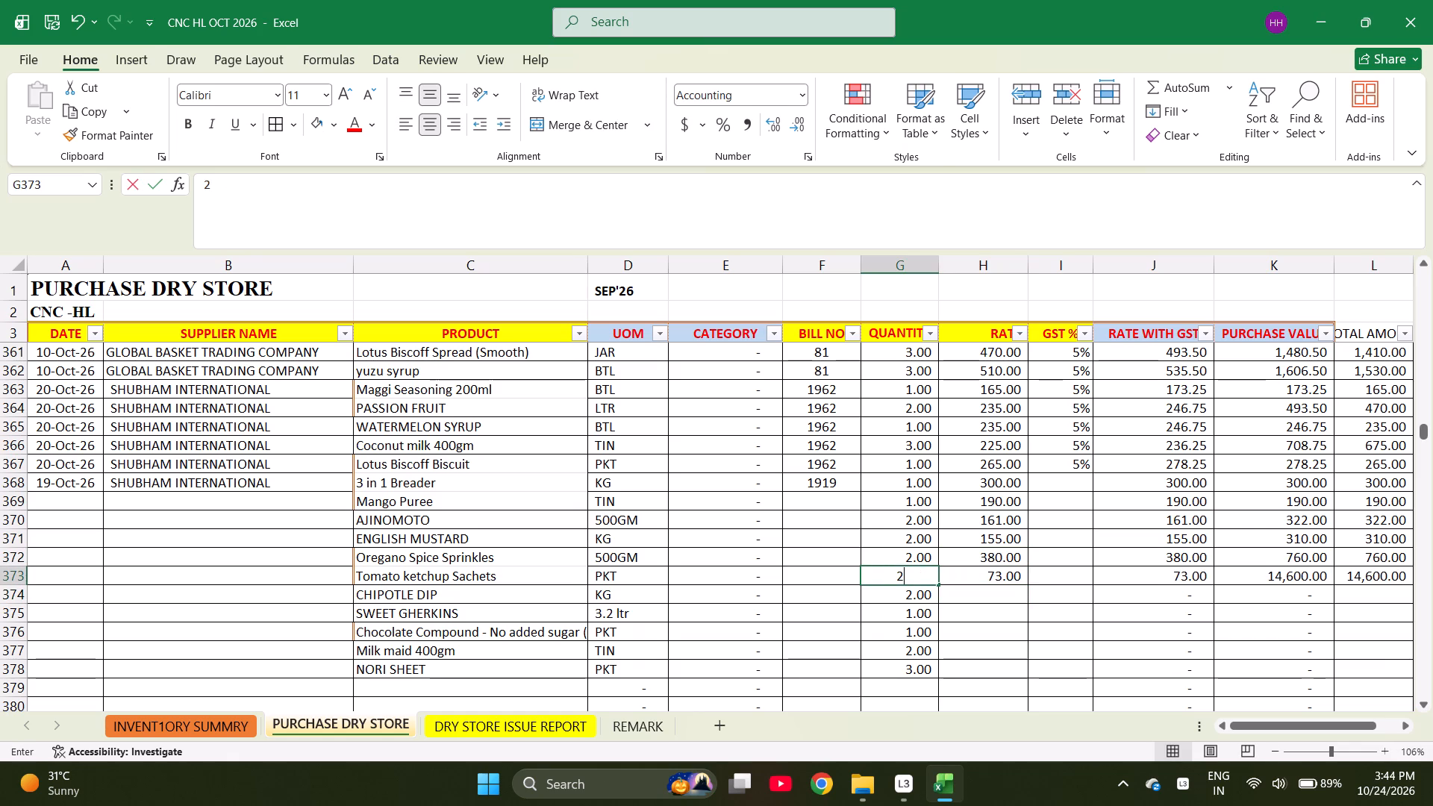
{"action": "key", "text": "Right"}
Enter rates 191, 300, 600, 135 and 165 in rows 374 to 378, from CHIPOTLE DIP to NORI SHEET.
{"action": "key", "text": "Right"}
{"action": "key", "text": "Down"}
{"action": "key", "text": "Left"}
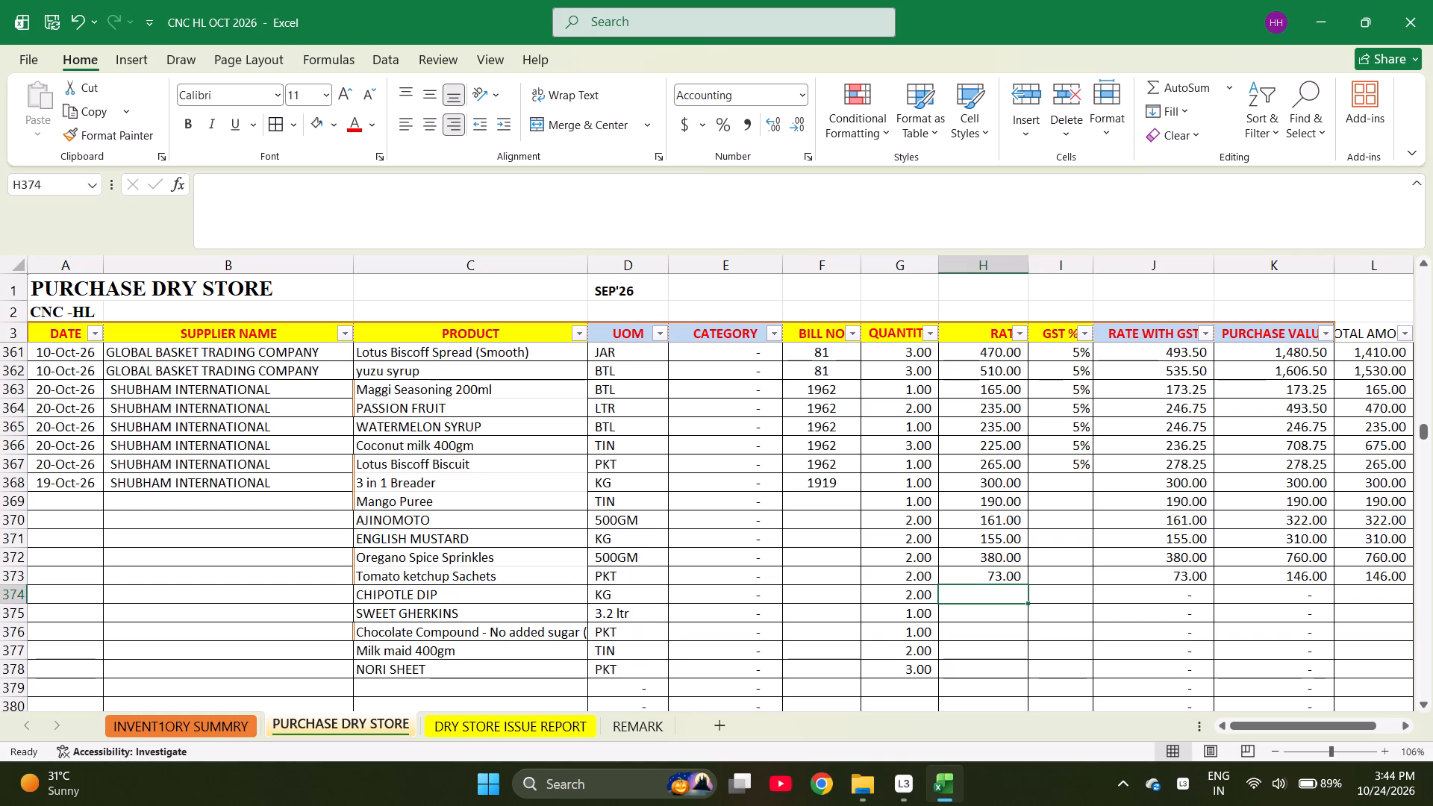
{"action": "type", "text": "191"}
{"action": "key", "text": "Return"}
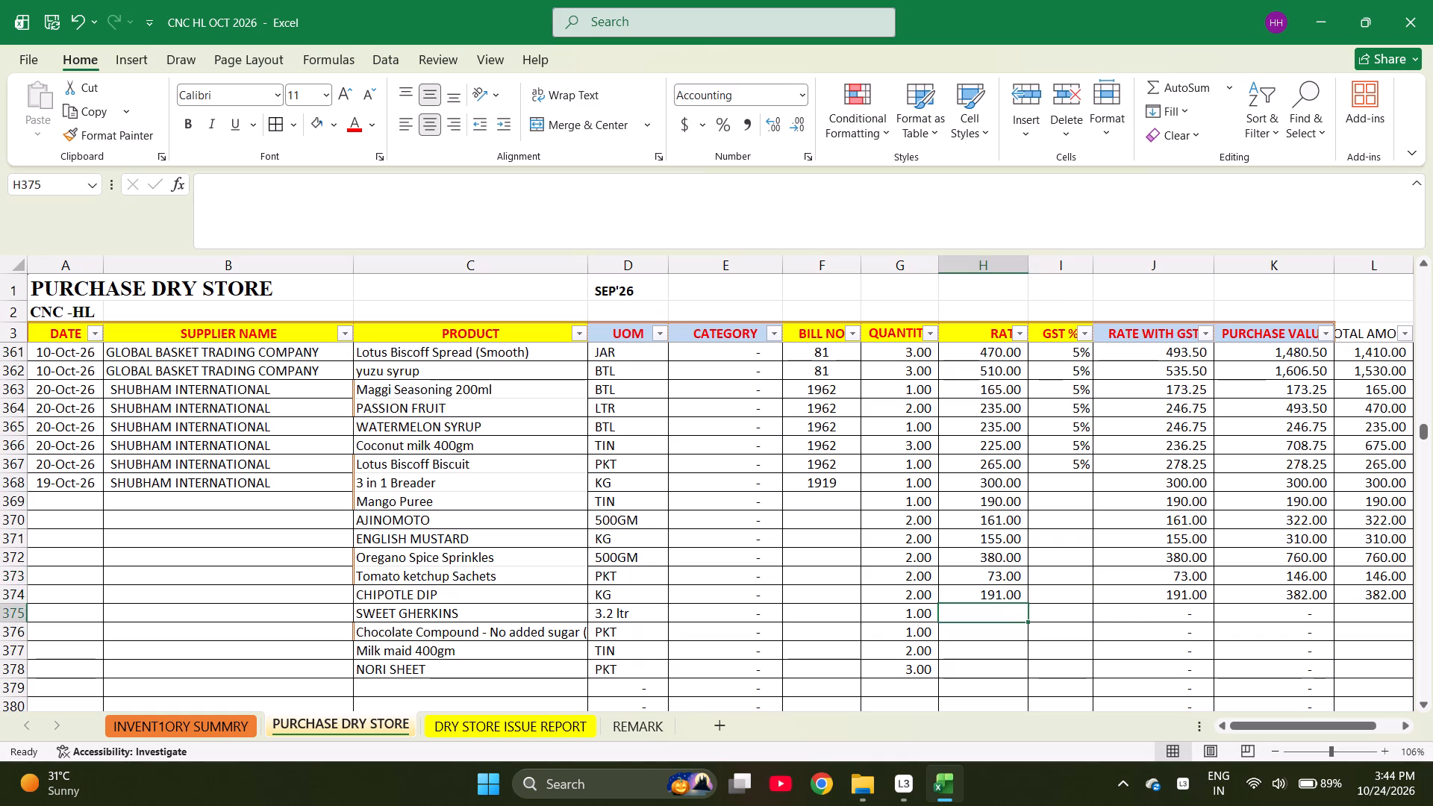
{"action": "type", "text": "300"}
{"action": "key", "text": "Return"}
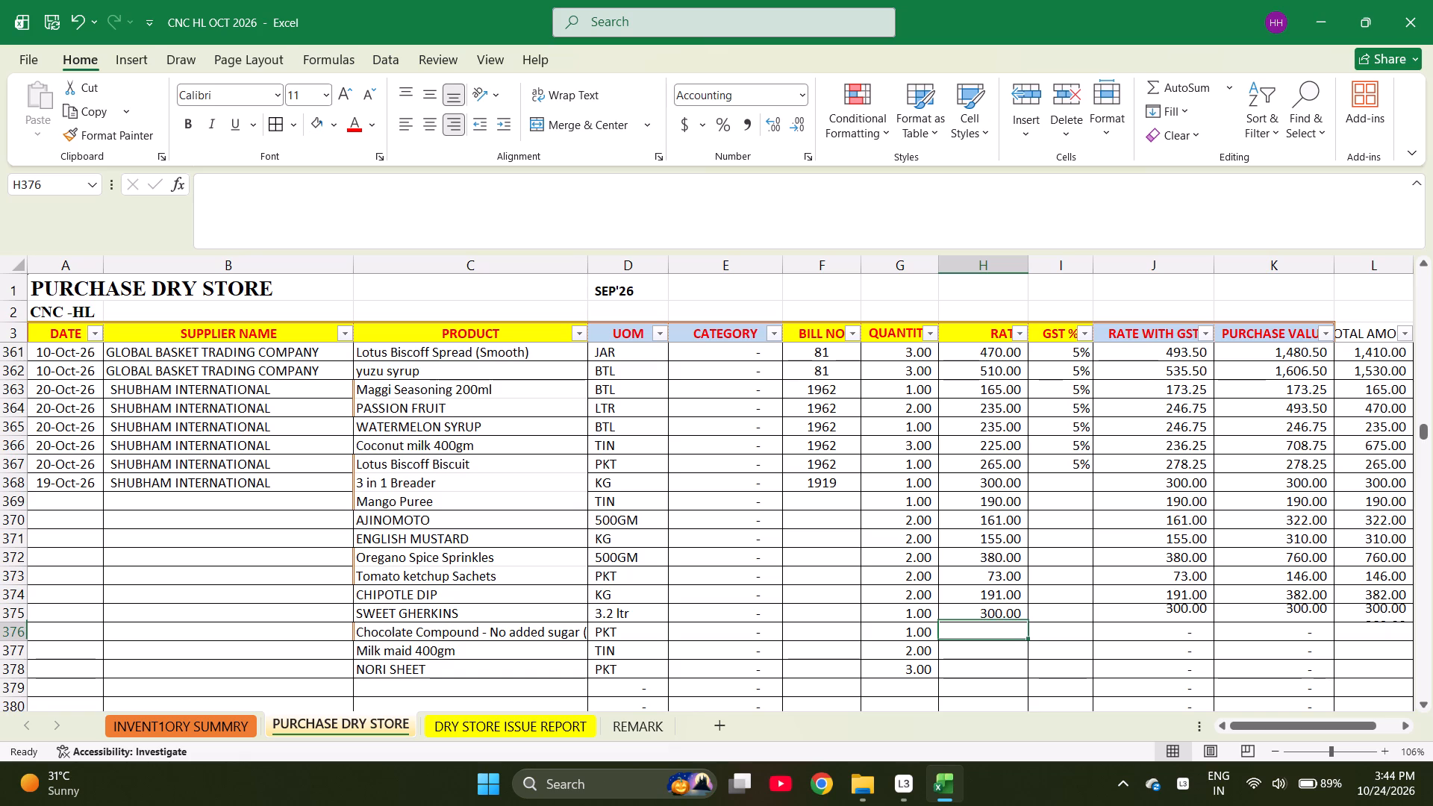
{"action": "type", "text": "60"}
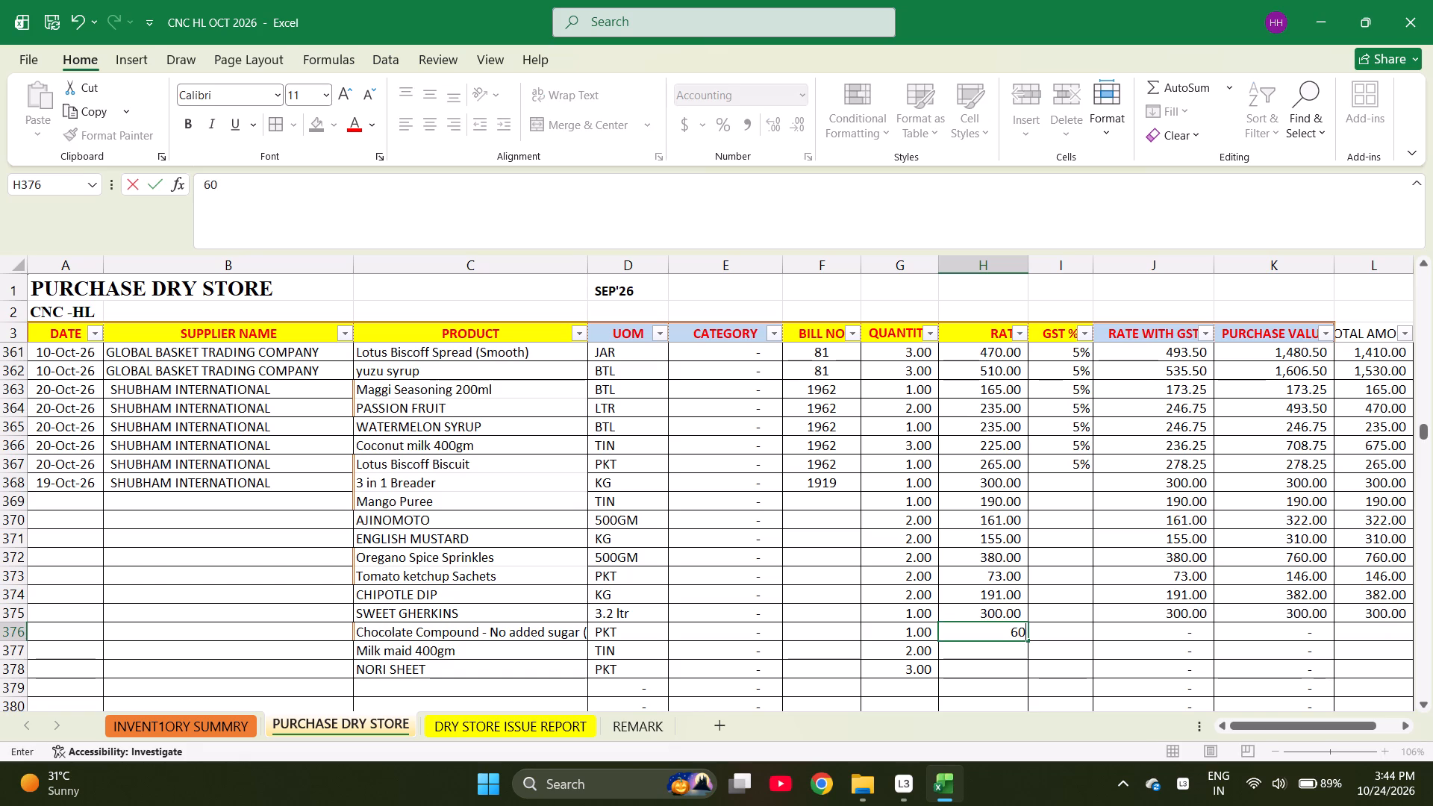
{"action": "key", "text": "0"}
{"action": "key", "text": "Return"}
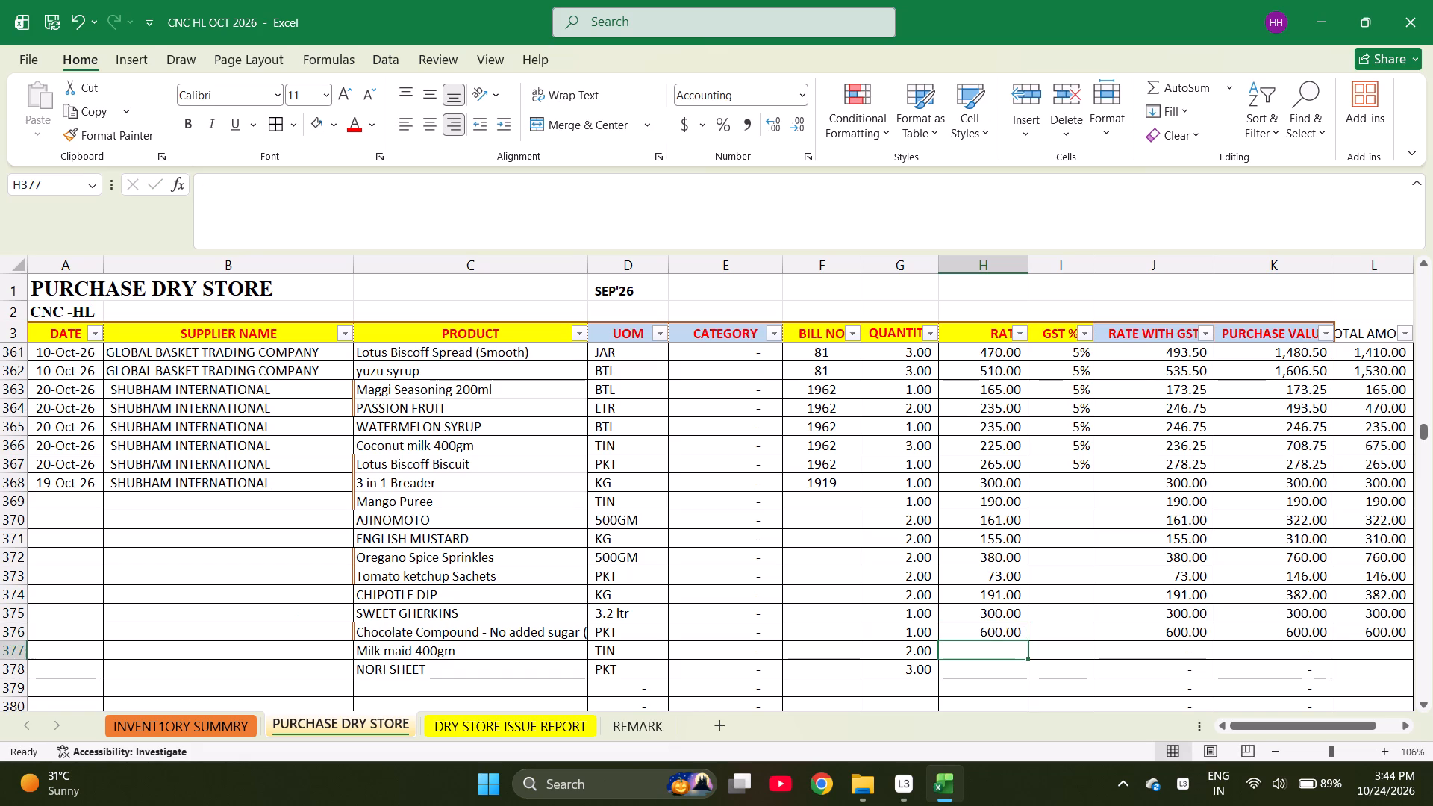
{"action": "type", "text": "135"}
{"action": "key", "text": "Return"}
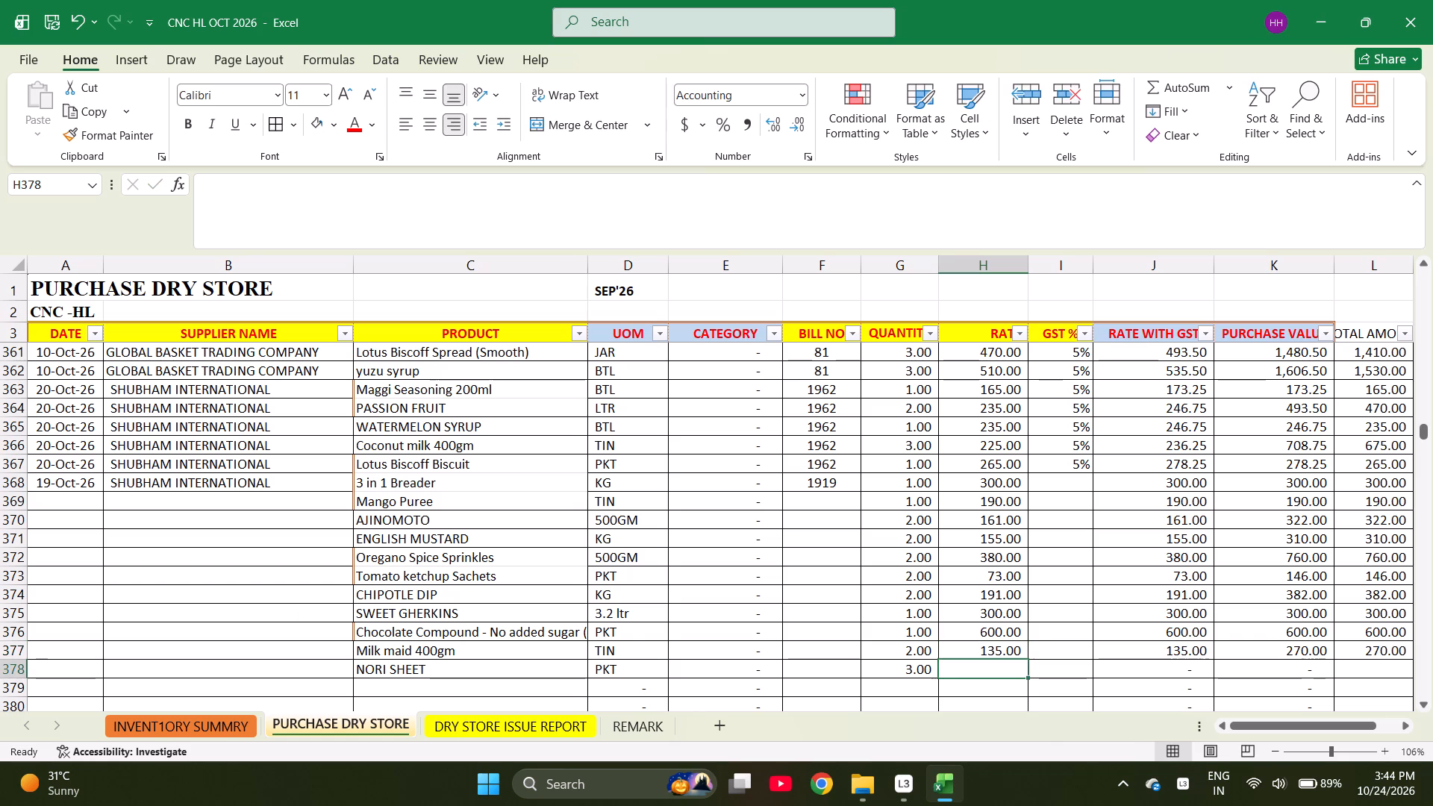
{"action": "type", "text": "165"}
{"action": "key", "text": "Return"}
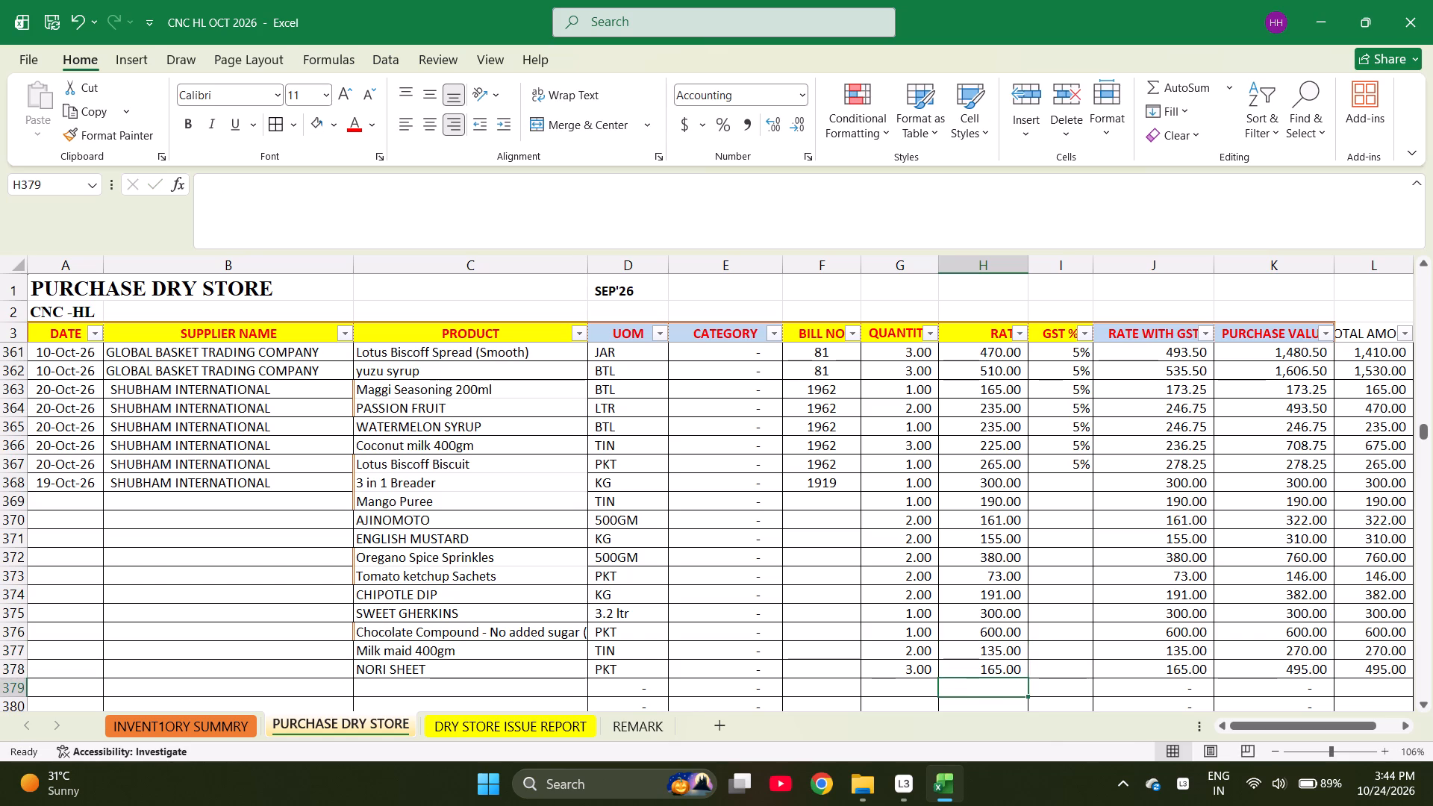
Enter GST of 5% for 3 in 1 Breader, 5% for Mango Puree and 18% for AJINOMOTO in rows 368 to 370.
{"action": "key", "text": "Right"}
{"action": "key", "text": "ctrl+Up"}
{"action": "key", "text": "Down"}
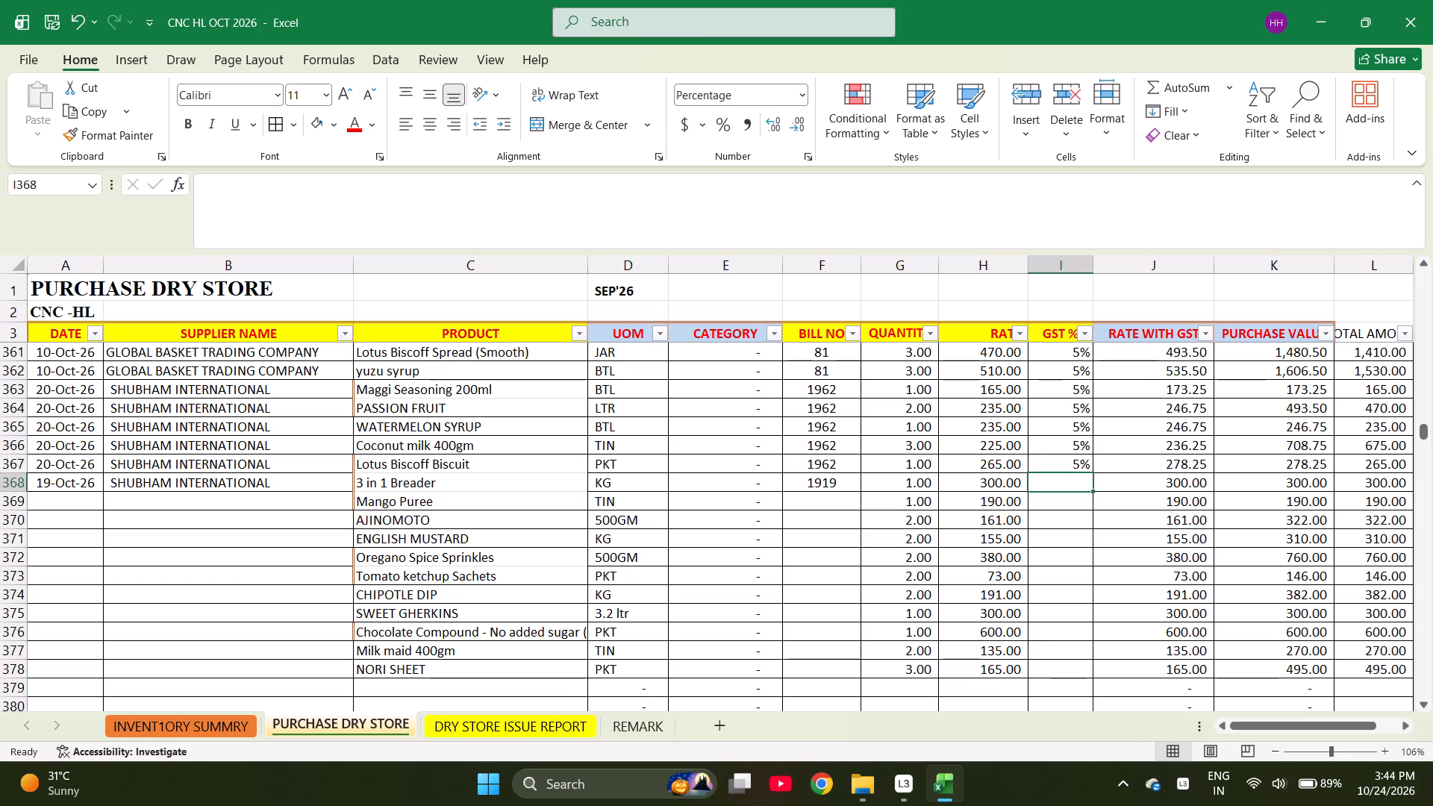
{"action": "key", "text": "5"}
{"action": "key", "text": "Return"}
{"action": "key", "text": "5"}
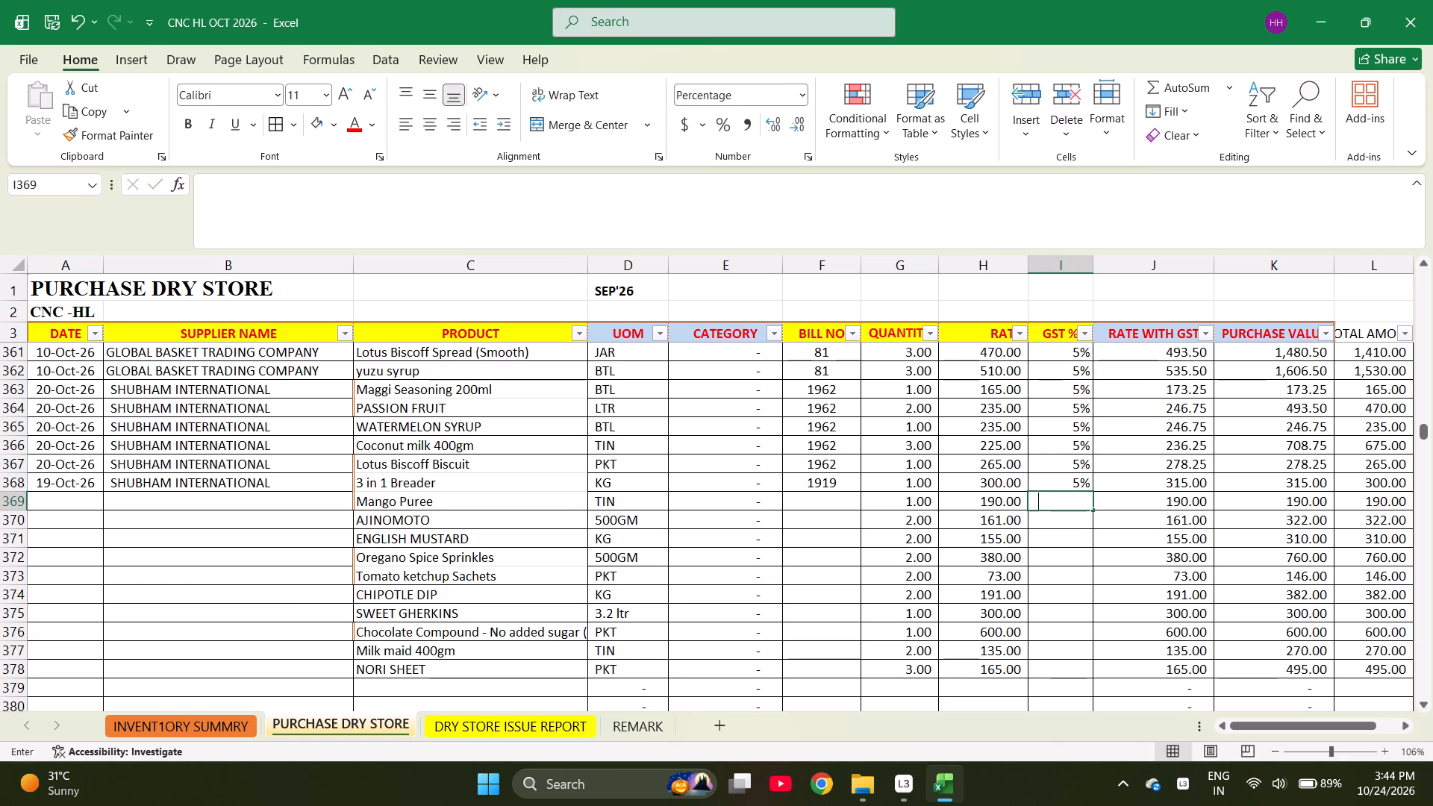
{"action": "key", "text": "Return"}
{"action": "type", "text": "18"}
{"action": "key", "text": "Return"}
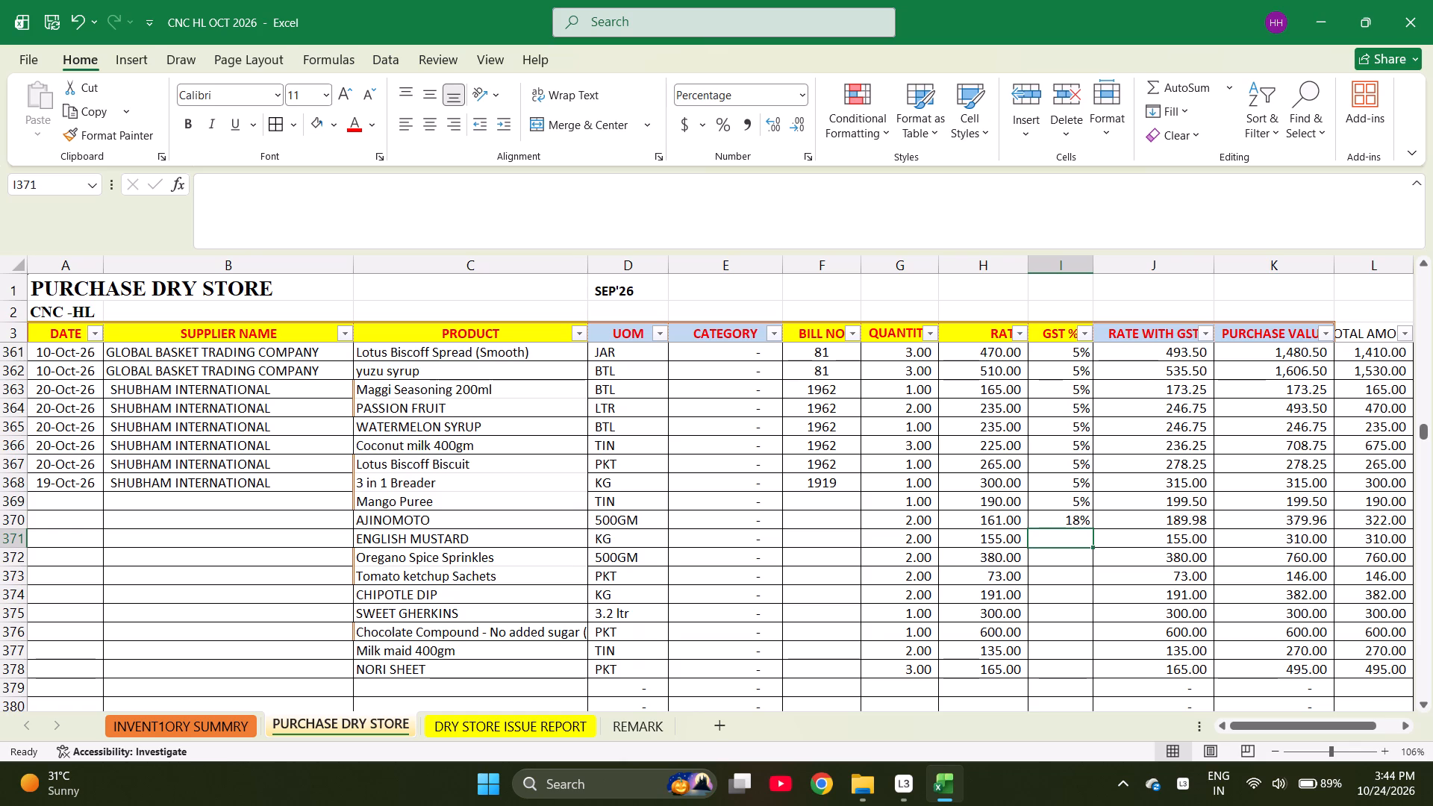
Enter 5% GST for each product in rows 371 to 378, from ENGLISH MUSTARD to NORI SHEET.
{"action": "key", "text": "5"}
{"action": "key", "text": "Return"}
{"action": "key", "text": "5"}
{"action": "key", "text": "Return"}
{"action": "key", "text": "5"}
{"action": "key", "text": "Return"}
{"action": "key", "text": "5"}
{"action": "key", "text": "Return"}
{"action": "key", "text": "5"}
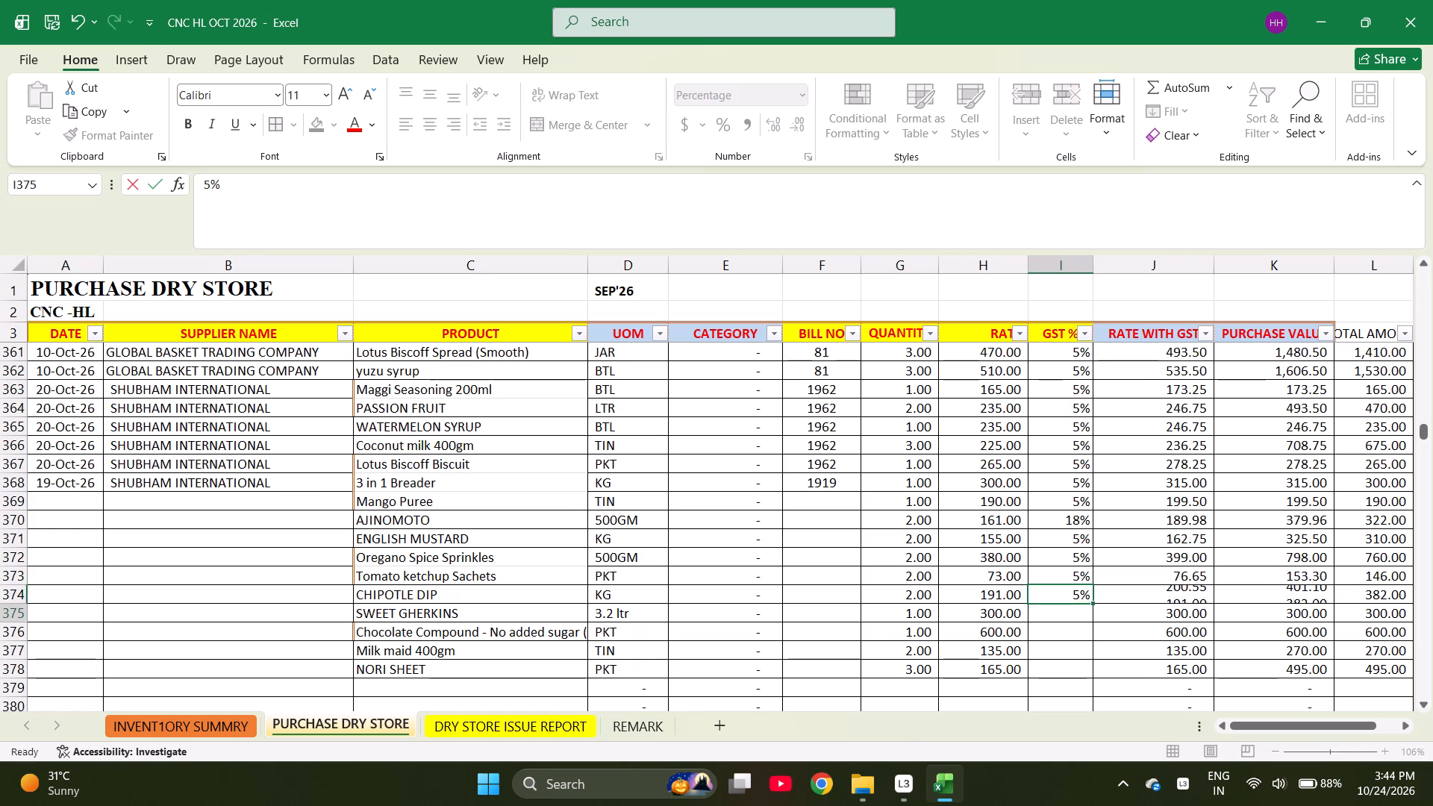
{"action": "key", "text": "Return"}
{"action": "key", "text": "5"}
{"action": "key", "text": "Return"}
{"action": "key", "text": "5"}
{"action": "key", "text": "Return"}
{"action": "key", "text": "5"}
{"action": "key", "text": "Return"}
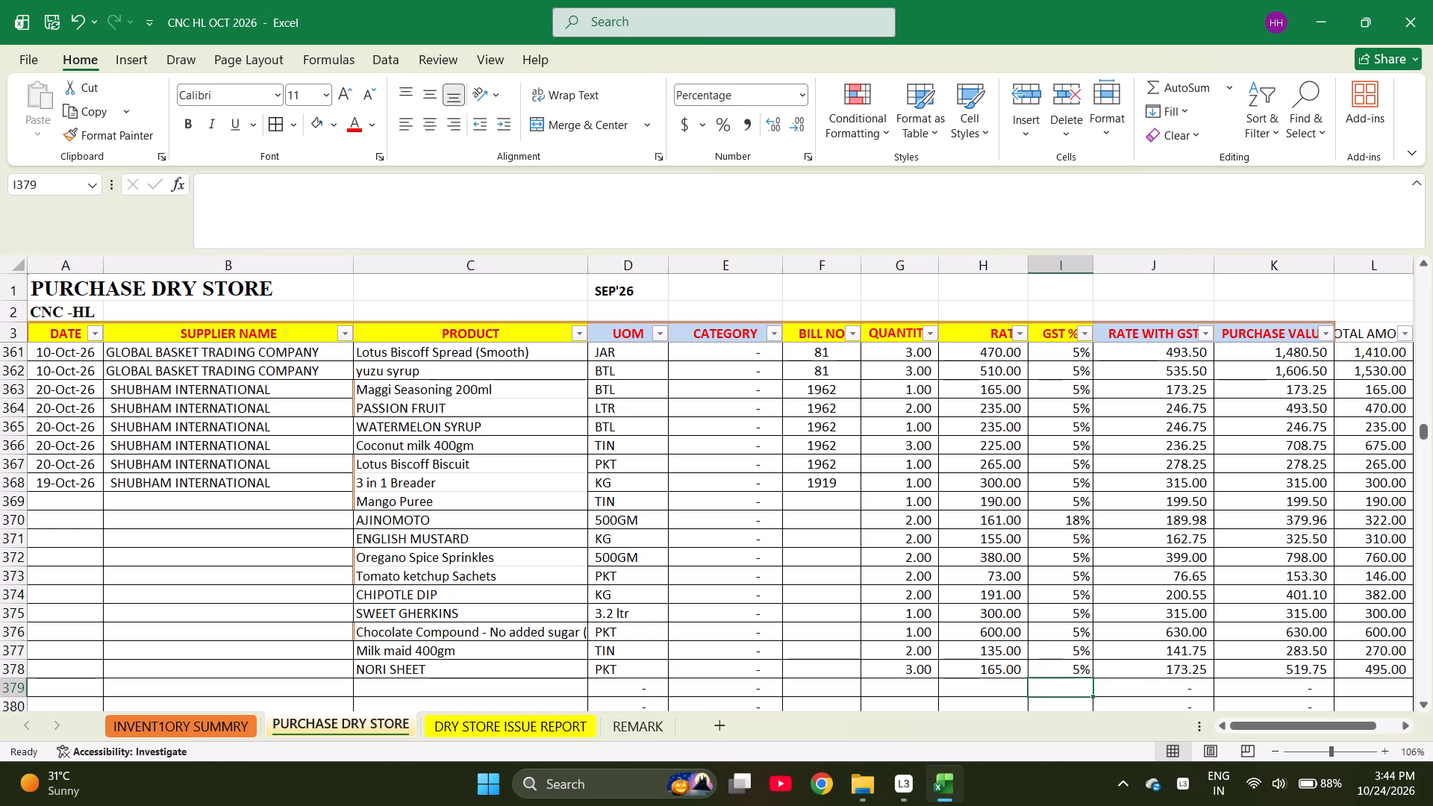
Fill bill number 1919 down from row 368 through NORI SHEET in row 378.
{"action": "key", "text": "ctrl+Left"}
{"action": "key", "text": "Right"}
{"action": "key", "text": "ctrl+Up"}
{"action": "key", "text": "Down"}
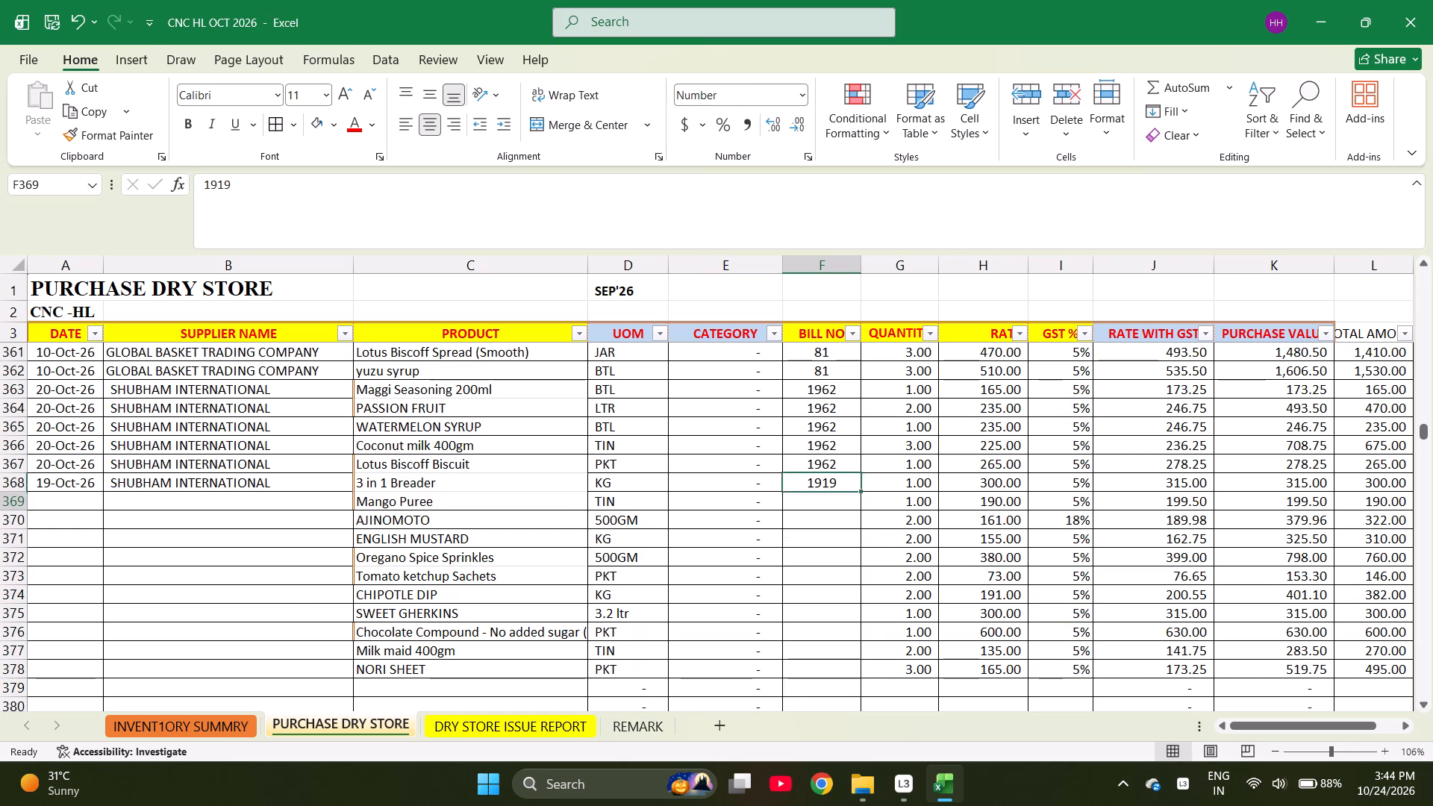
{"action": "key", "text": "Up"}
{"action": "key", "text": "shift+Down"}
{"action": "key", "text": "shift+Down"}
{"action": "key", "text": "shift+Down"}
{"action": "key", "text": "shift+Down"}
{"action": "key", "text": "shift+Down"}
{"action": "key", "text": "shift+Down"}
{"action": "key", "text": "shift+Down"}
{"action": "key", "text": "shift+Down"}
{"action": "key", "text": "shift+Down"}
{"action": "key", "text": "shift+Down"}
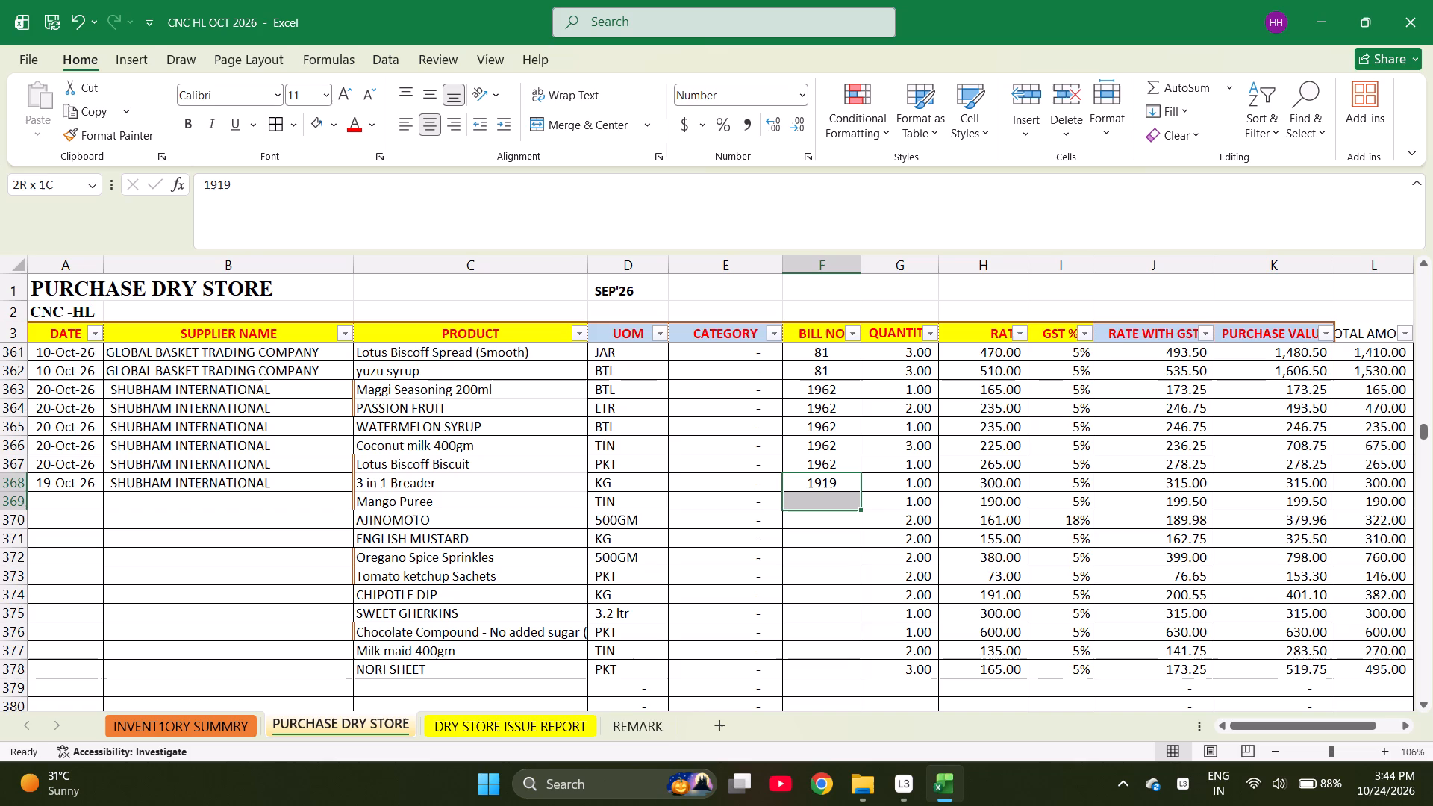
{"action": "key", "text": "ctrl+d"}
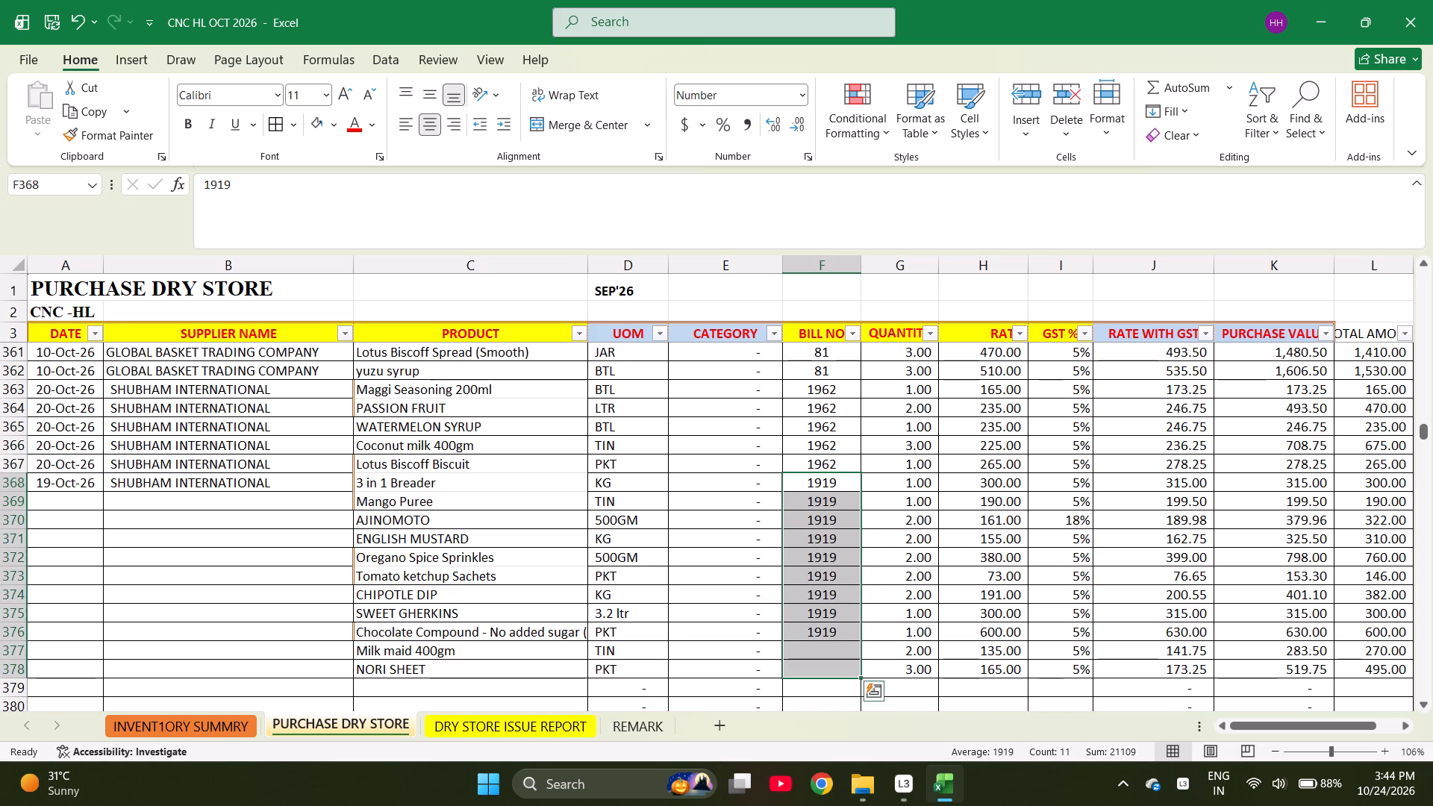
Fill the date 19-Oct-26 and supplier SHUBHAM INTERNATIONAL down from row 368 through row 378.
{"action": "key", "text": "ctrl+Left"}
{"action": "key", "text": "shift+Right"}
{"action": "key", "text": "shift+Down"}
{"action": "key", "text": "shift+Down"}
{"action": "key", "text": "shift+Down"}
{"action": "key", "text": "shift+Down"}
{"action": "key", "text": "shift+Down"}
{"action": "key", "text": "shift+Down"}
{"action": "key", "text": "shift+Down"}
{"action": "key", "text": "shift+Down"}
{"action": "key", "text": "shift+Down"}
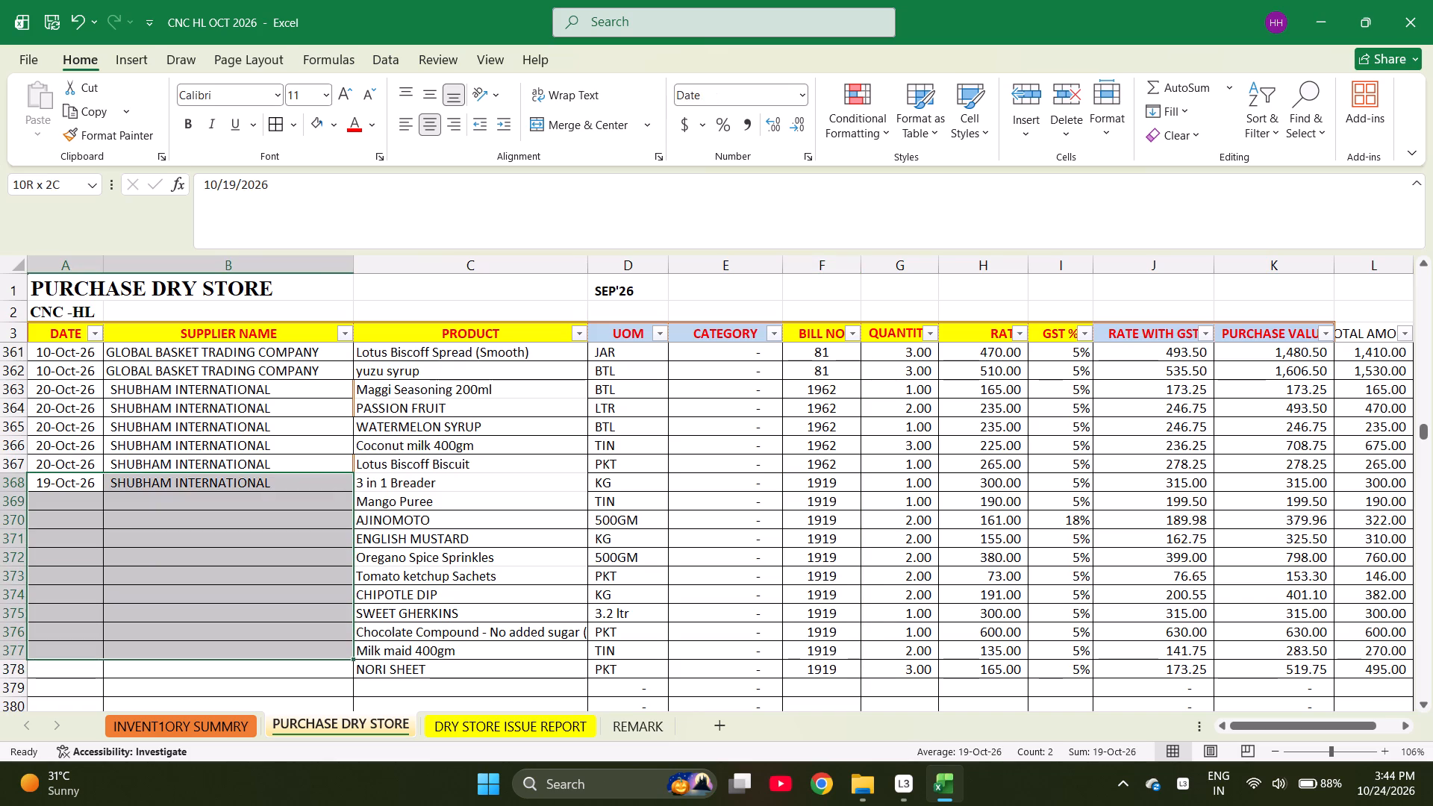
{"action": "key", "text": "shift+Down"}
{"action": "key", "text": "ctrl+d"}
Check the sum of the purchase values for bill 1919 across rows 368 to 378.
{"action": "key", "text": "Right"}
{"action": "key", "text": "Right"}
{"action": "key", "text": "Right"}
{"action": "key", "text": "Right"}
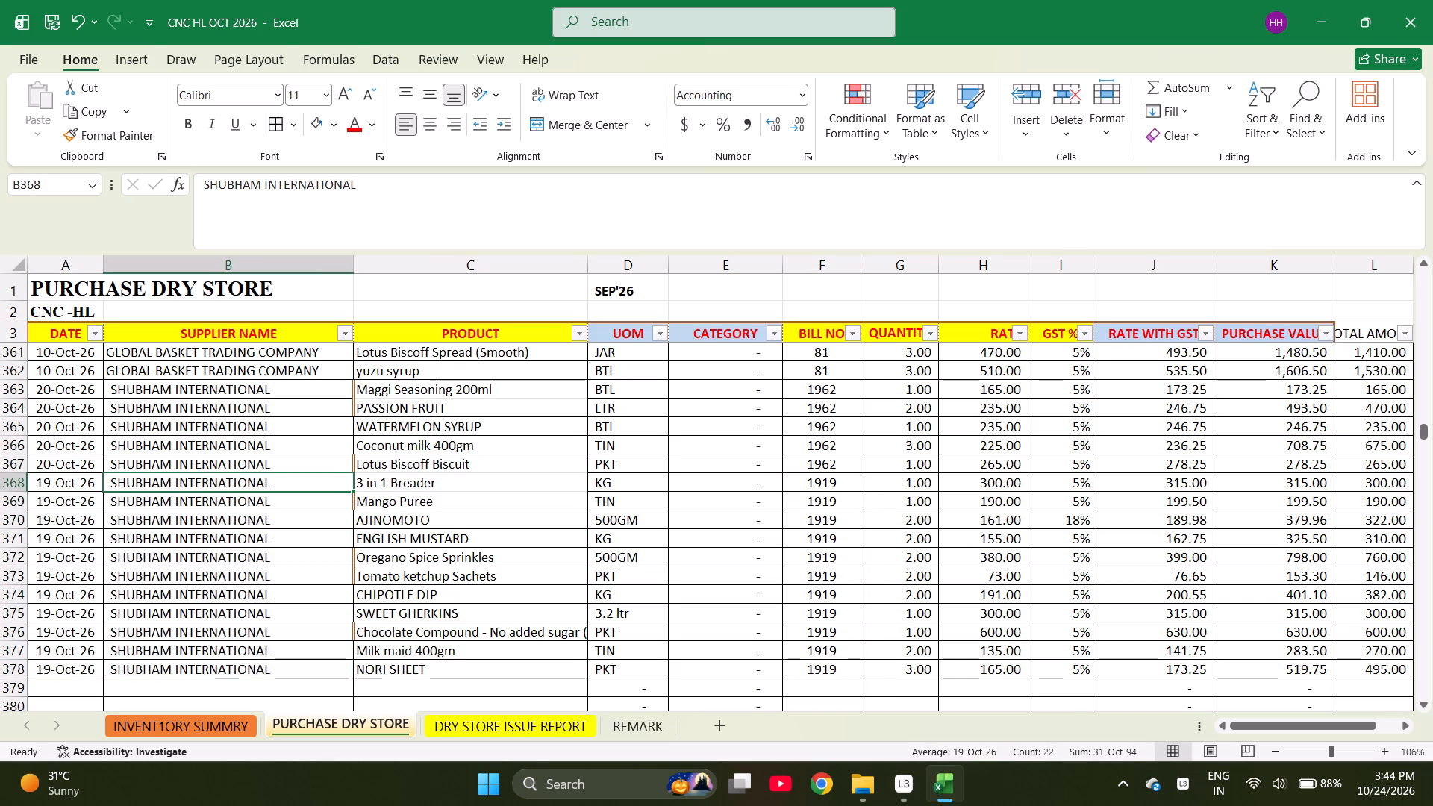
{"action": "key", "text": "Right"}
{"action": "key", "text": "Right"}
{"action": "key", "text": "Right"}
{"action": "key", "text": "Right"}
{"action": "key", "text": "Right"}
{"action": "key", "text": "Right"}
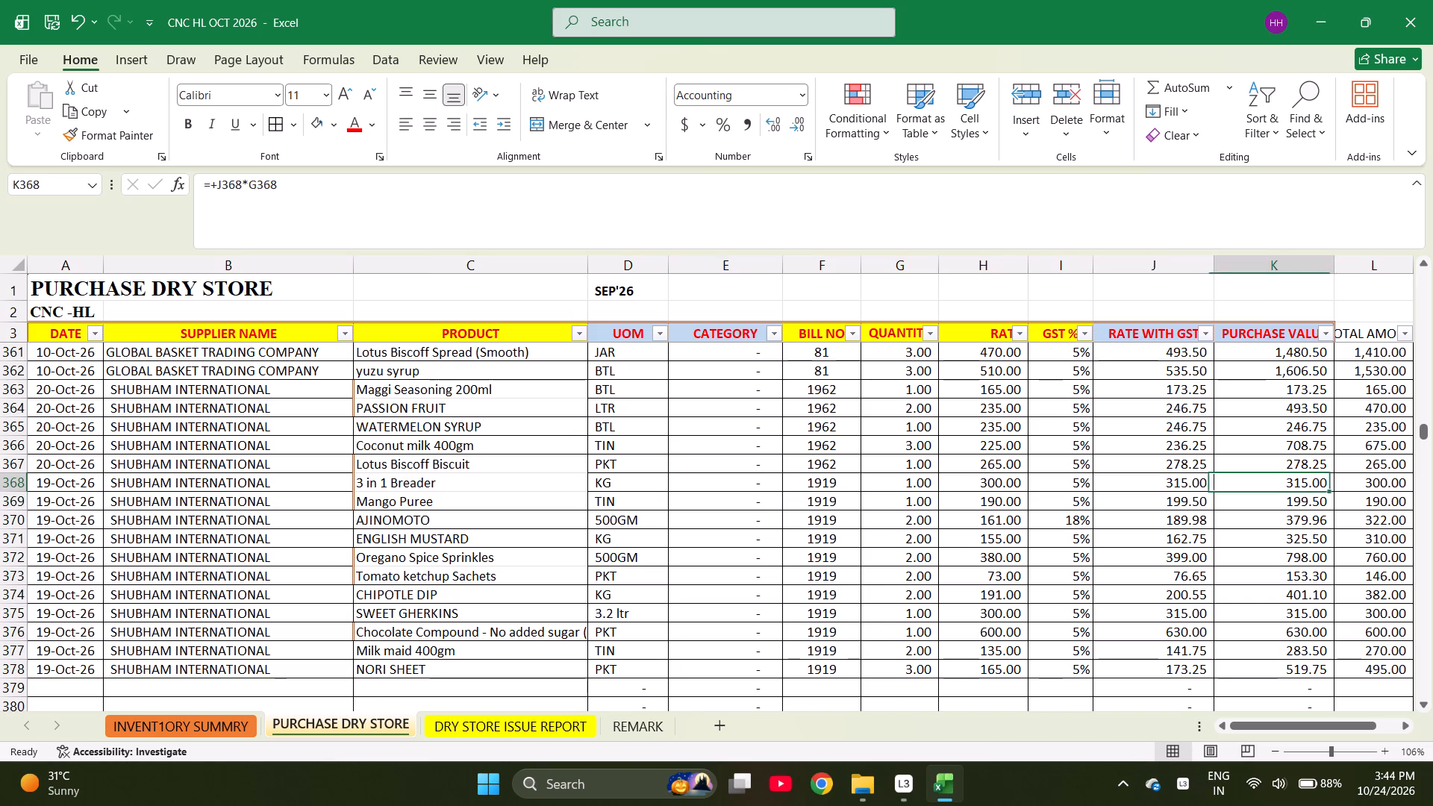
{"action": "key", "text": "Right"}
{"action": "key", "text": "Left"}
{"action": "key", "text": "shift+Down"}
{"action": "key", "text": "shift+Down"}
{"action": "key", "text": "shift+Down"}
{"action": "key", "text": "shift+Down"}
{"action": "key", "text": "shift+Down"}
{"action": "key", "text": "shift+Down"}
{"action": "key", "text": "shift+Down"}
{"action": "key", "text": "shift+Down"}
{"action": "key", "text": "shift+Down"}
{"action": "key", "text": "shift+Down"}
{"action": "key", "text": "shift+Down"}
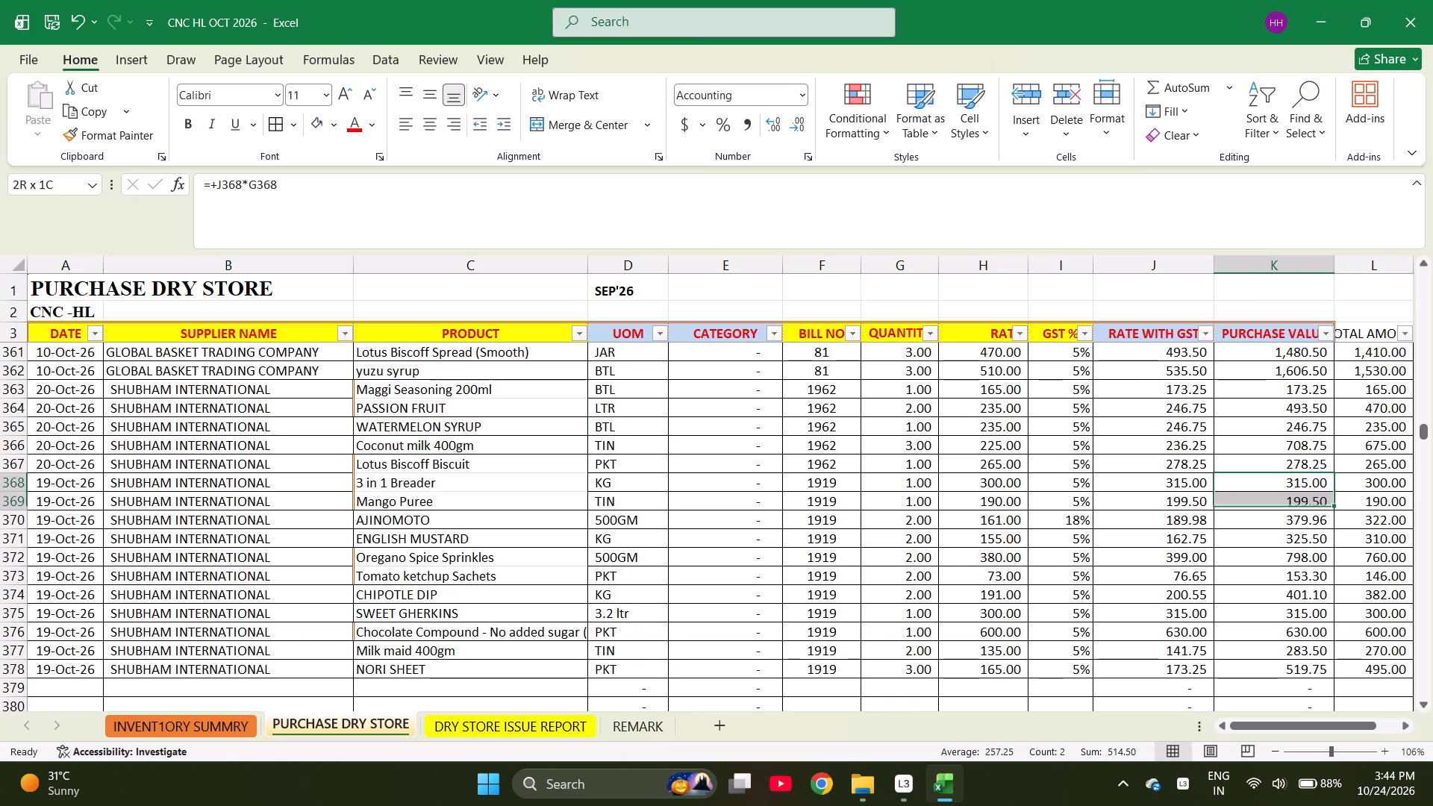
{"action": "key", "text": "shift+Down"}
{"action": "key", "text": "shift+Up"}
{"action": "key", "text": "shift+Up"}
{"action": "key", "text": "shift+Up"}
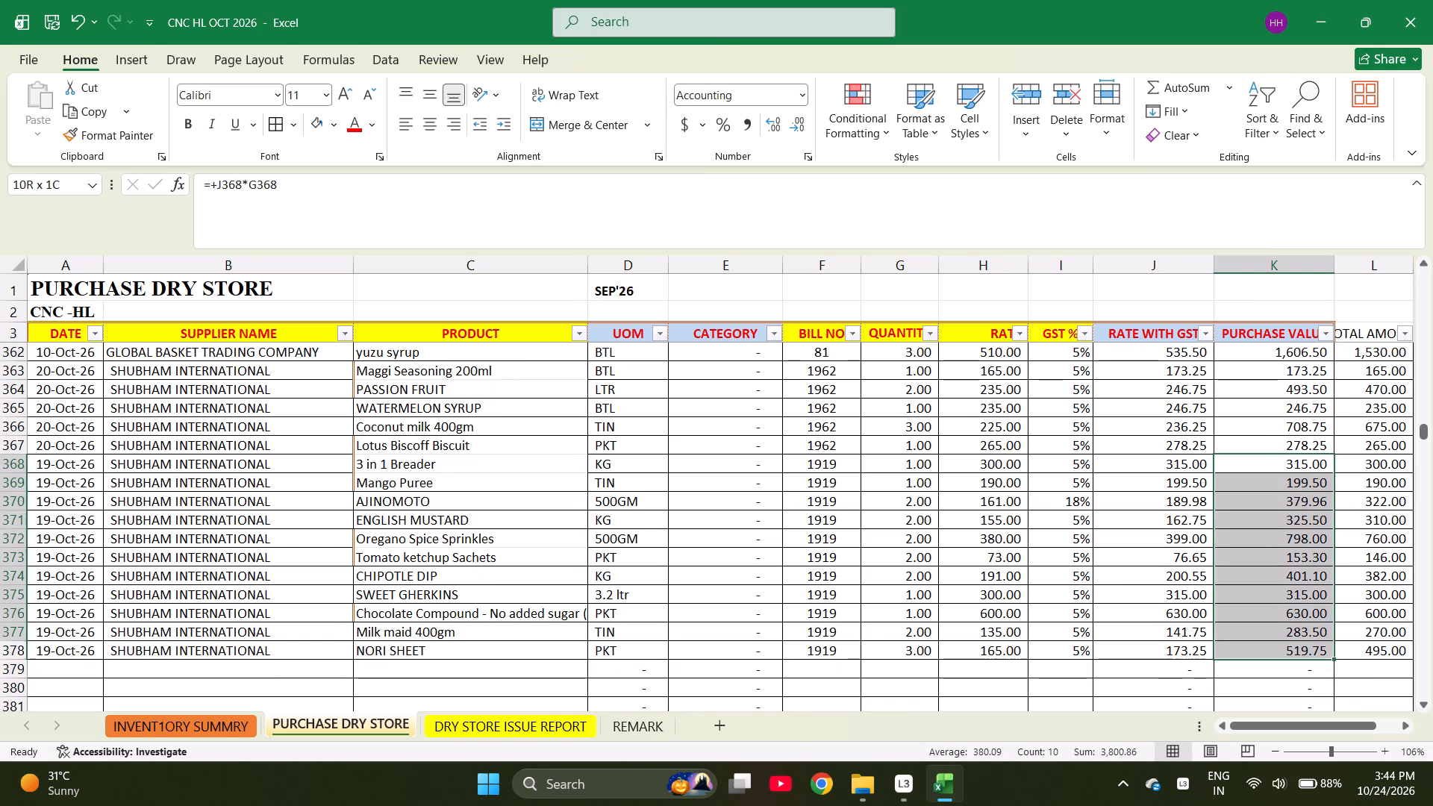
{"action": "key", "text": "shift+Down"}
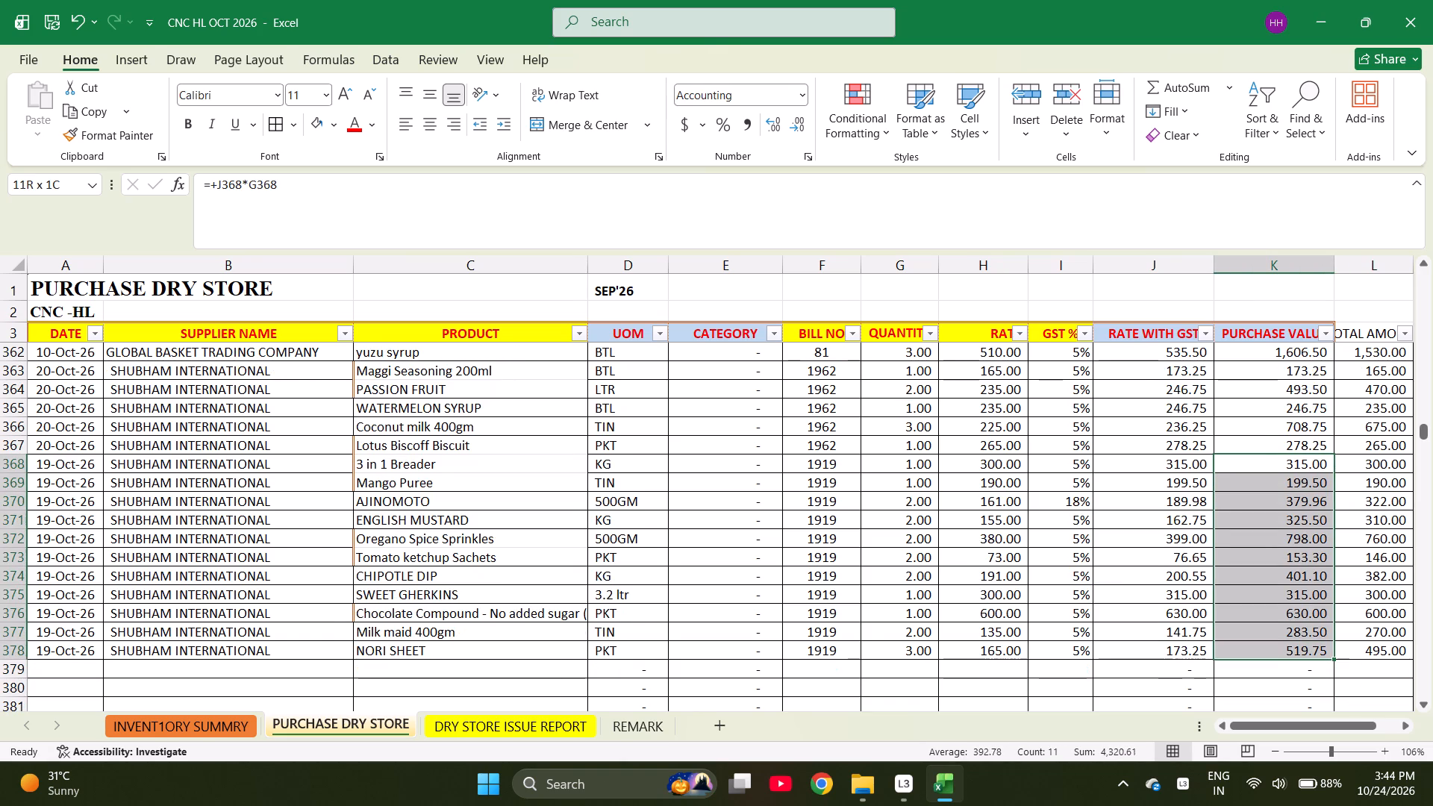
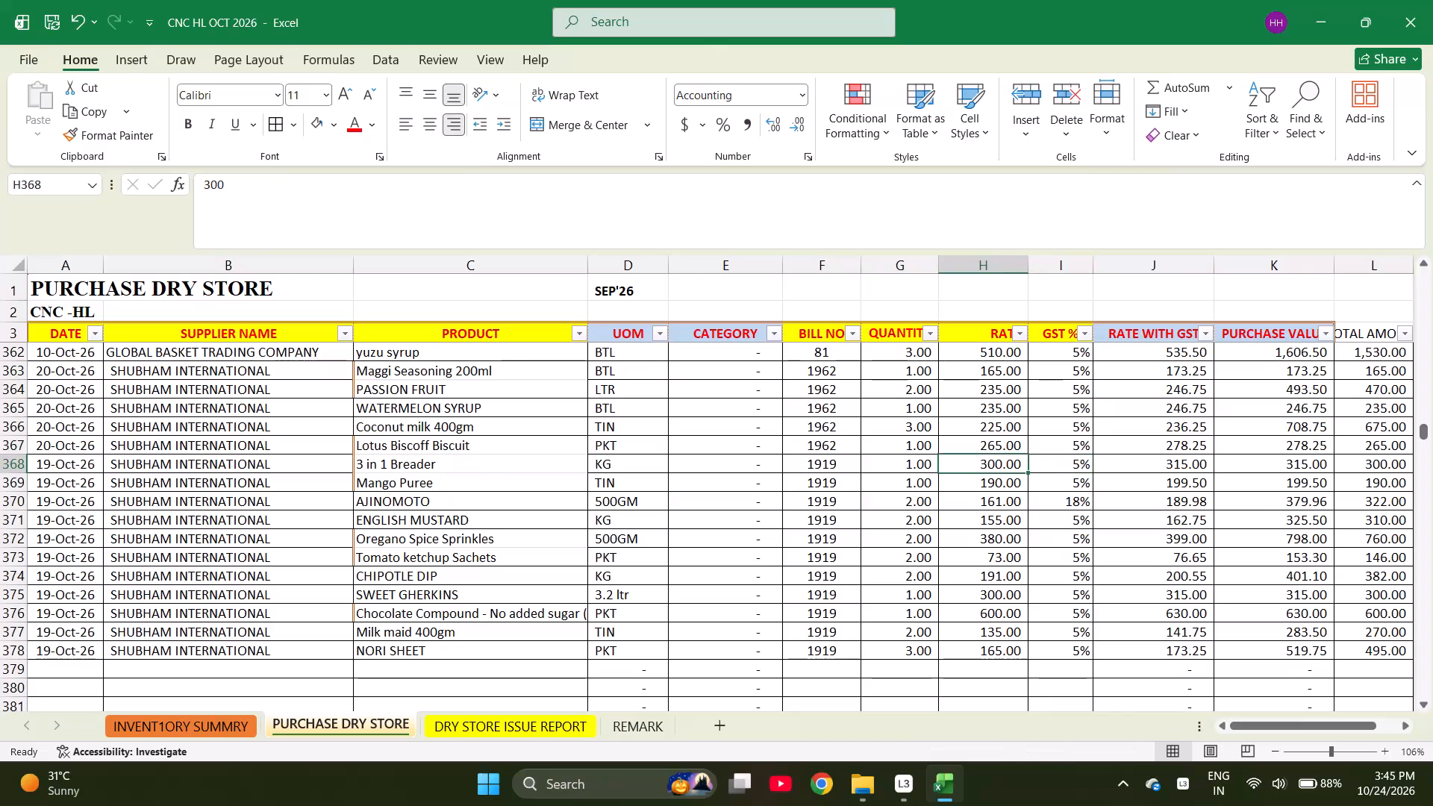
Look over the rates of bill 1919 and check the sum of its total amounts across rows 368 to 378.
{"action": "key", "text": "Down"}
{"action": "key", "text": "Down"}
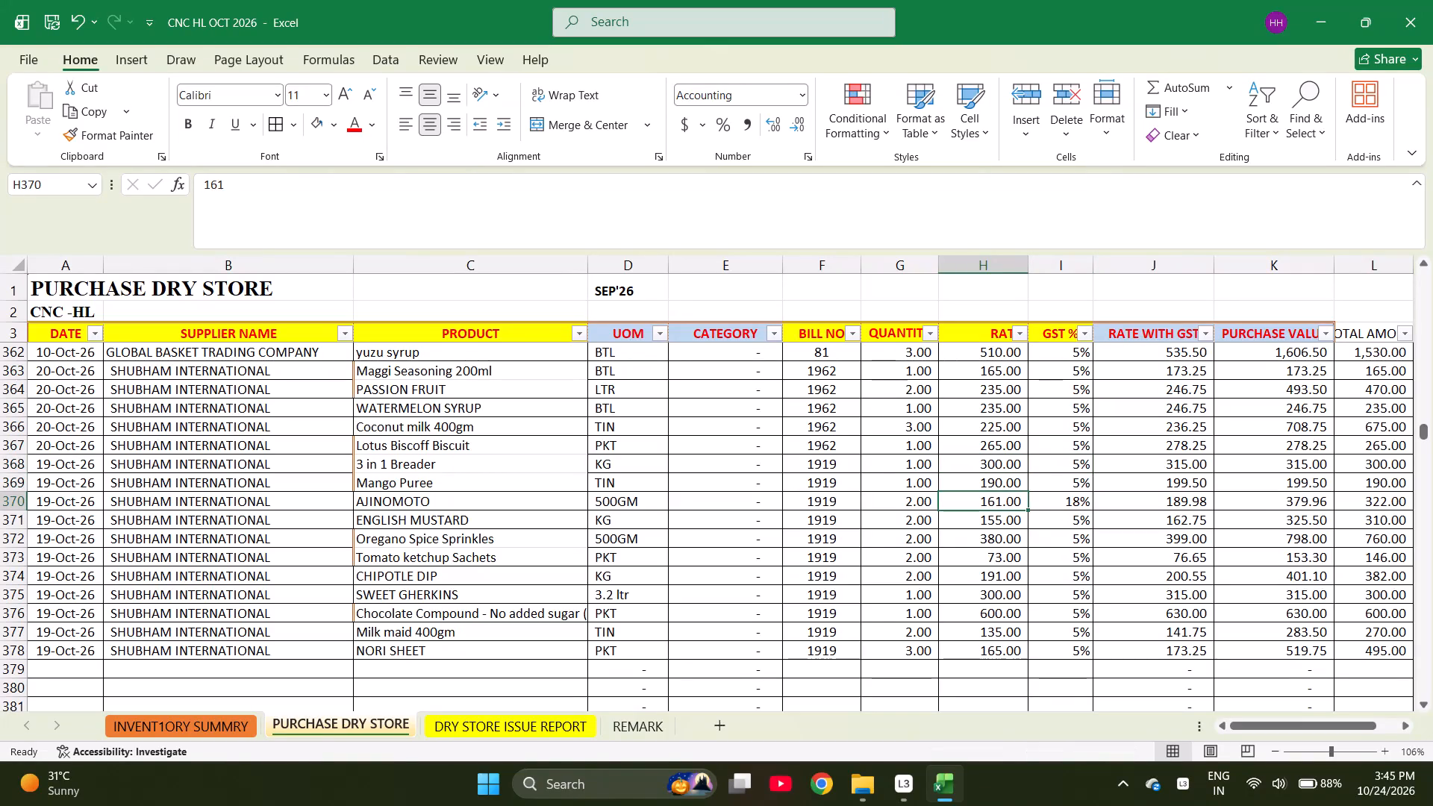
{"action": "key", "text": "Down"}
{"action": "key", "text": "Down"}
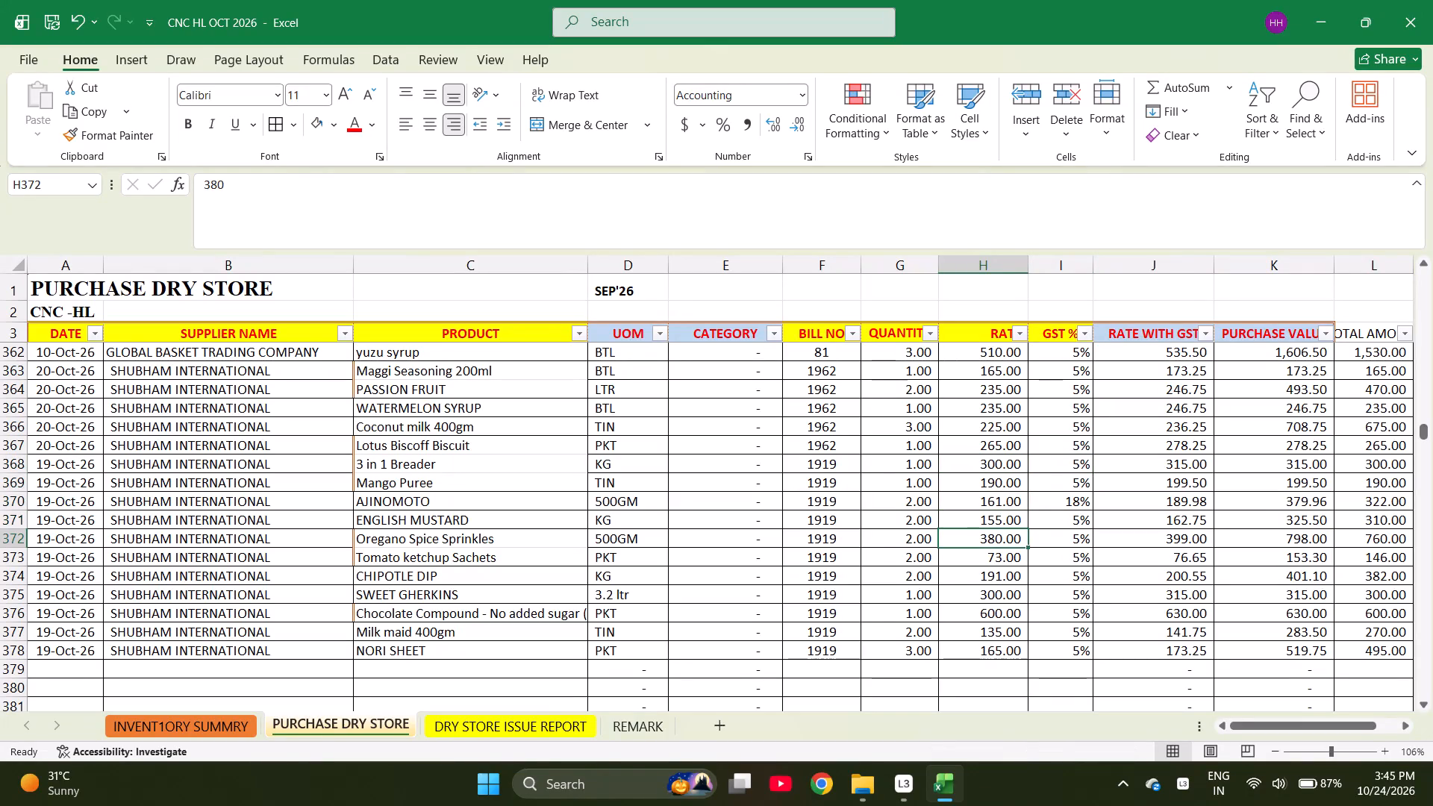
{"action": "key", "text": "Down"}
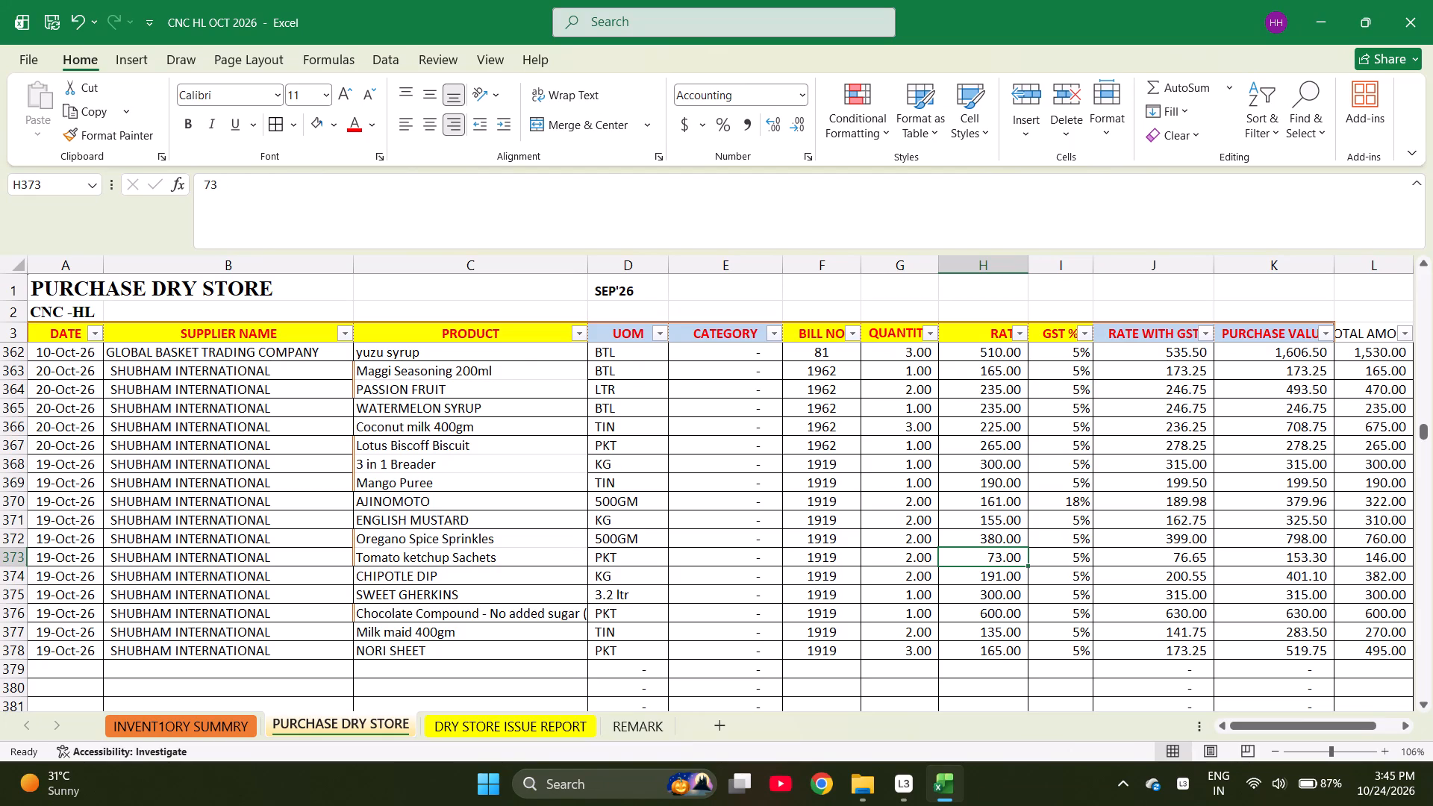
{"action": "key", "text": "Right"}
{"action": "key", "text": "Right"}
{"action": "key", "text": "Right"}
{"action": "key", "text": "Right"}
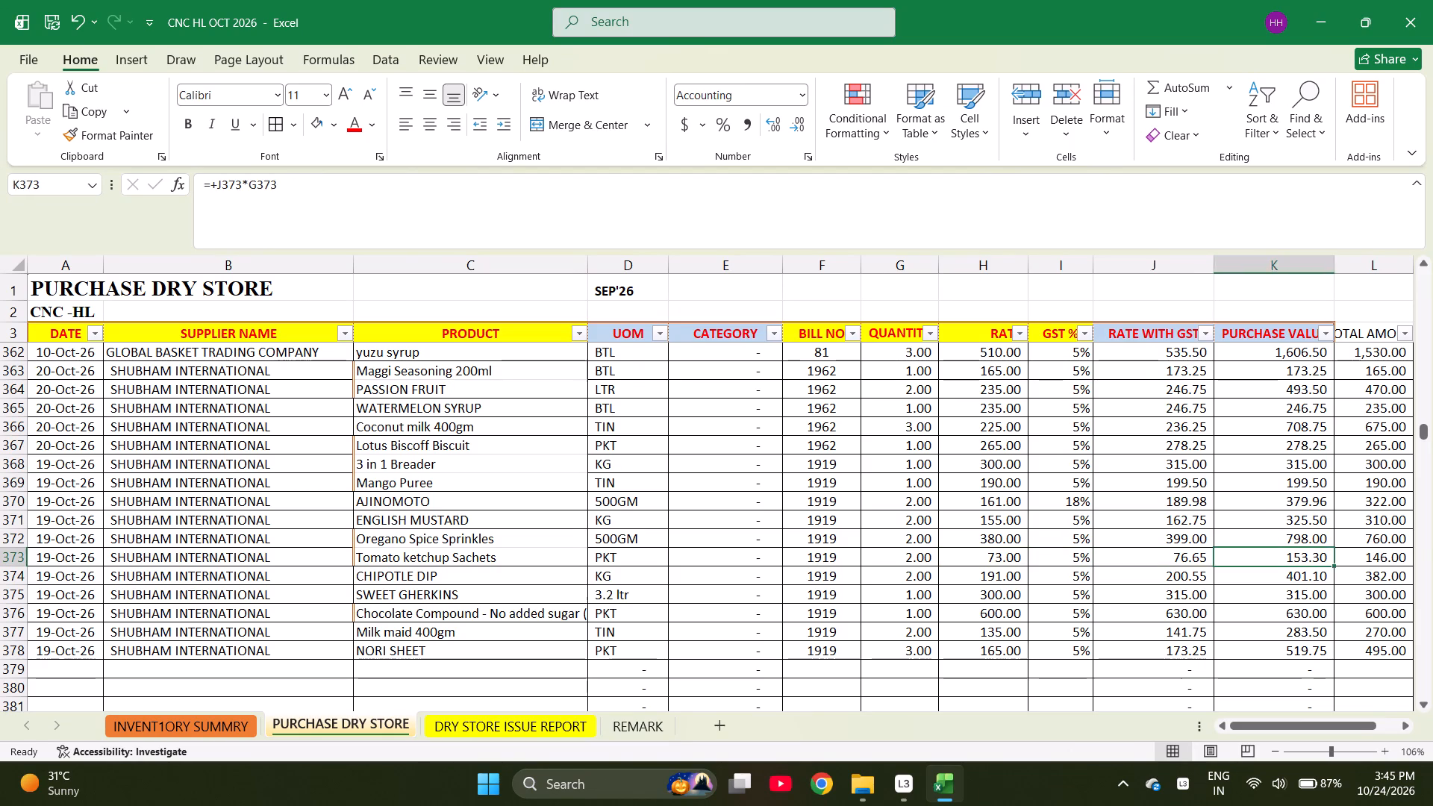
{"action": "key", "text": "Up"}
{"action": "key", "text": "Up"}
{"action": "key", "text": "Up"}
{"action": "key", "text": "Up"}
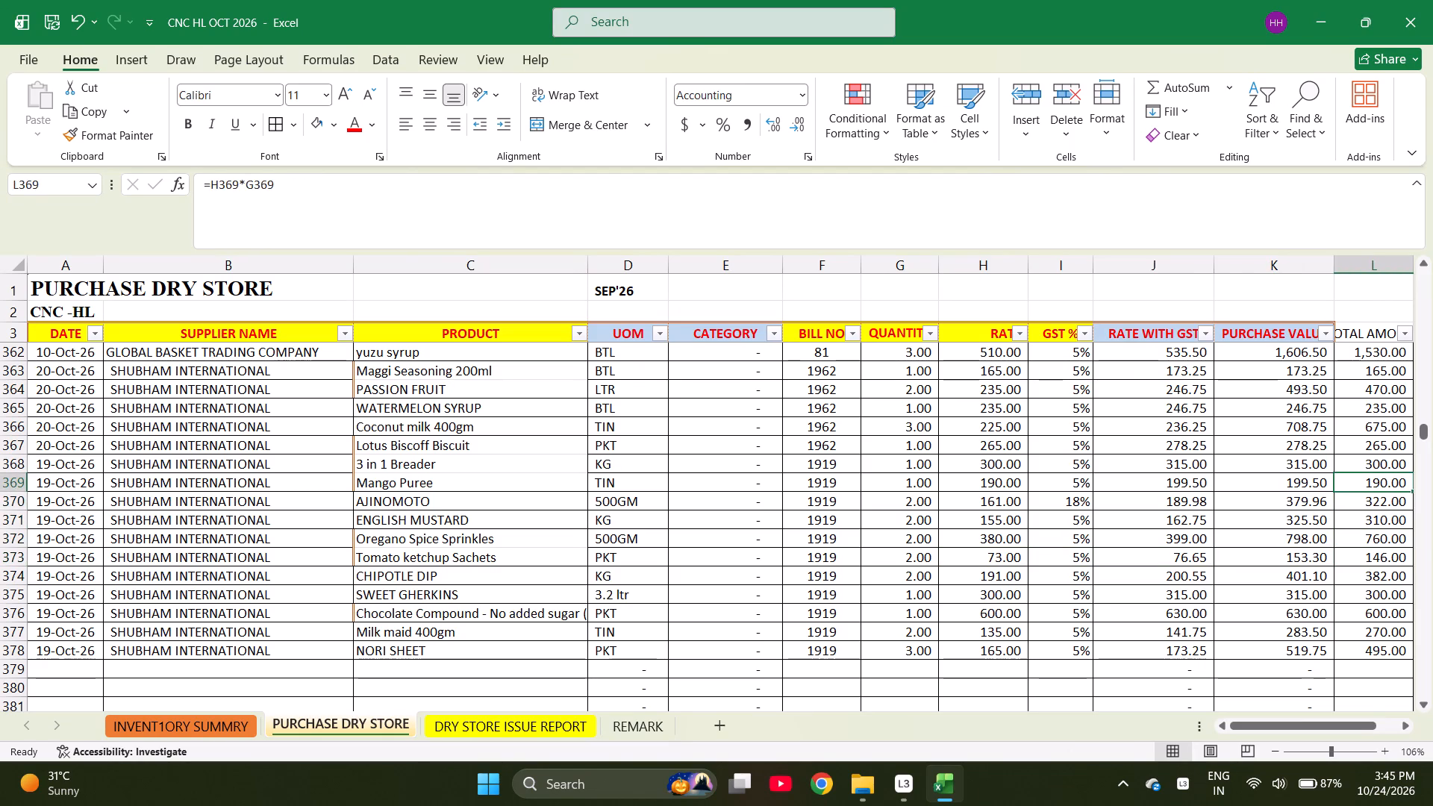
{"action": "key", "text": "Up"}
{"action": "key", "text": "shift+Down"}
{"action": "key", "text": "shift+Down"}
{"action": "key", "text": "shift+Down"}
{"action": "key", "text": "shift+Down"}
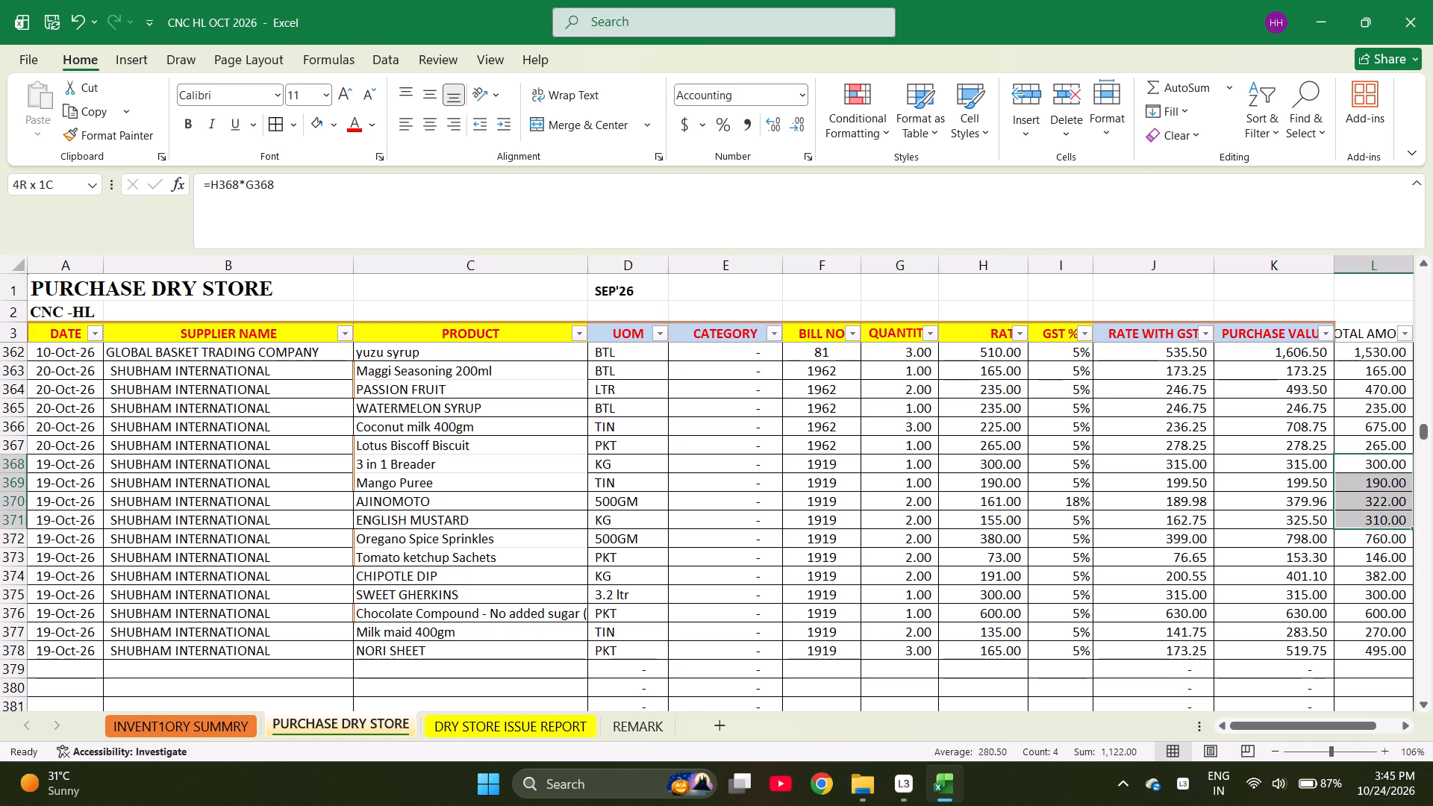
{"action": "key", "text": "shift+Down"}
{"action": "key", "text": "shift+Down"}
{"action": "key", "text": "shift+Down"}
{"action": "key", "text": "shift+Down"}
{"action": "key", "text": "shift+Down"}
{"action": "key", "text": "shift+Down"}
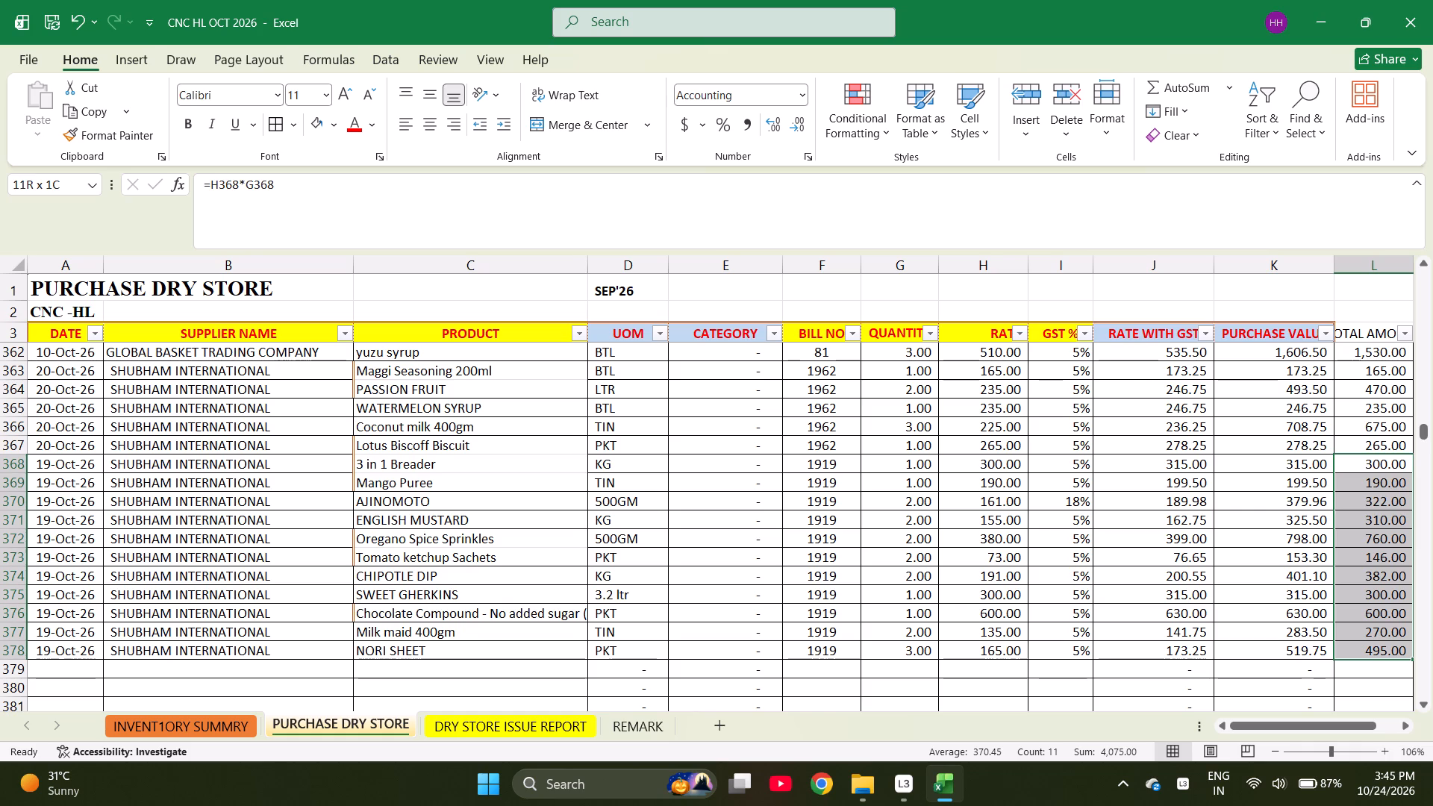
Set the quantity of AJINOMOTO on bill 1919, row 370, to 1.5.
{"action": "key", "text": "Down"}
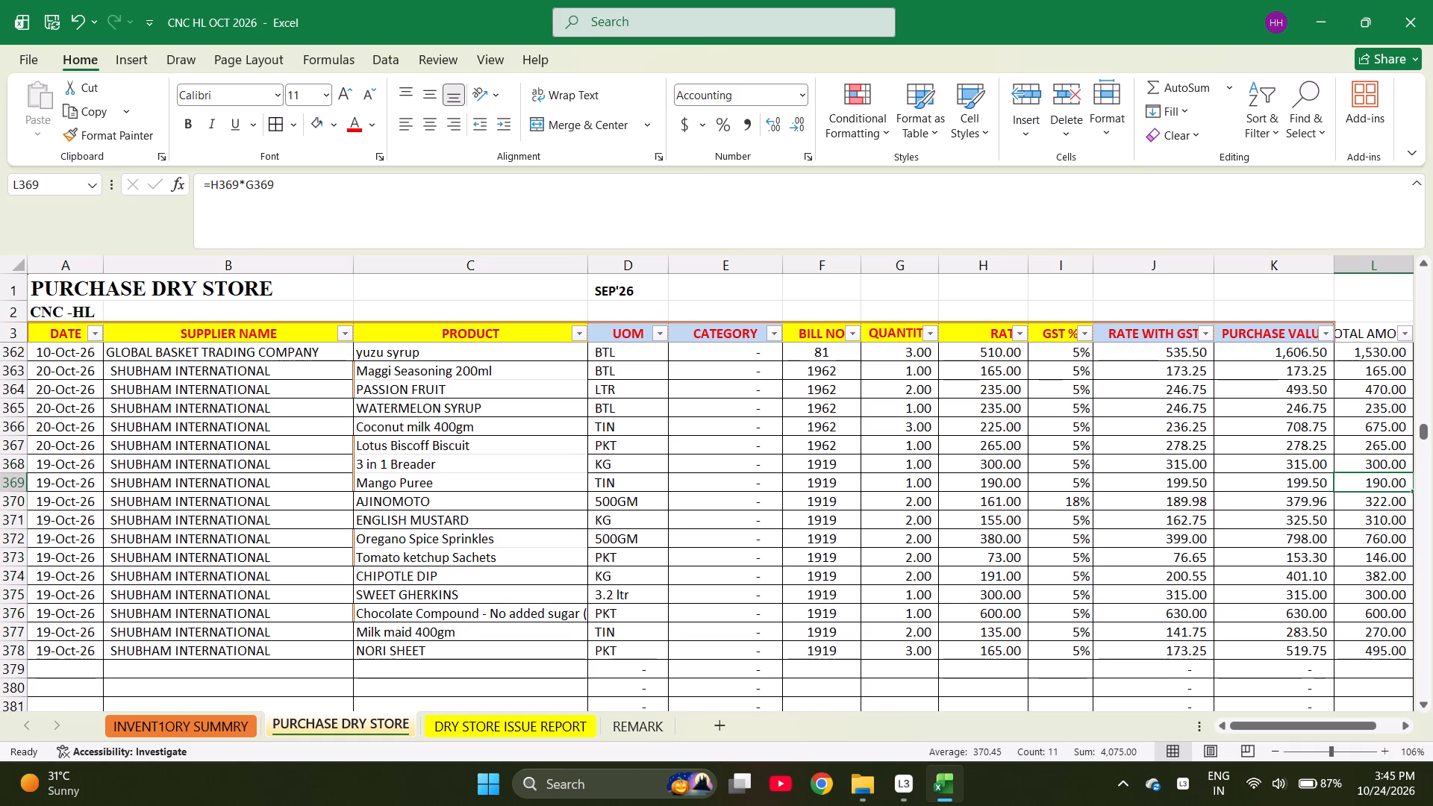
{"action": "key", "text": "Down"}
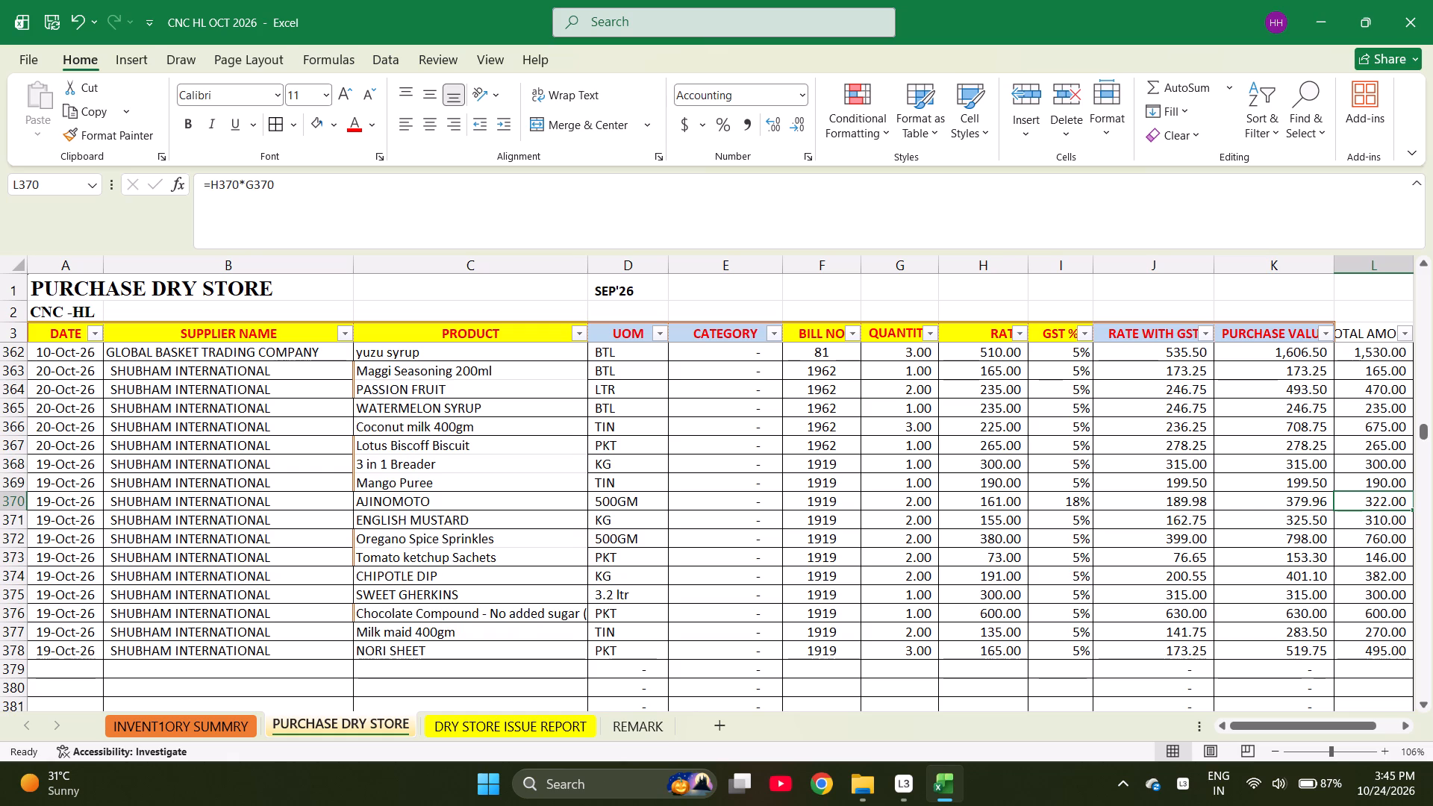
{"action": "key", "text": "Left"}
{"action": "key", "text": "Left"}
{"action": "key", "text": "Left"}
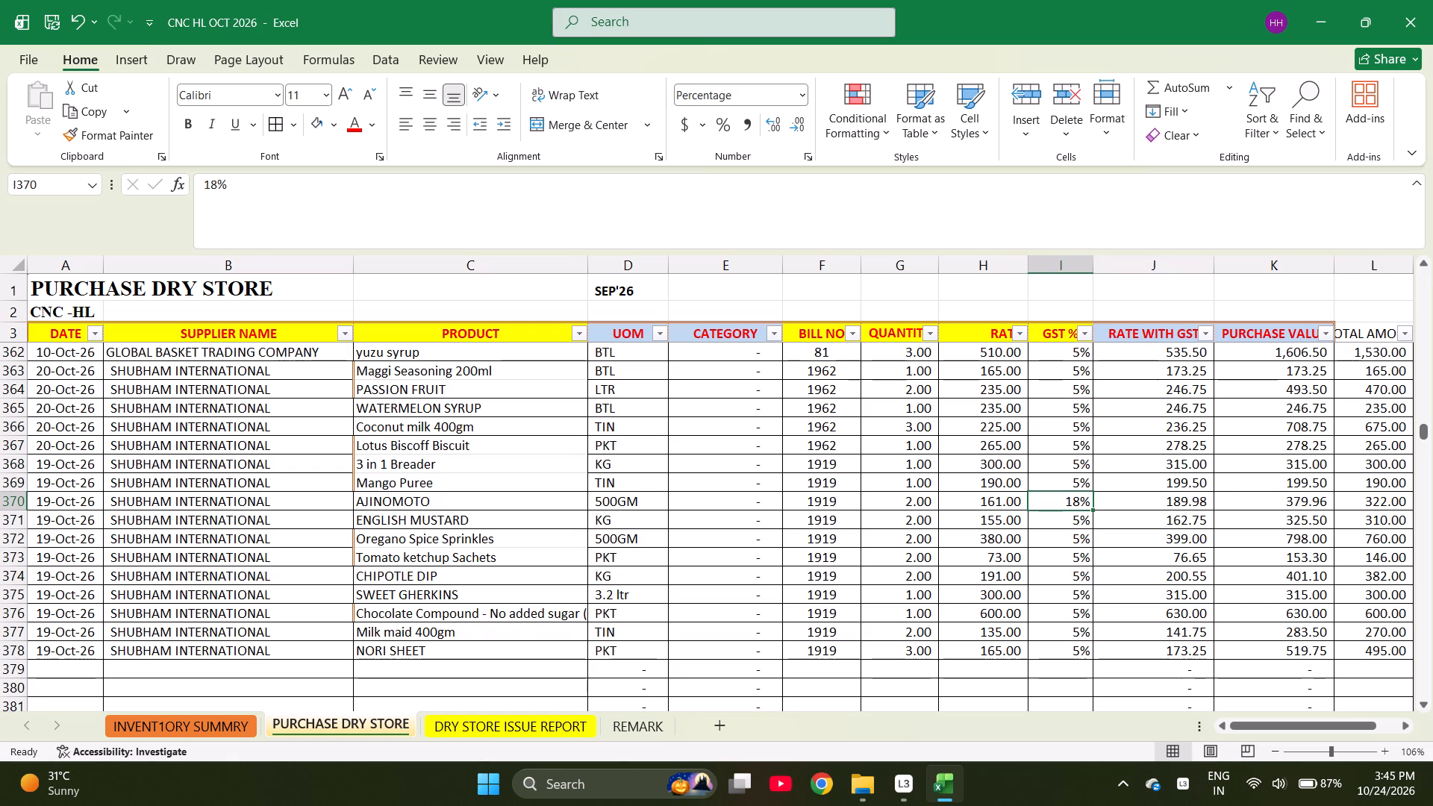
{"action": "key", "text": "Left"}
{"action": "key", "text": "Left"}
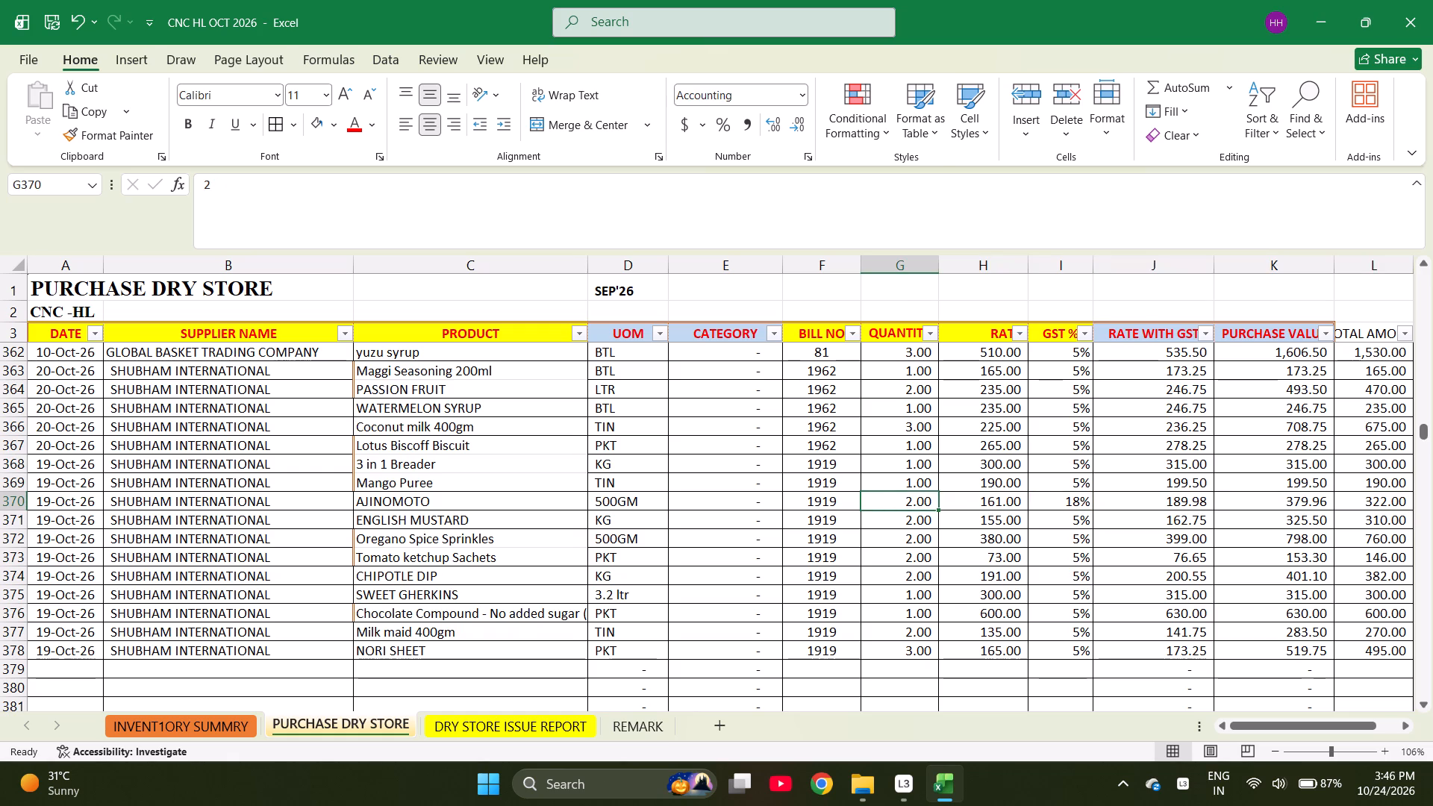
{"action": "type", "text": "1.5"}
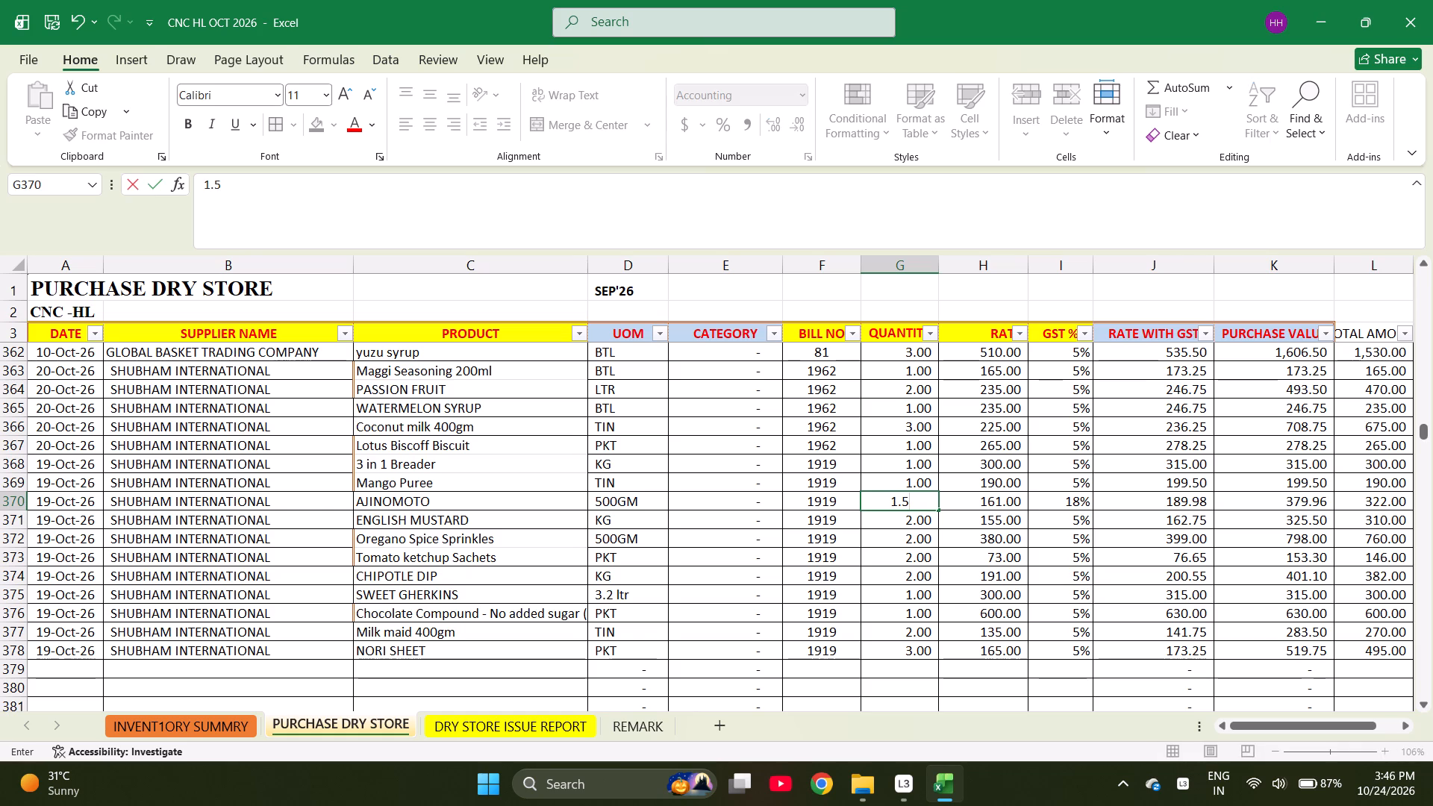
{"action": "key", "text": "Right"}
Recheck the sum of the purchase values for bill 1919 across rows 368 to 378.
{"action": "key", "text": "Right"}
{"action": "key", "text": "Right"}
{"action": "key", "text": "Right"}
{"action": "key", "text": "Right"}
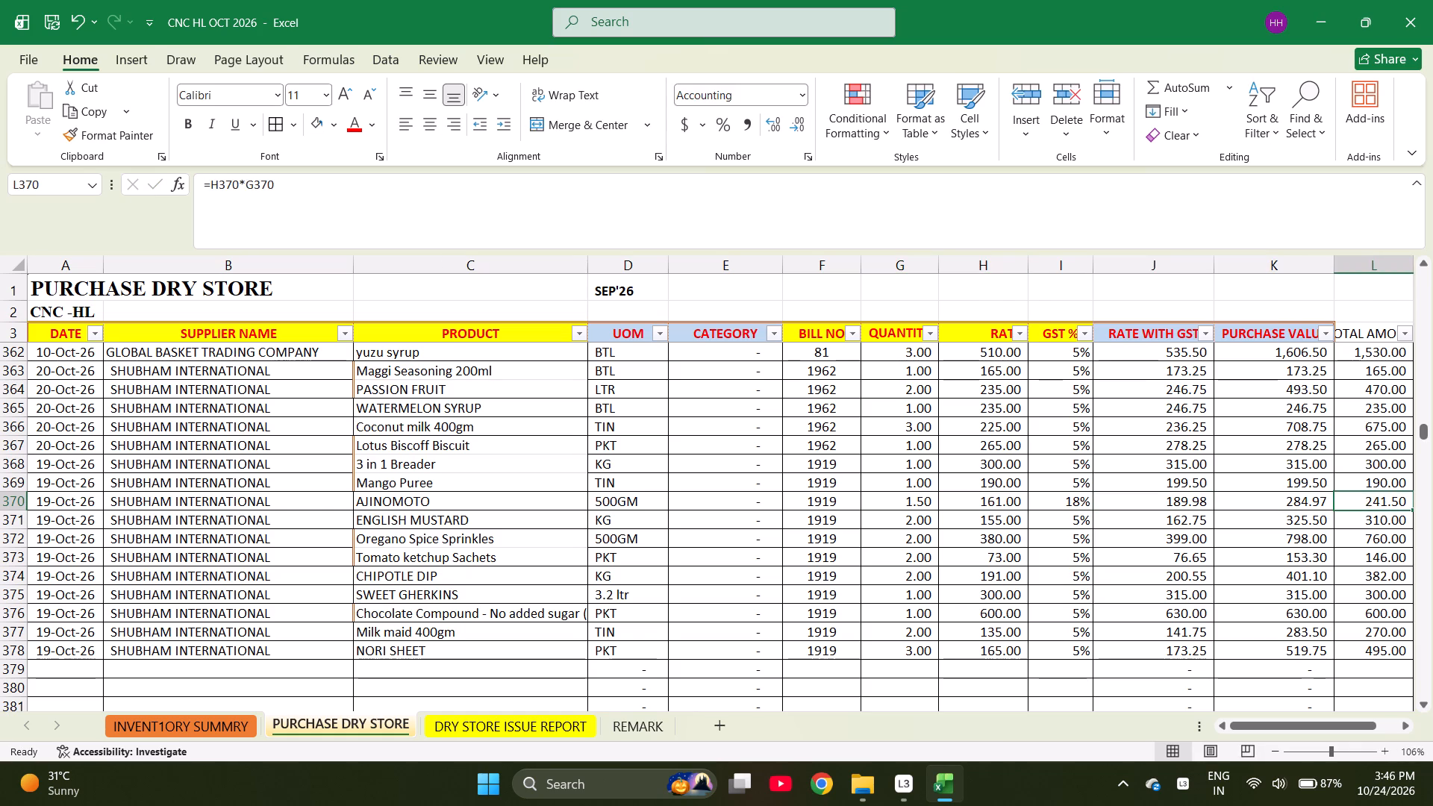
{"action": "key", "text": "Down"}
{"action": "key", "text": "Down"}
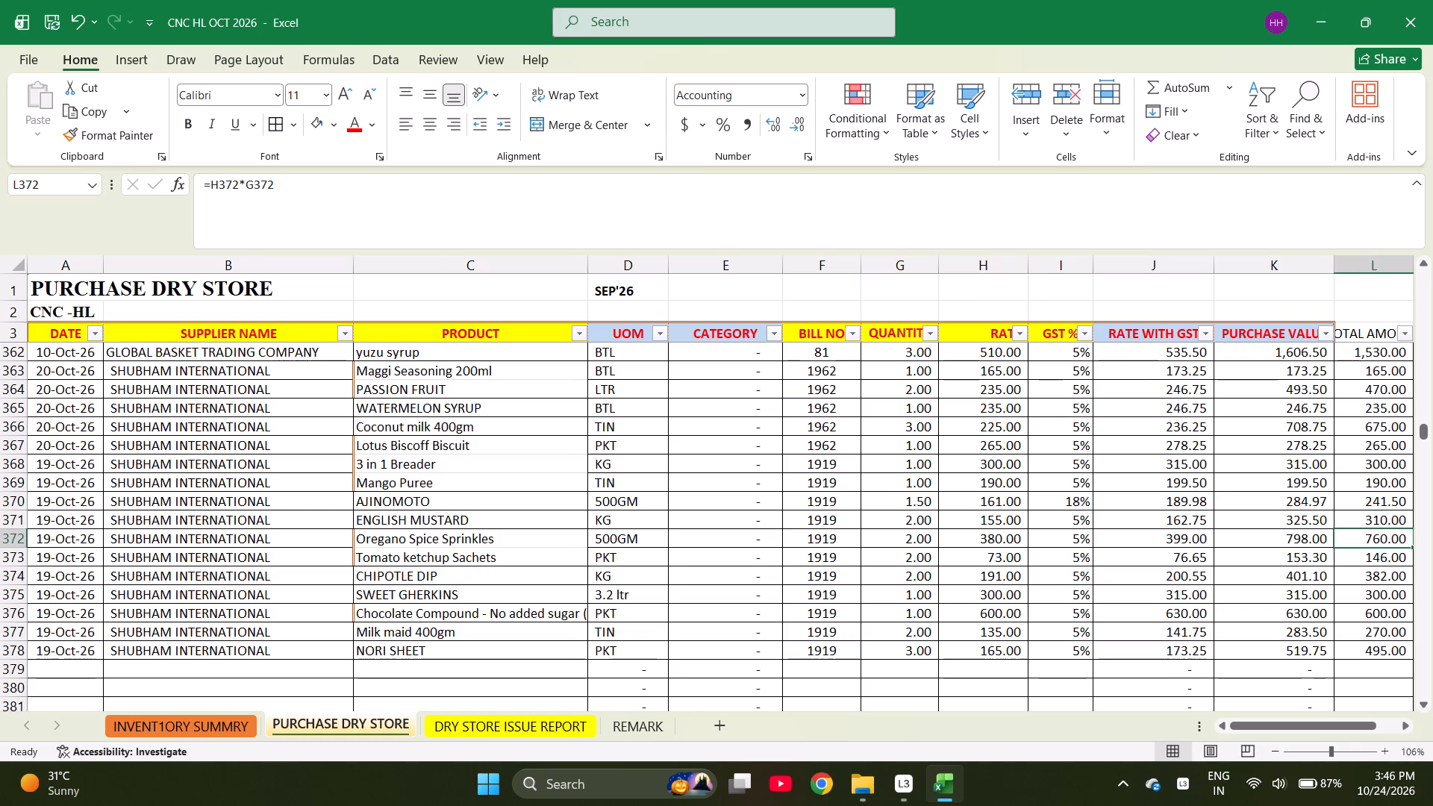
{"action": "key", "text": "Down"}
{"action": "key", "text": "Down"}
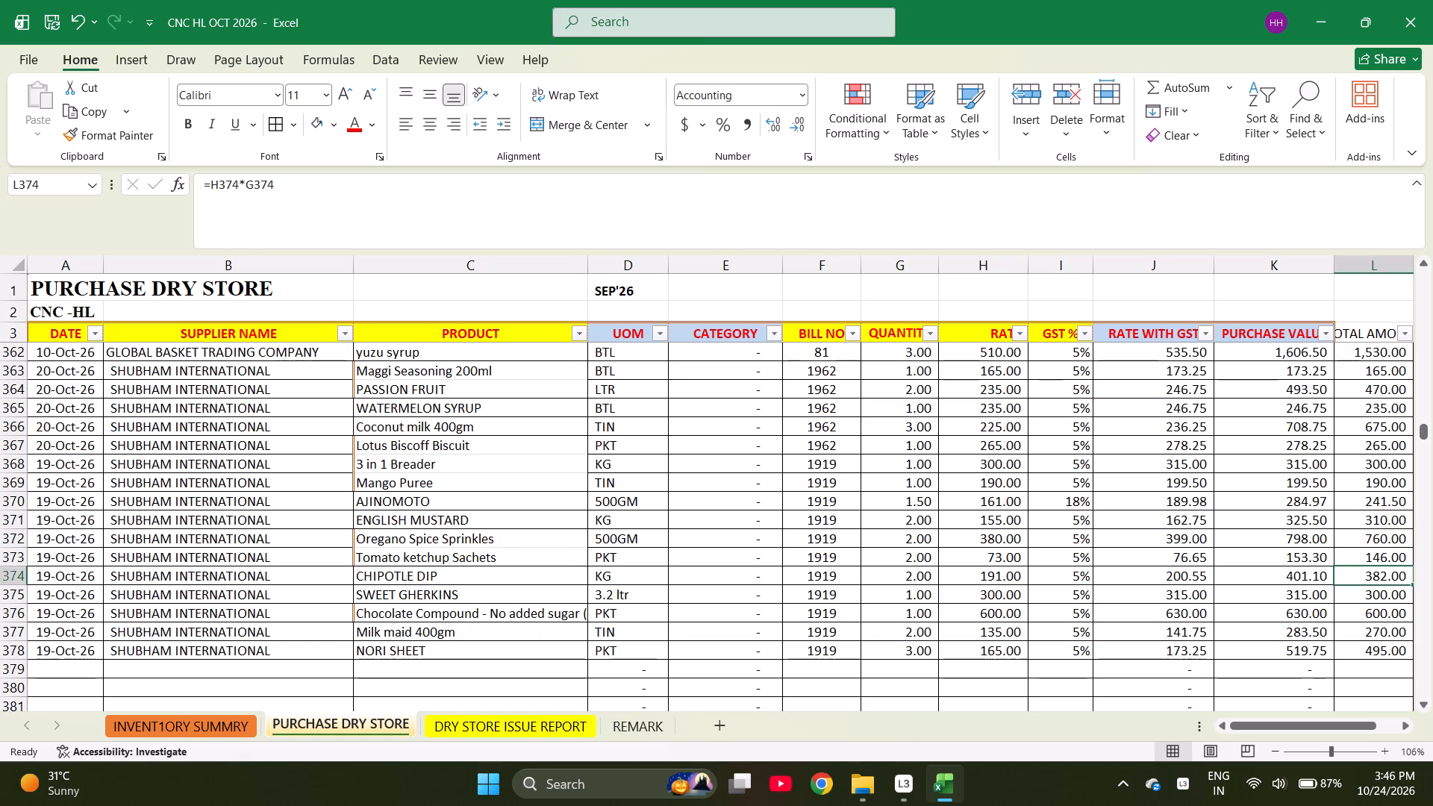
{"action": "key", "text": "Down"}
{"action": "key", "text": "Down"}
{"action": "key", "text": "Down"}
{"action": "key", "text": "Down"}
{"action": "key", "text": "Left"}
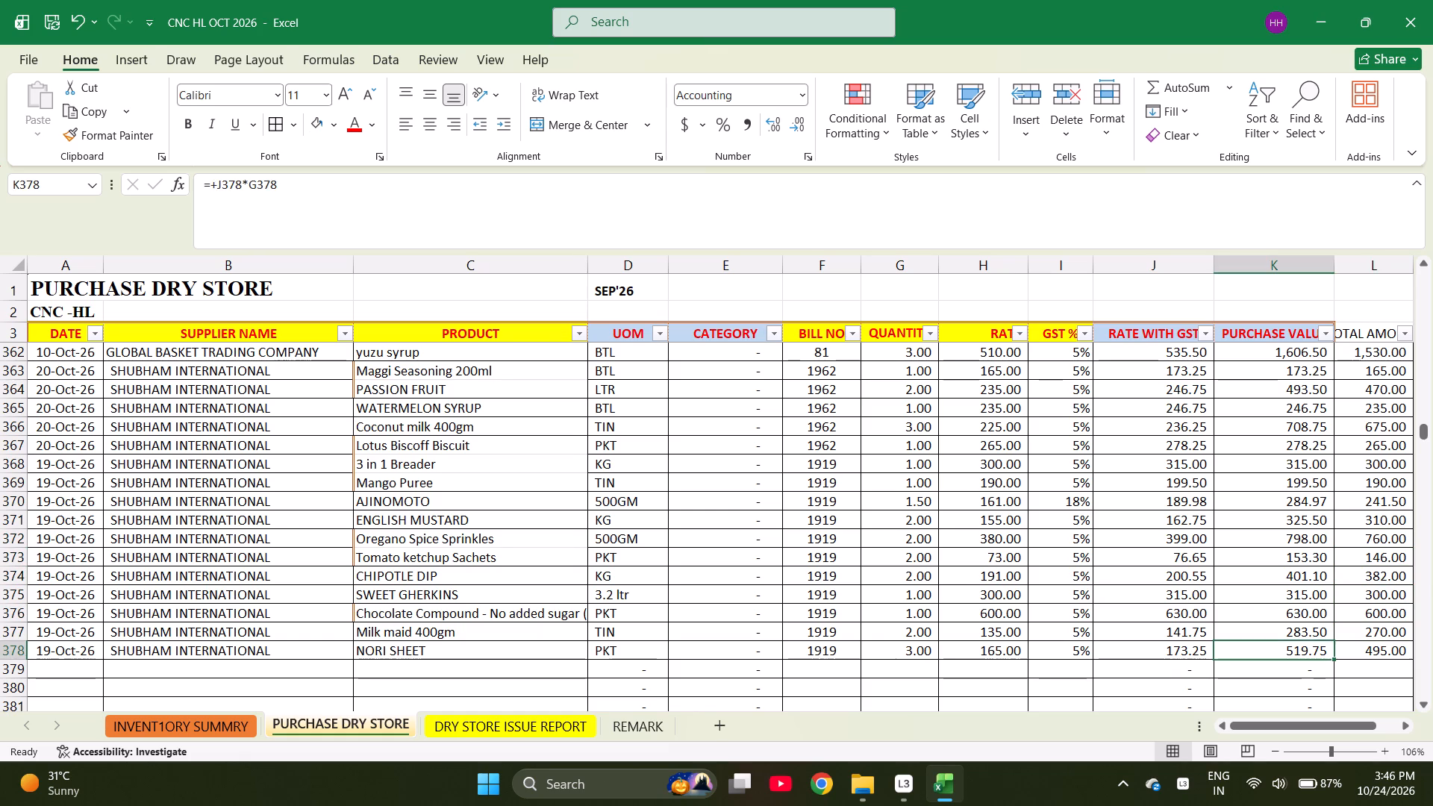
{"action": "key", "text": "shift+Up"}
{"action": "key", "text": "shift+Up"}
{"action": "key", "text": "shift+Up"}
{"action": "key", "text": "shift+Up"}
{"action": "key", "text": "shift+Up"}
{"action": "key", "text": "shift+Up"}
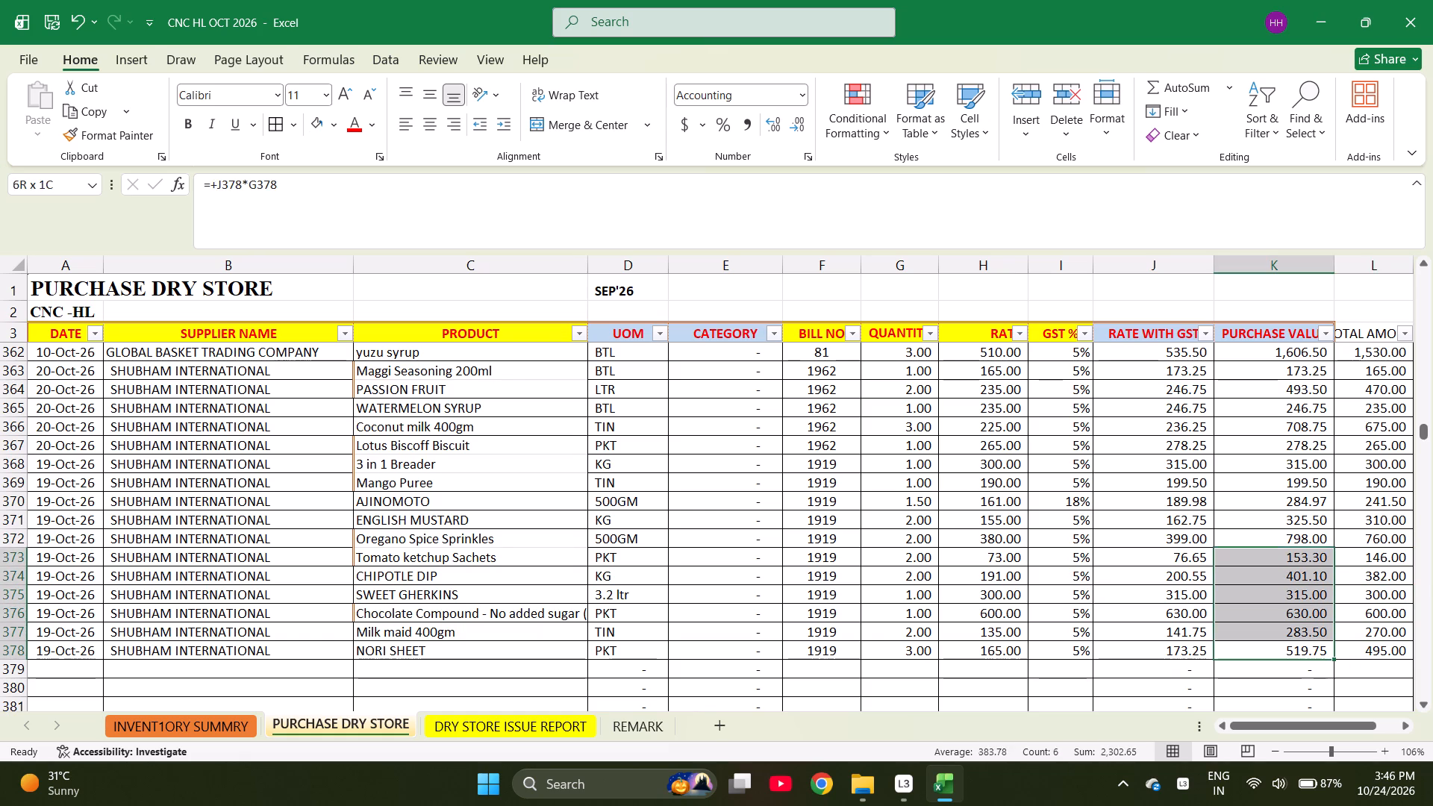
{"action": "key", "text": "shift+Up"}
{"action": "key", "text": "shift+Up"}
{"action": "key", "text": "shift+Up"}
{"action": "key", "text": "shift+Up"}
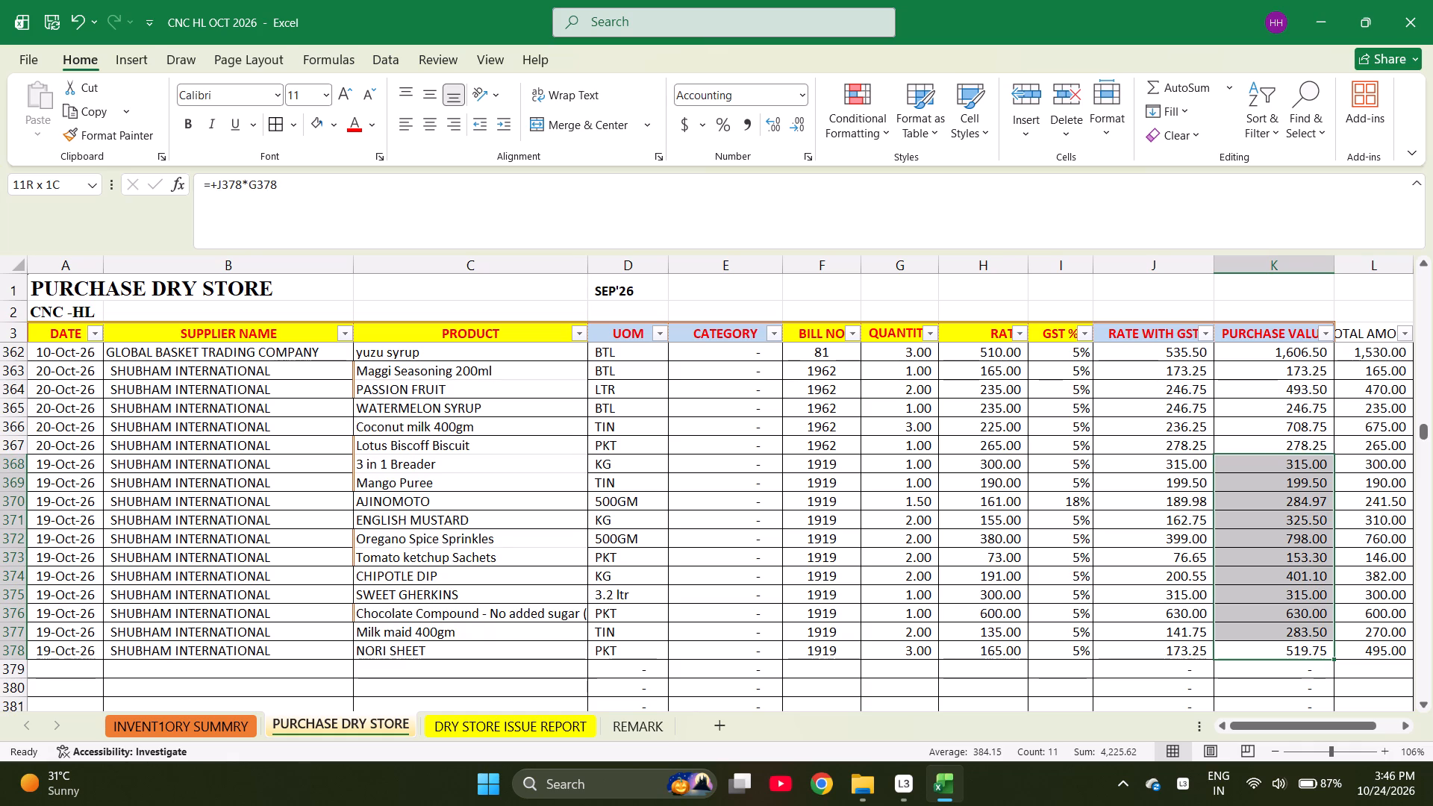
{"action": "key", "text": "plus"}
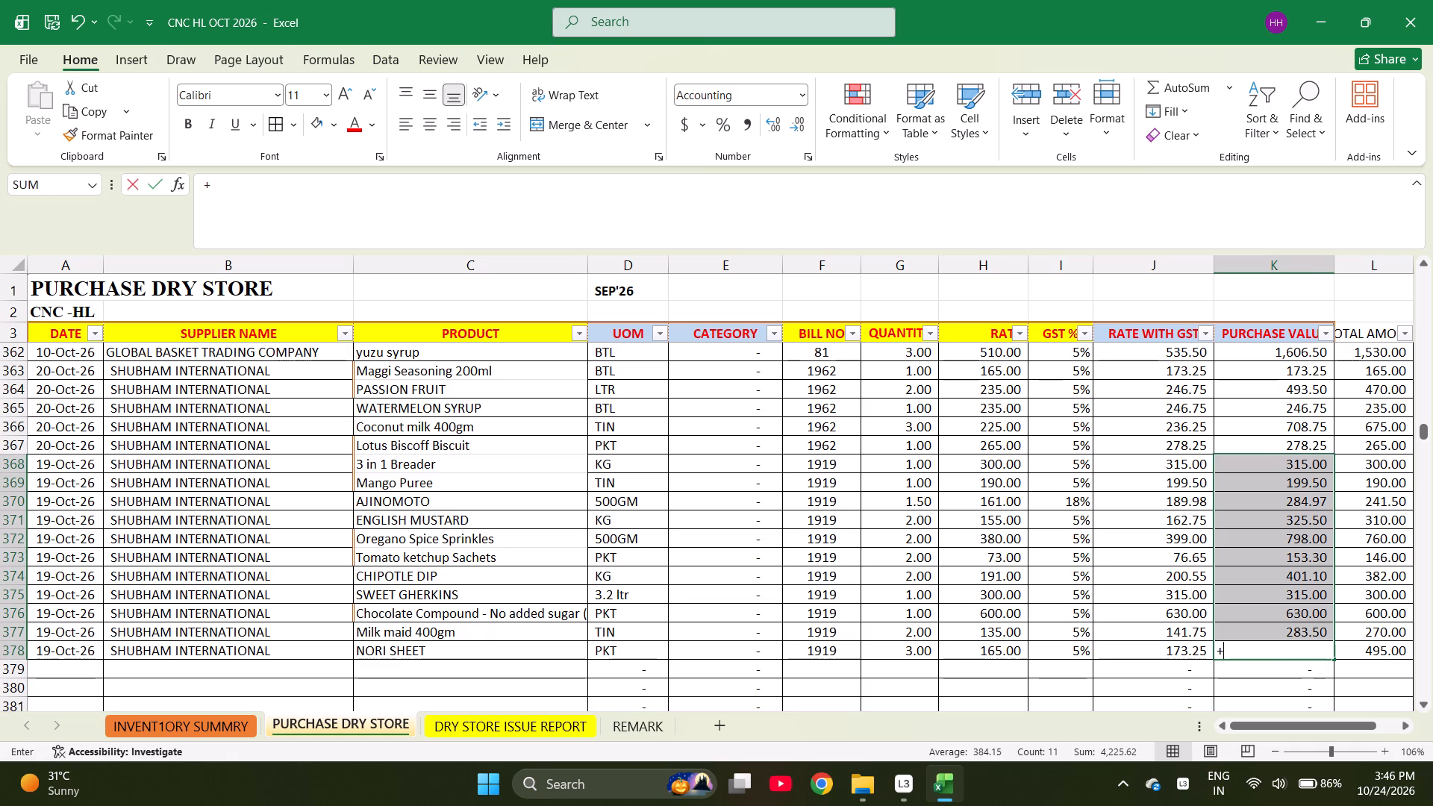
{"action": "key", "text": "Escape"}
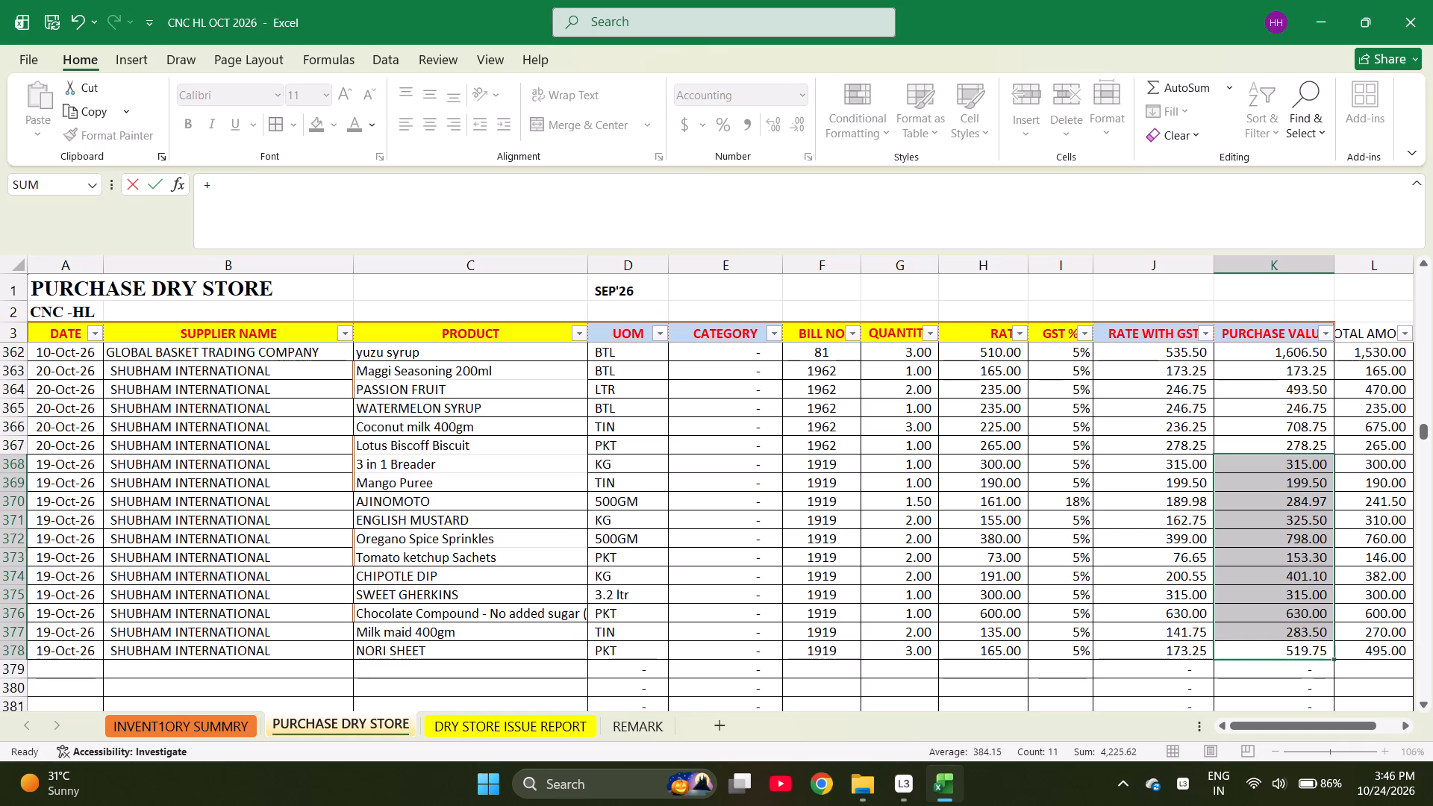
Start a new bill entry in row 379 with date 17-Oct-26 and supplier SHUBHAM INTERNATIONAL.
{"action": "key", "text": "Down"}
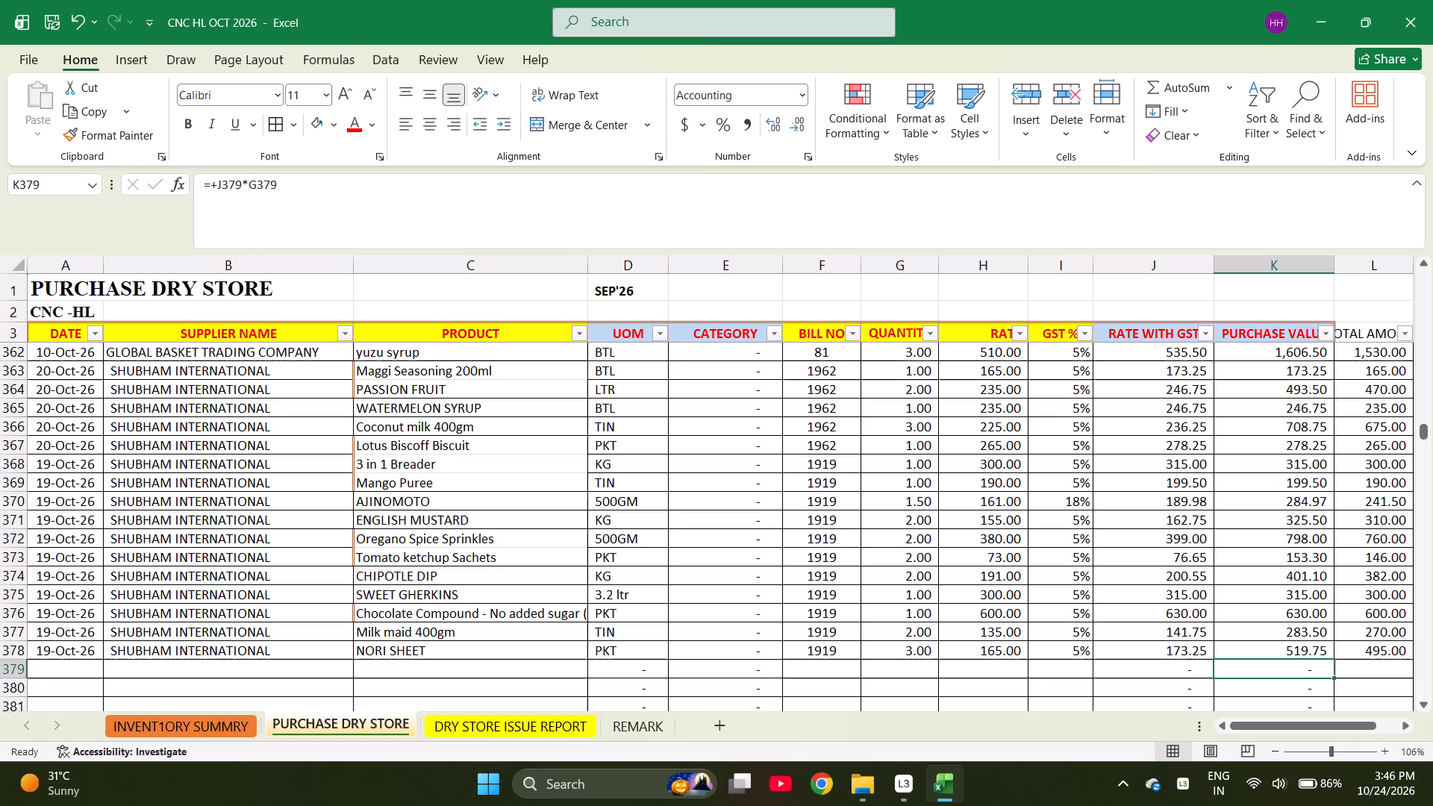
{"action": "key", "text": "ctrl+Left"}
{"action": "key", "text": "ctrl+Left"}
{"action": "key", "text": "ctrl+Left"}
{"action": "key", "text": "ctrl+Left"}
{"action": "key", "text": "ctrl+Left"}
{"action": "key", "text": "ctrl+Left"}
{"action": "key", "text": "ctrl+Left"}
{"action": "key", "text": "ctrl+Left"}
{"action": "key", "text": "ctrl+Left"}
{"action": "key", "text": "ctrl+Left"}
{"action": "key", "text": "ctrl+Left"}
{"action": "key", "text": "ctrl+Left"}
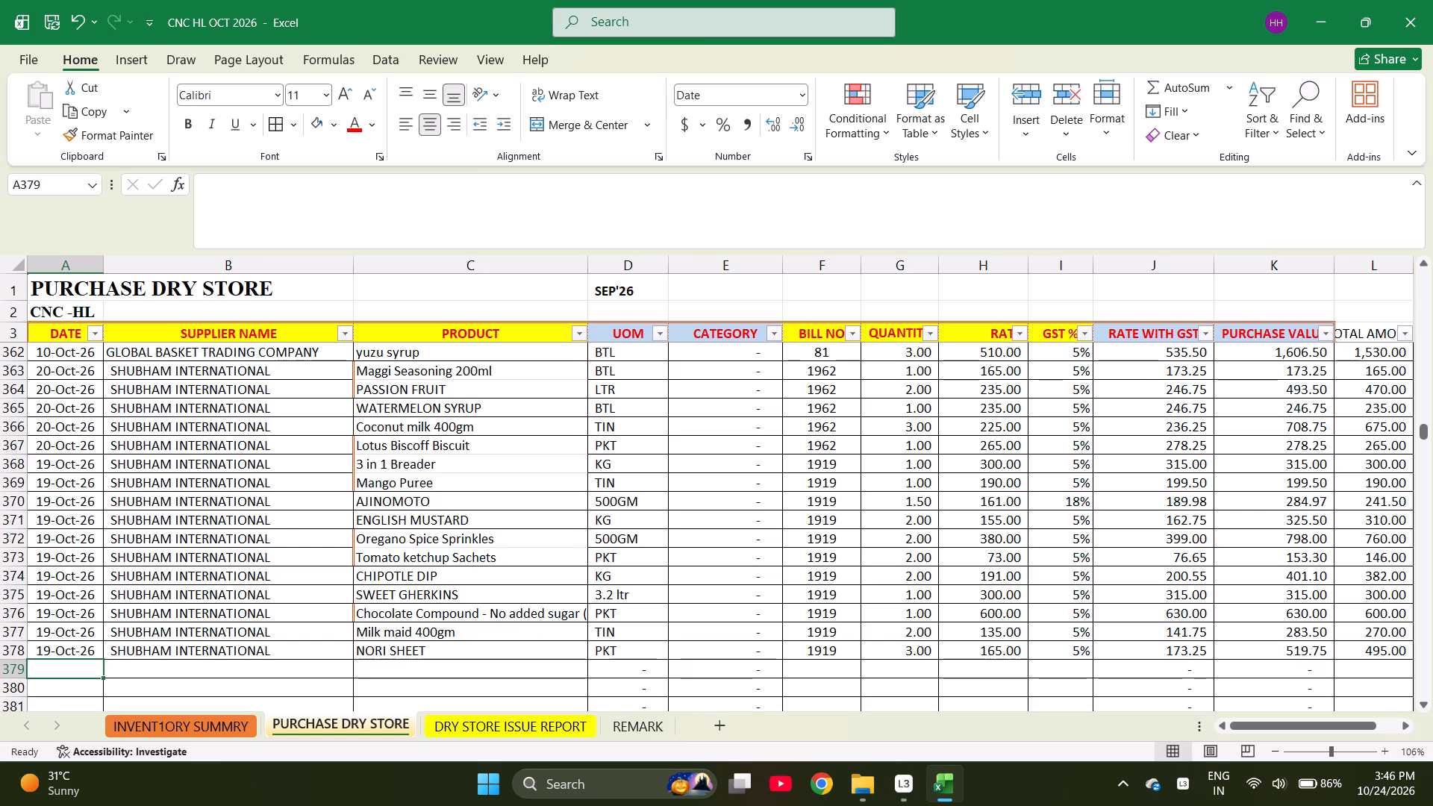
{"action": "type", "text": "10-17-2026"}
{"action": "key", "text": "Right"}
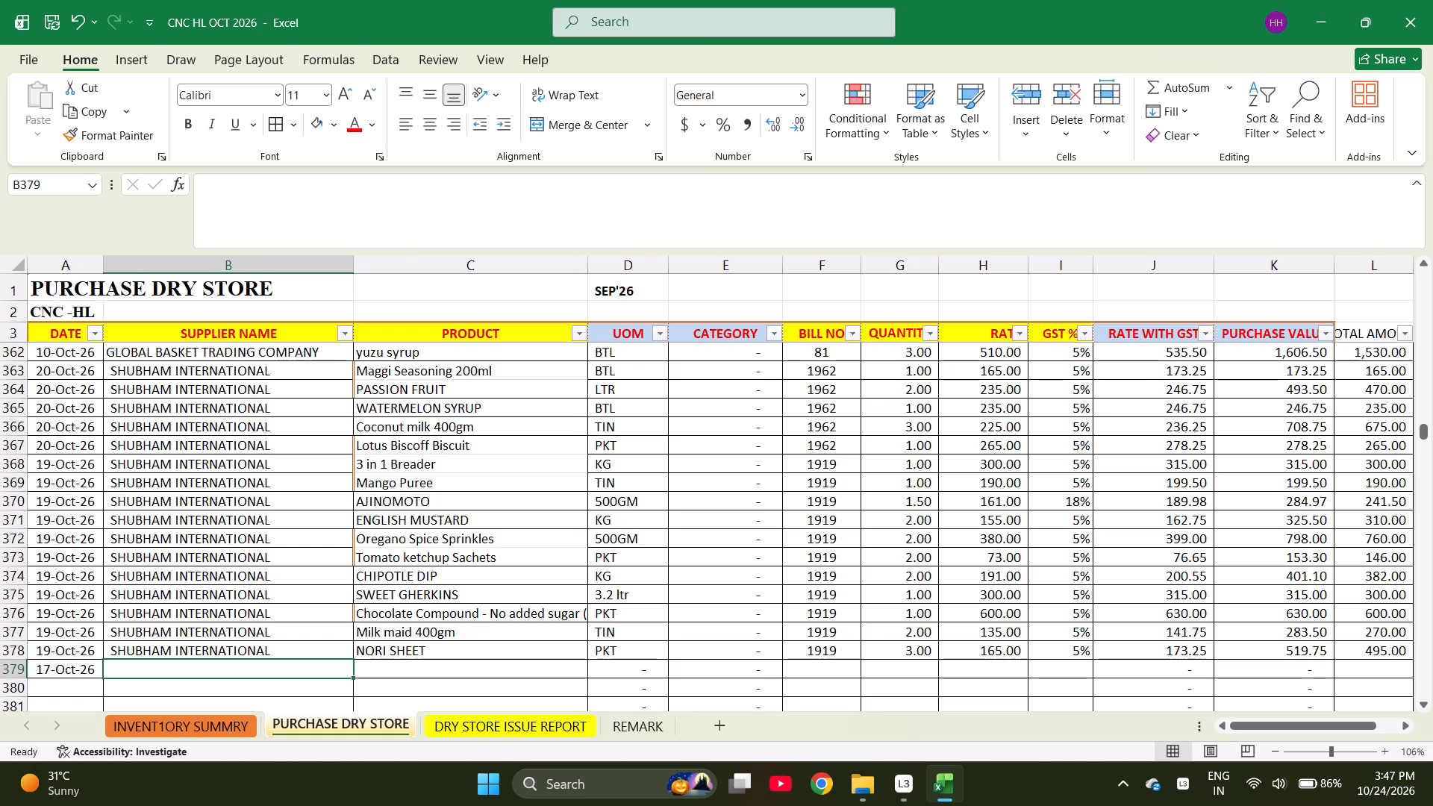
{"action": "key", "text": "ctrl+d"}
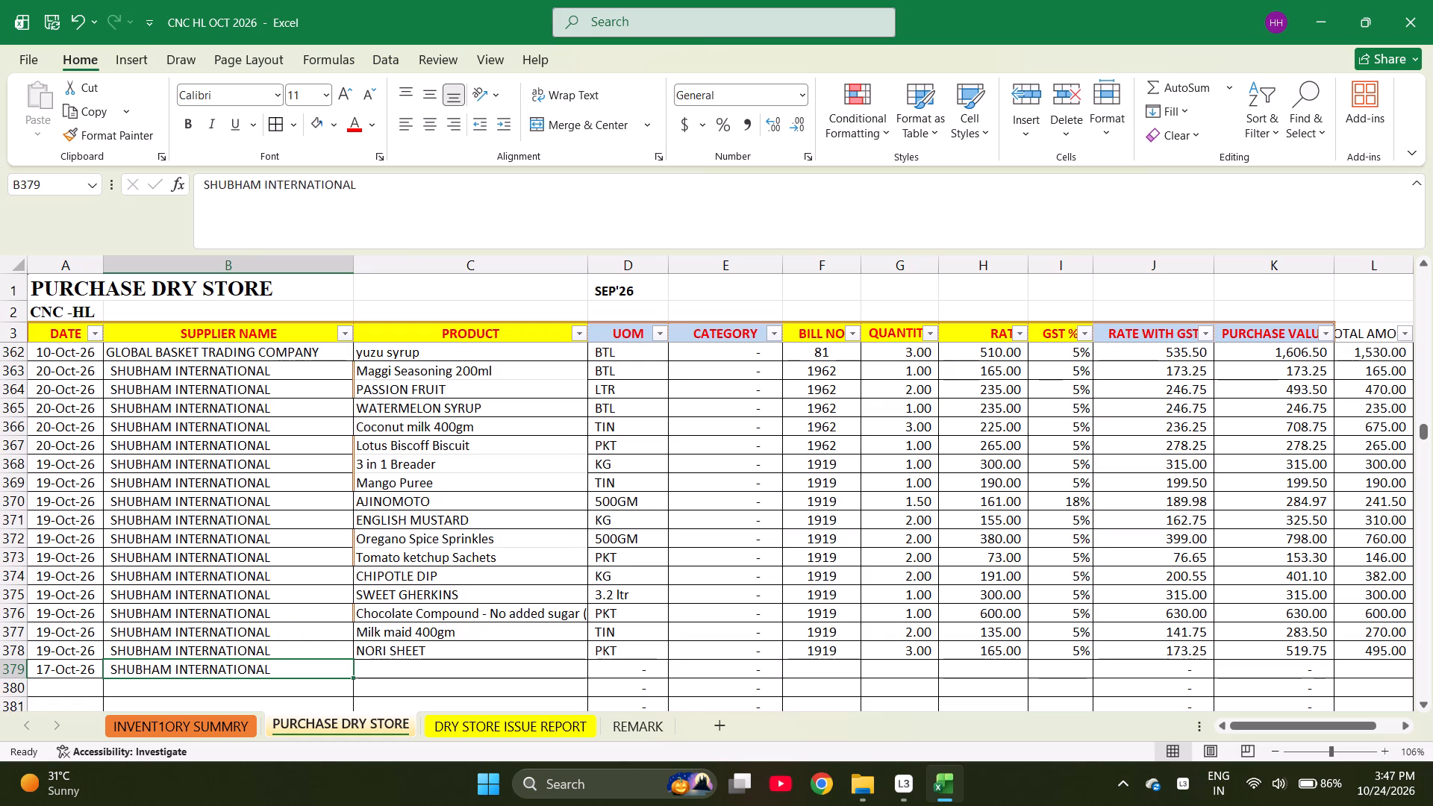
Copy the product 3 in 1 Breader from row 368 into the product cell of row 379.
{"action": "key", "text": "Right"}
{"action": "key", "text": "Up"}
{"action": "key", "text": "Up"}
{"action": "key", "text": "Up"}
{"action": "key", "text": "Up"}
{"action": "key", "text": "Up"}
{"action": "key", "text": "Up"}
{"action": "key", "text": "Up"}
{"action": "key", "text": "Up"}
{"action": "key", "text": "Up"}
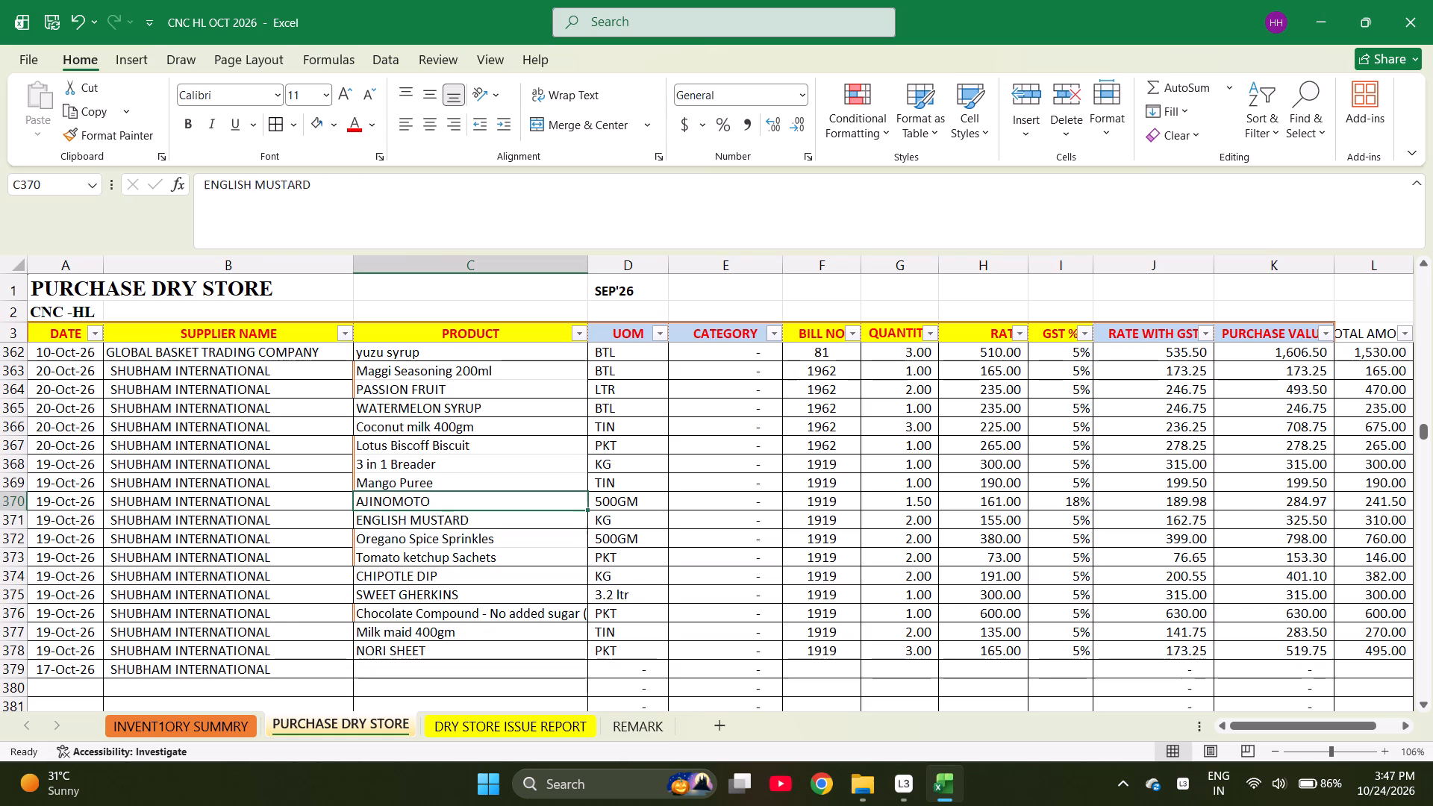
{"action": "key", "text": "Up"}
{"action": "key", "text": "Up"}
{"action": "key", "text": "ctrl+c"}
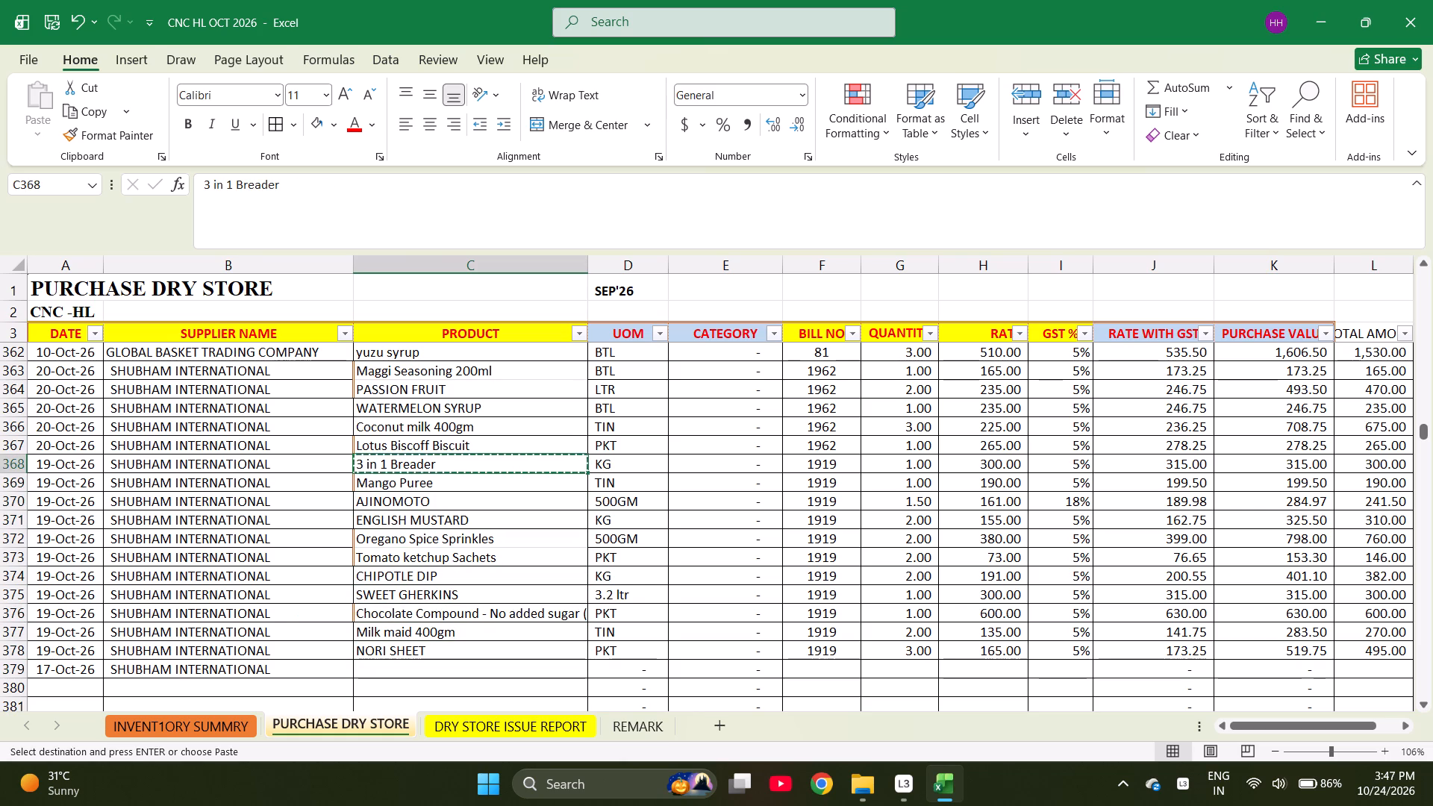
{"action": "key", "text": "ctrl+Down"}
{"action": "key", "text": "Down"}
{"action": "key", "text": "Return"}
Enter AJINOMOTO as the product in row 380.
{"action": "key", "text": "Down"}
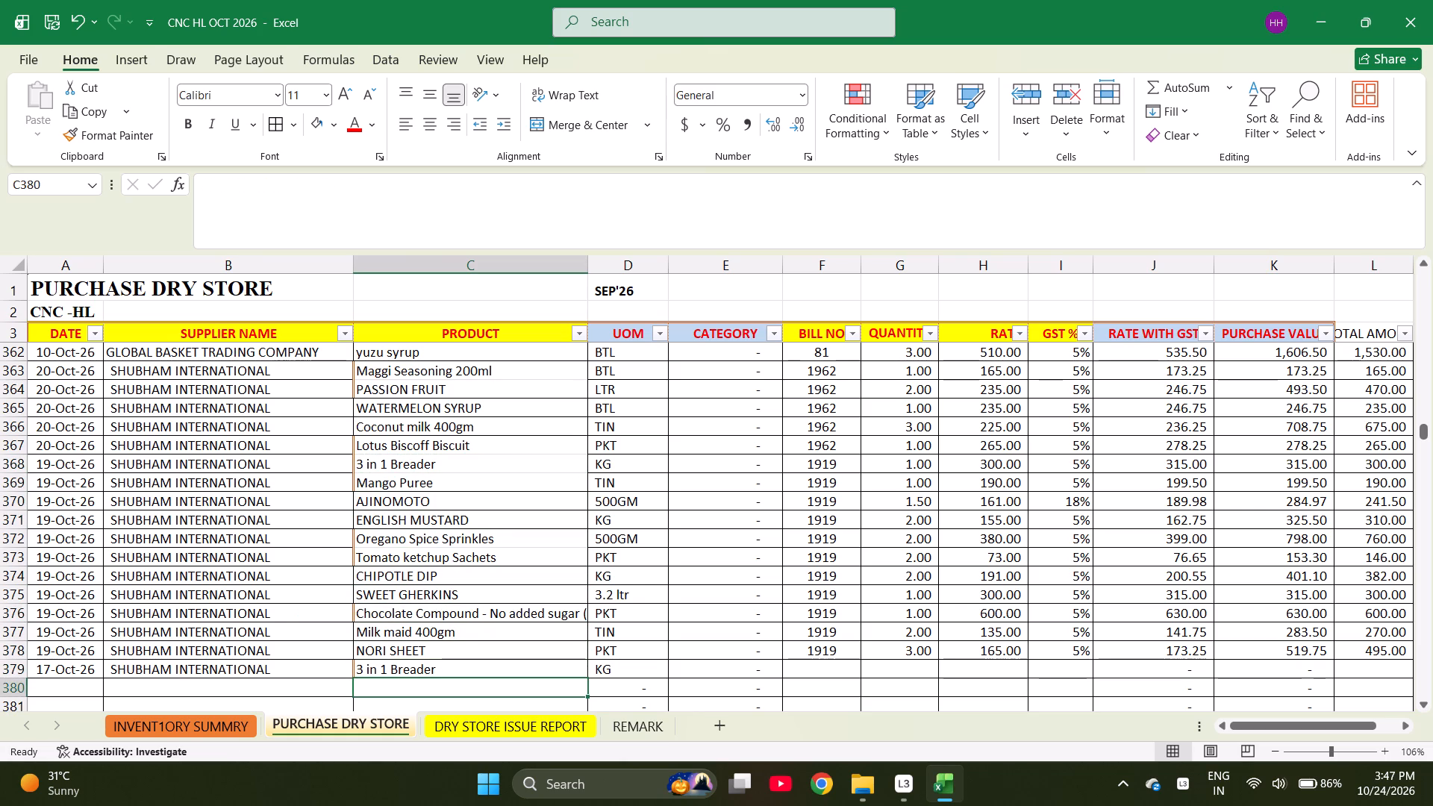
{"action": "type", "text": "AJI"}
{"action": "key", "text": "Return"}
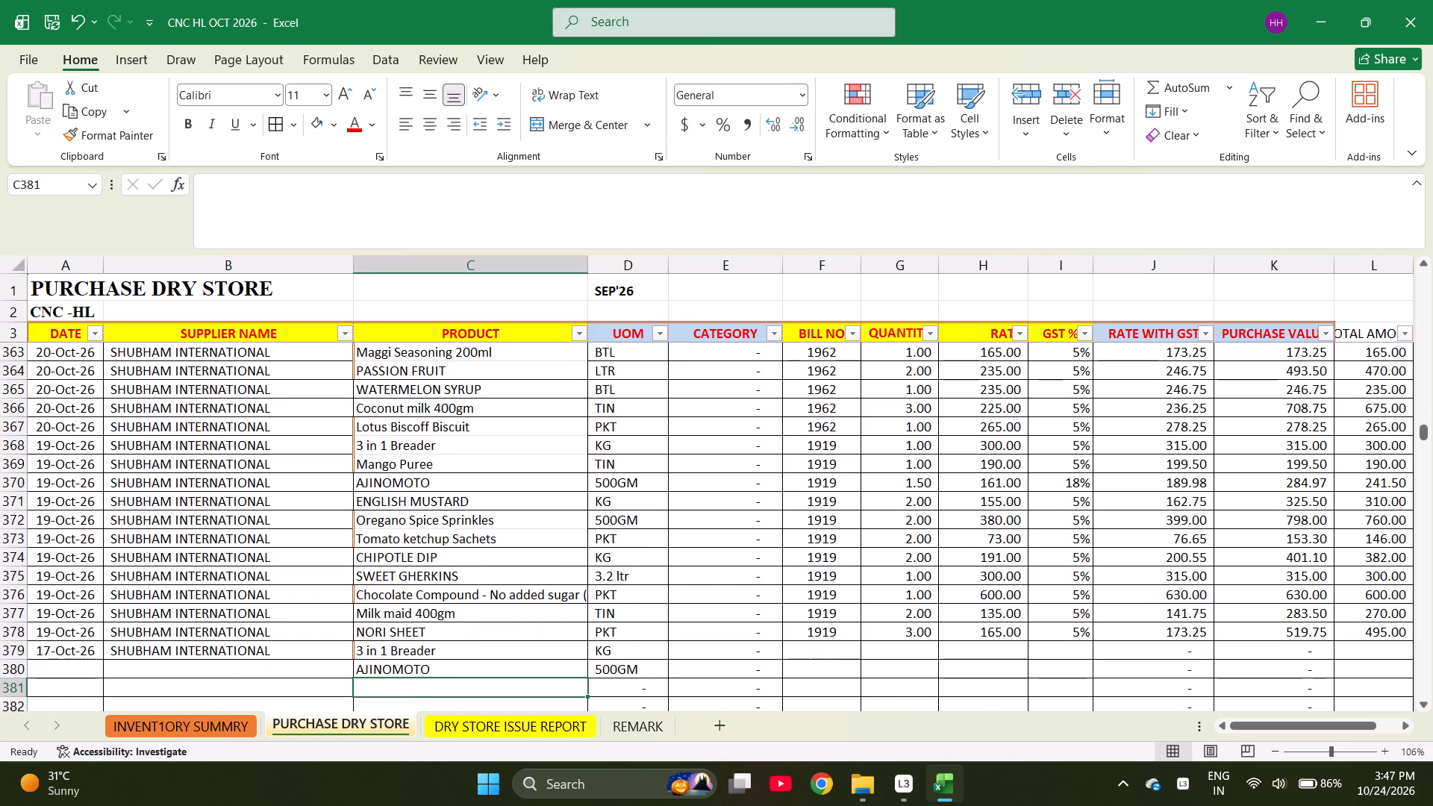
Find Chinese Sesame Oil in the inventory summary by searching SES, and copy it into the purchase sheet's product cell in row 381.
{"action": "key", "text": "ctrl+Page_Up"}
{"action": "key", "text": "ctrl+f"}
{"action": "type", "text": "SES"}
{"action": "key", "text": "Return"}
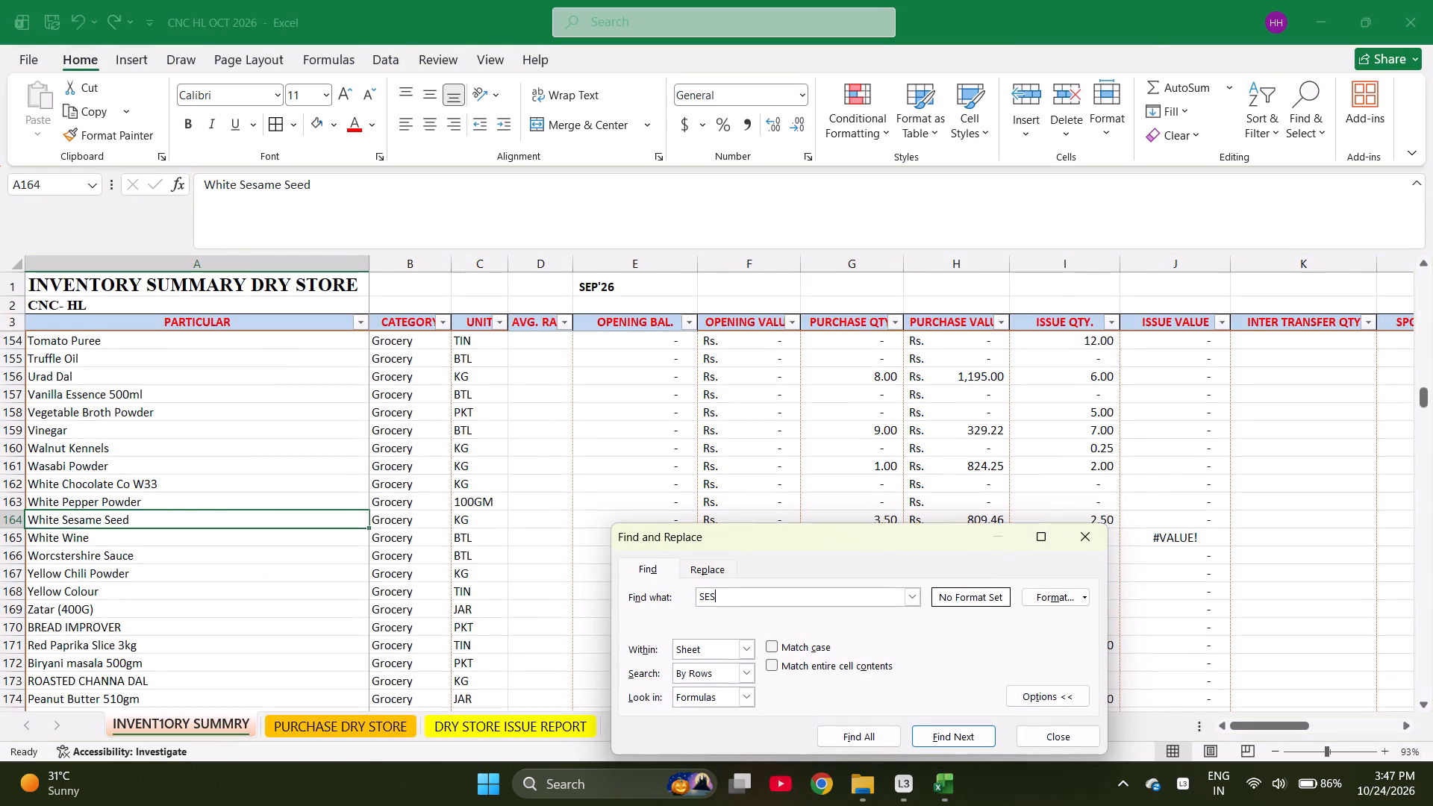
{"action": "key", "text": "Return"}
{"action": "key", "text": "Return"}
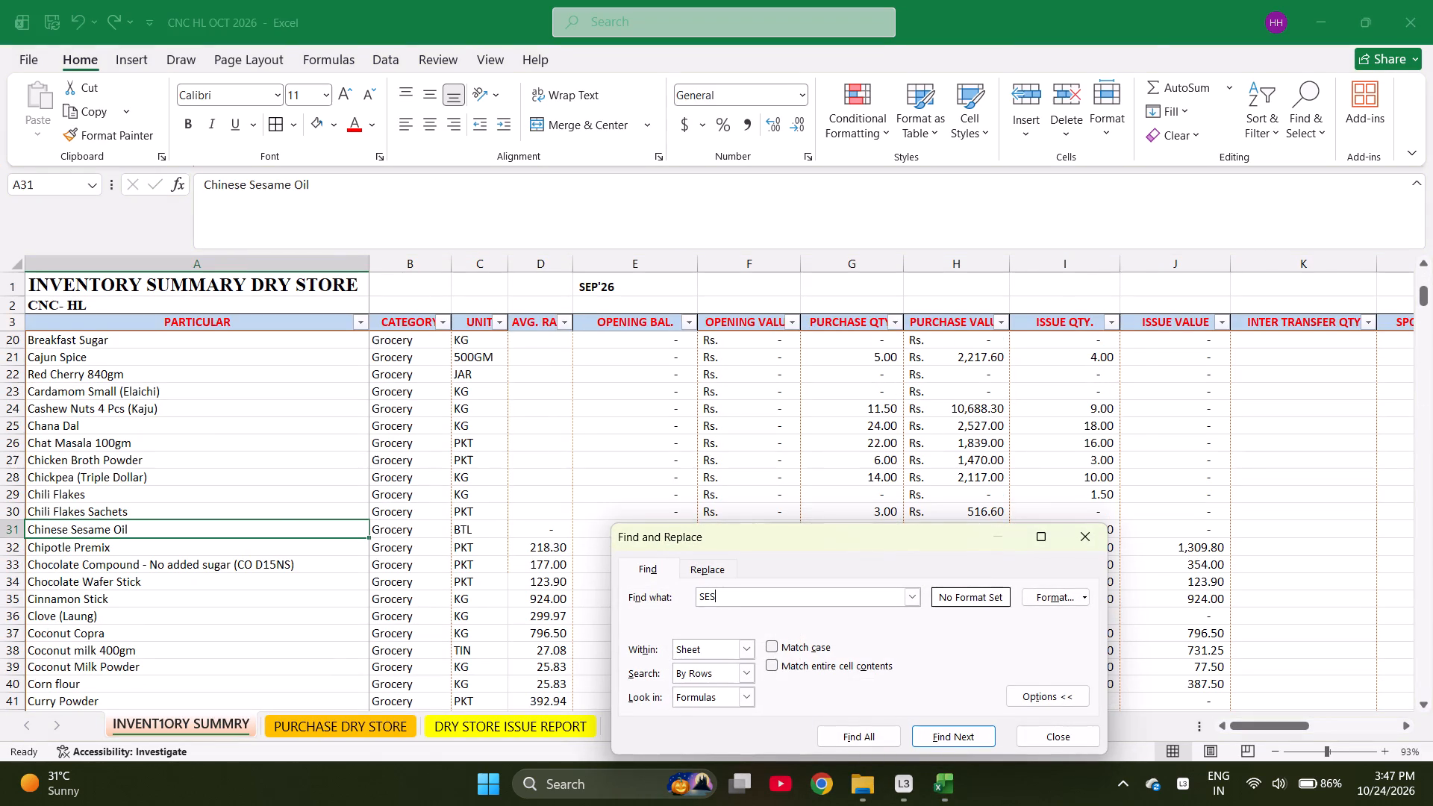
{"action": "key", "text": "Escape"}
{"action": "key", "text": "ctrl+c"}
{"action": "key", "text": "ctrl+Page_Down"}
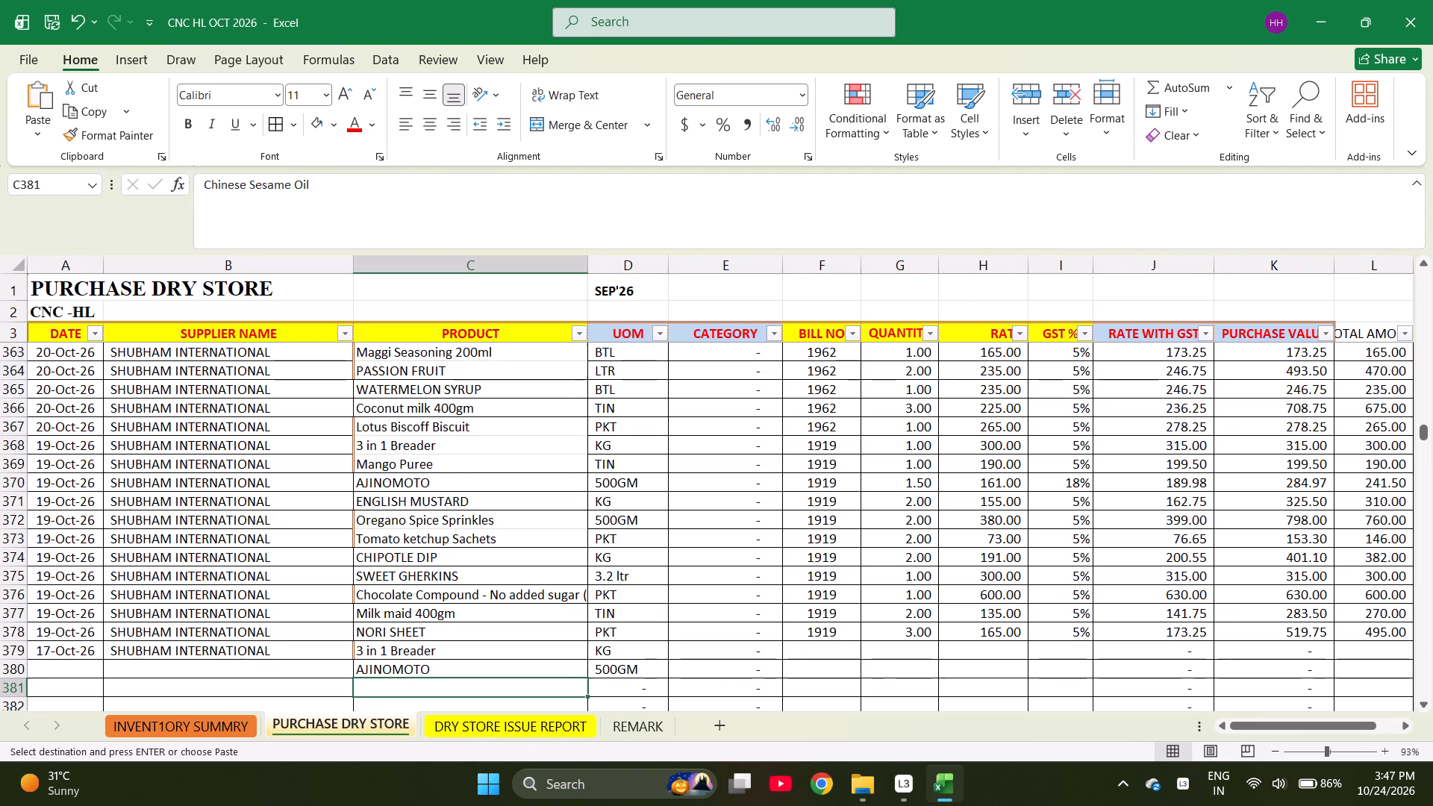
{"action": "key", "text": "Return"}
Enter the products Nutella Chocolate Spread-750gm, Peri Peri Premix and Strawberry Crush in rows 382 to 384.
{"action": "key", "text": "Return"}
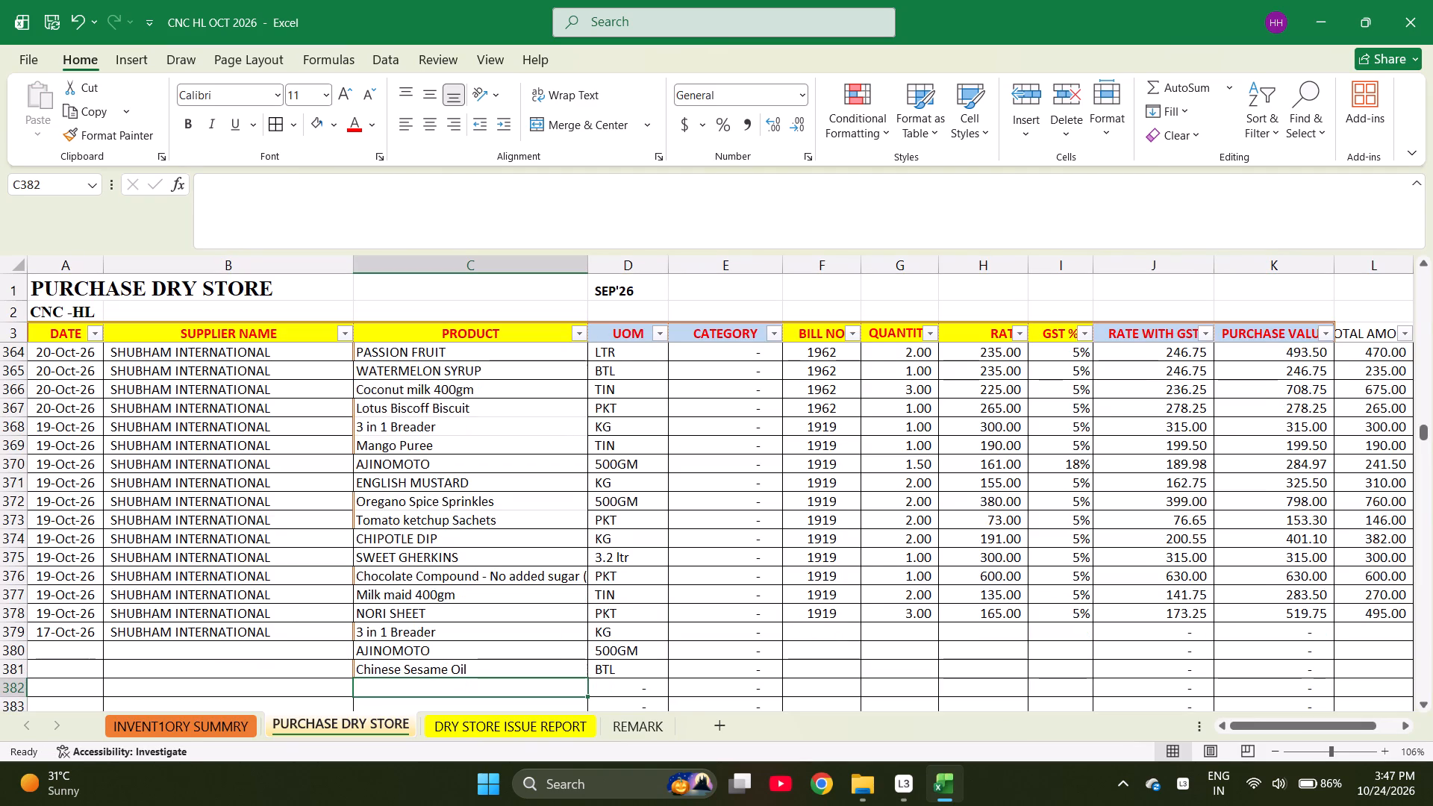
{"action": "type", "text": "NU"}
{"action": "key", "text": "Return"}
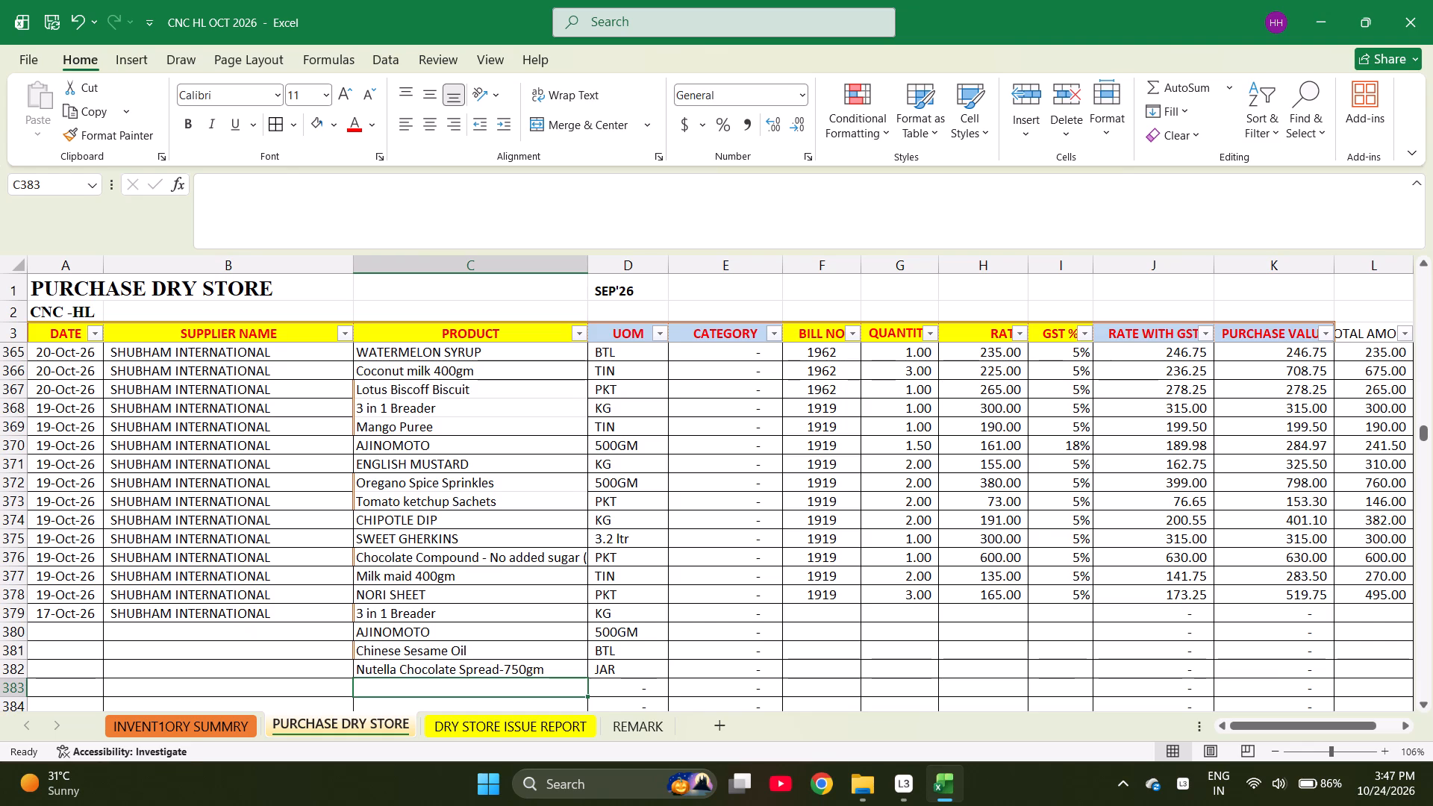
{"action": "type", "text": "PERI"}
{"action": "key", "text": "Return"}
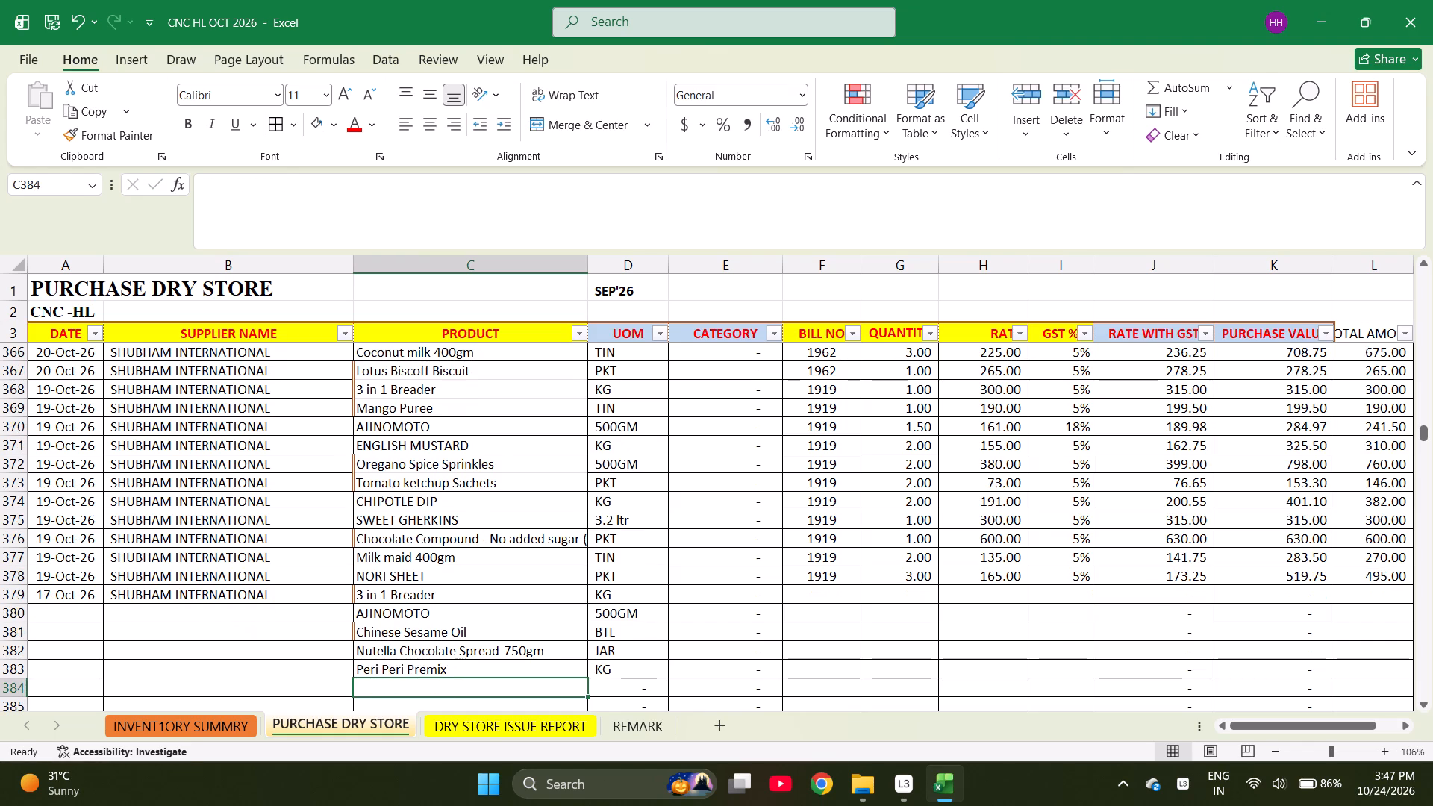
{"action": "type", "text": "STR"}
{"action": "type", "text": "AW"}
{"action": "key", "text": "Return"}
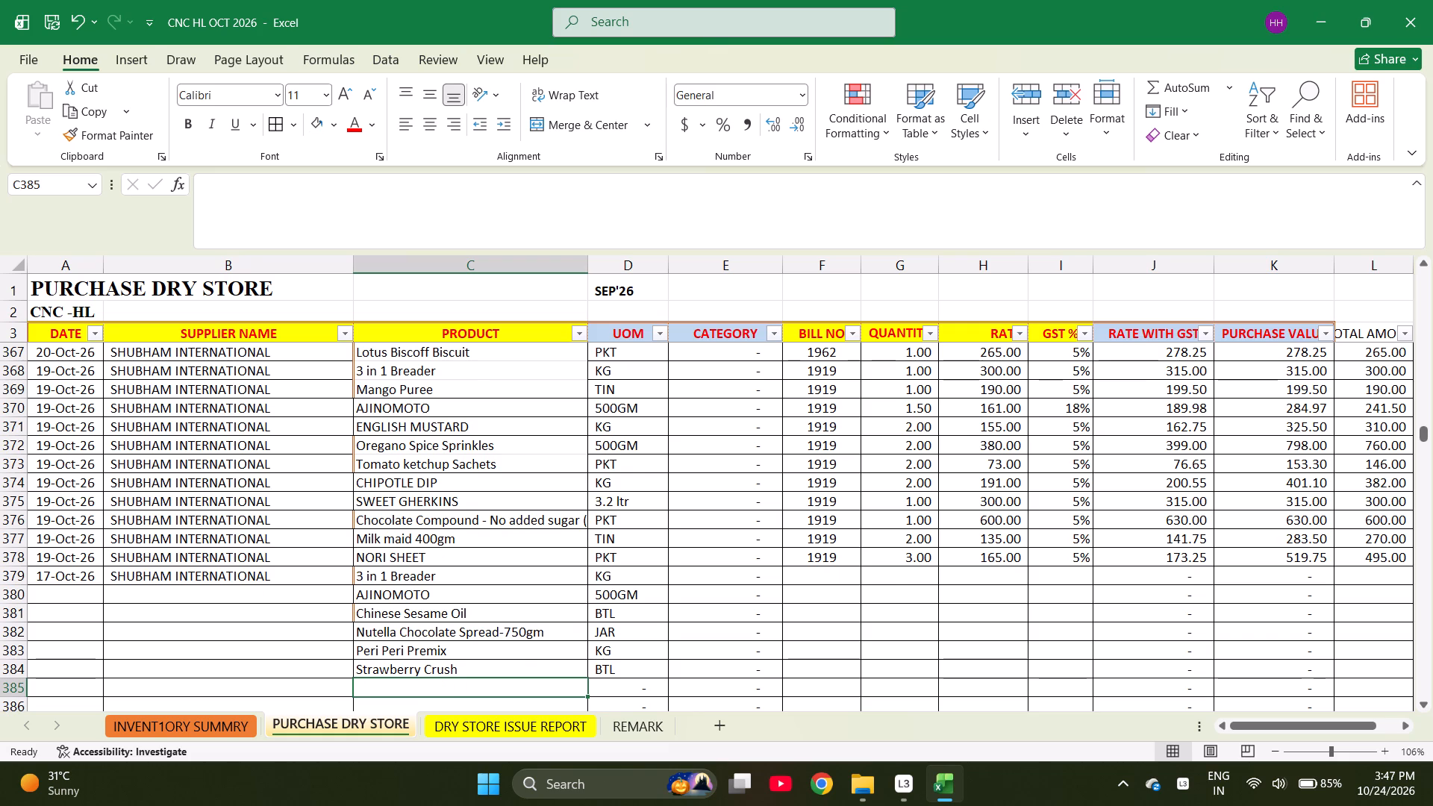
Enter Kokum Crush as the product in row 385.
{"action": "type", "text": "KOK]"}
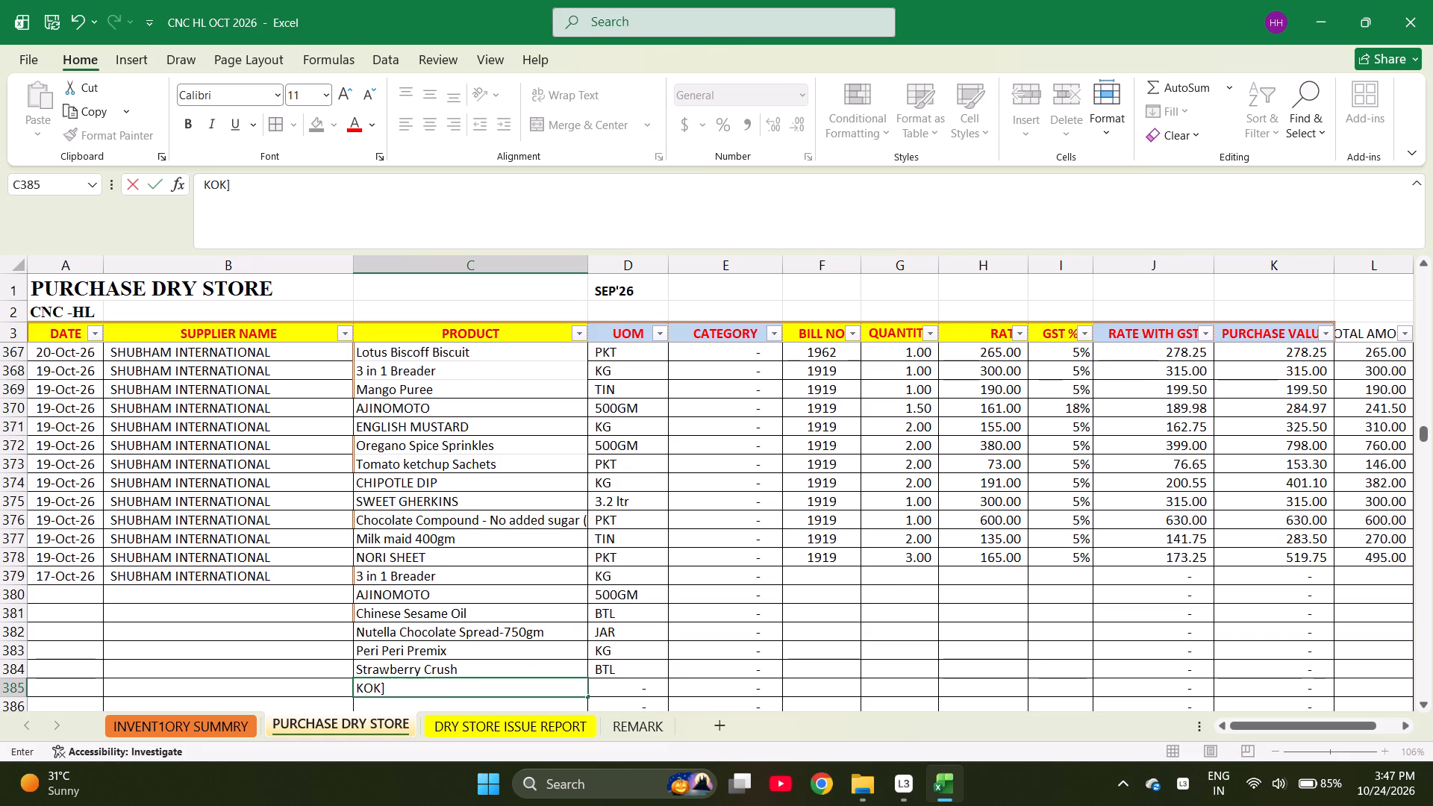
{"action": "key", "text": "BackSpace"}
{"action": "key", "text": "u"}
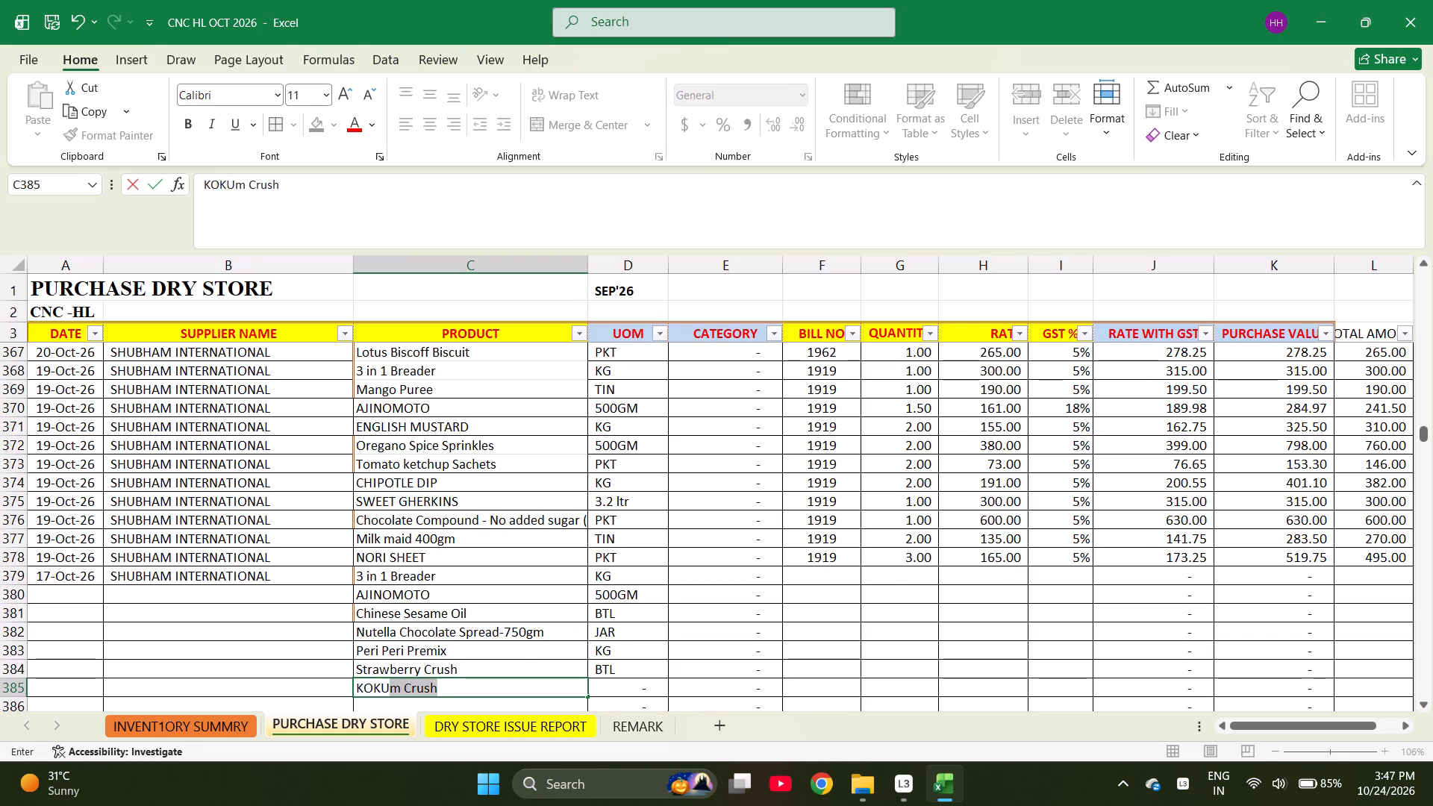
{"action": "key", "text": "Return"}
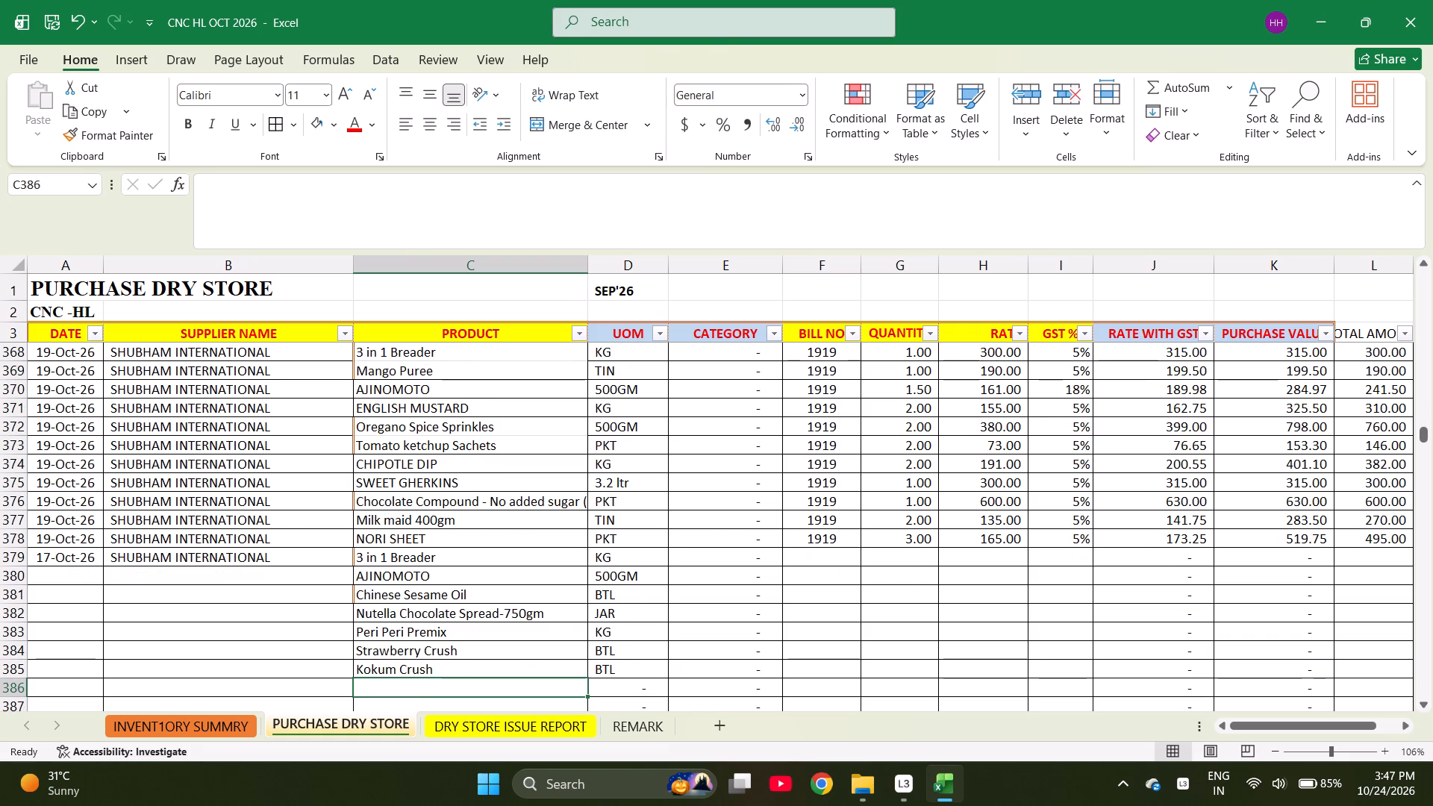
Find Oregano Sachets in the inventory summary by searching OREG, and copy it into the purchase sheet's product cell in row 386.
{"action": "type", "text": "OREGA"}
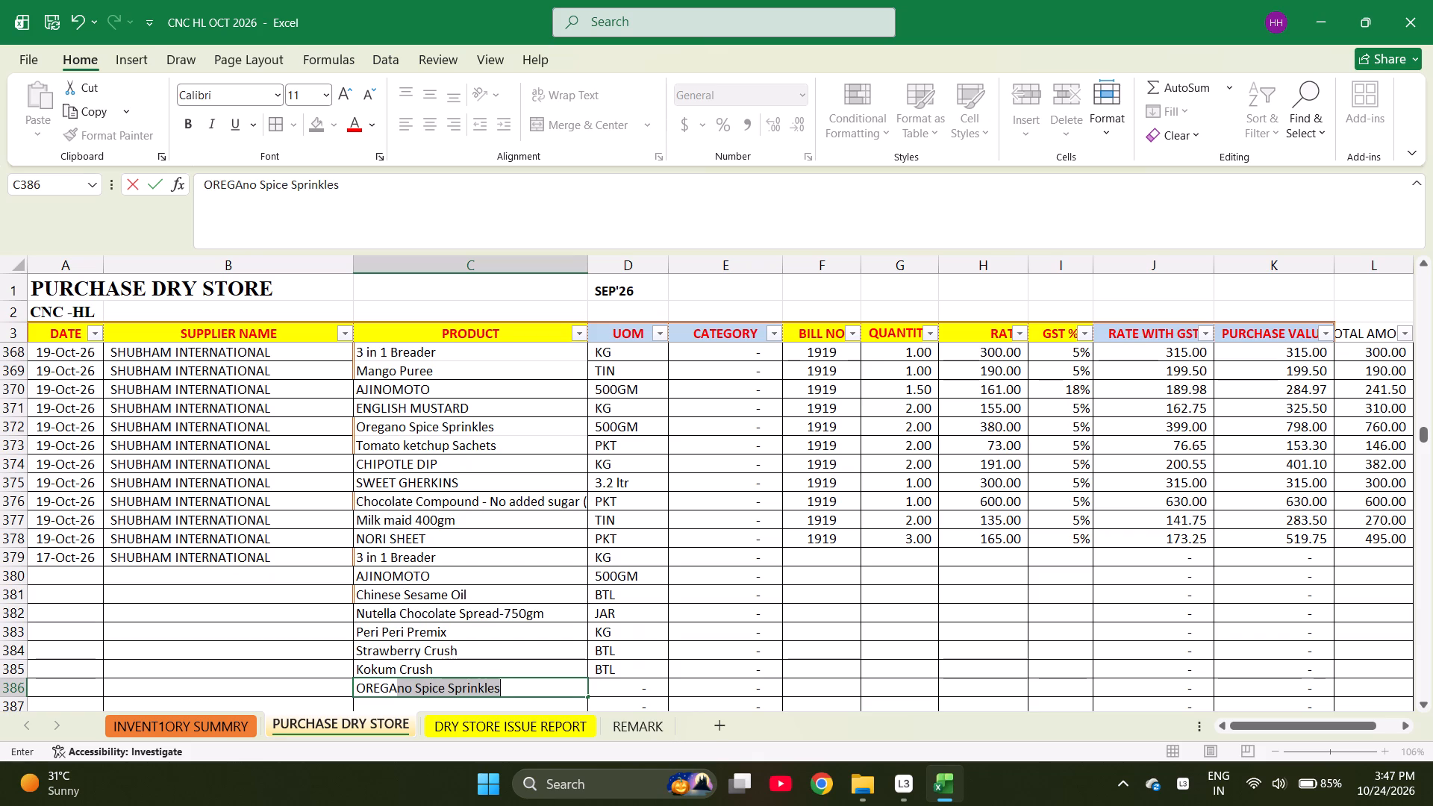
{"action": "key", "text": "ctrl+Page_Up"}
{"action": "key", "text": "ctrl+f"}
{"action": "type", "text": "ORE"}
{"action": "key", "text": "Return"}
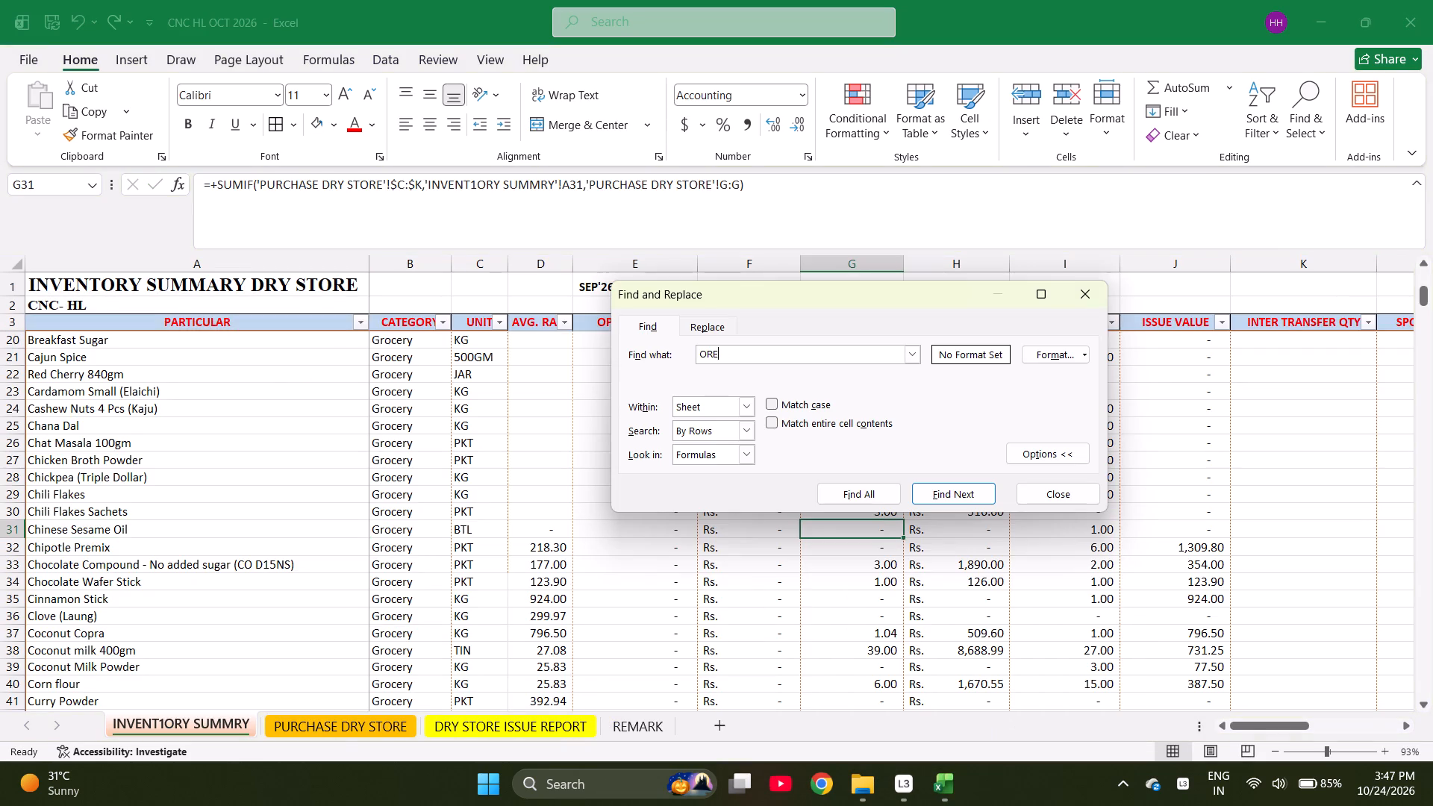
{"action": "key", "text": "g"}
{"action": "key", "text": "Return"}
{"action": "key", "text": "Escape"}
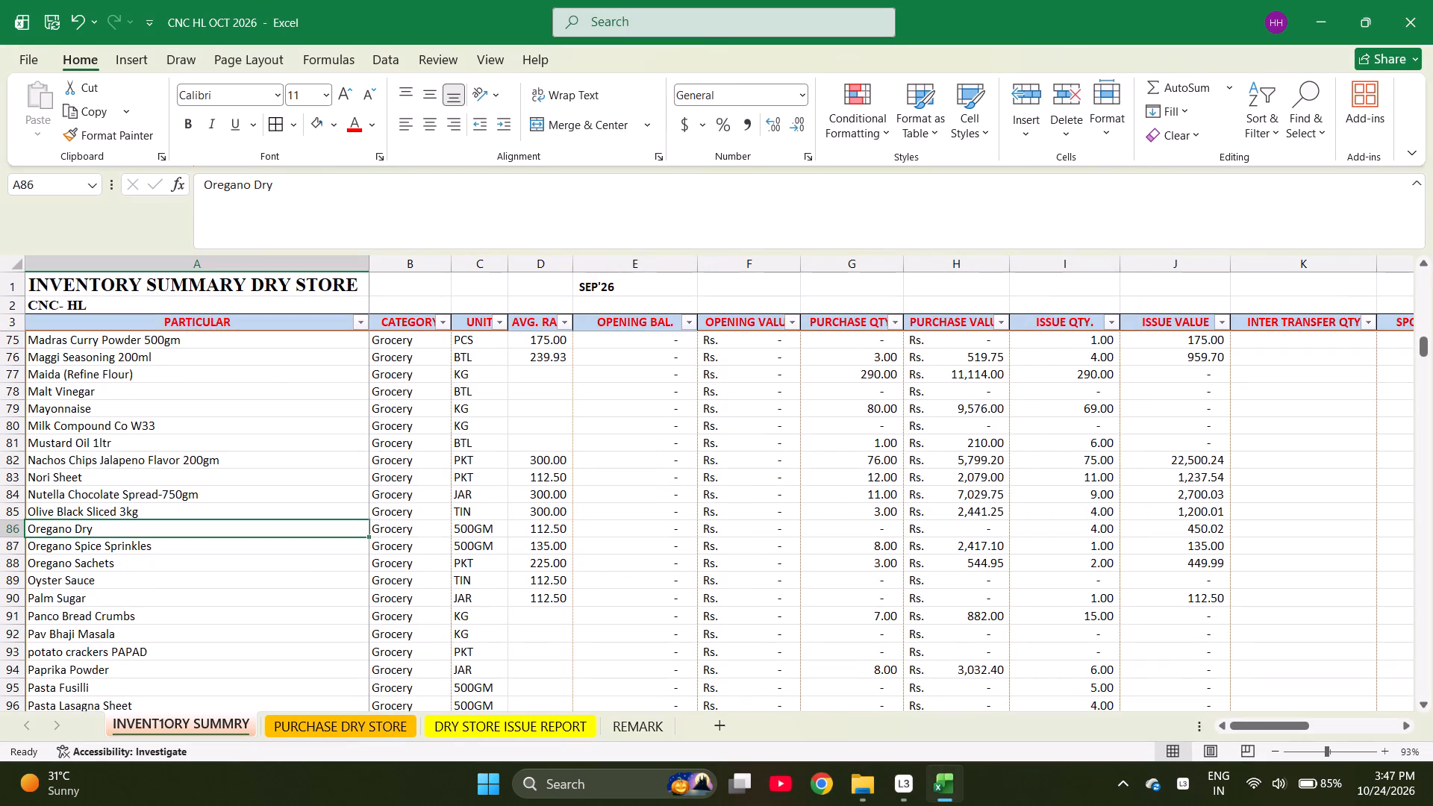
{"action": "key", "text": "Down"}
{"action": "key", "text": "Down"}
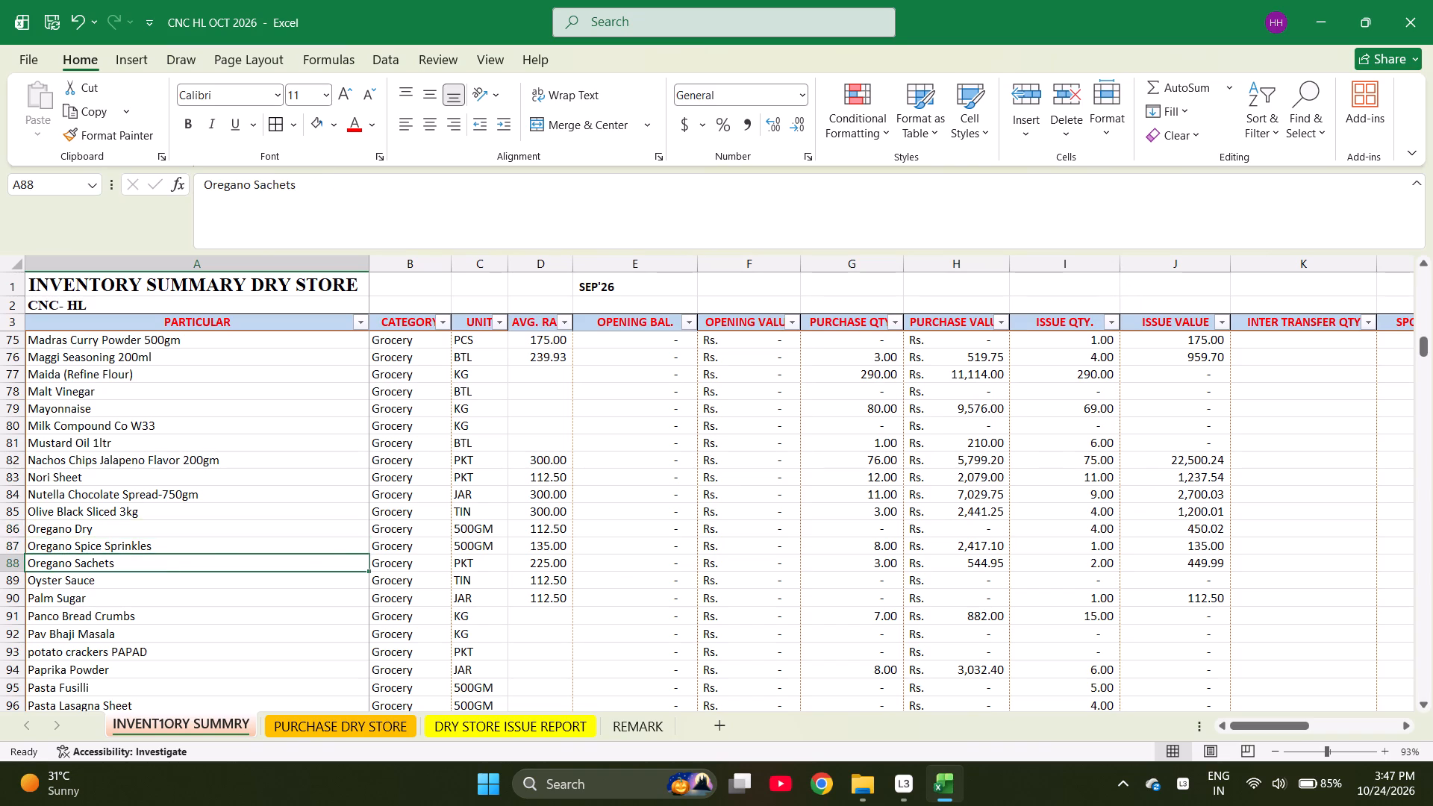
{"action": "key", "text": "ctrl+c"}
{"action": "key", "text": "ctrl+Page_Down"}
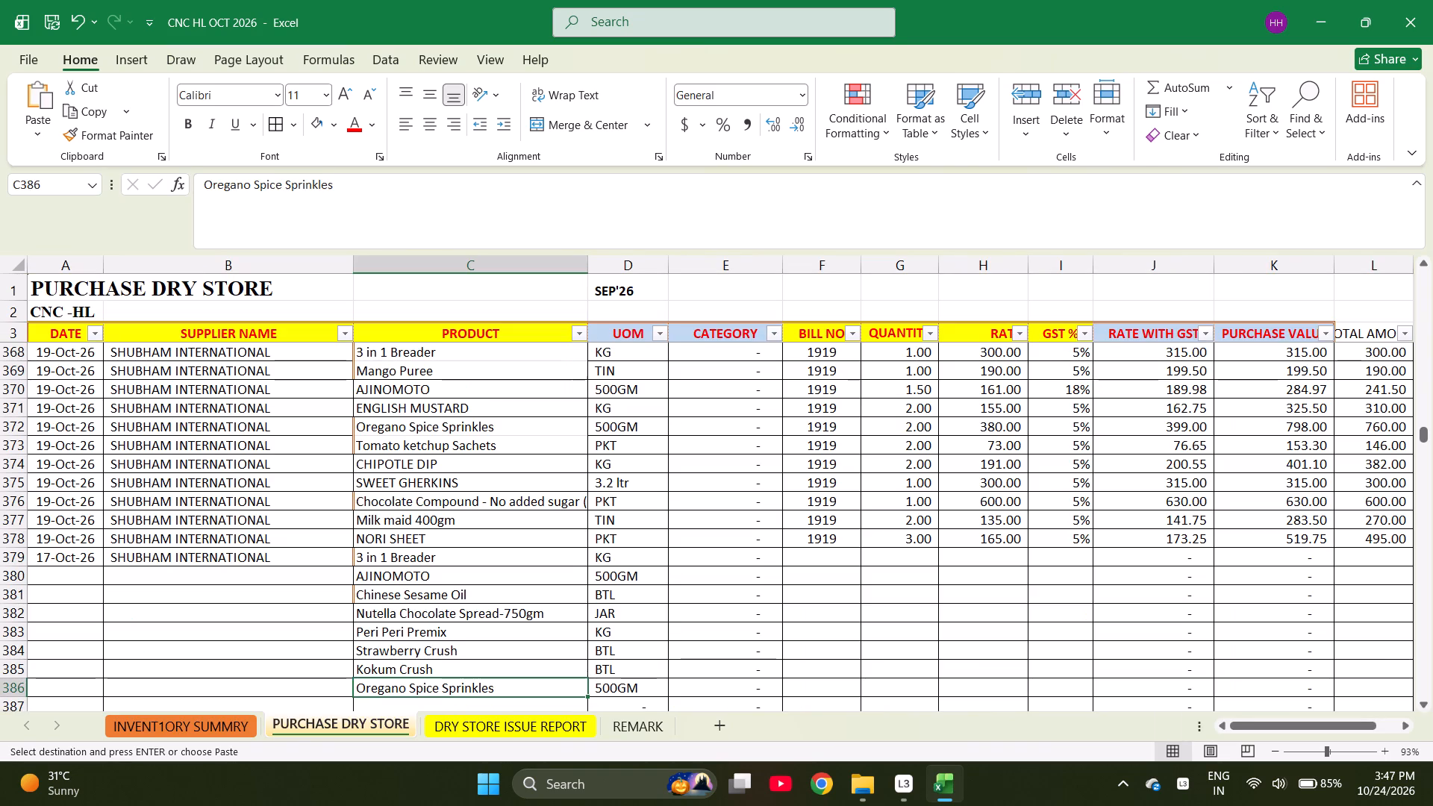
{"action": "key", "text": "Return"}
{"action": "key", "text": "Down"}
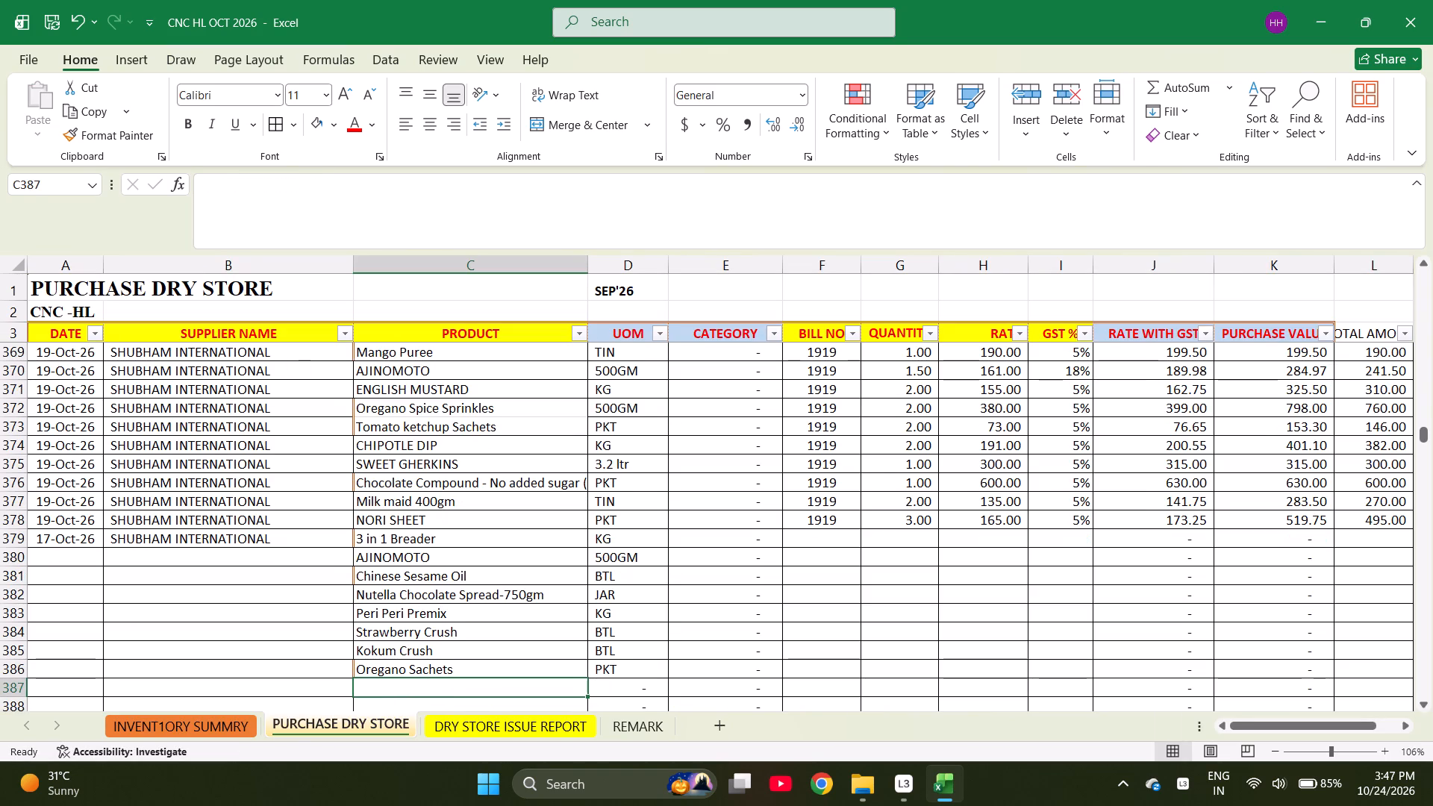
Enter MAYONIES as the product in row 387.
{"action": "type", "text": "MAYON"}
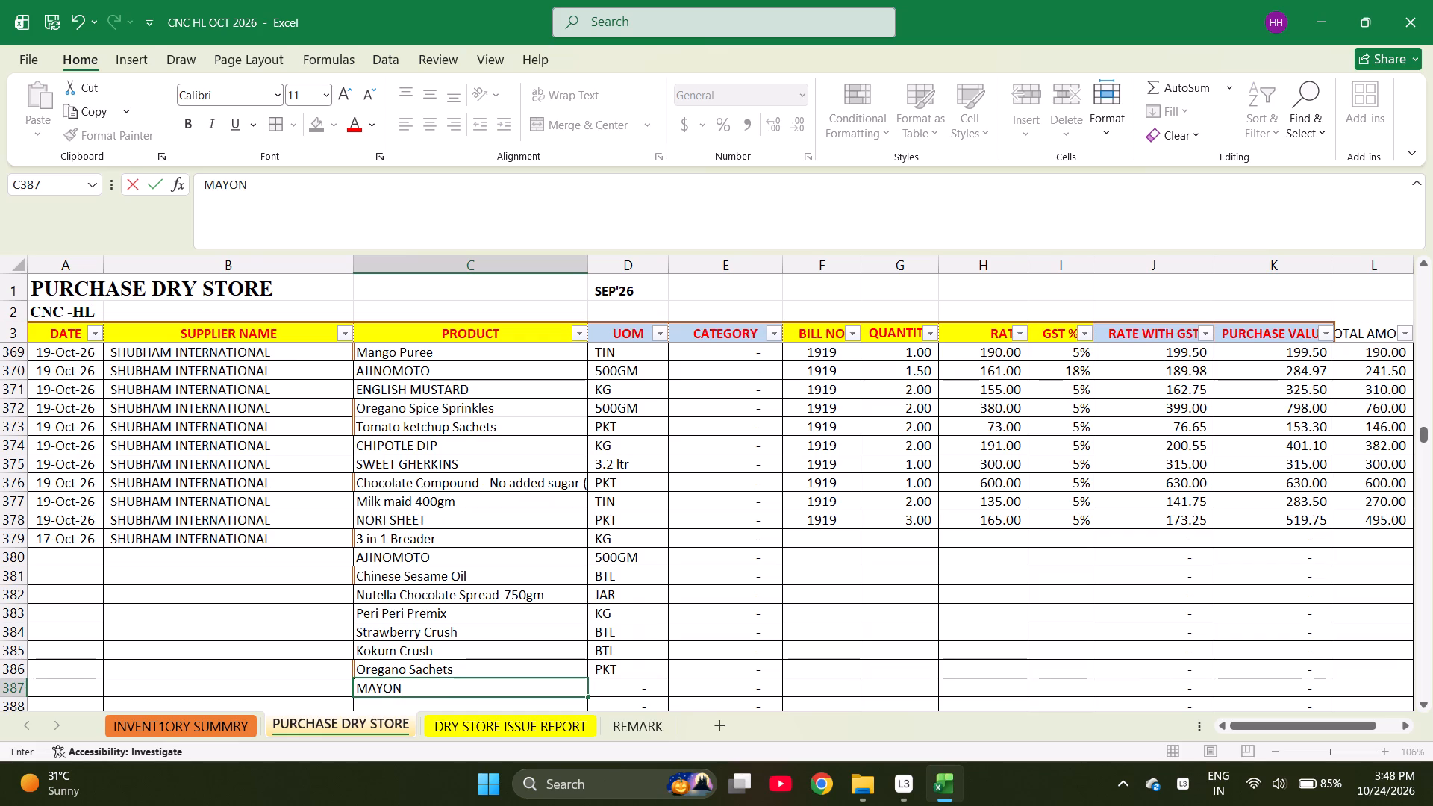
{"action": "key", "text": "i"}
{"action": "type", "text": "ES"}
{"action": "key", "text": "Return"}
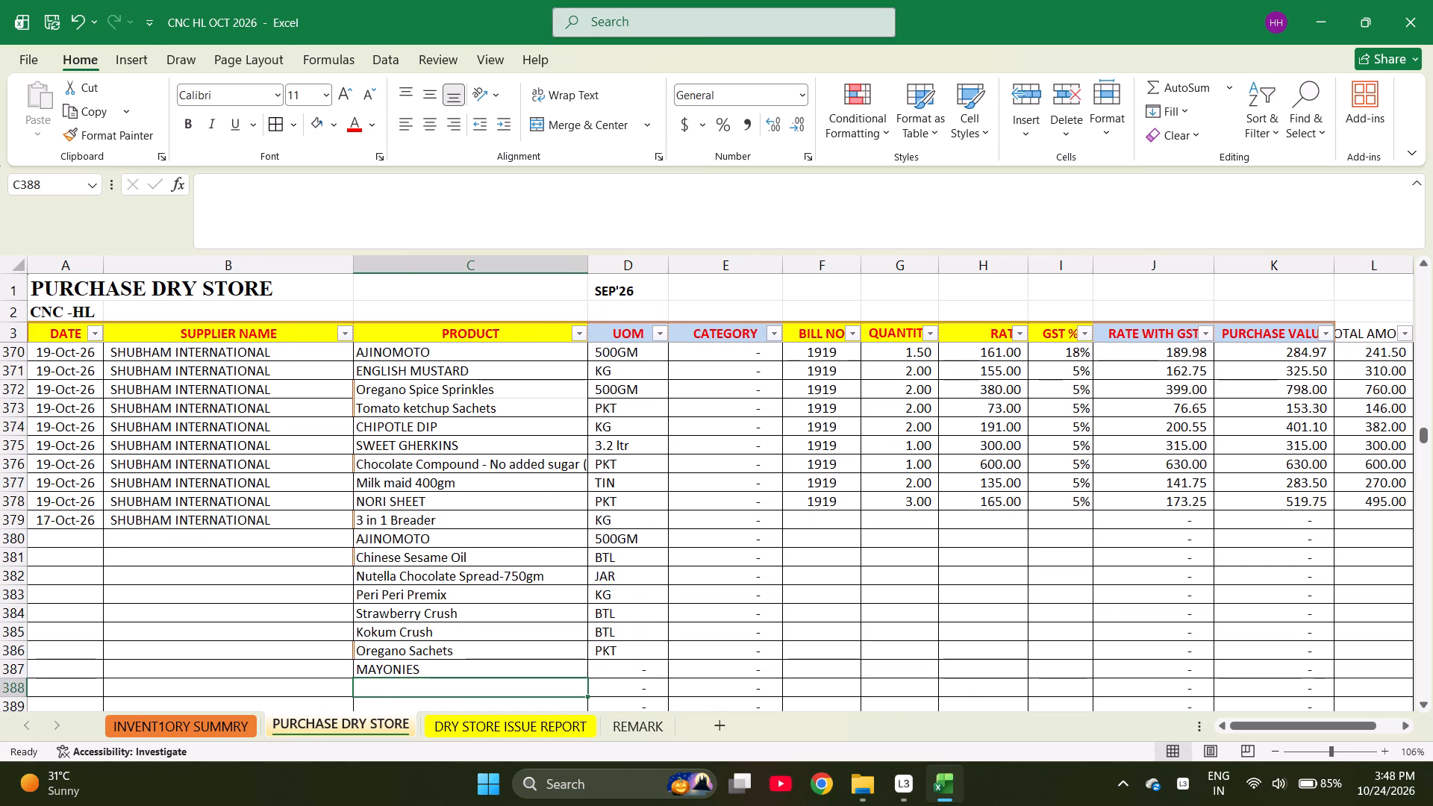
Find Mayonnaise in the inventory summary by searching AYO, and copy it over the MAYONIES entry in row 387 of the purchase sheet.
{"action": "key", "text": "ctrl+Page_Up"}
{"action": "key", "text": "ctrl+f"}
{"action": "key", "text": "ctrl+m"}
{"action": "type", "text": "AYO"}
{"action": "key", "text": "Return"}
{"action": "key", "text": "Escape"}
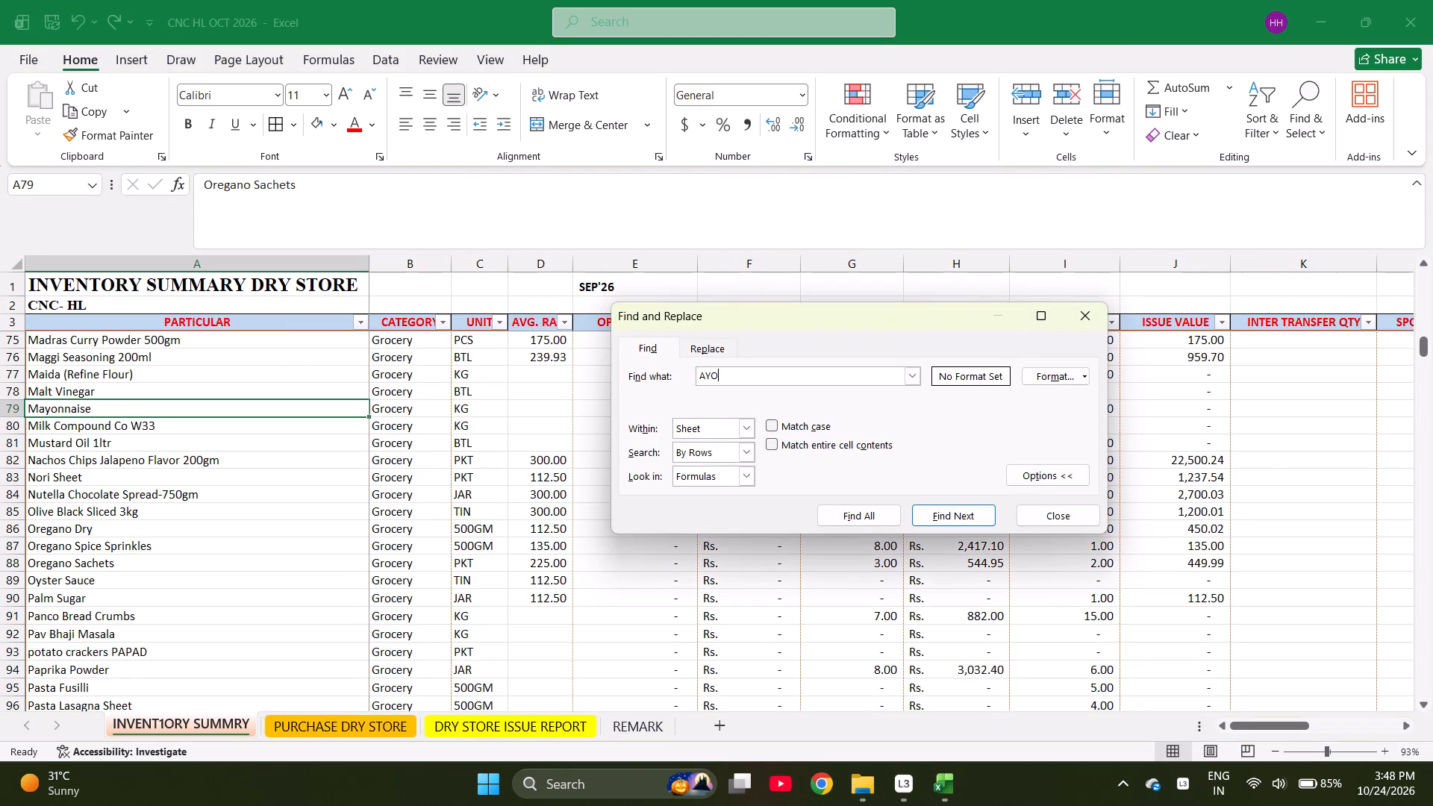
{"action": "key", "text": "ctrl+c"}
{"action": "key", "text": "ctrl+Page_Down"}
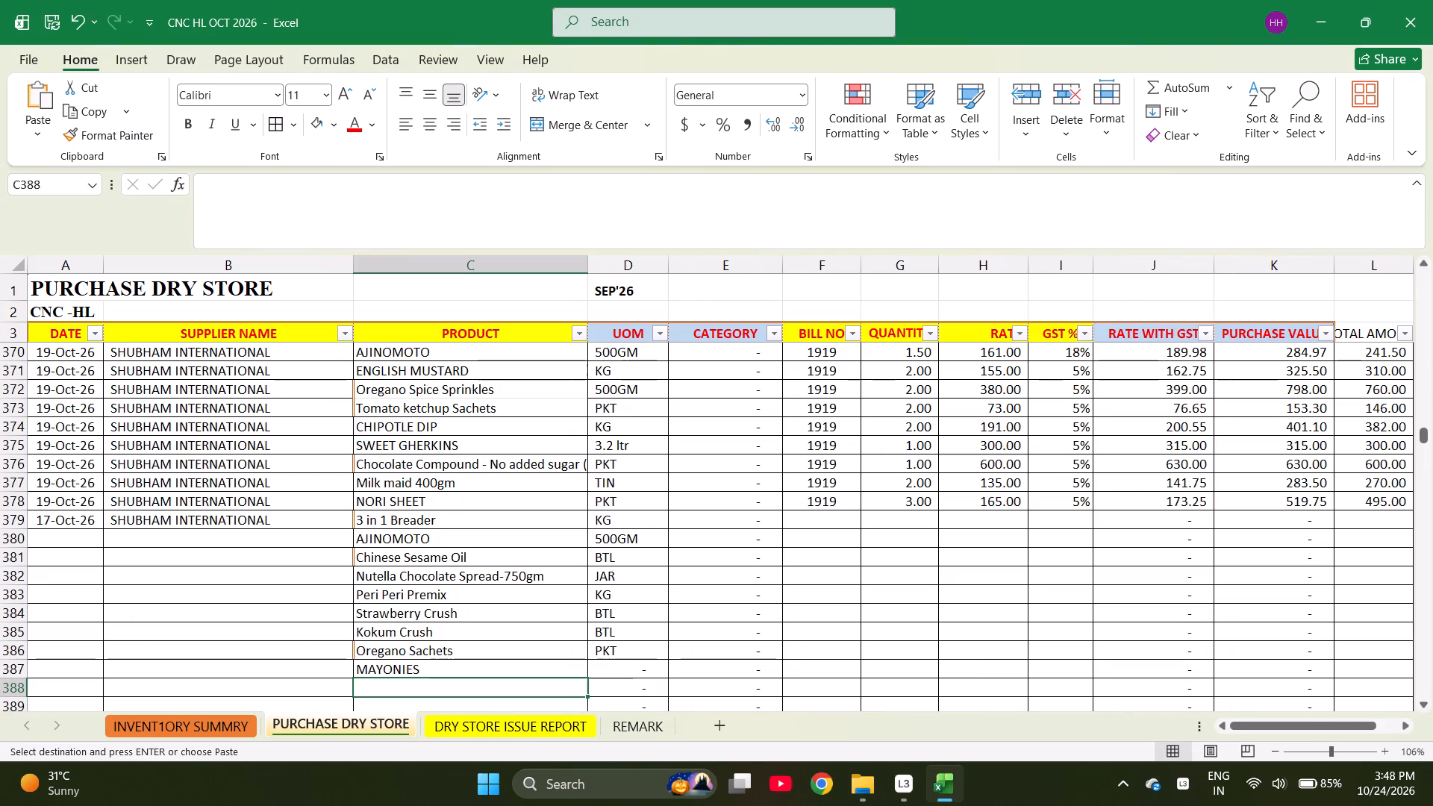
{"action": "key", "text": "Return"}
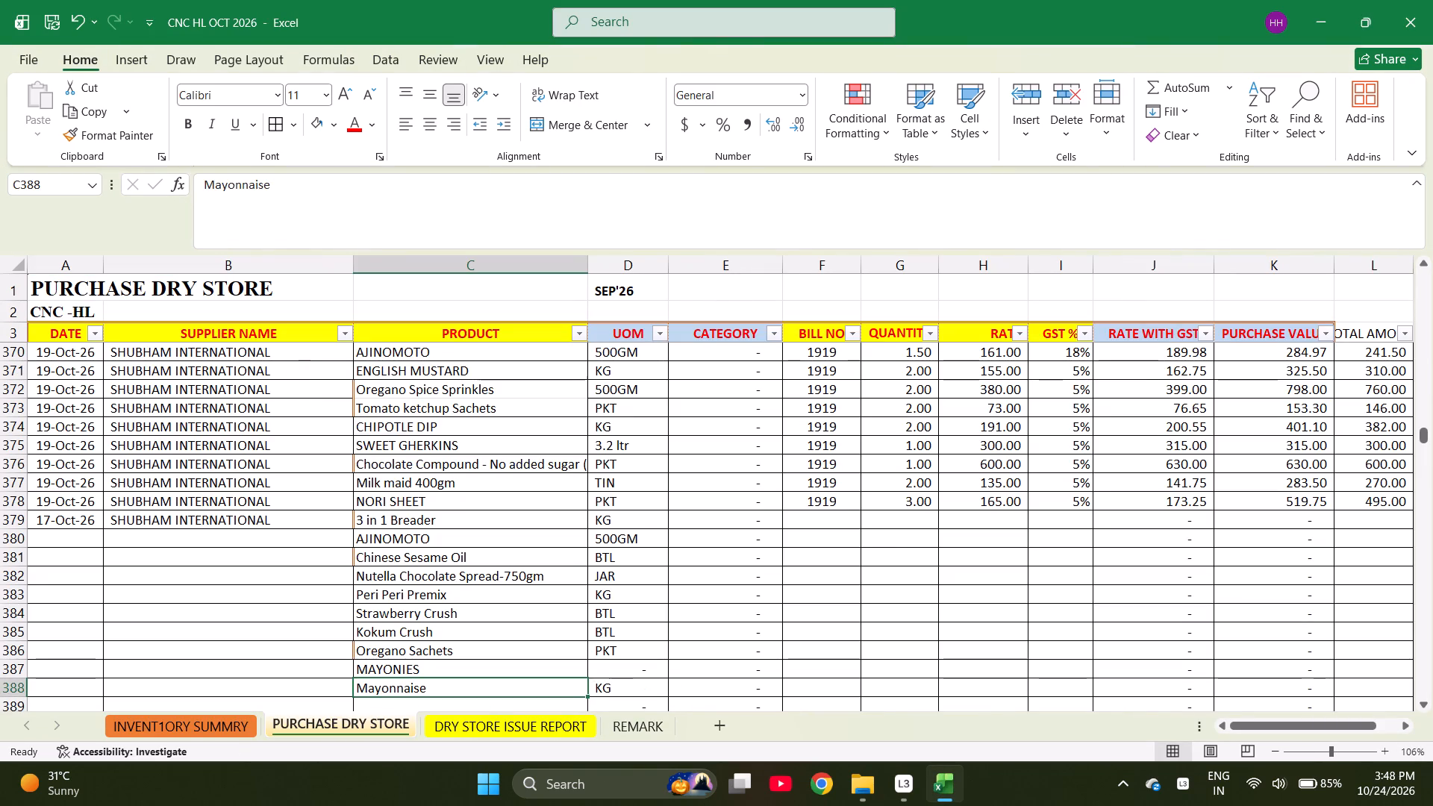
{"action": "key", "text": "ctrl+z"}
{"action": "key", "text": "ctrl+Up"}
{"action": "key", "text": "Return"}
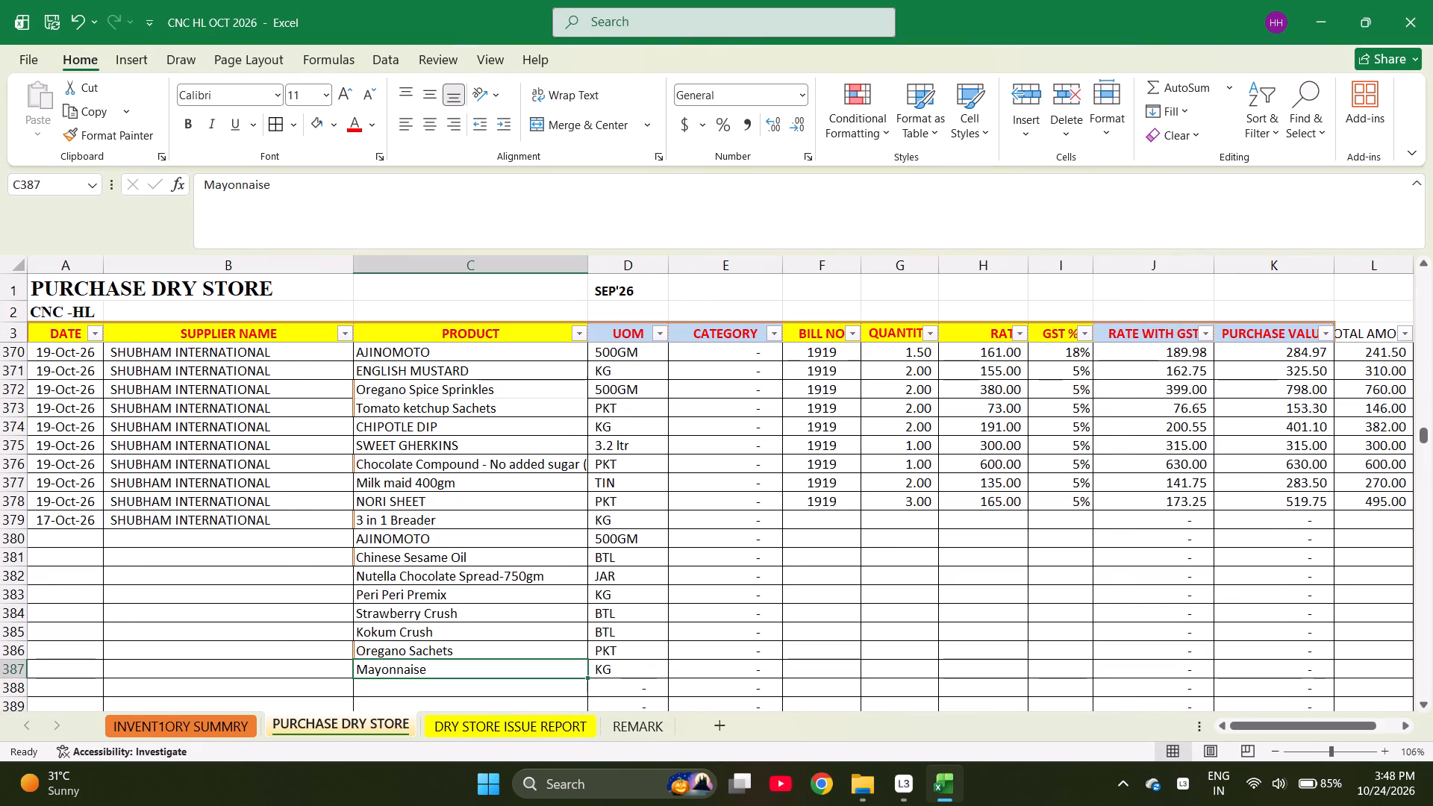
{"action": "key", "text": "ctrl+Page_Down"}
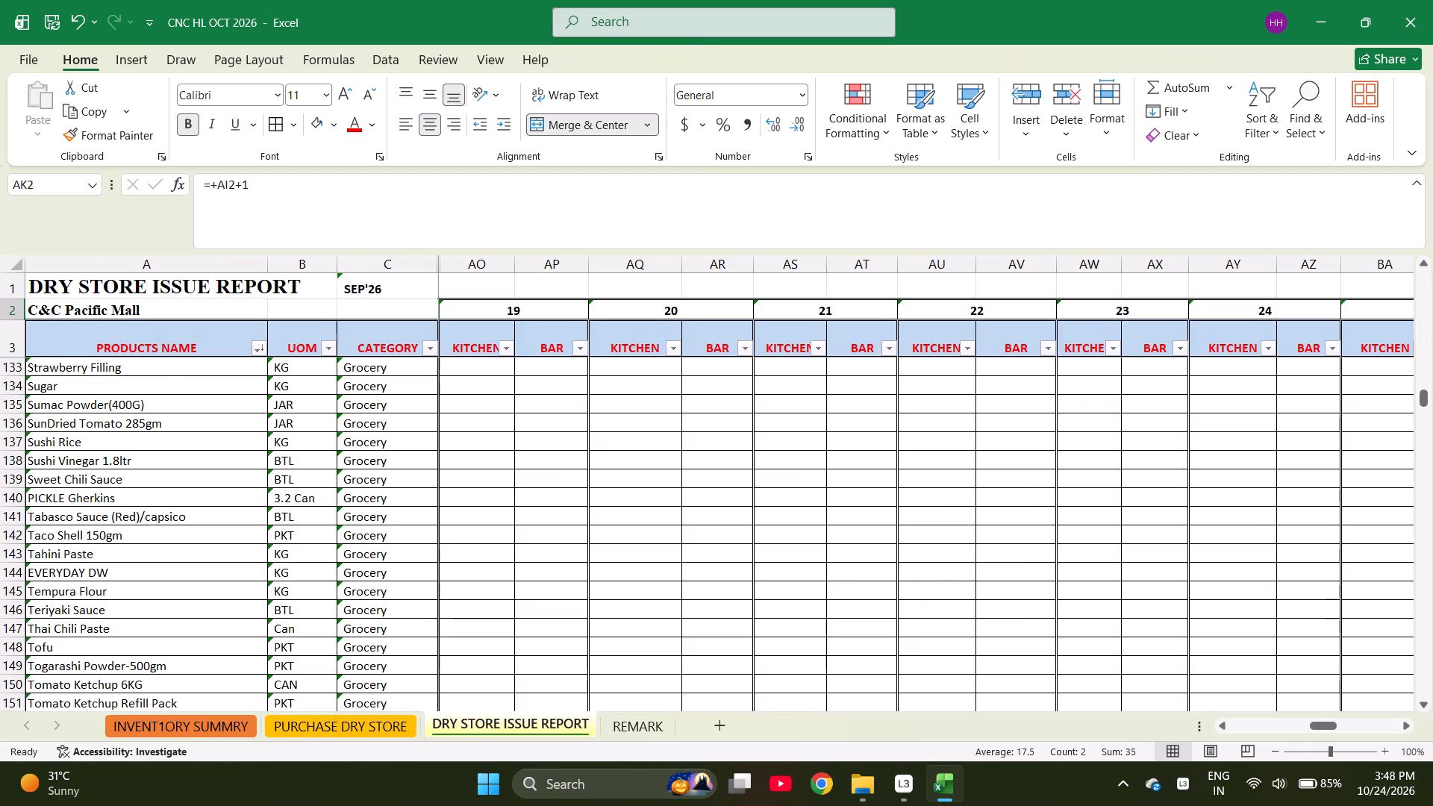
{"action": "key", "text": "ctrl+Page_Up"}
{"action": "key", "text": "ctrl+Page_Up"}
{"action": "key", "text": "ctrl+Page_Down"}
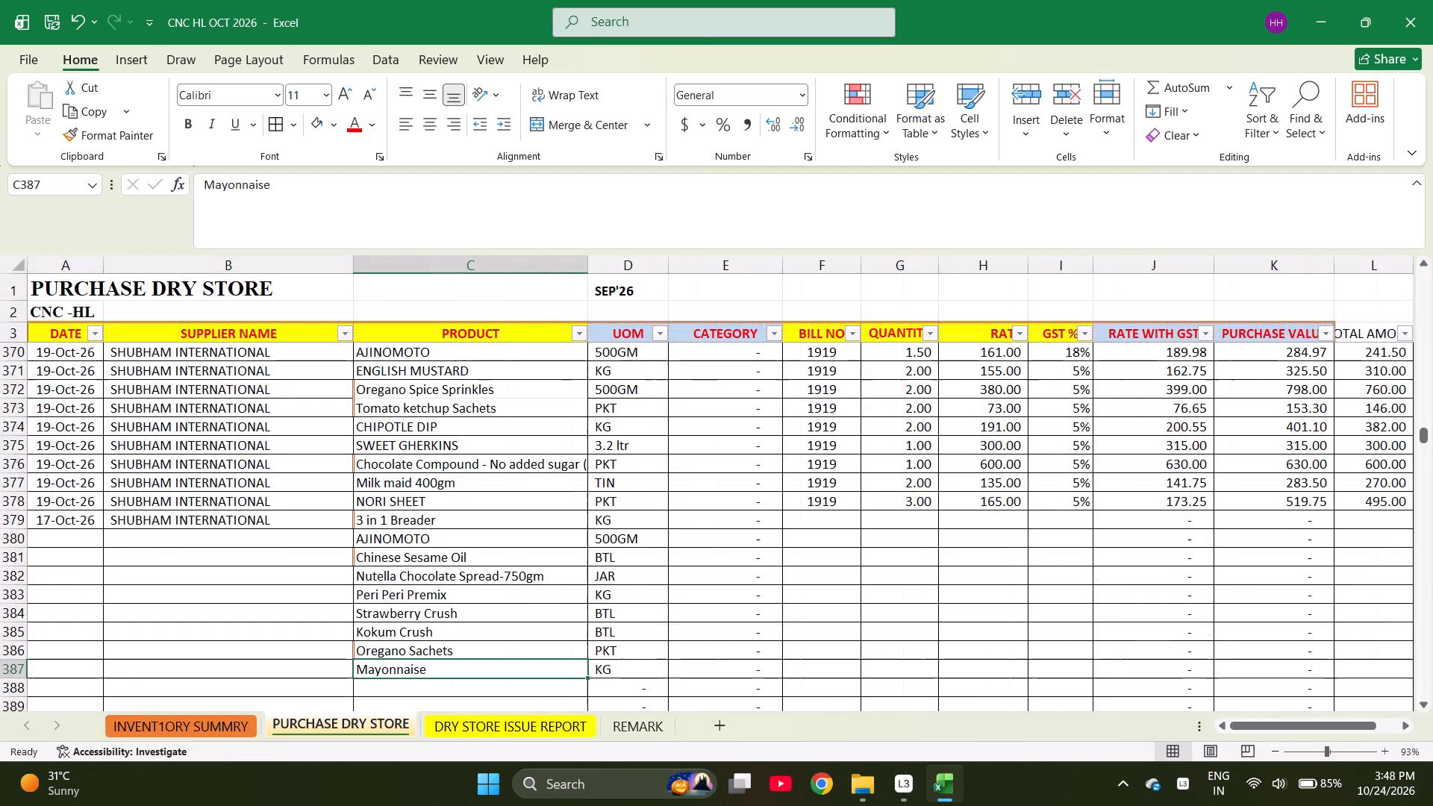
Enter the products Chocolate Frappe Powder and CHIPOTLE SEASONING 250 G in rows 388 and 389.
{"action": "key", "text": "Down"}
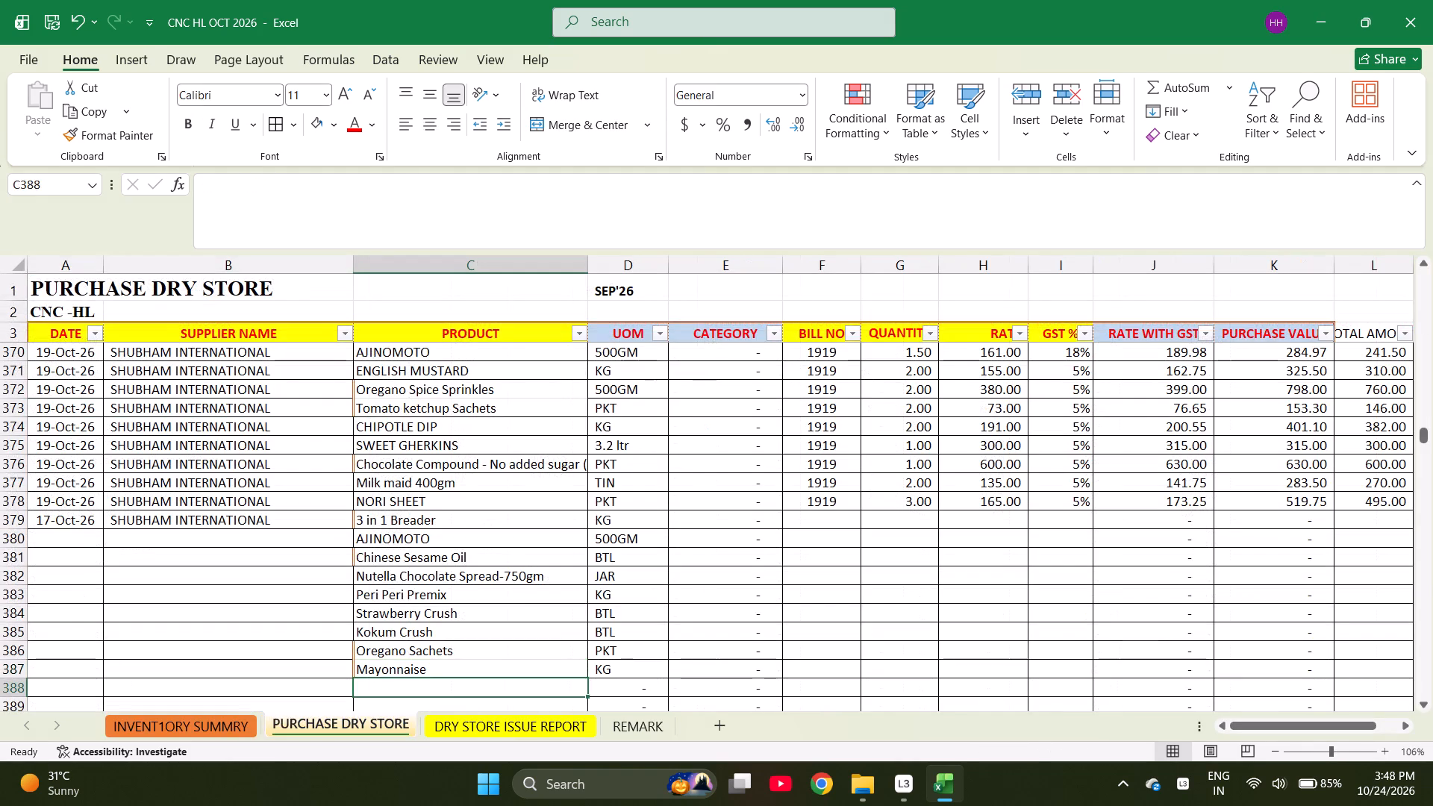
{"action": "type", "text": "CH"}
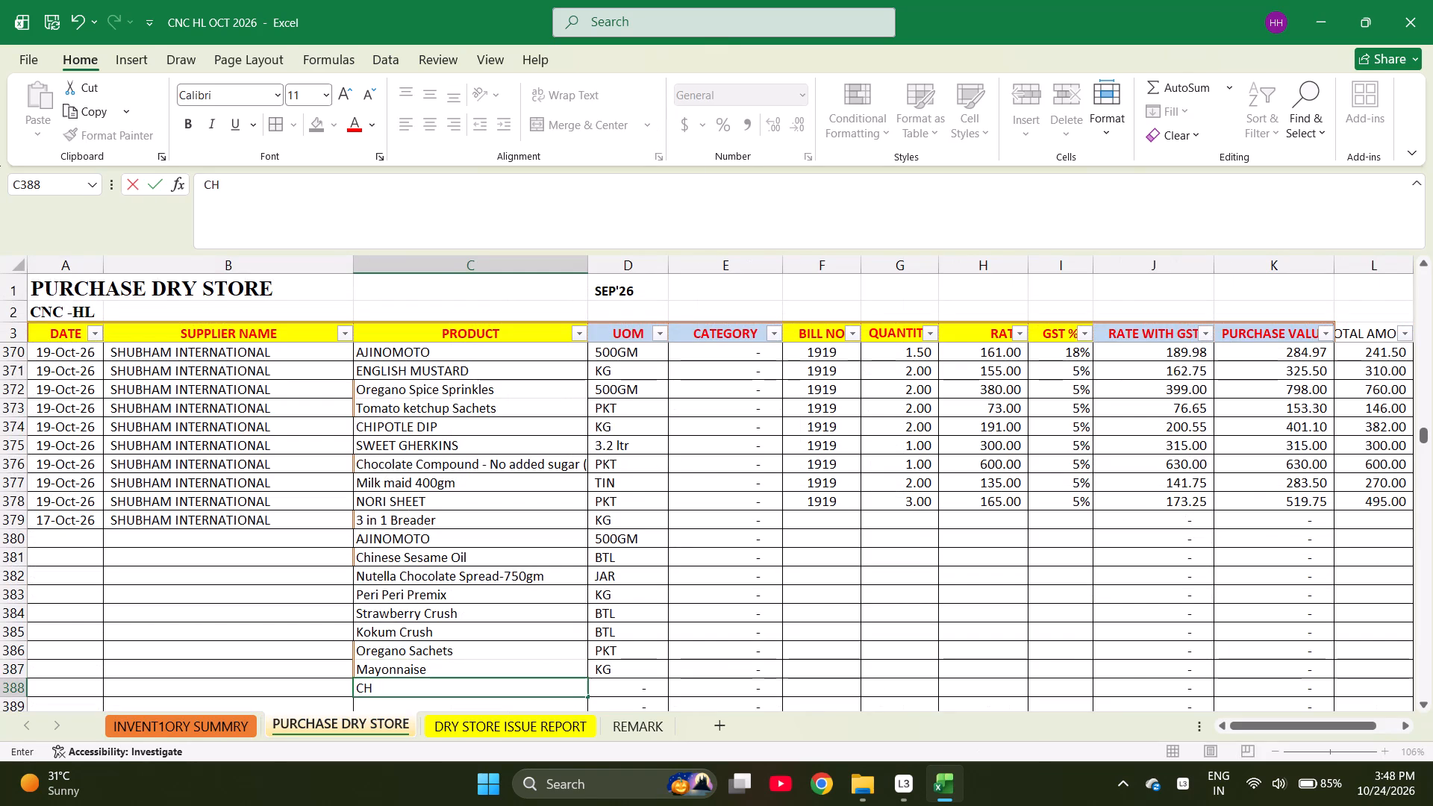
{"action": "type", "text": "OCOLATE F"}
{"action": "key", "text": "Return"}
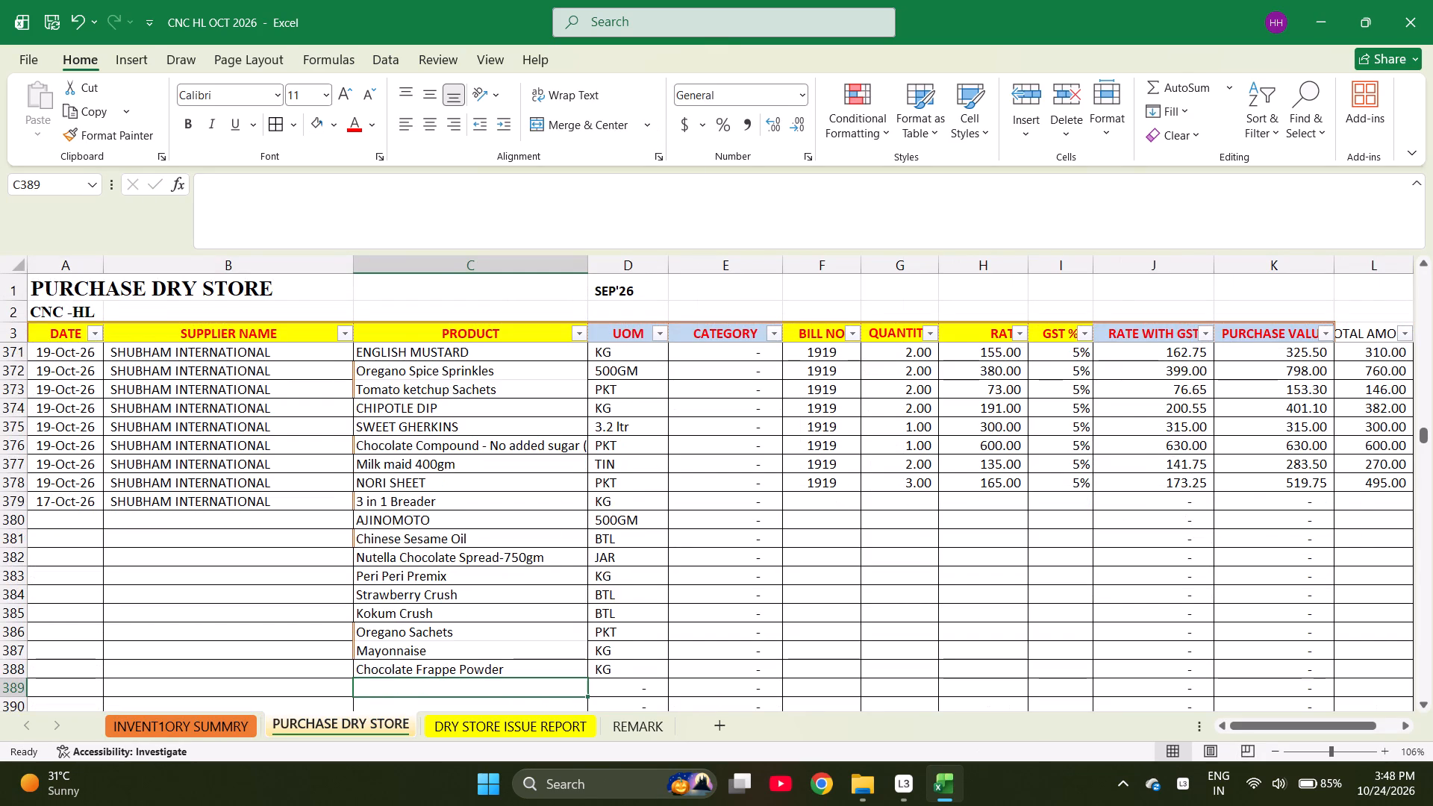
{"action": "type", "text": "CHIPO"}
{"action": "type", "text": "TLE S"}
{"action": "key", "text": "Return"}
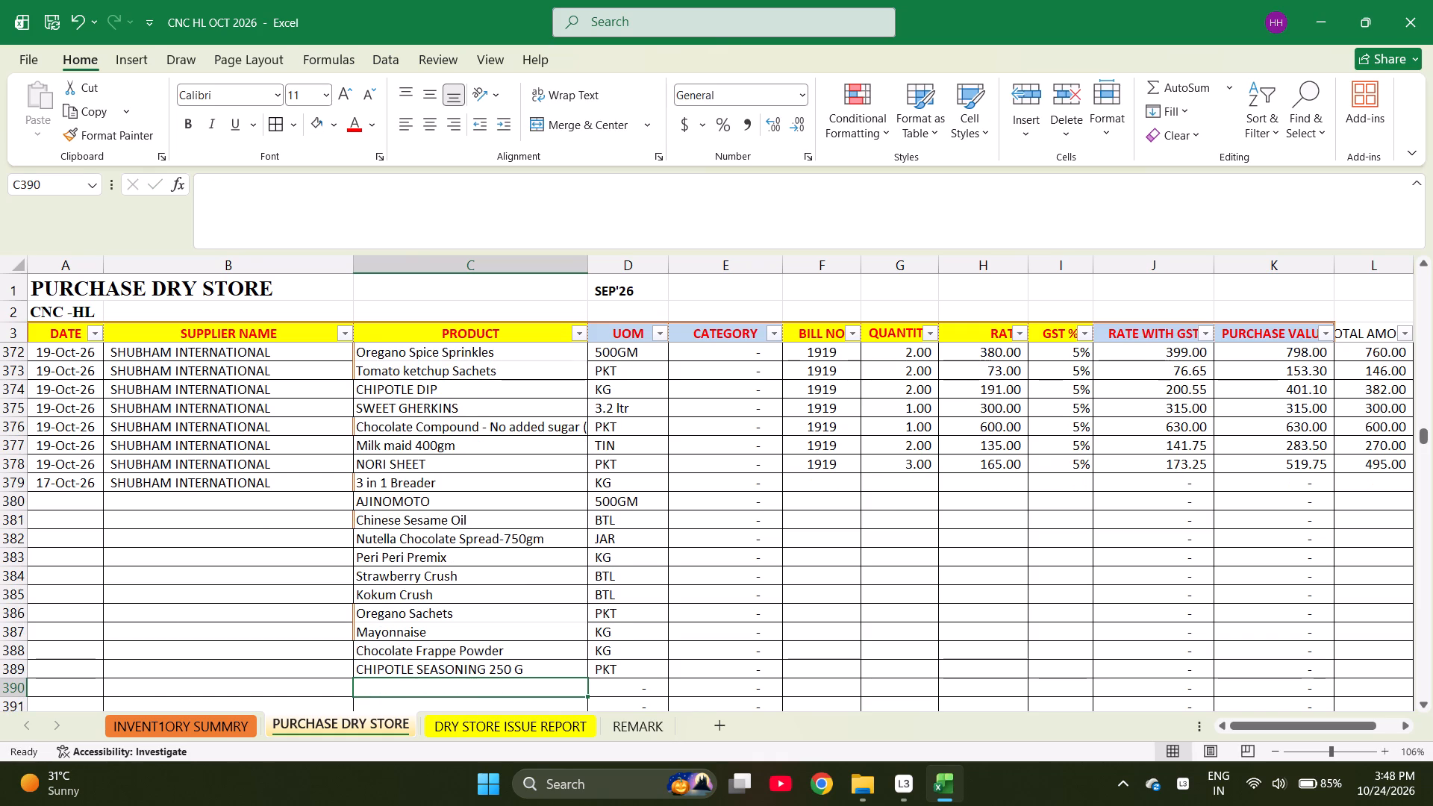
Select the 17-Oct-26 bill's product cells up to row 379 to check how many products are entered.
{"action": "key", "text": "shift+Up"}
{"action": "key", "text": "shift+Up"}
{"action": "key", "text": "shift+Up"}
{"action": "key", "text": "shift+Up"}
{"action": "key", "text": "shift+Up"}
{"action": "key", "text": "shift+Up"}
{"action": "key", "text": "shift+Up"}
{"action": "key", "text": "shift+Up"}
{"action": "key", "text": "shift+Up"}
{"action": "key", "text": "shift+Up"}
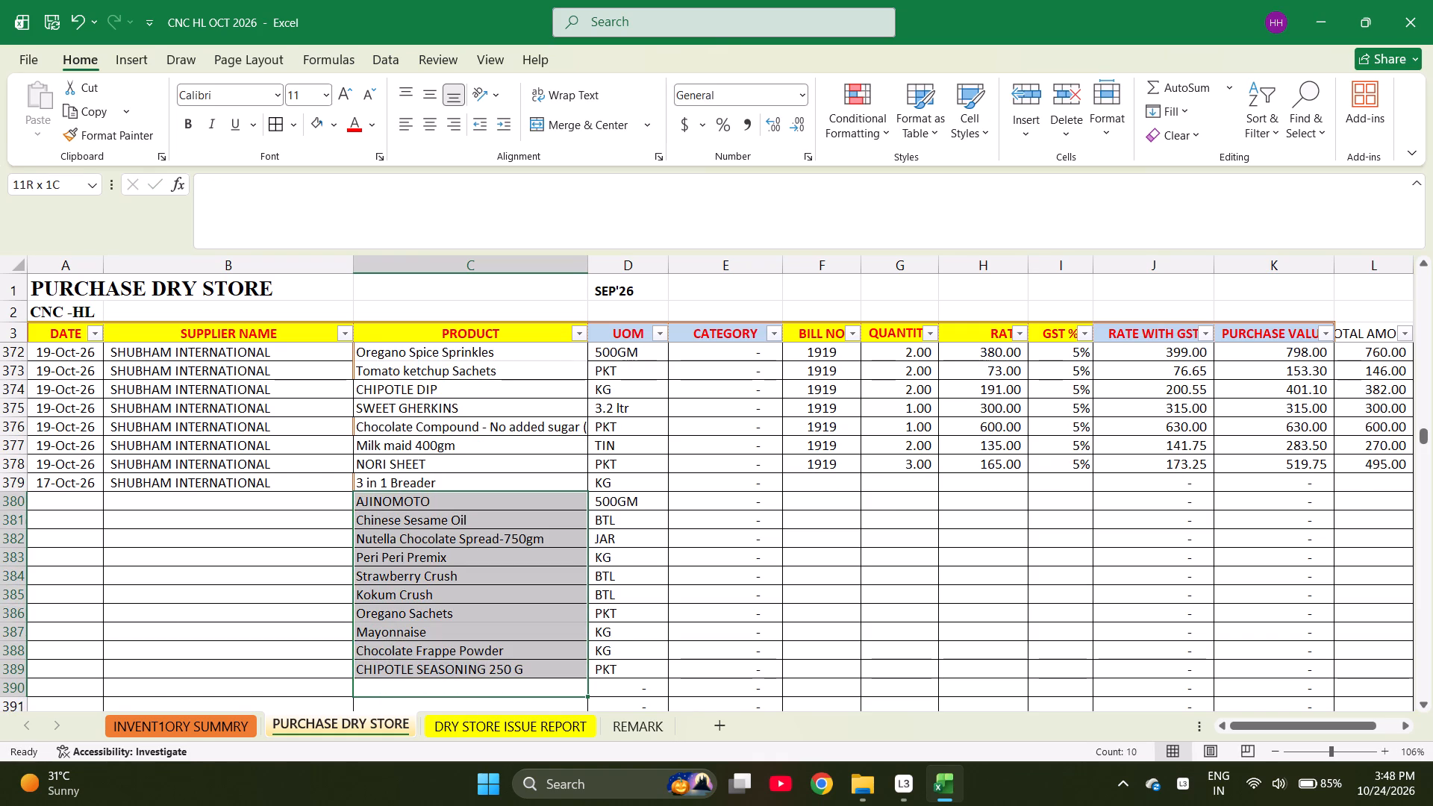
{"action": "key", "text": "shift+Up"}
Enter 1845 as the bill number in row 379.
{"action": "key", "text": "Right"}
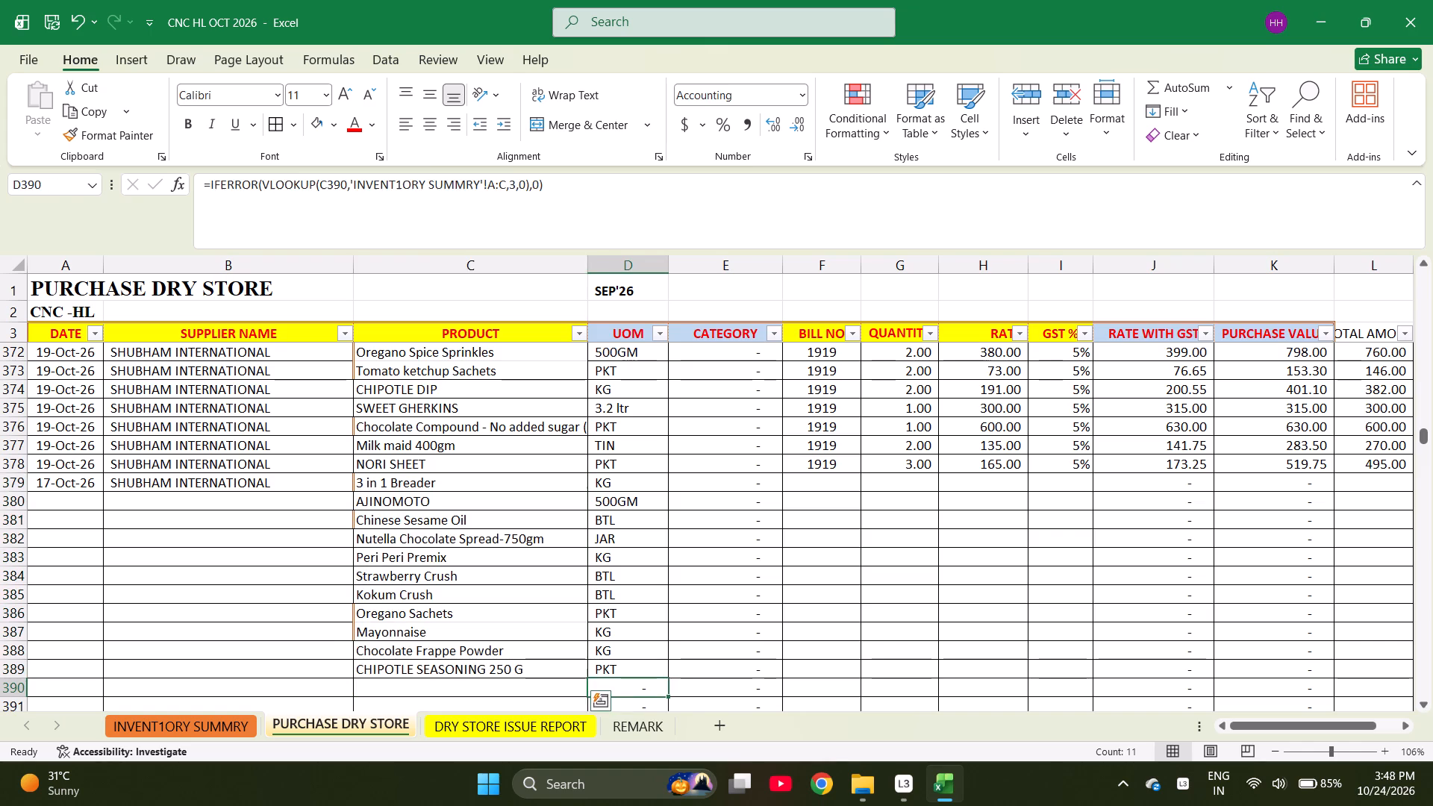
{"action": "key", "text": "Right"}
{"action": "key", "text": "Right"}
{"action": "key", "text": "ctrl+Up"}
{"action": "key", "text": "Down"}
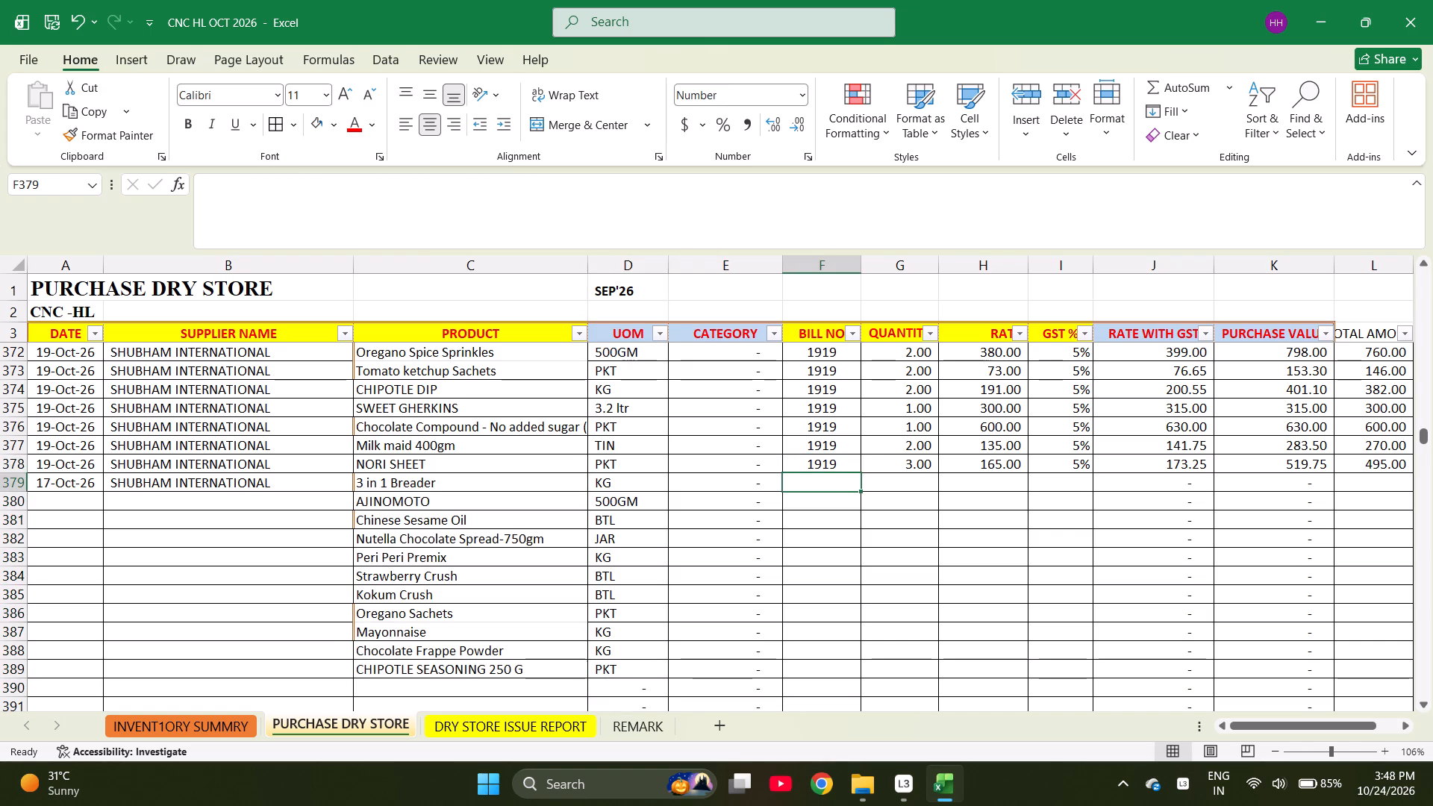
{"action": "type", "text": "1845"}
{"action": "key", "text": "Right"}
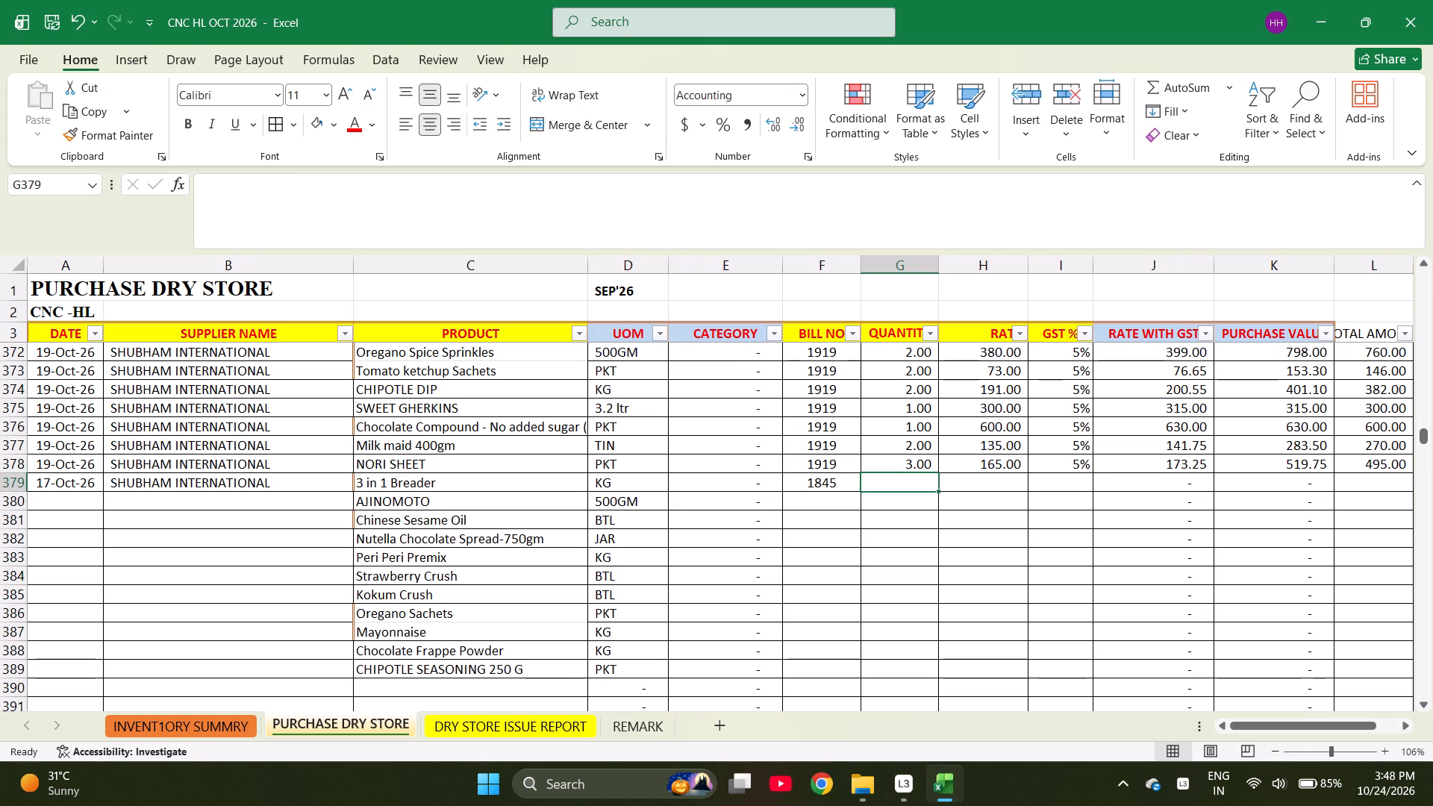
Enter the quantities 2, 2, 1, 2, 2 and 2 for the products in rows 379 to 384.
{"action": "key", "text": "2"}
{"action": "key", "text": "Return"}
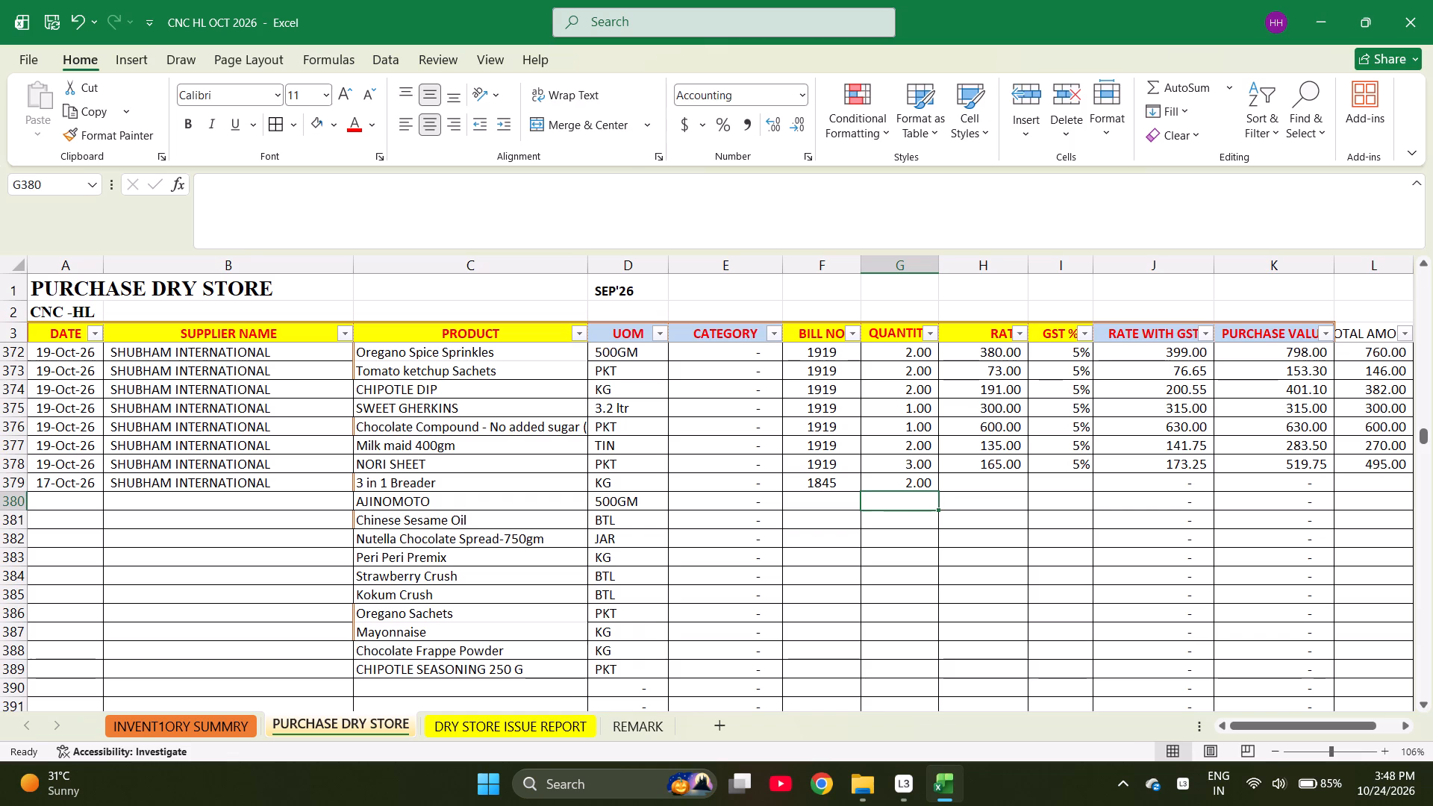
{"action": "key", "text": "2"}
{"action": "key", "text": "Return"}
{"action": "key", "text": "2"}
{"action": "key", "text": "BackSpace"}
{"action": "key", "text": "1"}
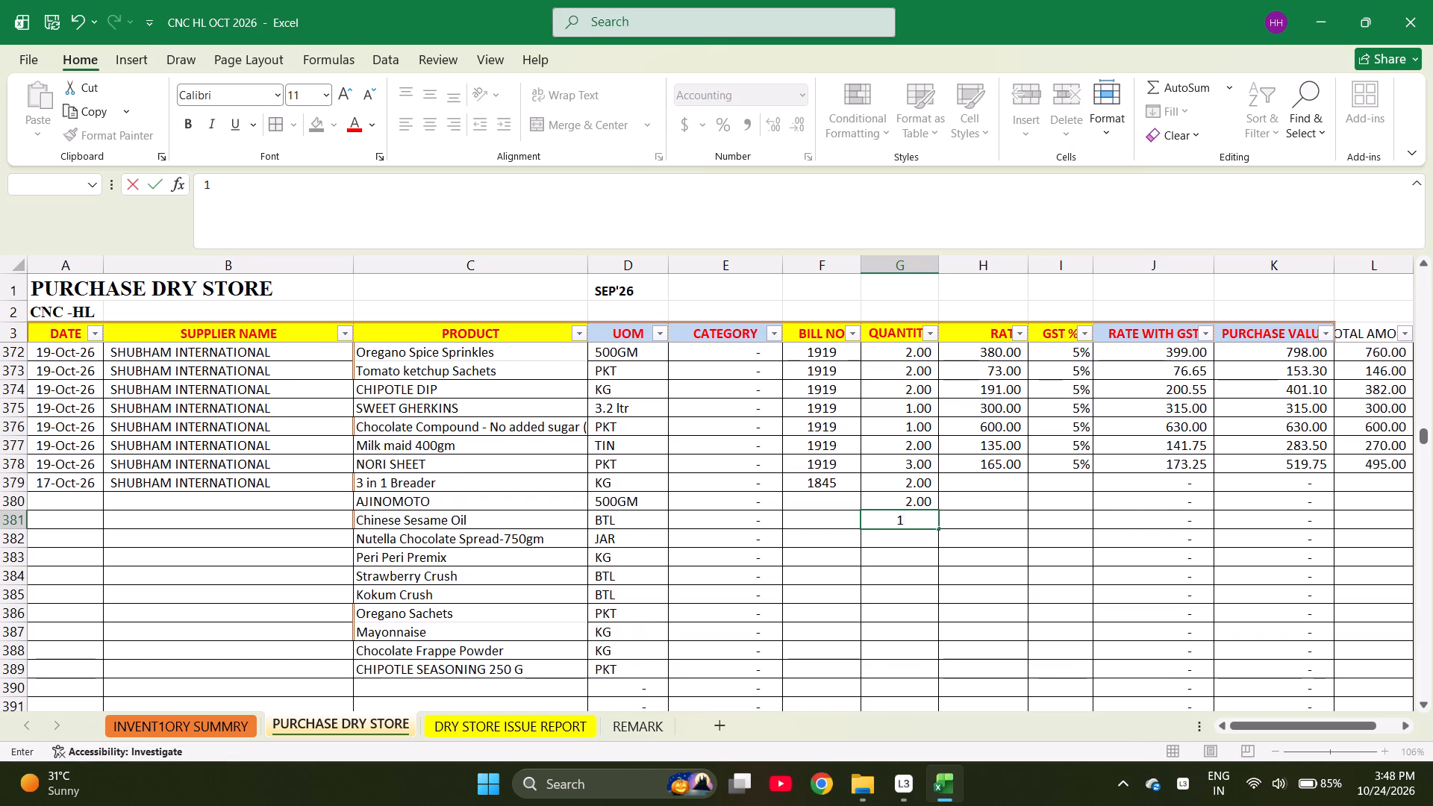
{"action": "key", "text": "Return"}
{"action": "key", "text": "2"}
{"action": "key", "text": "Return"}
{"action": "key", "text": "2"}
{"action": "key", "text": "Return"}
{"action": "key", "text": "2"}
{"action": "key", "text": "Return"}
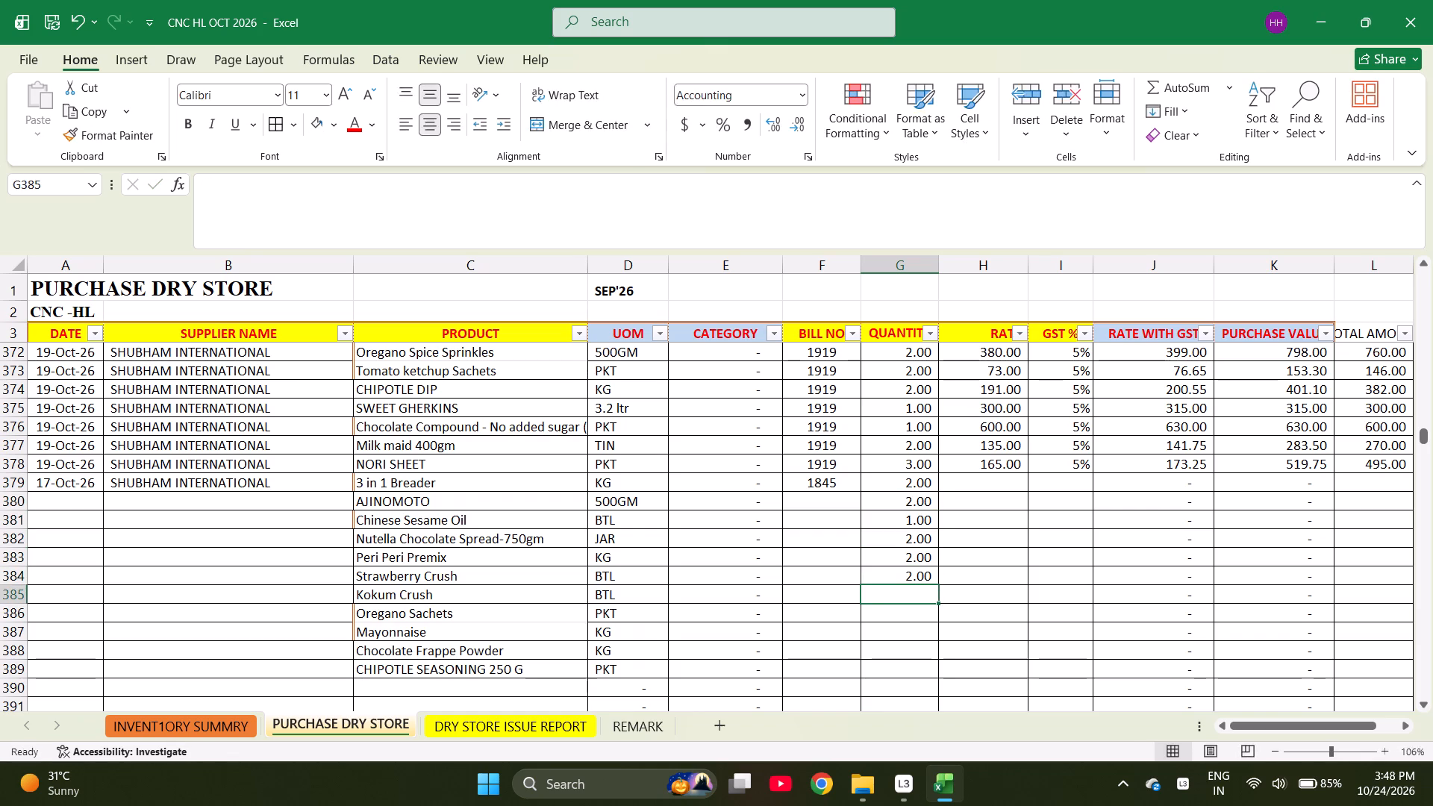
Enter the quantities 1, 6, 12, 2 and 4 for the products in rows 385 to 389.
{"action": "key", "text": "1"}
{"action": "key", "text": "Return"}
{"action": "key", "text": "5"}
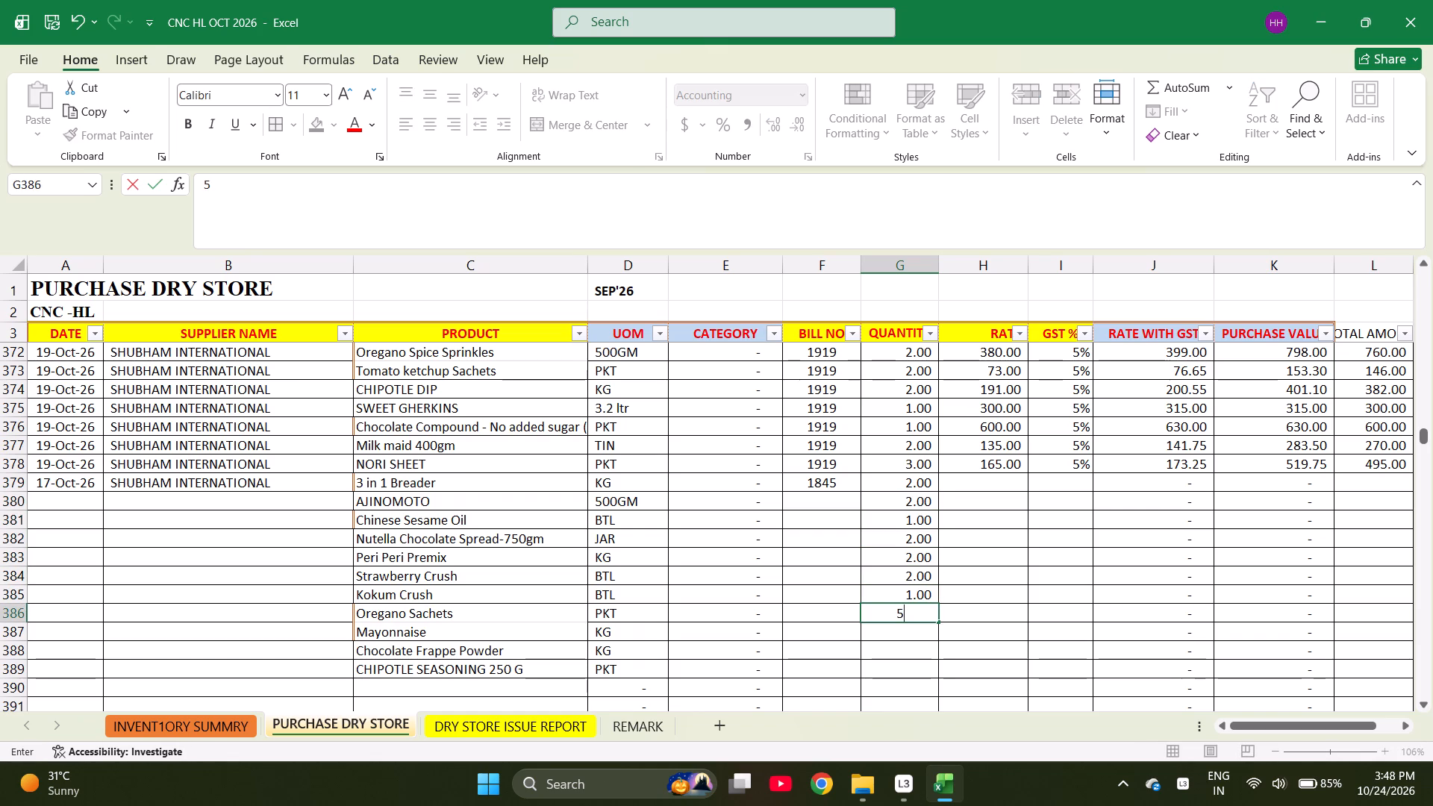
{"action": "key", "text": "BackSpace"}
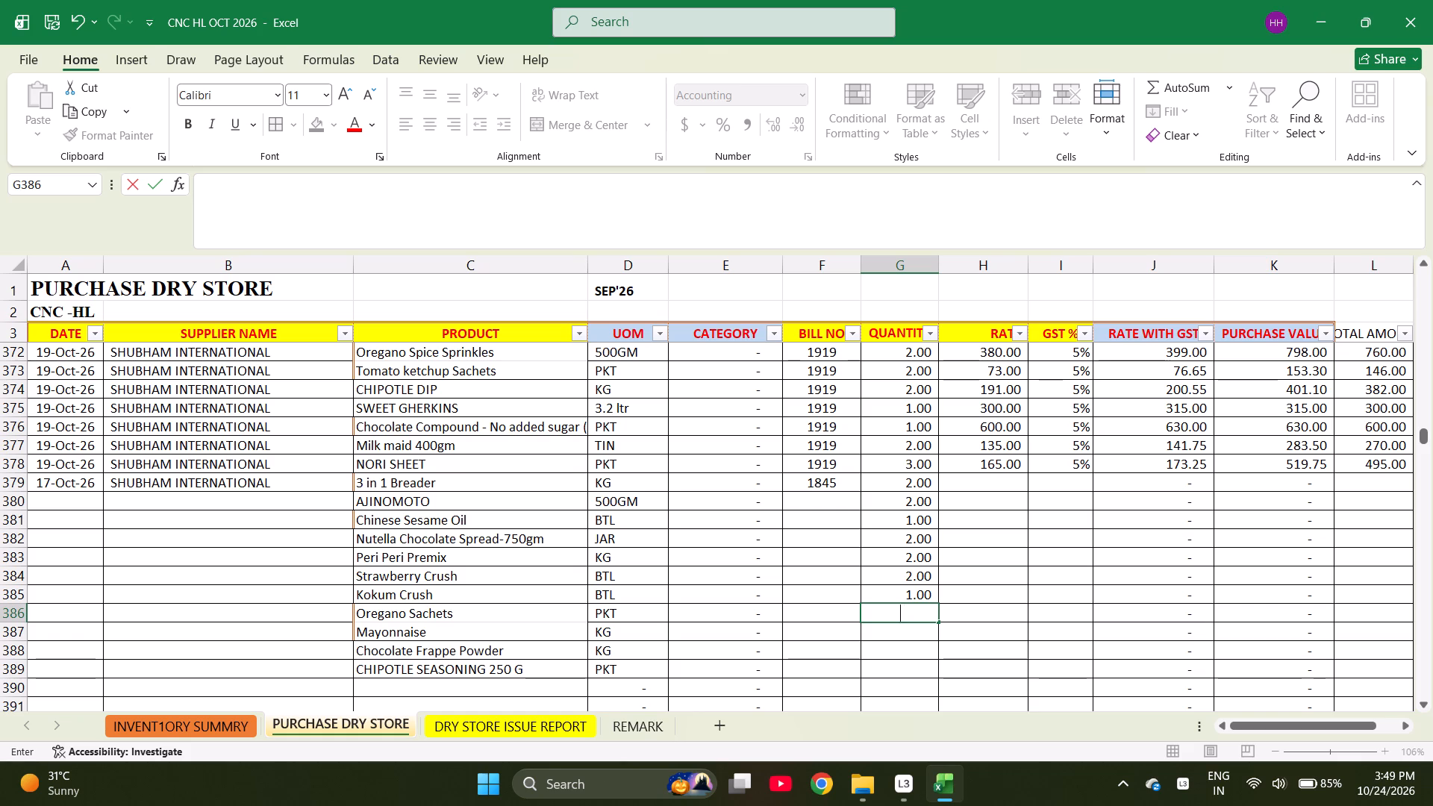
{"action": "key", "text": "6"}
{"action": "key", "text": "Return"}
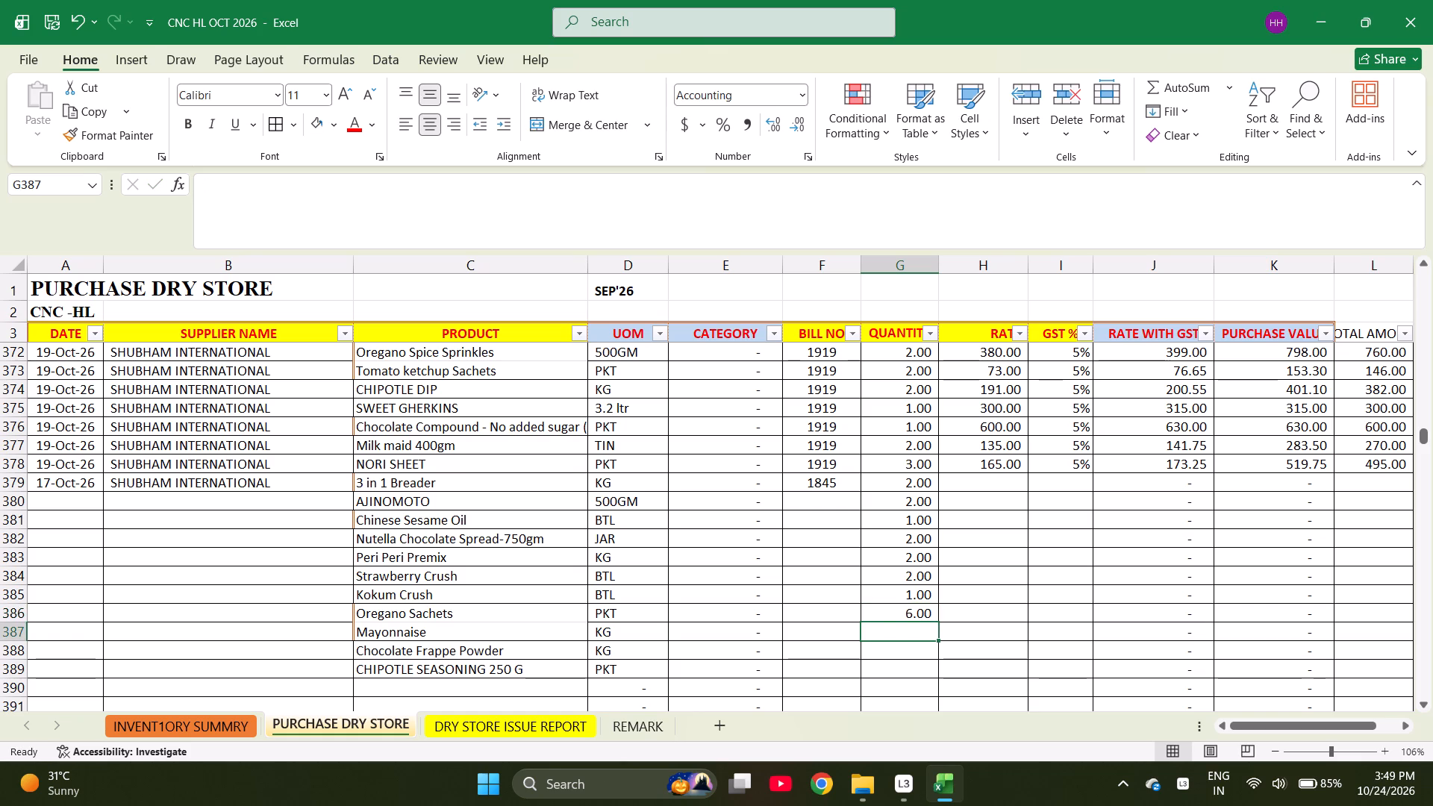
{"action": "type", "text": "12"}
{"action": "key", "text": "Return"}
{"action": "key", "text": "2"}
{"action": "key", "text": "Return"}
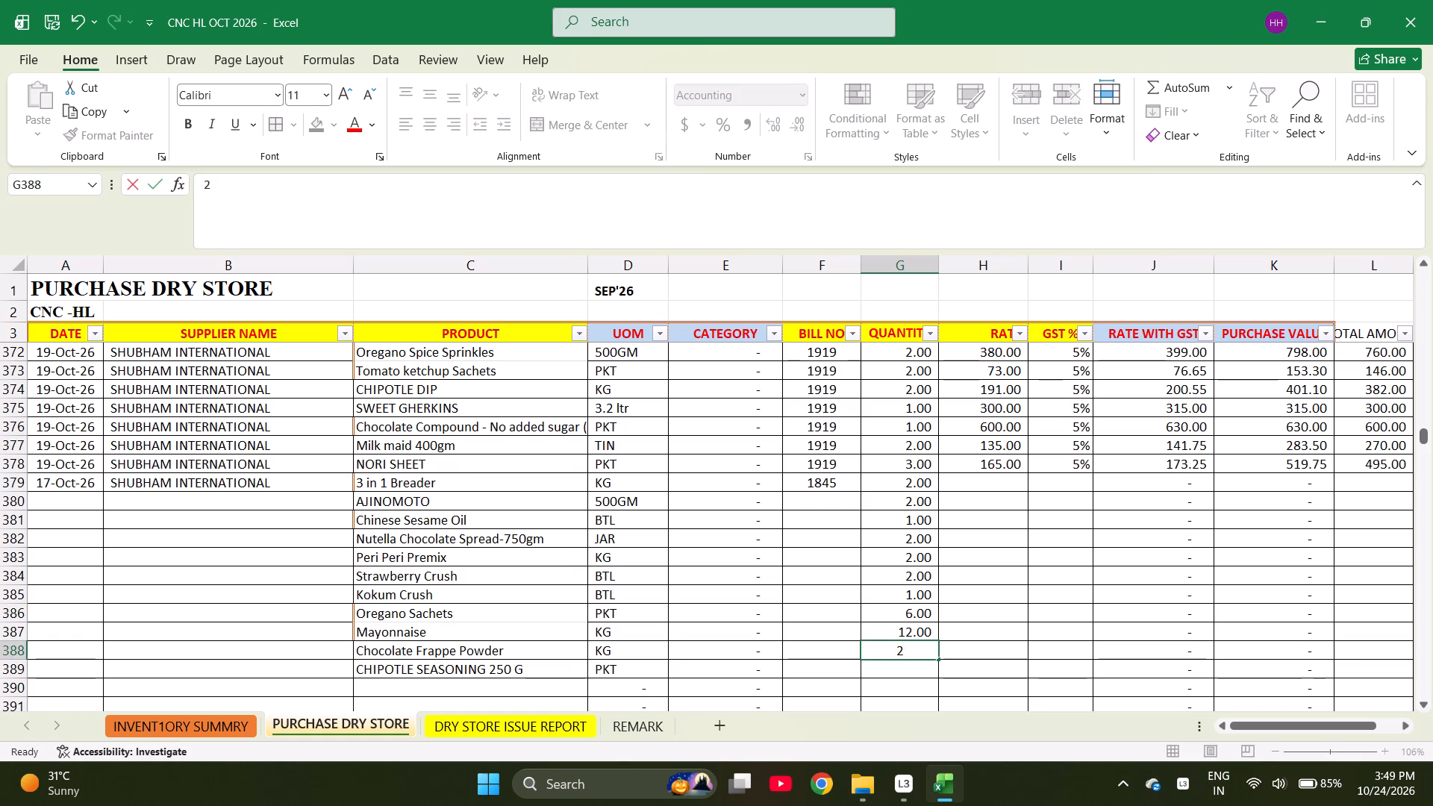
{"action": "key", "text": "4"}
{"action": "key", "text": "Return"}
Enter the rates 300, 161, 350 and 625 for the products in rows 379 to 382.
{"action": "key", "text": "Right"}
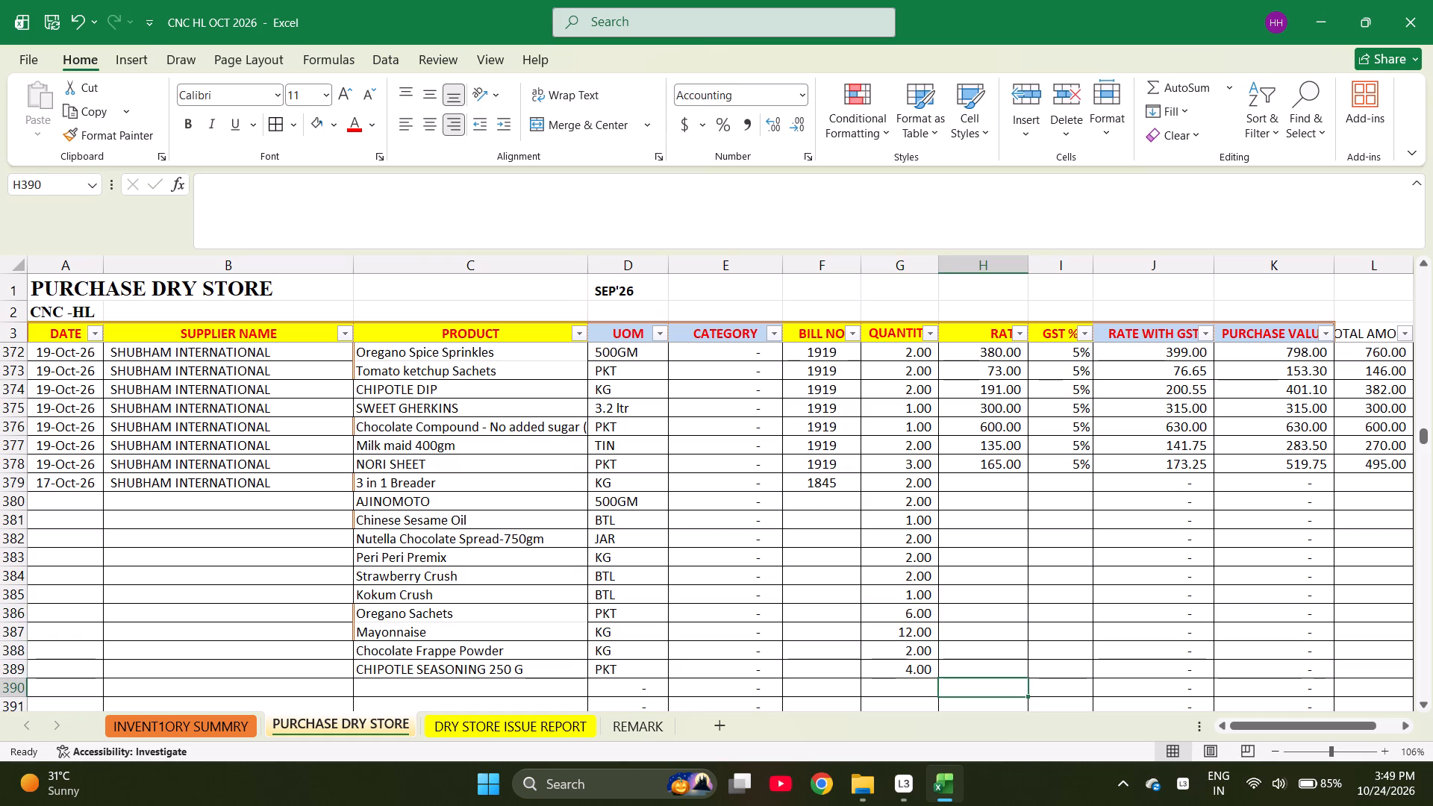
{"action": "key", "text": "ctrl+Up"}
{"action": "key", "text": "Down"}
{"action": "type", "text": "300"}
{"action": "key", "text": "Return"}
{"action": "type", "text": "161"}
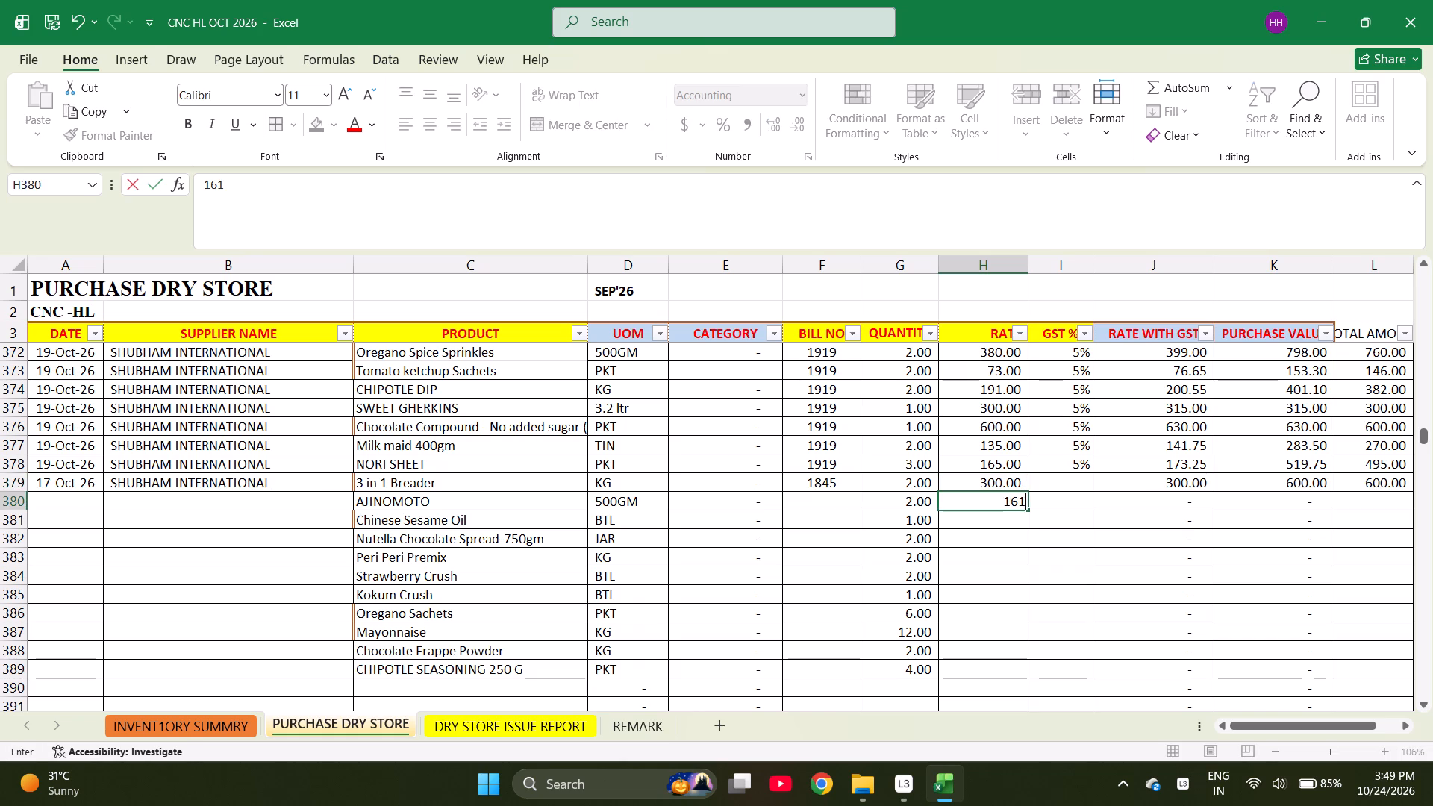
{"action": "key", "text": "Return"}
{"action": "type", "text": "35"}
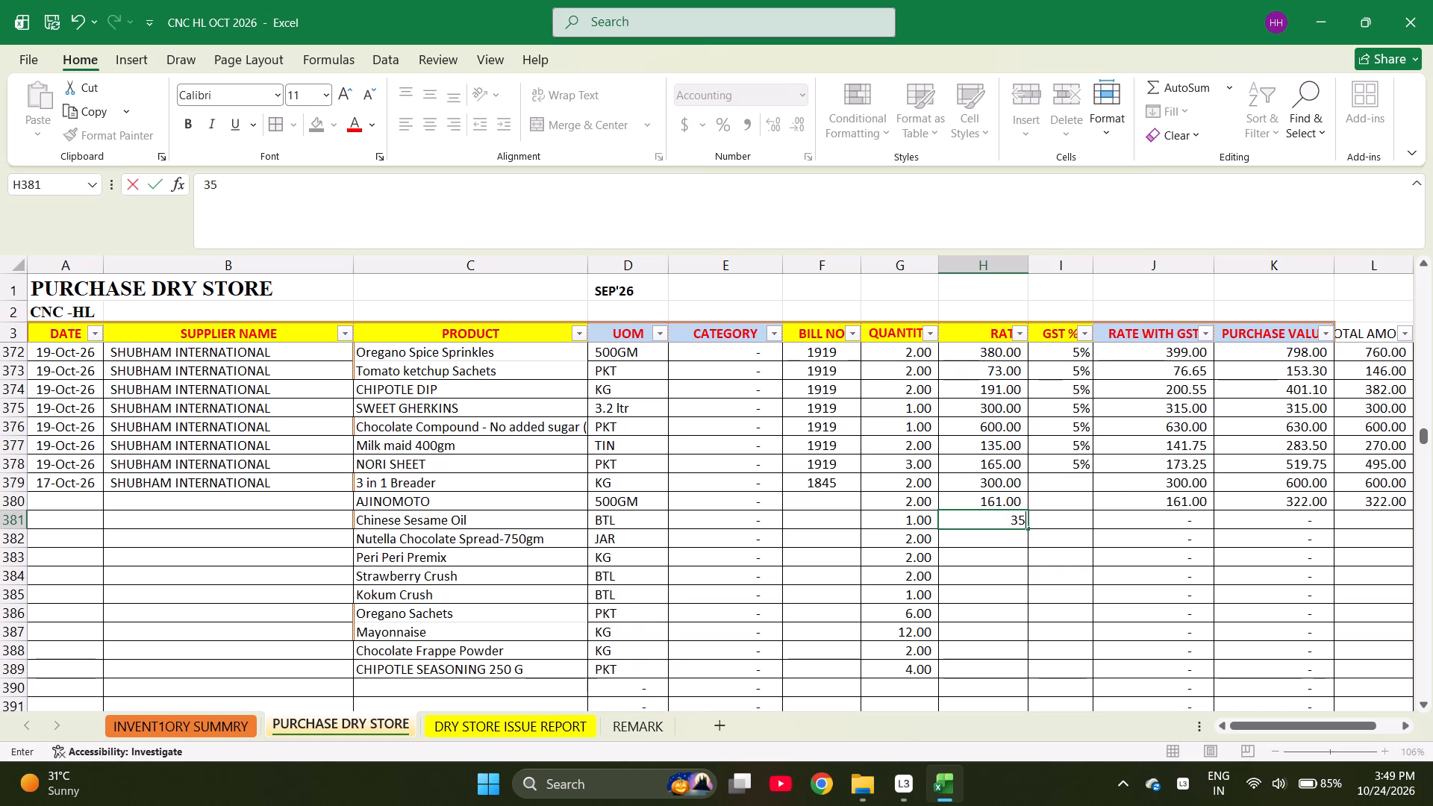
{"action": "key", "text": "Return"}
{"action": "key", "text": "Up"}
{"action": "type", "text": "350"}
{"action": "key", "text": "Return"}
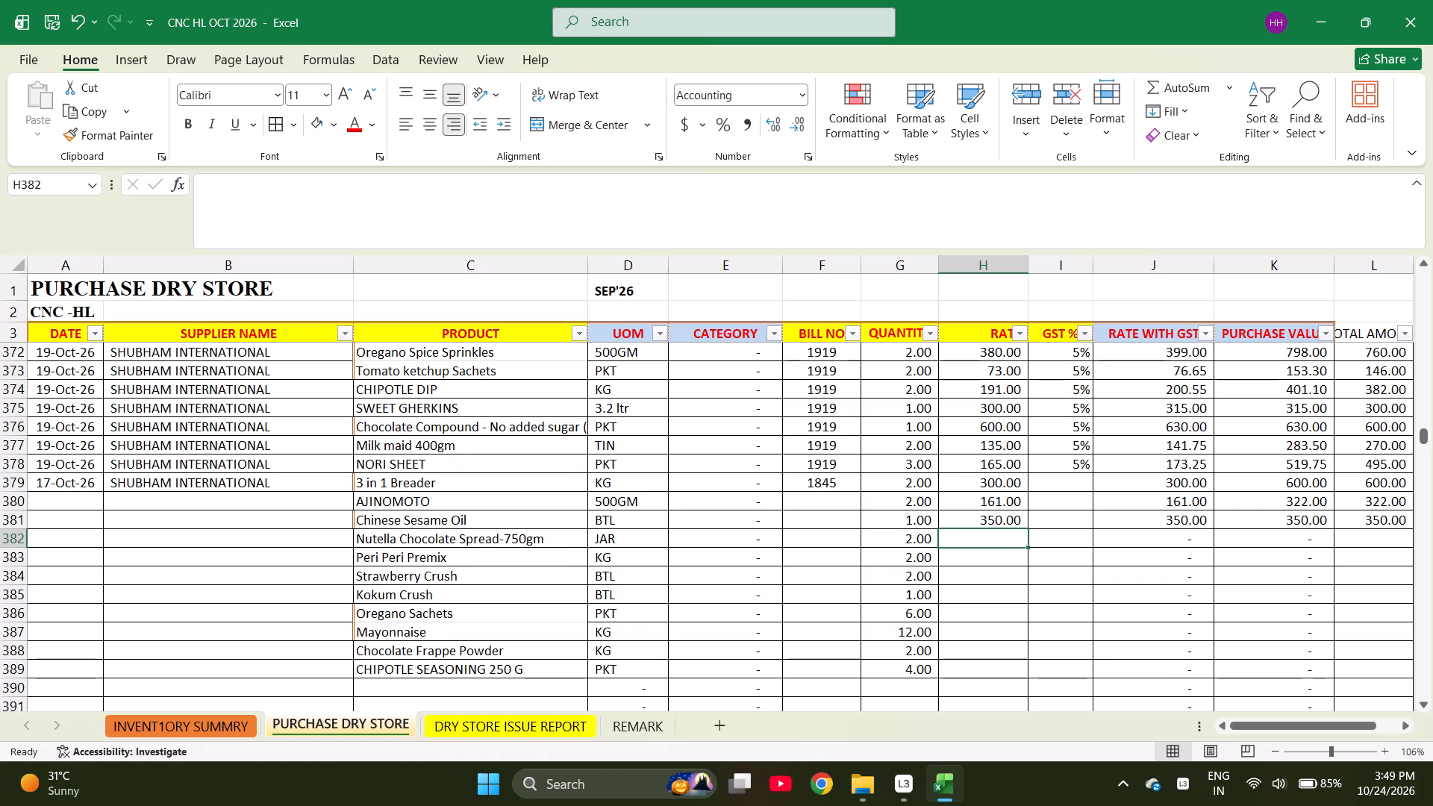
{"action": "type", "text": "625"}
{"action": "key", "text": "Return"}
Enter the rates 390, 195, 195, 50, 123, 450 and 170 for the products in rows 383 to 389.
{"action": "type", "text": "390"}
{"action": "key", "text": "Return"}
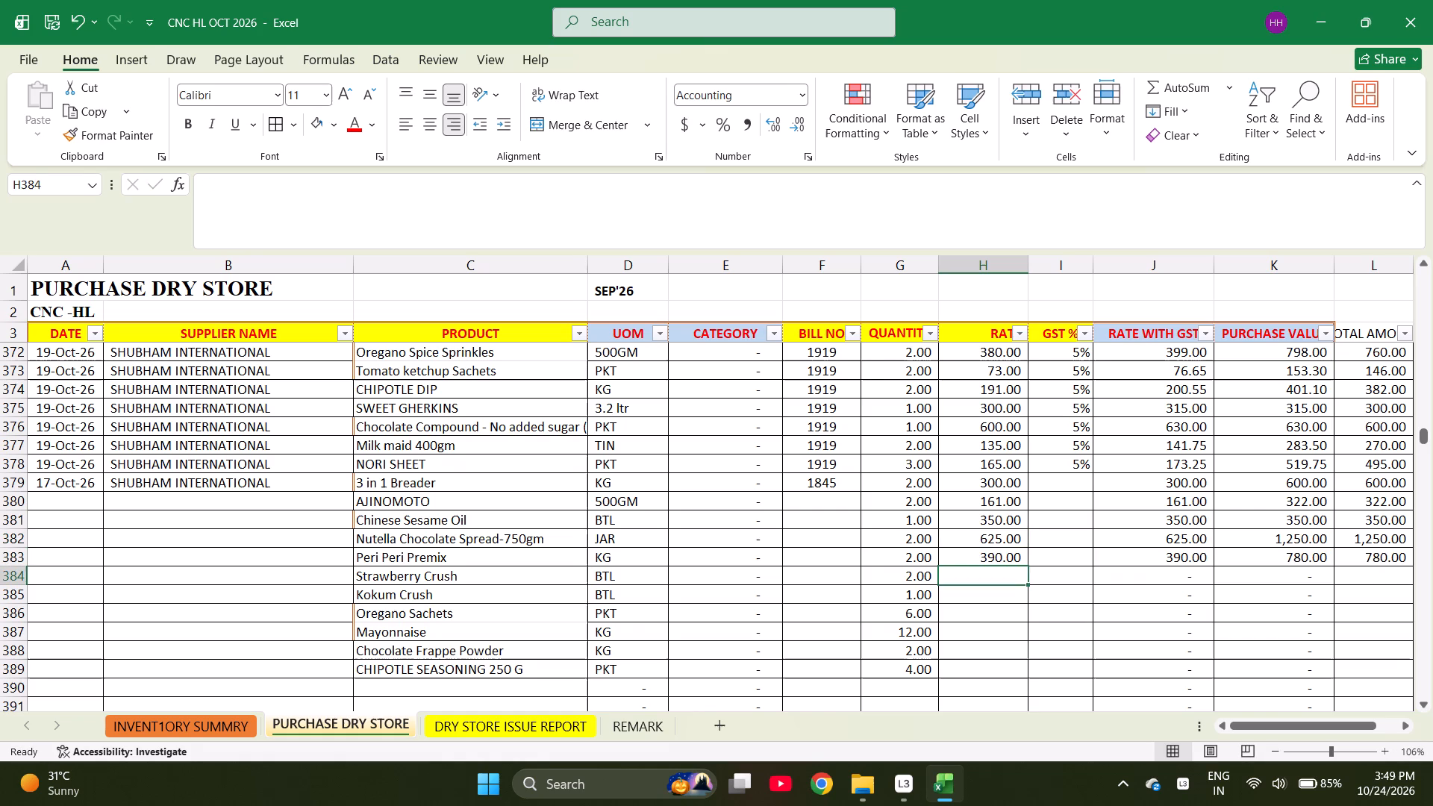
{"action": "type", "text": "195"}
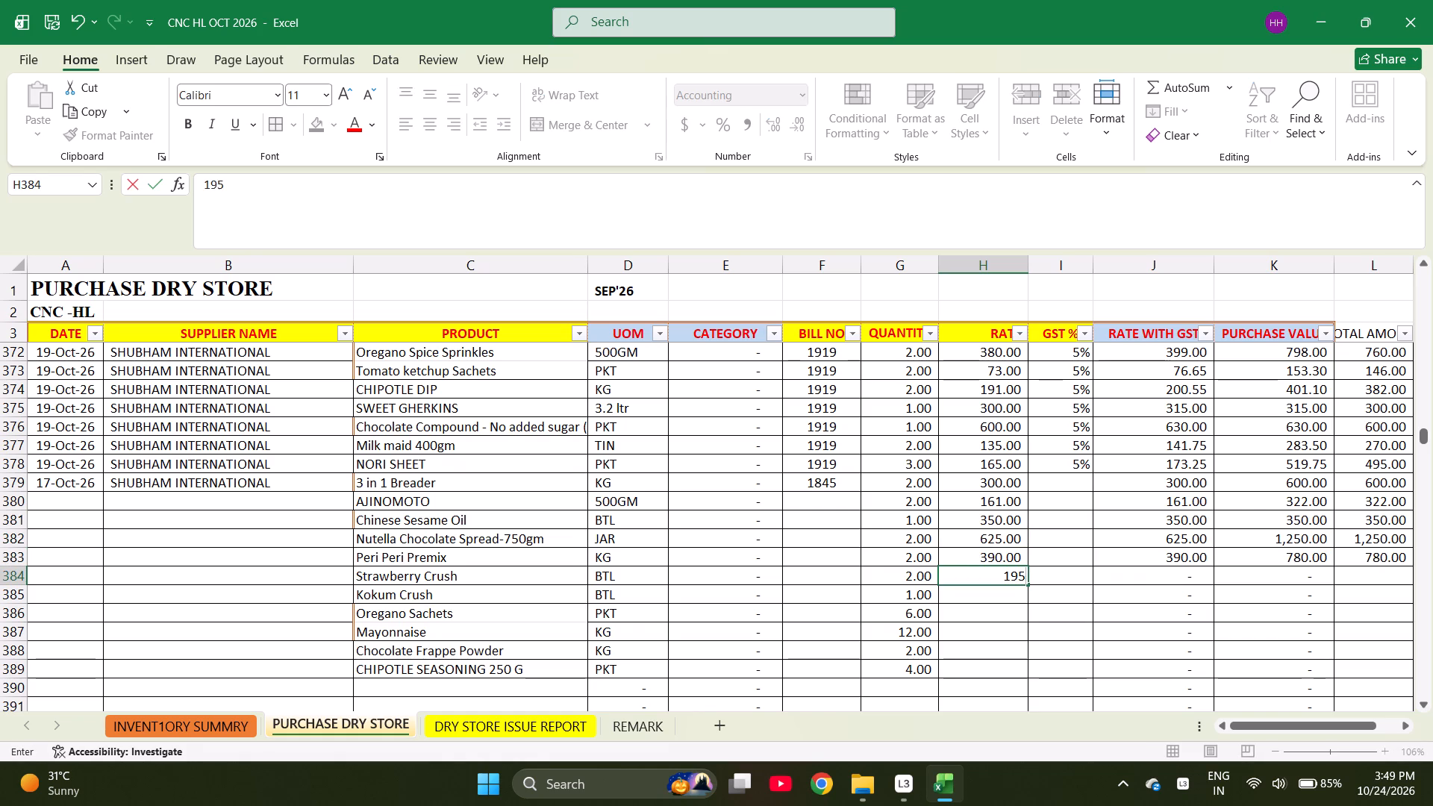
{"action": "key", "text": "Return"}
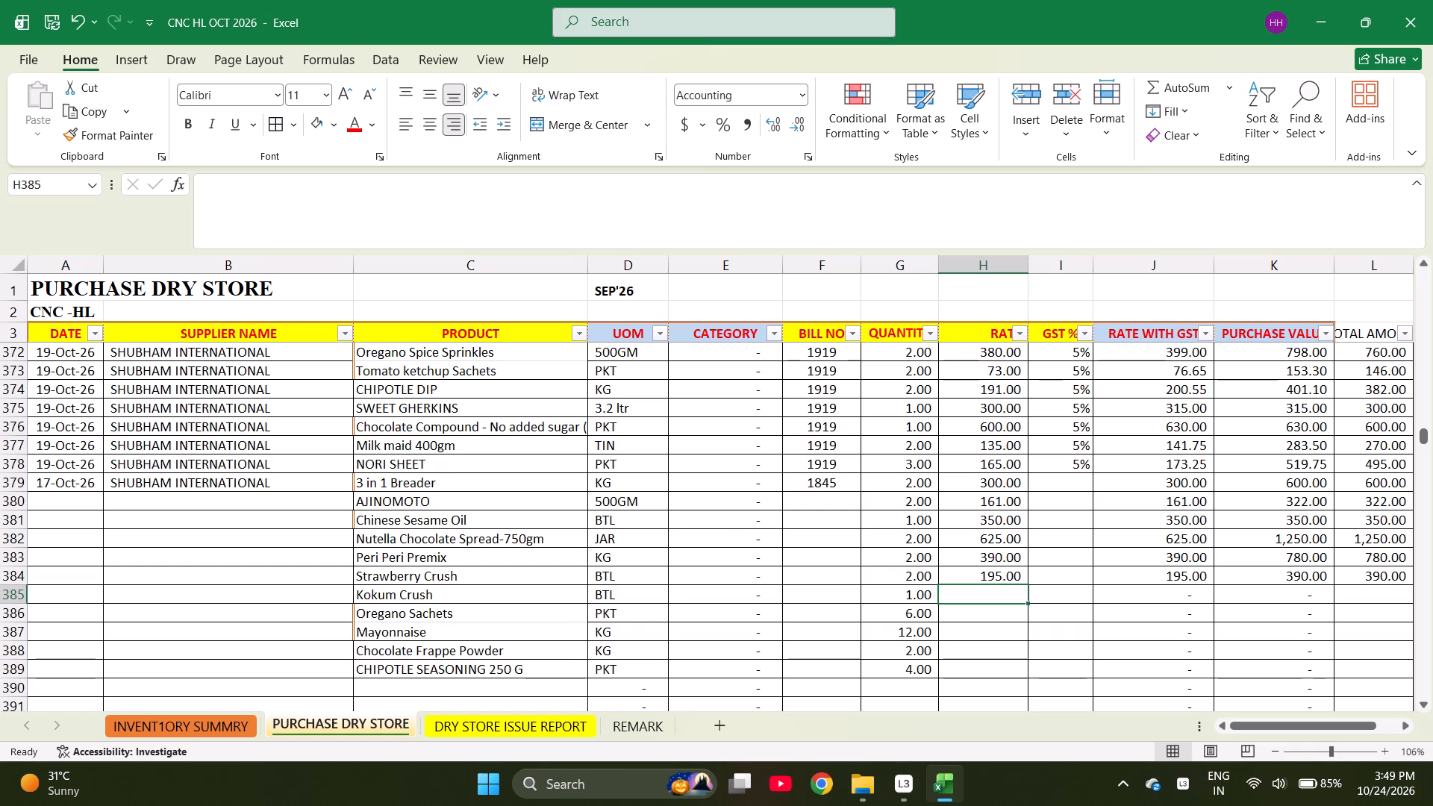
{"action": "type", "text": "195"}
{"action": "key", "text": "Return"}
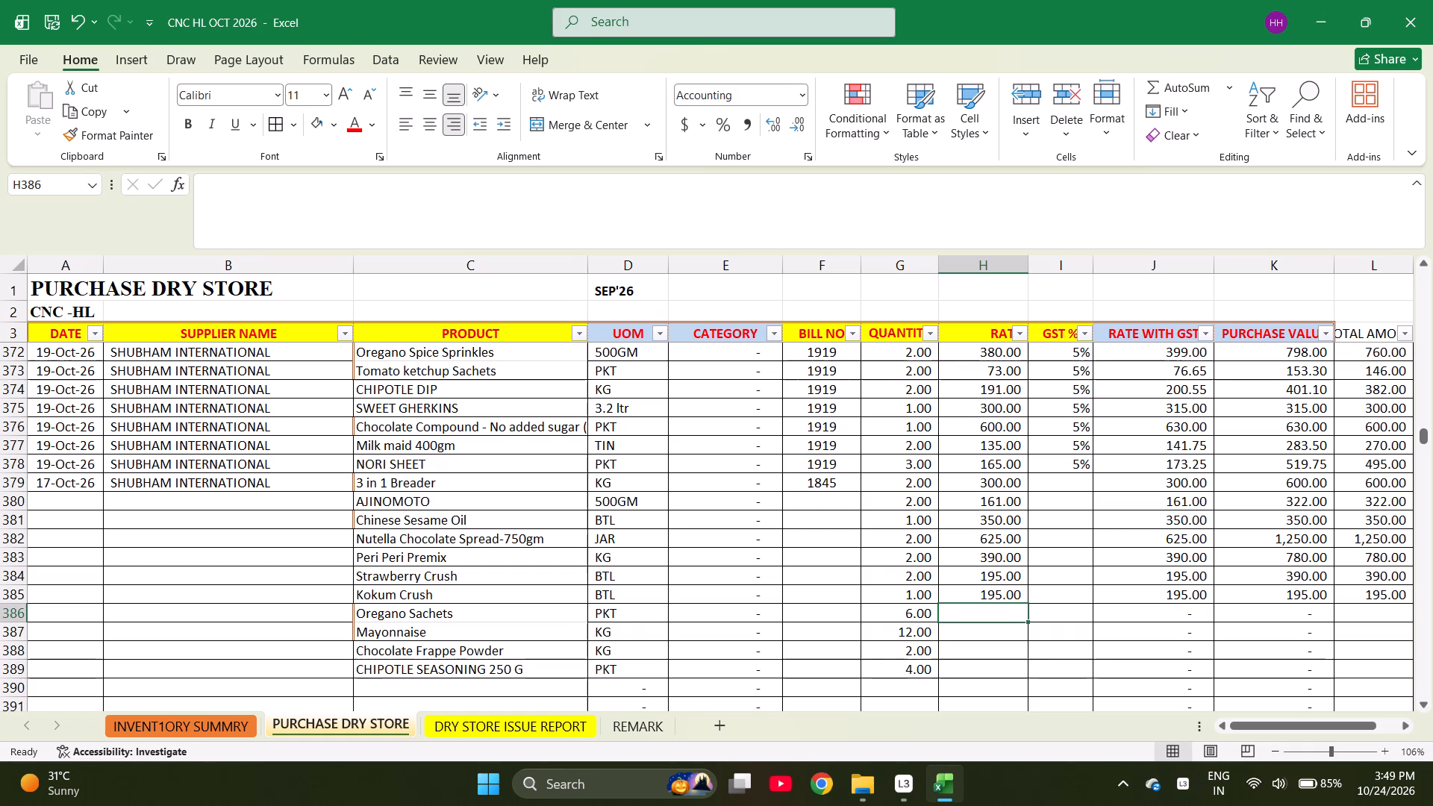
{"action": "type", "text": "50"}
{"action": "key", "text": "Return"}
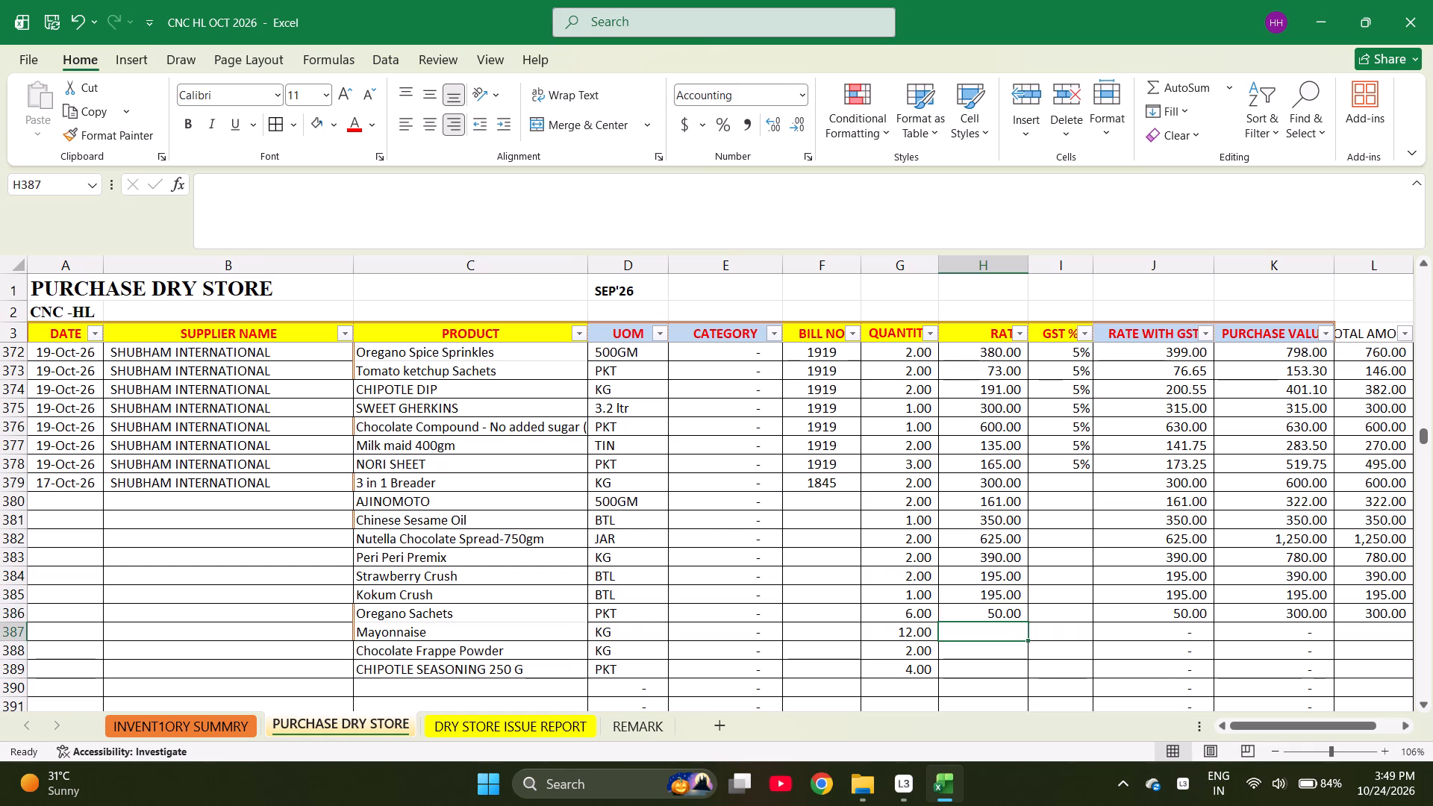
{"action": "type", "text": "123"}
{"action": "key", "text": "Return"}
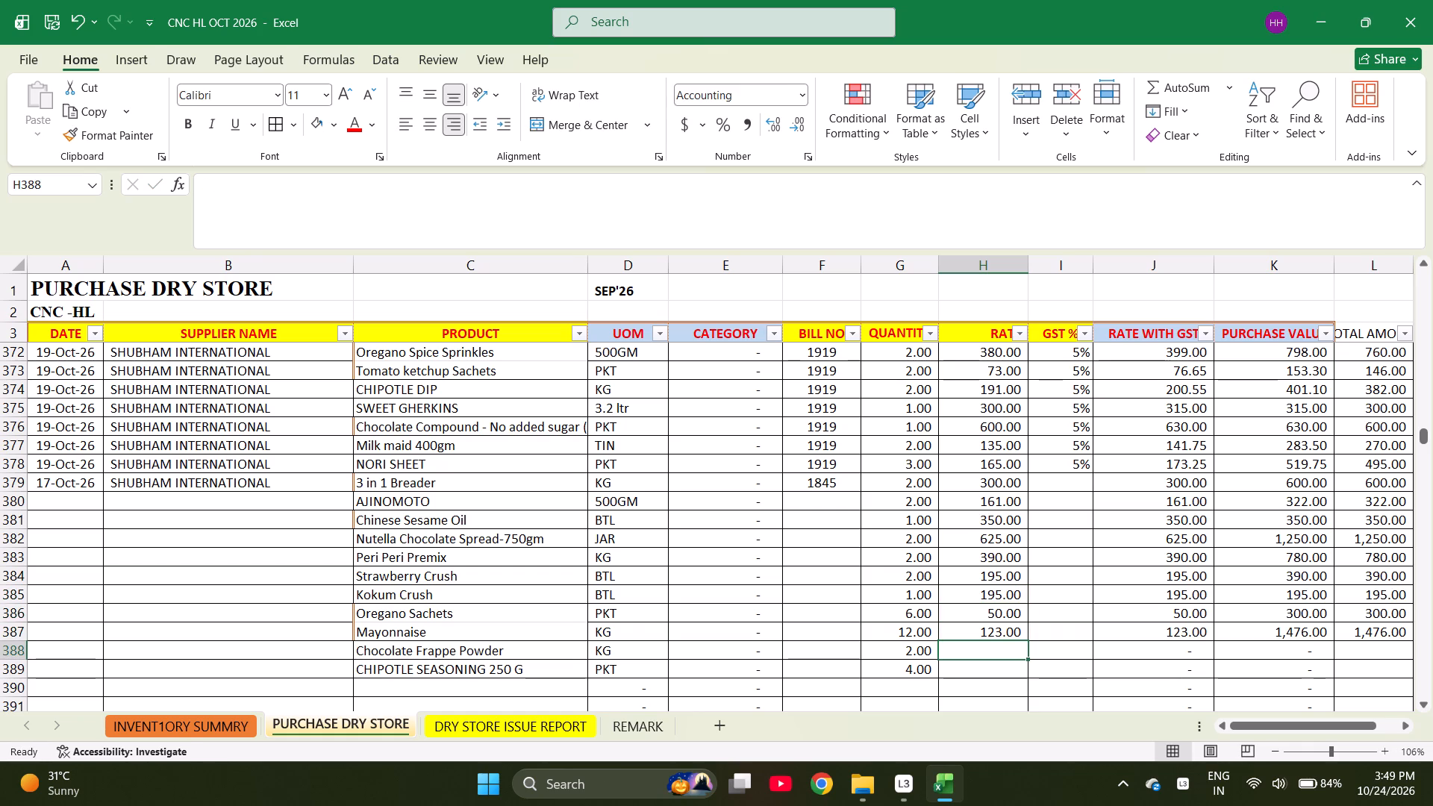
{"action": "type", "text": "450"}
{"action": "key", "text": "Return"}
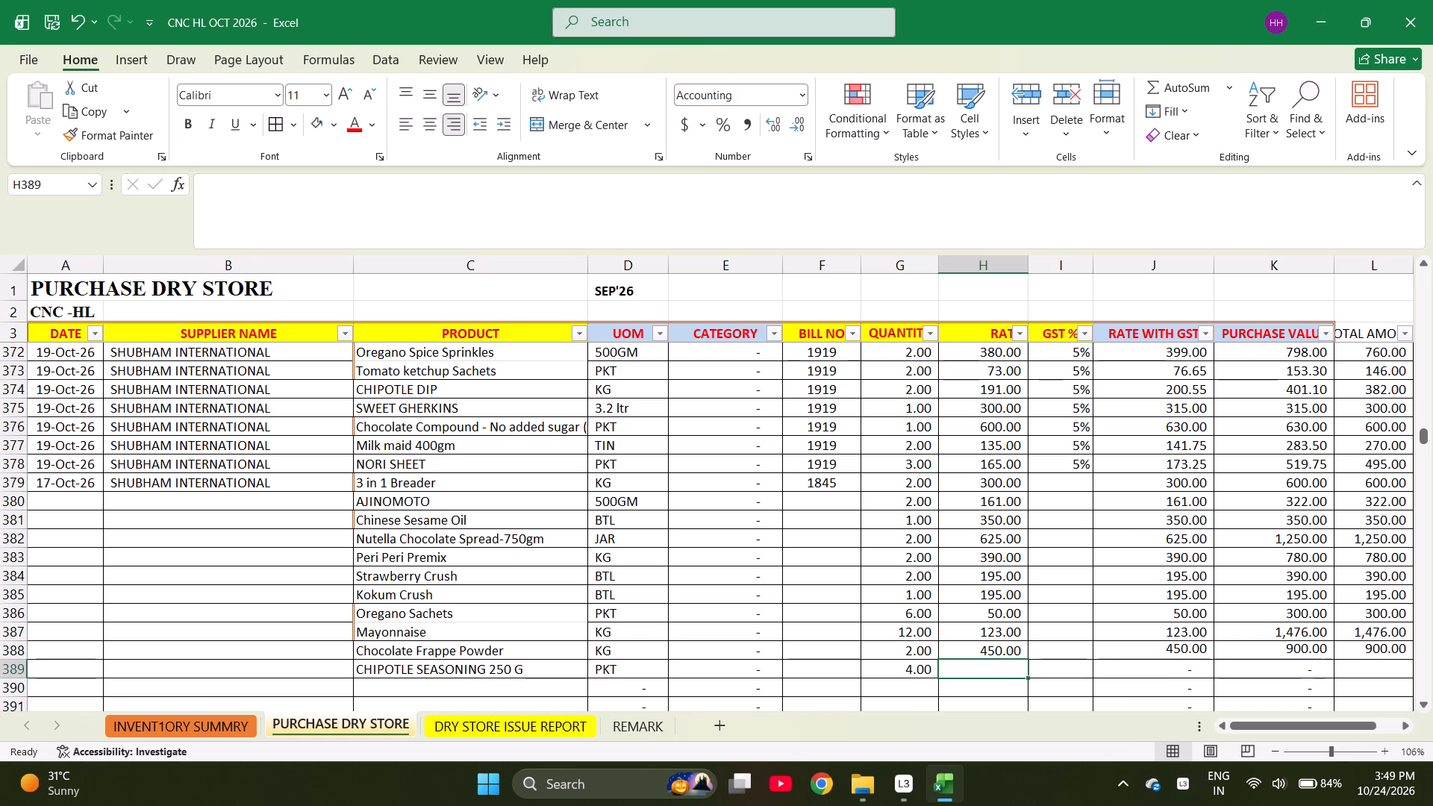
{"action": "type", "text": "170"}
{"action": "key", "text": "Return"}
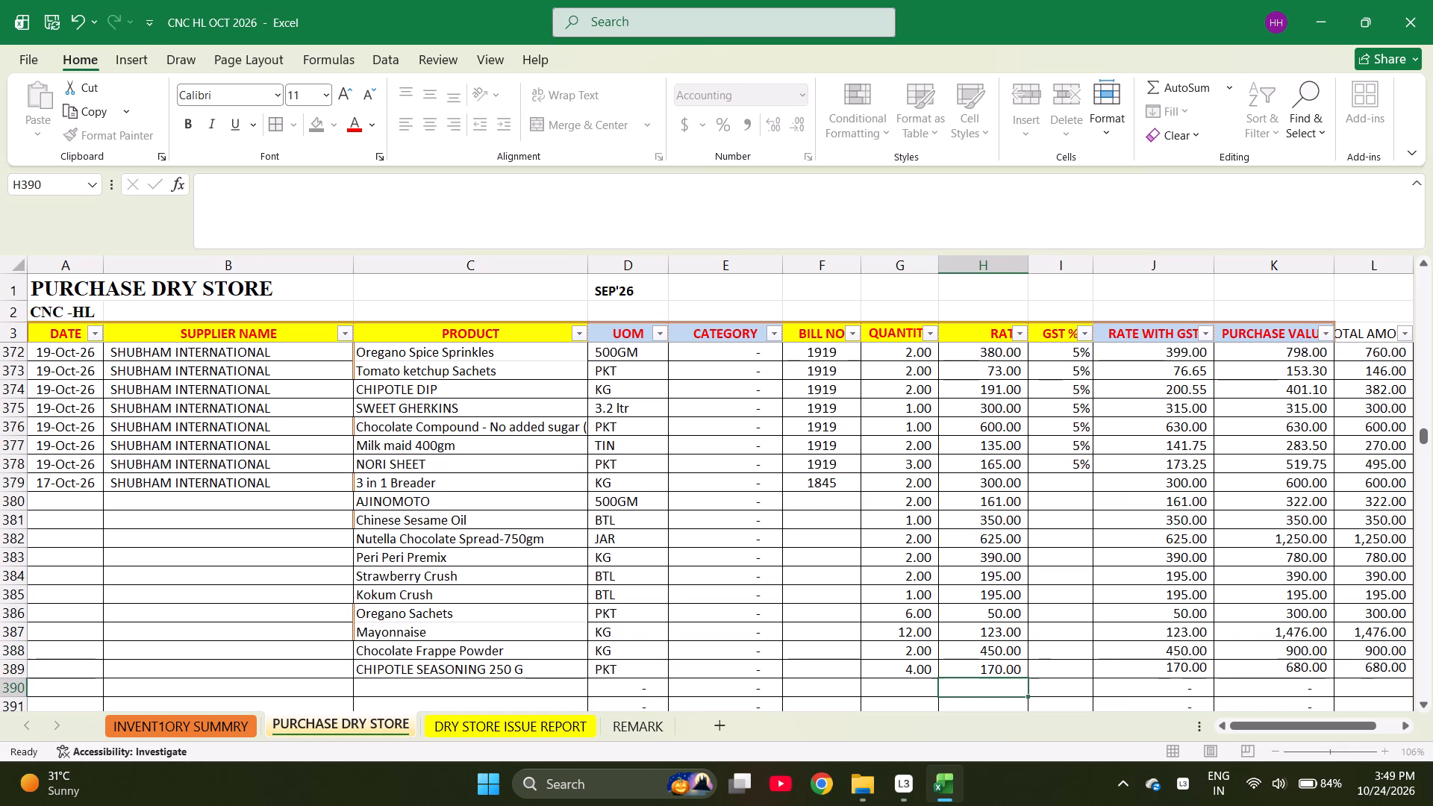
Enter GST of 5% for 3 in 1 Breader in row 379 and 18% for AJINOMOTO in row 380.
{"action": "key", "text": "Right"}
{"action": "key", "text": "ctrl+Up"}
{"action": "key", "text": "Down"}
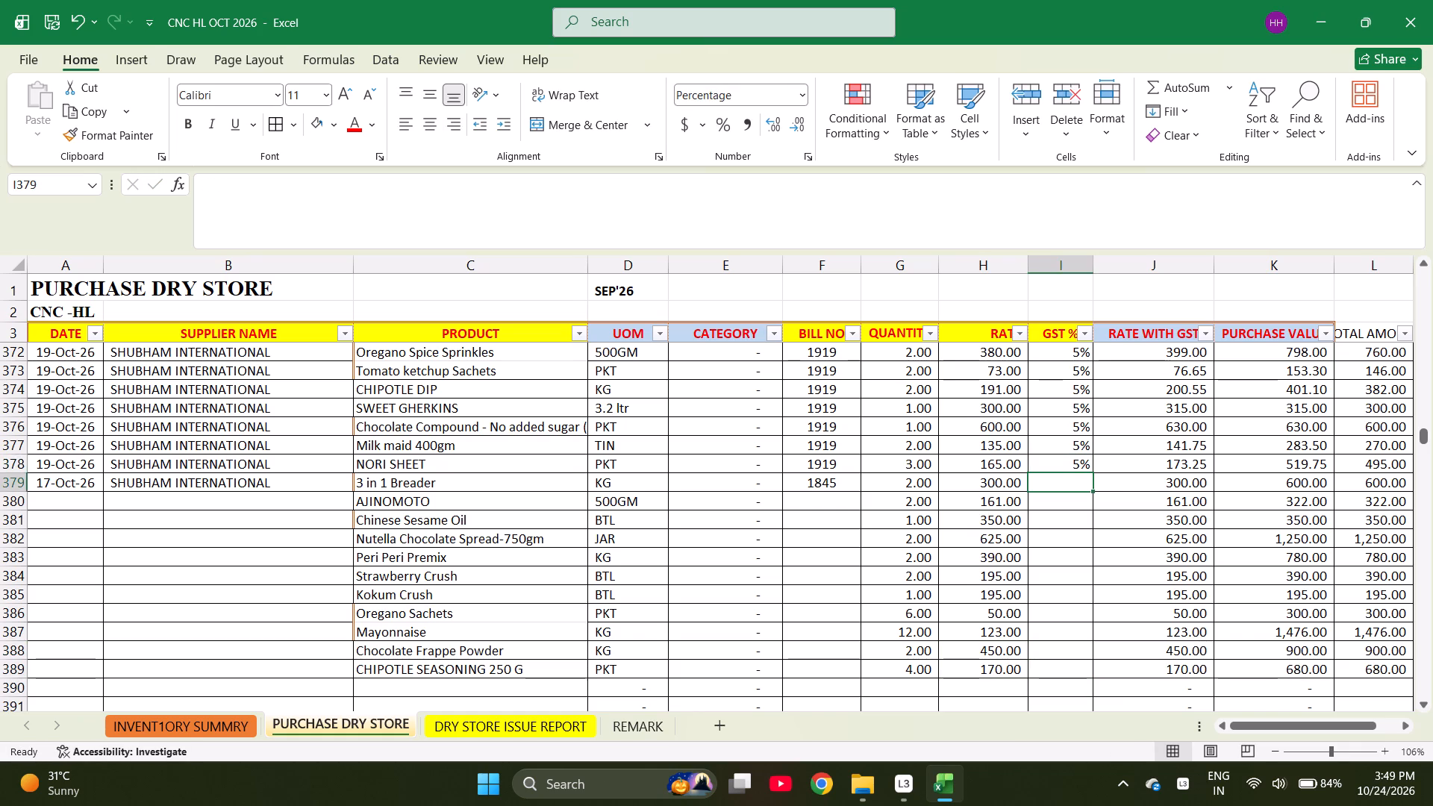
{"action": "key", "text": "5"}
{"action": "key", "text": "Return"}
{"action": "type", "text": "18"}
{"action": "key", "text": "Return"}
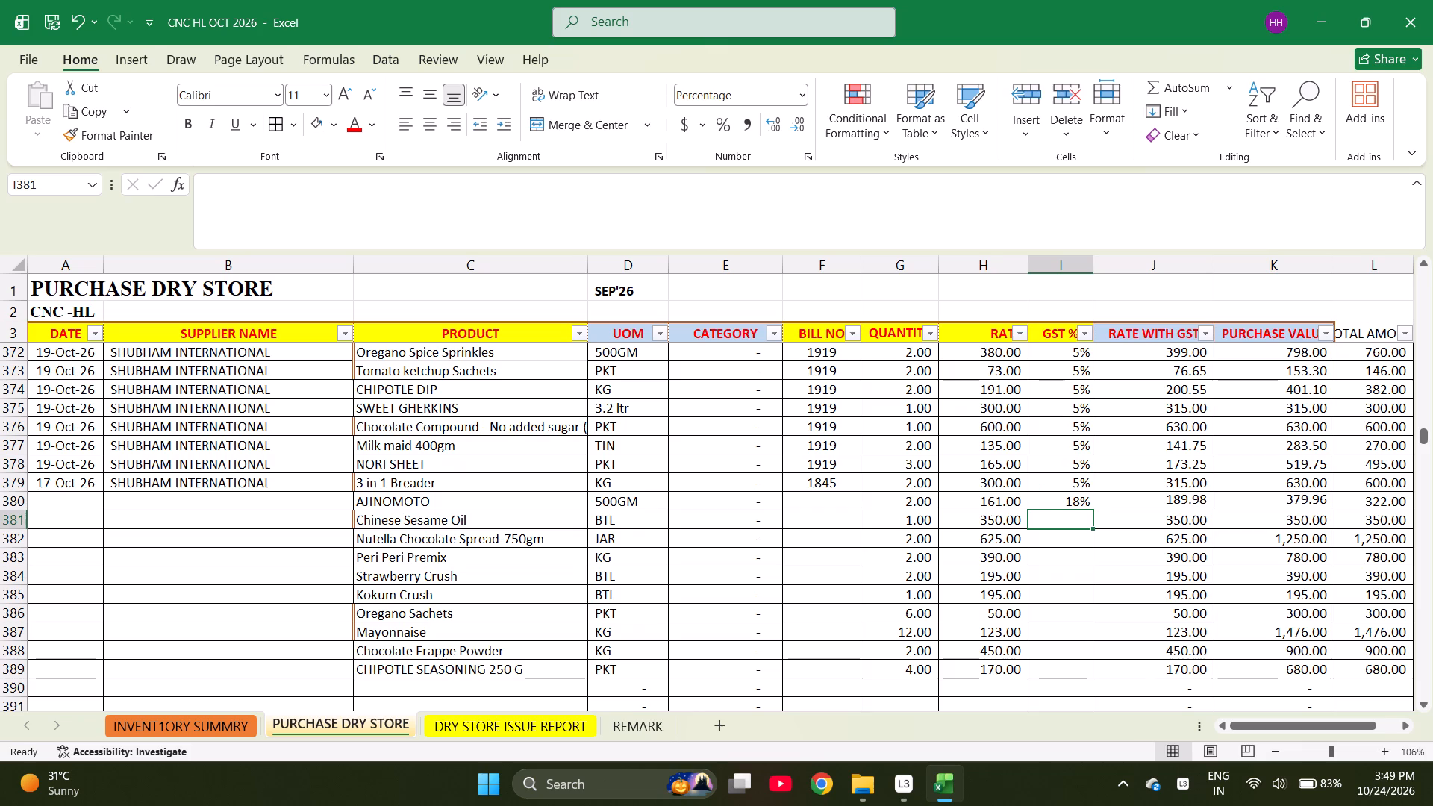
Enter GST of 5% for each product in rows 381 to 389.
{"action": "key", "text": "5"}
{"action": "key", "text": "Return"}
{"action": "key", "text": "5"}
{"action": "key", "text": "Return"}
{"action": "key", "text": "5"}
{"action": "key", "text": "Return"}
{"action": "key", "text": "5"}
{"action": "key", "text": "Return"}
{"action": "key", "text": "5"}
{"action": "key", "text": "Return"}
{"action": "key", "text": "5"}
{"action": "key", "text": "Return"}
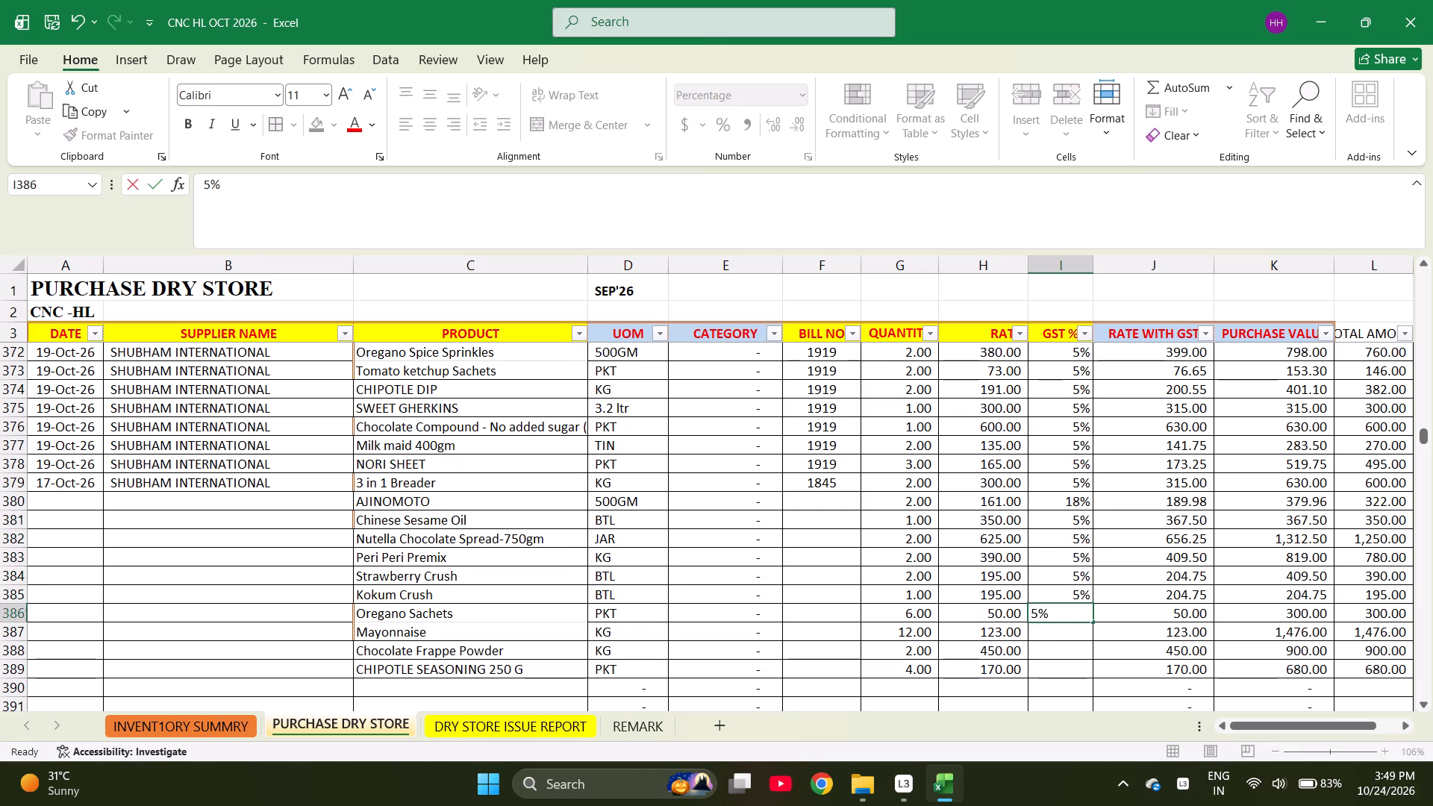
{"action": "key", "text": "5"}
{"action": "key", "text": "Return"}
{"action": "key", "text": "5"}
{"action": "key", "text": "Return"}
{"action": "key", "text": "5"}
{"action": "key", "text": "Return"}
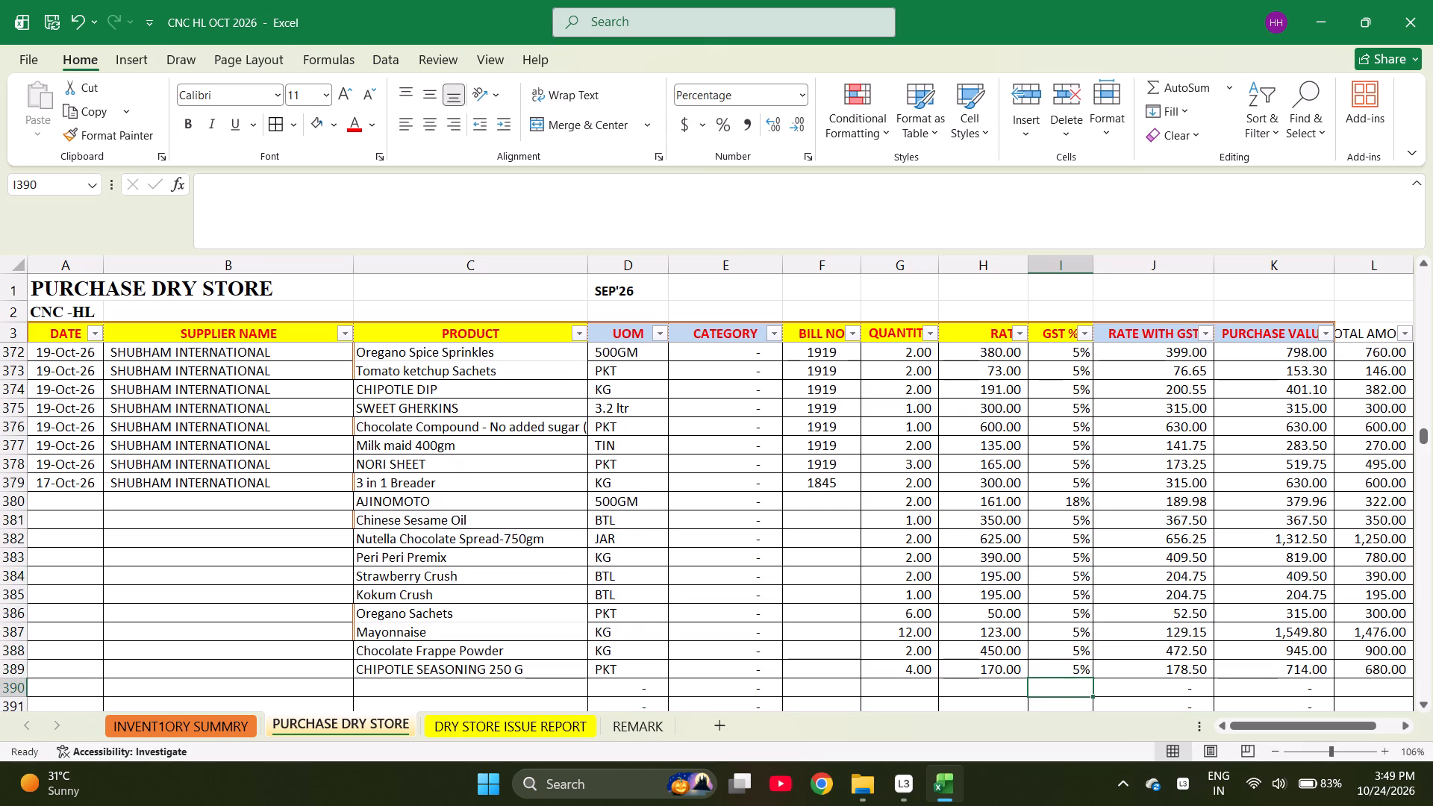
Fill bill number 1845 from row 379 down to row 389.
{"action": "key", "text": "ctrl+Left"}
{"action": "key", "text": "Right"}
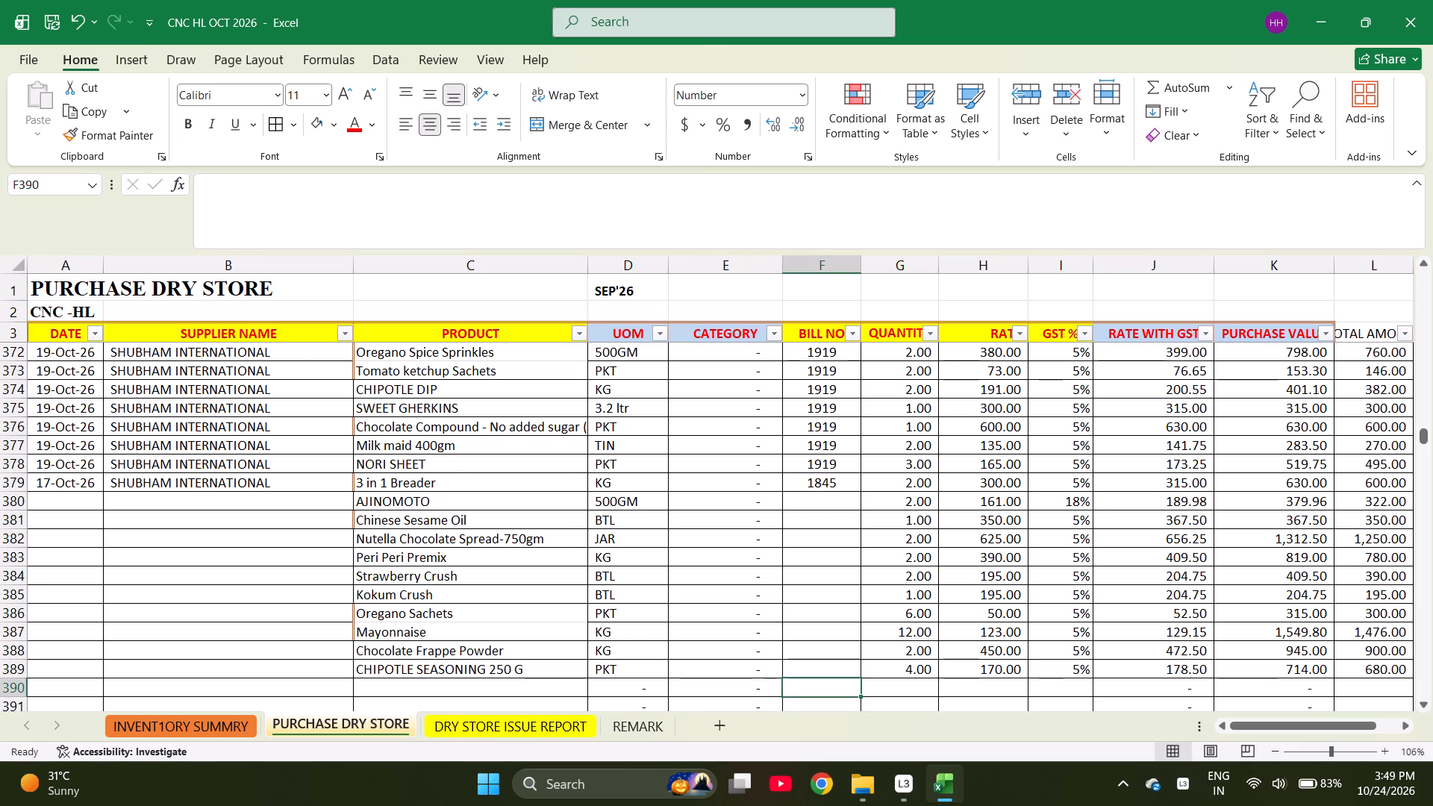
{"action": "key", "text": "ctrl+Up"}
{"action": "key", "text": "shift+Down"}
{"action": "key", "text": "shift+Down"}
{"action": "key", "text": "shift+Down"}
{"action": "key", "text": "shift+Down"}
{"action": "key", "text": "shift+Down"}
{"action": "key", "text": "shift+Down"}
{"action": "key", "text": "shift+Down"}
{"action": "key", "text": "shift+Down"}
{"action": "key", "text": "shift+Down"}
{"action": "key", "text": "shift+Down"}
{"action": "key", "text": "shift+Down"}
{"action": "key", "text": "shift+Up"}
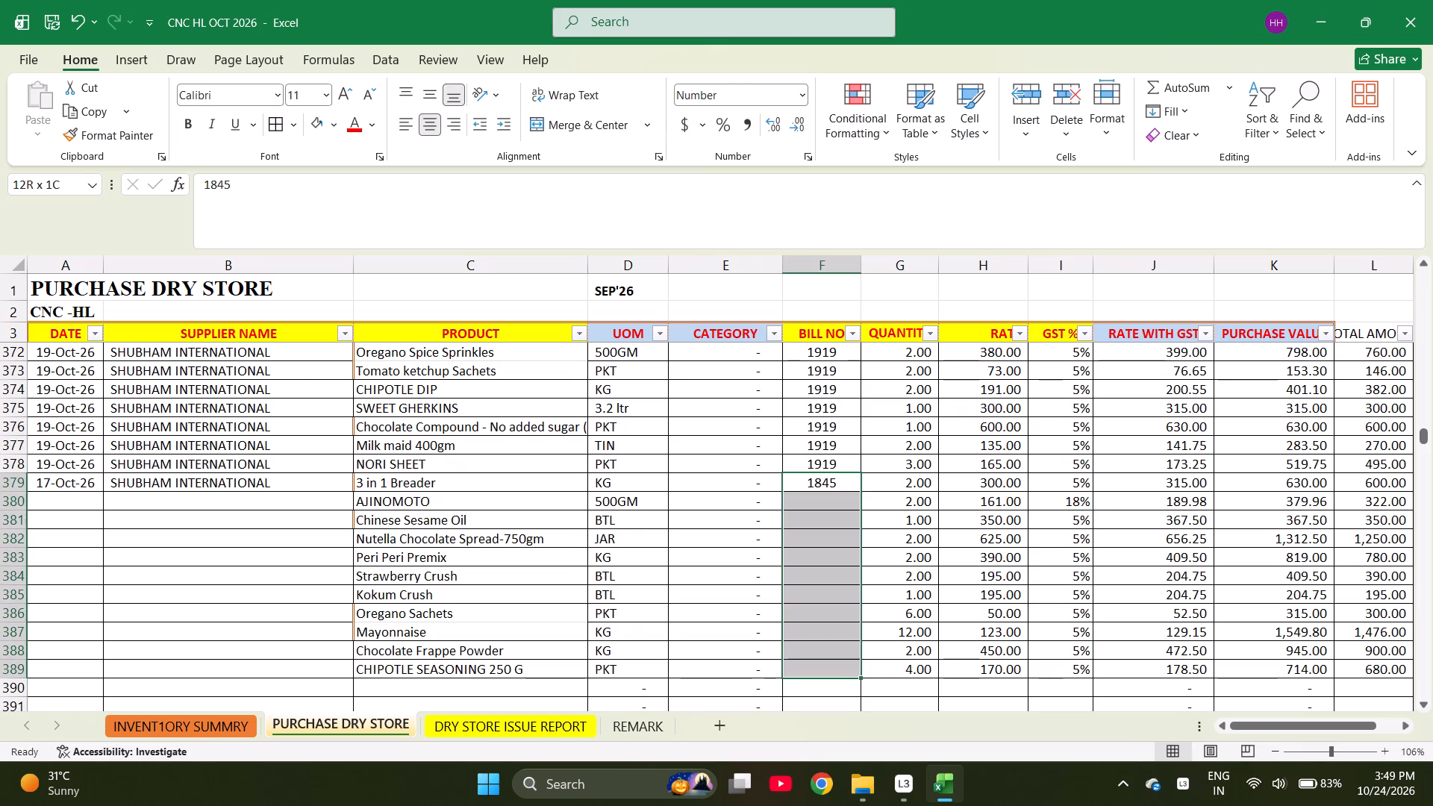
{"action": "key", "text": "ctrl+f"}
{"action": "key", "text": "ctrl+d"}
{"action": "key", "text": "Escape"}
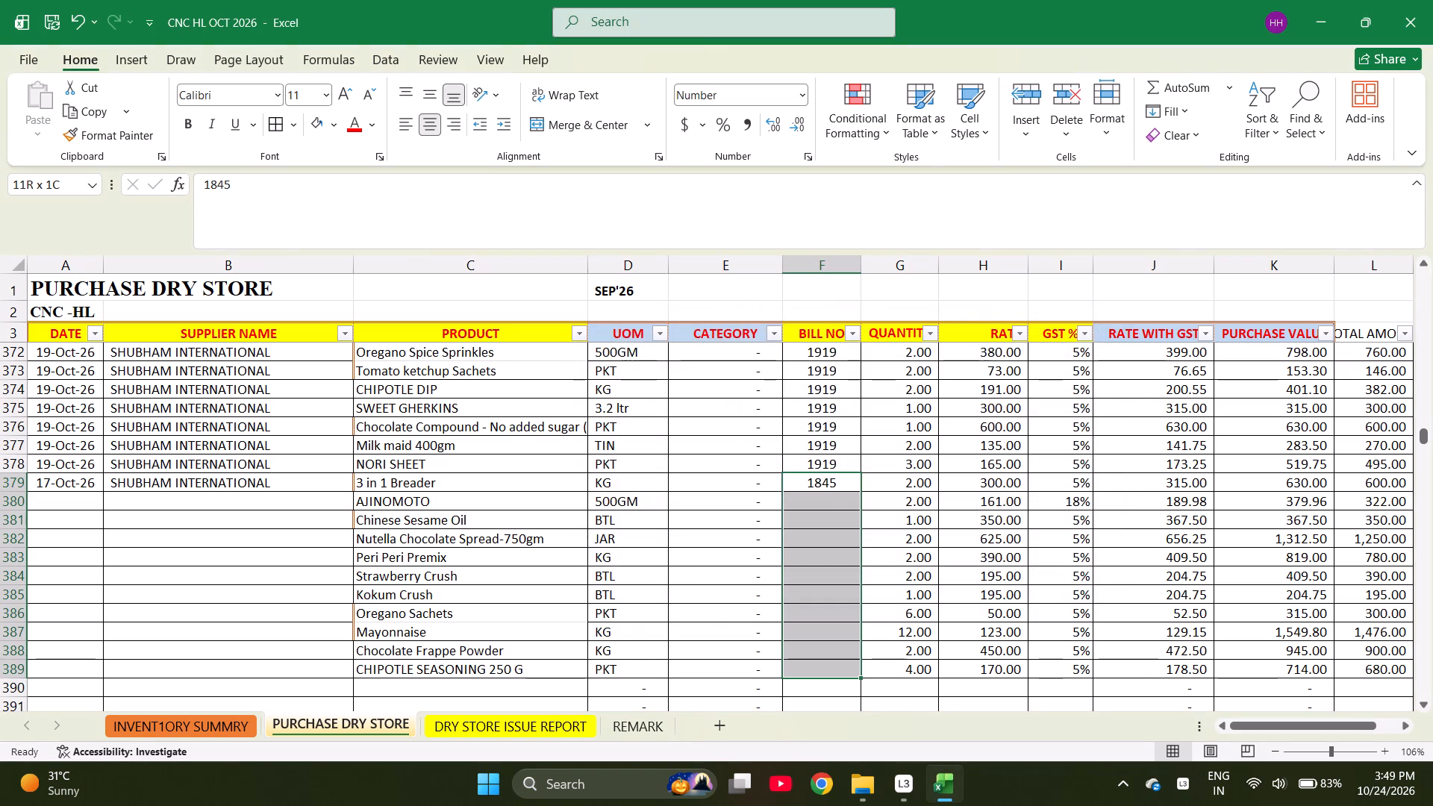
{"action": "key", "text": "ctrl+d"}
Fill the date 17-Oct-26 and supplier SHUBHAM INTERNATIONAL from row 379 down to row 389.
{"action": "key", "text": "ctrl+Left"}
{"action": "key", "text": "ctrl+Left"}
{"action": "key", "text": "ctrl+Left"}
{"action": "key", "text": "ctrl+Left"}
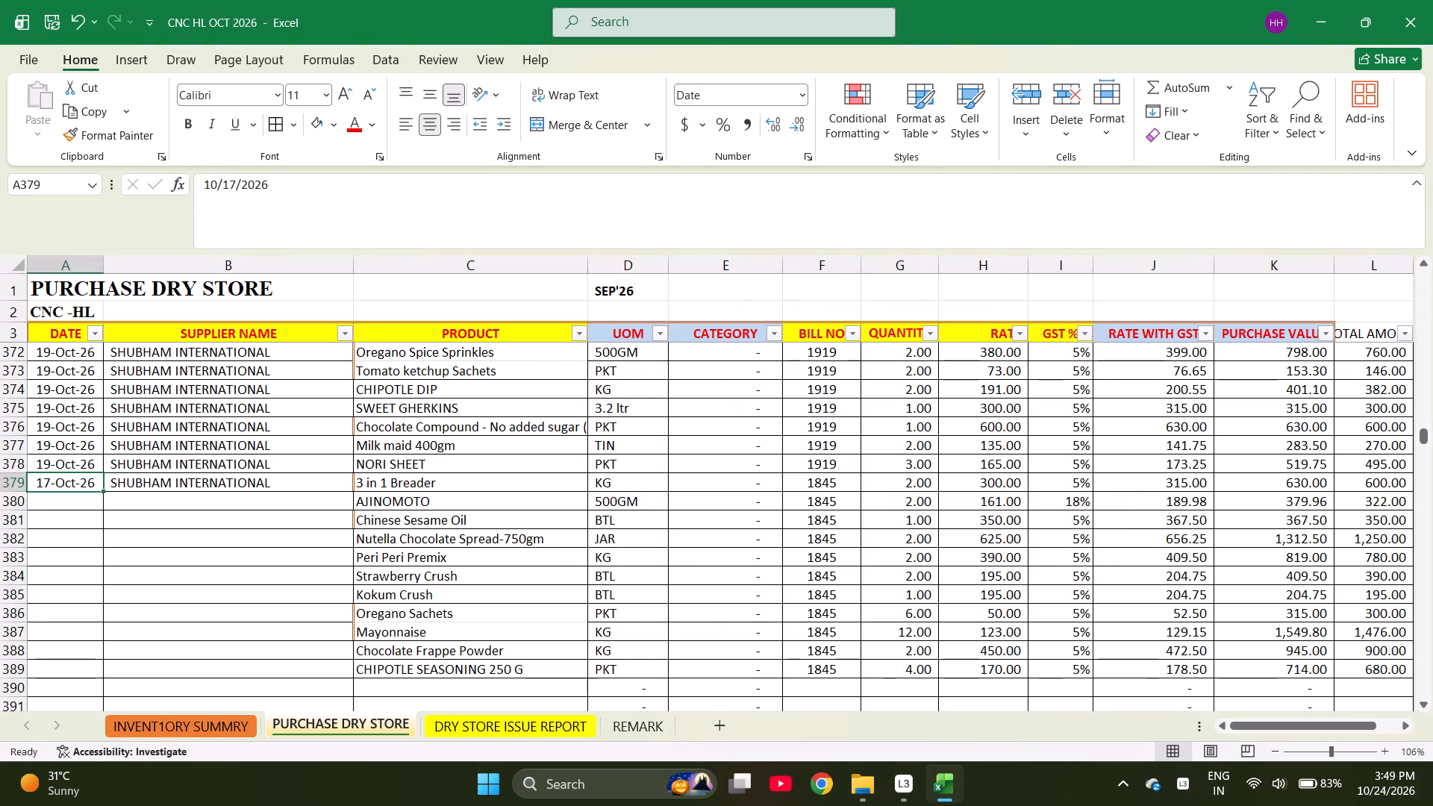
{"action": "key", "text": "shift+Right"}
{"action": "key", "text": "shift+Down"}
{"action": "key", "text": "shift+Down"}
{"action": "key", "text": "shift+Down"}
{"action": "key", "text": "shift+Down"}
{"action": "key", "text": "shift+Down"}
{"action": "key", "text": "shift+Down"}
{"action": "key", "text": "shift+Down"}
{"action": "key", "text": "shift+Down"}
{"action": "key", "text": "shift+Down"}
{"action": "key", "text": "shift+Down"}
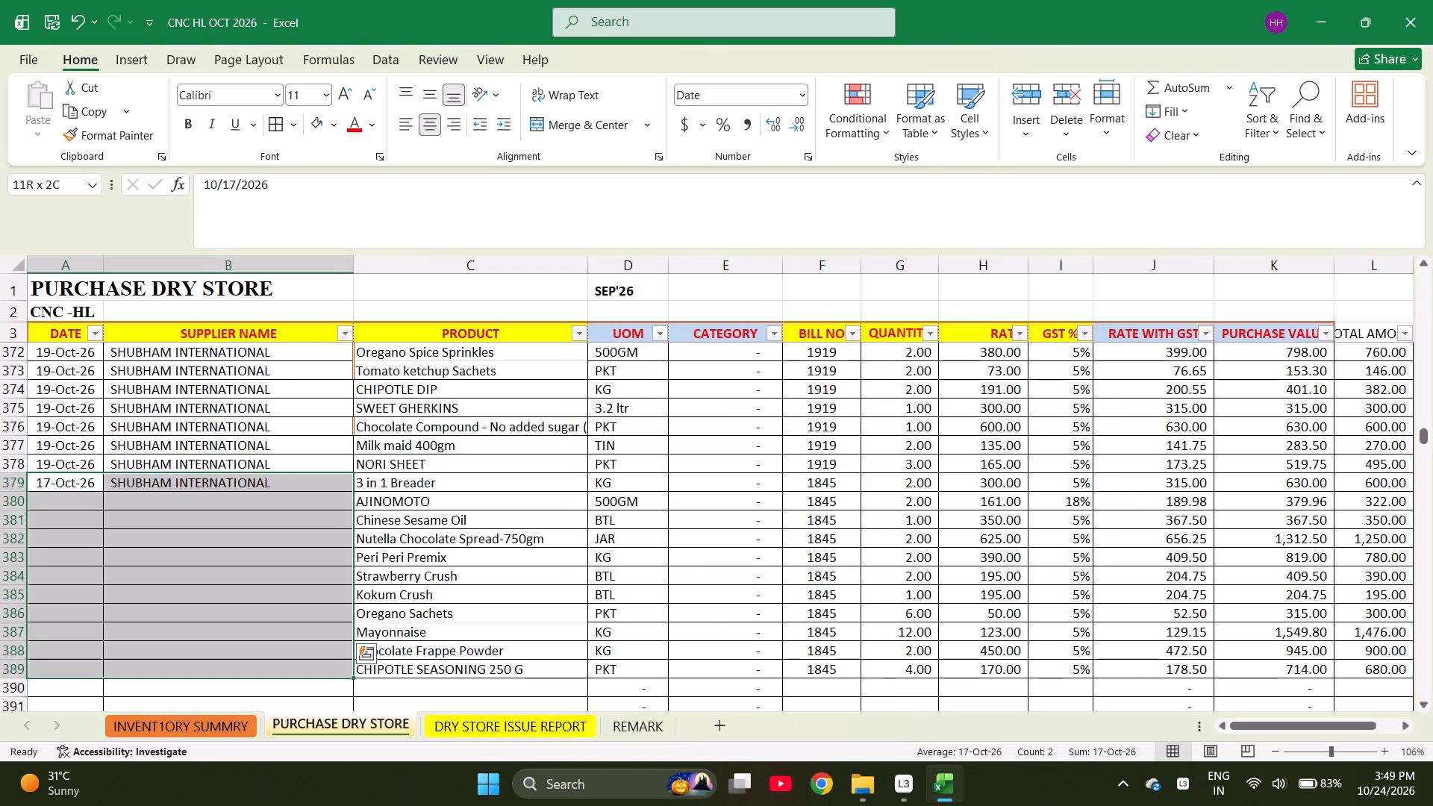
{"action": "key", "text": "ctrl+d"}
Select the purchase values of bill 1845 in rows 379 to 389 to check their total.
{"action": "key", "text": "ctrl+Right"}
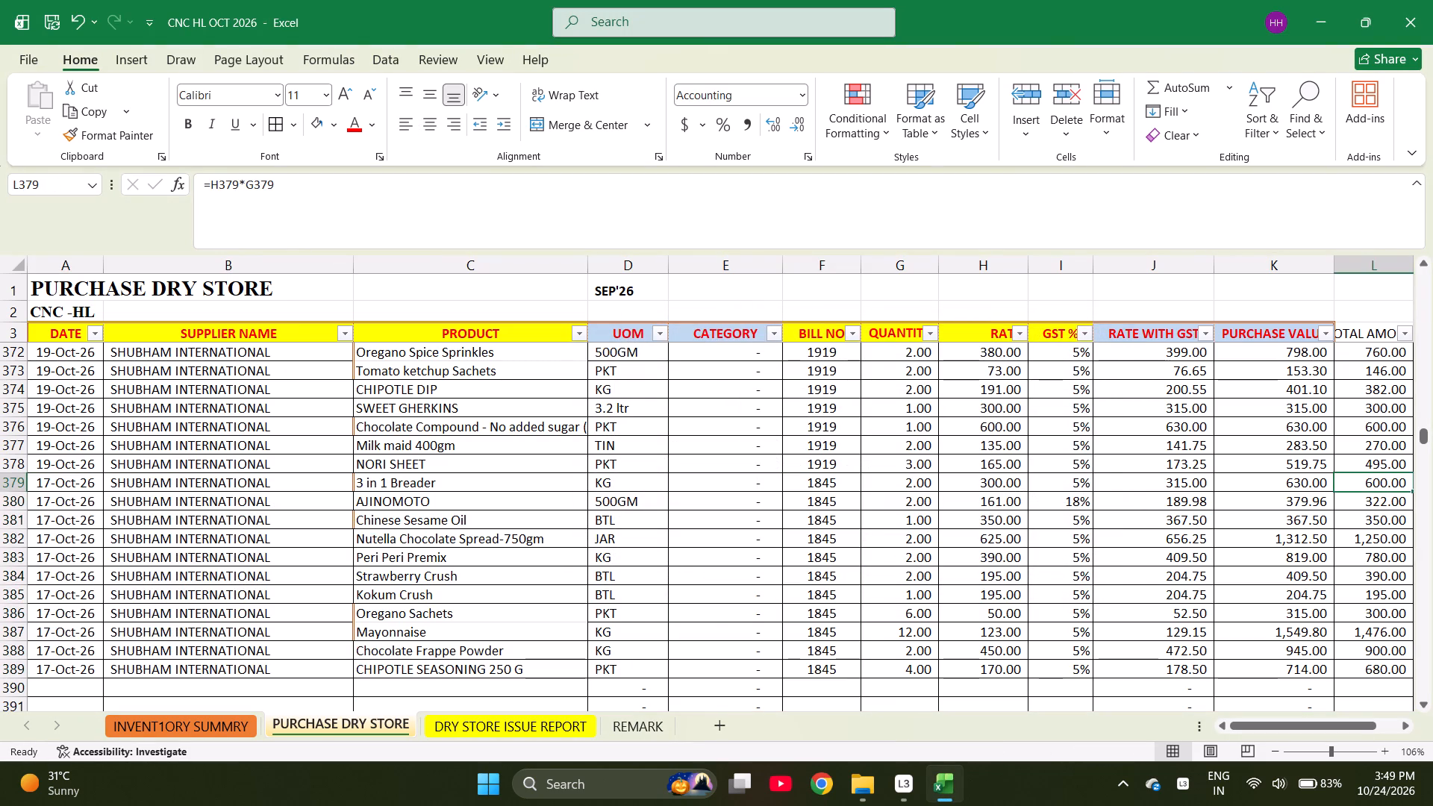
{"action": "key", "text": "Left"}
{"action": "key", "text": "shift+Down"}
{"action": "key", "text": "shift+Down"}
{"action": "key", "text": "shift+Down"}
{"action": "key", "text": "shift+Down"}
{"action": "key", "text": "shift+Down"}
{"action": "key", "text": "shift+Down"}
{"action": "key", "text": "shift+Down"}
{"action": "key", "text": "shift+Down"}
{"action": "key", "text": "shift+Down"}
{"action": "key", "text": "shift+Down"}
{"action": "key", "text": "shift+Down"}
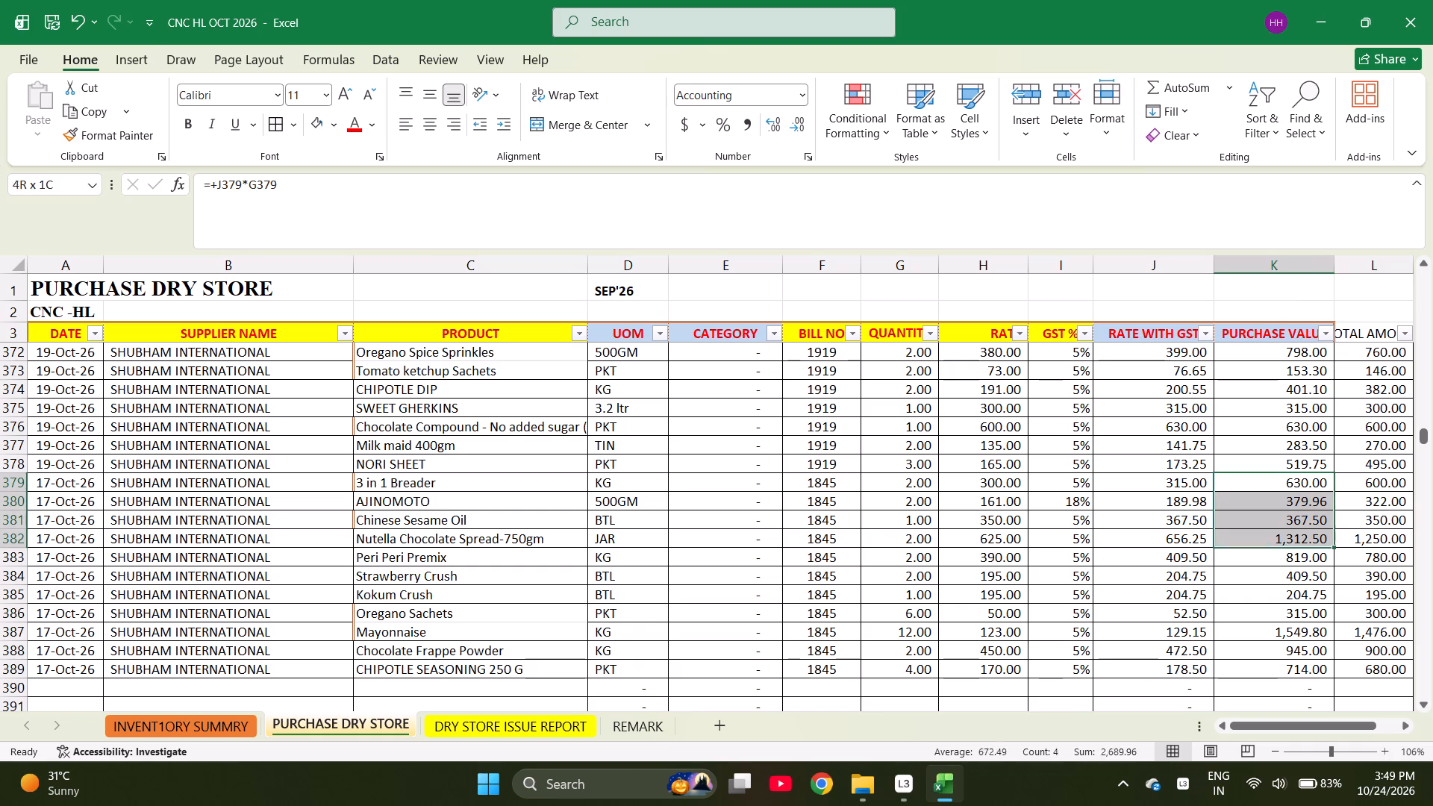
{"action": "key", "text": "shift+Up"}
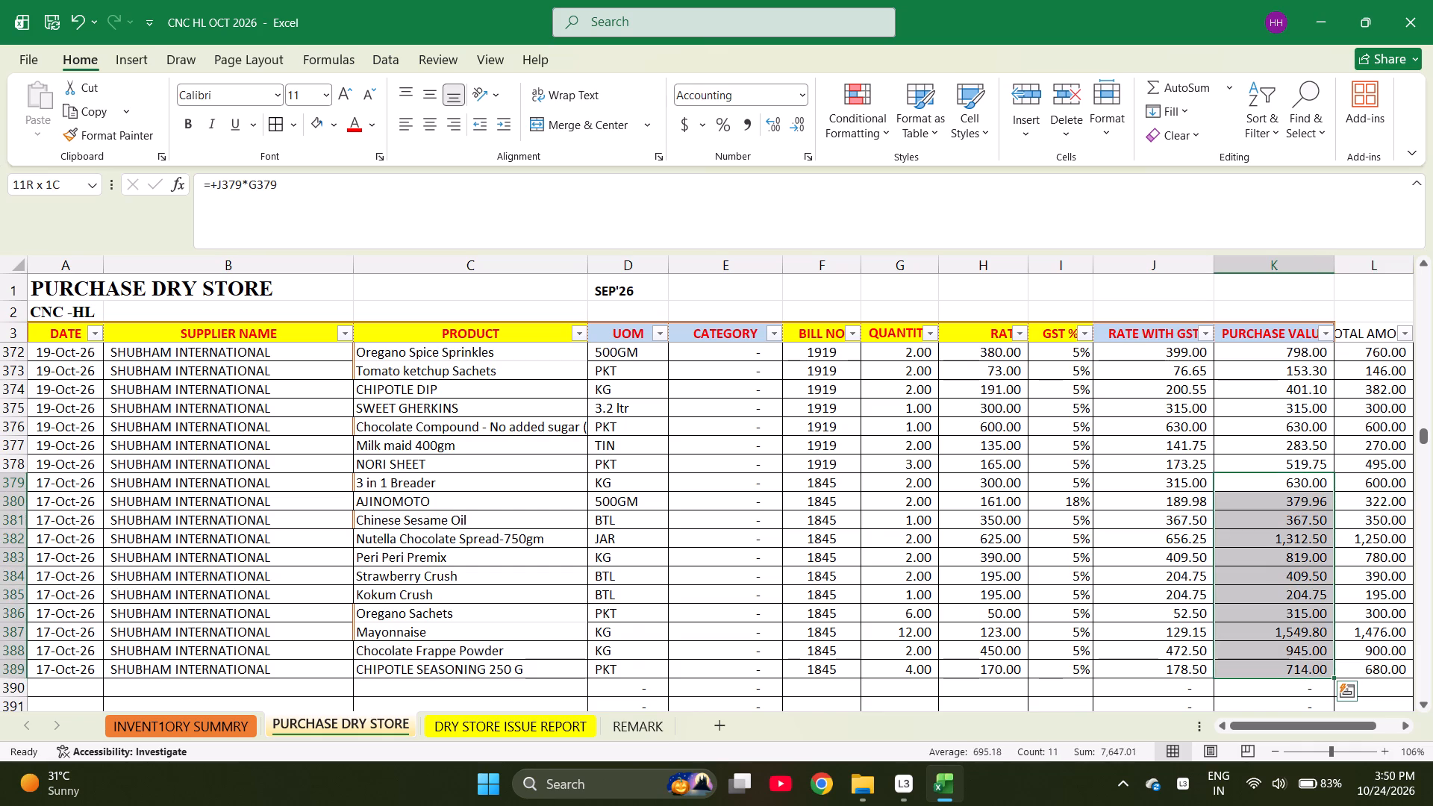
Begin a new bill in row 390 with the date 16-Oct-26 and the supplier SHUBHAM INTERNATIONAL copied from above.
{"action": "key", "text": "Left"}
{"action": "key", "text": "Left"}
{"action": "key", "text": "Left"}
{"action": "key", "text": "Left"}
{"action": "key", "text": "Left"}
{"action": "key", "text": "Left"}
{"action": "key", "text": "Left"}
{"action": "key", "text": "Left"}
{"action": "key", "text": "Left"}
{"action": "key", "text": "Left"}
{"action": "key", "text": "Left"}
{"action": "key", "text": "Left"}
{"action": "key", "text": "Left"}
{"action": "key", "text": "Left"}
{"action": "key", "text": "Left"}
{"action": "key", "text": "Left"}
{"action": "key", "text": "Left"}
{"action": "key", "text": "Left"}
{"action": "key", "text": "Left"}
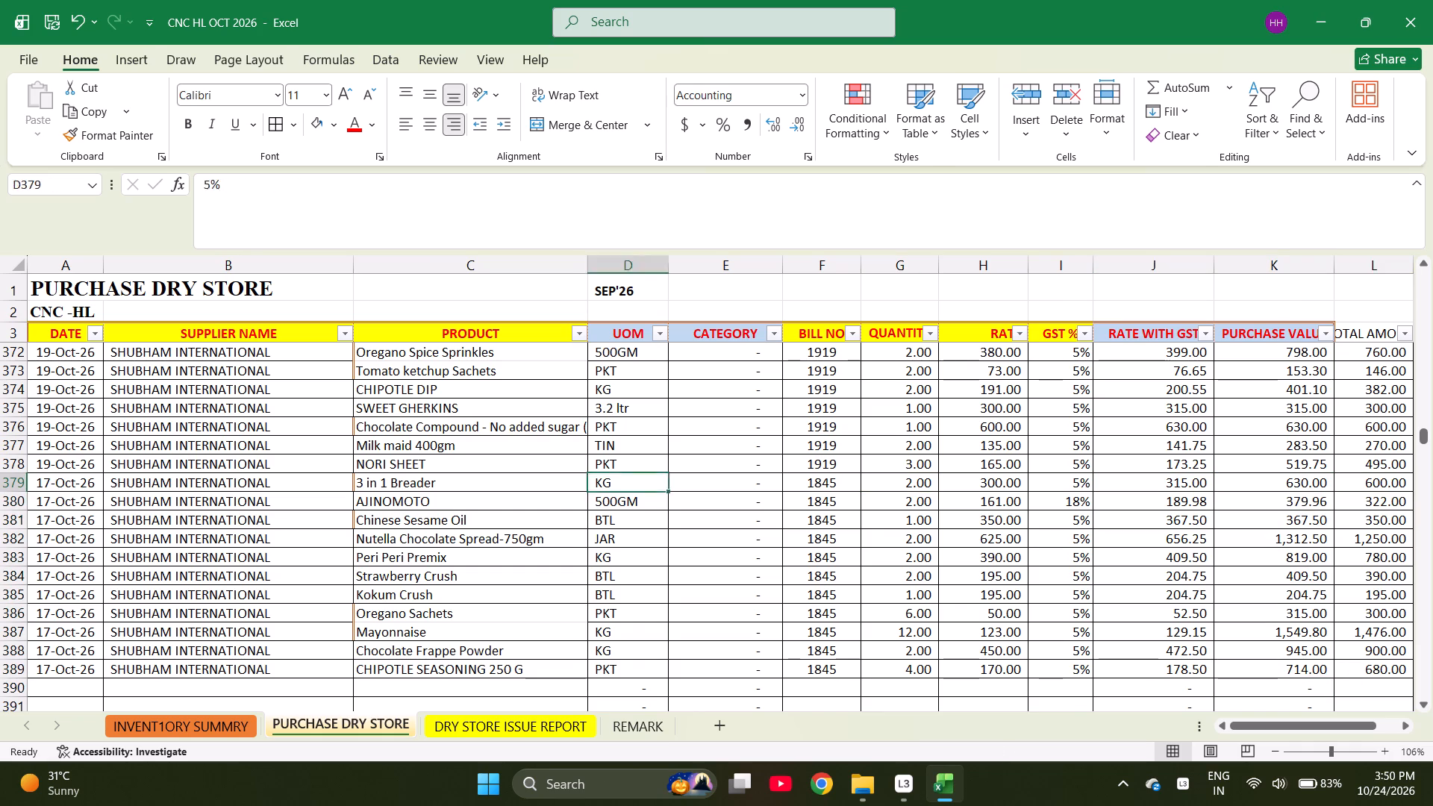
{"action": "key", "text": "ctrl+Down"}
{"action": "key", "text": "Down"}
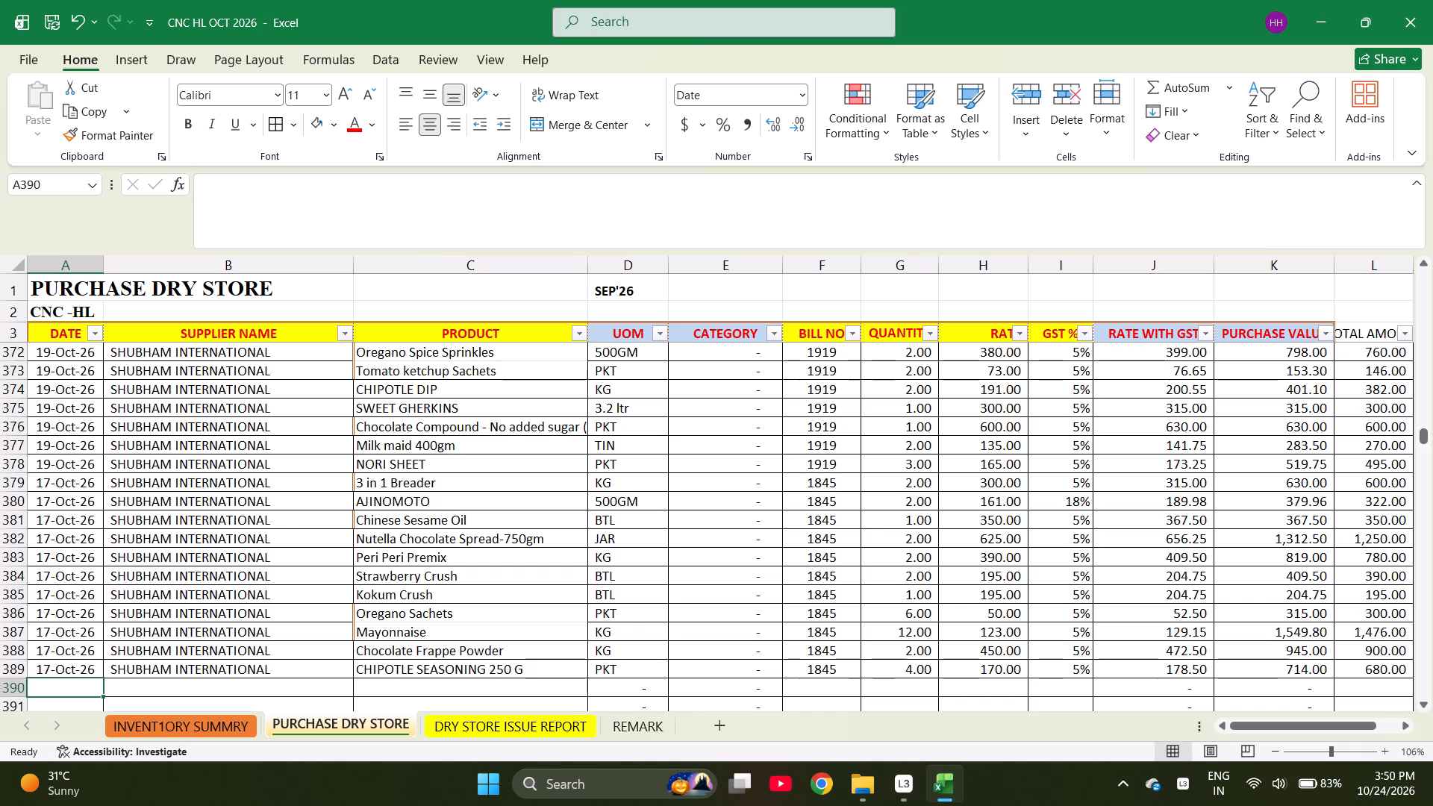
{"action": "type", "text": "10"}
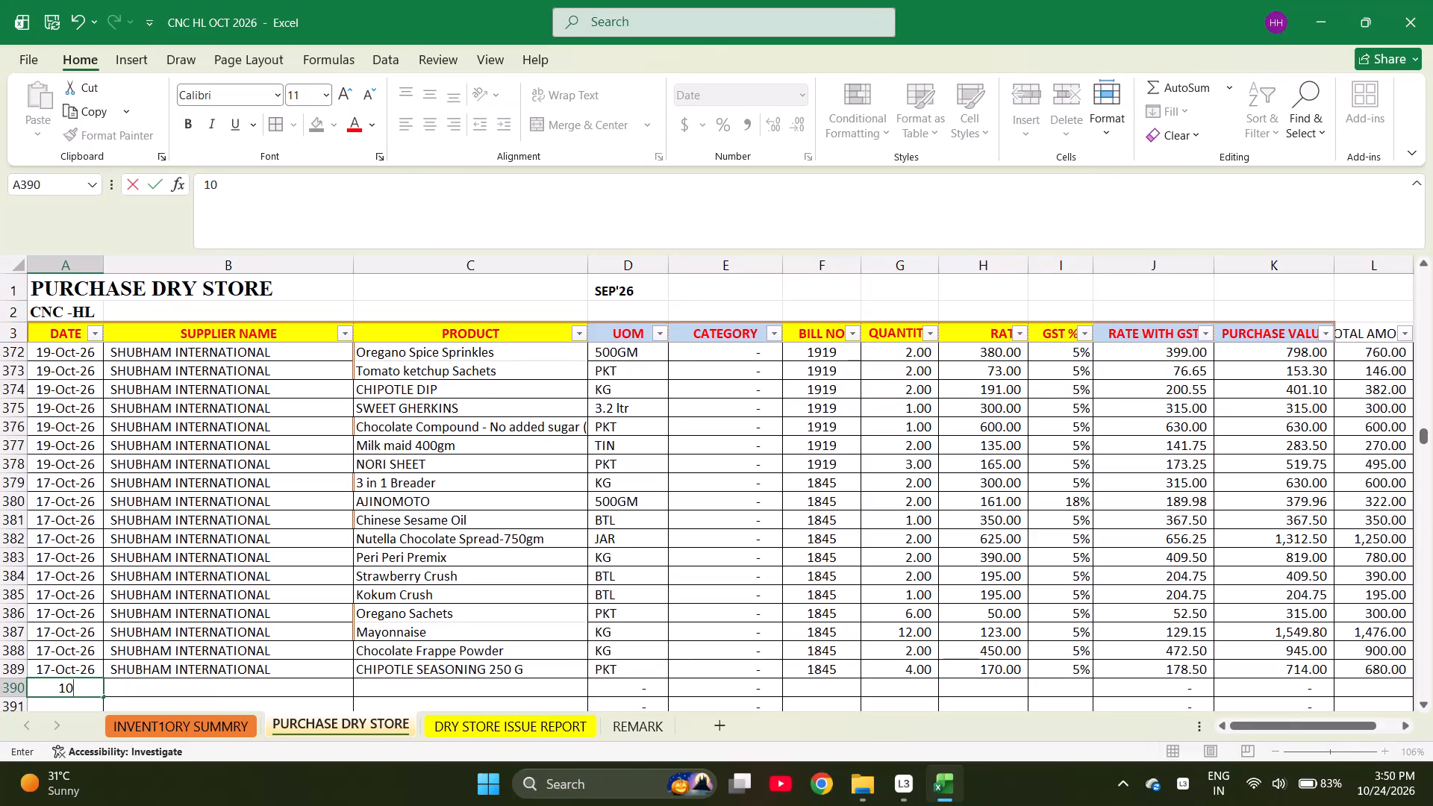
{"action": "key", "text": "minus"}
{"action": "type", "text": "16-2026"}
{"action": "key", "text": "Right"}
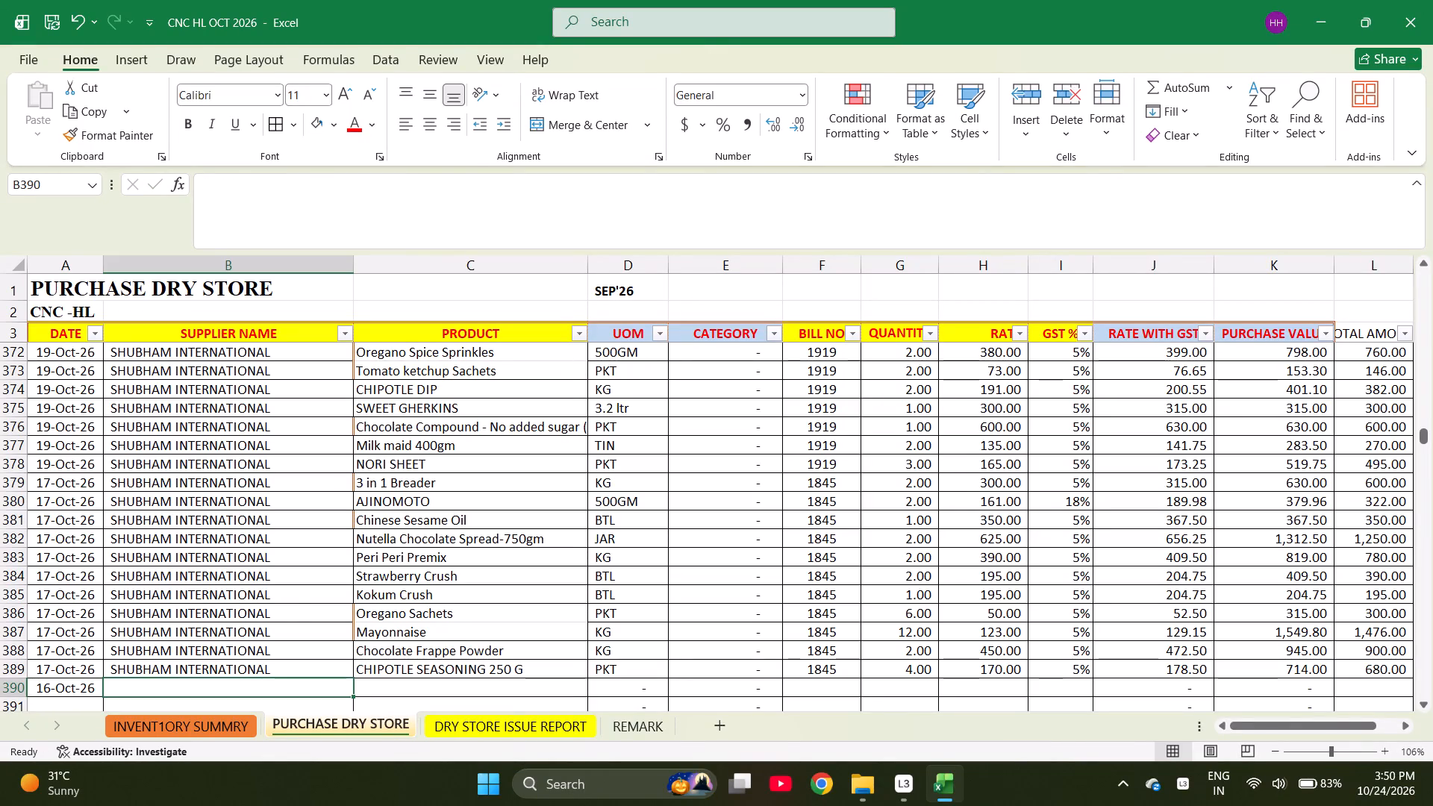
{"action": "key", "text": "ctrl+d"}
{"action": "key", "text": "Right"}
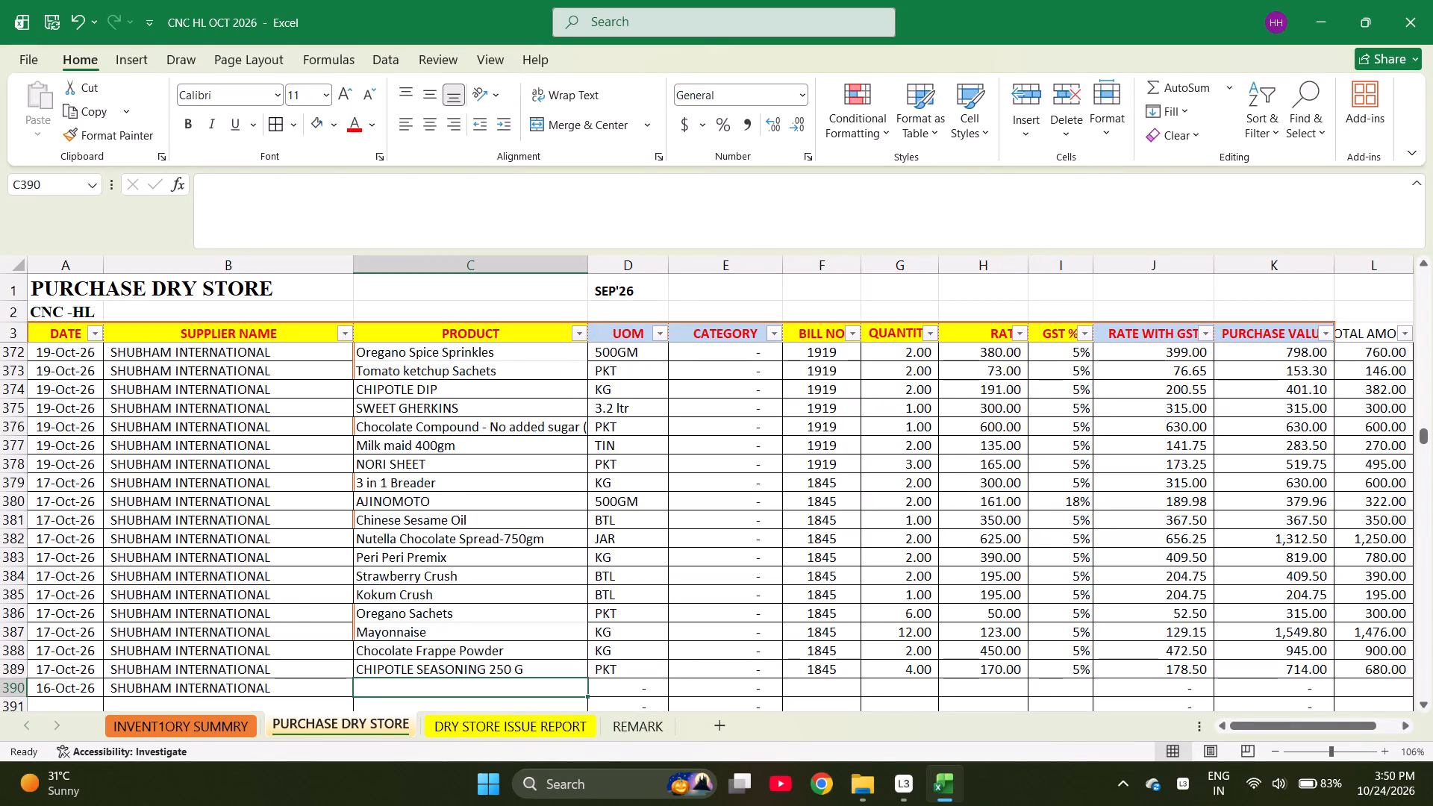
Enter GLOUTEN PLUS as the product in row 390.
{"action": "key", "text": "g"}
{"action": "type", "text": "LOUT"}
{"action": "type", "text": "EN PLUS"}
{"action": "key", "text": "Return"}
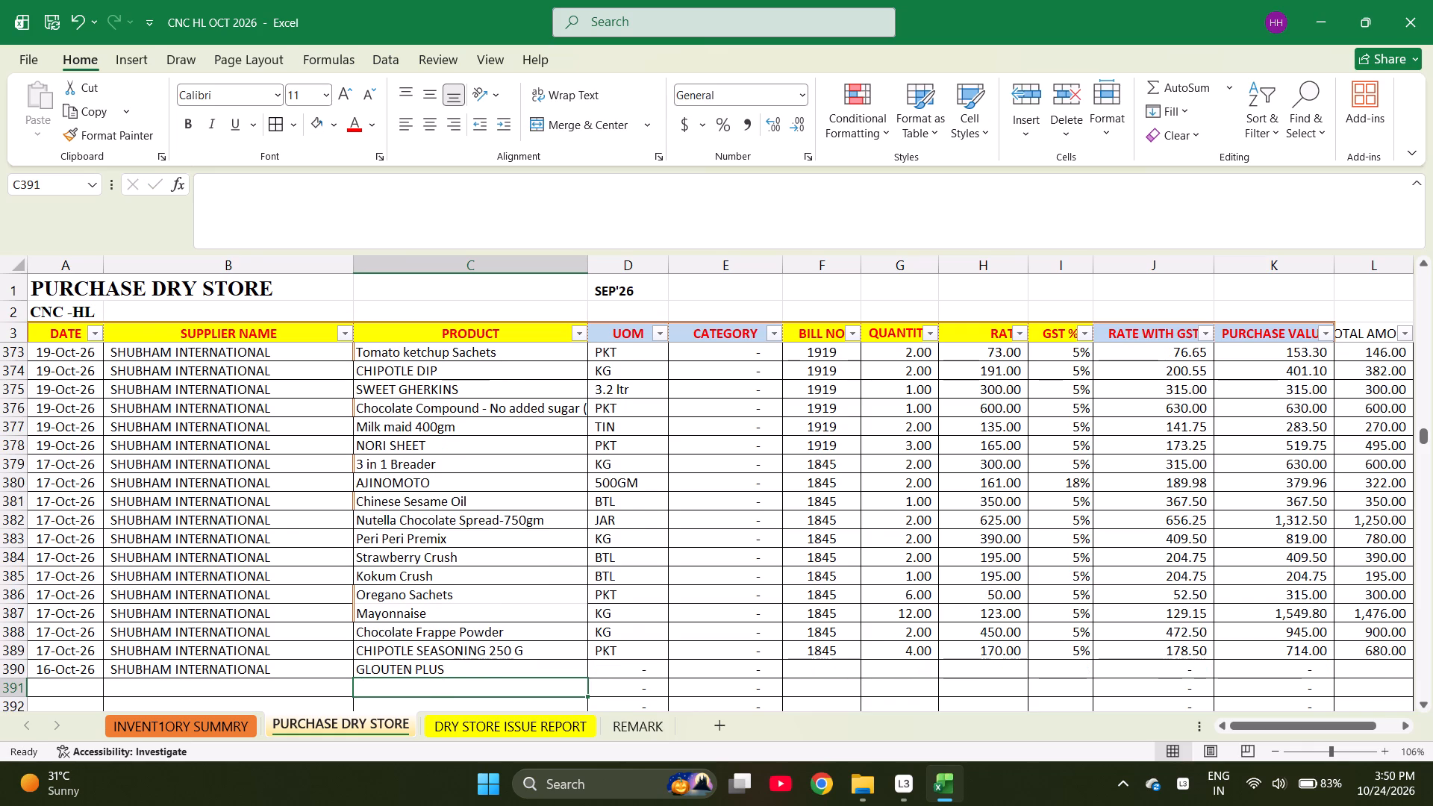
Search the inventory summary sheet for GLOUT and copy the product name GLOUTEN REPLECARE.
{"action": "key", "text": "ctrl+Page_Up"}
{"action": "key", "text": "ctrl+f"}
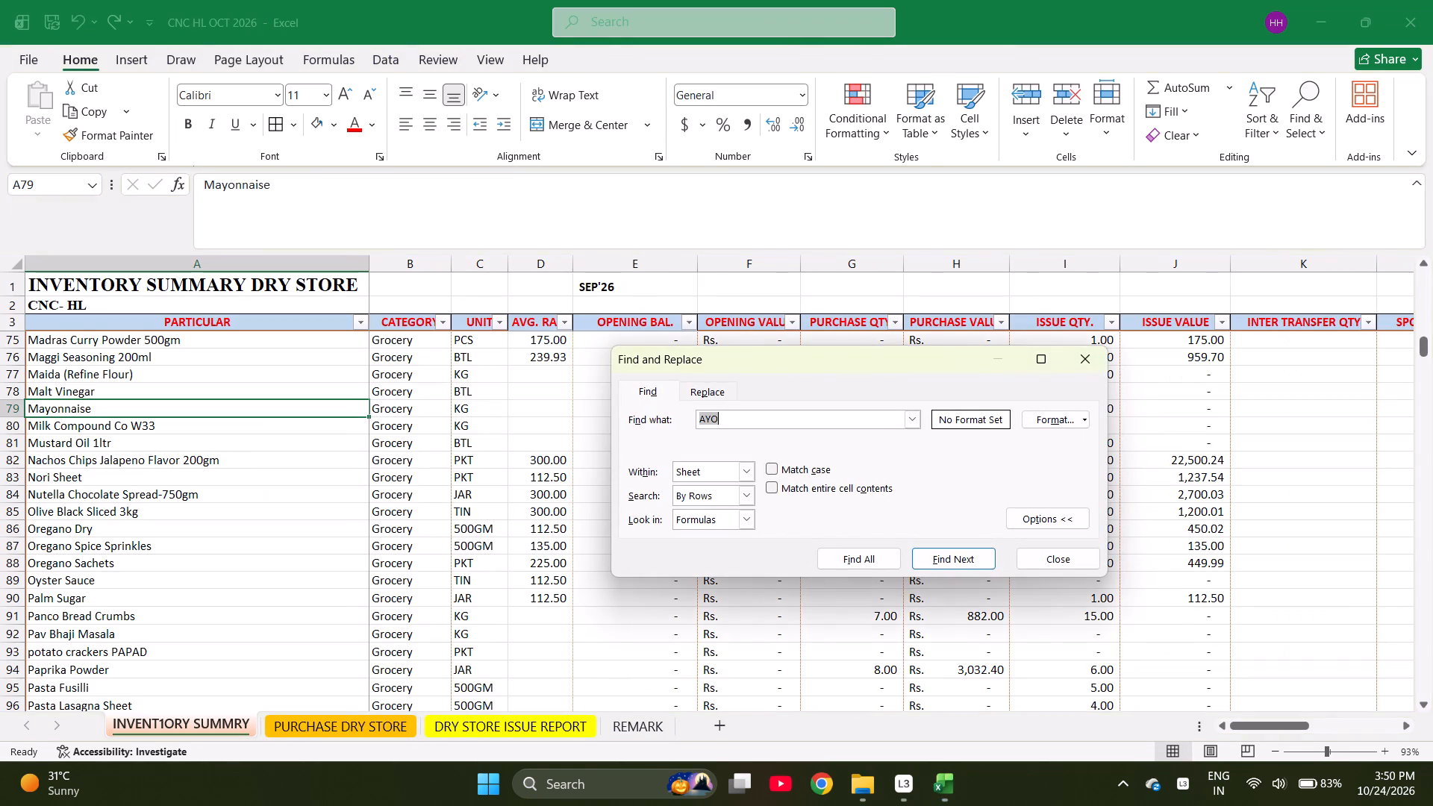
{"action": "type", "text": "GLOUT"}
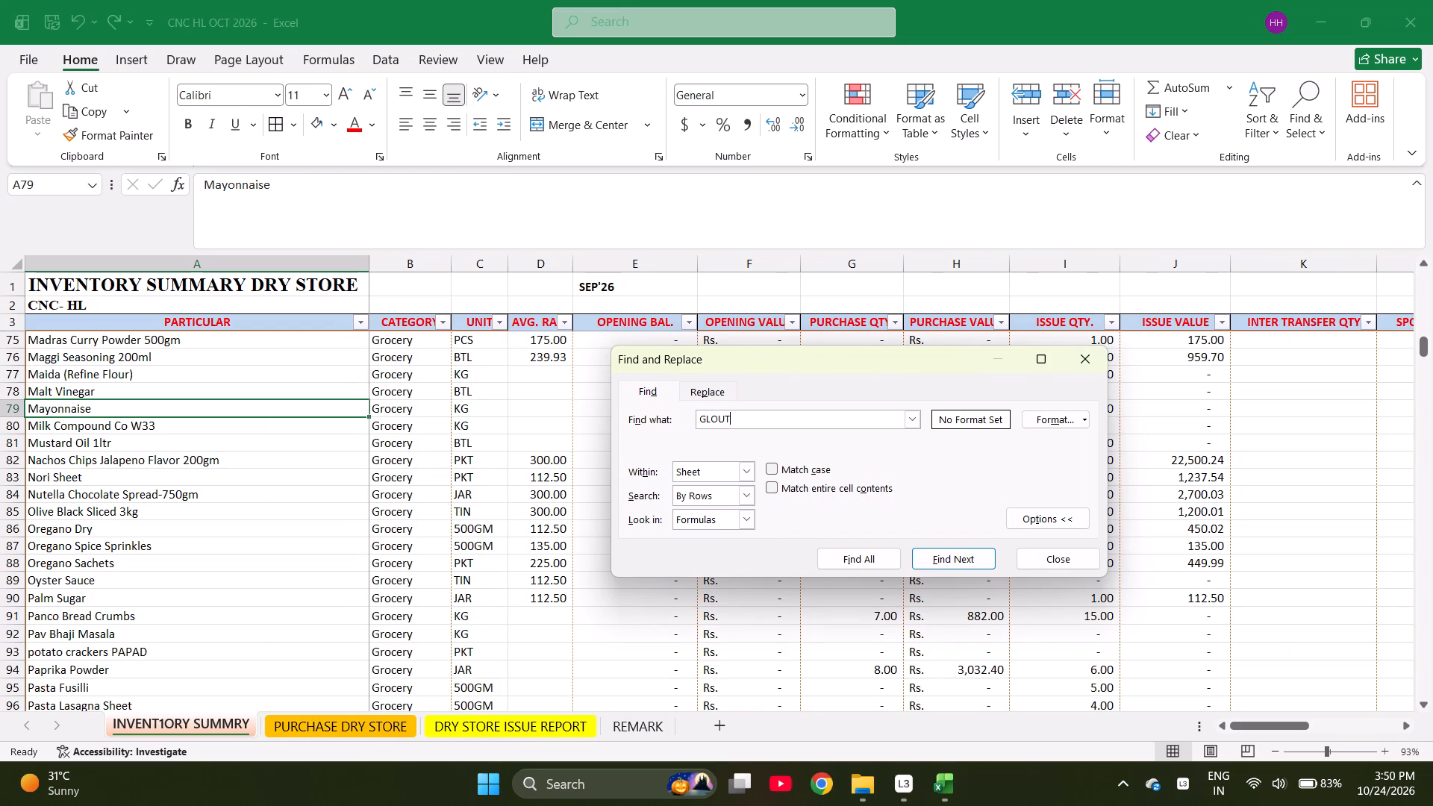
{"action": "key", "text": "Return"}
{"action": "key", "text": "Escape"}
{"action": "key", "text": "ctrl+c"}
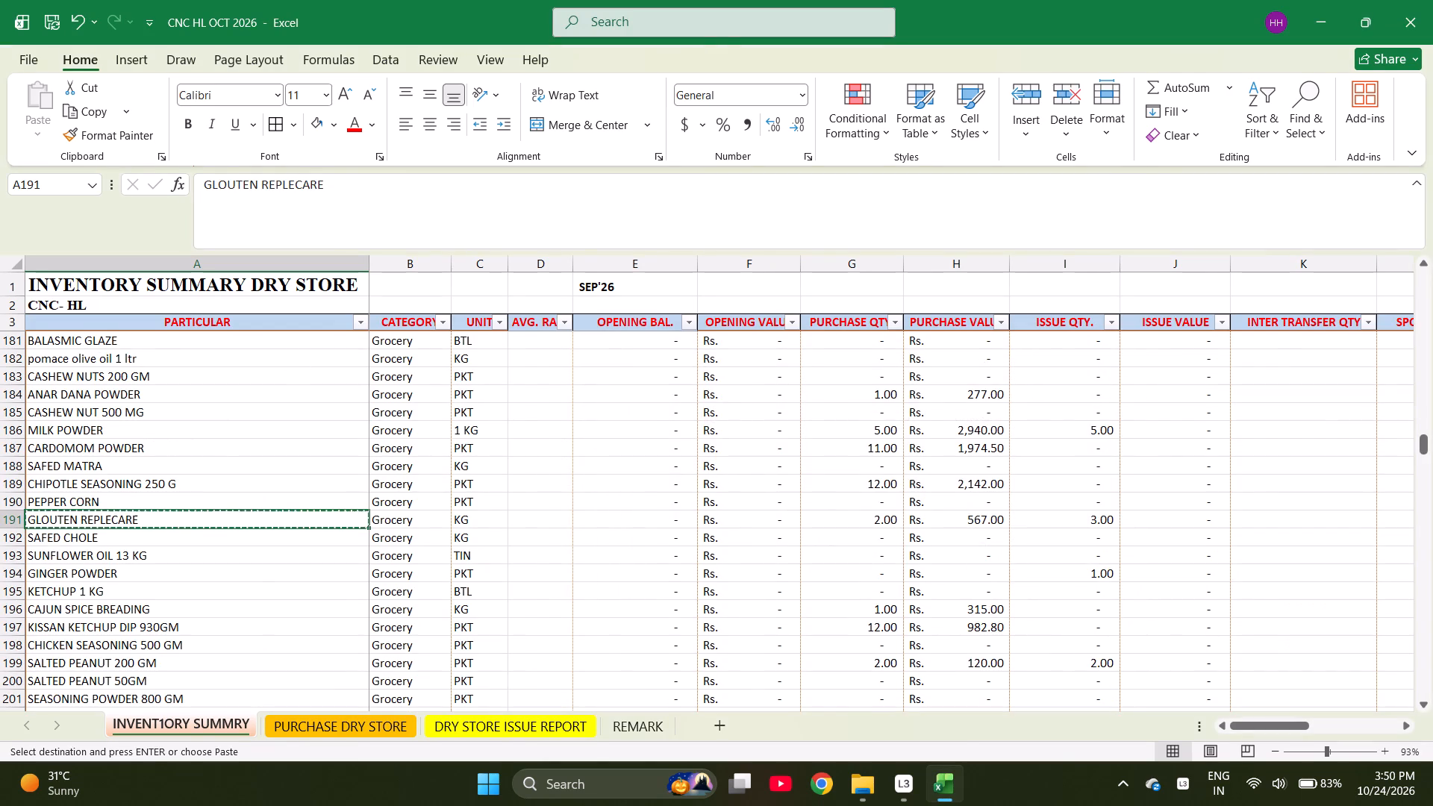
Return to the dry store purchase sheet and replace the product entry in row 390 with 3.
{"action": "key", "text": "ctrl+Page_Down"}
{"action": "key", "text": "Up"}
{"action": "key", "text": "3"}
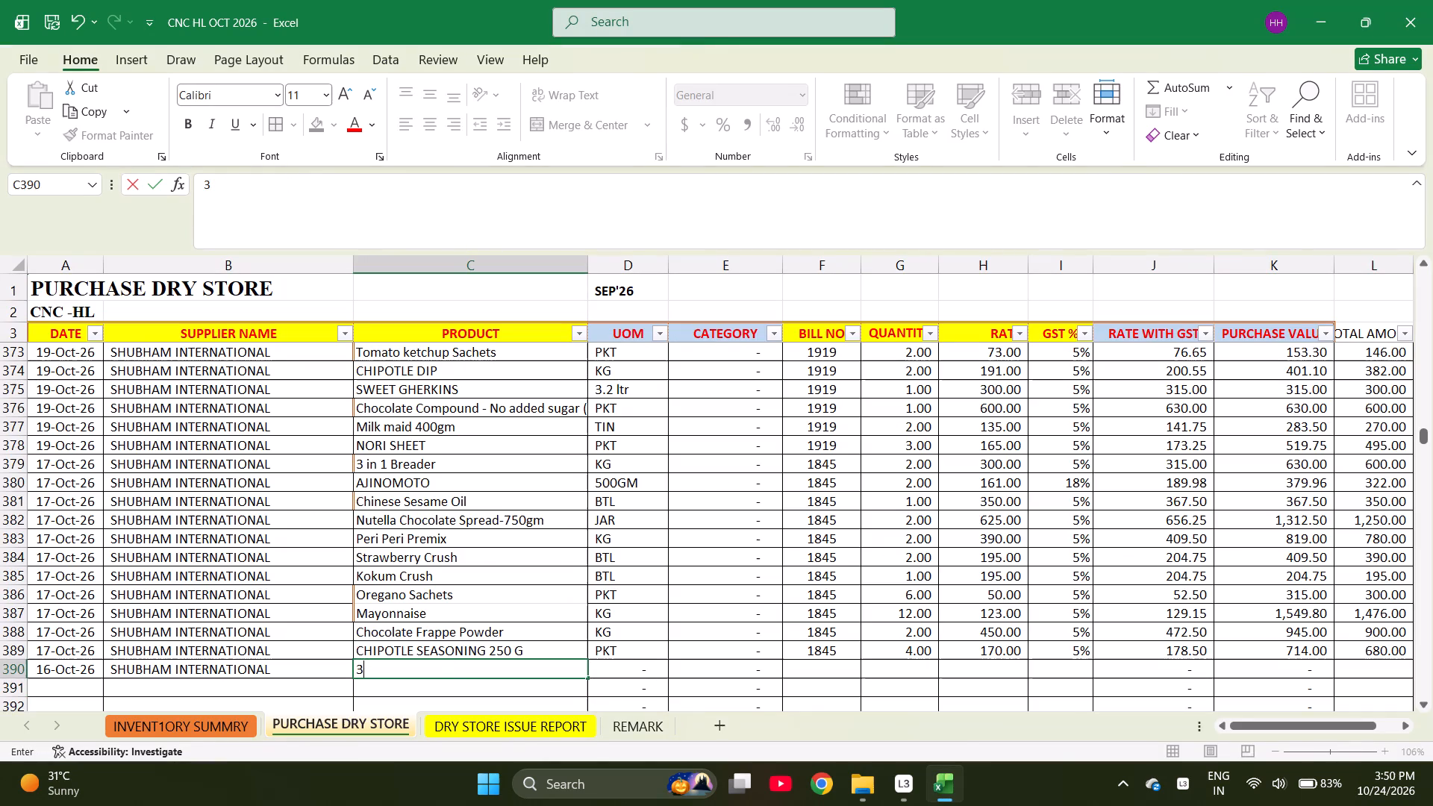
{"action": "key", "text": "Return"}
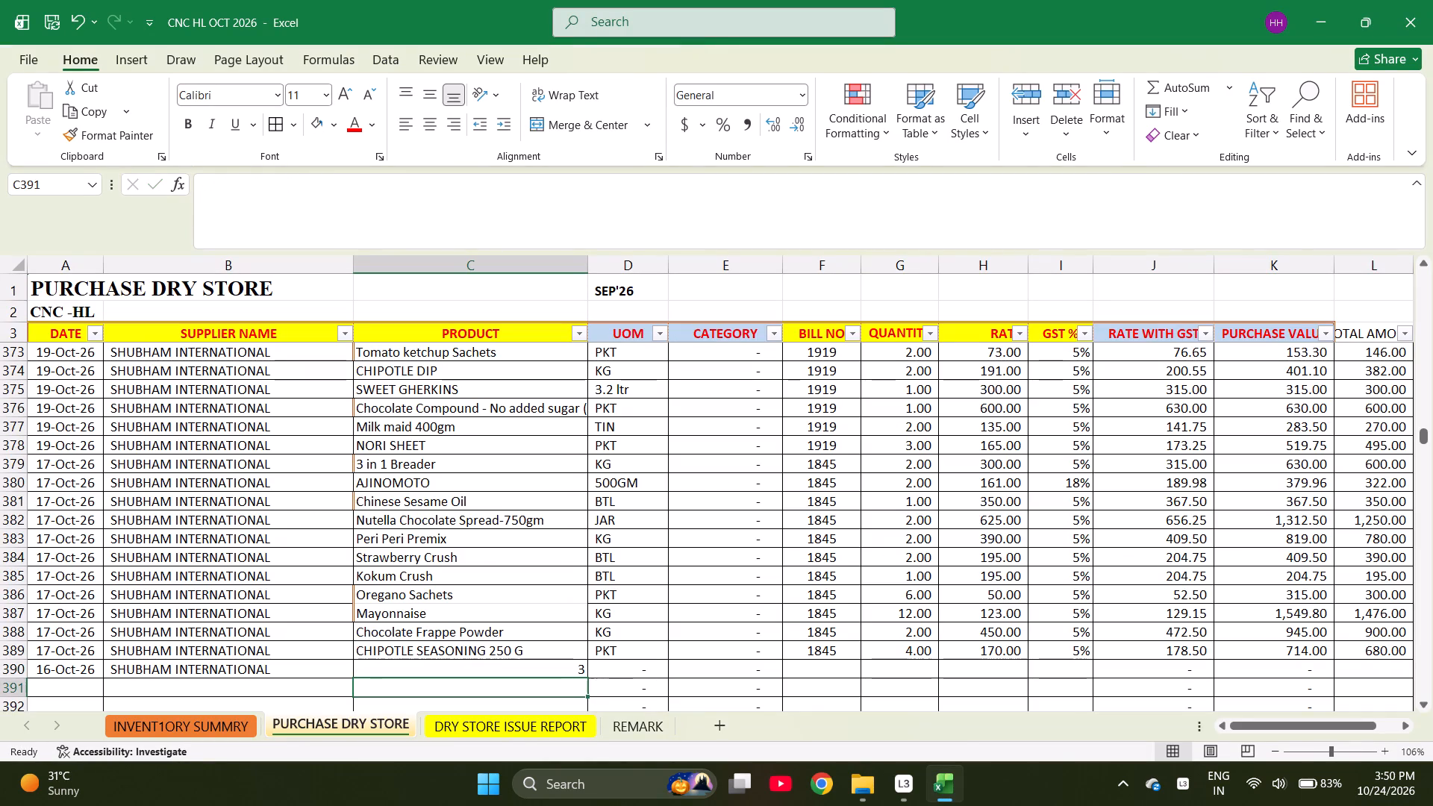
Replace the product in row 390 with GLOUTEN REPLECARE copied from the inventory summary sheet.
{"action": "key", "text": "Up"}
{"action": "key", "text": "ctrl+Page_Up"}
{"action": "key", "text": "ctrl+c"}
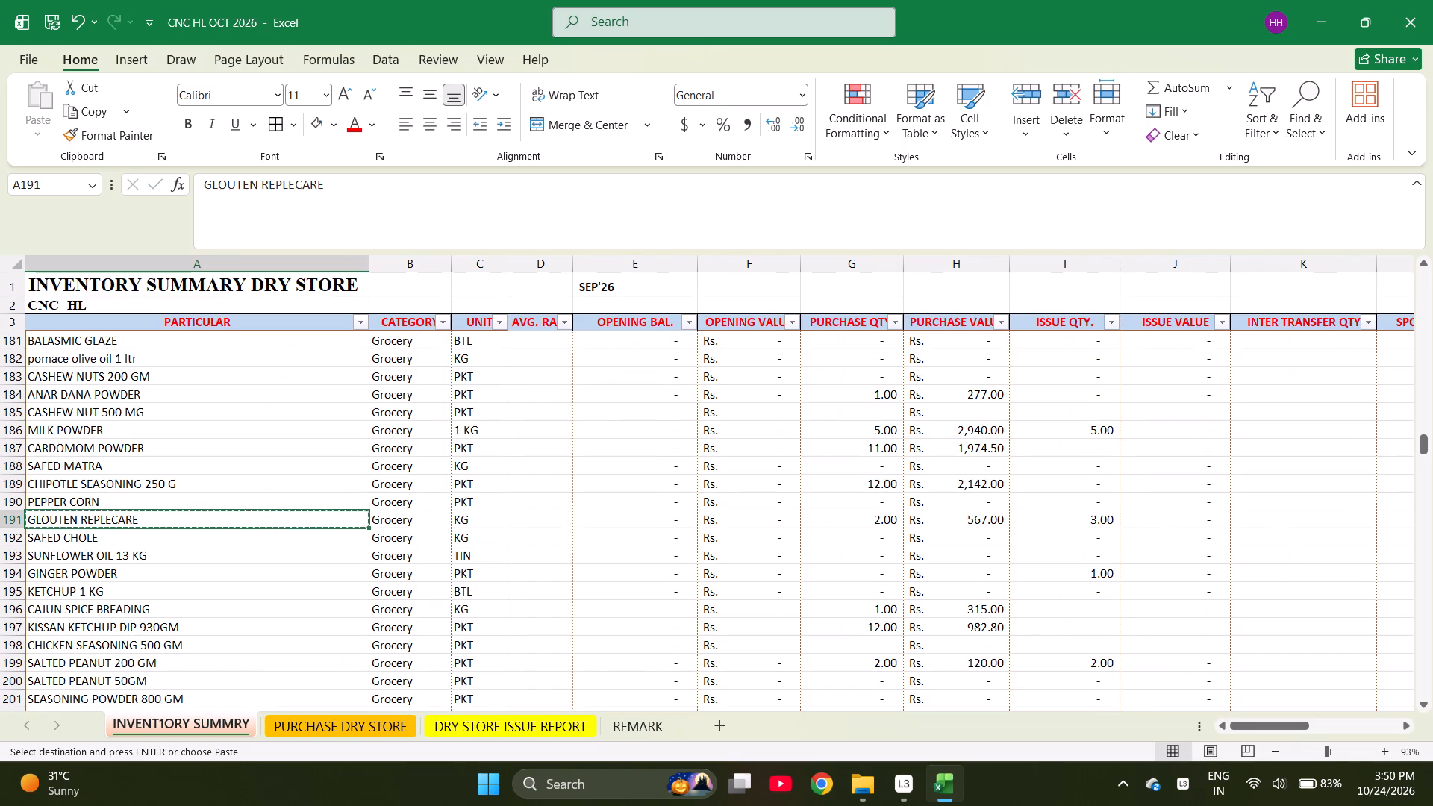
{"action": "key", "text": "ctrl+Page_Down"}
{"action": "key", "text": "Return"}
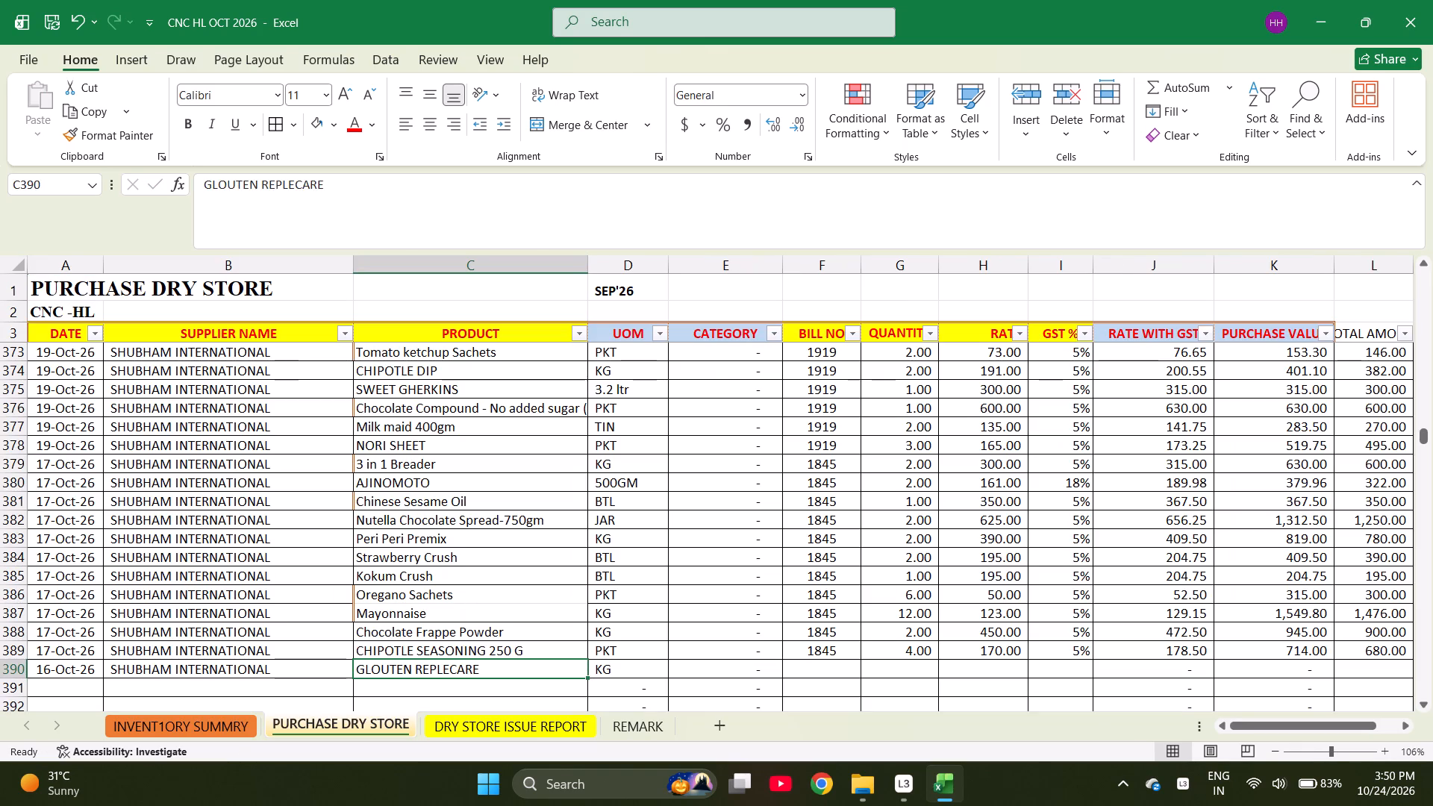
Search the inventory summary for OLIVE and copy Olive Black Sliced 3kg into the product cell of purchase row 391.
{"action": "key", "text": "Down"}
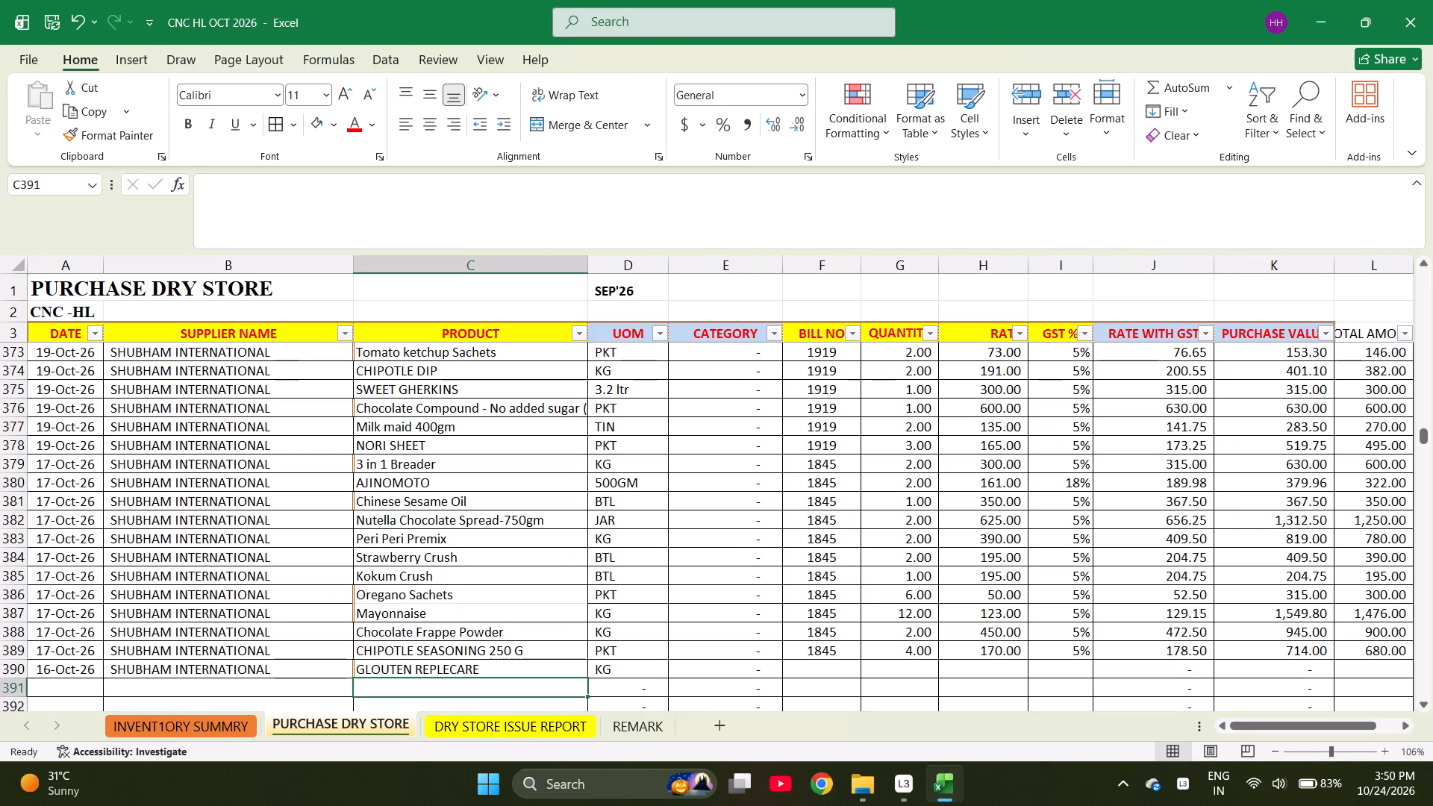
{"action": "key", "text": "ctrl+Page_Up"}
{"action": "key", "text": "ctrl+f"}
{"action": "type", "text": "OLIVE"}
{"action": "key", "text": "Return"}
{"action": "key", "text": "Escape"}
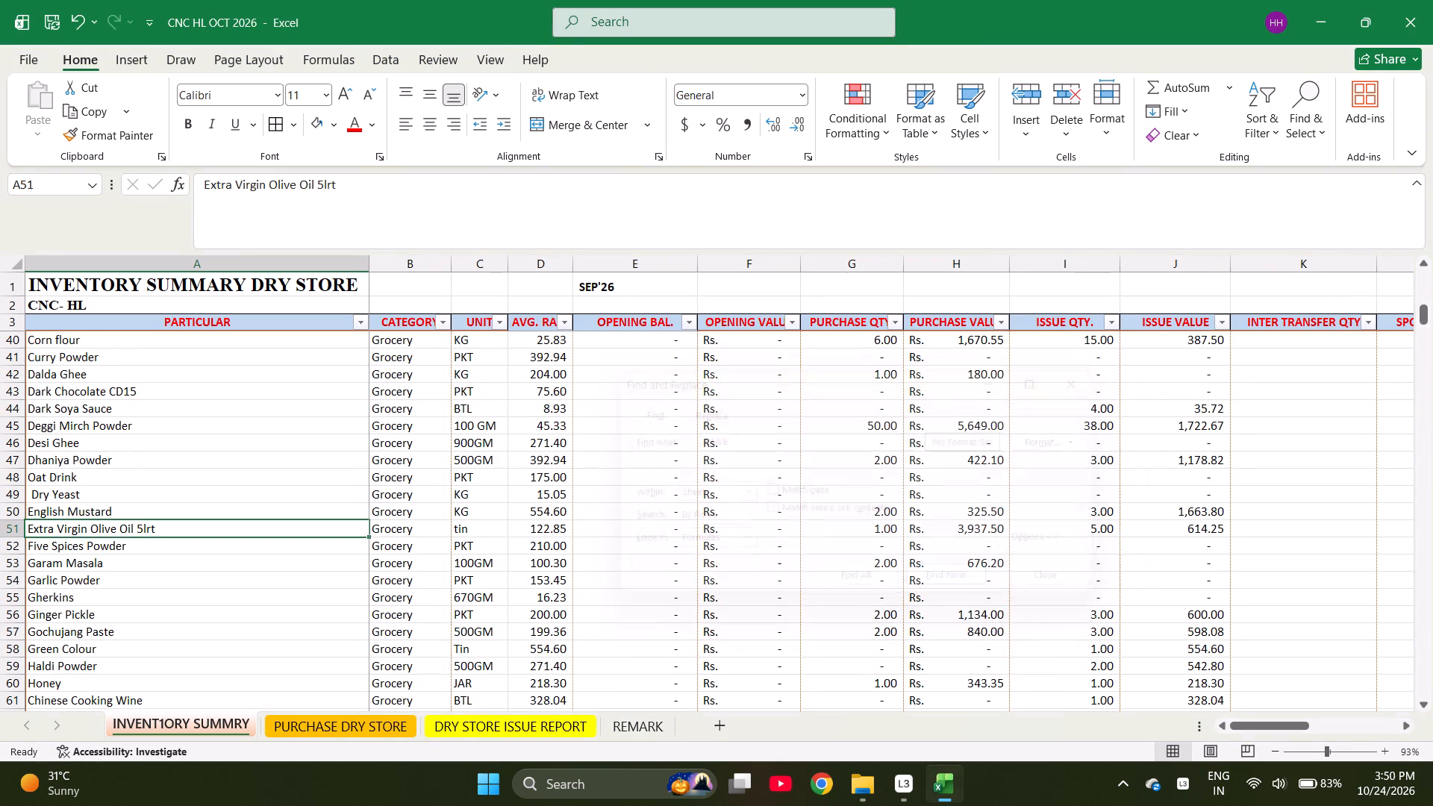
{"action": "key", "text": "ctrl+f"}
{"action": "key", "text": "Return"}
{"action": "key", "text": "Escape"}
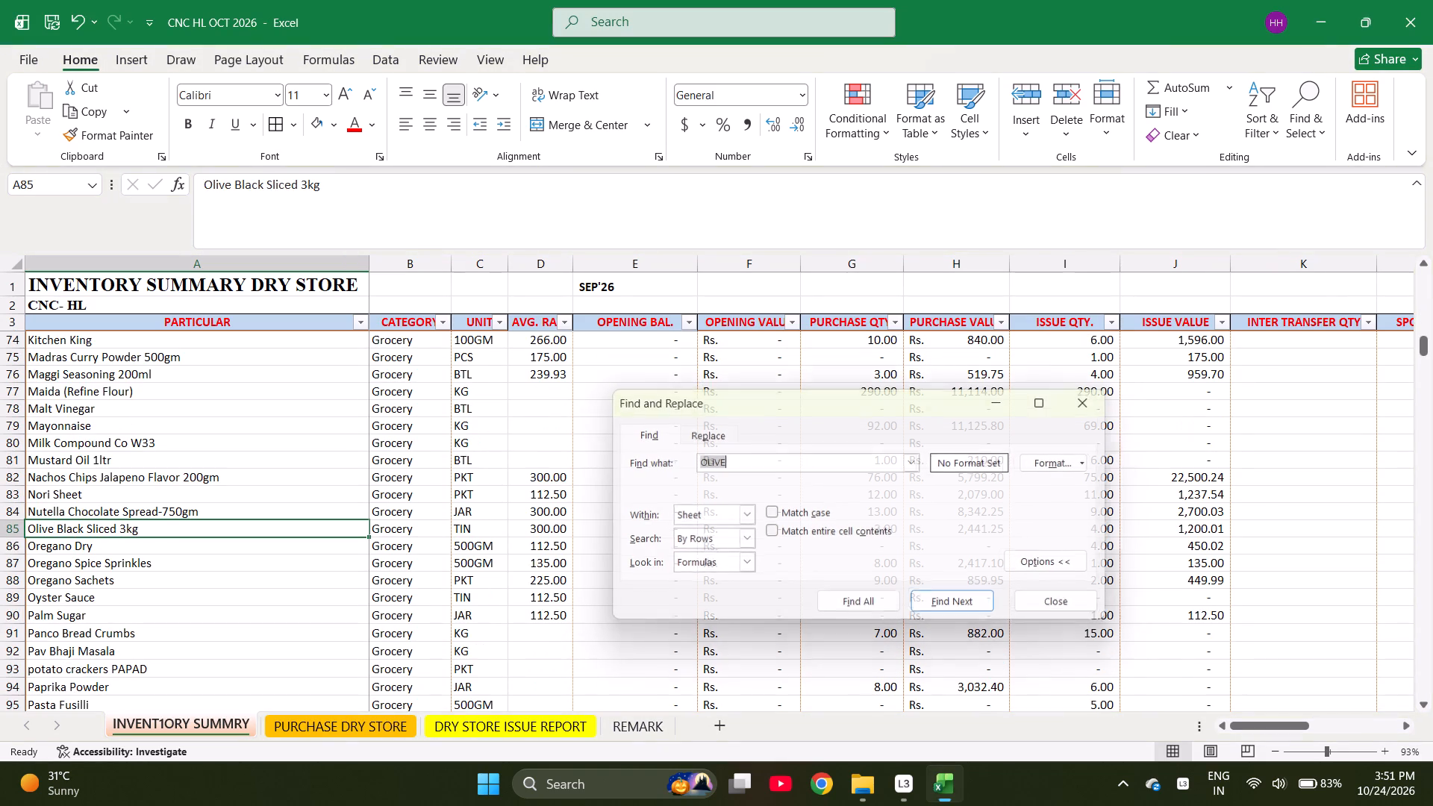
{"action": "key", "text": "ctrl+c"}
{"action": "key", "text": "ctrl+Page_Down"}
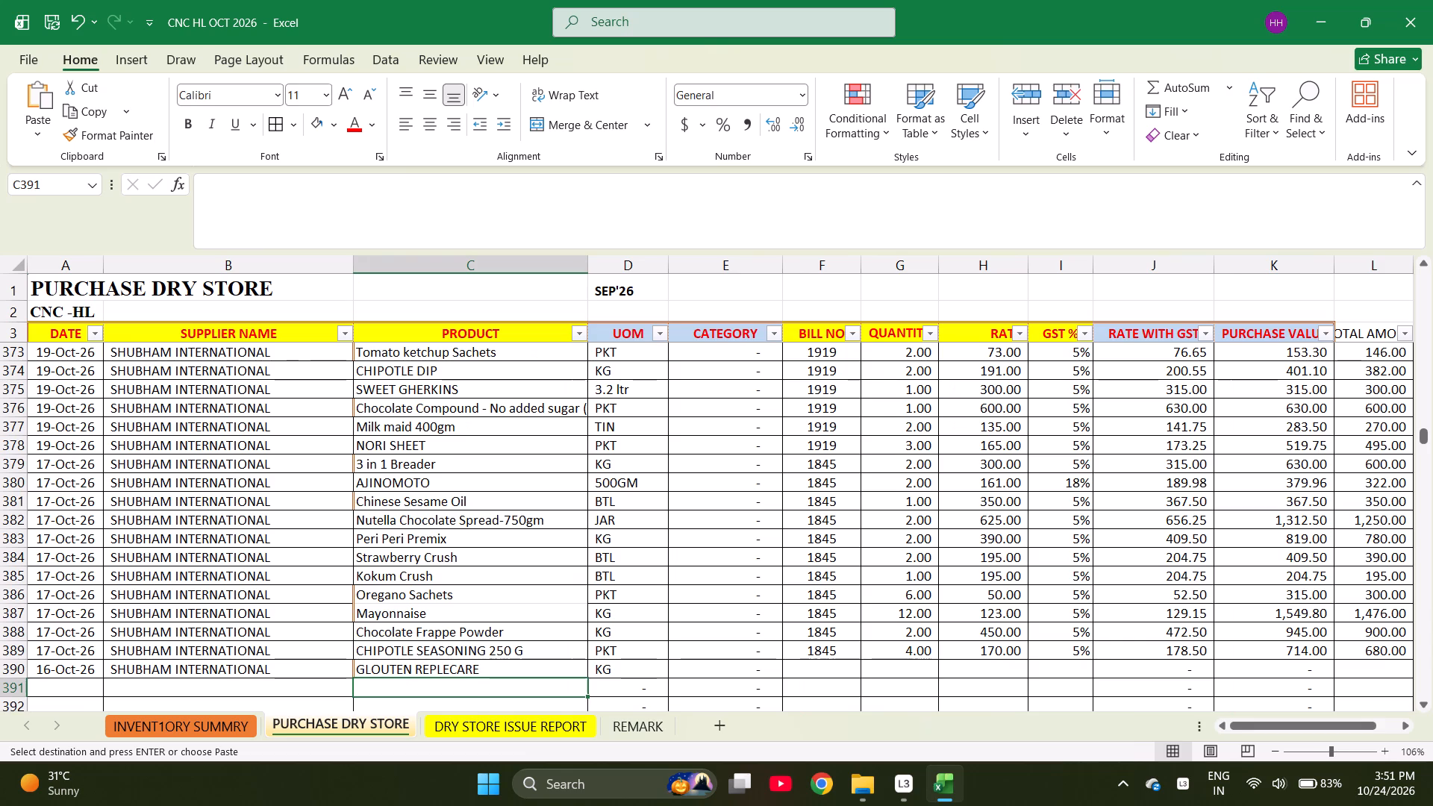
{"action": "key", "text": "Return"}
Enter AROMATE in row 392 and replace it with AROMATE POWDER 500 GM, found by searching the inventory summary for AROM.
{"action": "key", "text": "Down"}
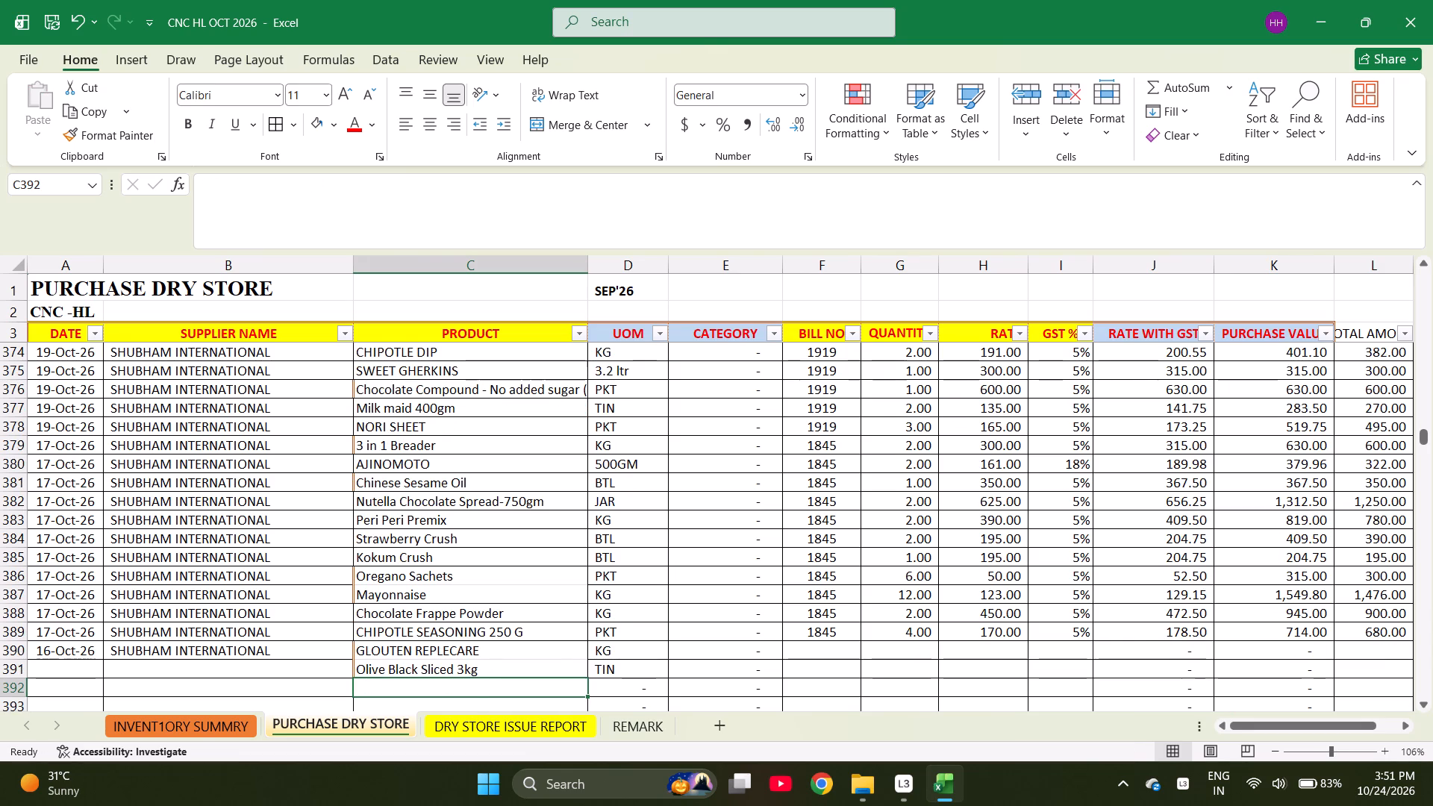
{"action": "type", "text": "AROMATE"}
{"action": "key", "text": "ctrl+Page_Up"}
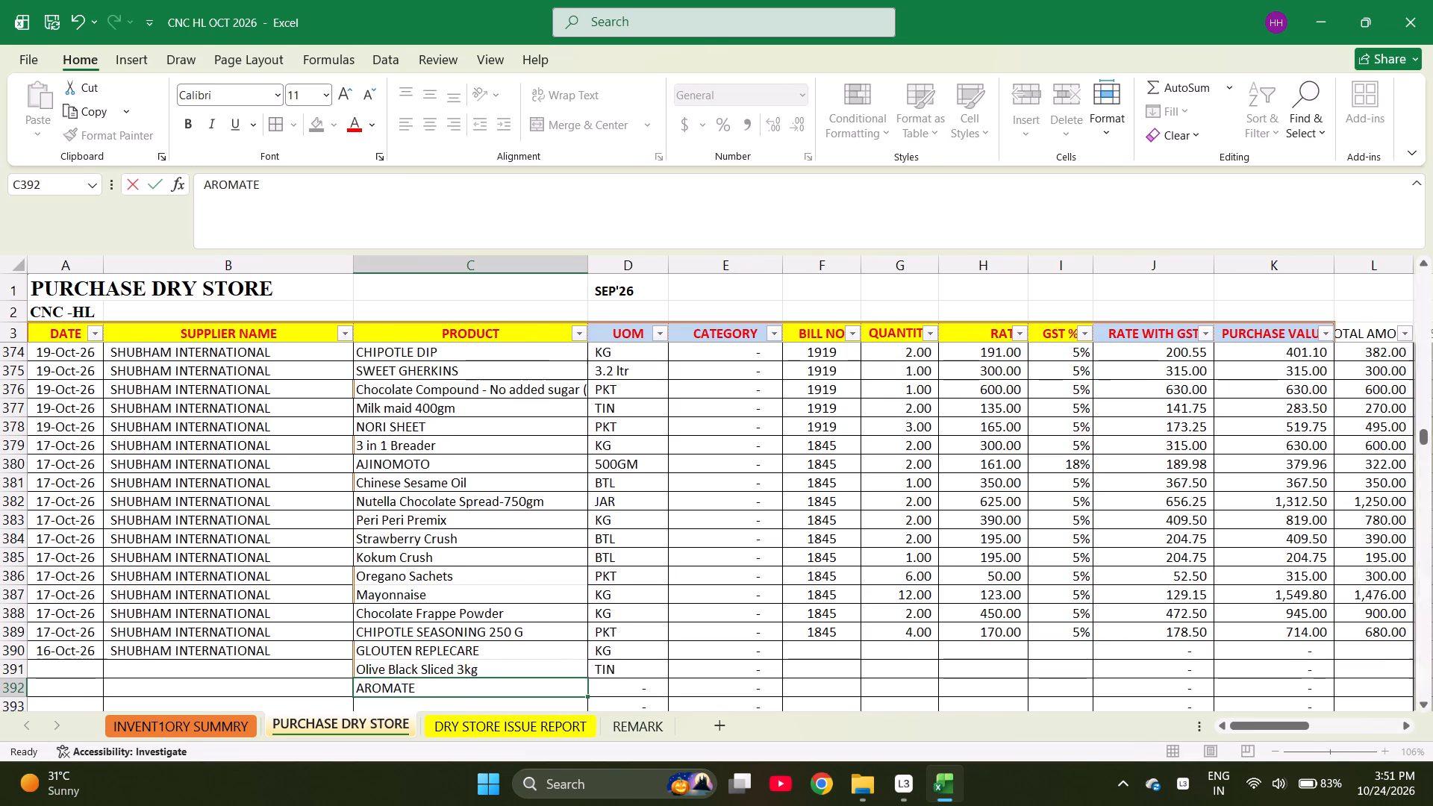
{"action": "key", "text": "ctrl+f"}
{"action": "type", "text": "AROM"}
{"action": "key", "text": "Return"}
{"action": "key", "text": "Escape"}
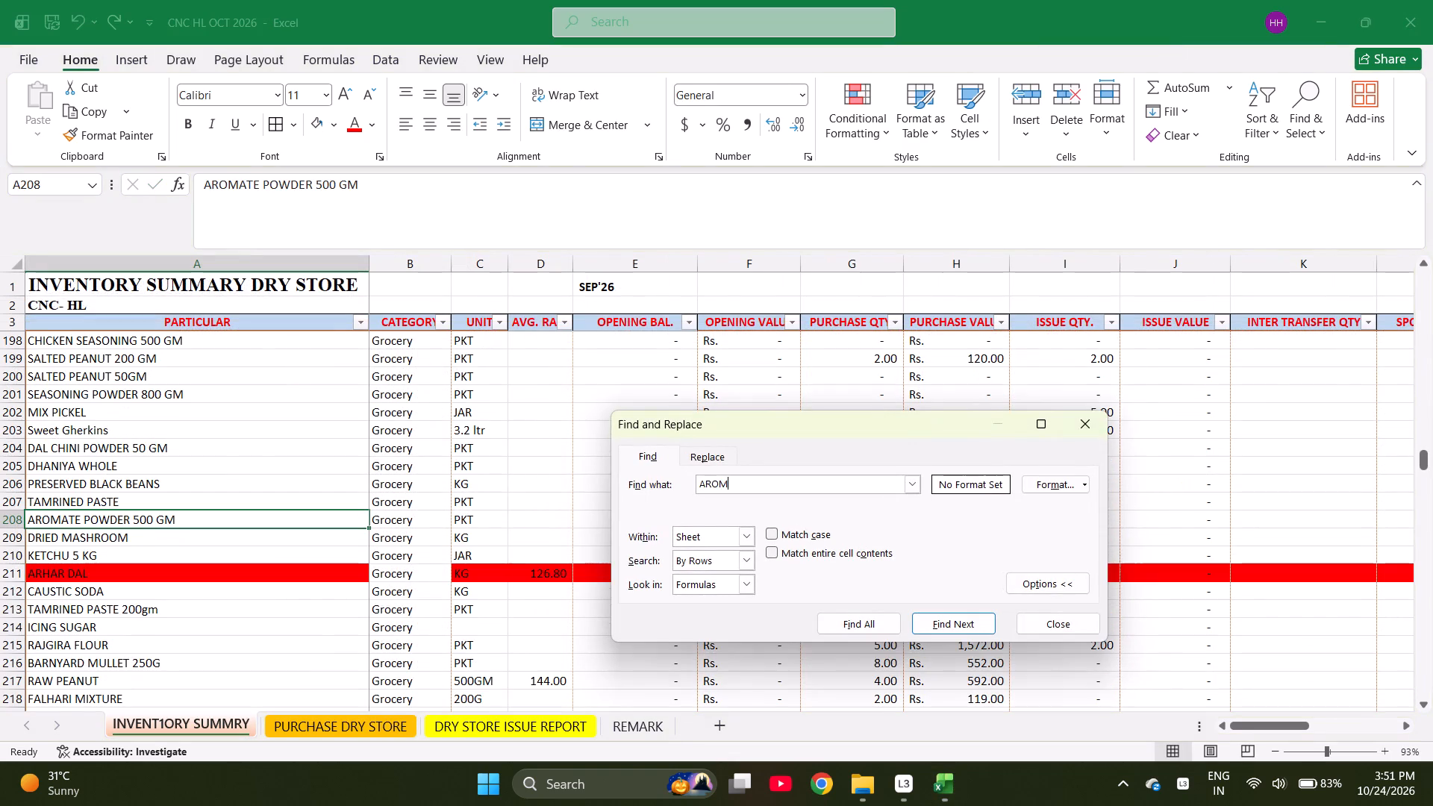
{"action": "key", "text": "ctrl+c"}
{"action": "key", "text": "ctrl+Page_Down"}
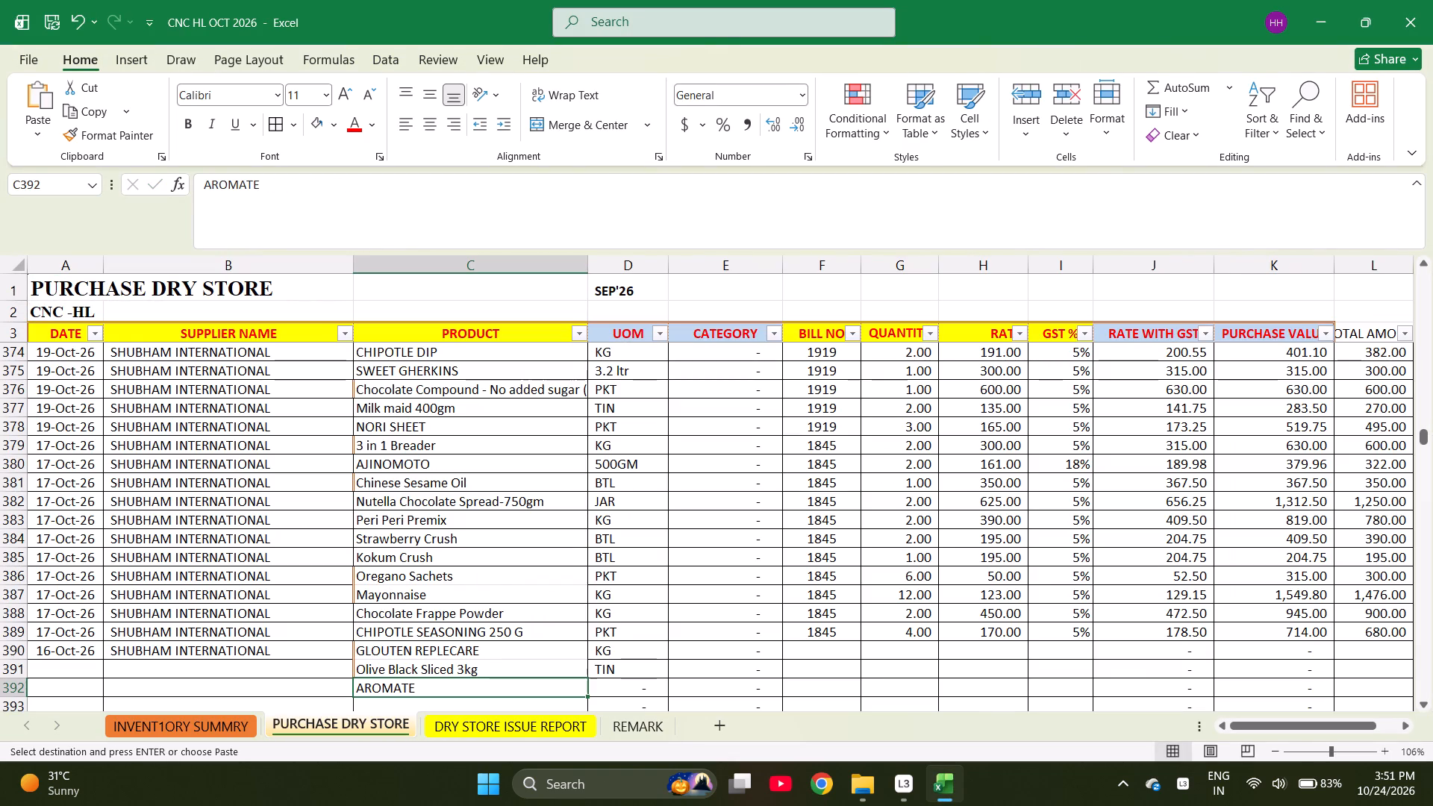
{"action": "key", "text": "Return"}
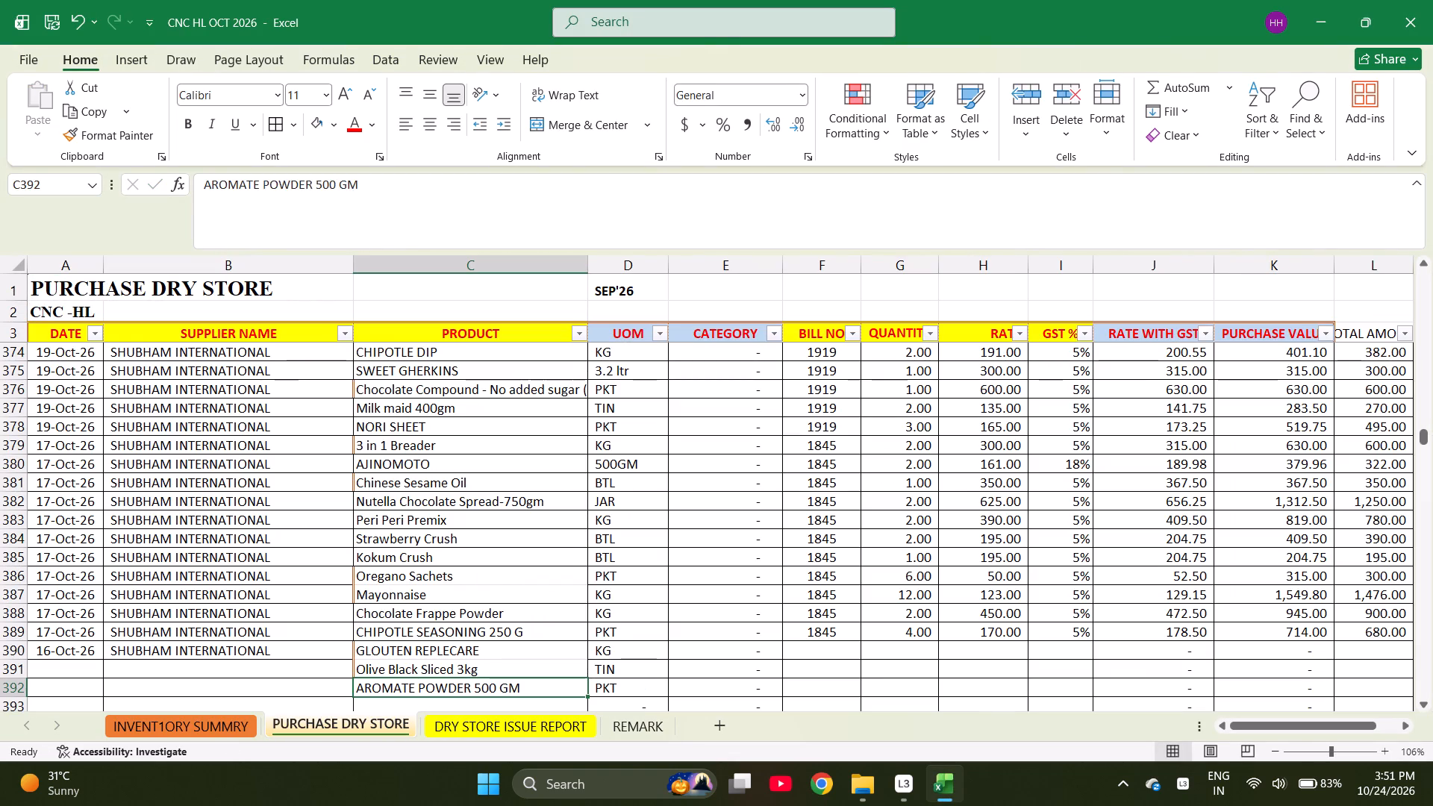
Enter NORI SHEET as the product in row 393 and PASSION FRUIT in row 394.
{"action": "key", "text": "Right"}
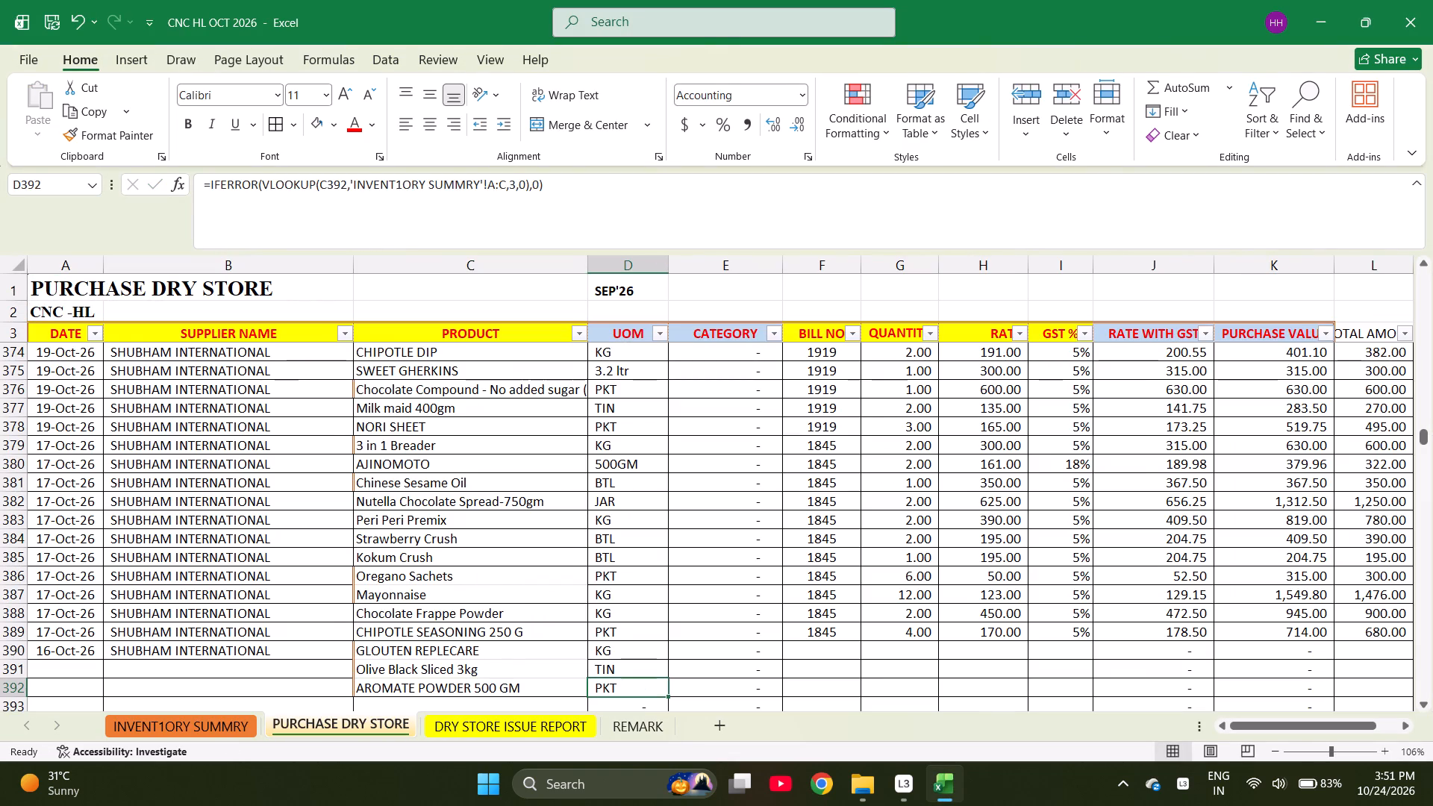
{"action": "key", "text": "Down"}
{"action": "key", "text": "Left"}
{"action": "type", "text": "NORI"}
{"action": "key", "text": "Return"}
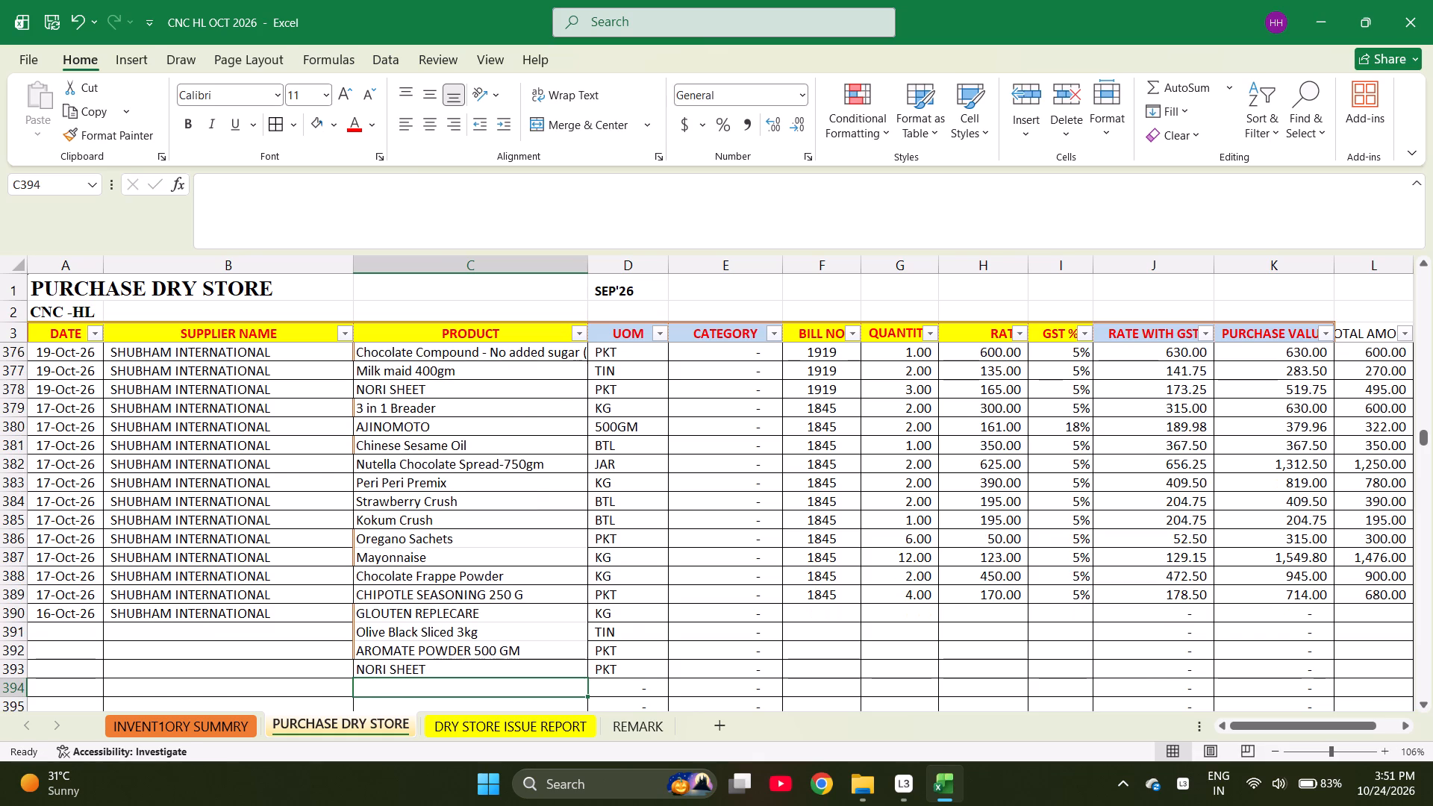
{"action": "type", "text": "PASS"}
{"action": "key", "text": "Return"}
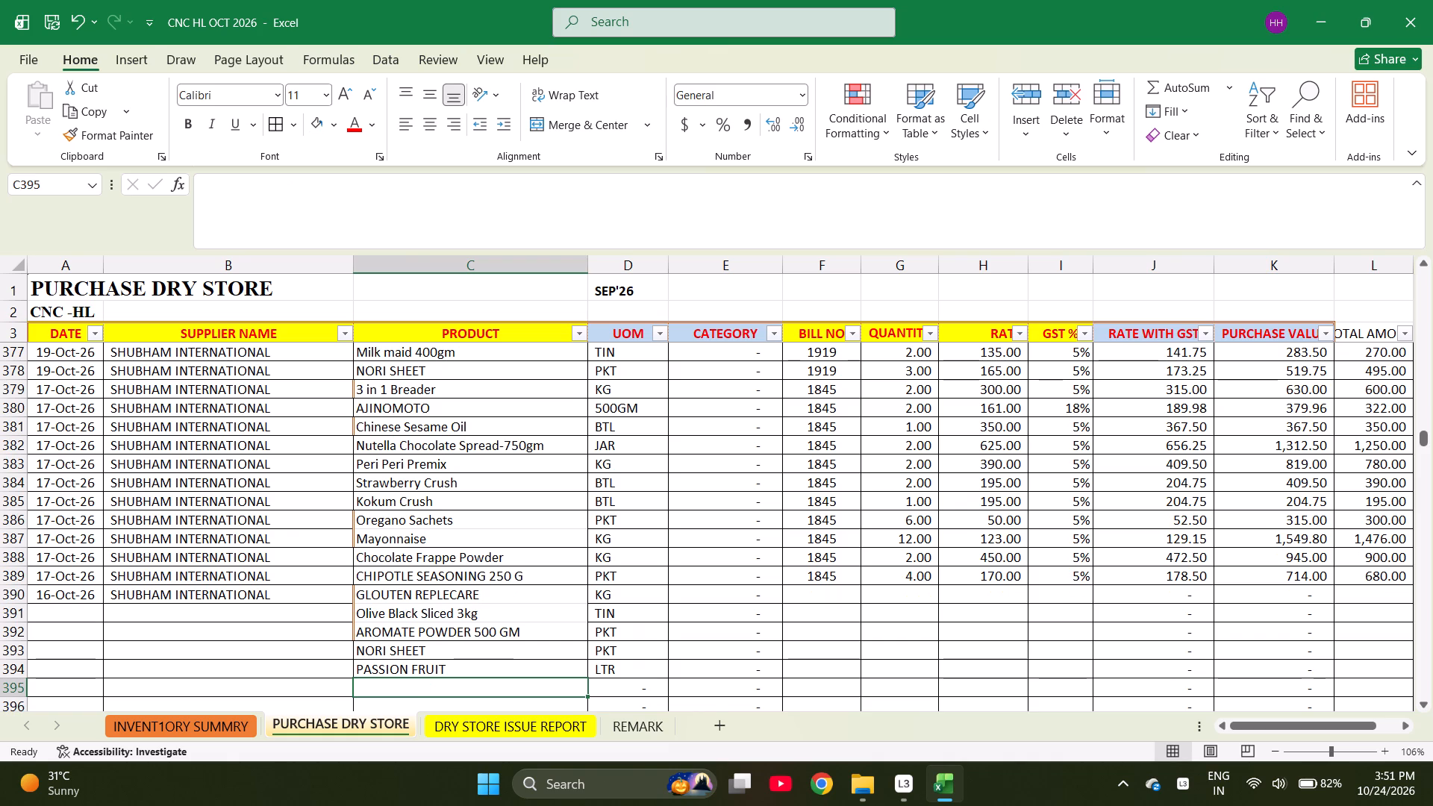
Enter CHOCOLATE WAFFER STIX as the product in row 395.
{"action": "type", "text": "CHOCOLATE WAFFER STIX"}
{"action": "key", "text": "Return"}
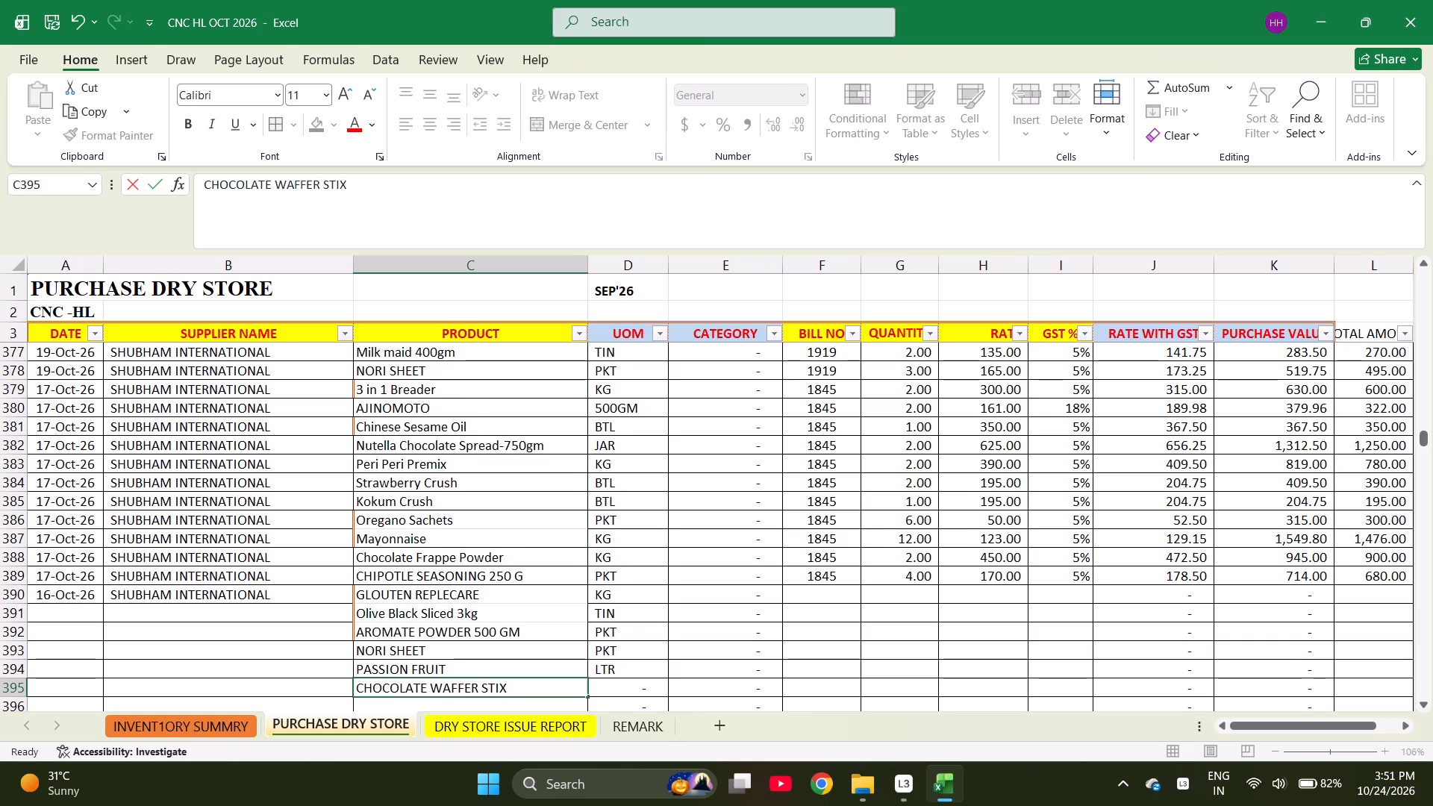
Search the inventory summary for WAF and copy Chocolate Wafer Stick over the product entry in purchase row 395.
{"action": "key", "text": "ctrl+Page_Up"}
{"action": "key", "text": "ctrl+f"}
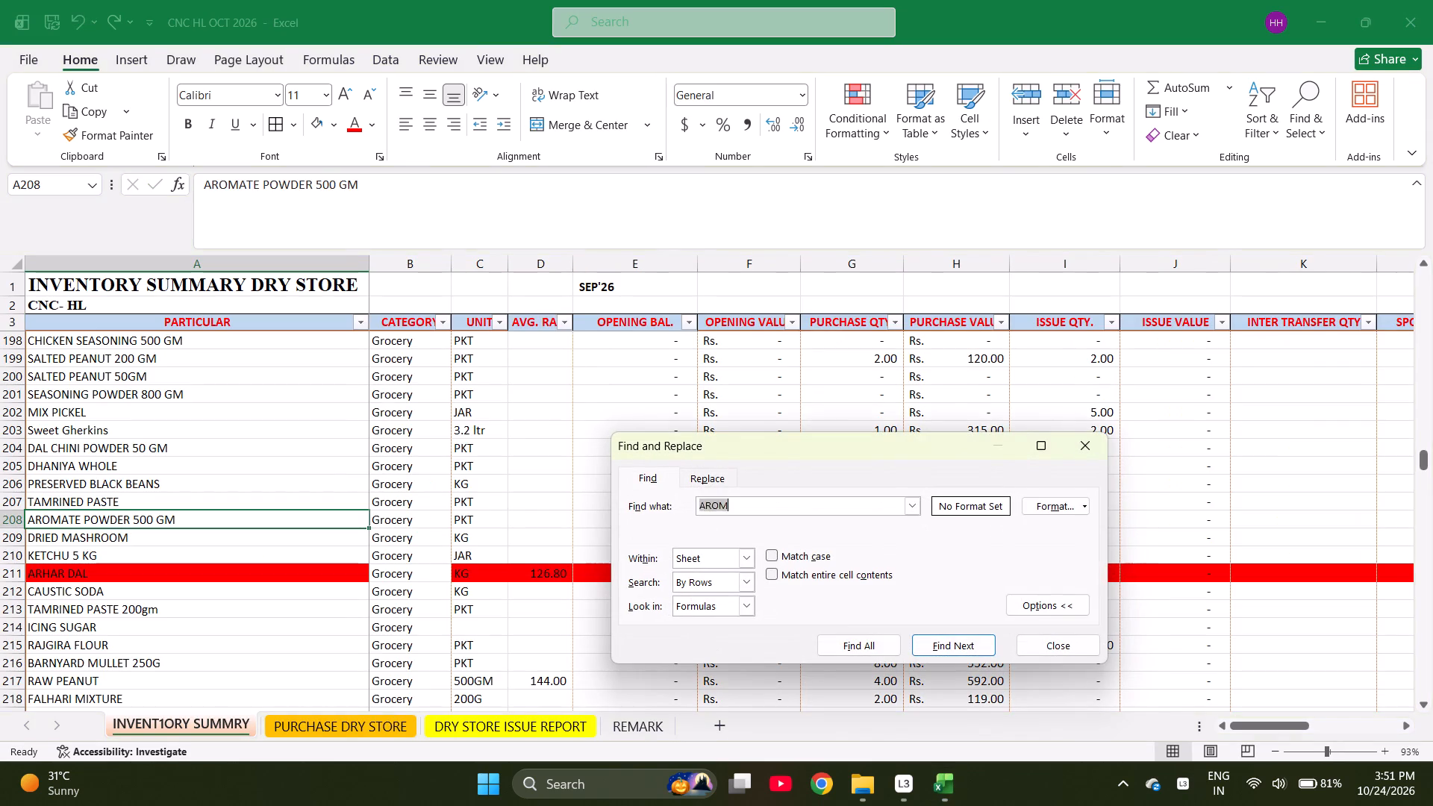
{"action": "type", "text": "WAF"}
{"action": "key", "text": "Return"}
{"action": "key", "text": "Escape"}
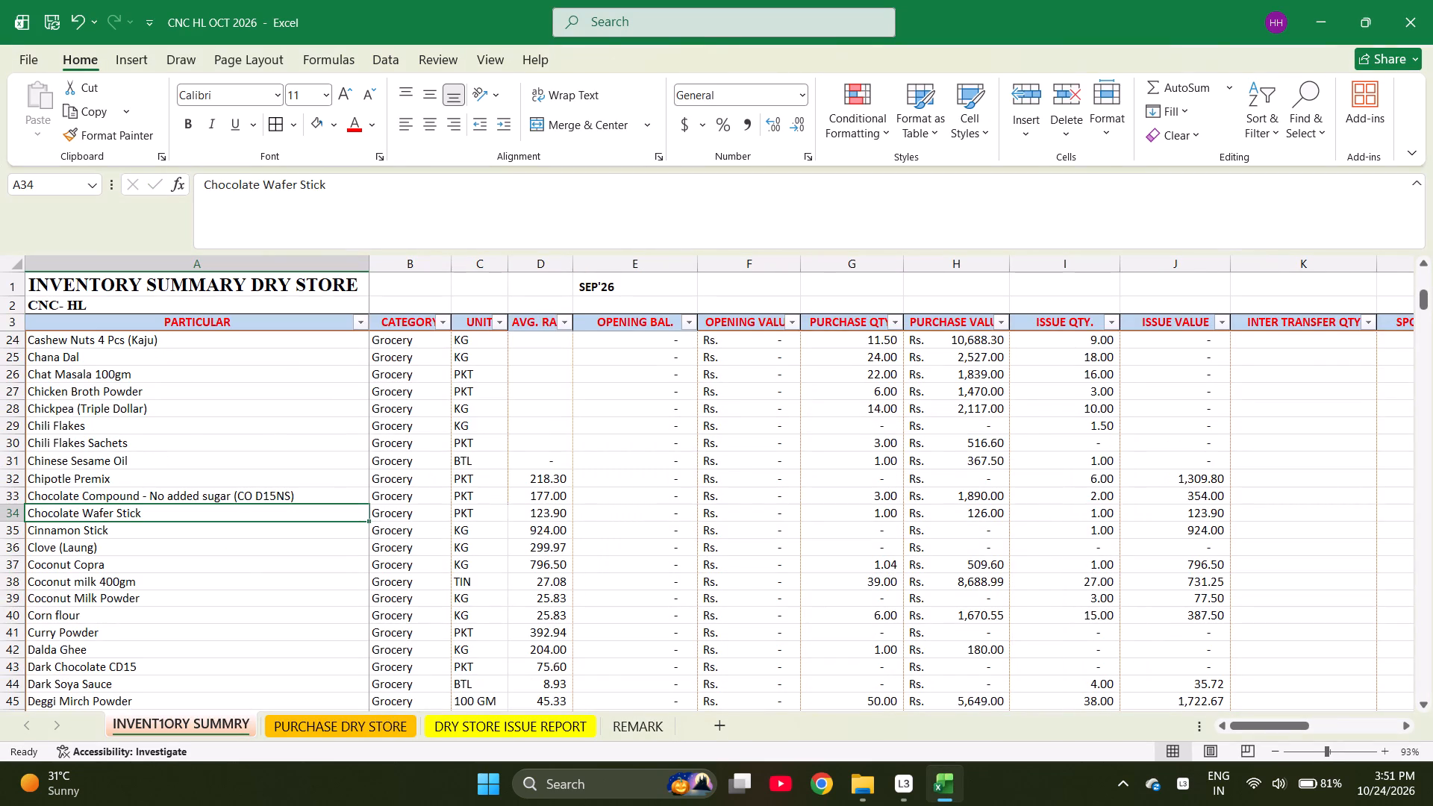
{"action": "key", "text": "ctrl+c"}
{"action": "key", "text": "ctrl+Page_Down"}
{"action": "key", "text": "Up"}
{"action": "key", "text": "Return"}
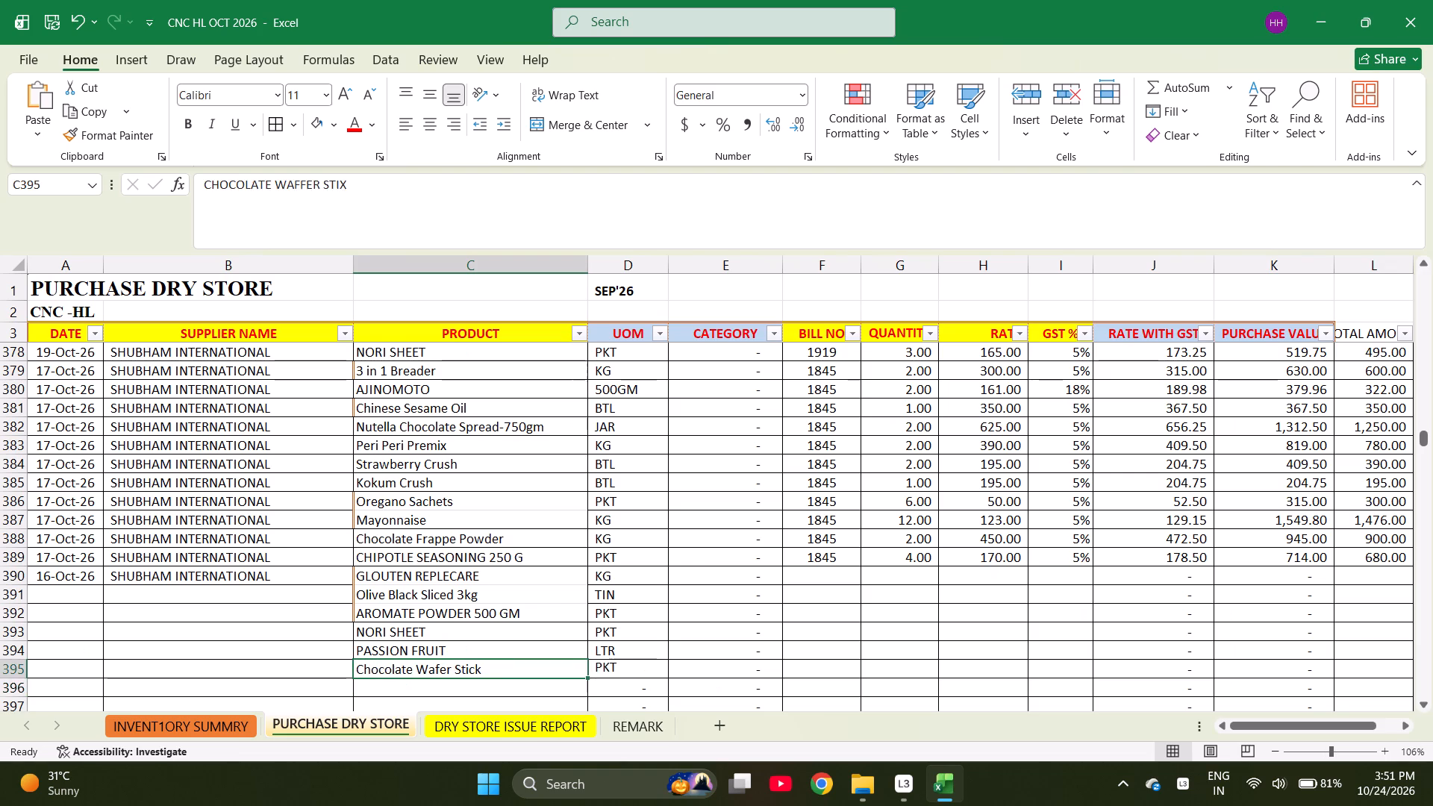
Search the inventory summary for FLAK and copy Chili Flakes into the product cell of purchase row 396.
{"action": "key", "text": "Down"}
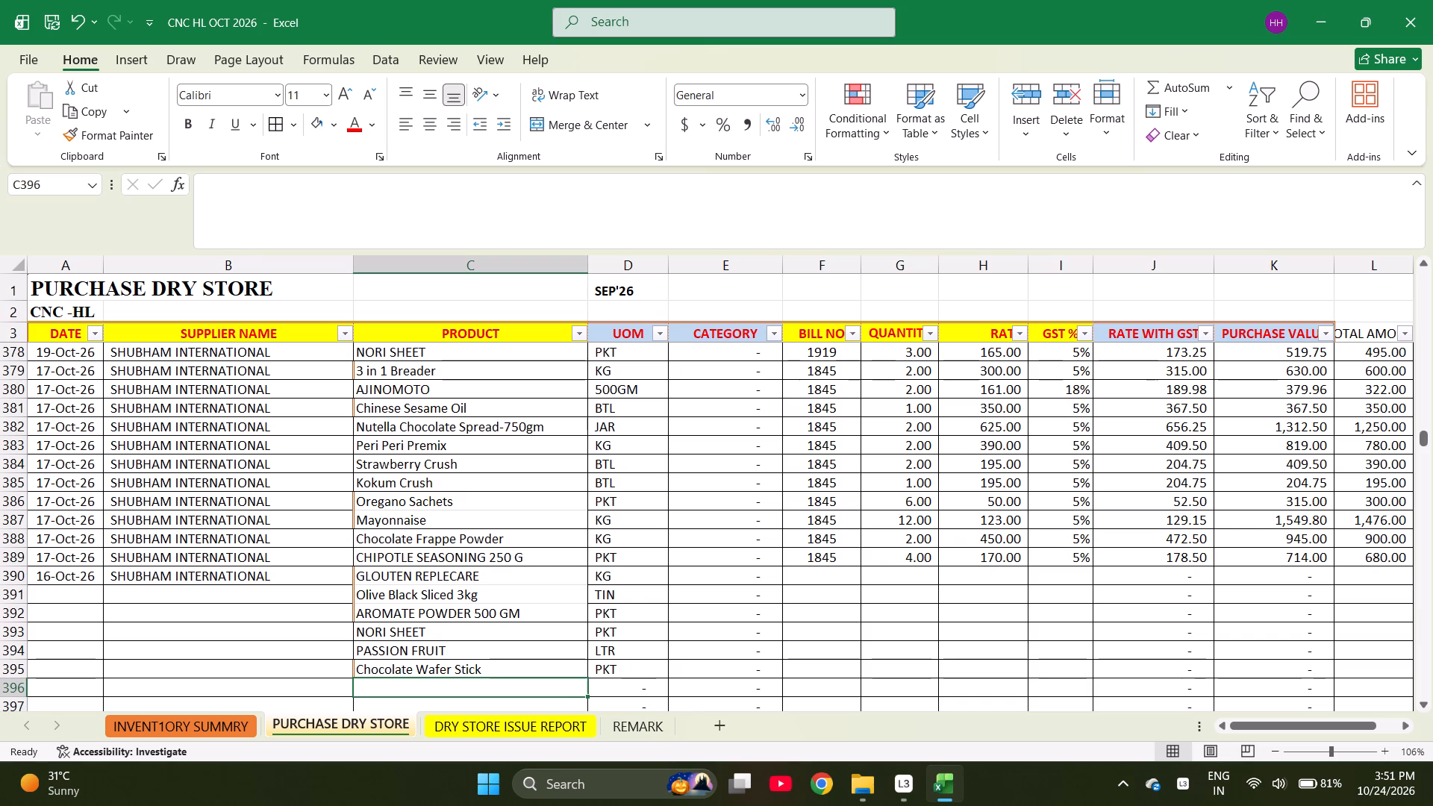
{"action": "key", "text": "ctrl+Page_Up"}
{"action": "key", "text": "ctrl+f"}
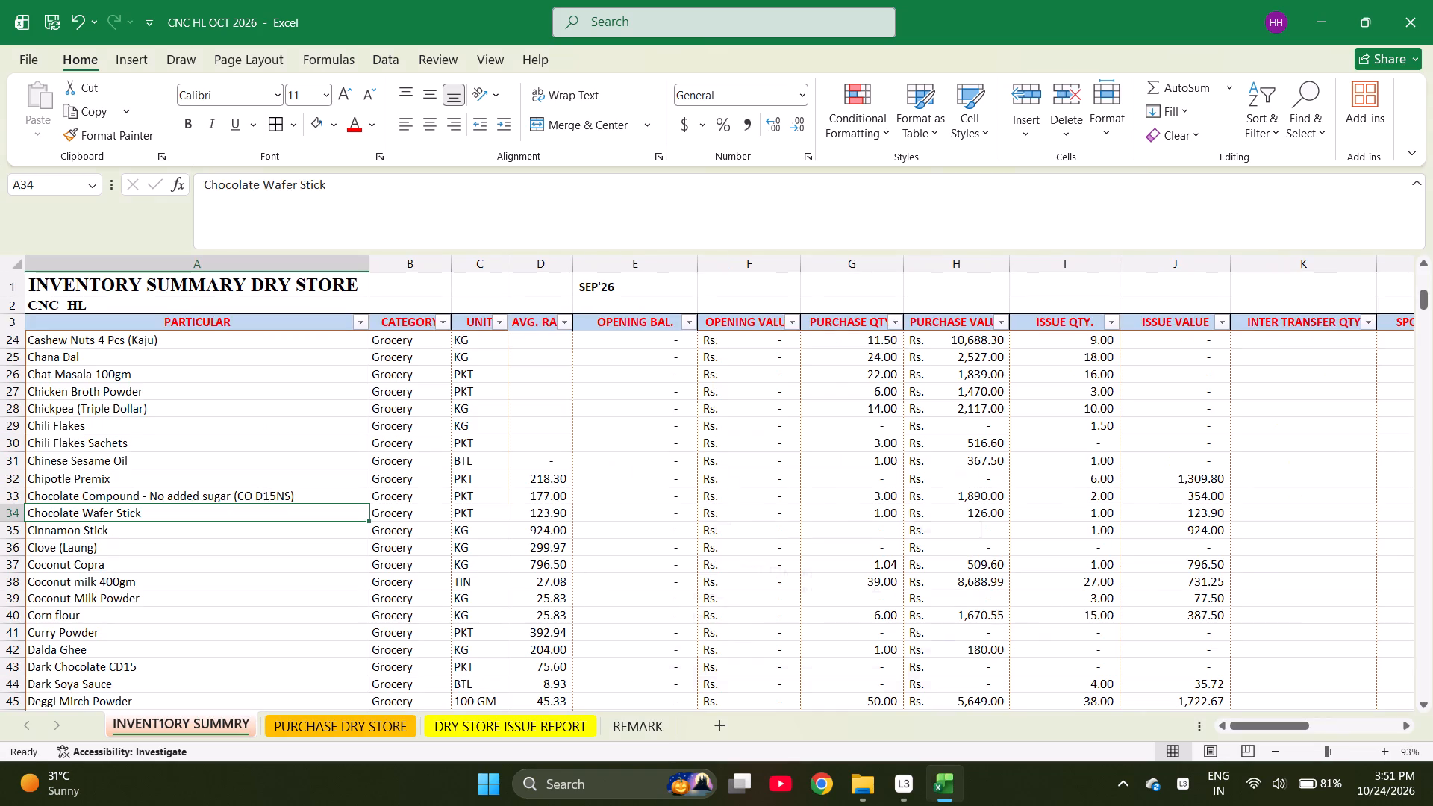
{"action": "type", "text": "FLAK"}
{"action": "key", "text": "Return"}
{"action": "key", "text": "Escape"}
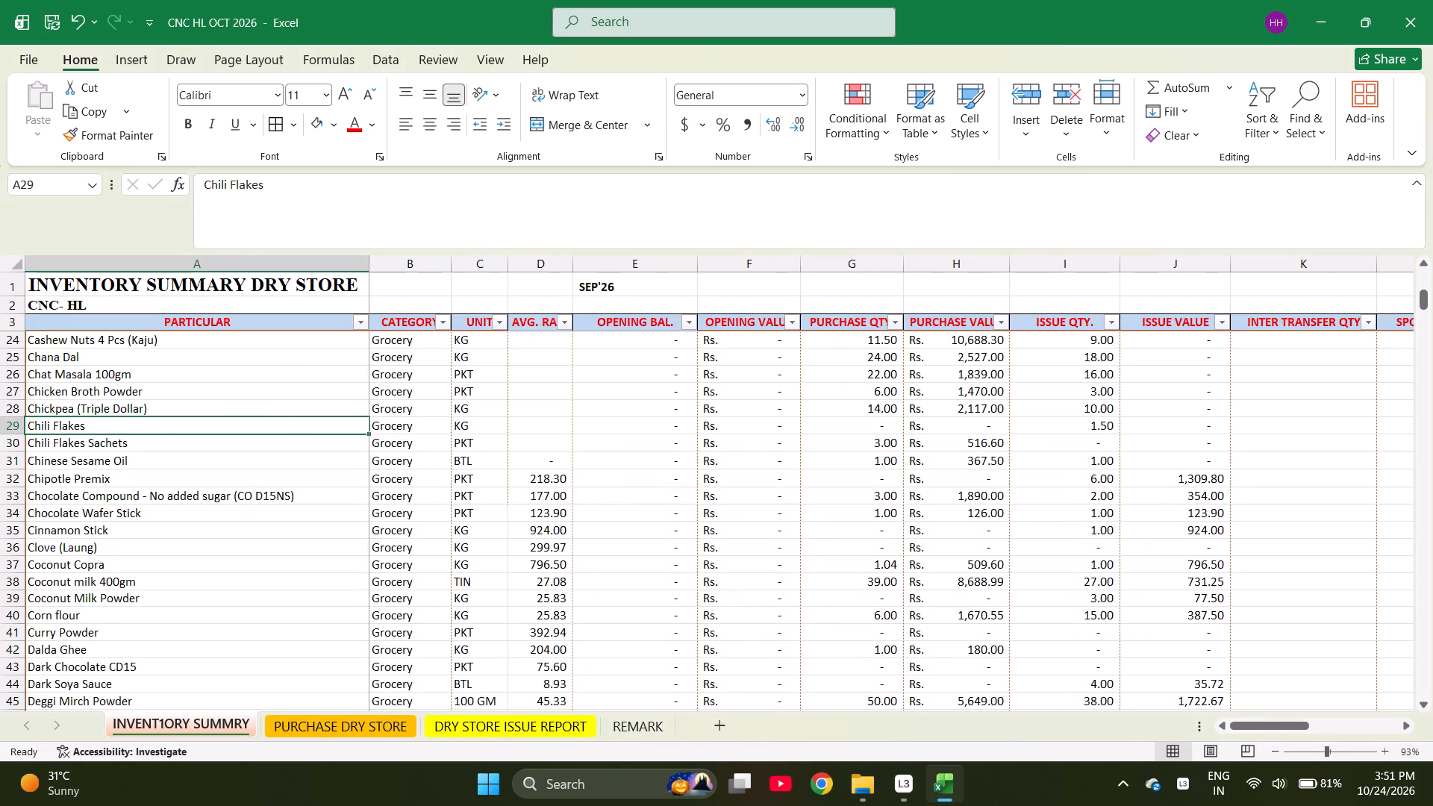
{"action": "key", "text": "ctrl+c"}
{"action": "key", "text": "ctrl+Page_Down"}
{"action": "key", "text": "Return"}
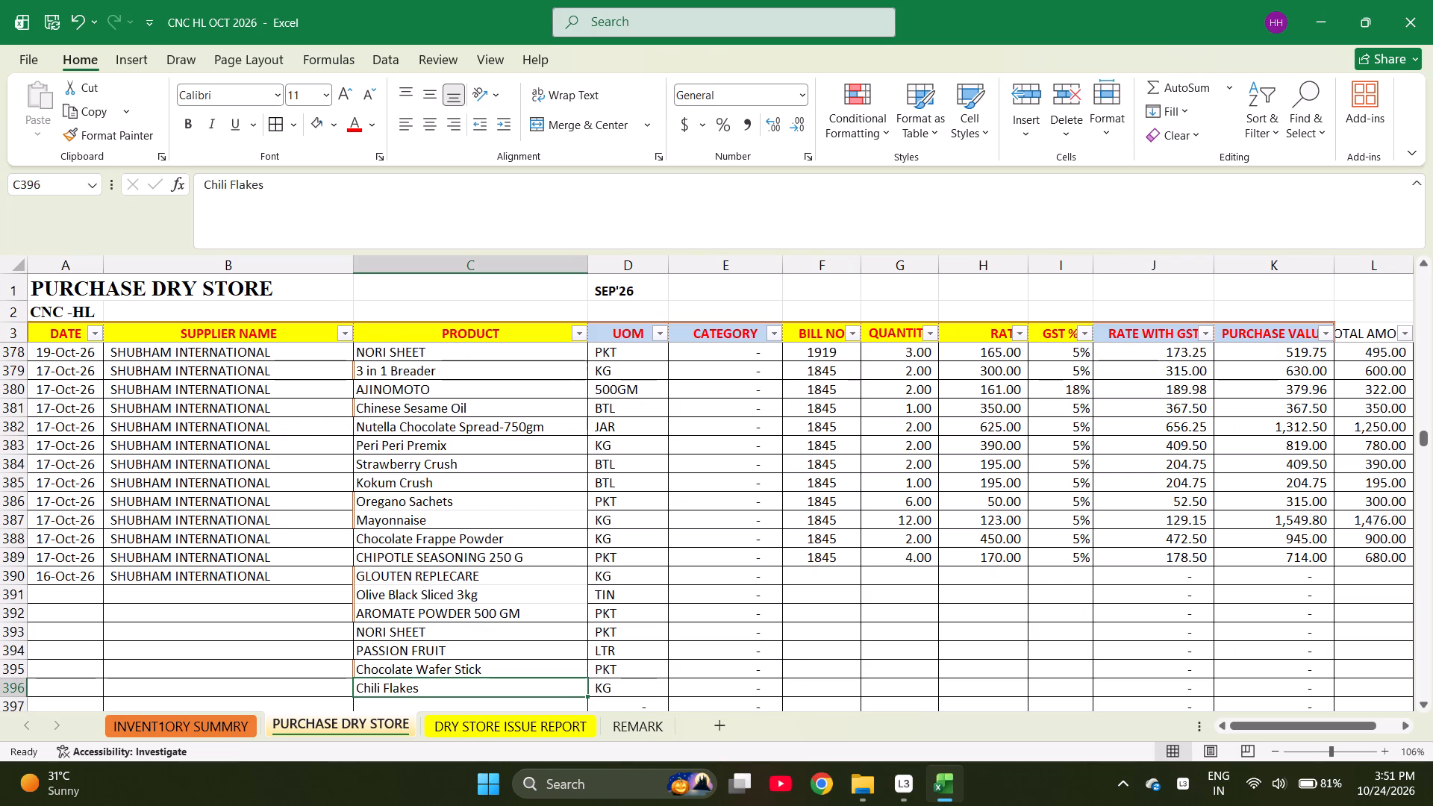
Check the number of product entries in rows 390 to 396 of the new bill.
{"action": "key", "text": "shift+Up"}
{"action": "key", "text": "shift+Up"}
{"action": "key", "text": "shift+Up"}
{"action": "key", "text": "shift+Up"}
{"action": "key", "text": "shift+Up"}
{"action": "key", "text": "shift+Up"}
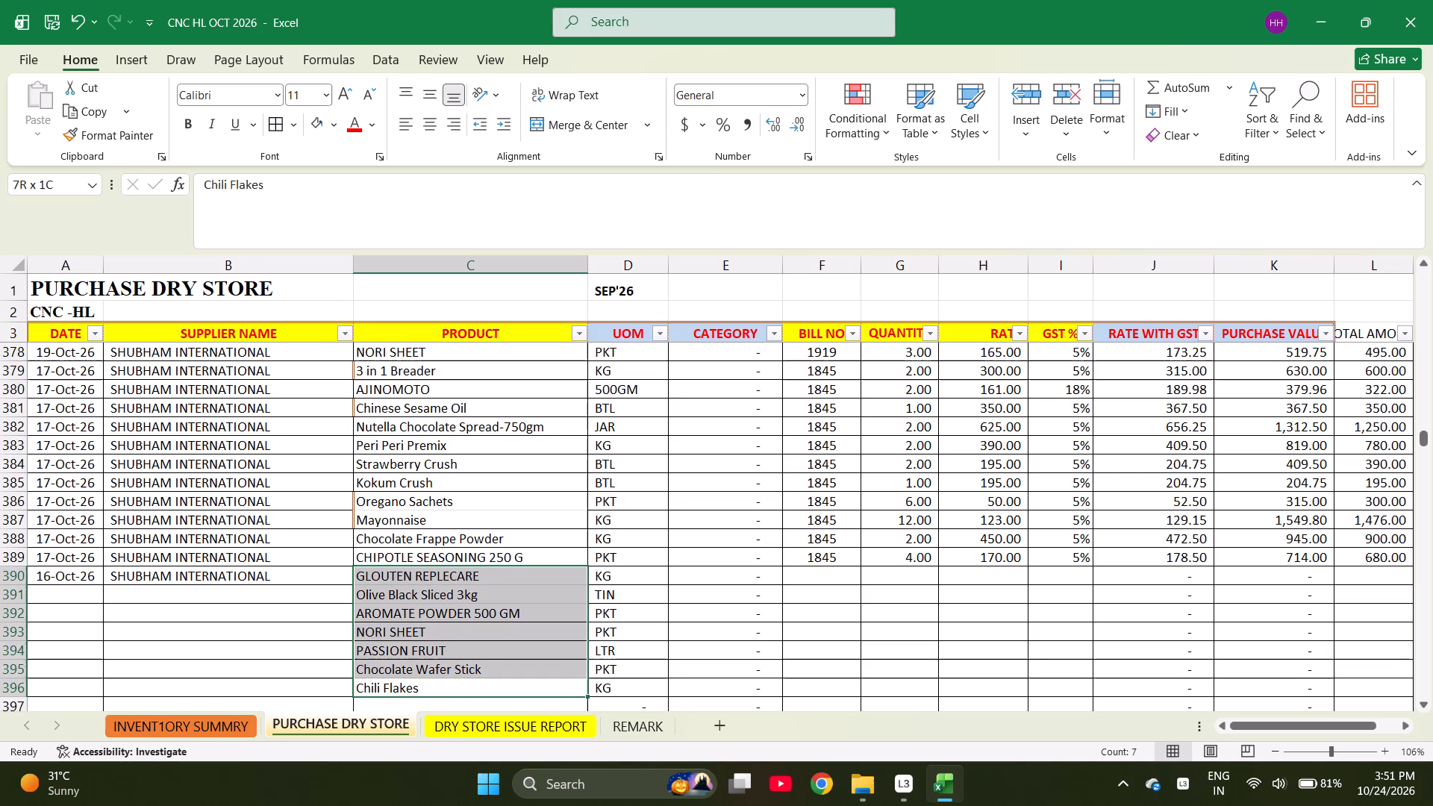
Enter bill number 1796 in row 390.
{"action": "key", "text": "Right"}
{"action": "key", "text": "Right"}
{"action": "key", "text": "Right"}
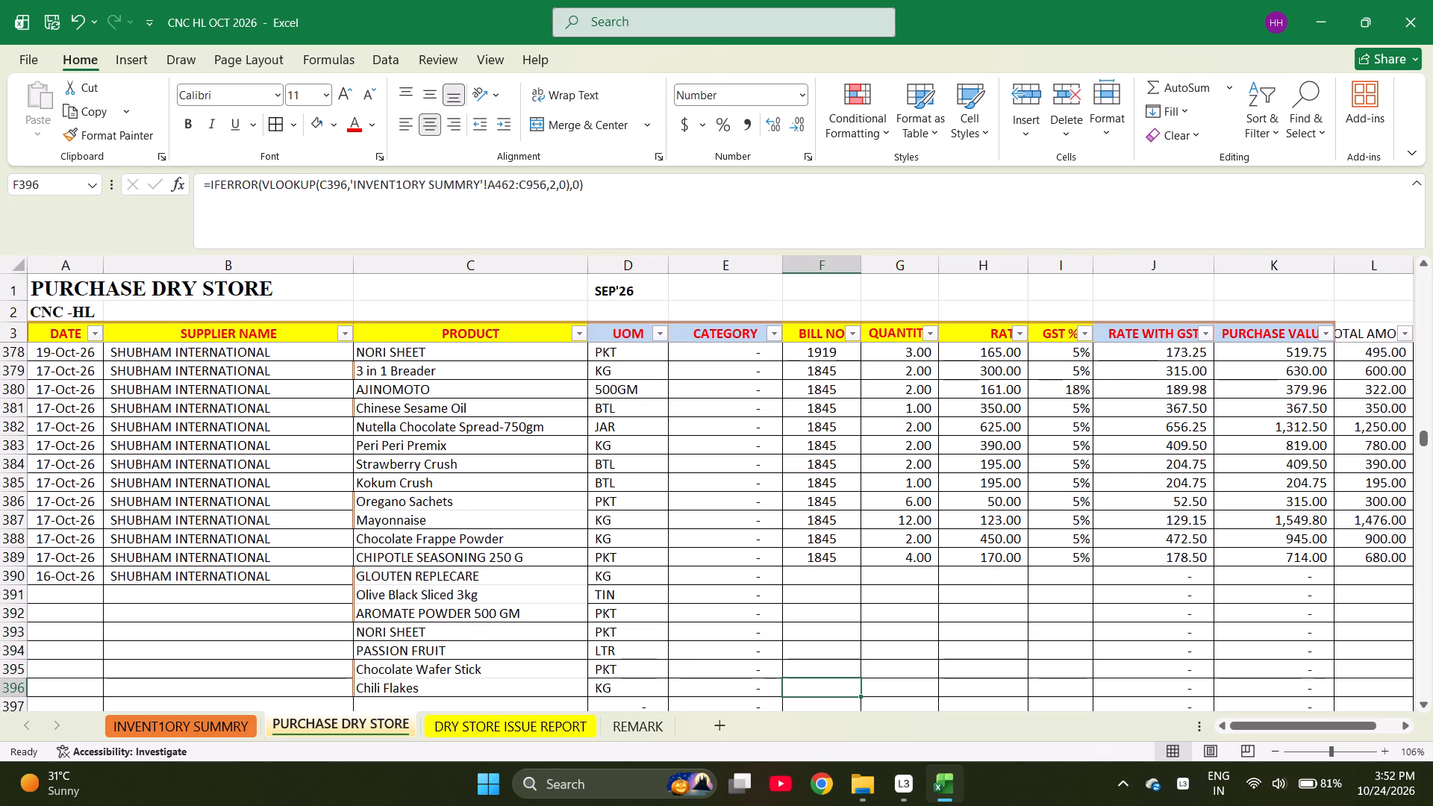
{"action": "key", "text": "ctrl+Up"}
{"action": "key", "text": "Down"}
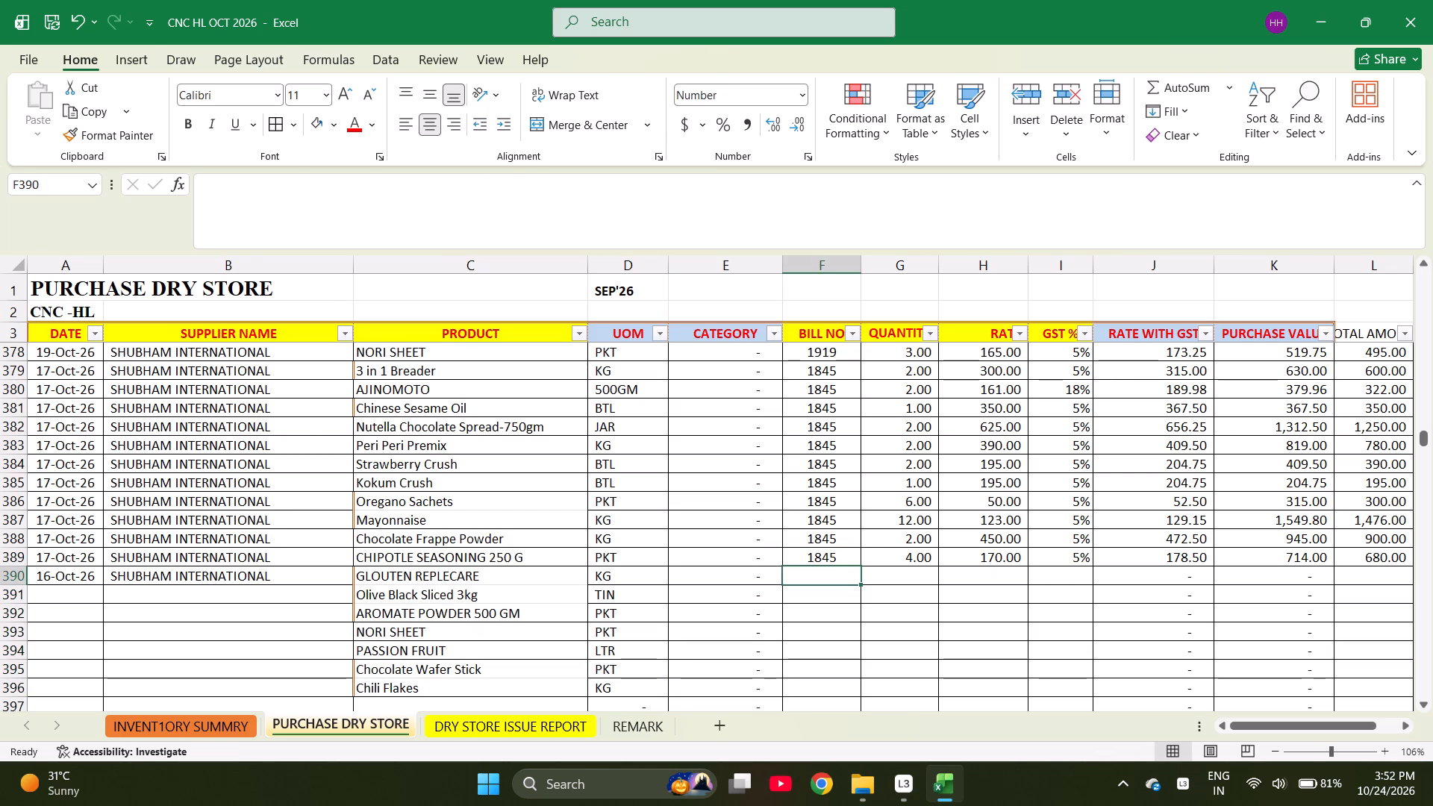
{"action": "type", "text": "17"}
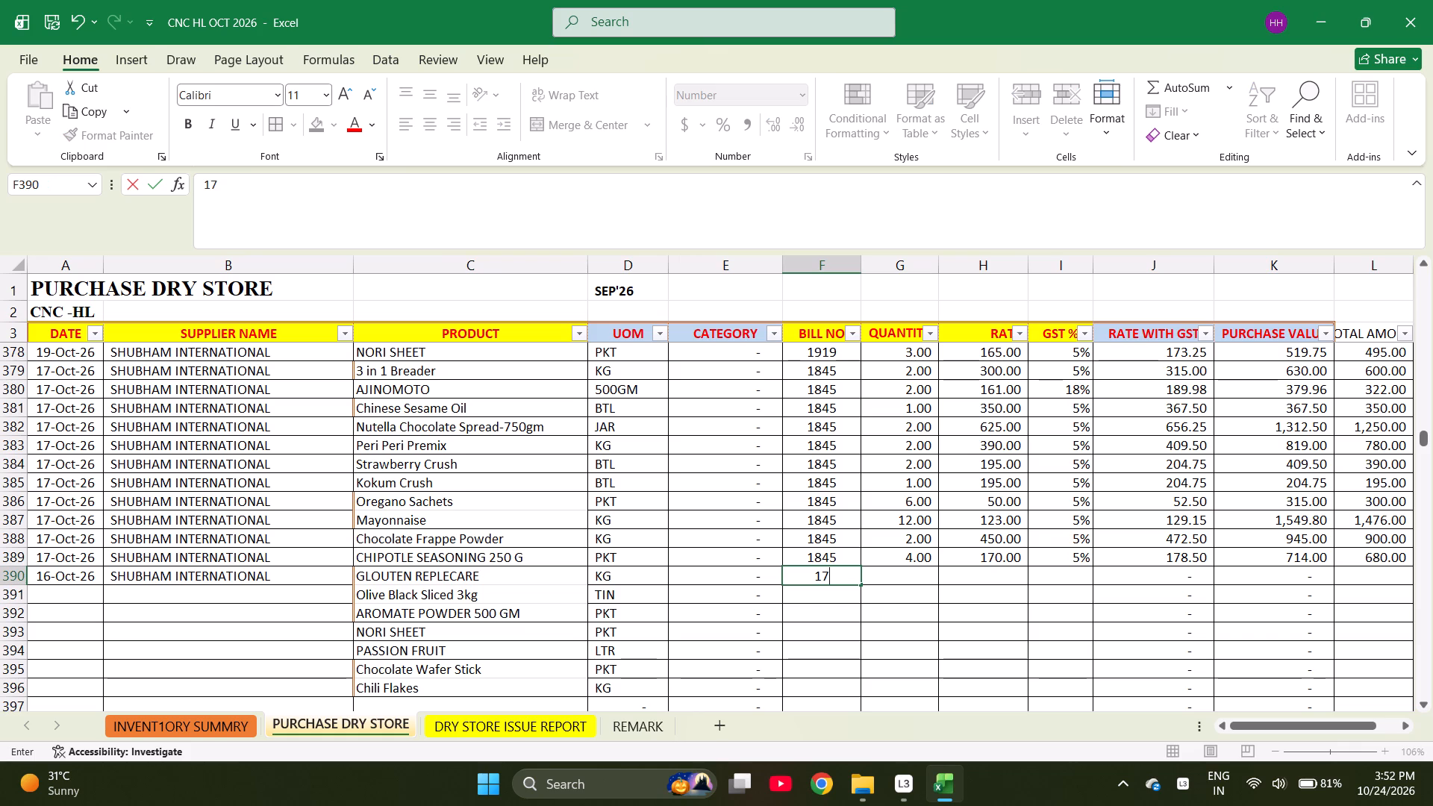
{"action": "type", "text": "96"}
{"action": "key", "text": "Right"}
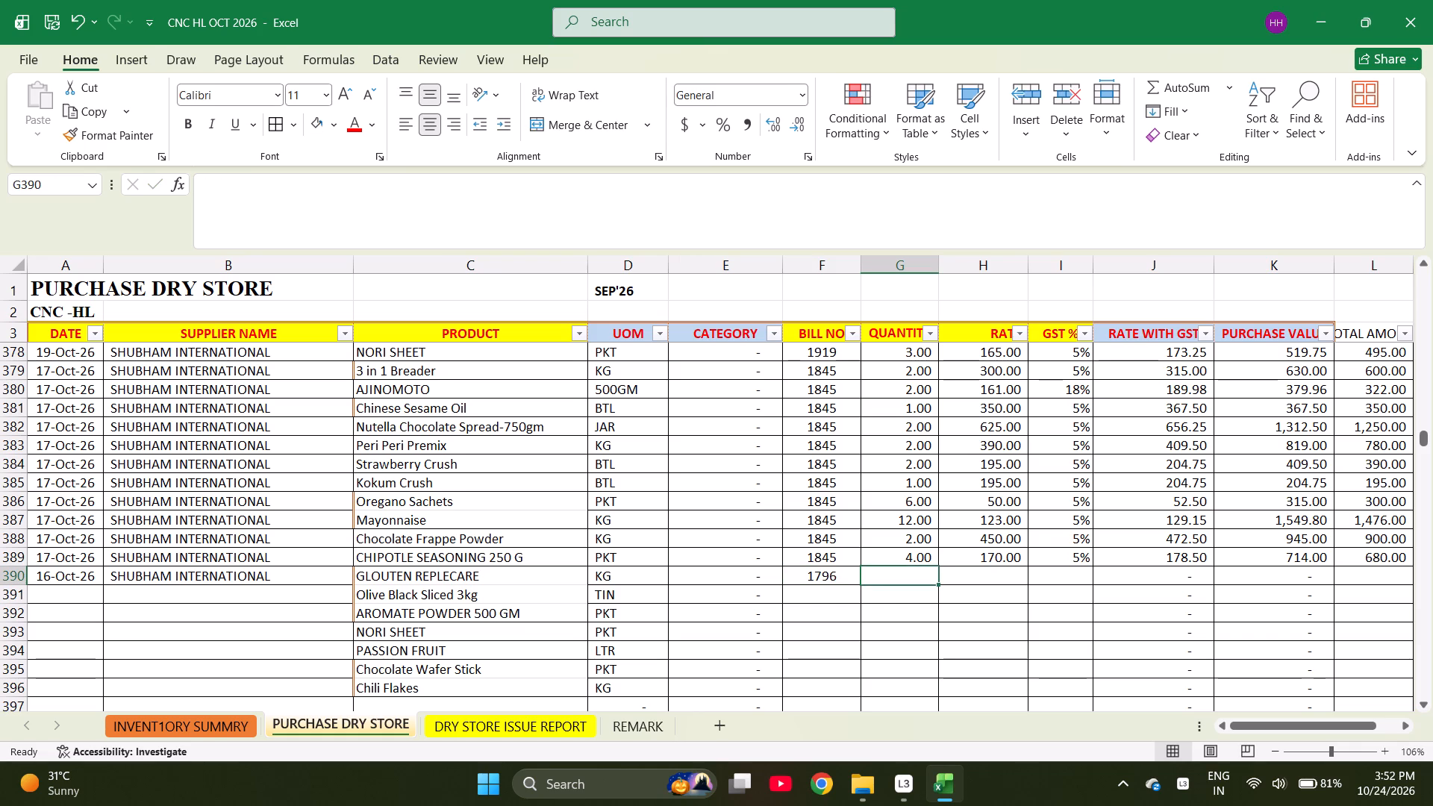
Enter the quantities for rows 390 to 396: 1, 3, 2, 2, 2, 2 and 2.
{"action": "key", "text": "1"}
{"action": "key", "text": "Return"}
{"action": "key", "text": "3"}
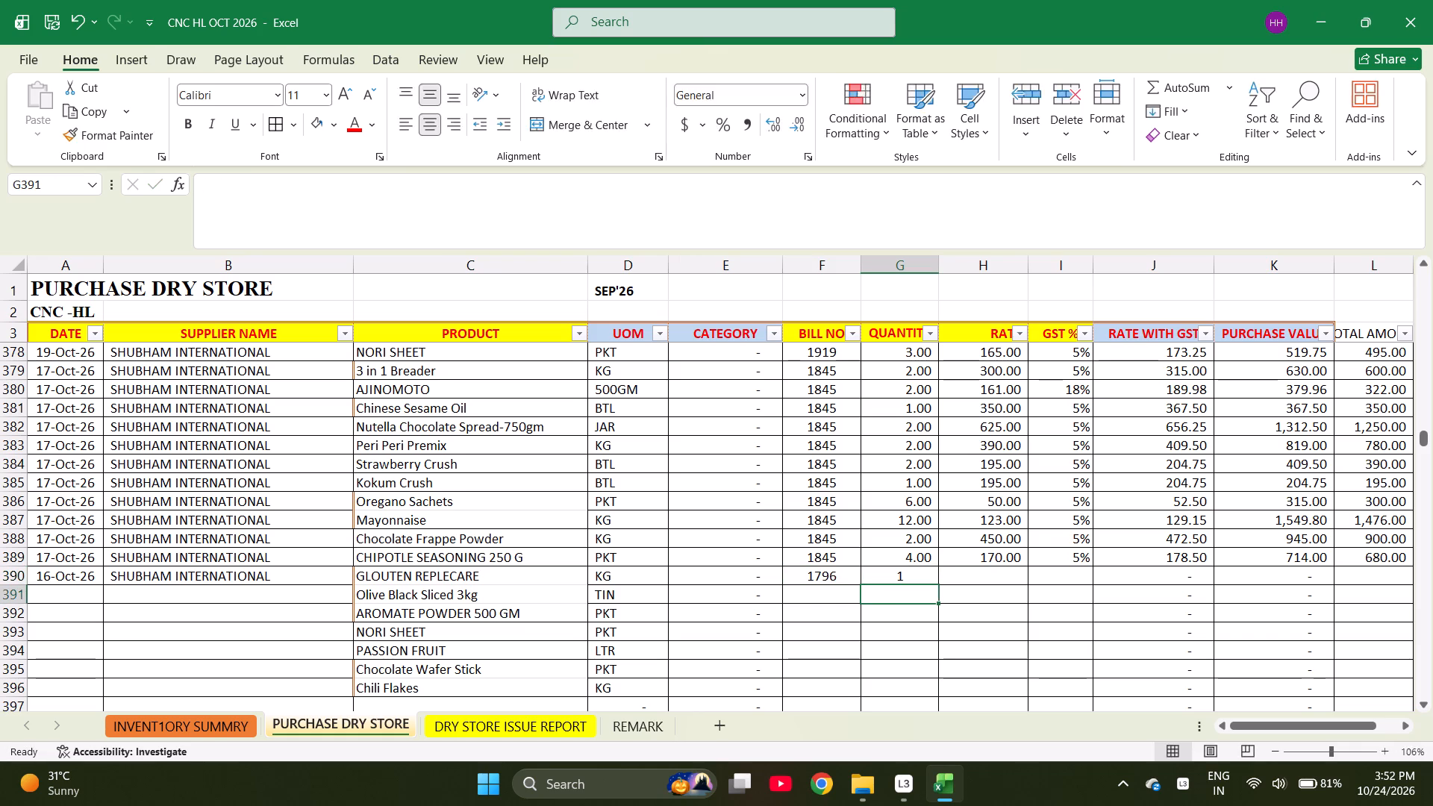
{"action": "key", "text": "Return"}
{"action": "key", "text": "2"}
{"action": "key", "text": "Return"}
{"action": "key", "text": "2"}
{"action": "key", "text": "Return"}
{"action": "key", "text": "2"}
{"action": "key", "text": "Return"}
{"action": "key", "text": "2"}
{"action": "key", "text": "Return"}
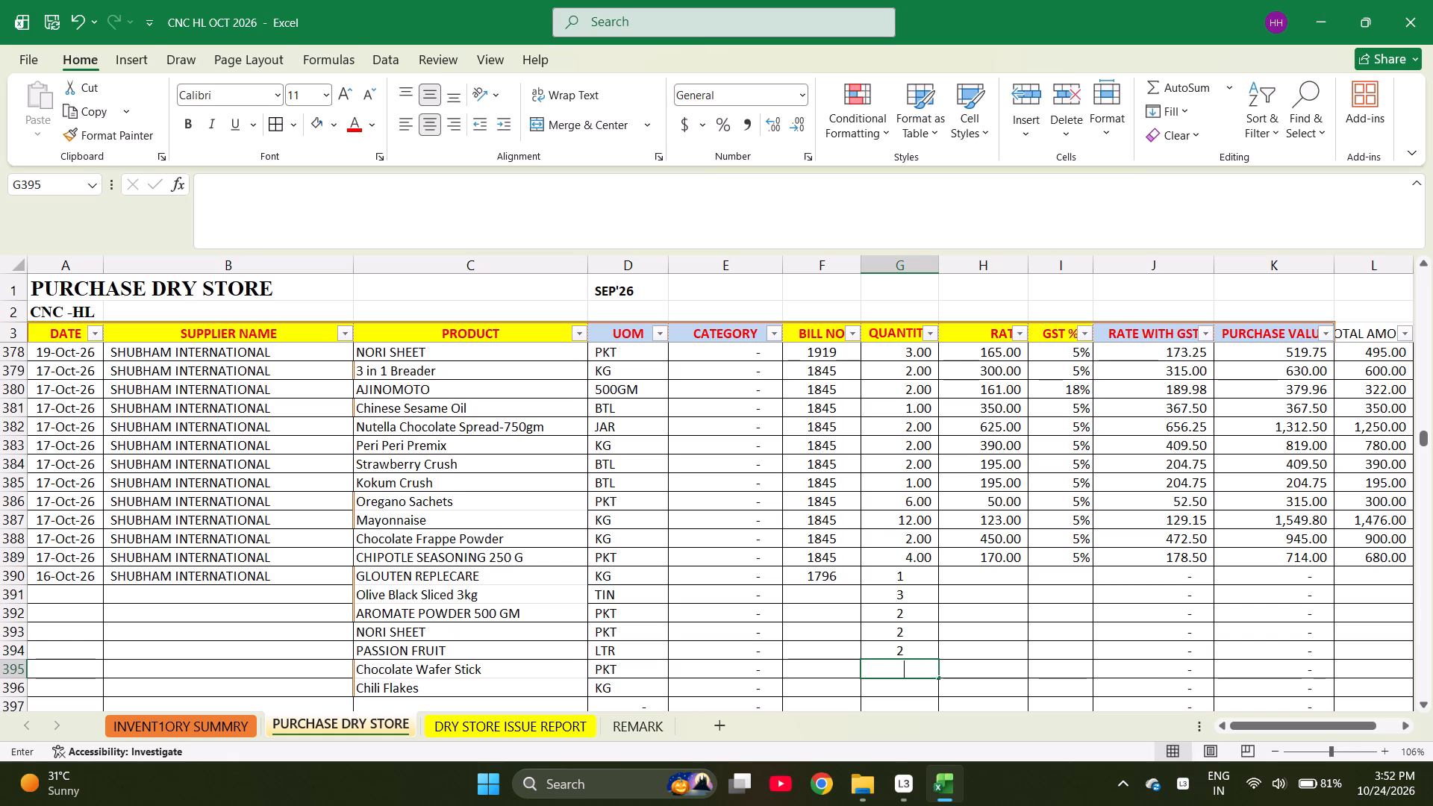
{"action": "key", "text": "2"}
{"action": "key", "text": "Return"}
Enter the rates for rows 390 to 392 of bill 1796: 270, 775 and 165.
{"action": "key", "text": "Right"}
{"action": "key", "text": "Up"}
{"action": "key", "text": "Up"}
{"action": "key", "text": "Up"}
{"action": "key", "text": "Up"}
{"action": "key", "text": "Up"}
{"action": "key", "text": "Up"}
{"action": "key", "text": "Up"}
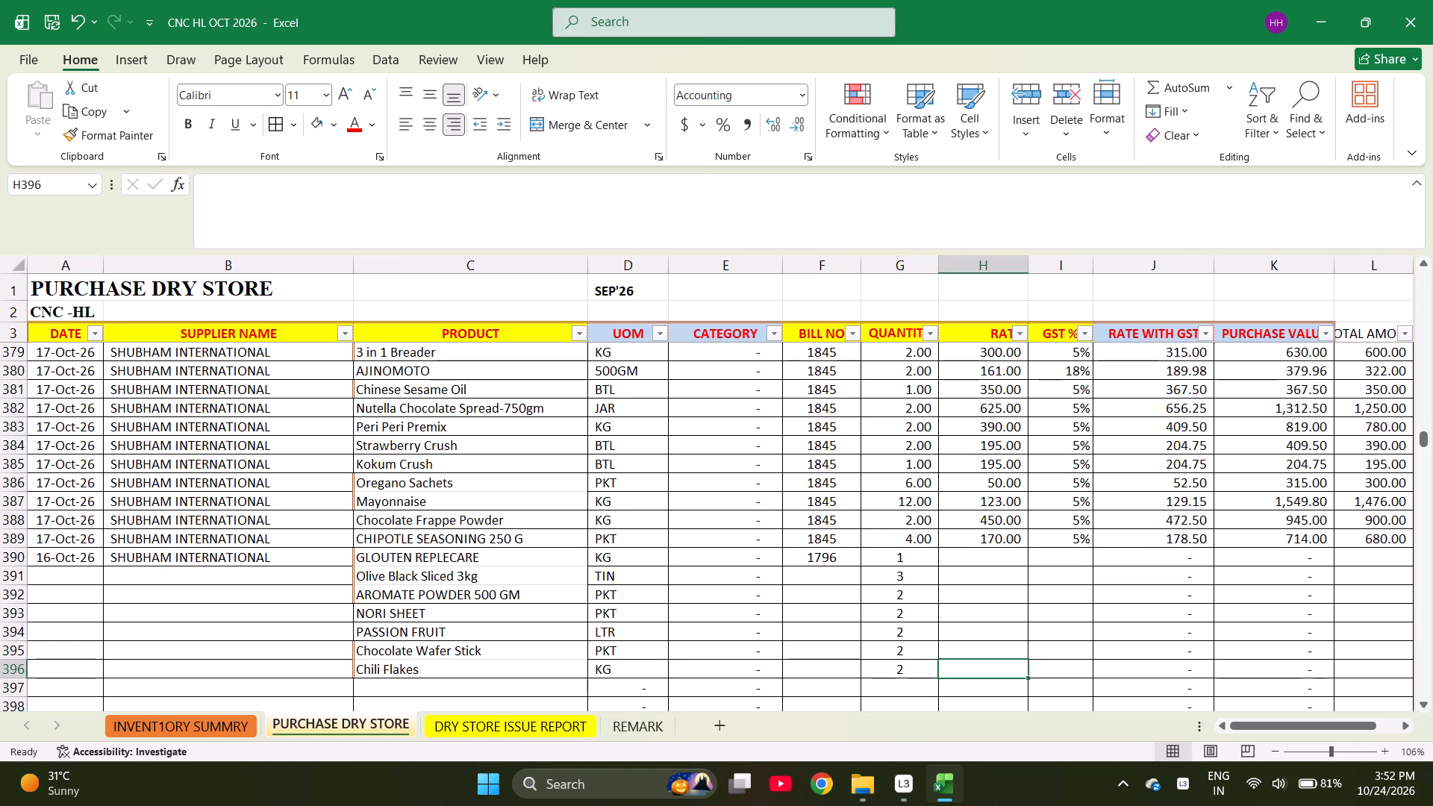
{"action": "key", "text": "Down"}
{"action": "key", "text": "Up"}
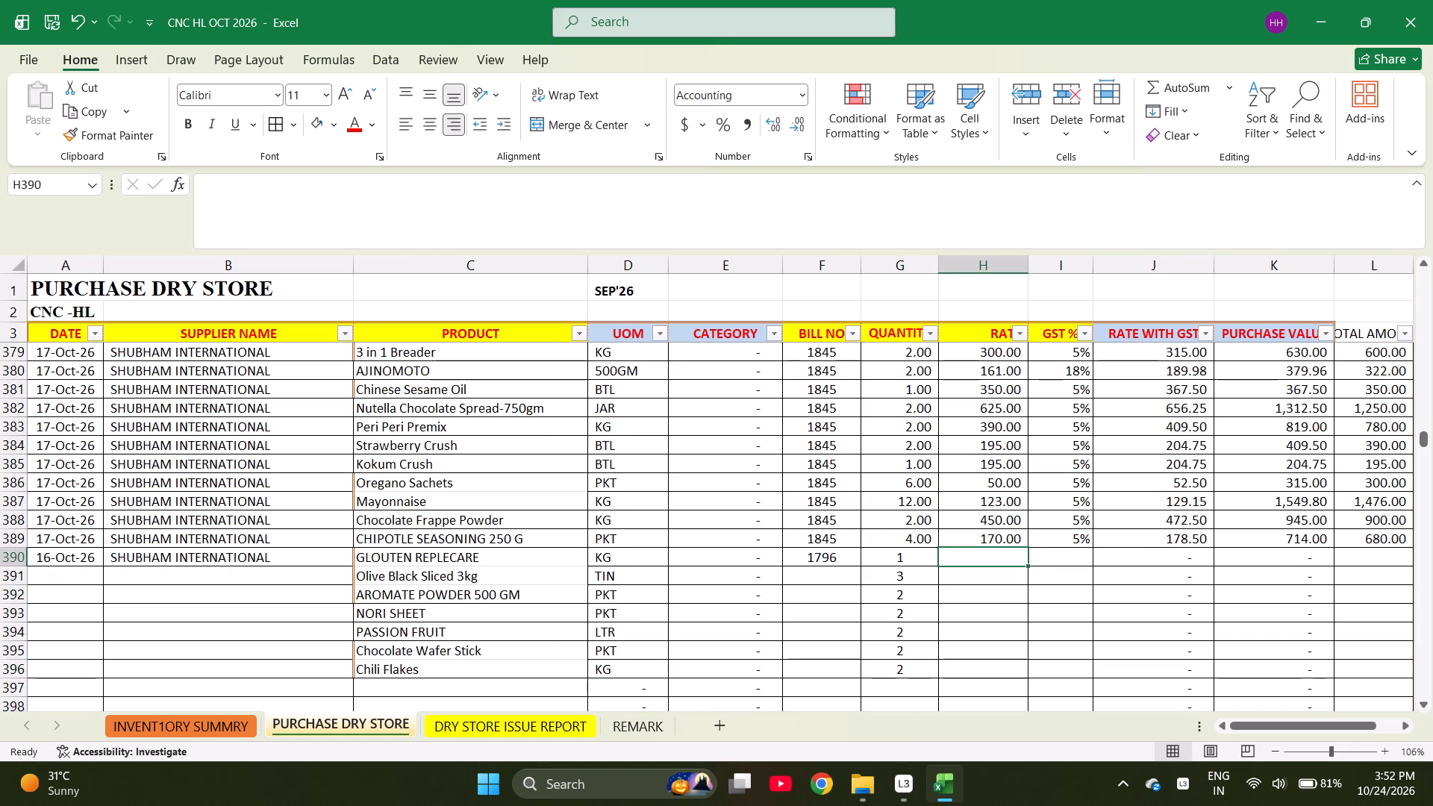
{"action": "type", "text": "270+"}
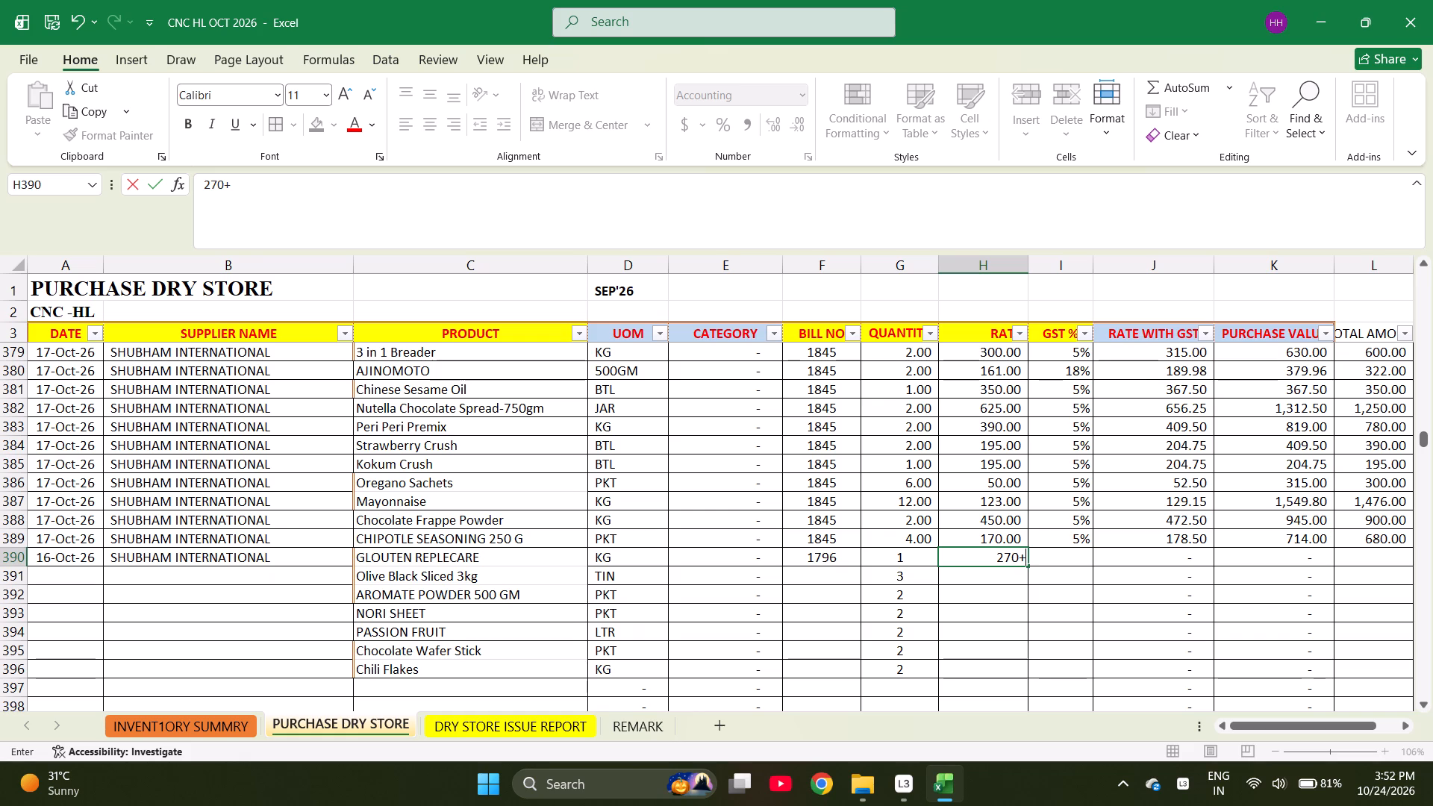
{"action": "key", "text": "BackSpace"}
{"action": "key", "text": "Return"}
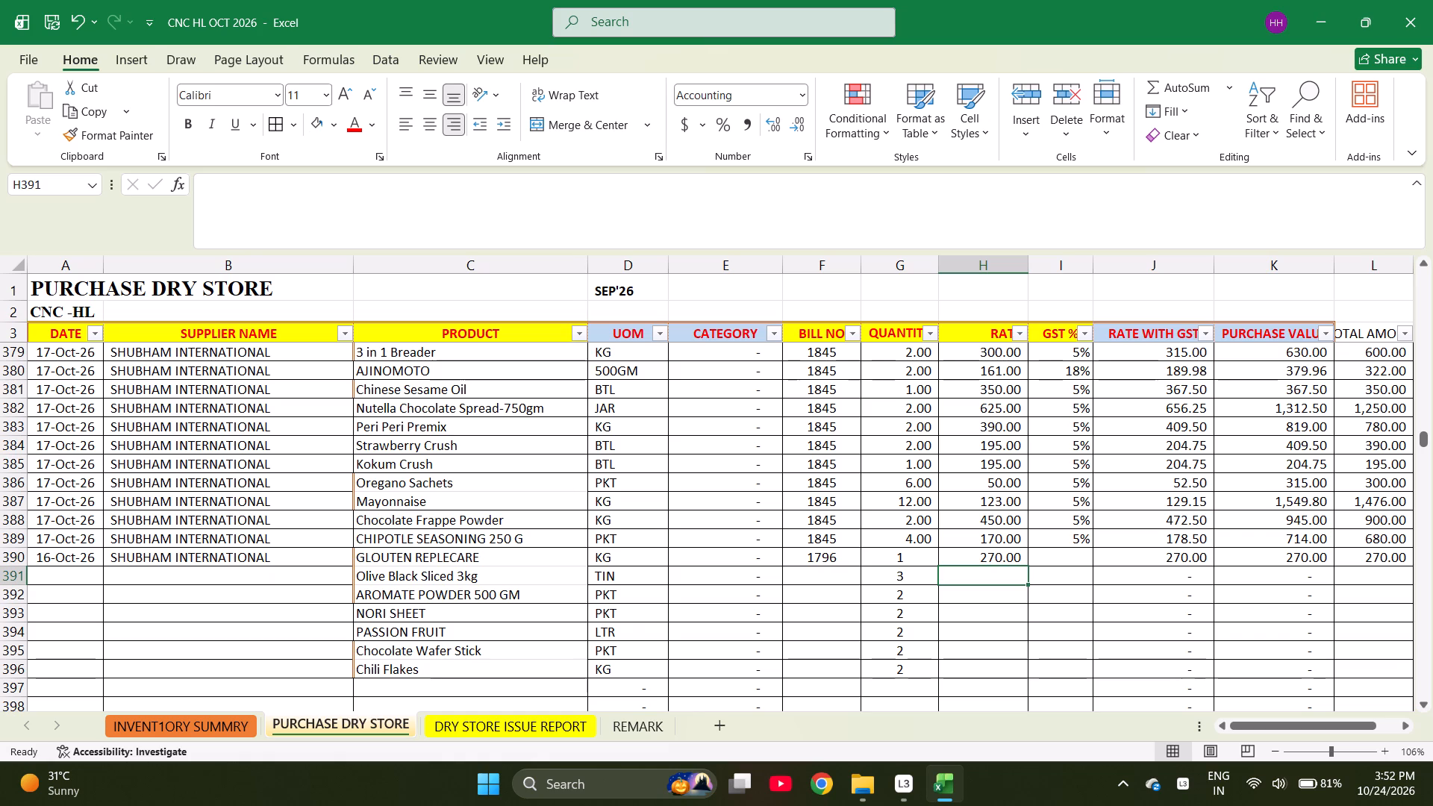
{"action": "type", "text": "775"}
{"action": "key", "text": "Return"}
{"action": "type", "text": "165"}
{"action": "key", "text": "Return"}
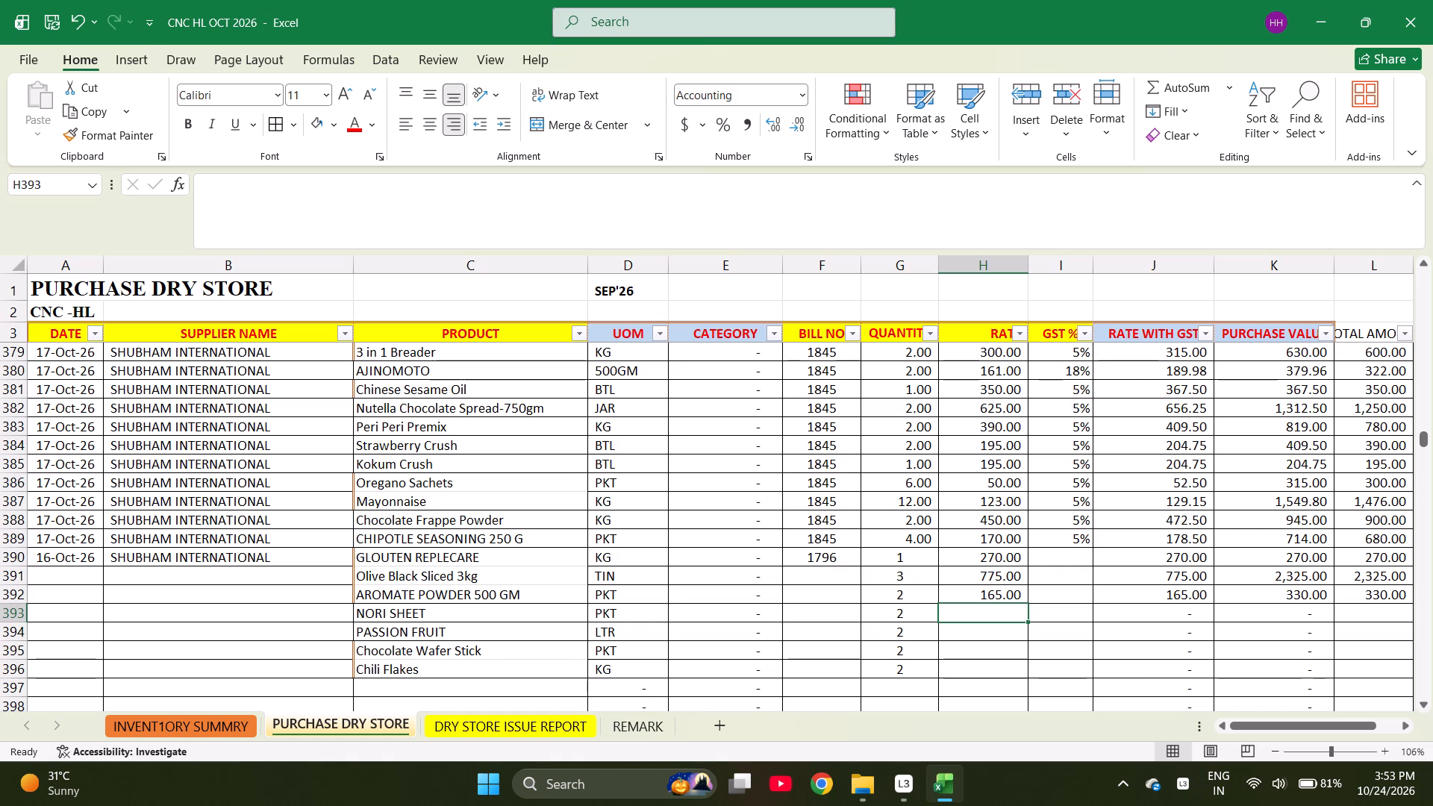
Enter the rates for rows 393 to 396: 160, 235, 120 and 400.
{"action": "type", "text": "61"}
{"action": "key", "text": "BackSpace"}
{"action": "key", "text": "BackSpace"}
{"action": "type", "text": "160"}
{"action": "key", "text": "Return"}
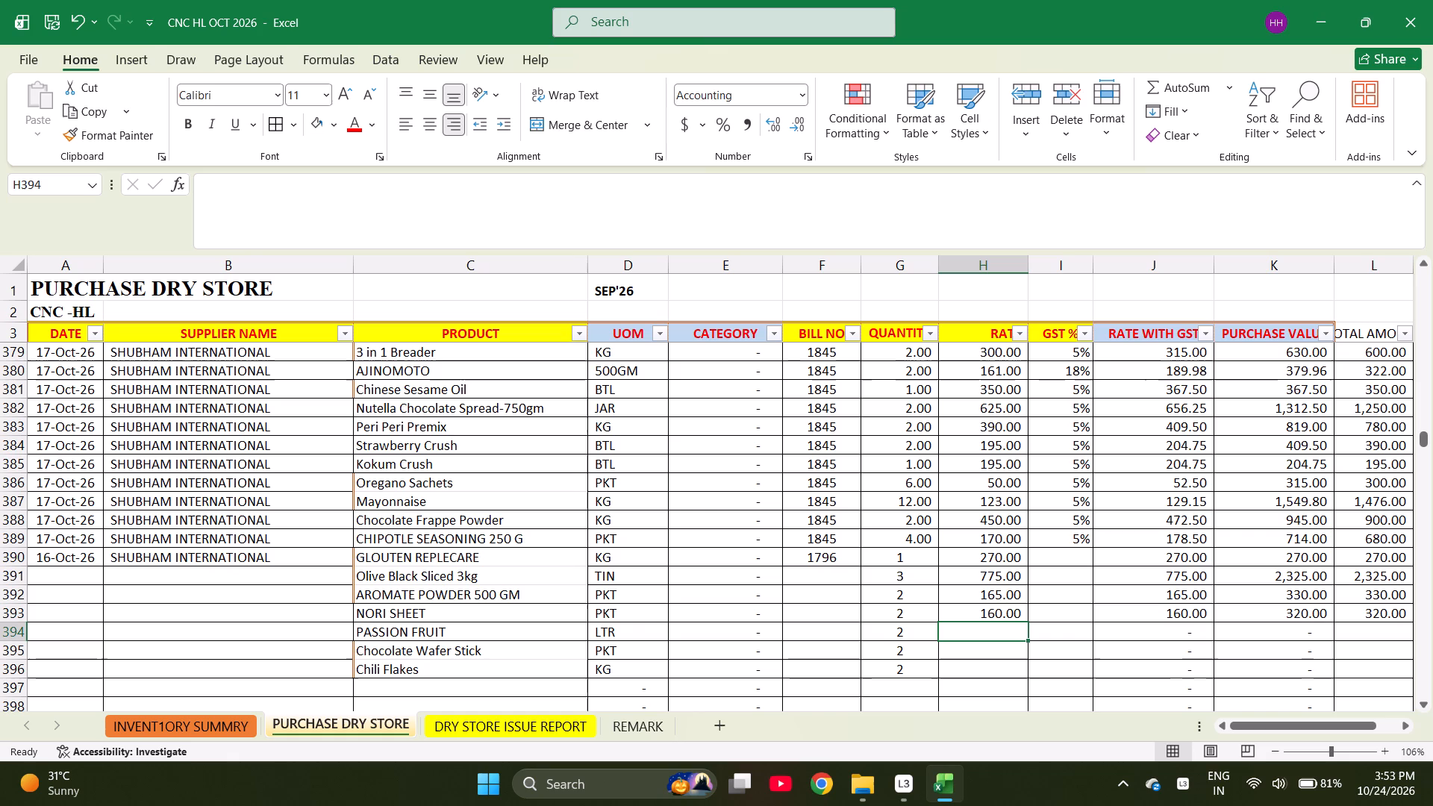
{"action": "type", "text": "235"}
{"action": "key", "text": "Return"}
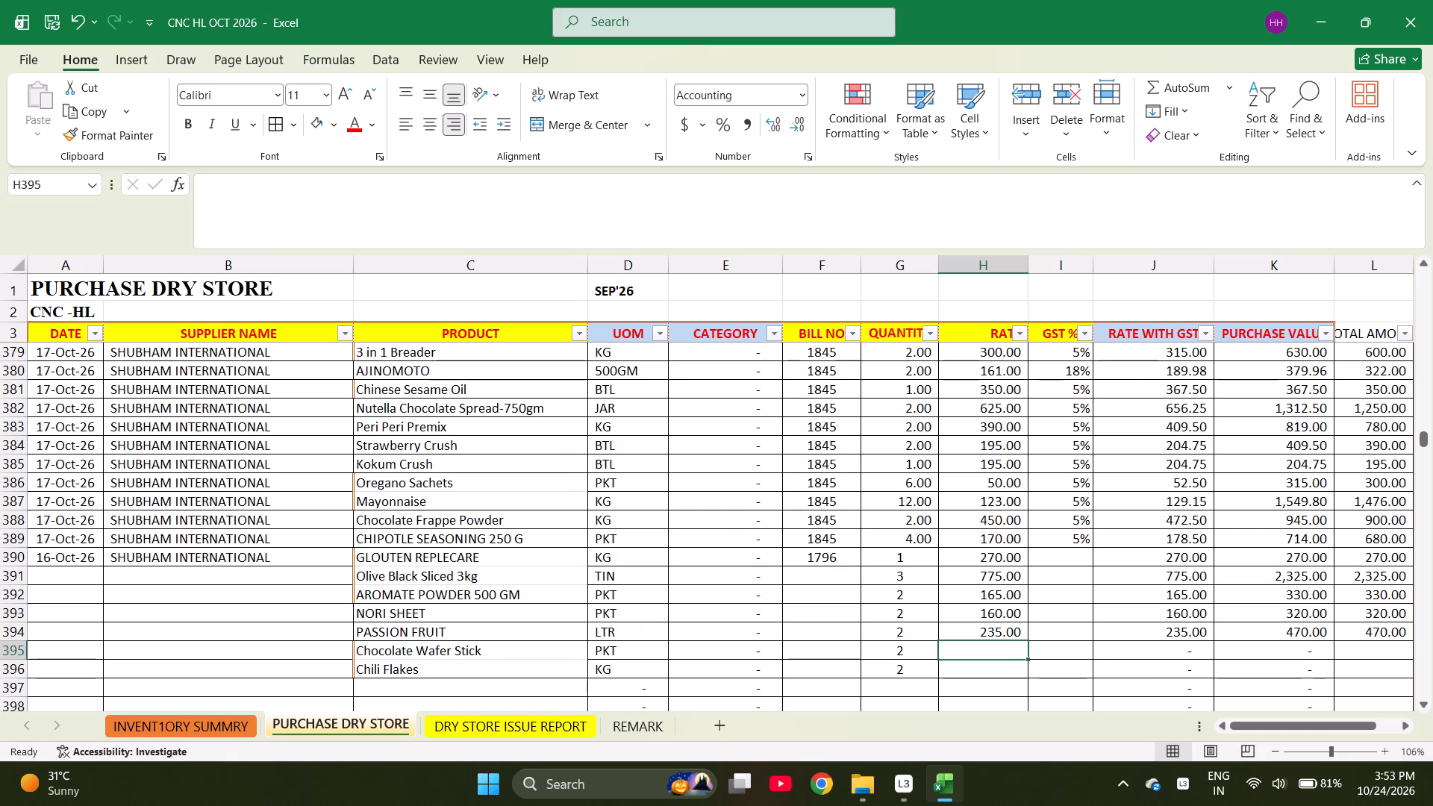
{"action": "type", "text": "120"}
{"action": "key", "text": "Return"}
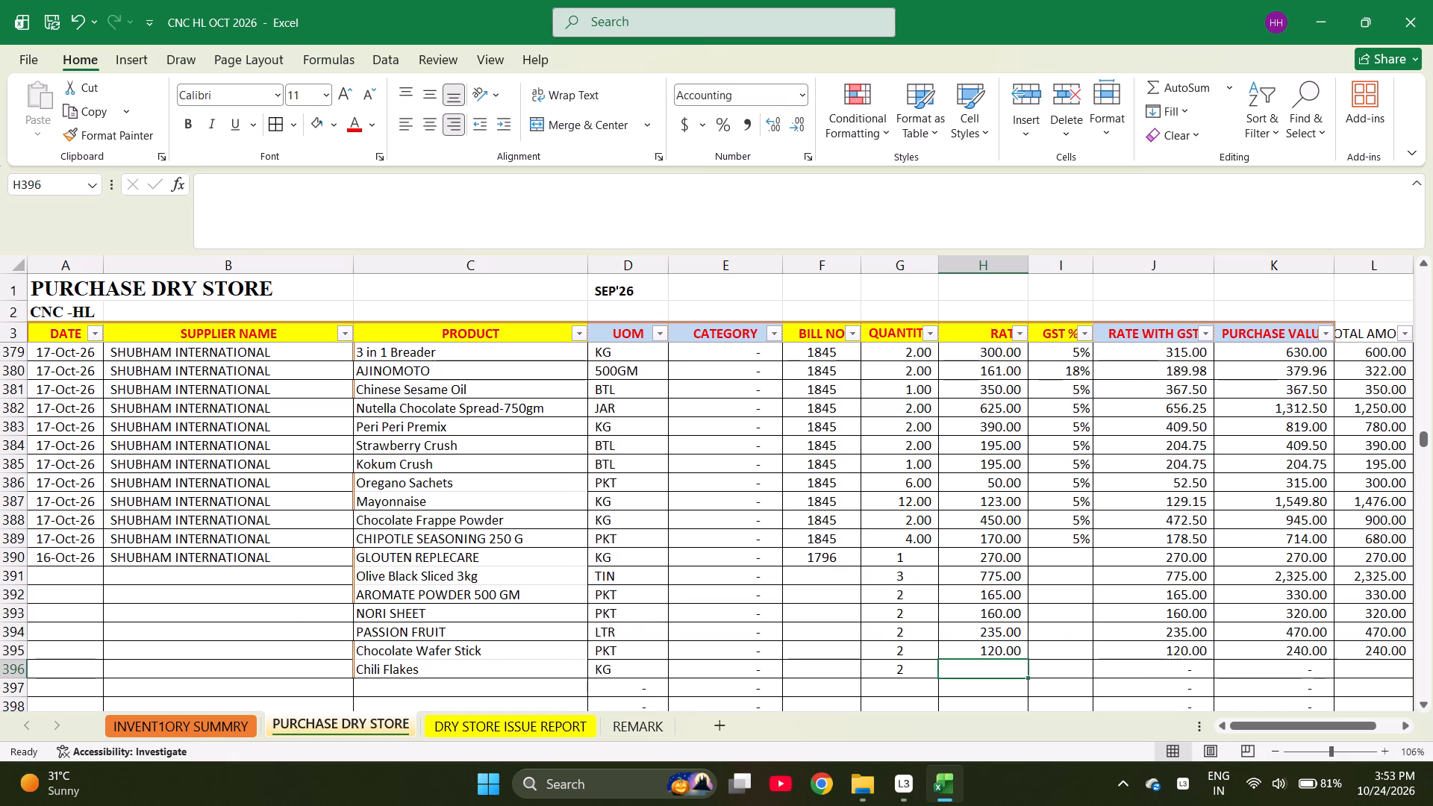
{"action": "type", "text": "400"}
Enter 5% GST in row 390 and fill it down through row 396.
{"action": "key", "text": "Right"}
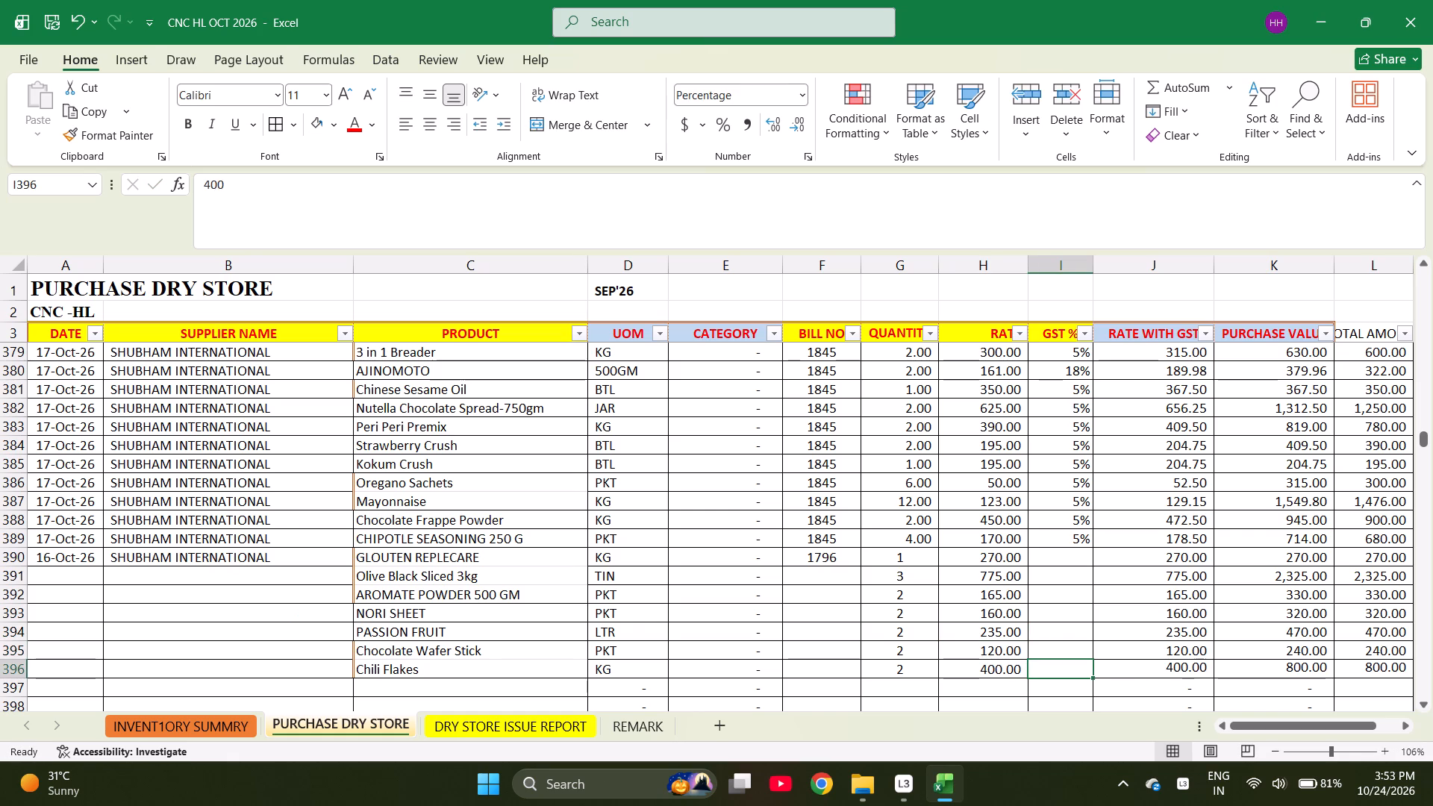
{"action": "key", "text": "ctrl+Up"}
{"action": "key", "text": "Down"}
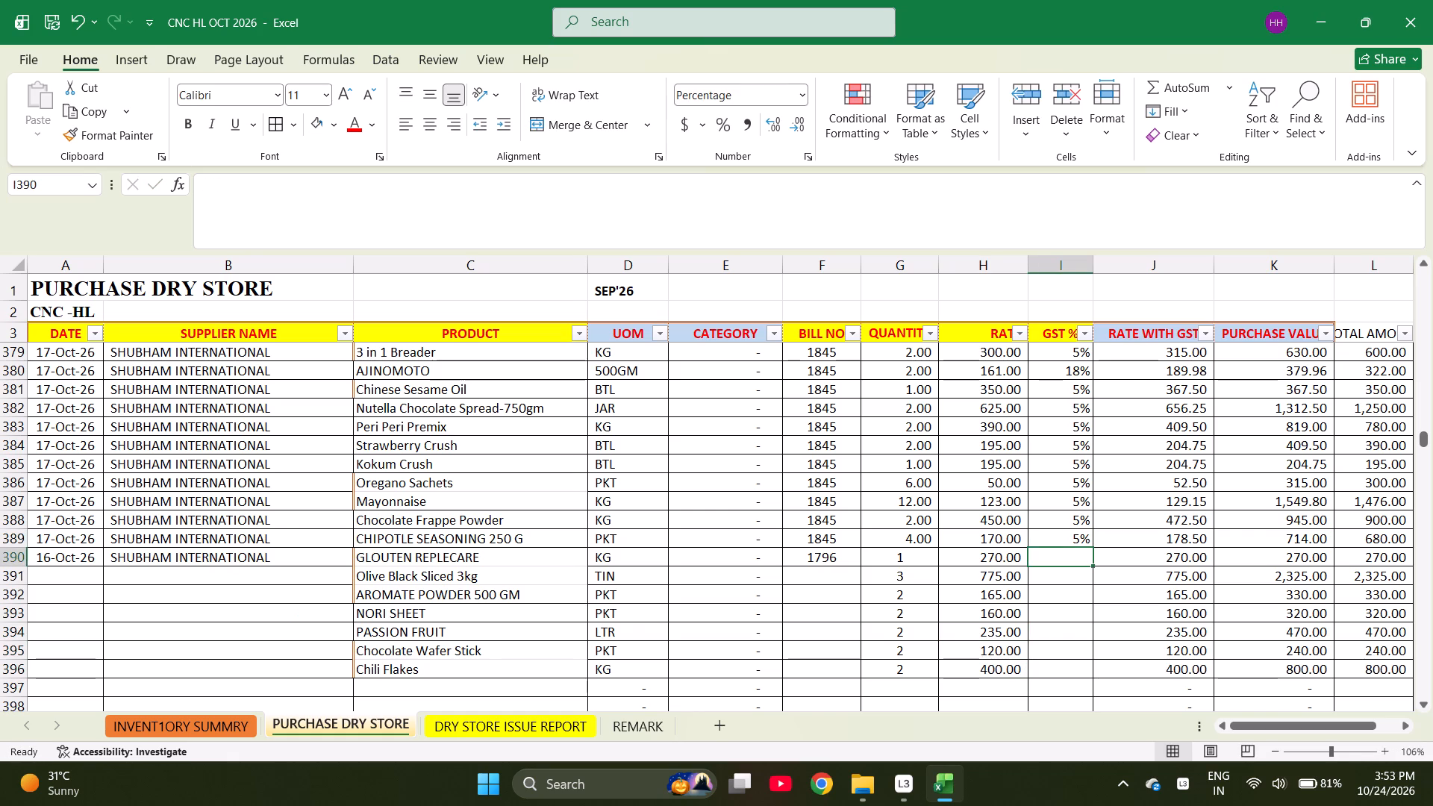
{"action": "key", "text": "5"}
{"action": "key", "text": "Return"}
{"action": "key", "text": "Up"}
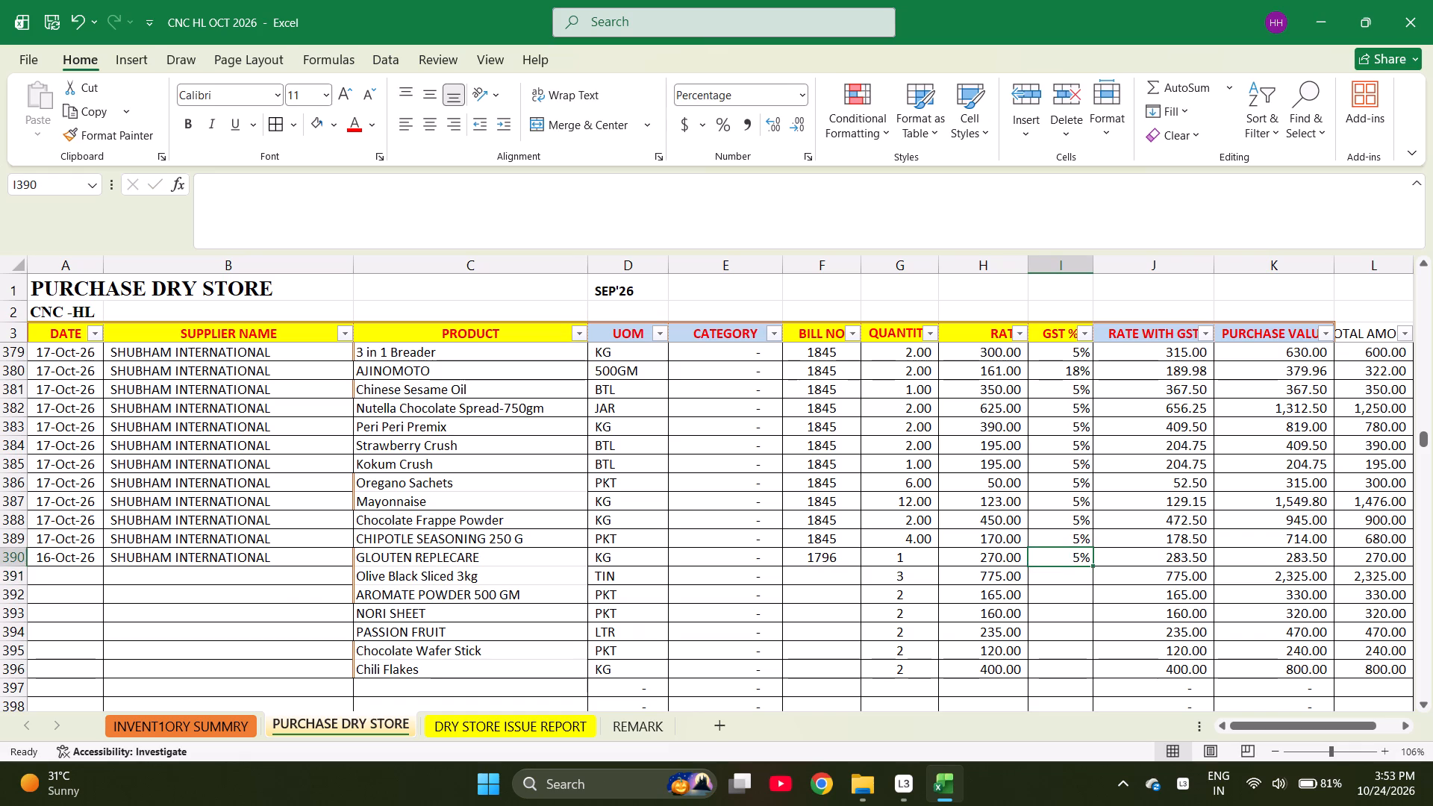
{"action": "key", "text": "shift+Down"}
{"action": "key", "text": "shift+Down"}
{"action": "key", "text": "shift+Down"}
{"action": "key", "text": "shift+Down"}
{"action": "key", "text": "shift+Down"}
{"action": "key", "text": "shift+Down"}
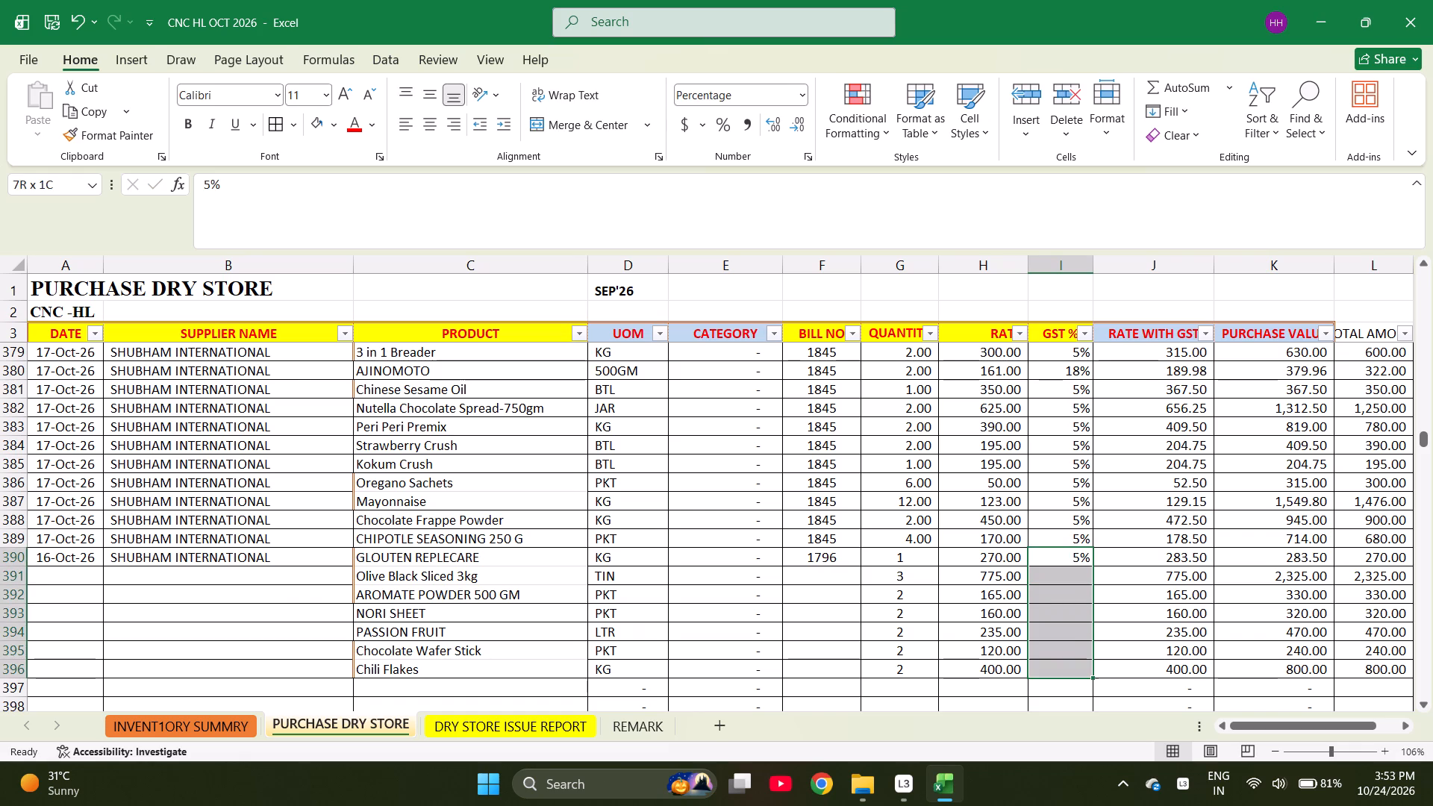
{"action": "key", "text": "ctrl+d"}
Fill the 16-Oct-26 date and Shubham International supplier name from row 390 down through row 396.
{"action": "key", "text": "ctrl+Left"}
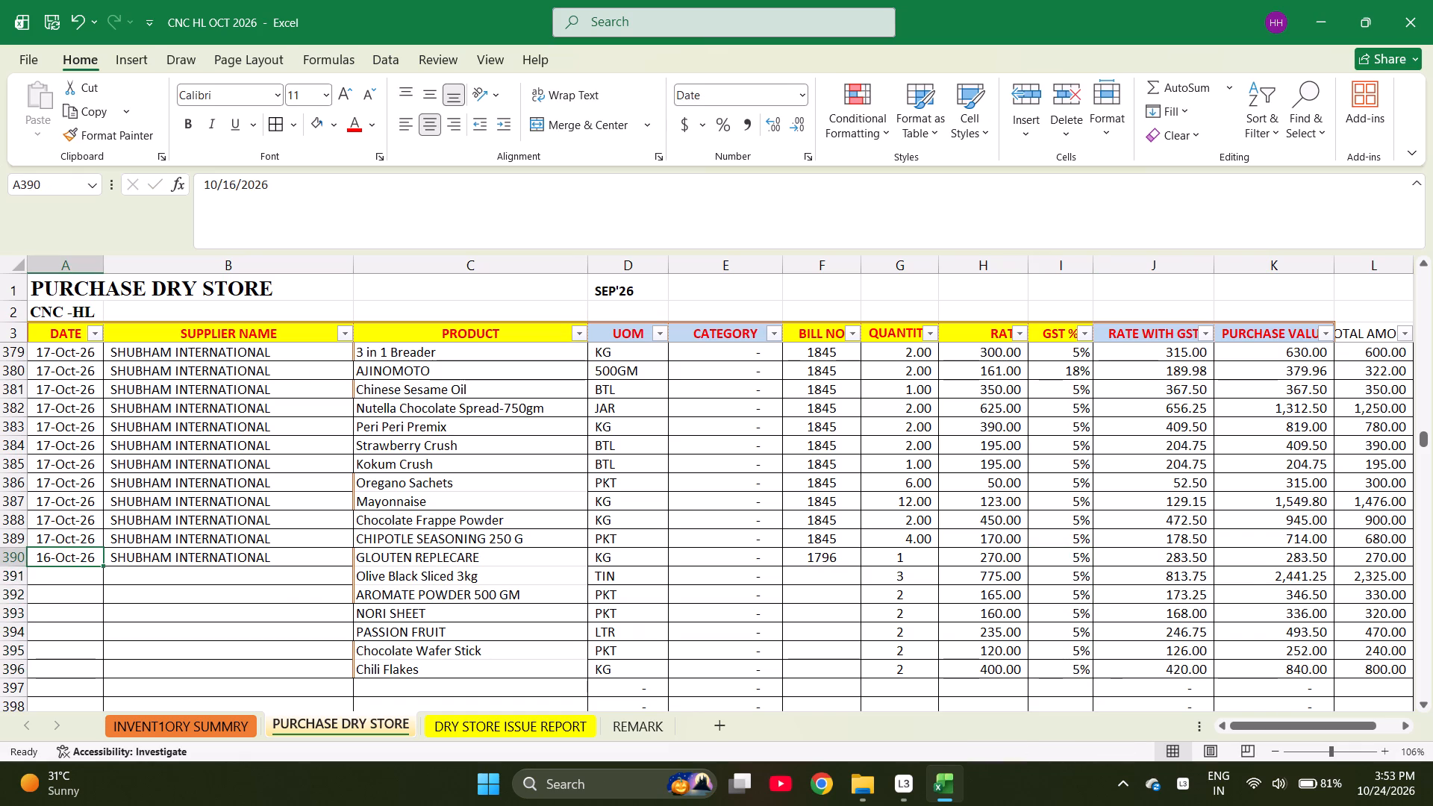
{"action": "key", "text": "Left"}
{"action": "key", "text": "Left"}
{"action": "key", "text": "shift+Right"}
{"action": "key", "text": "shift+Down"}
{"action": "key", "text": "shift+Down"}
{"action": "key", "text": "shift+Down"}
{"action": "key", "text": "shift+Down"}
{"action": "key", "text": "shift+Down"}
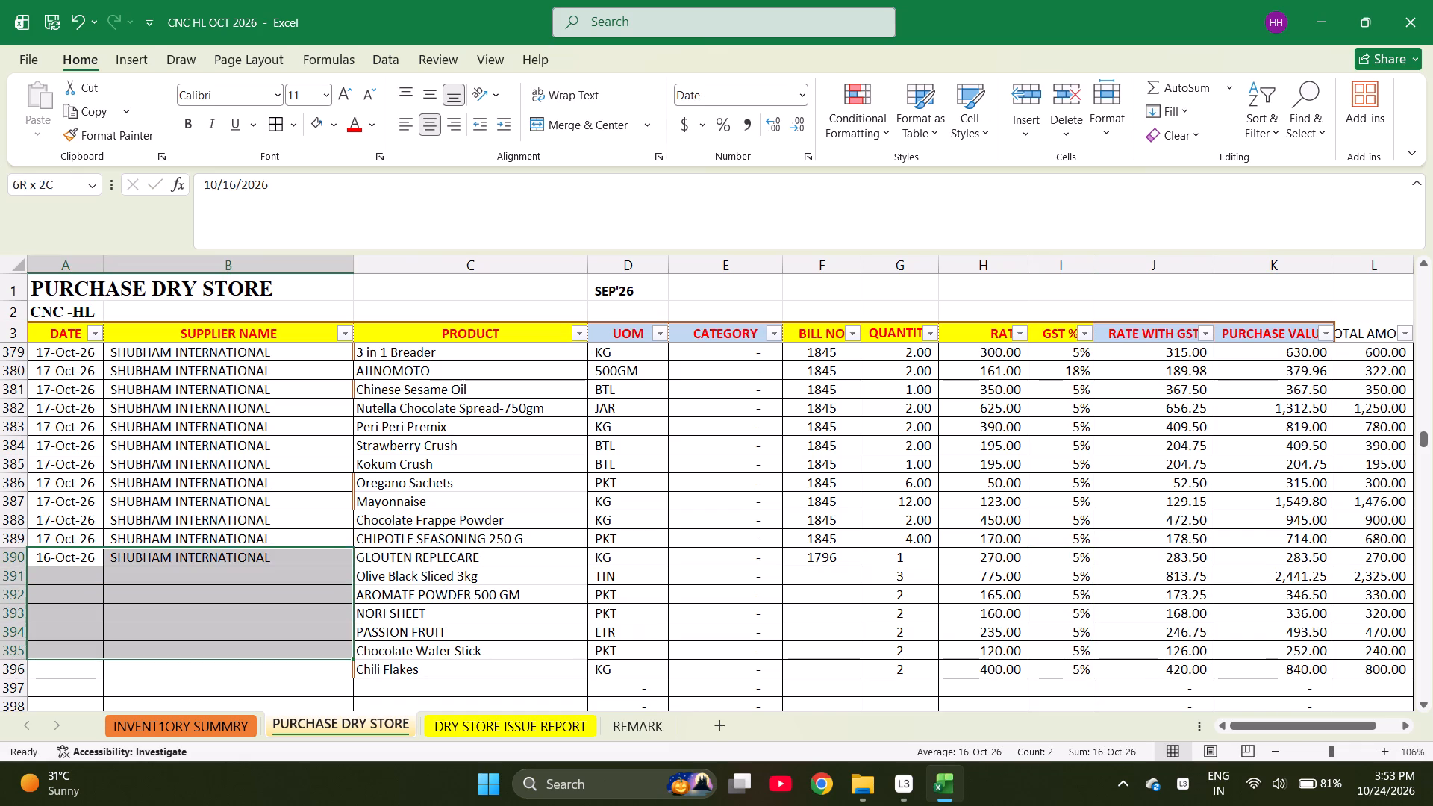
{"action": "key", "text": "shift+Down"}
{"action": "key", "text": "ctrl+d"}
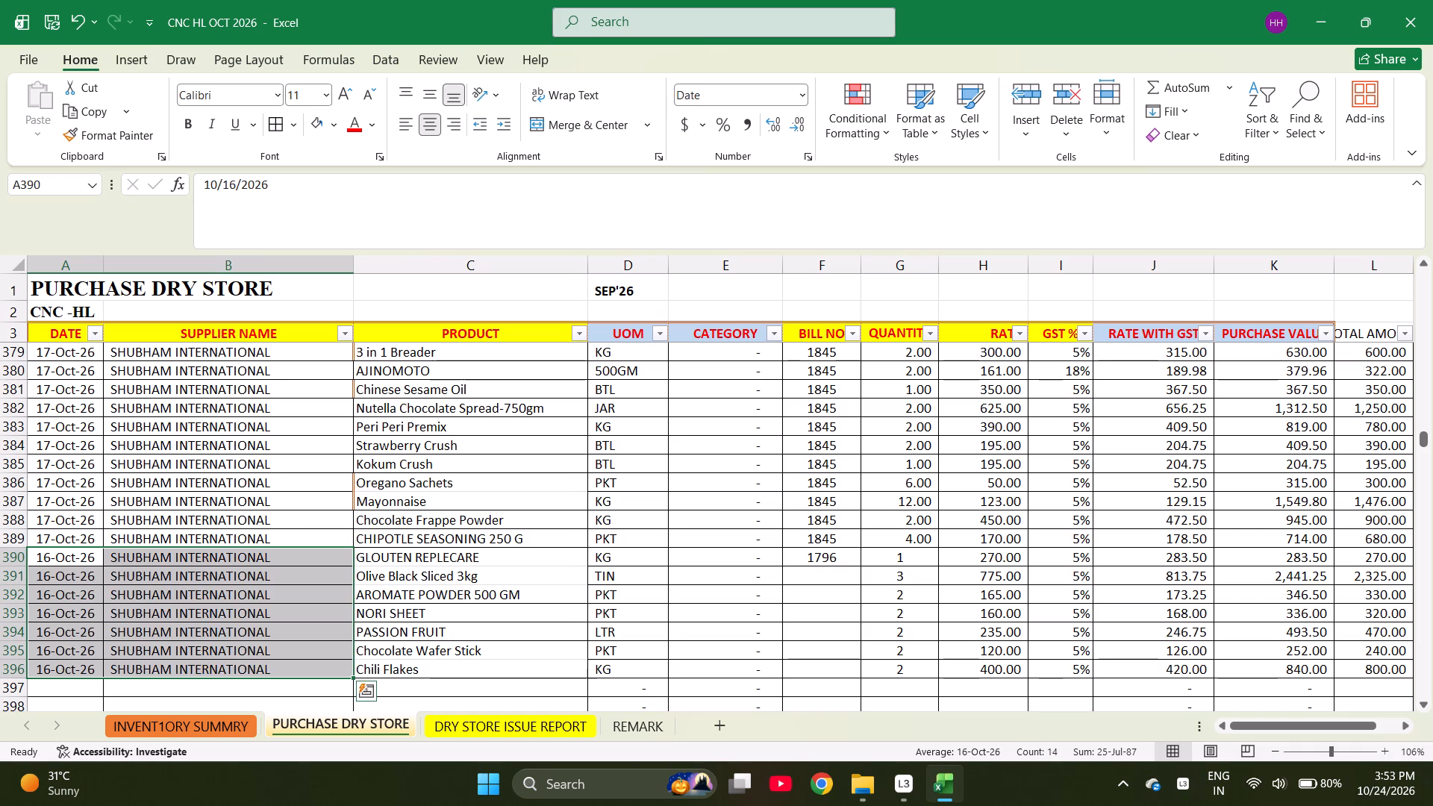
{"action": "key", "text": "Escape"}
Fill bill number 1796 from row 390 down through row 396.
{"action": "key", "text": "Down"}
{"action": "key", "text": "ctrl+Right"}
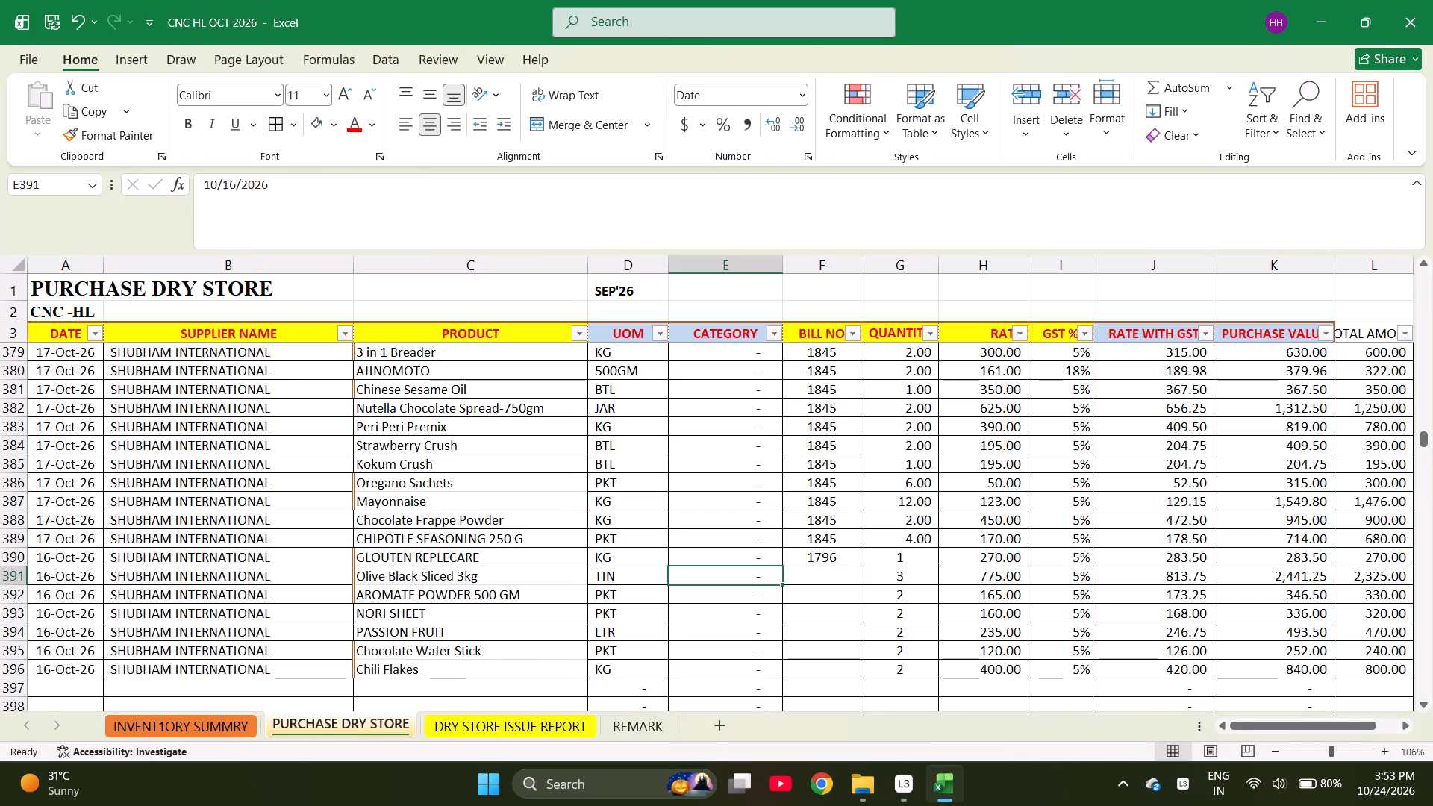
{"action": "key", "text": "Right"}
{"action": "key", "text": "Up"}
{"action": "key", "text": "shift+Down"}
{"action": "key", "text": "shift+Down"}
{"action": "key", "text": "shift+Down"}
{"action": "key", "text": "shift+Down"}
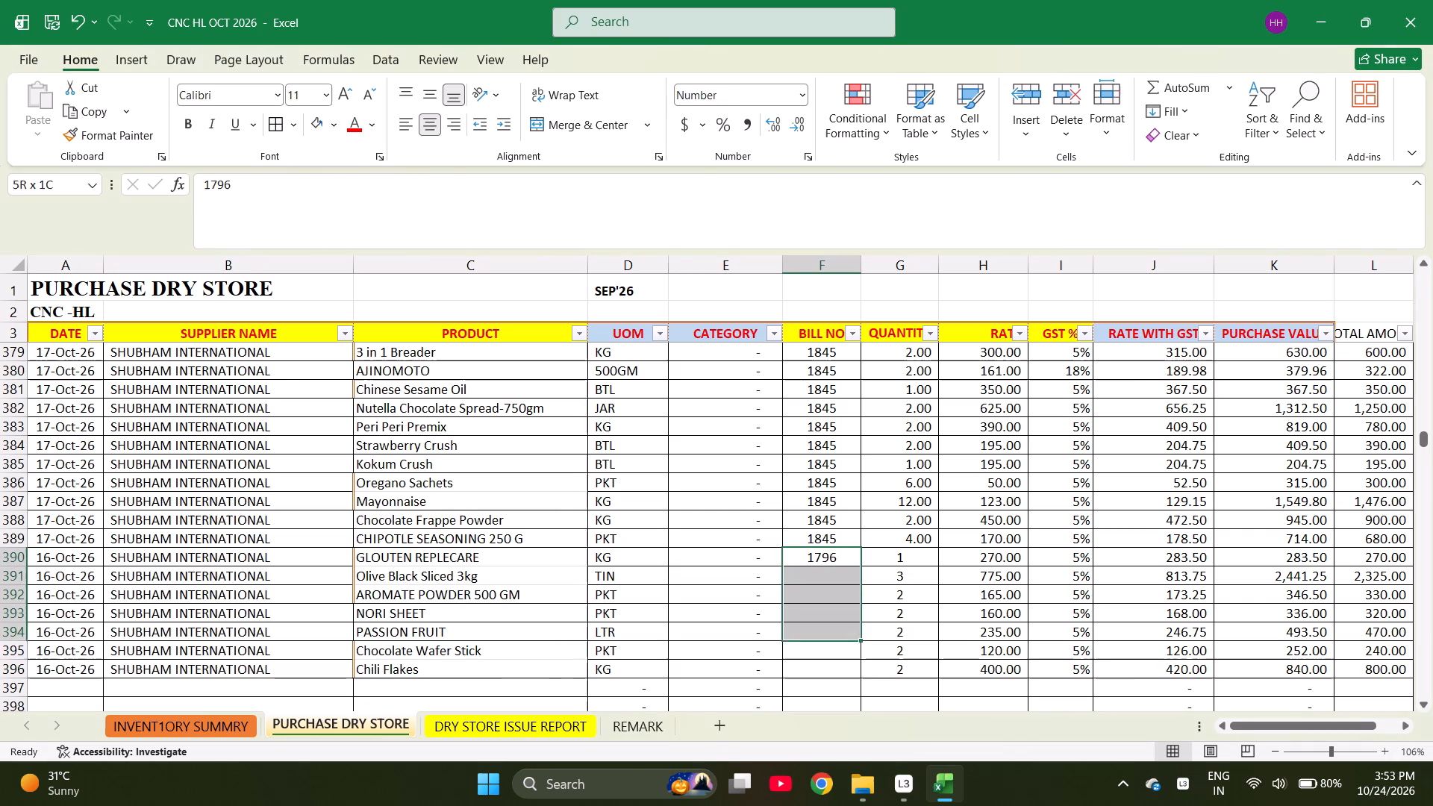
{"action": "key", "text": "shift+Down"}
{"action": "key", "text": "shift+Down"}
{"action": "key", "text": "ctrl+d"}
Check the sum of the purchase values for bill 1796 in rows 390 to 396.
{"action": "key", "text": "Right"}
{"action": "key", "text": "Right"}
{"action": "key", "text": "Right"}
{"action": "key", "text": "Right"}
{"action": "key", "text": "Right"}
{"action": "key", "text": "Right"}
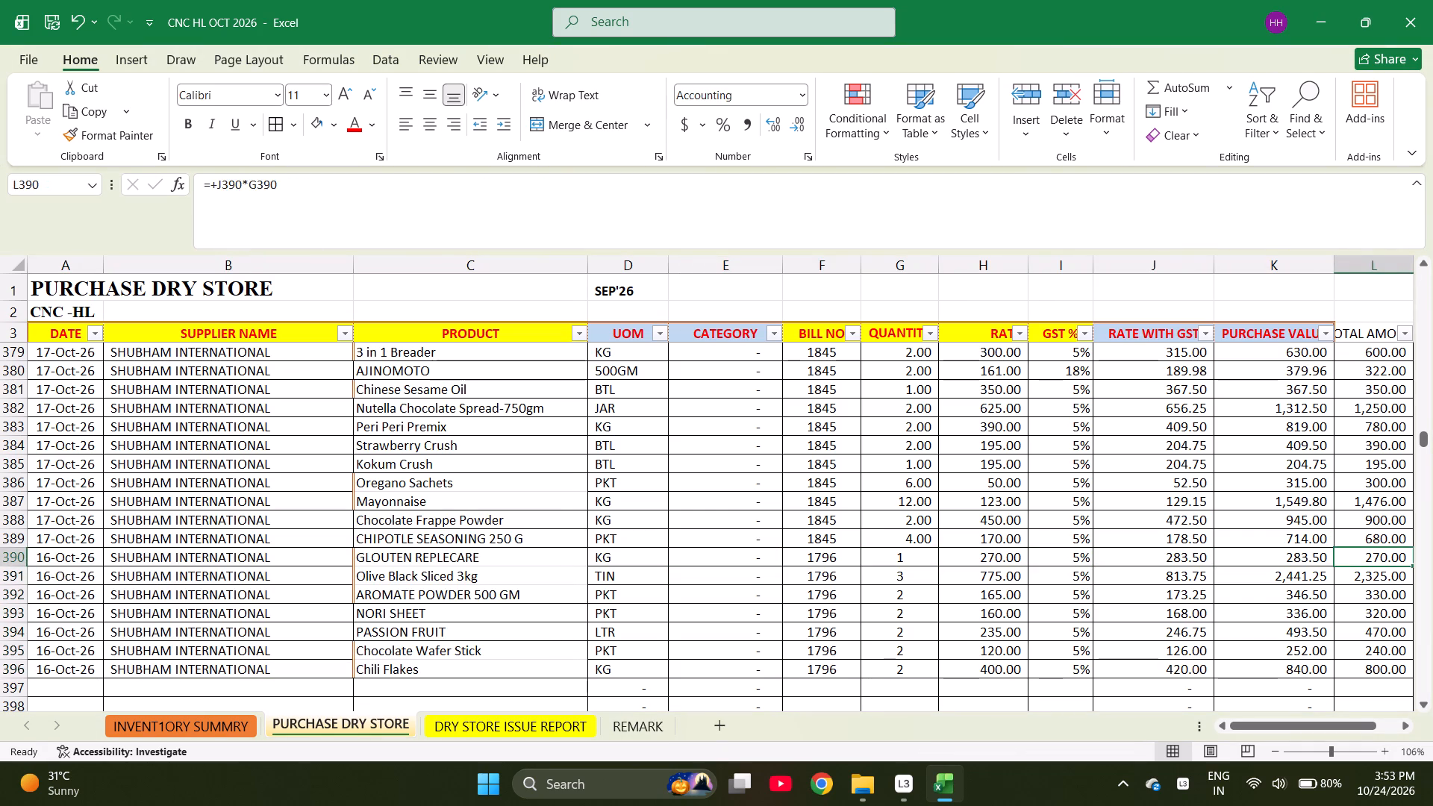
{"action": "key", "text": "Left"}
{"action": "key", "text": "shift+Down"}
{"action": "key", "text": "shift+Down"}
{"action": "key", "text": "shift+Down"}
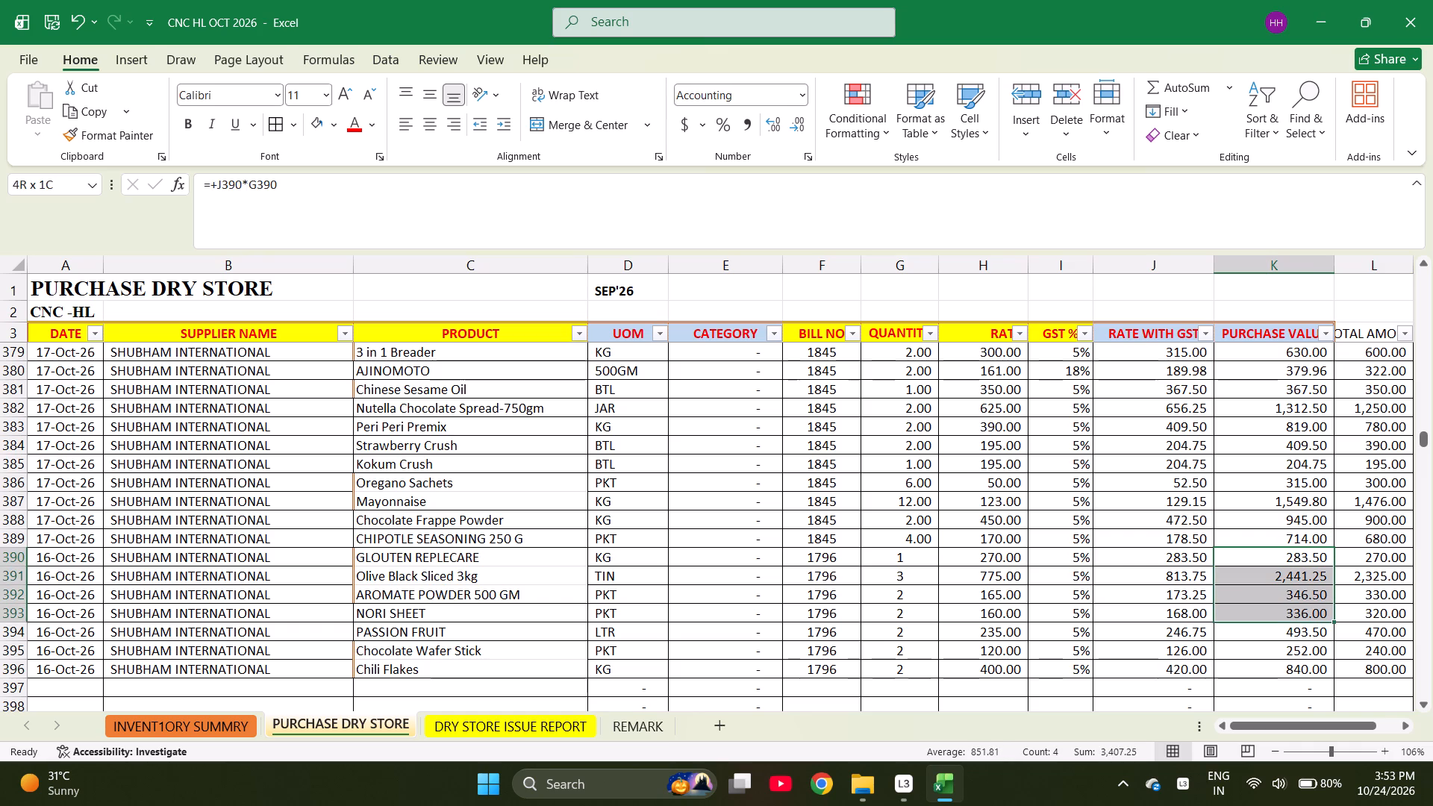
{"action": "key", "text": "shift+Down"}
{"action": "key", "text": "shift+Down"}
{"action": "key", "text": "shift+Down"}
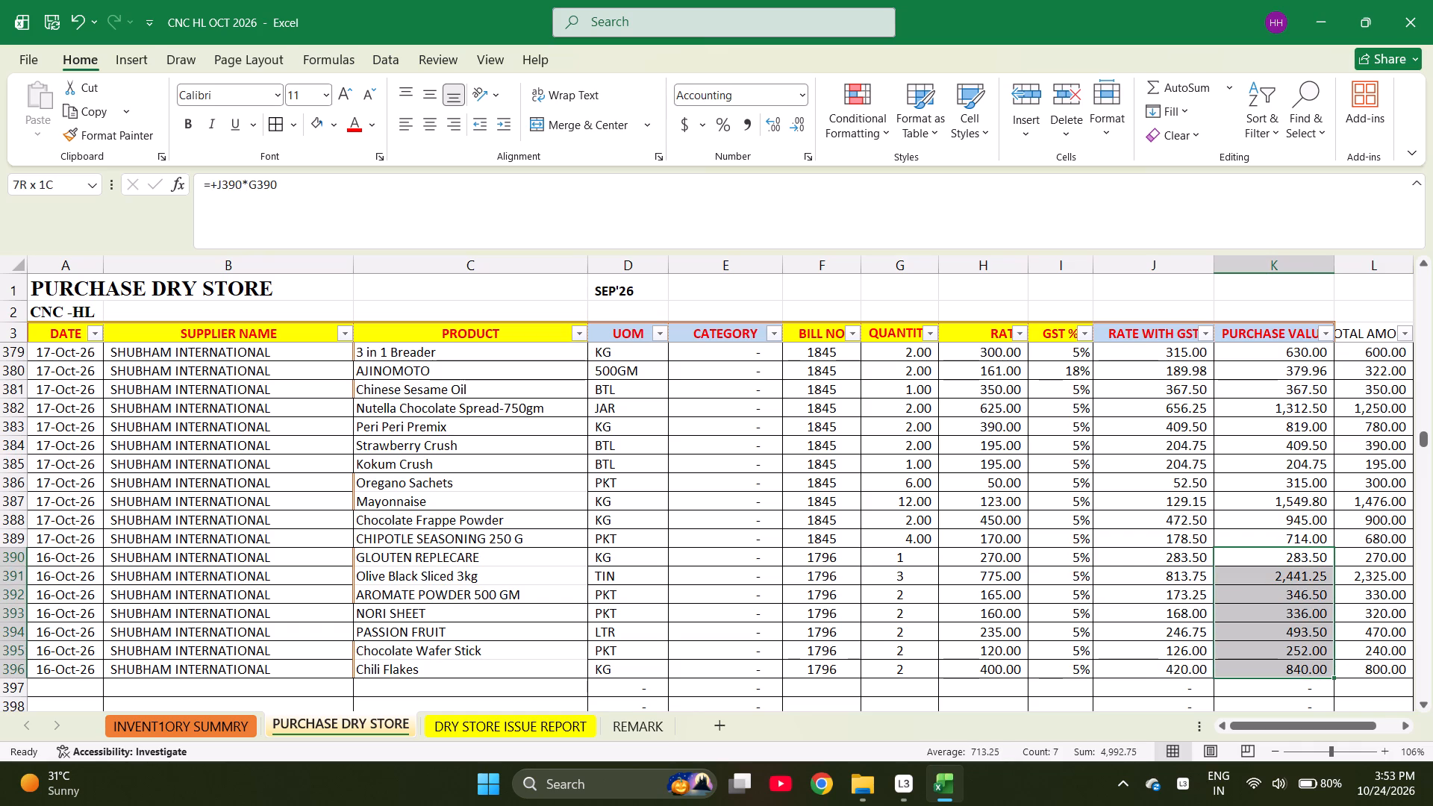
{"action": "key", "text": "Down"}
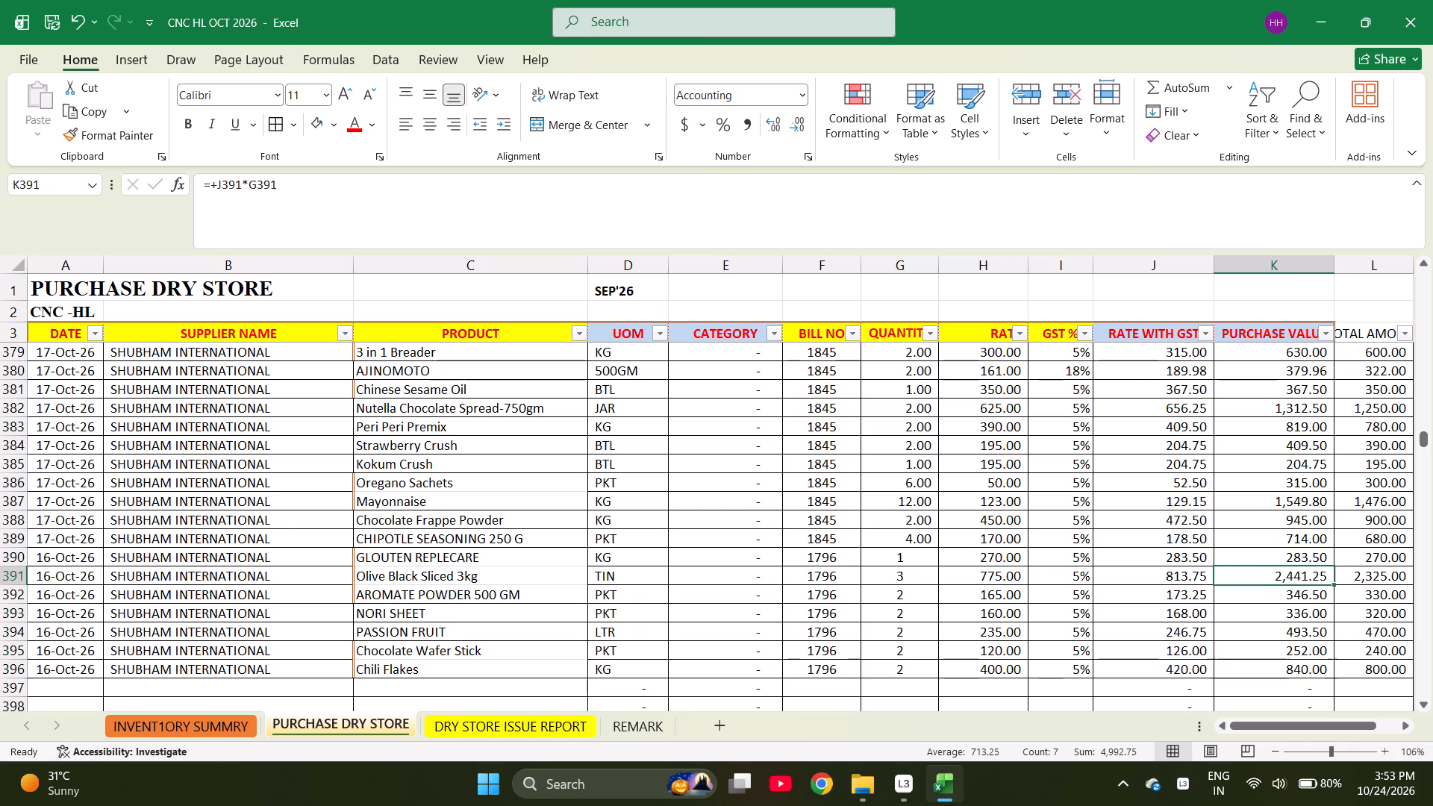
Start the next bill in row 397 with date 15-Oct-26 and supplier Shubham International copied from the row above.
{"action": "key", "text": "ctrl+Left"}
{"action": "key", "text": "ctrl+Down"}
{"action": "key", "text": "Down"}
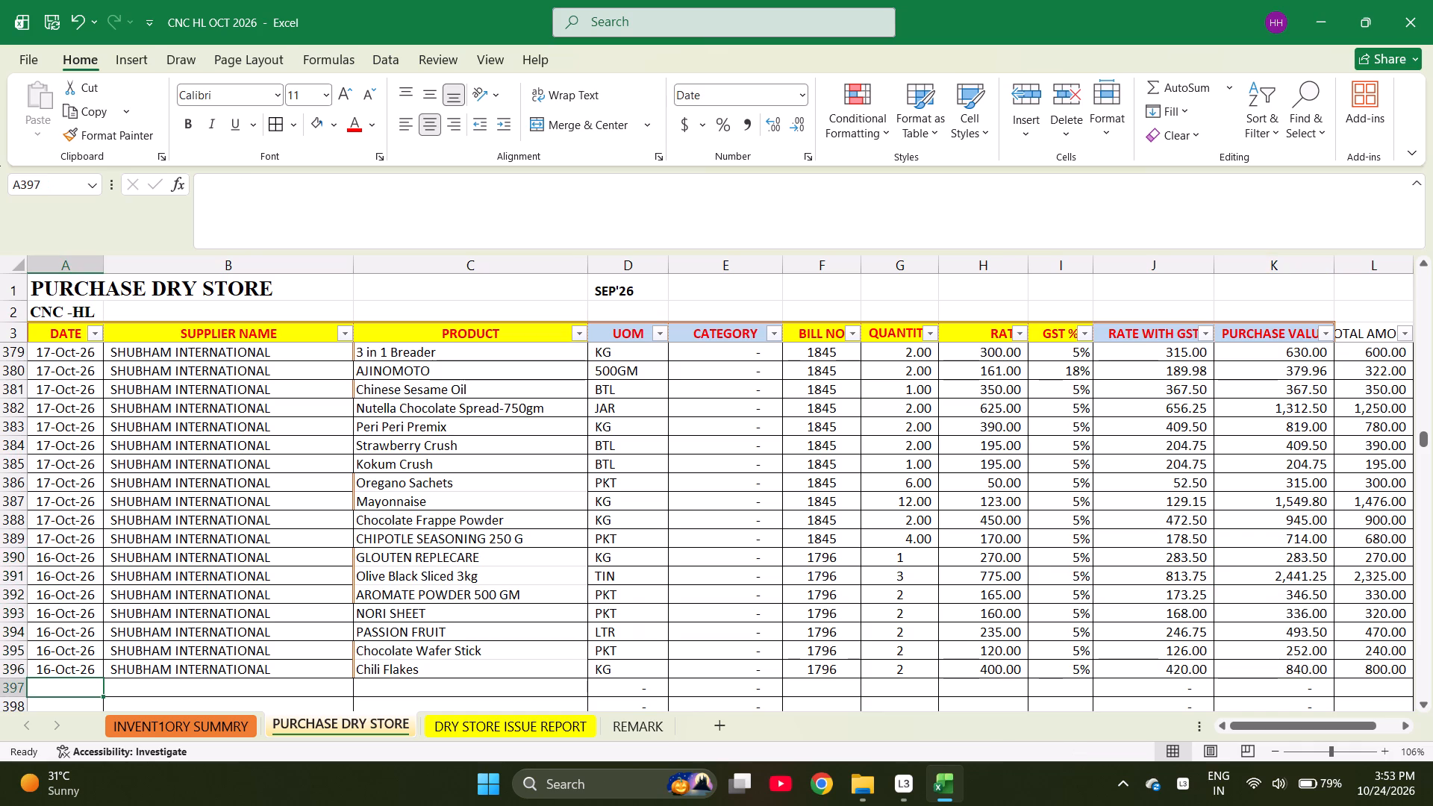
{"action": "type", "text": "10-15"}
{"action": "type", "text": "-2026"}
{"action": "key", "text": "Right"}
{"action": "key", "text": "ctrl+d"}
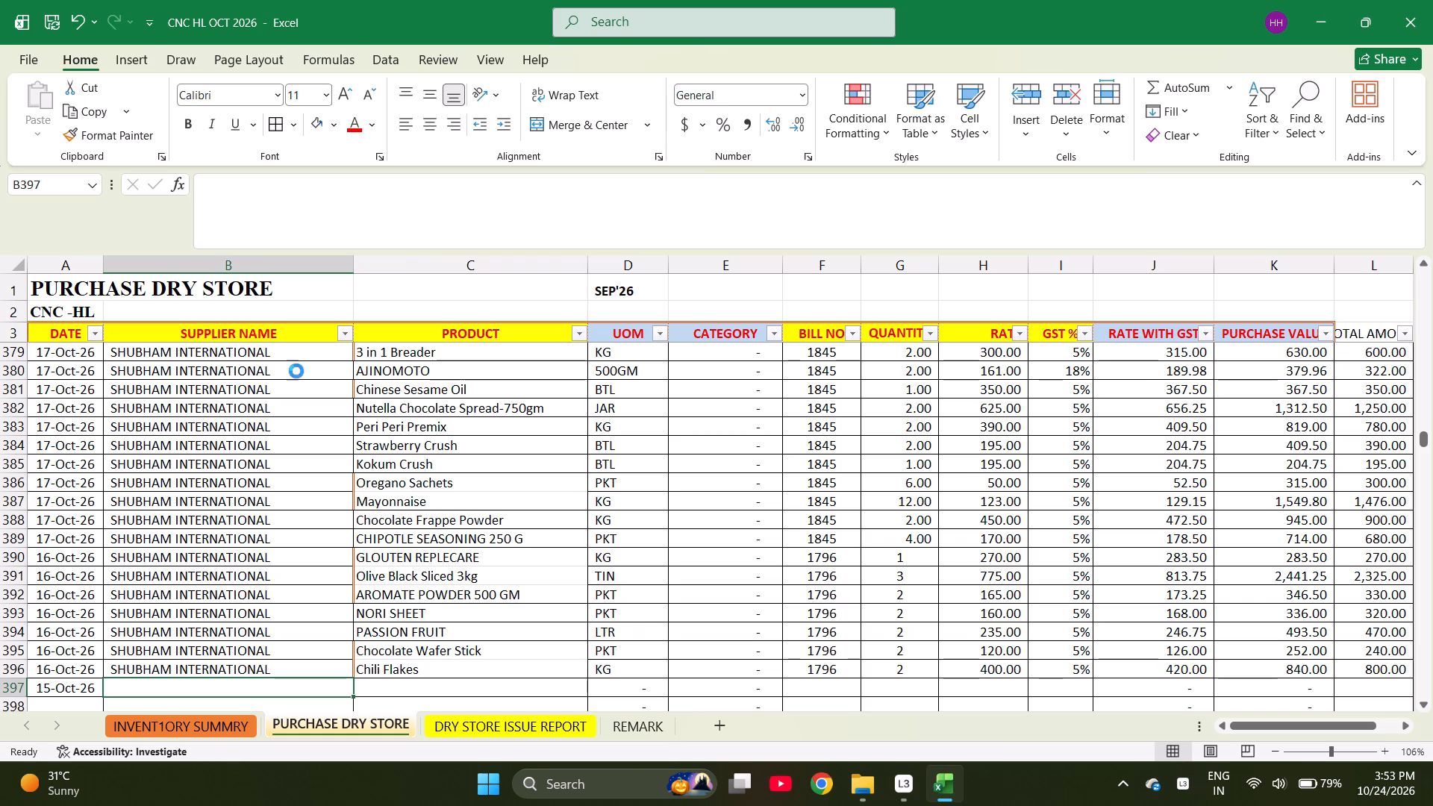
Enter Maggi Seasoning 200ml as the product and 1770 as the bill number in row 397.
{"action": "key", "text": "Right"}
{"action": "type", "text": "MAGG"}
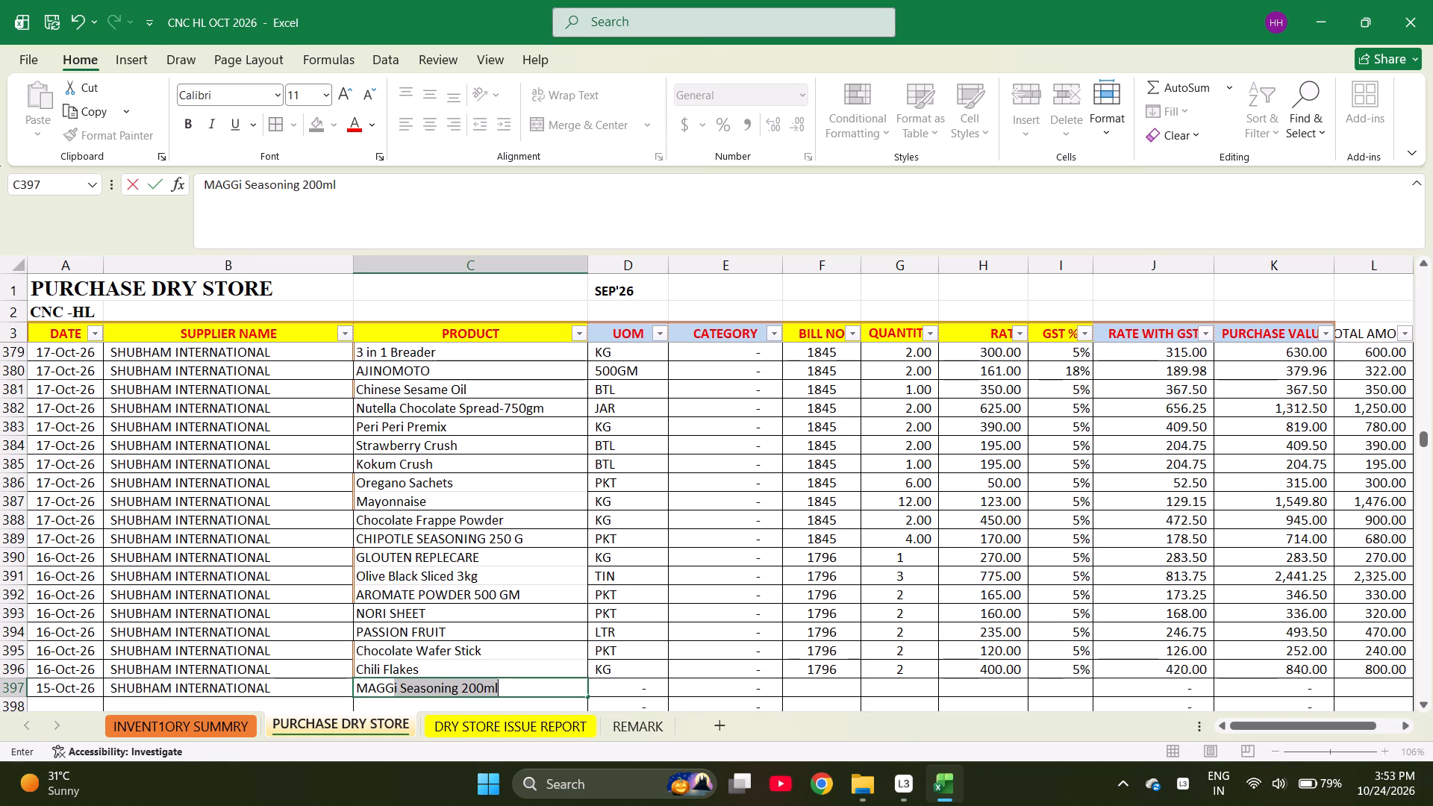
{"action": "key", "text": "Right"}
{"action": "key", "text": "Right"}
{"action": "key", "text": "Right"}
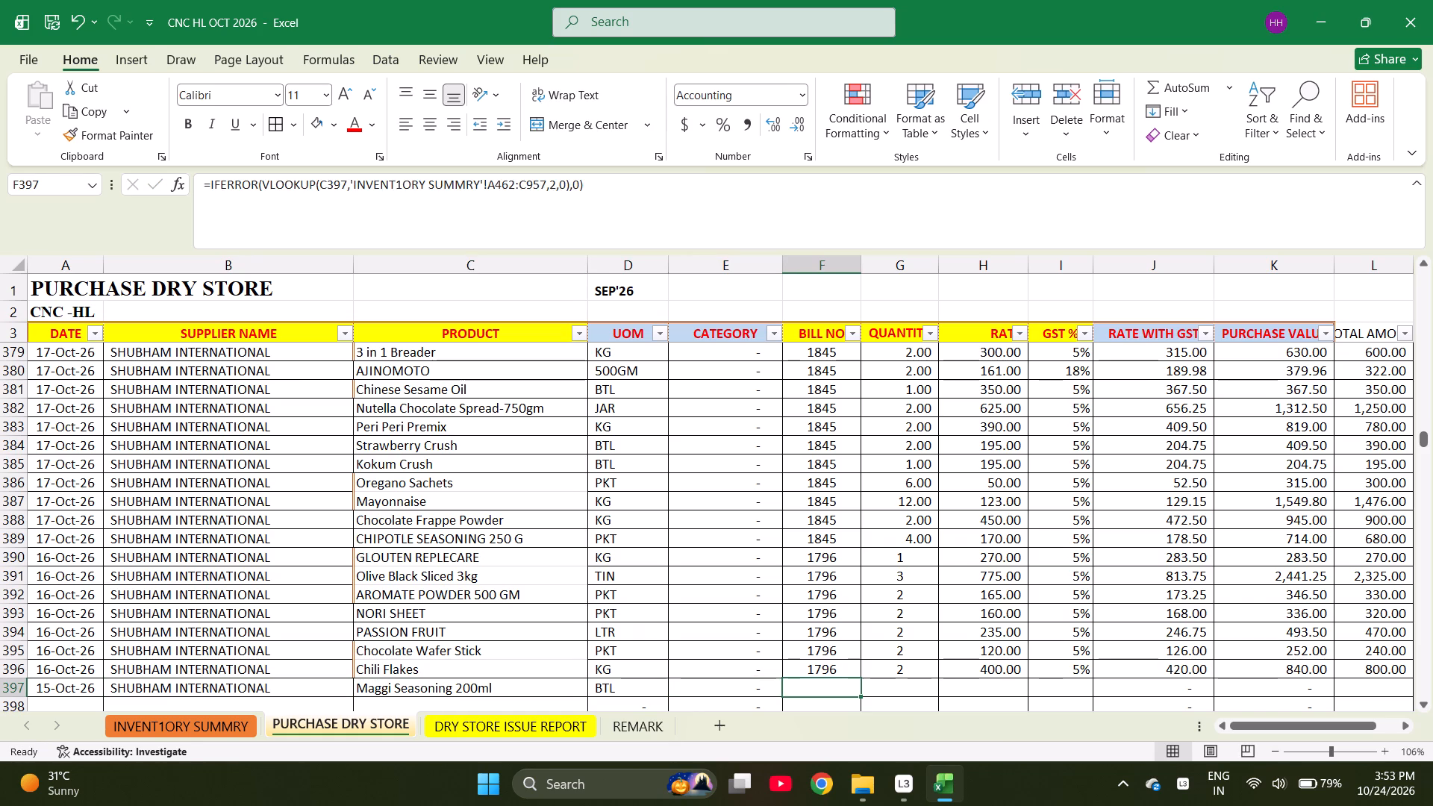
{"action": "type", "text": "1770"}
Enter quantity 1, rate 165 and 5% GST for Maggi Seasoning in row 397.
{"action": "key", "text": "Right"}
{"action": "key", "text": "Page_Down"}
{"action": "key", "text": "Page_Up"}
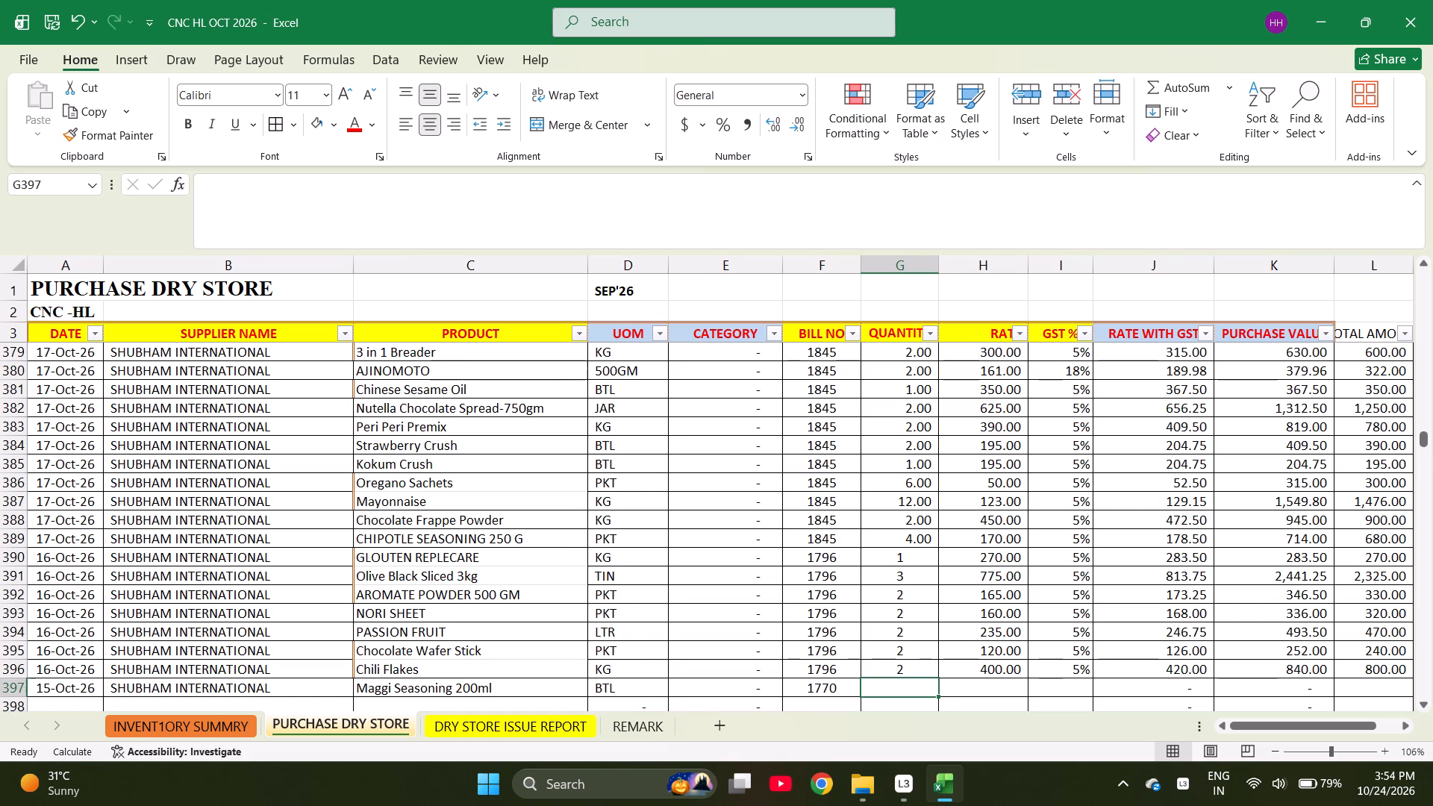
{"action": "key", "text": "1"}
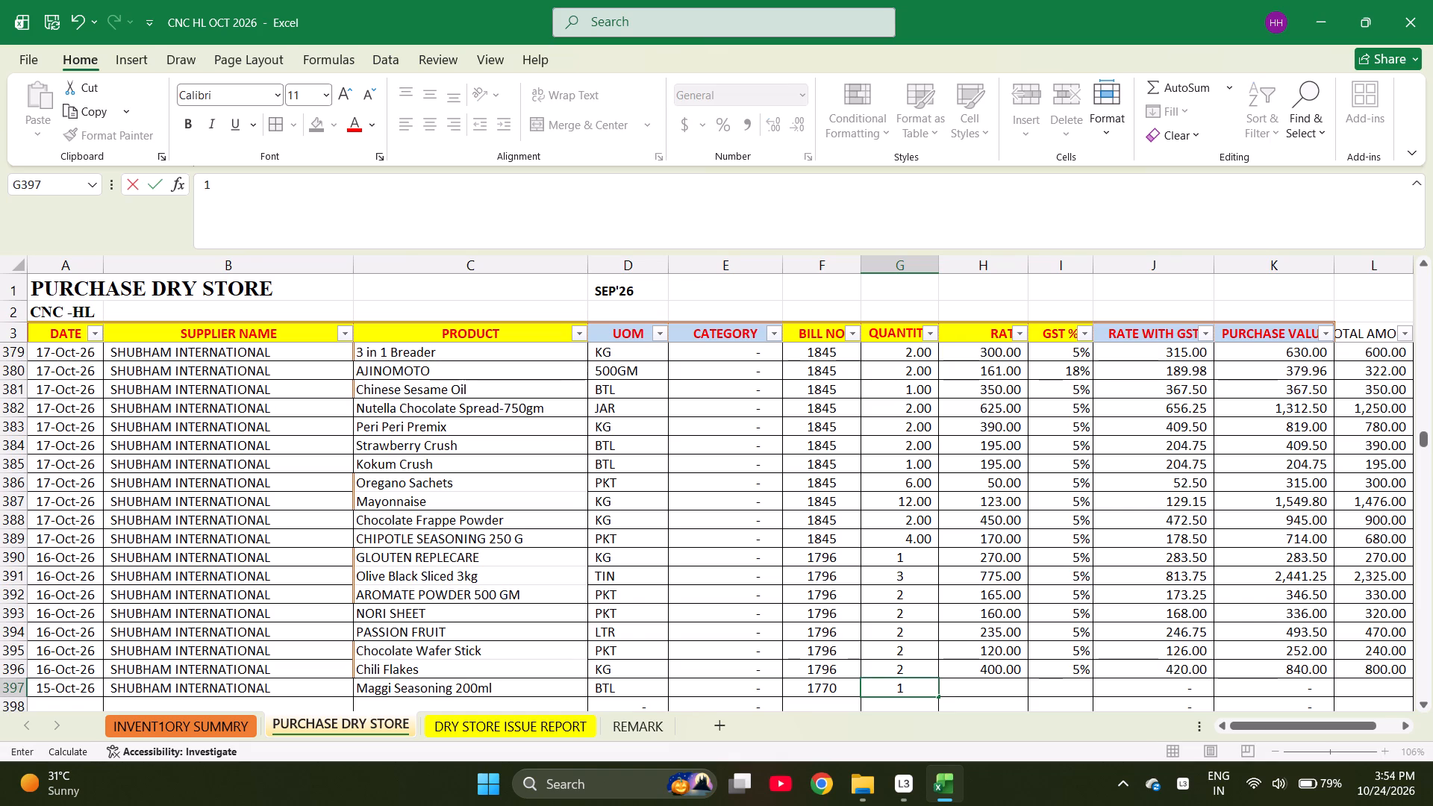
{"action": "key", "text": "Right"}
{"action": "type", "text": "165"}
{"action": "key", "text": "Right"}
{"action": "key", "text": "5"}
{"action": "key", "text": "Right"}
{"action": "key", "text": "Right"}
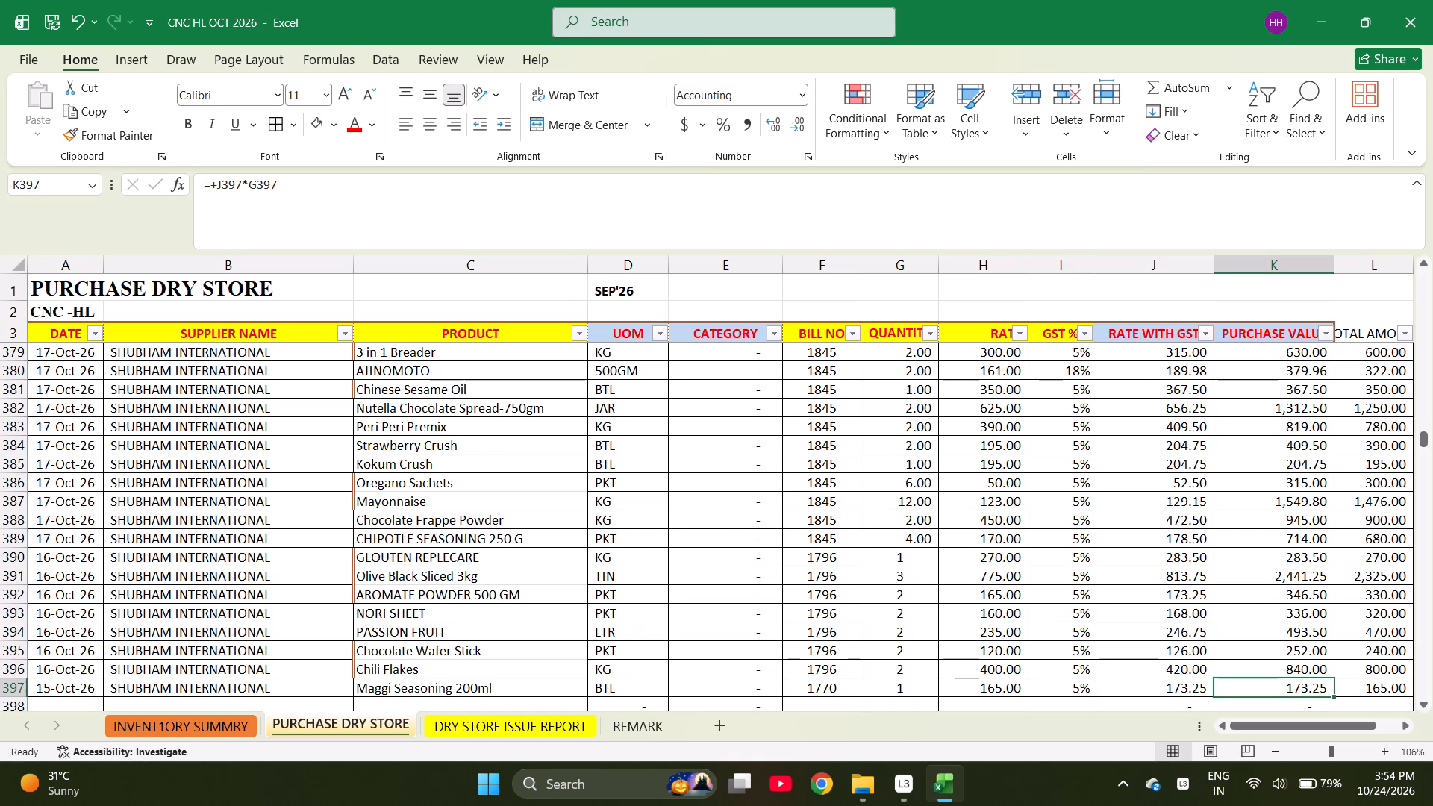
Start another bill in row 398 with date 13-10-2026 and supplier Shubham International copied from the row above.
{"action": "key", "text": "Left"}
{"action": "key", "text": "Left"}
{"action": "key", "text": "Left"}
{"action": "key", "text": "Left"}
{"action": "key", "text": "Left"}
{"action": "key", "text": "Left"}
{"action": "key", "text": "Left"}
{"action": "key", "text": "Left"}
{"action": "key", "text": "Left"}
{"action": "key", "text": "Left"}
{"action": "key", "text": "Left"}
{"action": "key", "text": "Left"}
{"action": "key", "text": "Left"}
{"action": "key", "text": "Left"}
{"action": "key", "text": "Left"}
{"action": "key", "text": "Left"}
{"action": "key", "text": "Left"}
{"action": "key", "text": "Left"}
{"action": "key", "text": "Left"}
{"action": "key", "text": "Left"}
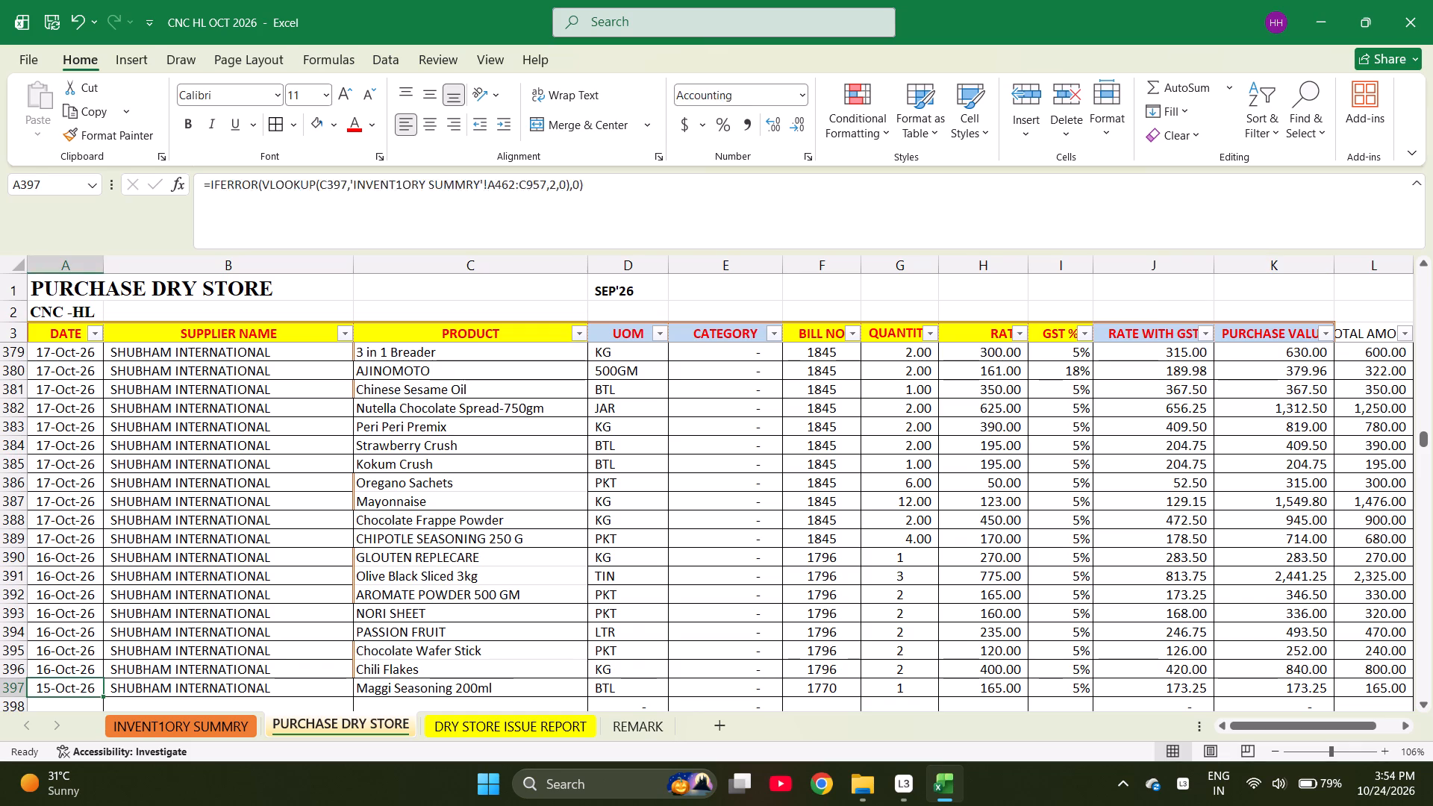
{"action": "key", "text": "ctrl+Down"}
{"action": "key", "text": "ctrl+Up"}
{"action": "key", "text": "Down"}
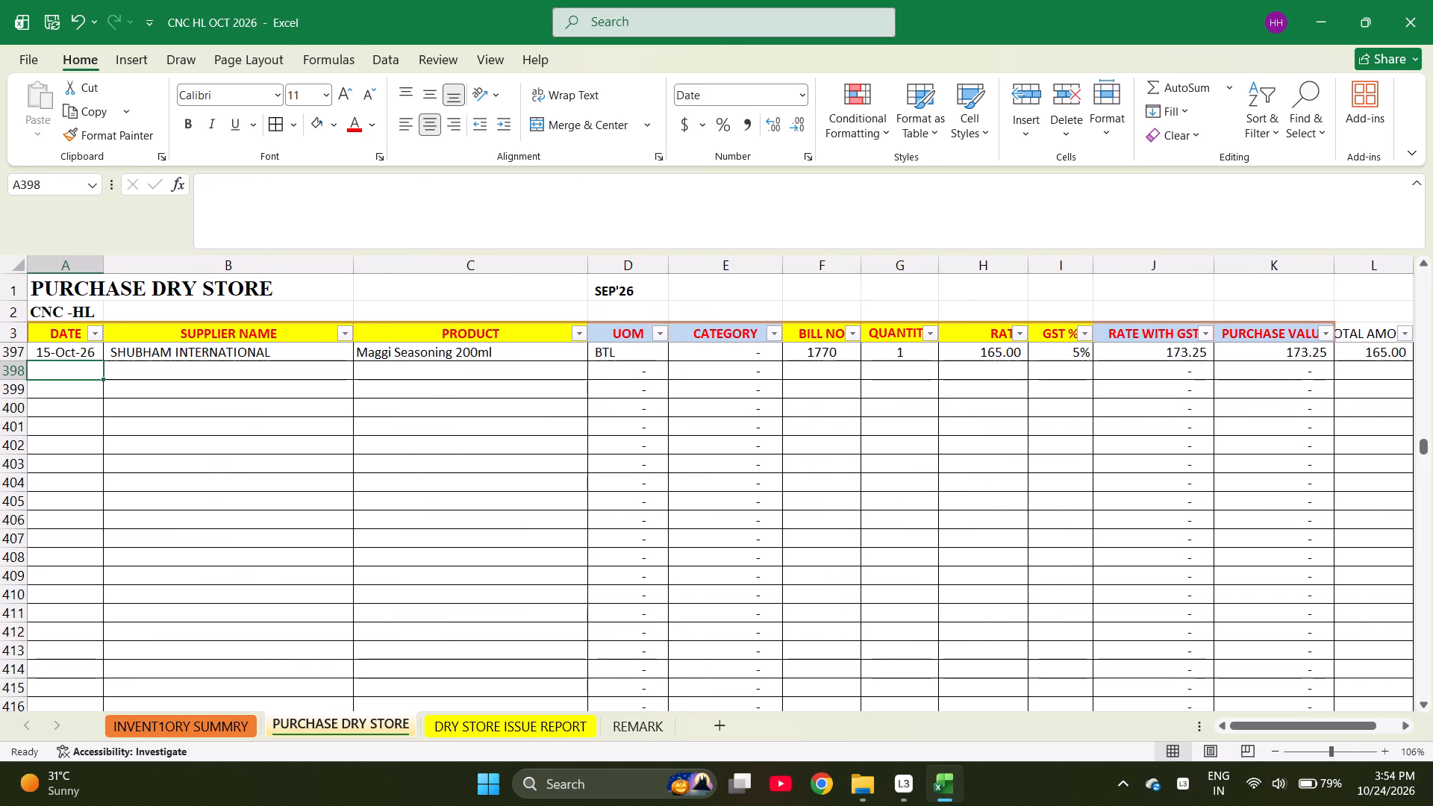
{"action": "type", "text": "13-10-2026"}
{"action": "key", "text": "Right"}
{"action": "key", "text": "ctrl+d"}
Search the inventory summary for TAJ and copy Tea Bags Taj mahal into the product cell of purchase row 398.
{"action": "key", "text": "Right"}
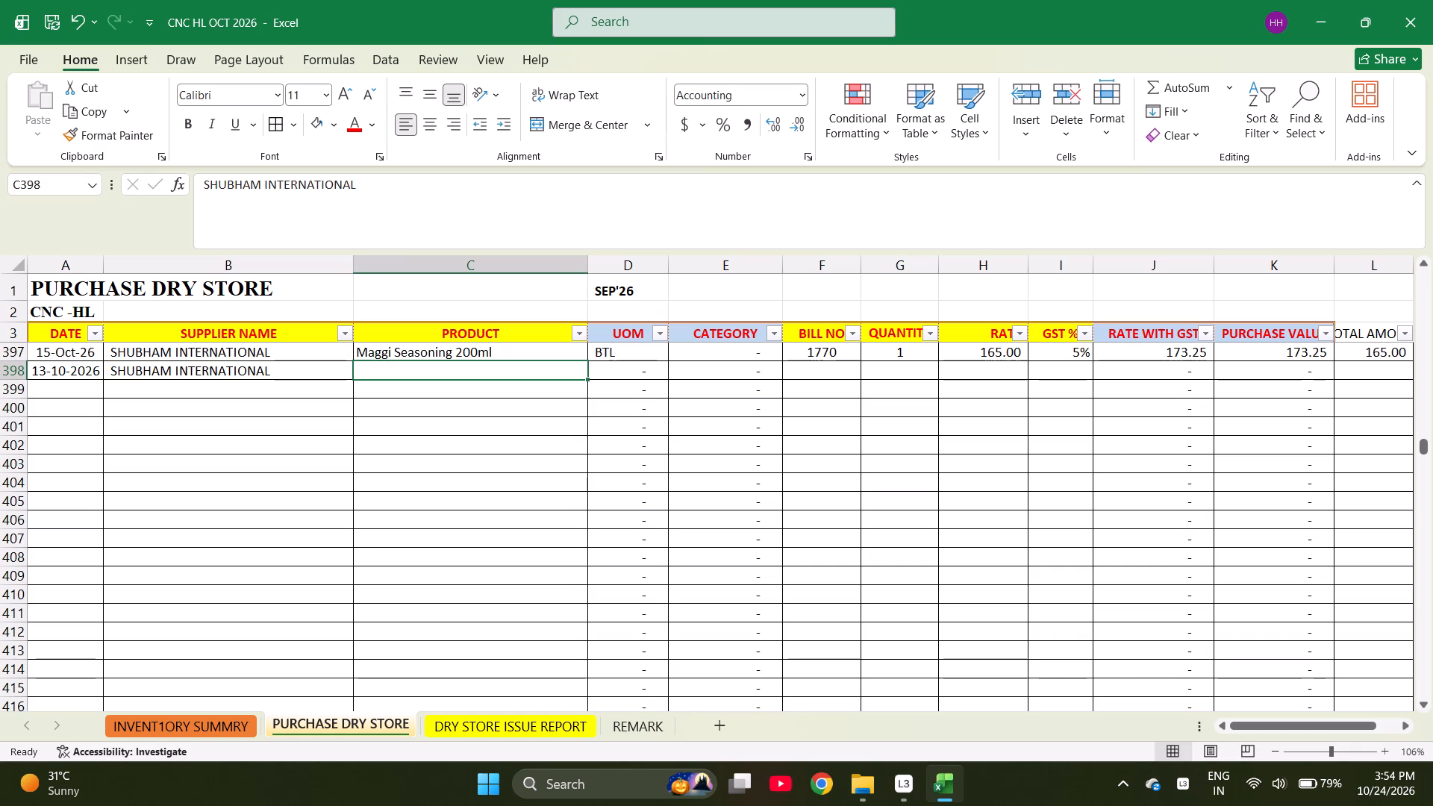
{"action": "type", "text": "TAJ"}
{"action": "key", "text": "ctrl+Page_Up"}
{"action": "key", "text": "ctrl+f"}
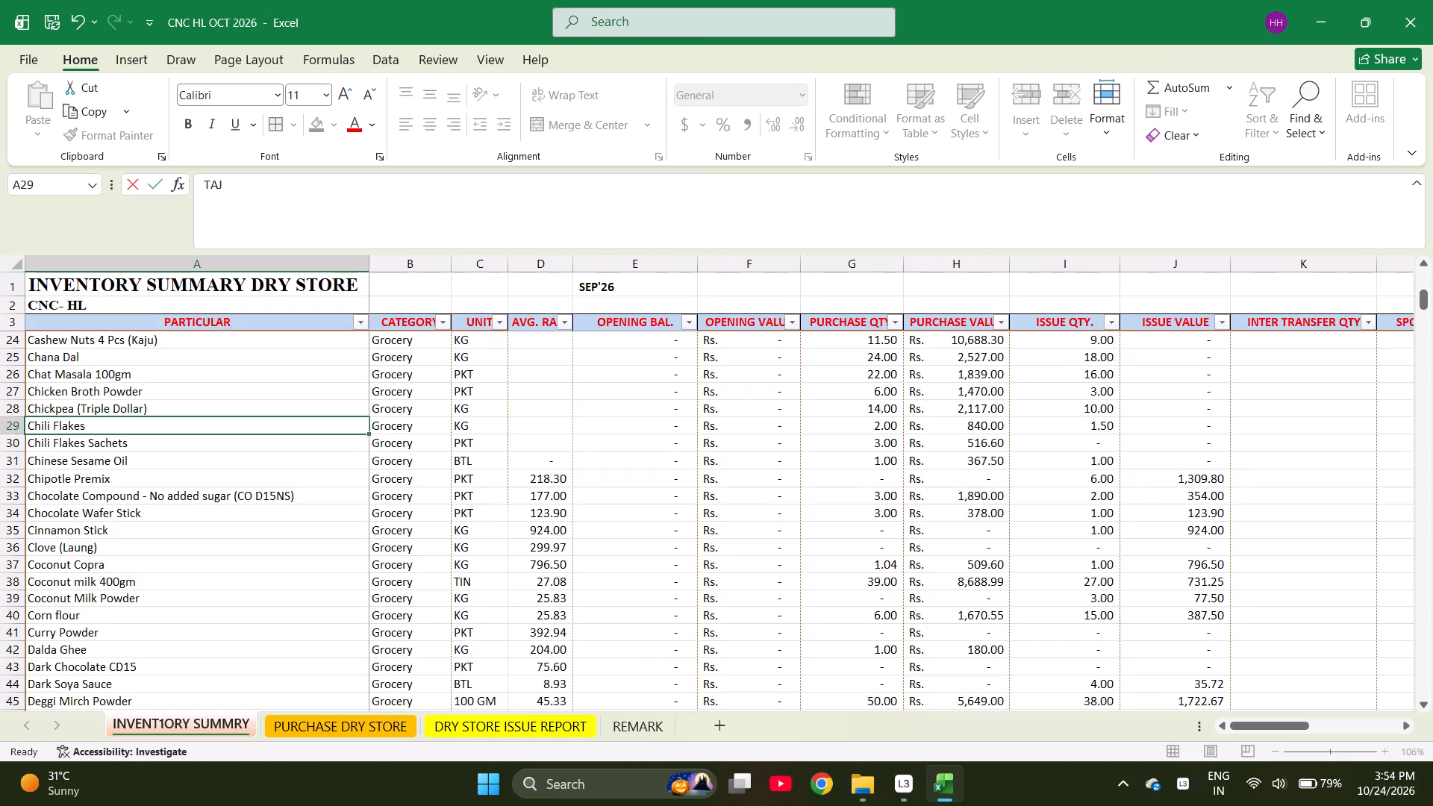
{"action": "type", "text": "TAJ"}
{"action": "key", "text": "Return"}
{"action": "key", "text": "Escape"}
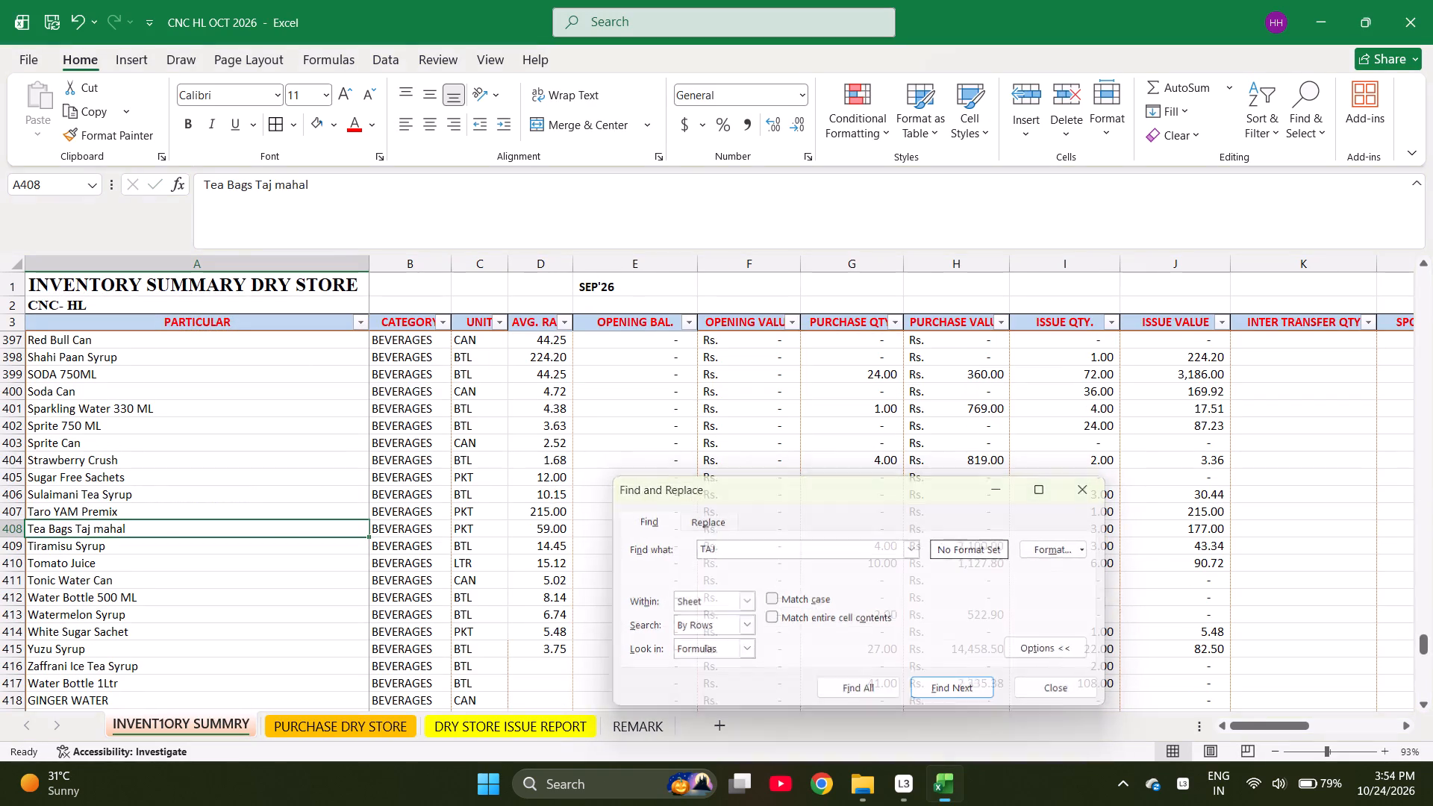
{"action": "key", "text": "ctrl+c"}
{"action": "key", "text": "ctrl+Page_Down"}
{"action": "key", "text": "Return"}
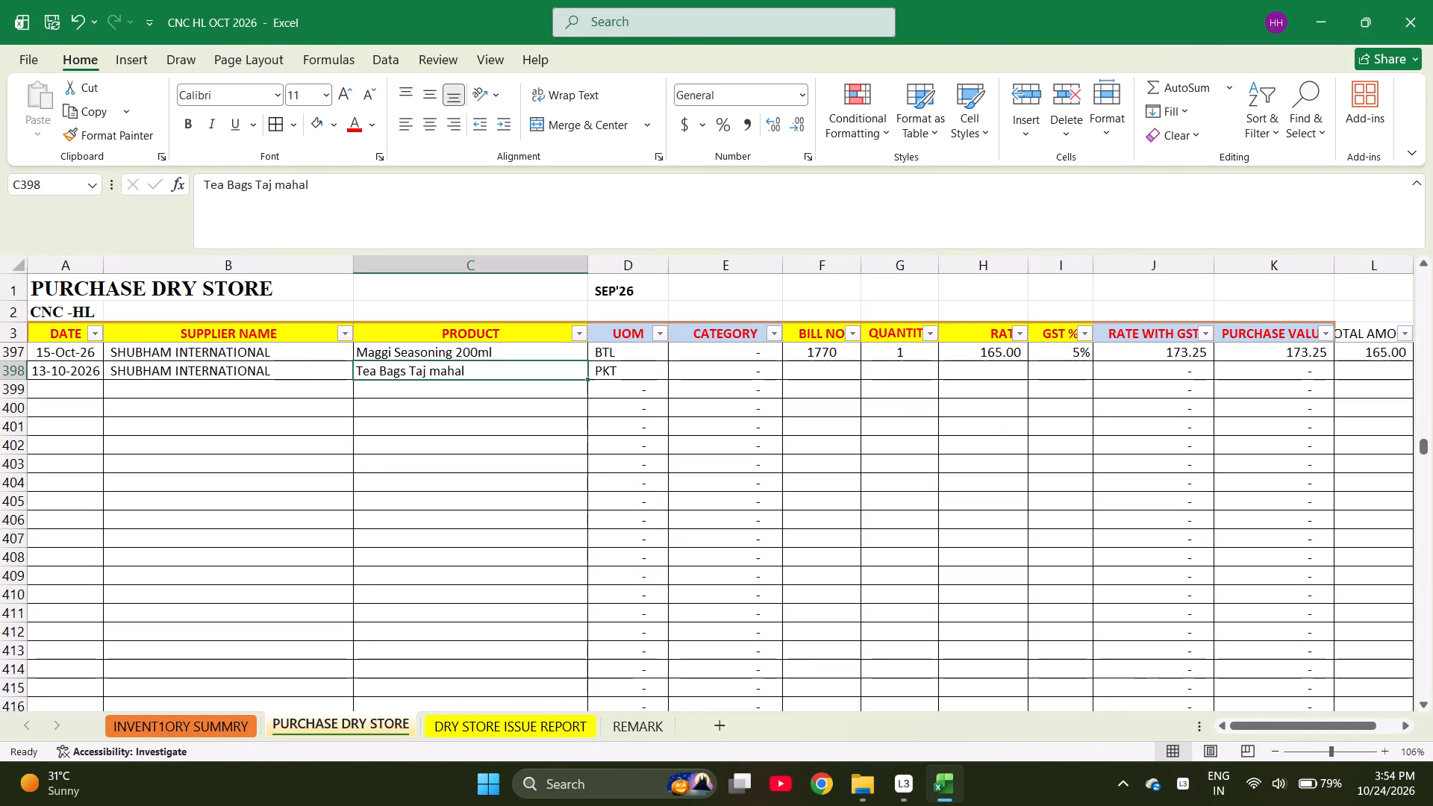
Search the inventory summary for MILK M and copy Milk maid 400gm into the product cell of purchase row 399.
{"action": "key", "text": "Down"}
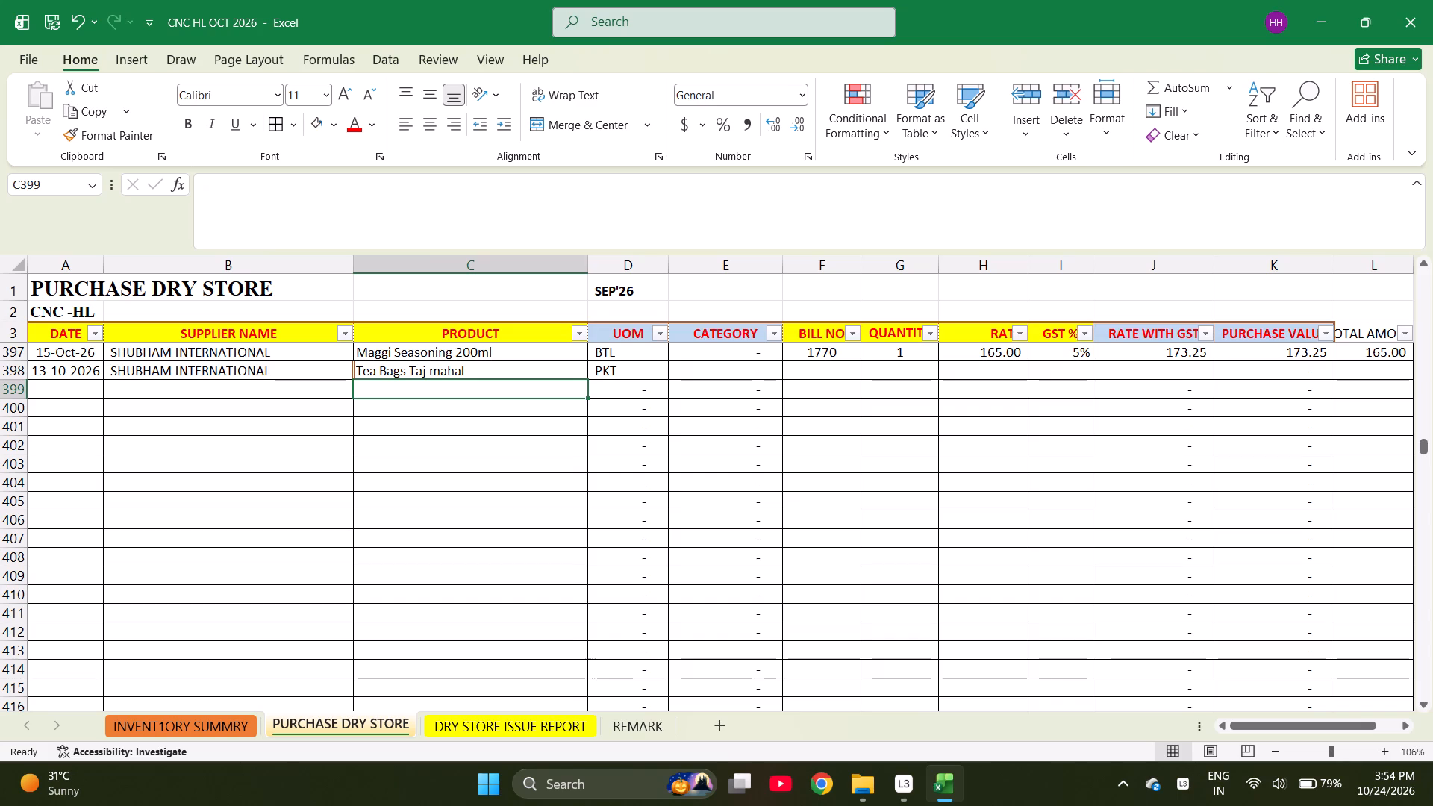
{"action": "key", "text": "ctrl+Page_Up"}
{"action": "key", "text": "ctrl+f"}
{"action": "type", "text": "MILK M"}
{"action": "key", "text": "Return"}
{"action": "key", "text": "Escape"}
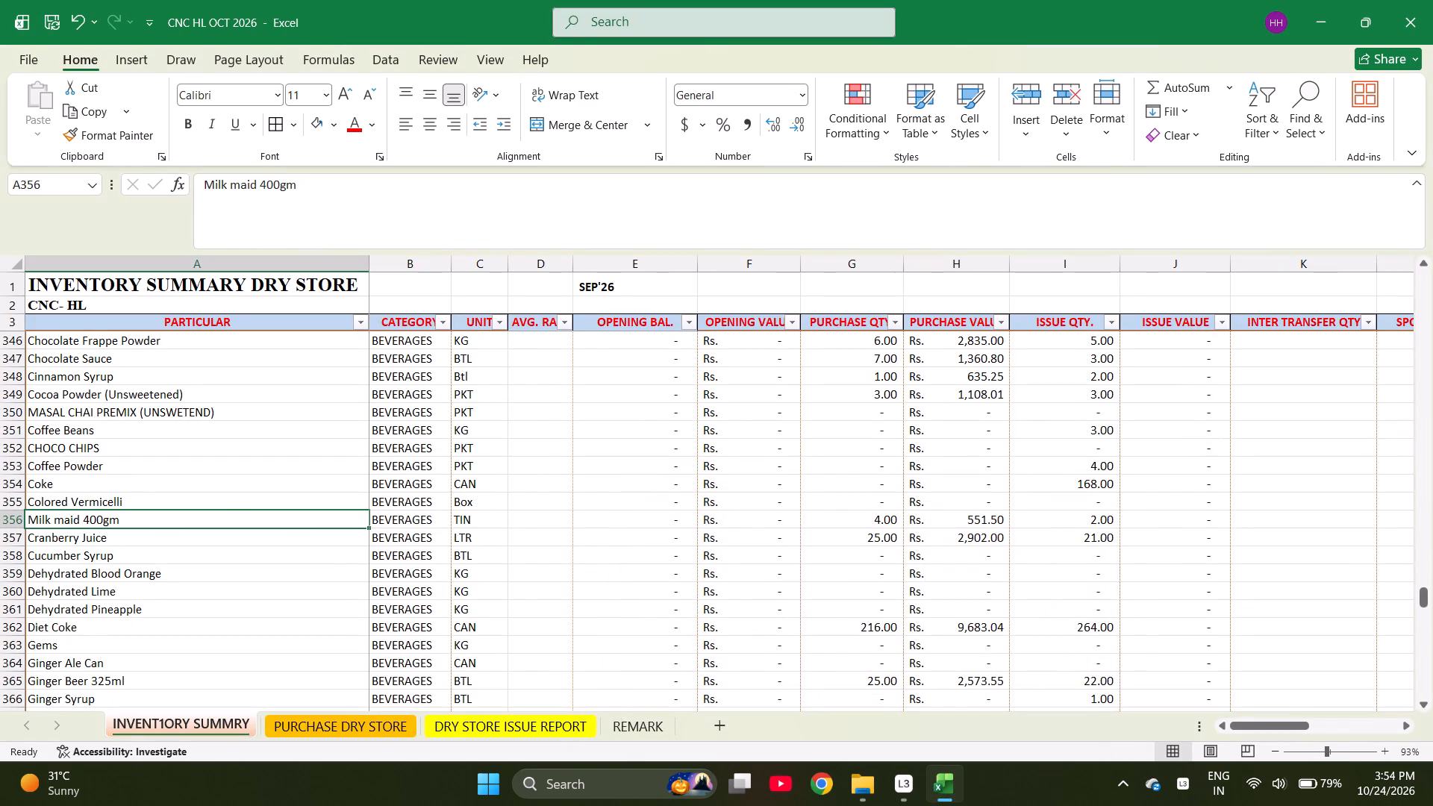
{"action": "key", "text": "ctrl+c"}
{"action": "key", "text": "ctrl+Page_Down"}
{"action": "key", "text": "Return"}
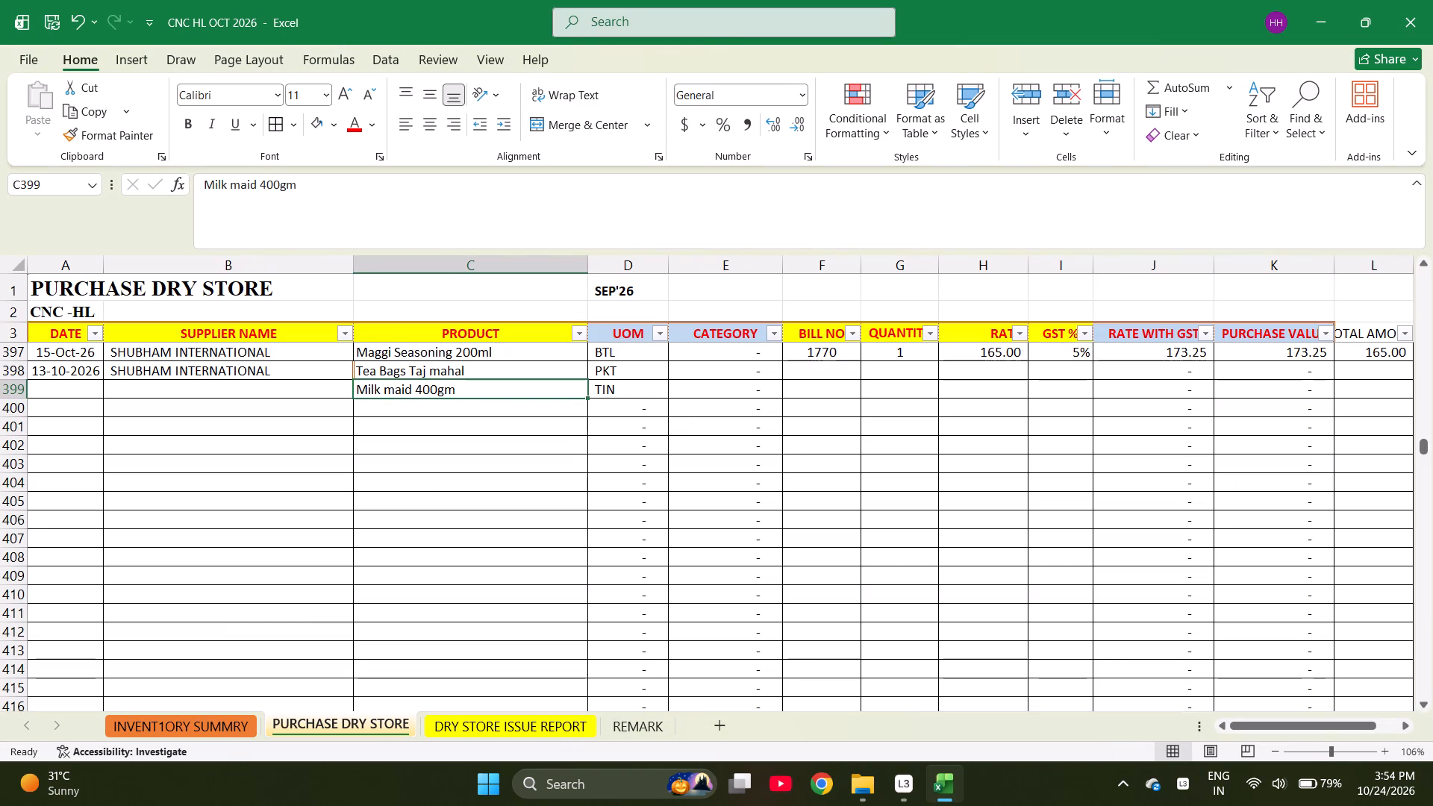
Search the inventory summary for BREAD IMP and copy BREAD IMPROVER into the product cell of purchase row 400.
{"action": "key", "text": "Down"}
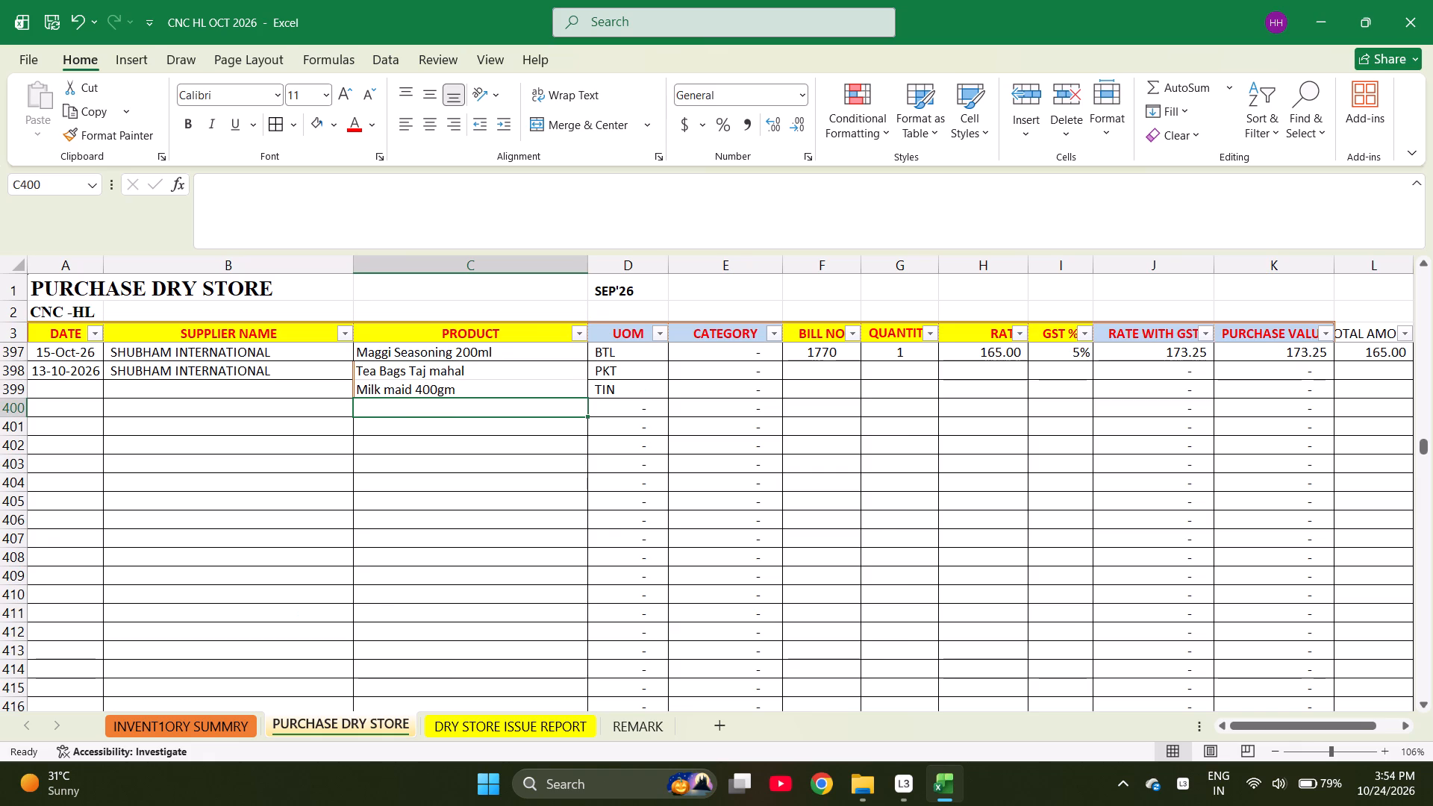
{"action": "key", "text": "ctrl+Page_Up"}
{"action": "key", "text": "ctrl+f"}
{"action": "type", "text": "BREAD"}
{"action": "key", "text": "space"}
{"action": "type", "text": "IMP"}
{"action": "key", "text": "Return"}
{"action": "key", "text": "Escape"}
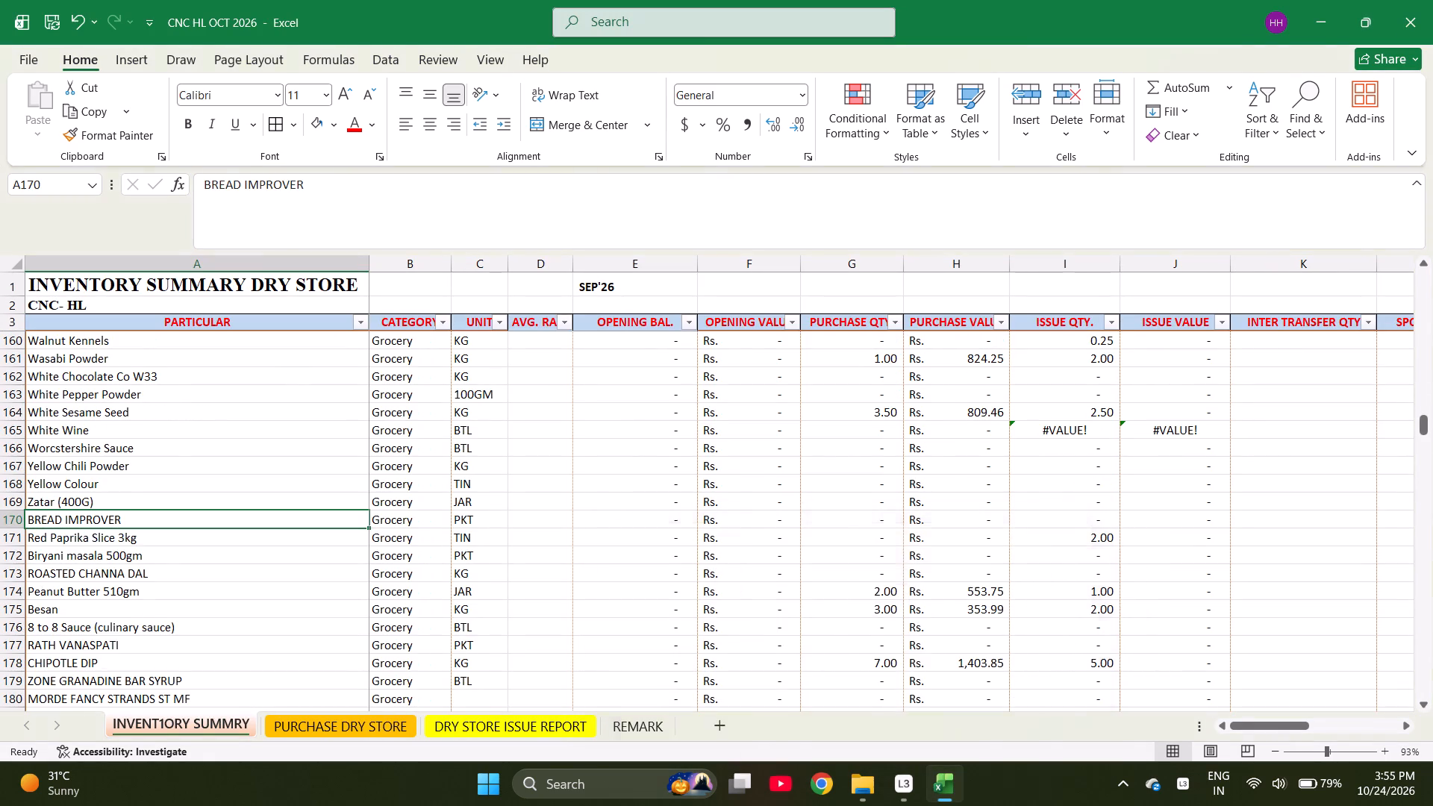
{"action": "key", "text": "ctrl+c"}
{"action": "key", "text": "ctrl+Page_Down"}
{"action": "key", "text": "Return"}
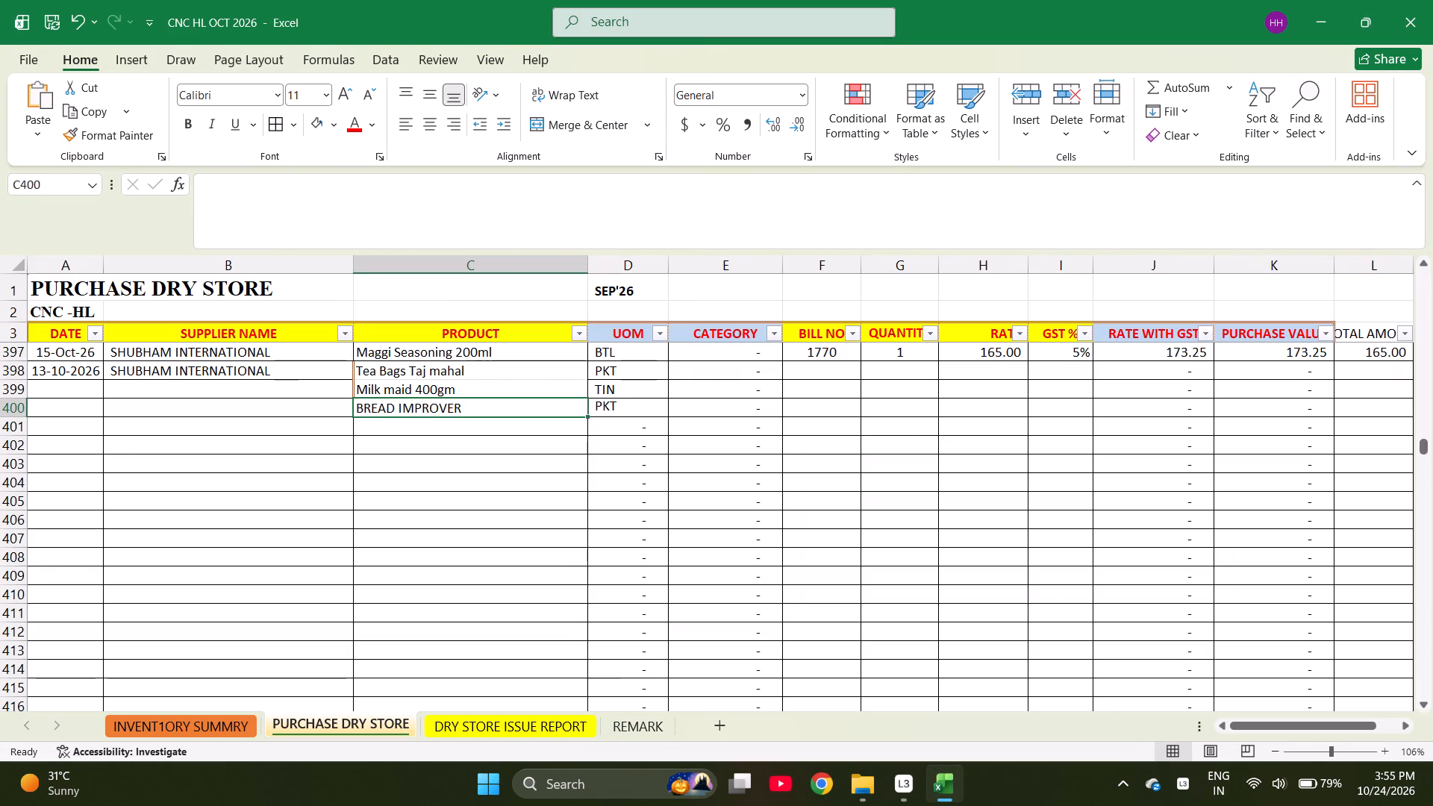
Enter bill number 1687 for Tea Bags Taj mahal in row 398.
{"action": "key", "text": "Right"}
{"action": "key", "text": "Right"}
{"action": "key", "text": "Right"}
{"action": "key", "text": "ctrl+Up"}
{"action": "key", "text": "Down"}
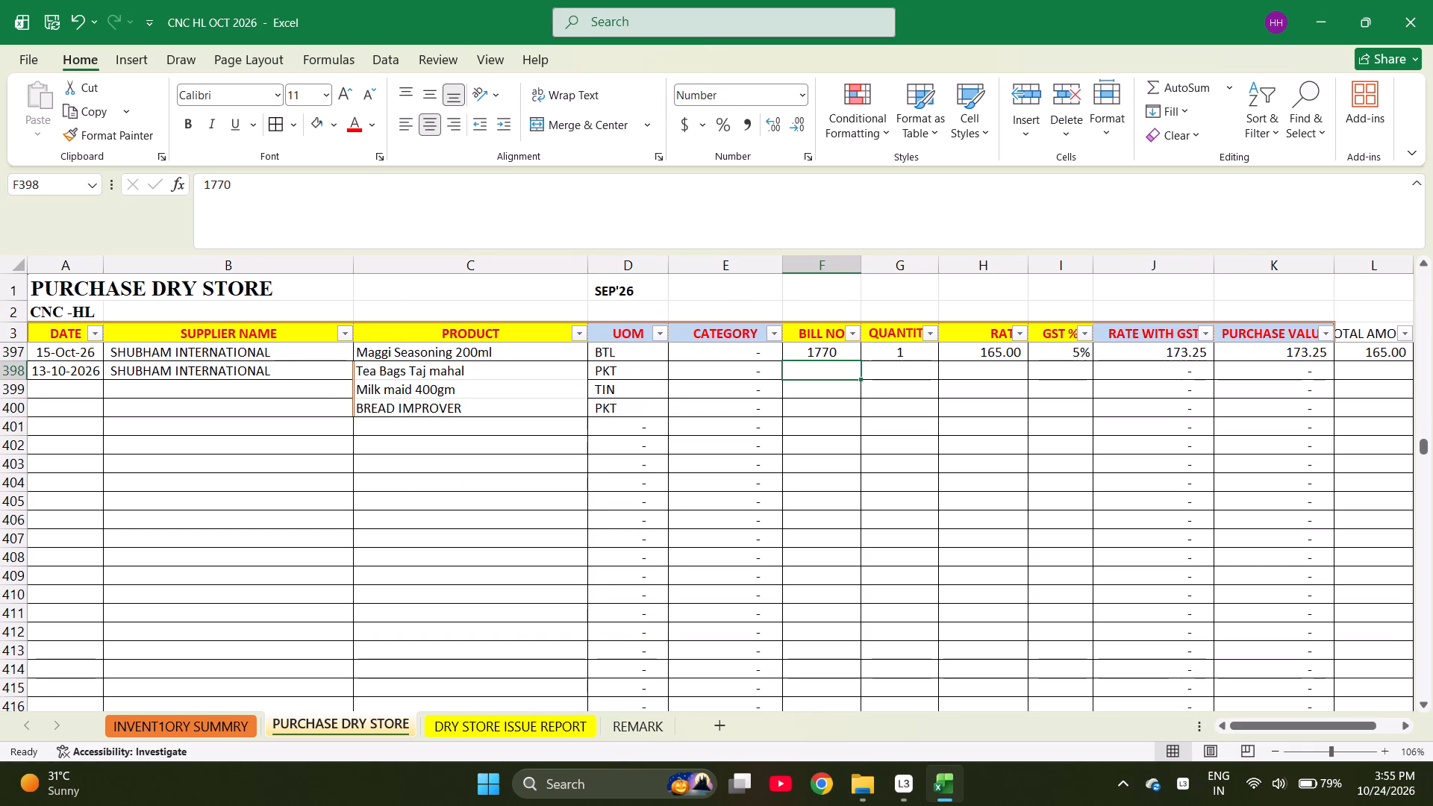
{"action": "type", "text": "1684"}
{"action": "key", "text": "BackSpace"}
{"action": "key", "text": "7"}
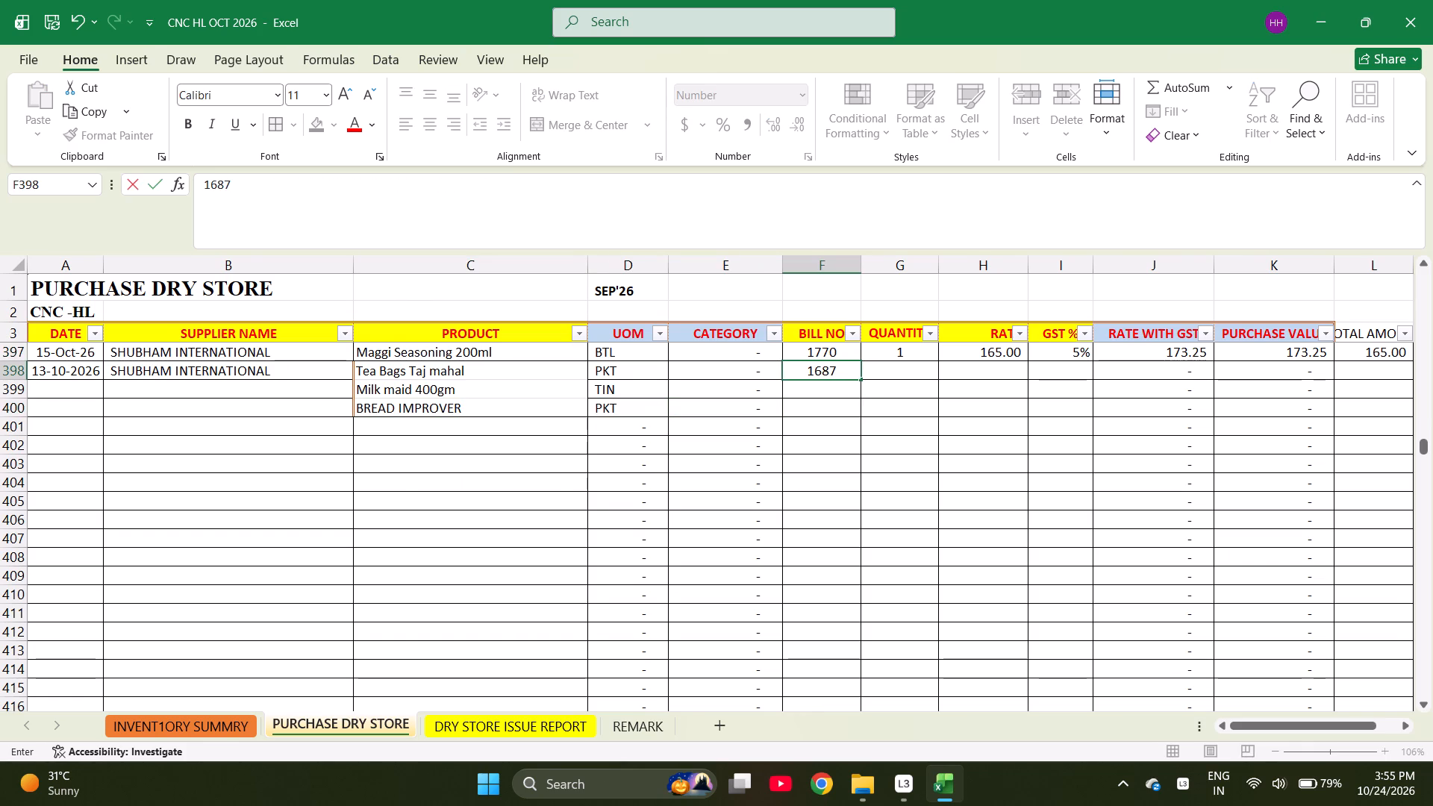
{"action": "key", "text": "Right"}
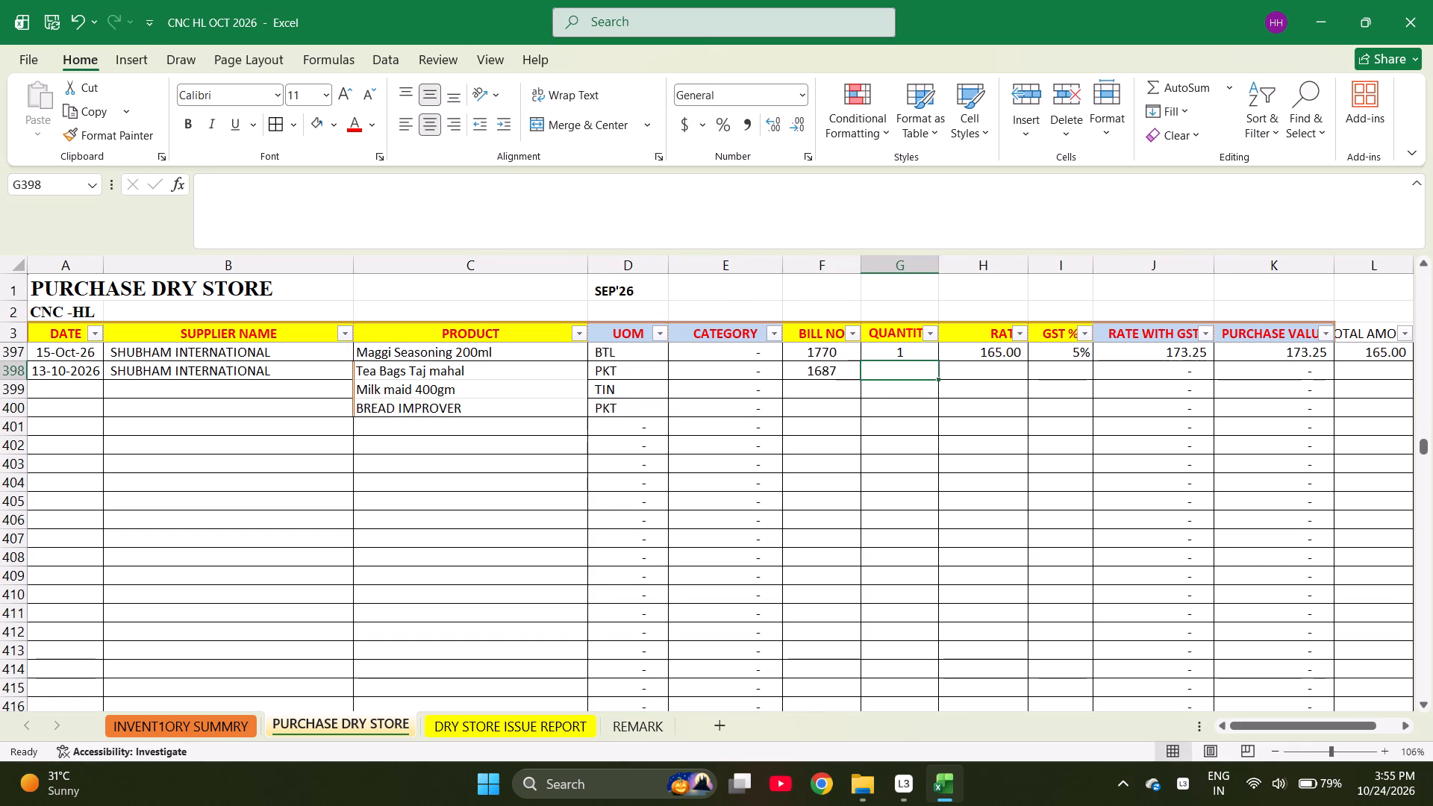
Enter quantities 1, 5 and 3 for the products in rows 398 to 400.
{"action": "key", "text": "1"}
{"action": "key", "text": "Return"}
{"action": "key", "text": "5"}
{"action": "key", "text": "Return"}
{"action": "key", "text": "3"}
{"action": "key", "text": "Return"}
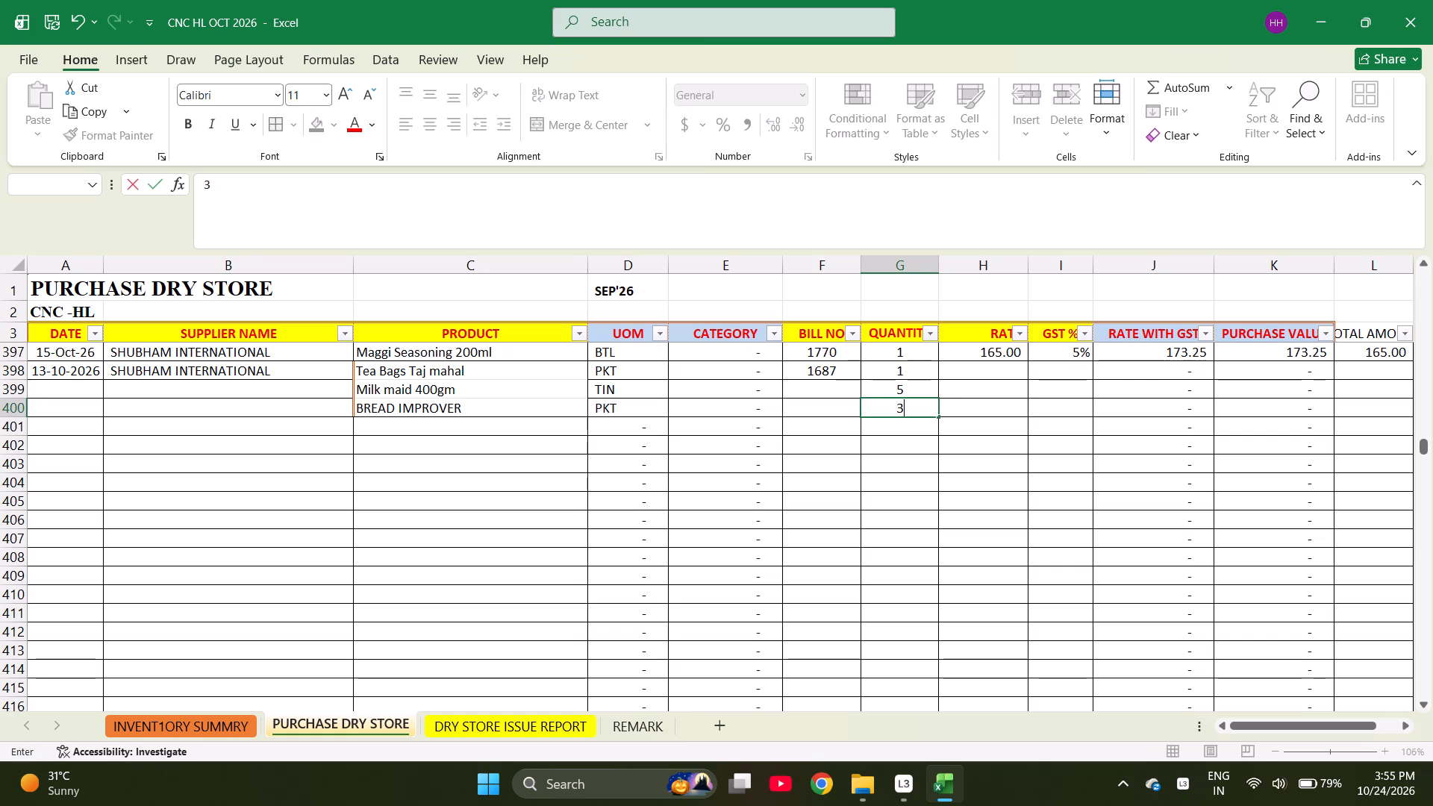
Fill bill number 1687 from row 398 down through row 400.
{"action": "key", "text": "Left"}
{"action": "key", "text": "ctrl+Up"}
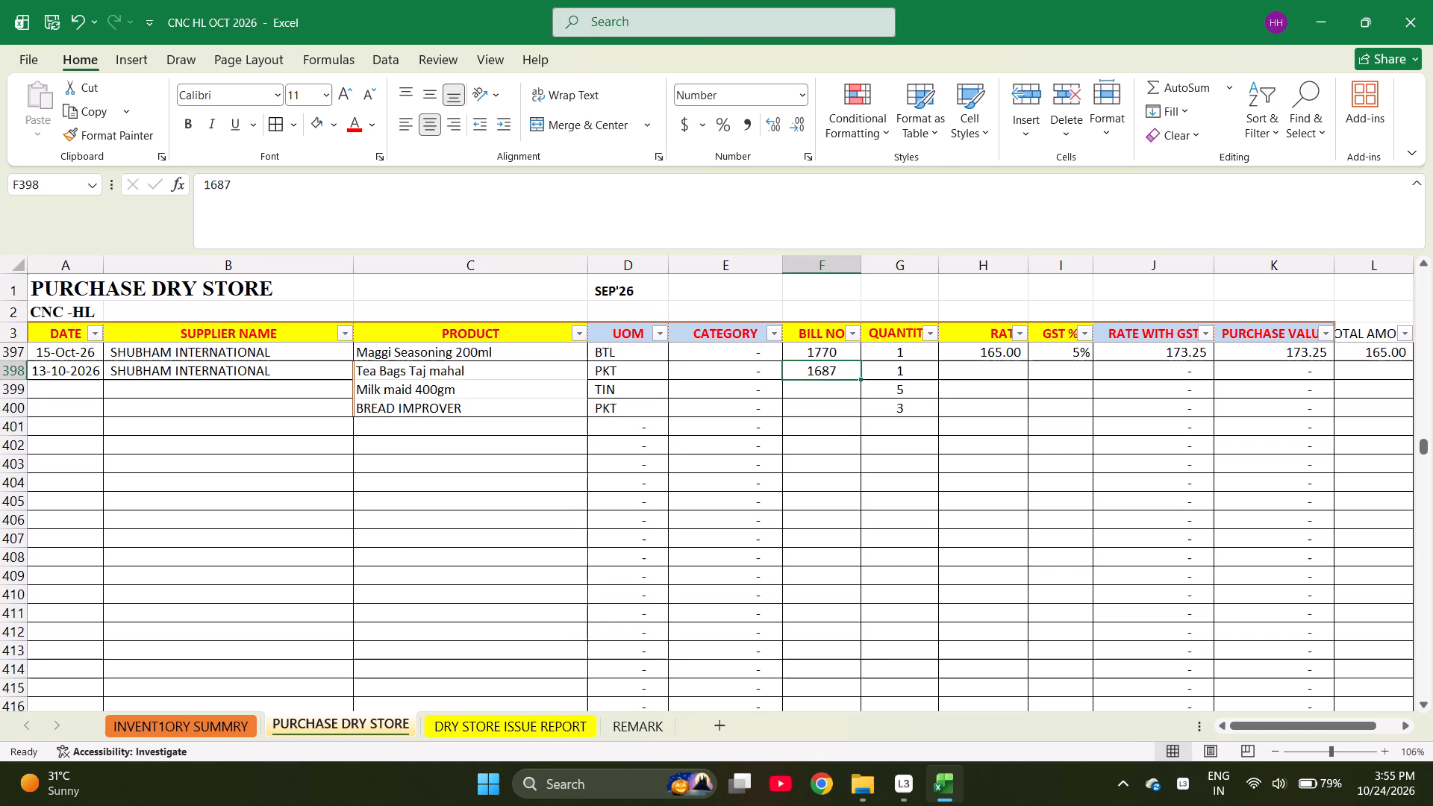
{"action": "key", "text": "shift+Down"}
{"action": "key", "text": "shift+Down"}
{"action": "key", "text": "ctrl+d"}
Enter rates 270, 560 and 270 for the products in rows 398 to 400.
{"action": "key", "text": "Right"}
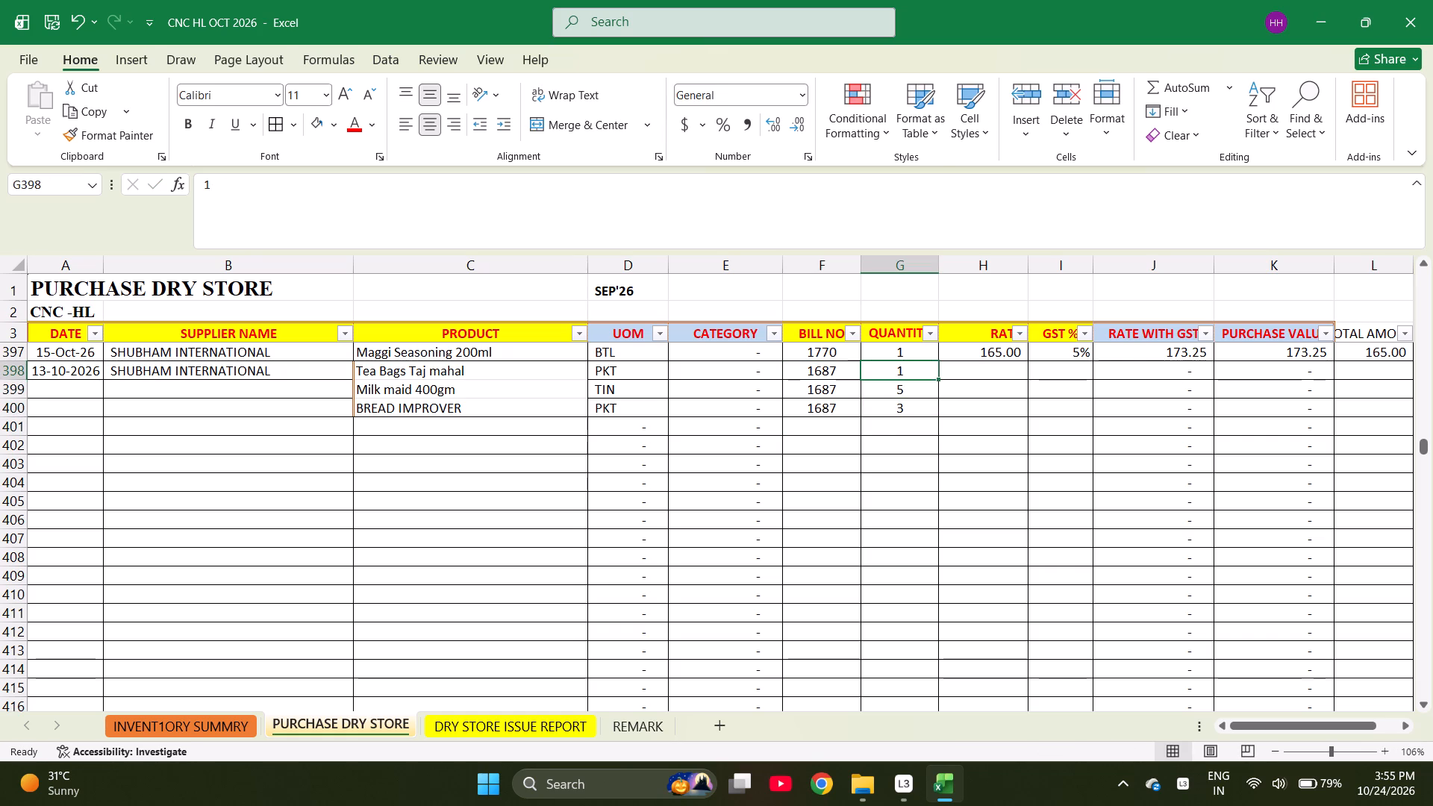
{"action": "key", "text": "Right"}
{"action": "key", "text": "2"}
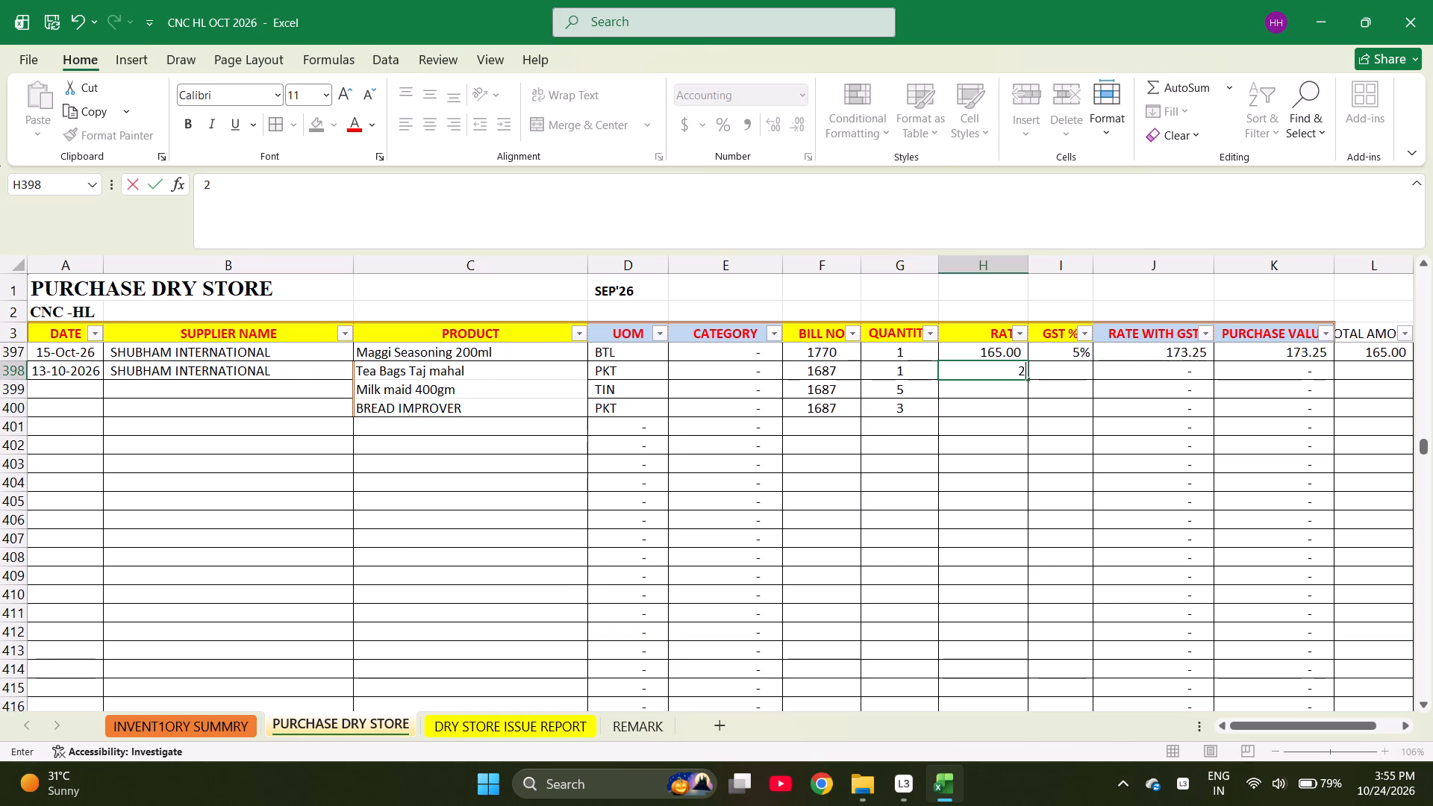
{"action": "type", "text": "70"}
{"action": "key", "text": "Return"}
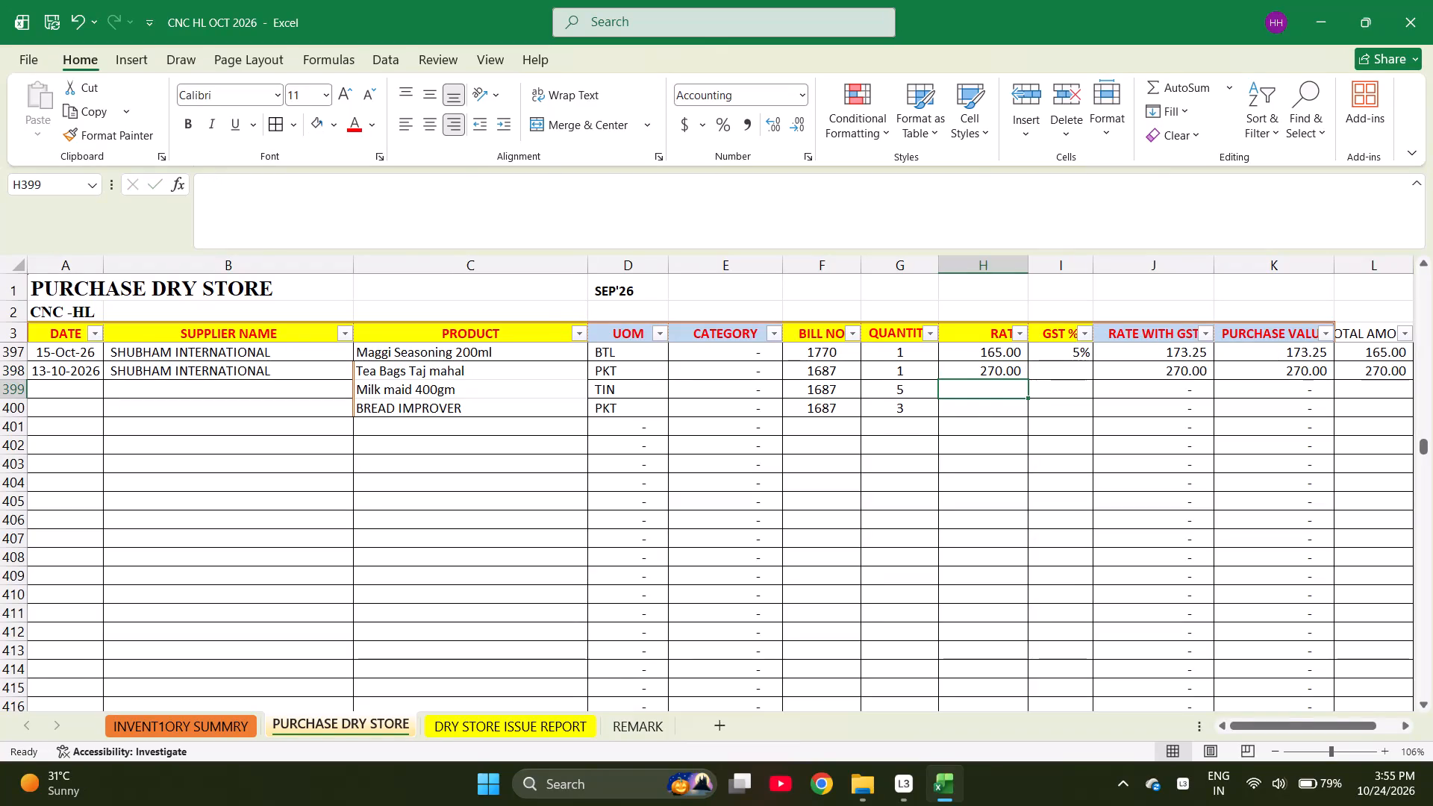
{"action": "type", "text": "560"}
{"action": "key", "text": "Return"}
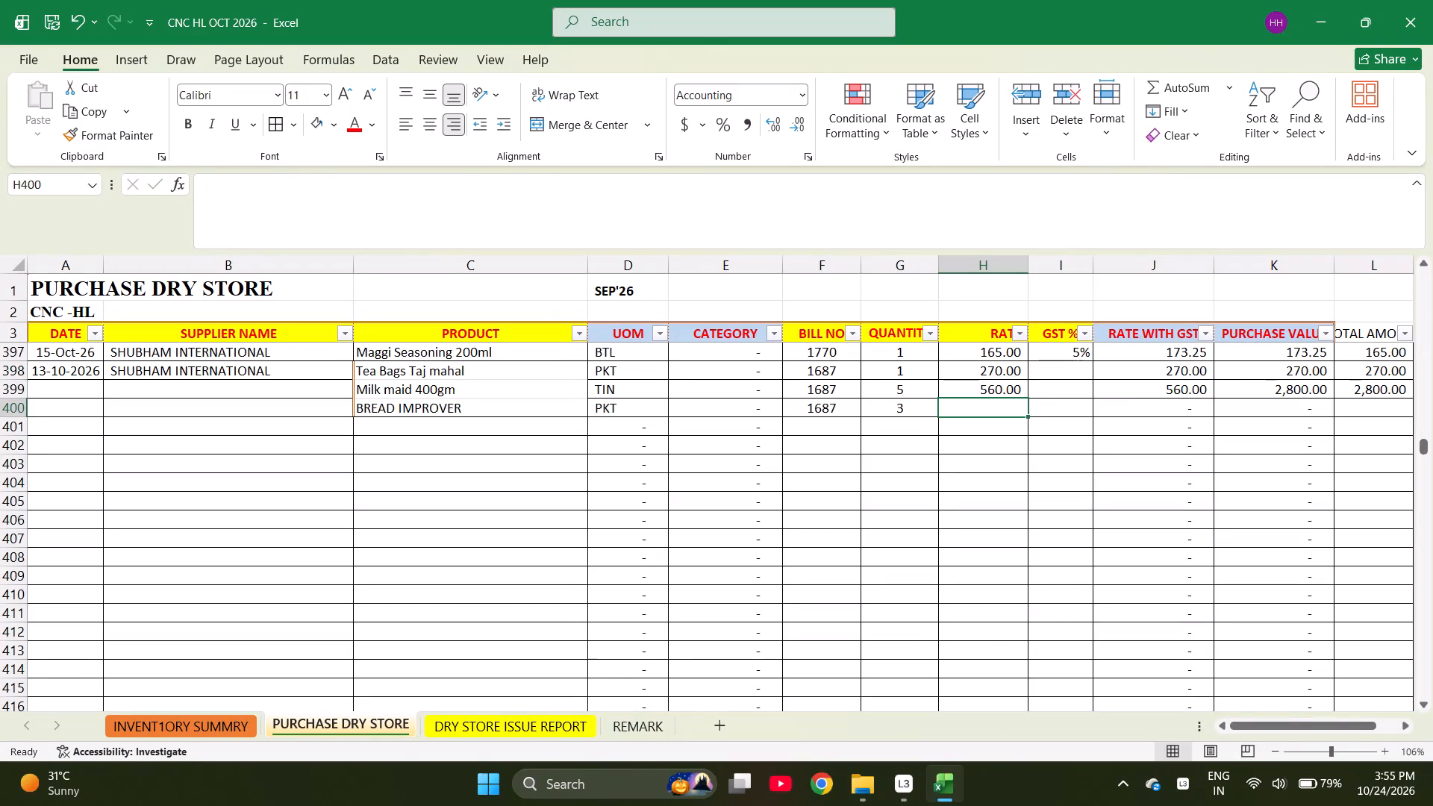
{"action": "type", "text": "270"}
{"action": "key", "text": "Return"}
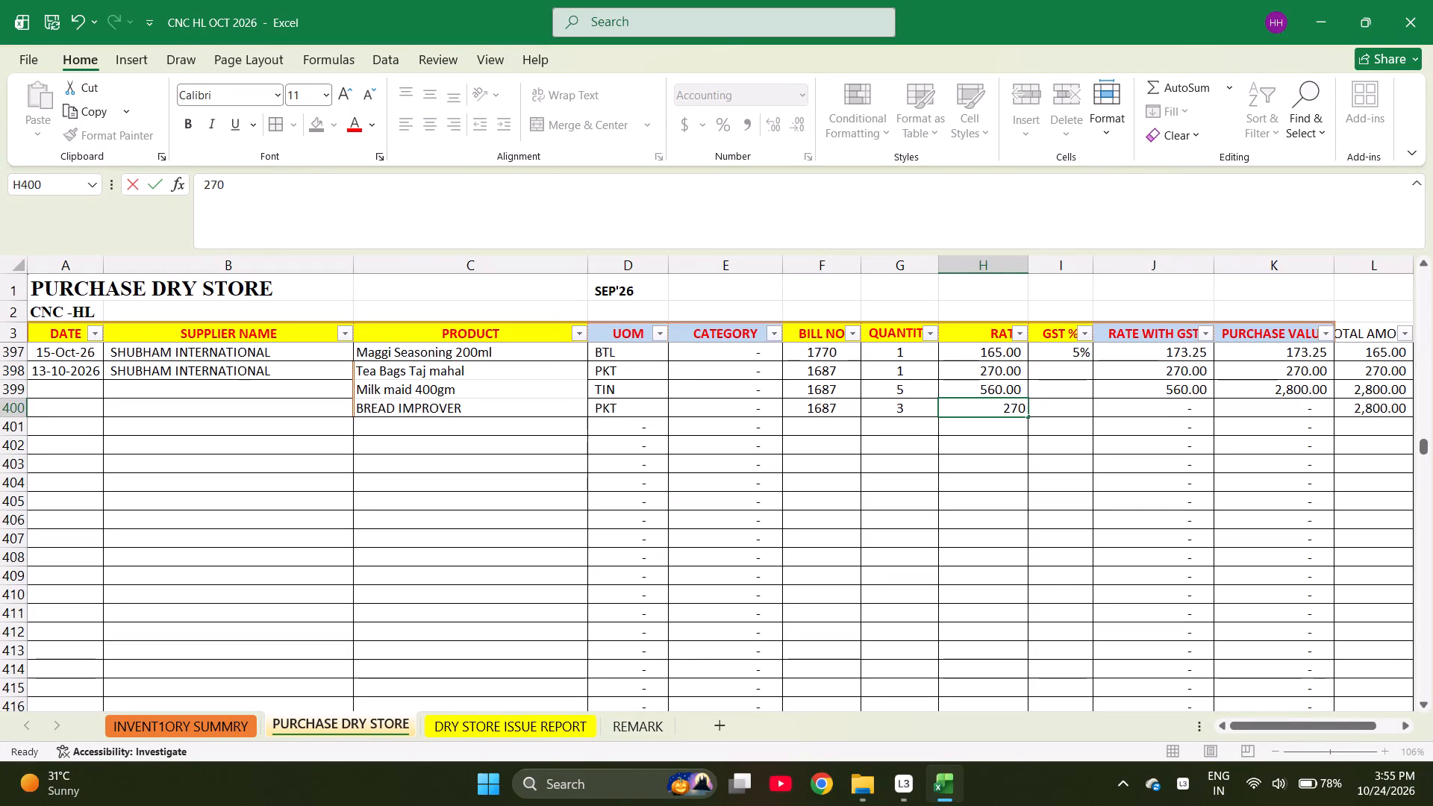
Fill the 5% GST from row 397 down through rows 398 to 400.
{"action": "key", "text": "Right"}
{"action": "key", "text": "ctrl+Up"}
{"action": "key", "text": "Down"}
{"action": "key", "text": "Up"}
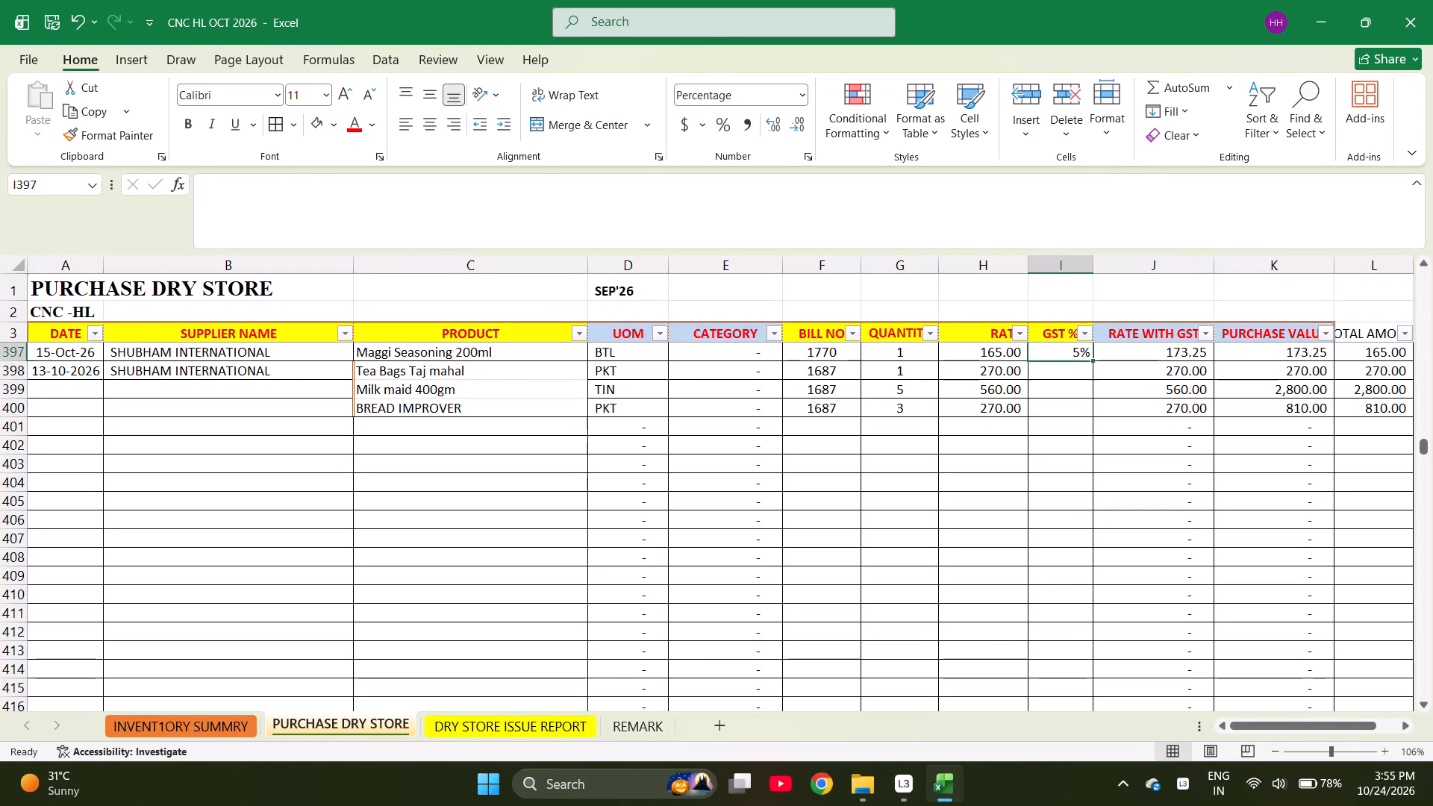
{"action": "key", "text": "shift+Down"}
{"action": "key", "text": "shift+Down"}
{"action": "key", "text": "shift+Down"}
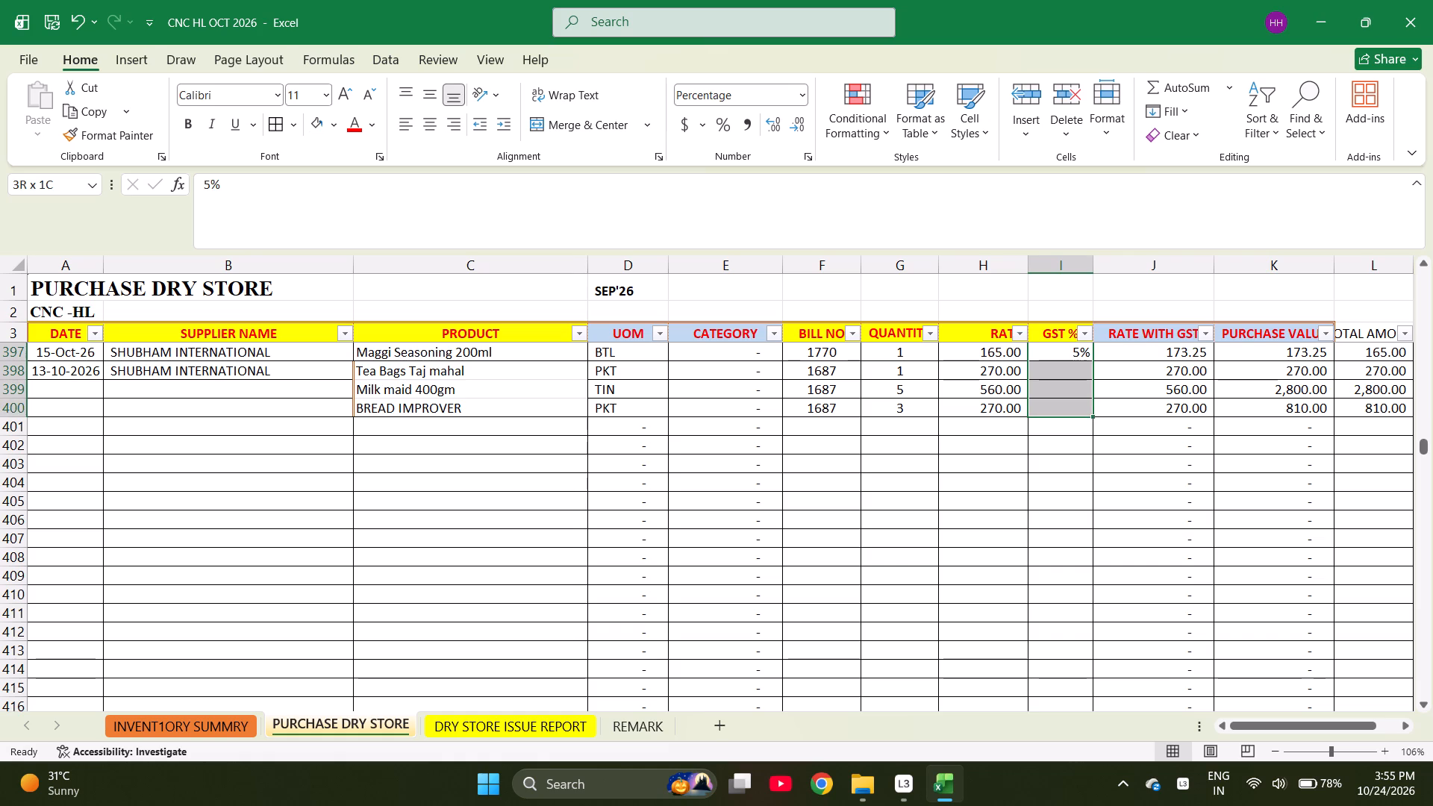
{"action": "key", "text": "ctrl+d"}
Fill the date 13-10-2026 and supplier Shubham International from row 398 down to rows 399 and 400.
{"action": "key", "text": "ctrl+Left"}
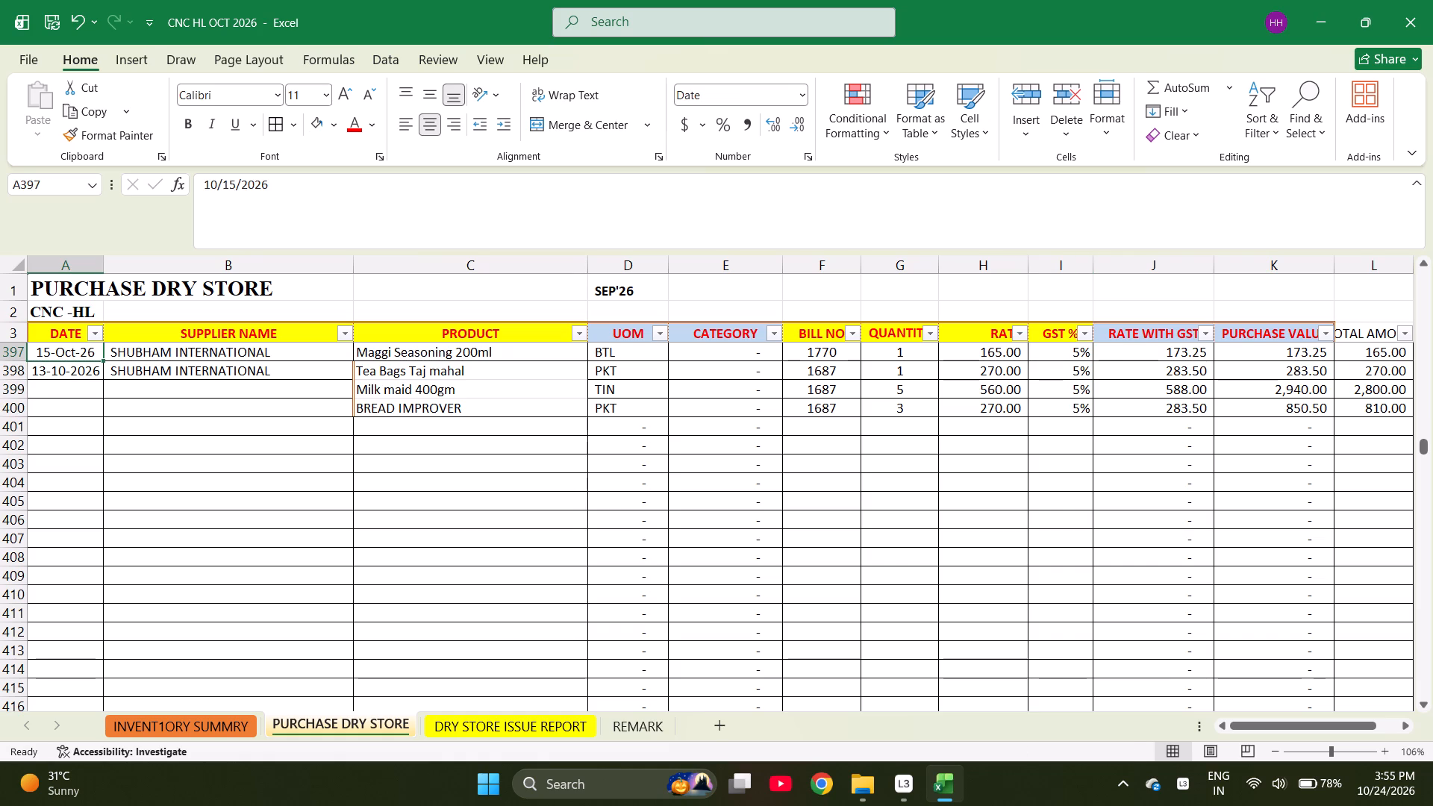
{"action": "key", "text": "Down"}
{"action": "key", "text": "shift+Right"}
{"action": "key", "text": "shift+Down"}
{"action": "key", "text": "shift+Down"}
{"action": "key", "text": "ctrl+d"}
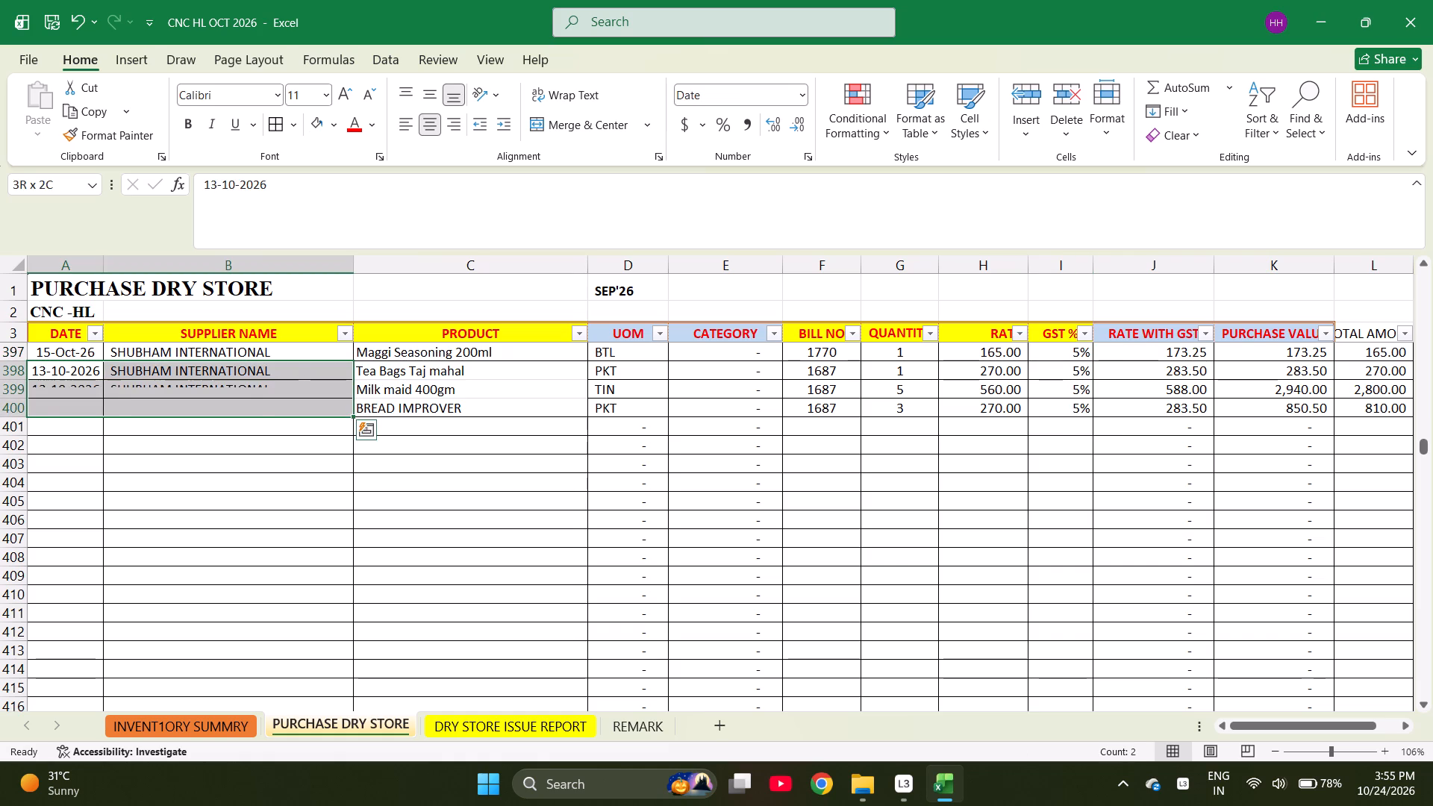
Check the combined purchase value of bill 1687 across rows 398 to 400.
{"action": "key", "text": "Right"}
{"action": "key", "text": "Right"}
{"action": "key", "text": "Right"}
{"action": "key", "text": "Right"}
{"action": "key", "text": "Right"}
{"action": "key", "text": "Right"}
{"action": "key", "text": "Right"}
{"action": "key", "text": "Right"}
{"action": "key", "text": "Right"}
{"action": "key", "text": "Right"}
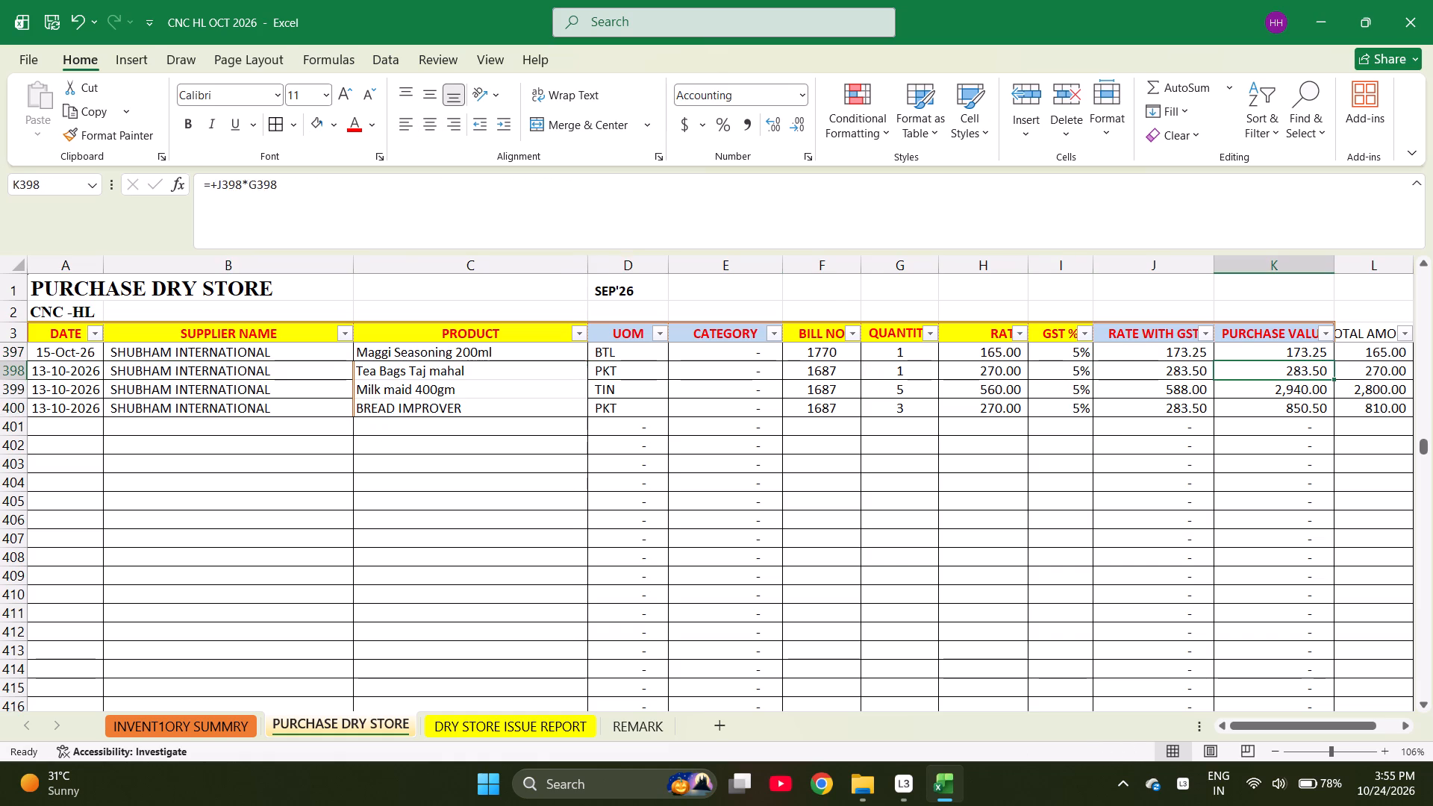
{"action": "key", "text": "shift+Down"}
{"action": "key", "text": "shift+Down"}
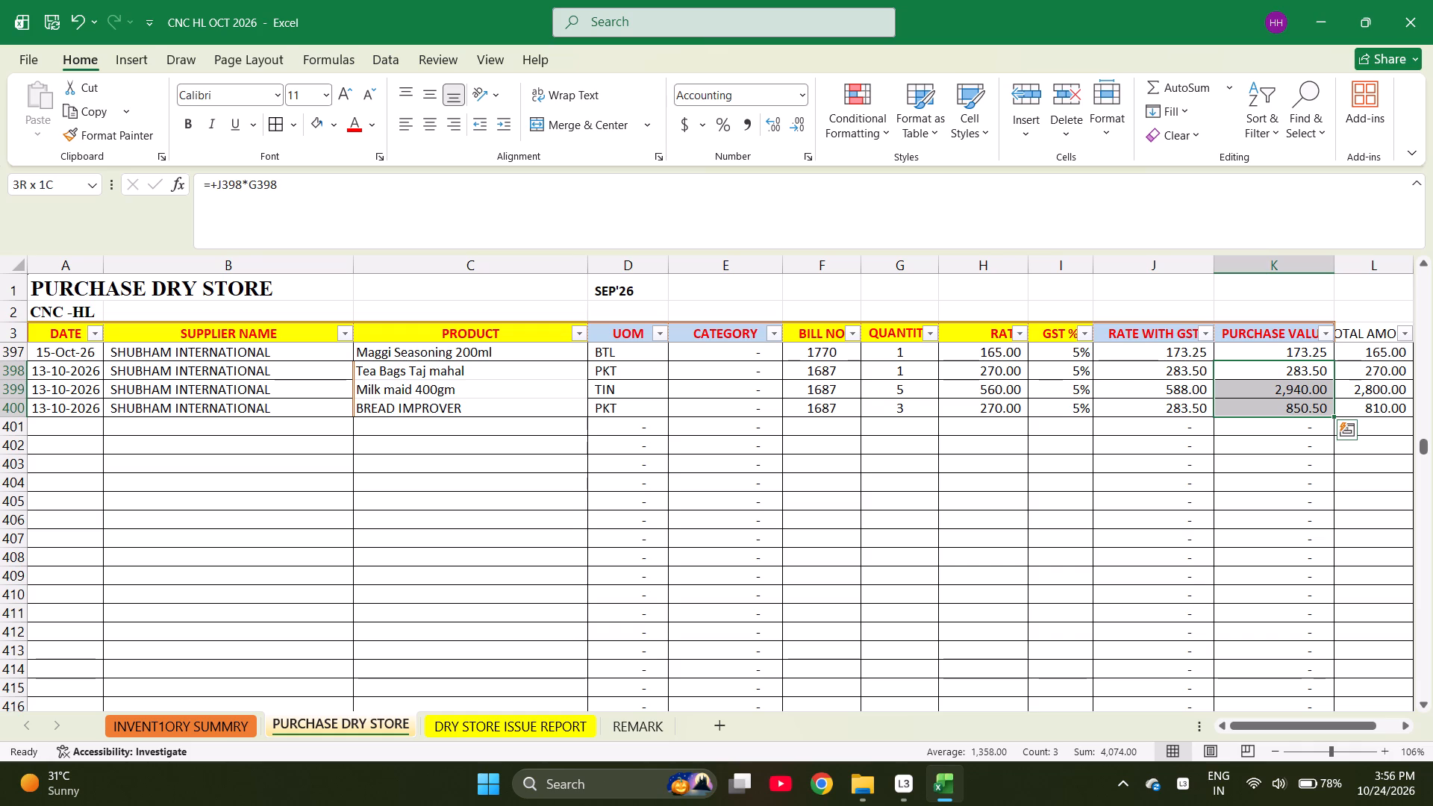
{"action": "key", "text": "Down"}
{"action": "key", "text": "Left"}
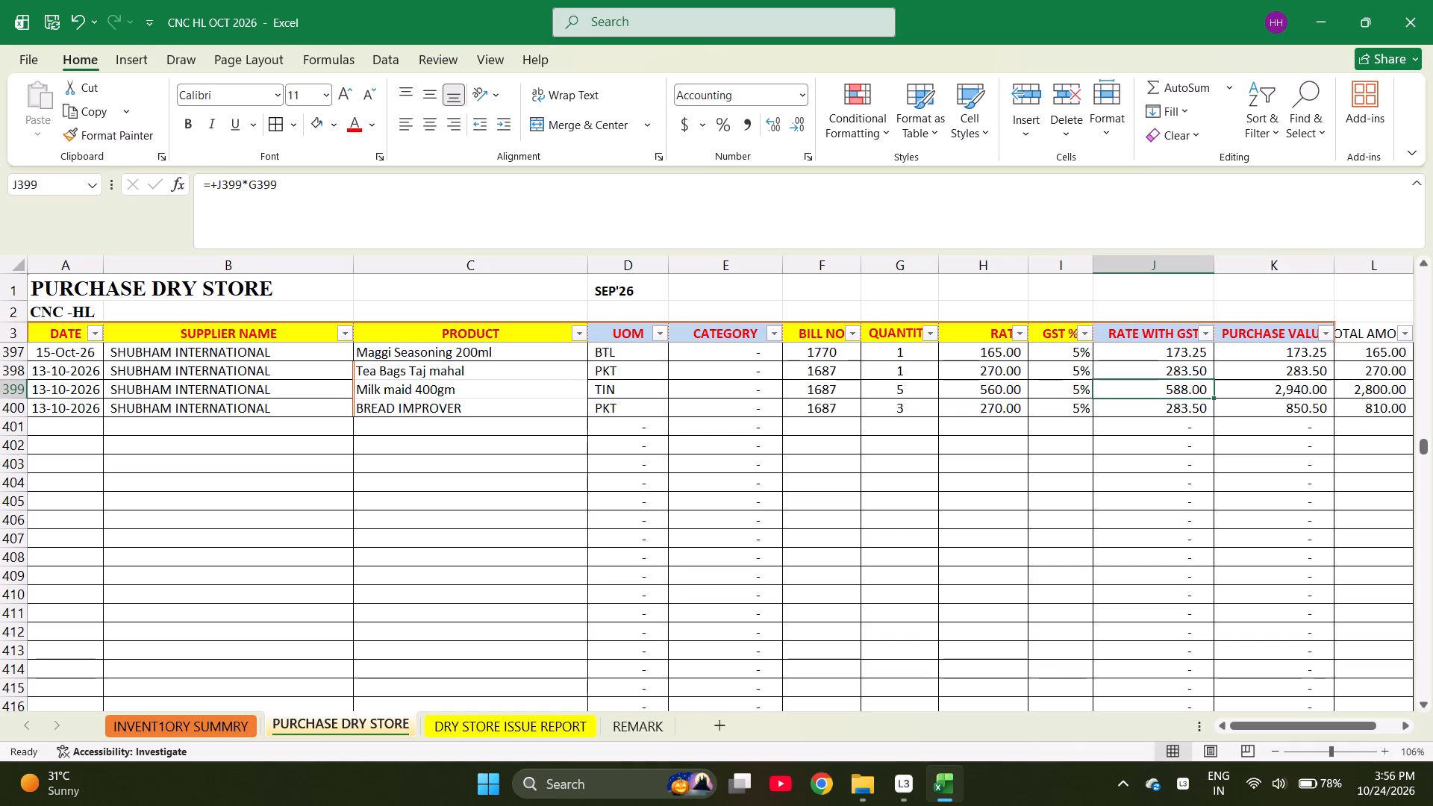
{"action": "key", "text": "Down"}
{"action": "key", "text": "Down"}
{"action": "key", "text": "ctrl+Left"}
{"action": "key", "text": "Left"}
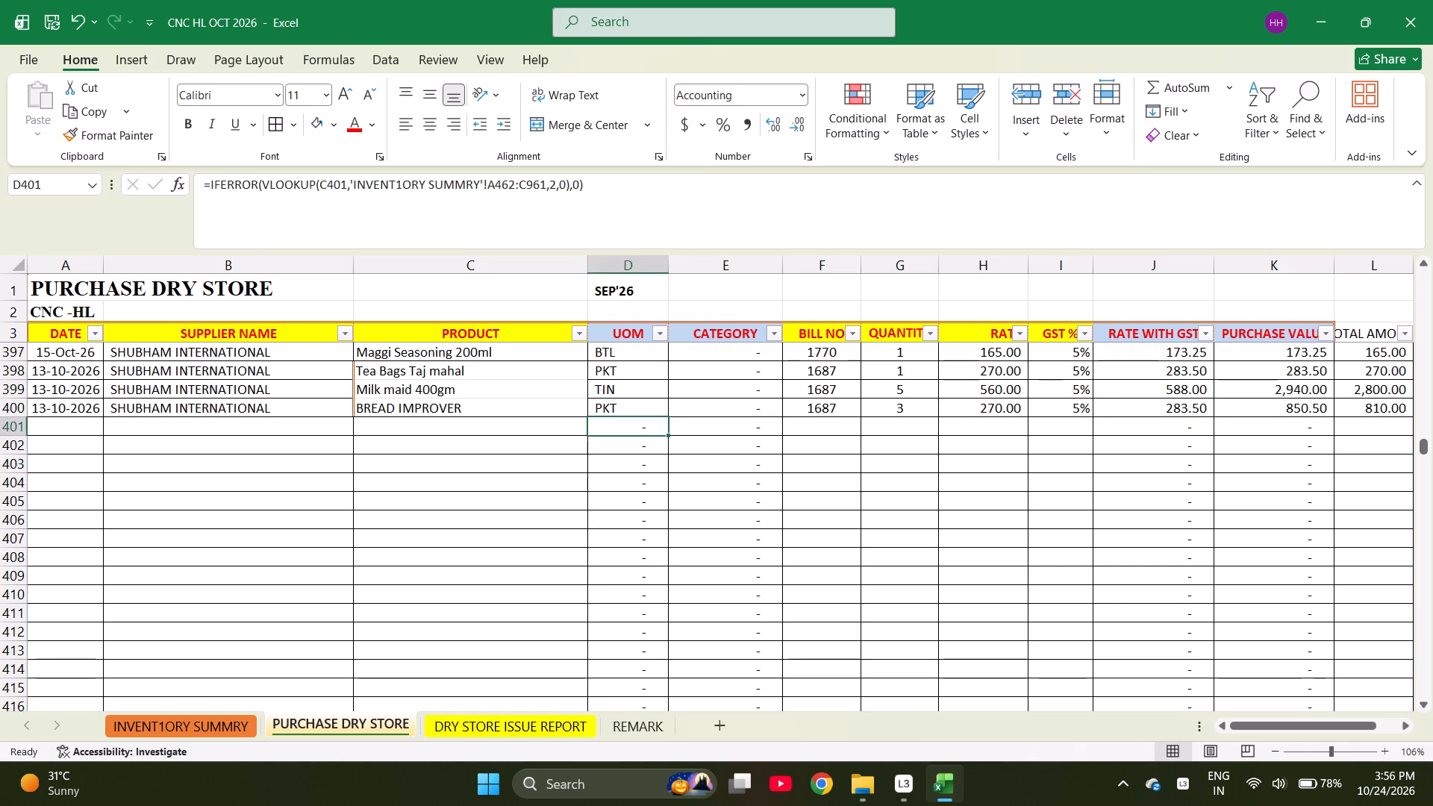
{"action": "key", "text": "ctrl+Left"}
{"action": "key", "text": "ctrl+Left"}
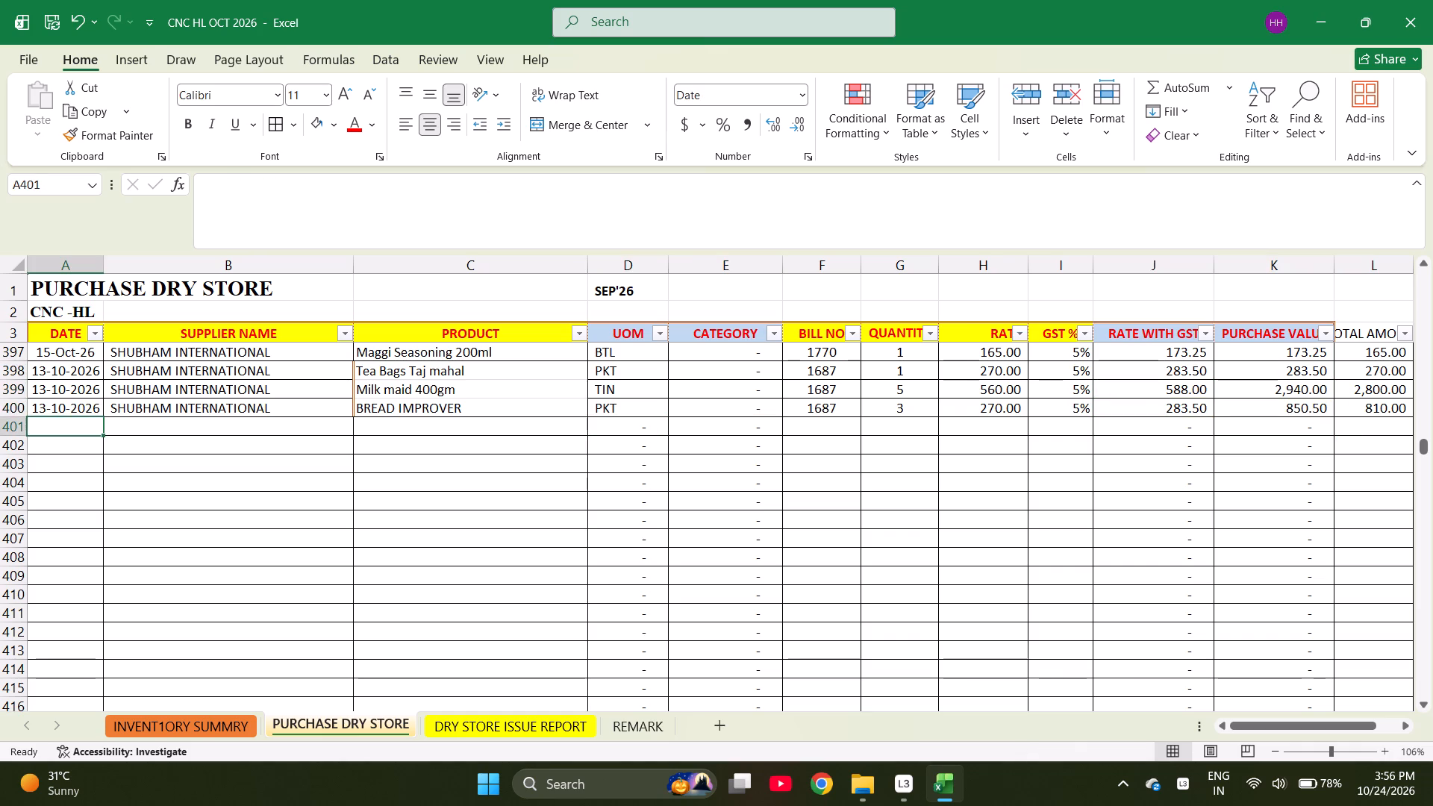
{"action": "type", "text": "10-12-2026"}
{"action": "key", "text": "Right"}
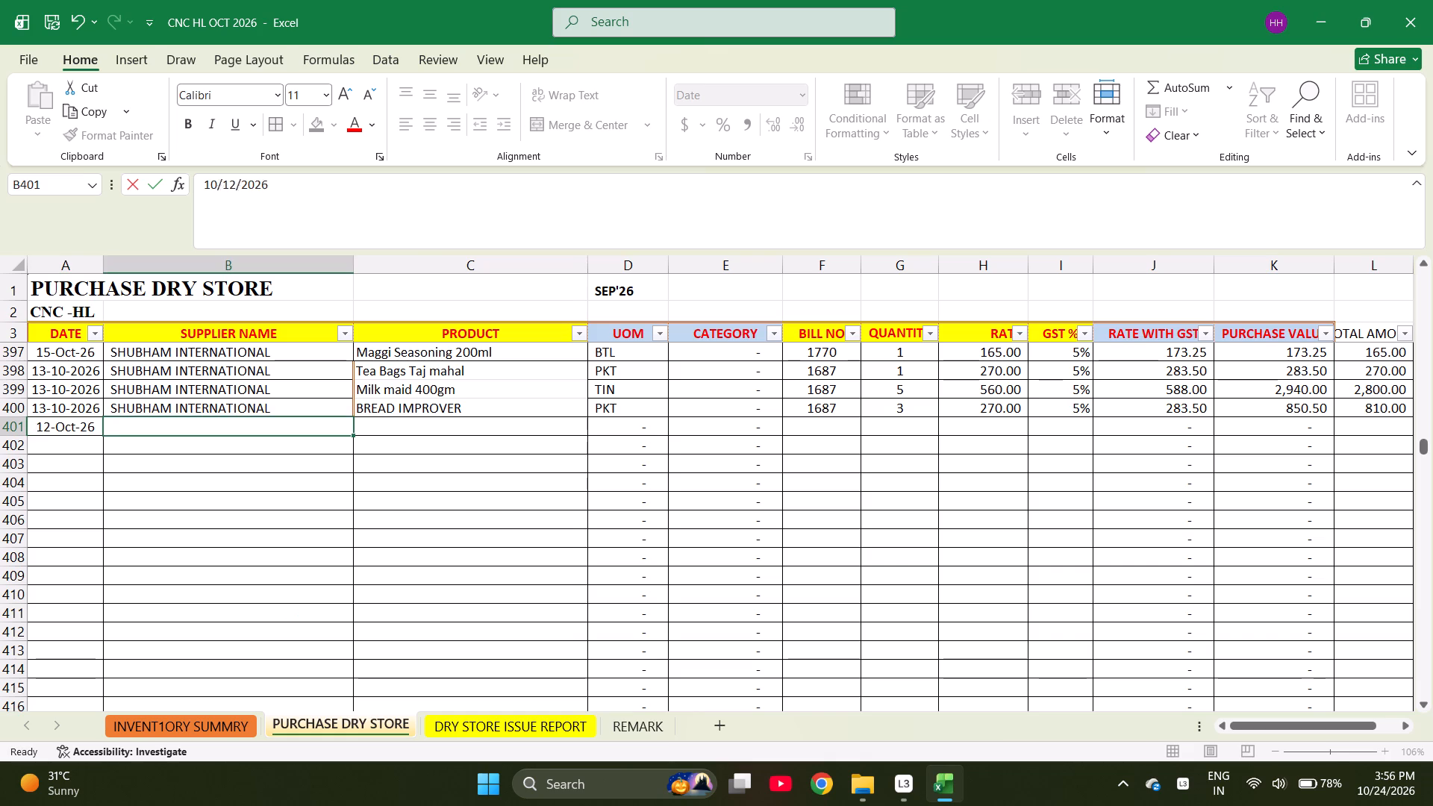
{"action": "key", "text": "ctrl+d"}
Enter SWEET GHERKINS as the product in row 401 and Milk maid 400gm in row 402.
{"action": "key", "text": "ctrl+Right"}
{"action": "key", "text": "Down"}
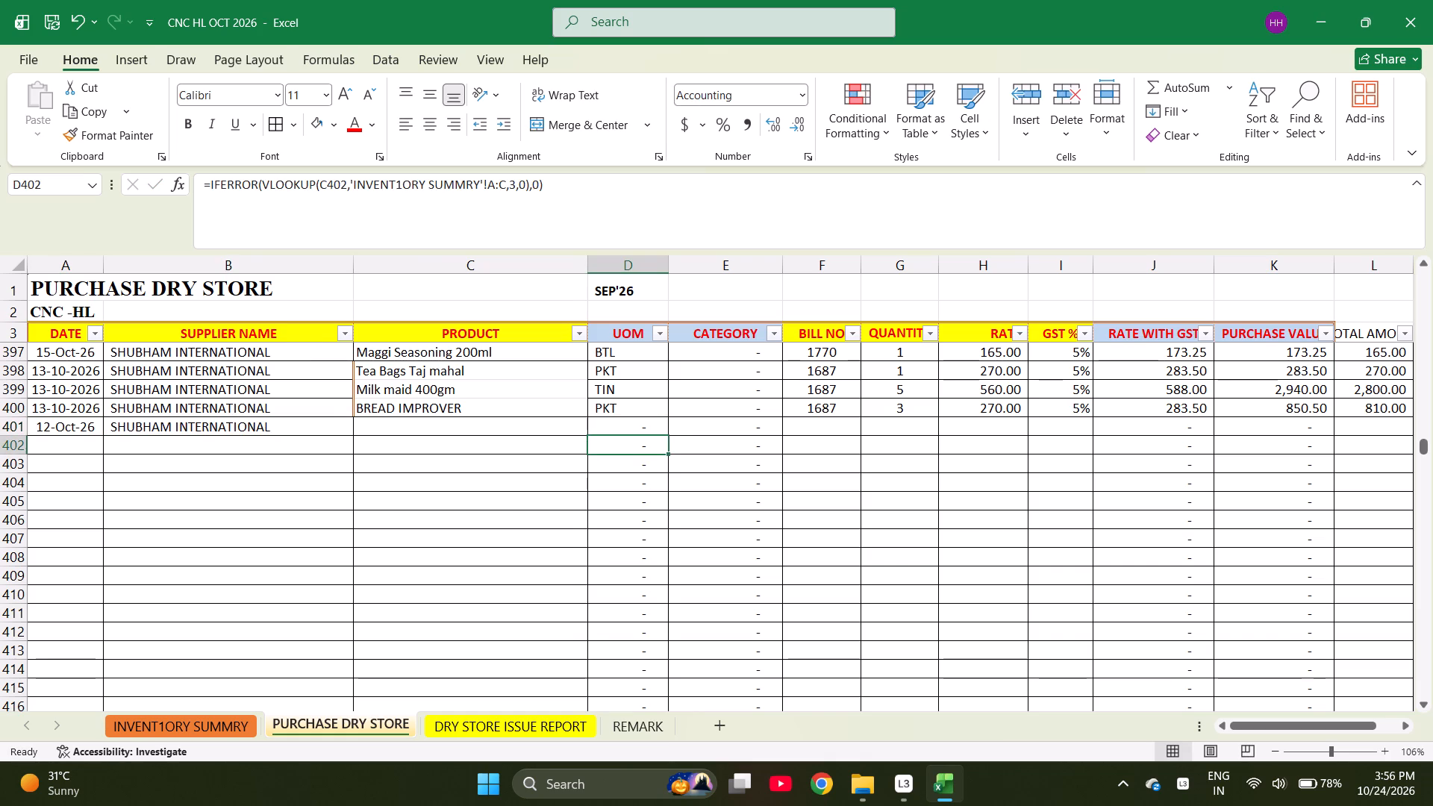
{"action": "key", "text": "Down"}
{"action": "key", "text": "Up"}
{"action": "key", "text": "Left"}
{"action": "key", "text": "Left"}
{"action": "key", "text": "Right"}
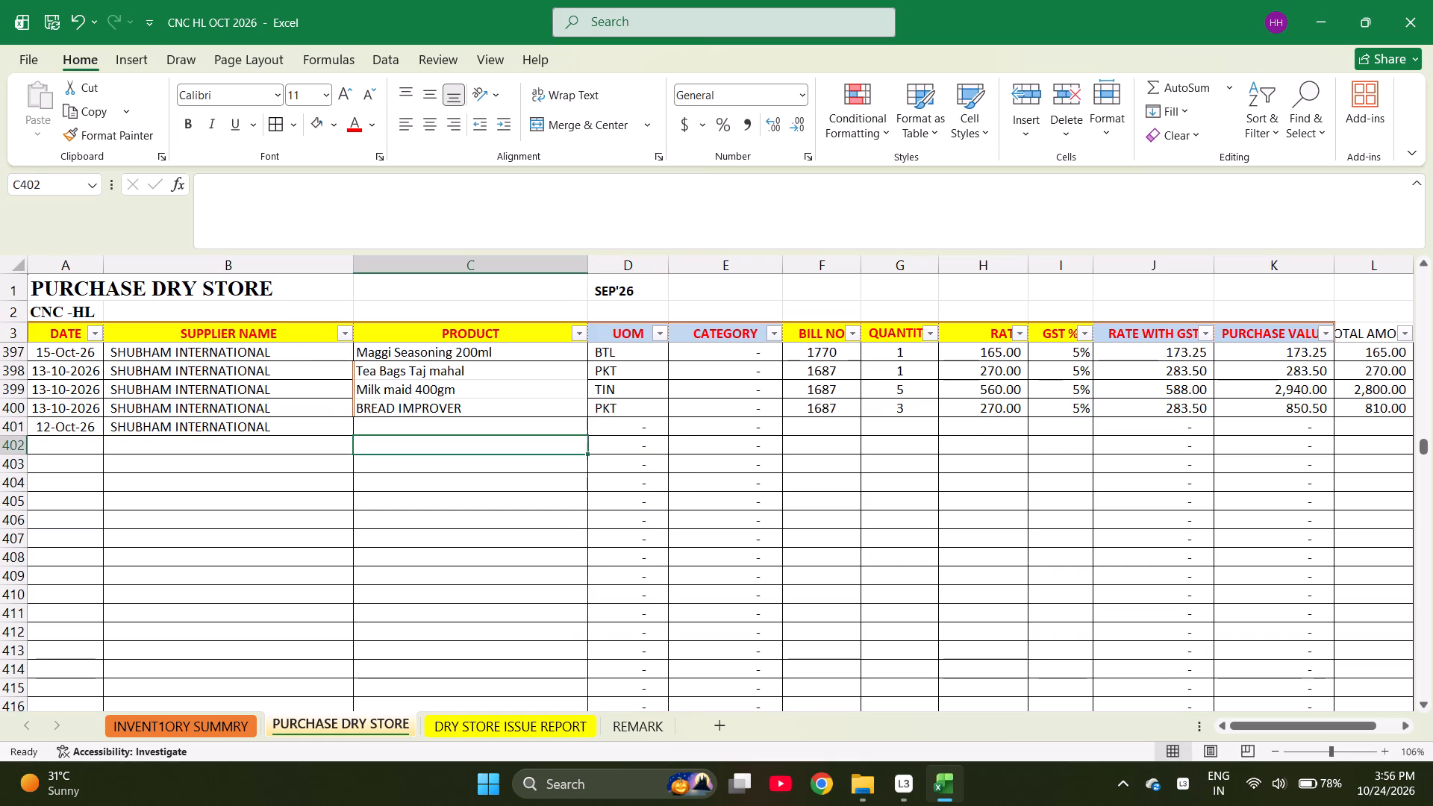
{"action": "key", "text": "Up"}
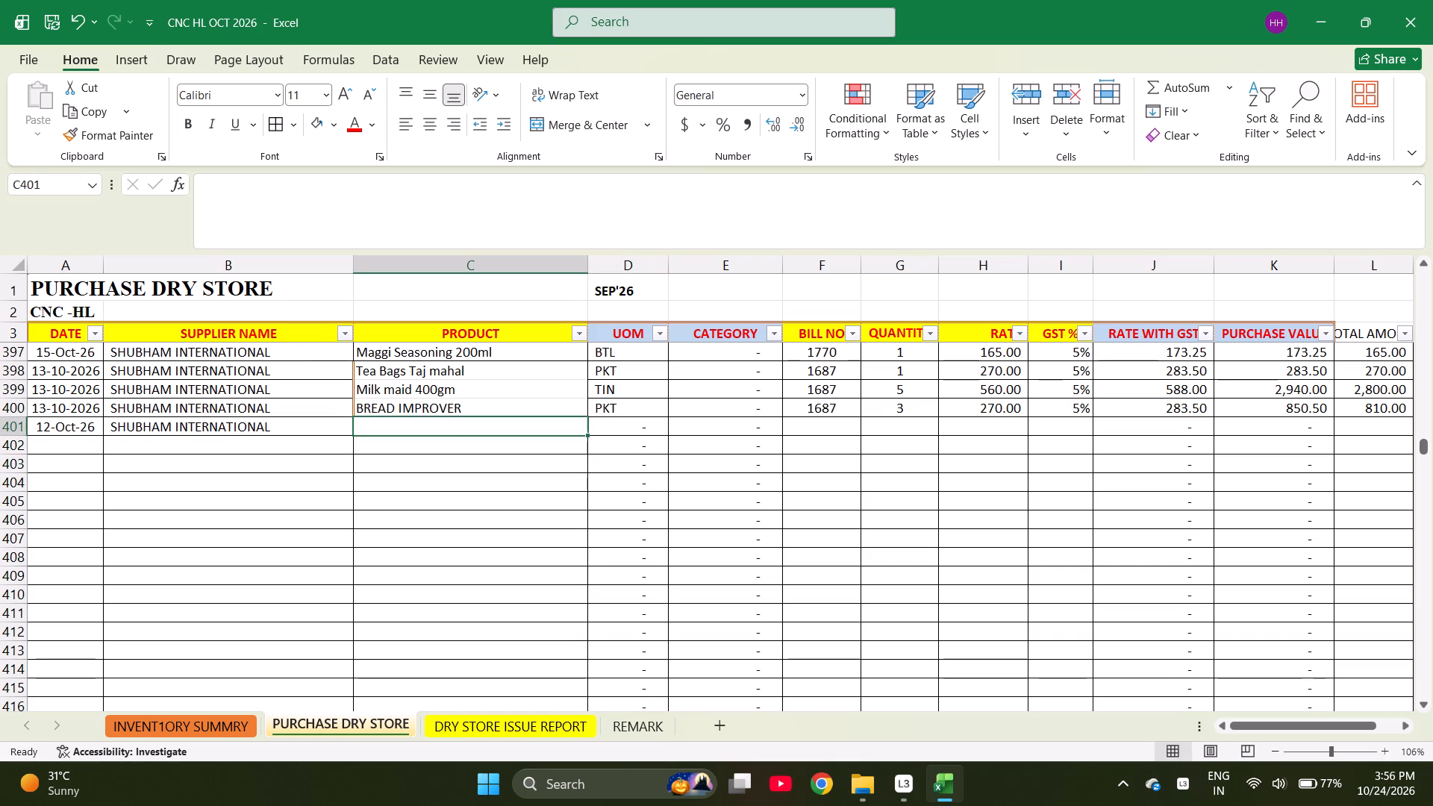
{"action": "type", "text": "SWEE"}
{"action": "key", "text": "Return"}
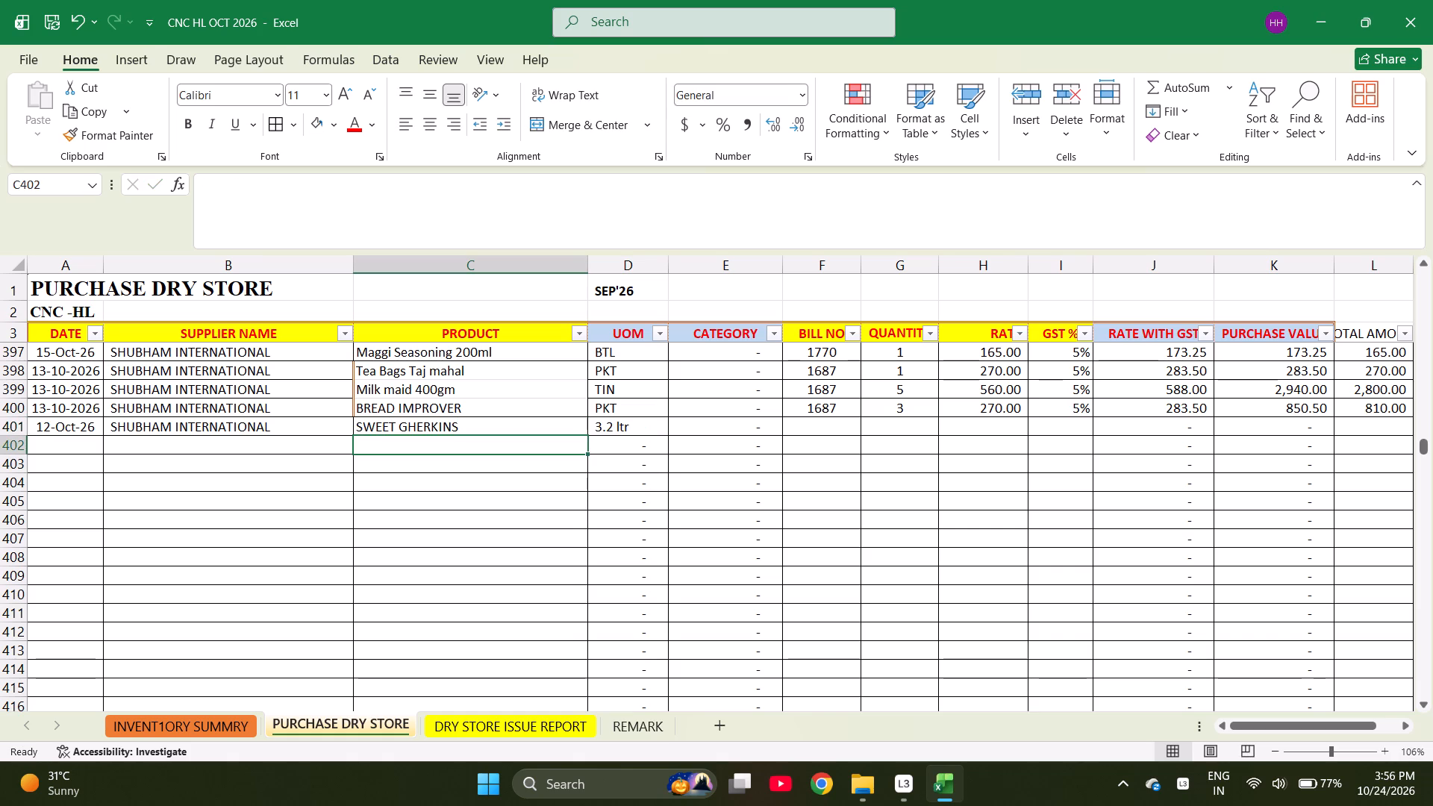
{"action": "type", "text": "MILK"}
{"action": "key", "text": "Return"}
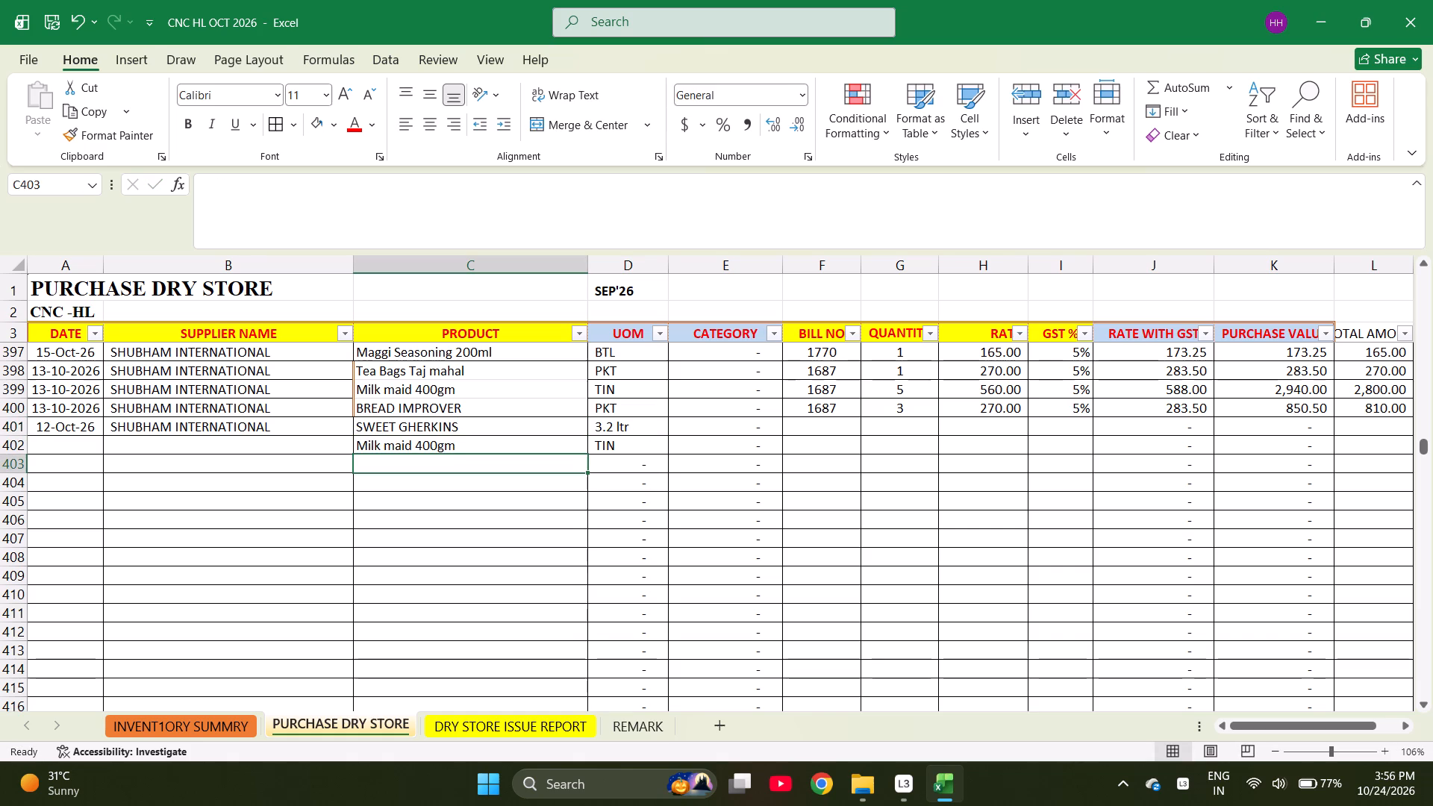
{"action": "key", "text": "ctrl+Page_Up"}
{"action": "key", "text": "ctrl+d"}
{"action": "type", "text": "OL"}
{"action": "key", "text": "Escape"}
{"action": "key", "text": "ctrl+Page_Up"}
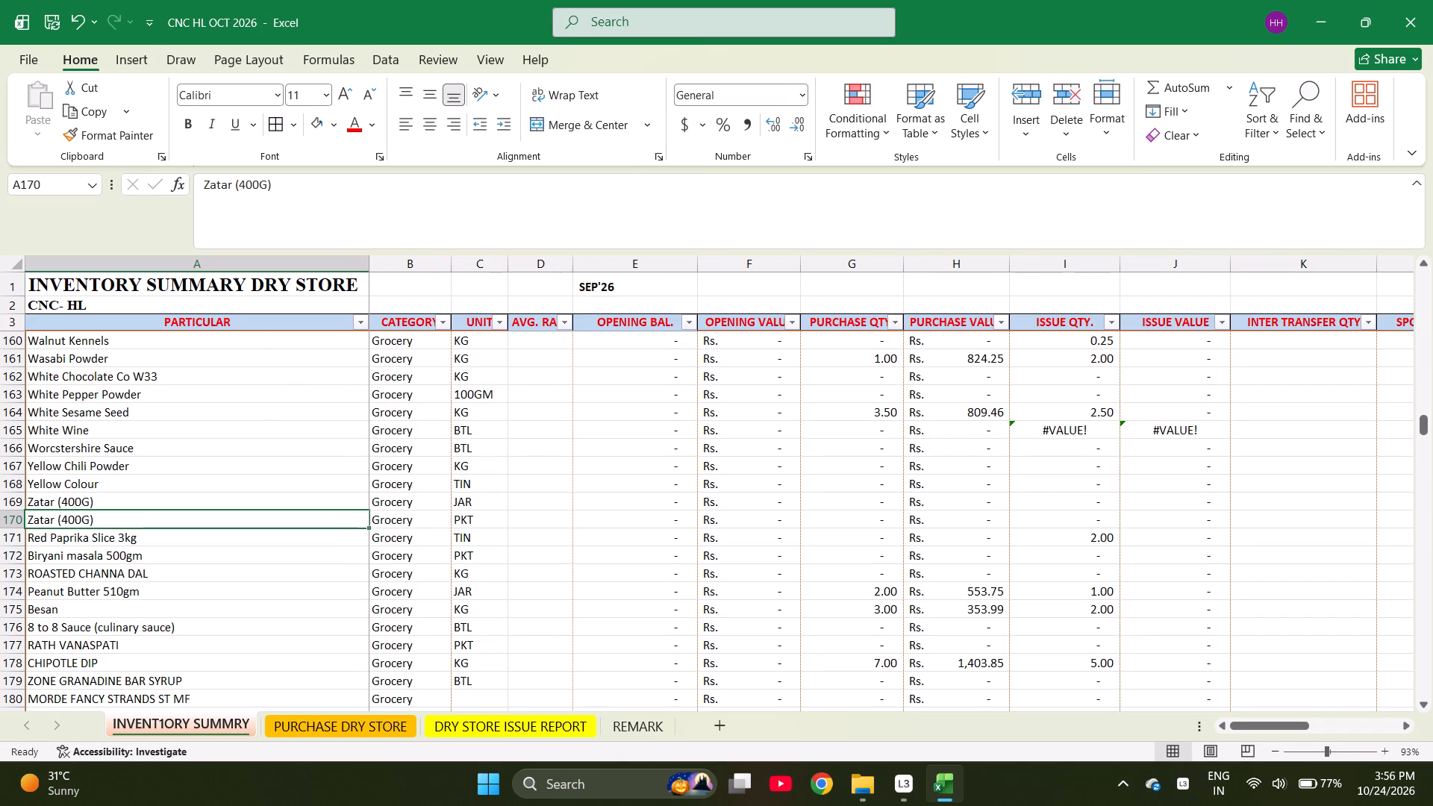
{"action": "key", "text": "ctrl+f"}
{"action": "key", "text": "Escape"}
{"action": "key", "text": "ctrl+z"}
Find Olive Black Sliced 3kg in the inventory summary and copy it into the purchase sheet as row 403's product.
{"action": "key", "text": "ctrl+f"}
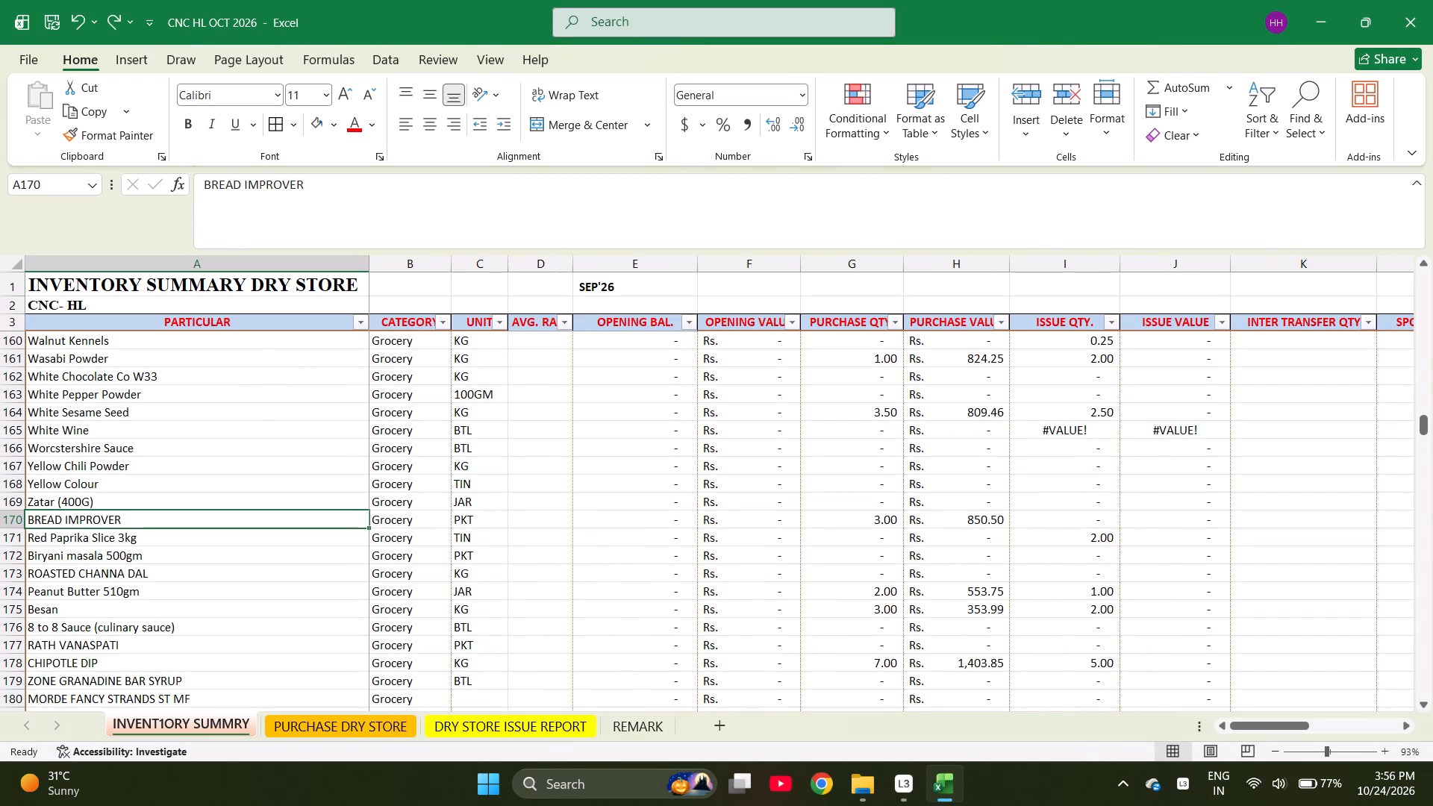
{"action": "type", "text": "OLIVE"}
{"action": "key", "text": "Return"}
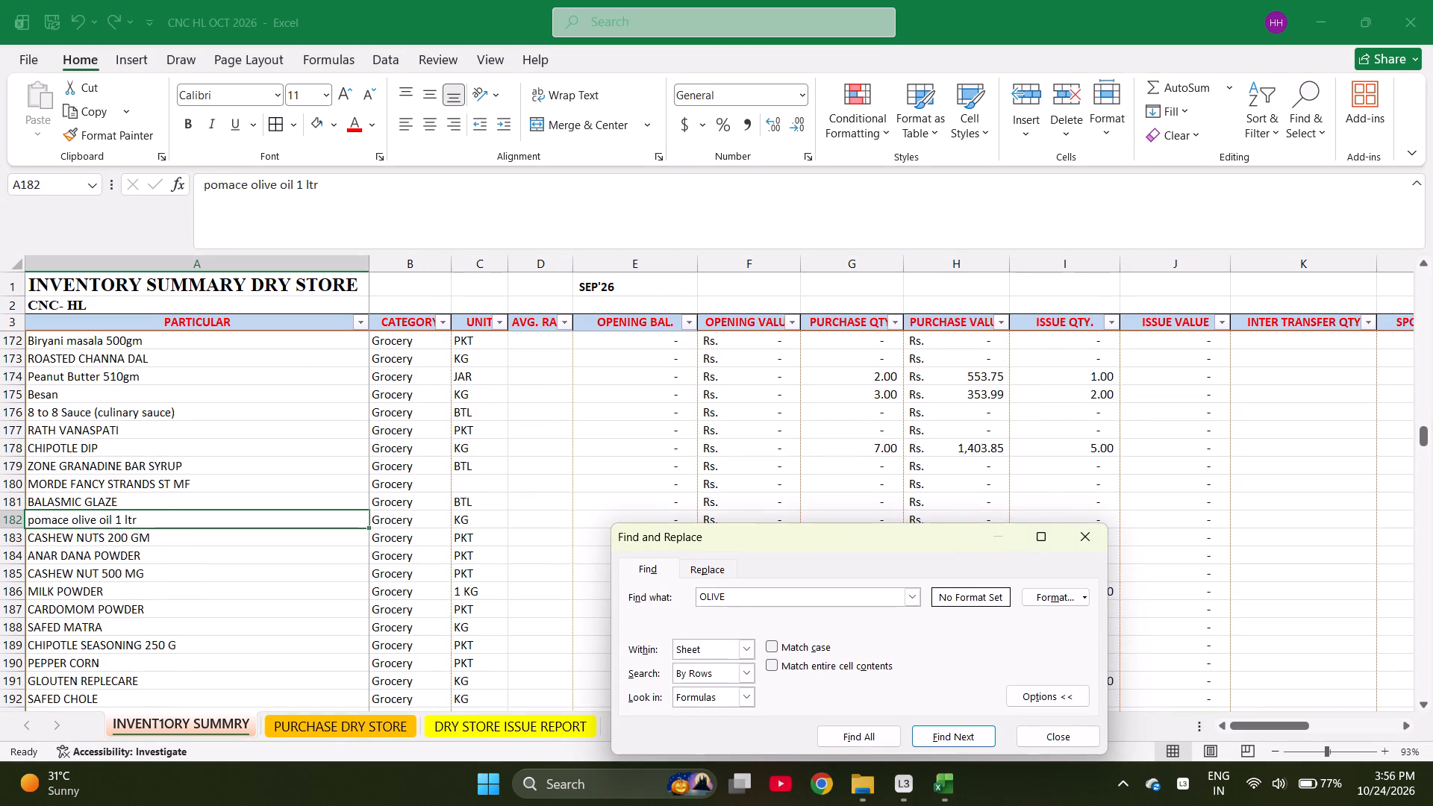
{"action": "key", "text": "Return"}
{"action": "key", "text": "Return"}
{"action": "key", "text": "Escape"}
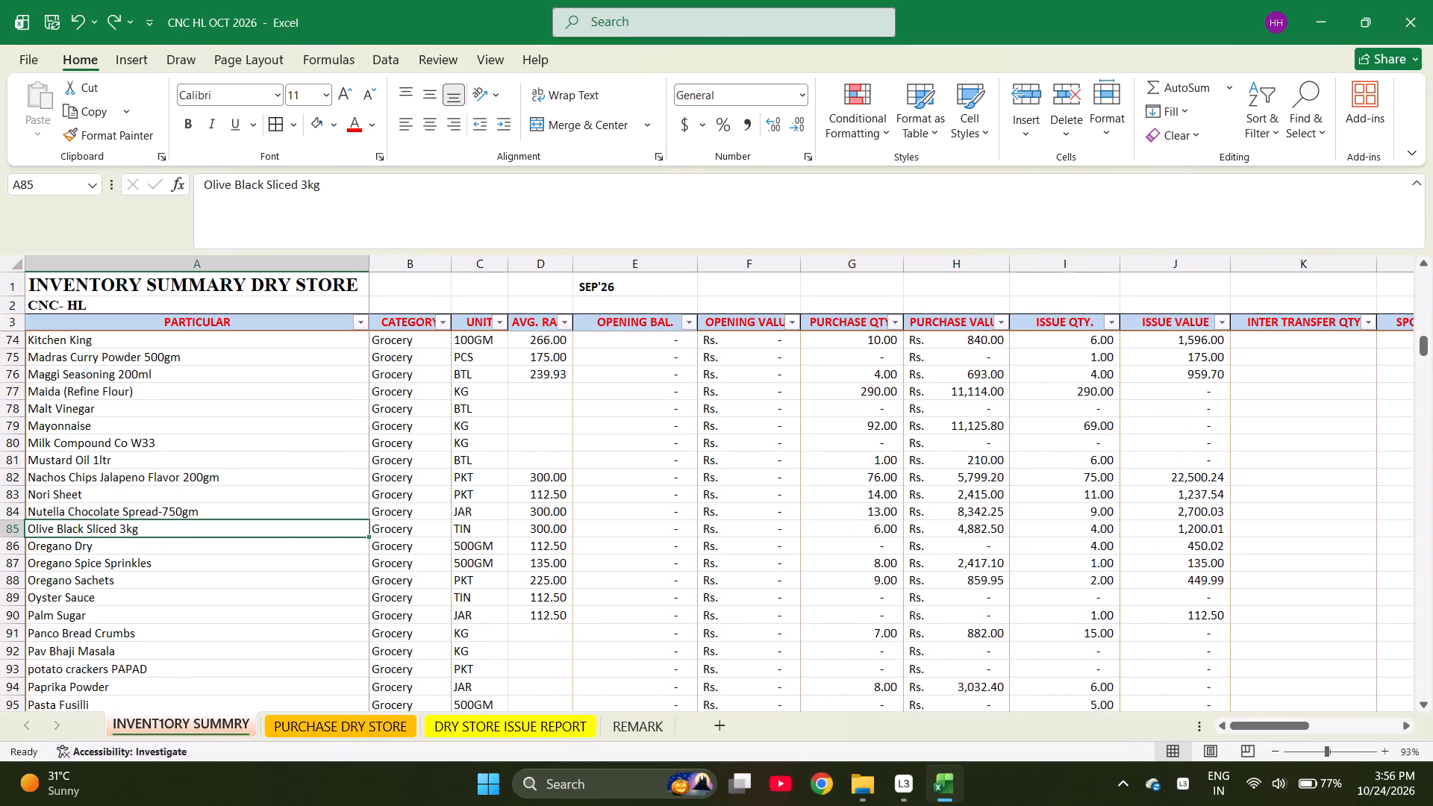
{"action": "key", "text": "ctrl+c"}
{"action": "key", "text": "ctrl+Page_Down"}
{"action": "key", "text": "Return"}
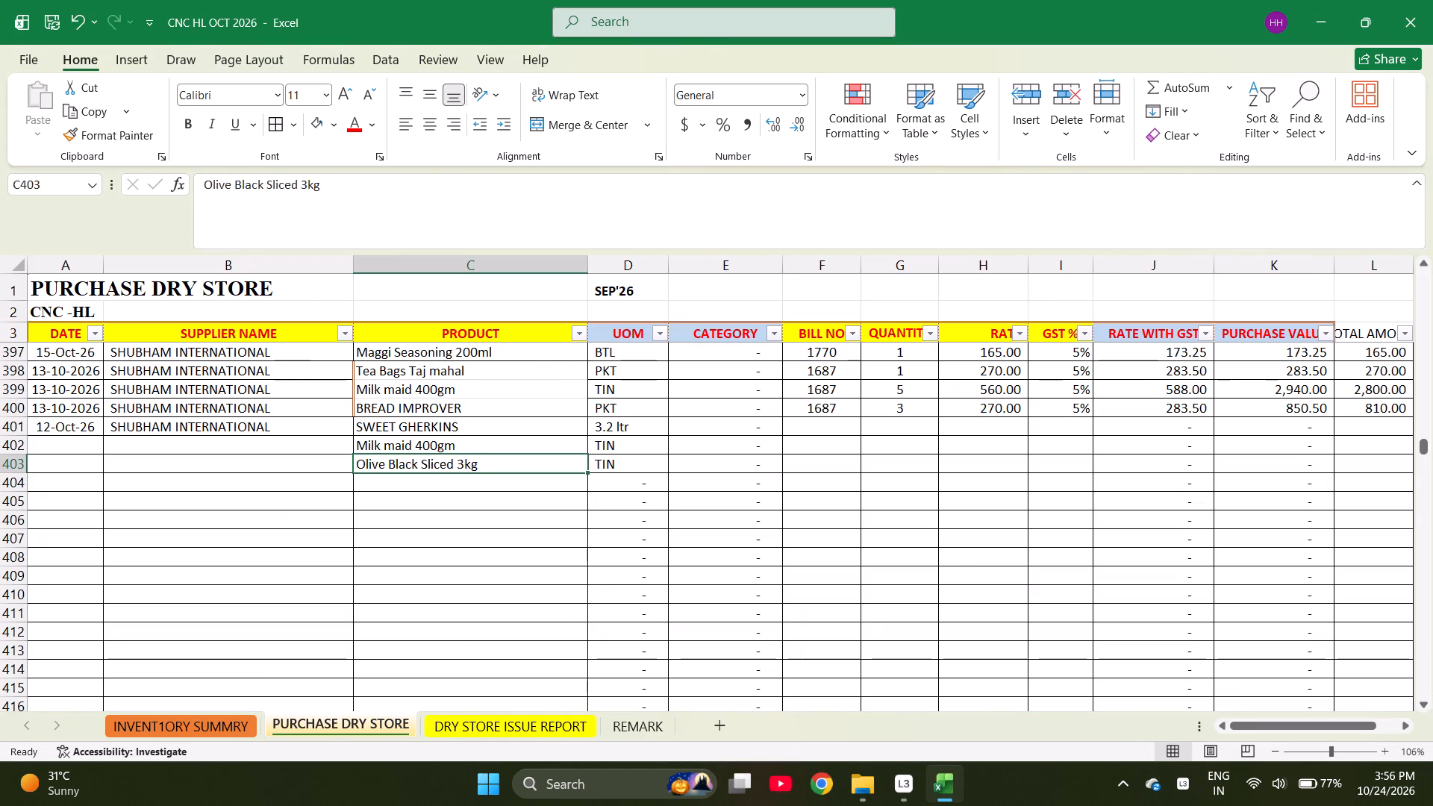
Enter PASSION FRUIT as the product in row 404.
{"action": "key", "text": "Down"}
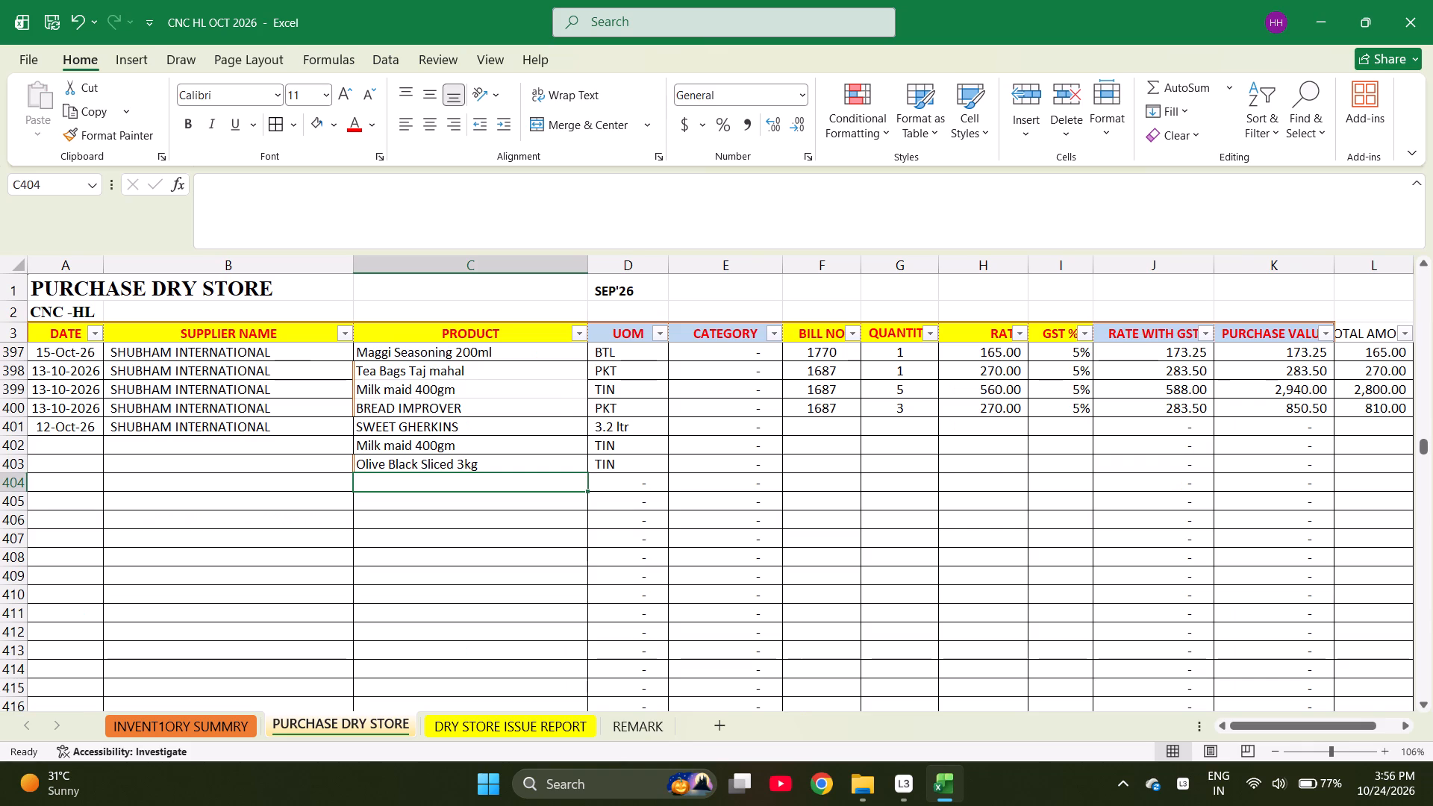
{"action": "type", "text": "PASS"}
{"action": "key", "text": "Return"}
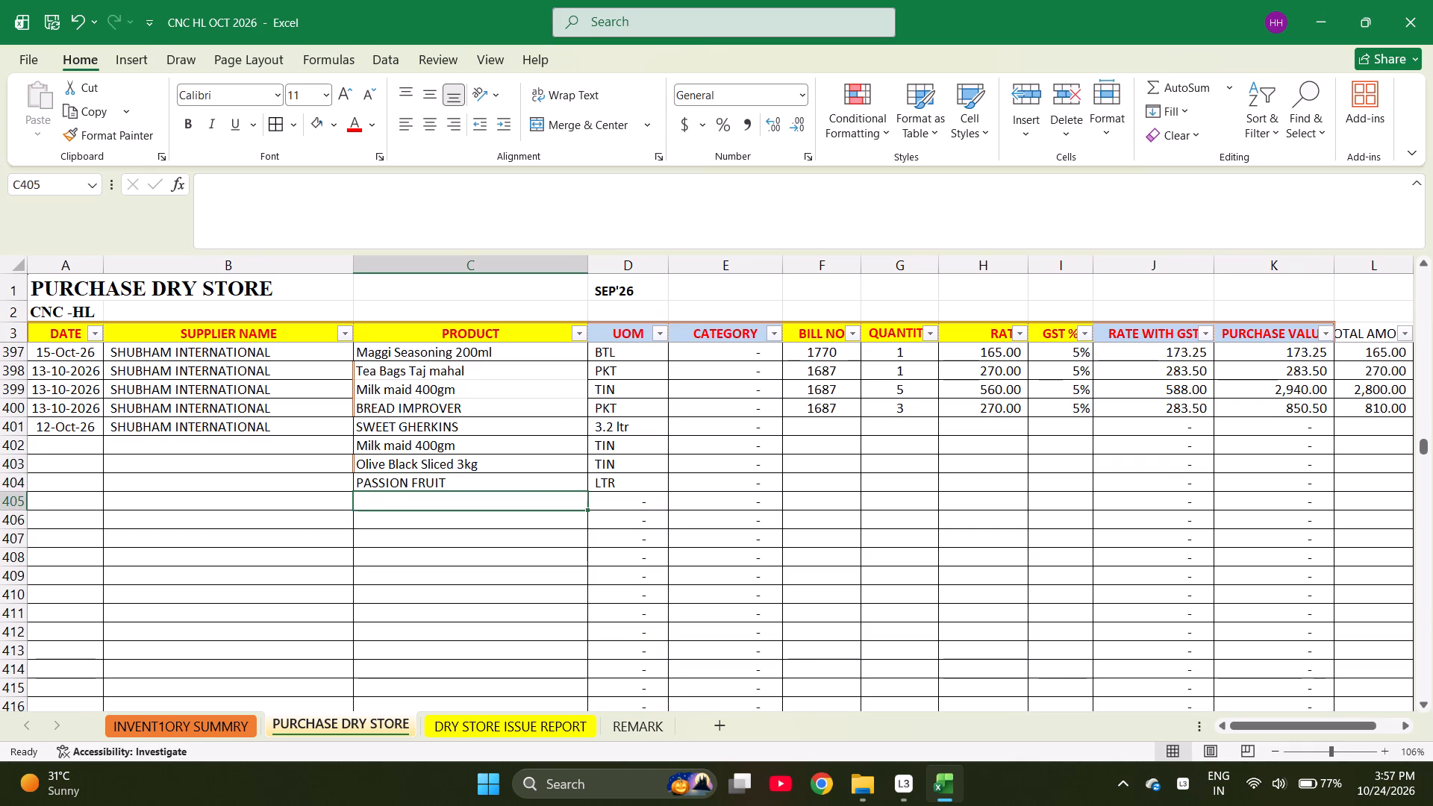
Enter the canned cherry product in row 405, using the name CANNED CHERY copied from the inventory summary.
{"action": "type", "text": "CANNED CHERRY"}
{"action": "key", "text": "Return"}
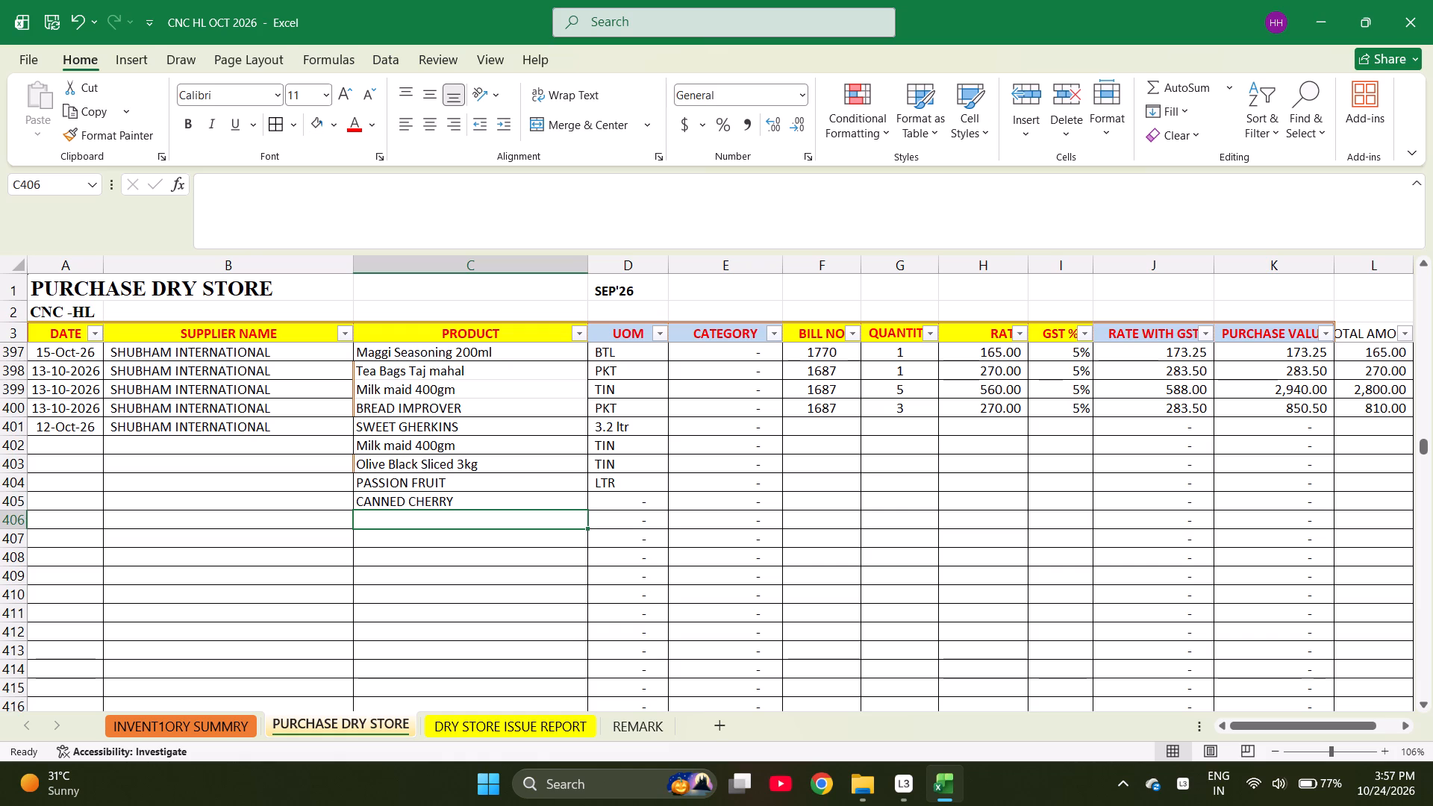
{"action": "key", "text": "Up"}
{"action": "key", "text": "ctrl+Page_Up"}
{"action": "key", "text": "ctrl+f"}
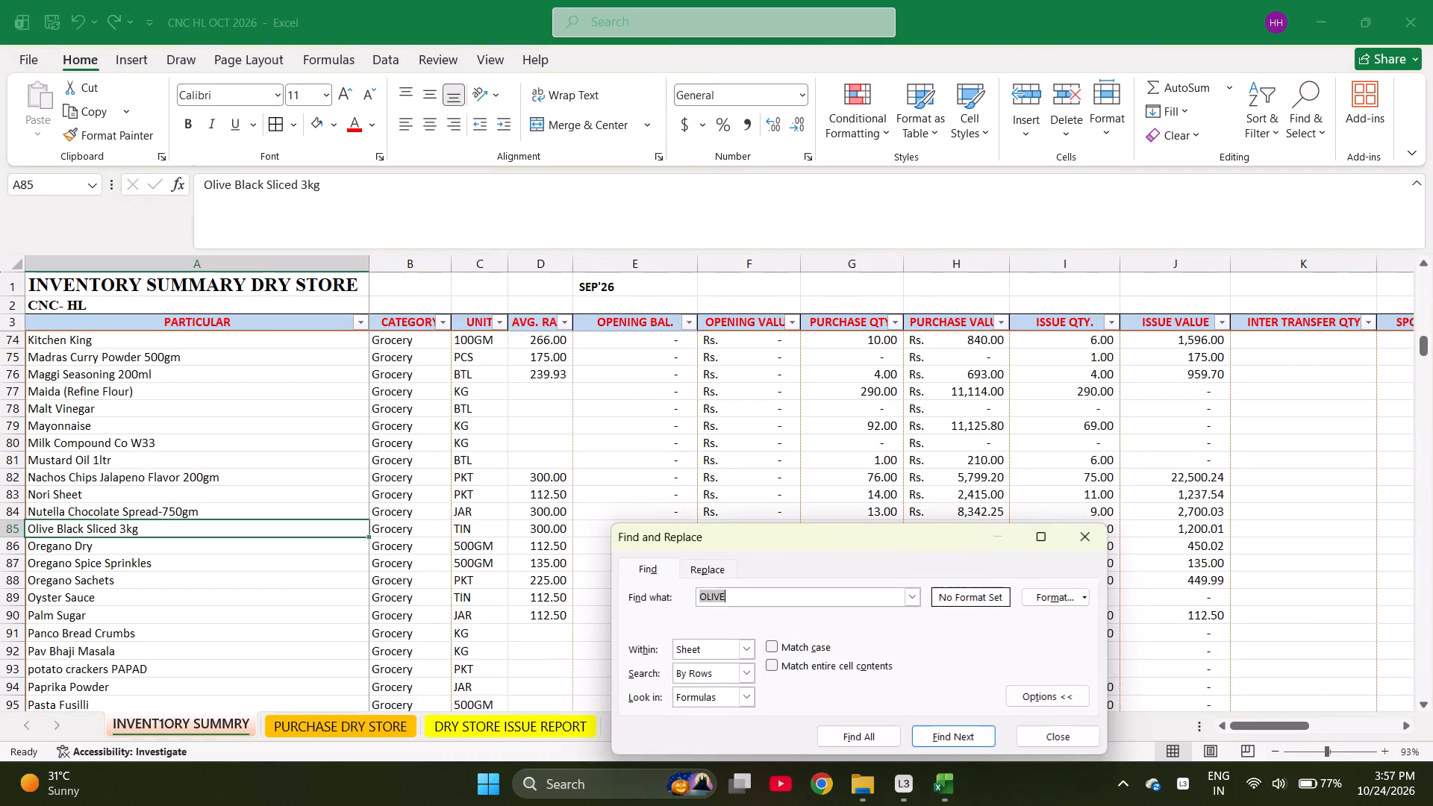
{"action": "type", "text": "CANNED"}
{"action": "key", "text": "Return"}
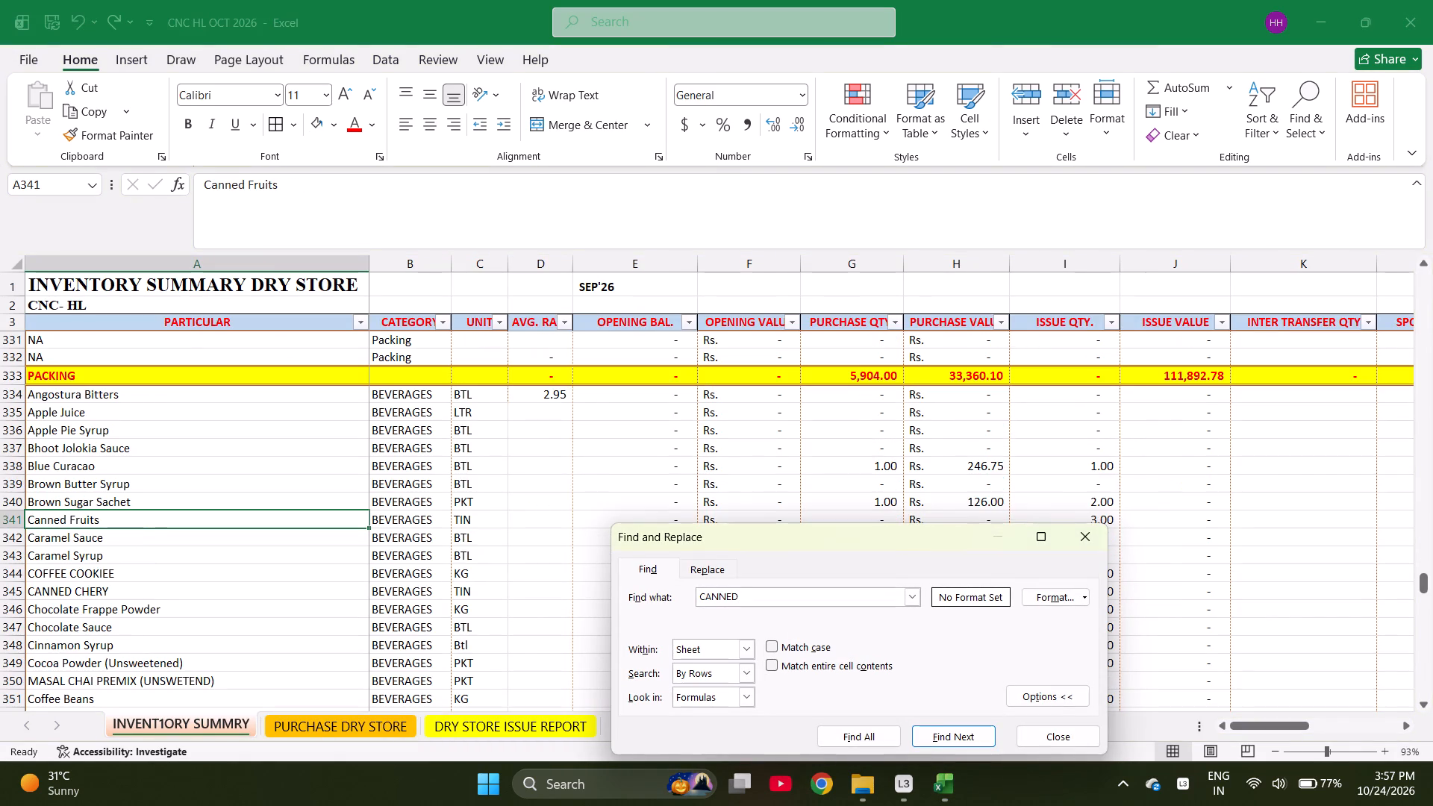
{"action": "key", "text": "Return"}
{"action": "key", "text": "Escape"}
{"action": "key", "text": "ctrl+c"}
{"action": "key", "text": "ctrl+Page_Down"}
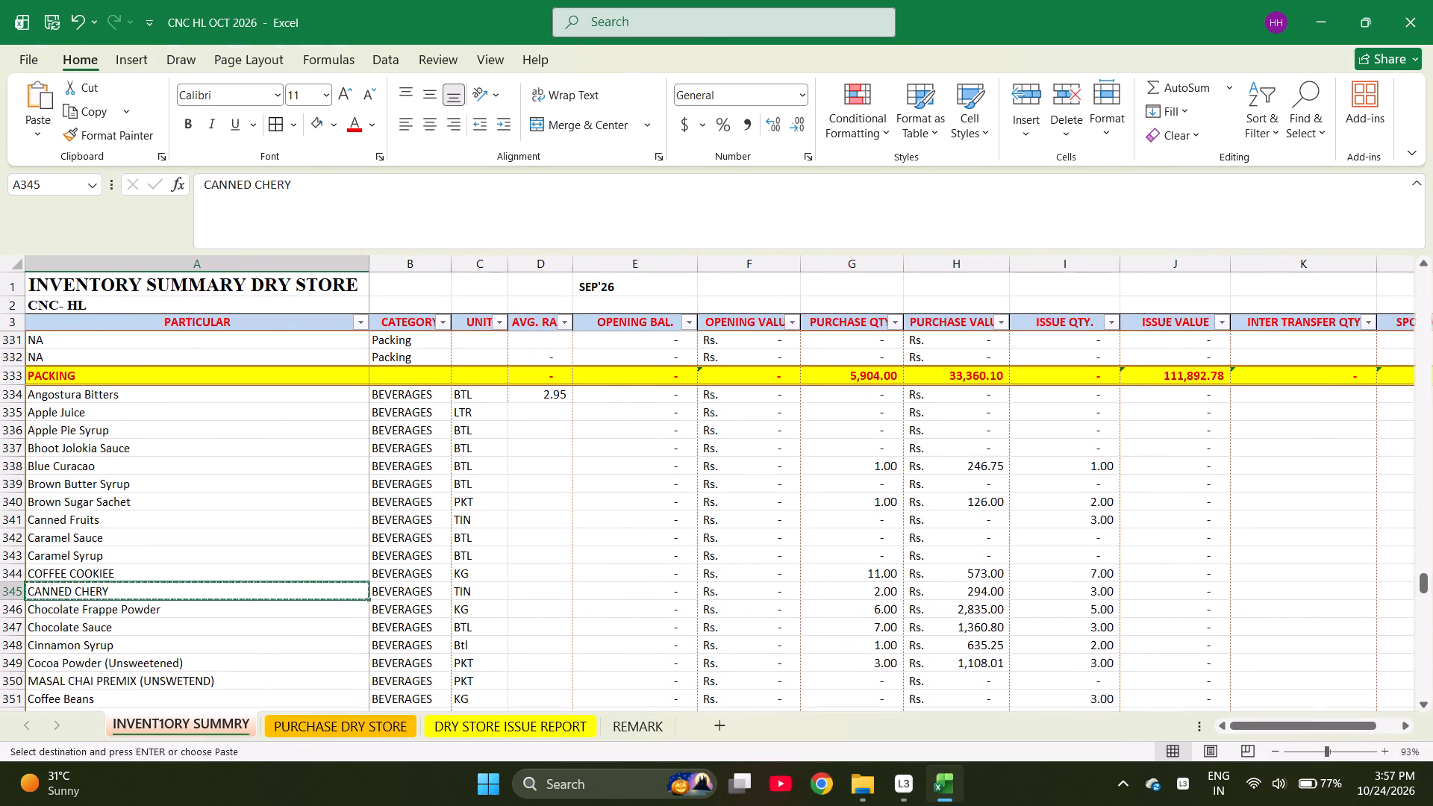
{"action": "key", "text": "Return"}
Enter bill number 1632 in row 401.
{"action": "key", "text": "Right"}
{"action": "key", "text": "Right"}
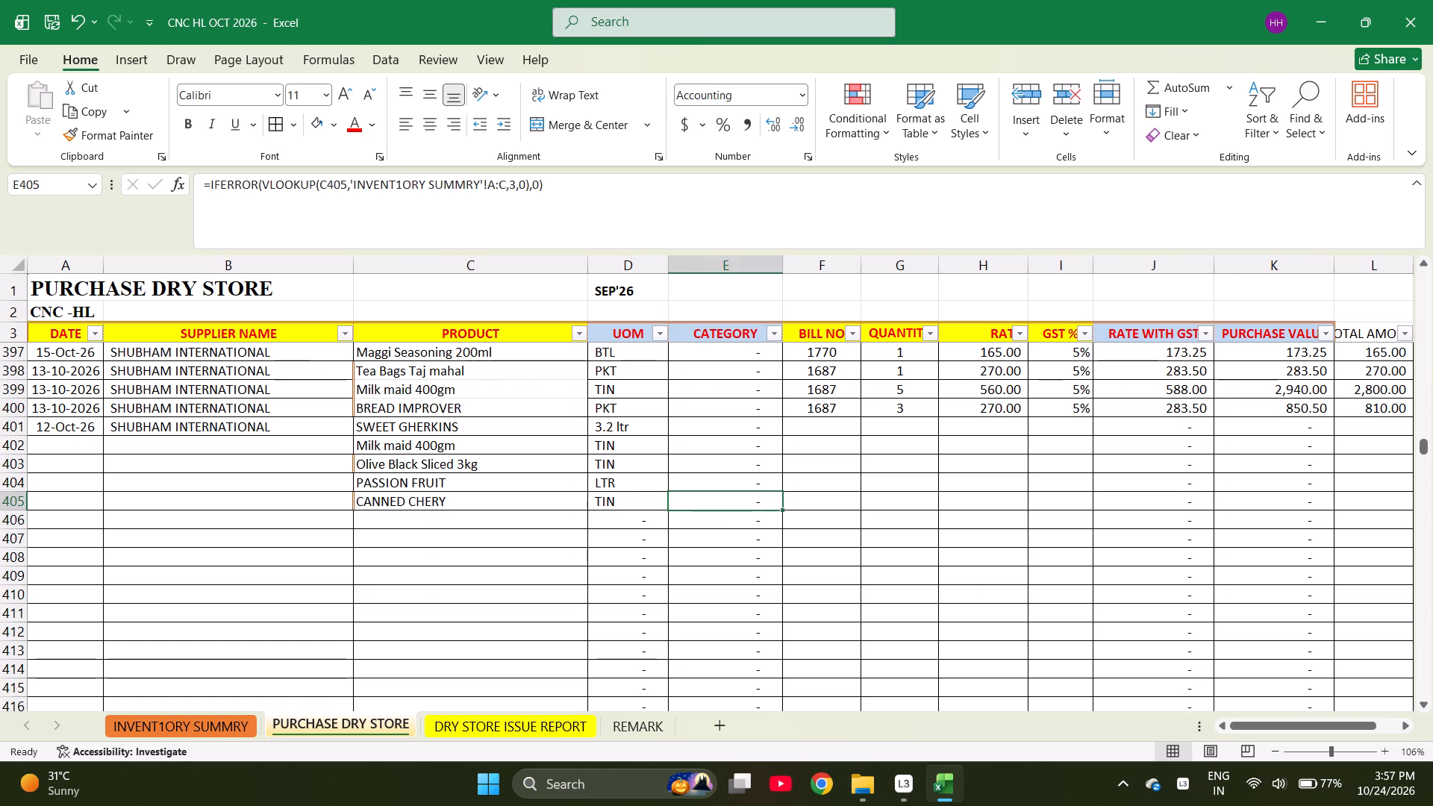
{"action": "key", "text": "Right"}
{"action": "key", "text": "ctrl+Up"}
{"action": "key", "text": "Down"}
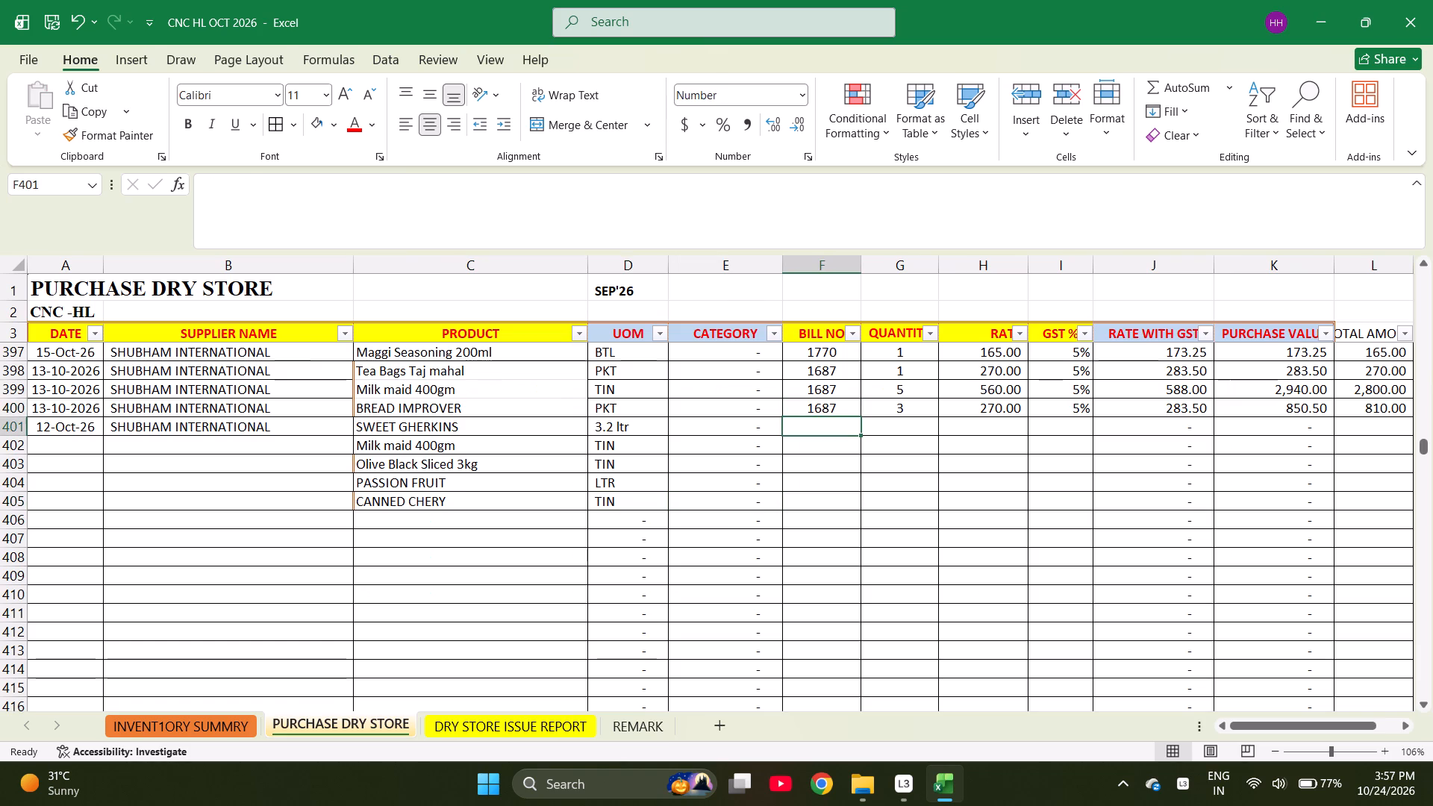
{"action": "type", "text": "1632"}
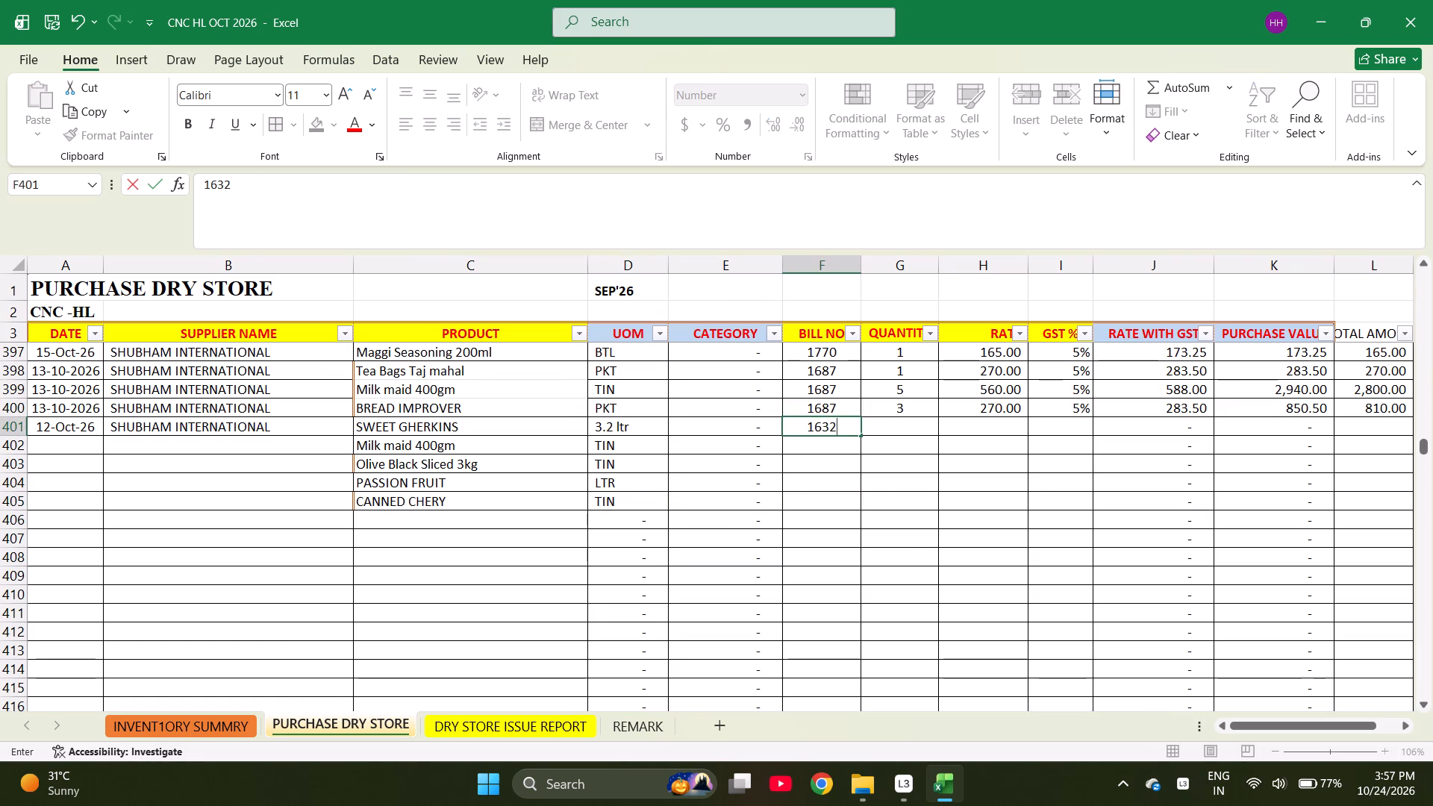
{"action": "key", "text": "Return"}
Enter quantities 1, 3, 1 and 1 for the products in rows 401 to 404.
{"action": "key", "text": "Up"}
{"action": "key", "text": "Right"}
{"action": "key", "text": "Up"}
{"action": "key", "text": "Down"}
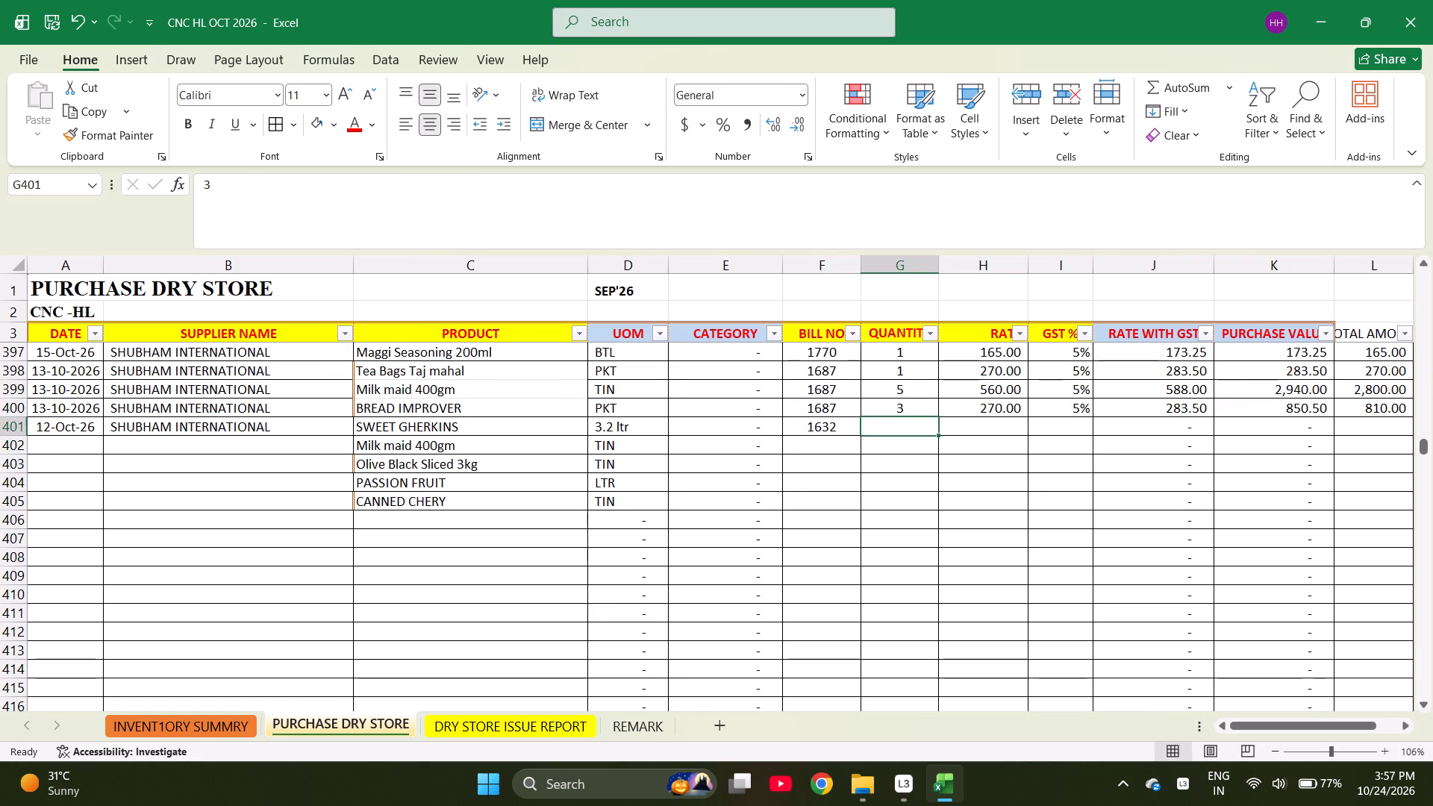
{"action": "key", "text": "1"}
{"action": "key", "text": "Return"}
{"action": "key", "text": "3"}
{"action": "key", "text": "Return"}
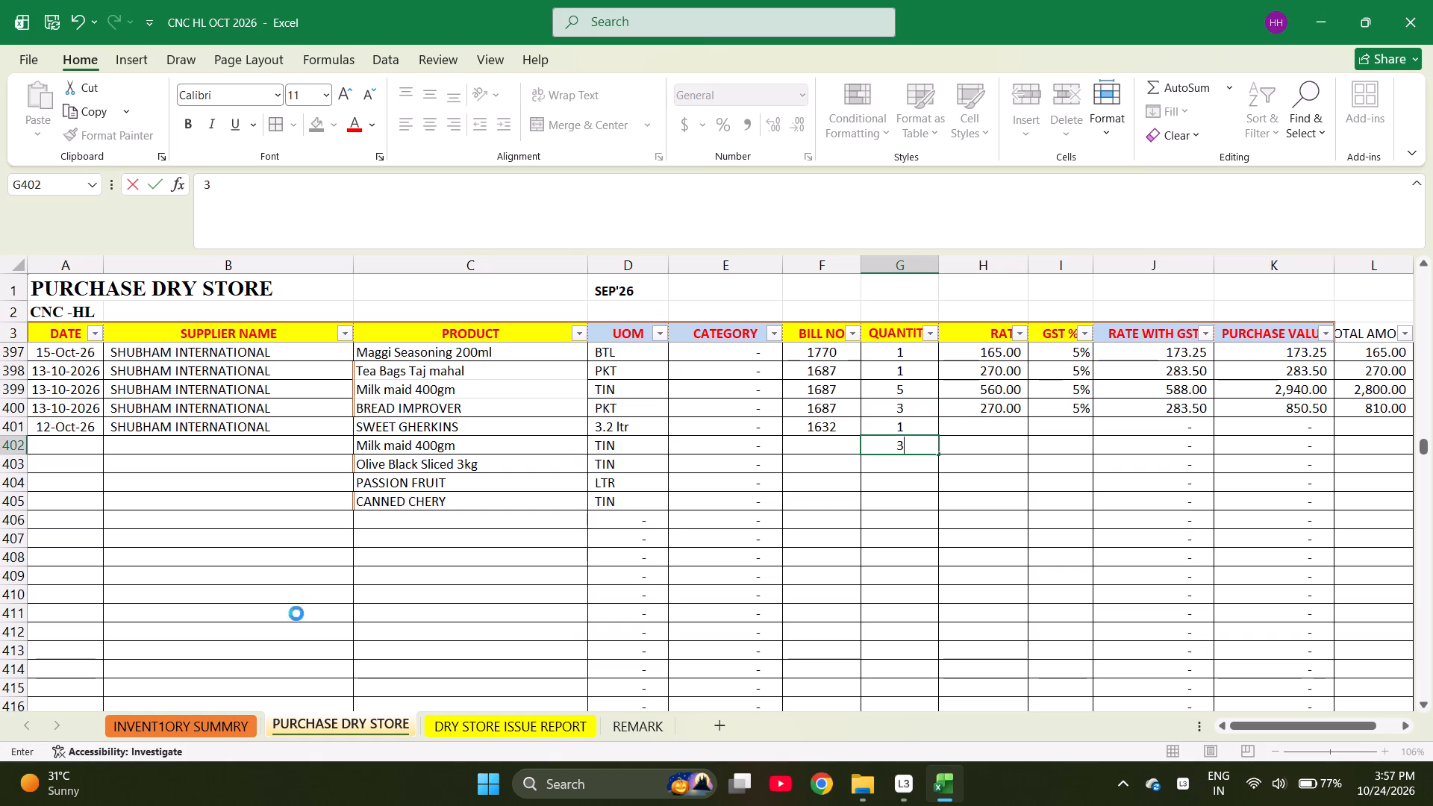
{"action": "key", "text": "1"}
{"action": "key", "text": "Return"}
{"action": "key", "text": "2"}
{"action": "key", "text": "Return"}
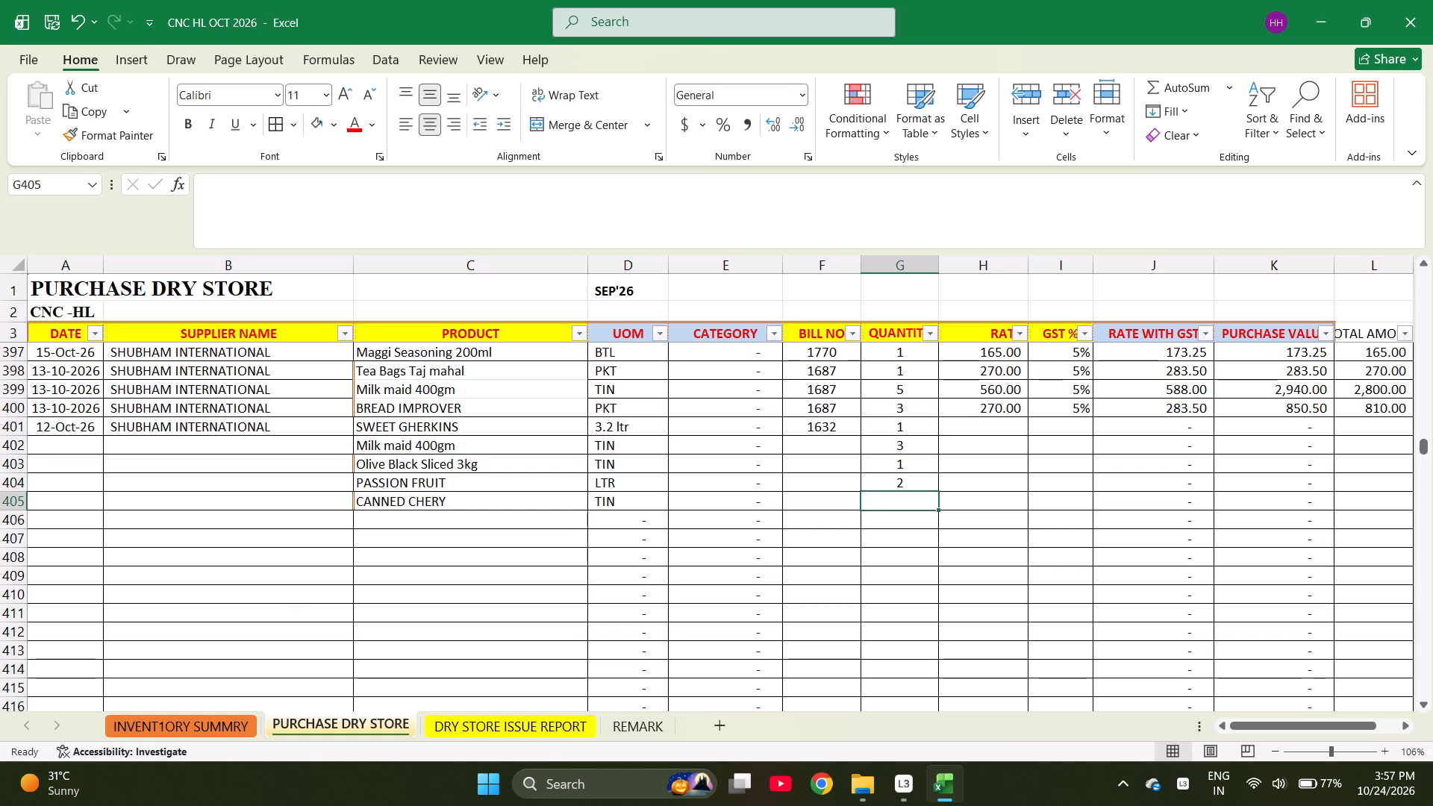
{"action": "key", "text": "Up"}
{"action": "key", "text": "1"}
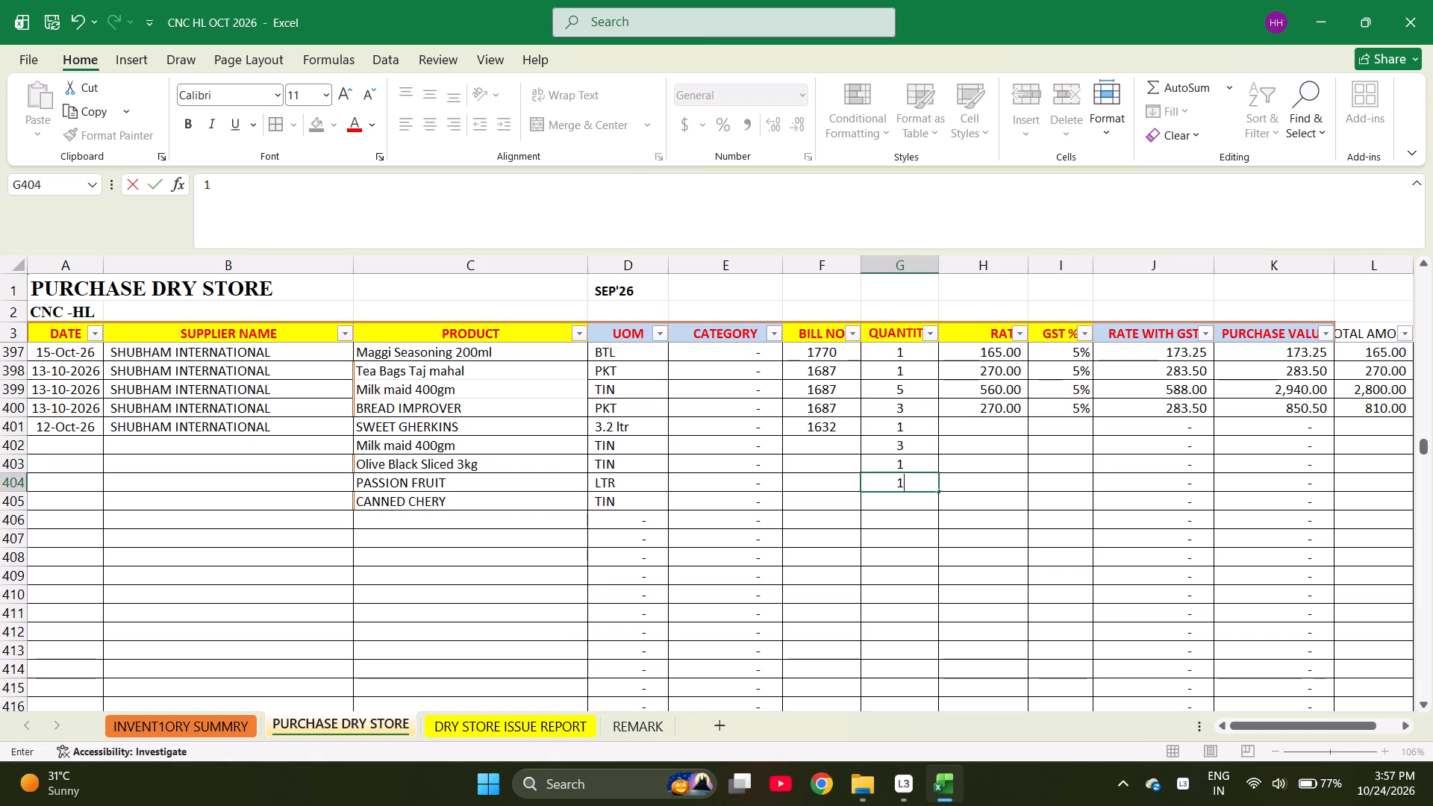
{"action": "key", "text": "Up"}
Check the combined quantity of rows 401 to 404.
{"action": "key", "text": "Up"}
{"action": "key", "text": "Up"}
{"action": "key", "text": "Down"}
{"action": "key", "text": "Up"}
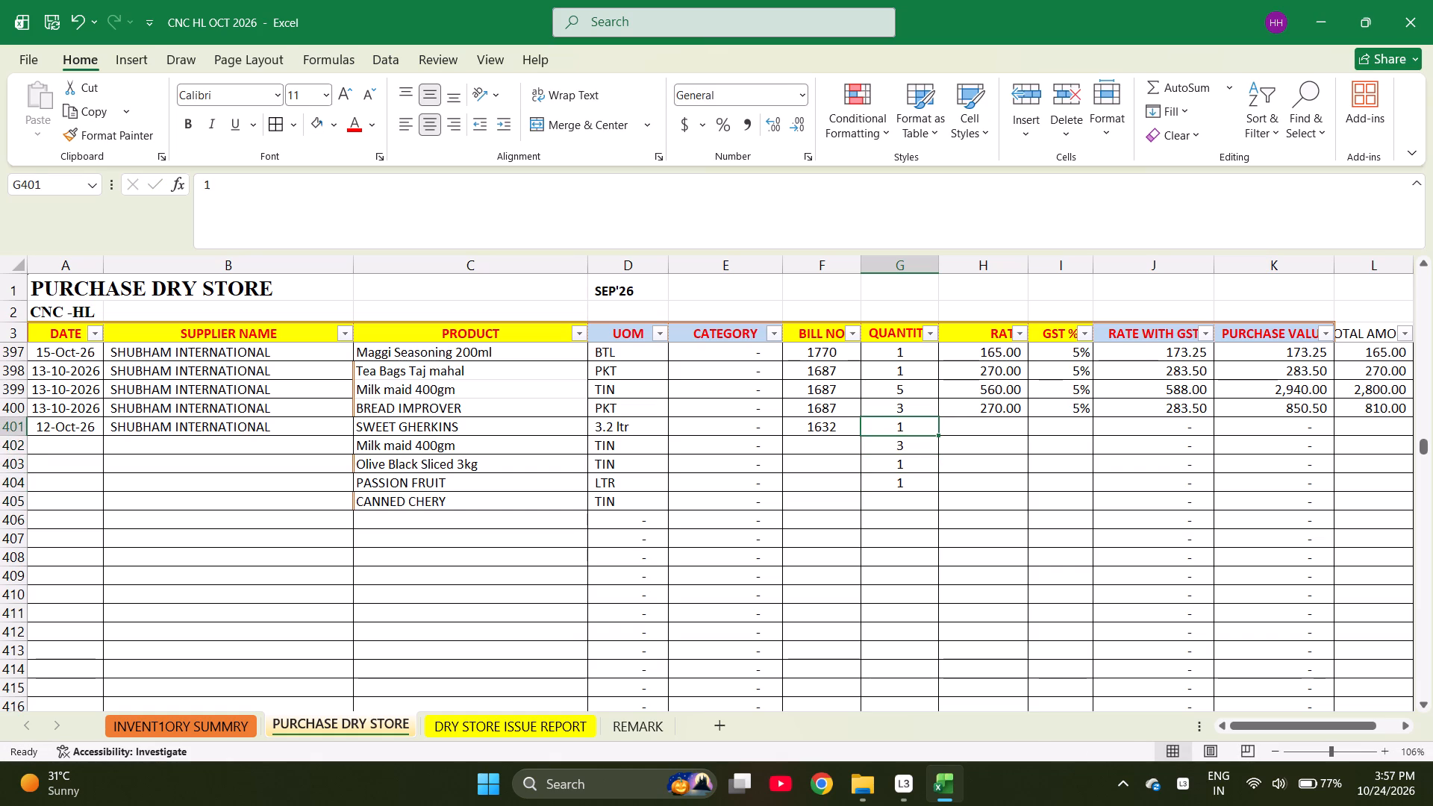
{"action": "key", "text": "shift+Down"}
{"action": "key", "text": "shift+Down"}
{"action": "key", "text": "shift+Down"}
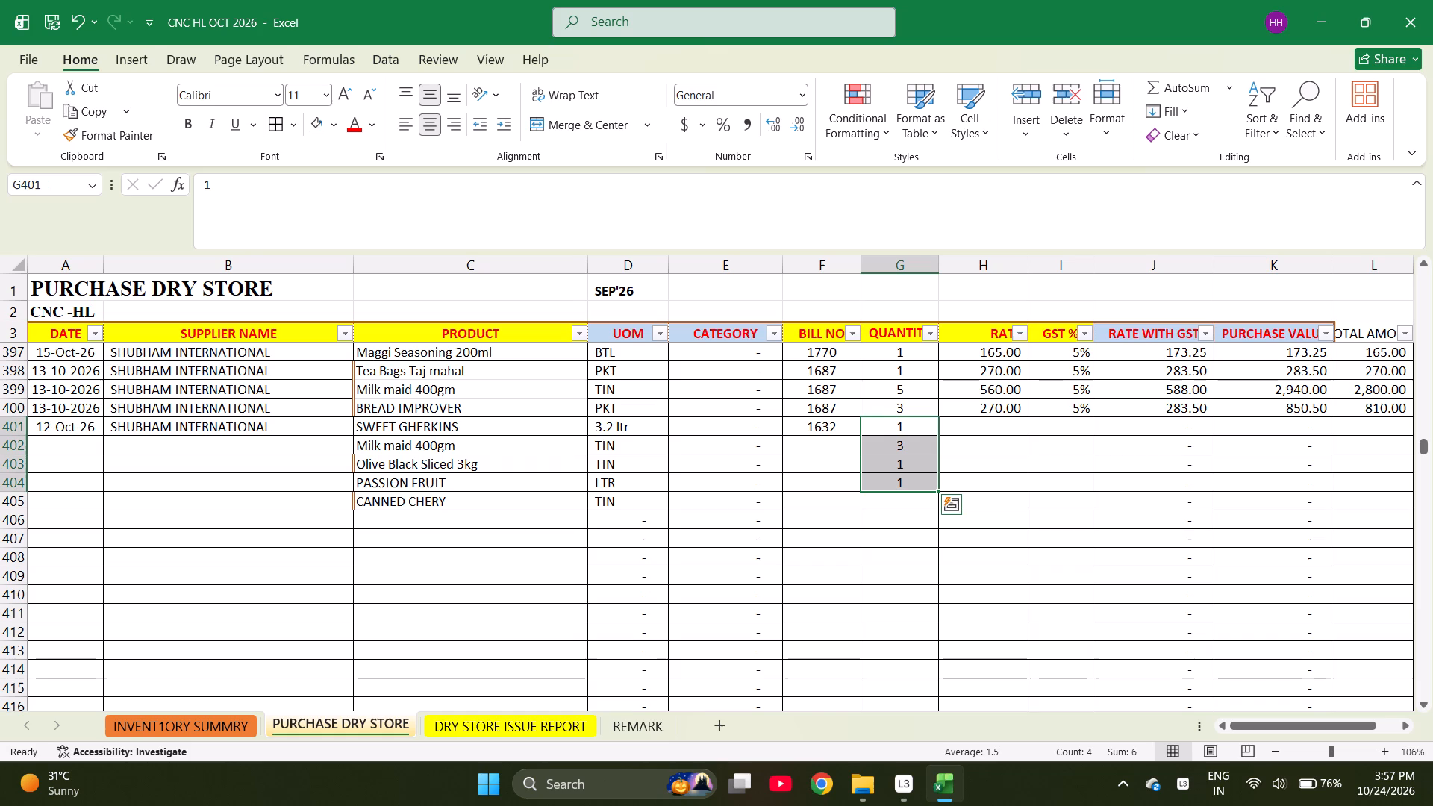
Enter quantity 1 for CANNED CHERY in row 405.
{"action": "key", "text": "Down"}
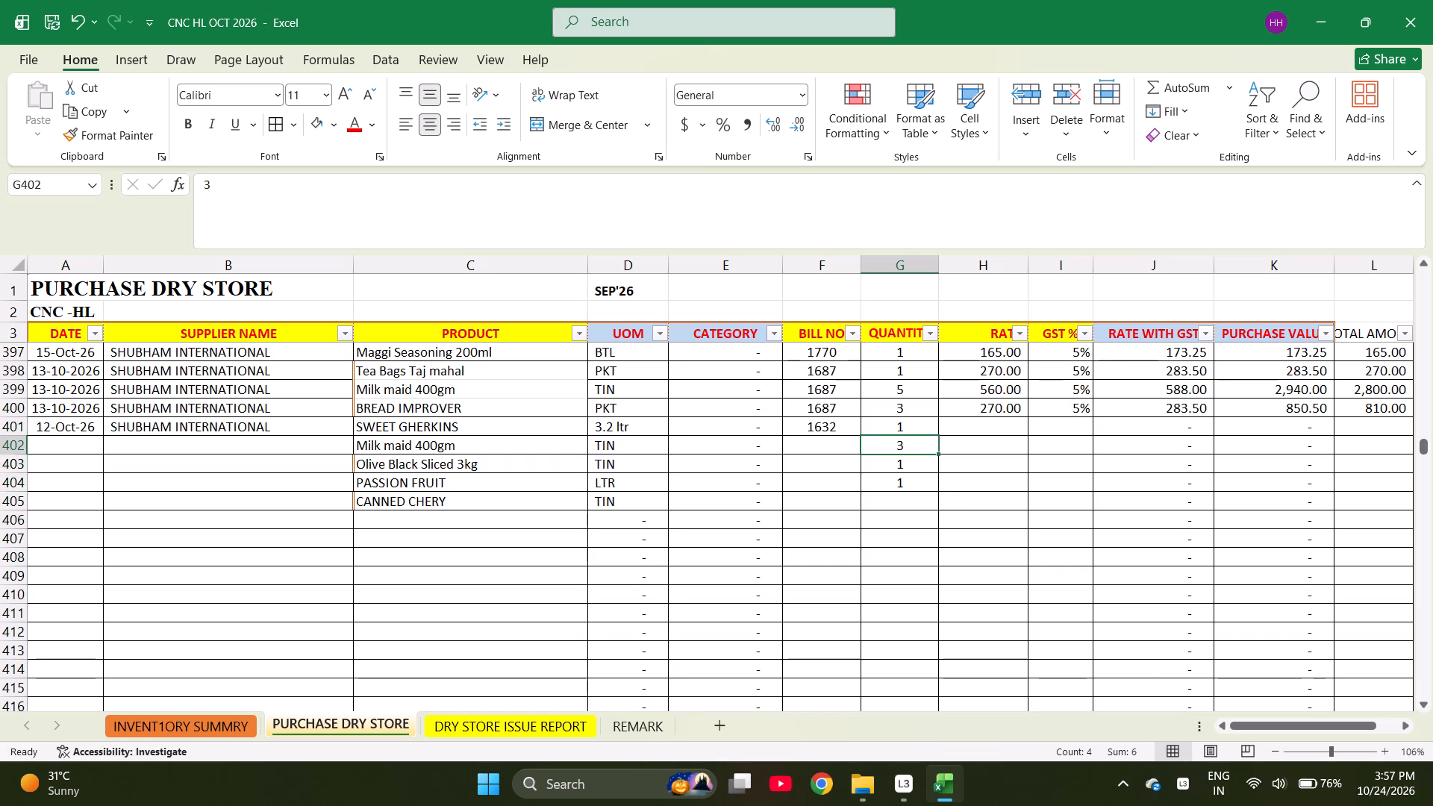
{"action": "key", "text": "Down"}
{"action": "key", "text": "Down"}
{"action": "key", "text": "Down"}
{"action": "key", "text": "1"}
{"action": "key", "text": "Right"}
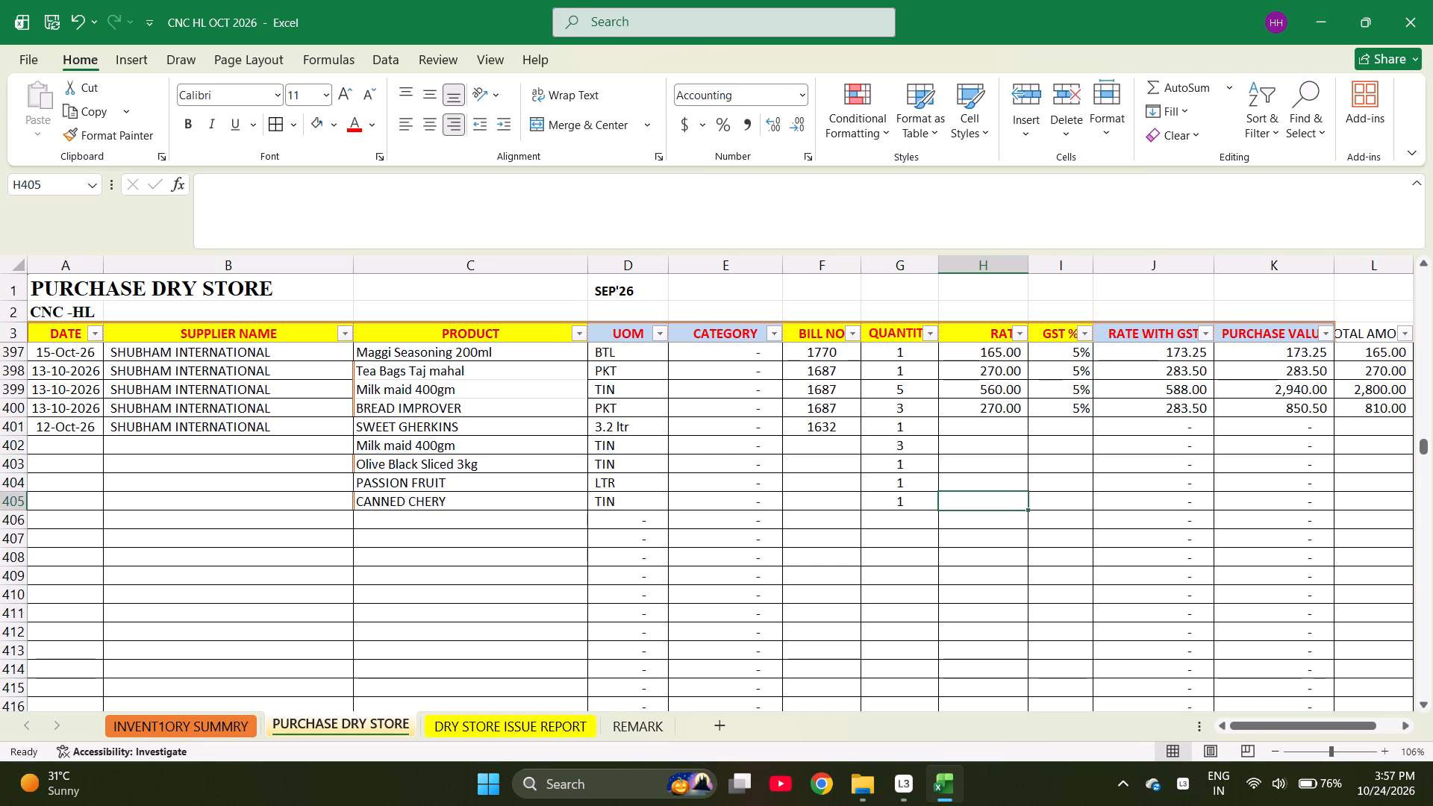
Enter rates 300, 135, 775, 235 and 140 for rows 401 to 405.
{"action": "key", "text": "ctrl+Up"}
{"action": "key", "text": "Down"}
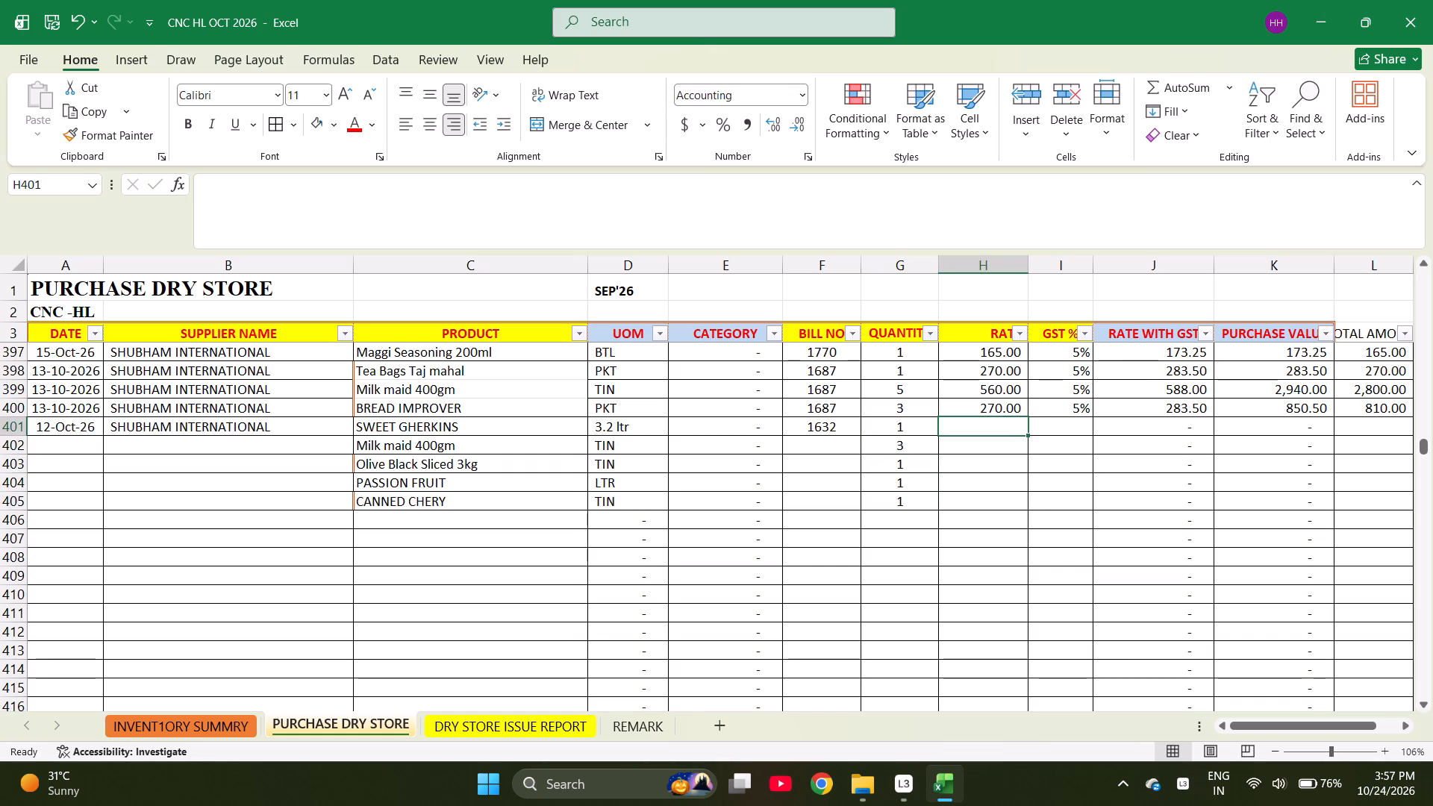
{"action": "type", "text": "300"}
{"action": "key", "text": "Return"}
{"action": "type", "text": "135"}
{"action": "key", "text": "Return"}
{"action": "type", "text": "775"}
{"action": "key", "text": "Return"}
{"action": "type", "text": "235"}
{"action": "key", "text": "Return"}
{"action": "type", "text": "140"}
{"action": "key", "text": "Right"}
Set the GST to 5% for each of rows 401 to 405.
{"action": "key", "text": "ctrl+Up"}
{"action": "key", "text": "Down"}
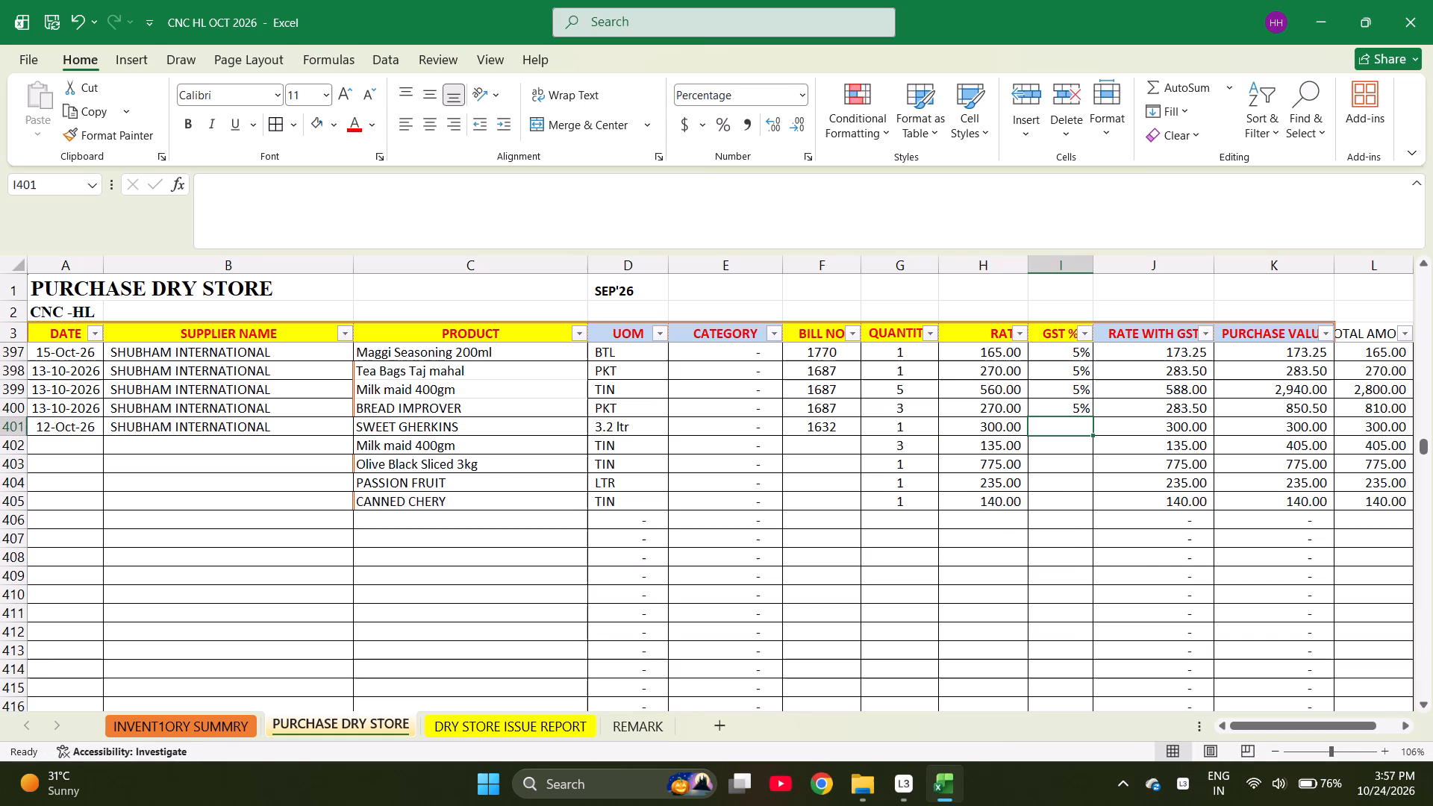
{"action": "key", "text": "5"}
{"action": "key", "text": "Return"}
{"action": "key", "text": "5"}
{"action": "key", "text": "Return"}
{"action": "key", "text": "5"}
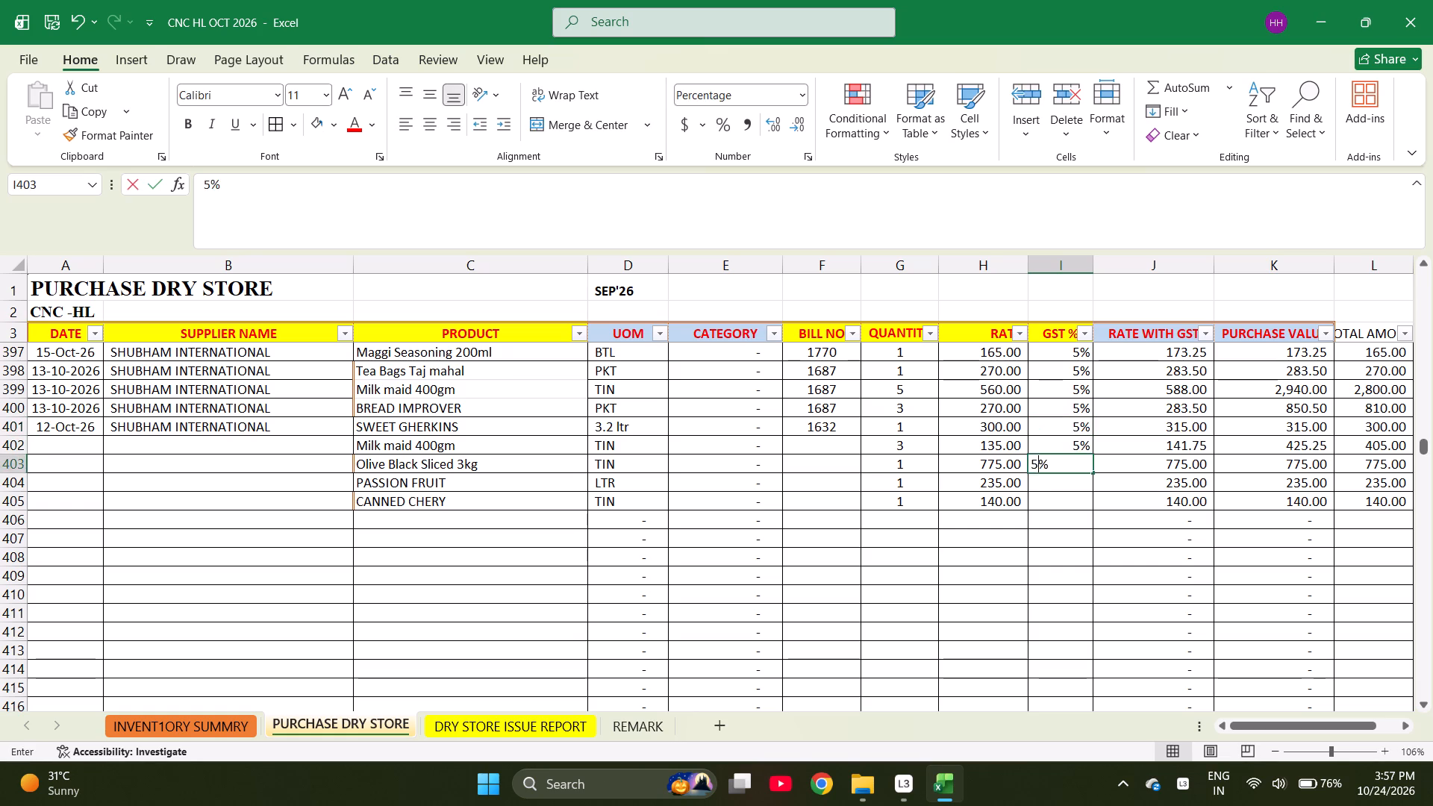
{"action": "key", "text": "Return"}
{"action": "key", "text": "5"}
{"action": "key", "text": "Return"}
{"action": "key", "text": "5"}
{"action": "key", "text": "Return"}
Fill the date 12-Oct-26 and supplier Shubham International from row 401 down to row 405.
{"action": "key", "text": "ctrl+Left"}
{"action": "key", "text": "ctrl+Left"}
{"action": "key", "text": "ctrl+Left"}
{"action": "key", "text": "ctrl+Left"}
{"action": "key", "text": "ctrl+Left"}
{"action": "key", "text": "ctrl+Left"}
{"action": "key", "text": "ctrl+Left"}
{"action": "key", "text": "ctrl+Left"}
{"action": "key", "text": "ctrl+Left"}
{"action": "key", "text": "ctrl+Left"}
{"action": "key", "text": "ctrl+Left"}
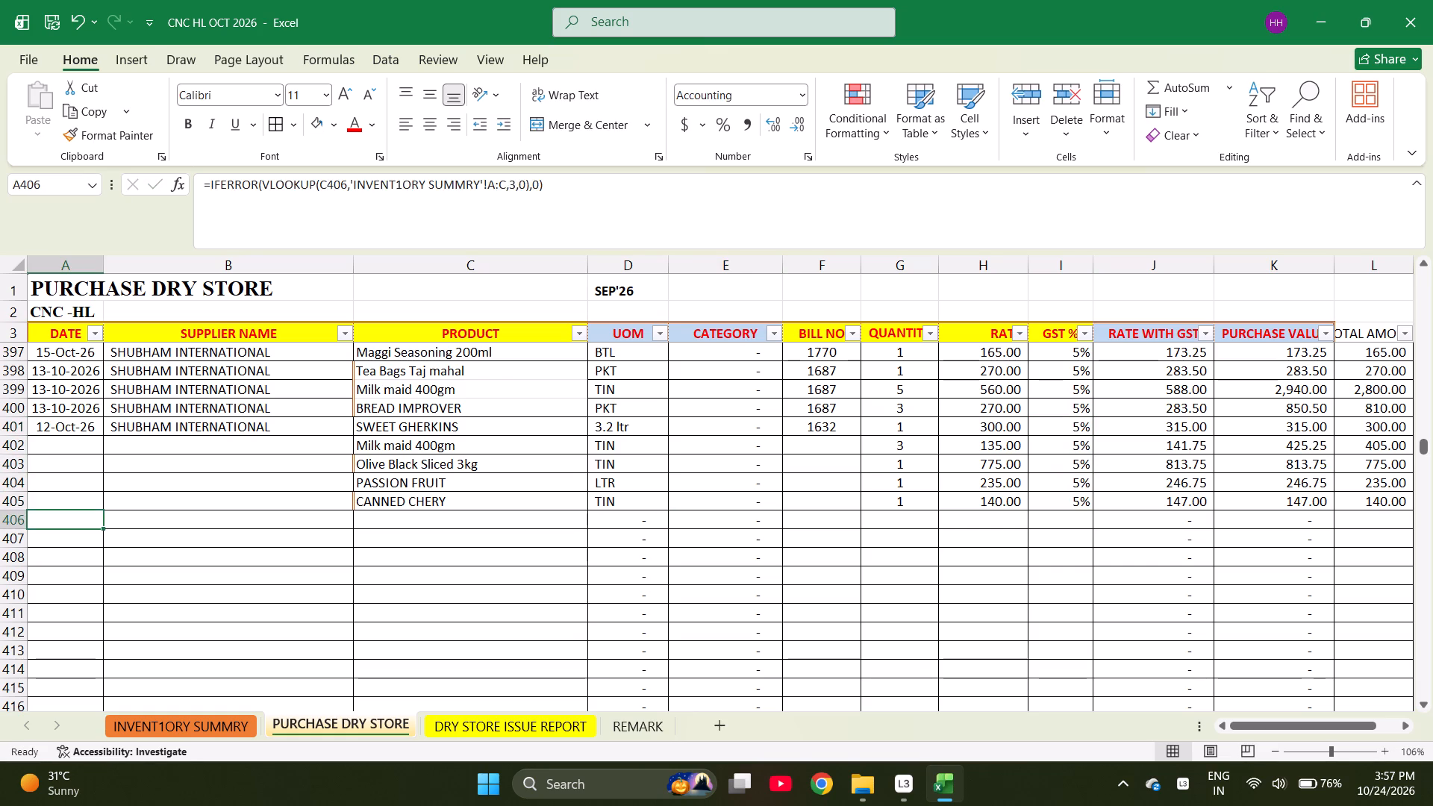
{"action": "key", "text": "ctrl+Up"}
{"action": "key", "text": "shift+Right"}
{"action": "key", "text": "shift+Down"}
{"action": "key", "text": "shift+Down"}
{"action": "key", "text": "shift+Down"}
{"action": "key", "text": "shift+Down"}
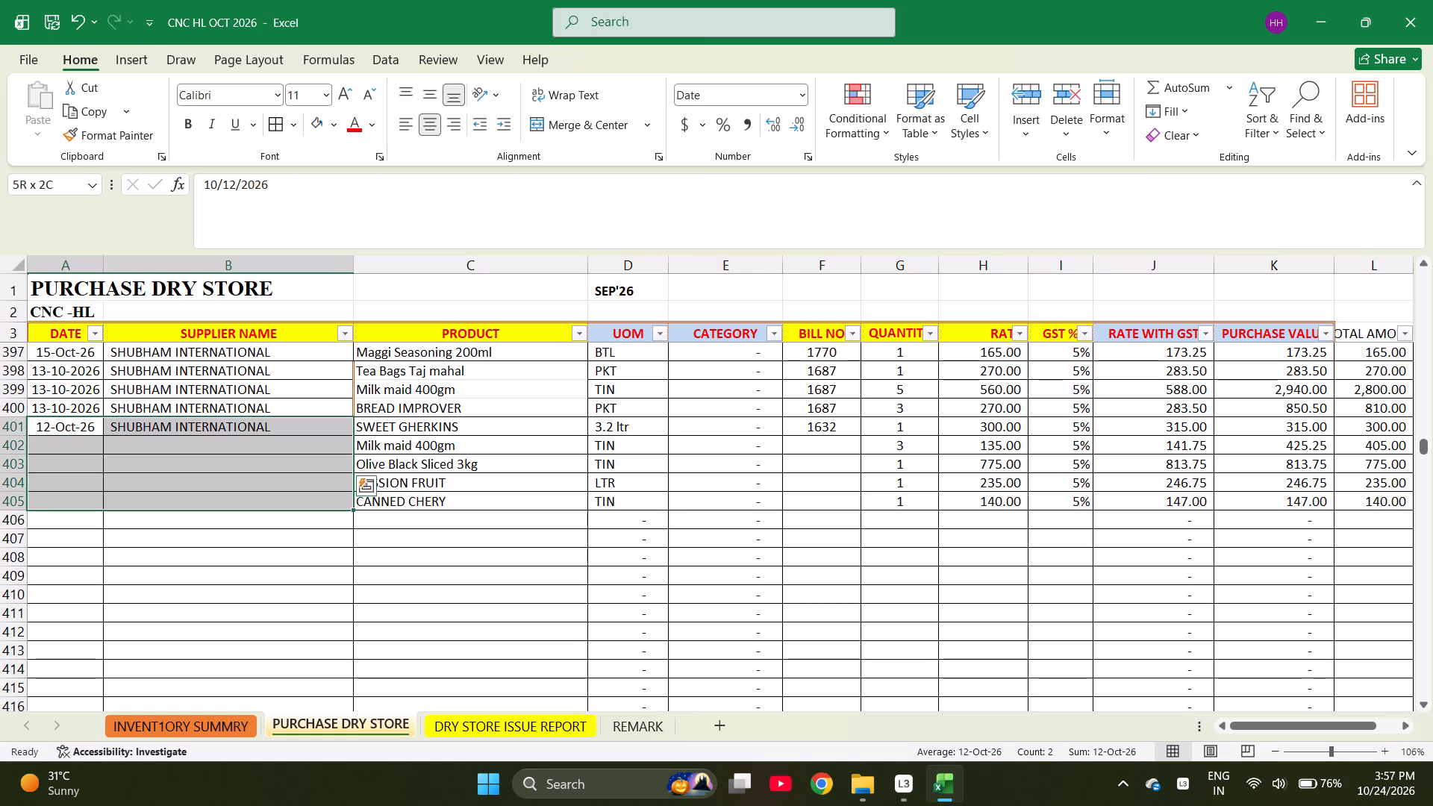
{"action": "key", "text": "ctrl+d"}
Fill bill number 1632 from row 401 down to row 405.
{"action": "key", "text": "ctrl+Right"}
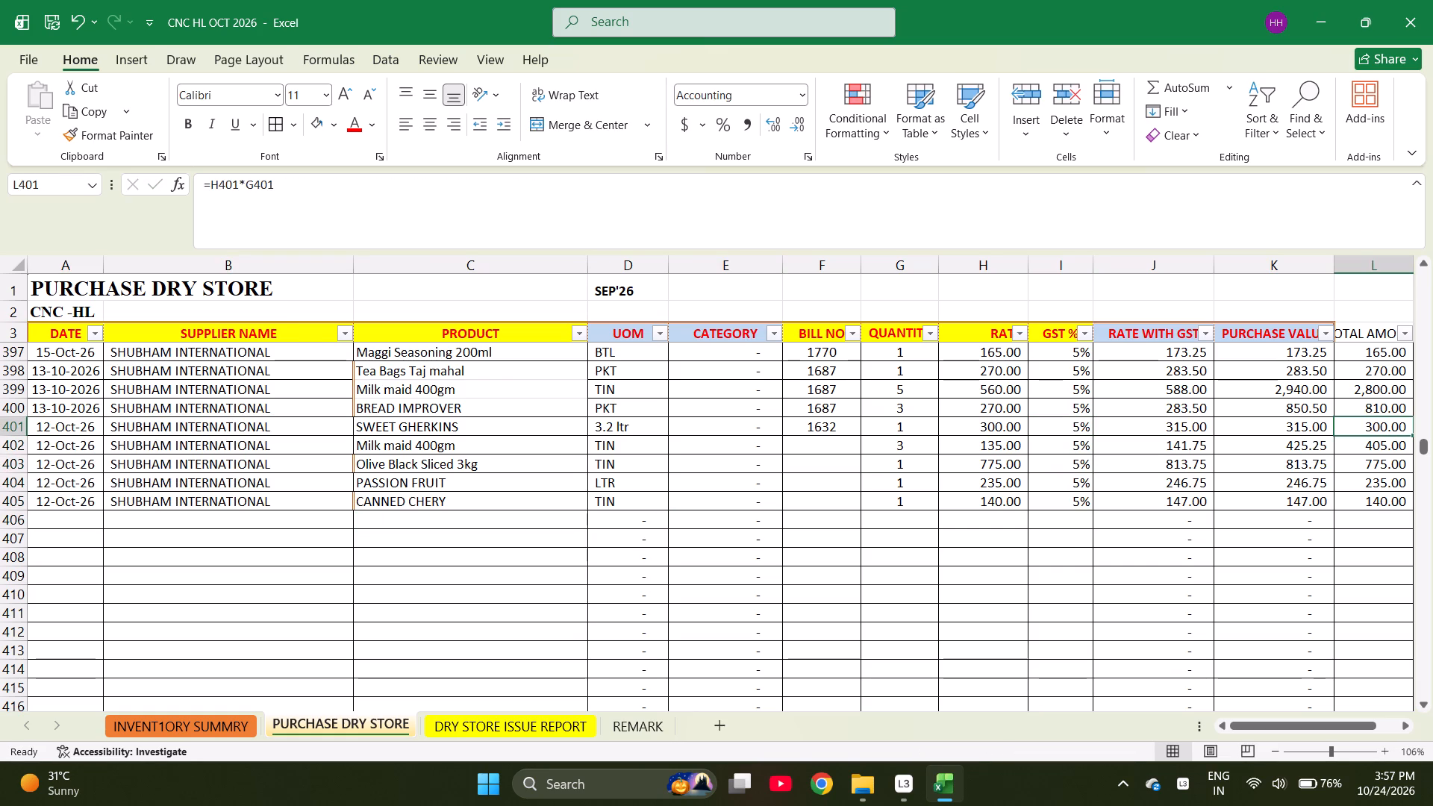
{"action": "key", "text": "Down"}
{"action": "key", "text": "ctrl+Left"}
{"action": "key", "text": "Left"}
{"action": "key", "text": "Up"}
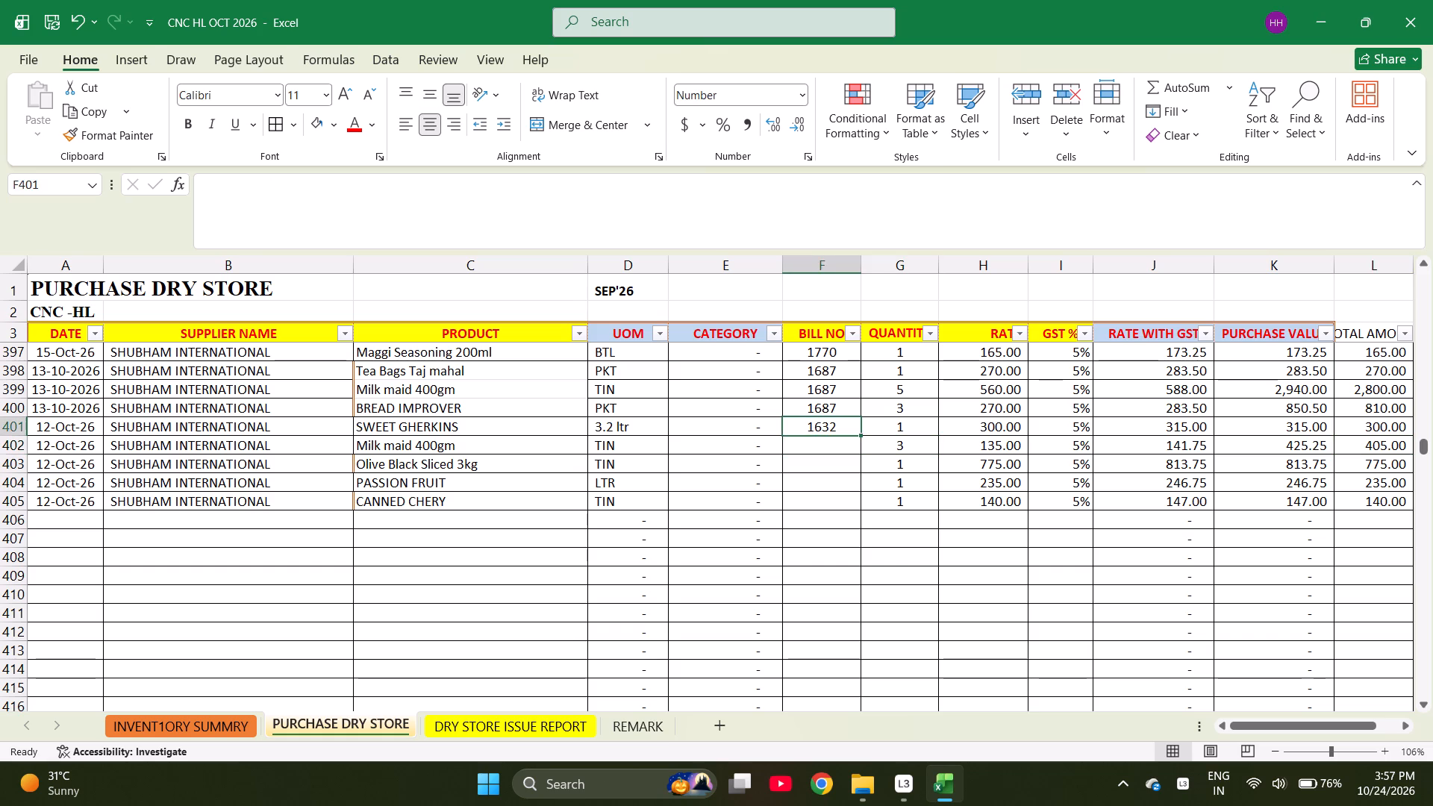
{"action": "key", "text": "shift+Down"}
{"action": "key", "text": "shift+Down"}
{"action": "key", "text": "shift+Down"}
{"action": "key", "text": "shift+Down"}
{"action": "key", "text": "ctrl+d"}
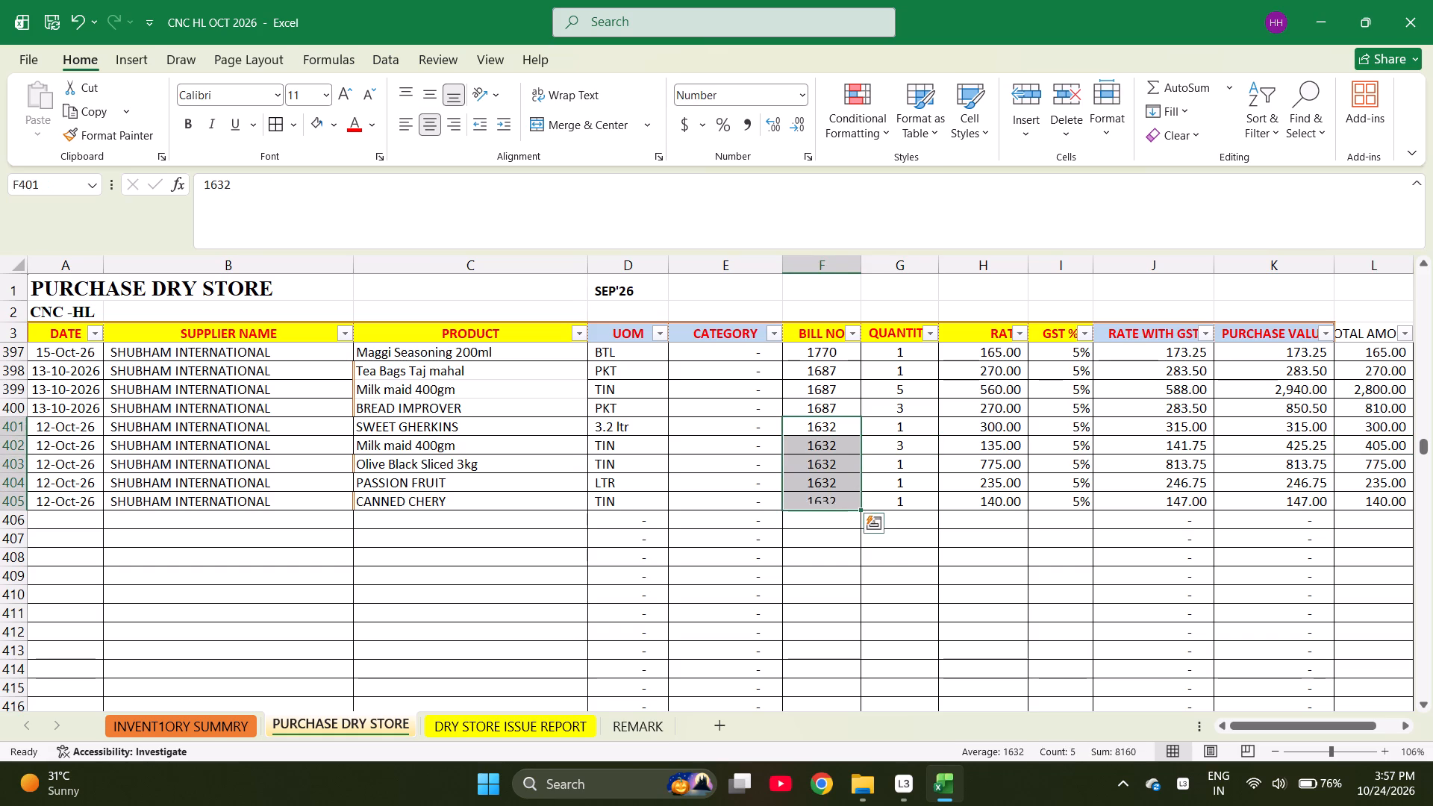
Check the combined purchase value of bill 1632 across rows 401 to 405.
{"action": "key", "text": "Right"}
{"action": "key", "text": "Right"}
{"action": "key", "text": "Right"}
{"action": "key", "text": "Right"}
{"action": "key", "text": "Right"}
{"action": "key", "text": "shift+Down"}
{"action": "key", "text": "shift+Down"}
{"action": "key", "text": "shift+Down"}
{"action": "key", "text": "shift+Down"}
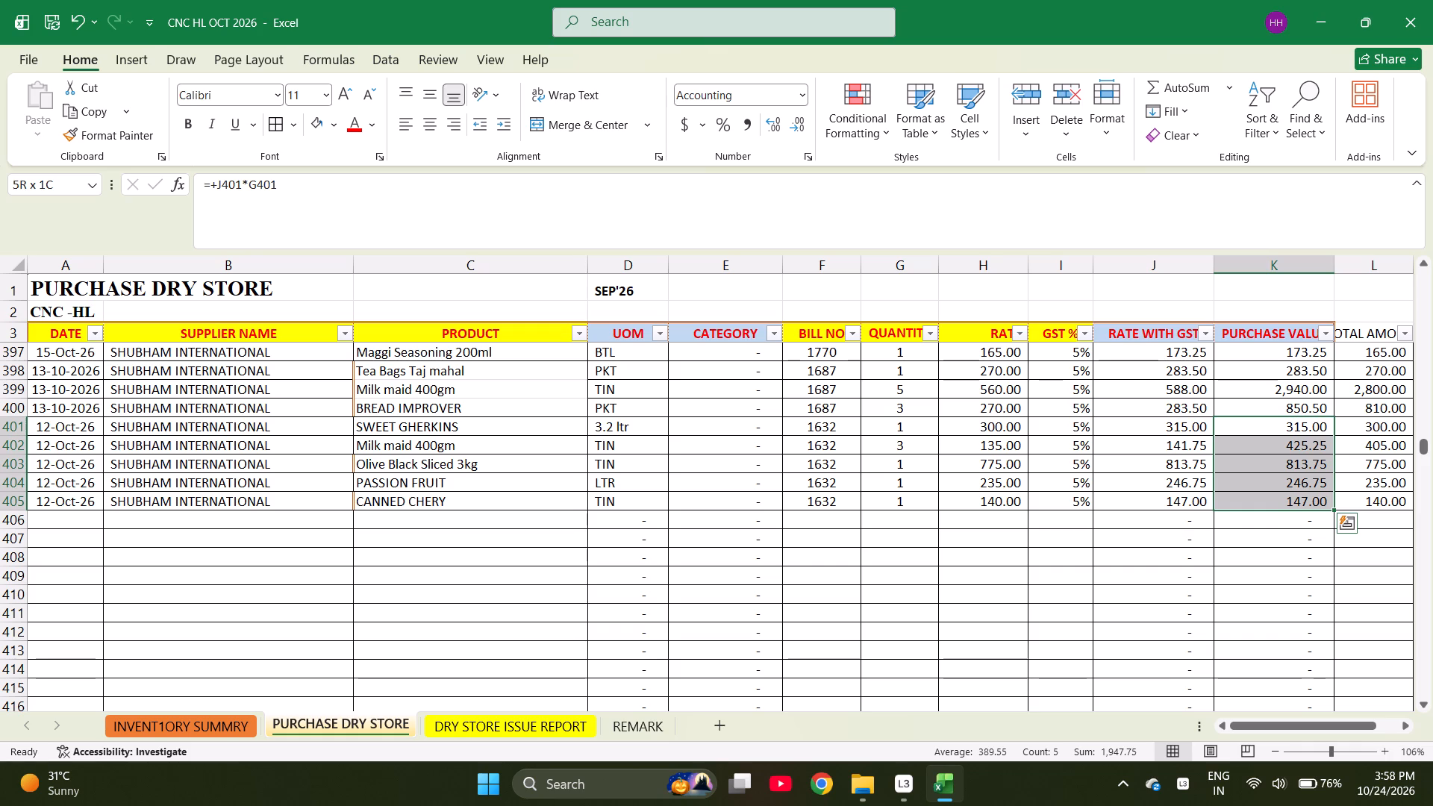
Start another bill in row 406 with date 10-10-2026 and supplier Shubham International copied from the row above.
{"action": "key", "text": "ctrl+Left"}
{"action": "key", "text": "ctrl+Down"}
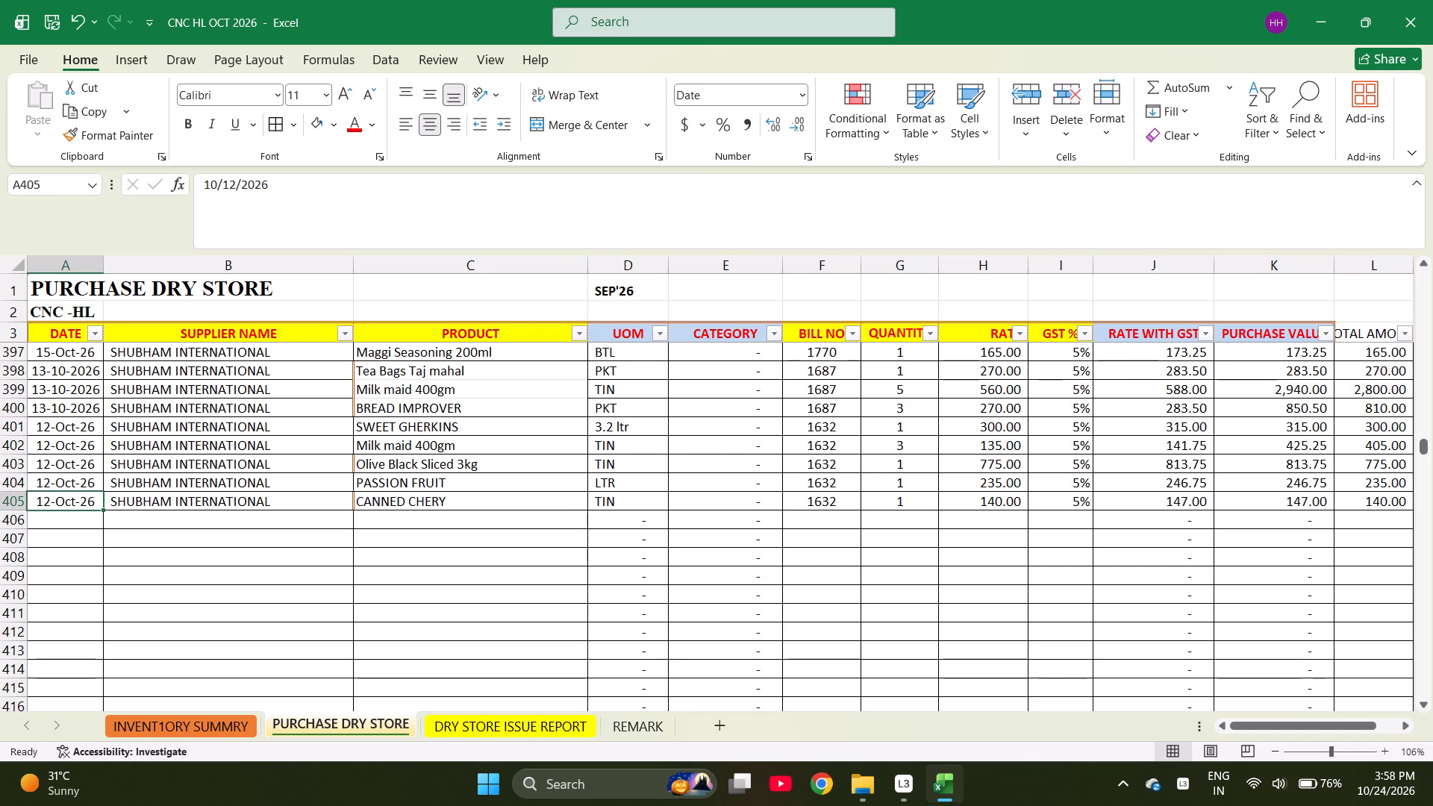
{"action": "key", "text": "Down"}
{"action": "type", "text": "10-10-206"}
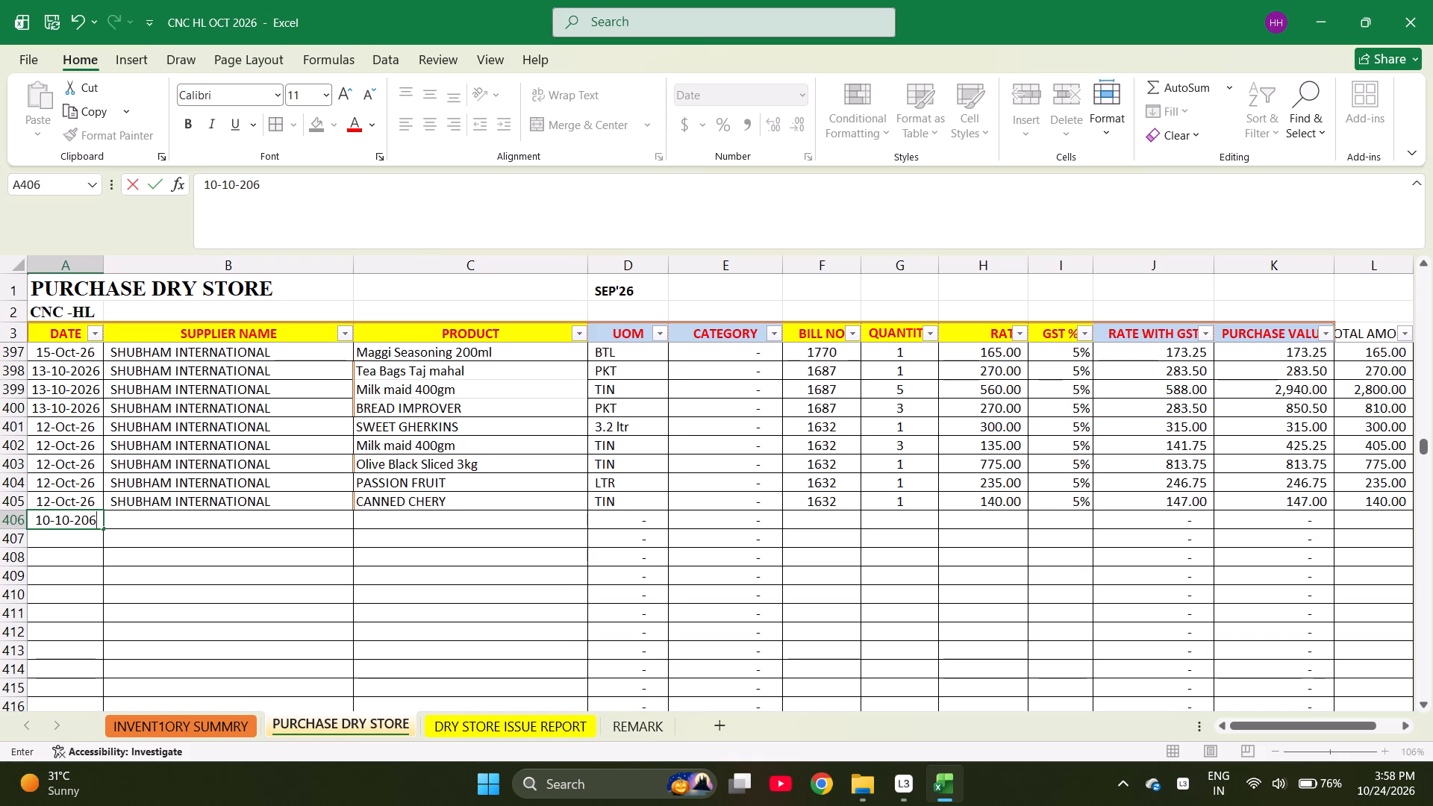
{"action": "key", "text": "BackSpace"}
{"action": "type", "text": "26"}
{"action": "key", "text": "Right"}
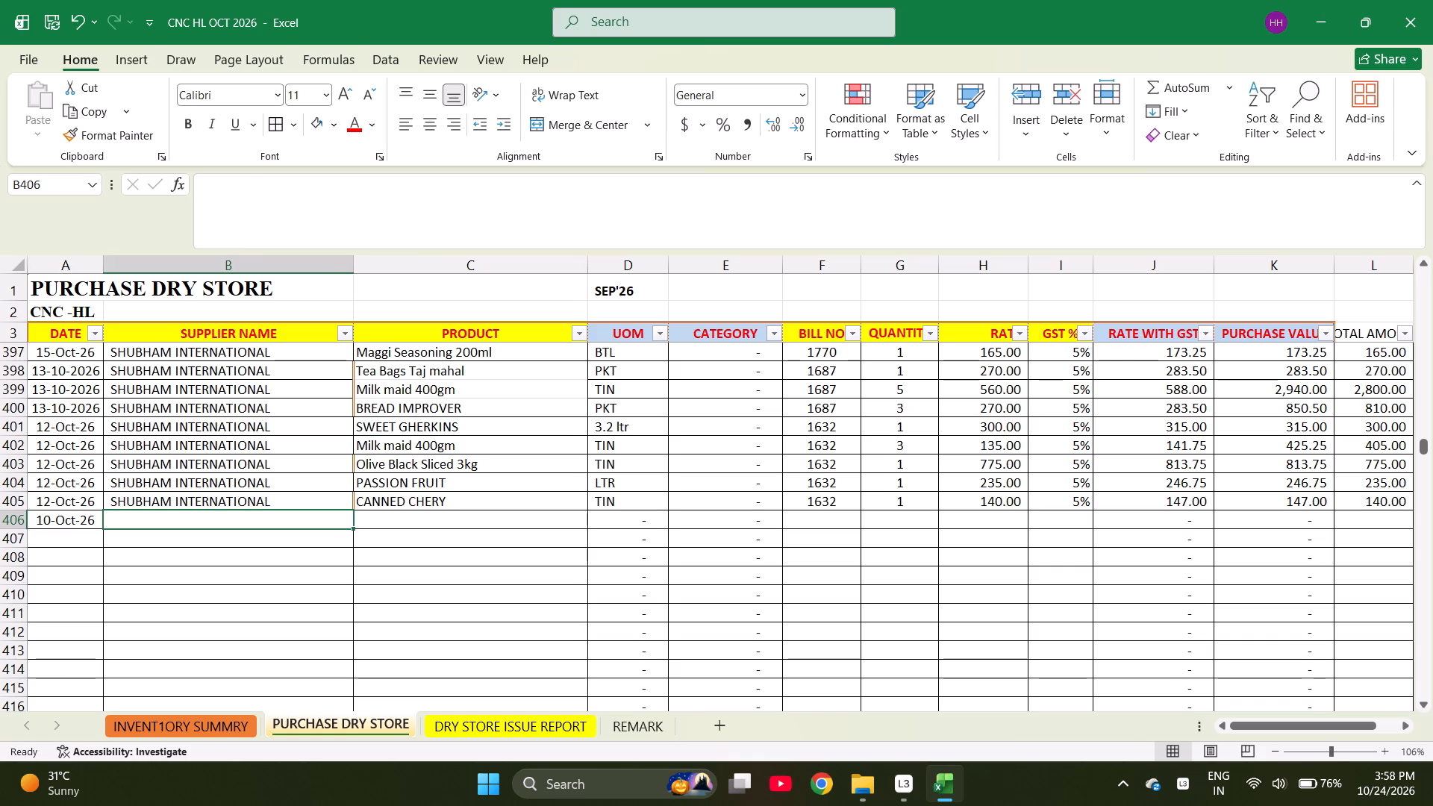
{"action": "key", "text": "ctrl+d"}
Copy the product name Cinnamon Syrup from the inventory summary sheet into the product cell of row 406.
{"action": "key", "text": "Right"}
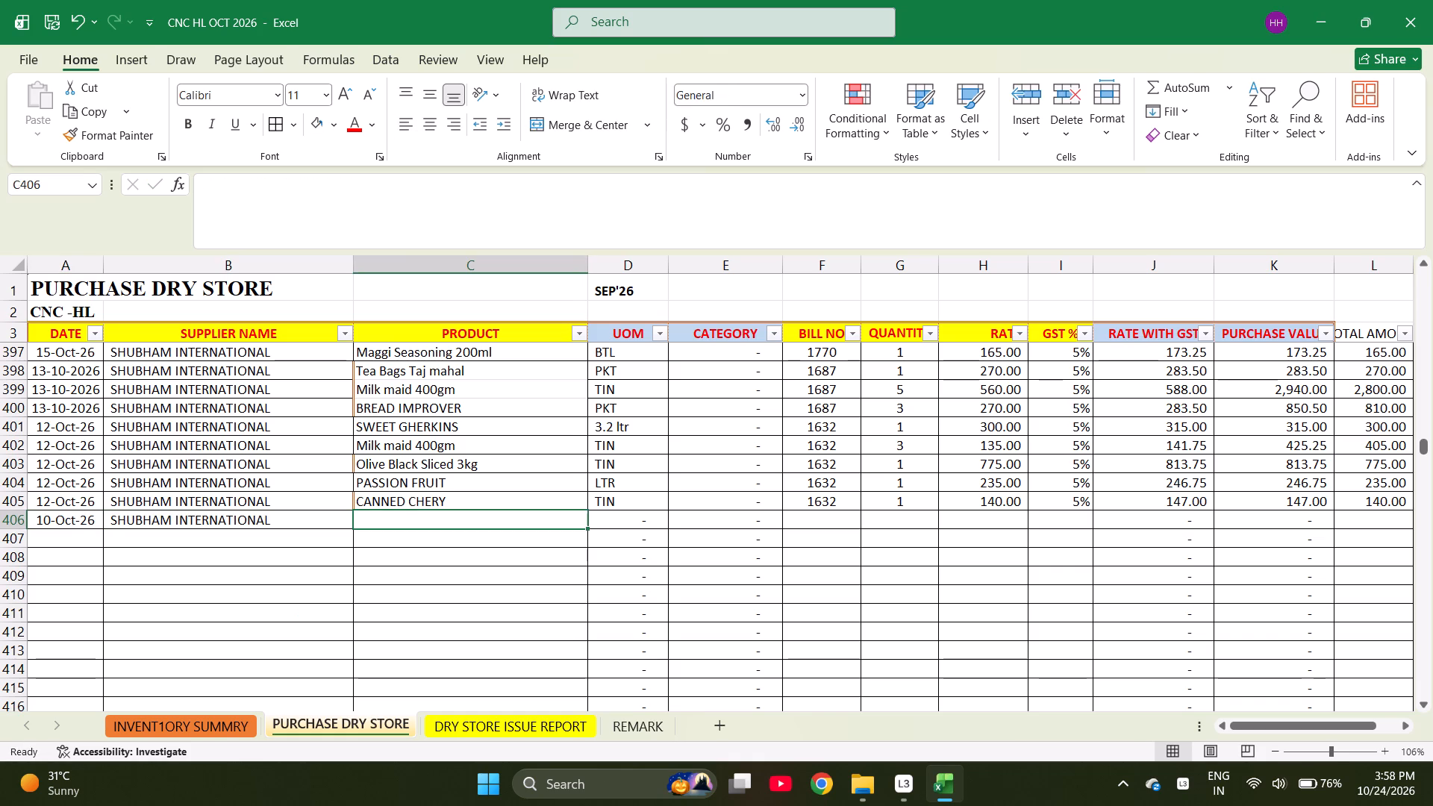
{"action": "type", "text": "CI"}
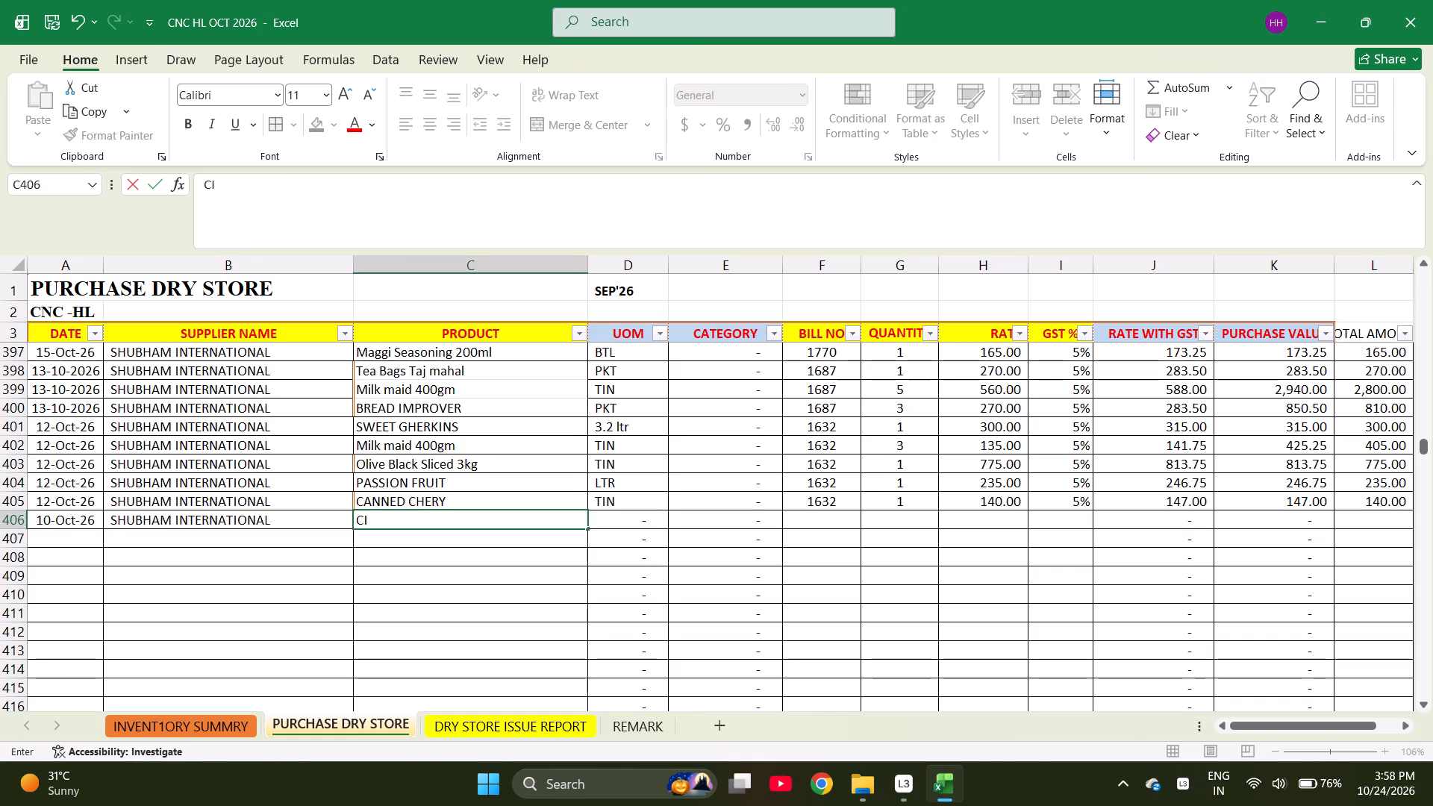
{"action": "key", "text": "ctrl+Page_Up"}
{"action": "key", "text": "ctrl+f"}
{"action": "type", "text": "CIN"}
{"action": "key", "text": "Return"}
{"action": "key", "text": "Escape"}
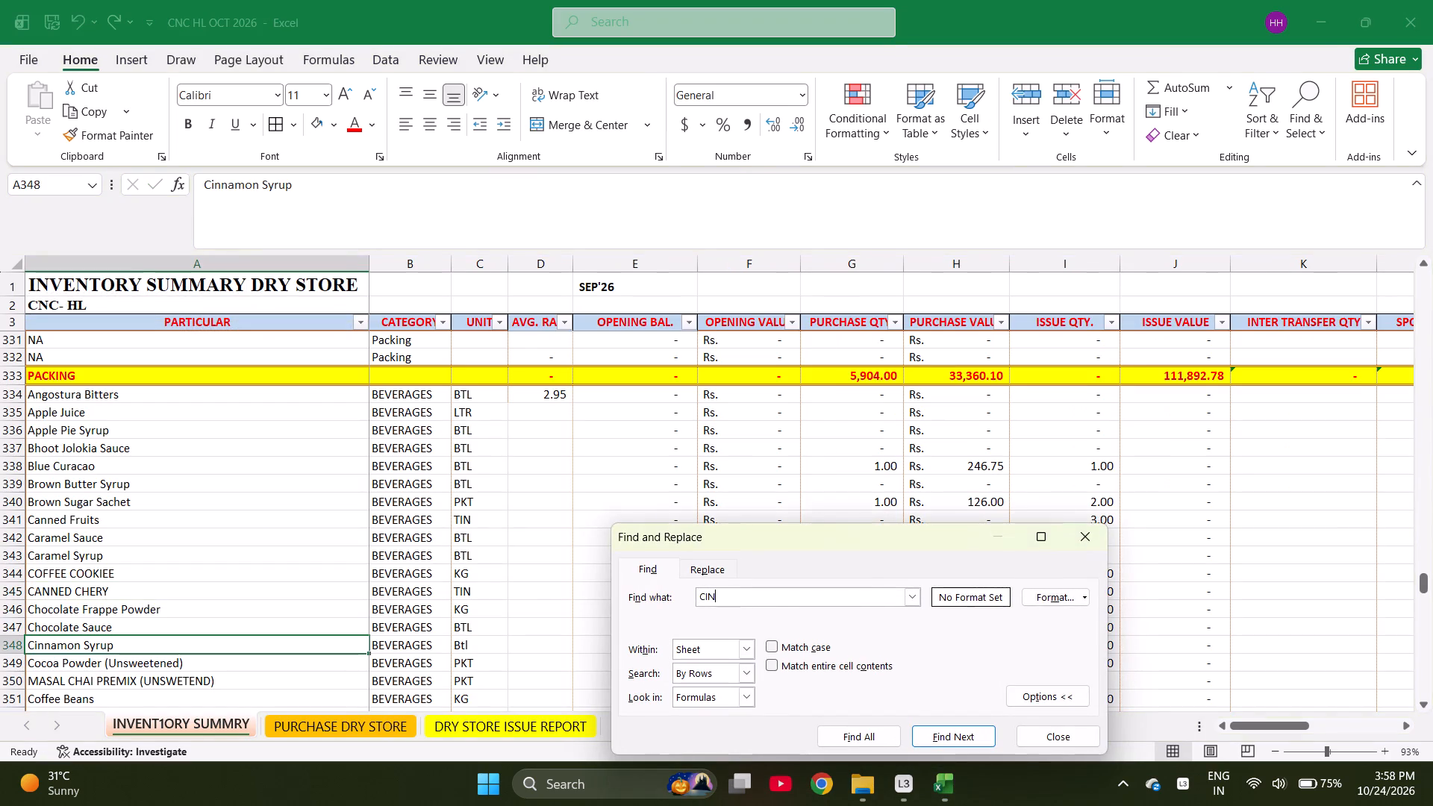
{"action": "key", "text": "ctrl+c"}
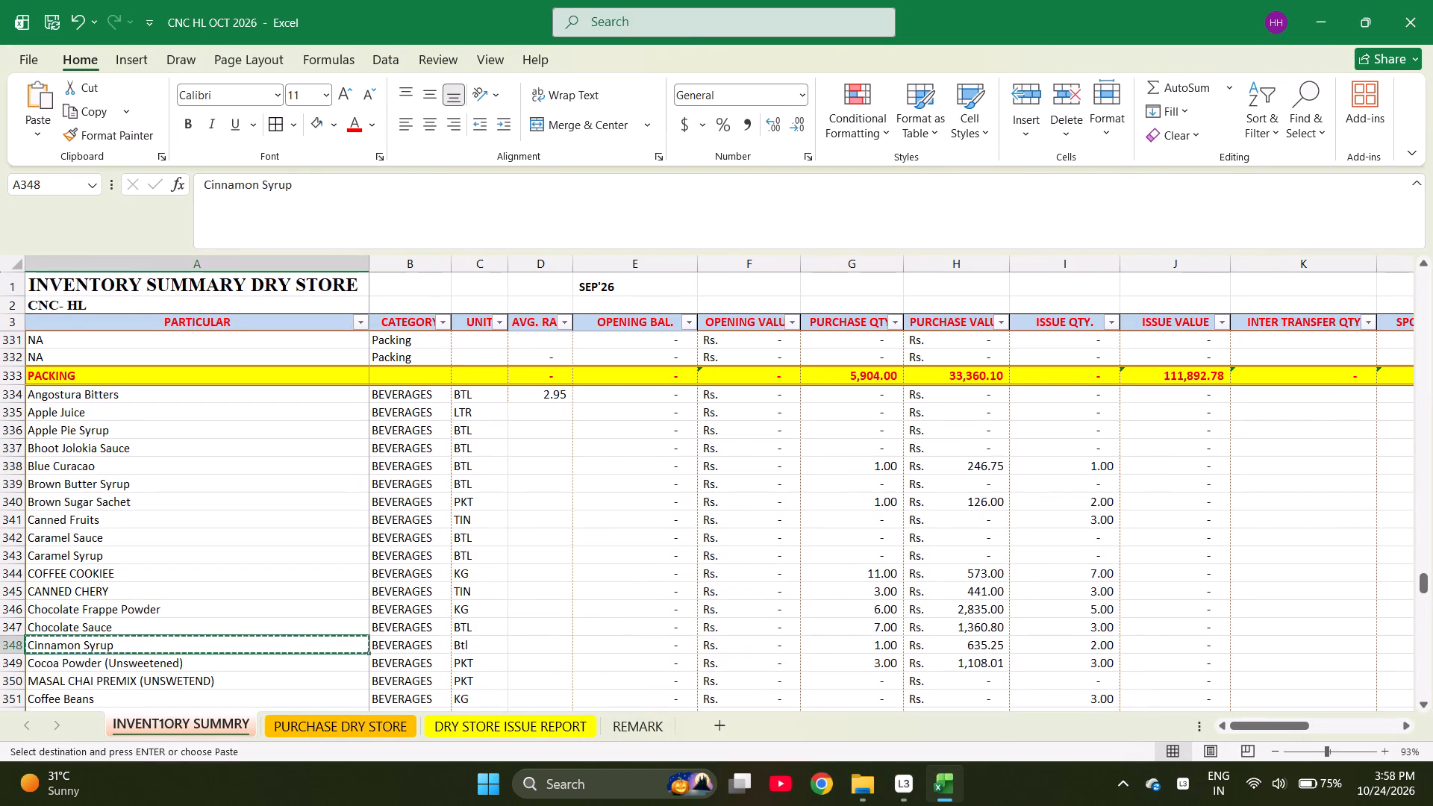
{"action": "key", "text": "ctrl+Page_Down"}
{"action": "key", "text": "Return"}
Enter the products Maggi Seasoning 200ml, Chocolate Wafer Stick, TAHINI PASTE and CORN FLOUR in rows 407 to 410.
{"action": "key", "text": "Down"}
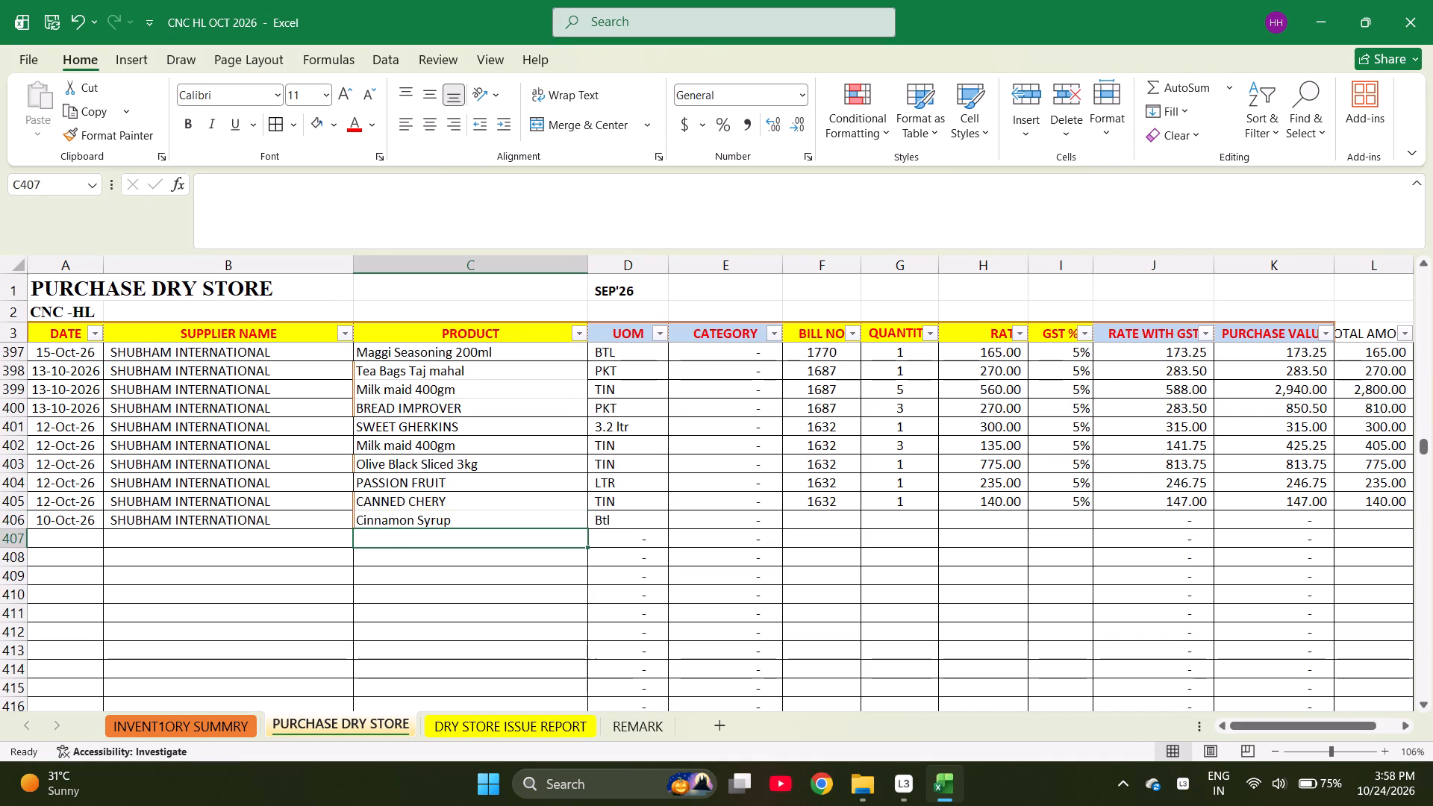
{"action": "type", "text": "MAGG"}
{"action": "key", "text": "Return"}
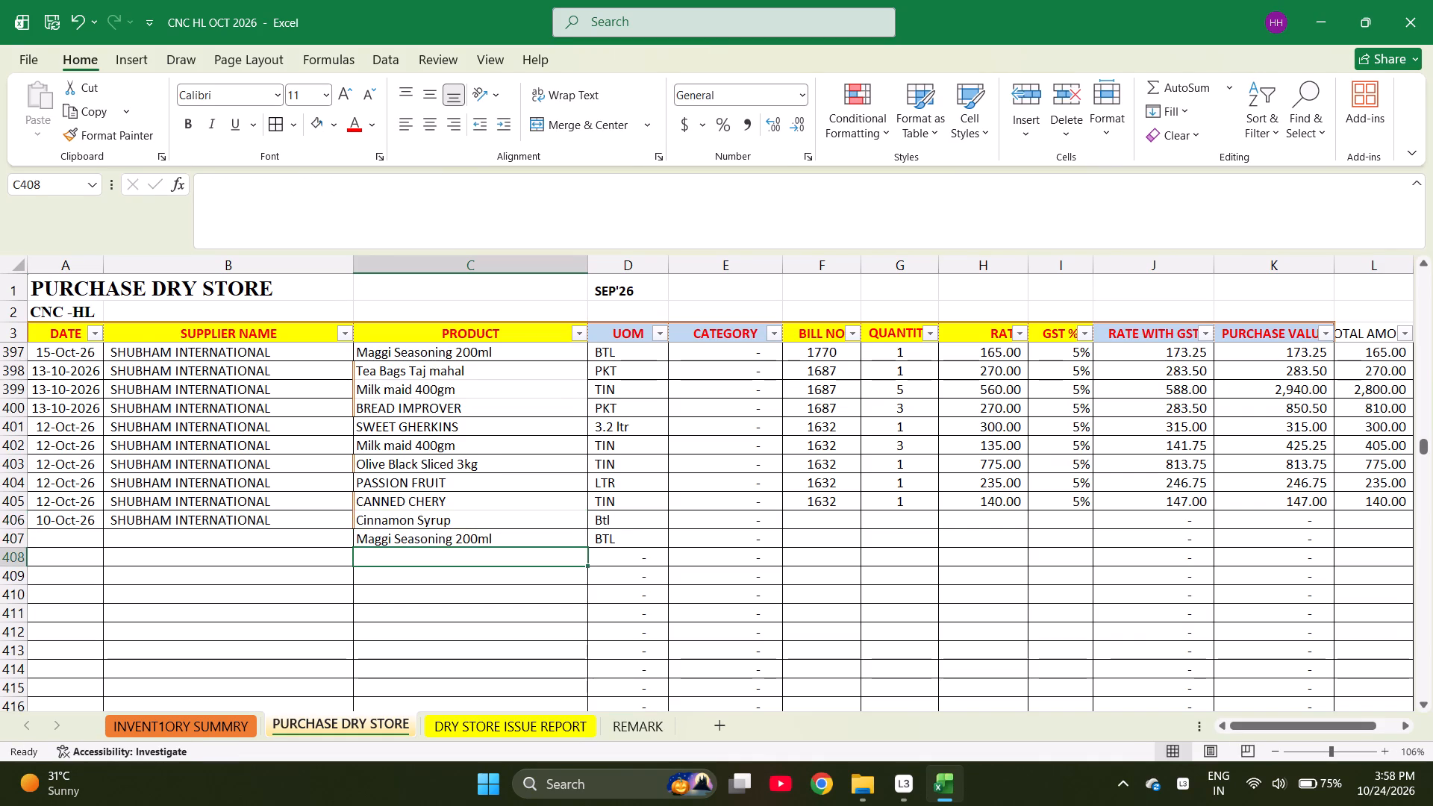
{"action": "type", "text": "CHOCO"}
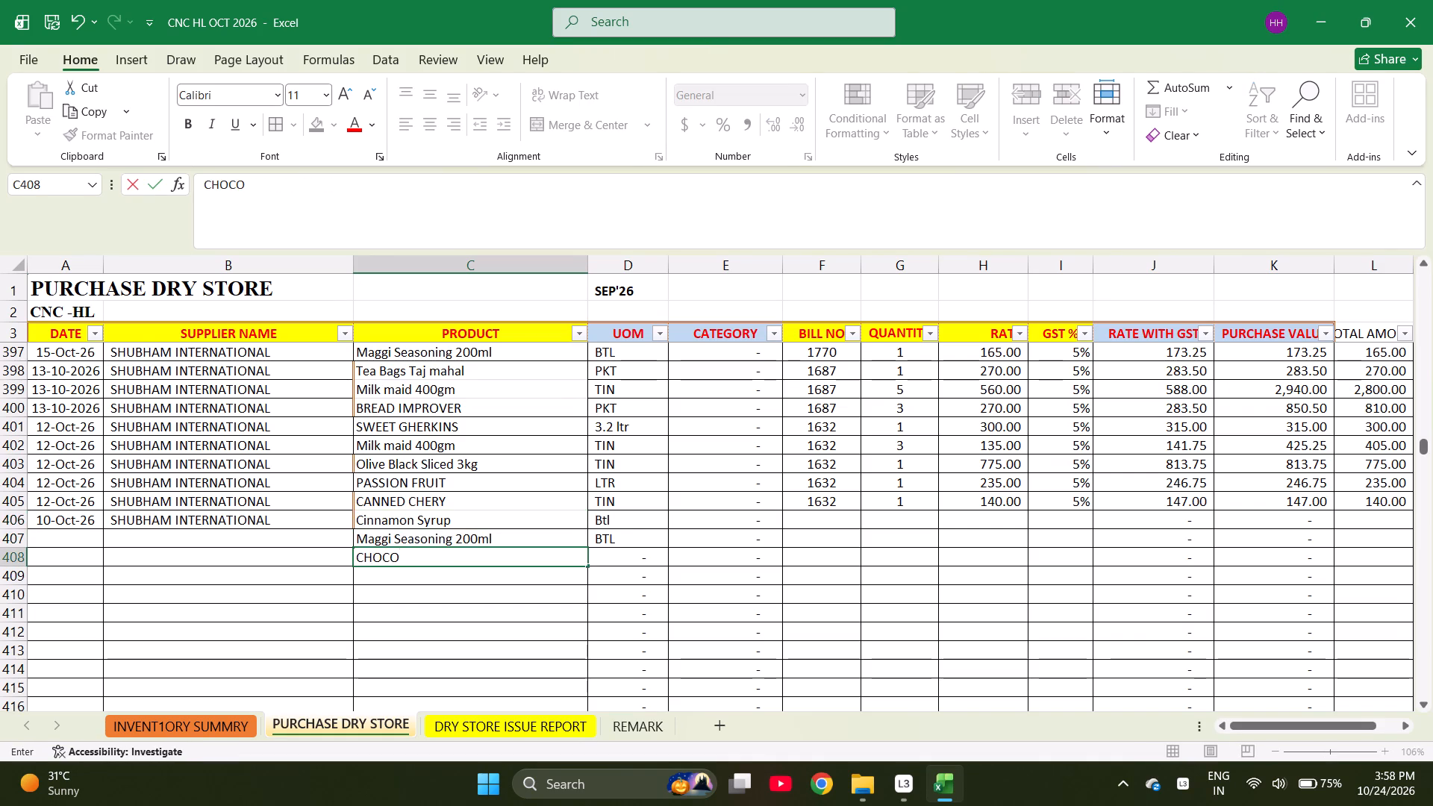
{"action": "type", "text": "LATE W"}
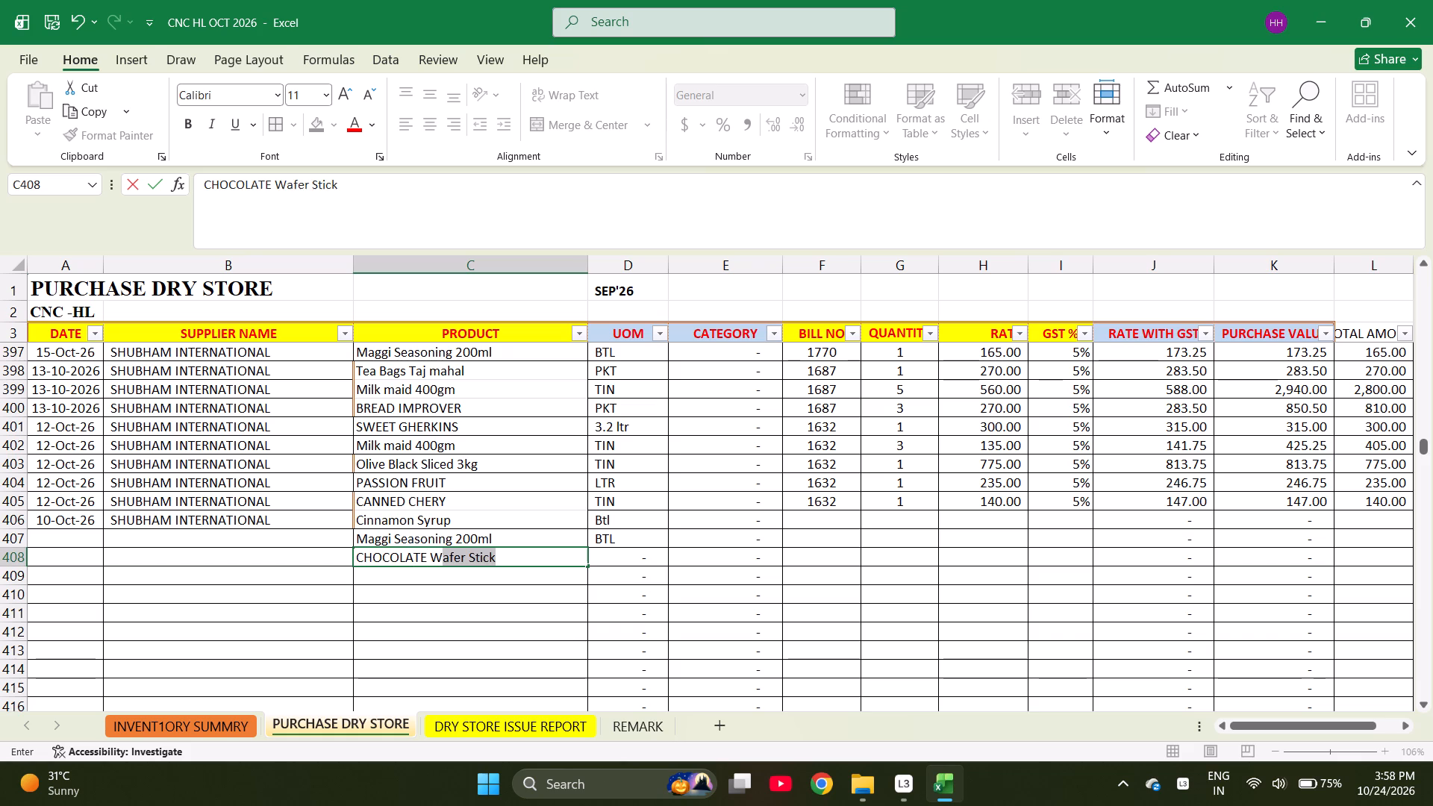
{"action": "key", "text": "Return"}
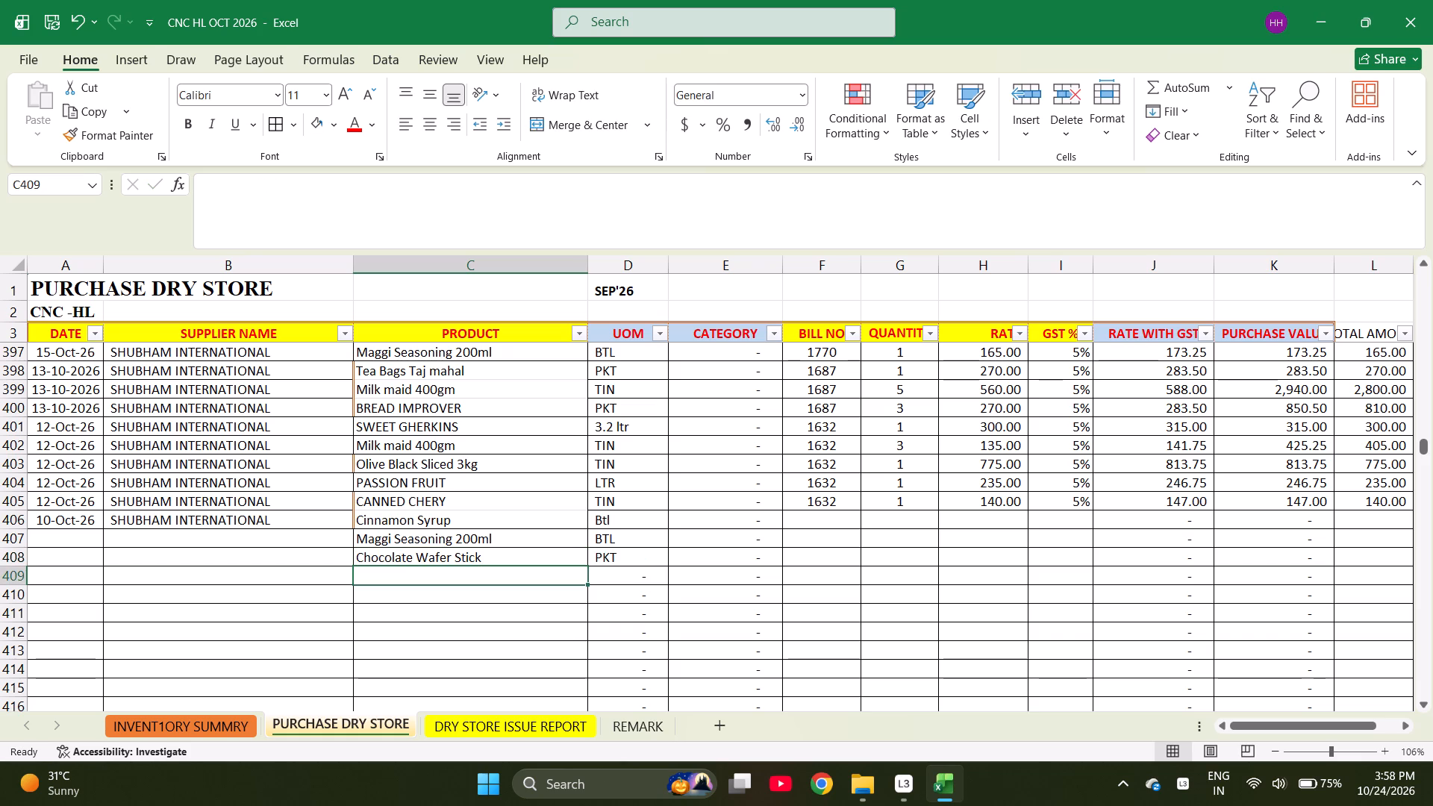
{"action": "type", "text": "TAHINI PASTE"}
{"action": "key", "text": "Return"}
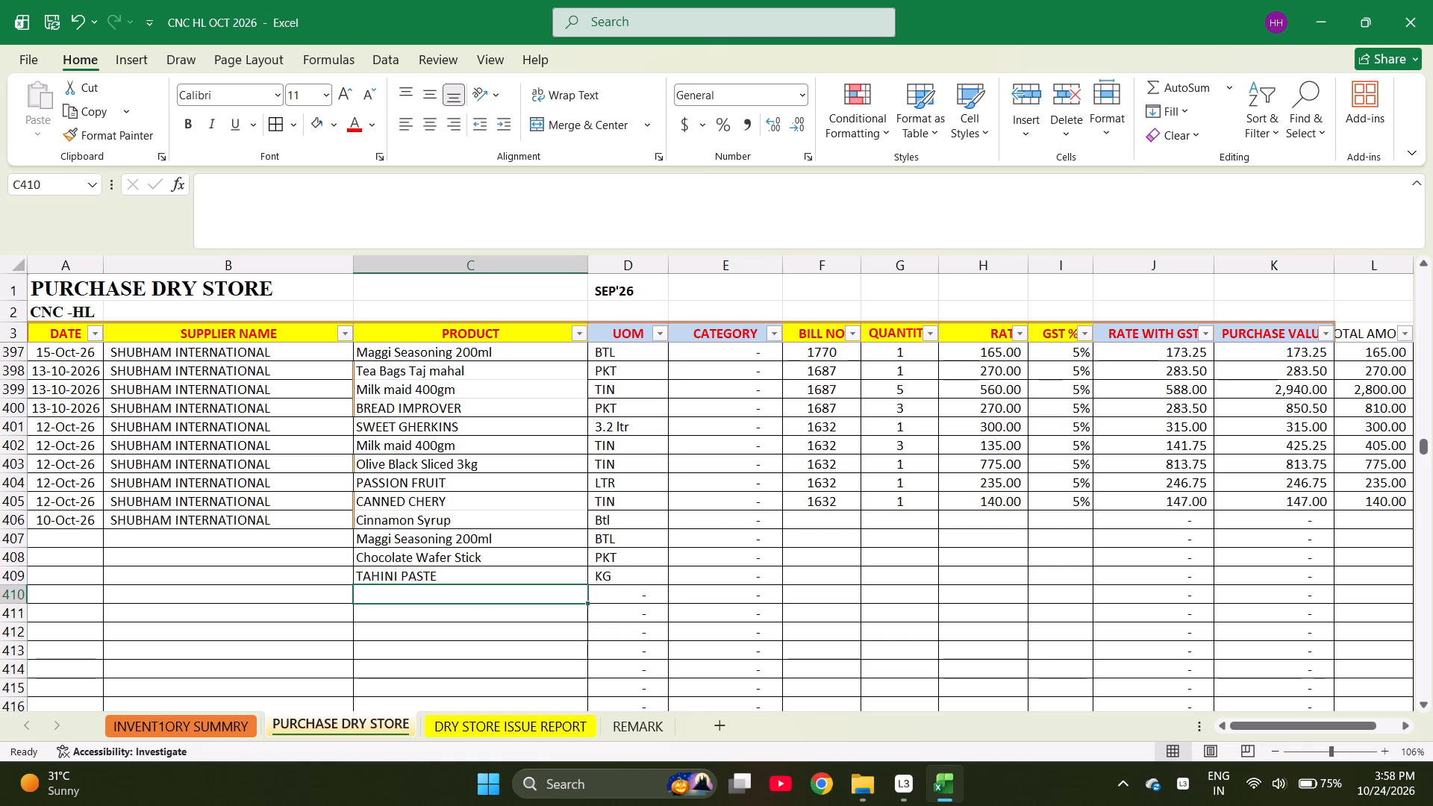
{"action": "type", "text": "CORN FLO"}
{"action": "type", "text": "UR"}
{"action": "key", "text": "Return"}
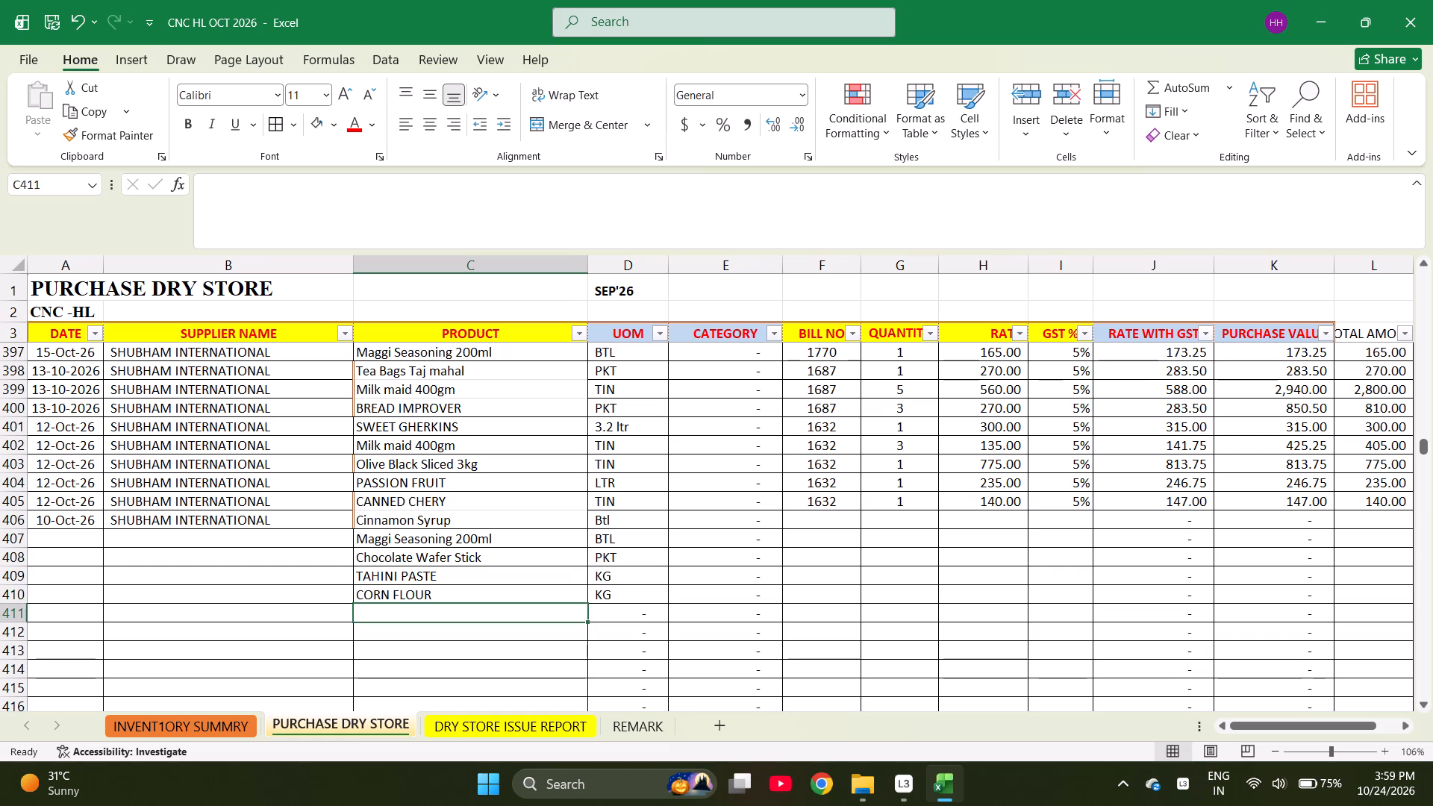
Enter the products Chocolate Frappe Powder and PANCO BREAD CRUMBS in rows 411 and 412.
{"action": "type", "text": "CHCO"}
{"action": "key", "text": "BackSpace"}
{"action": "key", "text": "BackSpace"}
{"action": "type", "text": "OCO"}
{"action": "type", "text": "LATE FR"}
{"action": "key", "text": "Return"}
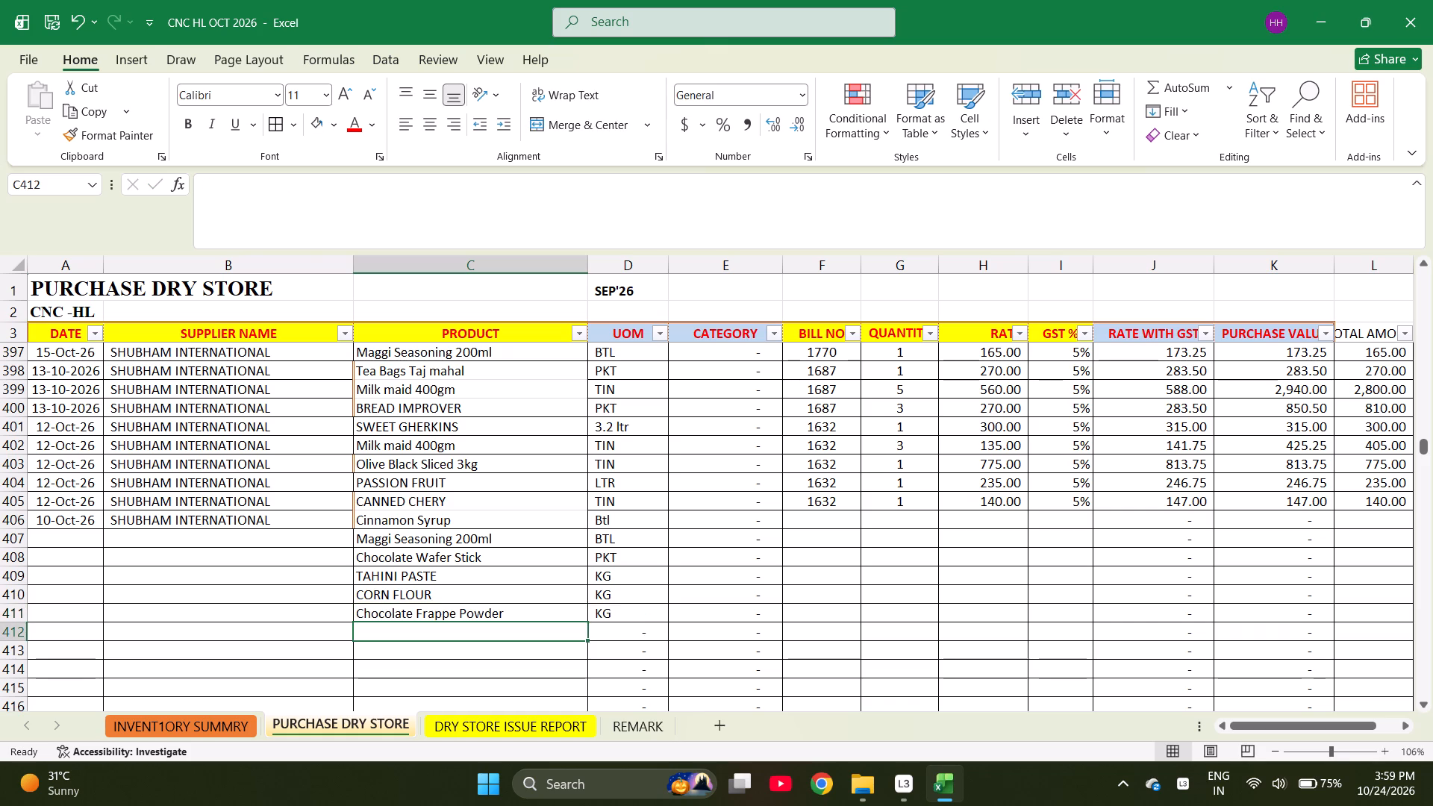
{"action": "type", "text": "PANCO BREAD CRUMBS"}
{"action": "key", "text": "Return"}
Enter bill number 1585 for the Cinnamon Syrup line in row 406.
{"action": "key", "text": "Down"}
{"action": "key", "text": "Right"}
{"action": "key", "text": "Right"}
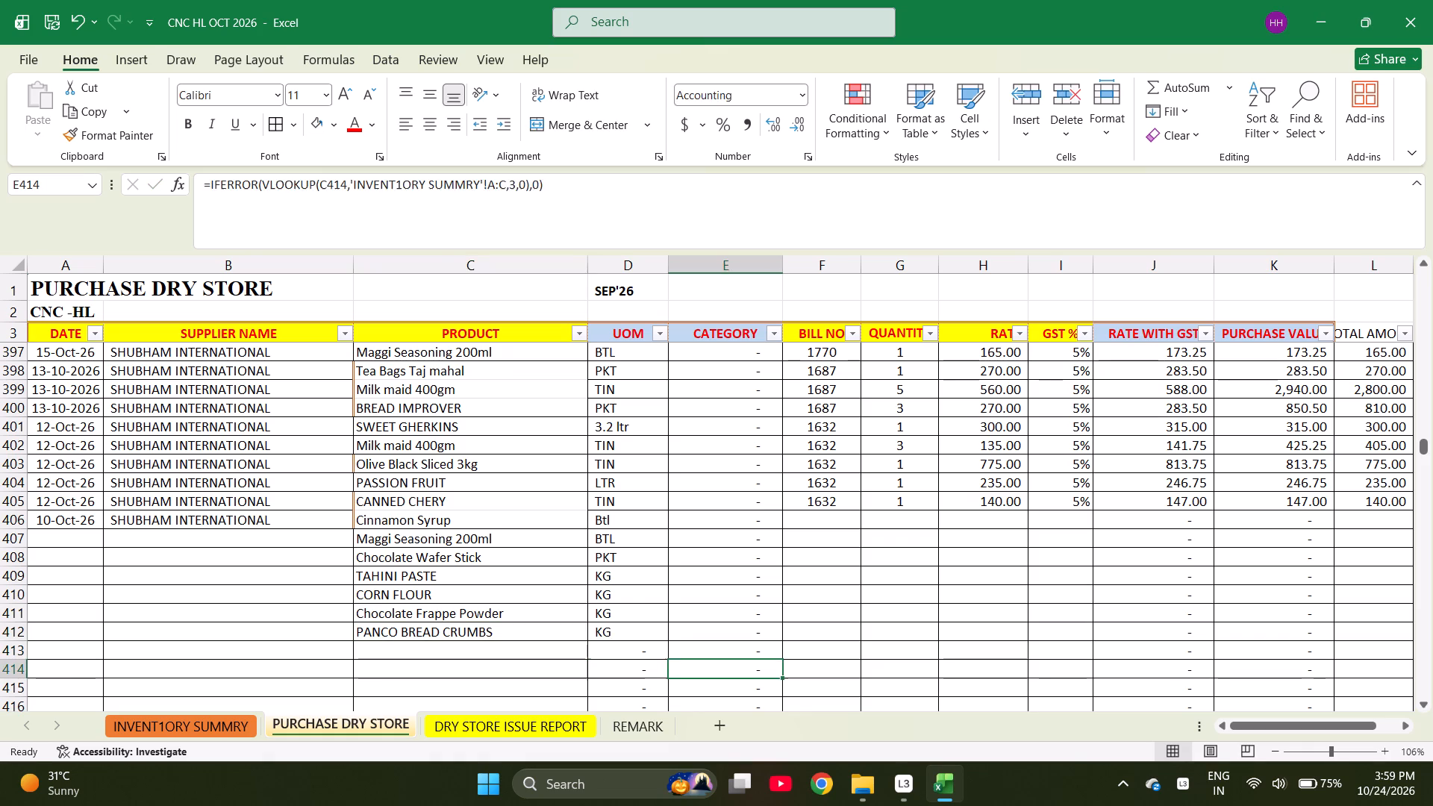
{"action": "key", "text": "Right"}
{"action": "key", "text": "ctrl+Up"}
{"action": "key", "text": "Down"}
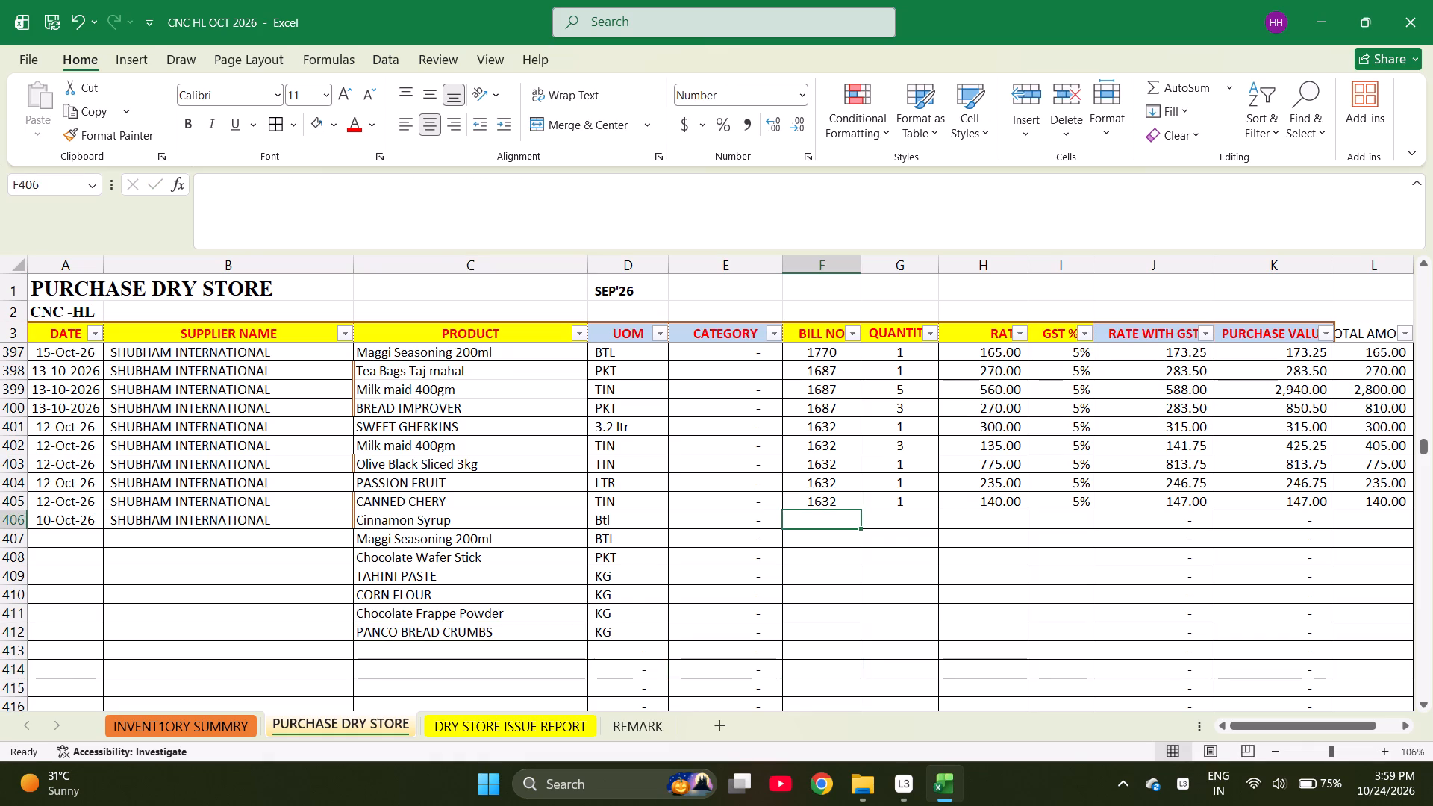
{"action": "type", "text": "1585"}
{"action": "key", "text": "Right"}
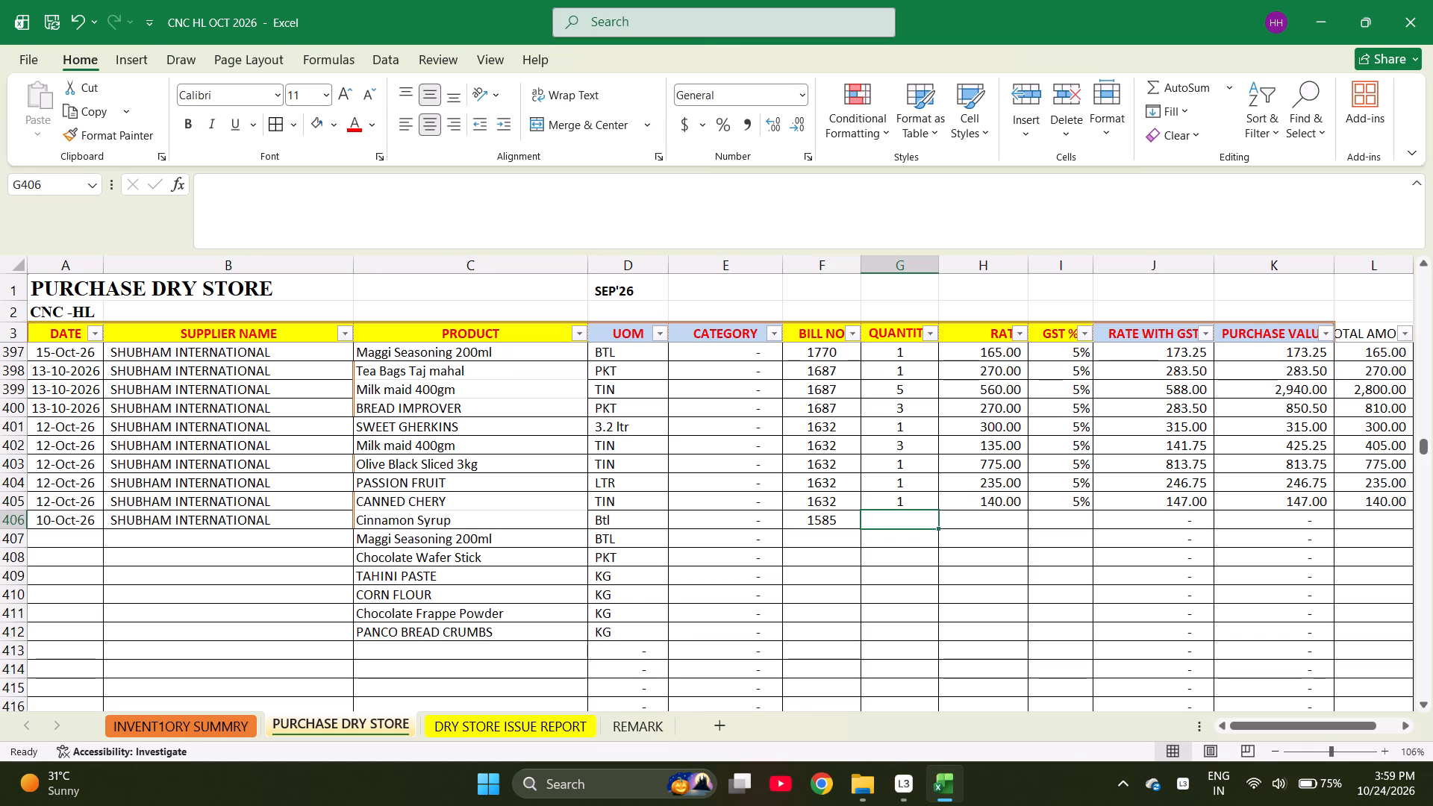
Enter the quantities 1, 1, 2, 1, 1, 1 and 3 for rows 406 to 412.
{"action": "key", "text": "1"}
{"action": "key", "text": "Return"}
{"action": "key", "text": "1"}
{"action": "key", "text": "Return"}
{"action": "key", "text": "2"}
{"action": "key", "text": "Return"}
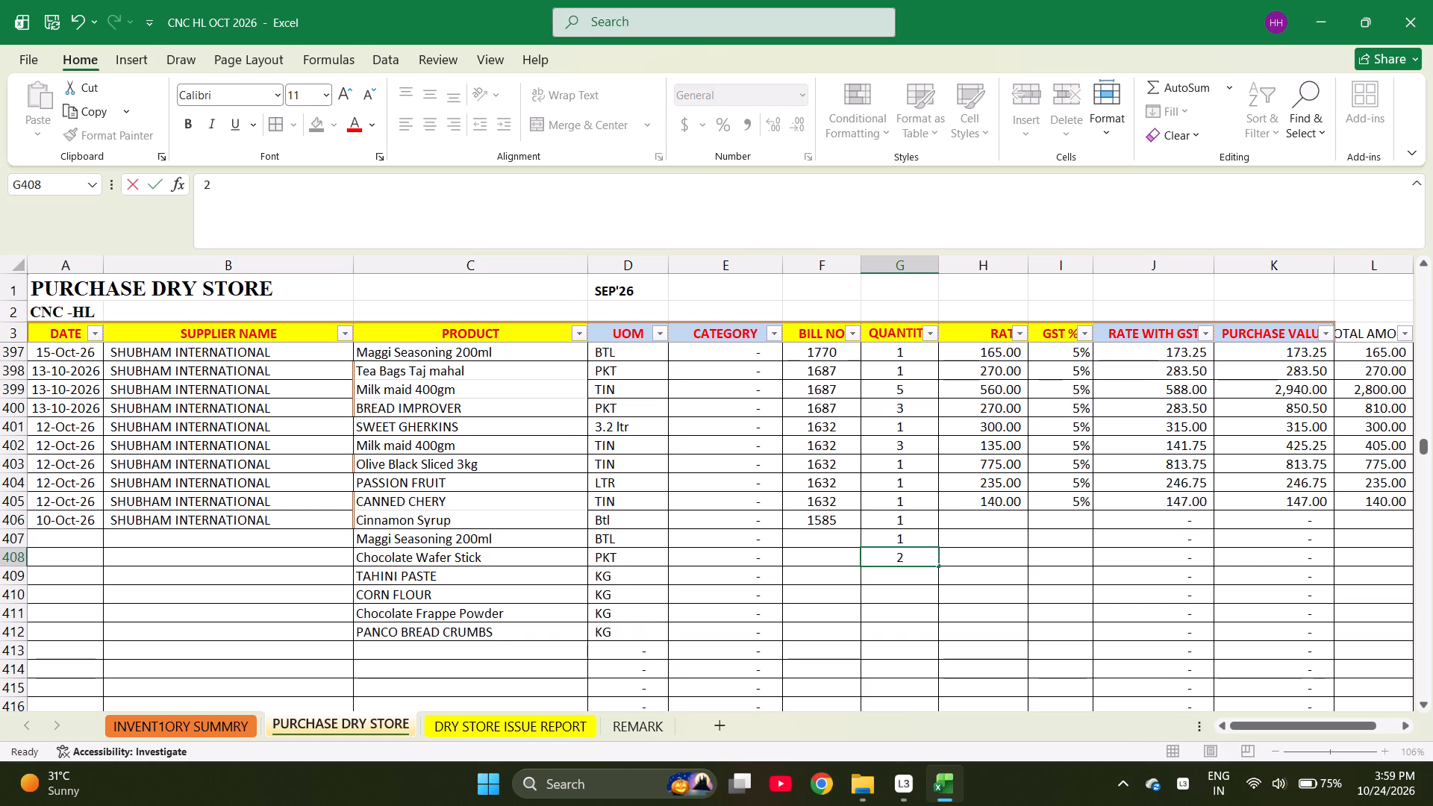
{"action": "key", "text": "1"}
{"action": "key", "text": "Return"}
{"action": "key", "text": "1"}
{"action": "key", "text": "Return"}
{"action": "key", "text": "1"}
{"action": "key", "text": "Return"}
{"action": "key", "text": "3"}
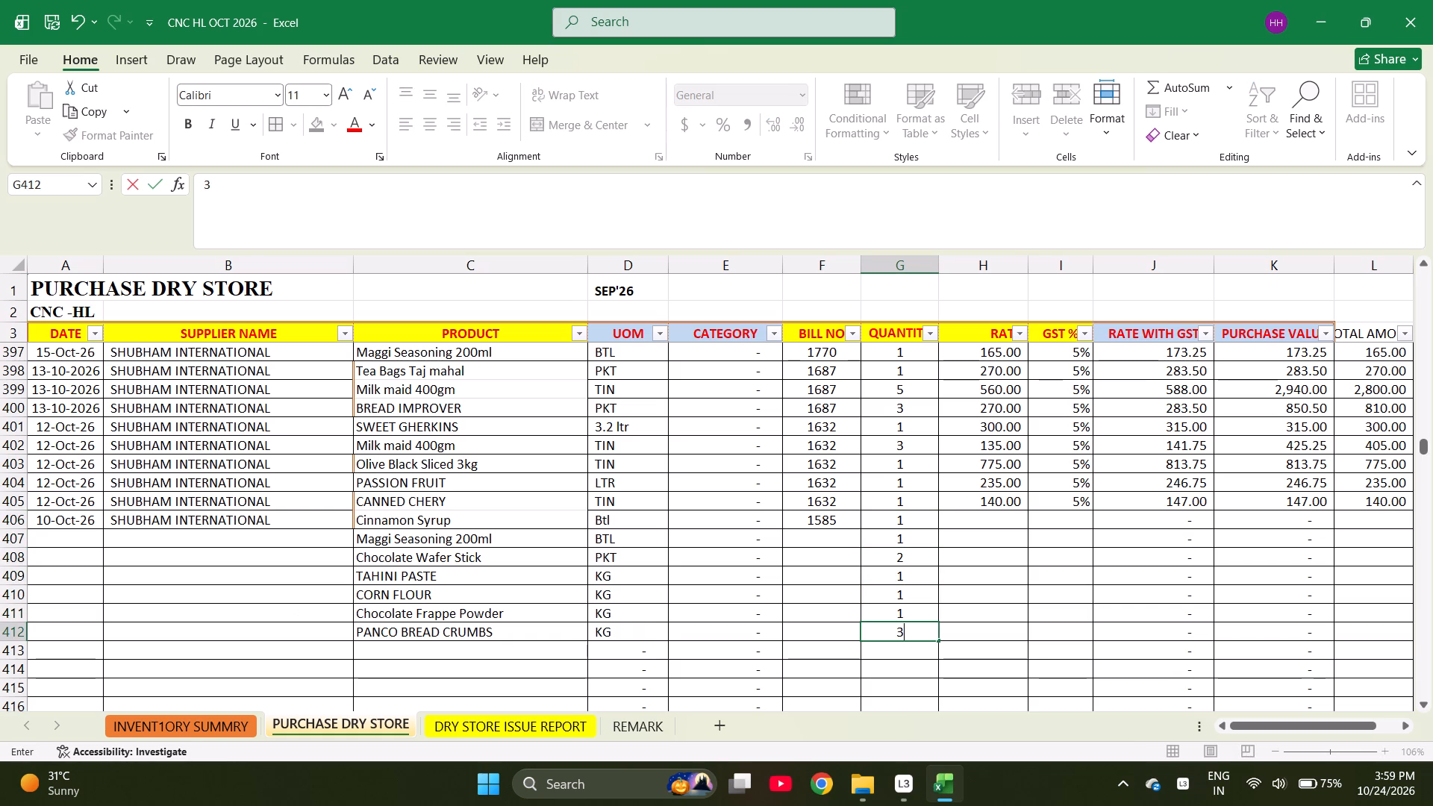
{"action": "key", "text": "Left"}
Enter the rates 605, 165, 120 and 350 for Cinnamon Syrup through TAHINI PASTE in rows 406 to 409.
{"action": "key", "text": "ctrl+Up"}
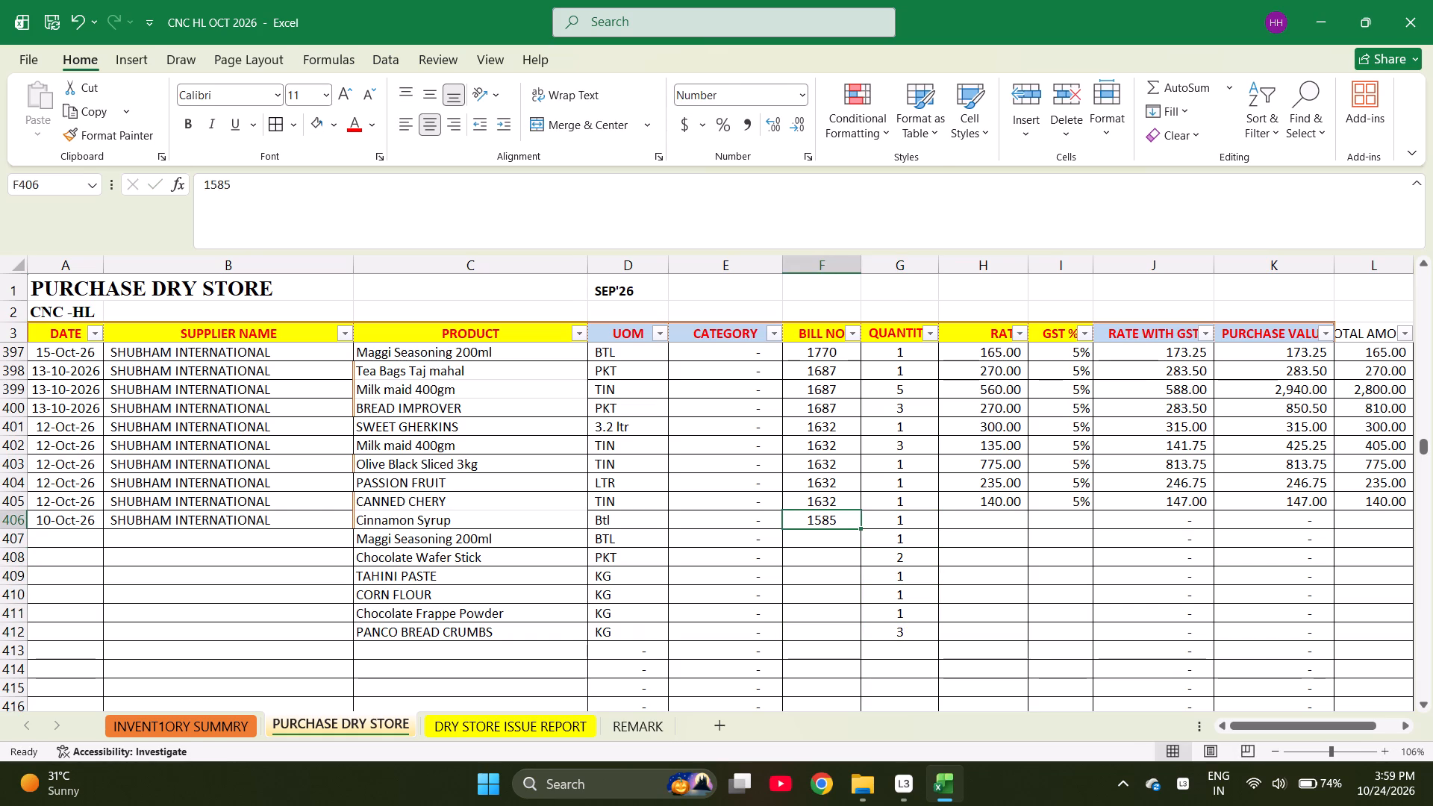
{"action": "key", "text": "Right"}
{"action": "key", "text": "Right"}
{"action": "type", "text": "605"}
{"action": "key", "text": "Return"}
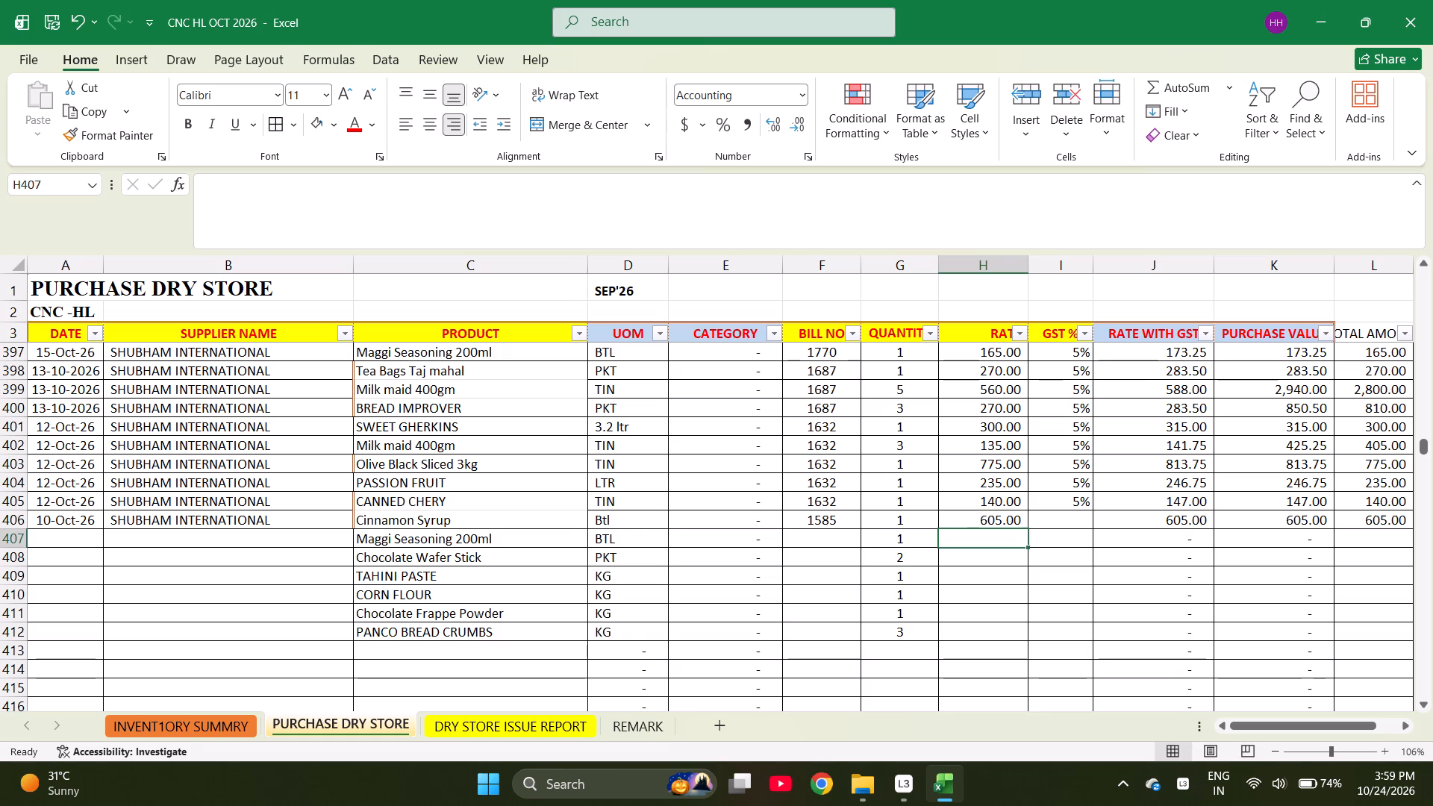
{"action": "type", "text": "165"}
{"action": "key", "text": "Return"}
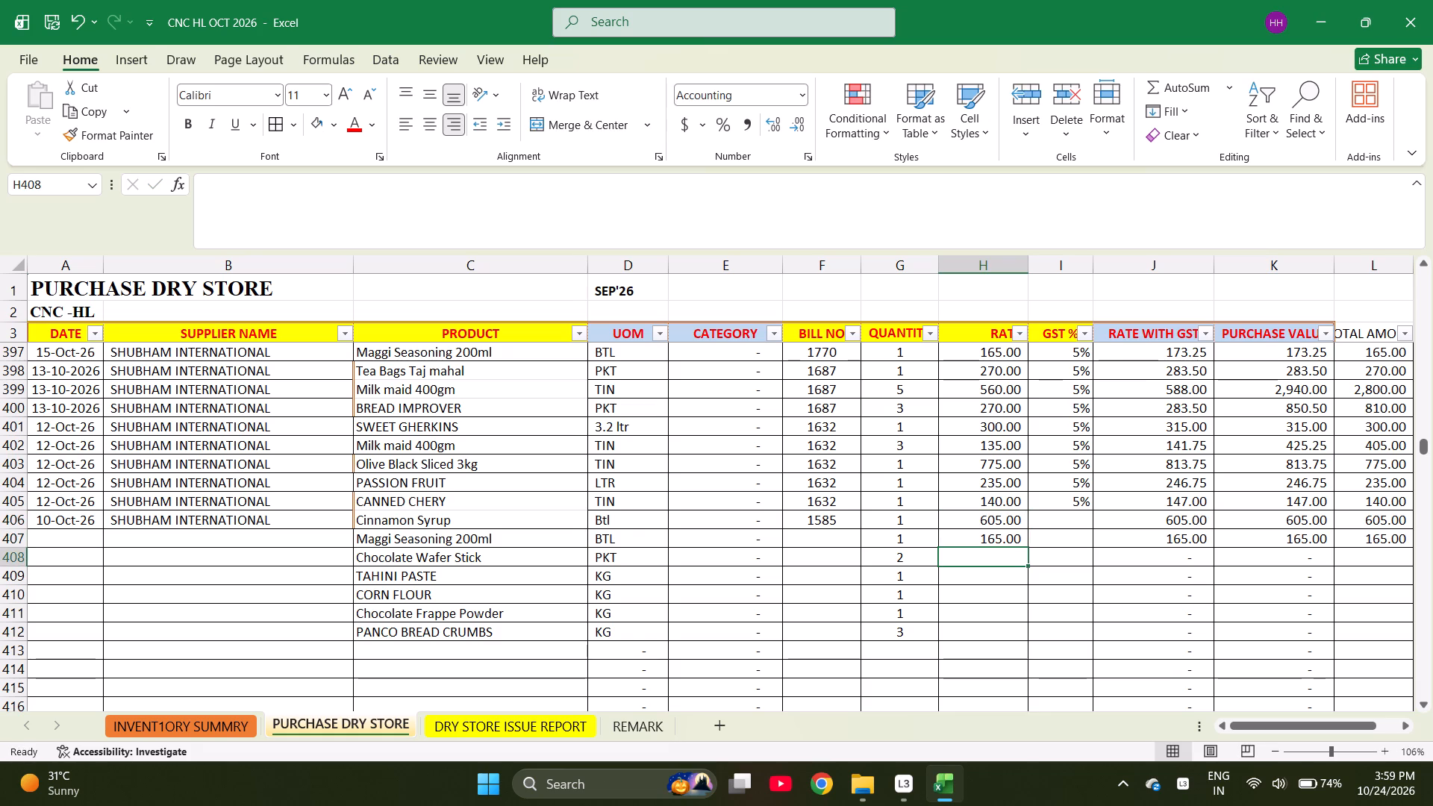
{"action": "type", "text": "120"}
{"action": "key", "text": "Return"}
{"action": "key", "text": "1"}
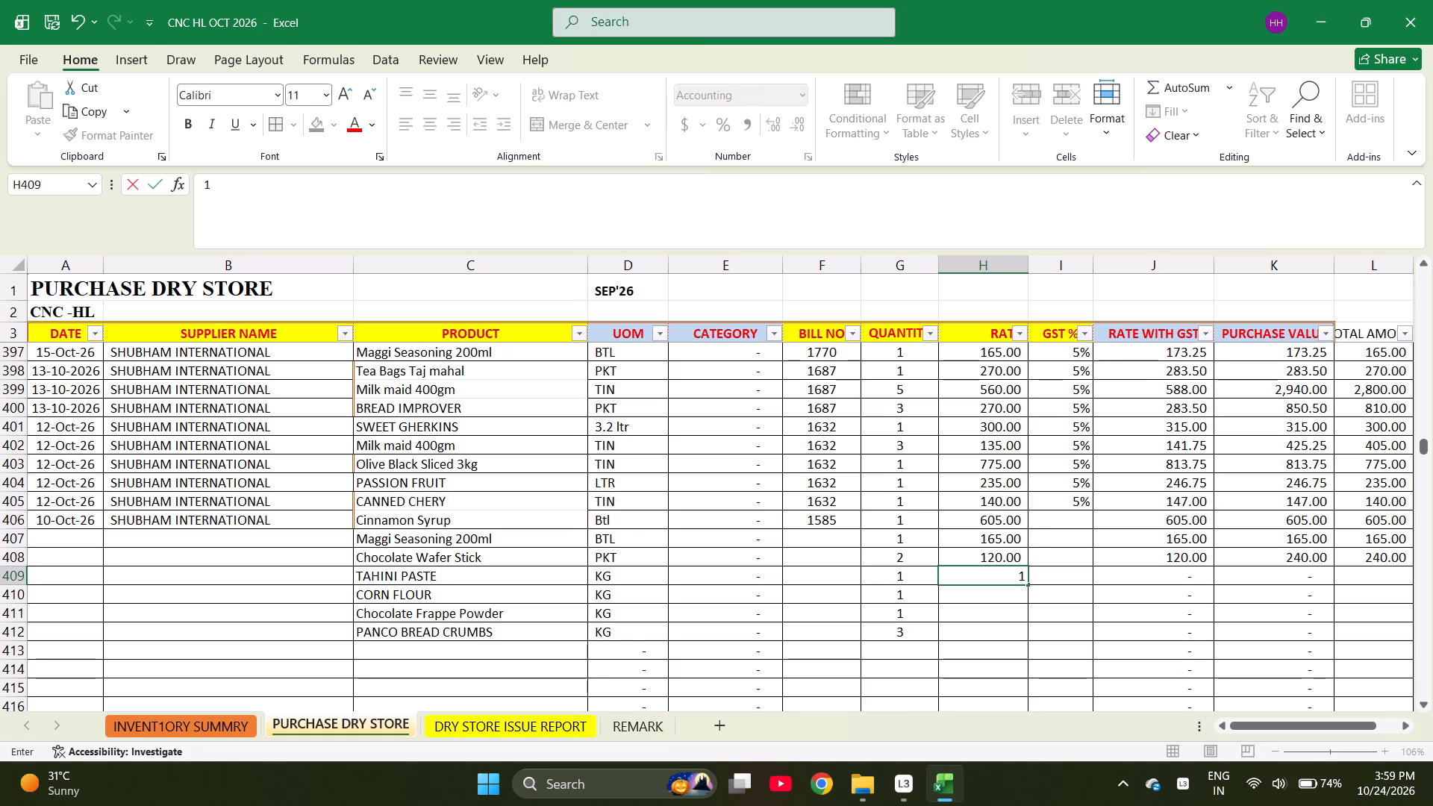
{"action": "key", "text": "Escape"}
{"action": "type", "text": "350"}
{"action": "key", "text": "Return"}
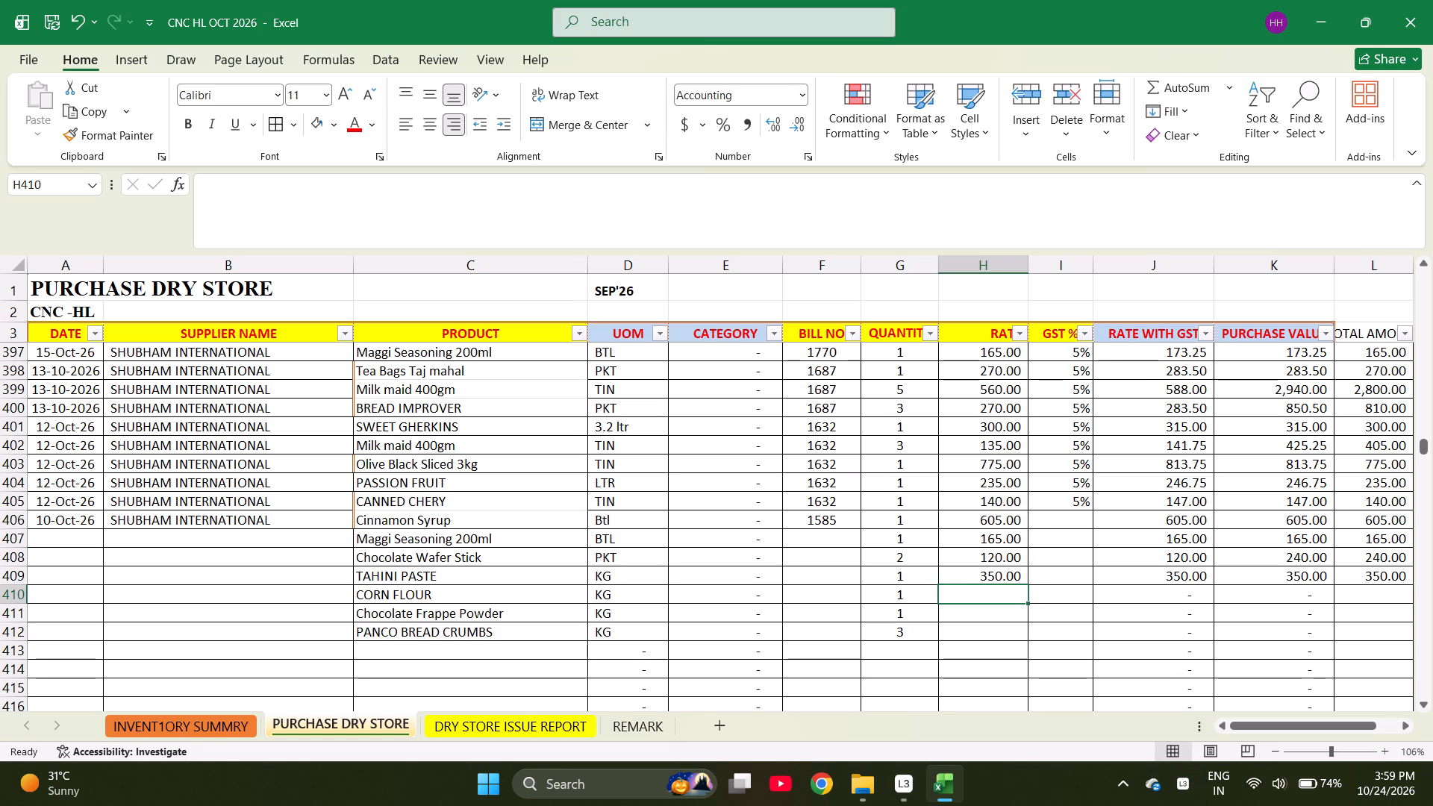
Enter the rates 115 for CORN FLOUR, 450 for Chocolate Frappe Powder and 120 for PANCO BREAD CRUMBS.
{"action": "type", "text": "15"}
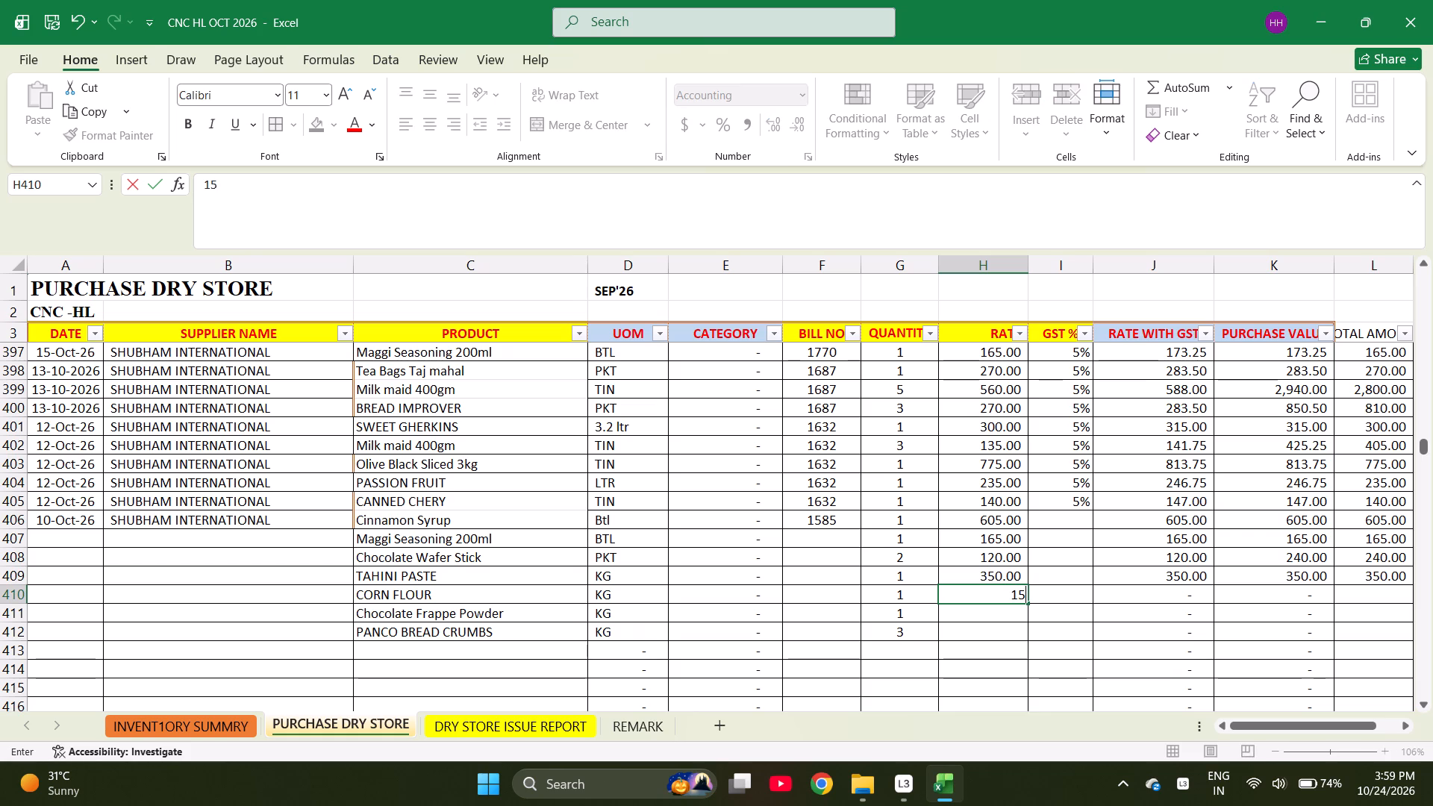
{"action": "key", "text": "Escape"}
{"action": "type", "text": "115"}
{"action": "key", "text": "Return"}
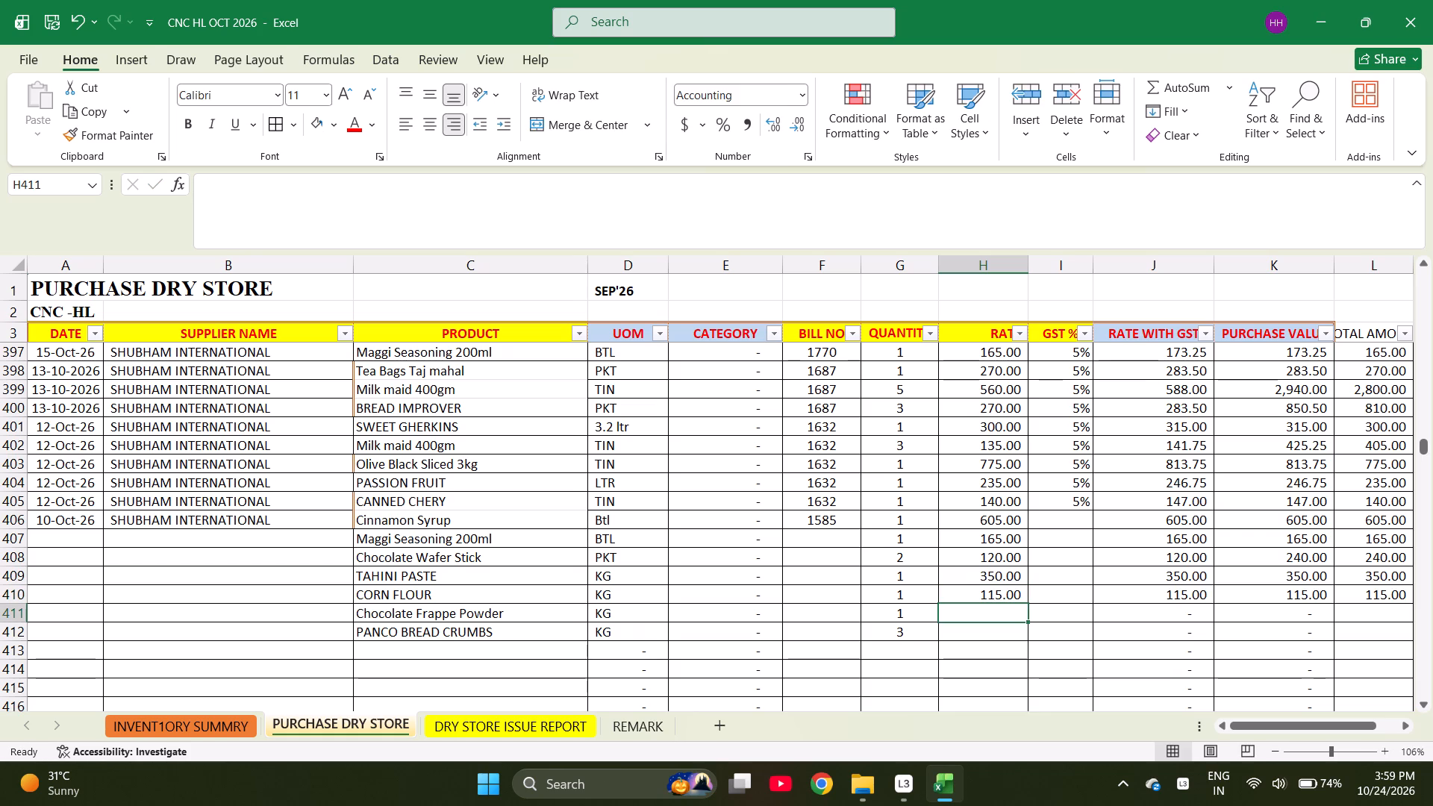
{"action": "type", "text": "450"}
{"action": "key", "text": "Return"}
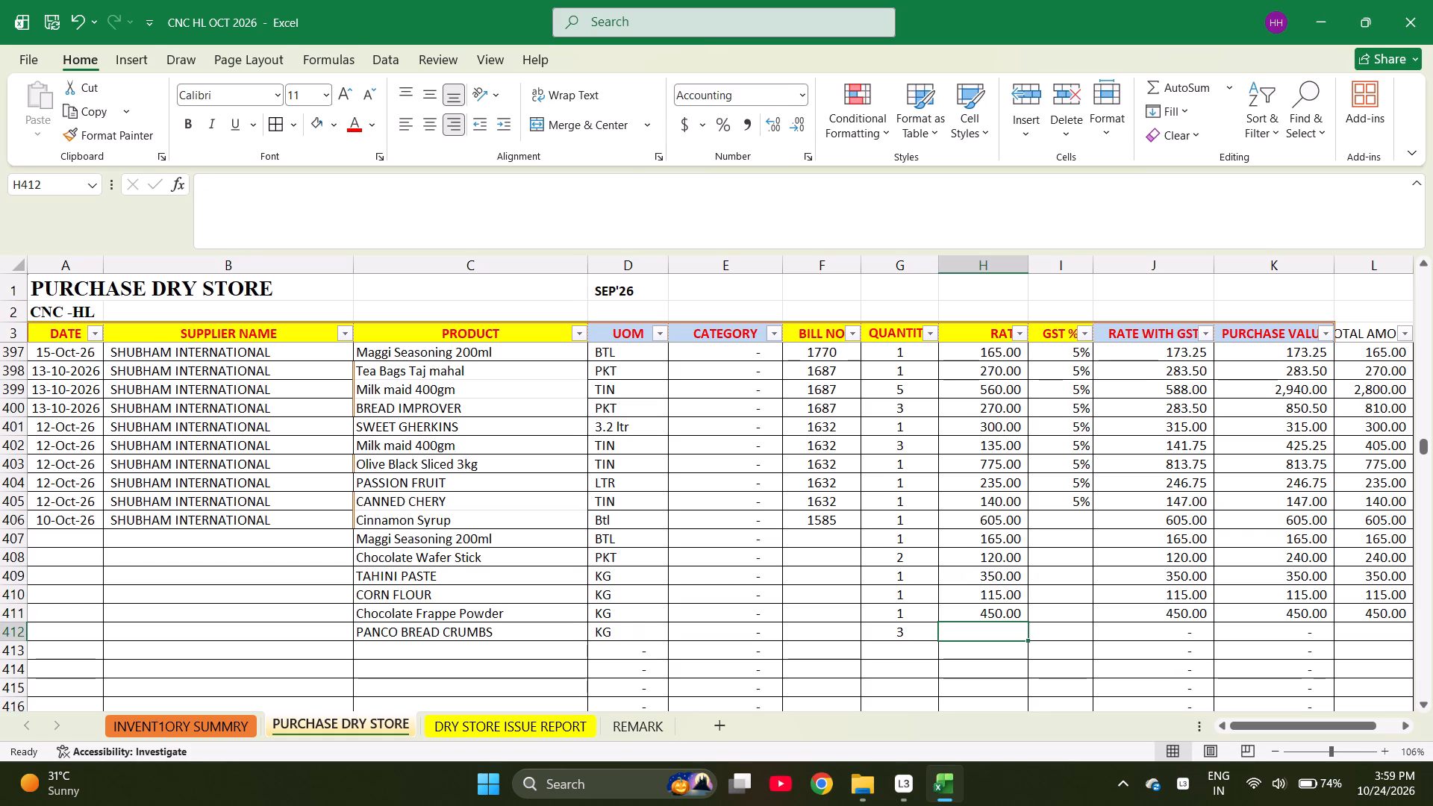
{"action": "type", "text": "120"}
{"action": "key", "text": "Return"}
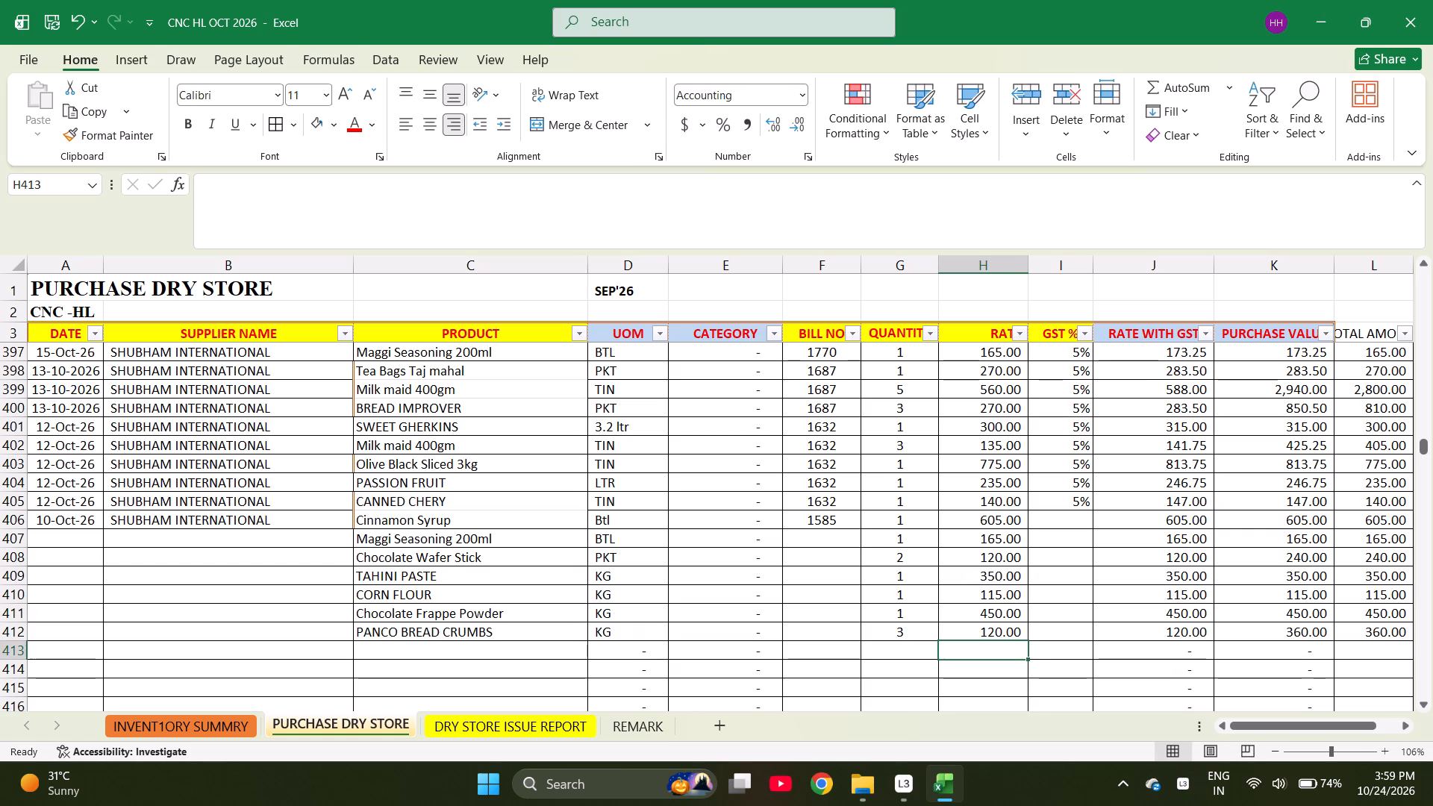
Fill the 5% GST rate from row 405 down to row 412.
{"action": "key", "text": "Right"}
{"action": "key", "text": "shift+Up"}
{"action": "key", "text": "ctrl+Up"}
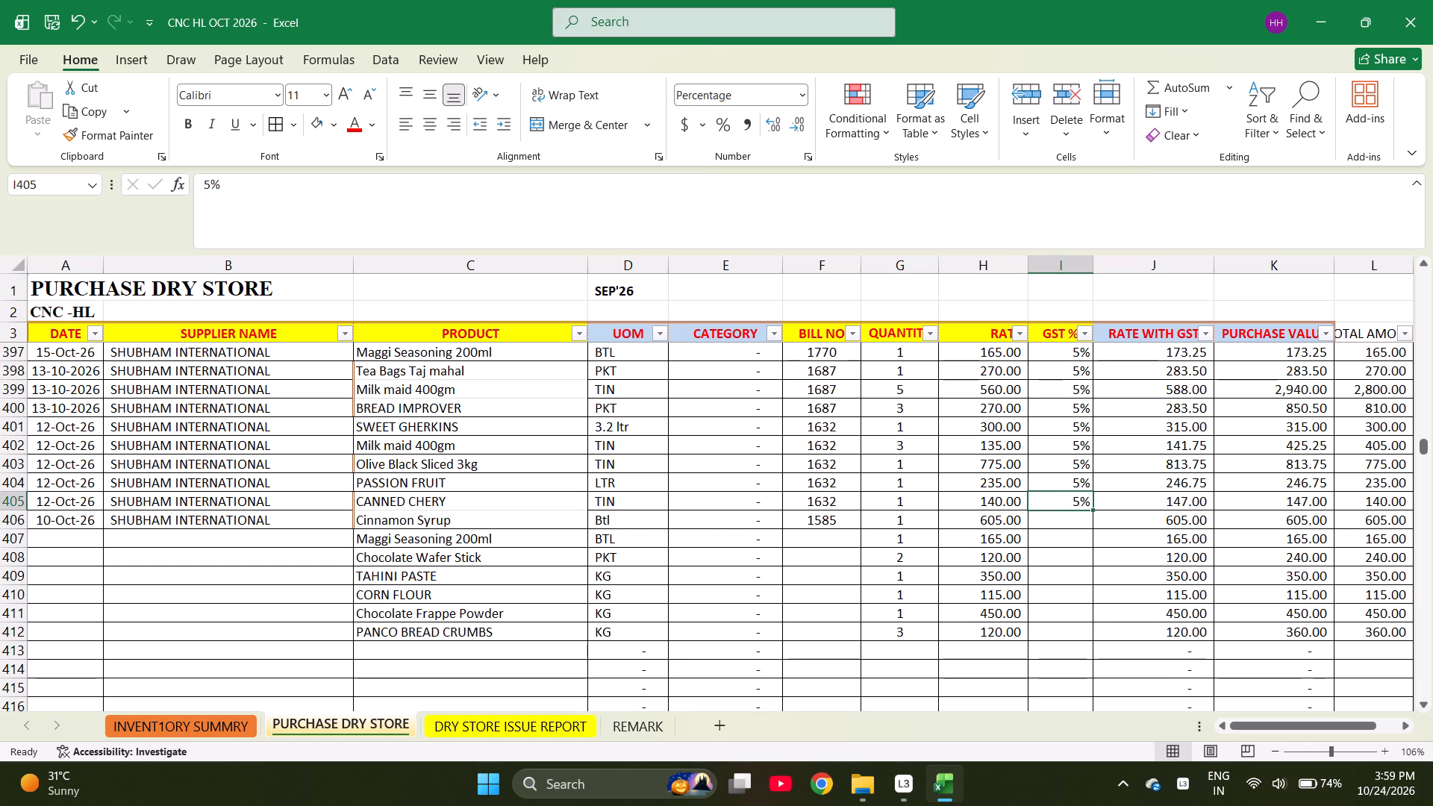
{"action": "key", "text": "shift+Down"}
{"action": "key", "text": "shift+Down"}
{"action": "key", "text": "shift+Down"}
{"action": "key", "text": "shift+Down"}
{"action": "key", "text": "shift+Down"}
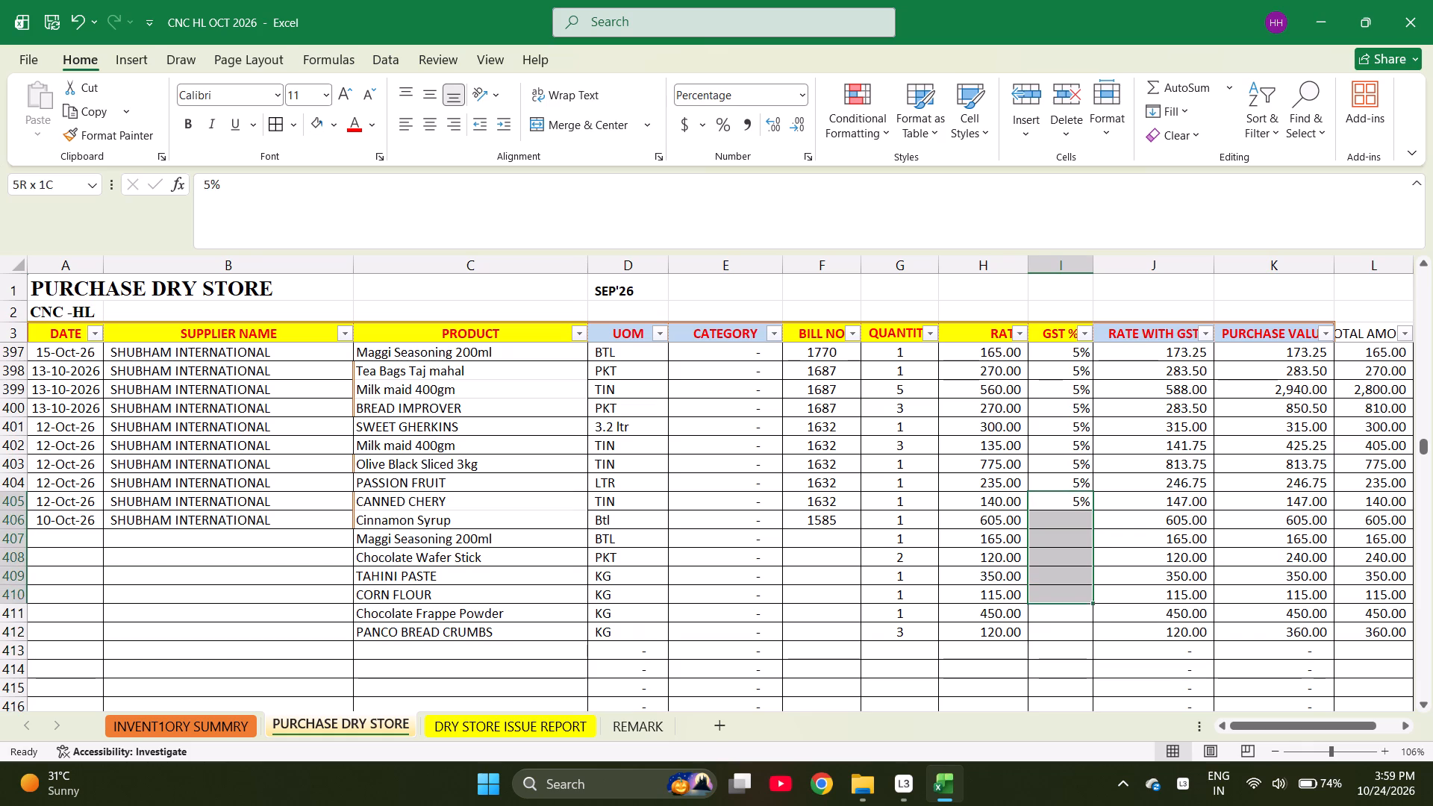
{"action": "key", "text": "shift+Down"}
{"action": "key", "text": "shift+Down"}
{"action": "key", "text": "ctrl+d"}
Set the GST rate of CORN FLOUR in row 410 to 0%.
{"action": "key", "text": "Down"}
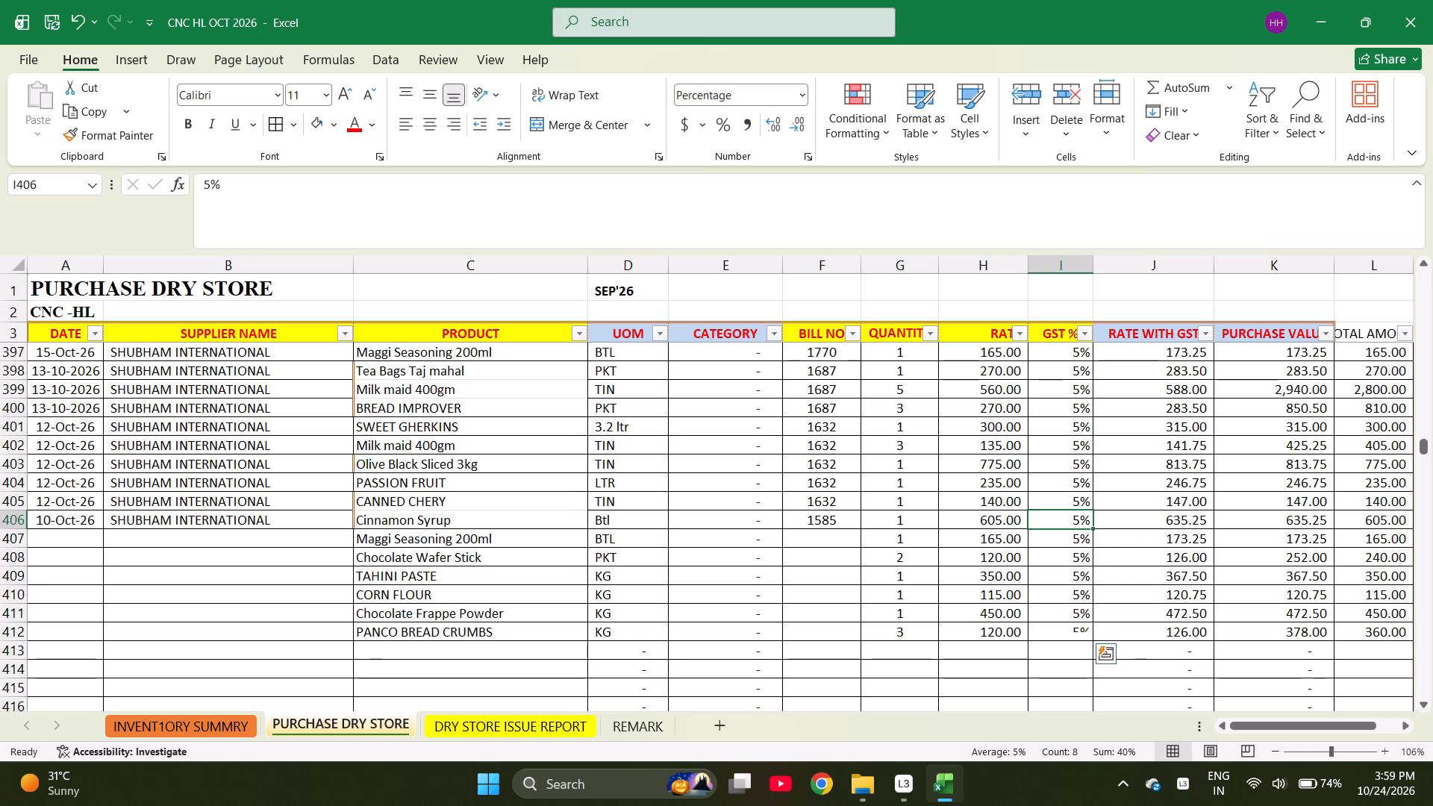
{"action": "key", "text": "Down"}
{"action": "key", "text": "Down"}
{"action": "key", "text": "Down"}
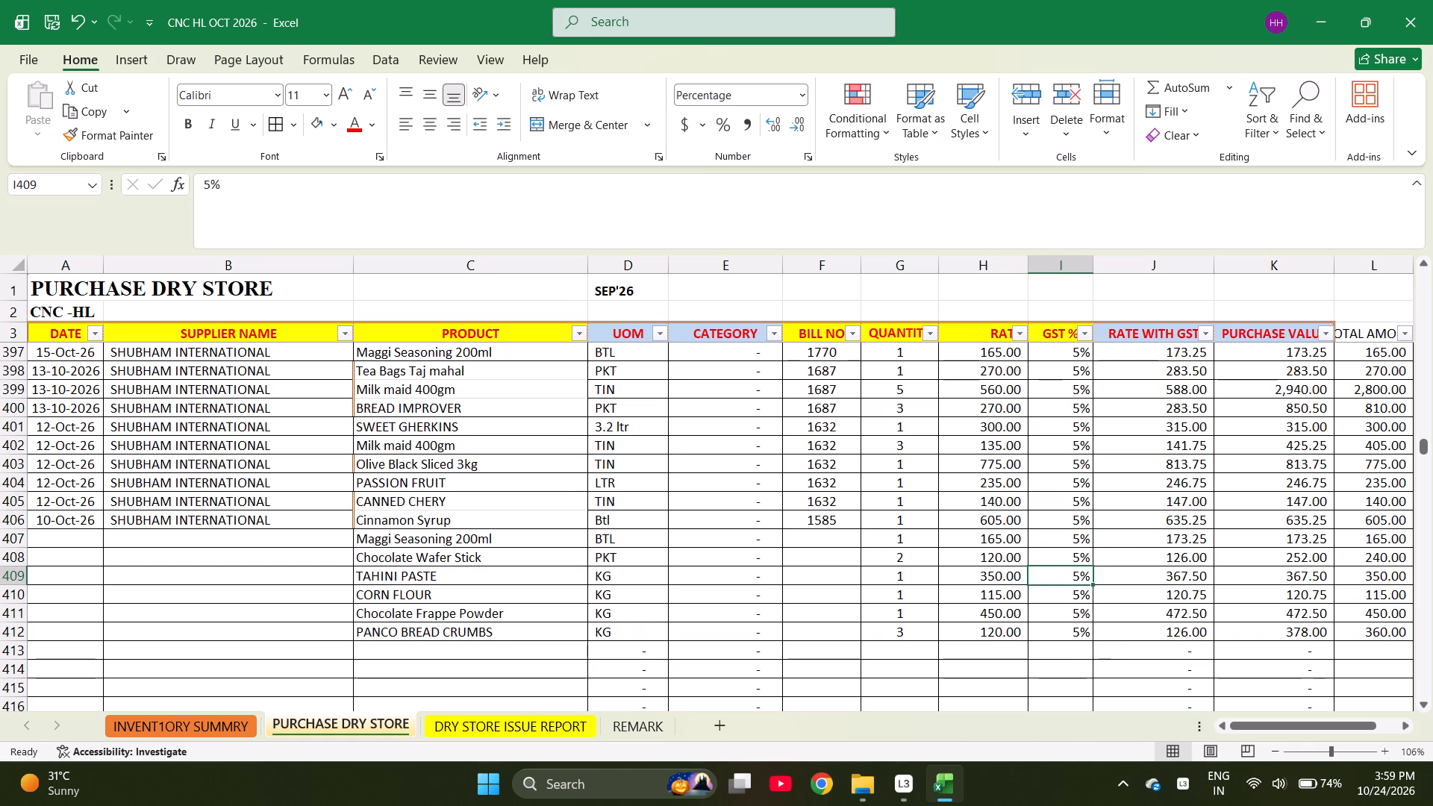
{"action": "key", "text": "Down"}
{"action": "key", "text": "0"}
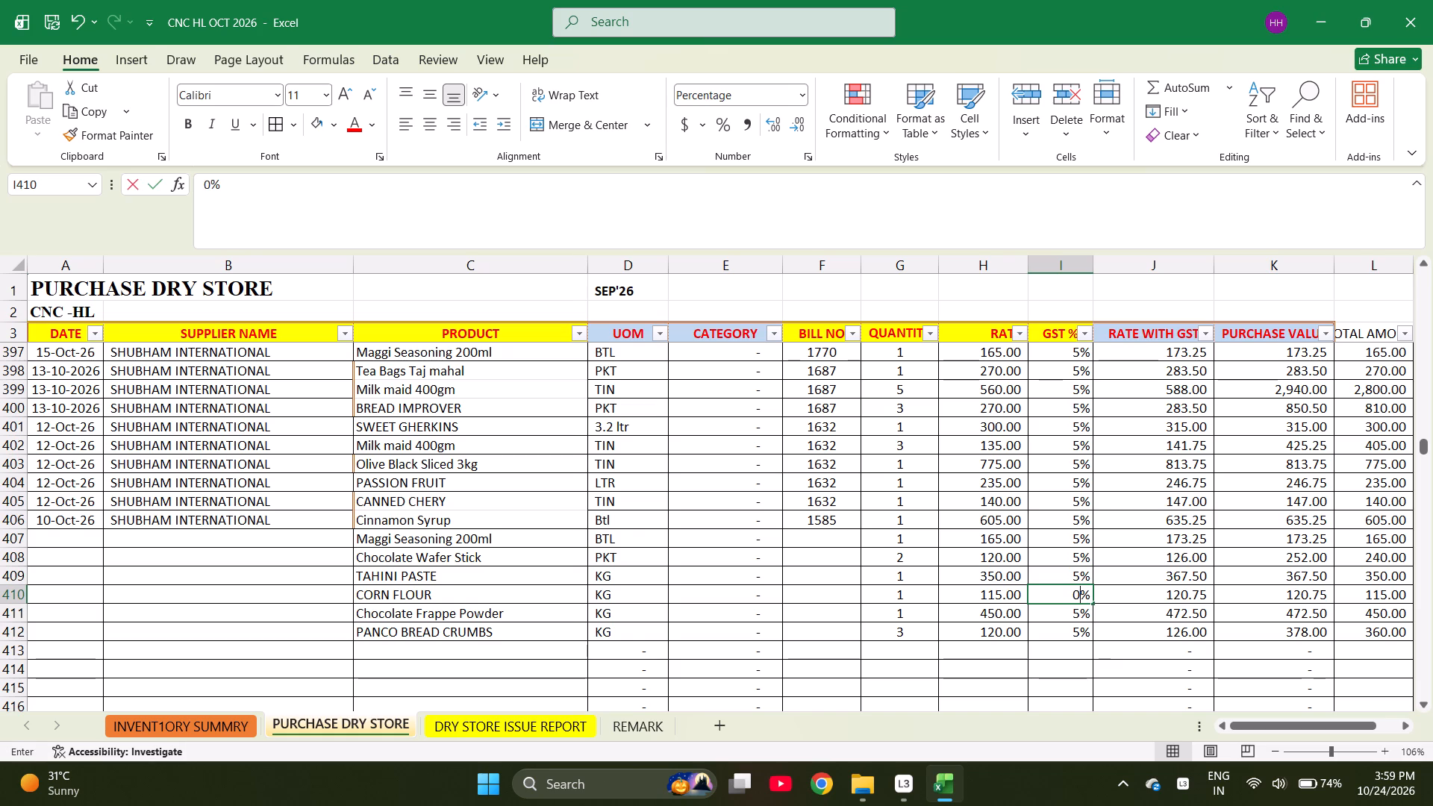
{"action": "key", "text": "Left"}
Fill bill number 1585 from row 406 down to row 412.
{"action": "key", "text": "Left"}
{"action": "key", "text": "Left"}
{"action": "key", "text": "ctrl+Up"}
{"action": "key", "text": "shift+Down"}
{"action": "key", "text": "shift+Down"}
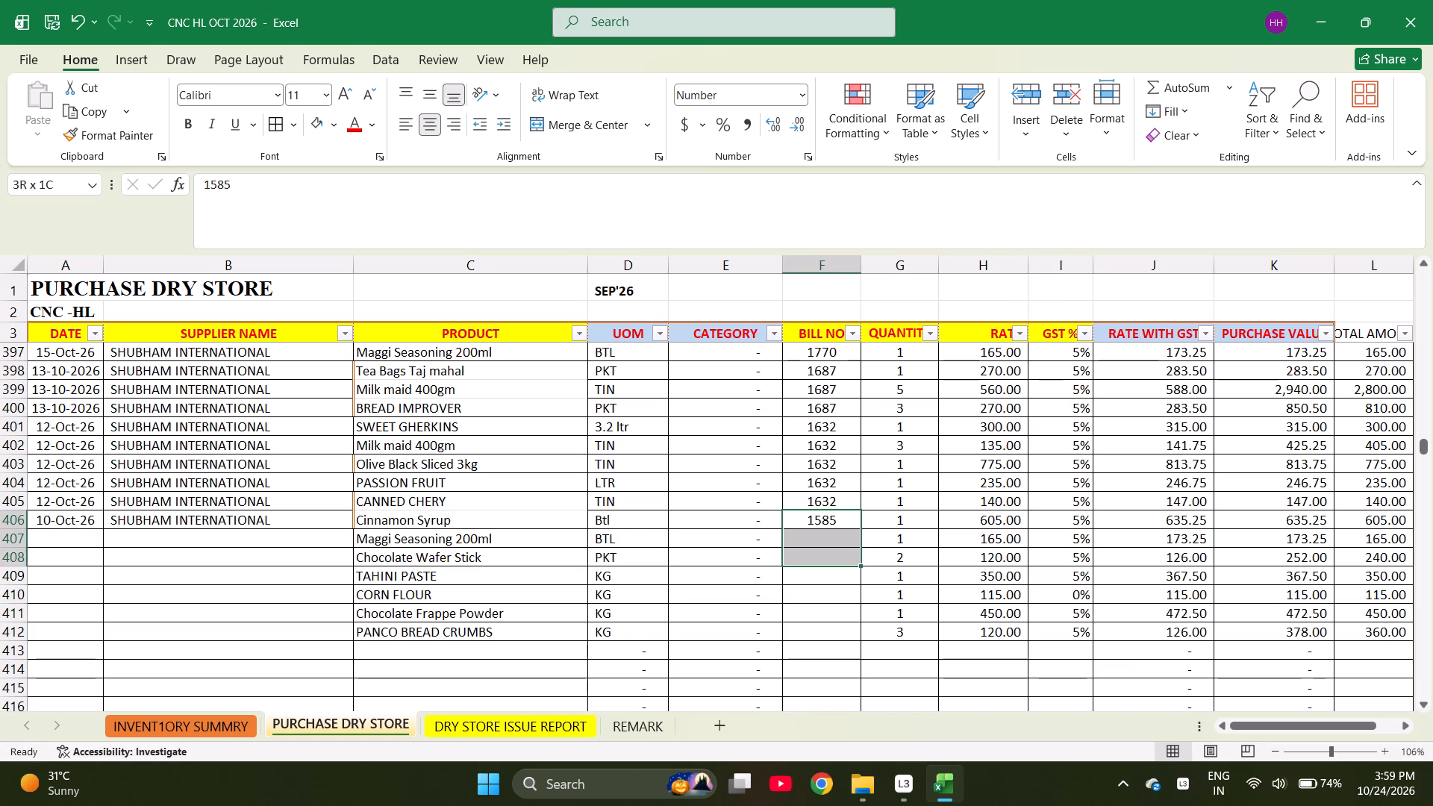
{"action": "key", "text": "shift+Down"}
{"action": "key", "text": "shift+Down"}
{"action": "key", "text": "shift+Down"}
{"action": "key", "text": "shift+Down"}
{"action": "key", "text": "ctrl+d"}
Fill the date 10-Oct-26 and supplier Shubham International from row 406 down to row 412.
{"action": "key", "text": "ctrl+Left"}
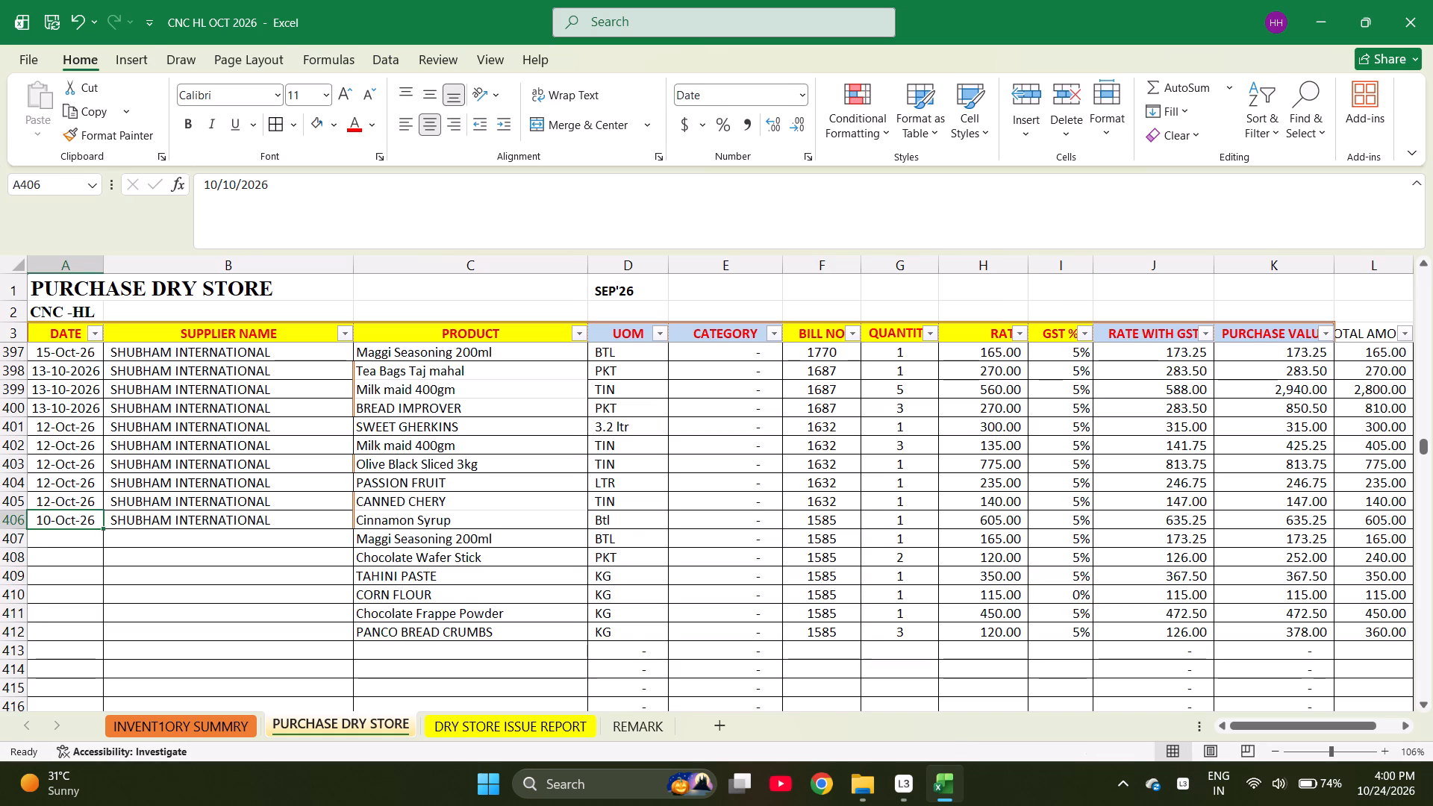
{"action": "key", "text": "shift+Right"}
{"action": "key", "text": "shift+Down"}
{"action": "key", "text": "shift+Down"}
{"action": "key", "text": "shift+Down"}
{"action": "key", "text": "shift+Down"}
{"action": "key", "text": "shift+Down"}
{"action": "key", "text": "shift+Down"}
{"action": "key", "text": "shift+Down"}
{"action": "key", "text": "shift+Down"}
{"action": "key", "text": "shift+Up"}
{"action": "key", "text": "shift+Up"}
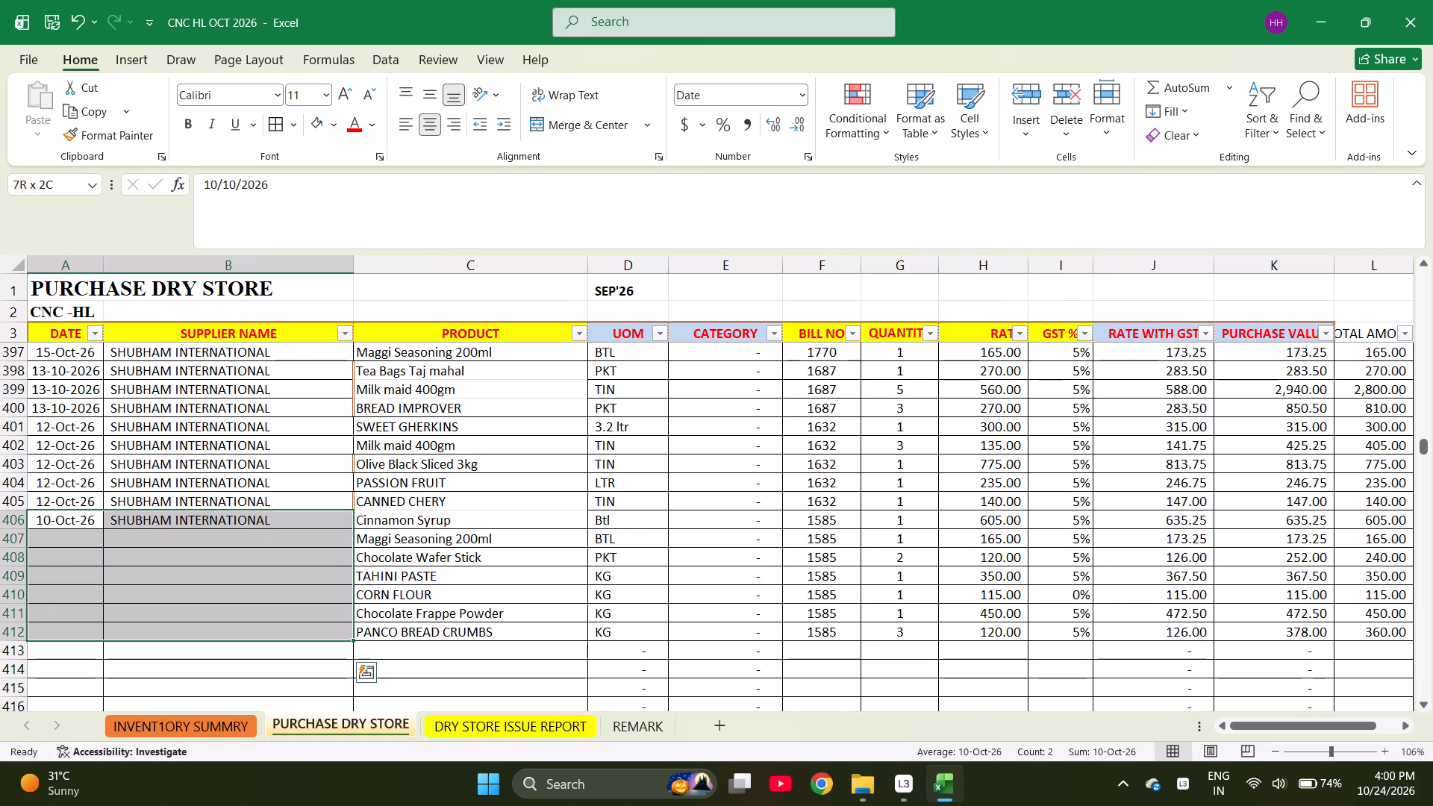
{"action": "key", "text": "ctrl+d"}
{"action": "key", "text": "ctrl+Right"}
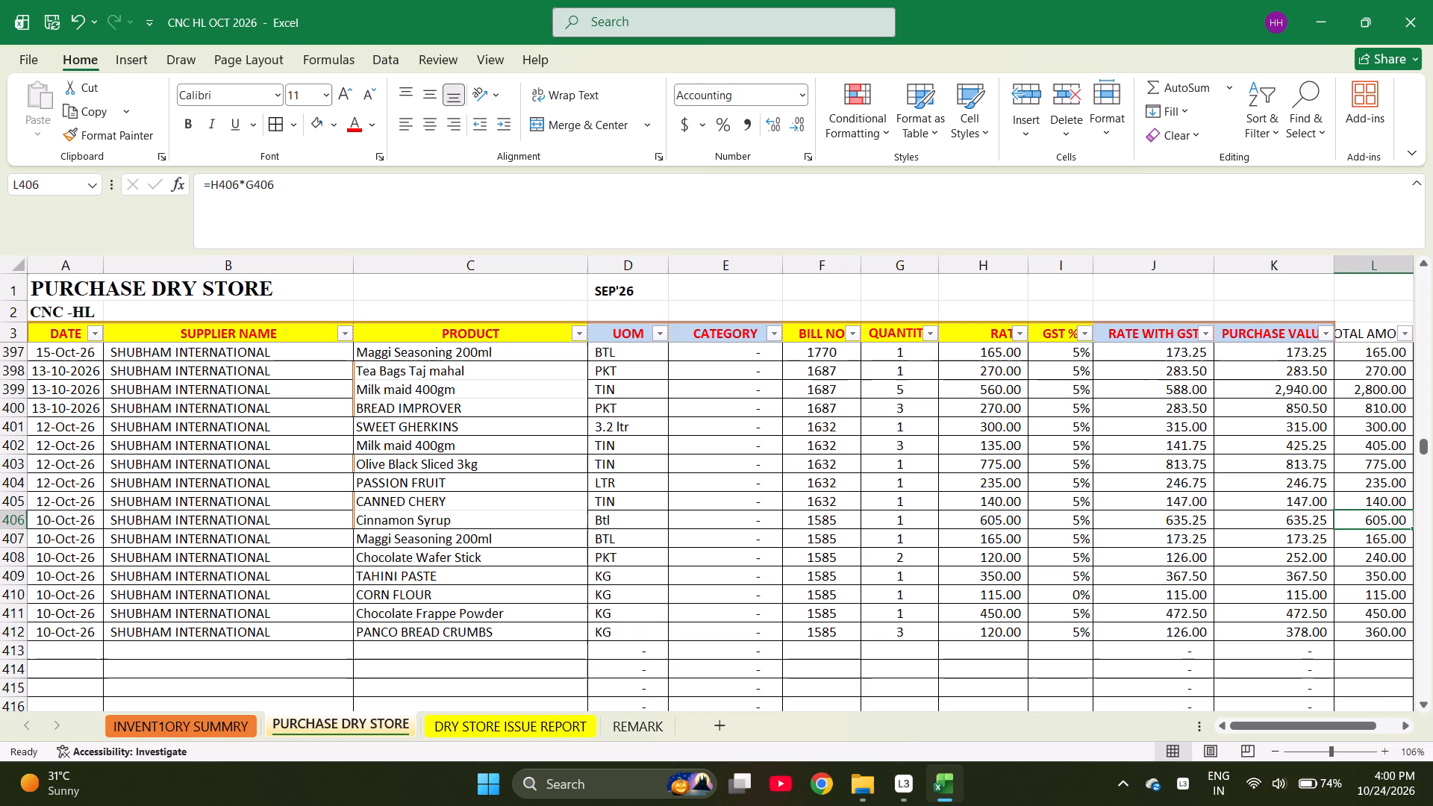
Check the total purchase value of bill 1585 across rows 406 to 412.
{"action": "key", "text": "Left"}
{"action": "key", "text": "shift+Down"}
{"action": "key", "text": "shift+Down"}
{"action": "key", "text": "shift+Down"}
{"action": "key", "text": "shift+Down"}
{"action": "key", "text": "shift+Down"}
{"action": "key", "text": "shift+Down"}
{"action": "key", "text": "shift+Down"}
{"action": "key", "text": "shift+Down"}
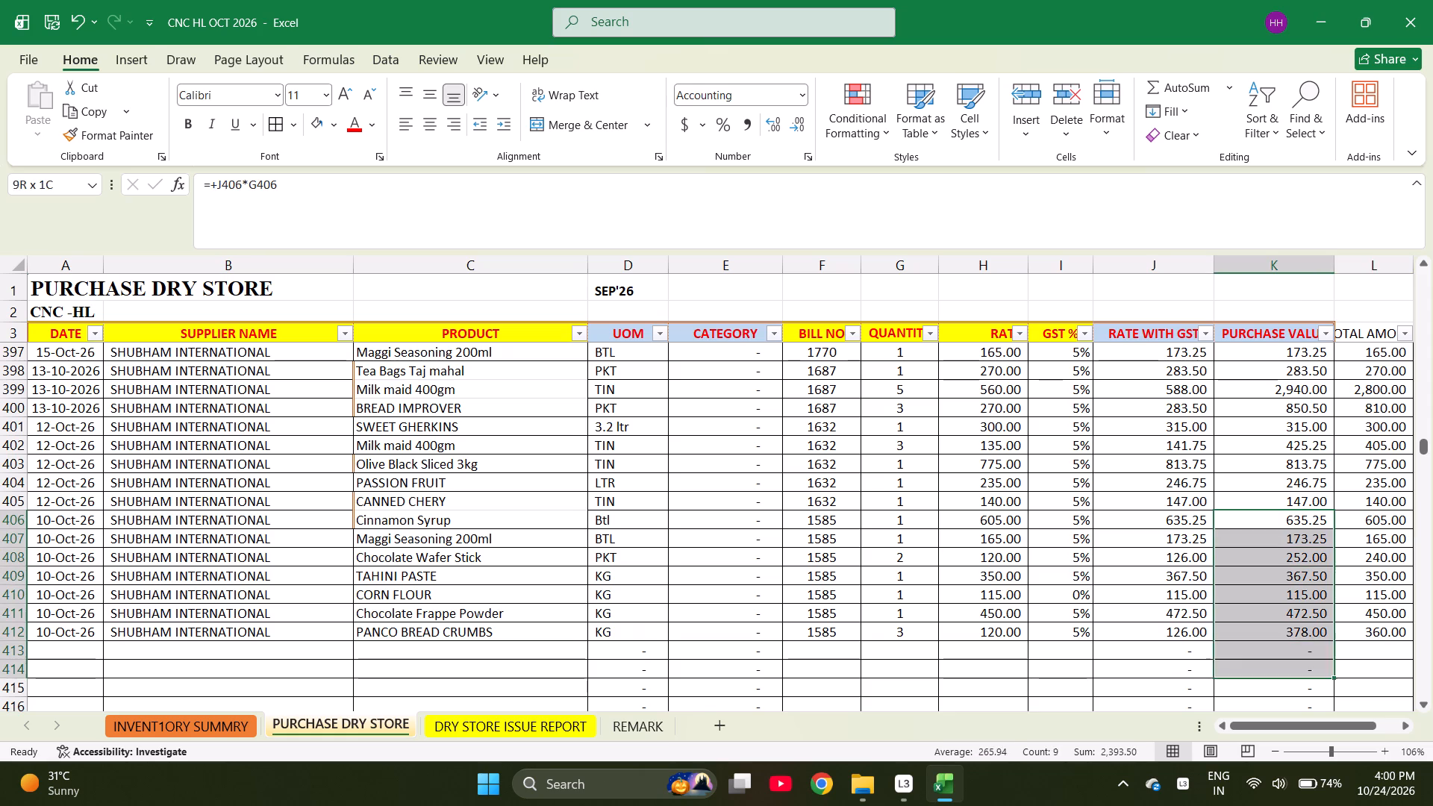
{"action": "key", "text": "shift+Up"}
{"action": "key", "text": "shift+Up"}
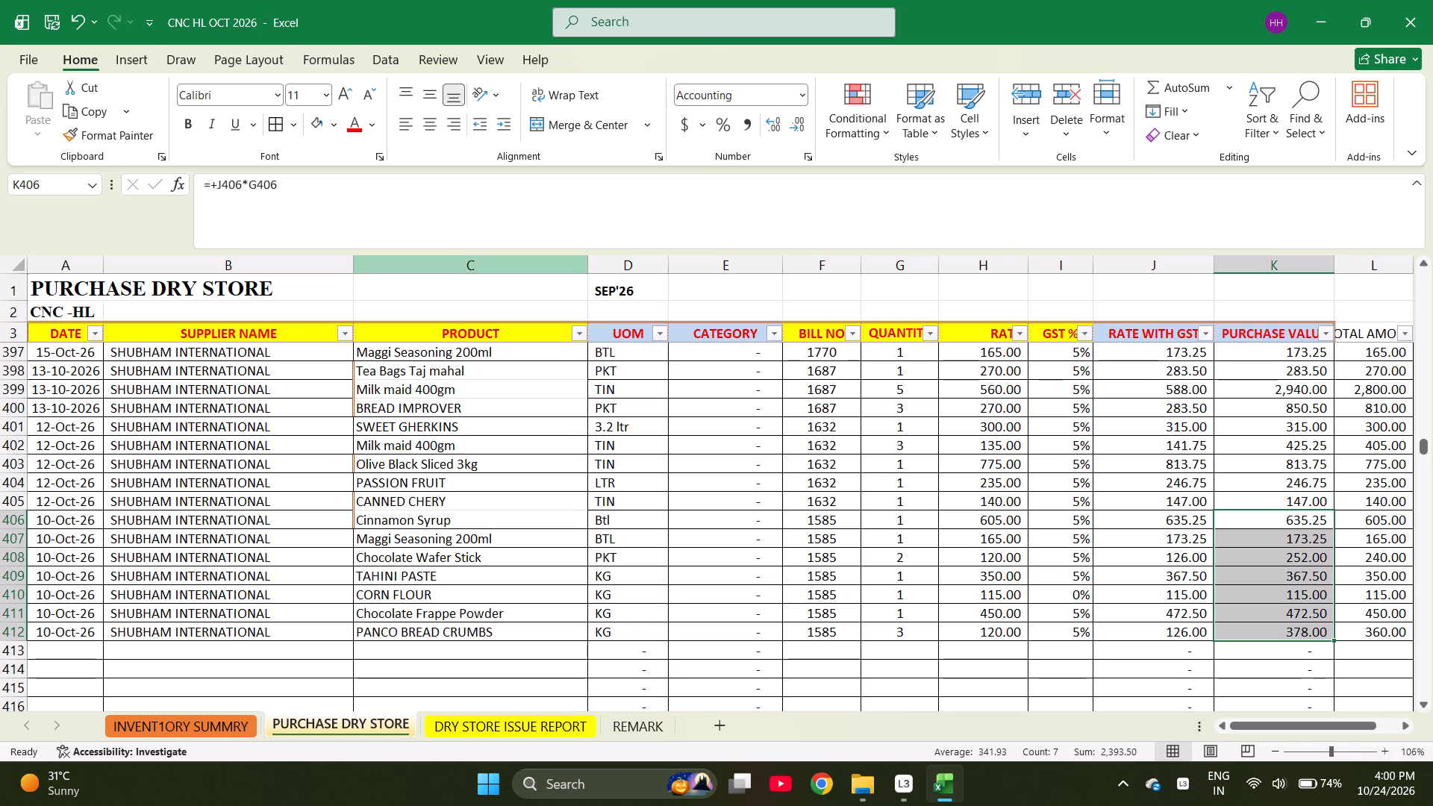
Search the bill number filter for 1548 and clear the search text.
{"action": "left_click", "coordinate": [848, 331]}
{"action": "key", "text": "e"}
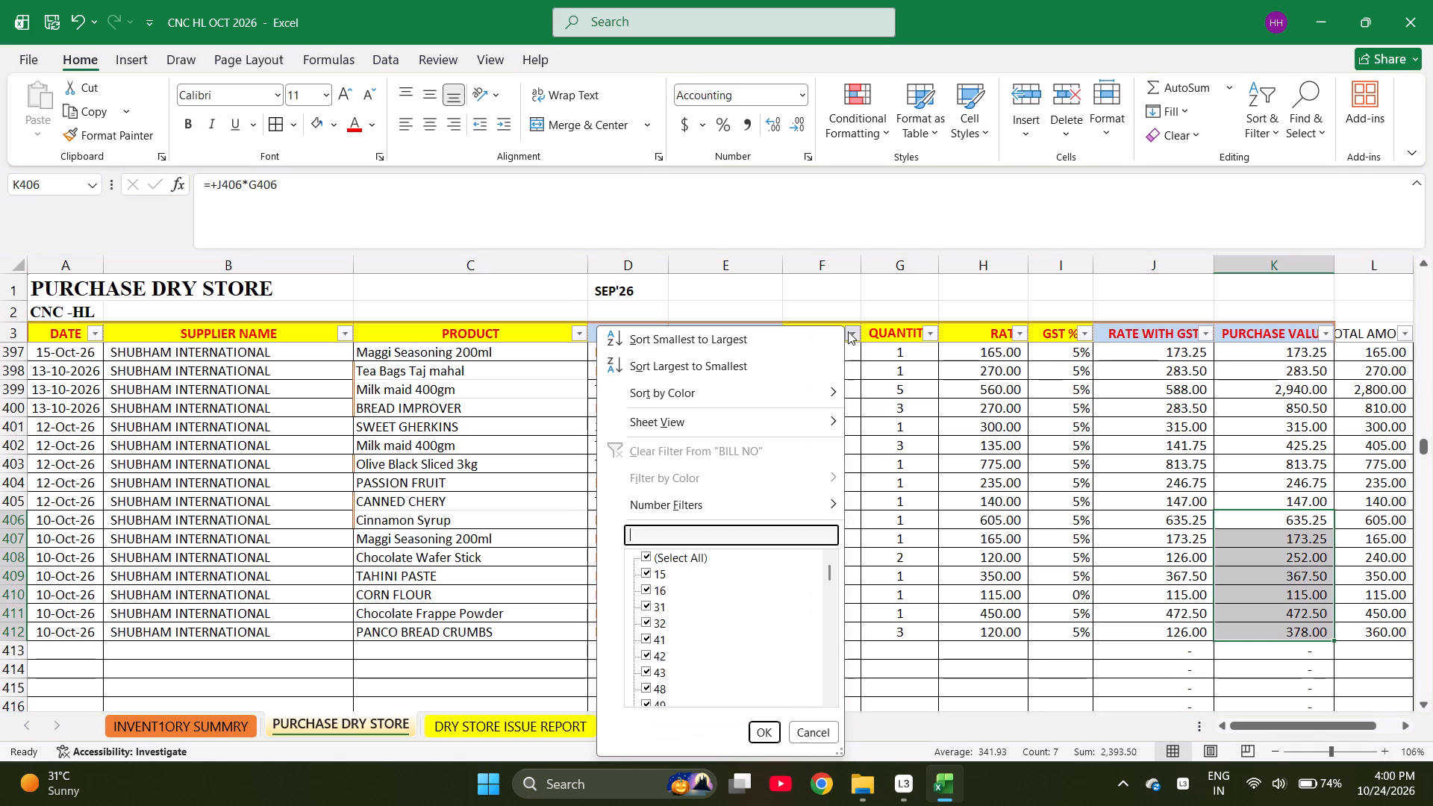
{"action": "type", "text": "1548"}
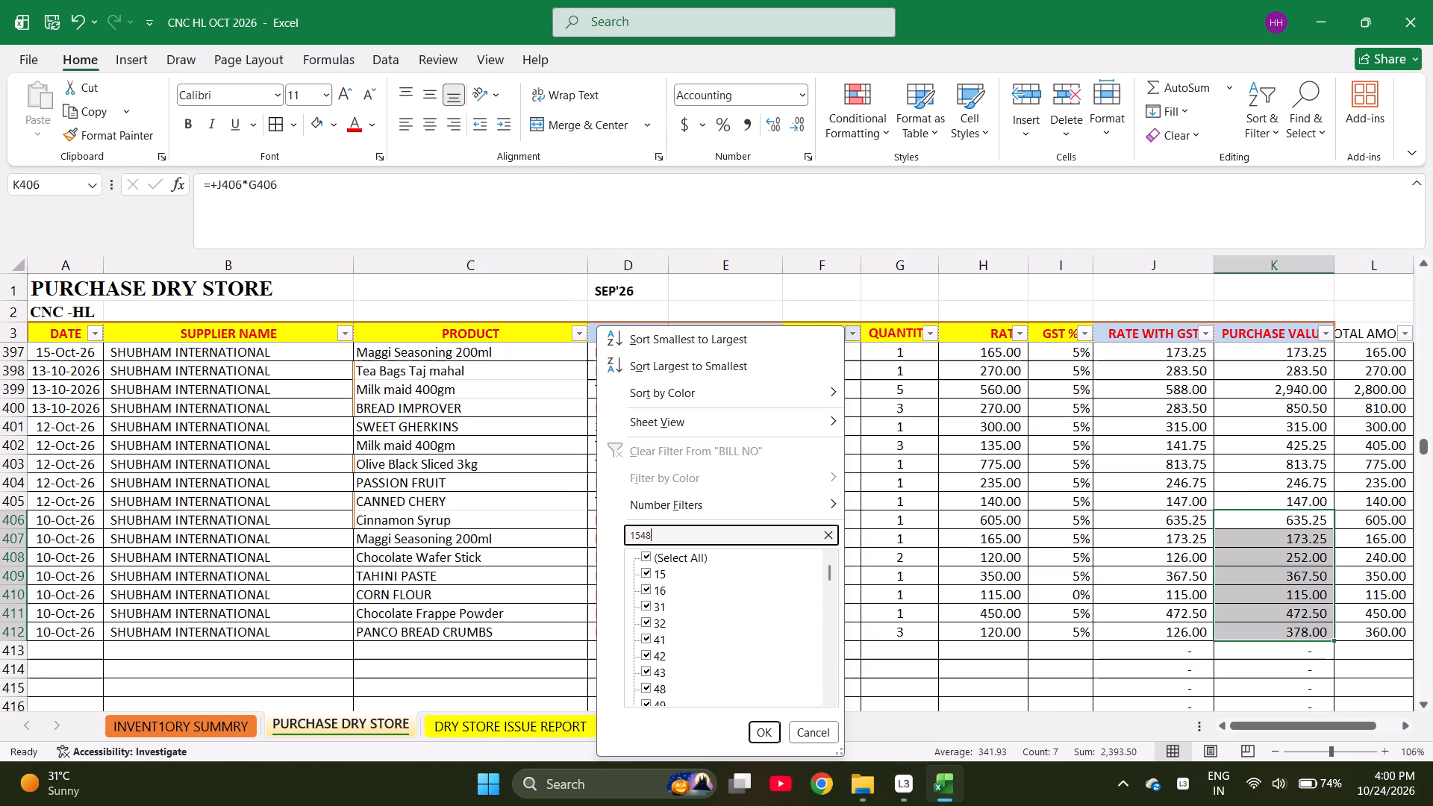
{"action": "key", "text": "grave"}
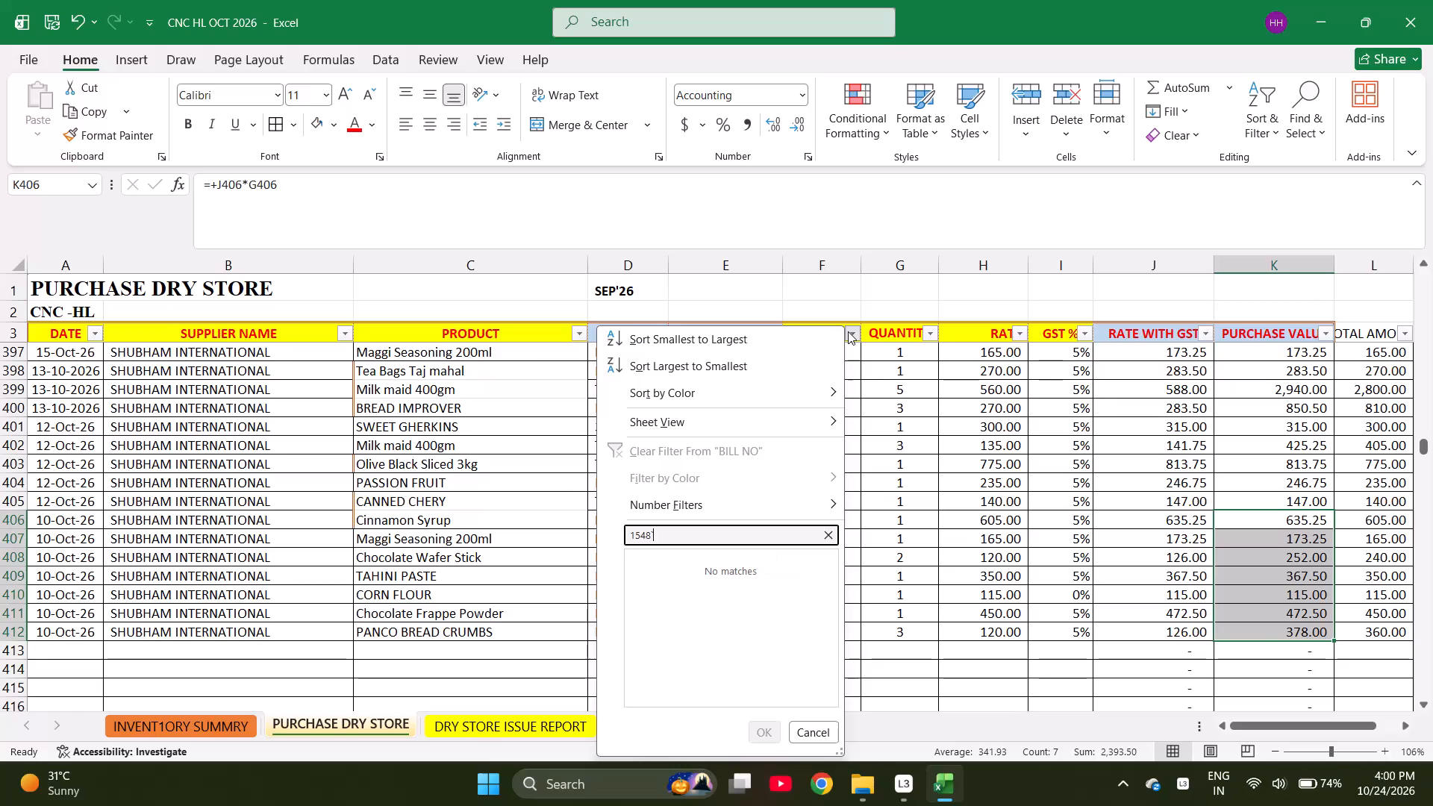
{"action": "key", "text": "BackSpace"}
{"action": "key", "text": "BackSpace"}
{"action": "key", "text": "BackSpace"}
{"action": "key", "text": "BackSpace"}
{"action": "key", "text": "BackSpace"}
{"action": "key", "text": "BackSpace"}
{"action": "key", "text": "BackSpace"}
{"action": "key", "text": "BackSpace"}
{"action": "key", "text": "BackSpace"}
{"action": "key", "text": "BackSpace"}
{"action": "key", "text": "BackSpace"}
{"action": "key", "text": "BackSpace"}
{"action": "key", "text": "BackSpace"}
{"action": "key", "text": "BackSpace"}
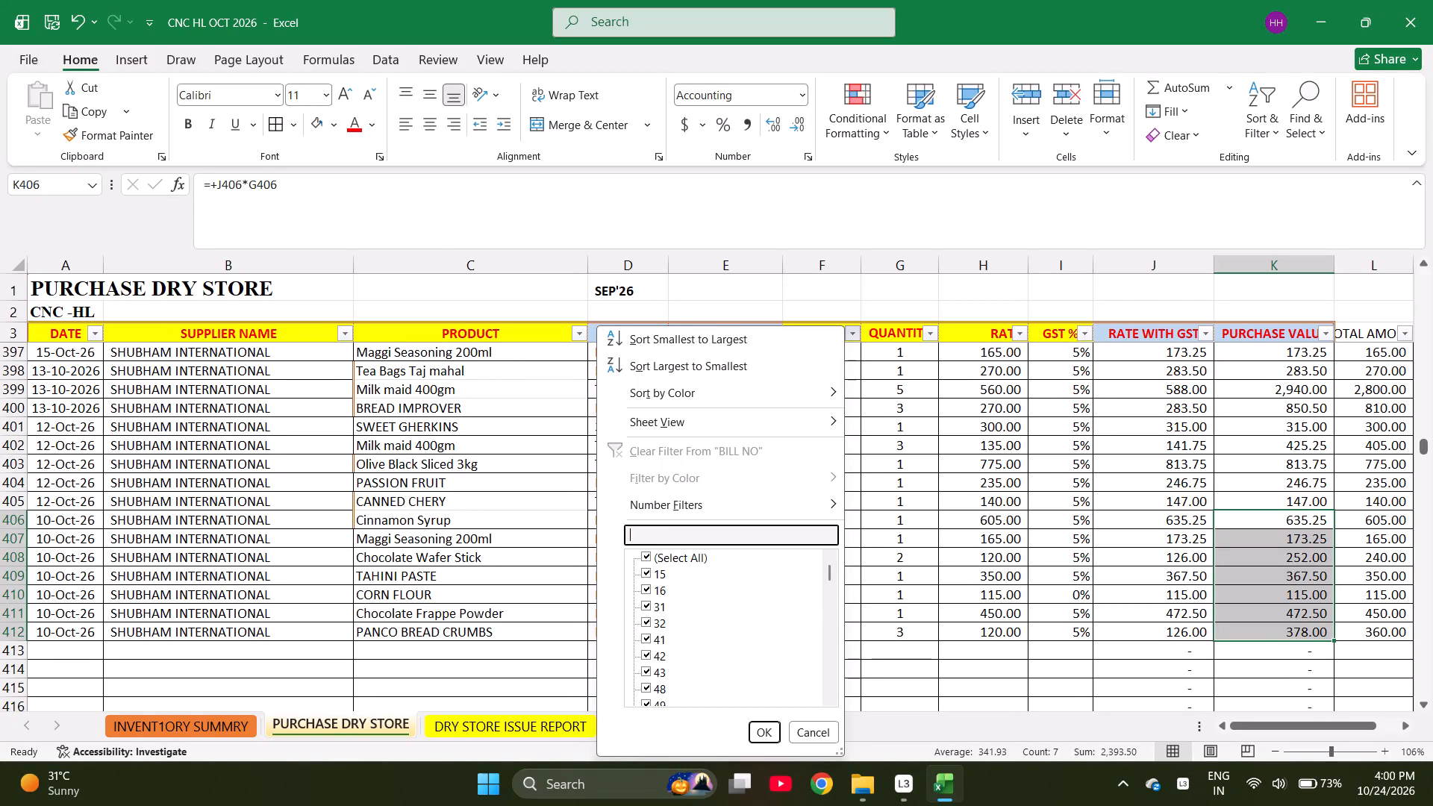
Search the bill number filter for 150, 13 and 132 in turn.
{"action": "type", "text": "150"}
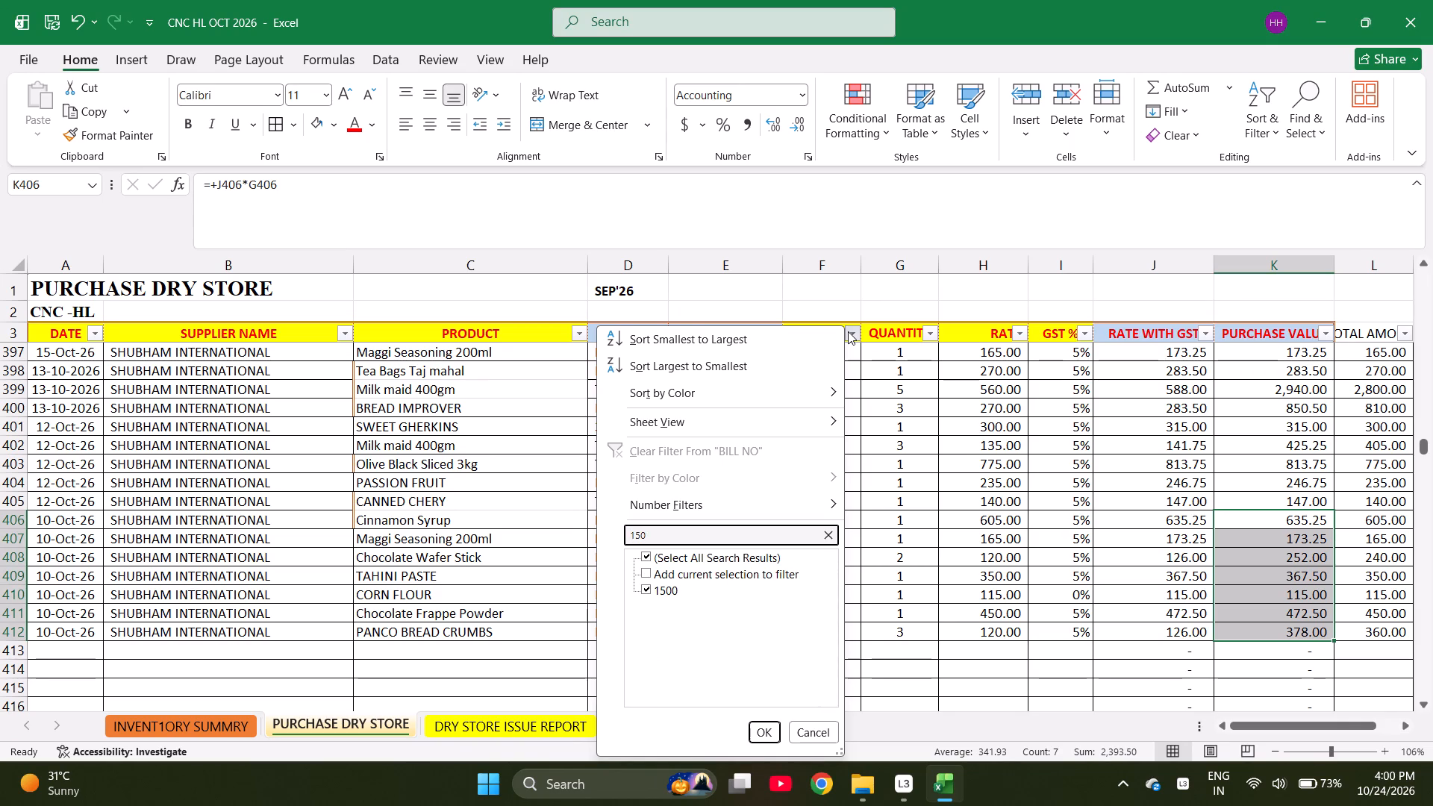
{"action": "key", "text": "BackSpace"}
{"action": "key", "text": "BackSpace"}
{"action": "key", "text": "BackSpace"}
{"action": "key", "text": "1"}
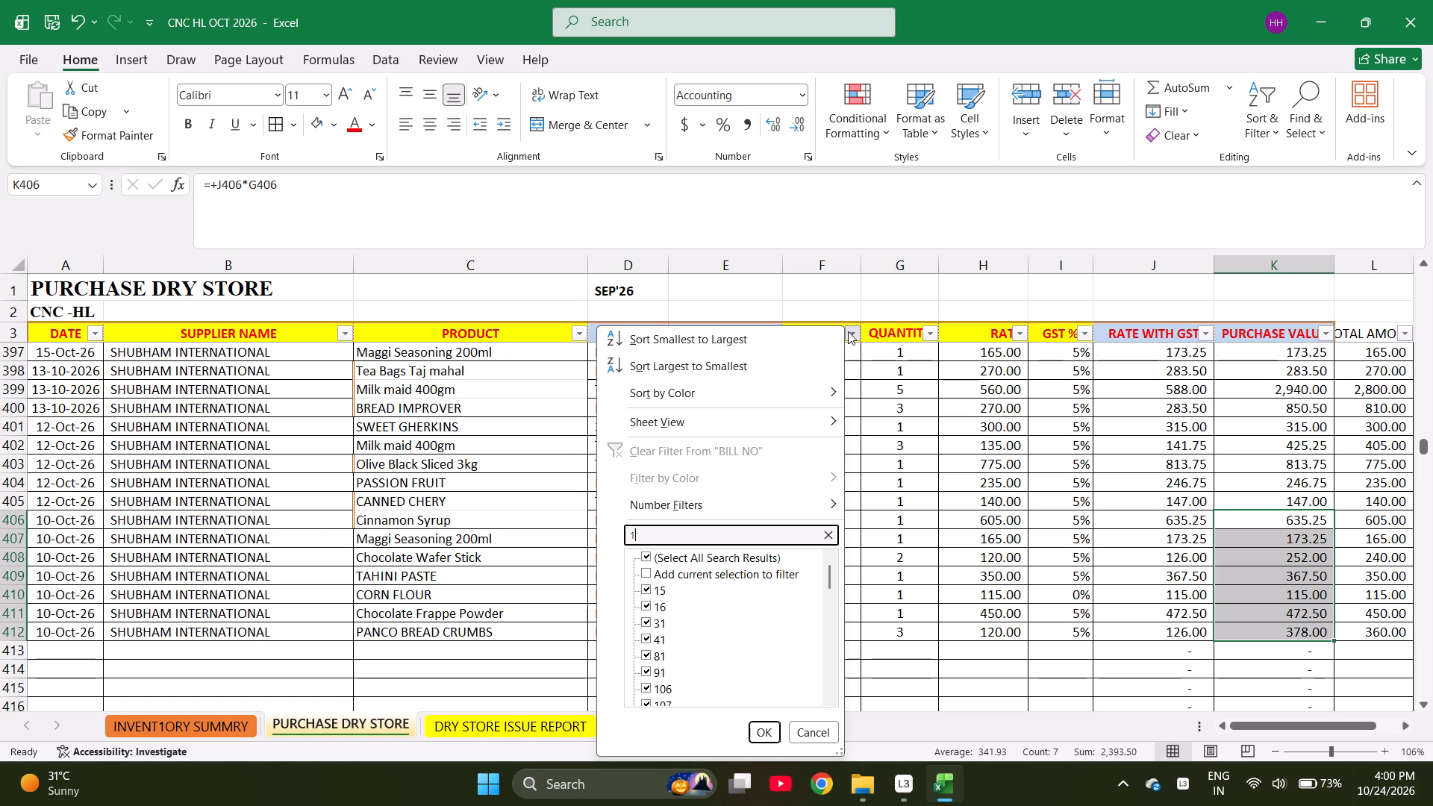
{"action": "key", "text": "3"}
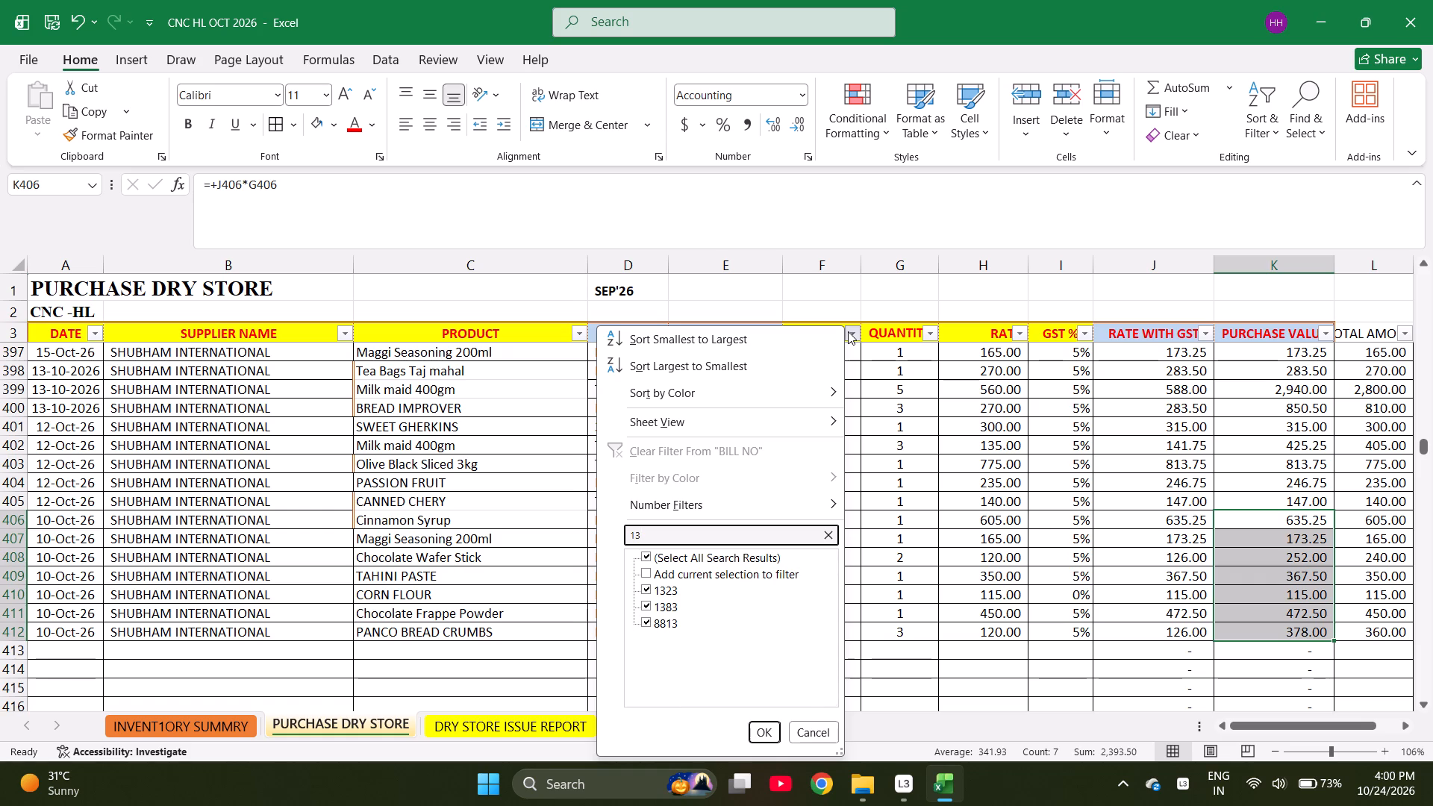
{"action": "key", "text": "BackSpace"}
{"action": "key", "text": "BackSpace"}
{"action": "key", "text": "BackSpace"}
{"action": "key", "text": "BackSpace"}
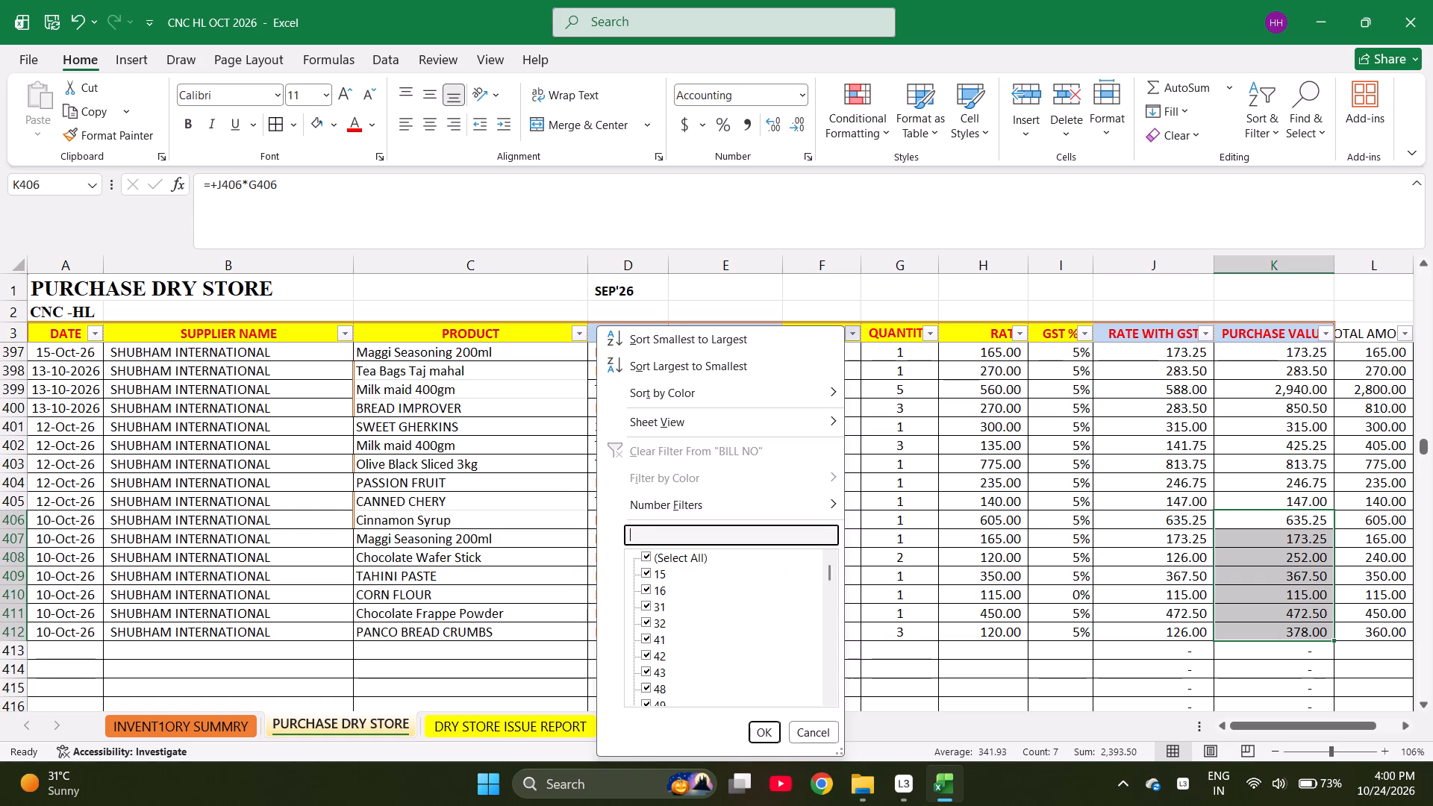
{"action": "type", "text": "132"}
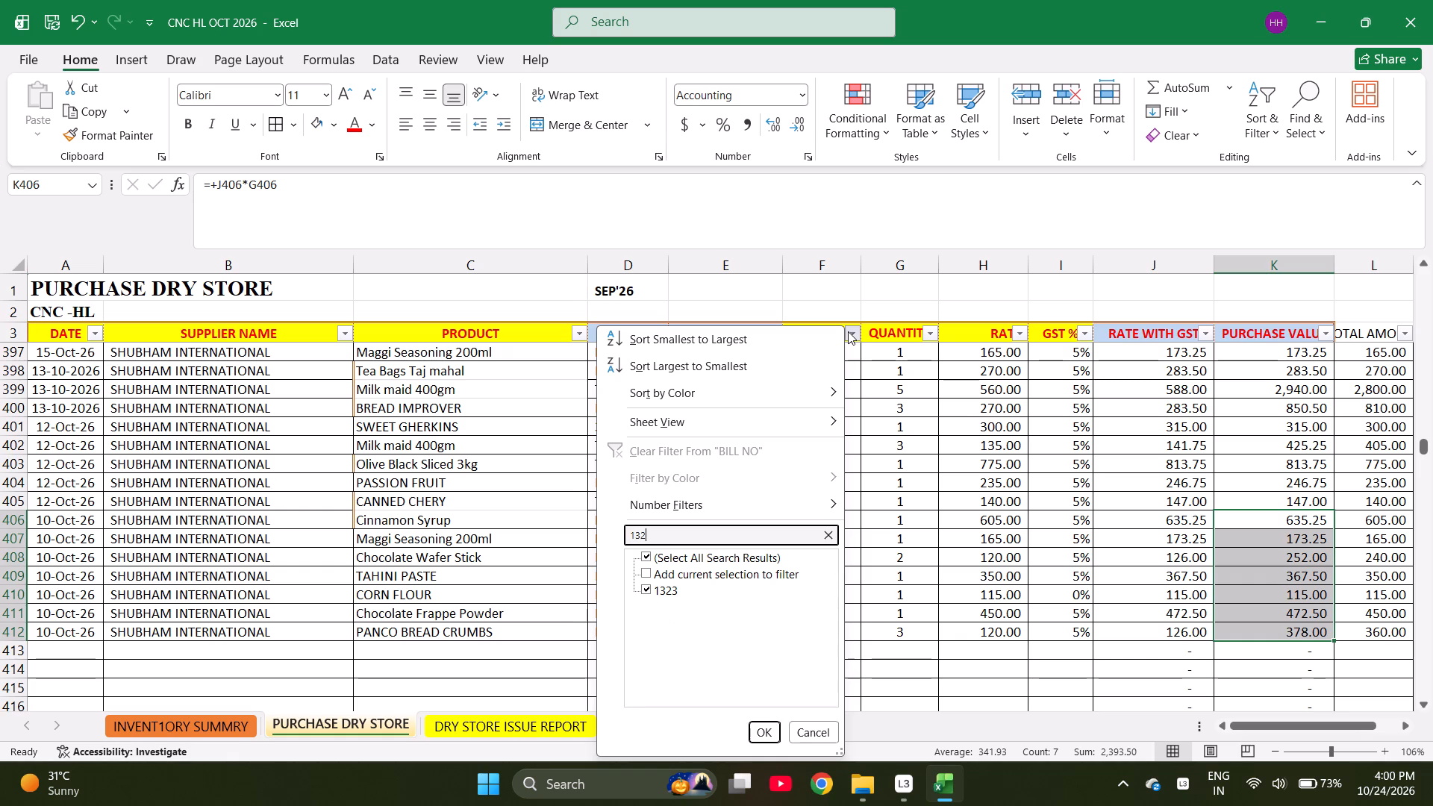
{"action": "key", "text": "BackSpace"}
{"action": "key", "text": "BackSpace"}
{"action": "key", "text": "BackSpace"}
Search the bill number filter for 123 and 117, and leave it without applying a filter.
{"action": "type", "text": "123"}
{"action": "key", "text": "BackSpace"}
{"action": "key", "text": "BackSpace"}
{"action": "type", "text": "1179"}
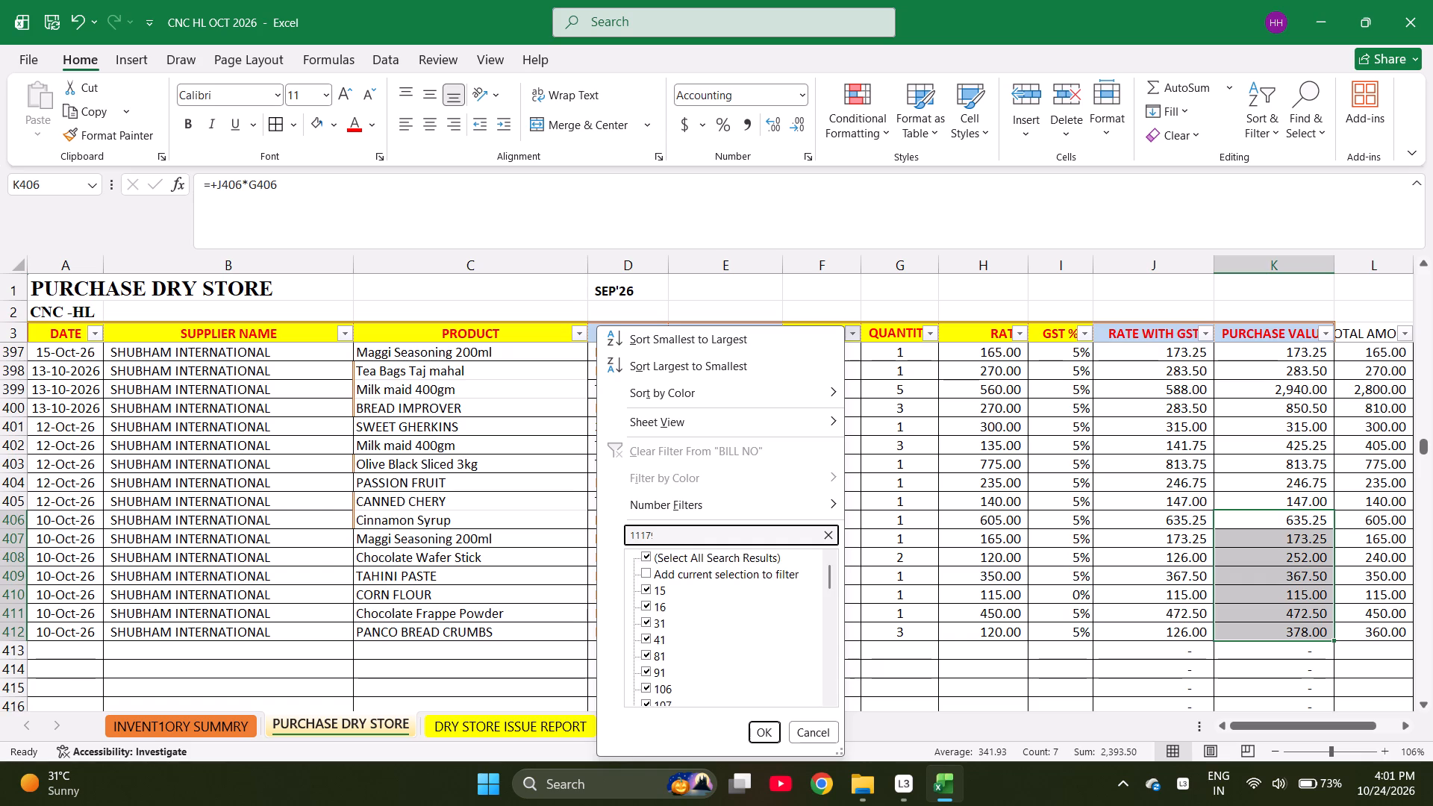
{"action": "key", "text": "BackSpace"}
{"action": "key", "text": "BackSpace"}
{"action": "key", "text": "BackSpace"}
{"action": "key", "text": "BackSpace"}
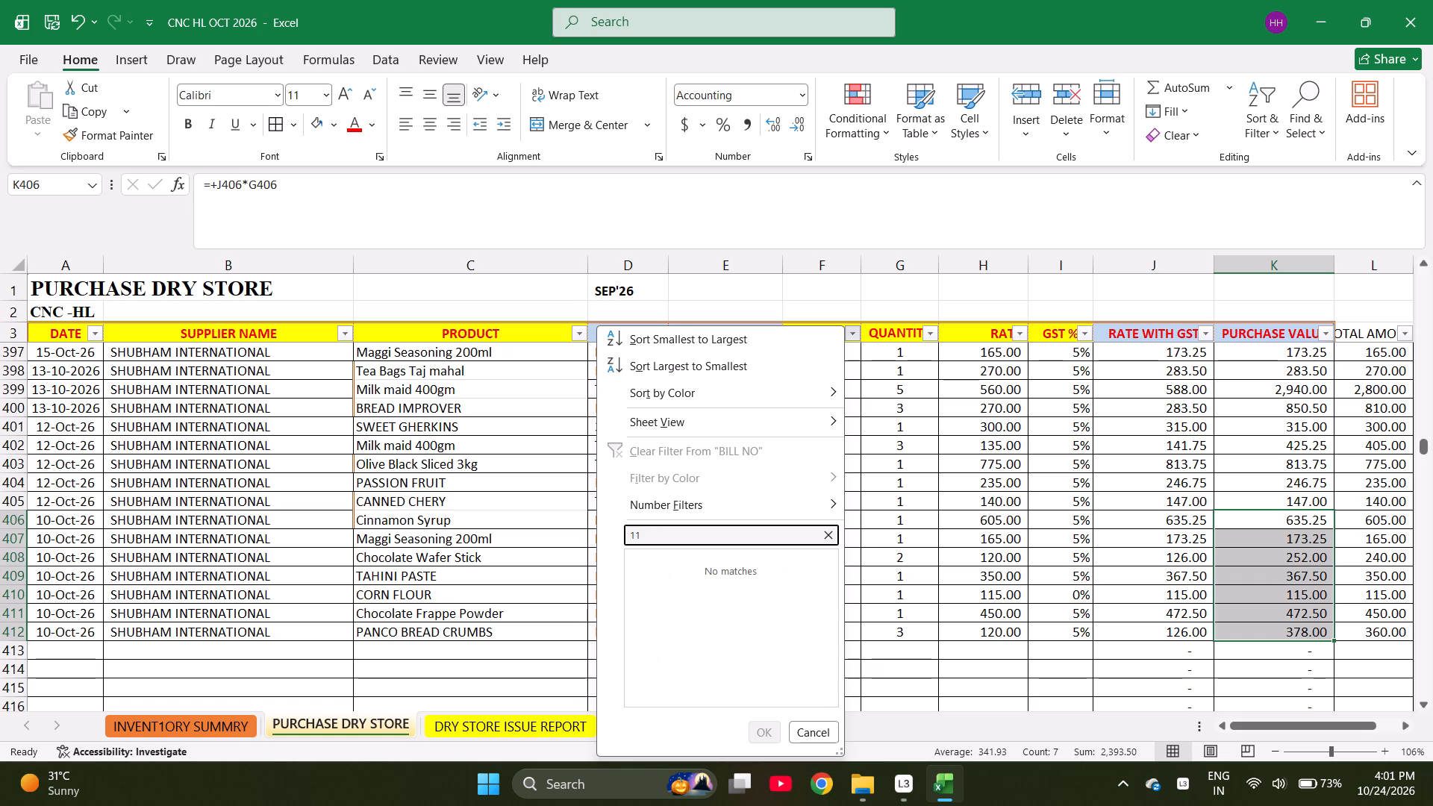
{"action": "type", "text": "17"}
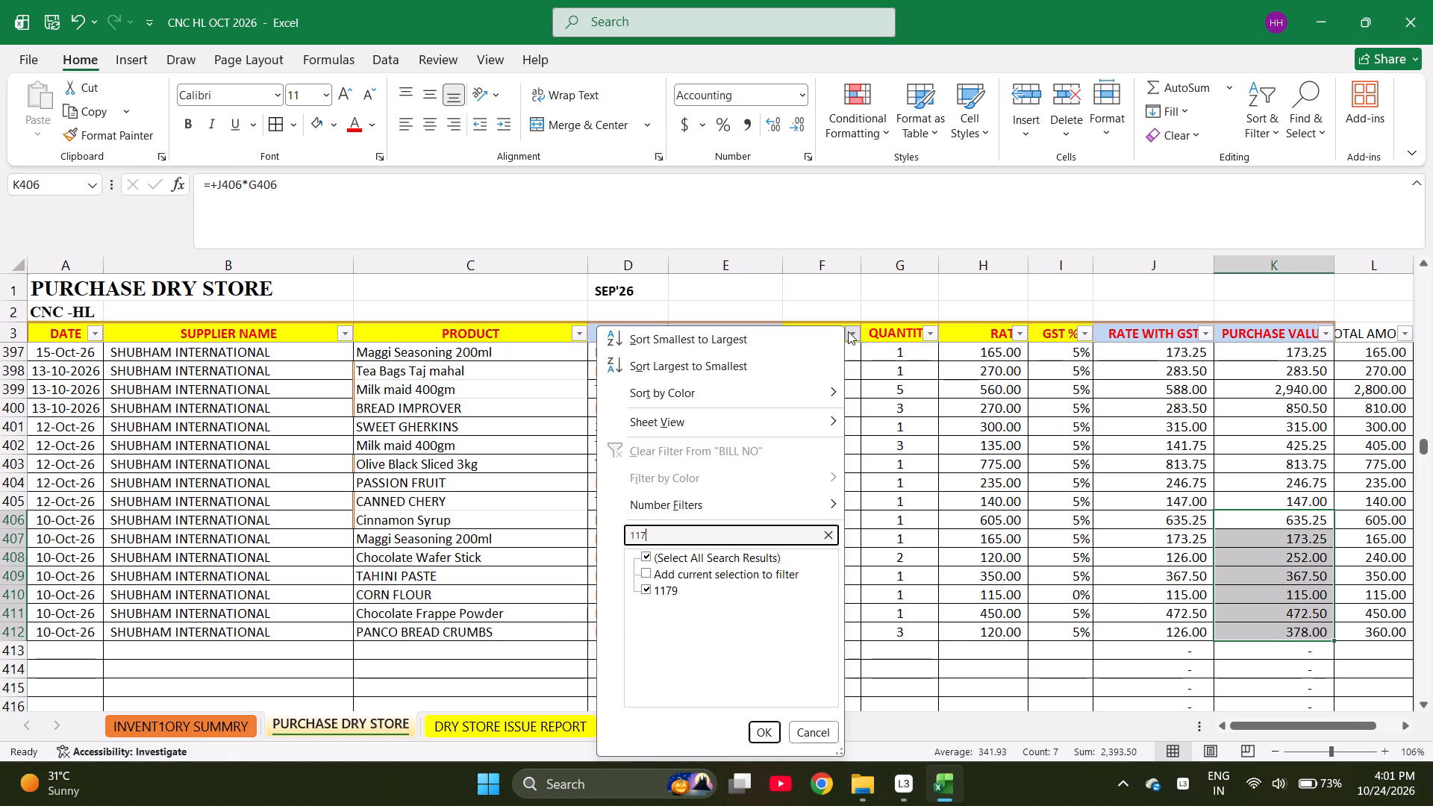
{"action": "key", "text": "Down"}
{"action": "key", "text": "Down"}
{"action": "key", "text": "Escape"}
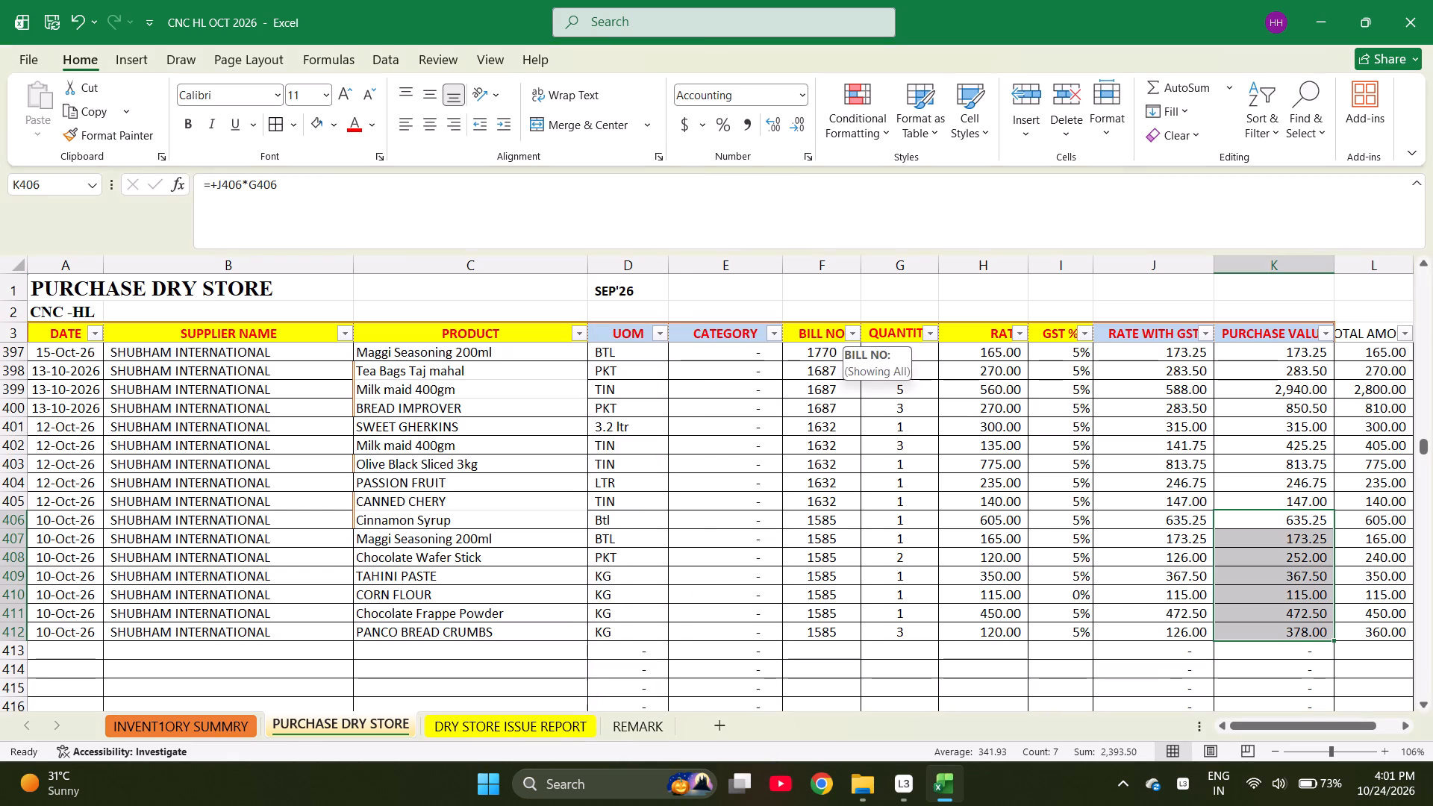
Enter the date 17-Oct-26 in the empty row 413.
{"action": "key", "text": "Down"}
{"action": "key", "text": "Down"}
{"action": "key", "text": "Down"}
{"action": "key", "text": "Down"}
{"action": "key", "text": "ctrl+Left"}
{"action": "key", "text": "Down"}
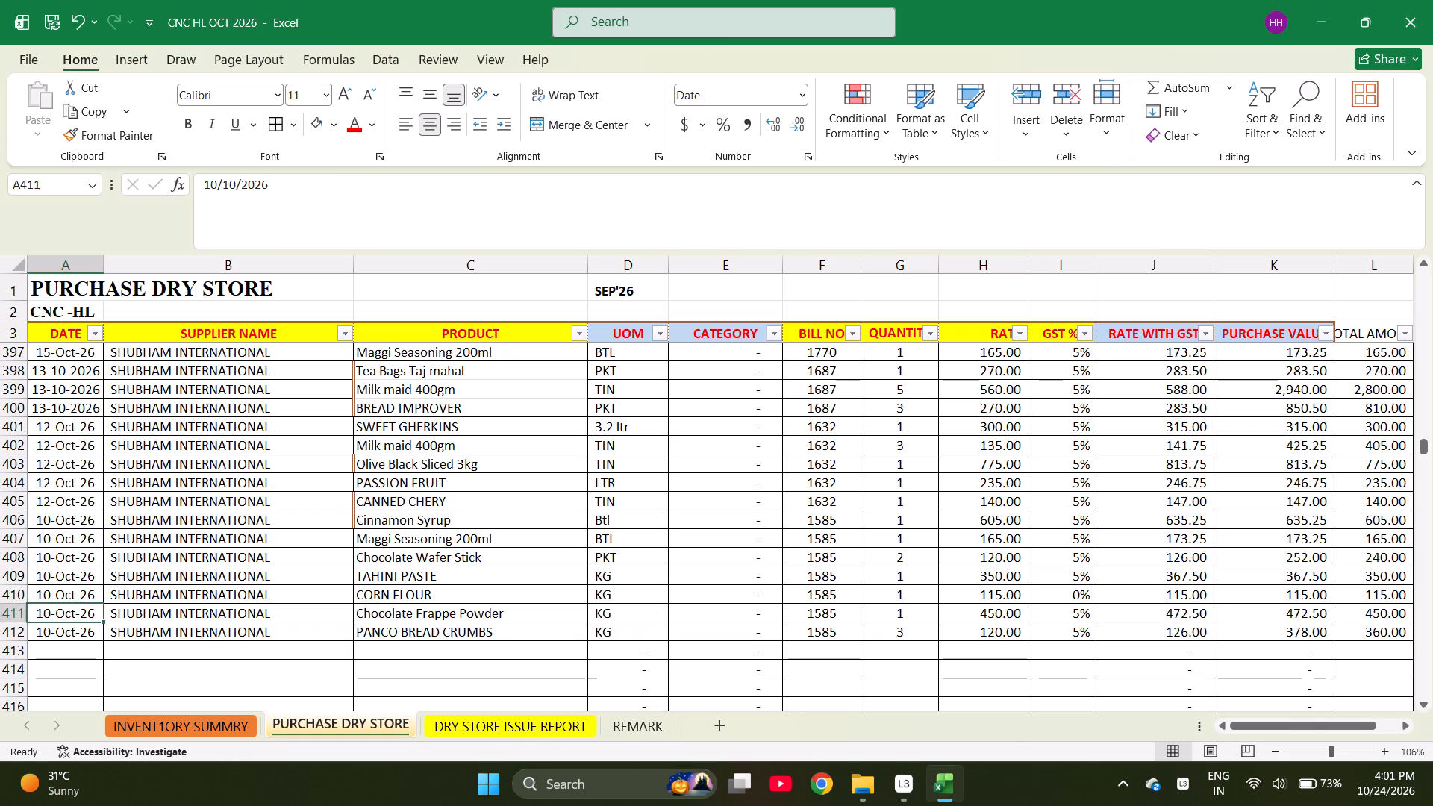
{"action": "key", "text": "Down"}
{"action": "key", "text": "Down"}
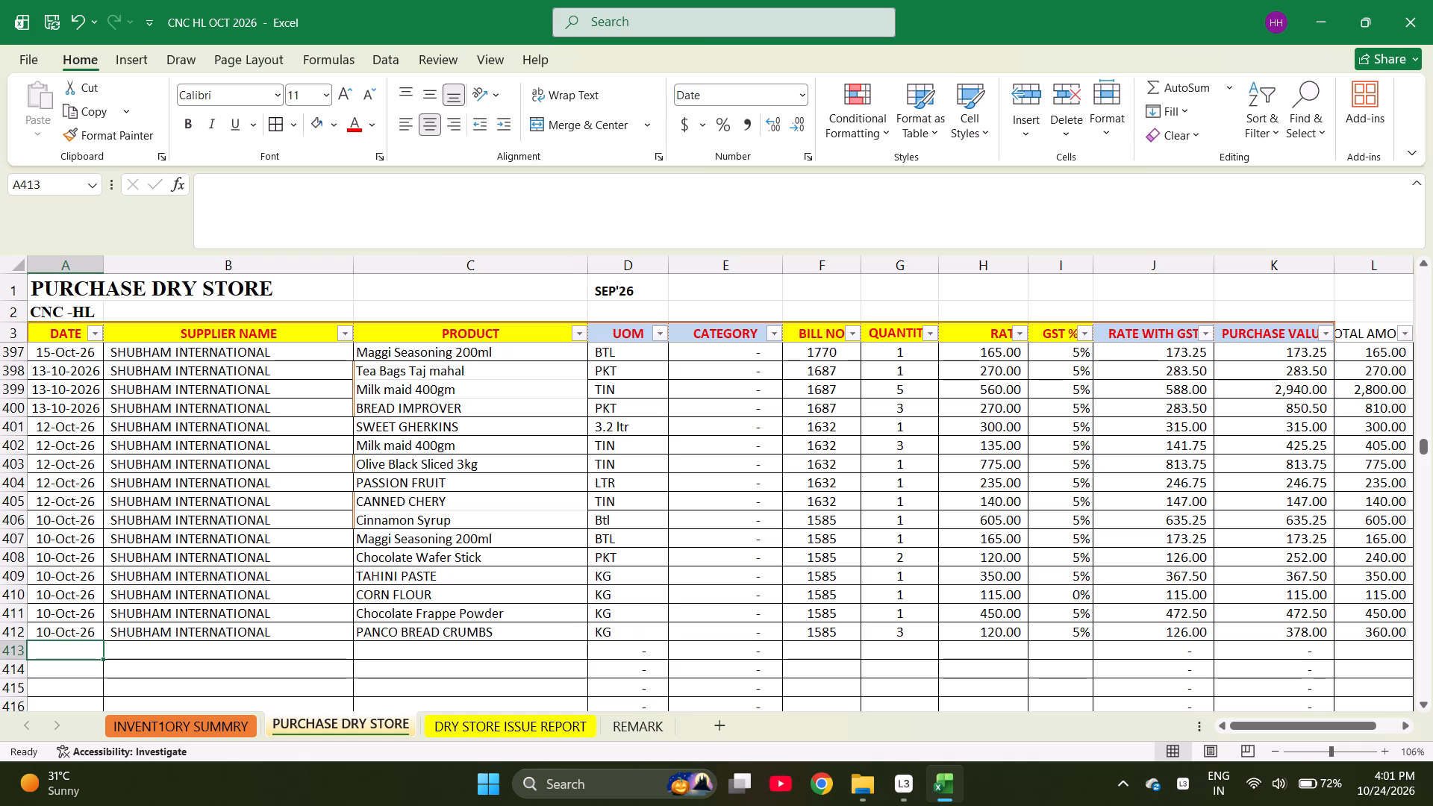
{"action": "type", "text": "10-17-206"}
{"action": "key", "text": "Right"}
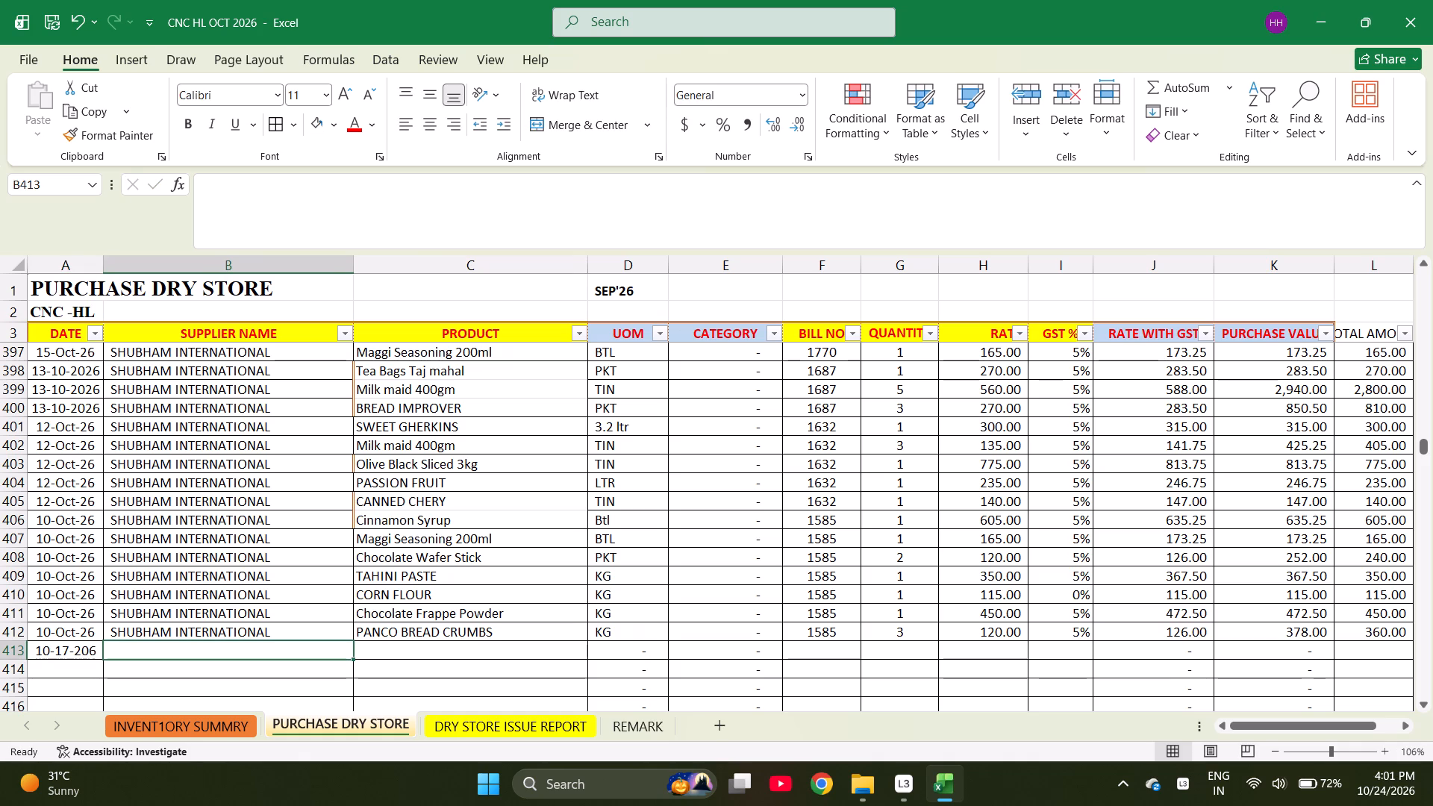
{"action": "key", "text": "Left"}
{"action": "type", "text": "10"}
{"action": "type", "text": "-17-26"}
{"action": "key", "text": "Right"}
Enter TASTE YARD as the supplier in row 413.
{"action": "type", "text": "TASTW"}
{"action": "key", "text": "BackSpace"}
{"action": "key", "text": "BackSpace"}
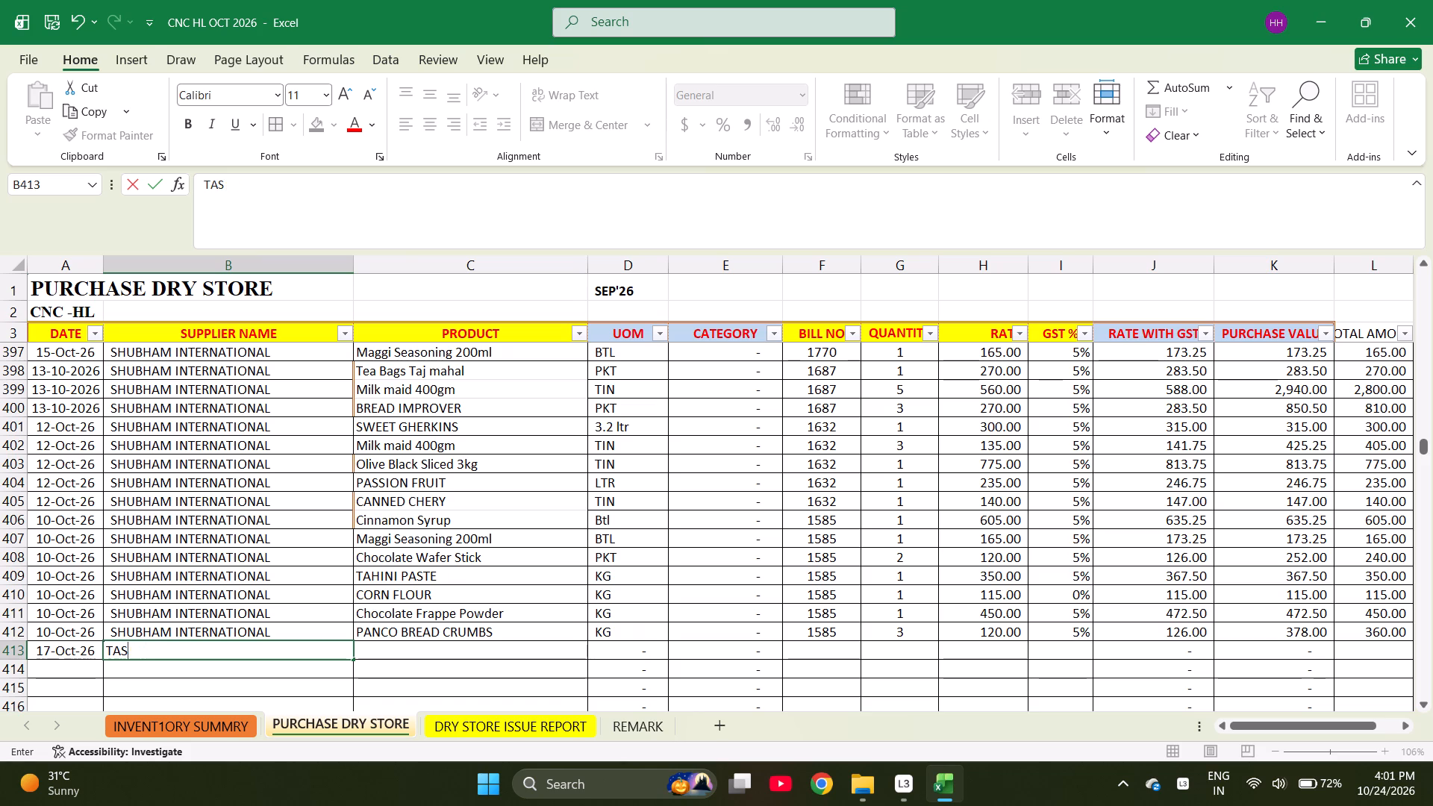
{"action": "type", "text": "TE YARD"}
{"action": "key", "text": "Right"}
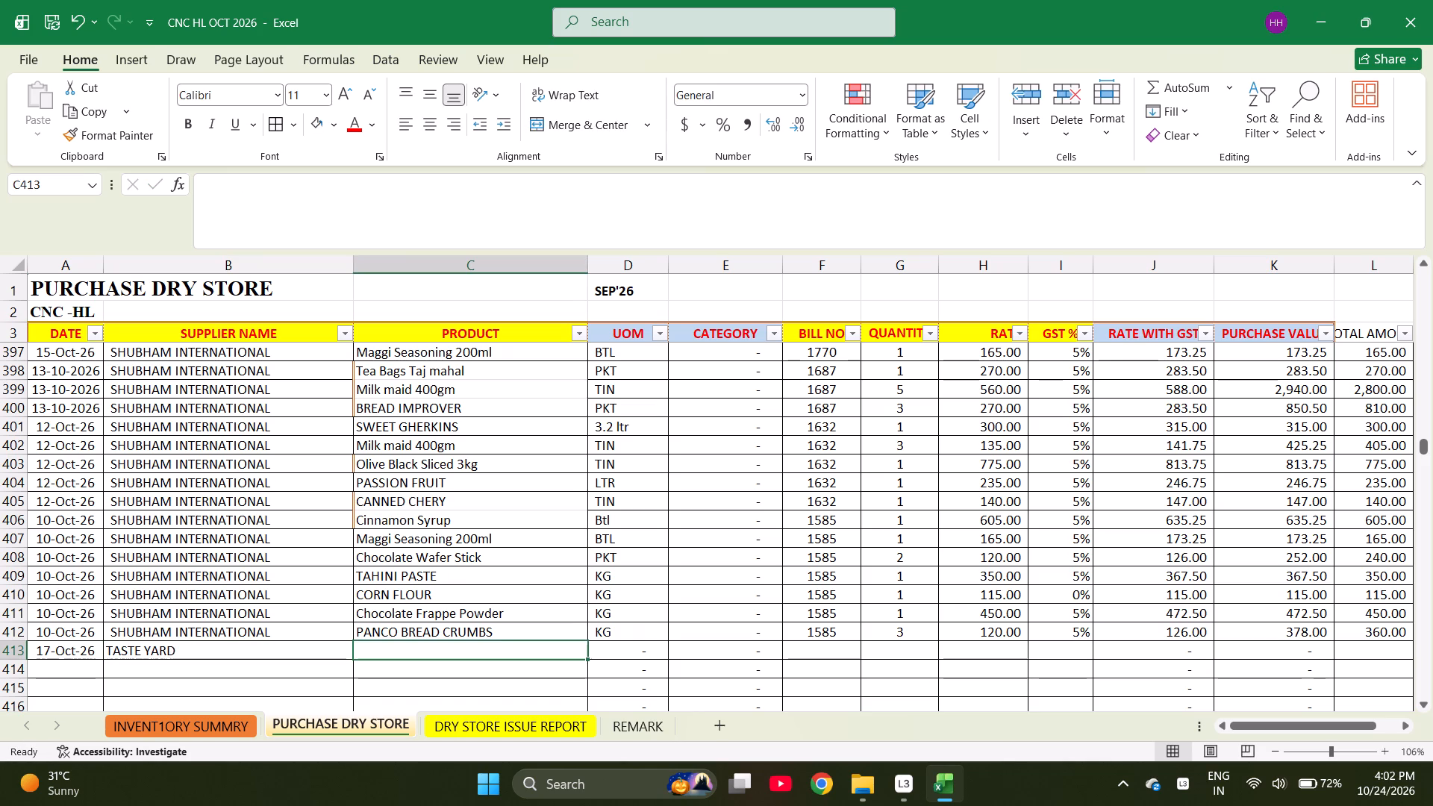
Find NAPK in the inventory summary sheet and copy BROWN PAPER NAPKIN into row 413 as the product.
{"action": "type", "text": "BR"}
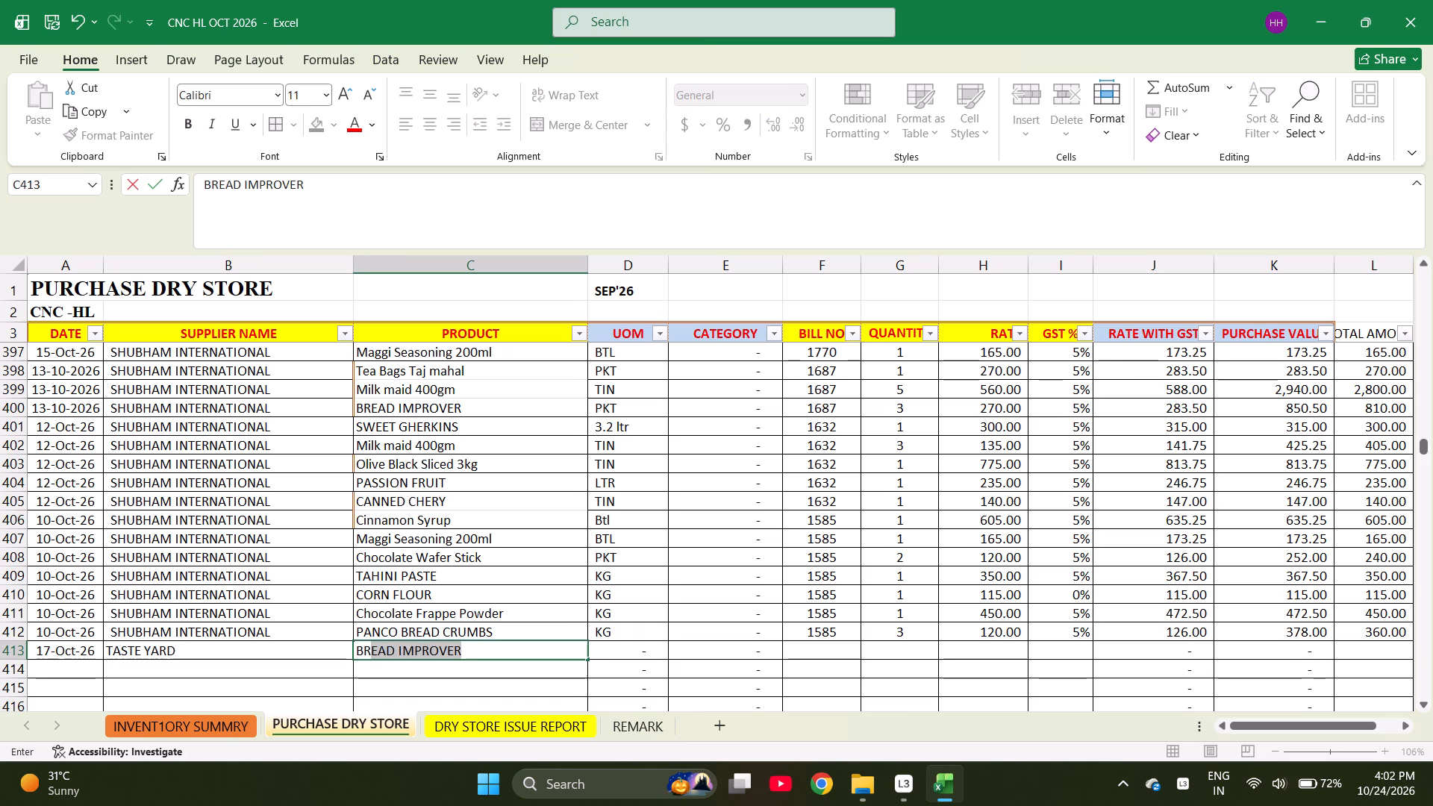
{"action": "key", "text": "ctrl+Page_Up"}
{"action": "key", "text": "ctrl+f"}
{"action": "type", "text": "NAPK"}
{"action": "key", "text": "Return"}
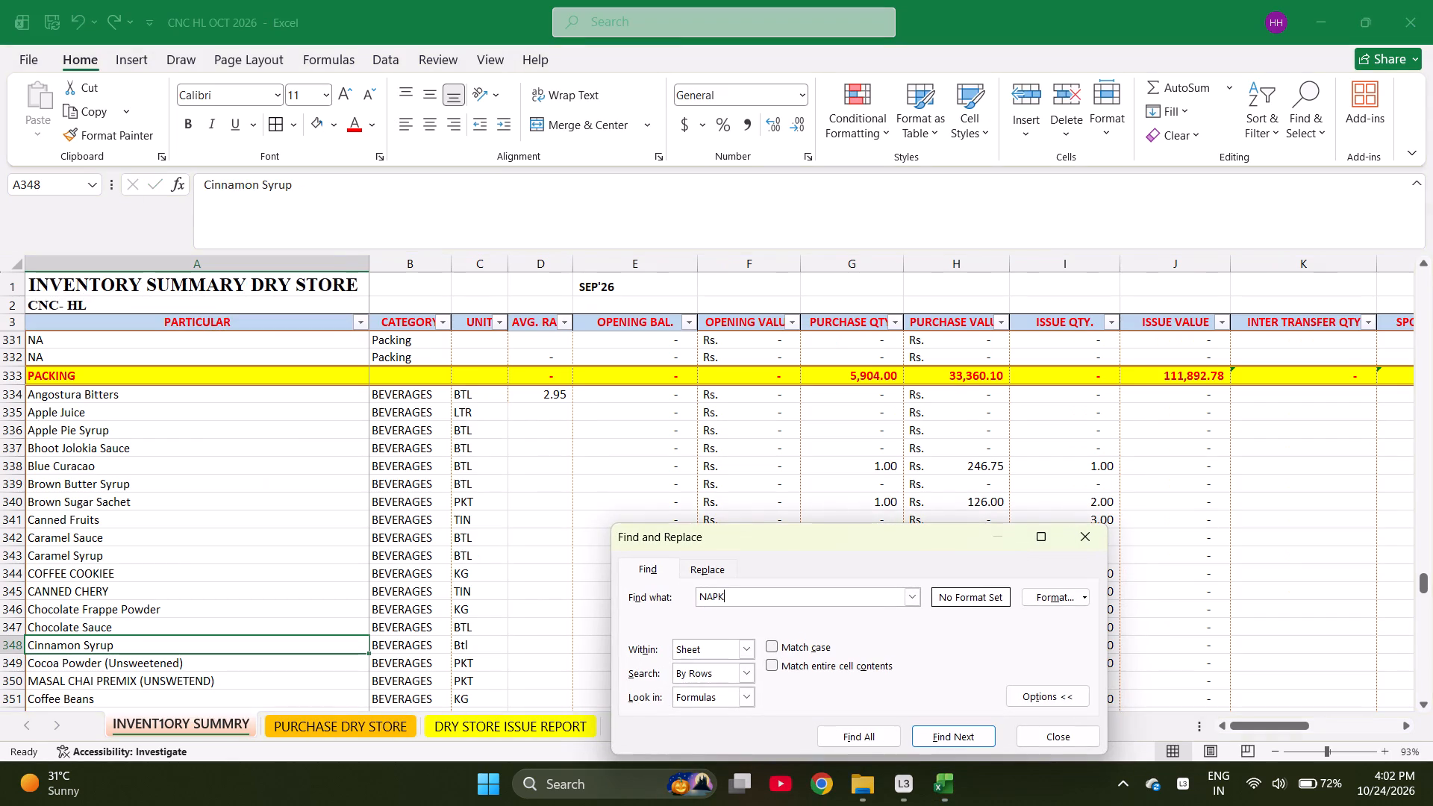
{"action": "key", "text": "Return"}
{"action": "key", "text": "Return"}
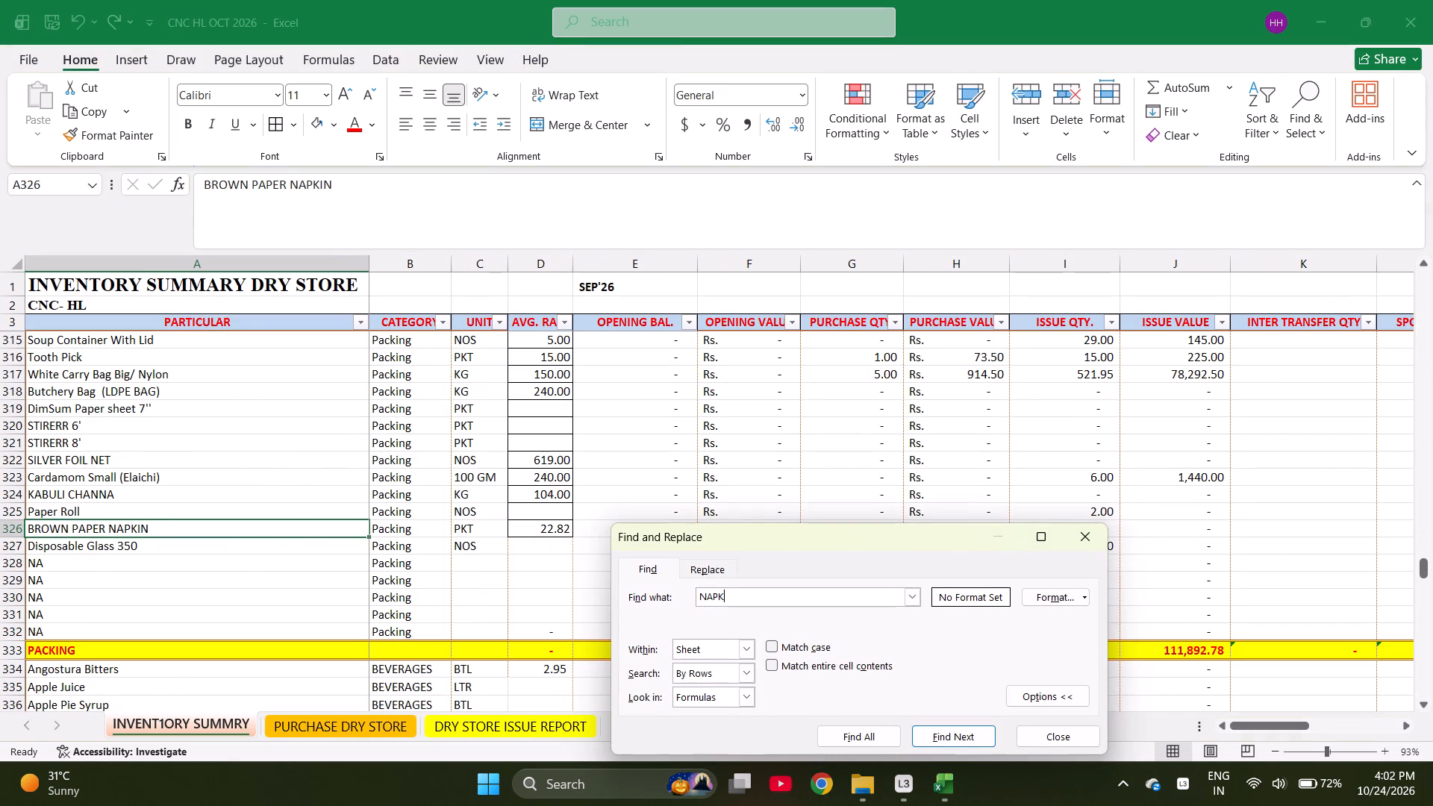
{"action": "key", "text": "Escape"}
{"action": "key", "text": "ctrl+c"}
{"action": "key", "text": "ctrl+Page_Down"}
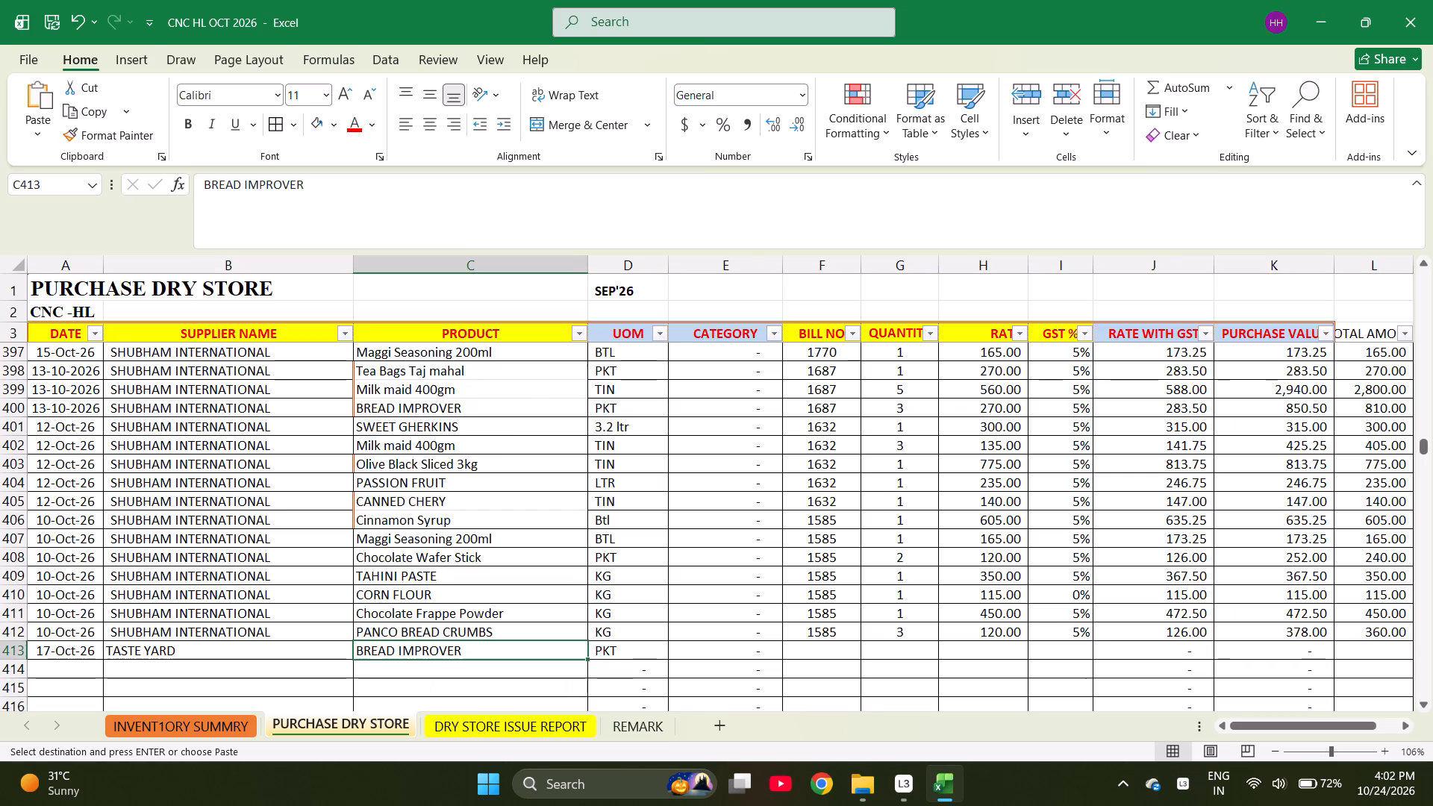
{"action": "key", "text": "Right"}
{"action": "key", "text": "Left"}
{"action": "key", "text": "Return"}
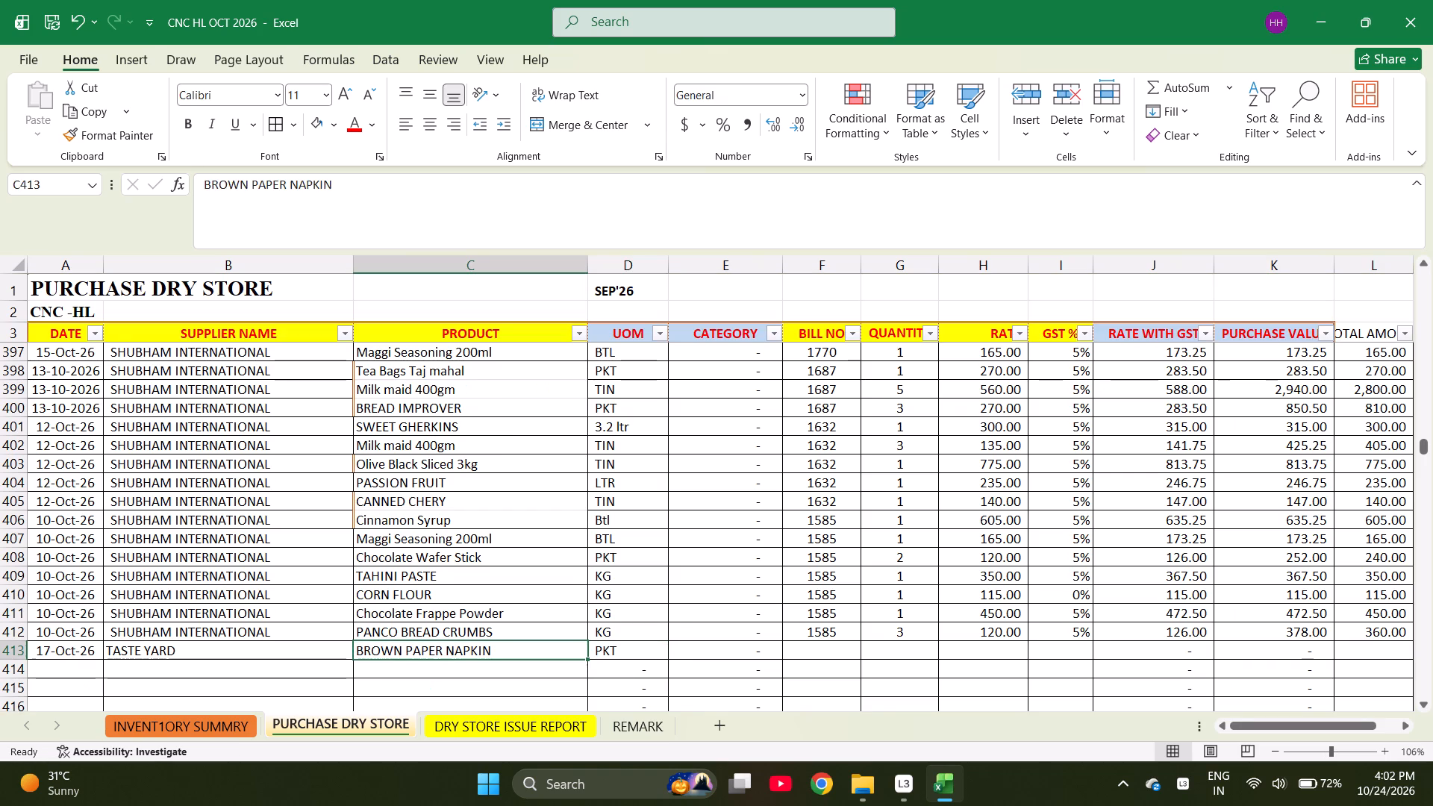
Enter bill number 2358 for BROWN PAPER NAPKIN in row 413.
{"action": "key", "text": "Right"}
{"action": "key", "text": "Right"}
{"action": "key", "text": "Right"}
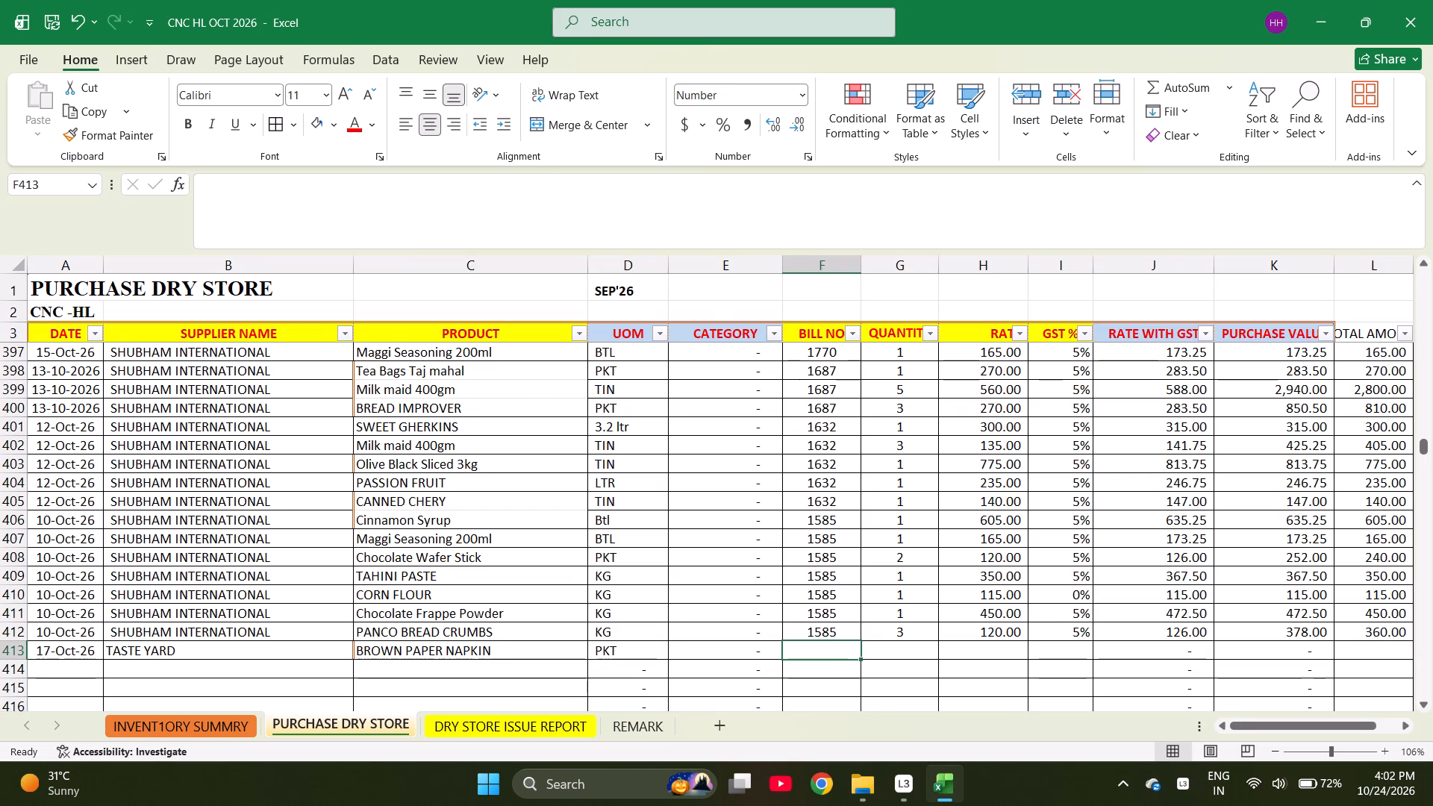
{"action": "type", "text": "2358"}
{"action": "key", "text": "Return"}
Enter quantity 600 and rate 22.82 for BROWN PAPER NAPKIN in row 413.
{"action": "key", "text": "Right"}
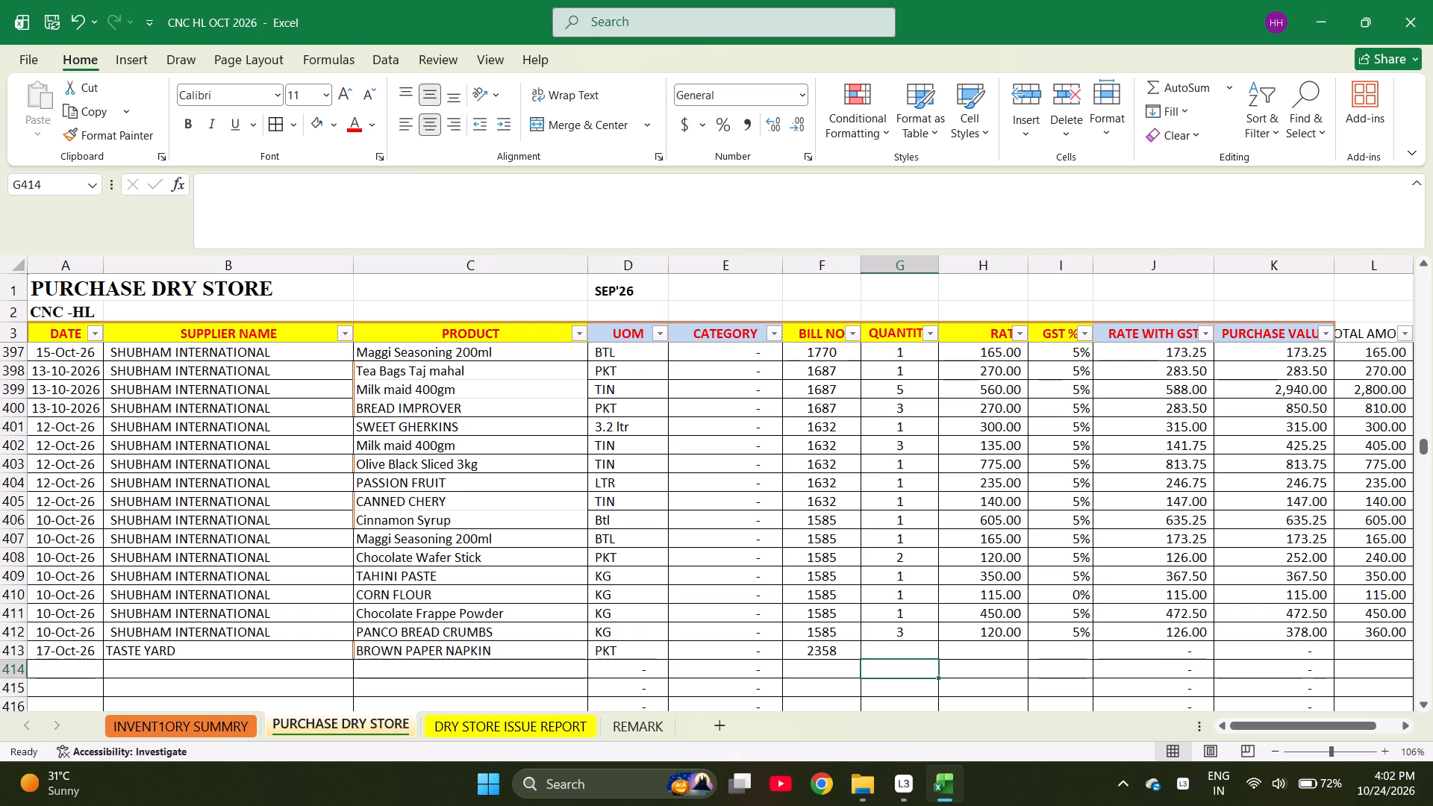
{"action": "key", "text": "Up"}
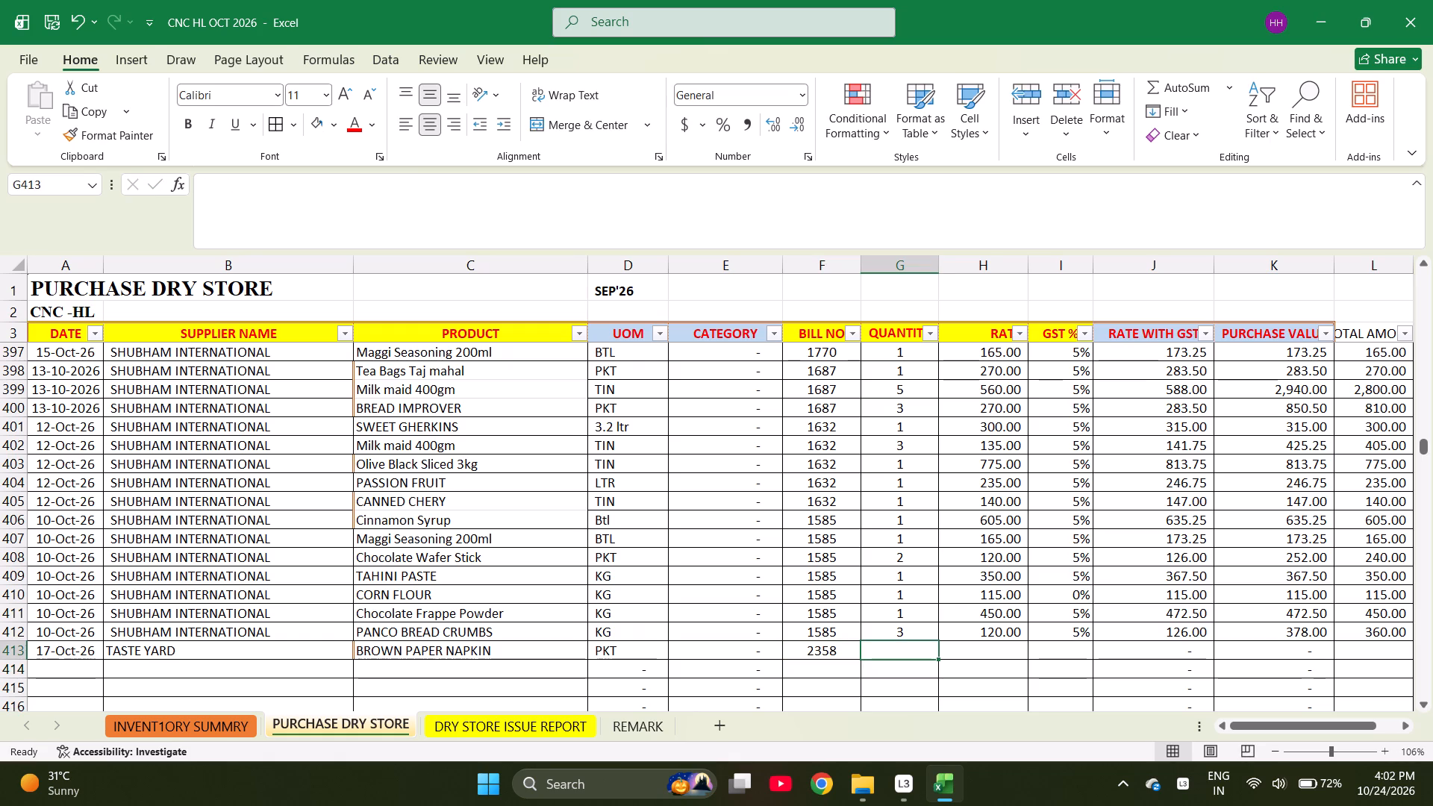
{"action": "type", "text": "600"}
{"action": "key", "text": "Right"}
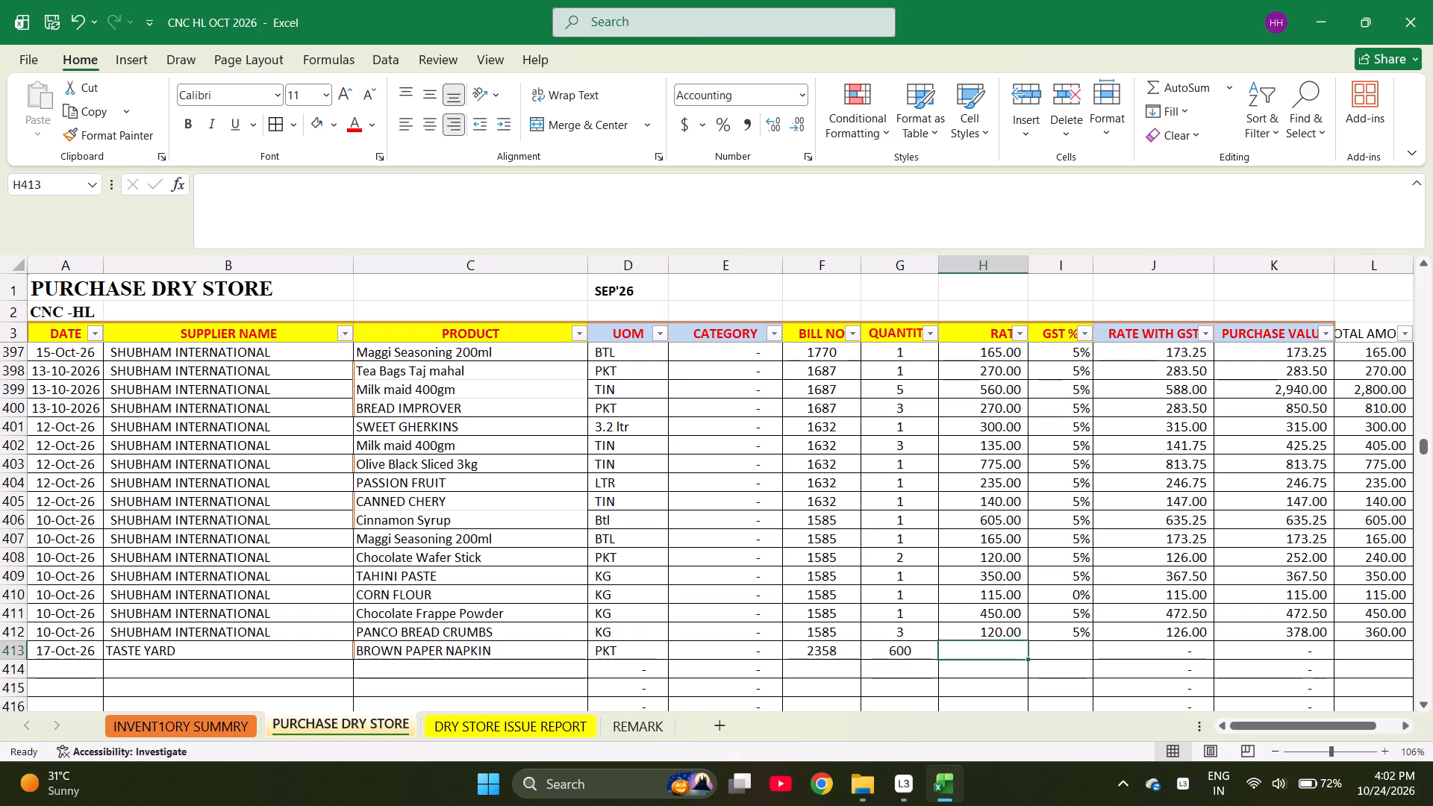
{"action": "type", "text": "22"}
{"action": "type", "text": ".82"}
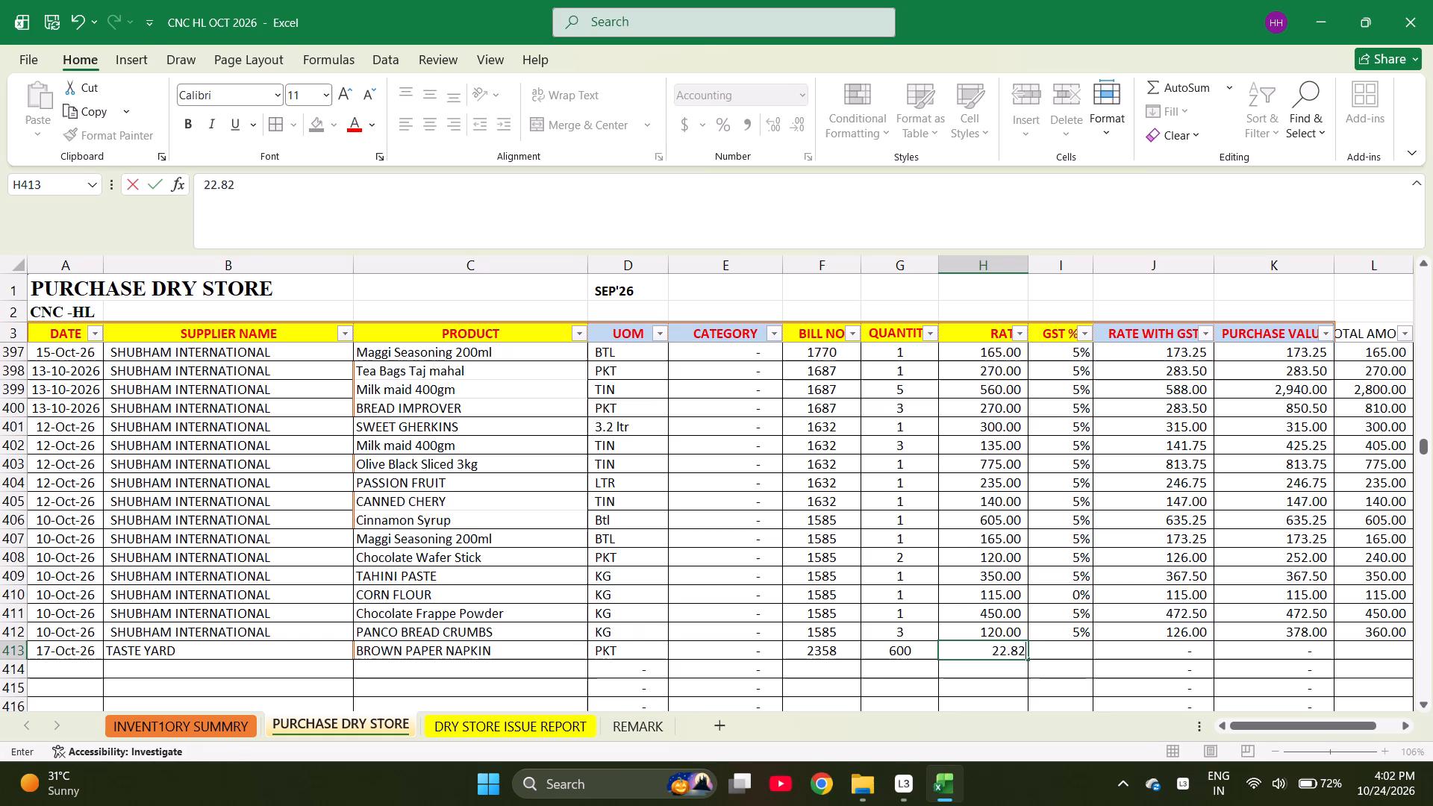
{"action": "key", "text": "Return"}
{"action": "key", "text": "Up"}
{"action": "key", "text": "Right"}
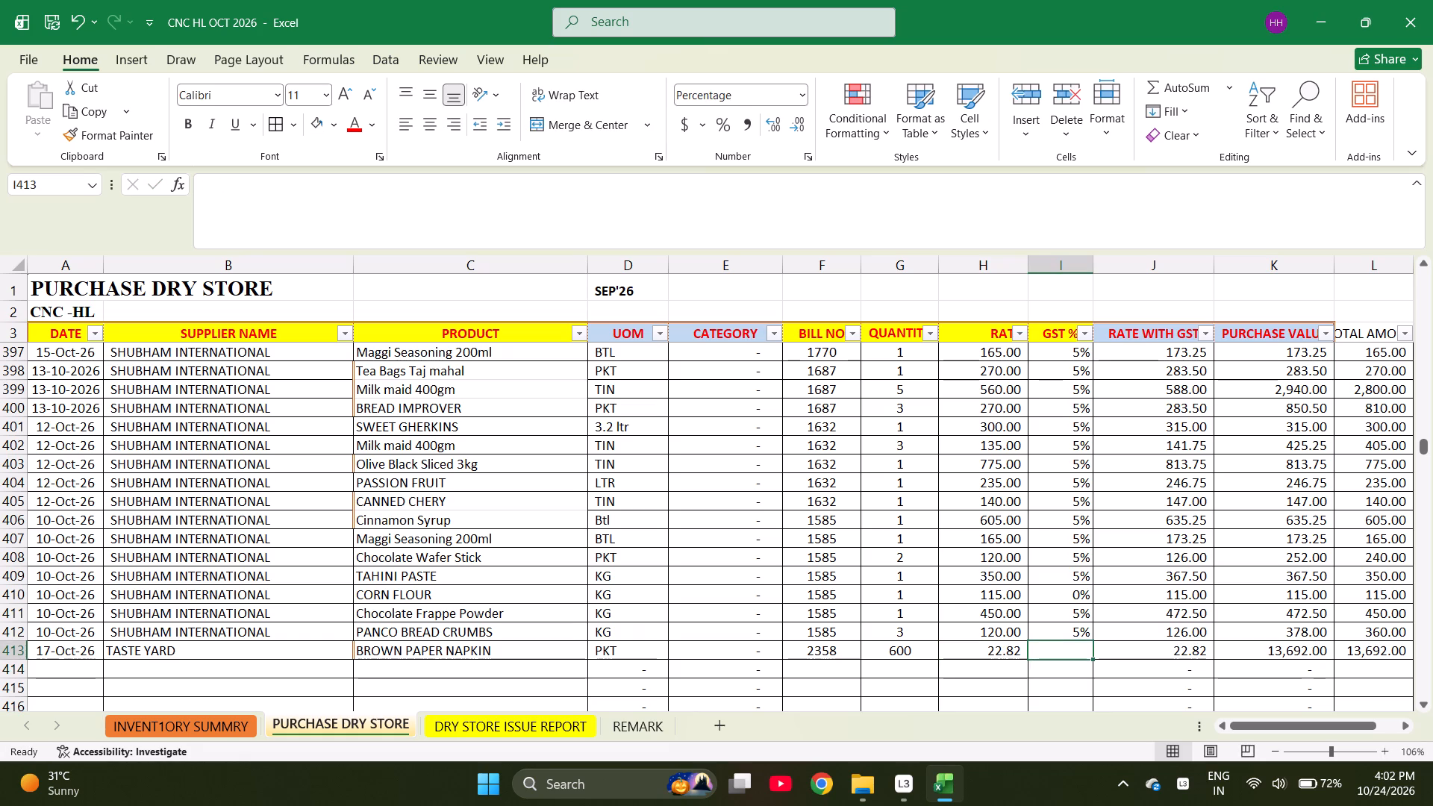
Enter 18% GST for BROWN PAPER NAPKIN in row 413.
{"action": "type", "text": "18"}
{"action": "key", "text": "Return"}
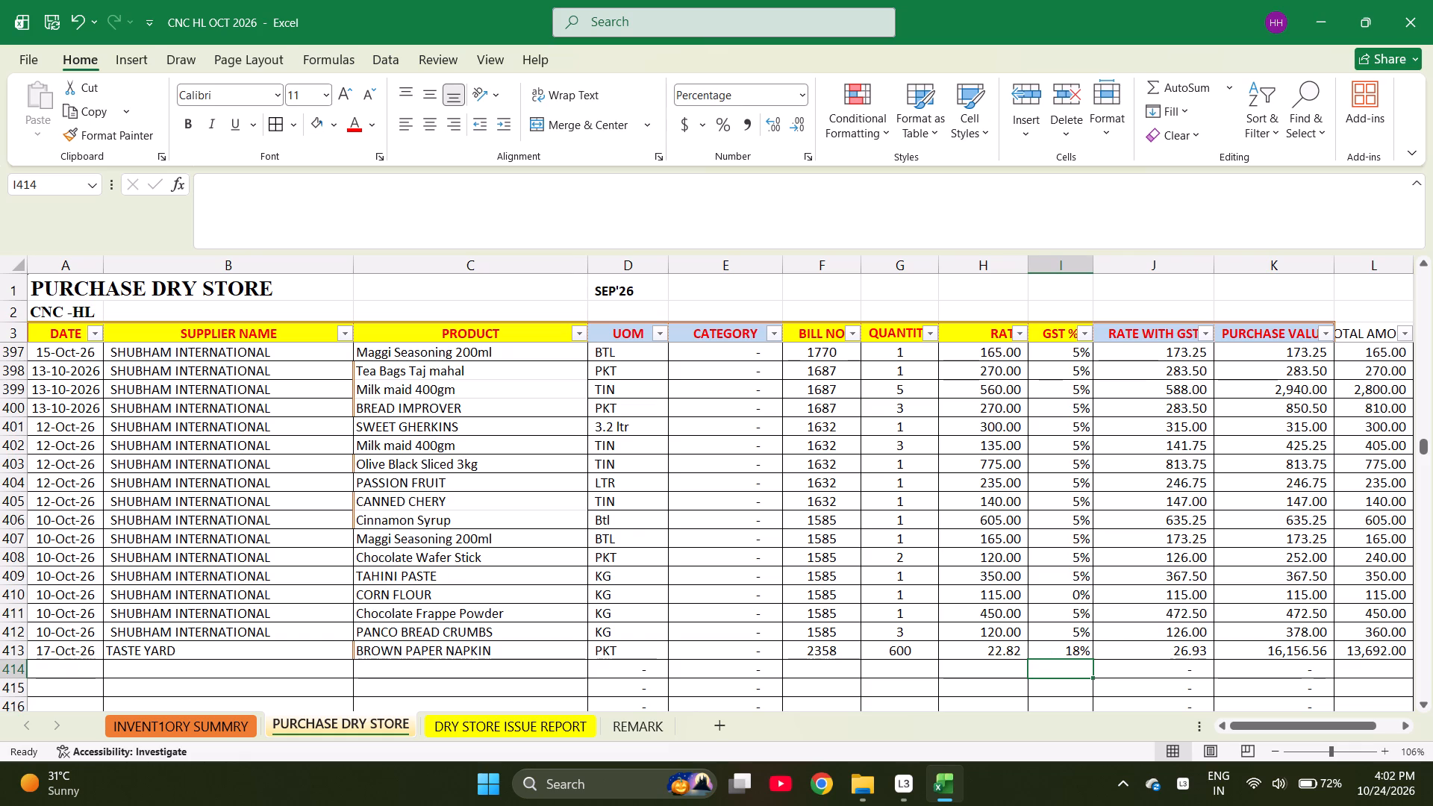
Enter the date 19-Oct-26 in row 414 of the purchase sheet.
{"action": "key", "text": "ctrl+Left"}
{"action": "key", "text": "ctrl+Left"}
{"action": "key", "text": "ctrl+Left"}
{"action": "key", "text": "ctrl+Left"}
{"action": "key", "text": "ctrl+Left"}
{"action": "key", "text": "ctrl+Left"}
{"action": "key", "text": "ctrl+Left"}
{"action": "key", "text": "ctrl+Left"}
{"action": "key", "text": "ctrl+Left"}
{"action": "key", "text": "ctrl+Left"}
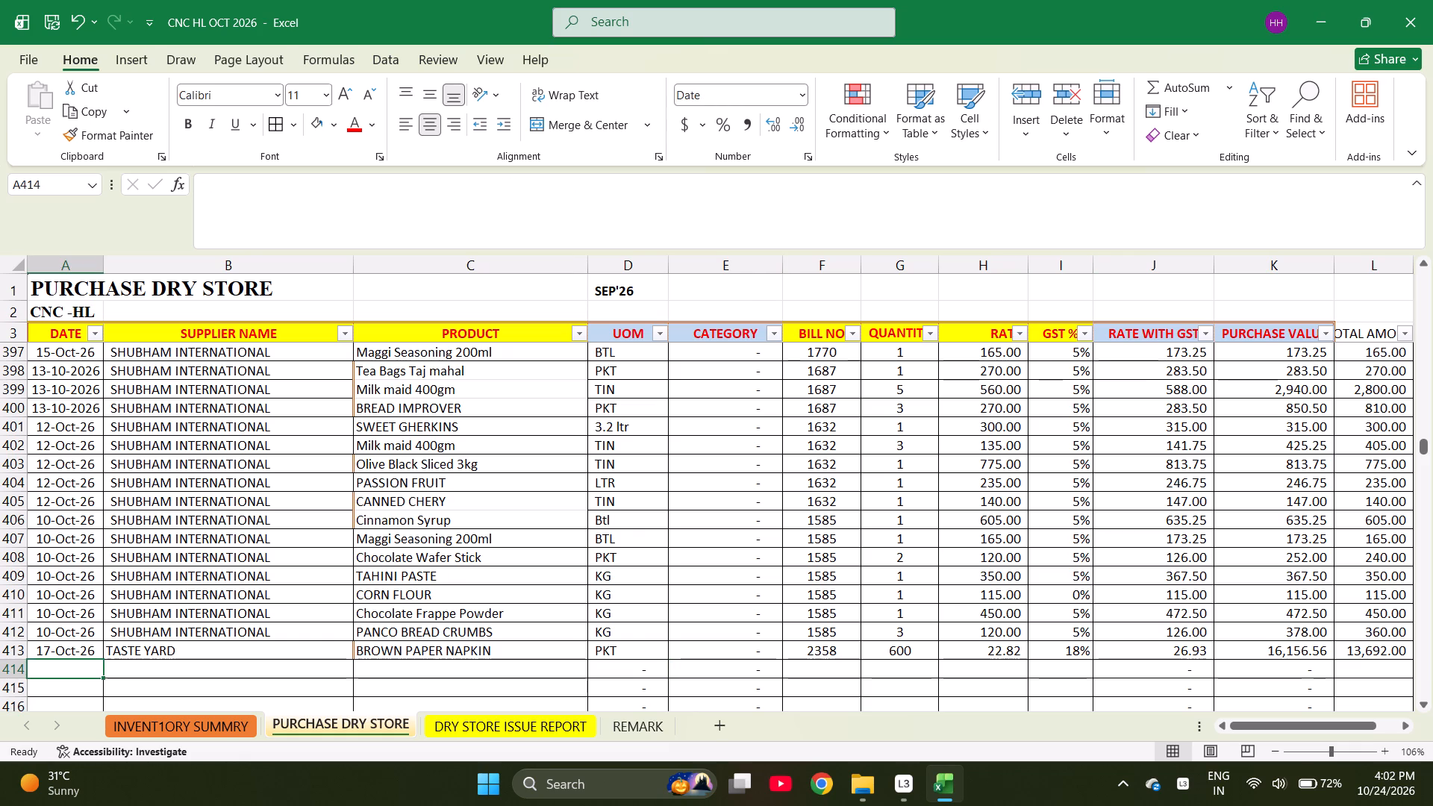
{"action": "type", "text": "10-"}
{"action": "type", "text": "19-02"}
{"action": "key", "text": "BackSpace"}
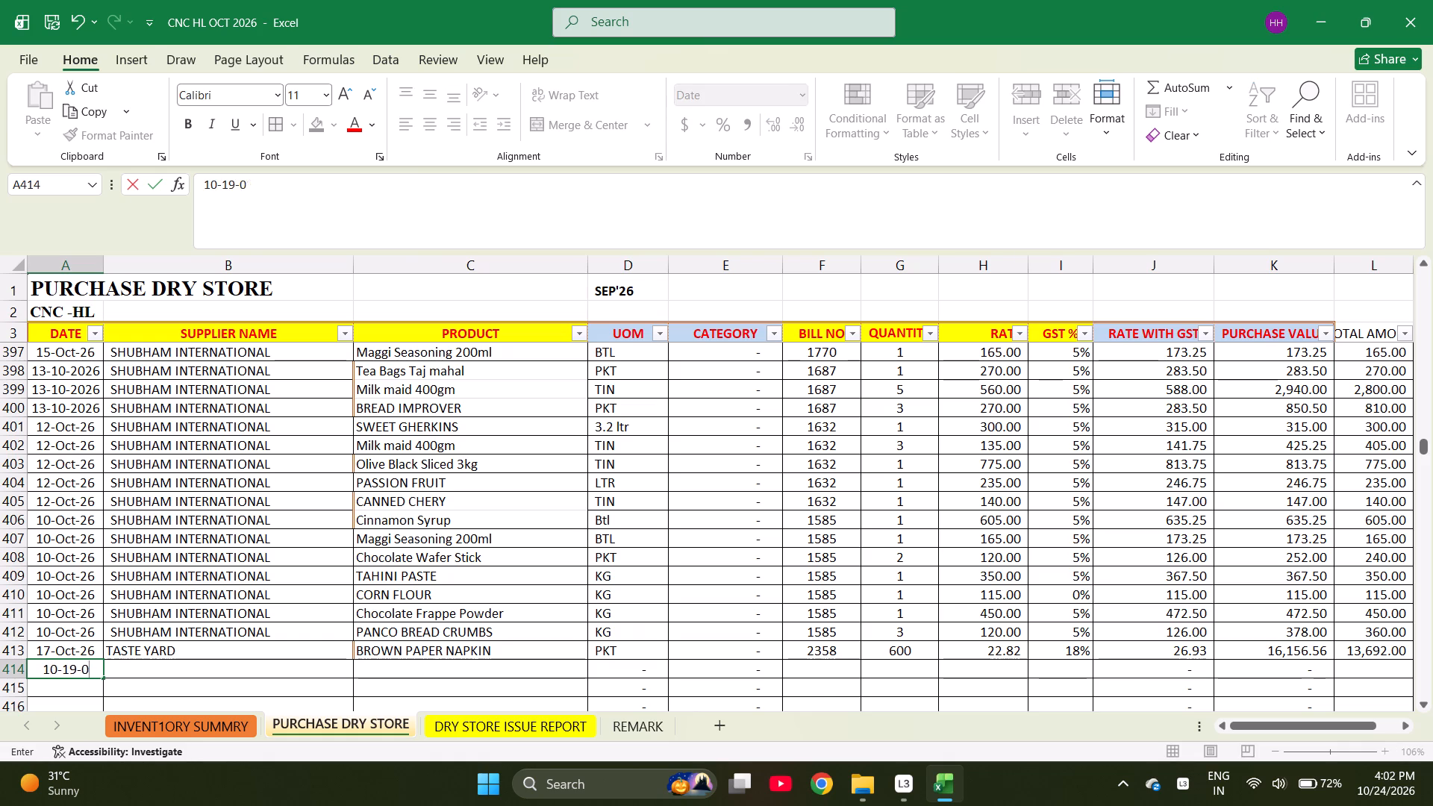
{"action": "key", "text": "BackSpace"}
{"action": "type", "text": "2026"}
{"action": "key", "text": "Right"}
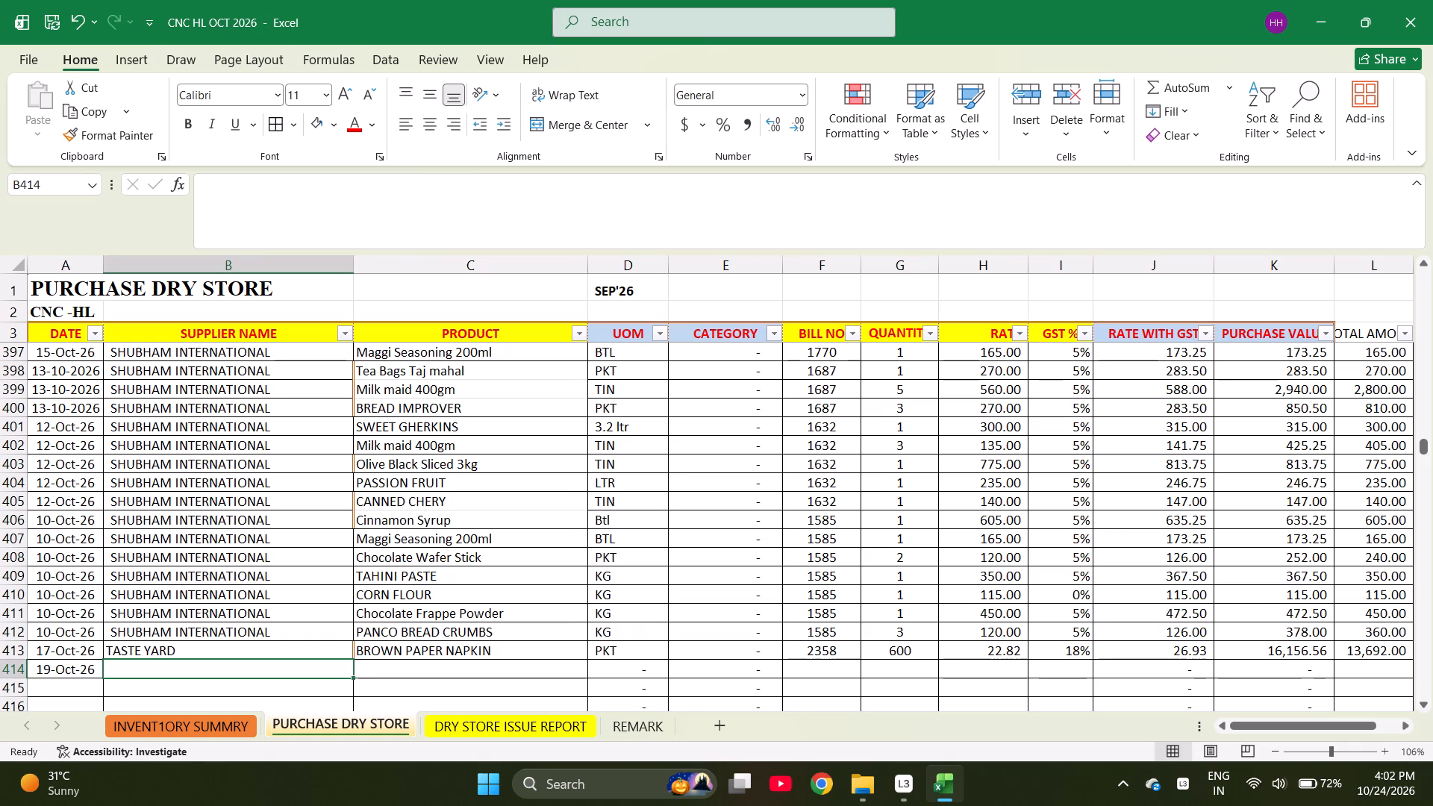
Enter UTTAM SINGH & ASSOCIATES as the supplier in row 414.
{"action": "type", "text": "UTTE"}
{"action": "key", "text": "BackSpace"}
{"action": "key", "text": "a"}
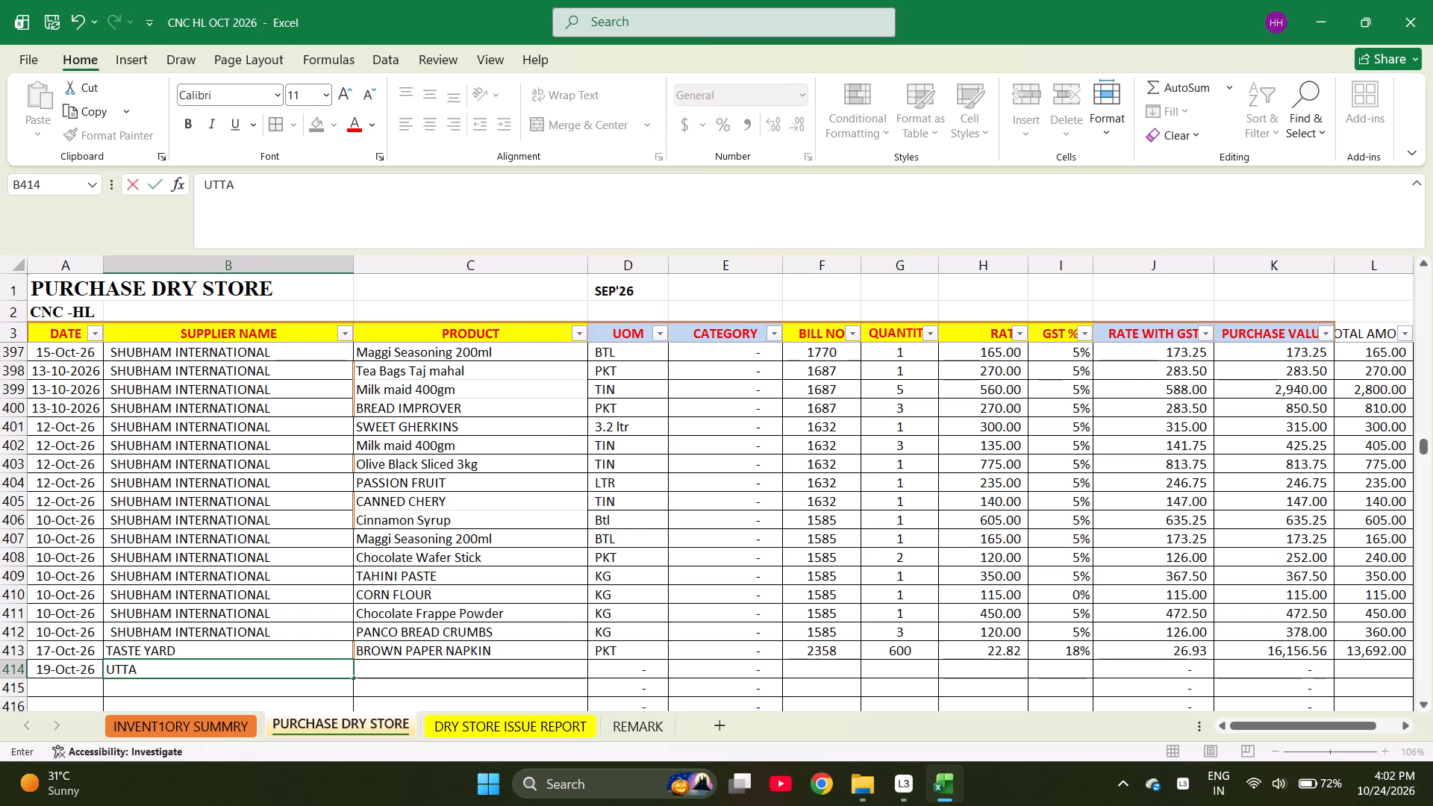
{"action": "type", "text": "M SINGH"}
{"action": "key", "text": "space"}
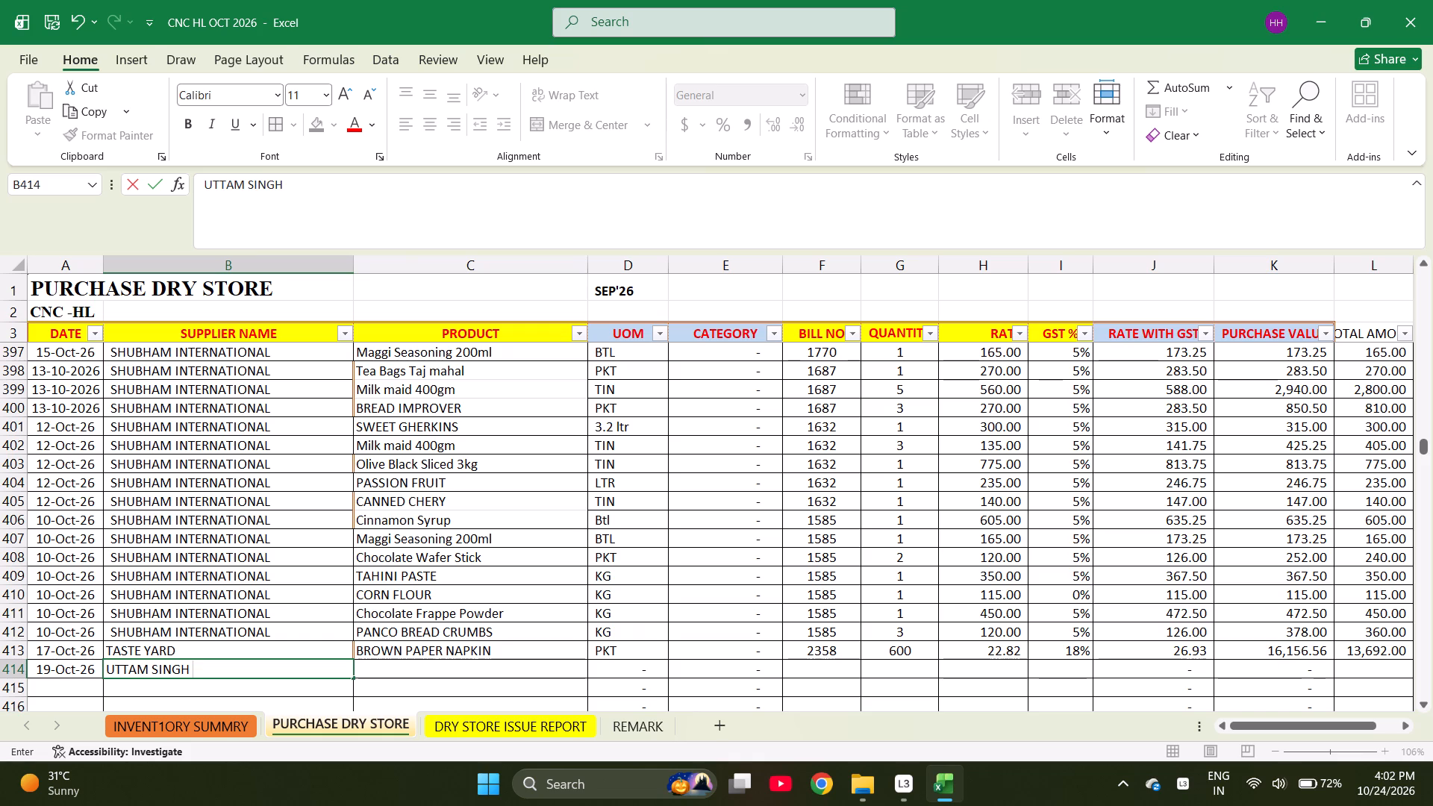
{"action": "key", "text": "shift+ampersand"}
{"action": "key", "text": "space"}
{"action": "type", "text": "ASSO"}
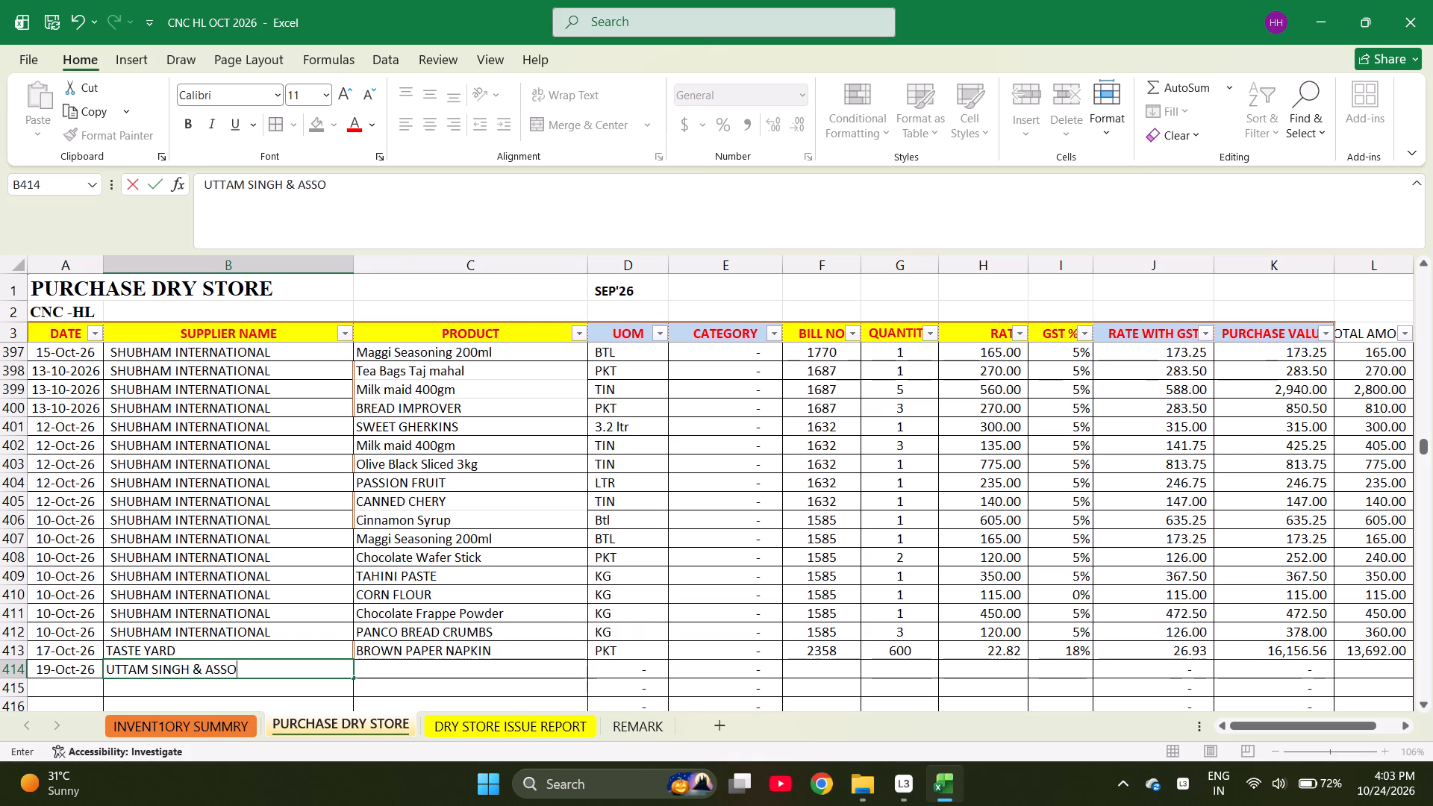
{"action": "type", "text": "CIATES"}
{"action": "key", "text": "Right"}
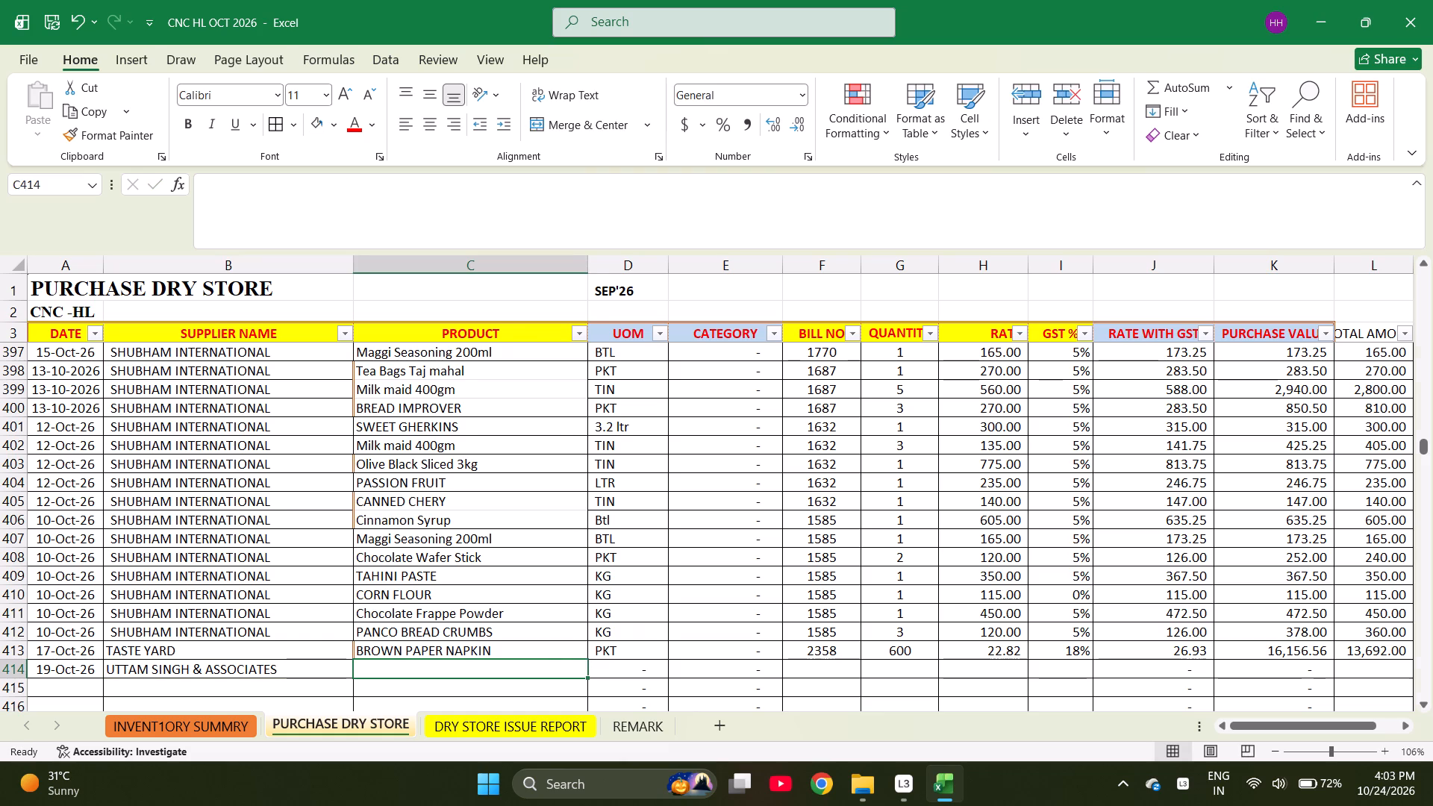
Find COFFEE P in the inventory summary sheet and copy Coffee Powder into row 414 as the product.
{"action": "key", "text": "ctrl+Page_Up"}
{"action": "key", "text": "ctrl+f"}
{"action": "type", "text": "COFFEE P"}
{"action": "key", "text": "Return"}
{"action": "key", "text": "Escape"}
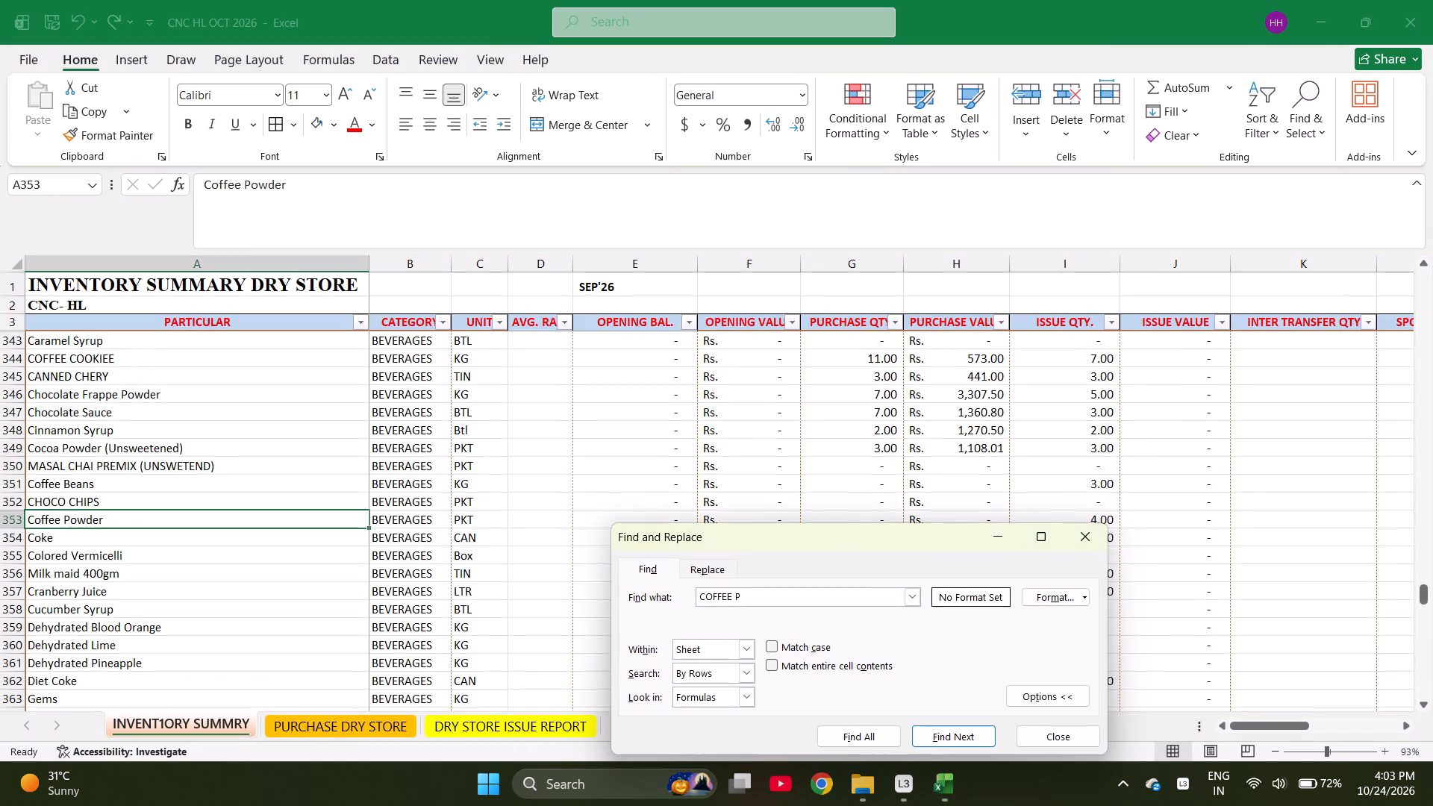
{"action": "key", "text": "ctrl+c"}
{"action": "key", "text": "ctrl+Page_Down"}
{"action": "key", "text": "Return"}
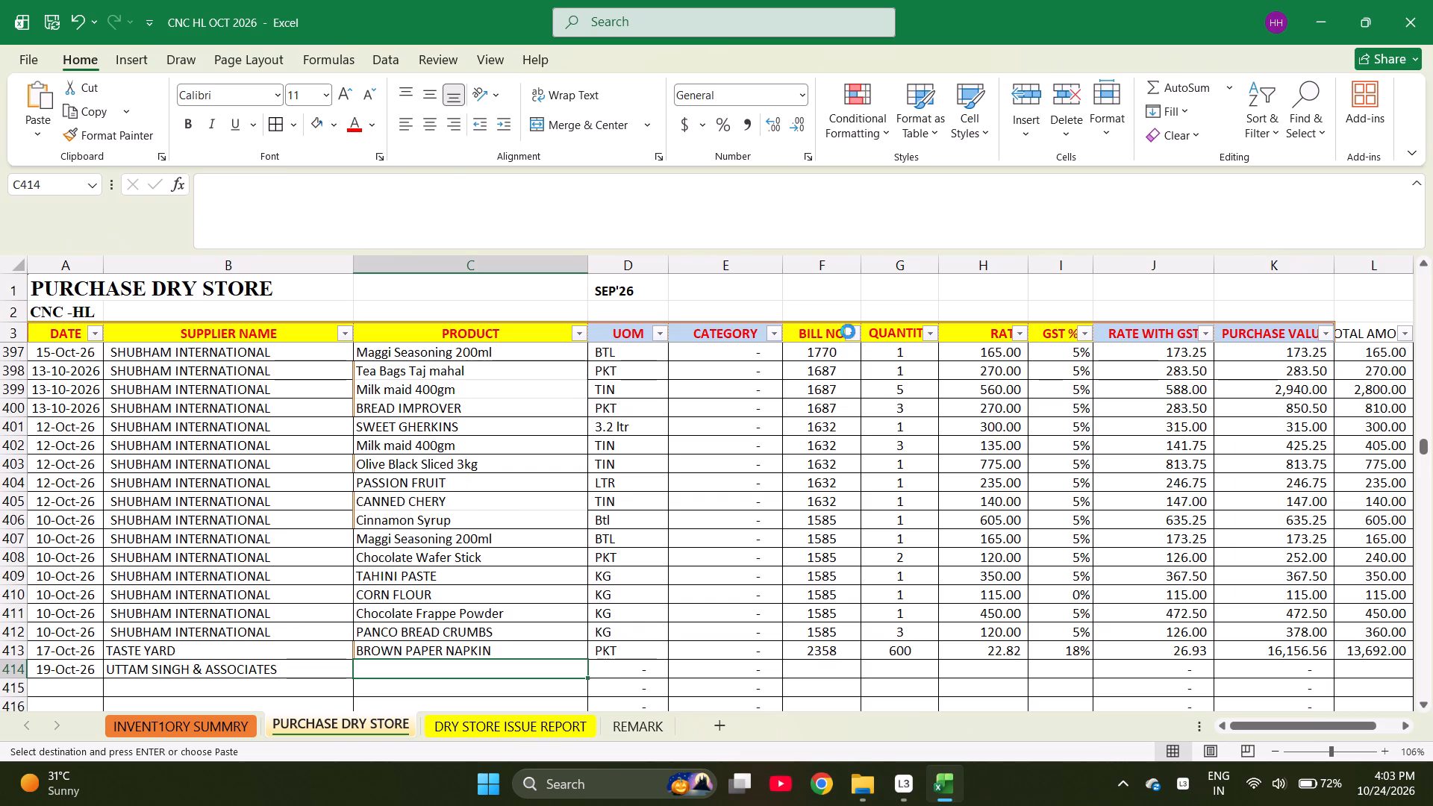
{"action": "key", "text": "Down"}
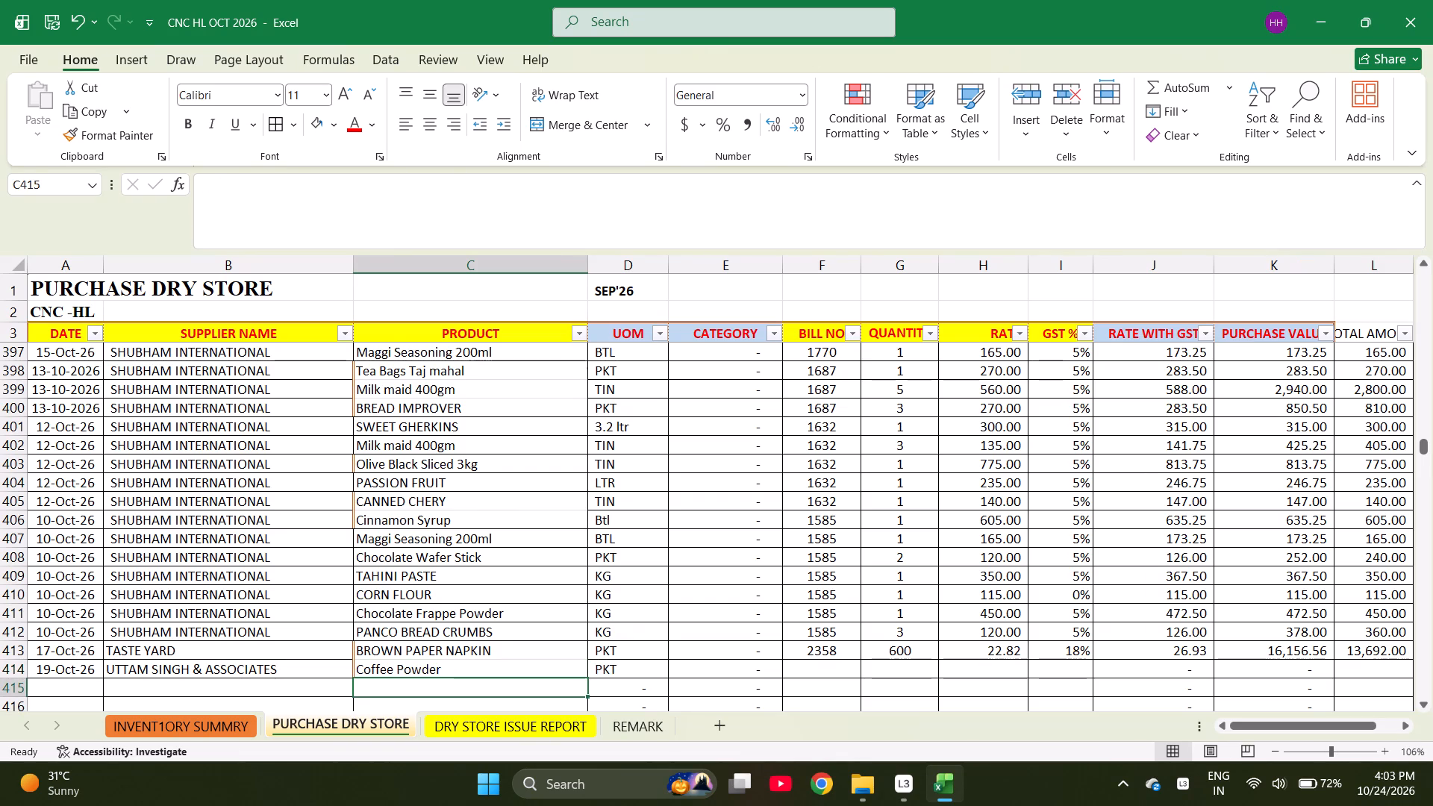
Enter bill number 16976 for Coffee Powder in row 414.
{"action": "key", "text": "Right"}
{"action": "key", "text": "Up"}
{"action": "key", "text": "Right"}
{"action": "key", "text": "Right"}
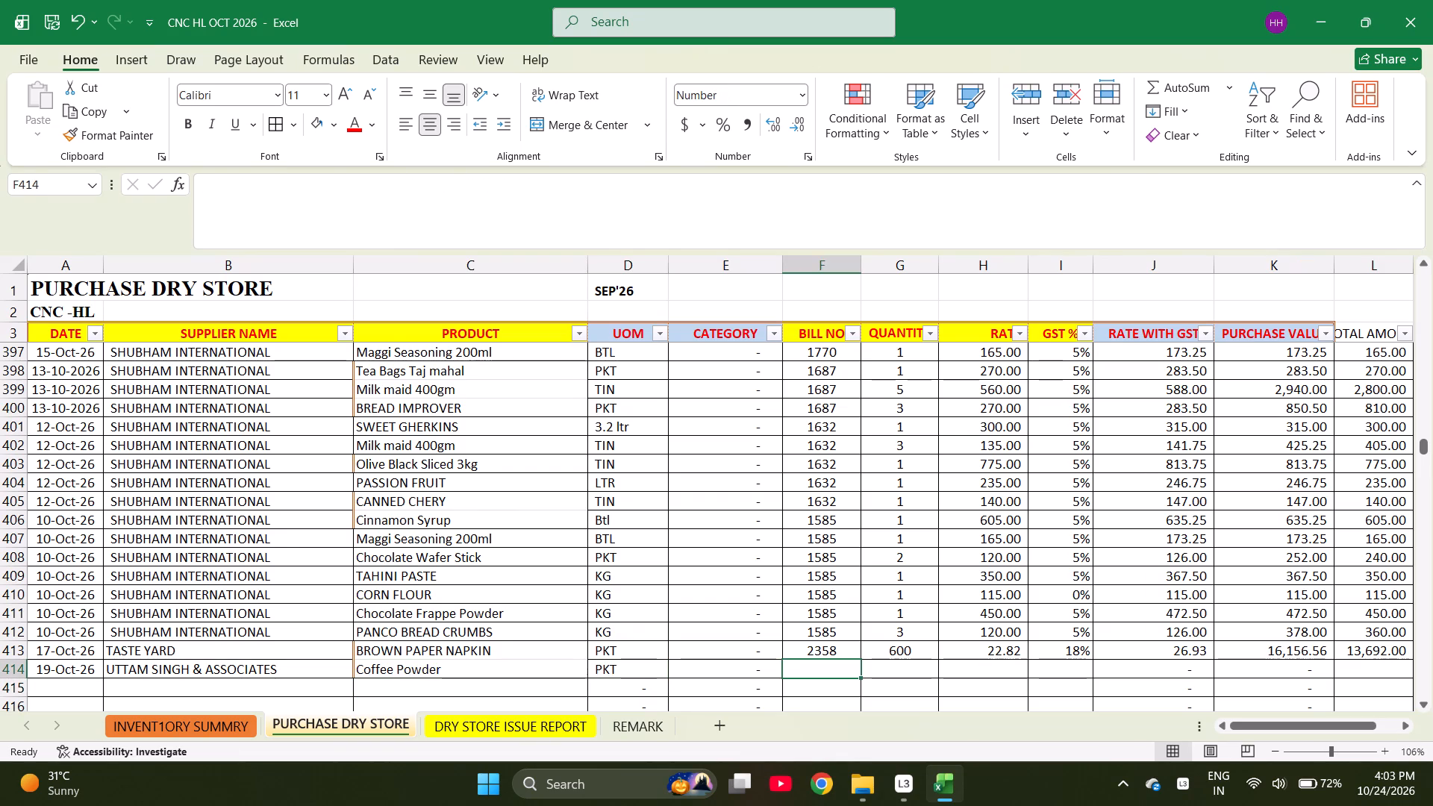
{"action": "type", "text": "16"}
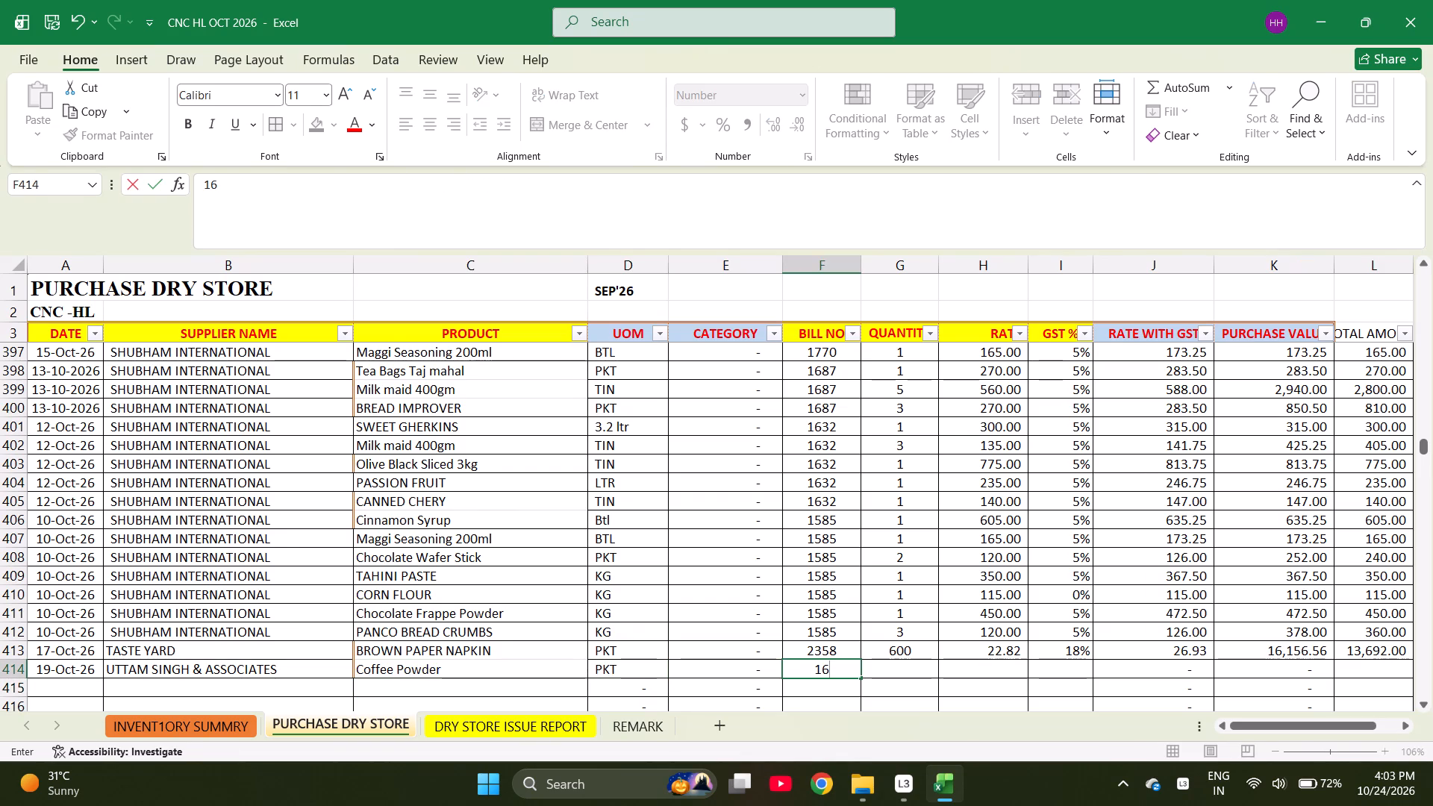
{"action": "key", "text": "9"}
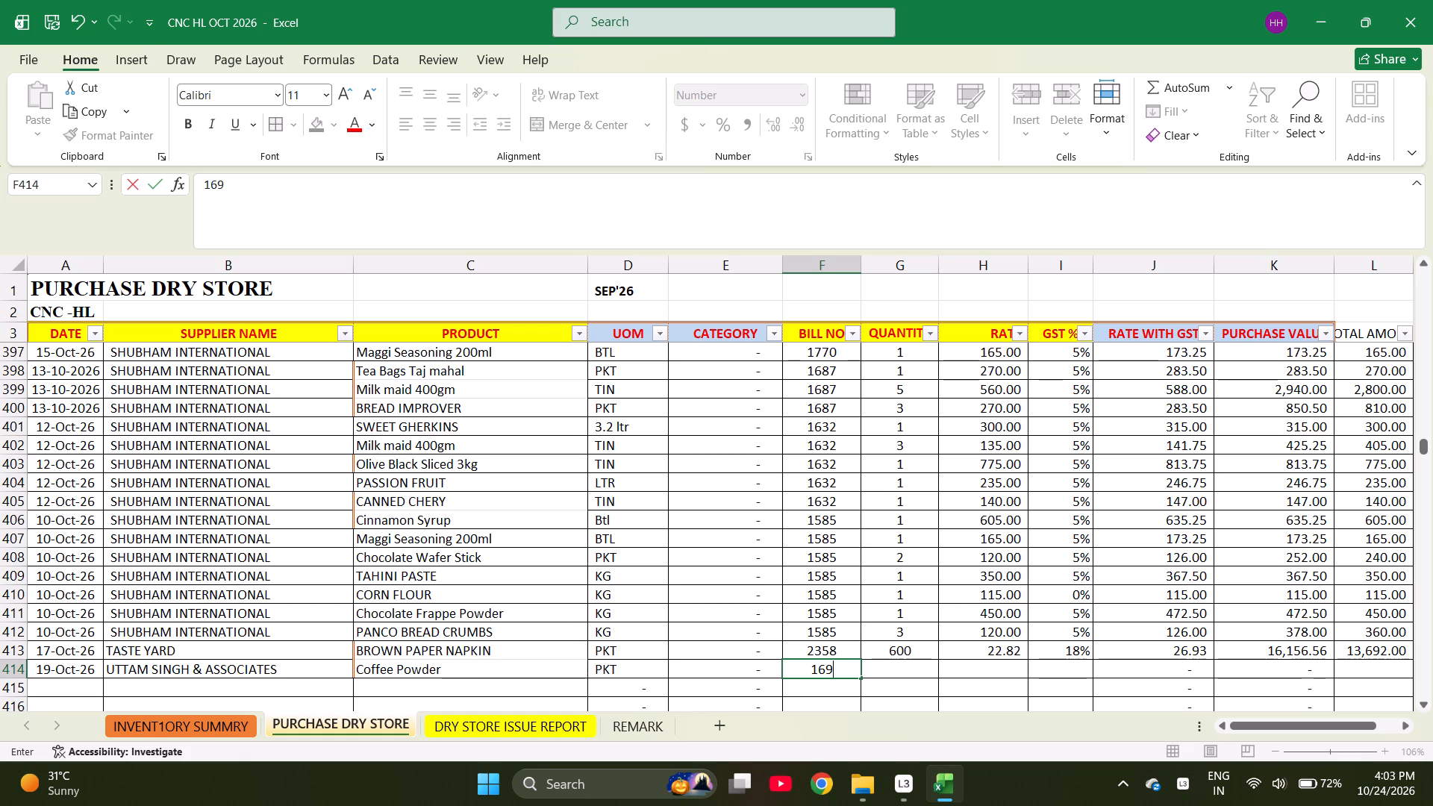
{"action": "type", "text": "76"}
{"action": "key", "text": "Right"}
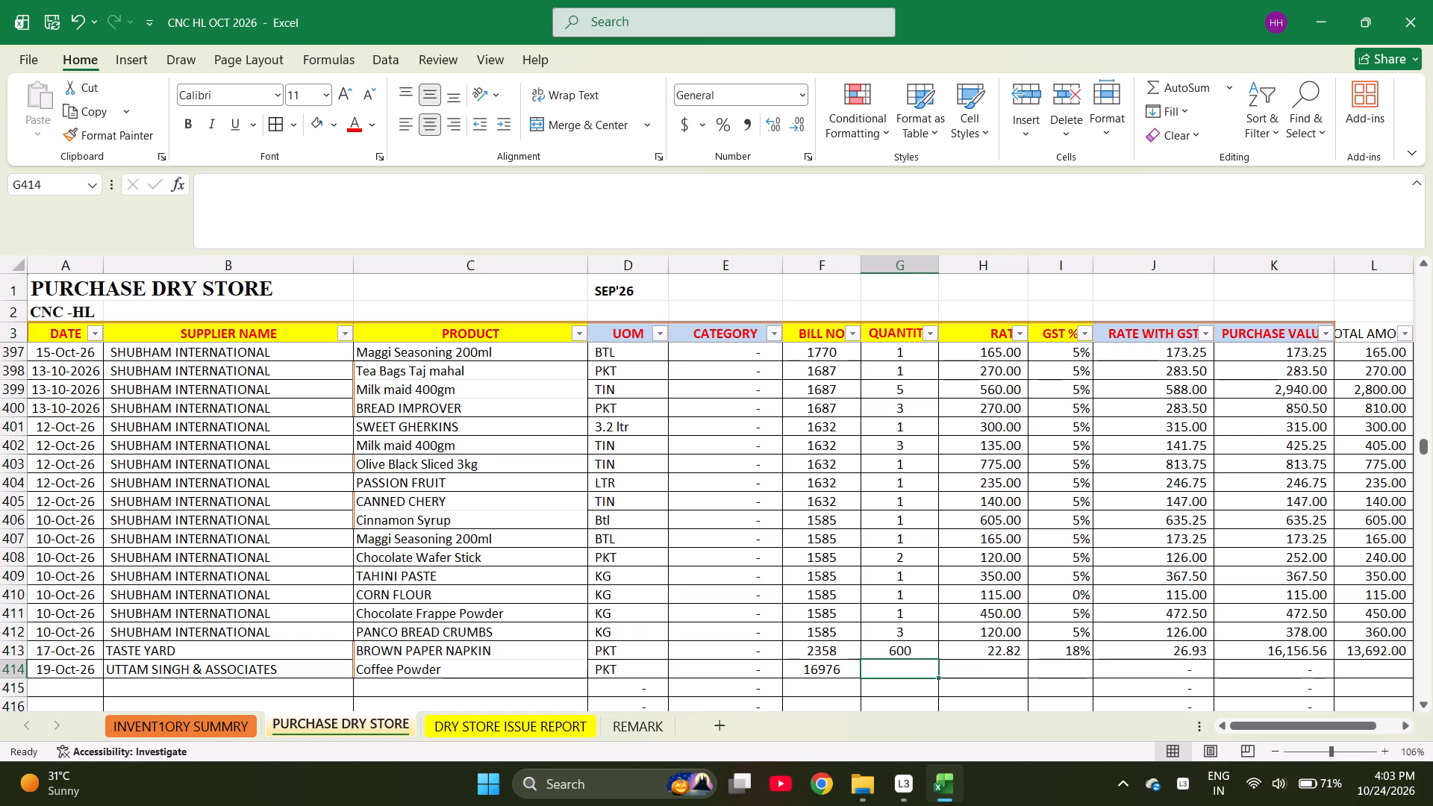
Enter quantity 1, rate 2095.23 and 5% GST for Coffee Powder in row 414.
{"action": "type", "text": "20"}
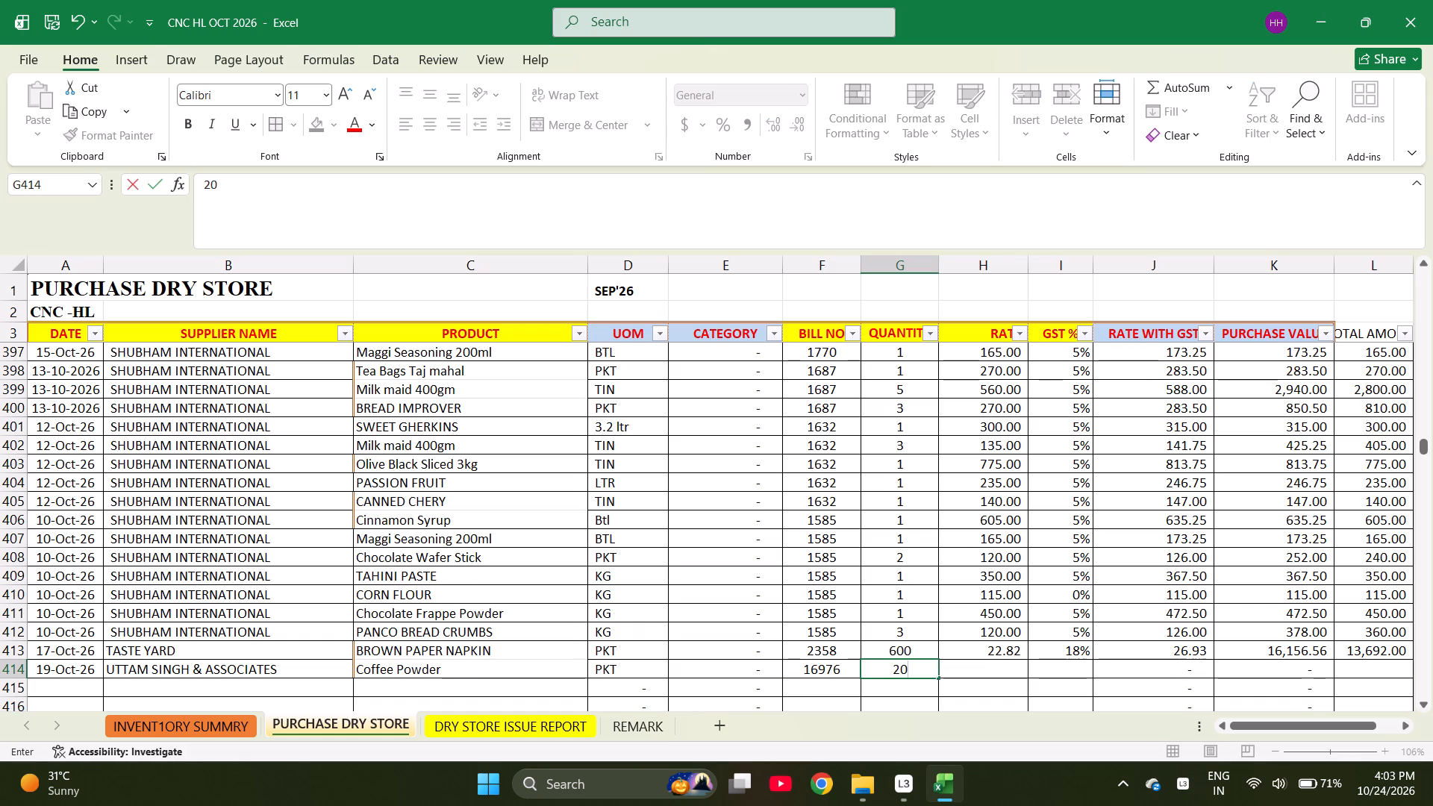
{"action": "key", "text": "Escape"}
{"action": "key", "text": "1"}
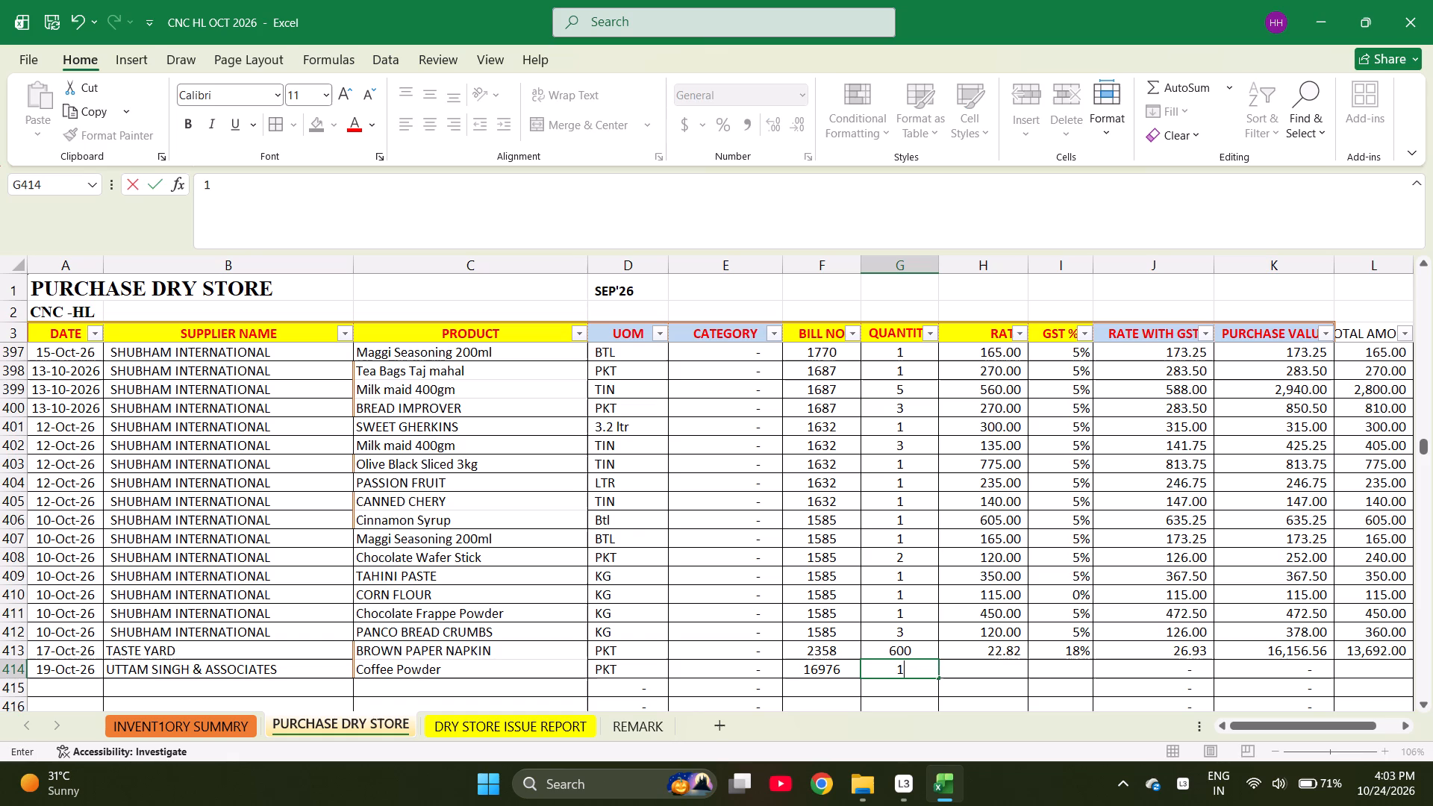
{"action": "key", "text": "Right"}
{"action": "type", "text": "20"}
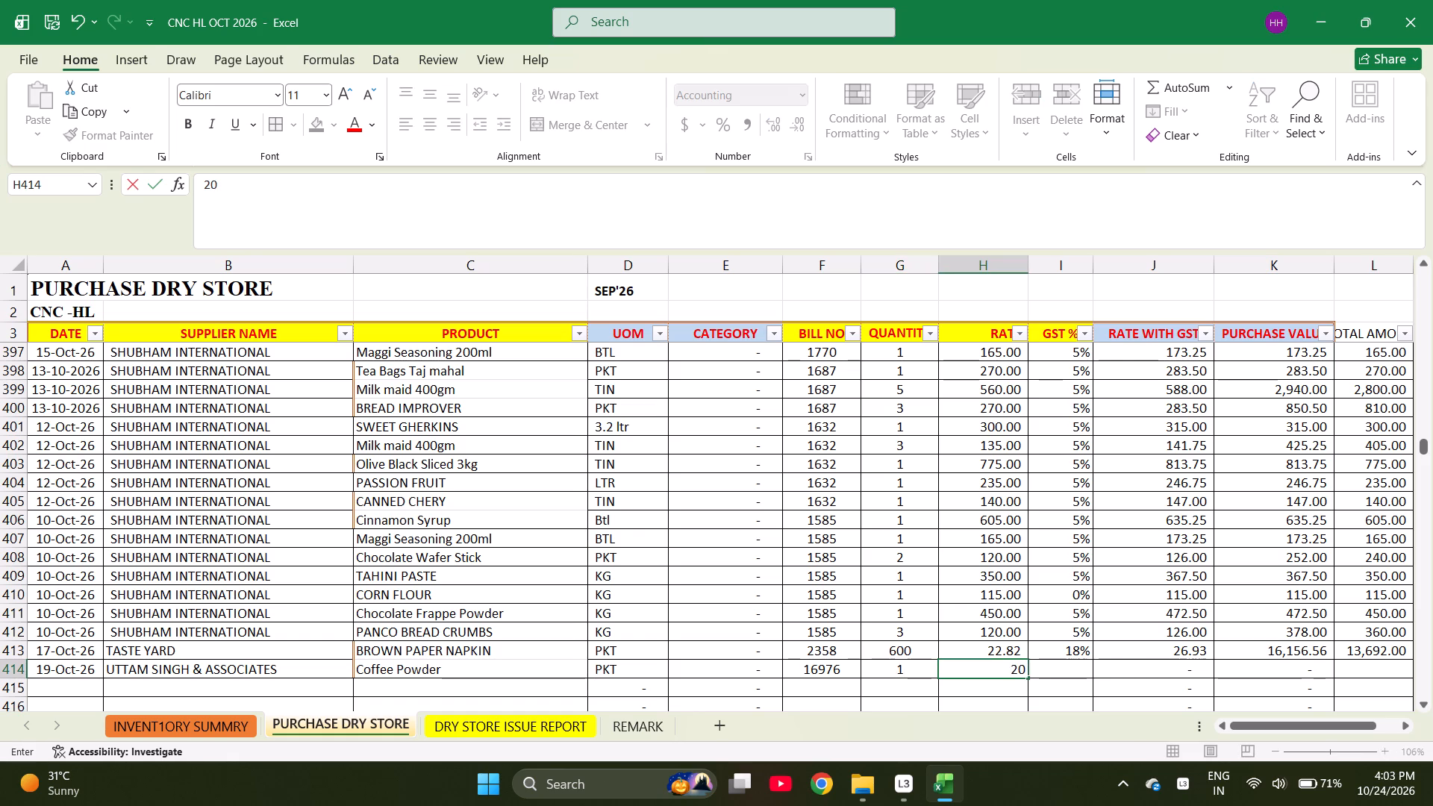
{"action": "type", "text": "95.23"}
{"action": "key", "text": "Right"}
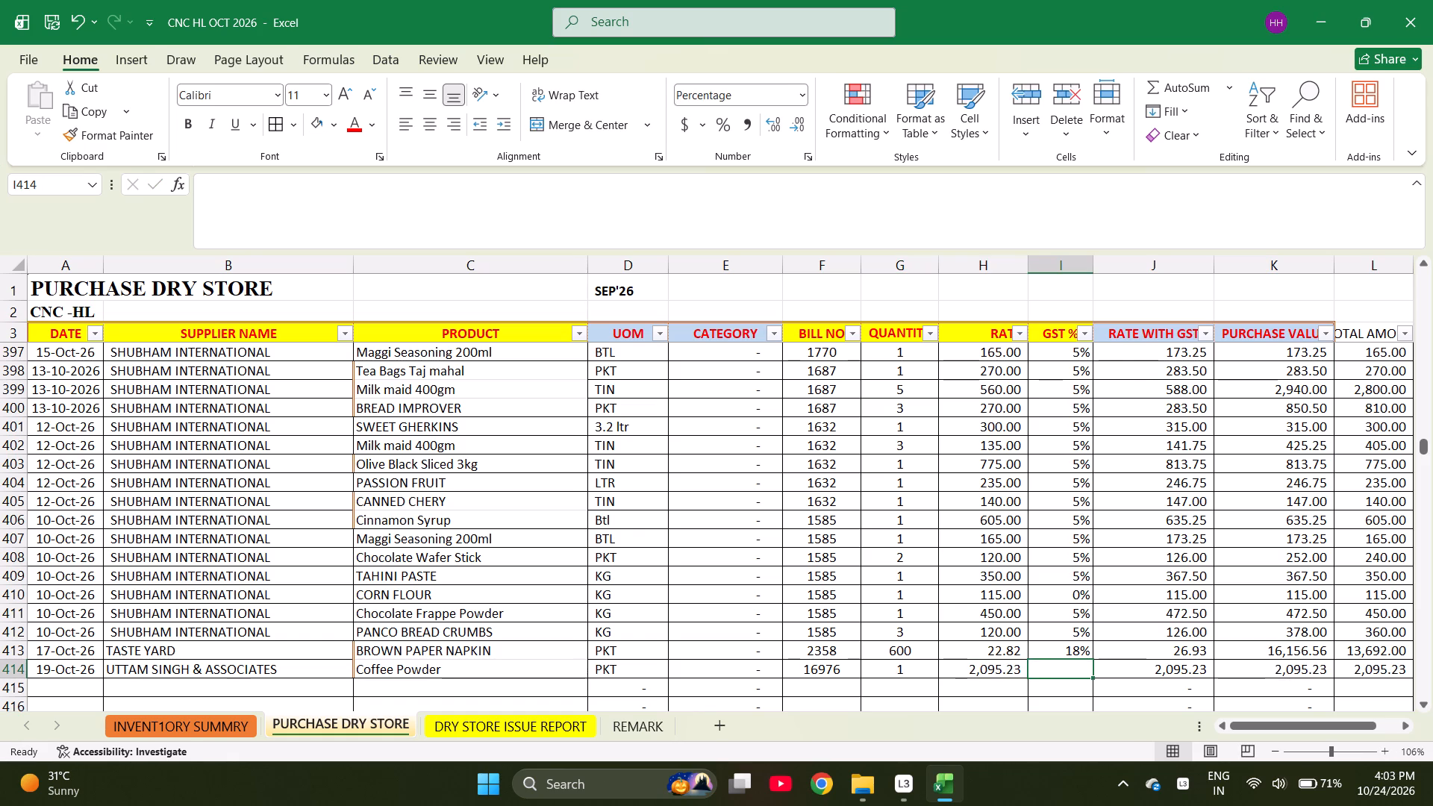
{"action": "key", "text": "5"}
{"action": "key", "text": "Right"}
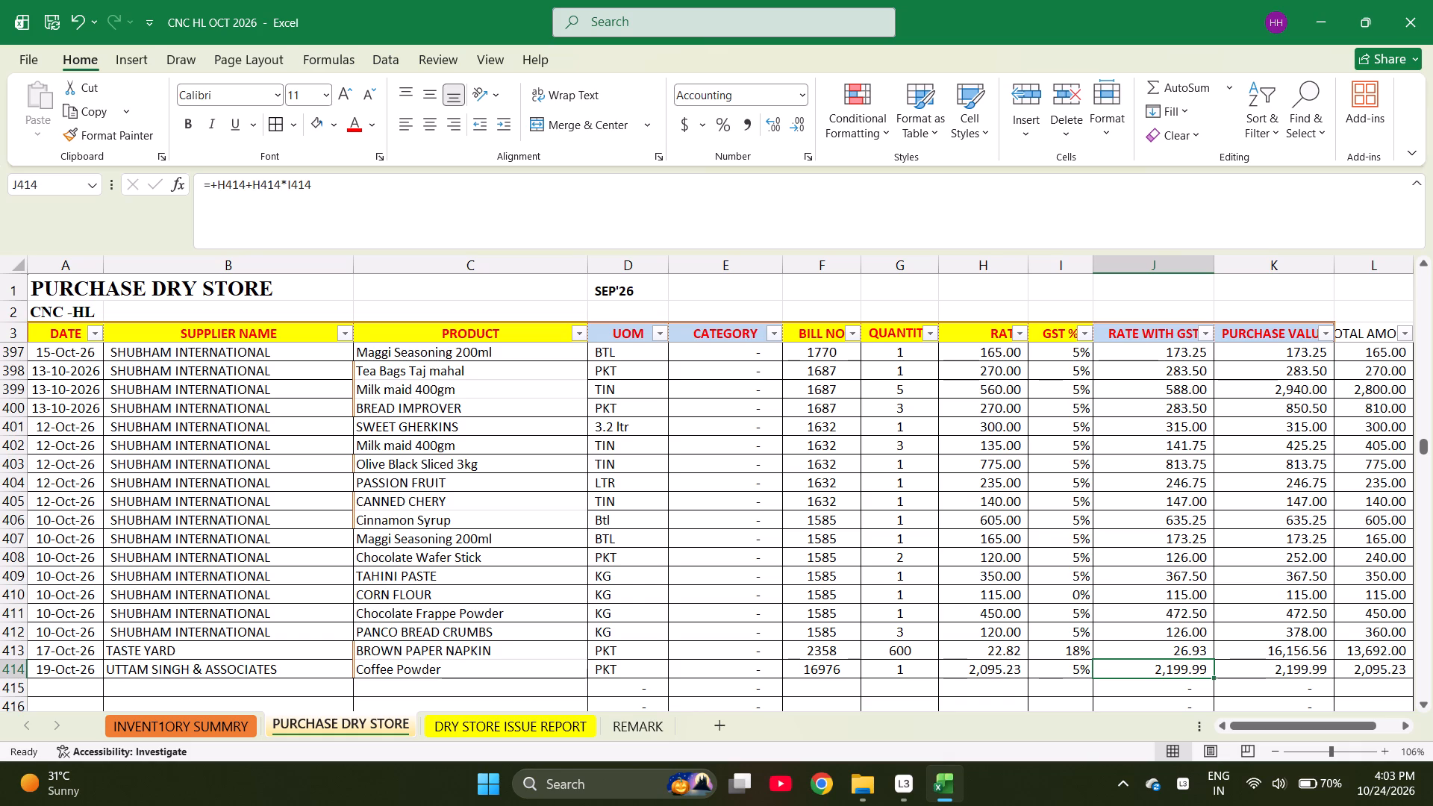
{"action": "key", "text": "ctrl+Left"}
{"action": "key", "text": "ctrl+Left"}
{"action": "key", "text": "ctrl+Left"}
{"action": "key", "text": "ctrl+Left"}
{"action": "key", "text": "ctrl+Left"}
{"action": "key", "text": "ctrl+Left"}
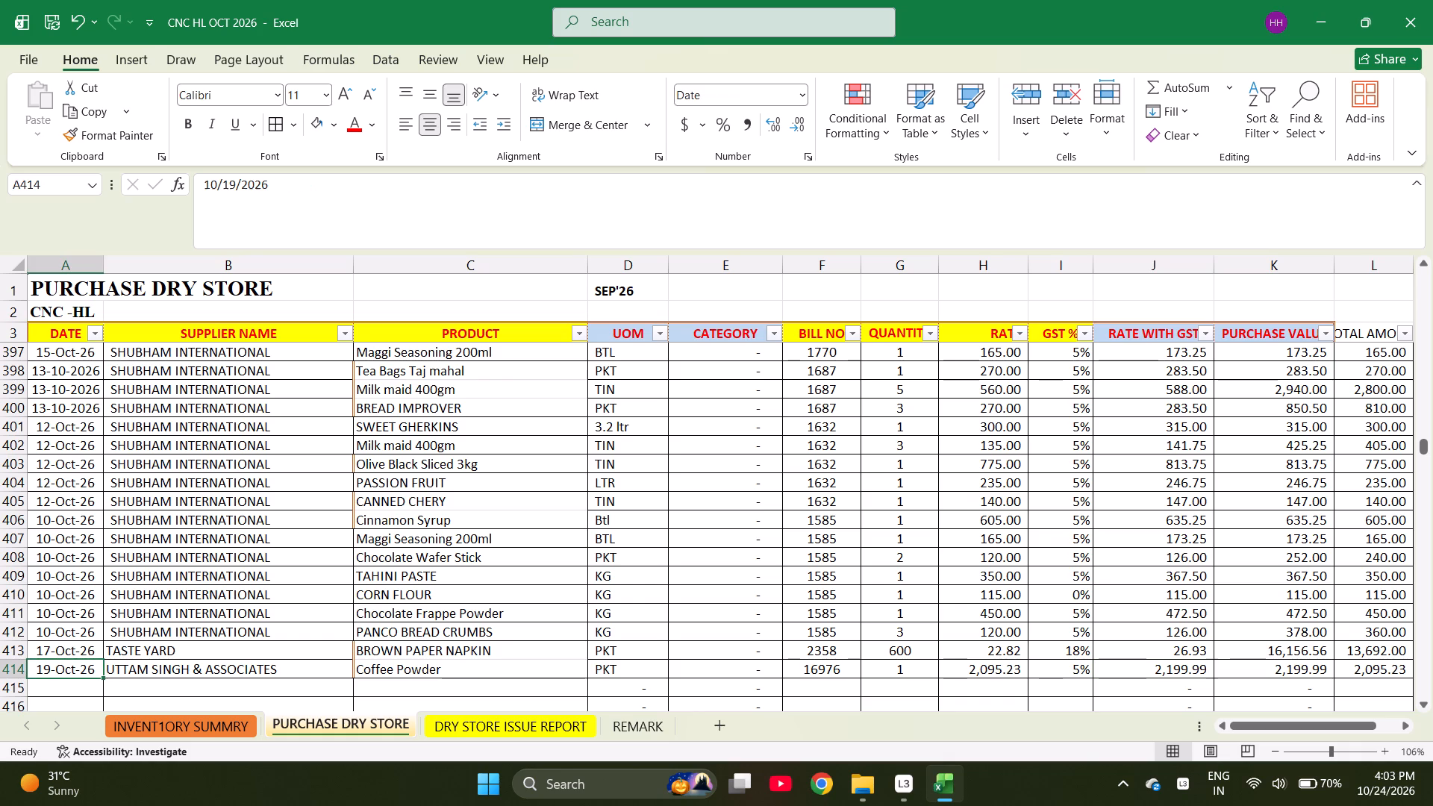
{"action": "key", "text": "Down"}
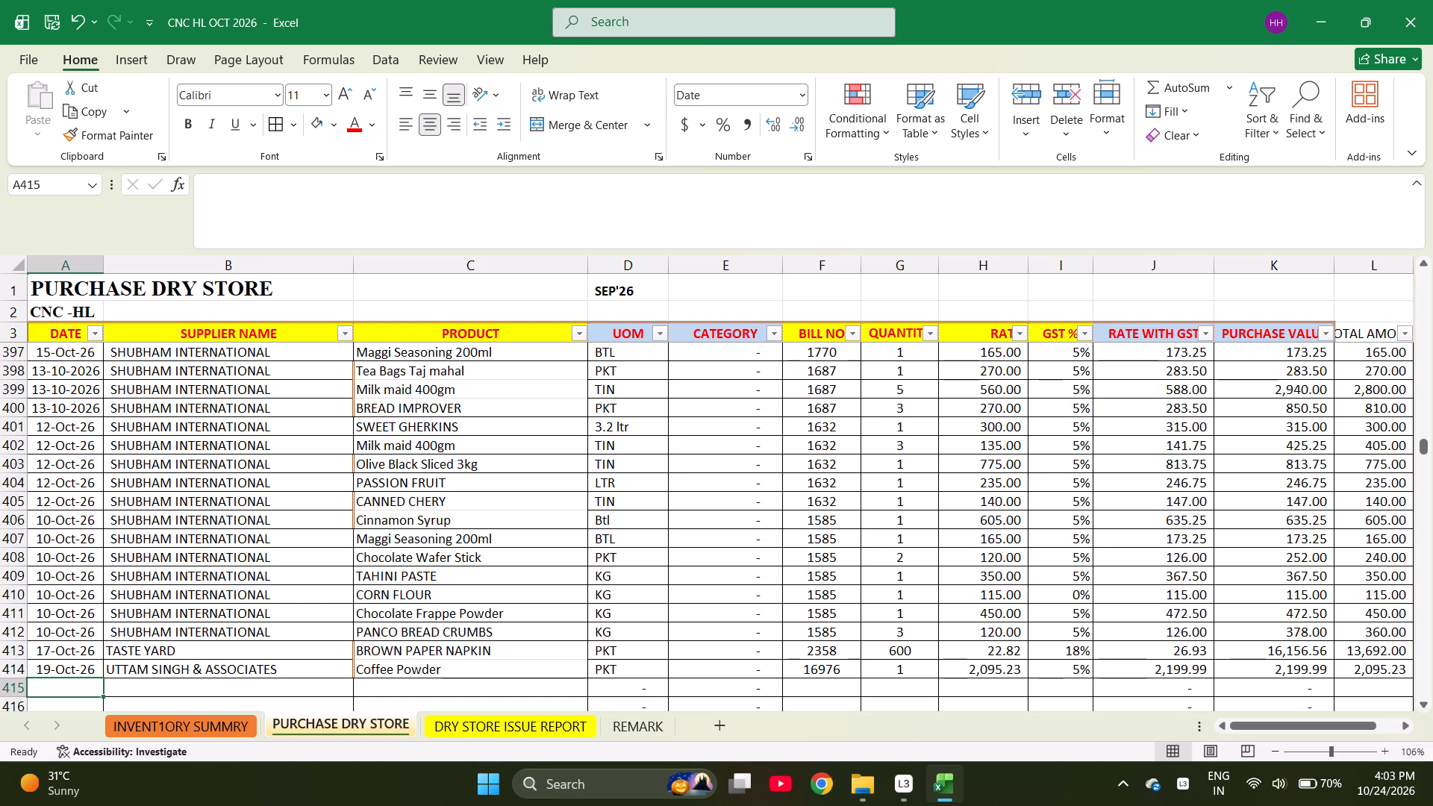
Search the BILL NO filter for 7813 without applying a filter.
{"action": "left_click", "coordinate": [855, 337]}
{"action": "key", "text": "e"}
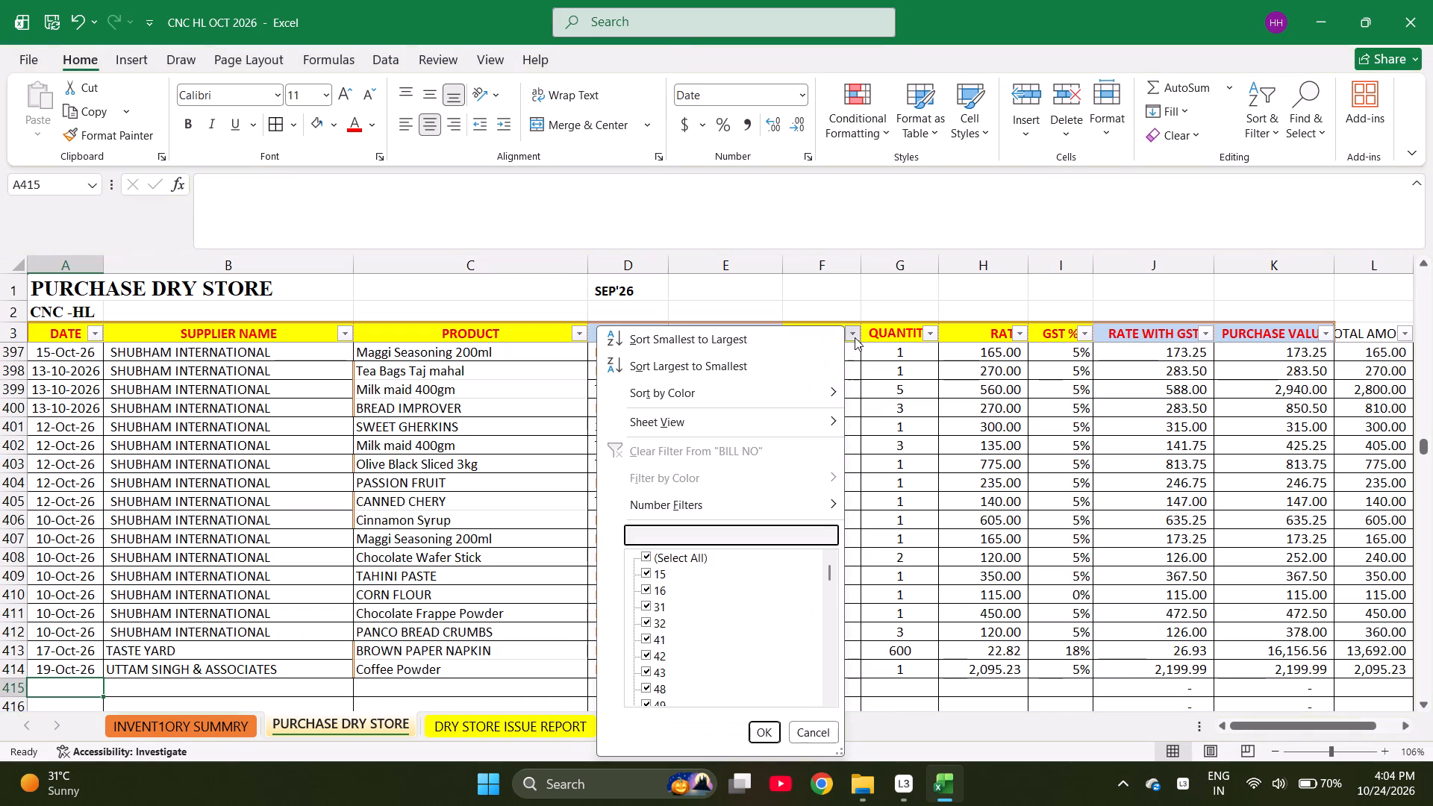
{"action": "type", "text": "7813"}
{"action": "key", "text": "Escape"}
{"action": "key", "text": "Escape"}
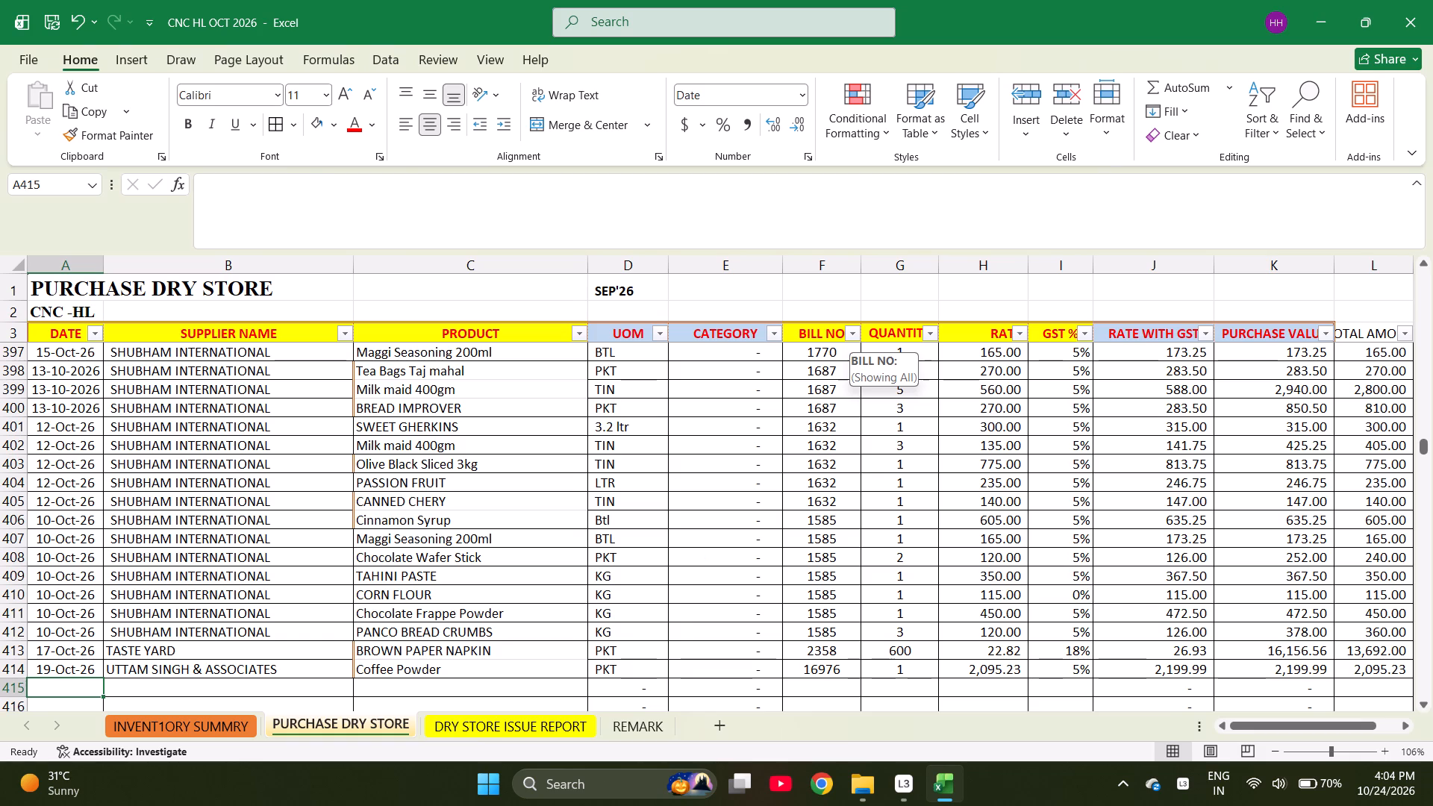
Enter the date 13-Oct-26 and HYPERPURE as the supplier in row 415.
{"action": "type", "text": "10-"}
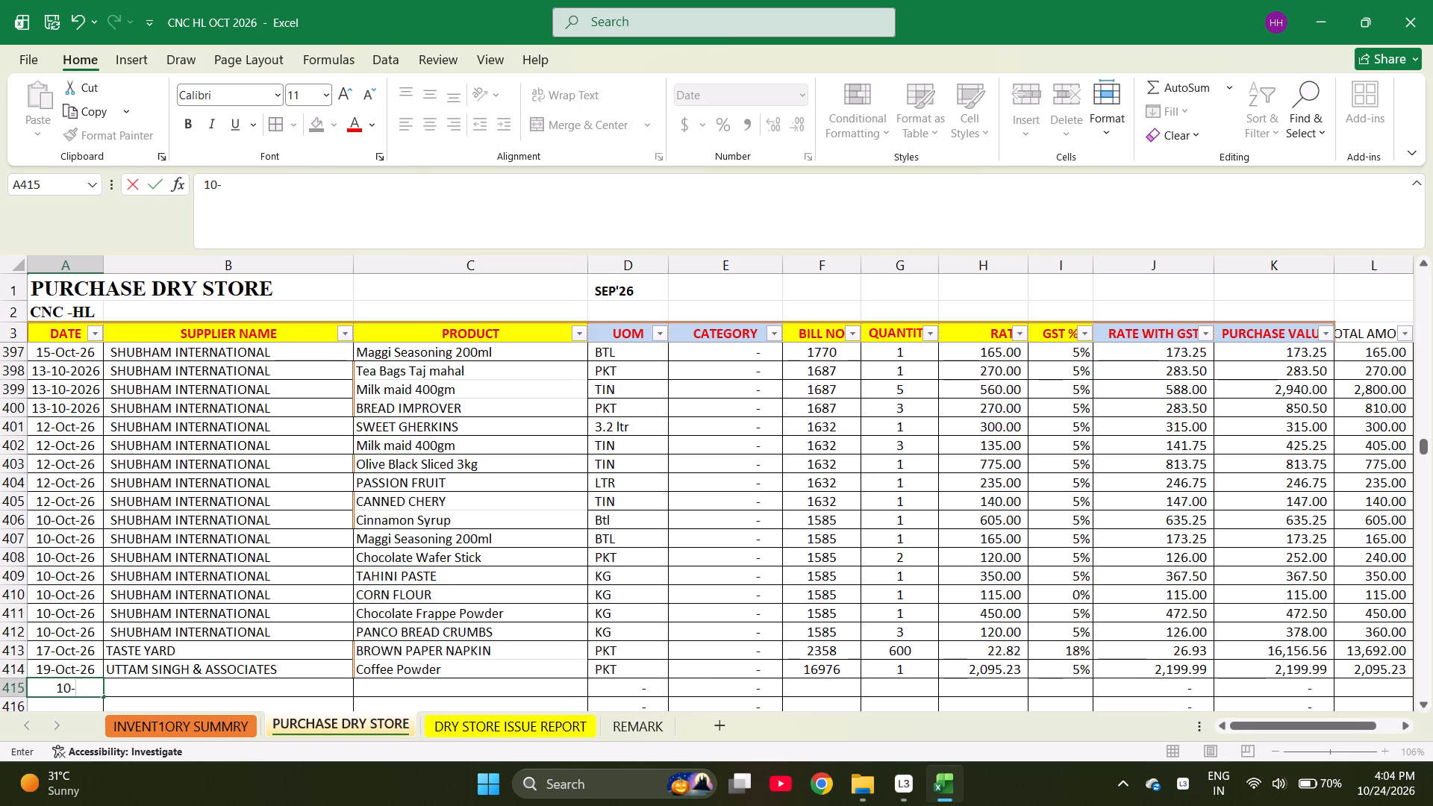
{"action": "type", "text": "13-26"}
{"action": "key", "text": "Right"}
{"action": "type", "text": "HYPERPURE"}
{"action": "key", "text": "Right"}
Enter DIET COKE as the product in row 415.
{"action": "key", "text": "Page_Down"}
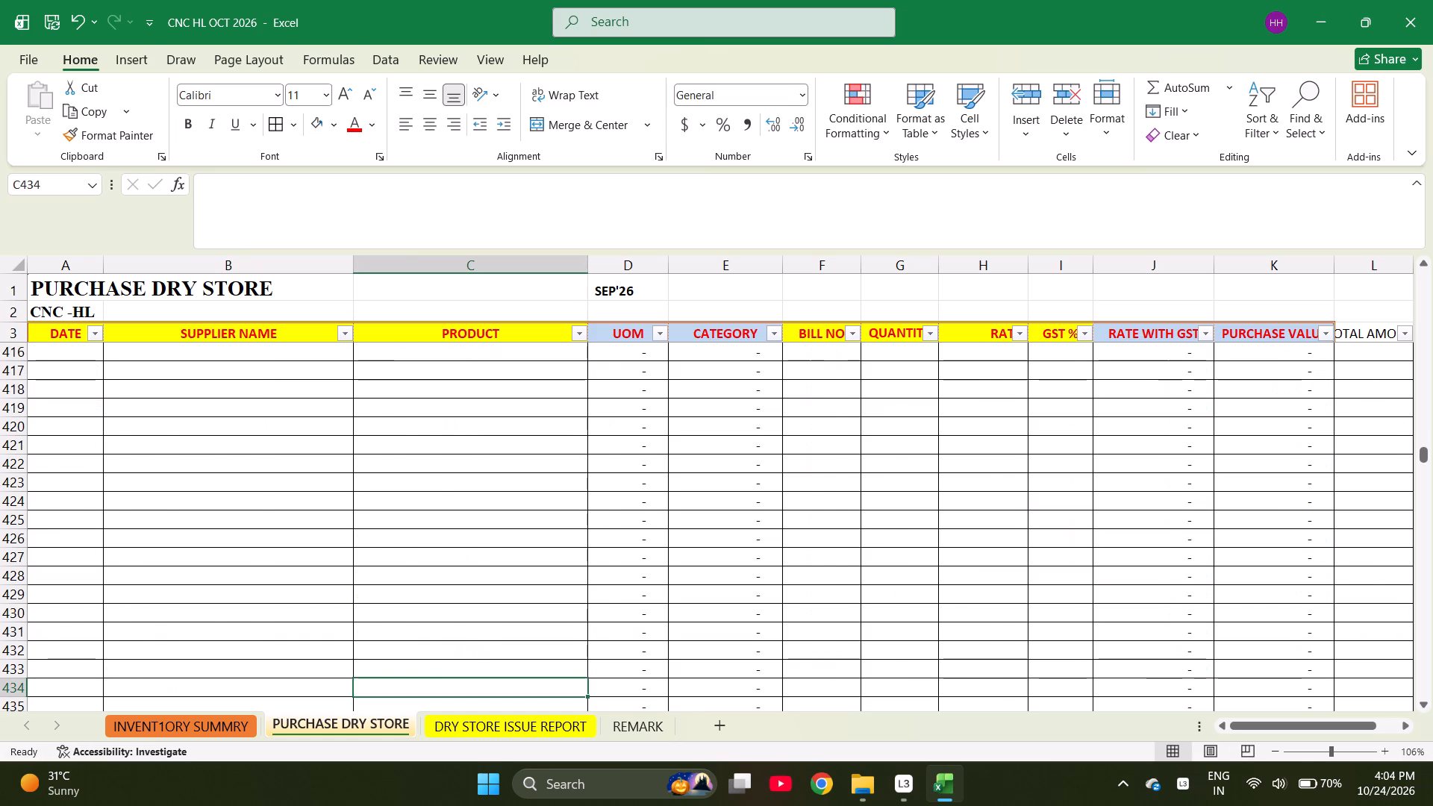
{"action": "key", "text": "Page_Up"}
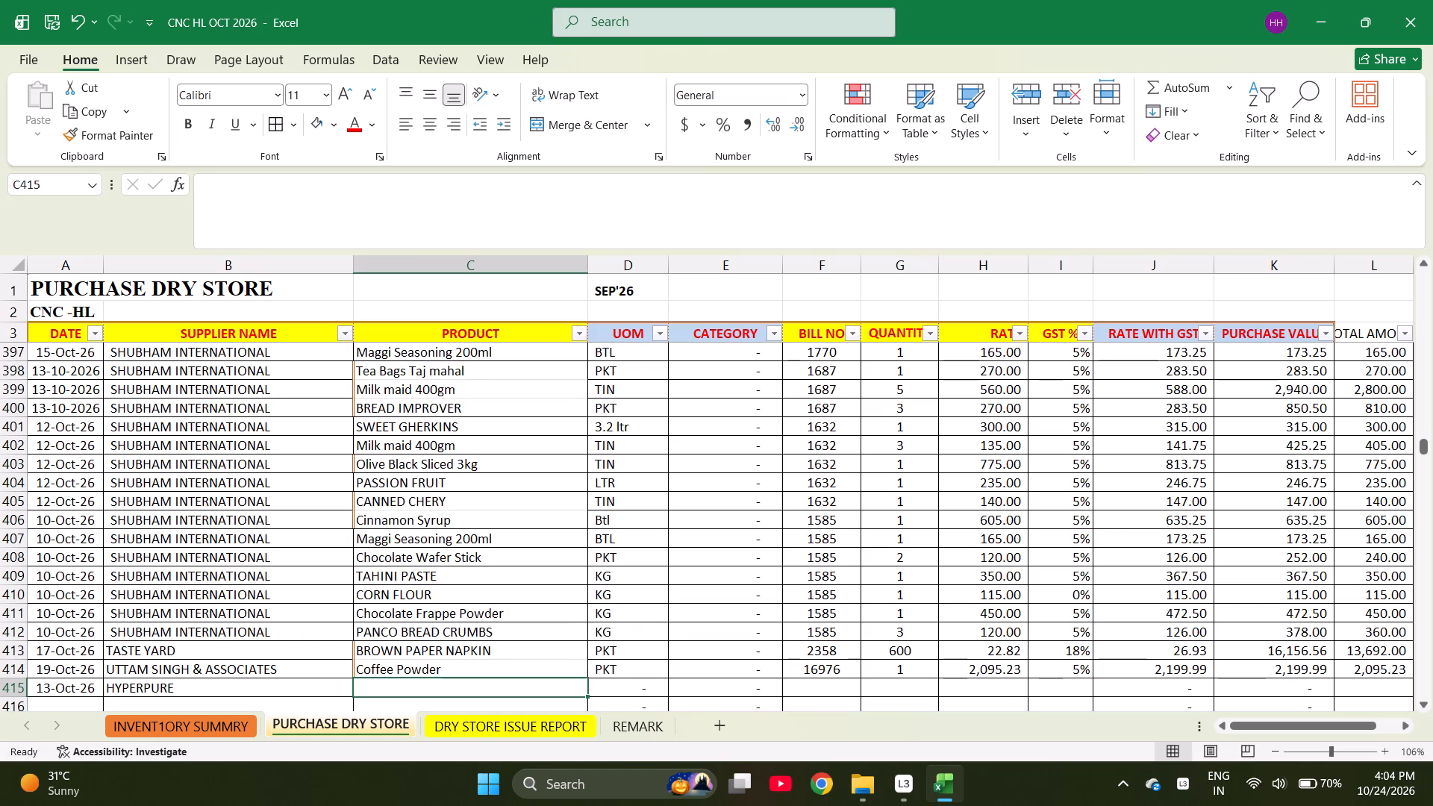
{"action": "type", "text": "DIET COKE"}
{"action": "key", "text": "Return"}
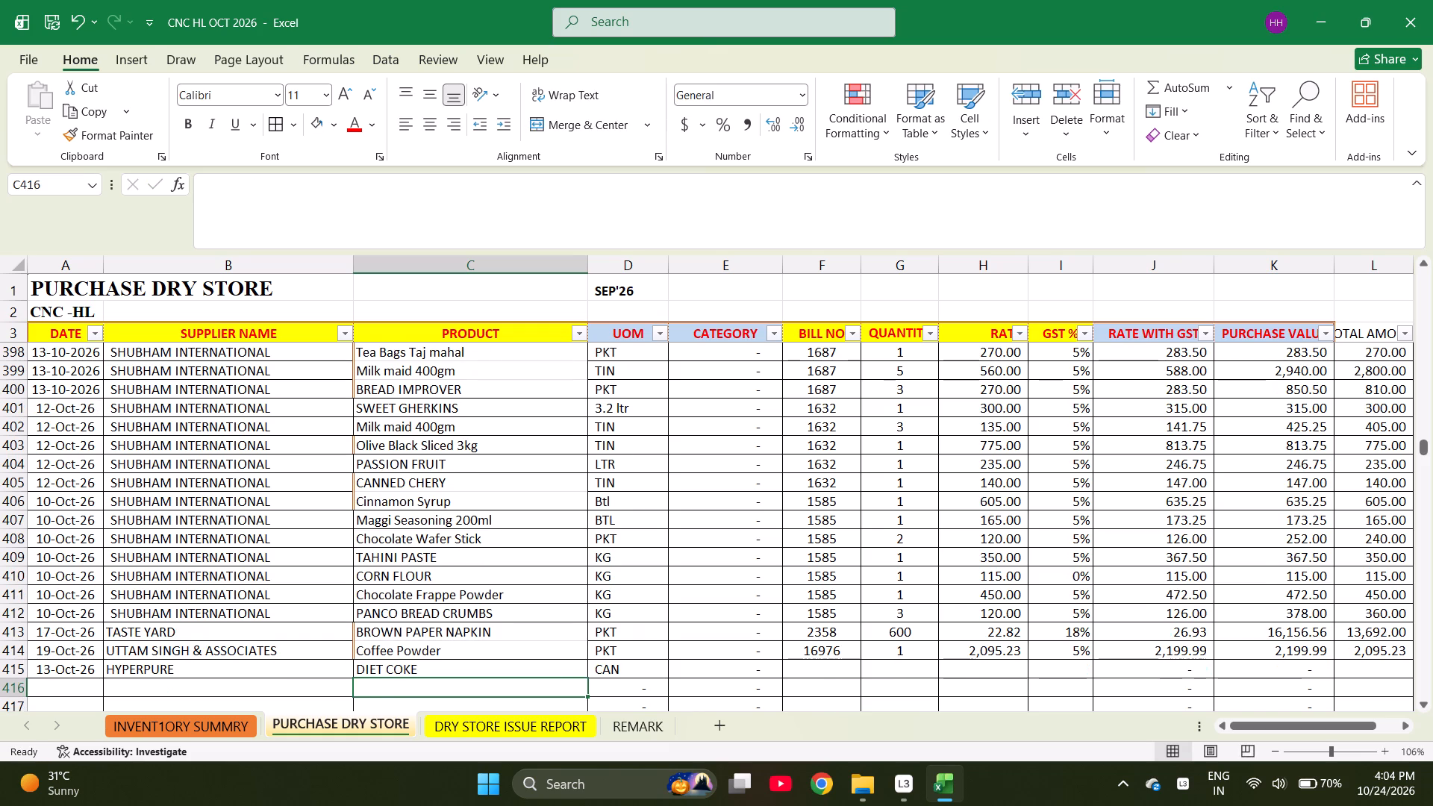
Find REFIN in the inventory summary sheet and copy Refined Oil (Soya) 13kg into row 416 as the product.
{"action": "type", "text": "REFINED OIL"}
{"action": "key", "text": "ctrl+Page_Up"}
{"action": "key", "text": "ctrl+f"}
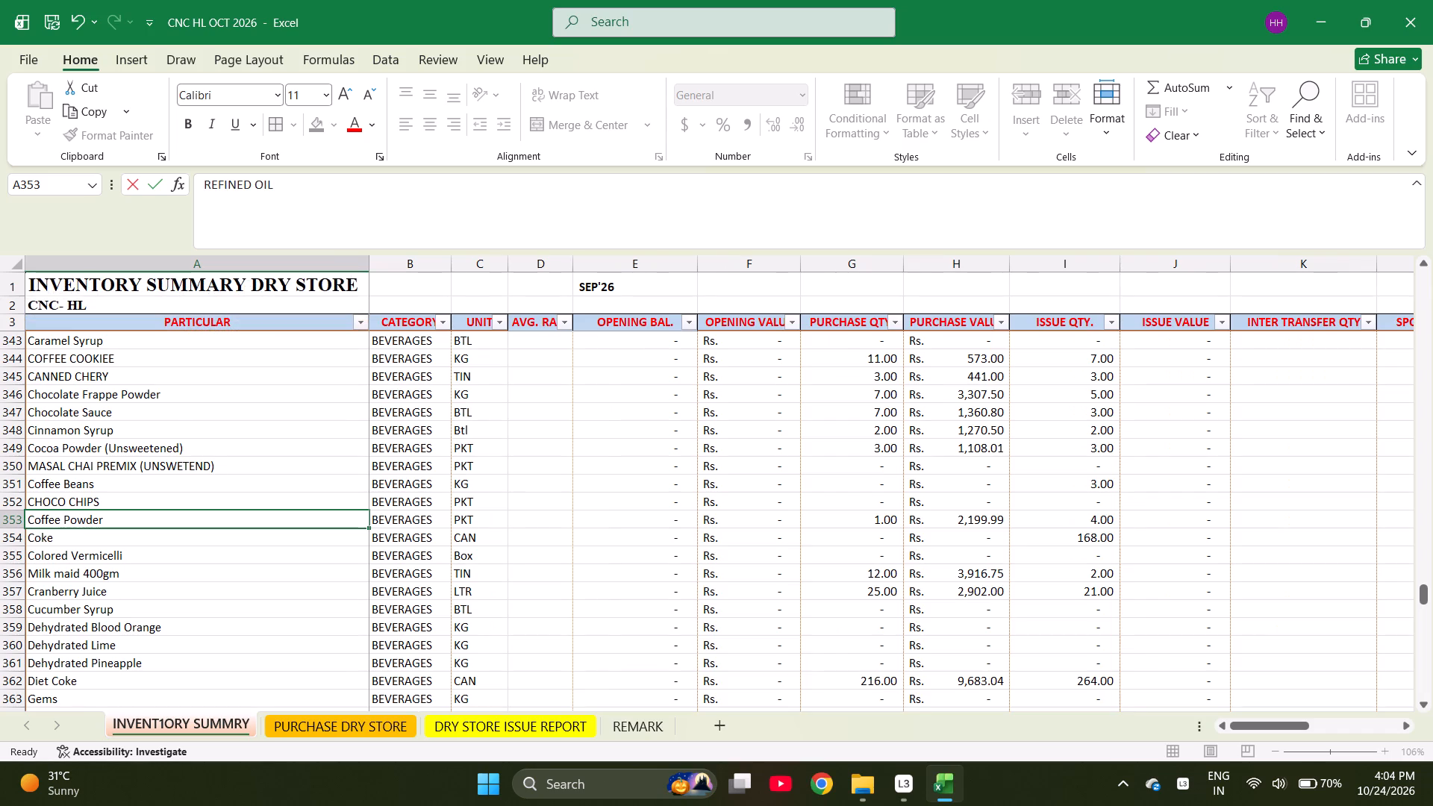
{"action": "type", "text": "REFIN"}
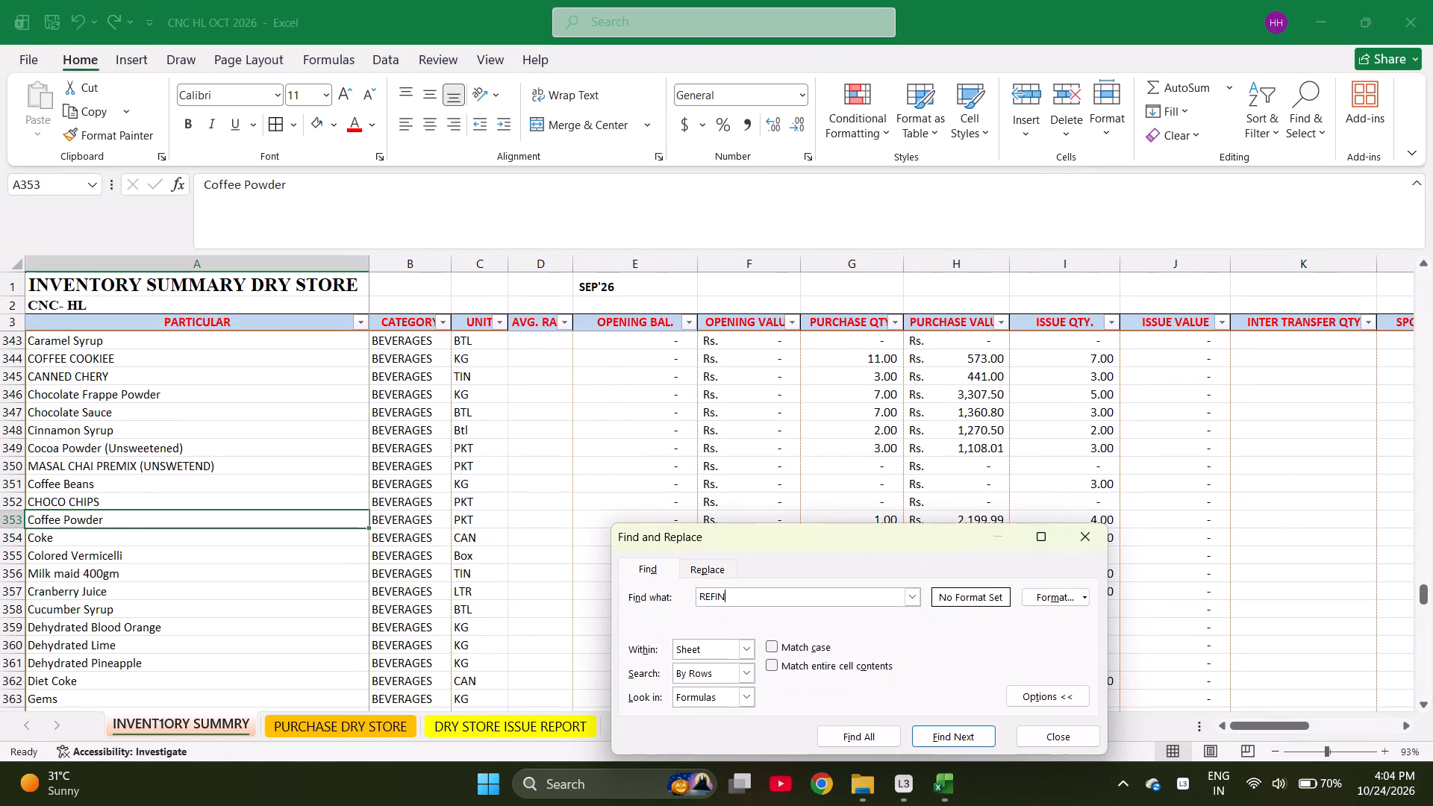
{"action": "key", "text": "Return"}
{"action": "key", "text": "Escape"}
{"action": "key", "text": "ctrl+f"}
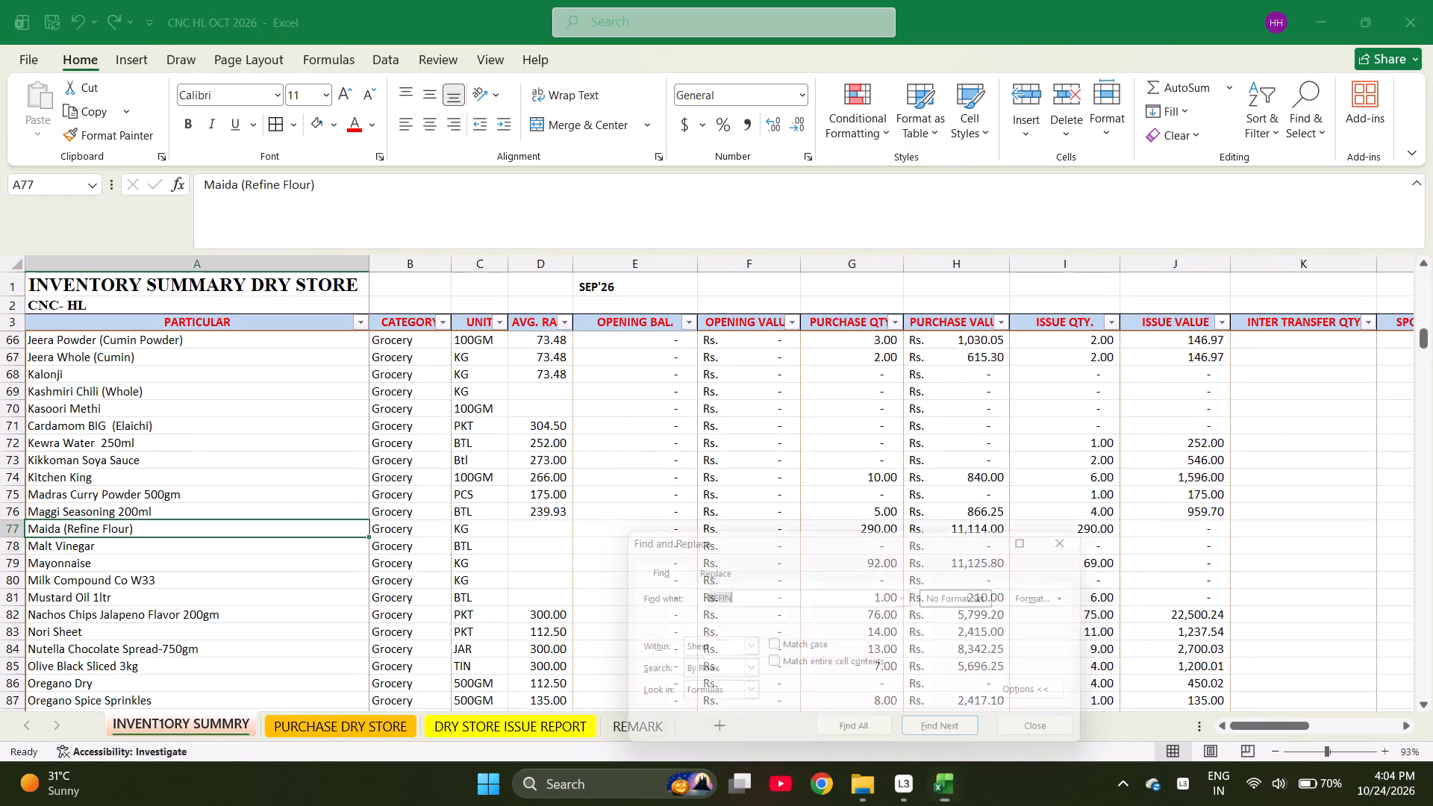
{"action": "key", "text": "Return"}
{"action": "key", "text": "Escape"}
{"action": "key", "text": "ctrl+c"}
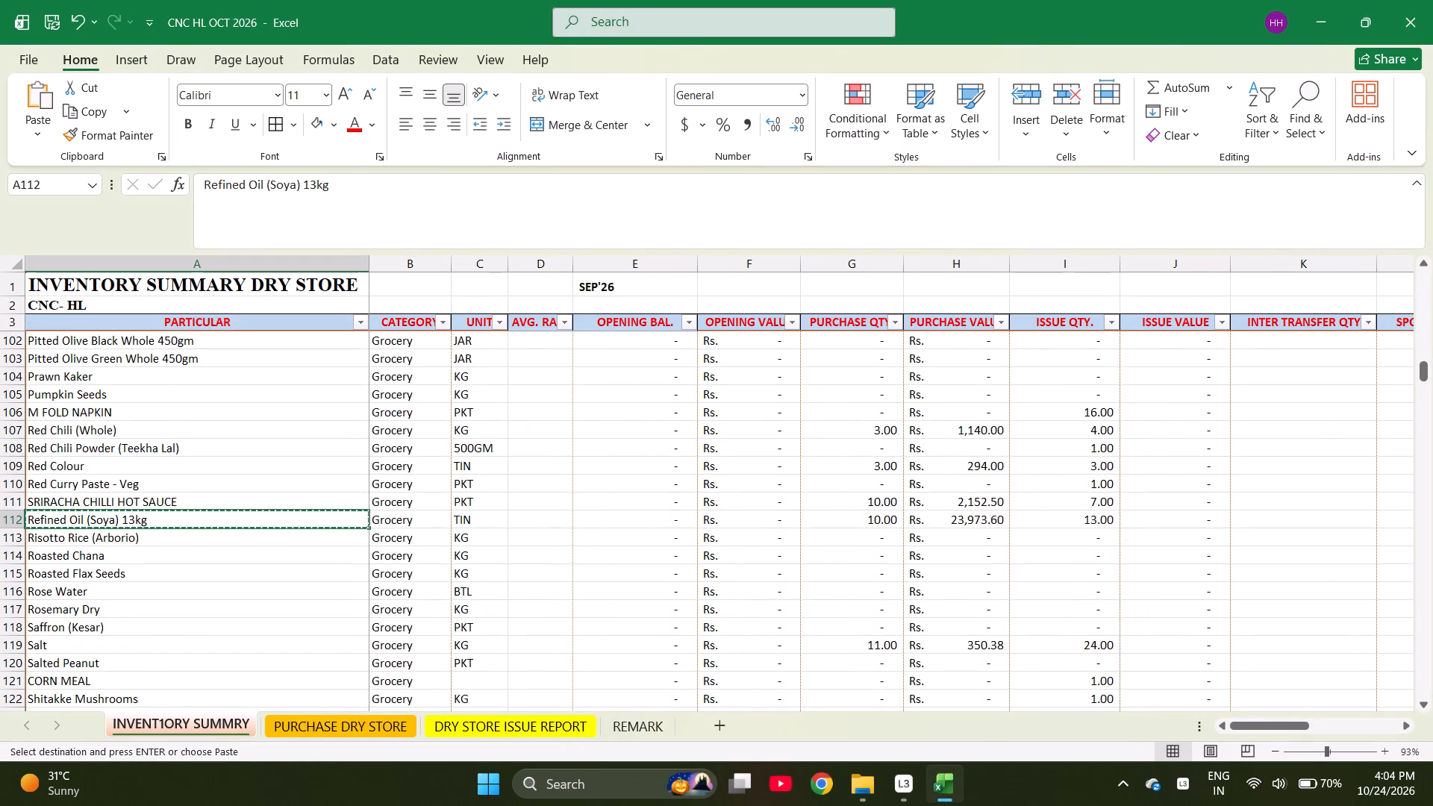
{"action": "key", "text": "ctrl+Page_Down"}
{"action": "key", "text": "Return"}
{"action": "key", "text": "Down"}
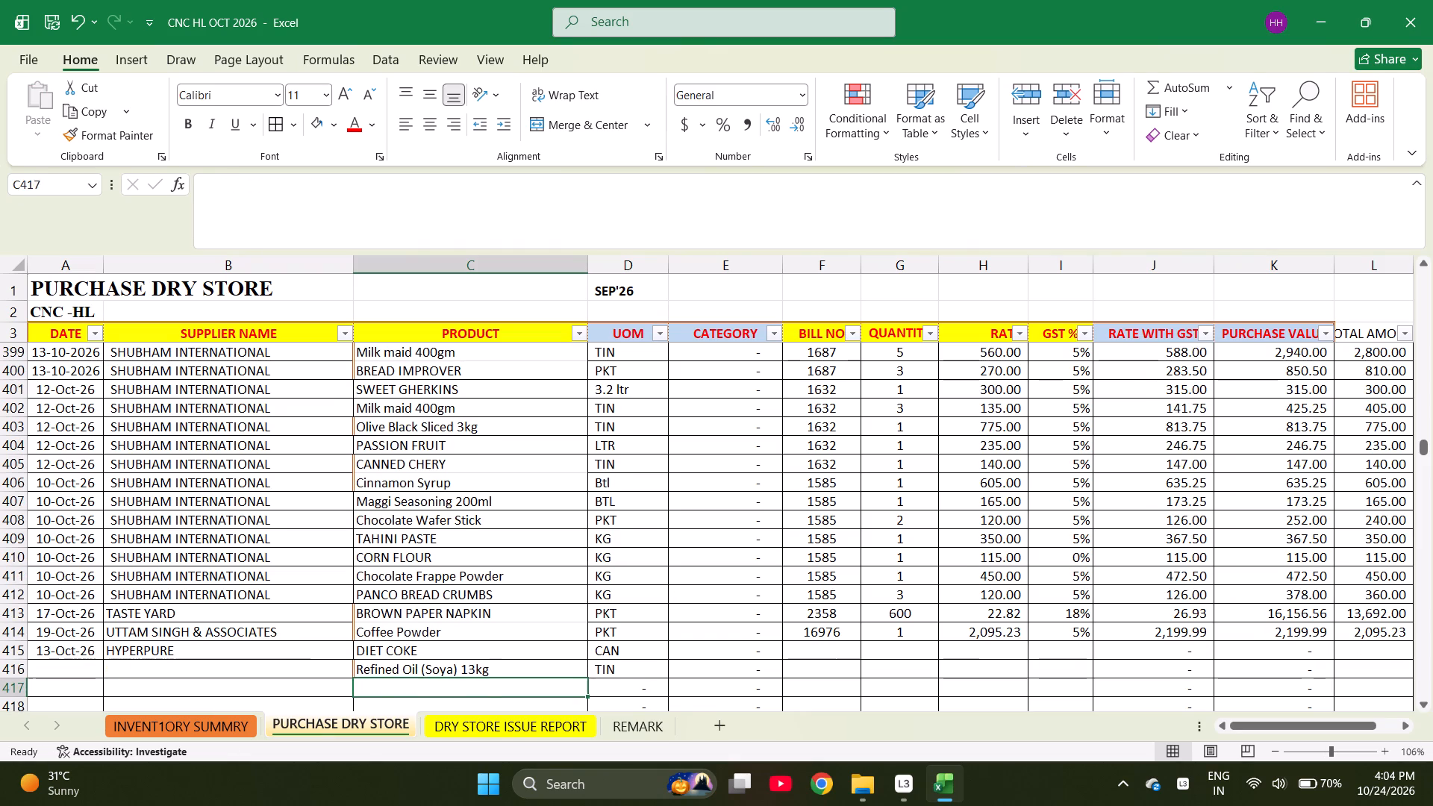
Enter CORN FLOUR as the product in row 417.
{"action": "key", "text": "Up"}
{"action": "key", "text": "Down"}
{"action": "type", "text": "CORN"}
{"action": "key", "text": "Return"}
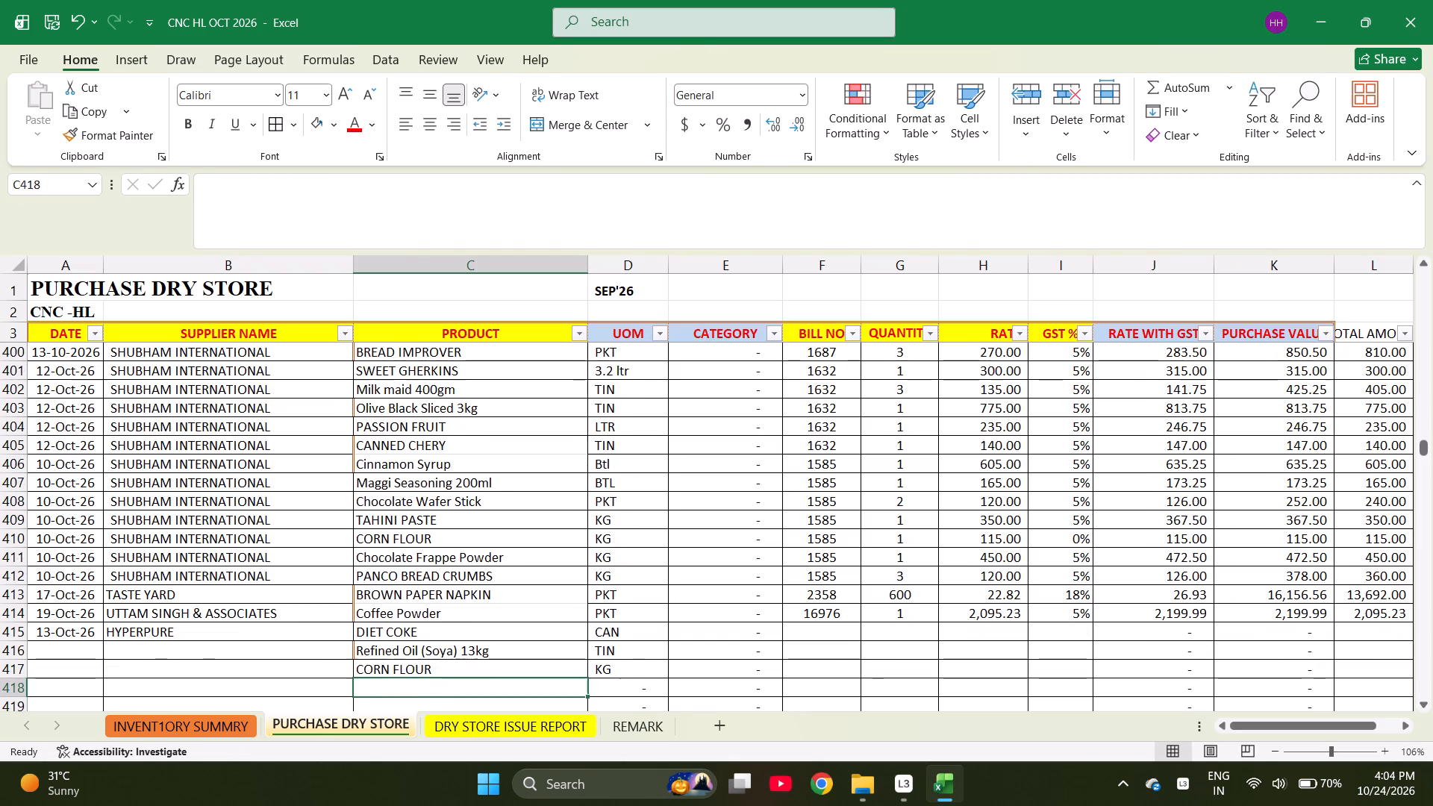
Change the bill number of the Uttam Singh & Associates Coffee Powder row to 6976.
{"action": "key", "text": "Right"}
{"action": "key", "text": "Right"}
{"action": "key", "text": "Right"}
{"action": "key", "text": "ctrl+Up"}
{"action": "key", "text": "Down"}
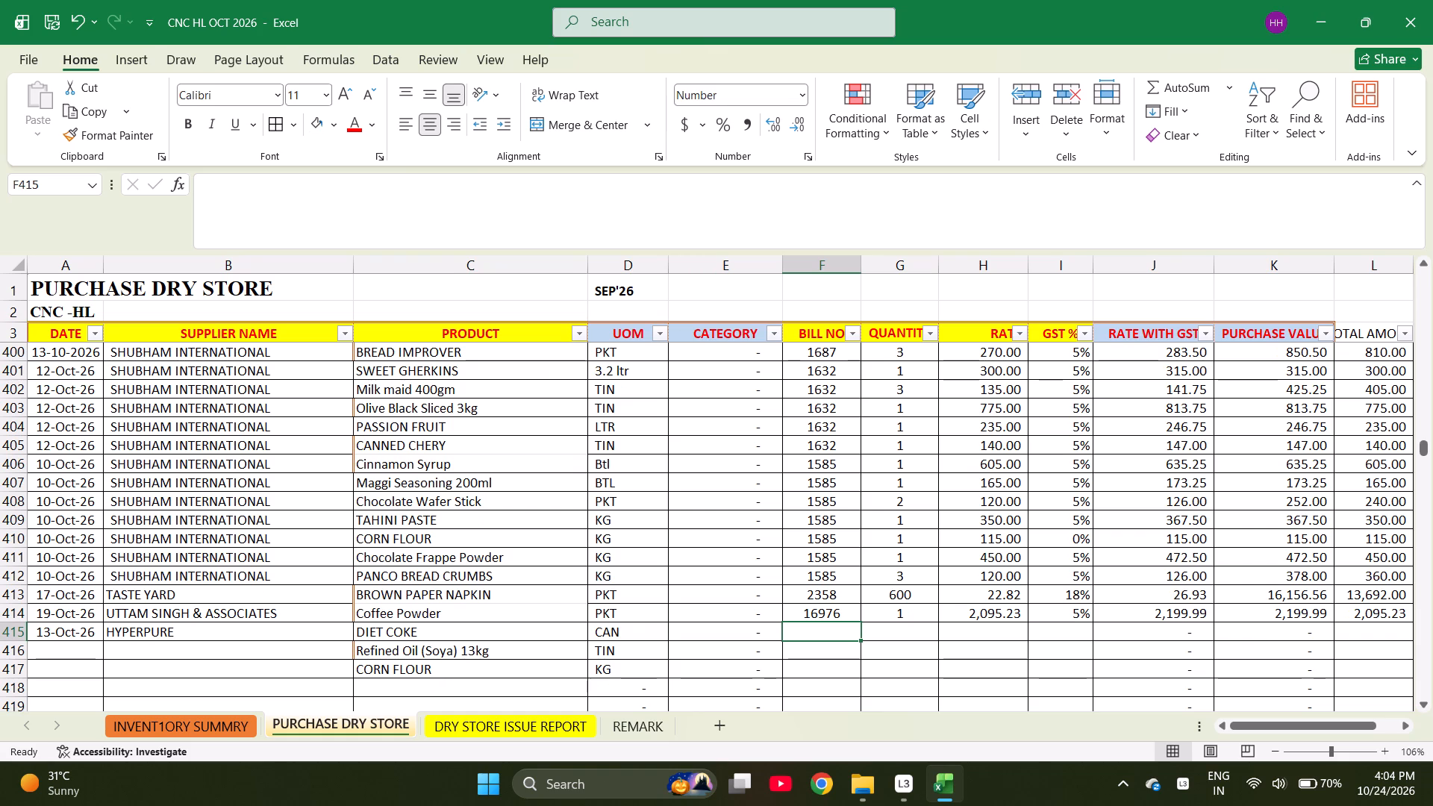
{"action": "key", "text": "Up"}
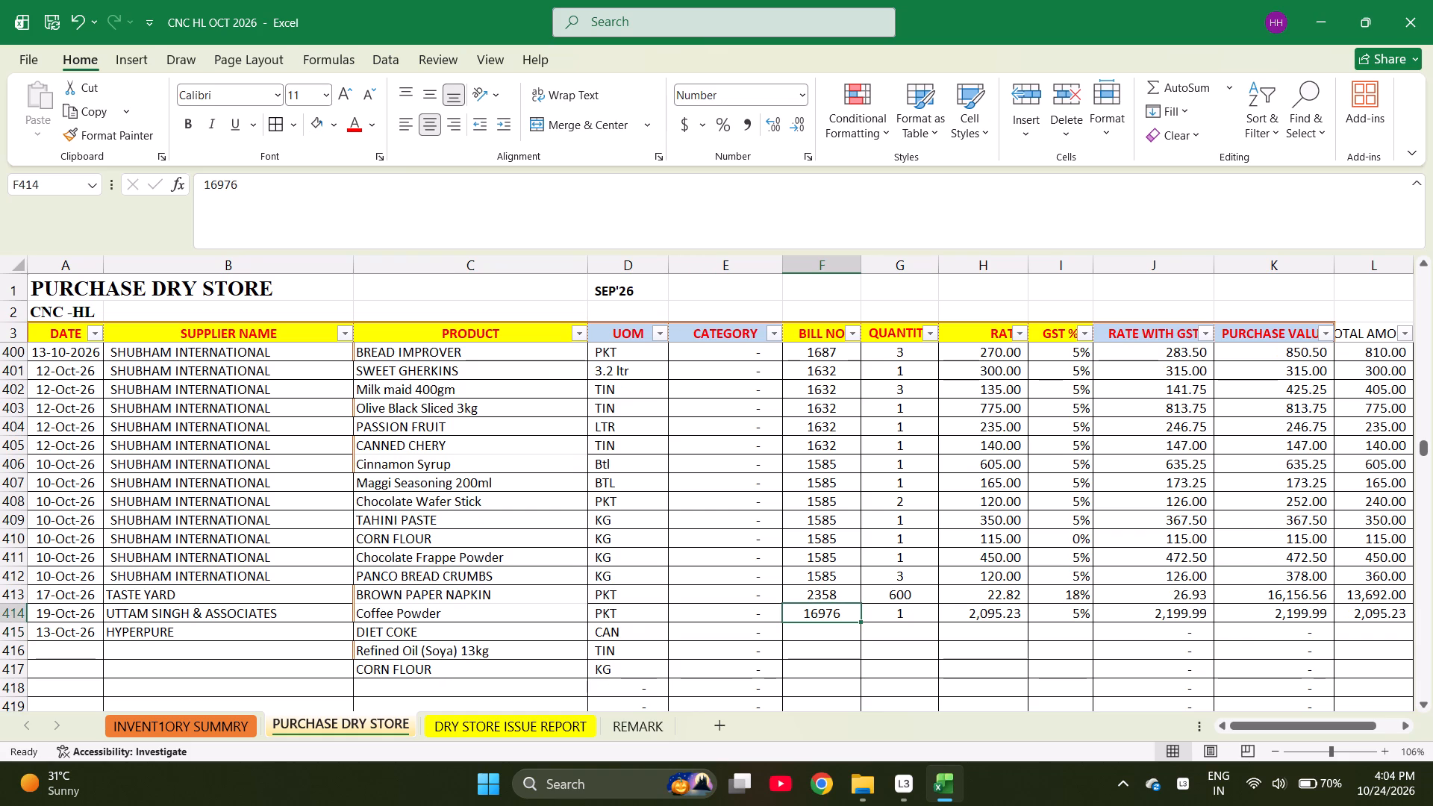
{"action": "type", "text": "6976"}
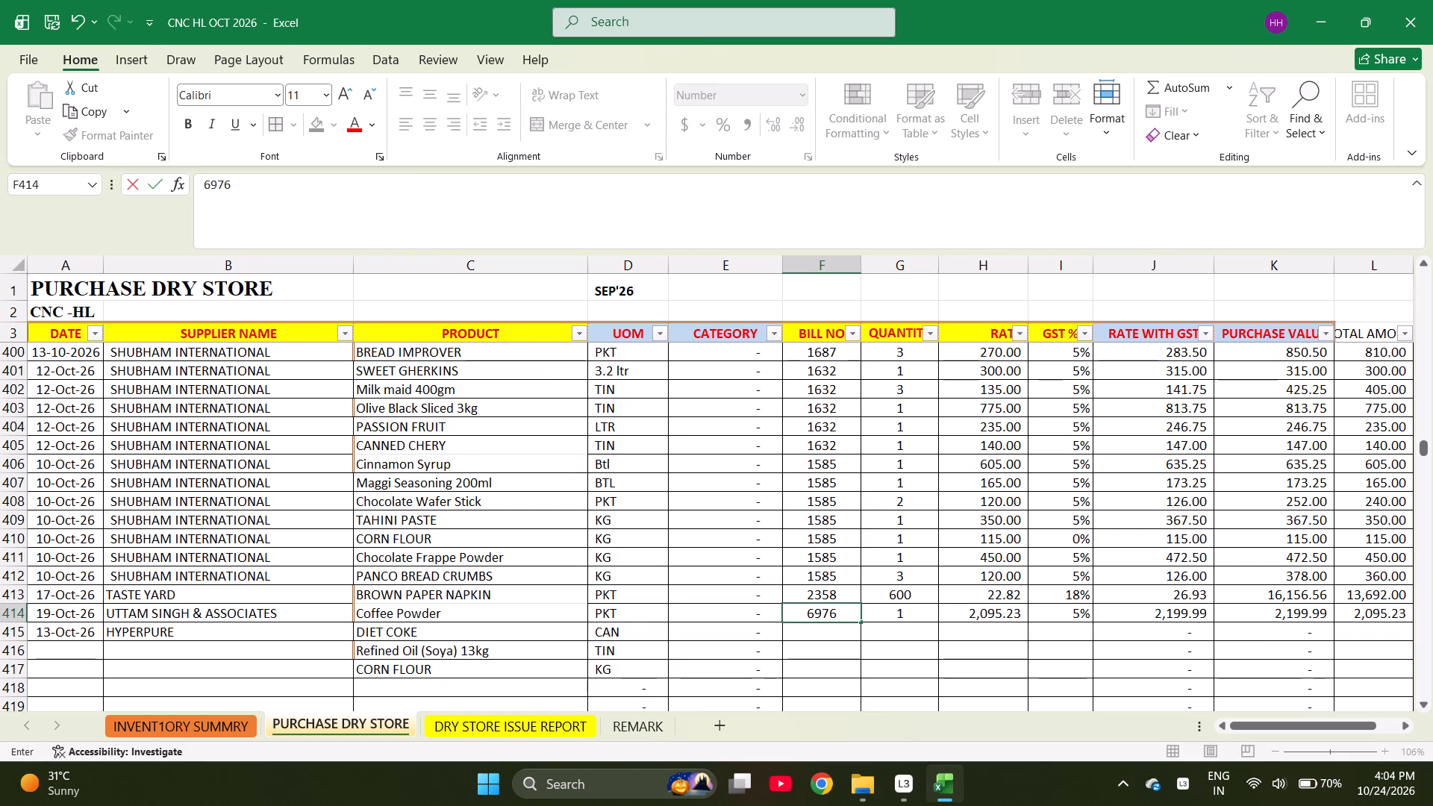
{"action": "key", "text": "Down"}
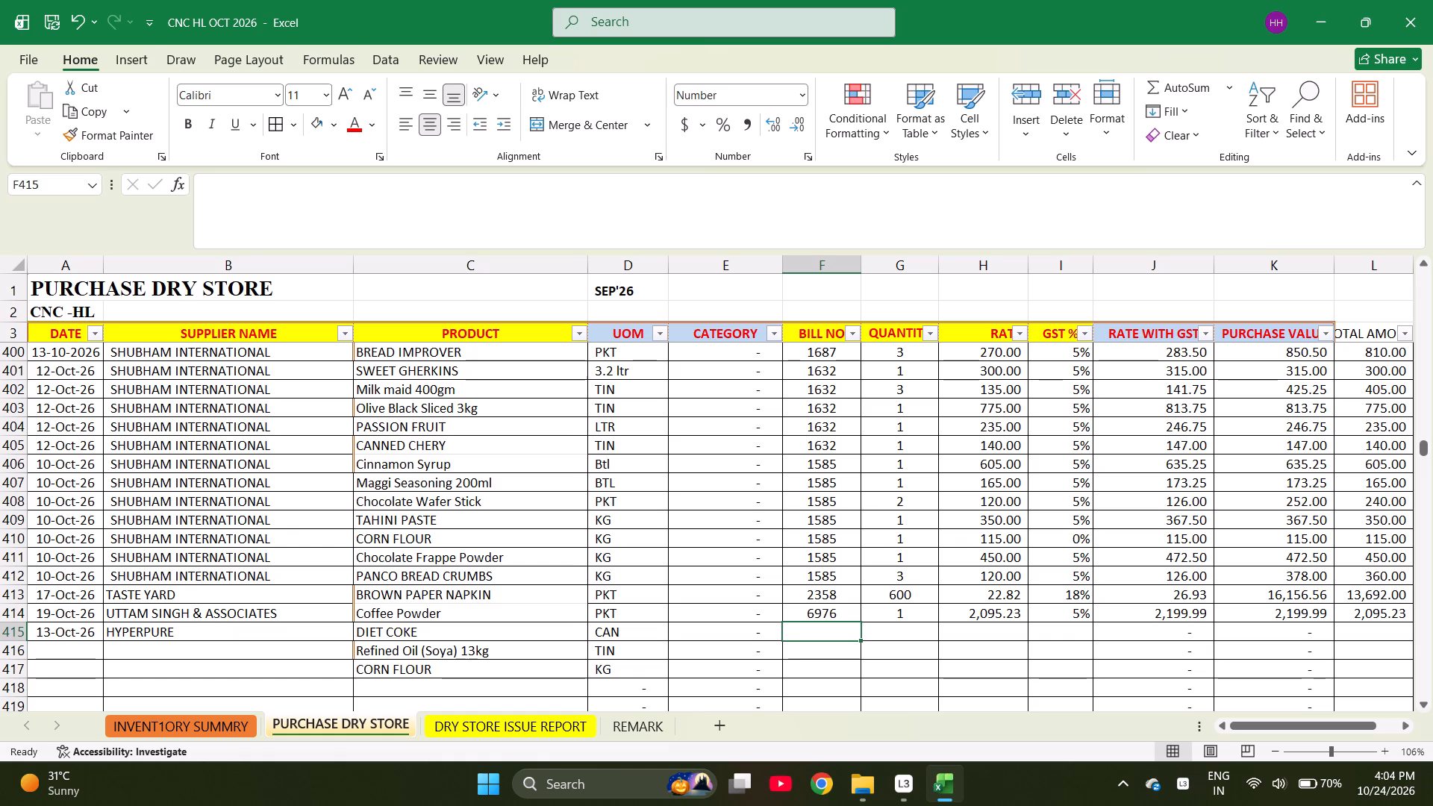
Enter =4*24, 7 and 1 in the BILL NO cells of rows 415 to 417.
{"action": "key", "text": "equal"}
{"action": "type", "text": "4*24"}
{"action": "key", "text": "Return"}
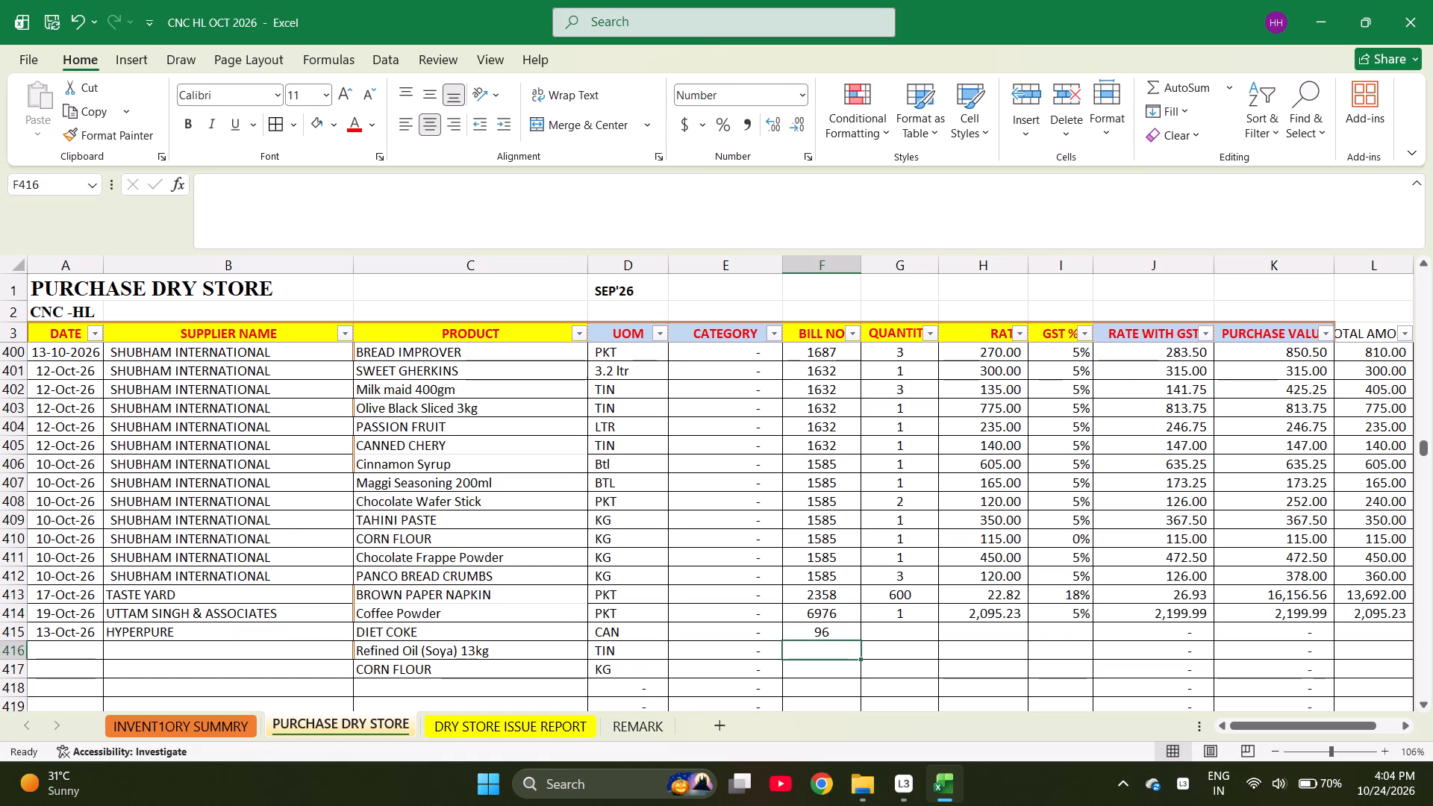
{"action": "key", "text": "7"}
{"action": "key", "text": "Return"}
{"action": "key", "text": "1"}
{"action": "key", "text": "Right"}
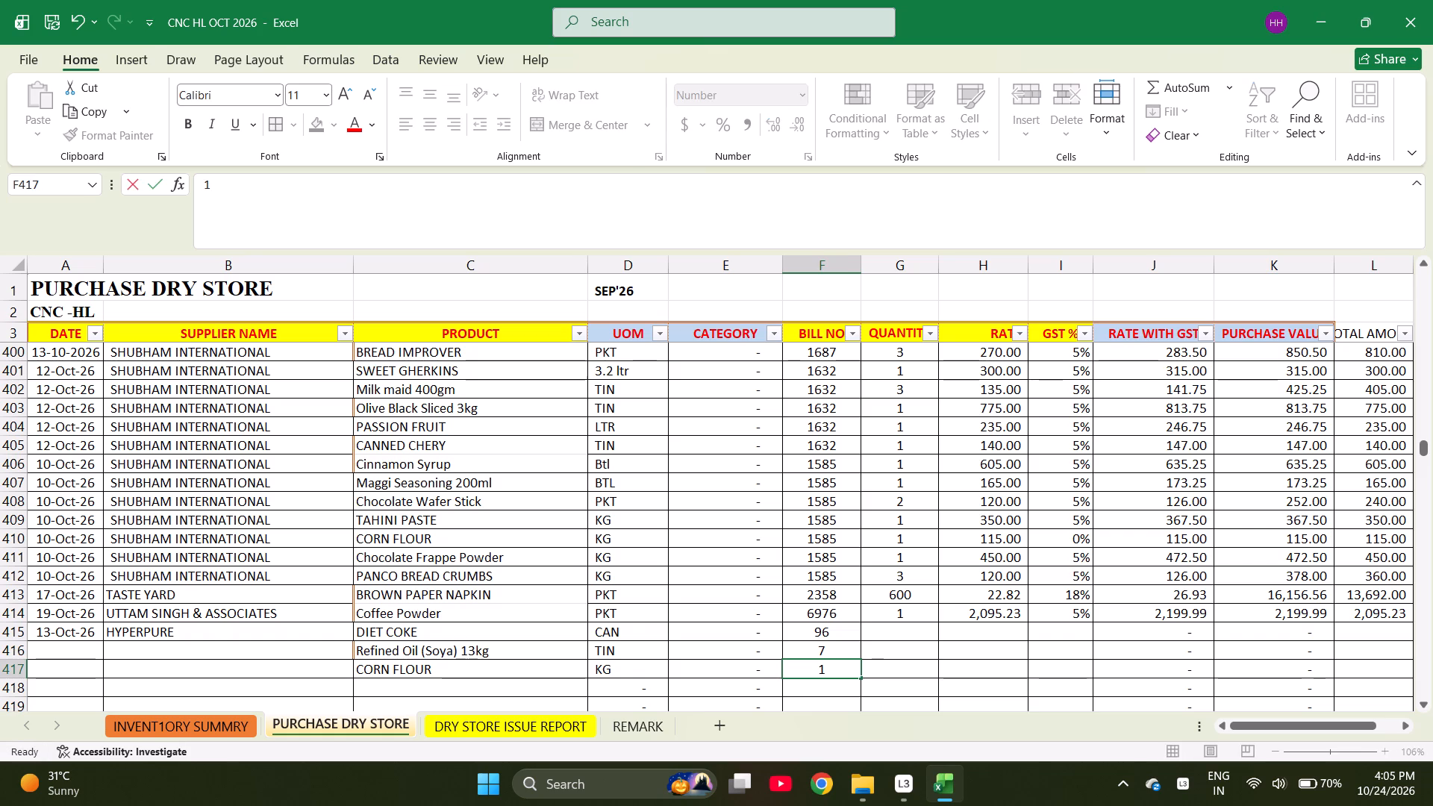
Copy the three BILL NO entries of rows 415 to 417 into the QUANTITY column of the same rows.
{"action": "key", "text": "Up"}
{"action": "key", "text": "Up"}
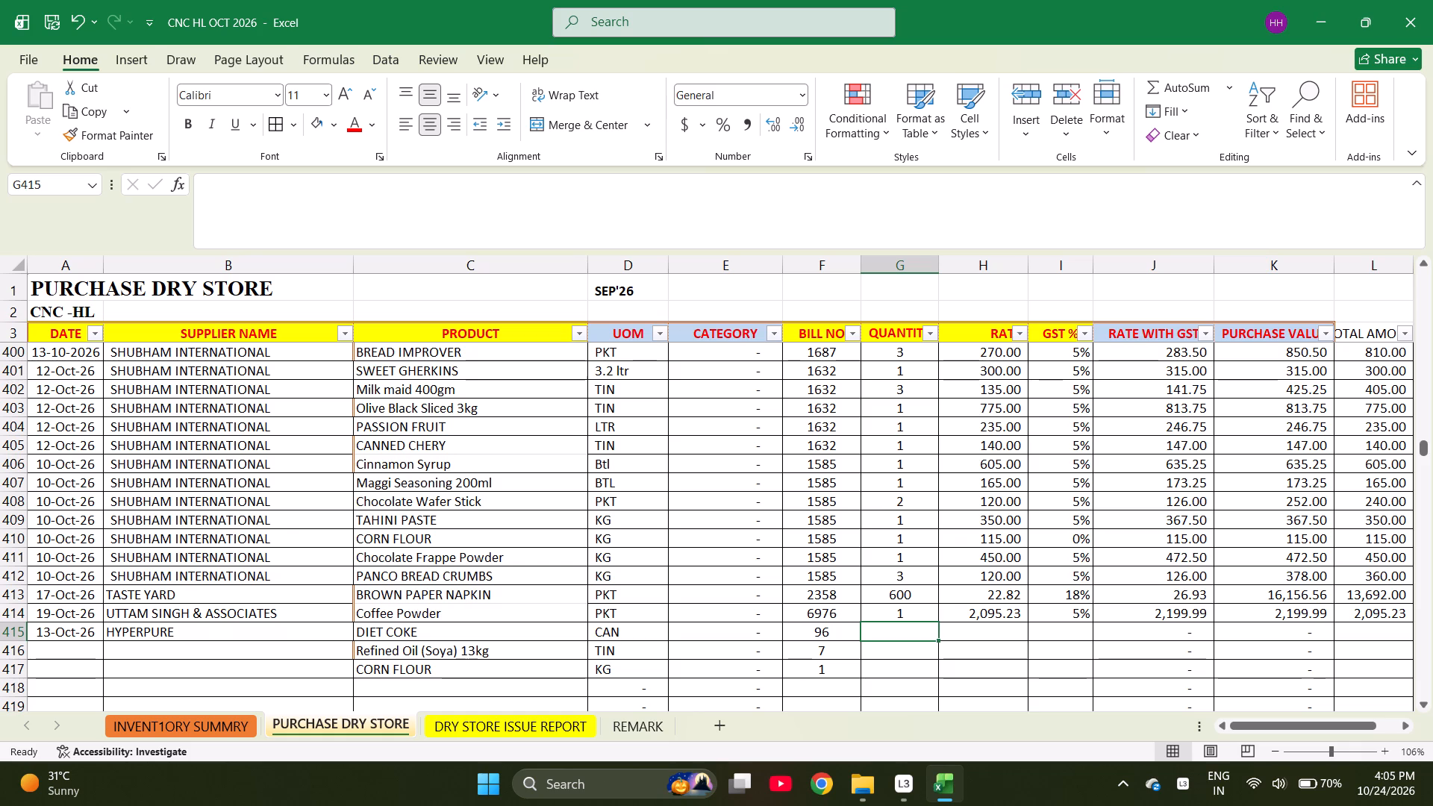
{"action": "key", "text": "Left"}
{"action": "key", "text": "shift+Down"}
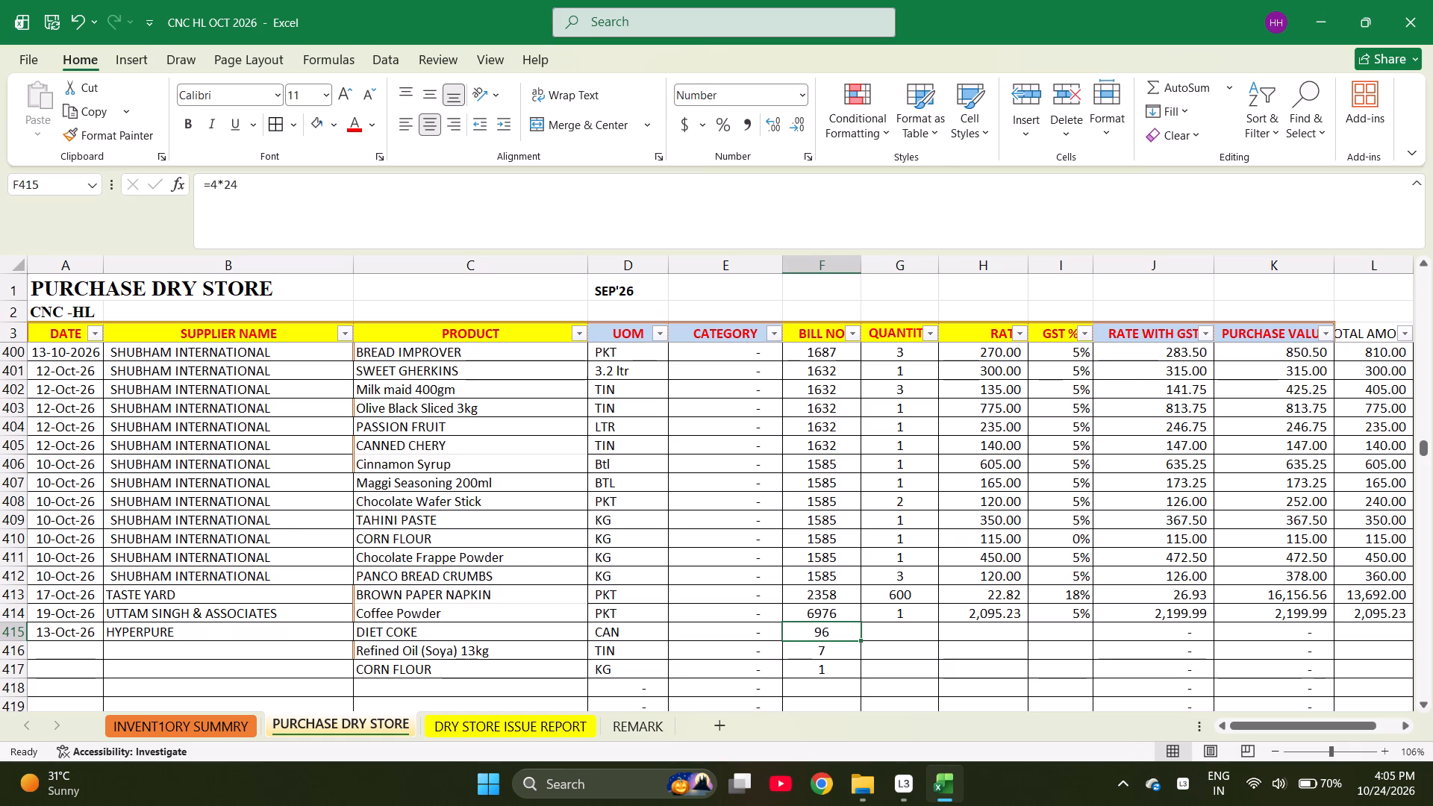
{"action": "key", "text": "shift+Down"}
{"action": "key", "text": "ctrl+c"}
{"action": "key", "text": "Right"}
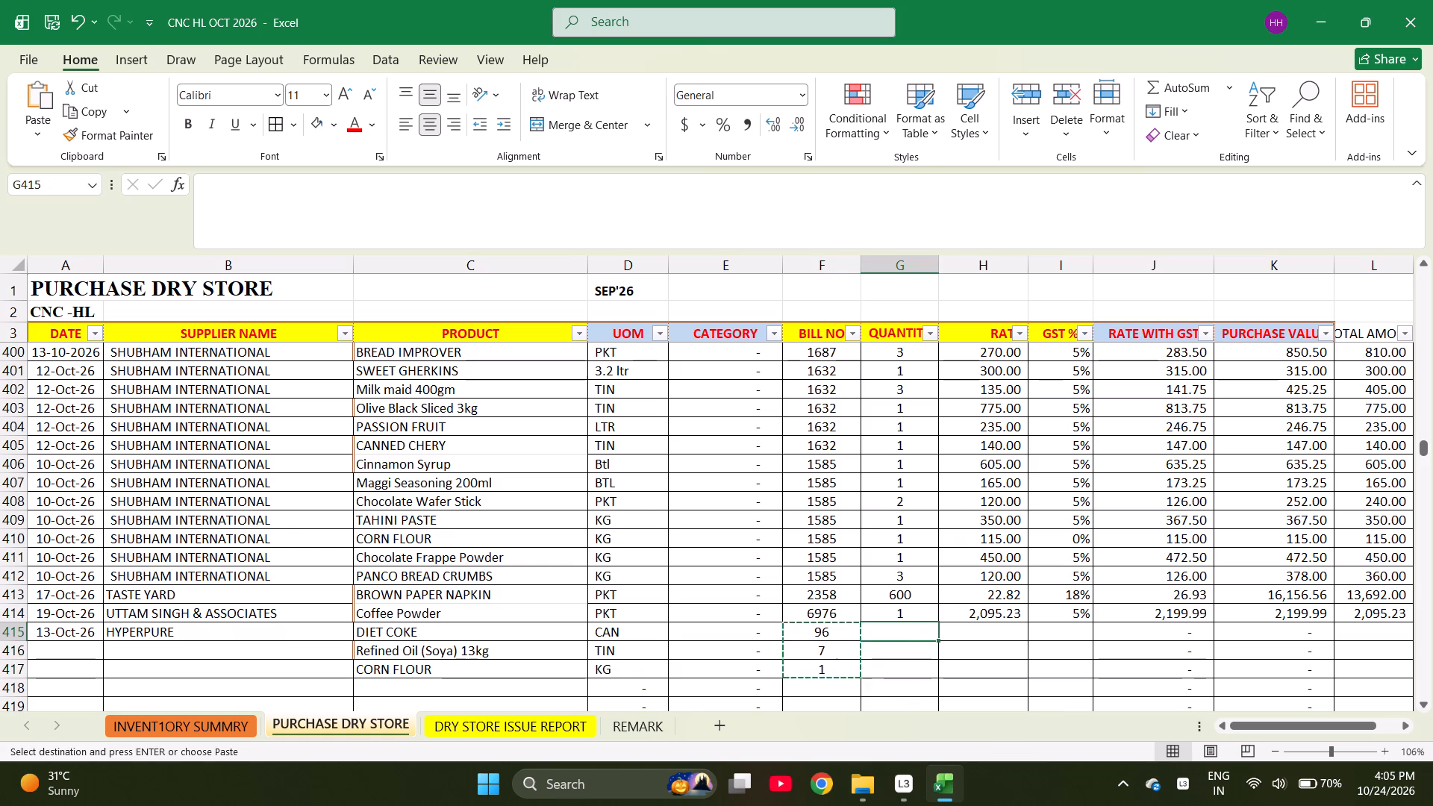
{"action": "key", "text": "Return"}
Enter bill number 7813 in row 415 and fill it down through row 417.
{"action": "key", "text": "Left"}
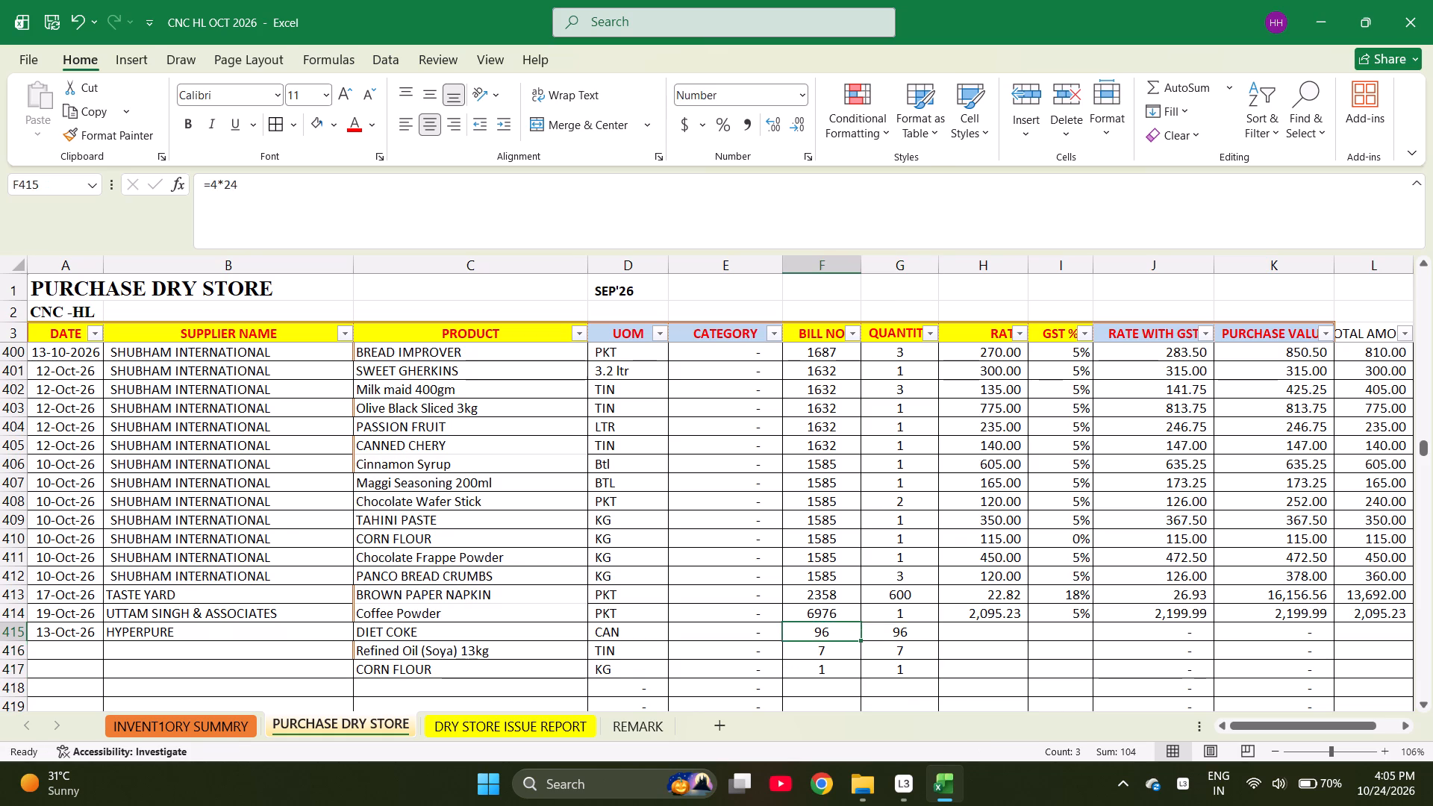
{"action": "type", "text": "7813"}
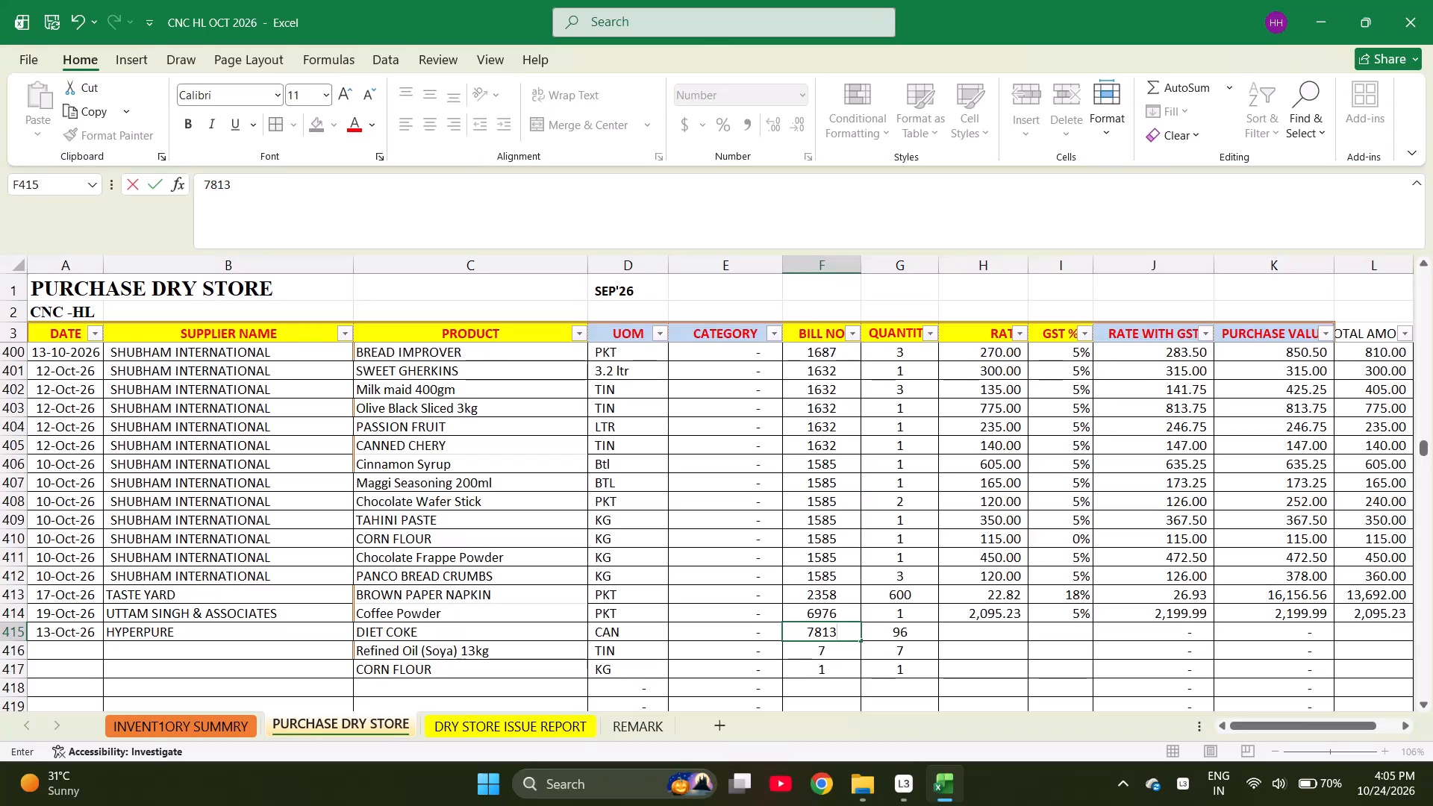
{"action": "key", "text": "shift+Down"}
{"action": "key", "text": "shift+Down"}
{"action": "key", "text": "ctrl+d"}
Enter the rates =780/24 for Diet Coke, 2257 for Refined Oil and 1291 for Corn Flour.
{"action": "key", "text": "Right"}
{"action": "key", "text": "Right"}
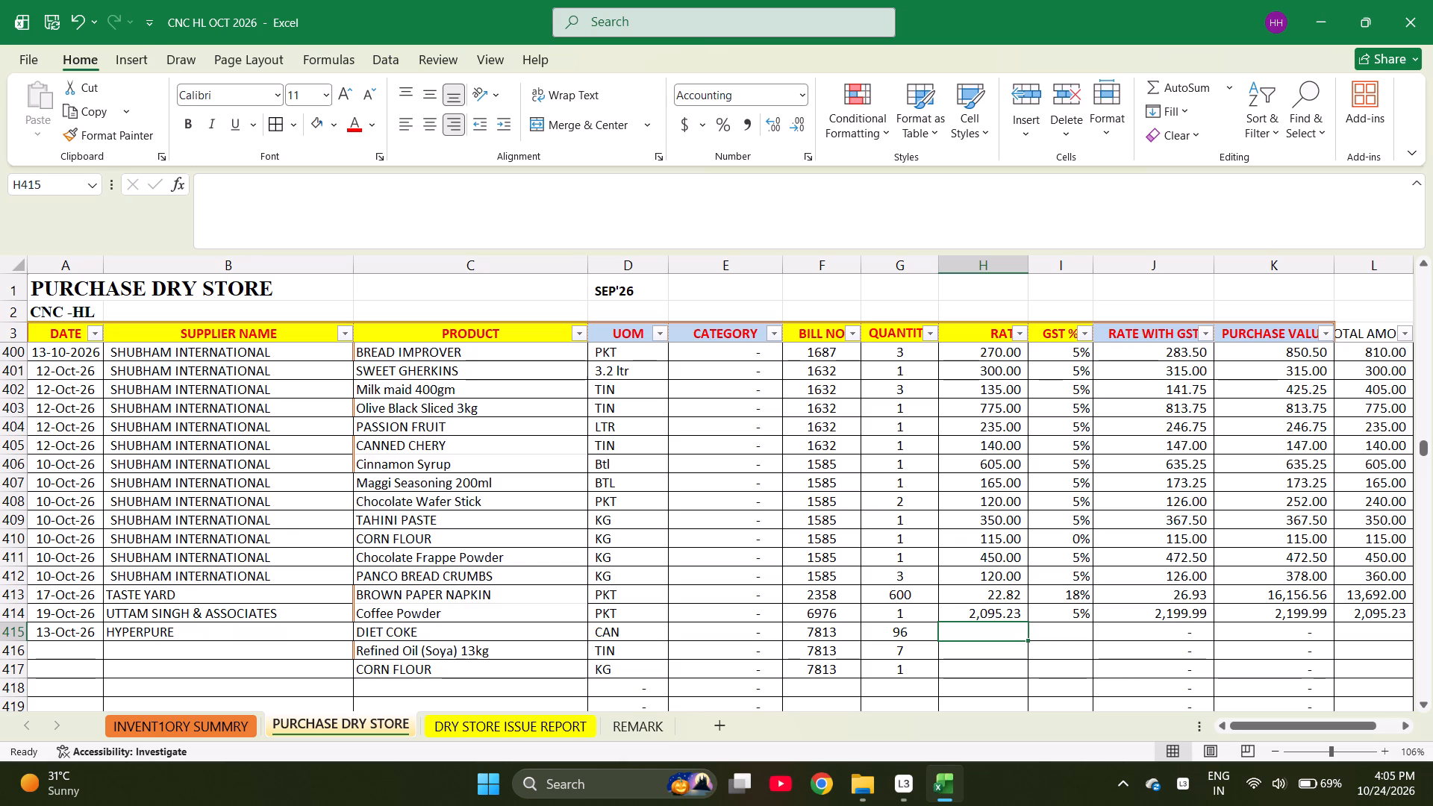
{"action": "type", "text": "=780"}
{"action": "key", "text": "slash"}
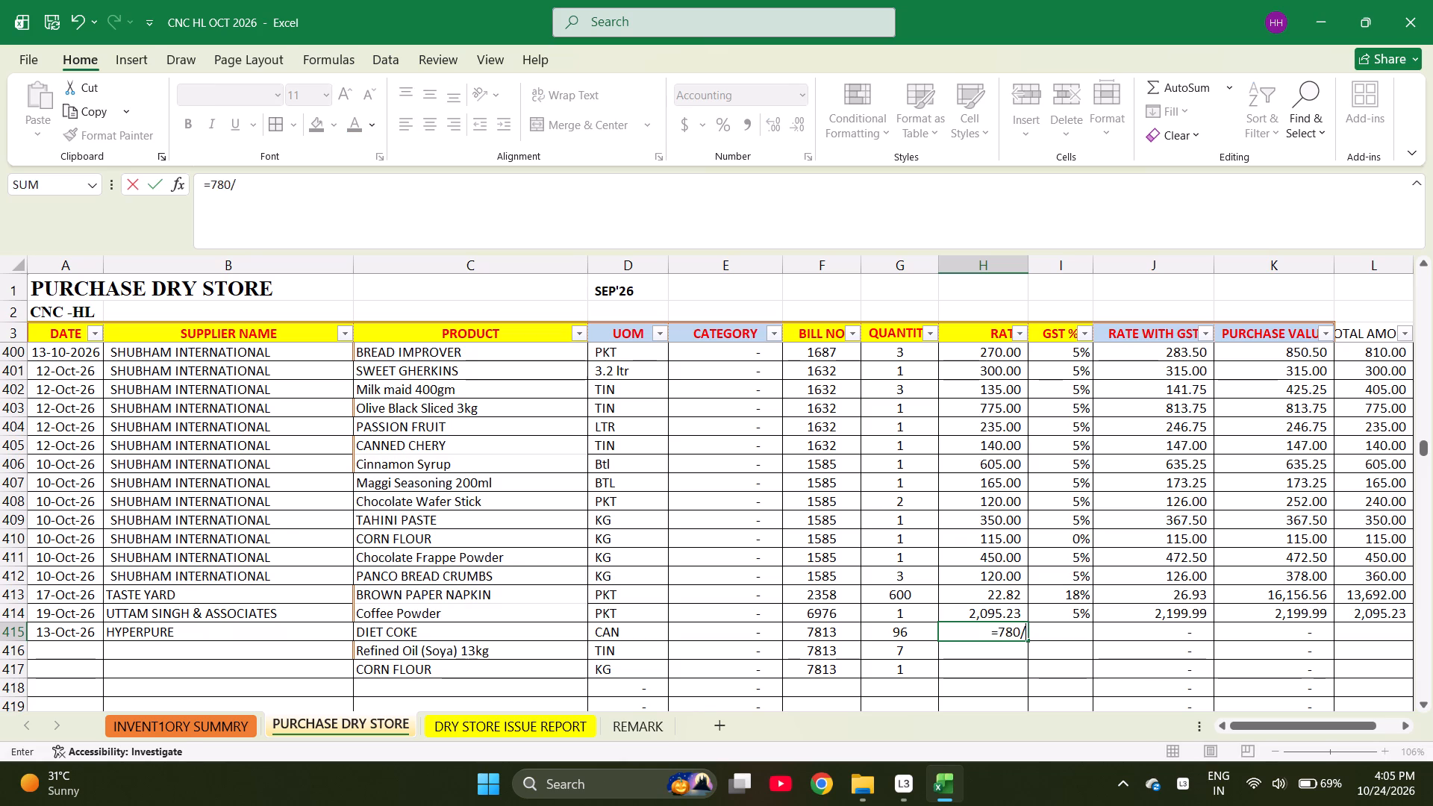
{"action": "type", "text": "24"}
{"action": "key", "text": "Return"}
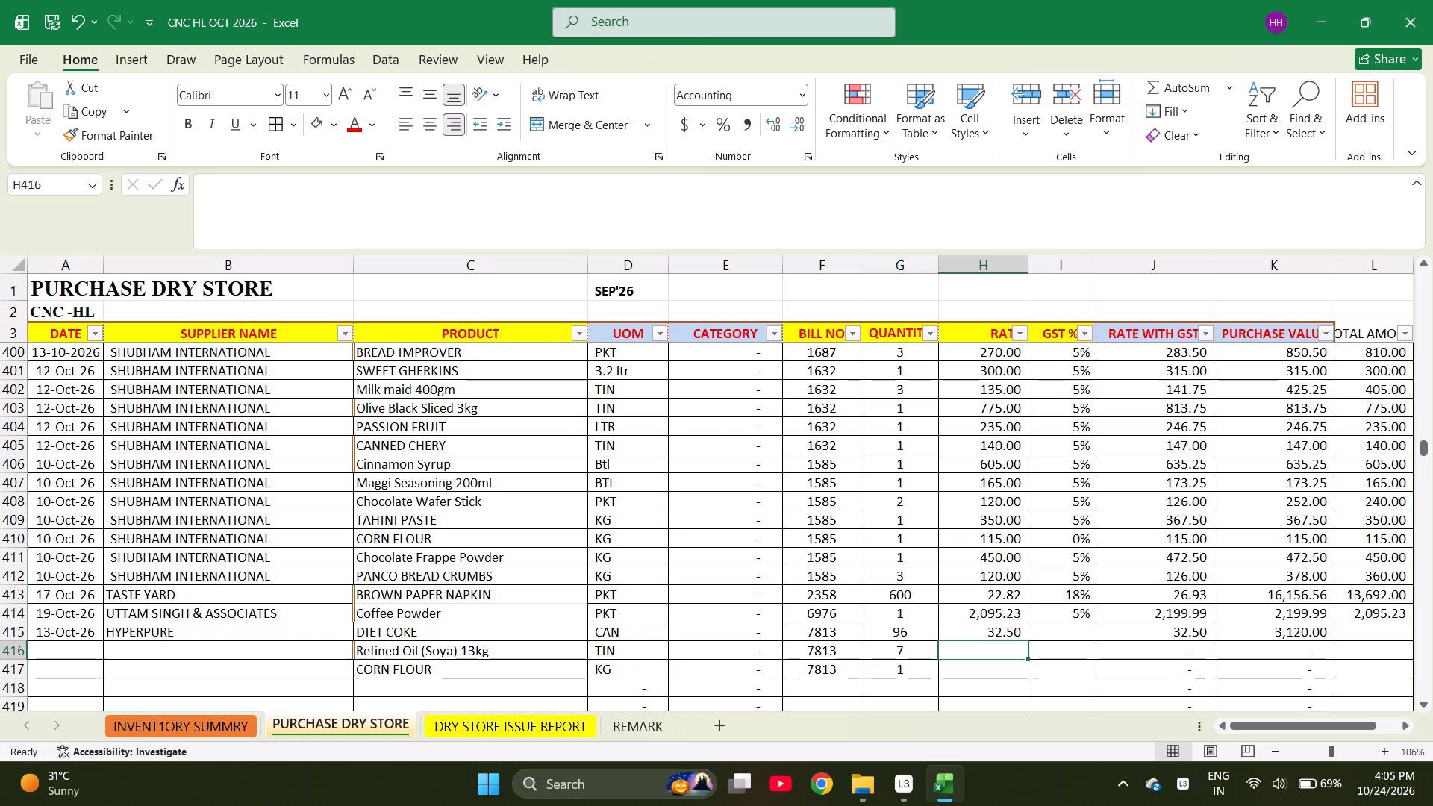
{"action": "type", "text": "22"}
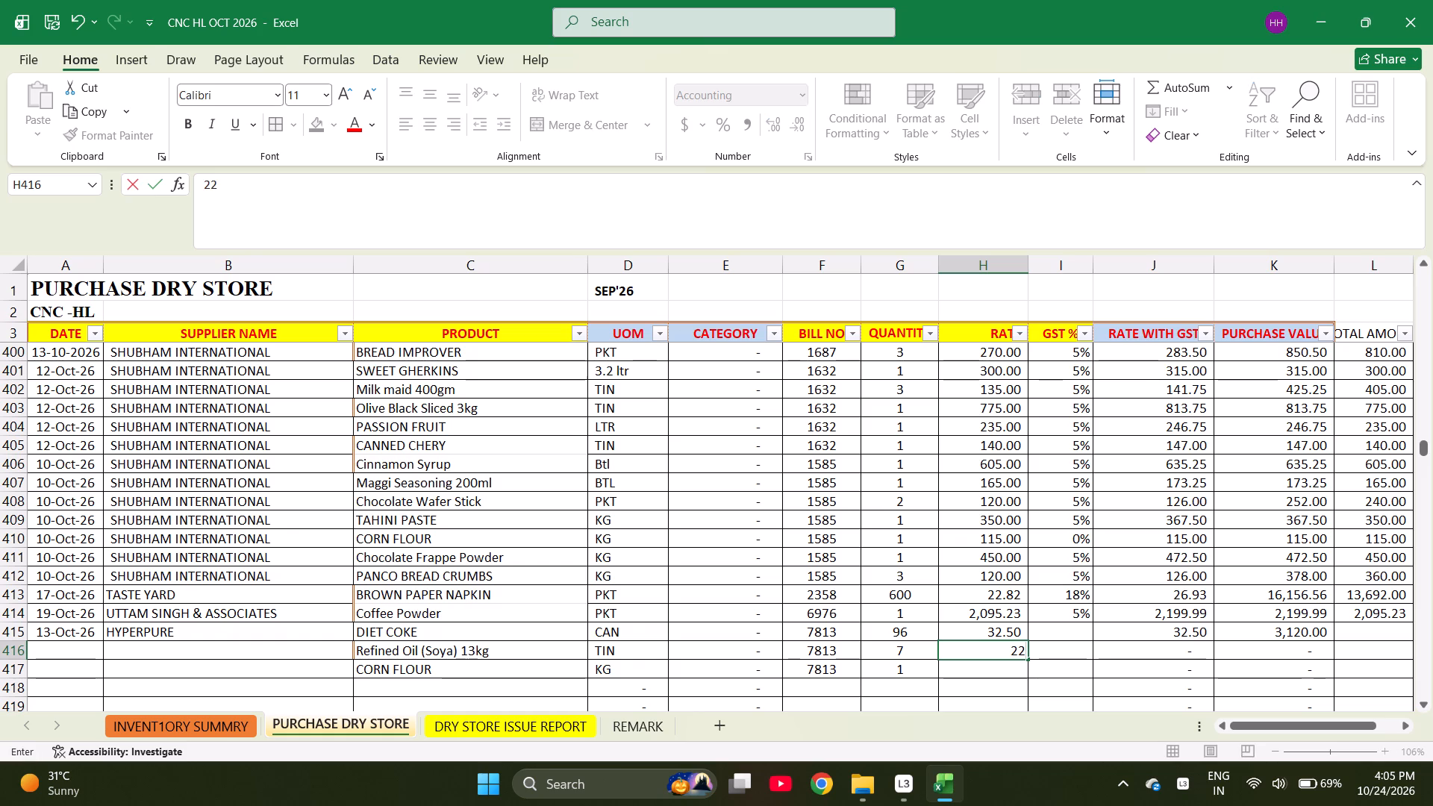
{"action": "type", "text": "57"}
{"action": "key", "text": "Return"}
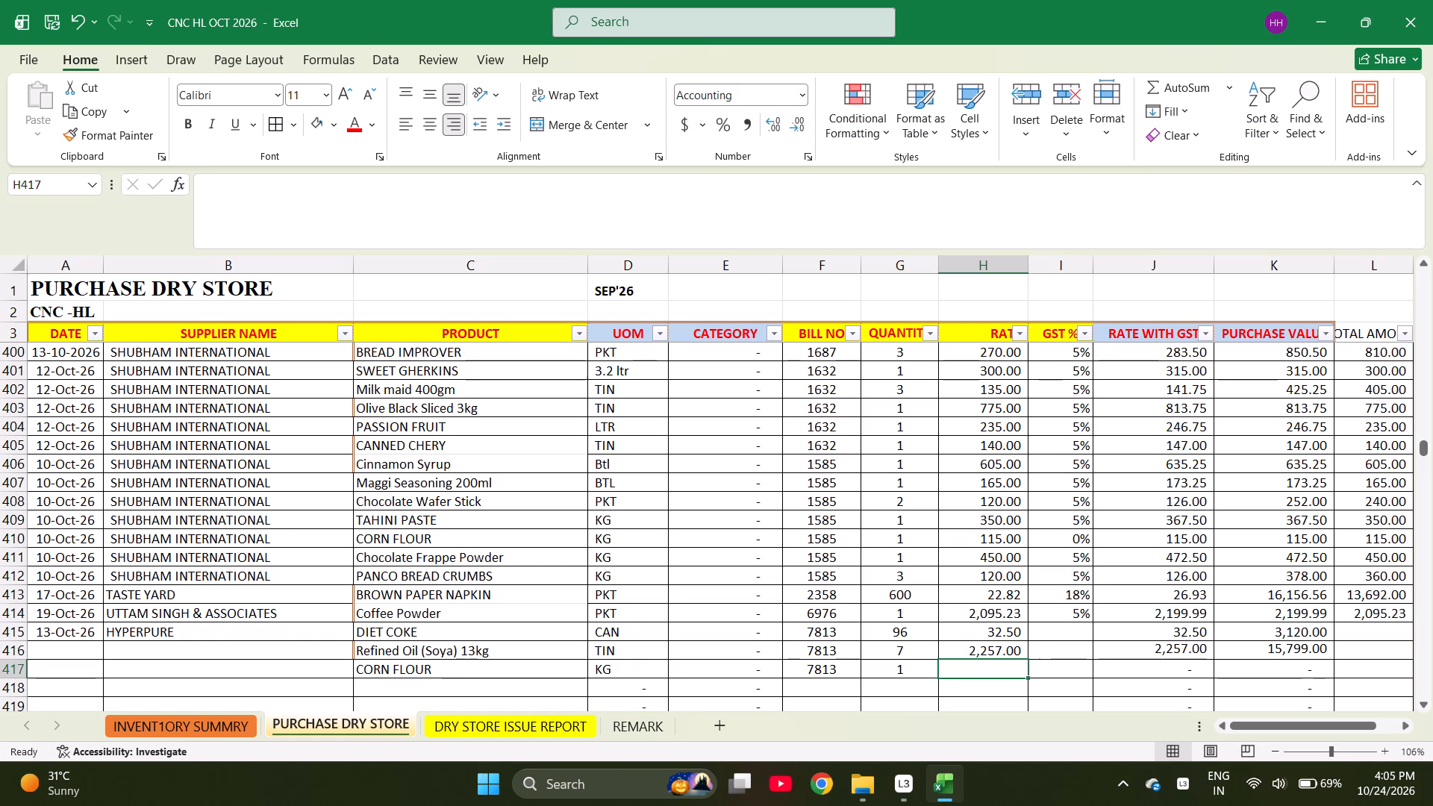
{"action": "type", "text": "1291"}
{"action": "key", "text": "Right"}
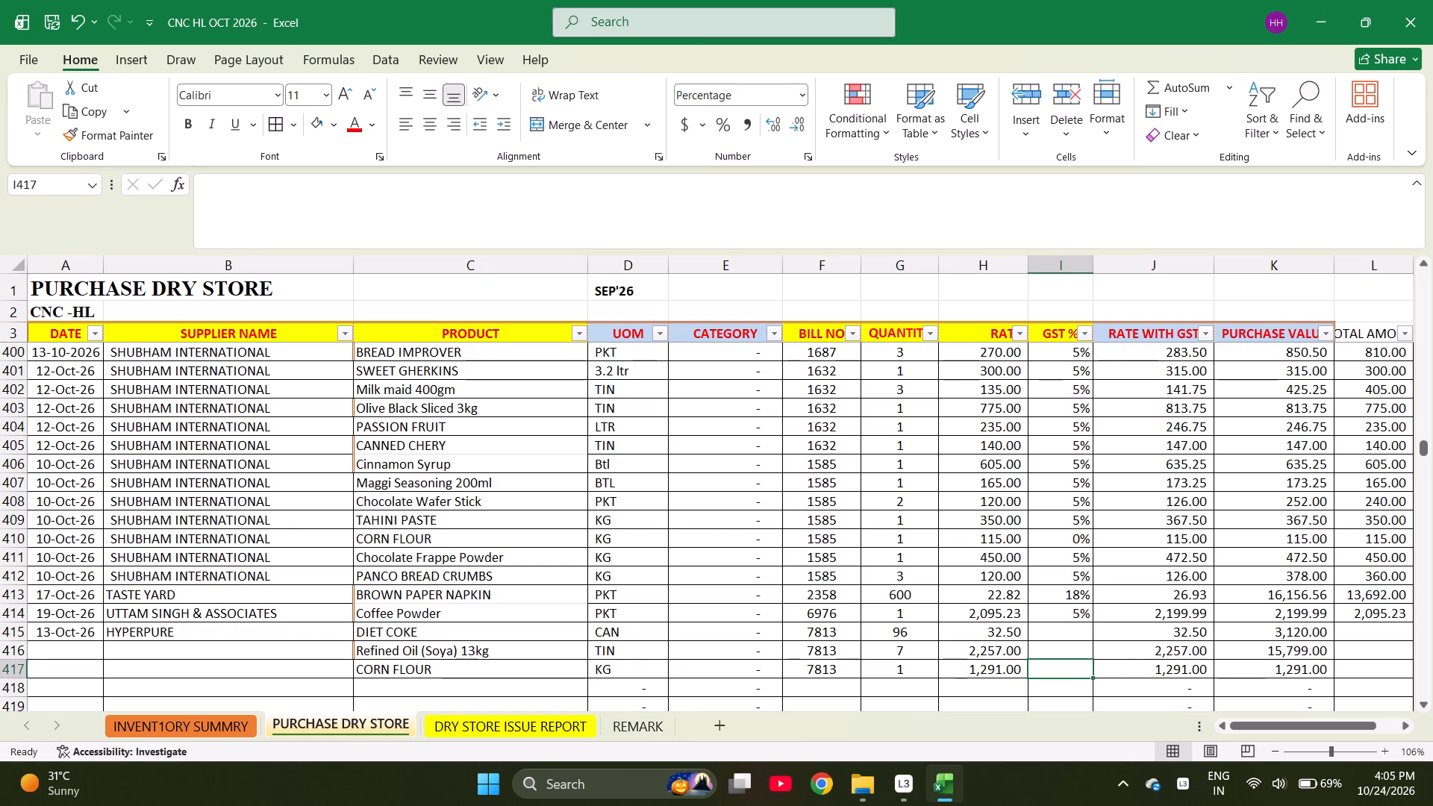
Enter GST of 40% for Diet Coke and 5% for both Refined Oil and Corn Flour.
{"action": "key", "text": "Up"}
{"action": "key", "text": "Up"}
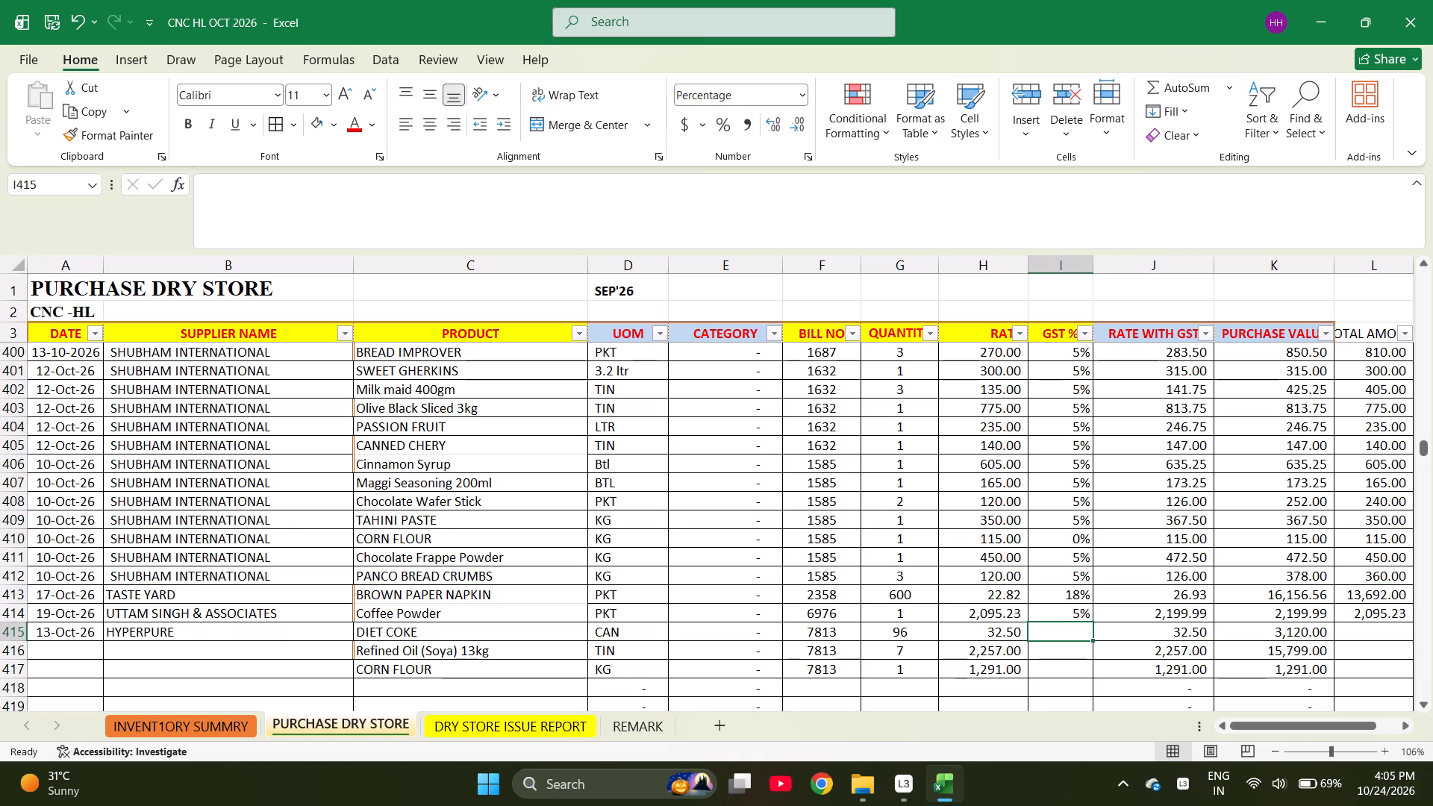
{"action": "type", "text": "40"}
{"action": "key", "text": "Return"}
{"action": "key", "text": "5"}
{"action": "key", "text": "Return"}
{"action": "key", "text": "5"}
{"action": "key", "text": "Return"}
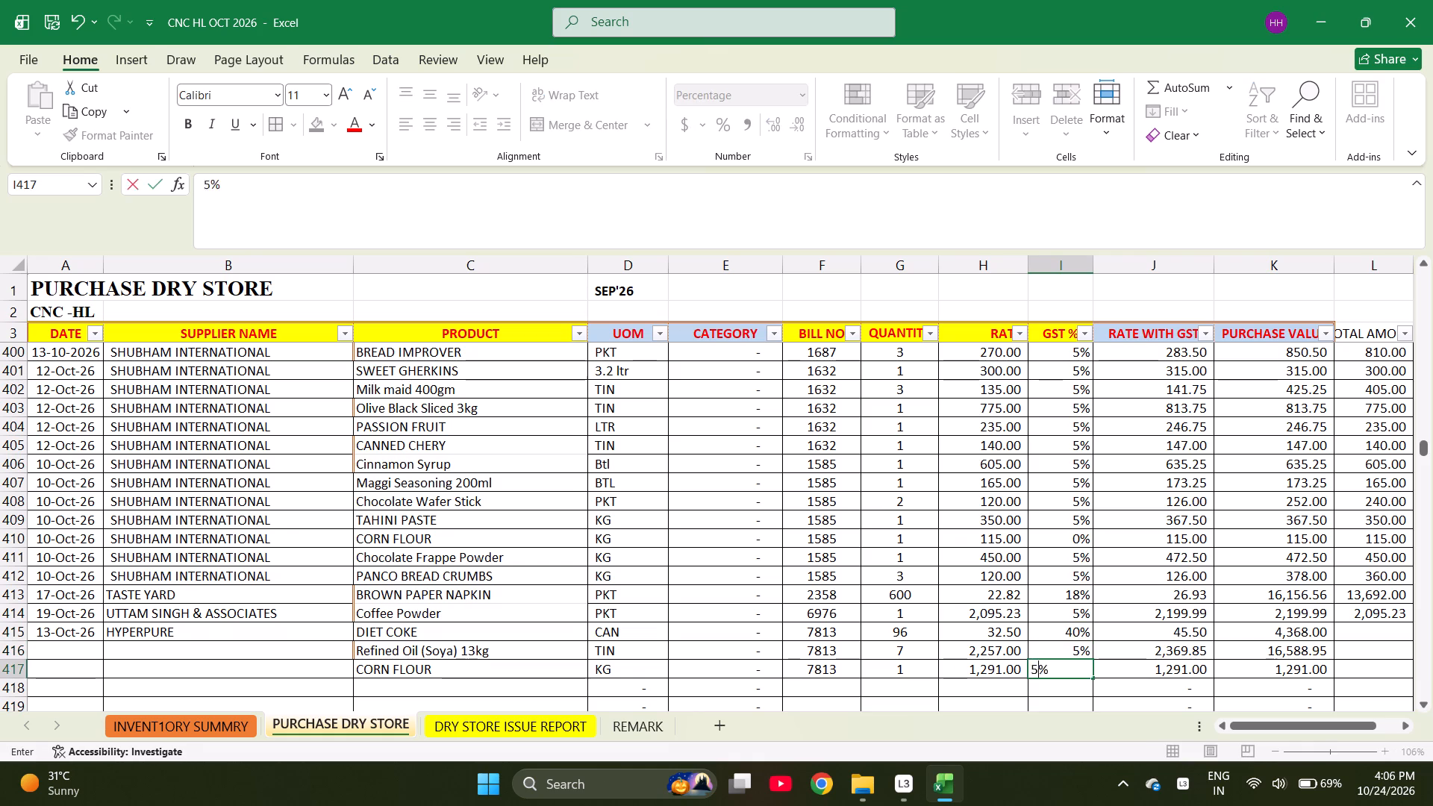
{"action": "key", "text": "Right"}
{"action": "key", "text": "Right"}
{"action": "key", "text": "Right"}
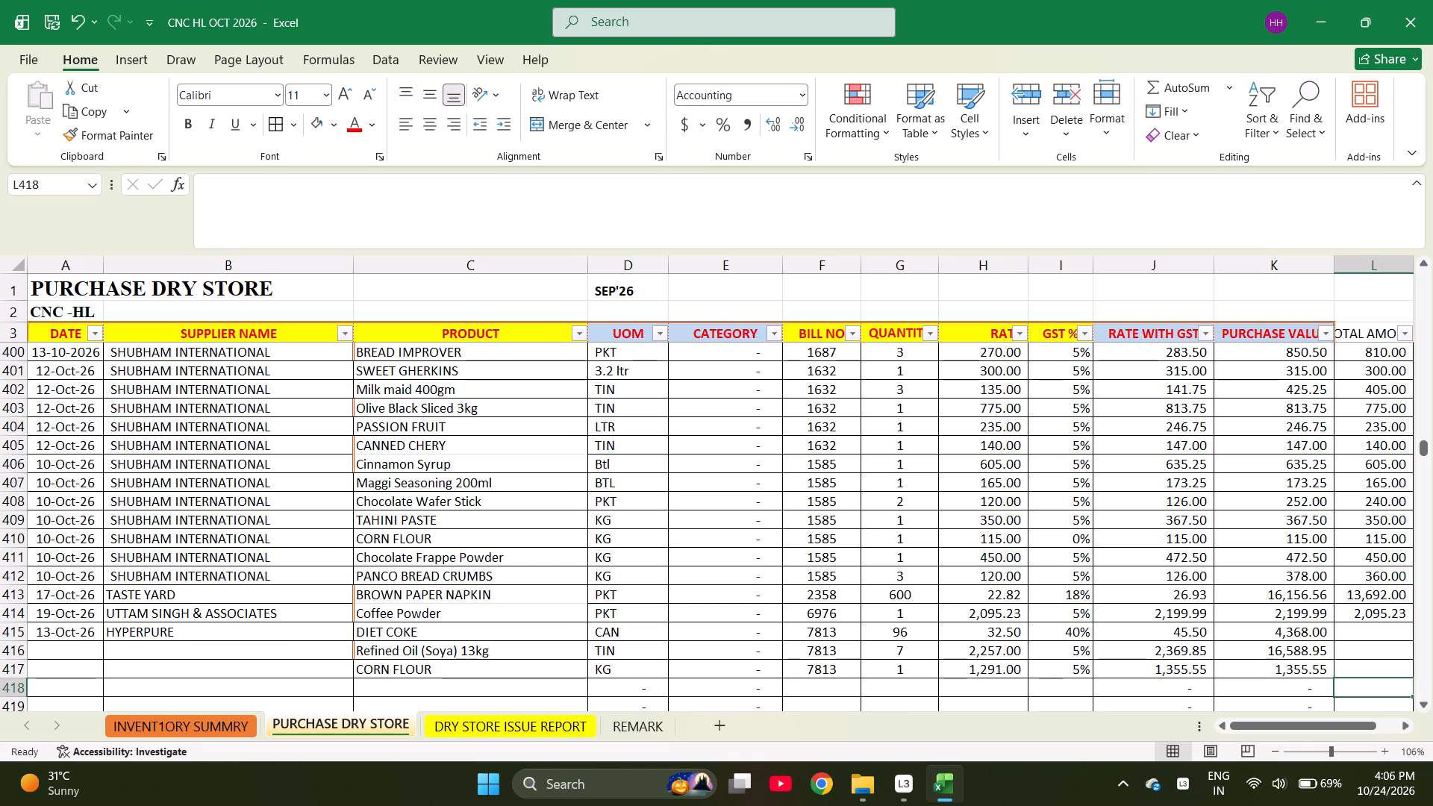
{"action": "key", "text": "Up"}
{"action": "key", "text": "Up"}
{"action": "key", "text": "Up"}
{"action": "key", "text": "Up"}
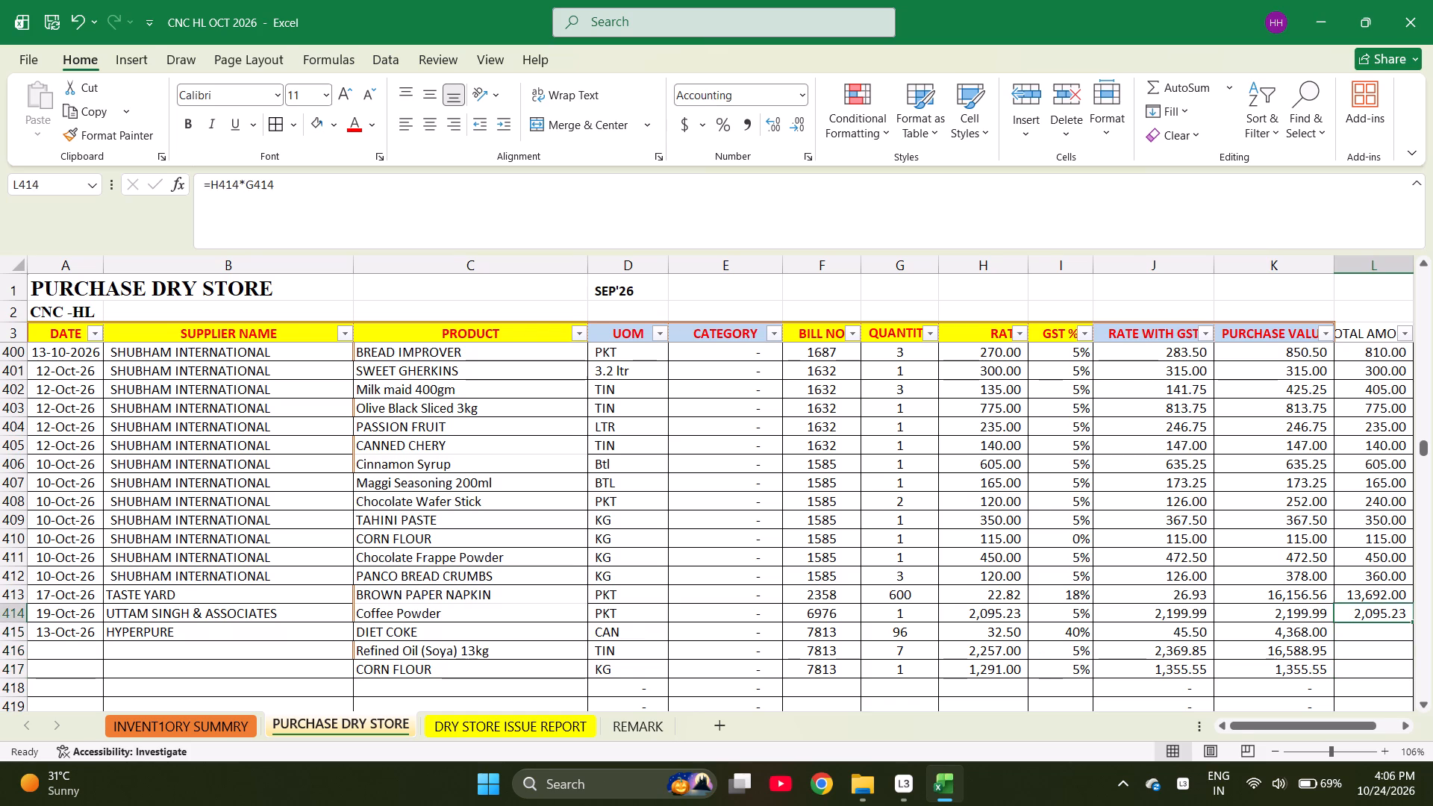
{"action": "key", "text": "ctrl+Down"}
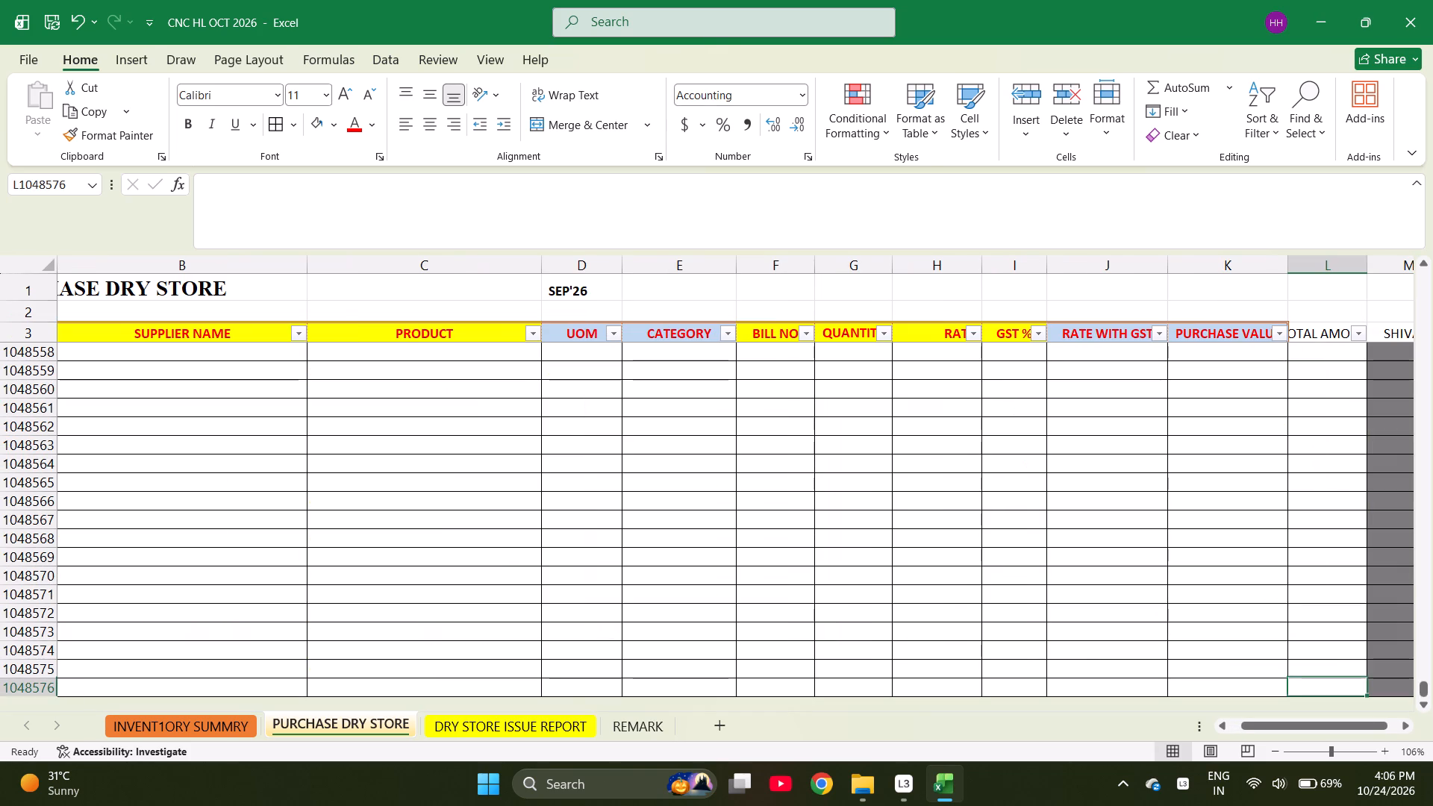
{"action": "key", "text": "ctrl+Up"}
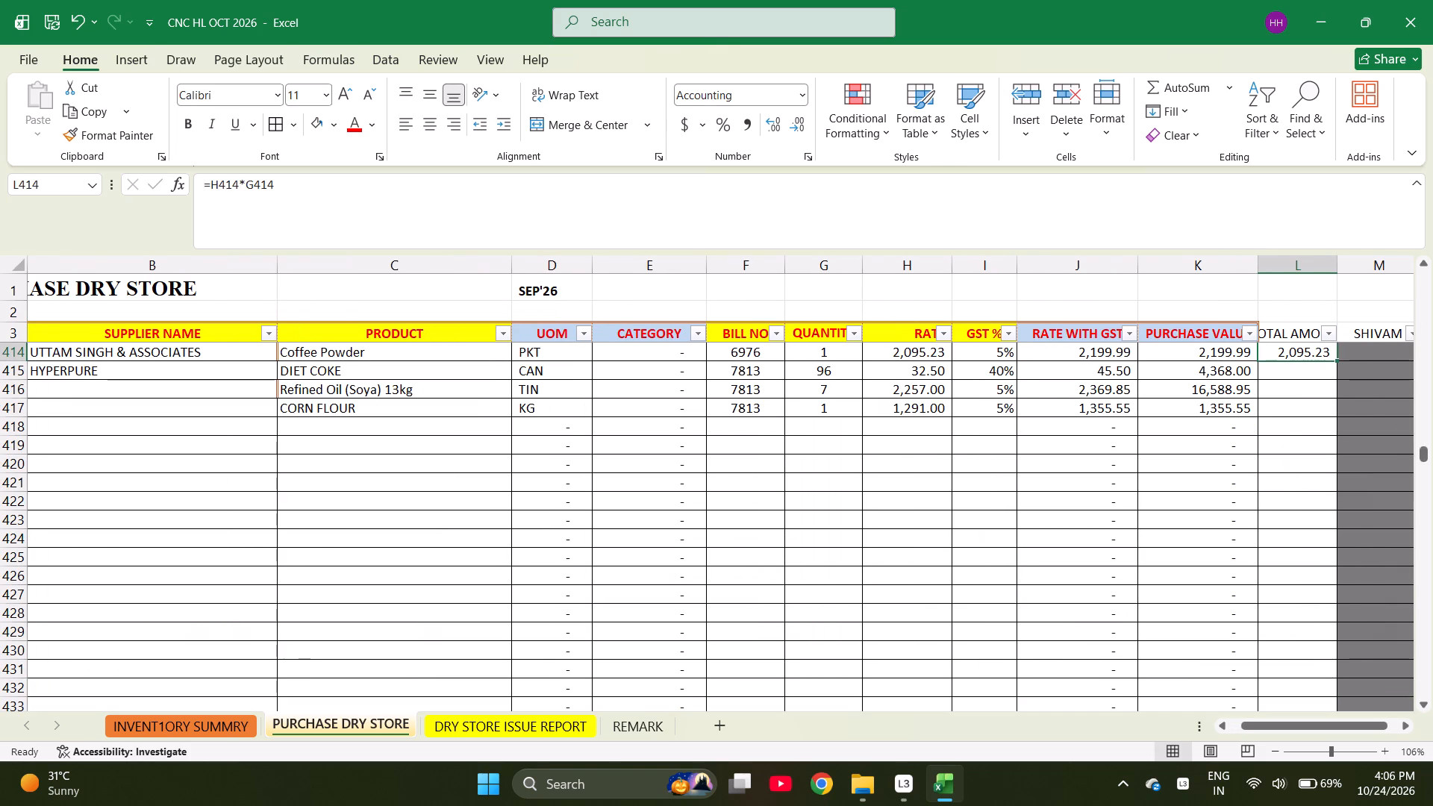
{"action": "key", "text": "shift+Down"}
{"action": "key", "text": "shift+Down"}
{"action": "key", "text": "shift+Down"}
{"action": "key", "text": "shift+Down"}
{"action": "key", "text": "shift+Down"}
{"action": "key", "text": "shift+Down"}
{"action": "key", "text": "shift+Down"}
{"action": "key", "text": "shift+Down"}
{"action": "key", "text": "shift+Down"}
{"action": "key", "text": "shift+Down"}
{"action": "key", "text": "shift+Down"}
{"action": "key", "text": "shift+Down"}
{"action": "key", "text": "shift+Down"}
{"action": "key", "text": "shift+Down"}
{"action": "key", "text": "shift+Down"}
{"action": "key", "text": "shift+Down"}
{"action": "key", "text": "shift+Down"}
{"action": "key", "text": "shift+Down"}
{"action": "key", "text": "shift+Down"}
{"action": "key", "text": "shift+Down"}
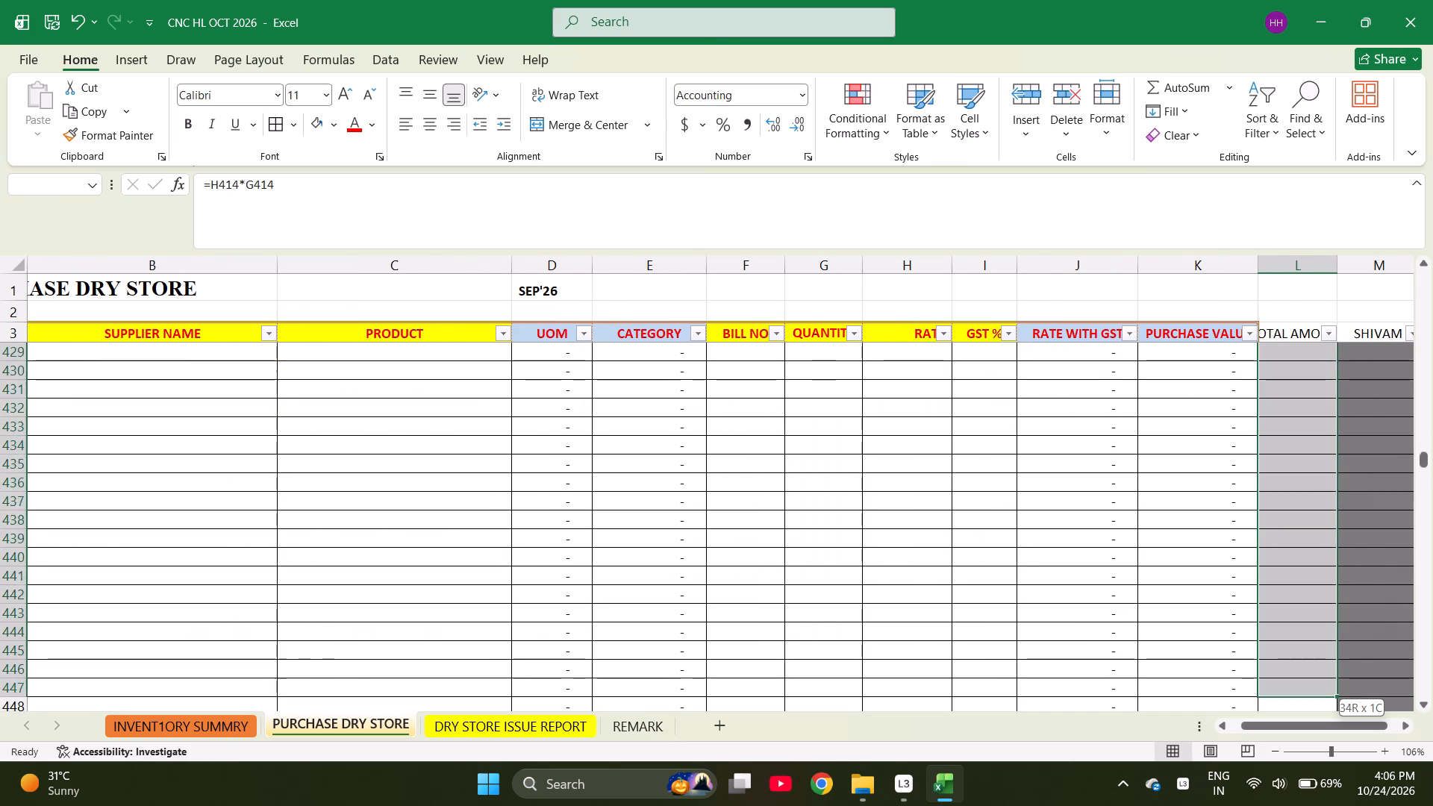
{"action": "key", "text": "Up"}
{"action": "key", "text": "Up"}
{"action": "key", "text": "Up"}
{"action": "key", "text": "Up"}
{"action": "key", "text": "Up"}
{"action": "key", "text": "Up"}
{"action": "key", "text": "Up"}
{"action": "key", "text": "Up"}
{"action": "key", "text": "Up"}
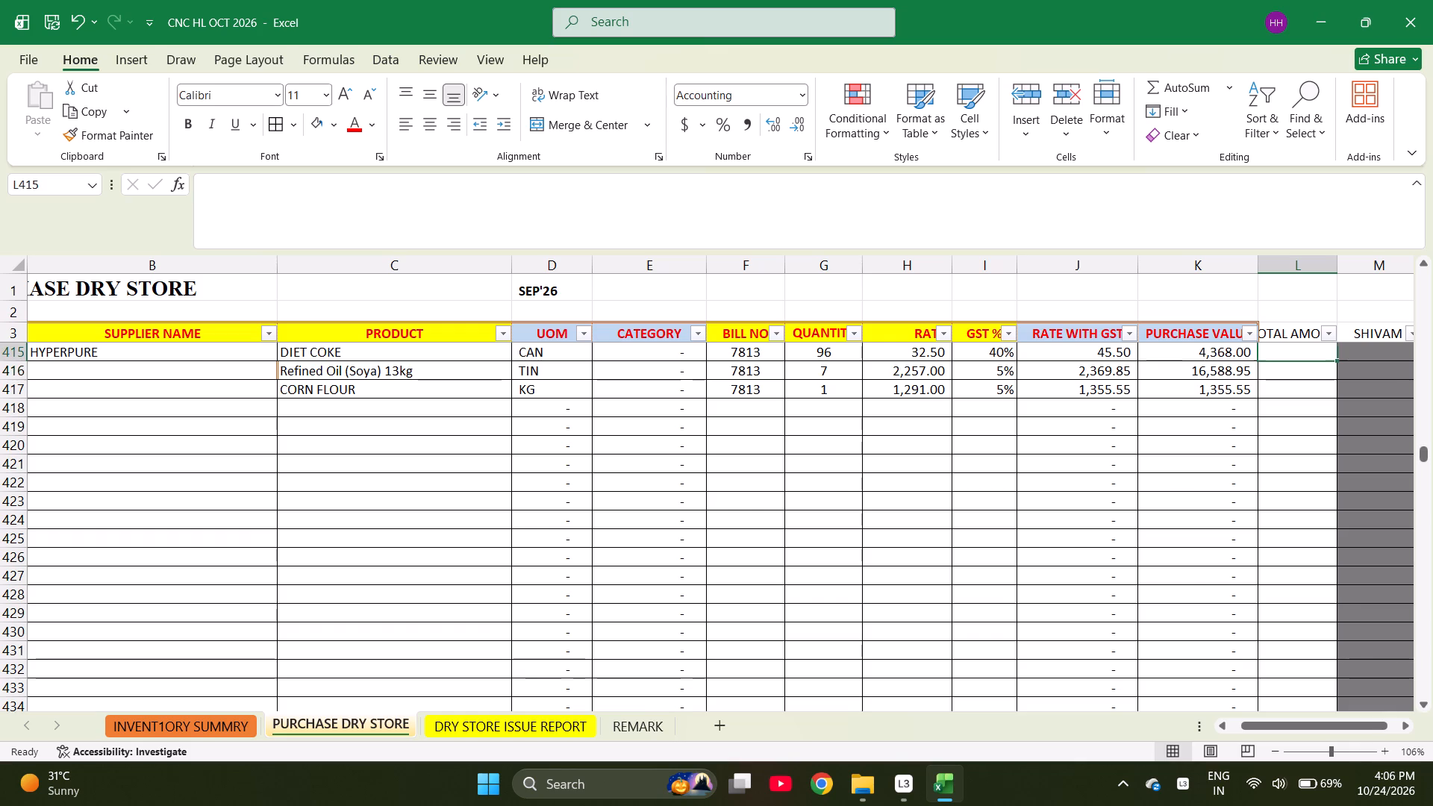
Copy the total amount formula in L414 and paste it as Formulas from L415 down to the end of the column.
{"action": "key", "text": "Down"}
{"action": "key", "text": "Down"}
{"action": "key", "text": "Down"}
{"action": "key", "text": "Down"}
{"action": "key", "text": "Down"}
{"action": "key", "text": "Down"}
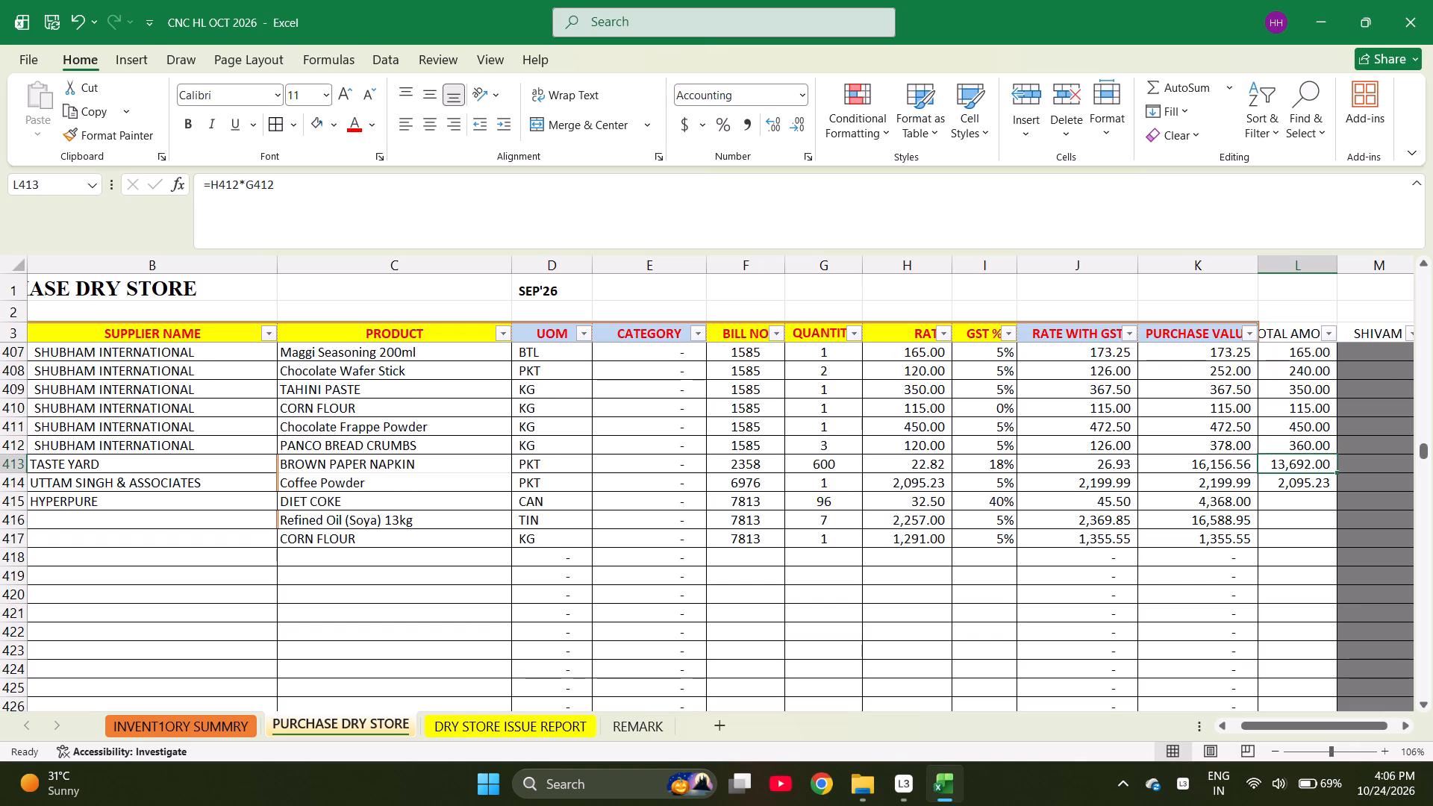
{"action": "key", "text": "Down"}
{"action": "key", "text": "ctrl+c"}
{"action": "key", "text": "Down"}
{"action": "key", "text": "shift+Down"}
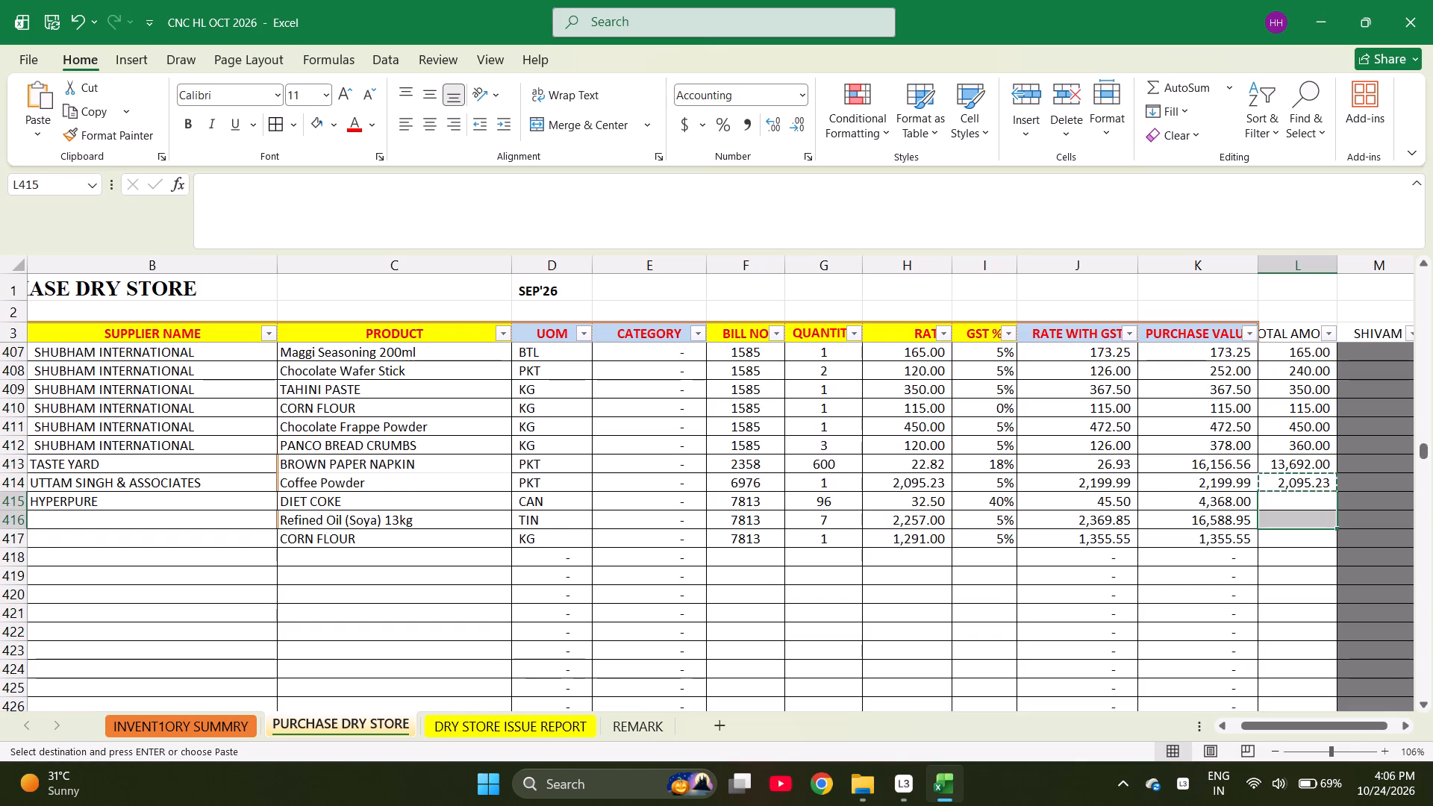
{"action": "key", "text": "ctrl+shift+Down"}
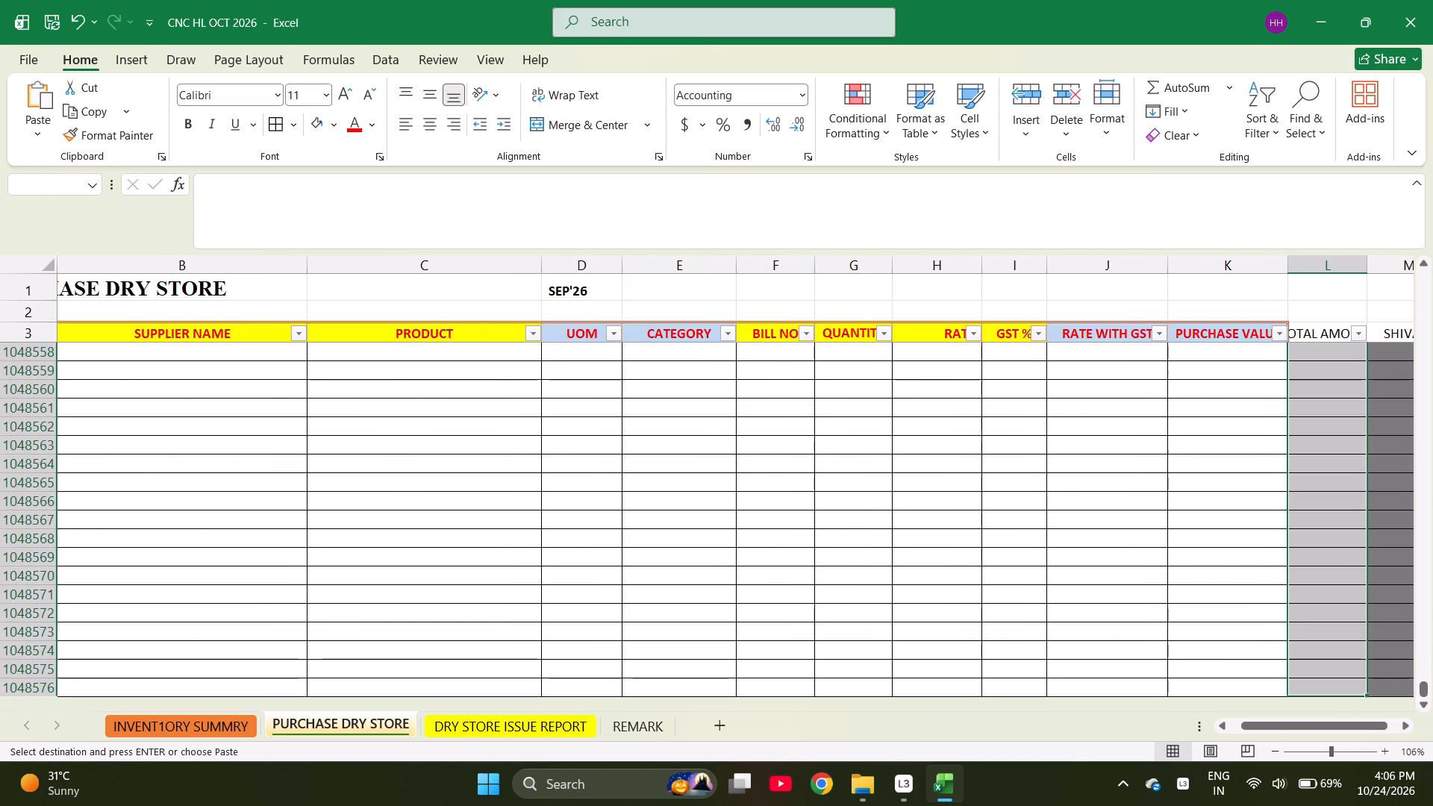
{"action": "key", "text": "ctrl+alt+v"}
{"action": "key", "text": "Down"}
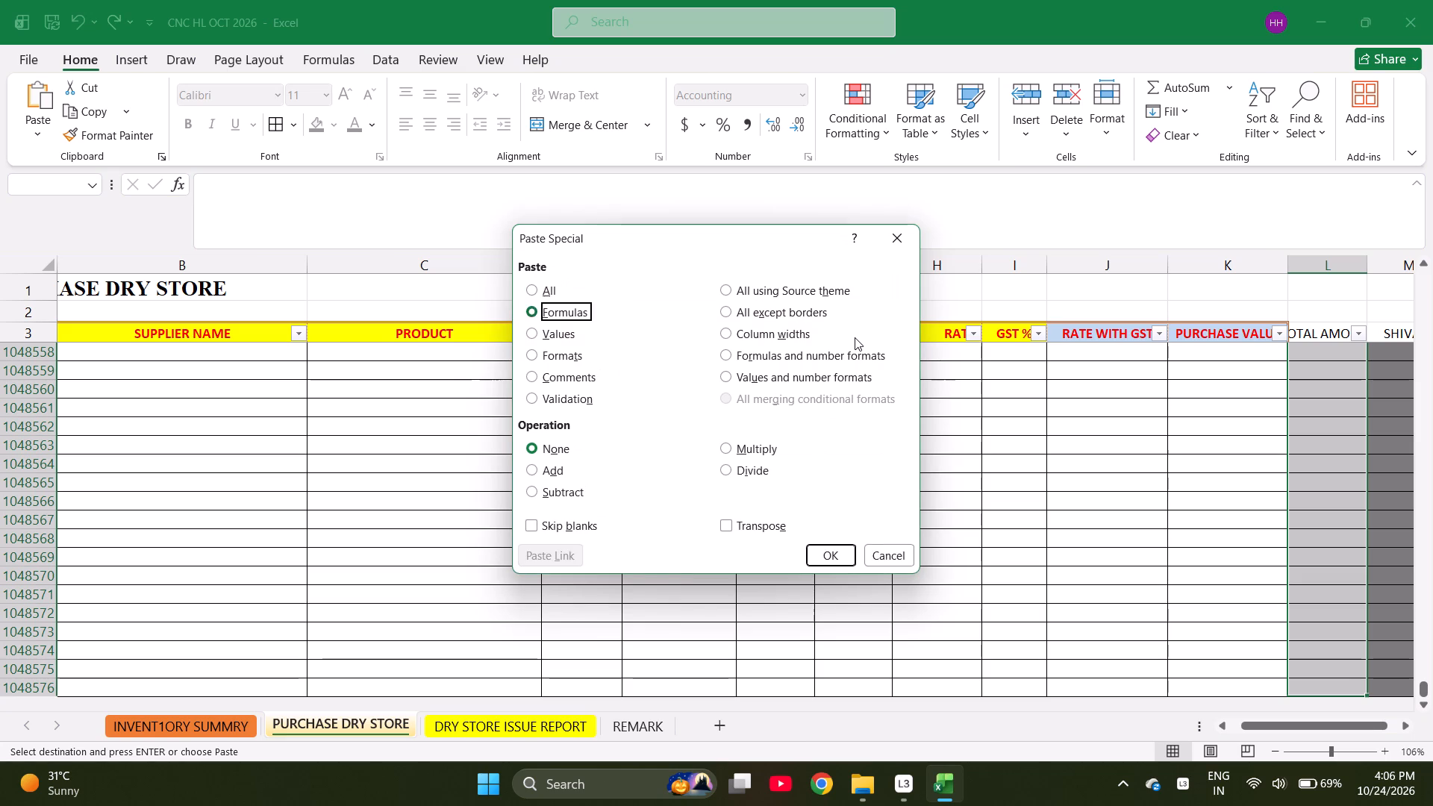
{"action": "key", "text": "Down"}
{"action": "key", "text": "Up"}
{"action": "key", "text": "Return"}
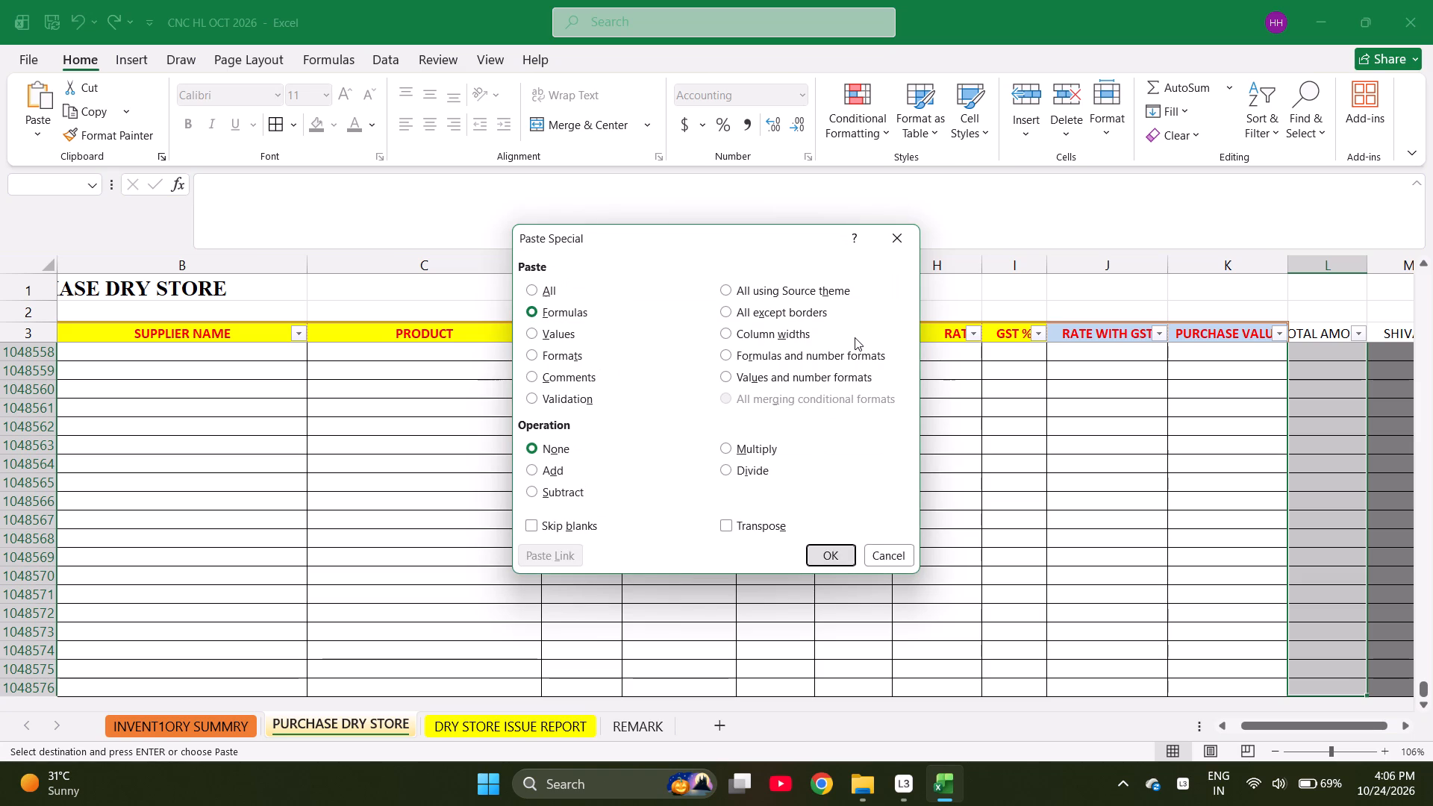
{"action": "key", "text": "Up"}
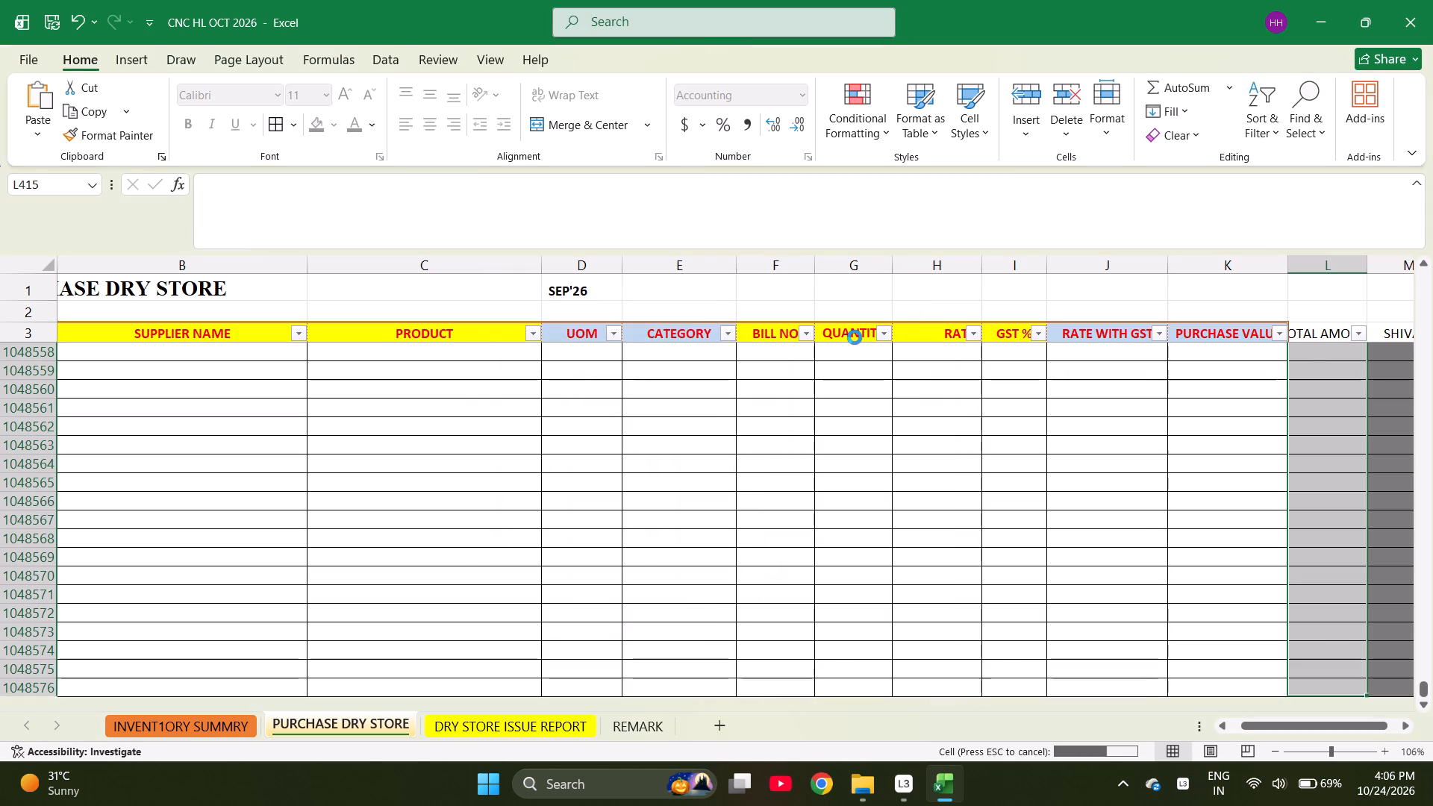
{"action": "key", "text": "Up"}
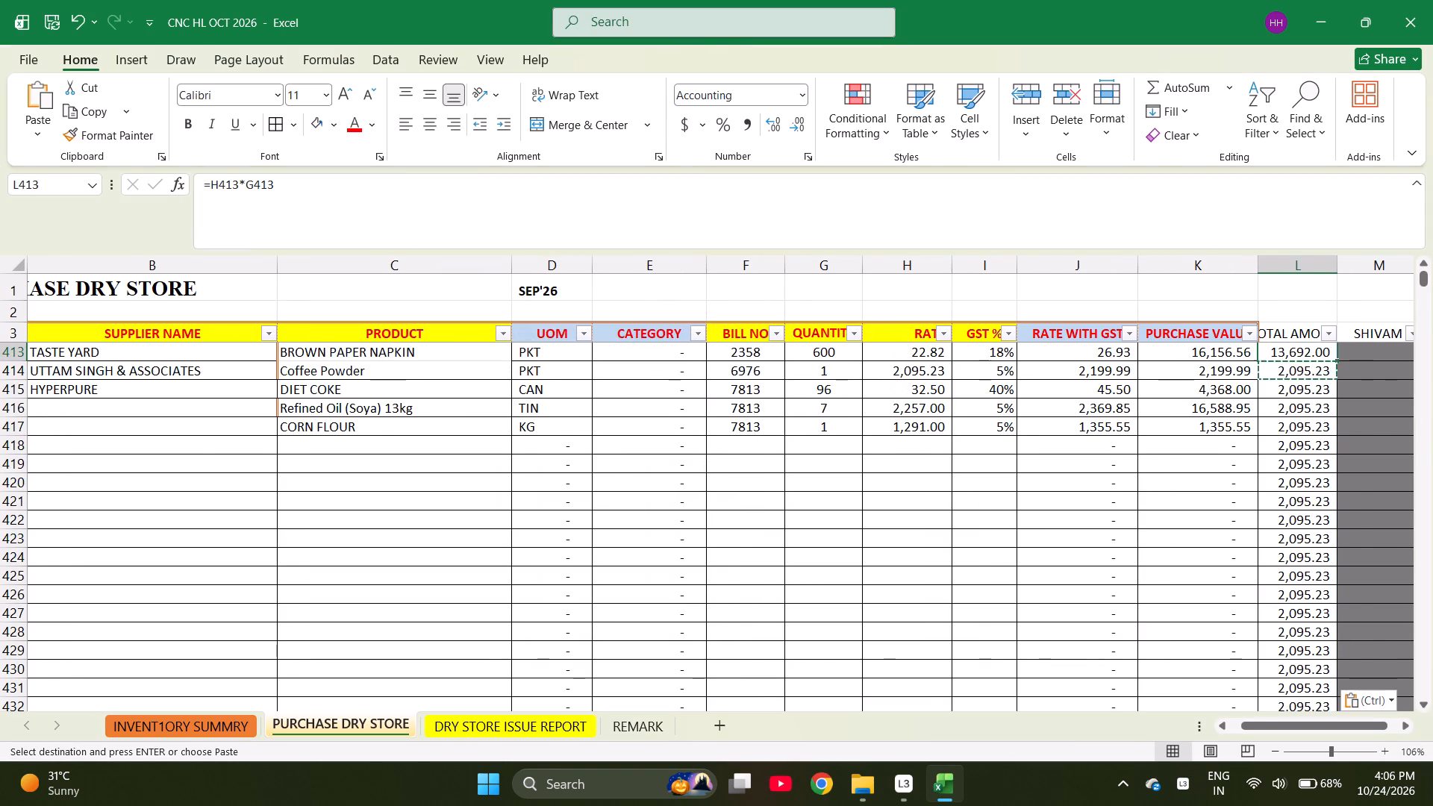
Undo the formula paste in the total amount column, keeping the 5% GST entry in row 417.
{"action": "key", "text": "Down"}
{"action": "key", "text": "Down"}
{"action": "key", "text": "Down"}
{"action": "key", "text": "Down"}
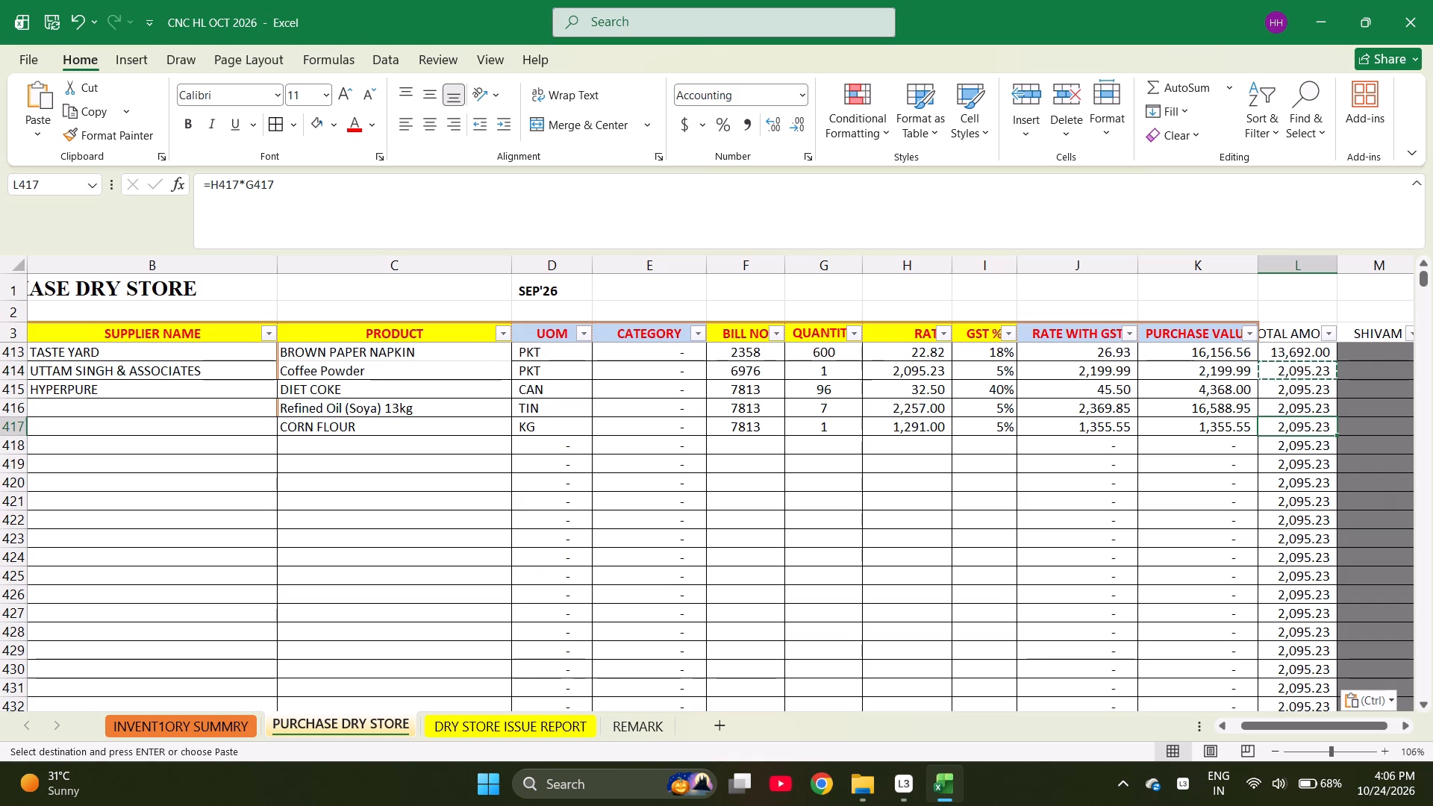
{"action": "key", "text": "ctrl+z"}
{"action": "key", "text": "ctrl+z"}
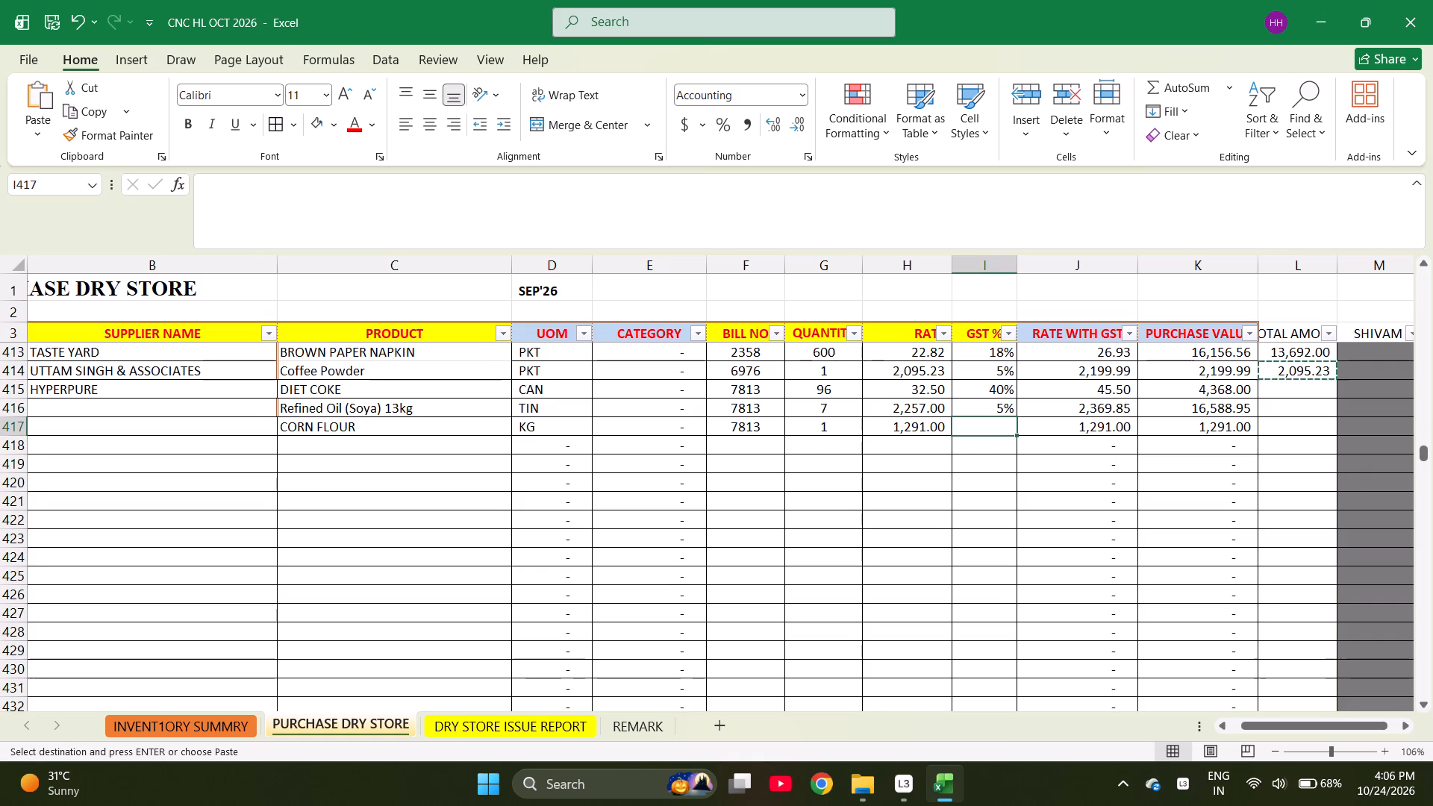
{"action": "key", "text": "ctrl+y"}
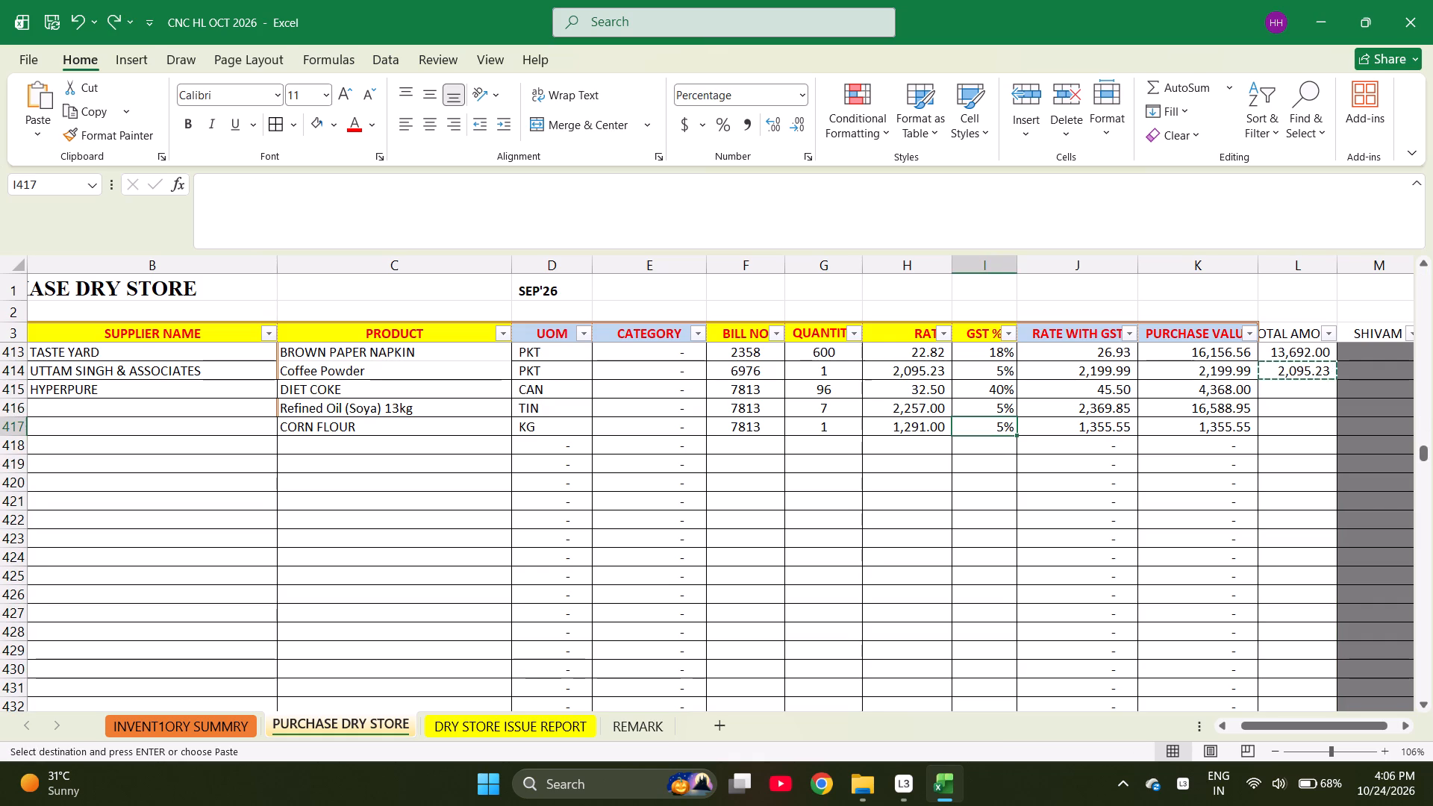
Paste the copied L414 total amount formula as Formulas from L415 down to the end of the column.
{"action": "key", "text": "Right"}
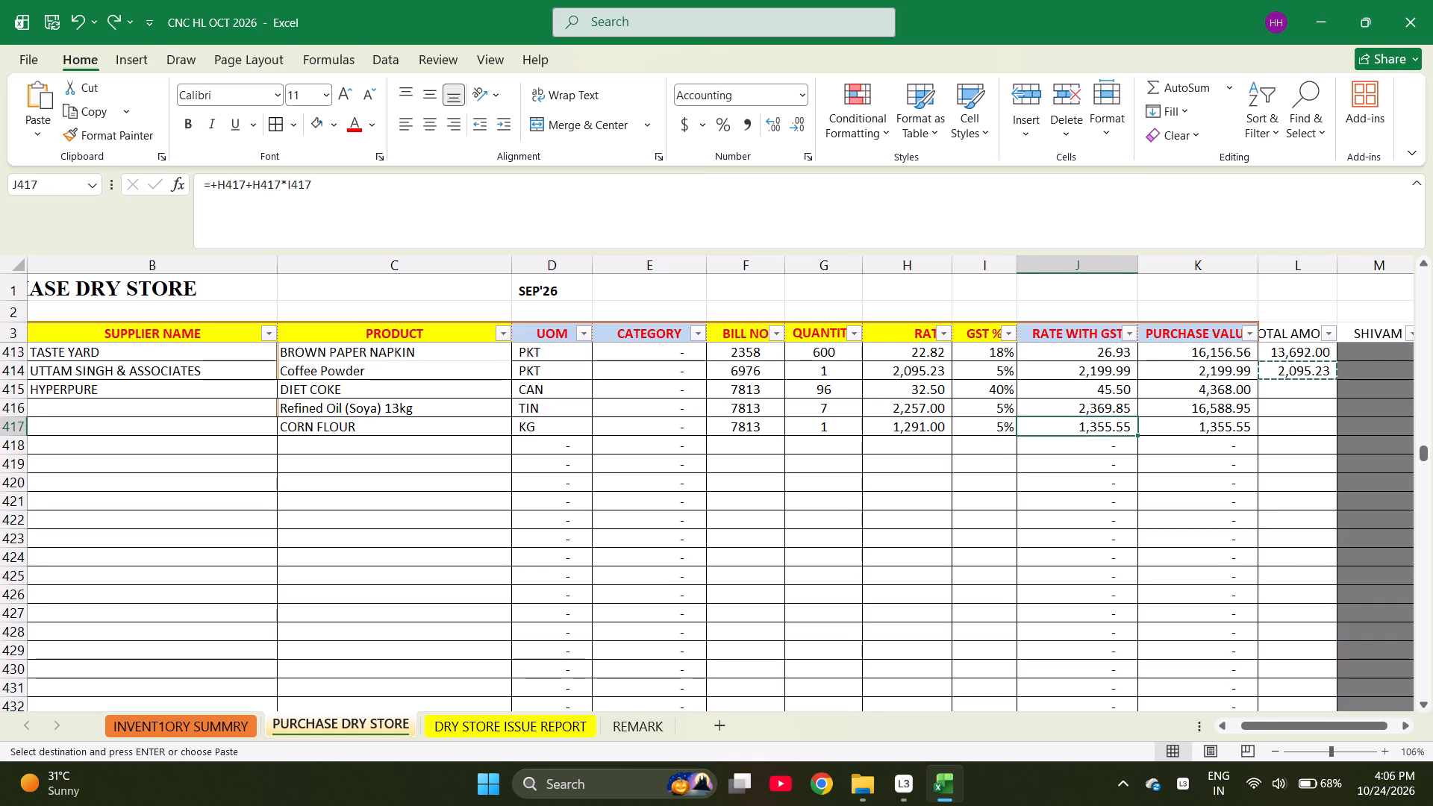
{"action": "key", "text": "Right"}
{"action": "key", "text": "Right"}
{"action": "key", "text": "Up"}
{"action": "key", "text": "Up"}
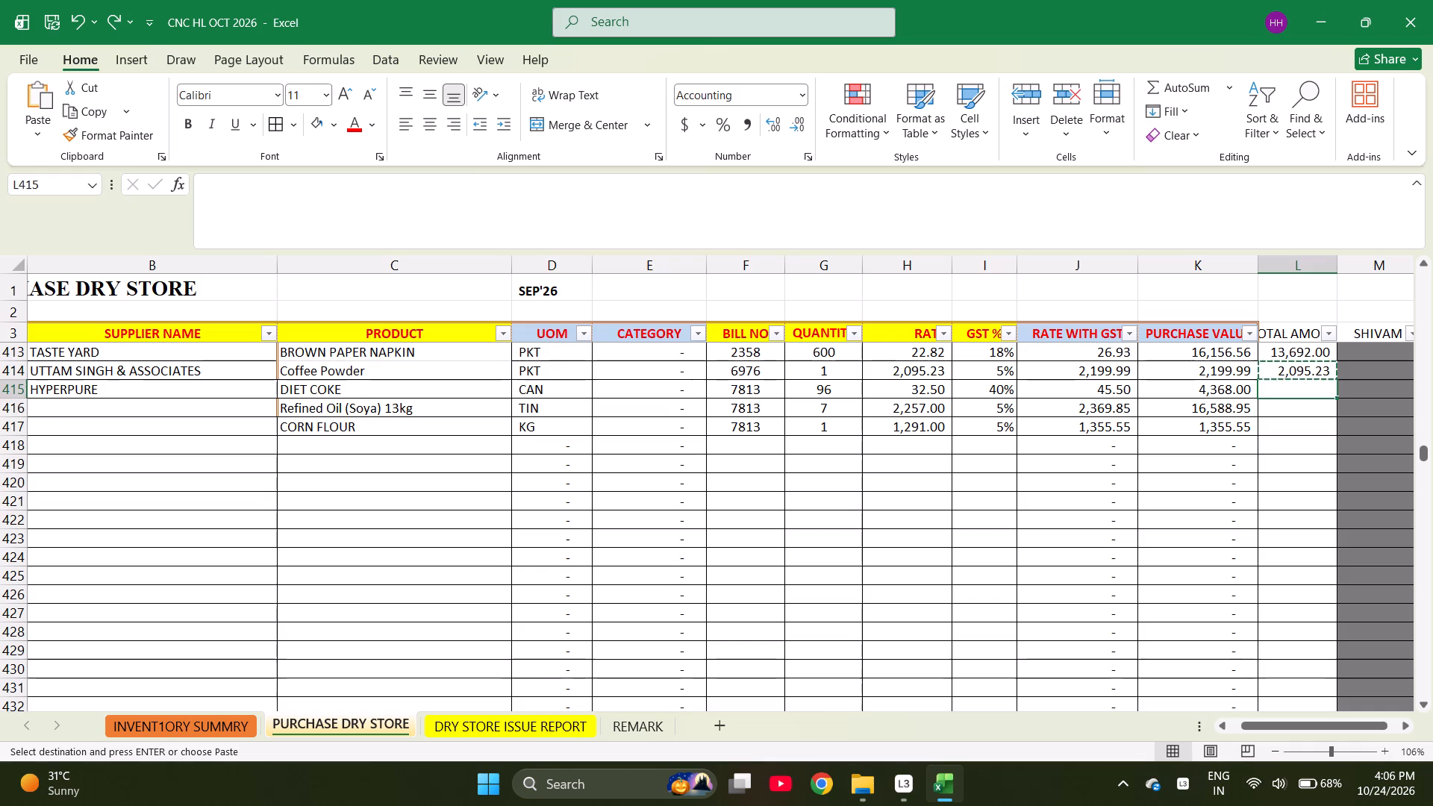
{"action": "key", "text": "shift+Down"}
{"action": "key", "text": "shift+Down"}
{"action": "key", "text": "shift+Down"}
{"action": "key", "text": "shift+Down"}
{"action": "key", "text": "shift+Down"}
{"action": "key", "text": "shift+Down"}
{"action": "key", "text": "ctrl+shift+Down"}
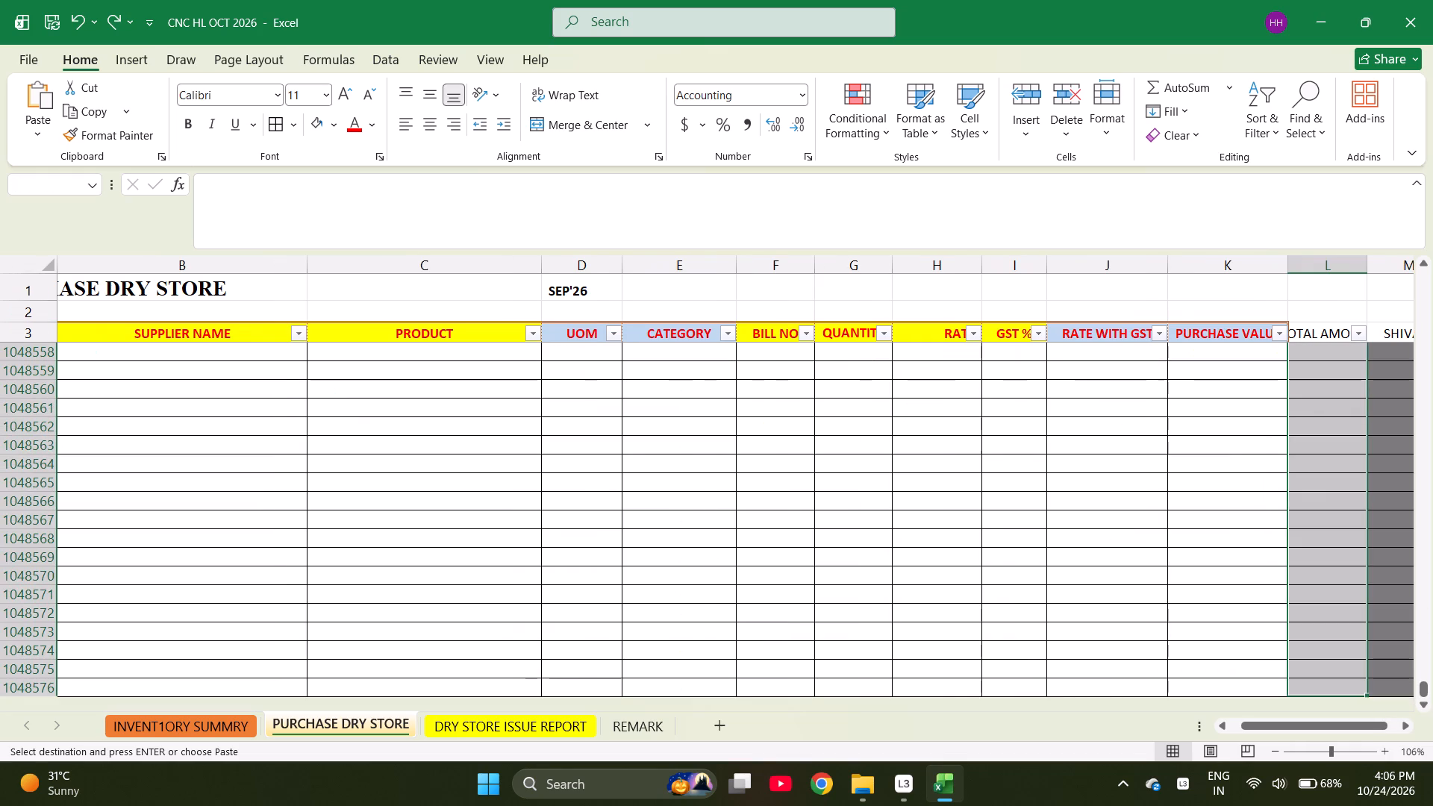
{"action": "key", "text": "ctrl+alt+v"}
{"action": "key", "text": "Down"}
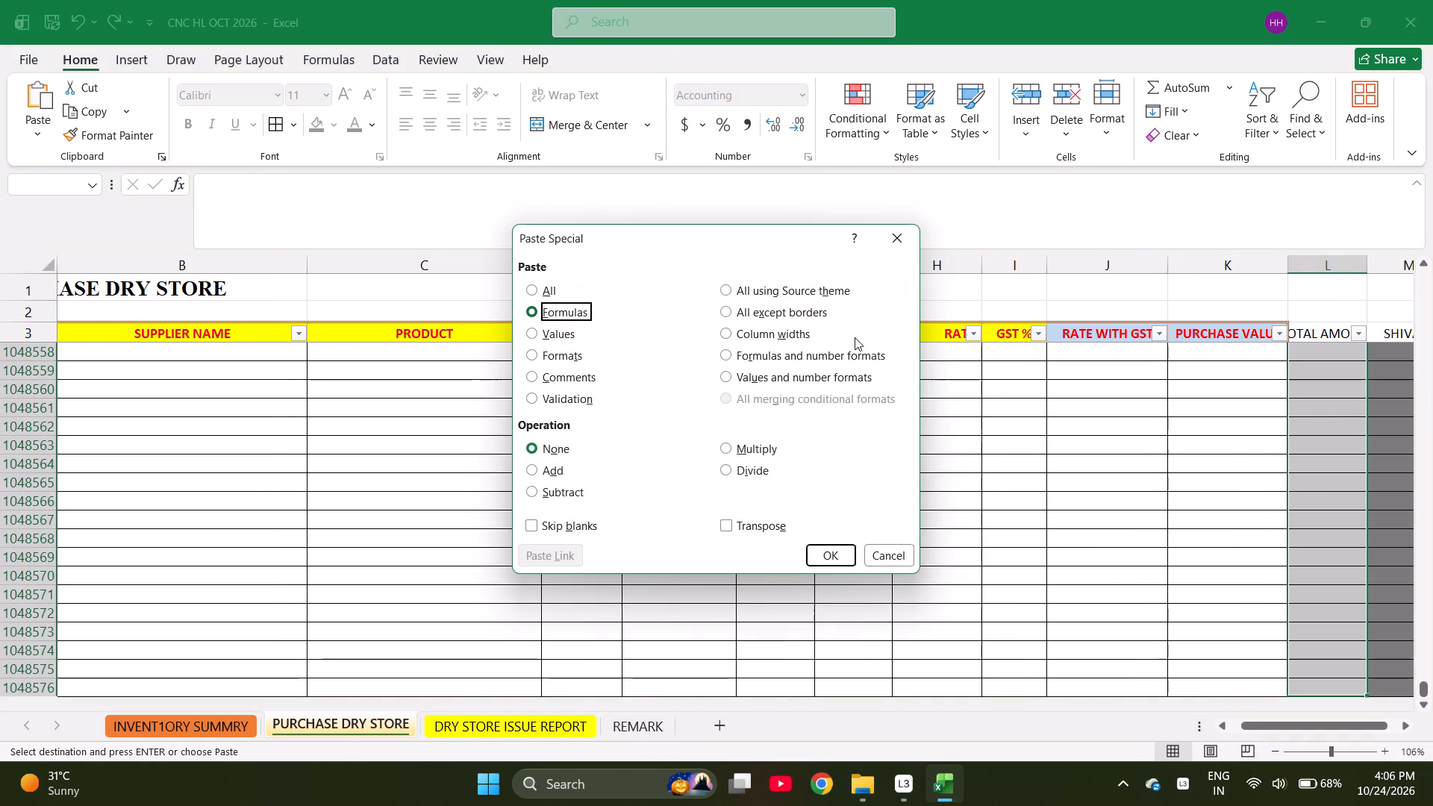
{"action": "key", "text": "Return"}
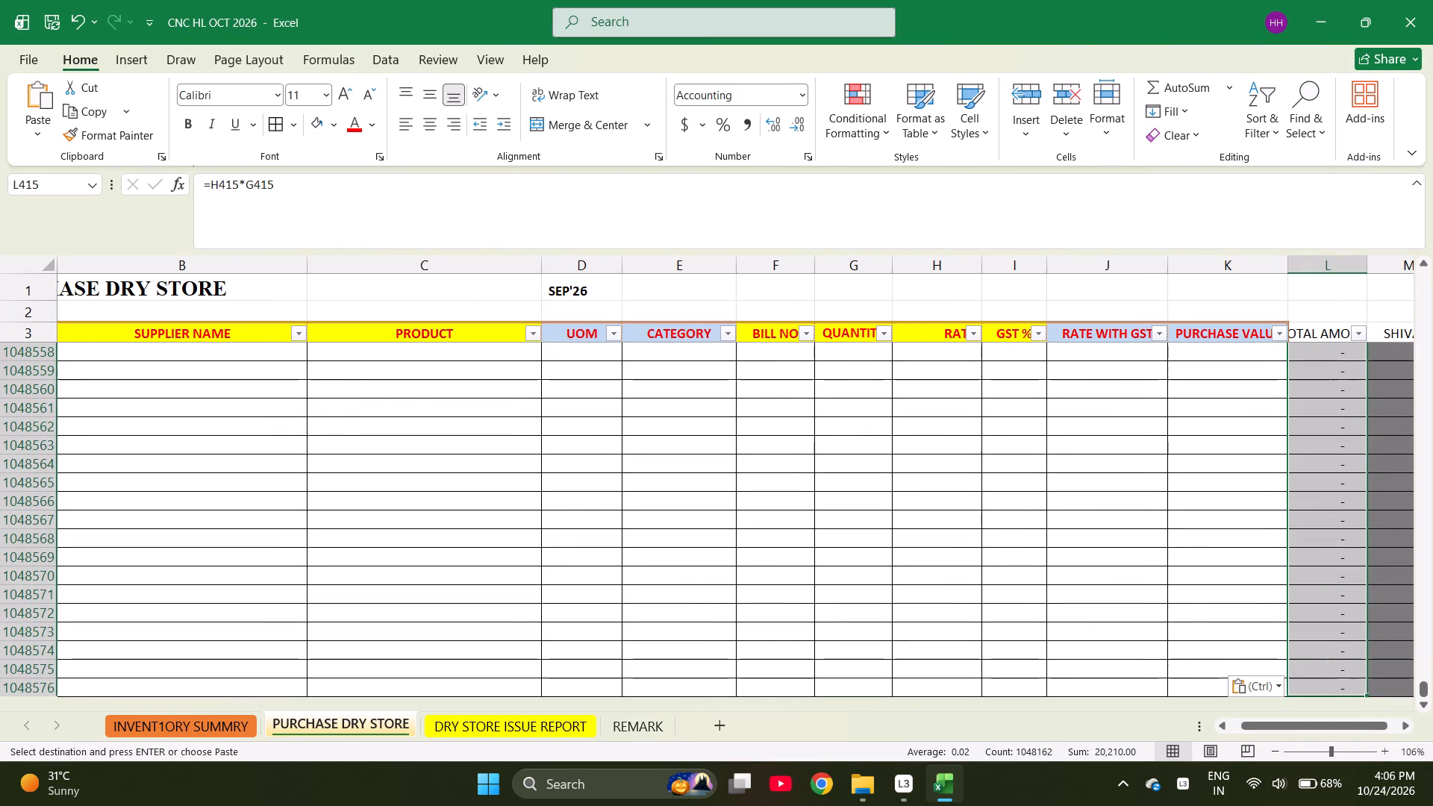
Fill the date and HYPERPURE supplier name down from row 415 through row 417.
{"action": "key", "text": "Up"}
{"action": "key", "text": "Up"}
{"action": "key", "text": "Down"}
{"action": "key", "text": "Down"}
{"action": "key", "text": "Down"}
{"action": "key", "text": "Left"}
{"action": "key", "text": "Left"}
{"action": "key", "text": "Left"}
{"action": "key", "text": "Left"}
{"action": "key", "text": "Left"}
{"action": "key", "text": "Left"}
{"action": "key", "text": "Left"}
{"action": "key", "text": "Left"}
{"action": "key", "text": "Left"}
{"action": "key", "text": "Left"}
{"action": "key", "text": "Left"}
{"action": "key", "text": "Left"}
{"action": "key", "text": "Left"}
{"action": "key", "text": "Left"}
{"action": "key", "text": "Left"}
{"action": "key", "text": "Left"}
{"action": "key", "text": "Left"}
{"action": "key", "text": "Left"}
{"action": "key", "text": "Left"}
{"action": "key", "text": "Left"}
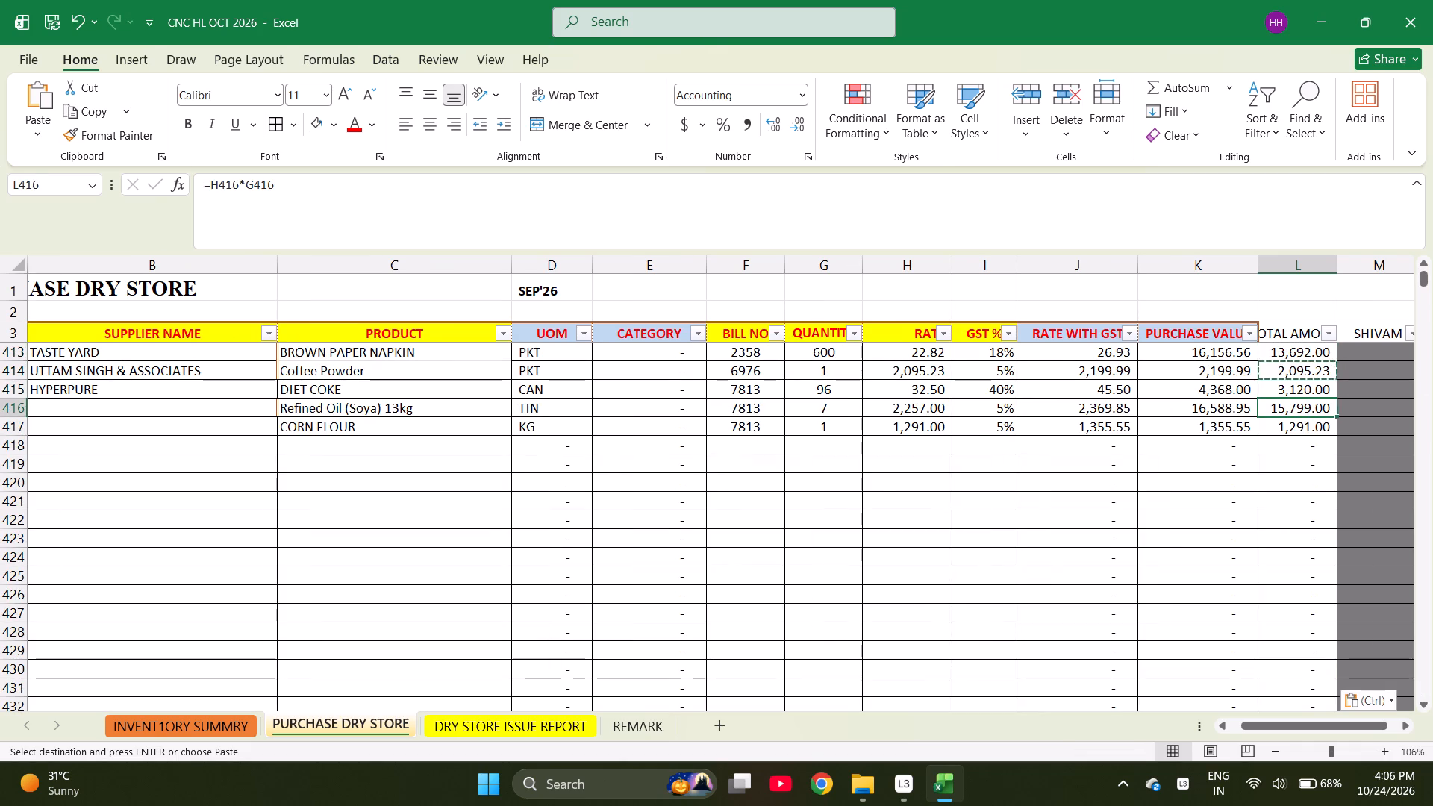
{"action": "key", "text": "Up"}
{"action": "key", "text": "shift+Right"}
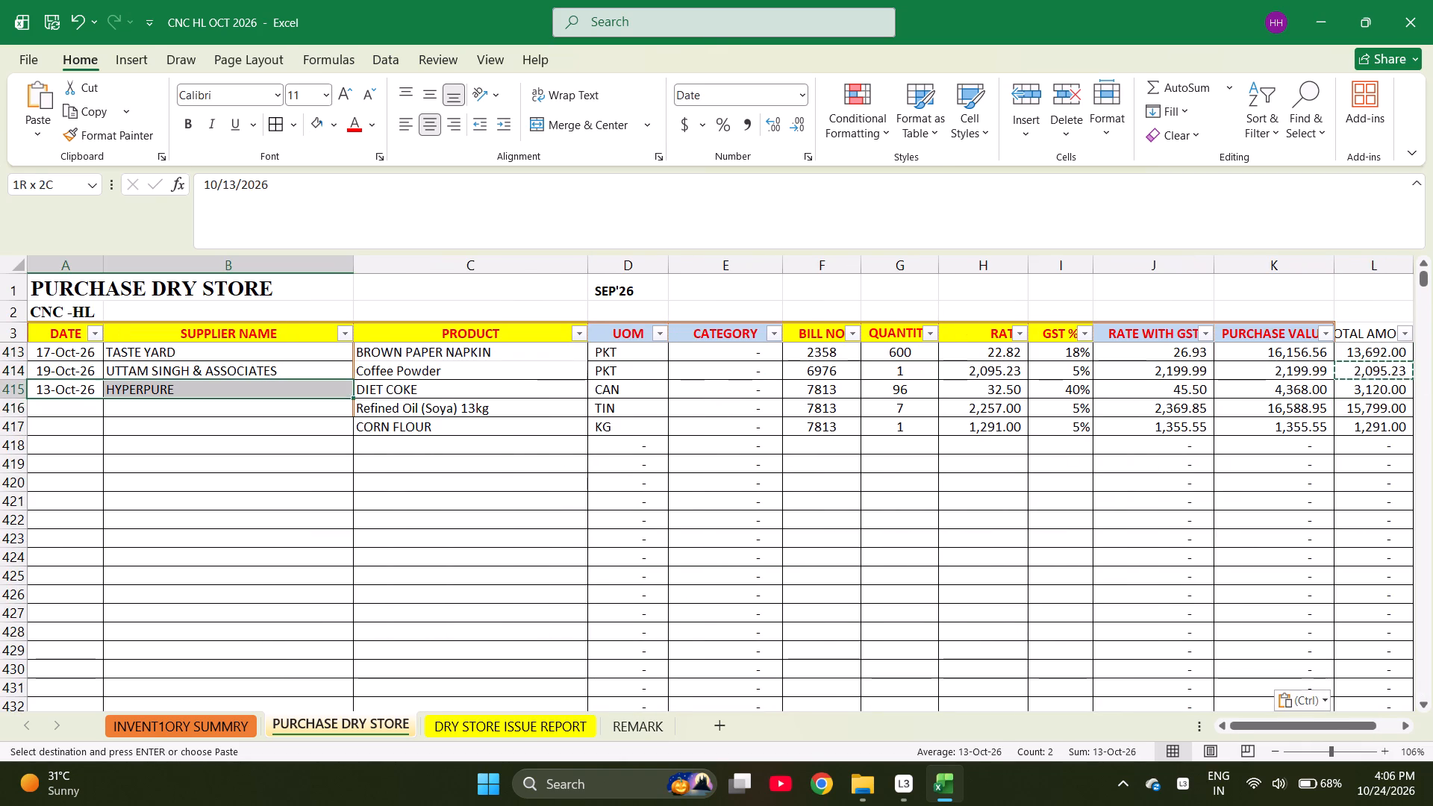
{"action": "key", "text": "shift+Down"}
{"action": "key", "text": "shift+Down"}
{"action": "key", "text": "ctrl+d"}
Check the combined purchase value of the Hyperpure bill 7813 rows, K415 to K417.
{"action": "key", "text": "Right"}
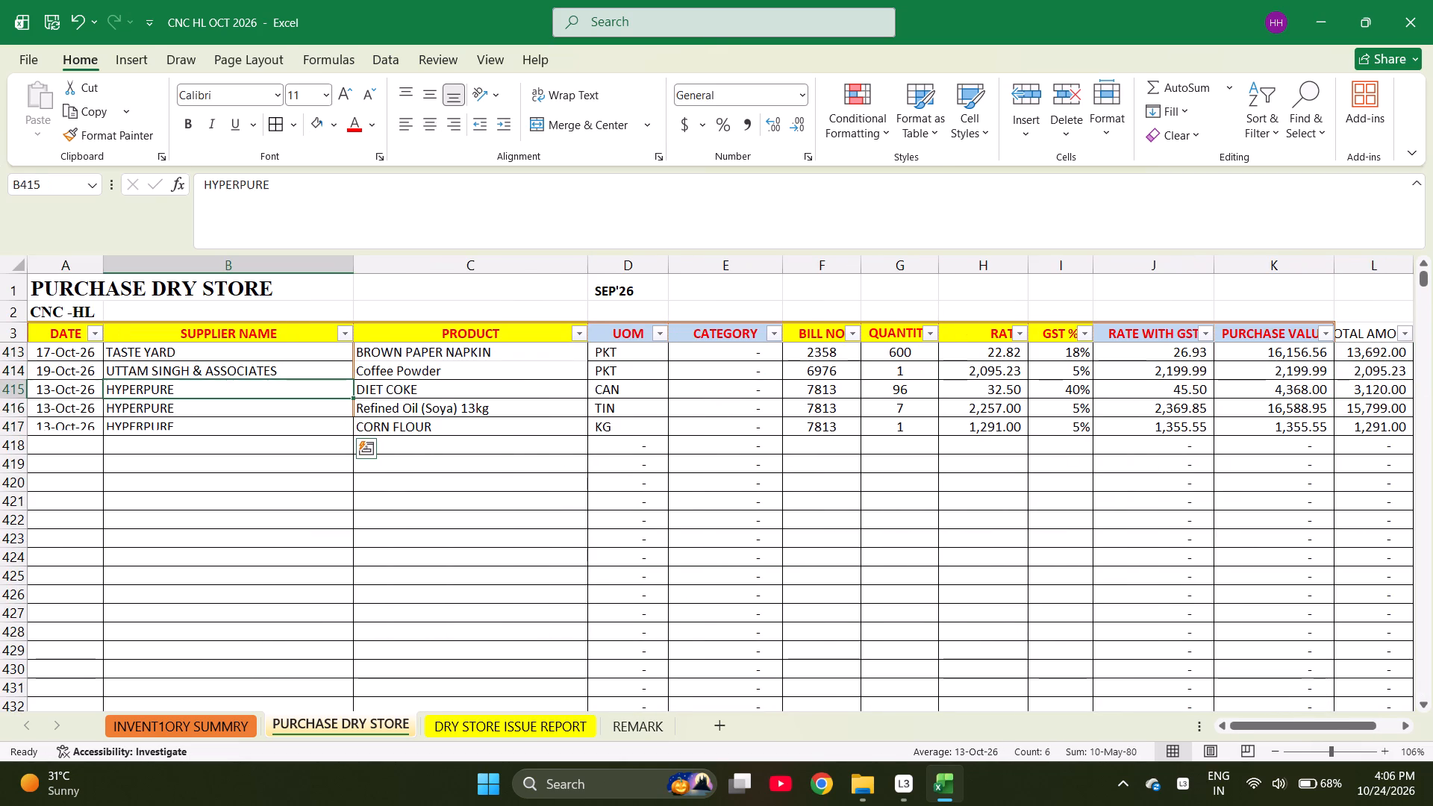
{"action": "key", "text": "Right"}
{"action": "key", "text": "Right"}
{"action": "key", "text": "Right"}
{"action": "key", "text": "Right"}
{"action": "key", "text": "Right"}
{"action": "key", "text": "Right"}
{"action": "key", "text": "Right"}
{"action": "key", "text": "Right"}
{"action": "key", "text": "Right"}
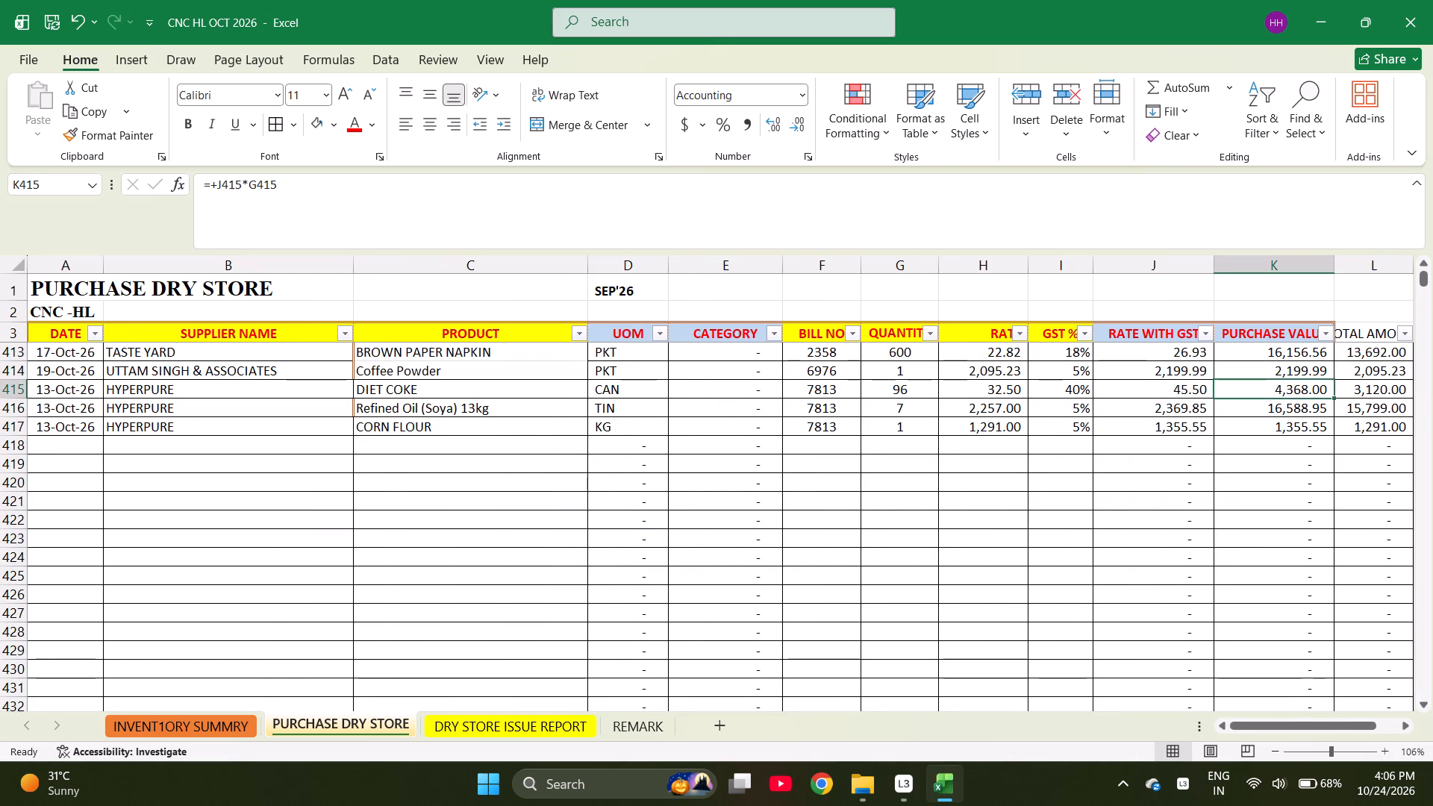
{"action": "key", "text": "shift+Down"}
{"action": "key", "text": "shift+Down"}
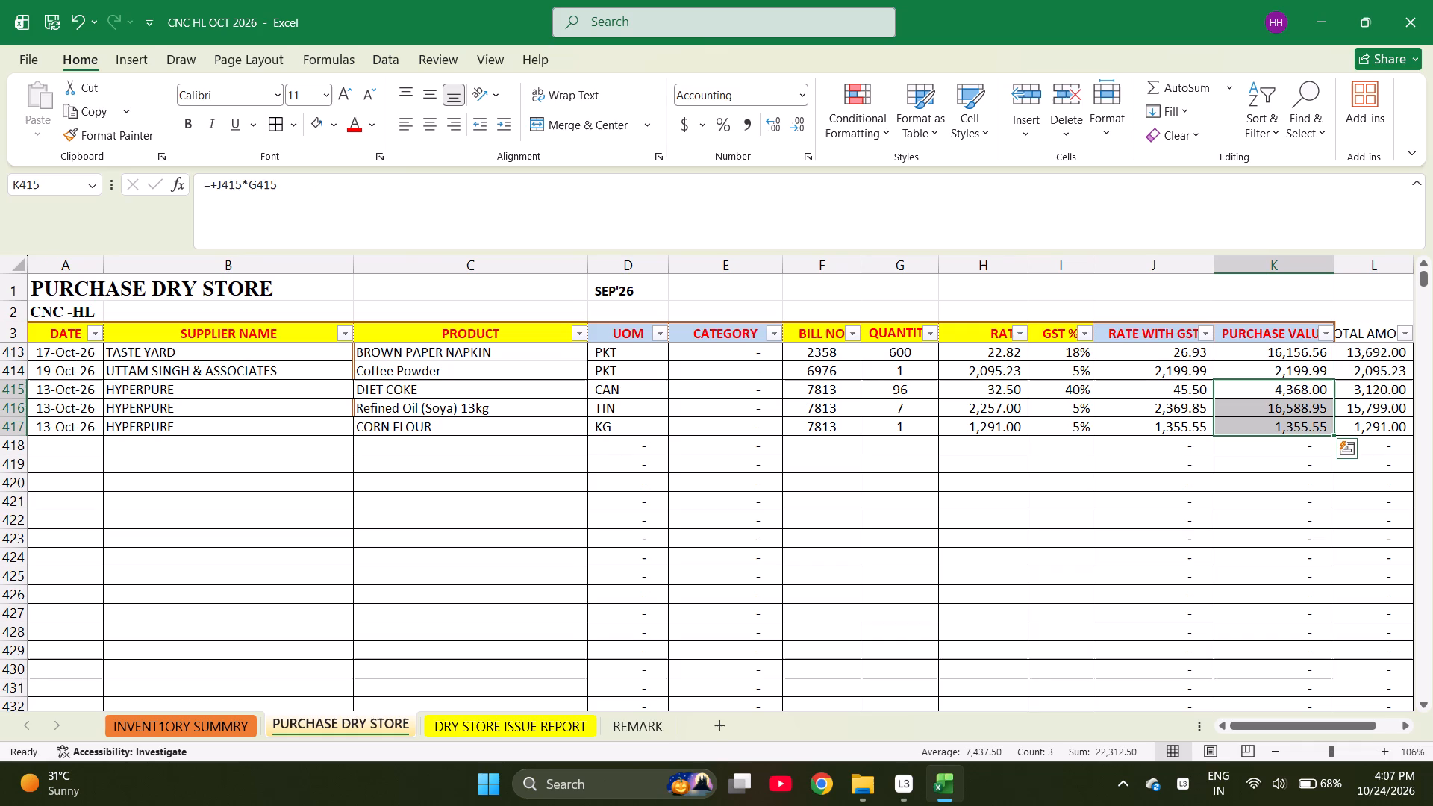
{"action": "key", "text": "Down"}
{"action": "key", "text": "Left"}
{"action": "key", "text": "Down"}
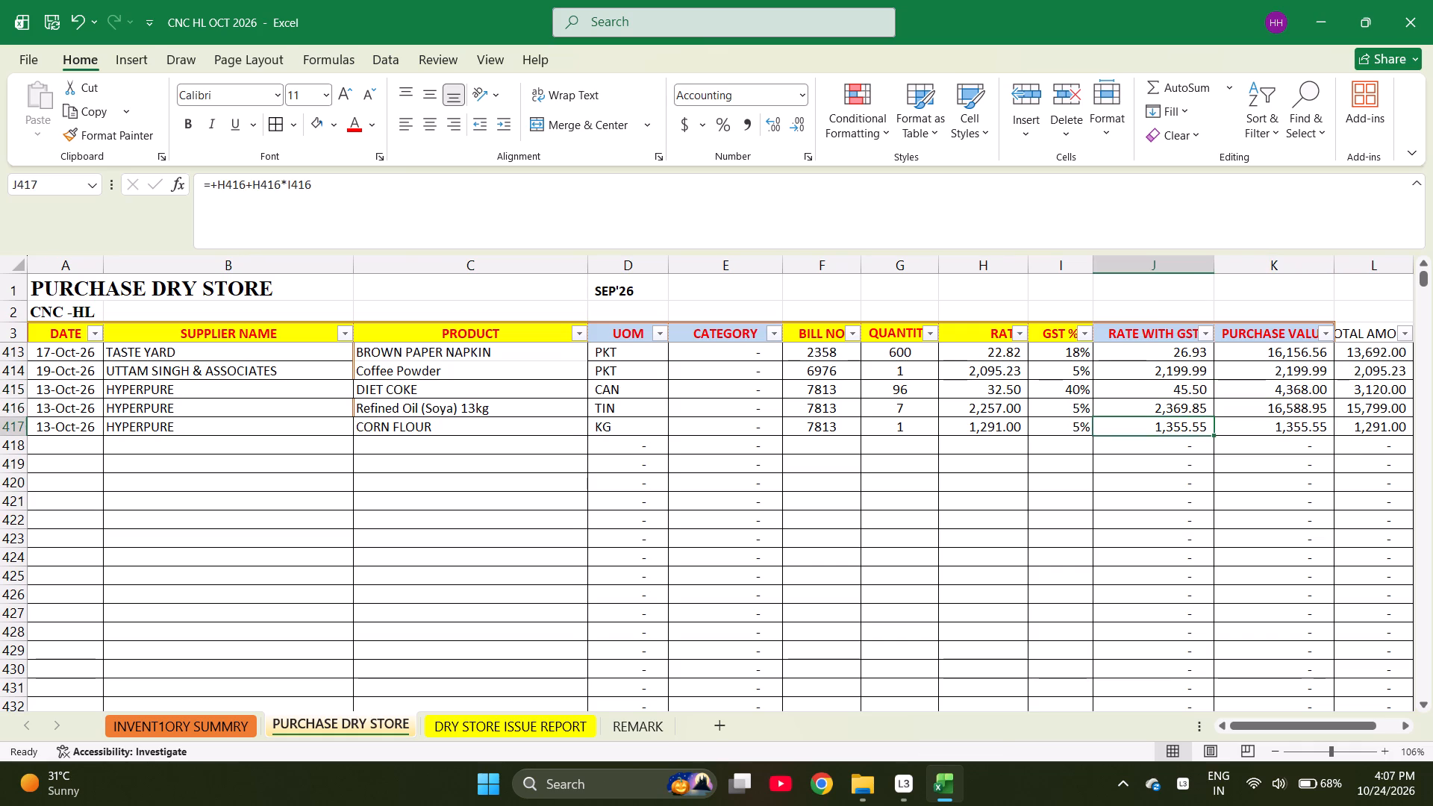
{"action": "key", "text": "Down"}
{"action": "key", "text": "Right"}
{"action": "key", "text": "Left"}
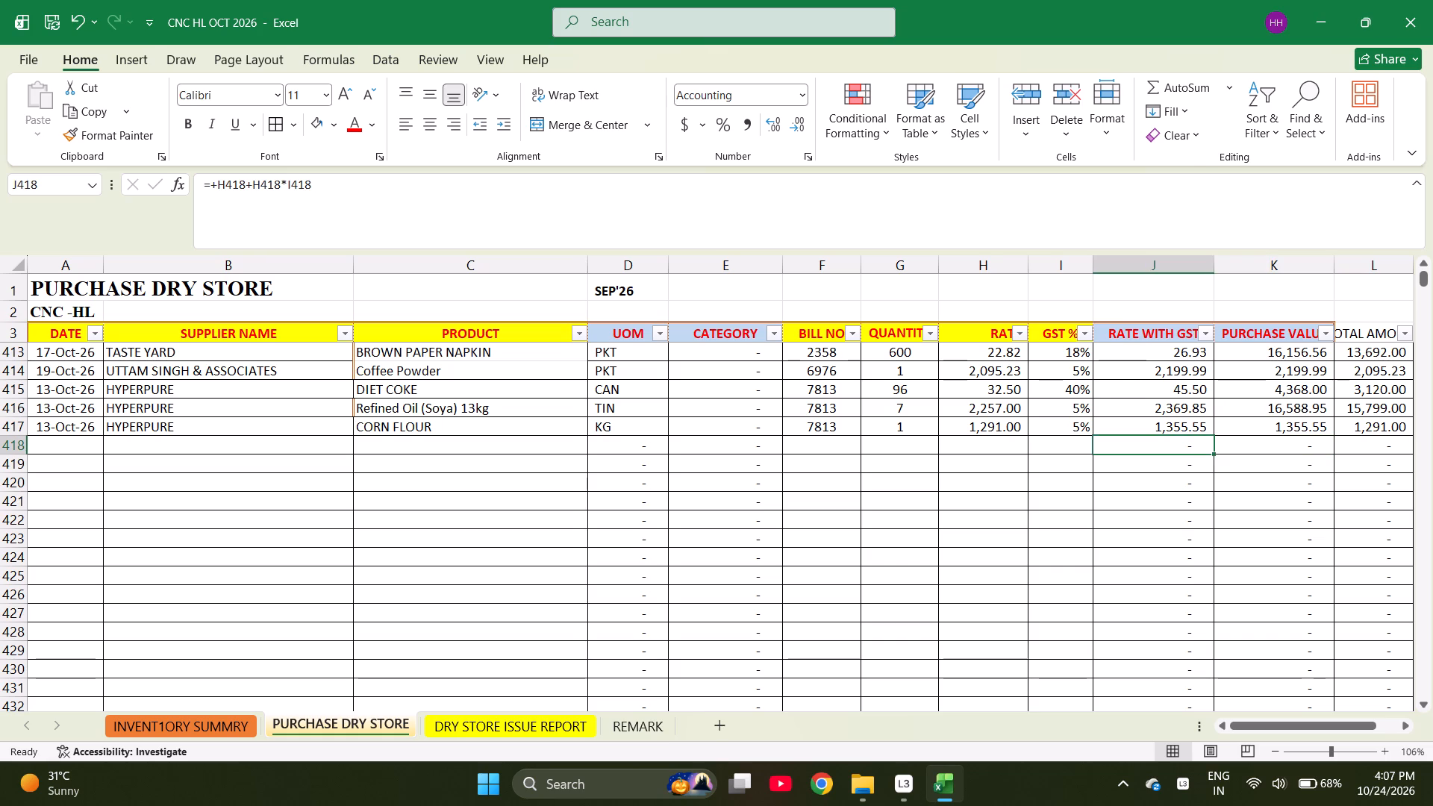
{"action": "key", "text": "Right"}
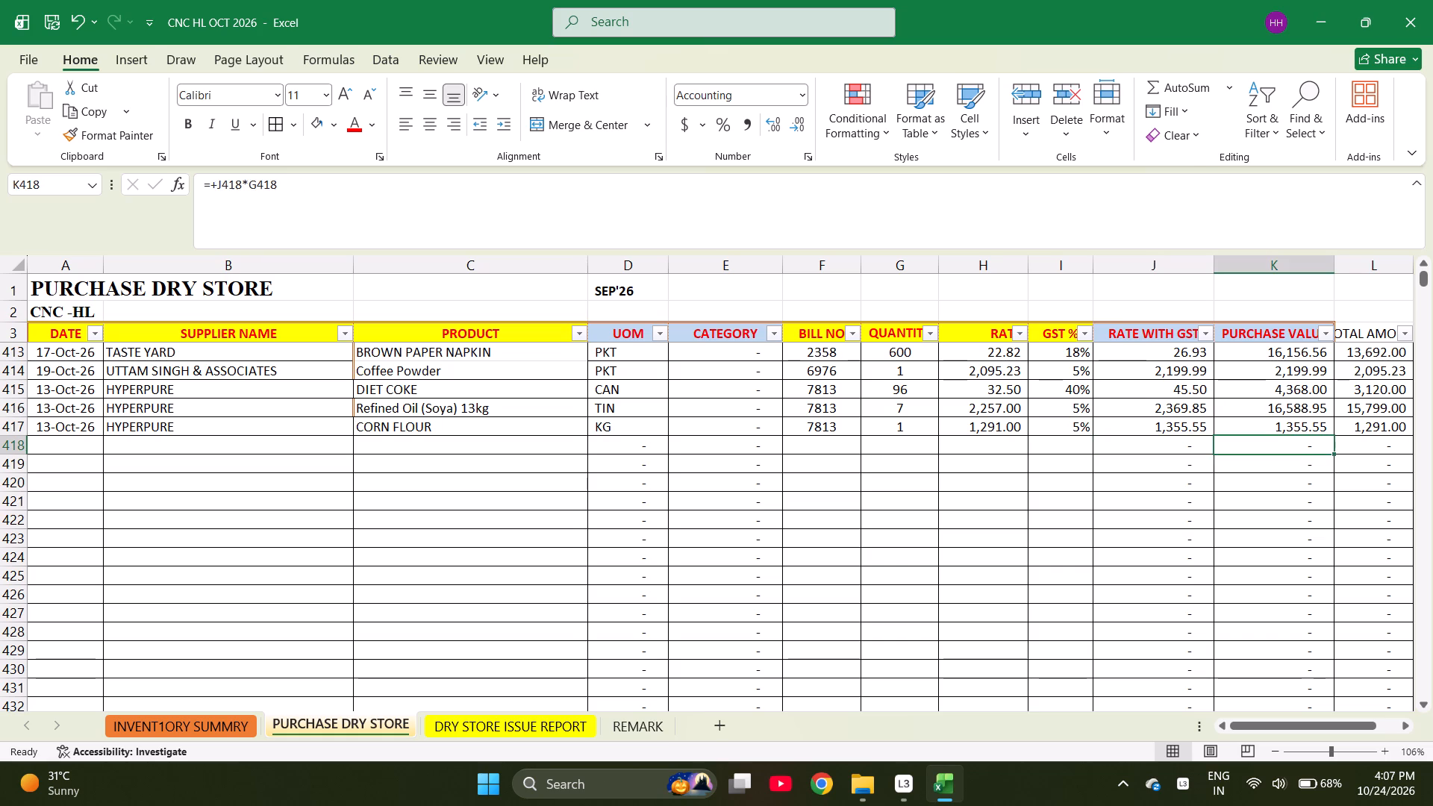
Fill the date and HYPERPURE supplier name from row 417 down into row 418.
{"action": "key", "text": "ctrl+Left"}
{"action": "key", "text": "ctrl+Left"}
{"action": "key", "text": "ctrl+Left"}
{"action": "key", "text": "ctrl+Left"}
{"action": "key", "text": "ctrl+Left"}
{"action": "key", "text": "ctrl+Left"}
{"action": "key", "text": "ctrl+Left"}
{"action": "key", "text": "ctrl+Left"}
{"action": "key", "text": "ctrl+Left"}
{"action": "key", "text": "ctrl+Left"}
{"action": "key", "text": "ctrl+Left"}
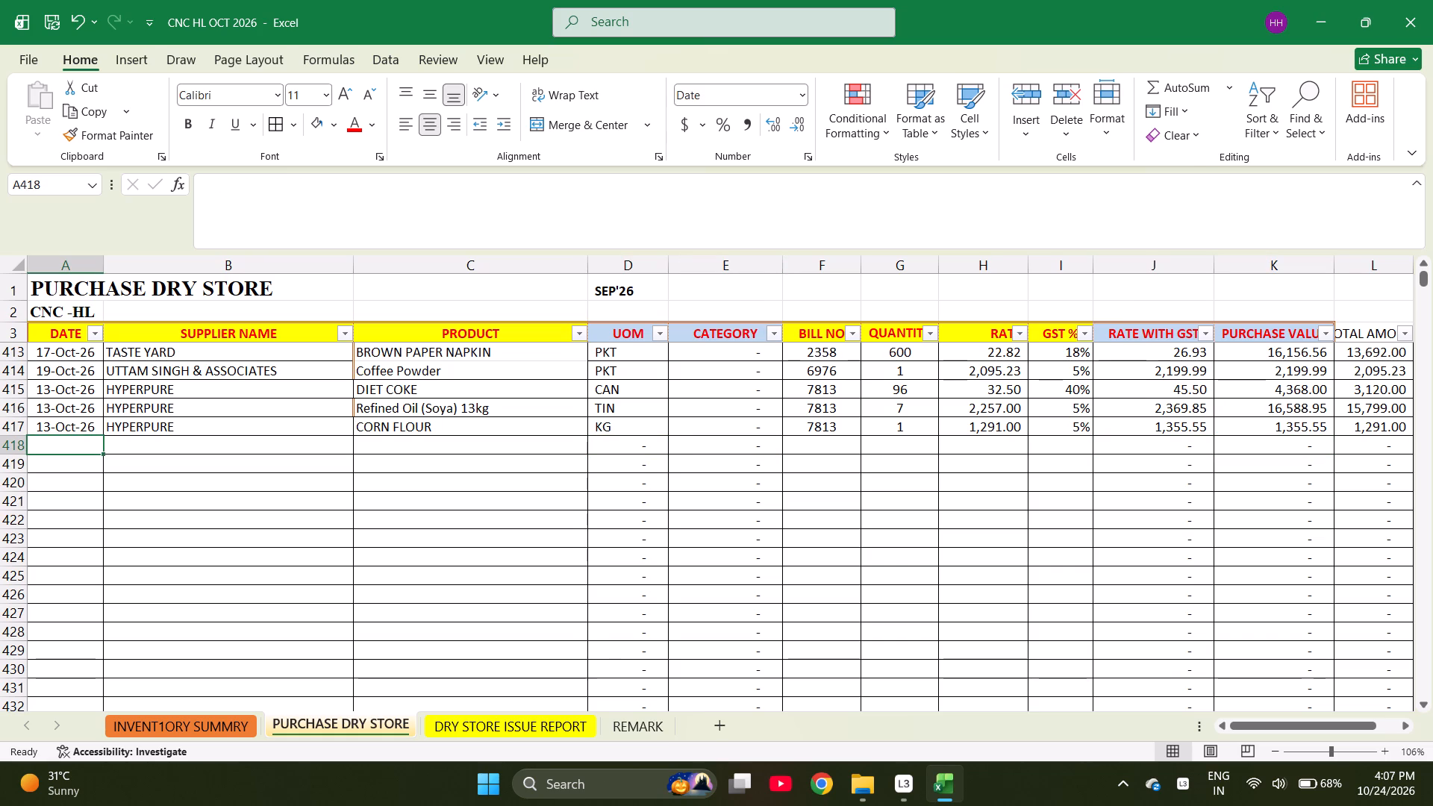
{"action": "key", "text": "ctrl+d"}
{"action": "key", "text": "Right"}
{"action": "key", "text": "ctrl+d"}
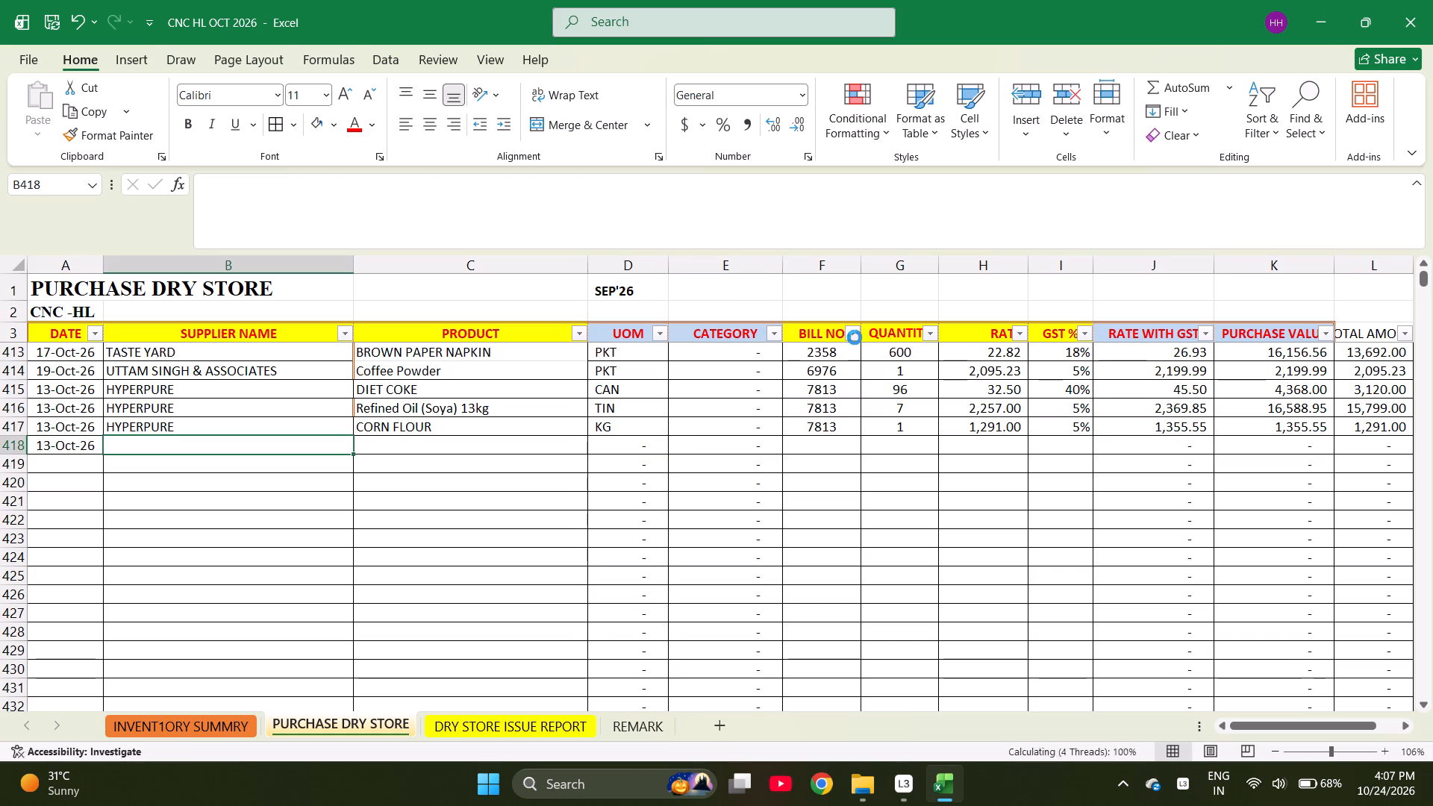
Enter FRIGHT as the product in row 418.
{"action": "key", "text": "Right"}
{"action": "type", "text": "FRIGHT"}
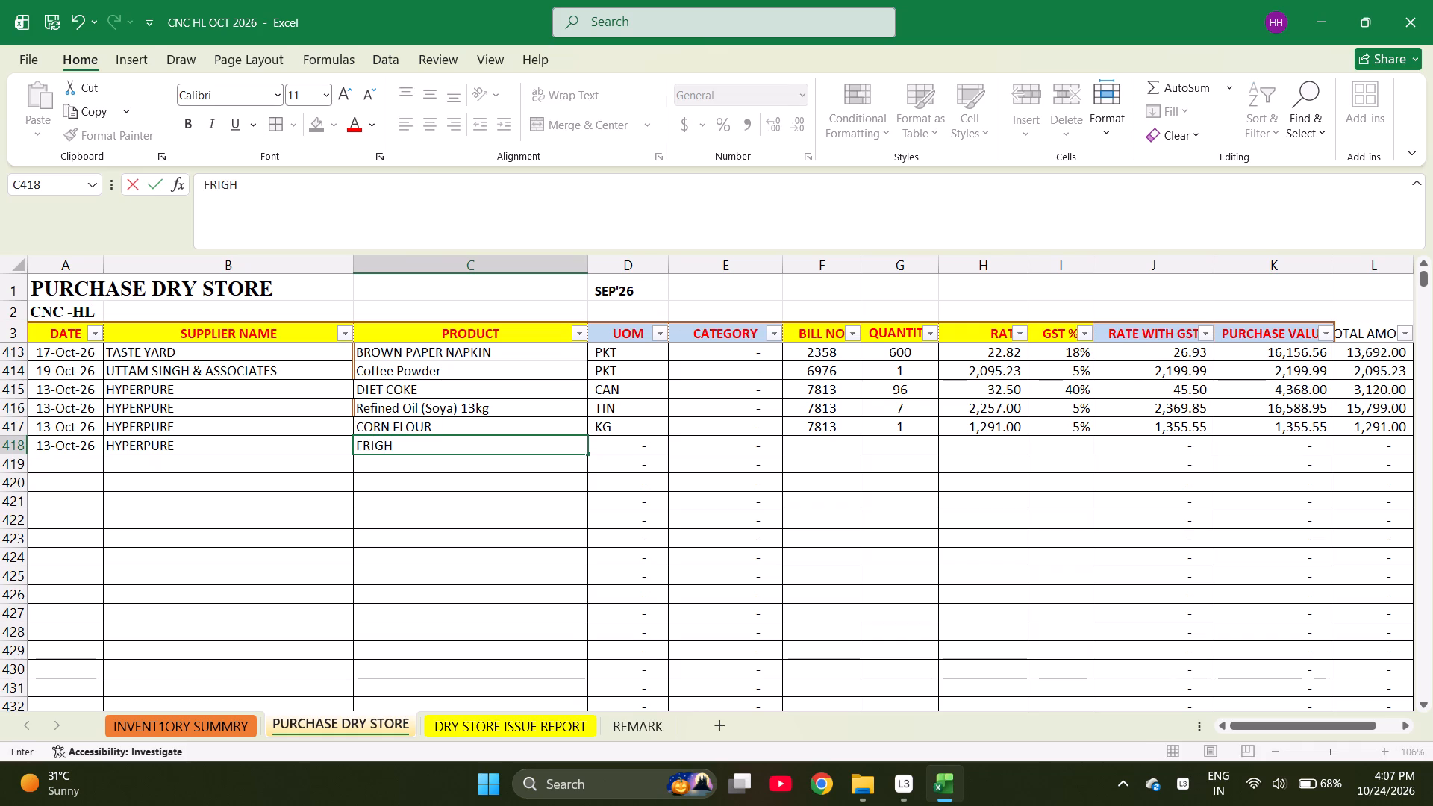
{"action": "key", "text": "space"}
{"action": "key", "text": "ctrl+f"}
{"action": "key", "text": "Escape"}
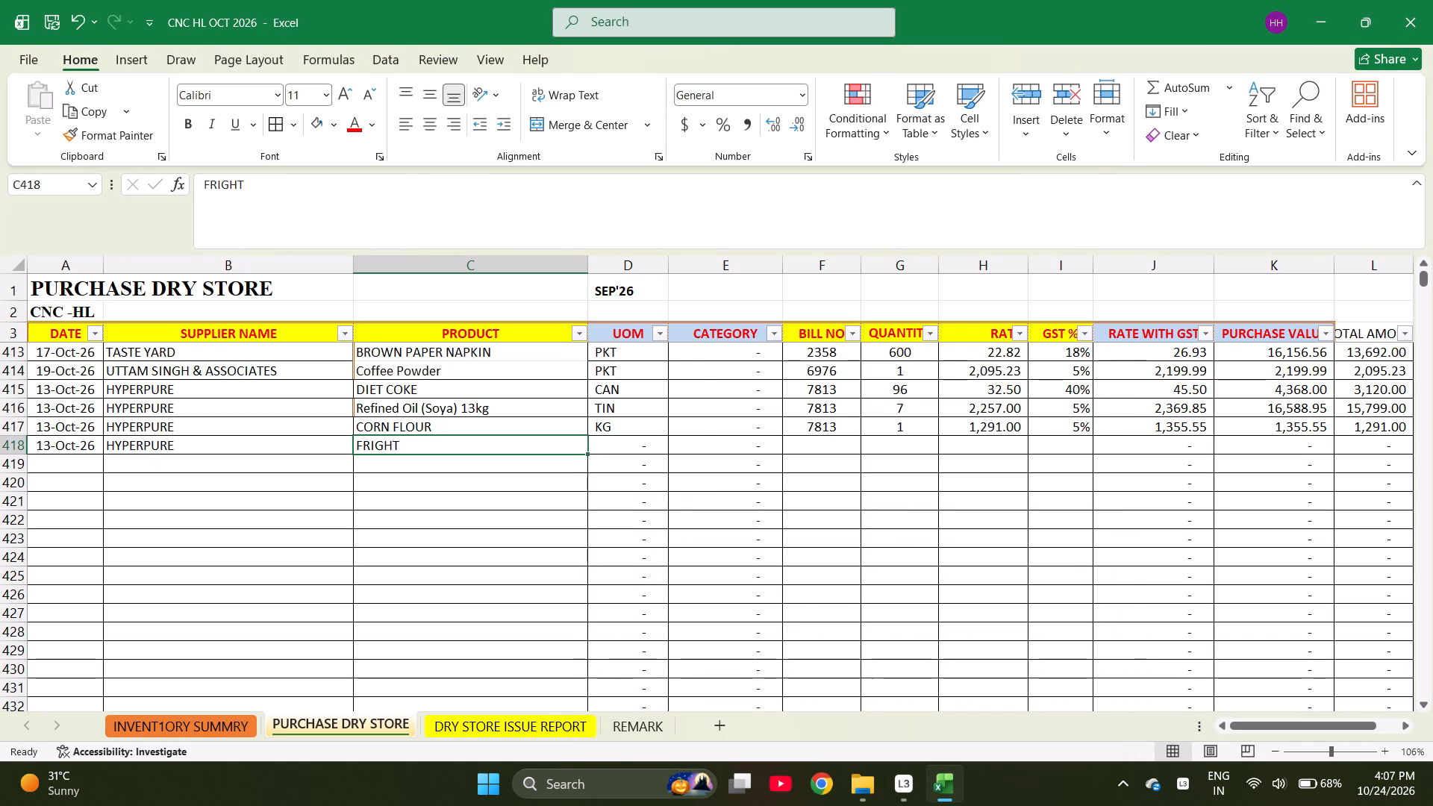
Search the sheet for FRI, copy the existing FRIEGHT CHARGER product entry and paste it into C418.
{"action": "key", "text": "ctrl+f"}
{"action": "type", "text": "FRI"}
{"action": "key", "text": "Return"}
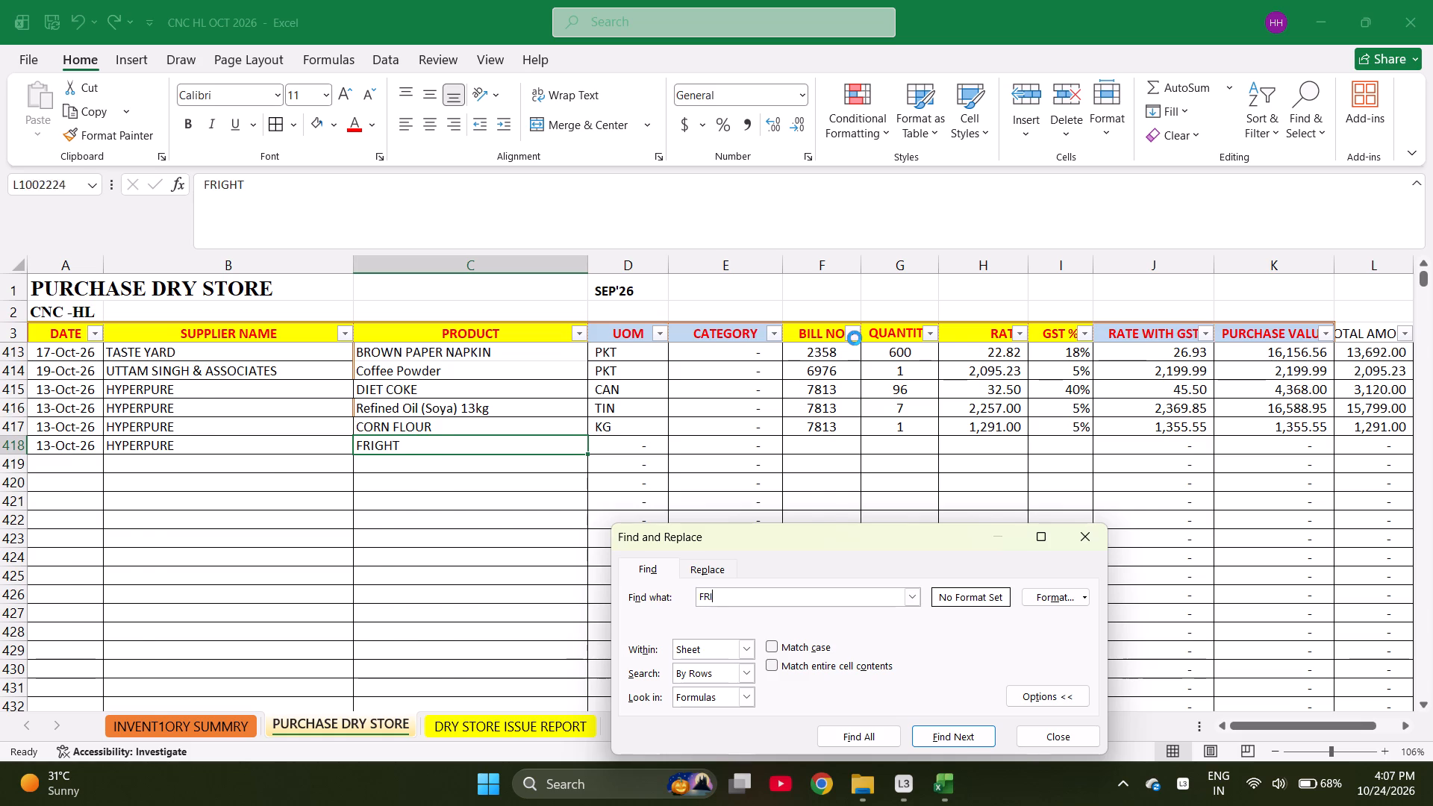
{"action": "key", "text": "Escape"}
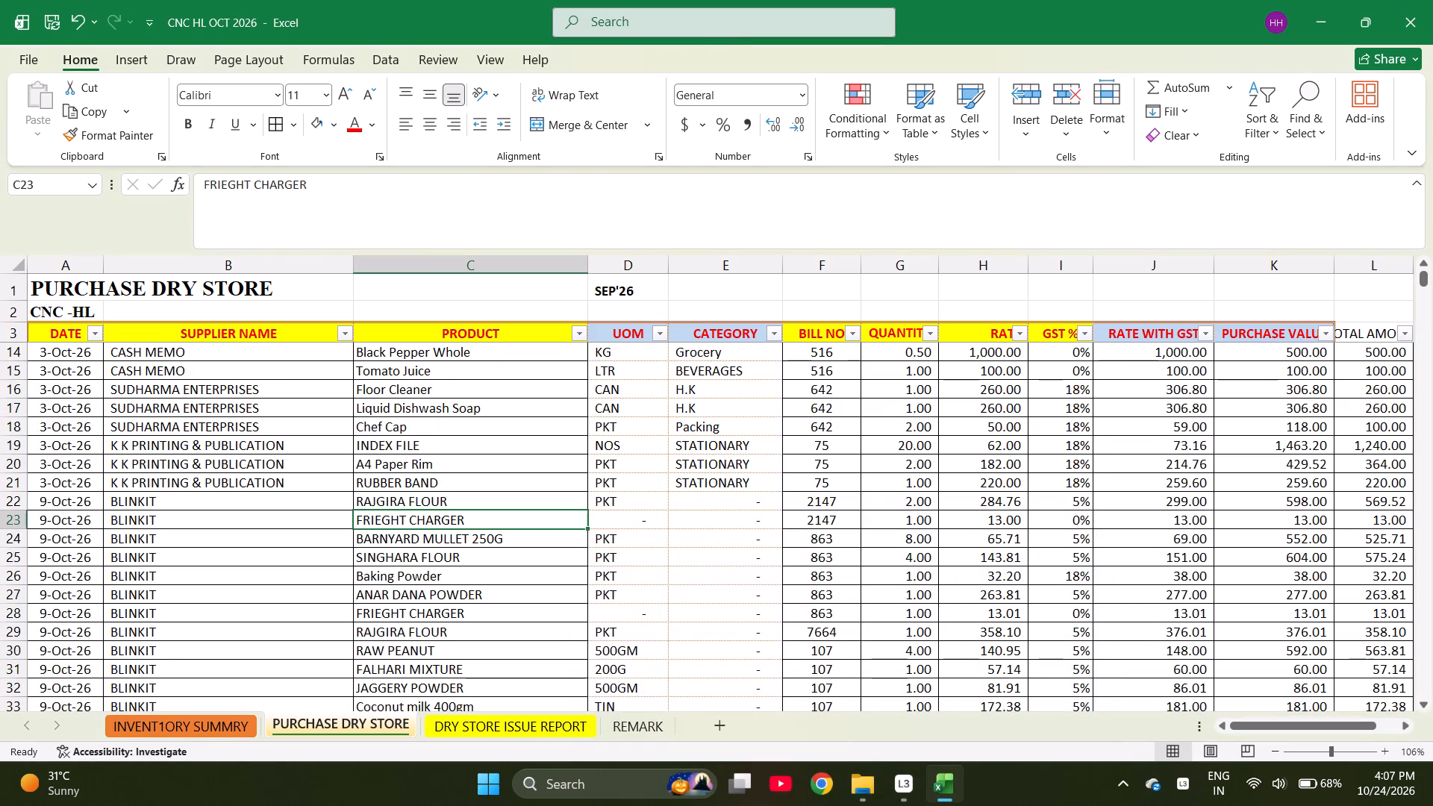
{"action": "key", "text": "ctrl+c"}
{"action": "key", "text": "ctrl+Down"}
{"action": "key", "text": "Return"}
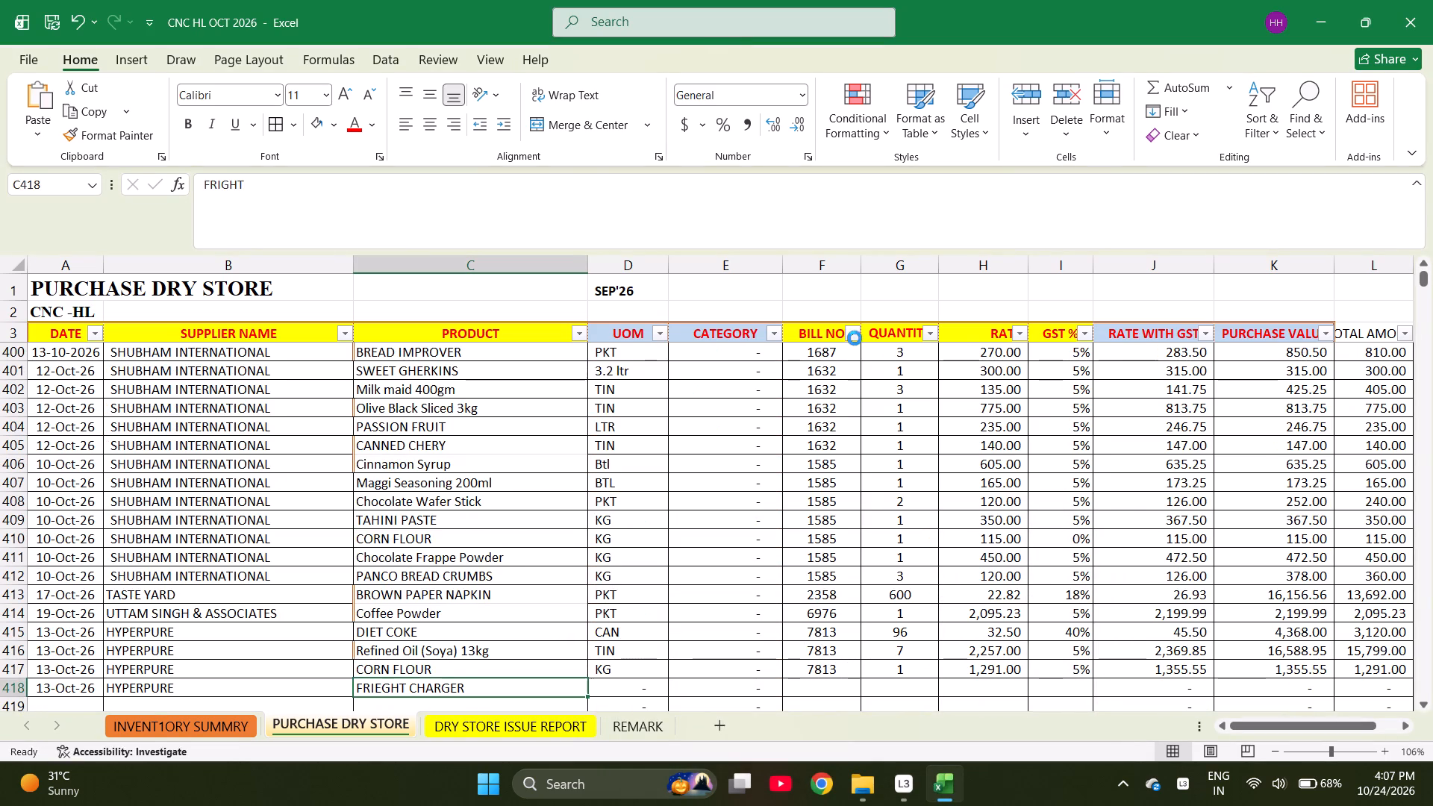
Complete row 418 with bill number 7813 filled from above, quantity 1, rate 99 and GST 18%.
{"action": "key", "text": "Right"}
{"action": "key", "text": "Right"}
{"action": "key", "text": "Right"}
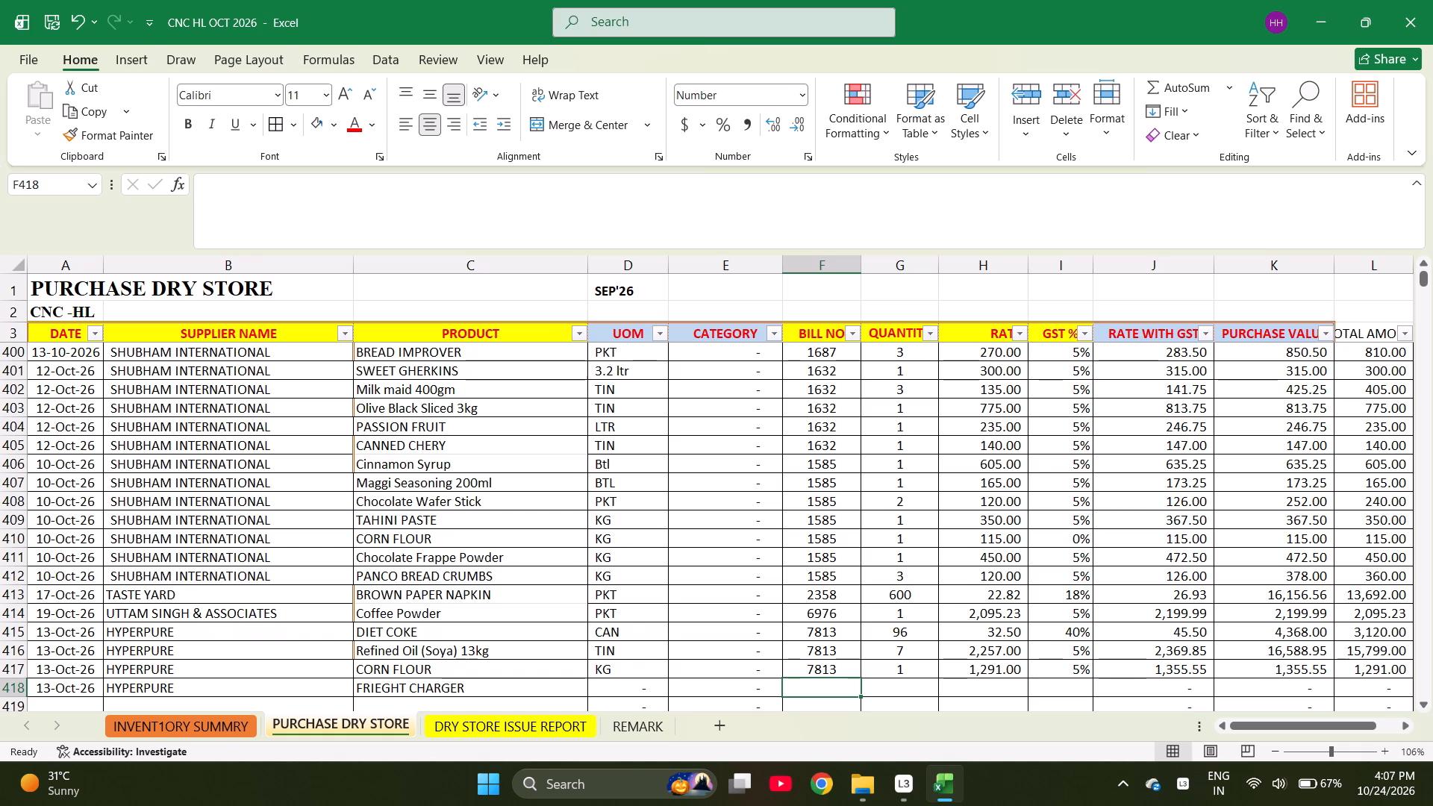
{"action": "key", "text": "ctrl+d"}
{"action": "key", "text": "Right"}
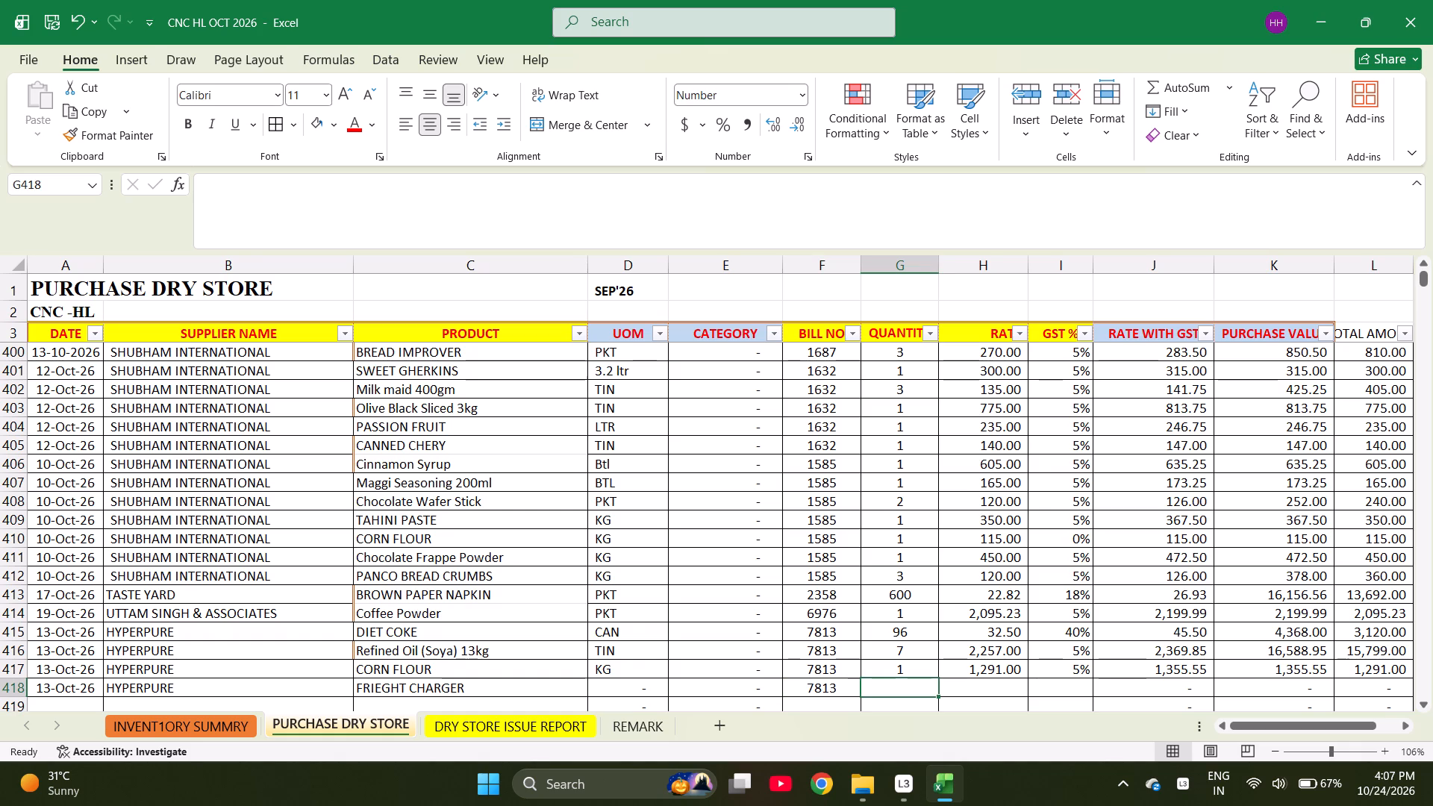
{"action": "key", "text": "1"}
{"action": "key", "text": "Right"}
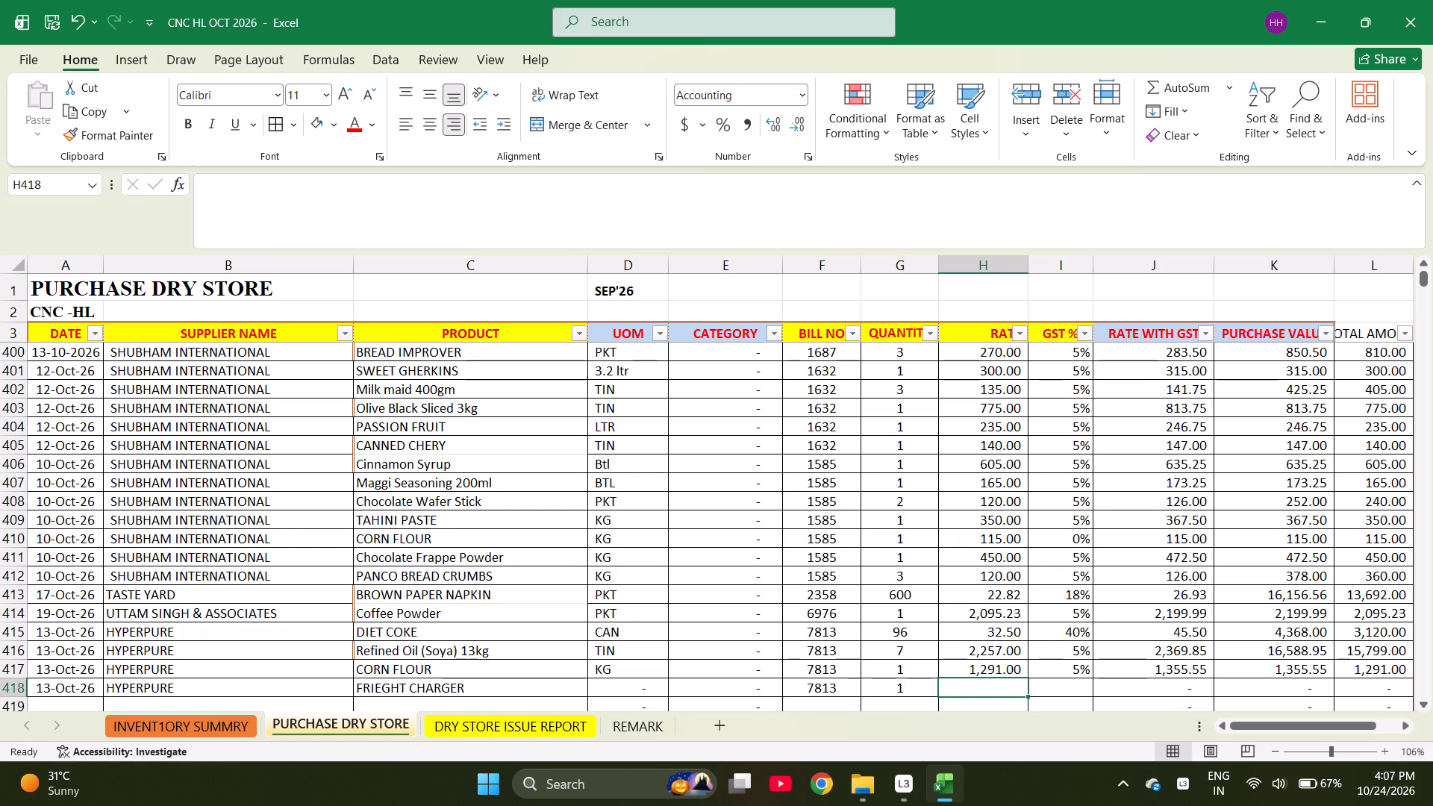
{"action": "type", "text": "99"}
{"action": "key", "text": "Right"}
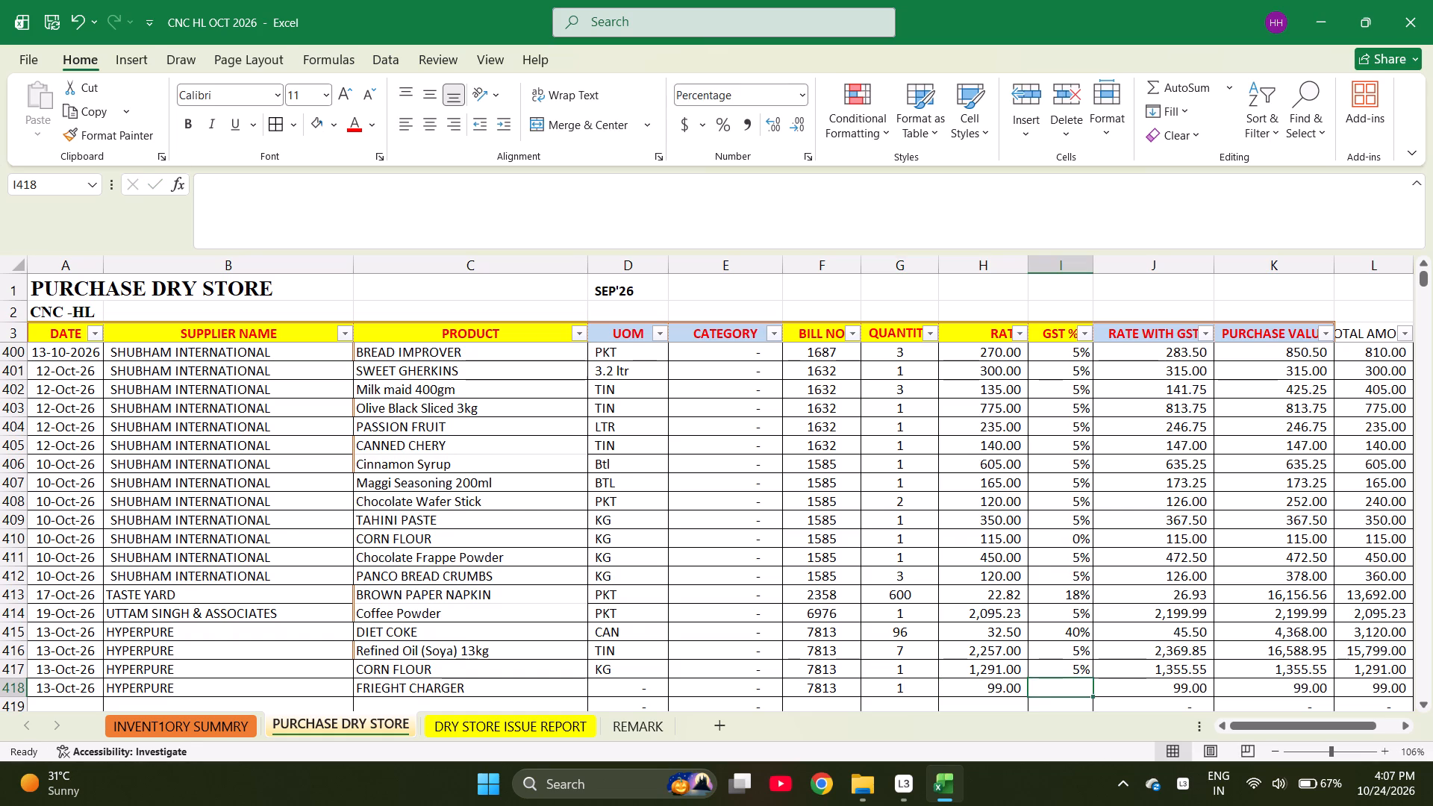
{"action": "type", "text": "18"}
{"action": "key", "text": "Right"}
{"action": "key", "text": "Right"}
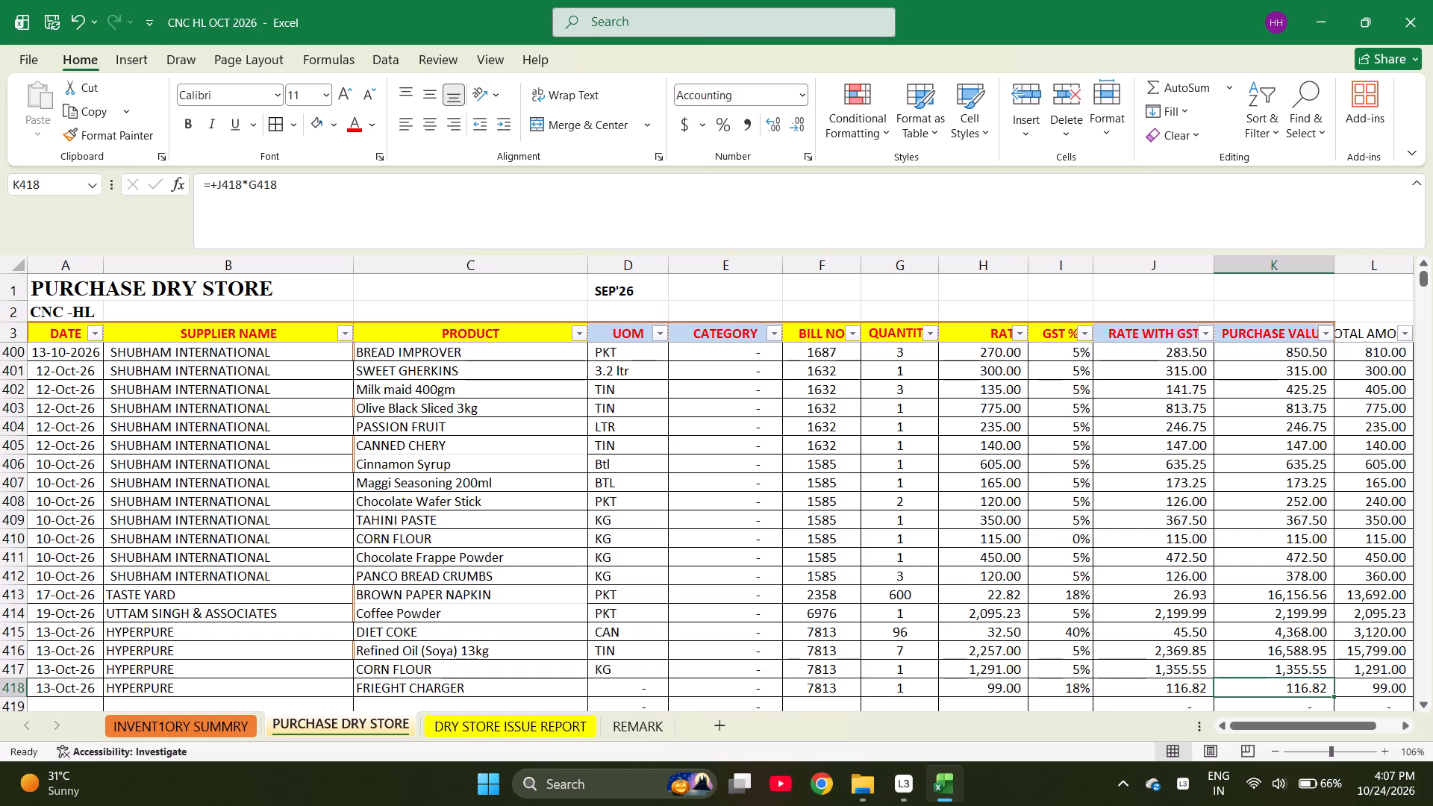
Begin row 419 with the date 10-11-2026, supplier HYPERPURE filled from above and product SALT.
{"action": "key", "text": "Down"}
{"action": "key", "text": "Down"}
{"action": "key", "text": "ctrl+Left"}
{"action": "key", "text": "ctrl+Left"}
{"action": "key", "text": "ctrl+Left"}
{"action": "key", "text": "ctrl+Left"}
{"action": "key", "text": "ctrl+Left"}
{"action": "key", "text": "ctrl+Left"}
{"action": "key", "text": "ctrl+Left"}
{"action": "key", "text": "ctrl+Left"}
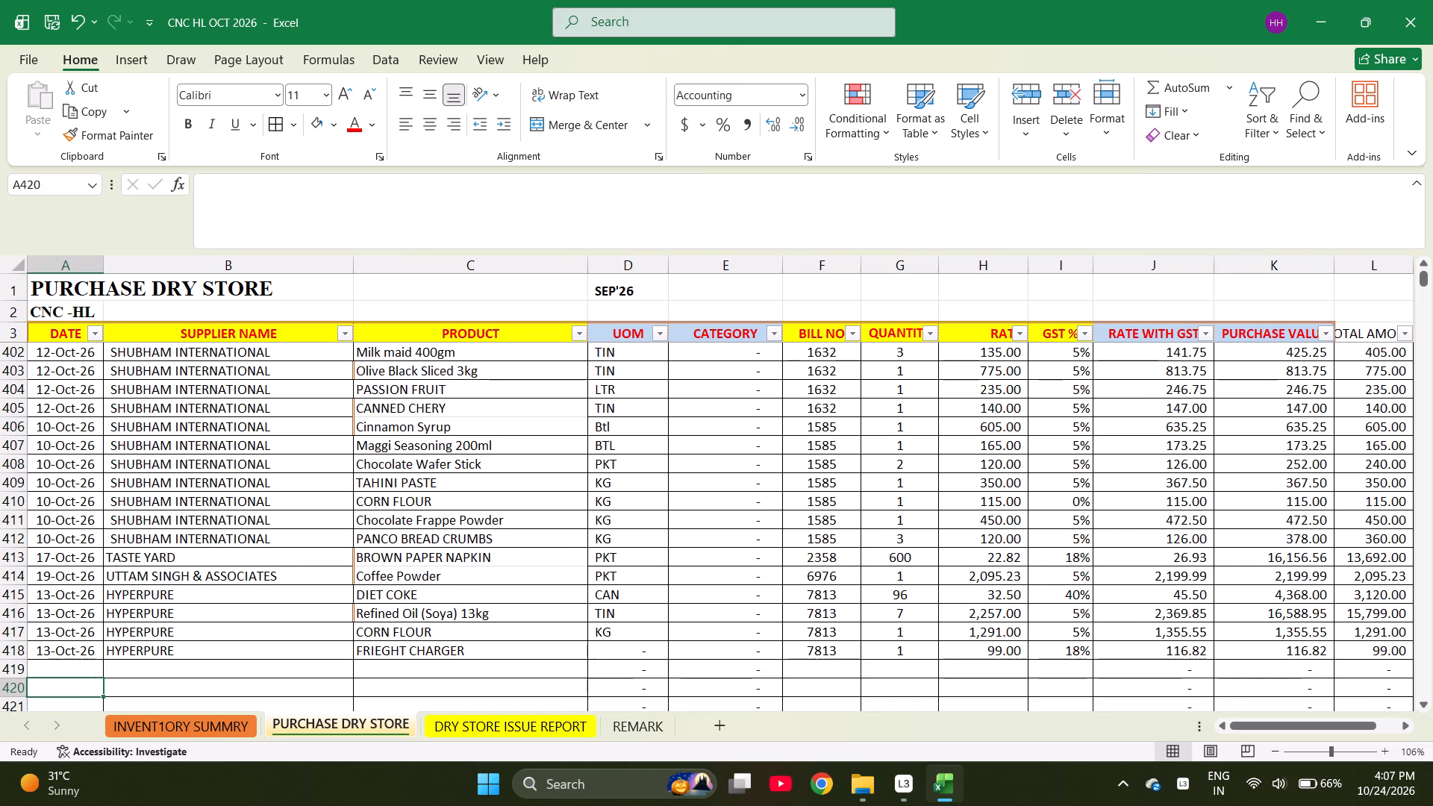
{"action": "key", "text": "ctrl+Up"}
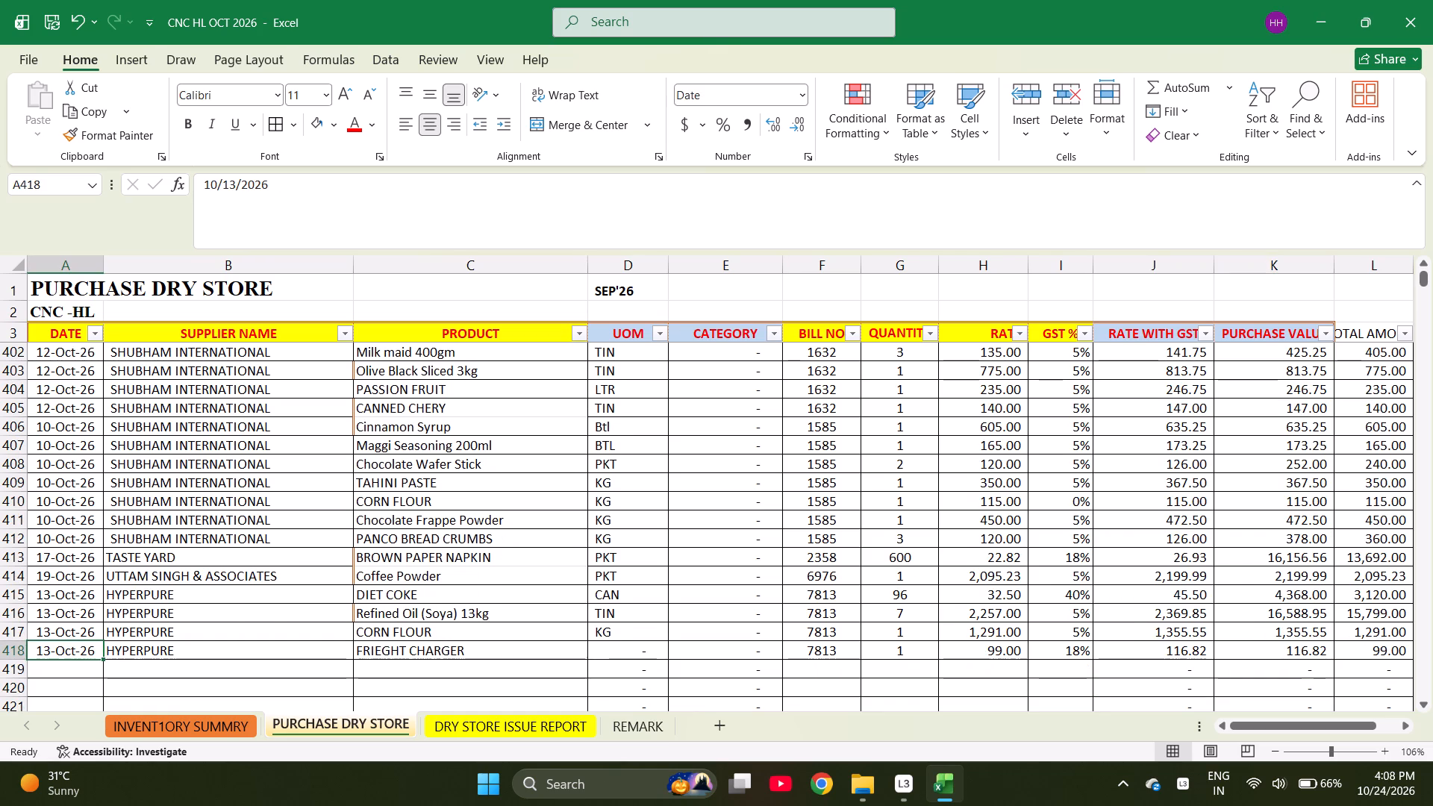
{"action": "key", "text": "Down"}
{"action": "type", "text": "10-11-2"}
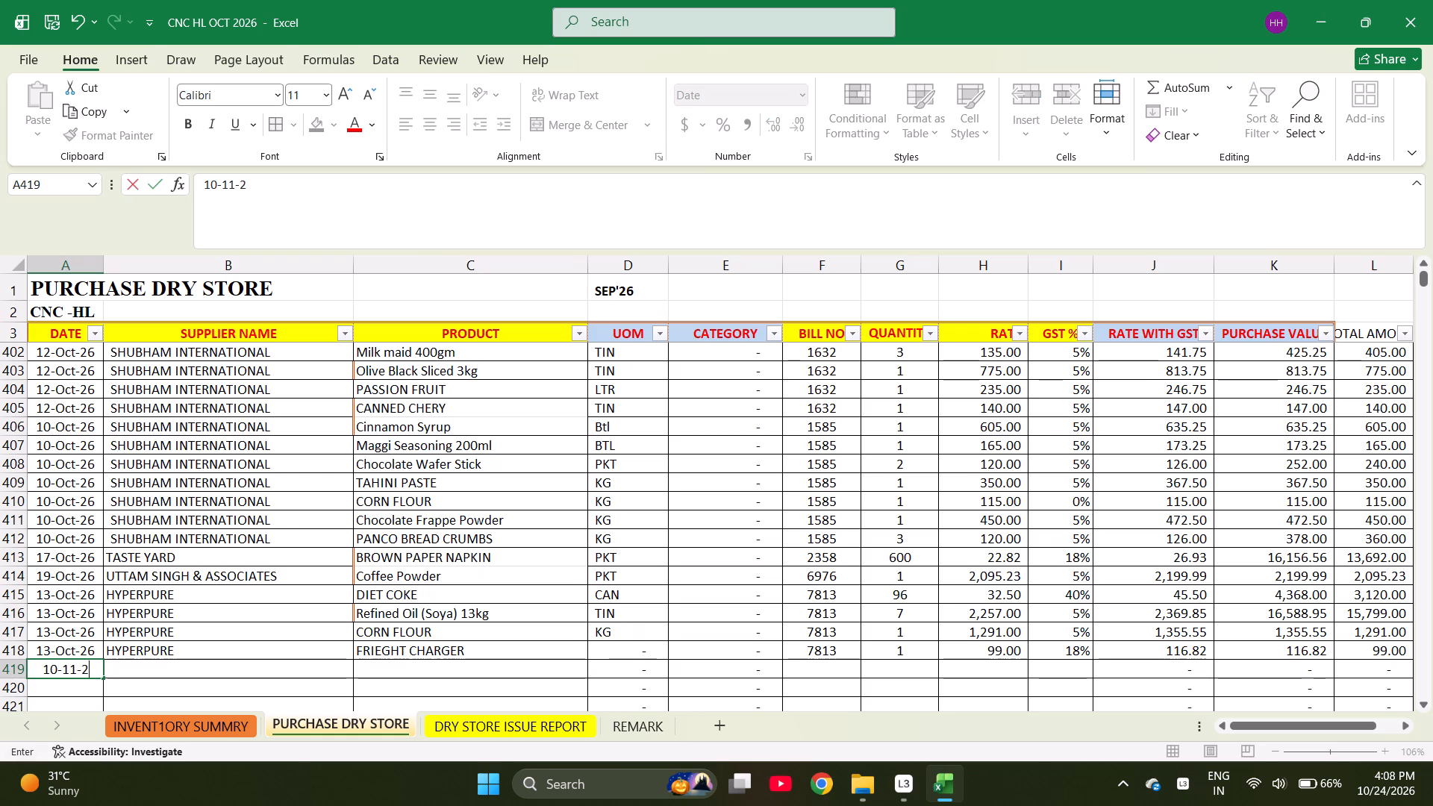
{"action": "type", "text": "026"}
{"action": "key", "text": "Right"}
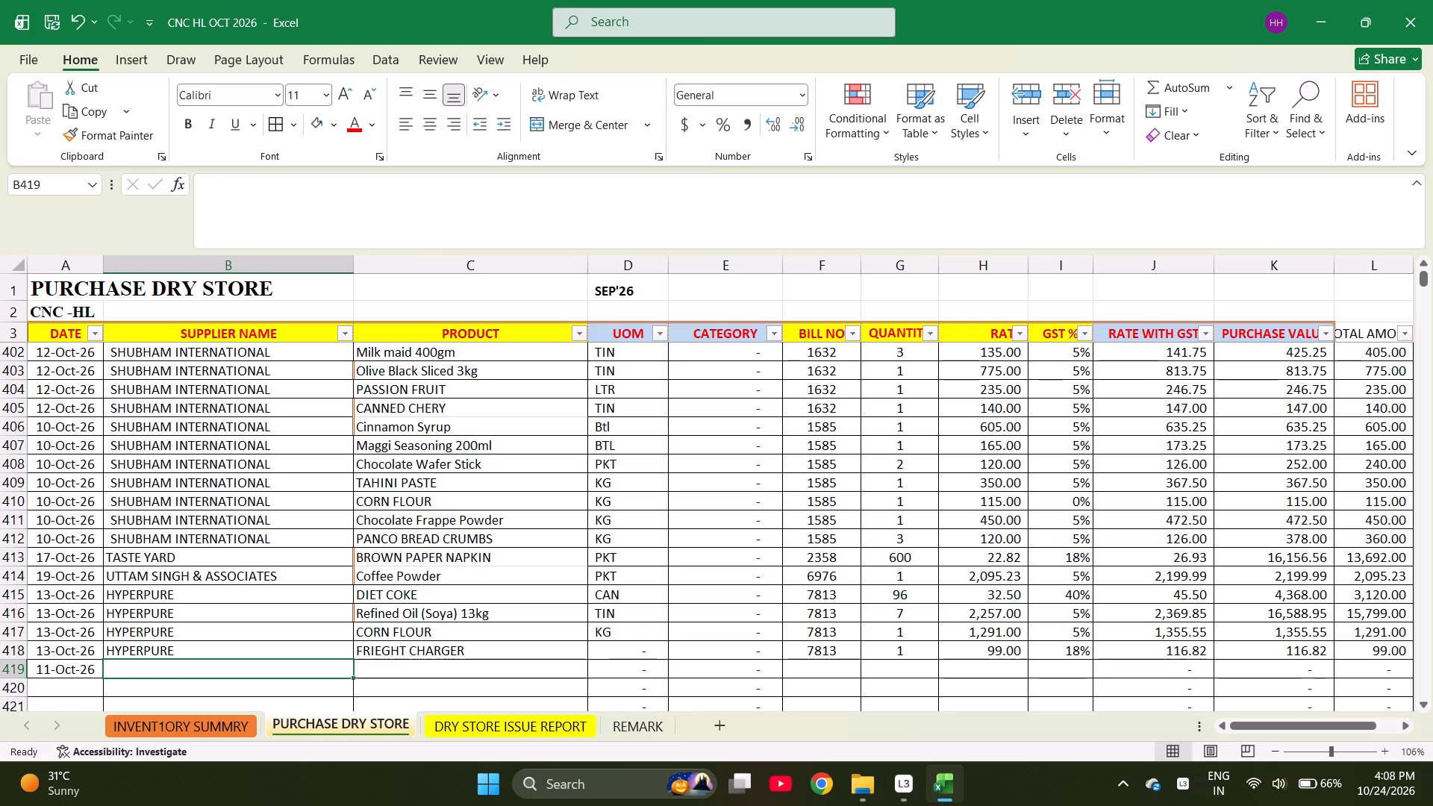
{"action": "key", "text": "ctrl+d"}
{"action": "key", "text": "Right"}
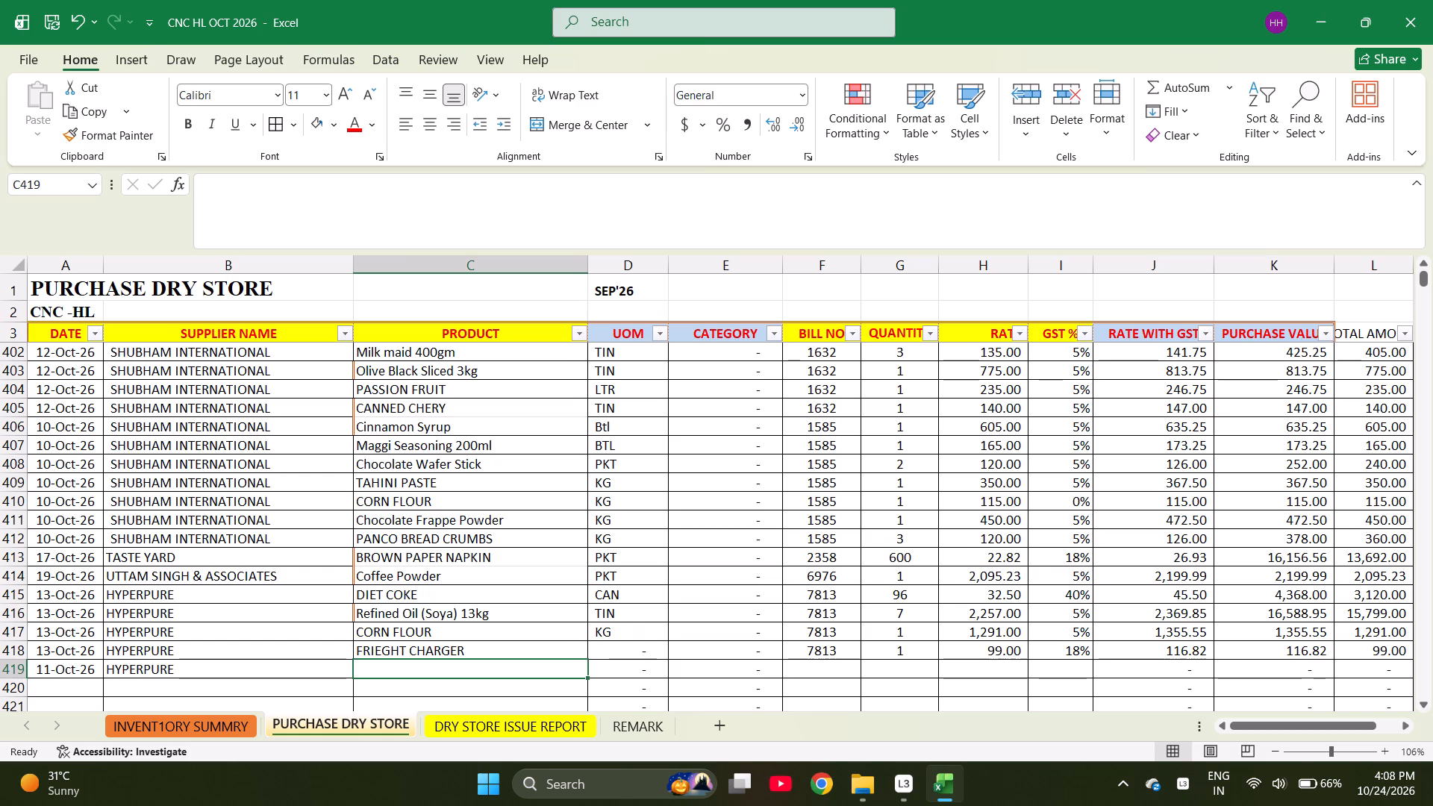
{"action": "type", "text": "SALT"}
{"action": "key", "text": "Right"}
{"action": "key", "text": "Right"}
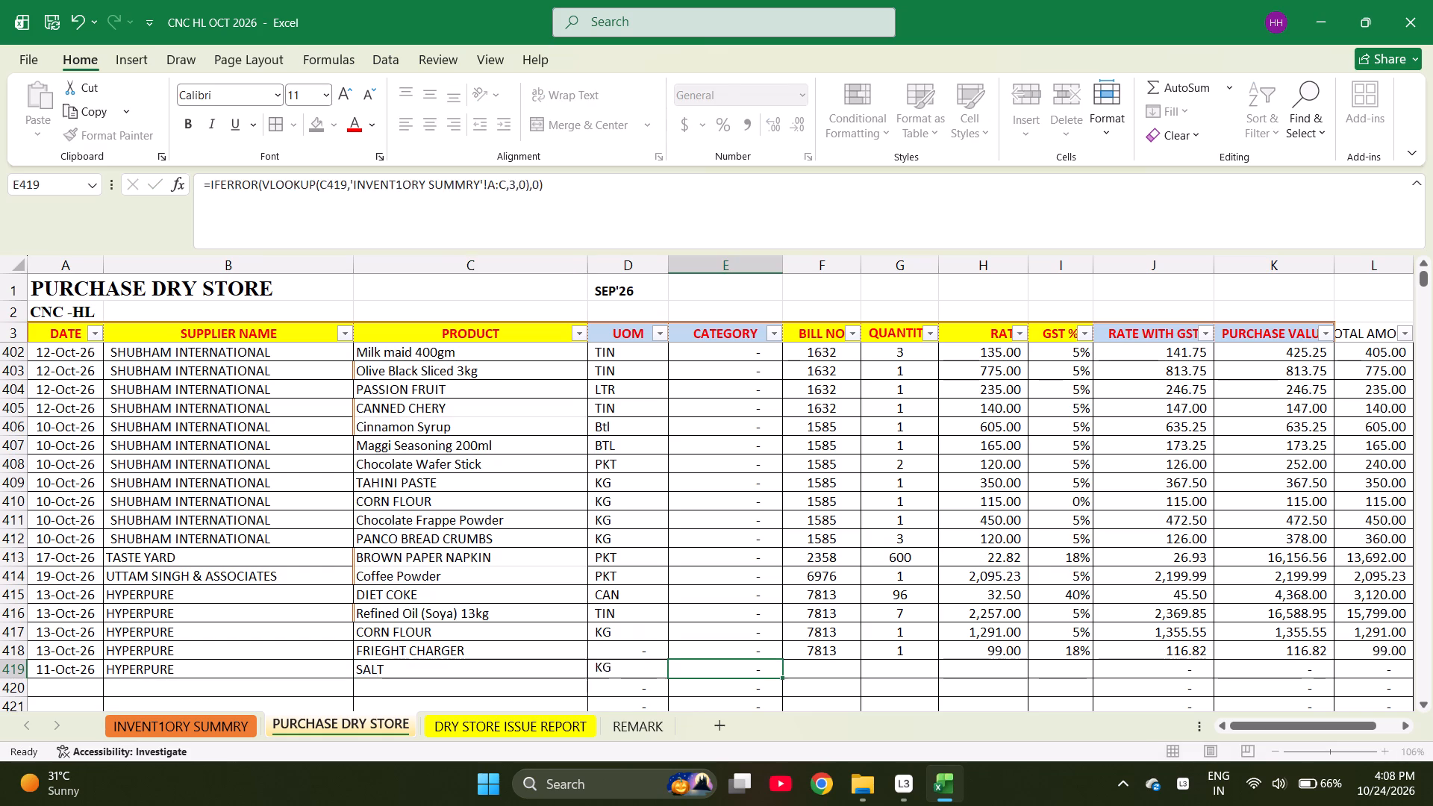
Complete the SALT entry in row 419 with bill number 9961, quantity 11, rate 32 and GST 0%.
{"action": "key", "text": "Right"}
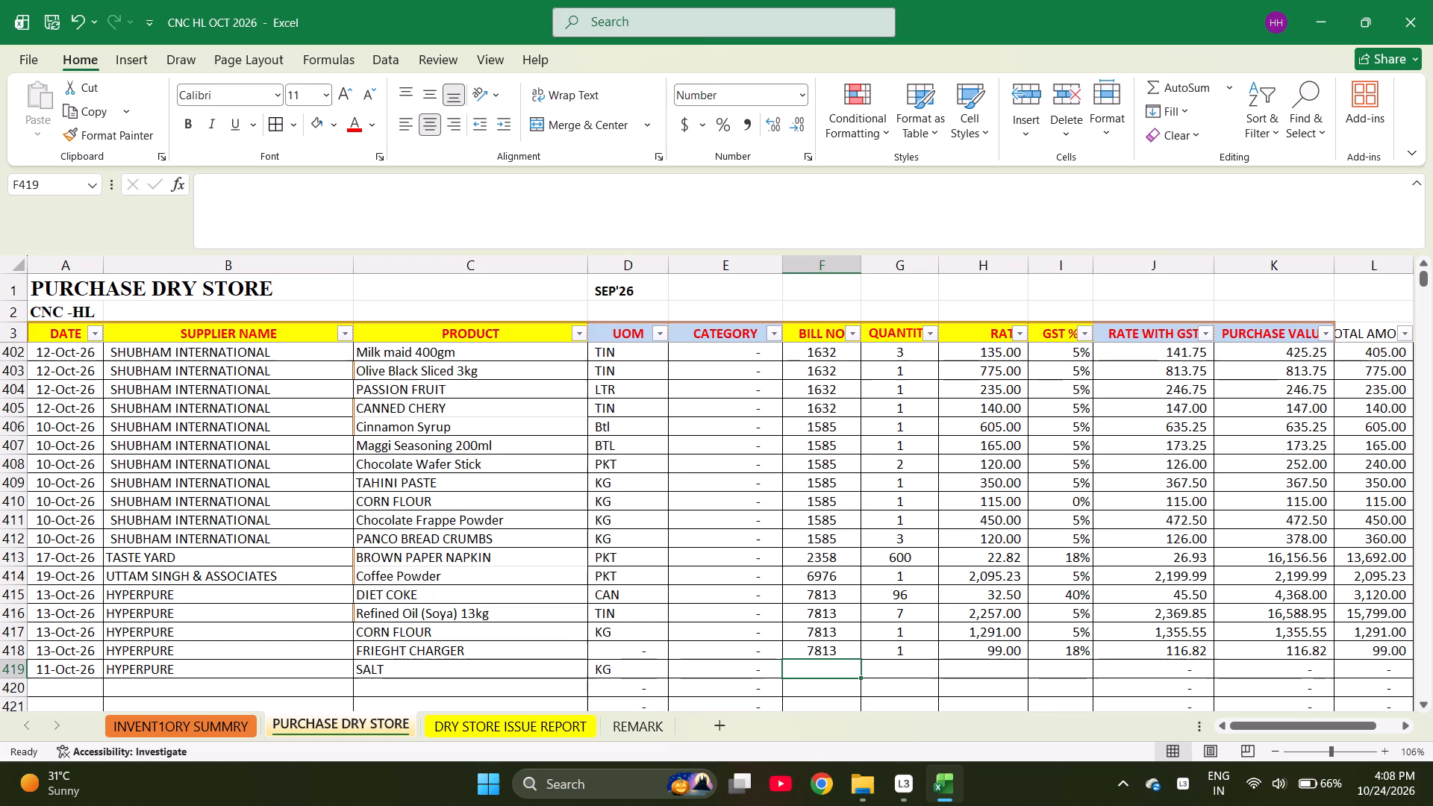
{"action": "type", "text": "9961"}
{"action": "key", "text": "Right"}
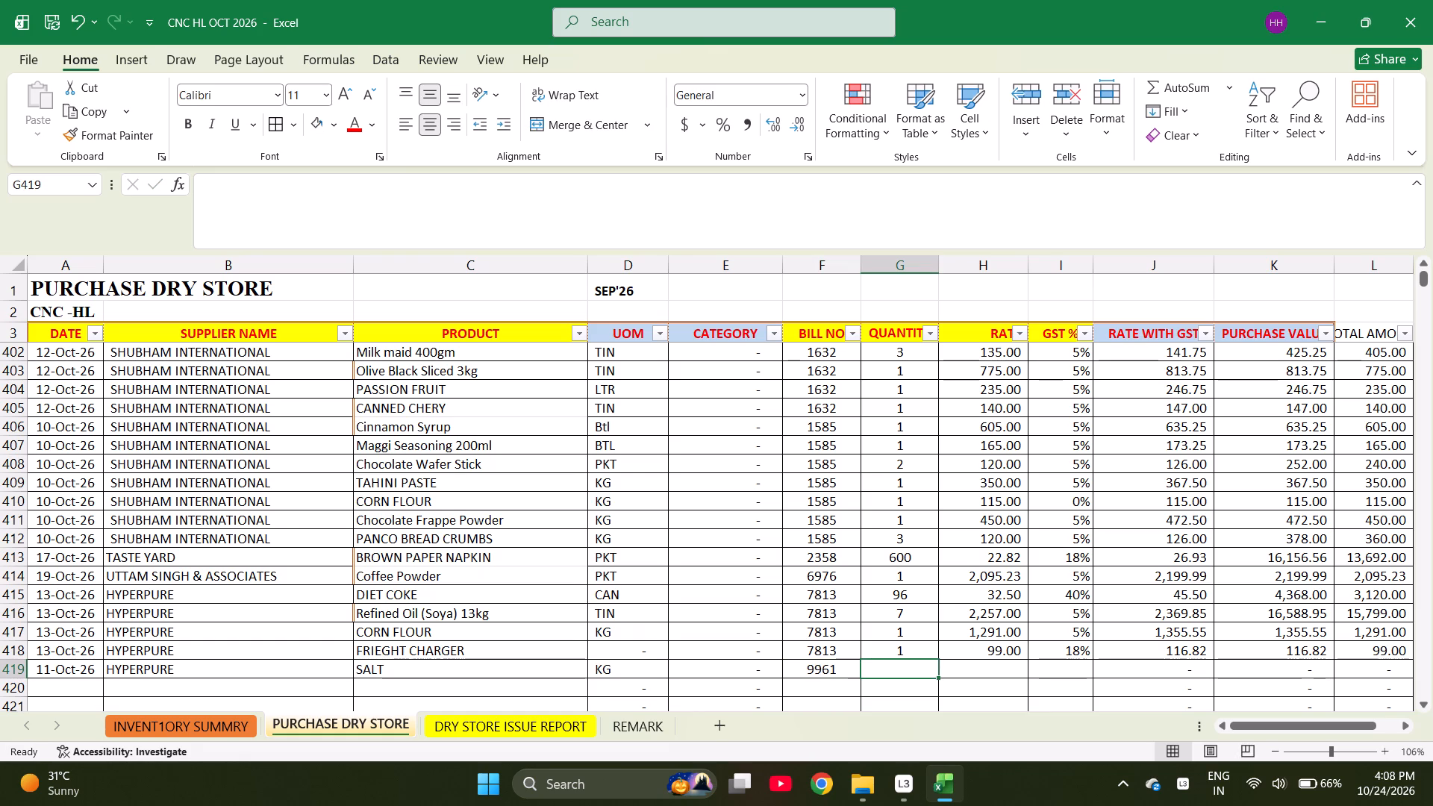
{"action": "type", "text": "11"}
{"action": "key", "text": "Right"}
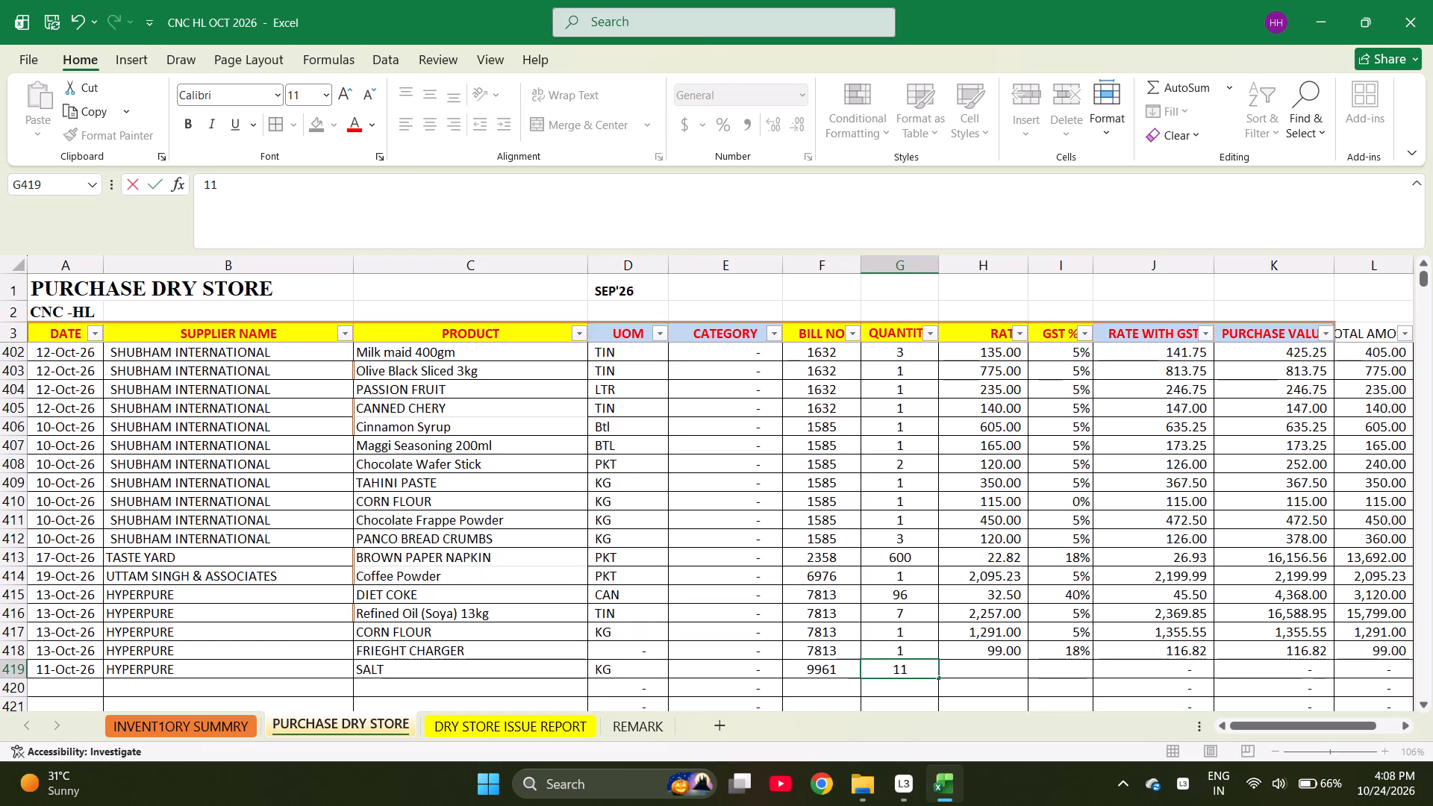
{"action": "type", "text": "32"}
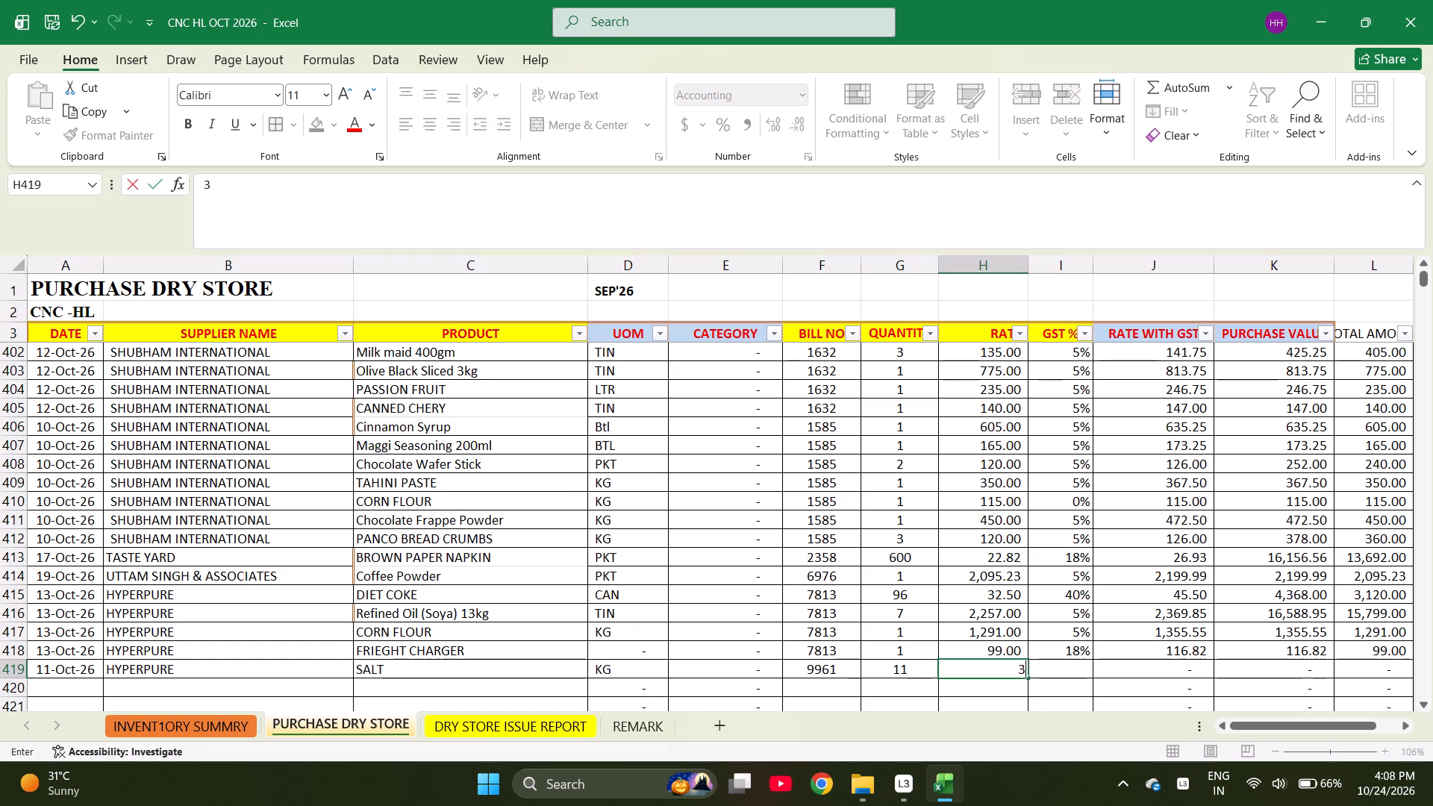
{"action": "key", "text": "Right"}
{"action": "key", "text": "0"}
{"action": "key", "text": "Right"}
{"action": "key", "text": "Right"}
{"action": "key", "text": "Right"}
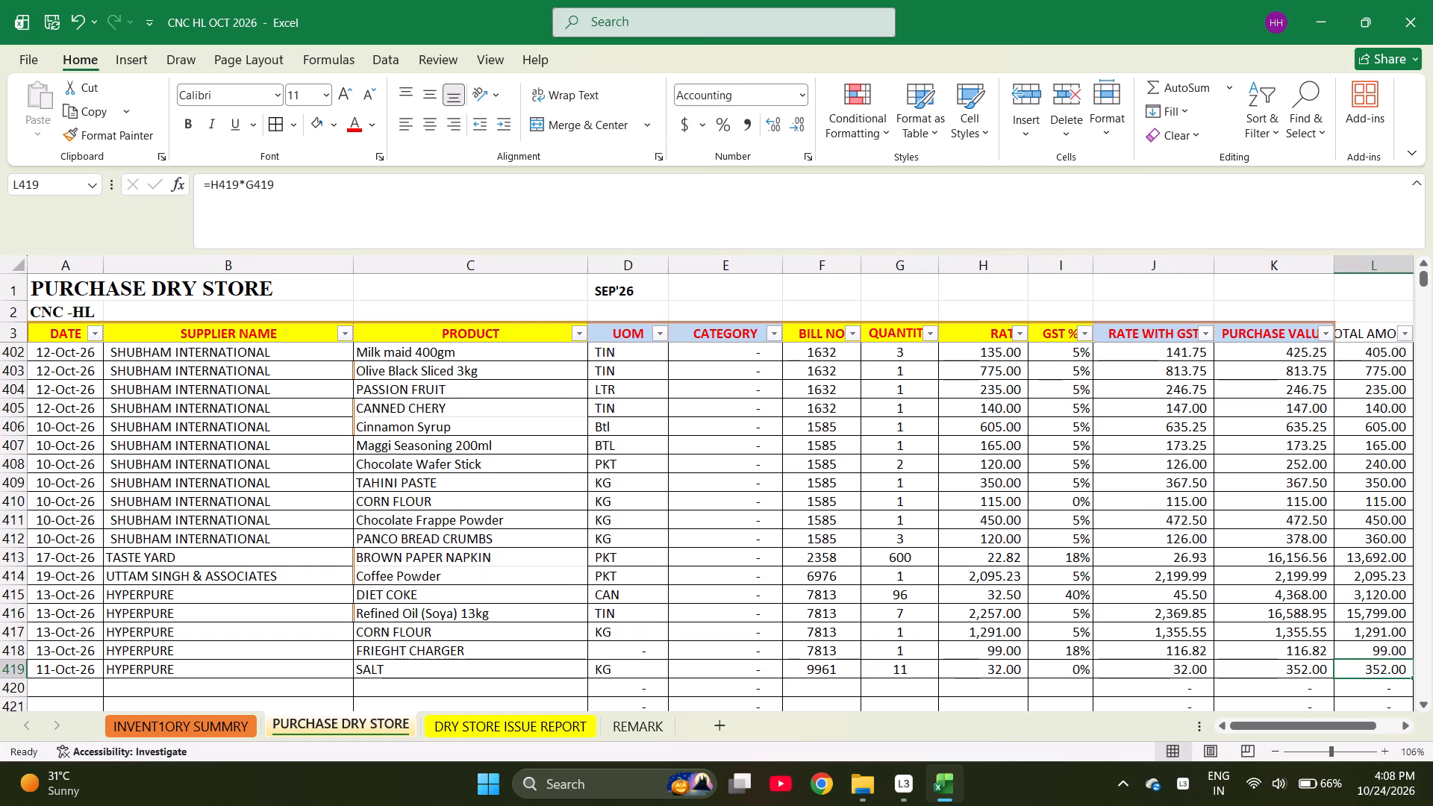
Enter the formula =770+3150 in cell M419, beside the SALT row's total amount.
{"action": "key", "text": "Right"}
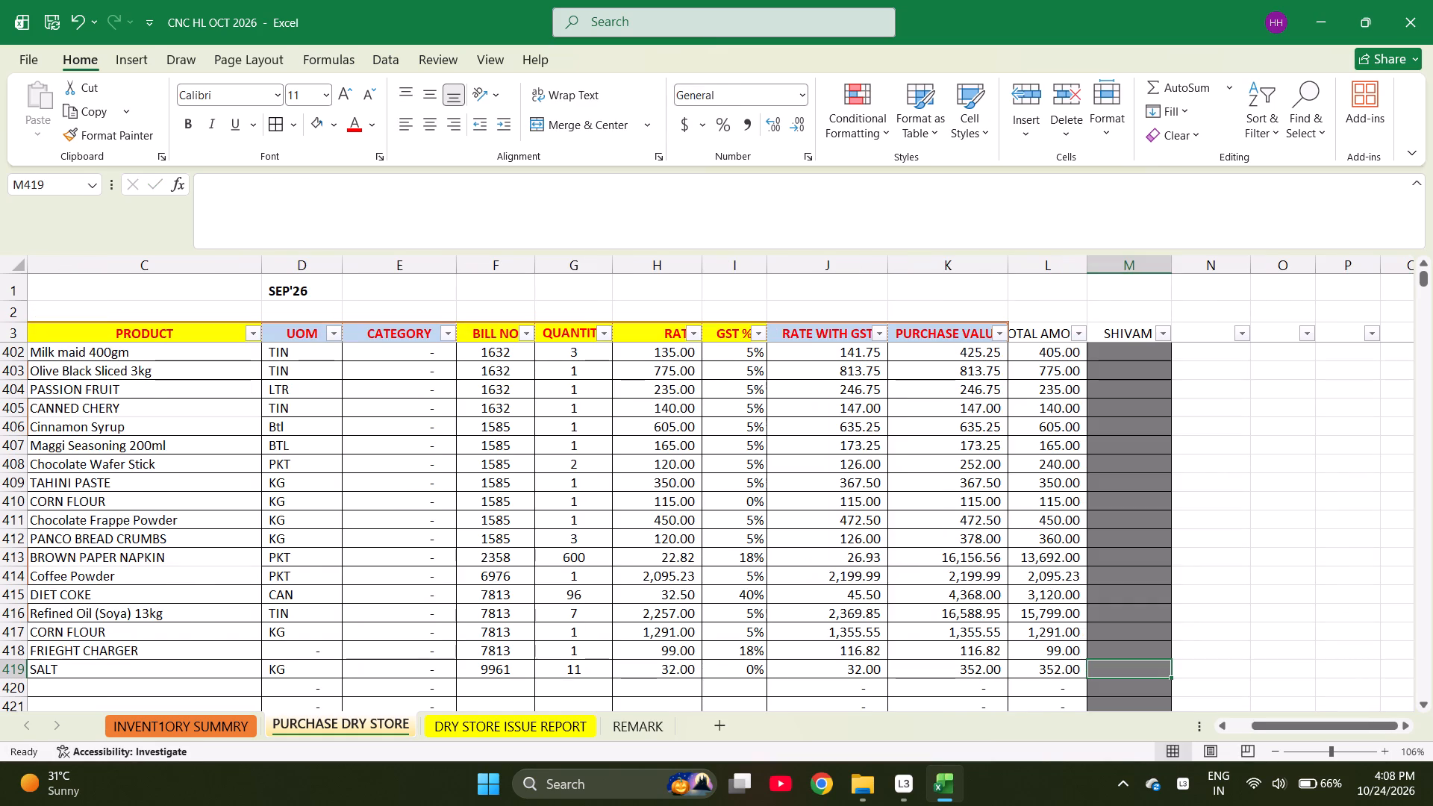
{"action": "key", "text": "equal"}
{"action": "type", "text": "770"}
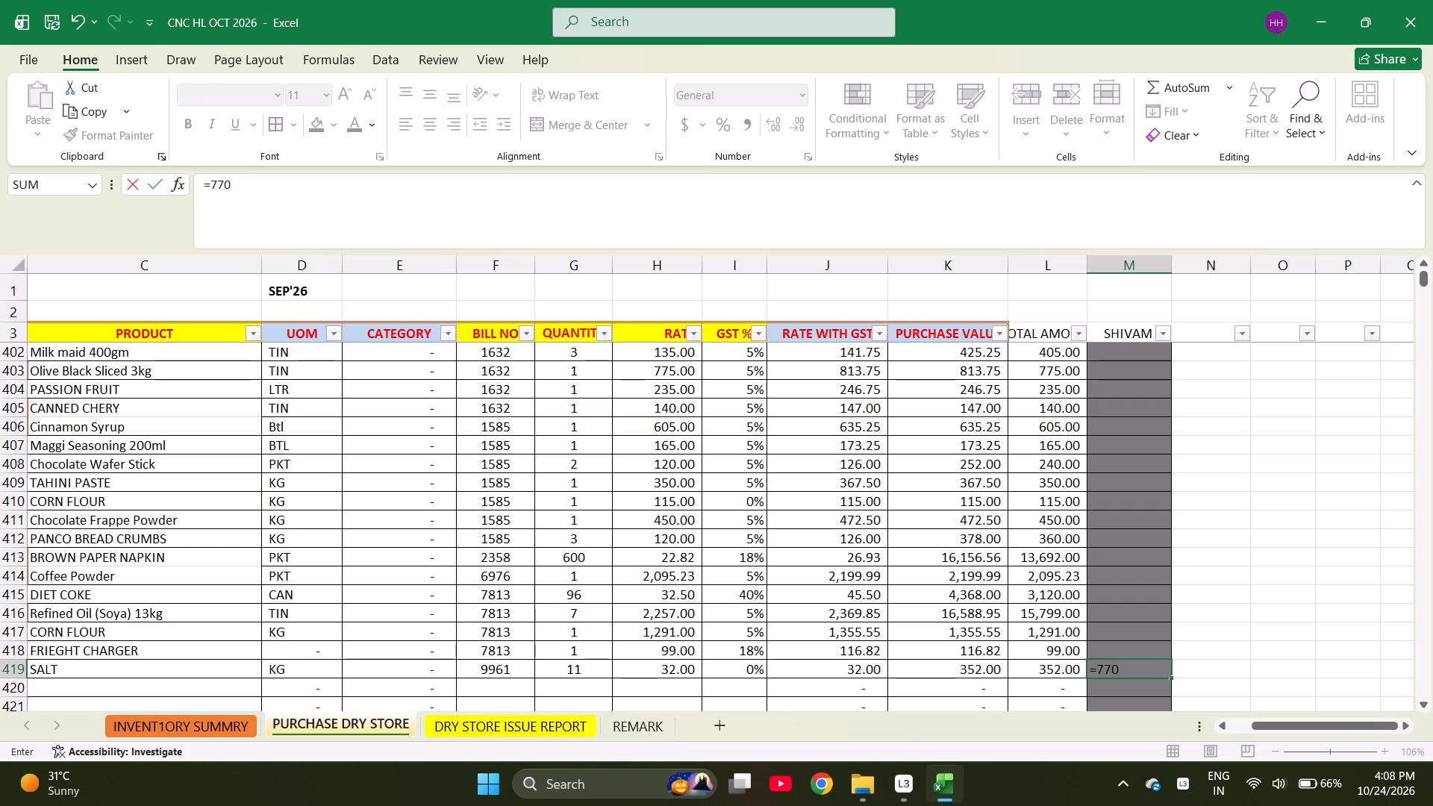
{"action": "type", "text": "+3125"}
{"action": "key", "text": "BackSpace"}
{"action": "key", "text": "BackSpace"}
{"action": "type", "text": "50+"}
{"action": "key", "text": "BackSpace"}
{"action": "key", "text": "Return"}
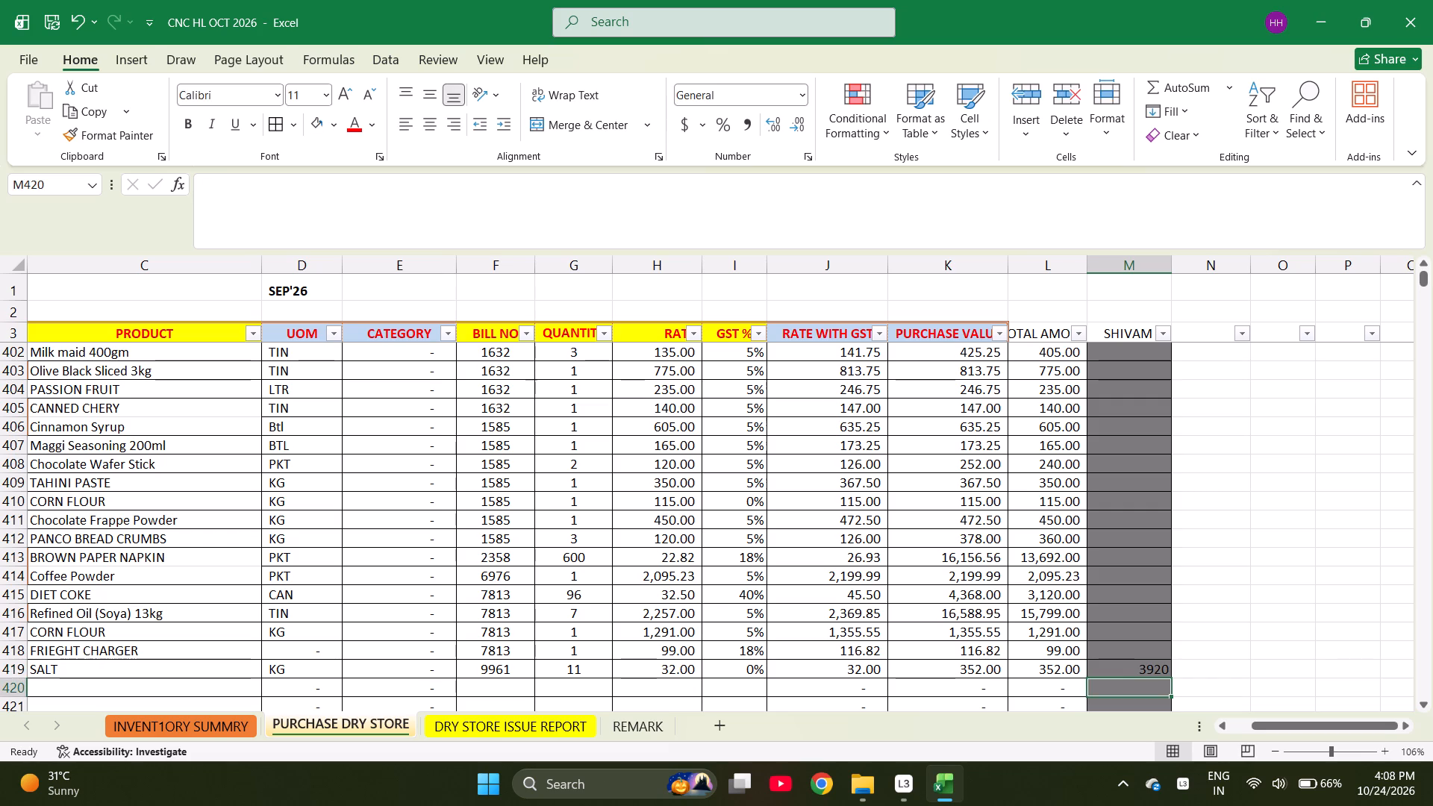
Select L419:M419 to check the combined sum of the SALT total and the added amounts.
{"action": "key", "text": "Up"}
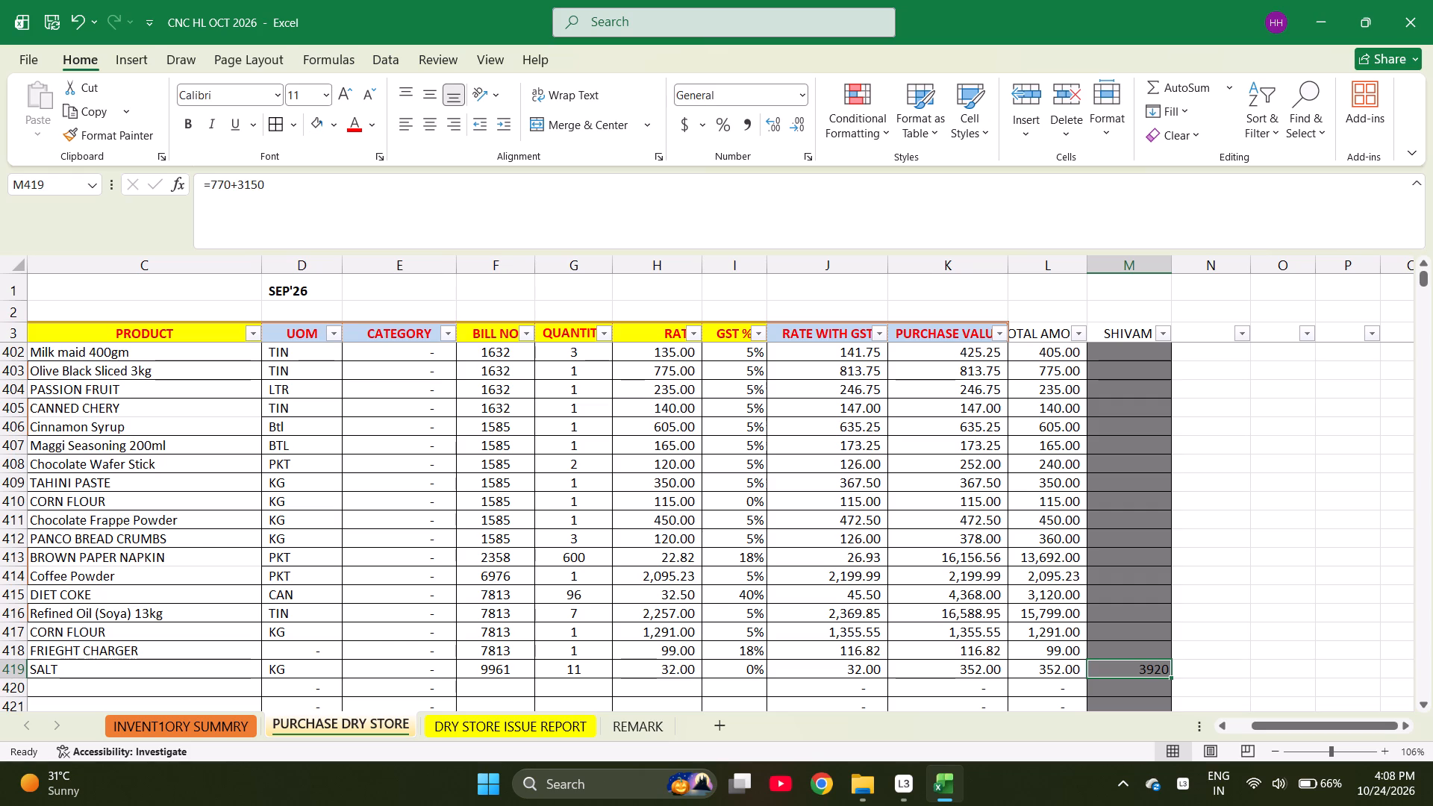
{"action": "key", "text": "shift+Left"}
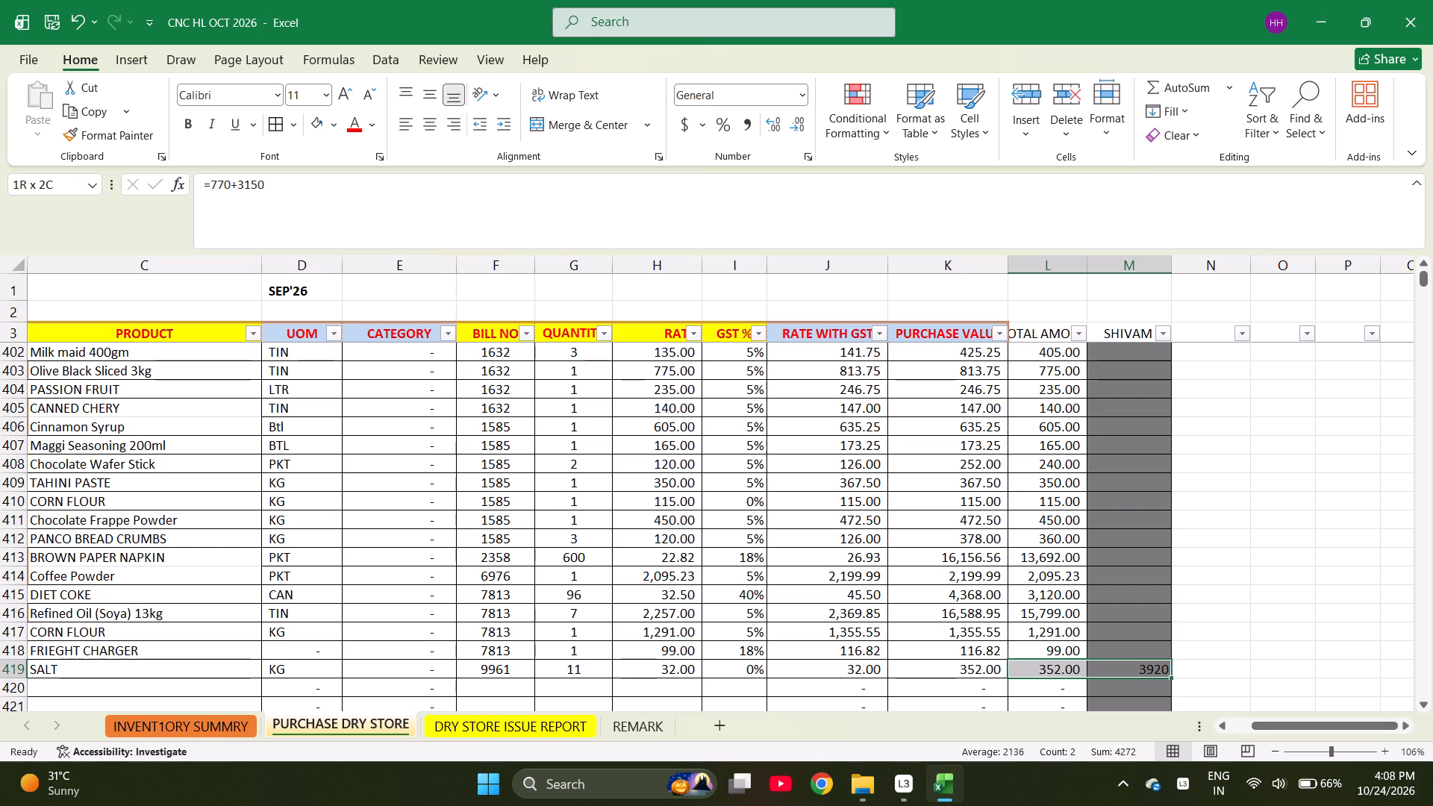
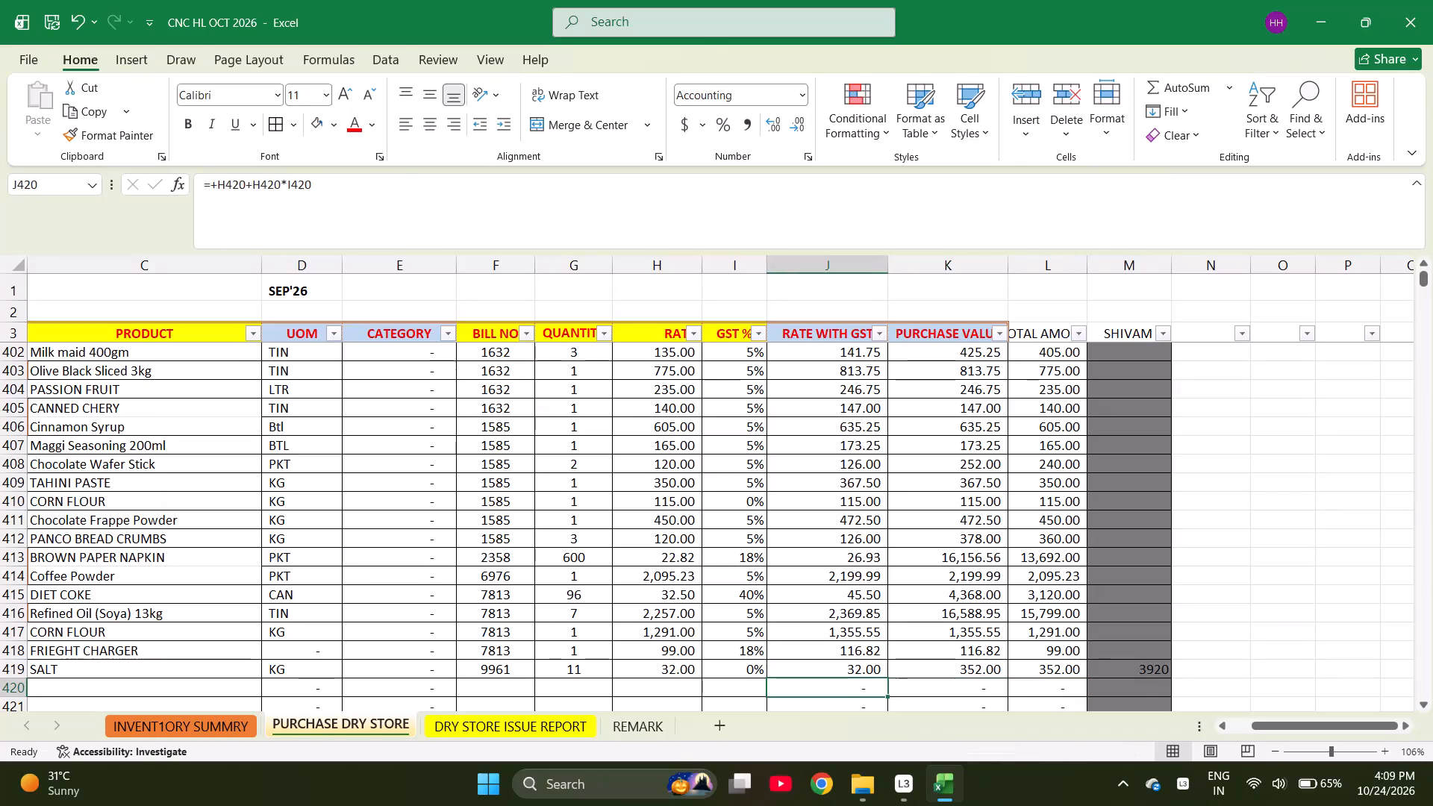
Begin row 420 with the date and supplier HYPERPURE filled from the row above, and product DIET COKE.
{"action": "key", "text": "Left"}
{"action": "key", "text": "Left"}
{"action": "key", "text": "Left"}
{"action": "key", "text": "Left"}
{"action": "key", "text": "Left"}
{"action": "key", "text": "Left"}
{"action": "key", "text": "Left"}
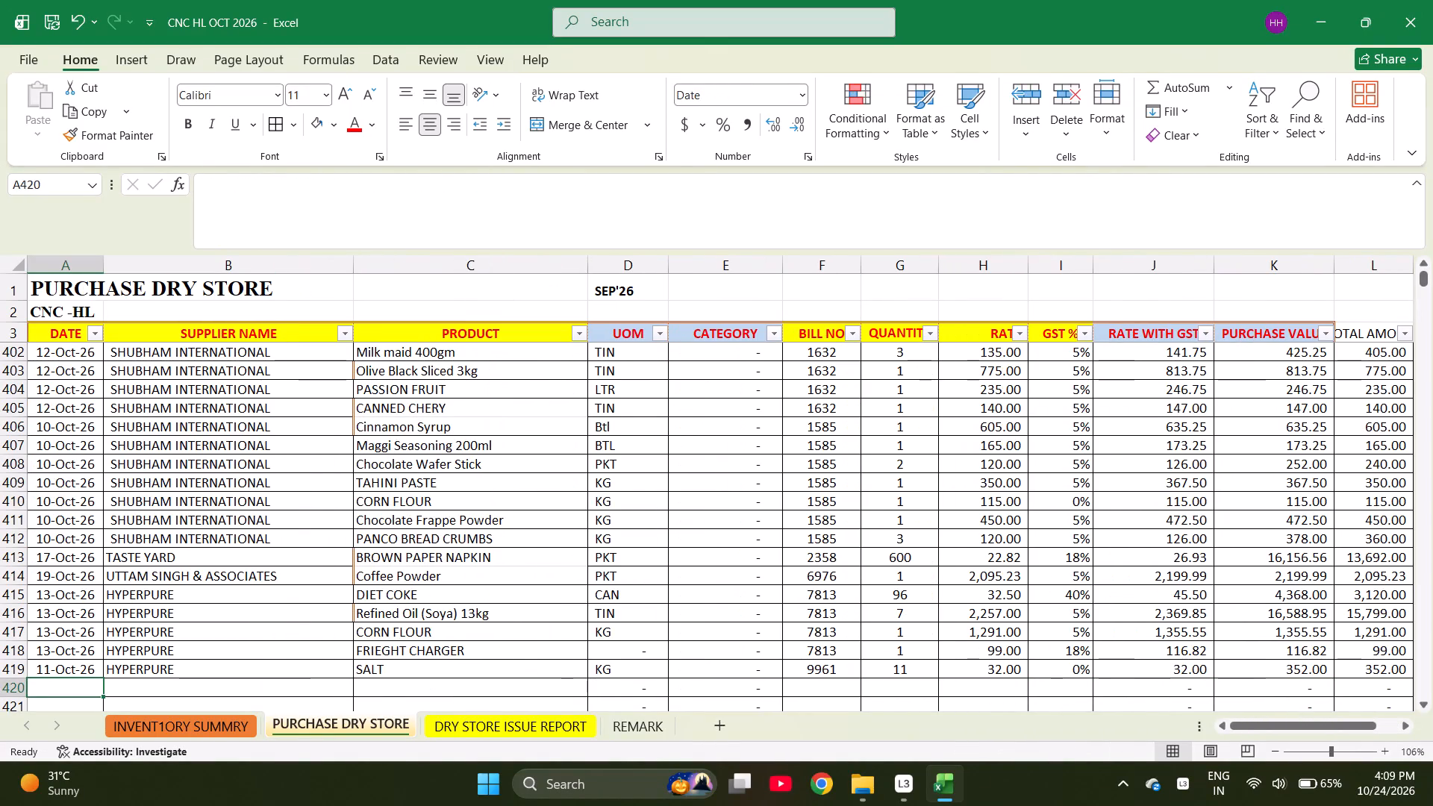
{"action": "key", "text": "ctrl+d"}
{"action": "key", "text": "Right"}
{"action": "key", "text": "ctrl+d"}
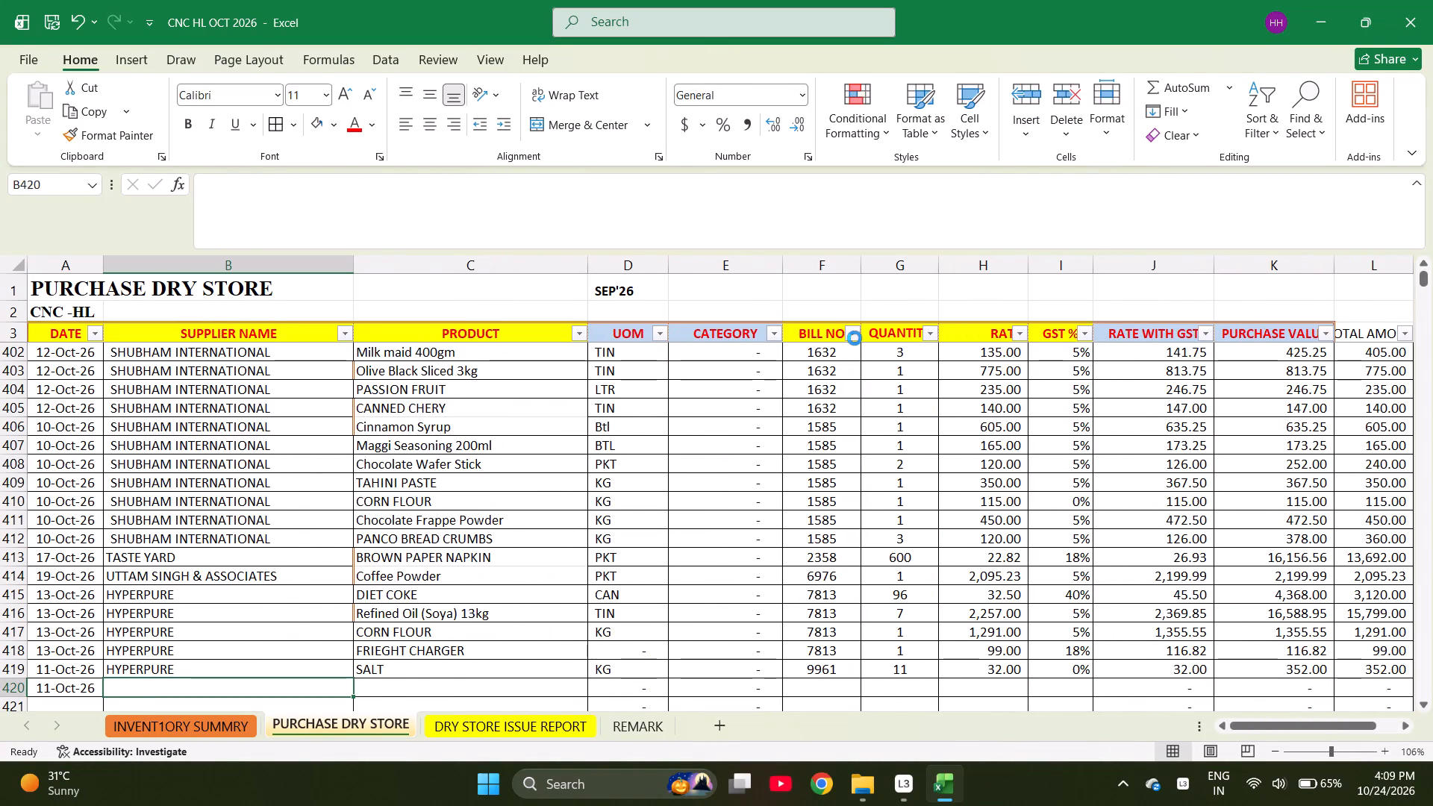
{"action": "key", "text": "Right"}
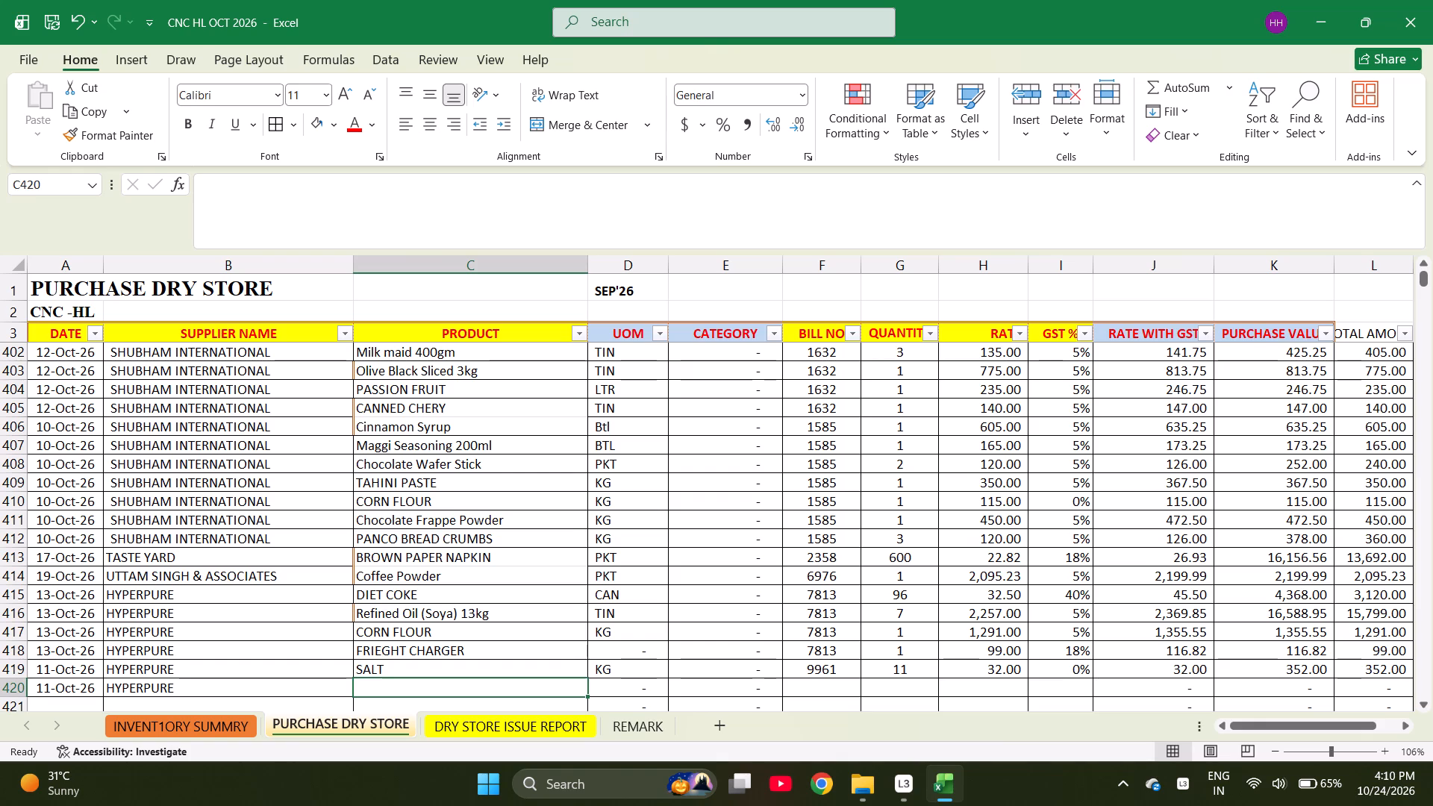
{"action": "key", "text": "d"}
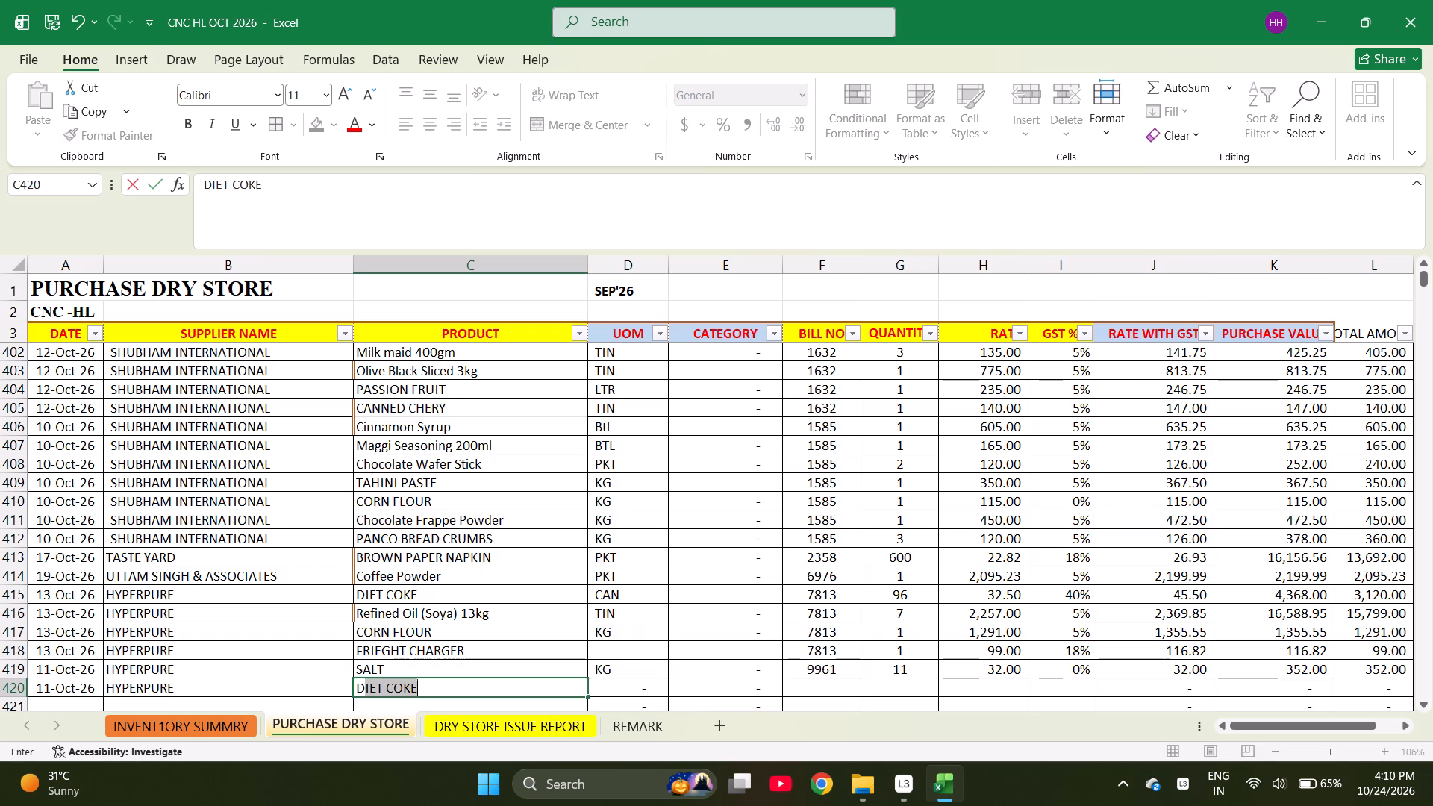
{"action": "key", "text": "Return"}
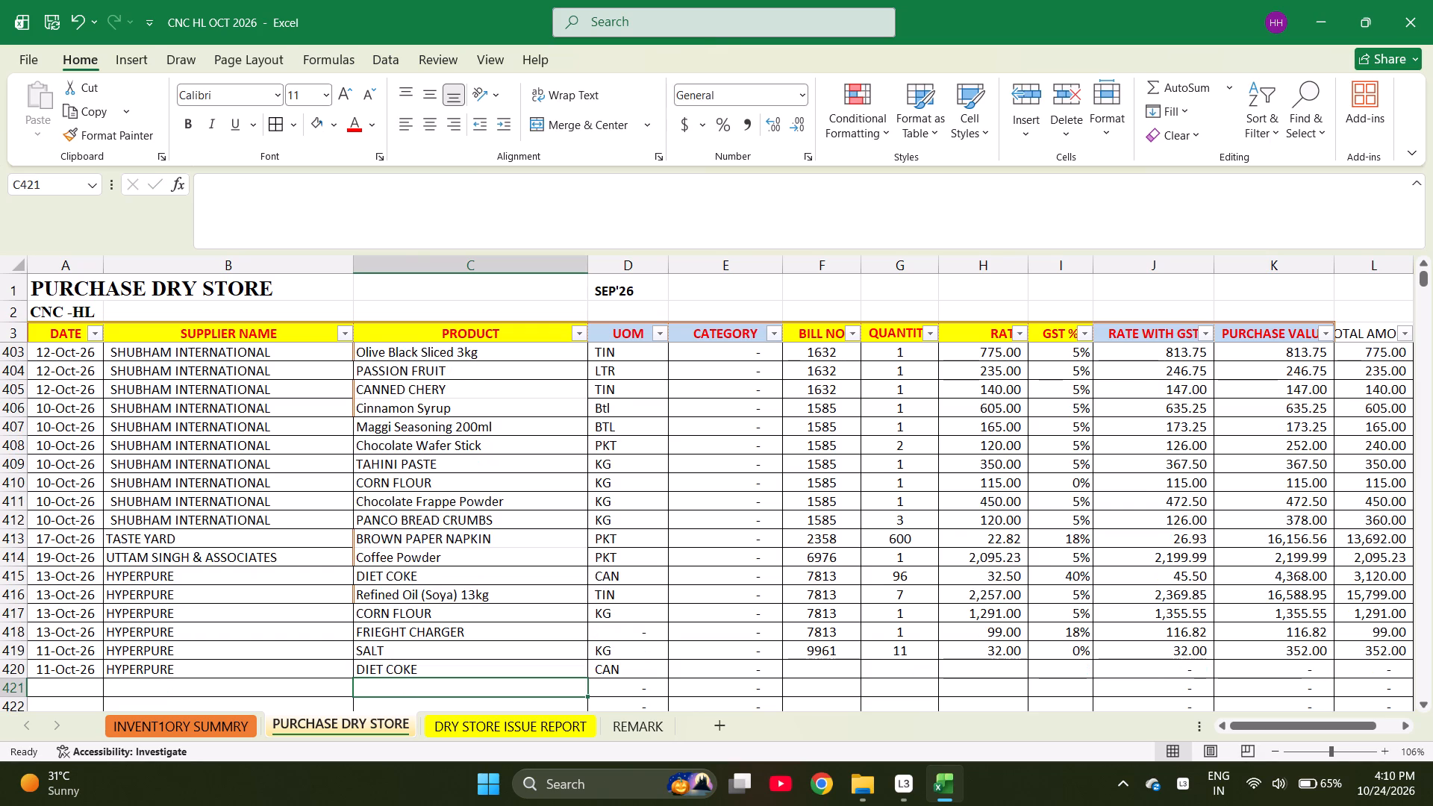
Enter SunDried Tomato 285gm as the product in C421, copying the exact name found by searching SUND in the inventory summary sheet.
{"action": "type", "text": "SUND"}
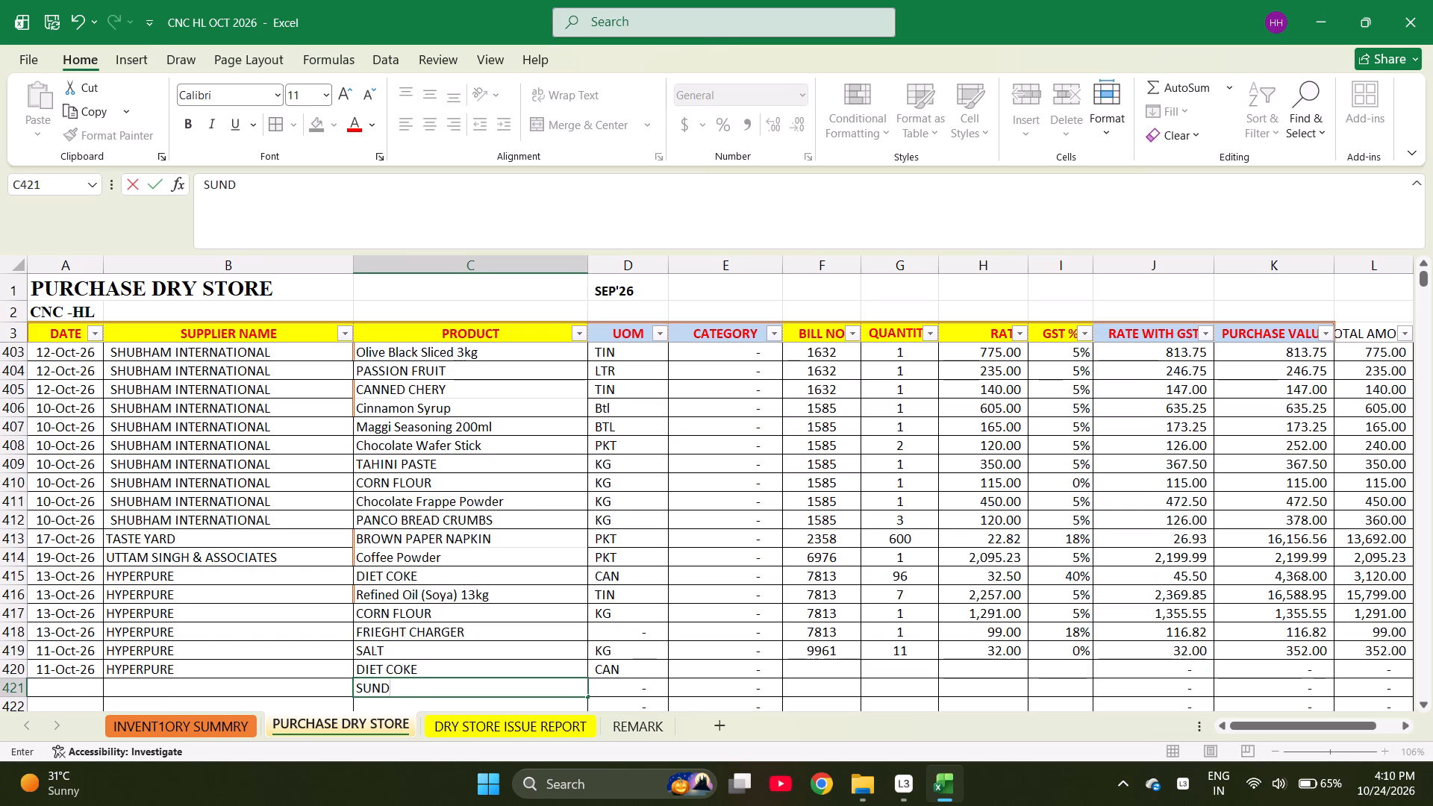
{"action": "type", "text": "RIED"}
{"action": "key", "text": "space"}
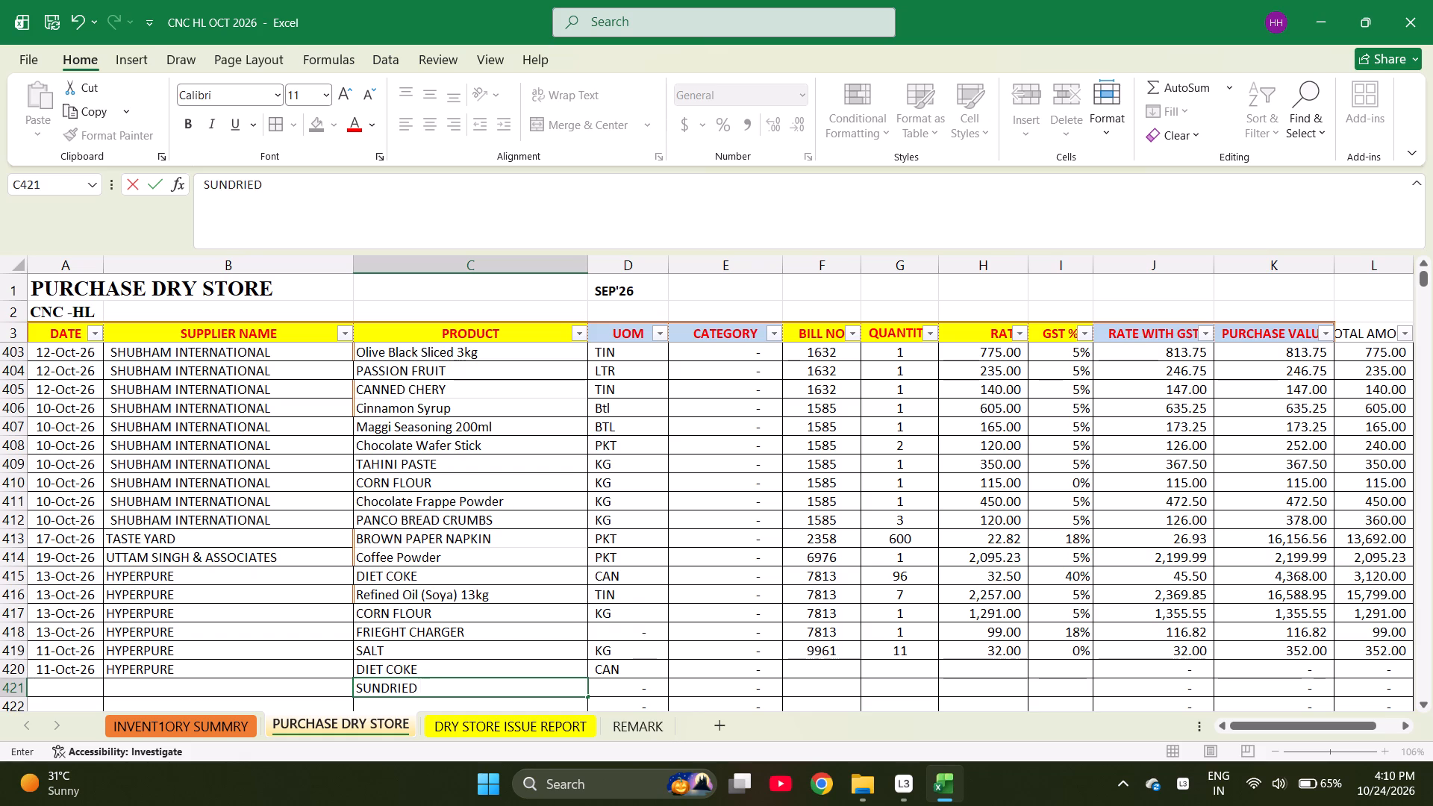
{"action": "key", "text": "ctrl+Page_Up"}
{"action": "key", "text": "ctrl+f"}
{"action": "type", "text": "SUND"}
{"action": "key", "text": "Return"}
{"action": "key", "text": "Escape"}
{"action": "key", "text": "ctrl+c"}
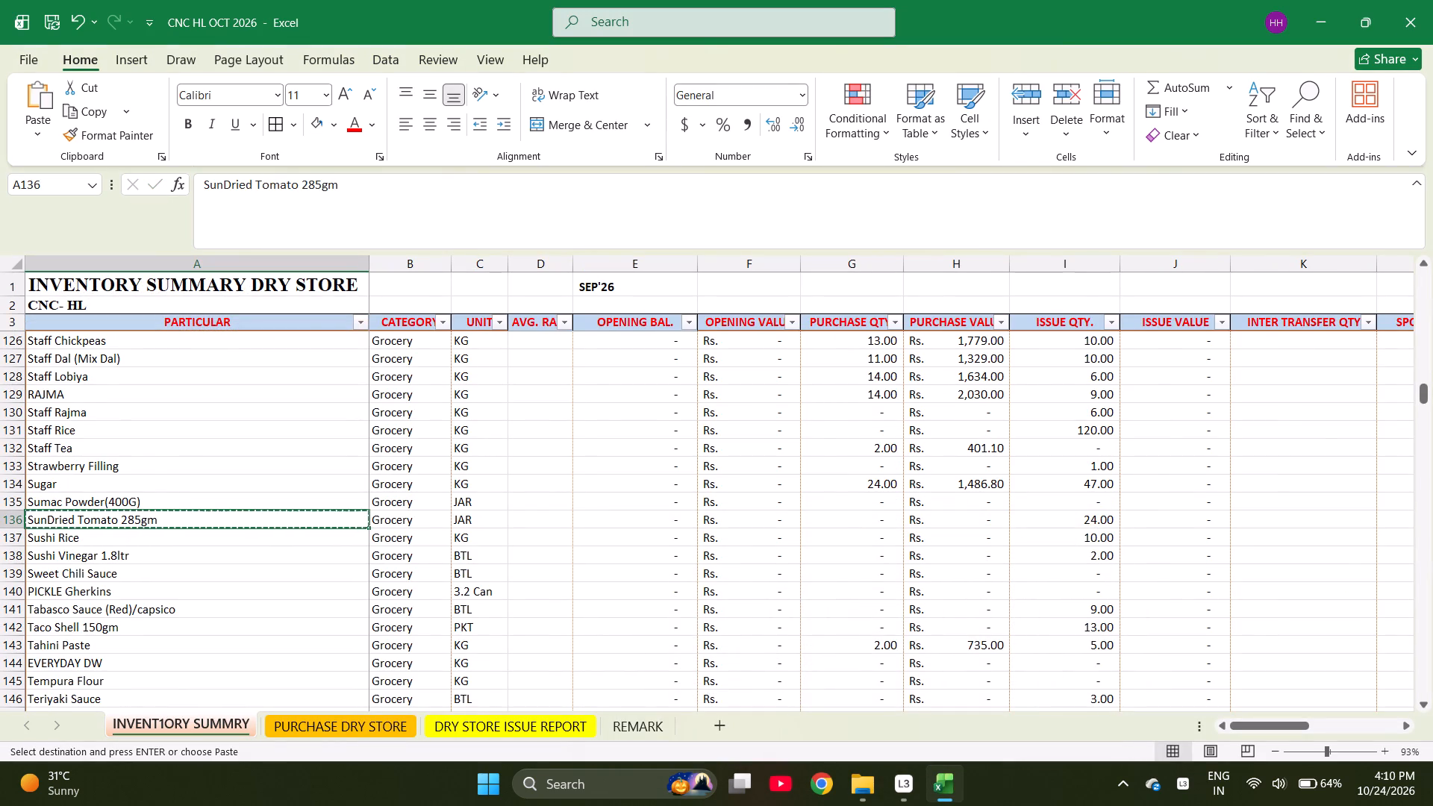
{"action": "key", "text": "ctrl+Page_Down"}
{"action": "key", "text": "Return"}
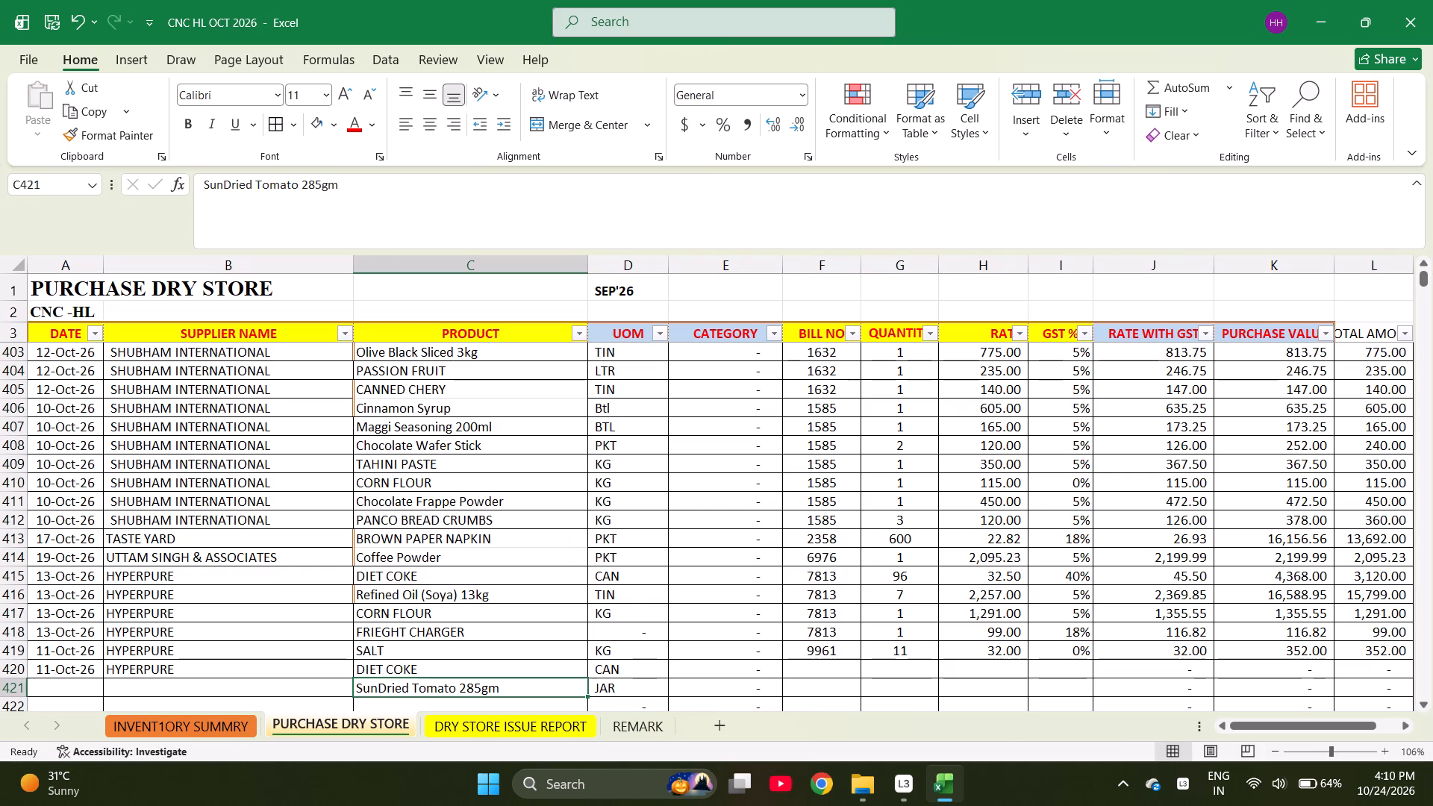
Enter PANCO BREAD CRUMBS and GARBAGE Bag big as the products in C422 and C423.
{"action": "key", "text": "Down"}
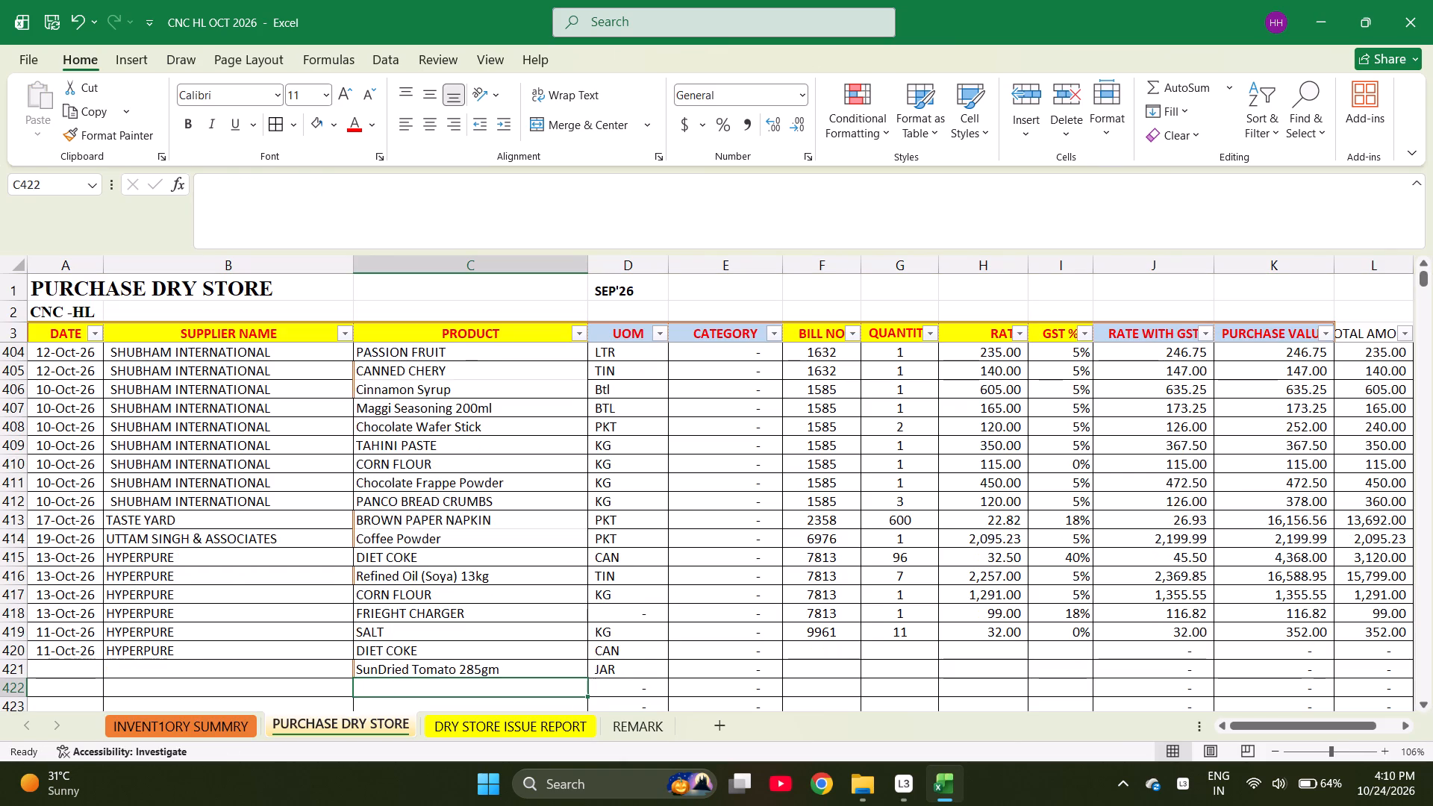
{"action": "type", "text": "PANCO"}
{"action": "key", "text": "Return"}
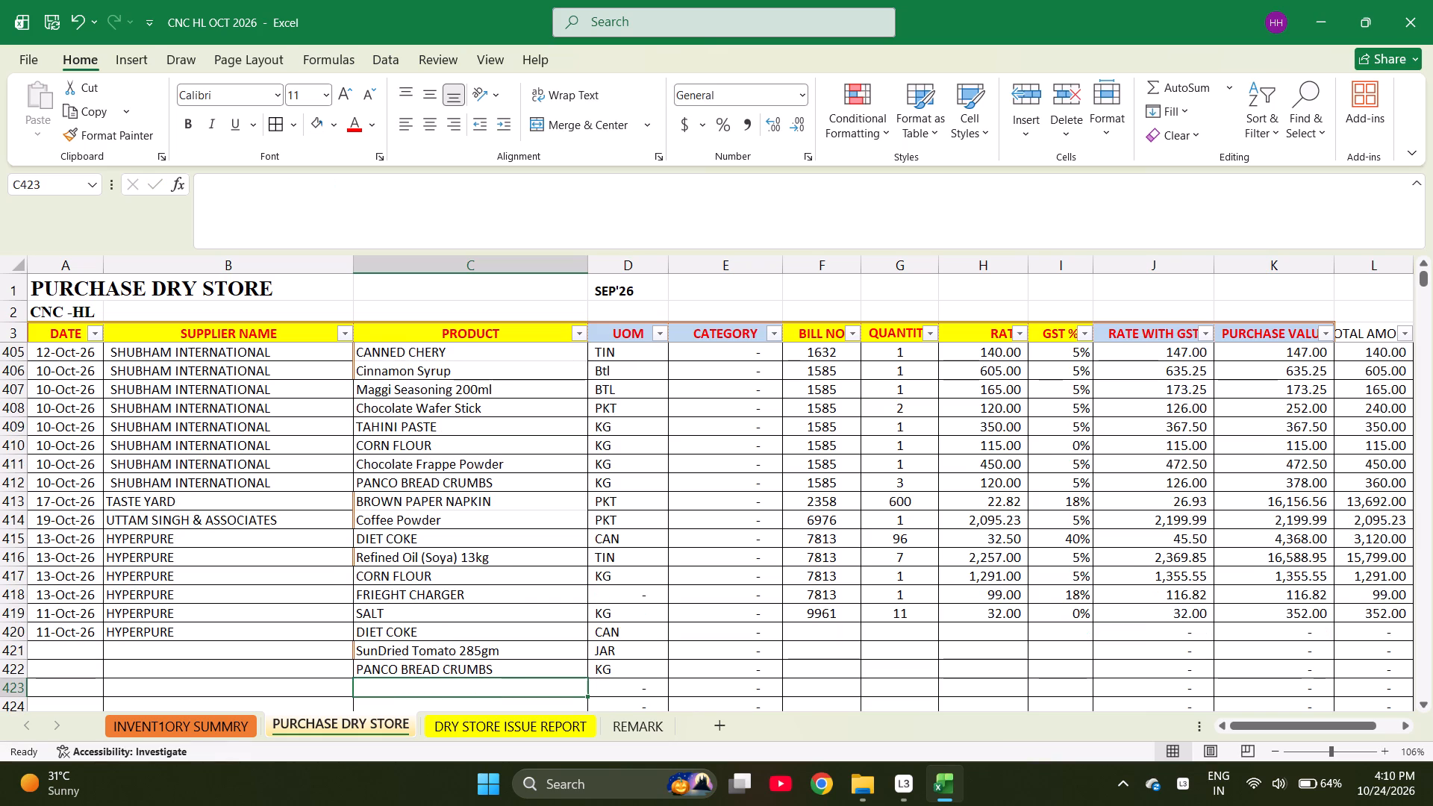
{"action": "type", "text": "GARBAG"}
{"action": "key", "text": "space"}
{"action": "key", "text": "BackSpace"}
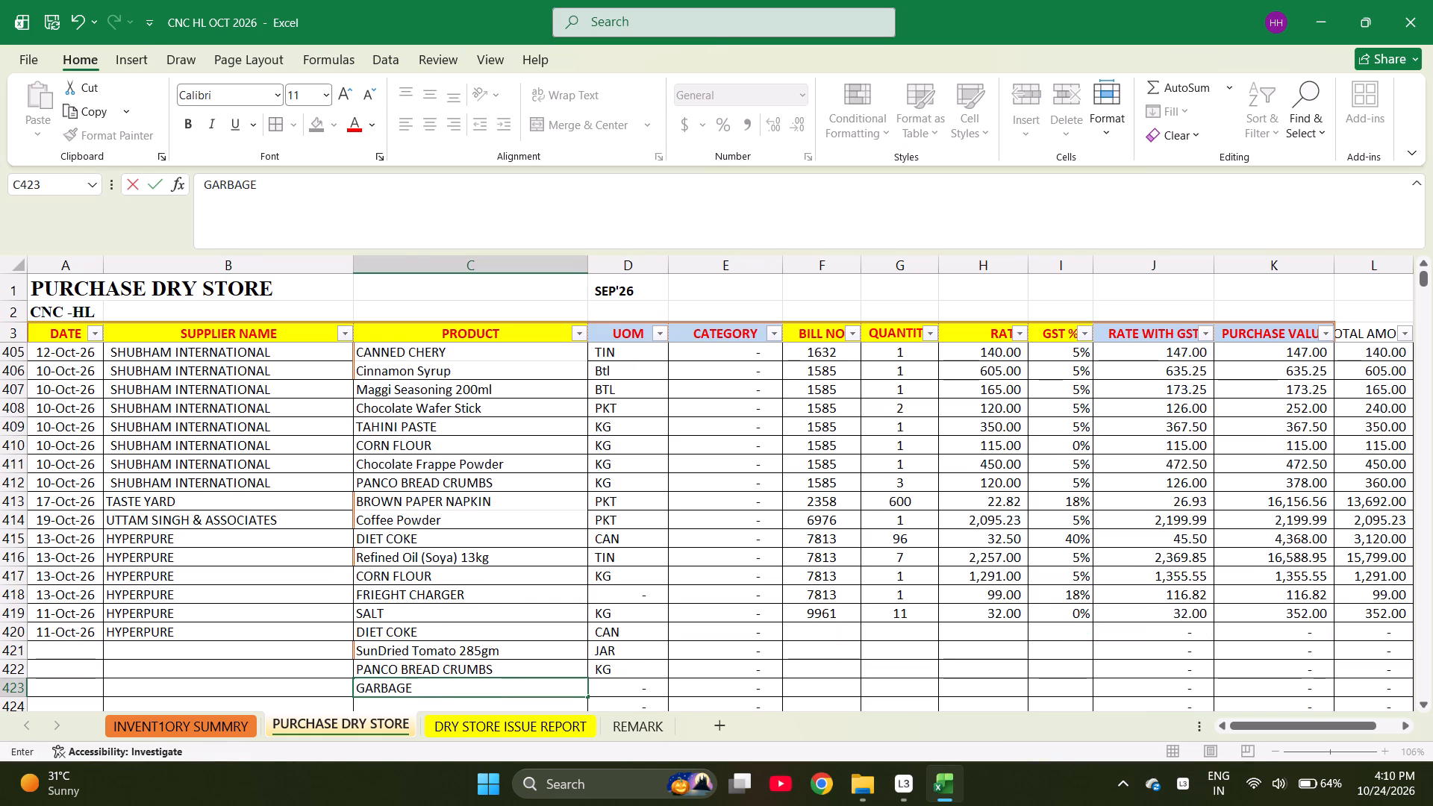
{"action": "key", "text": "BackSpace"}
{"action": "key", "text": "BackSpace"}
{"action": "type", "text": "ag"}
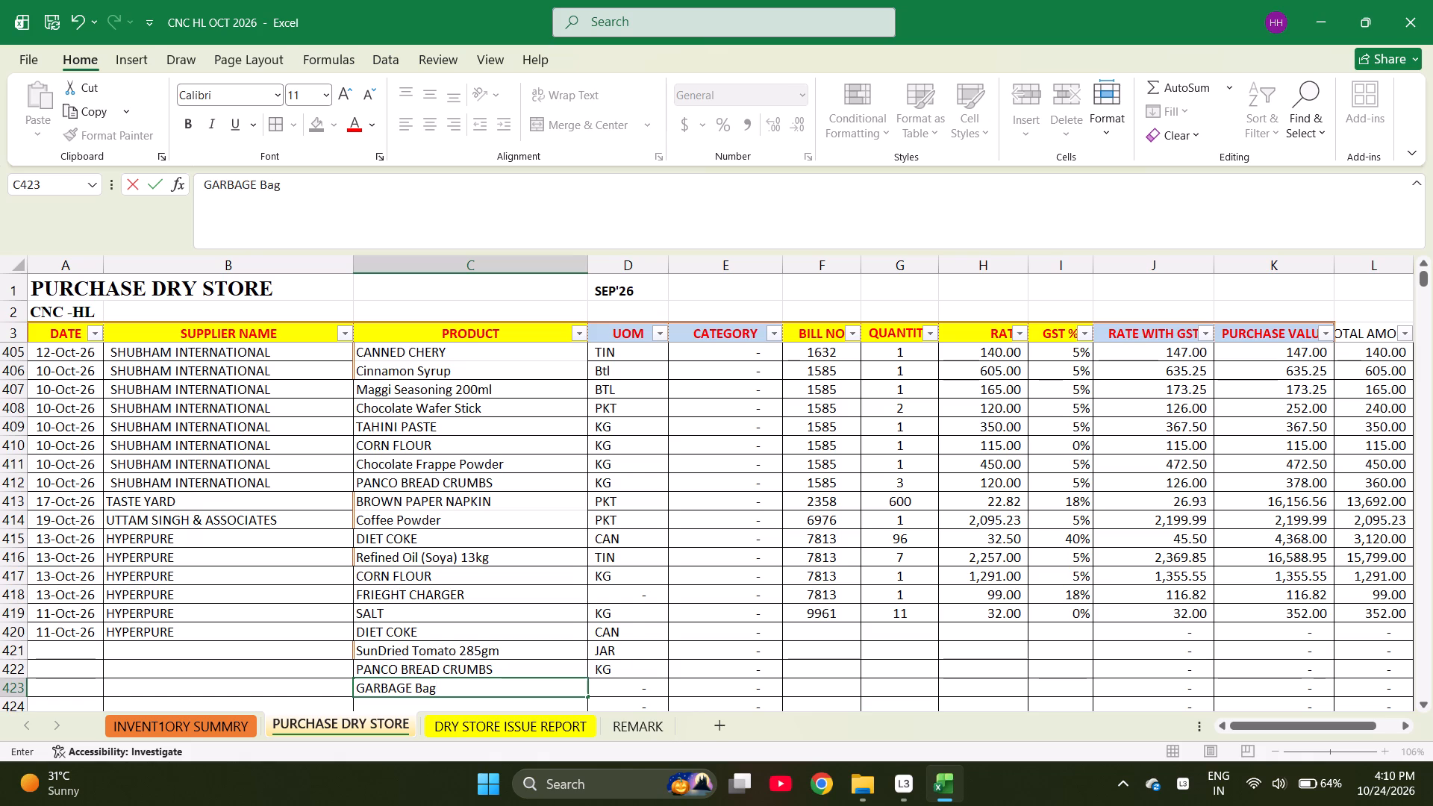
{"action": "key", "text": "space"}
{"action": "type", "text": "big"}
{"action": "key", "text": "Return"}
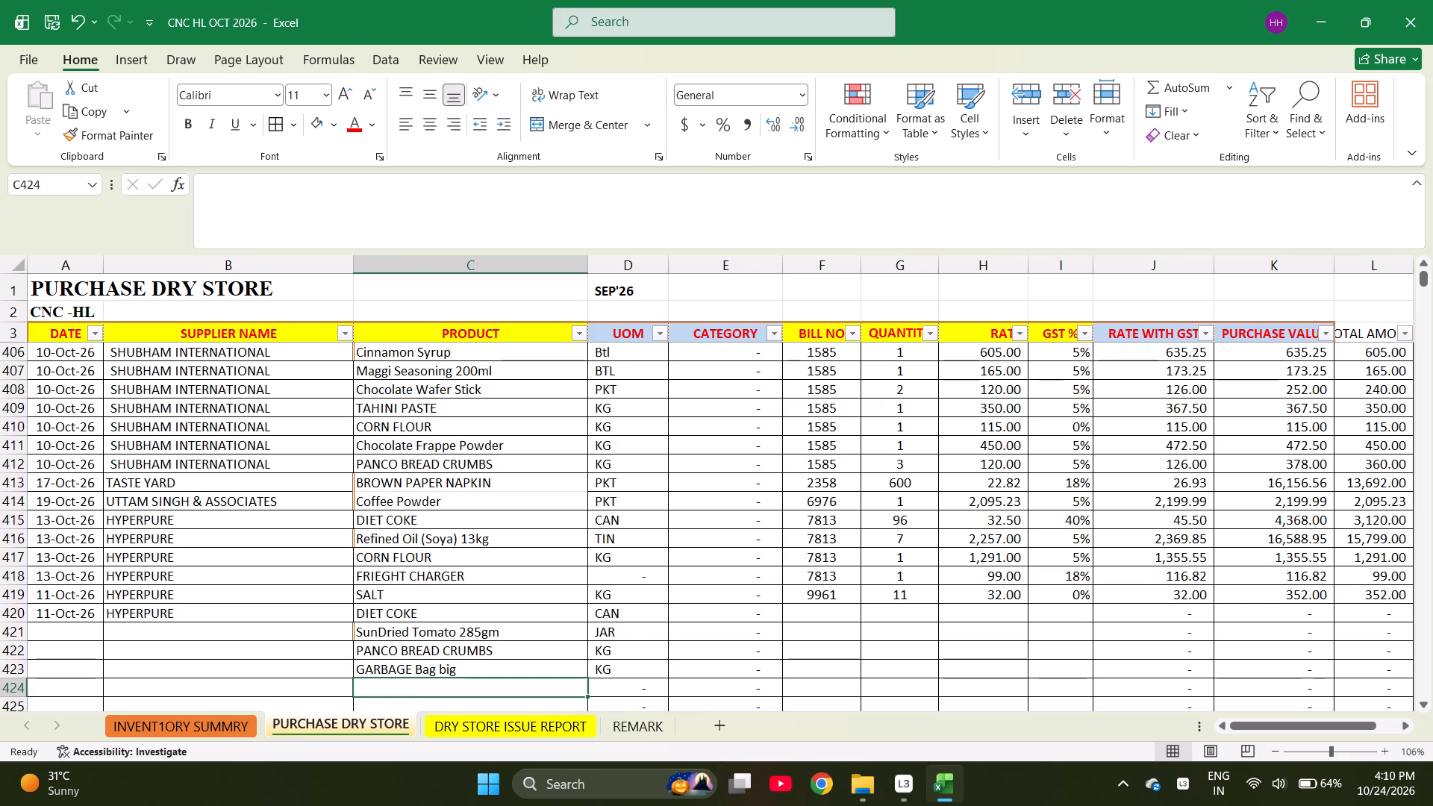
Enter Refined Oil (Soya) 13kg, sugar and Mayonnaise as the products in C424 to C426.
{"action": "type", "text": "ref"}
{"action": "key", "text": "Return"}
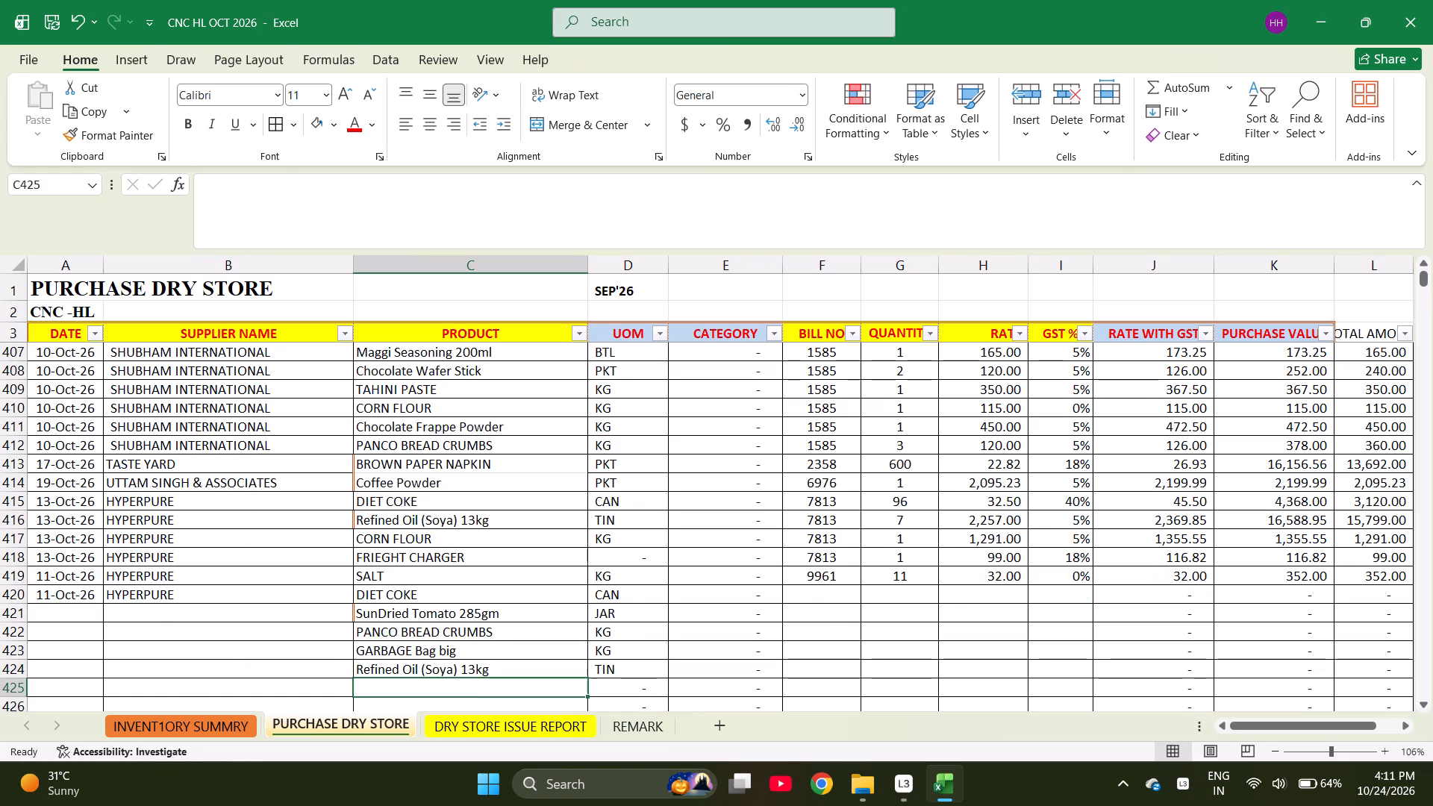
{"action": "type", "text": "suga"}
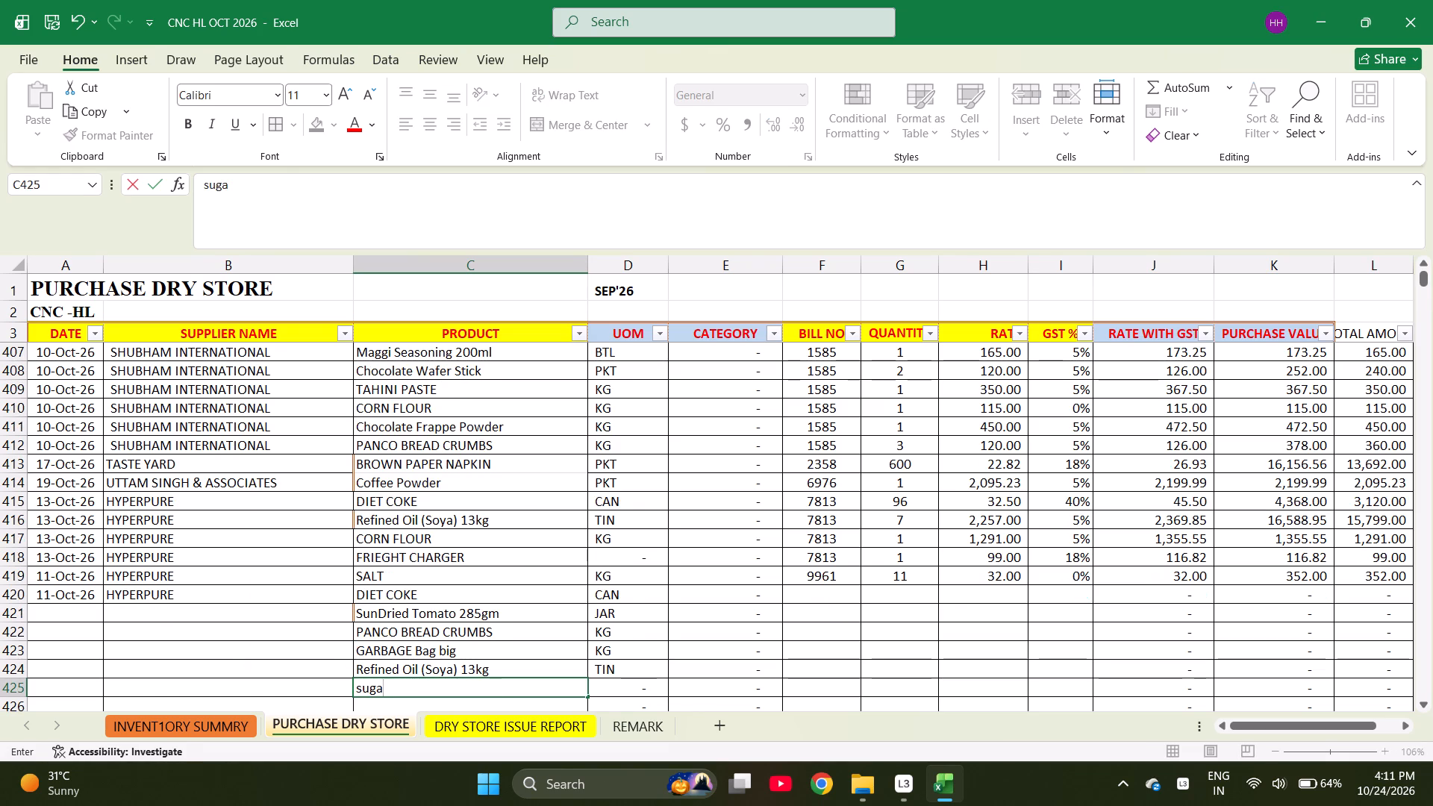
{"action": "key", "text": "r"}
{"action": "key", "text": "Return"}
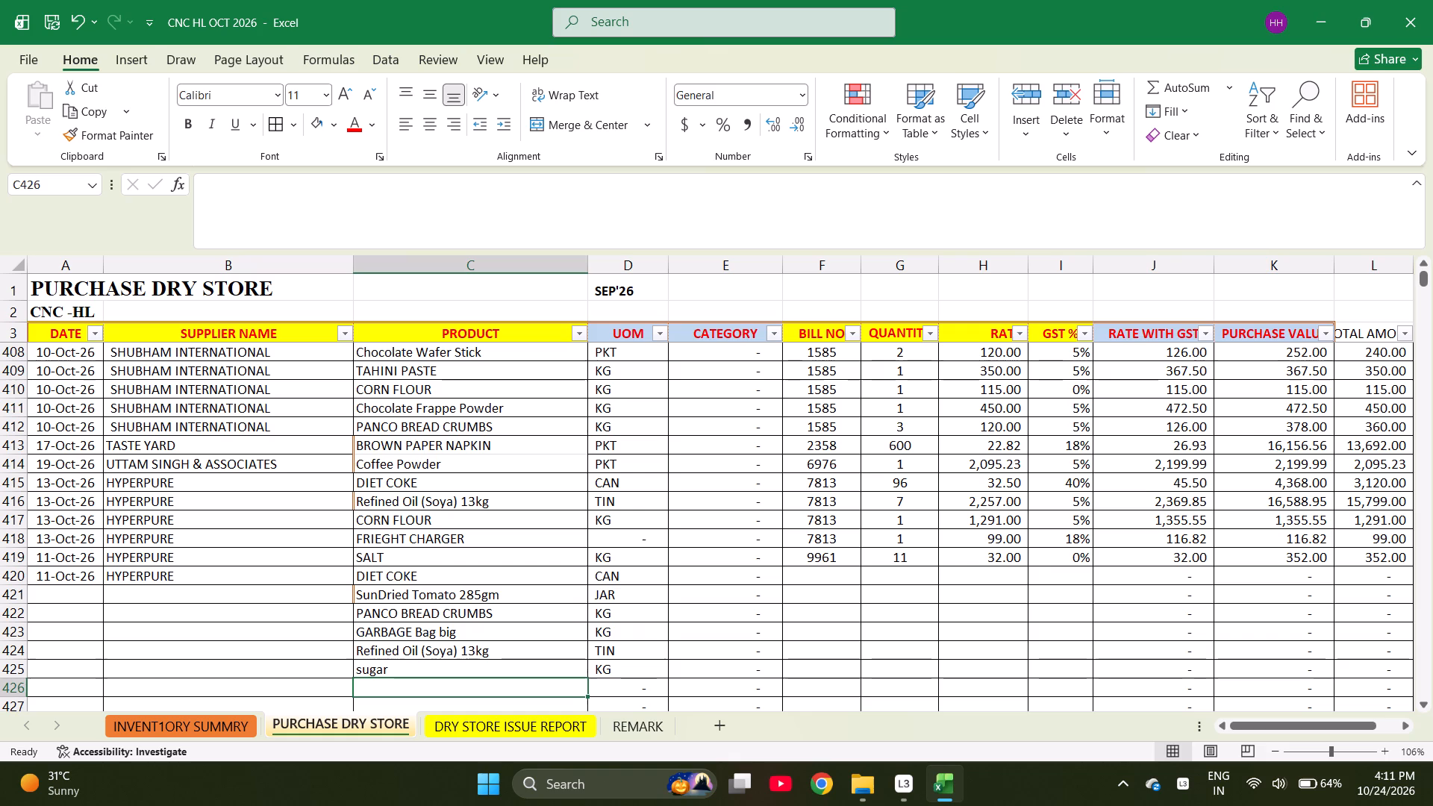
{"action": "type", "text": "mayo"}
{"action": "key", "text": "Return"}
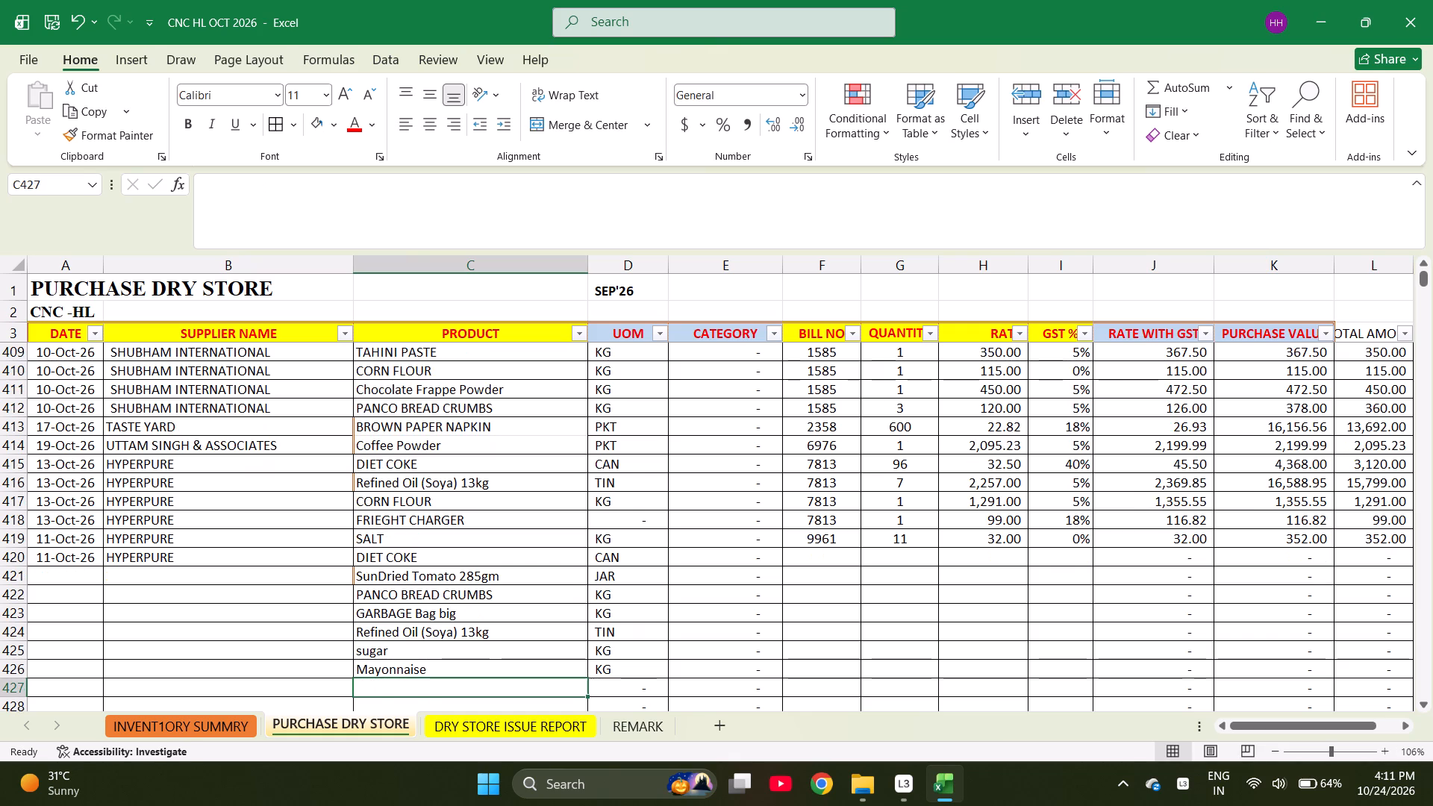
Select the product cells from DIET COKE to below Mayonnaise to check how many items were entered.
{"action": "key", "text": "shift+Up"}
{"action": "key", "text": "shift+Up"}
{"action": "key", "text": "shift+Up"}
{"action": "key", "text": "shift+Up"}
{"action": "key", "text": "shift+Up"}
{"action": "key", "text": "shift+Up"}
{"action": "key", "text": "shift+Up"}
{"action": "key", "text": "shift+Up"}
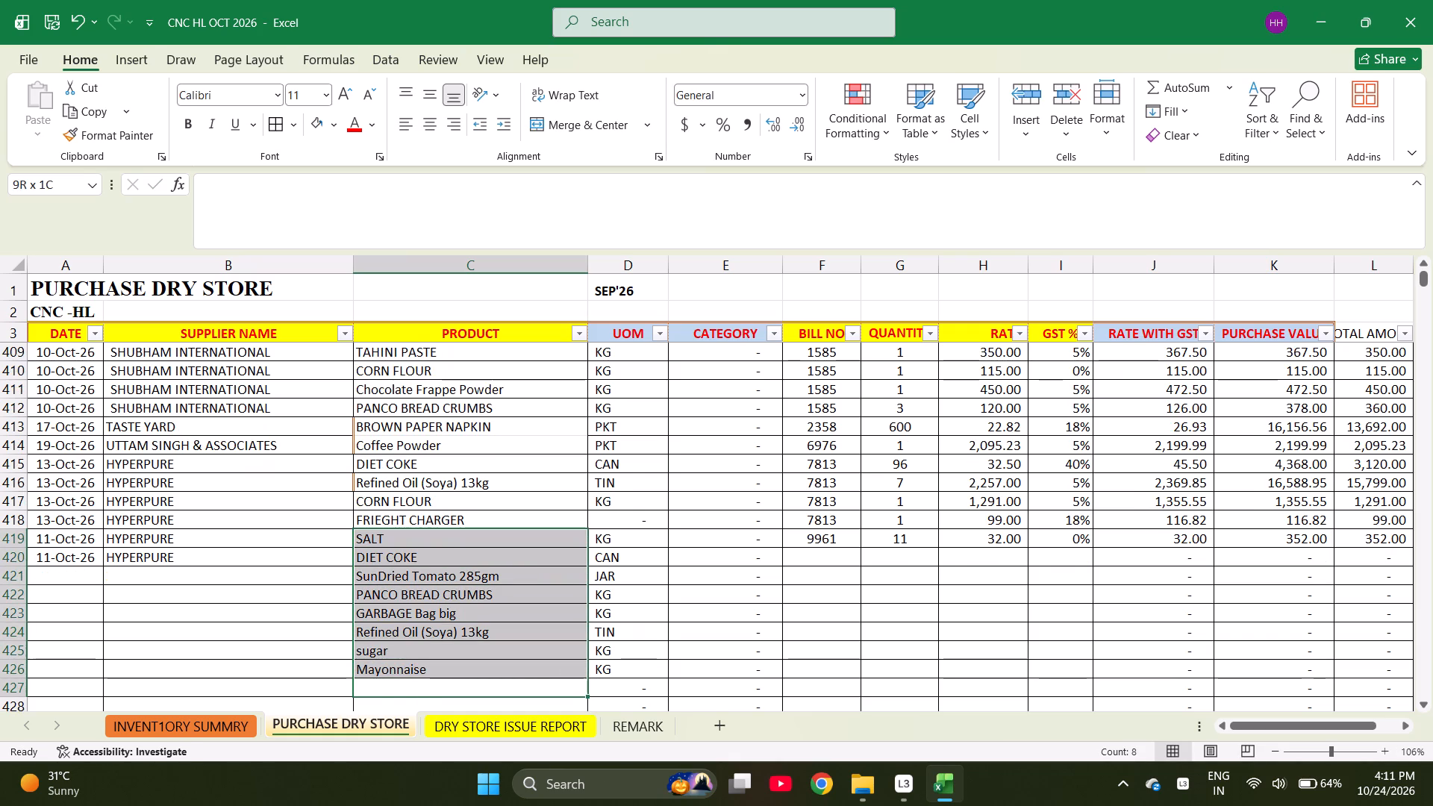
{"action": "key", "text": "shift+Down"}
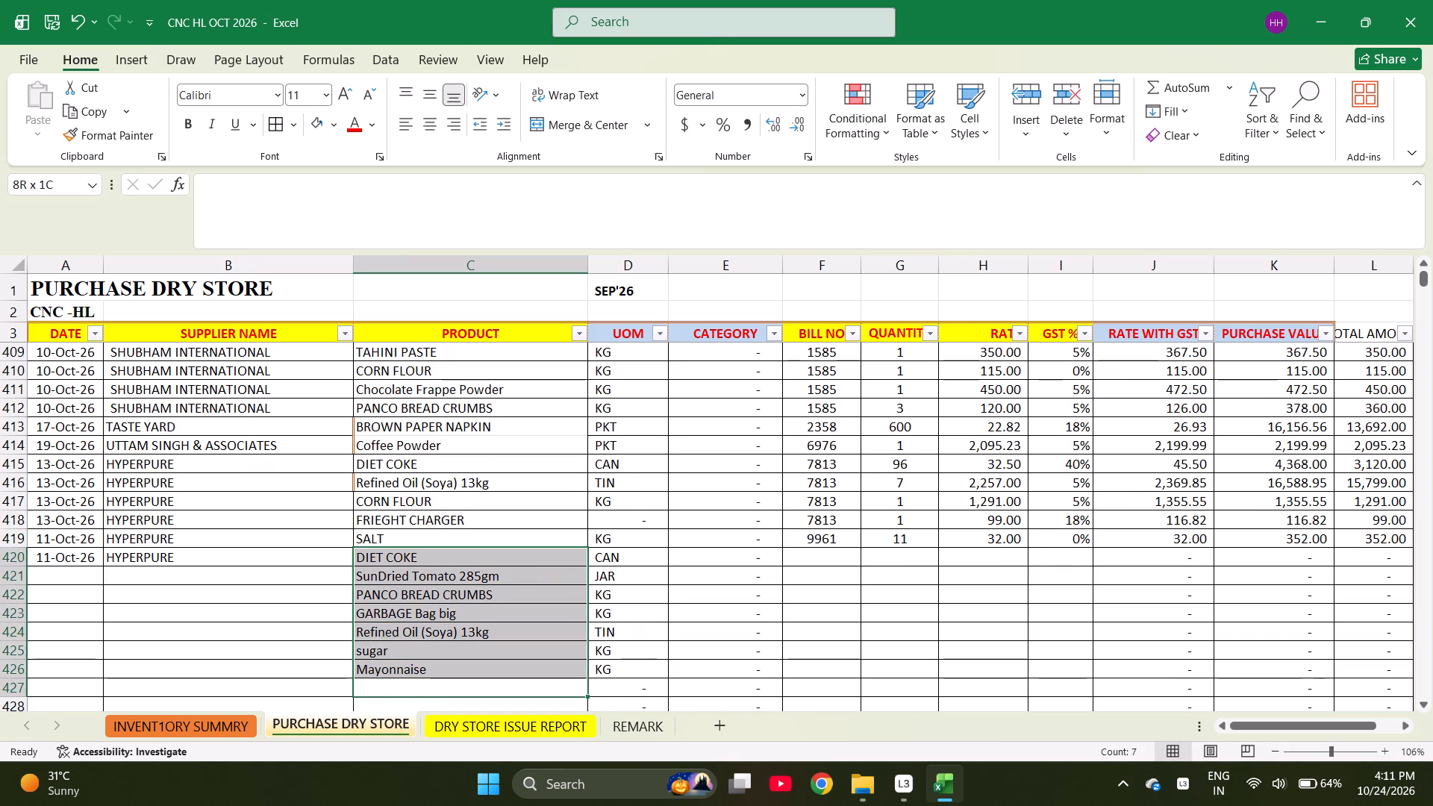
Enter bill number 5306 for the DIET COKE row in F420.
{"action": "key", "text": "Right"}
{"action": "key", "text": "Right"}
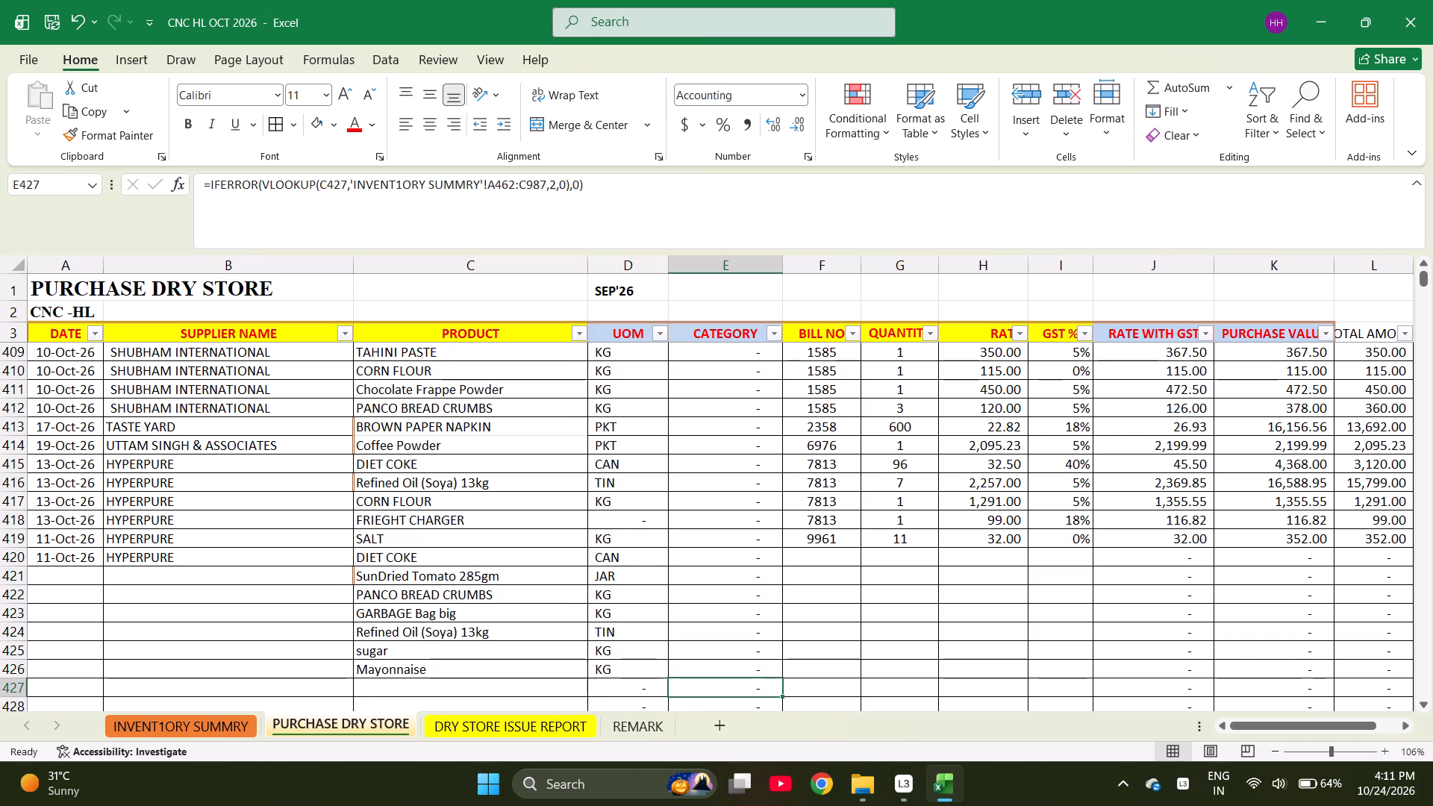
{"action": "key", "text": "Right"}
{"action": "key", "text": "ctrl+Up"}
{"action": "key", "text": "Down"}
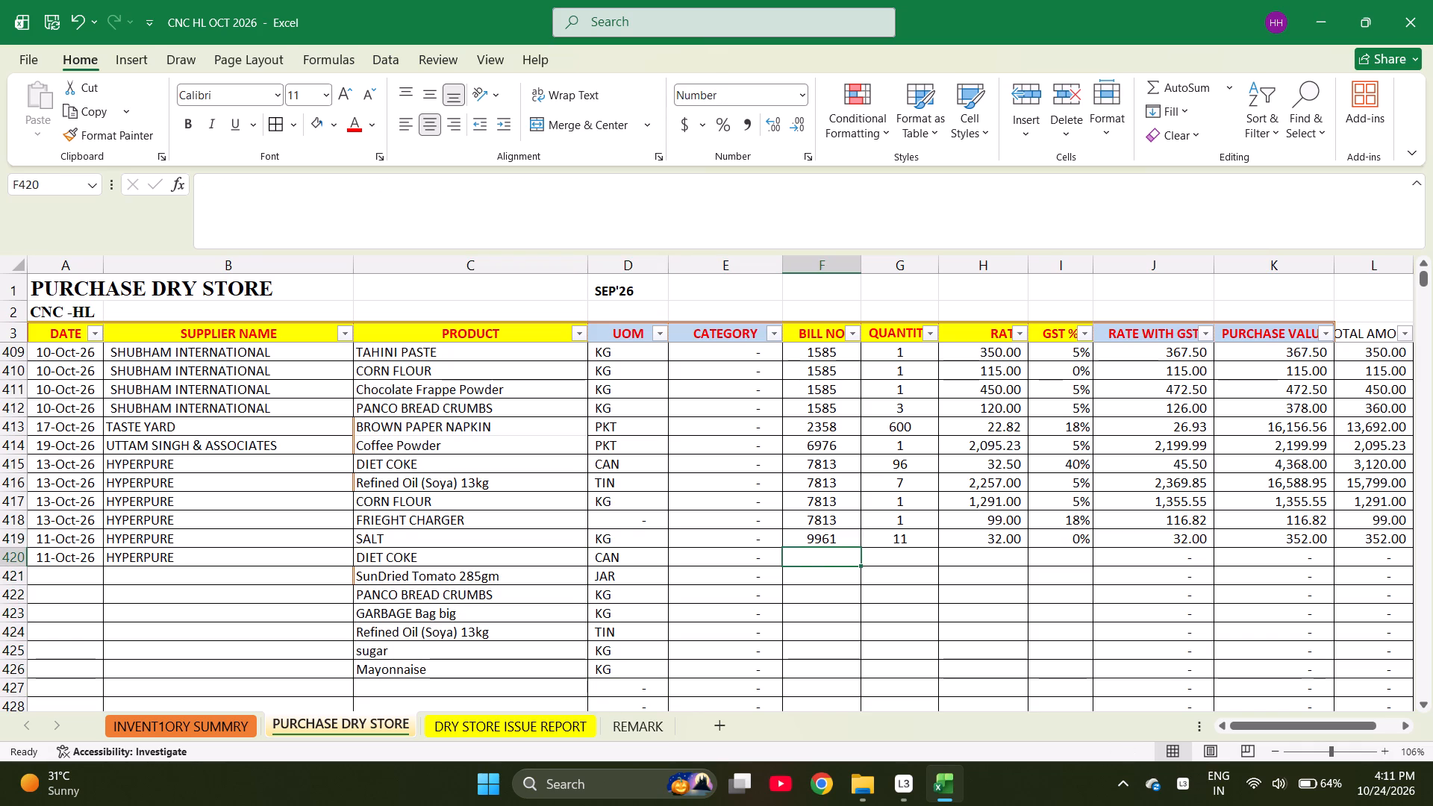
{"action": "type", "text": "5306"}
{"action": "key", "text": "Right"}
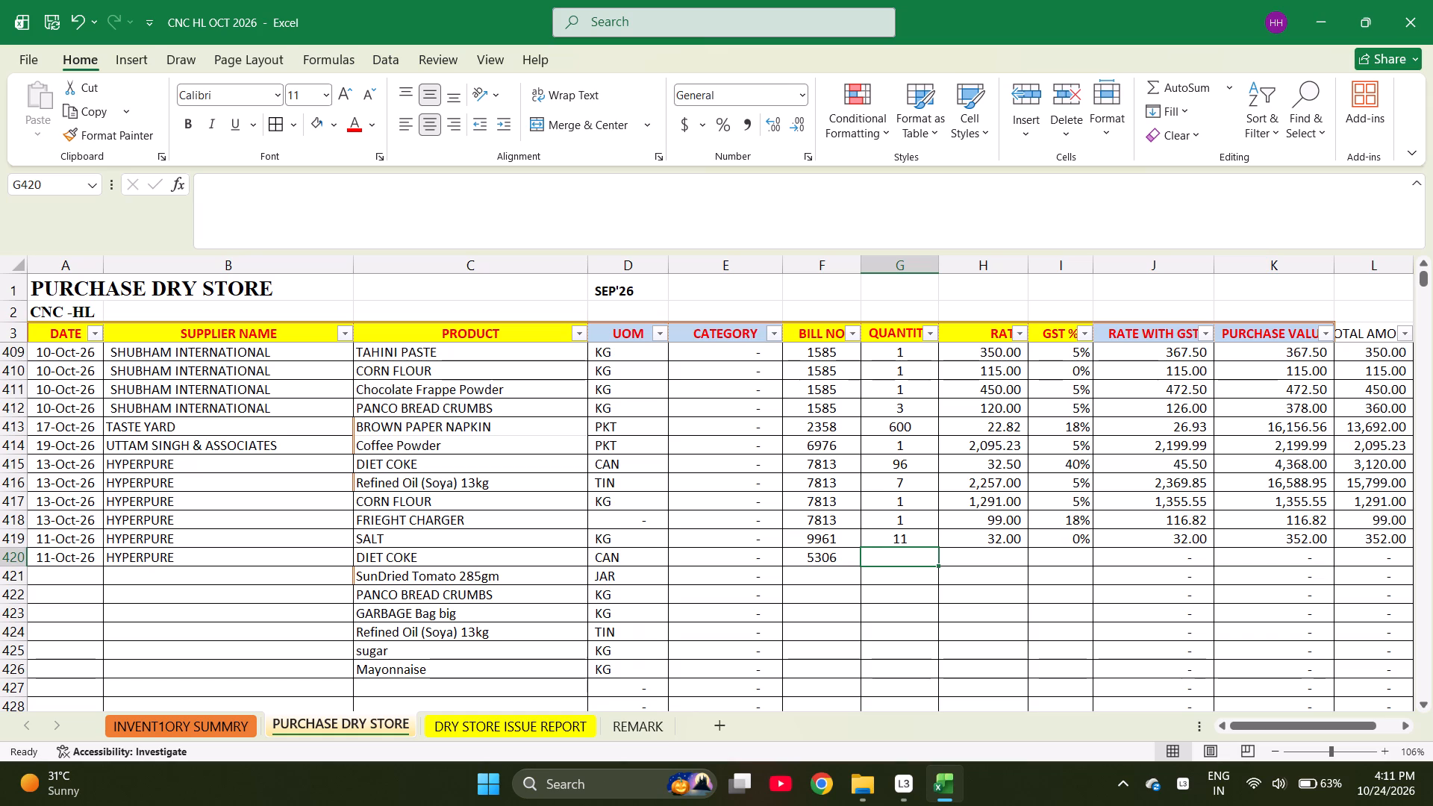
Enter the quantities 3, 15, 10, 15, 6, 1 and 24 for rows 420 to 426, from DIET COKE to Mayonnaise.
{"action": "key", "text": "3"}
{"action": "key", "text": "Return"}
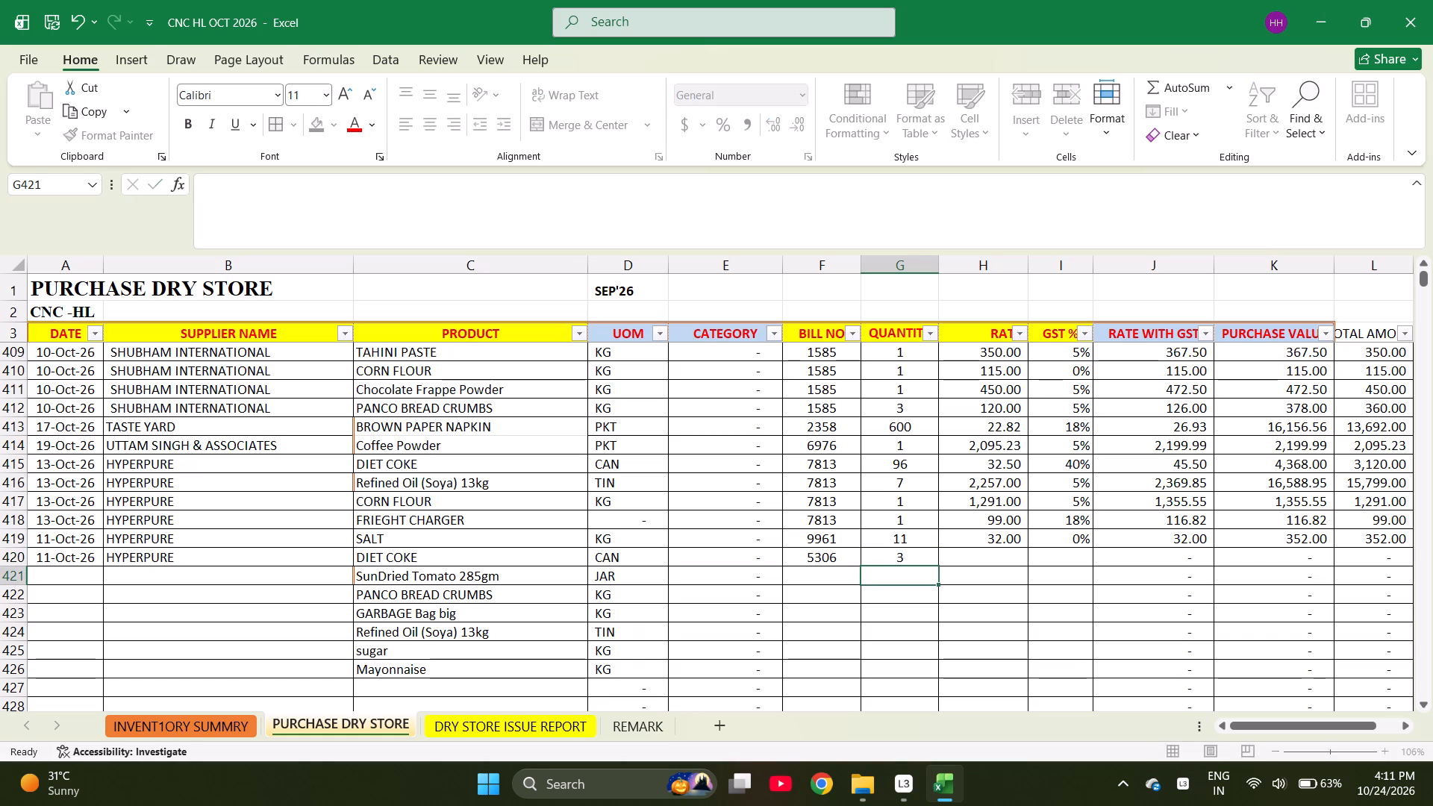
{"action": "type", "text": "15"}
{"action": "key", "text": "Return"}
{"action": "type", "text": "10"}
{"action": "key", "text": "Return"}
{"action": "type", "text": "15"}
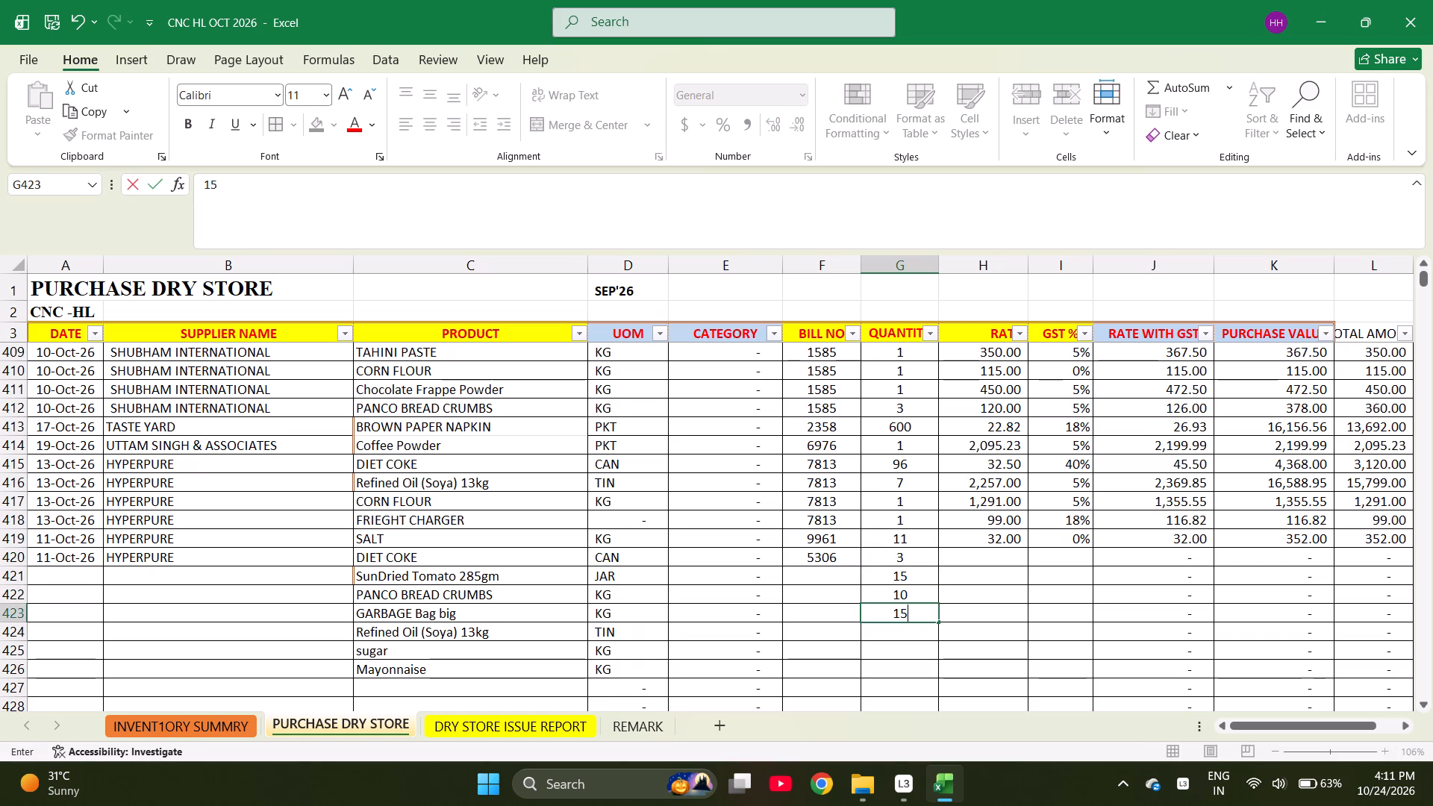
{"action": "key", "text": "Return"}
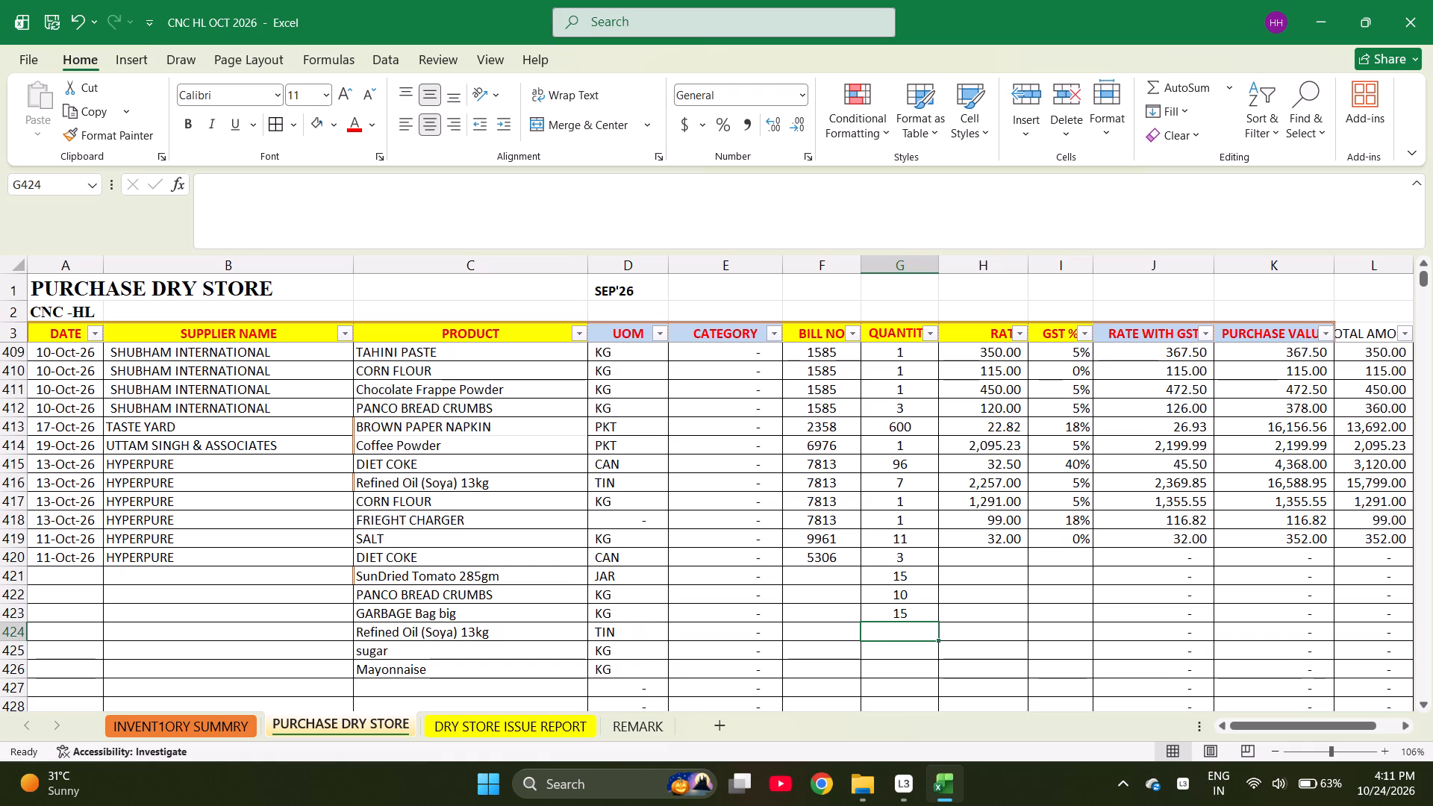
{"action": "key", "text": "6"}
{"action": "key", "text": "Return"}
{"action": "key", "text": "1"}
{"action": "key", "text": "Return"}
{"action": "key", "text": "1"}
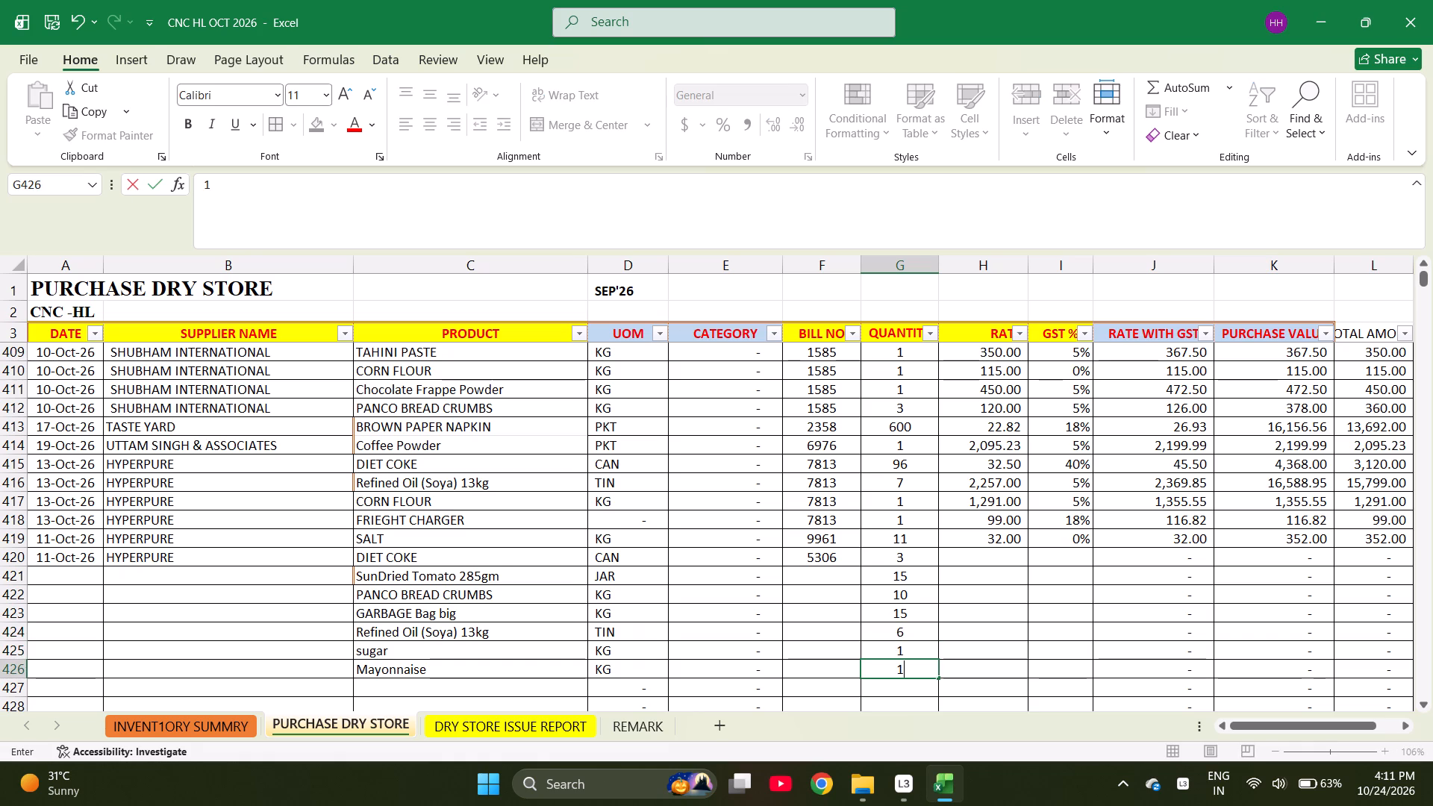
{"action": "key", "text": "BackSpace"}
{"action": "type", "text": "24"}
{"action": "key", "text": "Return"}
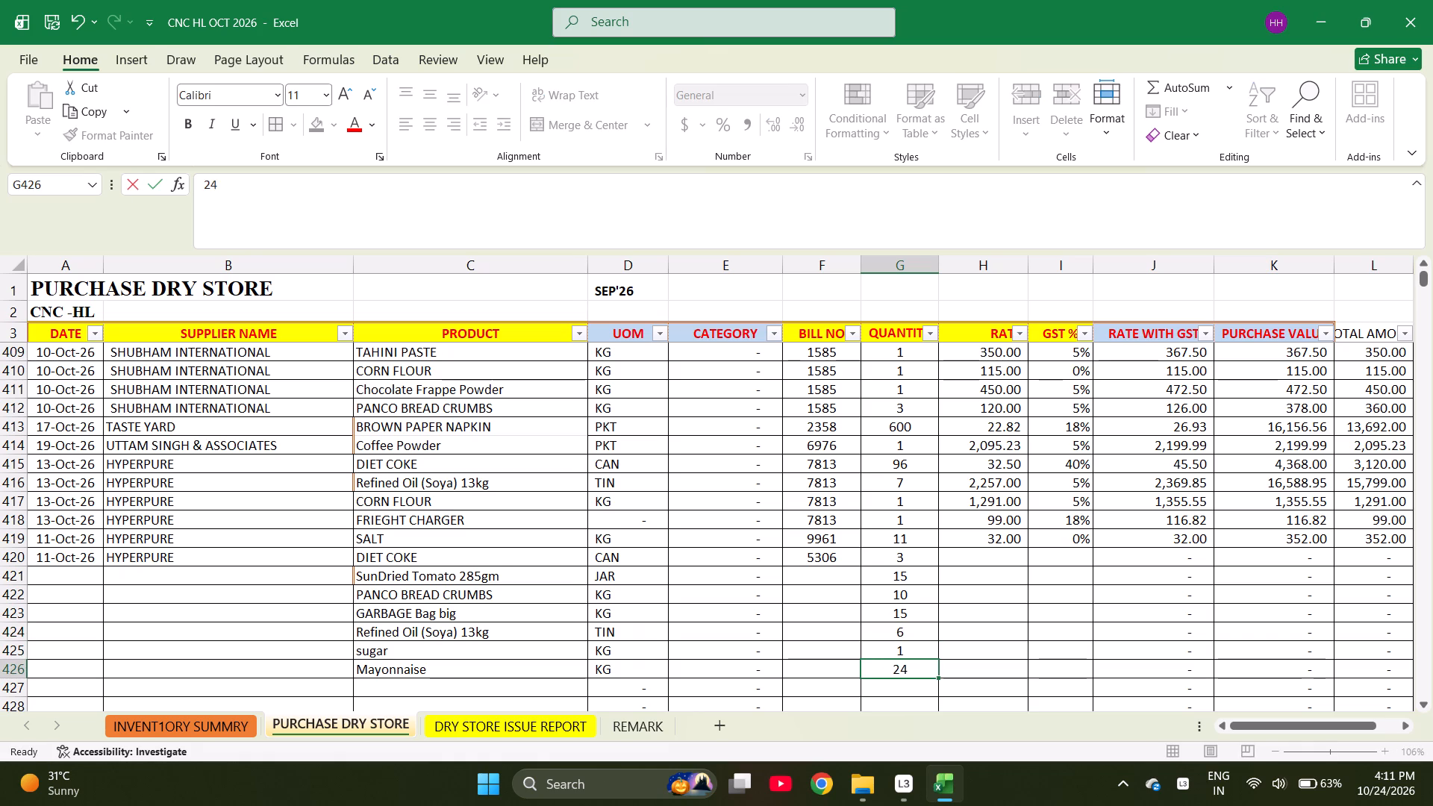
Replace the DIET COKE quantity in G420 with the formula =3*24.
{"action": "key", "text": "Right"}
{"action": "key", "text": "Up"}
{"action": "key", "text": "ctrl+Up"}
{"action": "key", "text": "Down"}
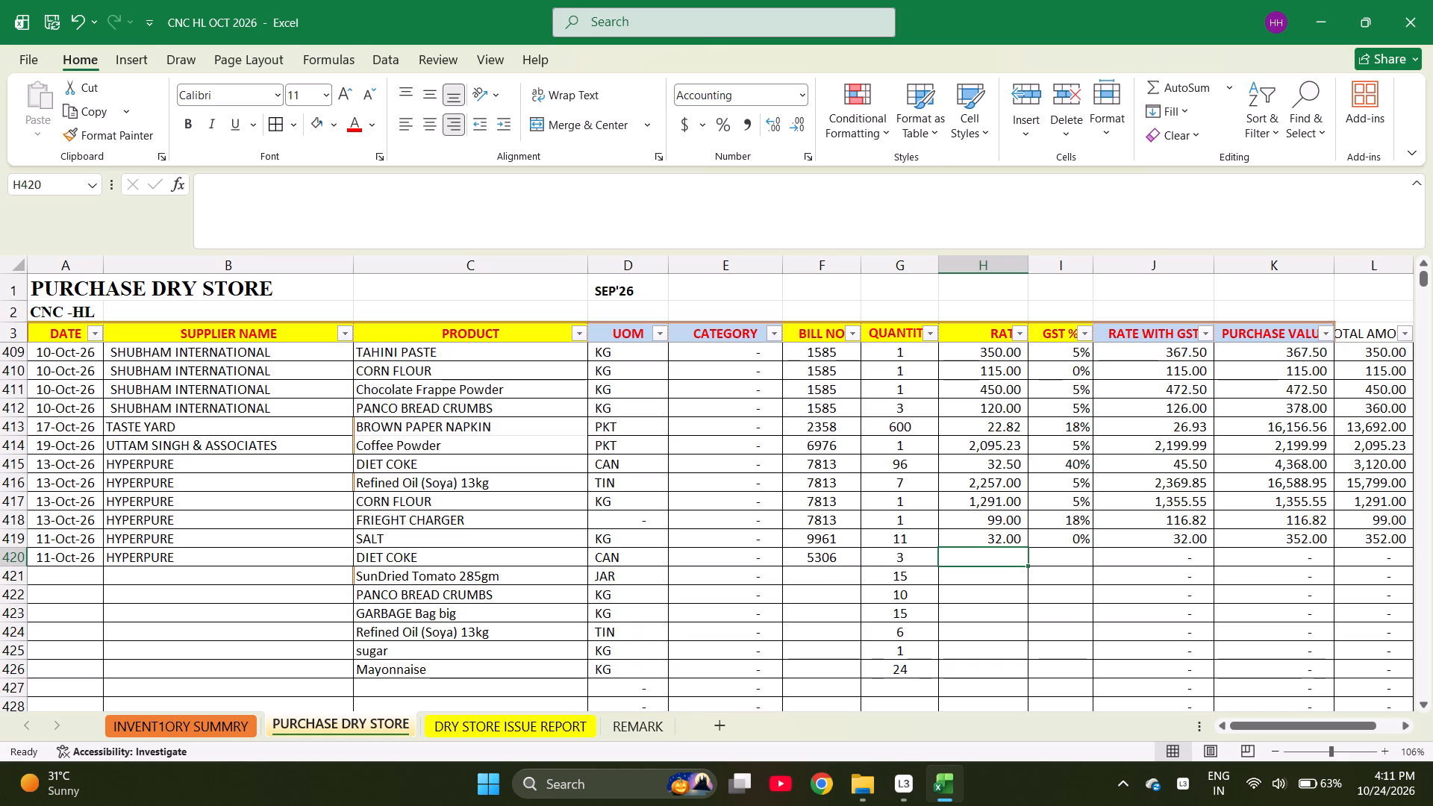
{"action": "key", "text": "Left"}
{"action": "key", "text": "equal"}
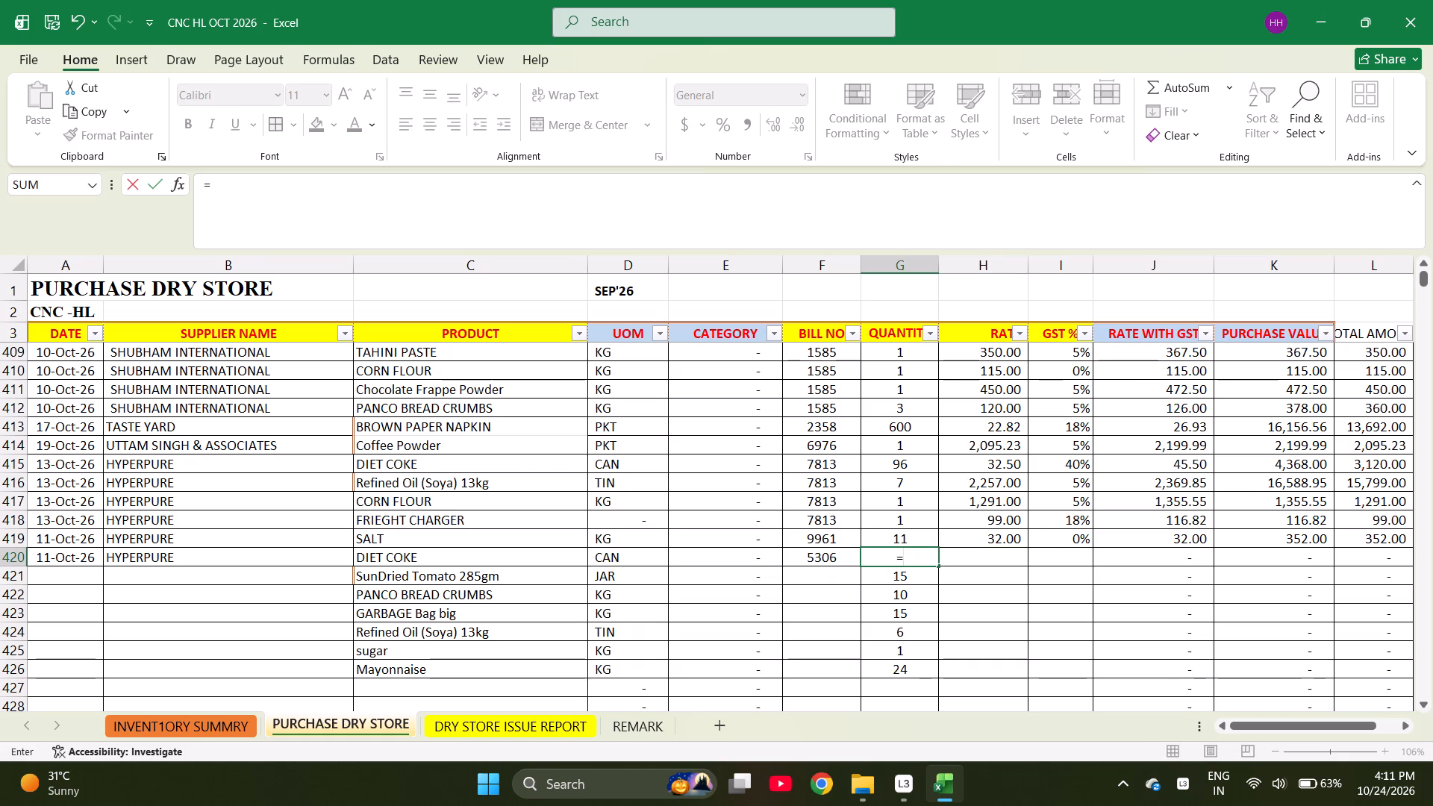
{"action": "type", "text": "3*"}
{"action": "type", "text": "24"}
{"action": "key", "text": "Return"}
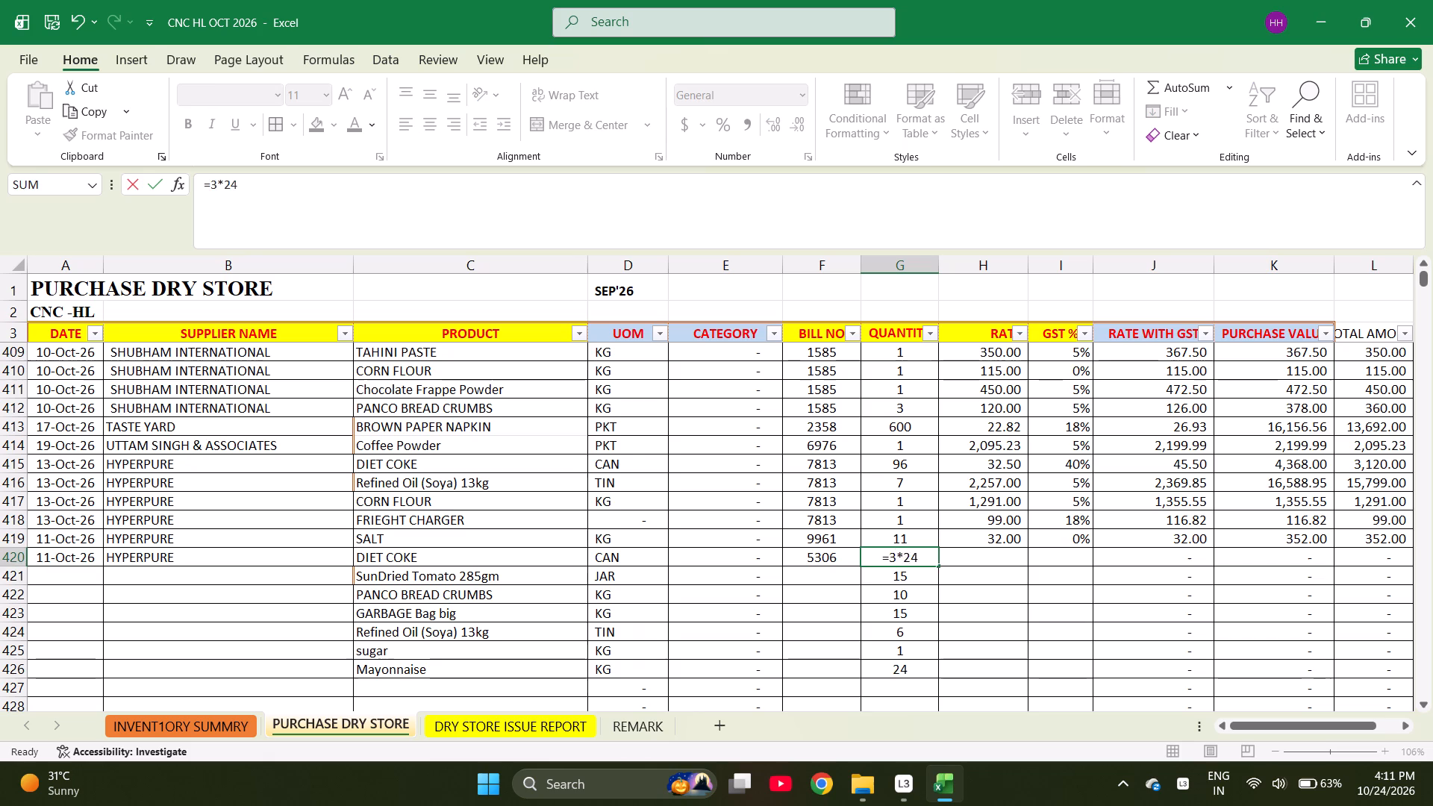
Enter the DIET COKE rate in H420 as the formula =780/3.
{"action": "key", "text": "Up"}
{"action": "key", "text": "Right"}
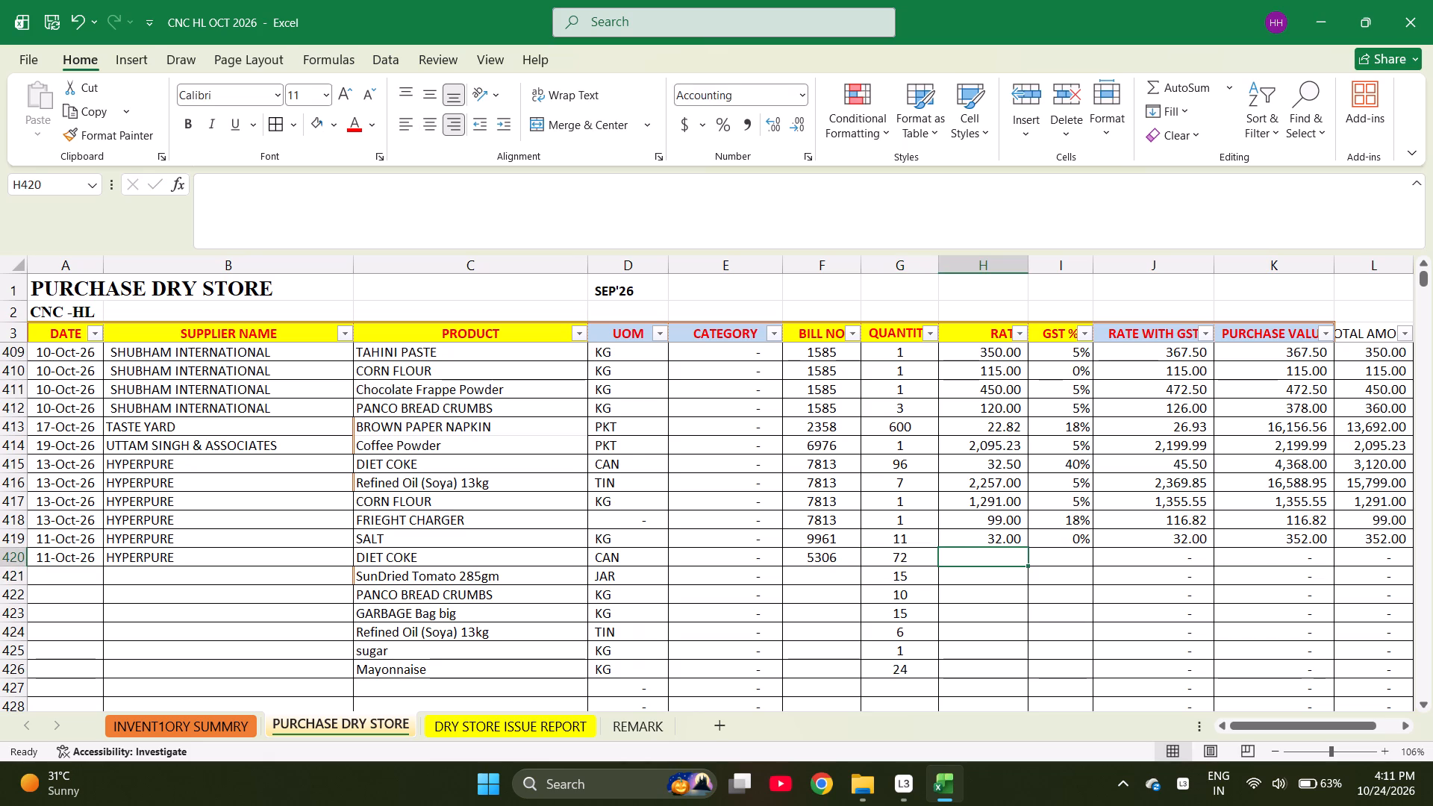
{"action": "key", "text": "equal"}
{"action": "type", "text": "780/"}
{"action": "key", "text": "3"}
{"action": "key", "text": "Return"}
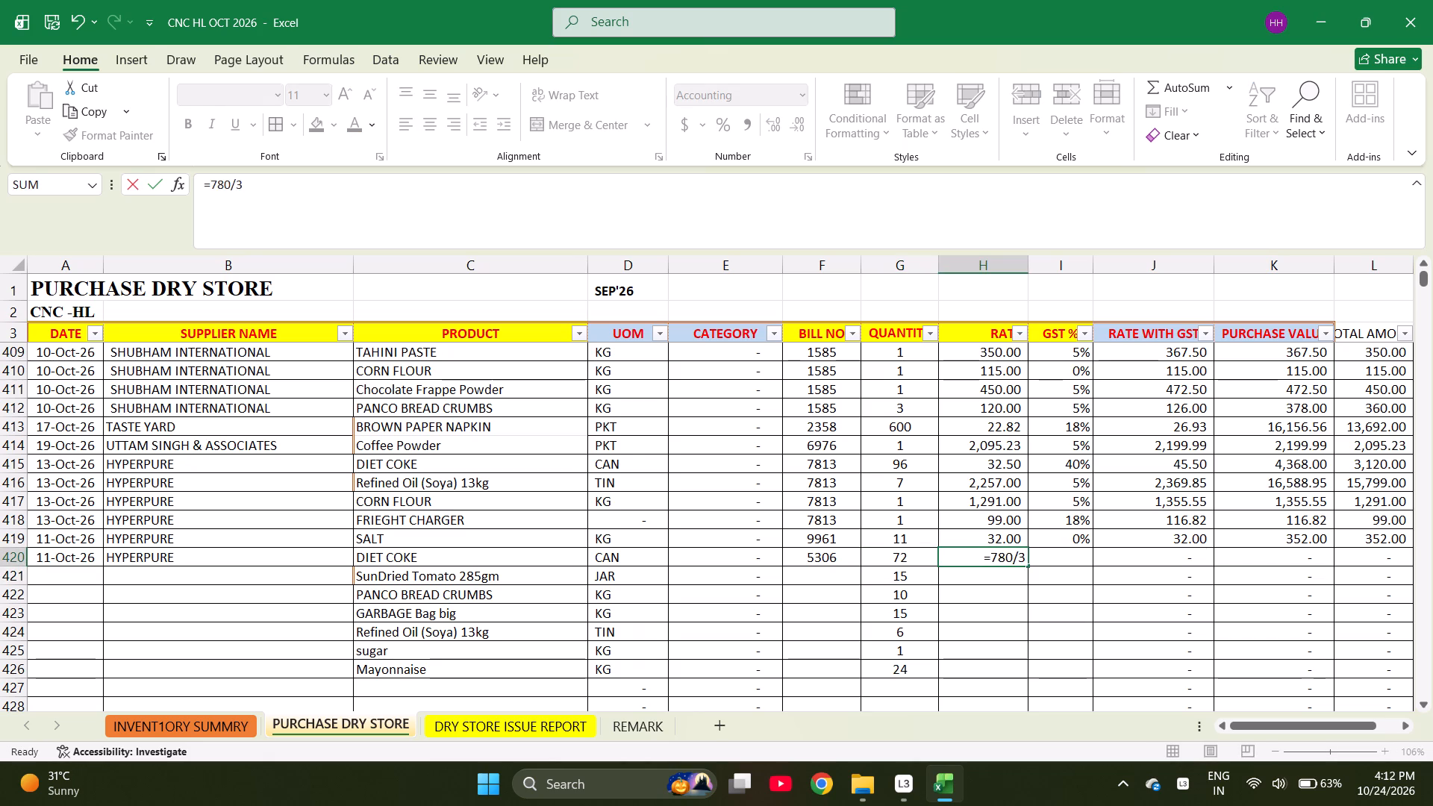
Replace the DIET COKE rate in H420 with the formula =780/24.
{"action": "key", "text": "Up"}
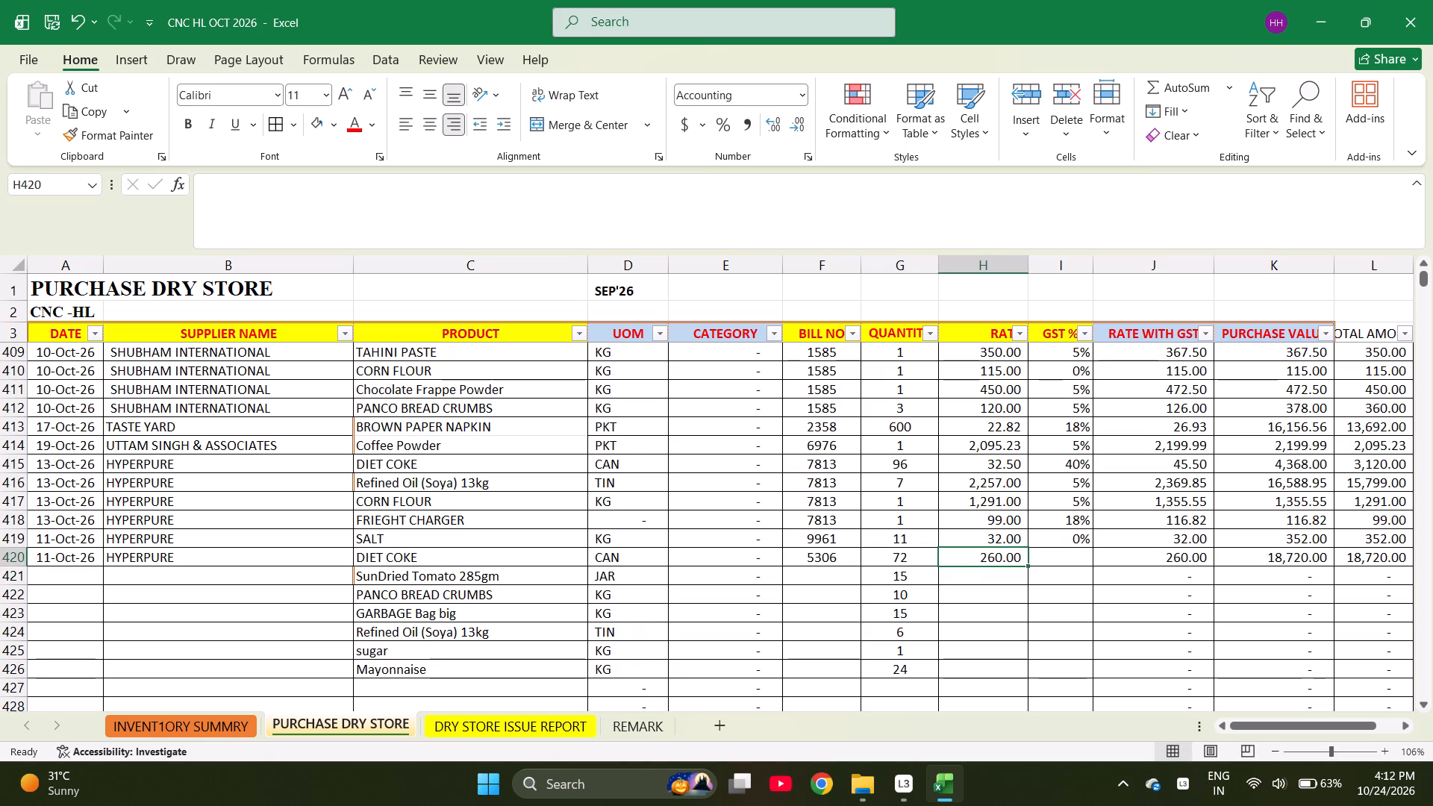
{"action": "type", "text": "=780/24"}
{"action": "key", "text": "Return"}
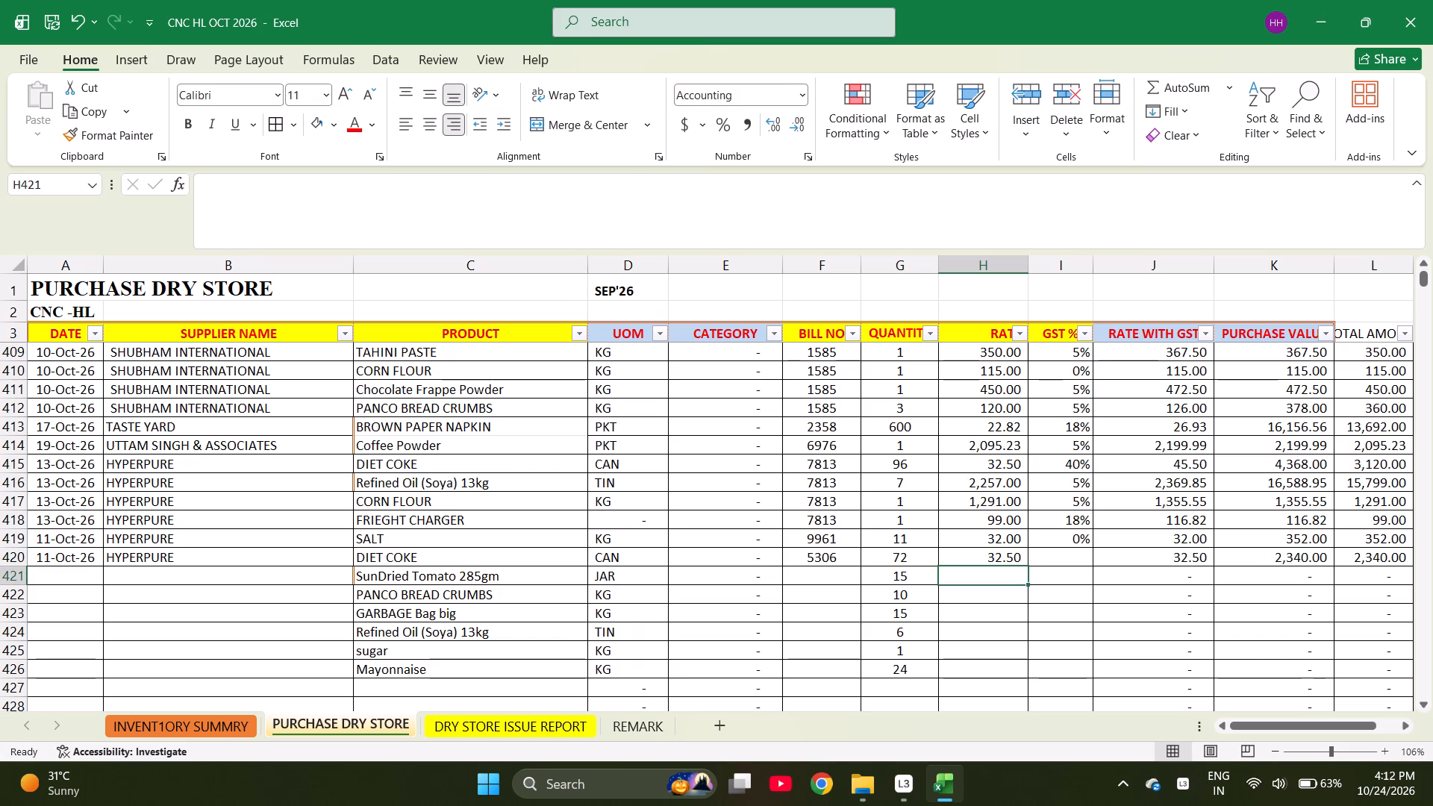
Enter the rates 212, 122 and =634/5 in H421 to H423 for SunDried Tomato, PANCO BREAD CRUMBS and GARBAGE Bag big.
{"action": "type", "text": "212"}
{"action": "key", "text": "Return"}
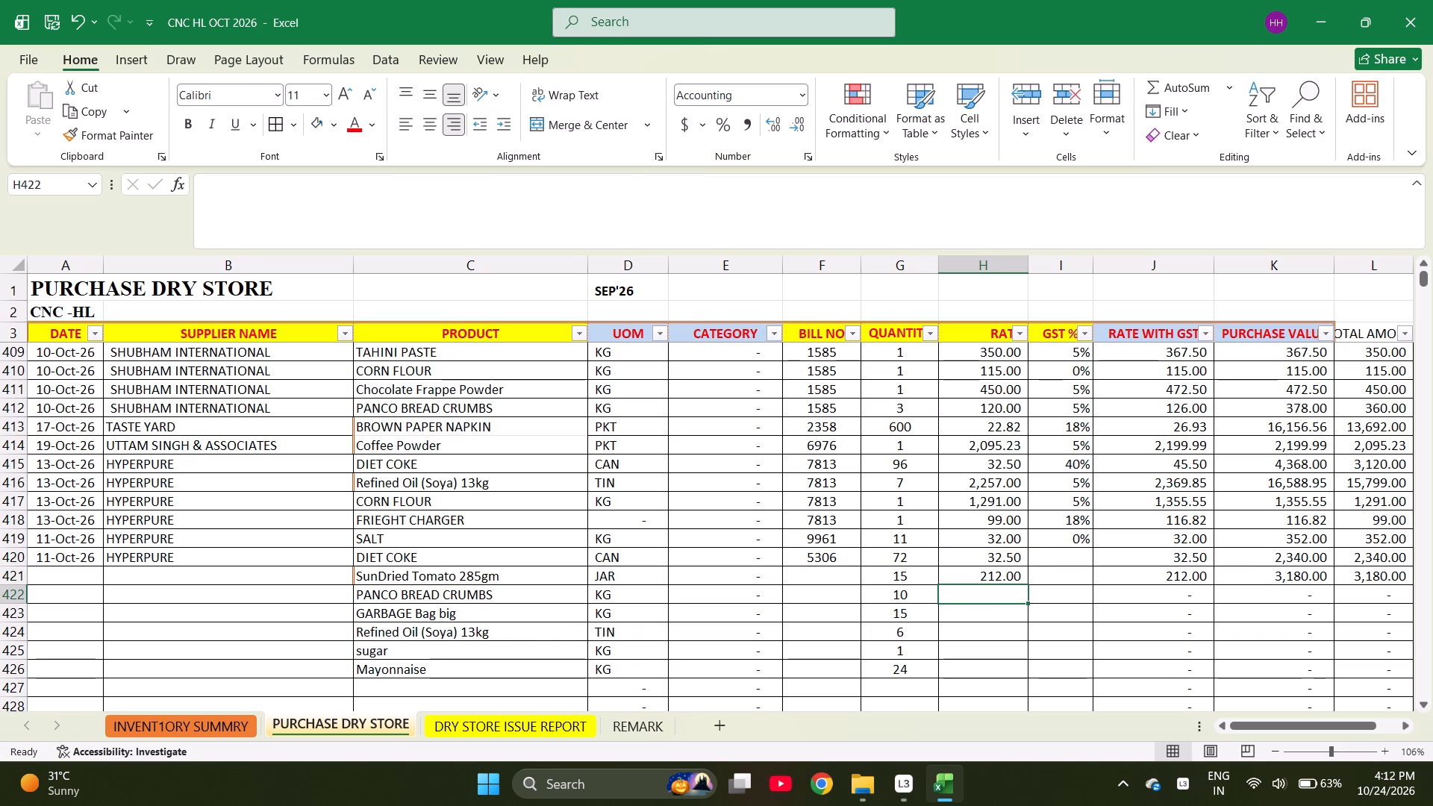
{"action": "type", "text": "122"}
{"action": "key", "text": "Return"}
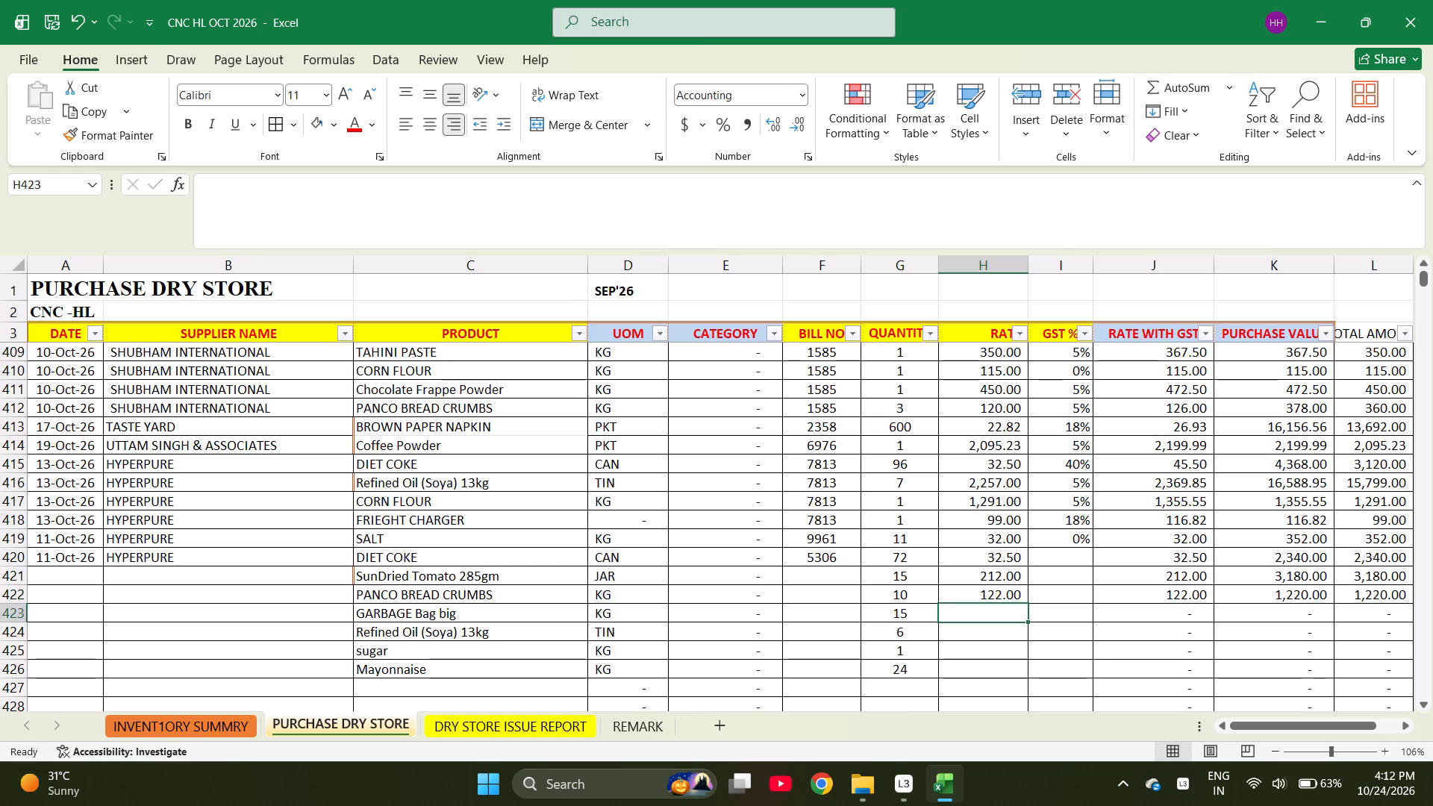
{"action": "key", "text": "6"}
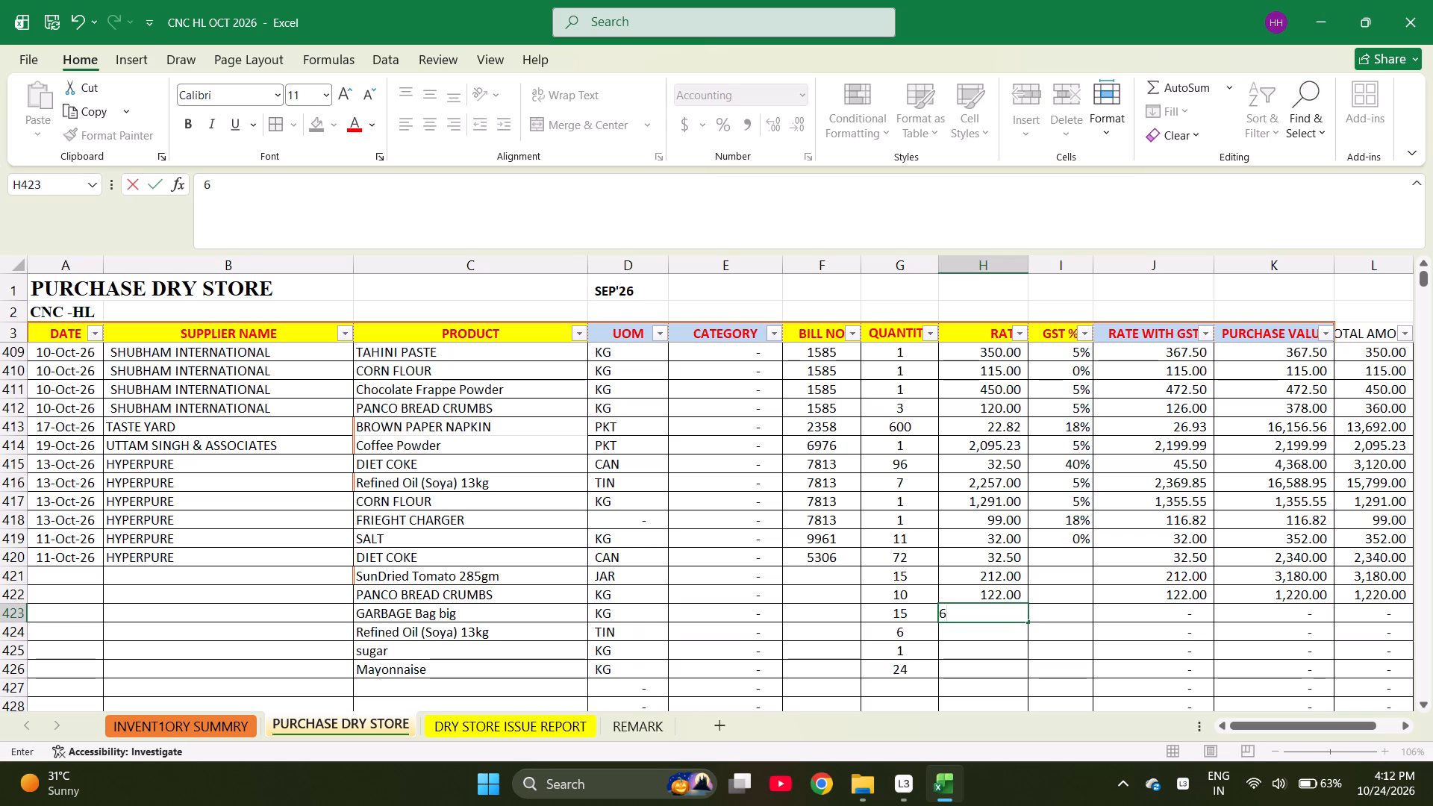
{"action": "key", "text": "BackSpace"}
{"action": "key", "text": "equal"}
{"action": "type", "text": "634/5"}
{"action": "key", "text": "Return"}
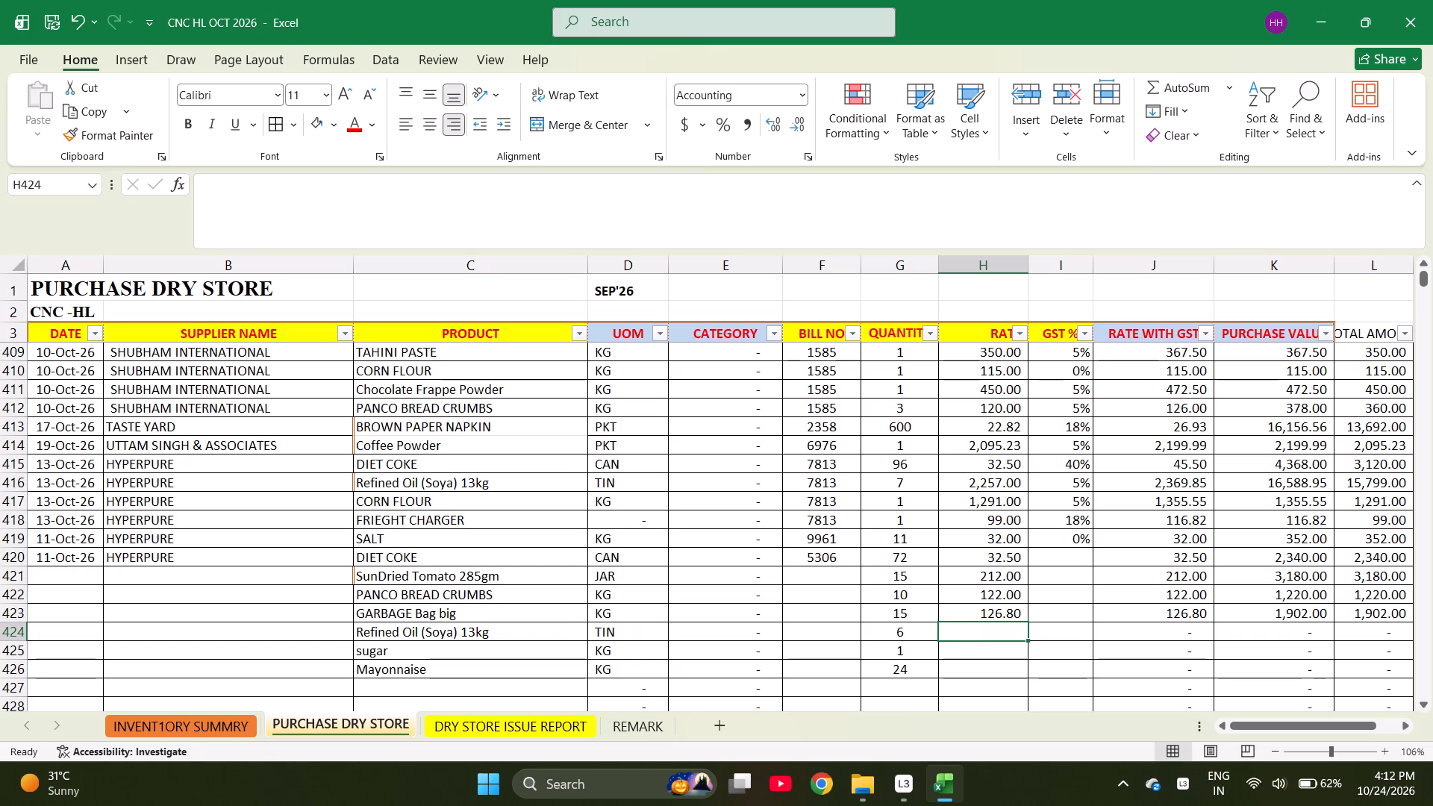
Enter the rates 2248, =3367/50 and 111 in H424 to H426 for Refined Oil, sugar and Mayonnaise.
{"action": "type", "text": "2248"}
{"action": "key", "text": "Return"}
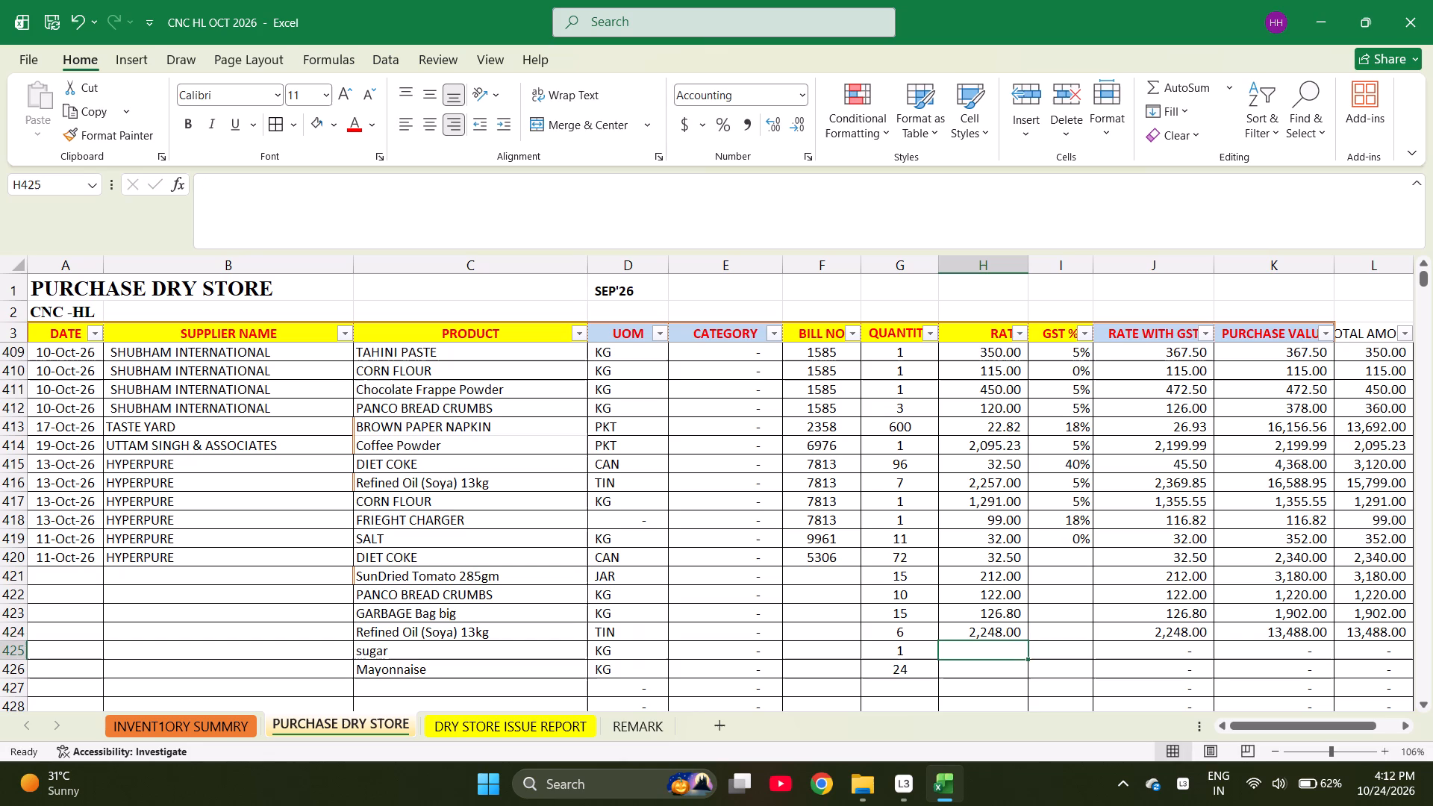
{"action": "key", "text": "equal"}
{"action": "type", "text": "33"}
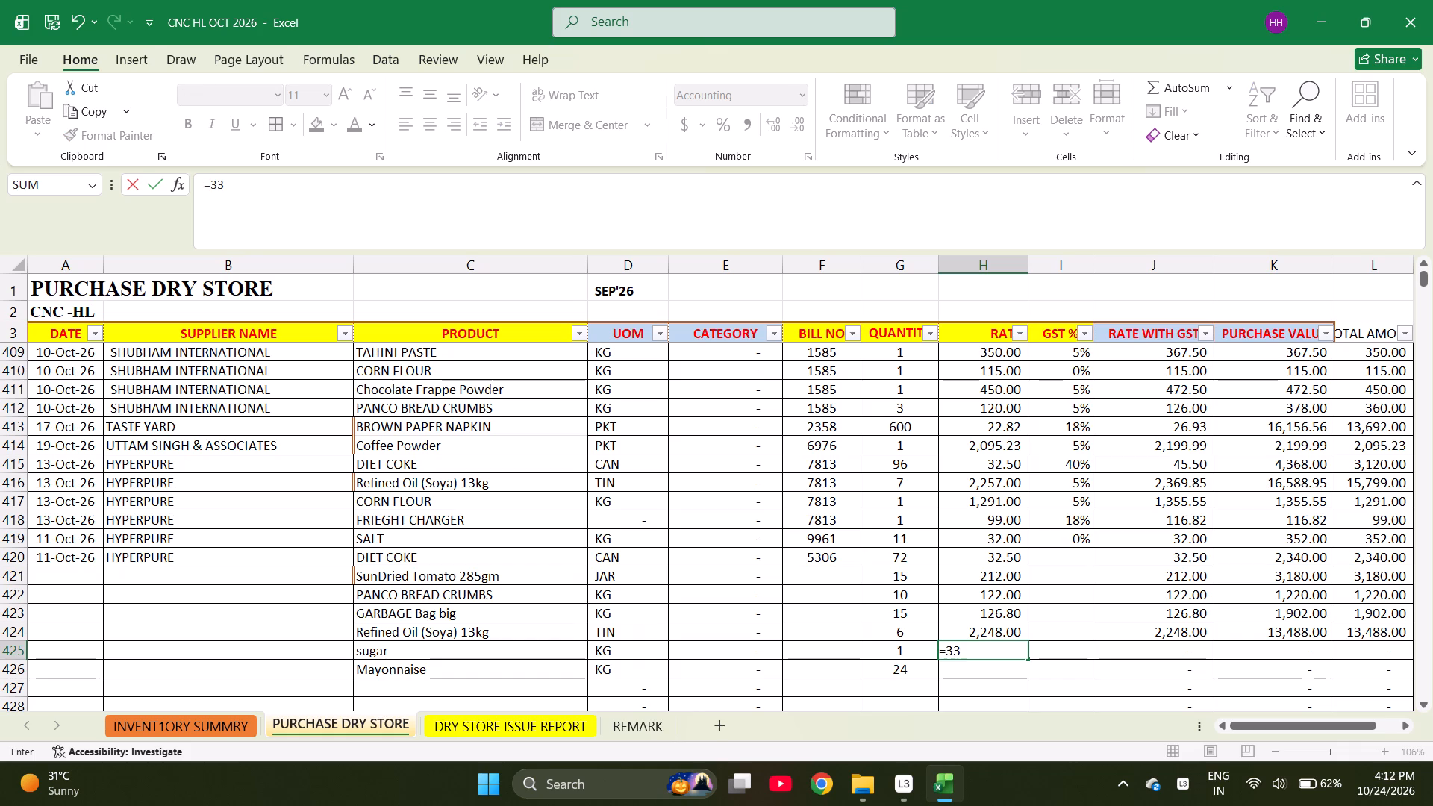
{"action": "type", "text": "67/50+"}
{"action": "key", "text": "BackSpace"}
{"action": "key", "text": "Return"}
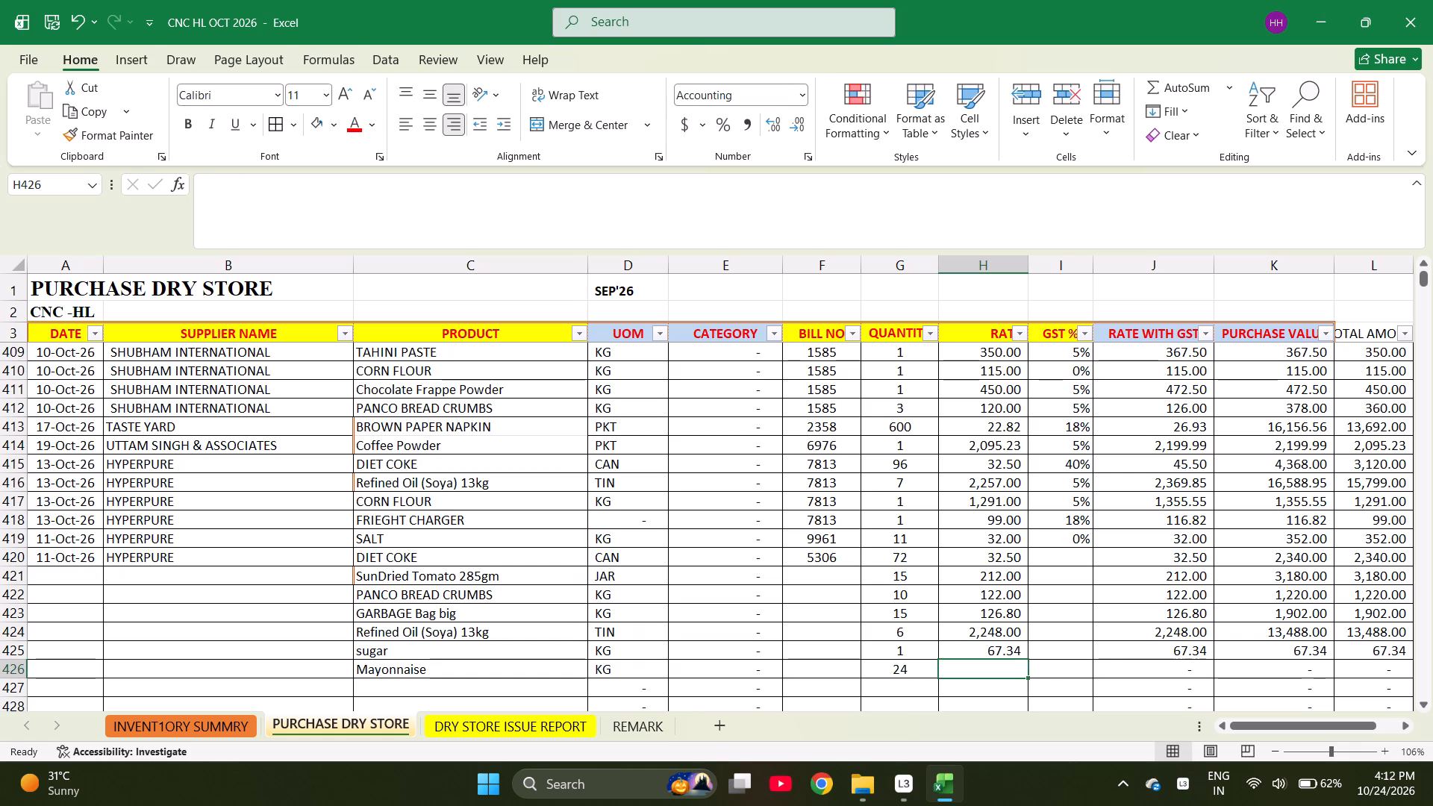
{"action": "type", "text": "111"}
{"action": "key", "text": "Right"}
Set the GST percentage of DIET COKE in I420 to 40%.
{"action": "key", "text": "Left"}
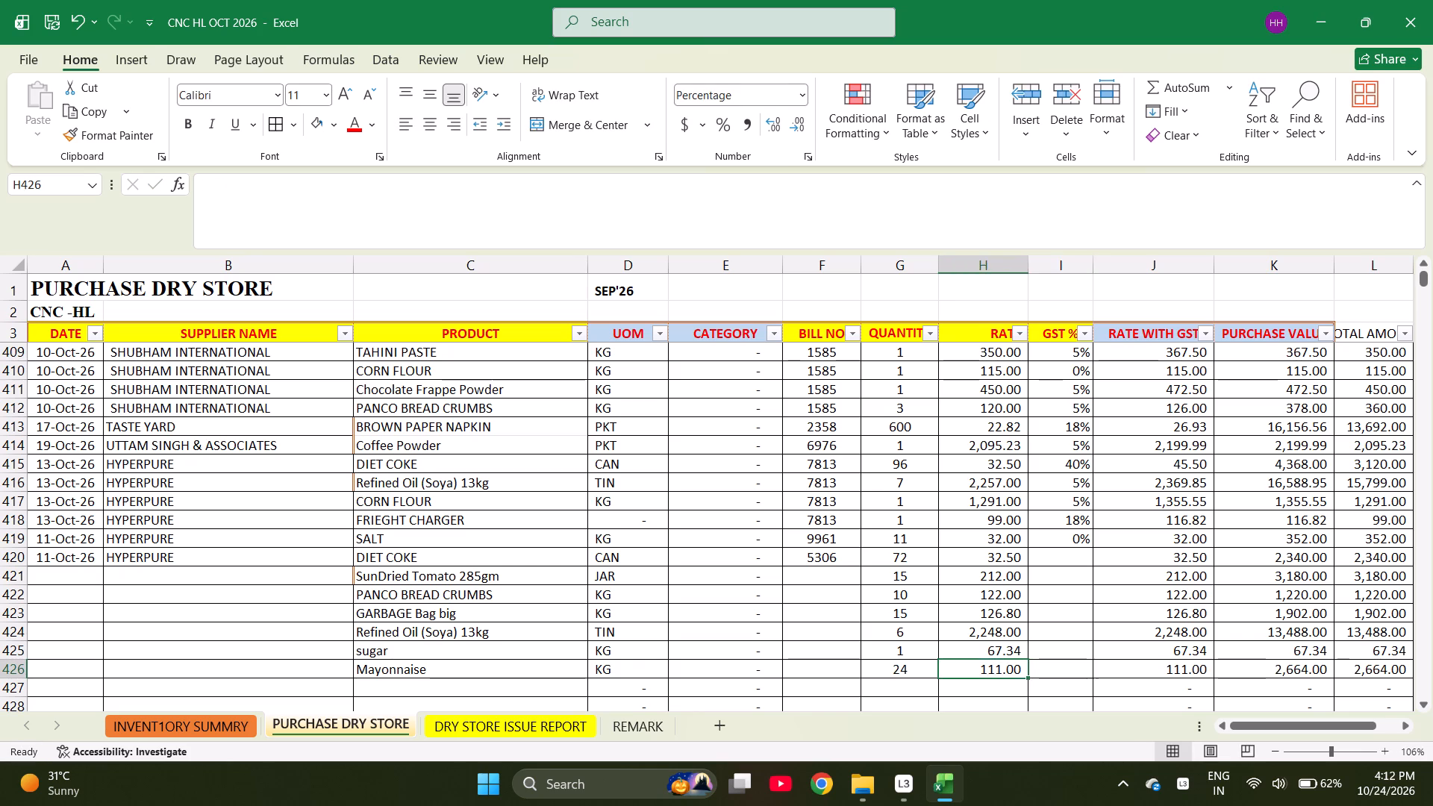
{"action": "key", "text": "Right"}
{"action": "key", "text": "Up"}
{"action": "key", "text": "Up"}
{"action": "key", "text": "Up"}
{"action": "key", "text": "Up"}
{"action": "key", "text": "Up"}
{"action": "key", "text": "Up"}
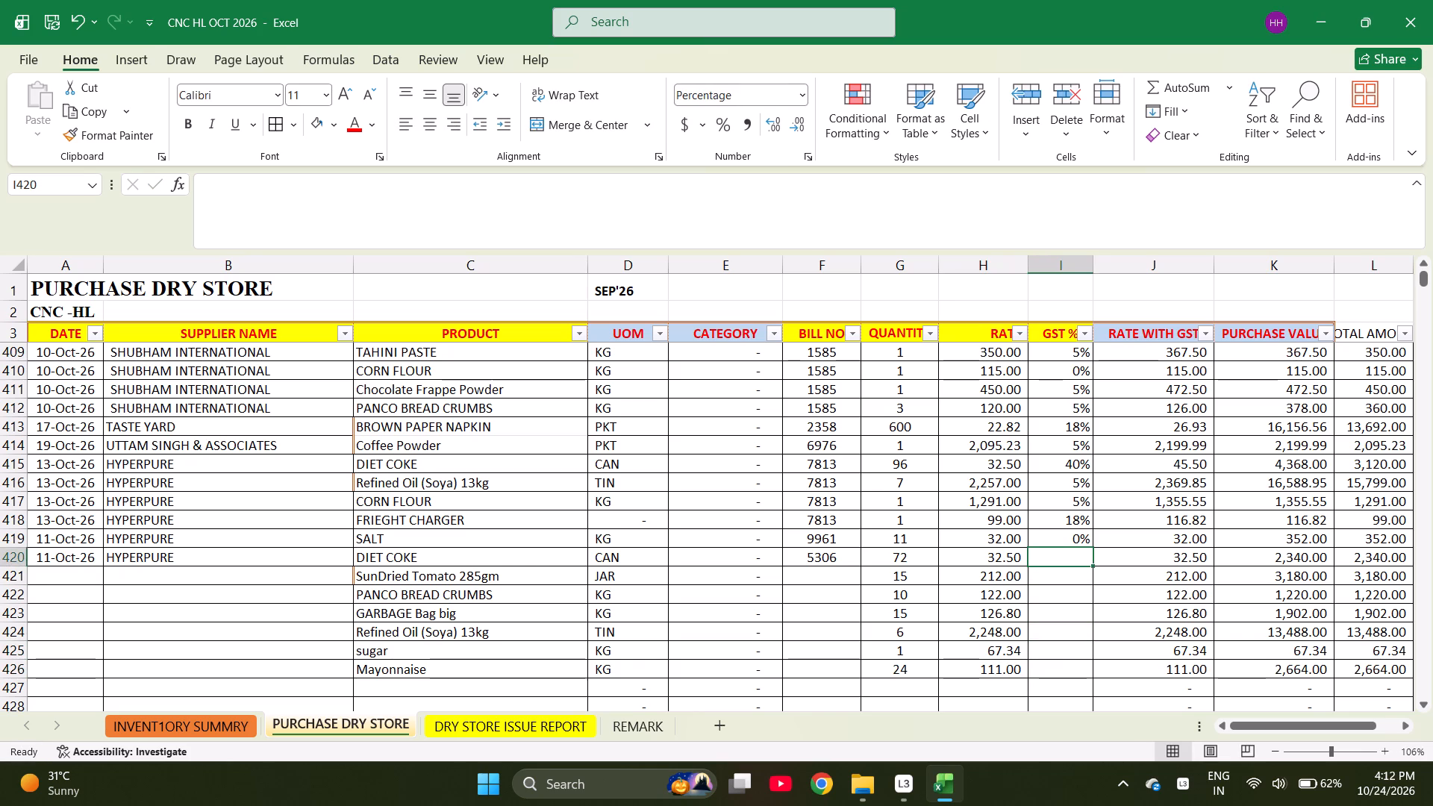
{"action": "type", "text": "40"}
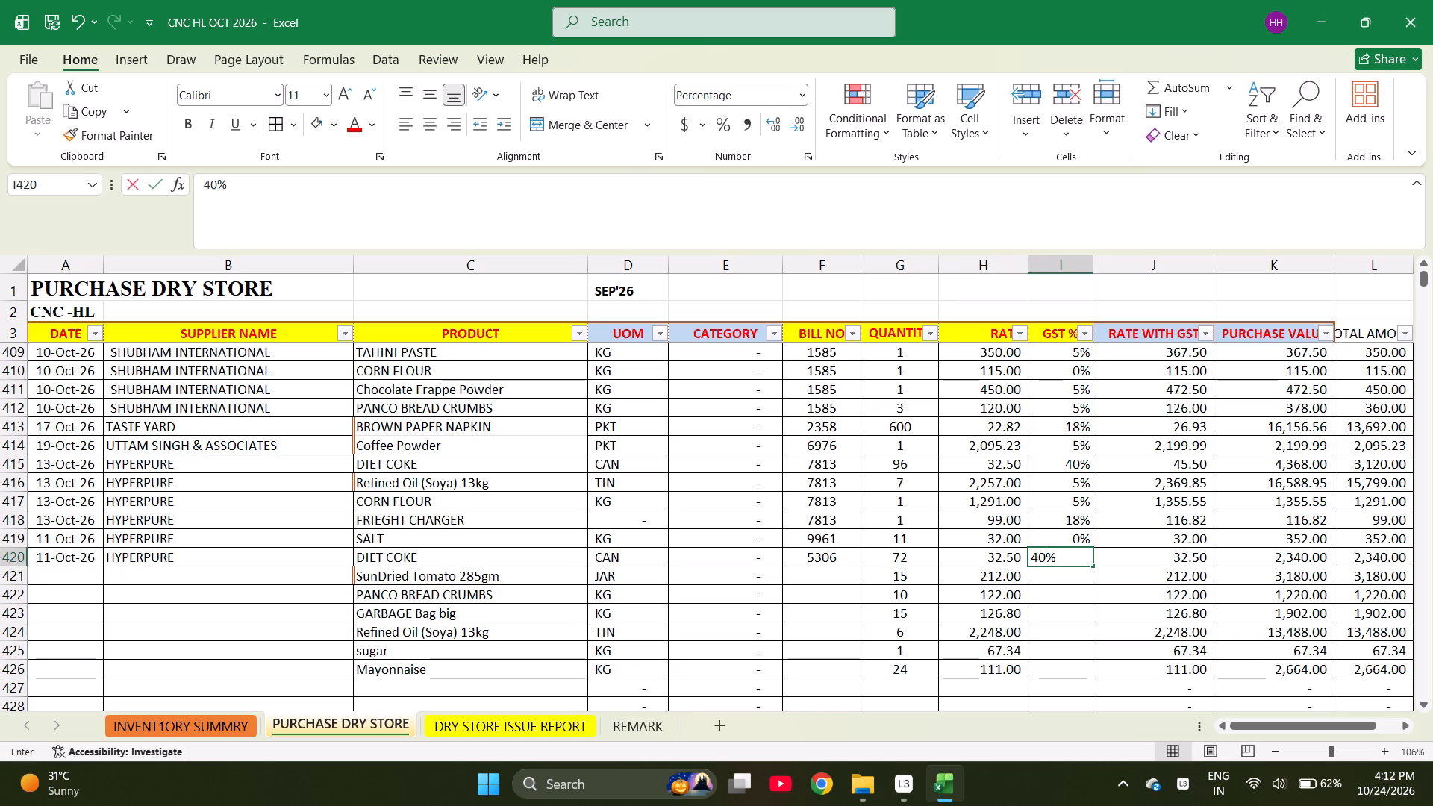
{"action": "key", "text": "Return"}
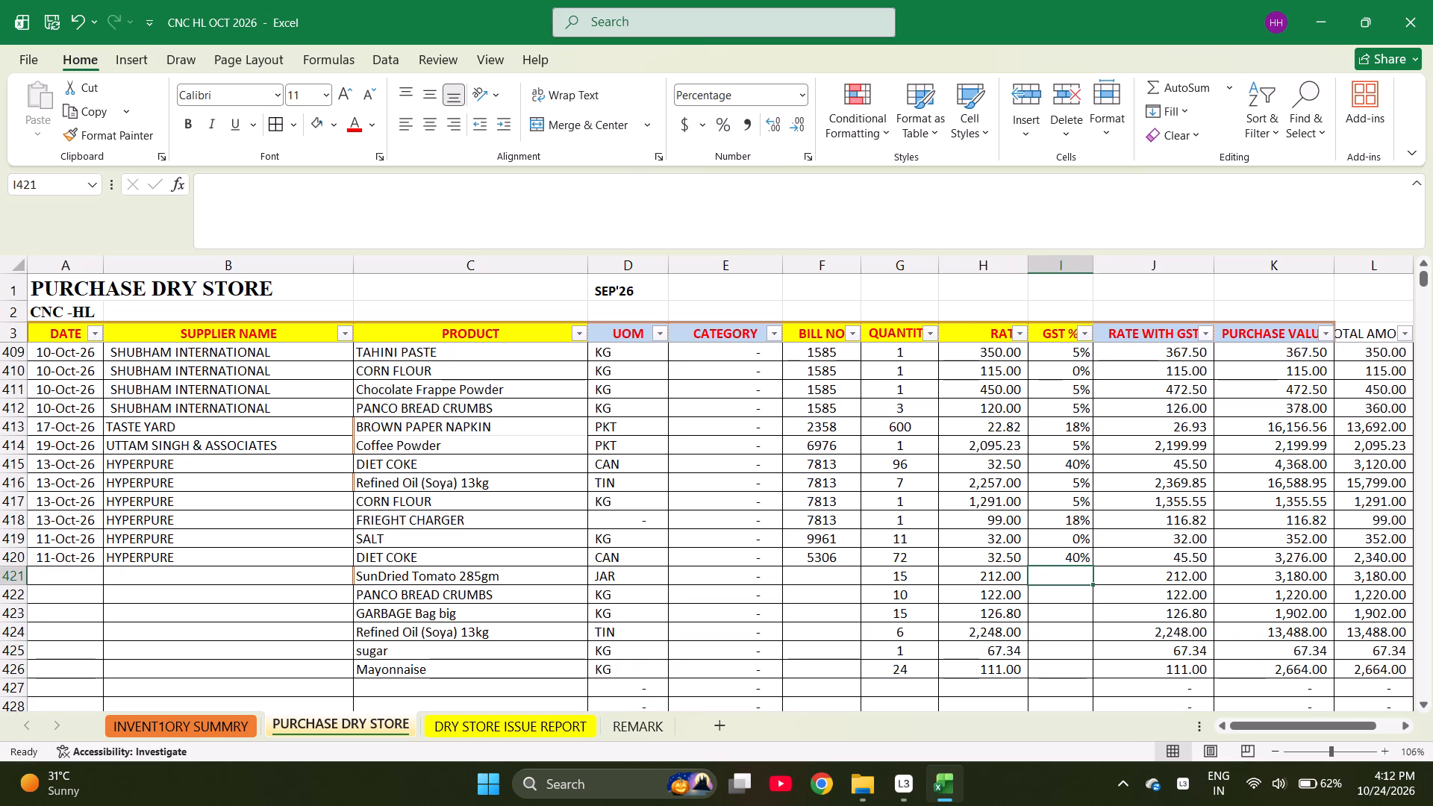
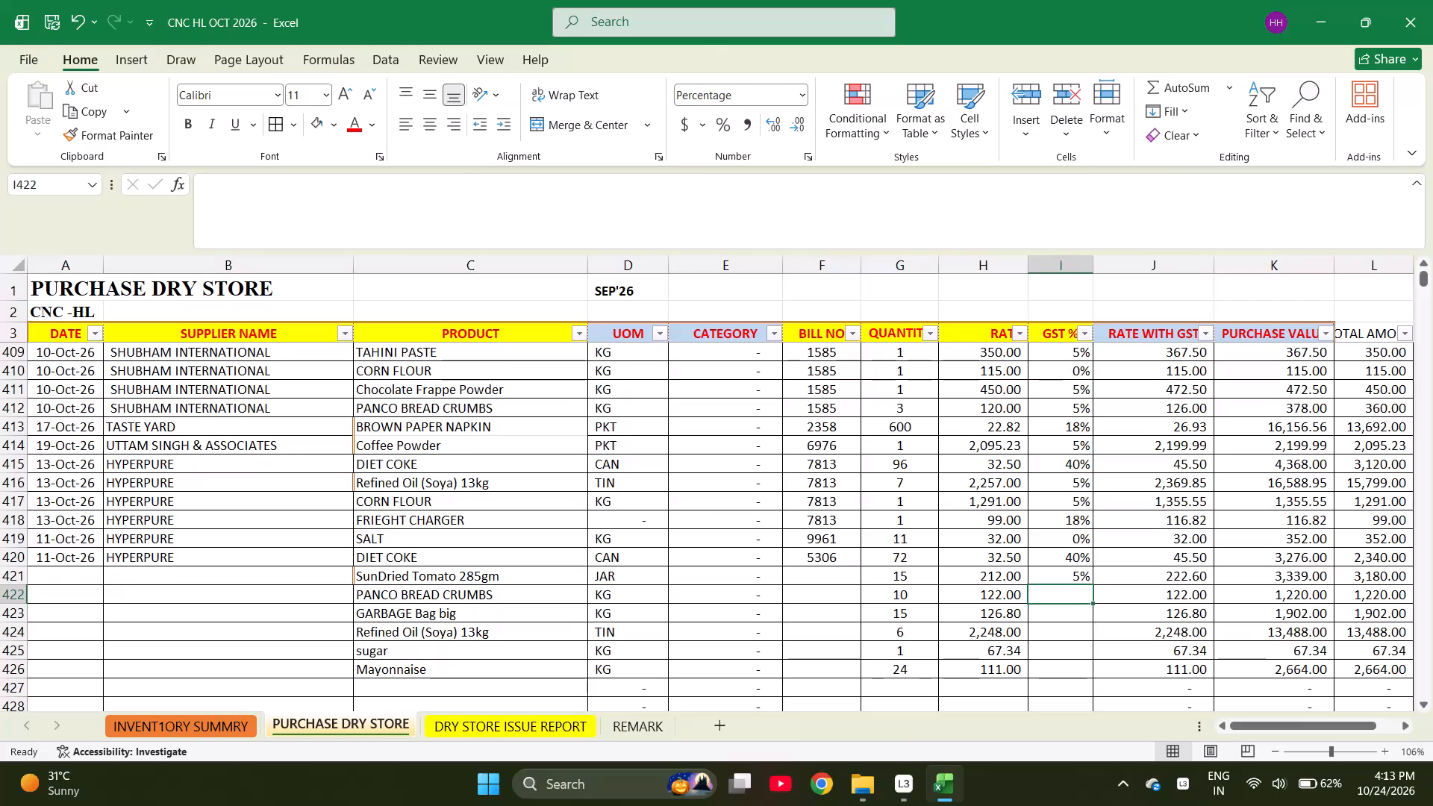
Enter GST rates of 5% for PANCO BREAD CRUMBS, 5% for GARBAGE Bag big and 18% for Refined Oil in rows 422 to 424.
{"action": "key", "text": "5"}
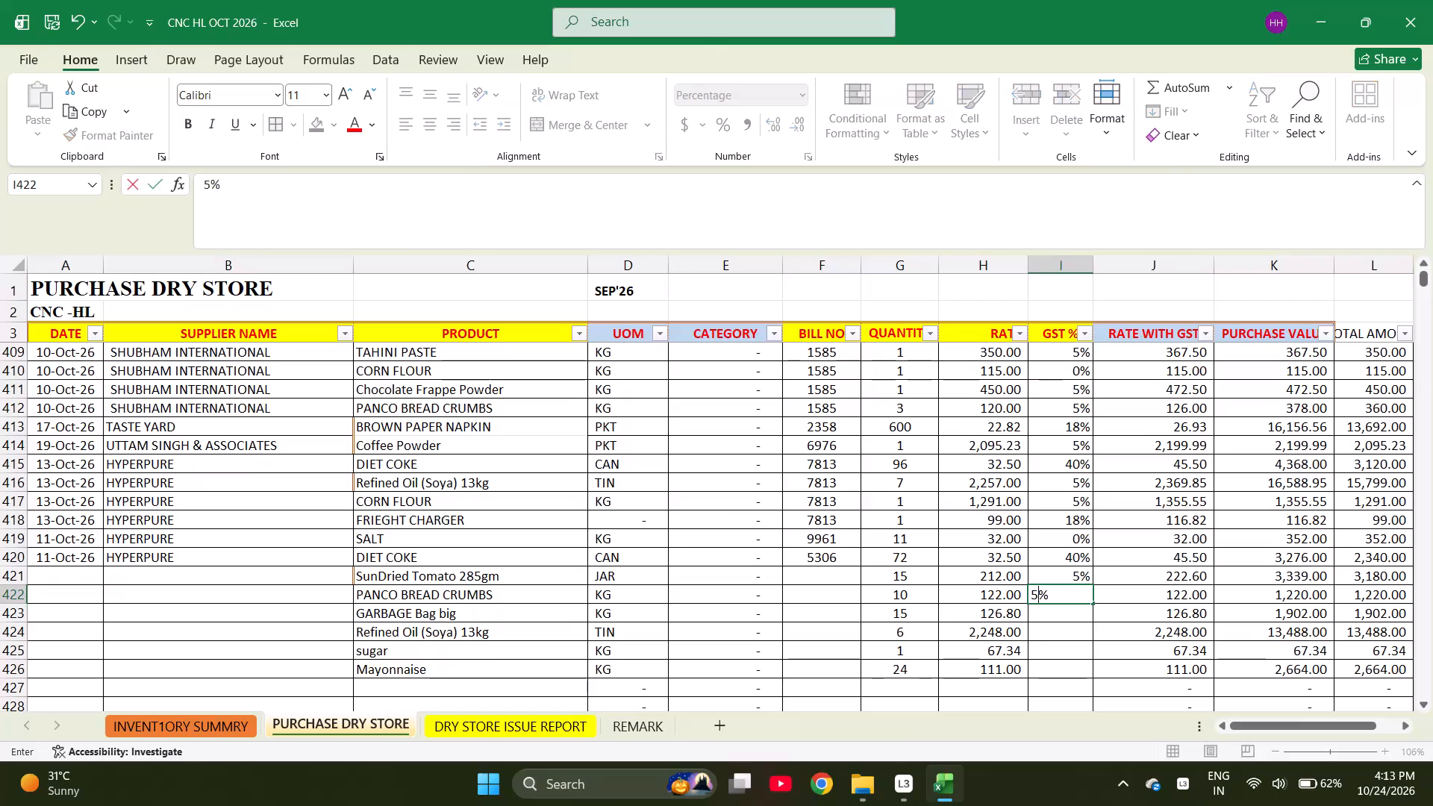
{"action": "key", "text": "Return"}
{"action": "key", "text": "5"}
{"action": "key", "text": "Return"}
{"action": "type", "text": "18"}
{"action": "key", "text": "Return"}
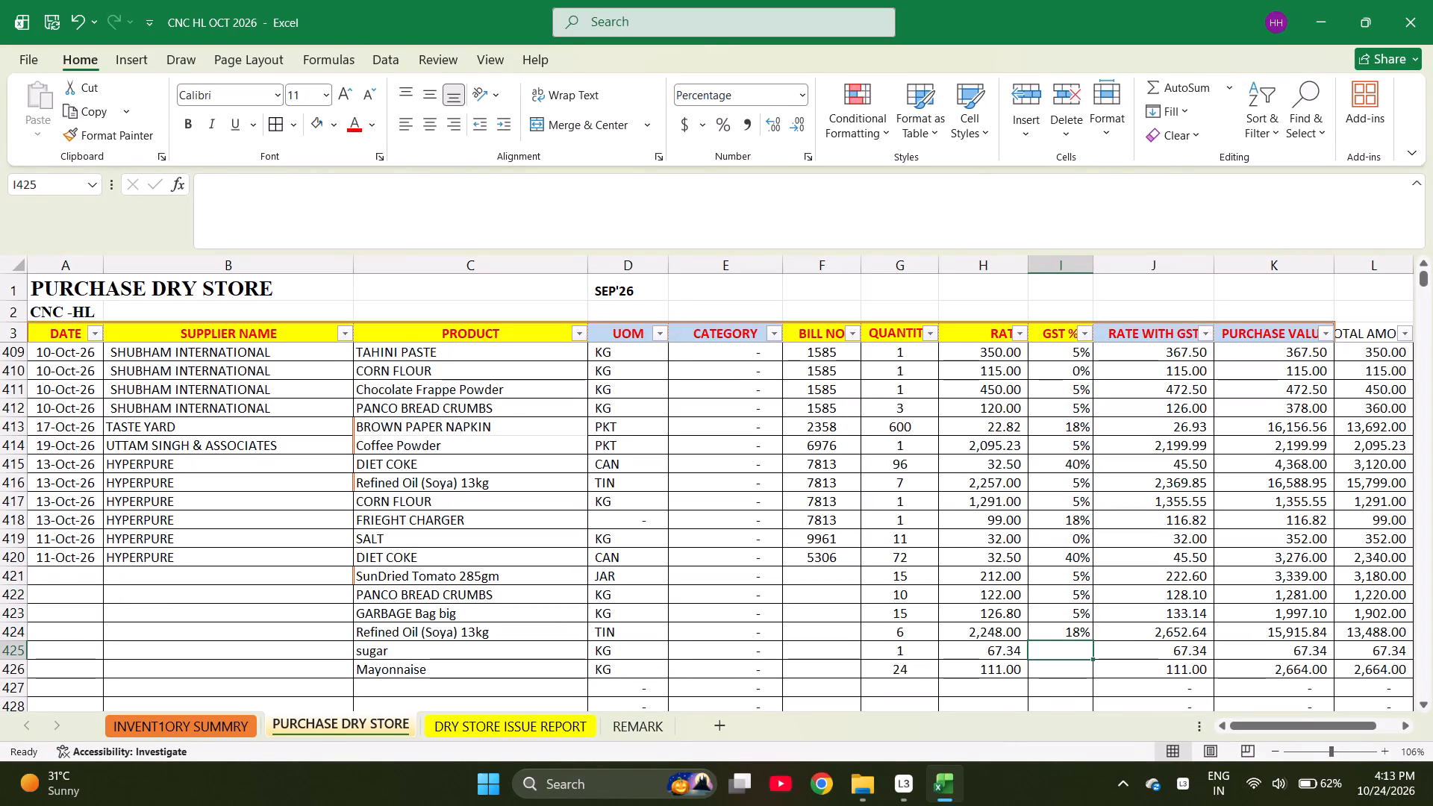
Set GST to 18% for GARBAGE Bag big and to 5% for Refined Oil, sugar and Mayonnaise in rows 423 to 426.
{"action": "key", "text": "Up"}
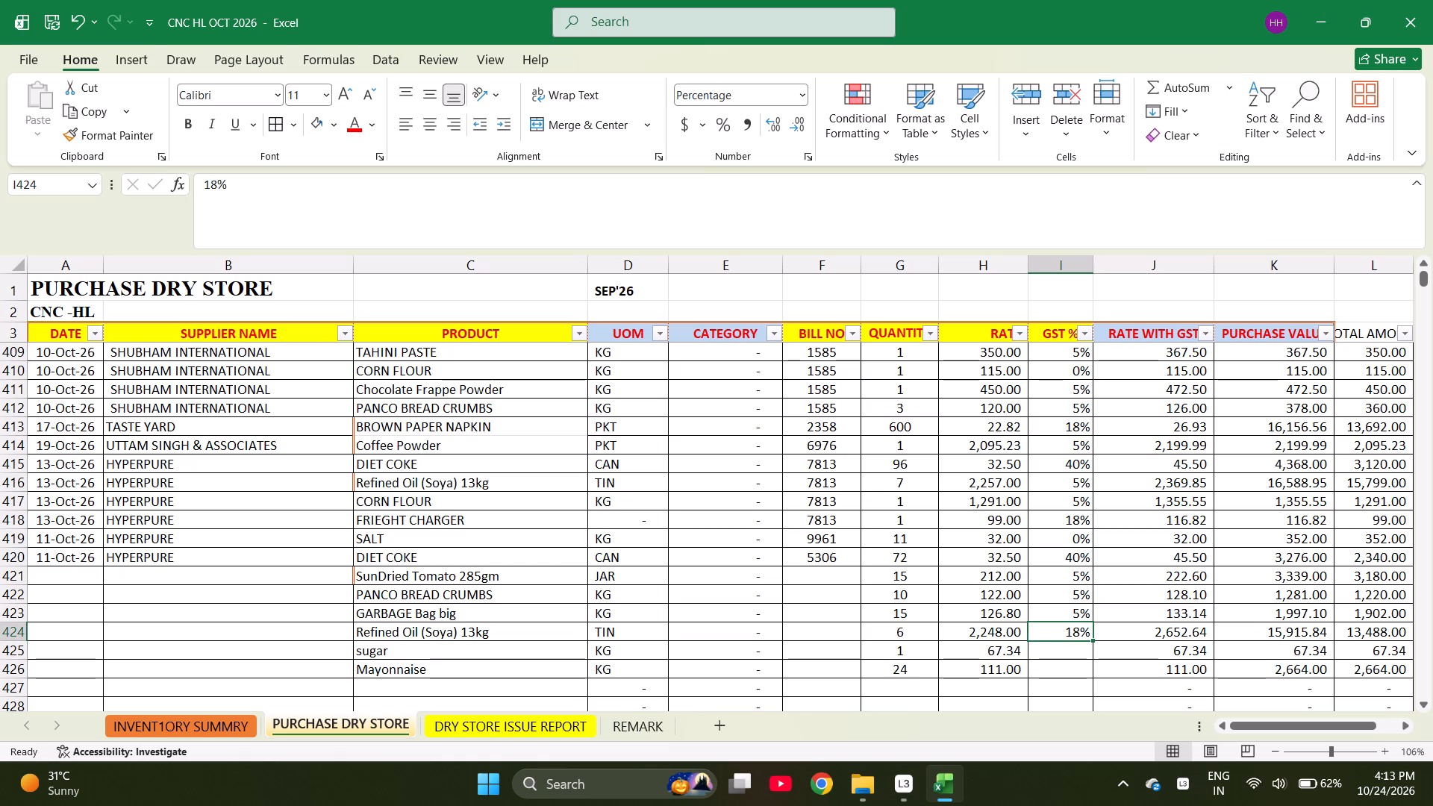
{"action": "key", "text": "Up"}
{"action": "type", "text": "18"}
{"action": "key", "text": "Return"}
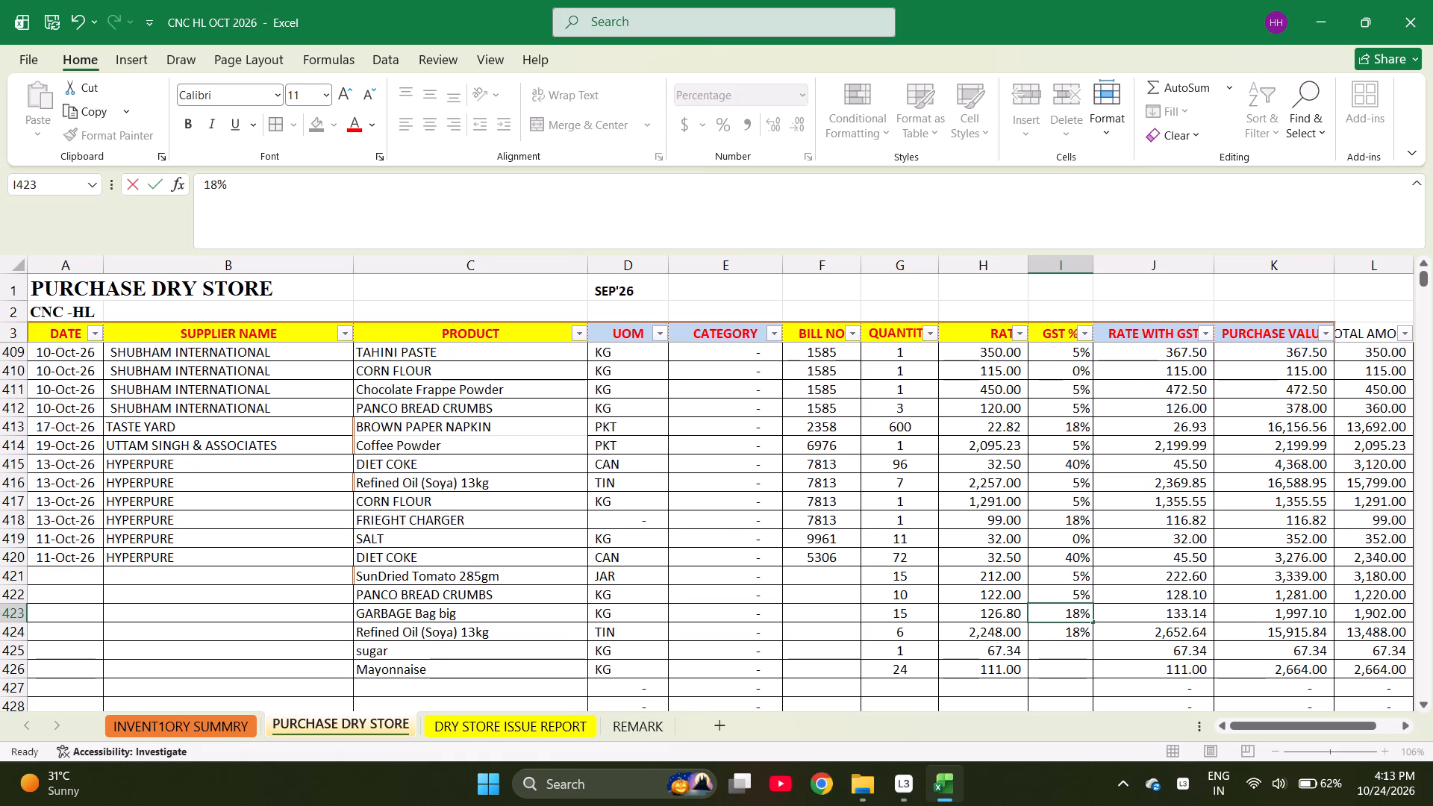
{"action": "key", "text": "5"}
{"action": "key", "text": "Return"}
{"action": "key", "text": "5"}
{"action": "key", "text": "Return"}
{"action": "key", "text": "5"}
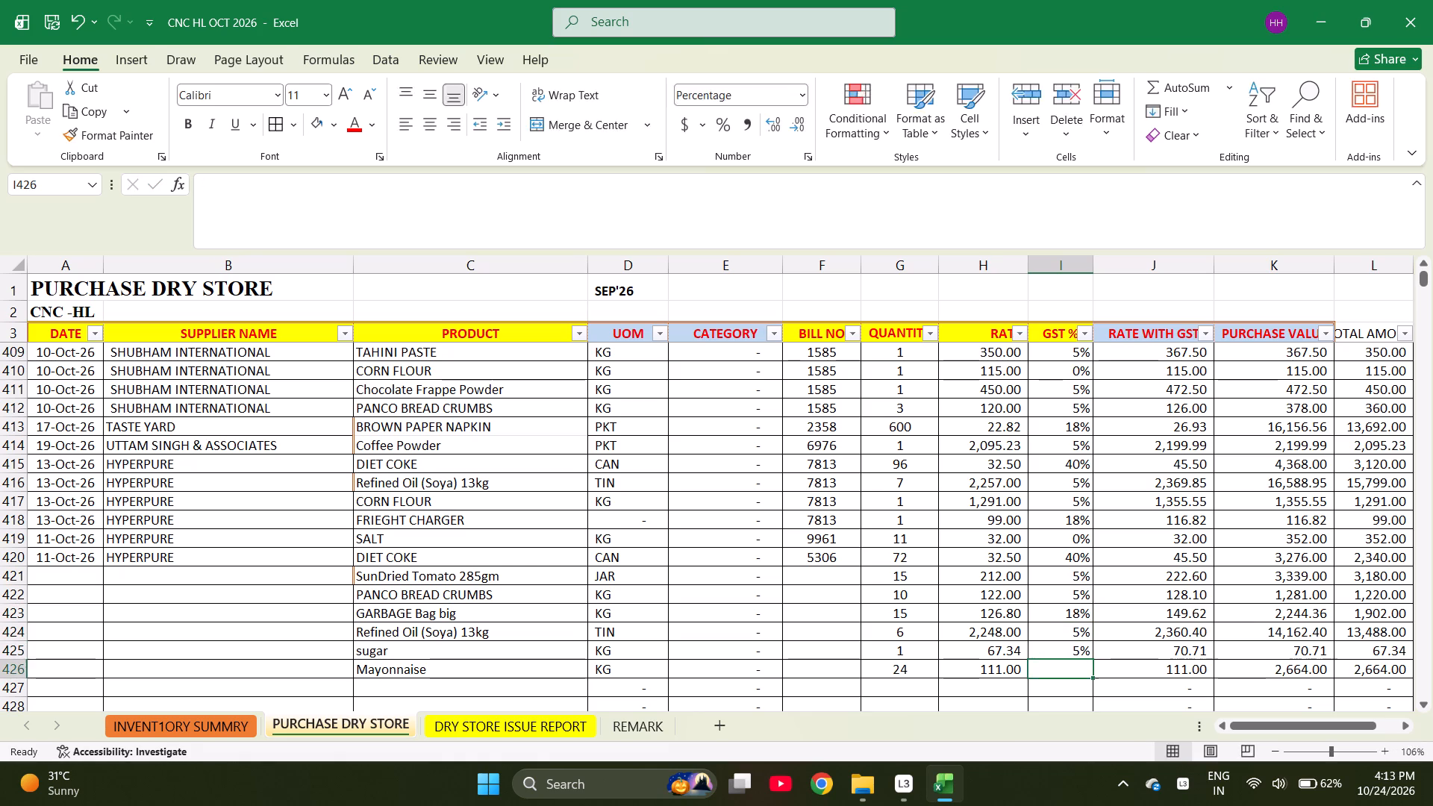
{"action": "key", "text": "Return"}
Fill bill number 5306 from the DIET COKE row 420 down through the Mayonnaise row 426.
{"action": "key", "text": "Left"}
{"action": "key", "text": "Left"}
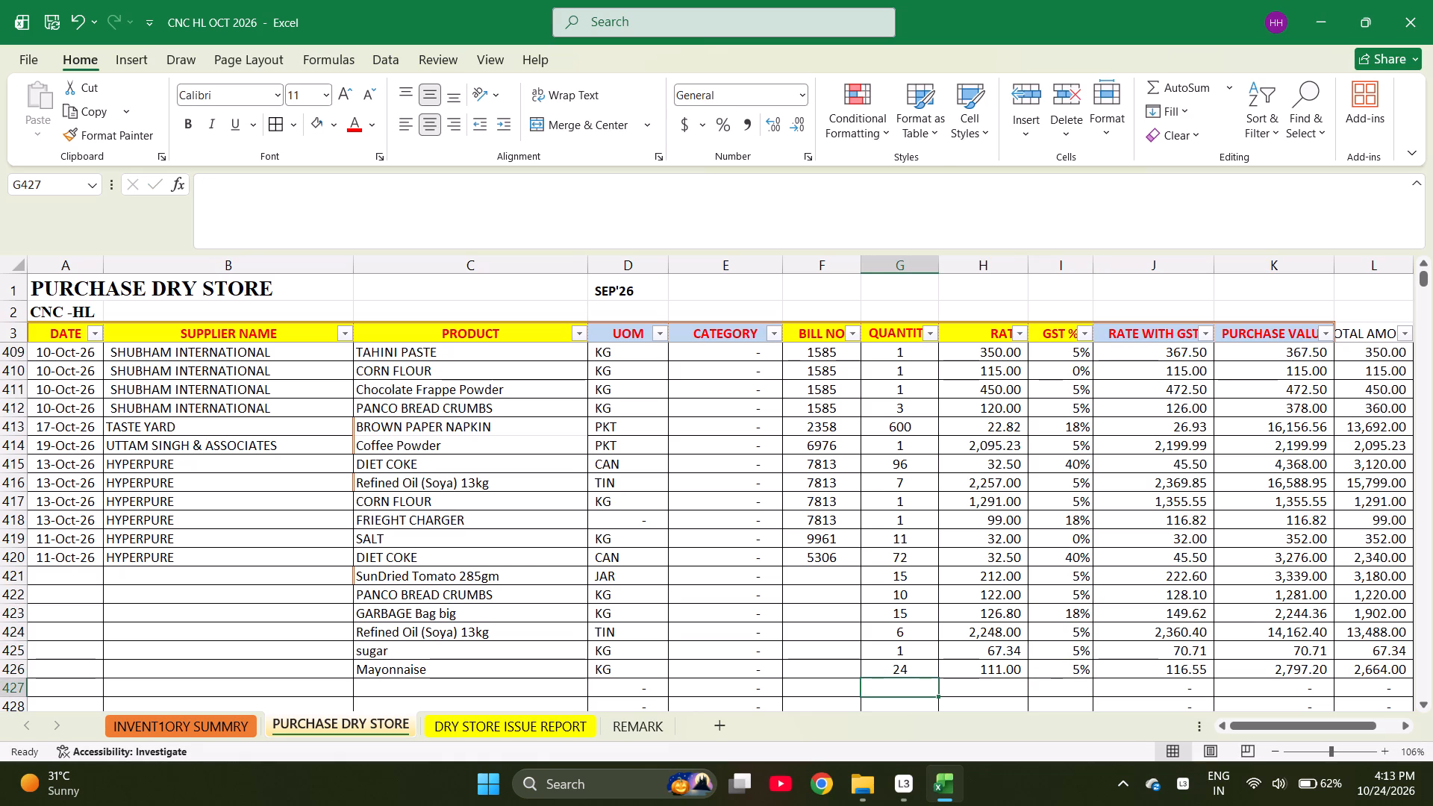
{"action": "key", "text": "Left"}
{"action": "key", "text": "ctrl+Up"}
{"action": "key", "text": "Down"}
{"action": "key", "text": "shift+Down"}
{"action": "key", "text": "shift+Down"}
{"action": "key", "text": "Up"}
{"action": "key", "text": "Up"}
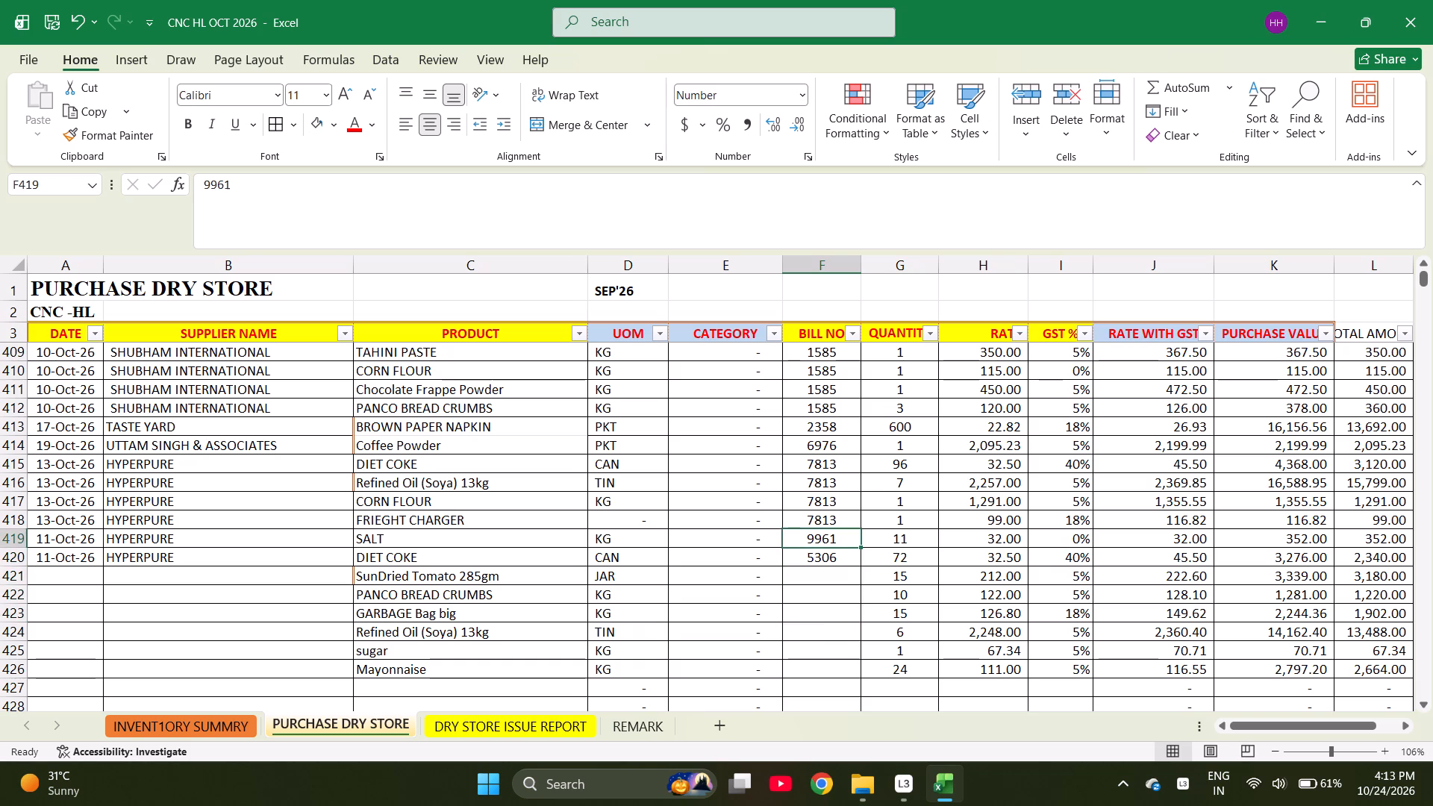
{"action": "key", "text": "Down"}
{"action": "key", "text": "shift+Down"}
{"action": "key", "text": "shift+Down"}
{"action": "key", "text": "shift+Down"}
{"action": "key", "text": "shift+Down"}
{"action": "key", "text": "shift+Down"}
{"action": "key", "text": "shift+Down"}
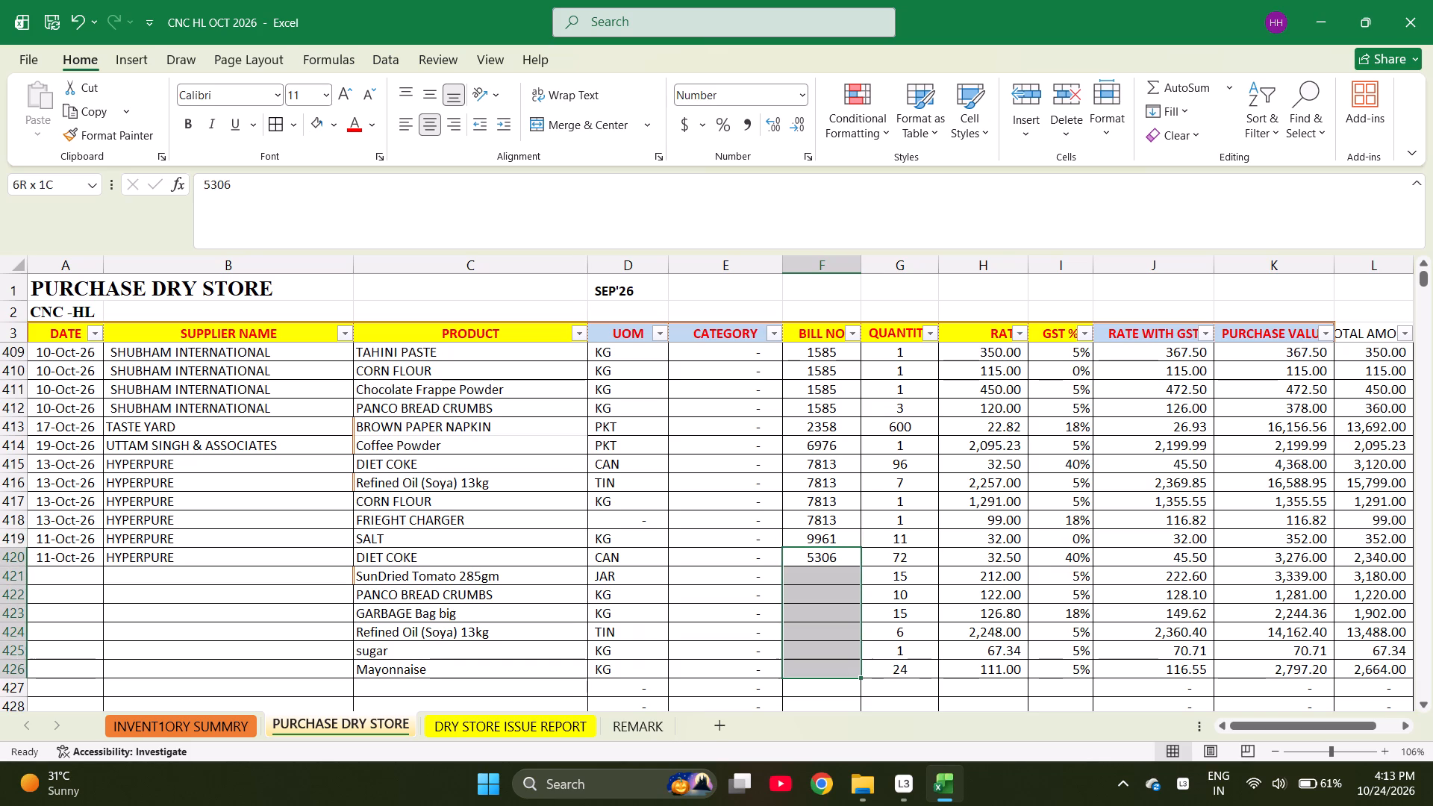
{"action": "key", "text": "ctrl+d"}
Fill the date 11-Oct-26 and supplier HYPERPURE from row 420 down through row 426.
{"action": "key", "text": "ctrl+Left"}
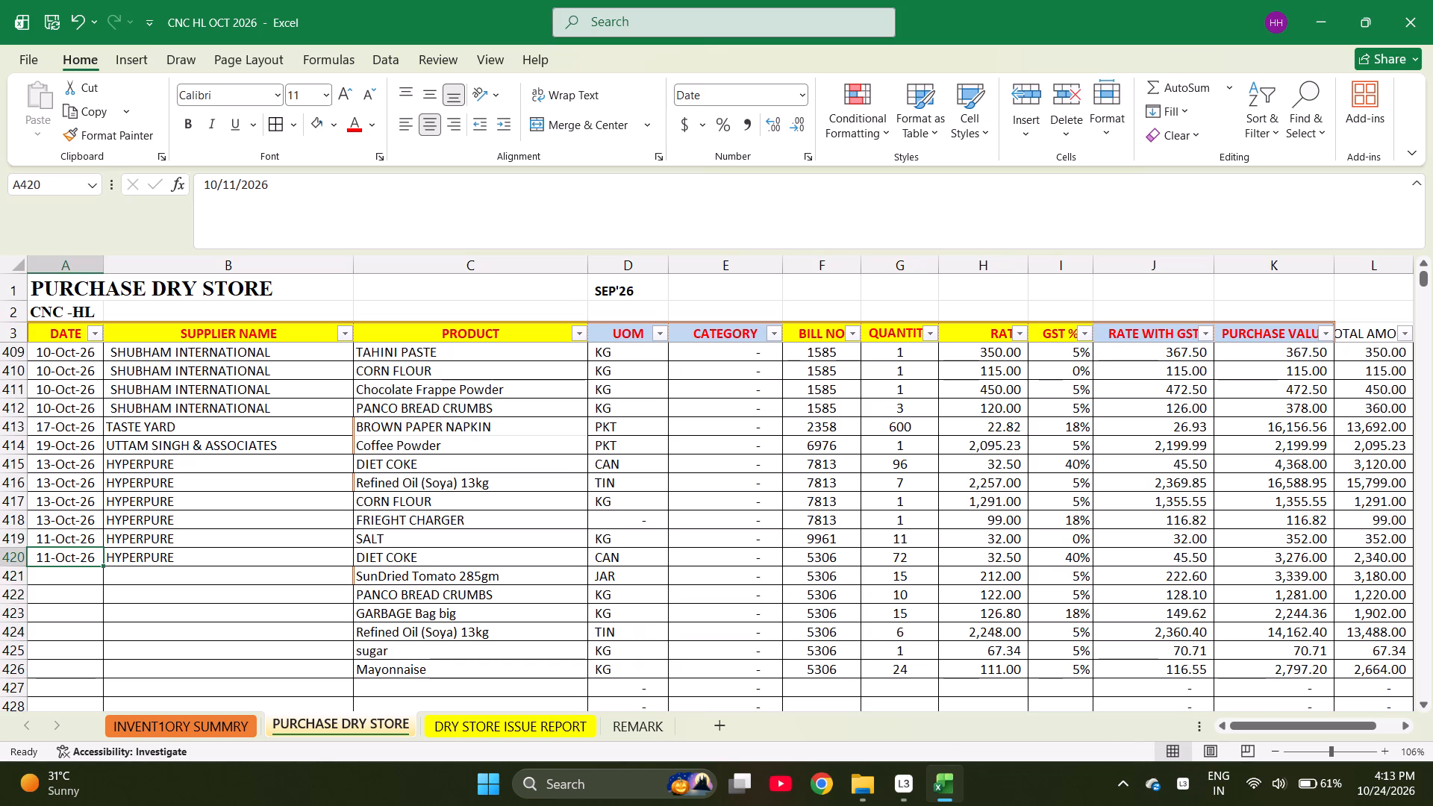
{"action": "key", "text": "shift+Right"}
{"action": "key", "text": "shift+Down"}
{"action": "key", "text": "shift+Down"}
{"action": "key", "text": "shift+Down"}
{"action": "key", "text": "shift+Down"}
{"action": "key", "text": "shift+Down"}
{"action": "key", "text": "shift+Down"}
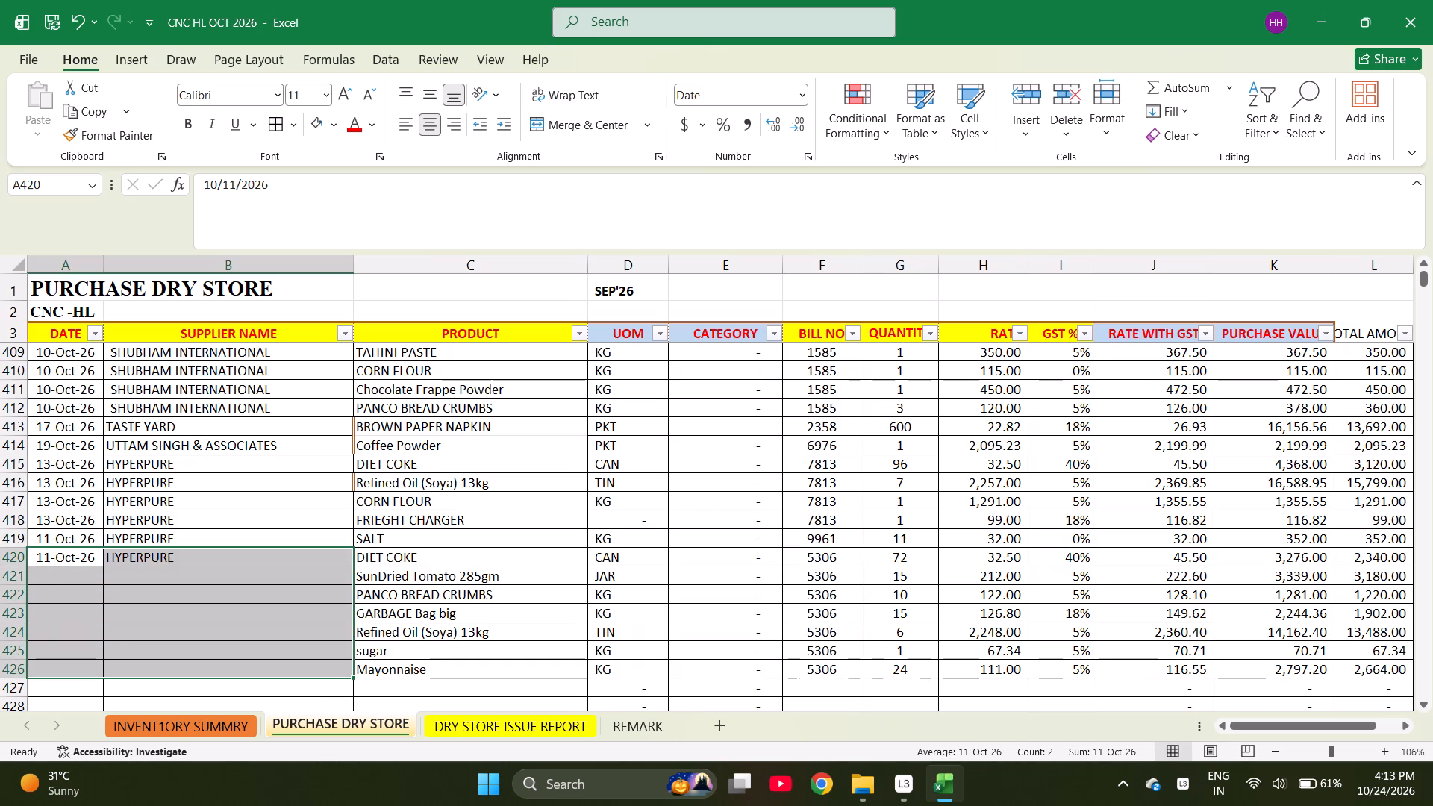
{"action": "key", "text": "ctrl+d"}
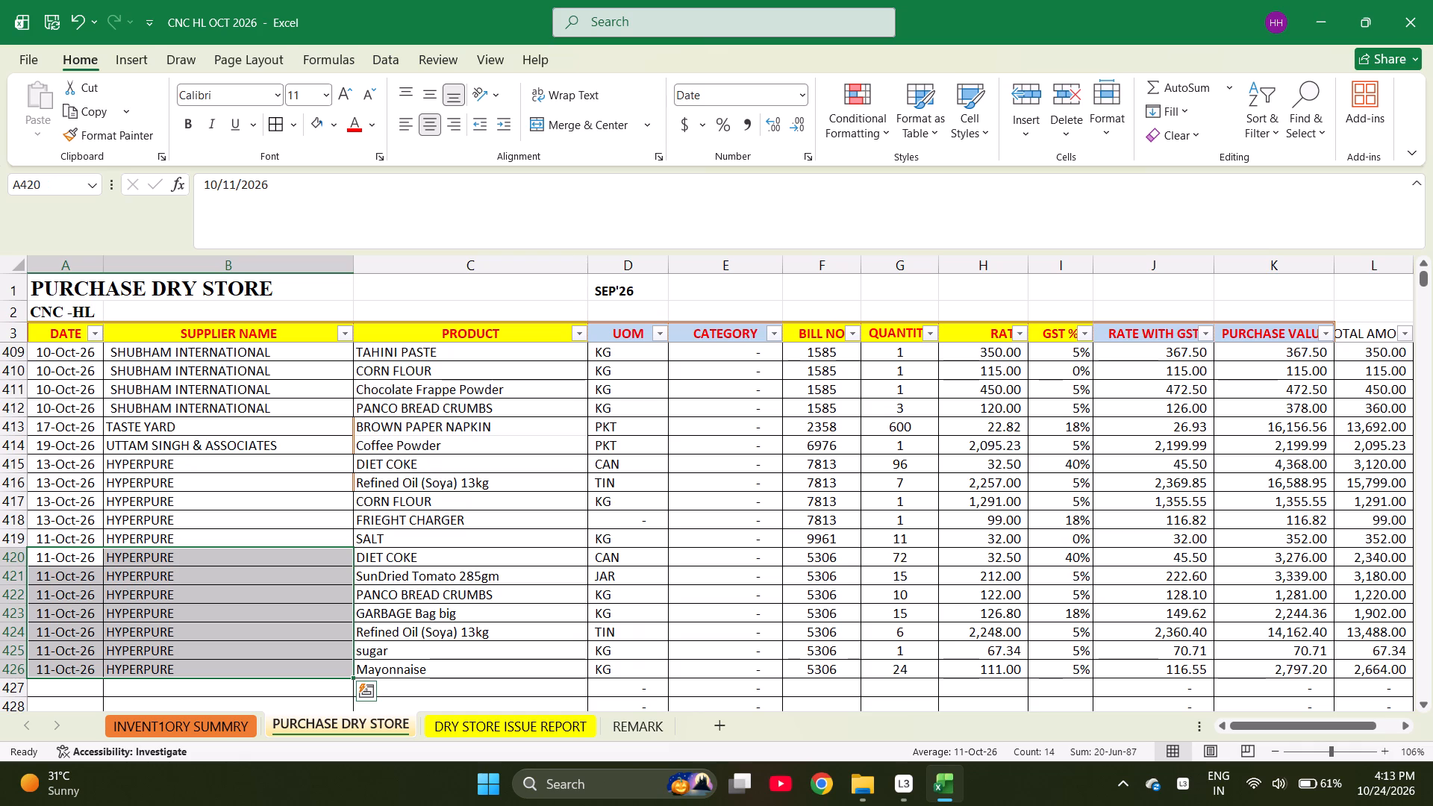
Check the sum of the purchase values for bill 5306 across rows 420 to 426.
{"action": "key", "text": "Right"}
{"action": "key", "text": "Right"}
{"action": "key", "text": "Right"}
{"action": "key", "text": "Right"}
{"action": "key", "text": "Right"}
{"action": "key", "text": "Right"}
{"action": "key", "text": "Right"}
{"action": "key", "text": "Right"}
{"action": "key", "text": "Right"}
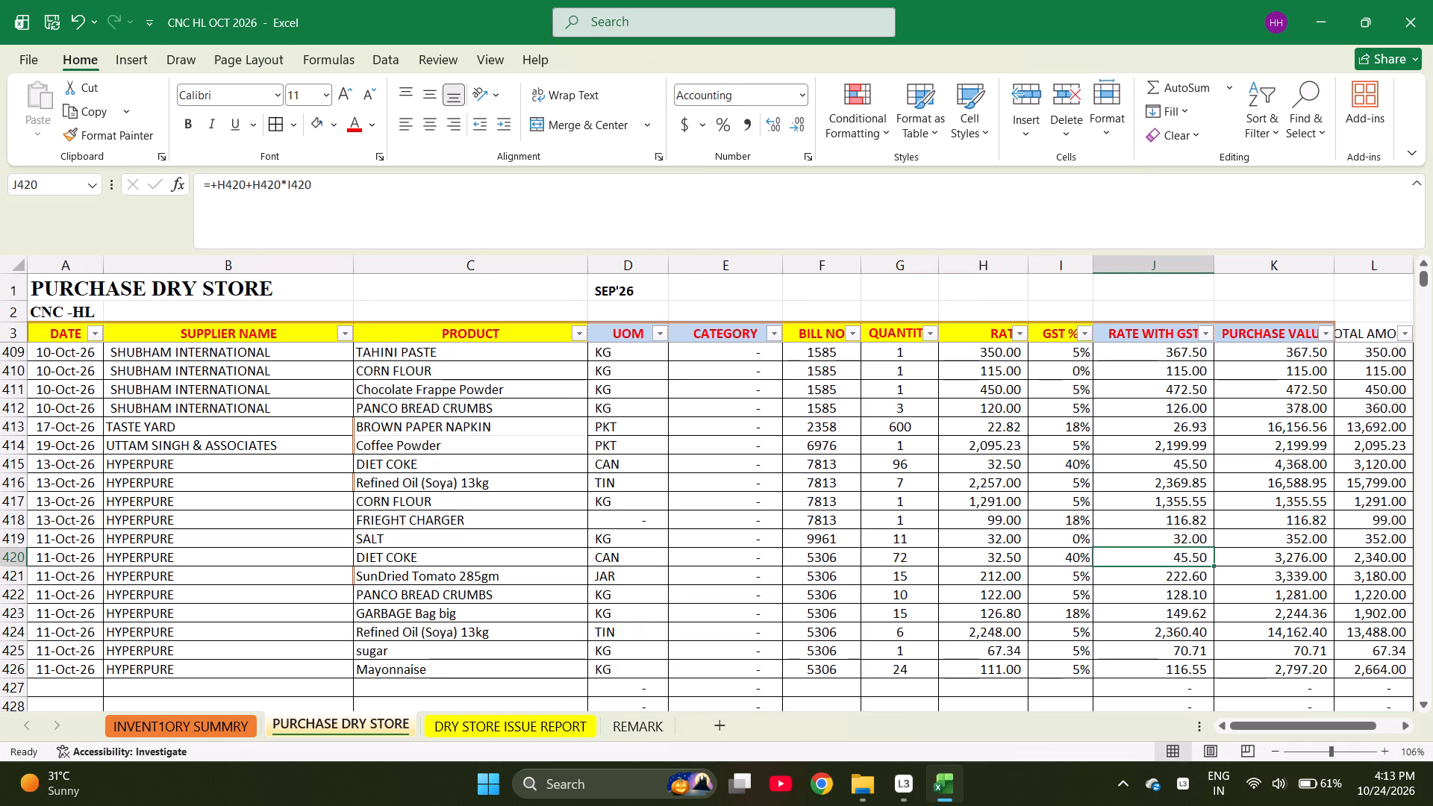
{"action": "key", "text": "Right"}
{"action": "key", "text": "shift+Down"}
{"action": "key", "text": "shift+Down"}
{"action": "key", "text": "shift+Down"}
{"action": "key", "text": "shift+Down"}
{"action": "key", "text": "shift+Down"}
{"action": "key", "text": "shift+Down"}
{"action": "key", "text": "shift+Down"}
{"action": "key", "text": "shift+Up"}
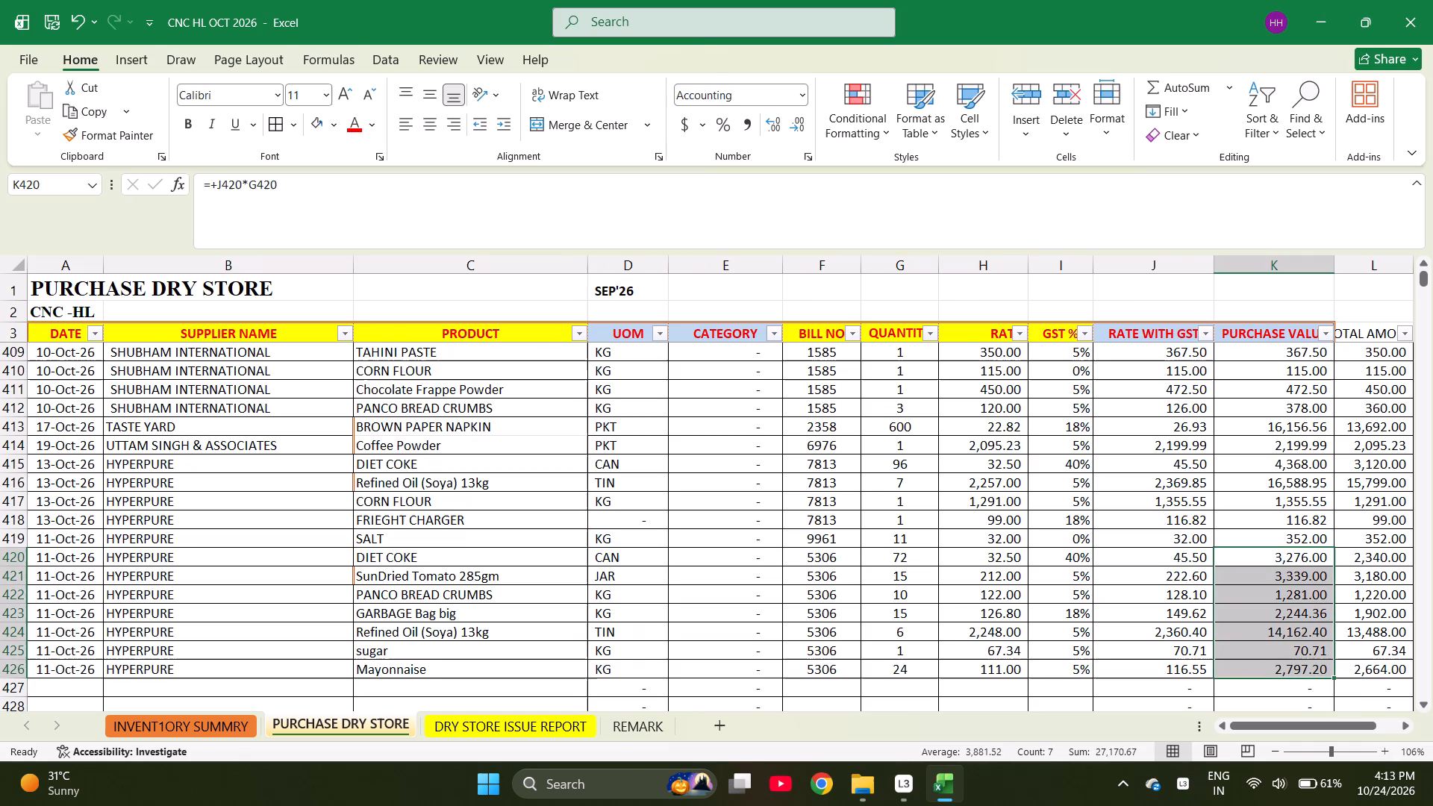
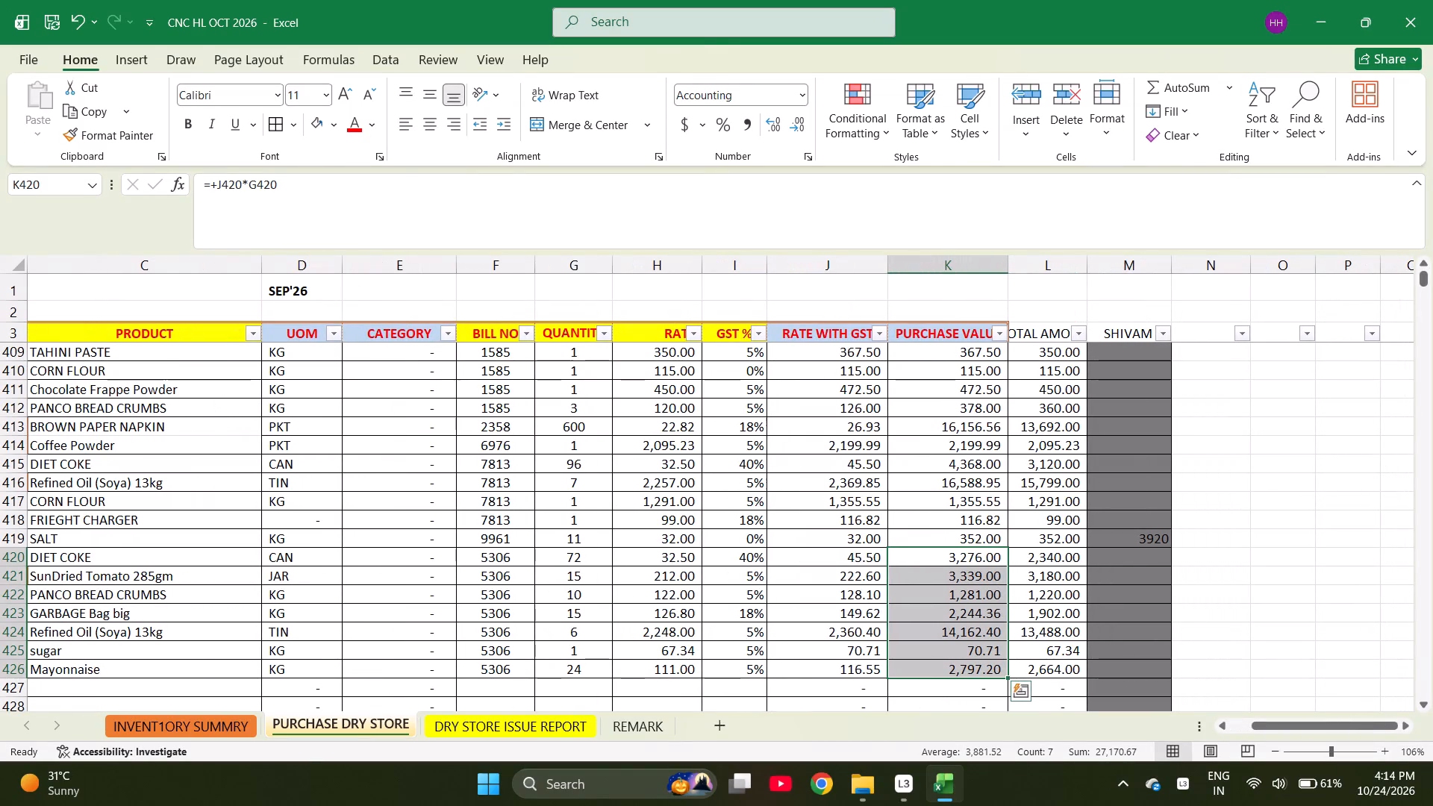
Enter =3118.50 in the SHIVAM column of the Mayonnaise row 426.
{"action": "left_click", "coordinate": [1113, 675]}
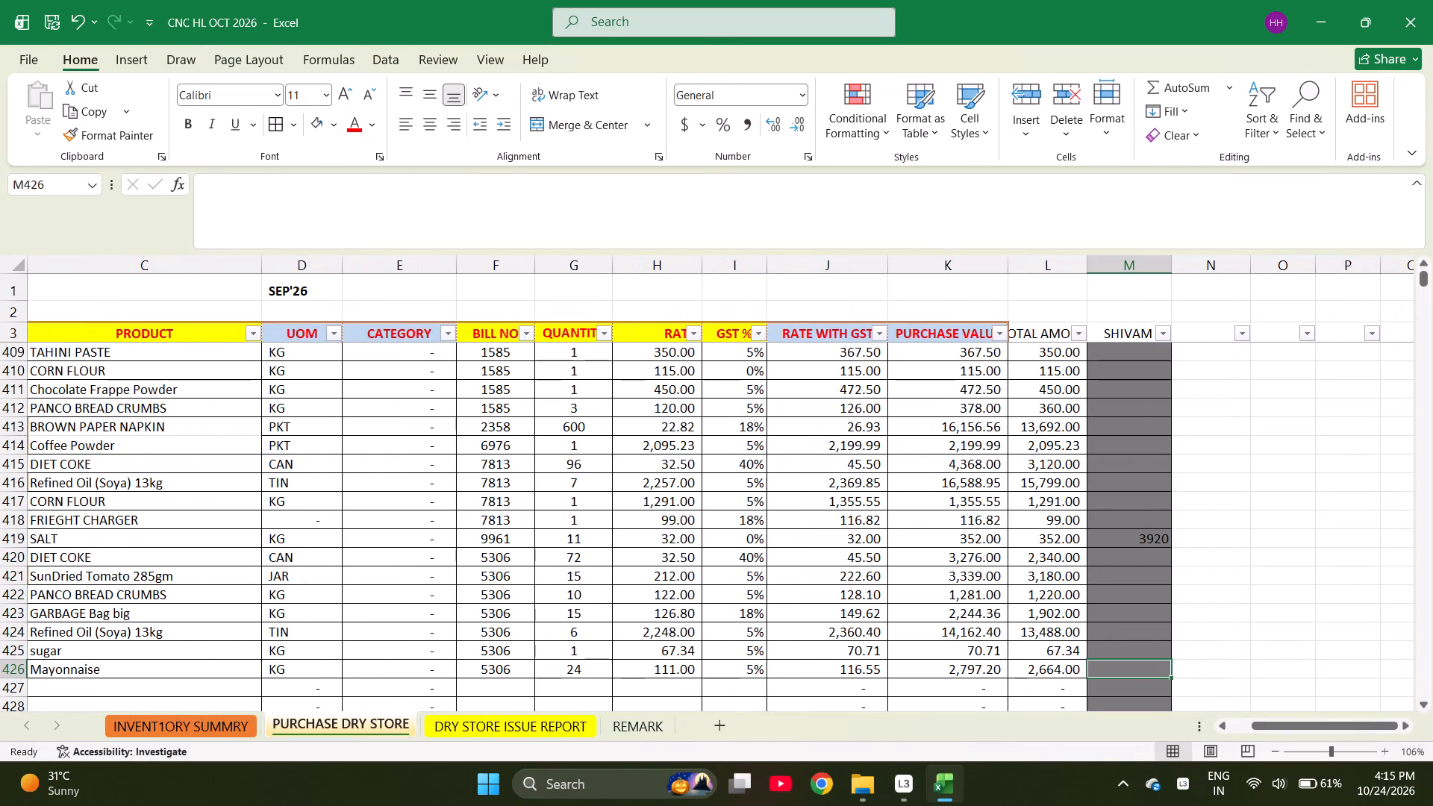
{"action": "key", "text": "equal"}
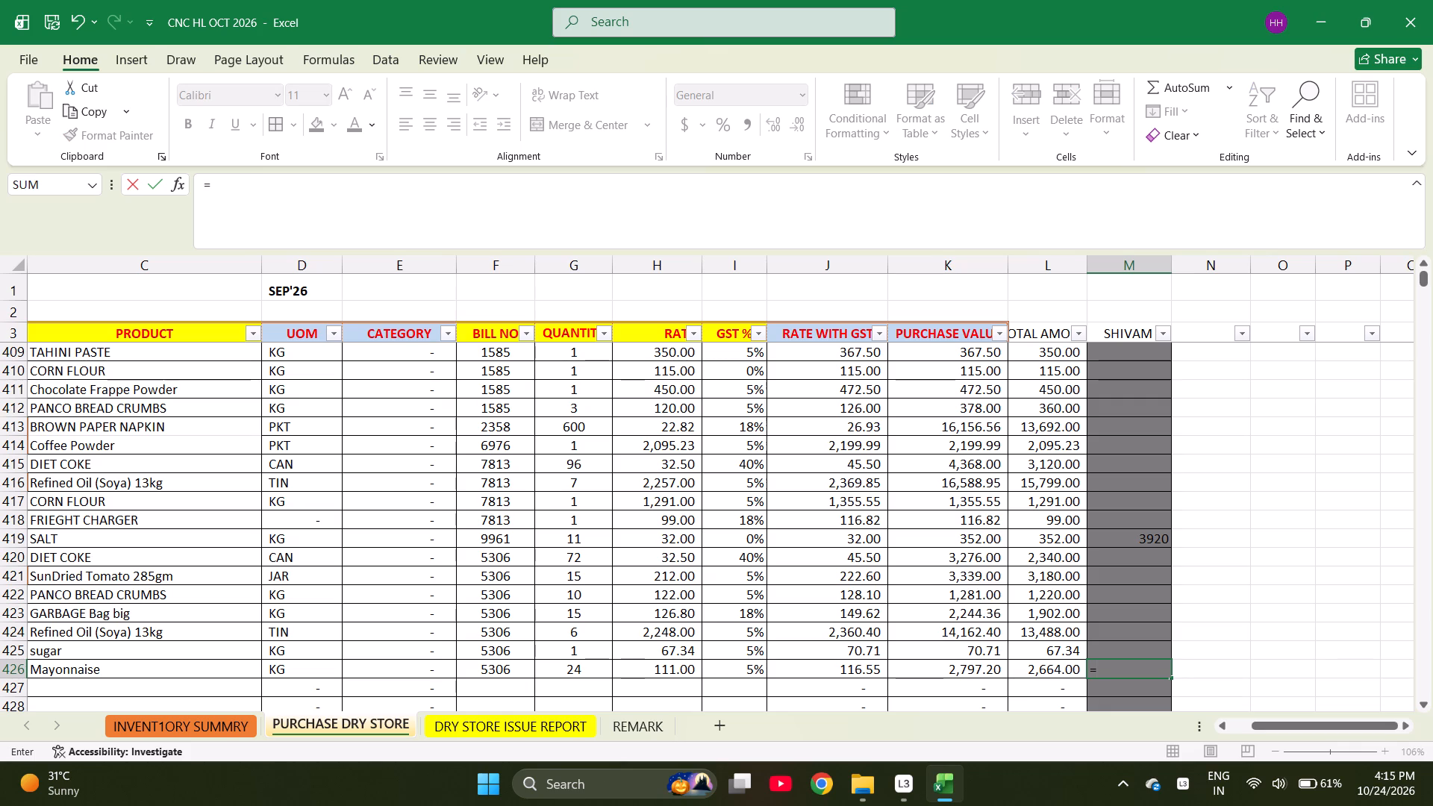
{"action": "type", "text": "3118.50"}
{"action": "key", "text": "Down"}
{"action": "key", "text": "Up"}
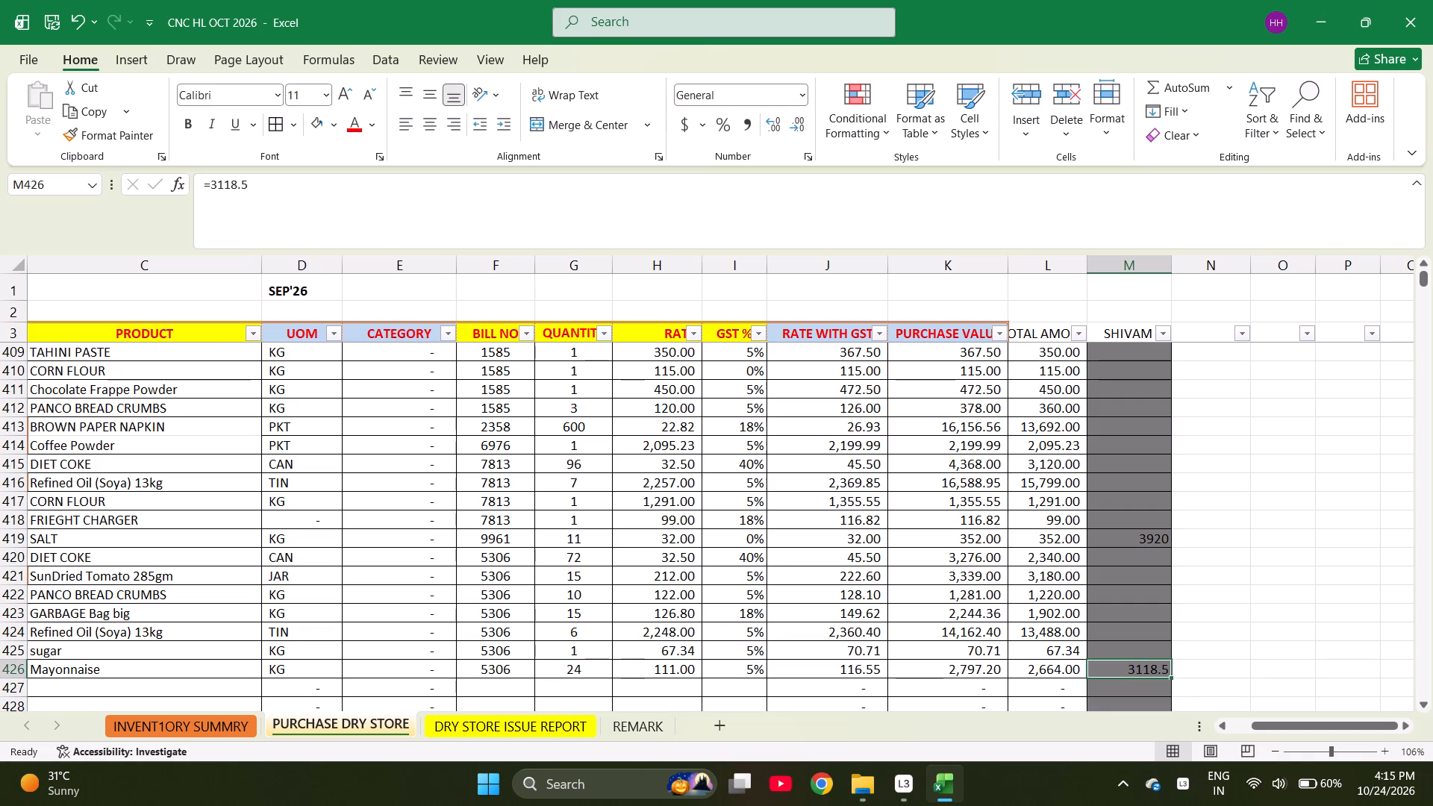
Check the sum of the purchase values for bill 5306 across rows 420 to 426.
{"action": "key", "text": "Left"}
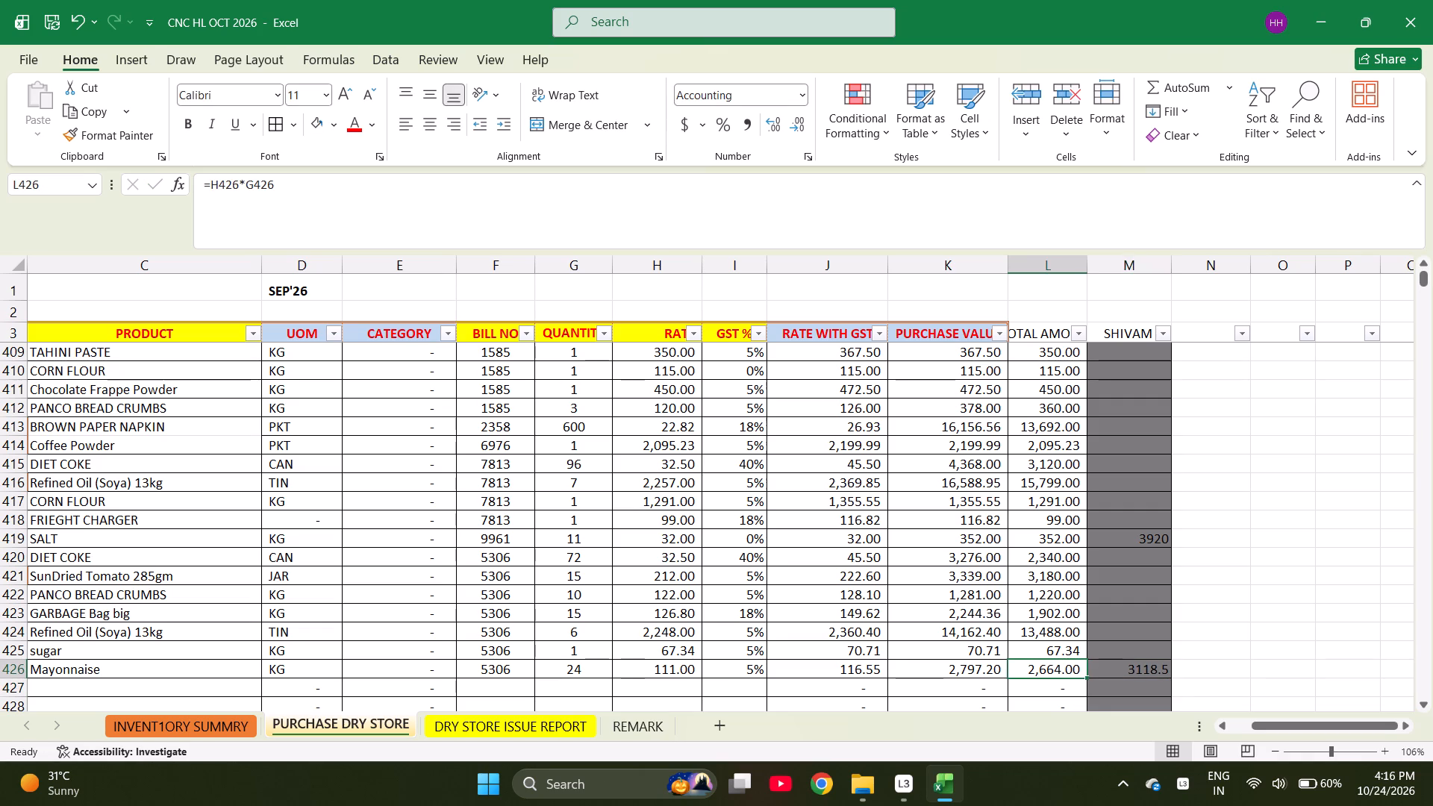
{"action": "key", "text": "Left"}
{"action": "key", "text": "shift+Up"}
{"action": "key", "text": "shift+Up"}
{"action": "key", "text": "shift+Up"}
{"action": "key", "text": "shift+Up"}
{"action": "key", "text": "shift+Up"}
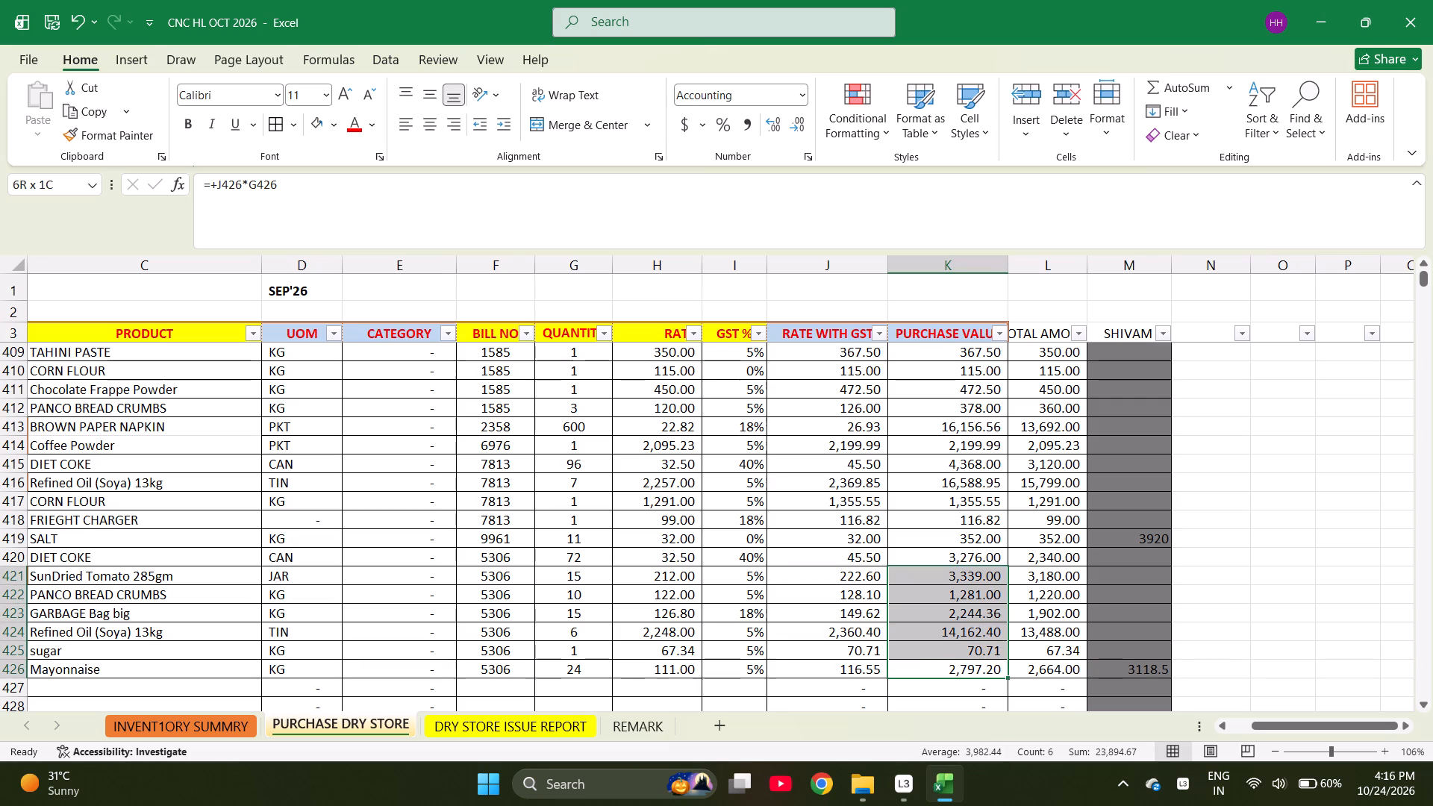
{"action": "key", "text": "shift+Up"}
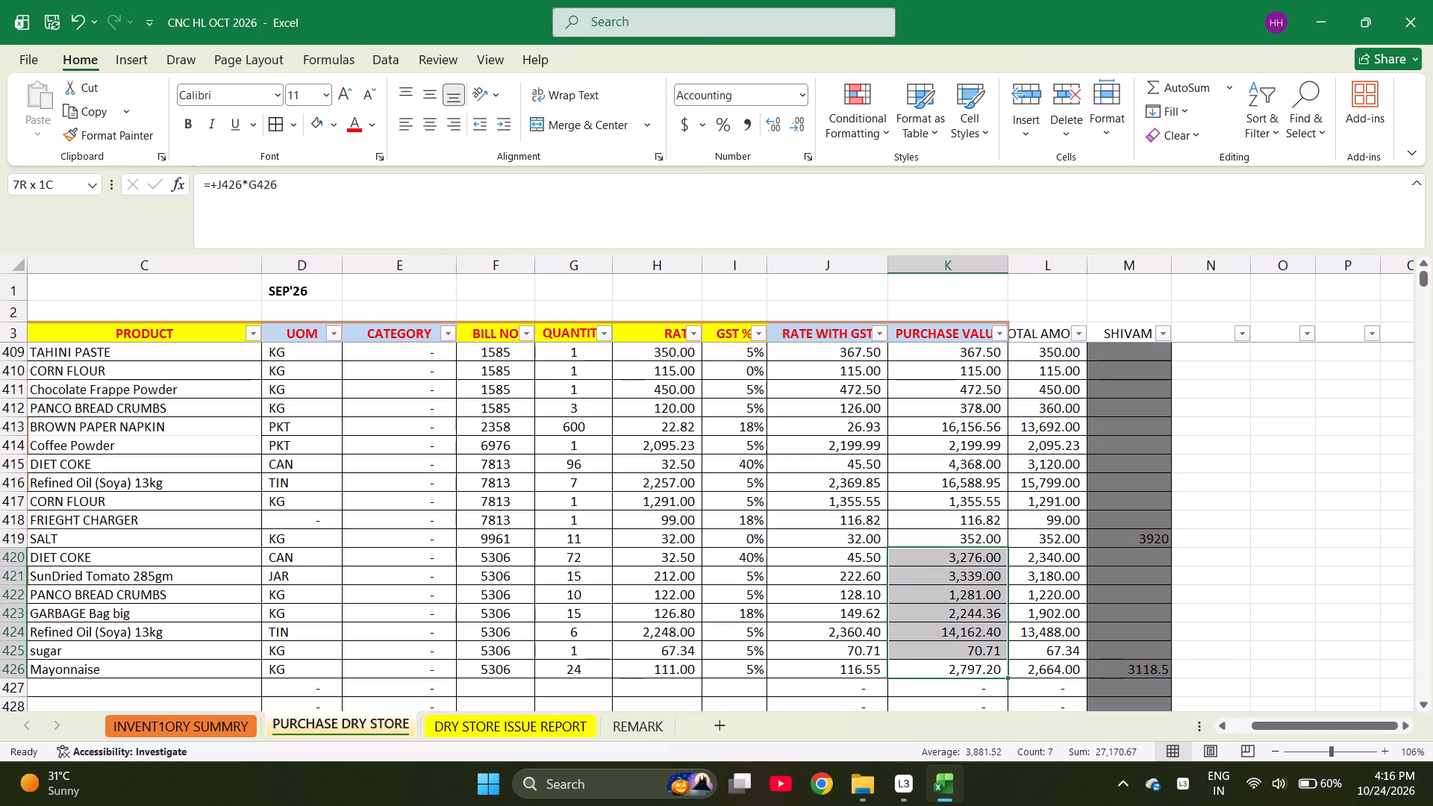
Add 27170.25 to the row's SHIVAM value with a formula in cell N426.
{"action": "key", "text": "Right"}
{"action": "key", "text": "Right"}
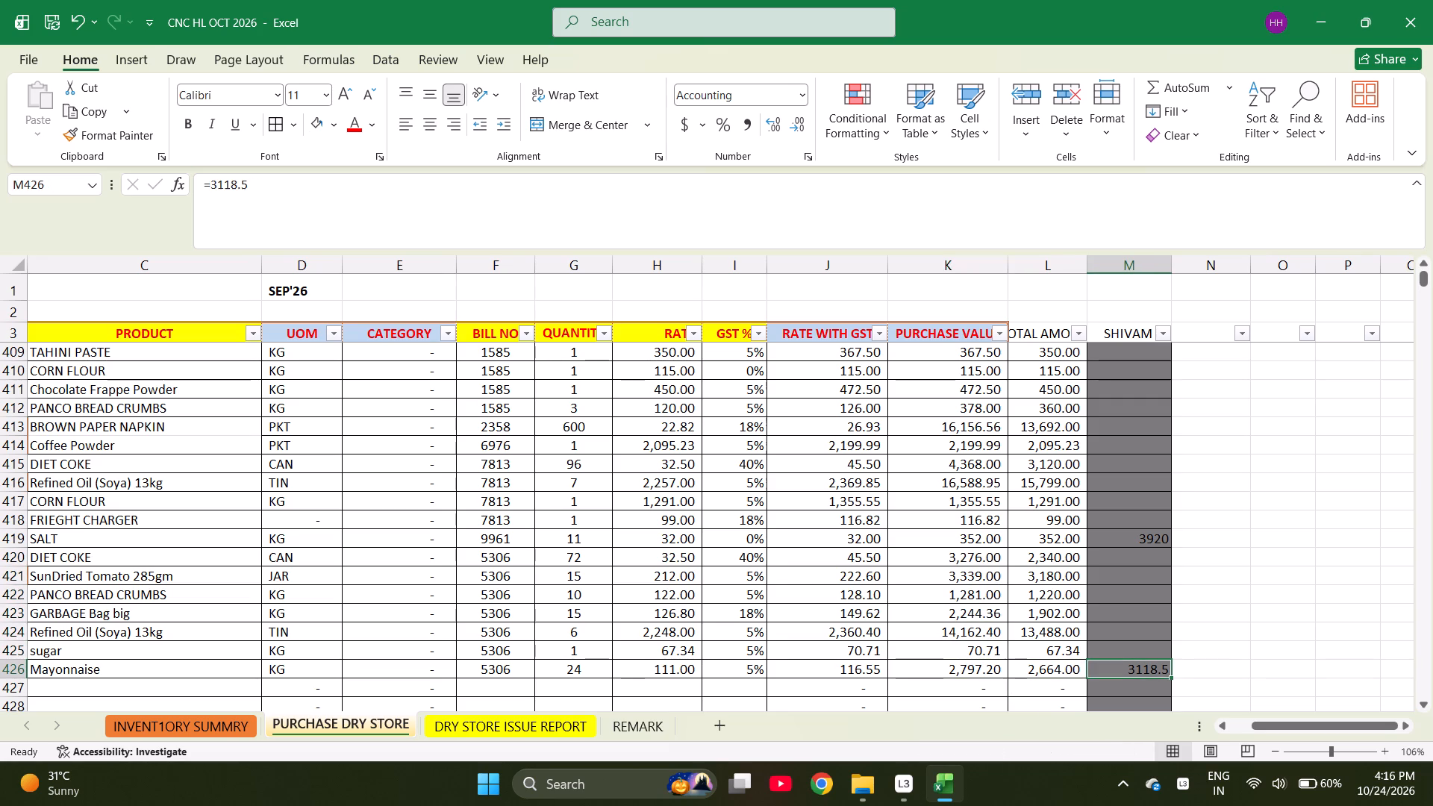
{"action": "key", "text": "Right"}
{"action": "type", "text": "=27170.25"}
{"action": "key", "text": "plus"}
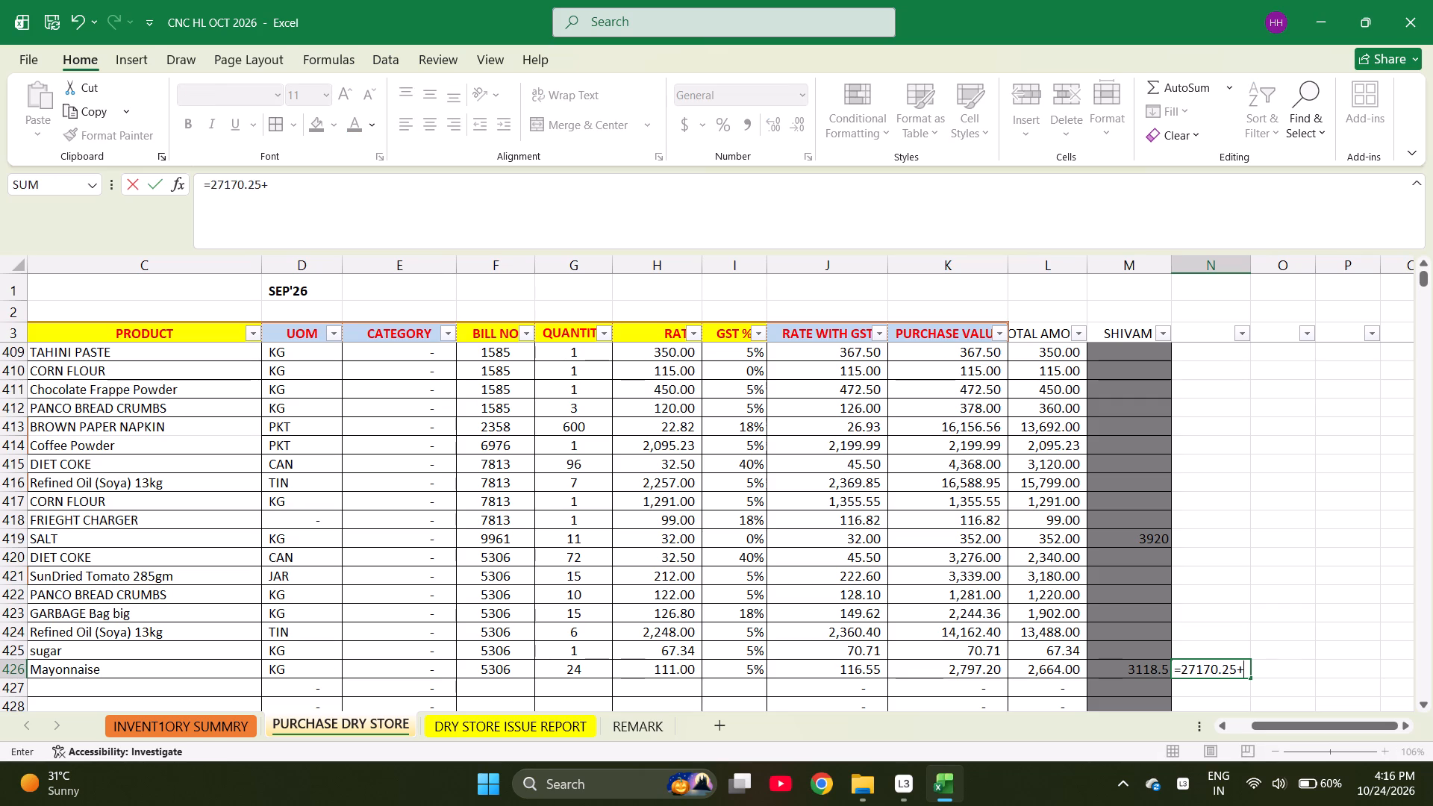
{"action": "key", "text": "Left"}
{"action": "key", "text": "Return"}
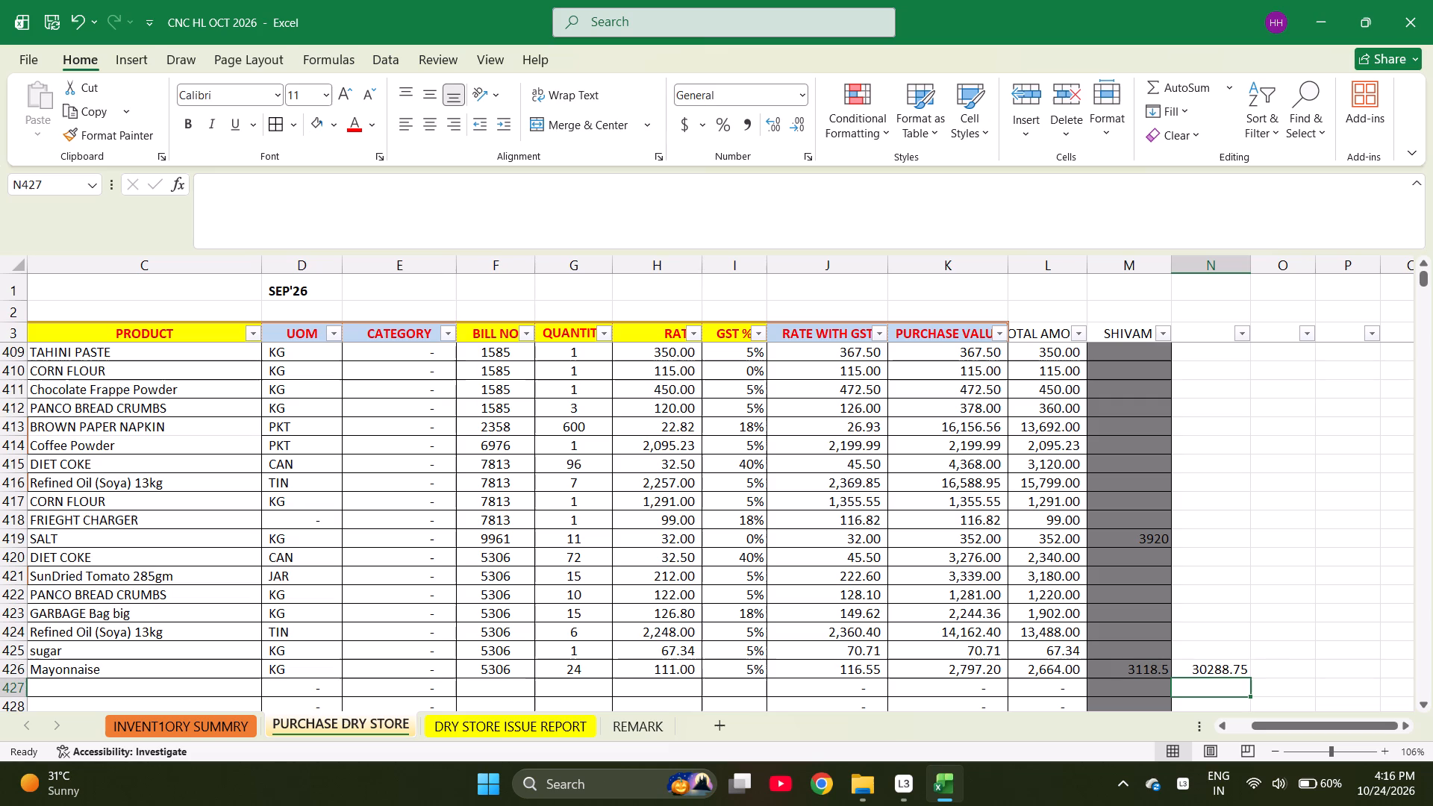
Set the quantity of sugar in row 425 to 50.
{"action": "key", "text": "Page_Down"}
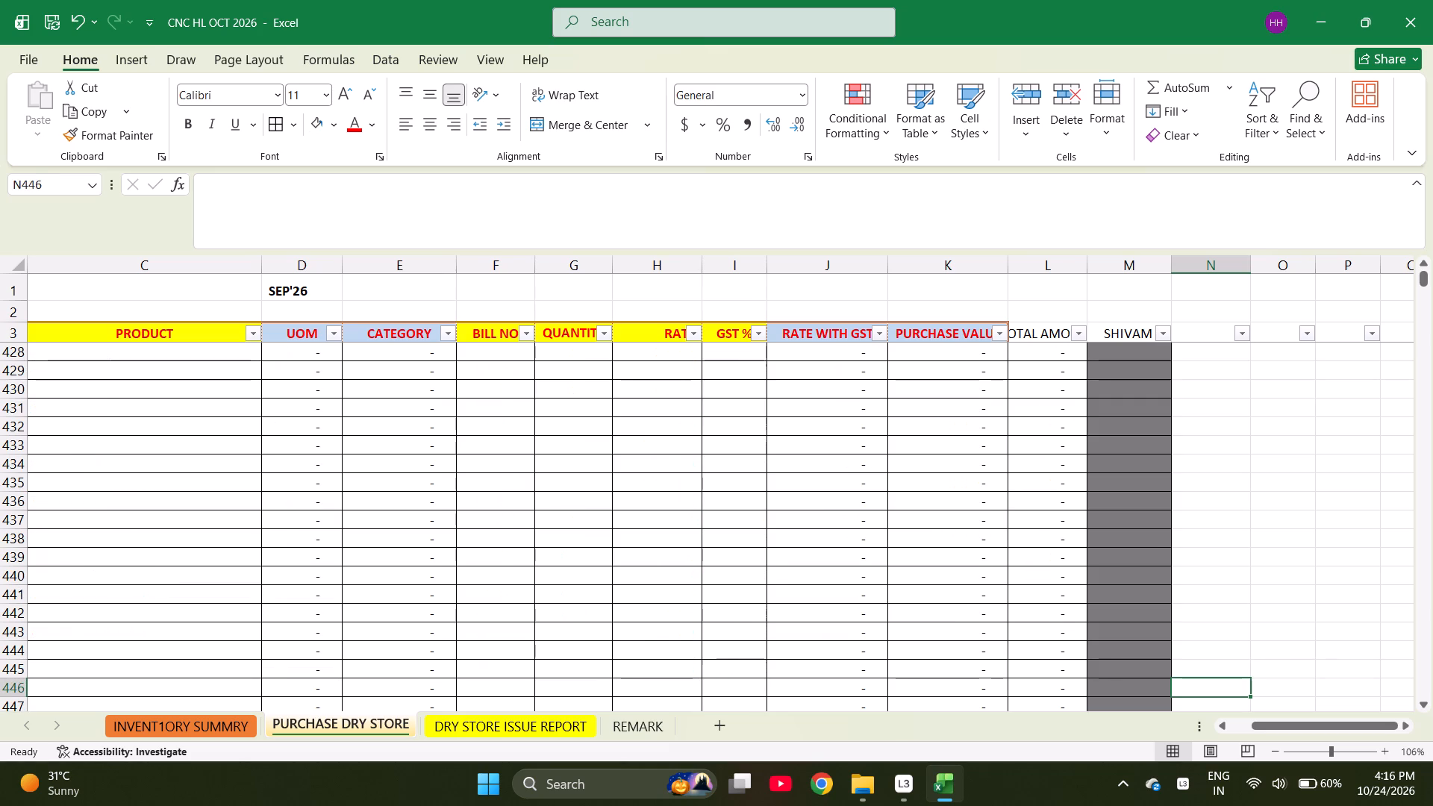
{"action": "key", "text": "Page_Up"}
{"action": "key", "text": "Up"}
{"action": "key", "text": "Left"}
{"action": "key", "text": "Left"}
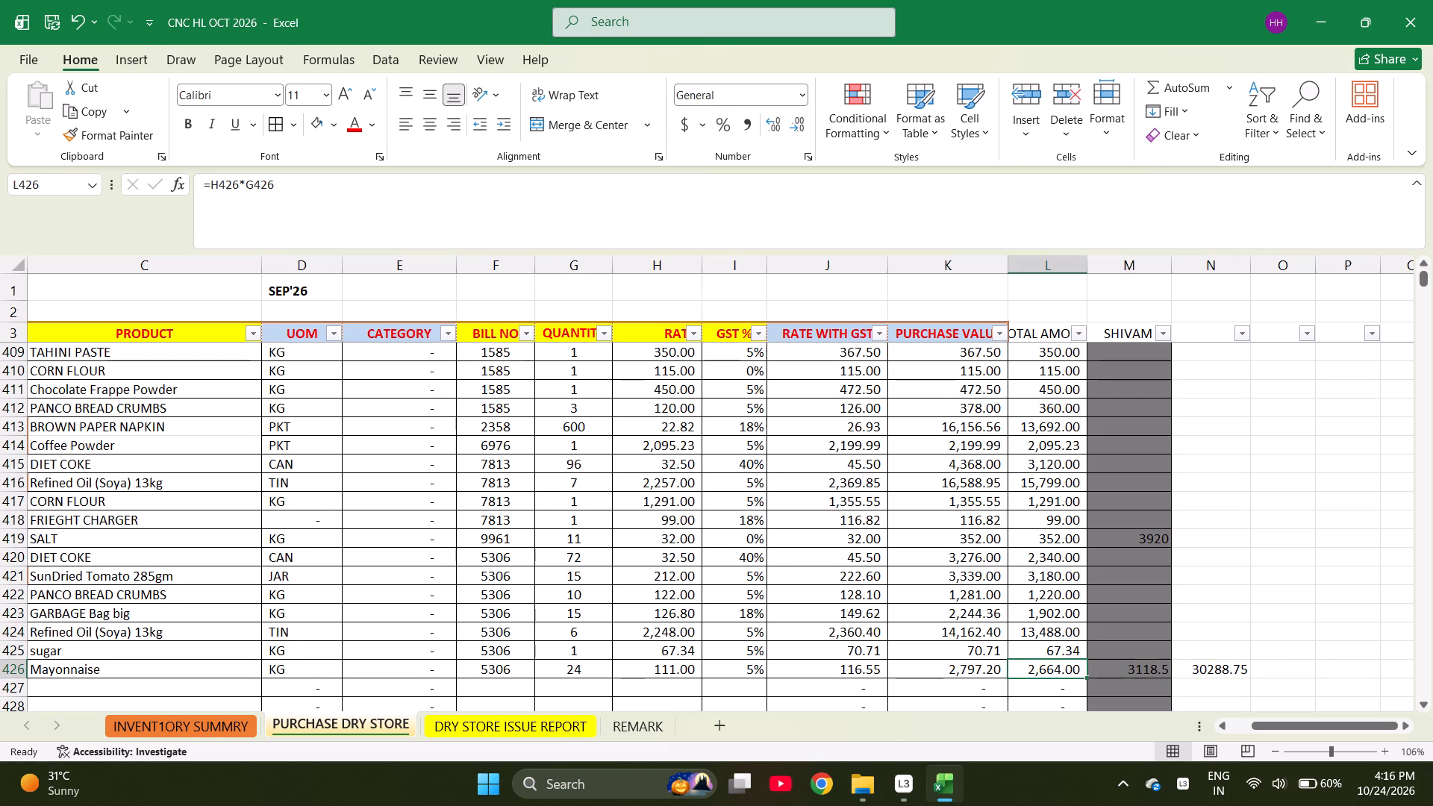
{"action": "key", "text": "Left"}
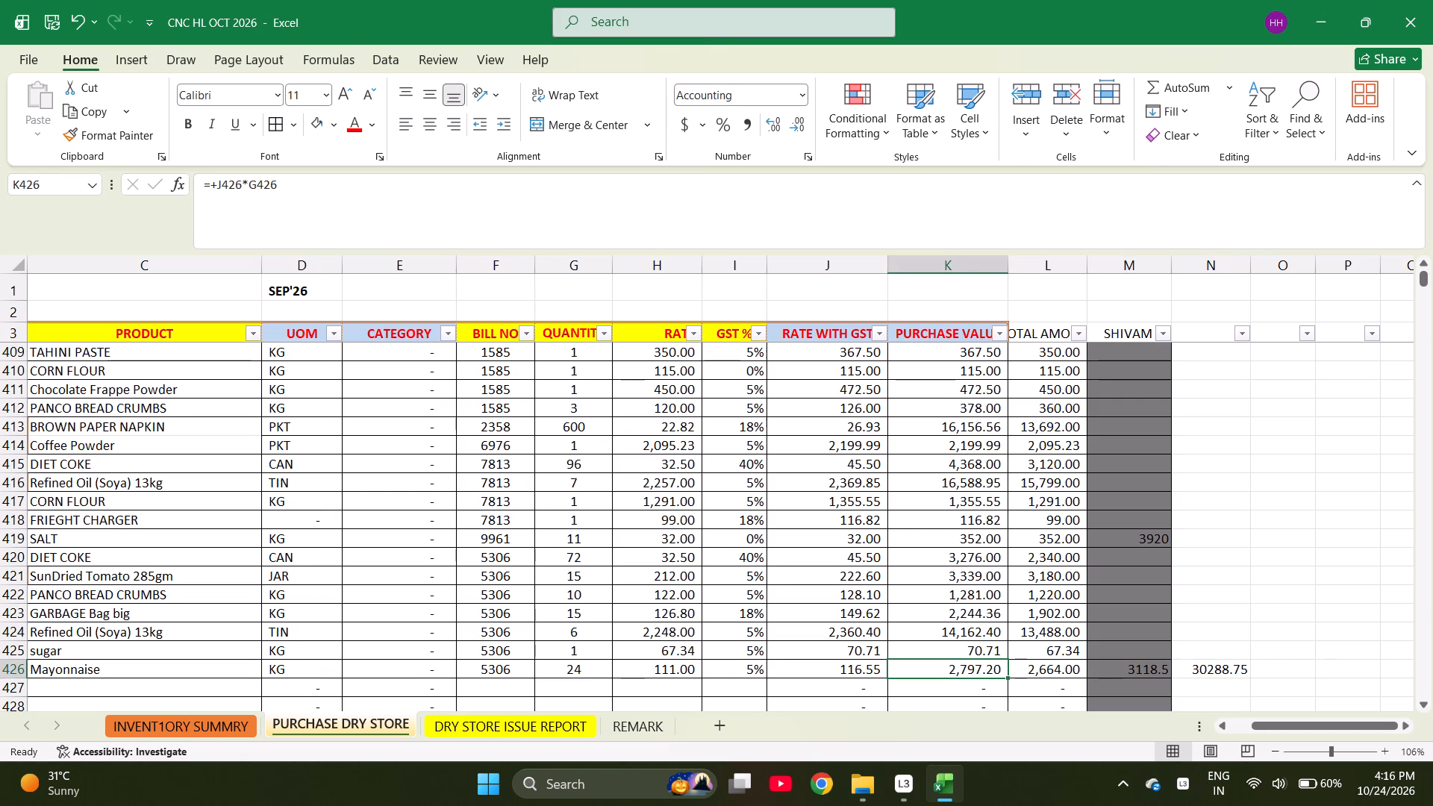
{"action": "key", "text": "Up"}
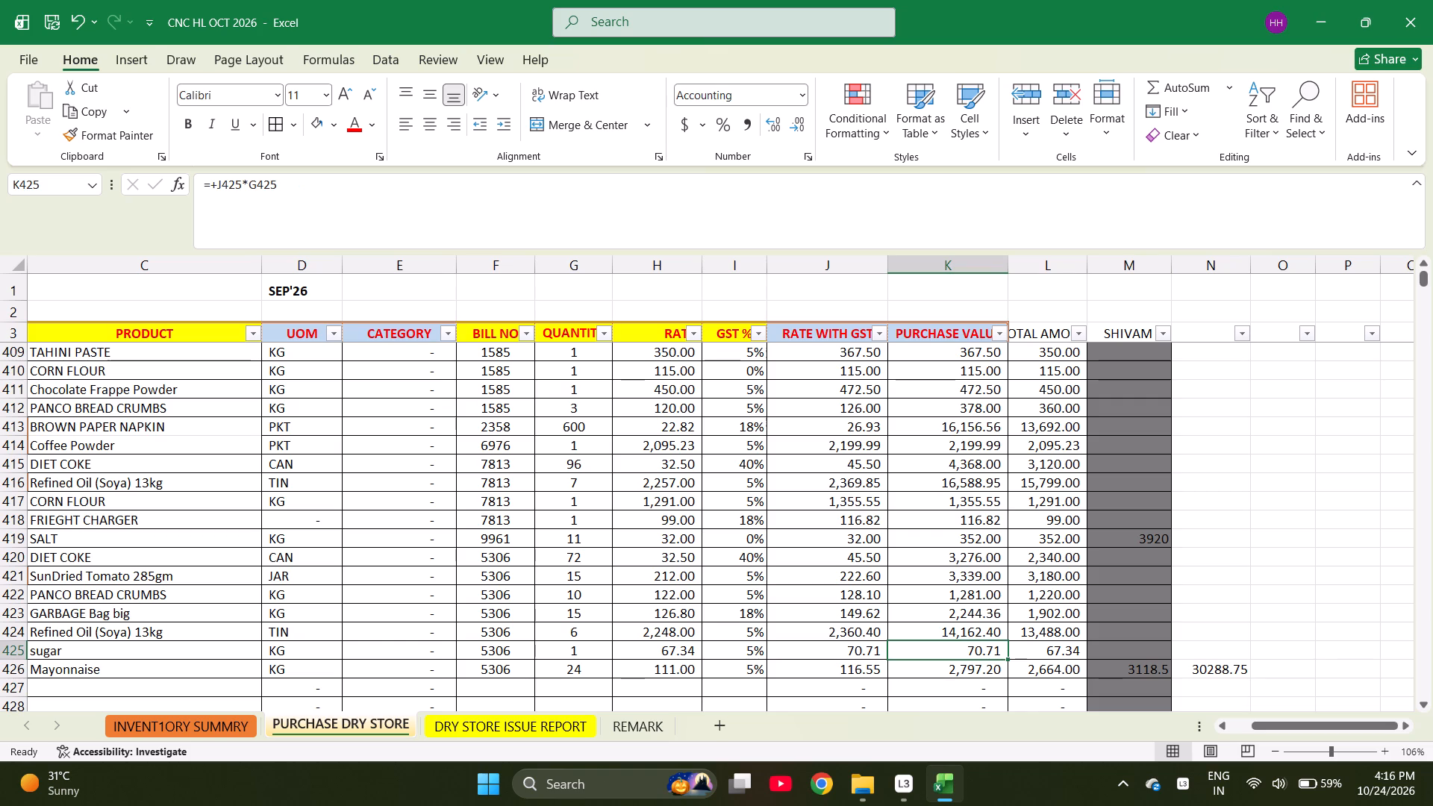
{"action": "key", "text": "Left"}
{"action": "key", "text": "Left"}
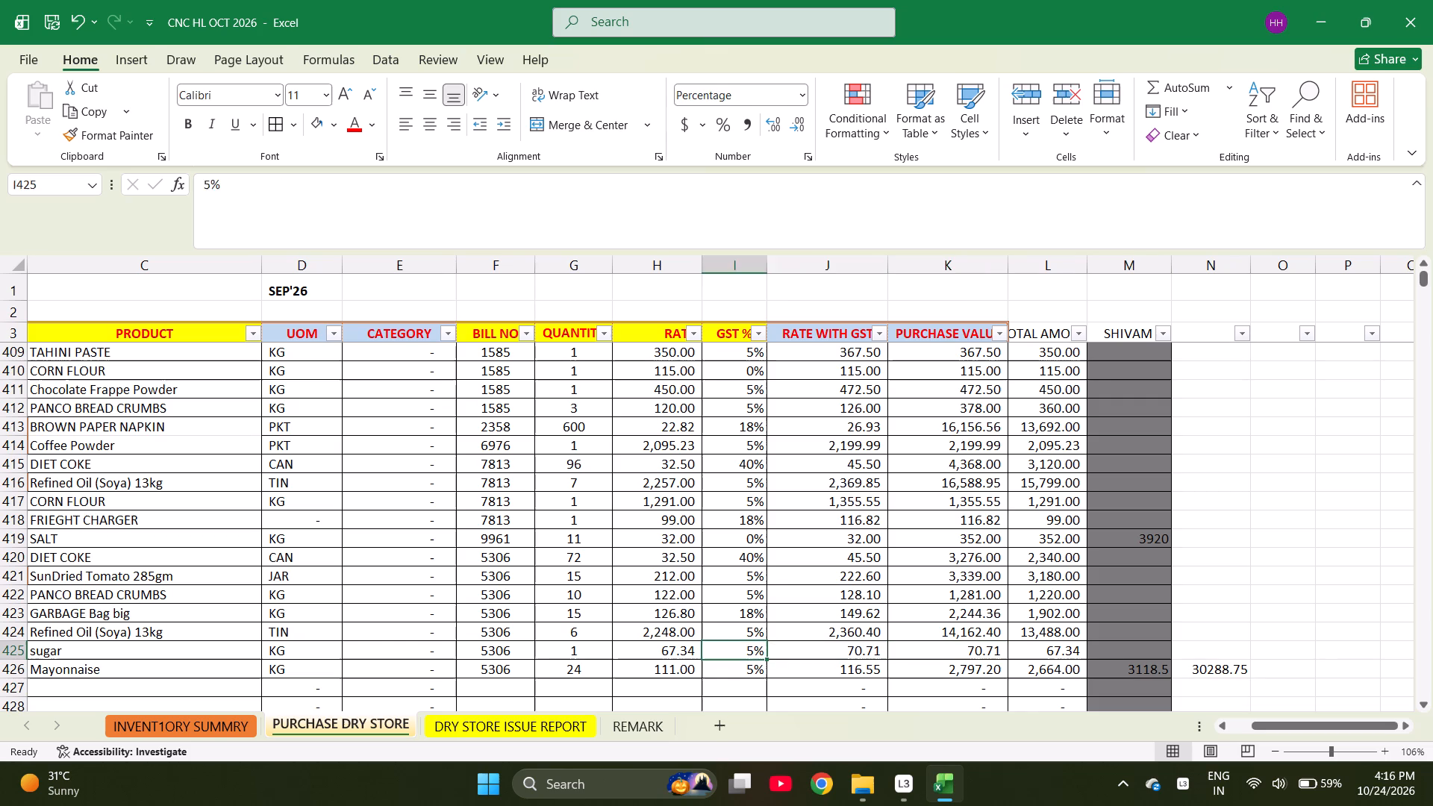
{"action": "key", "text": "Left"}
{"action": "key", "text": "Left"}
{"action": "type", "text": "50"}
{"action": "key", "text": "Return"}
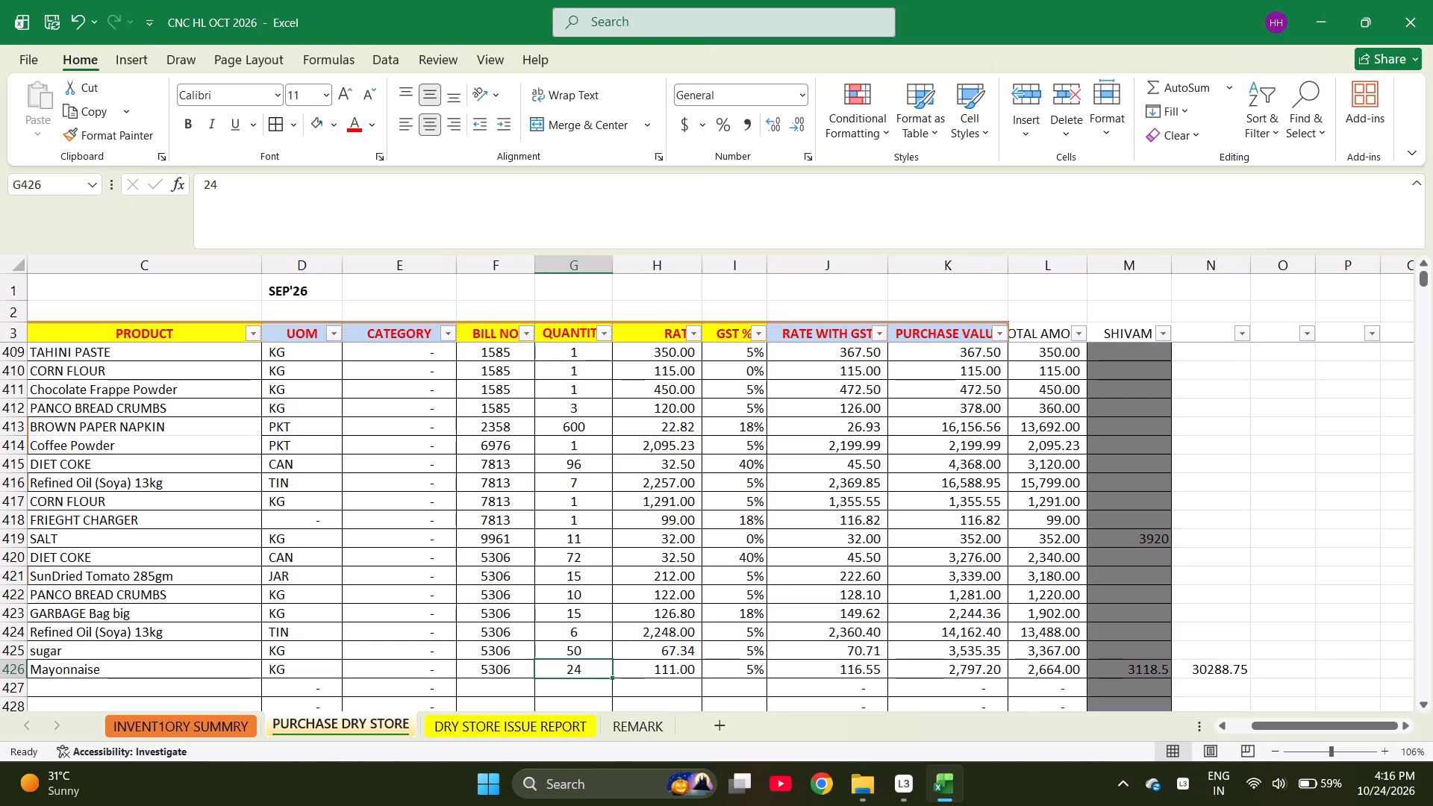
Set the quantity of GARBAGE Bag big in row 423 with the formula =5*15.
{"action": "key", "text": "Up"}
{"action": "key", "text": "Right"}
{"action": "key", "text": "Right"}
{"action": "key", "text": "Right"}
{"action": "key", "text": "Right"}
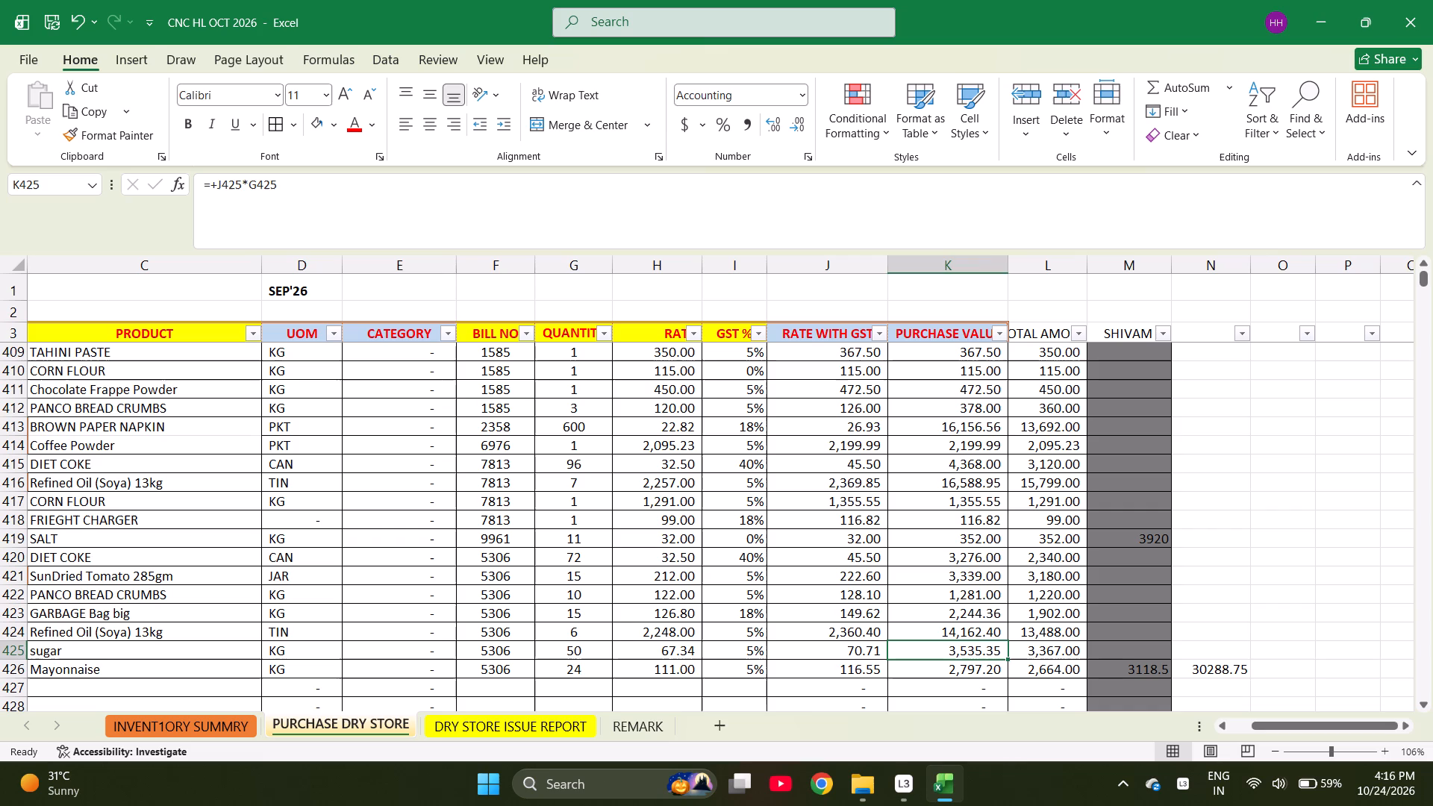
{"action": "key", "text": "Right"}
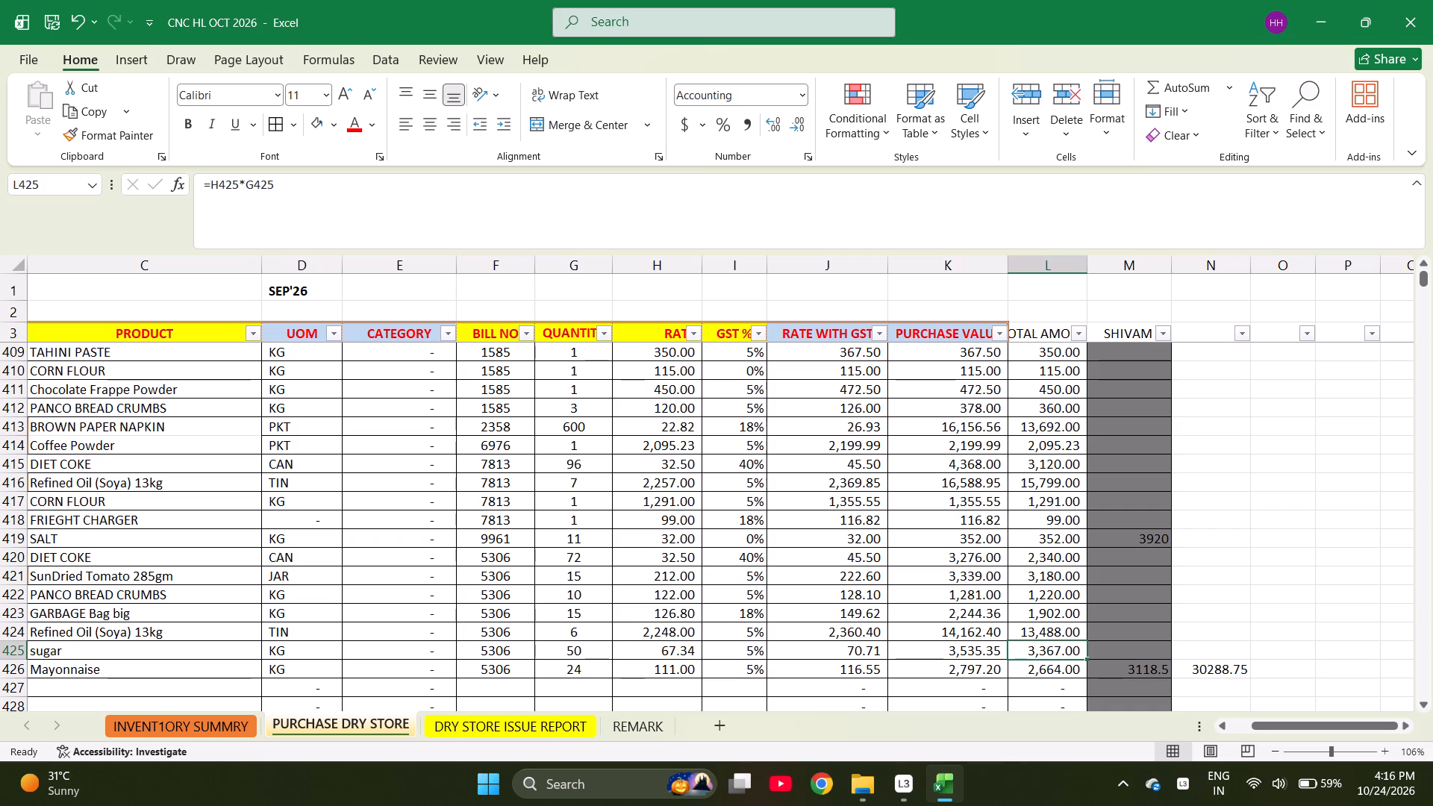
{"action": "key", "text": "Up"}
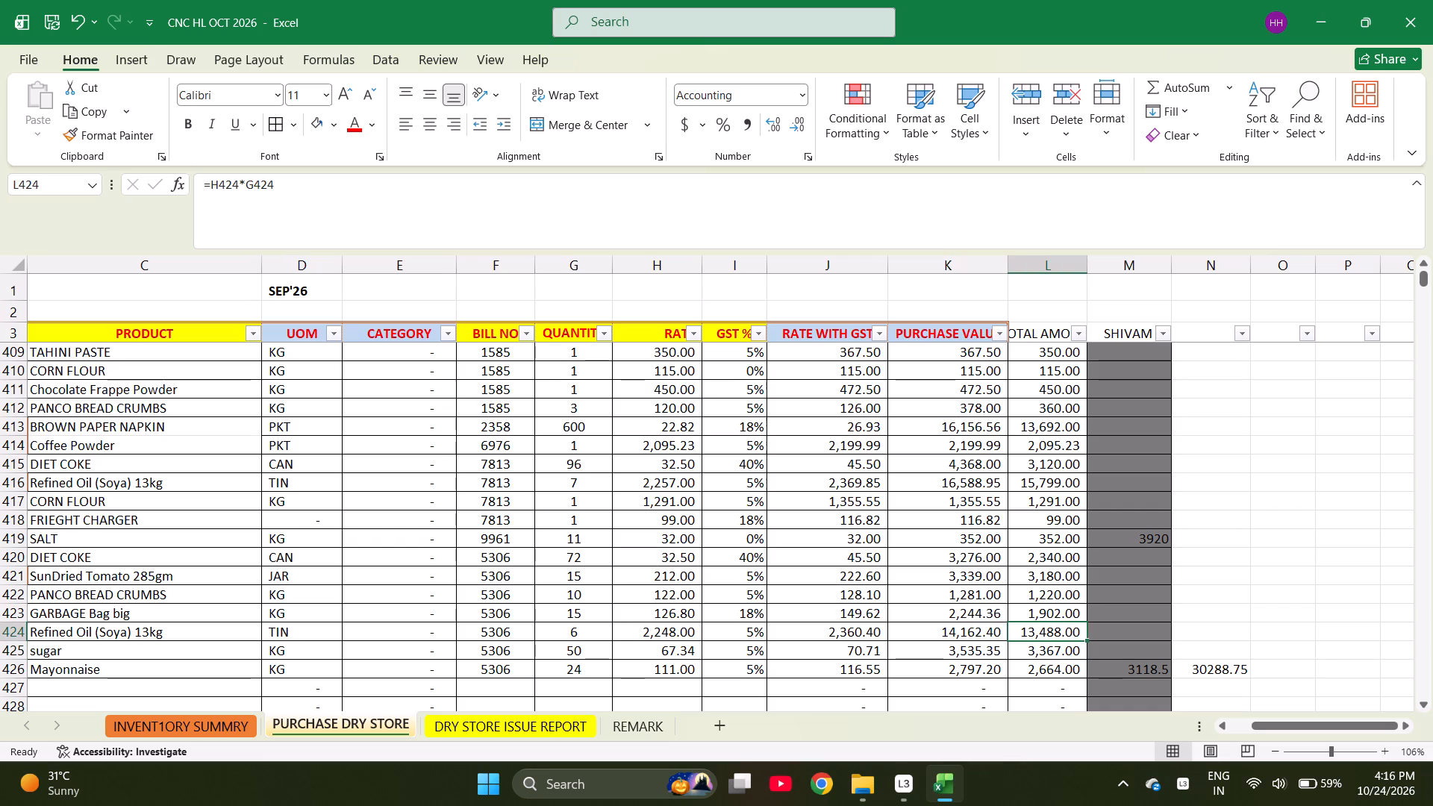
{"action": "key", "text": "Left"}
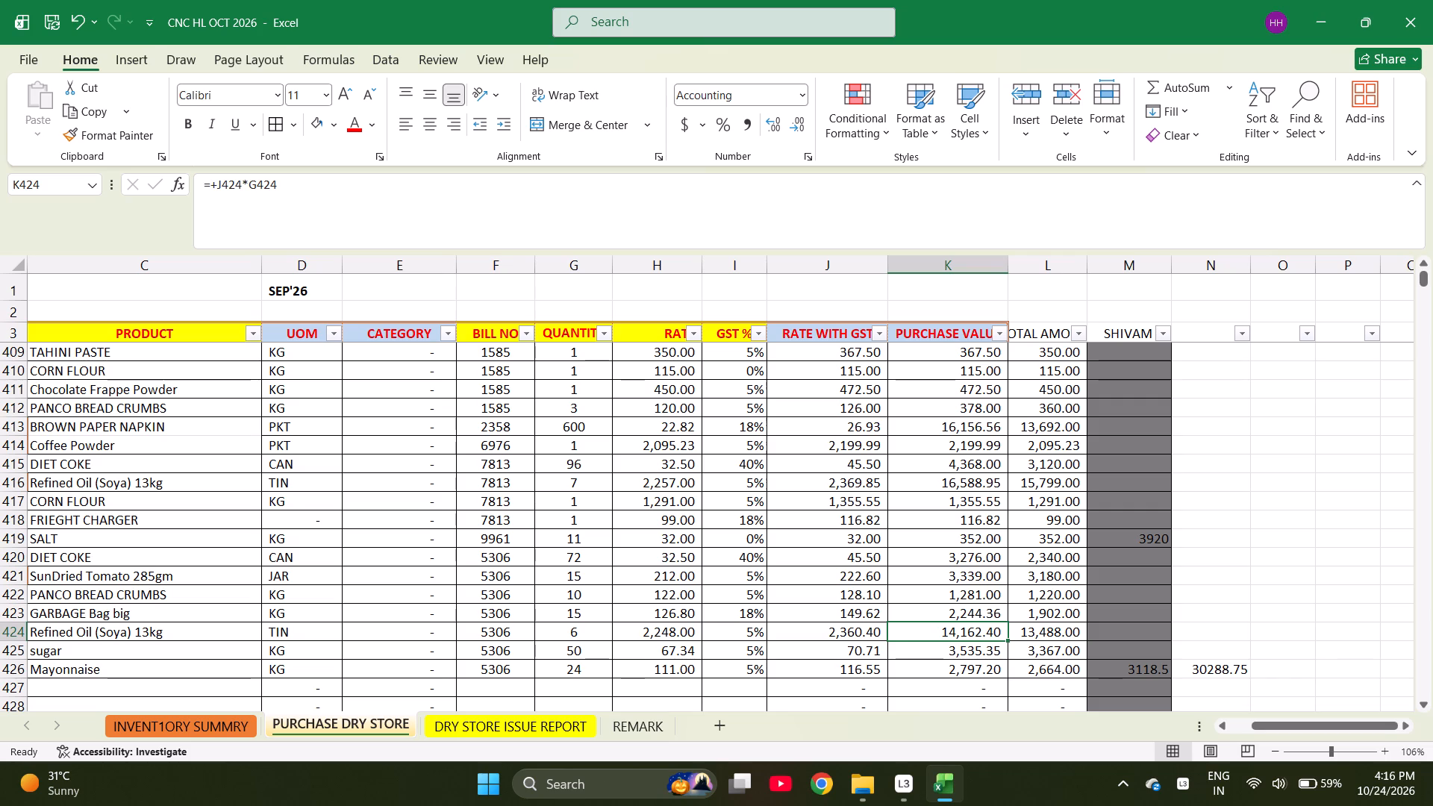
{"action": "key", "text": "Up"}
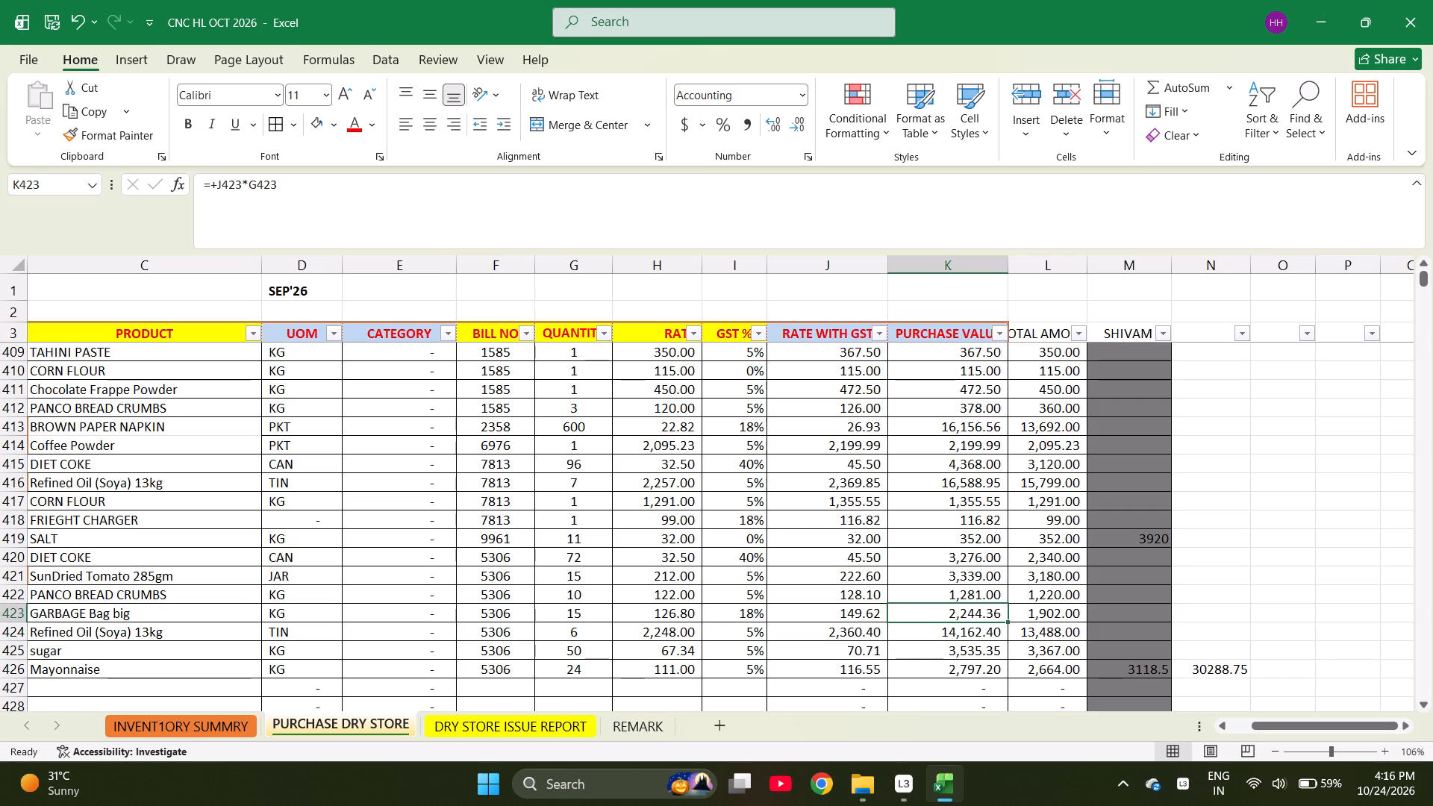
{"action": "key", "text": "Left"}
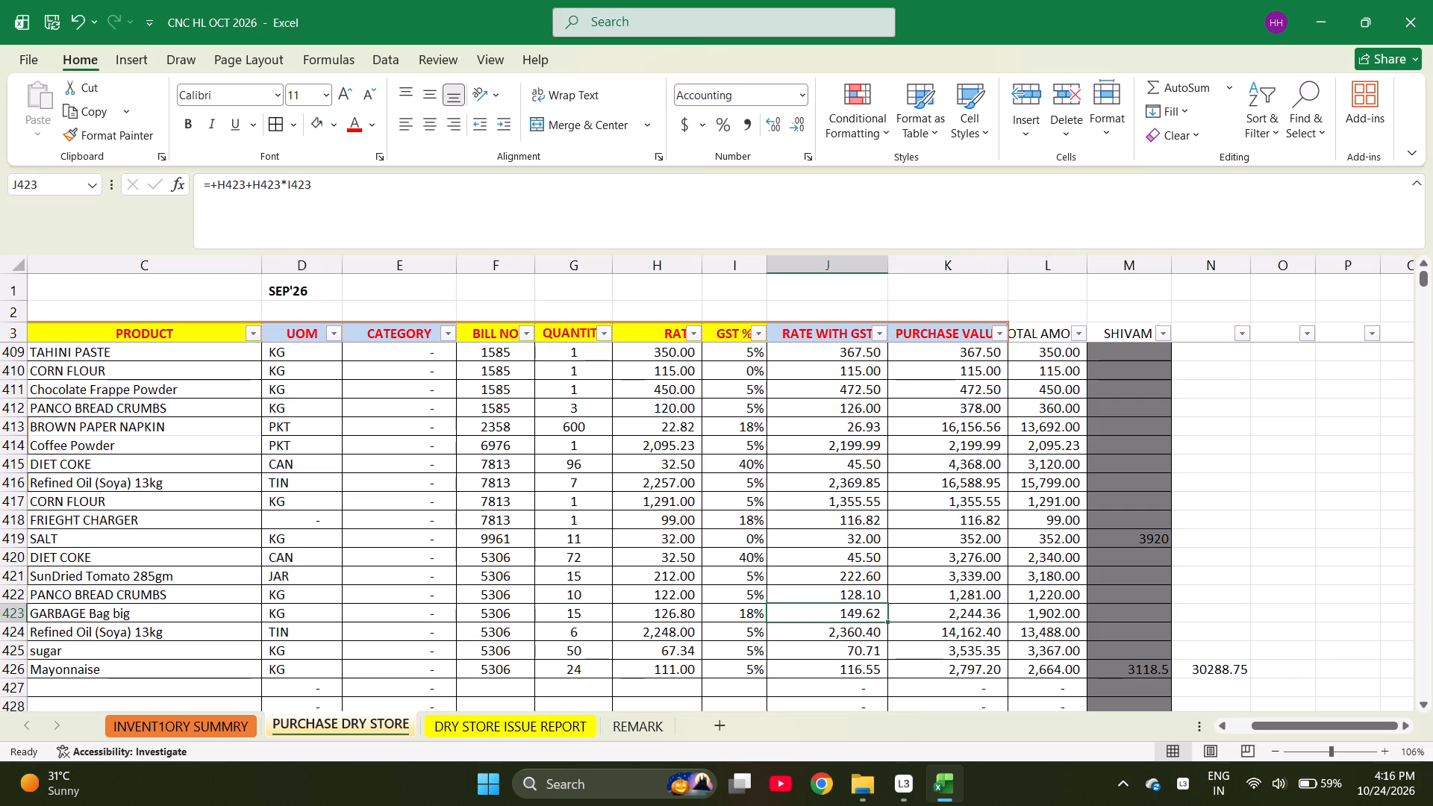
{"action": "key", "text": "Left"}
{"action": "key", "text": "Left"}
{"action": "key", "text": "Left"}
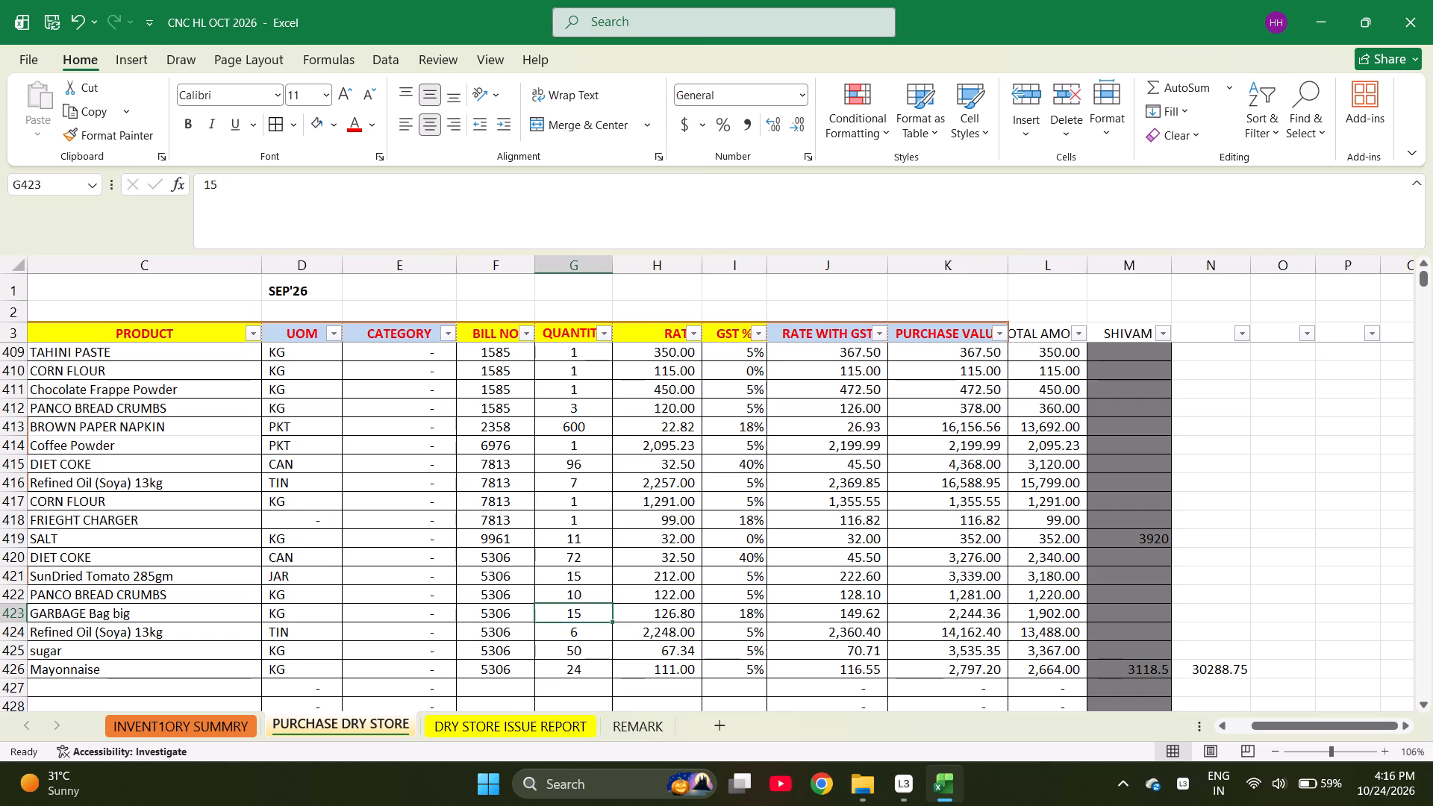
{"action": "type", "text": "=5*15"}
{"action": "key", "text": "Return"}
{"action": "key", "text": "Up"}
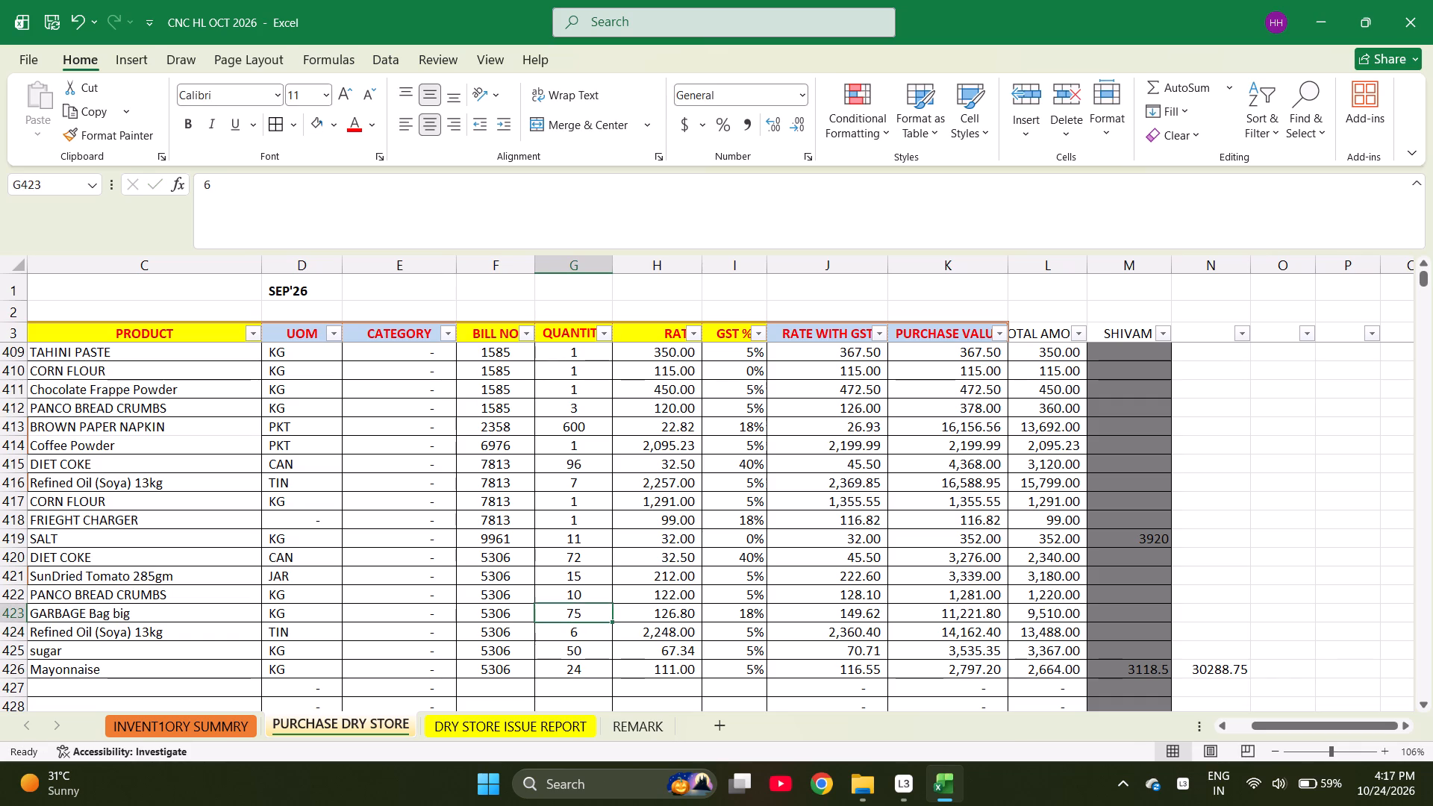
Review the amounts in the GARBAGE Bag big row 423 and the quantity, rate and purchase value in the SunDried Tomato row 421.
{"action": "key", "text": "Right"}
{"action": "key", "text": "Right"}
{"action": "key", "text": "Right"}
{"action": "key", "text": "Right"}
{"action": "key", "text": "Right"}
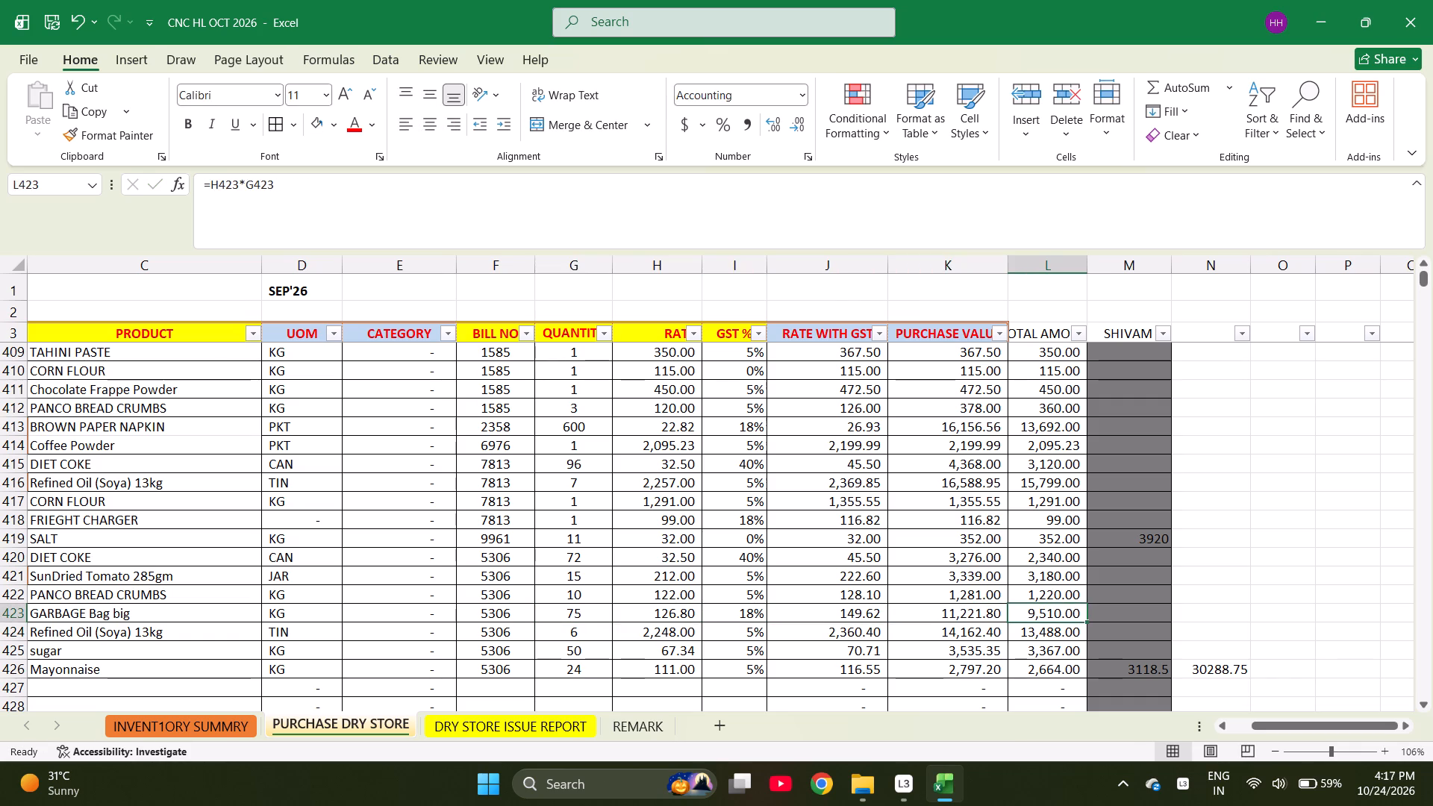
{"action": "key", "text": "Left"}
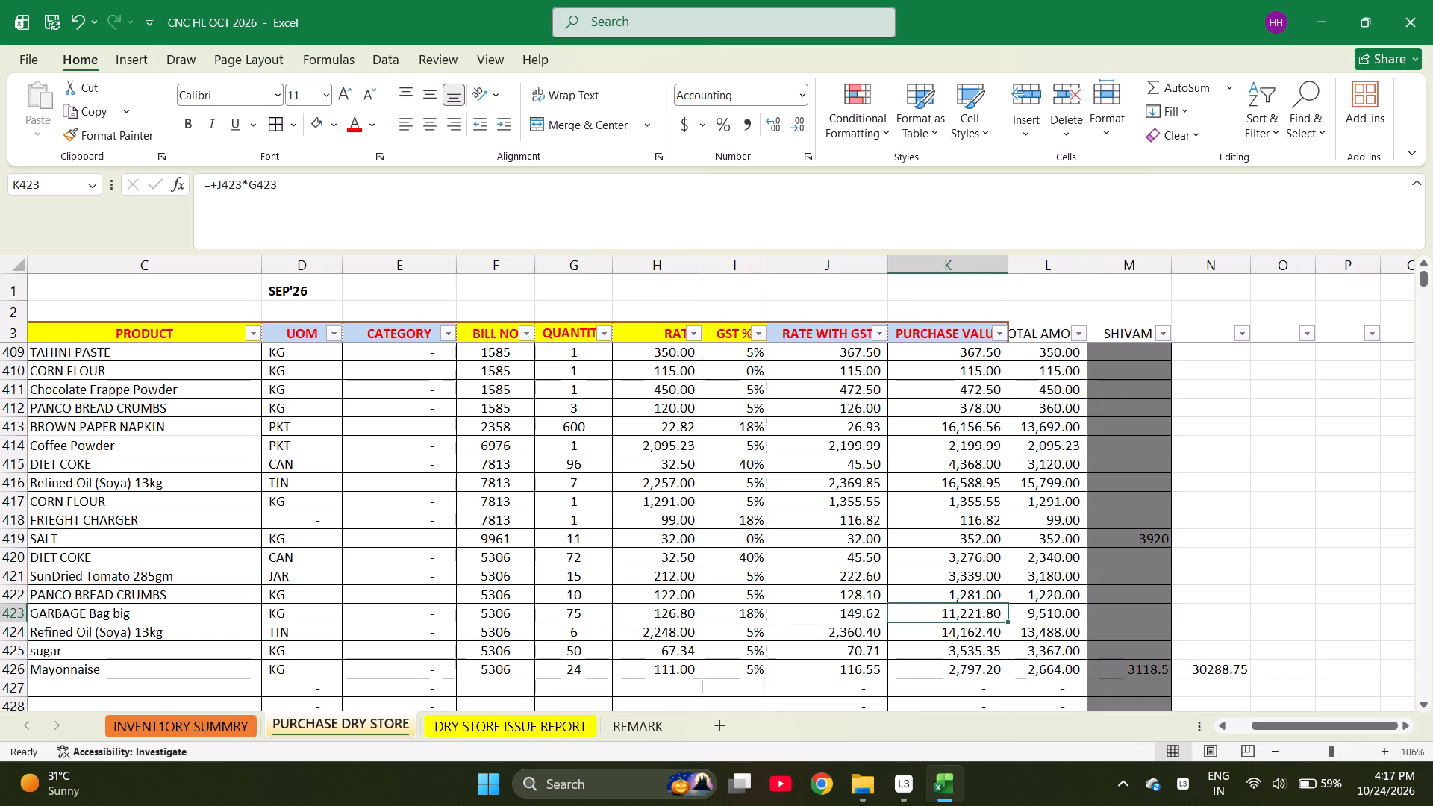
{"action": "key", "text": "Up"}
{"action": "key", "text": "Up"}
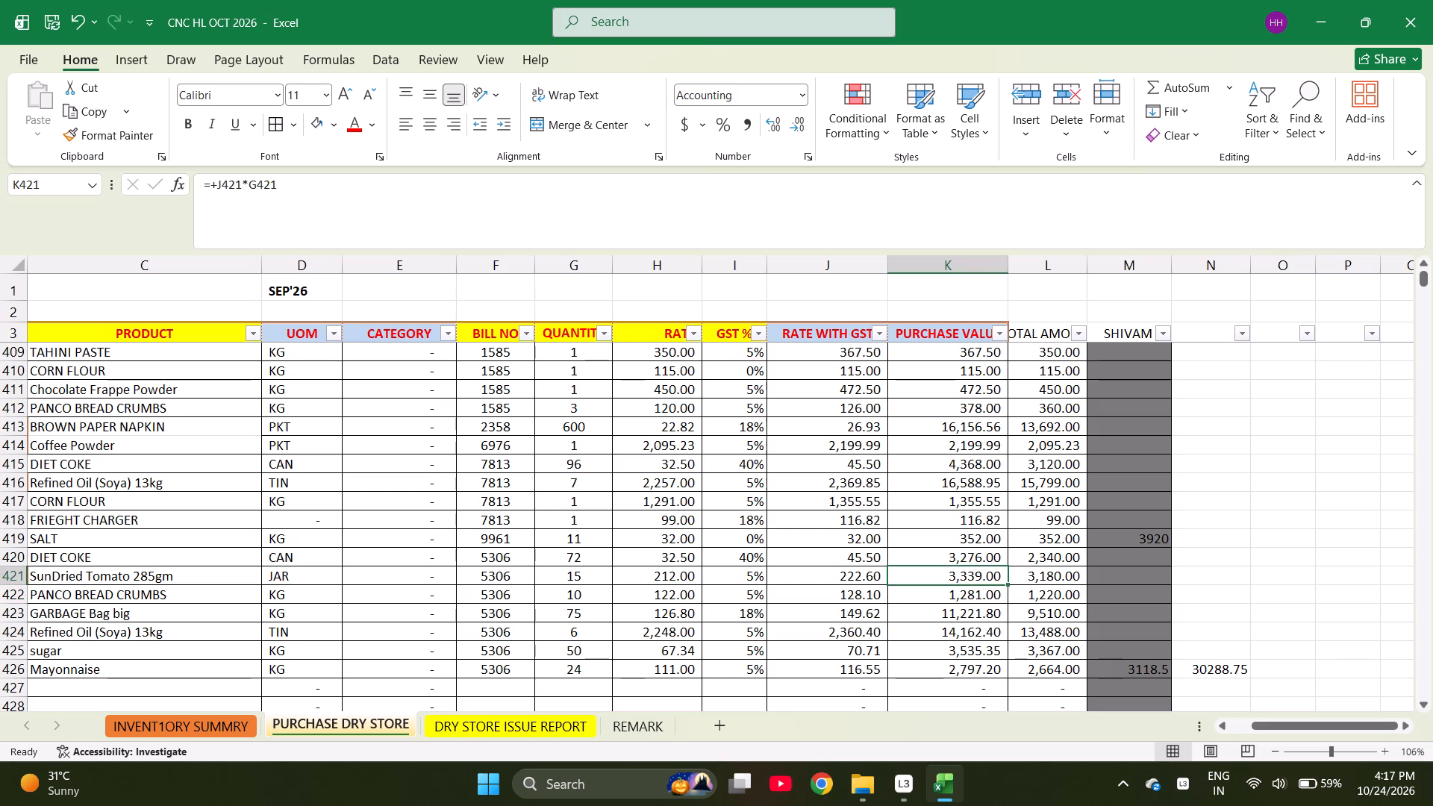
{"action": "key", "text": "Left"}
{"action": "key", "text": "Left"}
{"action": "key", "text": "Left"}
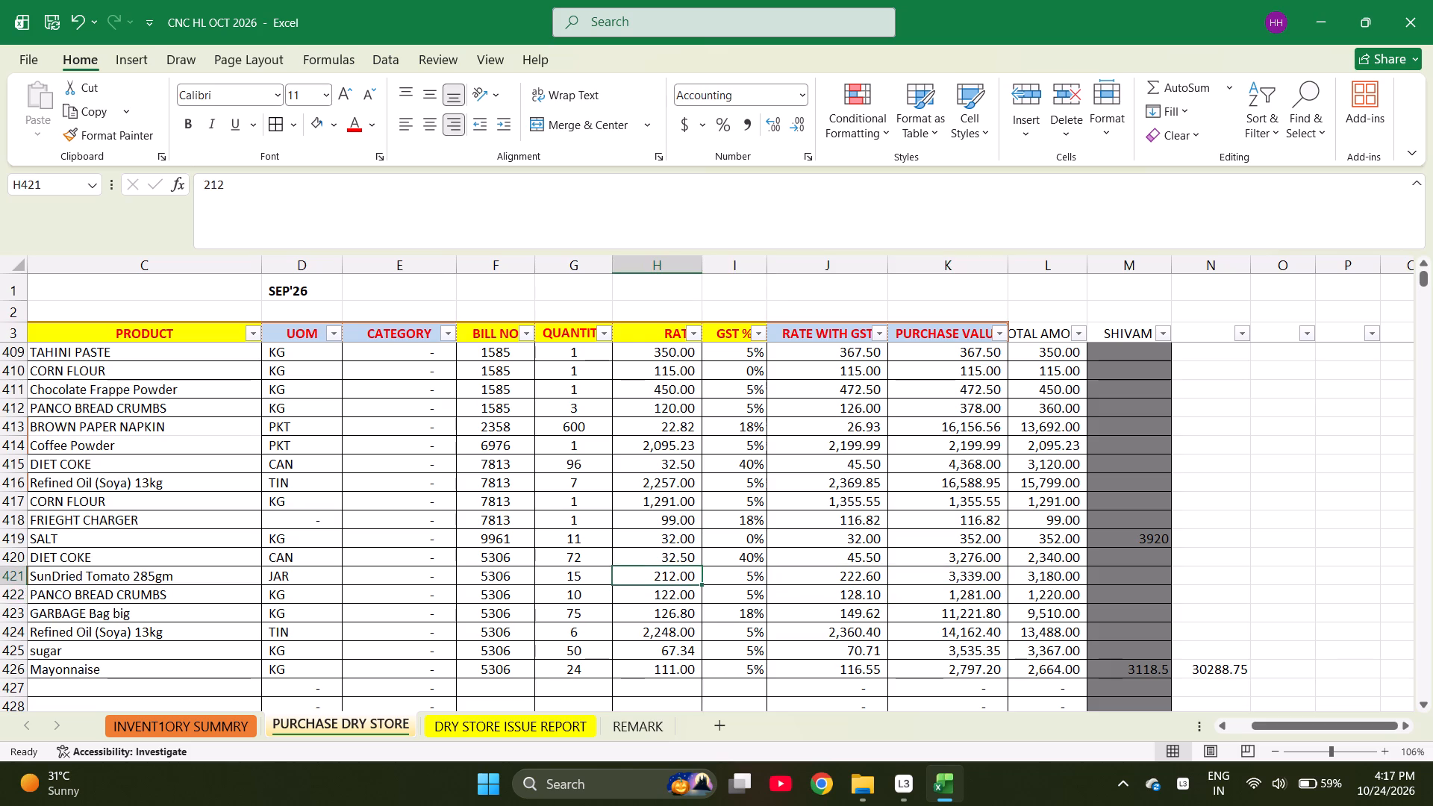
{"action": "key", "text": "Left"}
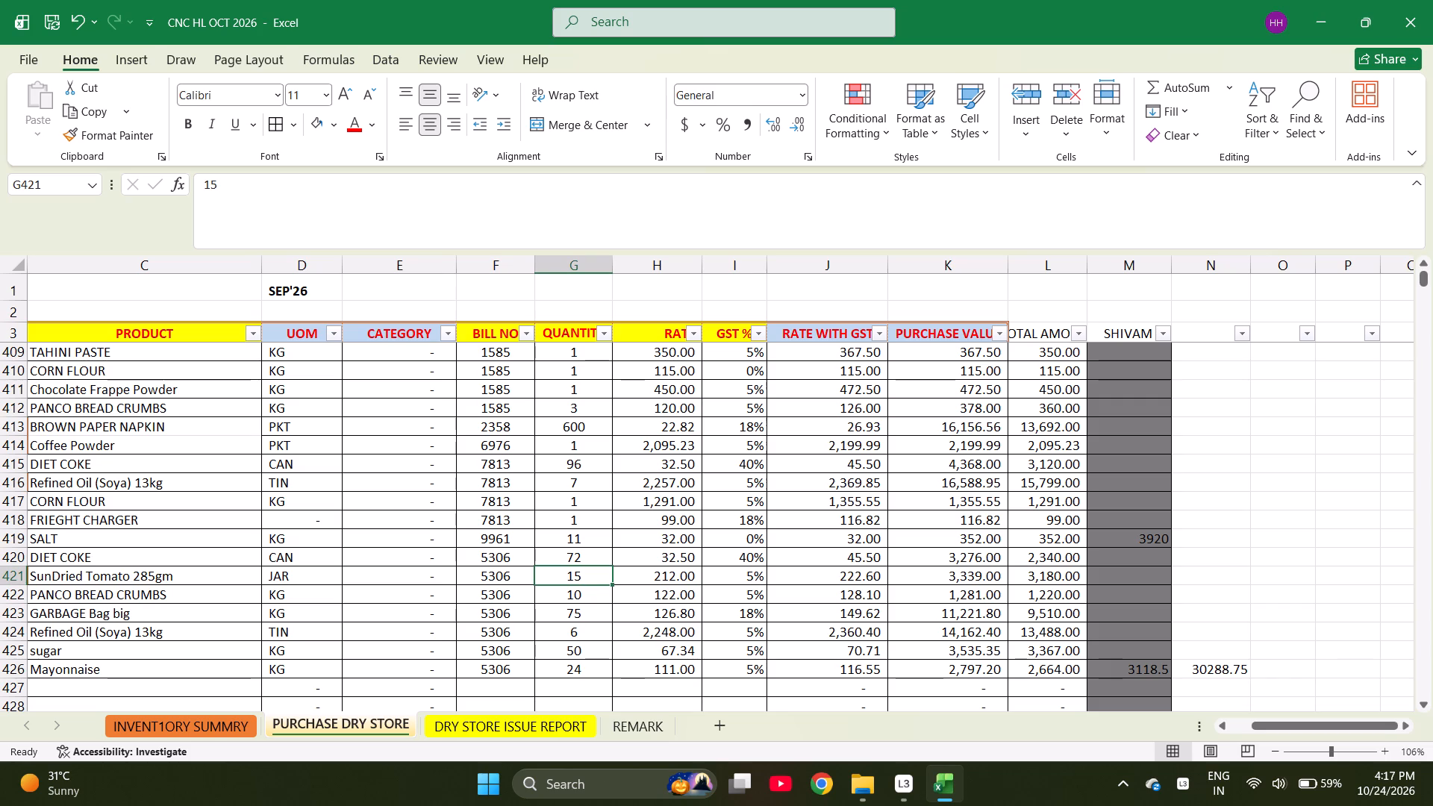
{"action": "key", "text": "Right"}
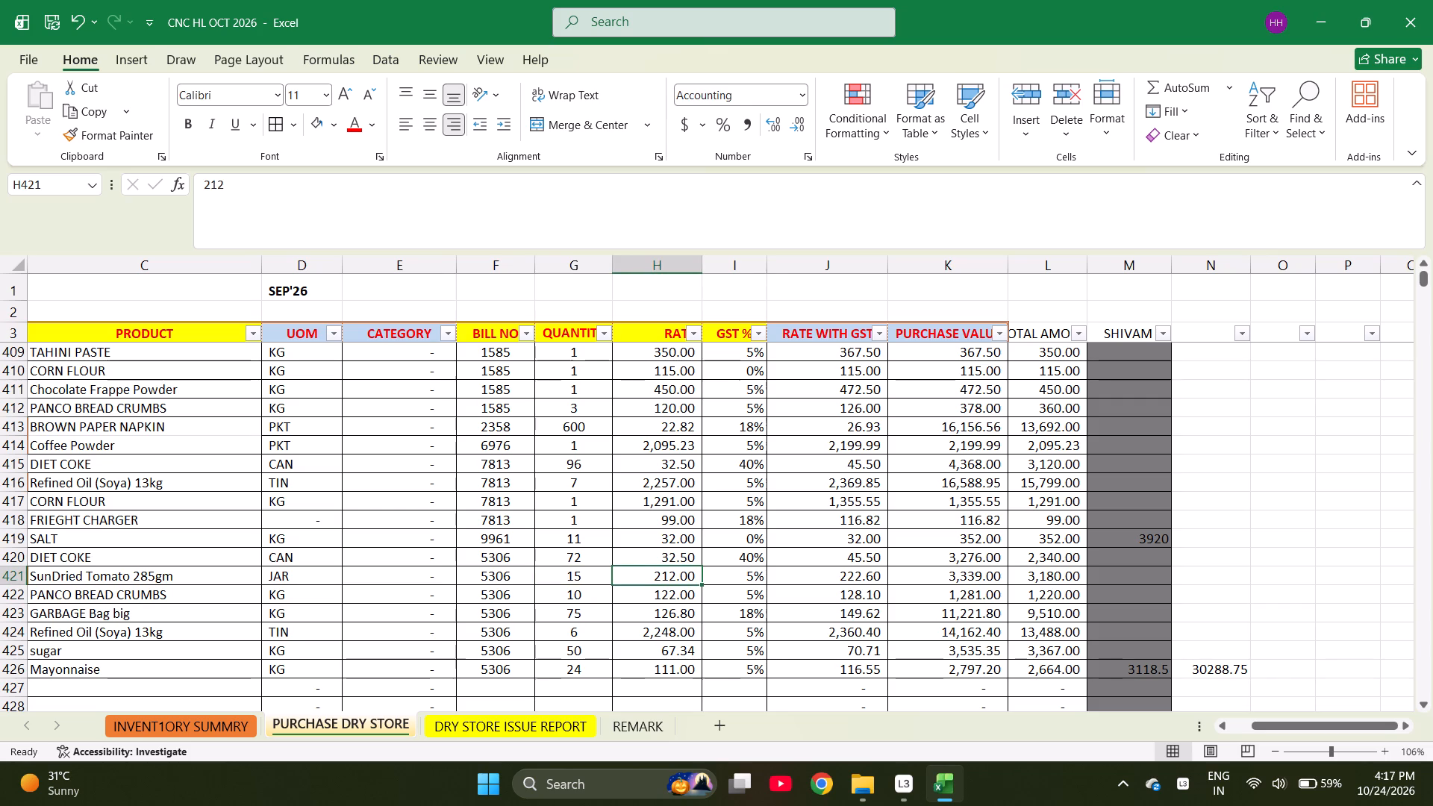
{"action": "key", "text": "Right"}
{"action": "key", "text": "Right"}
{"action": "key", "text": "Right"}
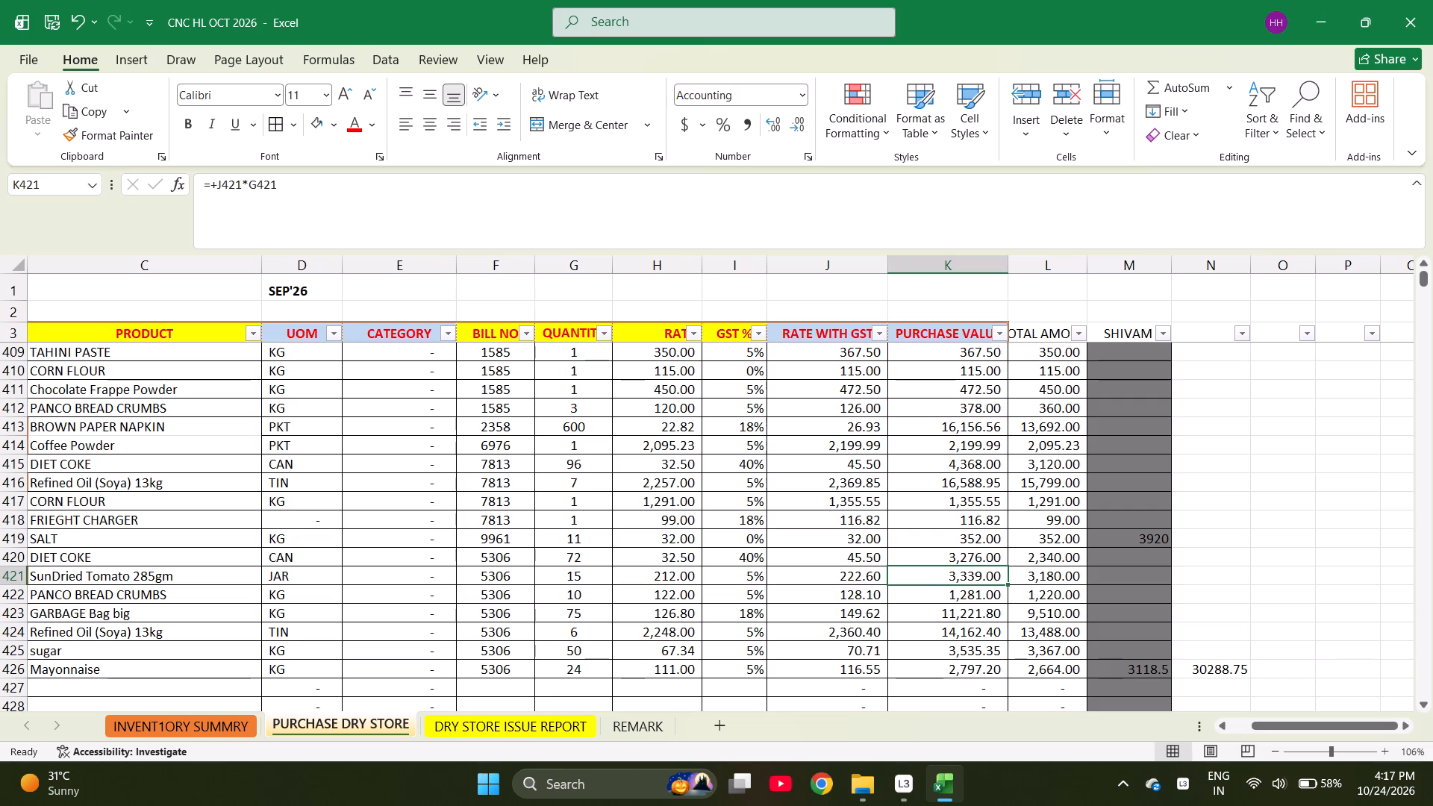
Check the sum of bill 5306's purchase values in rows 420 to 426 with the corrected quantities.
{"action": "key", "text": "Up"}
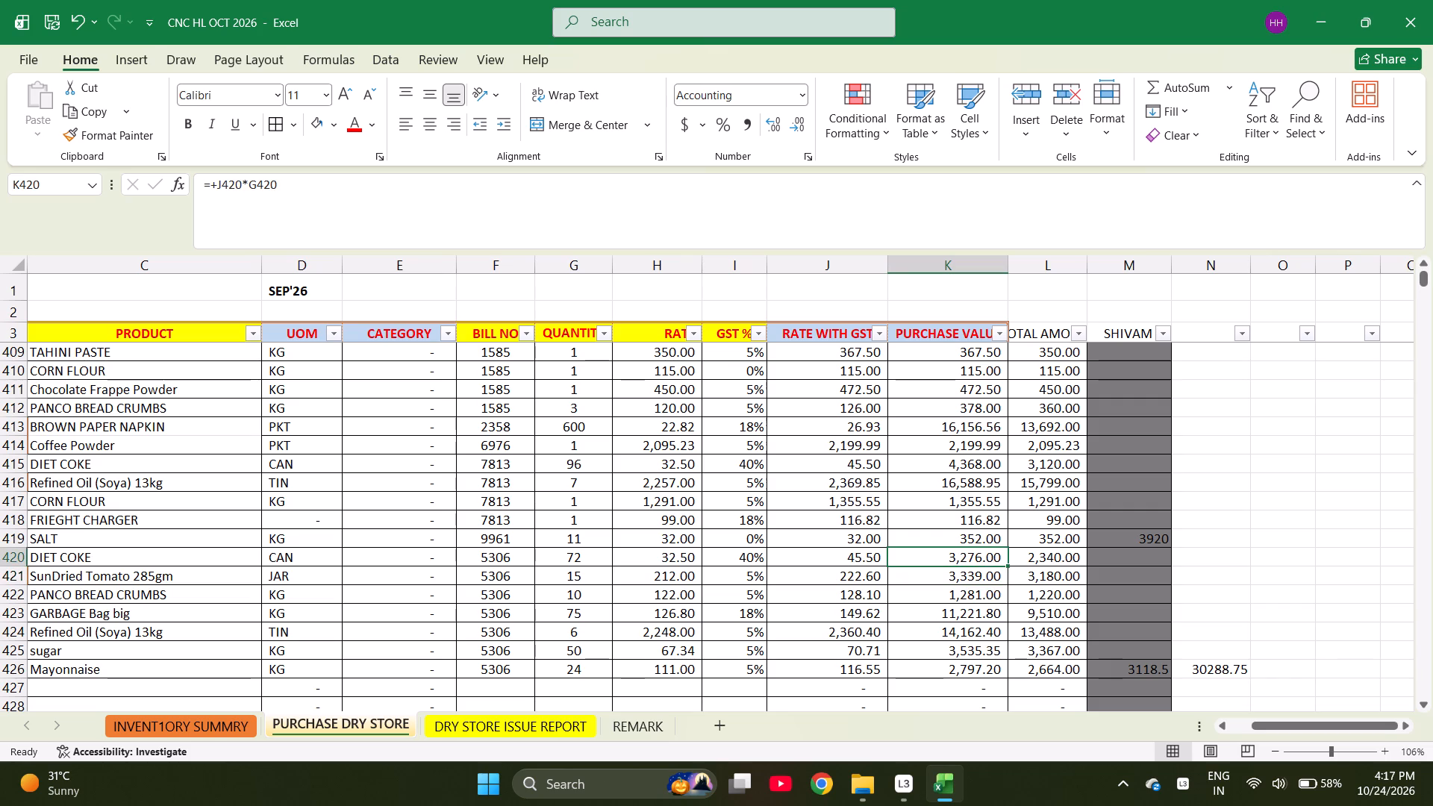
{"action": "key", "text": "shift+Down"}
{"action": "key", "text": "shift+Down"}
{"action": "key", "text": "shift+Down"}
{"action": "key", "text": "shift+Down"}
{"action": "key", "text": "shift+Down"}
{"action": "key", "text": "shift+Down"}
{"action": "key", "text": "shift+Down"}
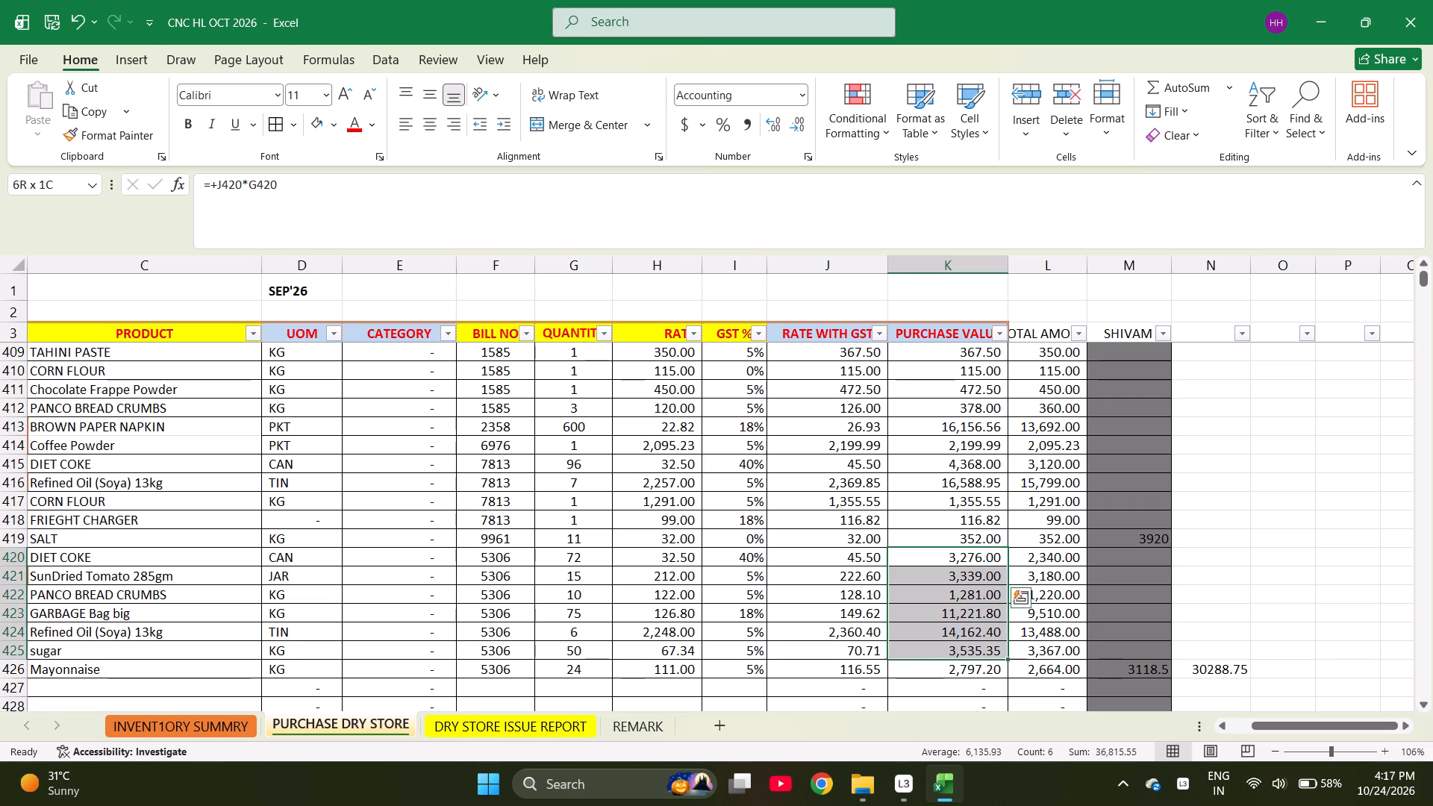
{"action": "key", "text": "shift+Down"}
{"action": "key", "text": "shift+Up"}
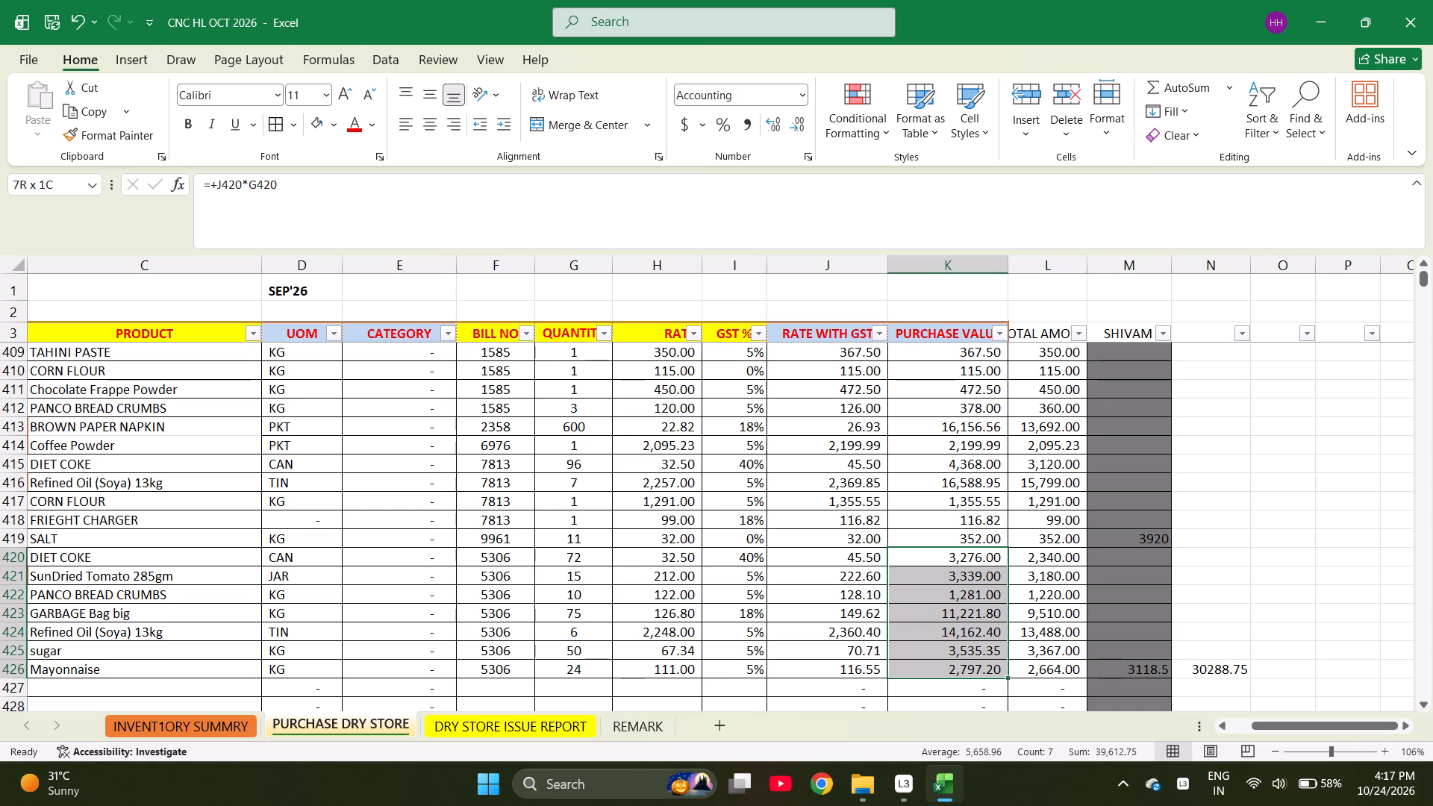
{"action": "key", "text": "Right"}
{"action": "key", "text": "Right"}
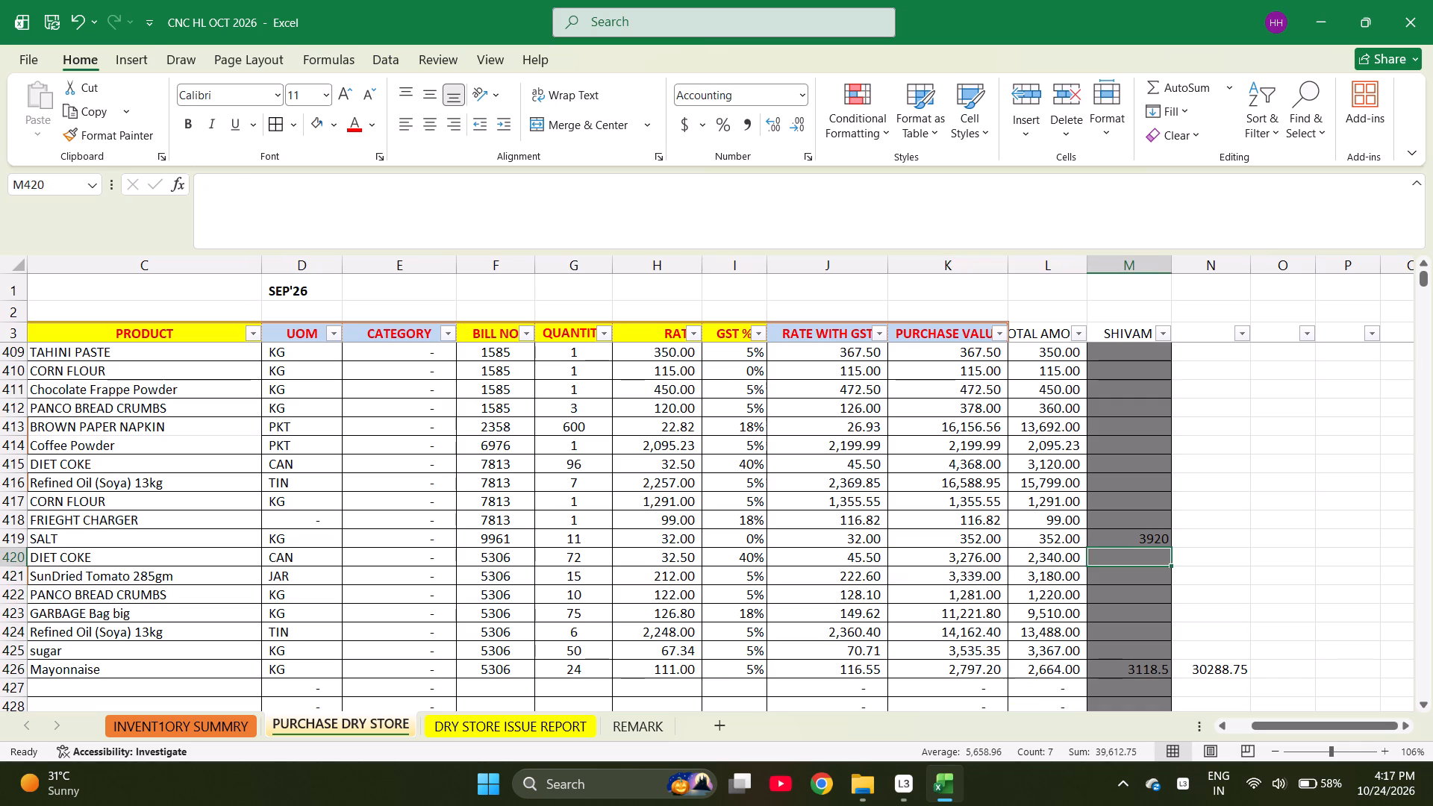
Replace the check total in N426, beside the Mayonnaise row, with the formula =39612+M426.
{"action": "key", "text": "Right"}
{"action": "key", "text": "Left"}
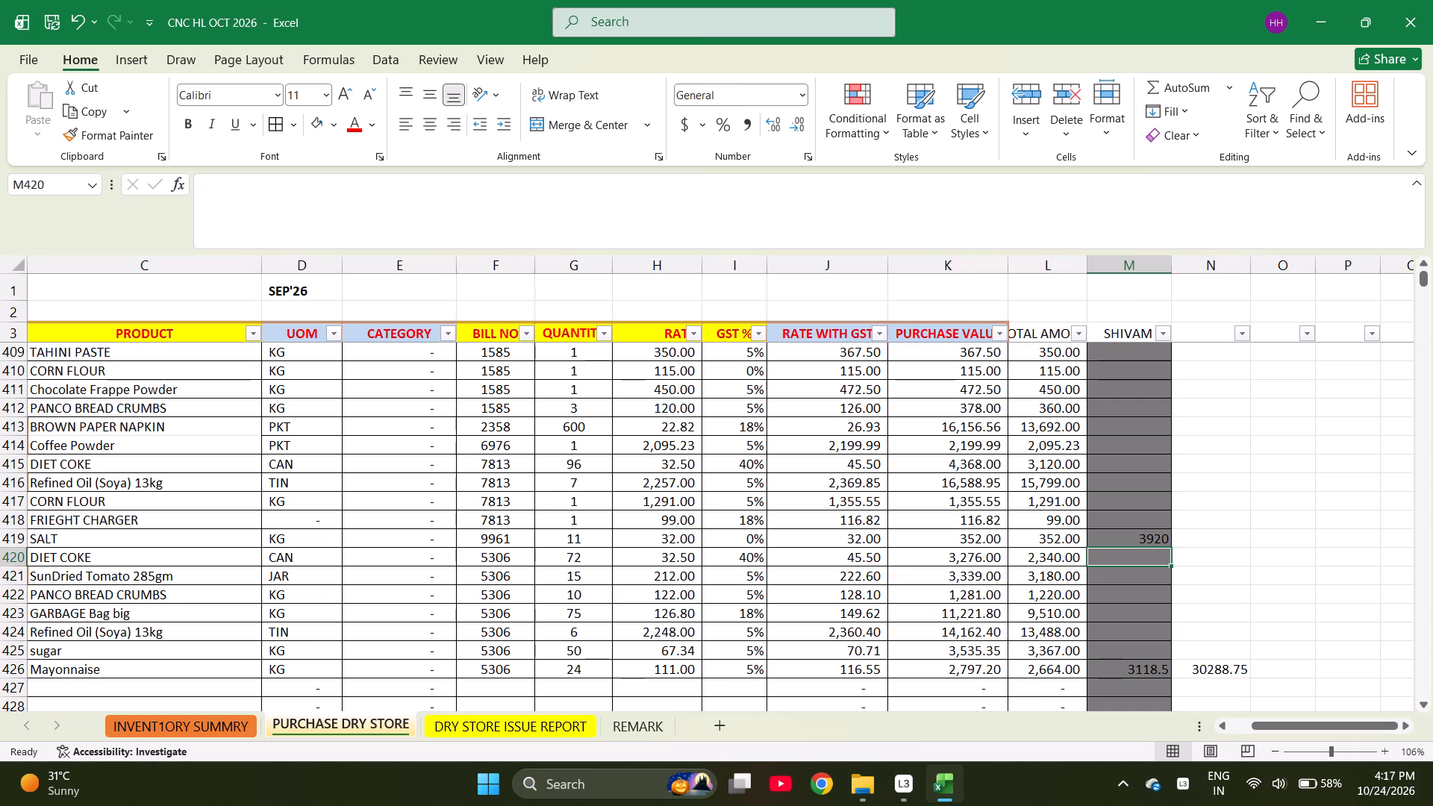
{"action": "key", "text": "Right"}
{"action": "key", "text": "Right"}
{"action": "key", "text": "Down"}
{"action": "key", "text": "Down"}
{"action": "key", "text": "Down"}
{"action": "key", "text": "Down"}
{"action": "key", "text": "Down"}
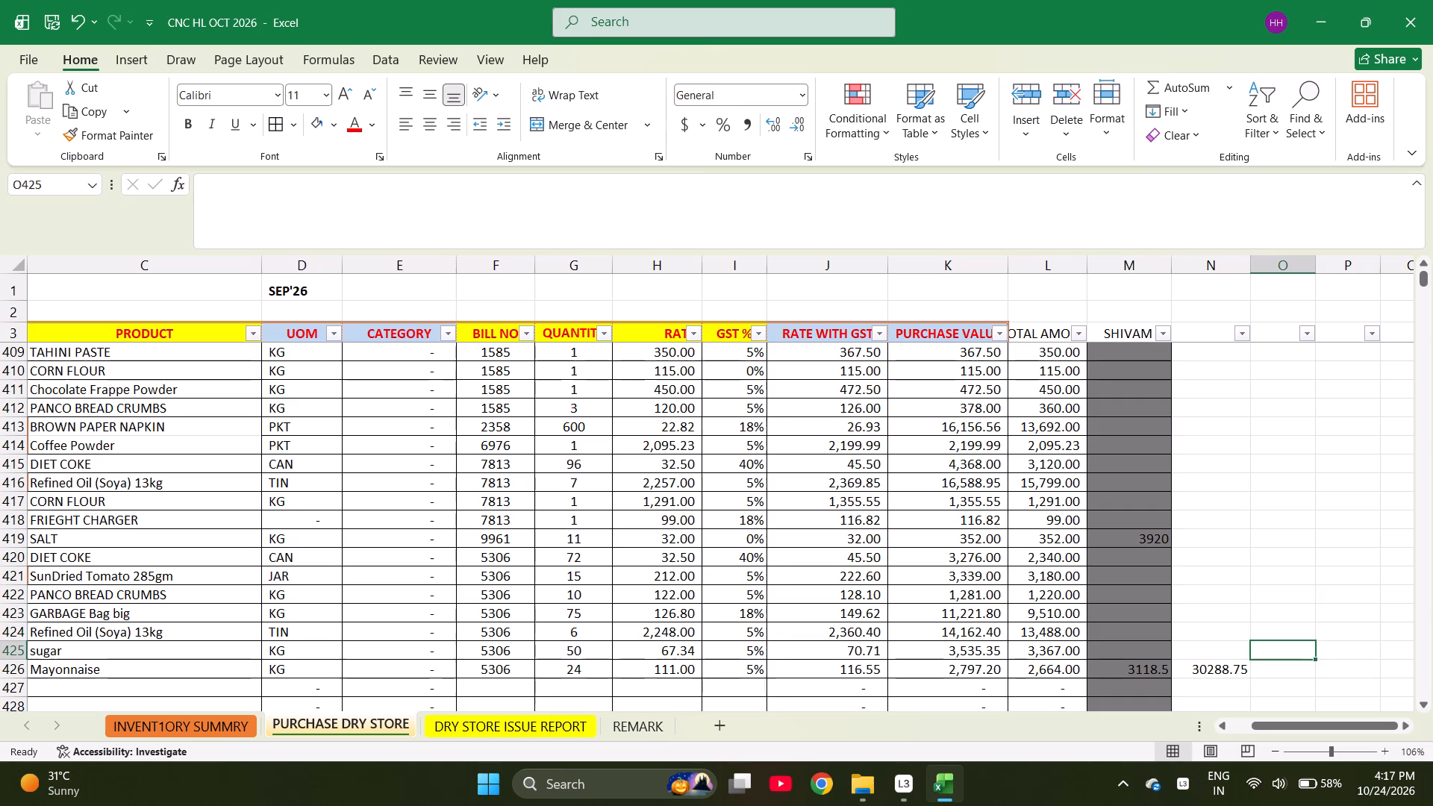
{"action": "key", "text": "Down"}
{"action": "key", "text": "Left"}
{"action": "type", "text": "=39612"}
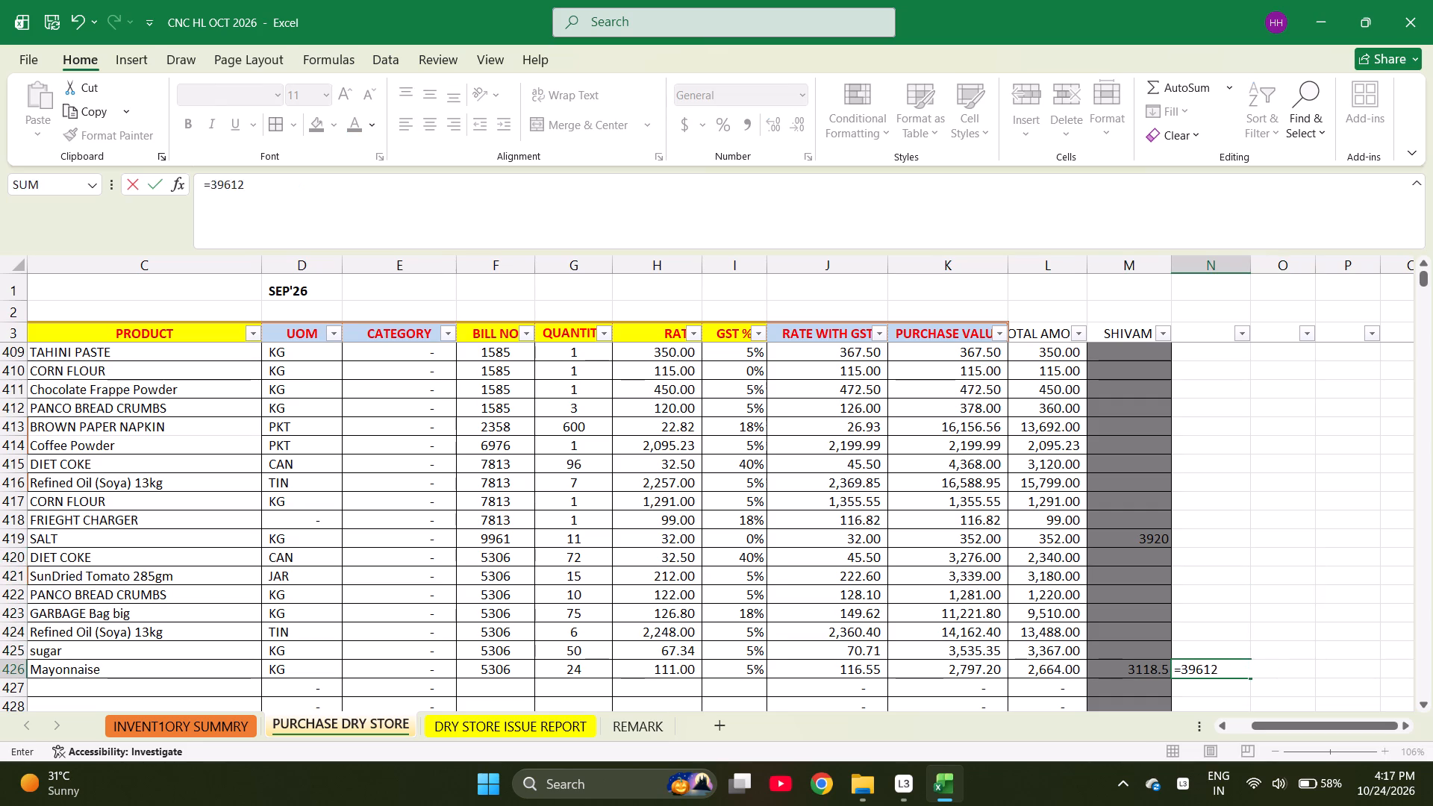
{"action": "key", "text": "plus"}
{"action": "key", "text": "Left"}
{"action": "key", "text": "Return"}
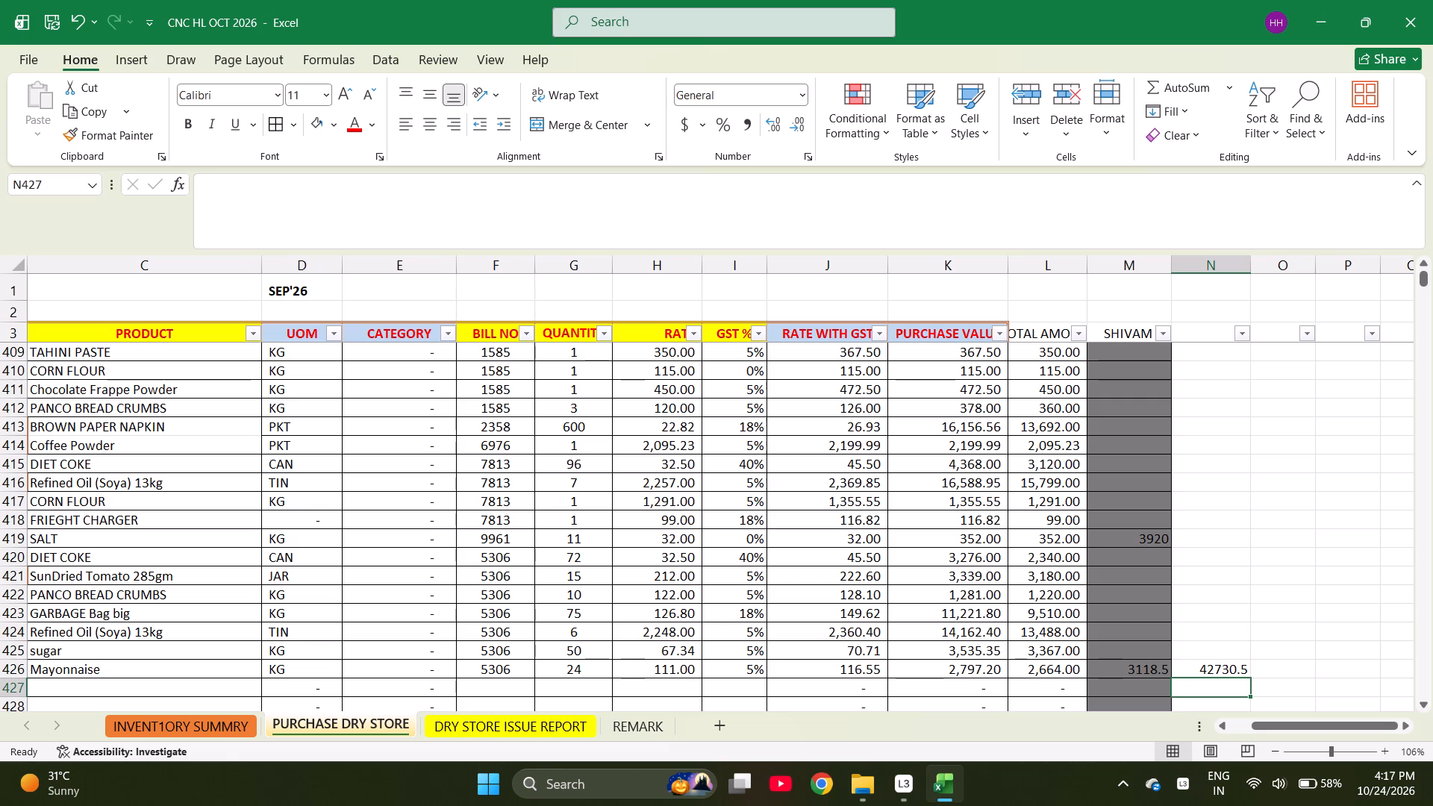
Clear the check total from N426 beside the Mayonnaise row.
{"action": "key", "text": "Page_Down"}
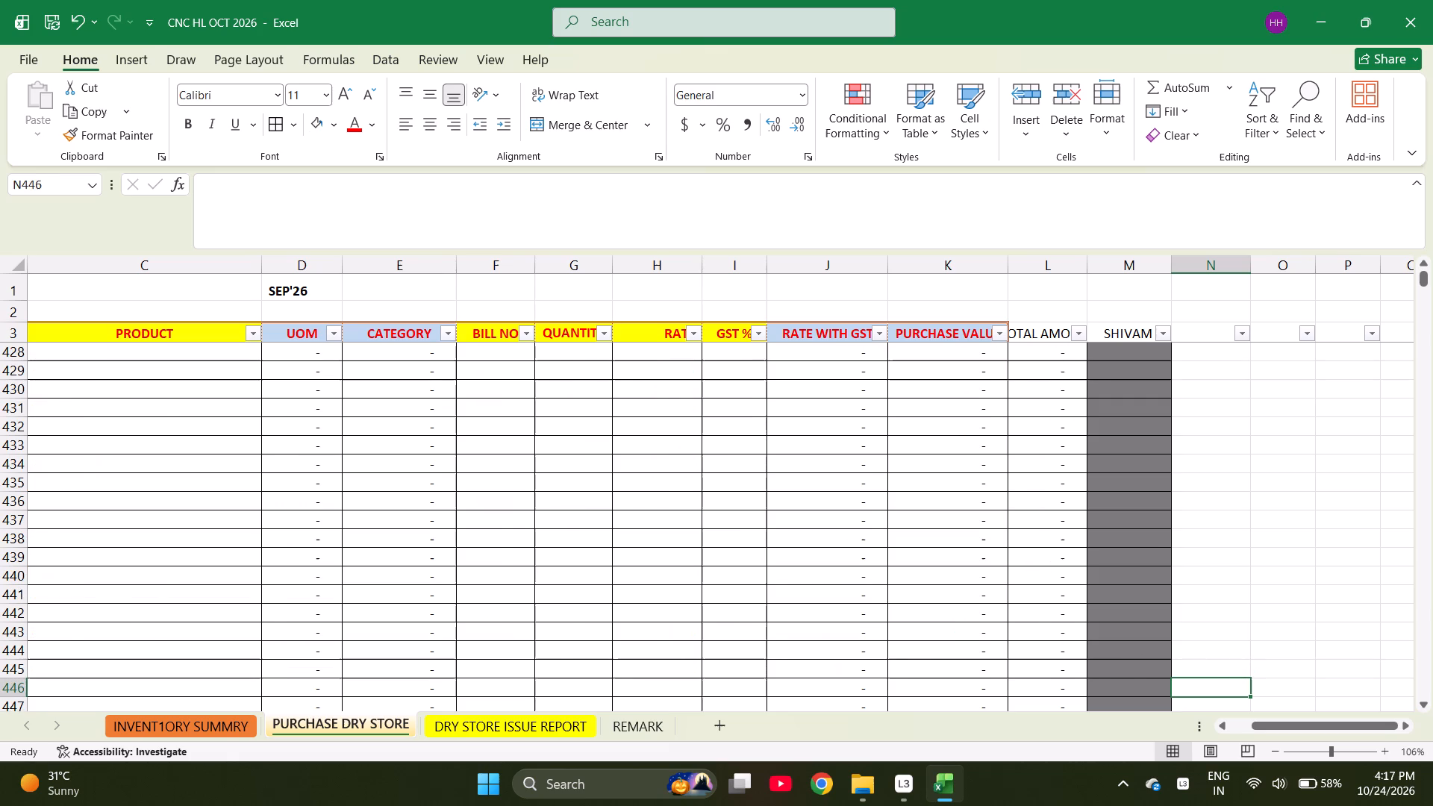
{"action": "key", "text": "Page_Up"}
{"action": "key", "text": "Up"}
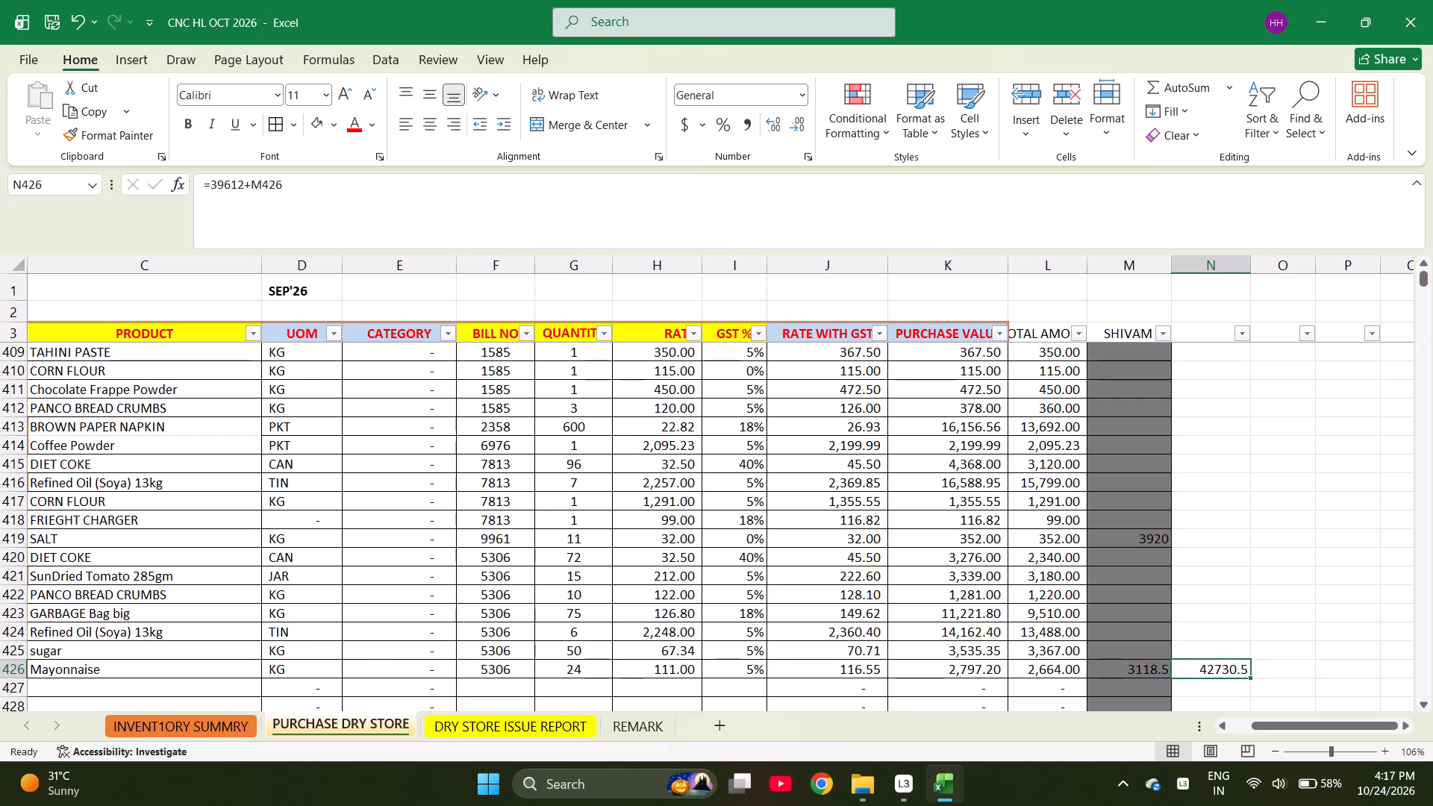
{"action": "key", "text": "Delete"}
Go to the date cell of the first empty row, 427, below bill 5306's entries.
{"action": "key", "text": "Left"}
{"action": "key", "text": "Left"}
{"action": "key", "text": "Left"}
{"action": "key", "text": "Left"}
{"action": "key", "text": "Left"}
{"action": "key", "text": "Left"}
{"action": "key", "text": "Left"}
{"action": "key", "text": "Left"}
{"action": "key", "text": "Left"}
{"action": "key", "text": "Left"}
{"action": "key", "text": "Left"}
{"action": "key", "text": "Left"}
{"action": "key", "text": "Left"}
{"action": "key", "text": "Left"}
{"action": "key", "text": "Left"}
{"action": "key", "text": "Left"}
{"action": "key", "text": "Left"}
{"action": "key", "text": "Left"}
{"action": "key", "text": "Left"}
{"action": "key", "text": "Left"}
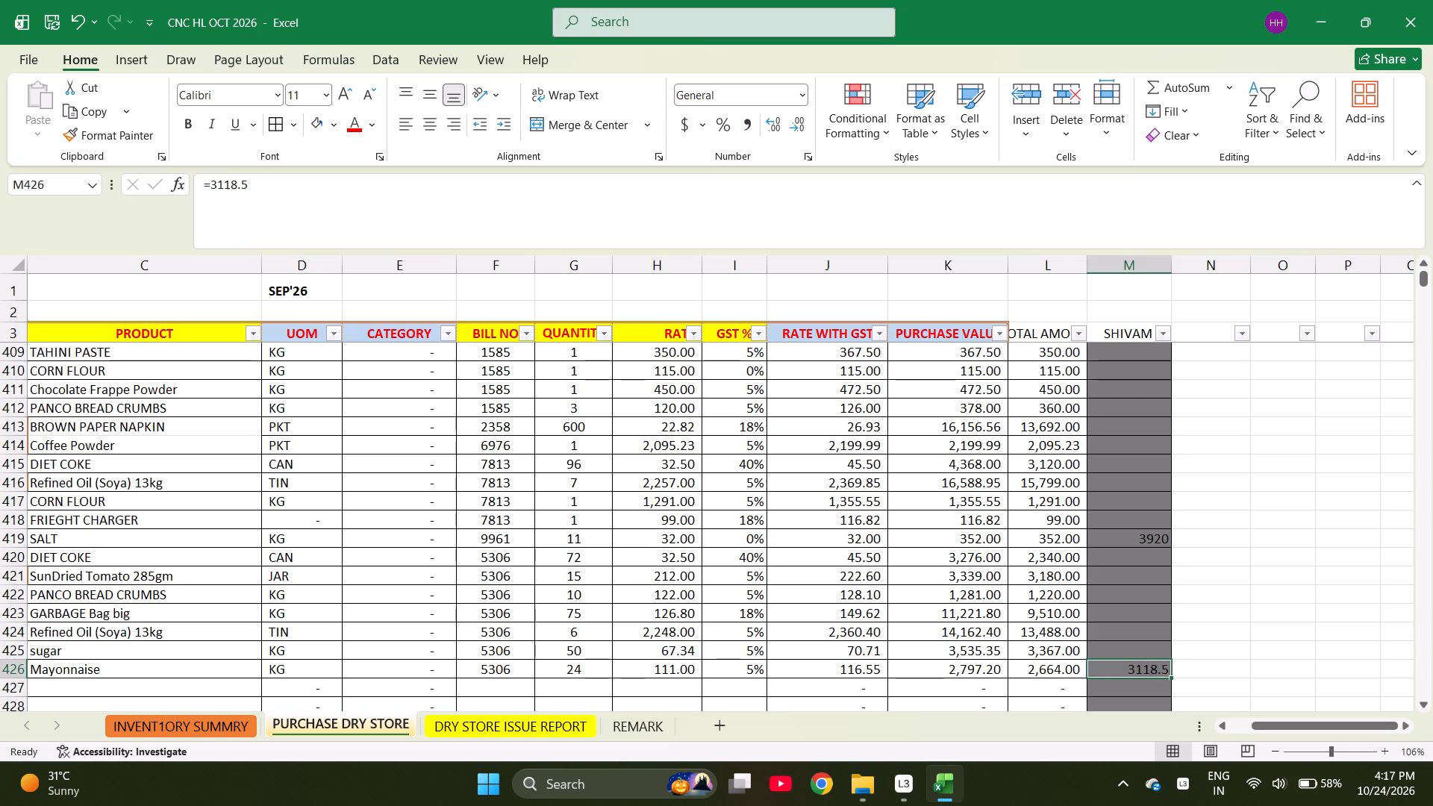
{"action": "key", "text": "Down"}
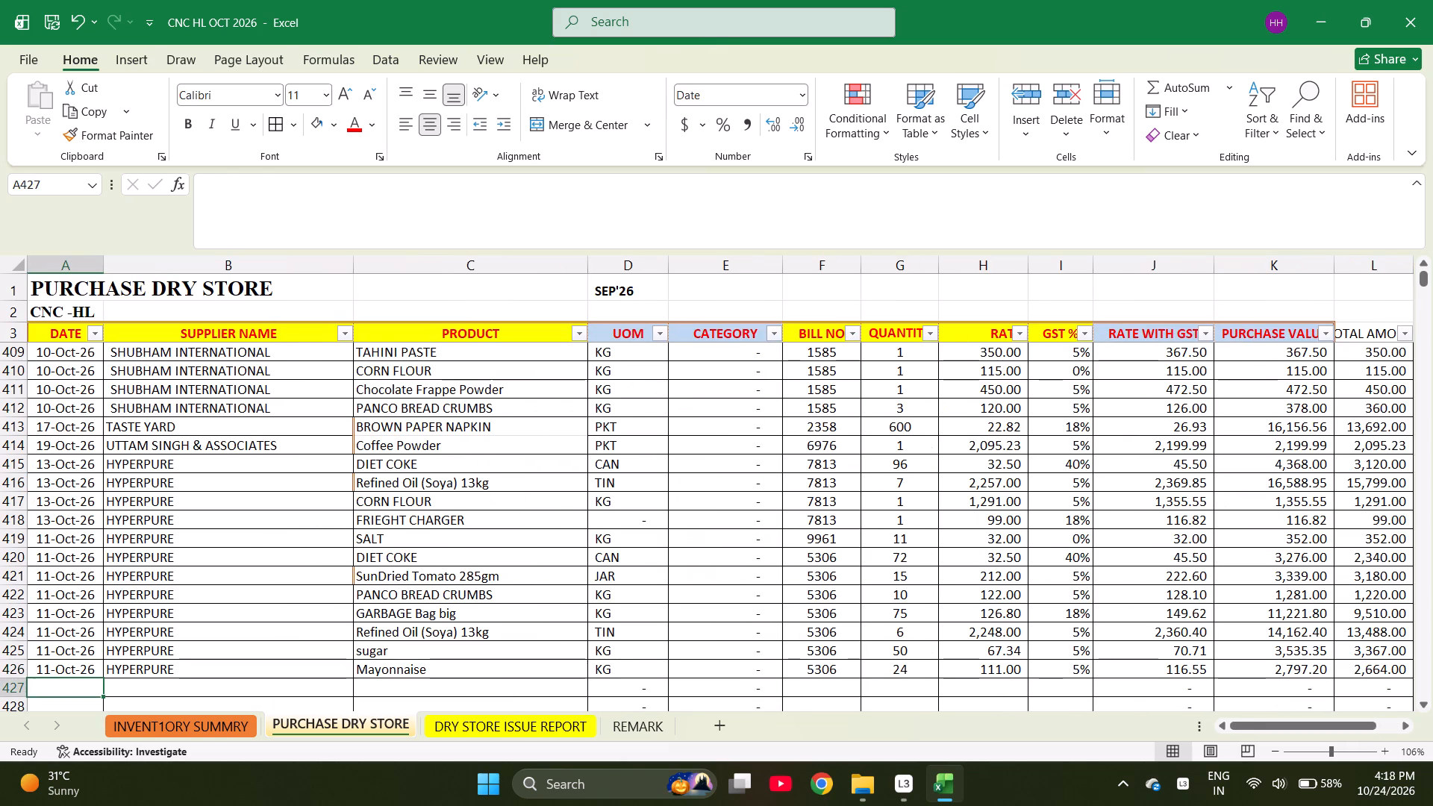
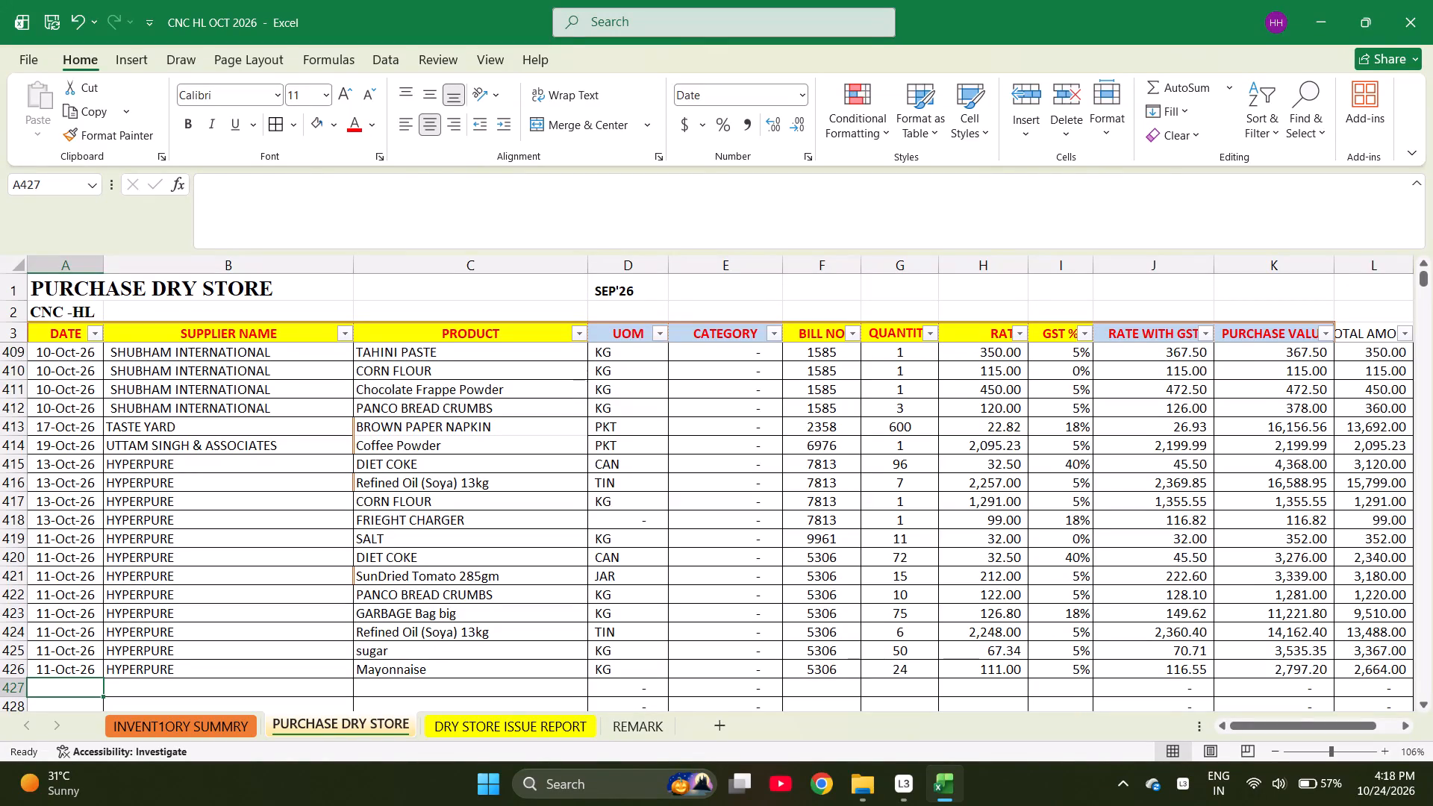
Search the BILL NO column's filter values for bill 5530.
{"action": "left_click", "coordinate": [850, 333]}
{"action": "key", "text": "e"}
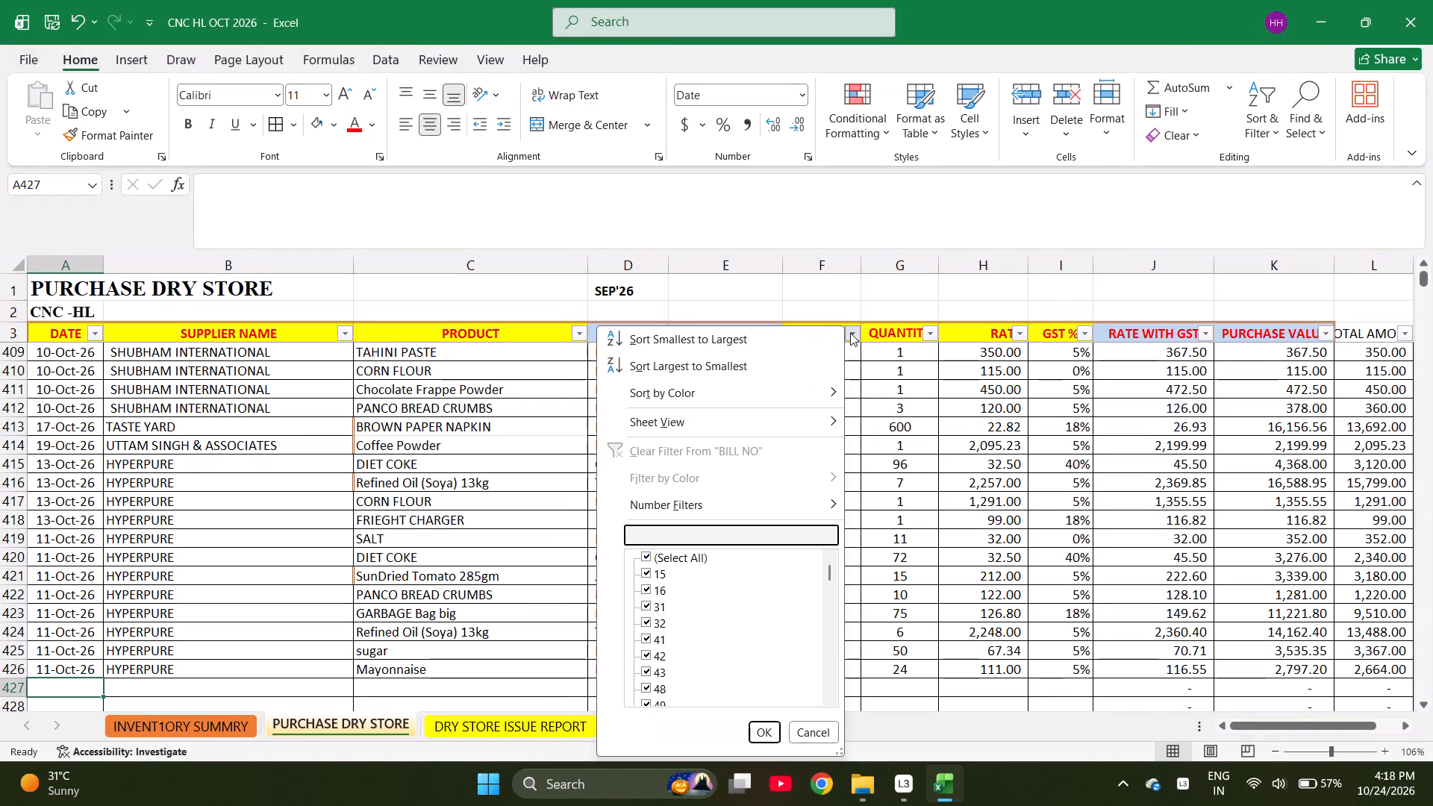
{"action": "type", "text": "5530"}
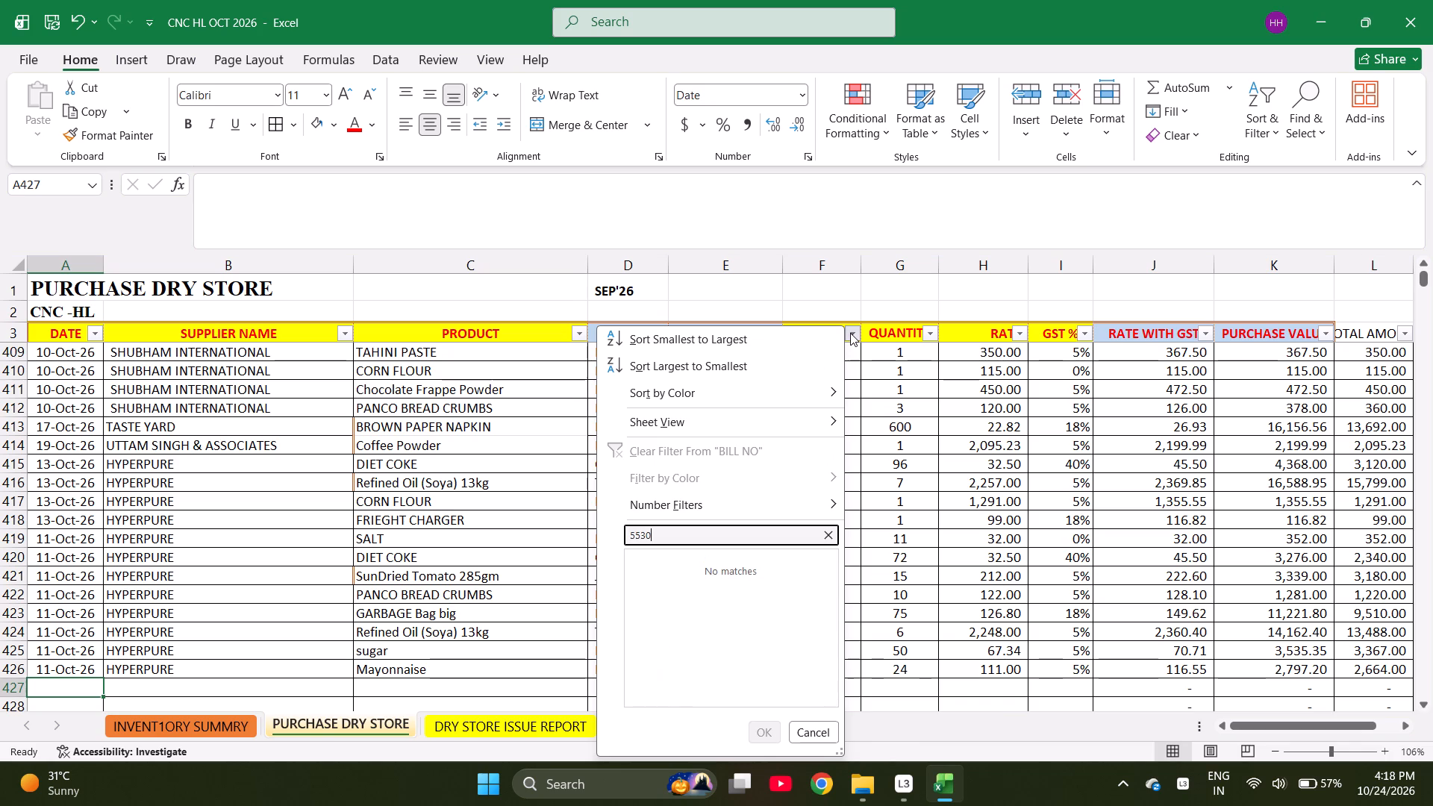
{"action": "key", "text": "BackSpace"}
{"action": "key", "text": "BackSpace"}
{"action": "key", "text": "BackSpace"}
{"action": "key", "text": "BackSpace"}
{"action": "key", "text": "BackSpace"}
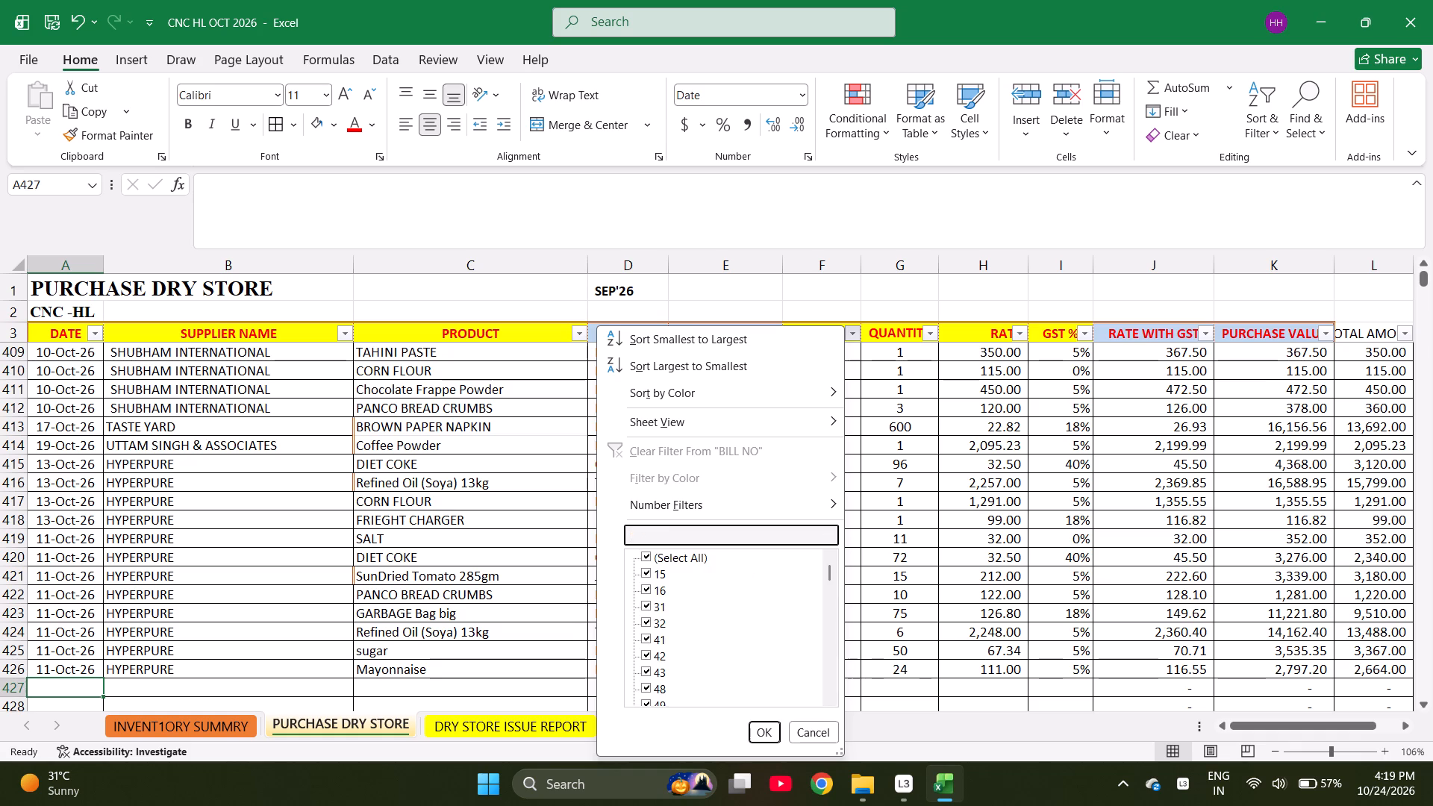
Search the BILL NO filter values for bill 9505.
{"action": "type", "text": "95"}
{"action": "key", "text": "0"}
{"action": "key", "text": "5"}
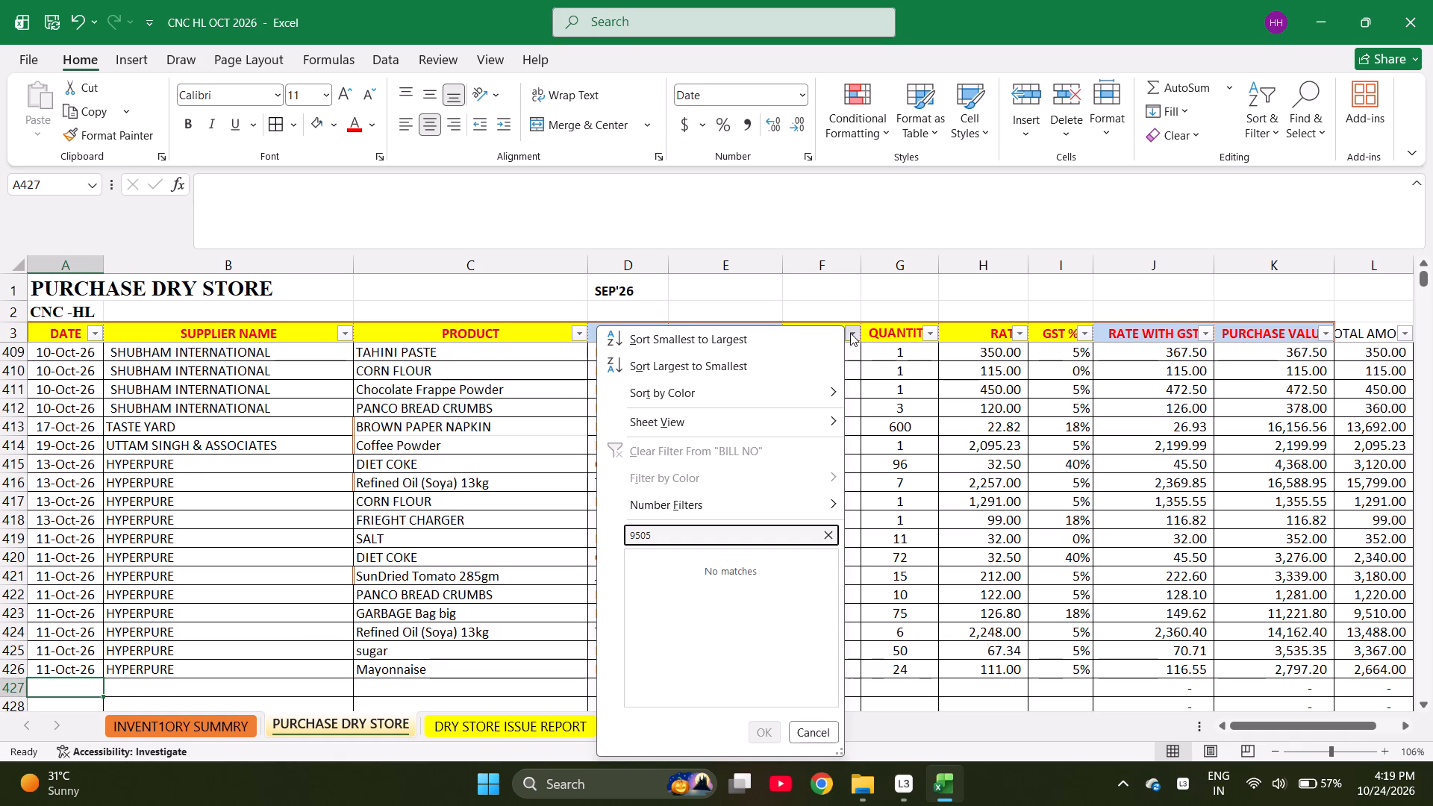
{"action": "key", "text": "BackSpace"}
{"action": "key", "text": "BackSpace"}
{"action": "key", "text": "BackSpace"}
{"action": "key", "text": "BackSpace"}
{"action": "key", "text": "BackSpace"}
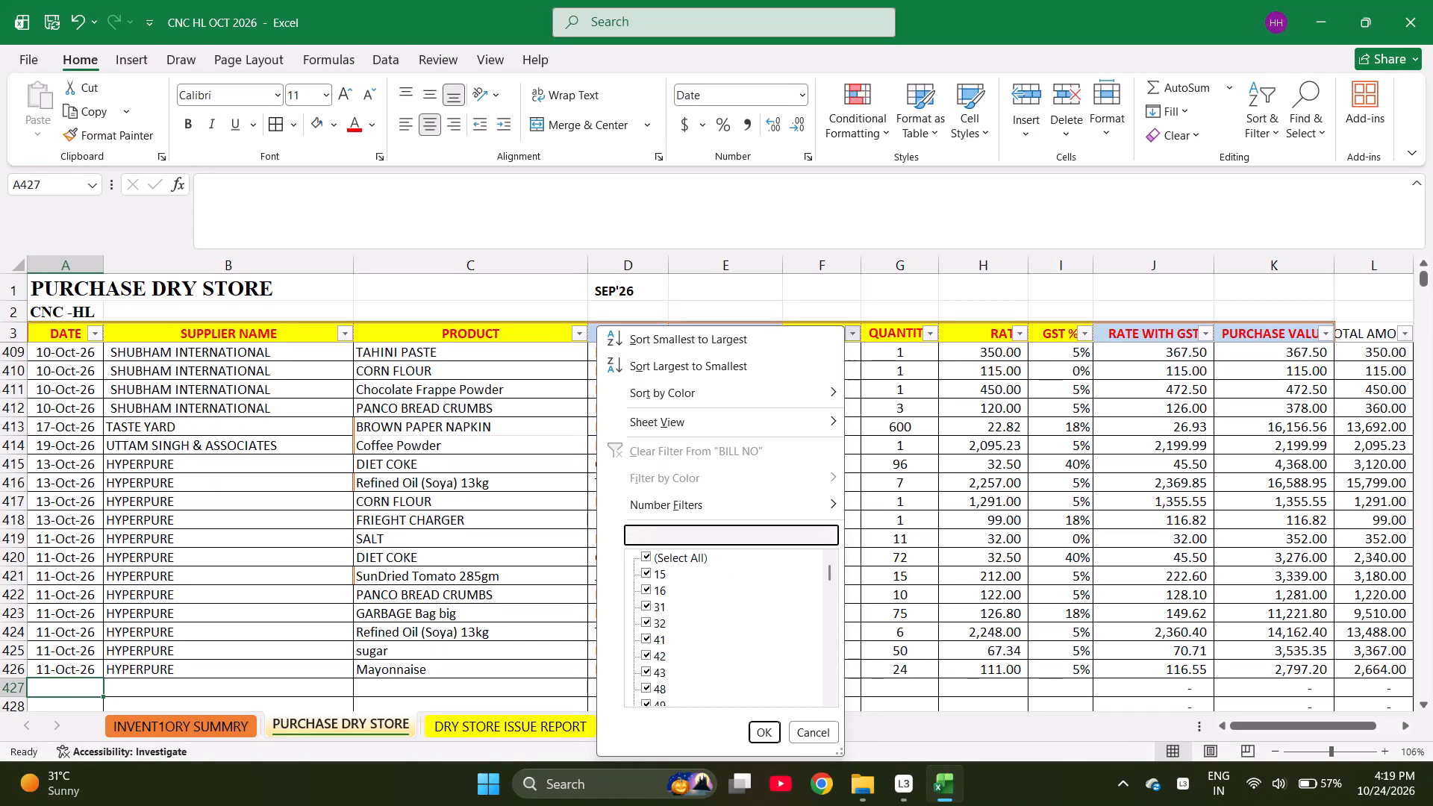
Search the BILL NO filter values for bill 80.
{"action": "type", "text": "80"}
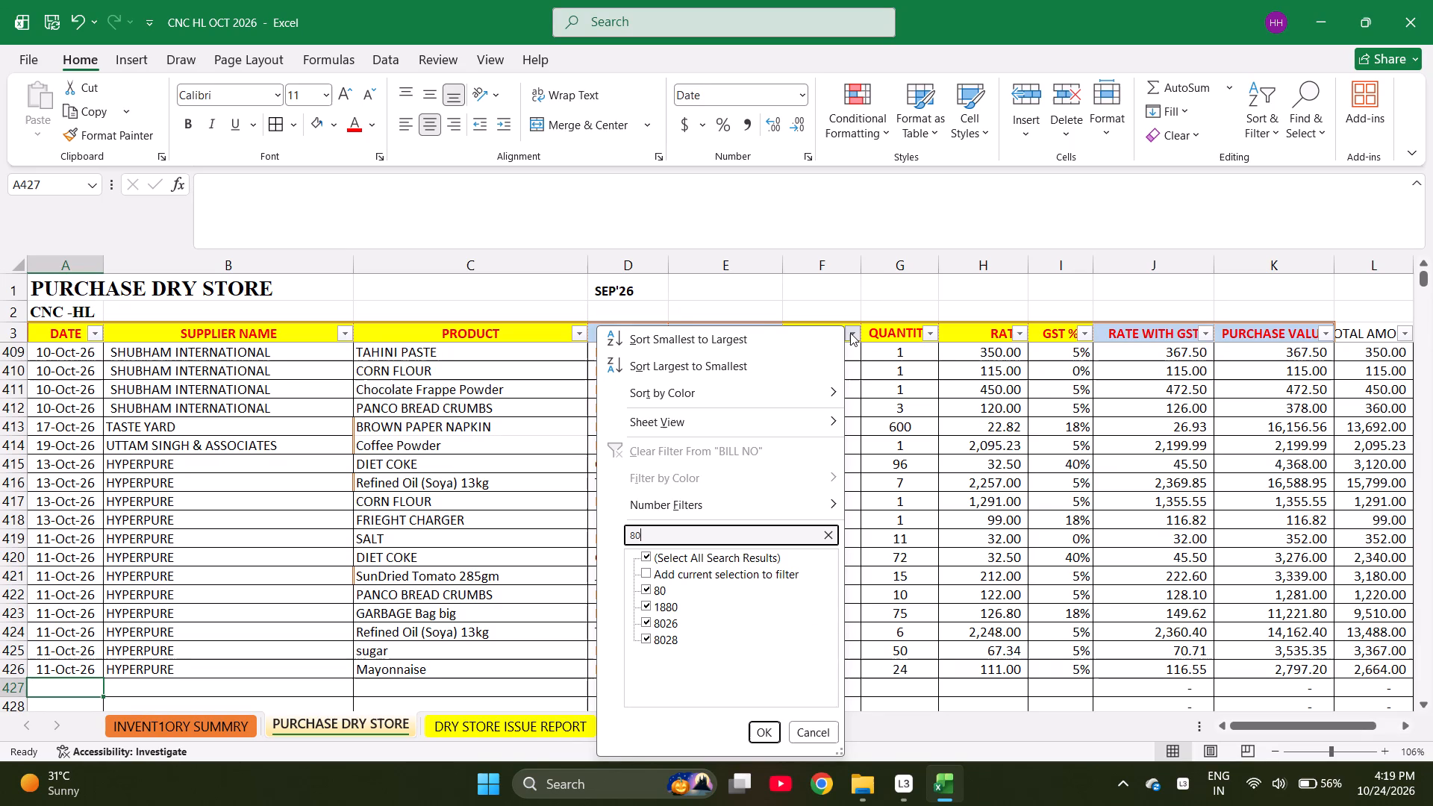
{"action": "key", "text": "BackSpace"}
{"action": "key", "text": "BackSpace"}
{"action": "key", "text": "BackSpace"}
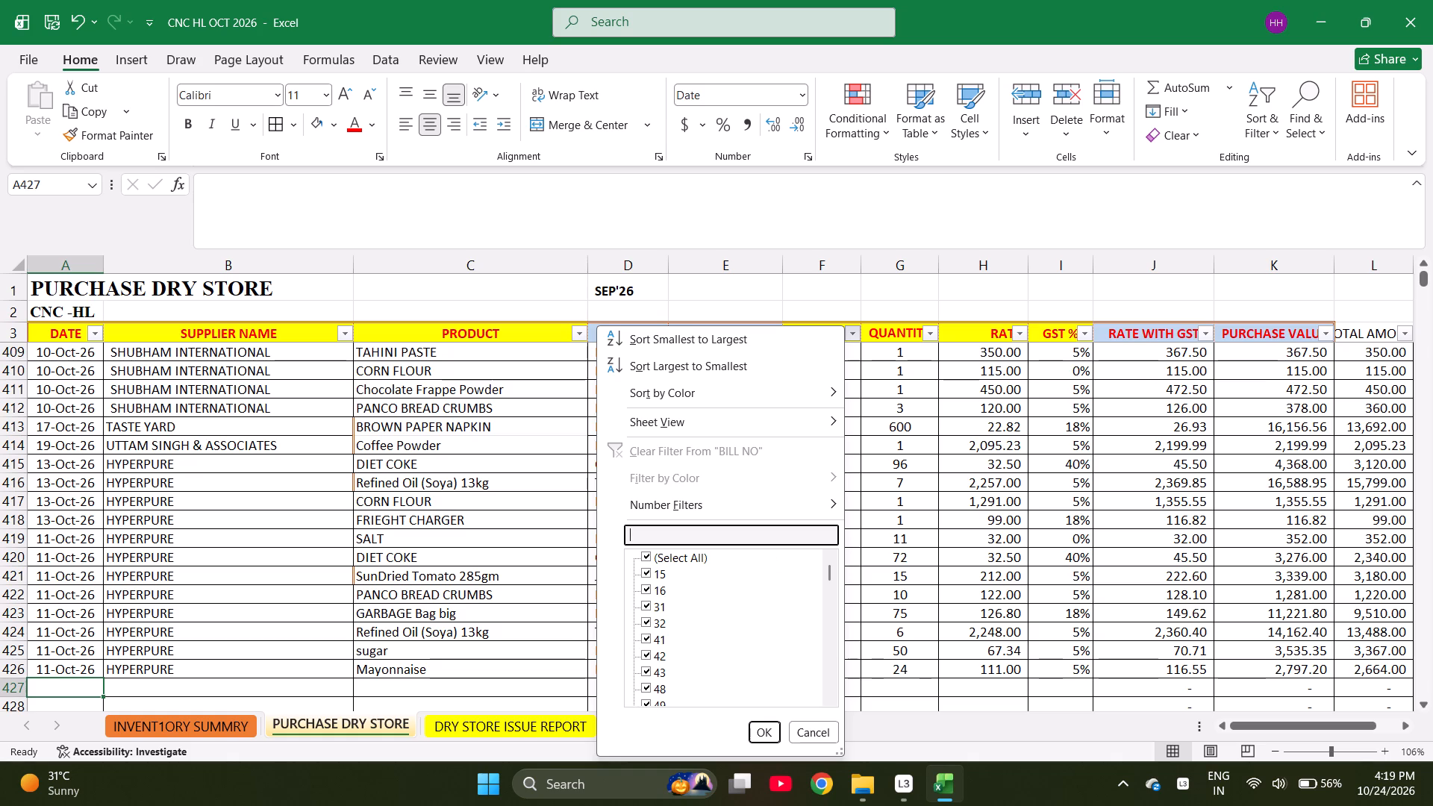
Search the BILL NO filter values for bill 4312.
{"action": "type", "text": "4312"}
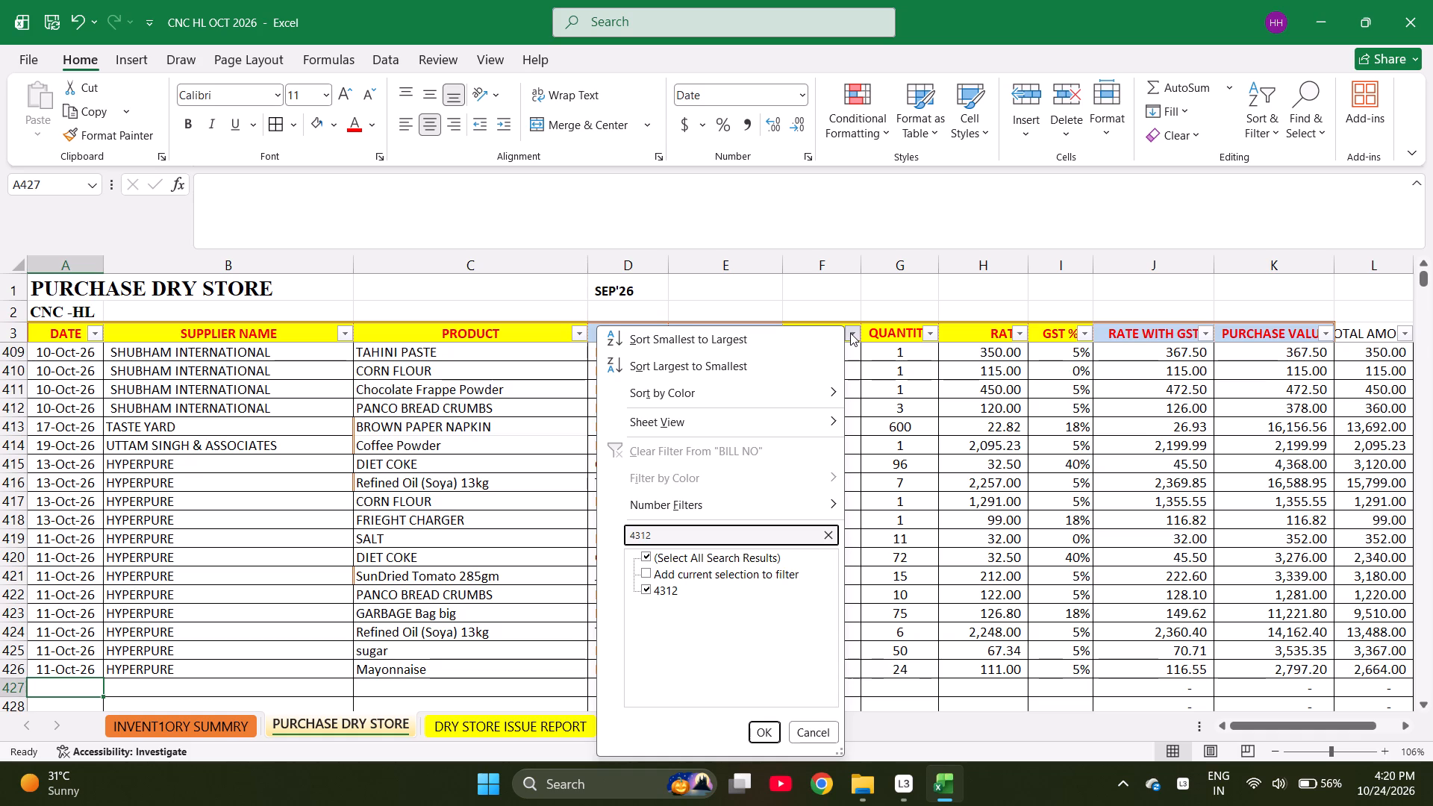
{"action": "key", "text": "BackSpace"}
{"action": "key", "text": "BackSpace"}
{"action": "key", "text": "BackSpace"}
{"action": "key", "text": "BackSpace"}
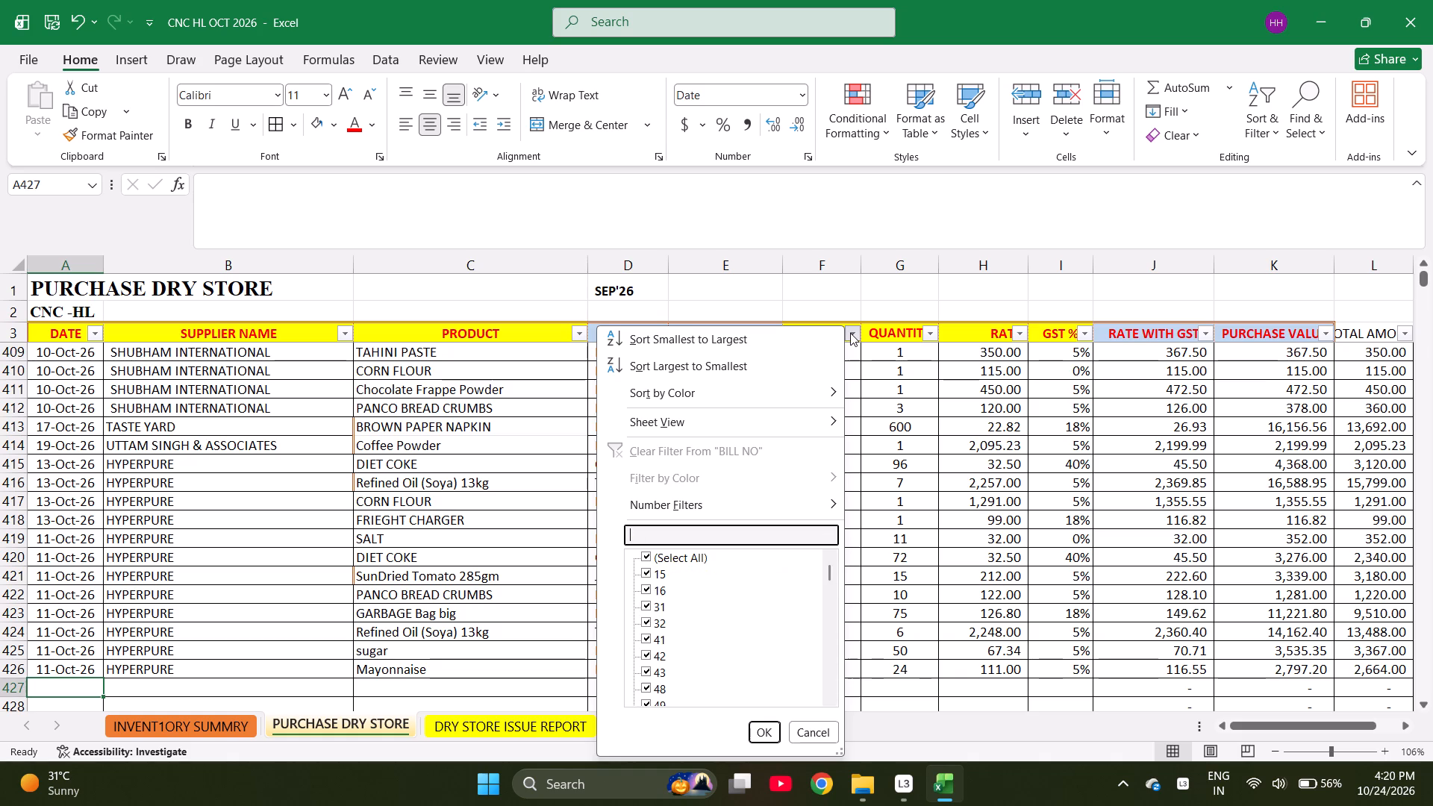
Recheck the BILL NO filter values for 80, also narrowing the search to 802.
{"action": "type", "text": "80"}
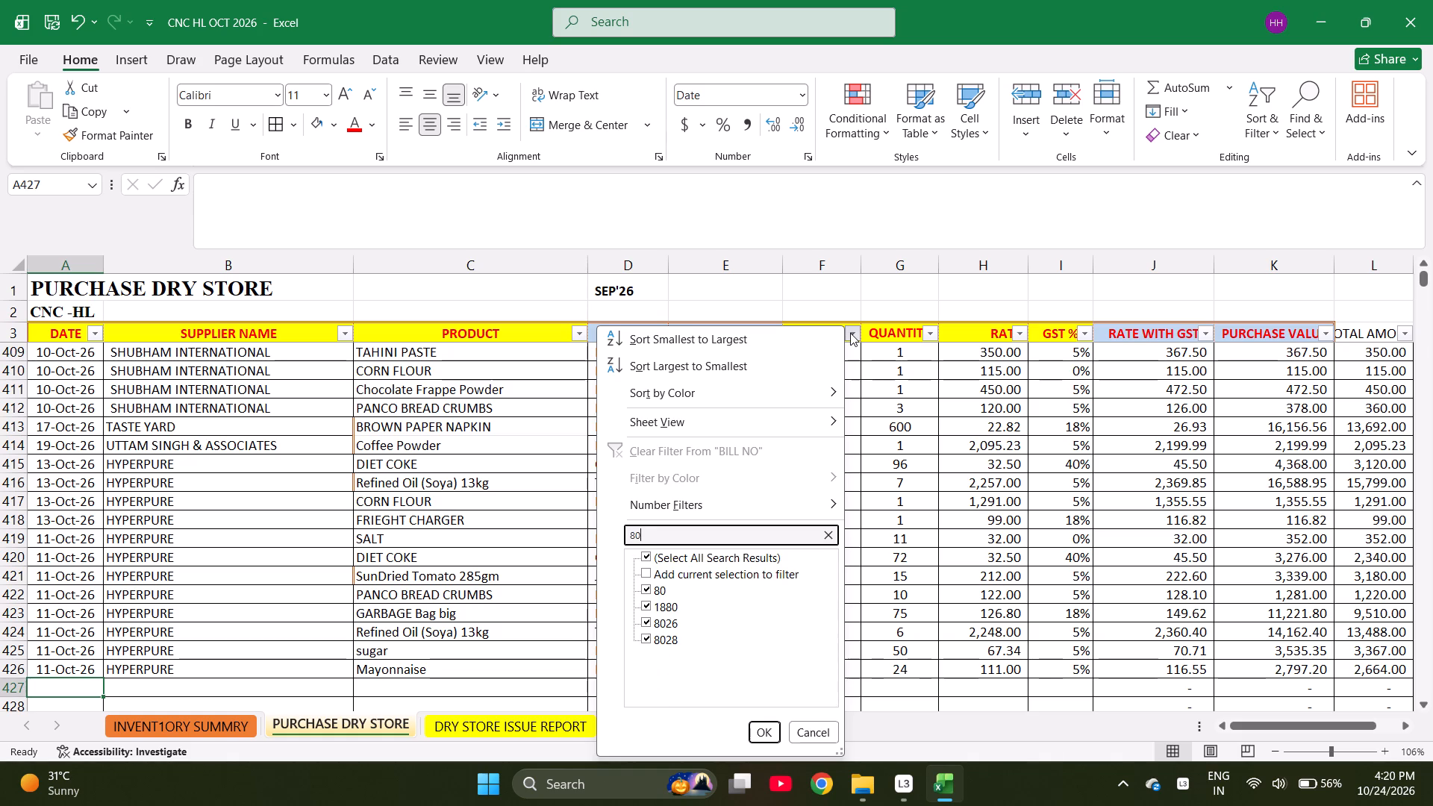
{"action": "key", "text": "2"}
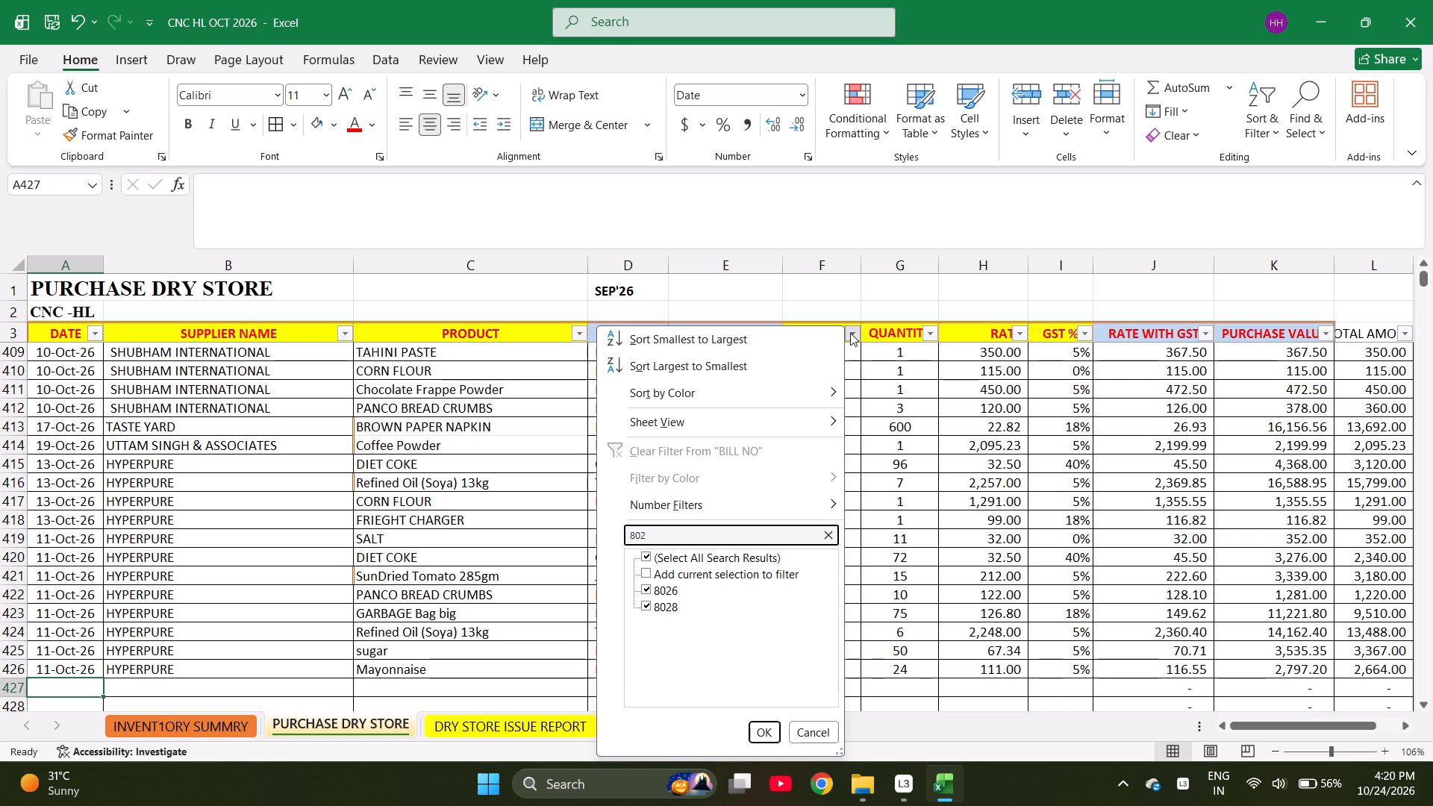
{"action": "key", "text": "BackSpace"}
{"action": "key", "text": "BackSpace"}
{"action": "key", "text": "BackSpace"}
{"action": "key", "text": "BackSpace"}
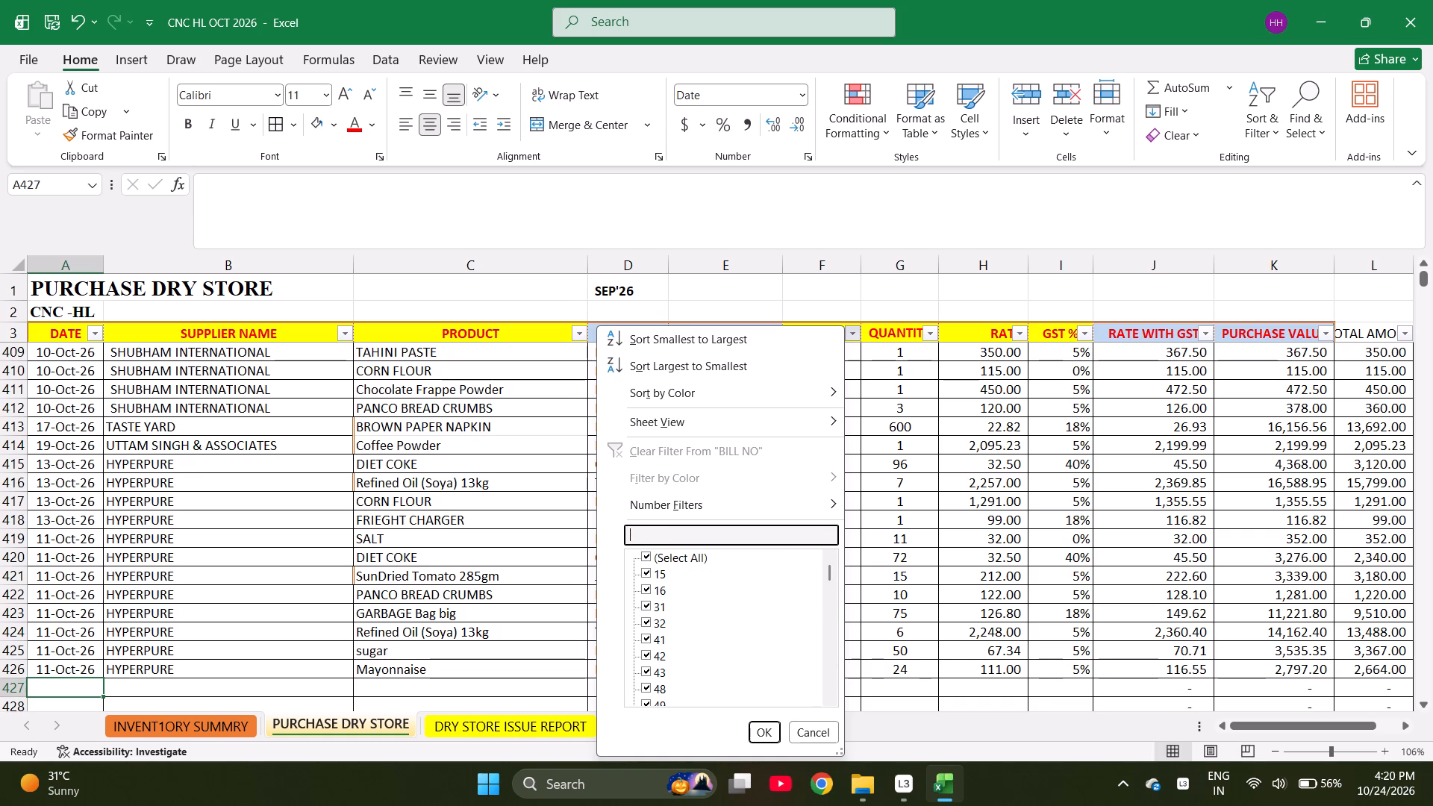
{"action": "type", "text": "80"}
{"action": "key", "text": "BackSpace"}
{"action": "key", "text": "BackSpace"}
{"action": "key", "text": "BackSpace"}
{"action": "key", "text": "BackSpace"}
Search the BILL NO filter values for bill 75, and close the filter without applying it.
{"action": "type", "text": "75"}
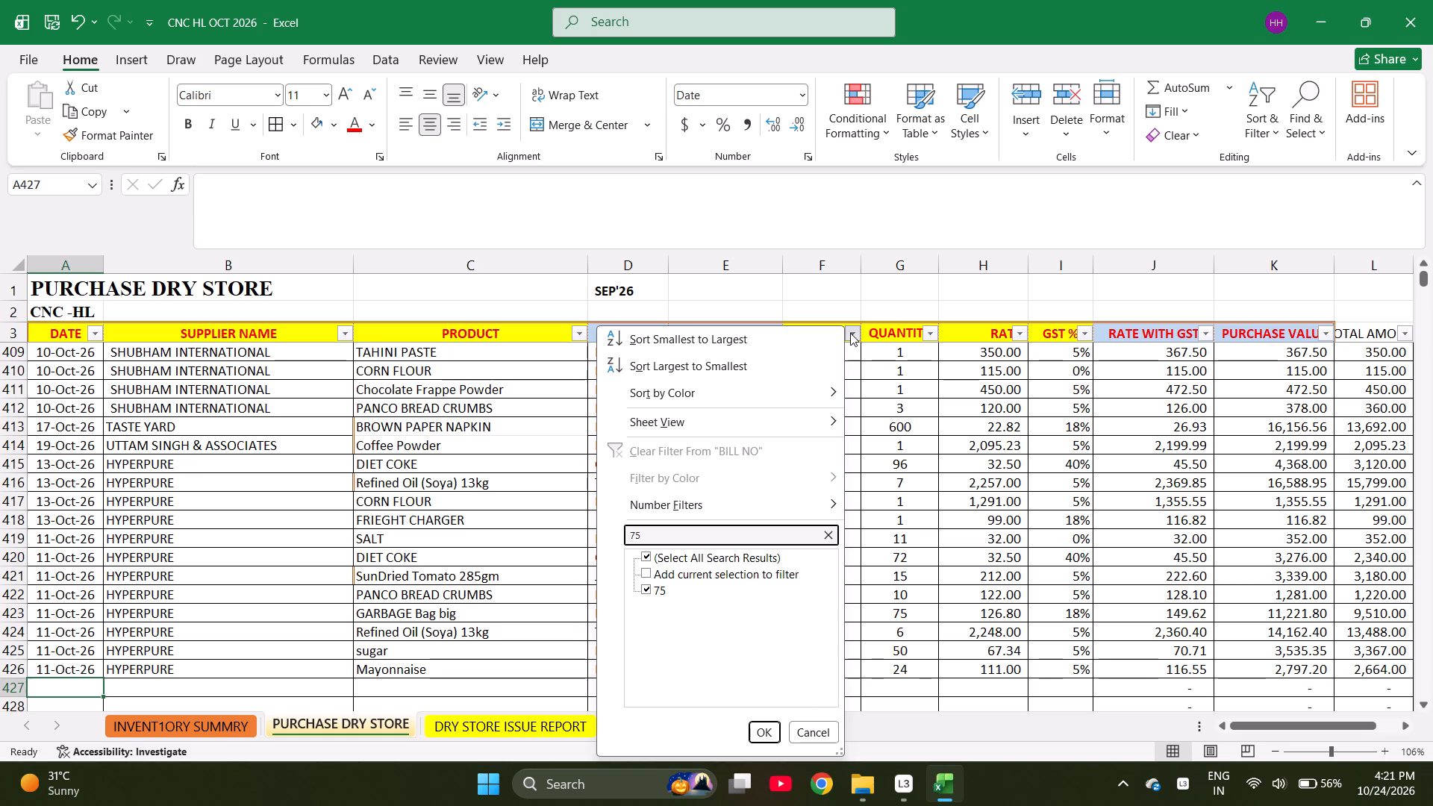
{"action": "key", "text": "Escape"}
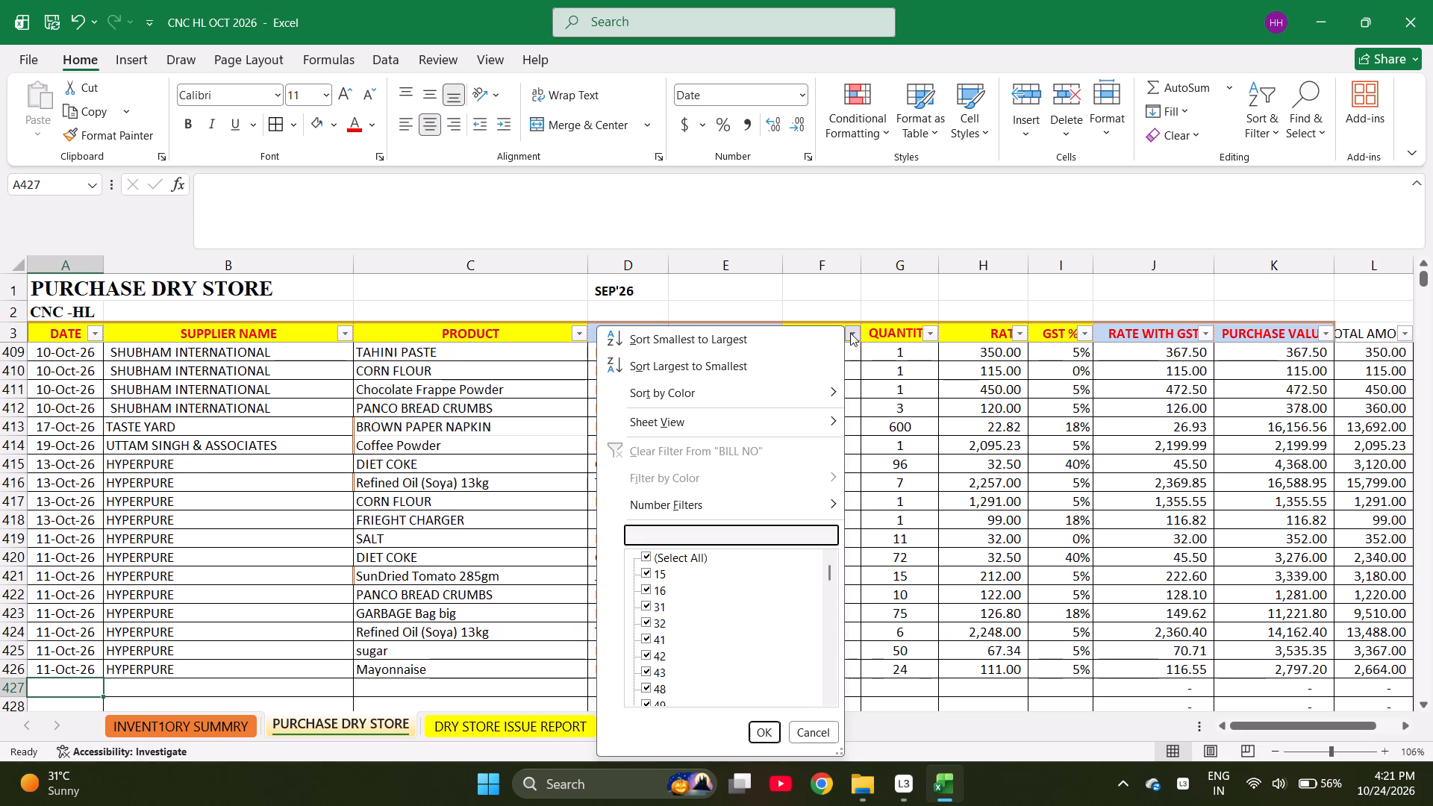
{"action": "key", "text": "Escape"}
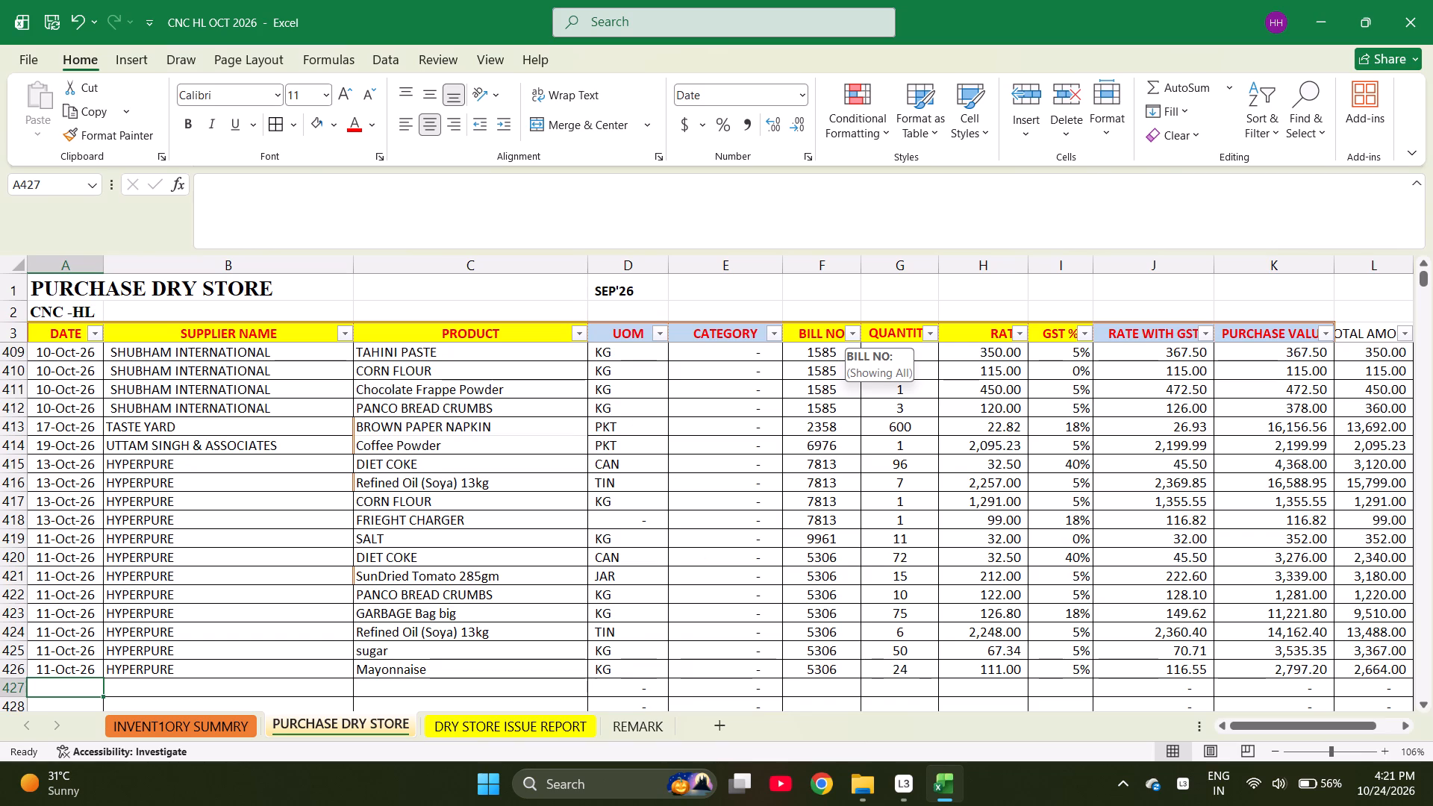
Enter the date 10-19-2026 in A427, the first empty row below bill 5306's entries.
{"action": "type", "text": "10-192"}
{"action": "key", "text": "BackSpace"}
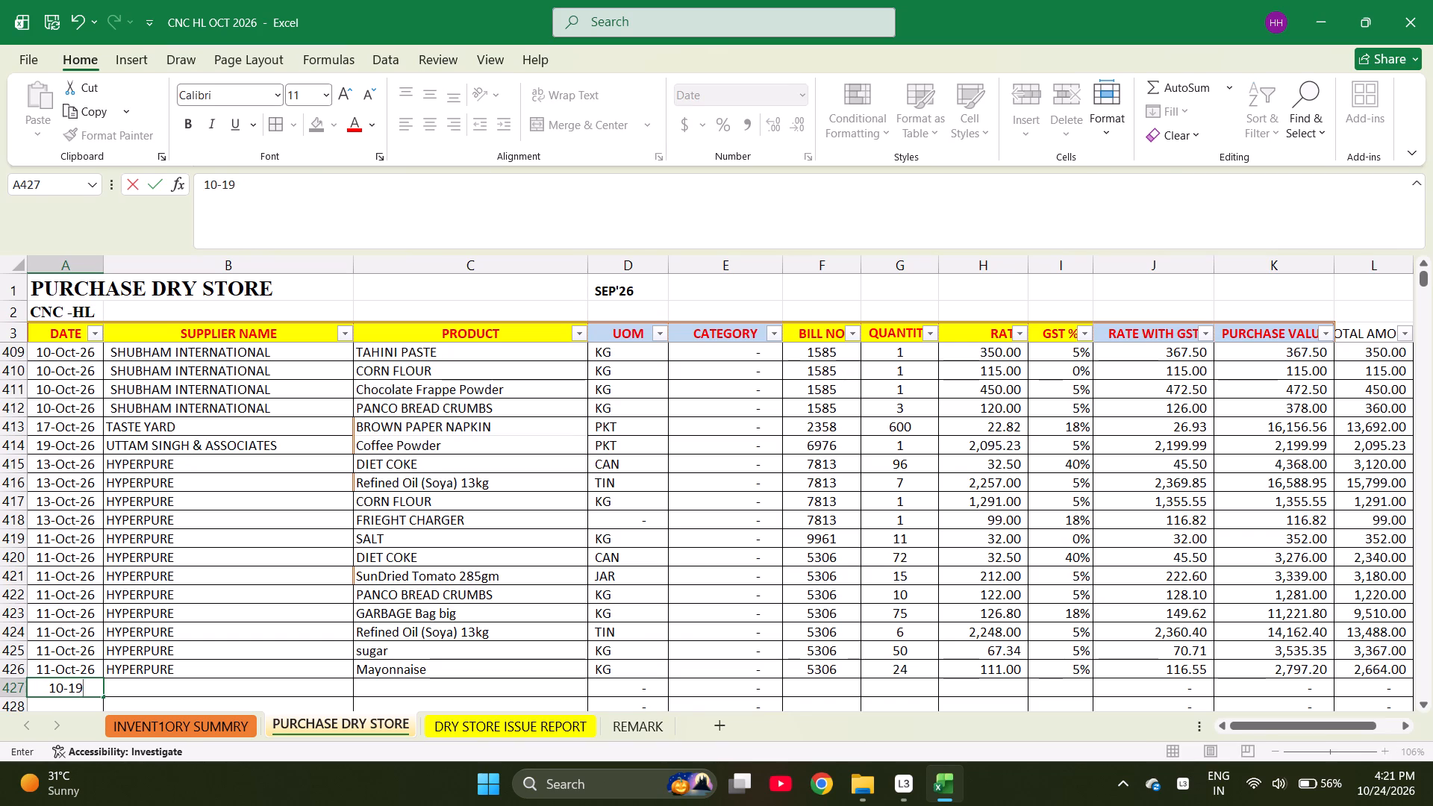
{"action": "type", "text": "-2026"}
{"action": "key", "text": "Right"}
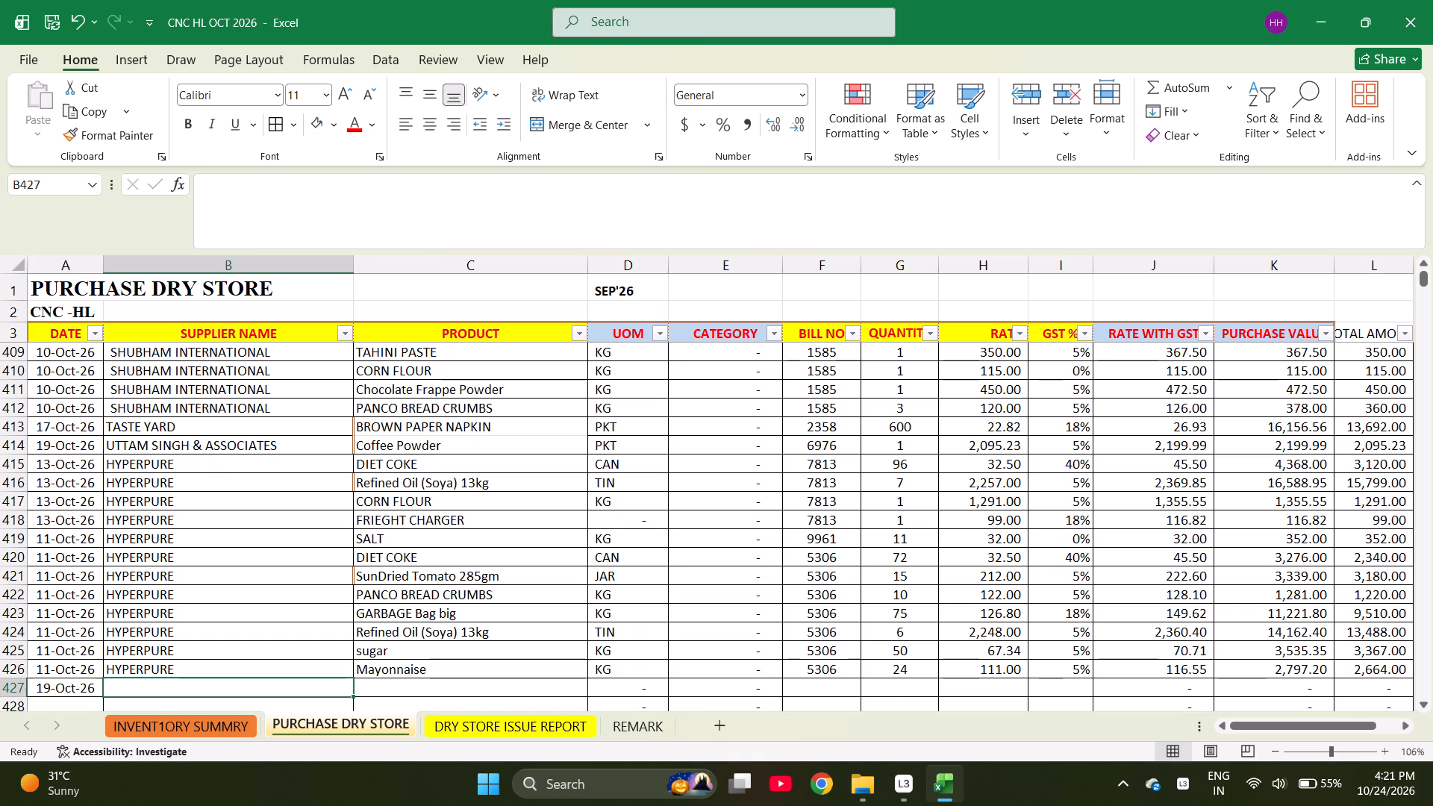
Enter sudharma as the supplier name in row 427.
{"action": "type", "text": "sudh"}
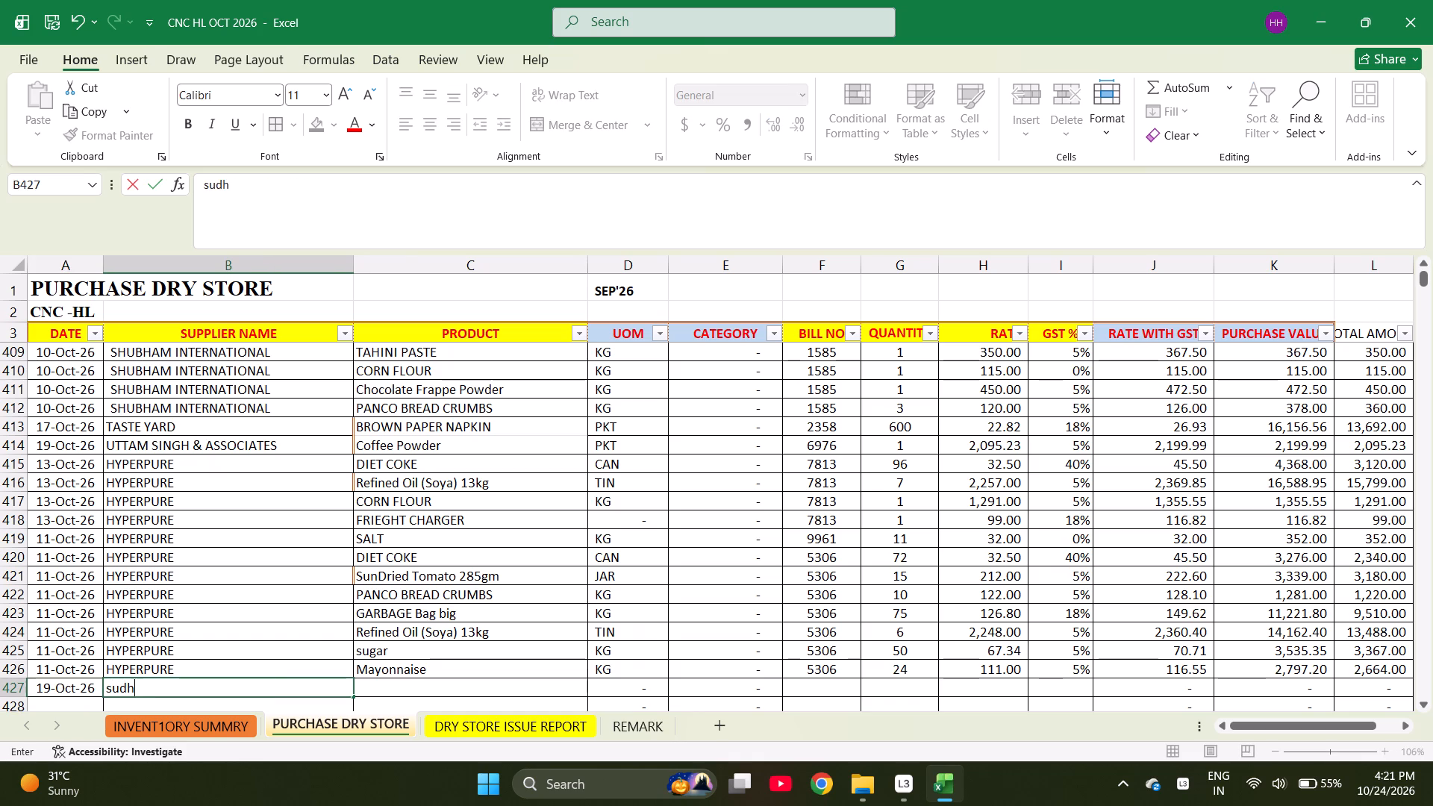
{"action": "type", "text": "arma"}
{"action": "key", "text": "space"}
Copy the supplier name SUDHARMA ENTERPRISES from B7 into supplier cell B427.
{"action": "key", "text": "ctrl+Up"}
{"action": "key", "text": "ctrl+Up"}
{"action": "key", "text": "ctrl+Up"}
{"action": "key", "text": "Down"}
{"action": "key", "text": "Down"}
{"action": "key", "text": "Down"}
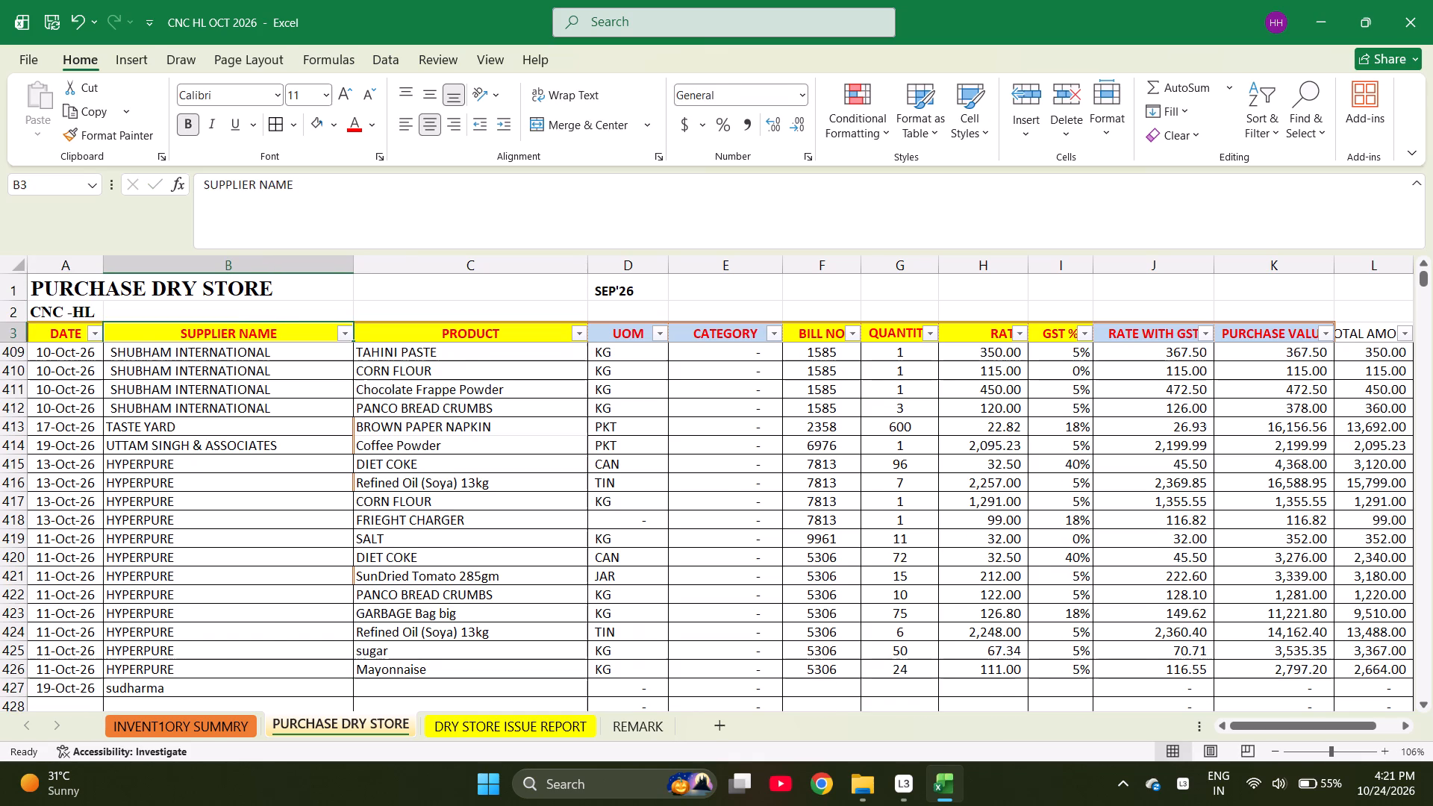
{"action": "key", "text": "Down"}
{"action": "key", "text": "Down"}
{"action": "key", "text": "Down"}
{"action": "key", "text": "ctrl+c"}
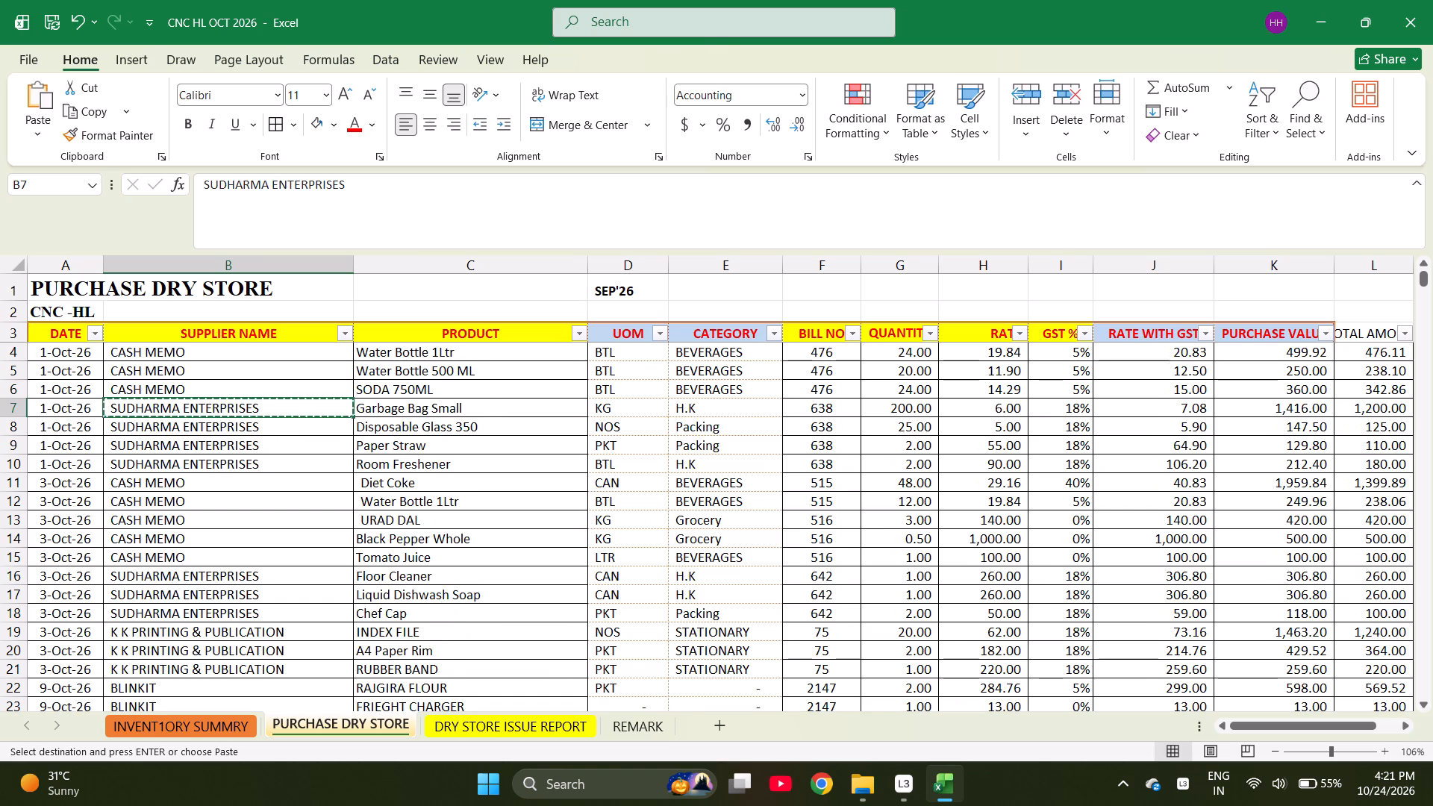
{"action": "key", "text": "ctrl+Down"}
{"action": "key", "text": "Down"}
{"action": "key", "text": "Up"}
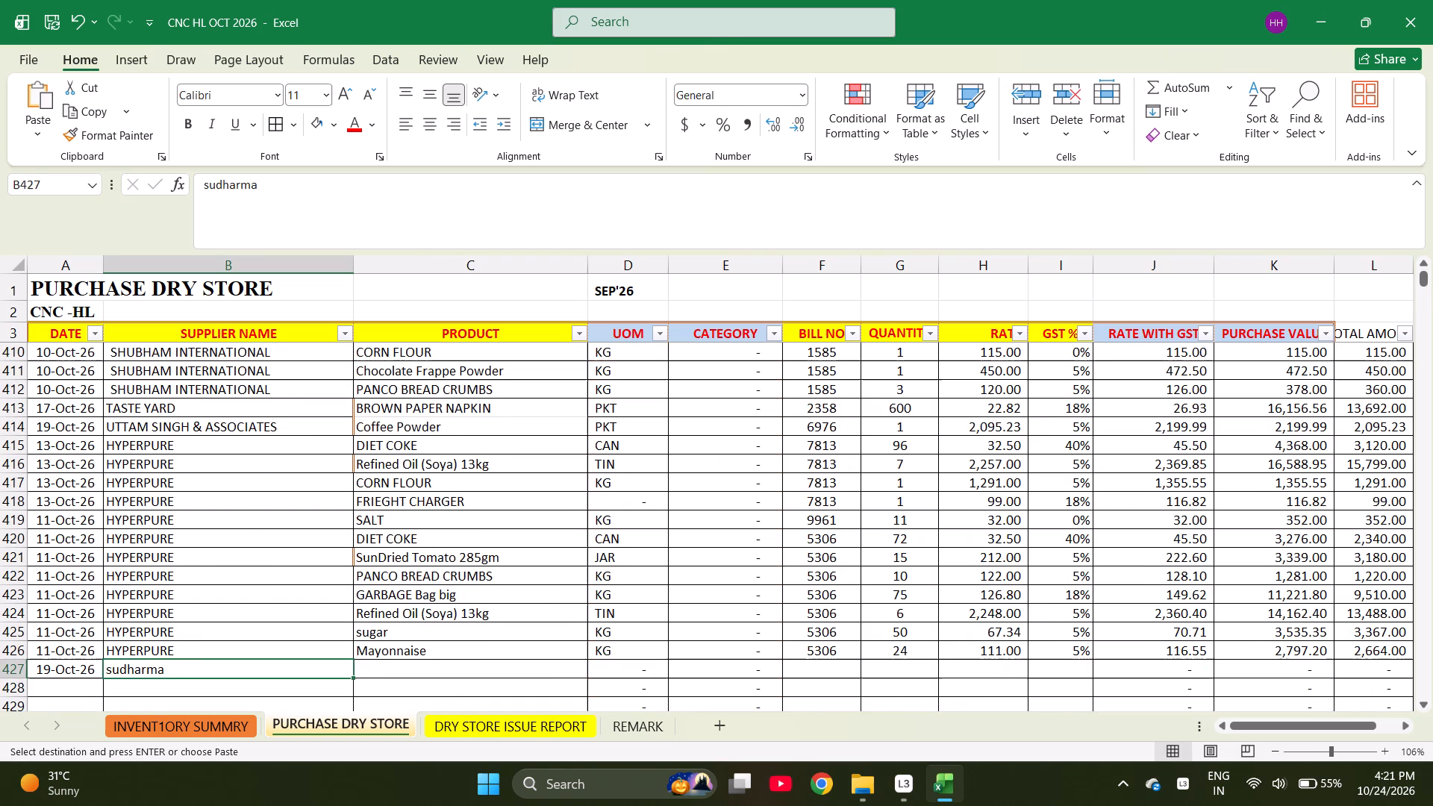
{"action": "key", "text": "Return"}
For row 427's product, search the inventory summary sheet for polyth.
{"action": "key", "text": "Down"}
{"action": "key", "text": "Right"}
{"action": "key", "text": "Up"}
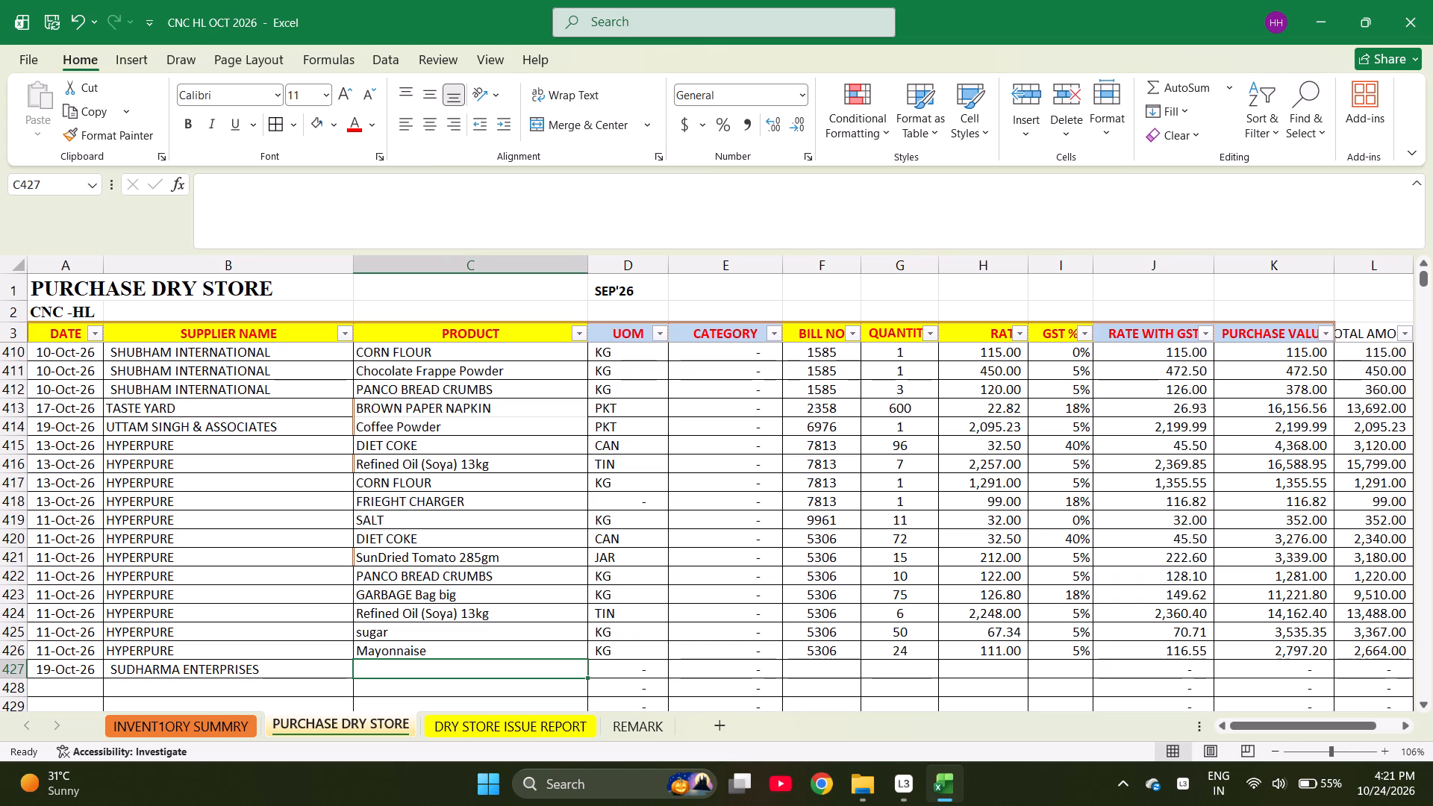
{"action": "key", "text": "ctrl+Page_Up"}
{"action": "key", "text": "ctrl+f"}
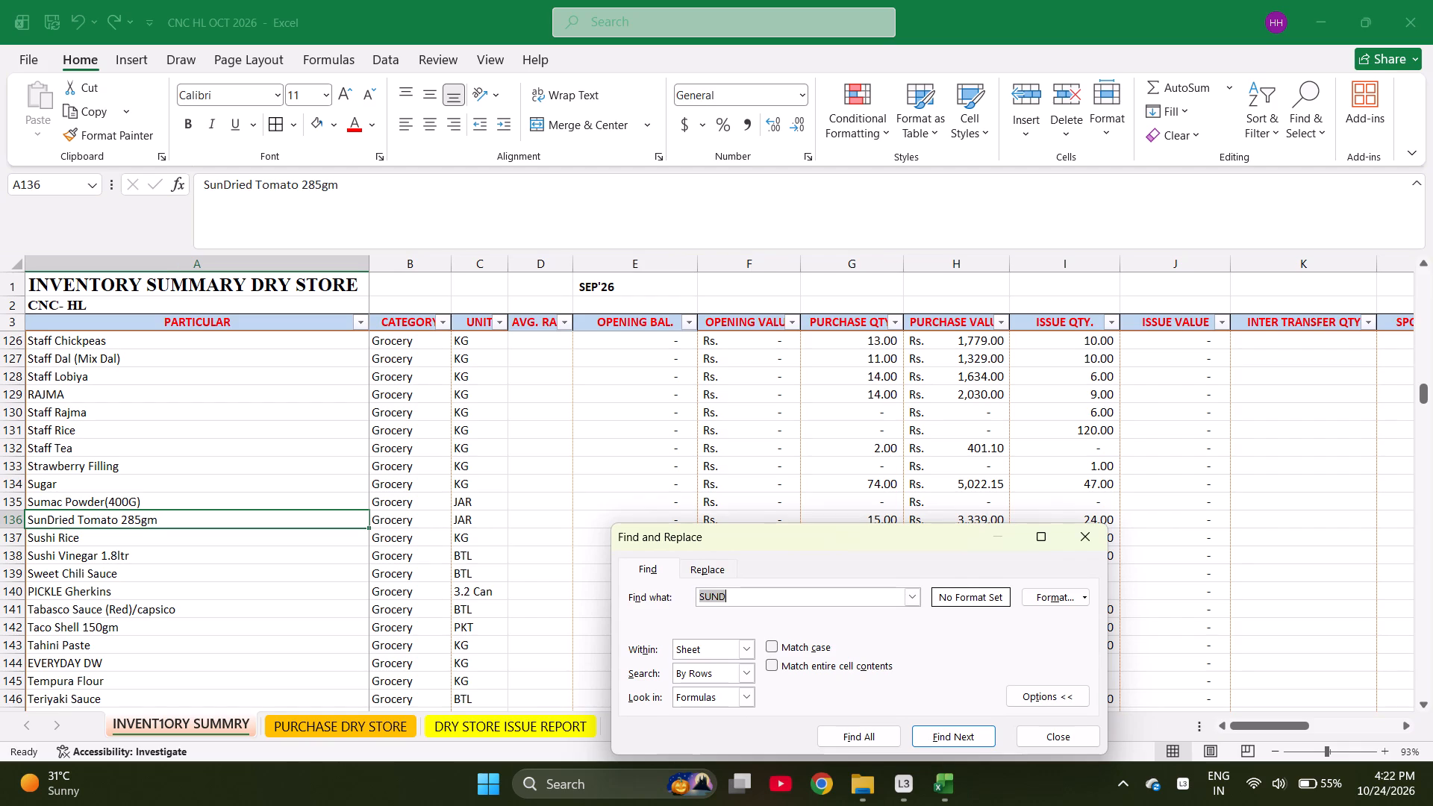
{"action": "type", "text": "chef"}
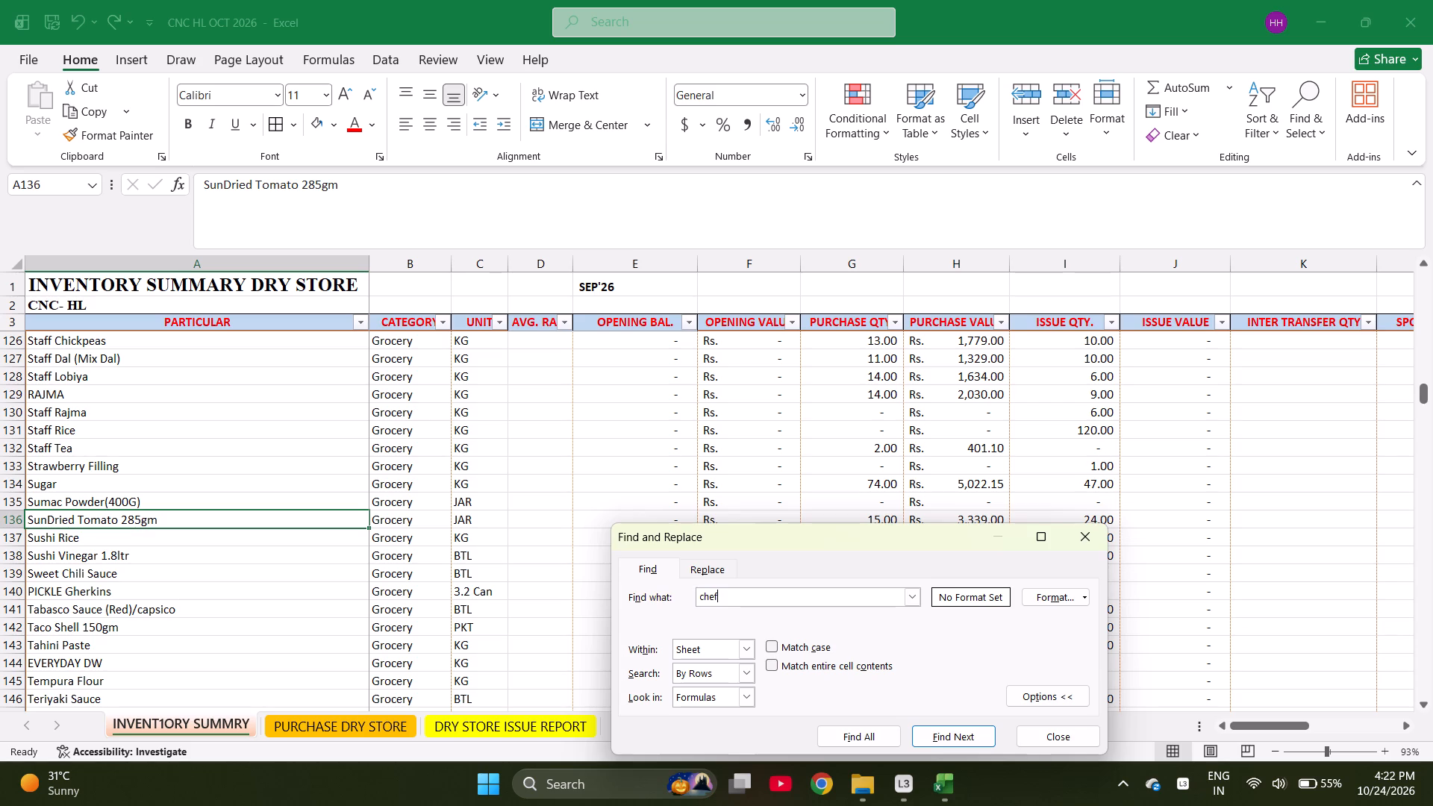
{"action": "key", "text": "BackSpace"}
{"action": "key", "text": "BackSpace"}
{"action": "key", "text": "BackSpace"}
{"action": "key", "text": "BackSpace"}
{"action": "type", "text": "pl"}
{"action": "key", "text": "BackSpace"}
{"action": "type", "text": "oly"}
{"action": "type", "text": "th"}
{"action": "key", "text": "Return"}
{"action": "key", "text": "Escape"}
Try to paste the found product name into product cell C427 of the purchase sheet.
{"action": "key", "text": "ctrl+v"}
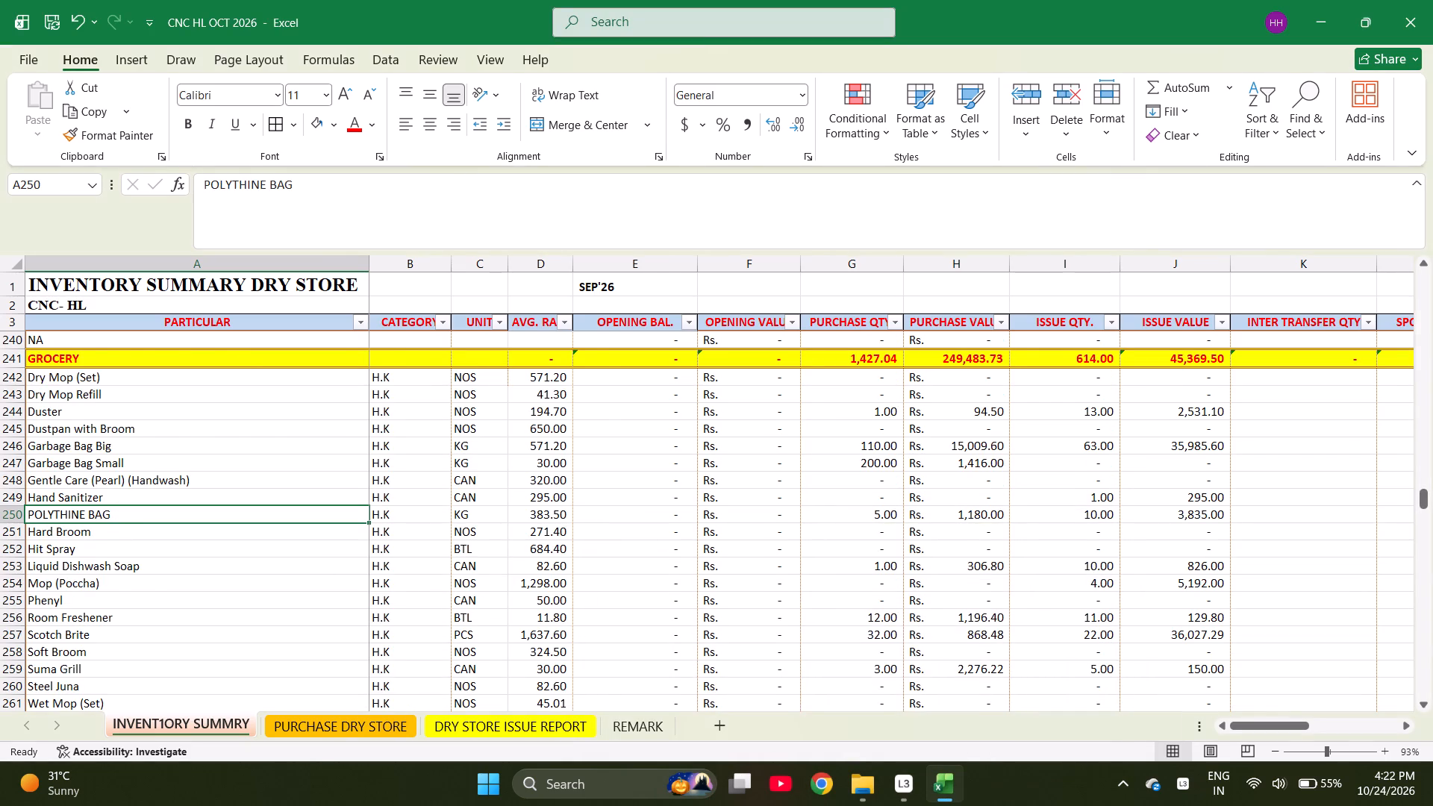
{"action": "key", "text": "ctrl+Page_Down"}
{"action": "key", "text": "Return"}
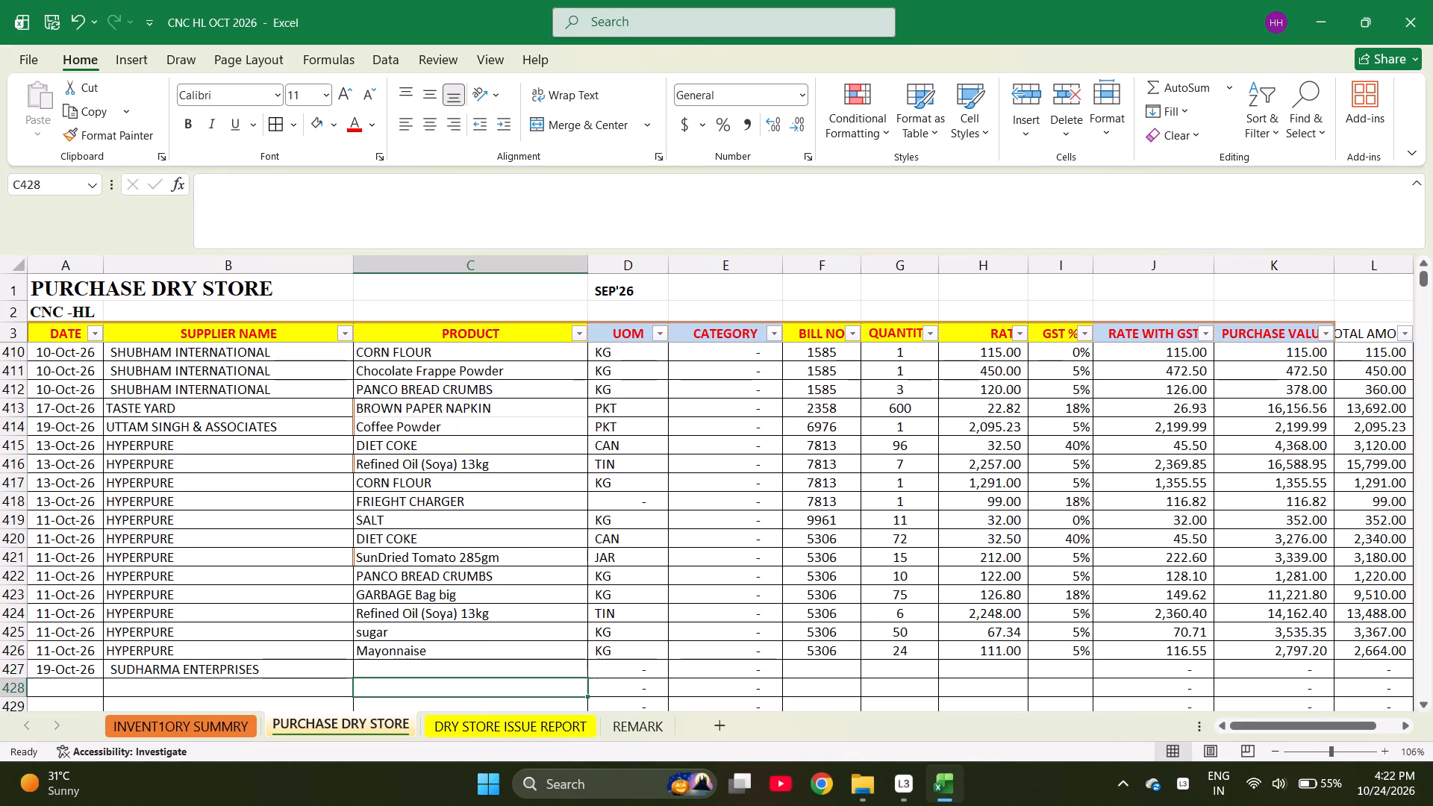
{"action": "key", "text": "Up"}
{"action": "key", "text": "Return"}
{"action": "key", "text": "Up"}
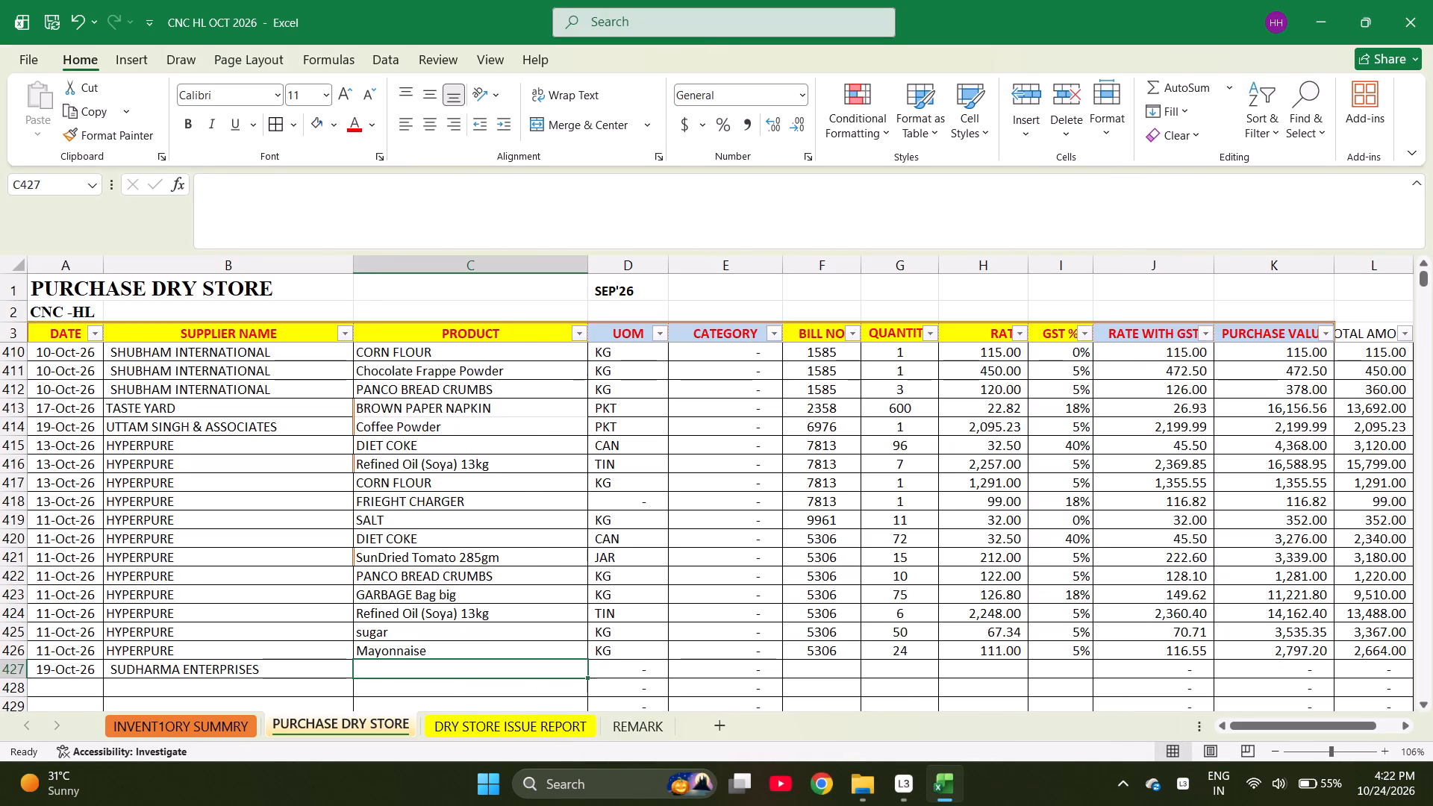
Copy POLYTHINE BAG from the inventory summary sheet into product cell C427 of the PURCHASE DRY STORE sheet.
{"action": "key", "text": "ctrl+Page_Up"}
{"action": "key", "text": "ctrl+c"}
{"action": "key", "text": "ctrl+Page_Down"}
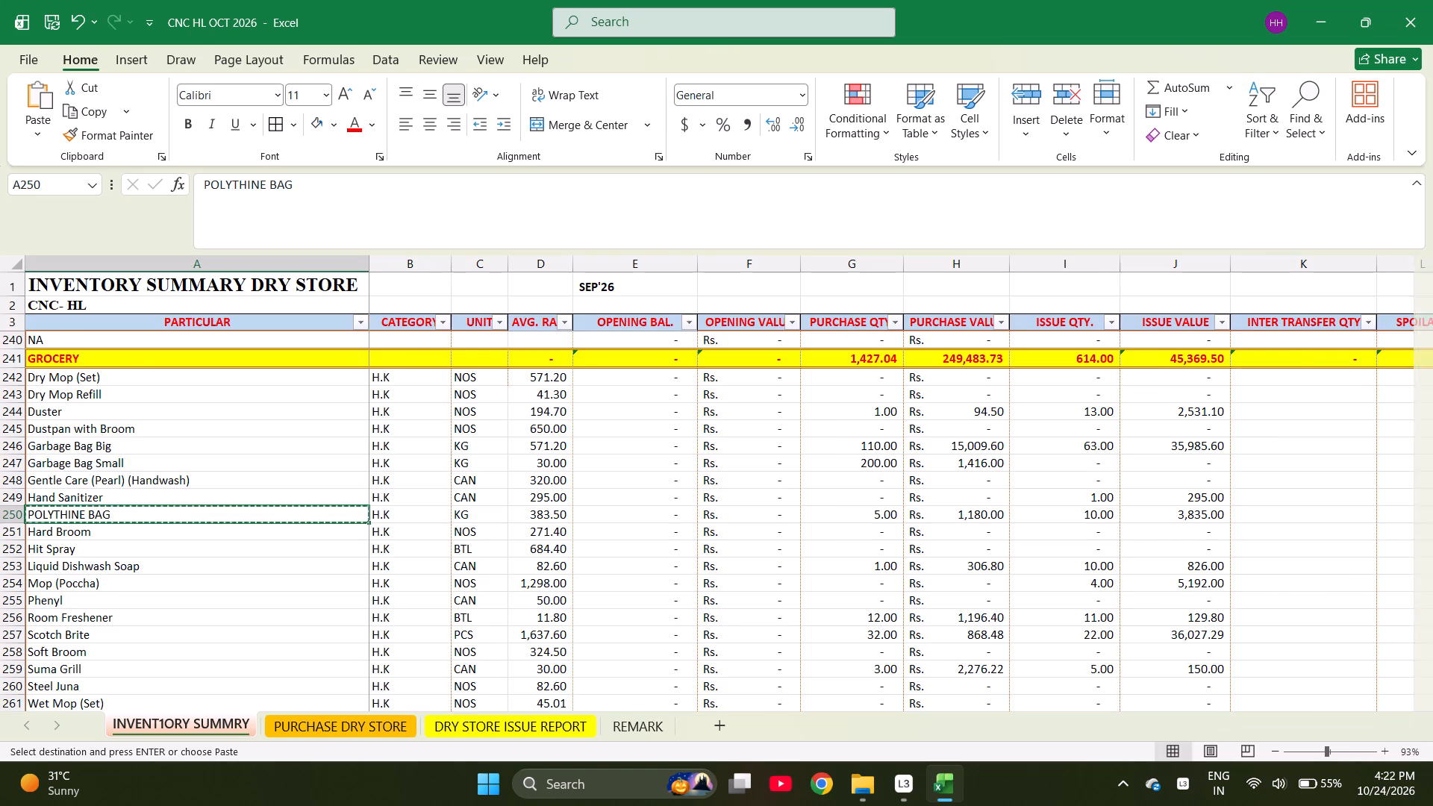
{"action": "key", "text": "Return"}
{"action": "key", "text": "Down"}
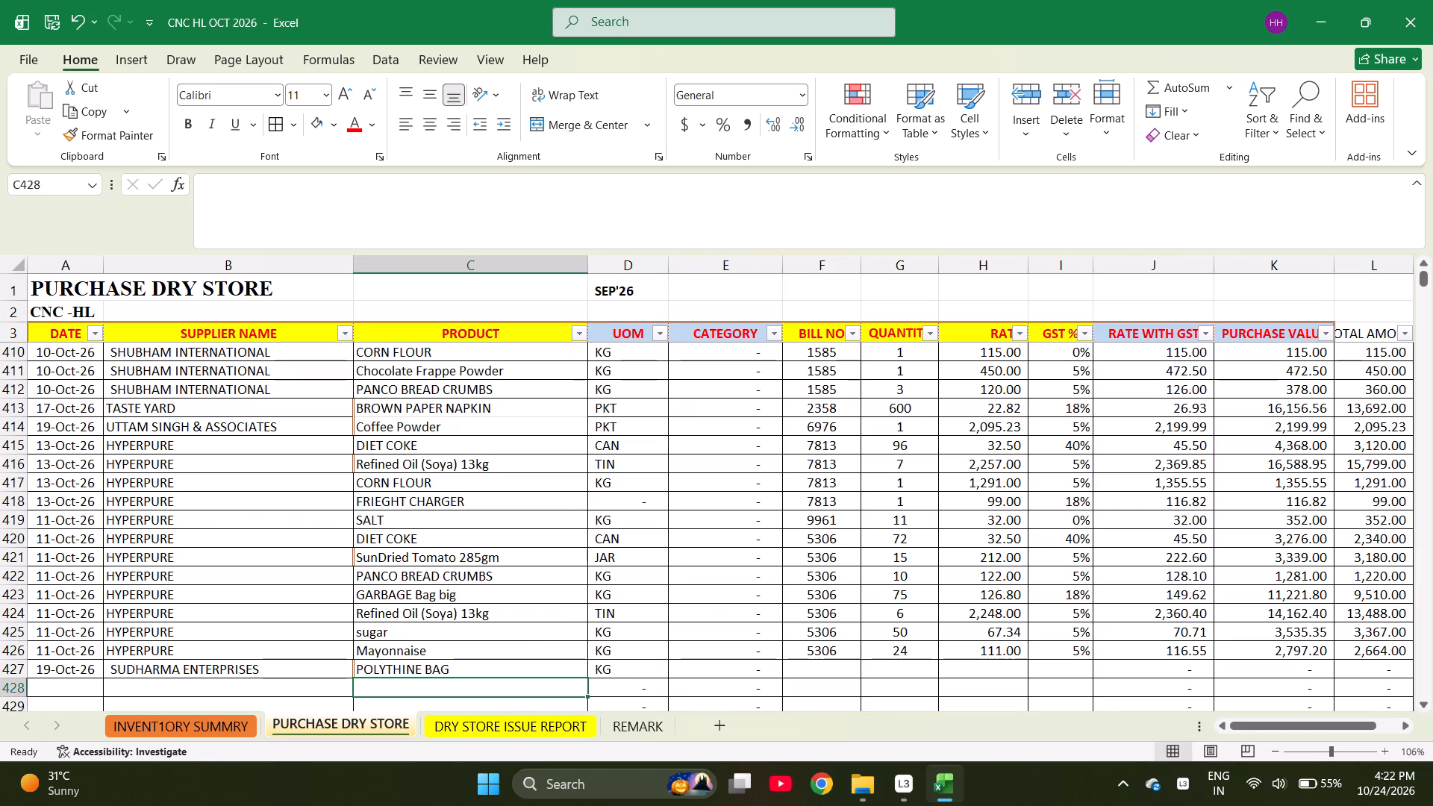
Enter pizza box as the product in cell C428, below POLYTHINE BAG.
{"action": "type", "text": "pizza"}
{"action": "key", "text": "space"}
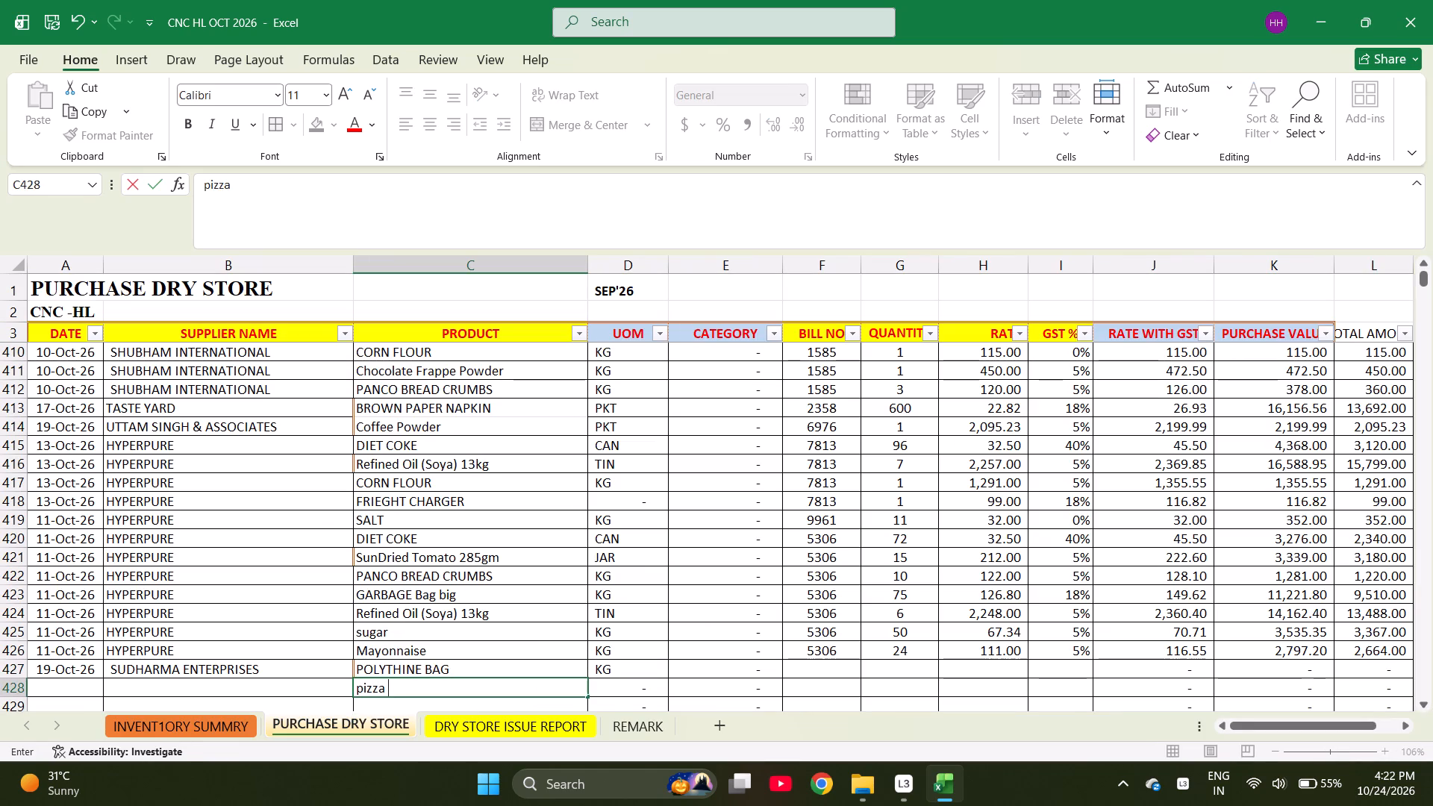
{"action": "key", "text": "b"}
{"action": "type", "text": "ox"}
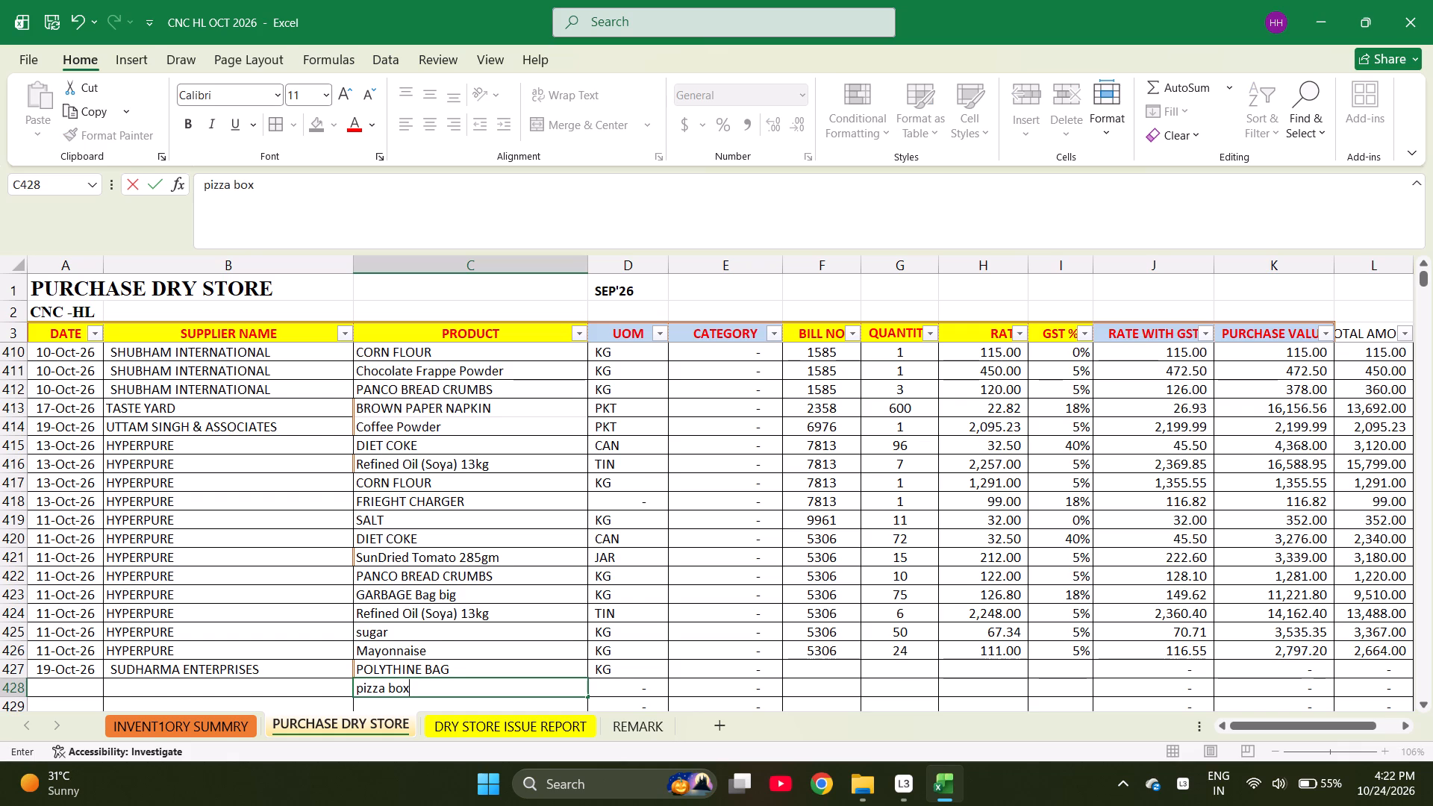
{"action": "key", "text": "Return"}
Enter bill number 707 for both the POLYTHINE BAG and pizza box rows, in F427 and F428.
{"action": "key", "text": "Right"}
{"action": "key", "text": "Right"}
{"action": "key", "text": "Right"}
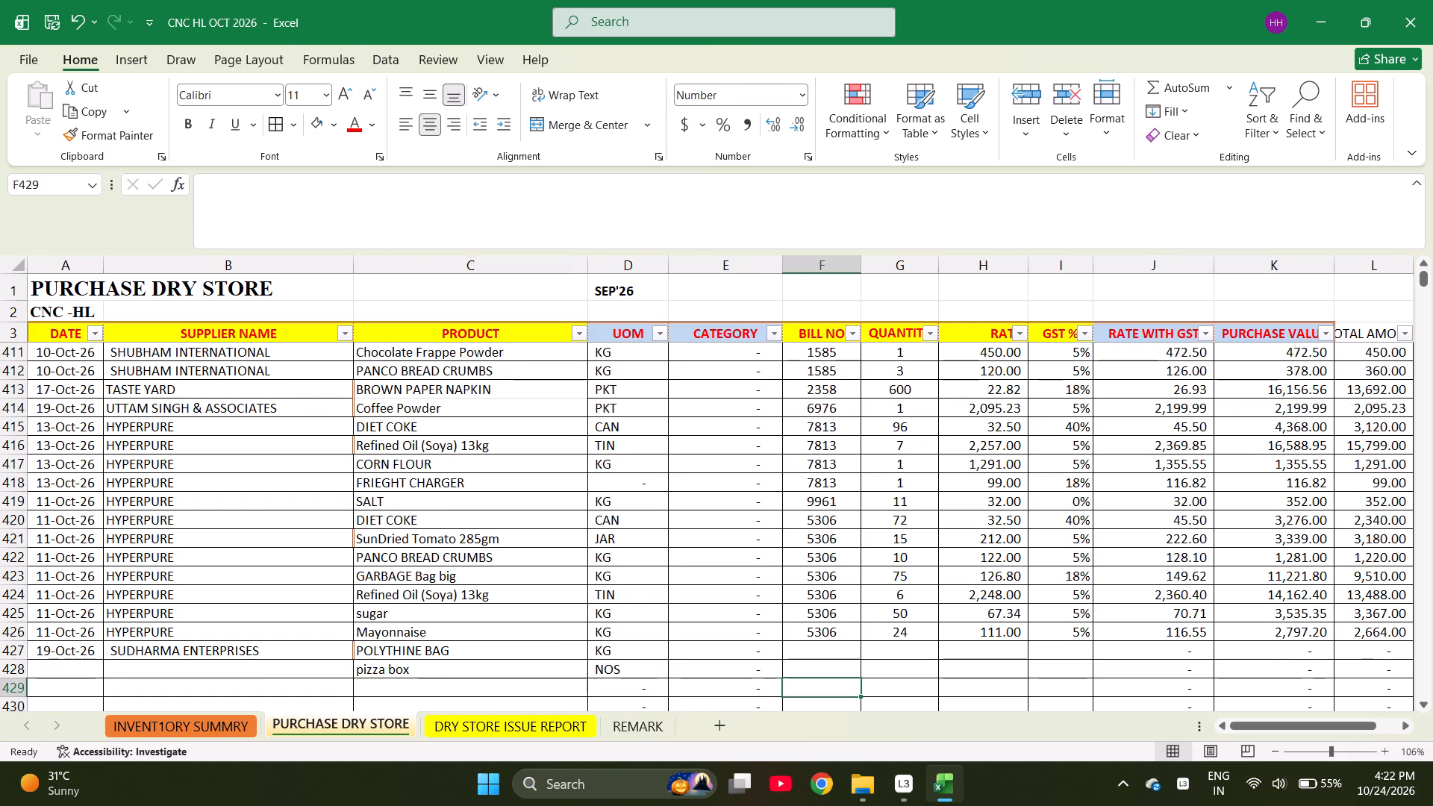
{"action": "key", "text": "ctrl+Up"}
{"action": "key", "text": "Down"}
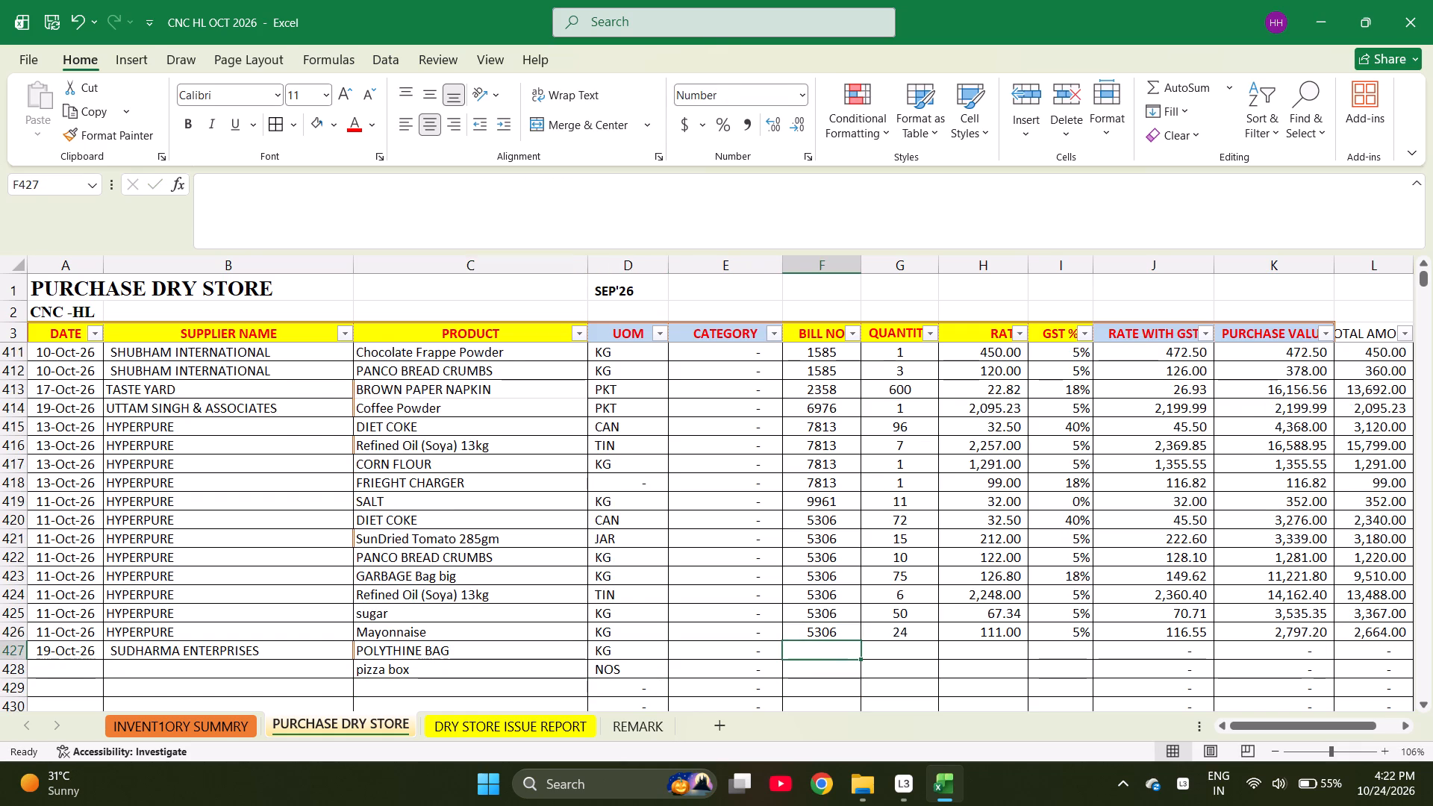
{"action": "type", "text": "707"}
{"action": "key", "text": "Return"}
{"action": "type", "text": "707"}
{"action": "key", "text": "Right"}
Enter the quantities in column G: 10 for POLYTHINE BAG in row 427 and 50 for pizza box in row 428.
{"action": "key", "text": "ctrl+Up"}
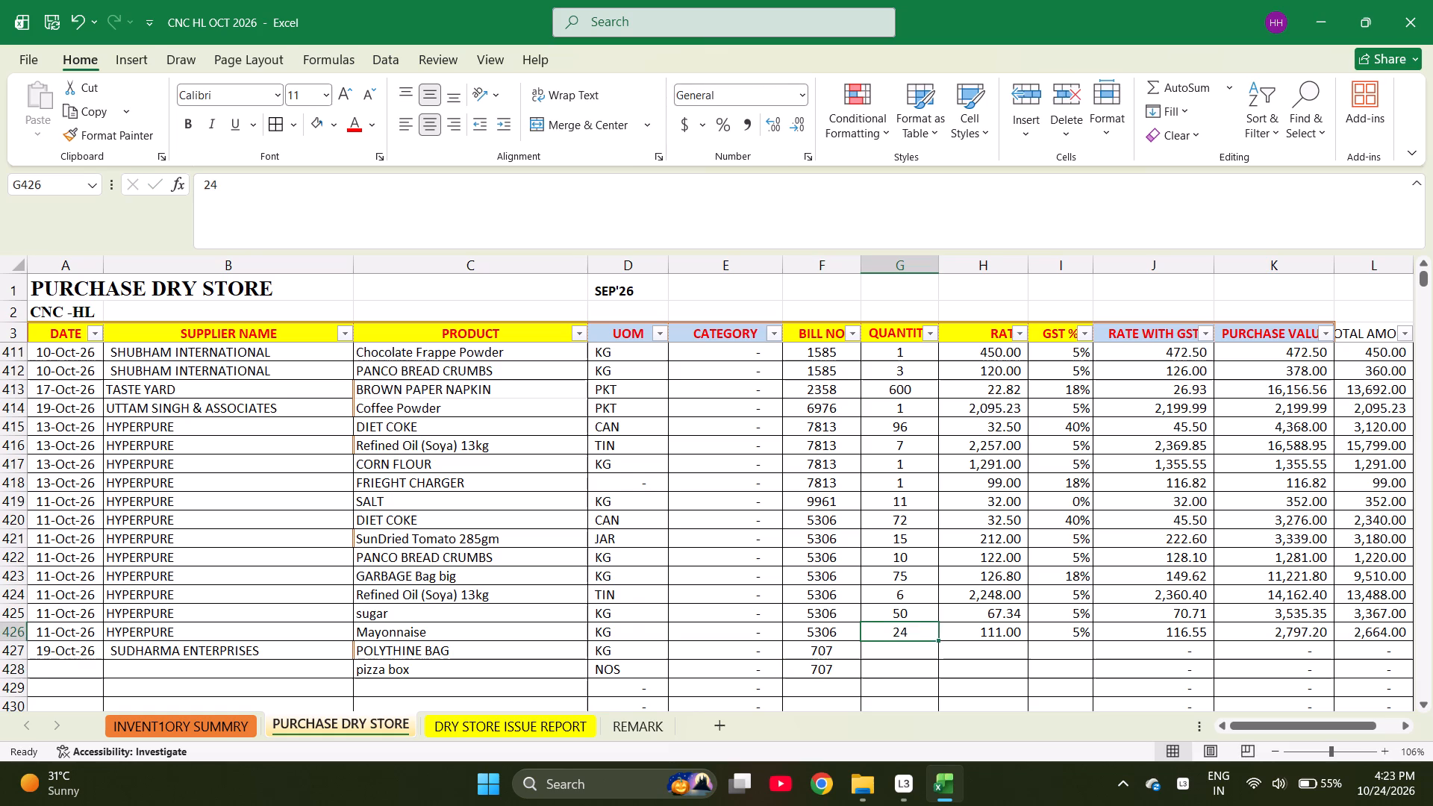
{"action": "key", "text": "Down"}
{"action": "type", "text": "10"}
{"action": "key", "text": "Return"}
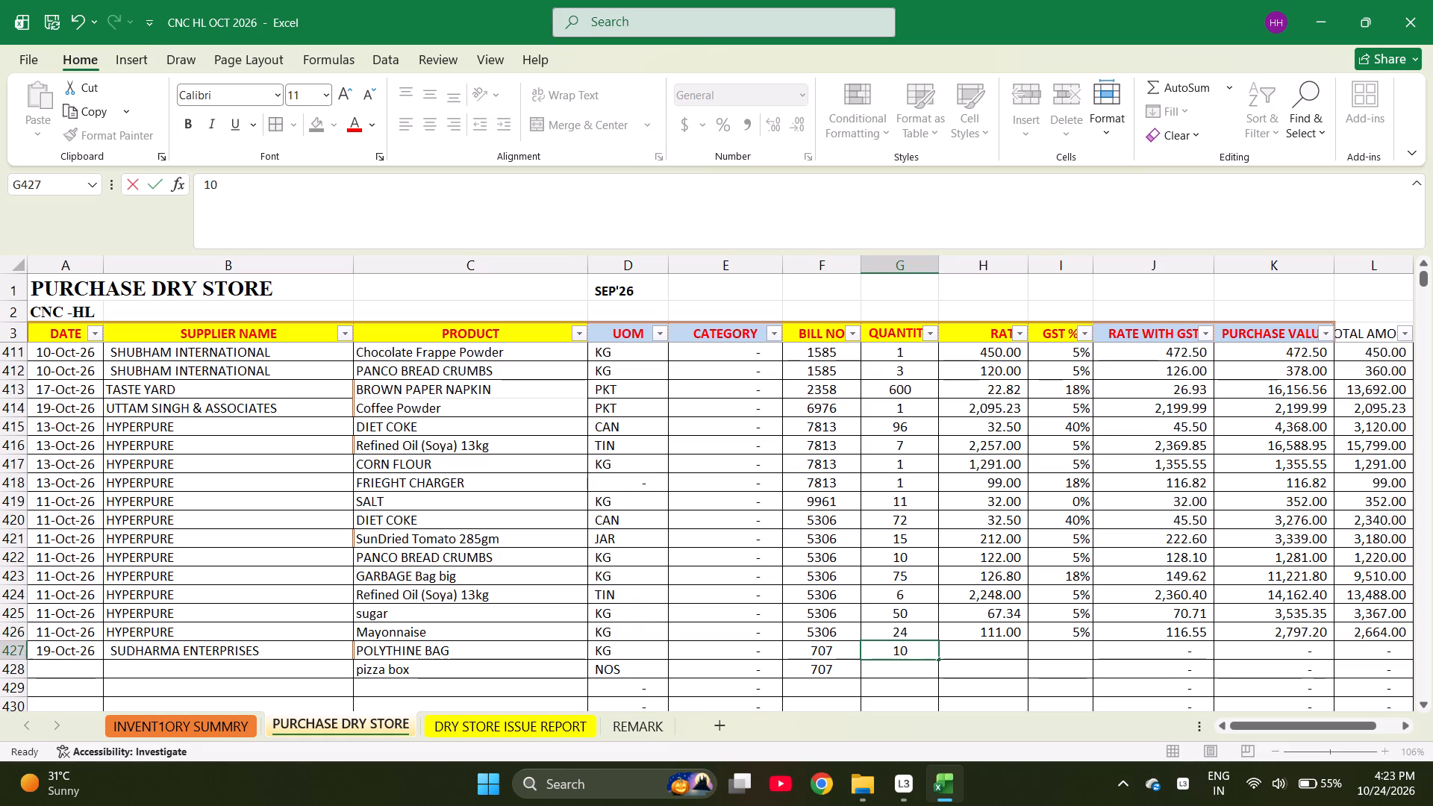
{"action": "key", "text": "2"}
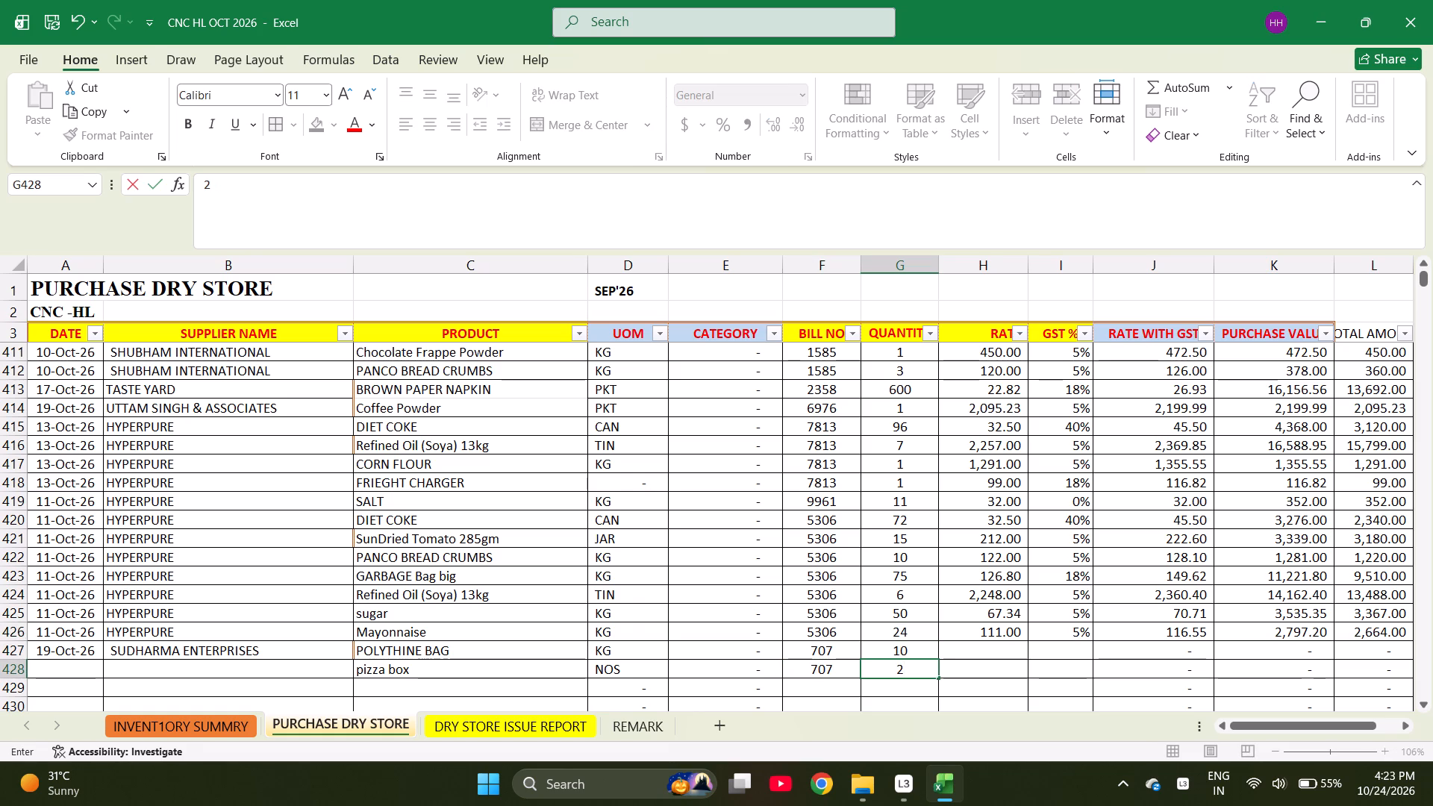
{"action": "key", "text": "Escape"}
{"action": "type", "text": "50"}
{"action": "key", "text": "Return"}
Enter the rates in column H: 200 for POLYTHINE BAG in row 427 and 10 for pizza box in row 428.
{"action": "key", "text": "Right"}
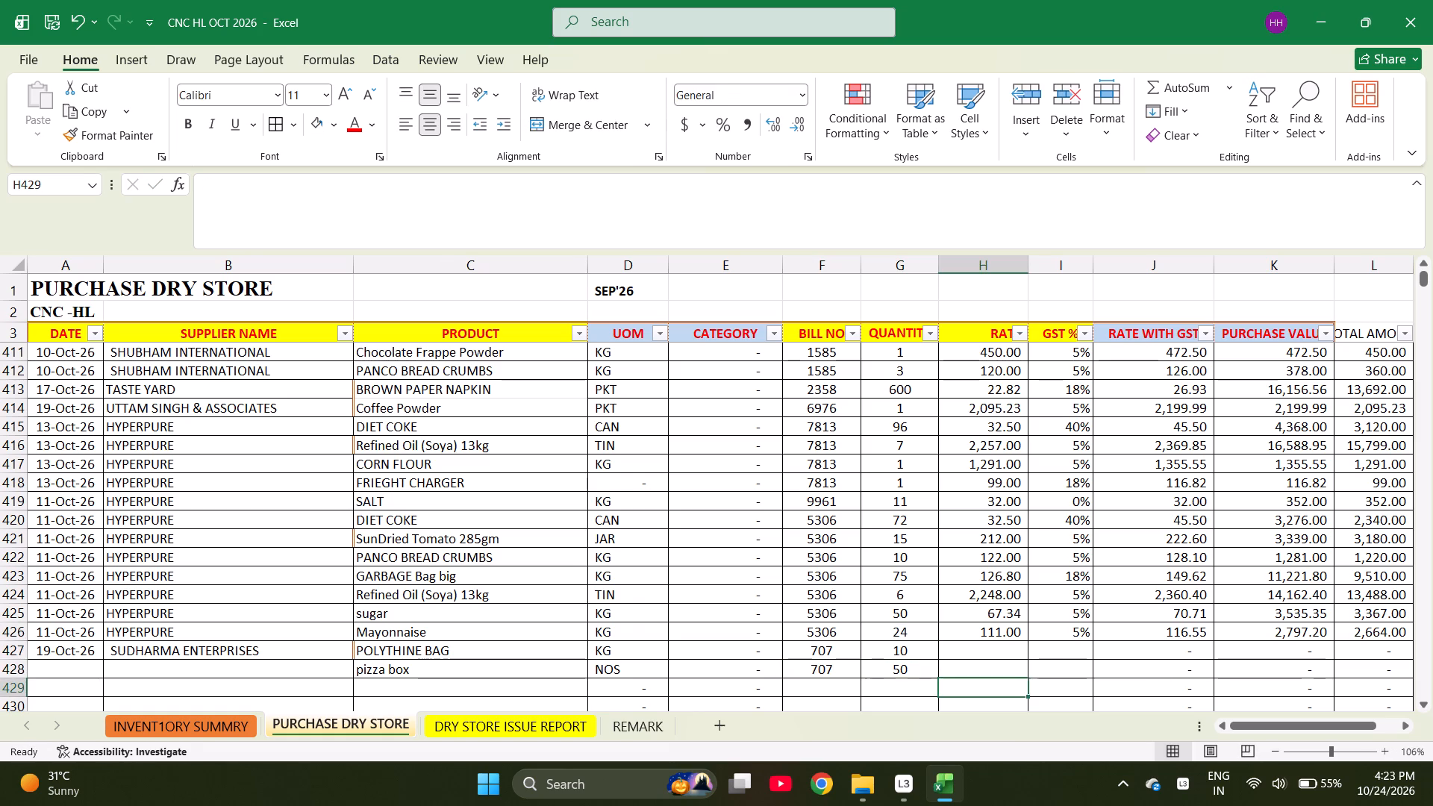
{"action": "key", "text": "Up"}
{"action": "key", "text": "Up"}
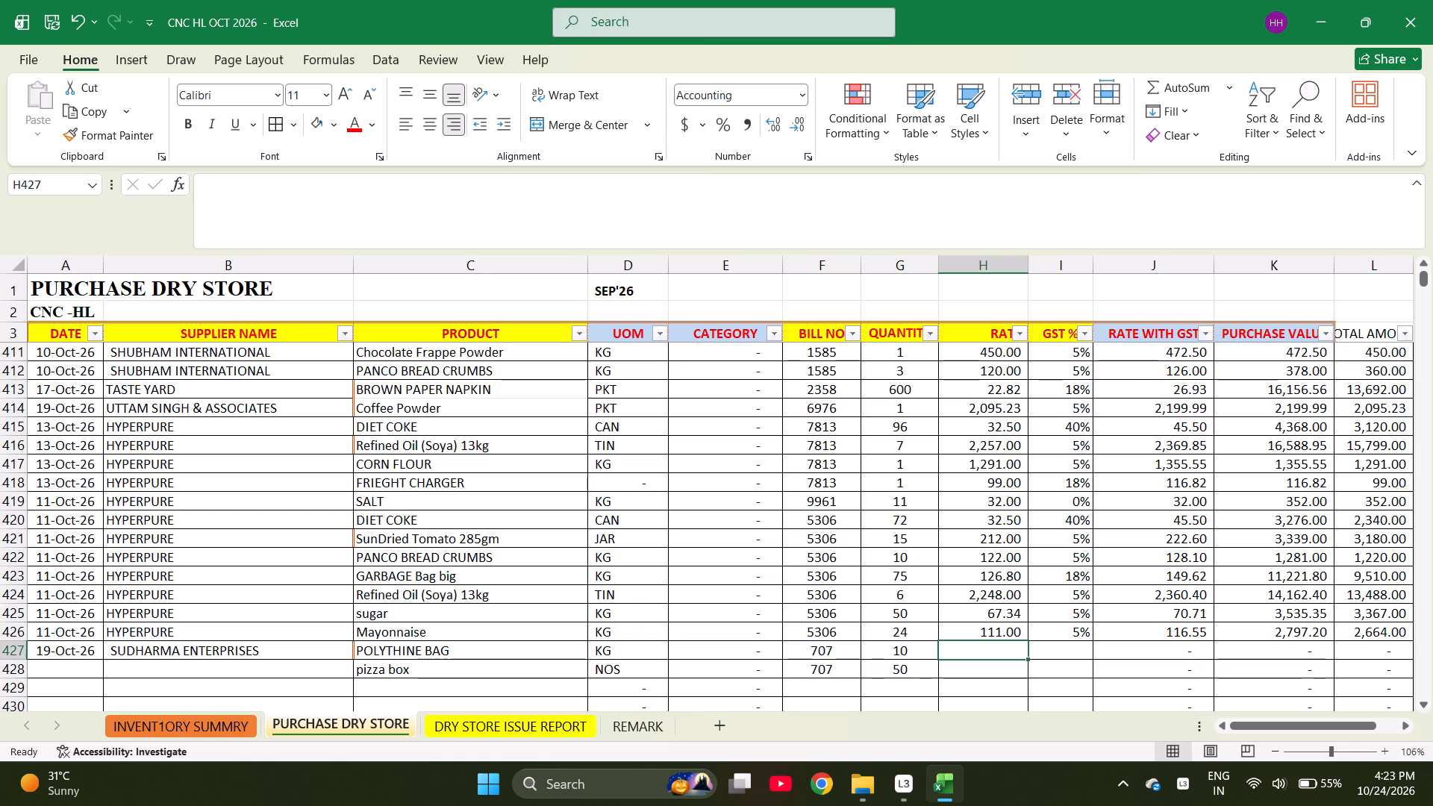
{"action": "type", "text": "200"}
{"action": "key", "text": "Return"}
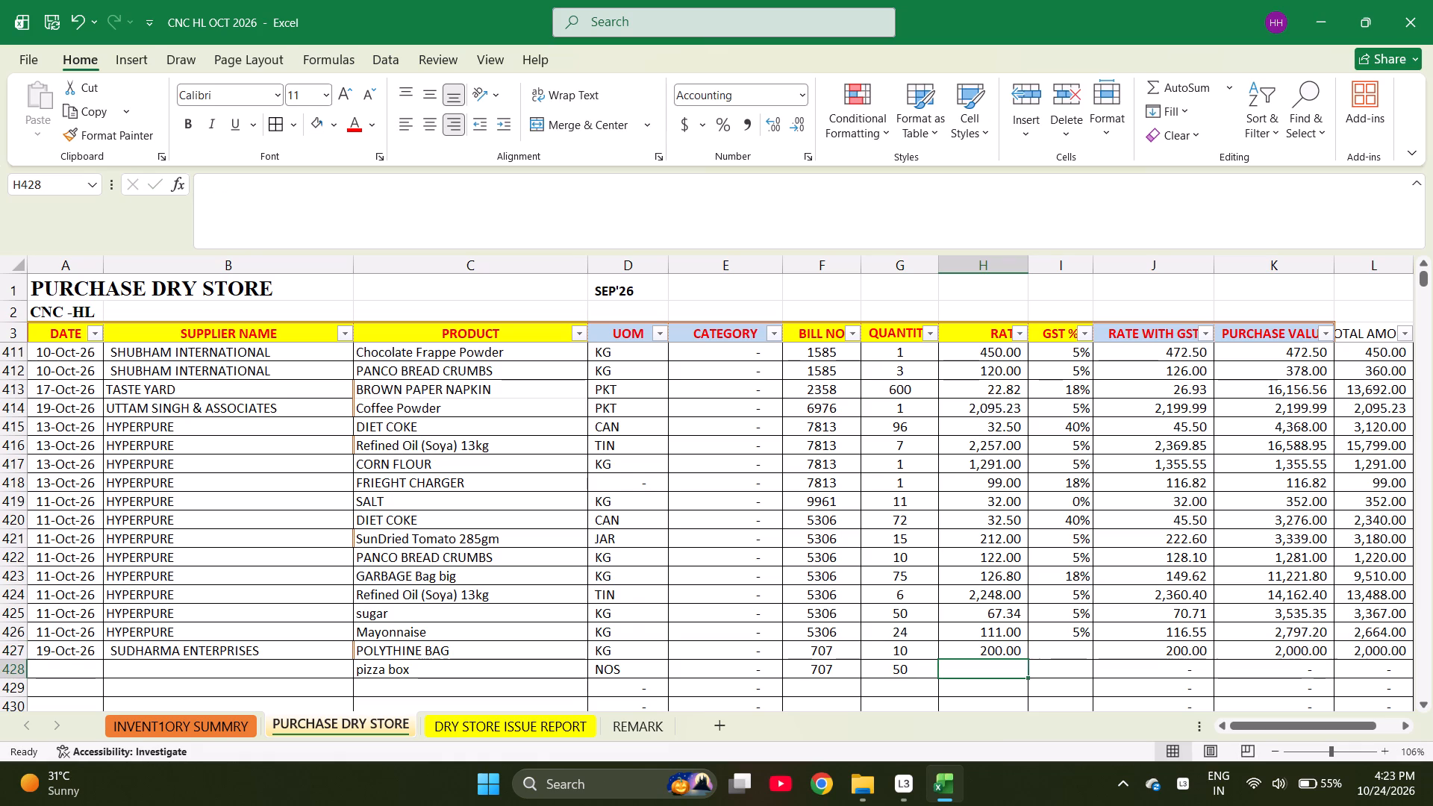
{"action": "type", "text": "10"}
{"action": "key", "text": "Right"}
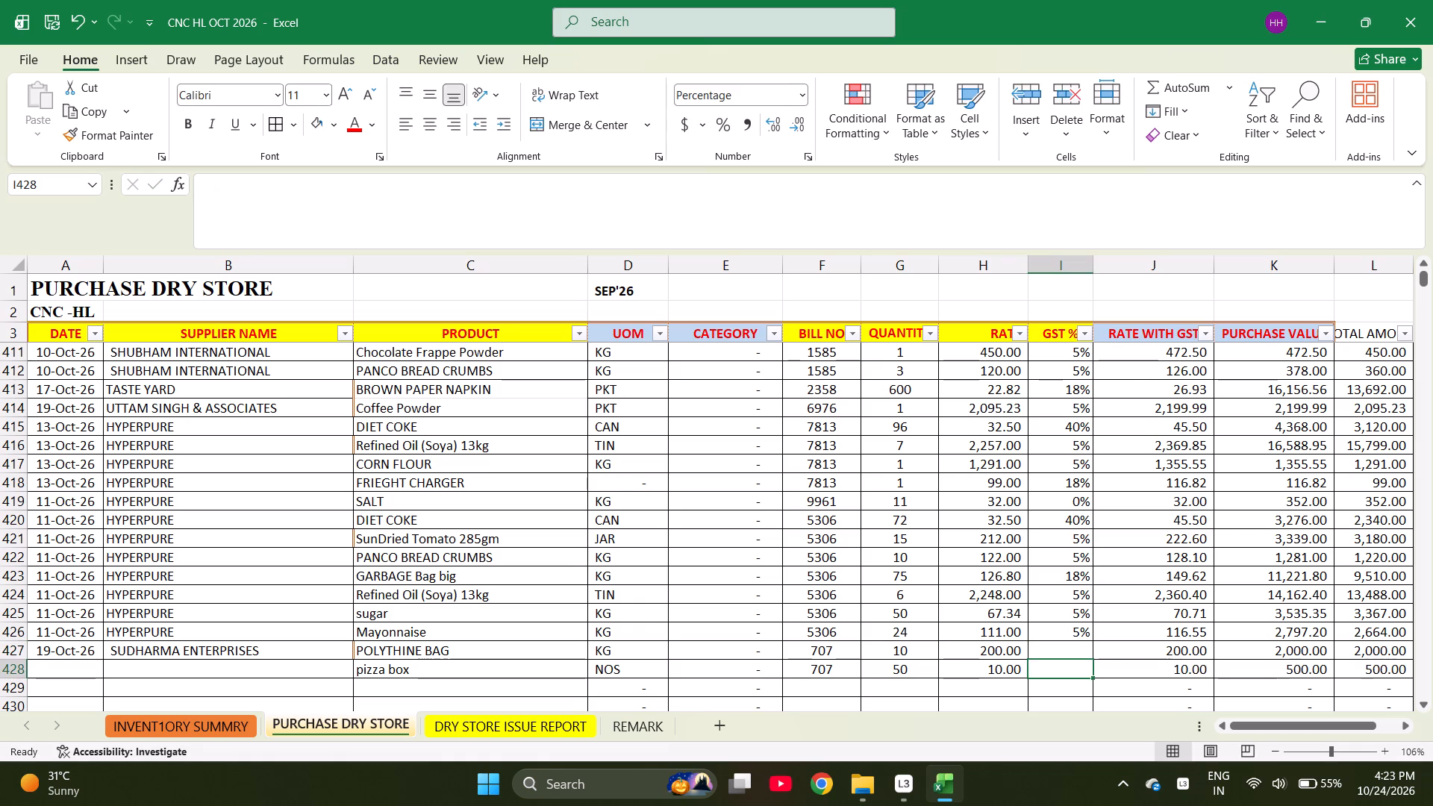
Go to the empty GST % cell I427 of the POLYTHINE BAG row.
{"action": "key", "text": "Up"}
{"action": "key", "text": "Up"}
{"action": "key", "text": "Down"}
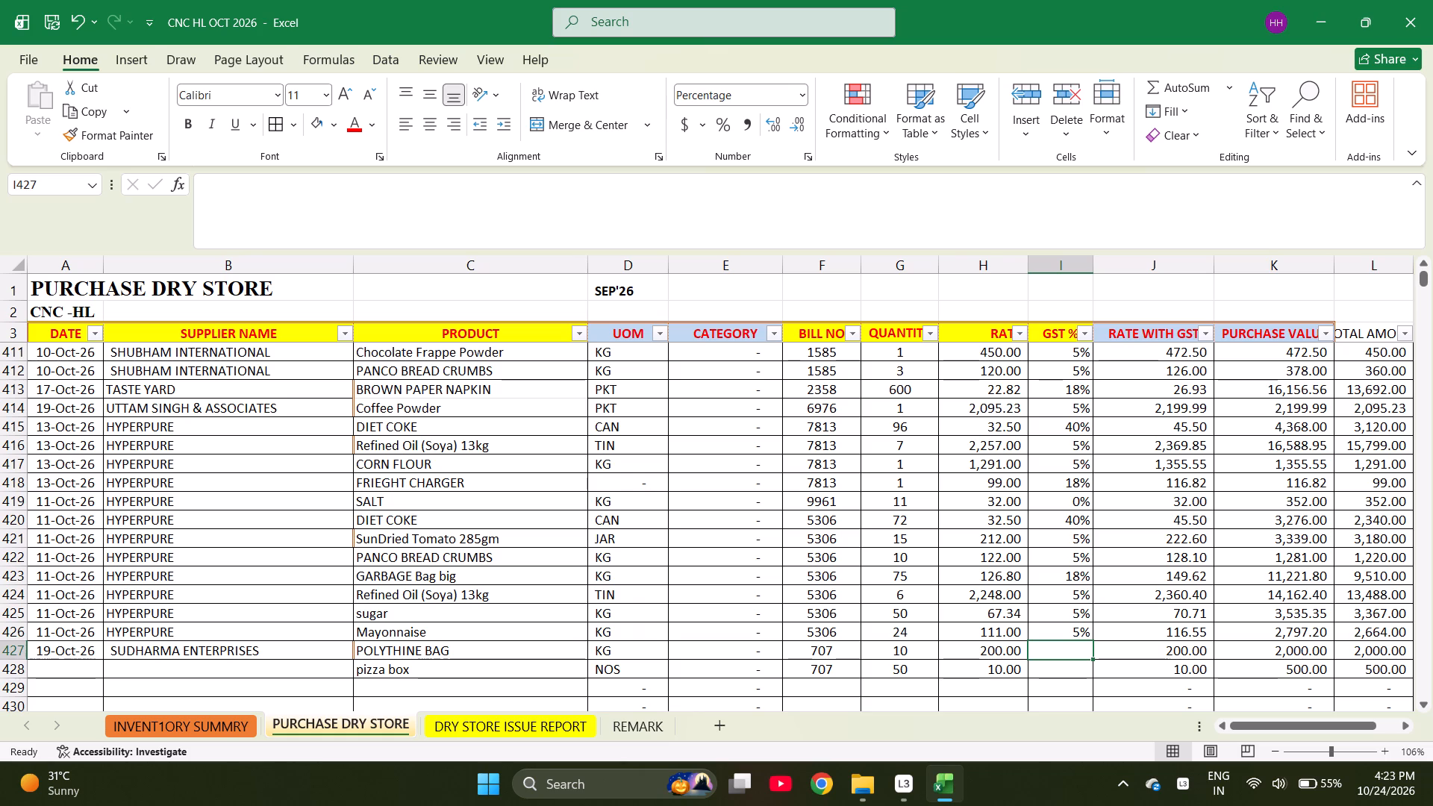
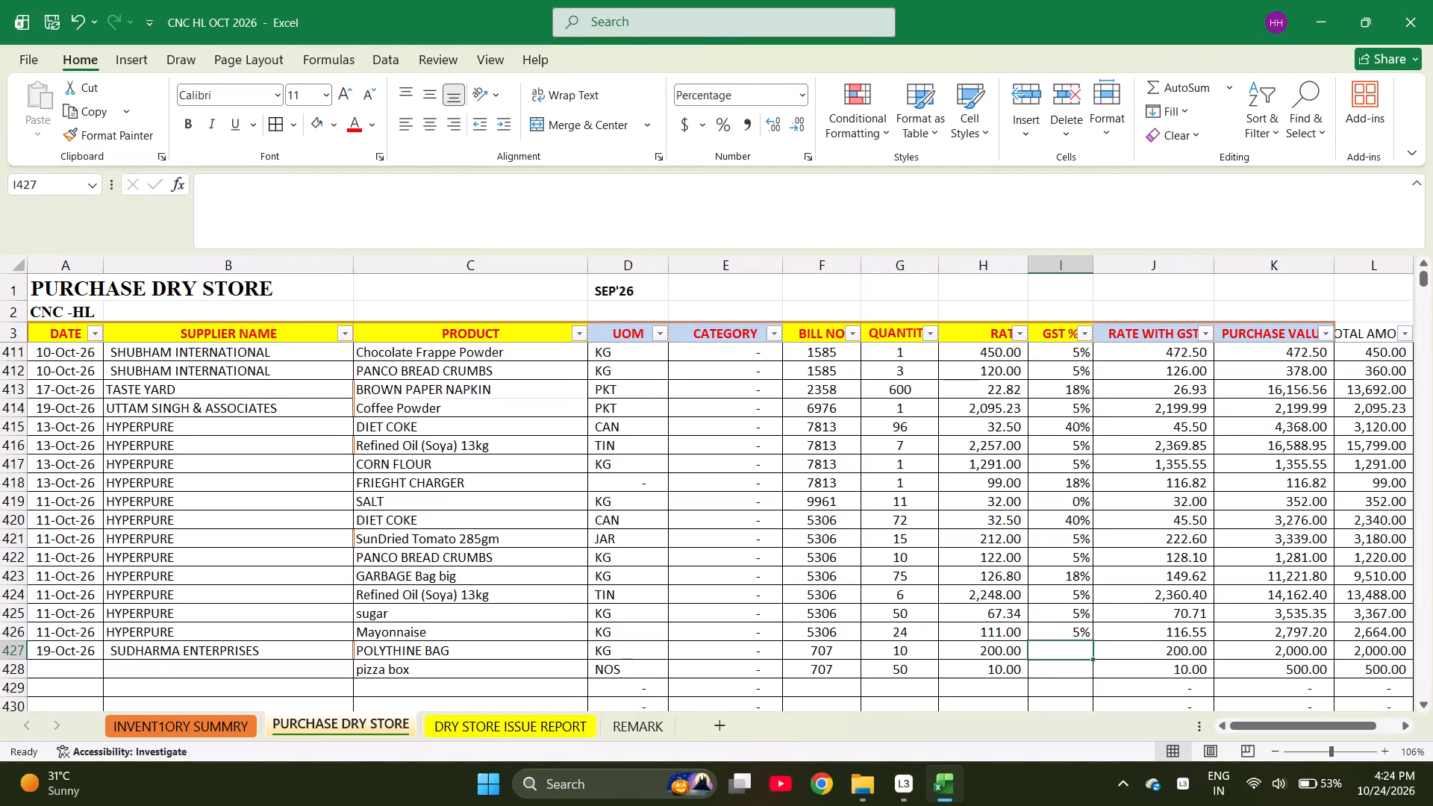
Search the BILL NO column's filter list for 244, shorten the search to 24, and leave the list without applying a filter.
{"action": "left_click", "coordinate": [850, 335]}
{"action": "key", "text": "e"}
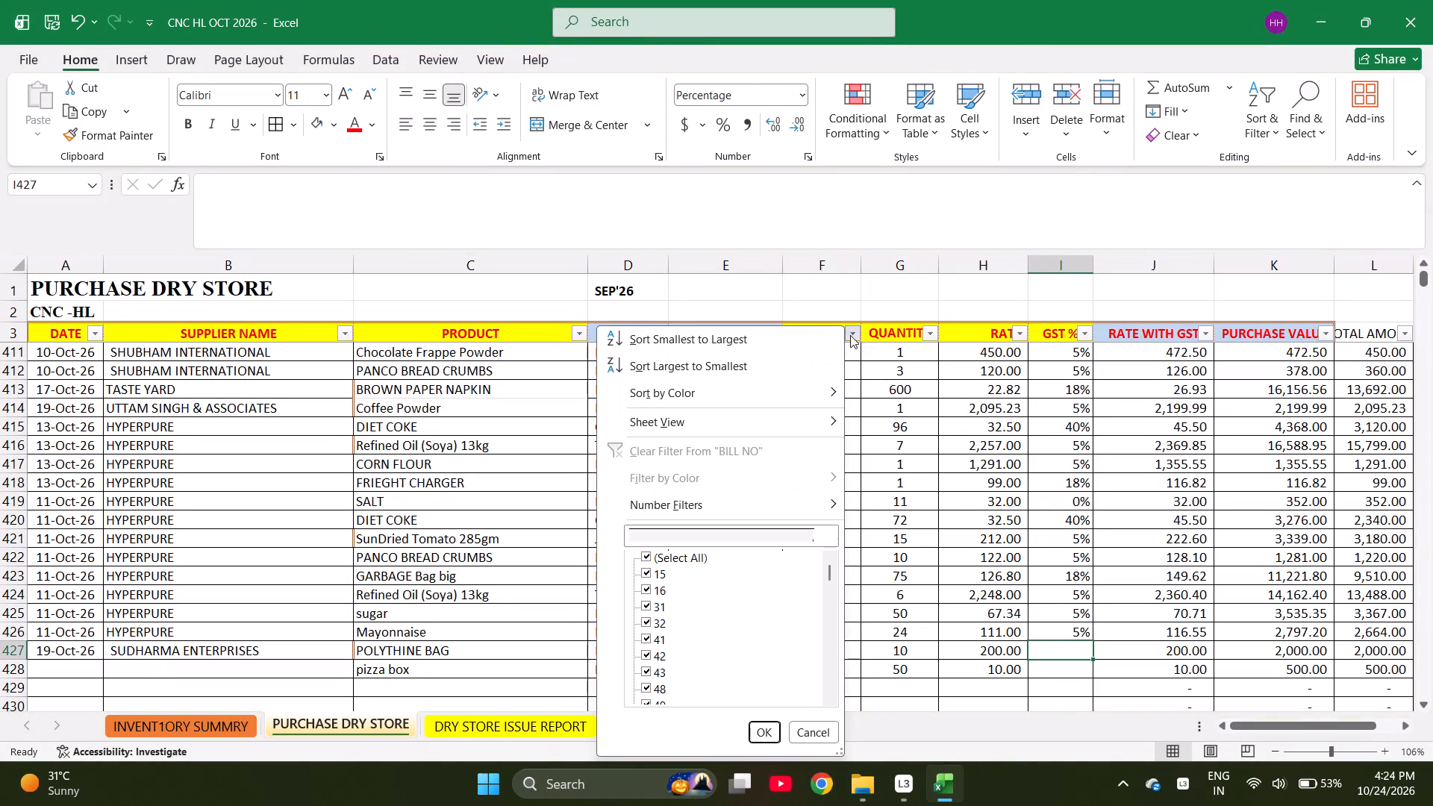
{"action": "type", "text": "244"}
{"action": "key", "text": "BackSpace"}
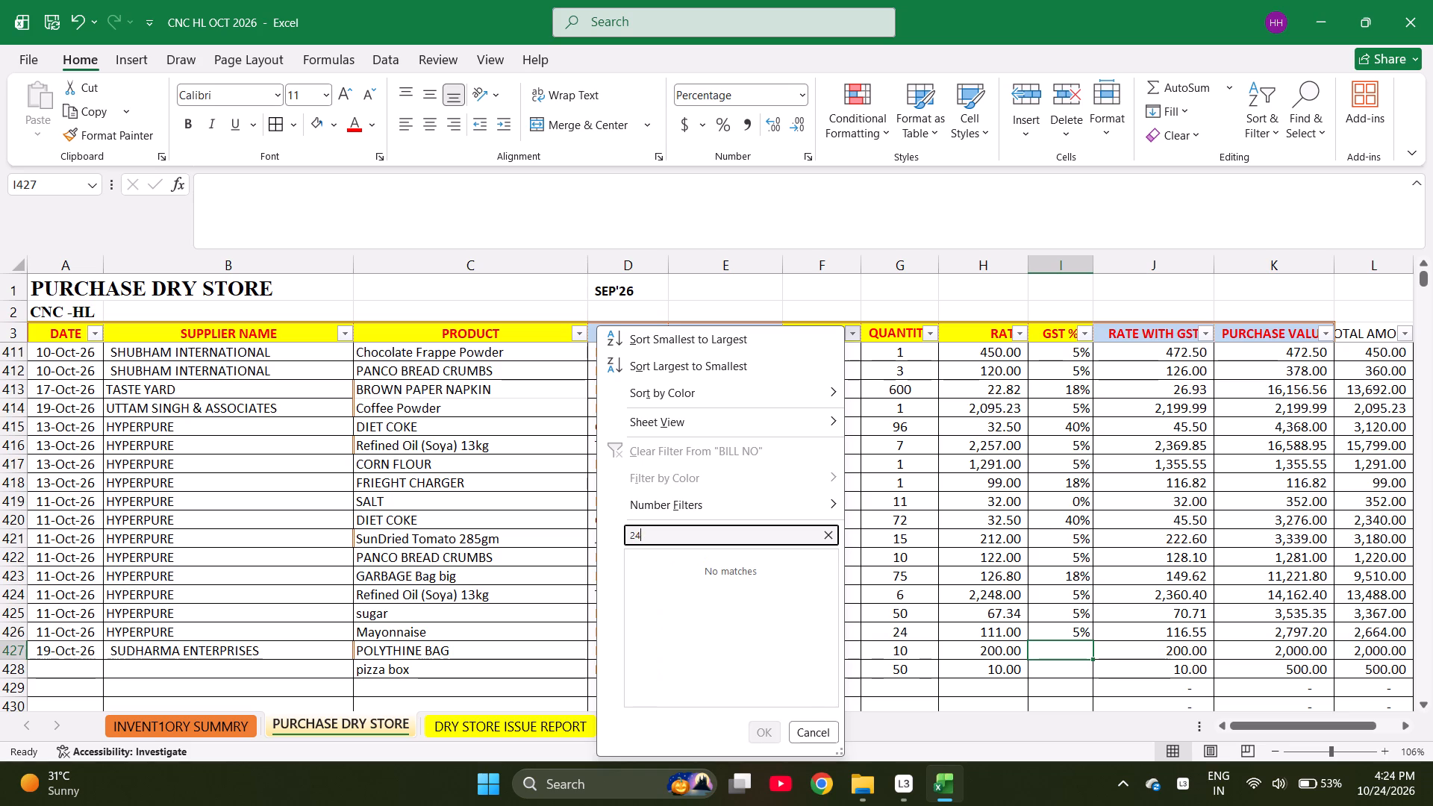
{"action": "key", "text": "BackSpace"}
{"action": "key", "text": "BackSpace"}
{"action": "key", "text": "BackSpace"}
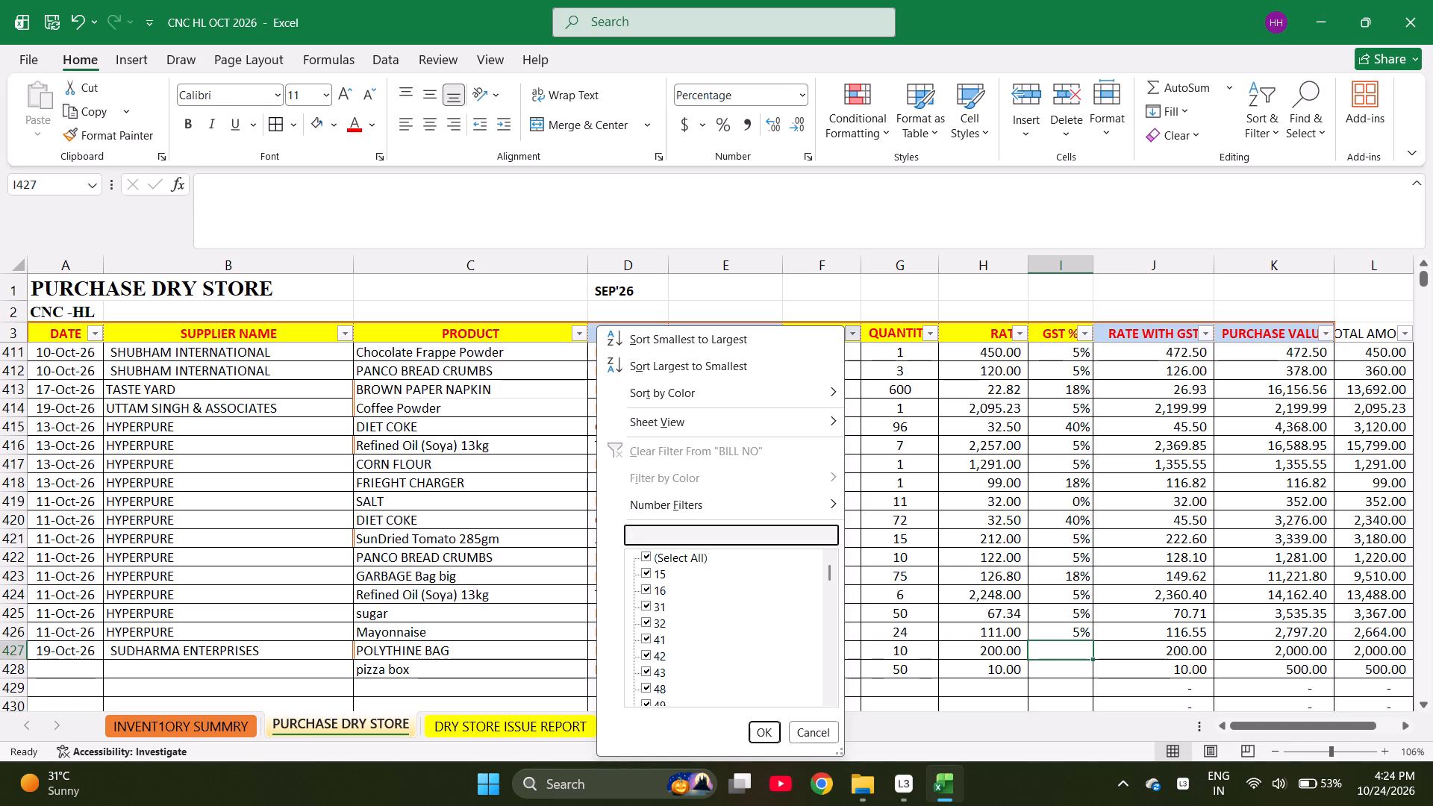
{"action": "key", "text": "Escape"}
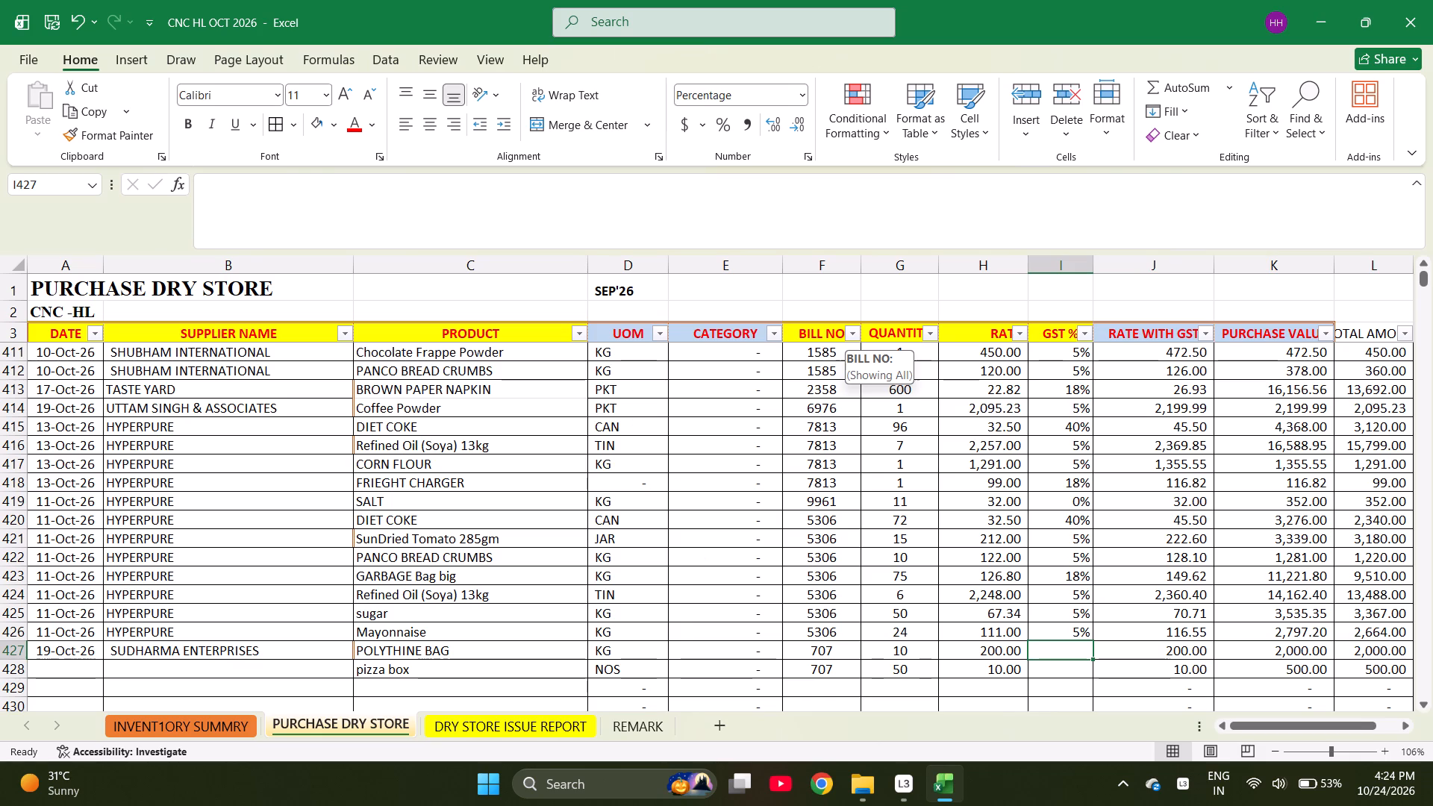
{"action": "key", "text": "Right"}
{"action": "key", "text": "Left"}
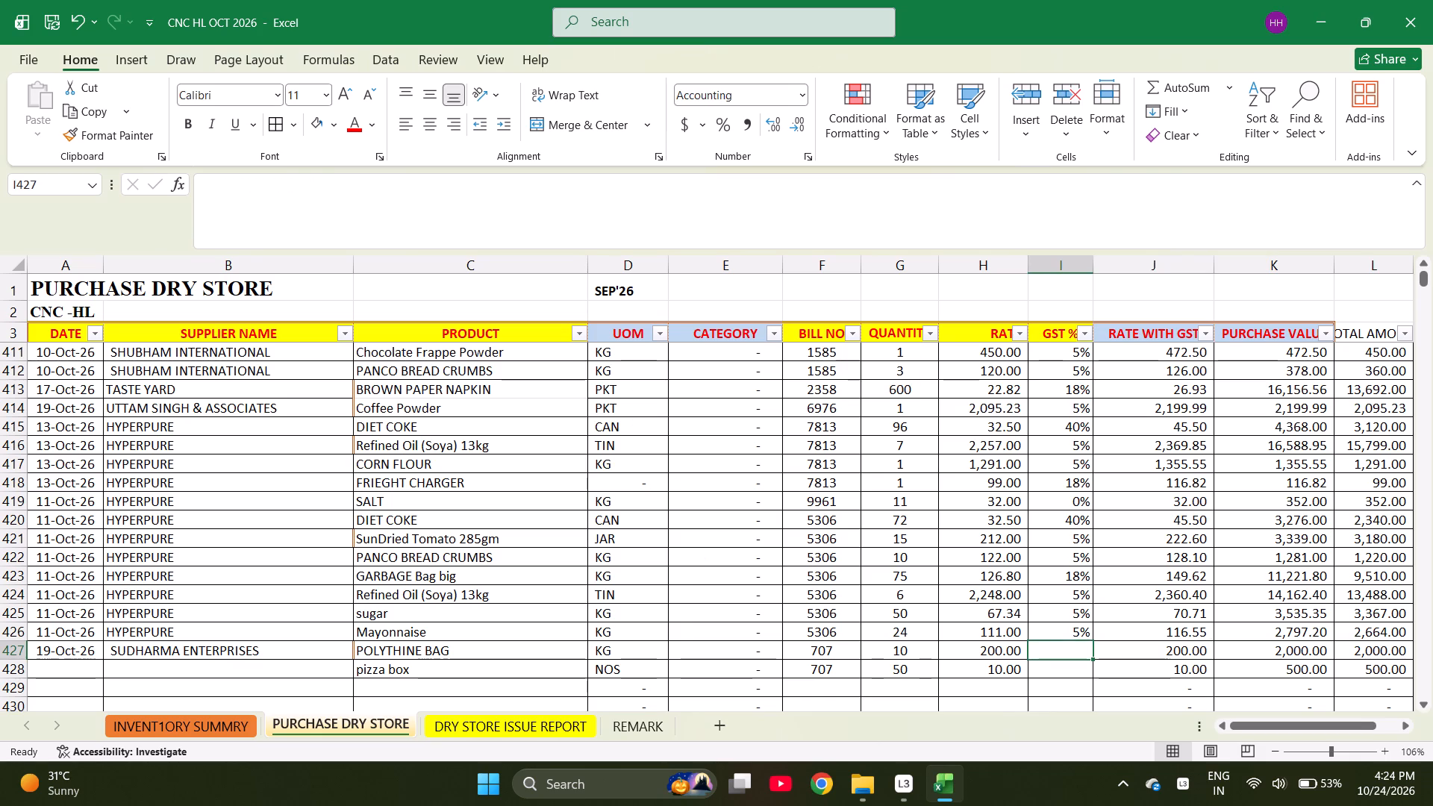
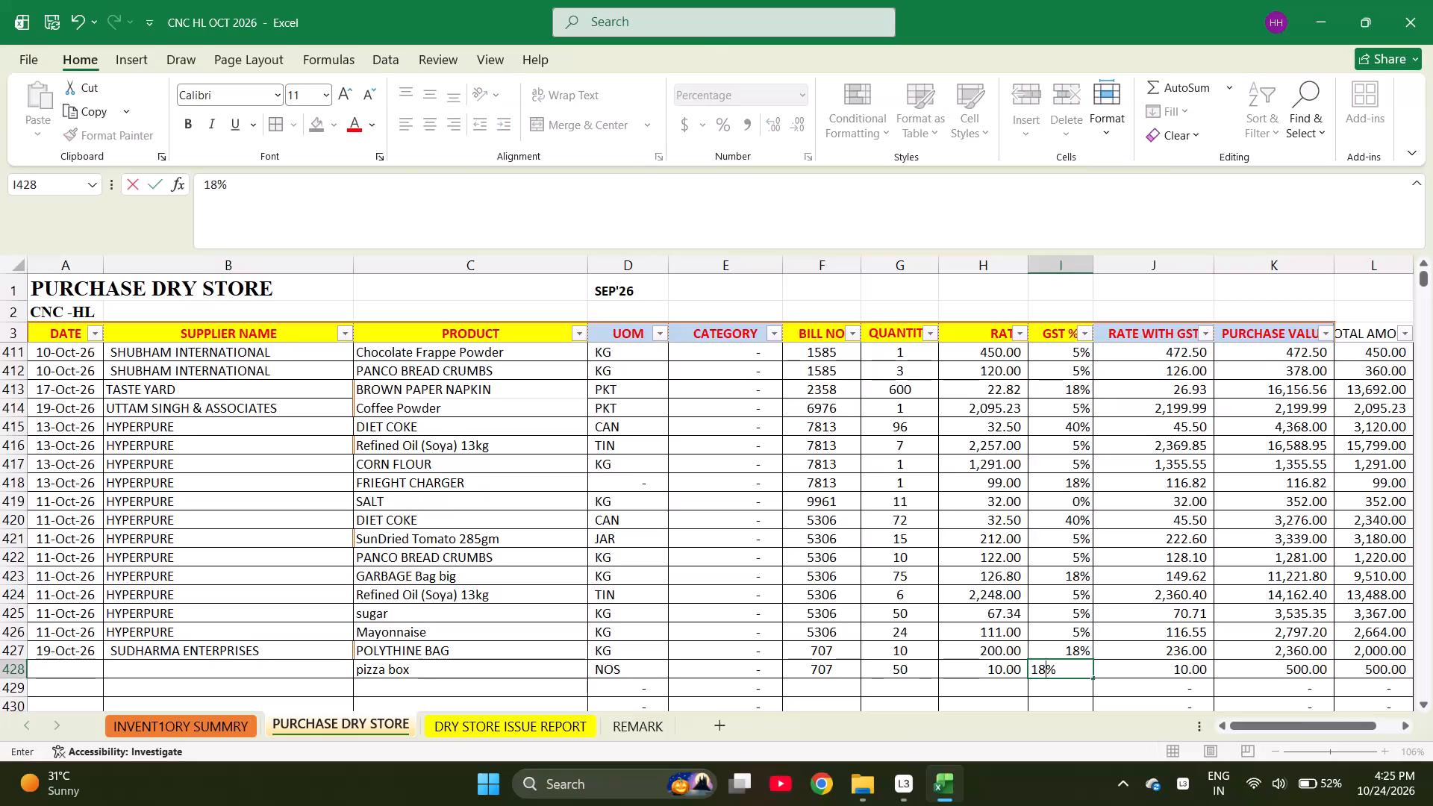
Fill the 19-Oct-26 date and SUDHARMA ENTERPRISES supplier name down from row 427 to the pizza box row.
{"action": "key", "text": "Left"}
{"action": "key", "text": "Left"}
{"action": "key", "text": "Left"}
{"action": "key", "text": "Left"}
{"action": "key", "text": "Left"}
{"action": "key", "text": "Left"}
{"action": "key", "text": "Left"}
{"action": "key", "text": "Left"}
{"action": "key", "text": "Left"}
{"action": "key", "text": "Left"}
{"action": "key", "text": "Left"}
{"action": "key", "text": "Left"}
{"action": "key", "text": "Left"}
{"action": "key", "text": "Left"}
{"action": "key", "text": "Left"}
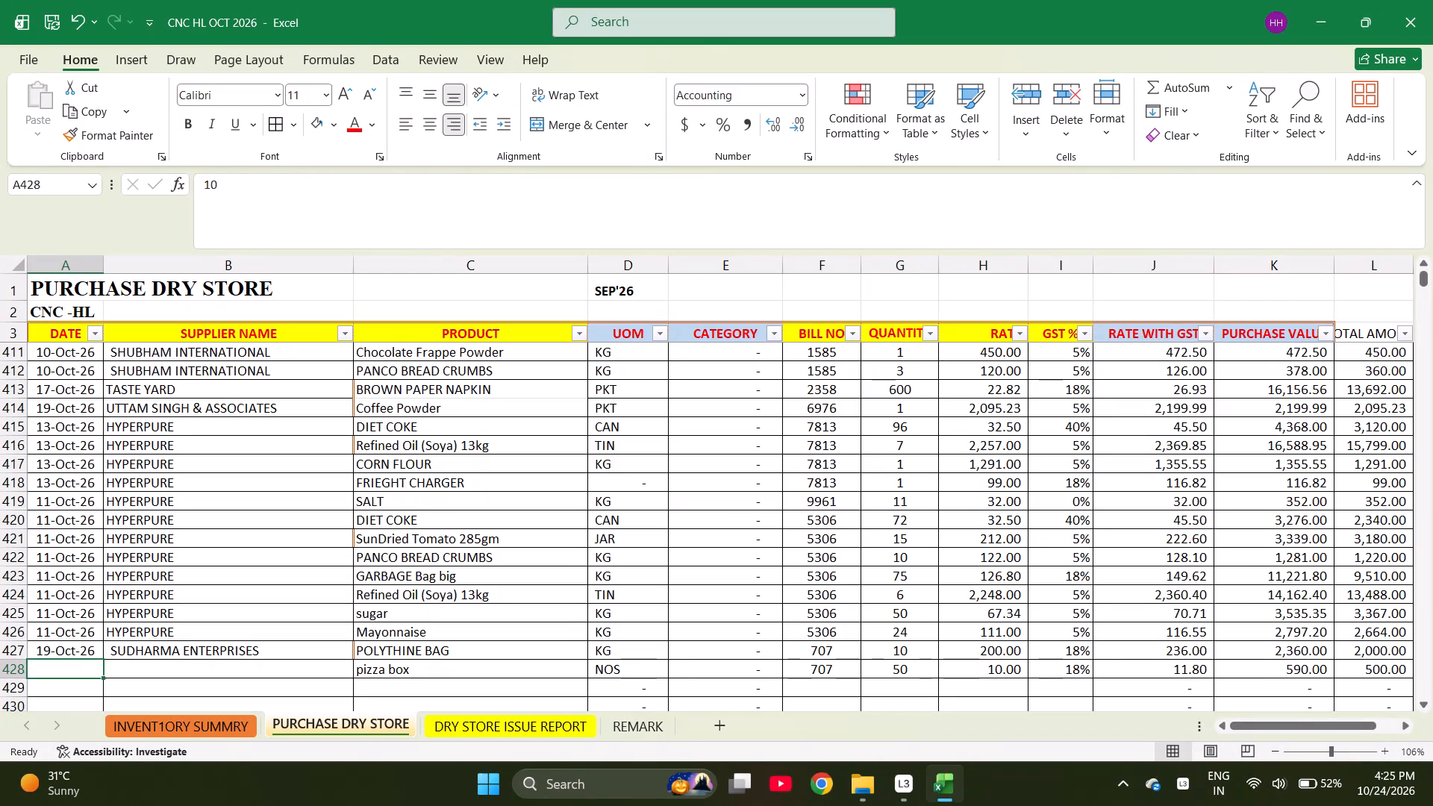
{"action": "key", "text": "Up"}
{"action": "key", "text": "shift+Right"}
{"action": "key", "text": "shift+Down"}
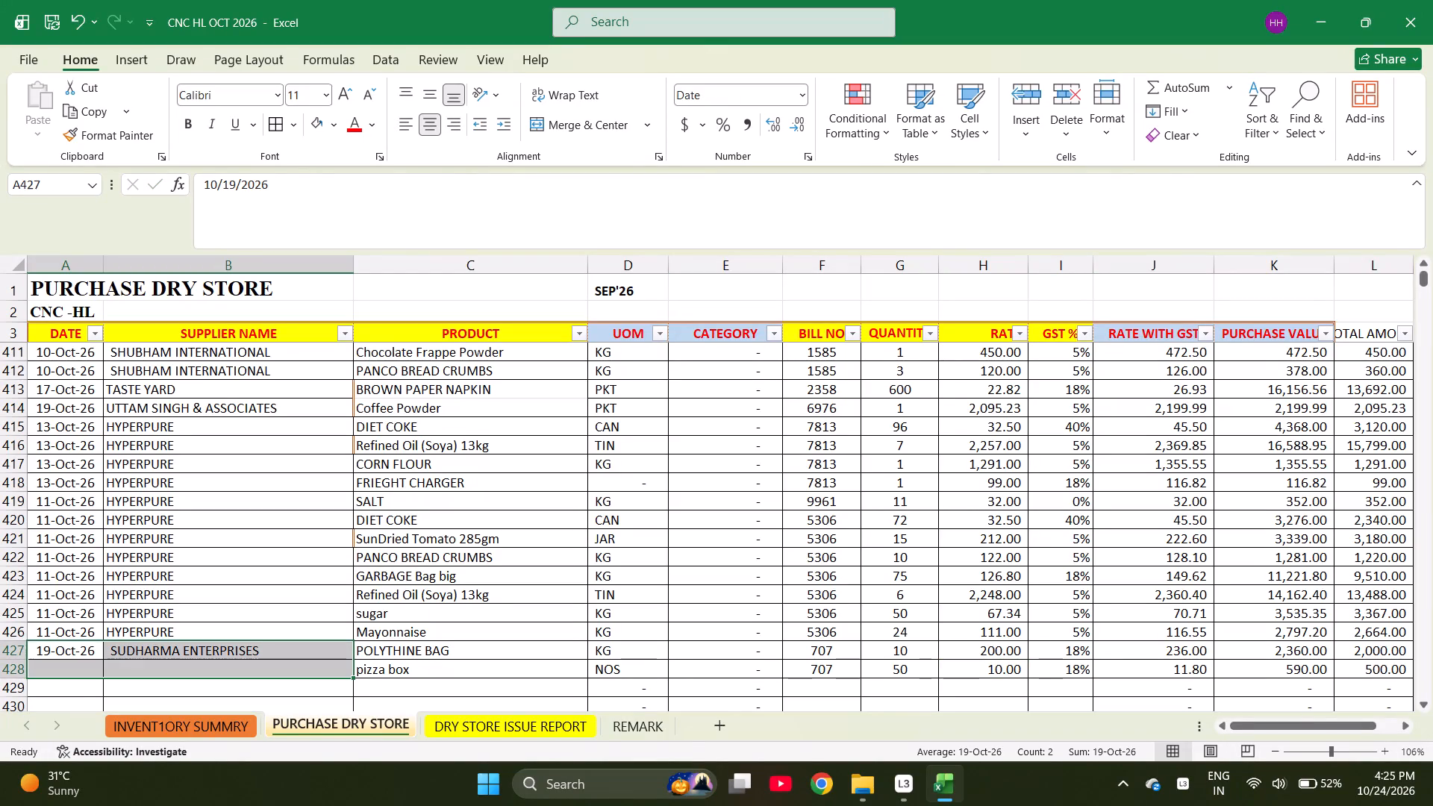
{"action": "key", "text": "ctrl+d"}
Check the combined purchase value of the POLYTHINE BAG and pizza box rows of bill 707.
{"action": "key", "text": "Right"}
{"action": "key", "text": "Right"}
{"action": "key", "text": "Right"}
{"action": "key", "text": "Right"}
{"action": "key", "text": "Right"}
{"action": "key", "text": "Right"}
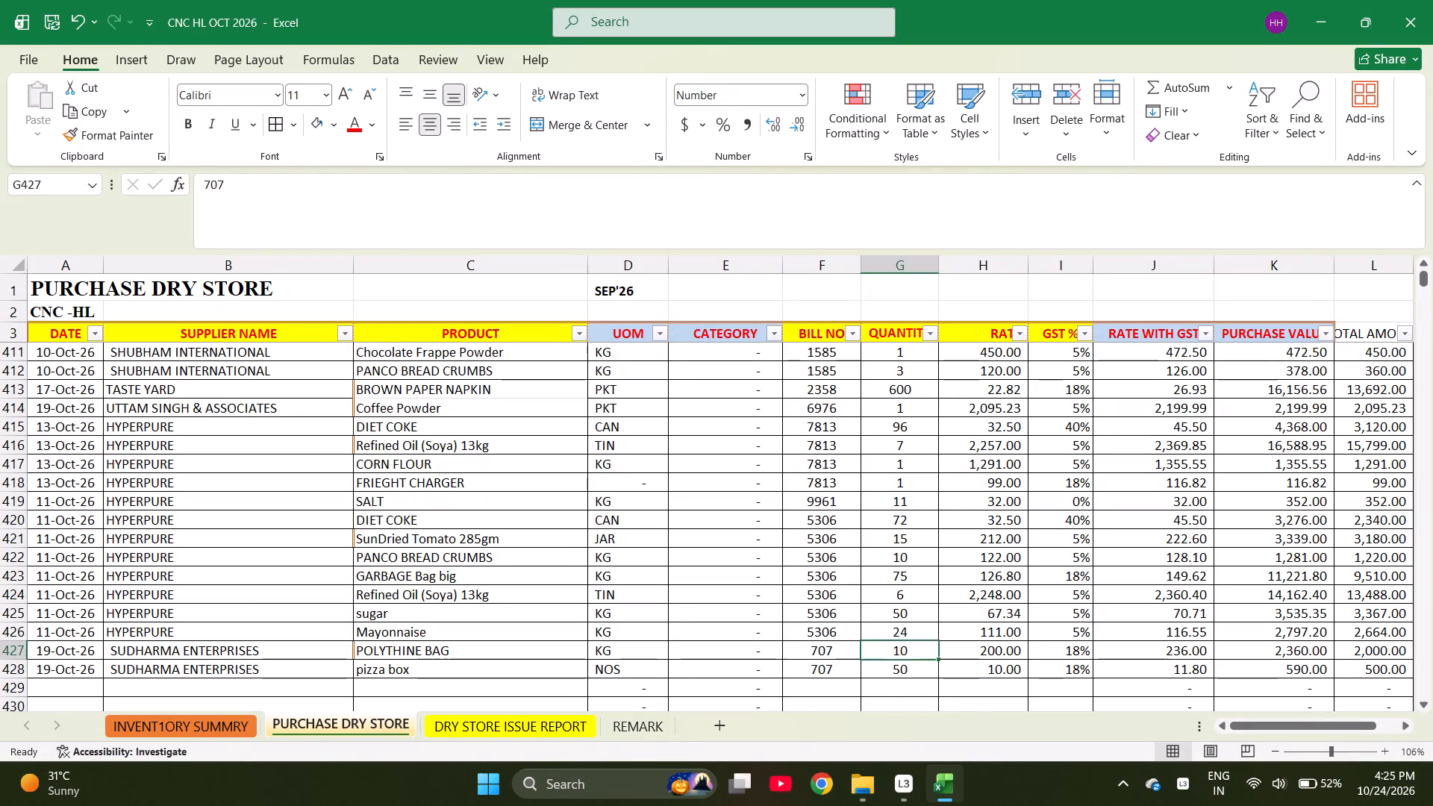
{"action": "key", "text": "Right"}
{"action": "key", "text": "Right"}
{"action": "key", "text": "Right"}
{"action": "key", "text": "Right"}
{"action": "key", "text": "shift+Down"}
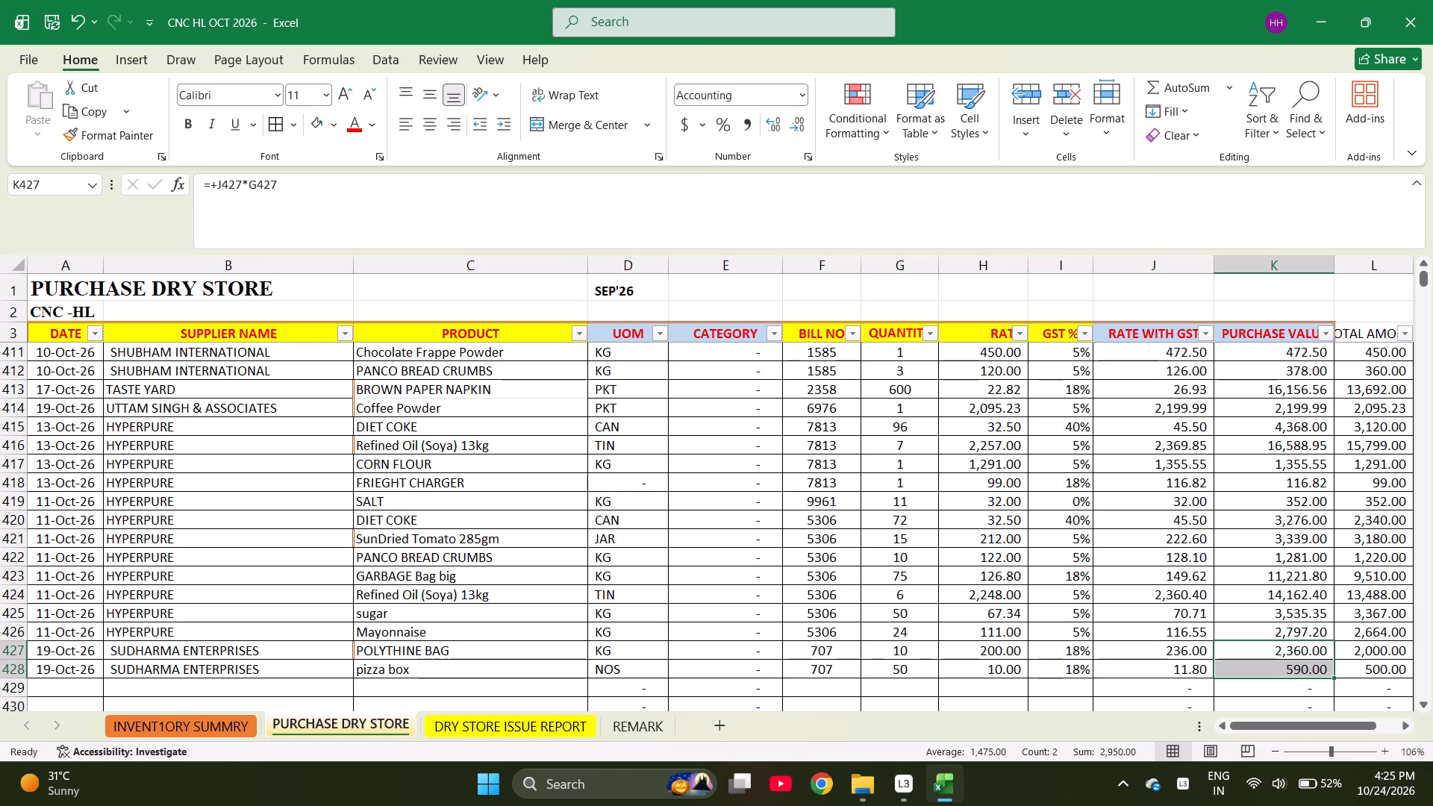
Start a new purchase entry in row 429 dated 10-17-2026, with SUDHARMA ENTERPRISES copied from the row above as supplier.
{"action": "key", "text": "Left"}
{"action": "key", "text": "Left"}
{"action": "key", "text": "Left"}
{"action": "key", "text": "Left"}
{"action": "key", "text": "Left"}
{"action": "key", "text": "Left"}
{"action": "key", "text": "Left"}
{"action": "key", "text": "Left"}
{"action": "key", "text": "Left"}
{"action": "key", "text": "Left"}
{"action": "key", "text": "Left"}
{"action": "key", "text": "Left"}
{"action": "key", "text": "Left"}
{"action": "key", "text": "Left"}
{"action": "key", "text": "Down"}
{"action": "key", "text": "Down"}
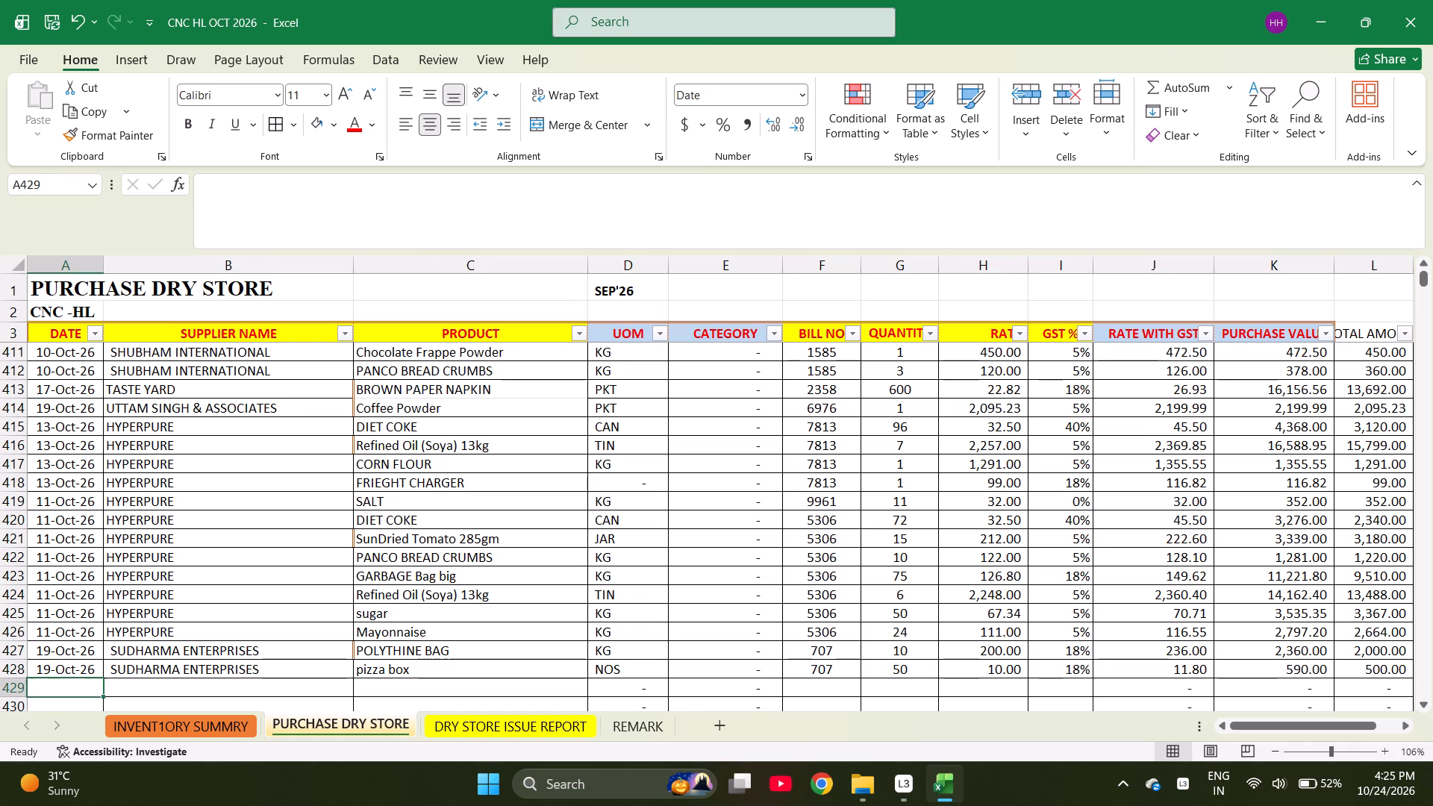
{"action": "type", "text": "10-"}
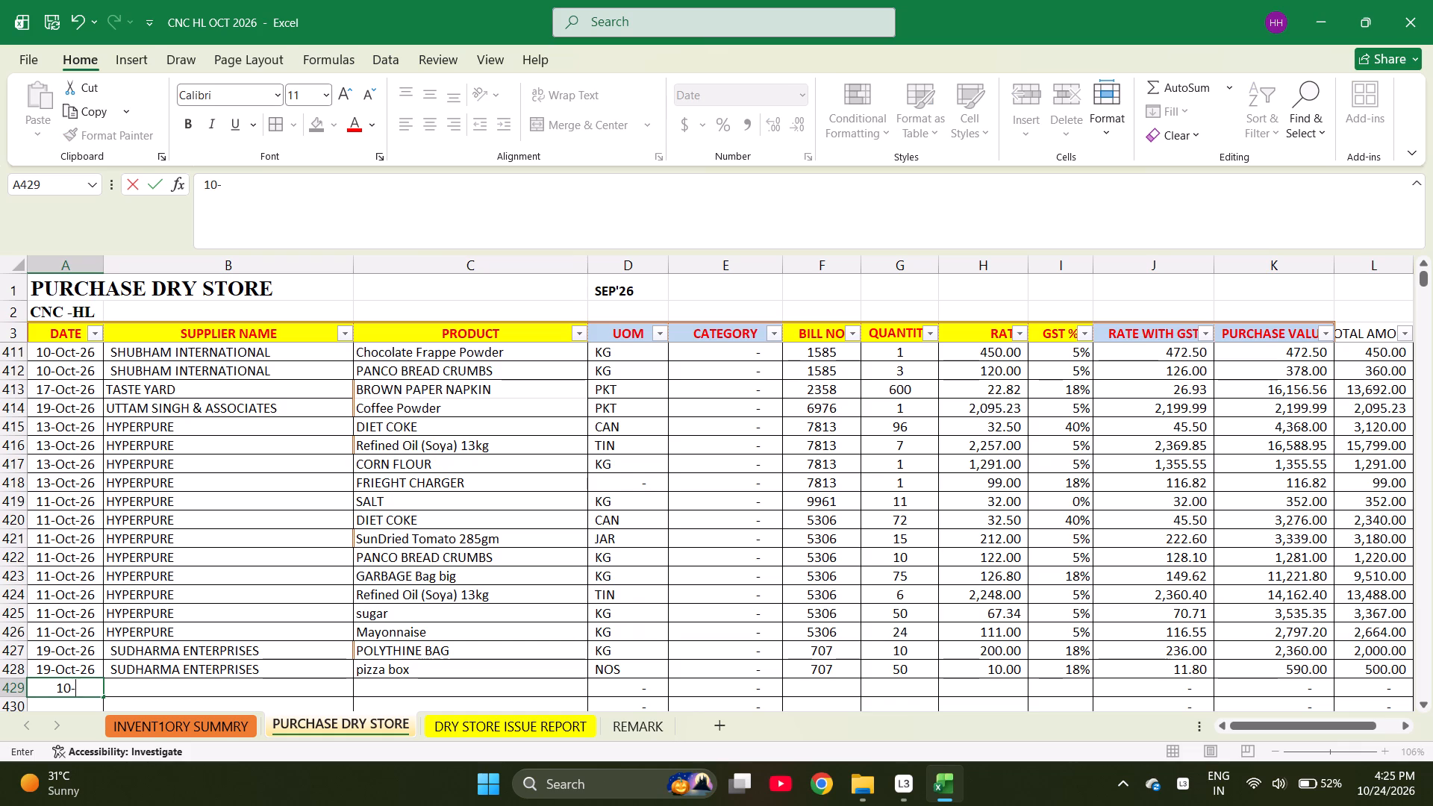
{"action": "type", "text": "10-"}
{"action": "key", "text": "BackSpace"}
{"action": "key", "text": "BackSpace"}
{"action": "type", "text": "7-2026"}
{"action": "key", "text": "Right"}
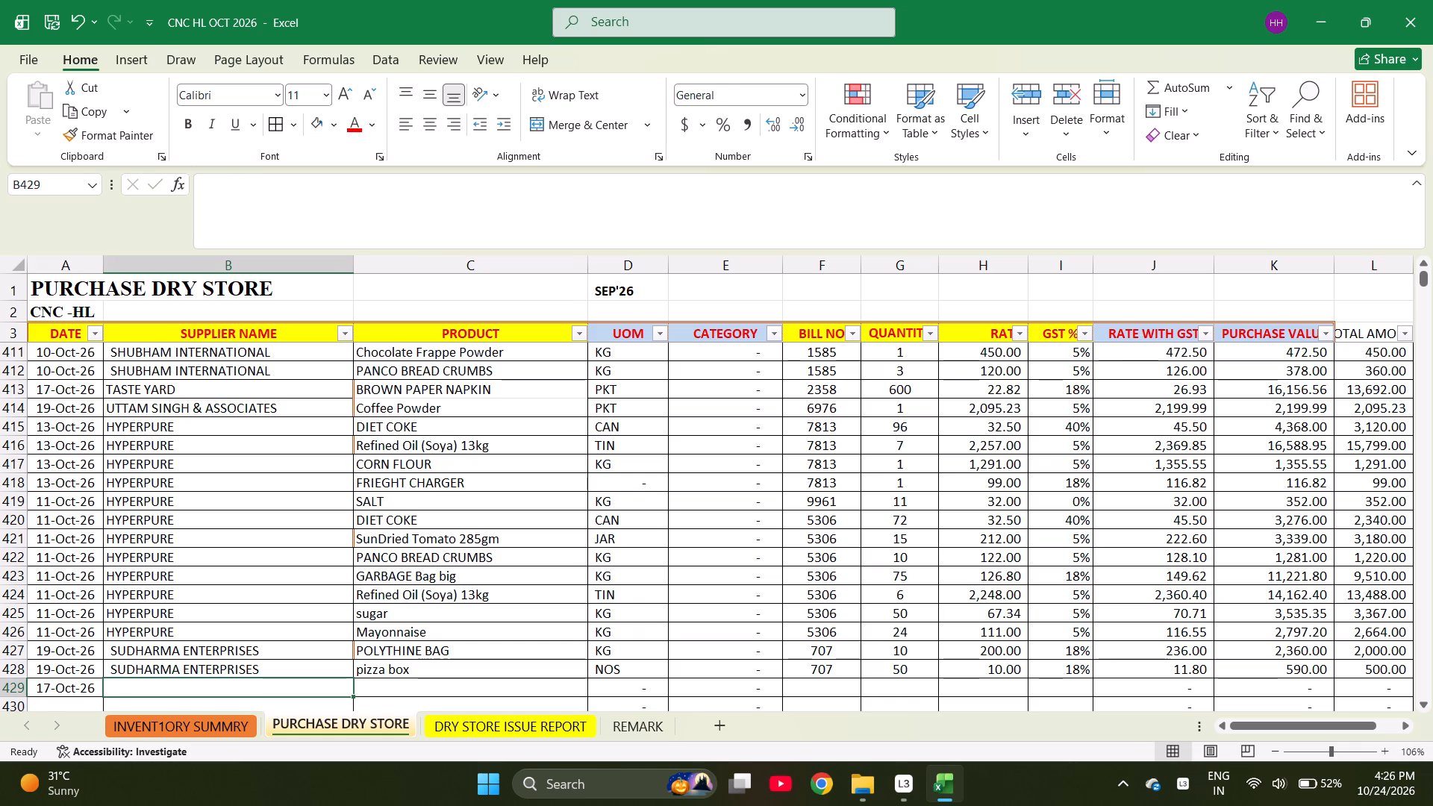
{"action": "key", "text": "ctrl+d"}
{"action": "key", "text": "Right"}
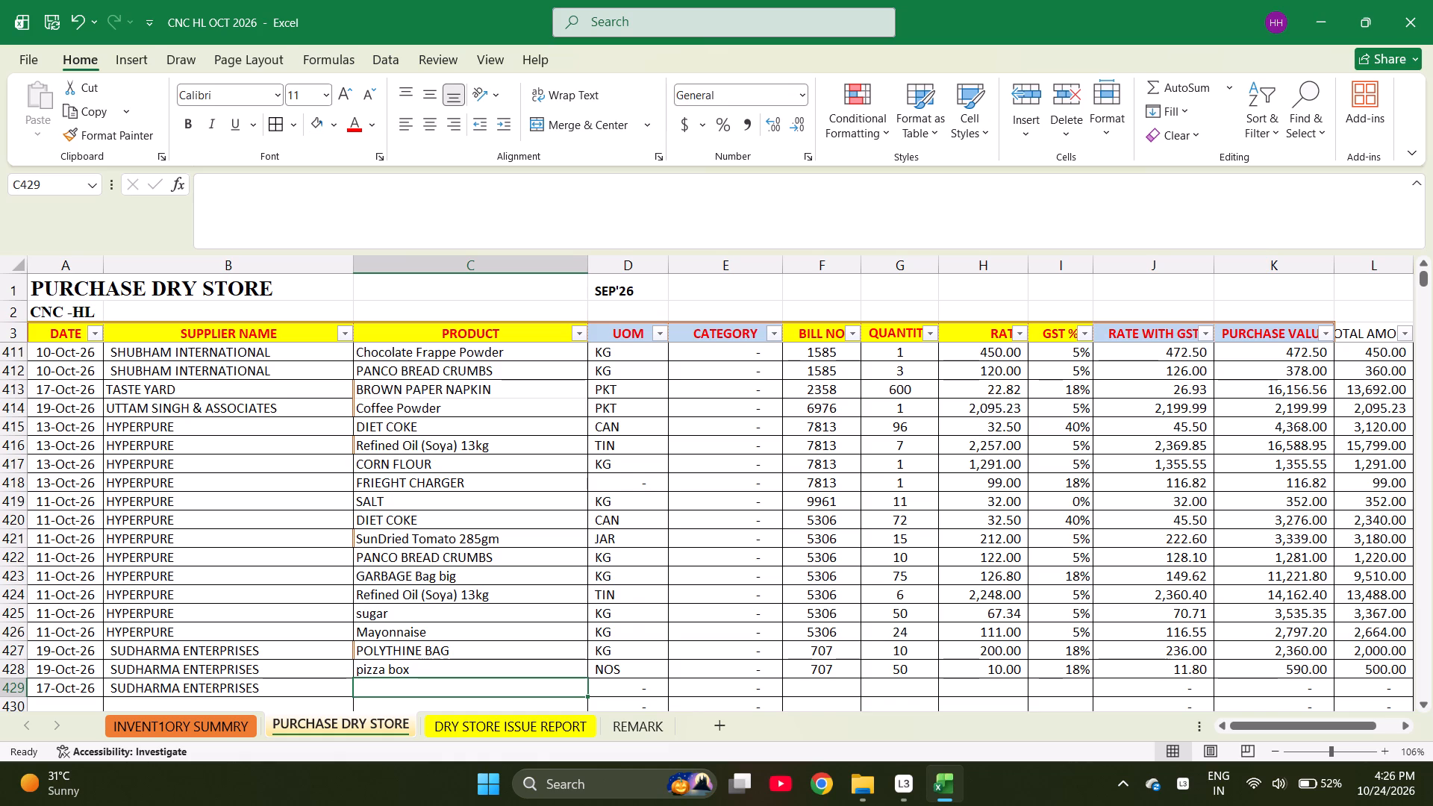
Find "bag s" in the inventory summary sheet and copy Brown Paper Bag Small into row 429's product cell.
{"action": "type", "text": "bag"}
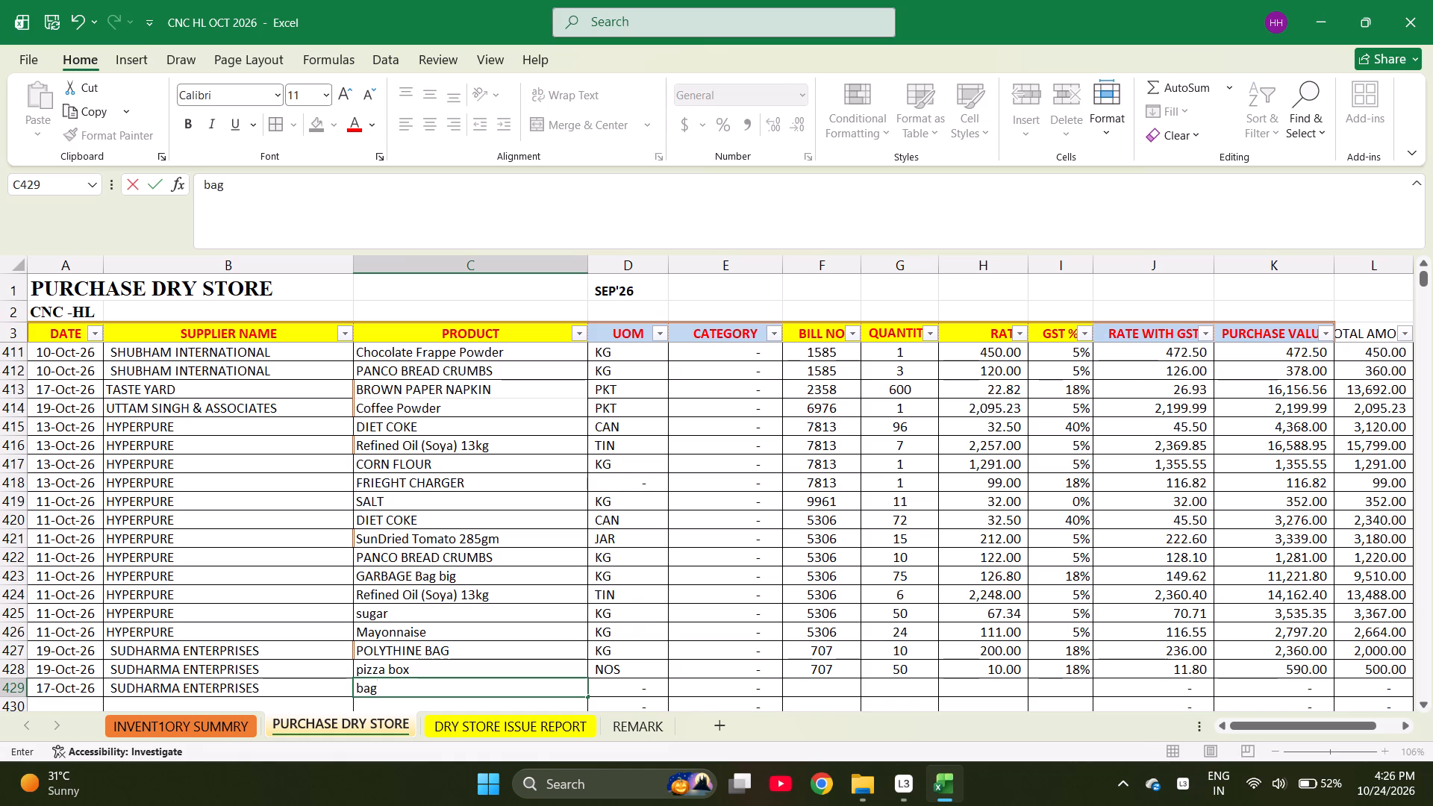
{"action": "key", "text": "ctrl+Page_Up"}
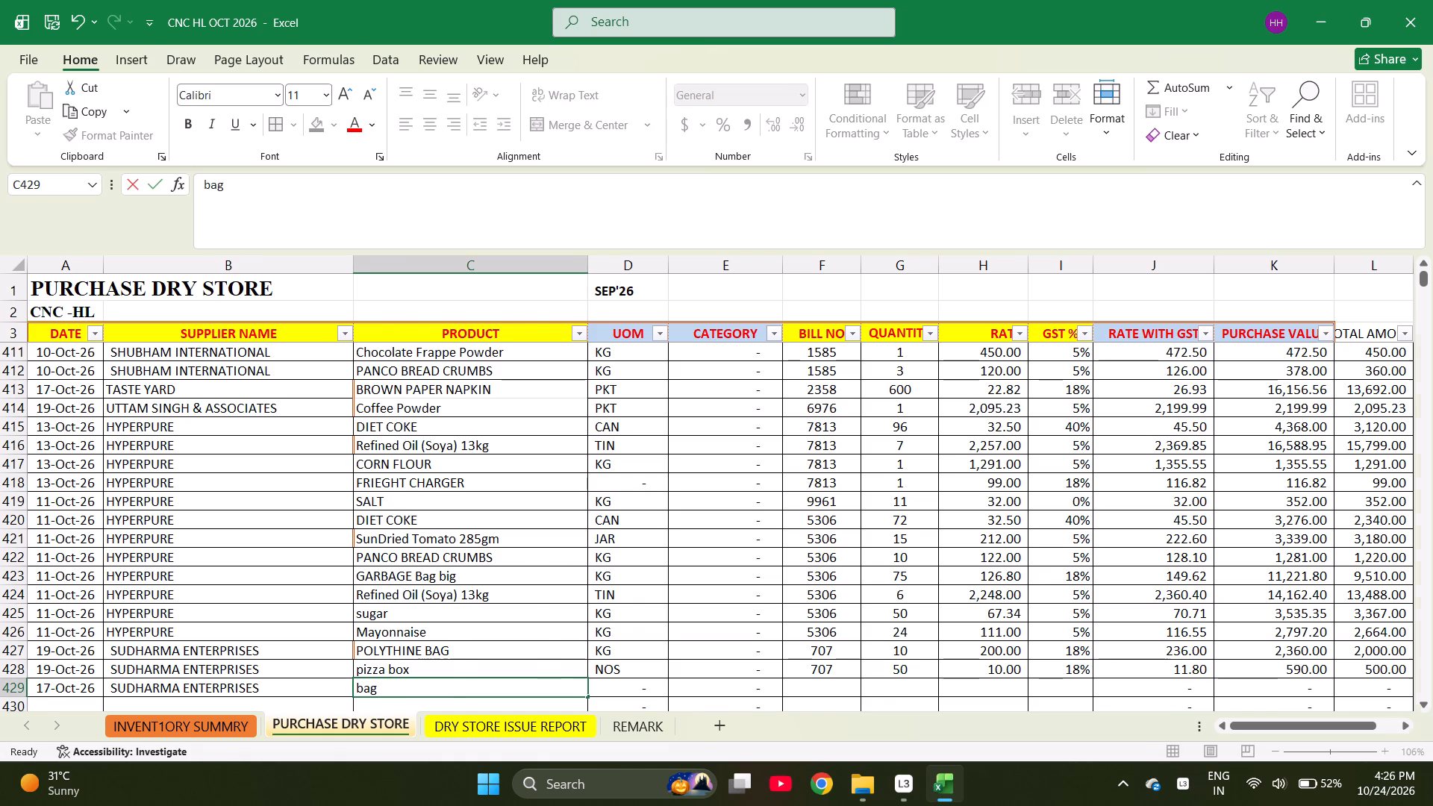
{"action": "key", "text": "ctrl+f"}
{"action": "type", "text": "bag s"}
{"action": "key", "text": "Return"}
{"action": "key", "text": "Escape"}
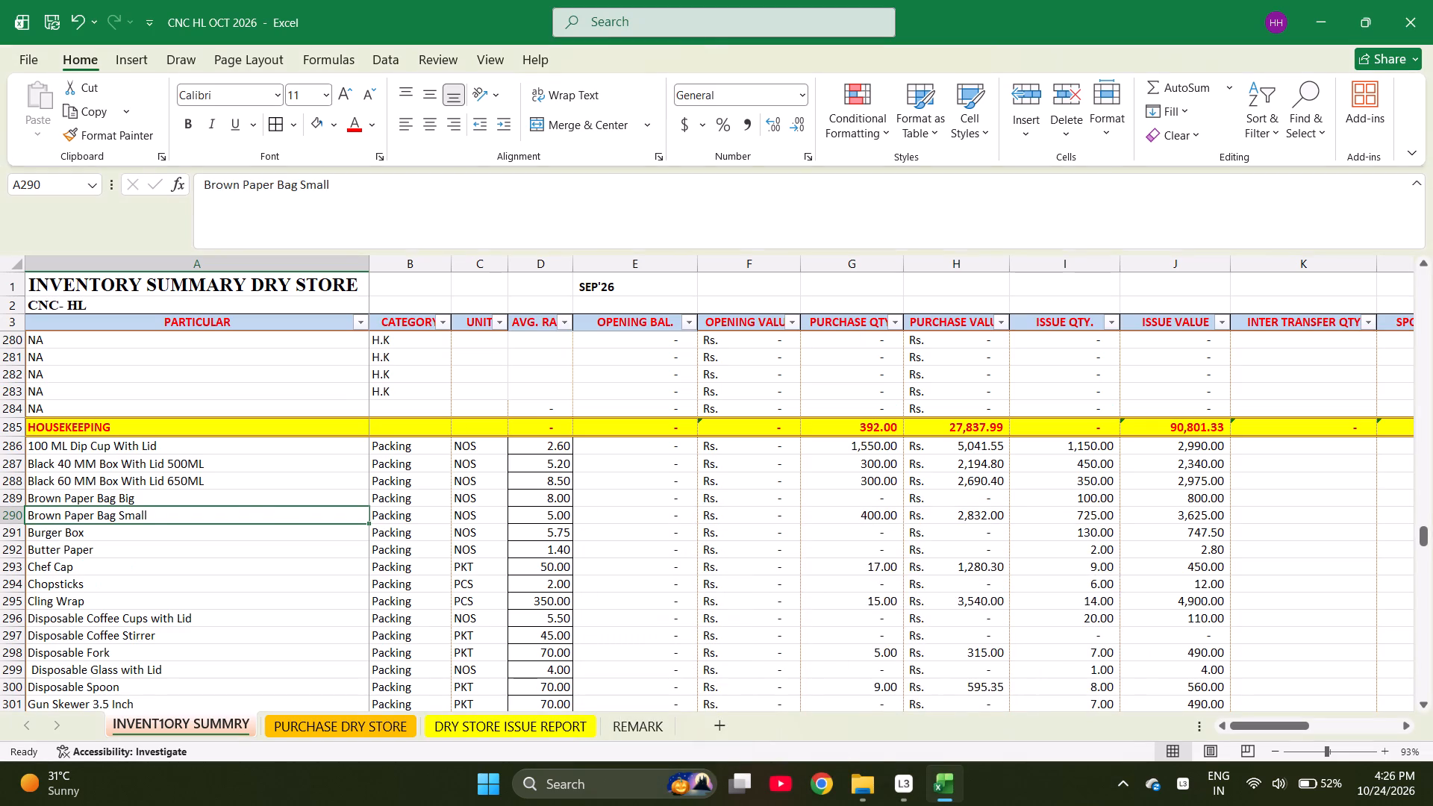
{"action": "key", "text": "ctrl+c"}
{"action": "key", "text": "ctrl+Page_Down"}
{"action": "key", "text": "Return"}
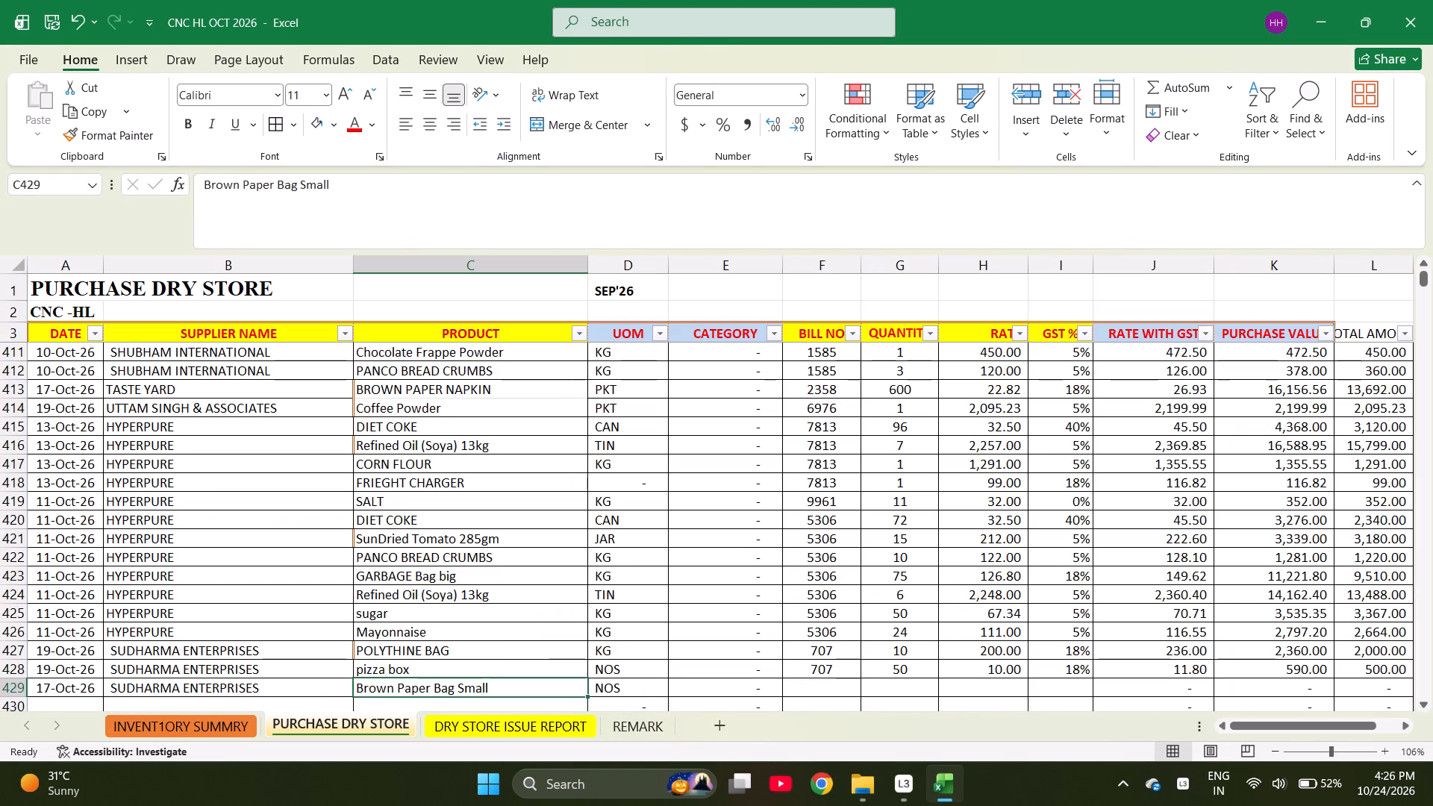
Copy Brown Paper Bag Big from the inventory summary sheet into row 430's product cell.
{"action": "key", "text": "Down"}
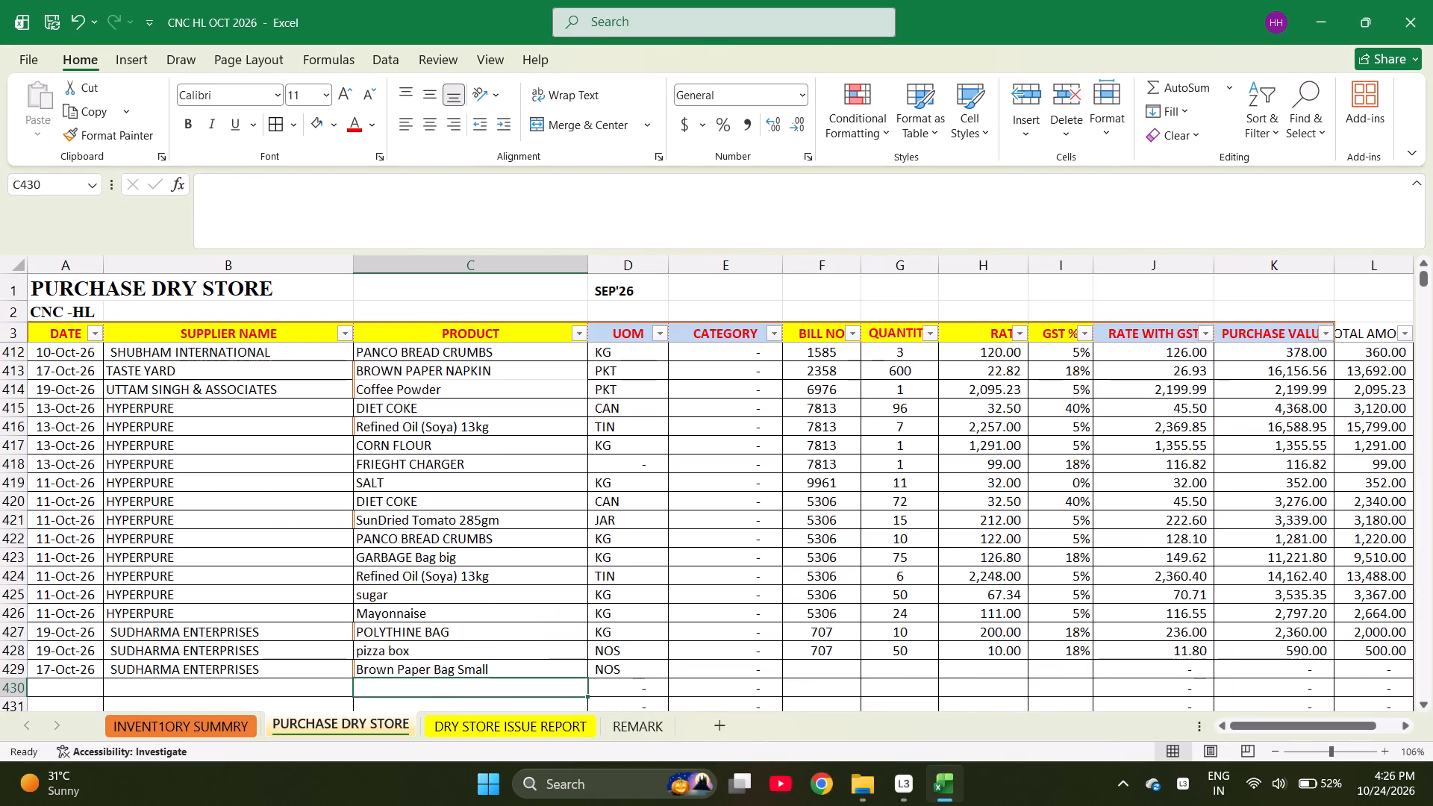
{"action": "key", "text": "ctrl+Page_Up"}
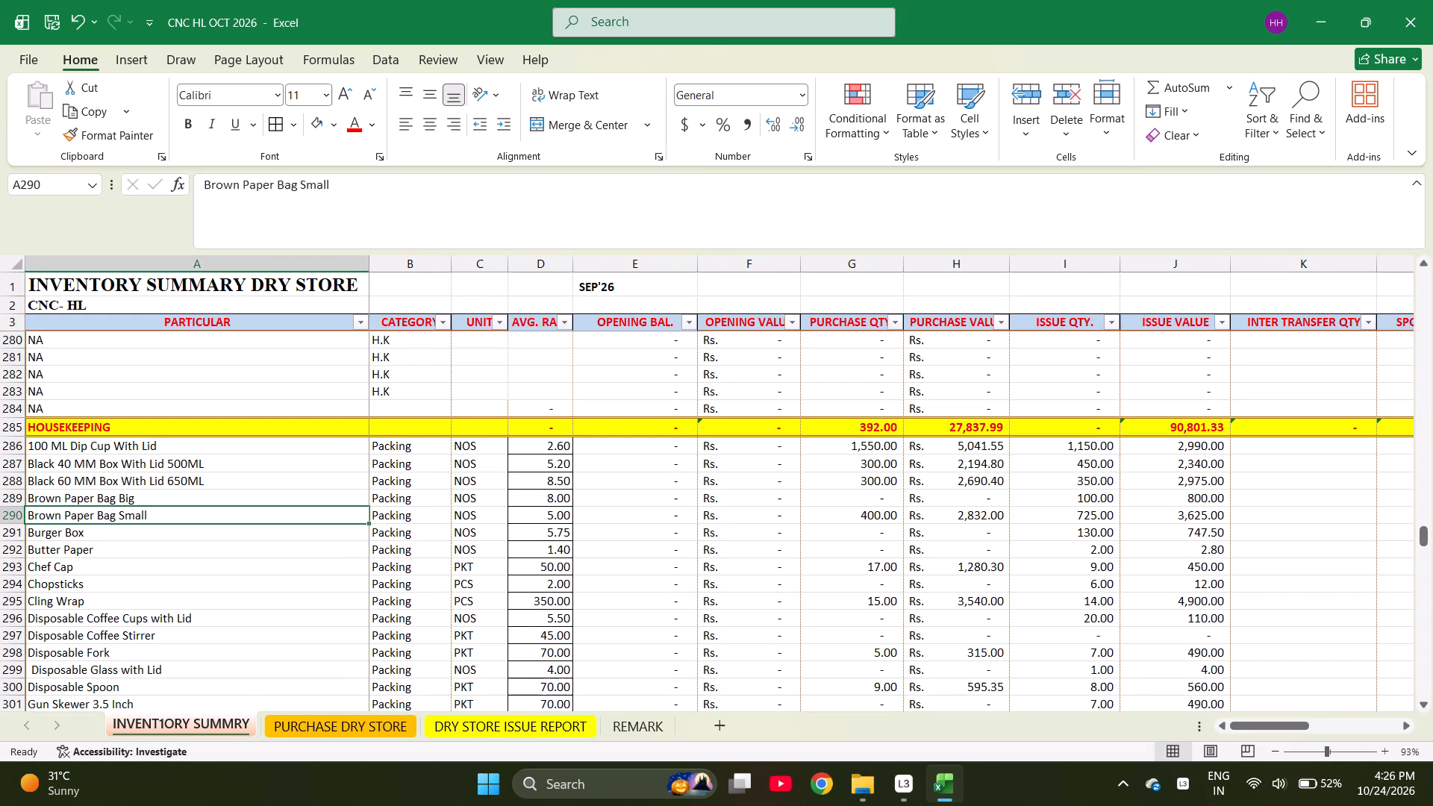
{"action": "key", "text": "Up"}
{"action": "key", "text": "Down"}
{"action": "key", "text": "Up"}
{"action": "key", "text": "ctrl+c"}
{"action": "key", "text": "ctrl+Page_Down"}
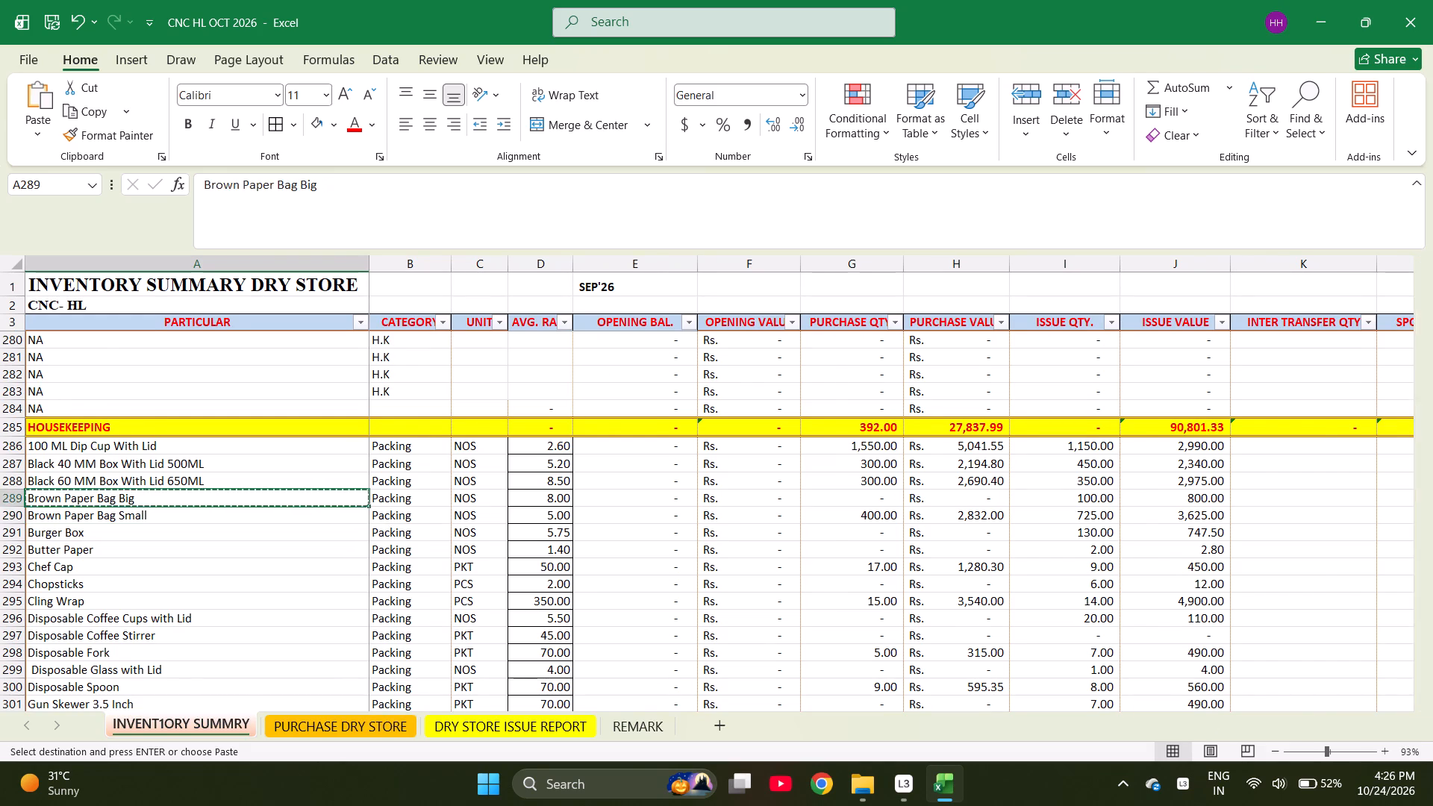
{"action": "key", "text": "Down"}
{"action": "key", "text": "Up"}
{"action": "key", "text": "Return"}
Enter bill number 701 for both the Brown Paper Bag Small and Brown Paper Bag Big rows.
{"action": "key", "text": "Right"}
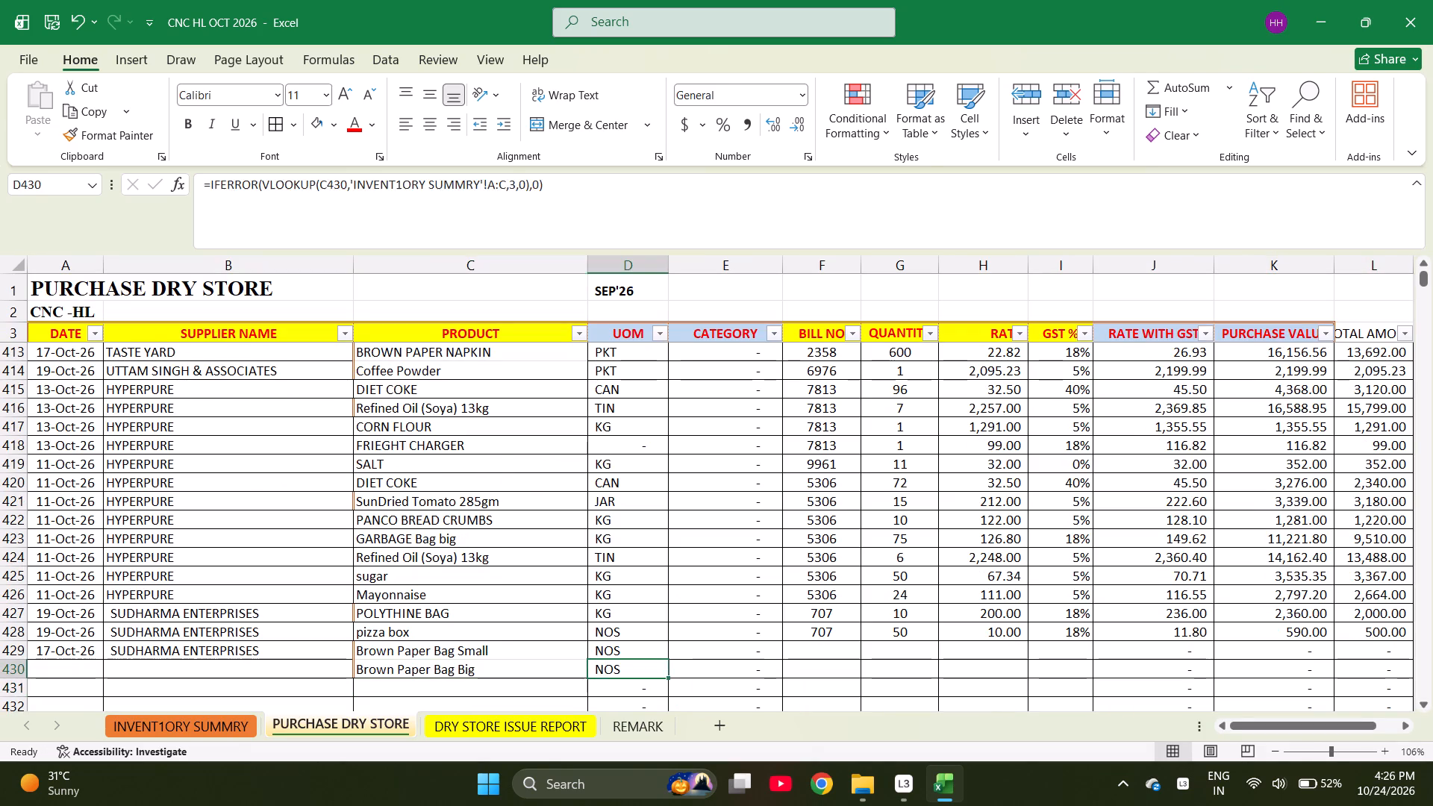
{"action": "key", "text": "Right"}
{"action": "key", "text": "Right"}
{"action": "key", "text": "Up"}
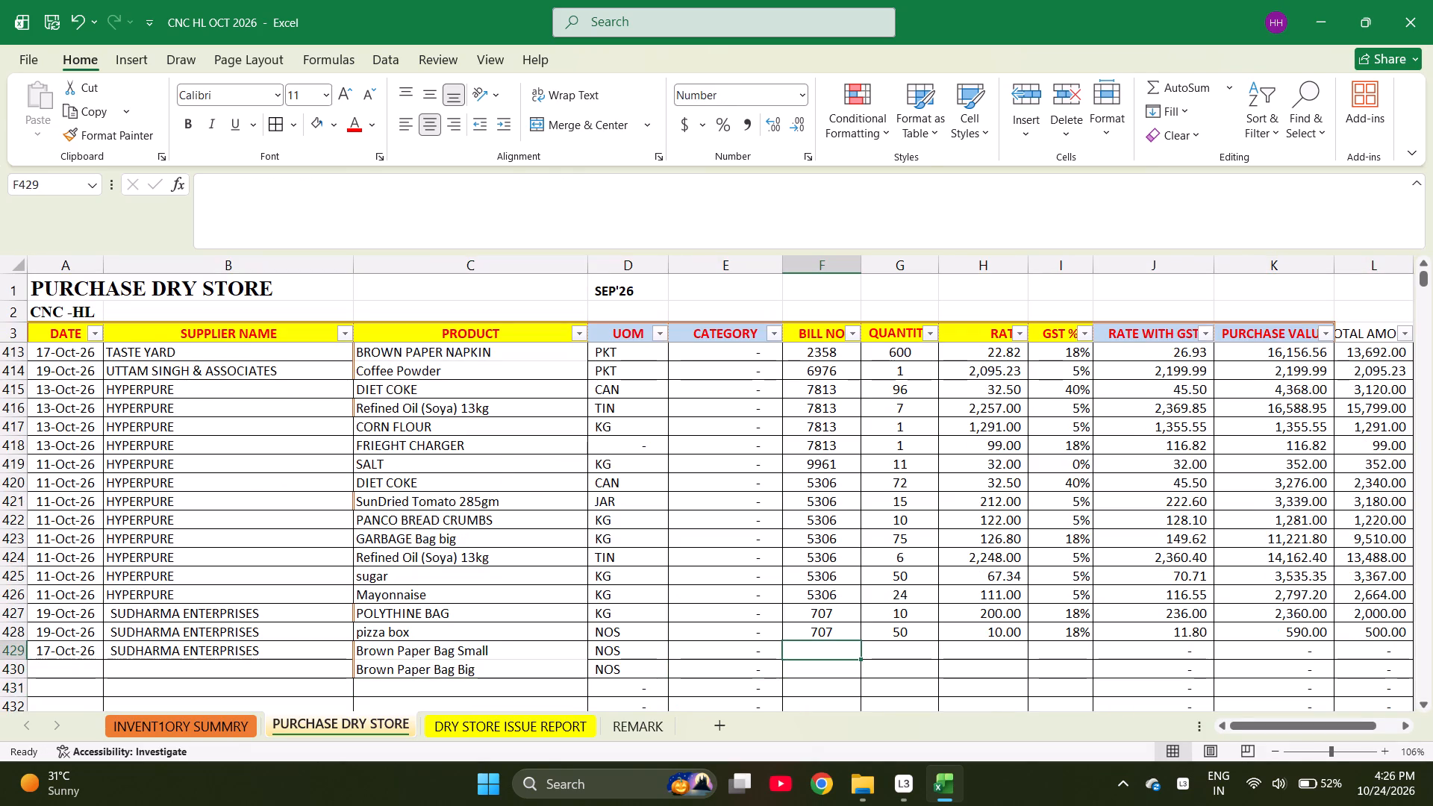
{"action": "type", "text": "701"}
{"action": "key", "text": "Return"}
{"action": "type", "text": "701"}
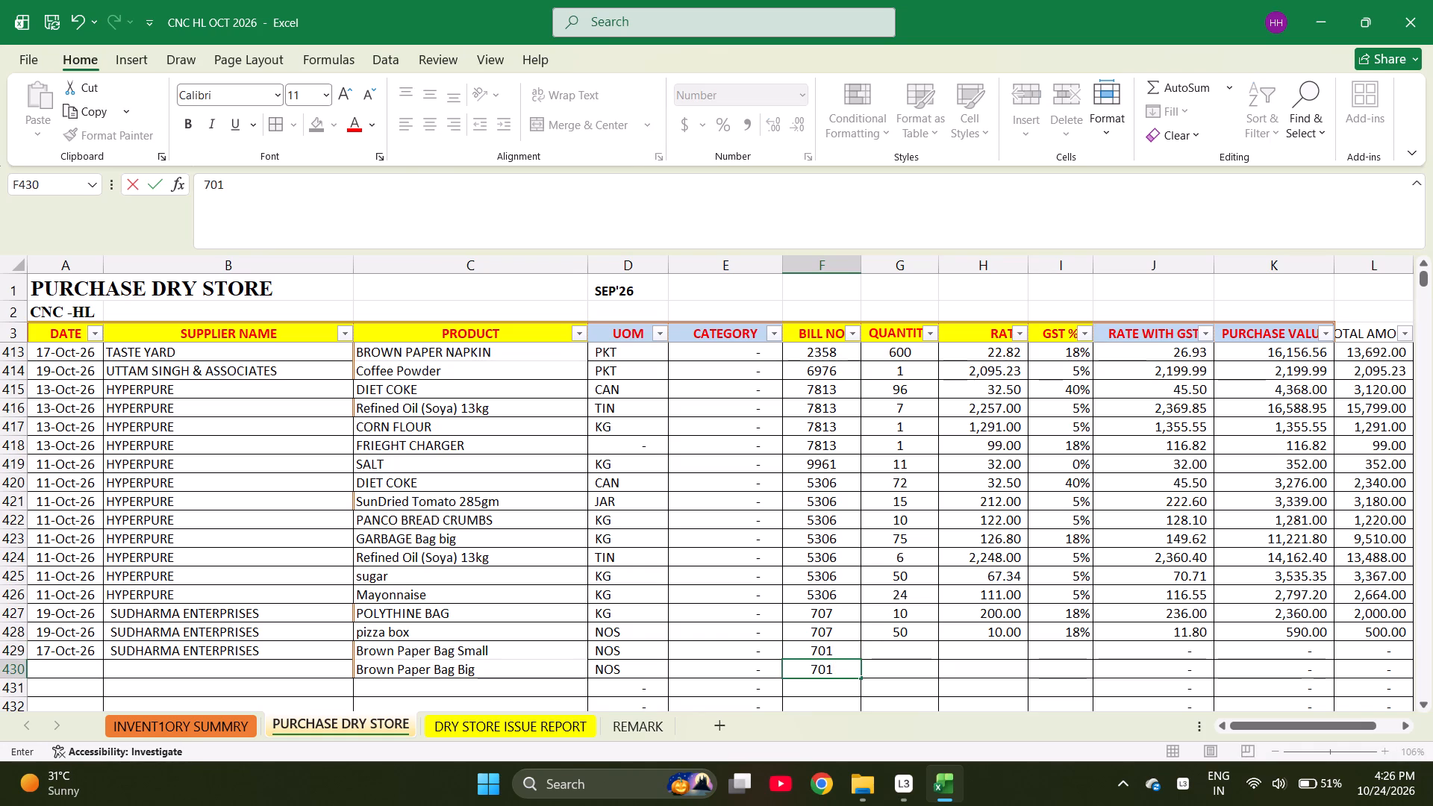
{"action": "key", "text": "Right"}
Enter a quantity of 200 for each of the two brown paper bag rows.
{"action": "key", "text": "Up"}
{"action": "key", "text": "Up"}
{"action": "key", "text": "Down"}
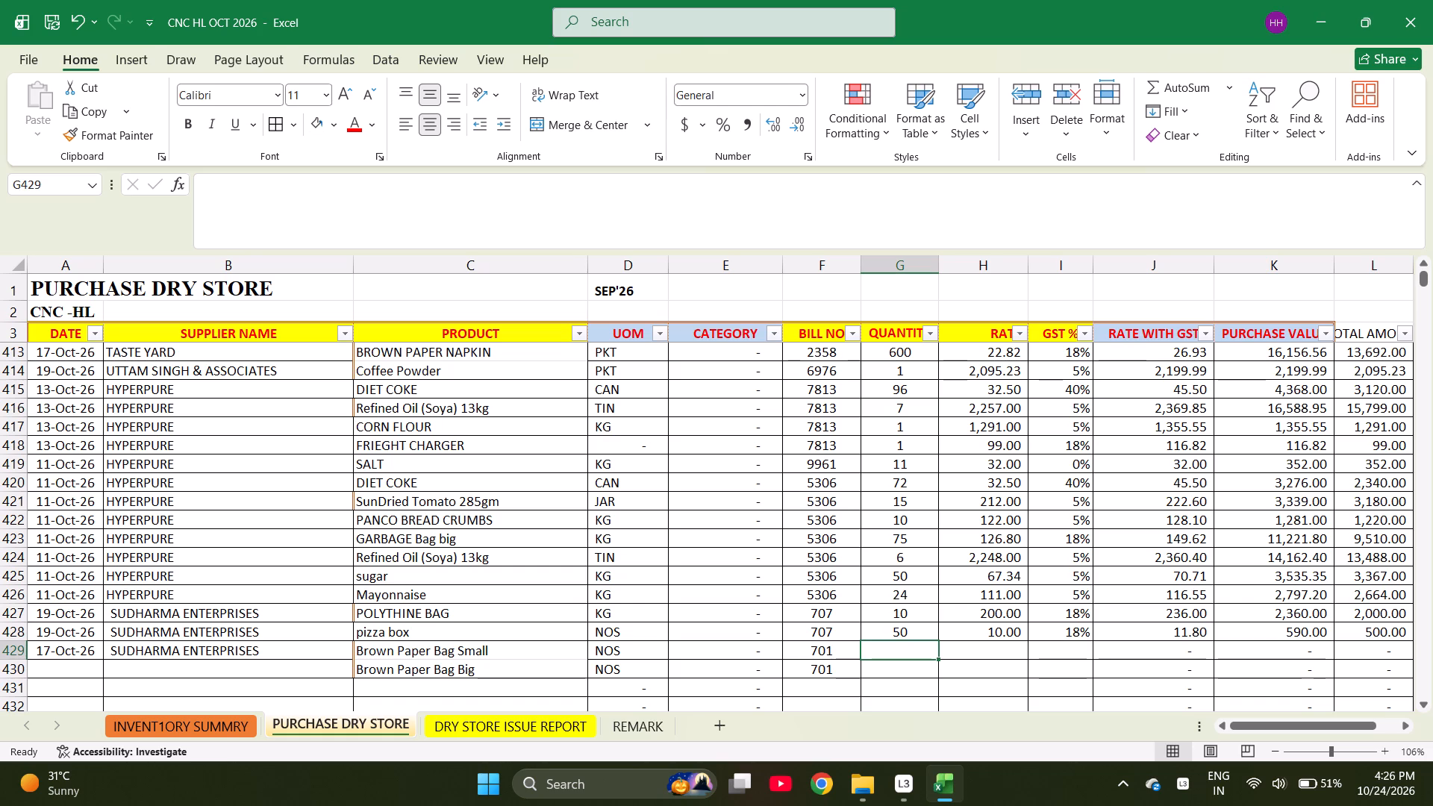
{"action": "type", "text": "200"}
{"action": "key", "text": "Return"}
{"action": "type", "text": "00"}
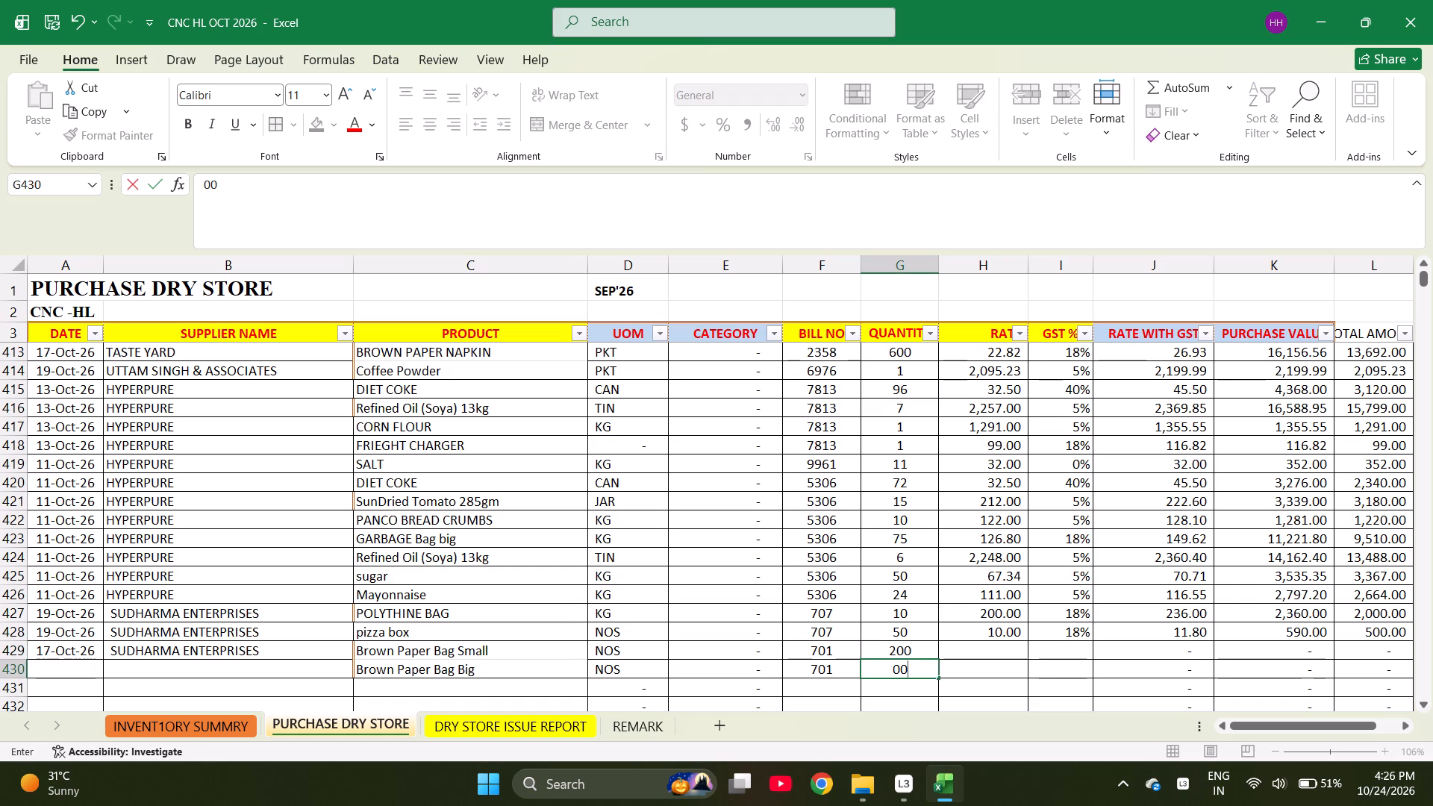
{"action": "key", "text": "Up"}
{"action": "type", "text": "200"}
{"action": "key", "text": "Return"}
{"action": "type", "text": "200"}
{"action": "key", "text": "Return"}
Enter rates of 6 for Brown Paper Bag Small and 7 for Brown Paper Bag Big.
{"action": "key", "text": "Right"}
{"action": "key", "text": "Right"}
{"action": "key", "text": "Up"}
{"action": "key", "text": "Up"}
{"action": "key", "text": "Left"}
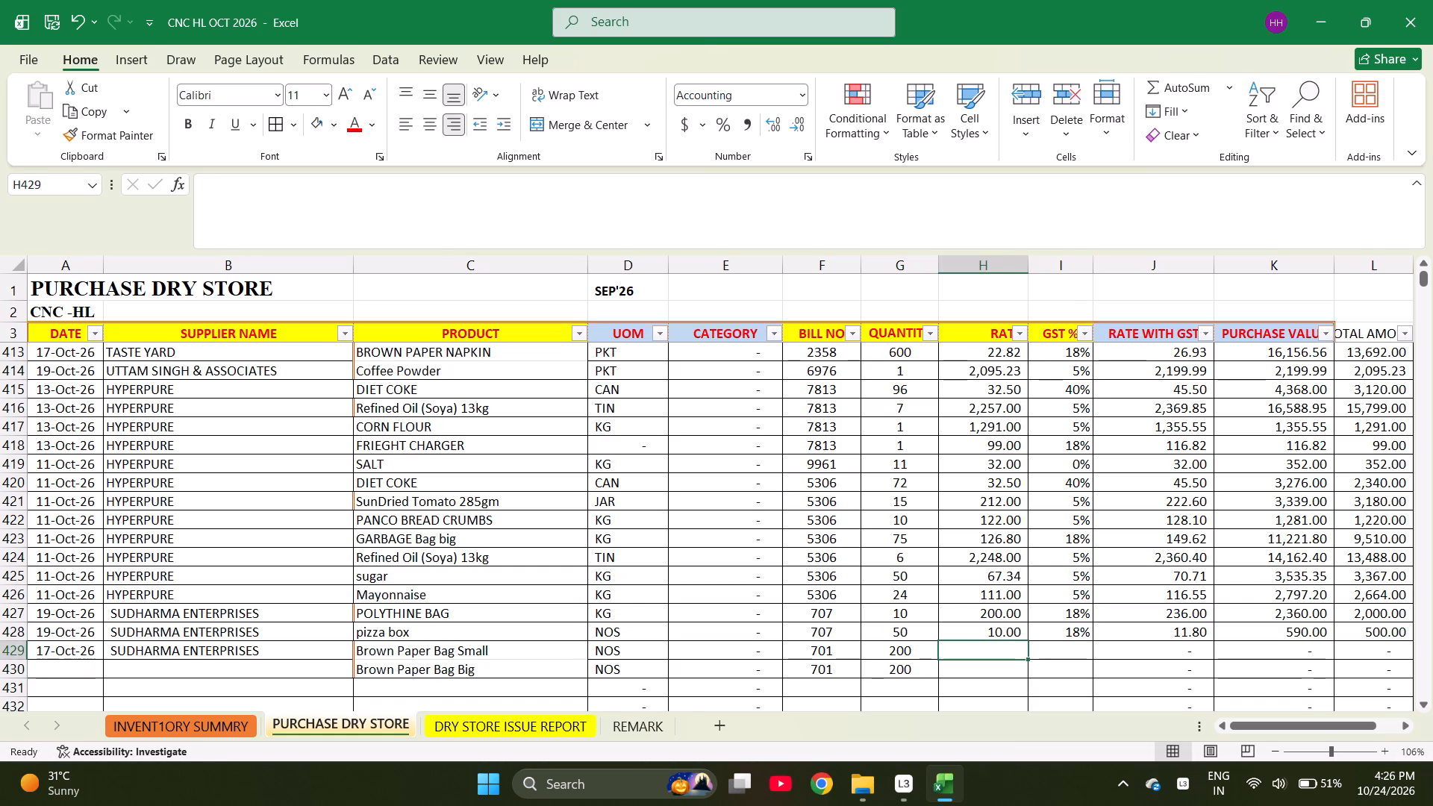
{"action": "key", "text": "6"}
{"action": "key", "text": "Return"}
{"action": "key", "text": "Return"}
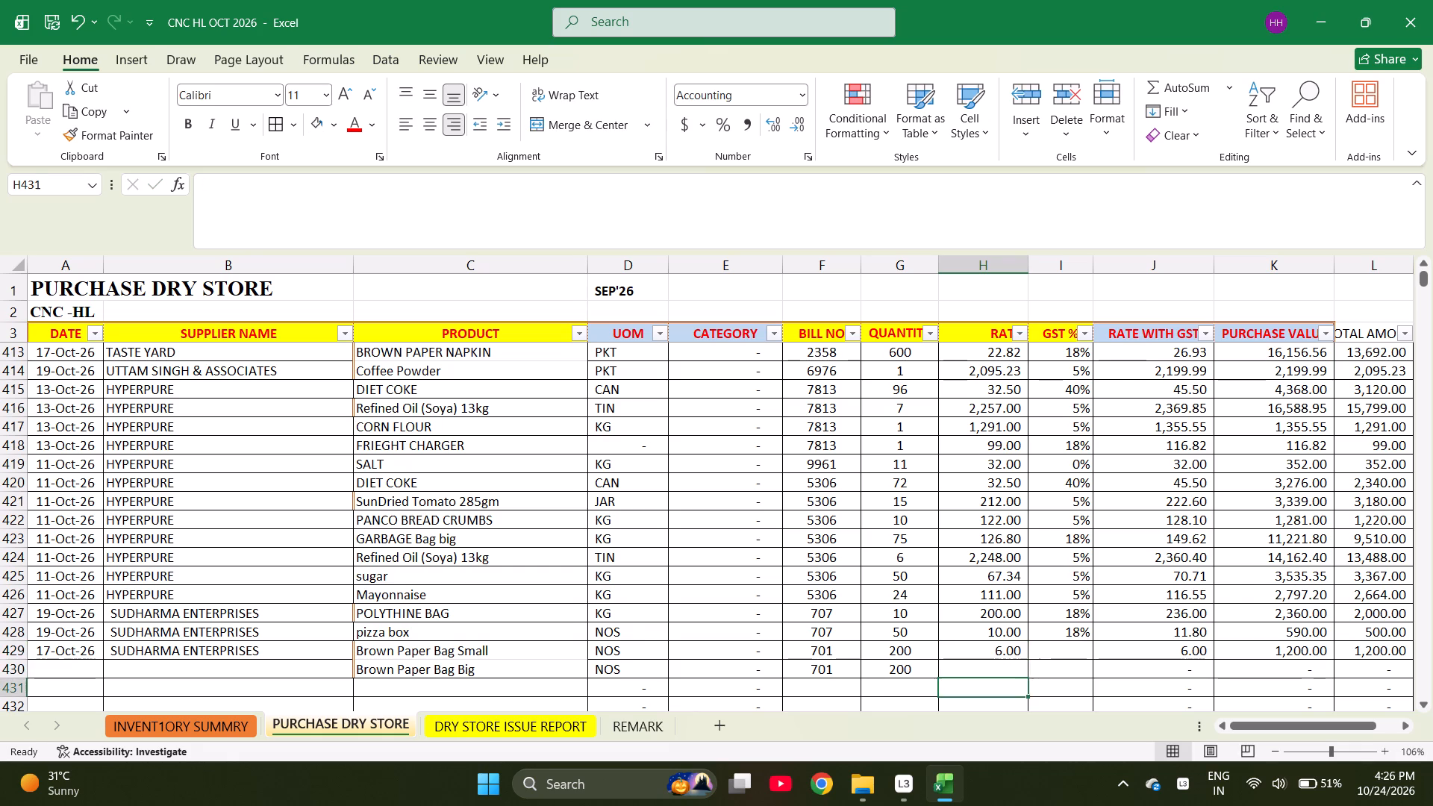
{"action": "key", "text": "Up"}
{"action": "key", "text": "7"}
{"action": "key", "text": "Return"}
Set the GST to 18% for both brown paper bag rows.
{"action": "key", "text": "Right"}
{"action": "key", "text": "Up"}
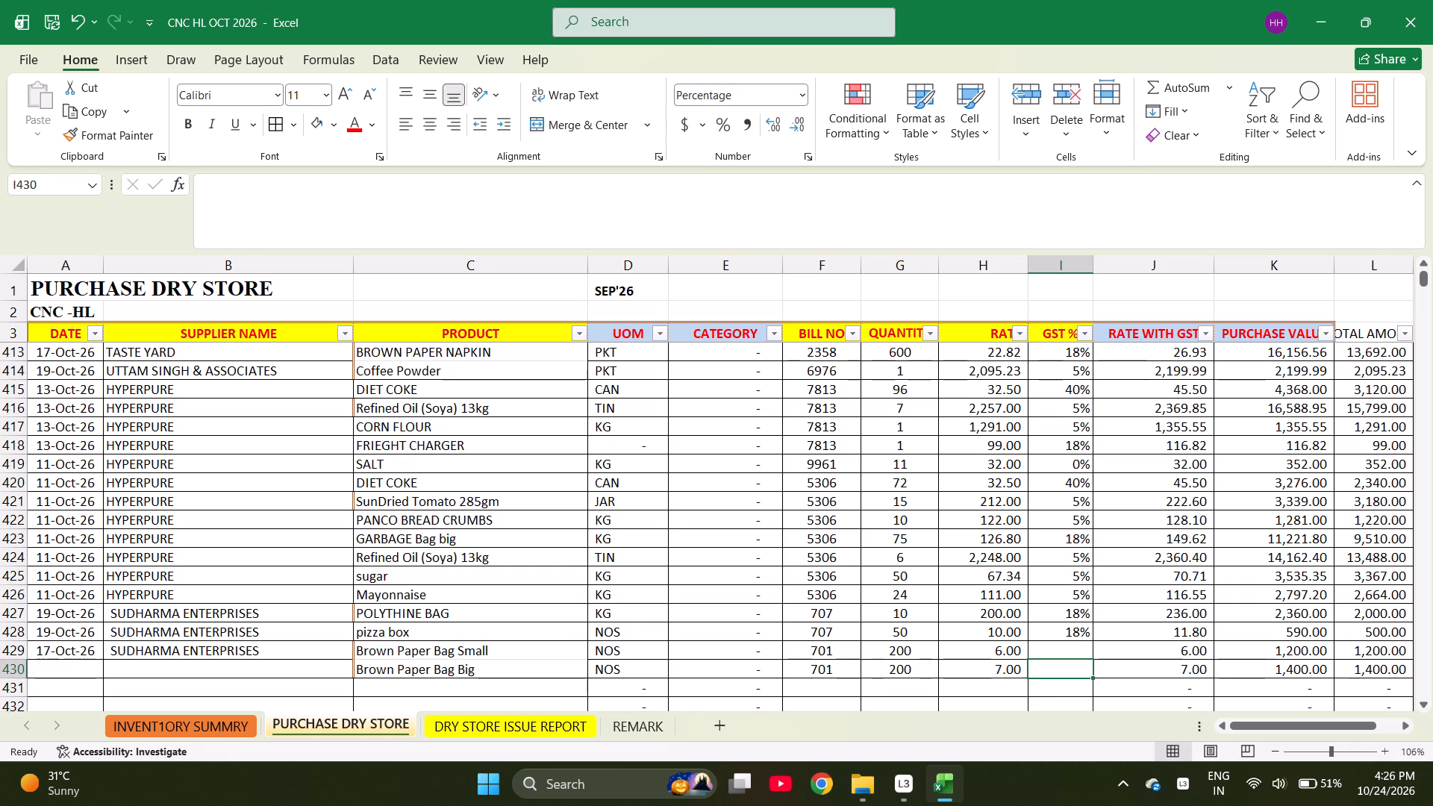
{"action": "key", "text": "Up"}
{"action": "type", "text": "18"}
{"action": "key", "text": "Return"}
{"action": "type", "text": "18"}
{"action": "key", "text": "Return"}
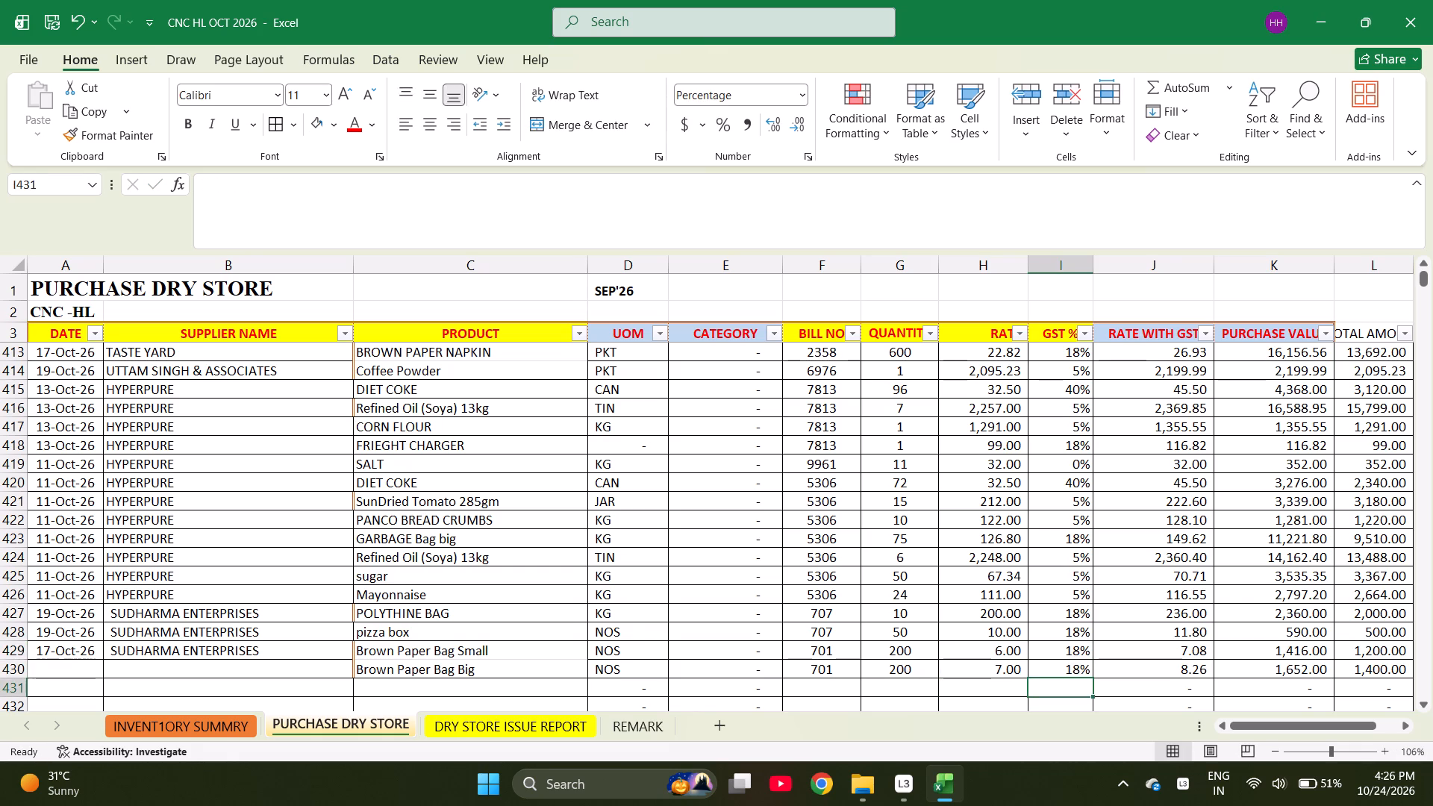
Fill the 17-Oct-26 date and SUDHARMA ENTERPRISES supplier name down into the Brown Paper Bag Big row.
{"action": "key", "text": "Right"}
{"action": "key", "text": "Right"}
{"action": "key", "text": "Right"}
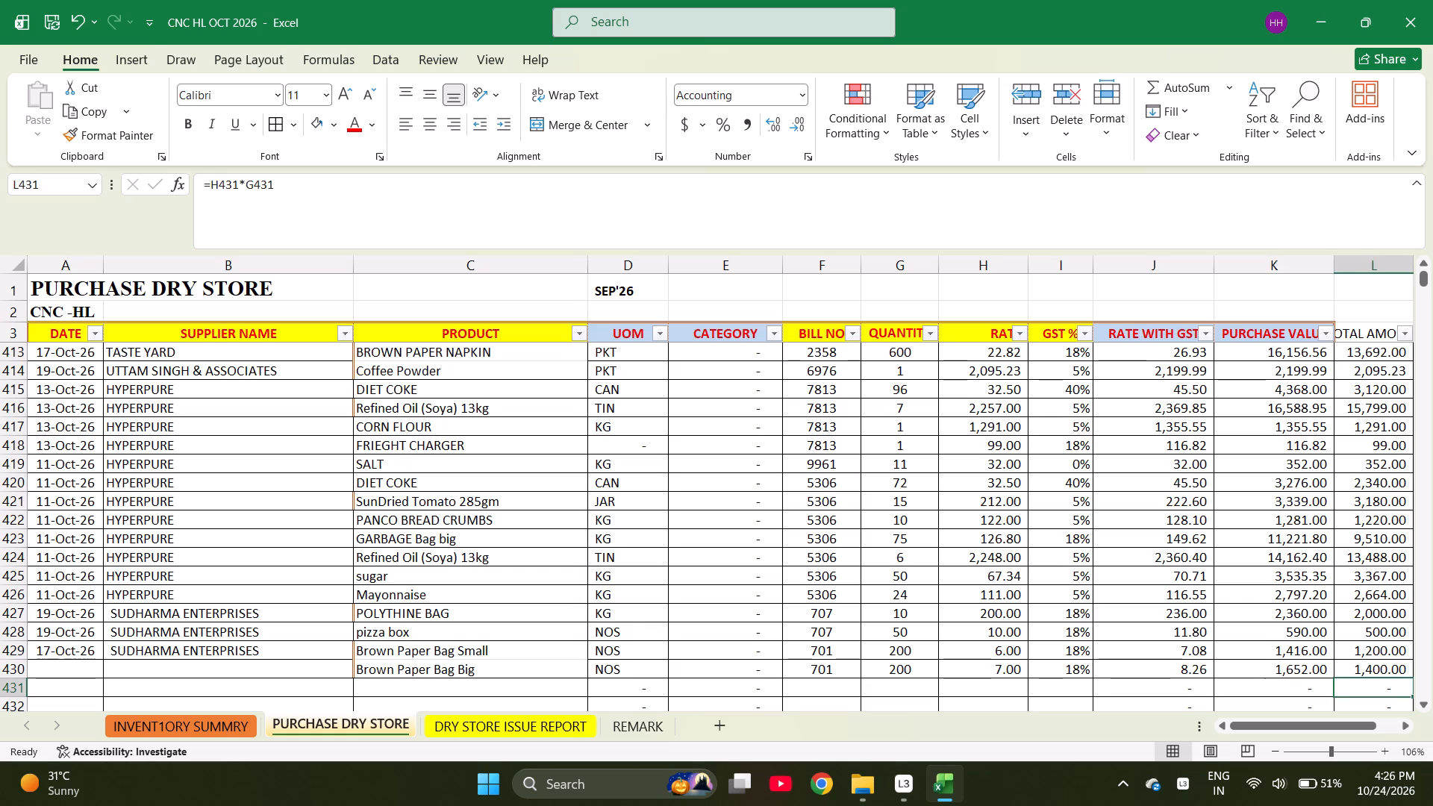
{"action": "key", "text": "Left"}
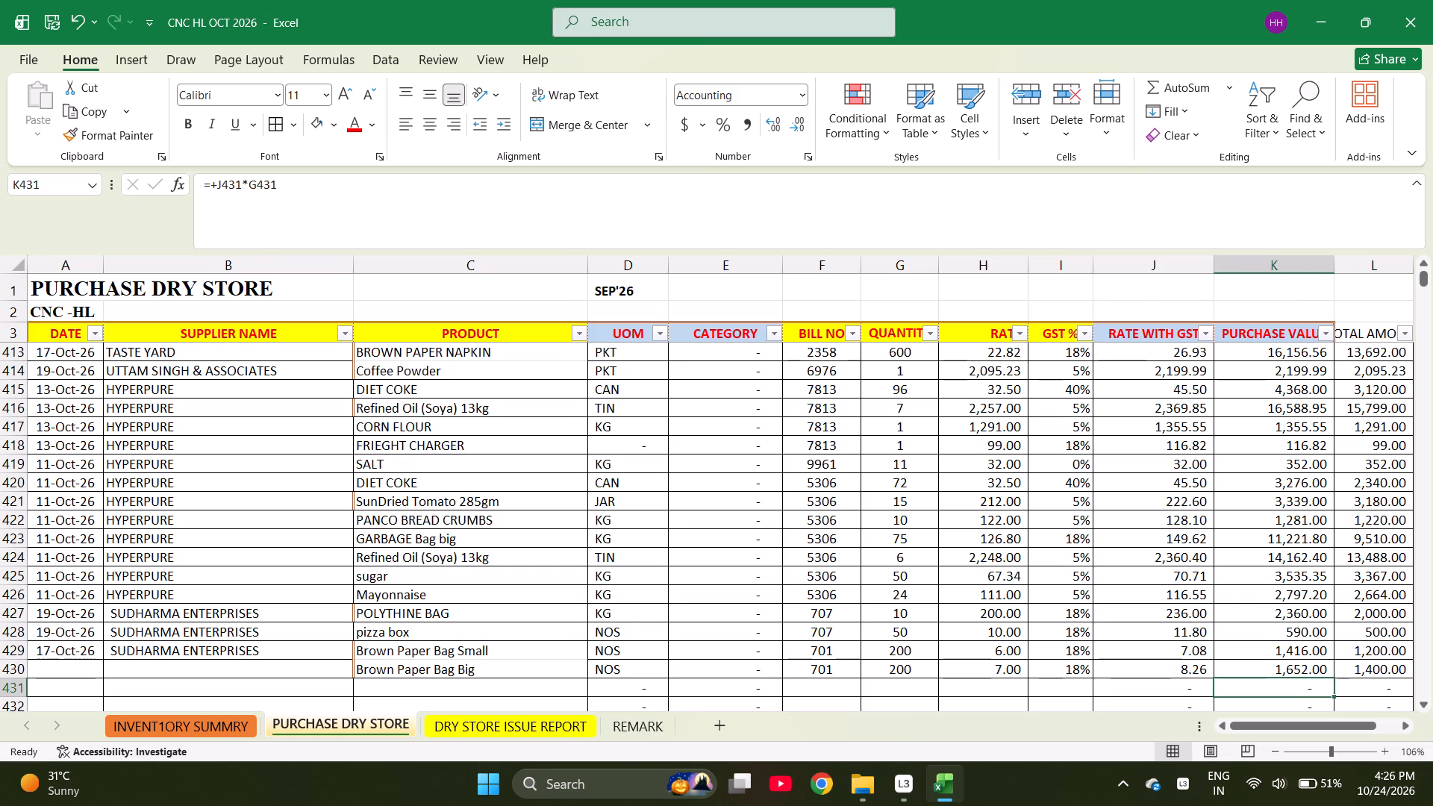
{"action": "key", "text": "Left"}
{"action": "key", "text": "Left"}
{"action": "key", "text": "Left"}
{"action": "key", "text": "Left"}
{"action": "key", "text": "Left"}
{"action": "key", "text": "Left"}
{"action": "key", "text": "Left"}
{"action": "key", "text": "Left"}
{"action": "key", "text": "Left"}
{"action": "key", "text": "Left"}
{"action": "key", "text": "Left"}
{"action": "key", "text": "Left"}
{"action": "key", "text": "Left"}
{"action": "key", "text": "Left"}
{"action": "key", "text": "Left"}
{"action": "key", "text": "Left"}
{"action": "key", "text": "Left"}
{"action": "key", "text": "Left"}
{"action": "key", "text": "Left"}
{"action": "key", "text": "Left"}
{"action": "key", "text": "Up"}
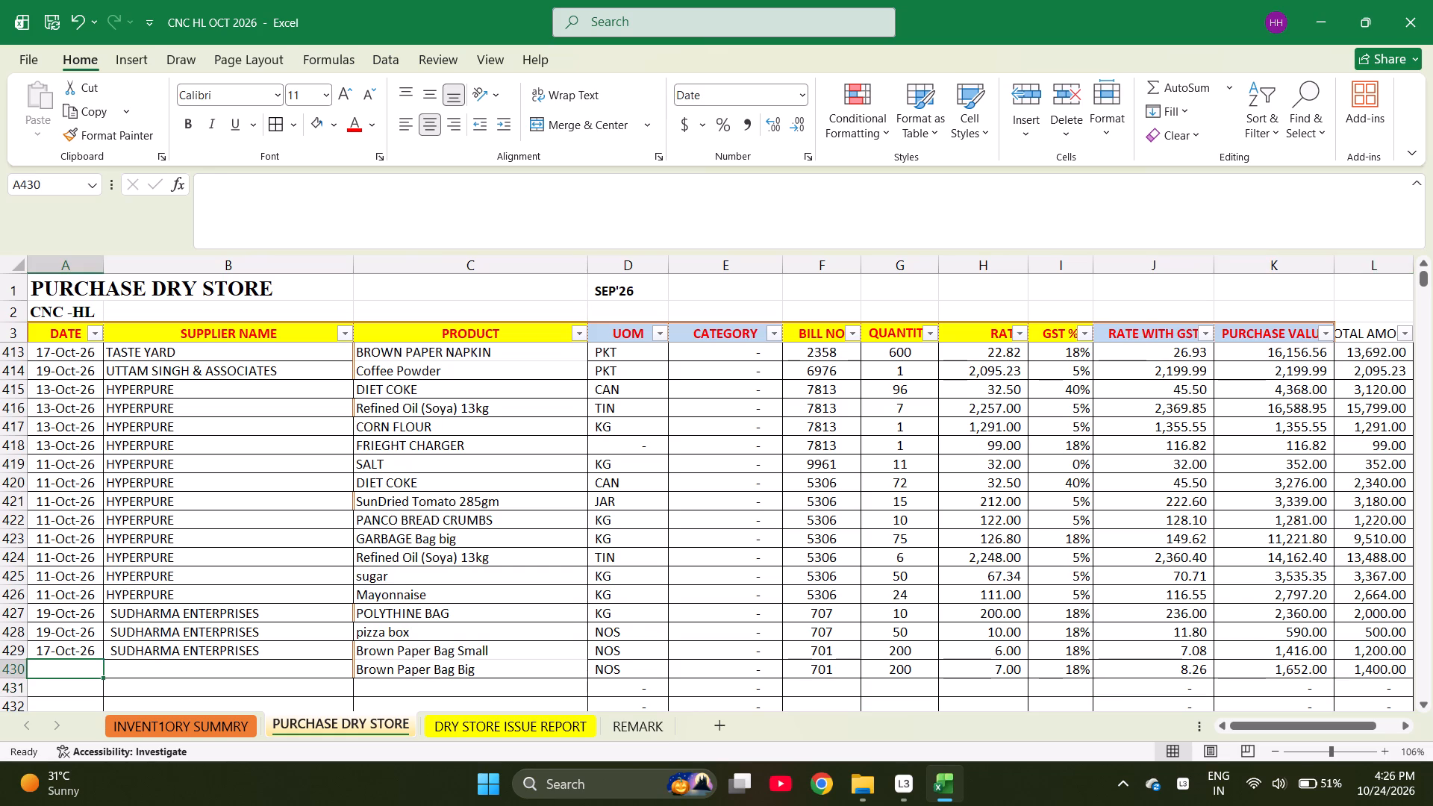
{"action": "key", "text": "shift+Right"}
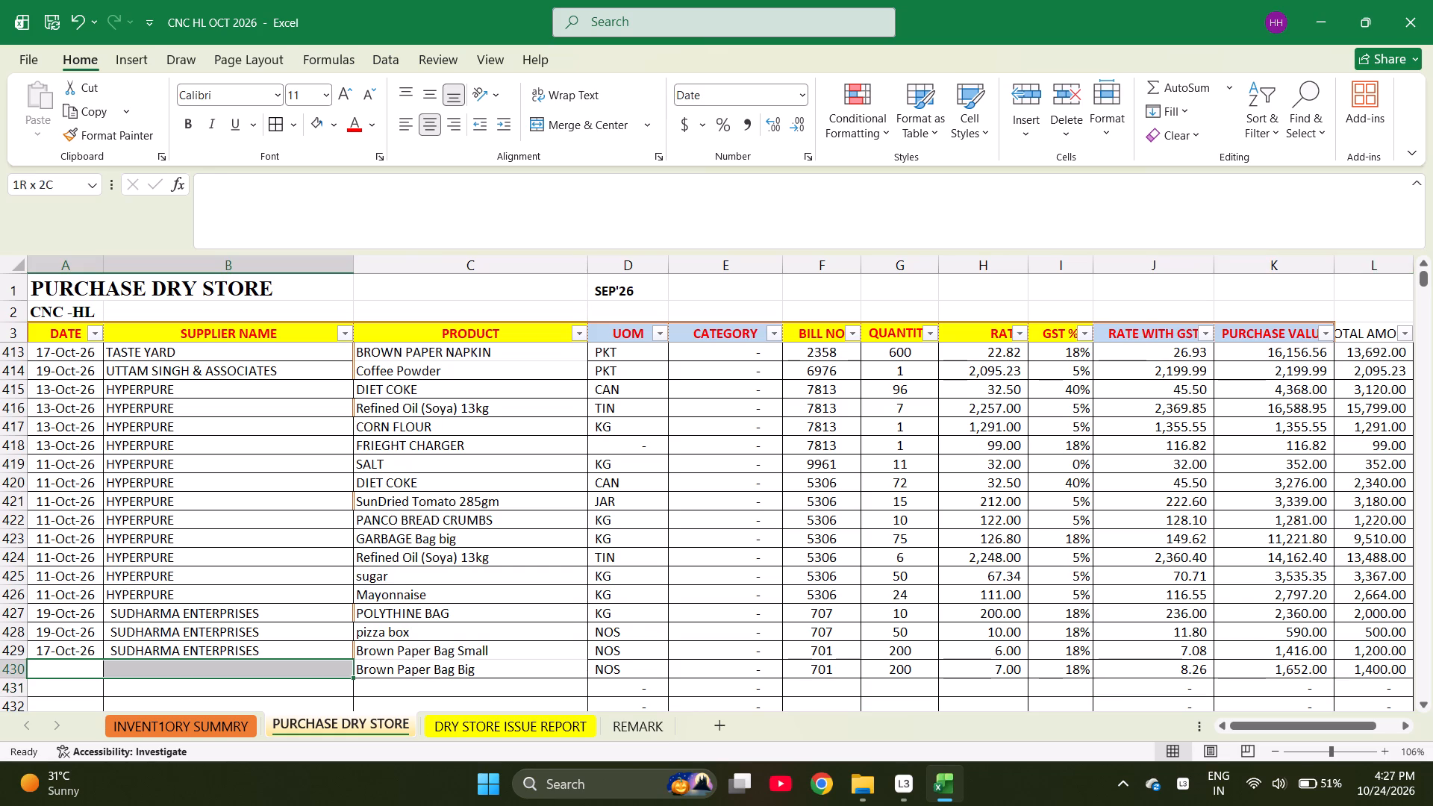
{"action": "key", "text": "ctrl+d"}
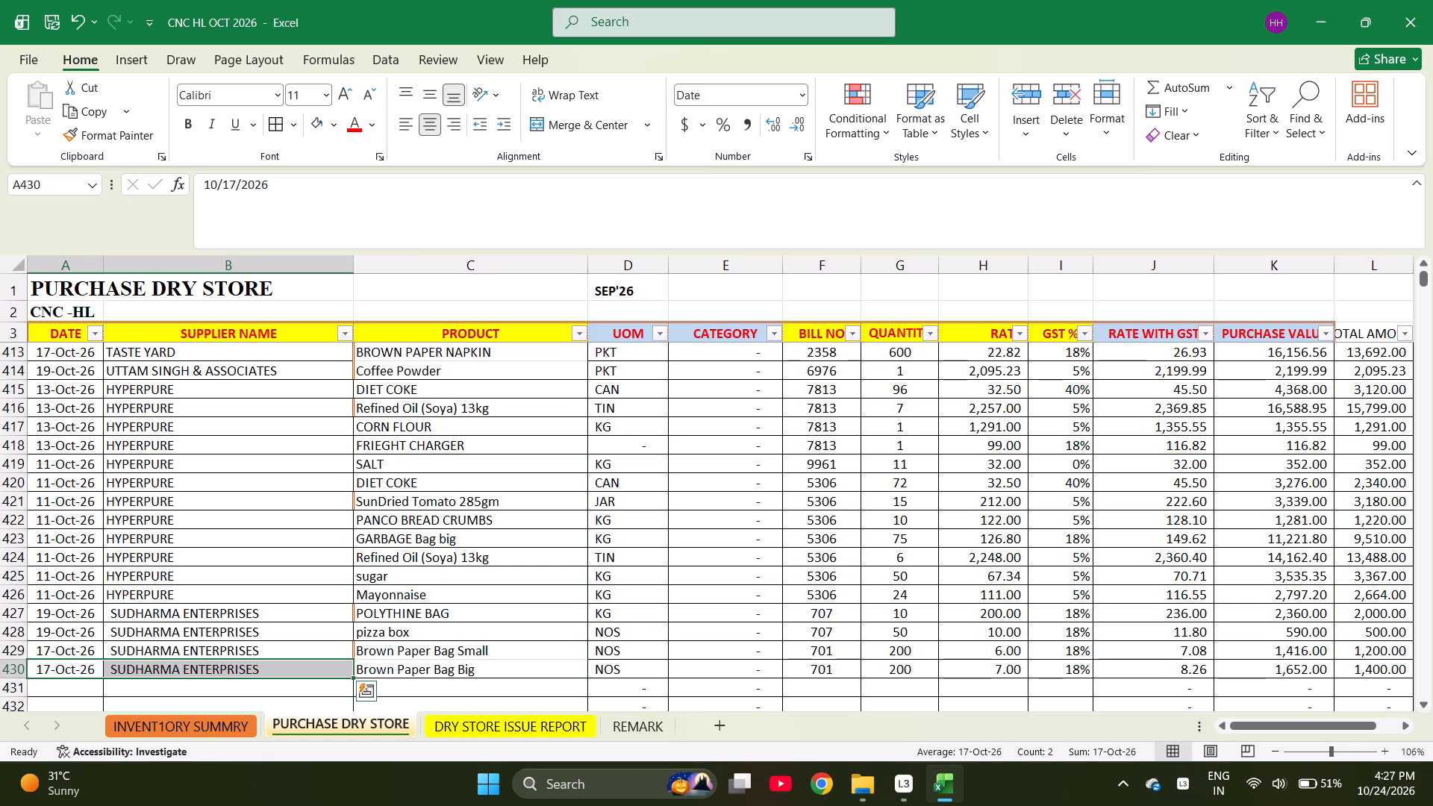
Start a new purchase entry in row 431 dated 10-15-2026, with SUDHARMA ENTERPRISES copied from above as supplier.
{"action": "key", "text": "Down"}
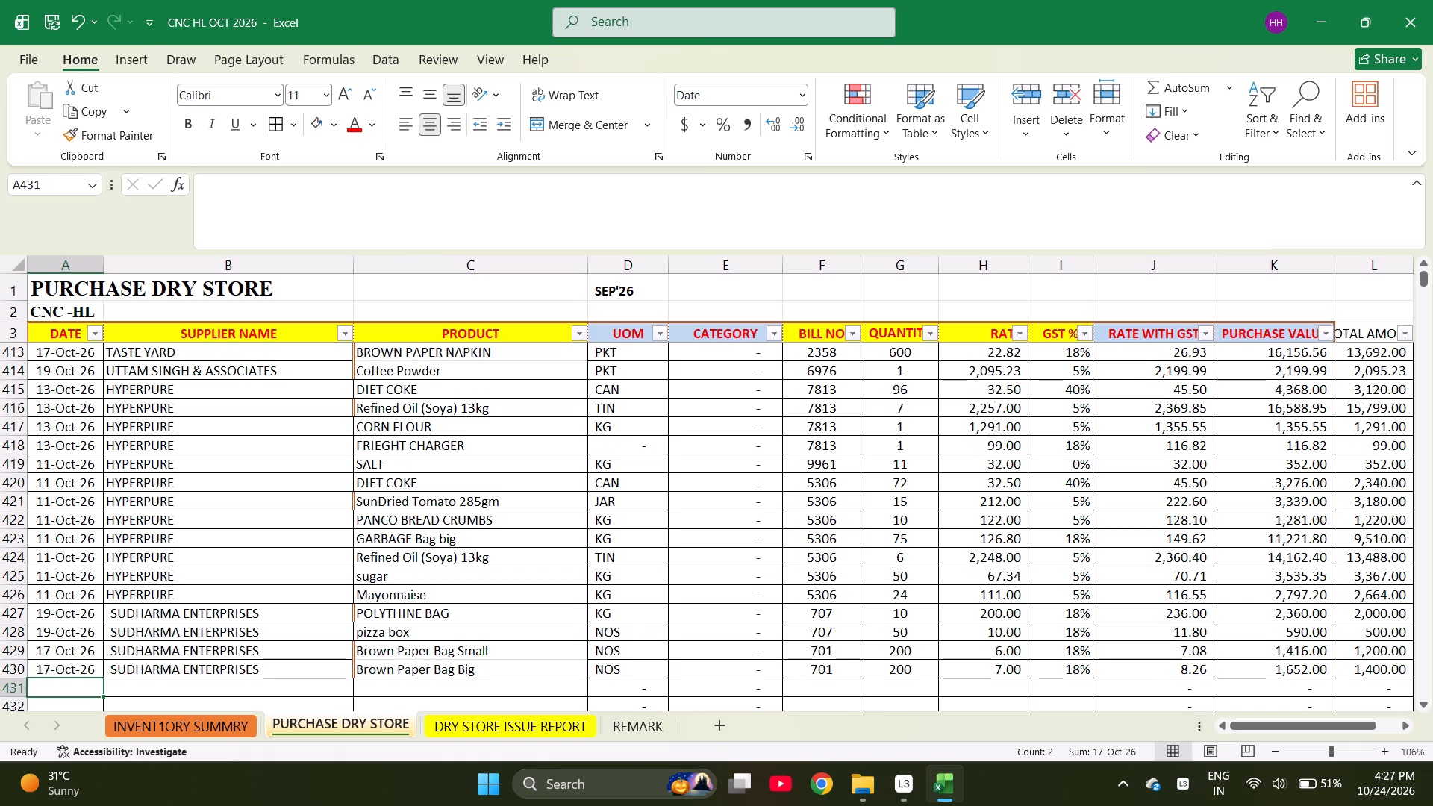
{"action": "key", "text": "ctrl+d"}
{"action": "key", "text": "BackSpace"}
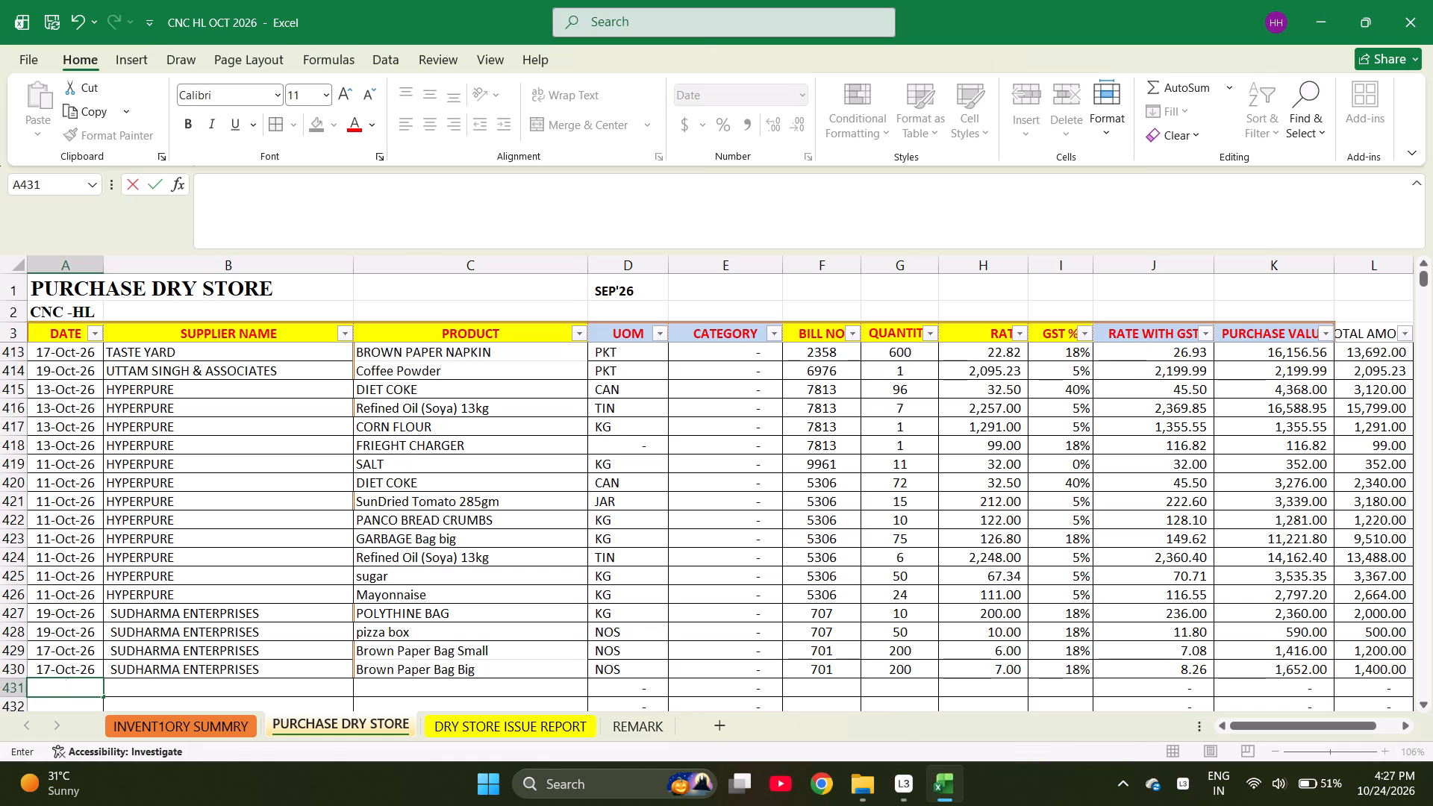
{"action": "type", "text": "10-15-2026"}
{"action": "key", "text": "Right"}
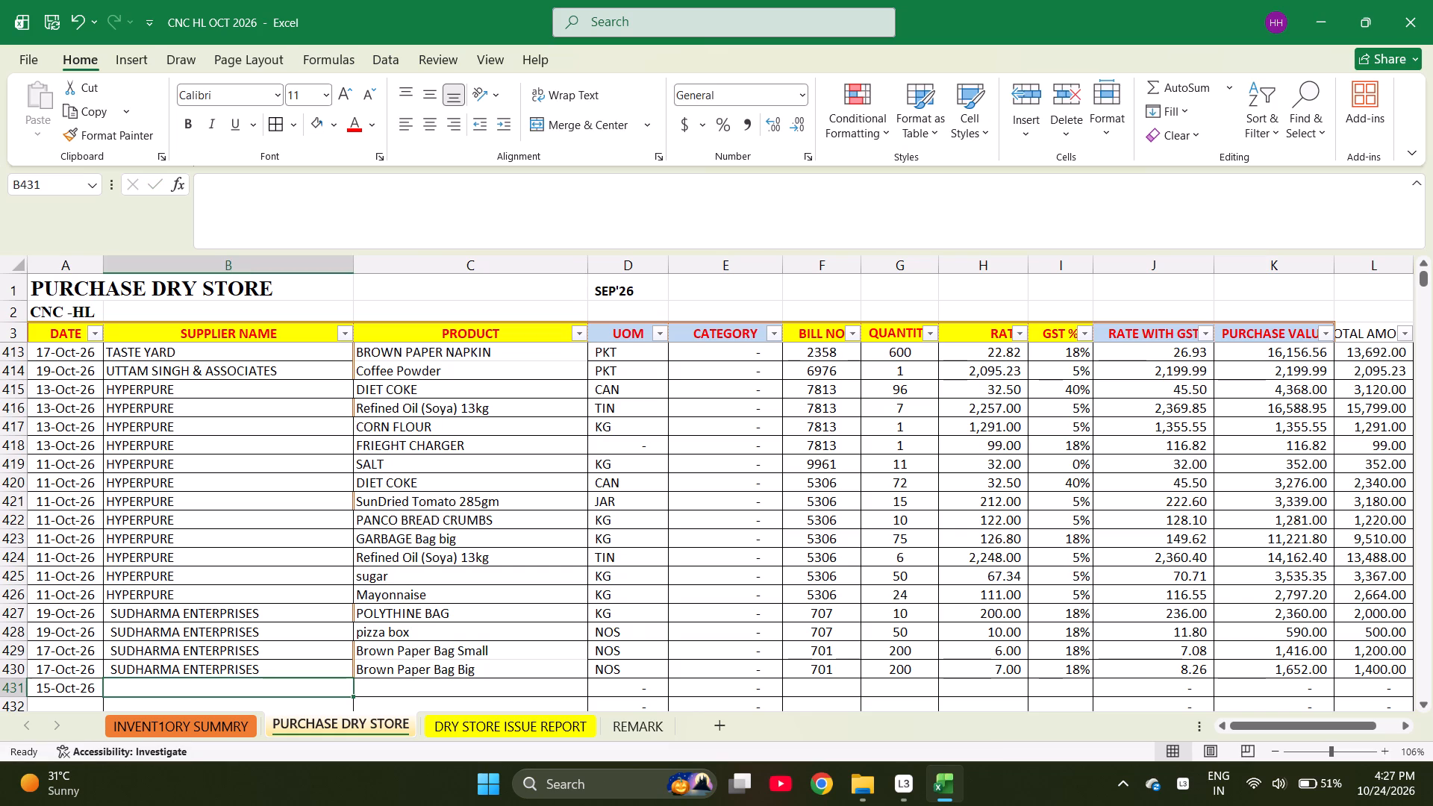
{"action": "key", "text": "ctrl+d"}
{"action": "key", "text": "Right"}
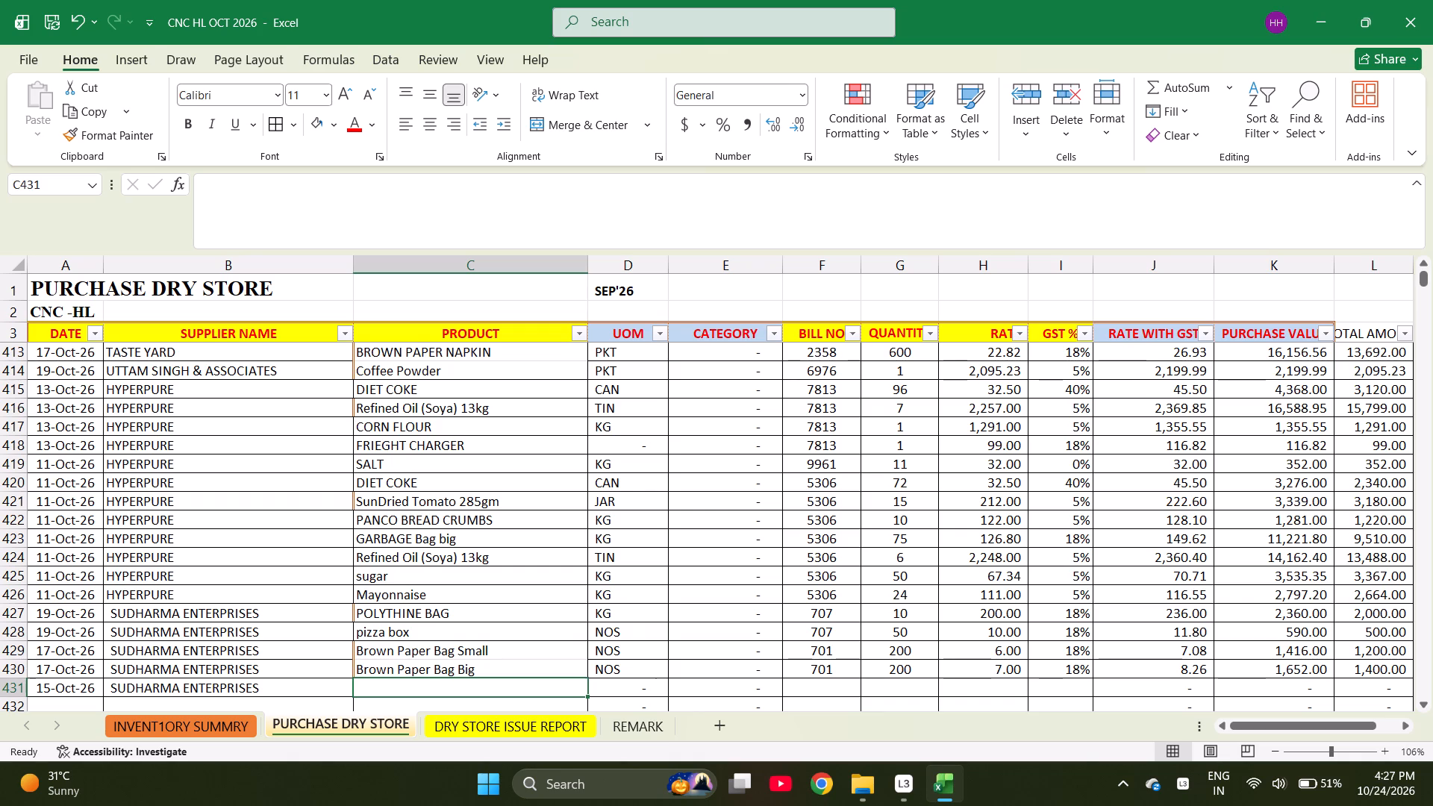
Copy the product name Brown Paper Bag Small from row 429 into the product cell of row 431.
{"action": "key", "text": "Up"}
{"action": "key", "text": "Up"}
{"action": "key", "text": "ctrl+c"}
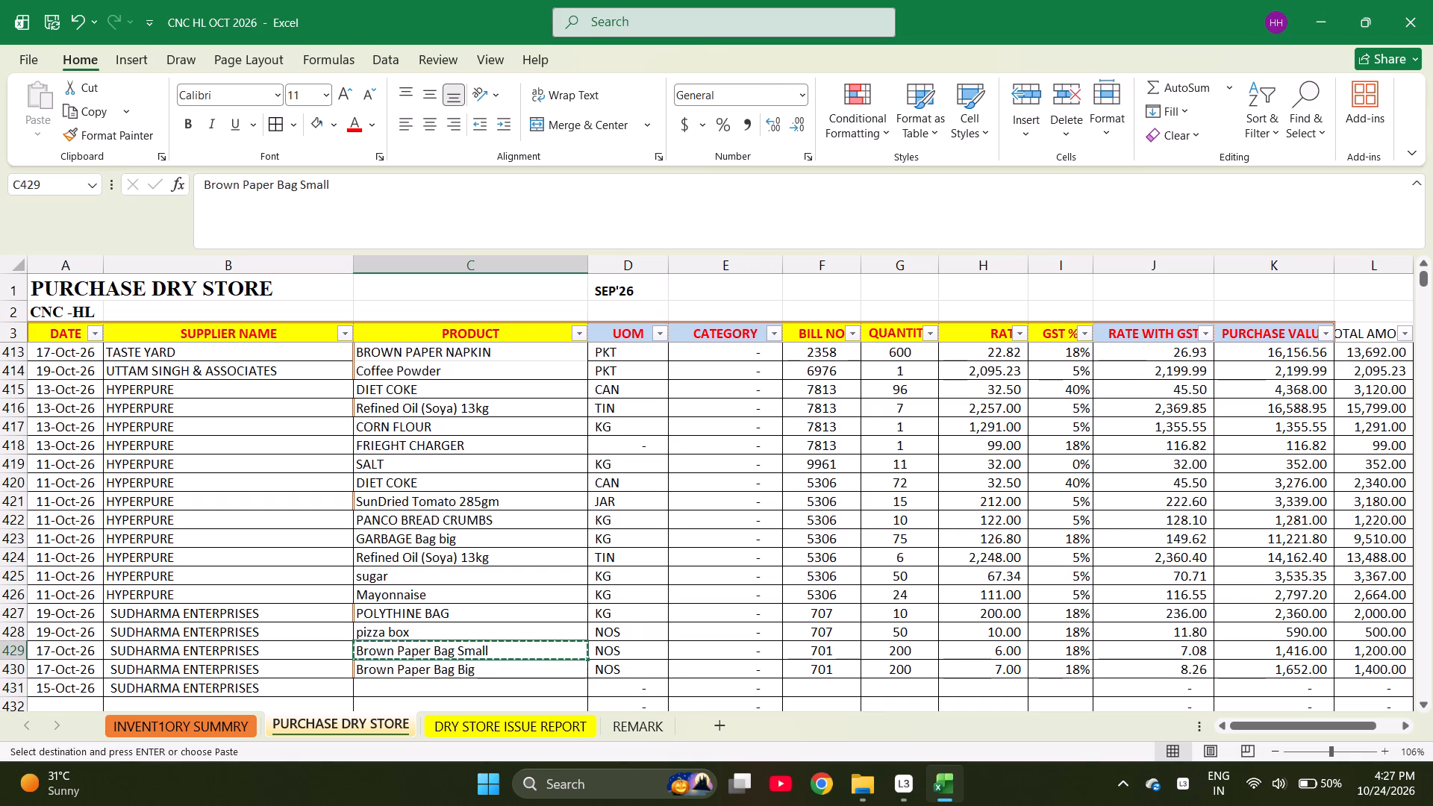
{"action": "key", "text": "Down"}
{"action": "key", "text": "Down"}
{"action": "key", "text": "Return"}
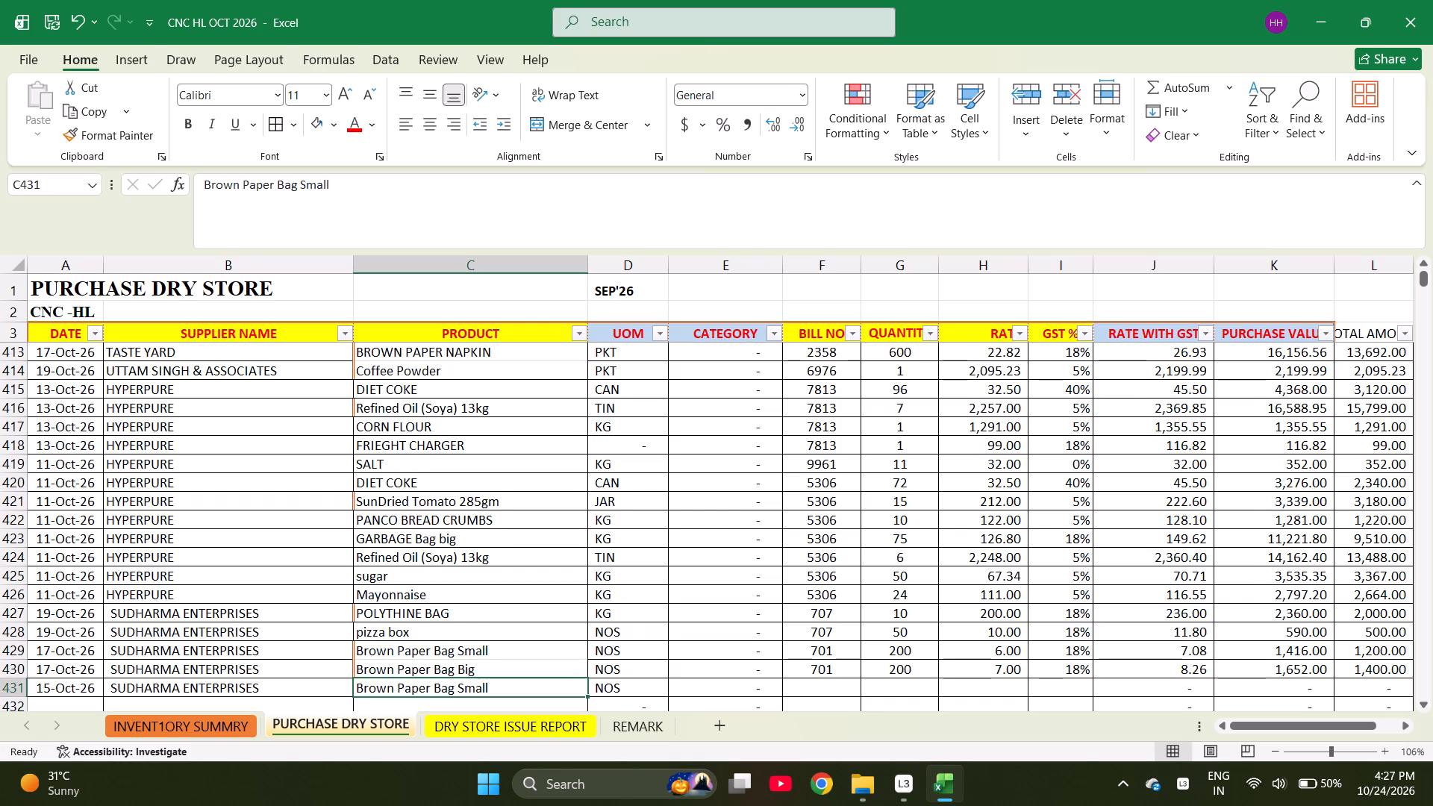
Enter Room Freshener as the product in row 432, using the exact name copied from the inventory summary sheet.
{"action": "key", "text": "Down"}
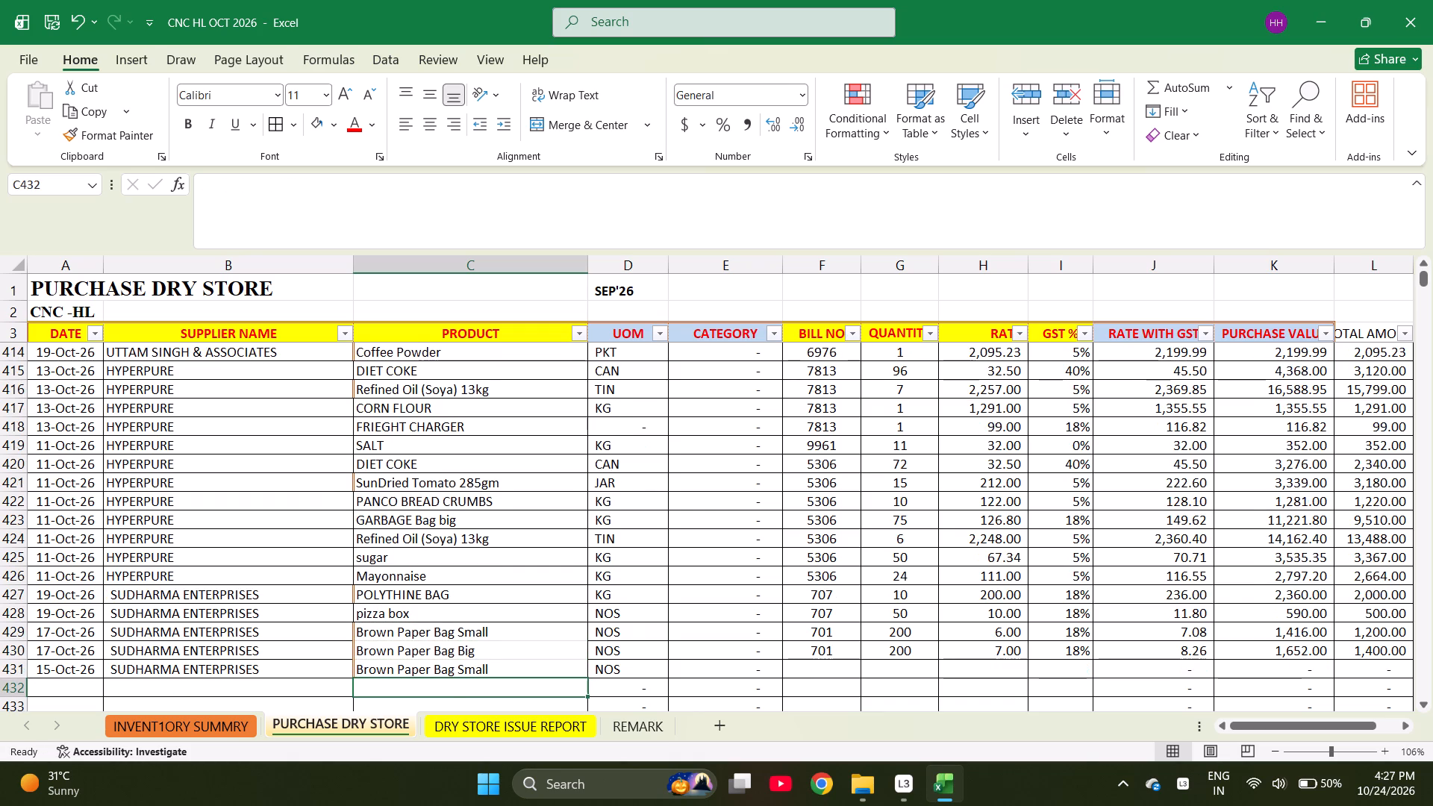
{"action": "type", "text": "room freshner"}
{"action": "key", "text": "Return"}
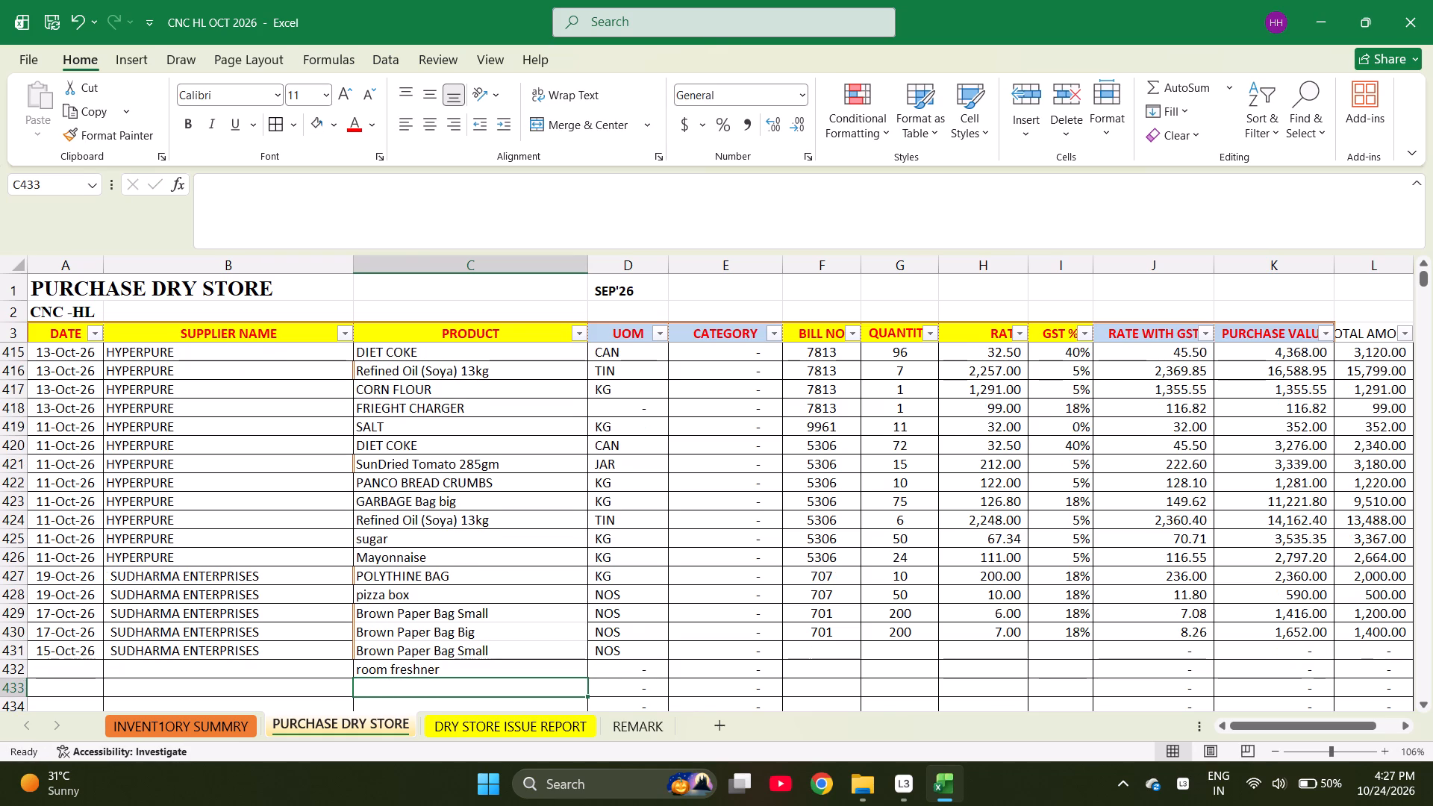
{"action": "key", "text": "ctrl+Page_Up"}
{"action": "key", "text": "ctrl+f"}
{"action": "type", "text": "room f"}
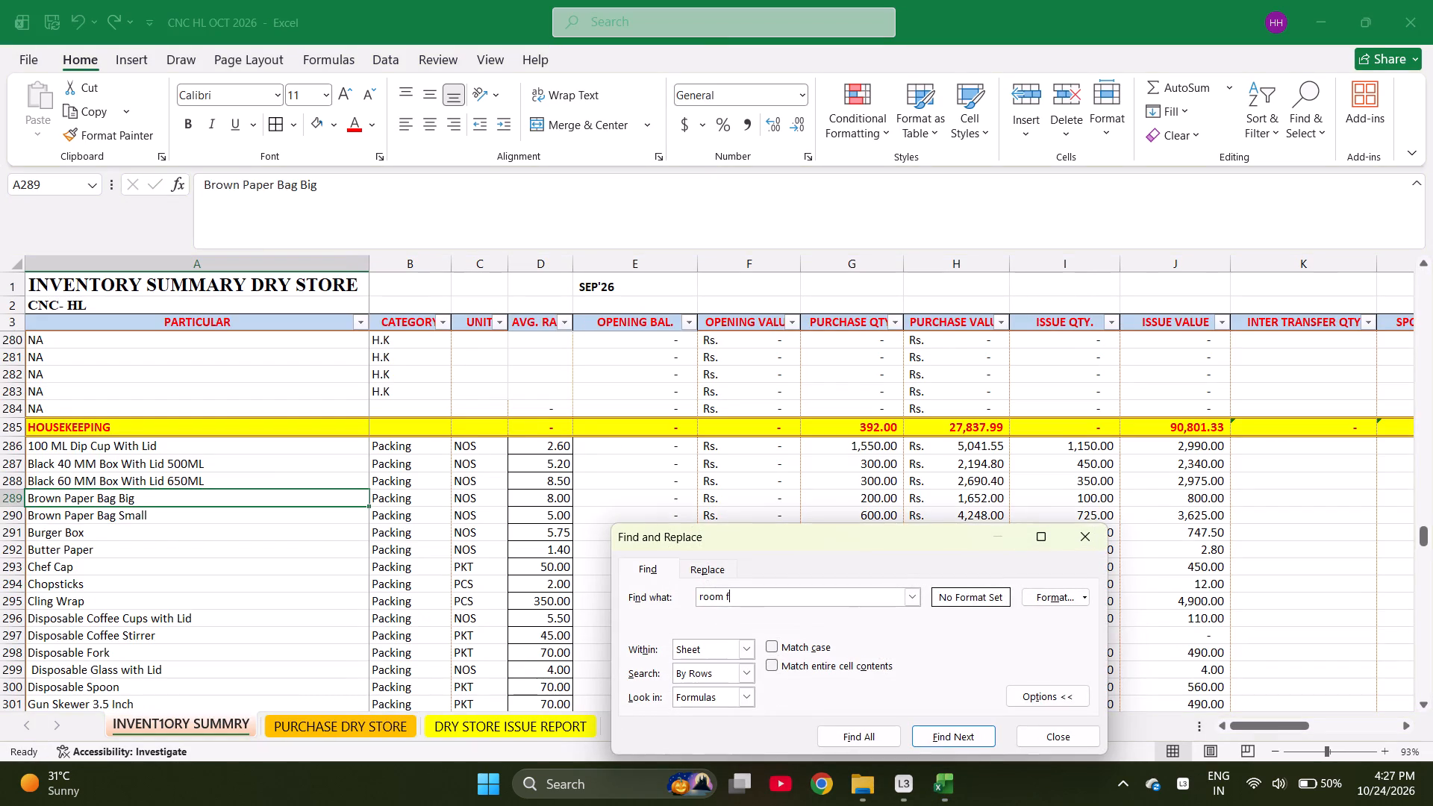
{"action": "key", "text": "Return"}
{"action": "key", "text": "Escape"}
{"action": "key", "text": "ctrl+c"}
{"action": "key", "text": "ctrl+Page_Down"}
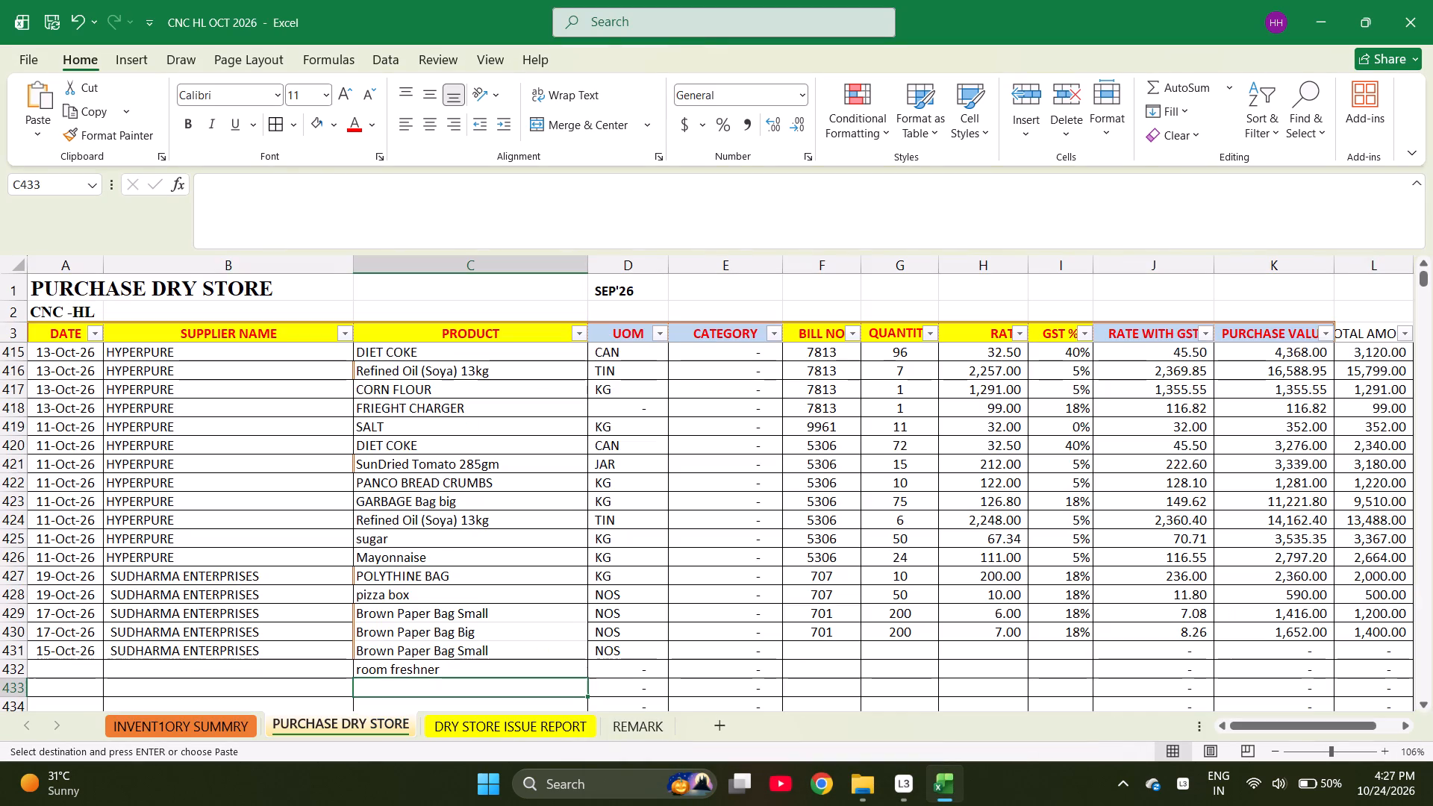
{"action": "key", "text": "Up"}
{"action": "key", "text": "Return"}
Find the nylon item in the inventory summary sheet and copy White Carry Bag Big/ Nylon into row 433's product cell.
{"action": "key", "text": "Down"}
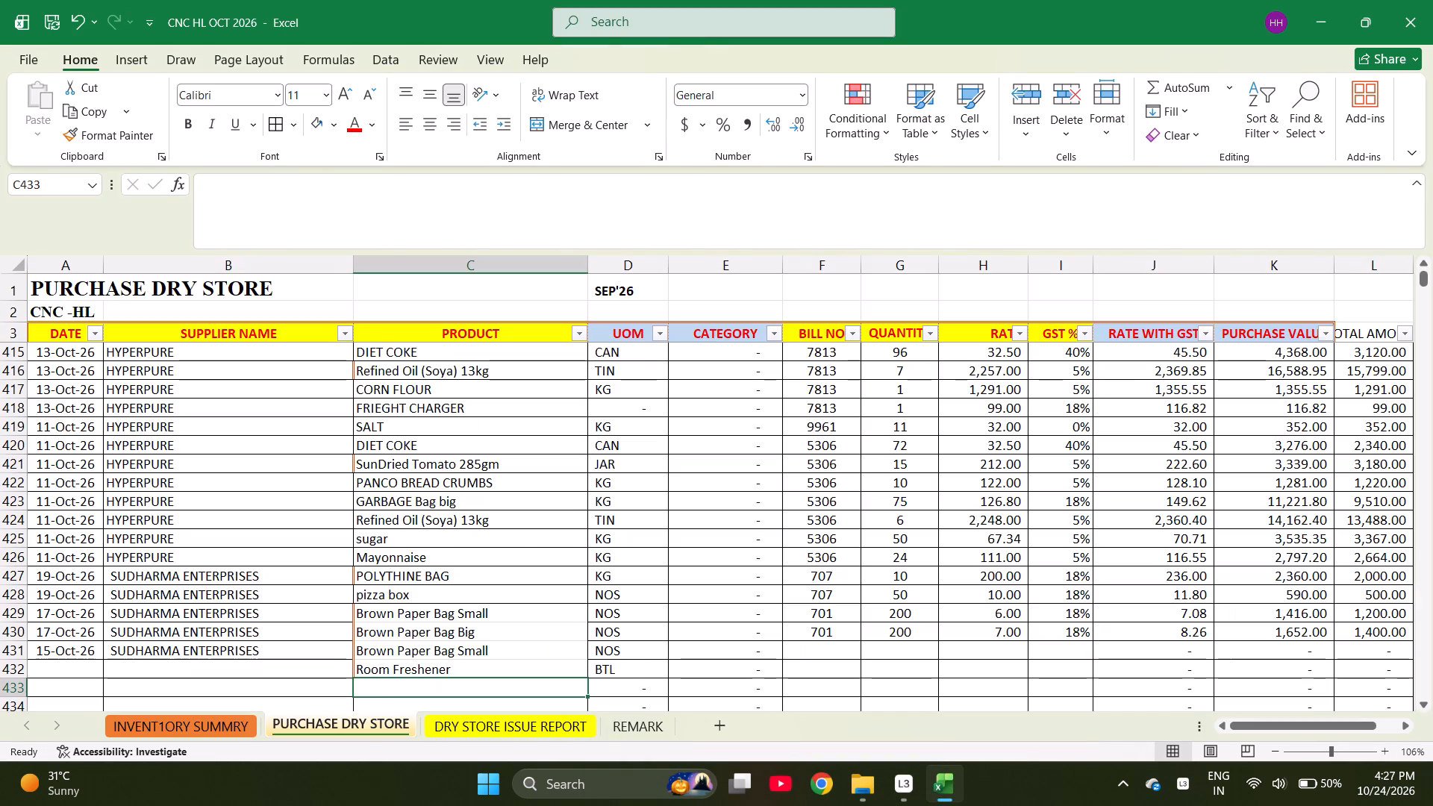
{"action": "key", "text": "ctrl+Page_Up"}
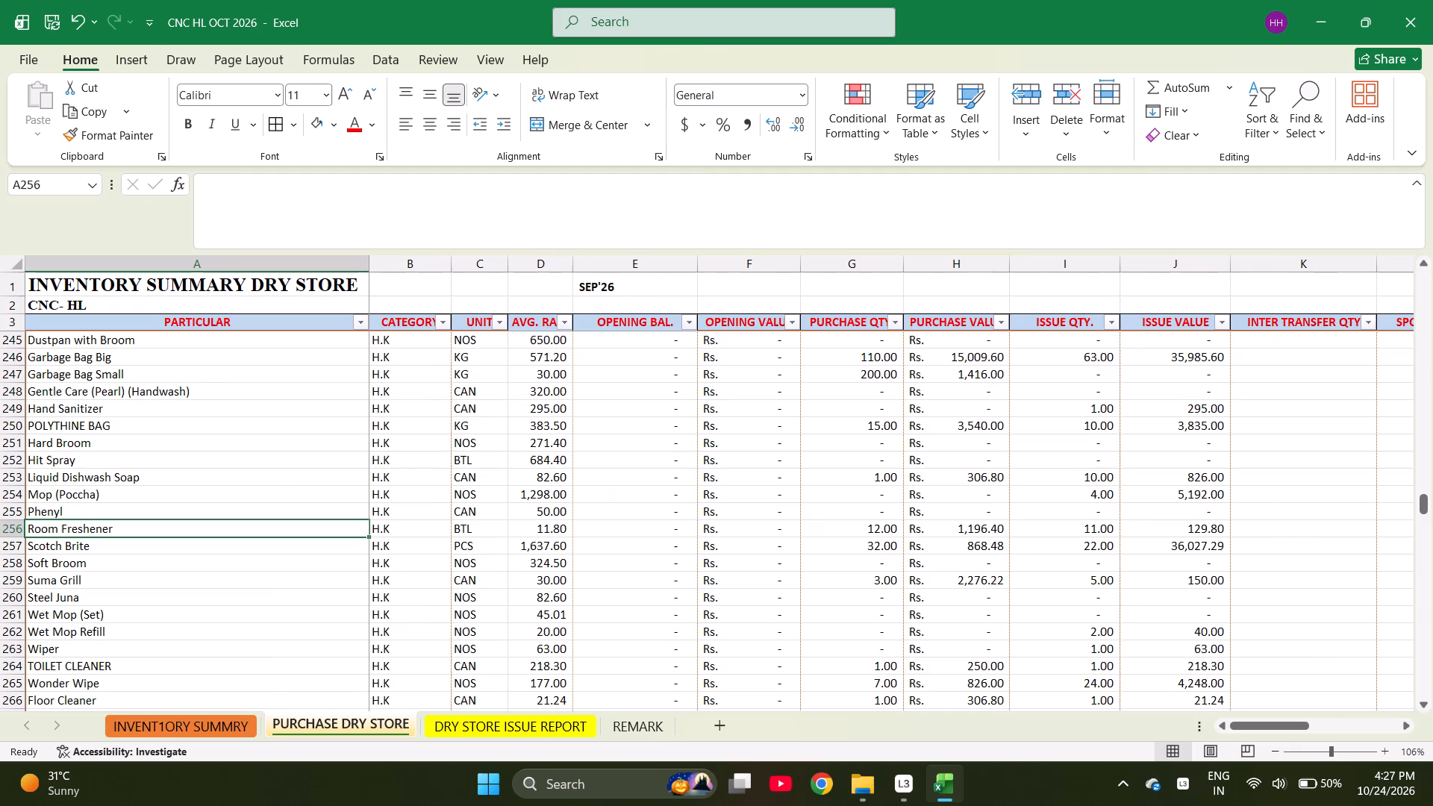
{"action": "key", "text": "ctrl+f"}
{"action": "key", "text": "m"}
{"action": "key", "text": "BackSpace"}
{"action": "type", "text": "nylon"}
{"action": "key", "text": "Return"}
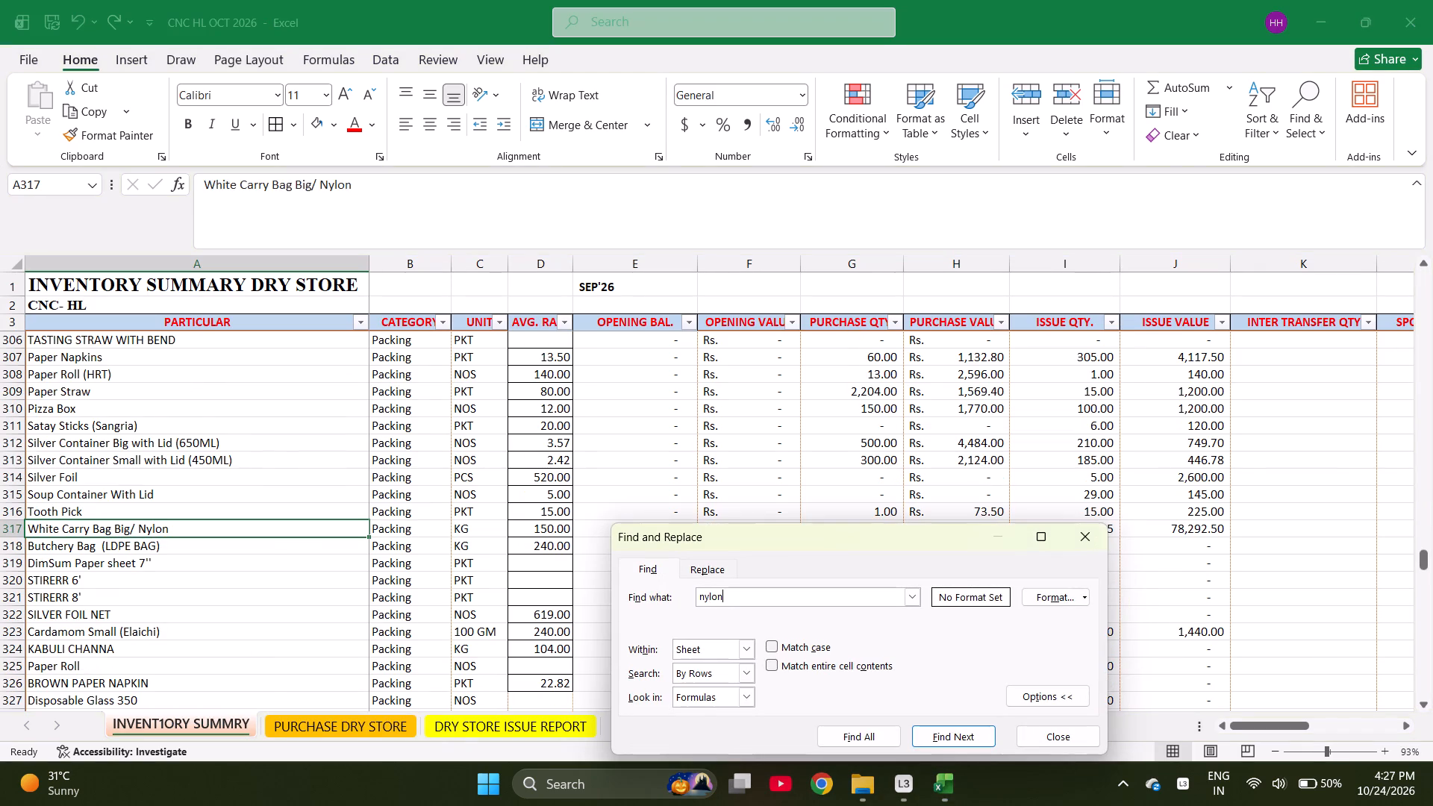
{"action": "key", "text": "Escape"}
{"action": "key", "text": "ctrl+c"}
{"action": "key", "text": "ctrl+Page_Down"}
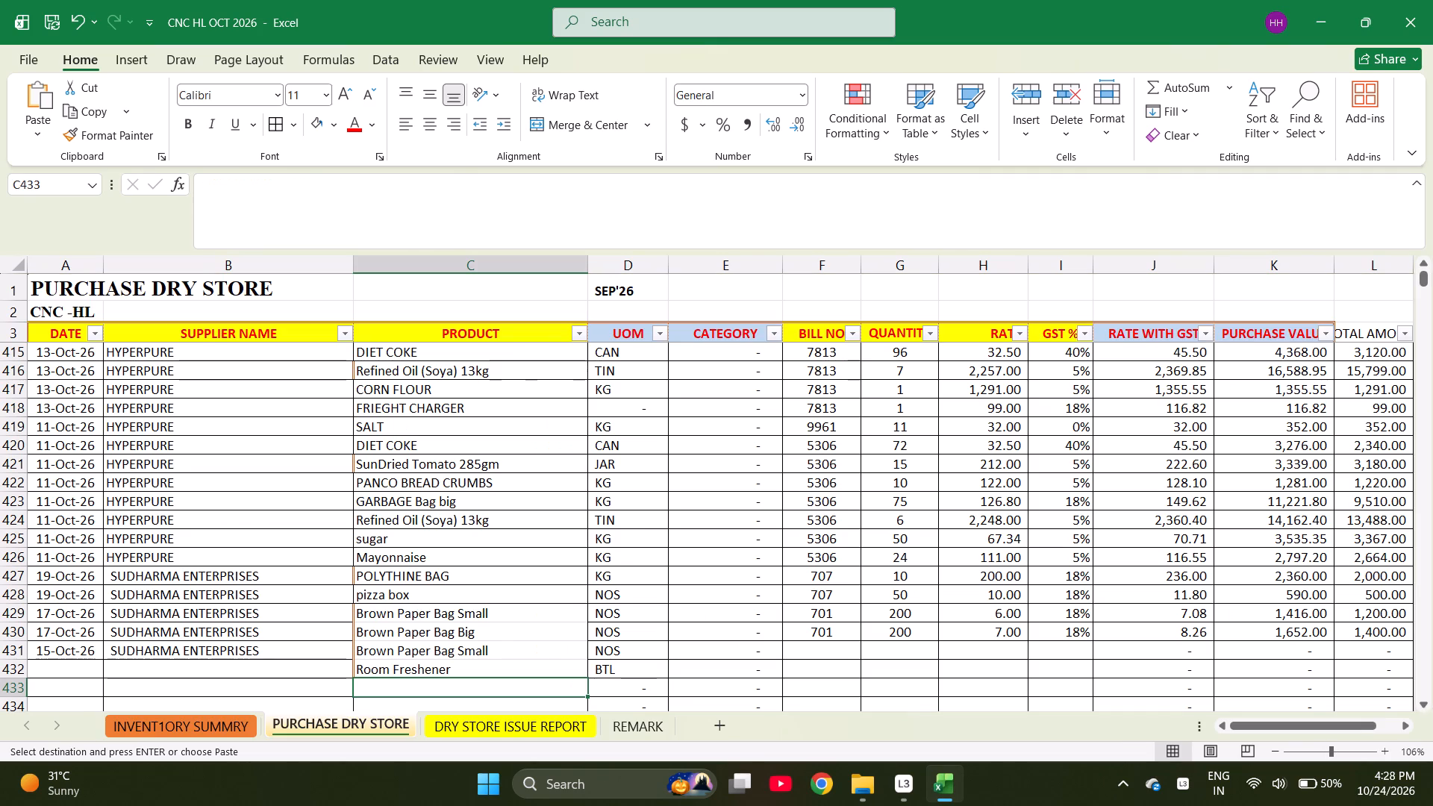
{"action": "key", "text": "Return"}
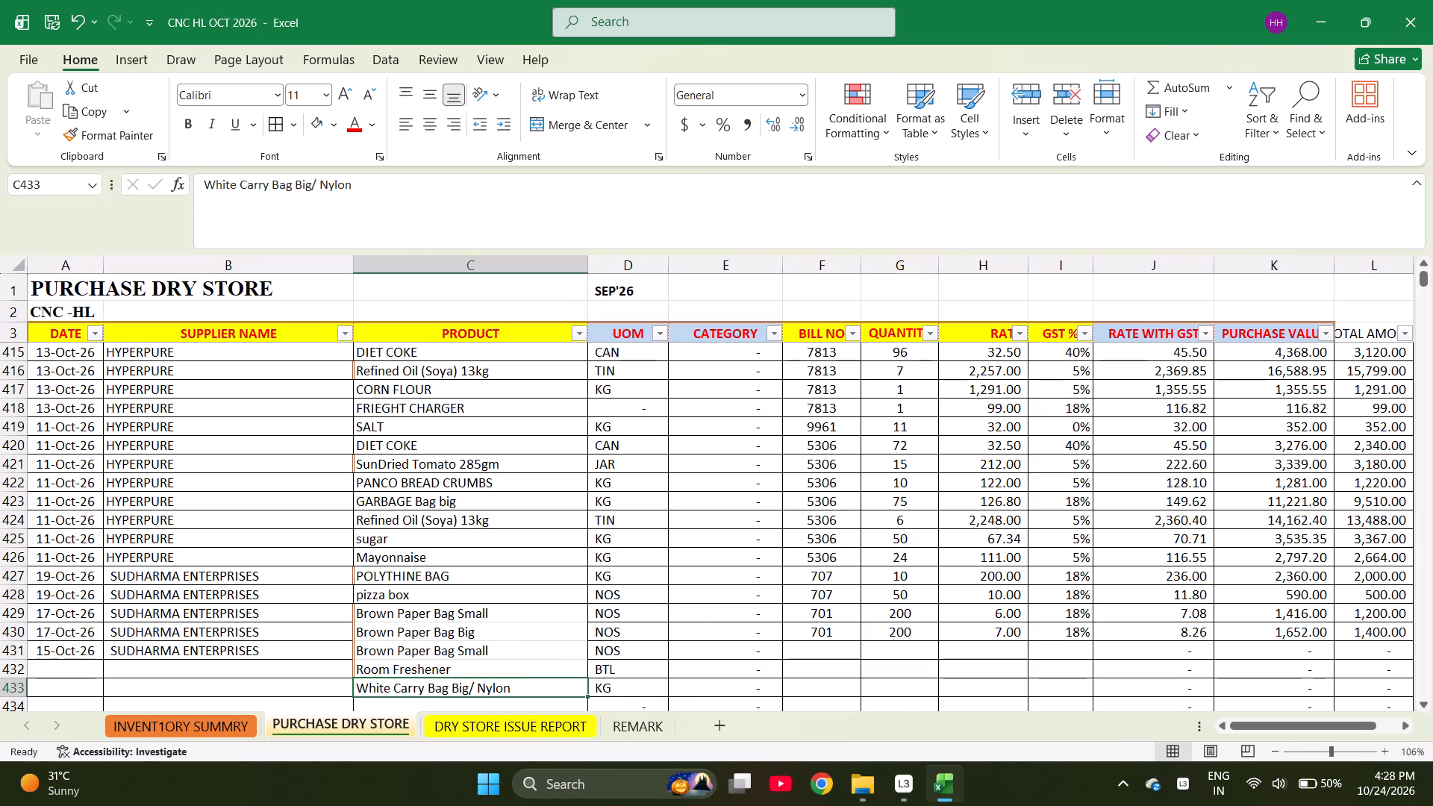
Replace the POLYTHINE BAG product in row 427 of bill 707 with White Carry Bag Big/ Nylon copied from row 433.
{"action": "key", "text": "Up"}
{"action": "key", "text": "Down"}
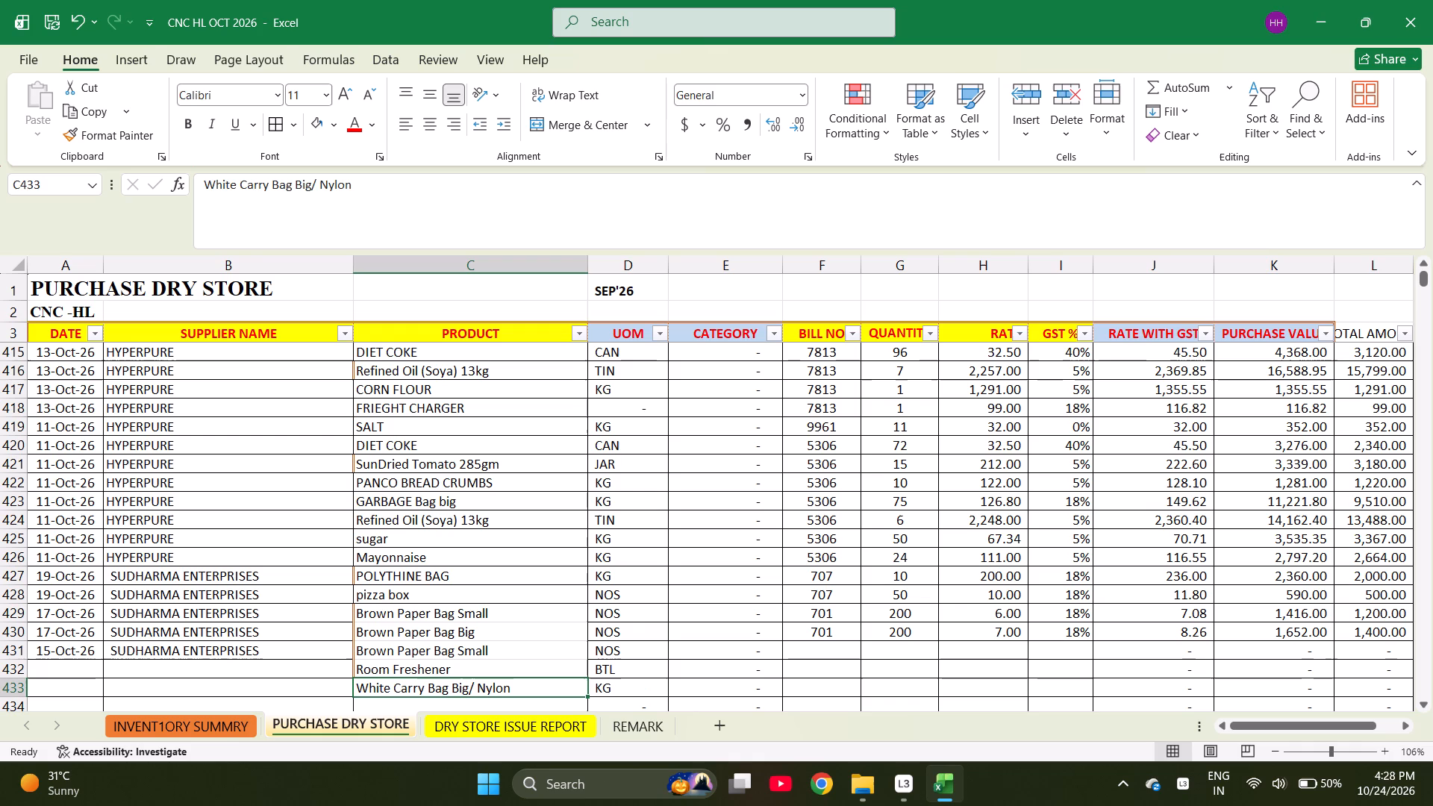
{"action": "key", "text": "ctrl+c"}
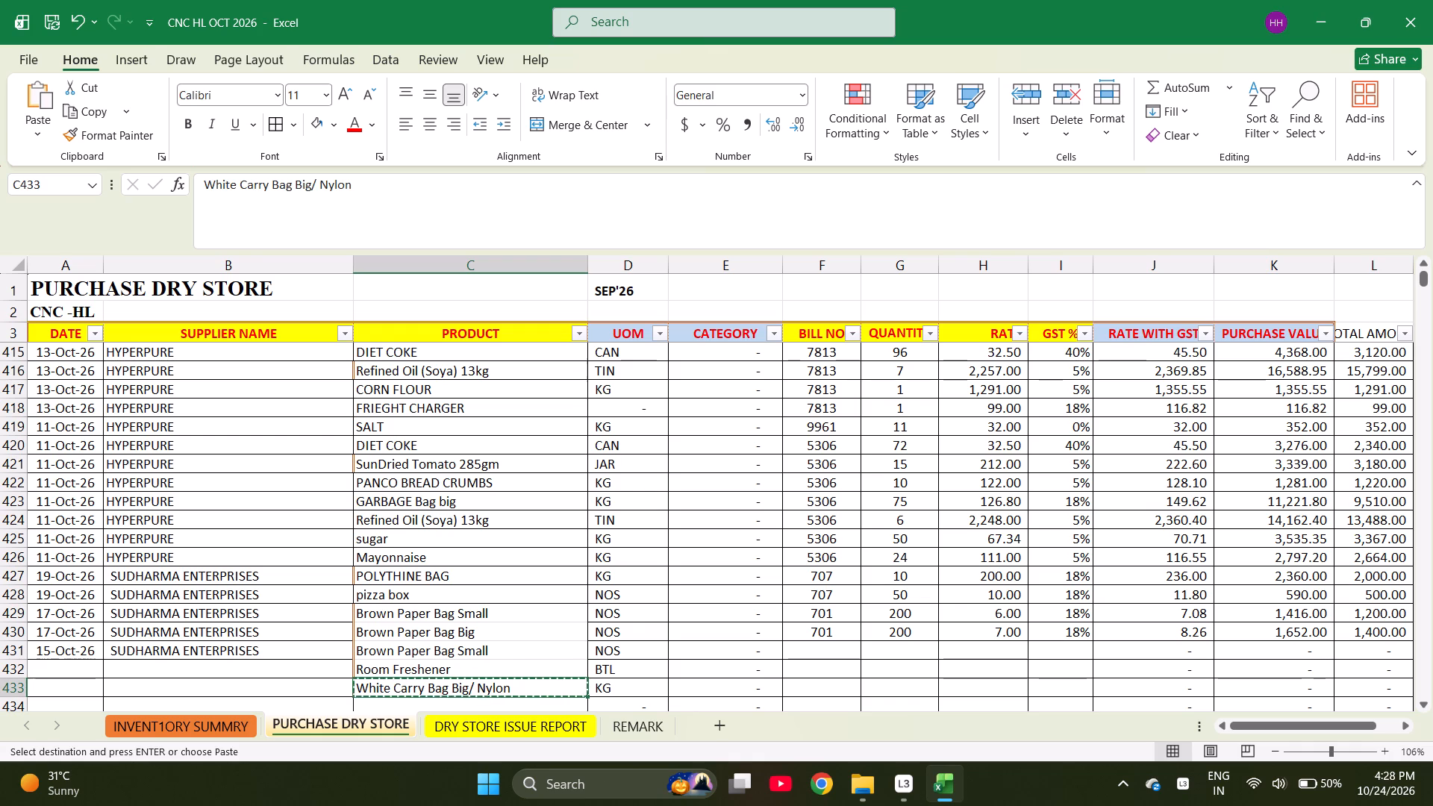
{"action": "key", "text": "Up"}
{"action": "key", "text": "Up"}
{"action": "key", "text": "Up"}
{"action": "key", "text": "Up"}
{"action": "key", "text": "Up"}
{"action": "key", "text": "Up"}
{"action": "key", "text": "Return"}
Enter paper straw as the product in row 434.
{"action": "key", "text": "Down"}
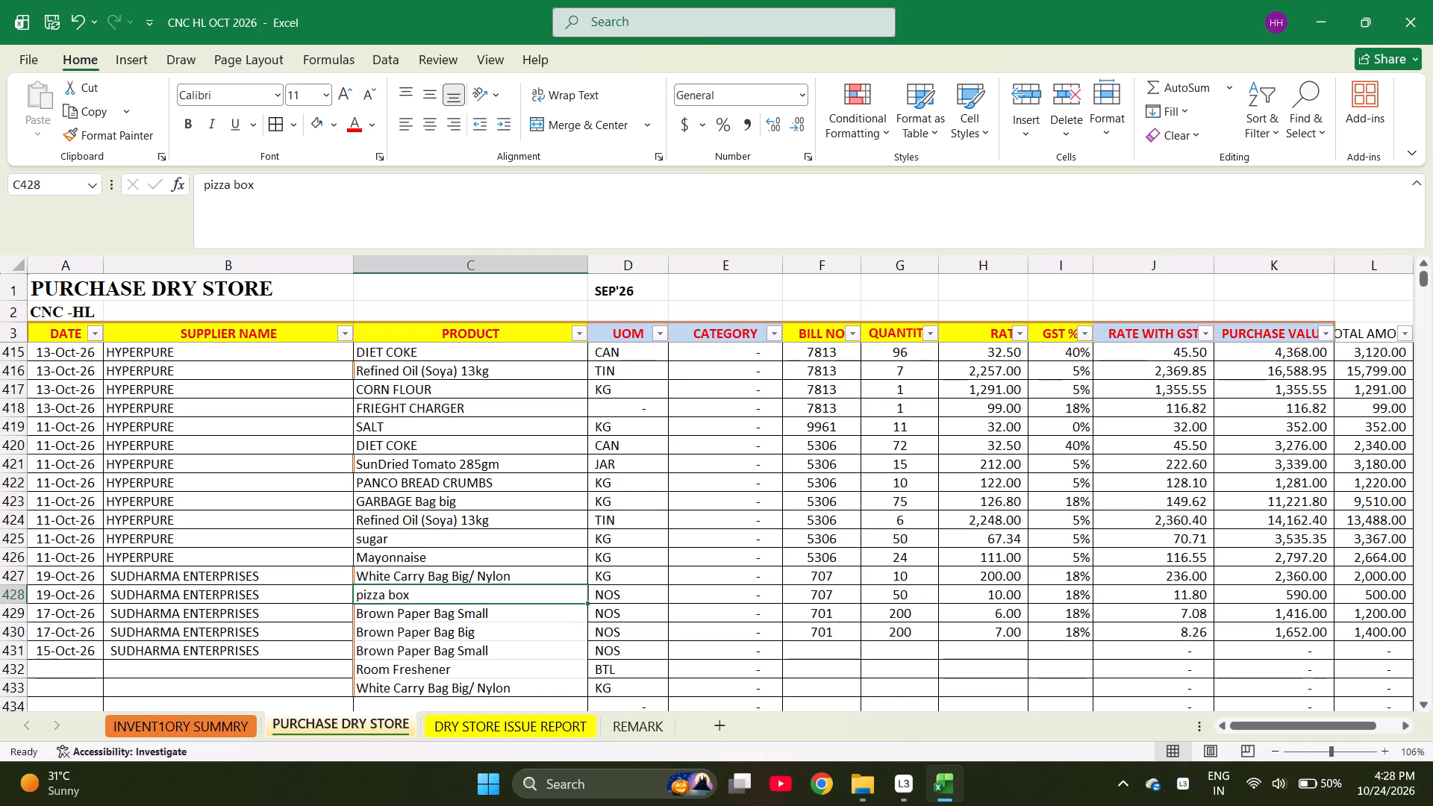
{"action": "key", "text": "Down"}
{"action": "key", "text": "Down"}
{"action": "key", "text": "Down"}
{"action": "key", "text": "Down"}
{"action": "key", "text": "Down"}
{"action": "key", "text": "Down"}
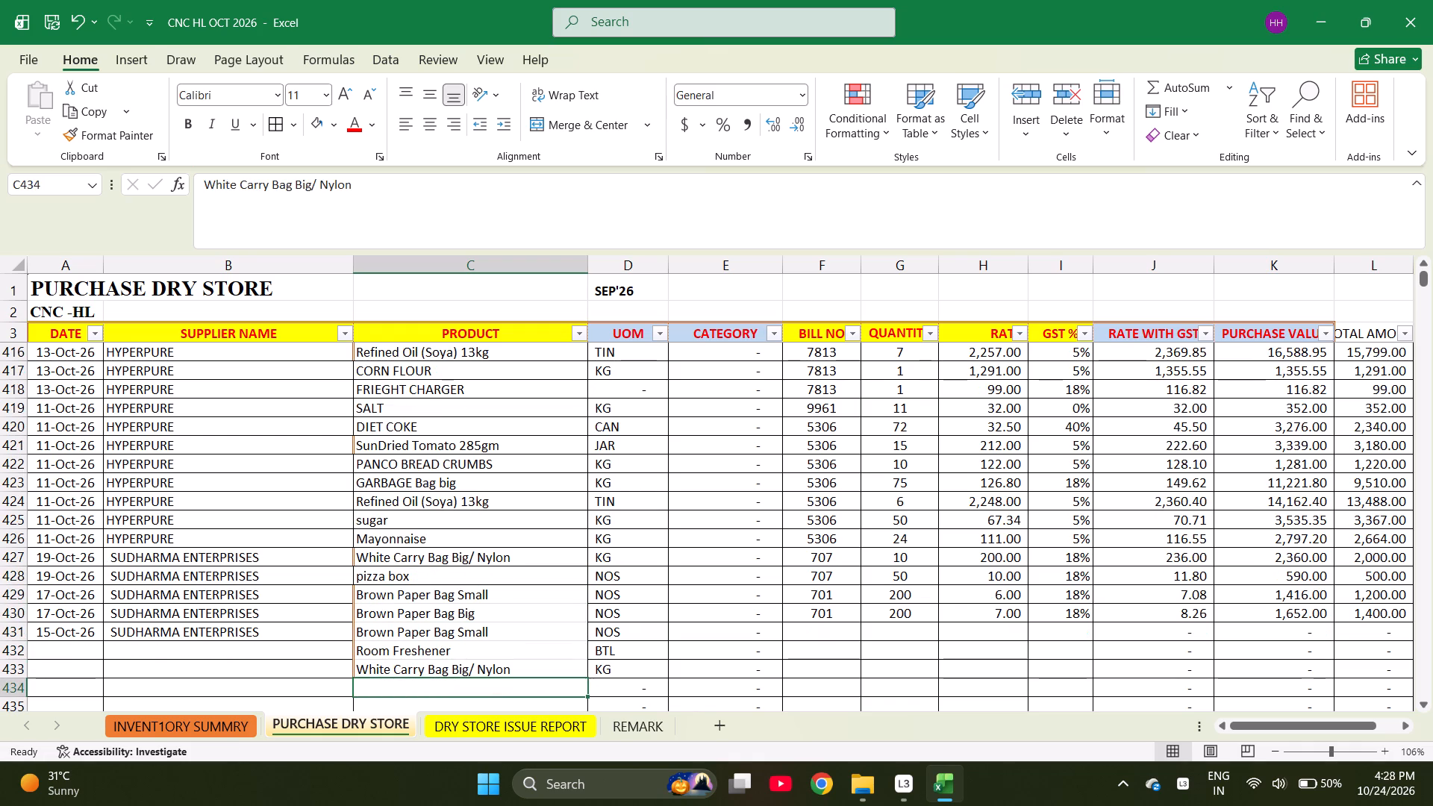
{"action": "type", "text": "pap"}
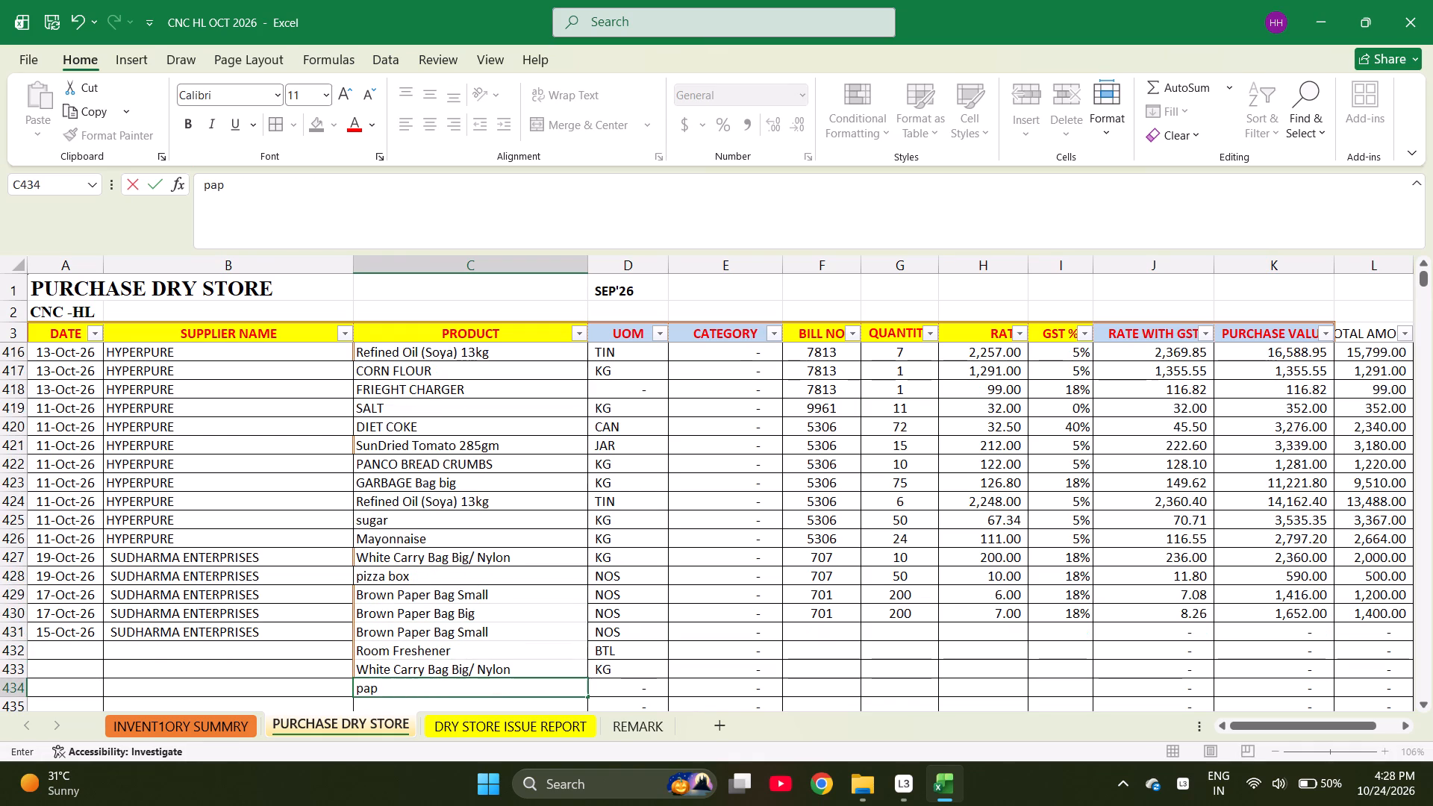
{"action": "type", "text": "er straw"}
{"action": "key", "text": "Return"}
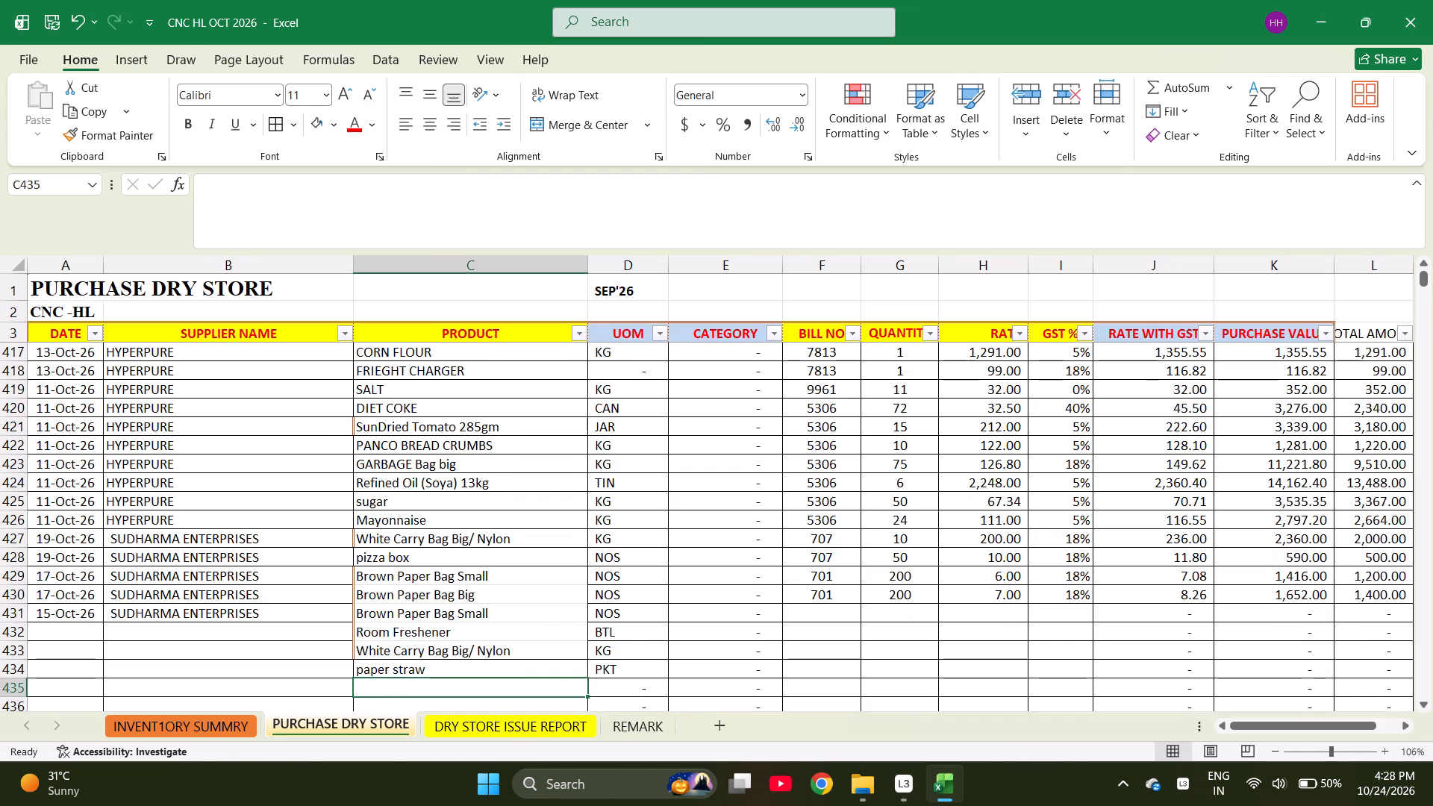
Find the HRT item in the inventory summary sheet and copy Paper Roll (HRT) into row 435's product cell.
{"action": "key", "text": "ctrl+Page_Up"}
{"action": "key", "text": "ctrl+f"}
{"action": "type", "text": "hrt"}
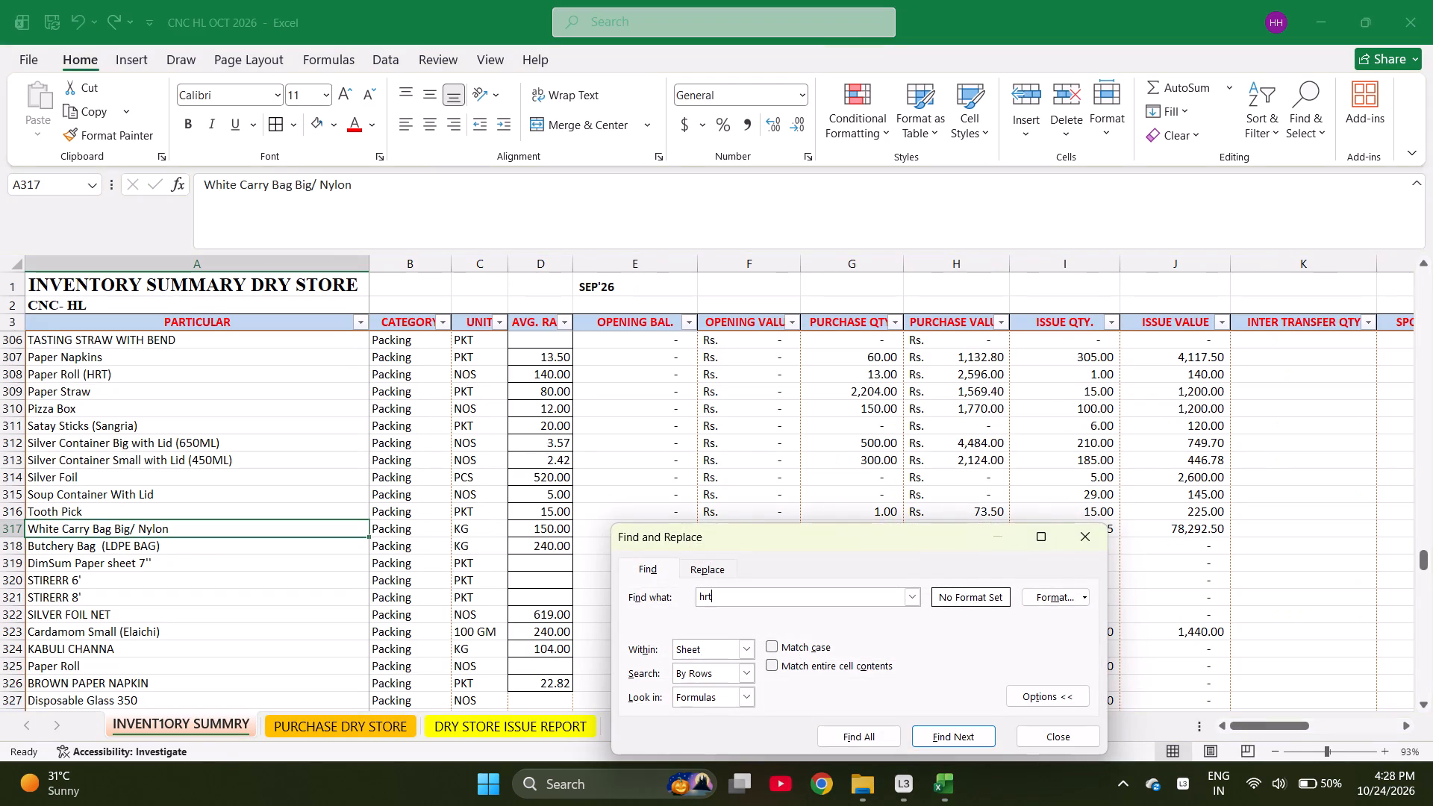
{"action": "key", "text": "Return"}
{"action": "key", "text": "Escape"}
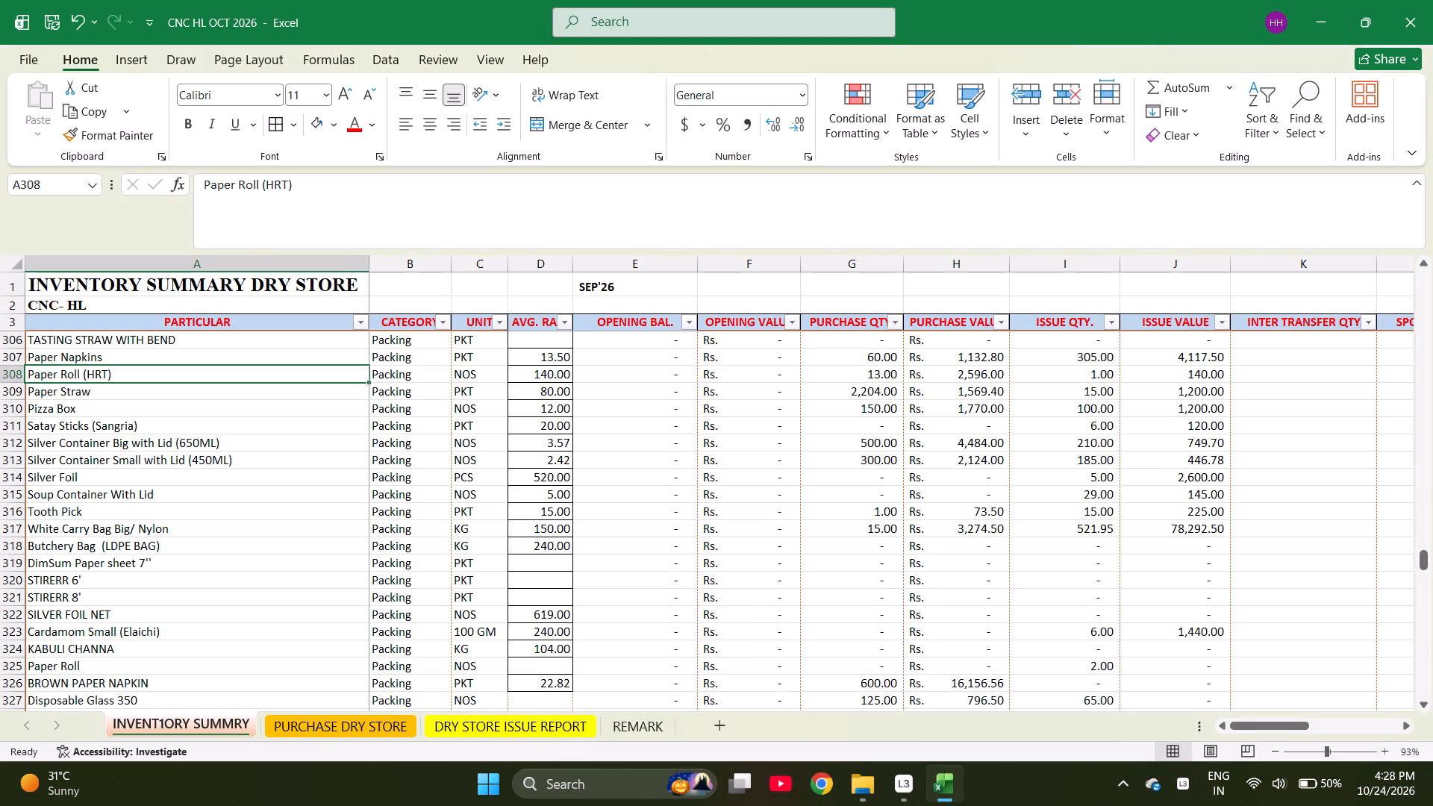
{"action": "key", "text": "ctrl+c"}
{"action": "key", "text": "ctrl+Page_Down"}
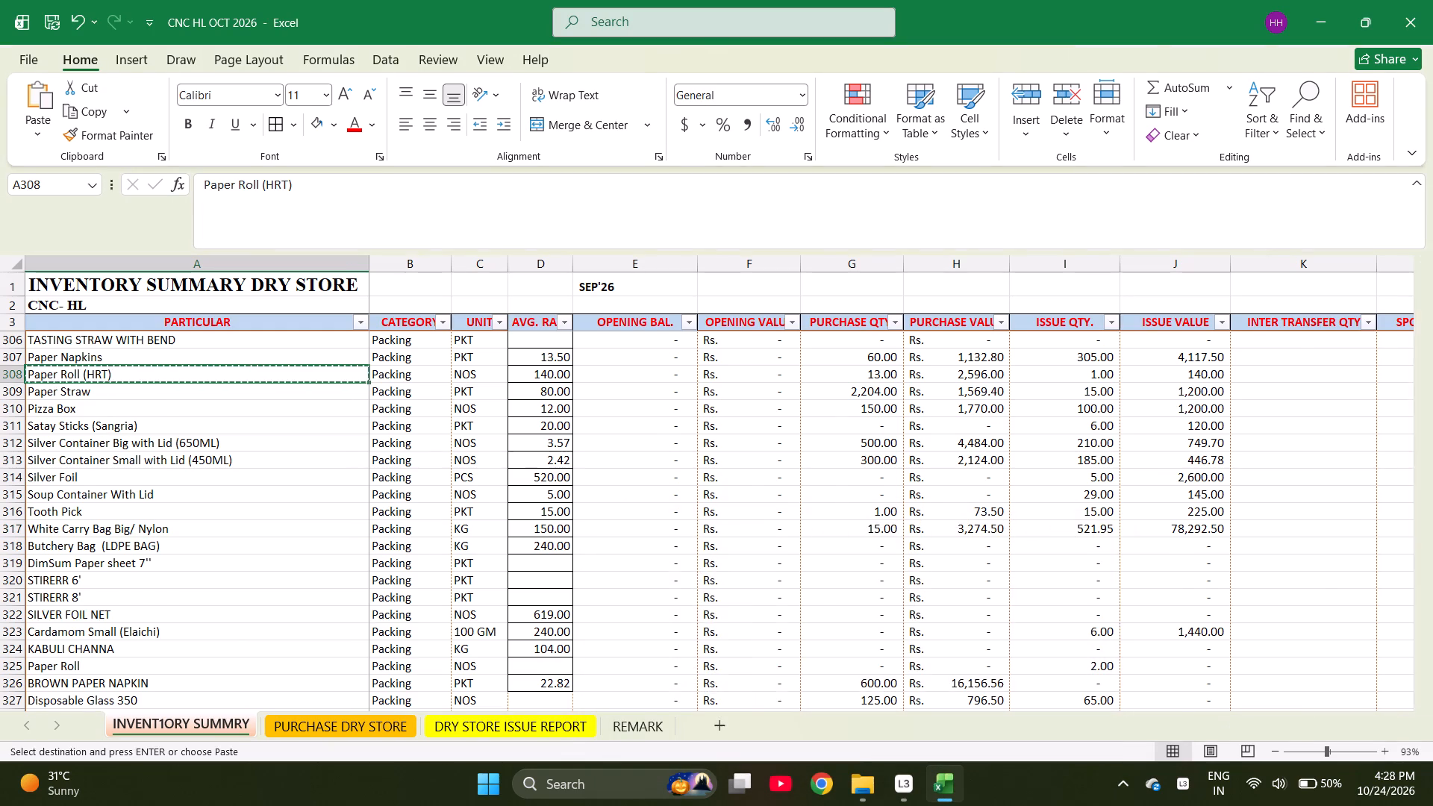
{"action": "key", "text": "Return"}
Enter bill number 694 for the 15-Oct-26 Brown Paper Bag Small entry in row 431.
{"action": "key", "text": "shift+Up"}
{"action": "key", "text": "shift+Up"}
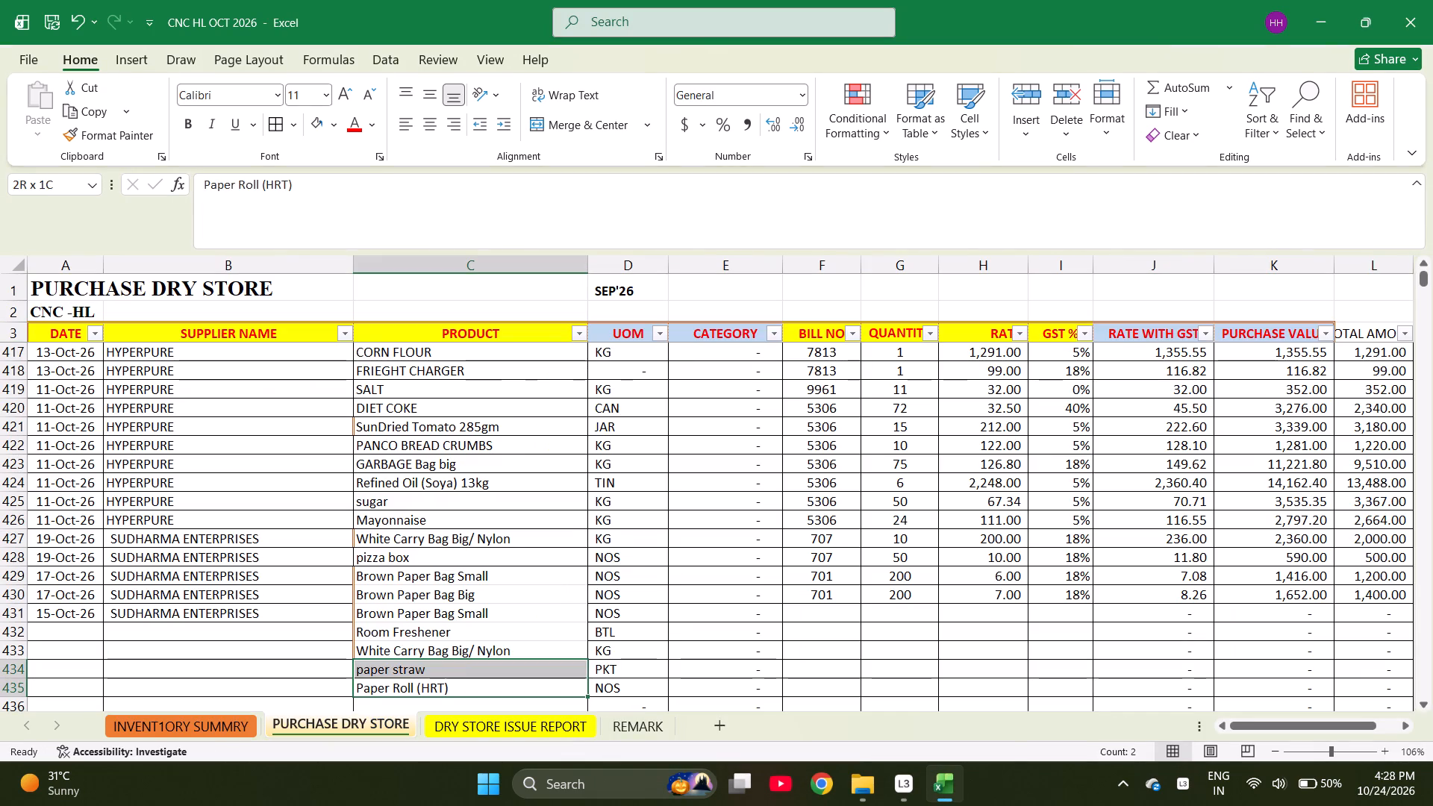
{"action": "key", "text": "shift+Up"}
{"action": "key", "text": "shift+Up"}
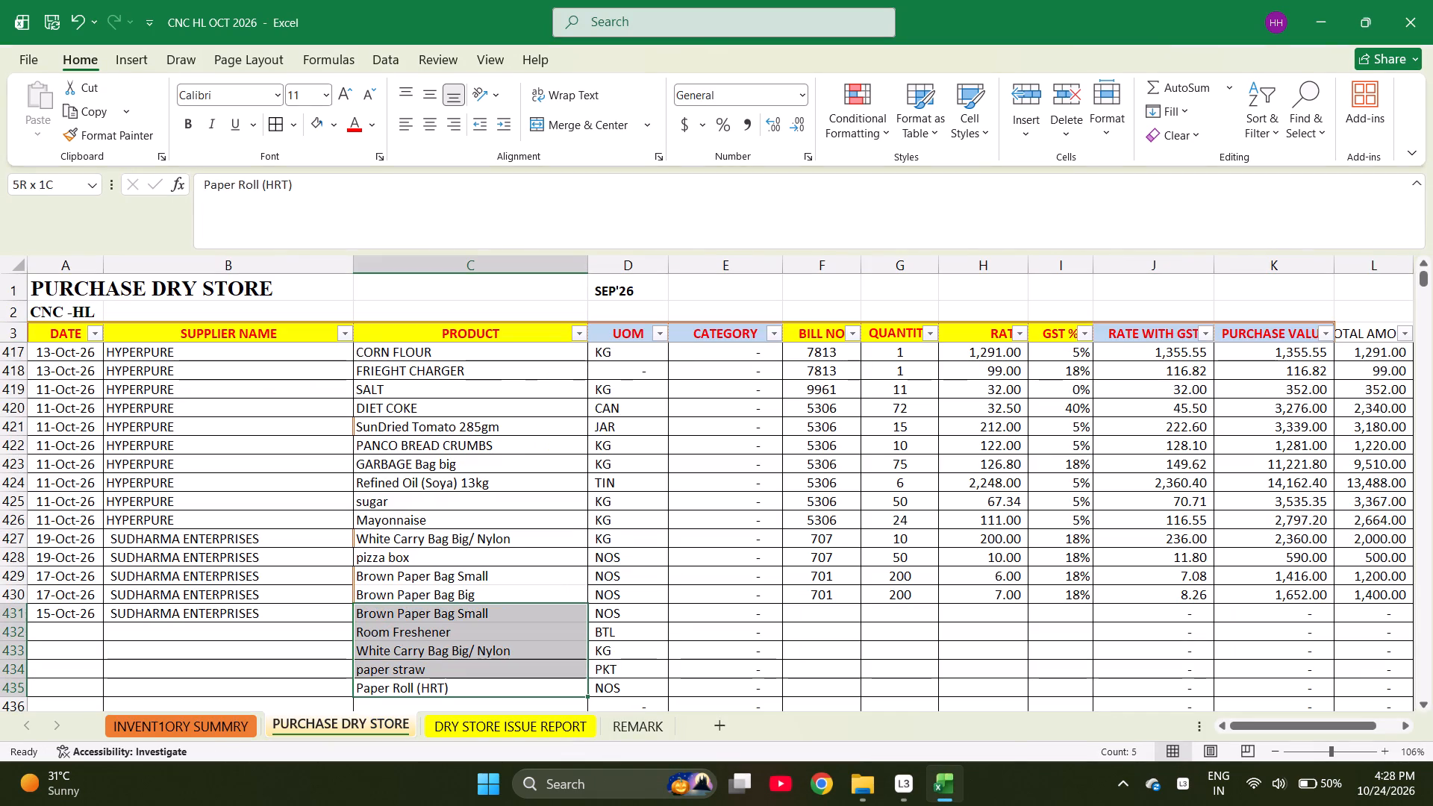
{"action": "key", "text": "Right"}
{"action": "key", "text": "Right"}
{"action": "key", "text": "Right"}
{"action": "key", "text": "ctrl+Up"}
{"action": "key", "text": "Down"}
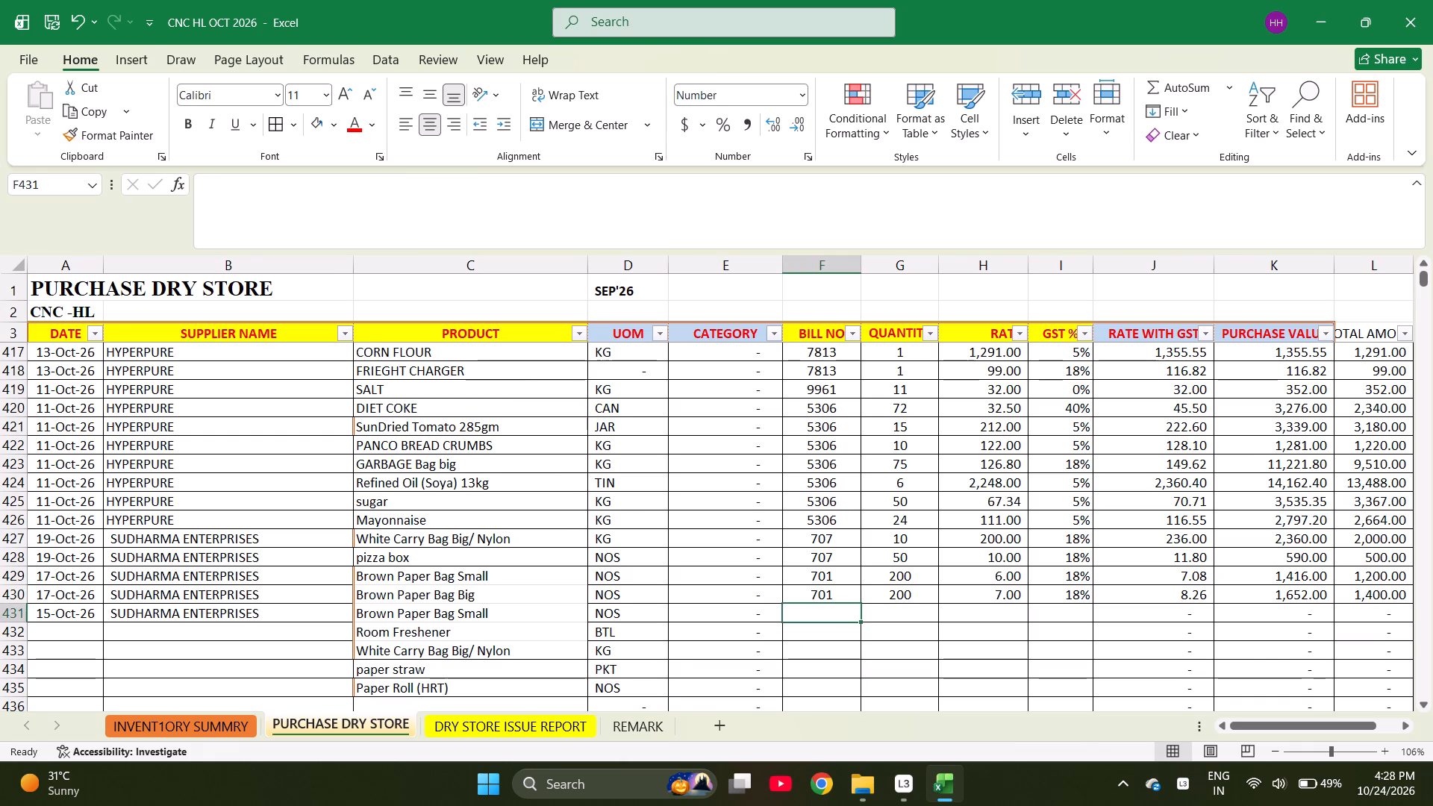
{"action": "type", "text": "694"}
{"action": "key", "text": "Return"}
Enter quantities of 100, 2, 5, 4 and 2 for the five products in rows 431 to 435.
{"action": "key", "text": "Up"}
{"action": "key", "text": "Right"}
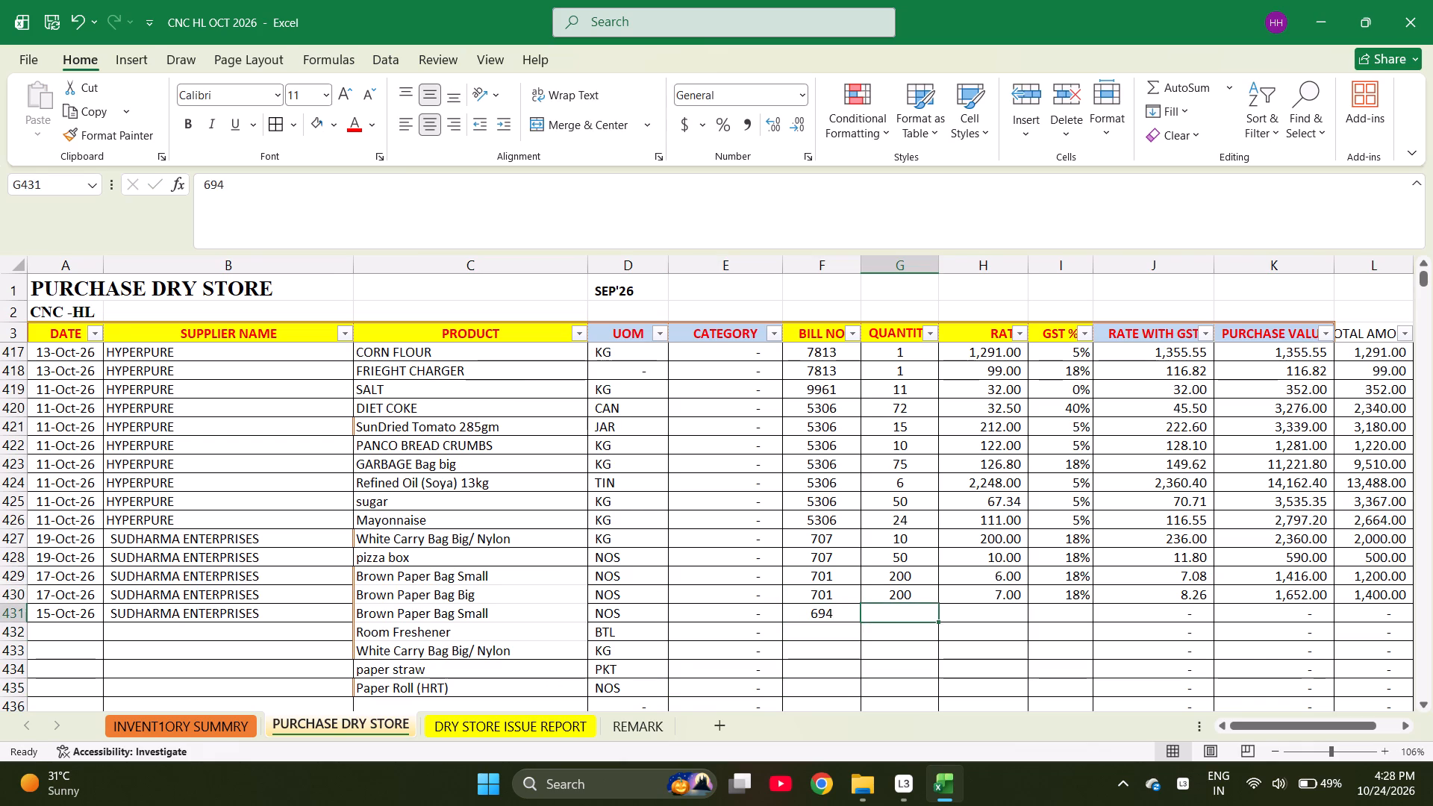
{"action": "type", "text": "100"}
{"action": "key", "text": "Return"}
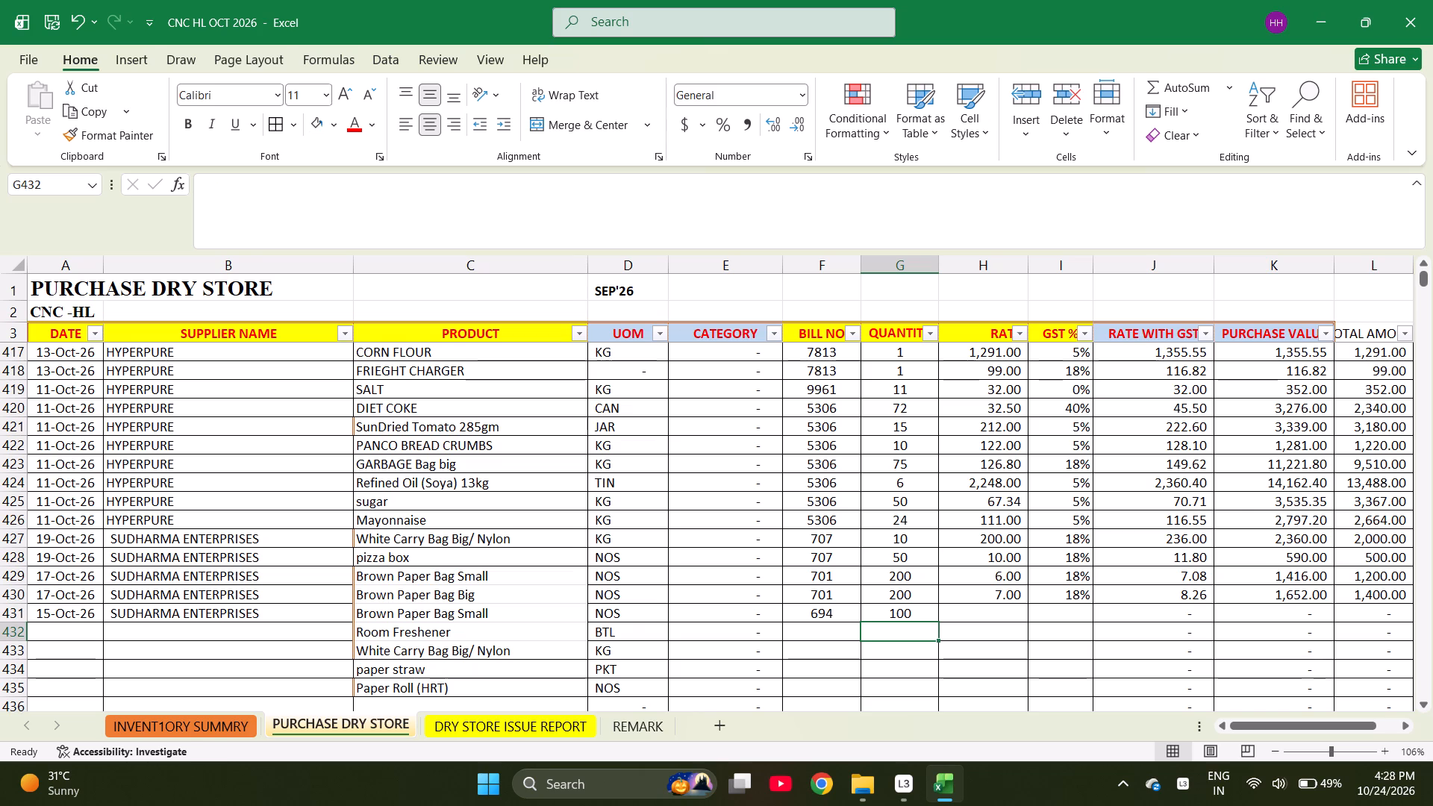
{"action": "key", "text": "2"}
{"action": "key", "text": "Return"}
{"action": "key", "text": "5"}
{"action": "key", "text": "Return"}
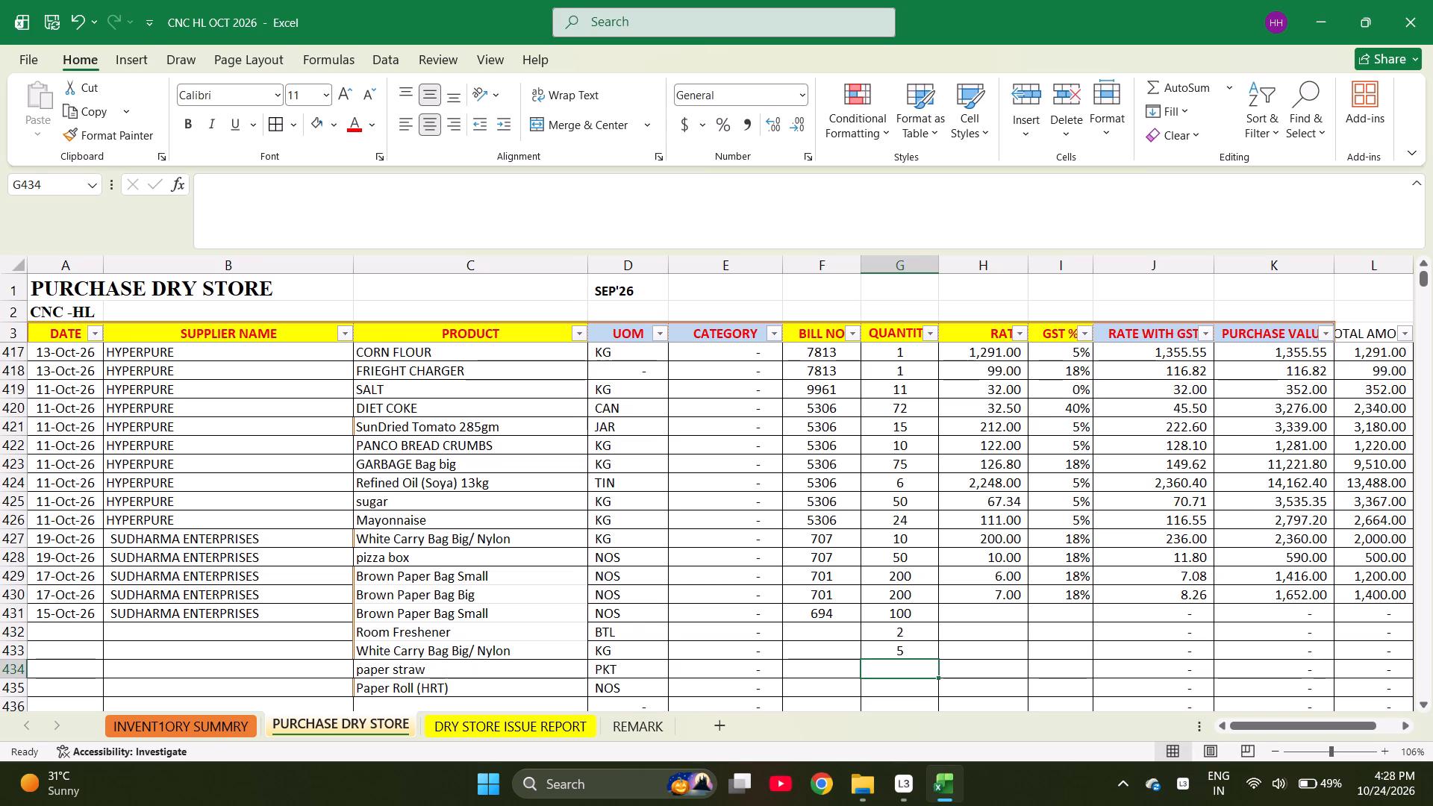
{"action": "key", "text": "4"}
{"action": "key", "text": "Return"}
{"action": "key", "text": "2"}
{"action": "key", "text": "Return"}
Enter rates of 6, 90, 200, 55 and 165 for the five products in rows 431 to 435.
{"action": "key", "text": "Right"}
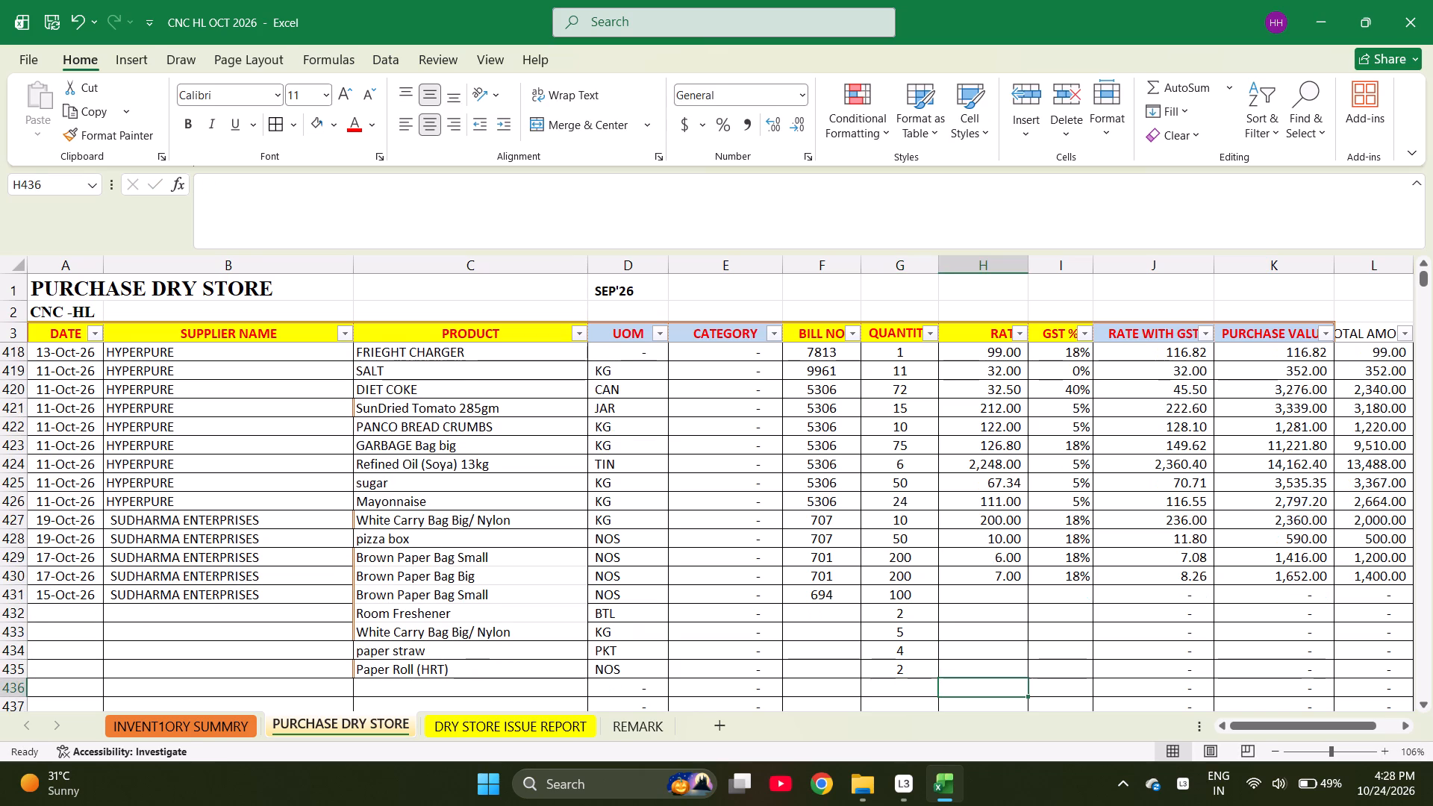
{"action": "key", "text": "ctrl+Up"}
{"action": "key", "text": "Down"}
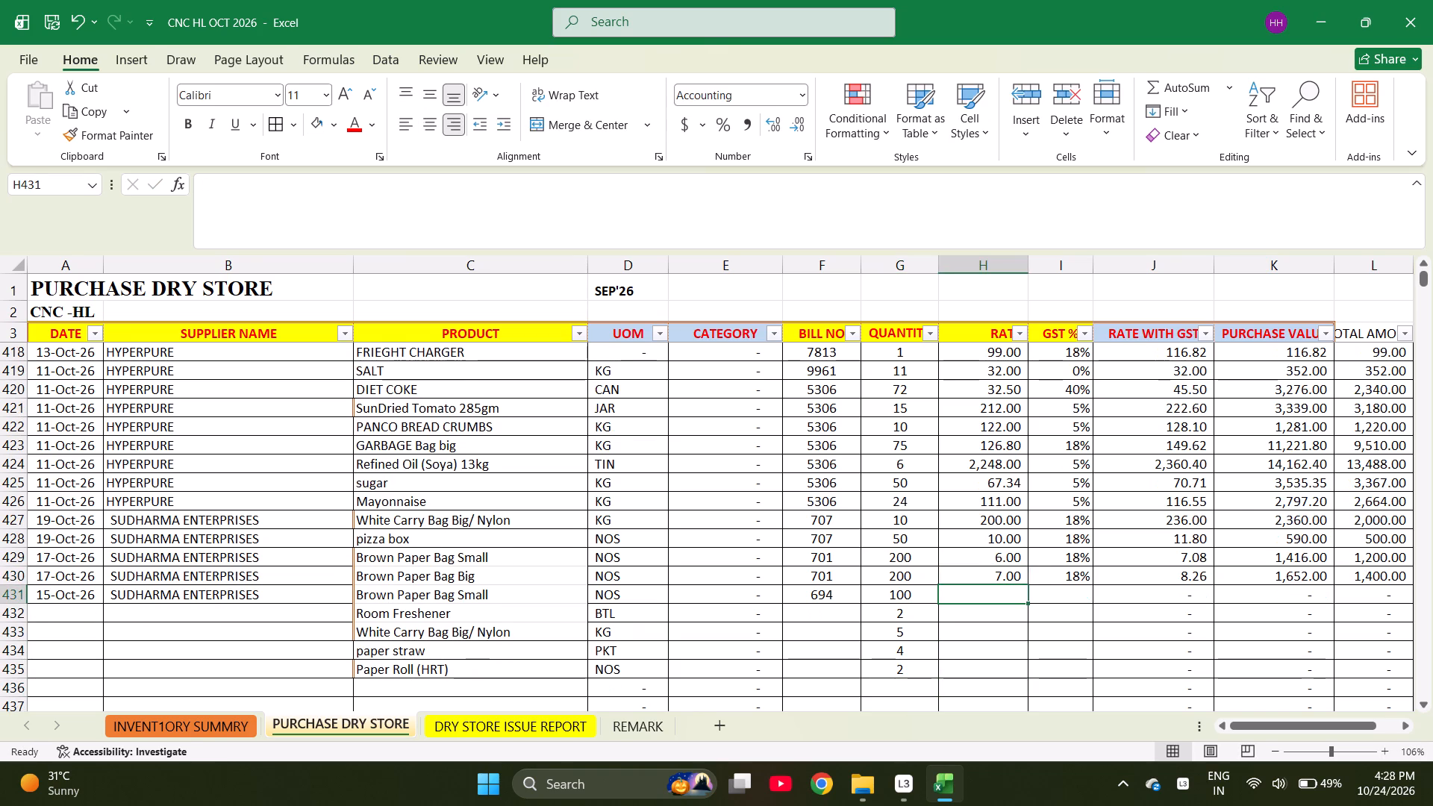
{"action": "key", "text": "6"}
{"action": "key", "text": "Return"}
{"action": "type", "text": "90"}
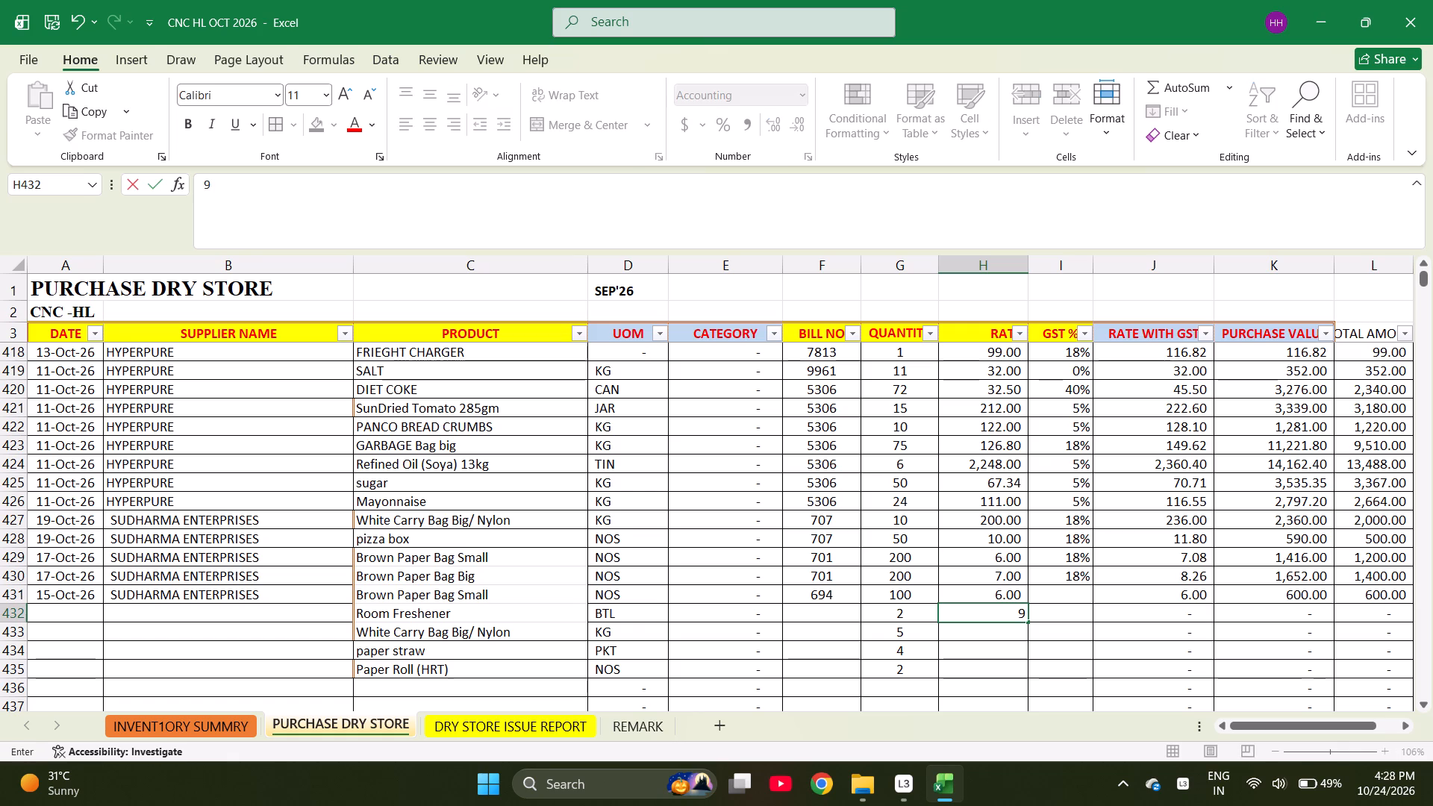
{"action": "key", "text": "Return"}
{"action": "type", "text": "200"}
{"action": "key", "text": "Return"}
{"action": "type", "text": "55"}
{"action": "key", "text": "Return"}
{"action": "type", "text": "165"}
{"action": "key", "text": "Right"}
Fill the 18% GST from row 430 down through rows 431 to 435.
{"action": "key", "text": "ctrl+Up"}
{"action": "key", "text": "Down"}
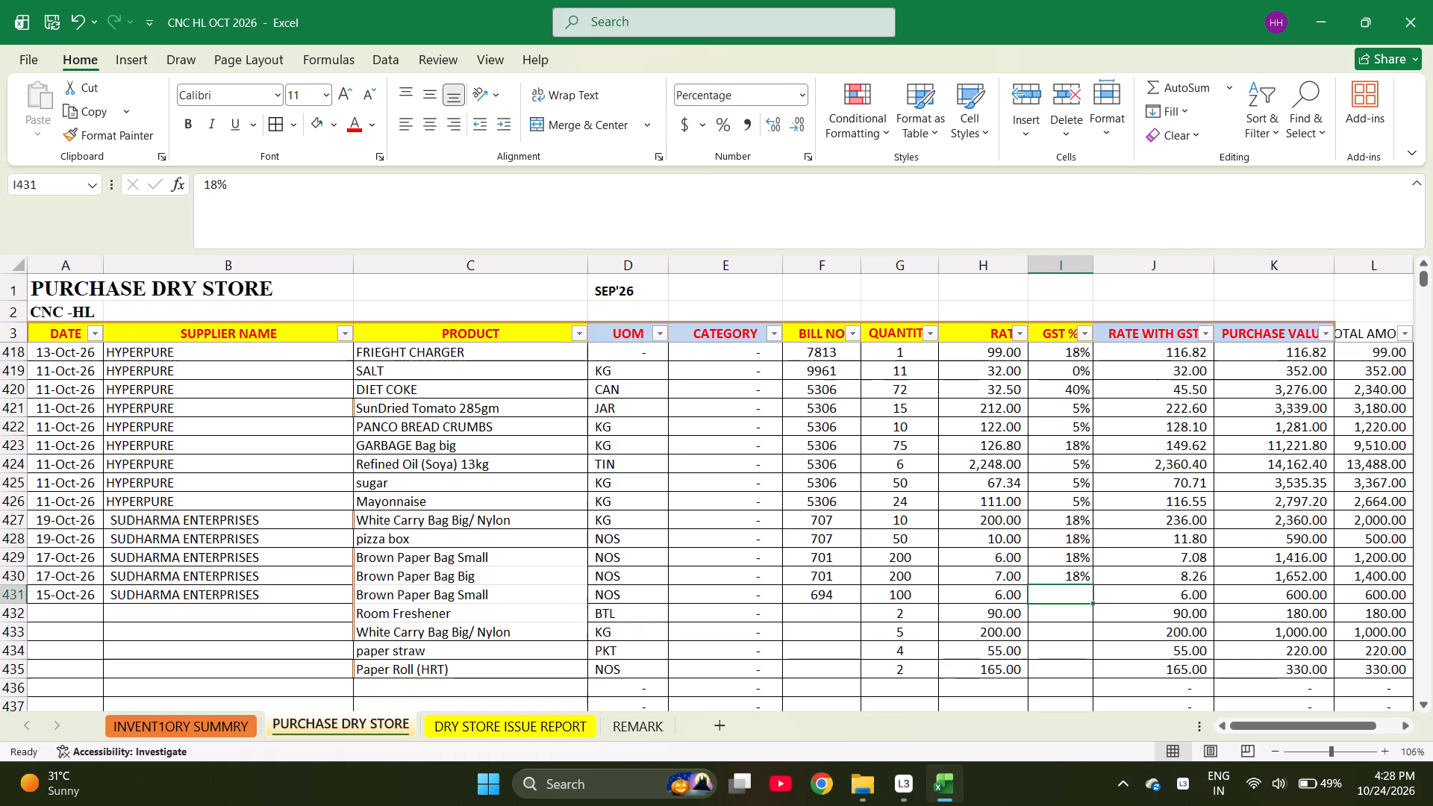
{"action": "key", "text": "Up"}
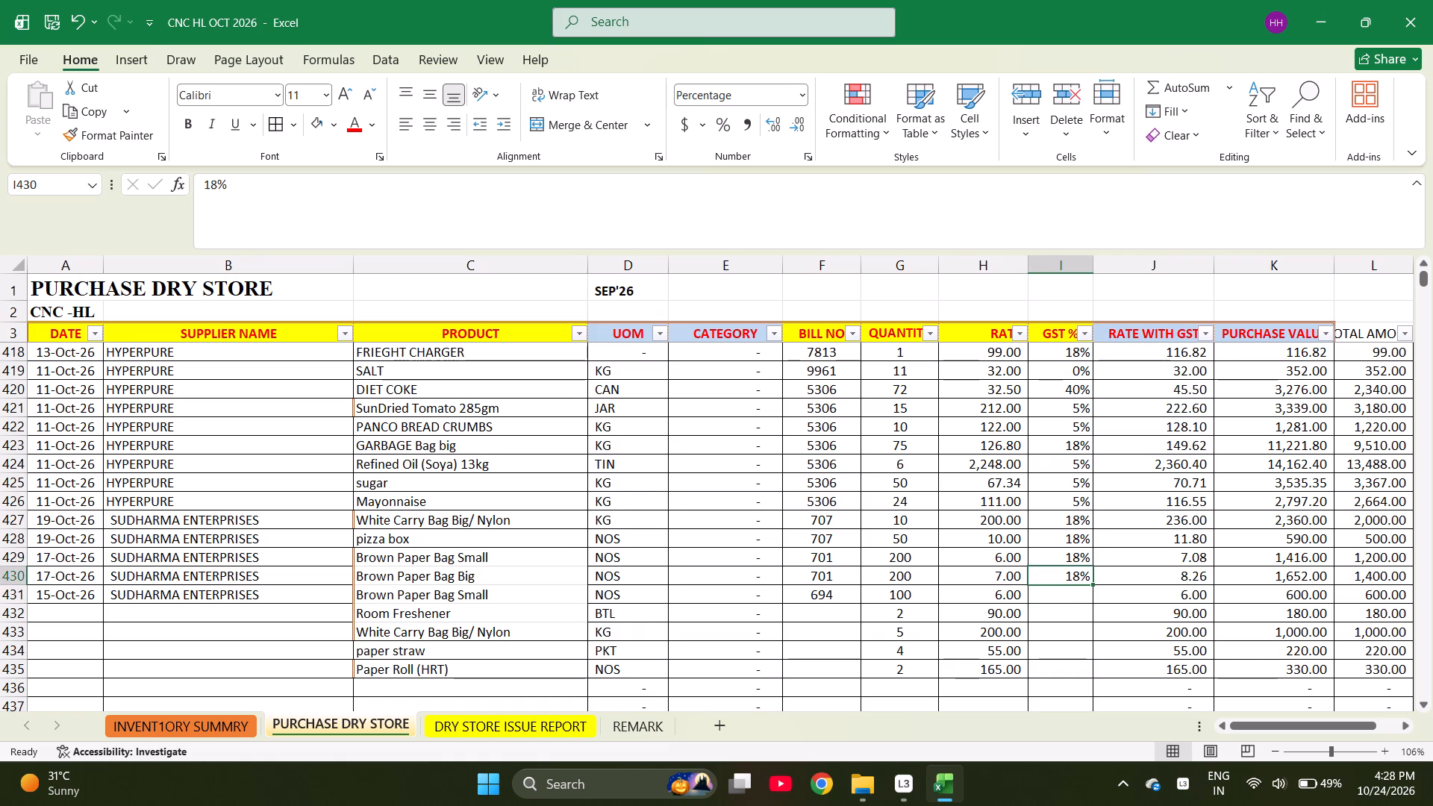
{"action": "key", "text": "shift+Down"}
{"action": "key", "text": "shift+Down"}
{"action": "key", "text": "shift+Down"}
{"action": "key", "text": "shift+Down"}
{"action": "key", "text": "shift+Down"}
{"action": "key", "text": "shift+Down"}
{"action": "key", "text": "ctrl+d"}
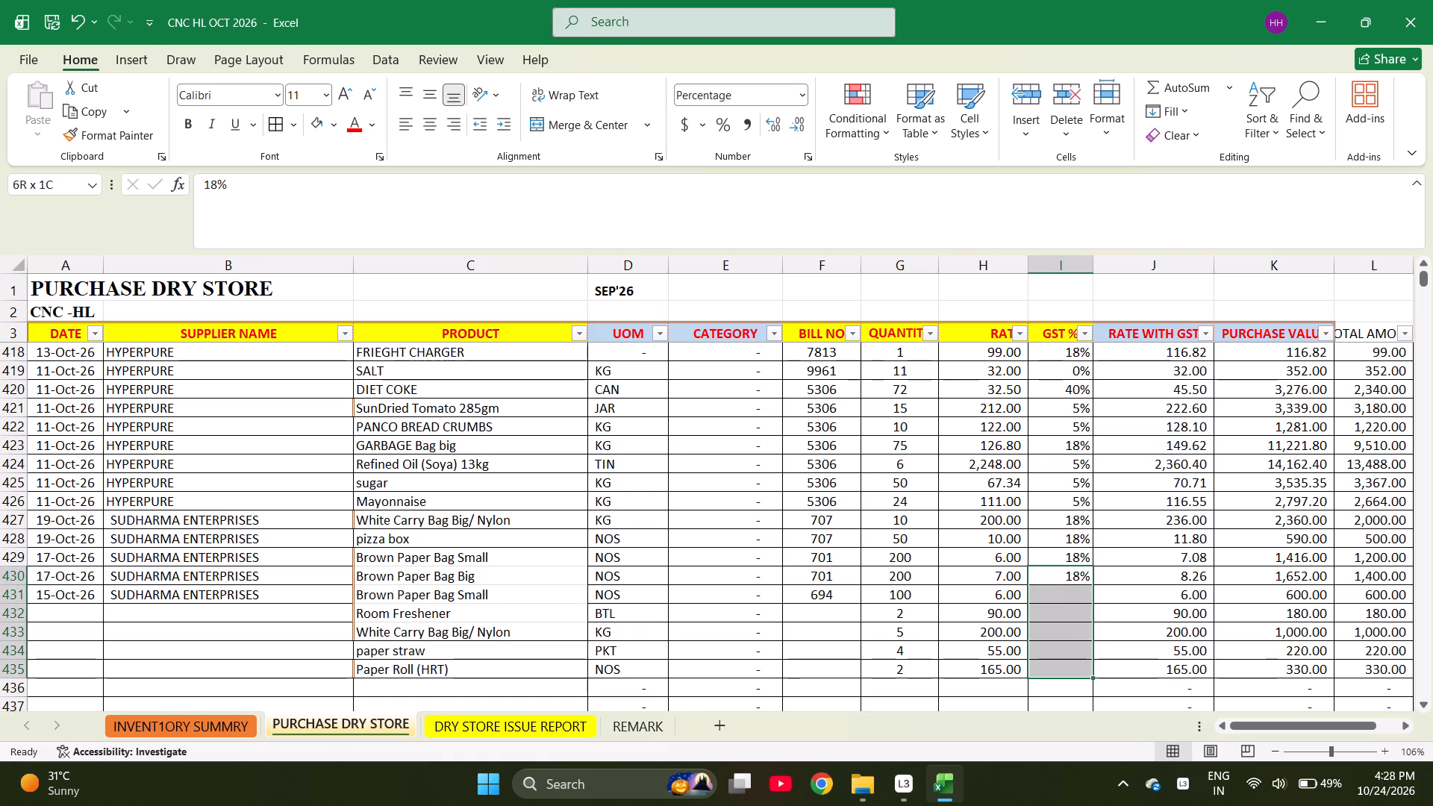
{"action": "key", "text": "Down"}
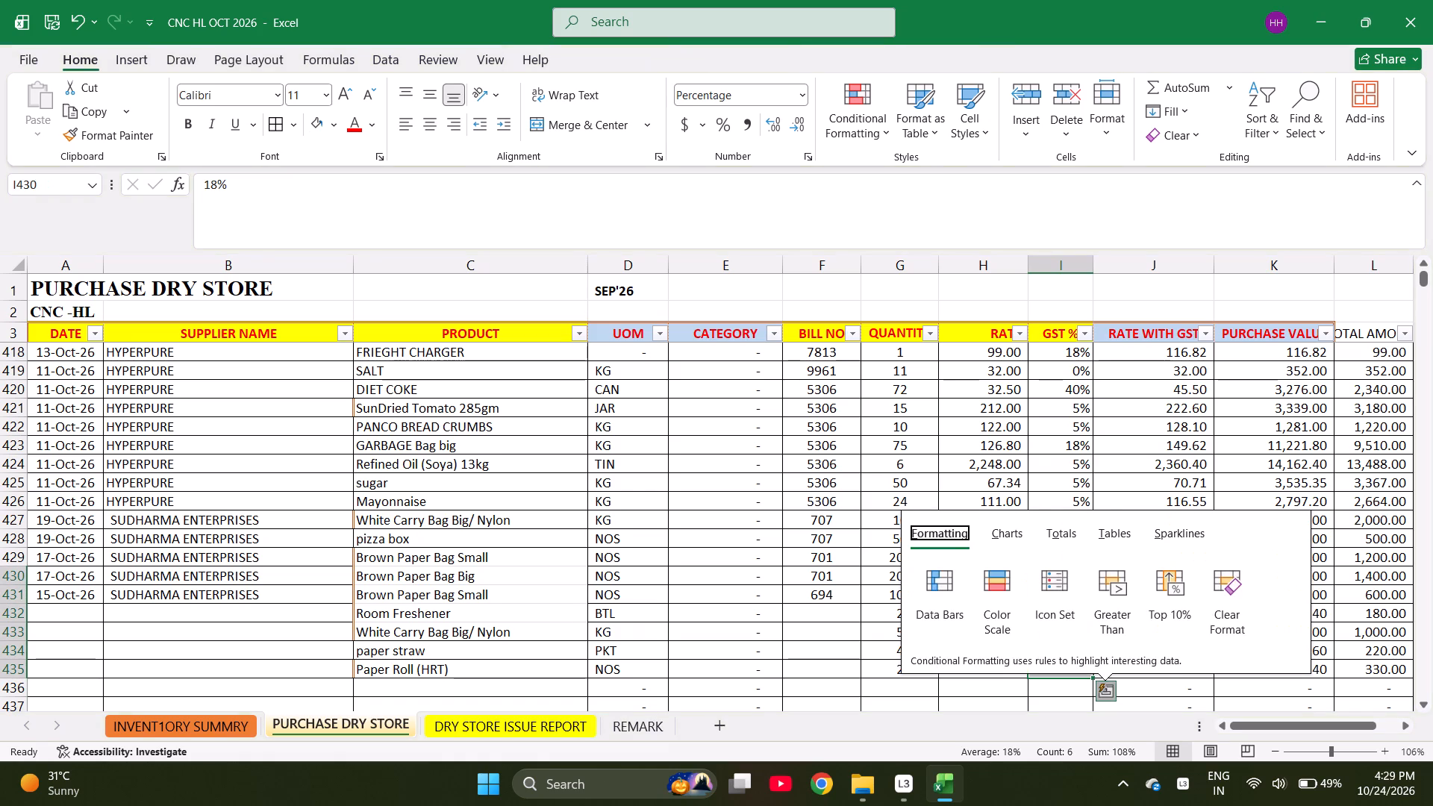
{"action": "key", "text": "Escape"}
{"action": "key", "text": "Escape"}
Fill the 15-Oct-26 date and SUDHARMA ENTERPRISES supplier name from row 431 down through row 435.
{"action": "key", "text": "Down"}
{"action": "key", "text": "Left"}
{"action": "key", "text": "ctrl+Left"}
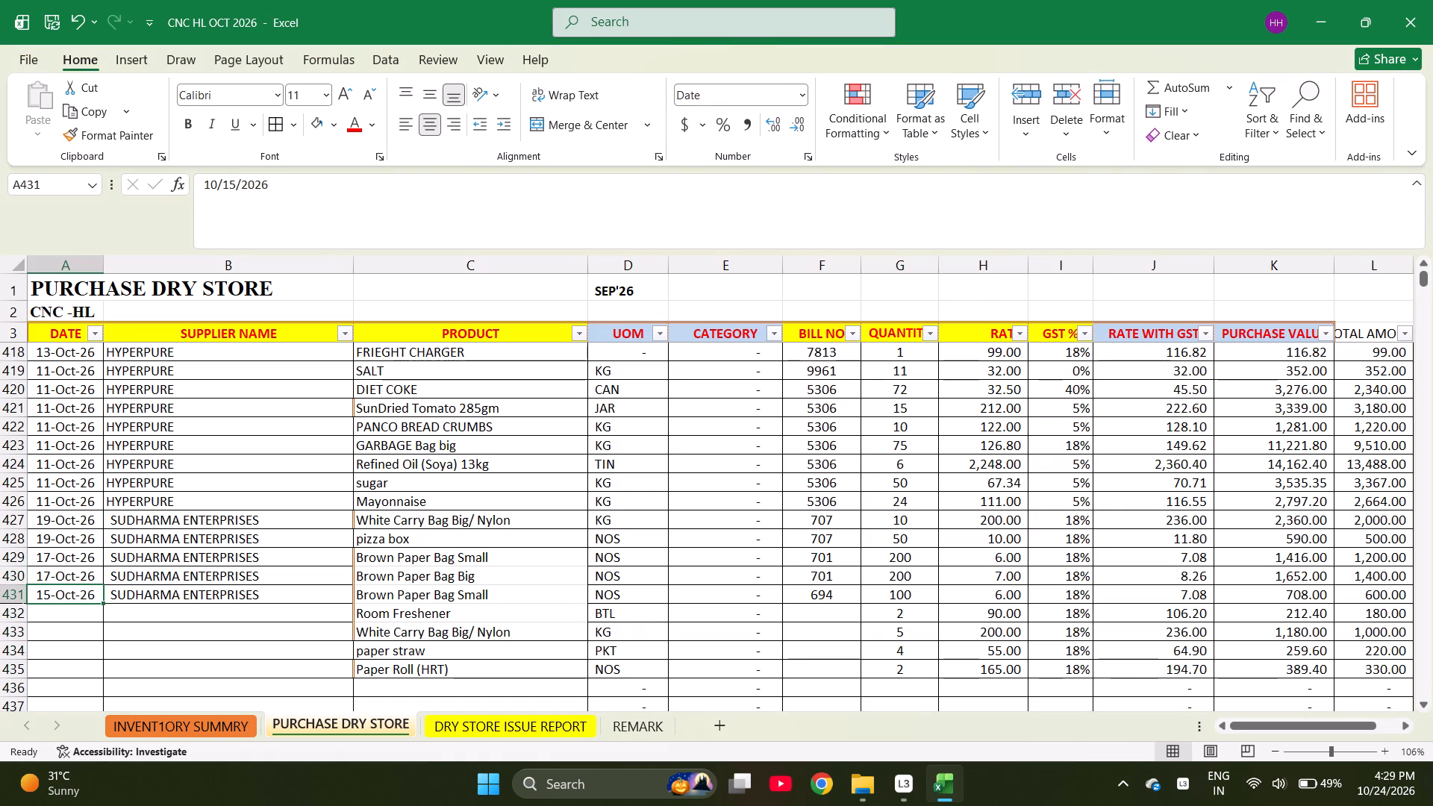
{"action": "key", "text": "Down"}
{"action": "key", "text": "Up"}
{"action": "key", "text": "shift+Right"}
{"action": "key", "text": "shift+Down"}
{"action": "key", "text": "shift+Down"}
{"action": "key", "text": "shift+Down"}
{"action": "key", "text": "shift+Down"}
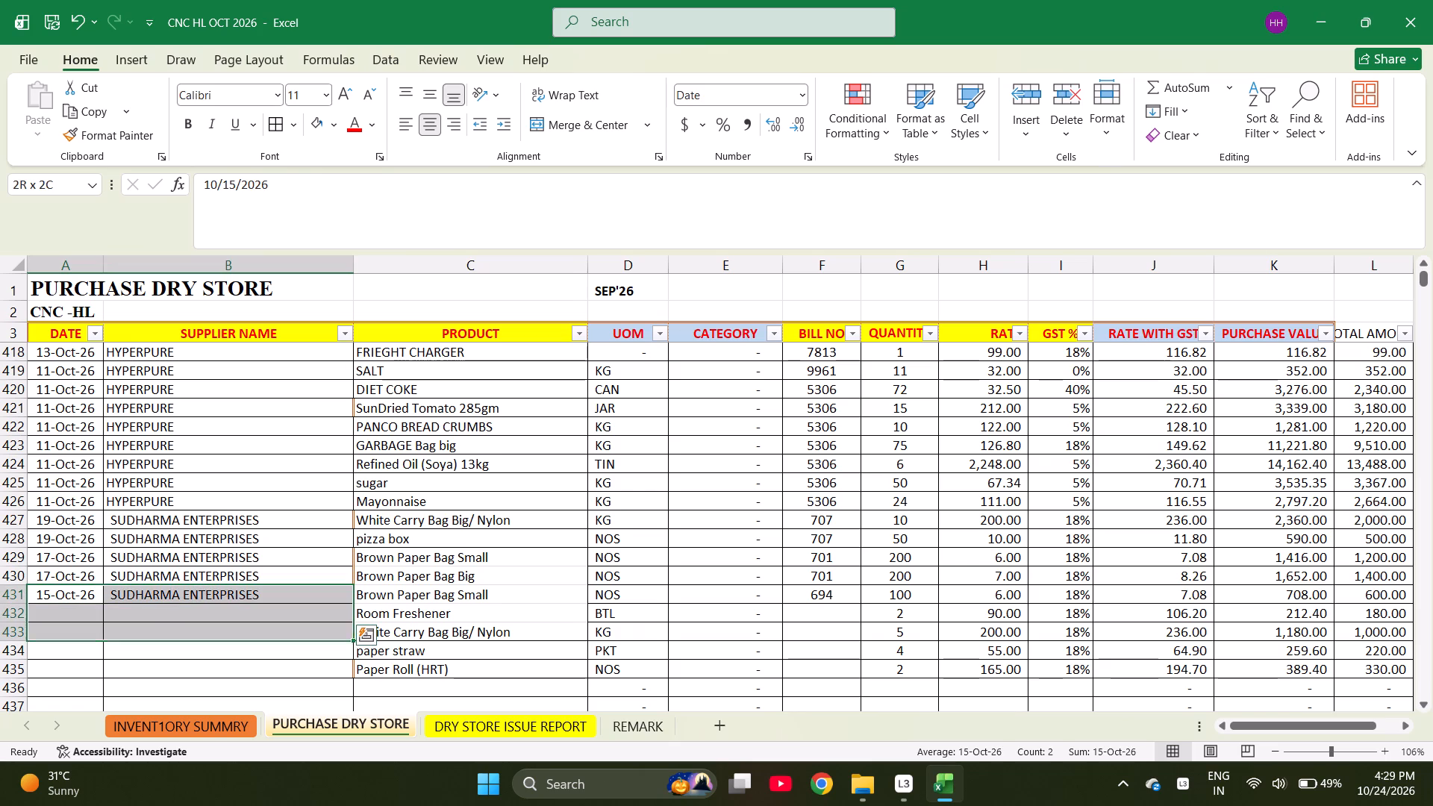
{"action": "key", "text": "shift+Down"}
{"action": "key", "text": "shift+Up"}
{"action": "key", "text": "ctrl+d"}
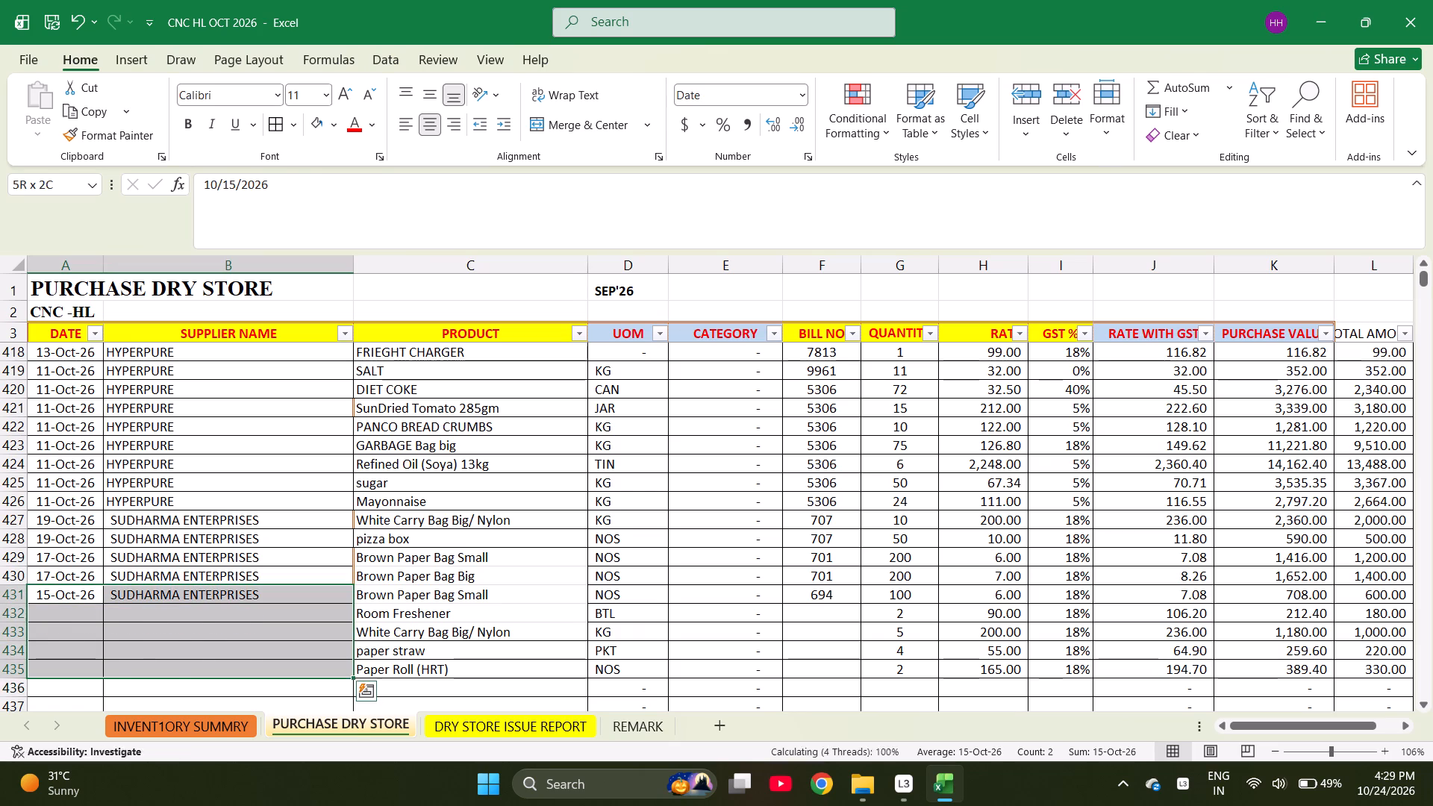
Fill bill number 694 from row 431 down through row 435.
{"action": "key", "text": "Right"}
{"action": "key", "text": "Right"}
{"action": "key", "text": "Right"}
{"action": "key", "text": "Down"}
{"action": "key", "text": "Right"}
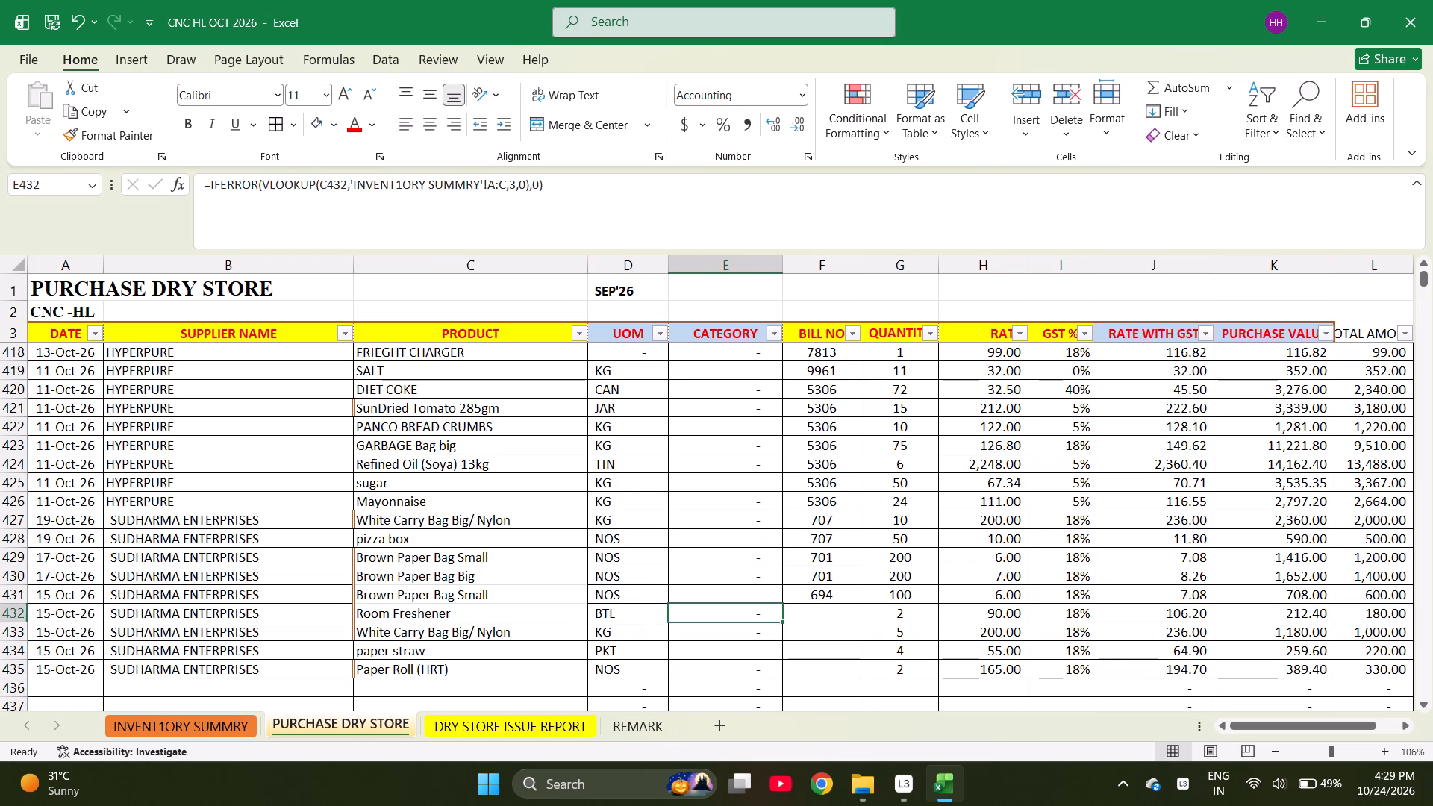
{"action": "key", "text": "Up"}
{"action": "key", "text": "Right"}
{"action": "key", "text": "shift+Down"}
{"action": "key", "text": "shift+Down"}
{"action": "key", "text": "shift+Down"}
{"action": "key", "text": "shift+Down"}
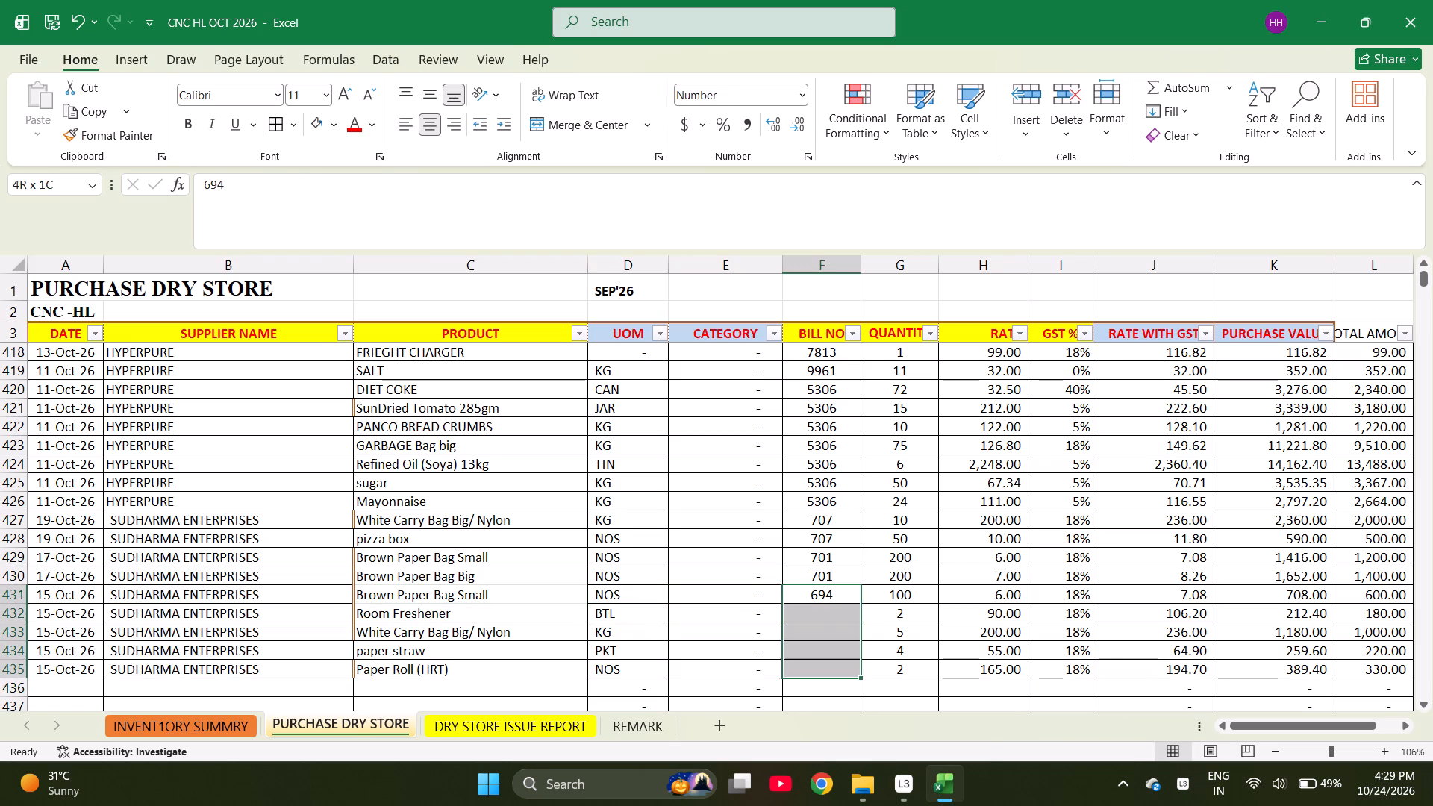
{"action": "key", "text": "ctrl+d"}
Check the combined purchase value of bill 694 across rows 431 to 435.
{"action": "key", "text": "Right"}
{"action": "key", "text": "Right"}
{"action": "key", "text": "Right"}
{"action": "key", "text": "Right"}
{"action": "key", "text": "Right"}
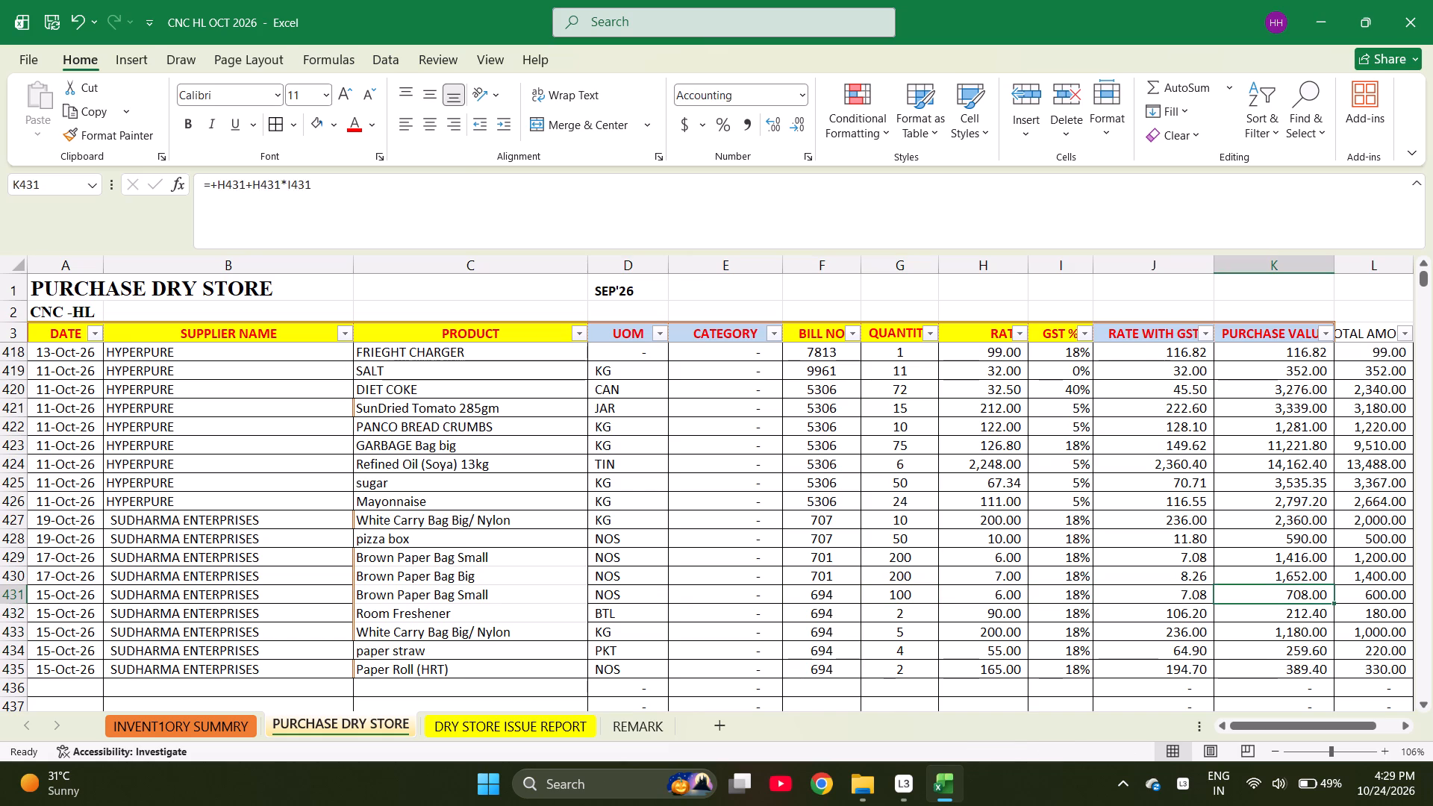
{"action": "key", "text": "shift+Down"}
{"action": "key", "text": "shift+Down"}
{"action": "key", "text": "shift+Down"}
{"action": "key", "text": "shift+Down"}
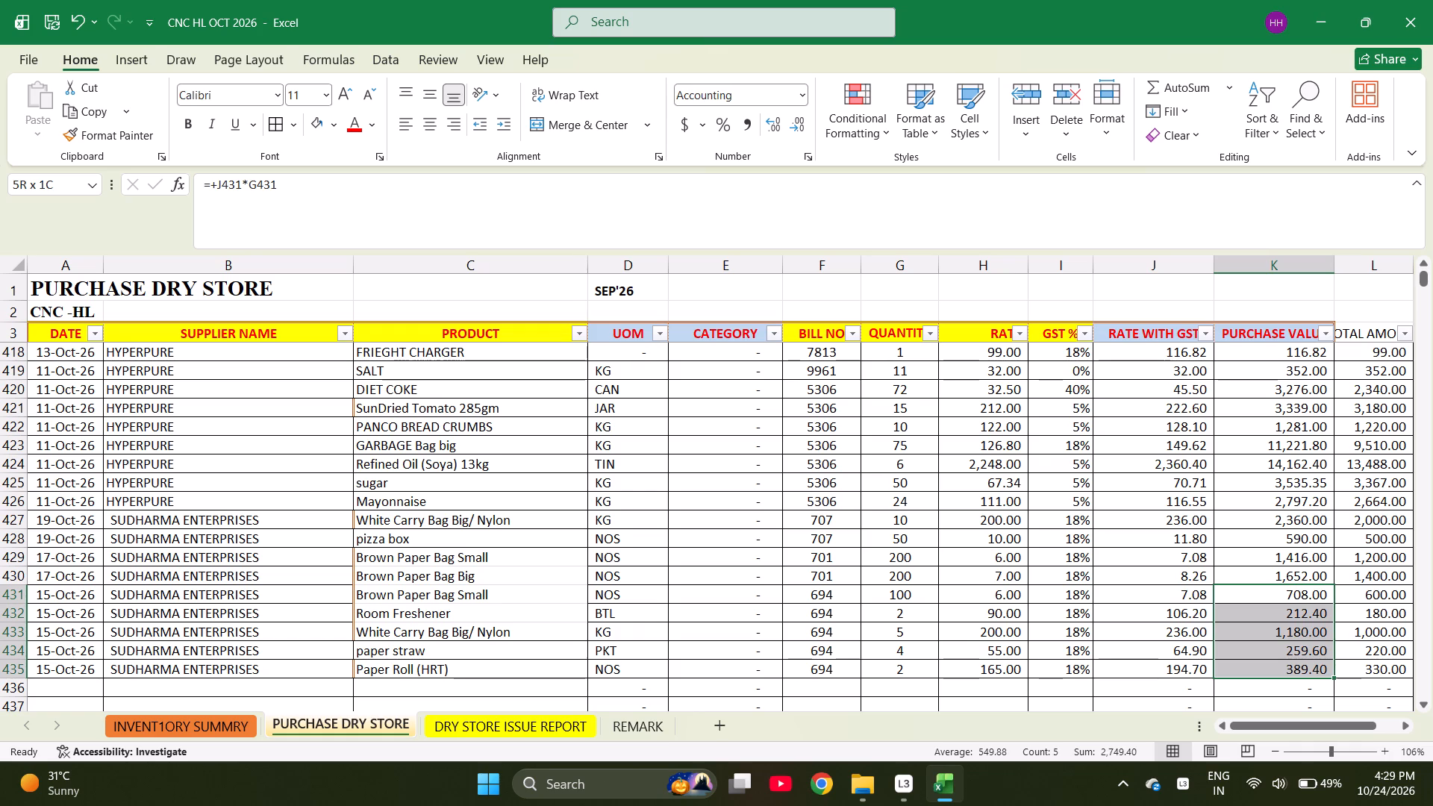
Start a new entry in row 436 dated 13-Oct-26, with the supplier SUDHARMA ENTERPRISES filled from the row above.
{"action": "key", "text": "ctrl+Left"}
{"action": "key", "text": "ctrl+Down"}
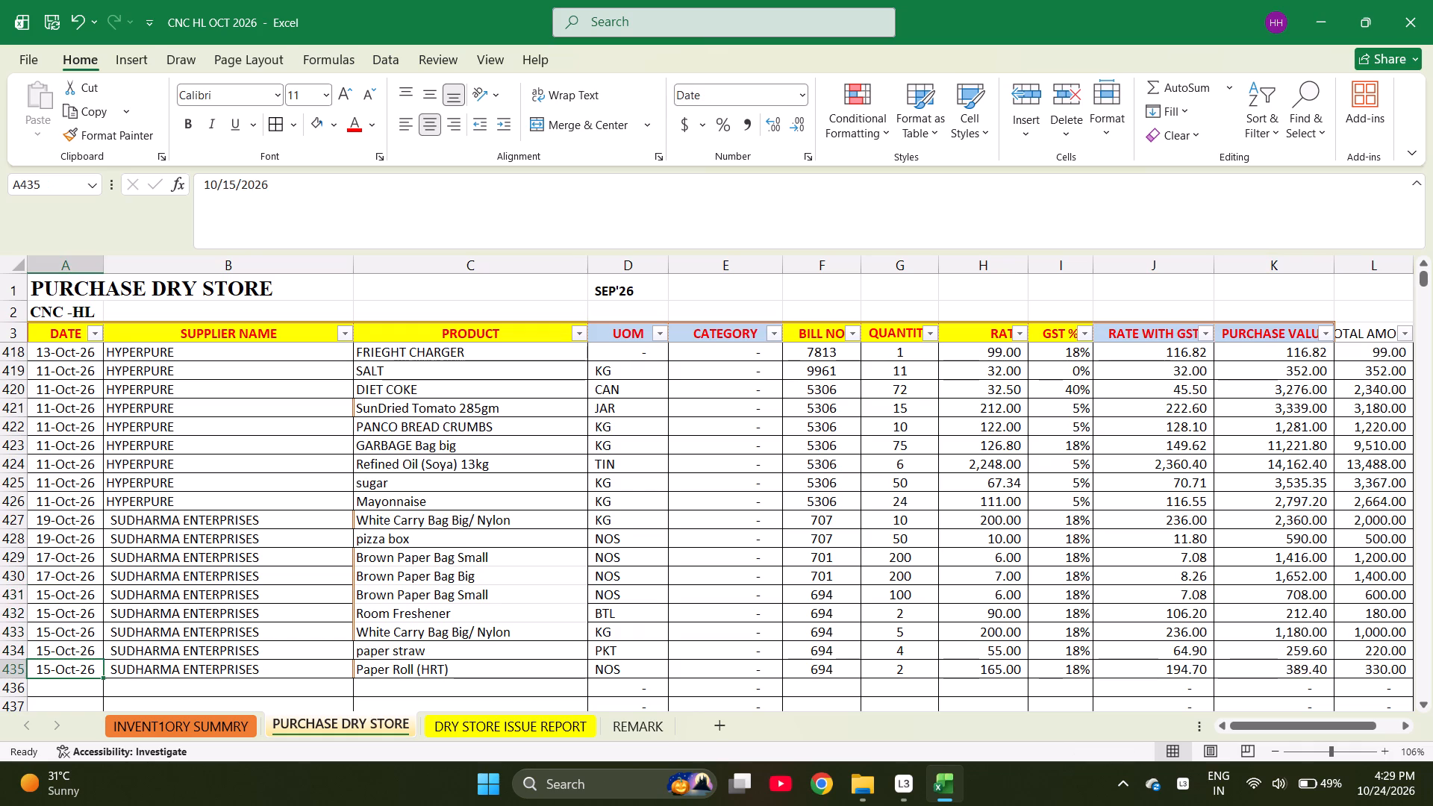
{"action": "key", "text": "Down"}
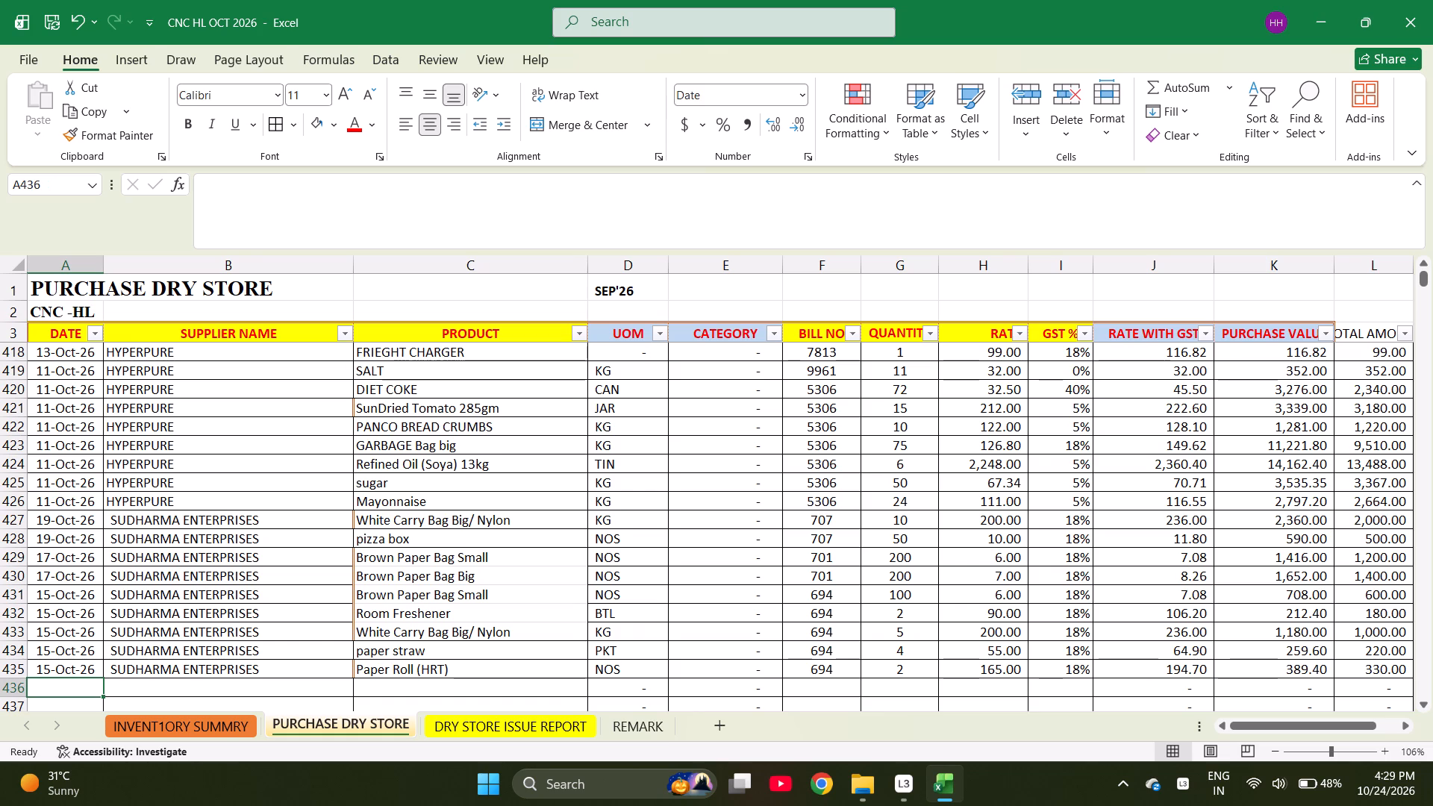
{"action": "type", "text": "10-"}
{"action": "type", "text": "13-20"}
{"action": "type", "text": "26"}
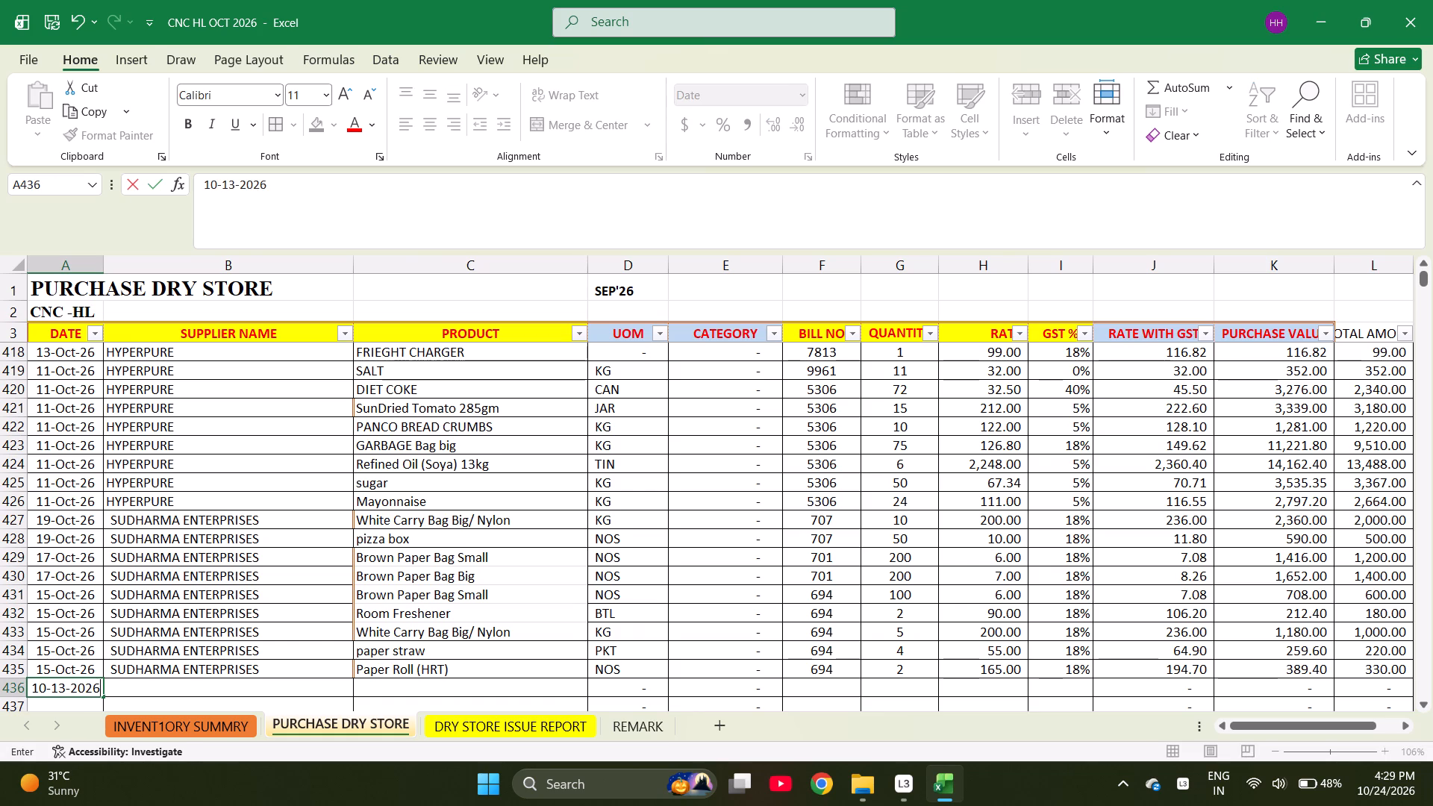
{"action": "key", "text": "Right"}
{"action": "key", "text": "ctrl+d"}
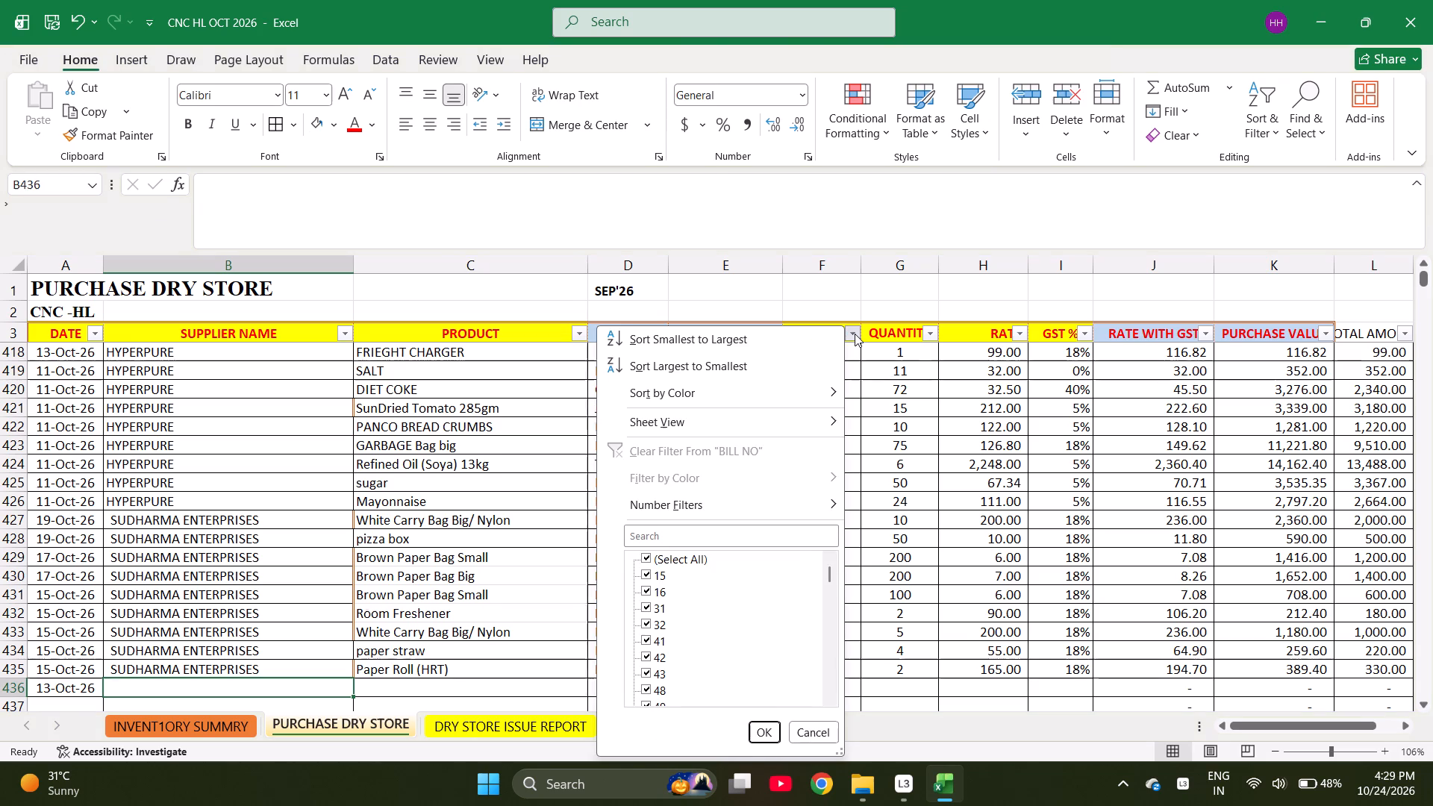
{"action": "key", "text": "Escape"}
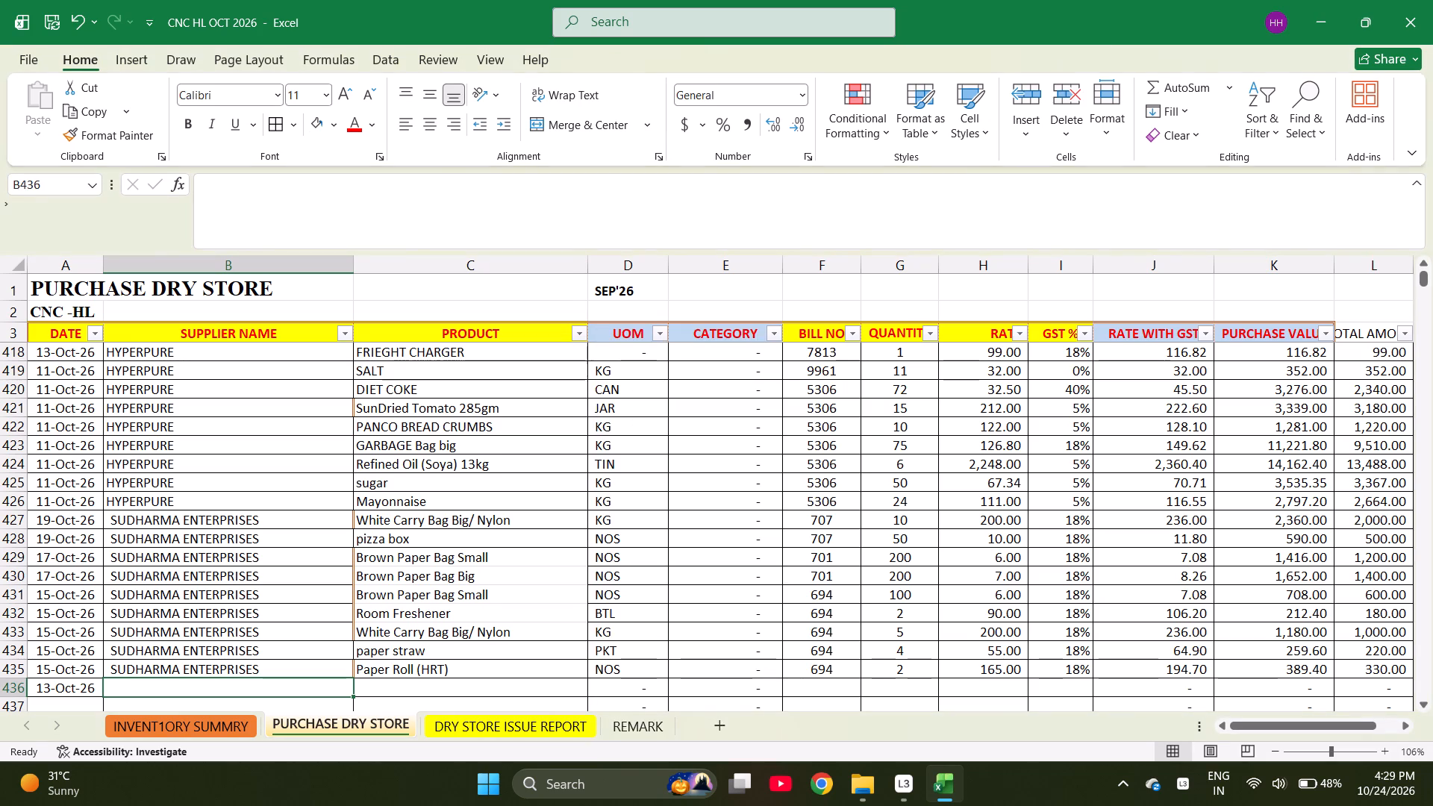
{"action": "key", "text": "ctrl+d"}
Search the inventory summary sheet for "silv" and copy Silver Container Big with Lid (650ML) into row 436's product cell.
{"action": "key", "text": "Right"}
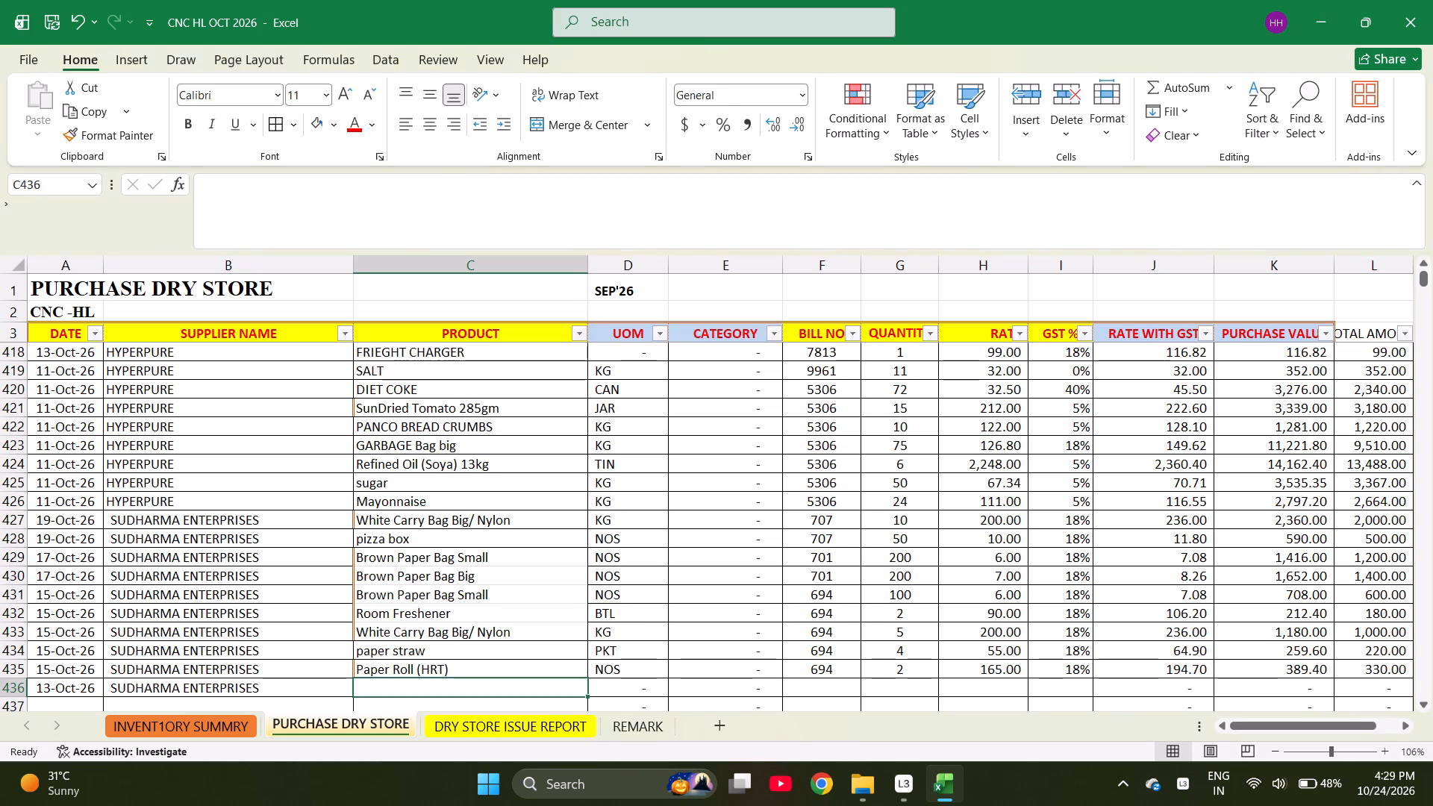
{"action": "key", "text": "ctrl+Page_Up"}
{"action": "key", "text": "ctrl+f"}
{"action": "type", "text": "silv"}
{"action": "key", "text": "Return"}
{"action": "key", "text": "Escape"}
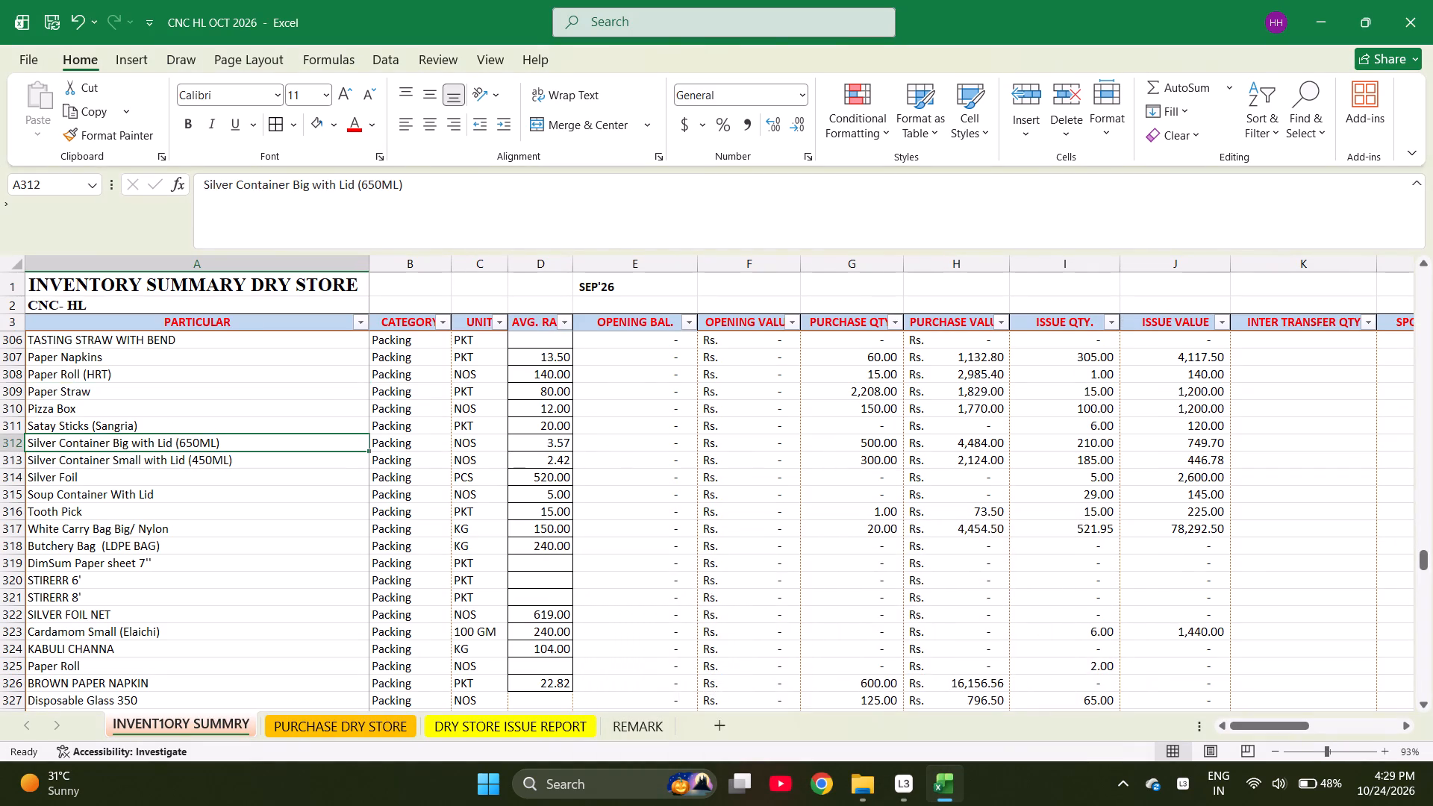
{"action": "key", "text": "Down"}
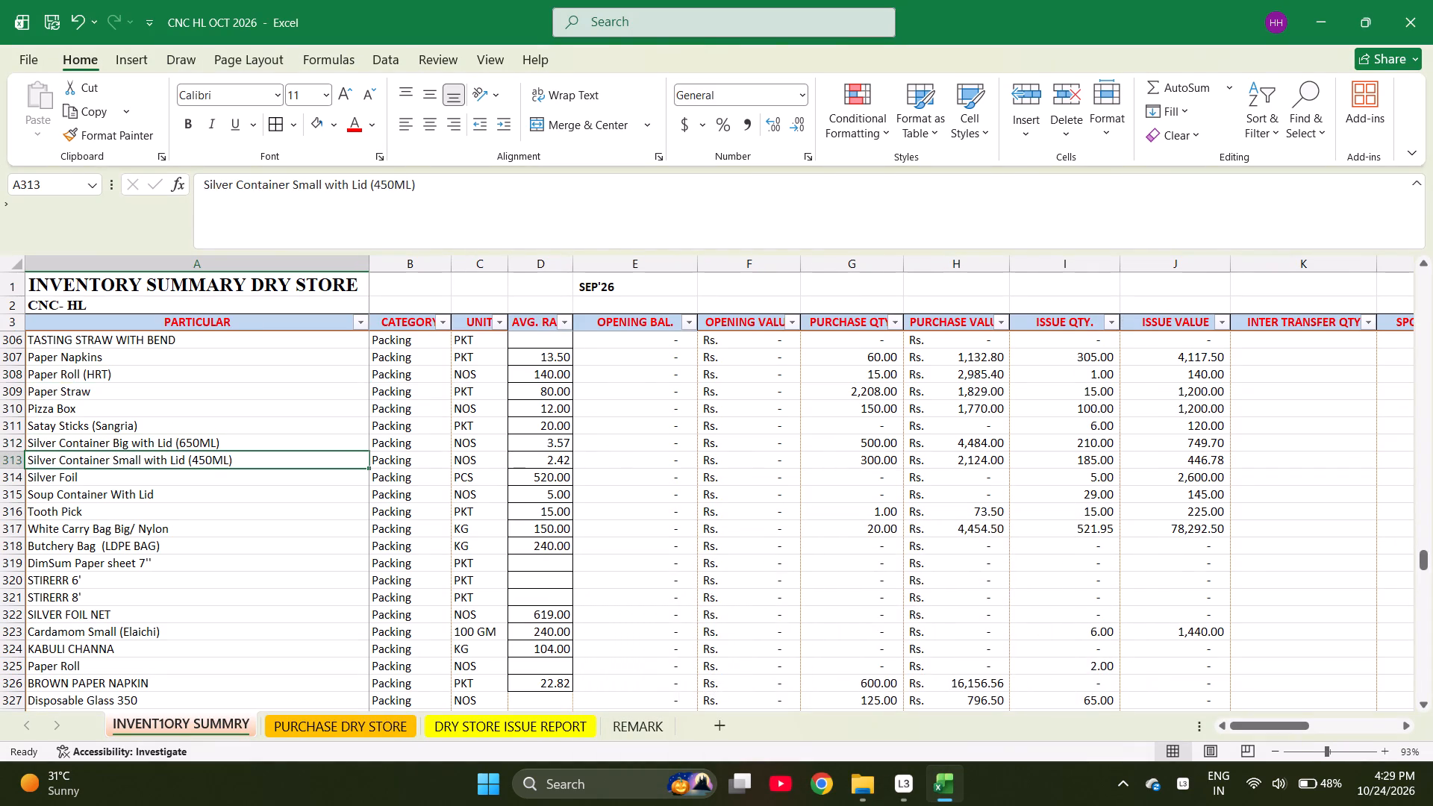
{"action": "key", "text": "Up"}
{"action": "key", "text": "ctrl+c"}
{"action": "key", "text": "ctrl+Page_Down"}
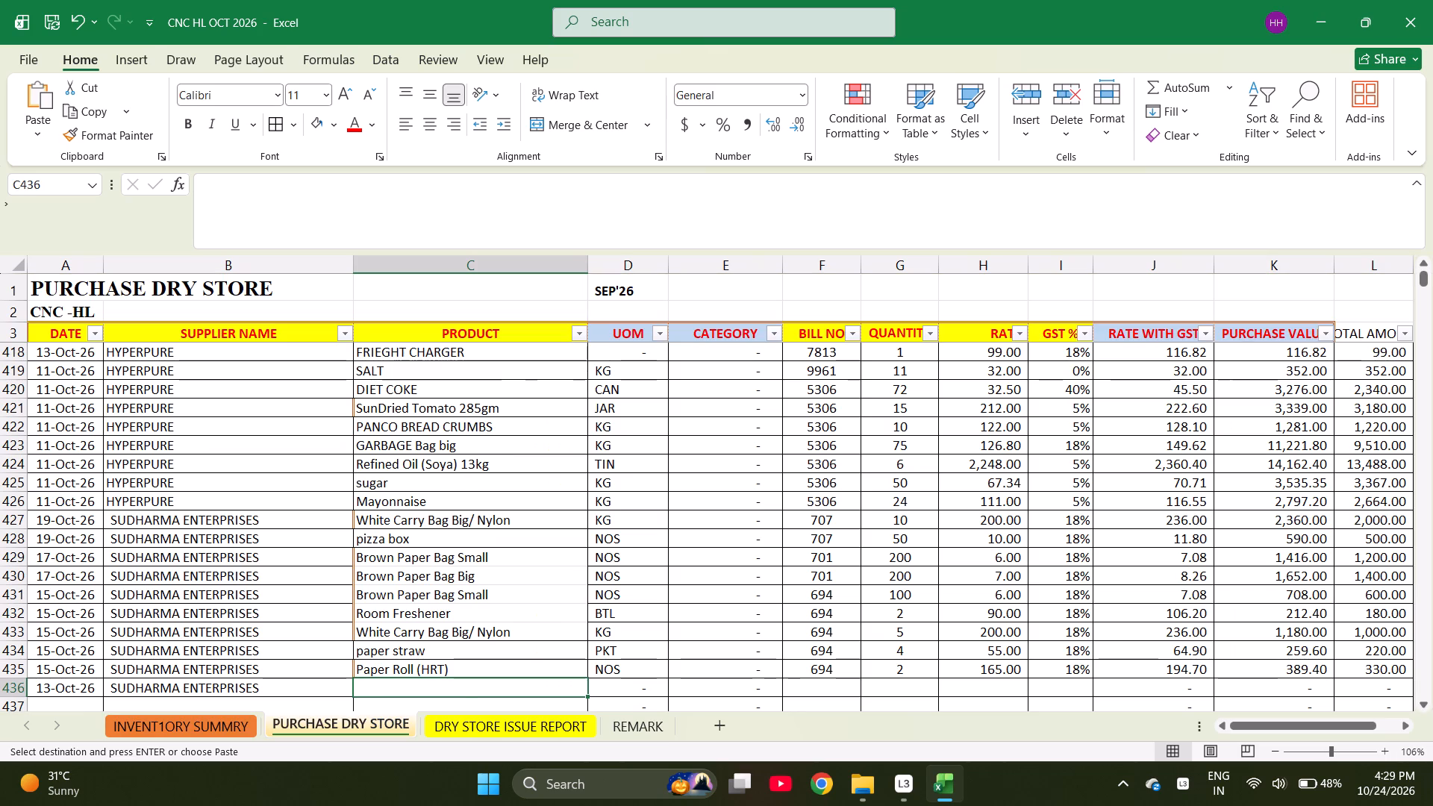
{"action": "key", "text": "Return"}
Copy the product Paper Roll (HRT) from row 435 into row 437.
{"action": "key", "text": "Down"}
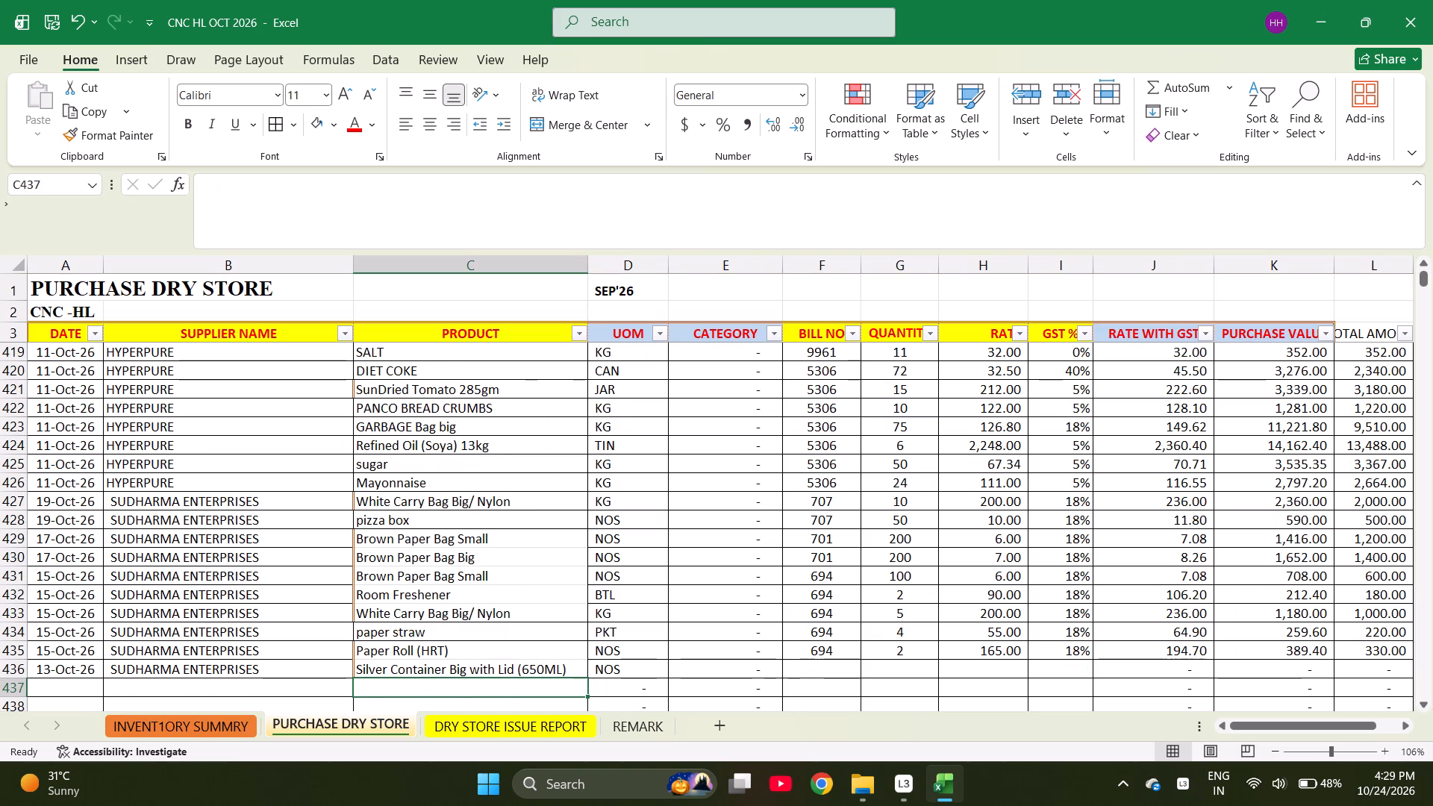
{"action": "key", "text": "Up"}
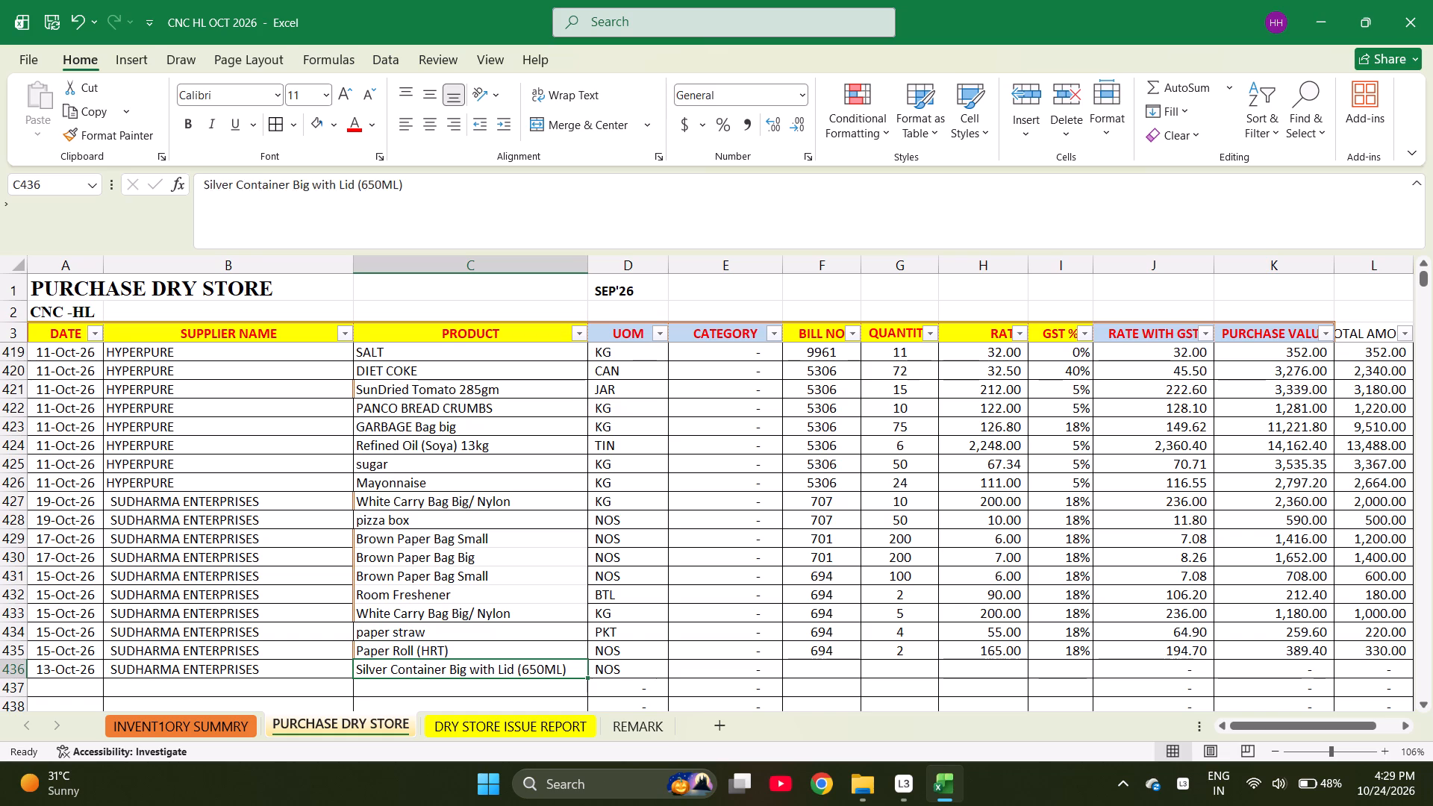
{"action": "key", "text": "Up"}
{"action": "key", "text": "ctrl+c"}
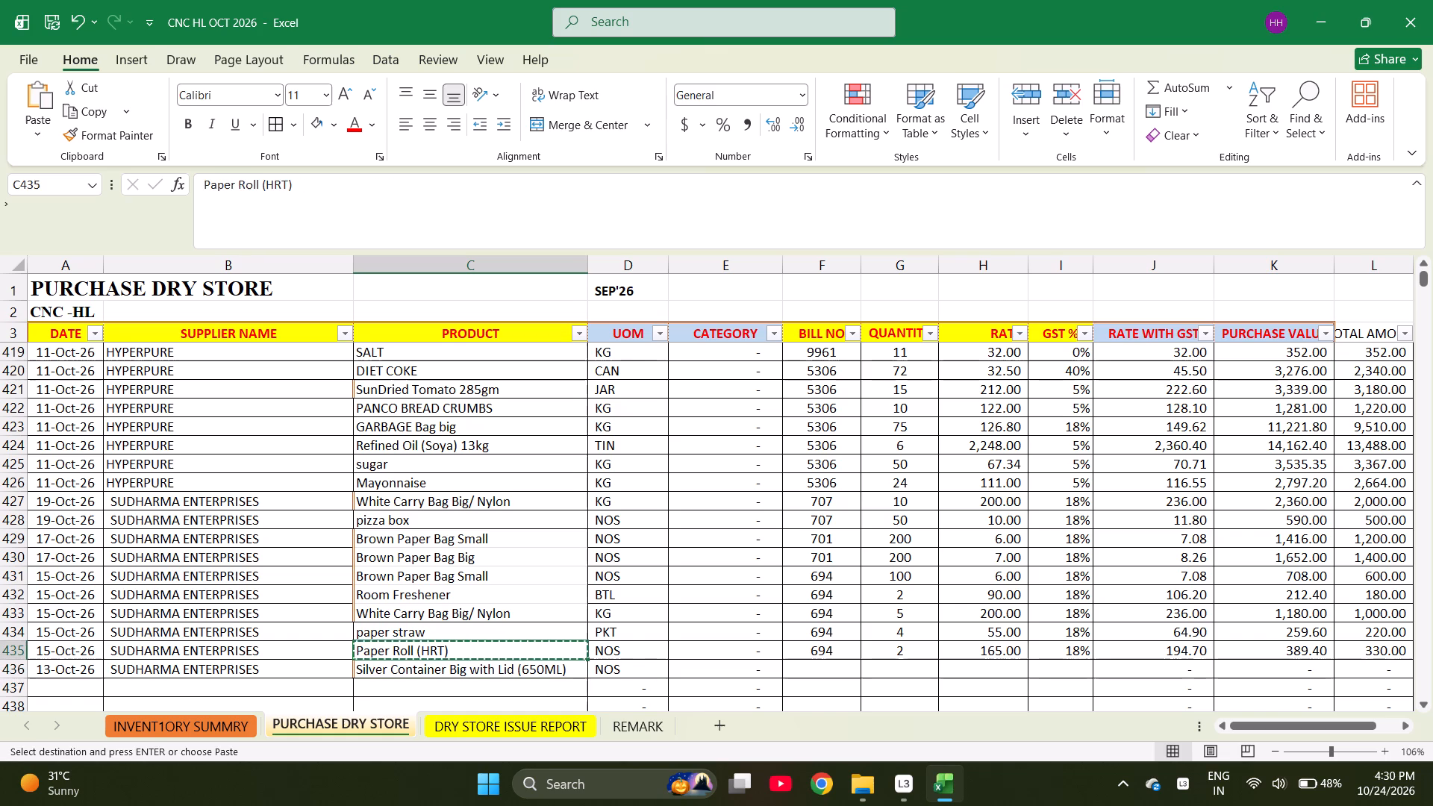
{"action": "key", "text": "Down"}
{"action": "key", "text": "Down"}
{"action": "key", "text": "Return"}
{"action": "key", "text": "Return"}
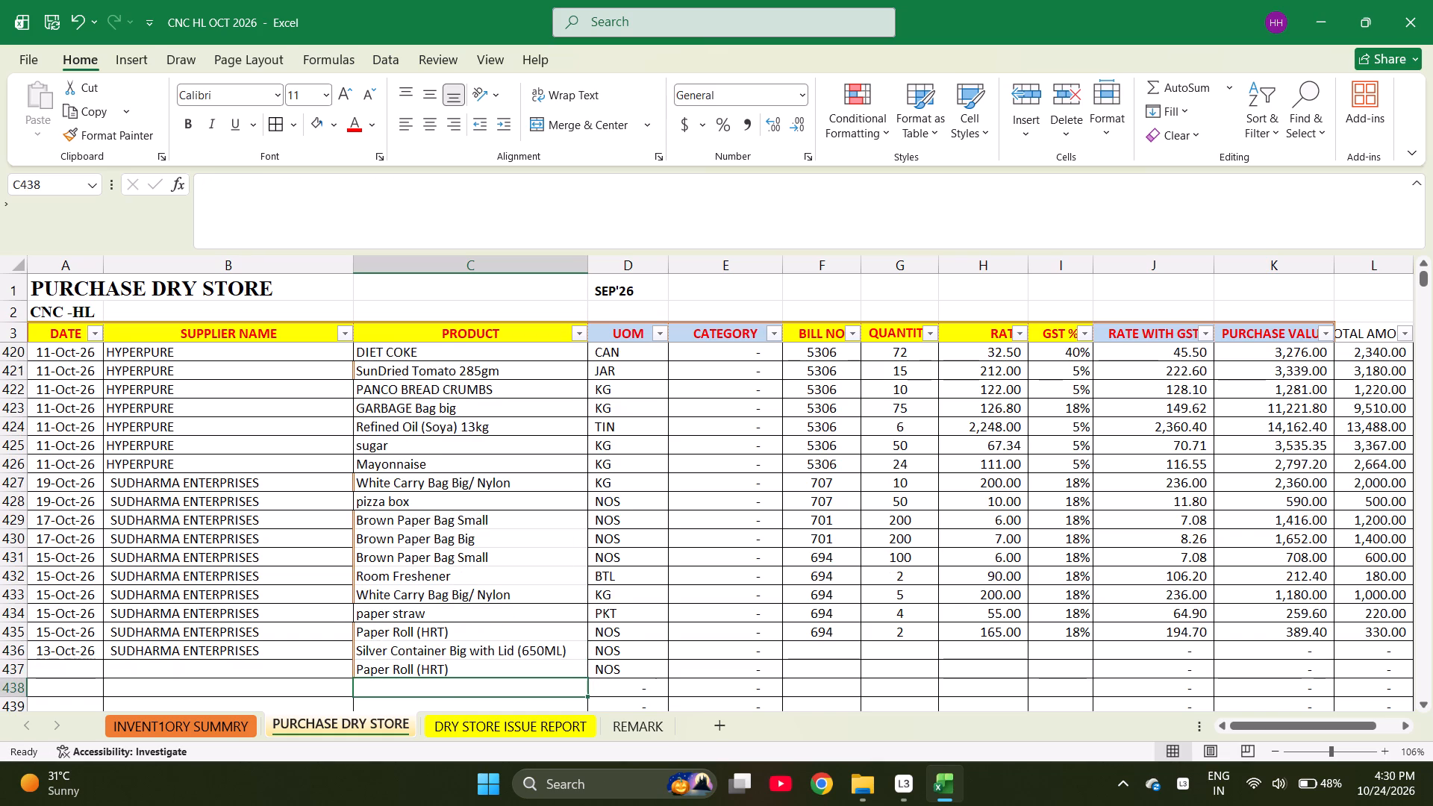
Copy the product Brown Paper Bag Big from row 430 into row 438.
{"action": "key", "text": "Up"}
{"action": "key", "text": "Up"}
{"action": "key", "text": "Up"}
{"action": "key", "text": "Up"}
{"action": "key", "text": "Up"}
{"action": "key", "text": "Up"}
{"action": "key", "text": "Up"}
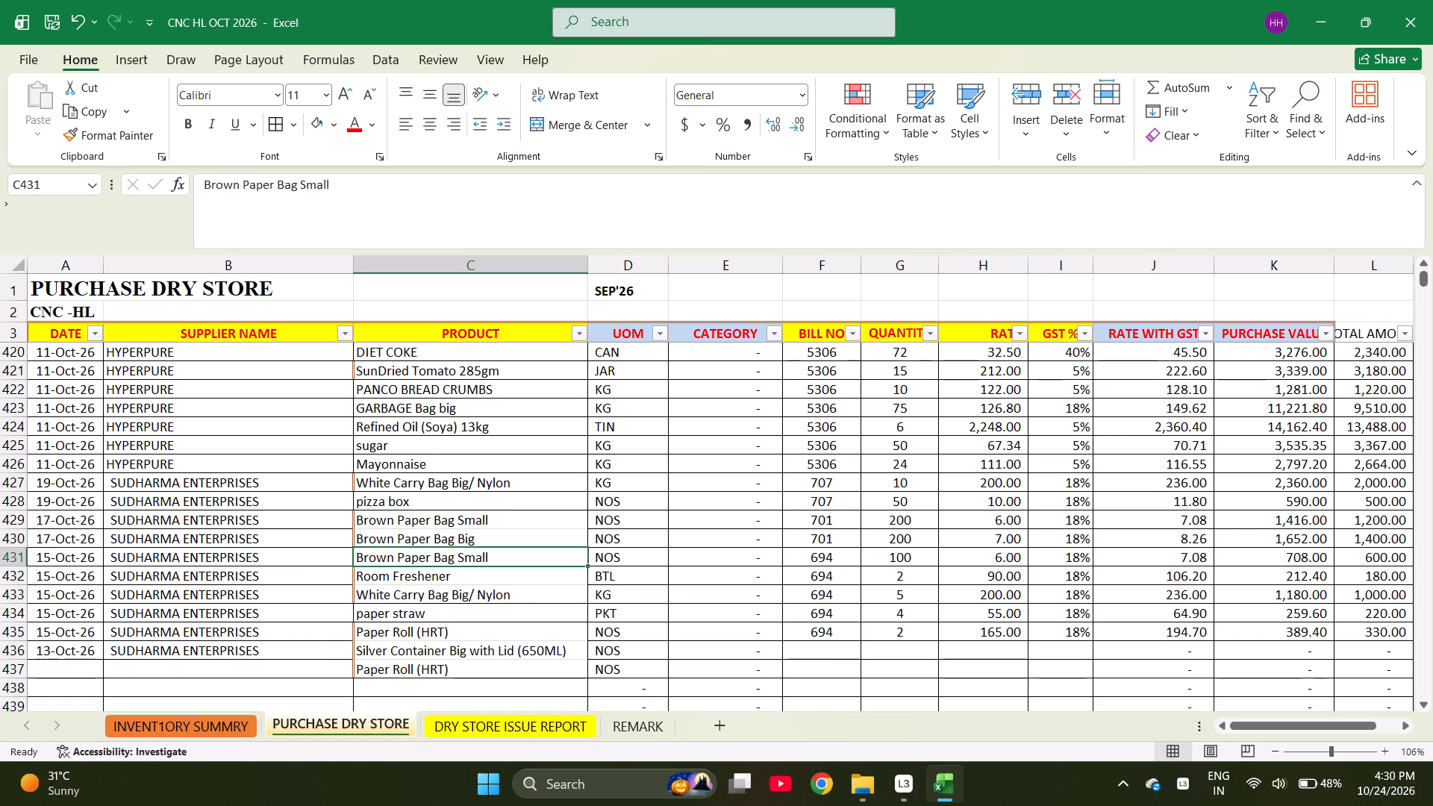
{"action": "key", "text": "Up"}
{"action": "key", "text": "ctrl+c"}
{"action": "key", "text": "Down"}
{"action": "key", "text": "Down"}
{"action": "key", "text": "Down"}
{"action": "key", "text": "Down"}
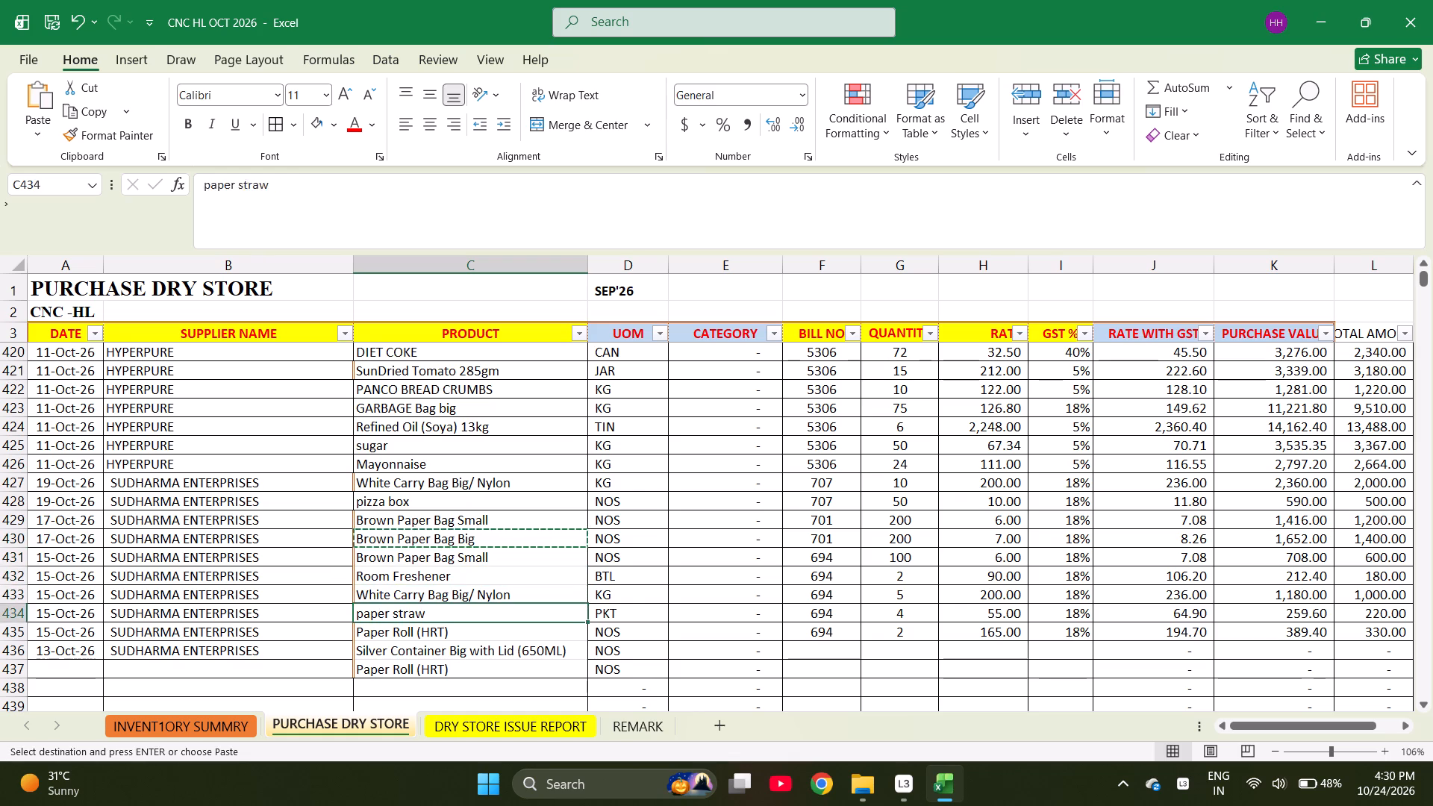
{"action": "key", "text": "Down"}
{"action": "key", "text": "Down"}
{"action": "key", "text": "Down"}
{"action": "key", "text": "Down"}
{"action": "key", "text": "Return"}
Enter bill number 687 for the three products in rows 436 to 438.
{"action": "key", "text": "Right"}
{"action": "key", "text": "Right"}
{"action": "key", "text": "Right"}
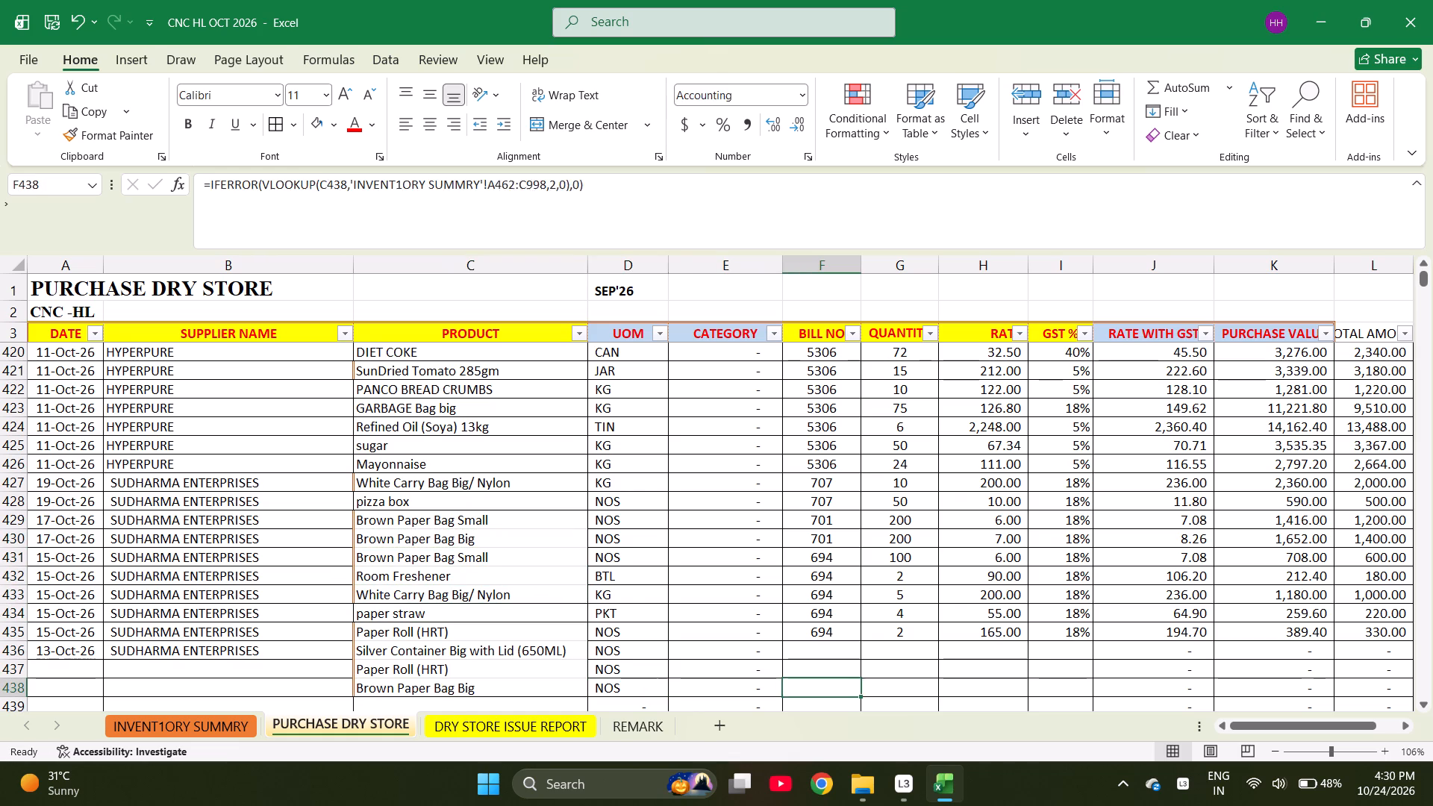
{"action": "key", "text": "Up"}
{"action": "key", "text": "Up"}
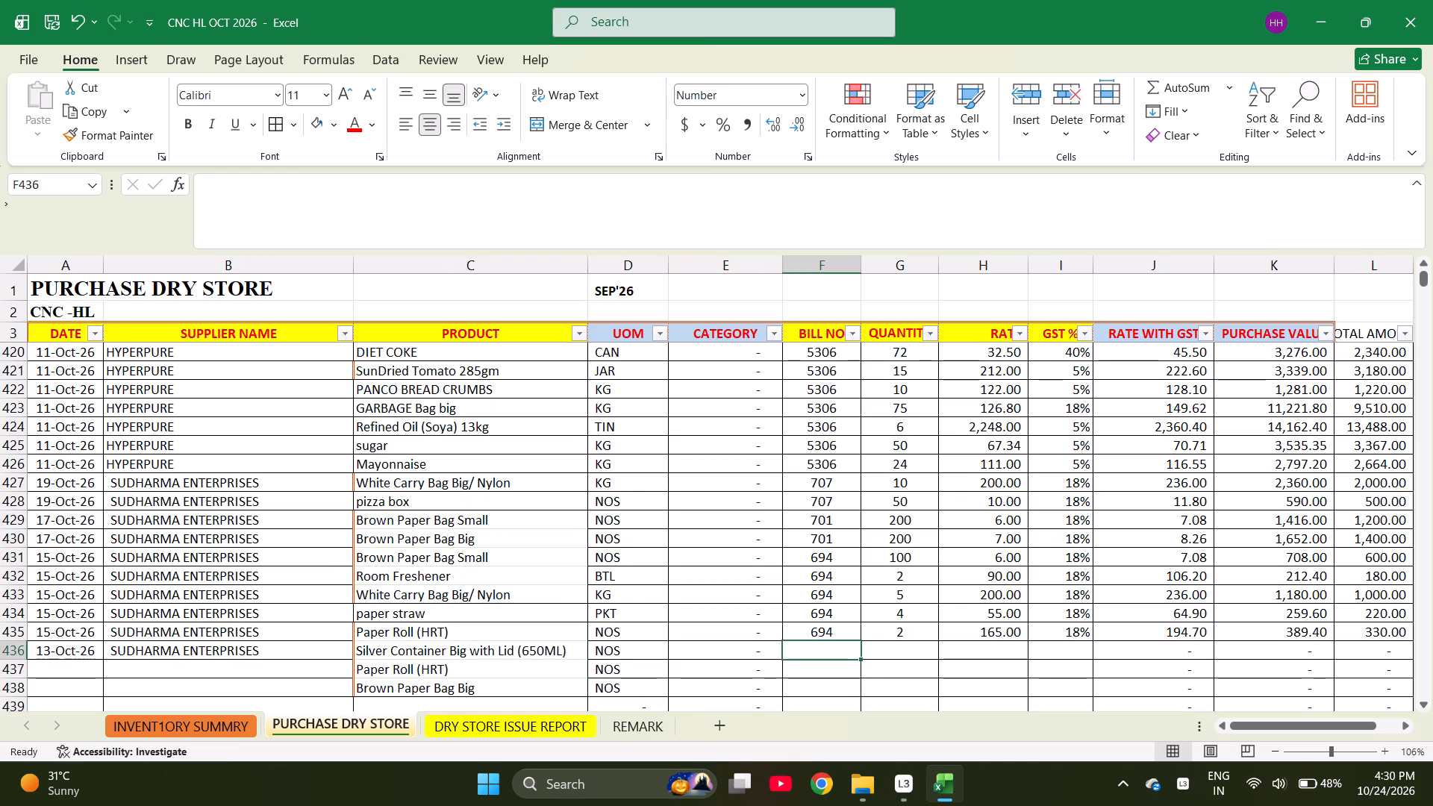
{"action": "type", "text": "687"}
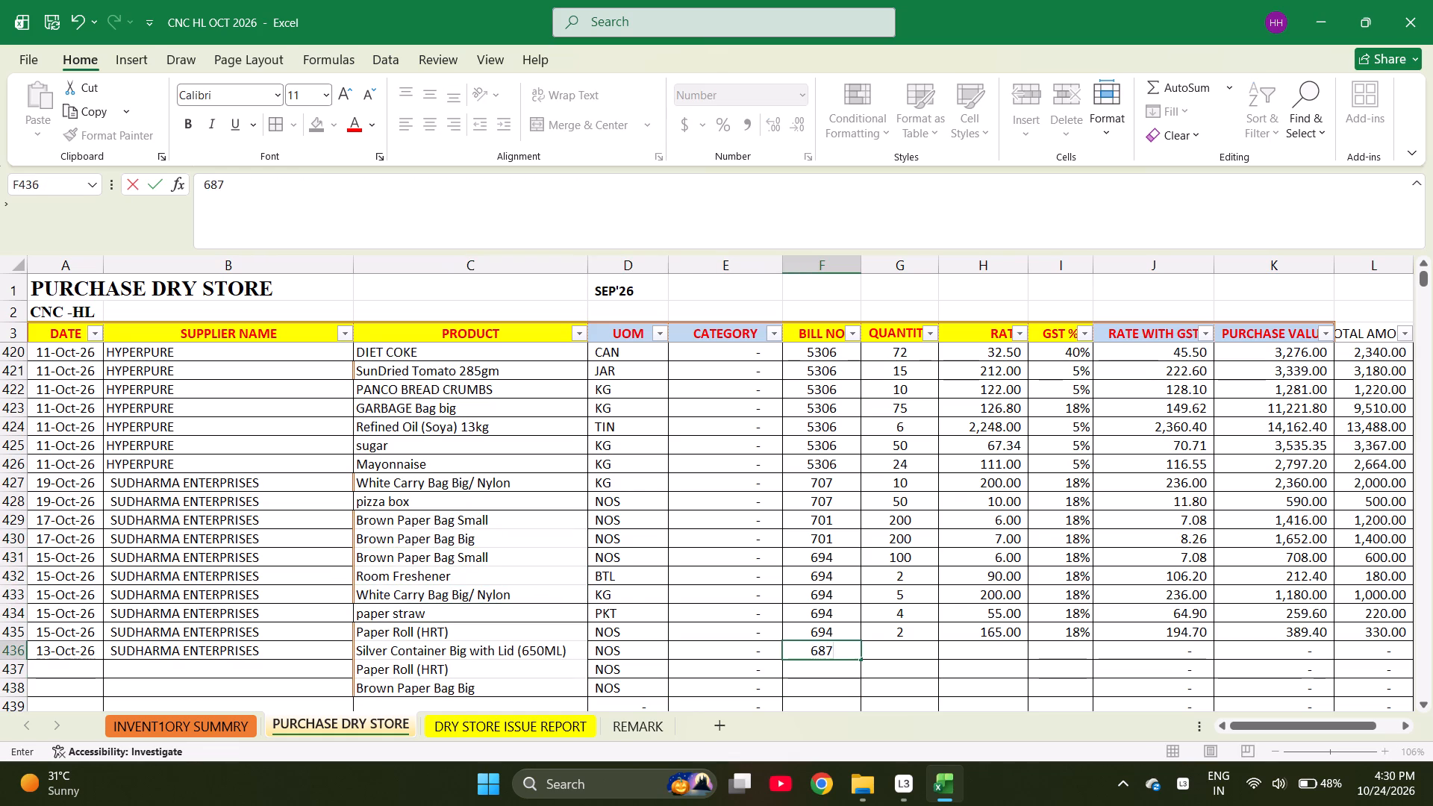
{"action": "key", "text": "Return"}
{"action": "type", "text": "687"}
{"action": "key", "text": "Return"}
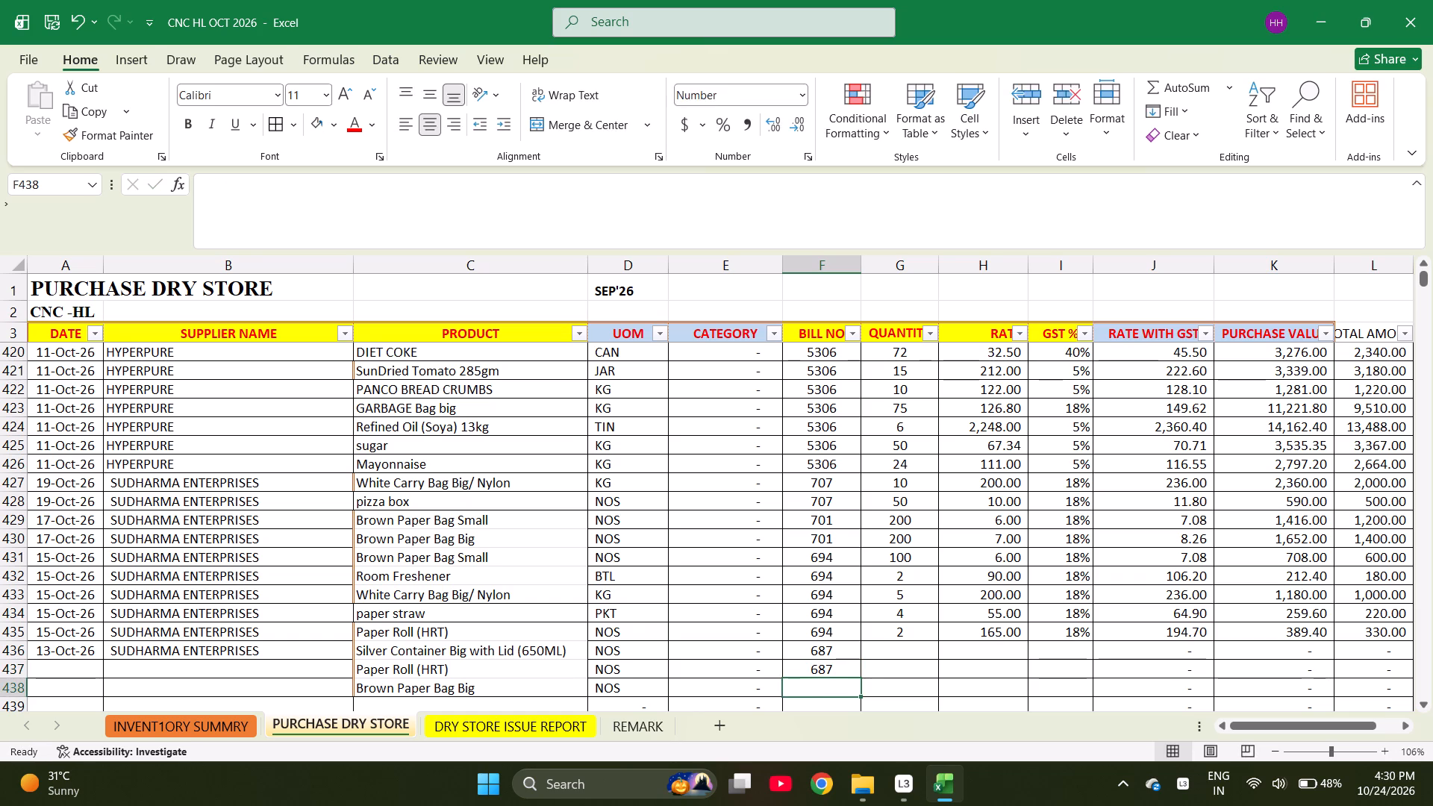
{"action": "type", "text": "687"}
{"action": "key", "text": "Return"}
Enter quantities of 180, 5 and 100 for the products in rows 436 to 438.
{"action": "key", "text": "Right"}
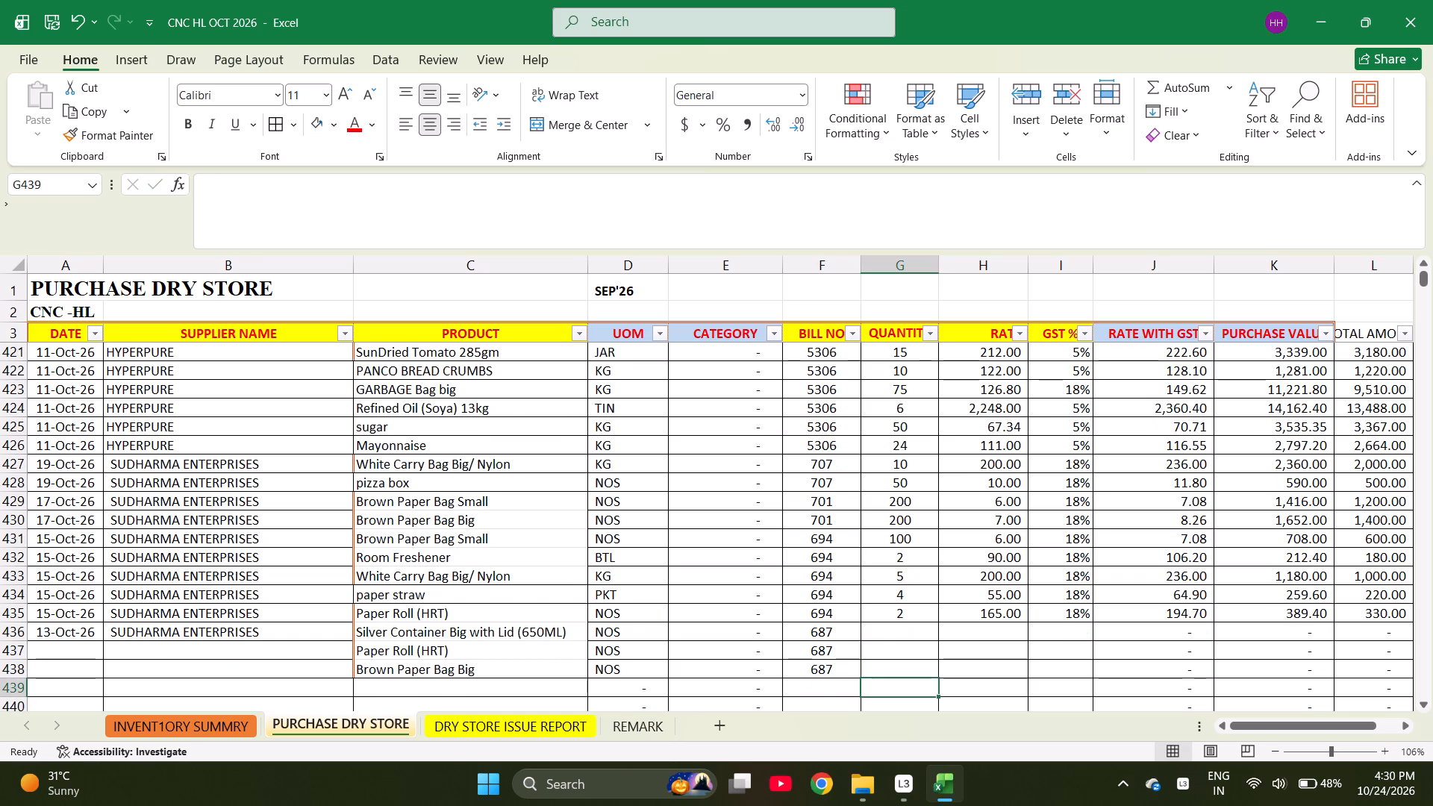
{"action": "key", "text": "ctrl+Up"}
{"action": "key", "text": "Down"}
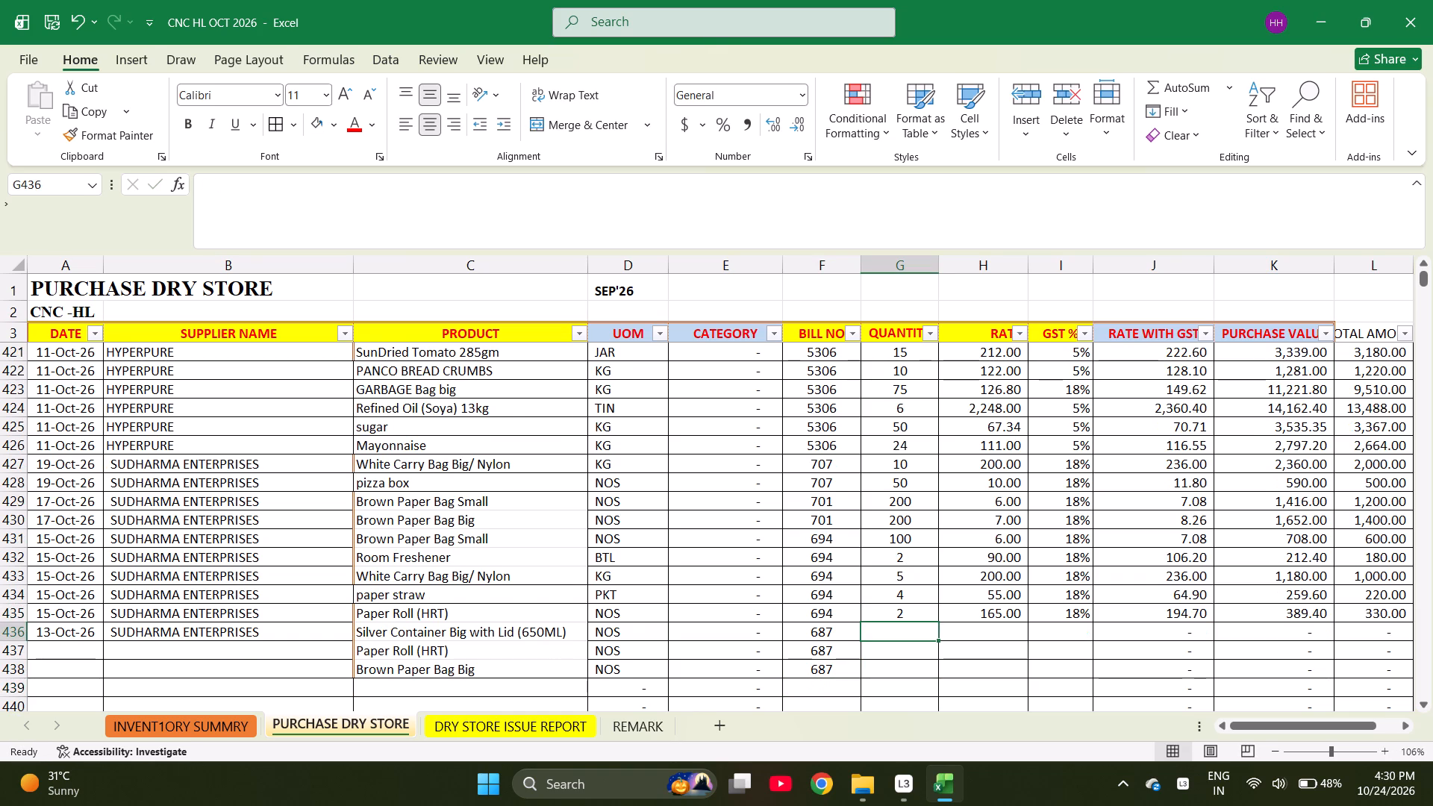
{"action": "type", "text": "180"}
{"action": "key", "text": "Return"}
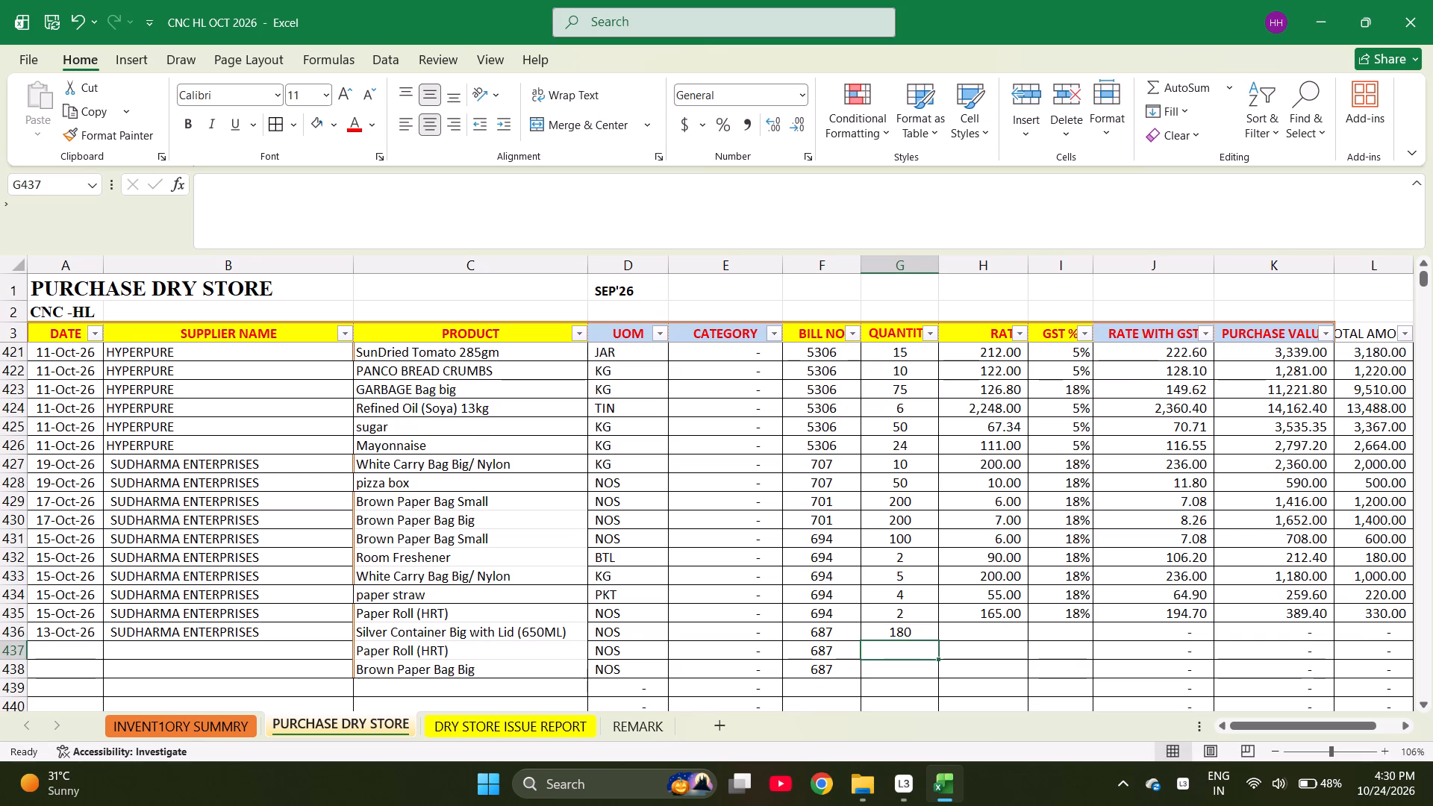
{"action": "key", "text": "5"}
{"action": "key", "text": "Return"}
{"action": "type", "text": "100"}
{"action": "key", "text": "Return"}
Enter rates of 3.33, 165 and 7 for the products in rows 436 to 438.
{"action": "key", "text": "Right"}
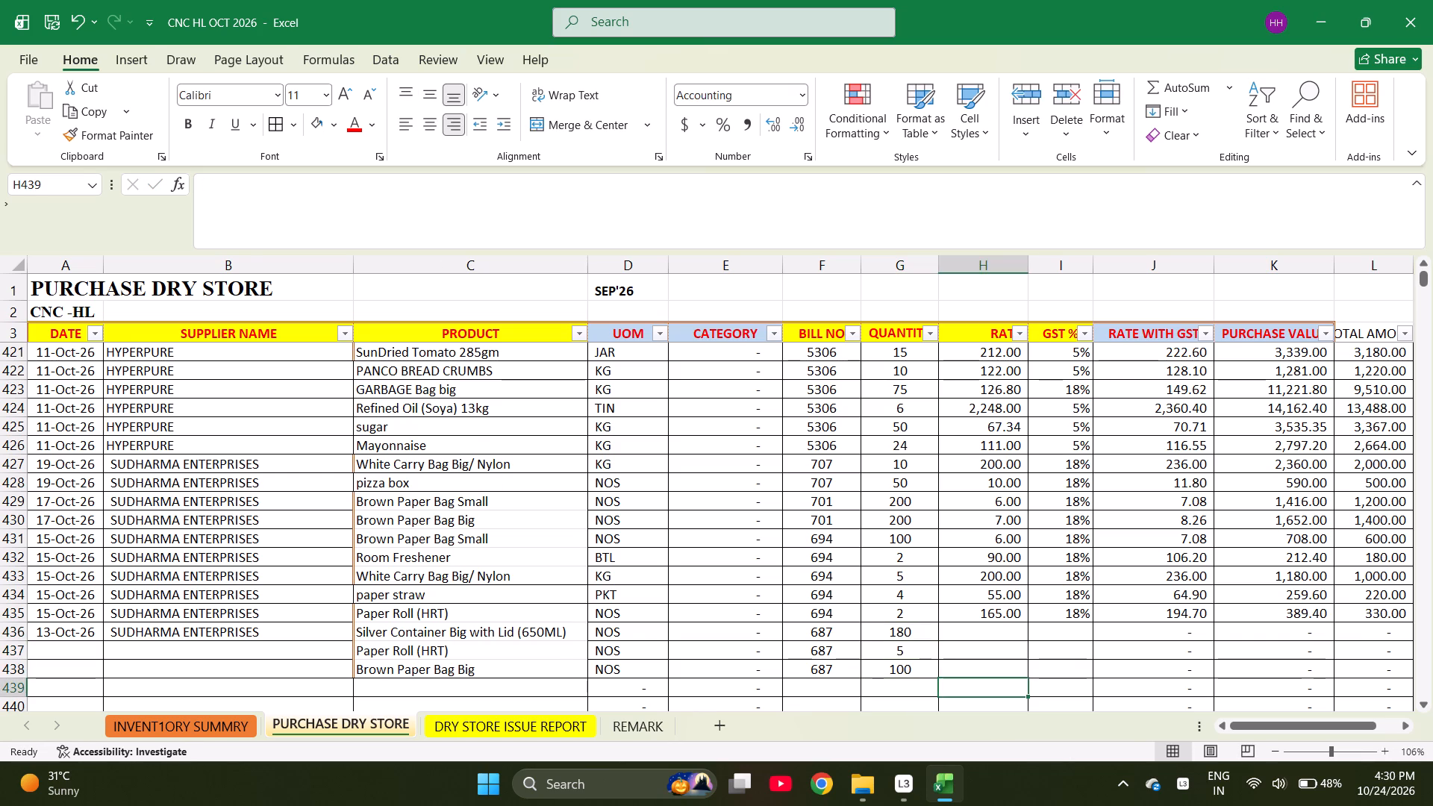
{"action": "key", "text": "Up"}
{"action": "key", "text": "Up"}
{"action": "key", "text": "Up"}
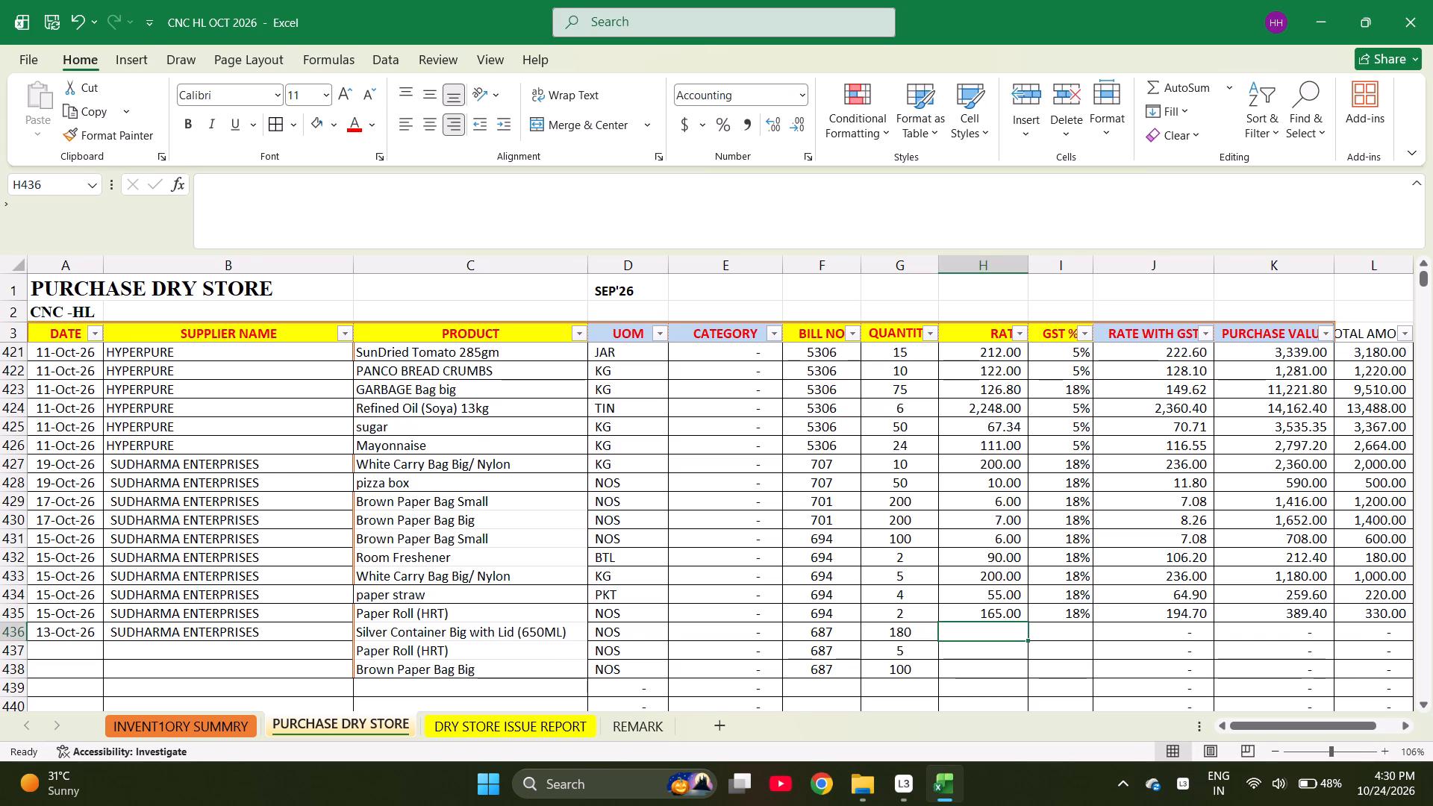
{"action": "type", "text": "3.33"}
{"action": "key", "text": "Return"}
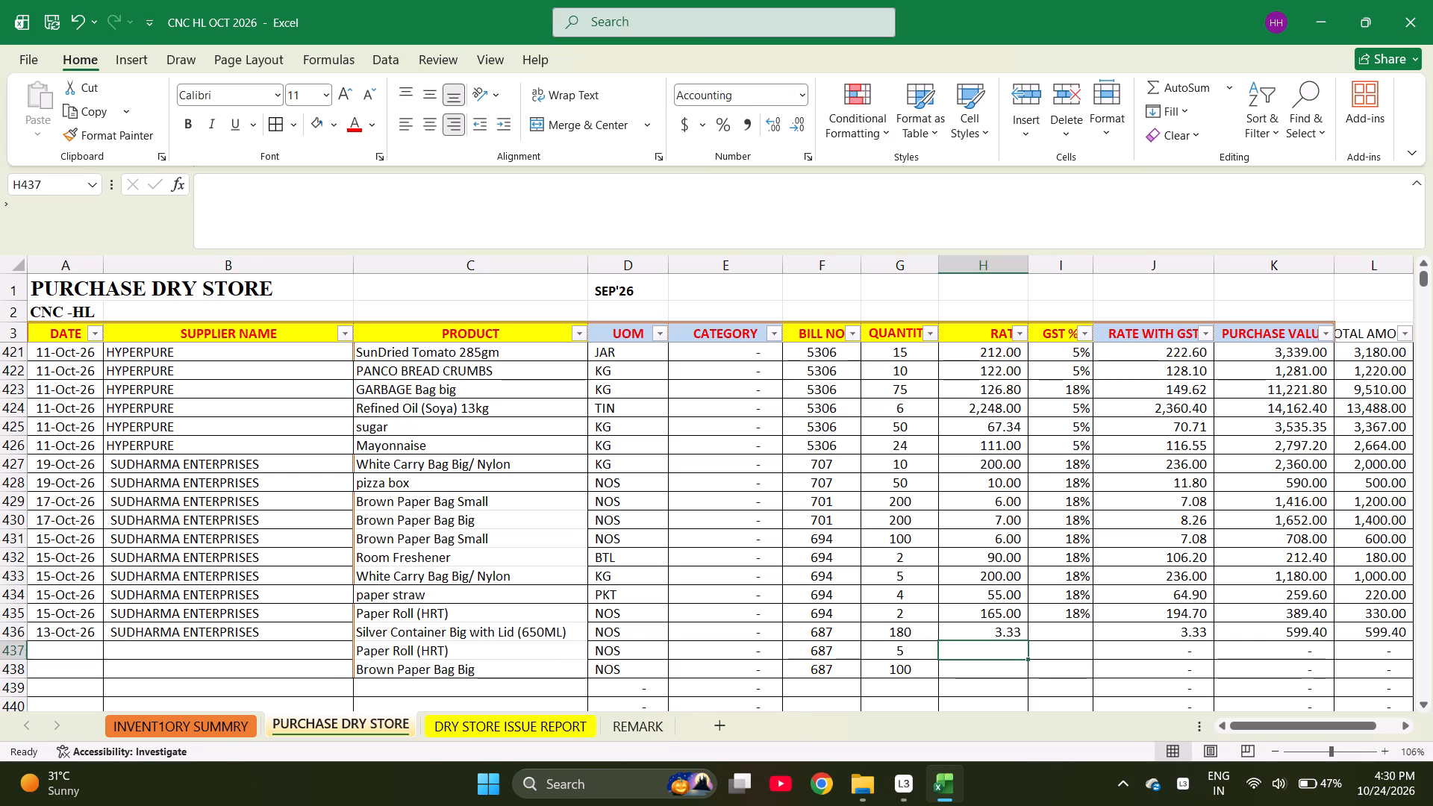
{"action": "type", "text": "165"}
{"action": "key", "text": "Return"}
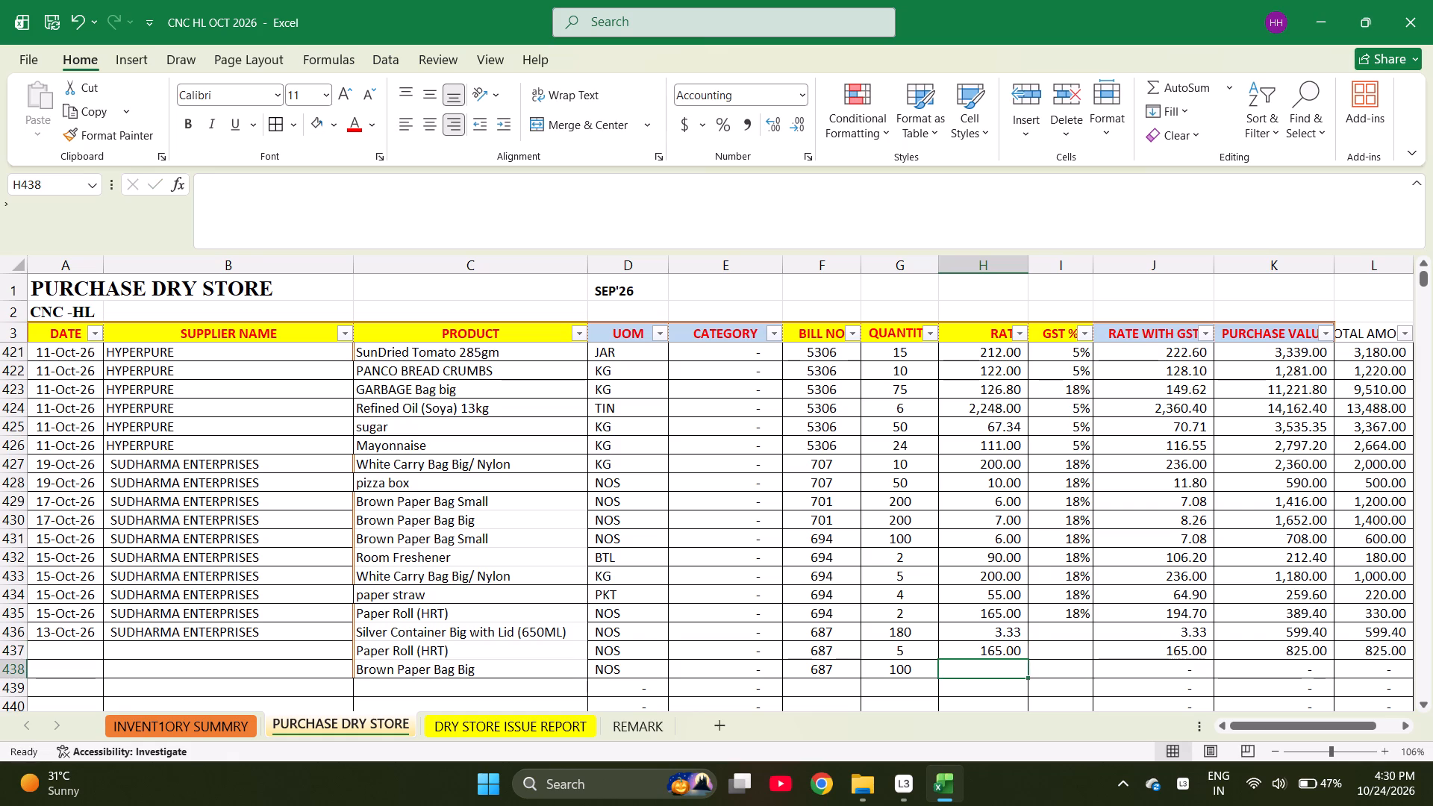
{"action": "key", "text": "7"}
{"action": "key", "text": "Return"}
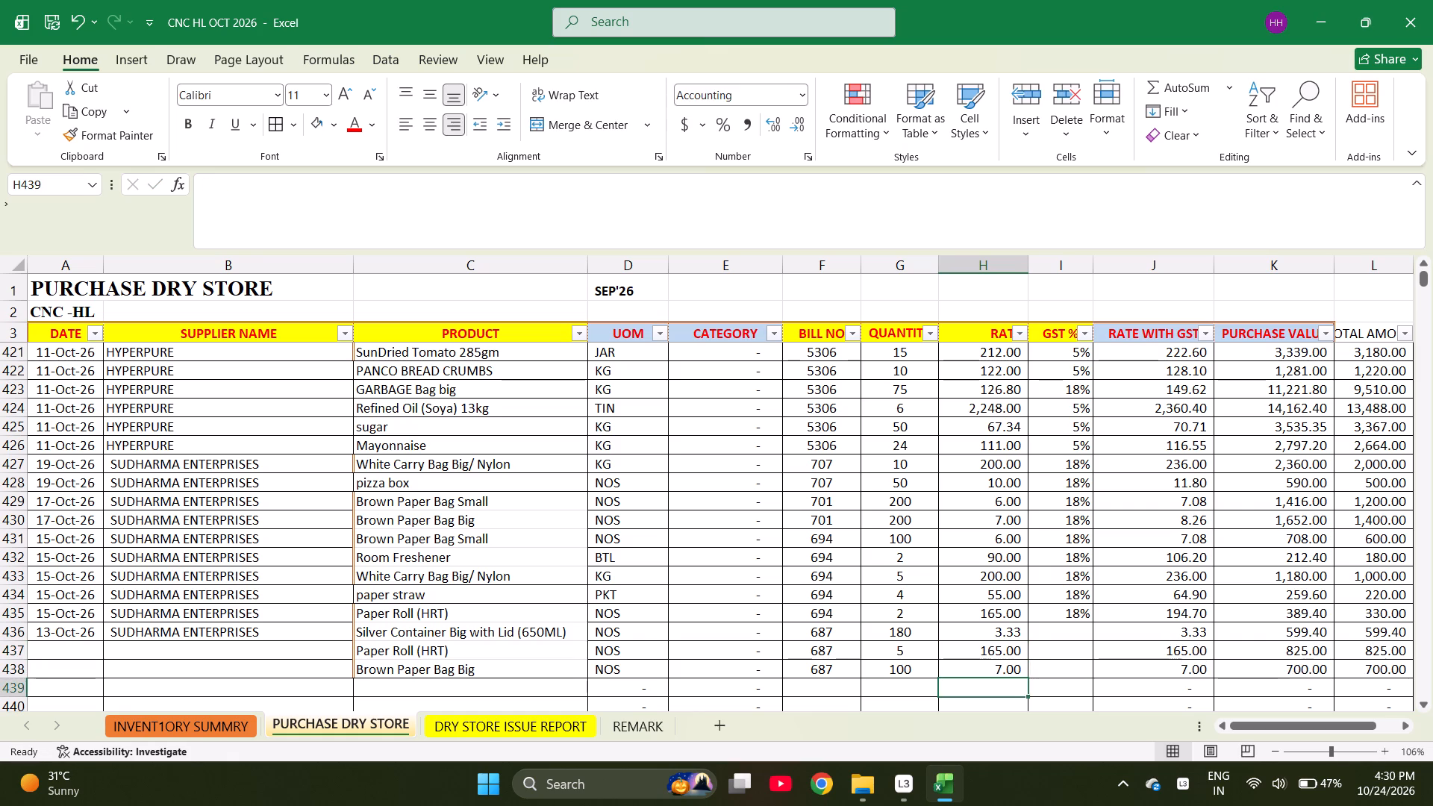
Enter GST rates of 0%, 18% and 18% for the products in rows 436 to 438.
{"action": "key", "text": "Right"}
{"action": "key", "text": "ctrl+Up"}
{"action": "key", "text": "Down"}
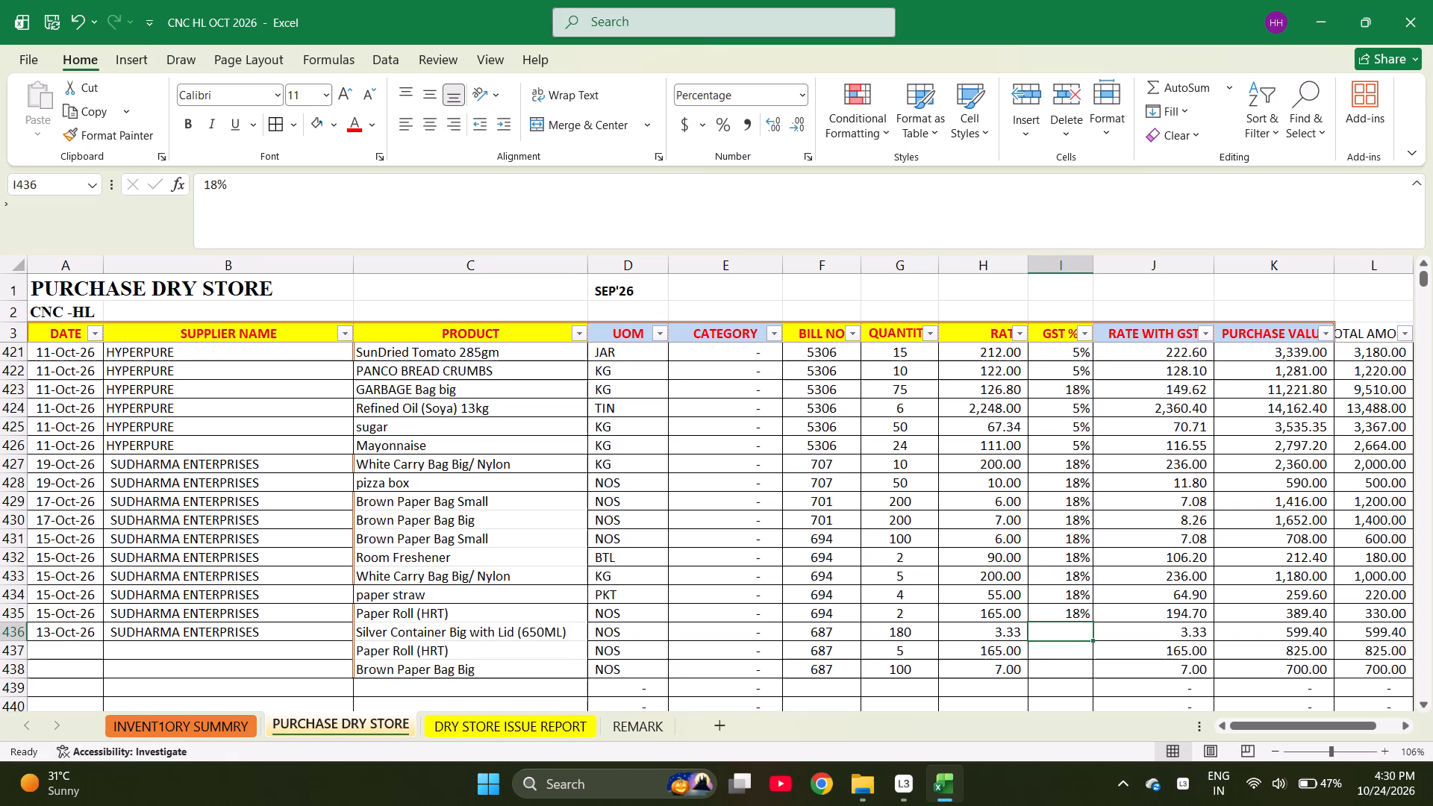
{"action": "key", "text": "0"}
{"action": "key", "text": "Return"}
{"action": "type", "text": "18"}
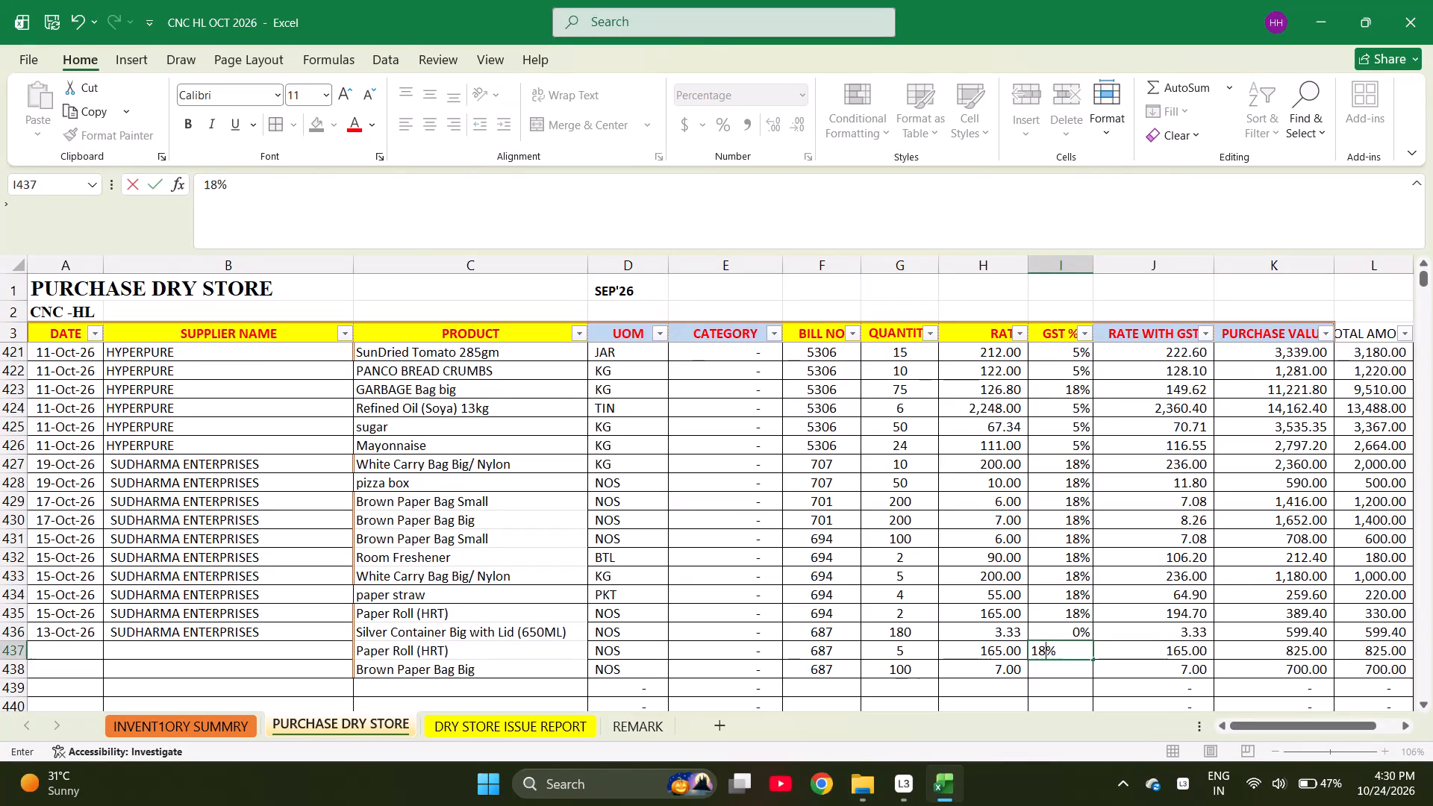
{"action": "key", "text": "Return"}
{"action": "type", "text": "18"}
{"action": "key", "text": "Return"}
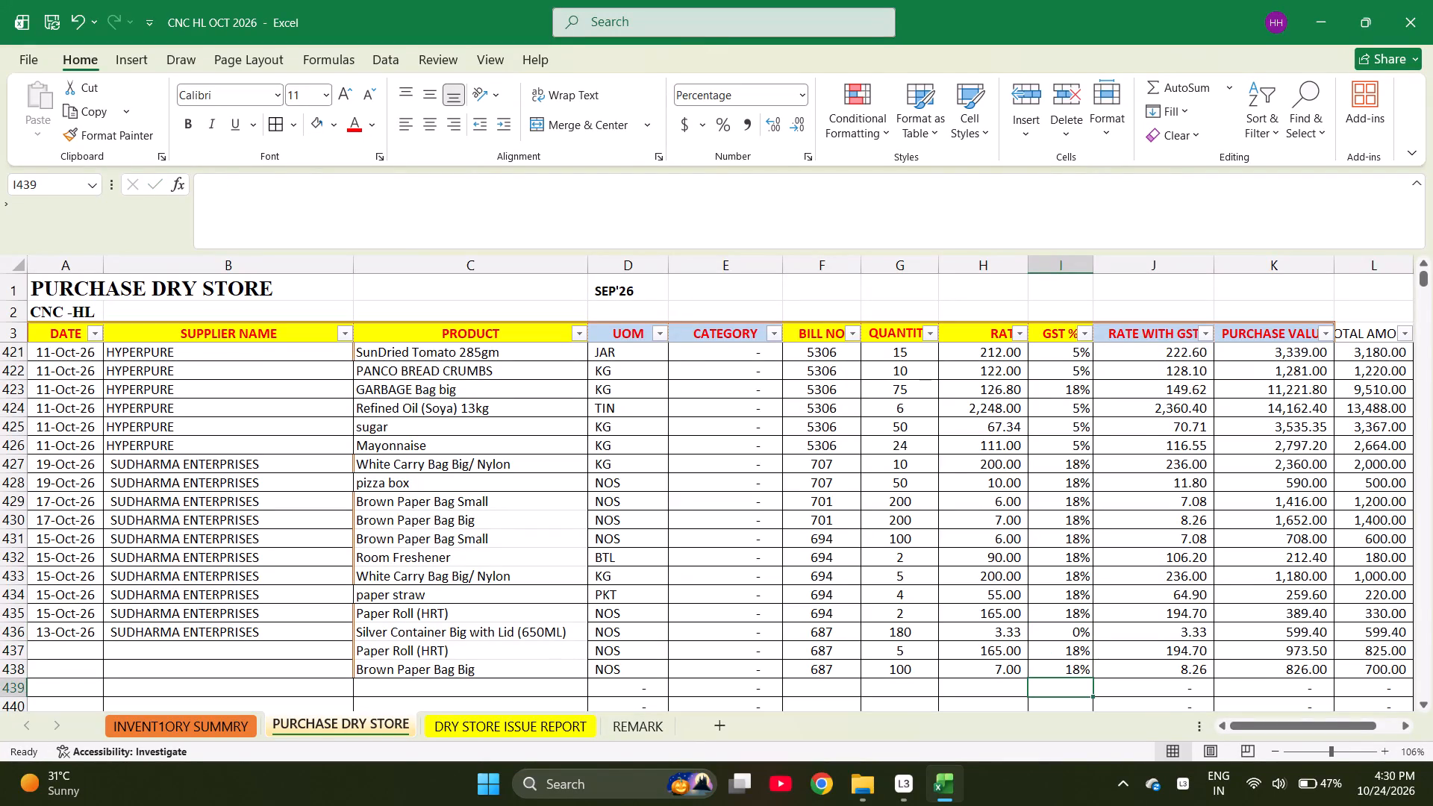
Fill the date 13-Oct-26 and supplier SUDHARMA ENTERPRISES from row 436 down through row 438.
{"action": "key", "text": "ctrl+Left"}
{"action": "key", "text": "ctrl+Left"}
{"action": "key", "text": "ctrl+Left"}
{"action": "key", "text": "ctrl+Left"}
{"action": "key", "text": "ctrl+Left"}
{"action": "key", "text": "ctrl+Left"}
{"action": "key", "text": "ctrl+Left"}
{"action": "key", "text": "ctrl+Left"}
{"action": "key", "text": "ctrl+Left"}
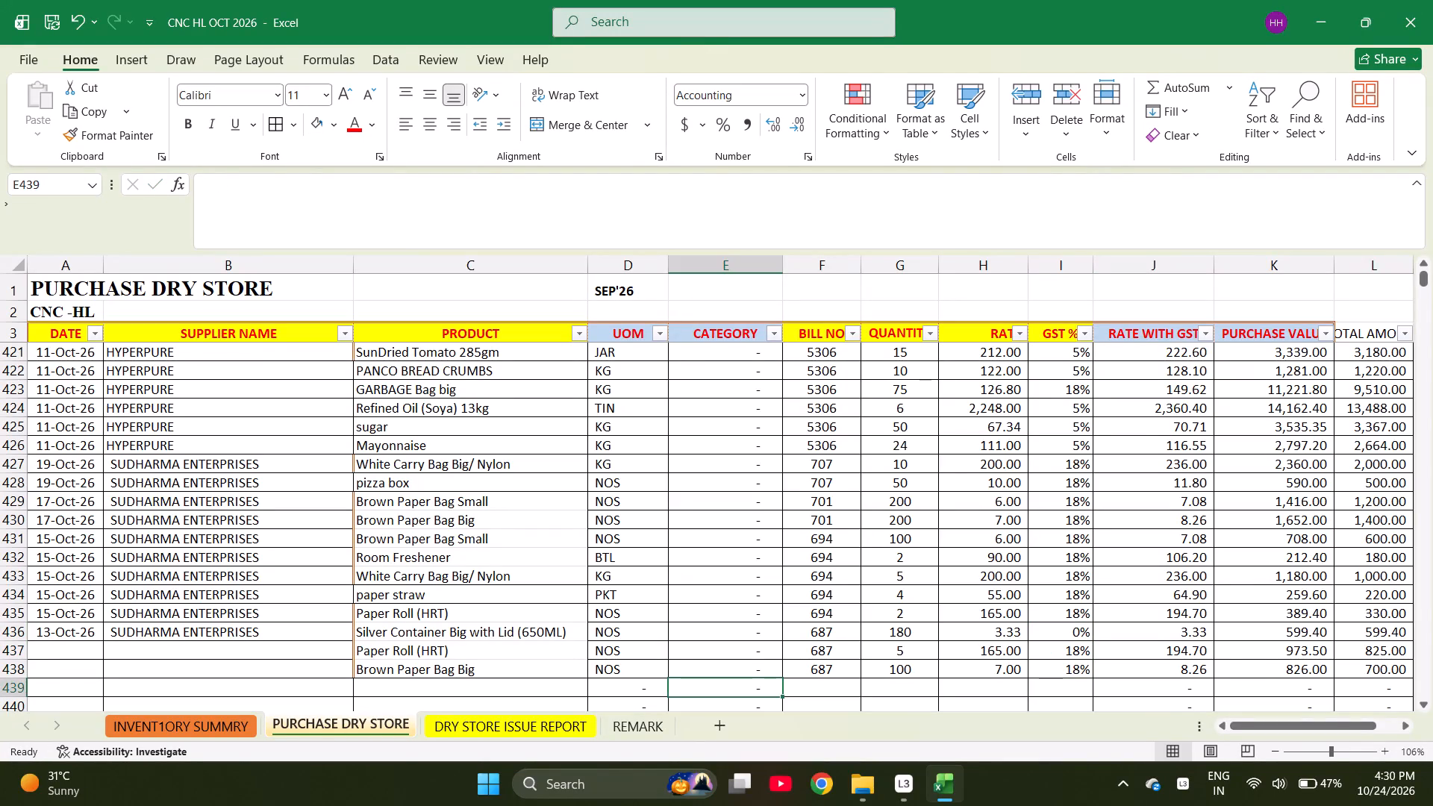
{"action": "key", "text": "ctrl+Up"}
{"action": "key", "text": "shift+Right"}
{"action": "key", "text": "shift+Down"}
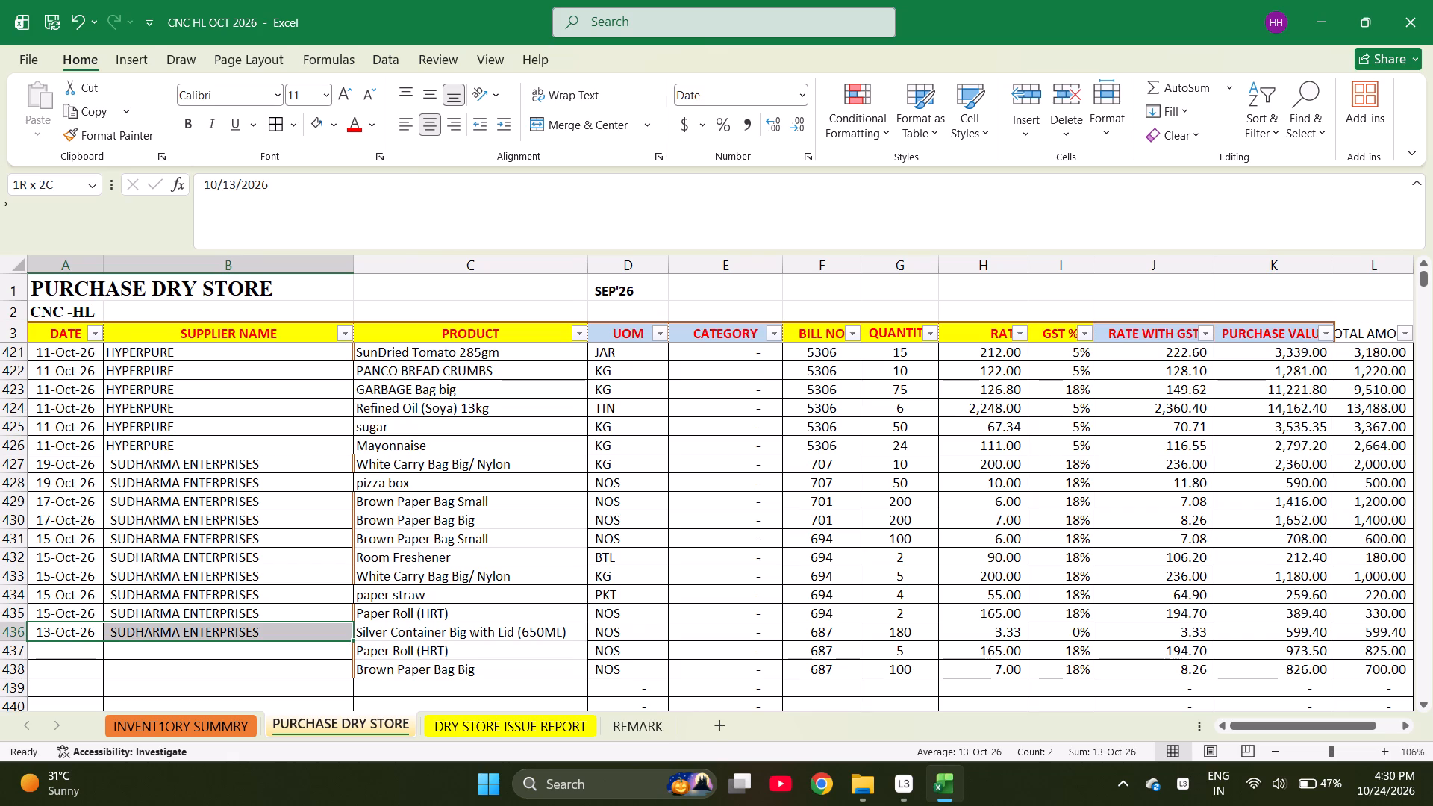
{"action": "key", "text": "shift+Down"}
{"action": "key", "text": "ctrl+d"}
Check the combined purchase value of bill 687 across rows 436 to 438.
{"action": "key", "text": "ctrl+Right"}
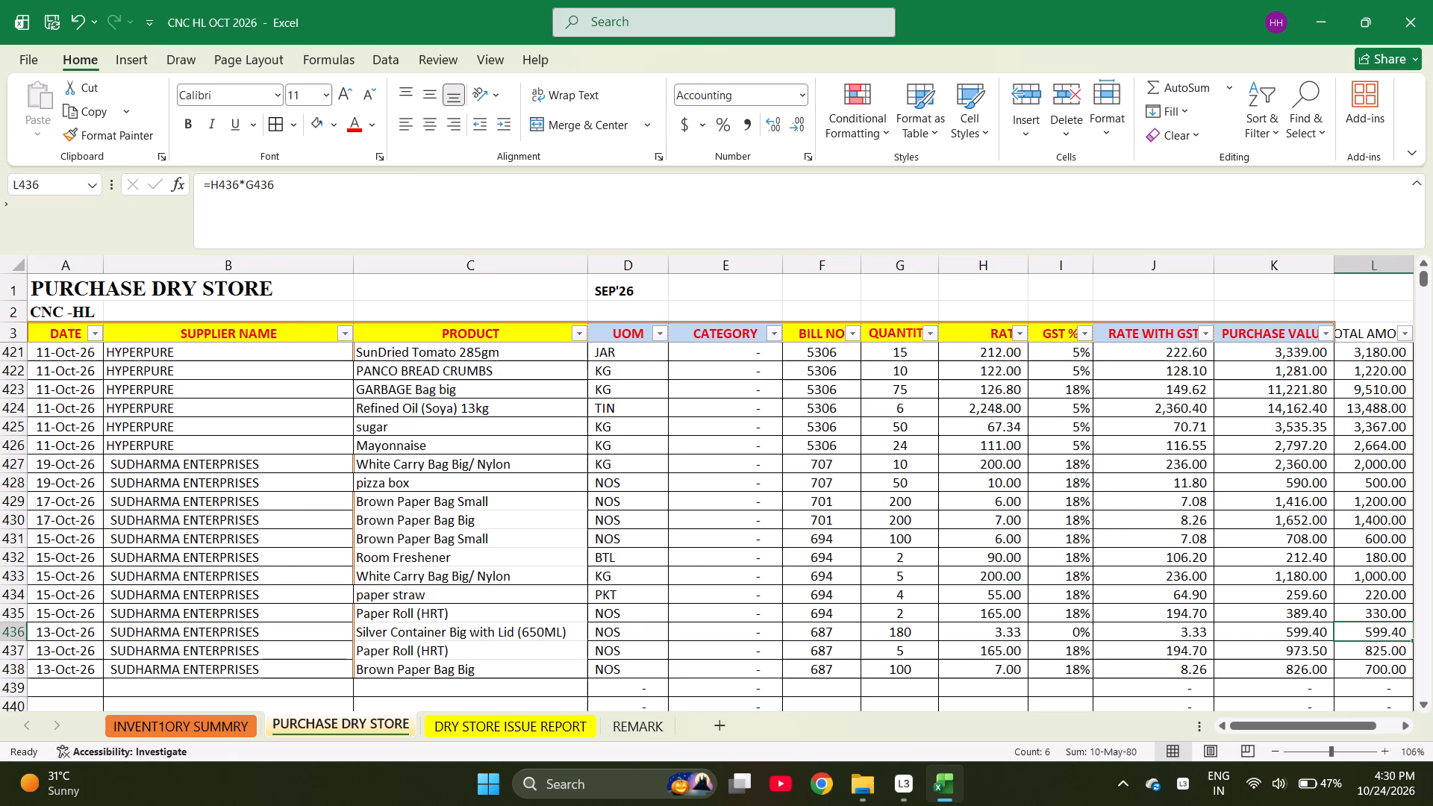
{"action": "key", "text": "Right"}
{"action": "key", "text": "Left"}
{"action": "key", "text": "Left"}
{"action": "key", "text": "shift+Down"}
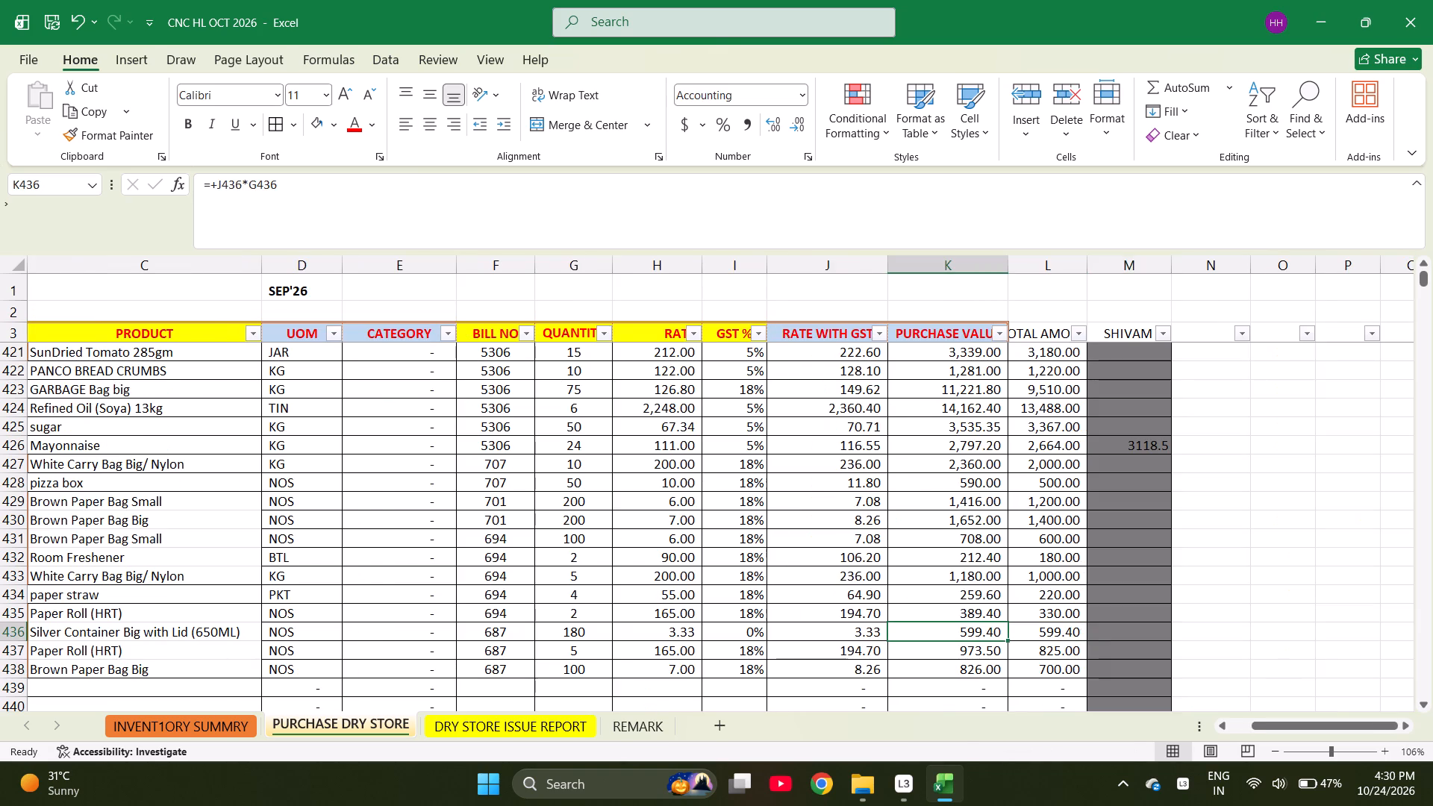
{"action": "key", "text": "shift+Down"}
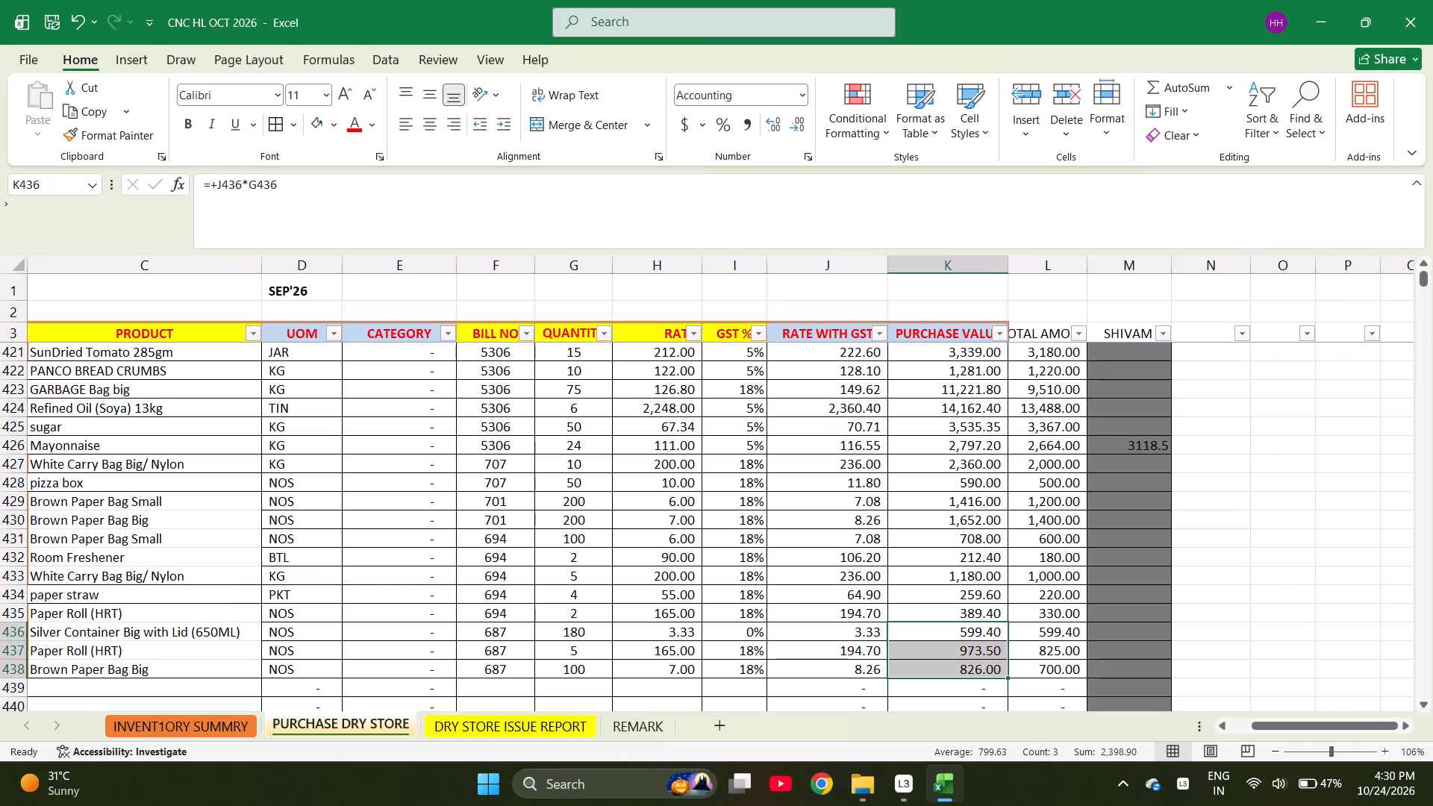
{"action": "key", "text": "Left"}
{"action": "key", "text": "Left"}
{"action": "key", "text": "Left"}
{"action": "key", "text": "Left"}
{"action": "key", "text": "Left"}
{"action": "key", "text": "Left"}
{"action": "key", "text": "Left"}
{"action": "key", "text": "Left"}
{"action": "key", "text": "Left"}
{"action": "key", "text": "Left"}
{"action": "key", "text": "Left"}
{"action": "key", "text": "Left"}
{"action": "key", "text": "Left"}
{"action": "key", "text": "Left"}
{"action": "key", "text": "Left"}
{"action": "key", "text": "Left"}
{"action": "key", "text": "Left"}
{"action": "key", "text": "Left"}
{"action": "key", "text": "Left"}
{"action": "key", "text": "Left"}
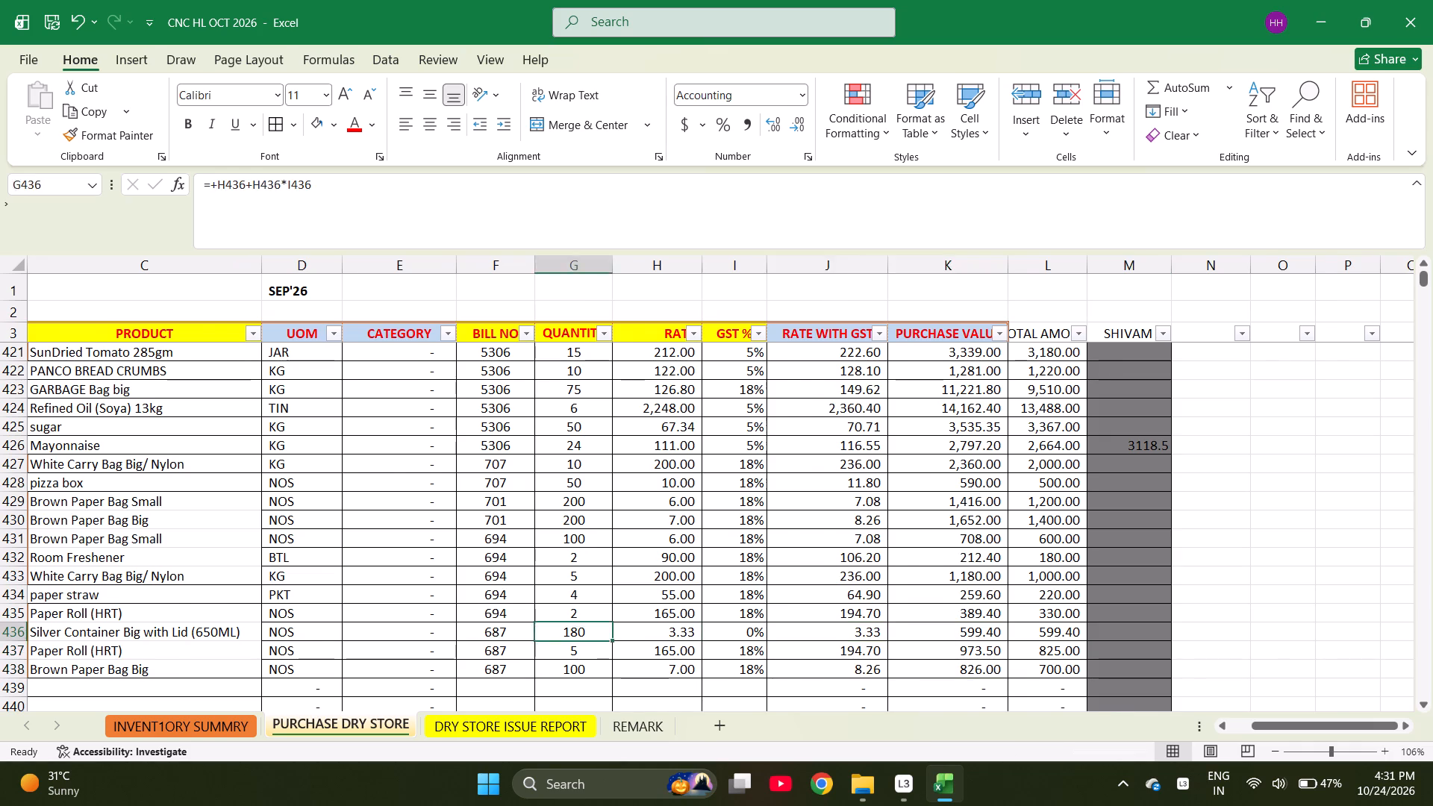
{"action": "key", "text": "Down"}
{"action": "key", "text": "ctrl+Down"}
{"action": "key", "text": "Down"}
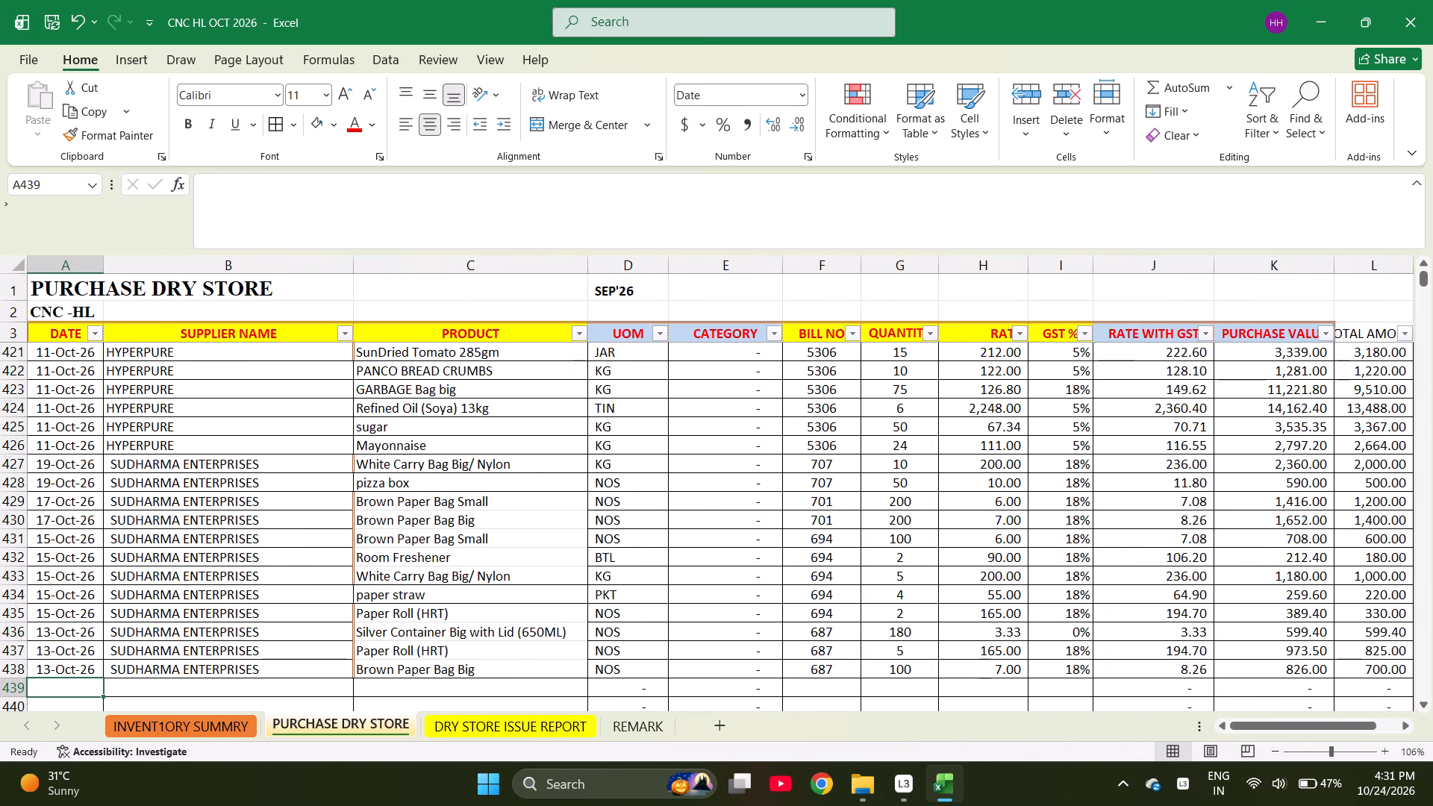
{"action": "type", "text": "10-12-2026"}
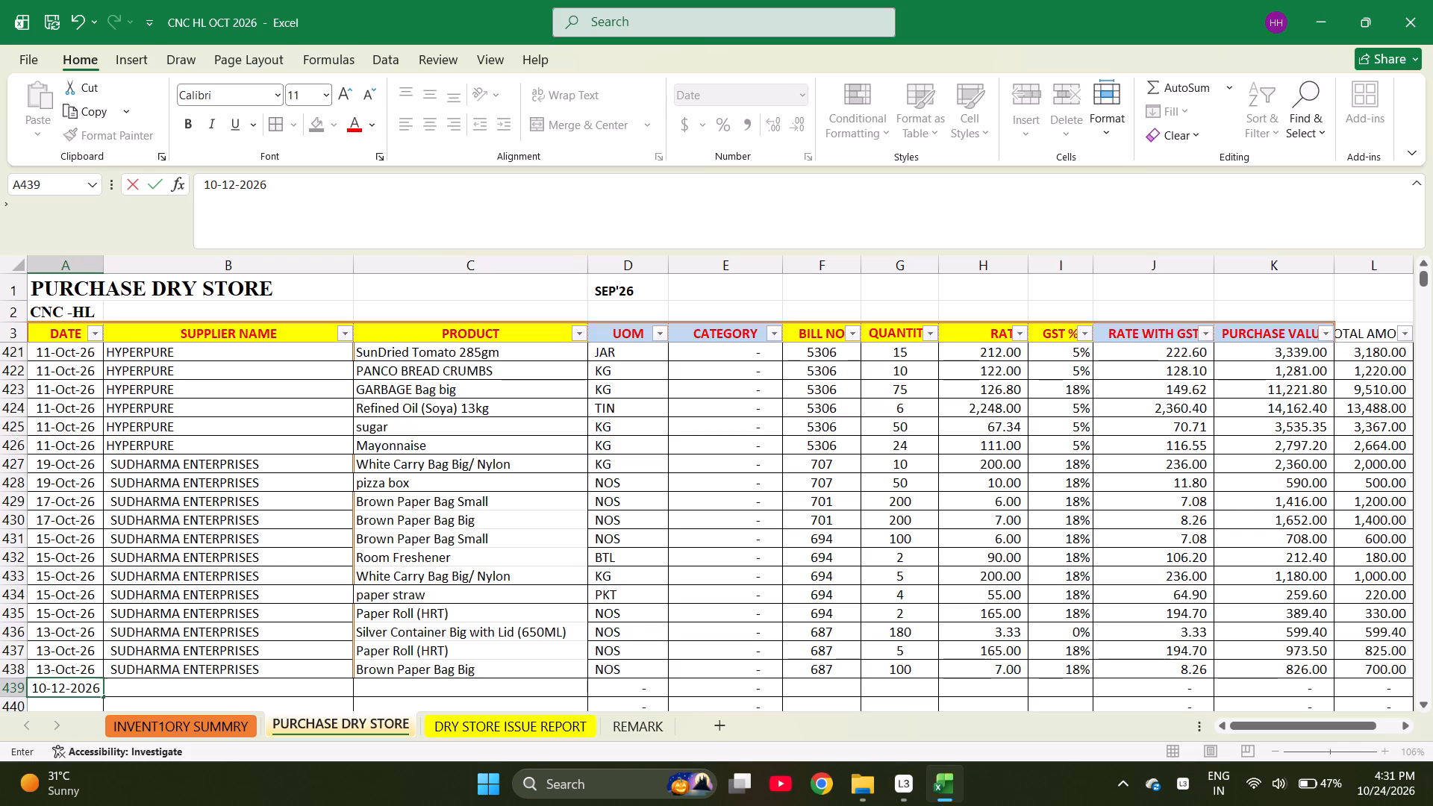
{"action": "key", "text": "Right"}
{"action": "key", "text": "ctrl+d"}
Enter butter paper as the product in row 439.
{"action": "key", "text": "Right"}
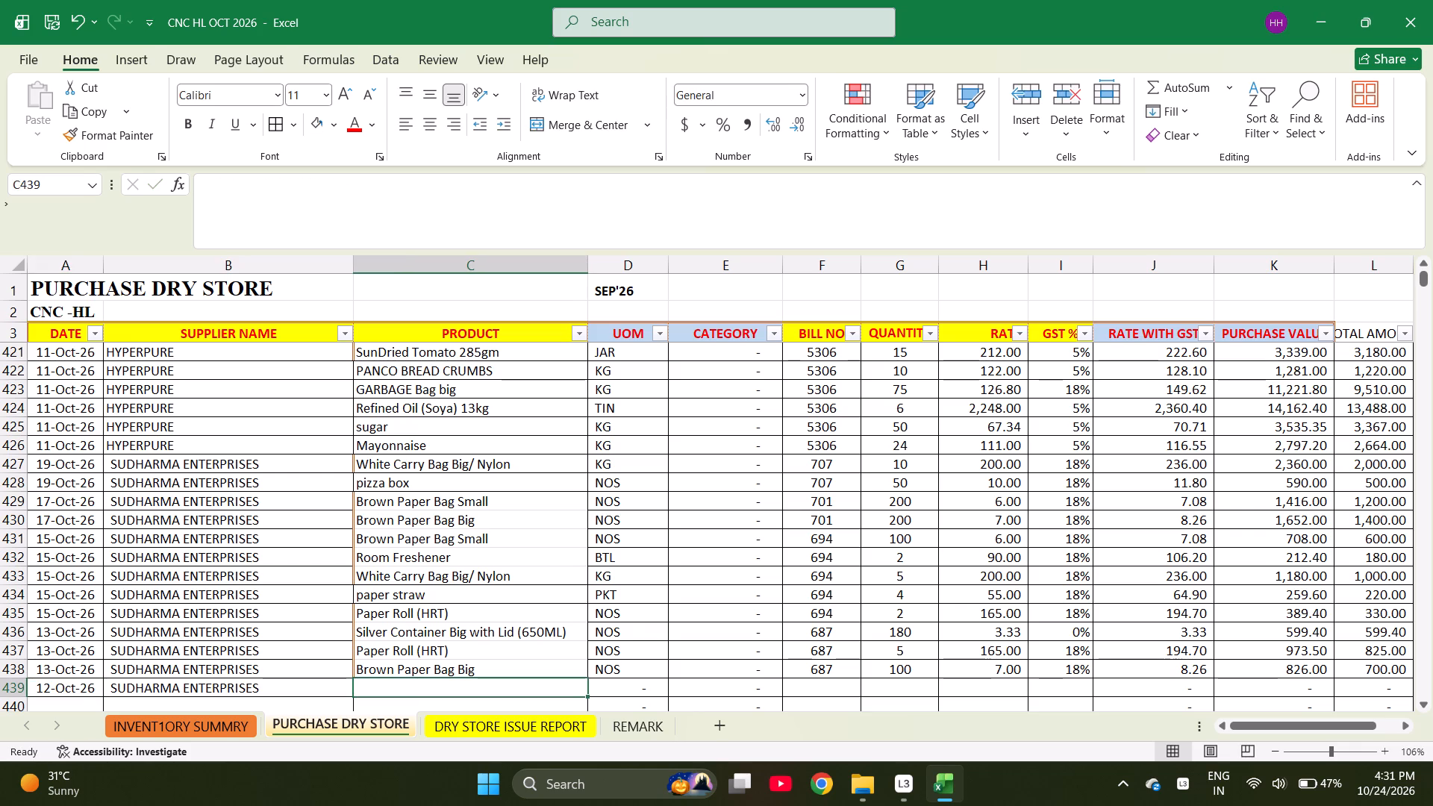
{"action": "type", "text": "butter paper"}
{"action": "key", "text": "Return"}
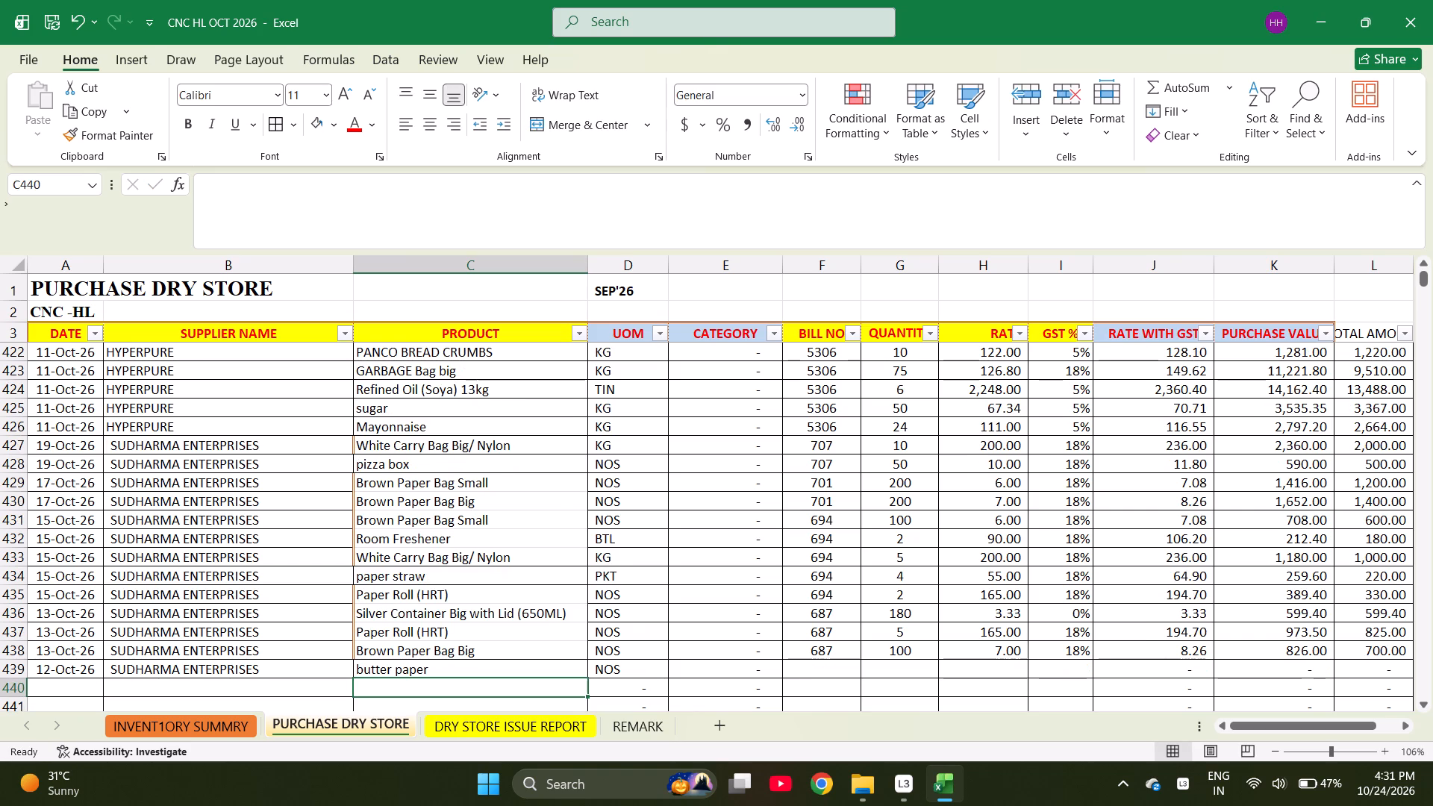
Copy the product Brown Paper Bag Small from row 431 into row 440.
{"action": "key", "text": "Up"}
{"action": "key", "text": "Up"}
{"action": "key", "text": "Up"}
{"action": "key", "text": "Up"}
{"action": "key", "text": "Up"}
{"action": "key", "text": "Up"}
{"action": "key", "text": "Up"}
{"action": "key", "text": "Up"}
{"action": "key", "text": "Up"}
{"action": "key", "text": "Up"}
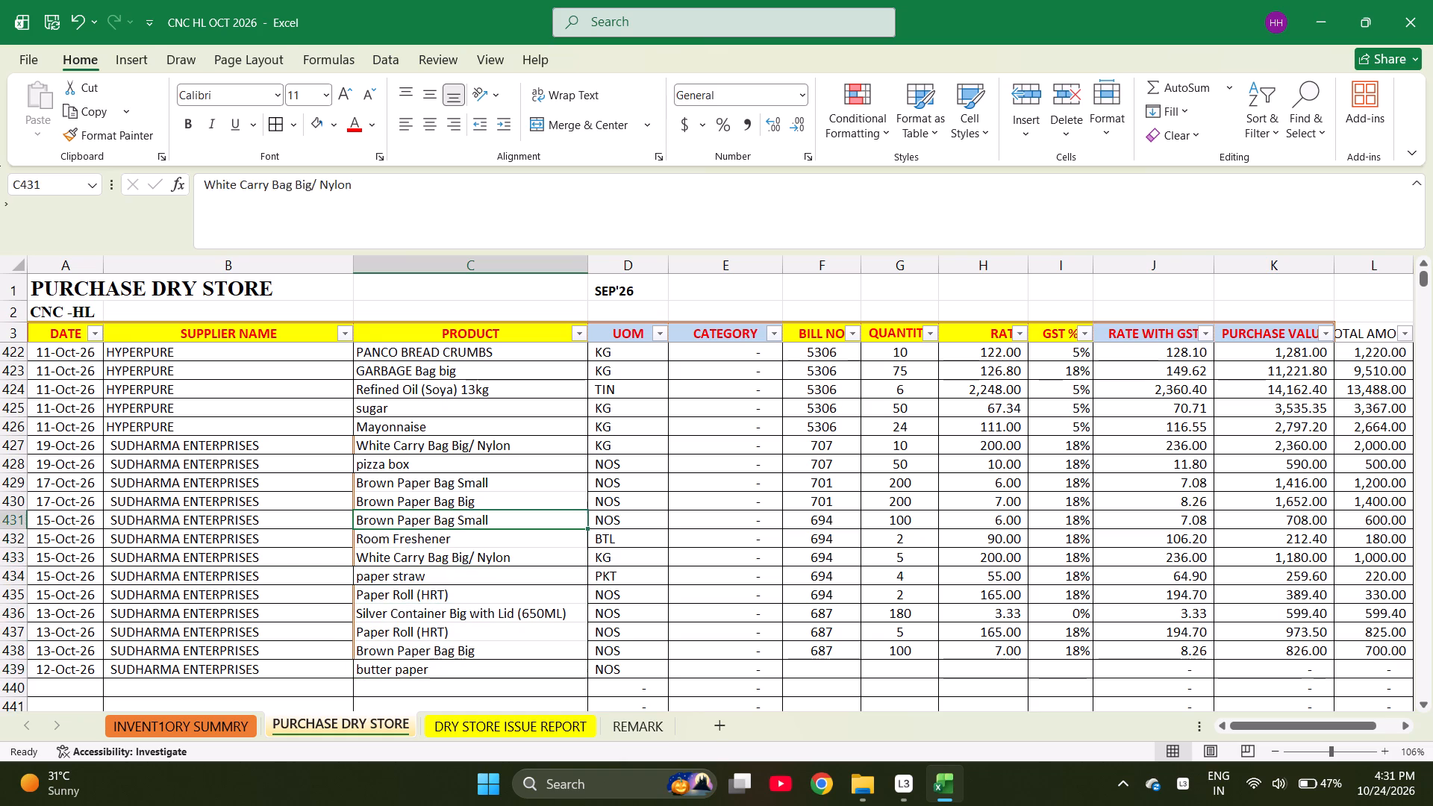
{"action": "key", "text": "ctrl+c"}
{"action": "key", "text": "ctrl+Down"}
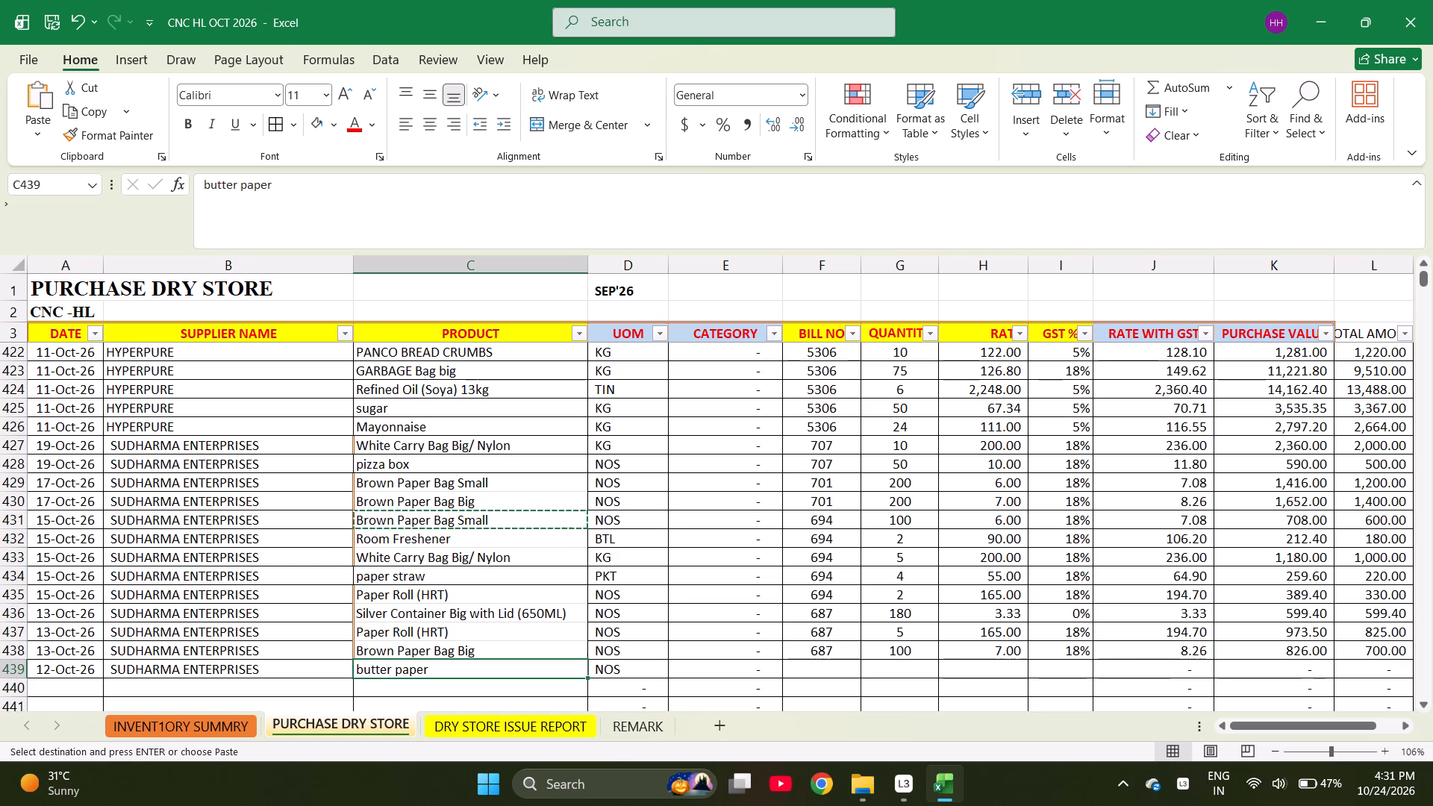
{"action": "key", "text": "Down"}
{"action": "key", "text": "Return"}
Enter burger box as the product in row 441.
{"action": "key", "text": "Down"}
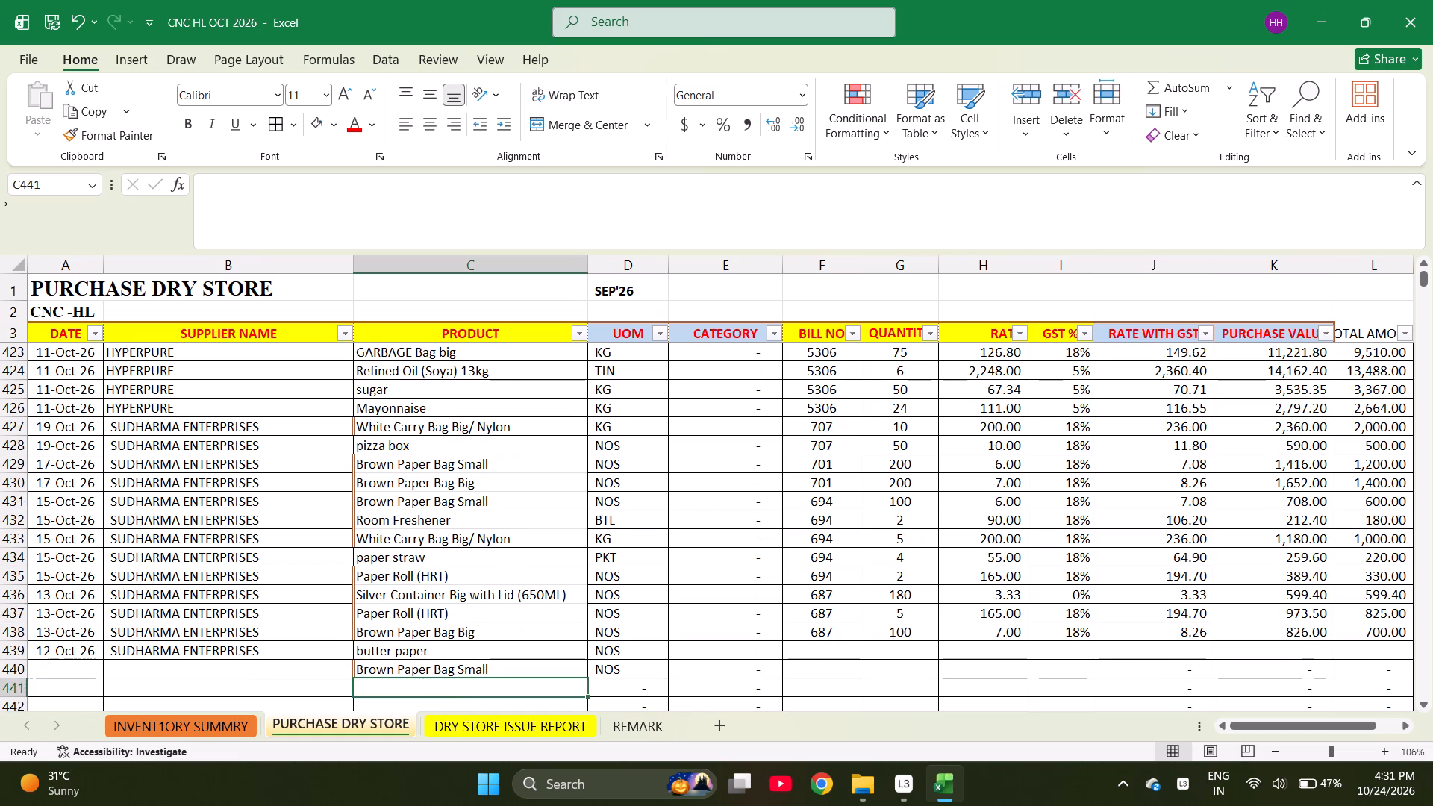
{"action": "type", "text": "burger box"}
{"action": "key", "text": "Return"}
Enter bill number 681 for the three products in rows 439 to 441.
{"action": "key", "text": "Right"}
{"action": "key", "text": "Right"}
{"action": "key", "text": "Right"}
{"action": "key", "text": "Right"}
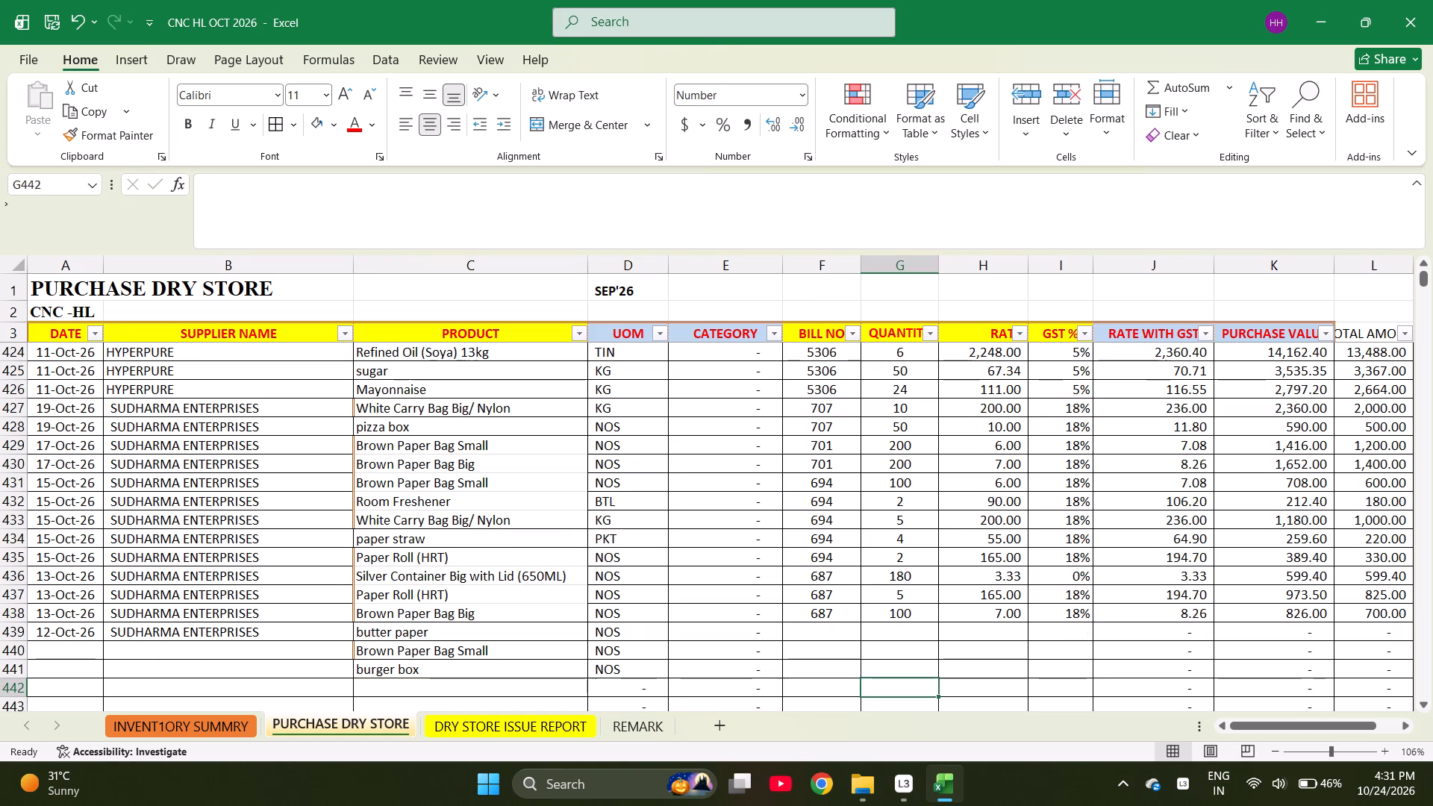
{"action": "key", "text": "Left"}
{"action": "key", "text": "ctrl+Up"}
{"action": "key", "text": "Down"}
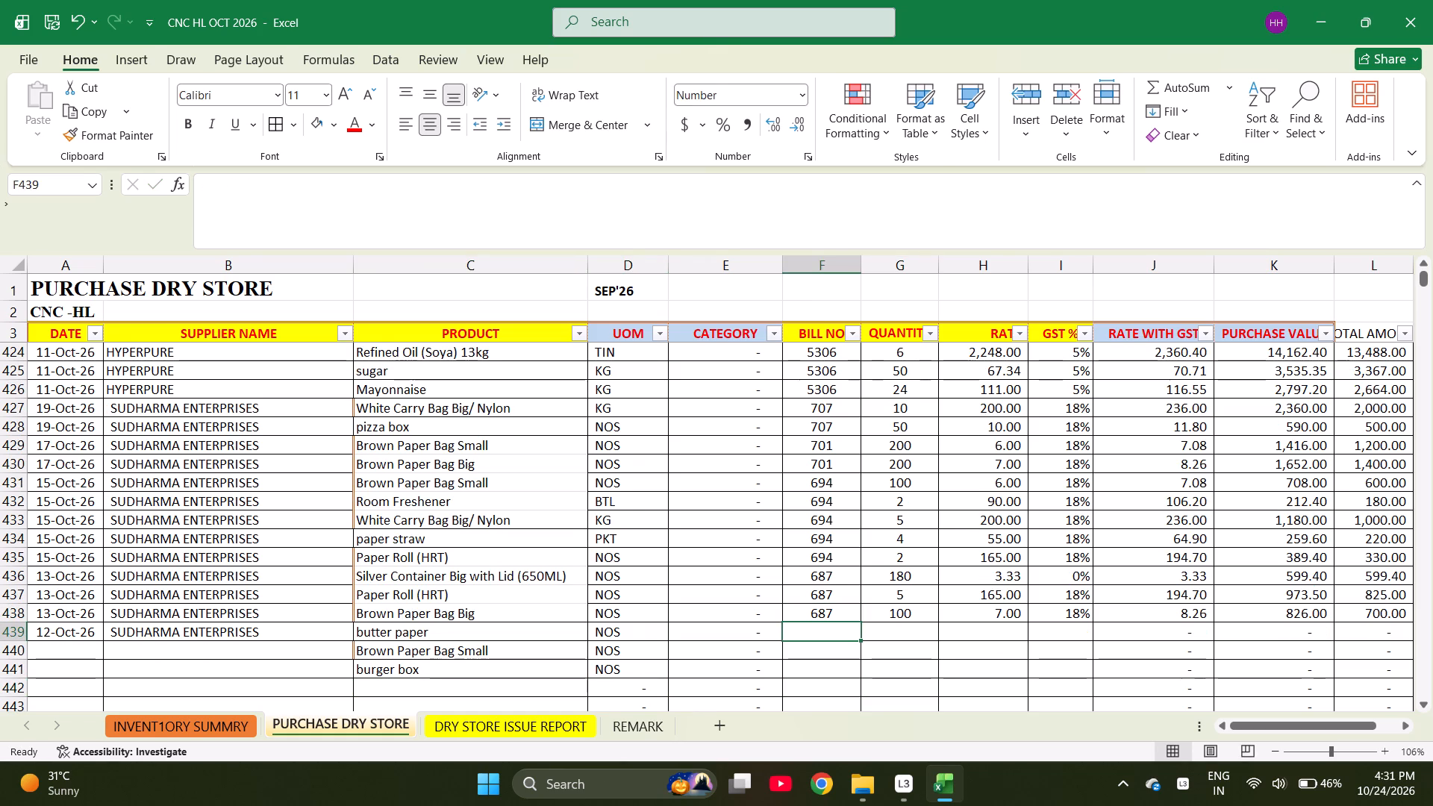
{"action": "type", "text": "681"}
{"action": "key", "text": "shift+Down"}
{"action": "key", "text": "shift+Down"}
{"action": "key", "text": "ctrl+d"}
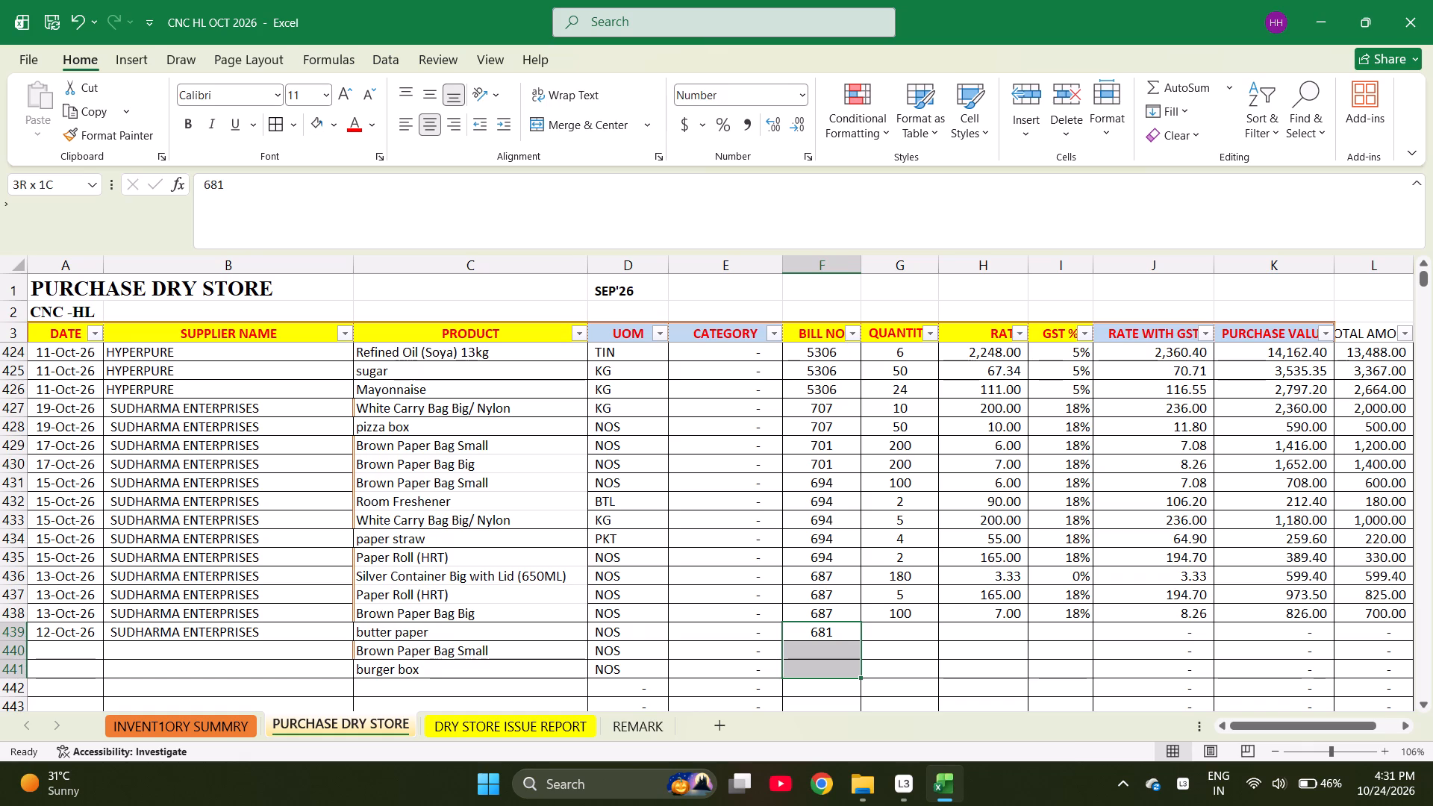
Enter quantities of 1, 100 and 70 for the products in rows 439 to 441.
{"action": "key", "text": "Right"}
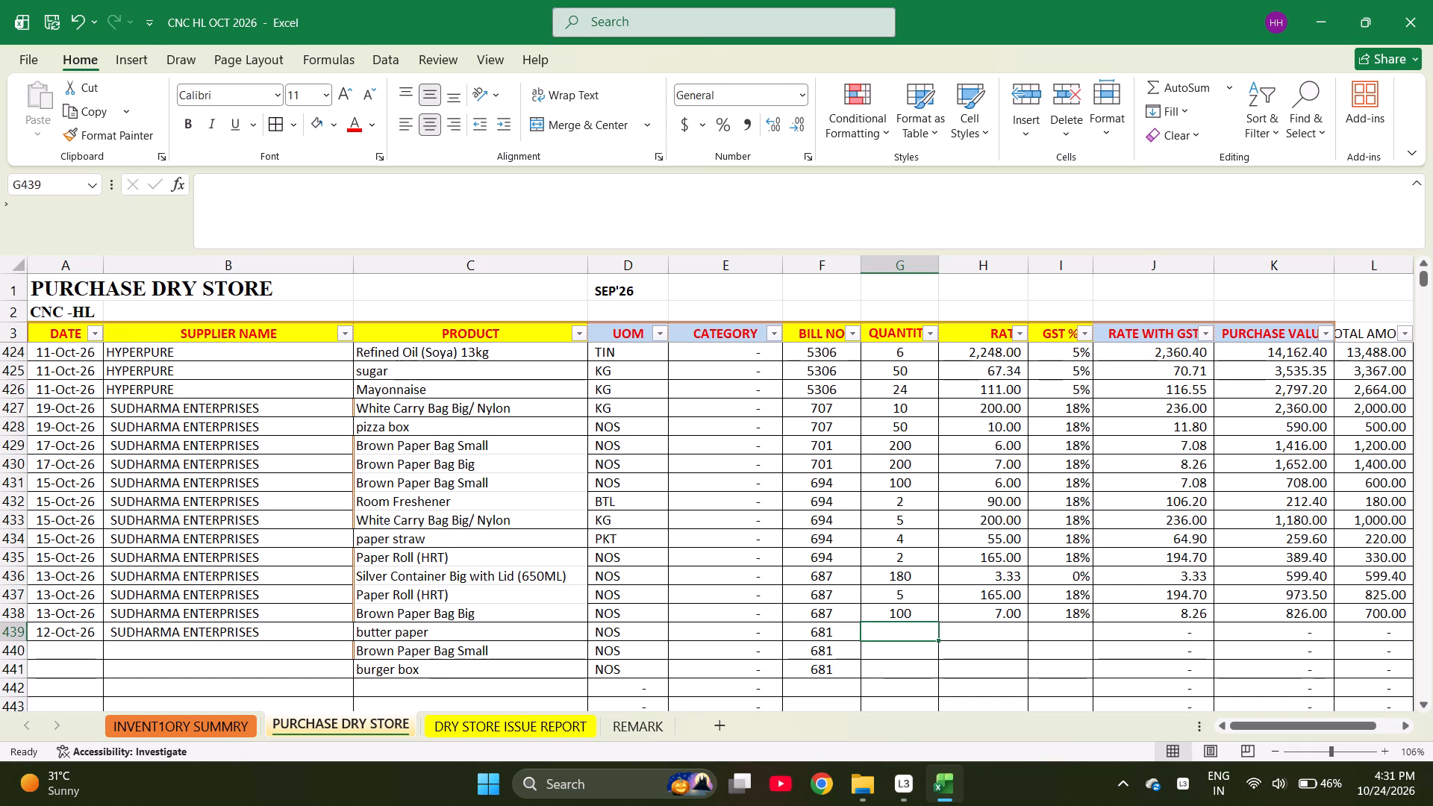
{"action": "key", "text": "1"}
{"action": "key", "text": "Return"}
{"action": "type", "text": "100"}
{"action": "key", "text": "Return"}
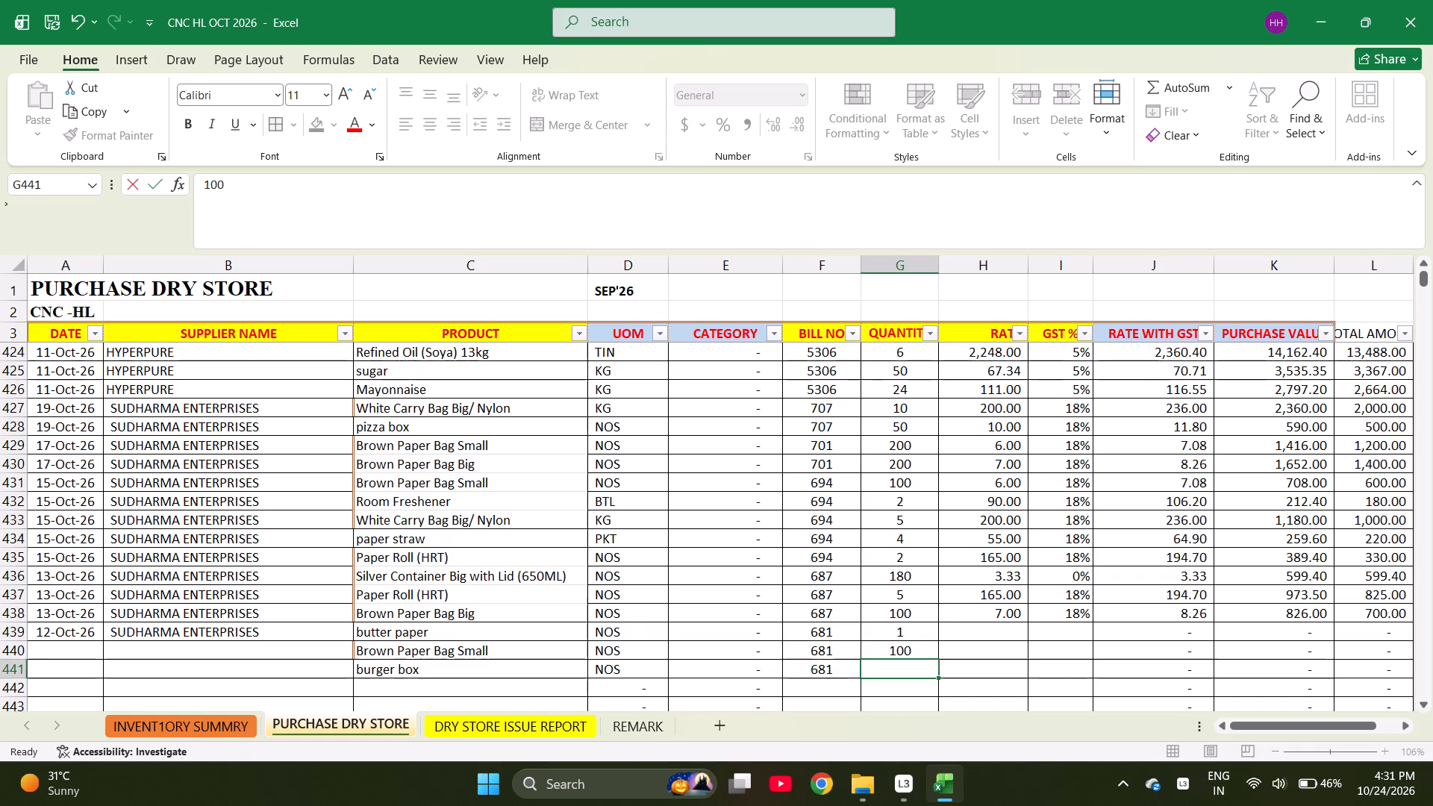
{"action": "type", "text": "70"}
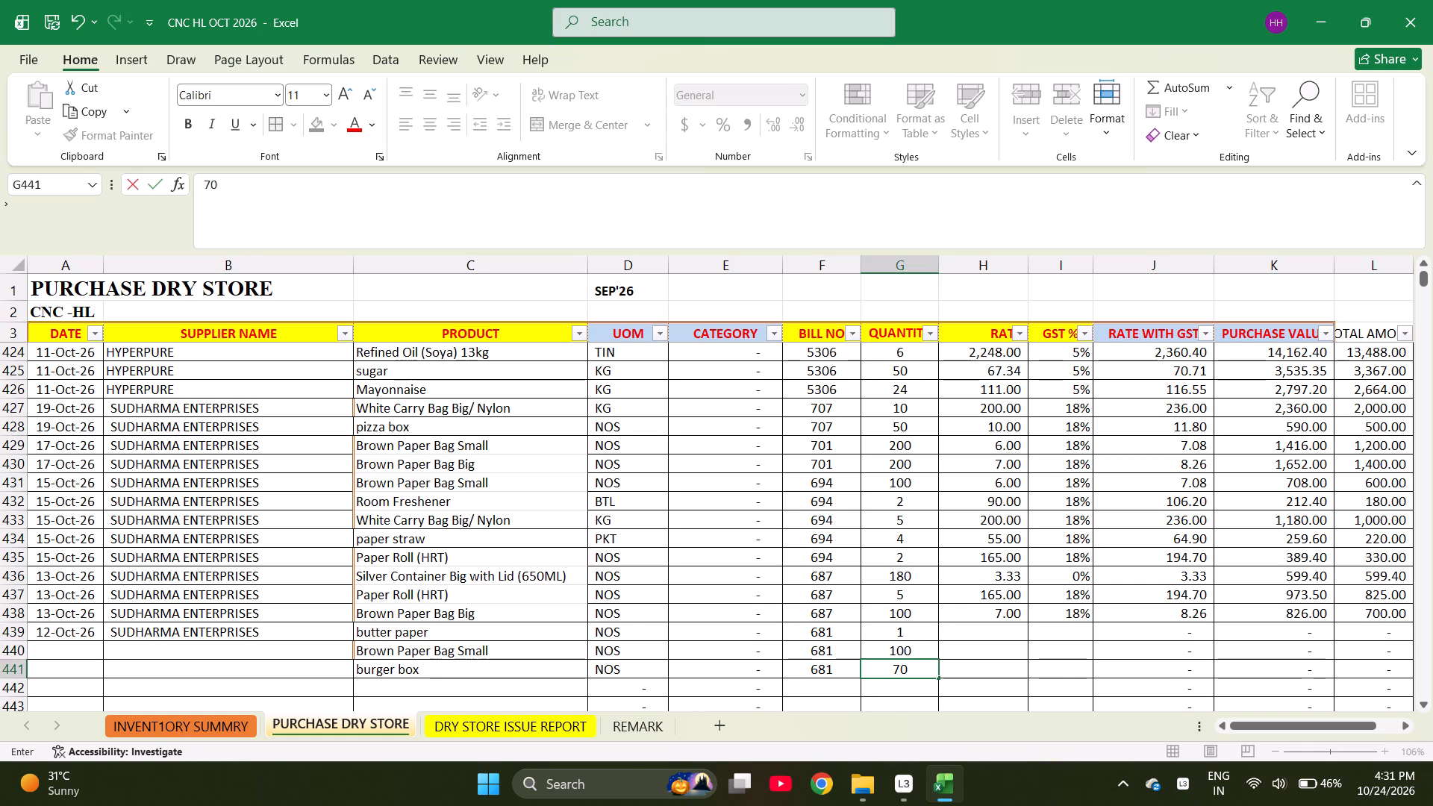
Enter rates of 130, 6 and 2.50 for the products in rows 439 to 441.
{"action": "key", "text": "Right"}
{"action": "key", "text": "Up"}
{"action": "key", "text": "Up"}
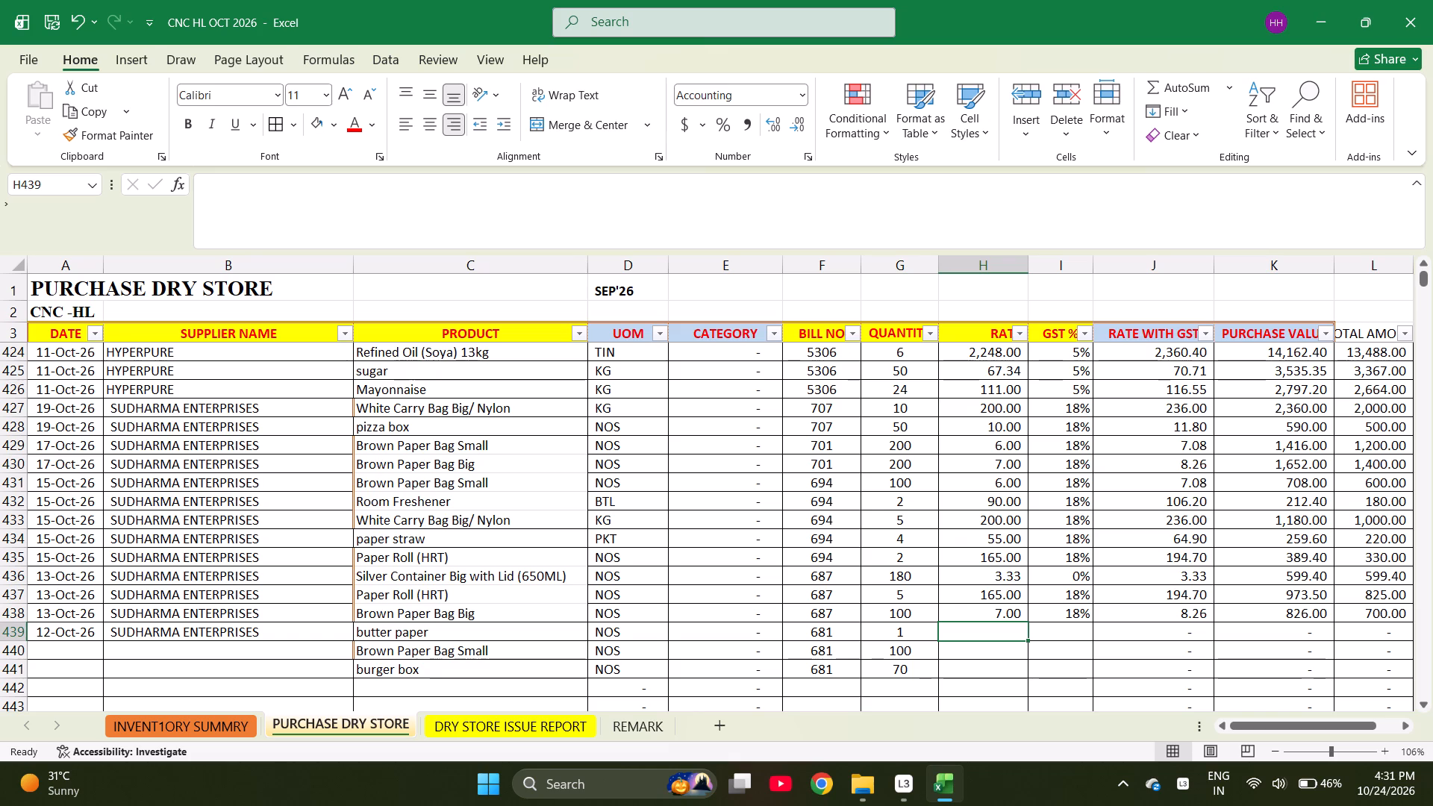
{"action": "type", "text": "130"}
{"action": "key", "text": "Return"}
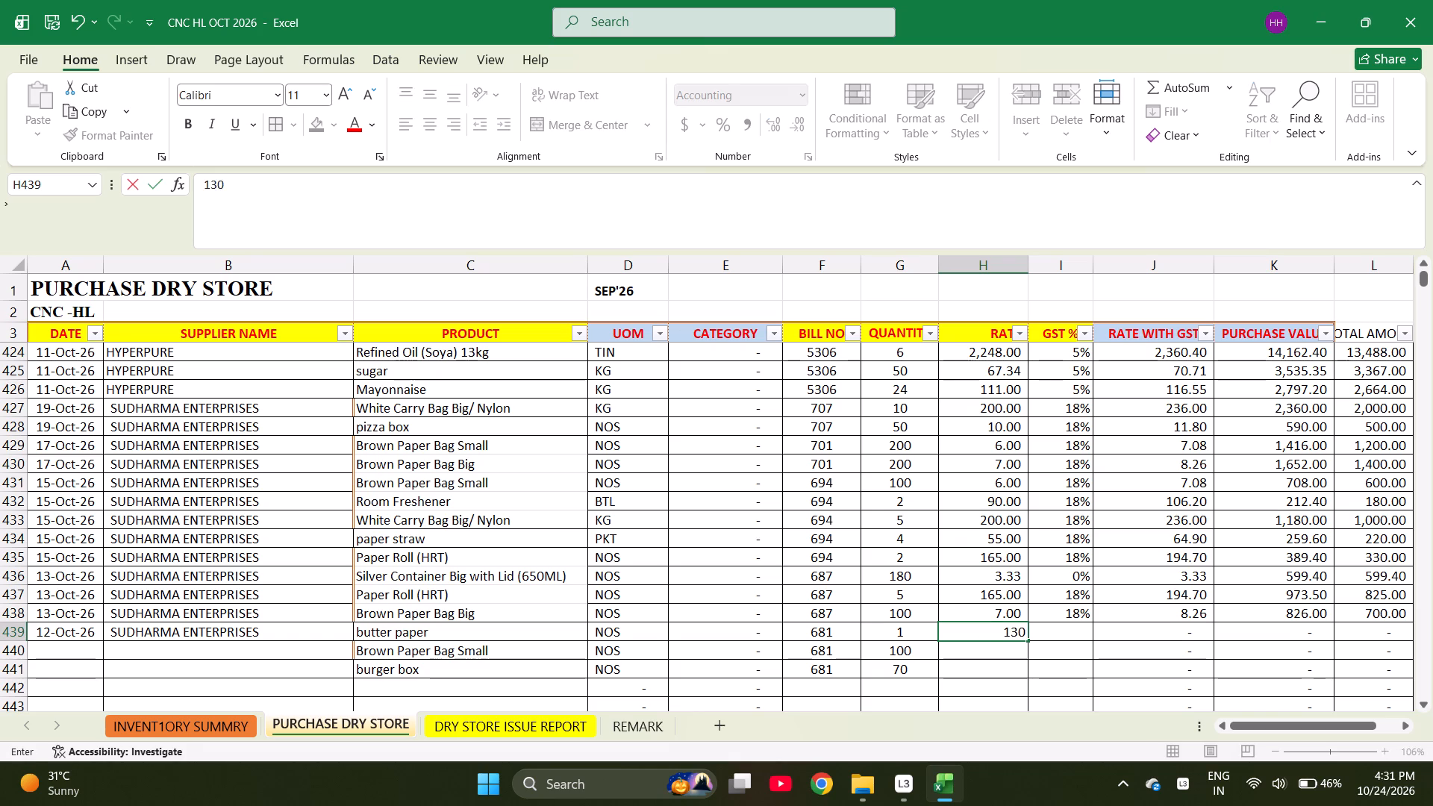
{"action": "key", "text": "6"}
{"action": "key", "text": "Return"}
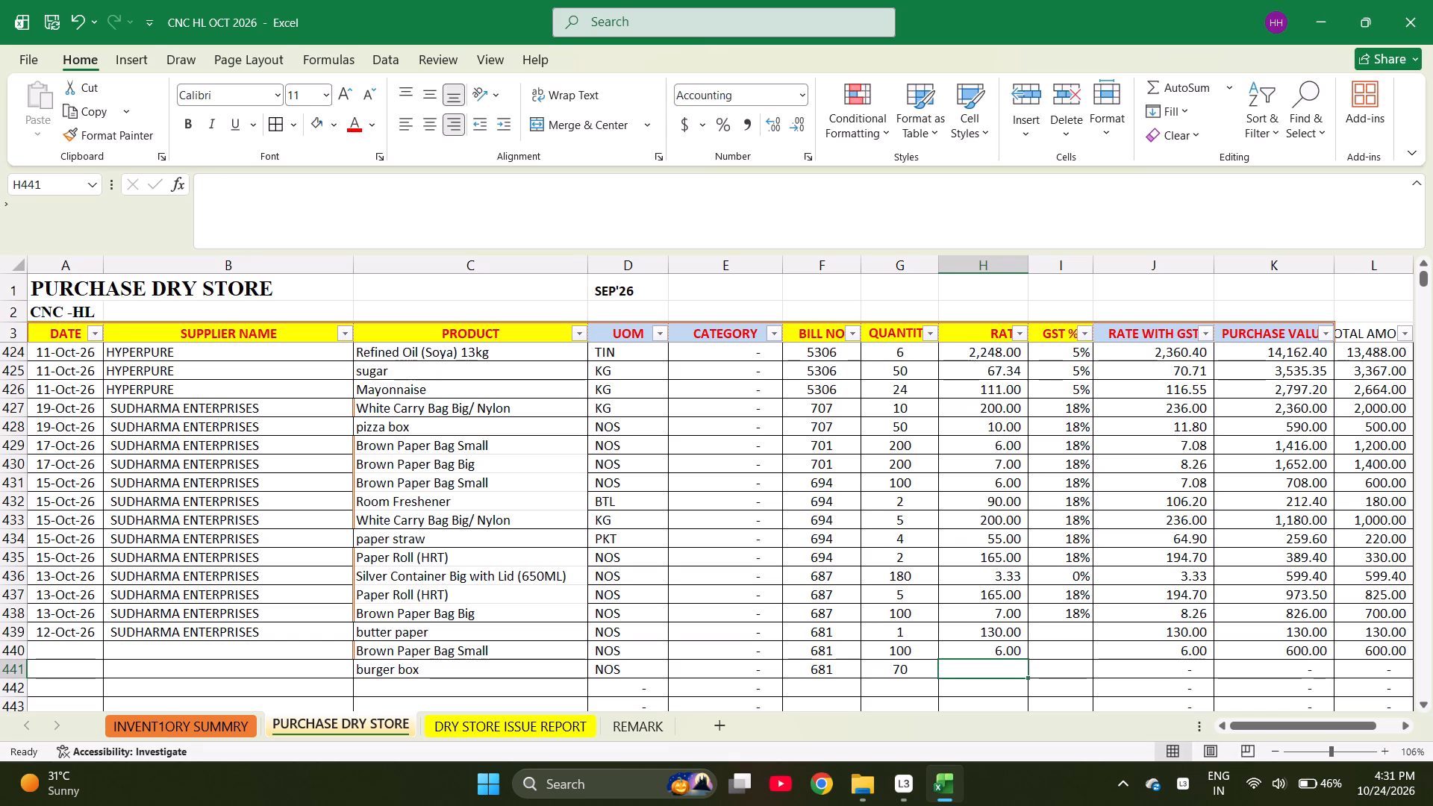
{"action": "type", "text": "2.25"}
{"action": "key", "text": "BackSpace"}
{"action": "key", "text": "BackSpace"}
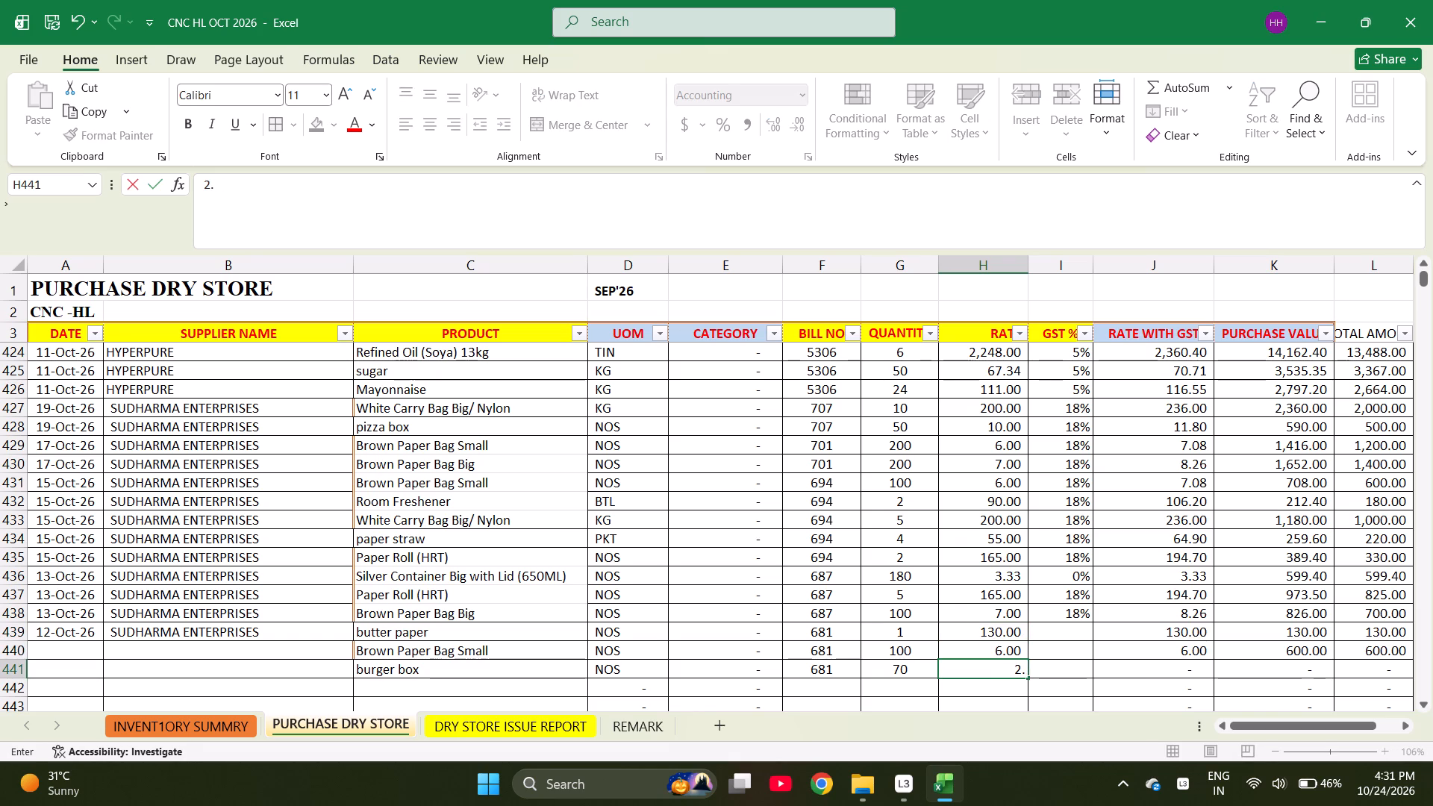
{"action": "type", "text": "50"}
Enter a GST rate of 18% for each of the products in rows 439 to 441.
{"action": "key", "text": "Right"}
{"action": "key", "text": "Up"}
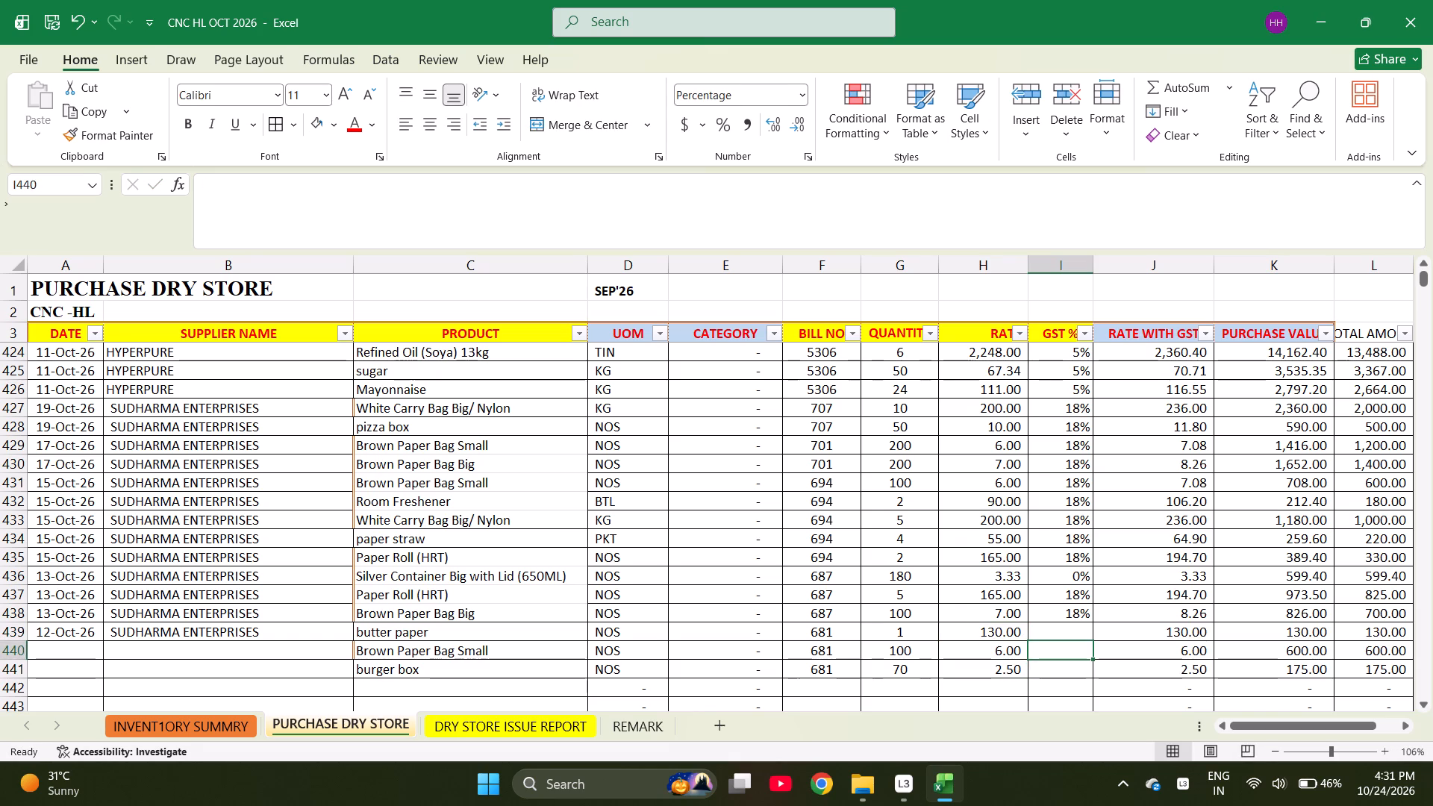
{"action": "key", "text": "Up"}
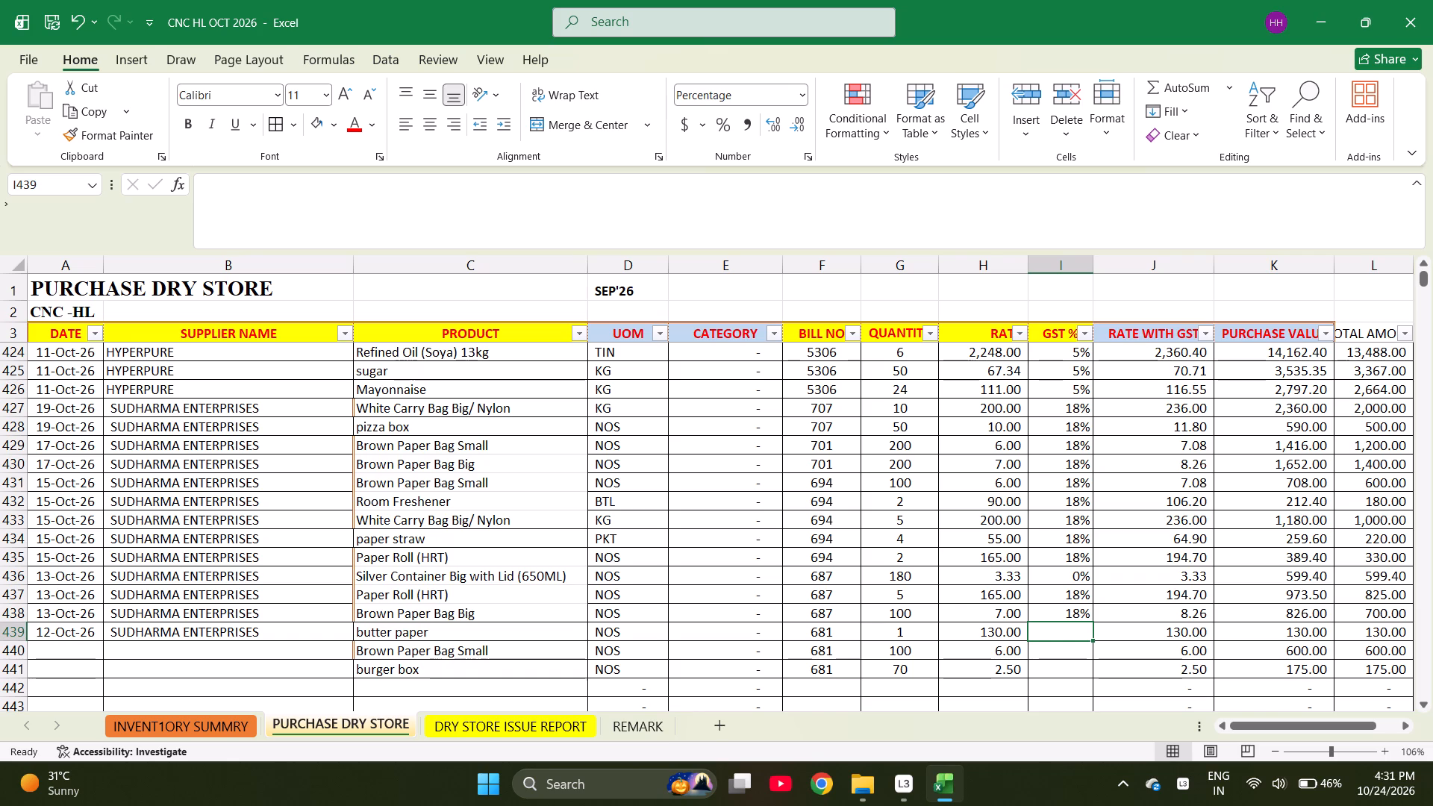
{"action": "type", "text": "18"}
{"action": "key", "text": "Return"}
{"action": "type", "text": "18"}
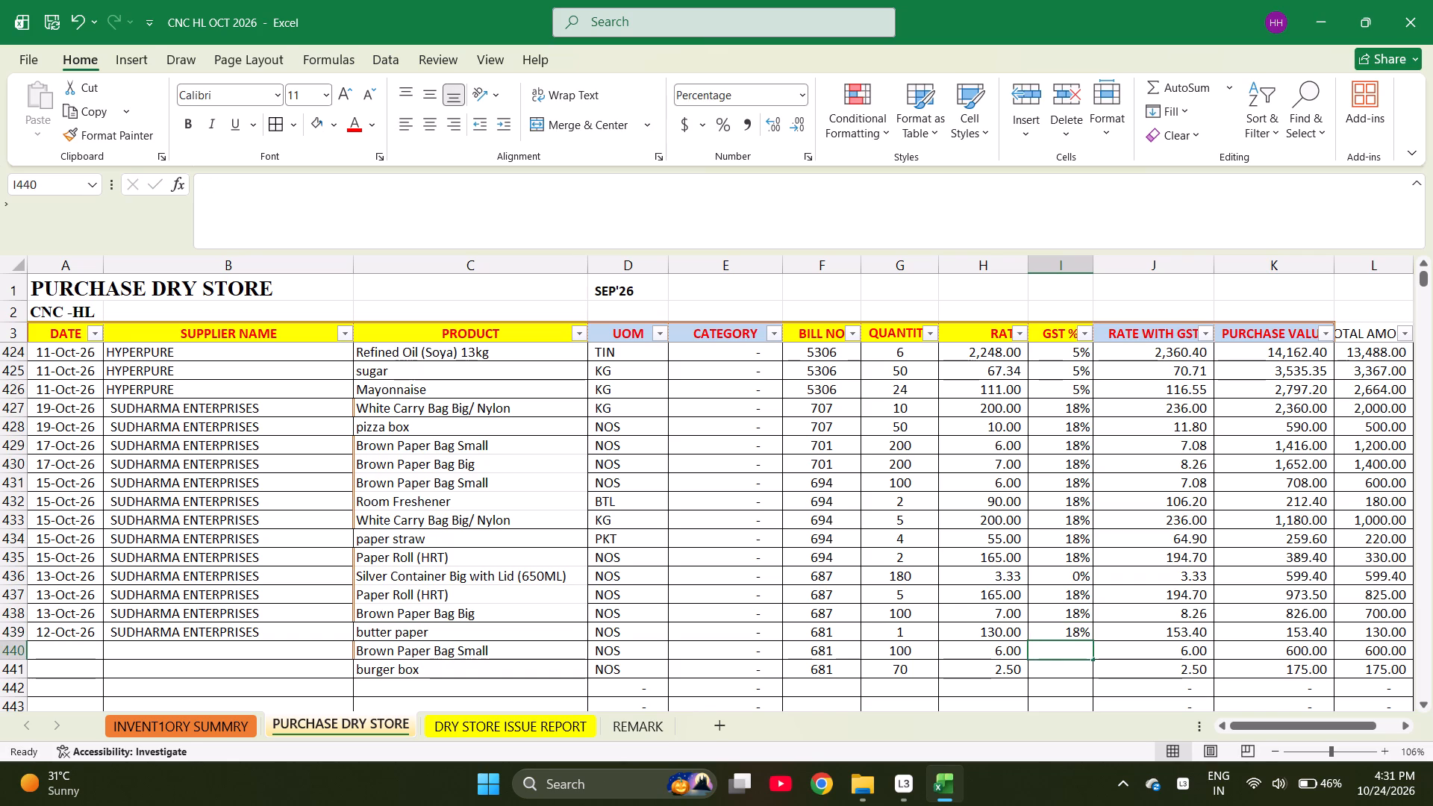
{"action": "key", "text": "Return"}
{"action": "type", "text": "18"}
{"action": "key", "text": "Return"}
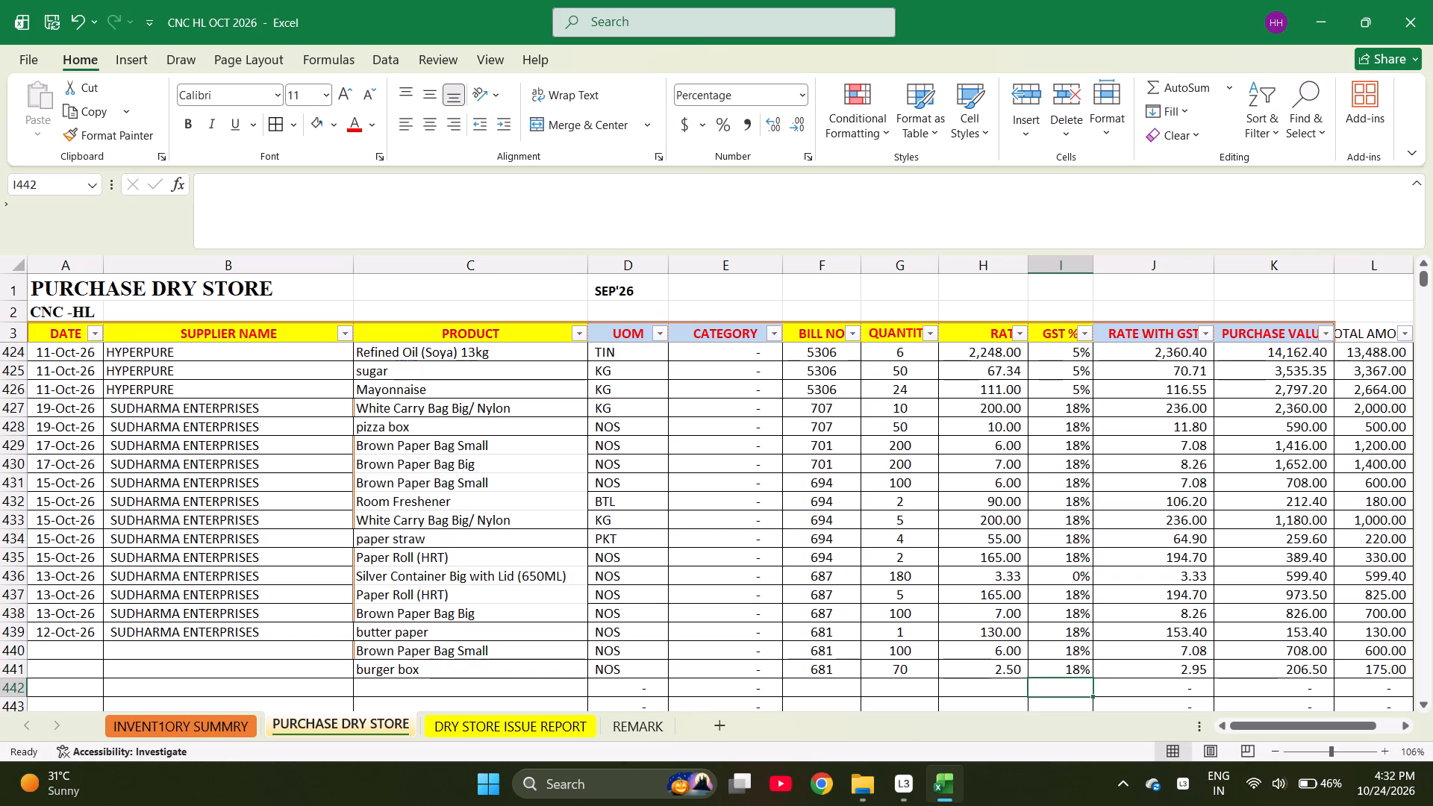
Check the combined purchase value of bill 681 across rows 439 to 441.
{"action": "key", "text": "Right"}
{"action": "key", "text": "Right"}
{"action": "key", "text": "Right"}
{"action": "key", "text": "Left"}
{"action": "key", "text": "Up"}
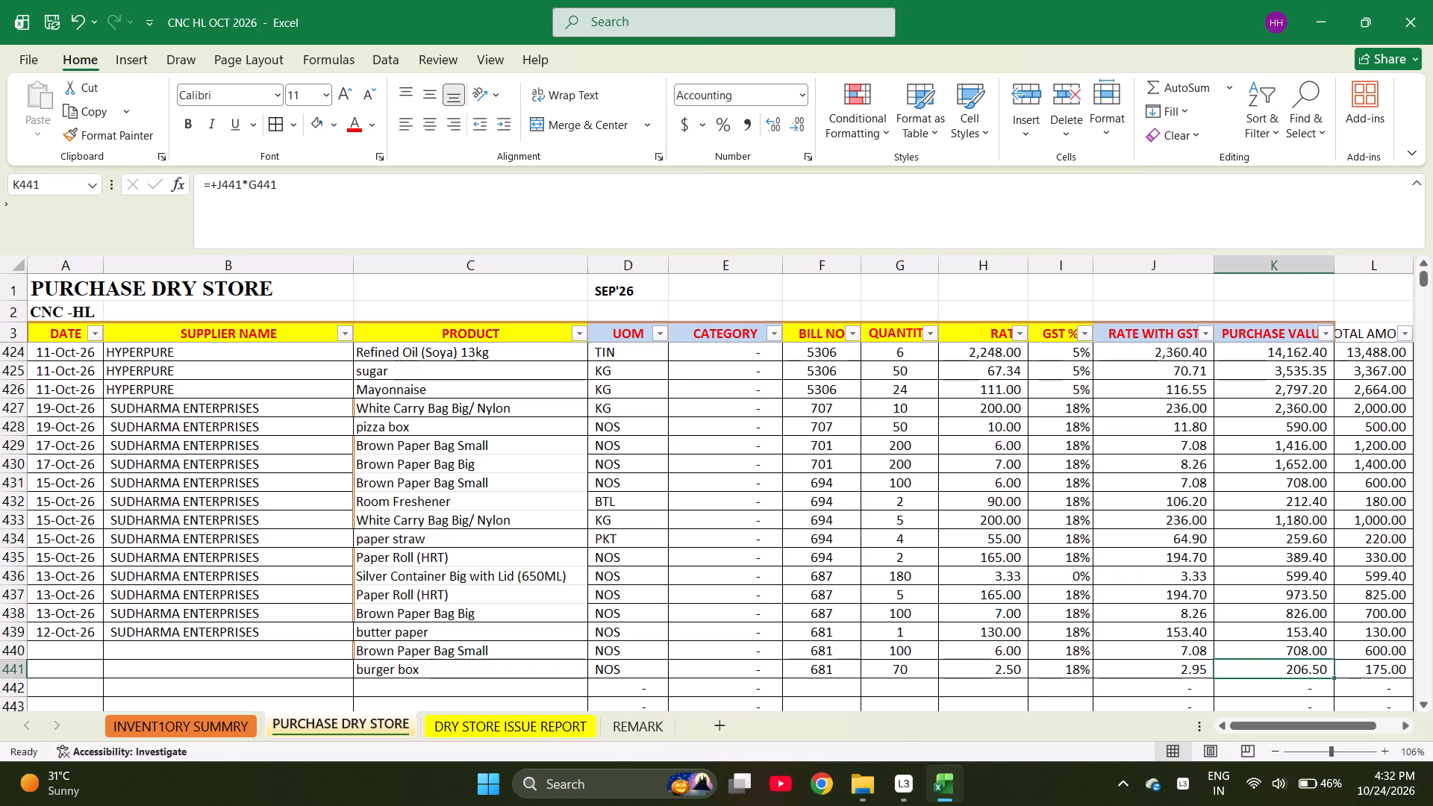
{"action": "key", "text": "shift+Up"}
{"action": "key", "text": "shift+Up"}
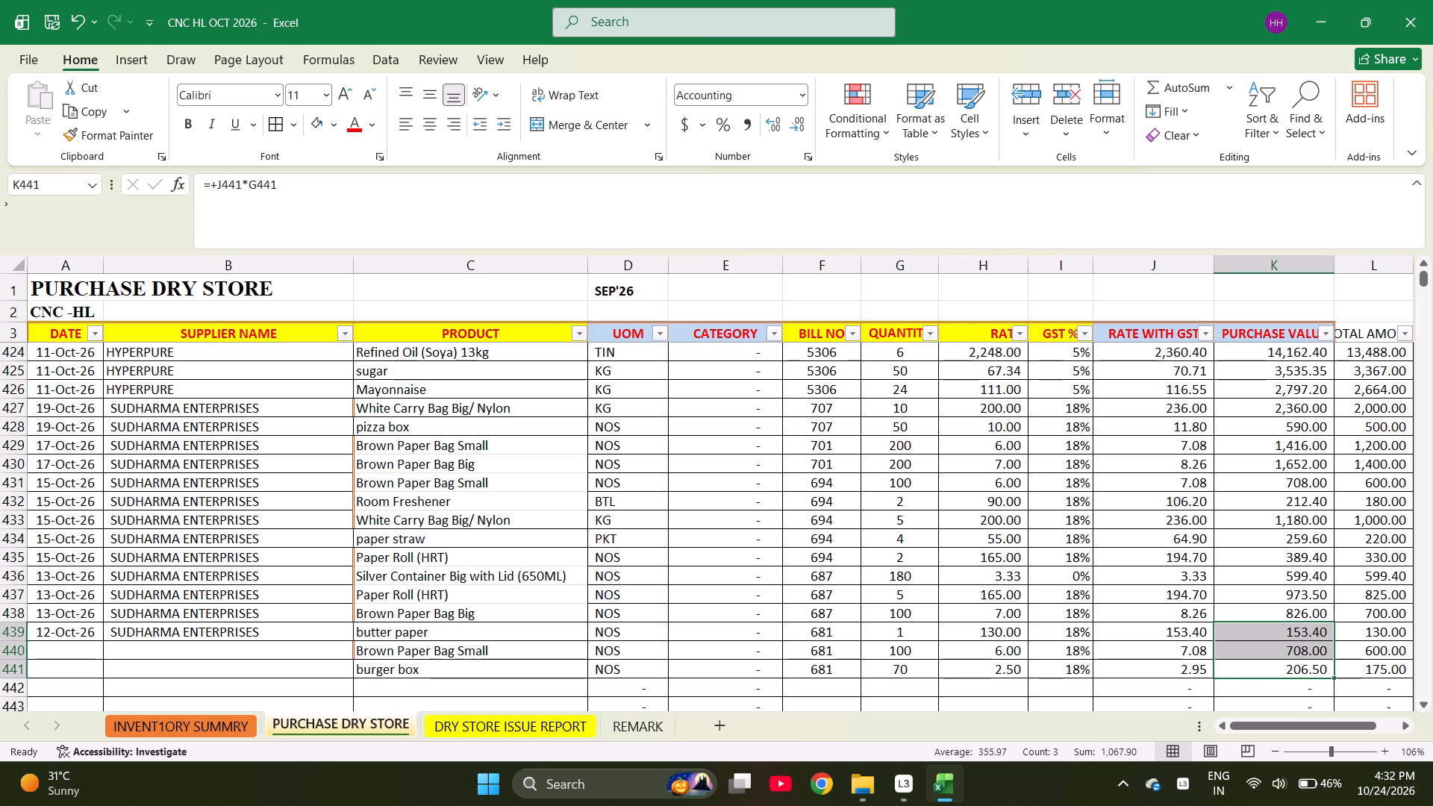
Fill the date 12-Oct-26 and supplier SUDHARMA ENTERPRISES from row 439 down through row 441.
{"action": "key", "text": "Left"}
{"action": "key", "text": "Left"}
{"action": "key", "text": "Left"}
{"action": "key", "text": "Left"}
{"action": "key", "text": "Left"}
{"action": "key", "text": "Left"}
{"action": "key", "text": "Left"}
{"action": "key", "text": "Left"}
{"action": "key", "text": "Left"}
{"action": "key", "text": "Left"}
{"action": "key", "text": "Left"}
{"action": "key", "text": "Left"}
{"action": "key", "text": "Left"}
{"action": "key", "text": "Left"}
{"action": "key", "text": "Left"}
{"action": "key", "text": "Left"}
{"action": "key", "text": "Left"}
{"action": "key", "text": "Left"}
{"action": "key", "text": "Left"}
{"action": "key", "text": "Left"}
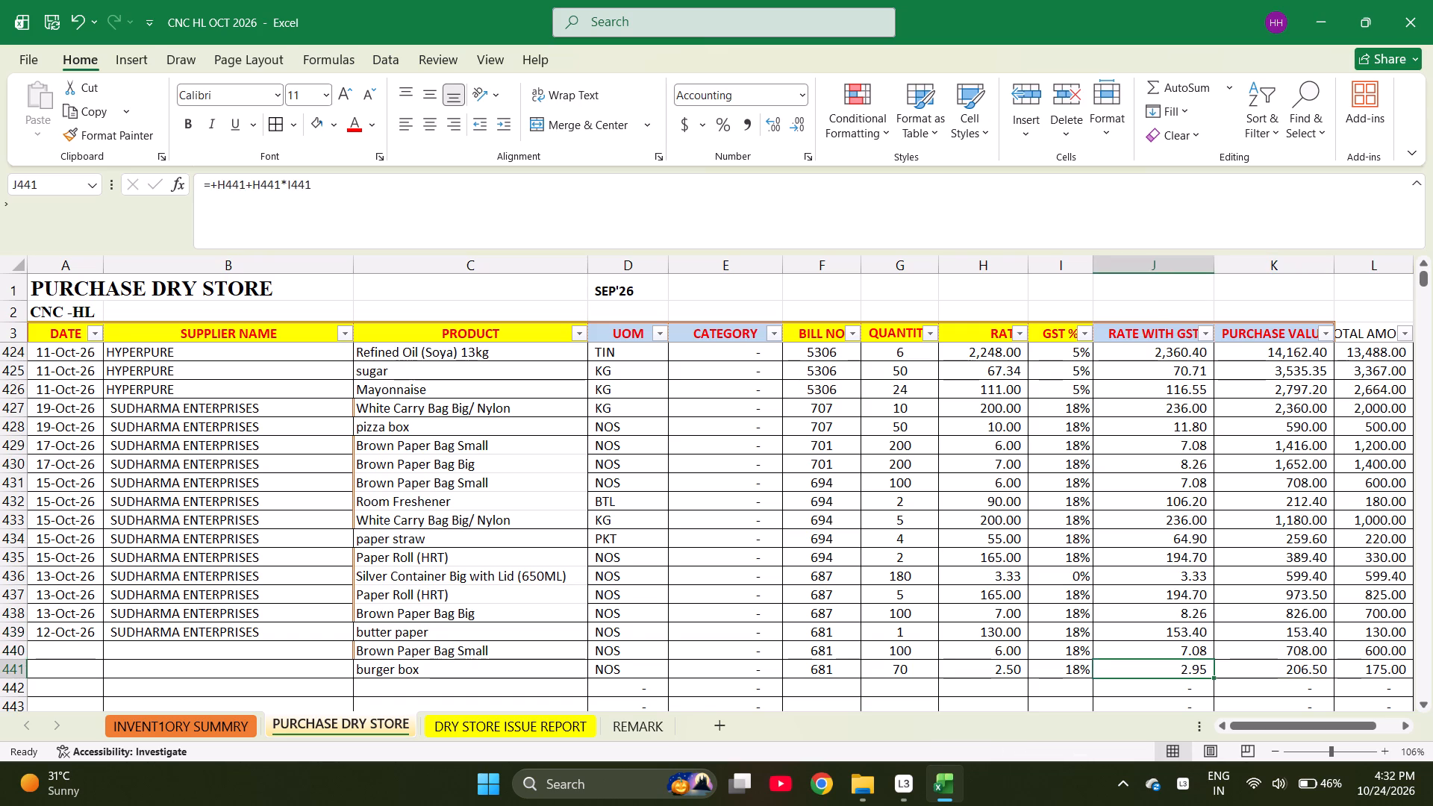
{"action": "key", "text": "ctrl+Up"}
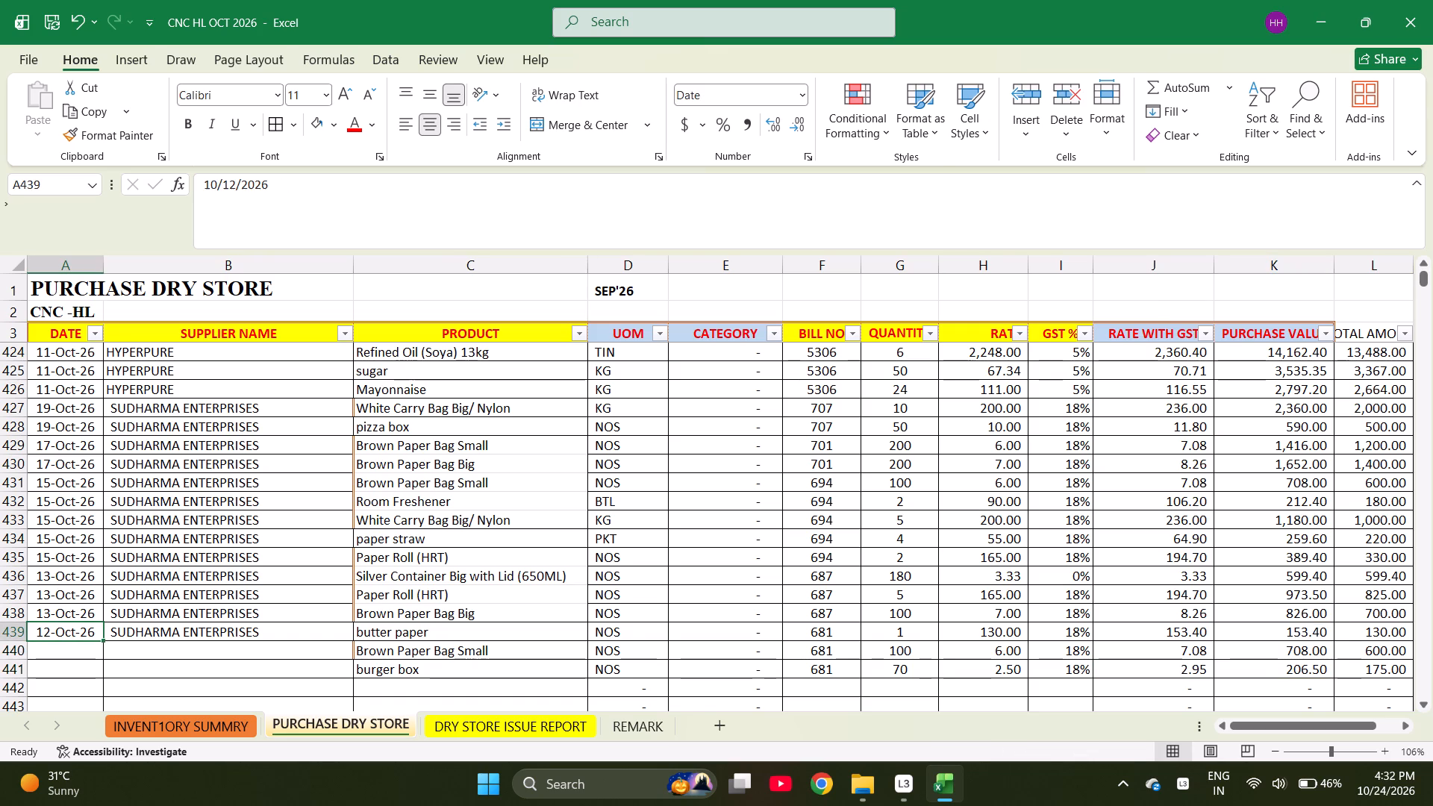
{"action": "key", "text": "shift+Right"}
{"action": "key", "text": "shift+Down"}
{"action": "key", "text": "shift+Down"}
{"action": "key", "text": "shift+Down"}
{"action": "key", "text": "shift+Up"}
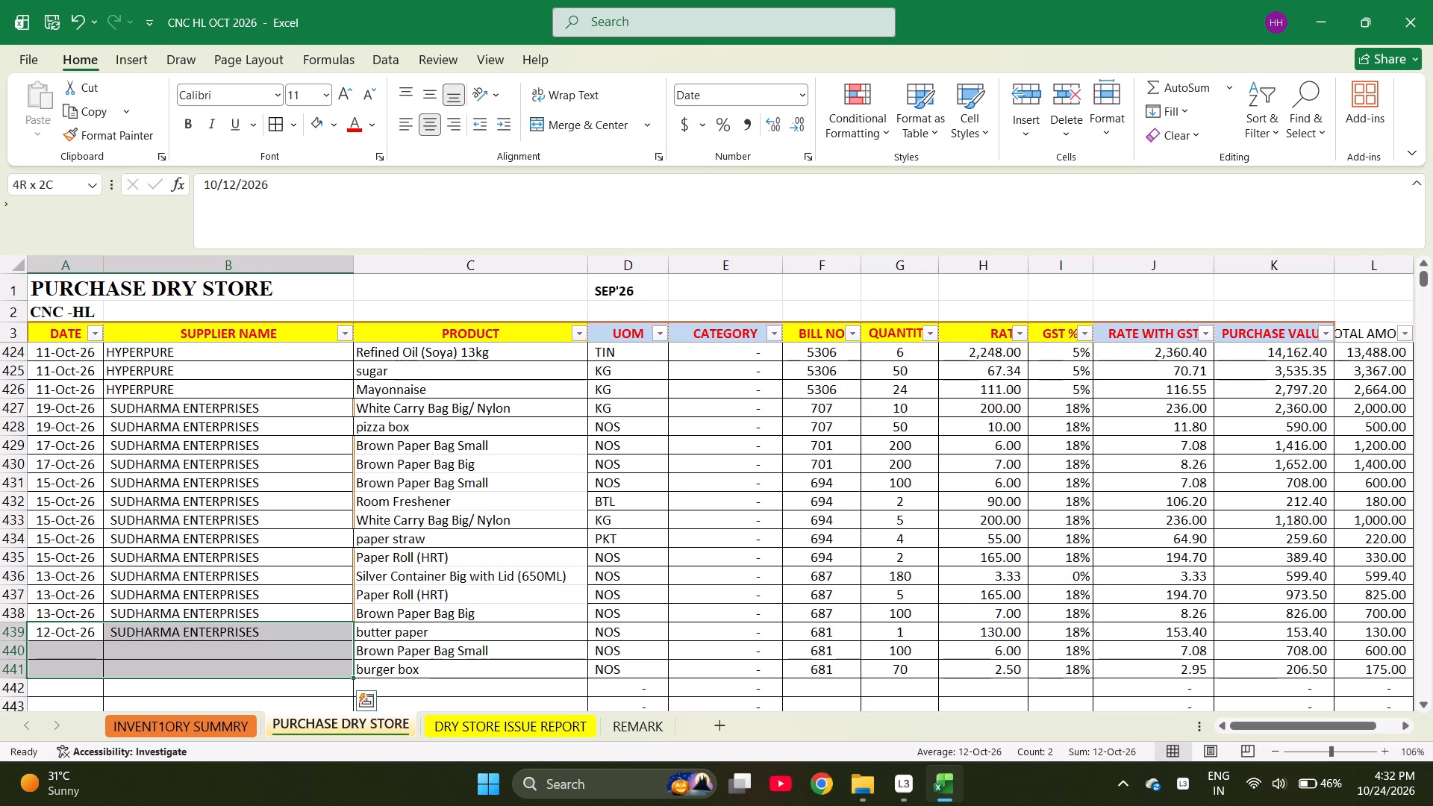
{"action": "key", "text": "ctrl+d"}
{"action": "key", "text": "Down"}
{"action": "key", "text": "Down"}
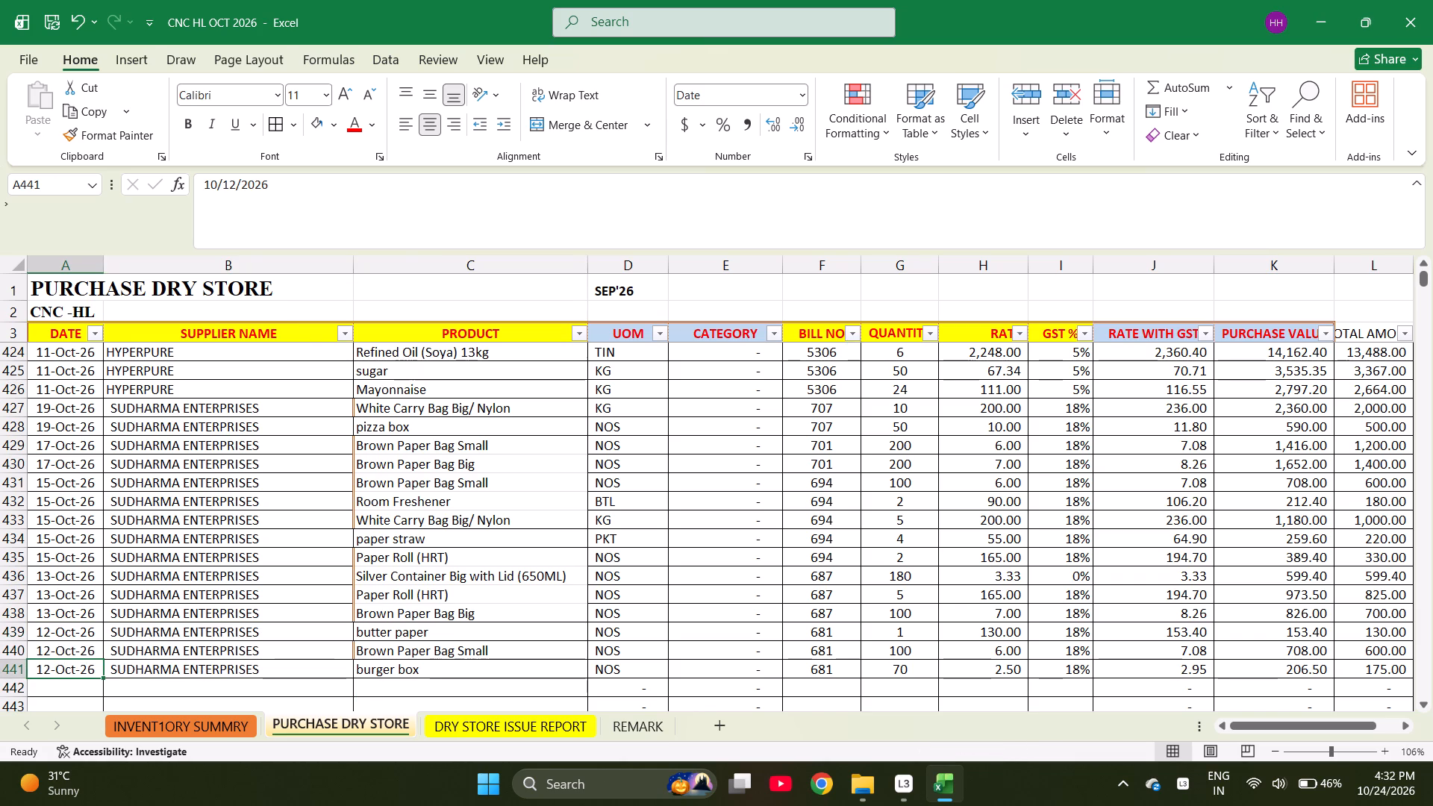
Search the BILL NO filter for bill 672, then clear the search text.
{"action": "left_click", "coordinate": [853, 334]}
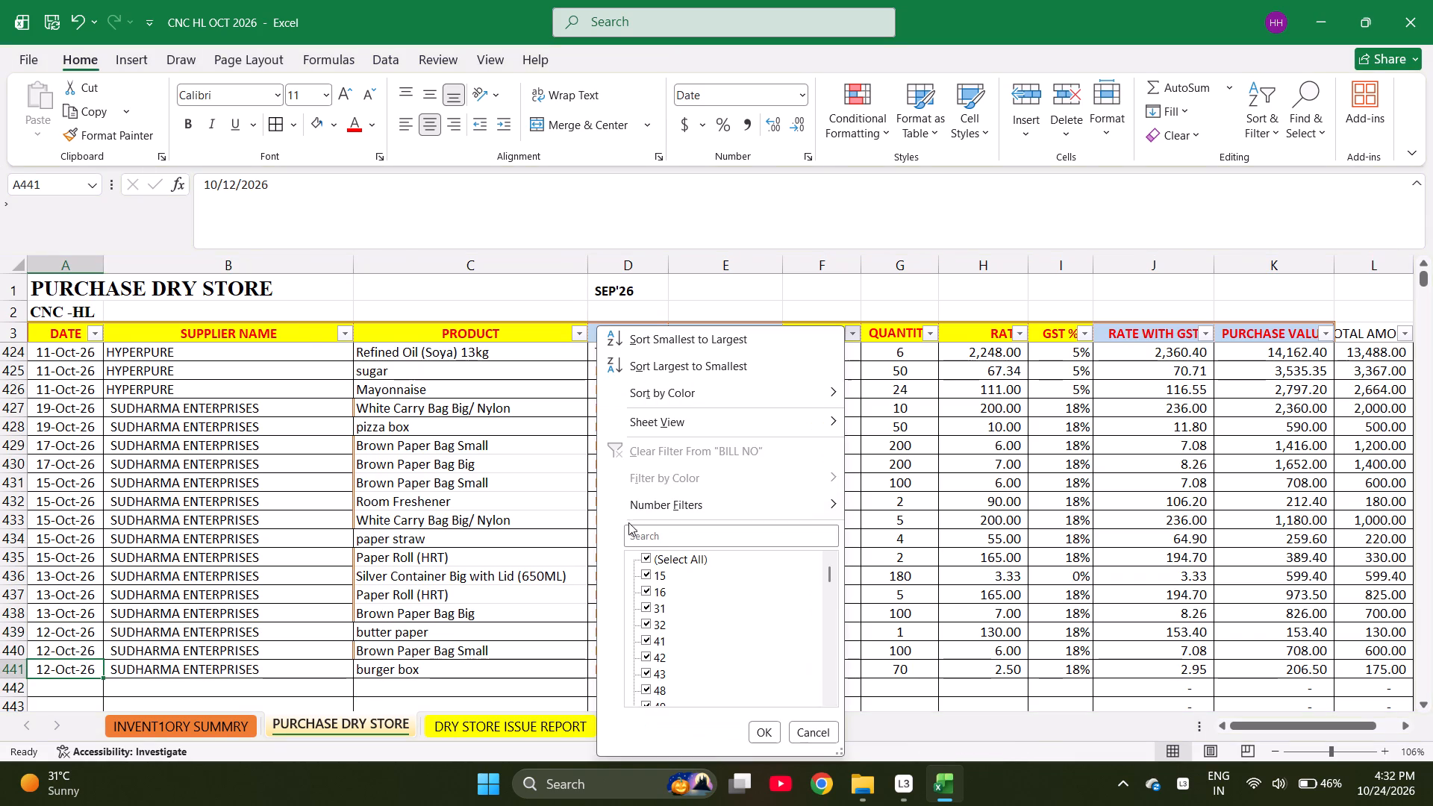
{"action": "left_click", "coordinate": [639, 534]}
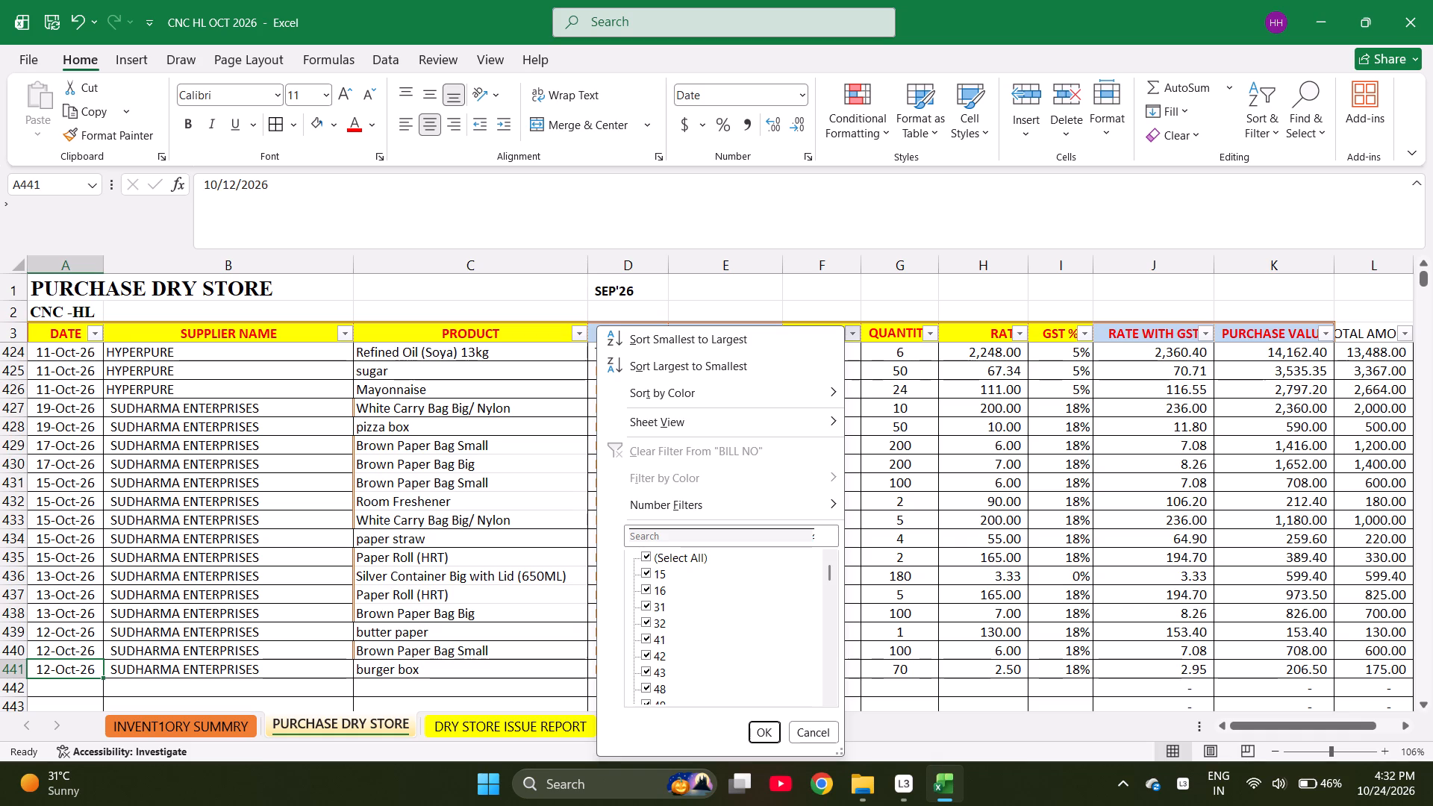
{"action": "type", "text": "672"}
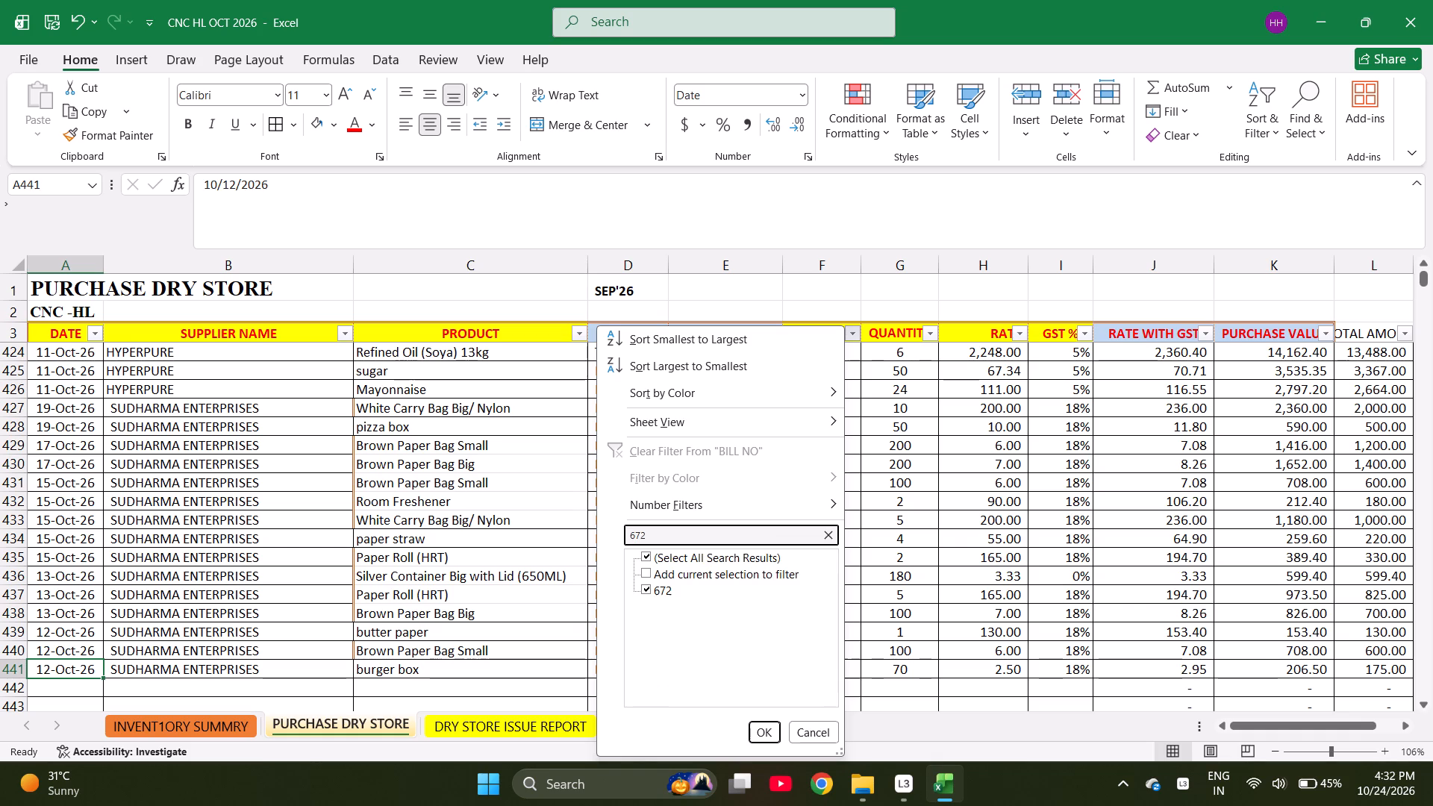
{"action": "key", "text": "BackSpace"}
{"action": "key", "text": "BackSpace"}
{"action": "key", "text": "BackSpace"}
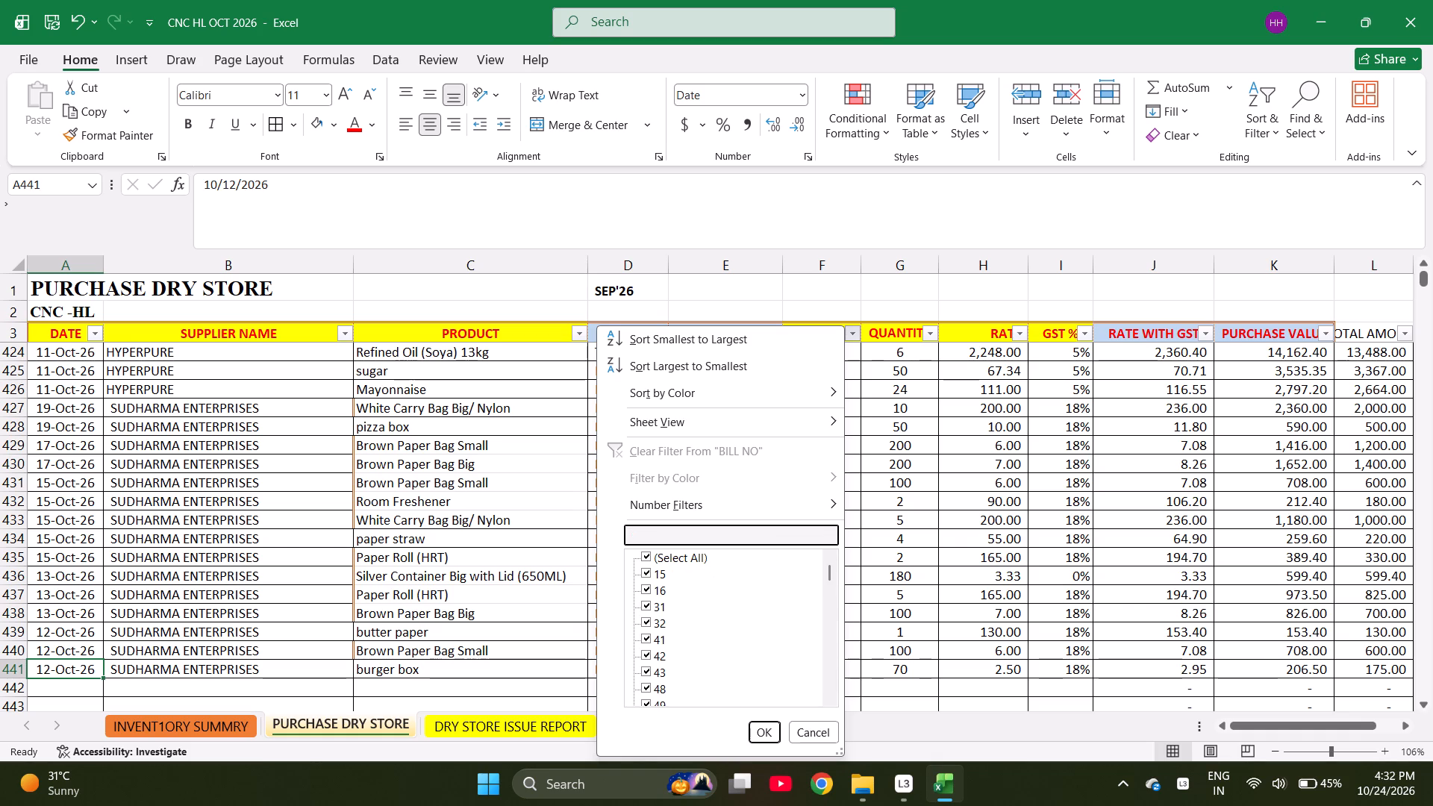
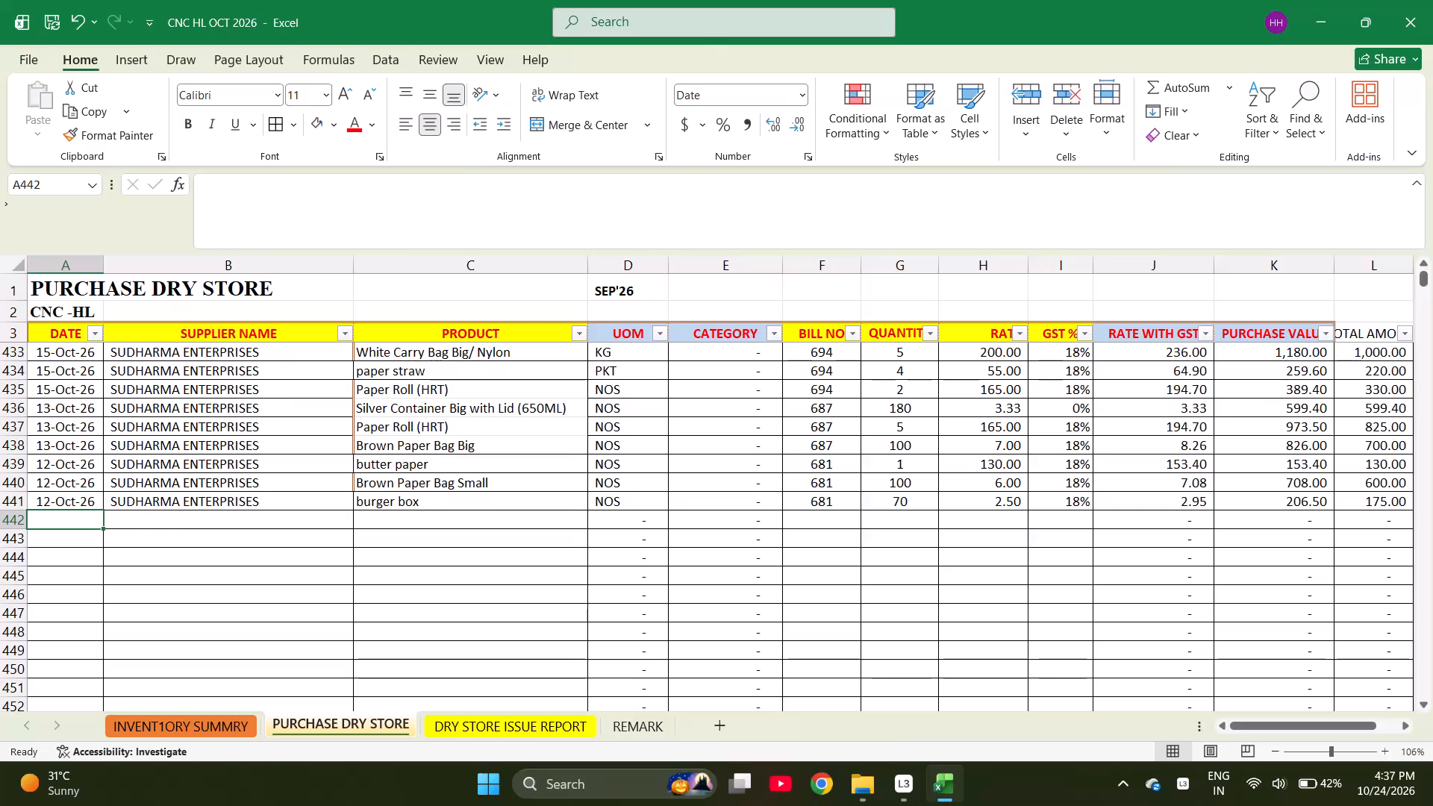
Enter the date 1-Oct-26 and the supplier CHOPRA STORE in row 442.
{"action": "type", "text": "10"}
{"action": "type", "text": "-1-202"}
{"action": "key", "text": "BackSpace"}
{"action": "key", "text": "BackSpace"}
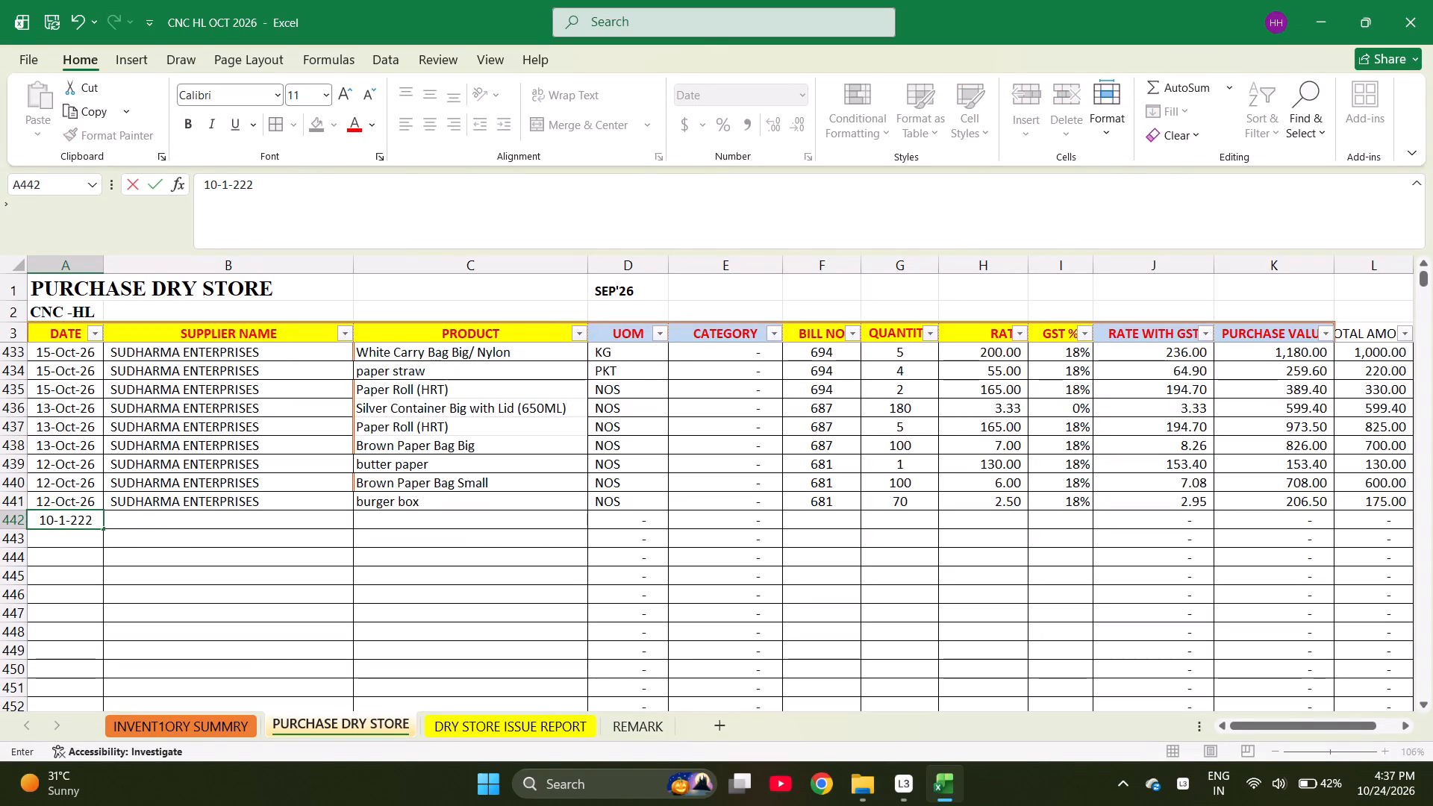
{"action": "key", "text": "BackSpace"}
{"action": "key", "text": "BackSpace"}
{"action": "type", "text": "026"}
{"action": "key", "text": "Right"}
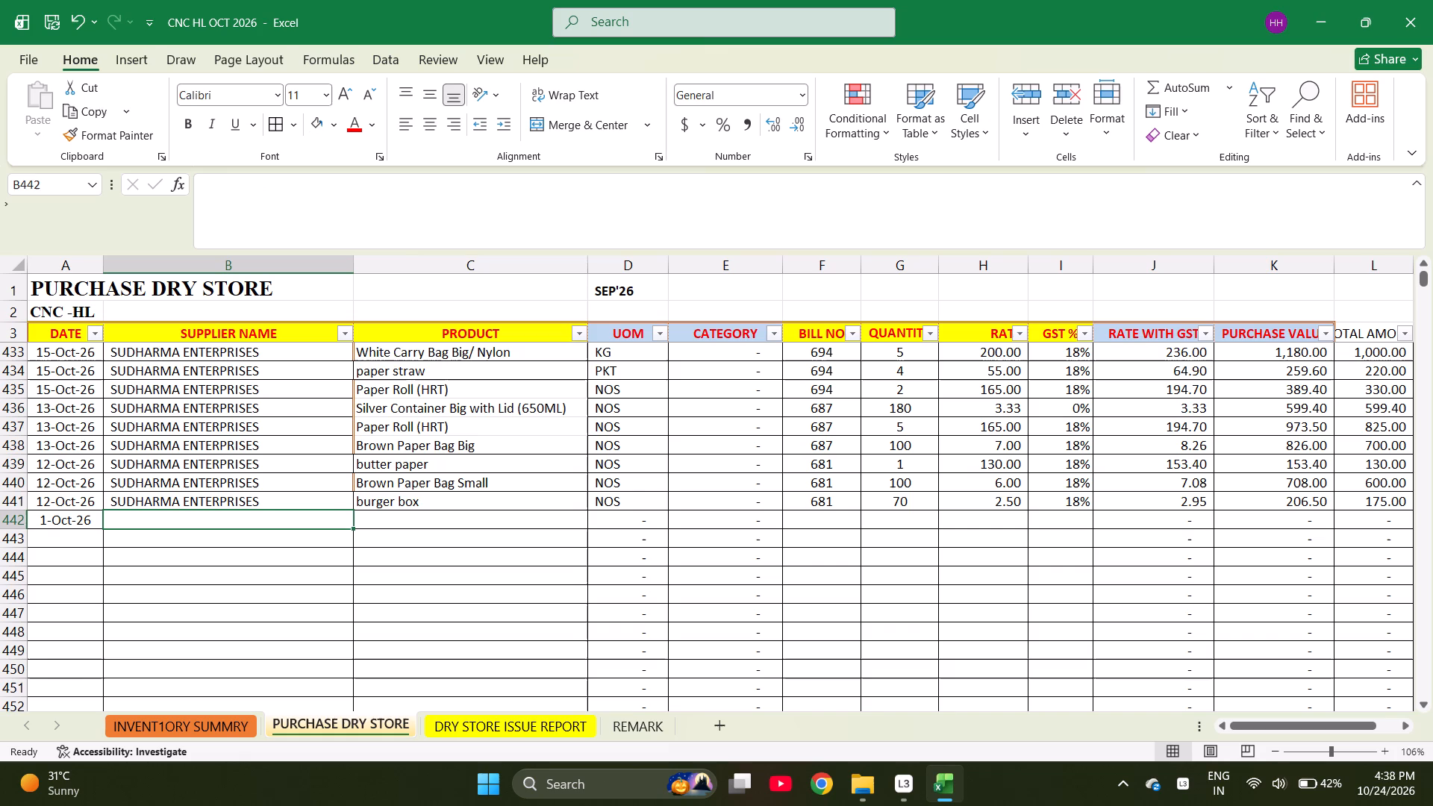
{"action": "type", "text": "ch"}
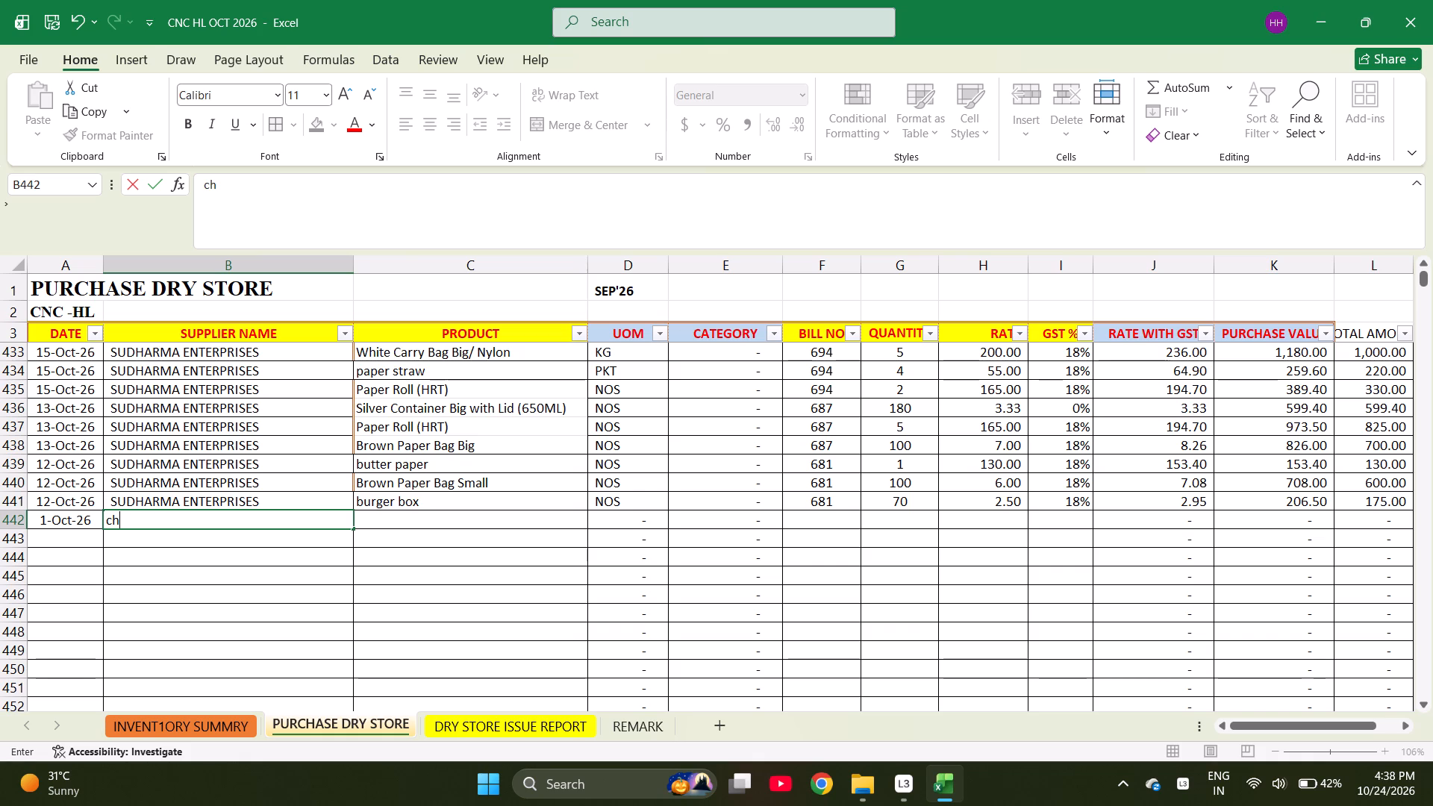
{"action": "type", "text": "opra"}
{"action": "key", "text": "Return"}
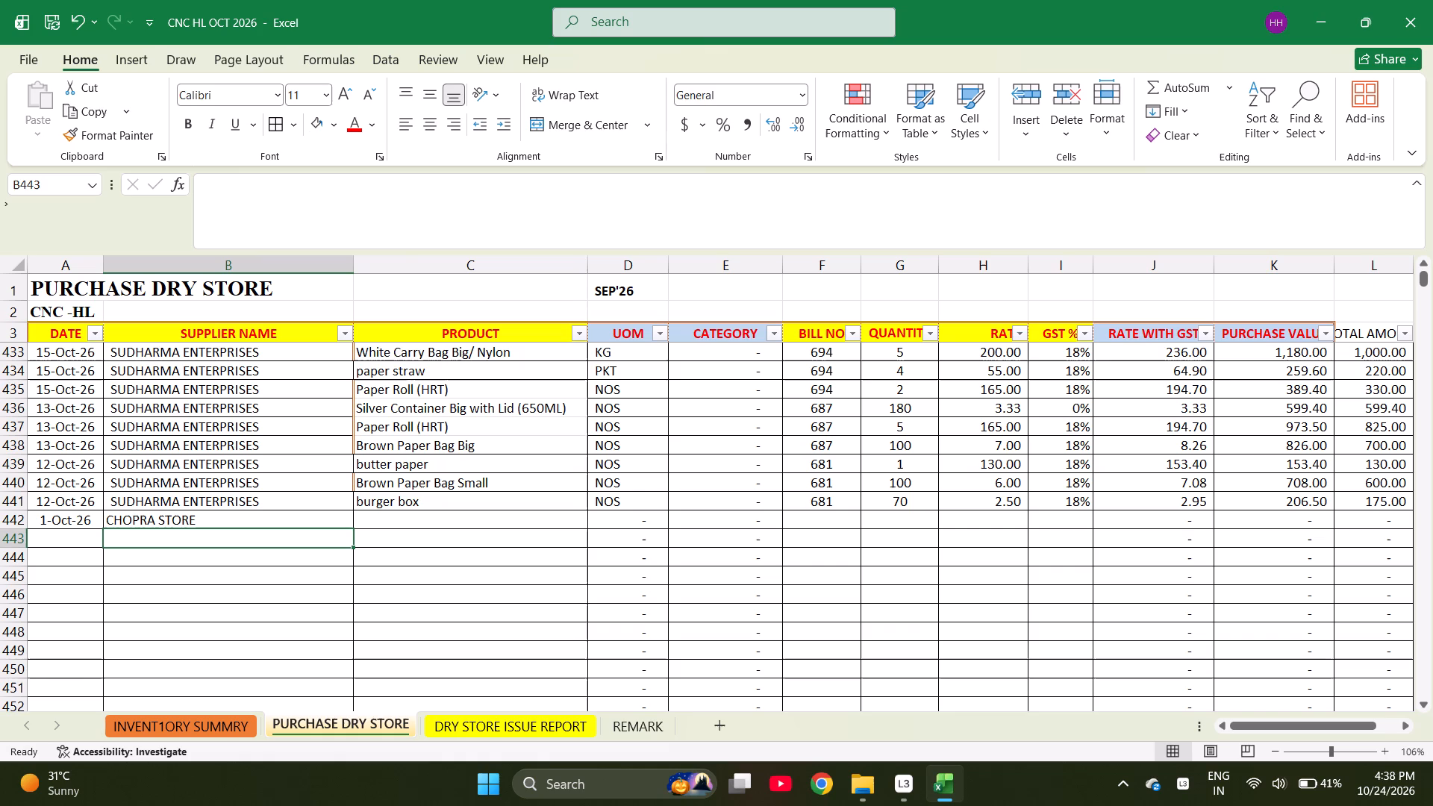
Find Refined Oil (Soya) 13kg in the inventory summary sheet and copy it into the PRODUCT cell of row 442 in PURCHASE DRY STORE.
{"action": "key", "text": "Up"}
{"action": "key", "text": "Right"}
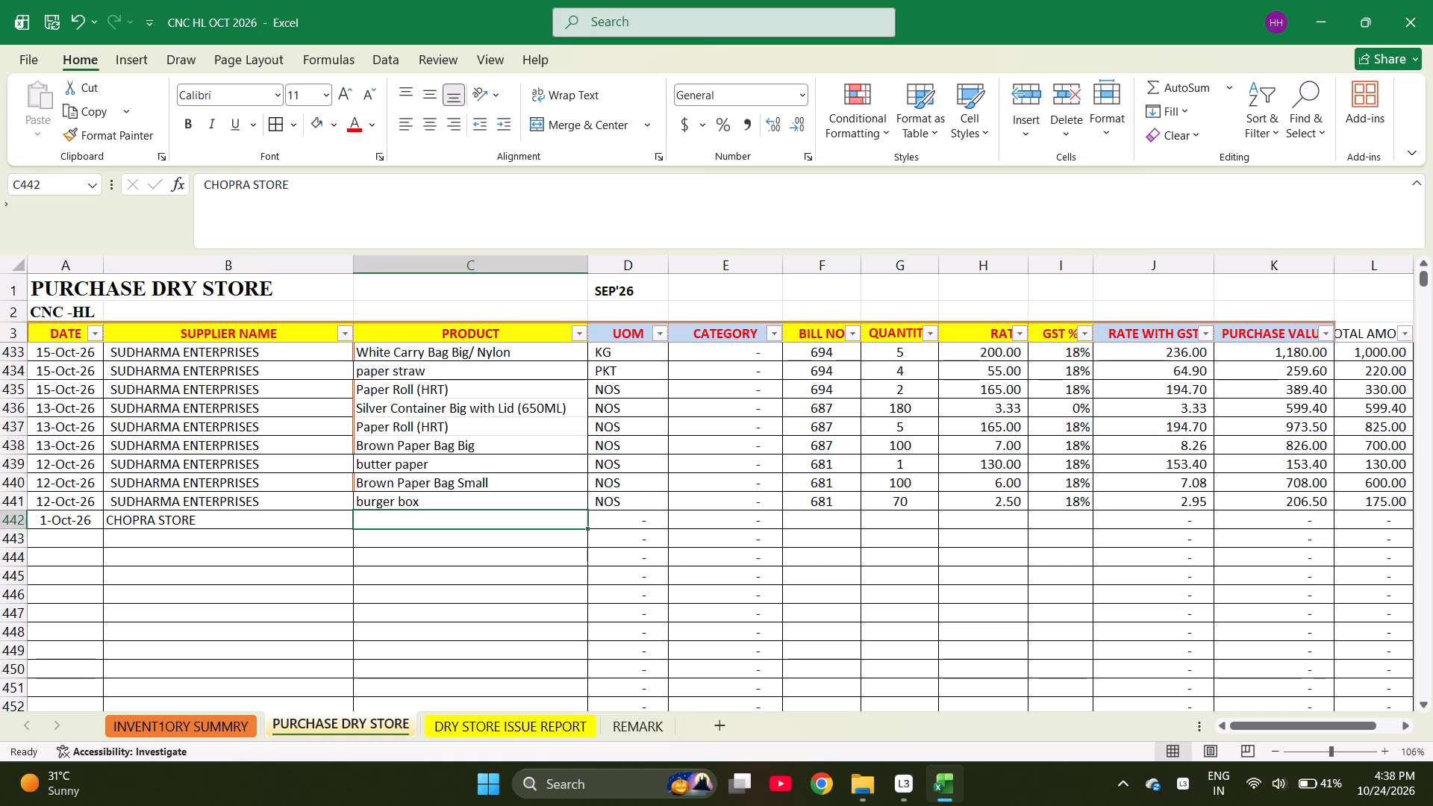
{"action": "key", "text": "ctrl+Page_Up"}
{"action": "key", "text": "ctrl+f"}
{"action": "type", "text": "ref"}
{"action": "key", "text": "Return"}
{"action": "key", "text": "Escape"}
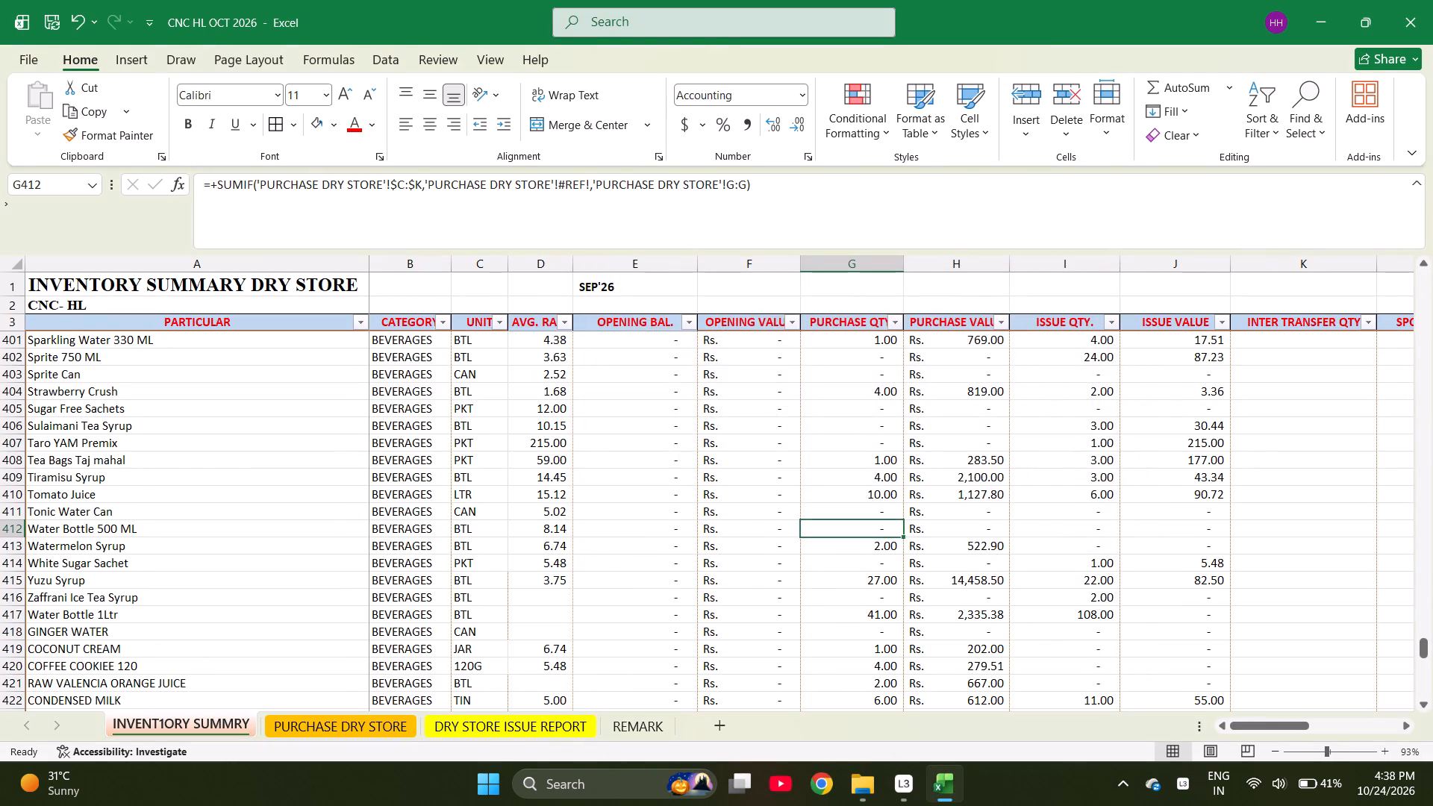
{"action": "key", "text": "ctrl+f"}
{"action": "key", "text": "Return"}
{"action": "key", "text": "Return"}
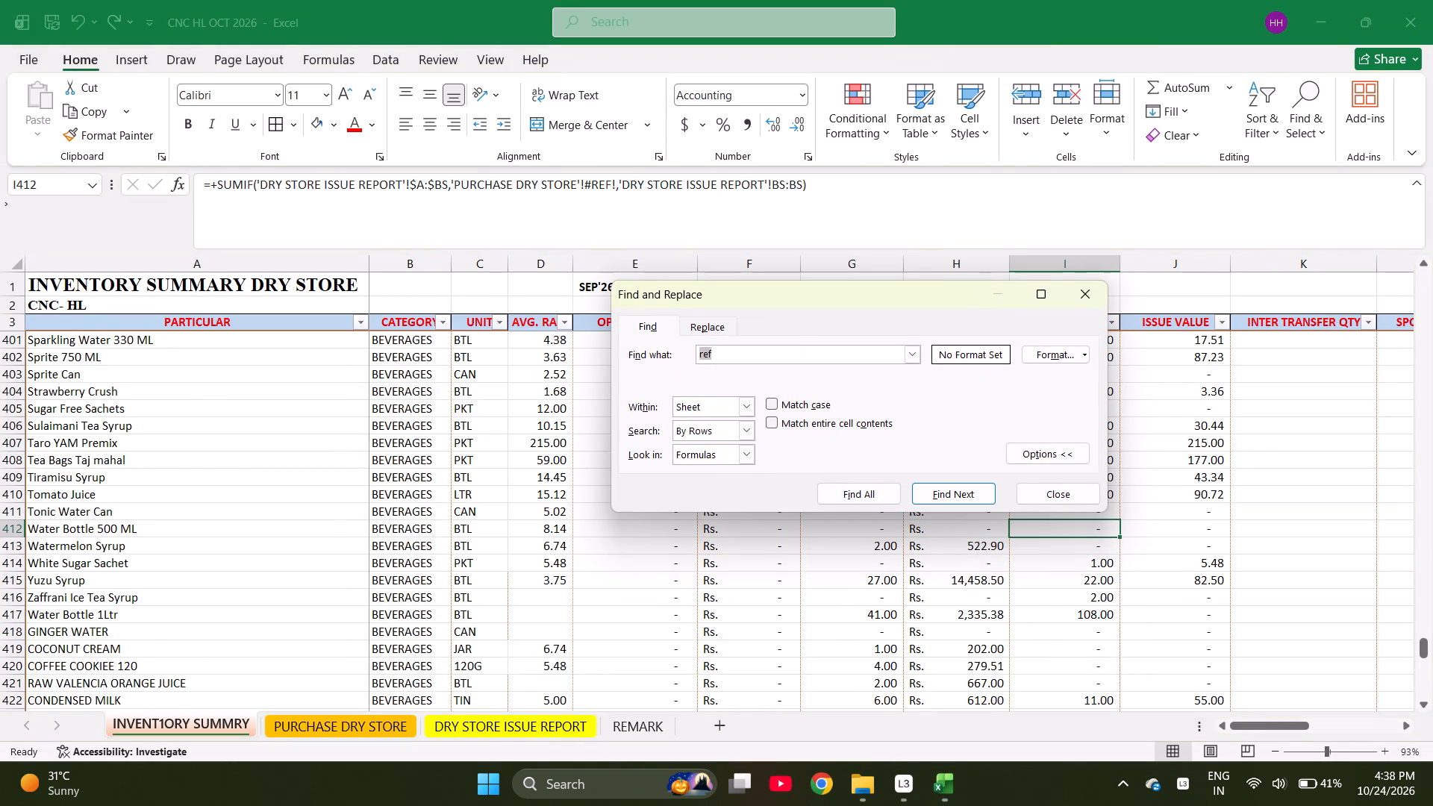
{"action": "type", "text": "refi"}
{"action": "key", "text": "Return"}
{"action": "key", "text": "Escape"}
{"action": "key", "text": "ctrl+f"}
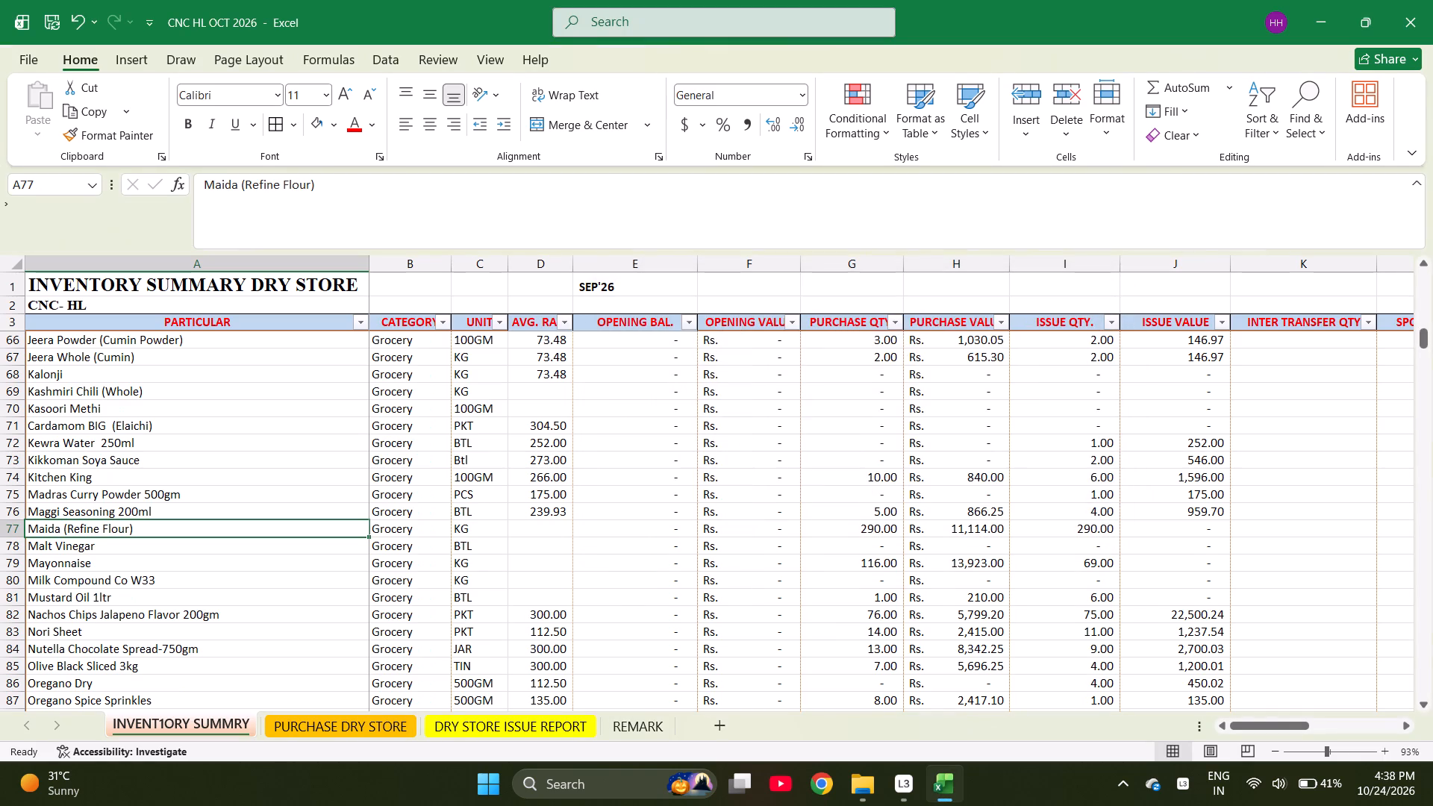
{"action": "key", "text": "Return"}
{"action": "key", "text": "Escape"}
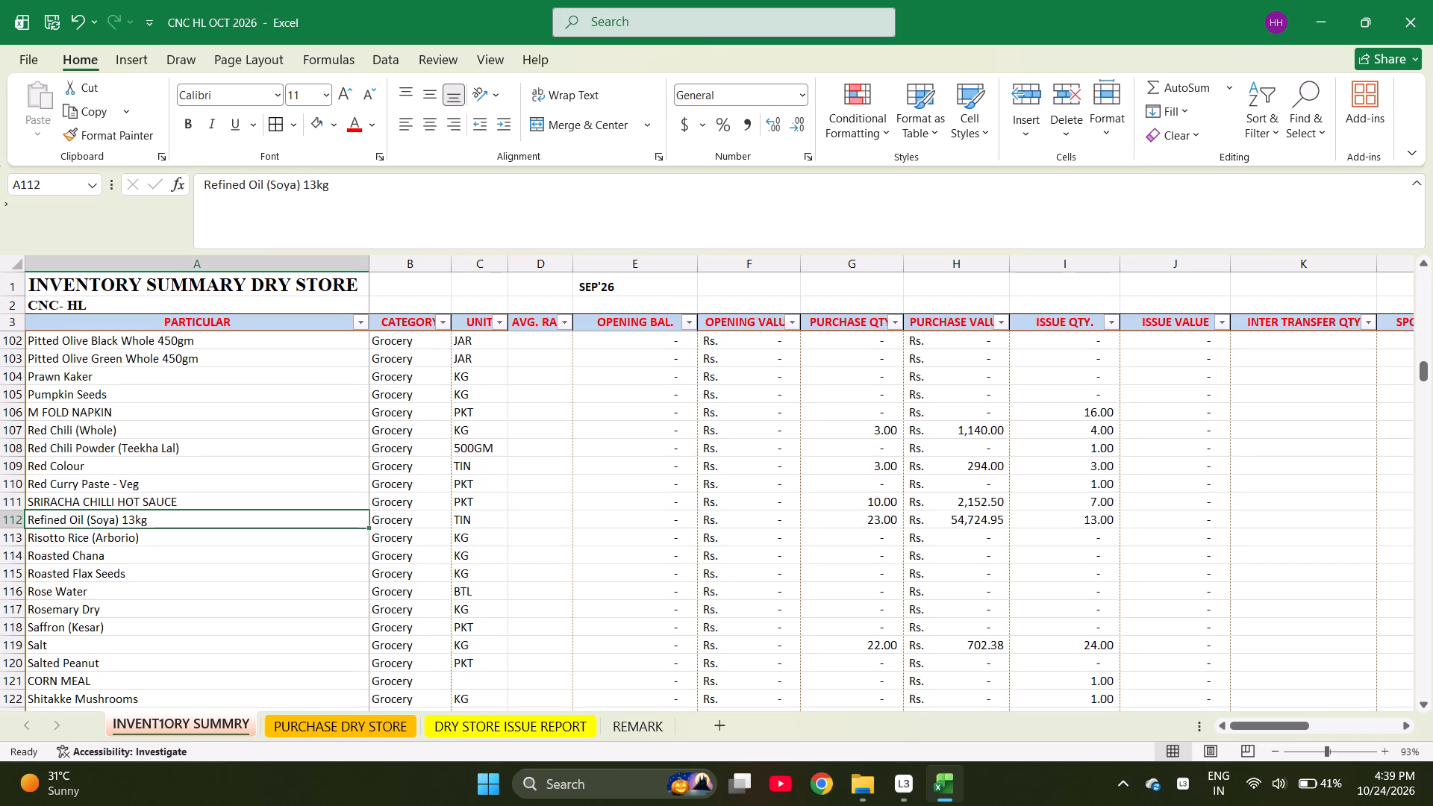
{"action": "key", "text": "ctrl+c"}
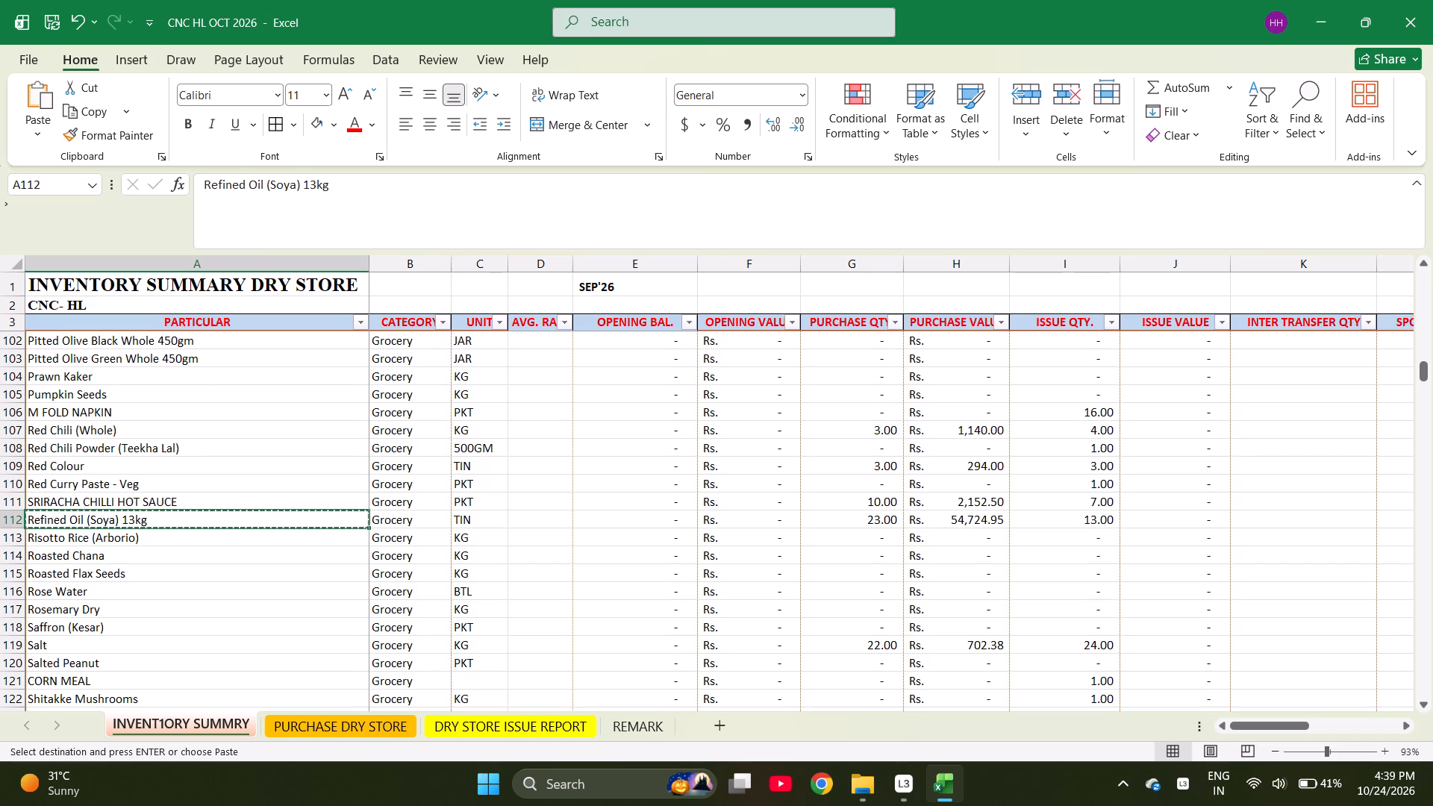
{"action": "key", "text": "ctrl+Page_Down"}
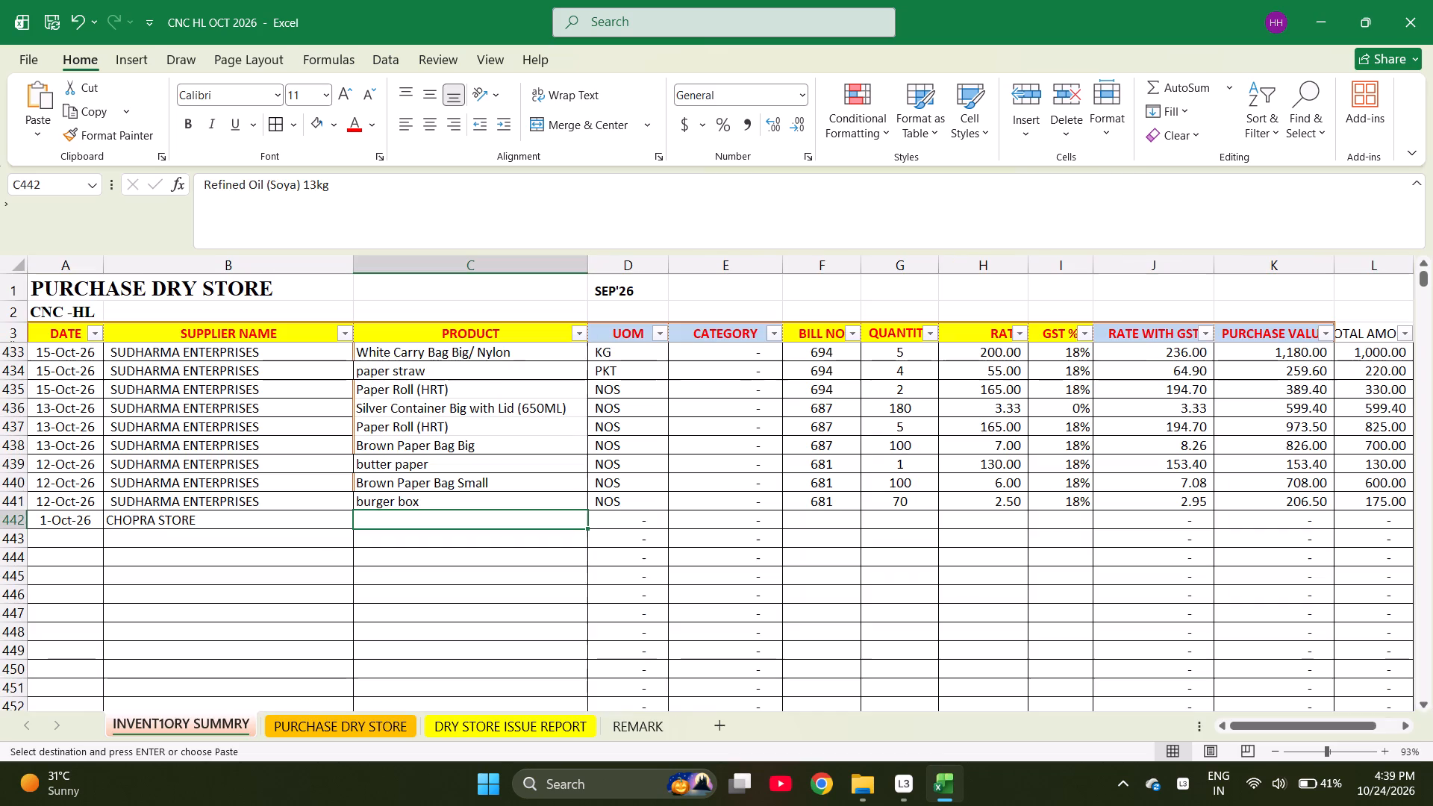
{"action": "key", "text": "ctrl+Return"}
{"action": "key", "text": "Return"}
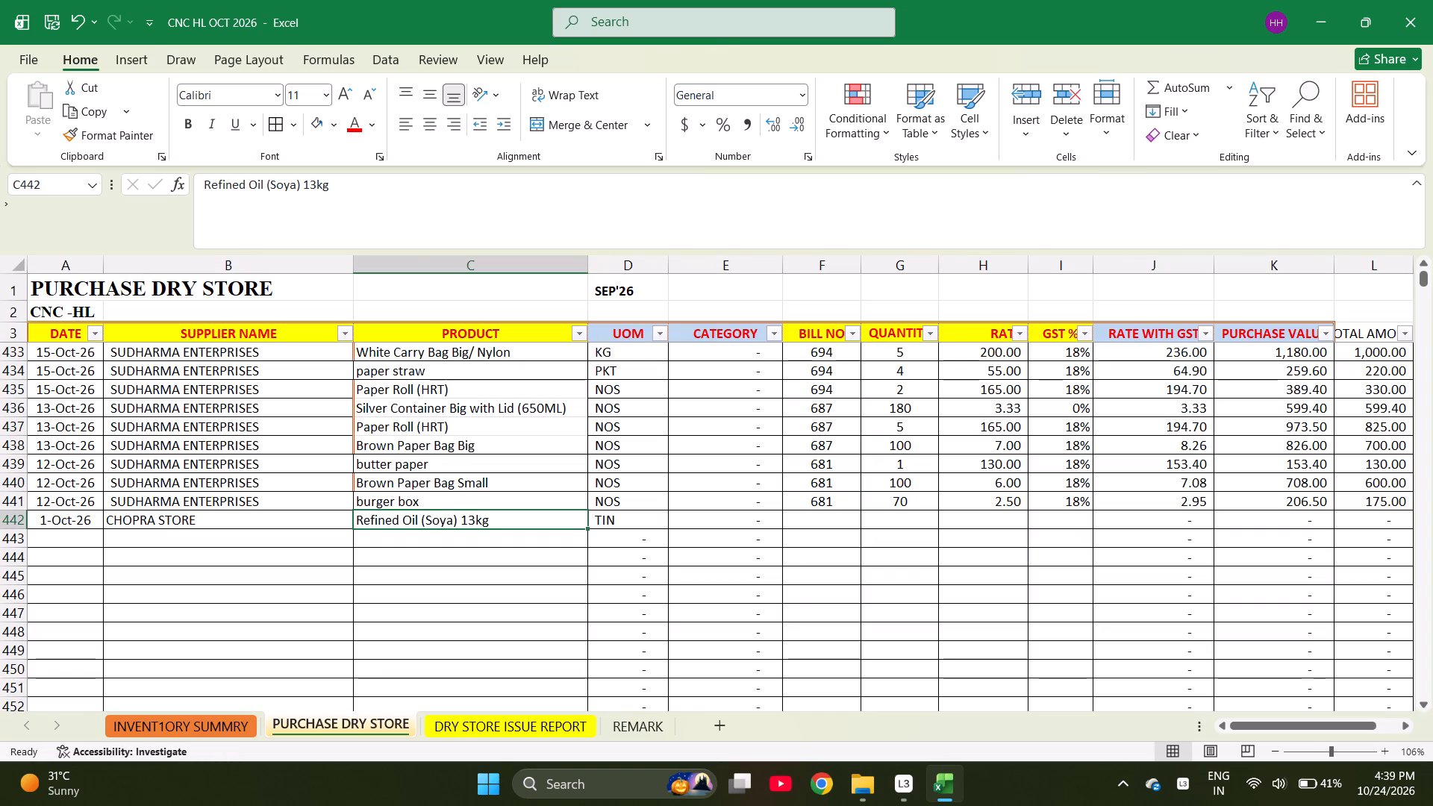
{"action": "key", "text": "Down"}
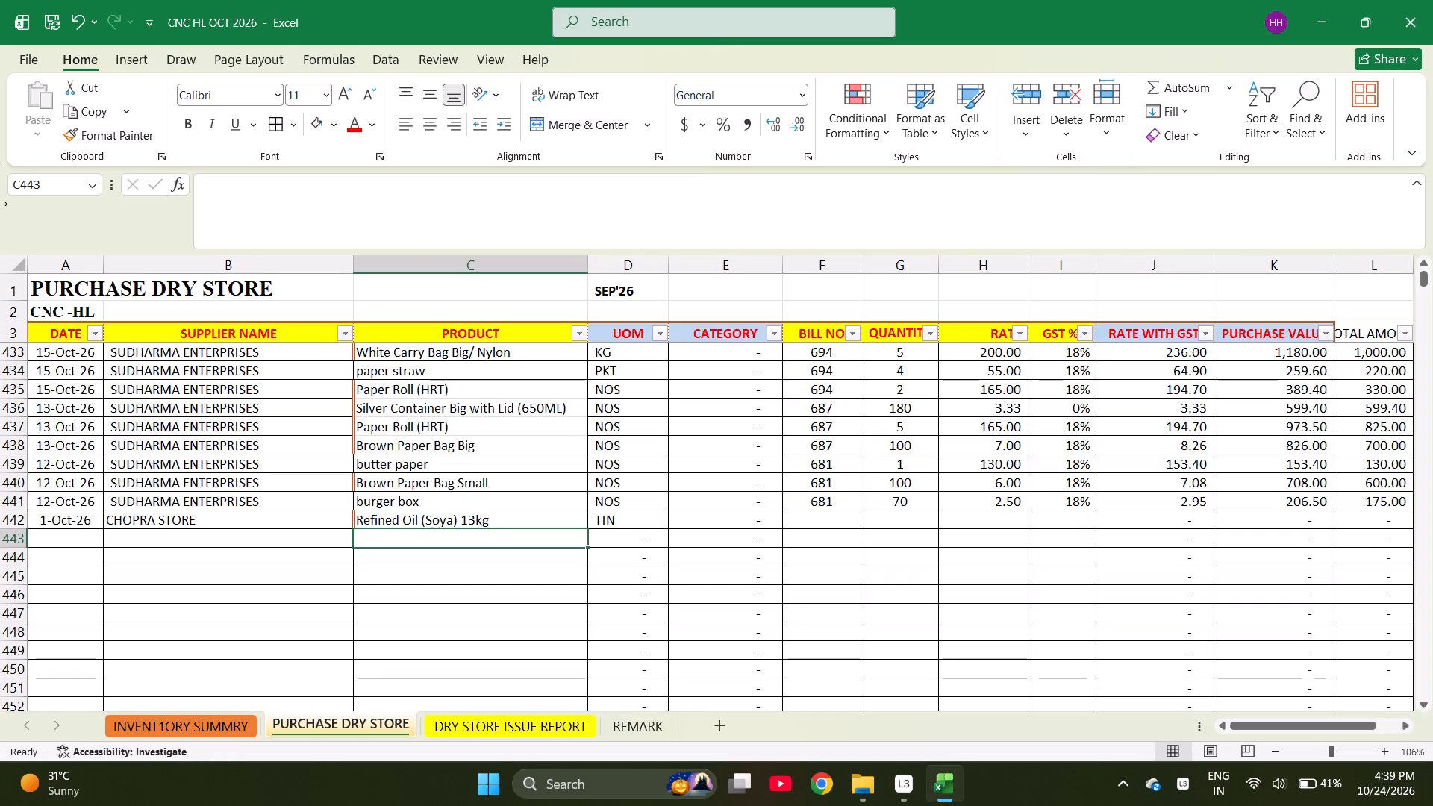
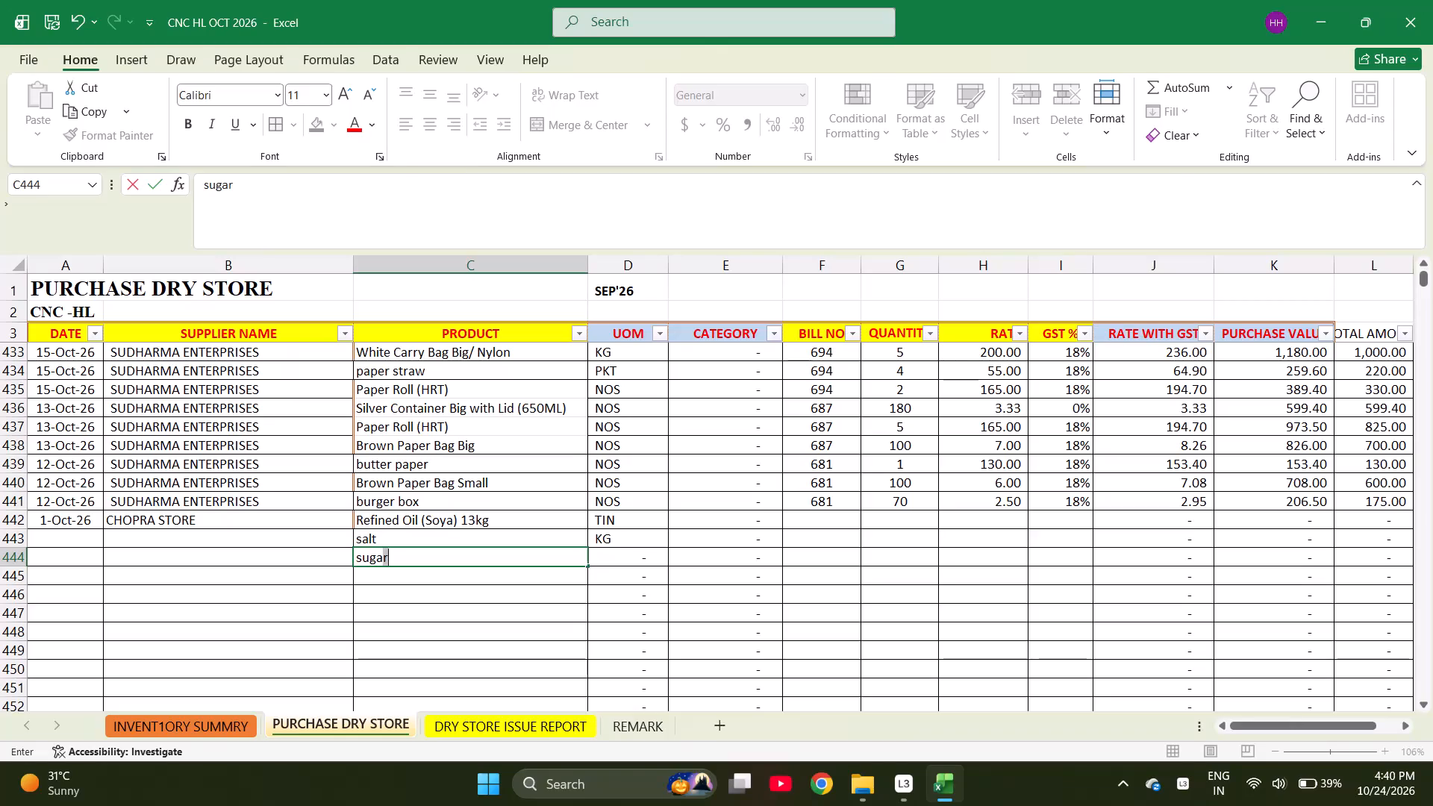
Complete the PRODUCT entries in rows 444 to 446 with sugar, orange juice and tomato juice.
{"action": "key", "text": "Return"}
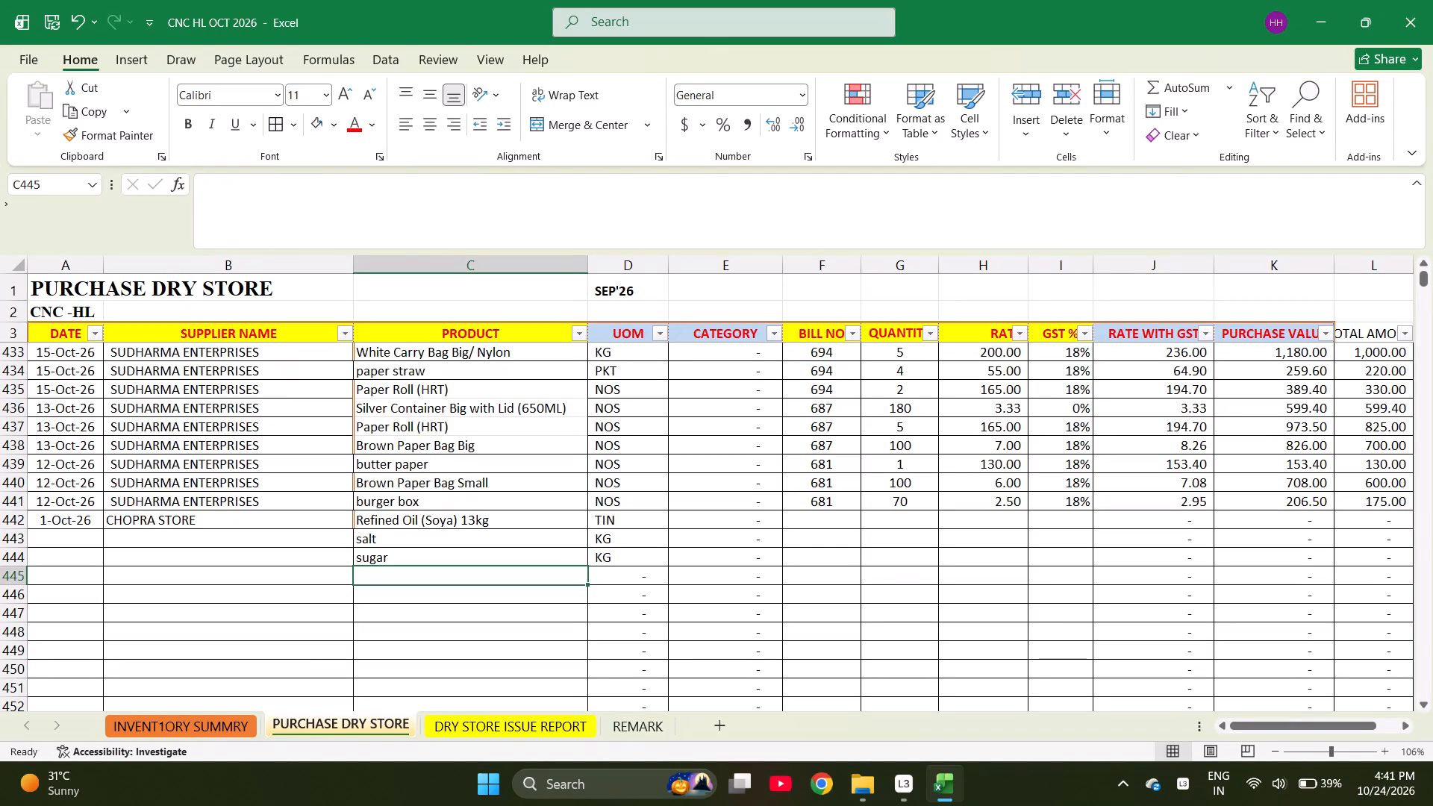
{"action": "type", "text": "orange juice"}
{"action": "key", "text": "Return"}
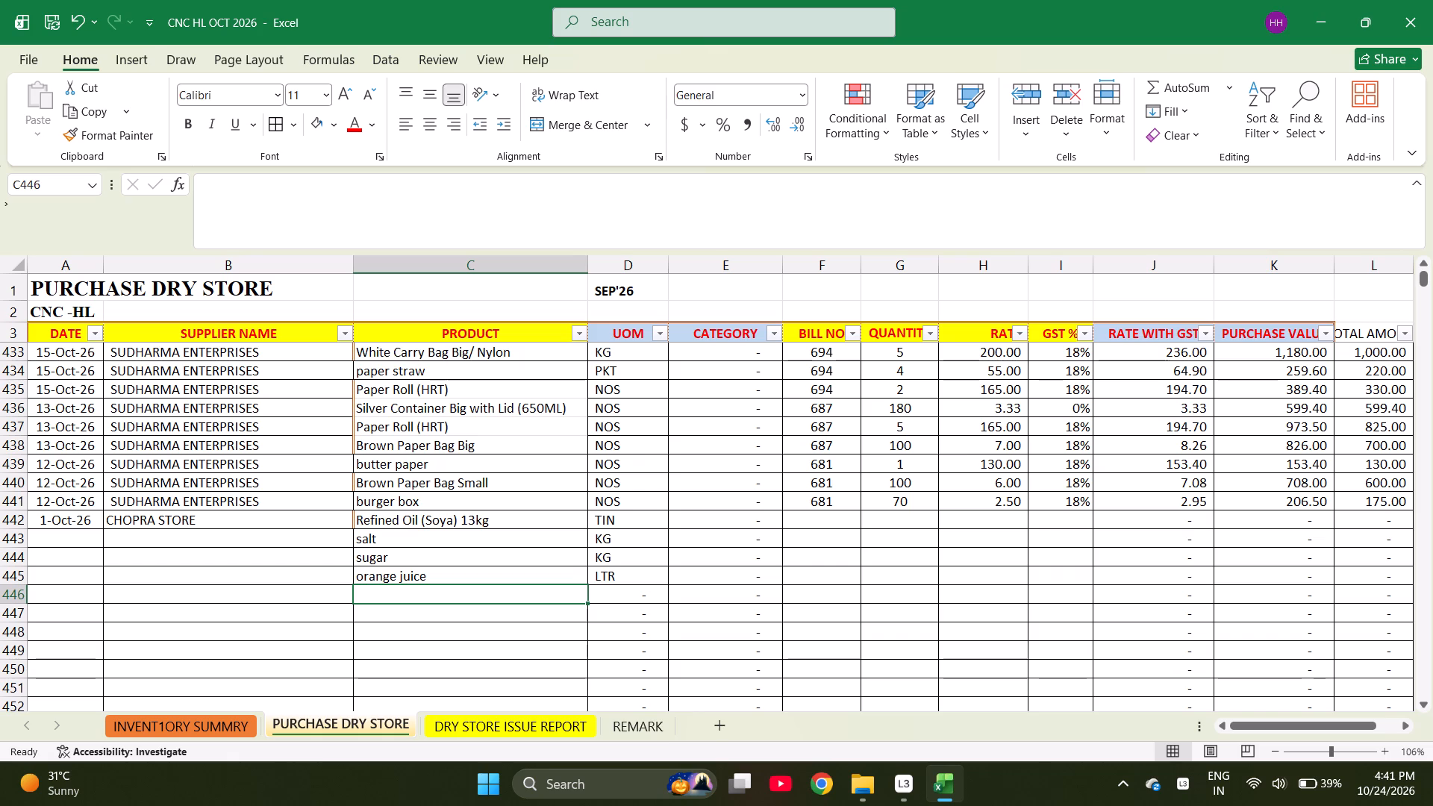
{"action": "type", "text": "tomato juice"}
{"action": "key", "text": "Return"}
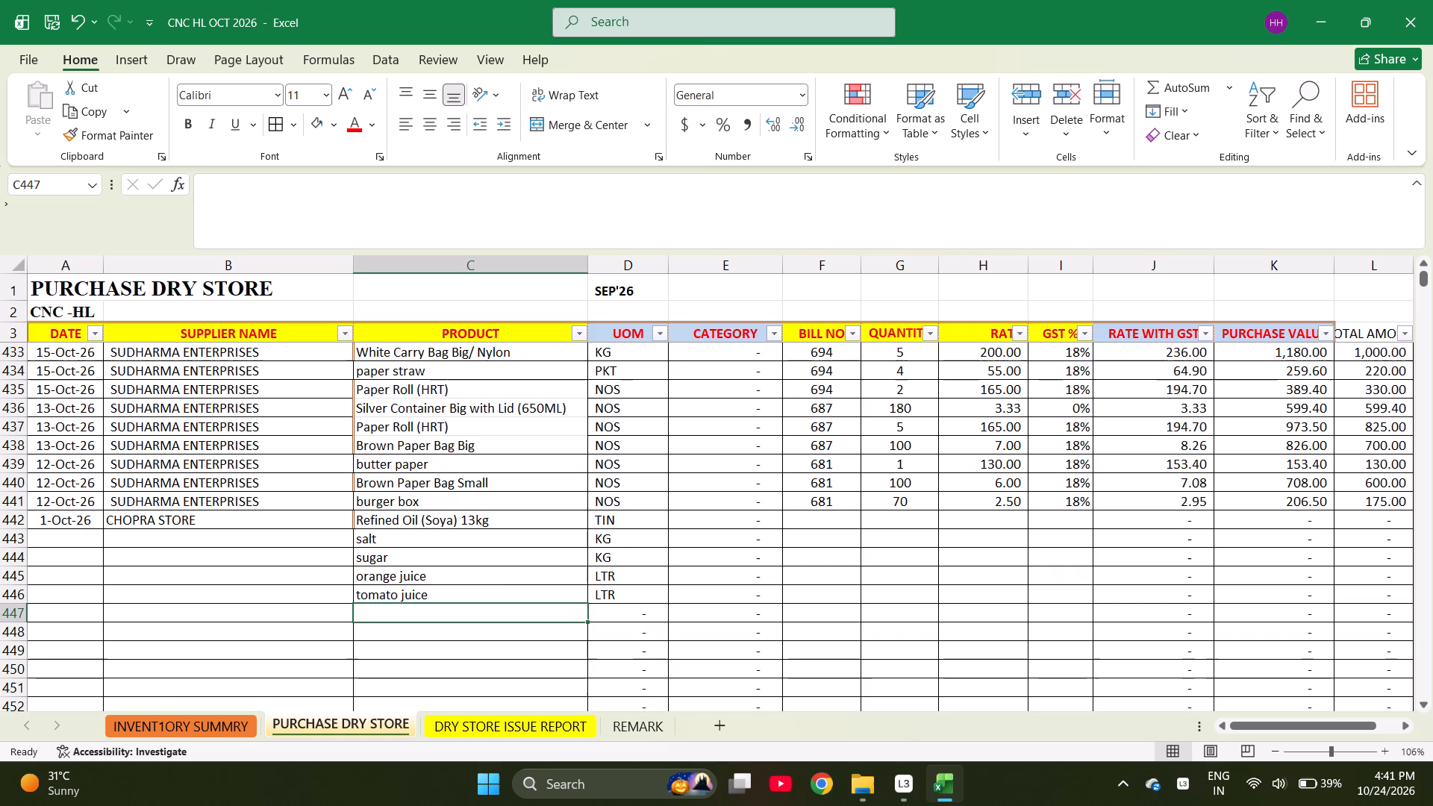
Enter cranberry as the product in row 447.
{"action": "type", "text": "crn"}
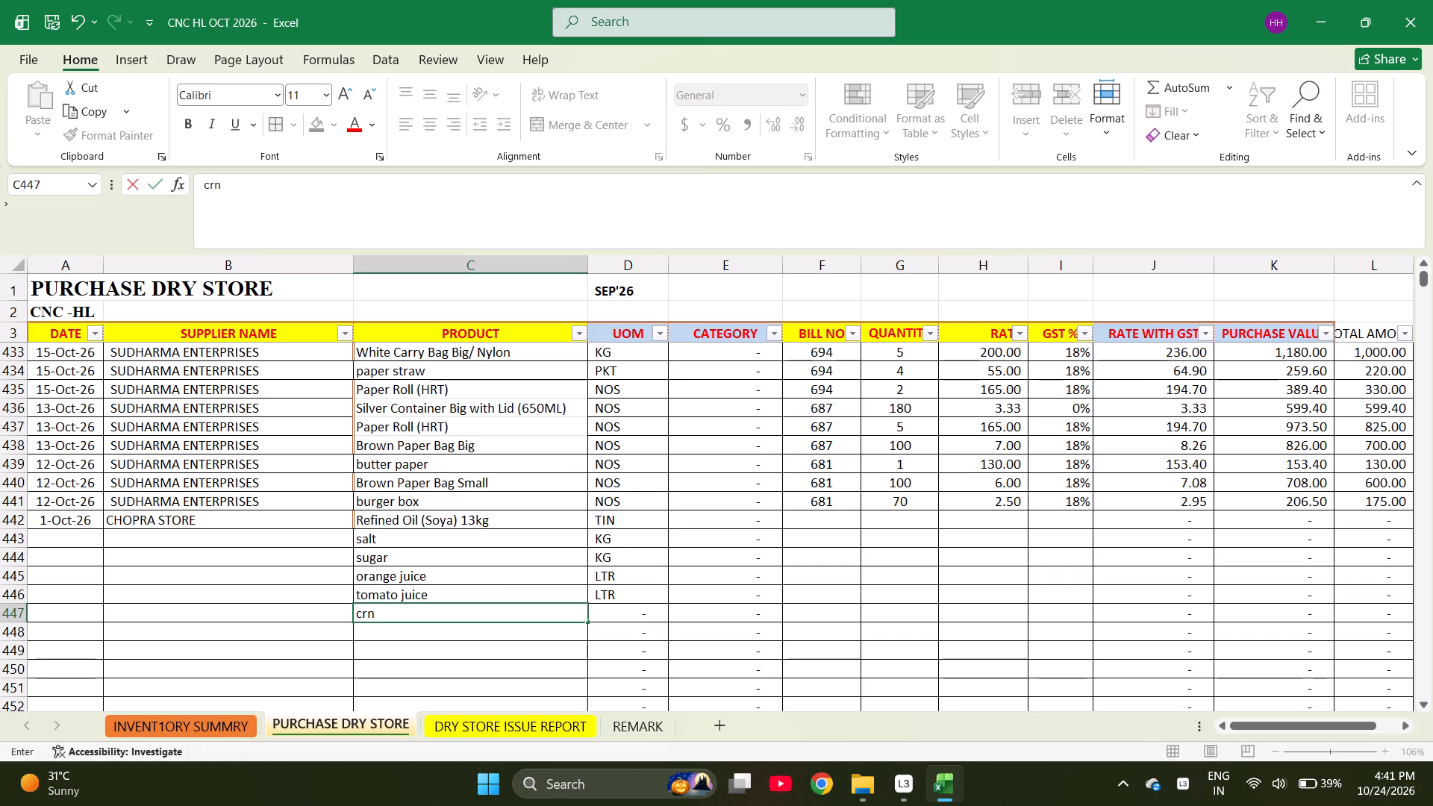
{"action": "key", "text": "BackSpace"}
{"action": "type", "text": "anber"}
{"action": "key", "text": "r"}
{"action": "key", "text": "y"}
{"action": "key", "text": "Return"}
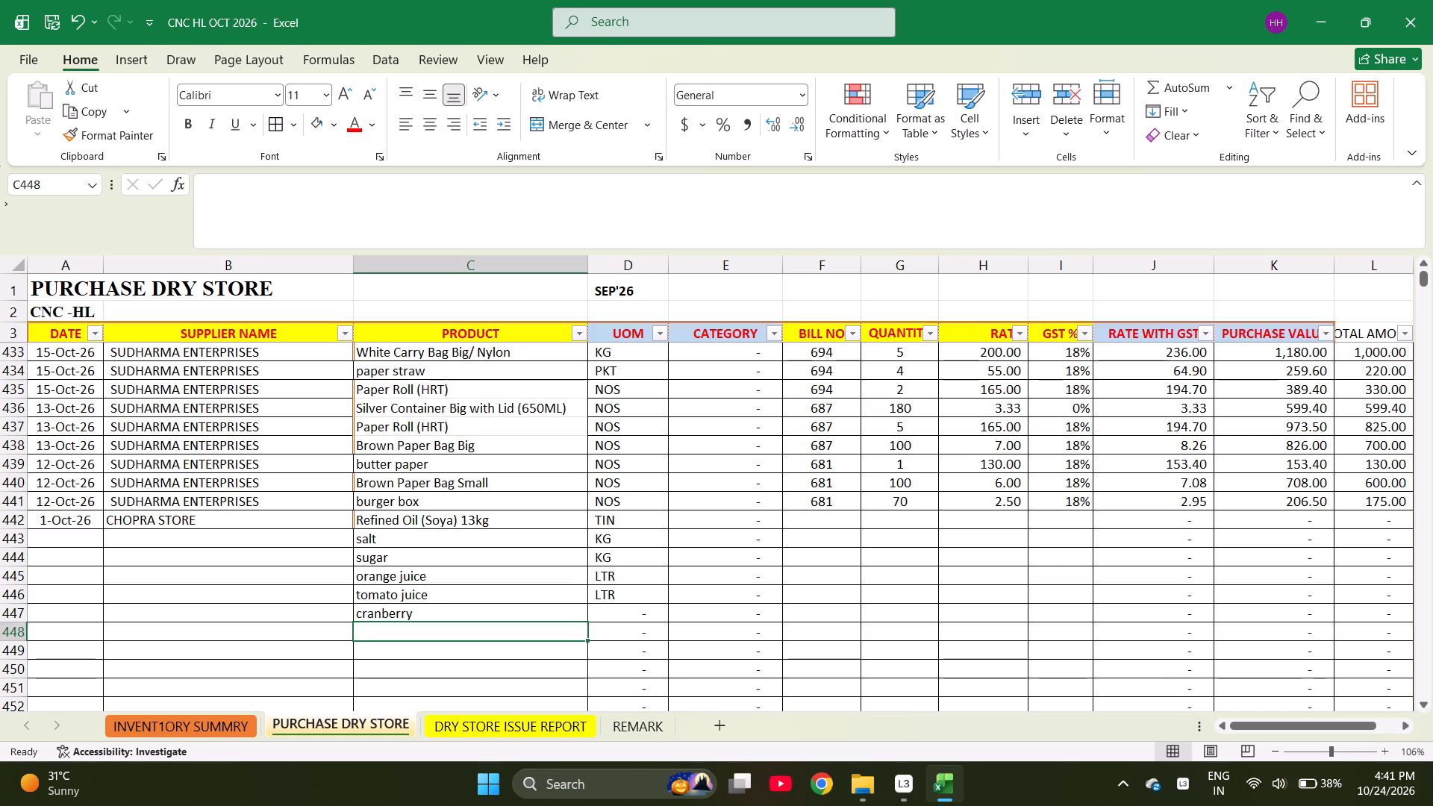
Find Cranberry Juice in the inventory summary sheet by searching for cran, and copy it into the PRODUCT cell of row 447 in PURCHASE DRY STORE.
{"action": "key", "text": "ctrl+Page_Up"}
{"action": "key", "text": "ctrl+f"}
{"action": "type", "text": "cran"}
{"action": "key", "text": "Return"}
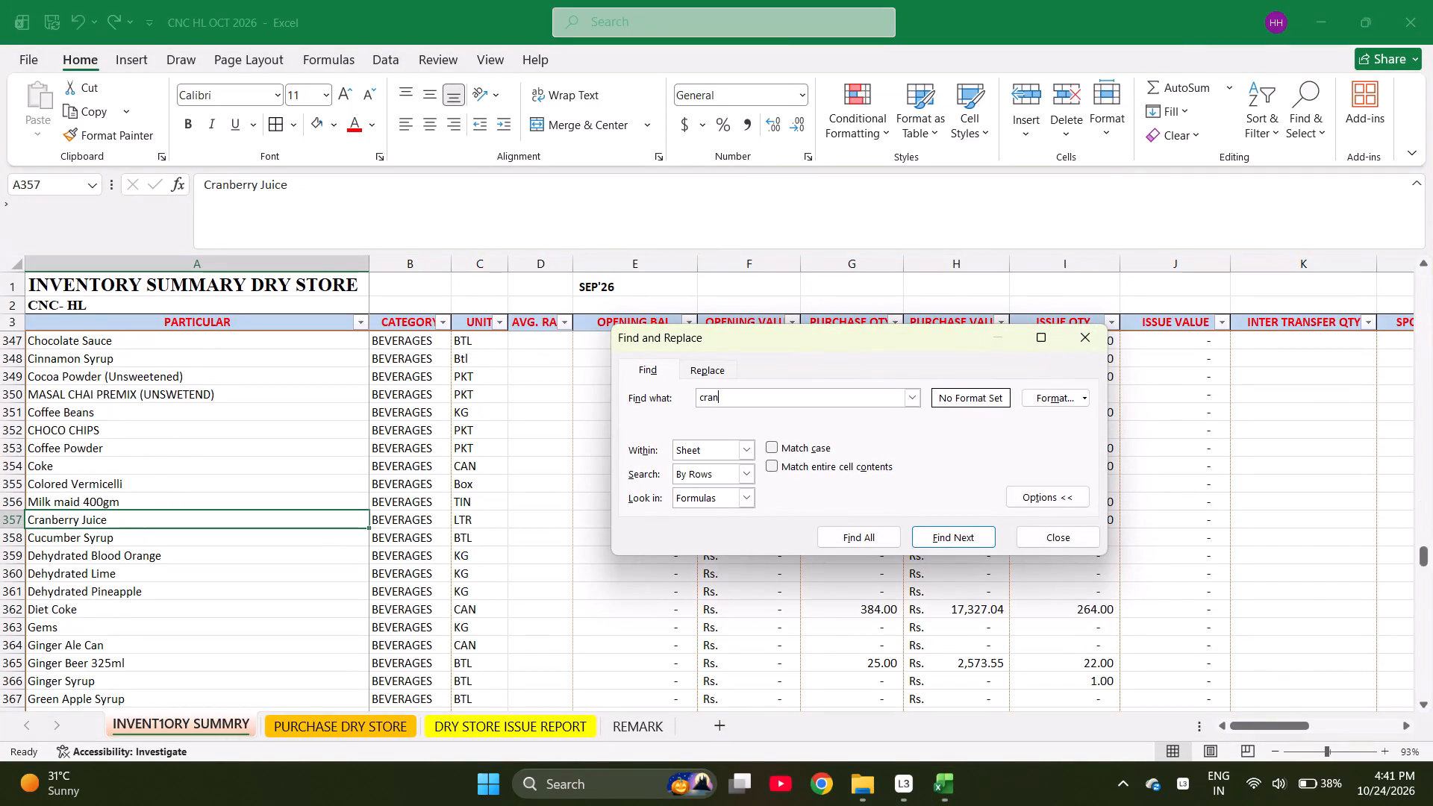
{"action": "key", "text": "Escape"}
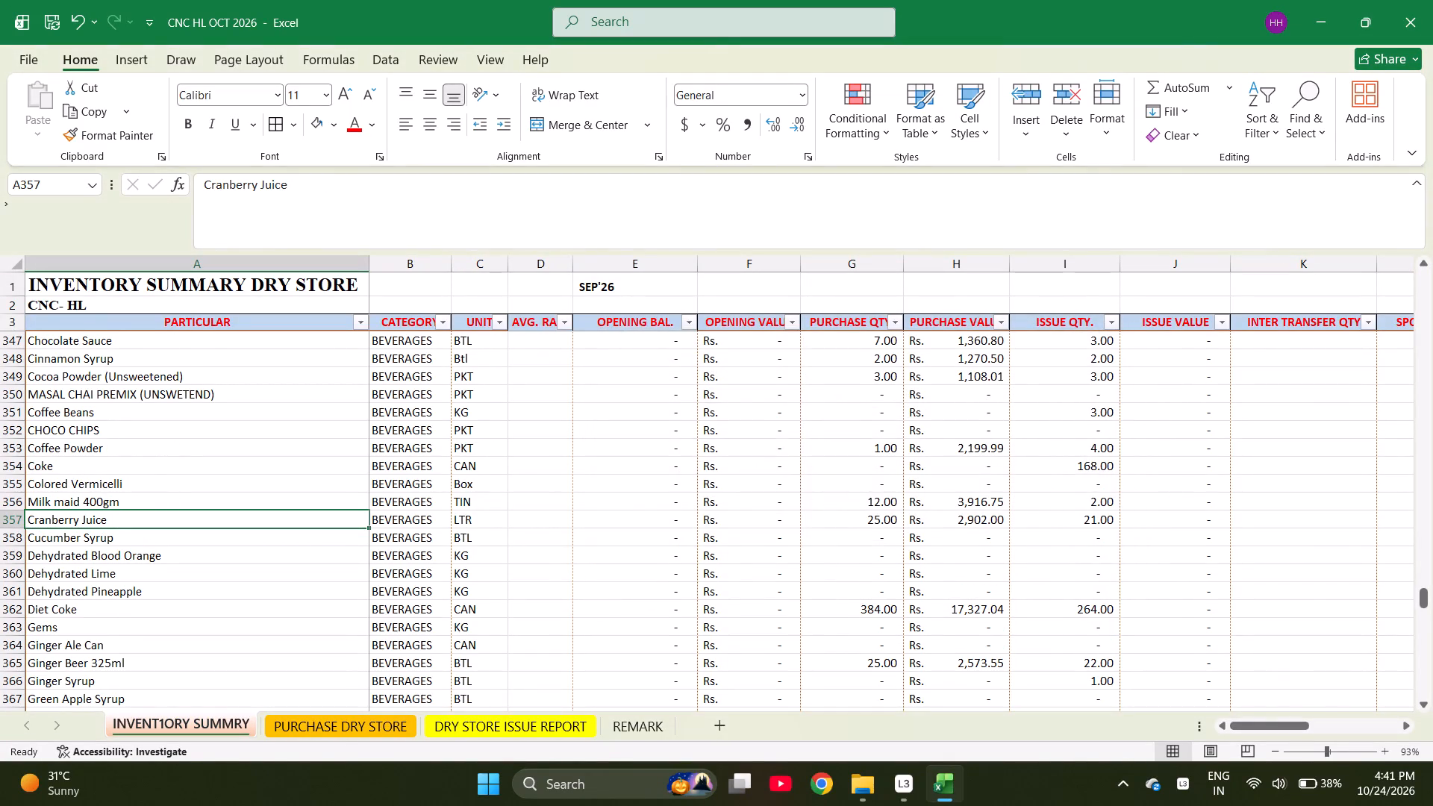
{"action": "key", "text": "shift+c"}
{"action": "key", "text": "Escape"}
{"action": "key", "text": "ctrl+c"}
{"action": "key", "text": "ctrl+Page_Down"}
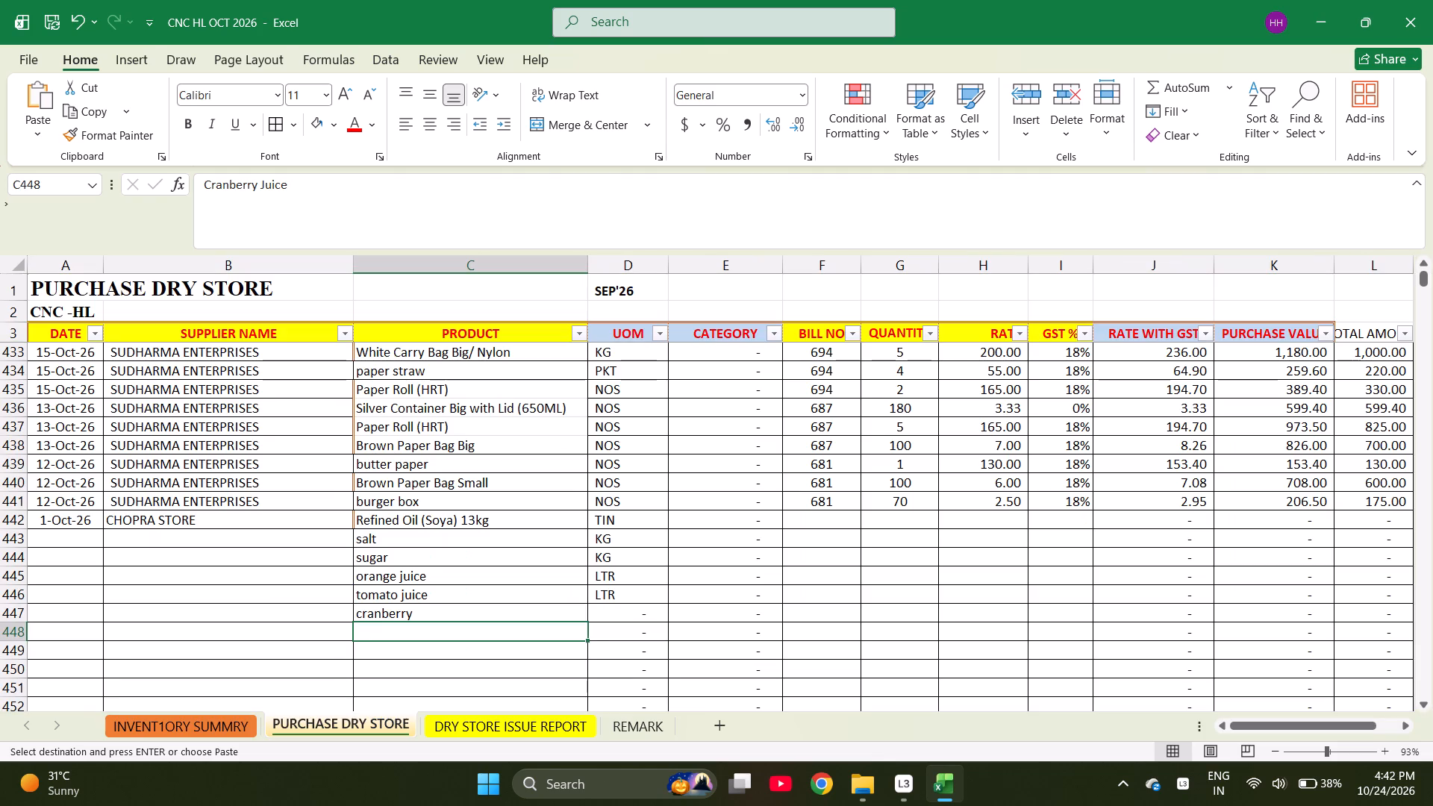
{"action": "key", "text": "Up"}
{"action": "key", "text": "Return"}
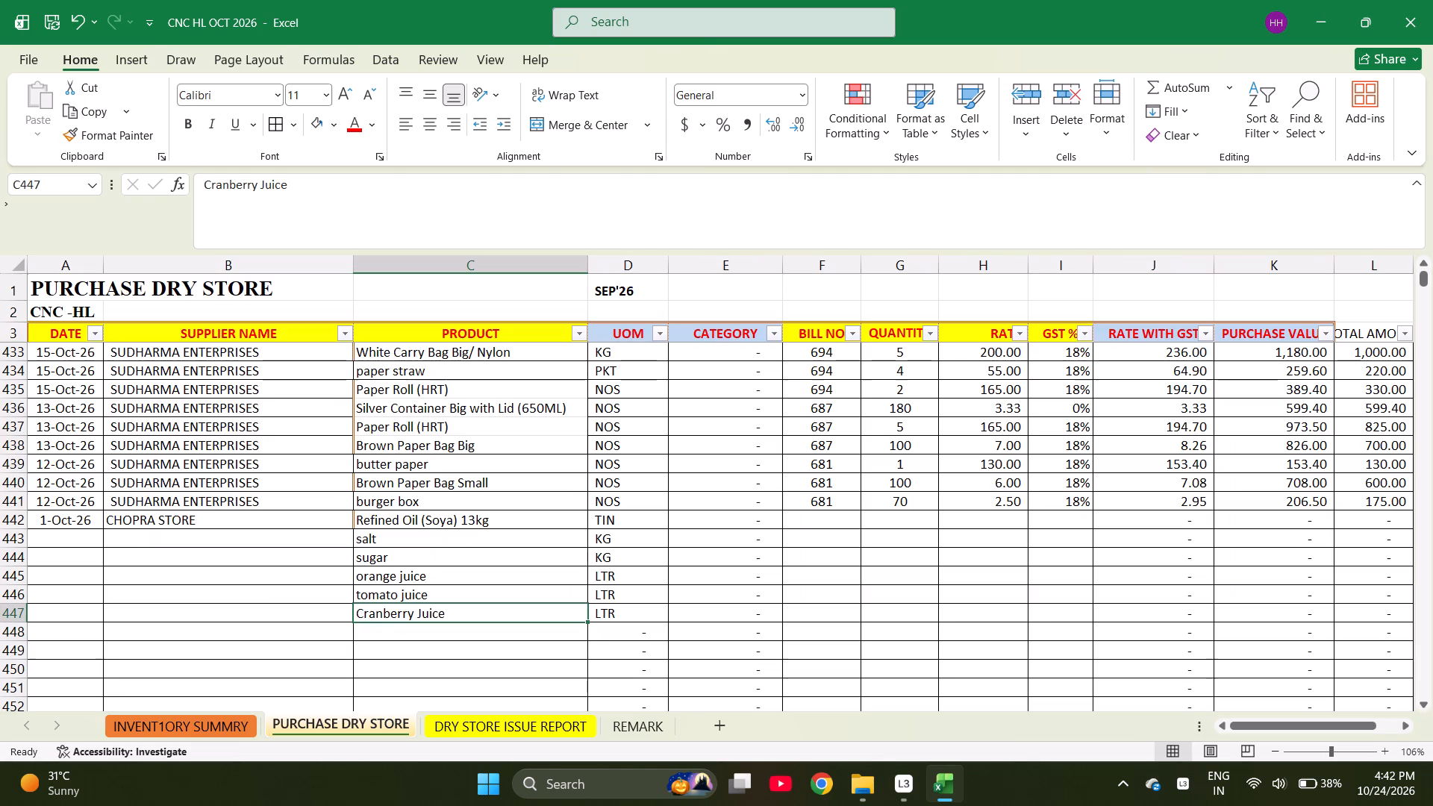
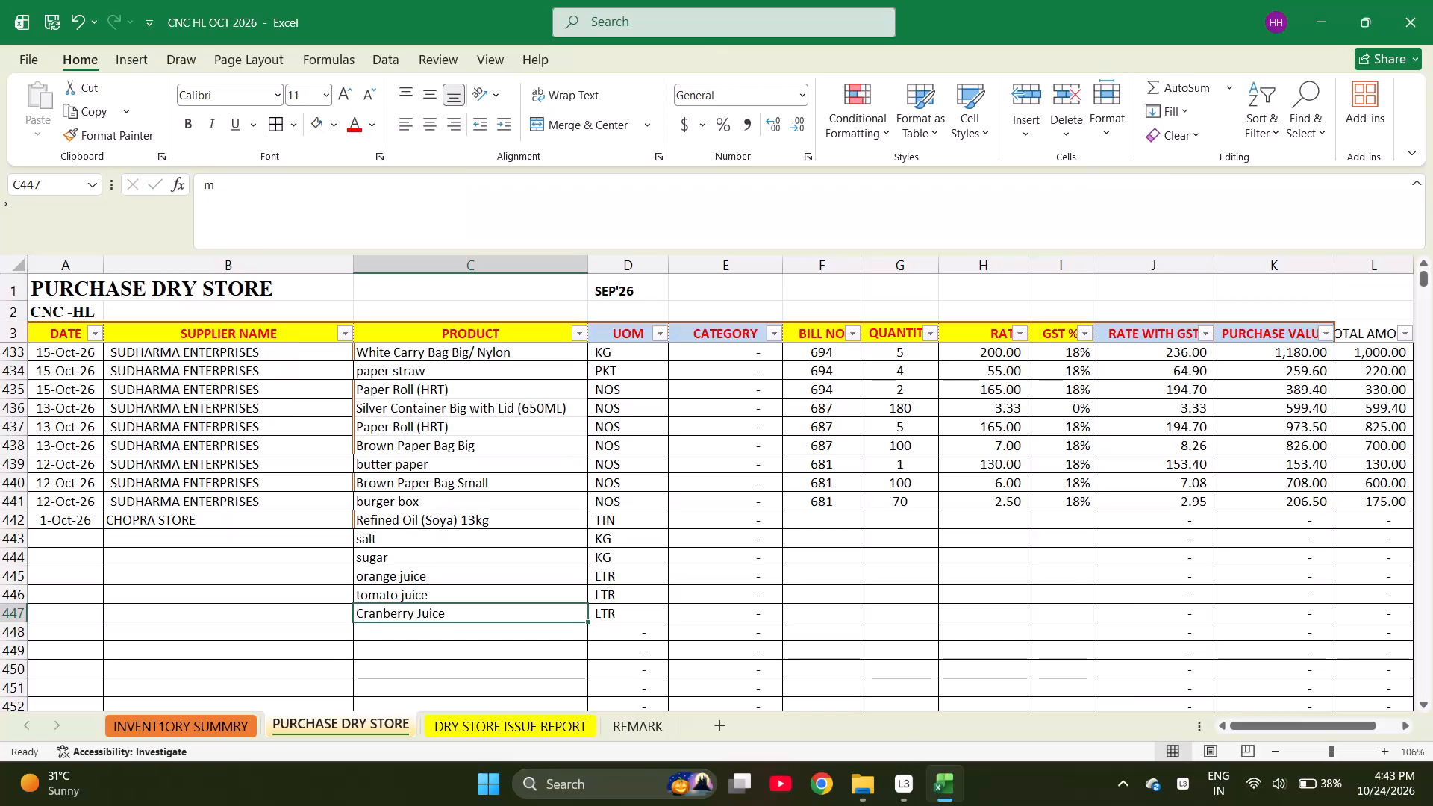
Find Maida (Refine Flour) in the inventory summary sheet by searching for maida, and copy it into the PRODUCT cell of row 448.
{"action": "key", "text": "Down"}
{"action": "type", "text": "ma"}
{"action": "type", "text": "ida"}
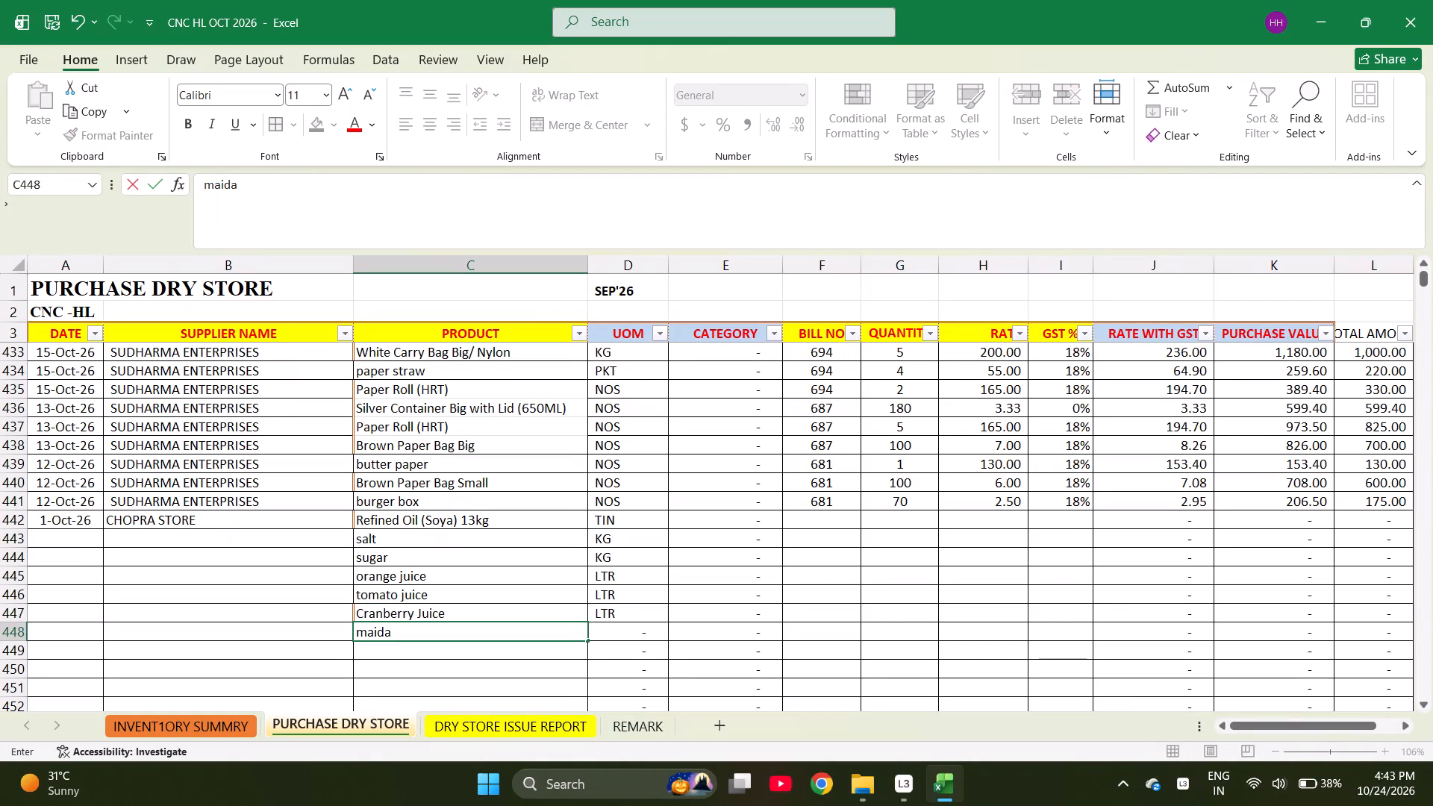
{"action": "key", "text": "ctrl+Page_Up"}
{"action": "key", "text": "ctrl+f"}
{"action": "type", "text": "maida"}
{"action": "key", "text": "Return"}
{"action": "key", "text": "Escape"}
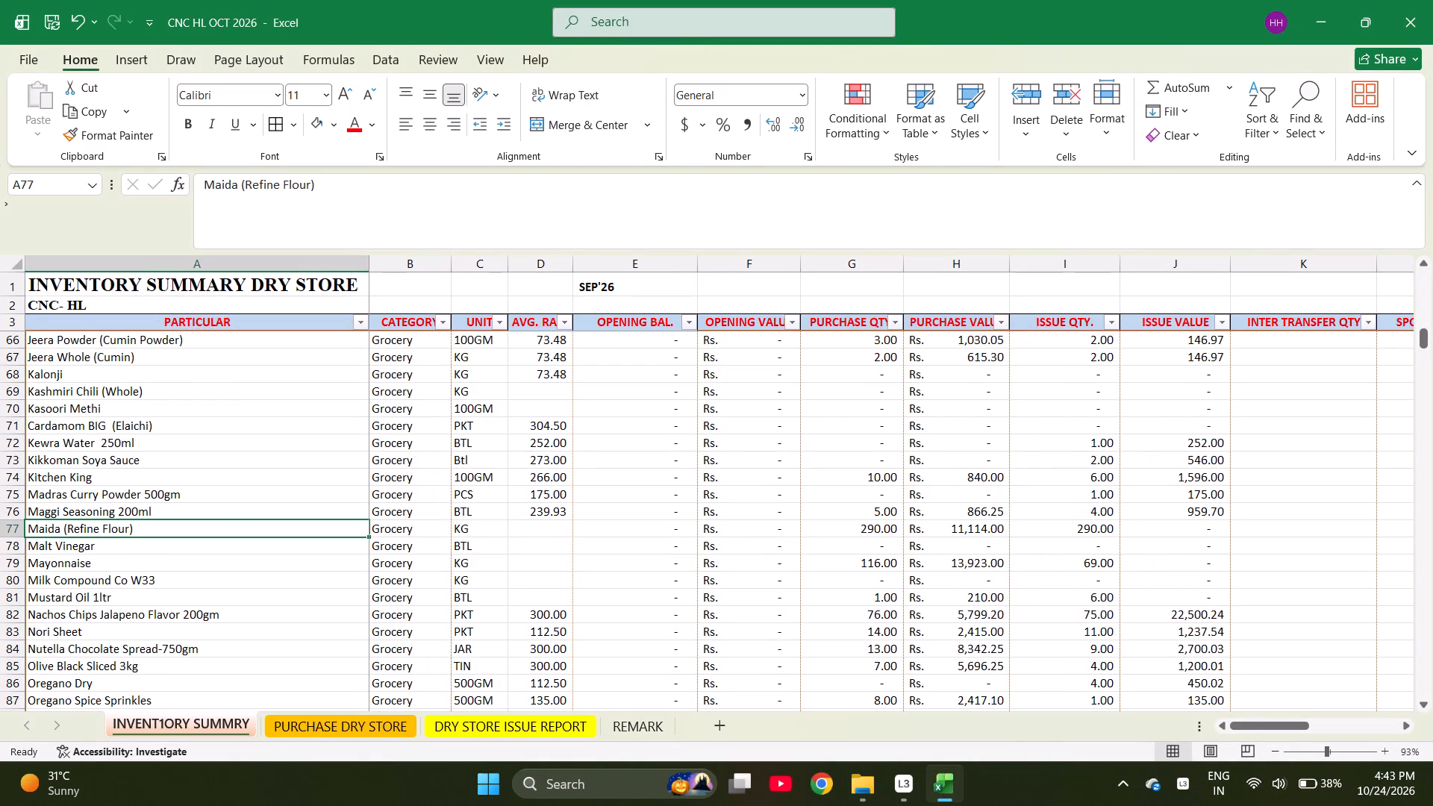
{"action": "key", "text": "ctrl+c"}
{"action": "key", "text": "ctrl+Page_Down"}
{"action": "key", "text": "Return"}
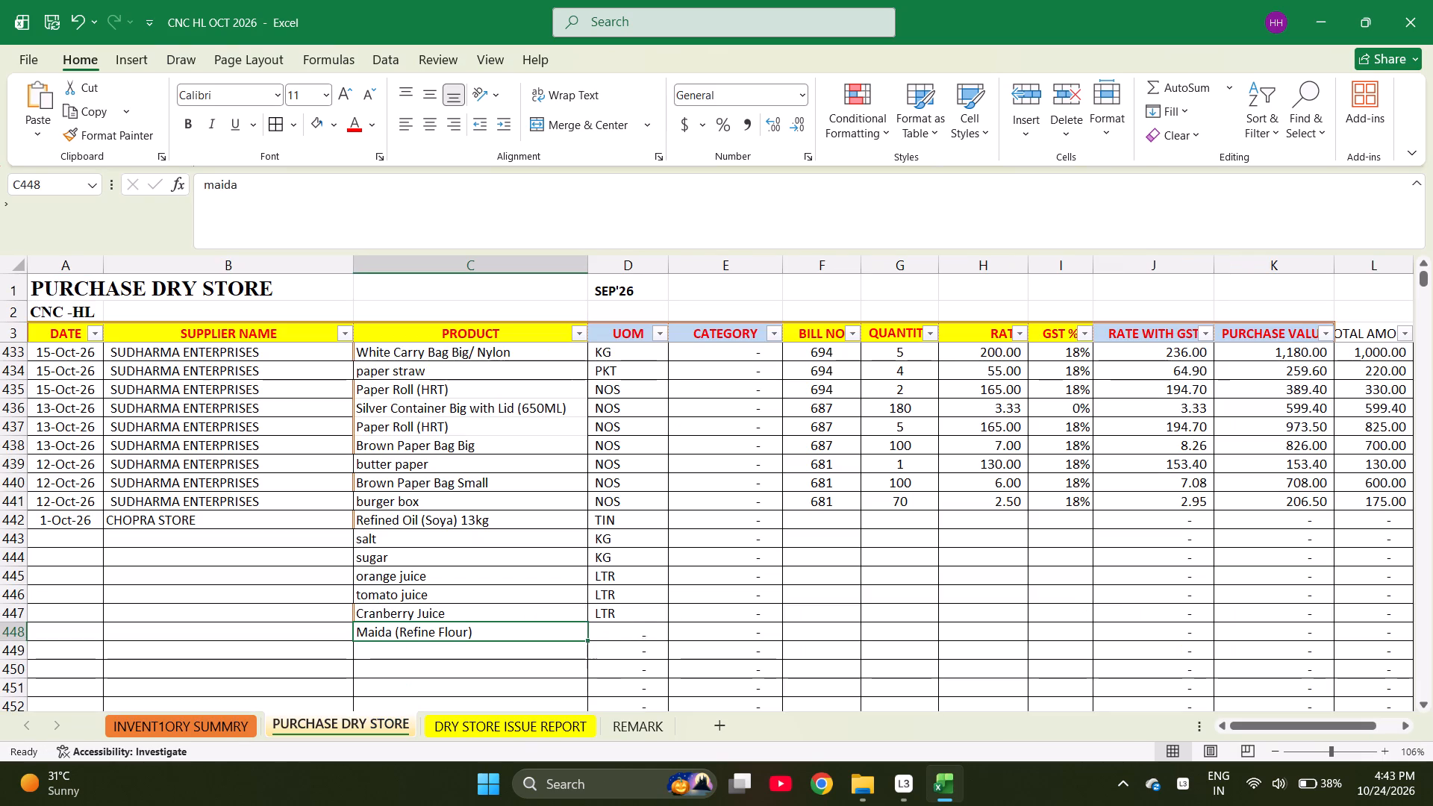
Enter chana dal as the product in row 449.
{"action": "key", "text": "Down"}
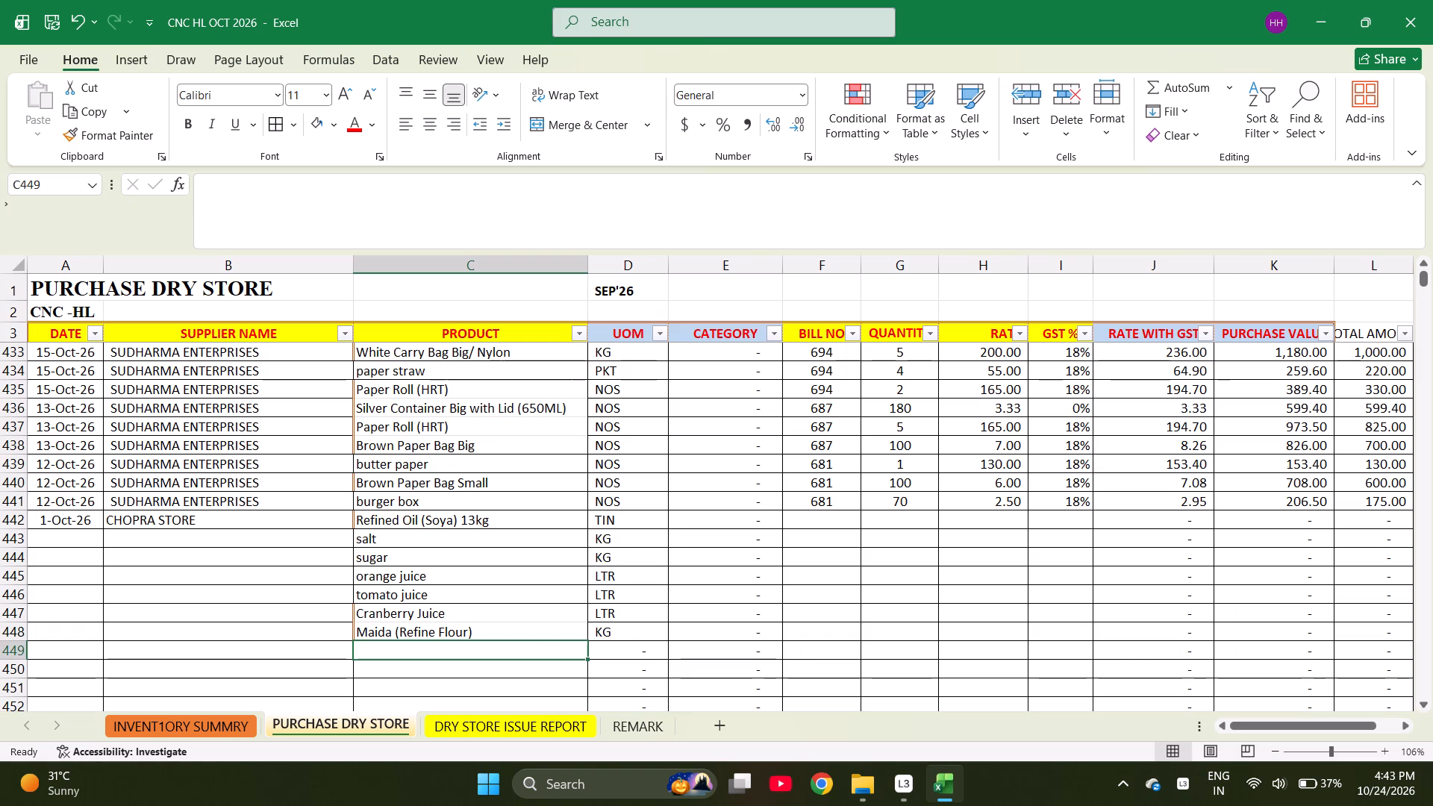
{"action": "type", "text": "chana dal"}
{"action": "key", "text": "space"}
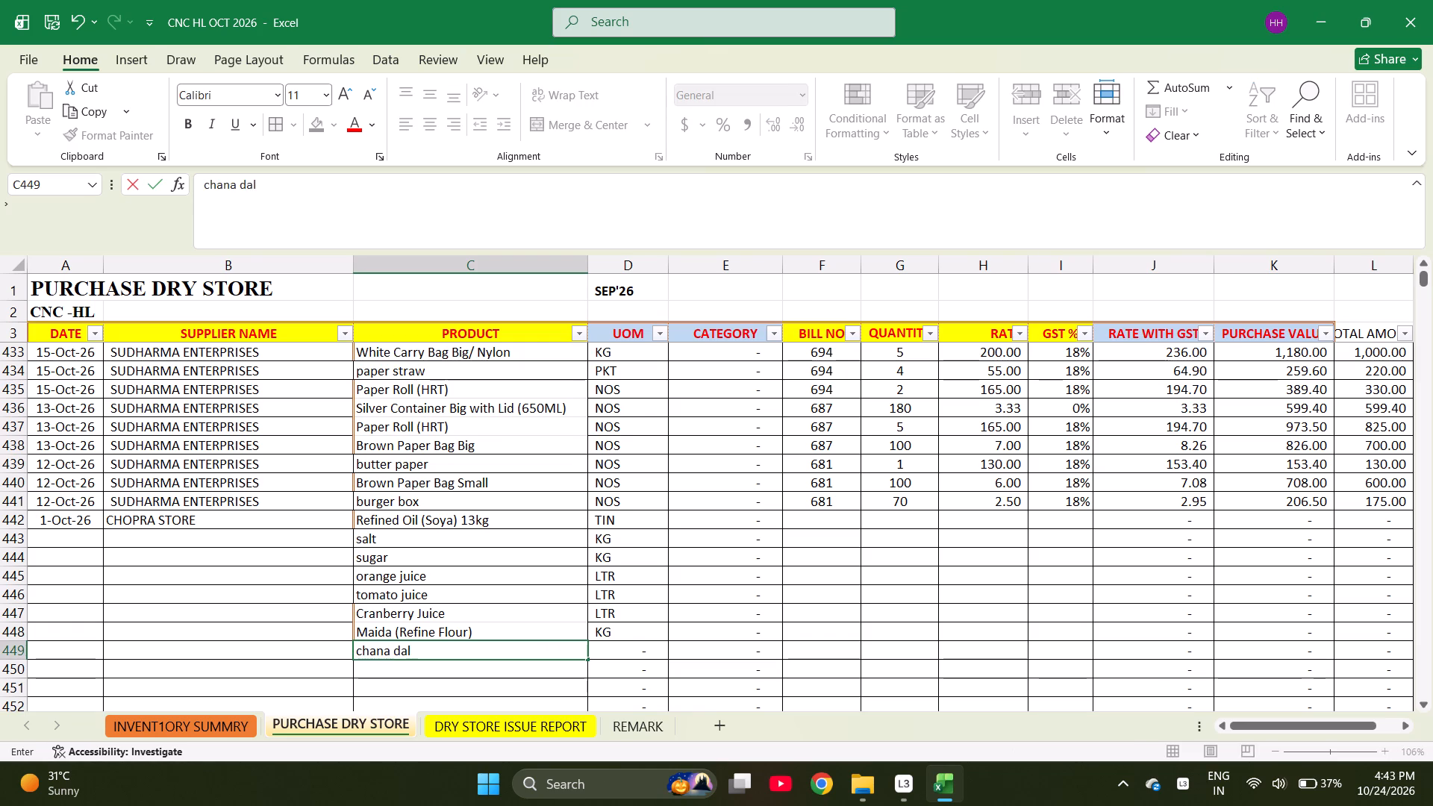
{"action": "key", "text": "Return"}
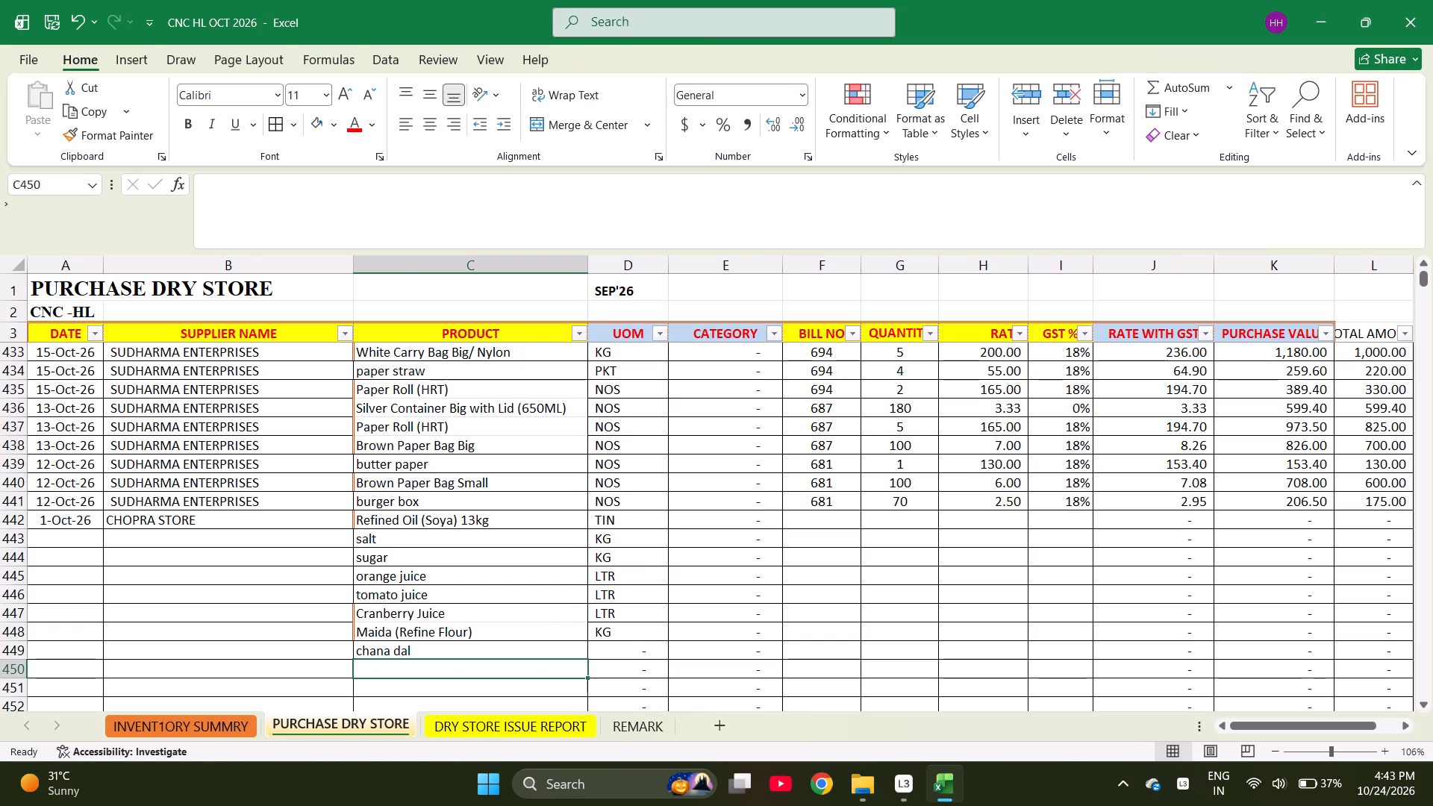
Find Chana Dal in the inventory summary sheet by searching for chana, and copy it into the PRODUCT cell of row 449.
{"action": "key", "text": "ctrl+Page_Up"}
{"action": "key", "text": "ctrl+f"}
{"action": "type", "text": "chana"}
{"action": "key", "text": "Return"}
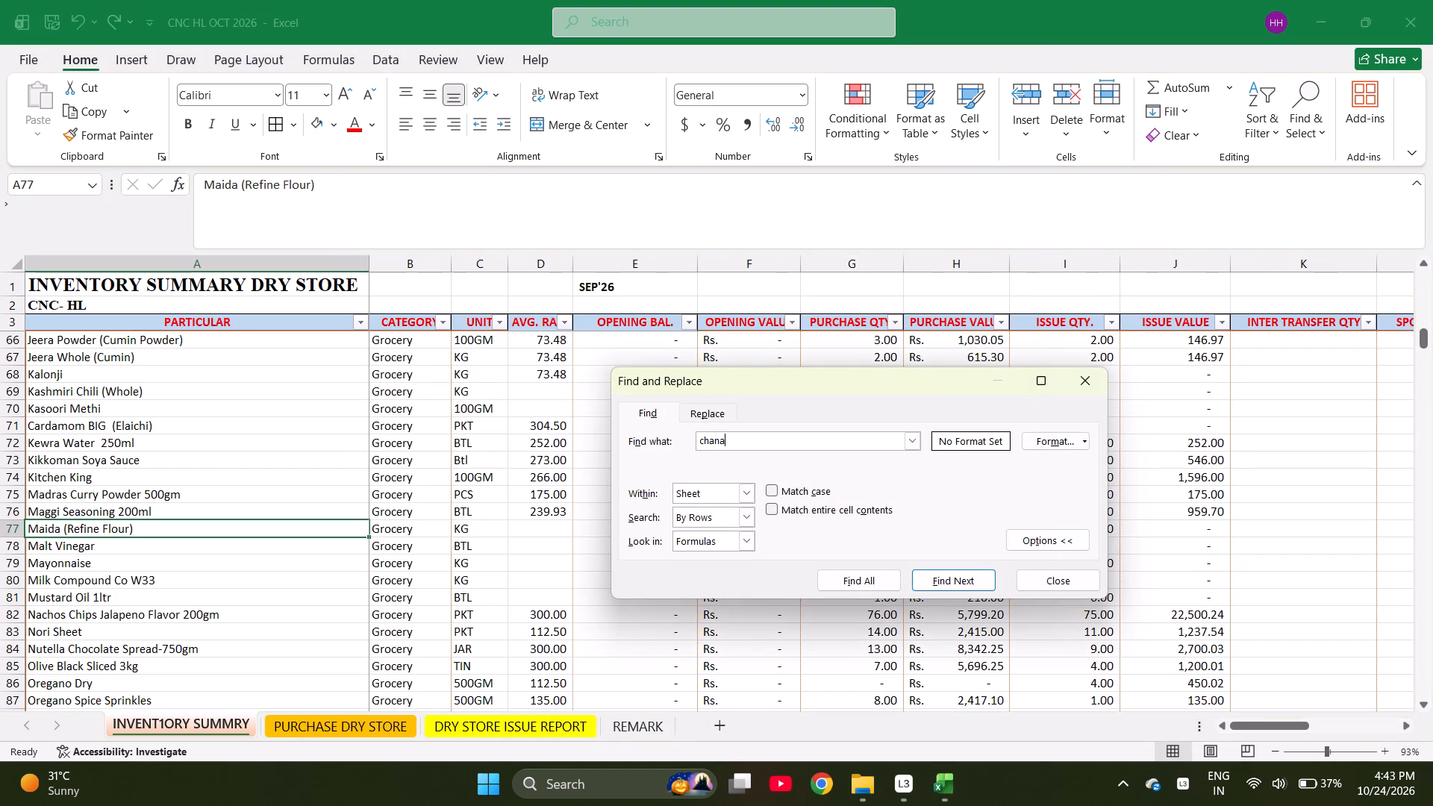
{"action": "key", "text": "Escape"}
{"action": "key", "text": "ctrl+f"}
{"action": "key", "text": "Return"}
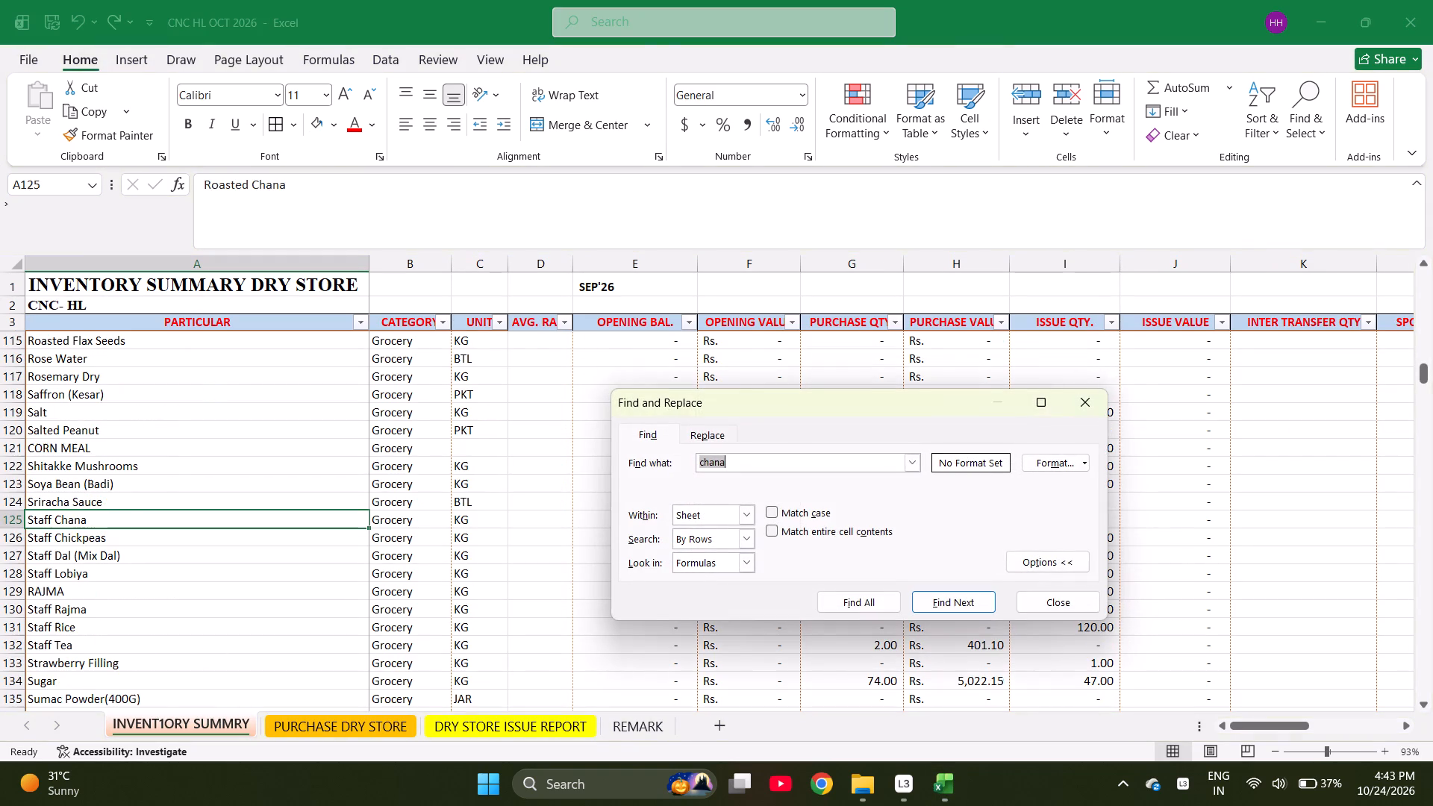
{"action": "key", "text": "Return"}
{"action": "key", "text": "Escape"}
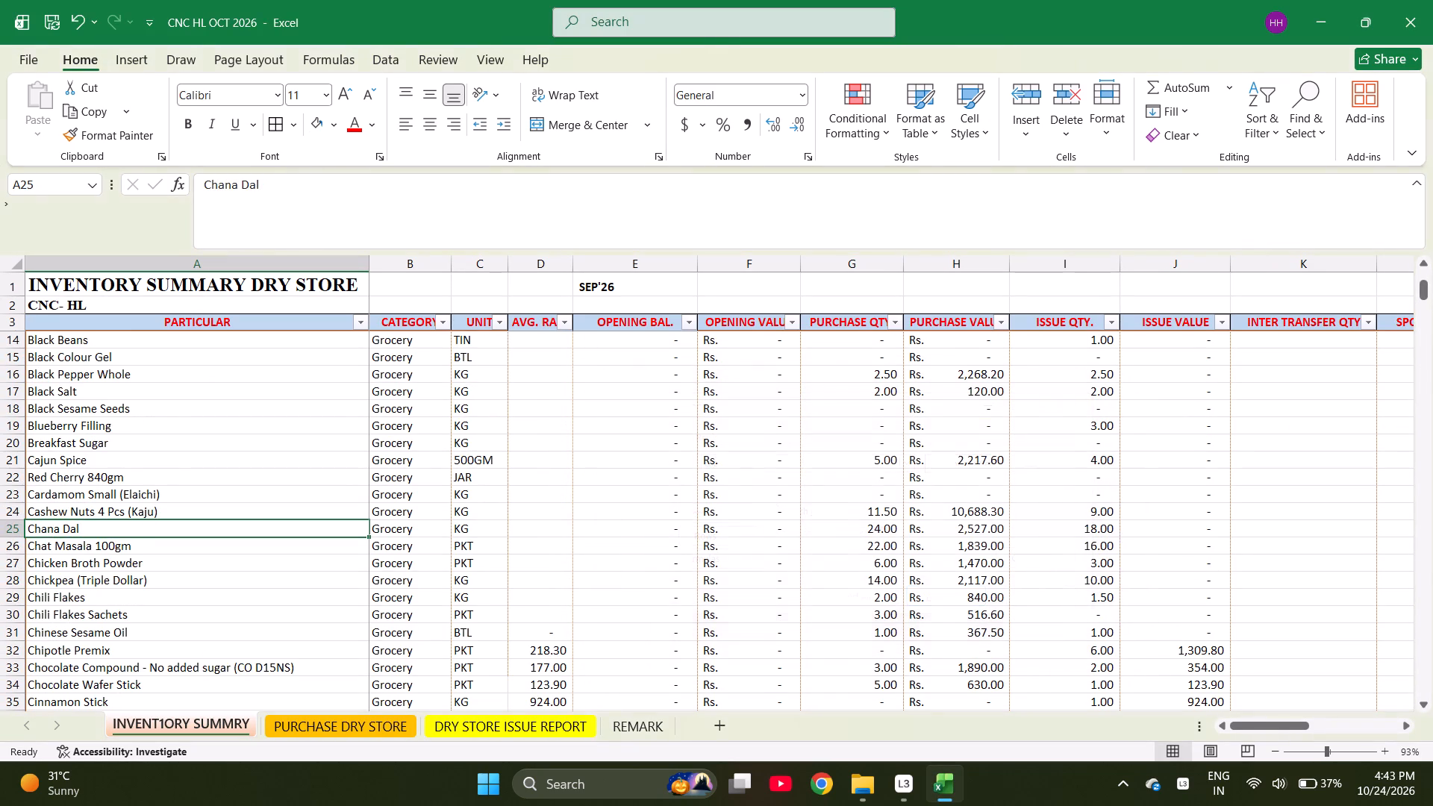
{"action": "key", "text": "ctrl+c"}
{"action": "key", "text": "ctrl+Page_Down"}
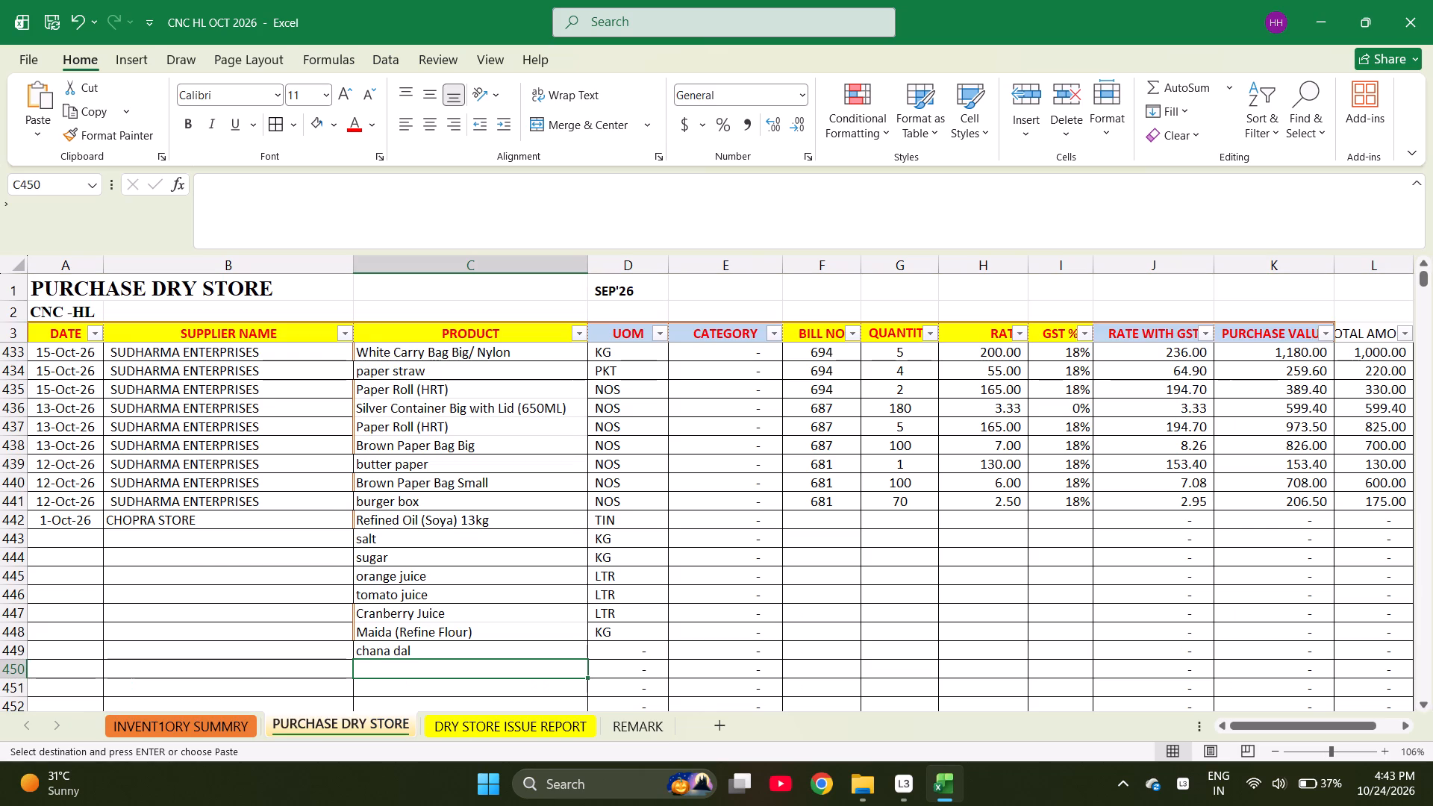
{"action": "key", "text": "Up"}
{"action": "key", "text": "Return"}
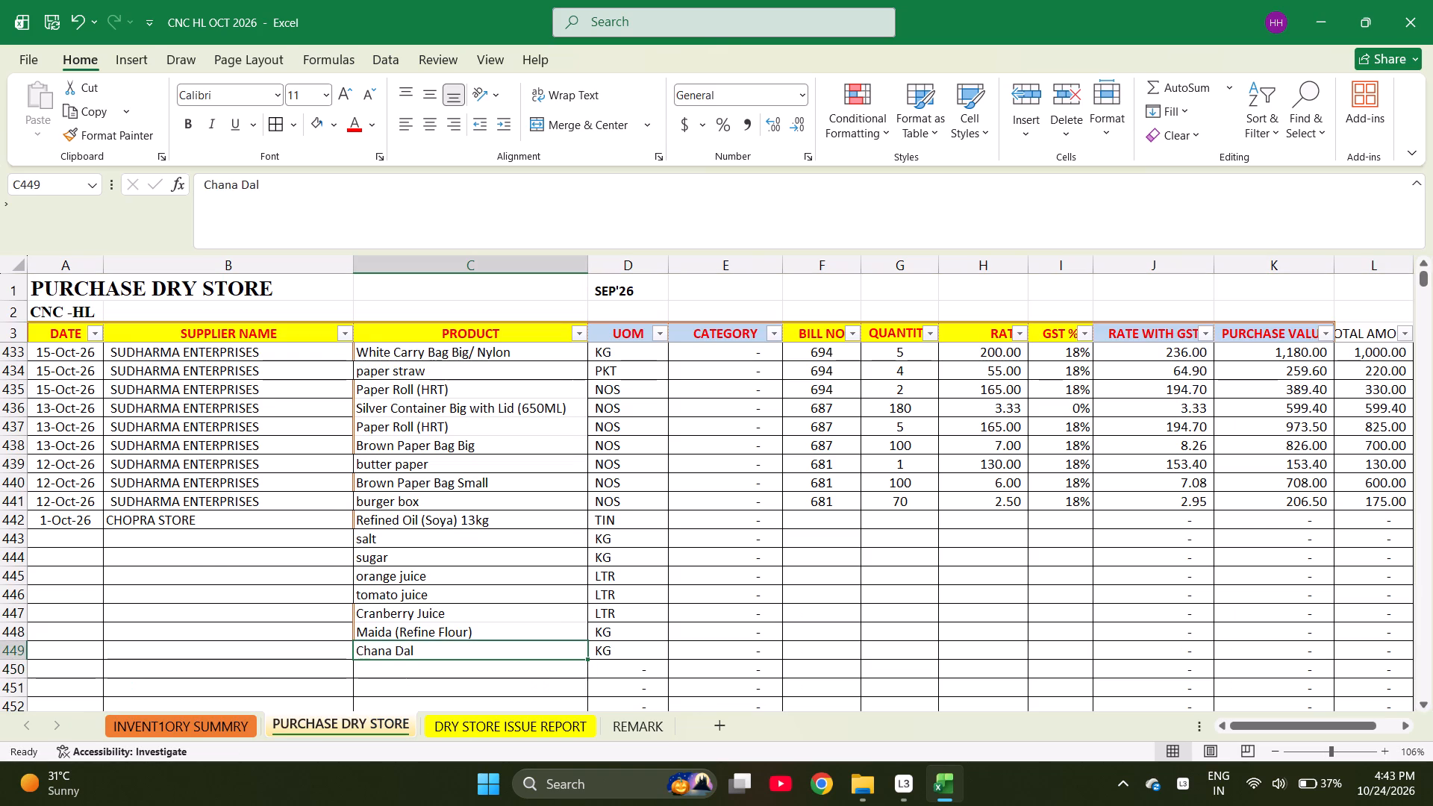
Enter FRIEGHT CHARGER as the product in row 450.
{"action": "key", "text": "Down"}
{"action": "key", "text": "f"}
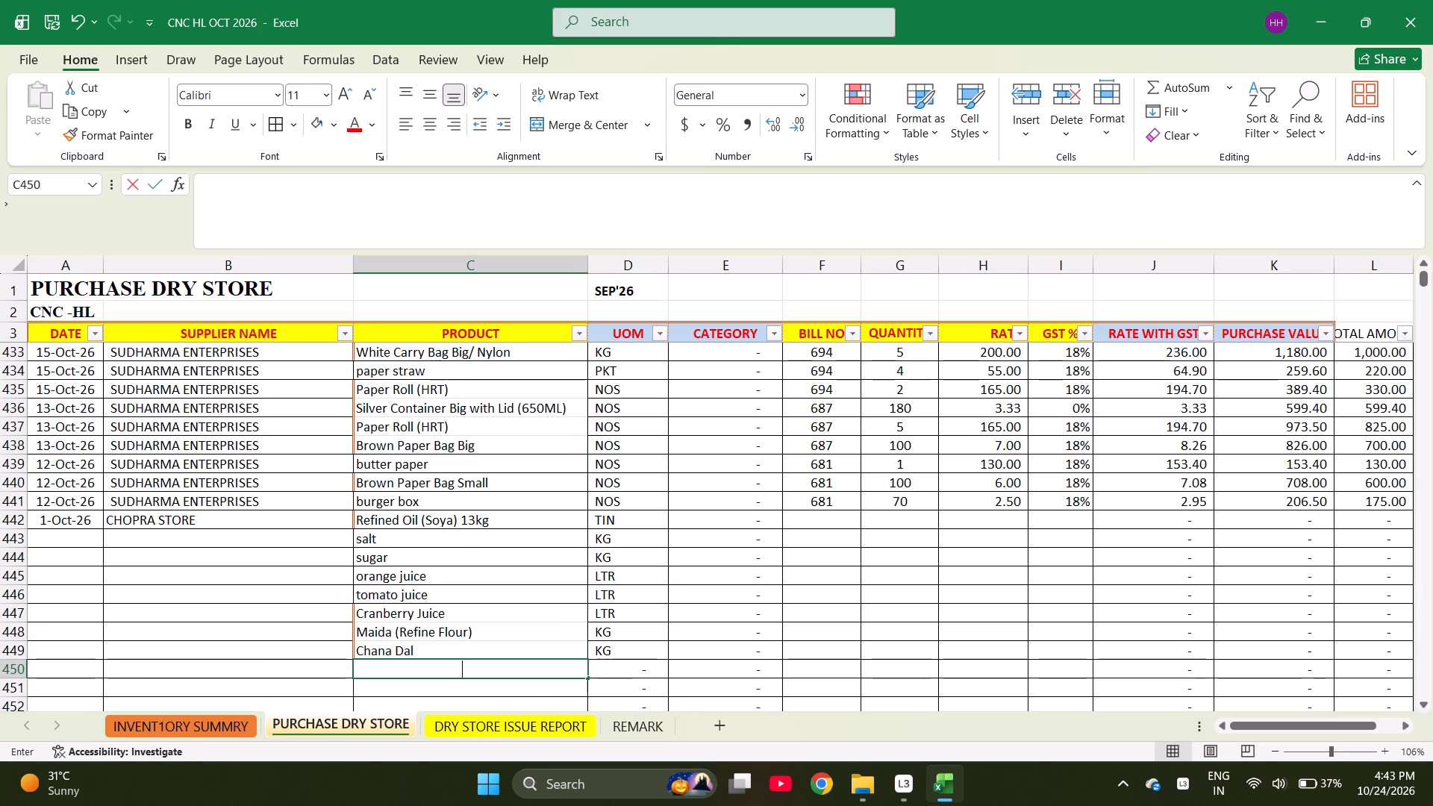
{"action": "key", "text": "Left"}
Fill the 1-Oct-26 date and CHOPRA STORE supplier name from row 442 down through row 450.
{"action": "key", "text": "Left"}
{"action": "key", "text": "Left"}
{"action": "key", "text": "Left"}
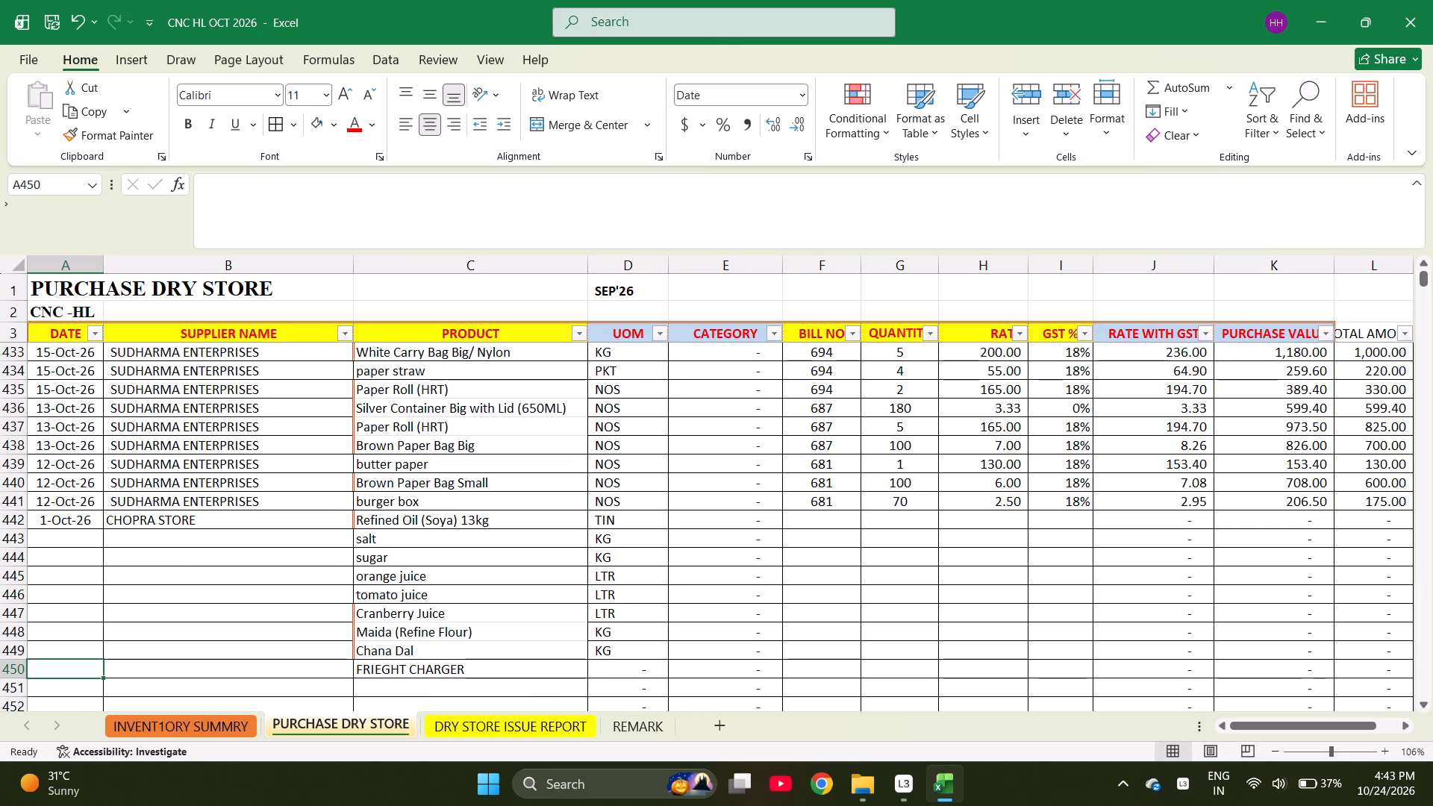
{"action": "key", "text": "ctrl+Up"}
{"action": "key", "text": "shift+Right"}
{"action": "key", "text": "shift+Down"}
{"action": "key", "text": "shift+Down"}
{"action": "key", "text": "shift+Down"}
{"action": "key", "text": "shift+Down"}
{"action": "key", "text": "shift+Down"}
{"action": "key", "text": "shift+Down"}
{"action": "key", "text": "shift+Down"}
{"action": "key", "text": "shift+Down"}
{"action": "key", "text": "shift+Down"}
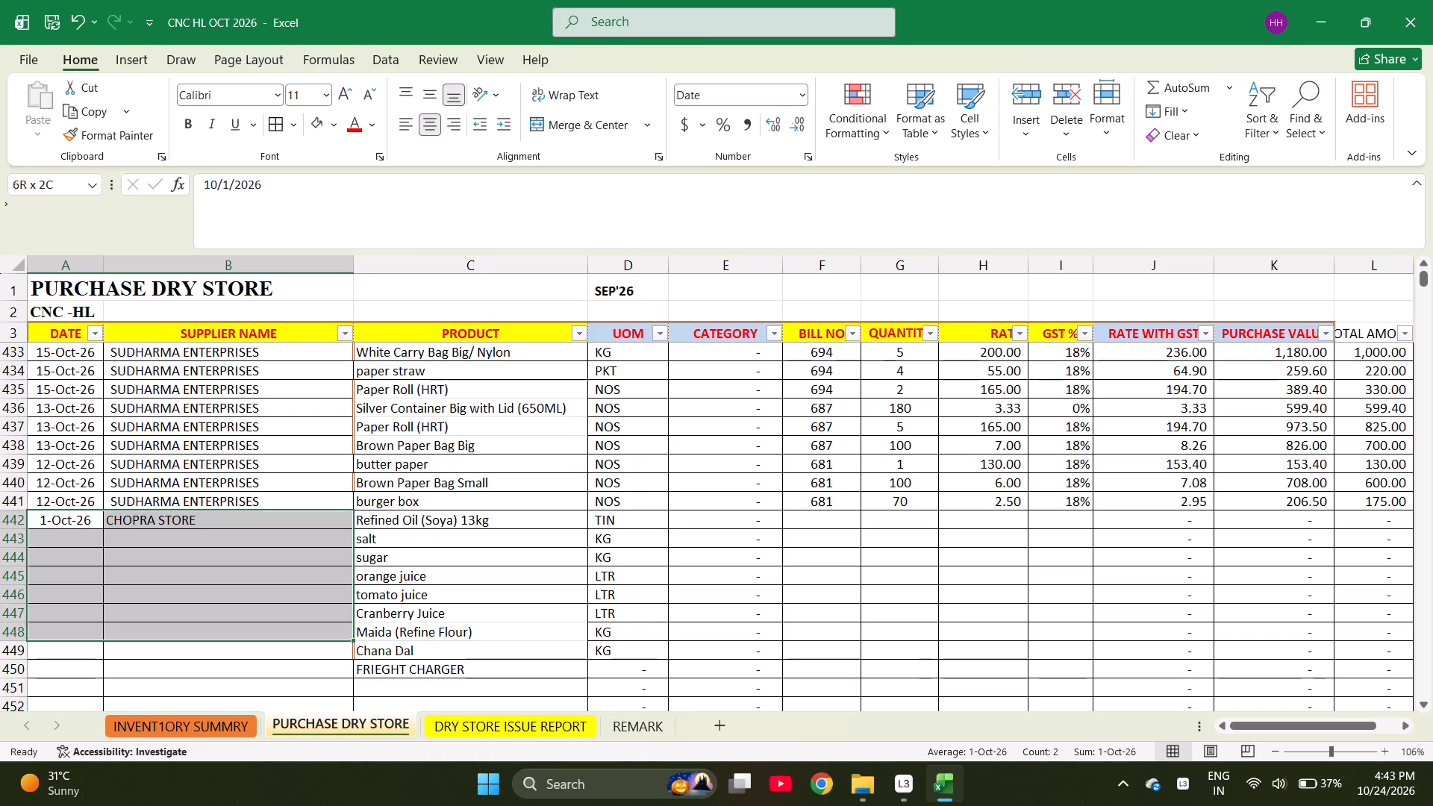
{"action": "key", "text": "shift+Down"}
{"action": "key", "text": "shift+Down"}
{"action": "key", "text": "ctrl+d"}
Enter bill number 2447 in row 442 and fill it down through row 450.
{"action": "key", "text": "ctrl+Right"}
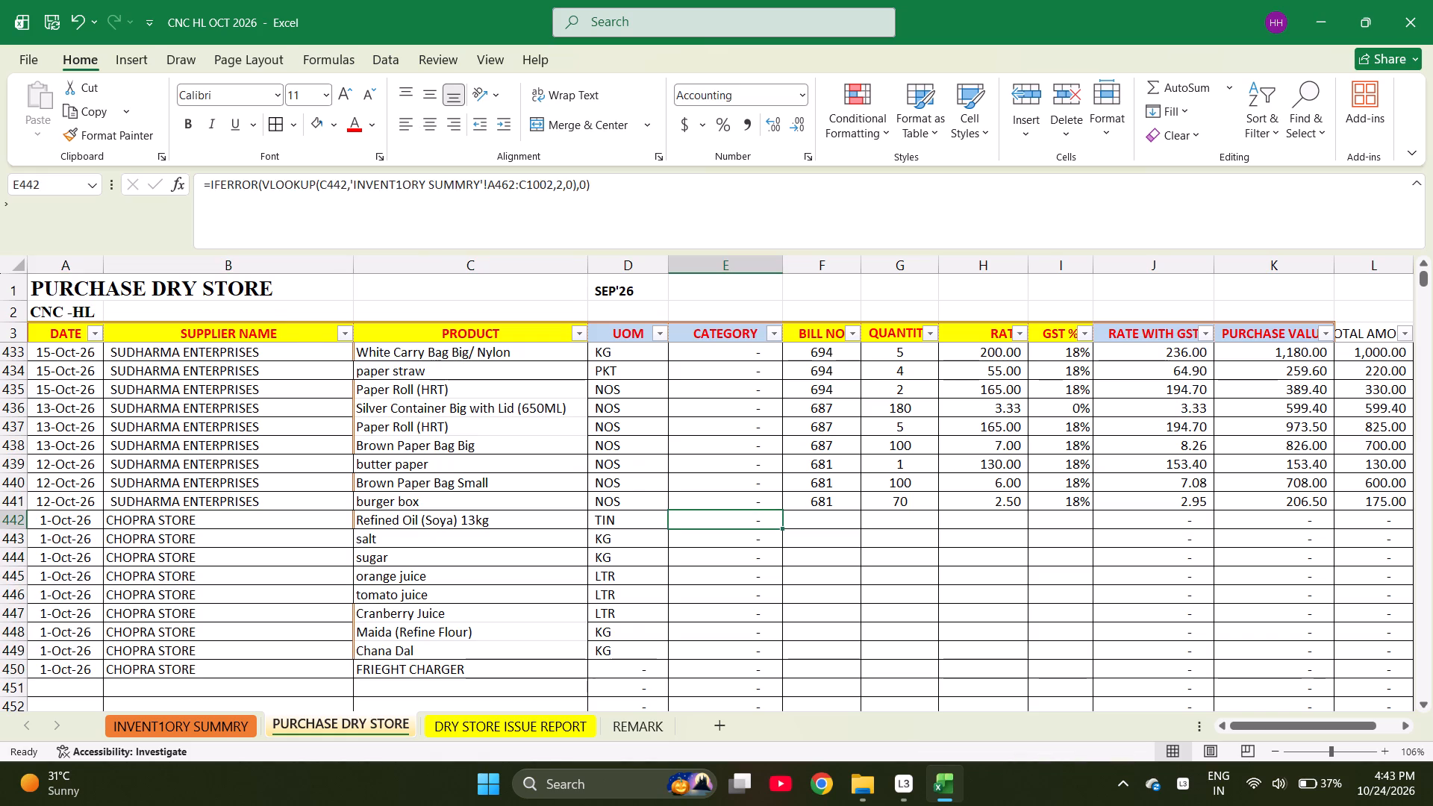
{"action": "key", "text": "Right"}
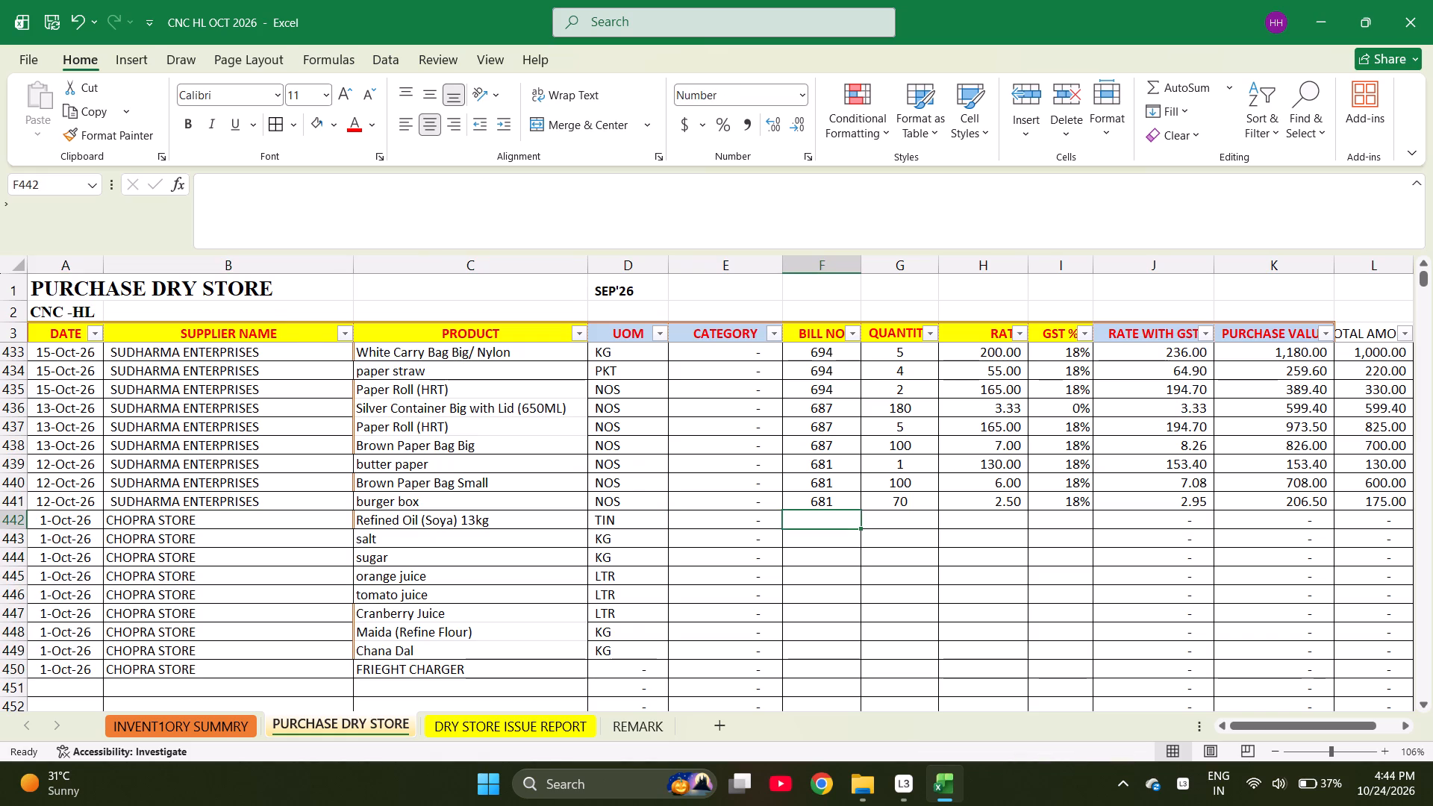
{"action": "type", "text": "2447"}
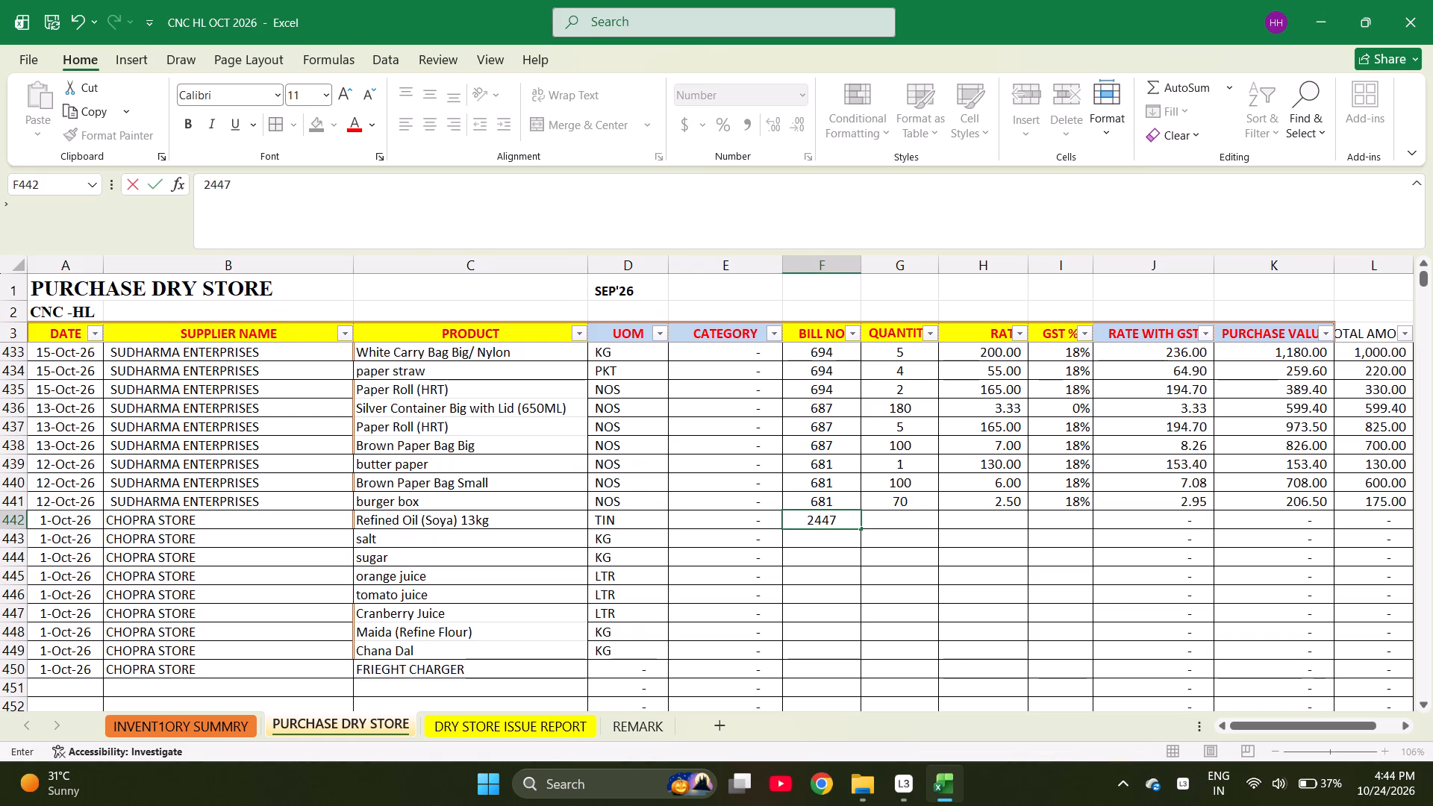
{"action": "key", "text": "shift+Down"}
{"action": "key", "text": "shift+Down"}
{"action": "key", "text": "shift+Down"}
{"action": "key", "text": "shift+Down"}
{"action": "key", "text": "shift+Down"}
{"action": "key", "text": "shift+Down"}
{"action": "key", "text": "shift+Down"}
{"action": "key", "text": "shift+Down"}
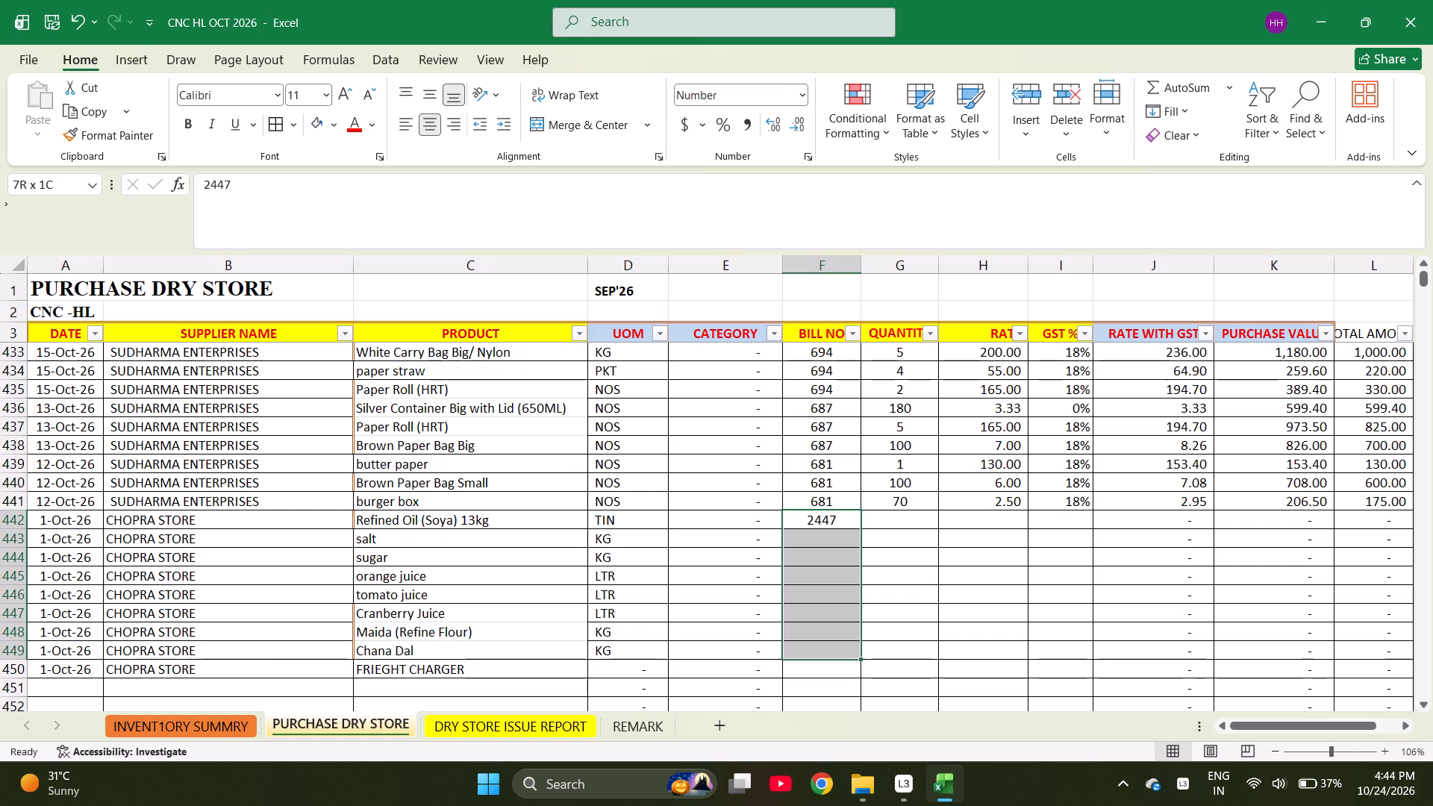
{"action": "key", "text": "shift+Down"}
{"action": "key", "text": "ctrl+d"}
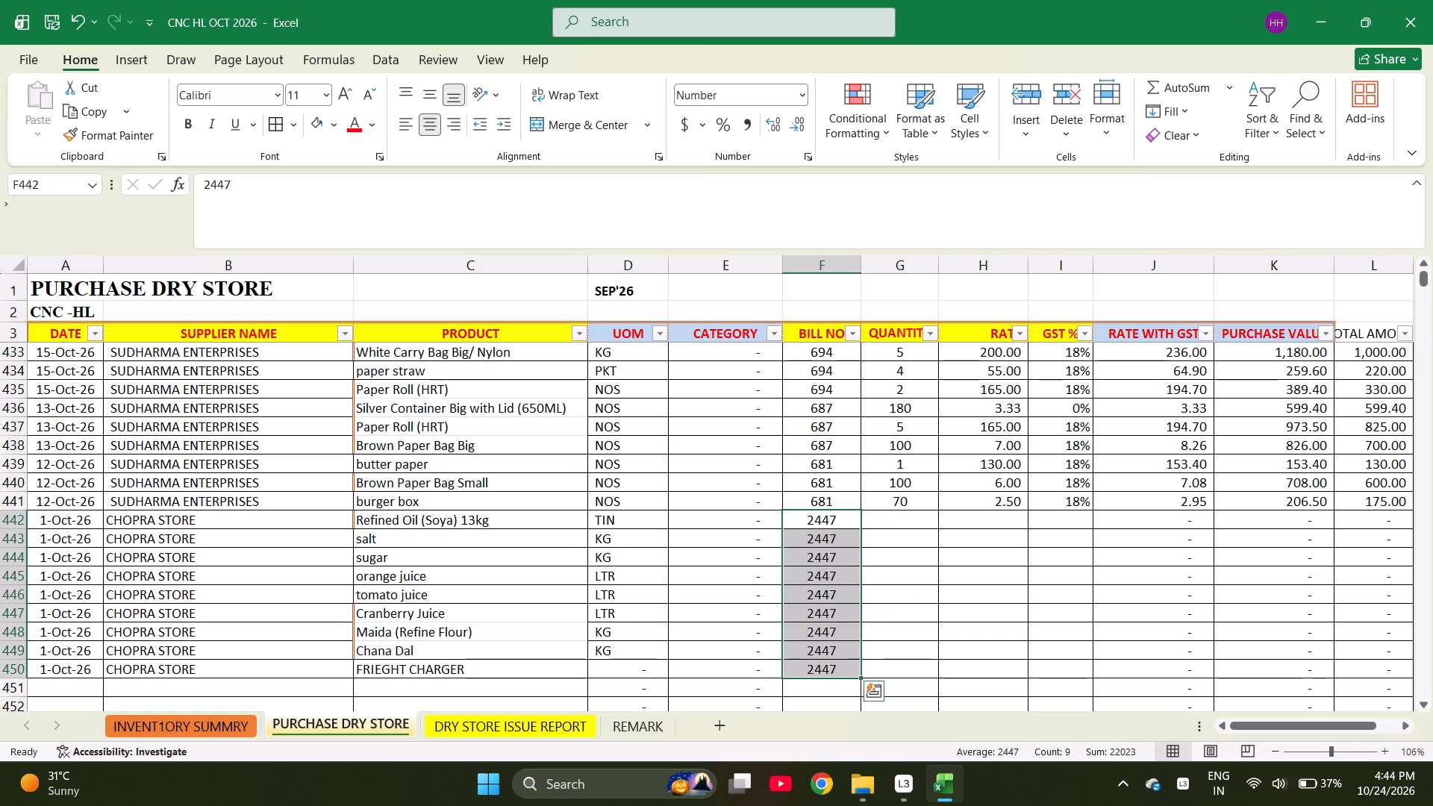
Enter the quantities 2, 1, 8, 10, 7, 7, 5, 50 and 1 in rows 442 to 450.
{"action": "key", "text": "Right"}
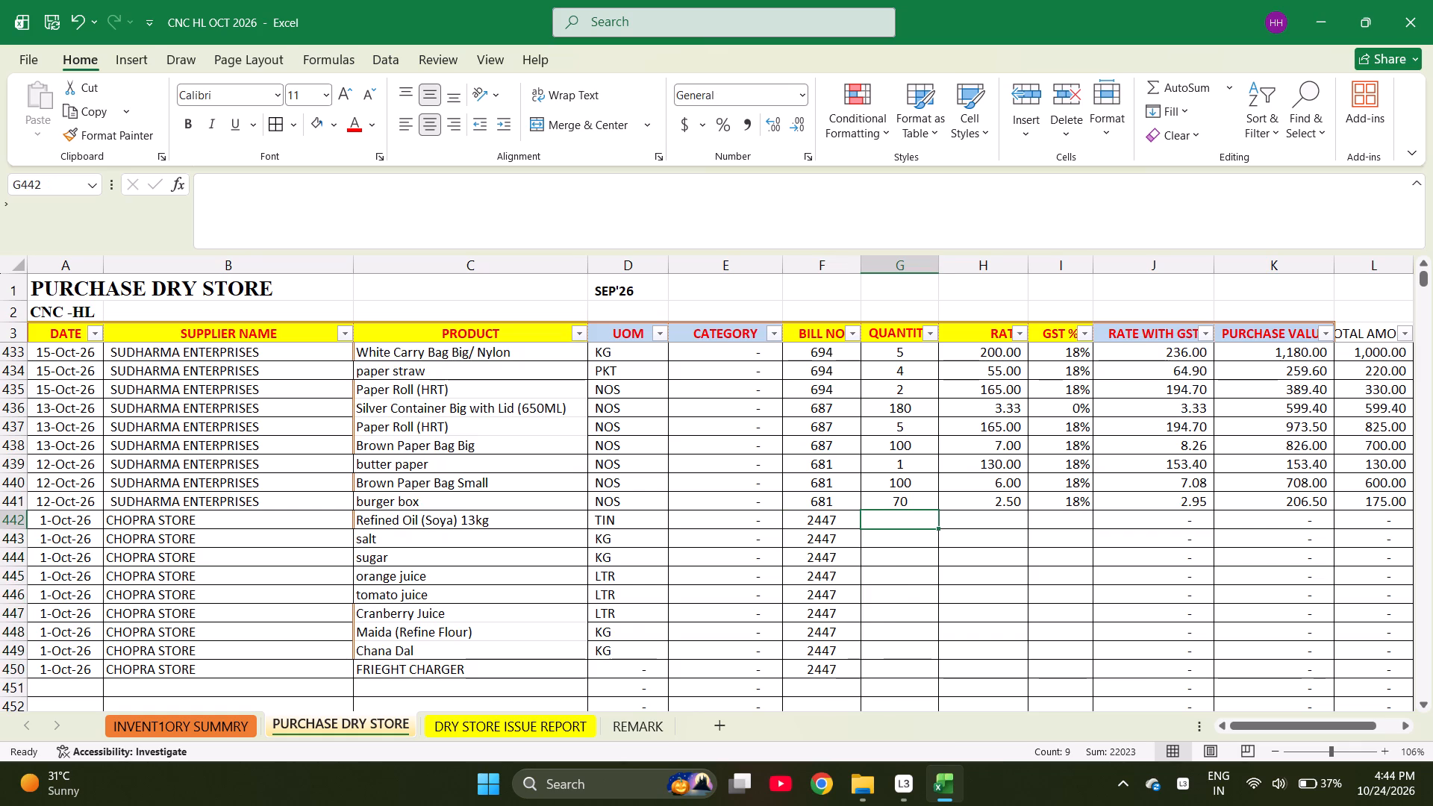
{"action": "key", "text": "2"}
{"action": "key", "text": "Return"}
{"action": "key", "text": "1"}
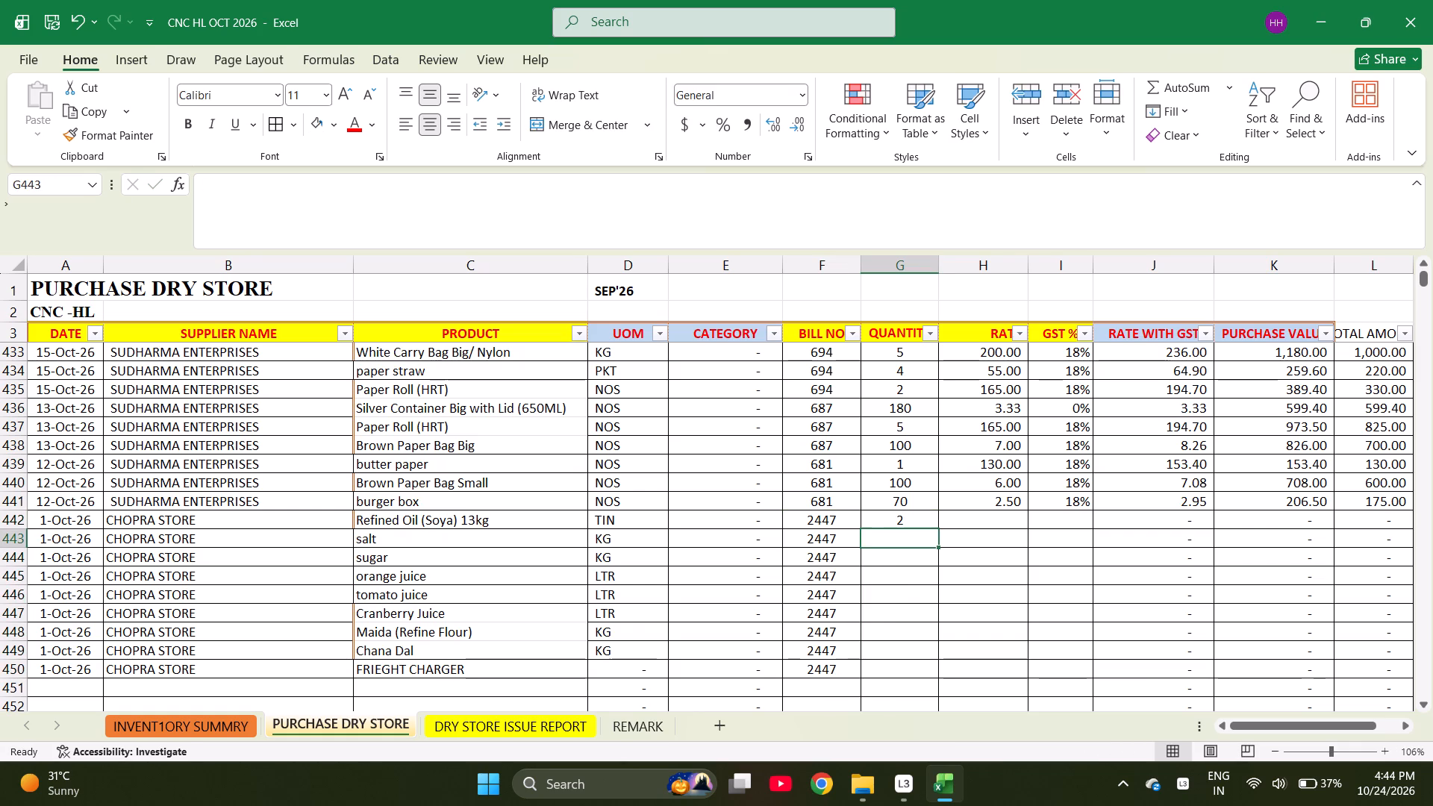
{"action": "key", "text": "Return"}
{"action": "key", "text": "8"}
{"action": "key", "text": "Return"}
{"action": "type", "text": "10"}
{"action": "key", "text": "Return"}
{"action": "key", "text": "7"}
{"action": "key", "text": "Return"}
{"action": "key", "text": "7"}
{"action": "key", "text": "Return"}
{"action": "key", "text": "5"}
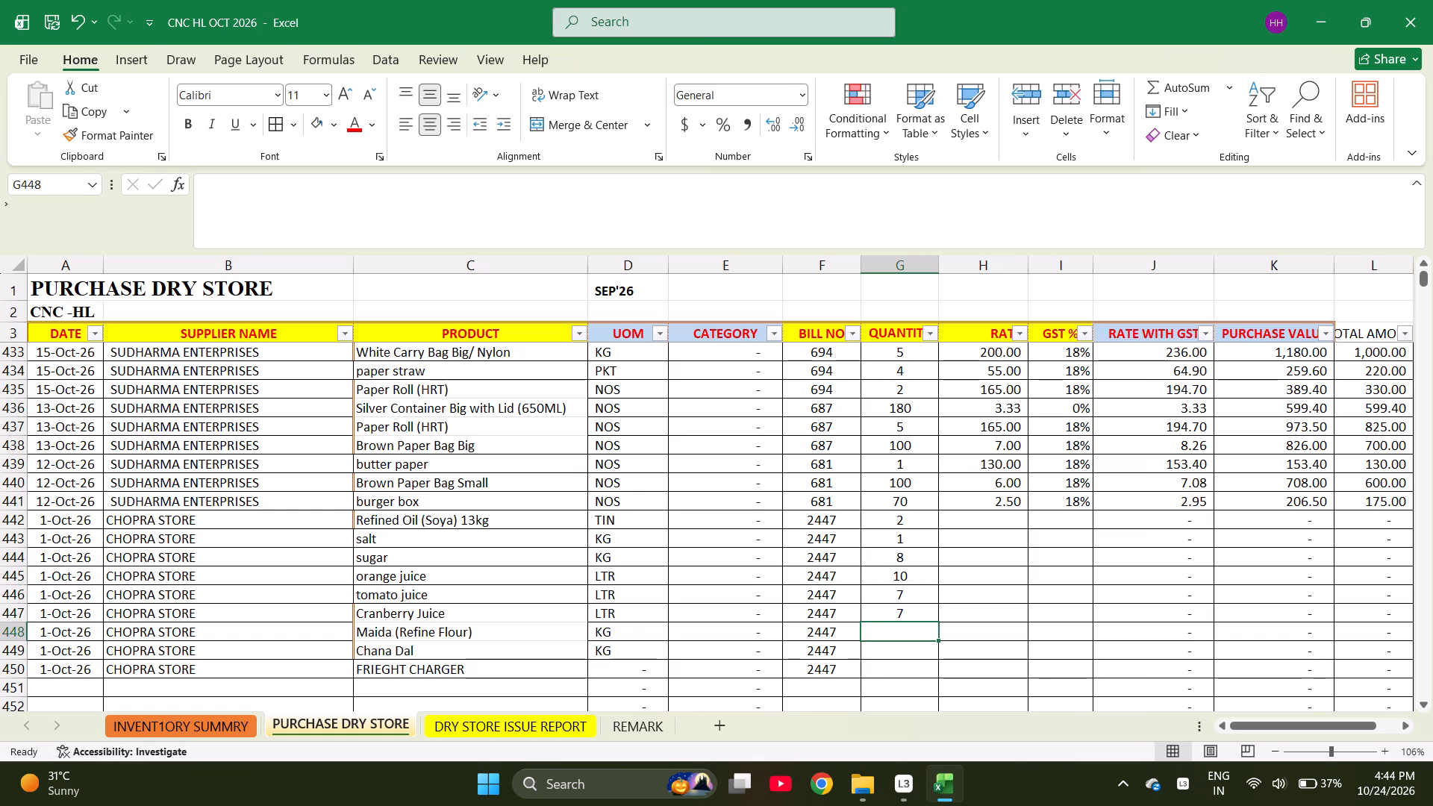
{"action": "key", "text": "Return"}
{"action": "type", "text": "50"}
{"action": "key", "text": "Return"}
{"action": "key", "text": "1"}
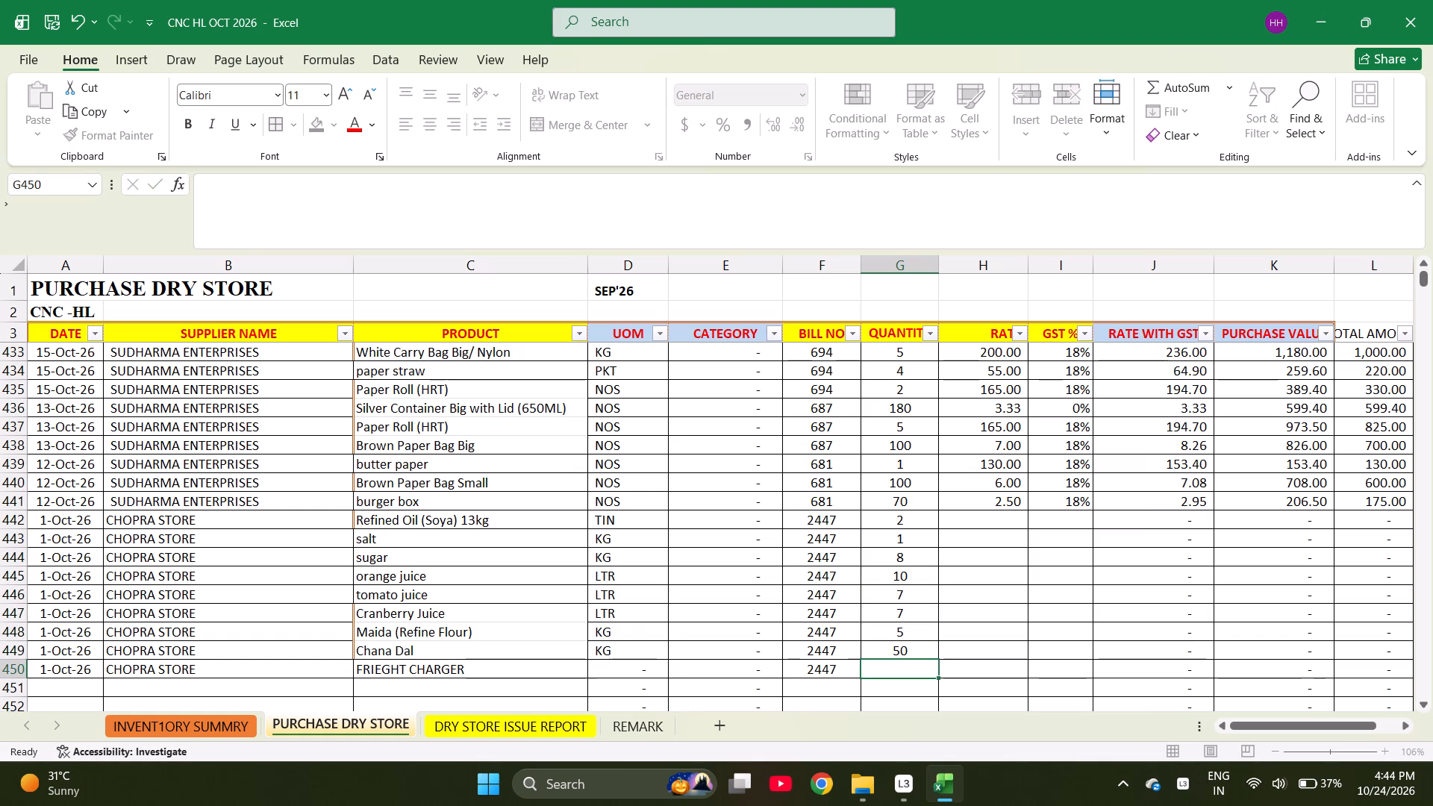
{"action": "key", "text": "Return"}
Check the sum of the quantities entered for bill 2447 in rows 442 to 450.
{"action": "key", "text": "Right"}
{"action": "key", "text": "ctrl+Up"}
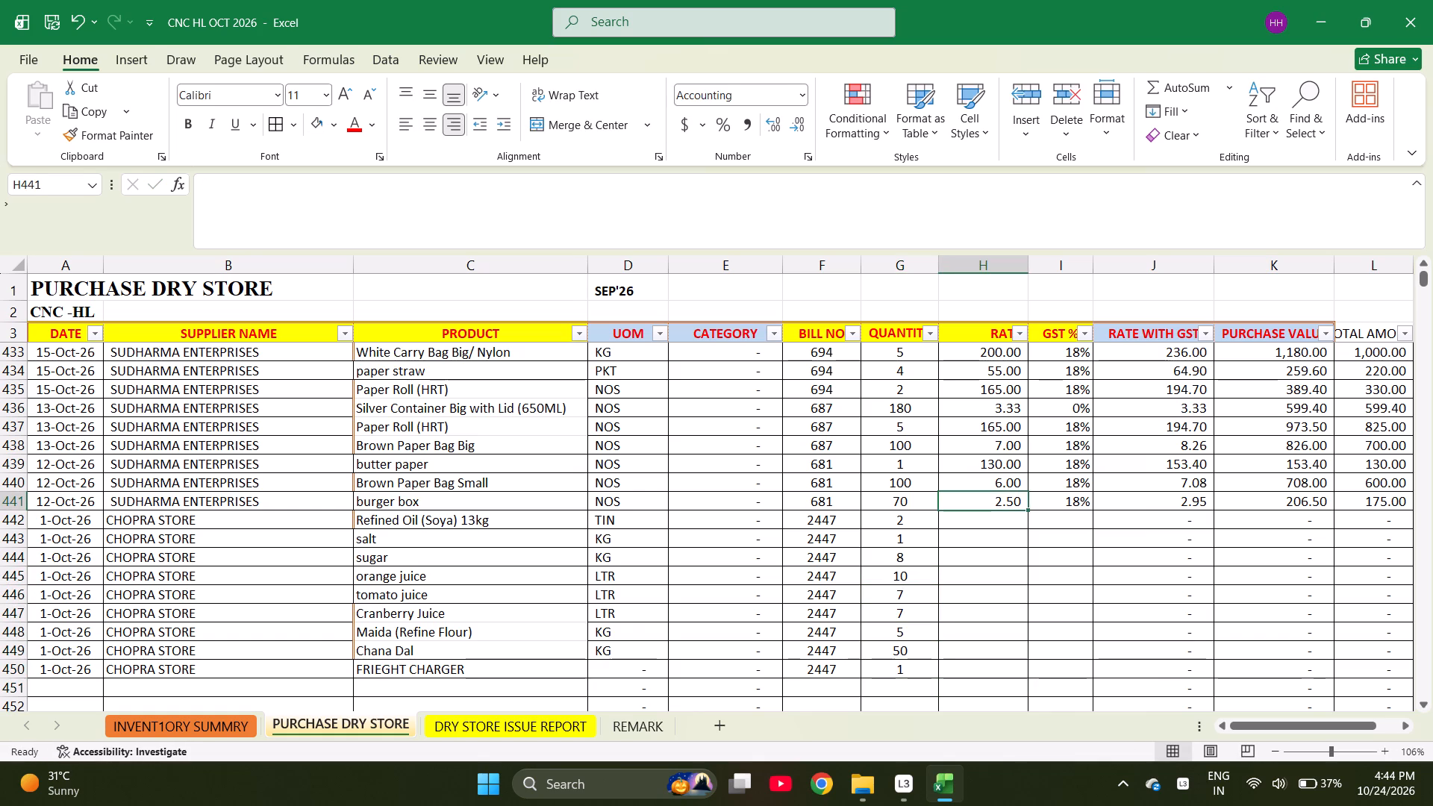
{"action": "key", "text": "Left"}
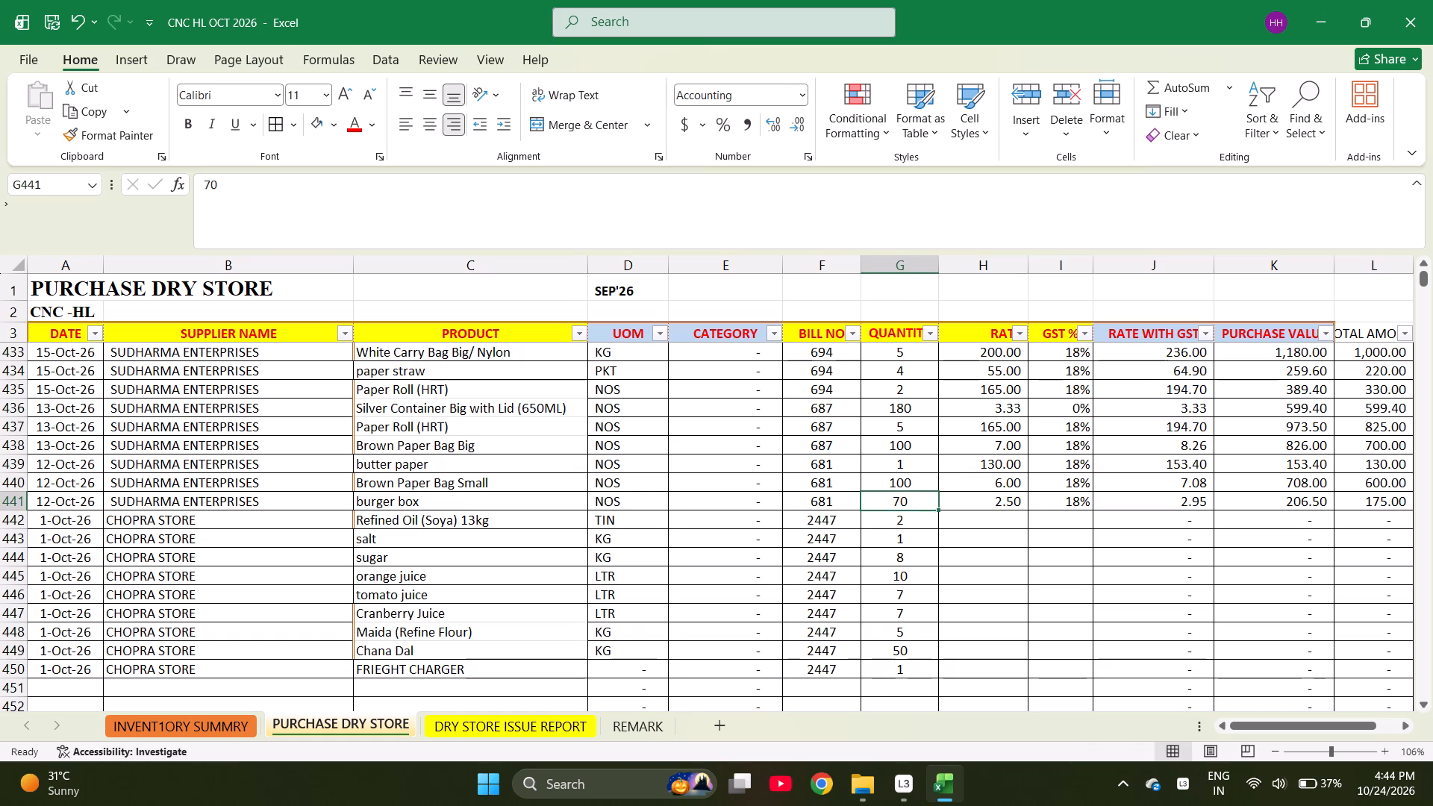
{"action": "key", "text": "shift+Down"}
{"action": "key", "text": "shift+Down"}
{"action": "key", "text": "shift+Down"}
{"action": "key", "text": "shift+Down"}
{"action": "key", "text": "shift+Down"}
{"action": "key", "text": "Down"}
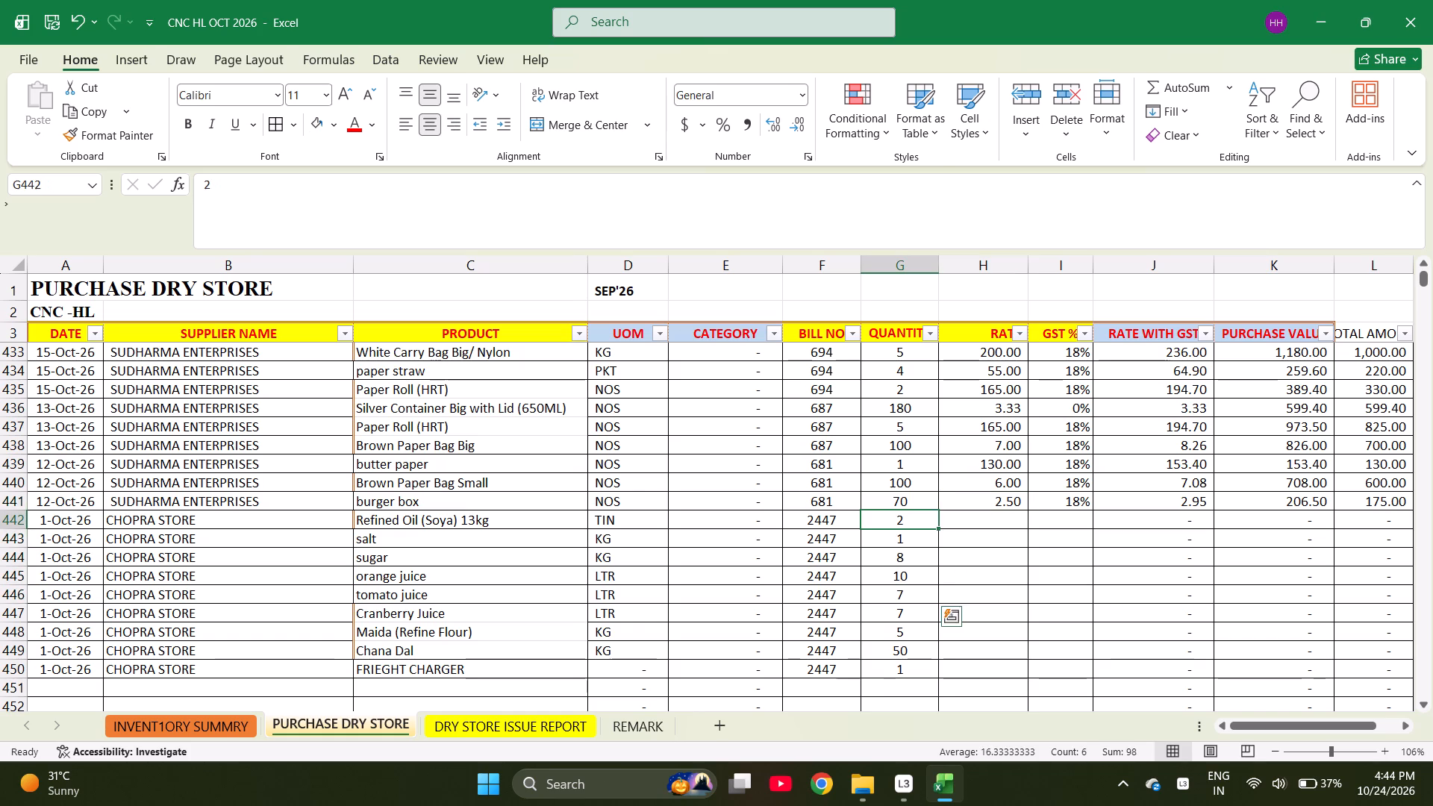
{"action": "key", "text": "Down"}
{"action": "key", "text": "shift+Down"}
{"action": "key", "text": "shift+Down"}
{"action": "key", "text": "Up"}
{"action": "key", "text": "shift+Down"}
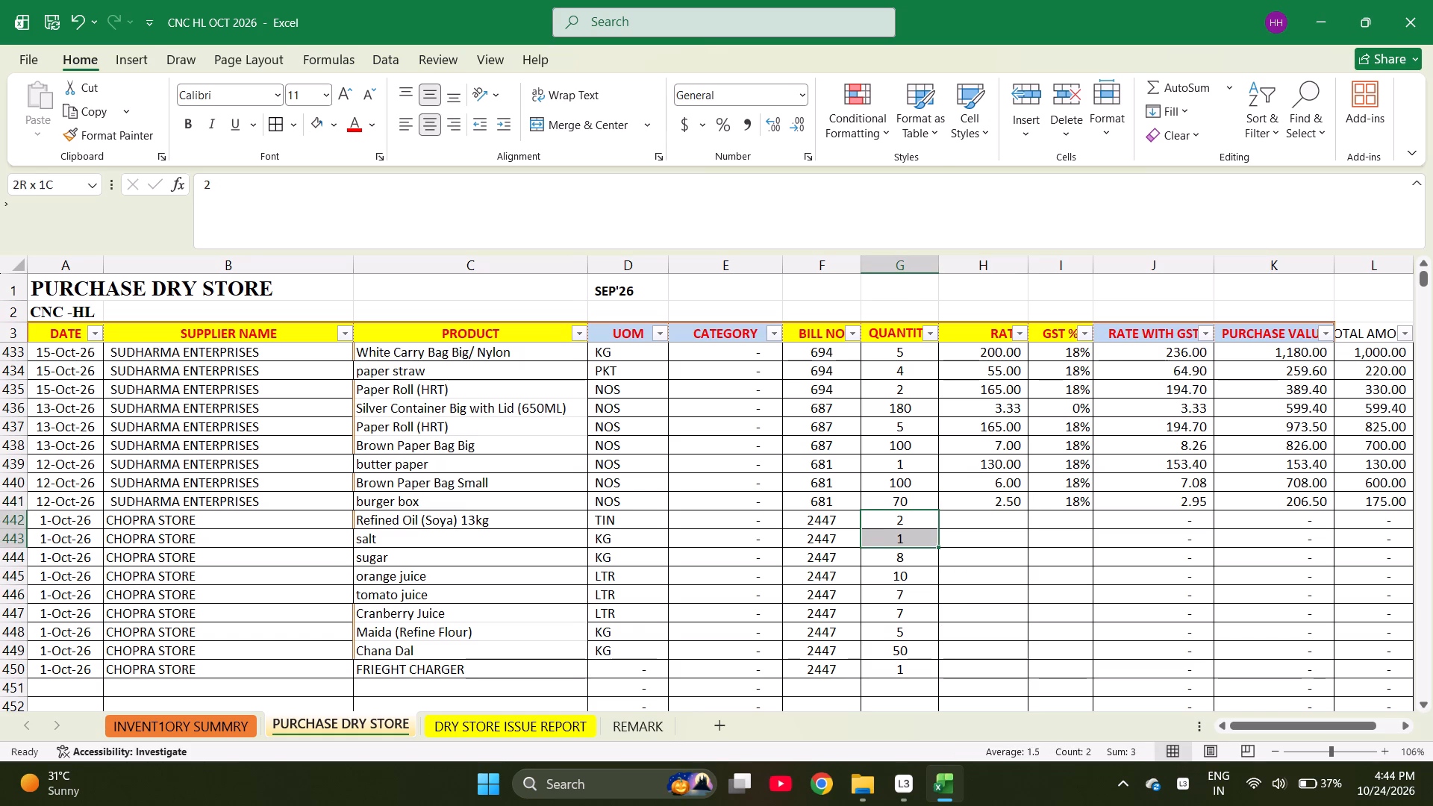
{"action": "key", "text": "shift+Down"}
{"action": "key", "text": "shift+Down"}
{"action": "key", "text": "shift+Down"}
{"action": "key", "text": "shift+Down"}
{"action": "key", "text": "shift+Down"}
{"action": "key", "text": "shift+Down"}
{"action": "key", "text": "shift+Down"}
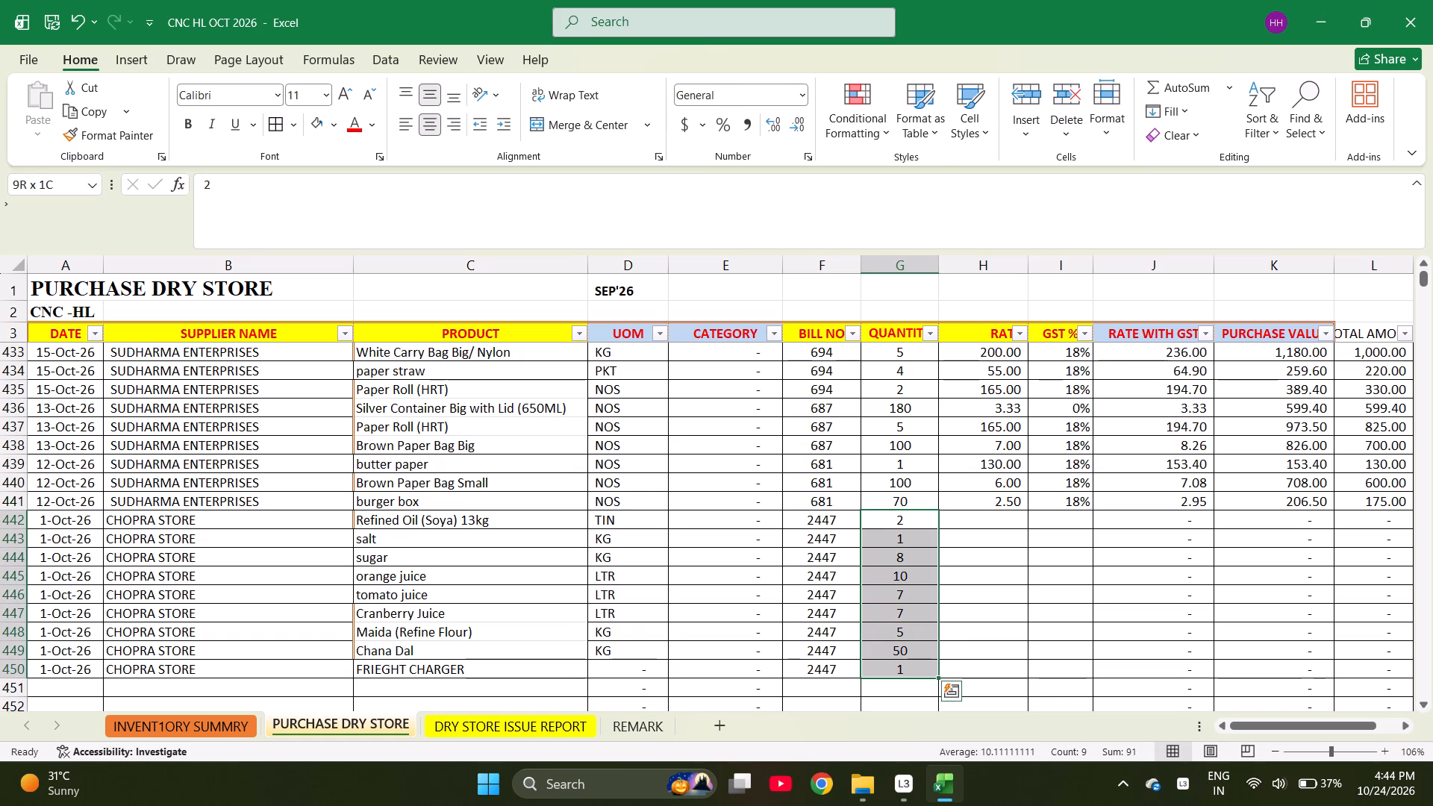
Find Black Pepper Whole in the inventory summary sheet by searching for black p, and copy it into the PRODUCT cell of row 451.
{"action": "key", "text": "Left"}
{"action": "key", "text": "Left"}
{"action": "key", "text": "Left"}
{"action": "key", "text": "Left"}
{"action": "key", "text": "Left"}
{"action": "key", "text": "Right"}
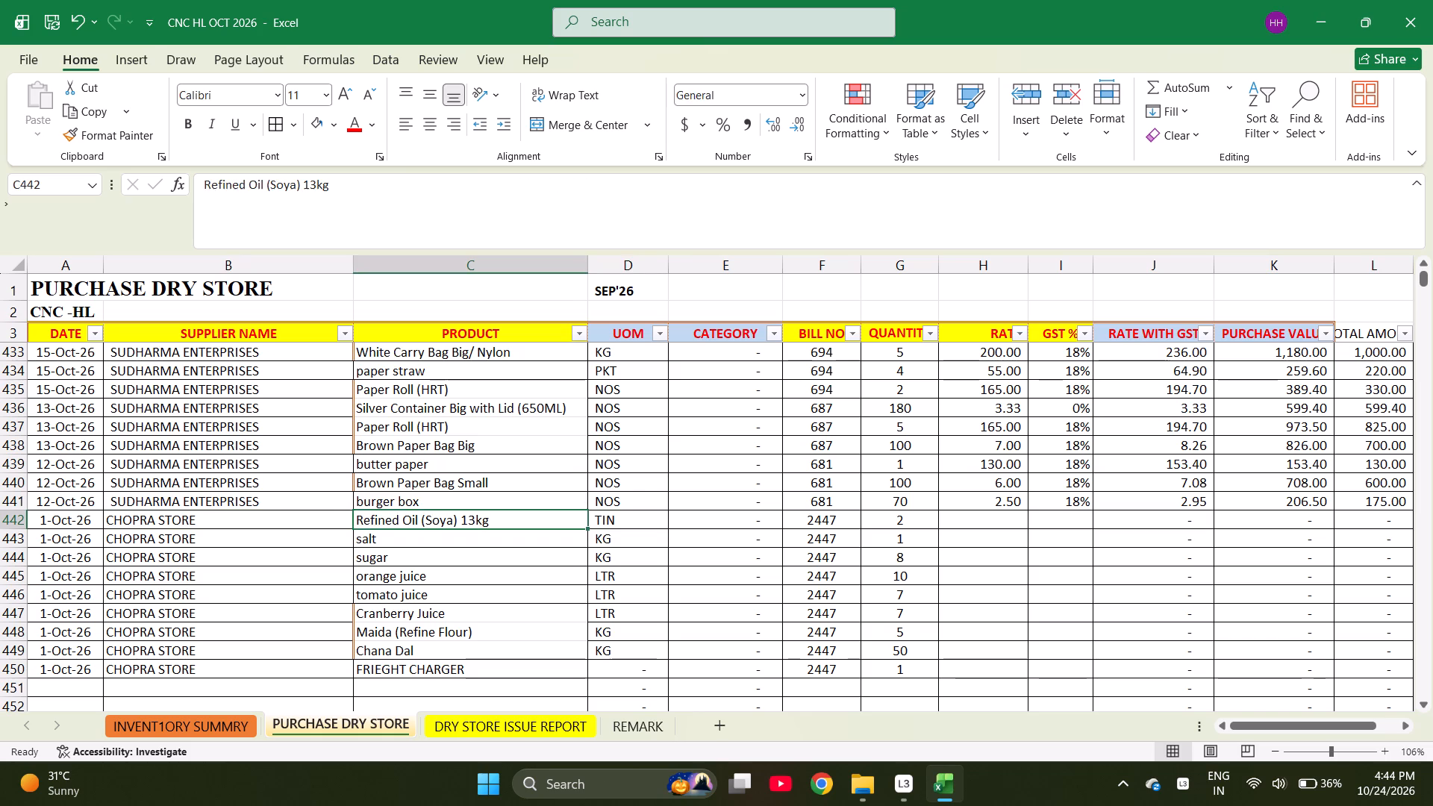
{"action": "key", "text": "Down"}
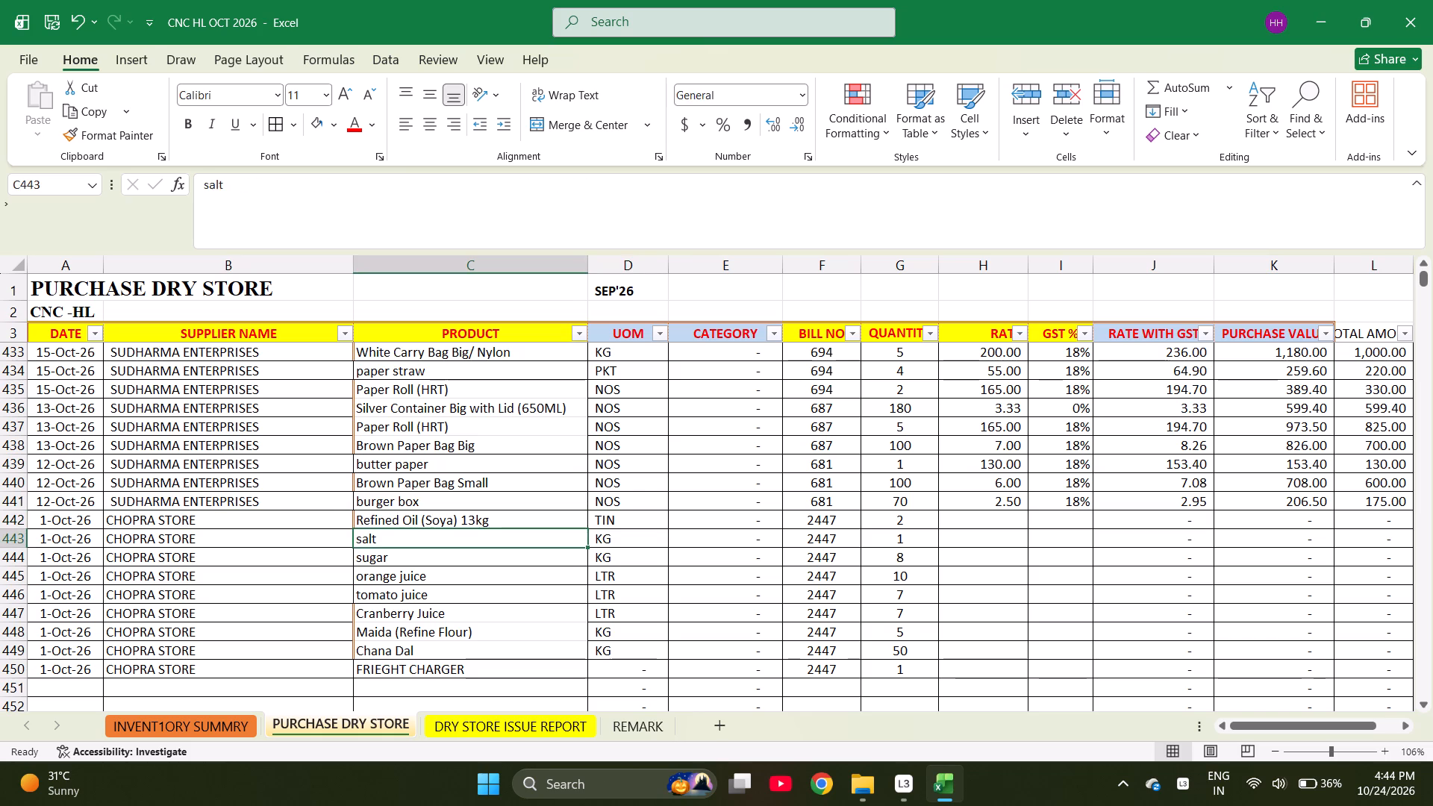
{"action": "key", "text": "Down"}
{"action": "key", "text": "Down"}
{"action": "key", "text": "Down"}
{"action": "key", "text": "Down"}
{"action": "key", "text": "Down"}
{"action": "key", "text": "Down"}
{"action": "key", "text": "Down"}
{"action": "key", "text": "Down"}
{"action": "key", "text": "Down"}
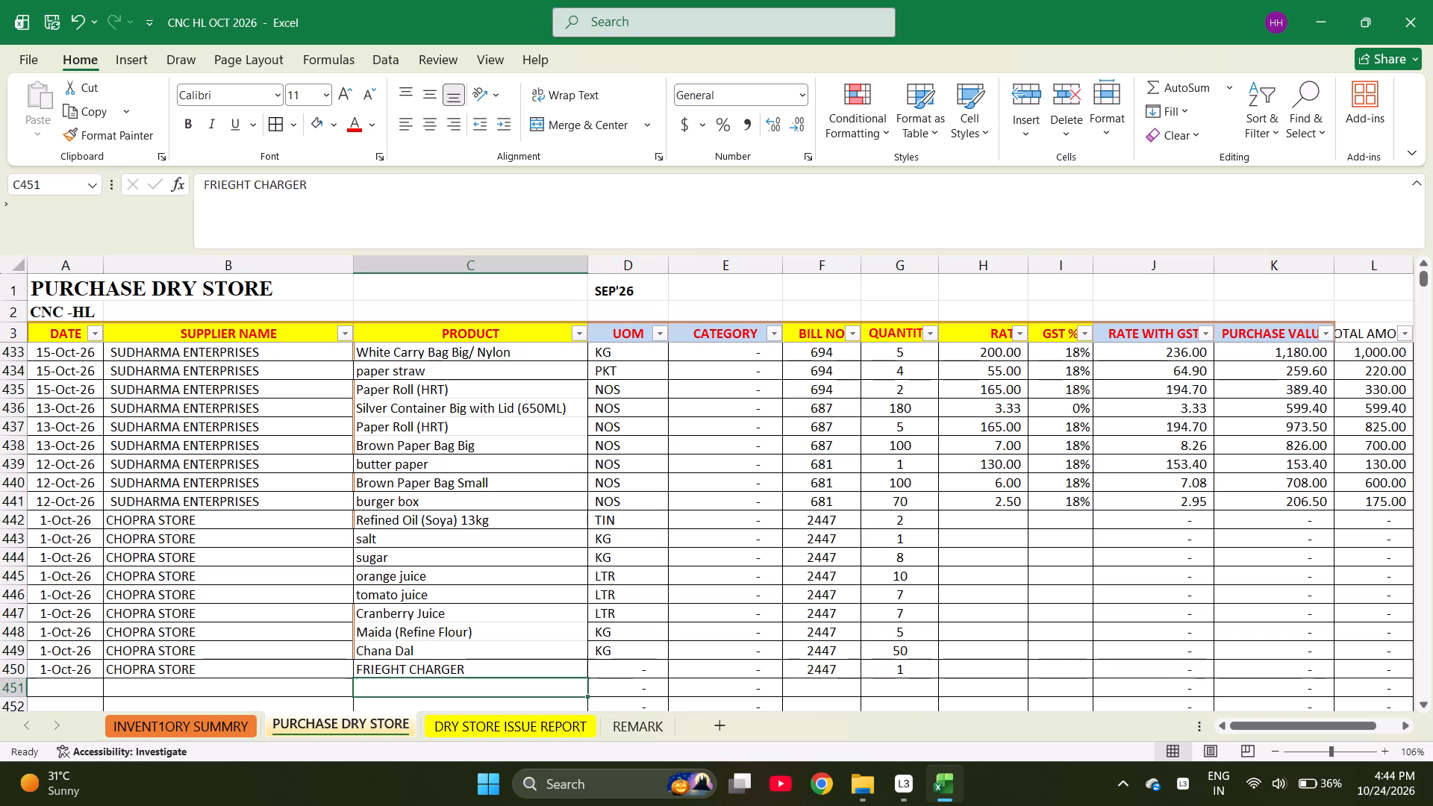
{"action": "type", "text": "blck"}
{"action": "key", "text": "BackSpace"}
{"action": "key", "text": "BackSpace"}
{"action": "key", "text": "BackSpace"}
{"action": "key", "text": "ctrl+Page_Up"}
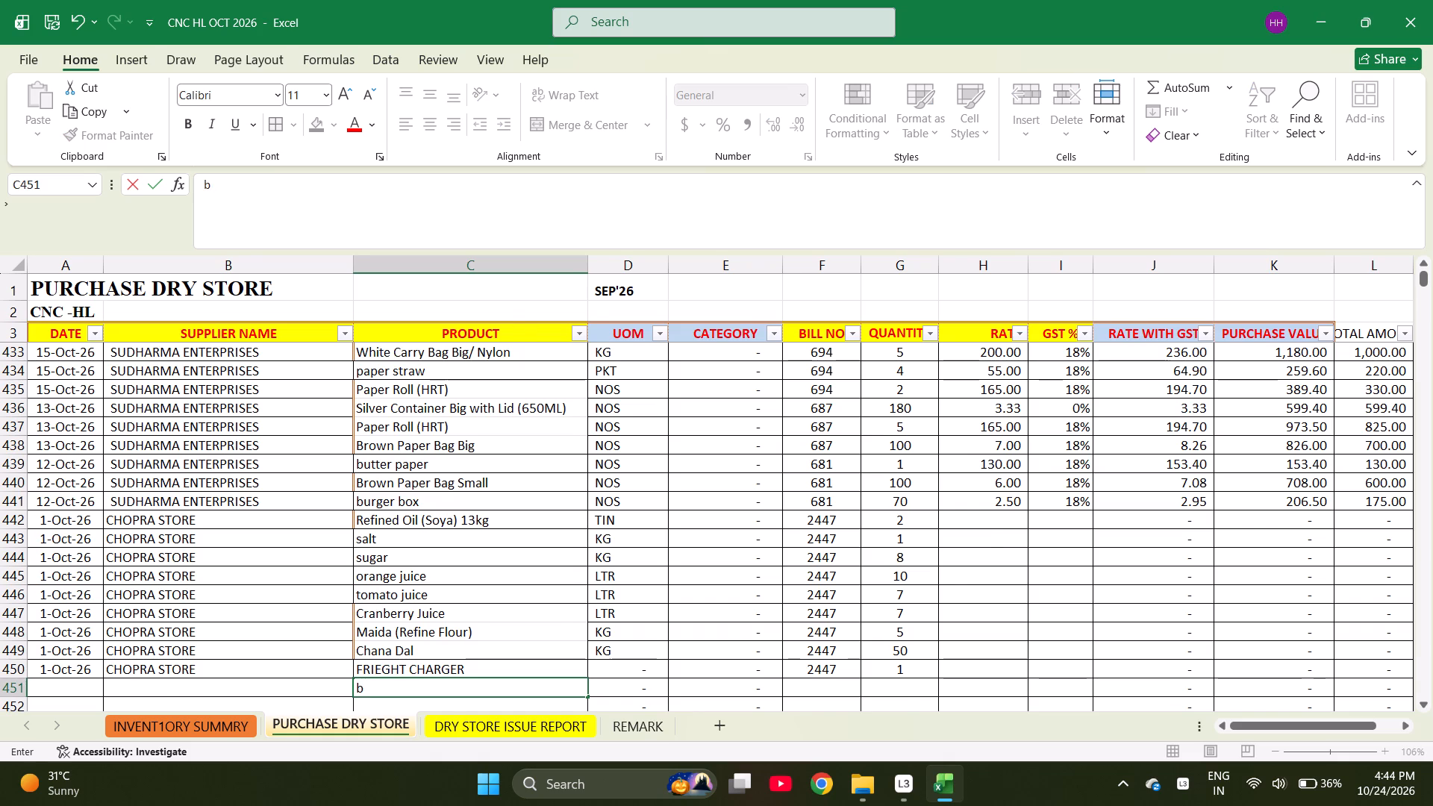
{"action": "key", "text": "ctrl+f"}
{"action": "type", "text": "black p"}
{"action": "key", "text": "Return"}
{"action": "key", "text": "Escape"}
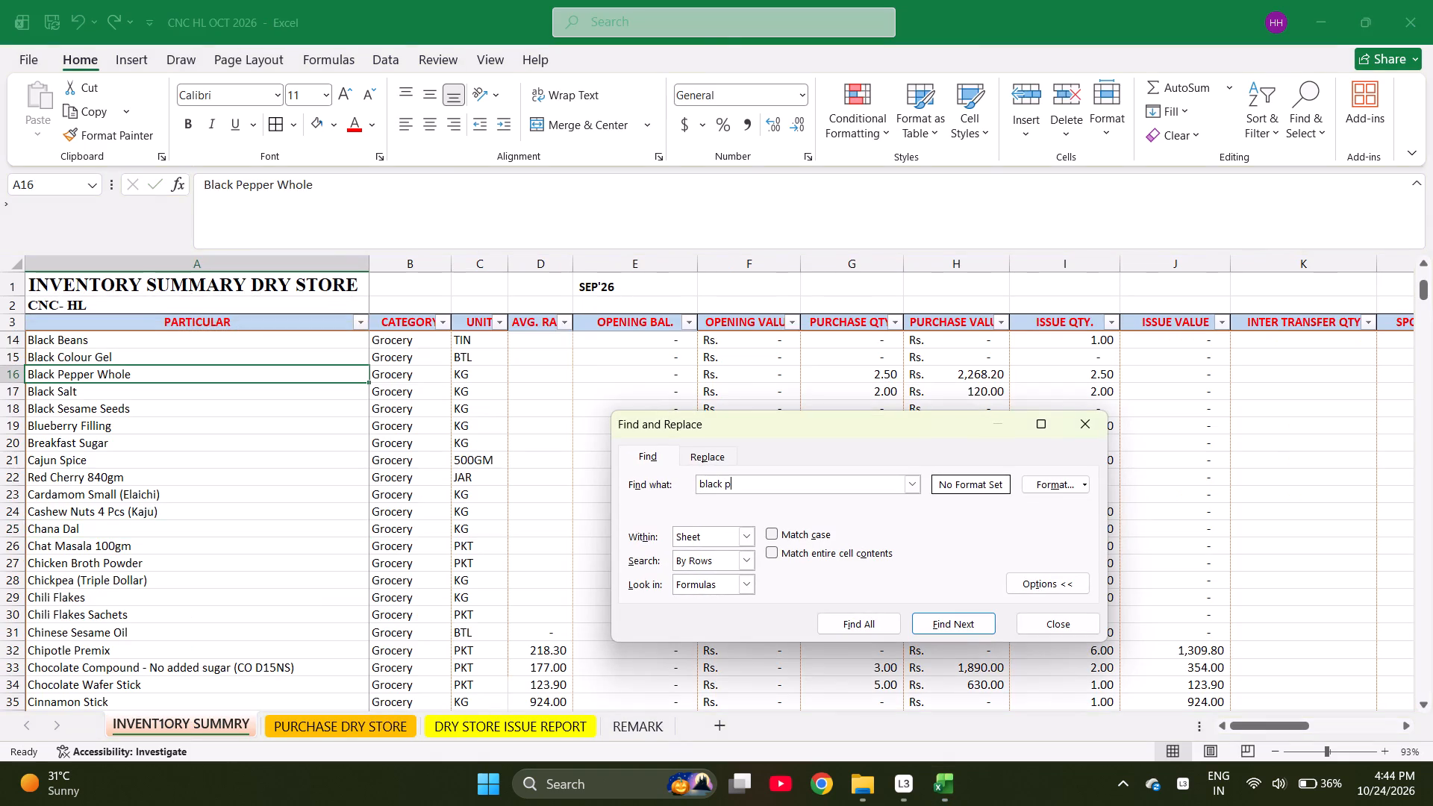
{"action": "key", "text": "ctrl+c"}
{"action": "key", "text": "ctrl+Page_Down"}
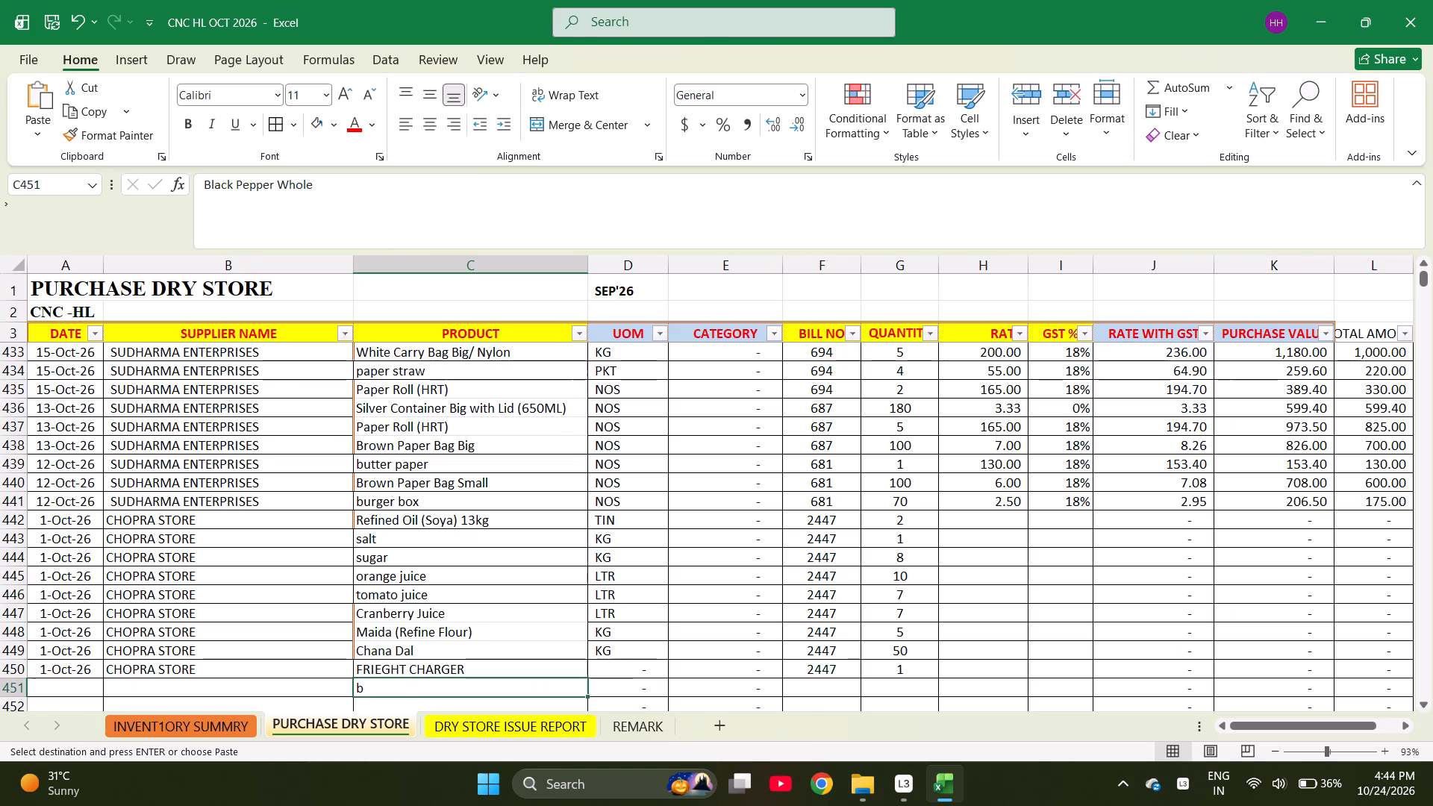
{"action": "key", "text": "Return"}
{"action": "key", "text": "Right"}
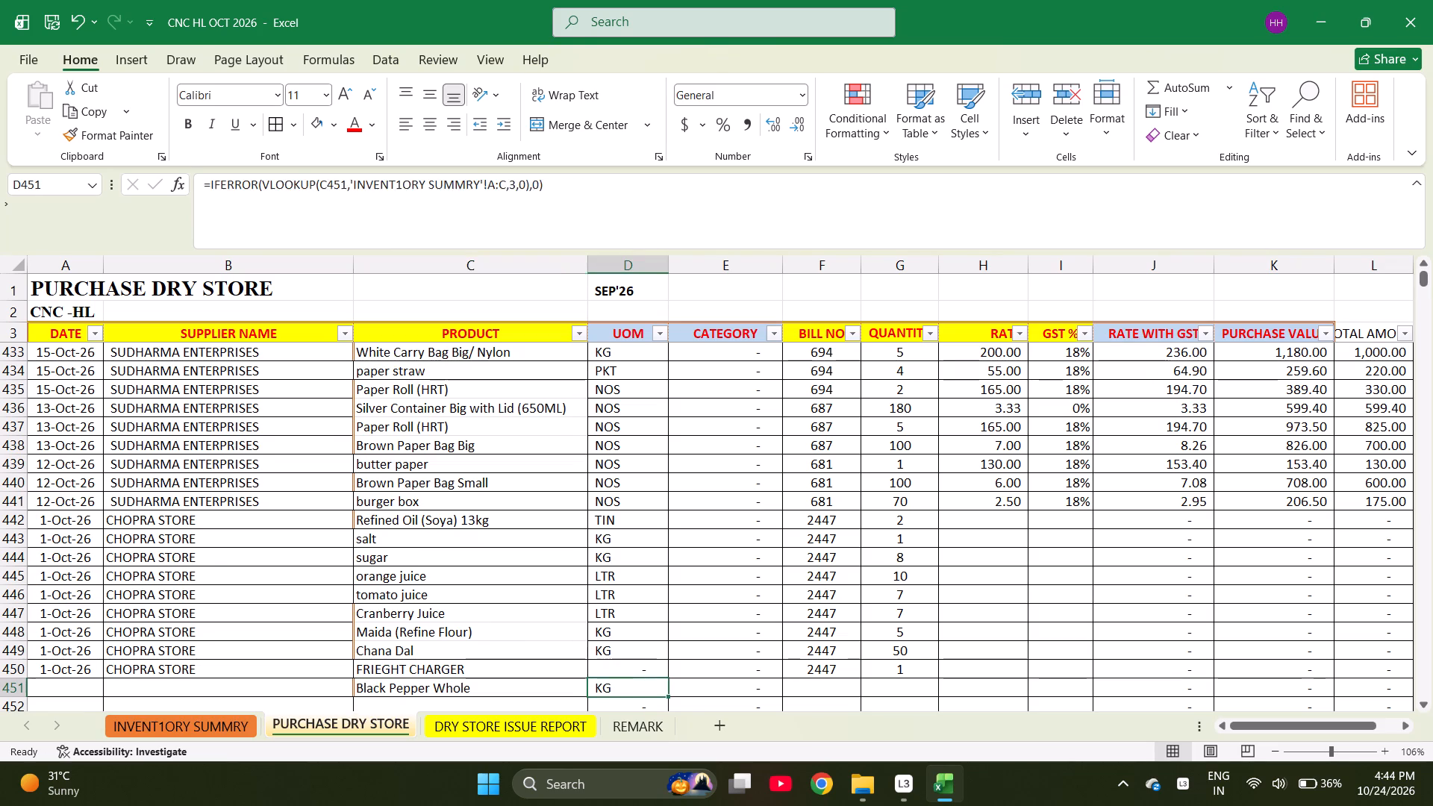
Fill bill number 2447 down into row 451 and enter a quantity of 1 for Black Pepper Whole.
{"action": "key", "text": "Right"}
{"action": "key", "text": "Right"}
{"action": "key", "text": "ctrl+d"}
{"action": "key", "text": "Right"}
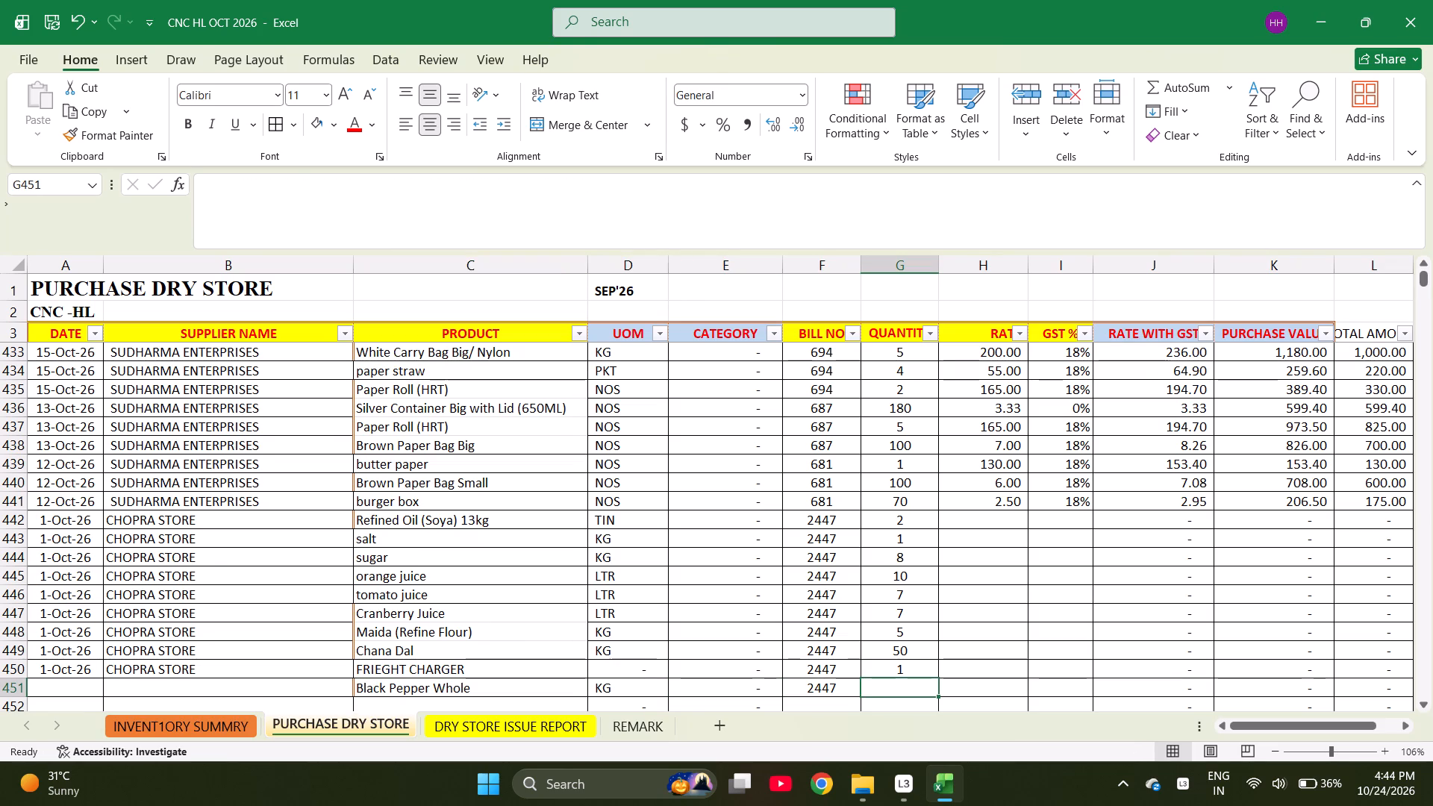
{"action": "key", "text": "1"}
{"action": "key", "text": "Return"}
Copy the quantities from rows 444 to 450 and paste them one row higher, starting at the salt row 443.
{"action": "key", "text": "Up"}
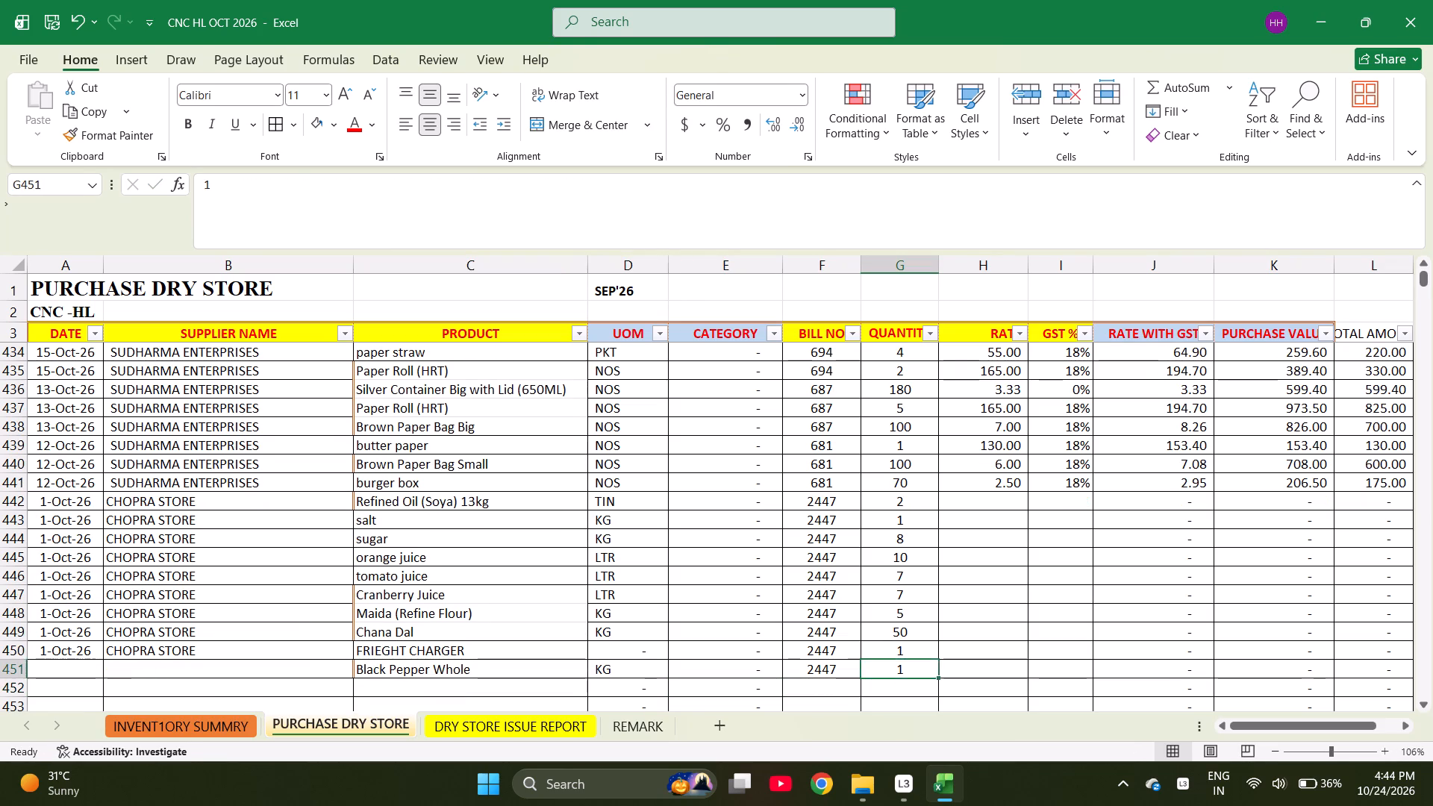
{"action": "key", "text": "Up"}
{"action": "key", "text": "Up"}
{"action": "key", "text": "Up"}
{"action": "key", "text": "Up"}
{"action": "key", "text": "Up"}
{"action": "key", "text": "Up"}
{"action": "key", "text": "Up"}
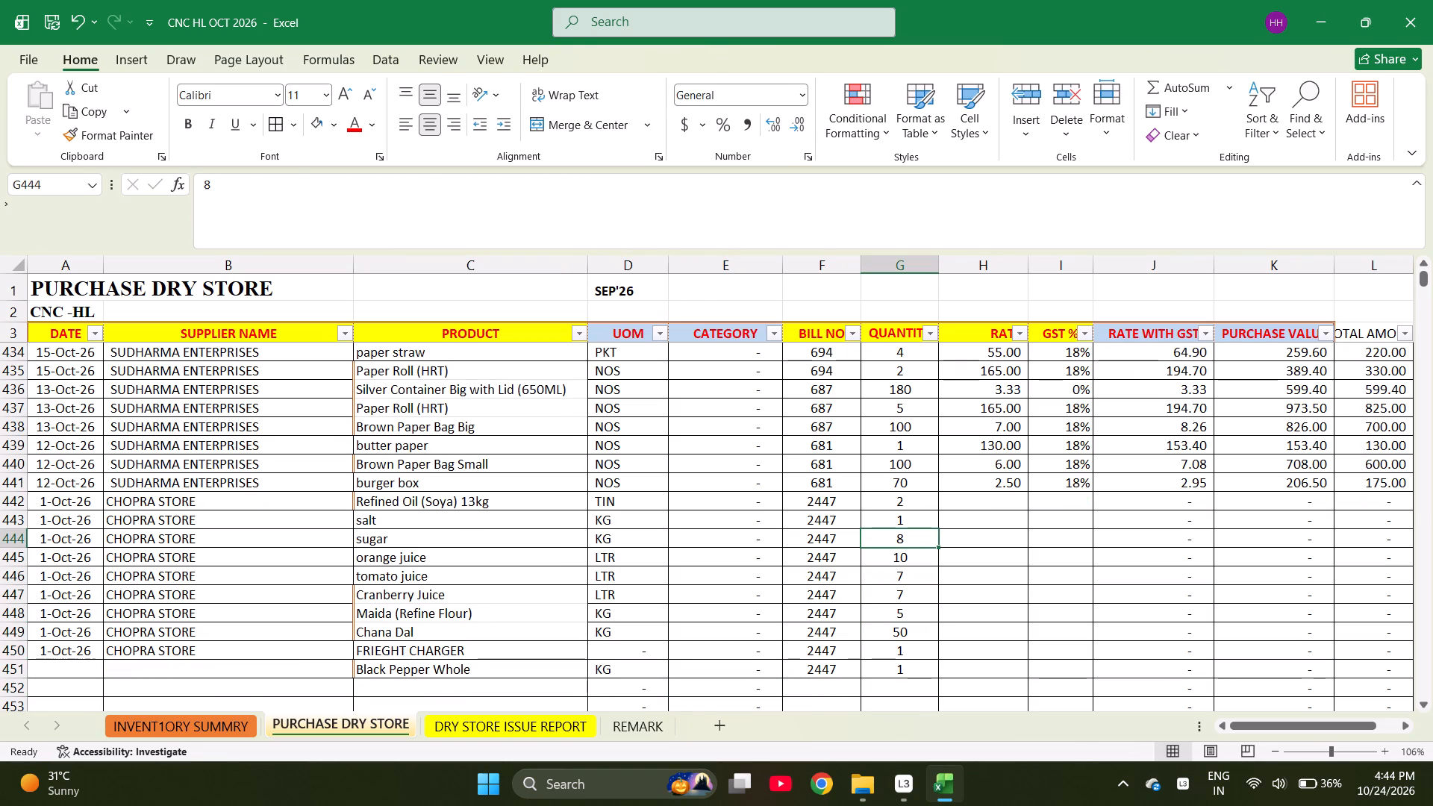
{"action": "key", "text": "shift+Down"}
{"action": "key", "text": "shift+Down"}
{"action": "key", "text": "shift+Down"}
{"action": "key", "text": "shift+Down"}
{"action": "key", "text": "shift+Down"}
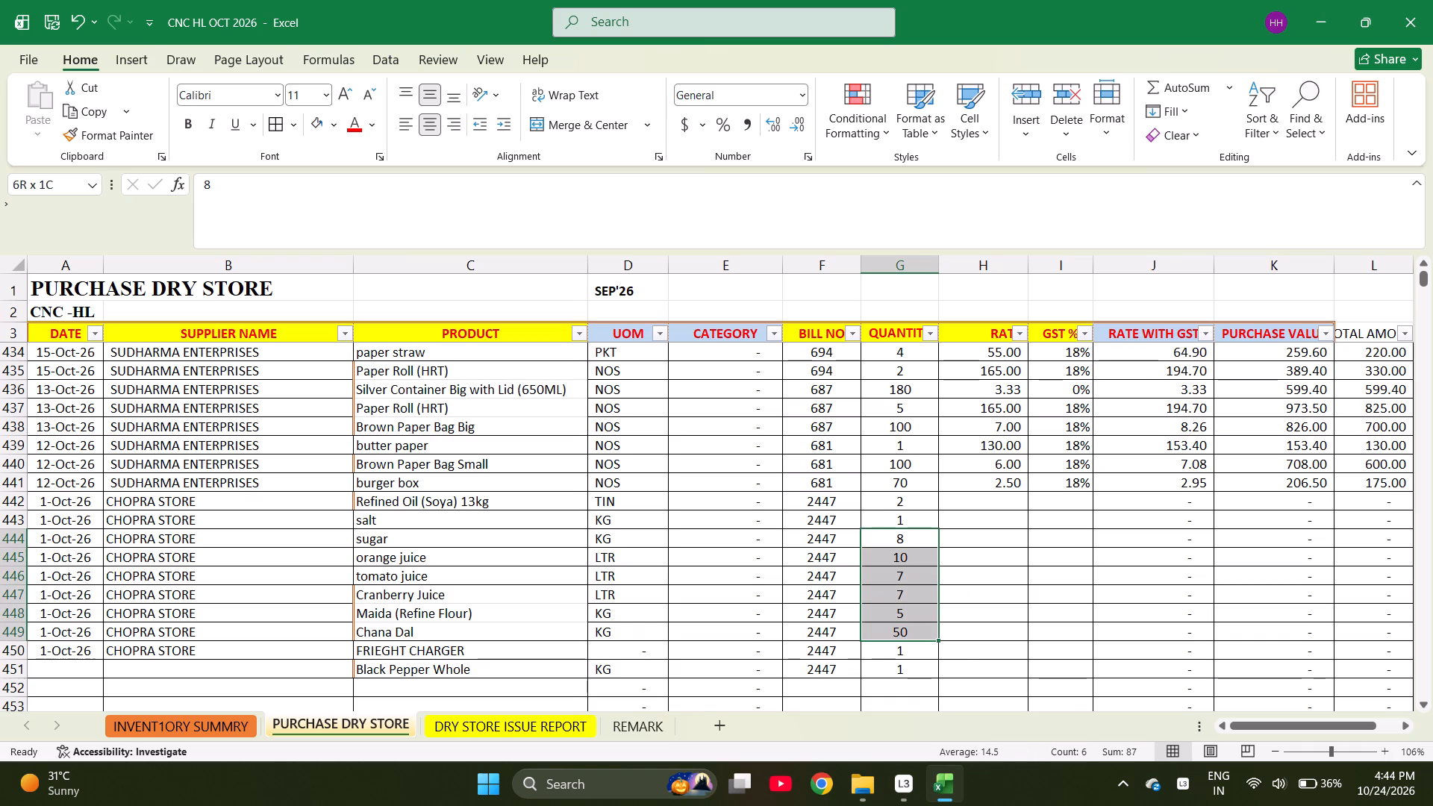
{"action": "key", "text": "shift+Down"}
{"action": "key", "text": "ctrl+c"}
{"action": "key", "text": "Up"}
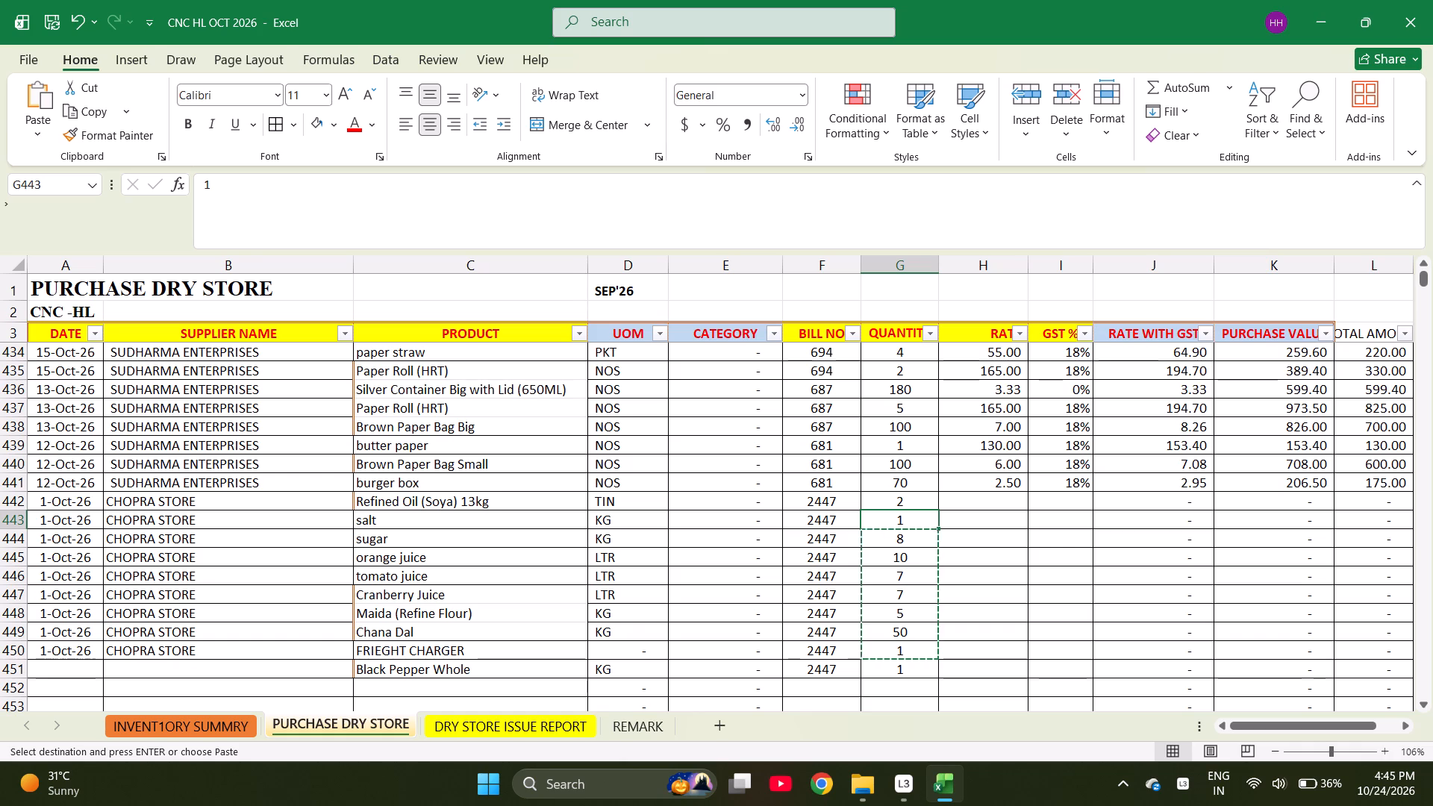
{"action": "key", "text": "Return"}
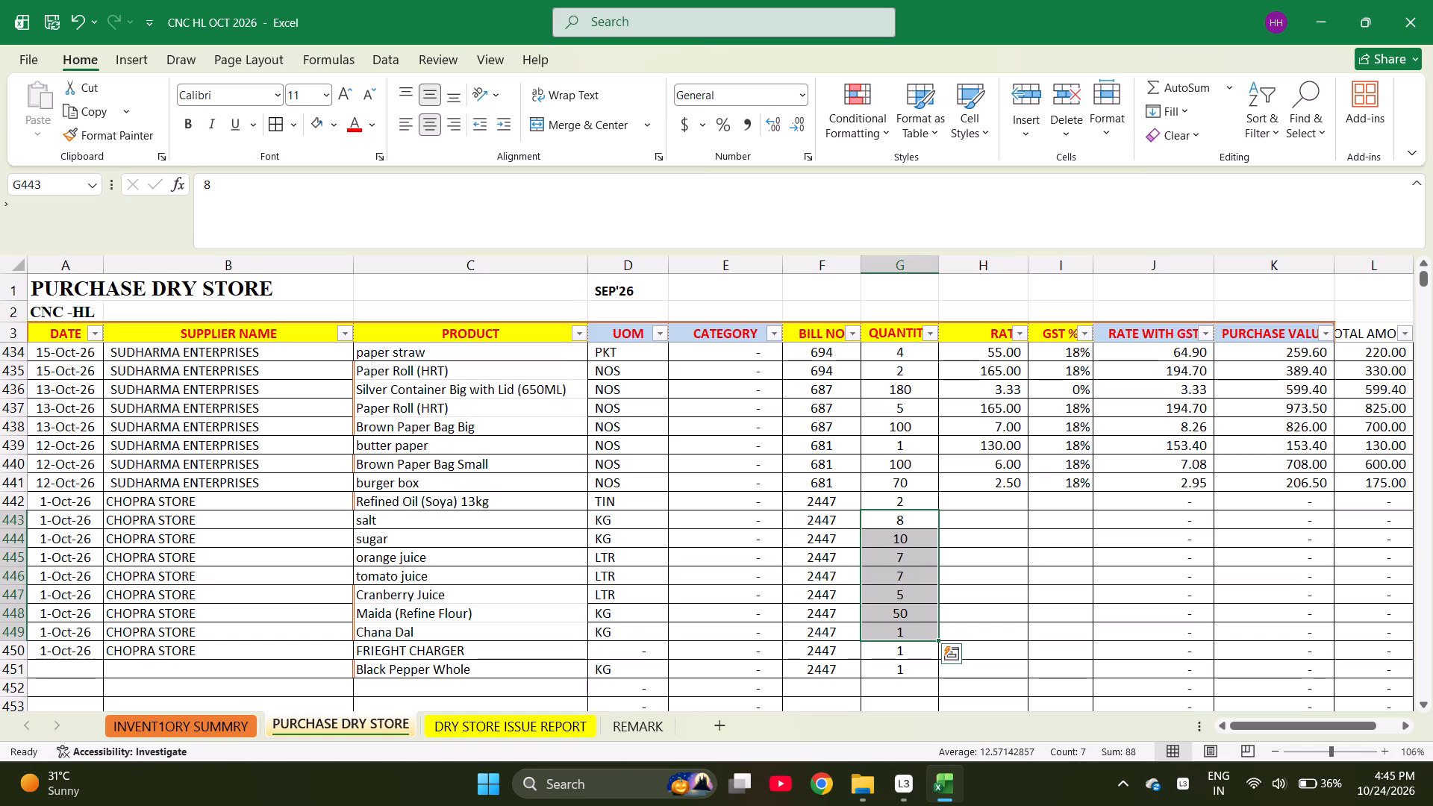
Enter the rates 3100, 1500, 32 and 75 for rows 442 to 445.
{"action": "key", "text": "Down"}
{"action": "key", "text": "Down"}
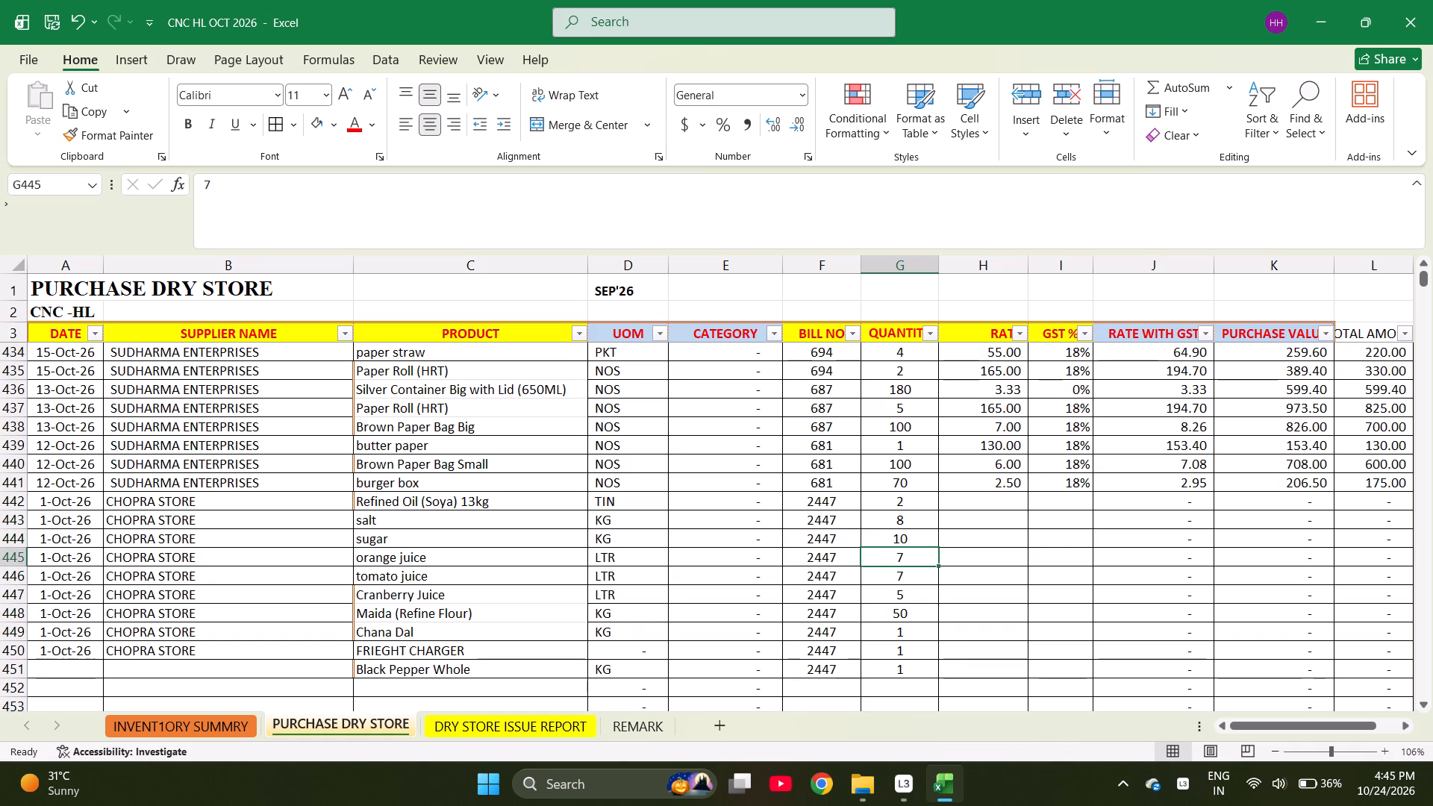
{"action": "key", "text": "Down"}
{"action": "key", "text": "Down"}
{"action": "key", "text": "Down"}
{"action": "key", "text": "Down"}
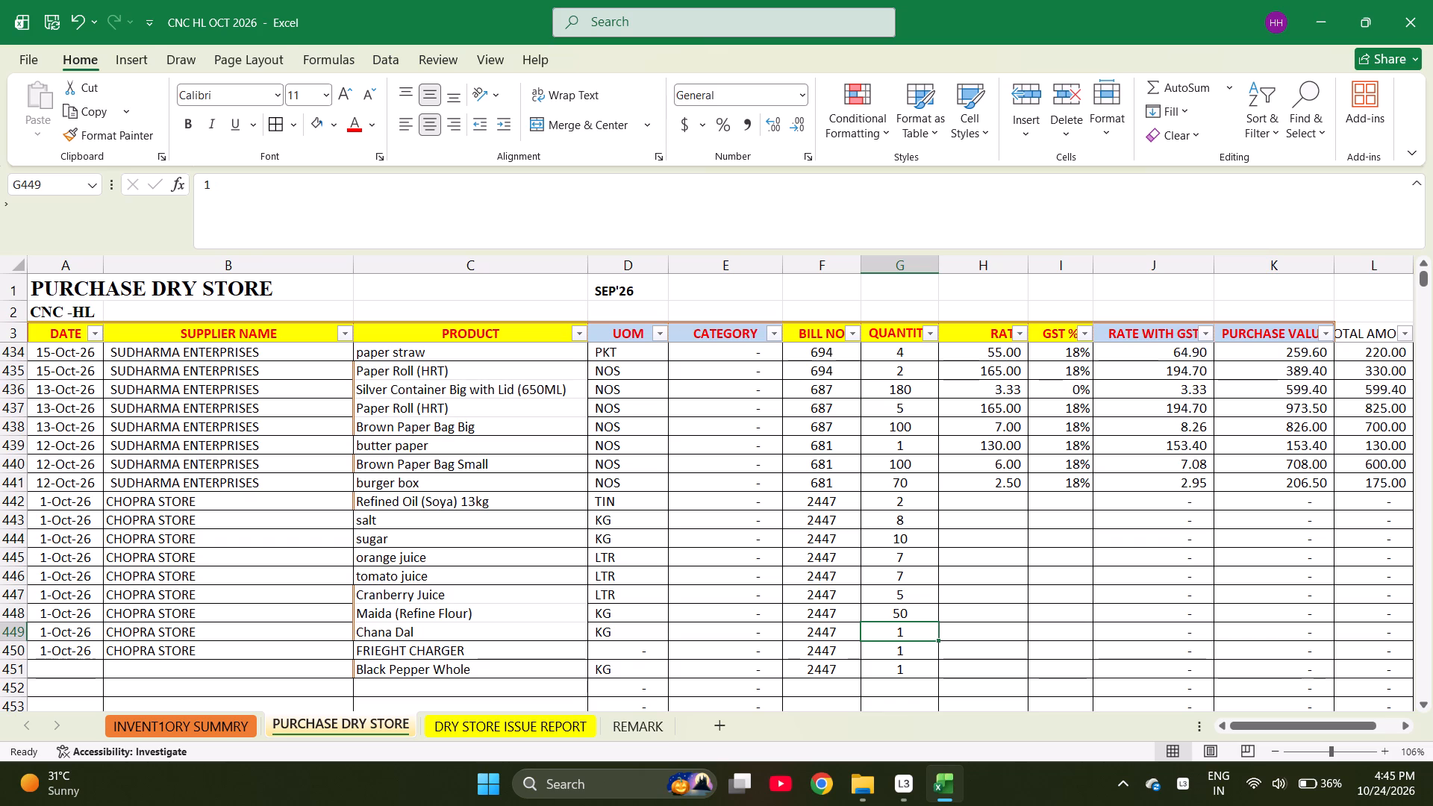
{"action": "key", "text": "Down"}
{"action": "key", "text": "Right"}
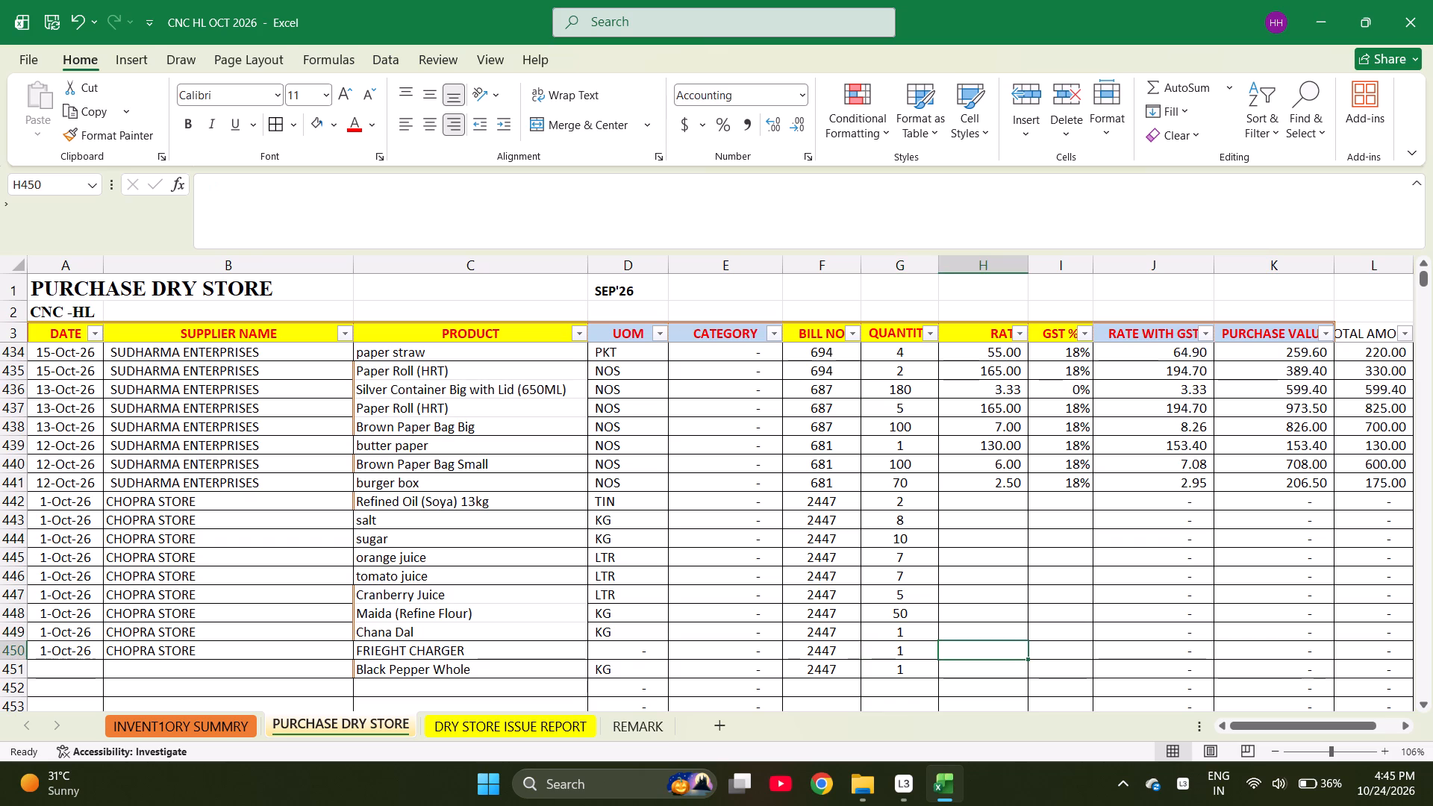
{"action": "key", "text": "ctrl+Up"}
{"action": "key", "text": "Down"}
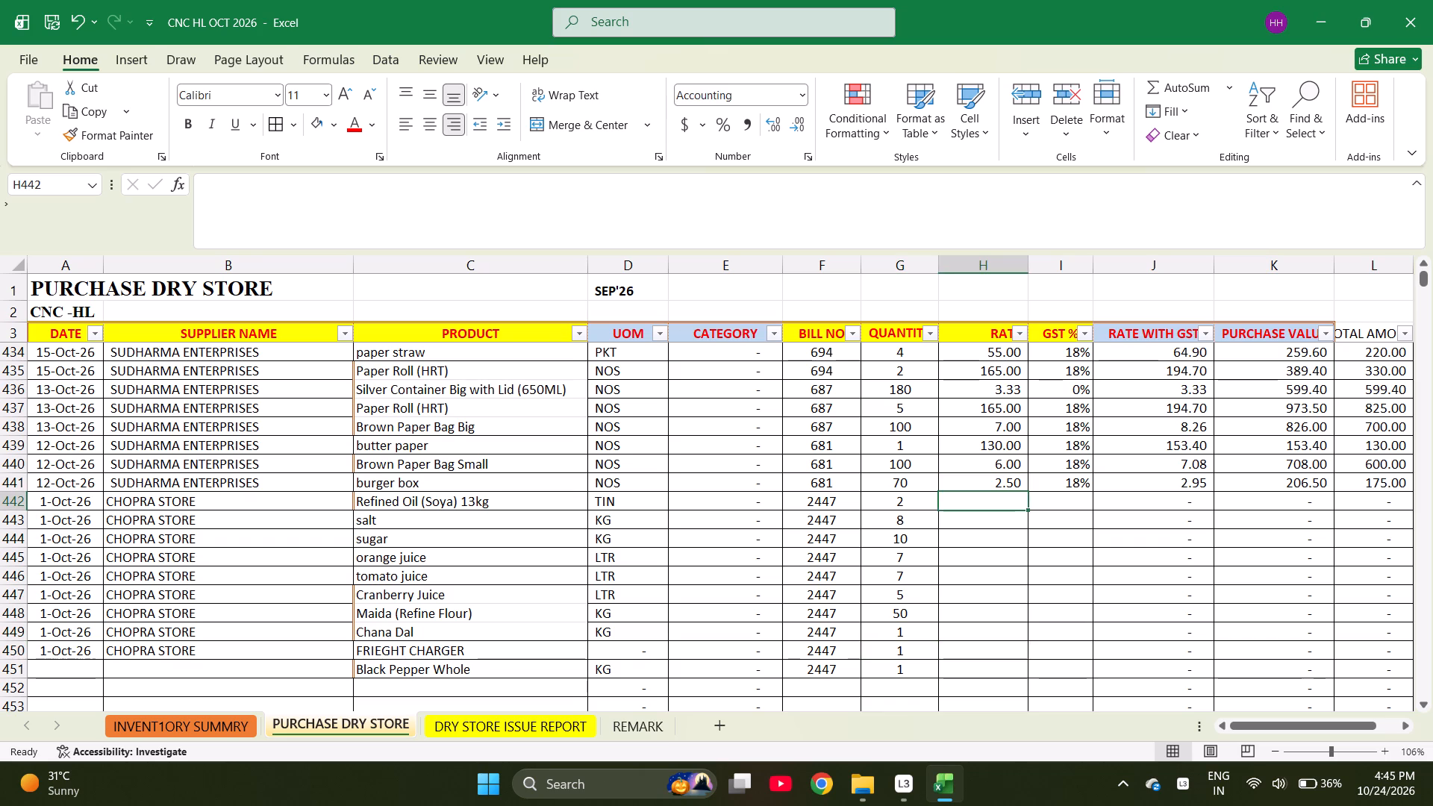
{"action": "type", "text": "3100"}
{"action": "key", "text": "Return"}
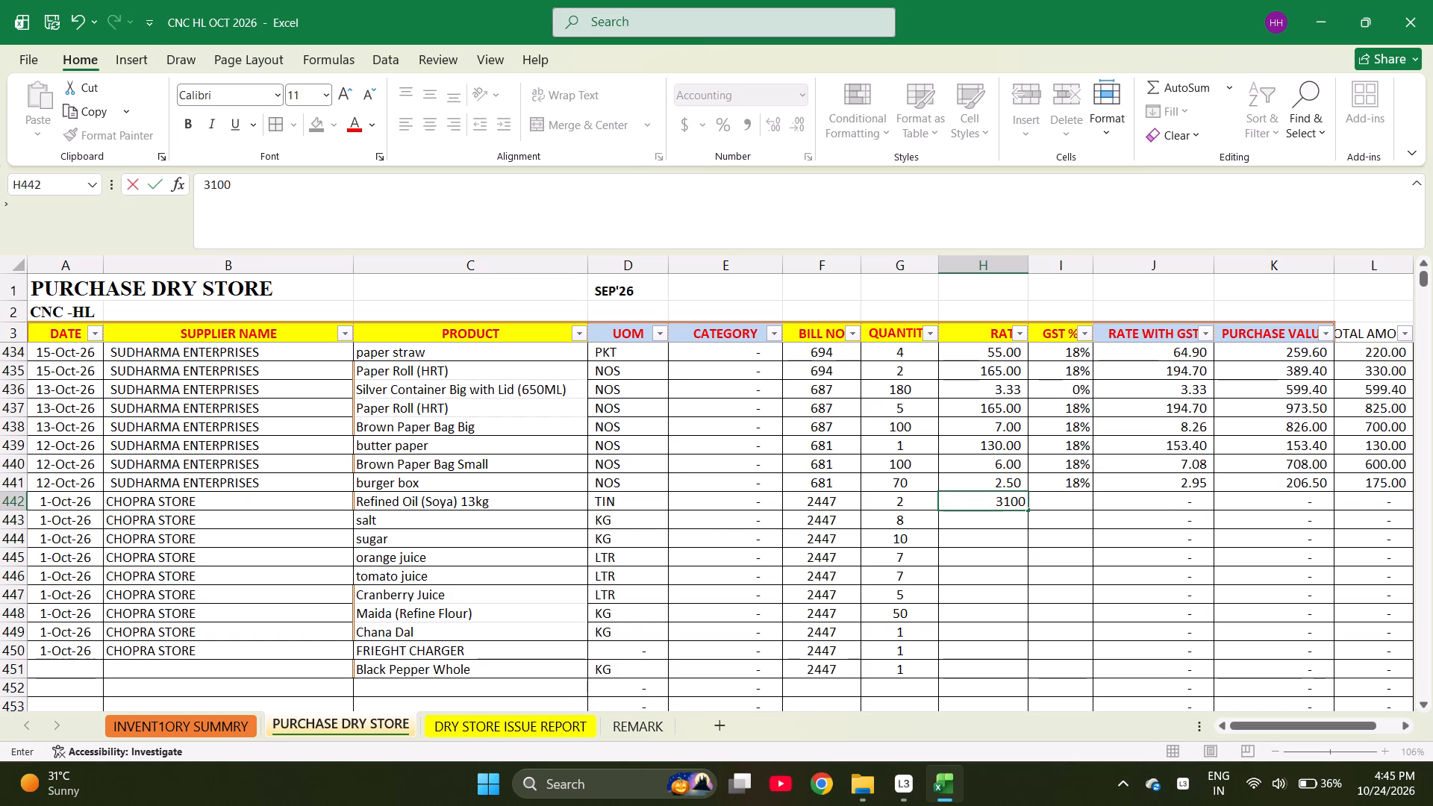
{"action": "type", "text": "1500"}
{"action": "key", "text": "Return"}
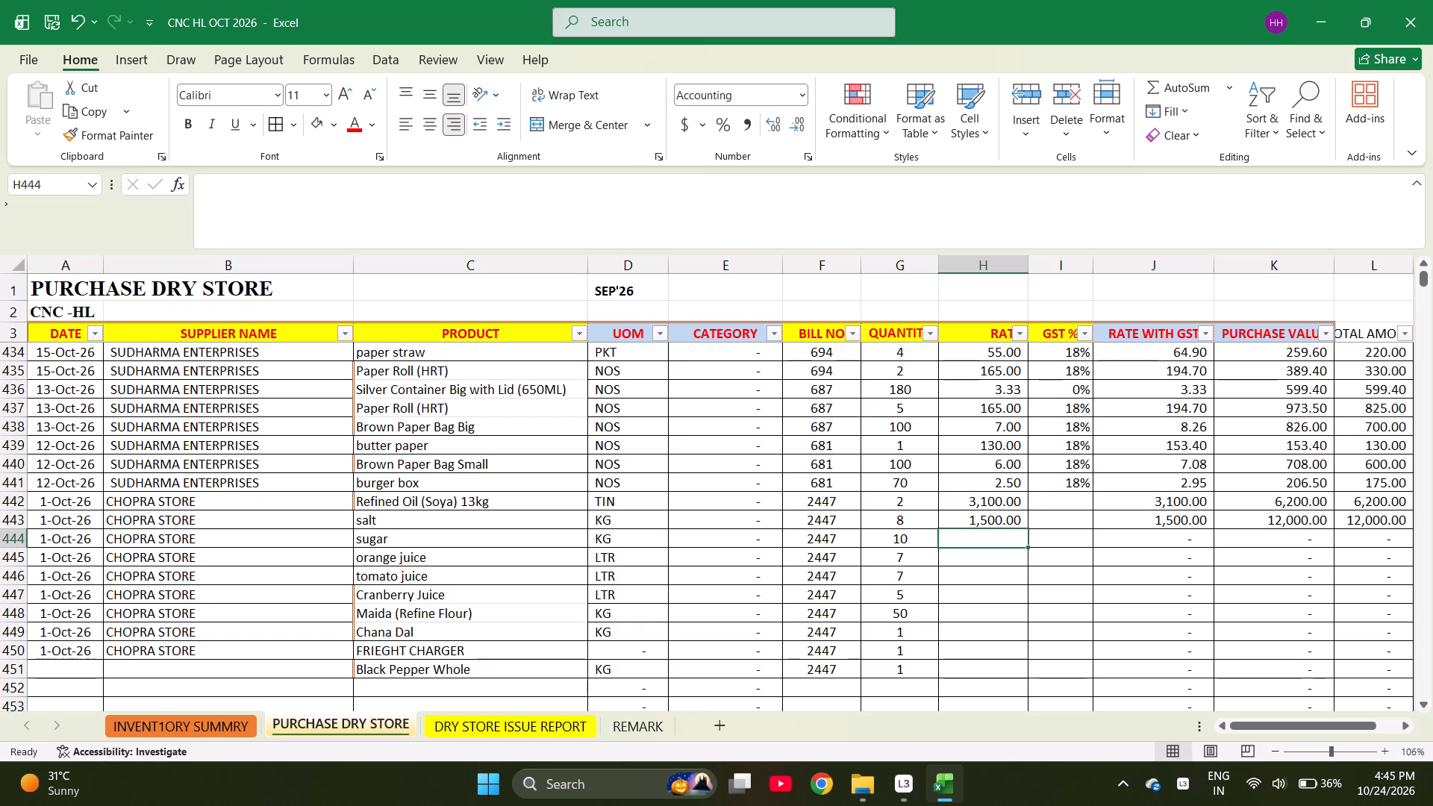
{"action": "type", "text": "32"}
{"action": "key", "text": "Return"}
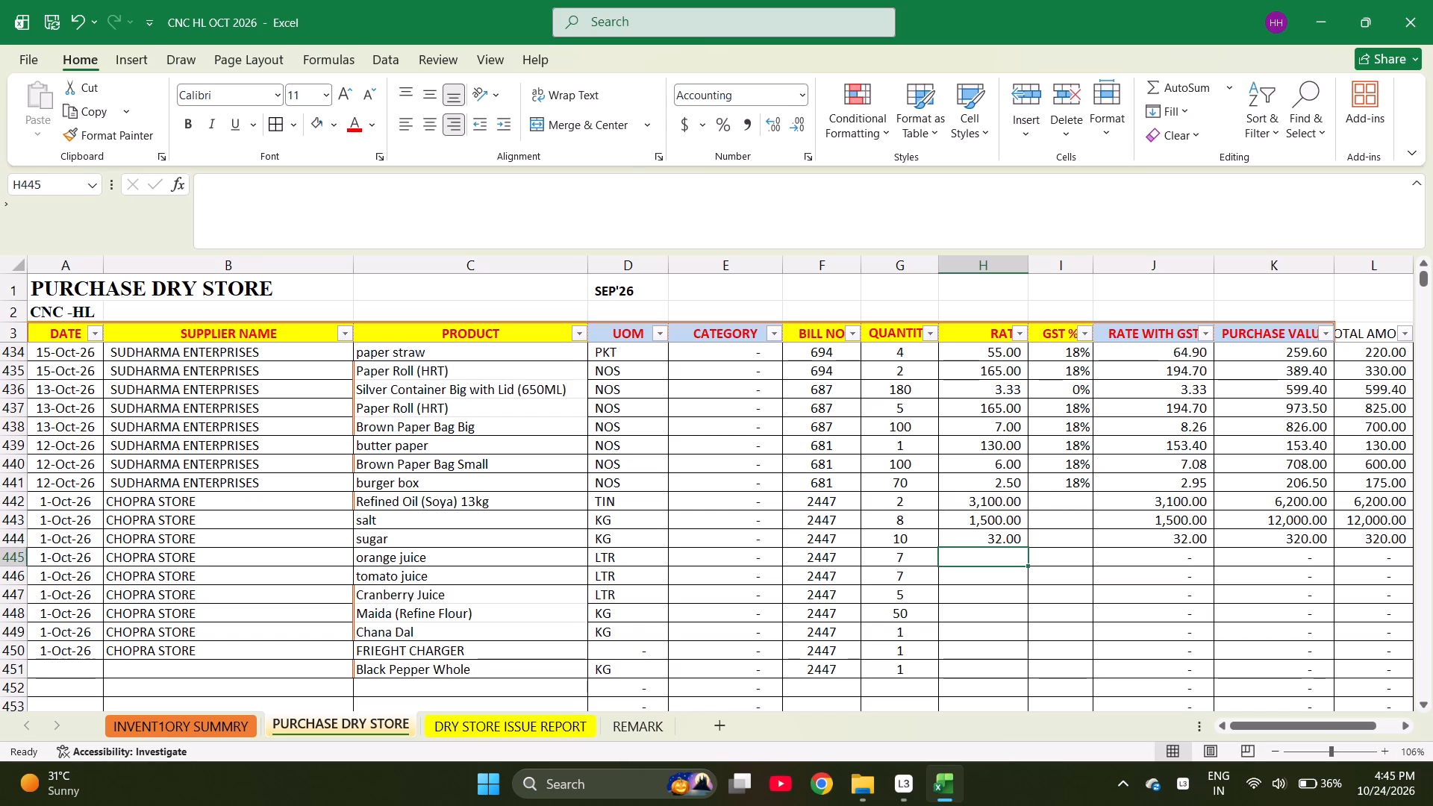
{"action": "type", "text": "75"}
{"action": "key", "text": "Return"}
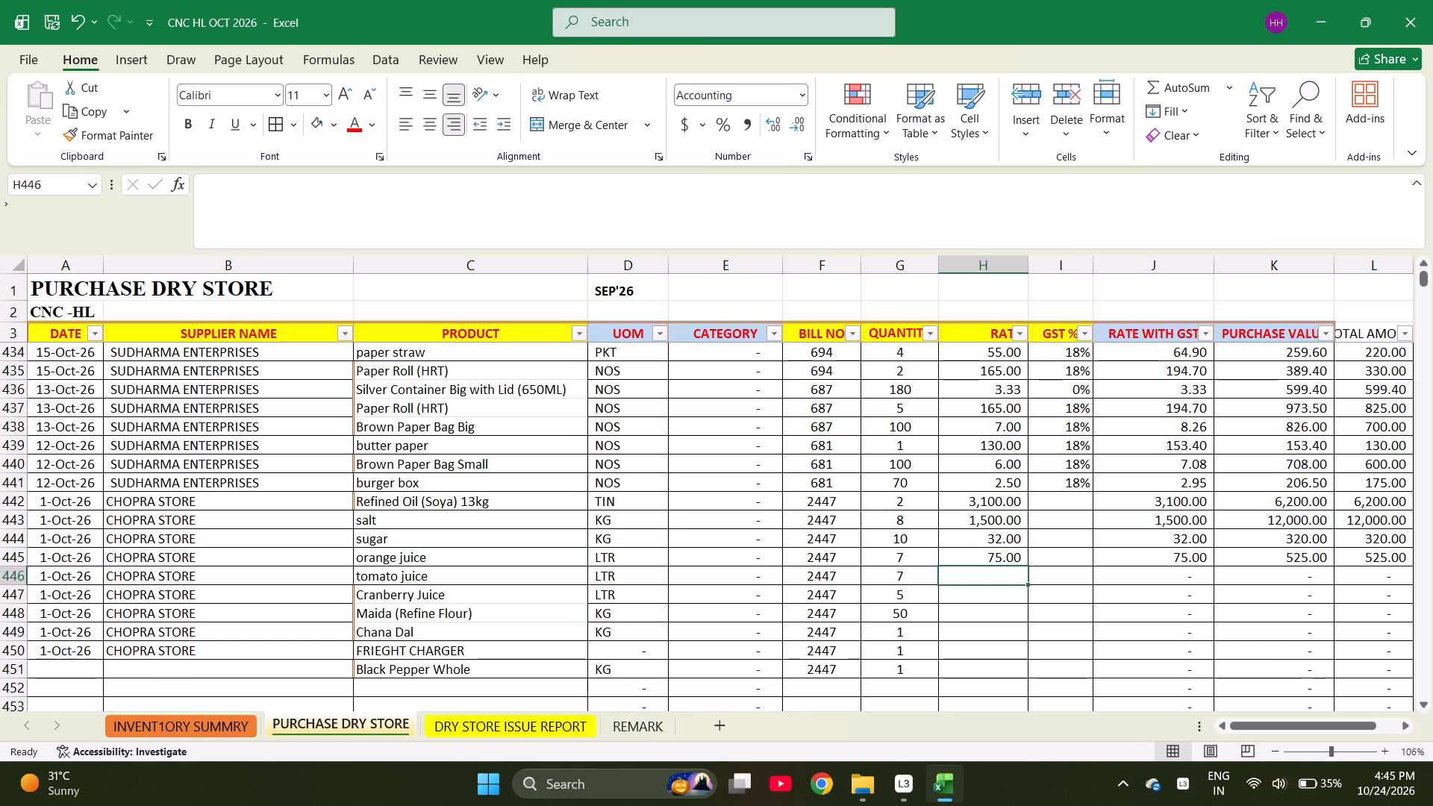
Enter the rates 125, 135, 140, 80, 100 and 240 for rows 446 to 451.
{"action": "type", "text": "125"}
{"action": "key", "text": "Return"}
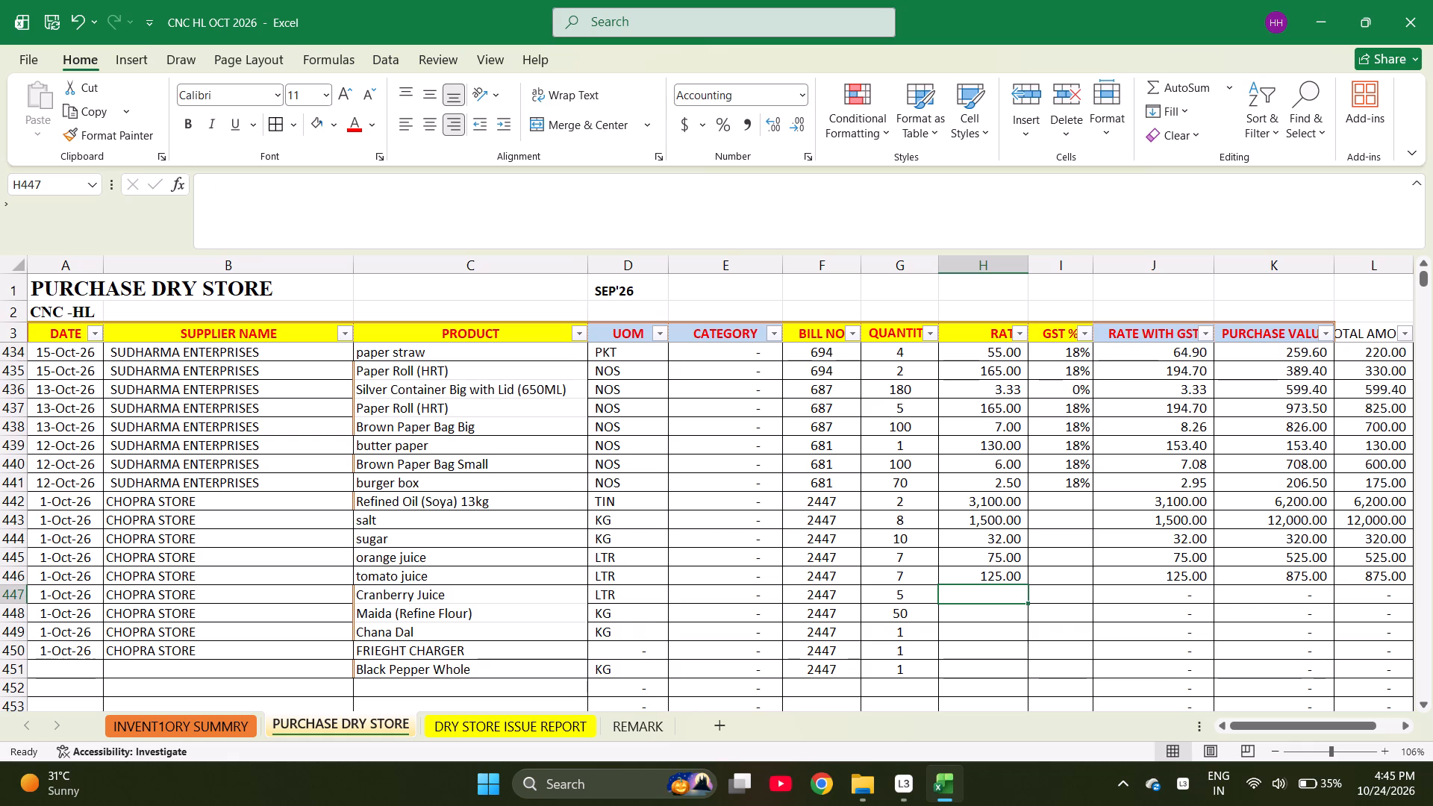
{"action": "type", "text": "135"}
{"action": "key", "text": "Return"}
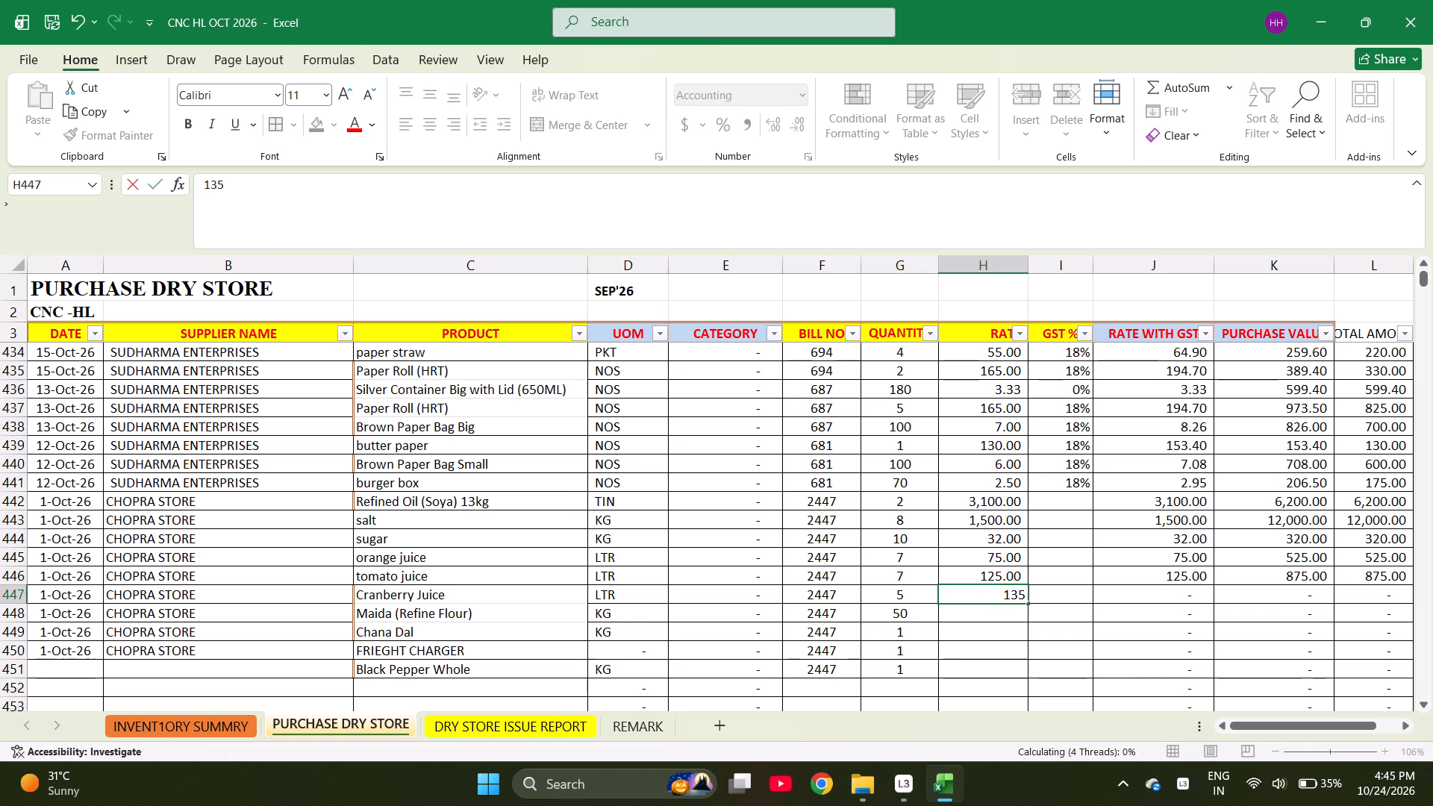
{"action": "type", "text": "140"}
{"action": "key", "text": "Return"}
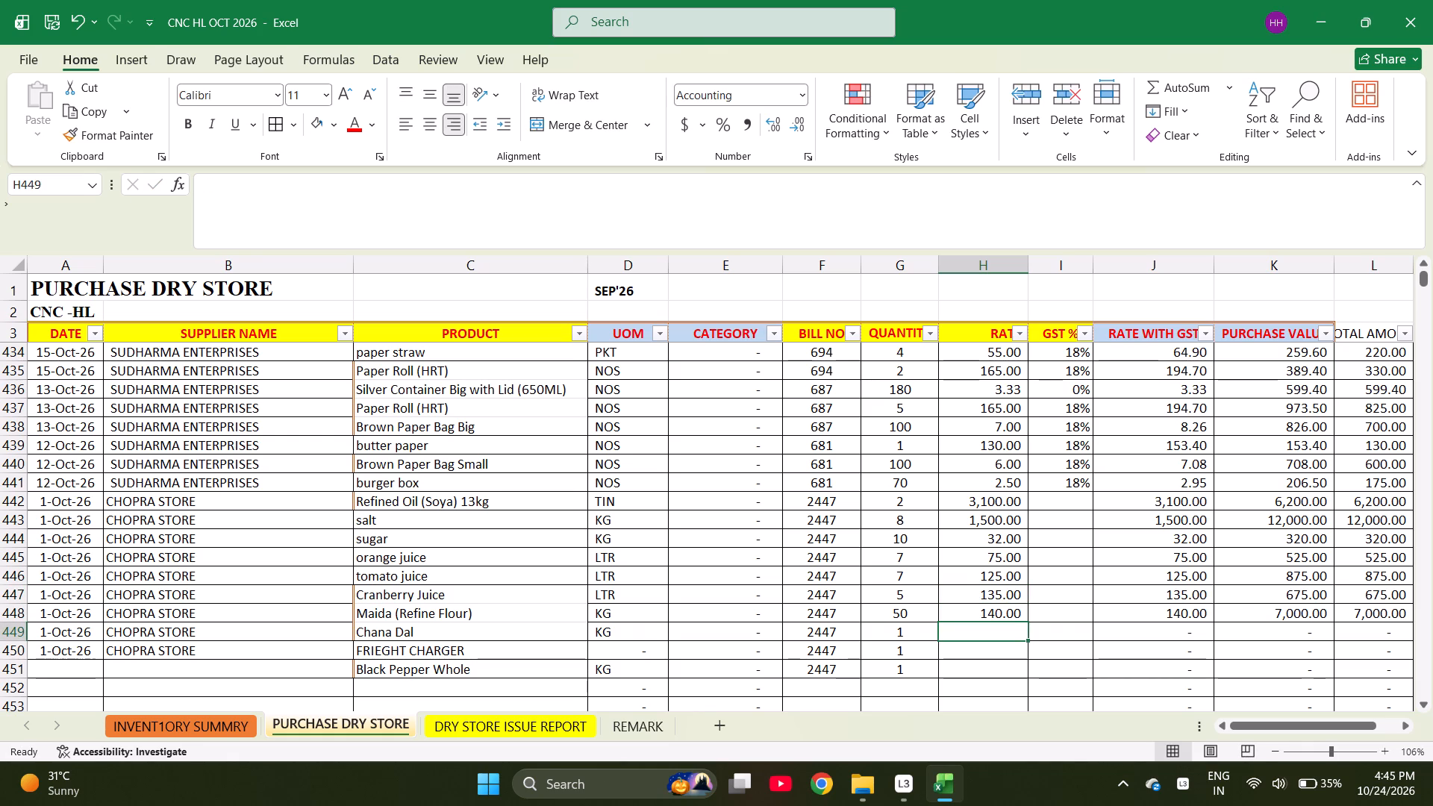
{"action": "type", "text": "80"}
{"action": "key", "text": "Return"}
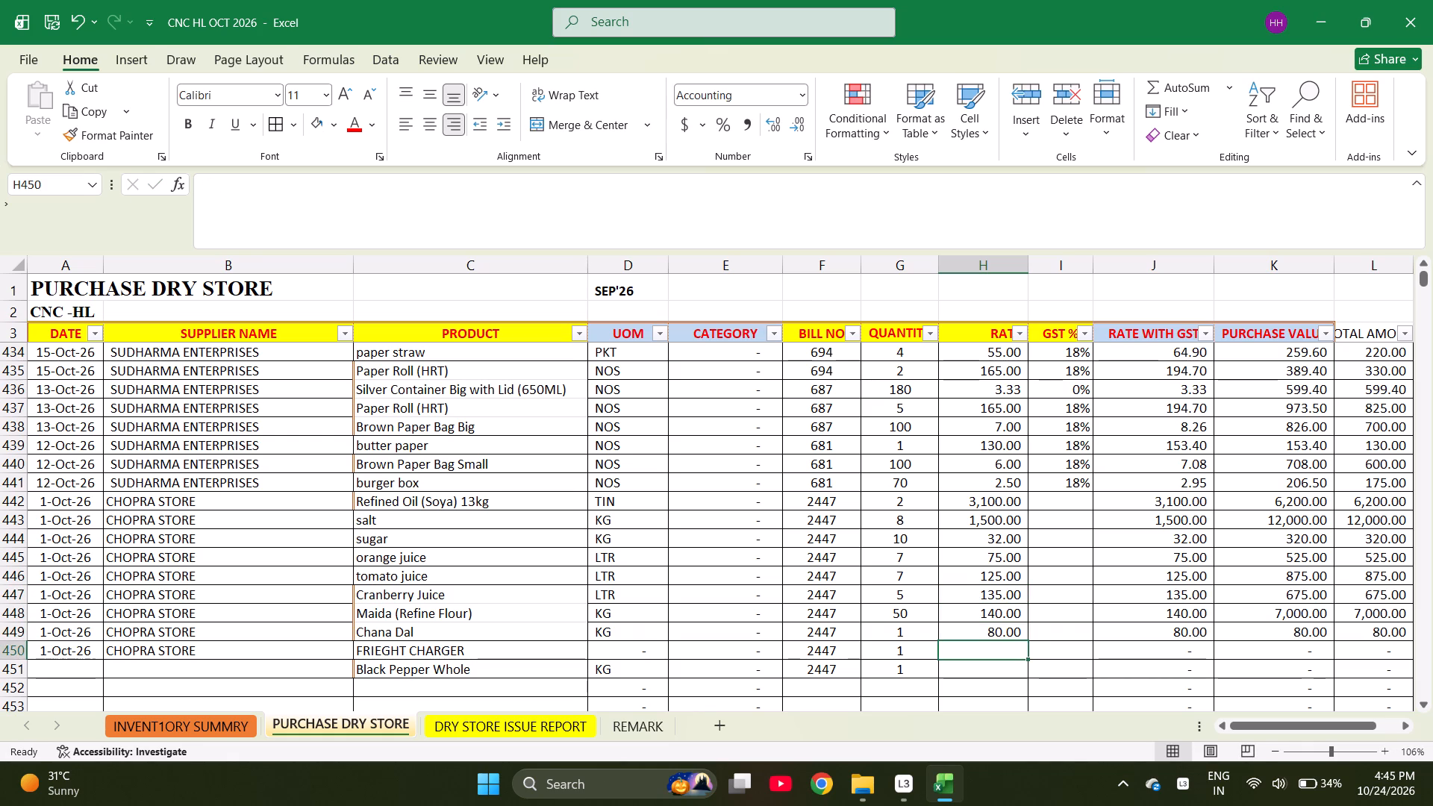
{"action": "type", "text": "100"}
{"action": "key", "text": "Return"}
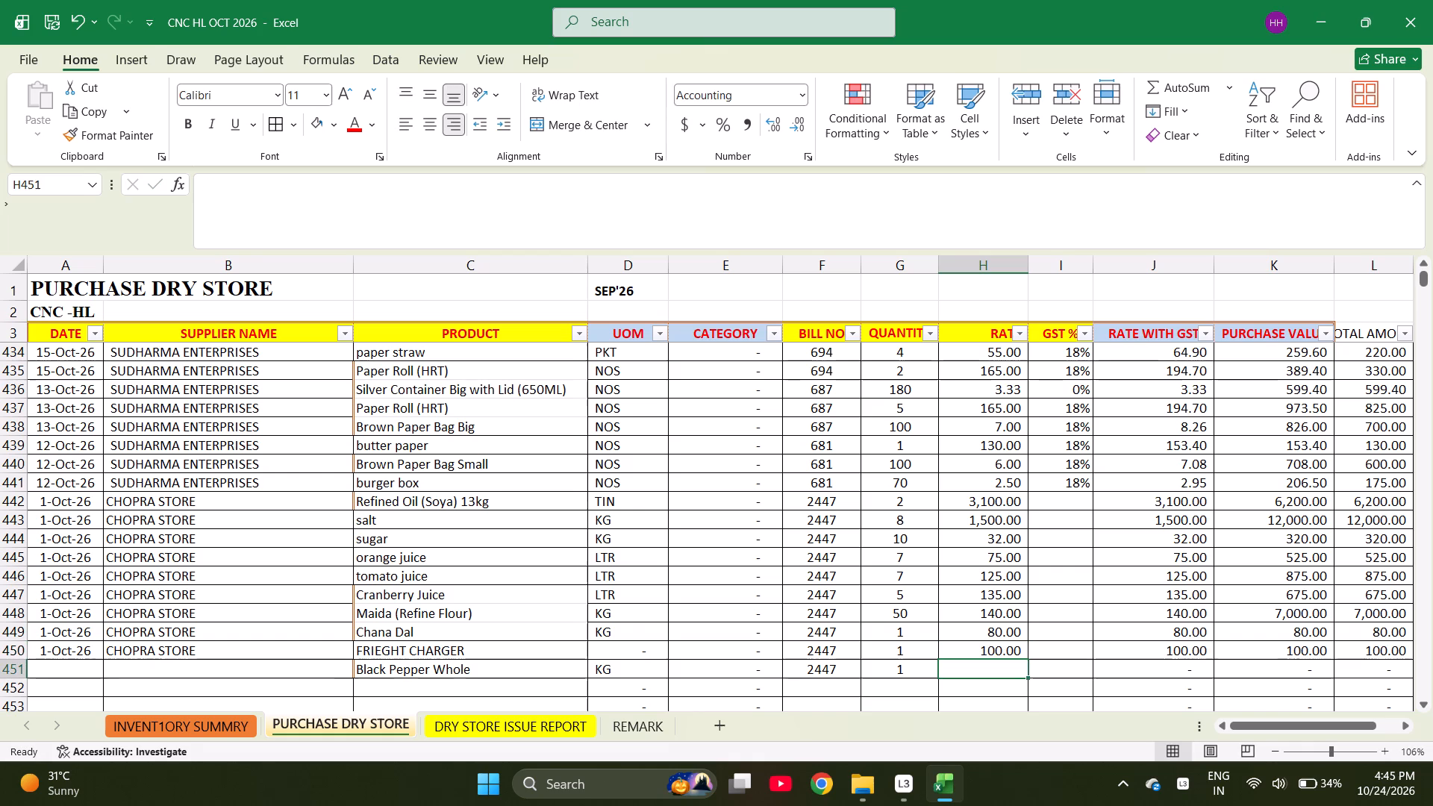
{"action": "type", "text": "240"}
{"action": "key", "text": "Right"}
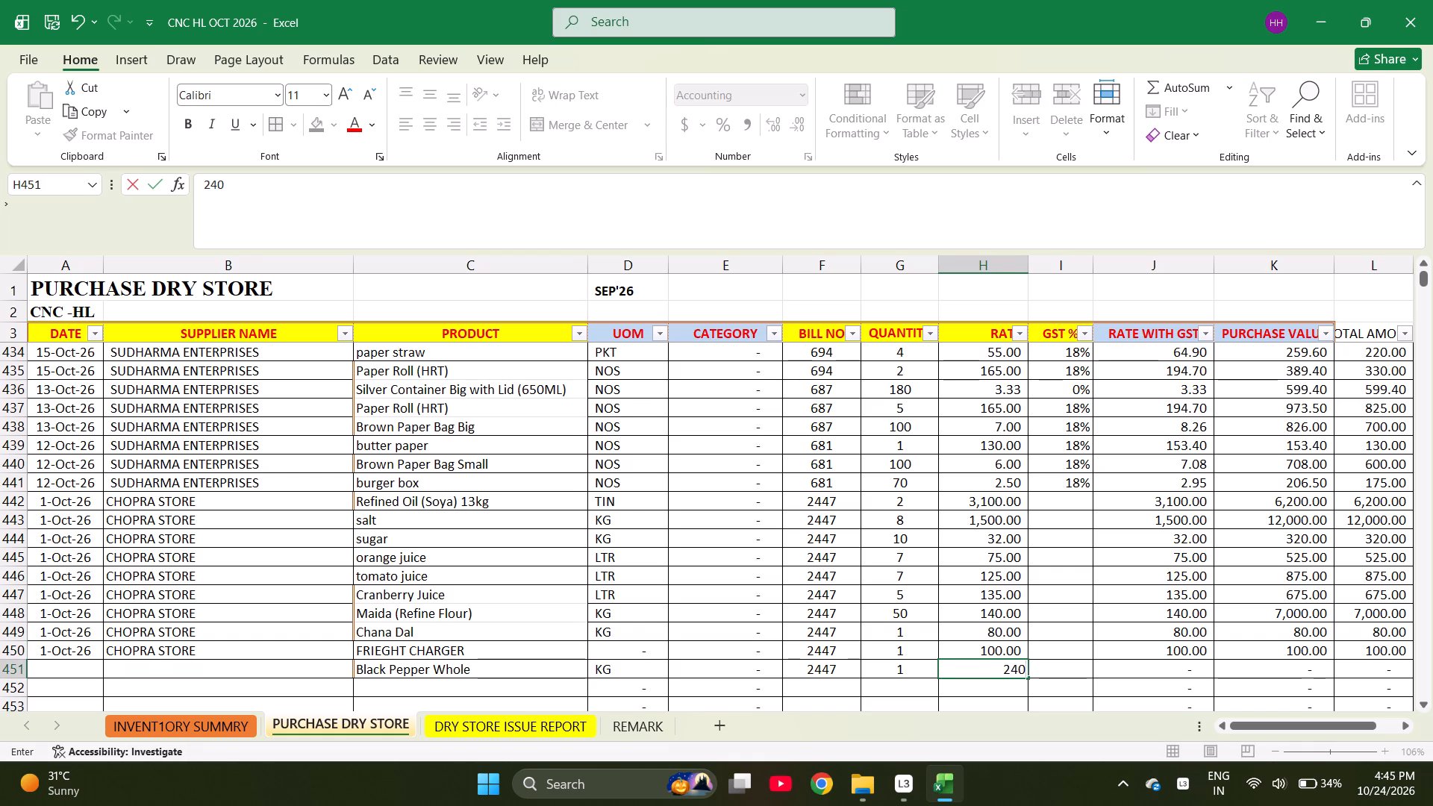
Replace the Refined Oil (Soya) 13kg rate in row 442 with the formula =3100/1.05.
{"action": "key", "text": "ctrl+Up"}
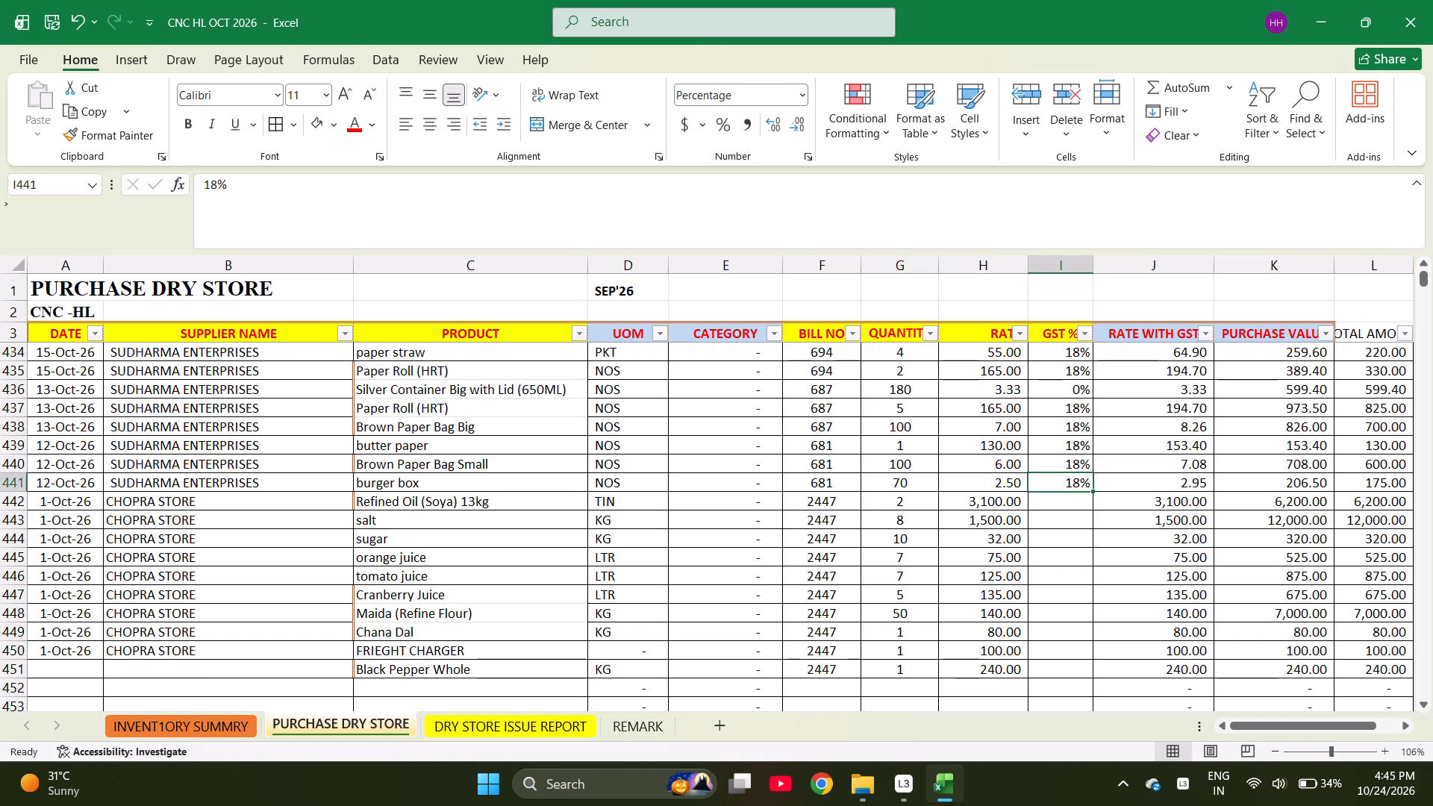
{"action": "key", "text": "Down"}
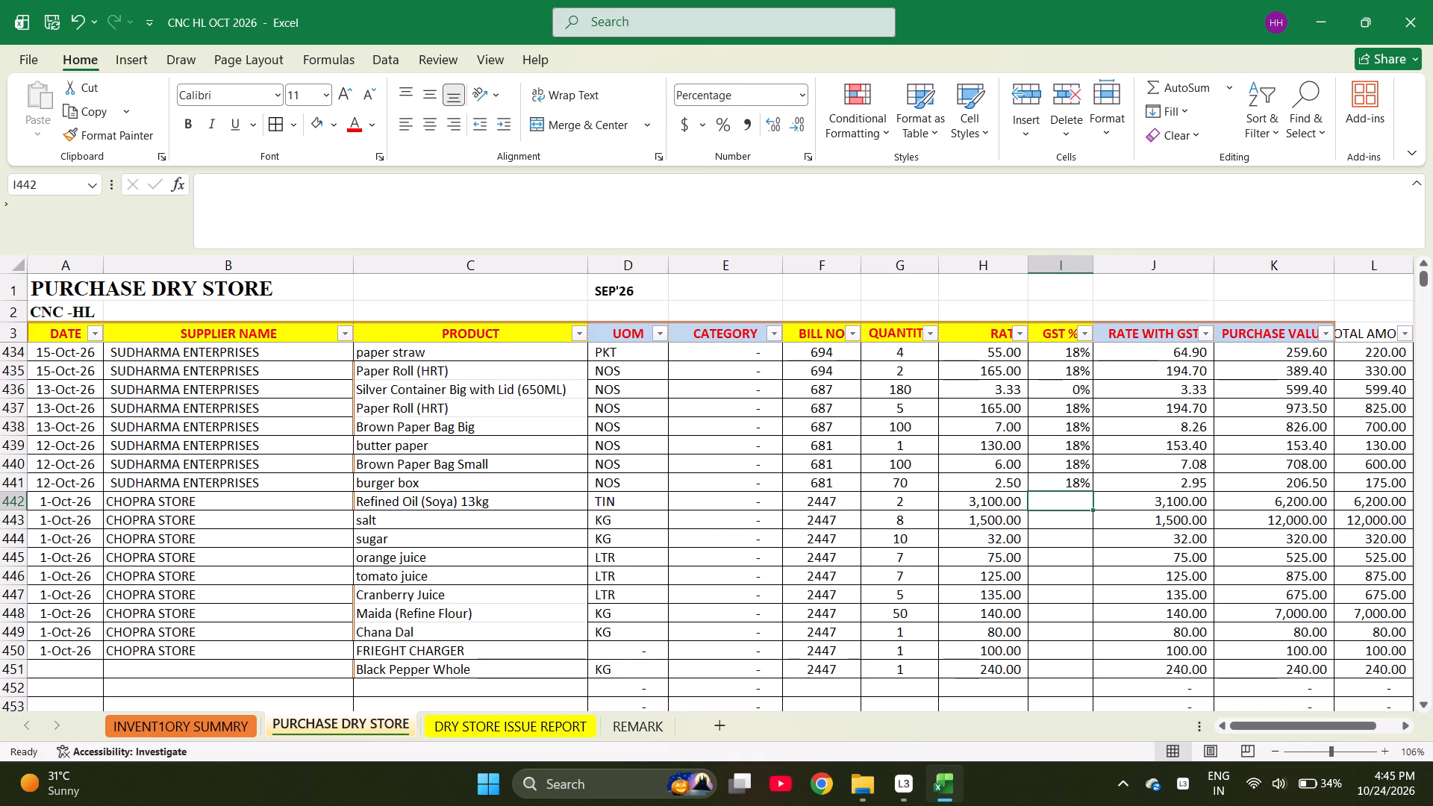
{"action": "key", "text": "Left"}
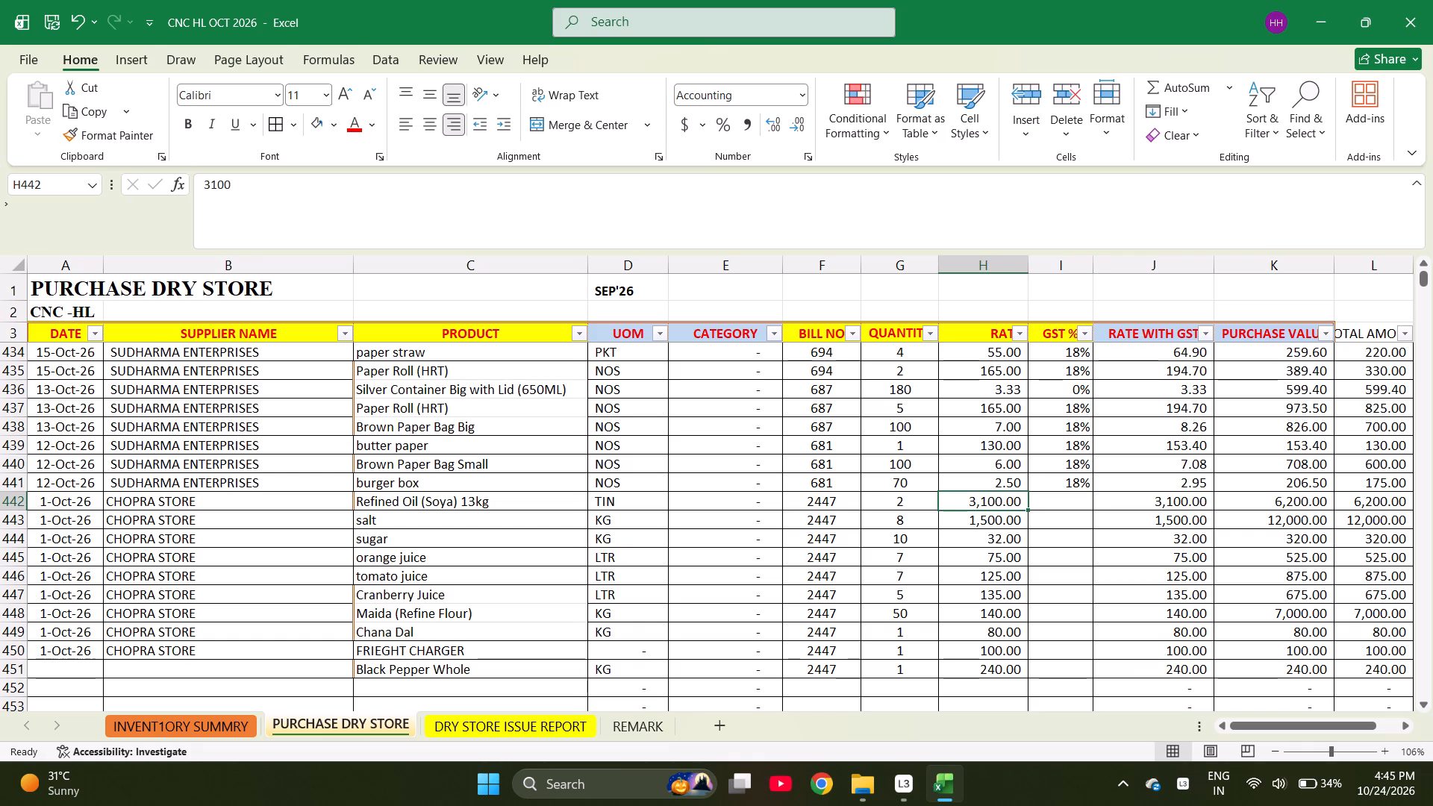
{"action": "key", "text": "equal"}
{"action": "type", "text": "3100"}
{"action": "type", "text": "/1.05"}
{"action": "key", "text": "Return"}
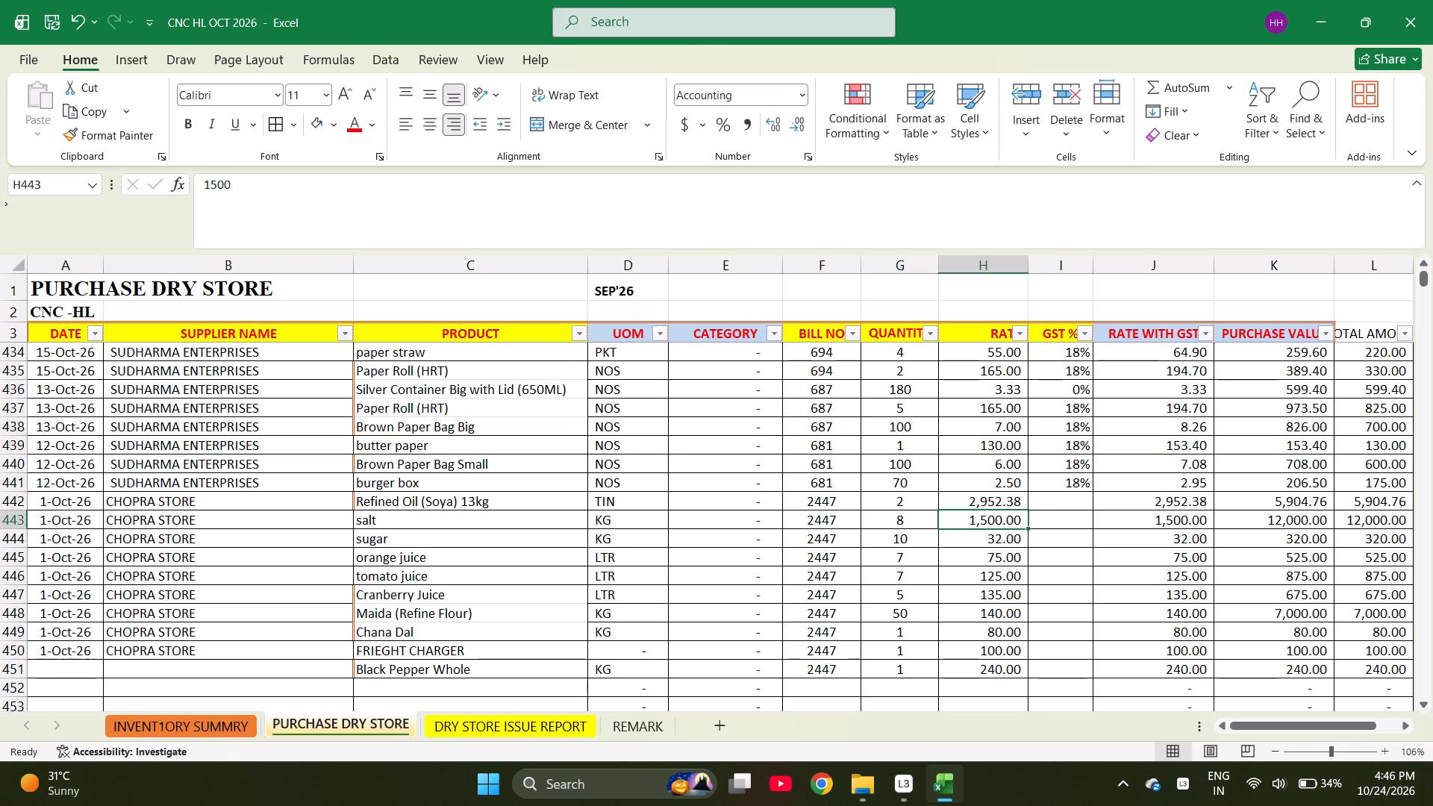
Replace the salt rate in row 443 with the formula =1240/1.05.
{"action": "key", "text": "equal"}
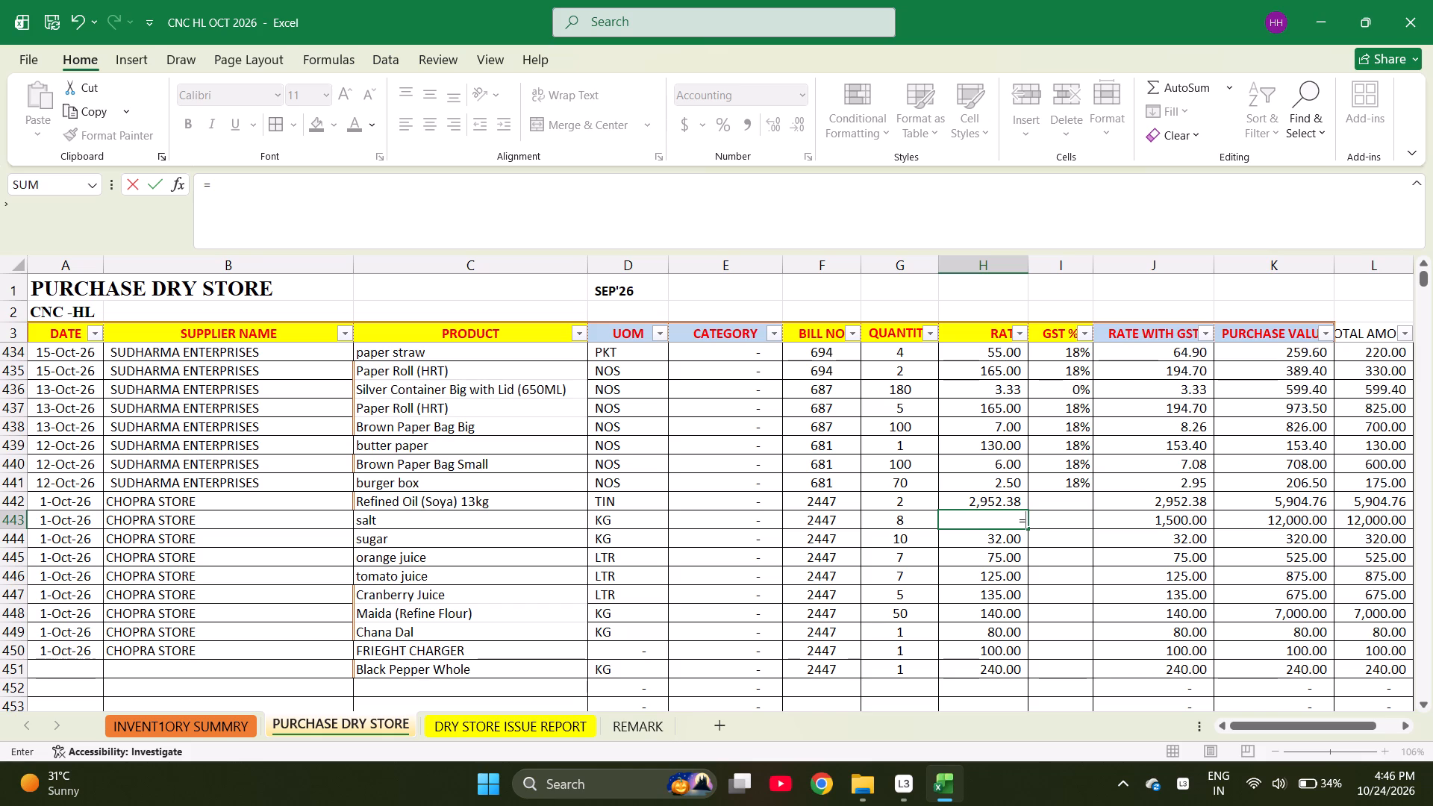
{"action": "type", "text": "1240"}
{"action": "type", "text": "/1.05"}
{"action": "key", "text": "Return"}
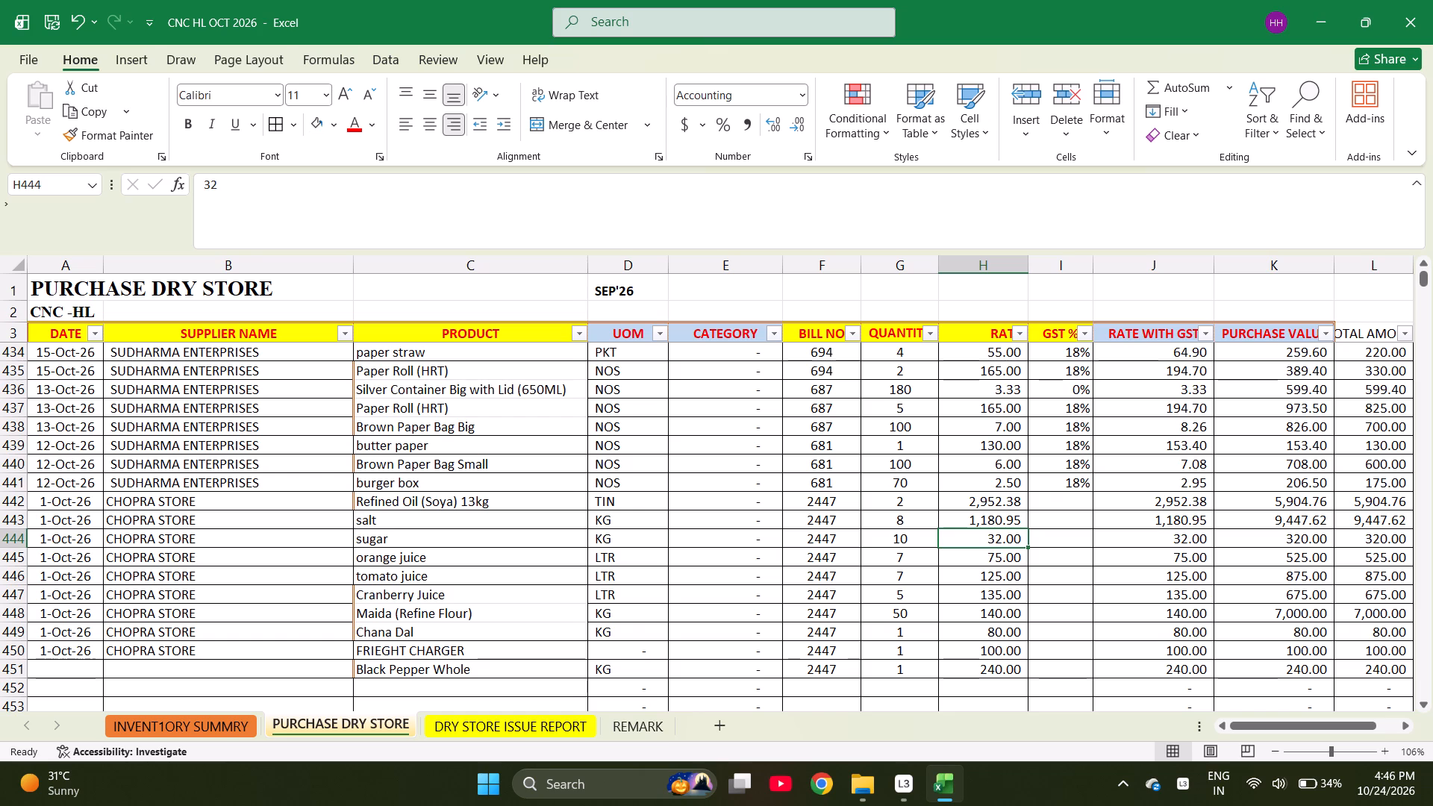
Set the salt rate in row 443 to =30 and the sugar rate in row 444 to =60/1.05.
{"action": "key", "text": "Up"}
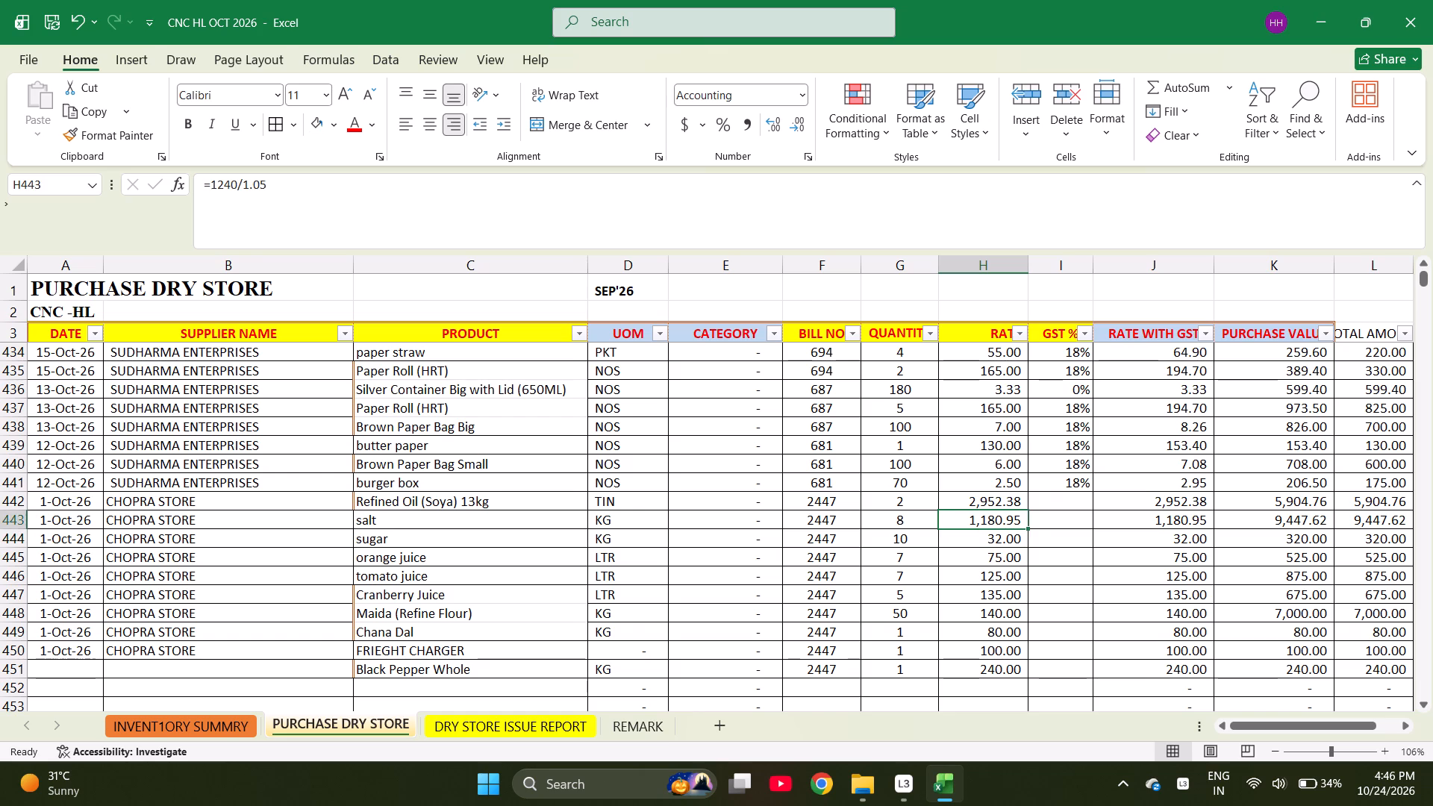
{"action": "key", "text": "equal"}
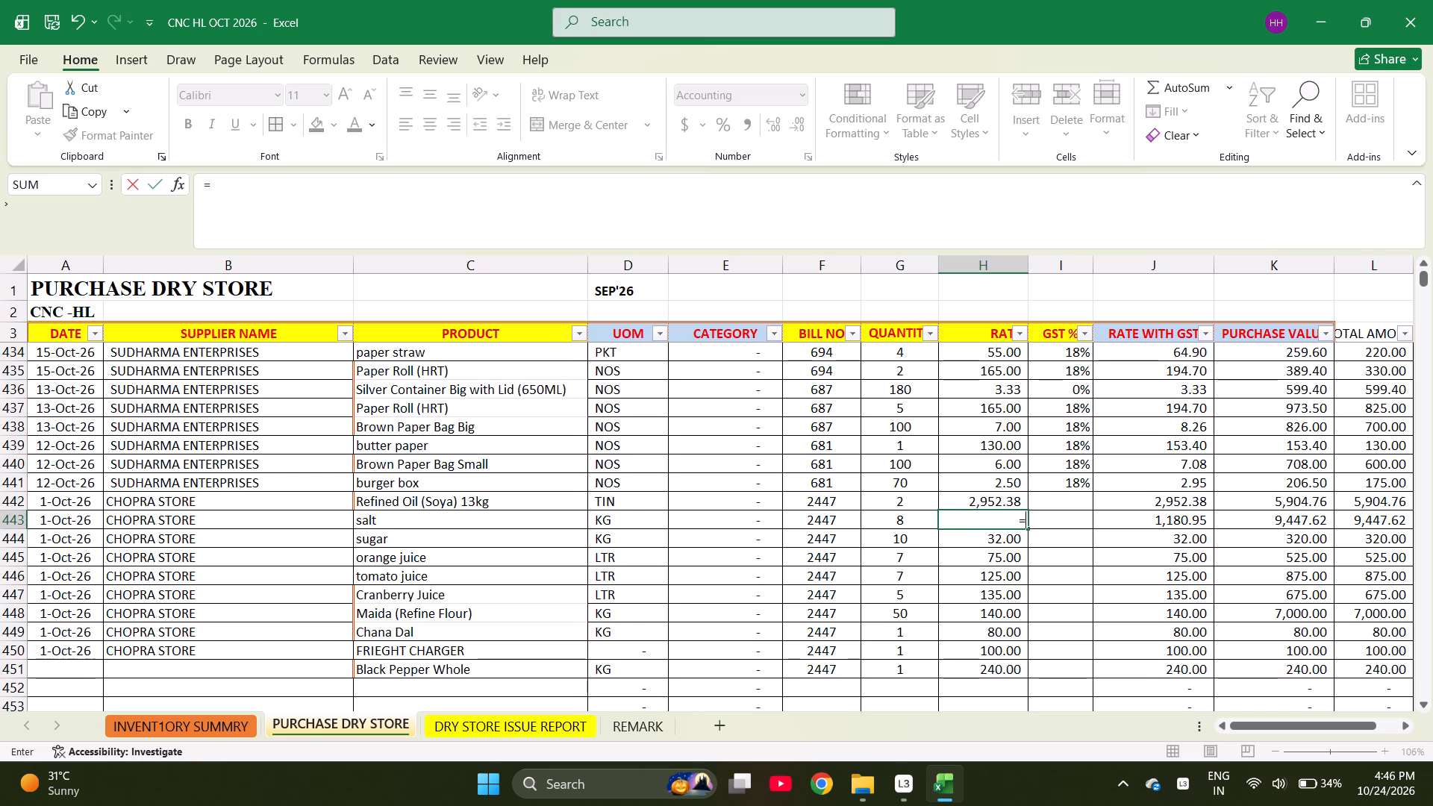
{"action": "type", "text": "30"}
{"action": "key", "text": "Return"}
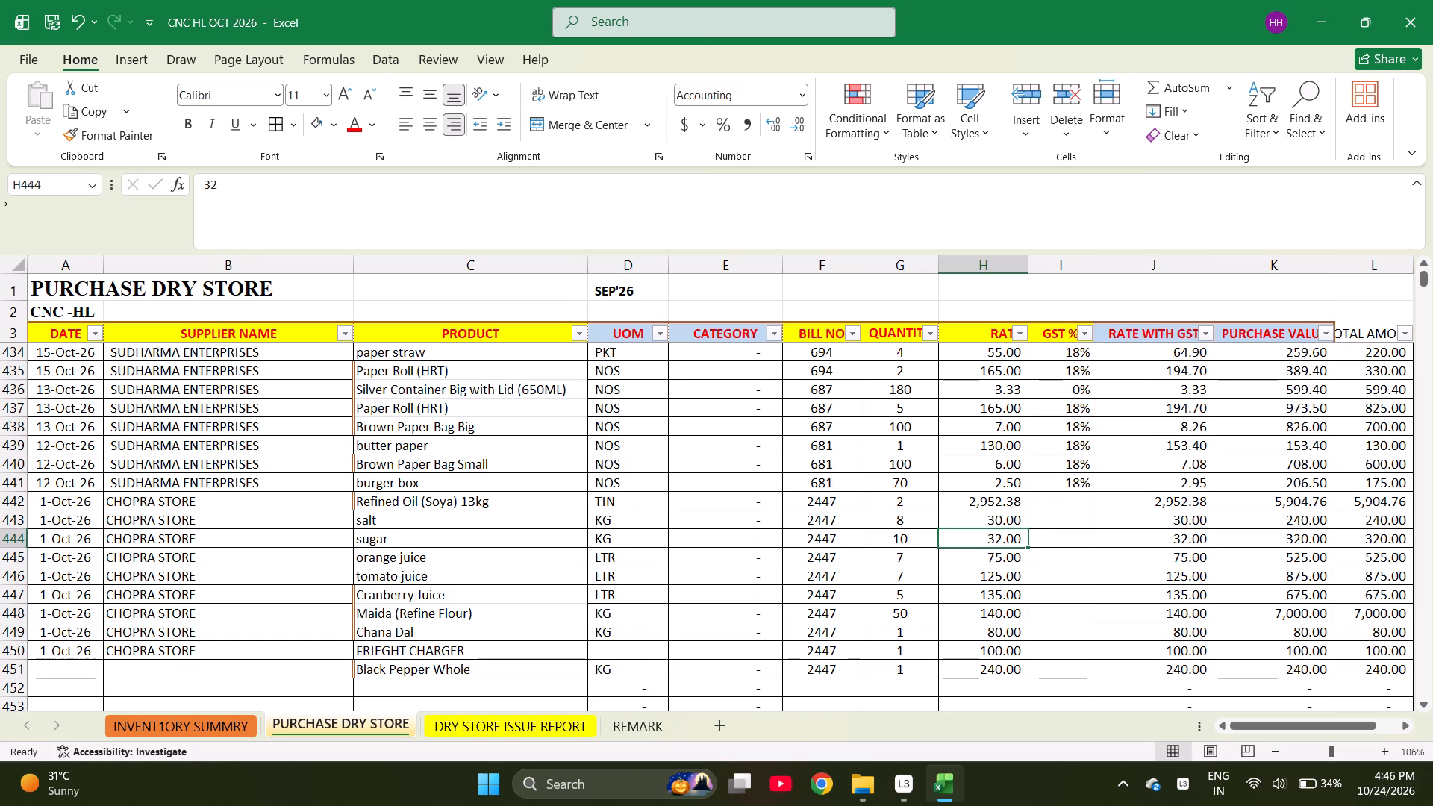
{"action": "key", "text": "equal"}
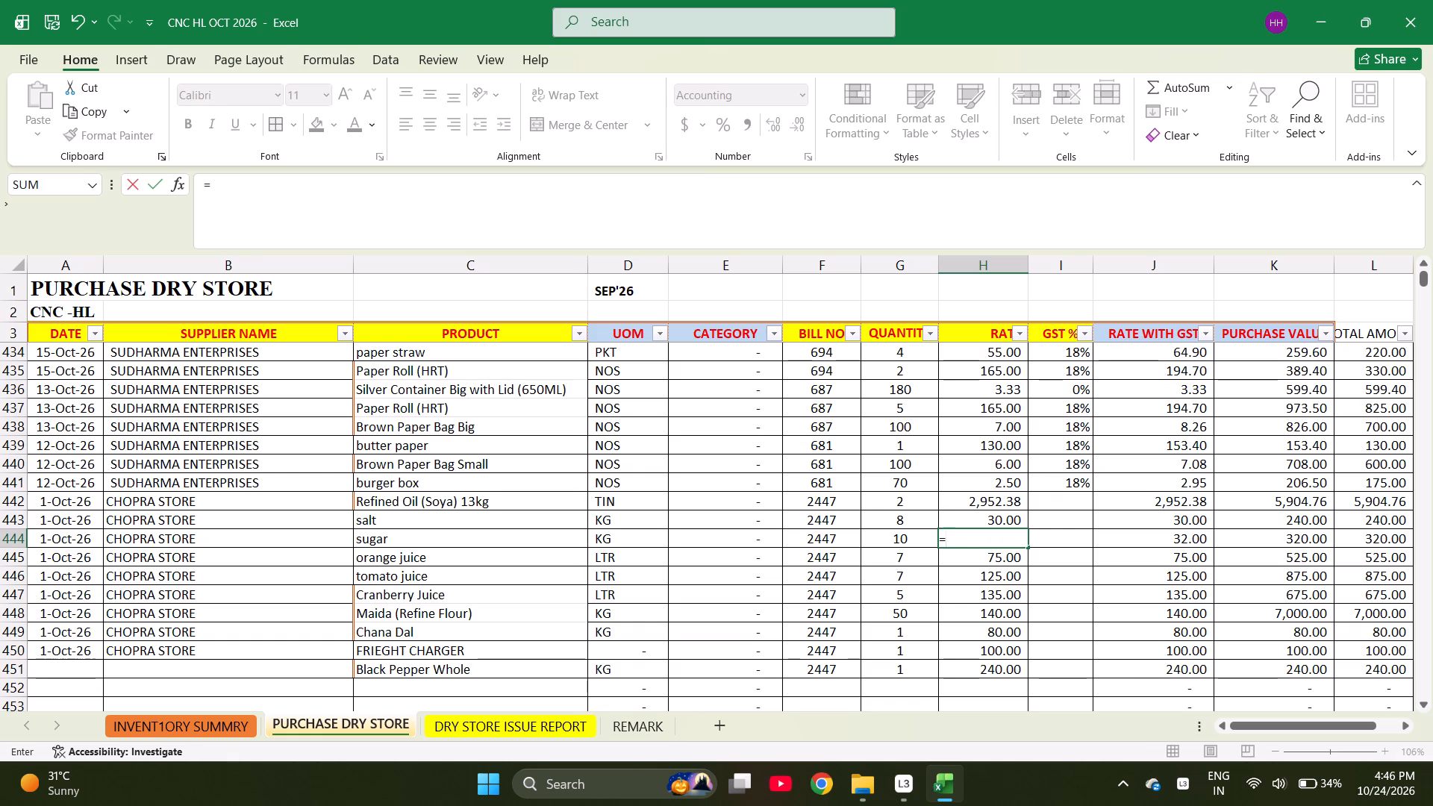
{"action": "type", "text": "60"}
{"action": "type", "text": "/1.05"}
{"action": "key", "text": "Return"}
Enter the rates =115/1.05 for orange juice, =125/1.05 for tomato juice and =130/1.05 for Cranberry Juice in rows 445 to 447.
{"action": "key", "text": "equal"}
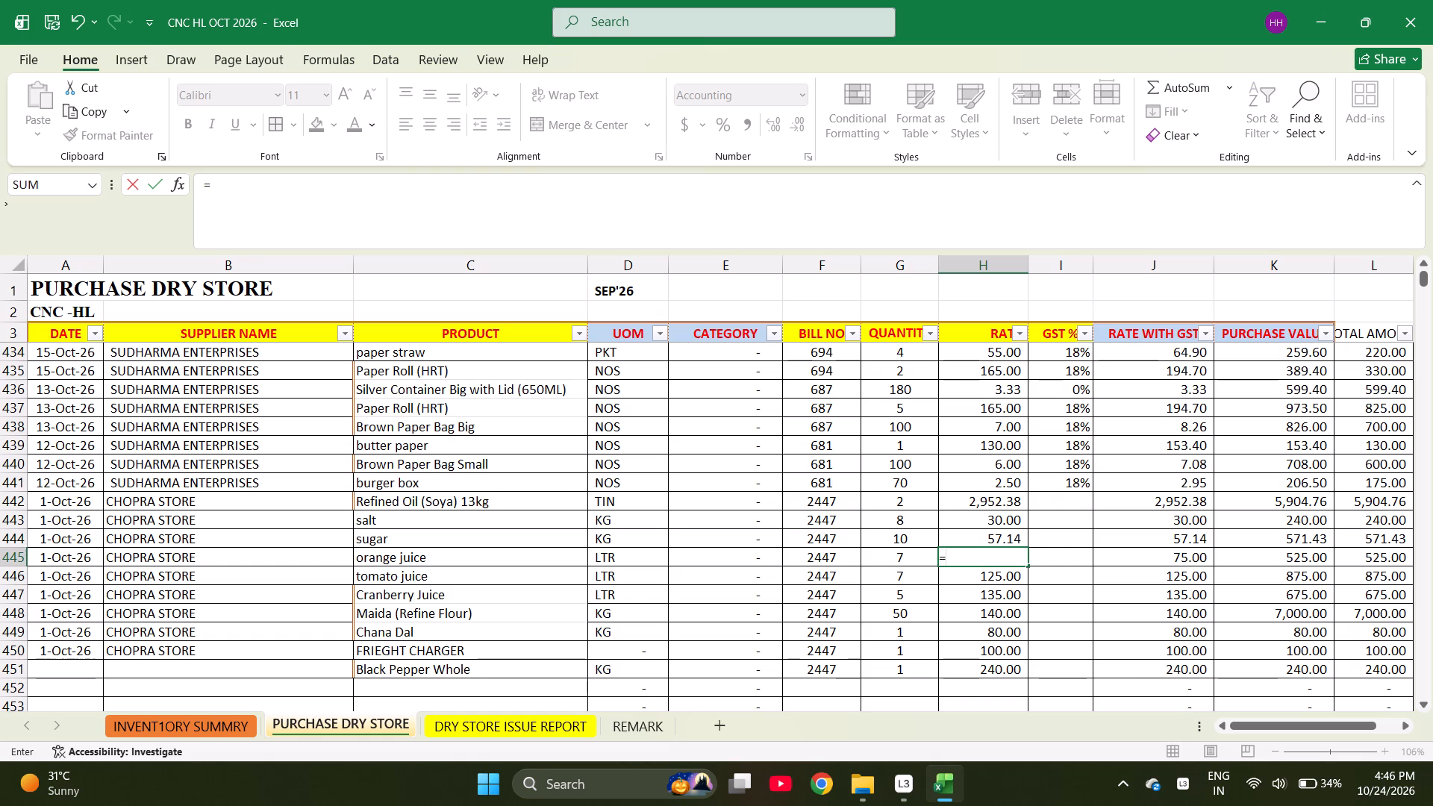
{"action": "type", "text": "115/1.05"}
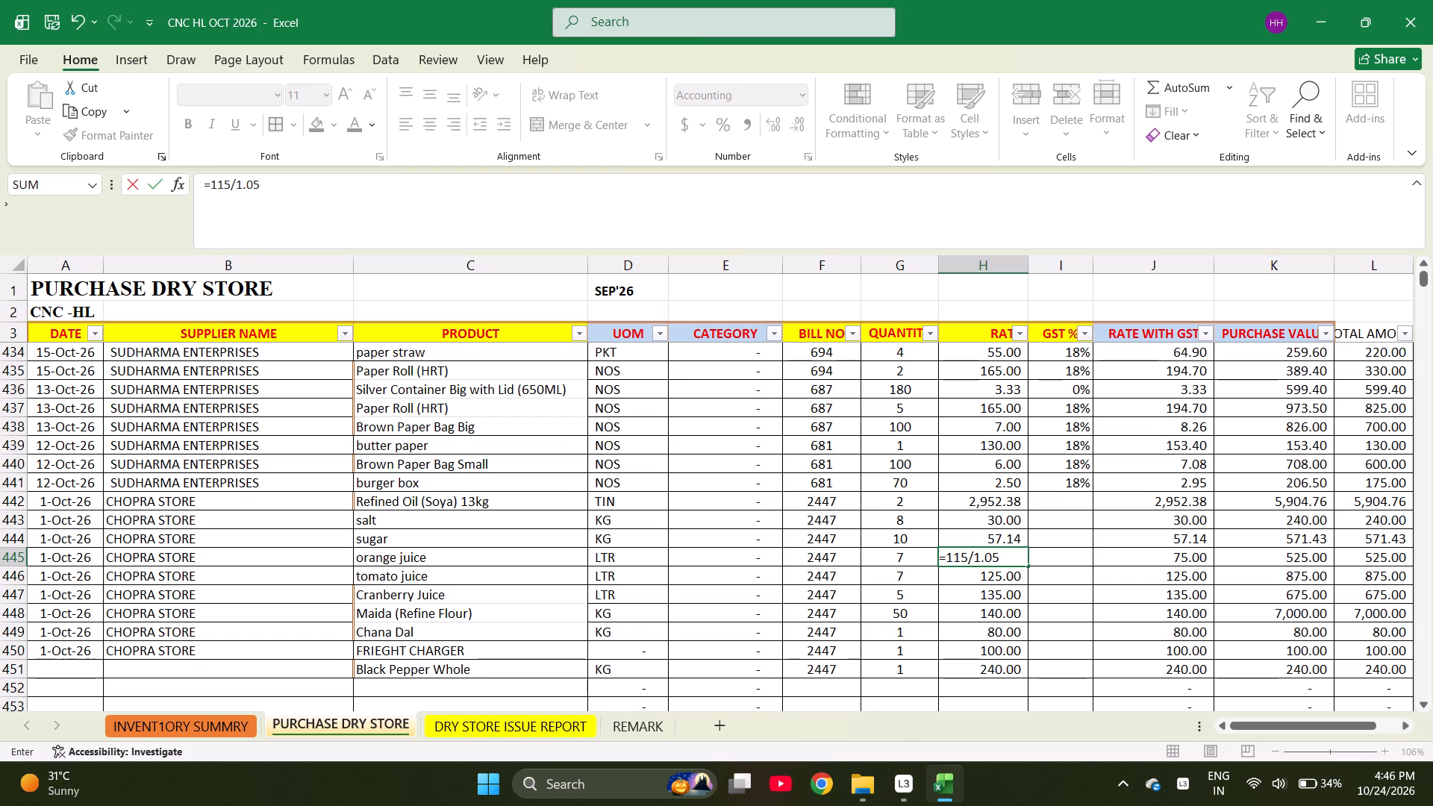
{"action": "key", "text": "Return"}
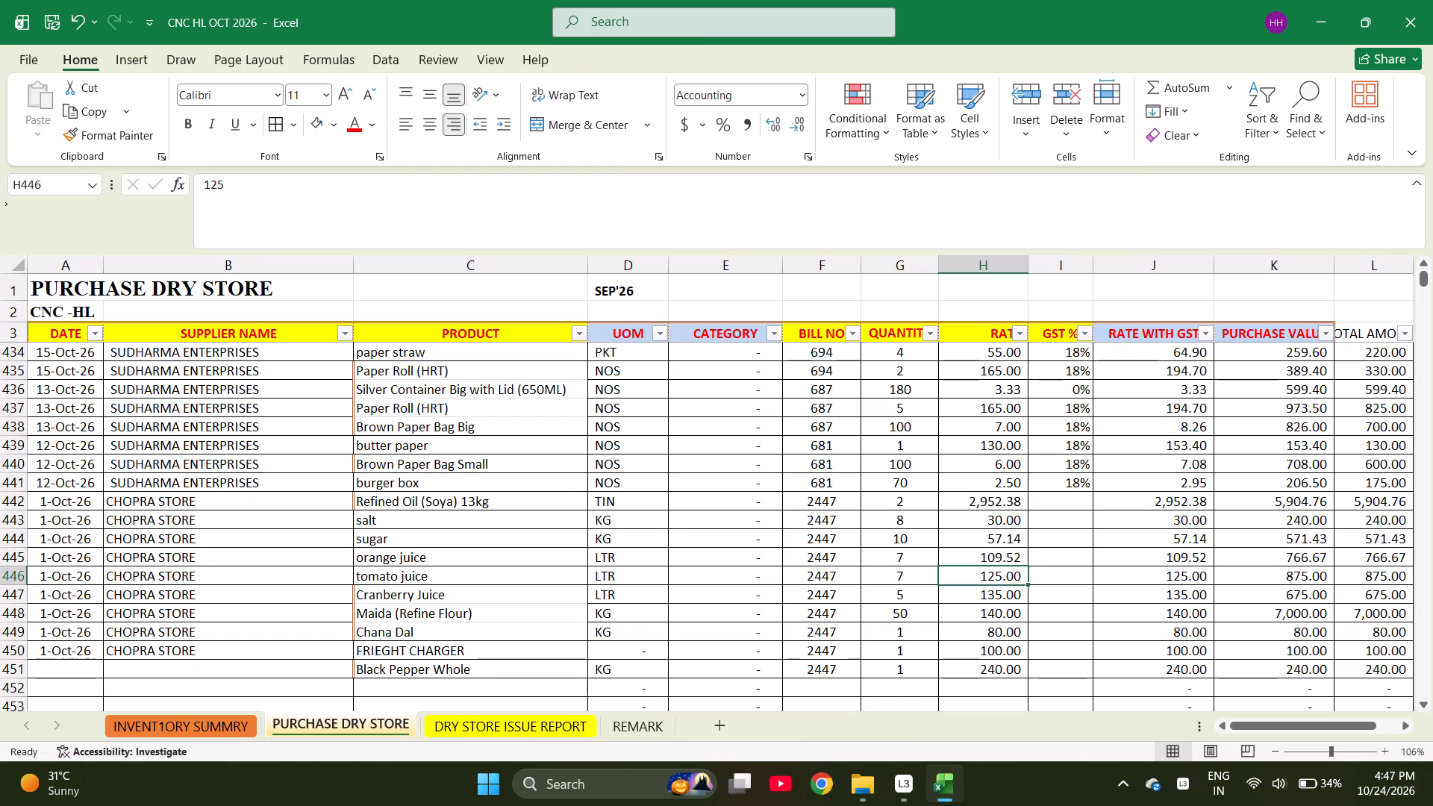
{"action": "key", "text": "equal"}
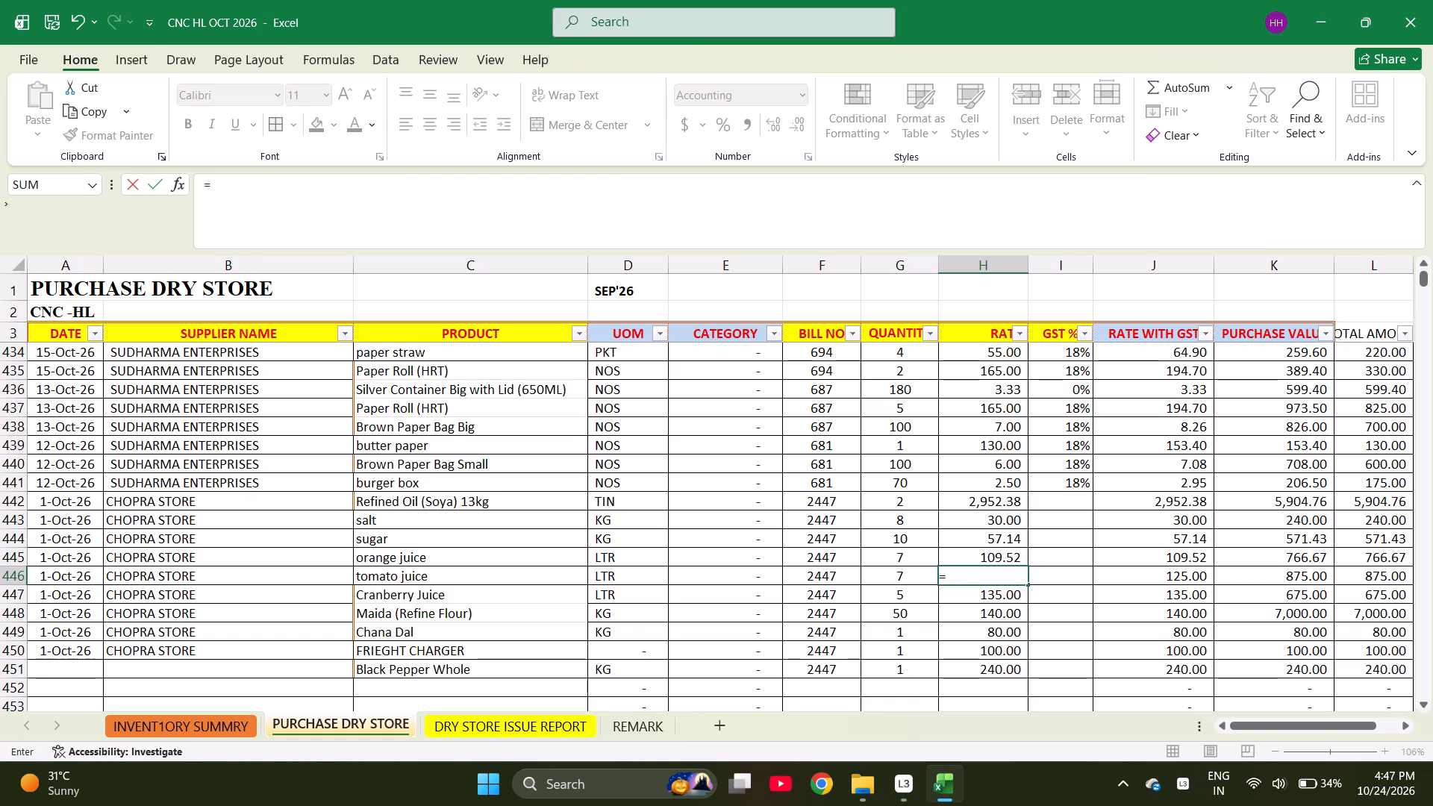
{"action": "type", "text": "125/1.05"}
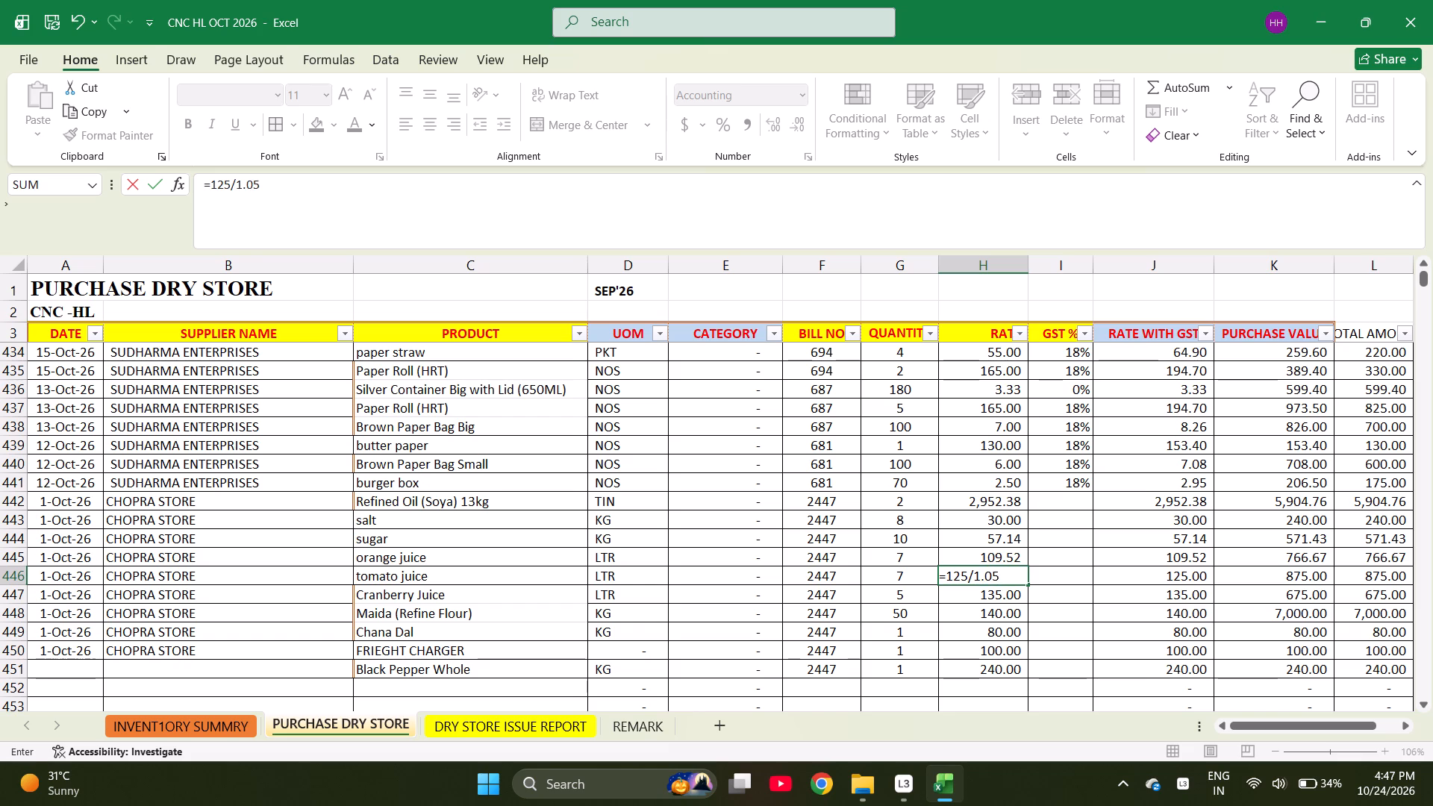
{"action": "key", "text": "Return"}
{"action": "key", "text": "equal"}
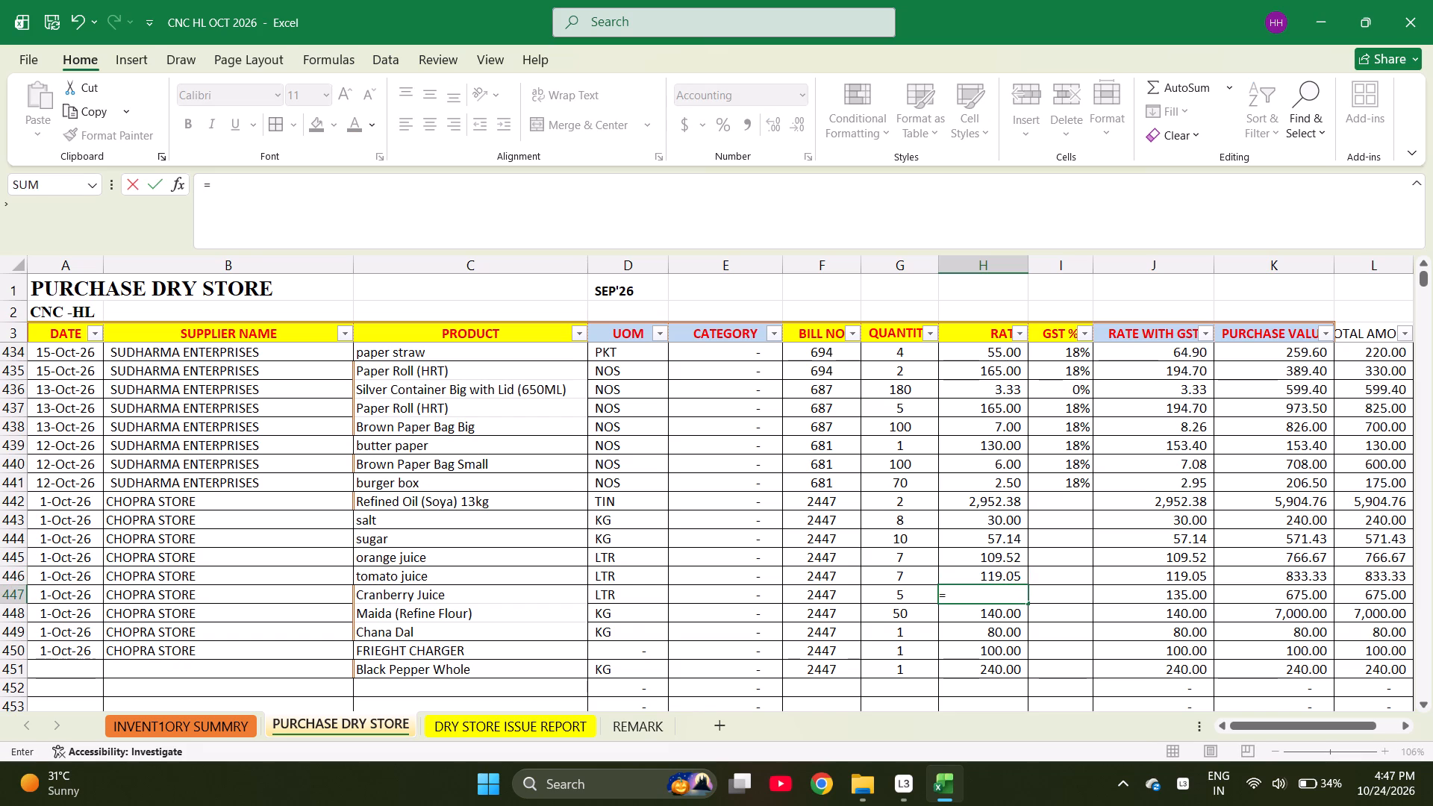
{"action": "type", "text": "130/1.05"}
{"action": "key", "text": "Return"}
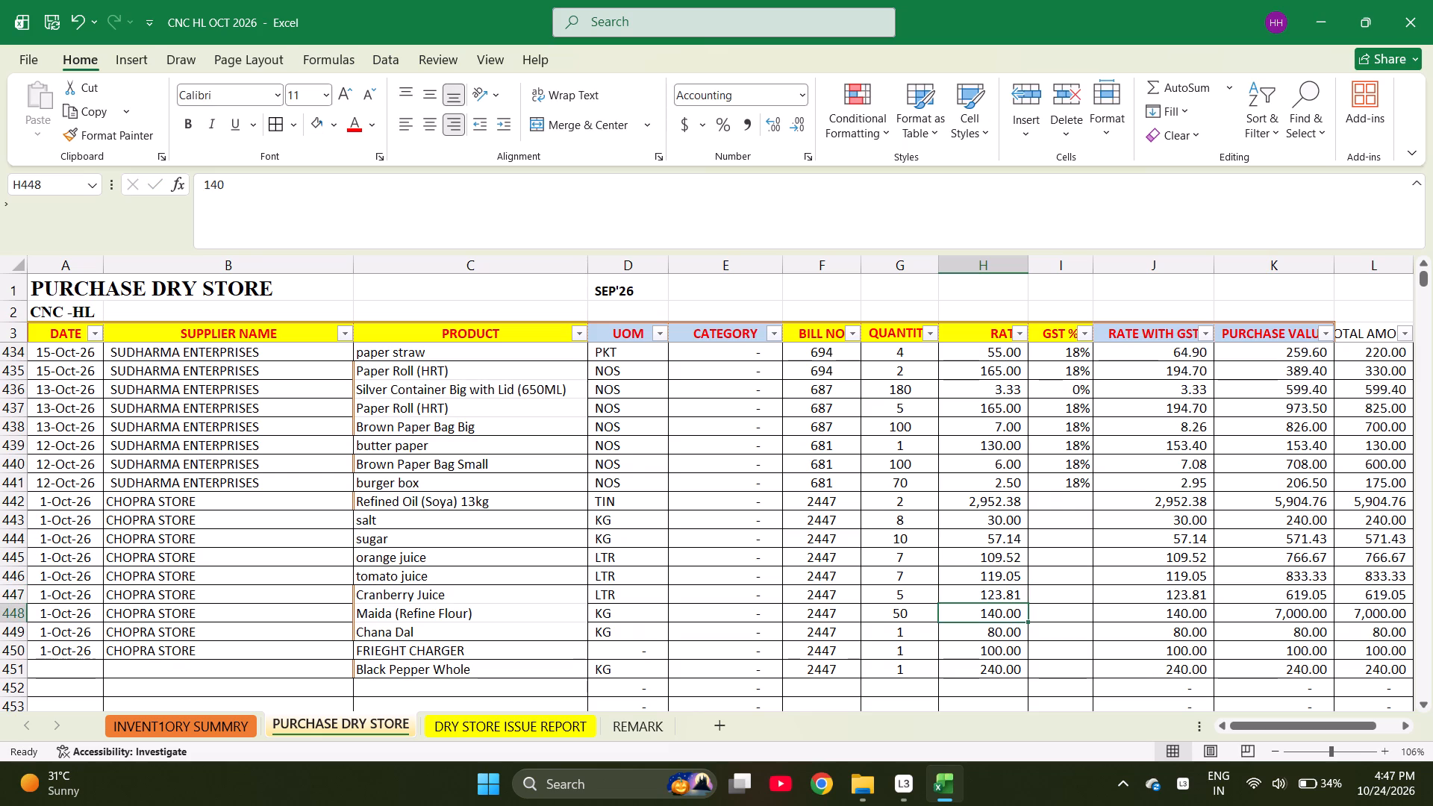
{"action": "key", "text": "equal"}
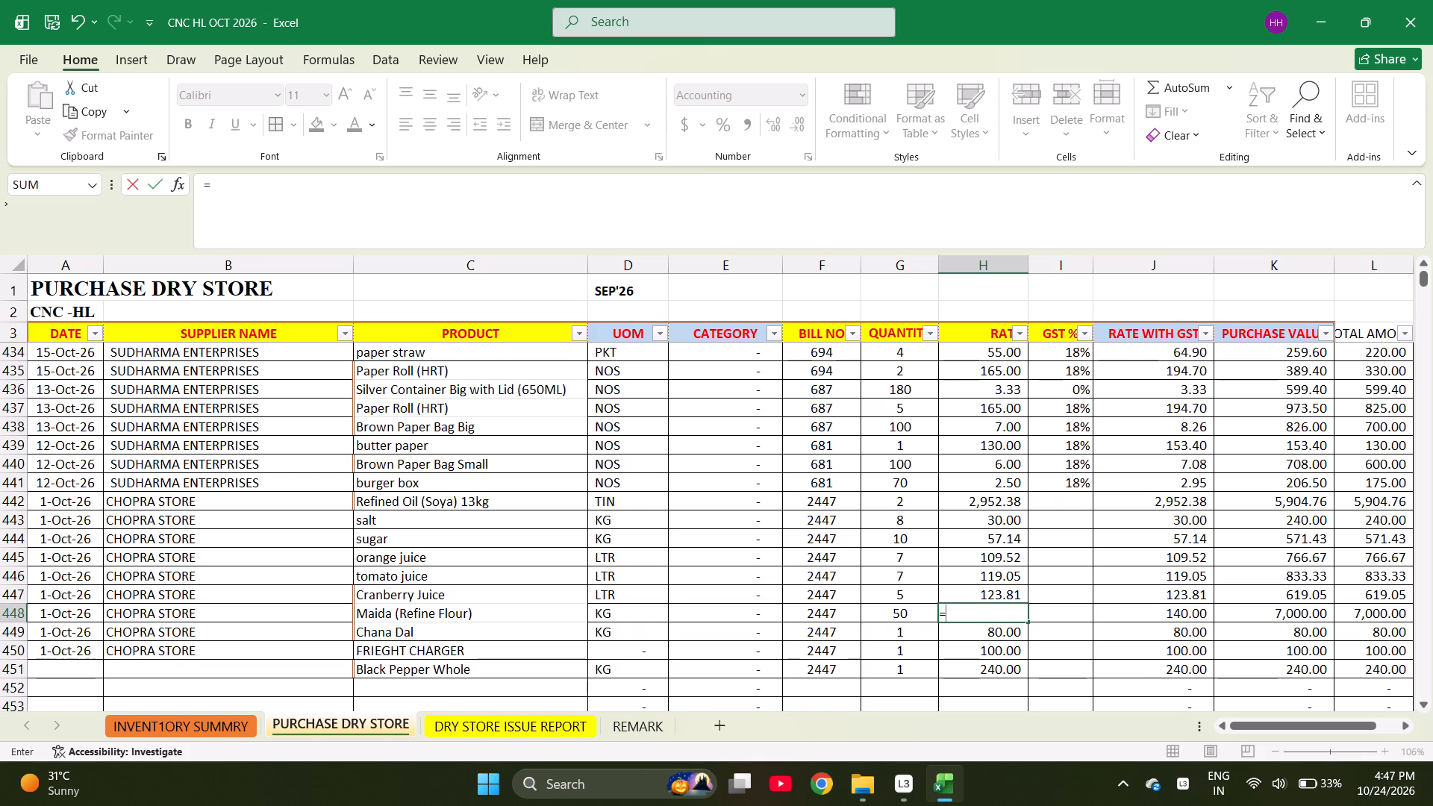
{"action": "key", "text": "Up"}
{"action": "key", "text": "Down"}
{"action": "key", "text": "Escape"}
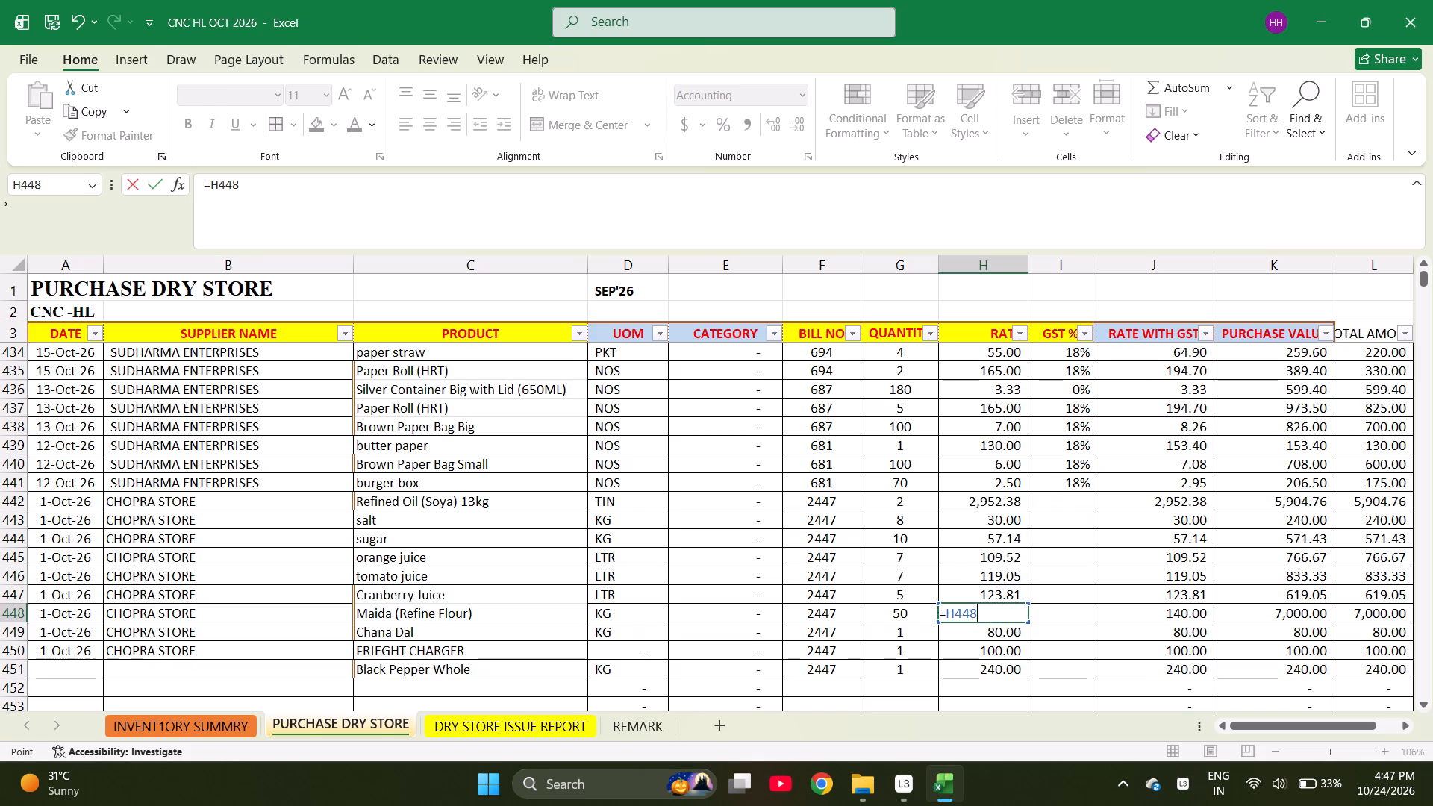
Set the Maida (Refine Flour) rate in row 448 to 37.
{"action": "key", "text": "Up"}
{"action": "key", "text": "Down"}
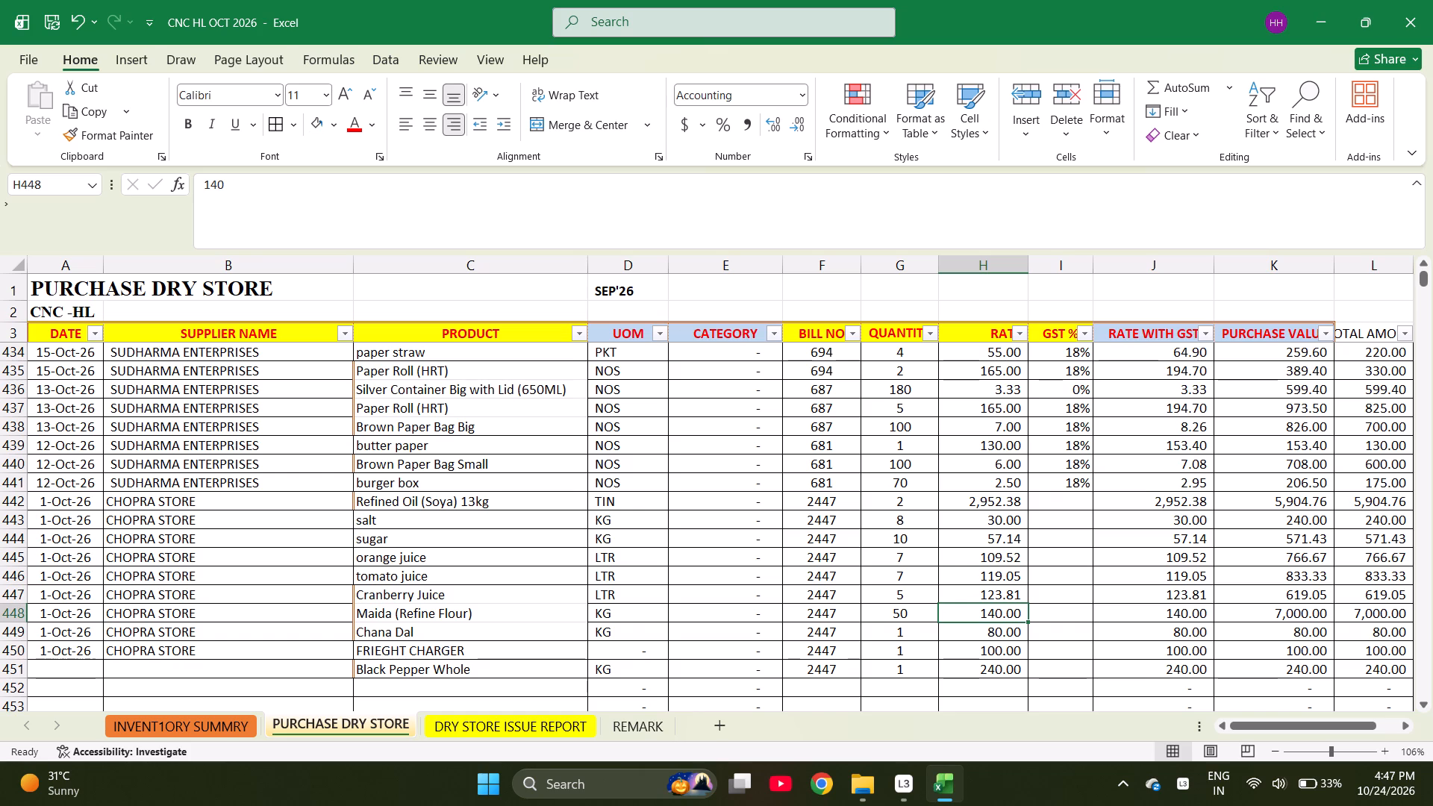
{"action": "type", "text": "37"}
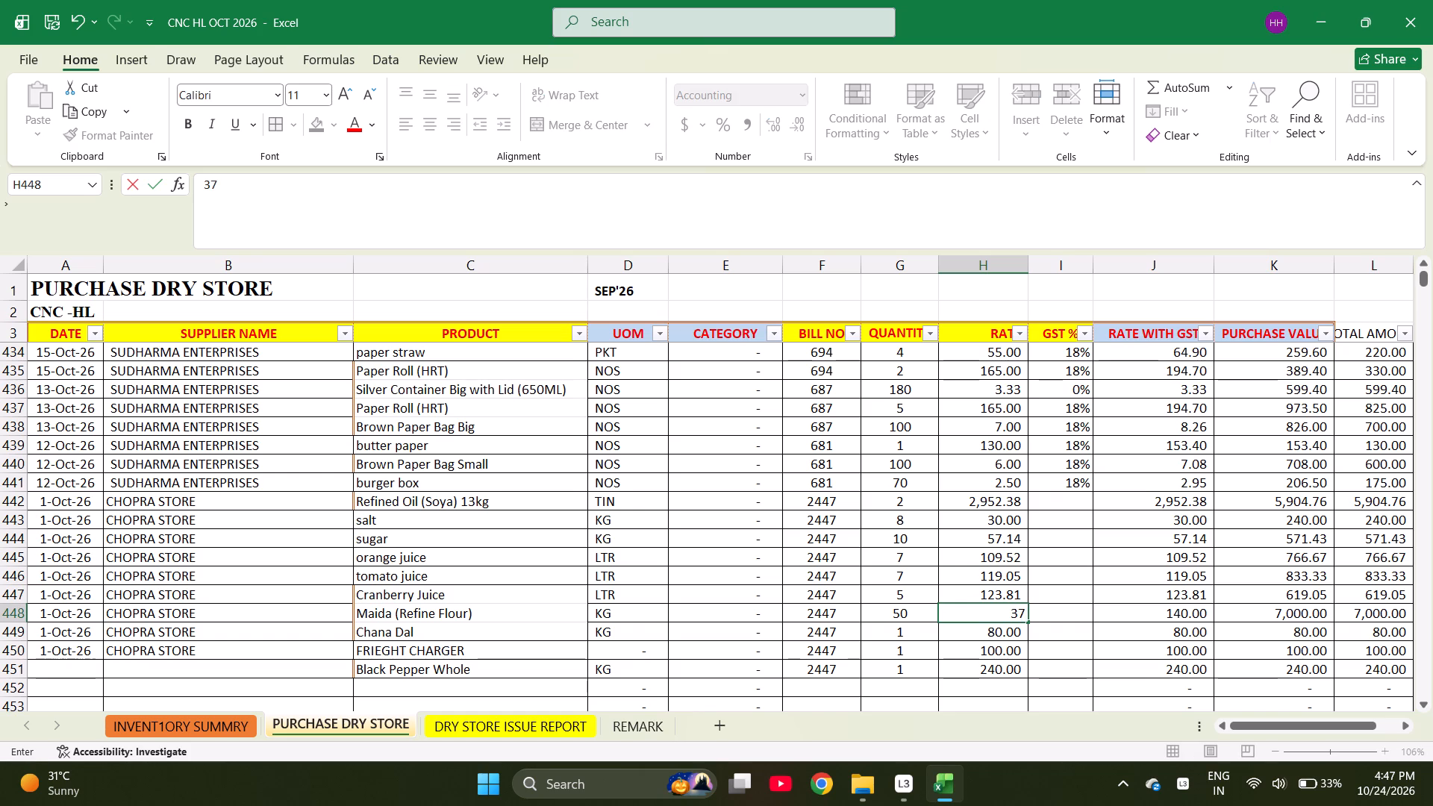
{"action": "key", "text": "Return"}
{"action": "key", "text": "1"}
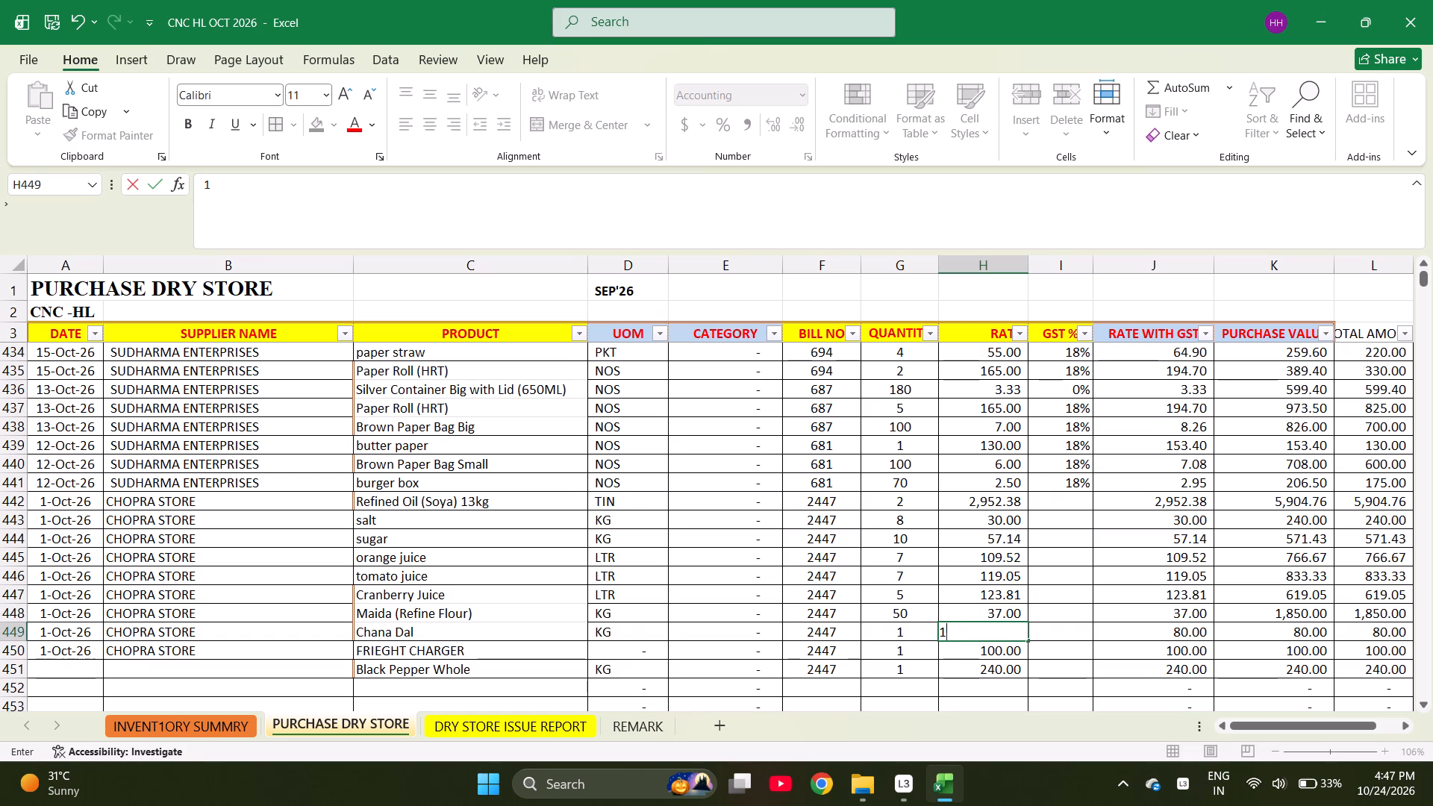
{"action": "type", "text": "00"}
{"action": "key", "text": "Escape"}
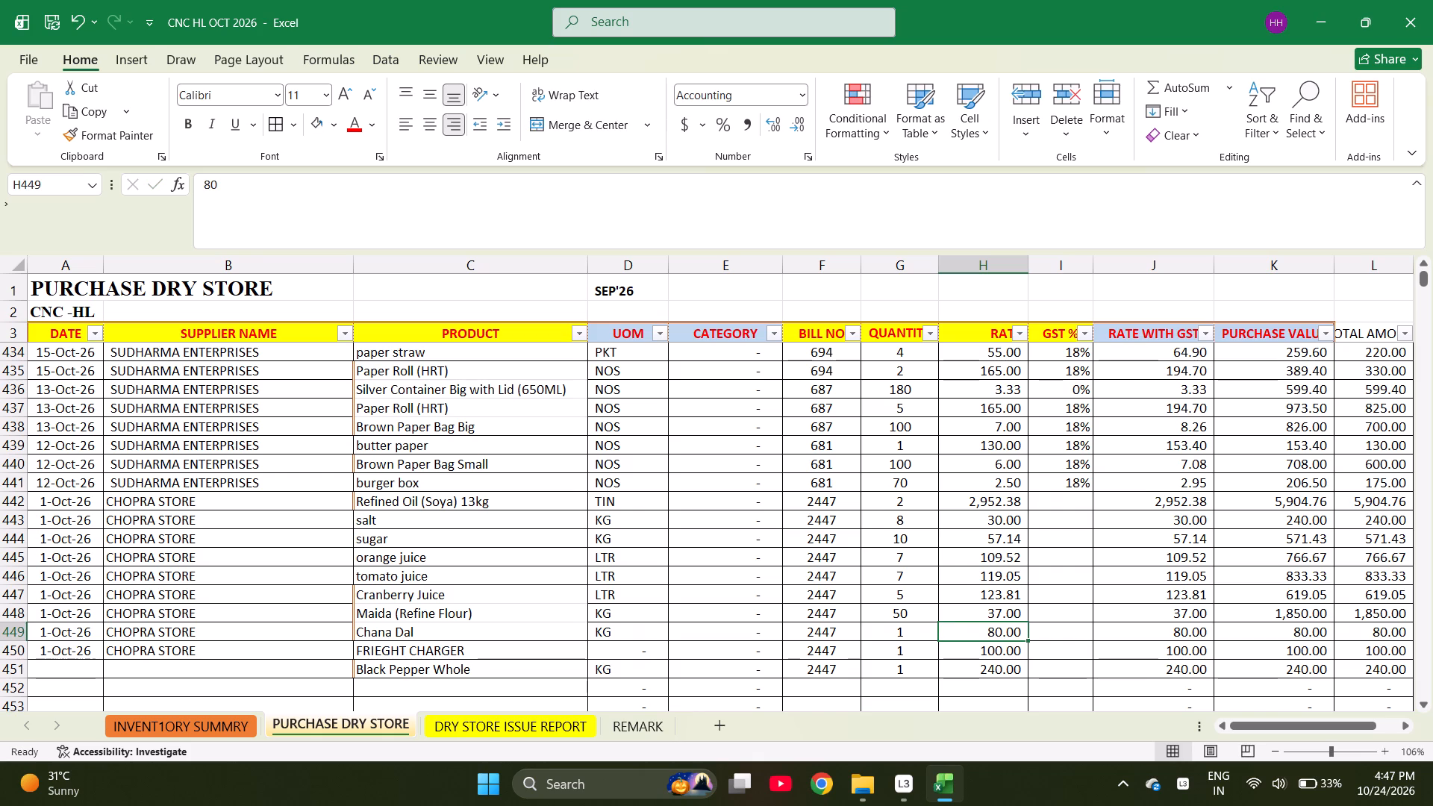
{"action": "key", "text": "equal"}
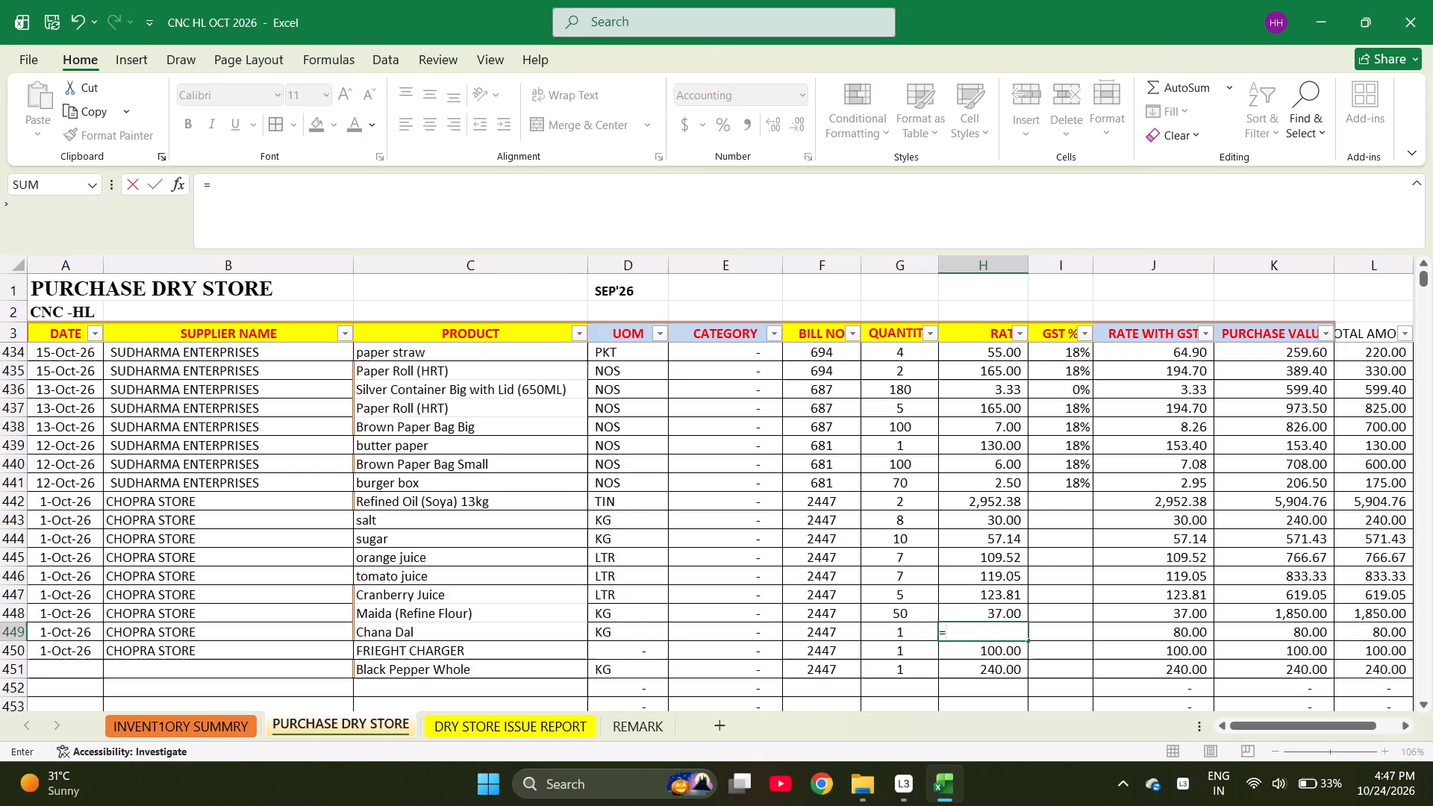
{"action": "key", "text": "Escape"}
Set the Chana Dal rate in row 449 to 148 and the Black Pepper Whole rate in row 451 to =1240/1.05.
{"action": "type", "text": "148"}
{"action": "key", "text": "Return"}
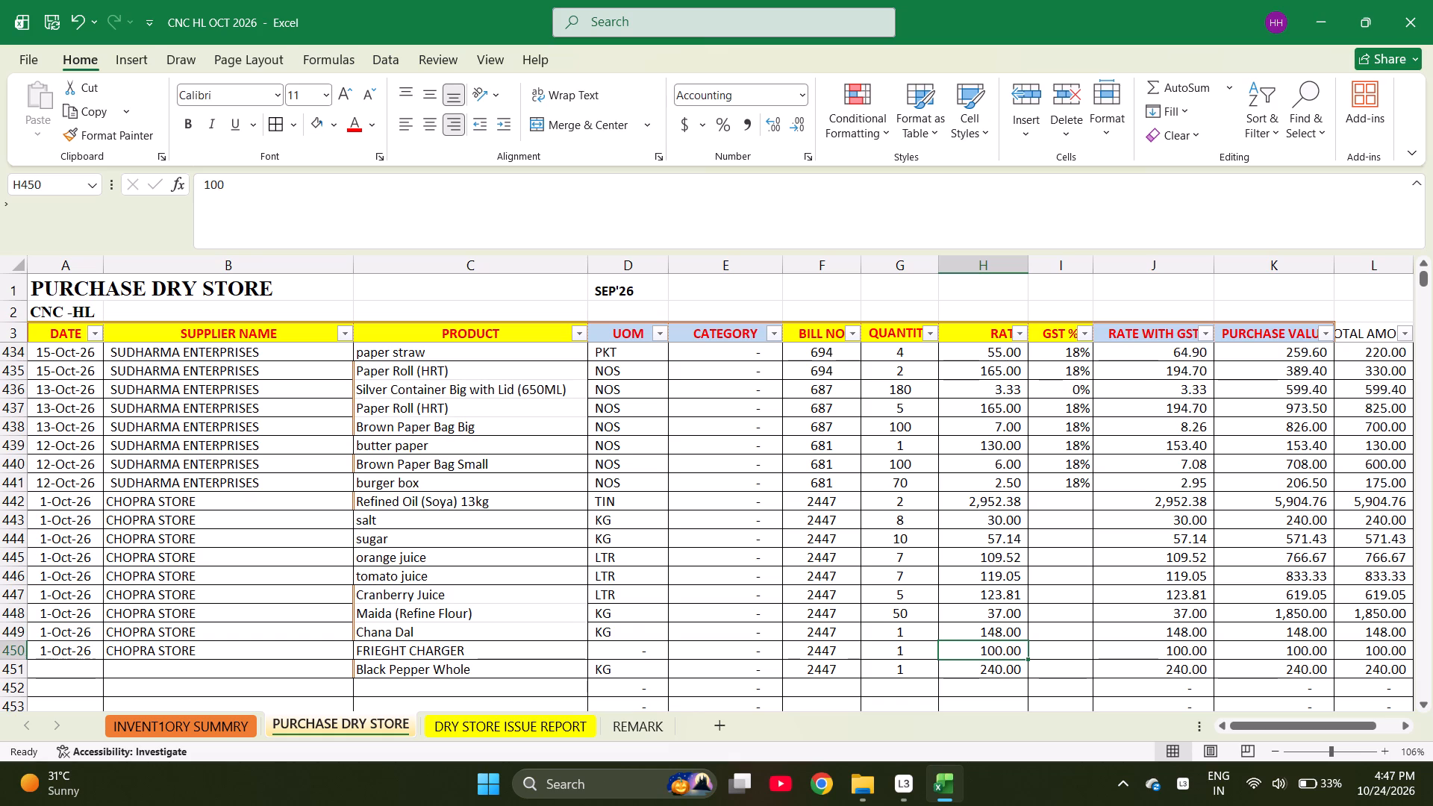
{"action": "key", "text": "Down"}
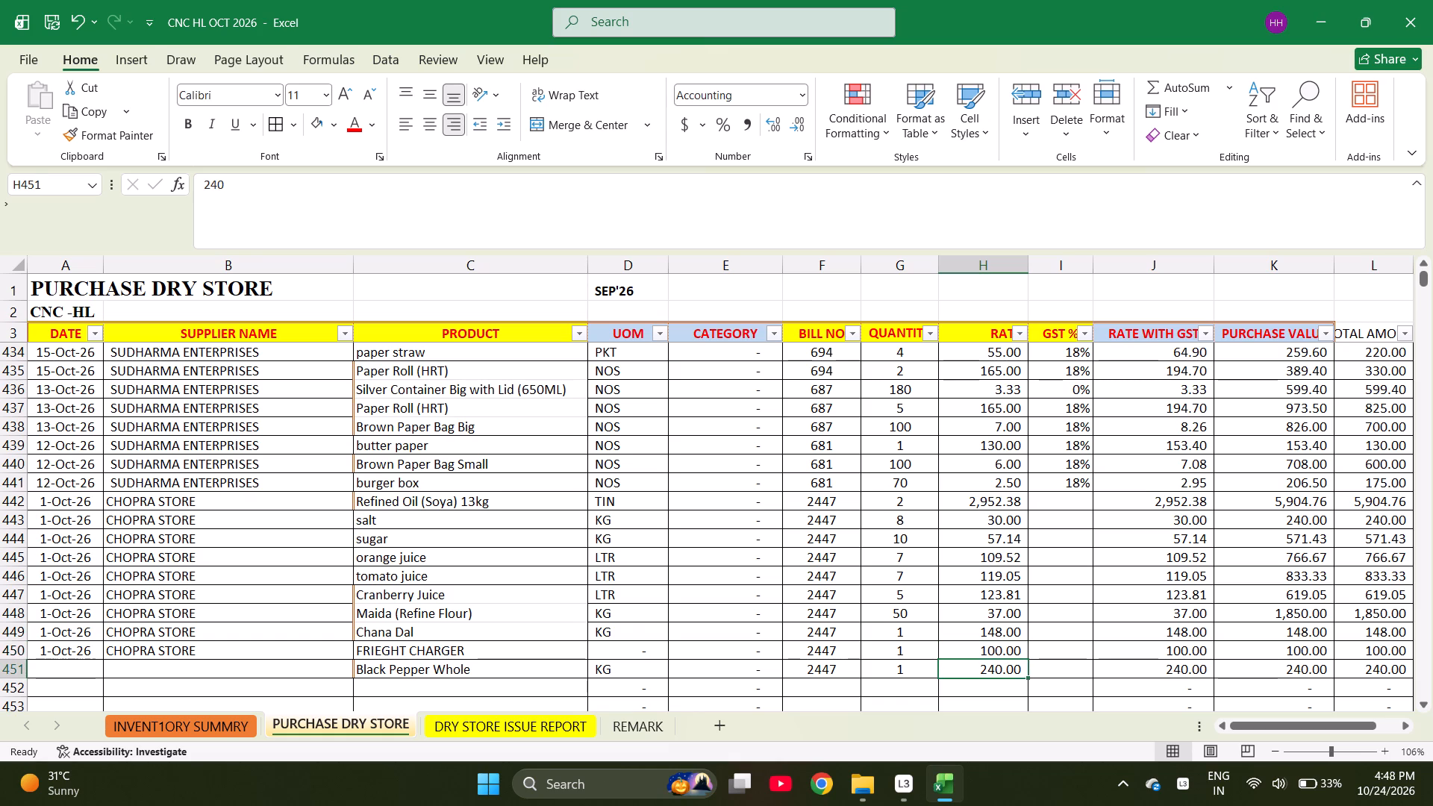
{"action": "key", "text": "minus"}
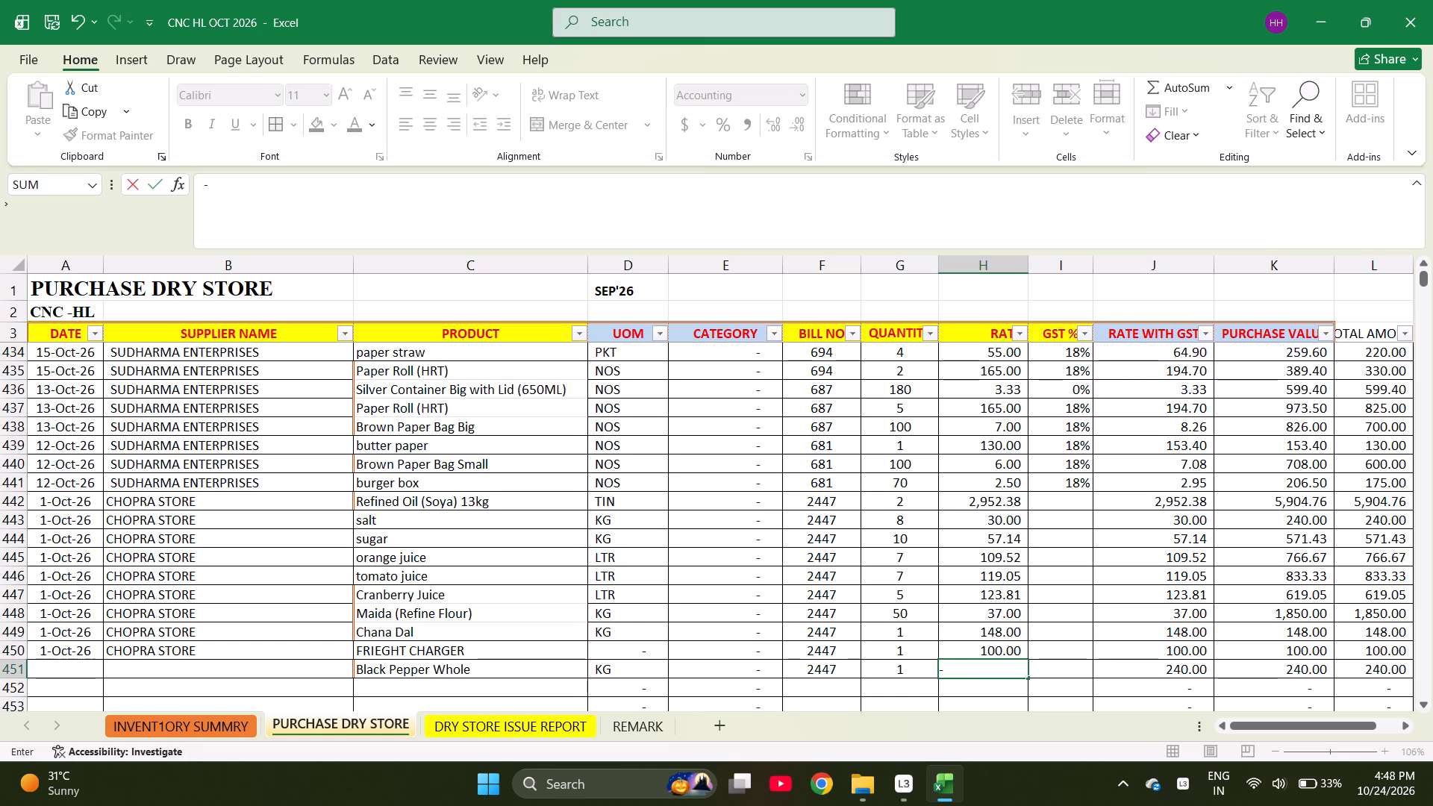
{"action": "key", "text": "BackSpace"}
{"action": "type", "text": "=1240/"}
{"action": "key", "text": "1"}
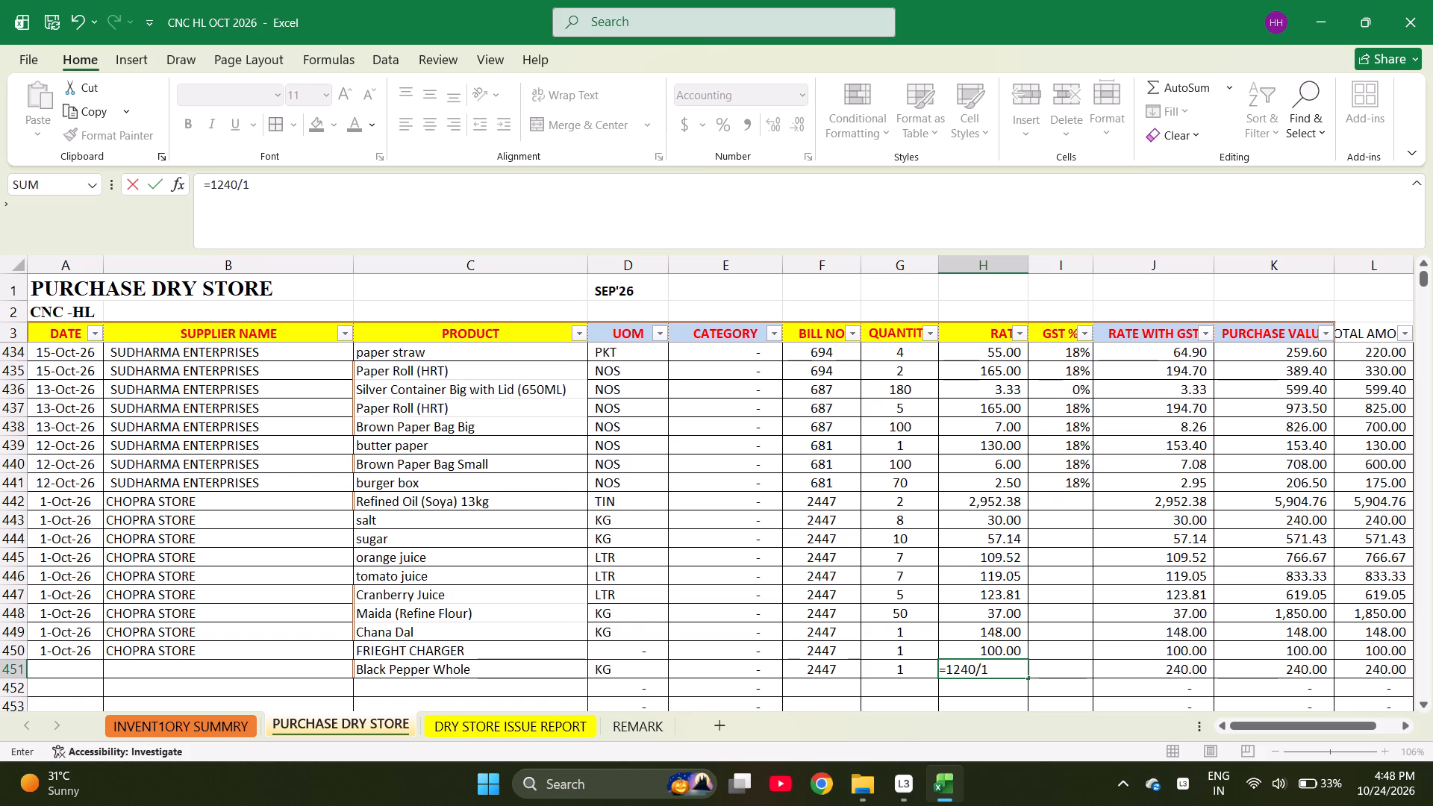
{"action": "type", "text": ".05"}
{"action": "key", "text": "Right"}
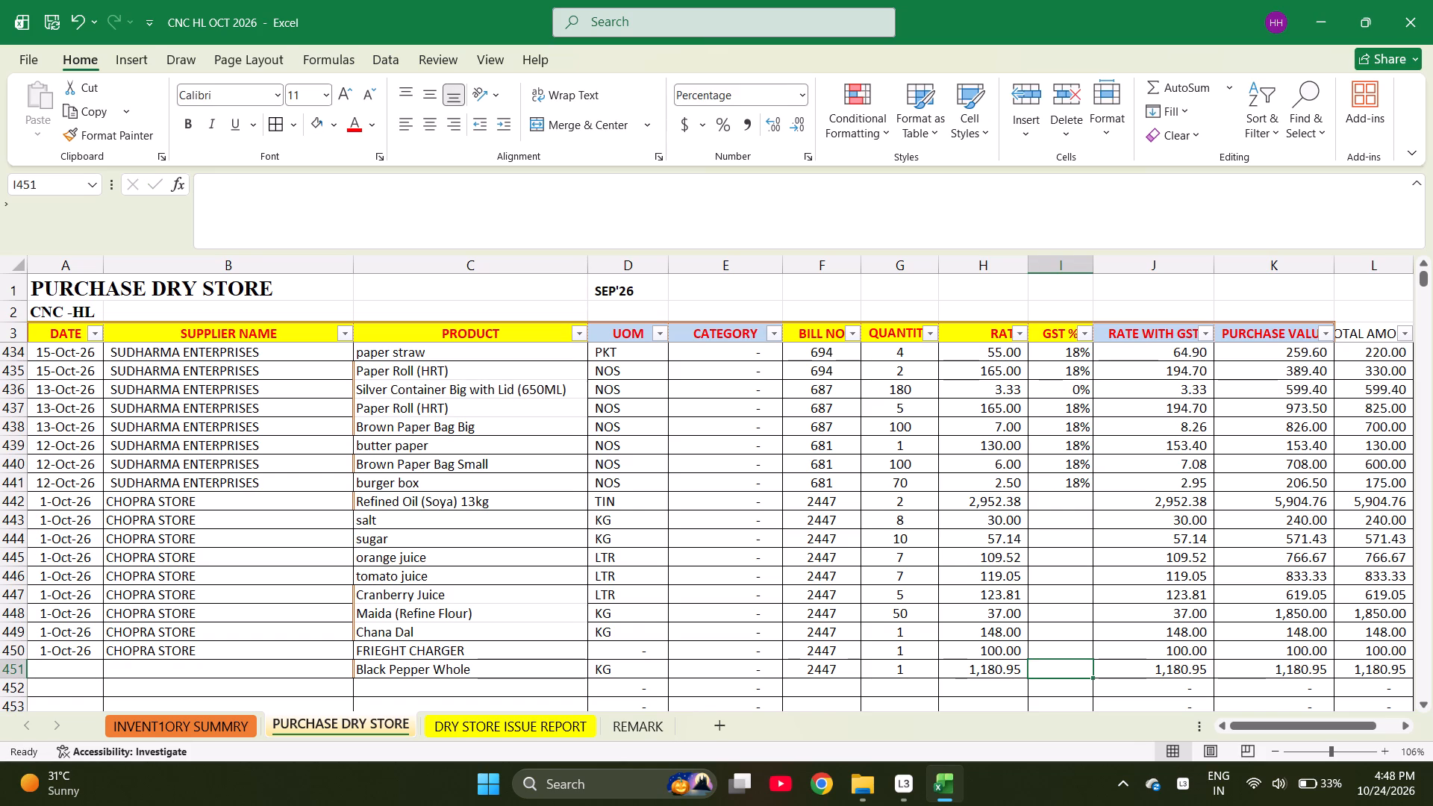
Enter GST of 5% for Refined Oil in row 442, 0% for salt in row 443, and 5% for rows 444 and 445.
{"action": "key", "text": "Up"}
{"action": "key", "text": "Up"}
{"action": "key", "text": "Up"}
{"action": "key", "text": "Up"}
{"action": "key", "text": "Up"}
{"action": "key", "text": "Up"}
{"action": "key", "text": "Up"}
{"action": "key", "text": "Up"}
{"action": "key", "text": "Up"}
{"action": "key", "text": "5"}
{"action": "key", "text": "Return"}
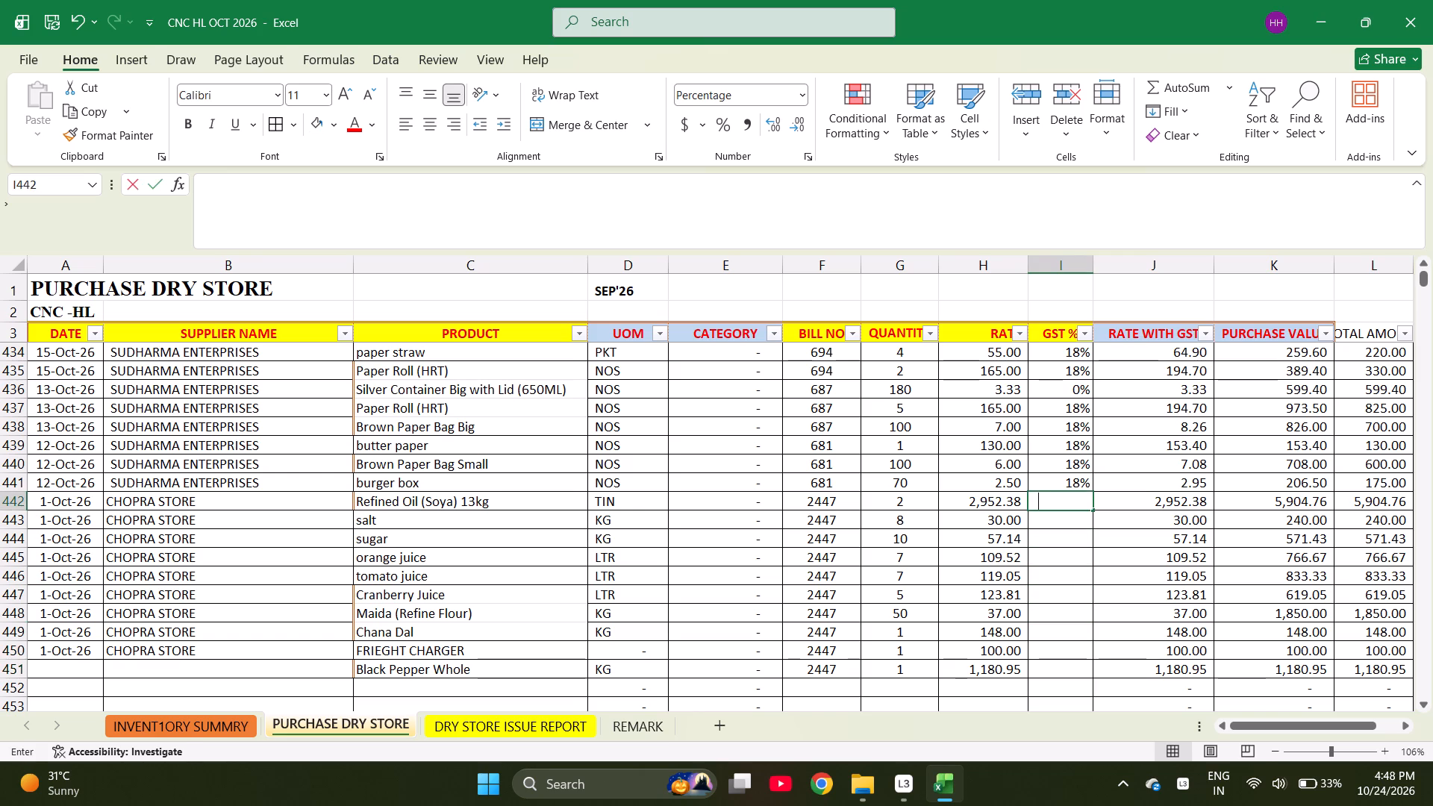
{"action": "key", "text": "0"}
{"action": "key", "text": "Return"}
{"action": "key", "text": "5"}
{"action": "key", "text": "Return"}
{"action": "key", "text": "5"}
{"action": "key", "text": "Return"}
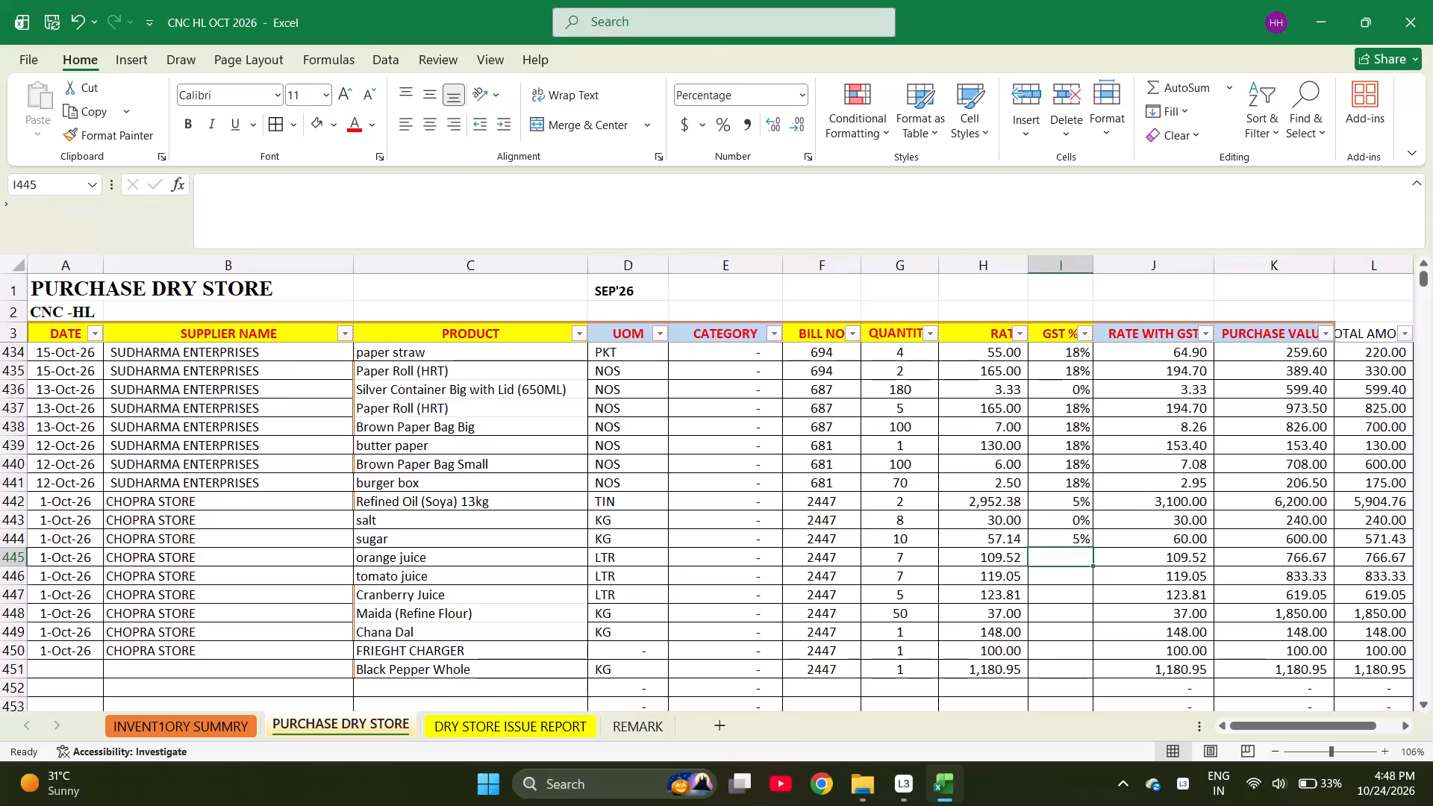
Enter GST of 5% for rows 446 to 449, 0% for the freight charge in row 450 and 5% for row 451.
{"action": "key", "text": "5"}
{"action": "key", "text": "Return"}
{"action": "key", "text": "5"}
{"action": "key", "text": "Return"}
{"action": "key", "text": "5"}
{"action": "key", "text": "Return"}
{"action": "key", "text": "5"}
{"action": "key", "text": "Return"}
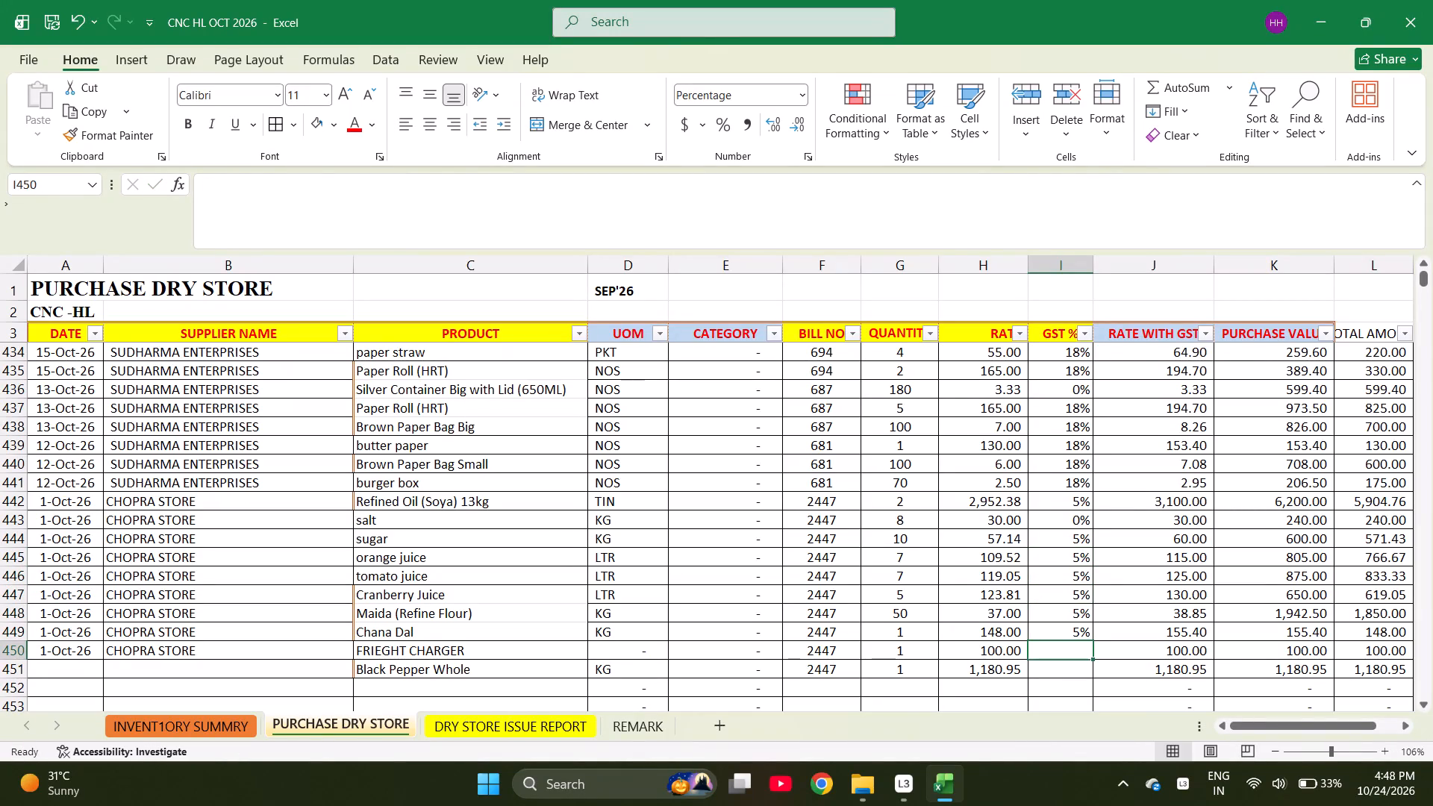
{"action": "key", "text": "0"}
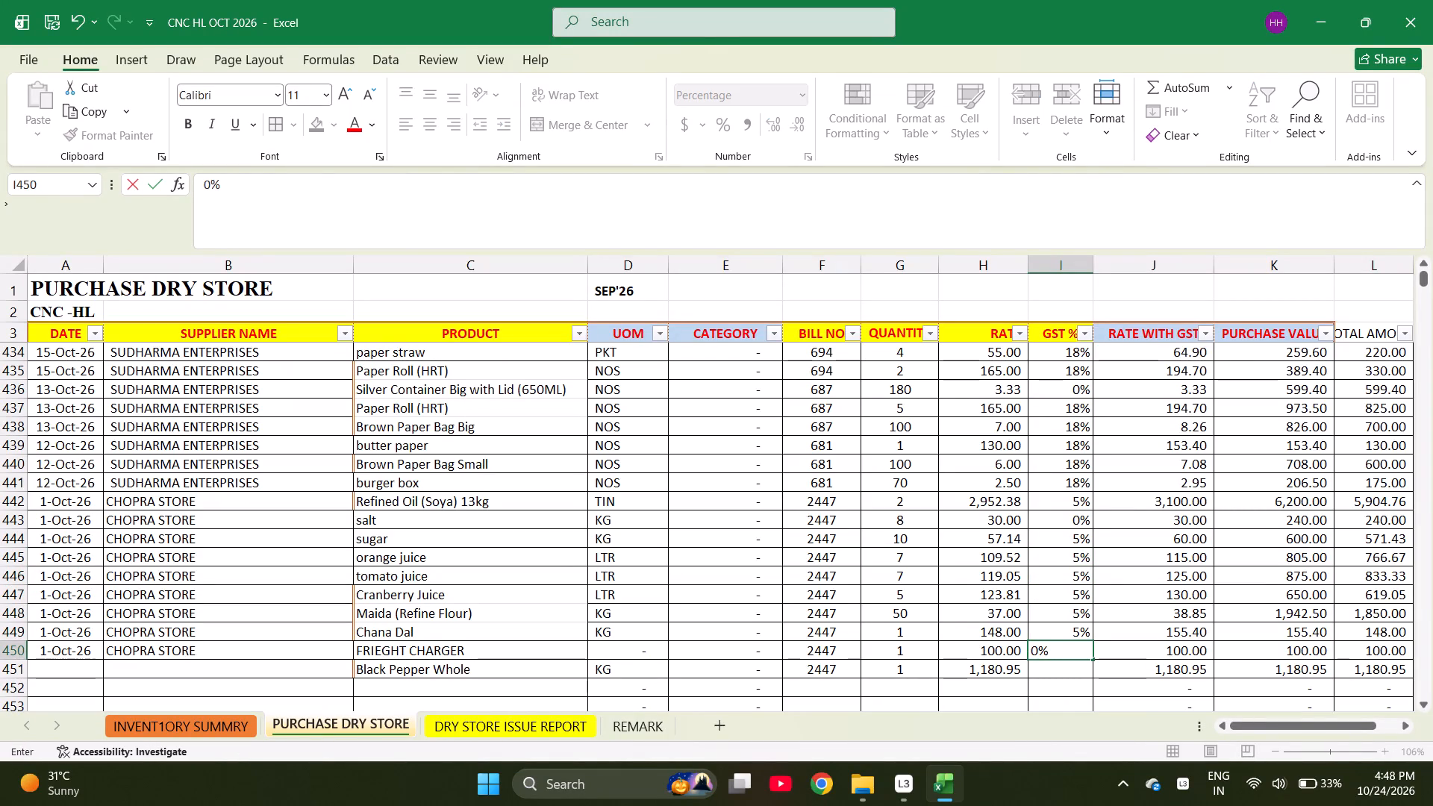
{"action": "key", "text": "Return"}
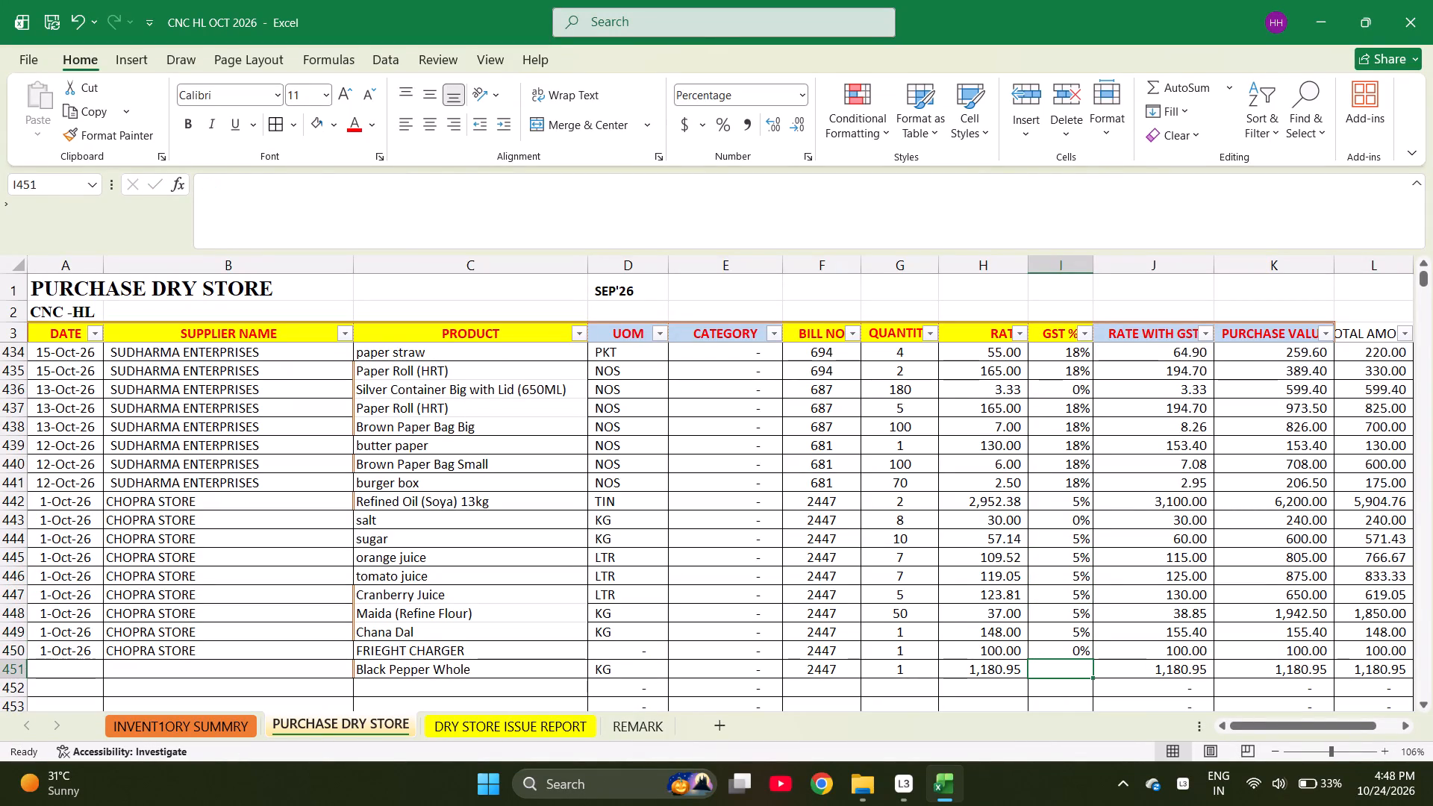
{"action": "key", "text": "5"}
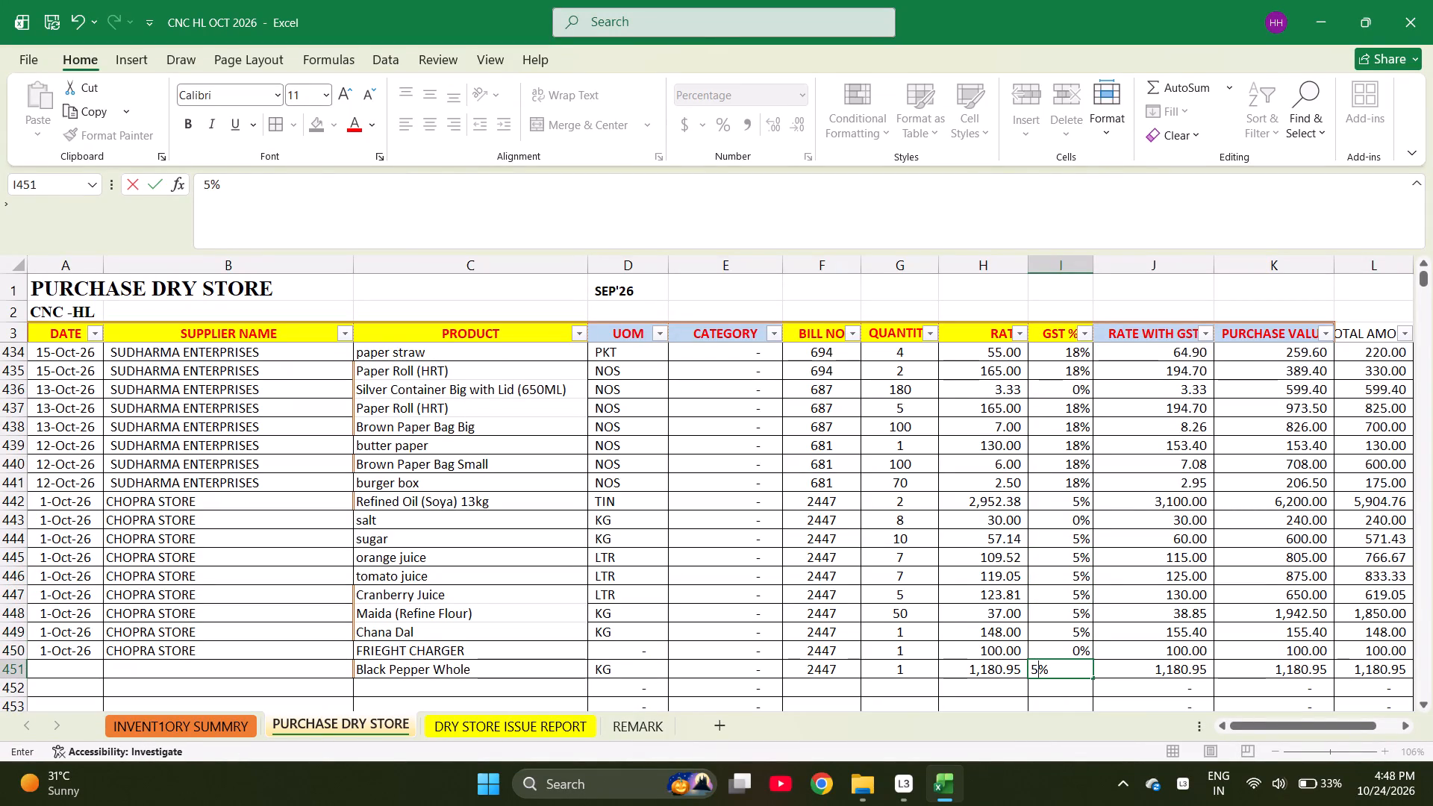
{"action": "key", "text": "Up"}
Change the GST of Maida (Refine Flour) in row 448 to 0%.
{"action": "key", "text": "Up"}
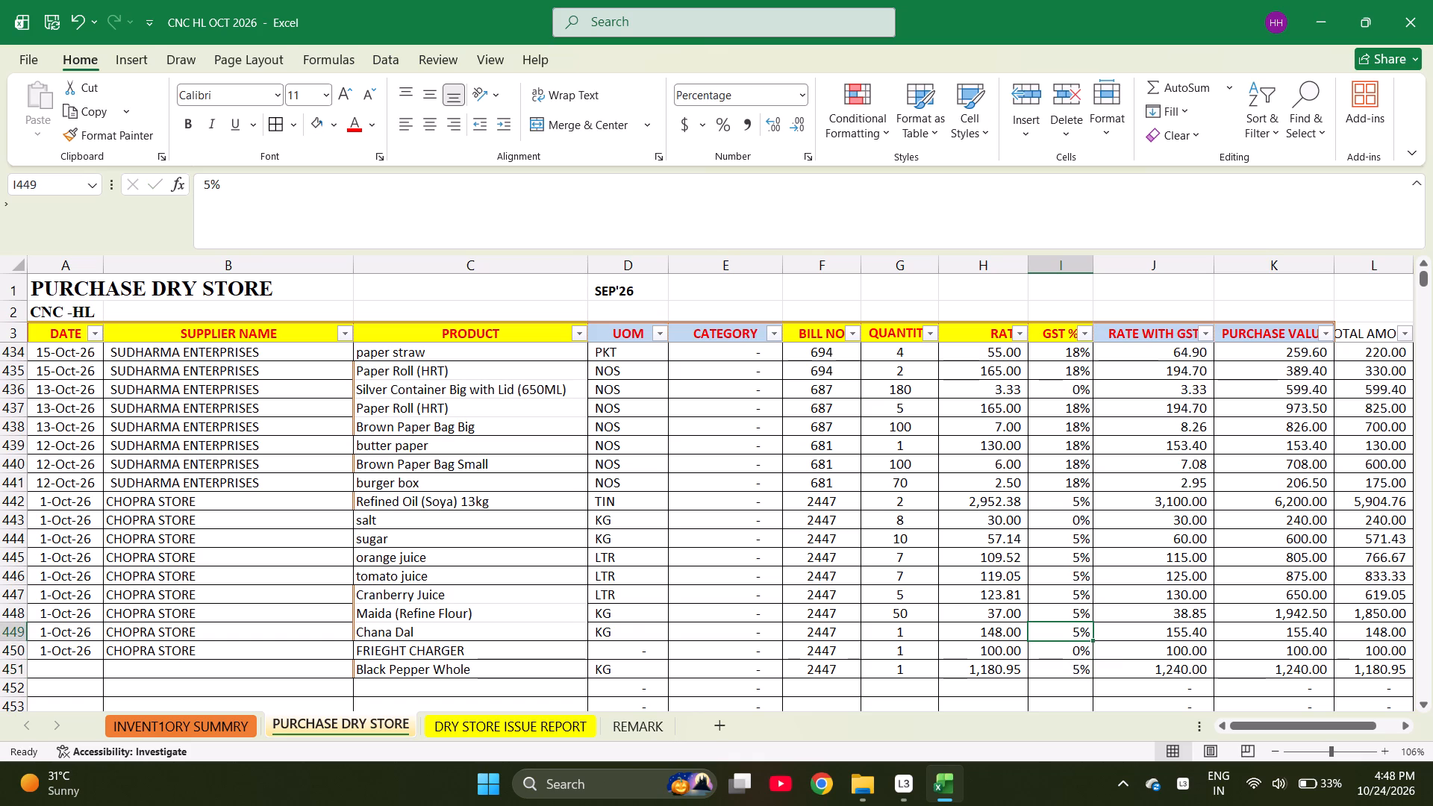
{"action": "key", "text": "Up"}
{"action": "key", "text": "0"}
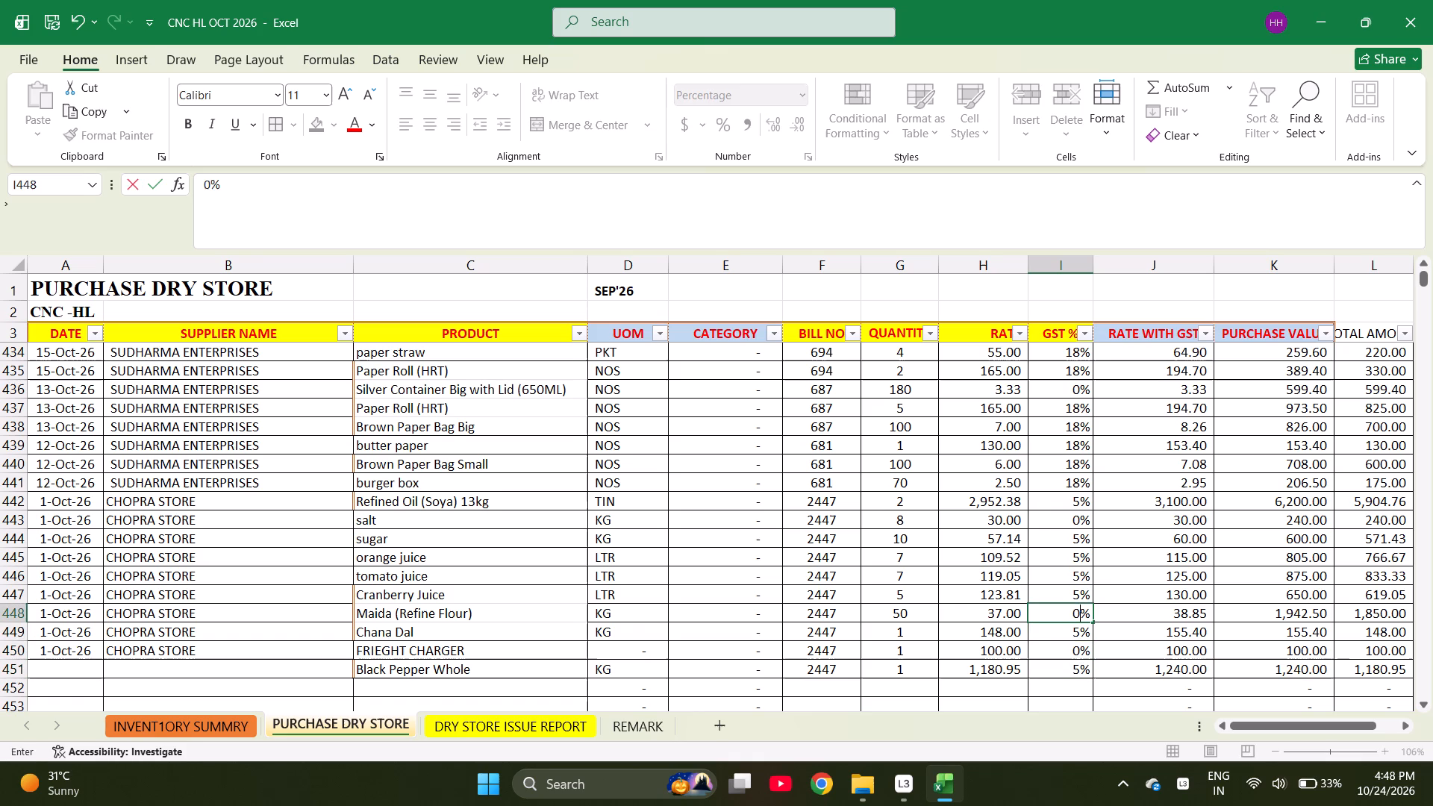
{"action": "key", "text": "Up"}
Select the purchase values of bill 2447 in rows 442 to 451 to check their sum.
{"action": "key", "text": "Up"}
{"action": "key", "text": "Up"}
{"action": "key", "text": "Up"}
{"action": "key", "text": "Up"}
{"action": "key", "text": "Up"}
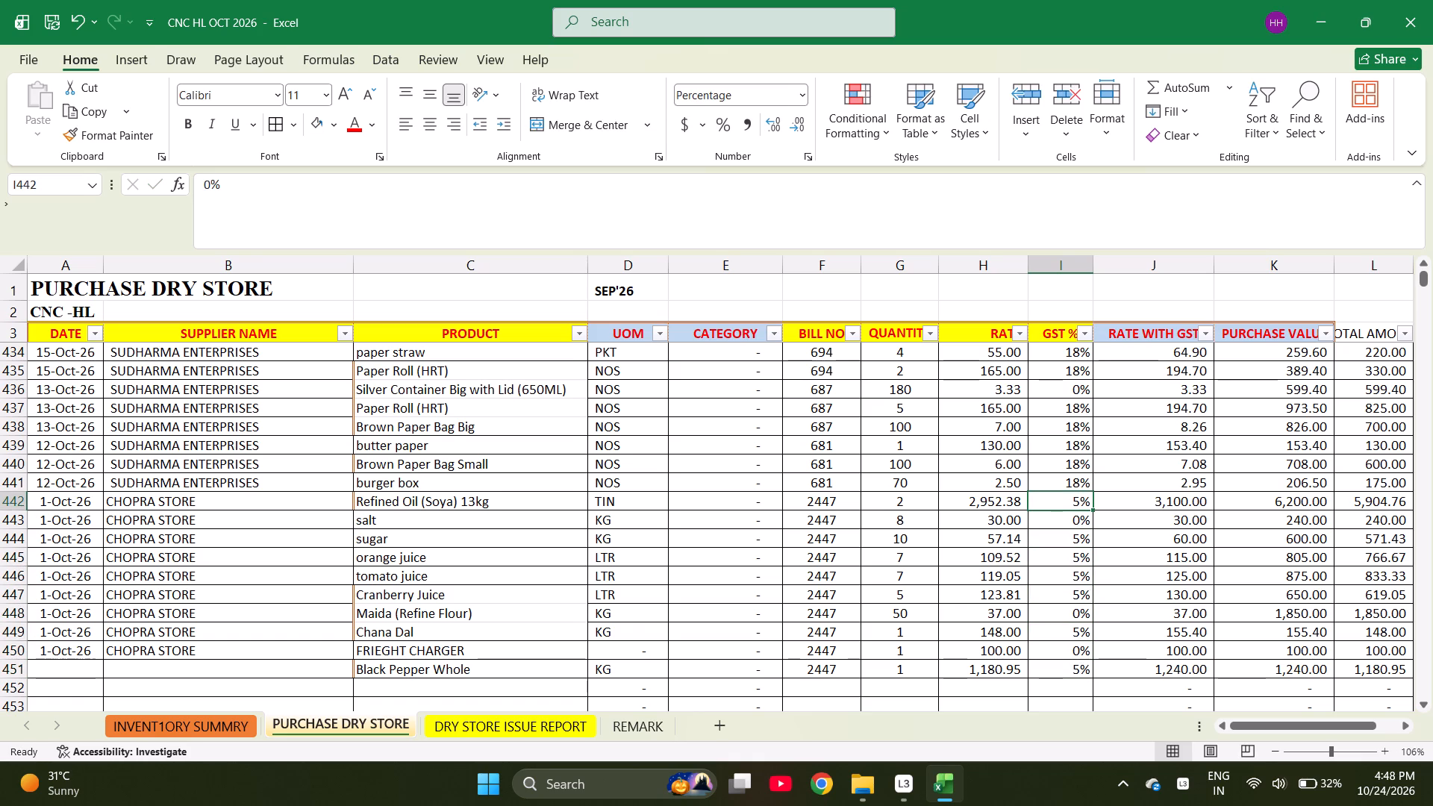
{"action": "key", "text": "Right"}
{"action": "key", "text": "Right"}
{"action": "key", "text": "Right"}
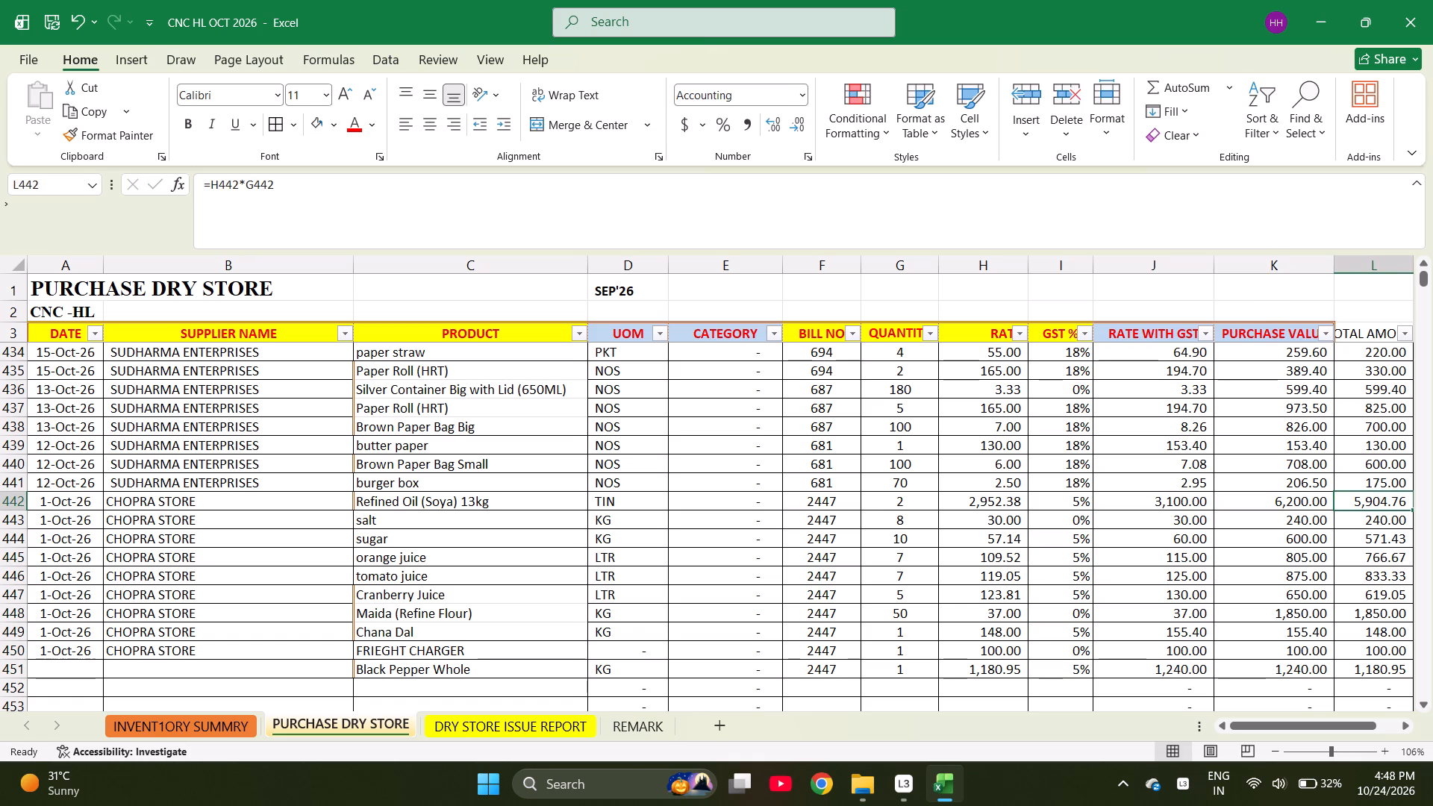
{"action": "key", "text": "Left"}
{"action": "key", "text": "shift+Down"}
{"action": "key", "text": "shift+Down"}
{"action": "key", "text": "shift+Down"}
{"action": "key", "text": "shift+Down"}
{"action": "key", "text": "shift+Down"}
{"action": "key", "text": "shift+Down"}
{"action": "key", "text": "shift+Down"}
{"action": "key", "text": "shift+Down"}
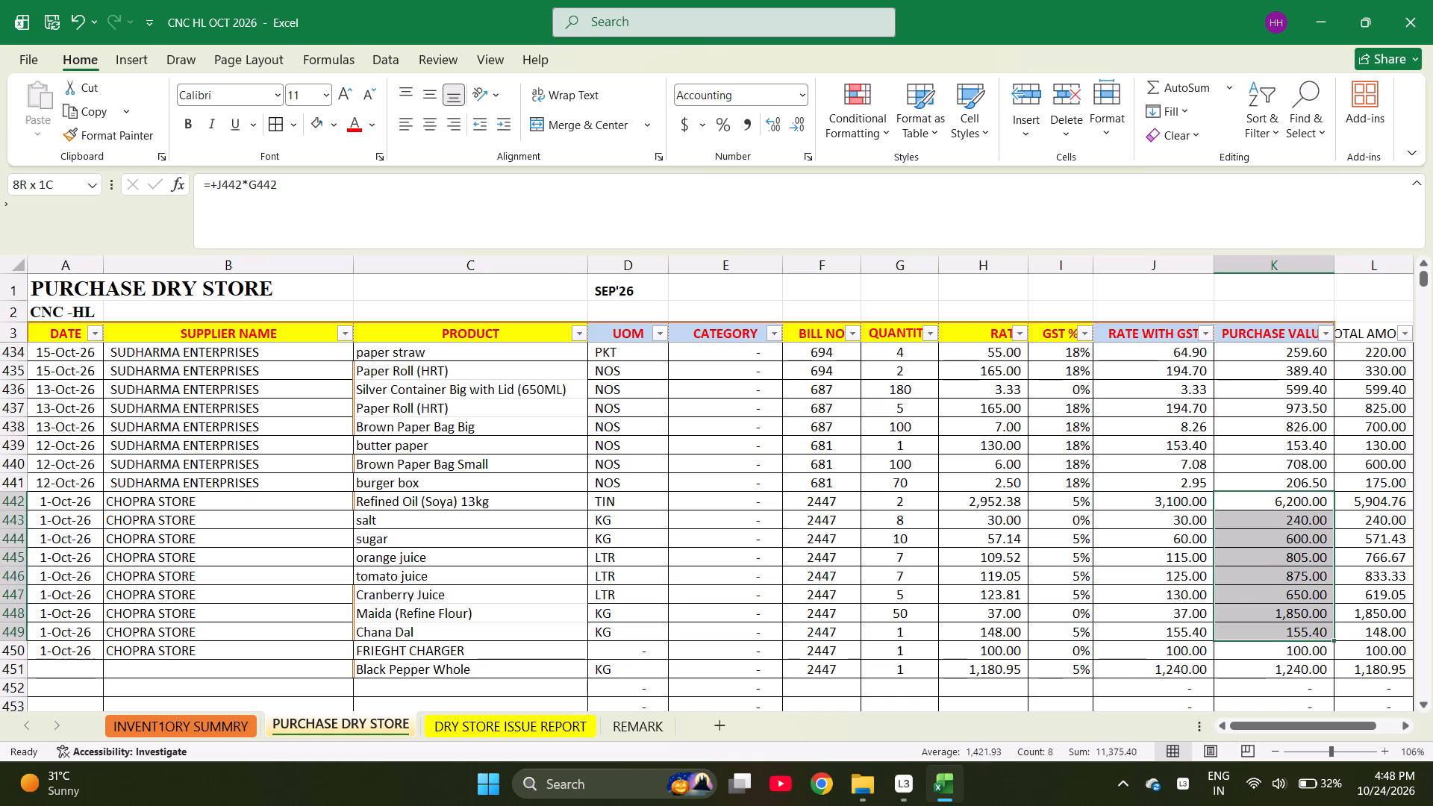
{"action": "key", "text": "shift+Down"}
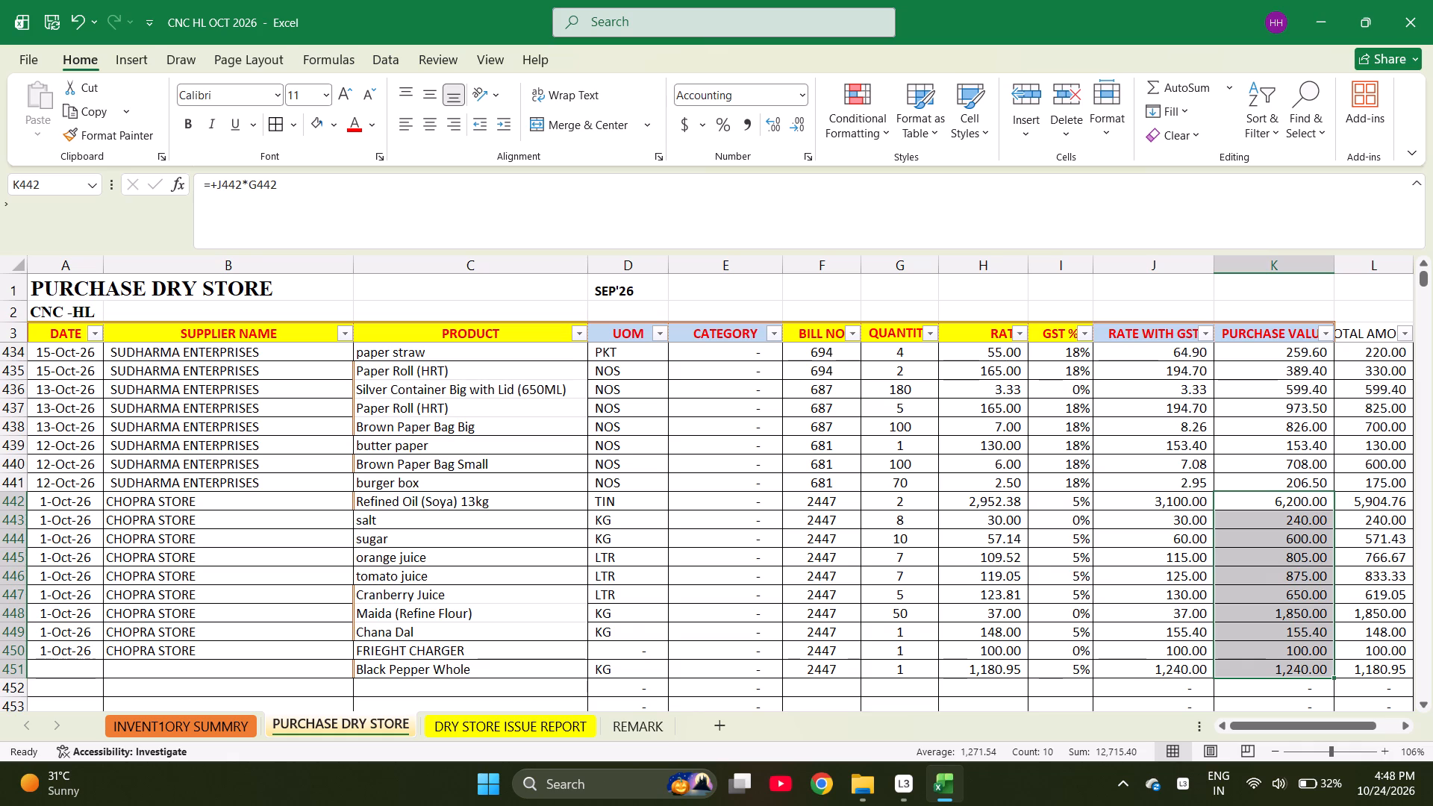
Change the rate of Refined Oil (Soya) 13kg in row 442 to the formula =2350/1.05.
{"action": "key", "text": "Up"}
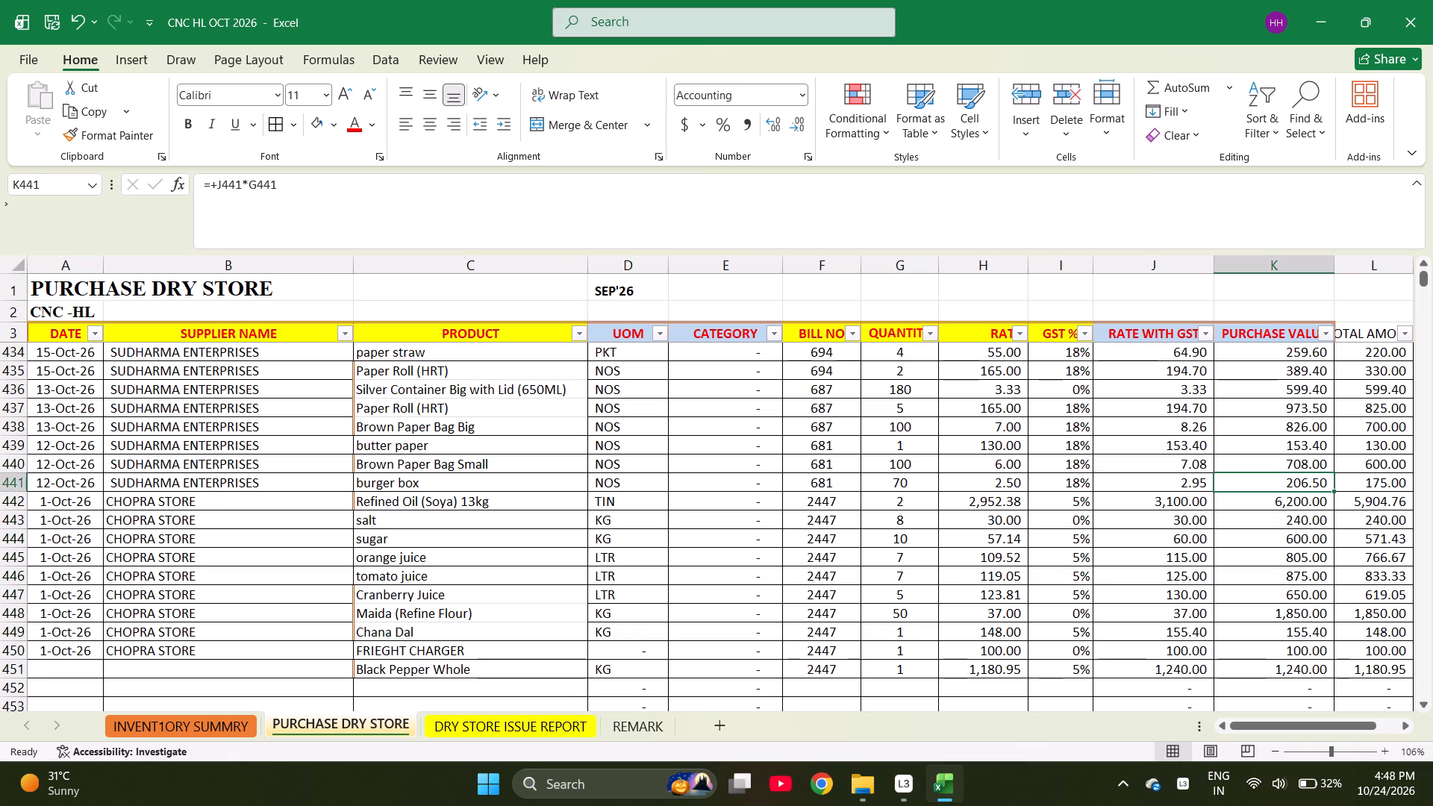
{"action": "key", "text": "Left"}
{"action": "key", "text": "Left"}
{"action": "key", "text": "Left"}
{"action": "key", "text": "Down"}
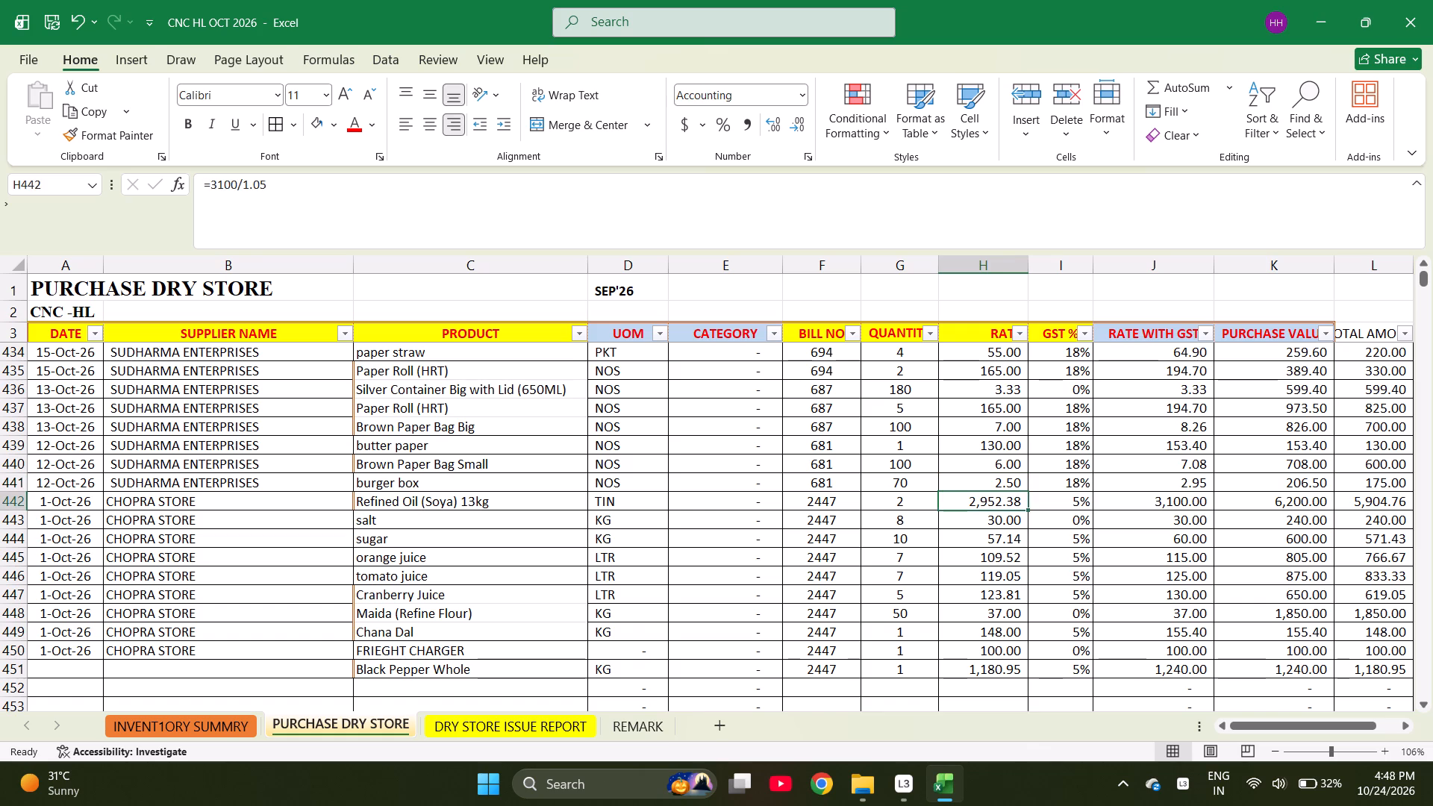
{"action": "type", "text": "=2350/"}
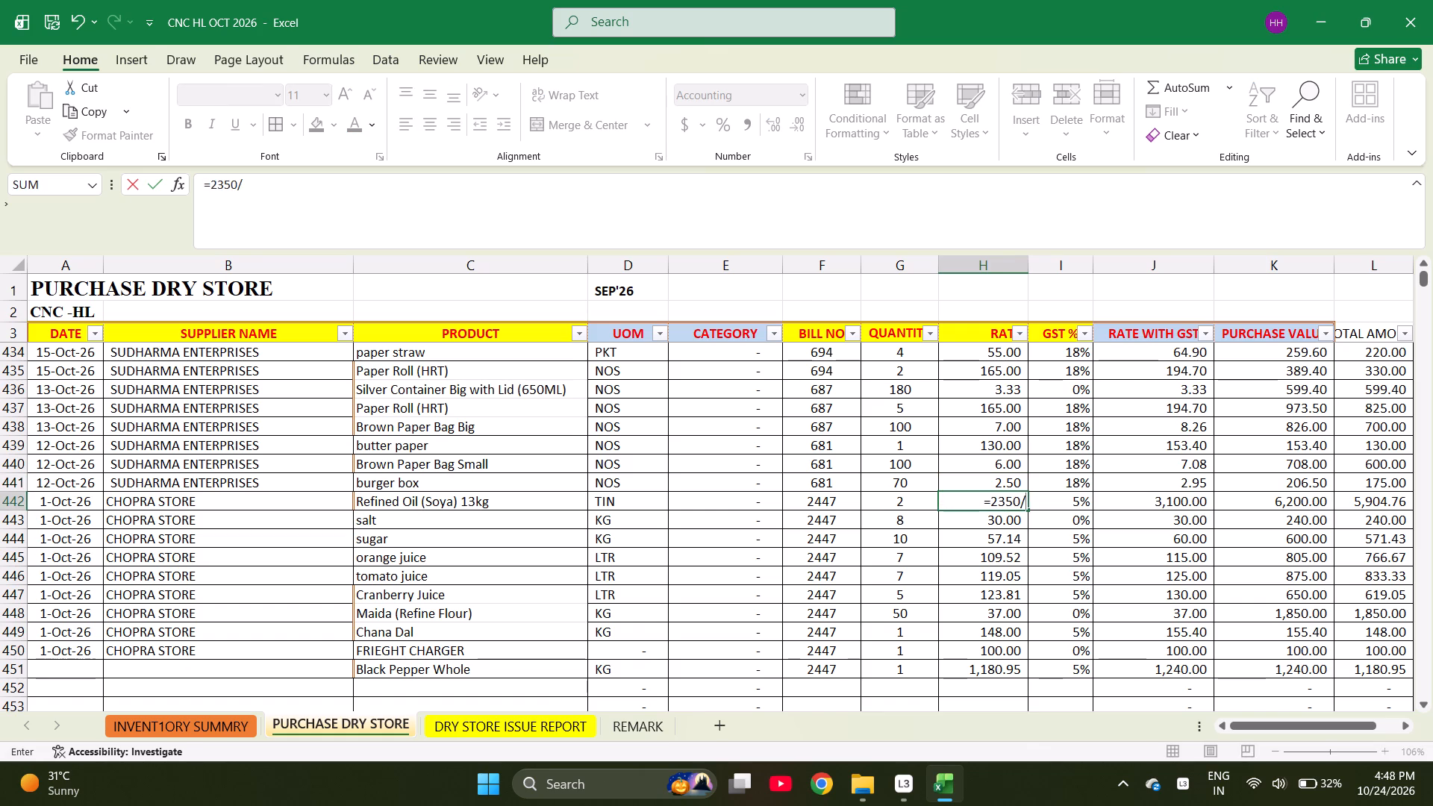
{"action": "type", "text": "1.05"}
{"action": "key", "text": "Return"}
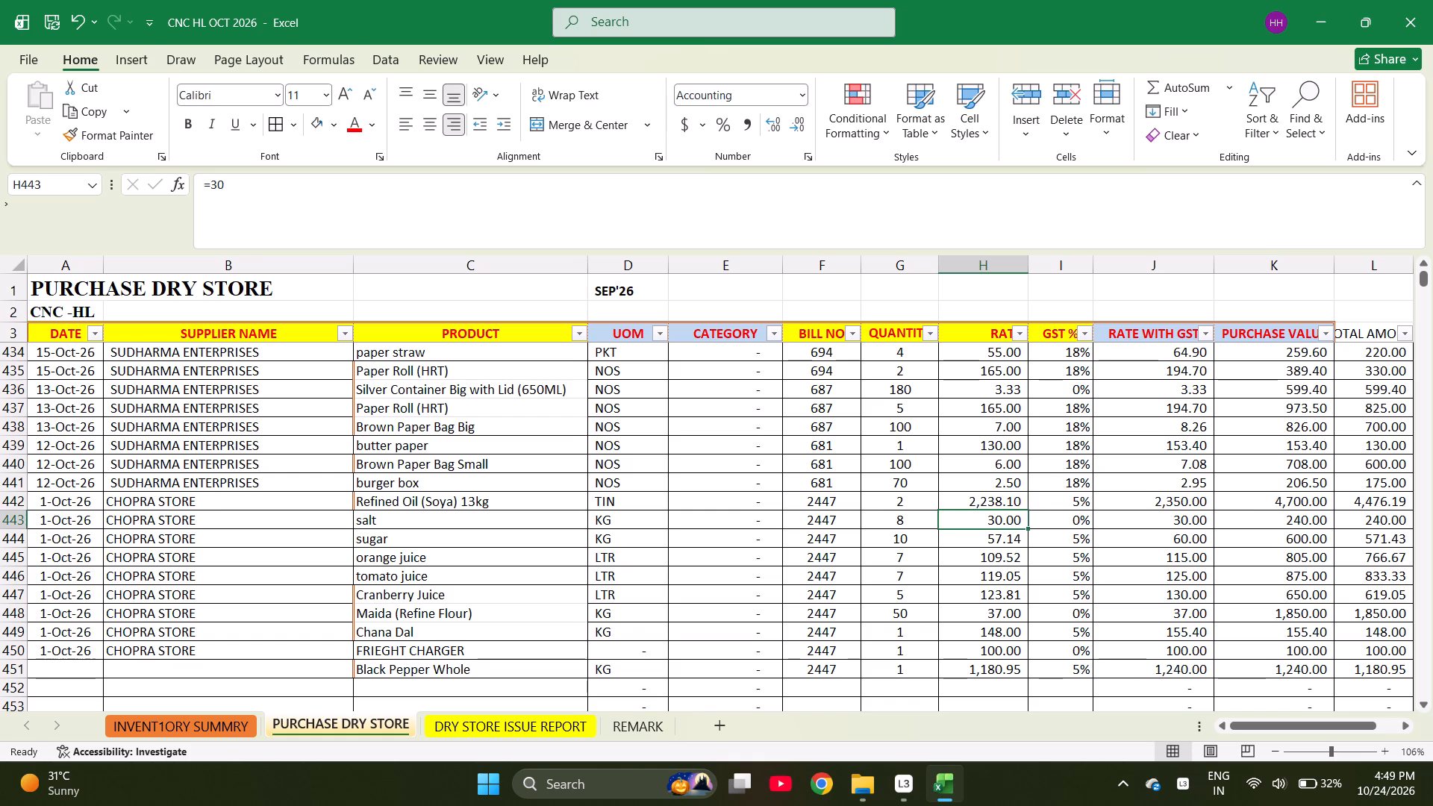
Select the purchase values of bill 2447 in rows 442 to 451 to recheck their sum.
{"action": "key", "text": "Up"}
{"action": "key", "text": "Right"}
{"action": "key", "text": "Right"}
{"action": "key", "text": "Right"}
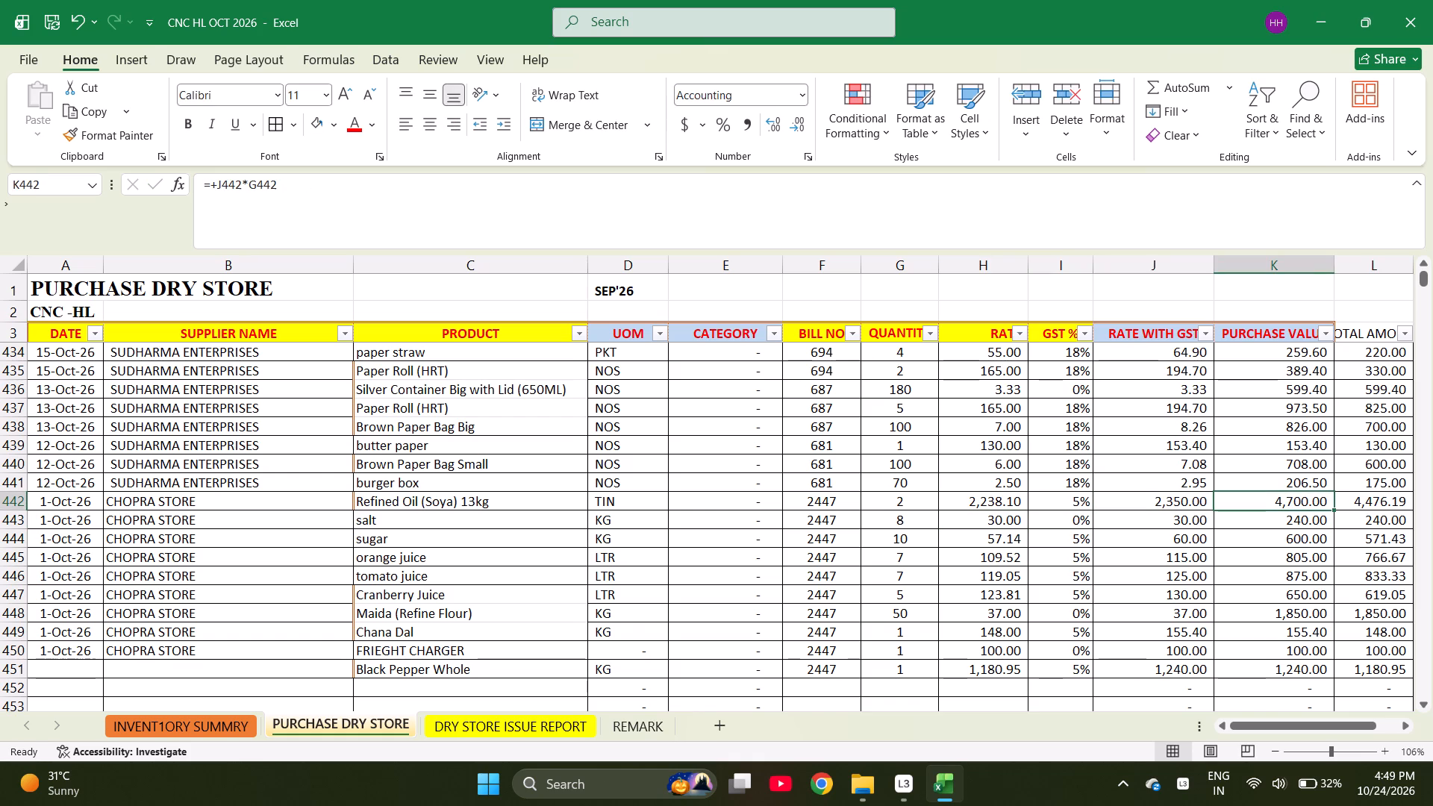
{"action": "key", "text": "shift+Down"}
{"action": "key", "text": "shift+Down"}
{"action": "key", "text": "shift+Down"}
{"action": "key", "text": "shift+Down"}
{"action": "key", "text": "shift+Down"}
{"action": "key", "text": "shift+Down"}
{"action": "key", "text": "shift+Down"}
{"action": "key", "text": "shift+Down"}
{"action": "key", "text": "shift+Down"}
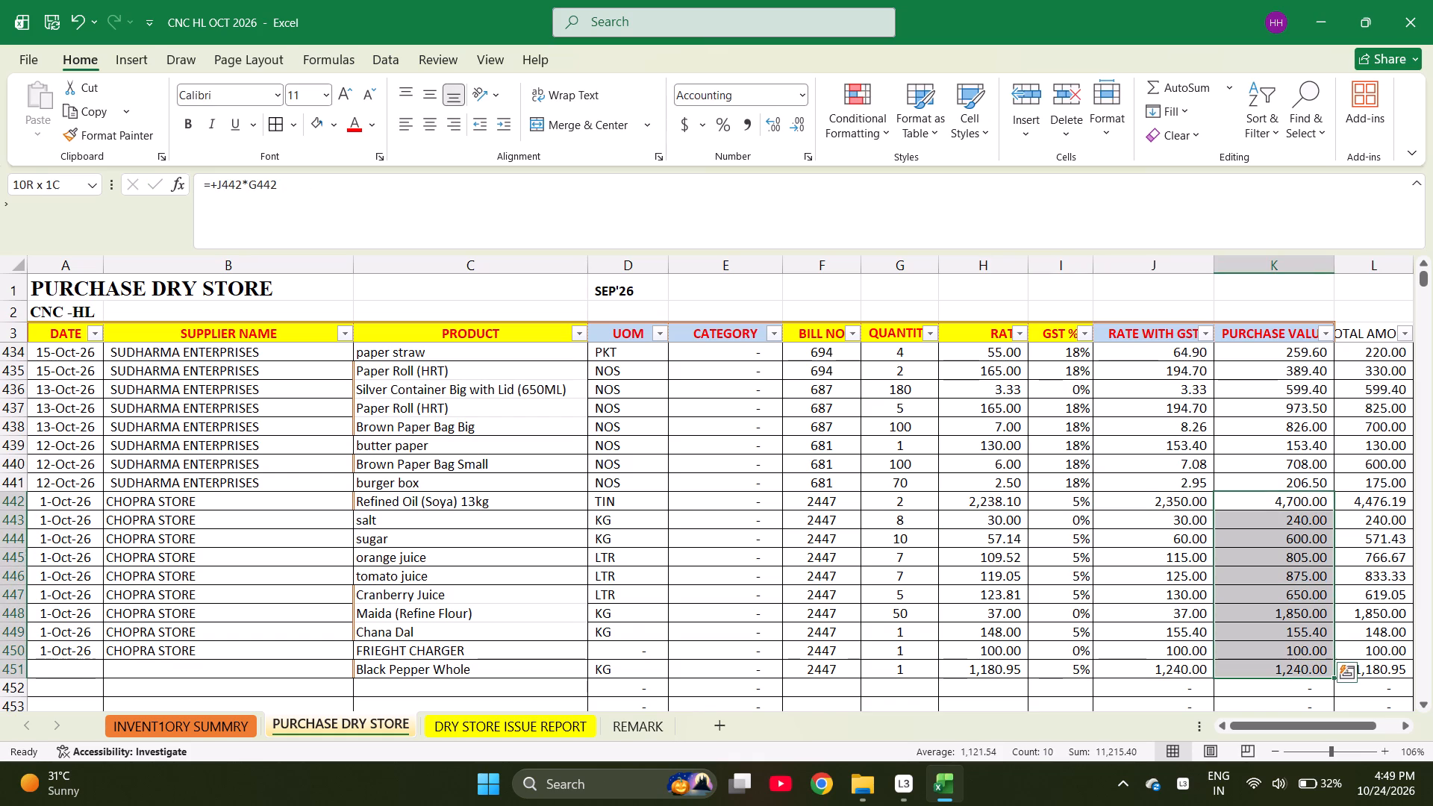
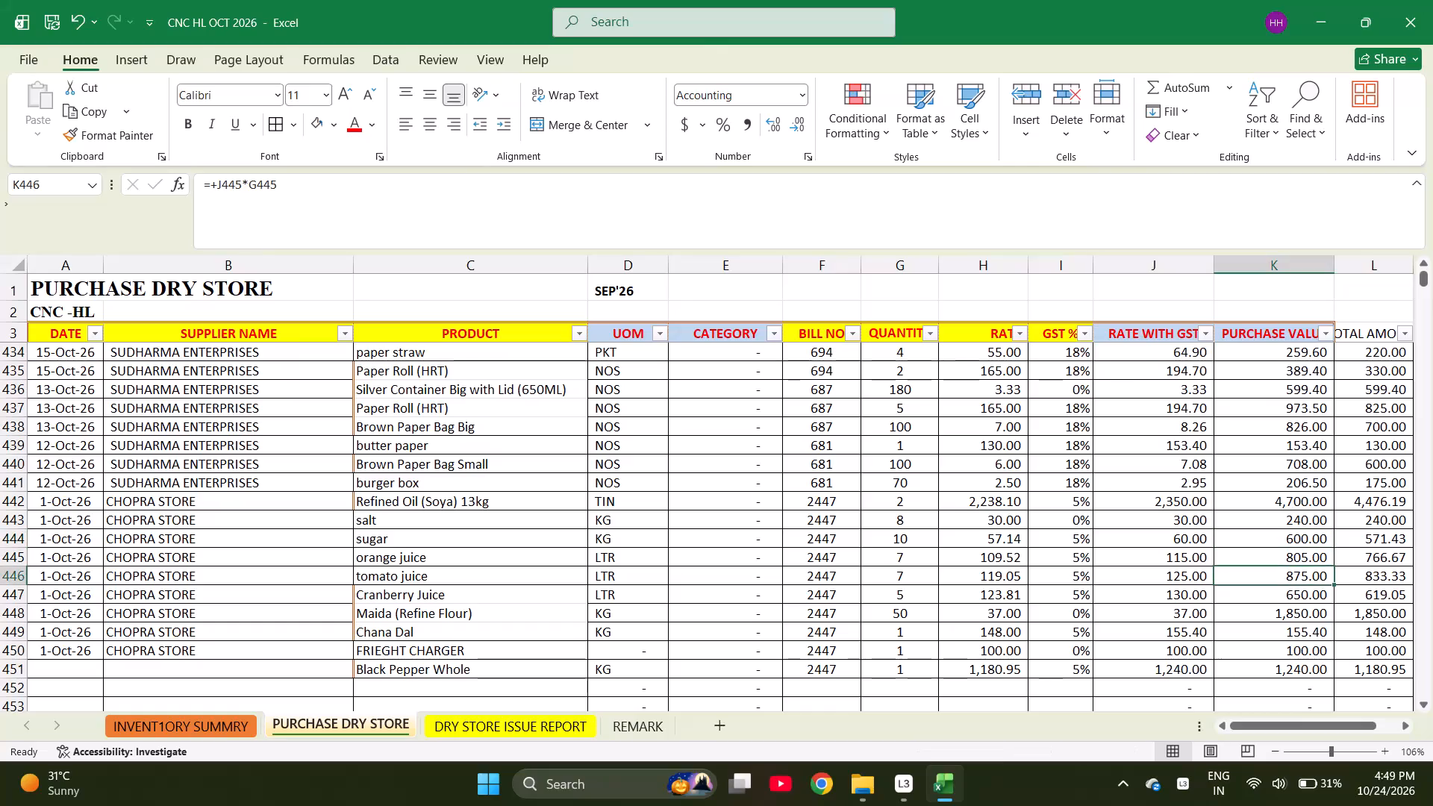
Overwrite the rate with GST of Chana Dal in row 449 with 148.
{"action": "key", "text": "Down"}
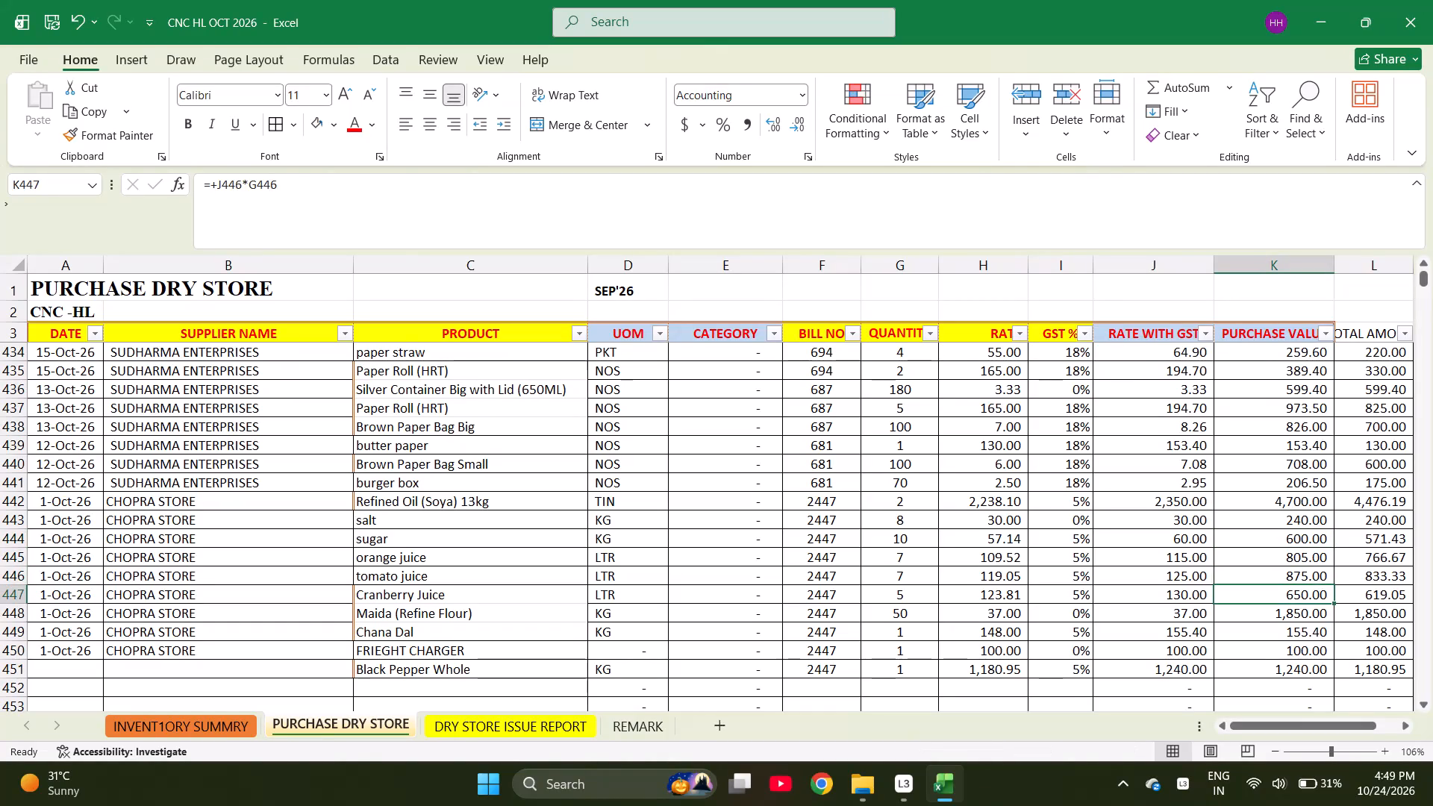
{"action": "key", "text": "Down"}
{"action": "key", "text": "Down"}
{"action": "key", "text": "Left"}
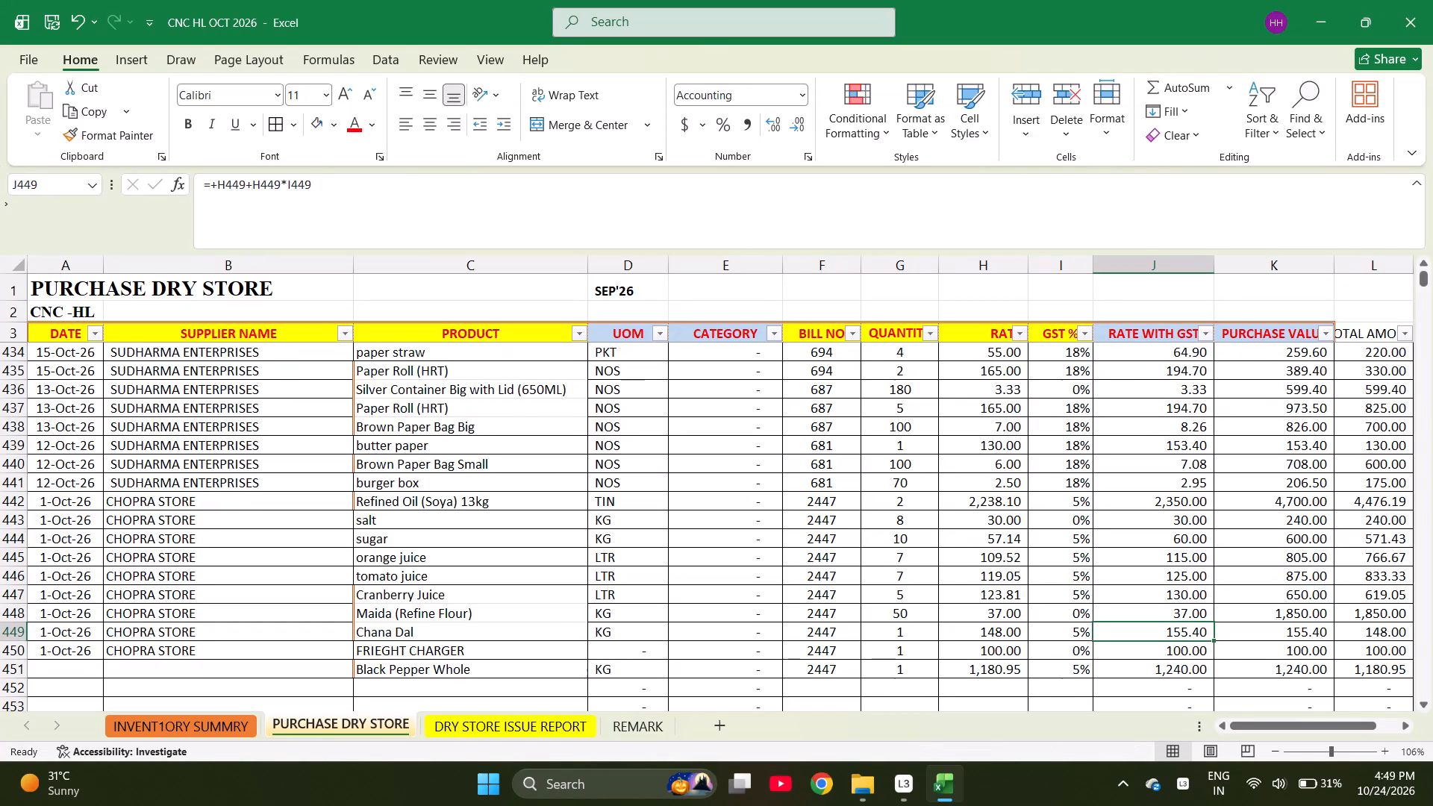
{"action": "type", "text": "148"}
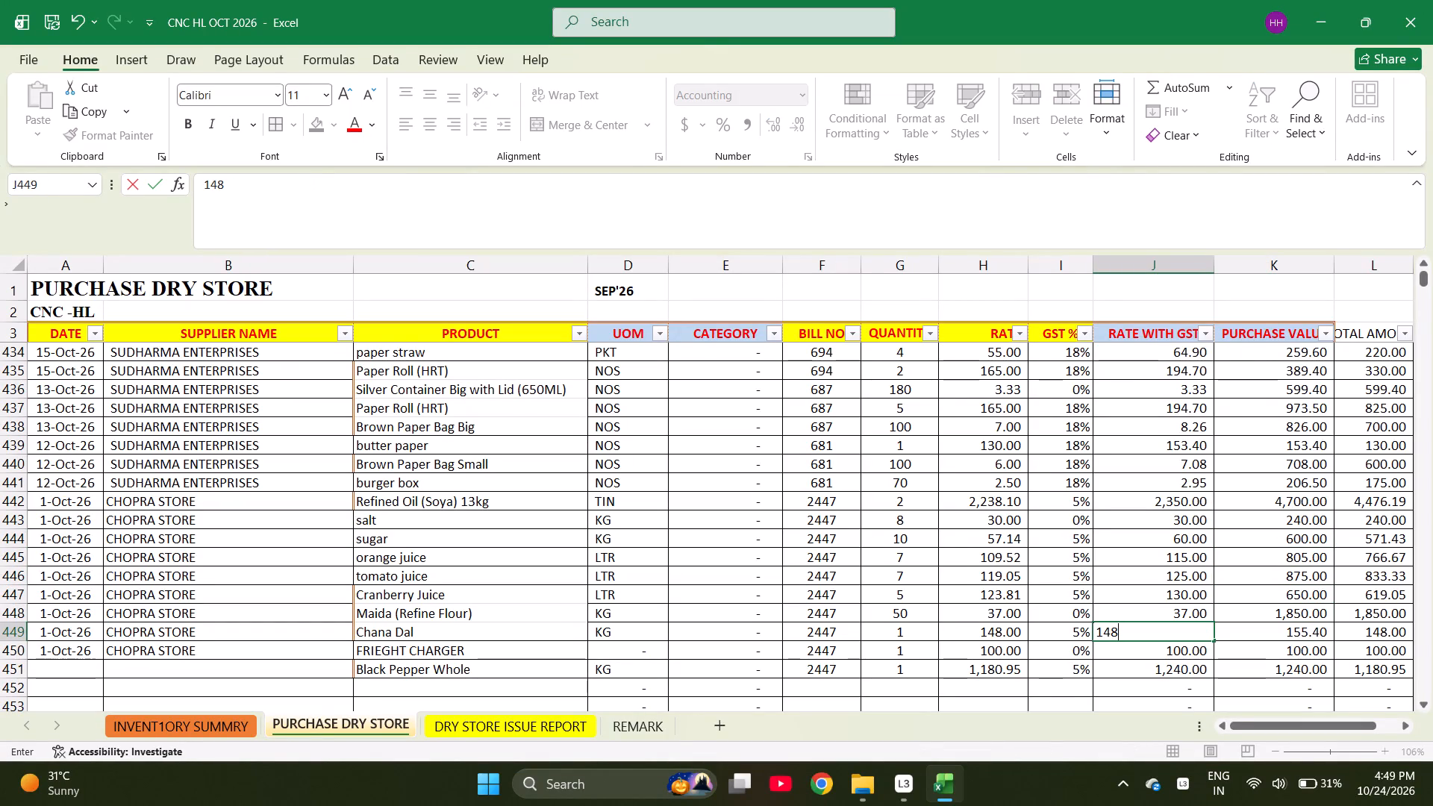
{"action": "key", "text": "Return"}
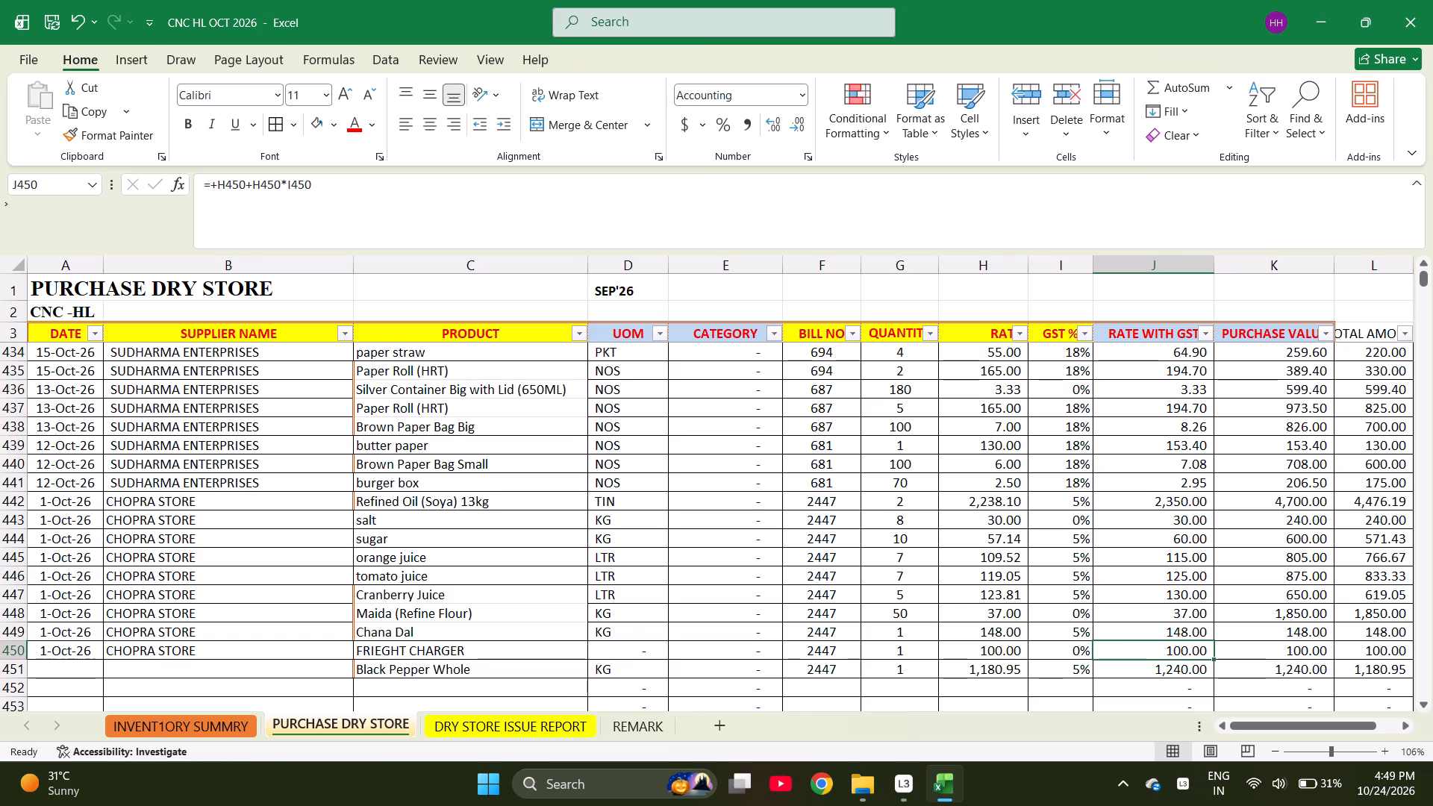
{"action": "type", "text": "00"}
{"action": "key", "text": "Escape"}
Select the purchase values of bill 2447 in rows 442 to 451 to recheck their sum.
{"action": "key", "text": "Right"}
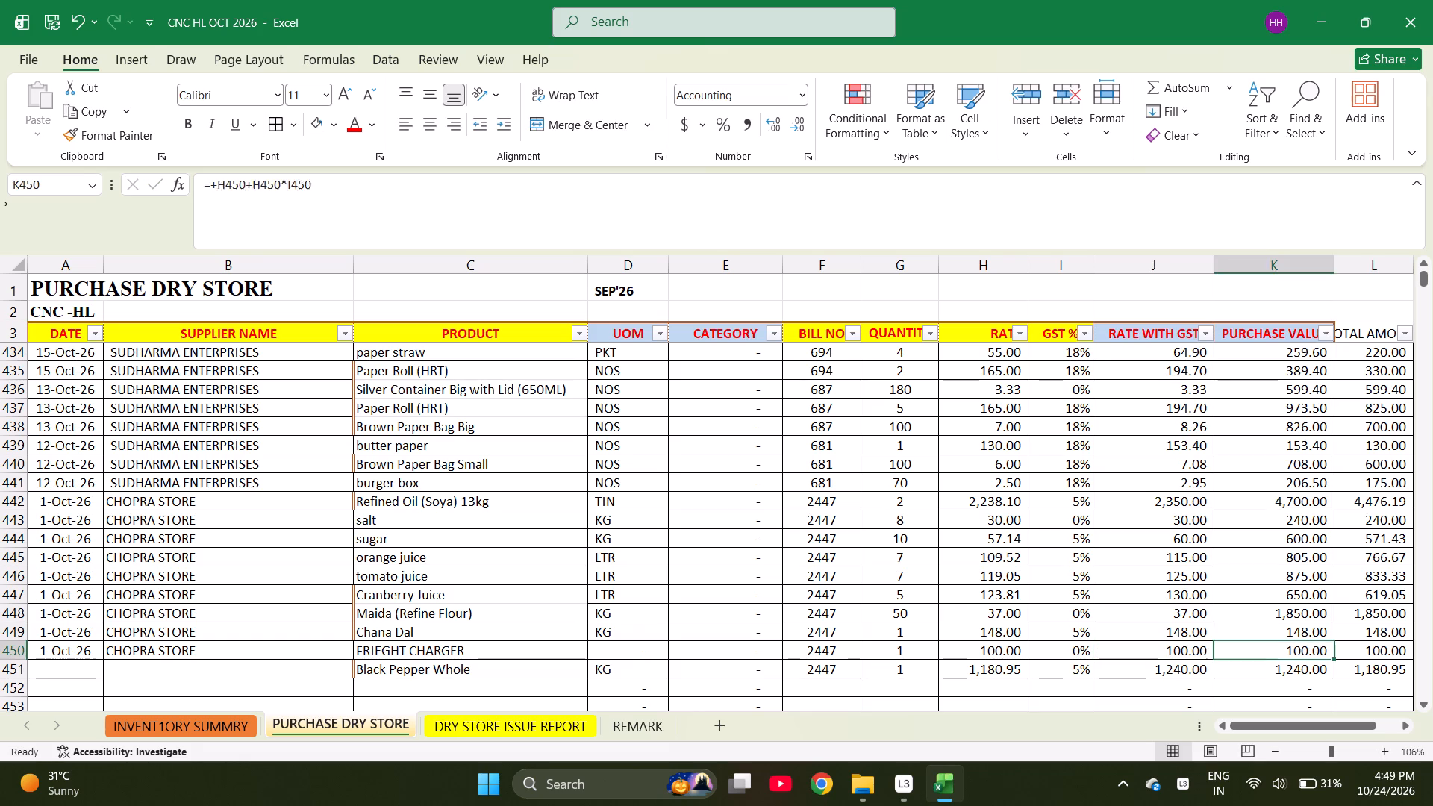
{"action": "key", "text": "Right"}
{"action": "key", "text": "Down"}
{"action": "key", "text": "Left"}
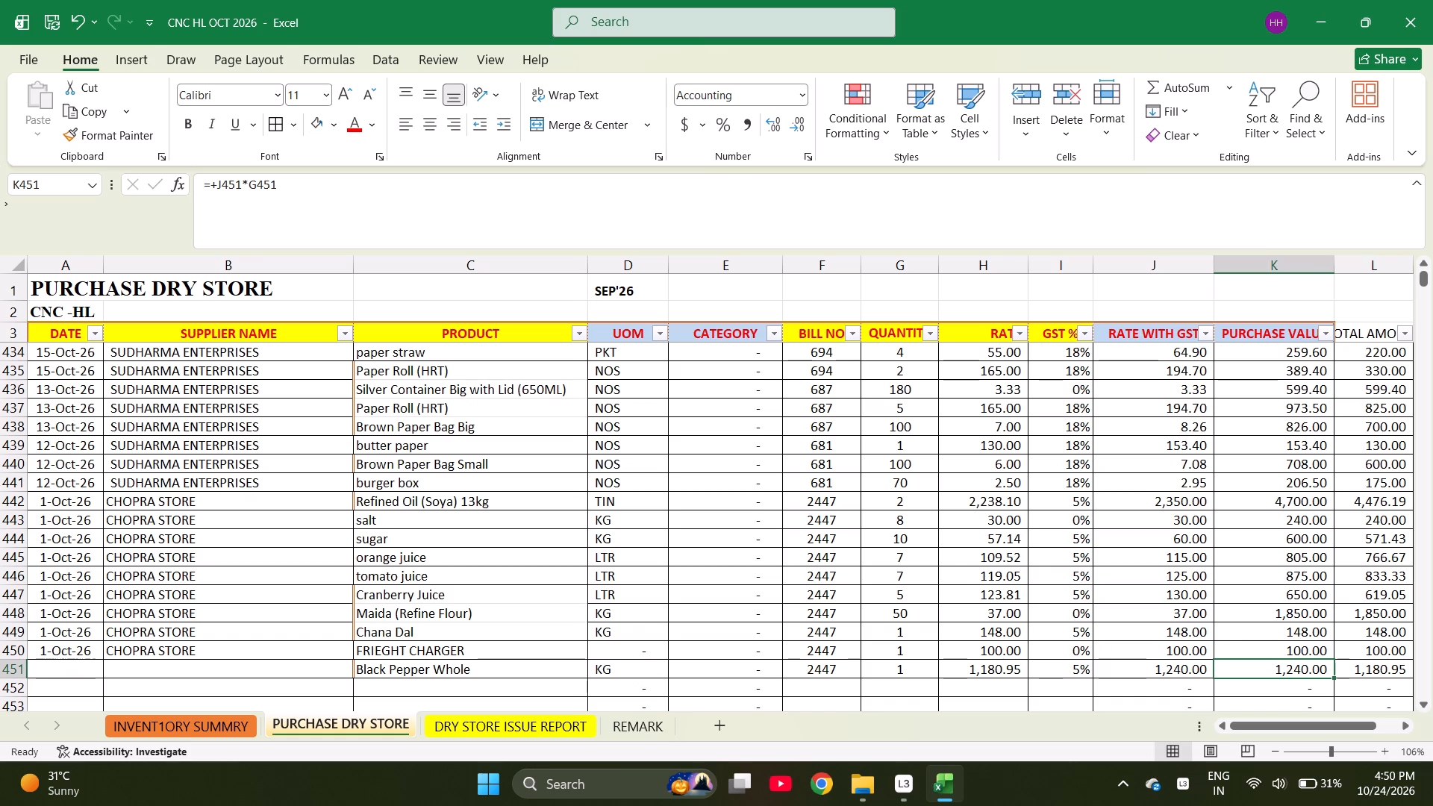
{"action": "key", "text": "shift+Up"}
{"action": "key", "text": "shift+Up"}
{"action": "key", "text": "shift+Up"}
{"action": "key", "text": "shift+Up"}
{"action": "key", "text": "shift+Up"}
{"action": "key", "text": "shift+Up"}
{"action": "key", "text": "shift+Up"}
{"action": "key", "text": "shift+Up"}
{"action": "key", "text": "shift+Up"}
{"action": "key", "text": "shift+Up"}
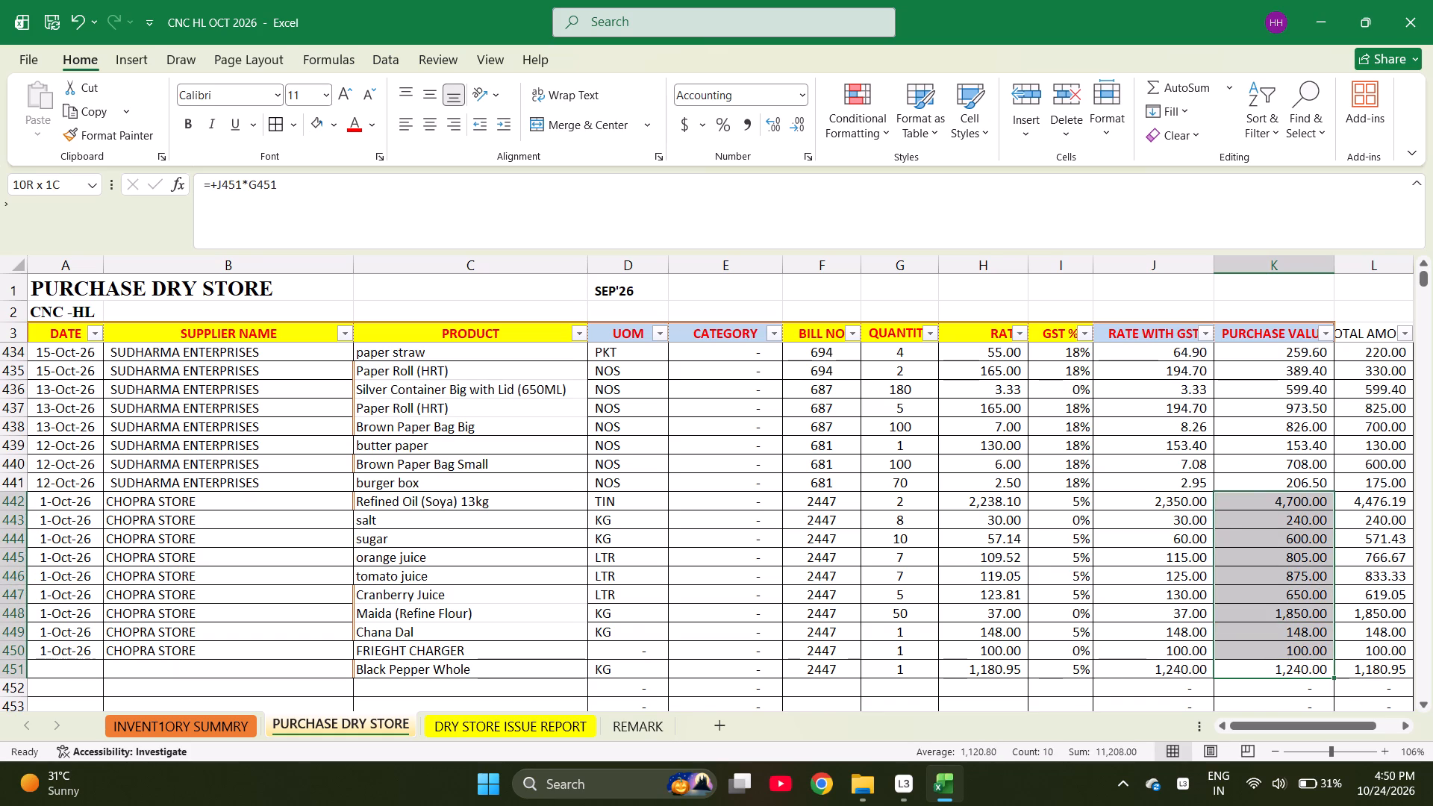
Fill the date and supplier name from row 450 down to the Black Pepper Whole entry in row 451.
{"action": "key", "text": "Left"}
{"action": "key", "text": "Left"}
{"action": "key", "text": "Left"}
{"action": "key", "text": "Left"}
{"action": "key", "text": "Left"}
{"action": "key", "text": "Left"}
{"action": "key", "text": "Left"}
{"action": "key", "text": "Left"}
{"action": "key", "text": "Left"}
{"action": "key", "text": "Left"}
{"action": "key", "text": "Left"}
{"action": "key", "text": "Left"}
{"action": "key", "text": "Left"}
{"action": "key", "text": "Left"}
{"action": "key", "text": "Left"}
{"action": "key", "text": "Left"}
{"action": "key", "text": "Left"}
{"action": "key", "text": "Left"}
{"action": "key", "text": "Left"}
{"action": "key", "text": "Left"}
{"action": "key", "text": "Up"}
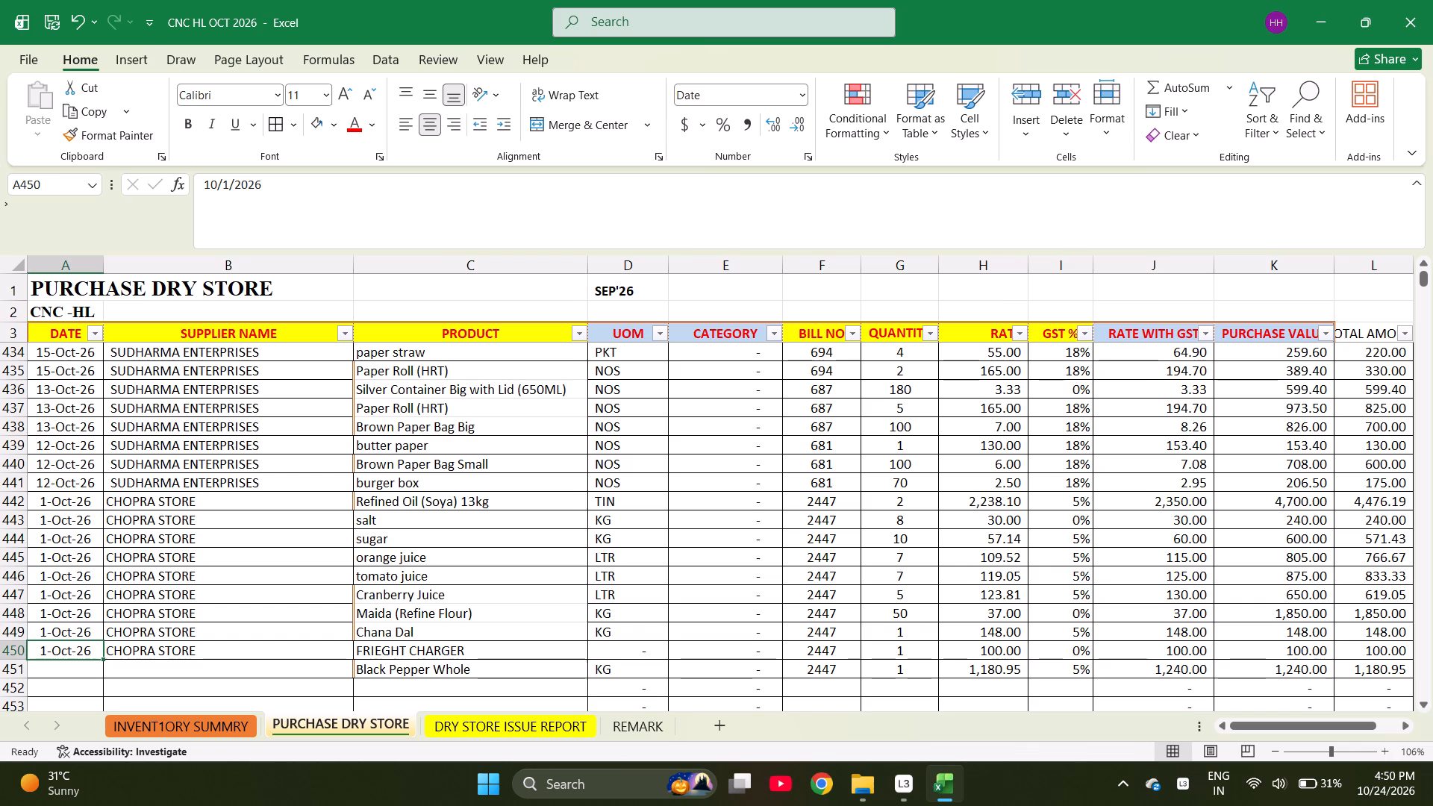
{"action": "key", "text": "shift+Right"}
{"action": "key", "text": "shift+Down"}
{"action": "key", "text": "ctrl+d"}
{"action": "key", "text": "Down"}
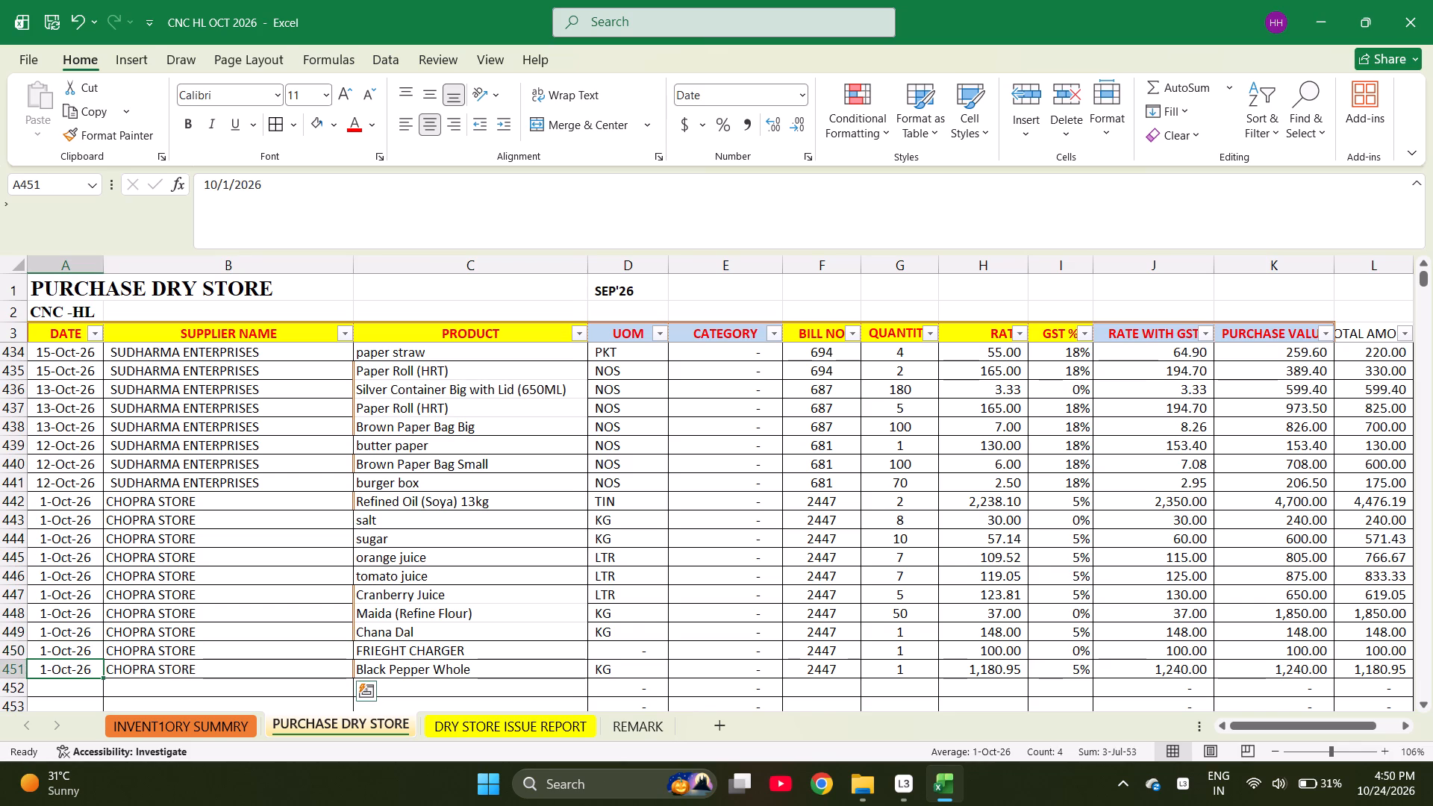
Start a new entry in row 452 dated 8-Oct-26, with the supplier CHOPRA STORE filled down from the row above.
{"action": "key", "text": "Down"}
{"action": "type", "text": "10-"}
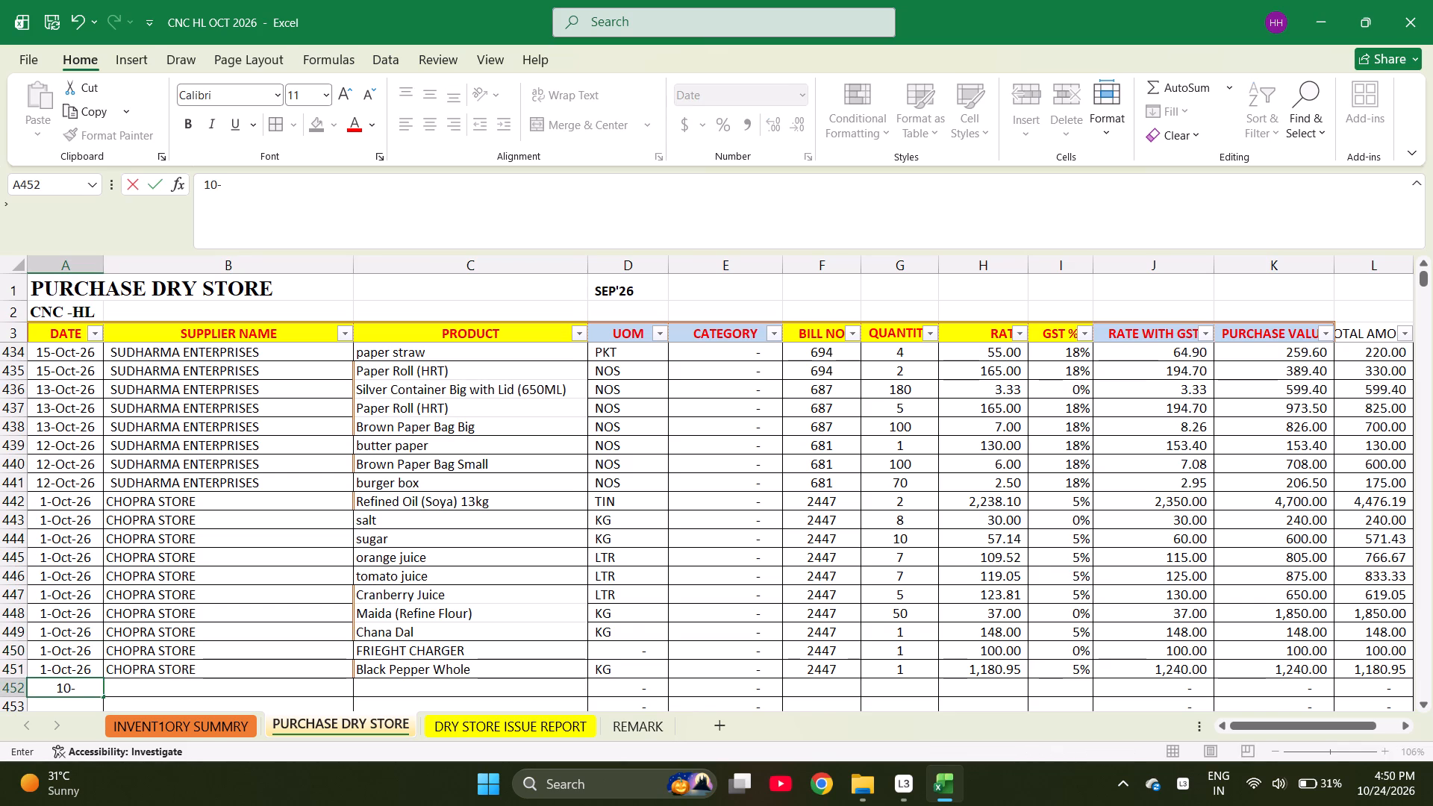
{"action": "type", "text": "8-2026"}
{"action": "key", "text": "Right"}
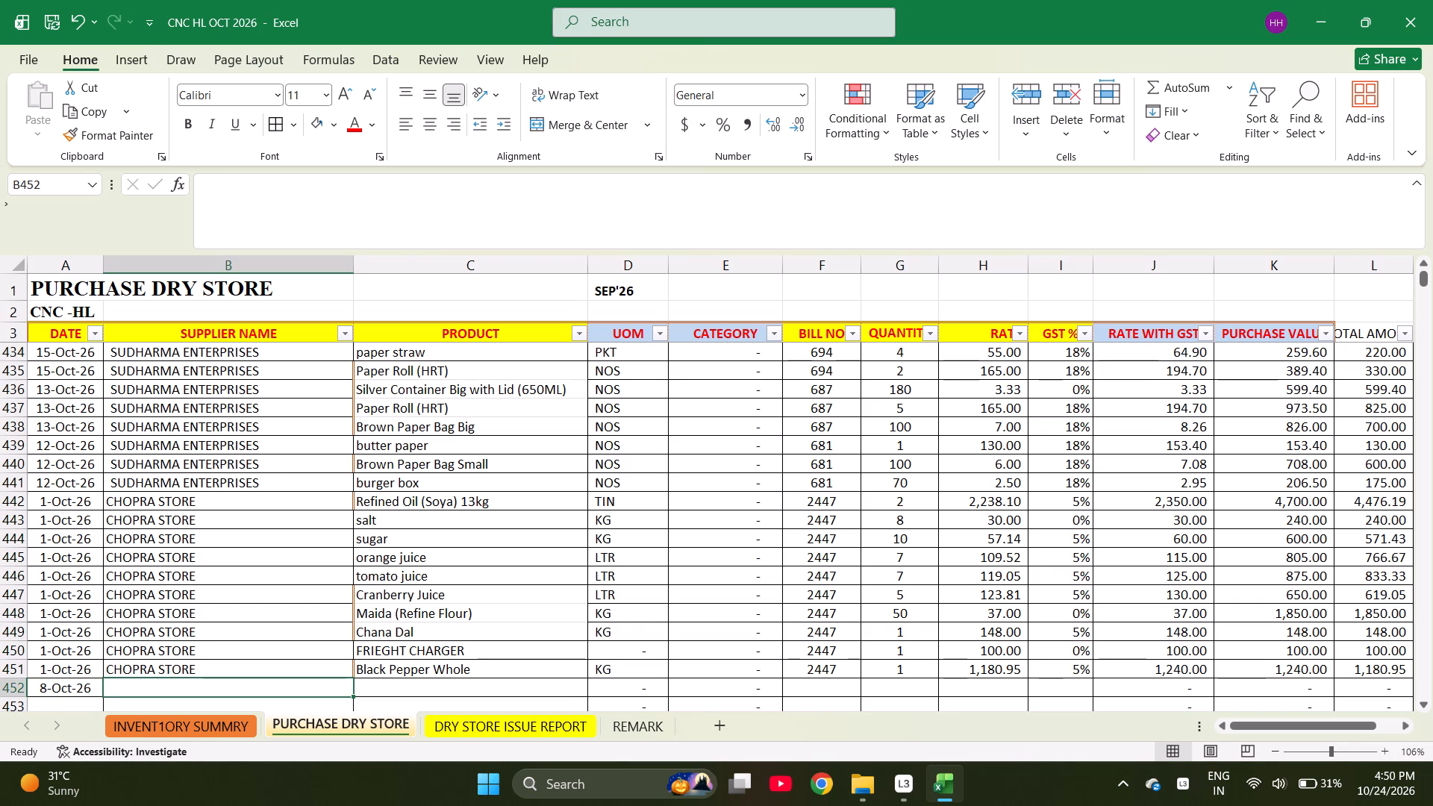
{"action": "key", "text": "ctrl+d"}
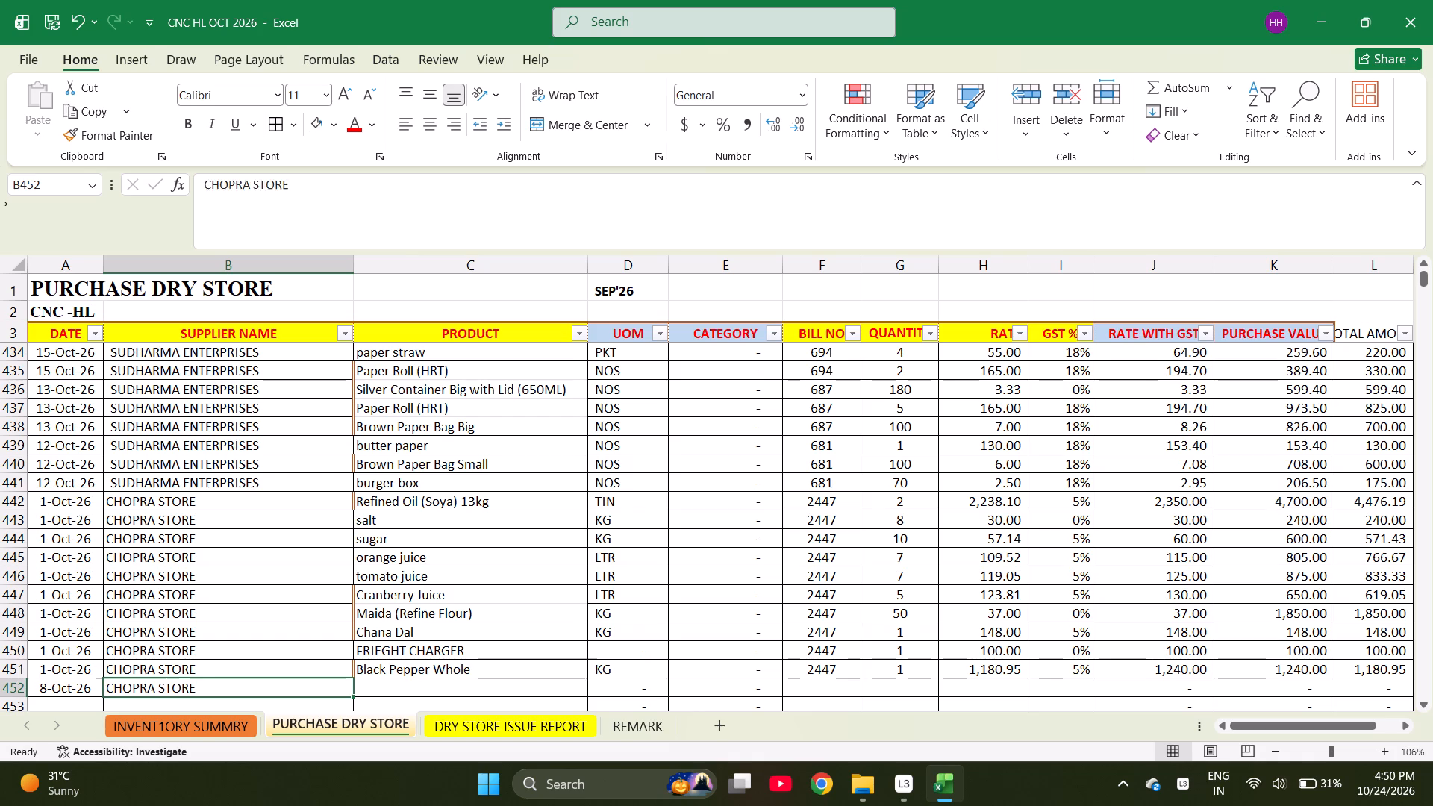
{"action": "key", "text": "Right"}
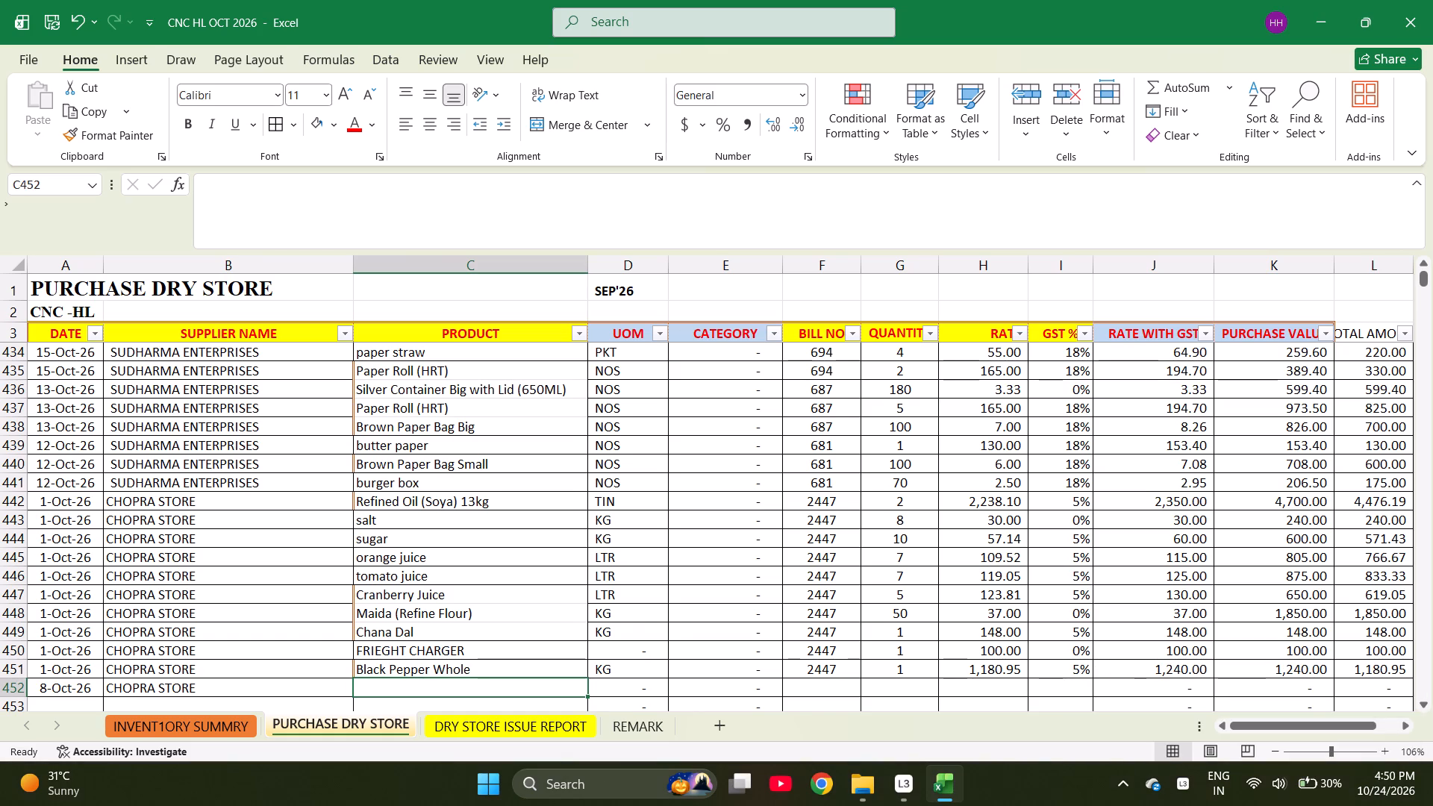
{"action": "scroll", "coordinate": [285, 508], "scroll_direction": "down", "scroll_amount": 3}
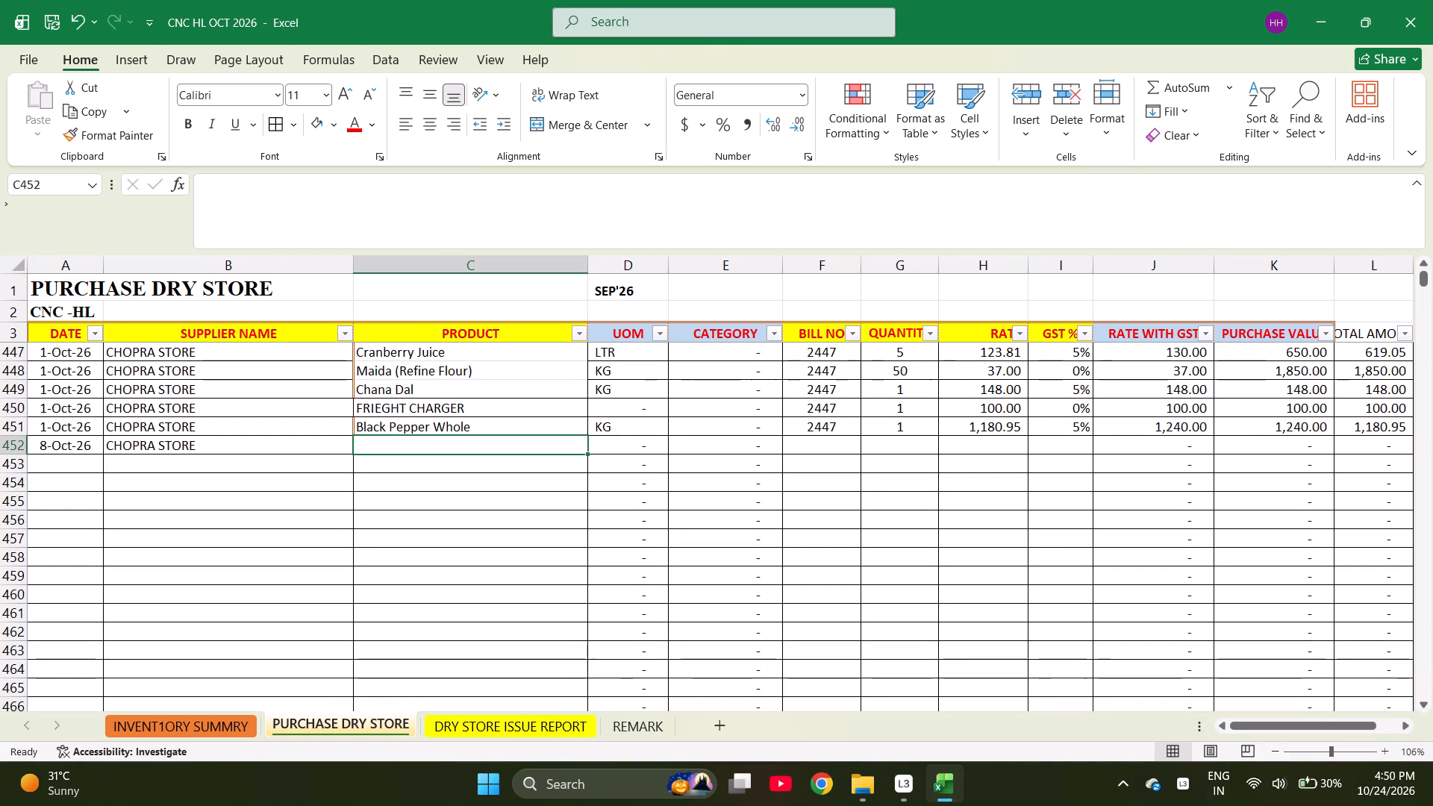
{"action": "left_click", "coordinate": [416, 452]}
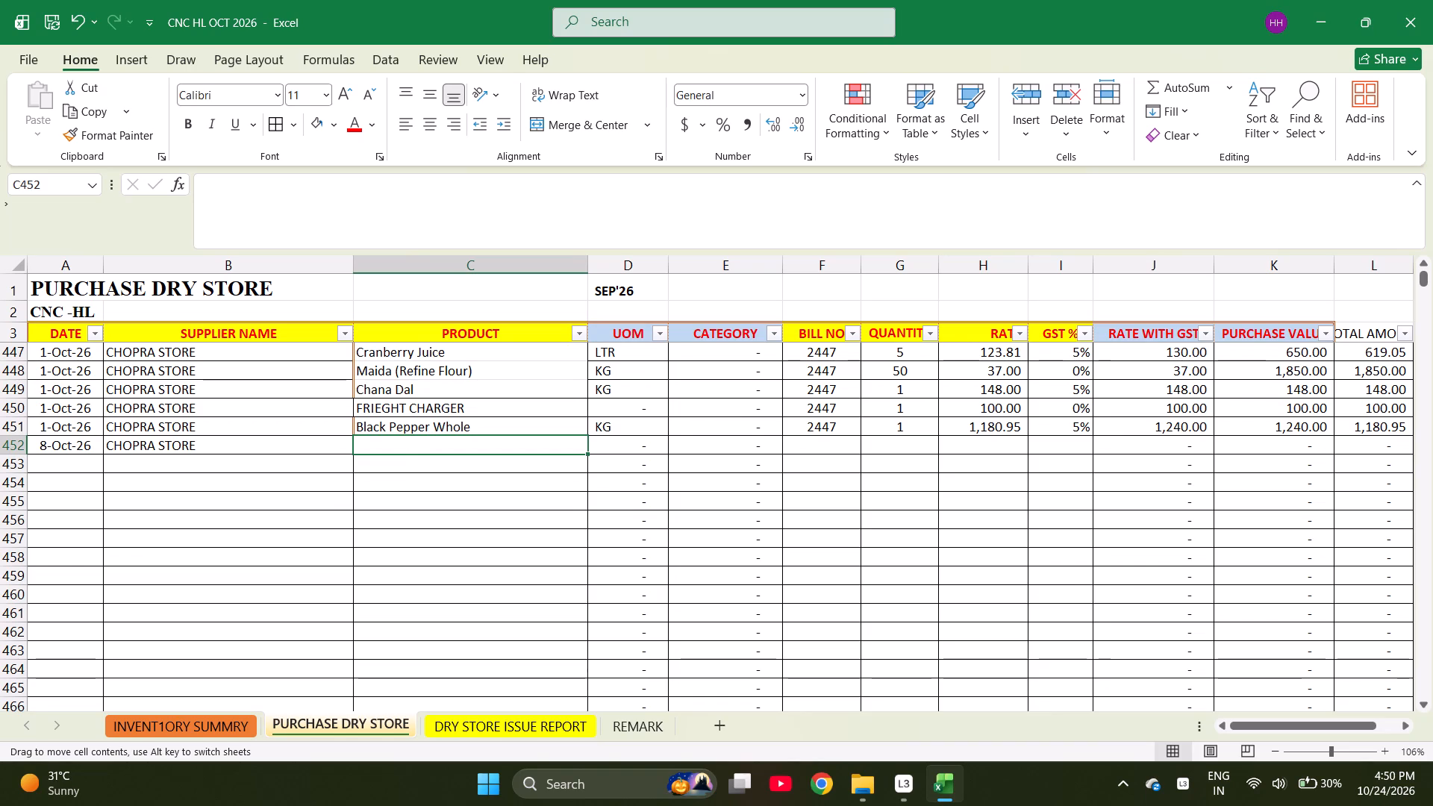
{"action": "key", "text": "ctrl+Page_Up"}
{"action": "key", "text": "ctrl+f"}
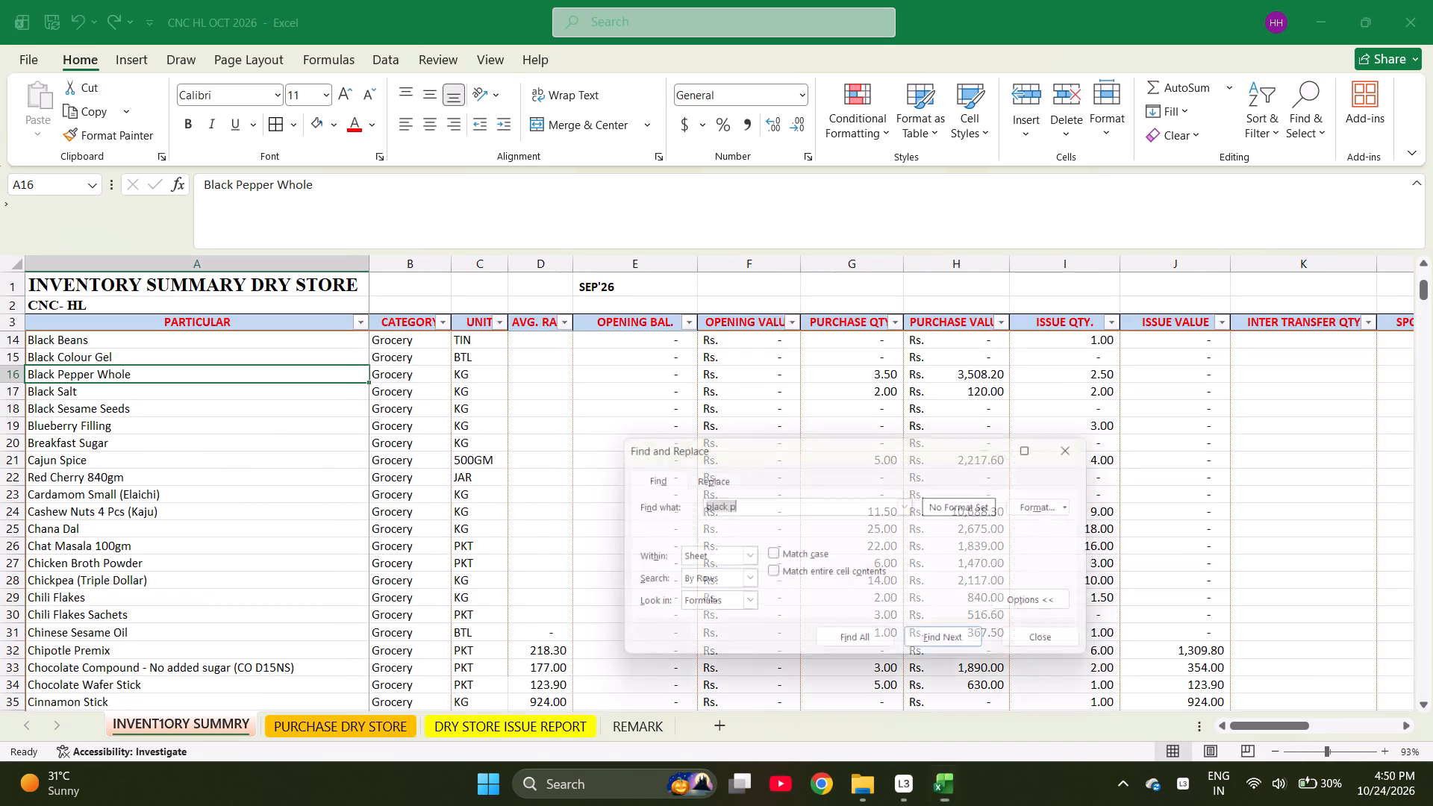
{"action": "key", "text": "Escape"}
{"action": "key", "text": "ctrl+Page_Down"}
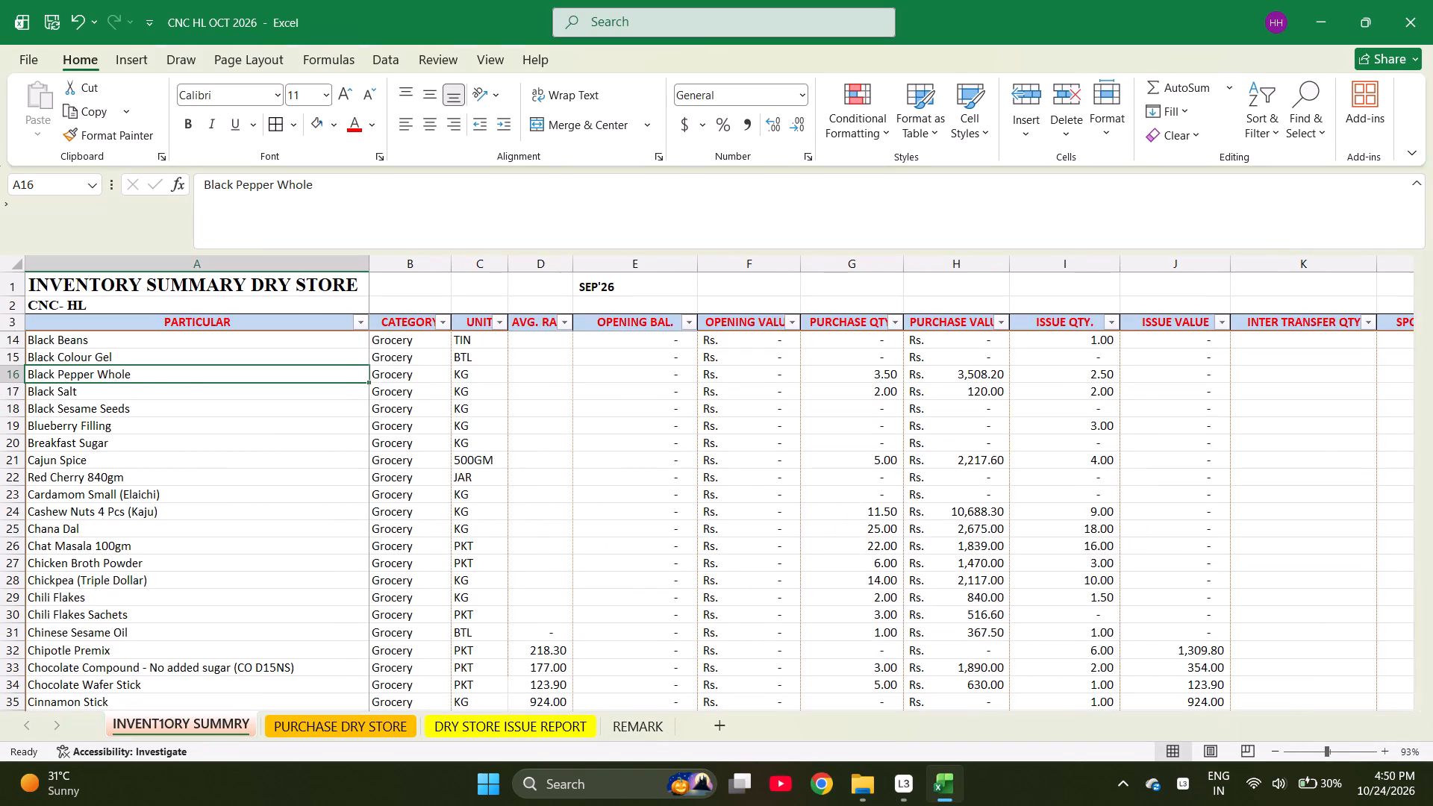
Enter Black salt as the product in row 452.
{"action": "key", "text": "b"}
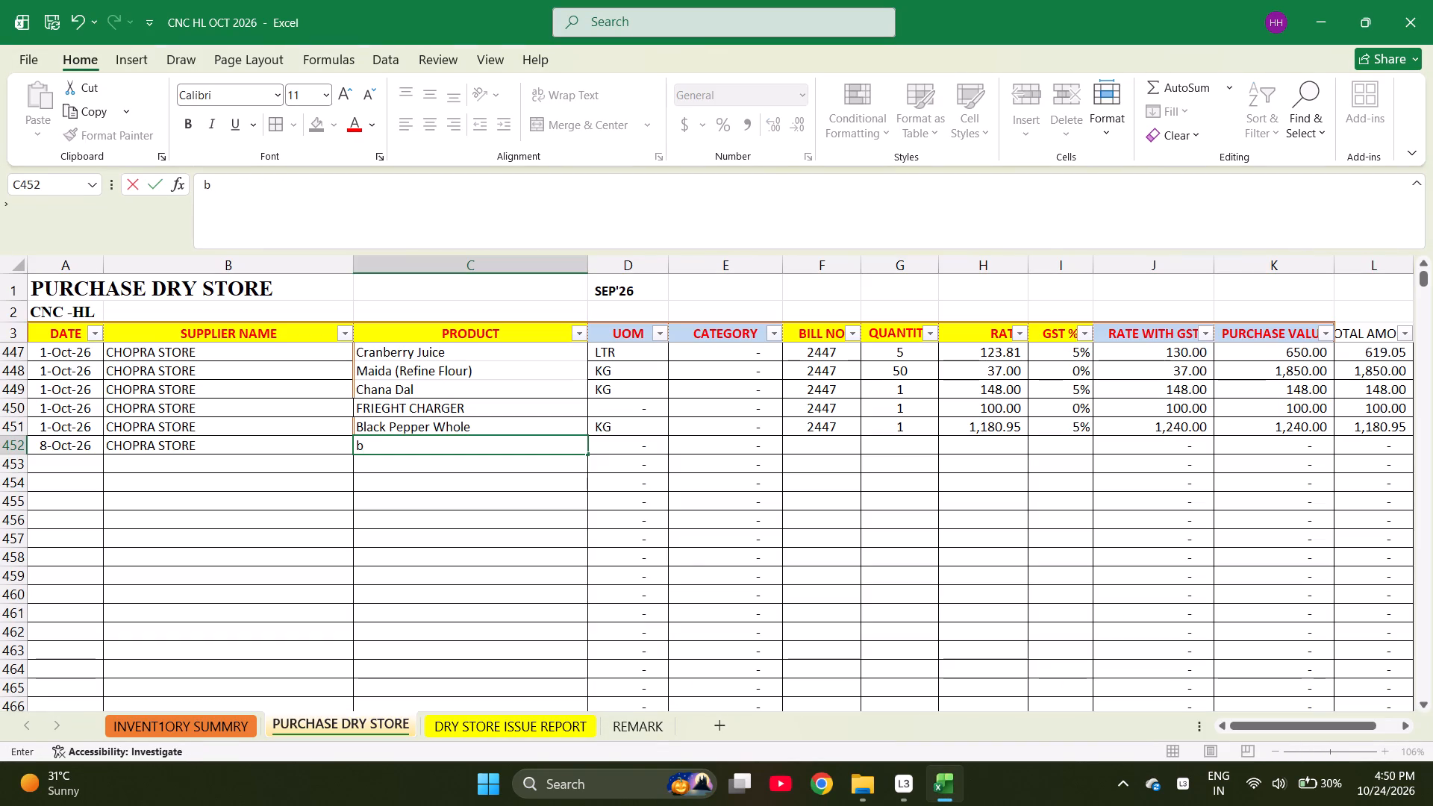
{"action": "key", "text": "BackSpace"}
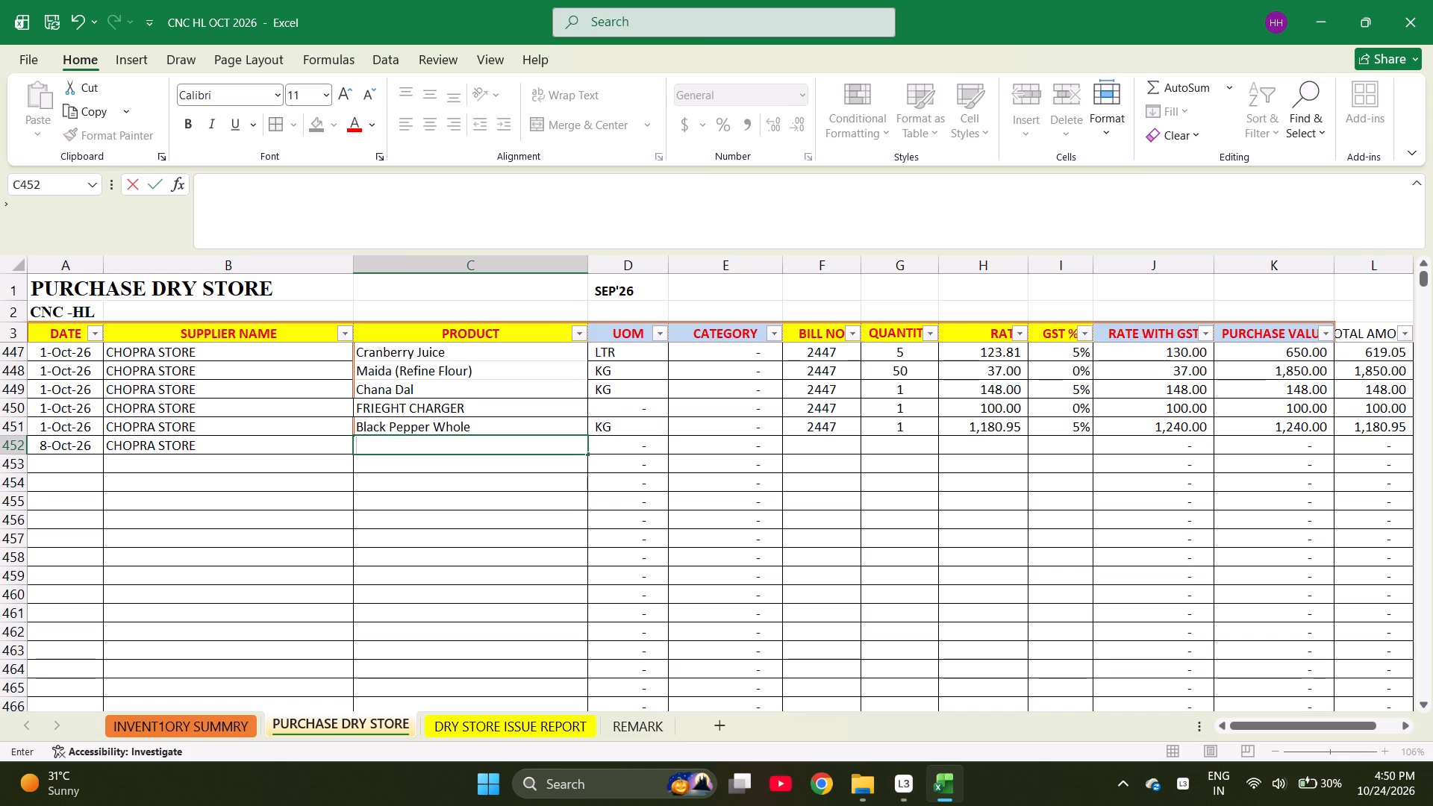
{"action": "key", "text": "shift+b"}
{"action": "type", "text": "lack sa"}
{"action": "key", "text": "Return"}
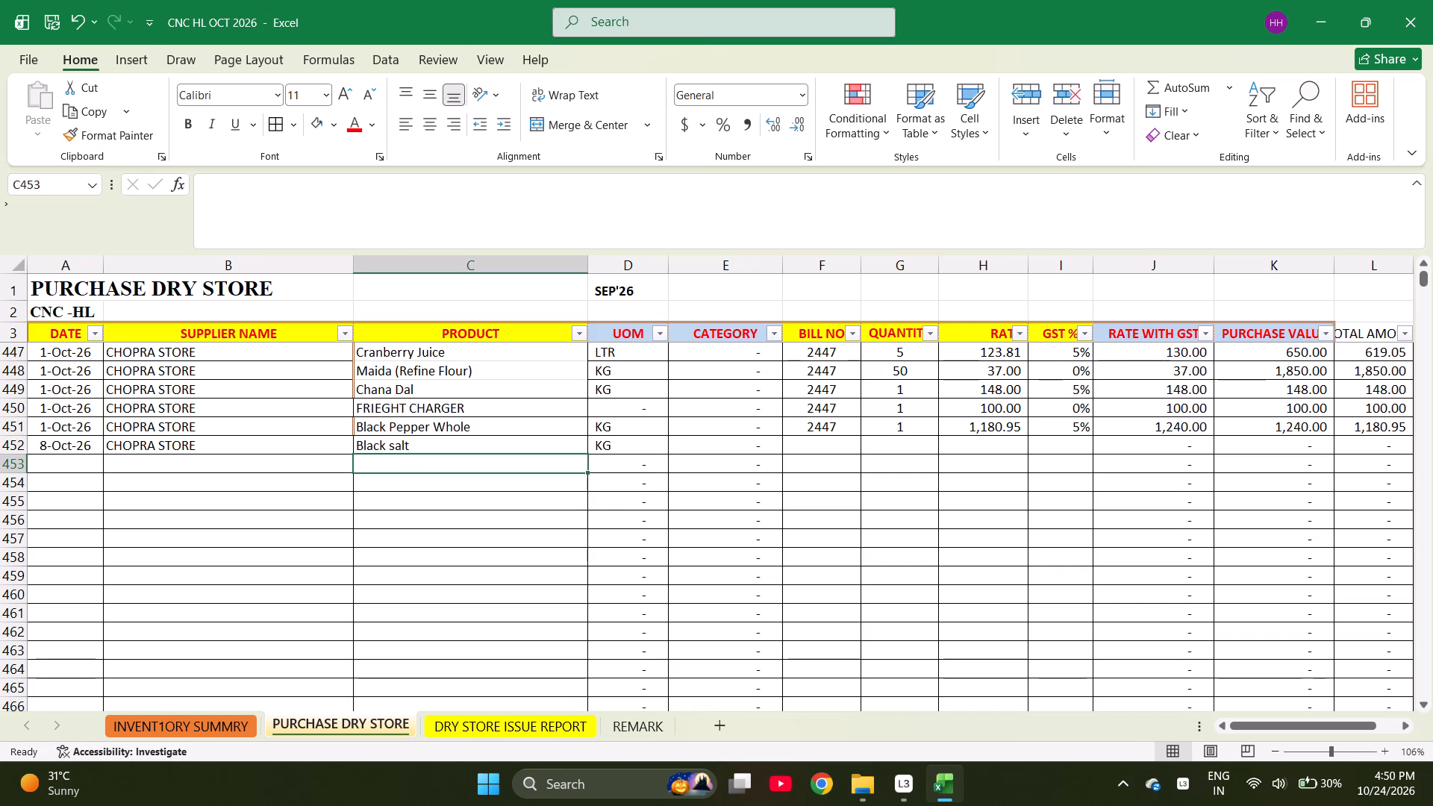
Search the inventory summary for "amchur" and copy Amchur Powder into the product cell of row 453.
{"action": "type", "text": "amchur"}
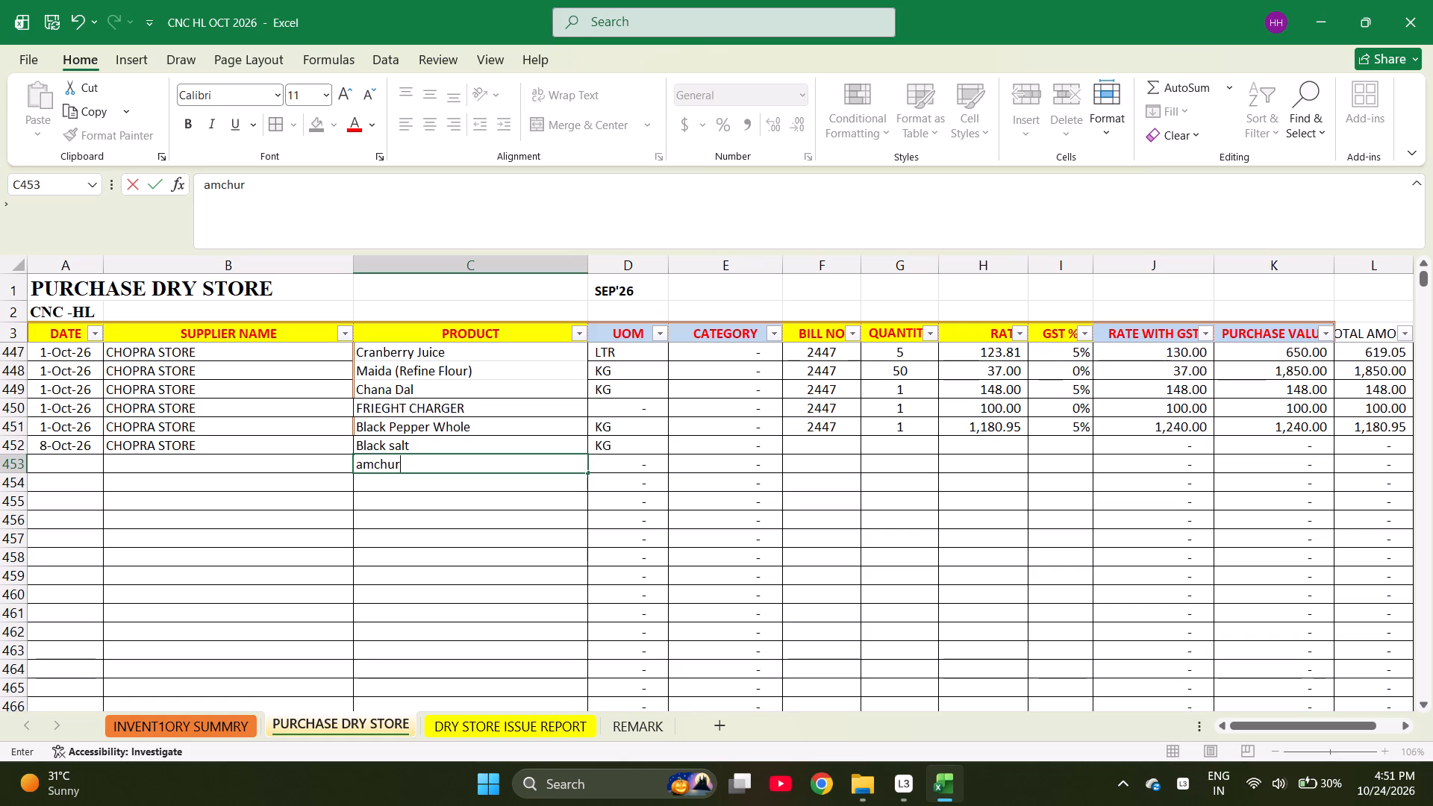
{"action": "key", "text": "ctrl+Up"}
{"action": "key", "text": "ctrl+Page_Up"}
{"action": "key", "text": "ctrl+f"}
{"action": "type", "text": "amchur"}
{"action": "key", "text": "Return"}
{"action": "key", "text": "Escape"}
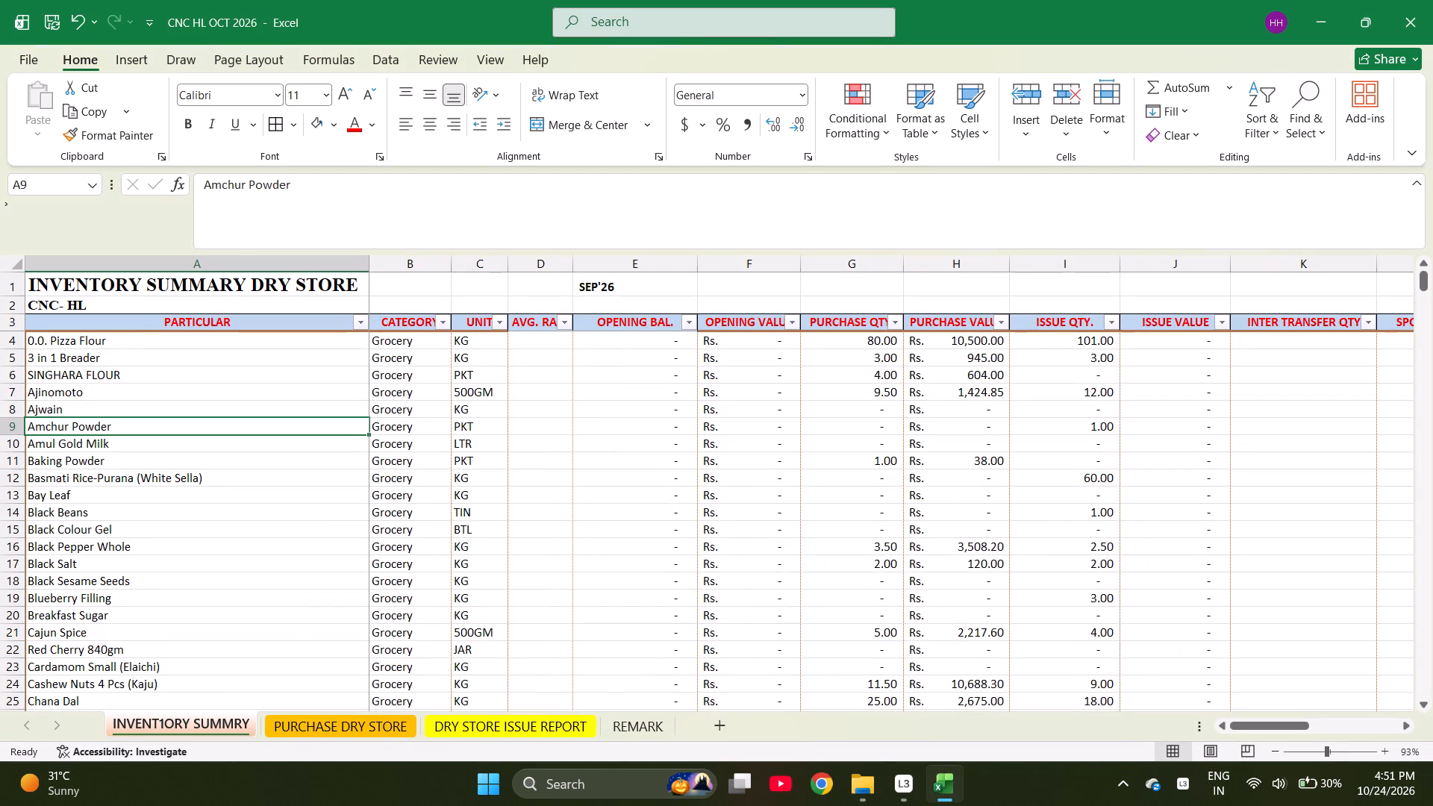
{"action": "key", "text": "ctrl+c"}
{"action": "key", "text": "ctrl+Page_Down"}
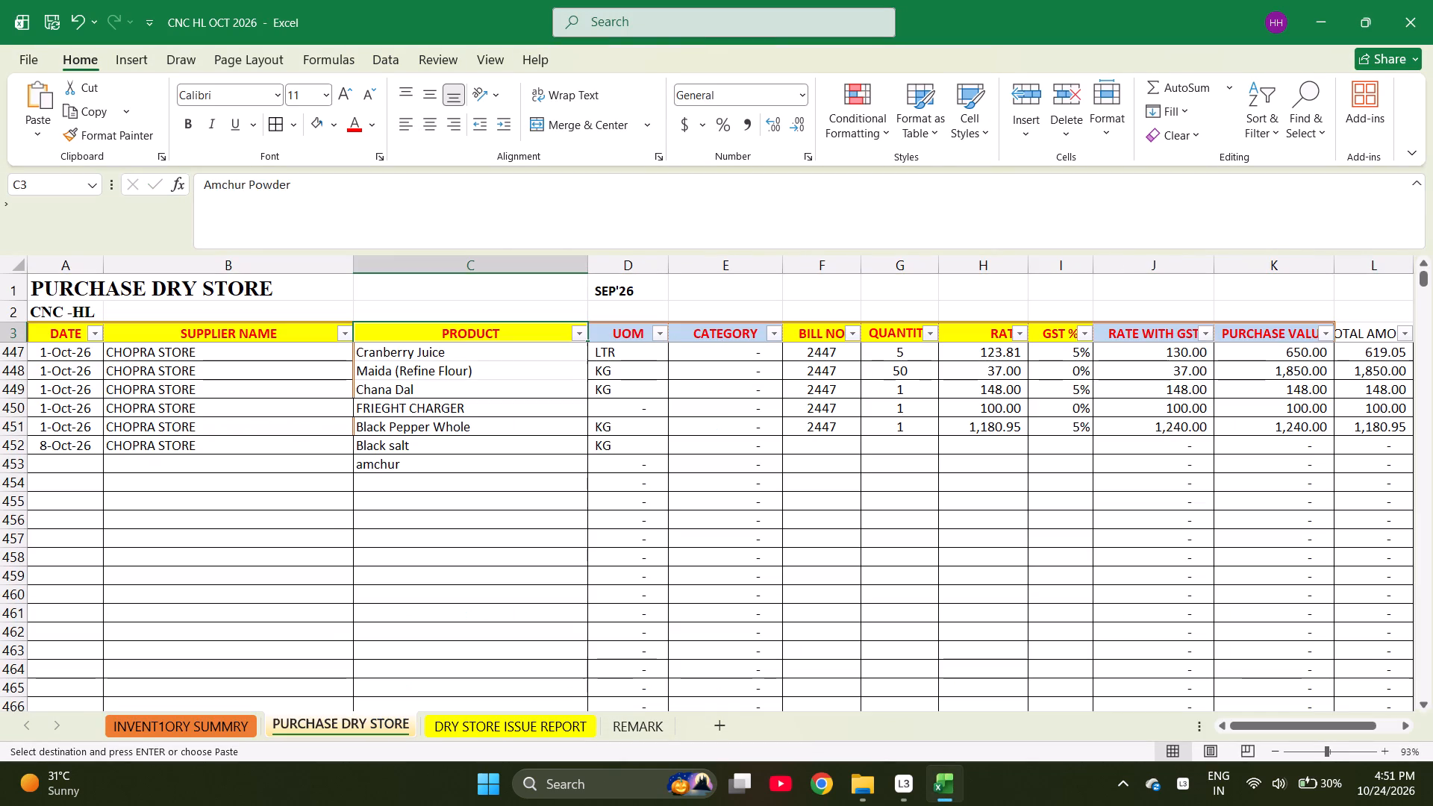
{"action": "key", "text": "Down"}
{"action": "key", "text": "Down"}
{"action": "key", "text": "ctrl+Down"}
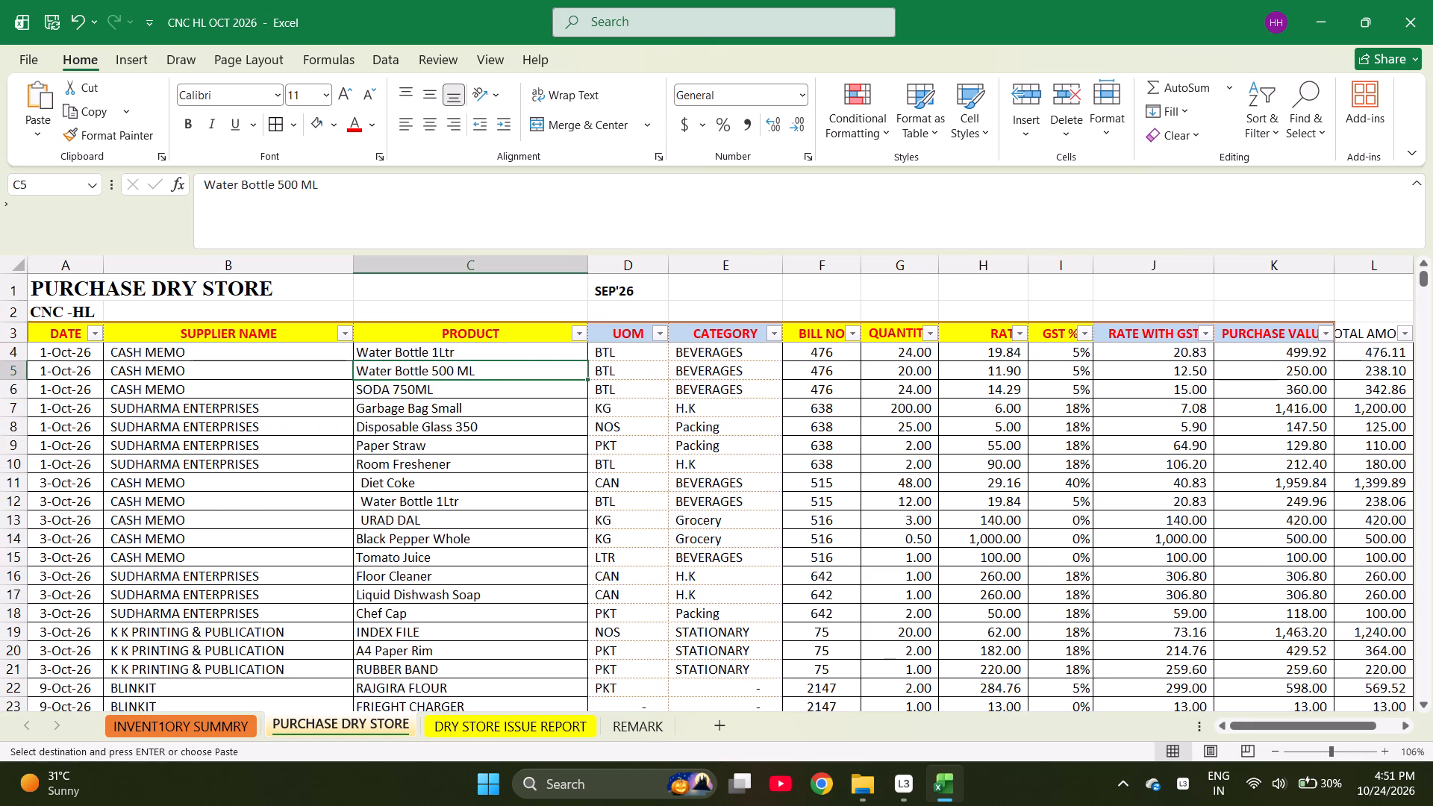
{"action": "key", "text": "Return"}
Search the inventory summary for "ela" to locate the Cardamom Small (Elaichi) item.
{"action": "key", "text": "Down"}
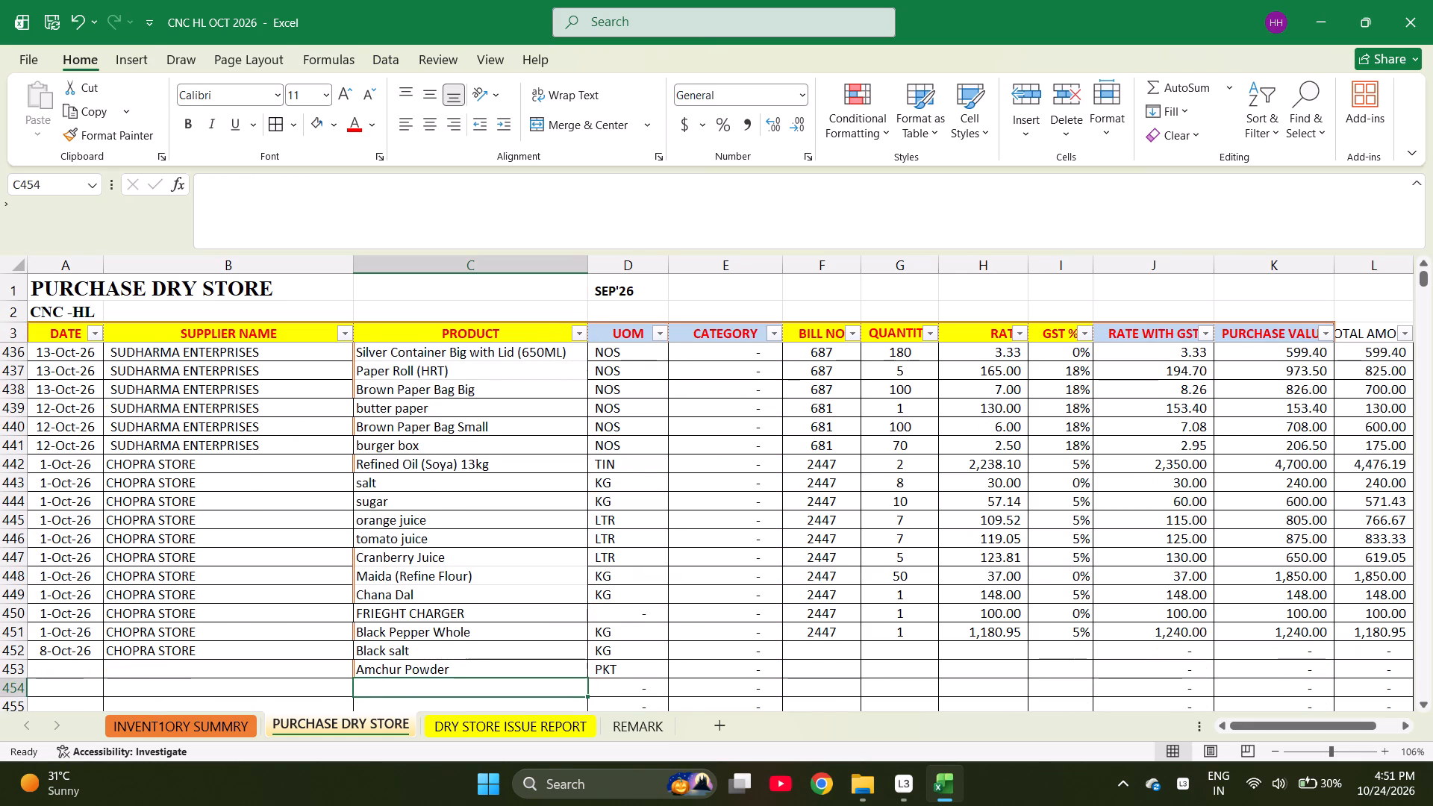
{"action": "key", "text": "ctrl+Page_Up"}
{"action": "key", "text": "ctrl+f"}
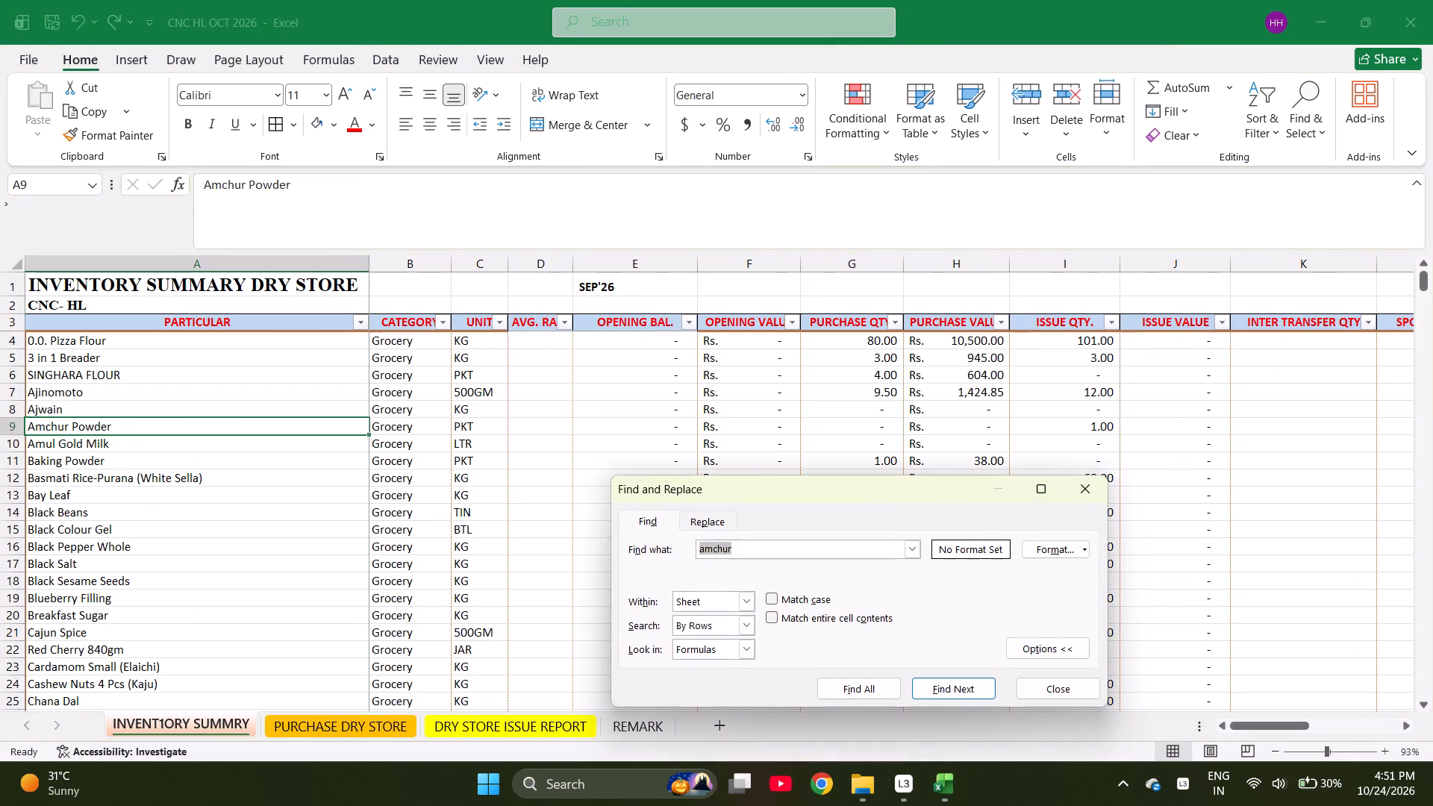
{"action": "type", "text": "ela"}
{"action": "key", "text": "Return"}
{"action": "key", "text": "Escape"}
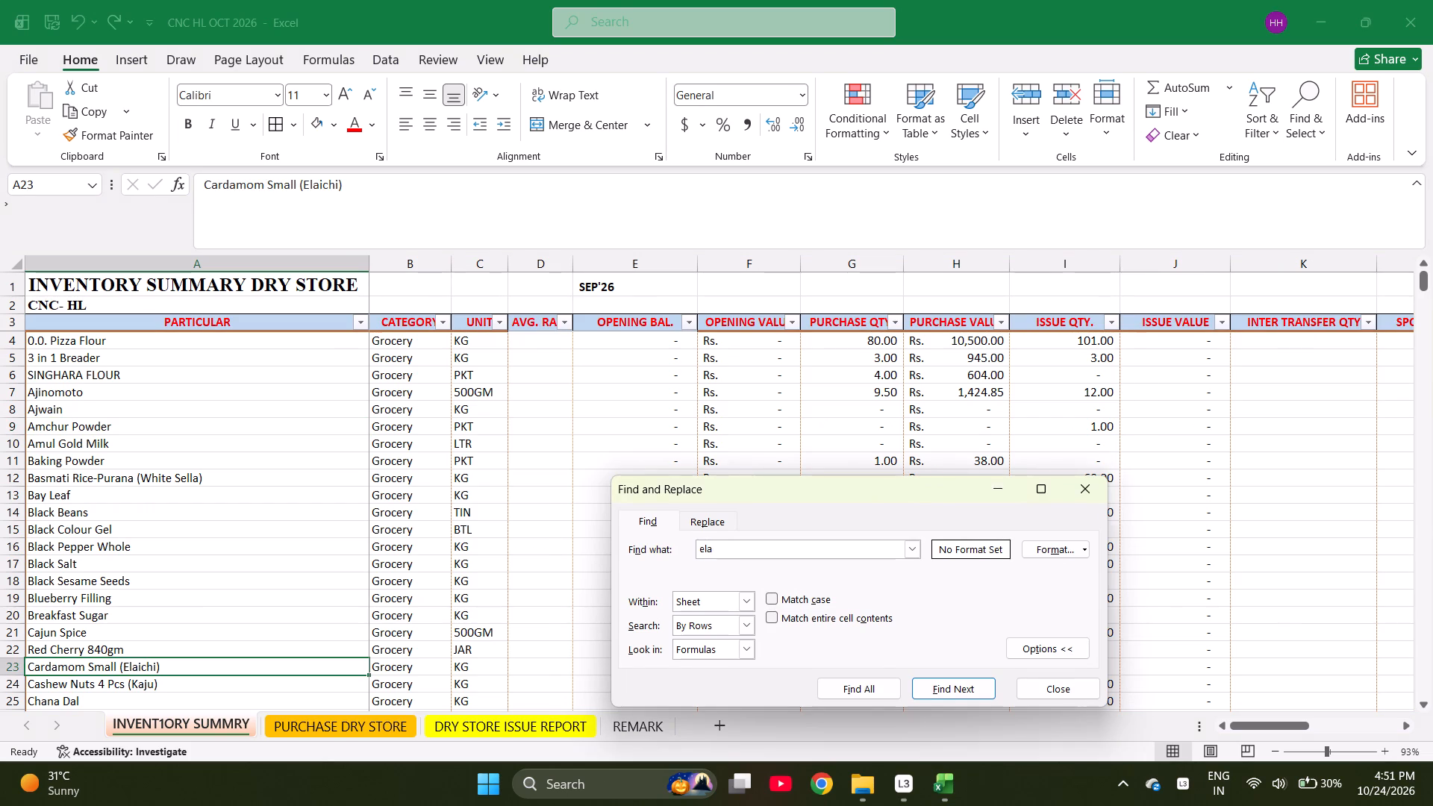
{"action": "key", "text": "Down"}
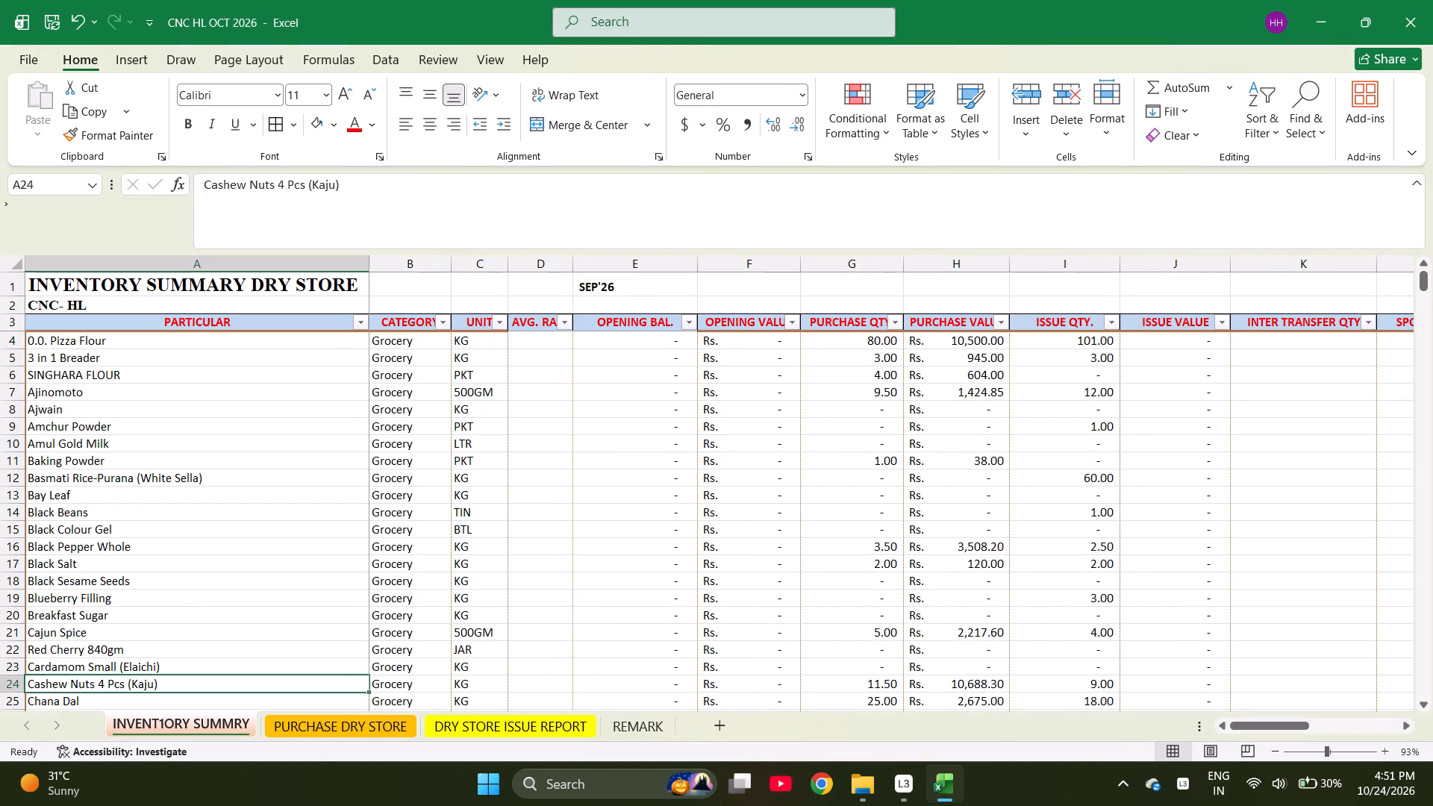
{"action": "key", "text": "Up"}
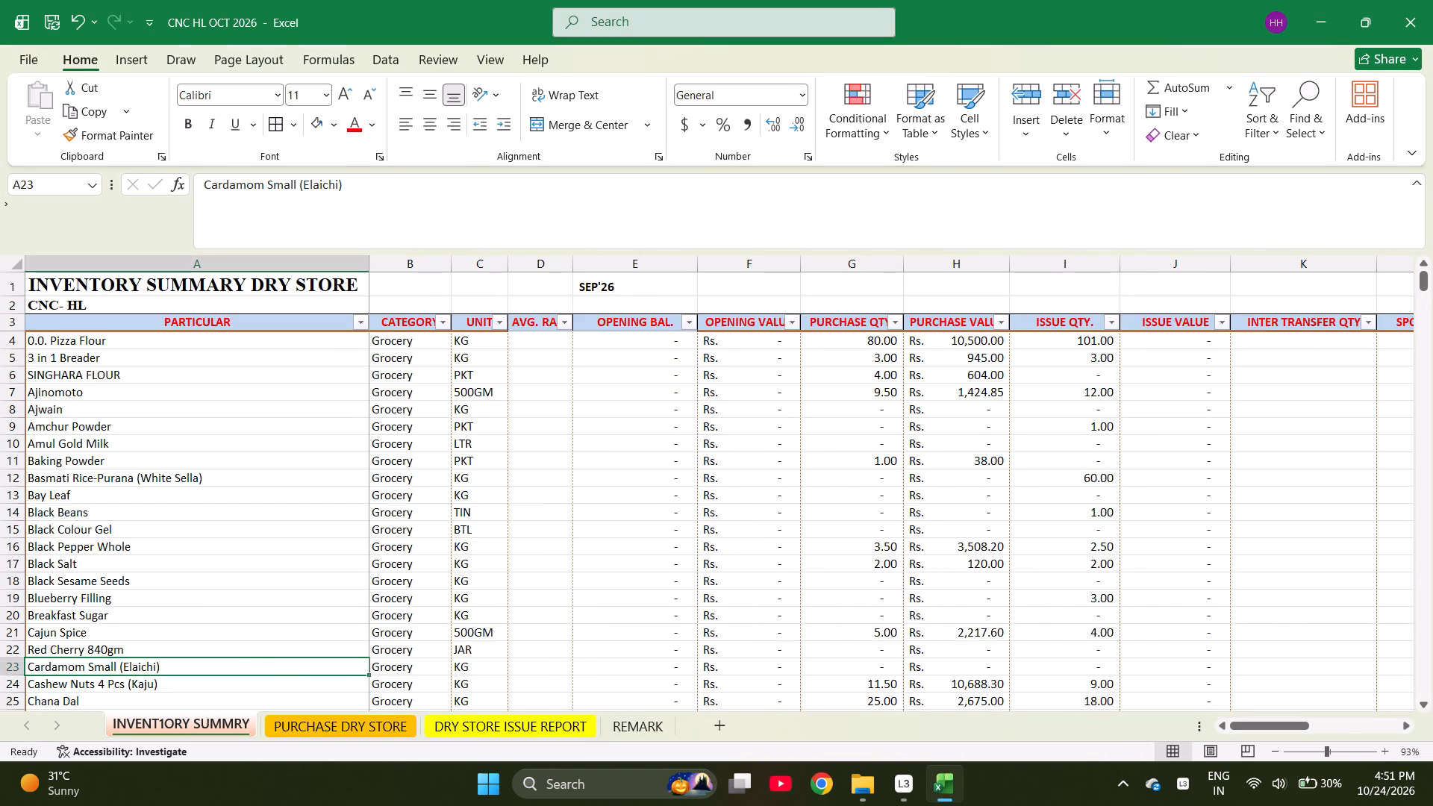
Search the inventory summary for the full name Cardamom Small (Elaichi) and copy the 100 GM entry into the product cell of row 454.
{"action": "key", "text": "ctrl+c"}
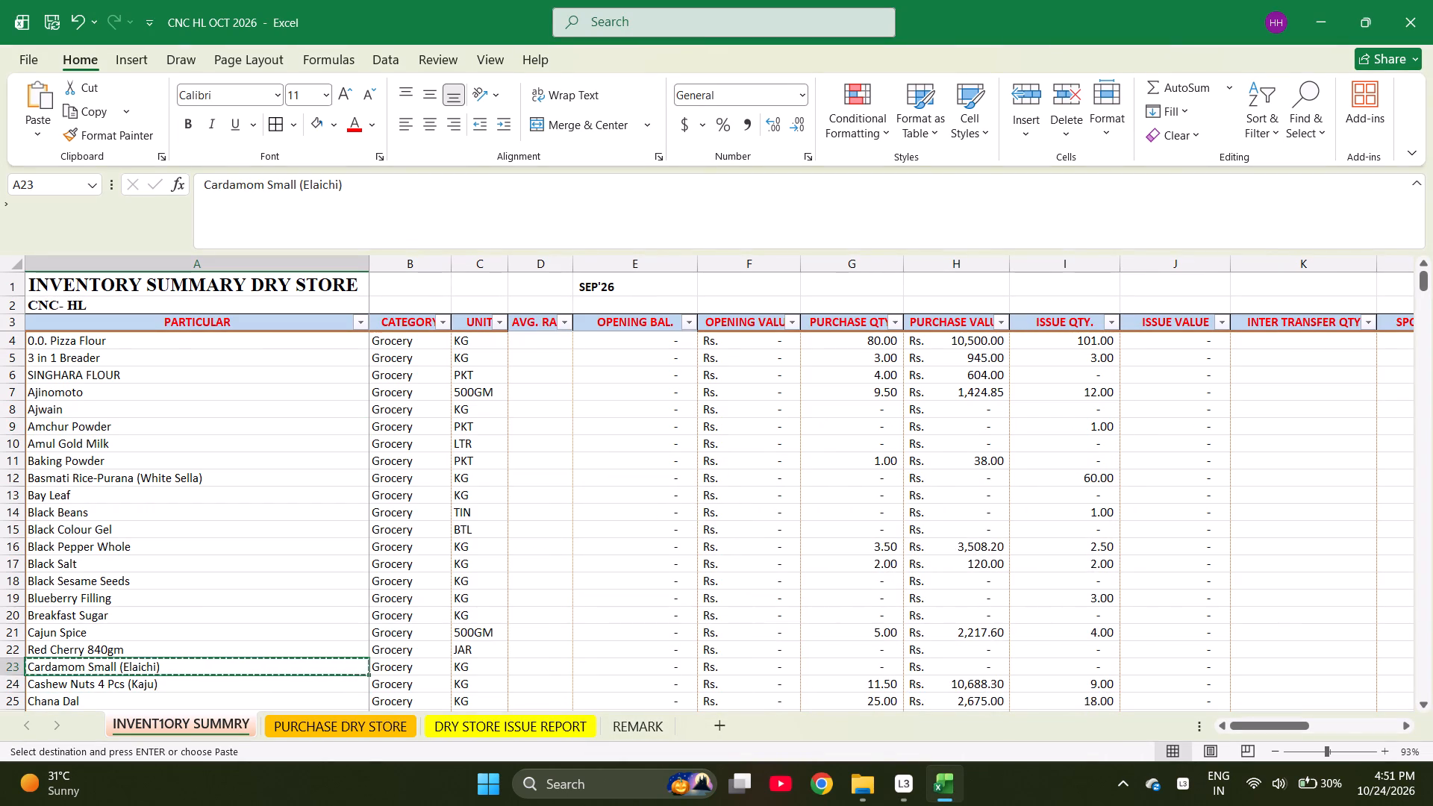
{"action": "key", "text": "ctrl+v"}
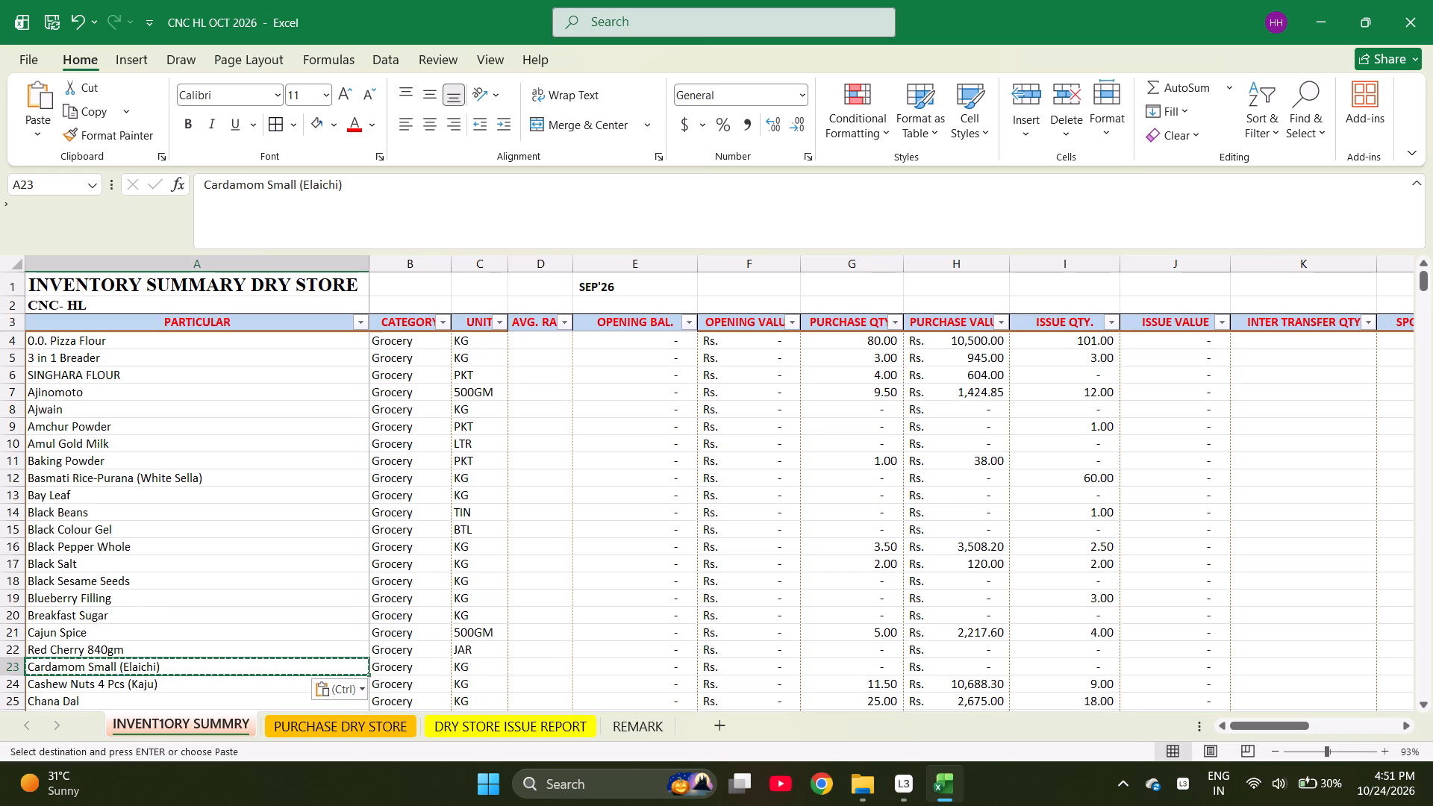
{"action": "key", "text": "ctrl+f"}
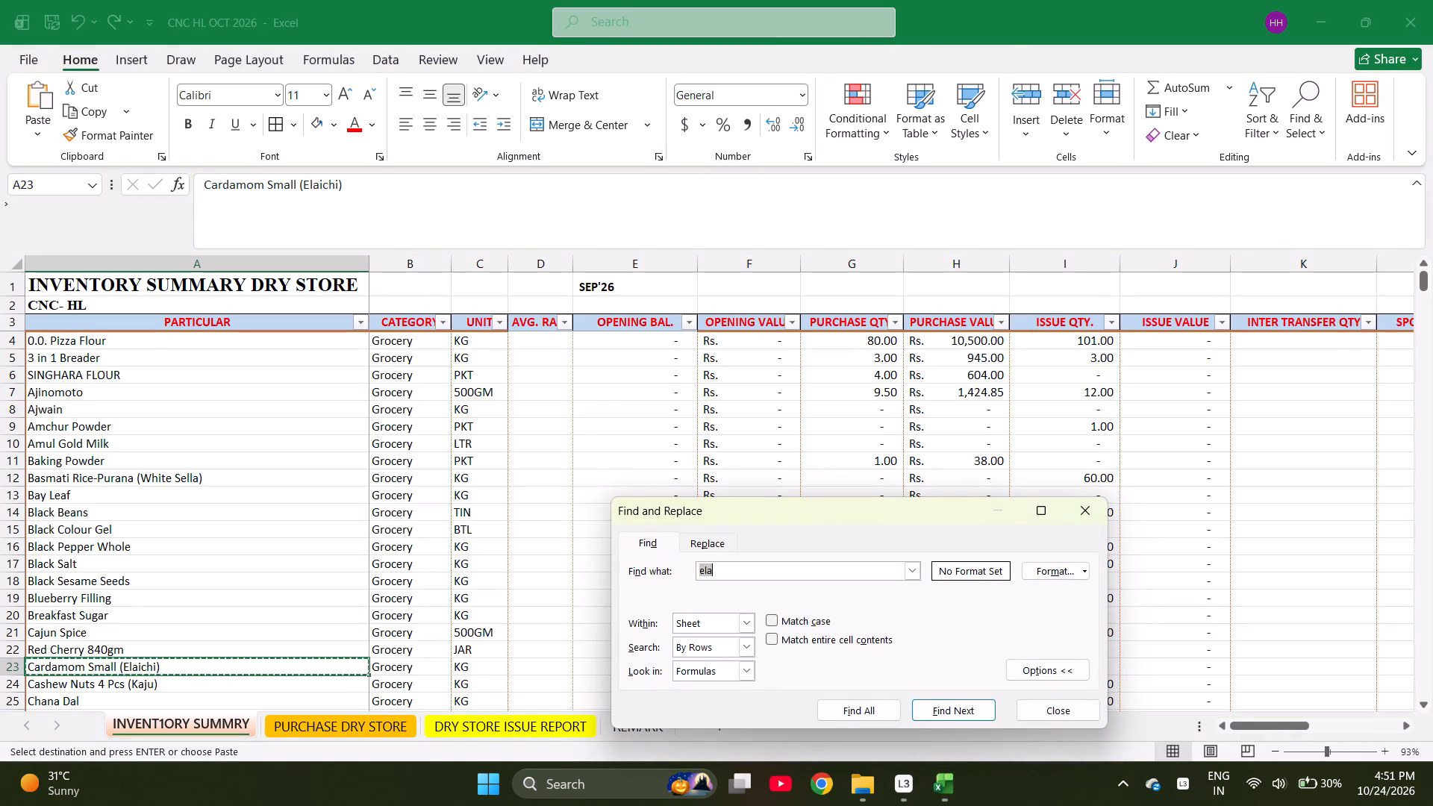
{"action": "key", "text": "ctrl+v"}
{"action": "key", "text": "Return"}
{"action": "key", "text": "Escape"}
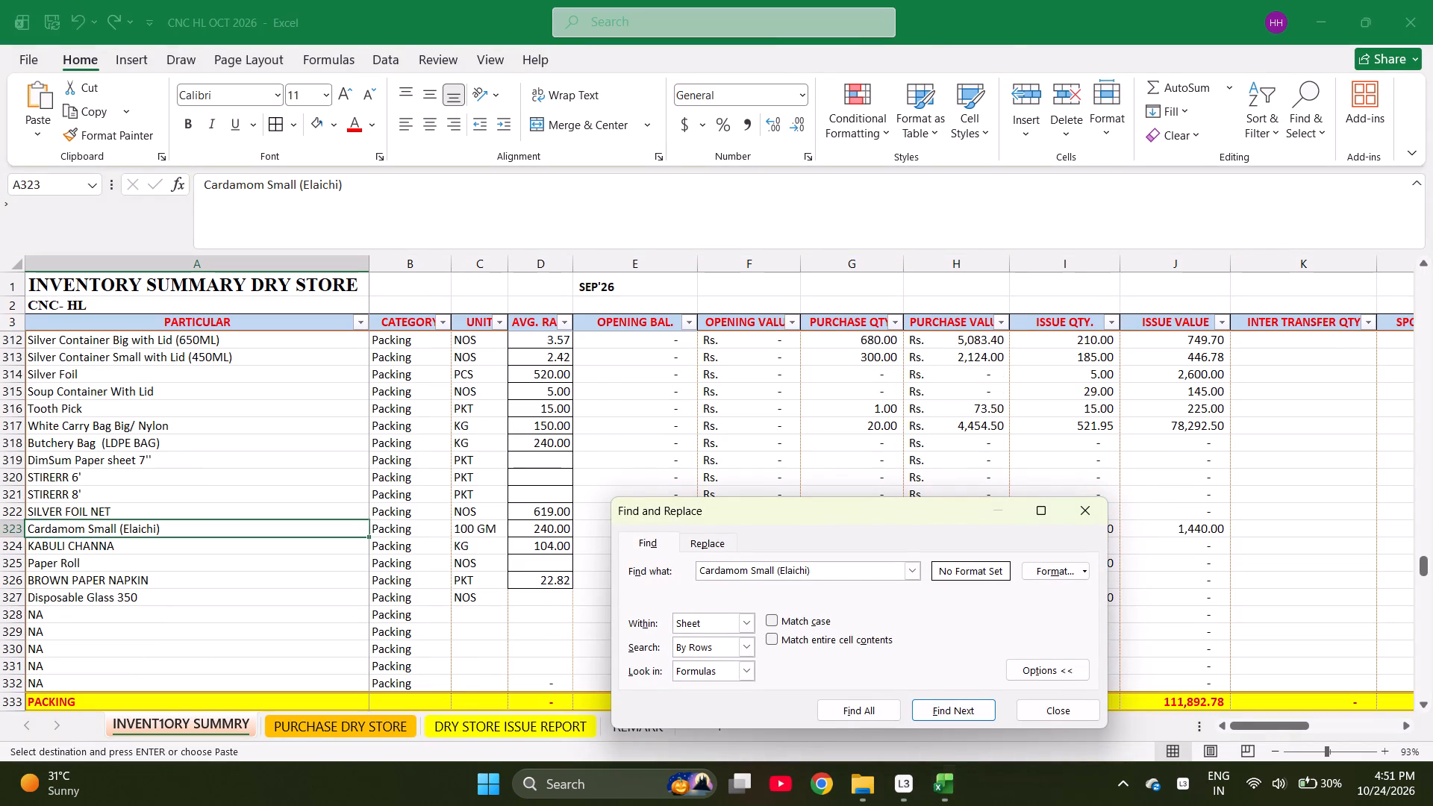
{"action": "key", "text": "ctrl+c"}
{"action": "key", "text": "ctrl+Page_Down"}
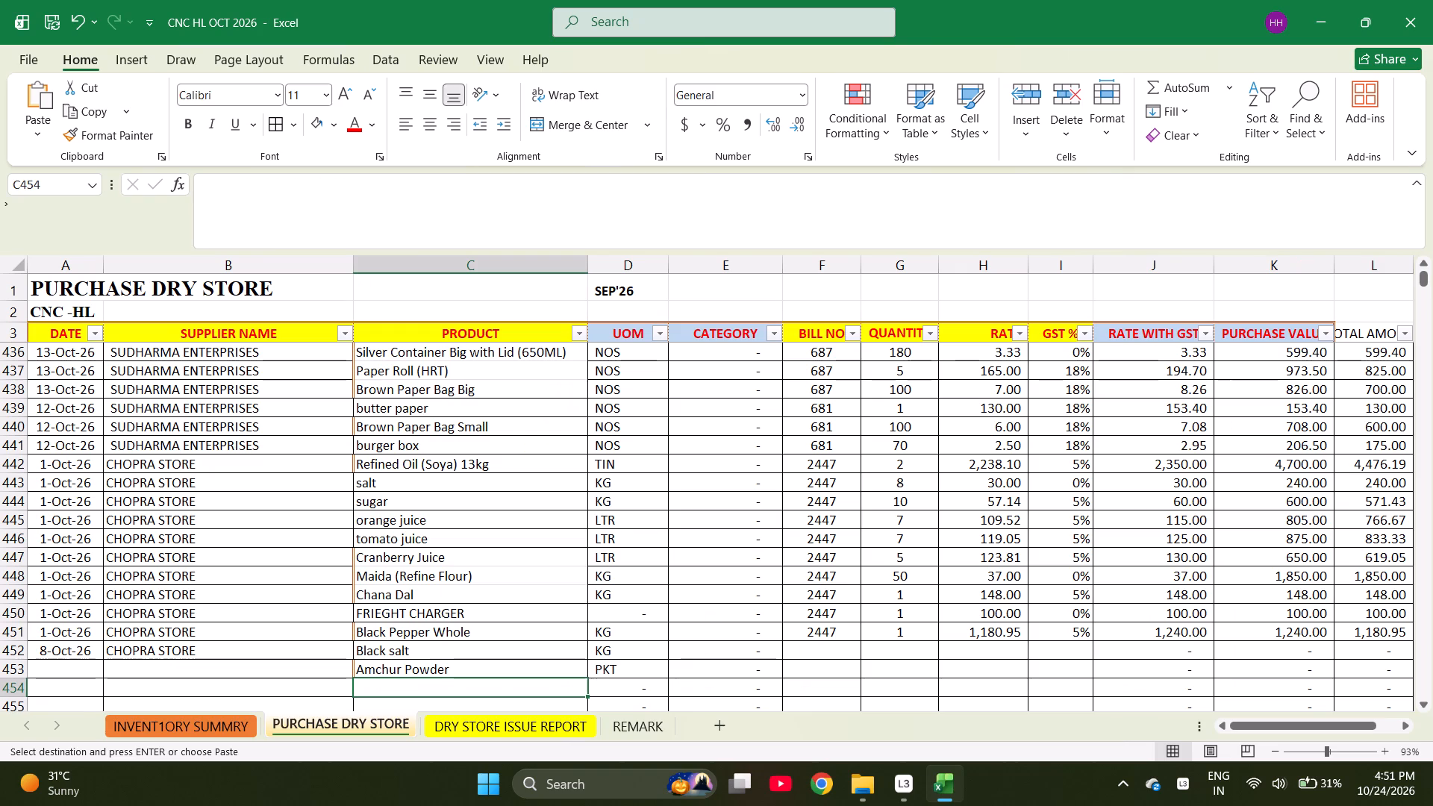
{"action": "key", "text": "Return"}
{"action": "key", "text": "Down"}
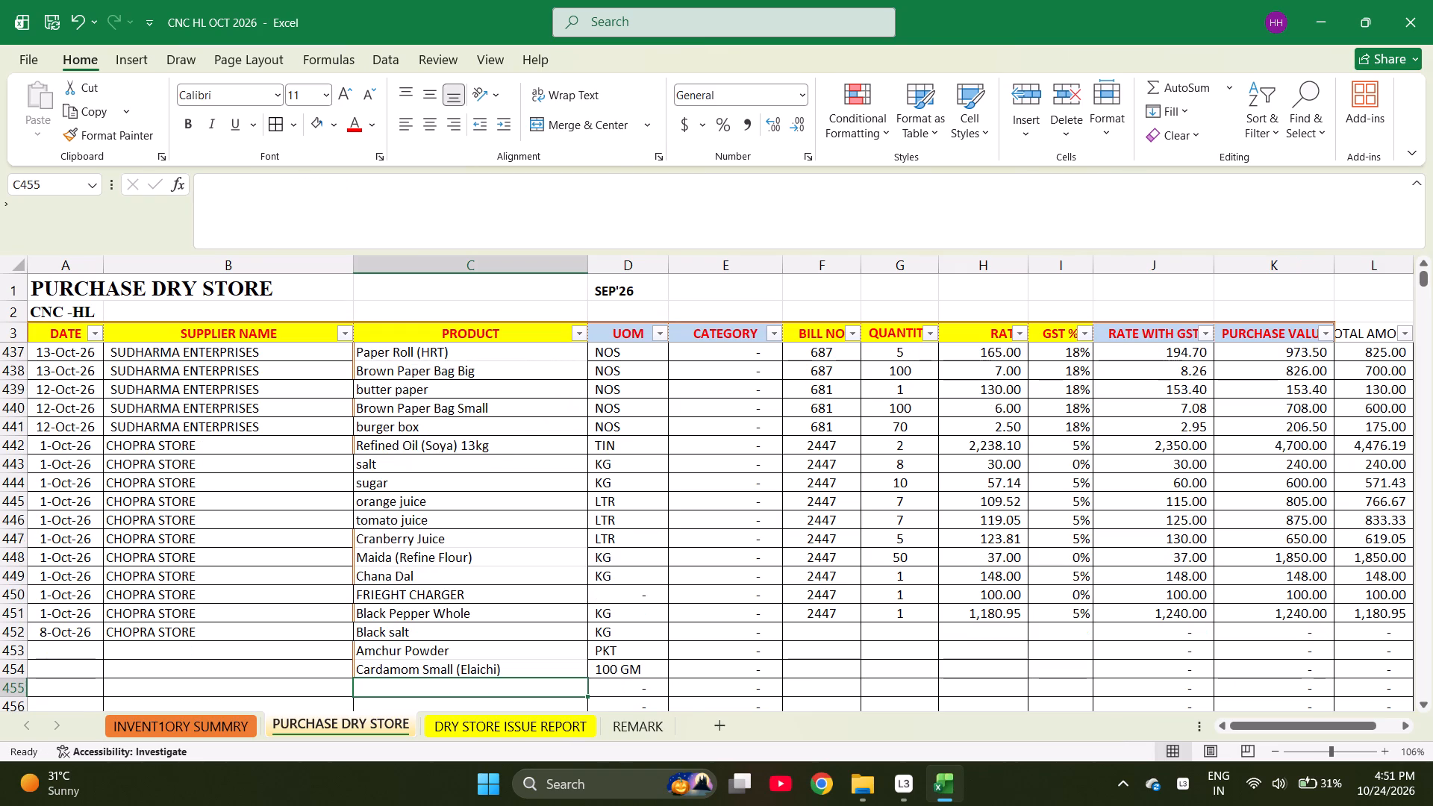
Search the inventory summary for "jay" and "jai", and copy Jaiphal (Nutmeg) into the product cell of row 455 in PURCHASE DRY STORE.
{"action": "key", "text": "ctrl+Page_Up"}
{"action": "key", "text": "ctrl+f"}
{"action": "type", "text": "jat"}
{"action": "key", "text": "BackSpace"}
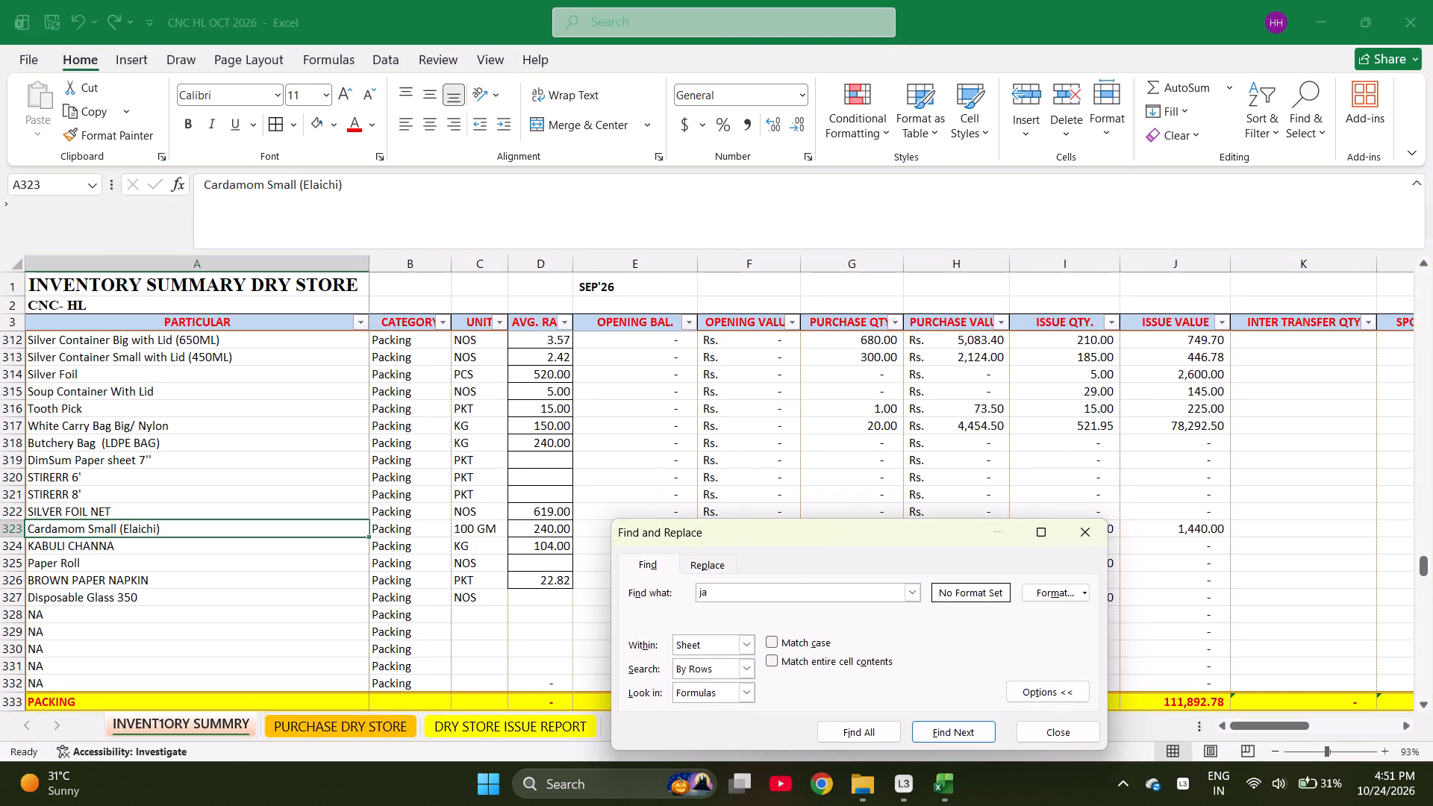
{"action": "key", "text": "y"}
{"action": "key", "text": "Return"}
{"action": "key", "text": "Return"}
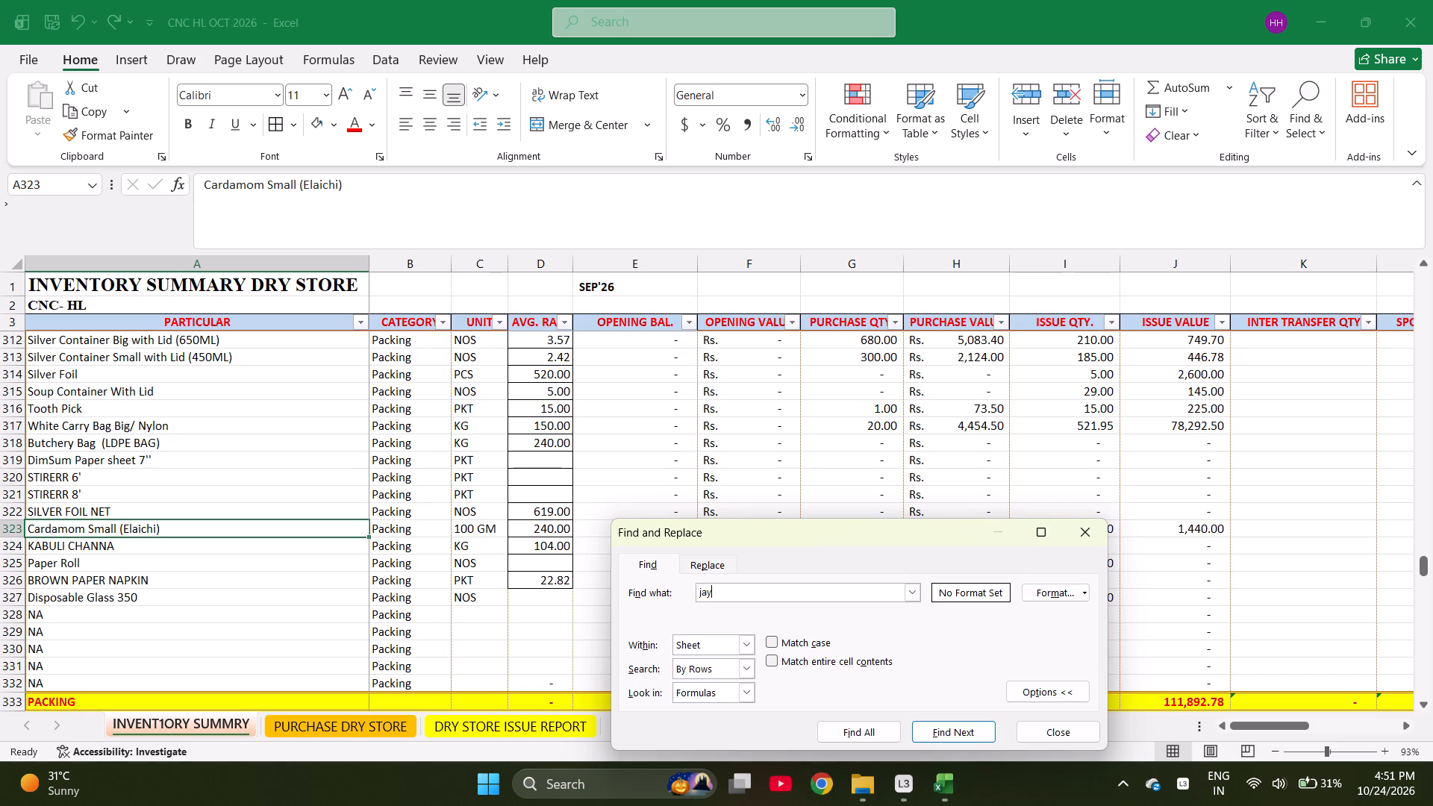
{"action": "key", "text": "BackSpace"}
{"action": "key", "text": "BackSpace"}
{"action": "key", "text": "BackSpace"}
{"action": "type", "text": "jai"}
{"action": "key", "text": "Return"}
{"action": "key", "text": "Escape"}
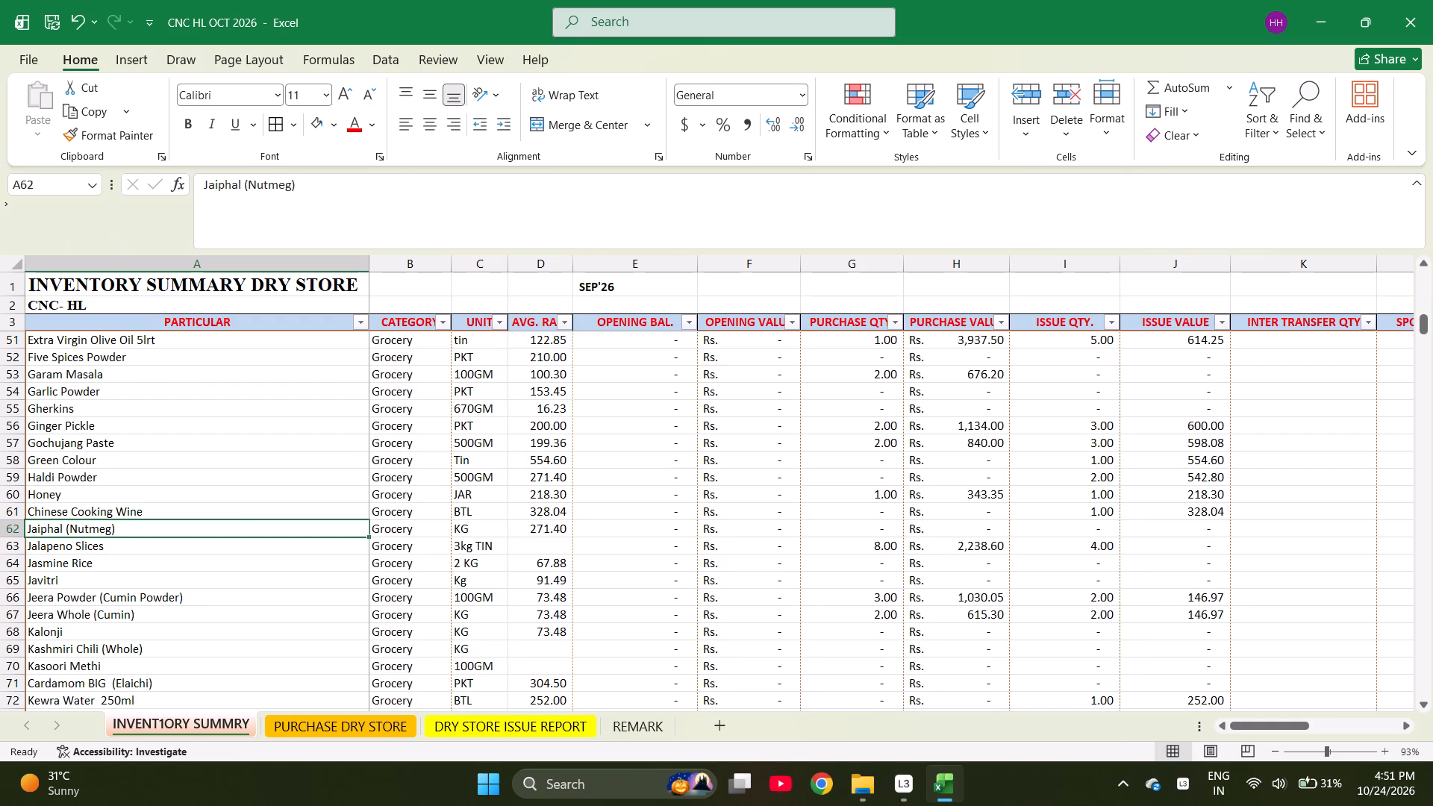
{"action": "key", "text": "ctrl+c"}
{"action": "key", "text": "ctrl+Page_Down"}
{"action": "key", "text": "Return"}
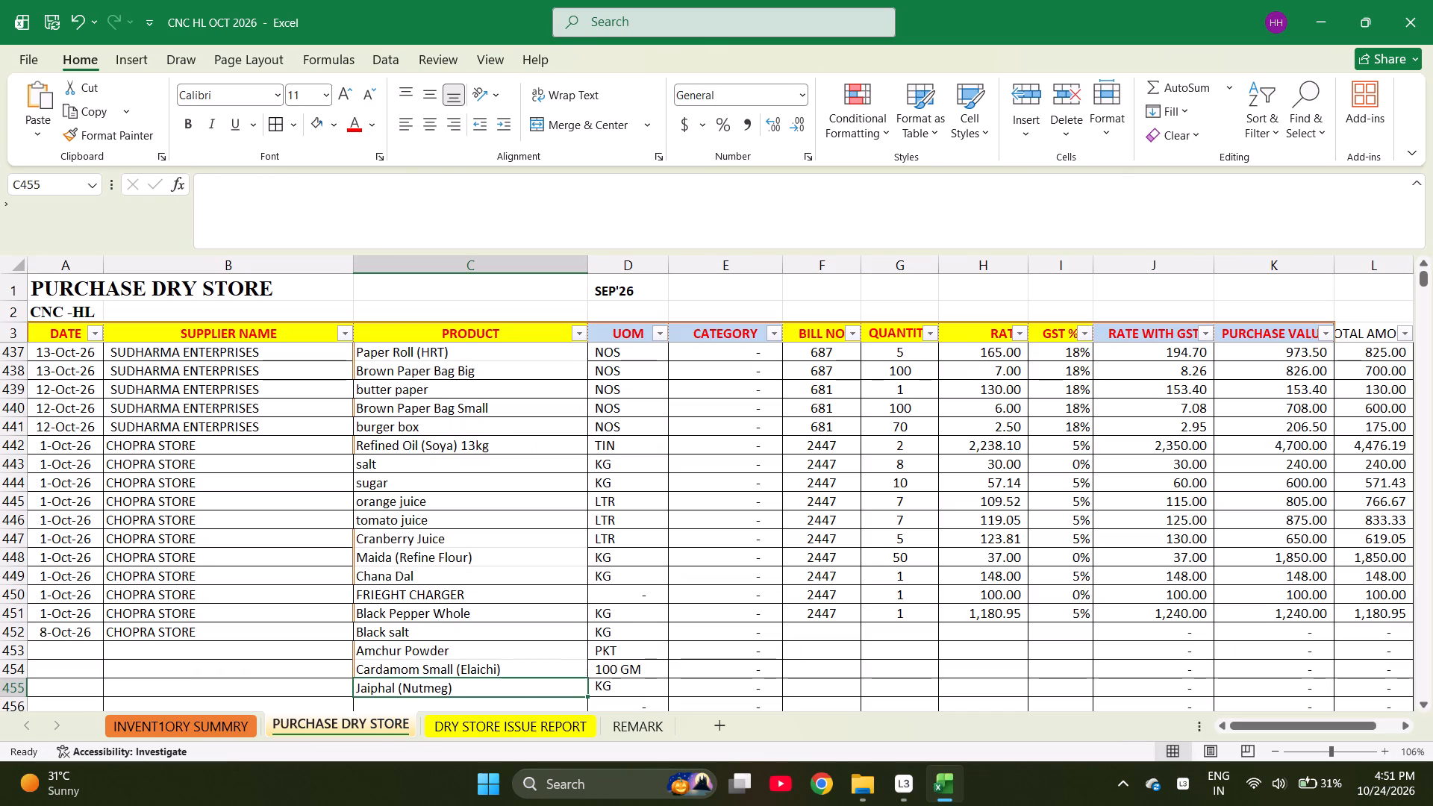
{"action": "key", "text": "Down"}
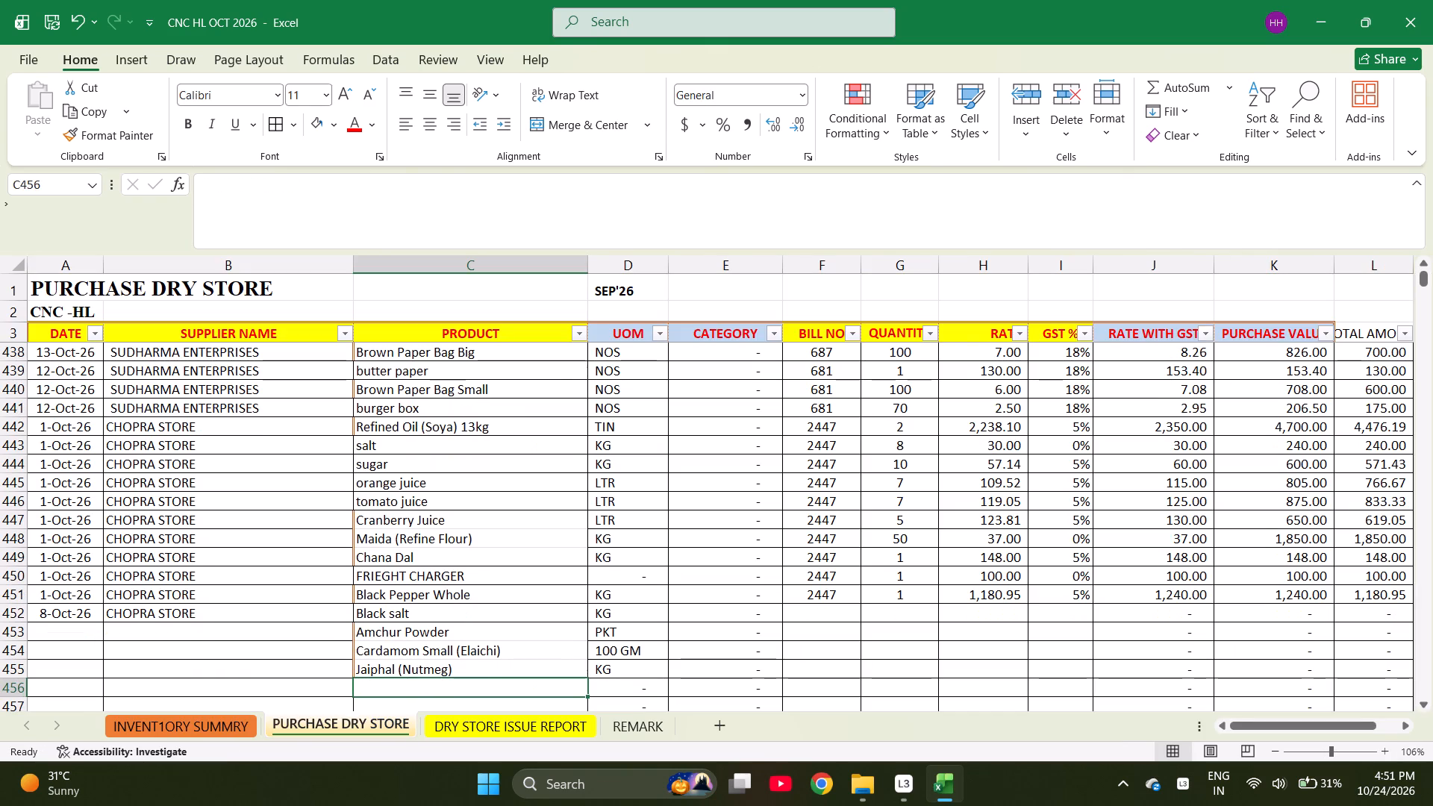
Search the inventory summary for "imli".
{"action": "key", "text": "ctrl+Page_Up"}
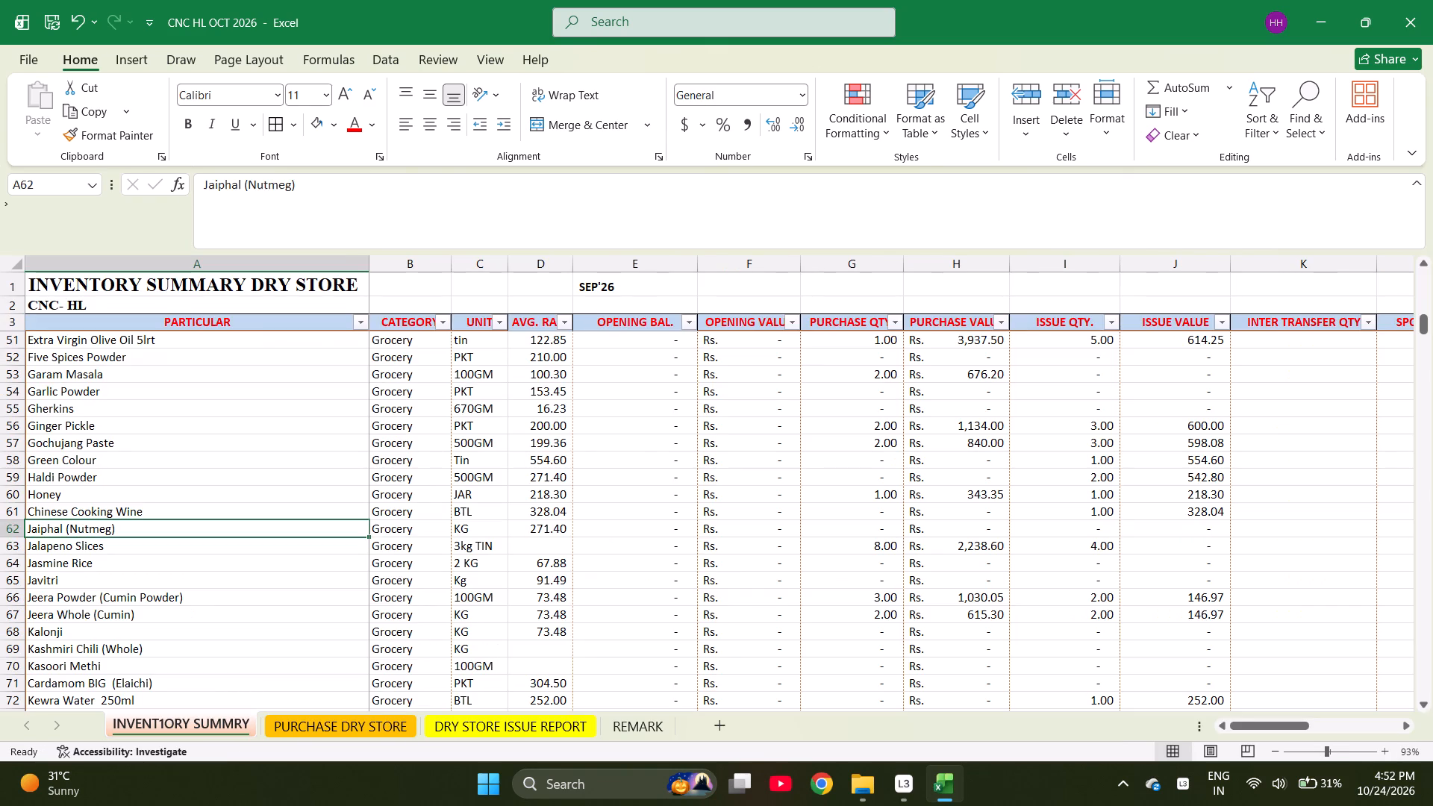
{"action": "key", "text": "i"}
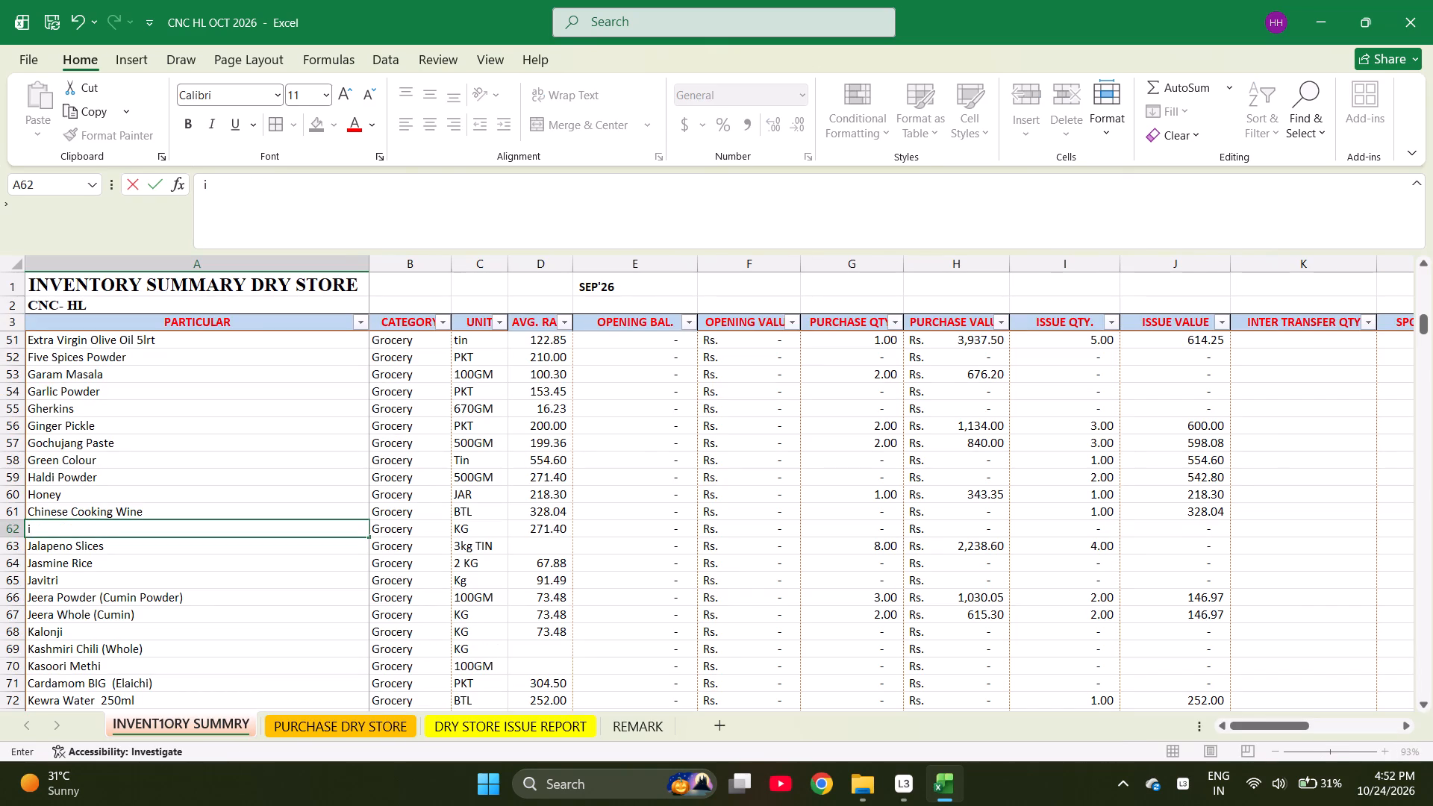
{"action": "key", "text": "Escape"}
{"action": "key", "text": "ctrl+f"}
{"action": "type", "text": "imli"}
{"action": "key", "text": "Return"}
{"action": "key", "text": "Return"}
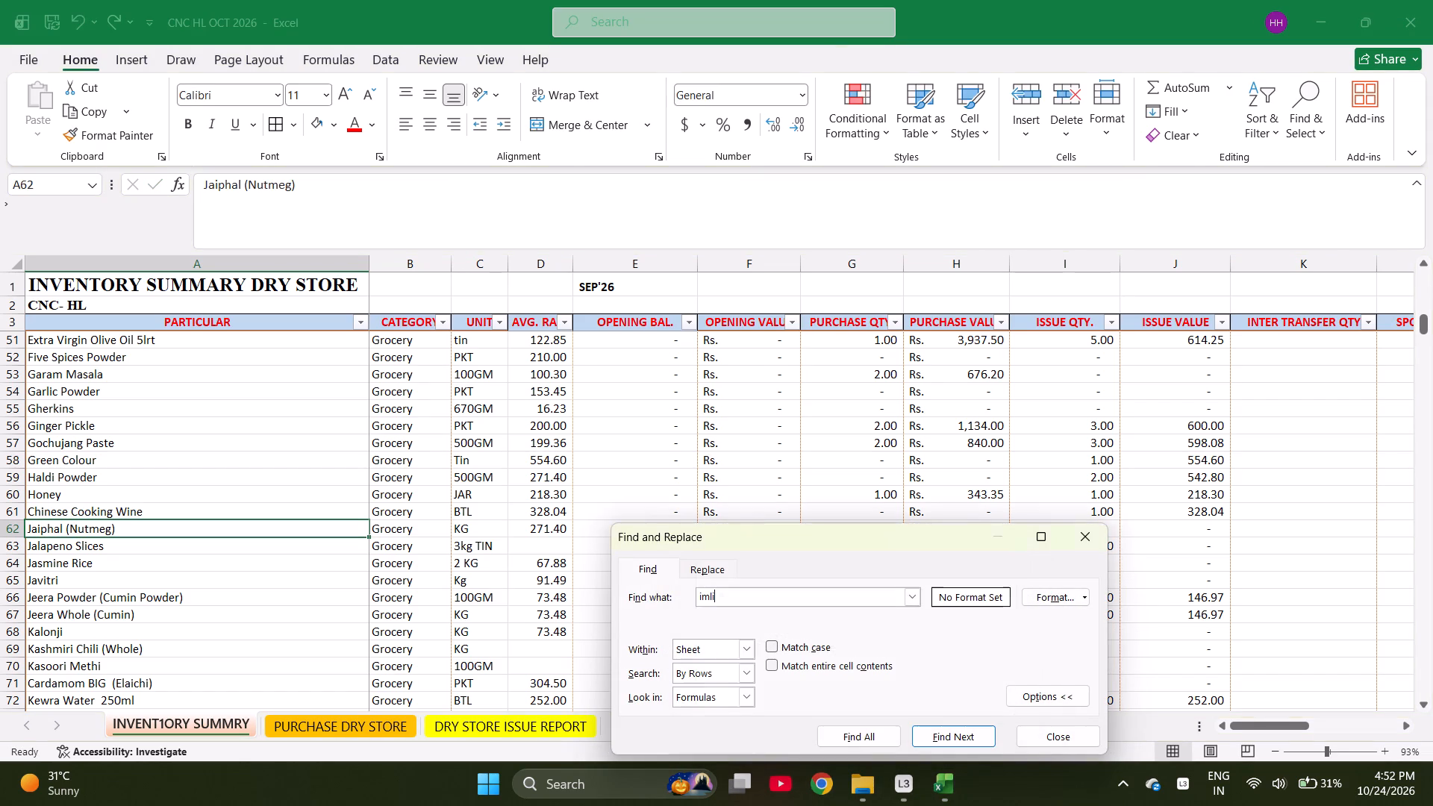
Search the inventory summary for "tam" and check the matching tamarind items.
{"action": "key", "text": "BackSpace"}
{"action": "key", "text": "BackSpace"}
{"action": "key", "text": "BackSpace"}
{"action": "key", "text": "BackSpace"}
{"action": "key", "text": "BackSpace"}
{"action": "key", "text": "ctrl+t"}
{"action": "type", "text": "am"}
{"action": "key", "text": "Return"}
{"action": "key", "text": "BackSpace"}
{"action": "key", "text": "BackSpace"}
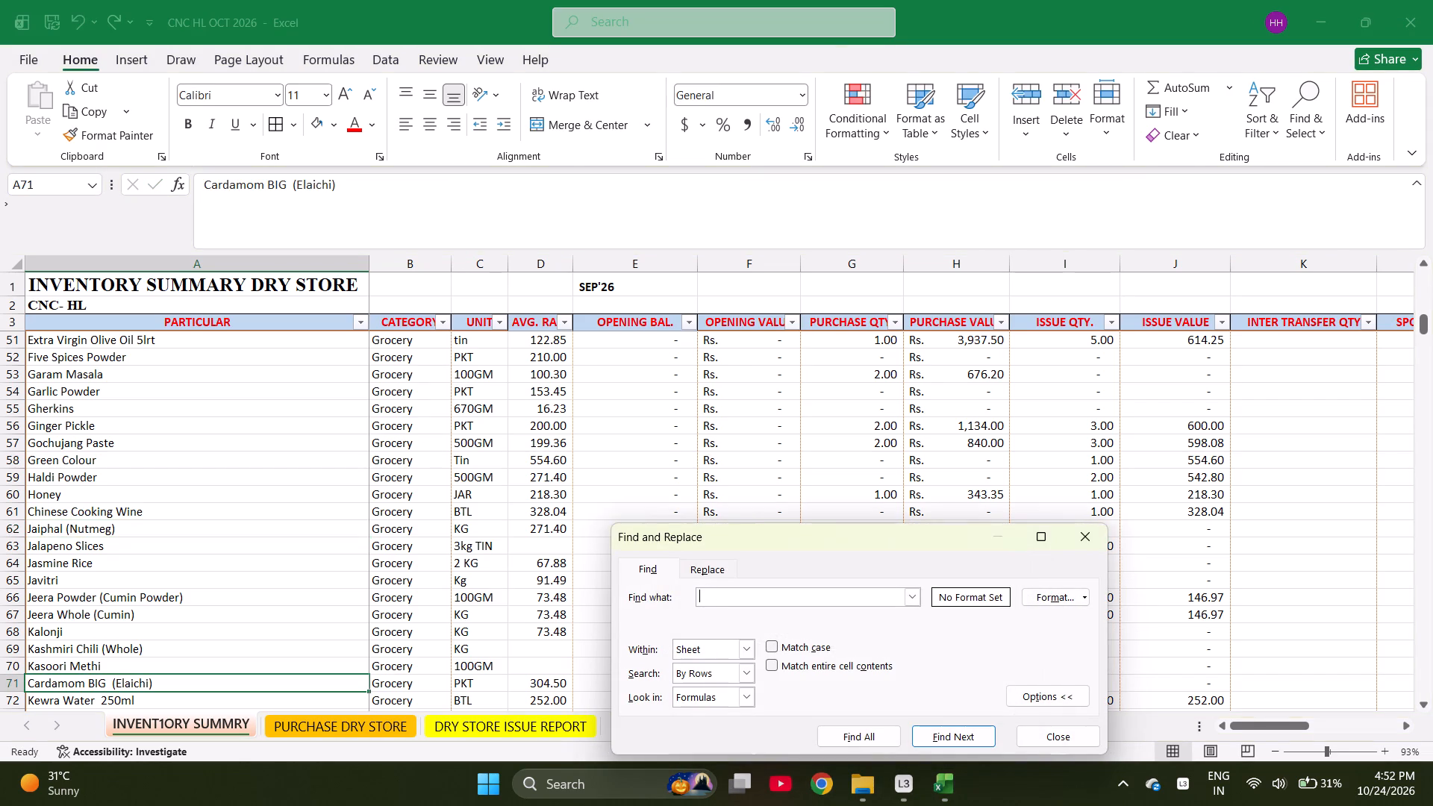
{"action": "key", "text": "BackSpace"}
{"action": "type", "text": "tam"}
{"action": "key", "text": "Return"}
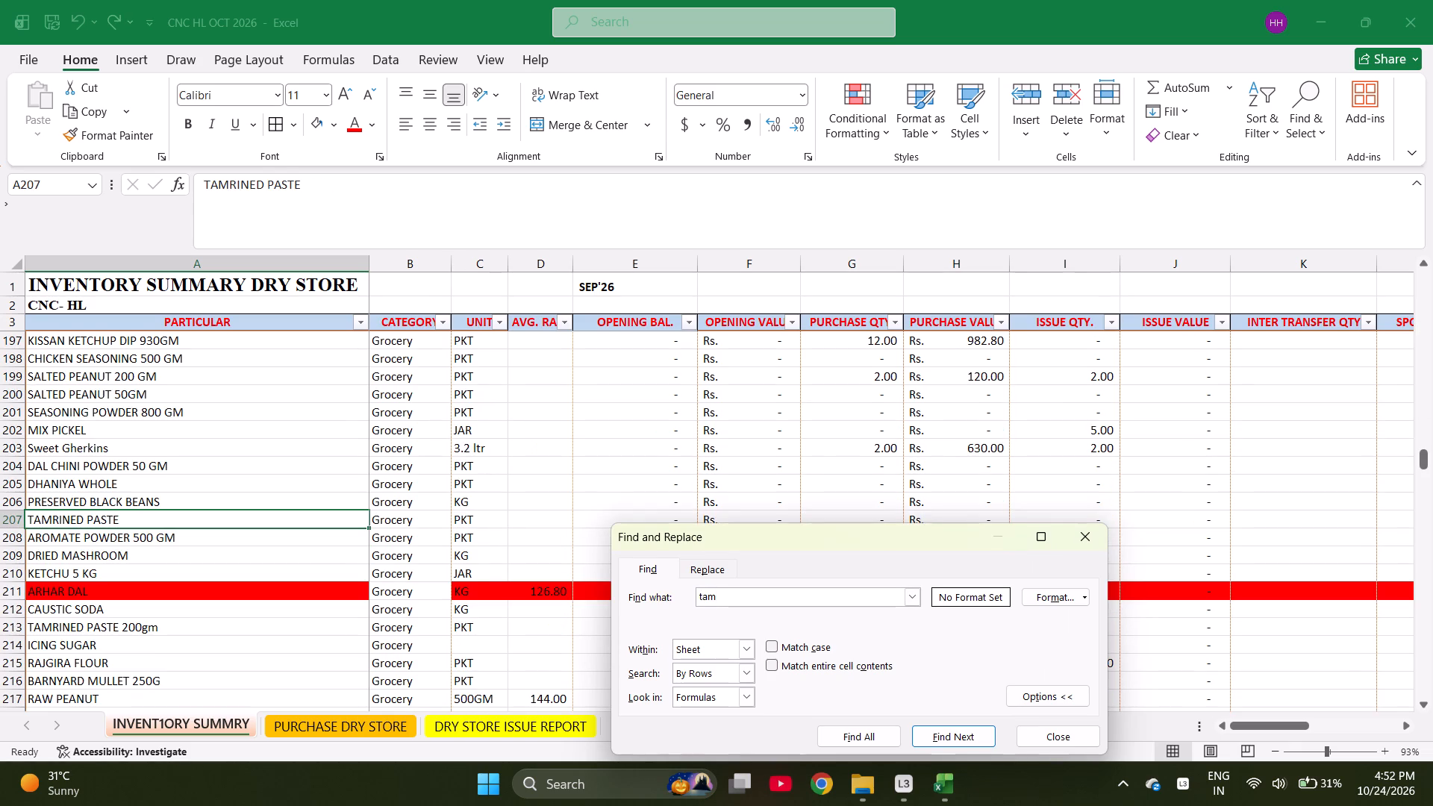
{"action": "key", "text": "Return"}
{"action": "key", "text": "Escape"}
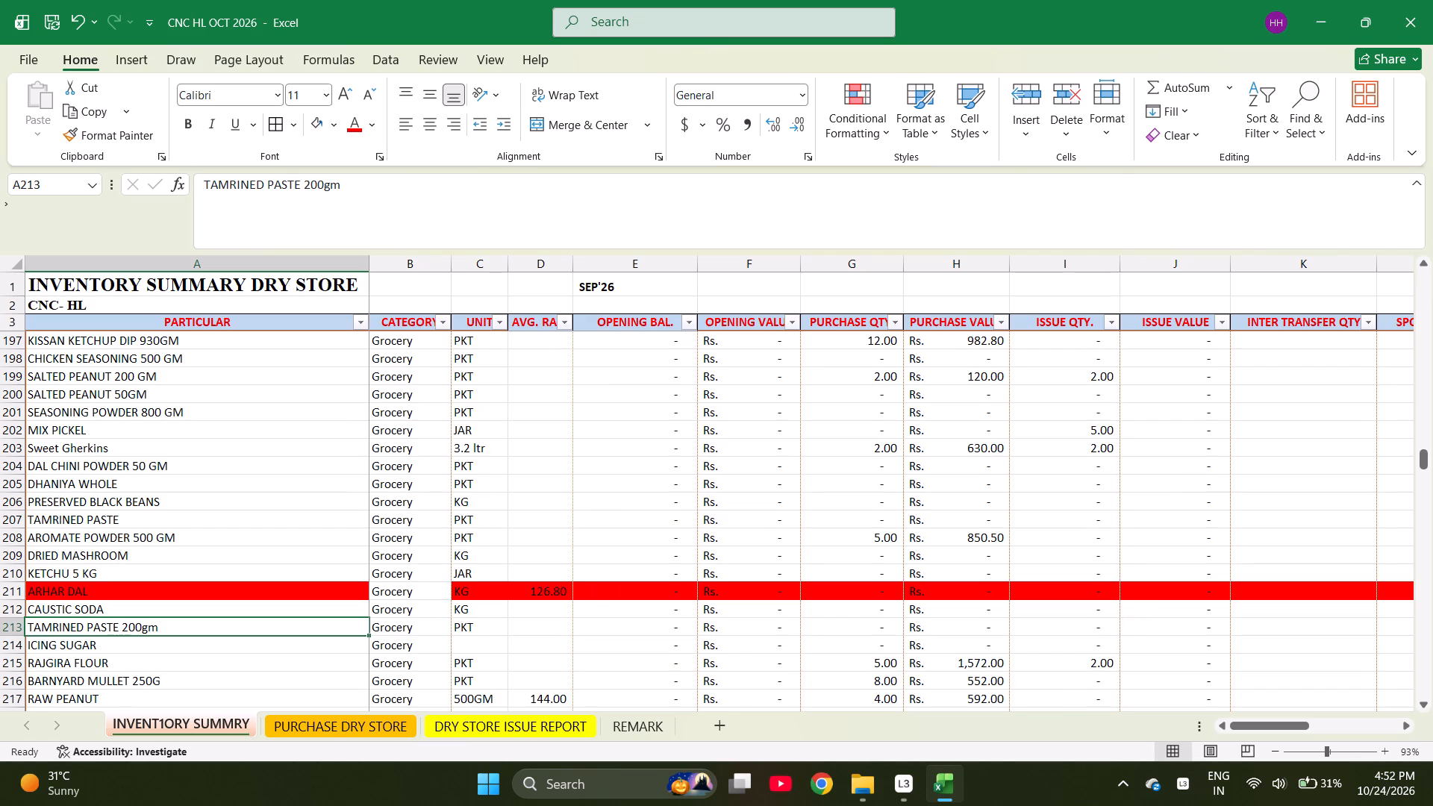
Replace the first NA placeholder of the Grocery items, in row 224 of the inventory summary, with the new item Imli 250g.
{"action": "key", "text": "Down"}
{"action": "key", "text": "Down"}
{"action": "key", "text": "Down"}
{"action": "key", "text": "Down"}
{"action": "key", "text": "Down"}
{"action": "key", "text": "Down"}
{"action": "key", "text": "Down"}
{"action": "key", "text": "Down"}
{"action": "key", "text": "Down"}
{"action": "key", "text": "Down"}
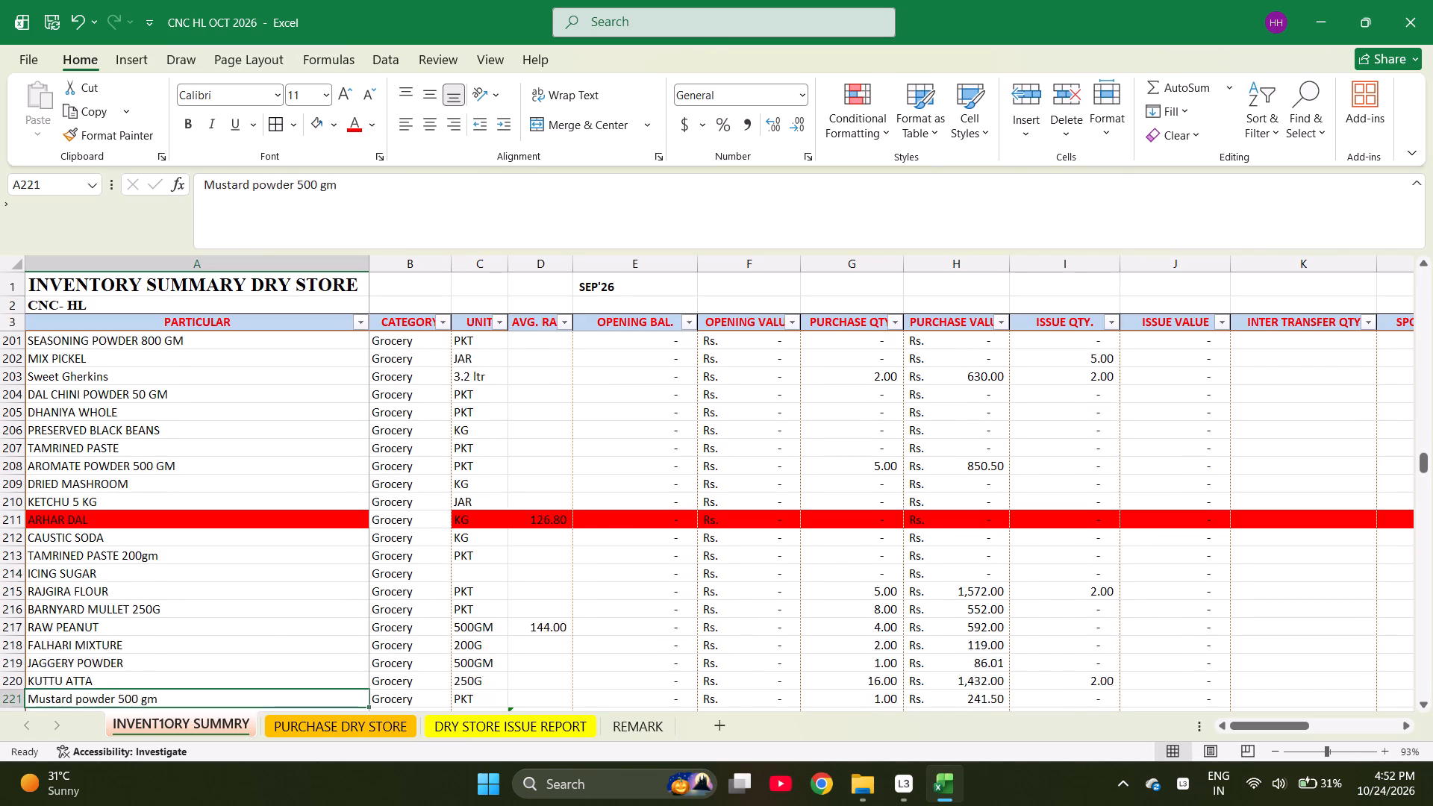
{"action": "key", "text": "Down"}
{"action": "key", "text": "Down"}
{"action": "key", "text": "Page_Down"}
{"action": "key", "text": "Page_Up"}
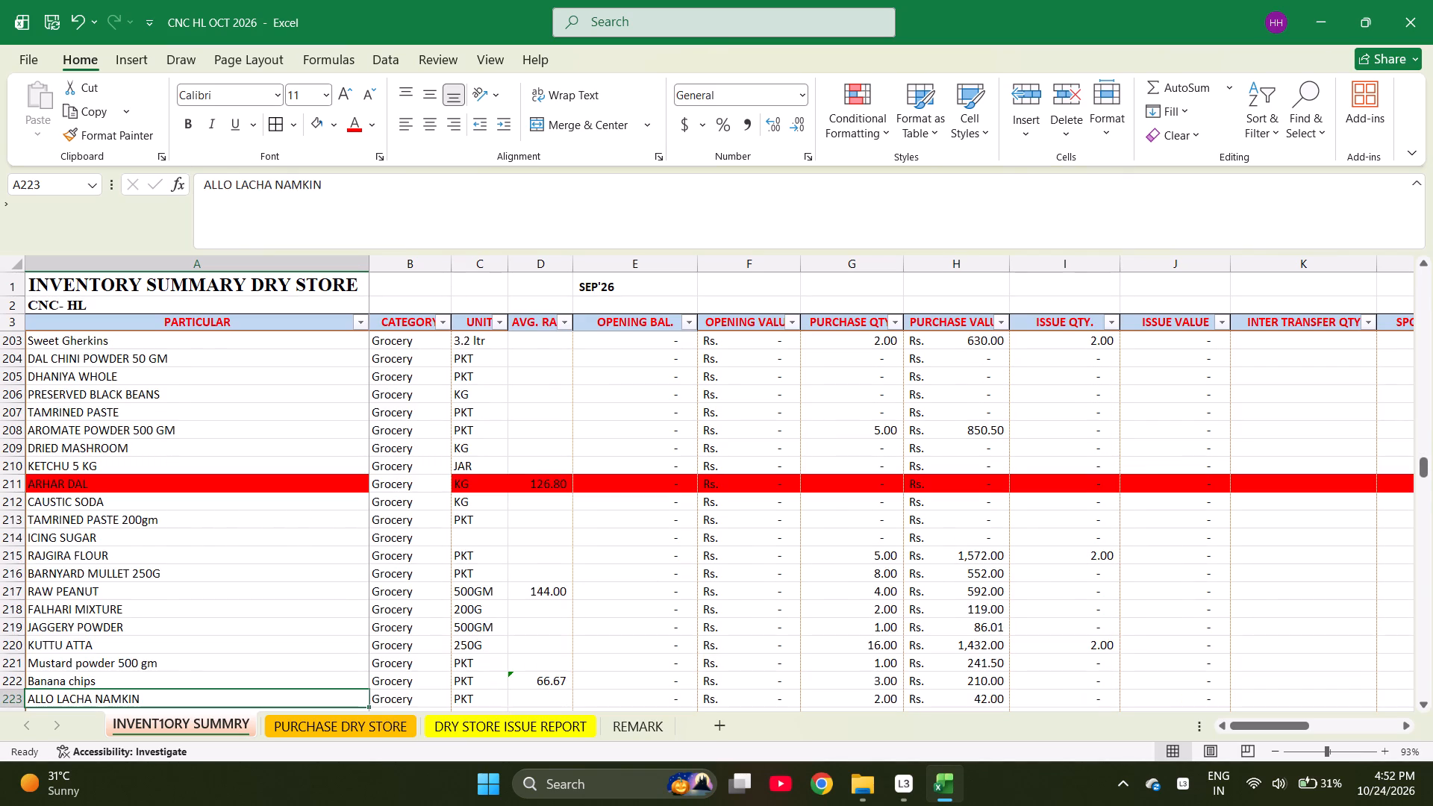
{"action": "key", "text": "Down"}
{"action": "key", "text": "Up"}
{"action": "key", "text": "Down"}
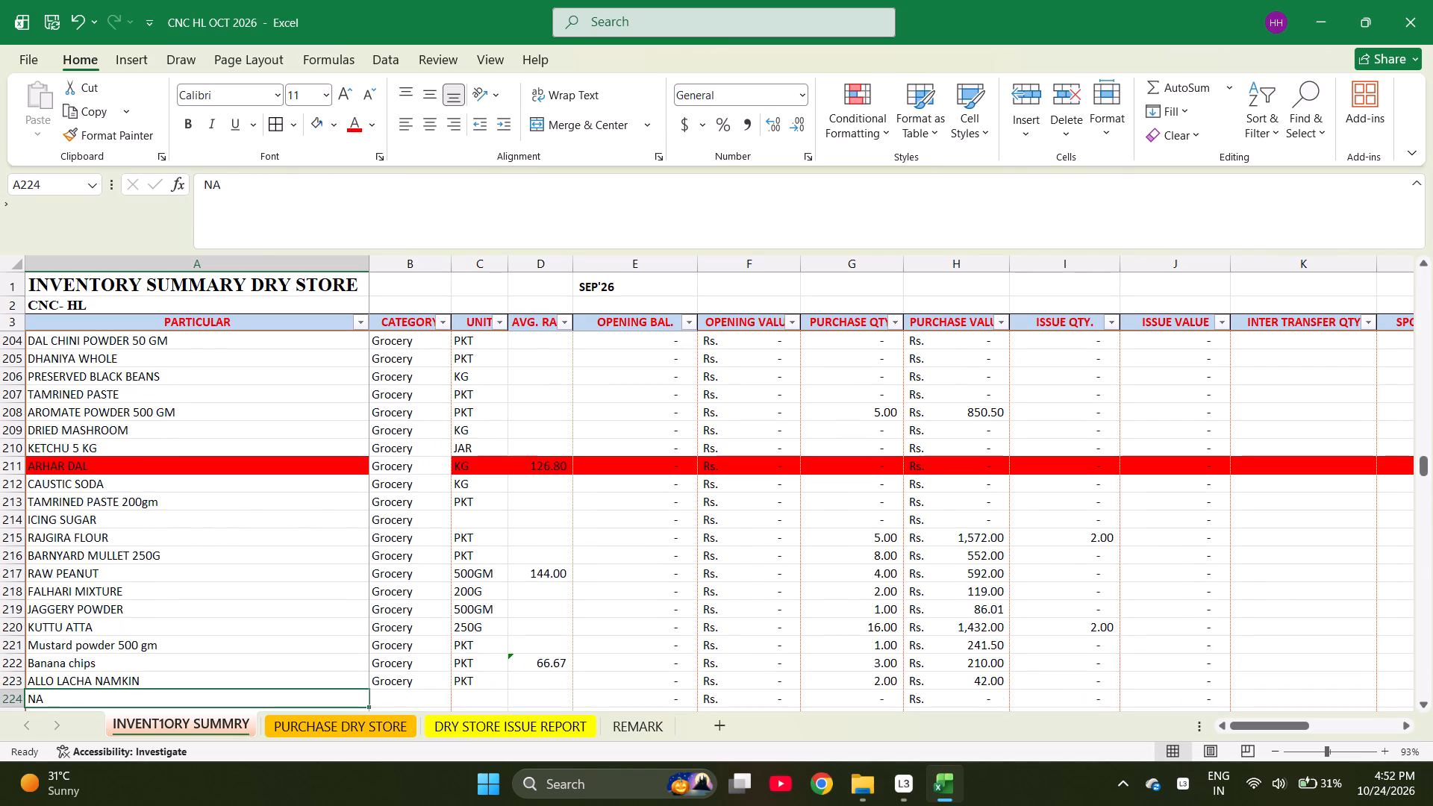
{"action": "type", "text": "ta"}
{"action": "key", "text": "BackSpace"}
{"action": "key", "text": "BackSpace"}
{"action": "key", "text": "BackSpace"}
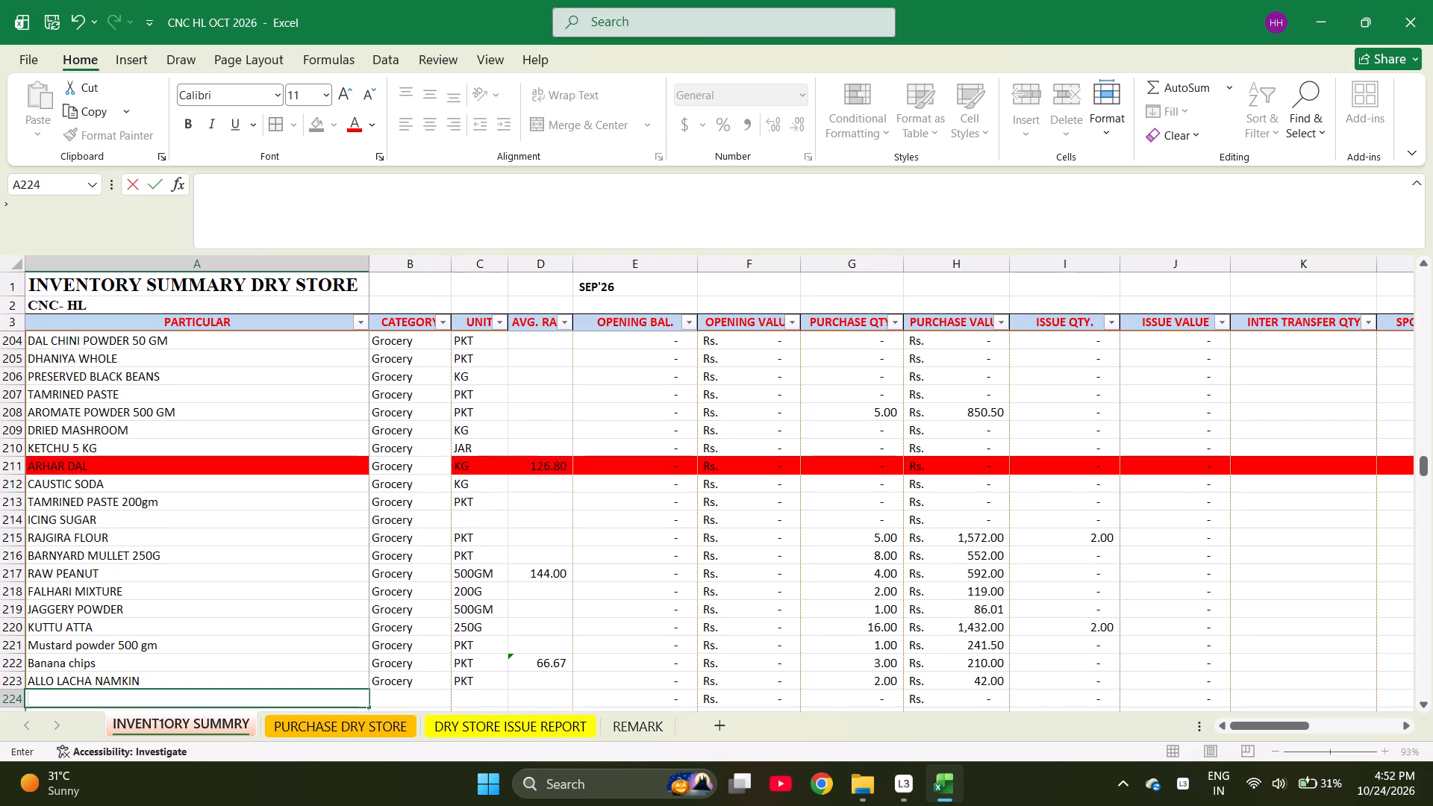
{"action": "key", "text": "i"}
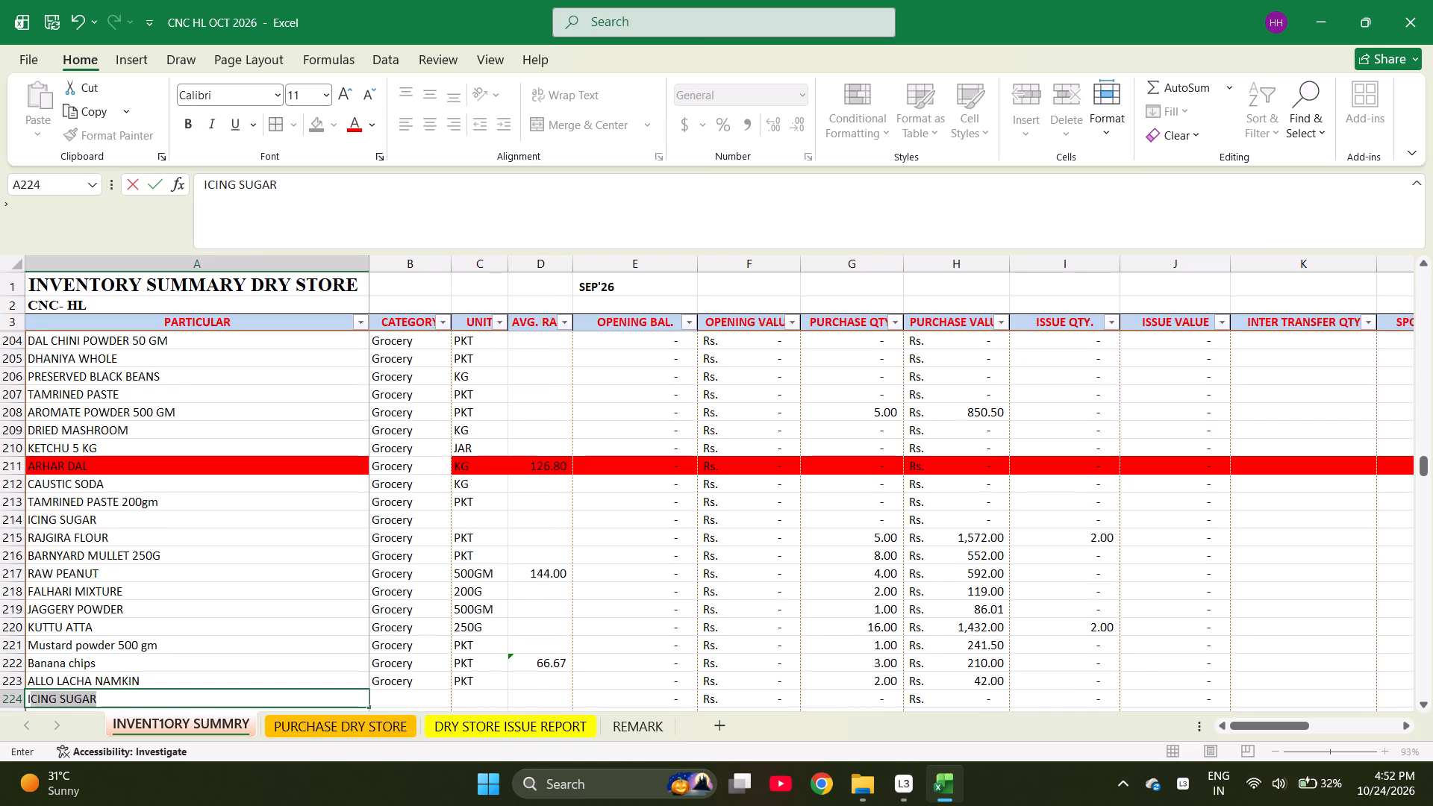
{"action": "key", "text": "m"}
{"action": "type", "text": "li"}
{"action": "key", "text": "space"}
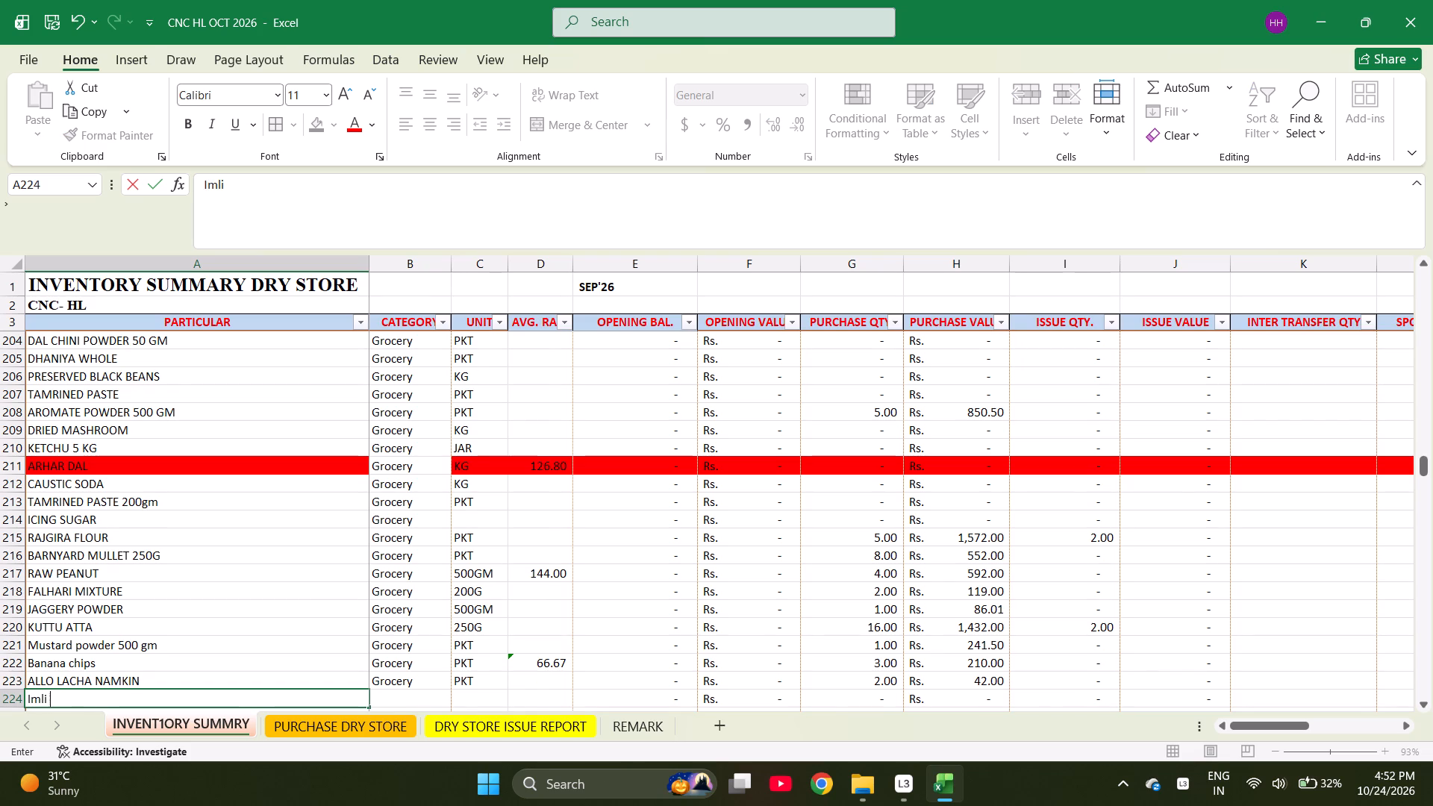
{"action": "type", "text": "250"}
{"action": "key", "text": "g"}
{"action": "key", "text": "Right"}
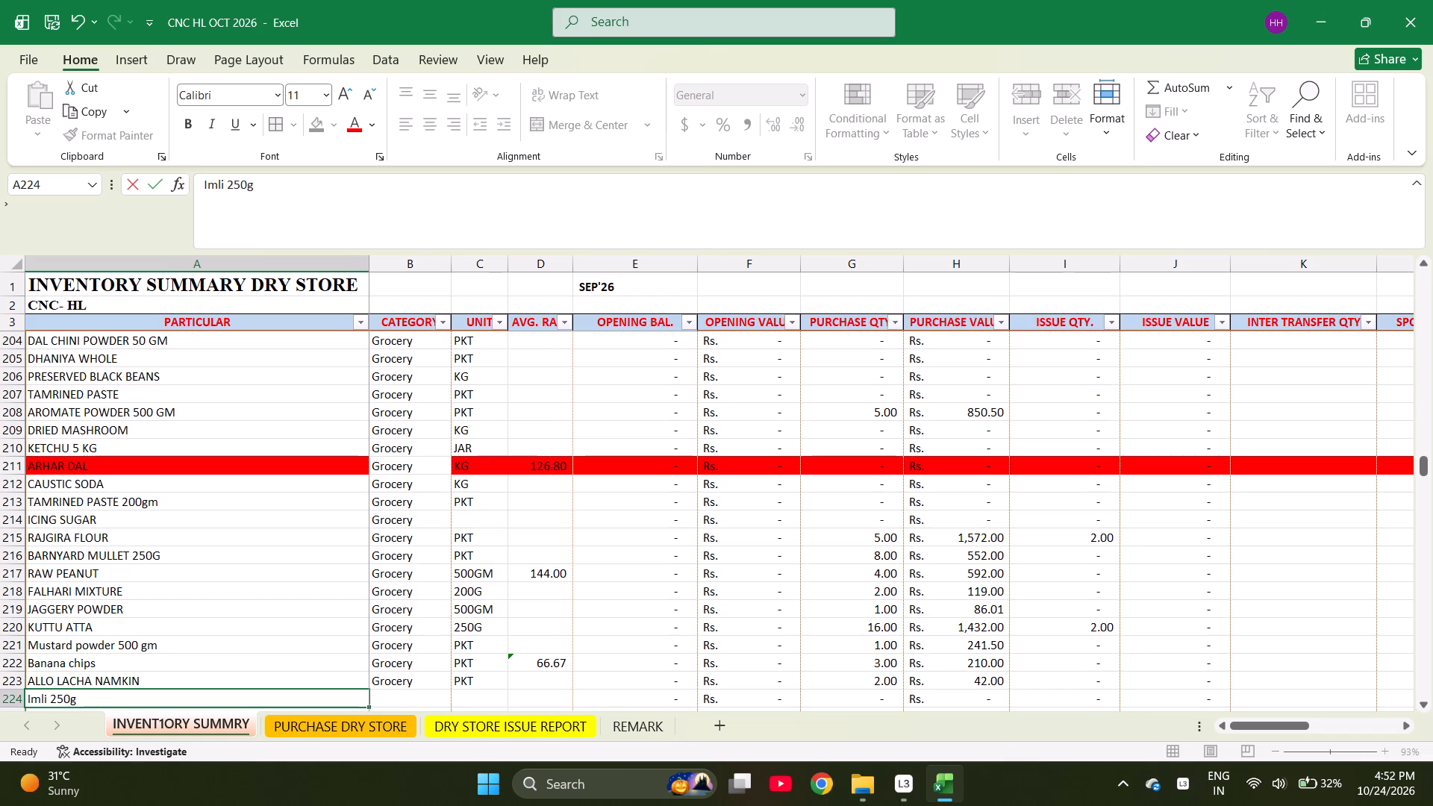
Fill the category Grocery and unit PKT down from the row above for the Imli 250g item.
{"action": "key", "text": "ctrl+d"}
{"action": "key", "text": "Right"}
{"action": "key", "text": "ctrl+d"}
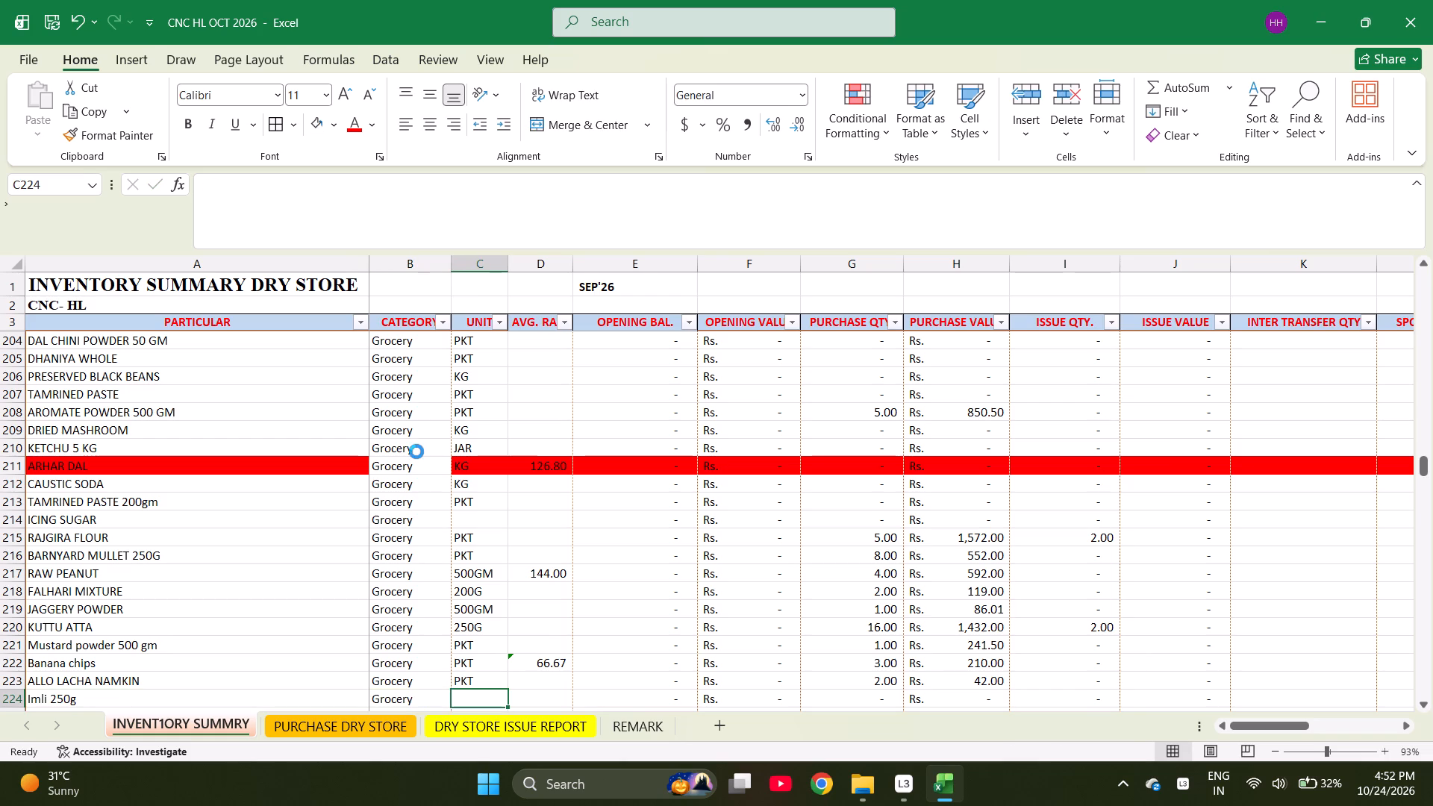
Copy Imli 250g from the inventory summary into the product cell of row 456 in PURCHASE DRY STORE.
{"action": "key", "text": "Left"}
{"action": "key", "text": "Left"}
{"action": "key", "text": "Left"}
{"action": "key", "text": "Left"}
{"action": "key", "text": "Left"}
{"action": "key", "text": "Left"}
{"action": "key", "text": "Left"}
{"action": "key", "text": "Left"}
{"action": "key", "text": "Left"}
{"action": "key", "text": "Left"}
{"action": "key", "text": "Left"}
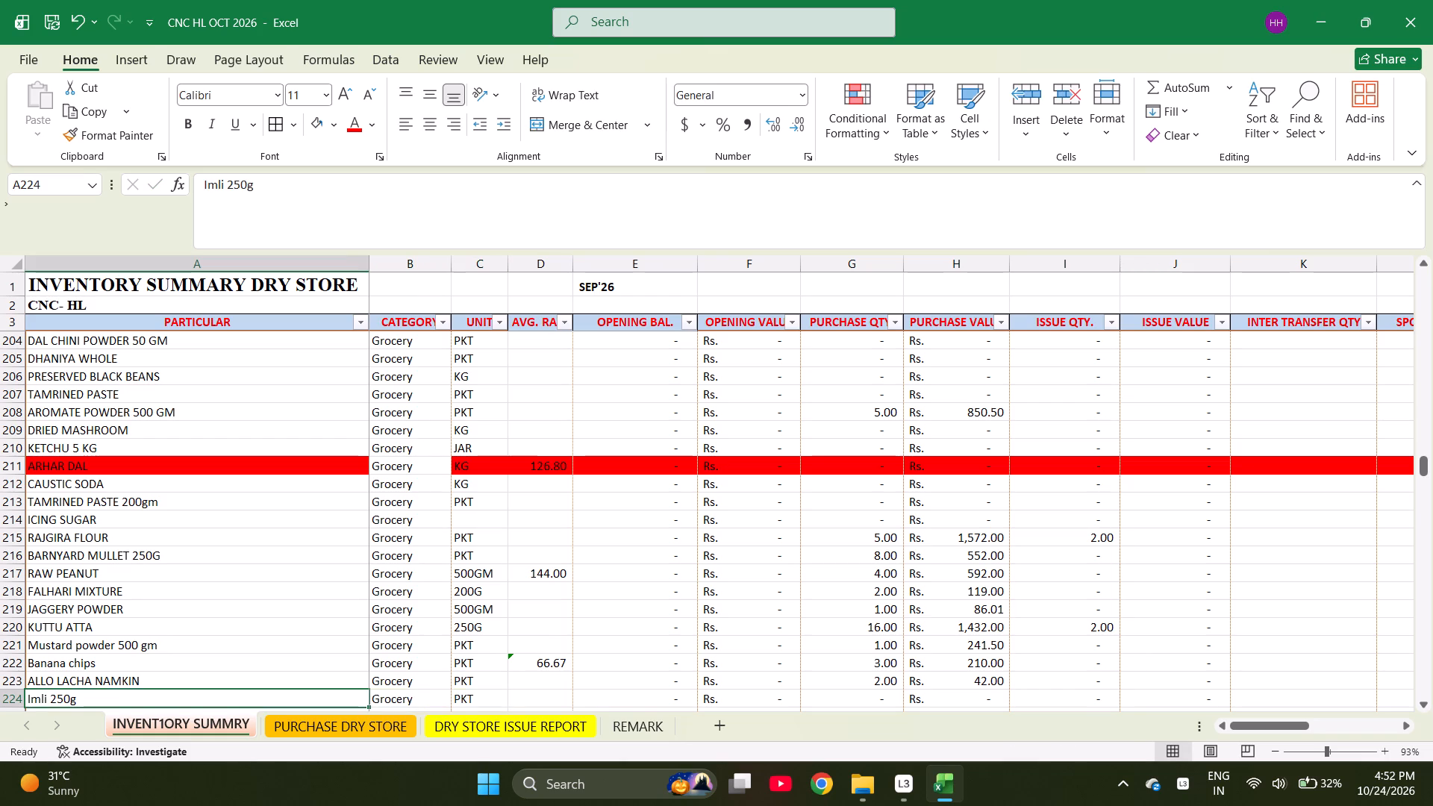
{"action": "key", "text": "ctrl+c"}
{"action": "key", "text": "ctrl+Page_Down"}
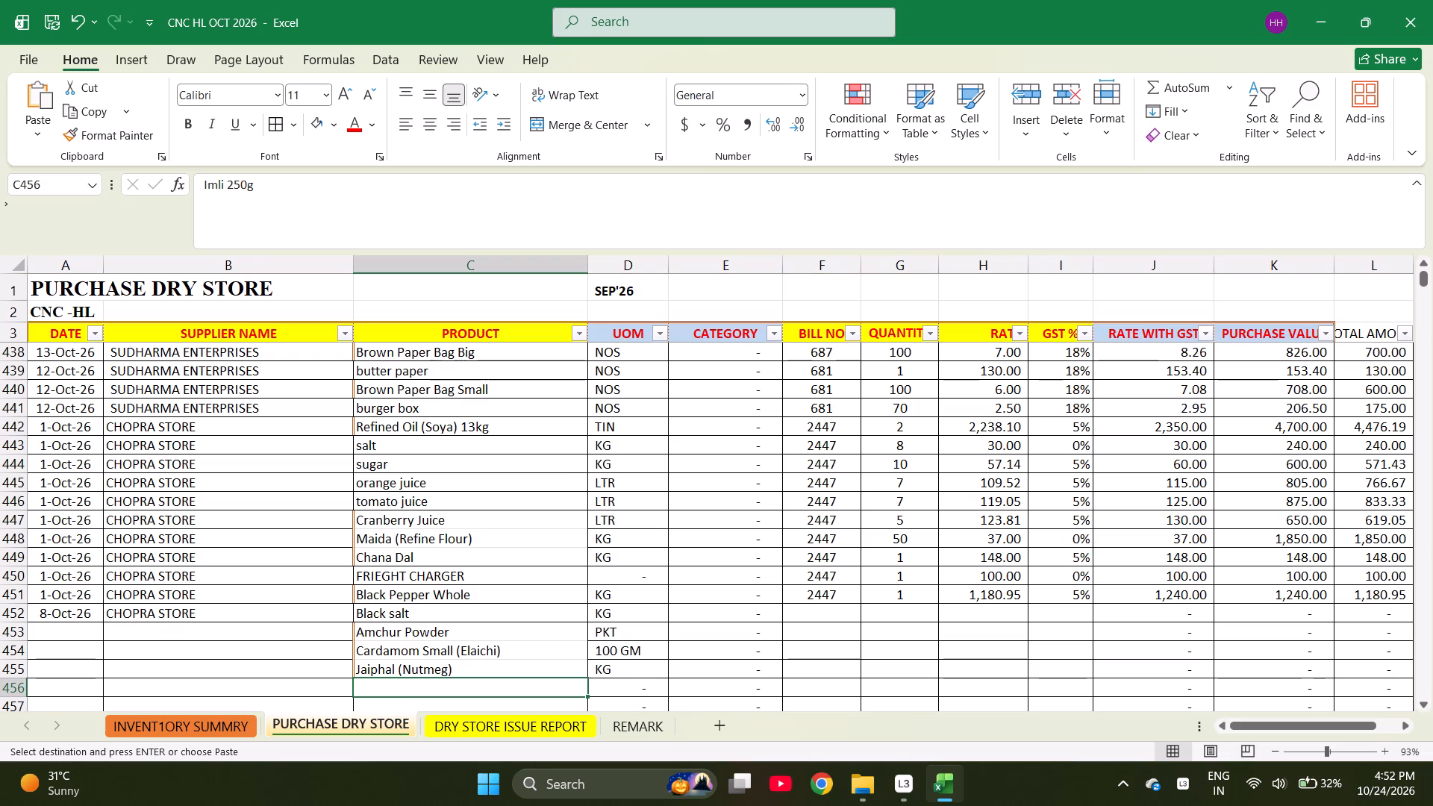
{"action": "key", "text": "Return"}
{"action": "key", "text": "Down"}
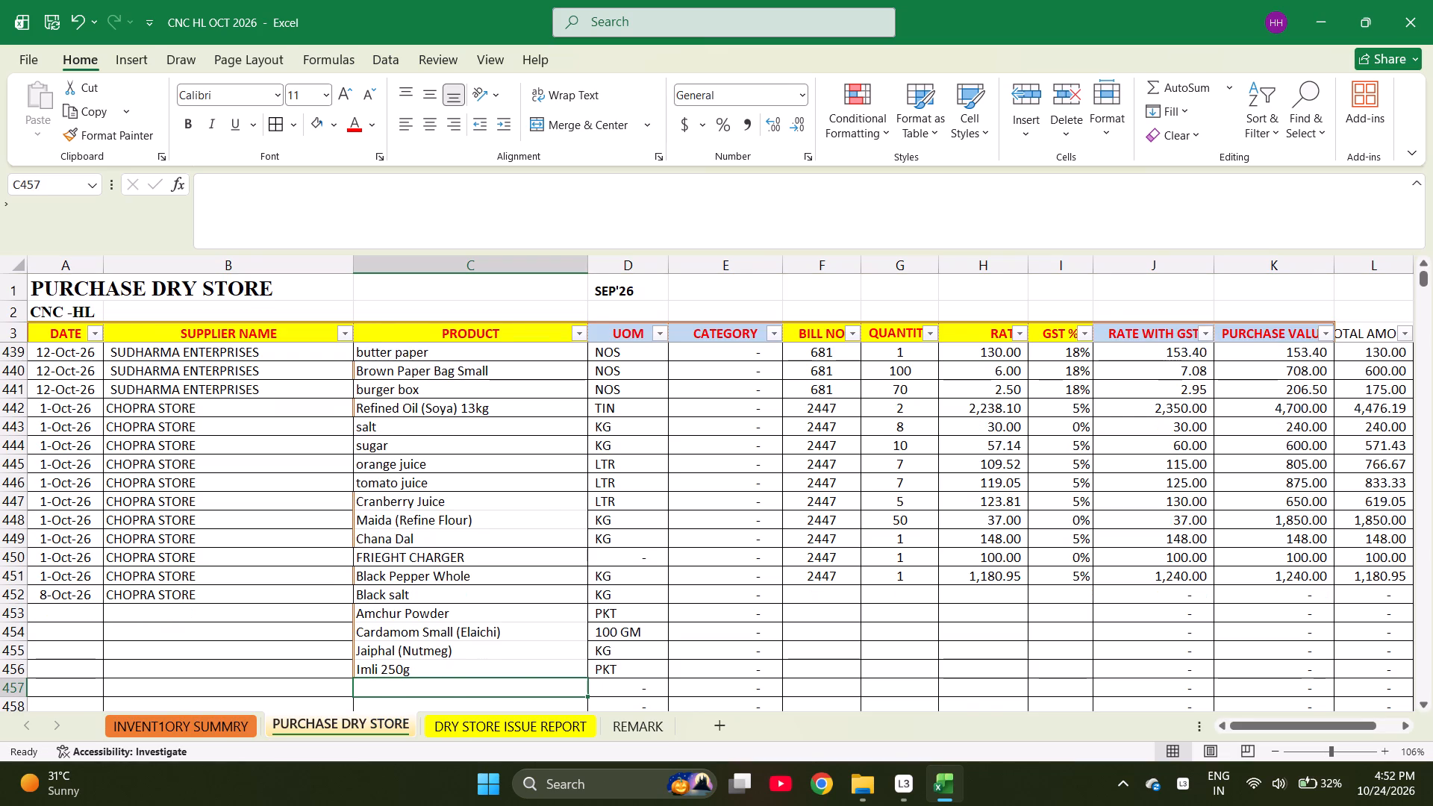
Search the inventory summary for "milk m" and copy Milk maid 400gm into the product cell of row 457 in PURCHASE DRY STORE.
{"action": "key", "text": "ctrl+Page_Up"}
{"action": "key", "text": "ctrl+f"}
{"action": "type", "text": "milkm"}
{"action": "key", "text": "Return"}
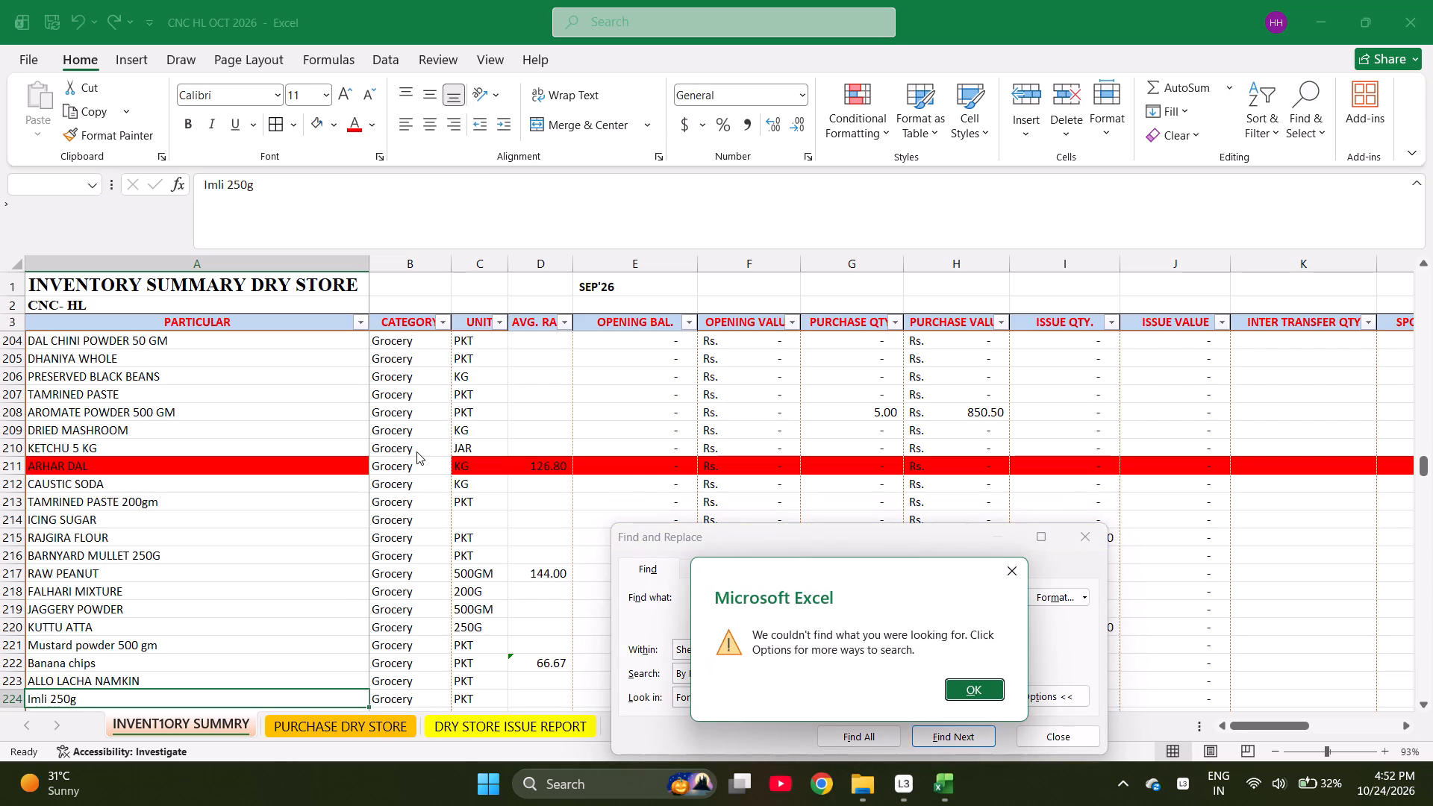
{"action": "key", "text": "Return"}
{"action": "key", "text": "space"}
{"action": "key", "text": "BackSpace"}
{"action": "key", "text": "BackSpace"}
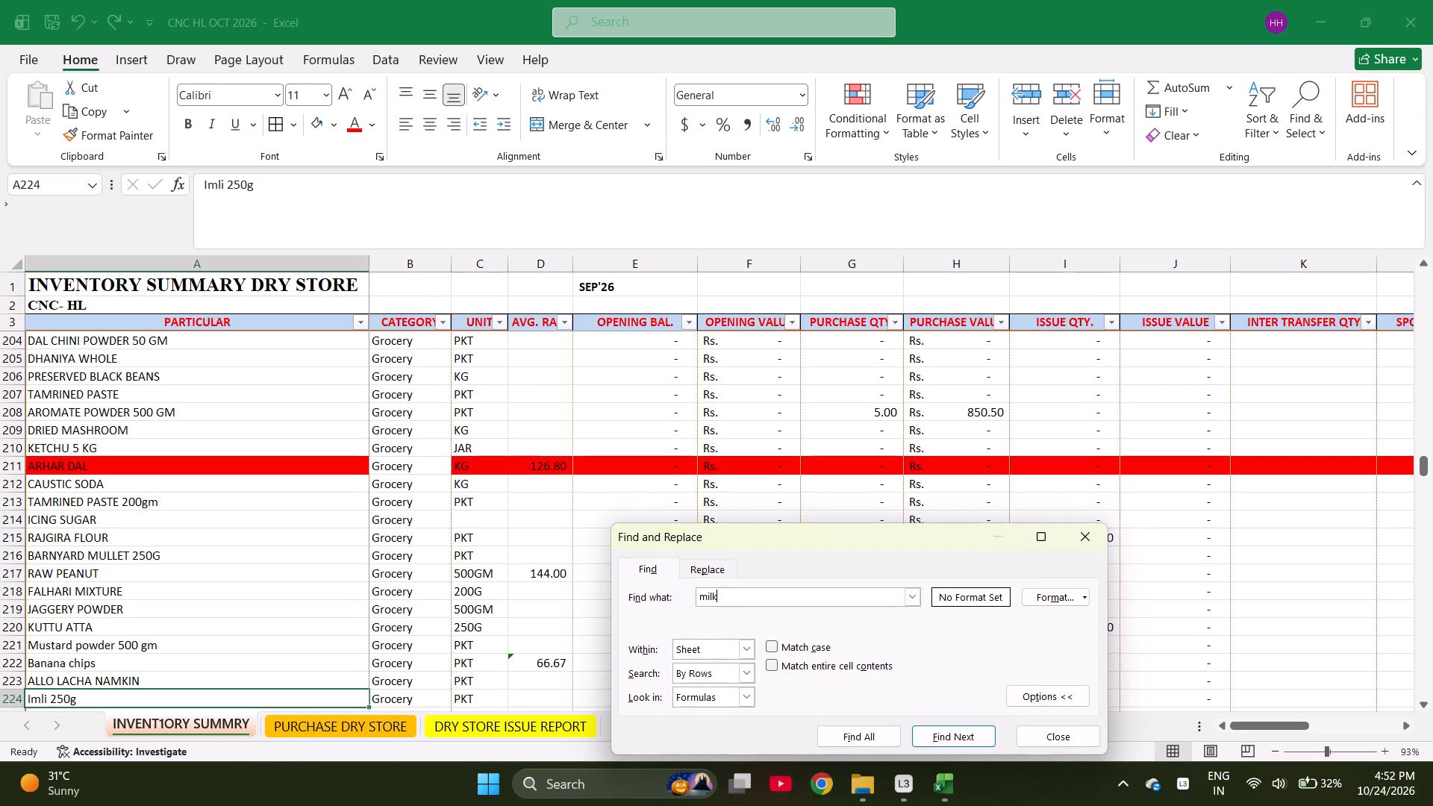
{"action": "key", "text": "space"}
{"action": "key", "text": "m"}
{"action": "key", "text": "Return"}
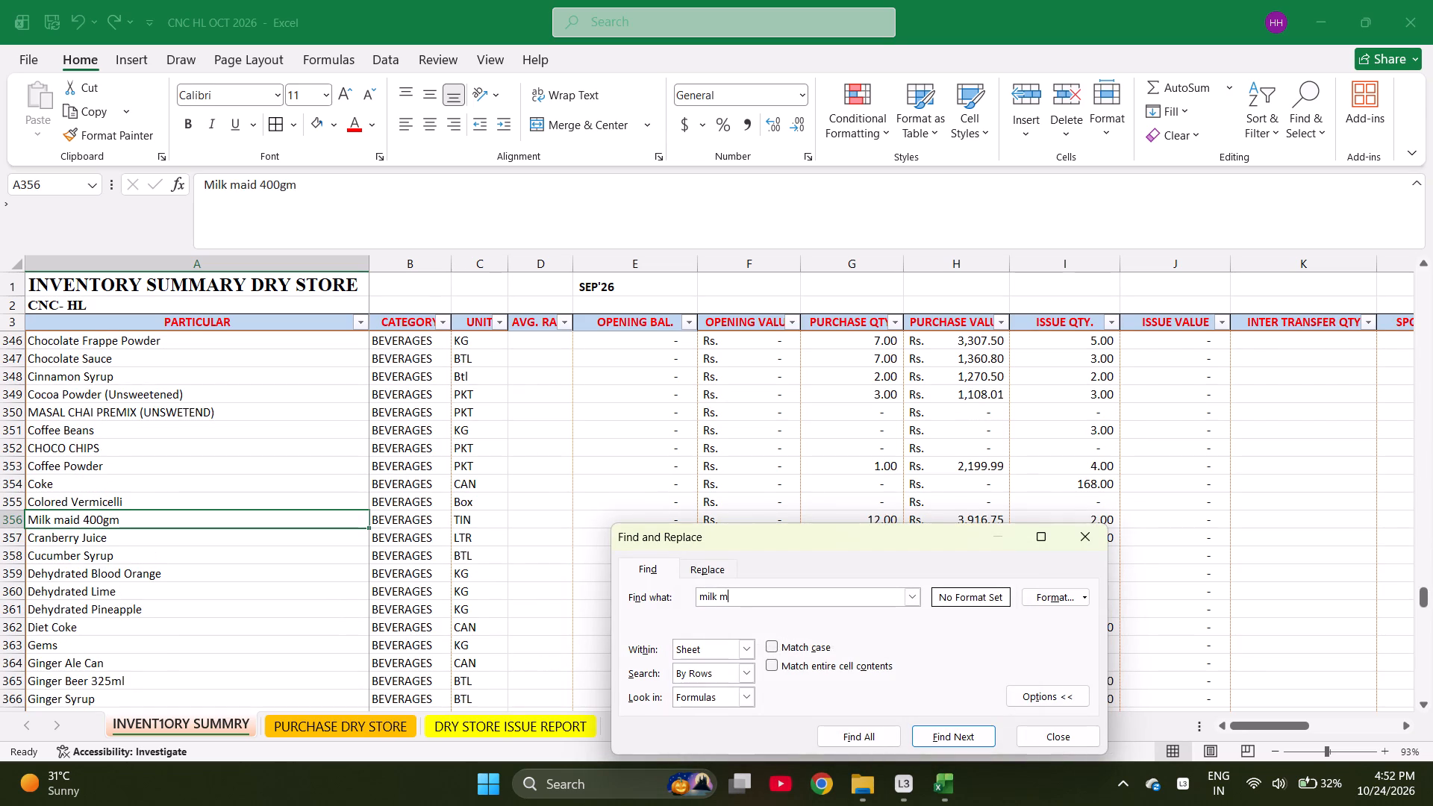
{"action": "key", "text": "Escape"}
{"action": "key", "text": "ctrl+c"}
{"action": "key", "text": "ctrl+Page_Down"}
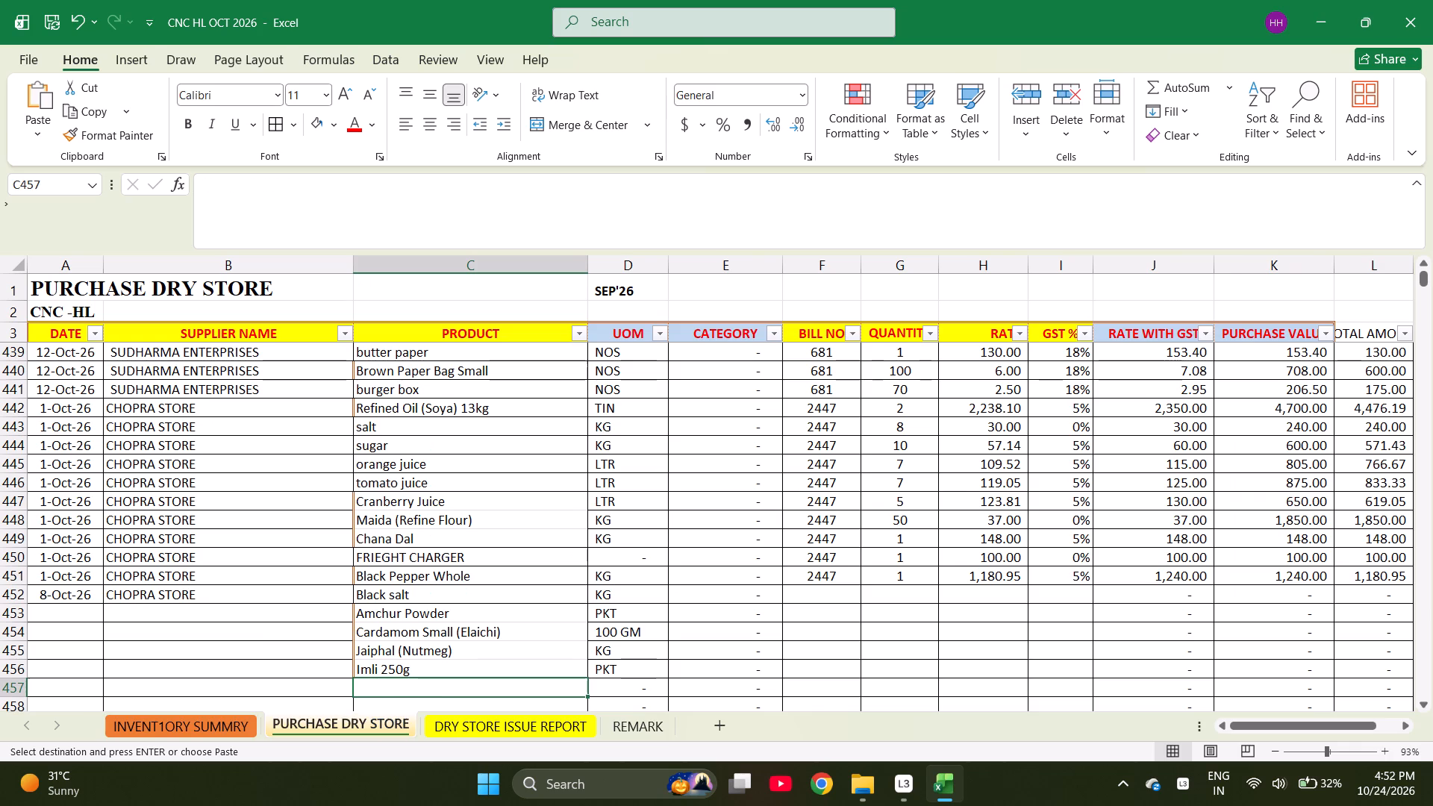
{"action": "key", "text": "Return"}
{"action": "key", "text": "Down"}
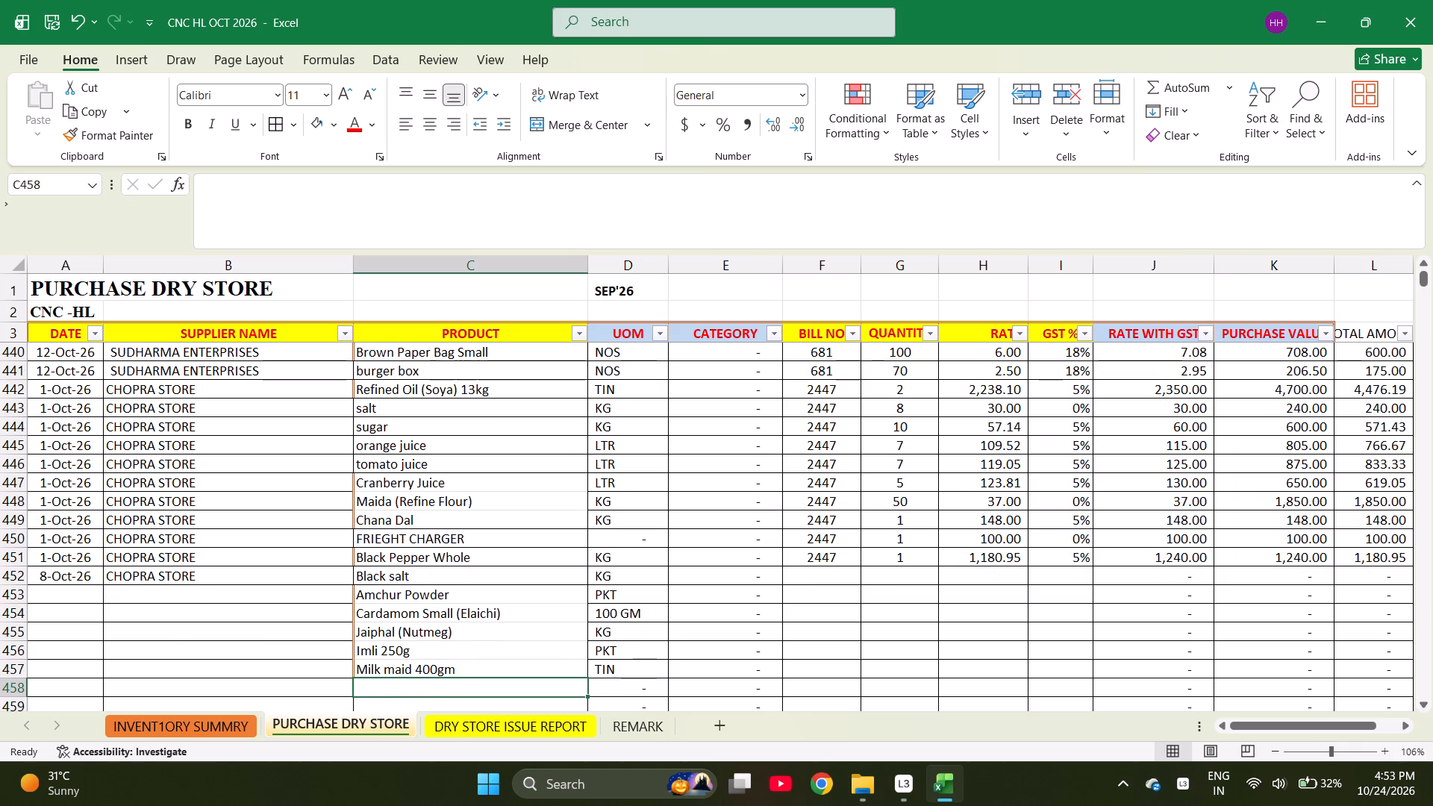
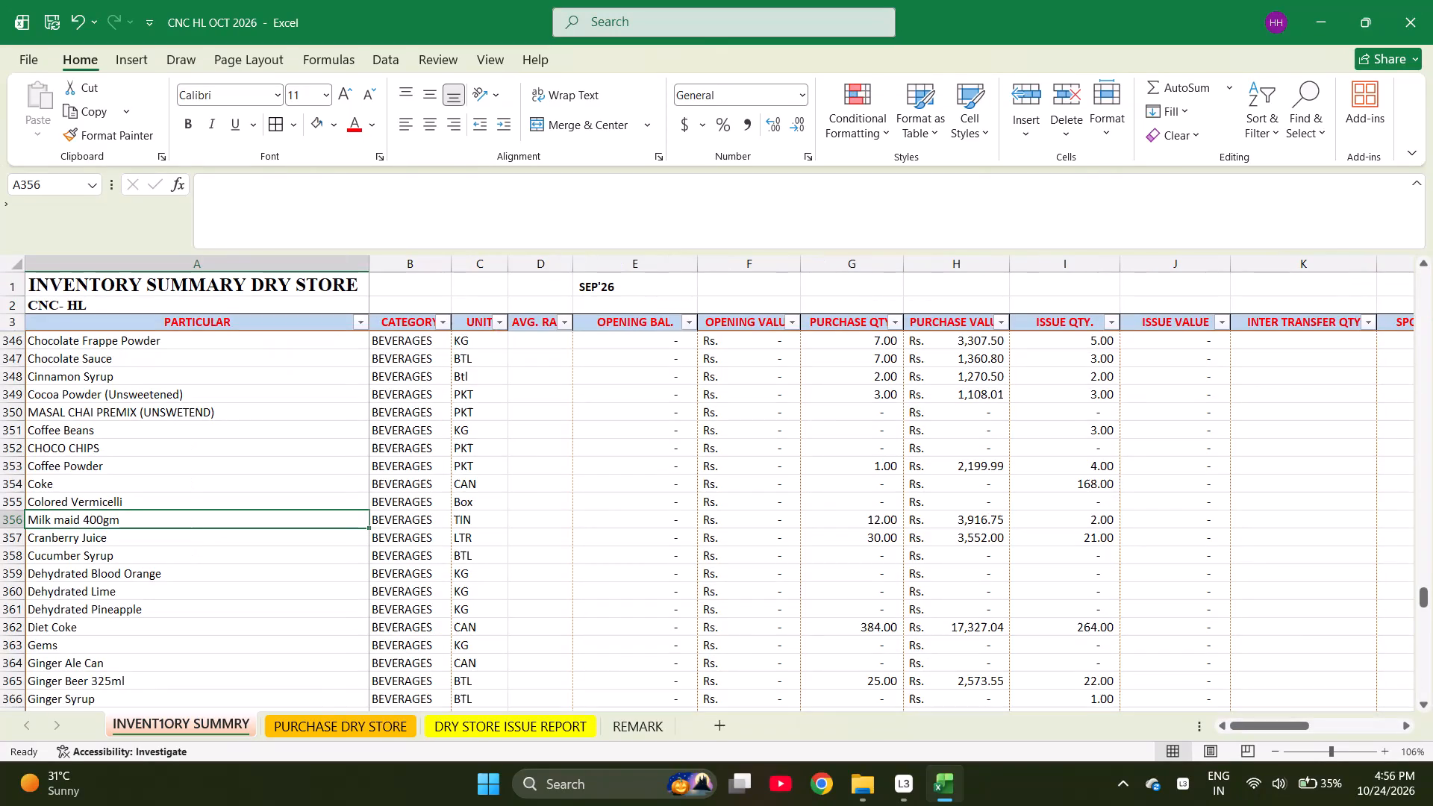
Search the inventory summary for "pista".
{"action": "key", "text": "ctrl+f"}
{"action": "type", "text": "pista"}
{"action": "key", "text": "Return"}
{"action": "key", "text": "Escape"}
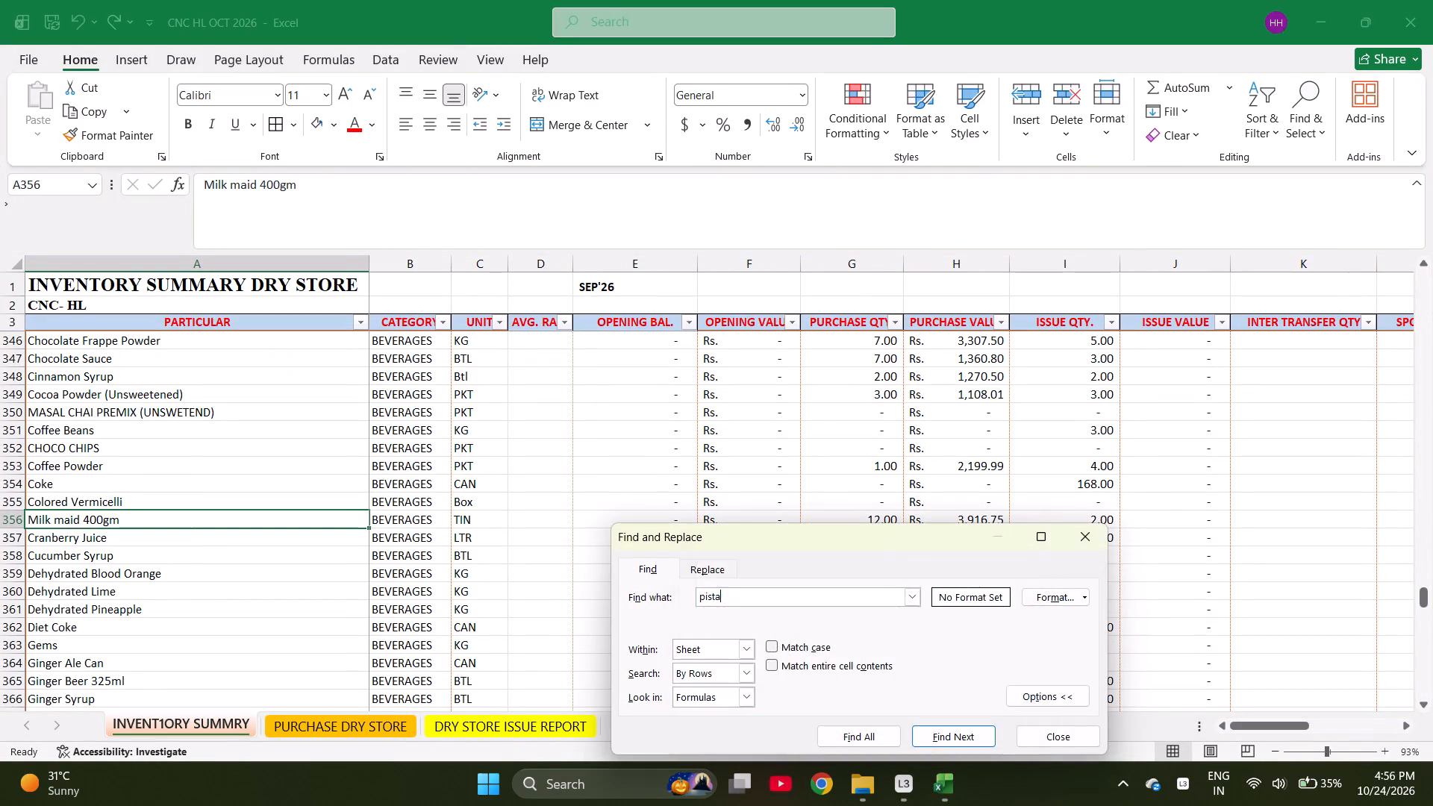
{"action": "key", "text": "Escape"}
Look through the BEVERAGES items below Milk maid 400gm in the inventory summary for a pista product.
{"action": "key", "text": "Down"}
{"action": "key", "text": "Down"}
{"action": "key", "text": "Down"}
{"action": "key", "text": "Down"}
{"action": "key", "text": "Down"}
{"action": "key", "text": "Down"}
{"action": "key", "text": "Down"}
{"action": "key", "text": "Down"}
{"action": "key", "text": "Down"}
{"action": "key", "text": "Down"}
{"action": "key", "text": "Down"}
{"action": "key", "text": "Down"}
{"action": "key", "text": "Down"}
{"action": "key", "text": "Down"}
{"action": "key", "text": "Down"}
{"action": "key", "text": "Down"}
{"action": "key", "text": "Down"}
{"action": "key", "text": "Down"}
{"action": "key", "text": "Down"}
{"action": "key", "text": "Down"}
{"action": "key", "text": "Down"}
{"action": "key", "text": "Down"}
{"action": "key", "text": "Down"}
{"action": "key", "text": "Down"}
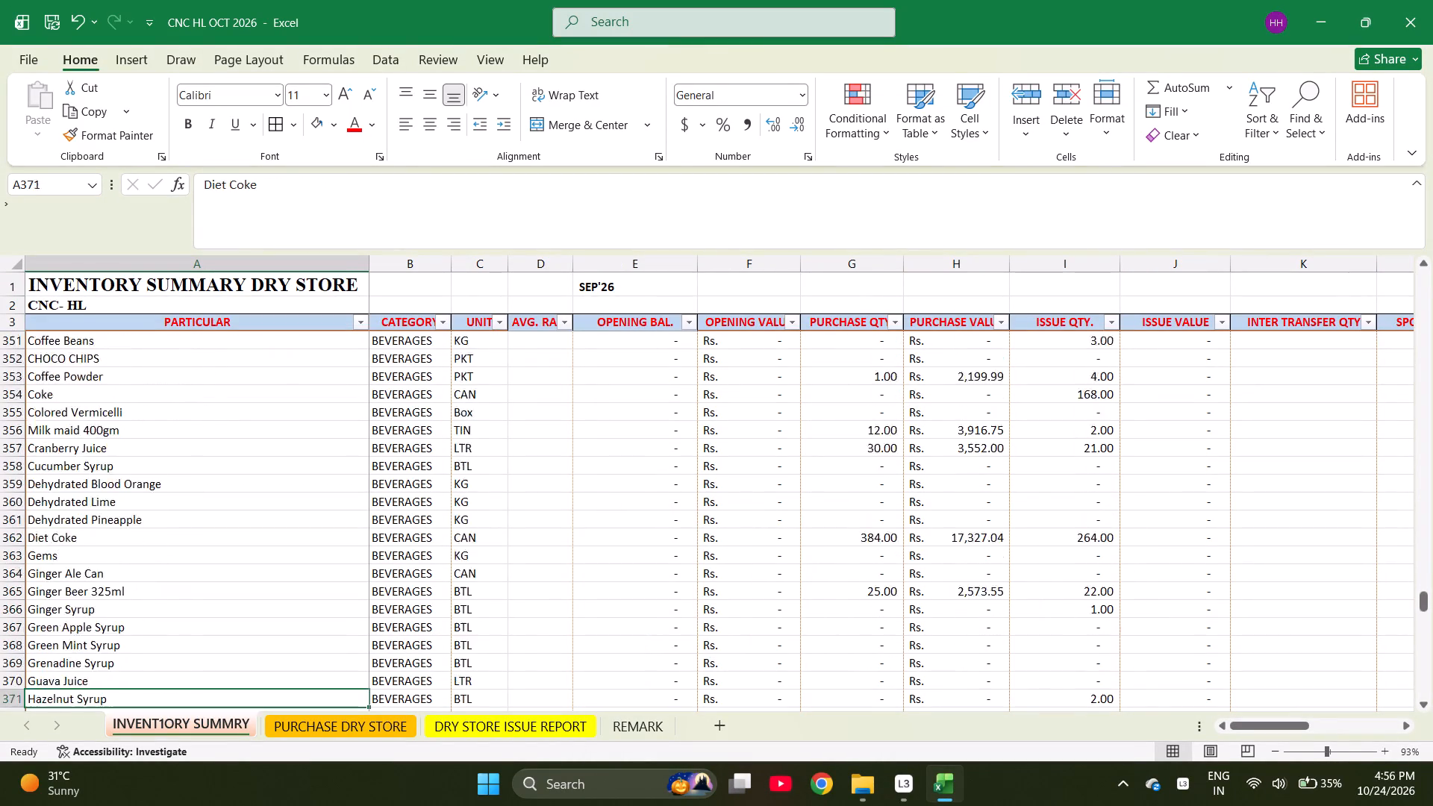
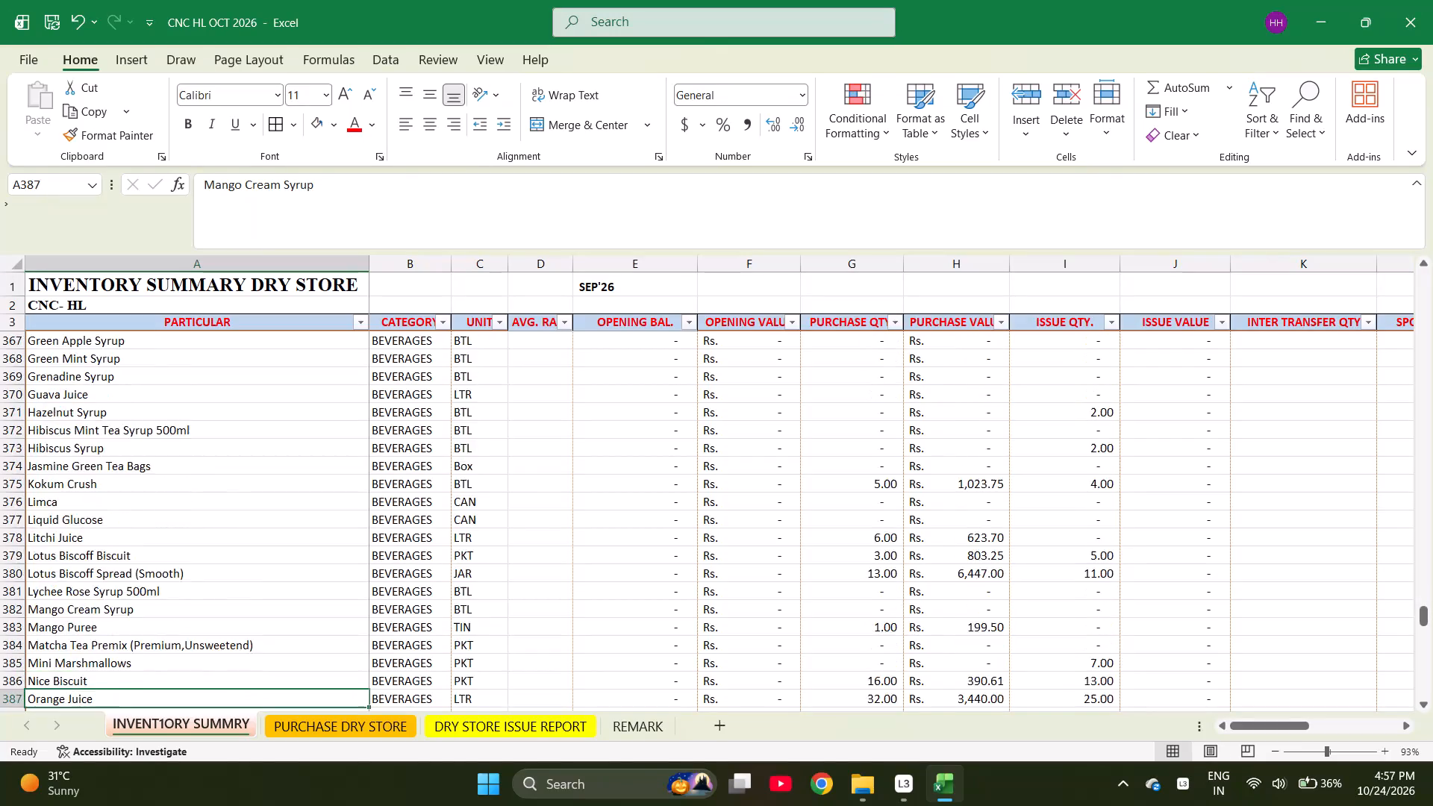
Add the item "pista (mota)" below Imli 250g in the inventory summary, with category Grocery and unit kg.
{"action": "key", "text": "Page_Up"}
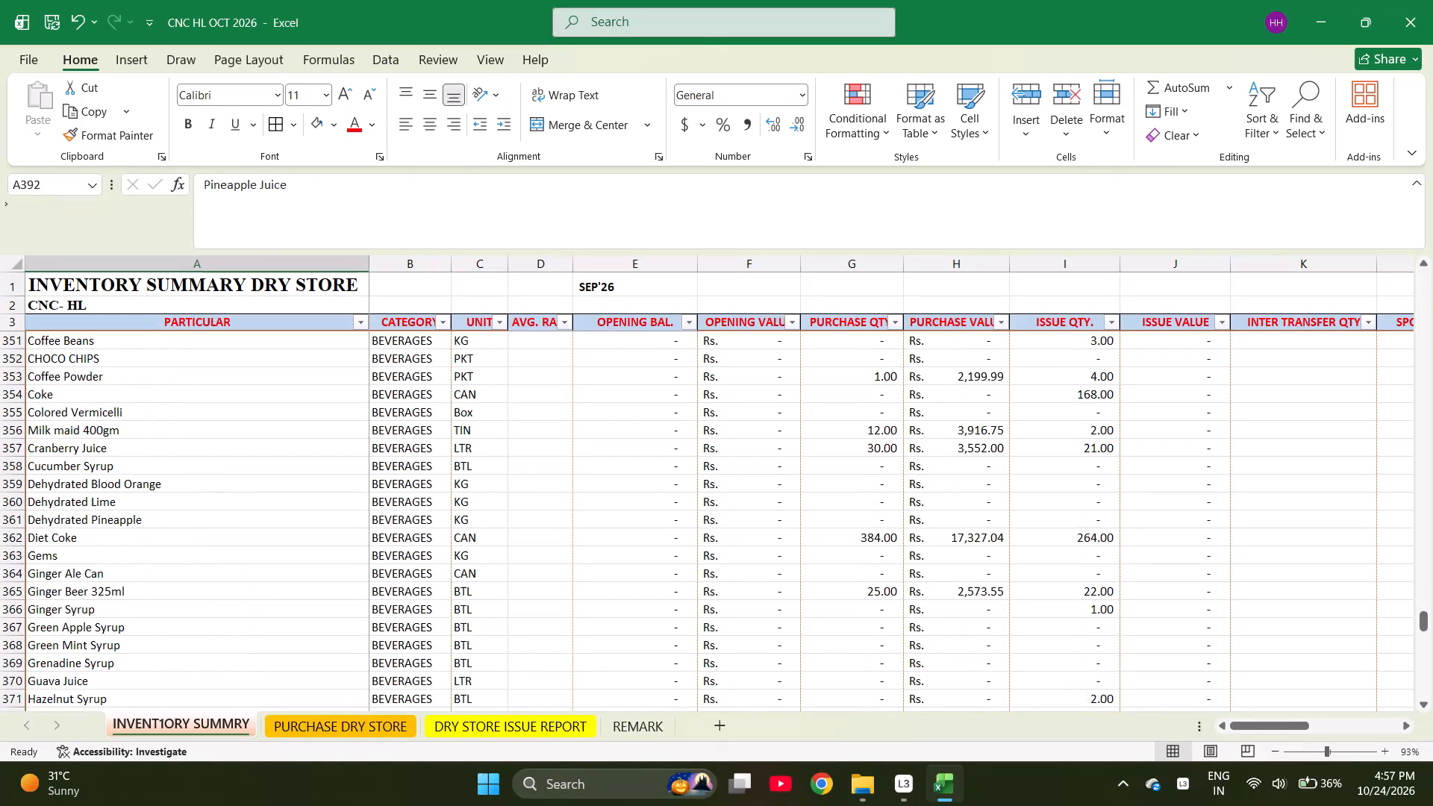
{"action": "key", "text": "Page_Up"}
{"action": "key", "text": "Page_Up"}
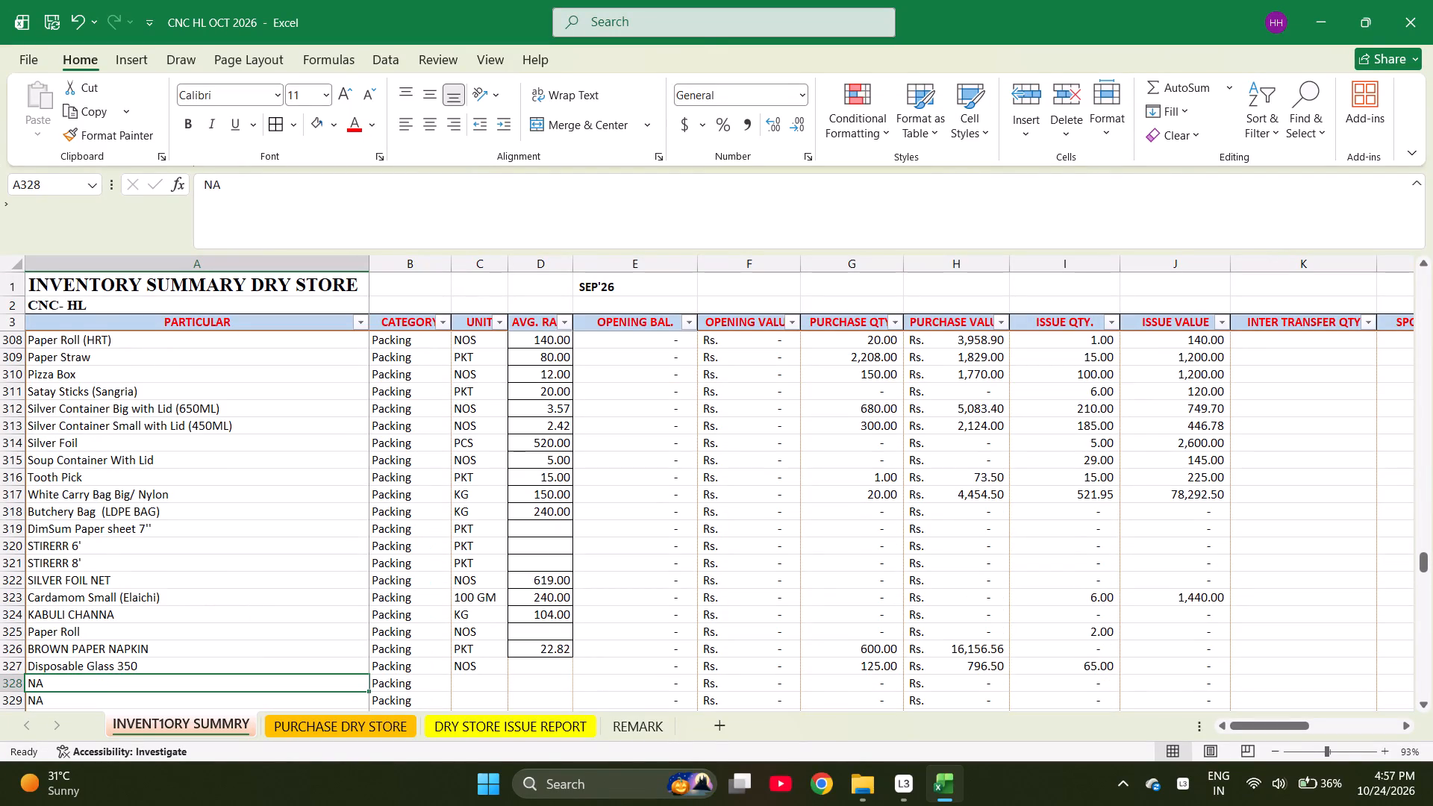
{"action": "key", "text": "Page_Up"}
{"action": "key", "text": "Page_Up"}
{"action": "key", "text": "Page_Up"}
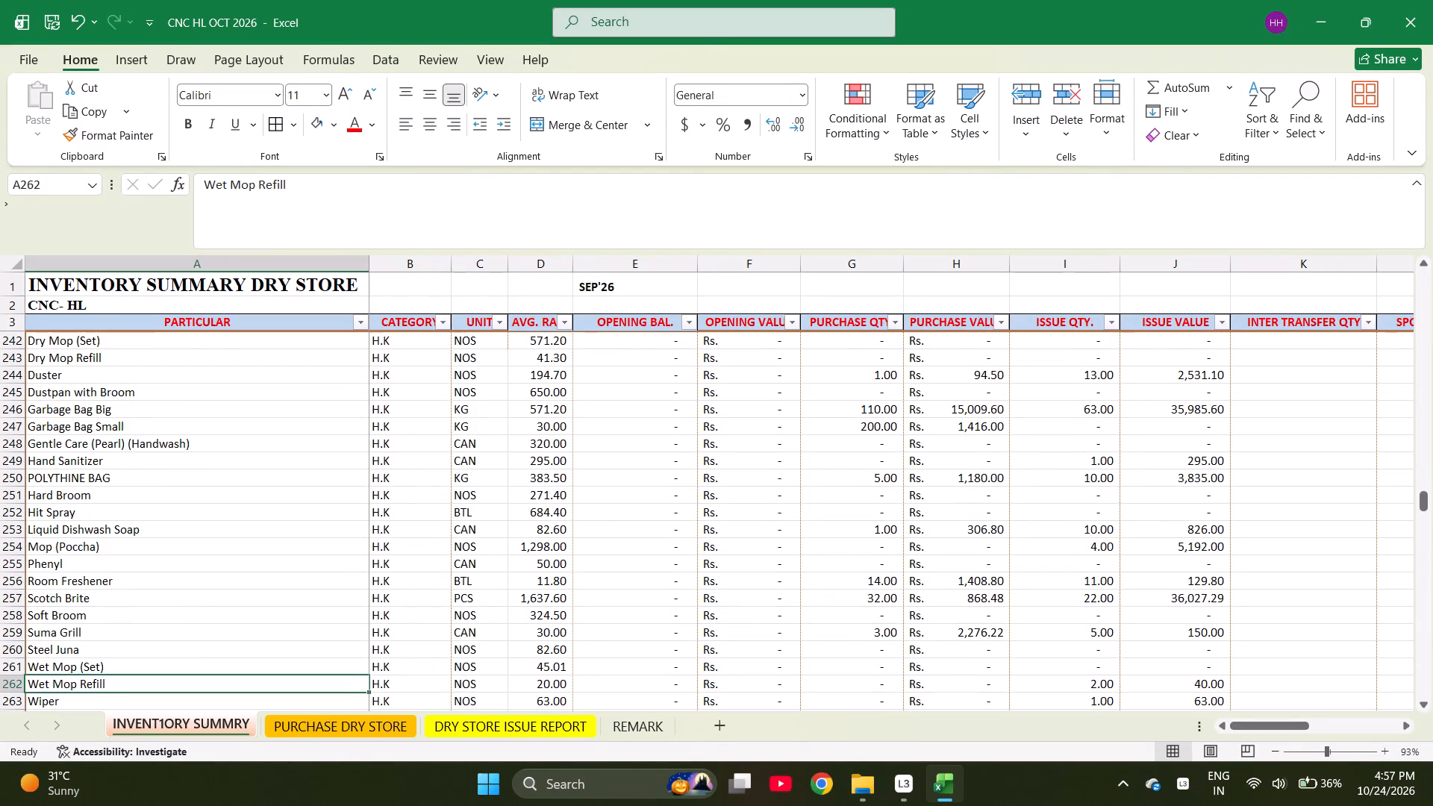
{"action": "key", "text": "Page_Down"}
{"action": "key", "text": "Page_Up"}
{"action": "key", "text": "Page_Up"}
{"action": "key", "text": "Page_Up"}
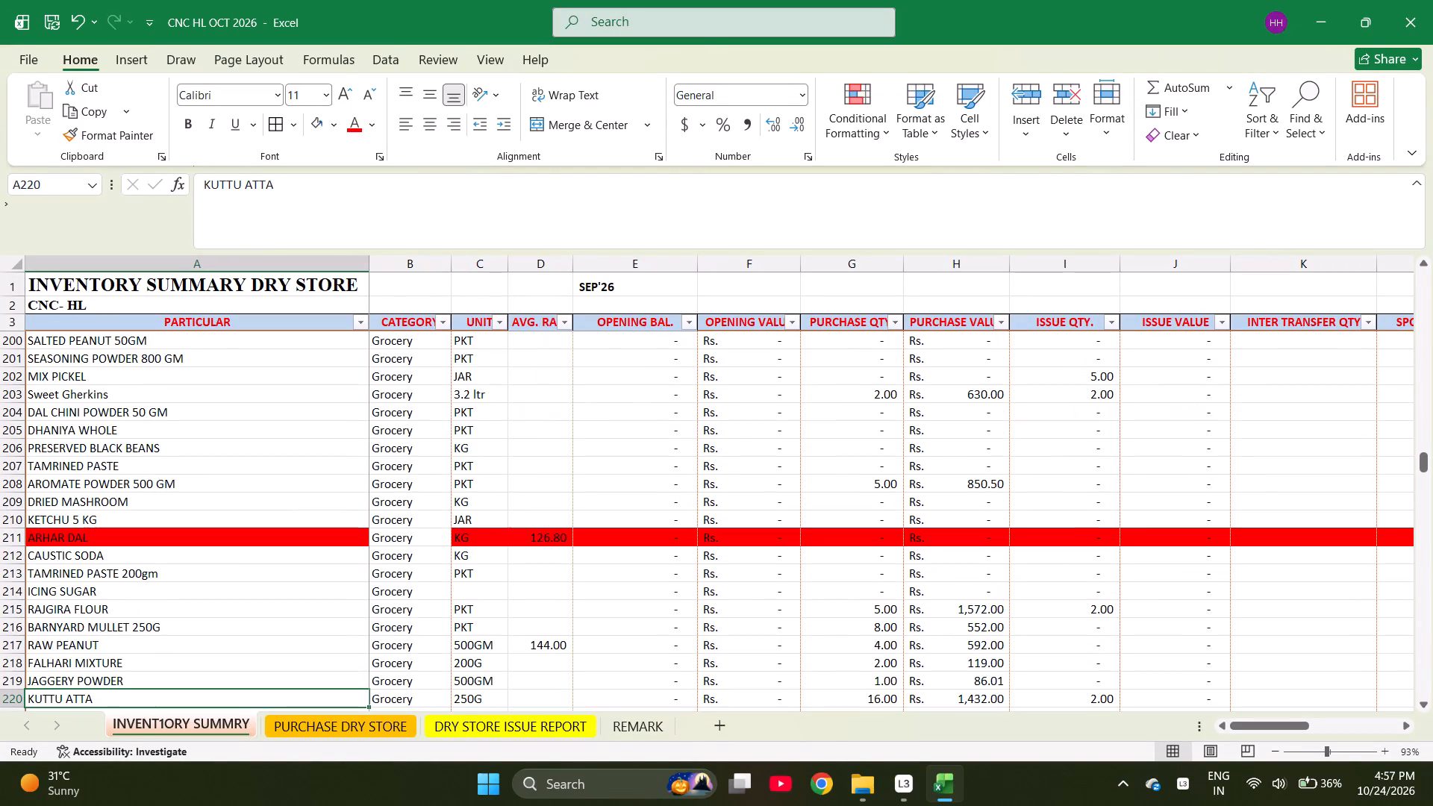
{"action": "key", "text": "Down"}
{"action": "key", "text": "Down"}
{"action": "key", "text": "Down"}
{"action": "key", "text": "Down"}
{"action": "key", "text": "Down"}
{"action": "key", "text": "Down"}
{"action": "key", "text": "Down"}
{"action": "key", "text": "Down"}
{"action": "key", "text": "Down"}
{"action": "key", "text": "Down"}
{"action": "key", "text": "Down"}
{"action": "key", "text": "Down"}
{"action": "key", "text": "Down"}
{"action": "key", "text": "Down"}
{"action": "key", "text": "Down"}
{"action": "key", "text": "Down"}
{"action": "key", "text": "Down"}
{"action": "key", "text": "Down"}
{"action": "key", "text": "Down"}
{"action": "key", "text": "Down"}
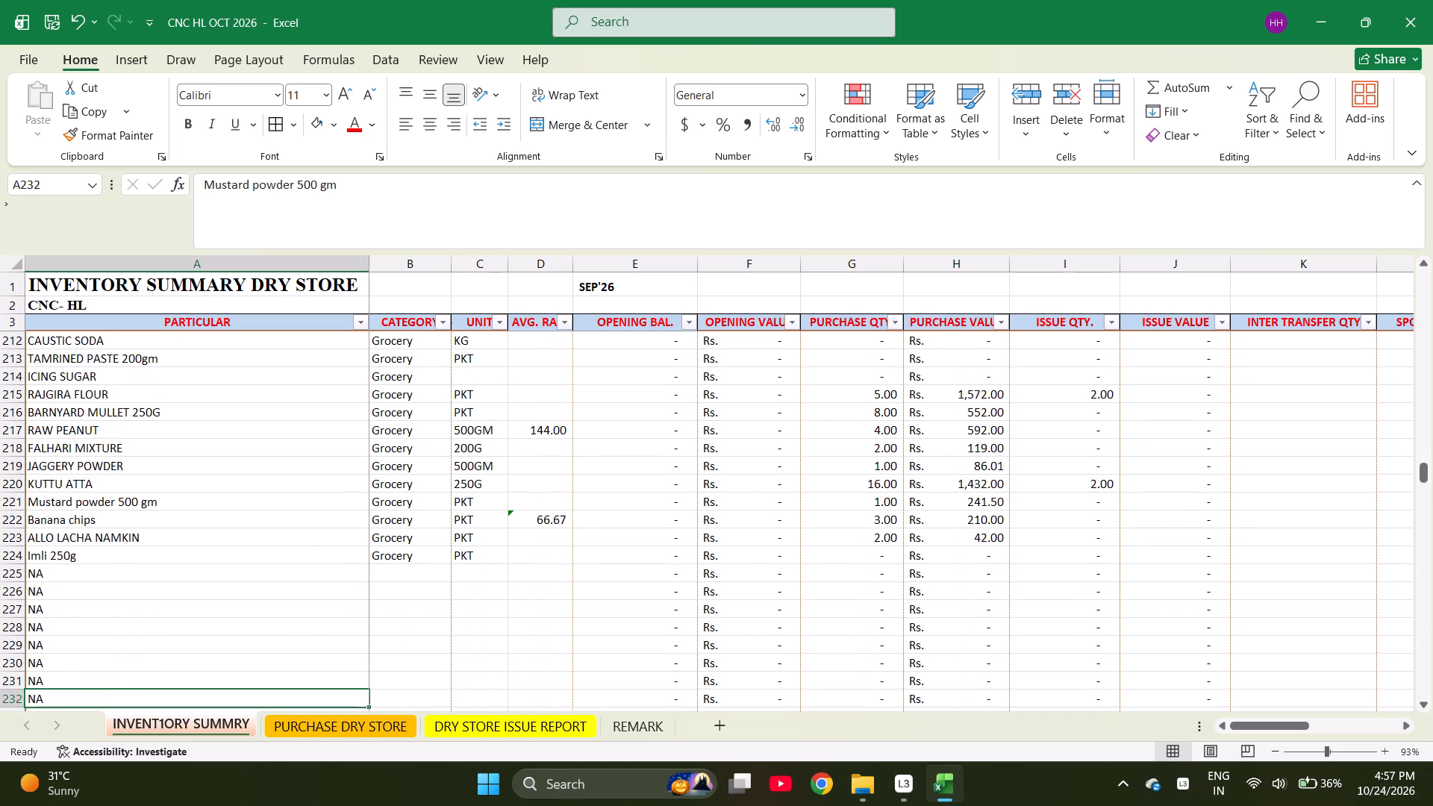
{"action": "key", "text": "Up"}
{"action": "key", "text": "Up"}
{"action": "key", "text": "Up"}
{"action": "key", "text": "Up"}
{"action": "key", "text": "Up"}
{"action": "key", "text": "Up"}
{"action": "key", "text": "Up"}
{"action": "key", "text": "Up"}
{"action": "key", "text": "Up"}
{"action": "key", "text": "Up"}
{"action": "key", "text": "Down"}
{"action": "key", "text": "Down"}
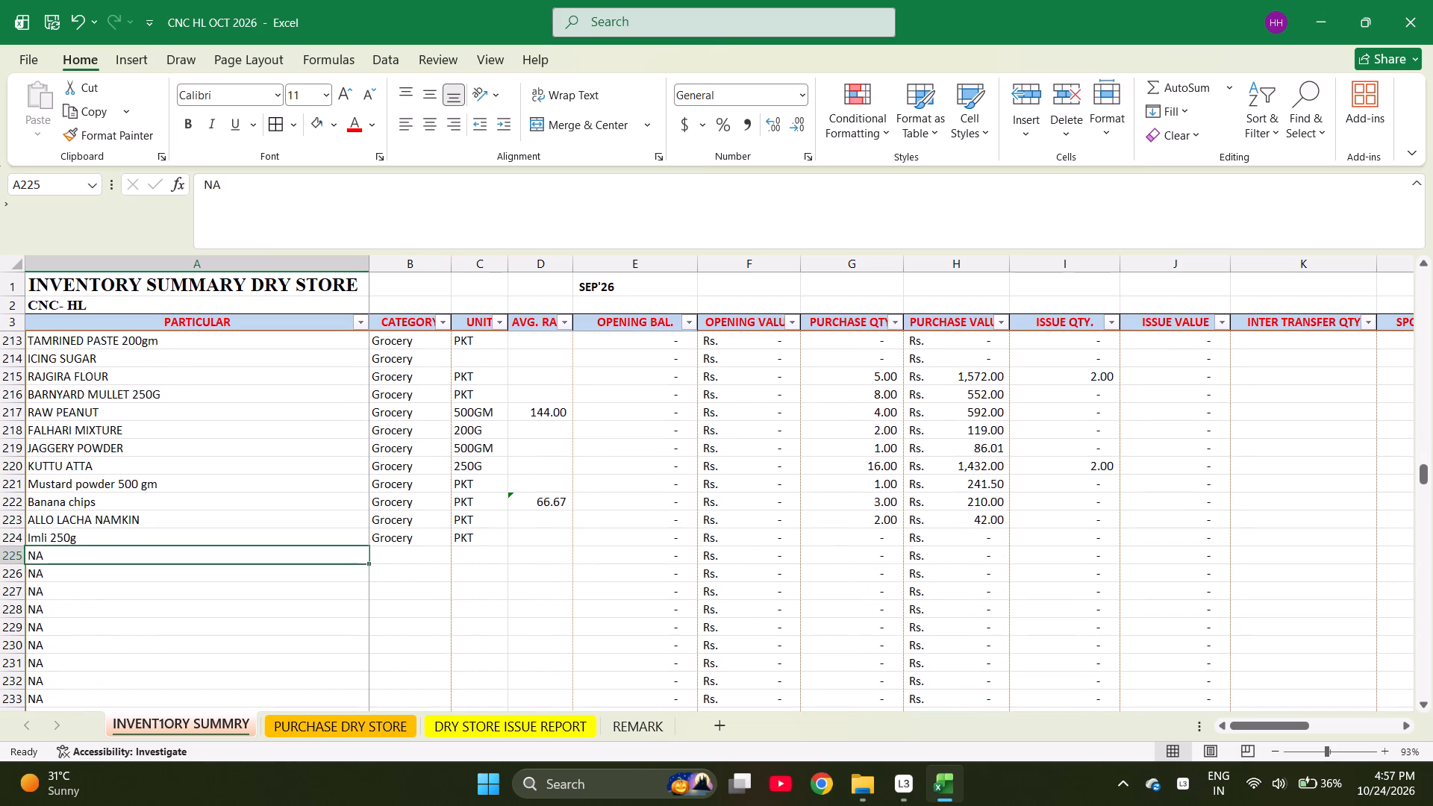
{"action": "type", "text": "sada"}
{"action": "key", "text": "BackSpace"}
{"action": "key", "text": "BackSpace"}
{"action": "key", "text": "BackSpace"}
{"action": "key", "text": "BackSpace"}
{"action": "key", "text": "BackSpace"}
{"action": "key", "text": "BackSpace"}
{"action": "key", "text": "BackSpace"}
{"action": "key", "text": "BackSpace"}
{"action": "key", "text": "BackSpace"}
{"action": "key", "text": "BackSpace"}
{"action": "key", "text": "BackSpace"}
{"action": "key", "text": "BackSpace"}
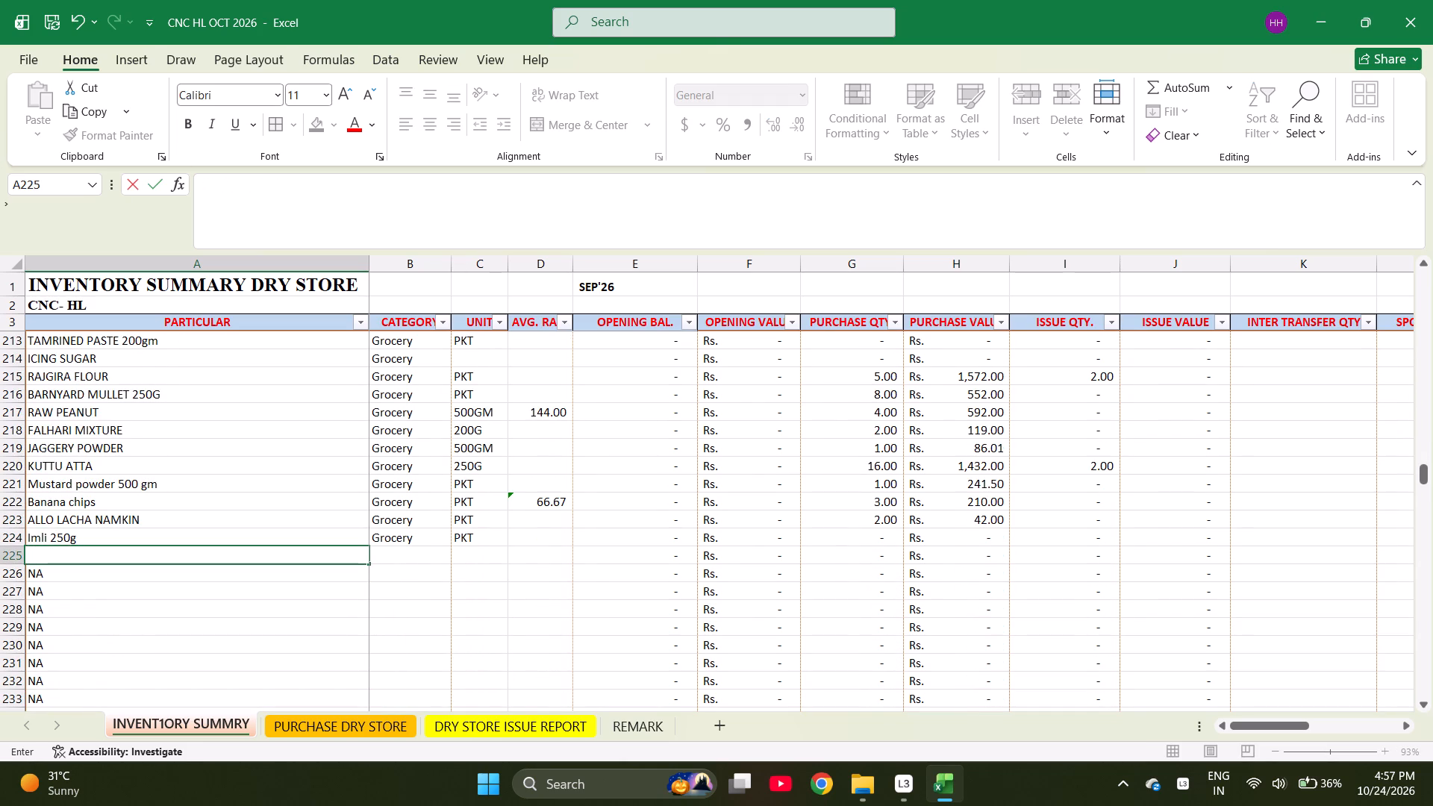
{"action": "type", "text": "pista"}
{"action": "key", "text": "space"}
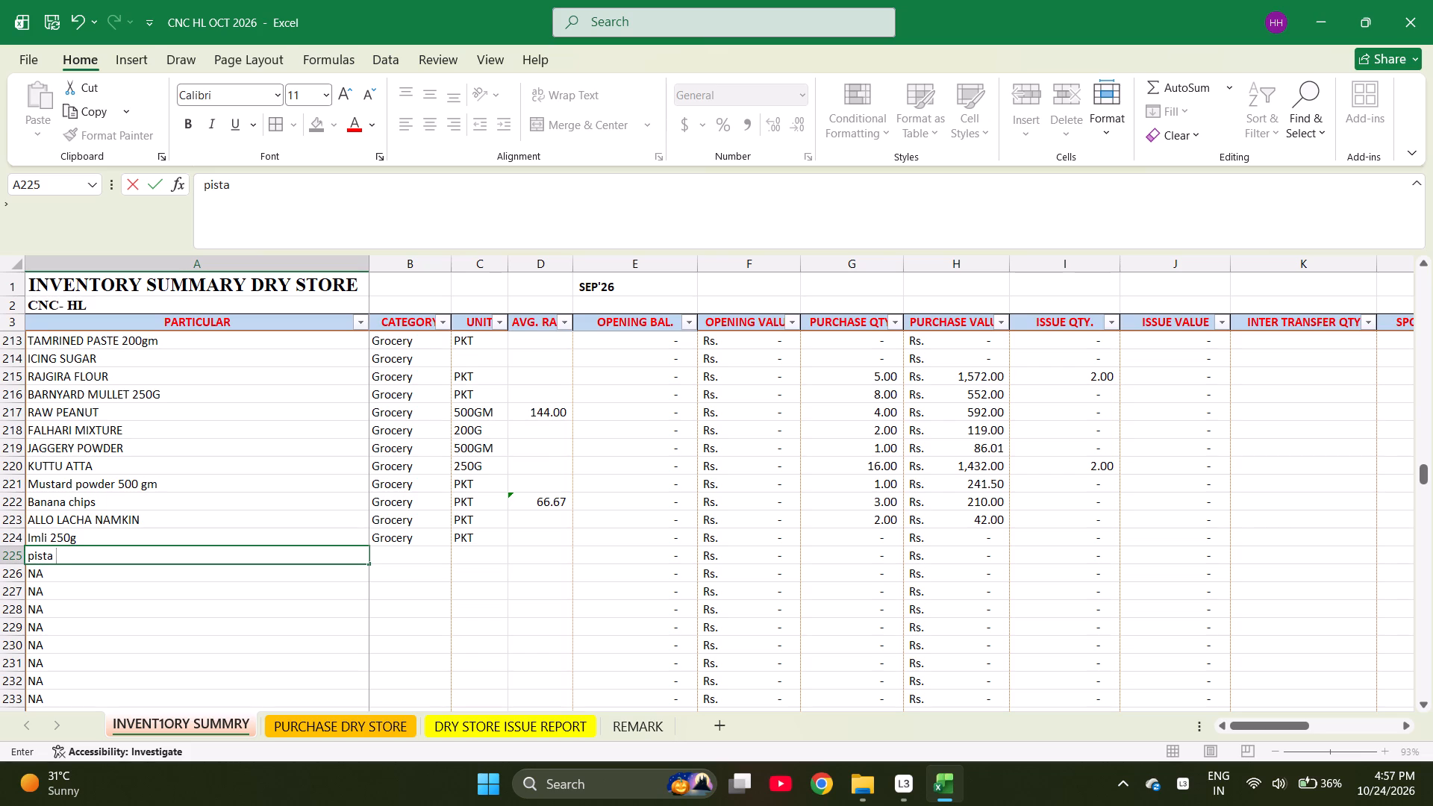
{"action": "key", "text": "shift+parenleft"}
{"action": "type", "text": "mota"}
{"action": "key", "text": "shift+parenright"}
{"action": "key", "text": "Right"}
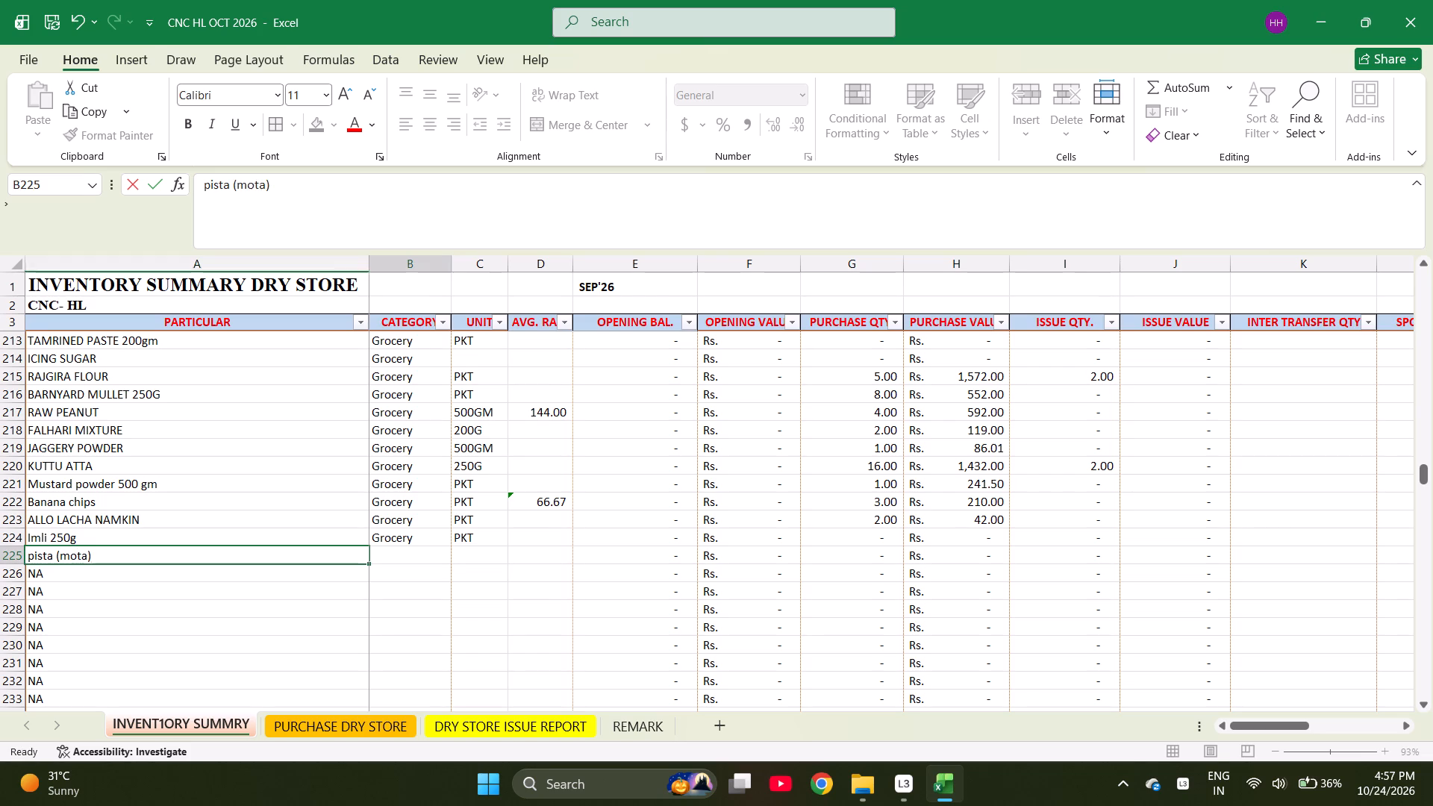
{"action": "key", "text": "ctrl+d"}
{"action": "key", "text": "Right"}
{"action": "type", "text": "kh"}
{"action": "key", "text": "BackSpace"}
{"action": "key", "text": "g"}
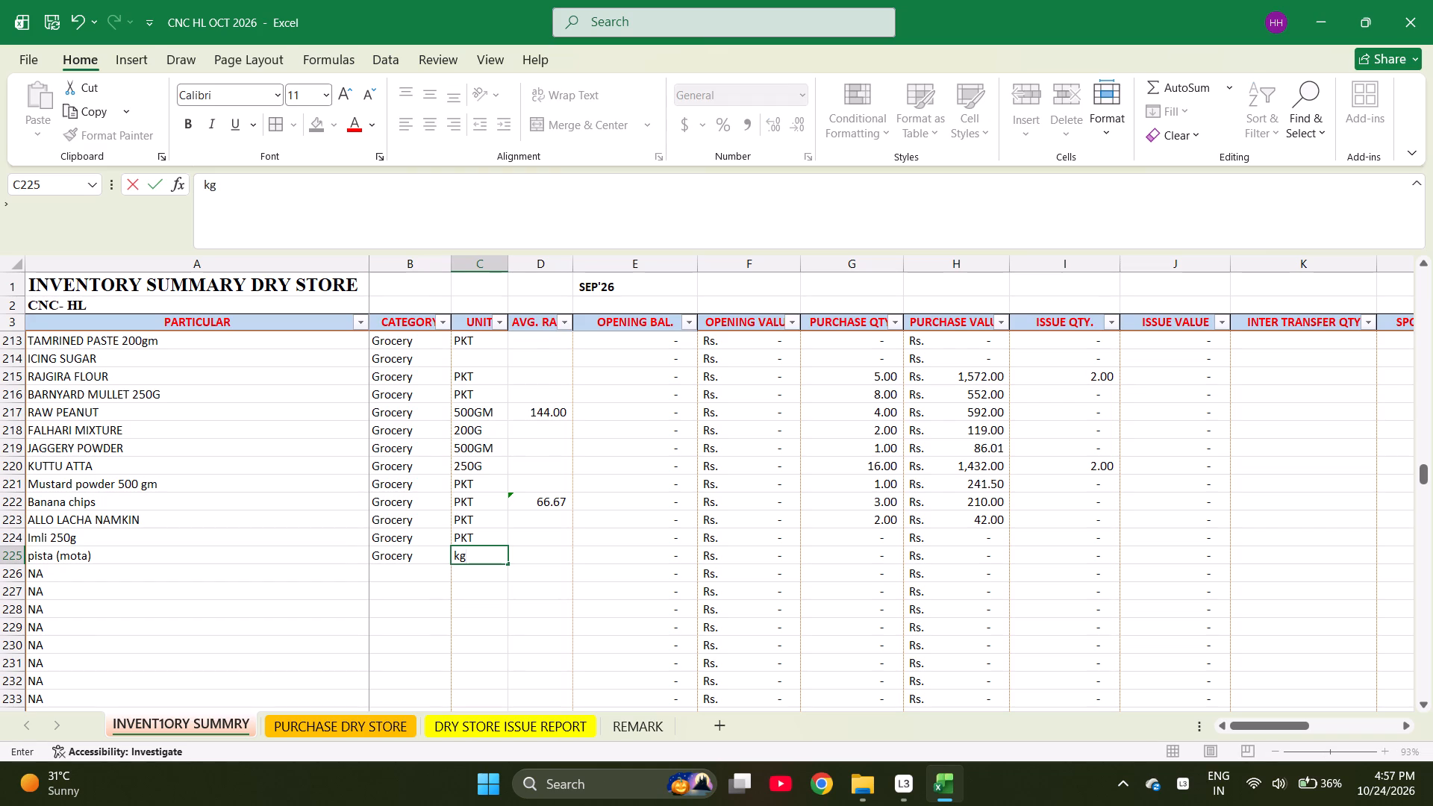
{"action": "key", "text": "Left"}
Copy the pista (mota) item name into the product cell below Milk maid 400gm in the PURCHASE DRY STORE sheet.
{"action": "key", "text": "Left"}
{"action": "key", "text": "Left"}
{"action": "key", "text": "ctrl+c"}
{"action": "key", "text": "ctrl+Page_Down"}
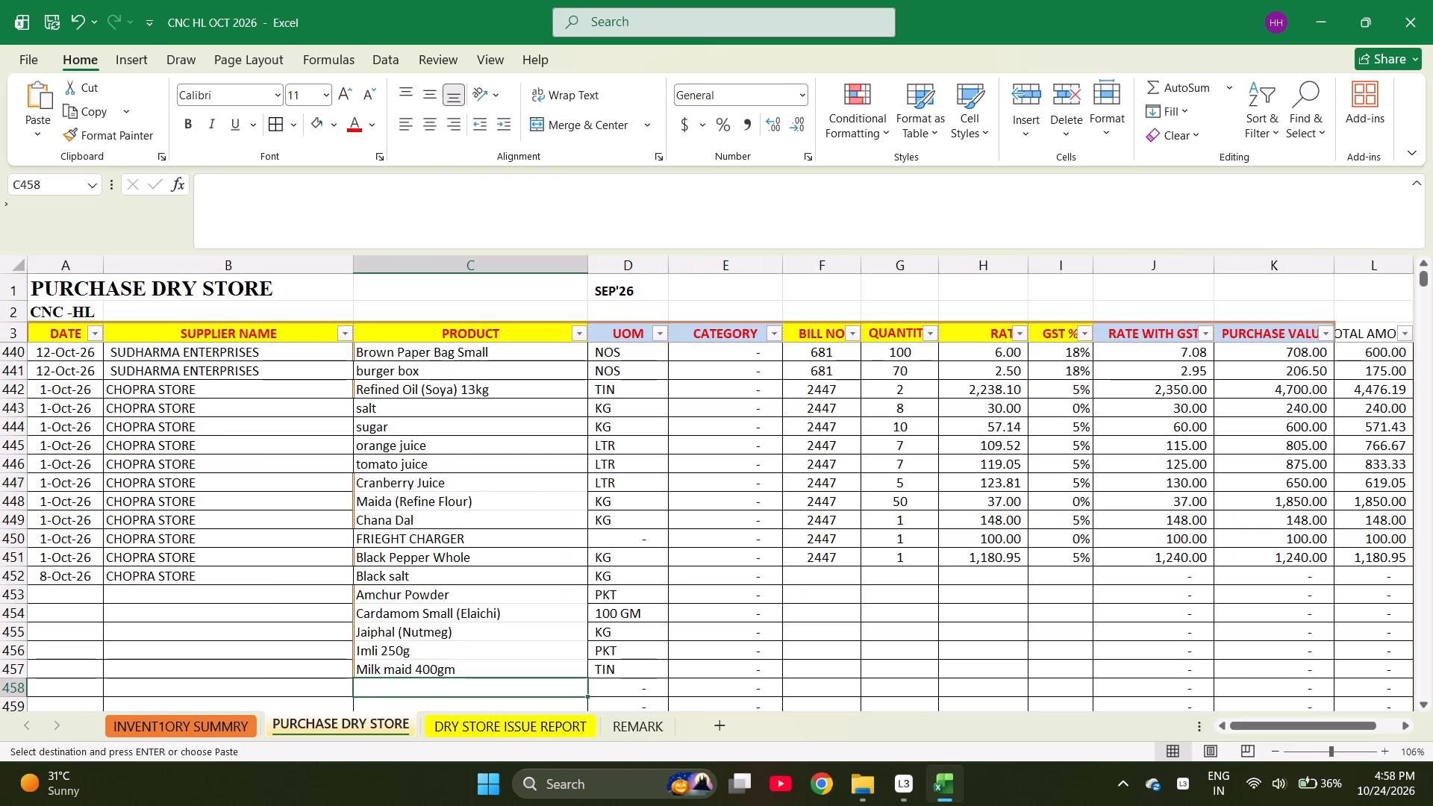
{"action": "key", "text": "Return"}
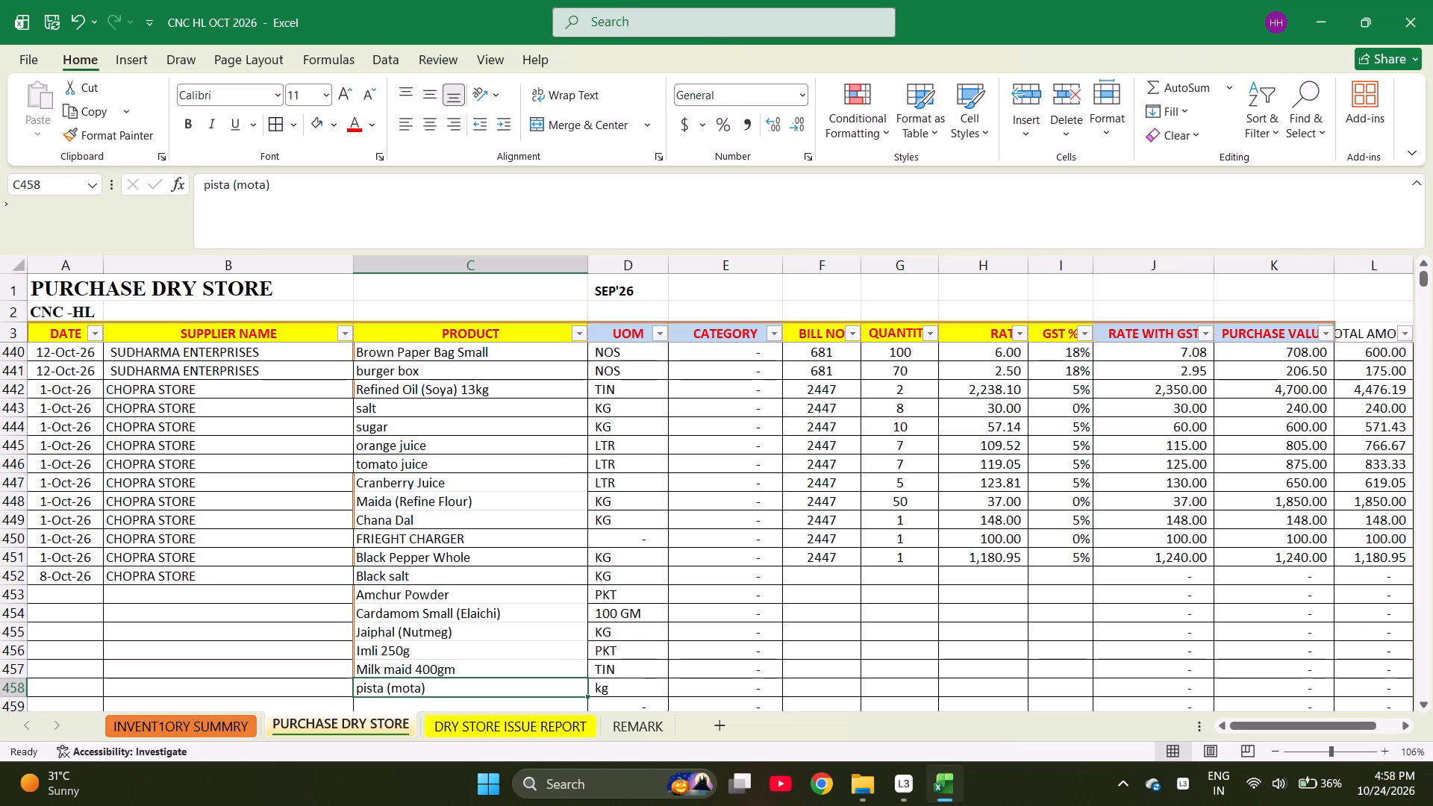
Add the item "kishmish 200 g" below pista (mota) in the inventory summary, with category Grocery and unit PKT.
{"action": "key", "text": "ctrl+Page_Up"}
{"action": "key", "text": "Down"}
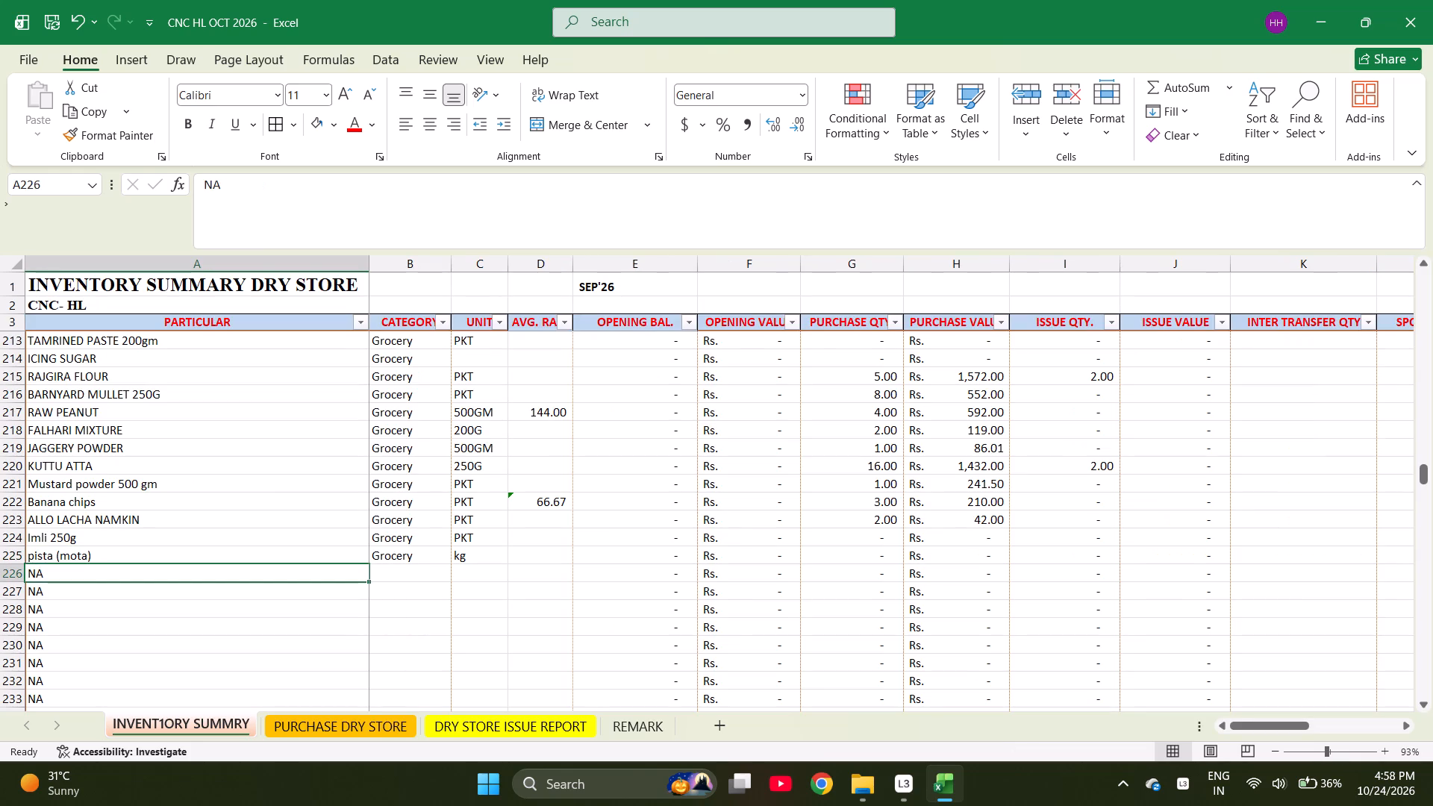
{"action": "type", "text": "kis"}
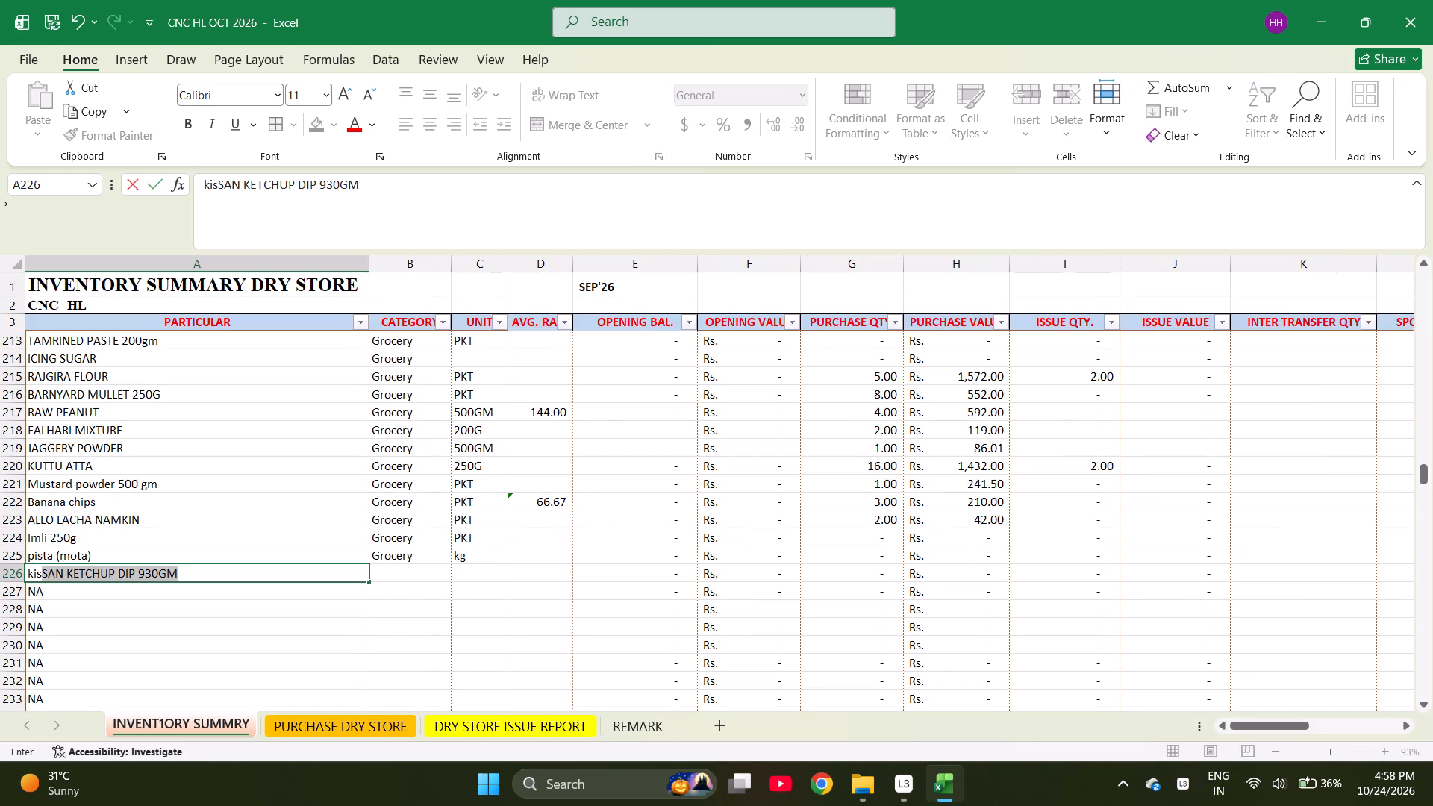
{"action": "type", "text": "hmish"}
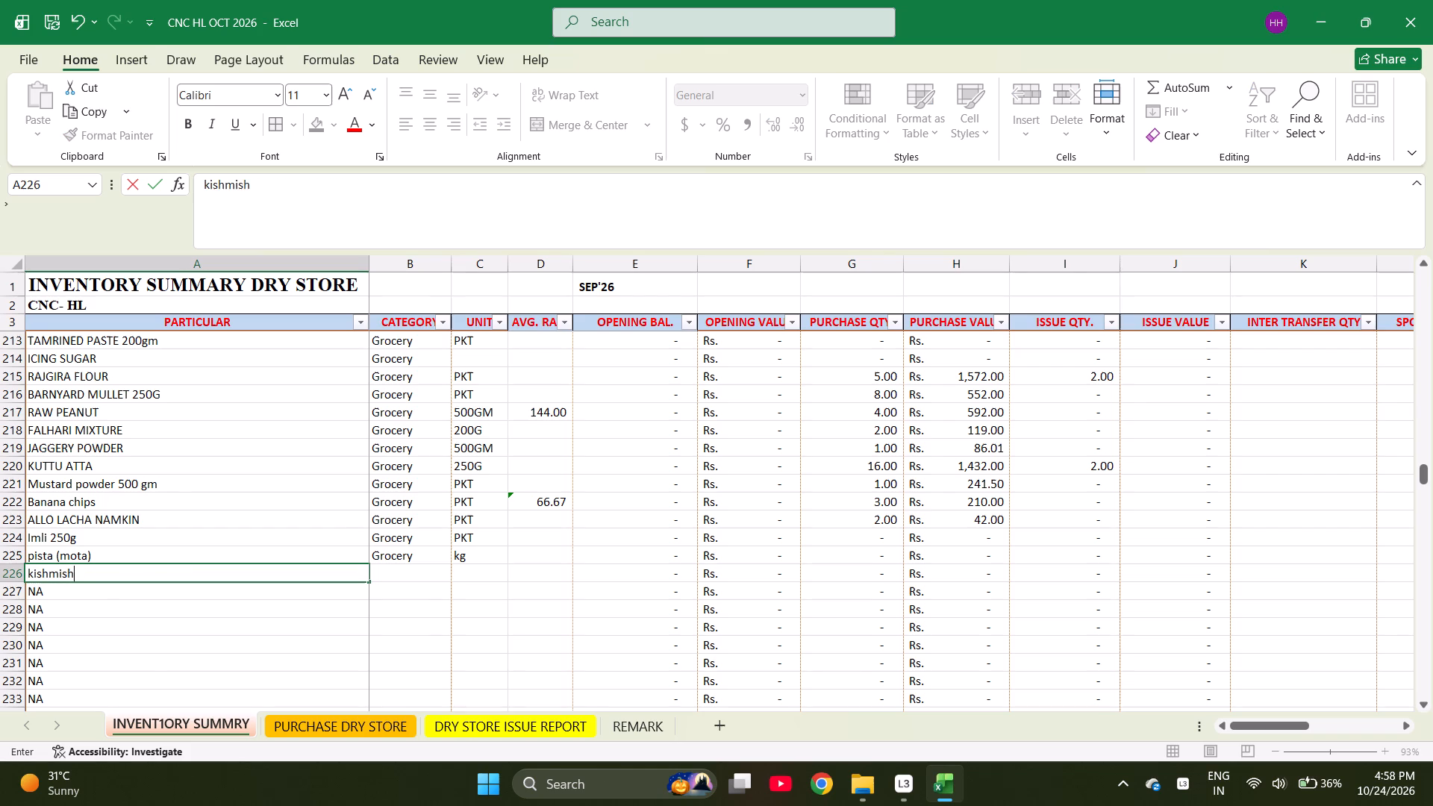
{"action": "key", "text": "Right"}
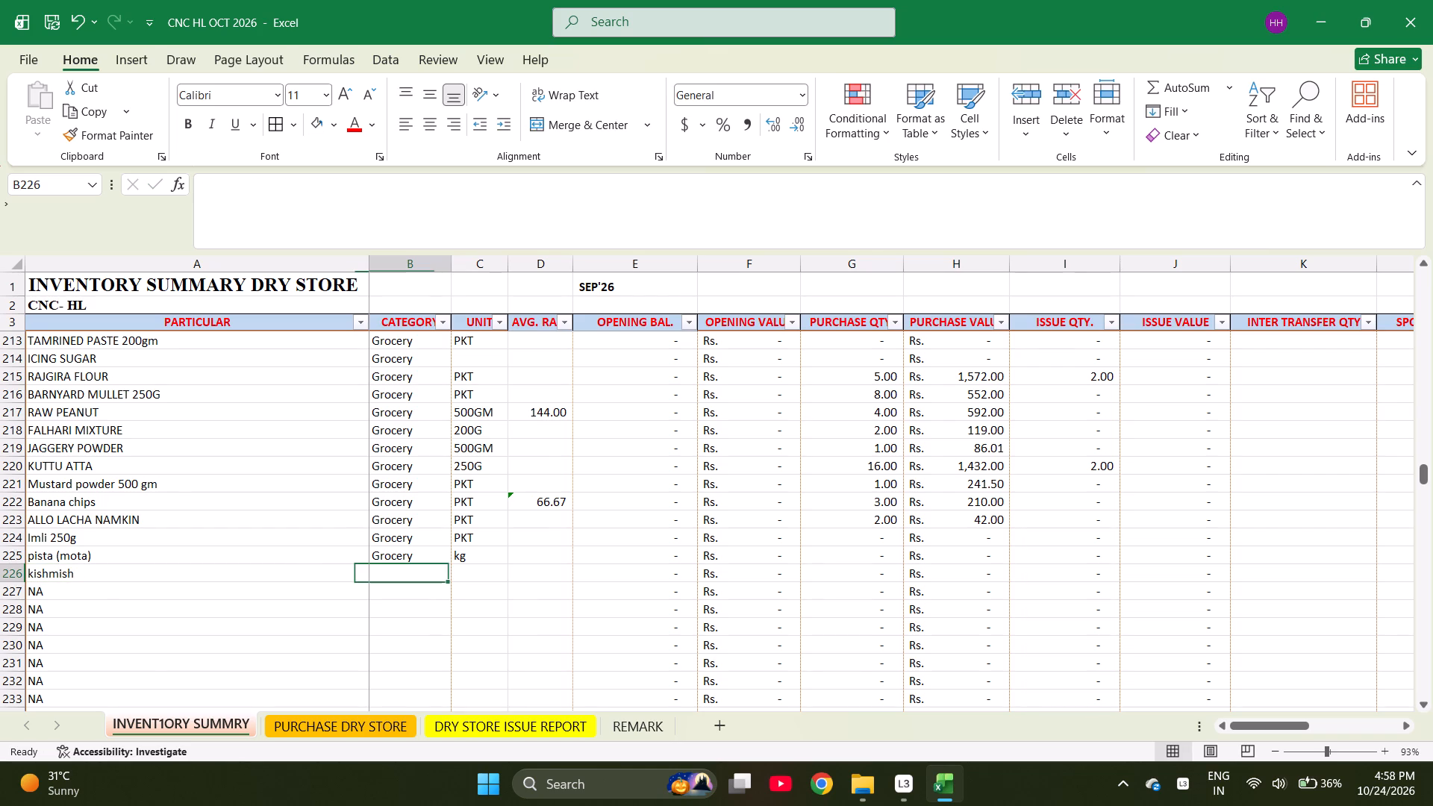
{"action": "key", "text": "Left"}
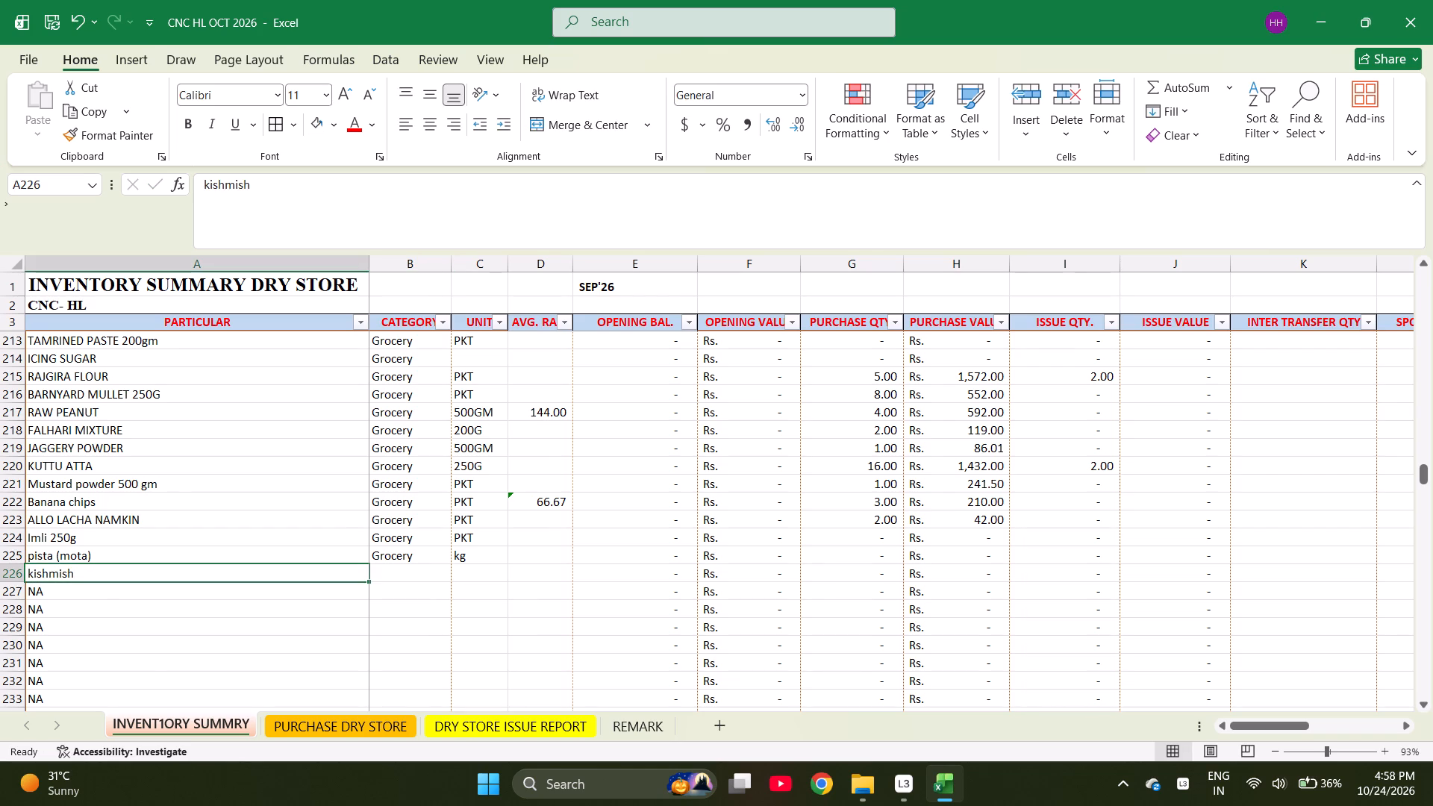
{"action": "left_click", "coordinate": [581, 194]}
{"action": "key", "text": "space"}
{"action": "type", "text": "200"}
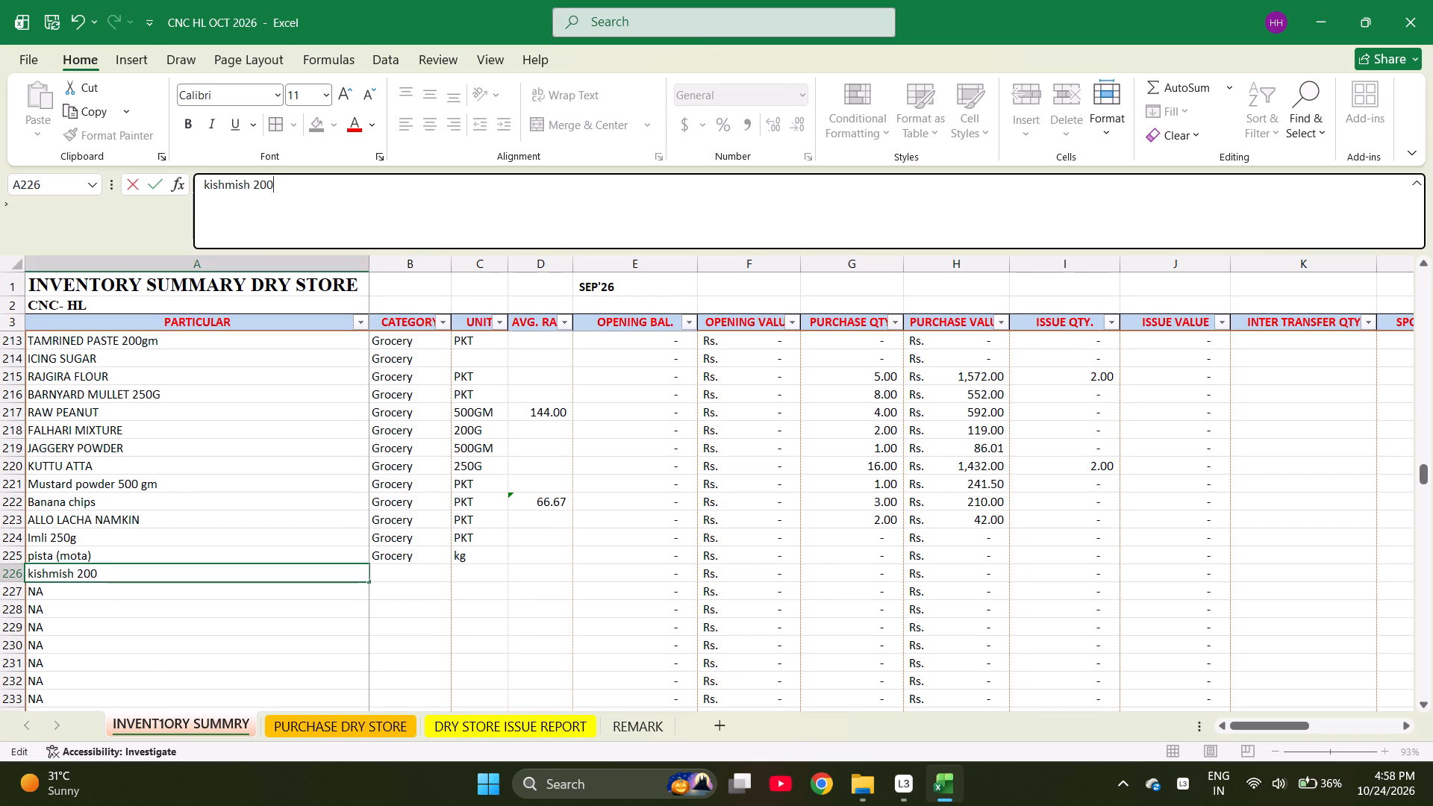
{"action": "key", "text": "space"}
{"action": "type", "text": "g"}
{"action": "key", "text": "Return"}
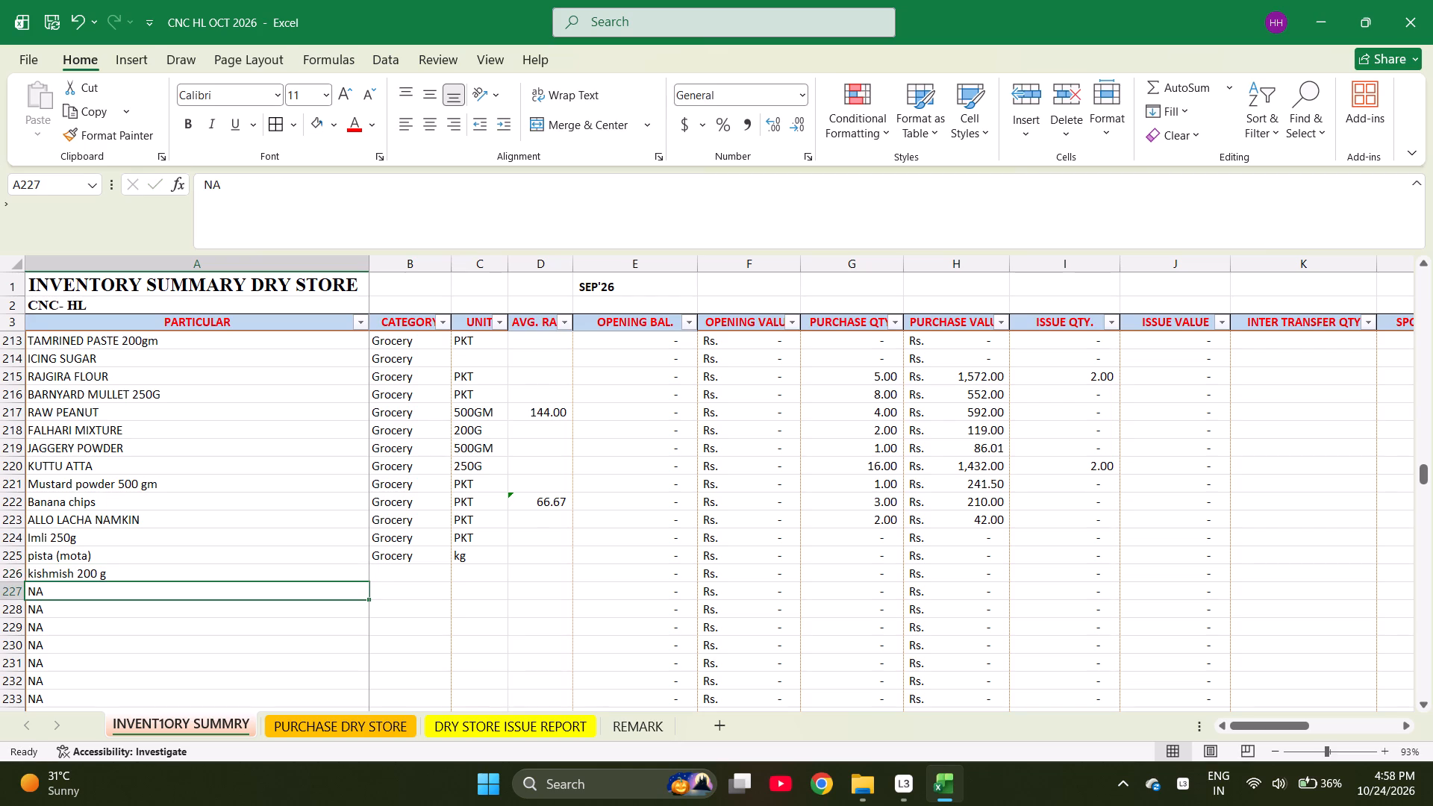
{"action": "key", "text": "Right"}
{"action": "key", "text": "Up"}
{"action": "key", "text": "ctrl+d"}
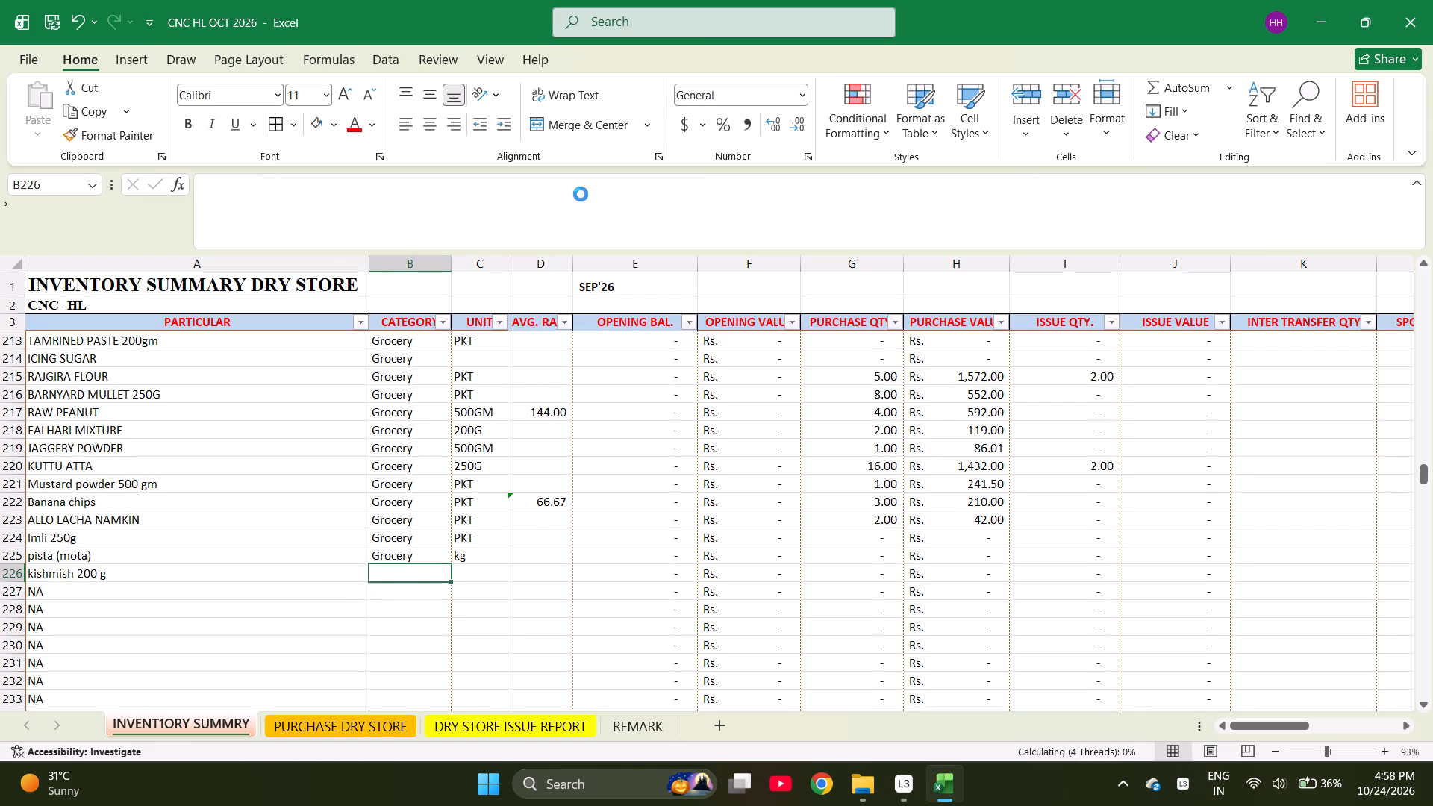
{"action": "key", "text": "Right"}
{"action": "key", "text": "ctrl+d"}
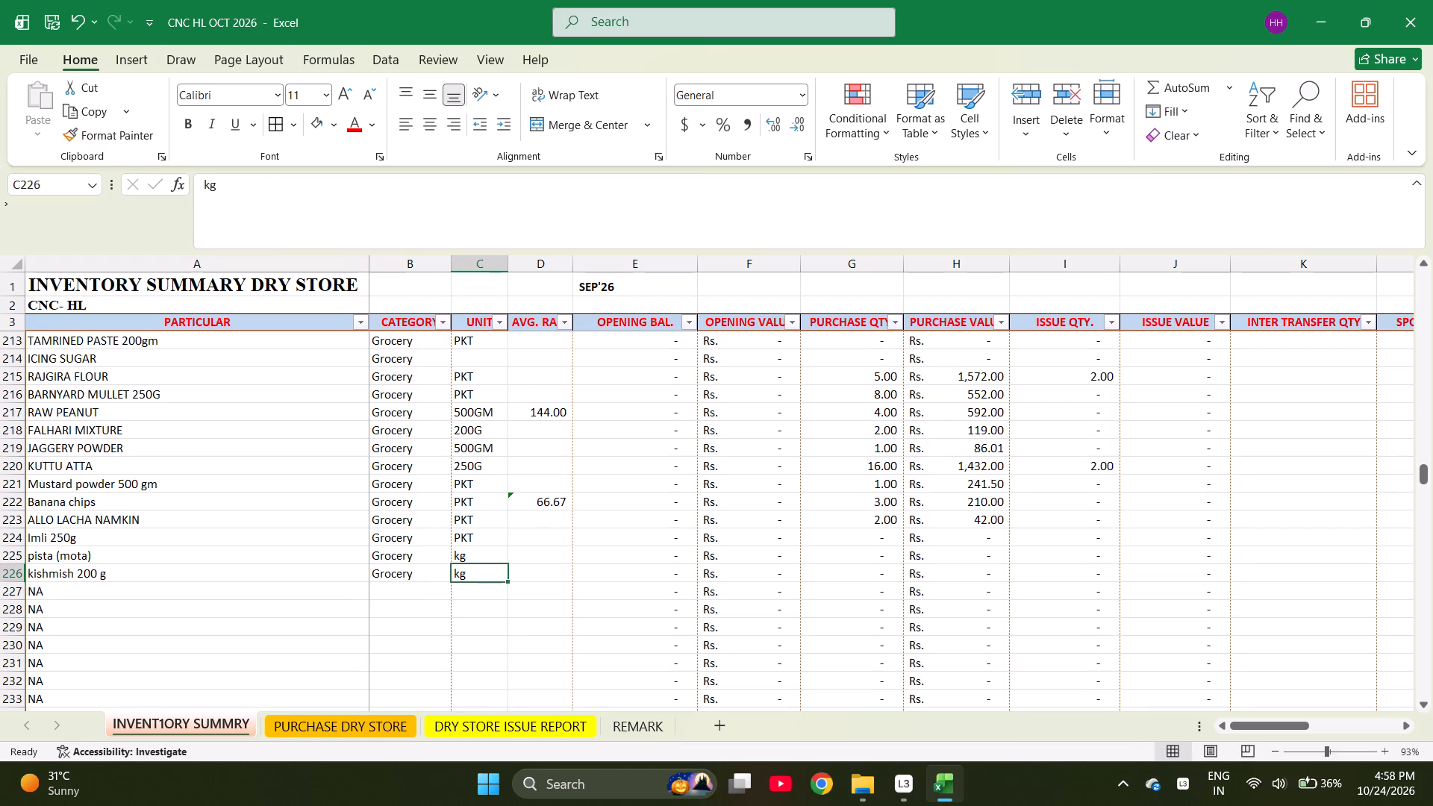
{"action": "type", "text": "pk"}
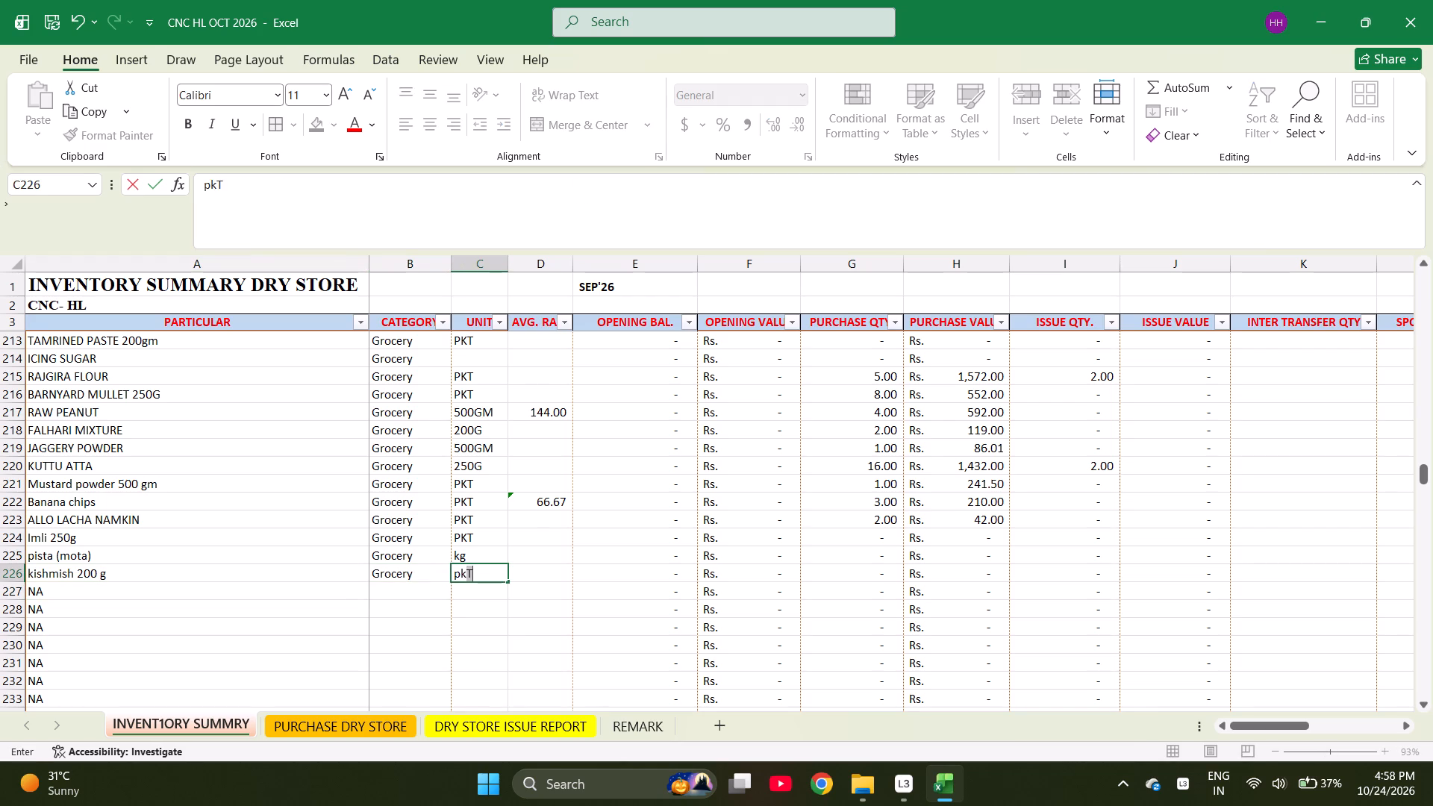
{"action": "key", "text": "Return"}
Copy the kishmish 200 g item name into the product cell below pista (mota) in the PURCHASE DRY STORE sheet.
{"action": "key", "text": "Left"}
{"action": "key", "text": "Left"}
{"action": "key", "text": "Left"}
{"action": "key", "text": "Left"}
{"action": "key", "text": "Left"}
{"action": "key", "text": "Up"}
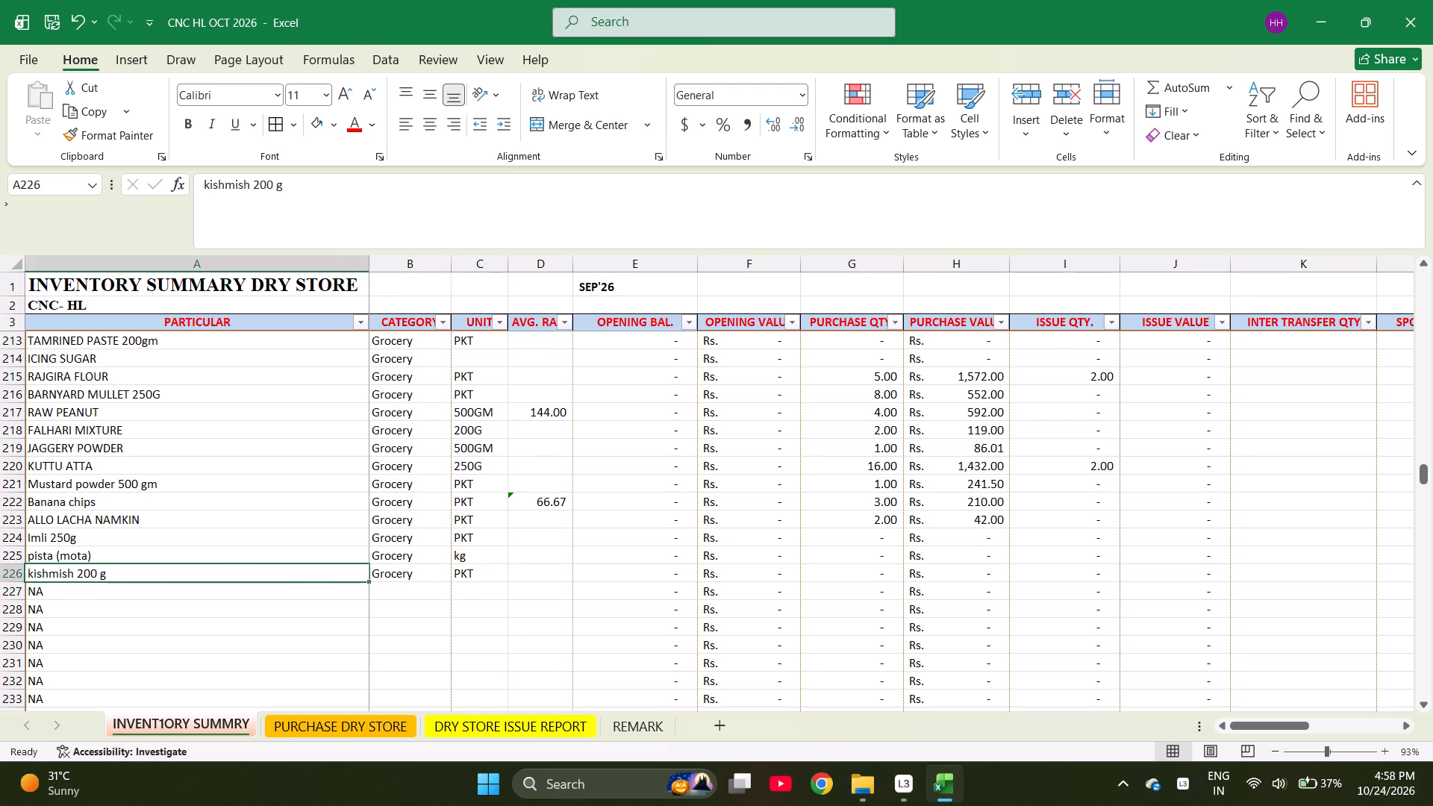
{"action": "key", "text": "ctrl+c"}
{"action": "key", "text": "ctrl+Right"}
{"action": "key", "text": "ctrl+Page_Down"}
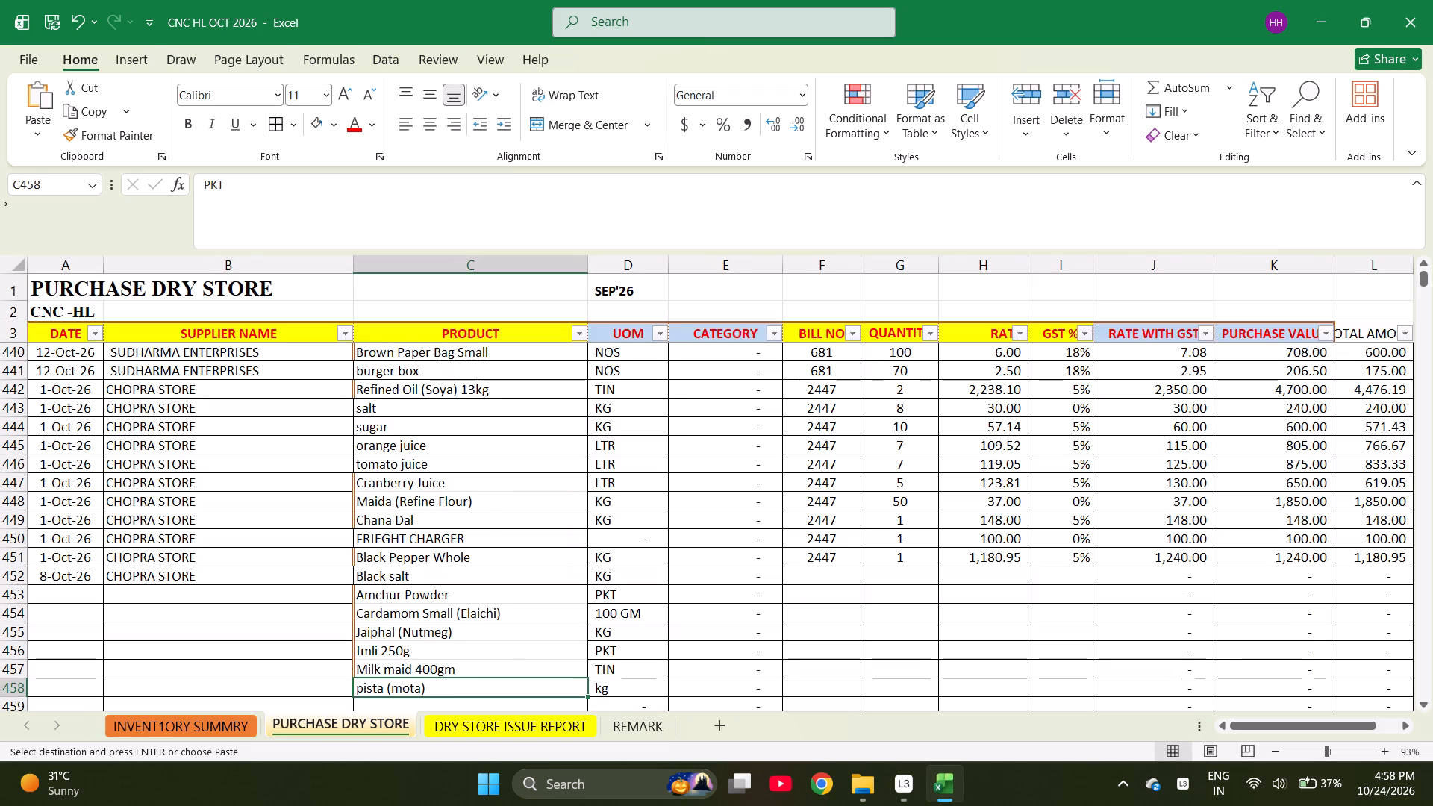
{"action": "key", "text": "Down"}
{"action": "key", "text": "Return"}
{"action": "key", "text": "Down"}
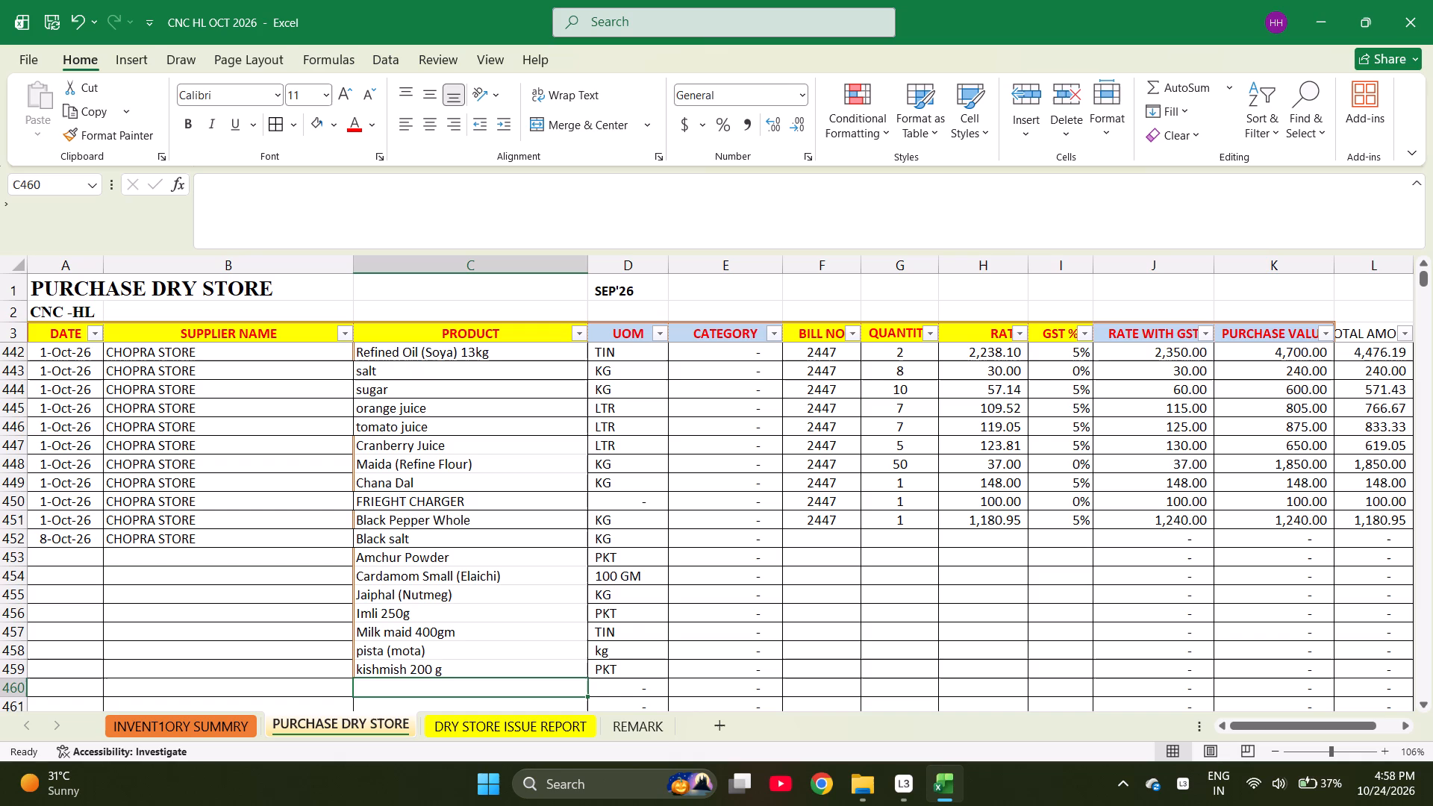
Add the item "sago papad" below kishmish 200 g in the inventory summary, with category Grocery and unit PKT.
{"action": "key", "text": "ctrl+Page_Up"}
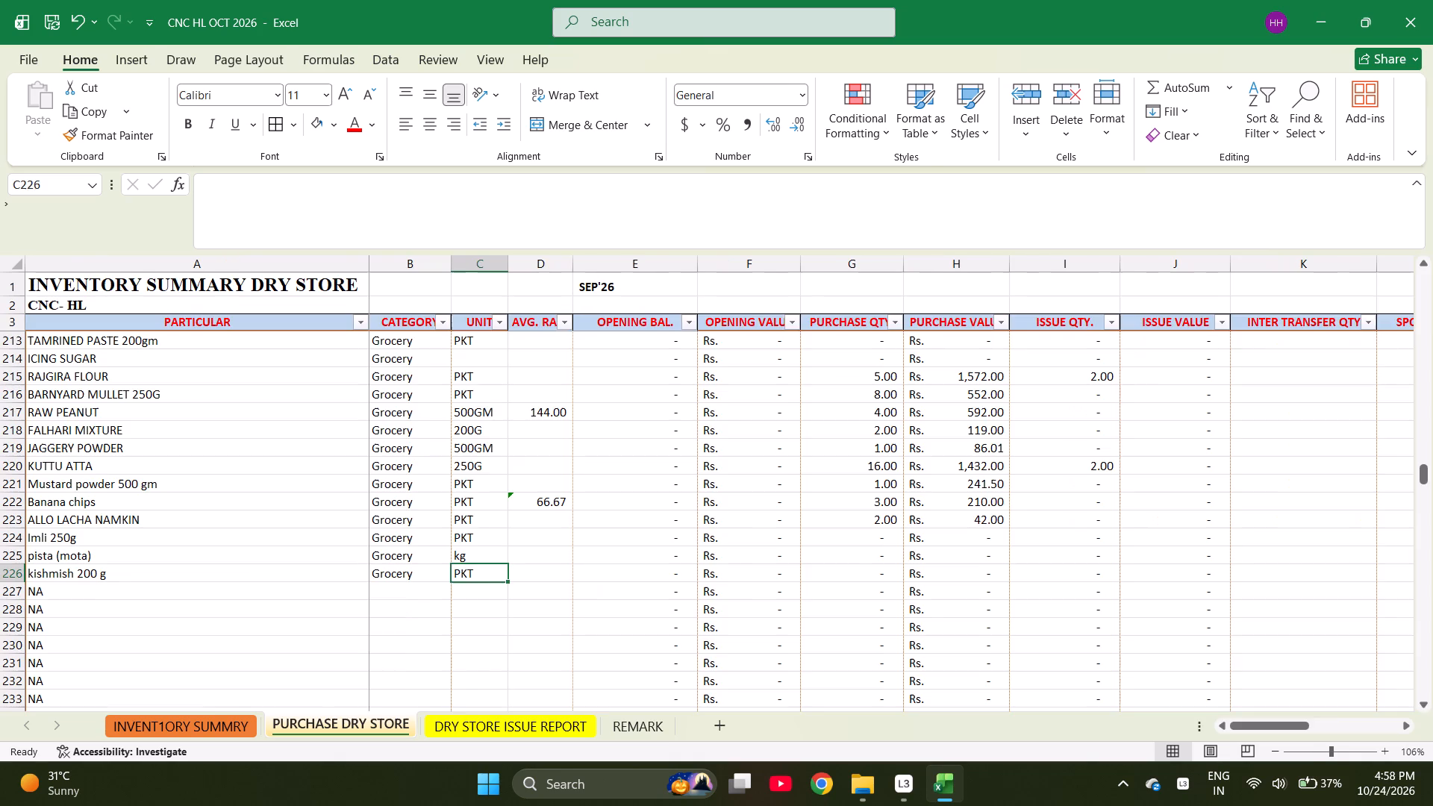
{"action": "key", "text": "ctrl+f"}
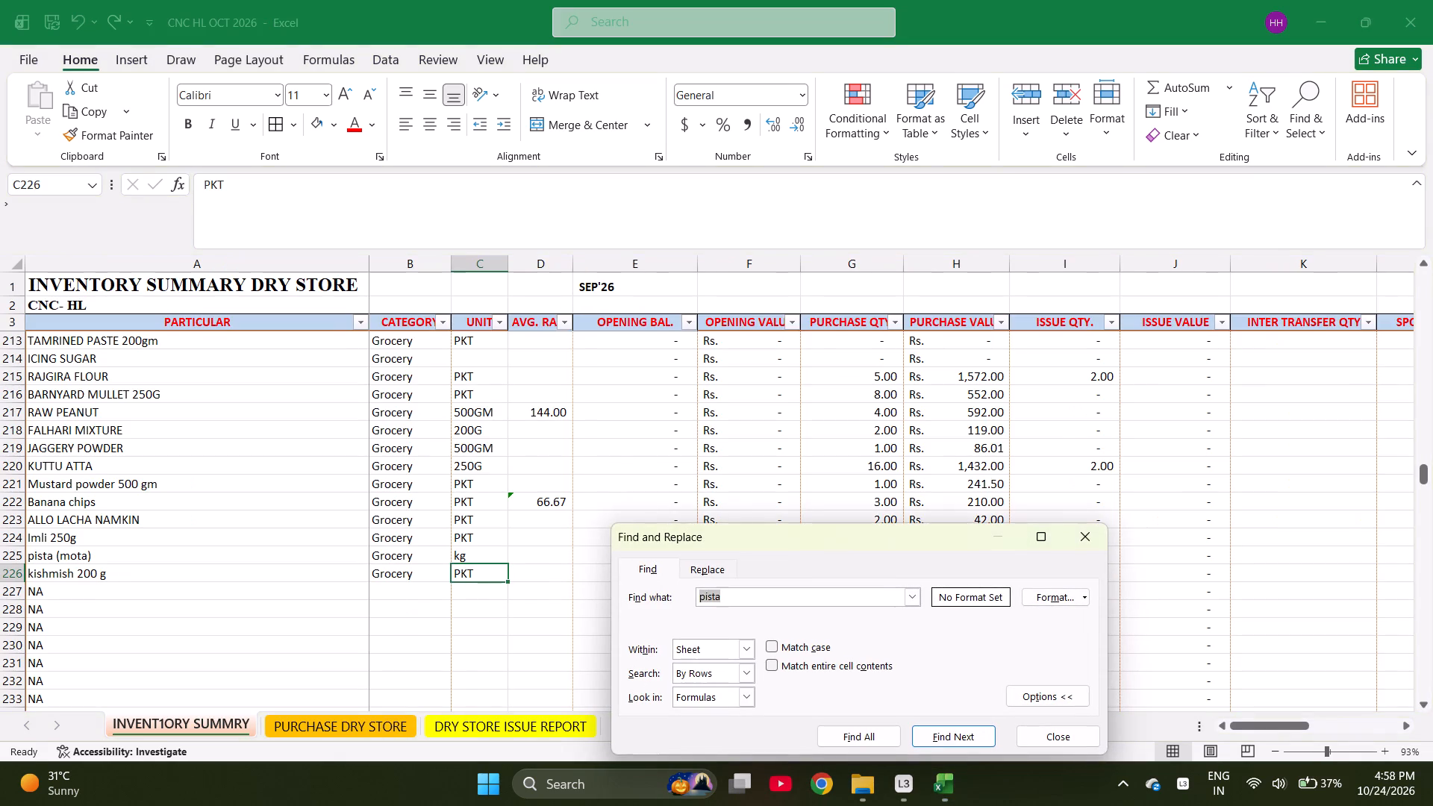
{"action": "key", "text": "Escape"}
{"action": "key", "text": "Down"}
{"action": "key", "text": "Left"}
{"action": "key", "text": "Left"}
{"action": "key", "text": "Left"}
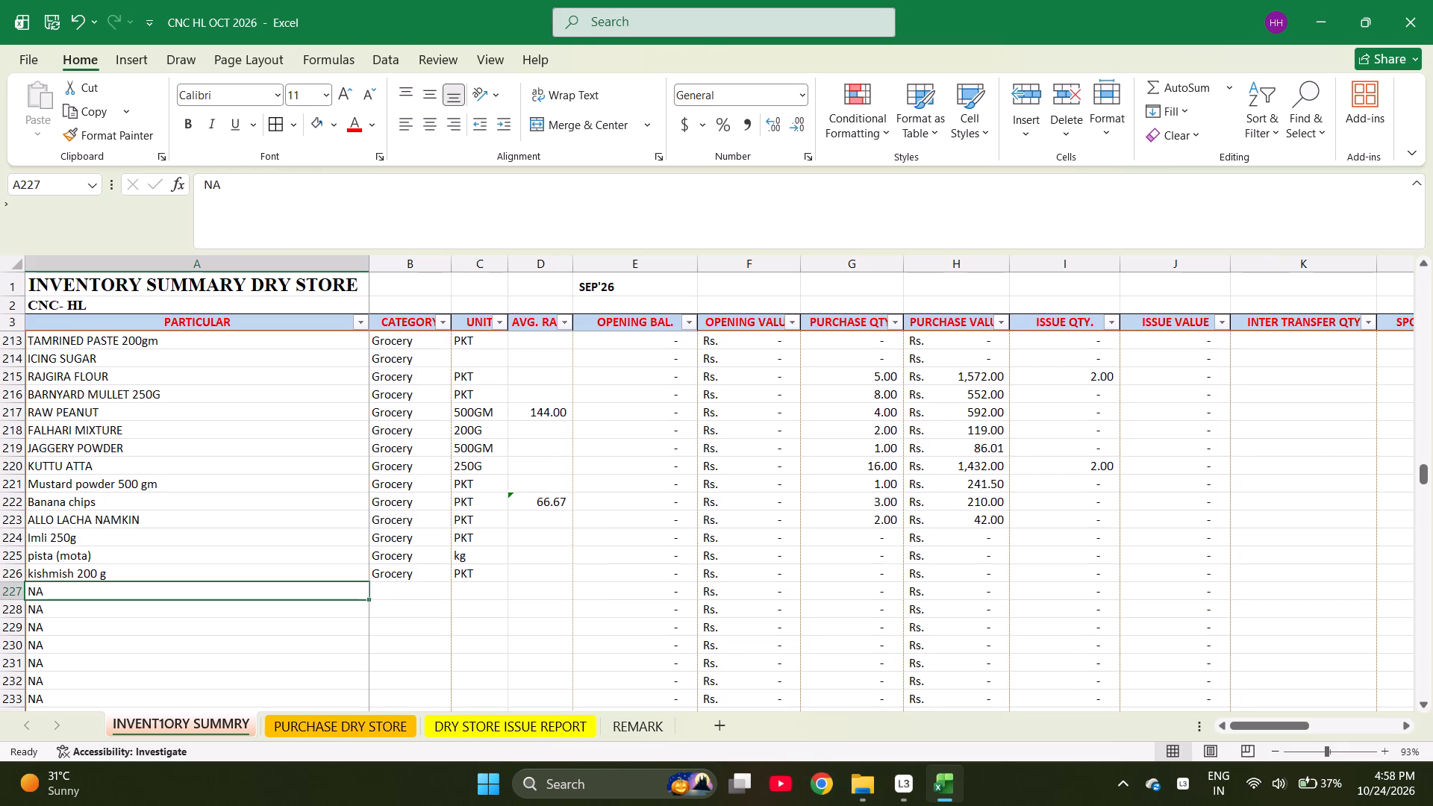
{"action": "type", "text": "sago papad"}
{"action": "key", "text": "Right"}
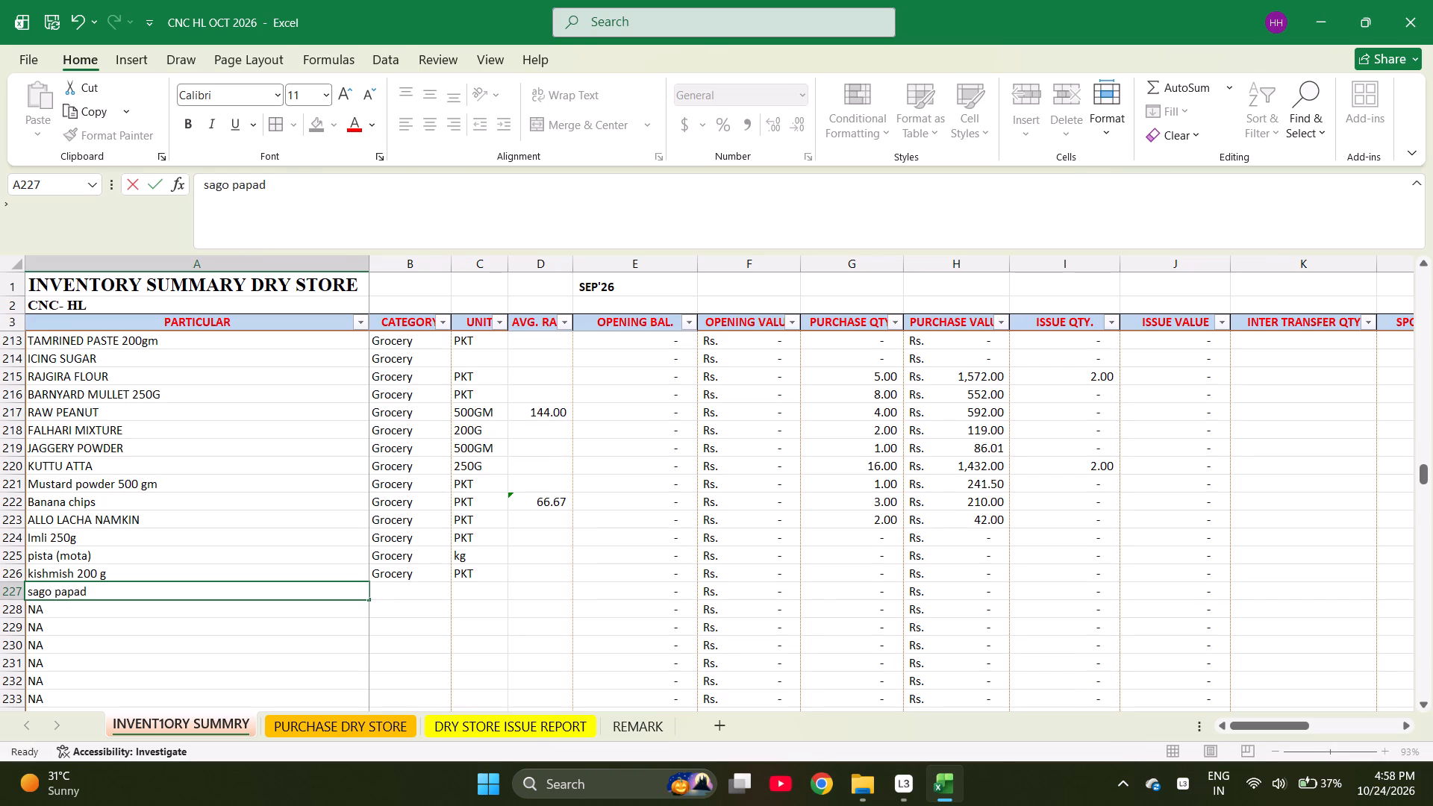
{"action": "key", "text": "ctrl+d"}
{"action": "key", "text": "Right"}
{"action": "key", "text": "ctrl+d"}
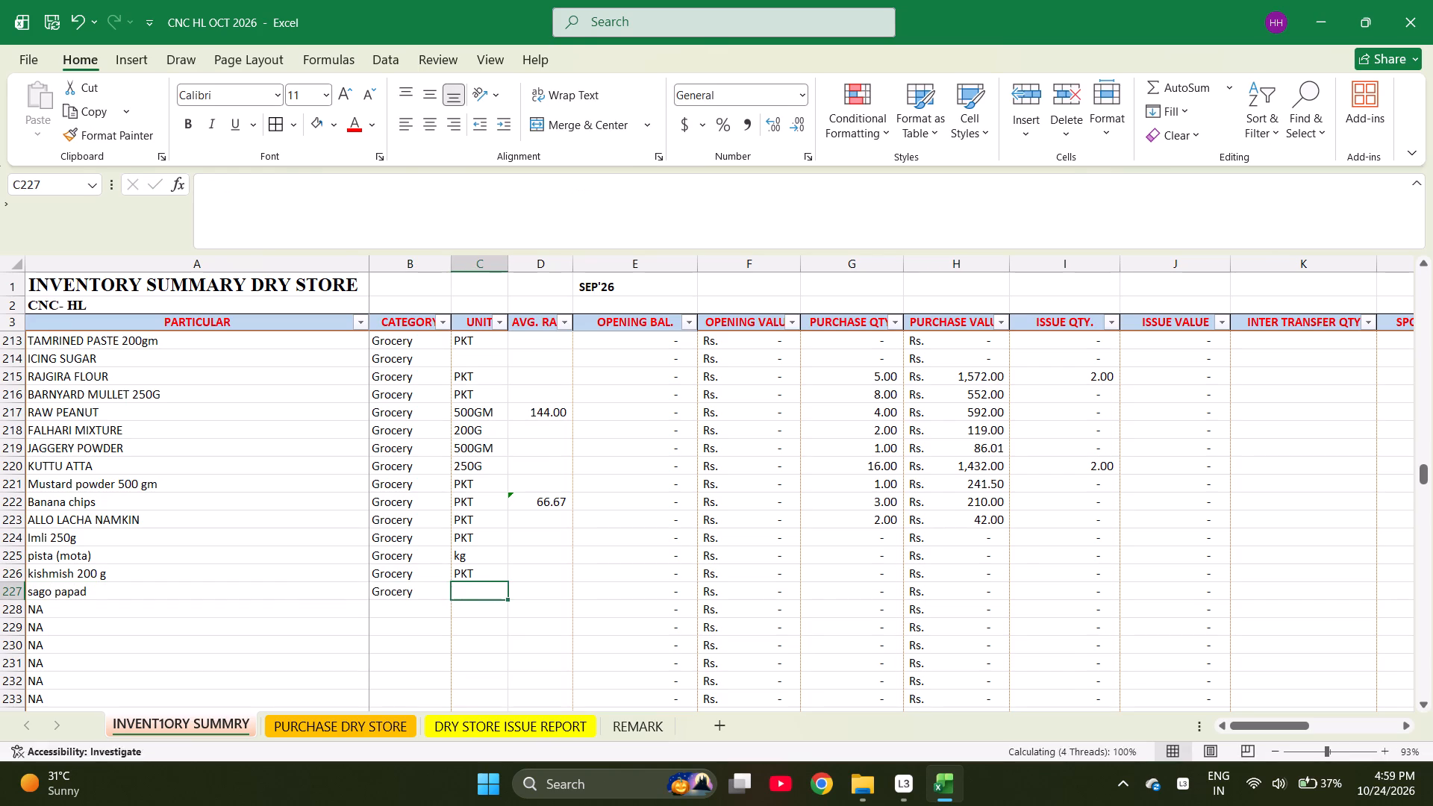
Copy the sago papad item name into the product cell below kishmish 200 g in the PURCHASE DRY STORE sheet.
{"action": "key", "text": "Left"}
{"action": "key", "text": "Left"}
{"action": "key", "text": "Left"}
{"action": "key", "text": "Left"}
{"action": "key", "text": "Left"}
{"action": "key", "text": "Left"}
{"action": "key", "text": "Left"}
{"action": "key", "text": "Left"}
{"action": "key", "text": "Left"}
{"action": "key", "text": "Left"}
{"action": "key", "text": "ctrl+c"}
{"action": "key", "text": "ctrl+Page_Down"}
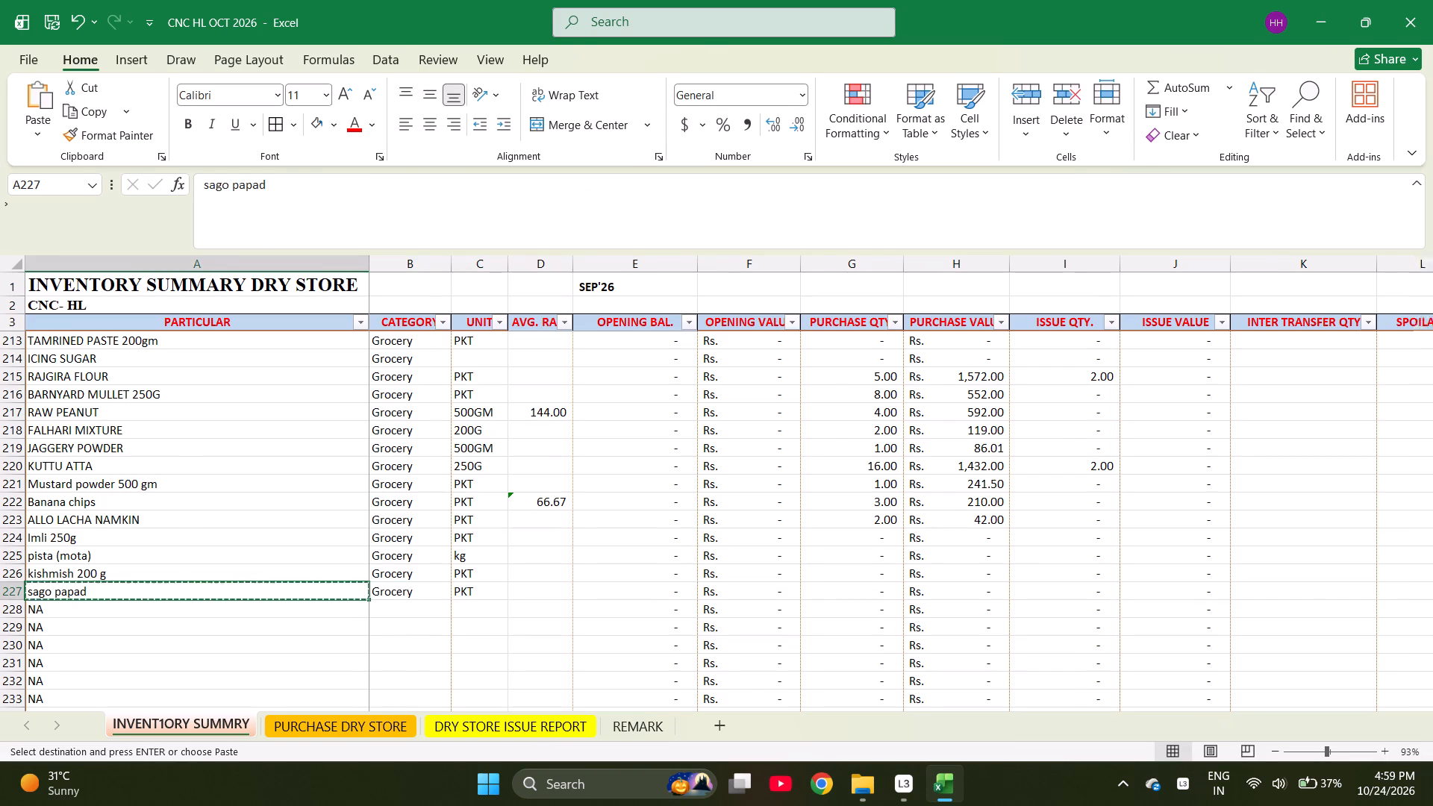
{"action": "key", "text": "Return"}
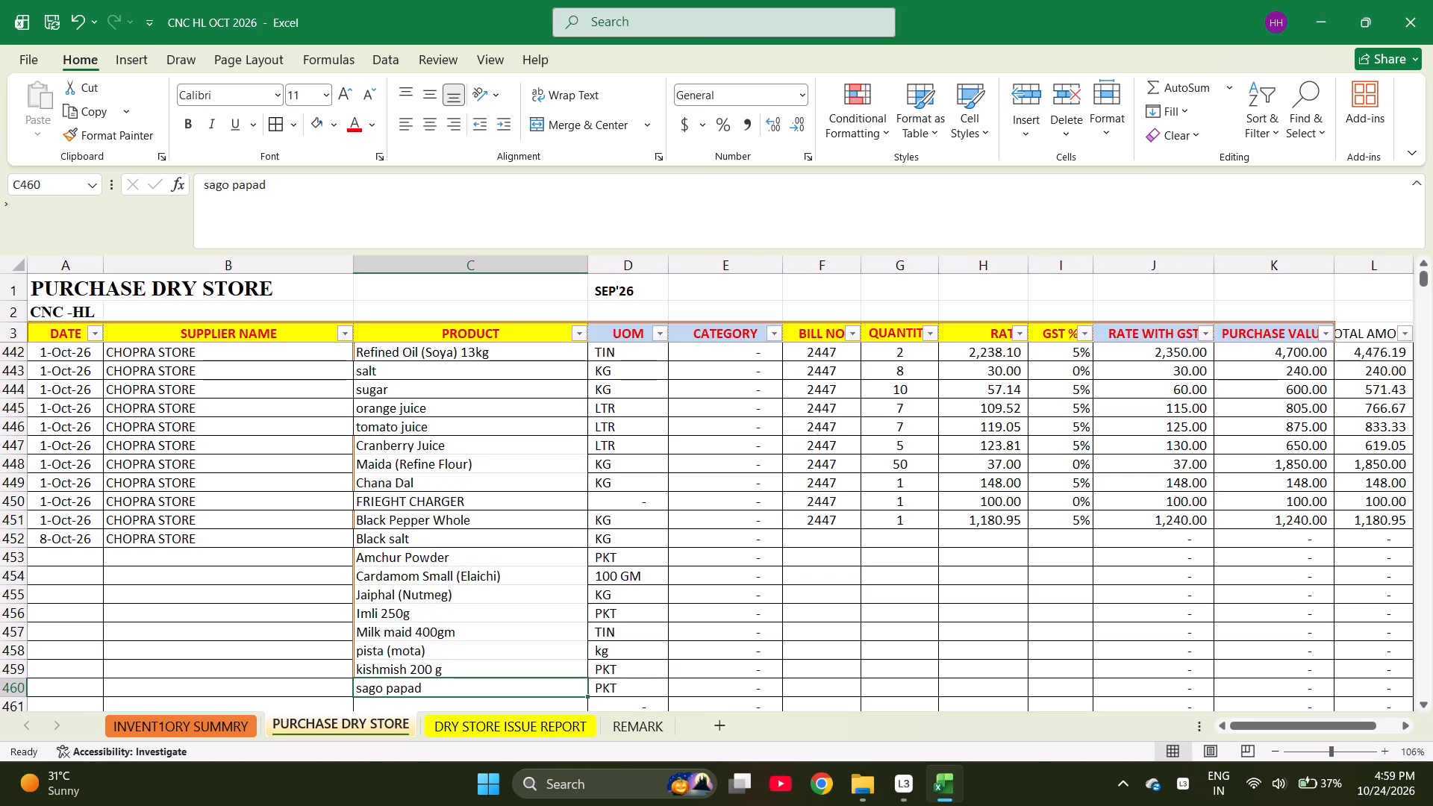
Add the item "makhana 100g" below sago papad in the inventory summary, with category Grocery and unit PKT.
{"action": "key", "text": "ctrl+Page_Up"}
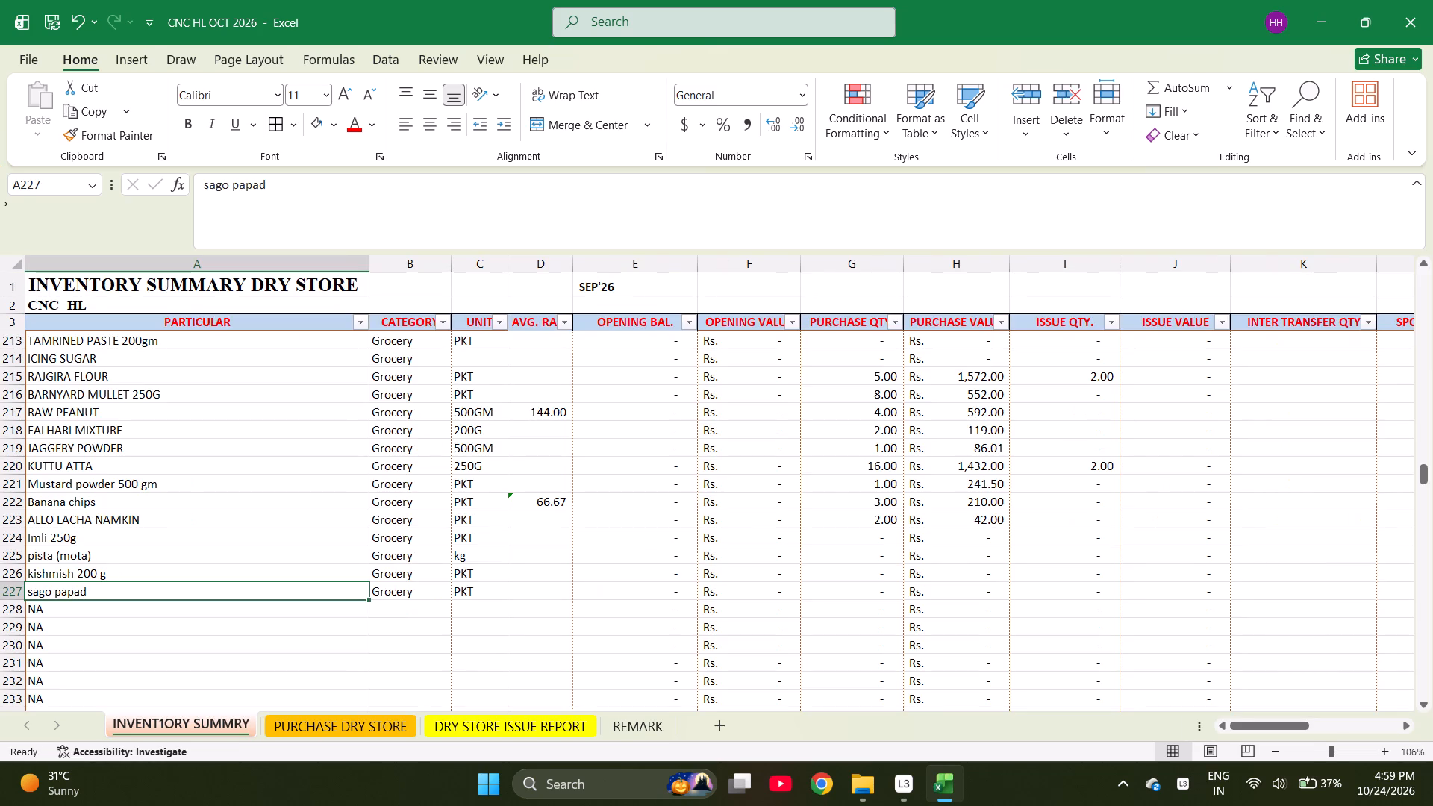
{"action": "key", "text": "Down"}
{"action": "type", "text": "makhana"}
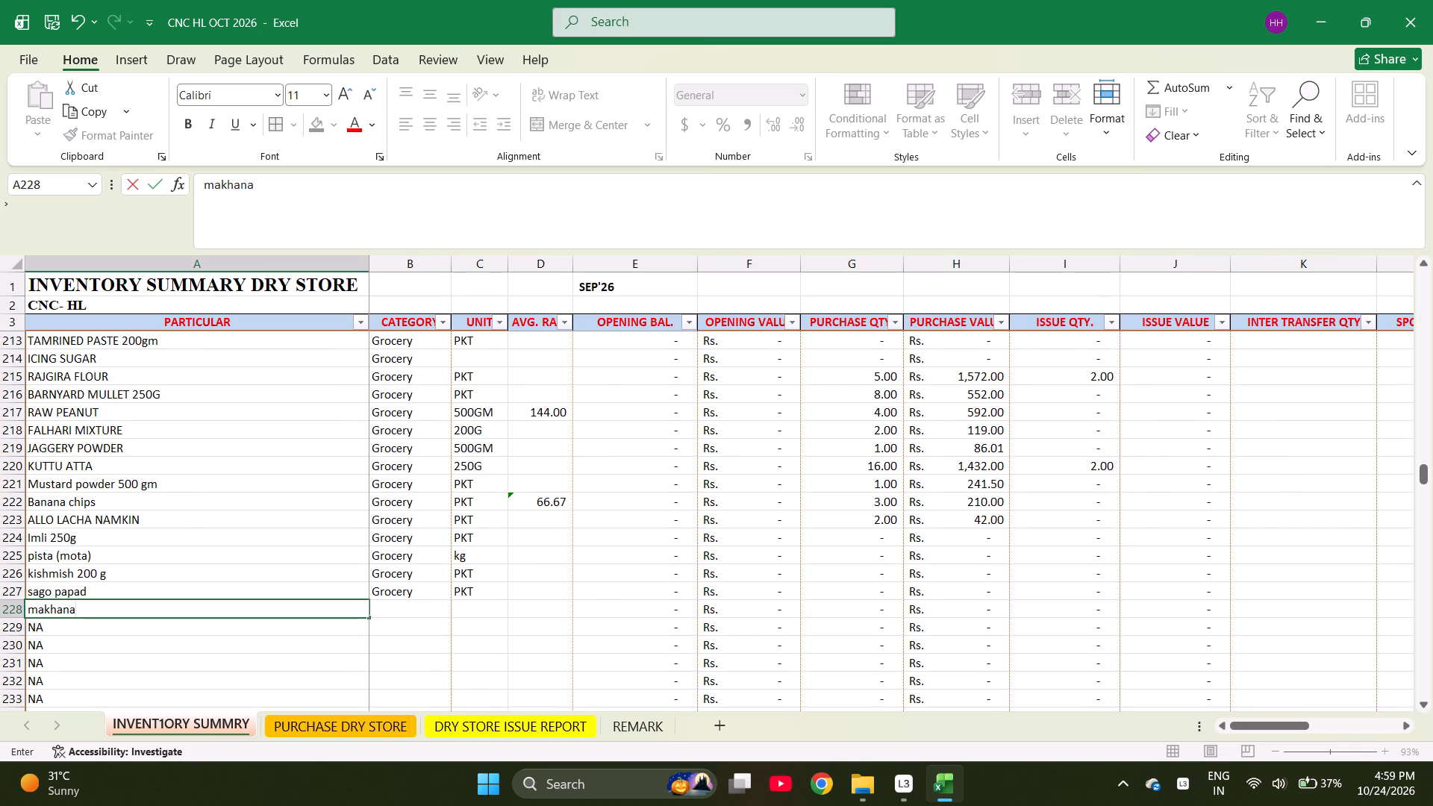
{"action": "key", "text": "space"}
{"action": "type", "text": "100g"}
{"action": "key", "text": "Right"}
{"action": "key", "text": "ctrl+d"}
{"action": "key", "text": "Right"}
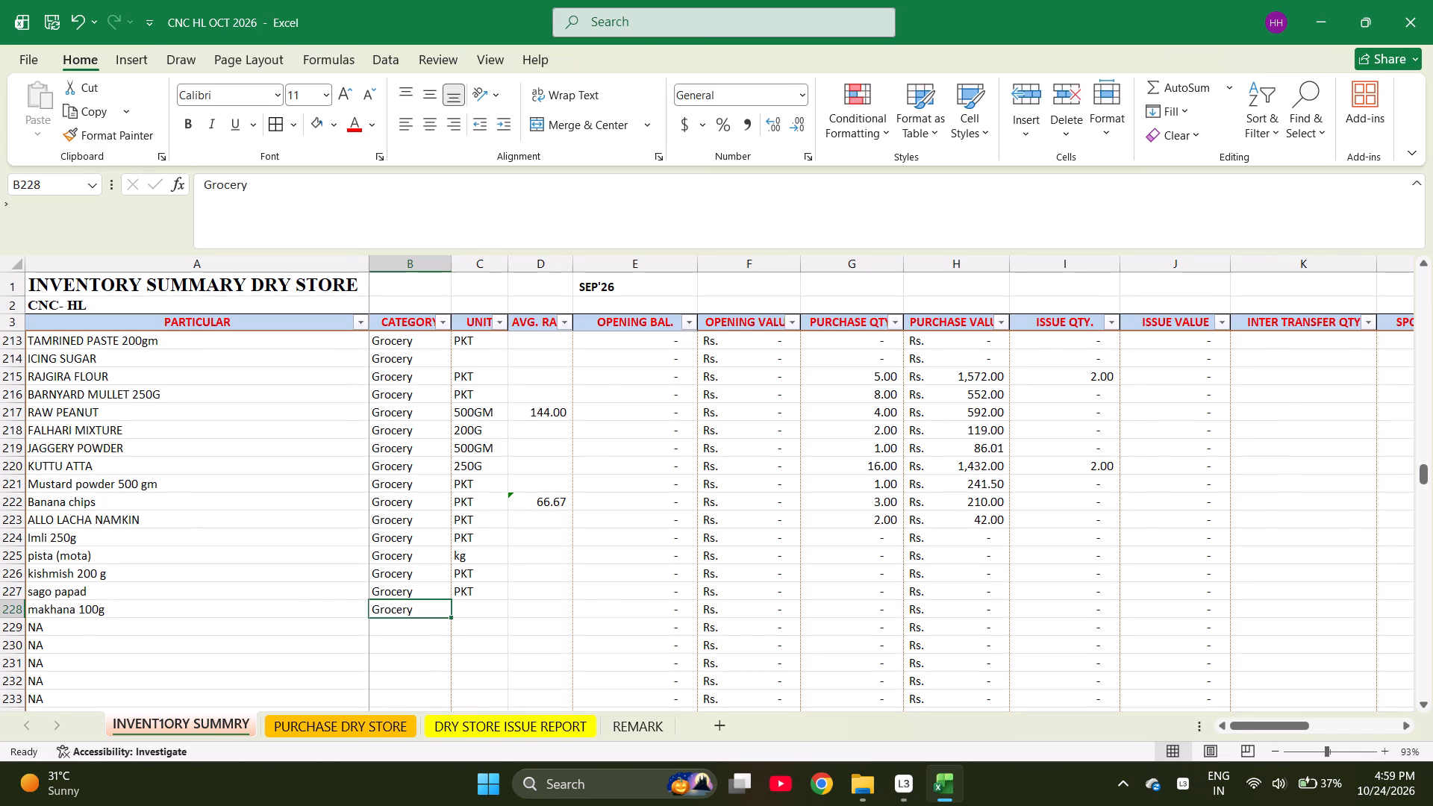
{"action": "key", "text": "ctrl+d"}
Copy the makhana 100g item name into the product cell below sago papad in the PURCHASE DRY STORE sheet.
{"action": "key", "text": "Left"}
{"action": "key", "text": "Left"}
{"action": "key", "text": "Left"}
{"action": "key", "text": "Left"}
{"action": "key", "text": "Left"}
{"action": "key", "text": "Left"}
{"action": "key", "text": "Left"}
{"action": "key", "text": "Left"}
{"action": "key", "text": "Left"}
{"action": "key", "text": "Left"}
{"action": "key", "text": "Left"}
{"action": "key", "text": "Left"}
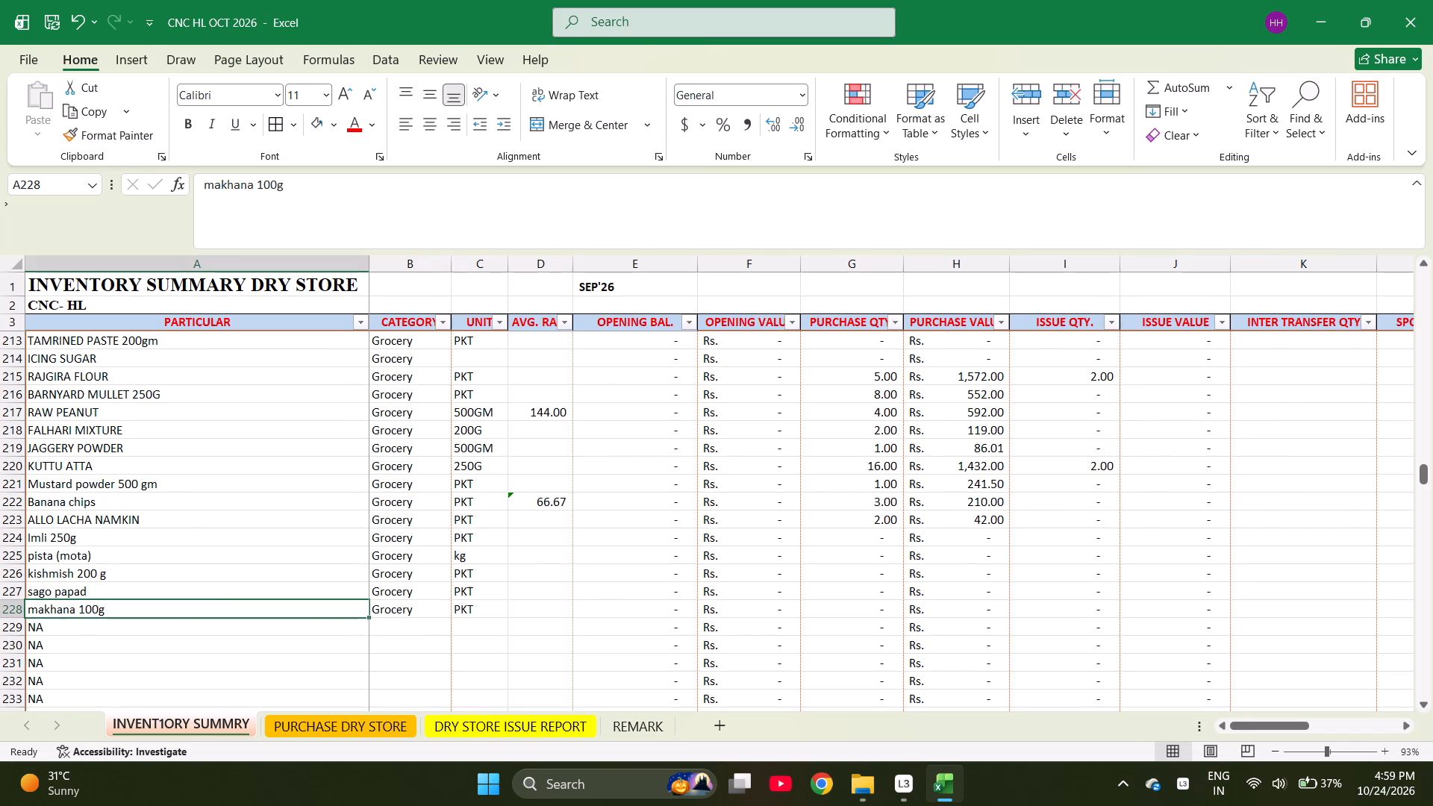
{"action": "key", "text": "ctrl+c"}
{"action": "key", "text": "ctrl+Page_Down"}
{"action": "key", "text": "Down"}
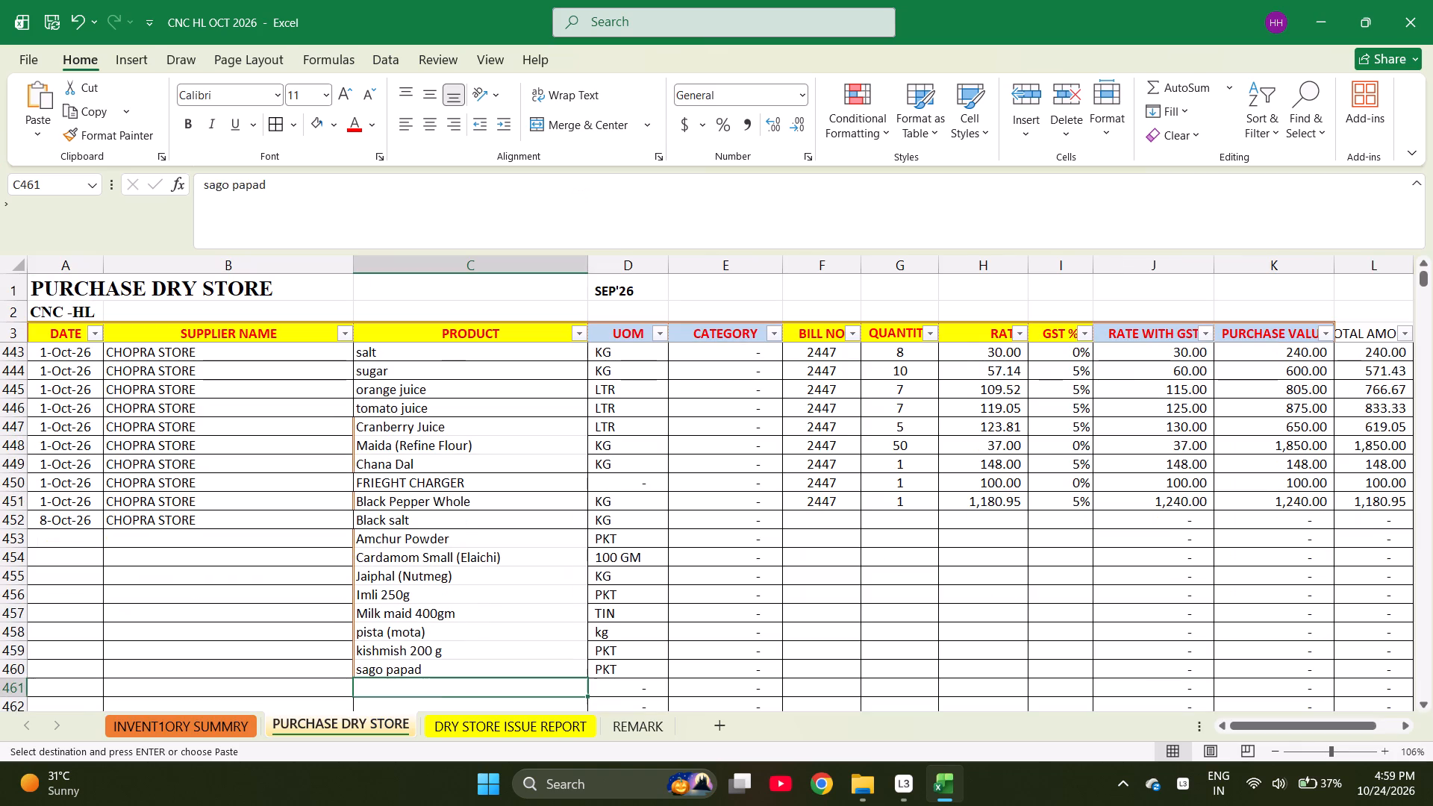
{"action": "key", "text": "Return"}
Enter bill number 2820 for the 8-Oct-26 Black salt row.
{"action": "key", "text": "Right"}
{"action": "key", "text": "Right"}
{"action": "key", "text": "Right"}
{"action": "key", "text": "Right"}
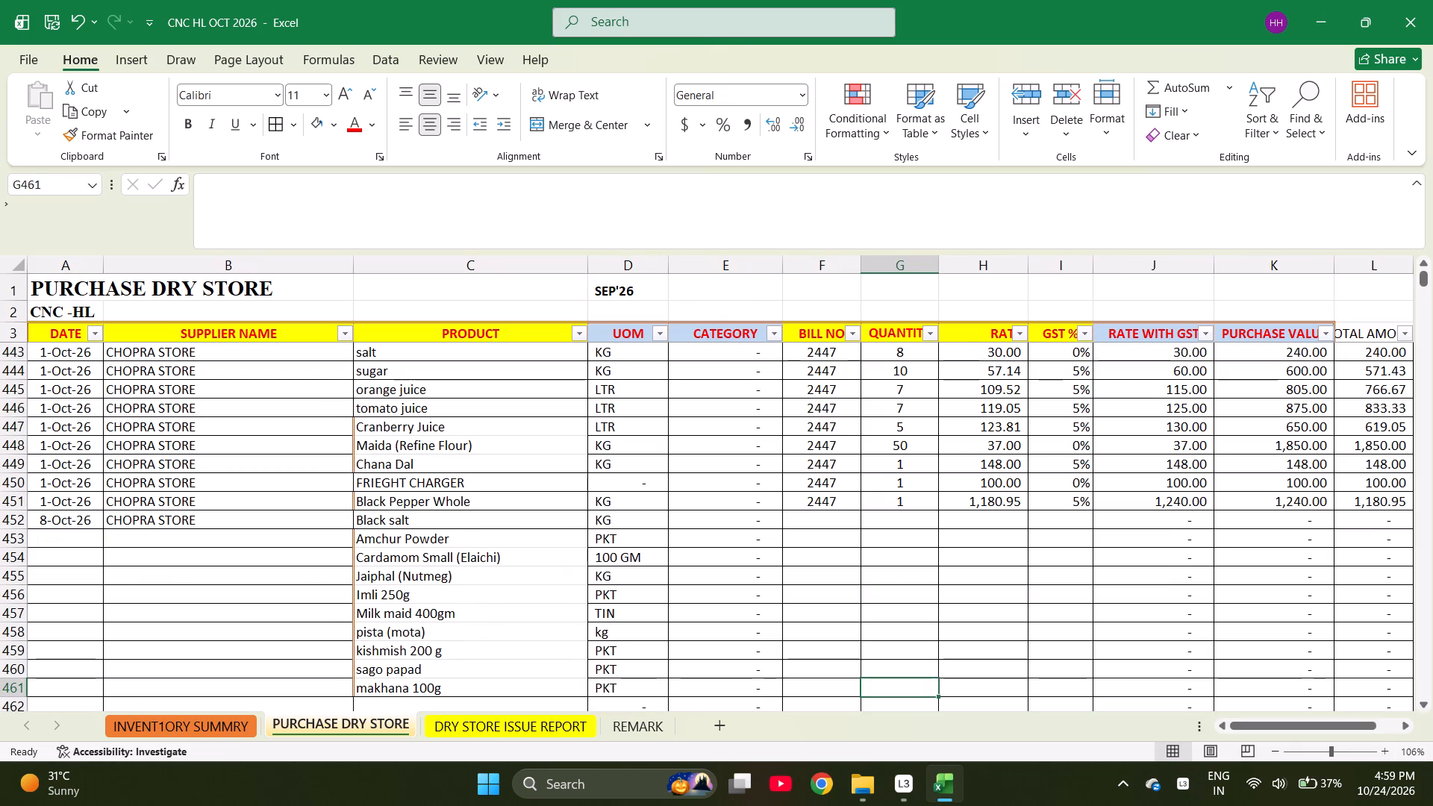
{"action": "key", "text": "Up"}
{"action": "key", "text": "Up"}
{"action": "key", "text": "Up"}
{"action": "key", "text": "Up"}
{"action": "key", "text": "Up"}
{"action": "key", "text": "Up"}
{"action": "key", "text": "Up"}
{"action": "key", "text": "Up"}
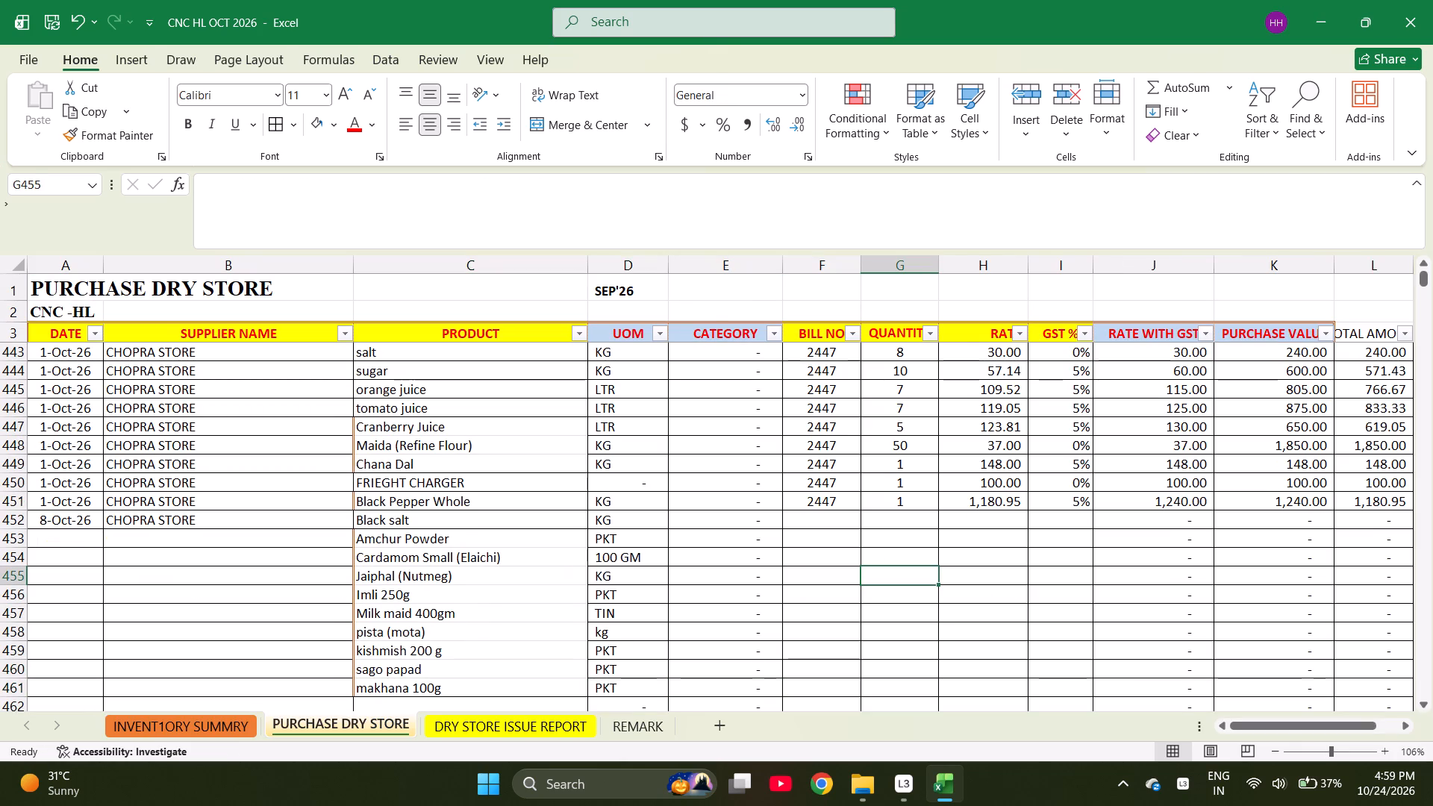
{"action": "key", "text": "Left"}
{"action": "key", "text": "Up"}
{"action": "key", "text": "Up"}
{"action": "key", "text": "Up"}
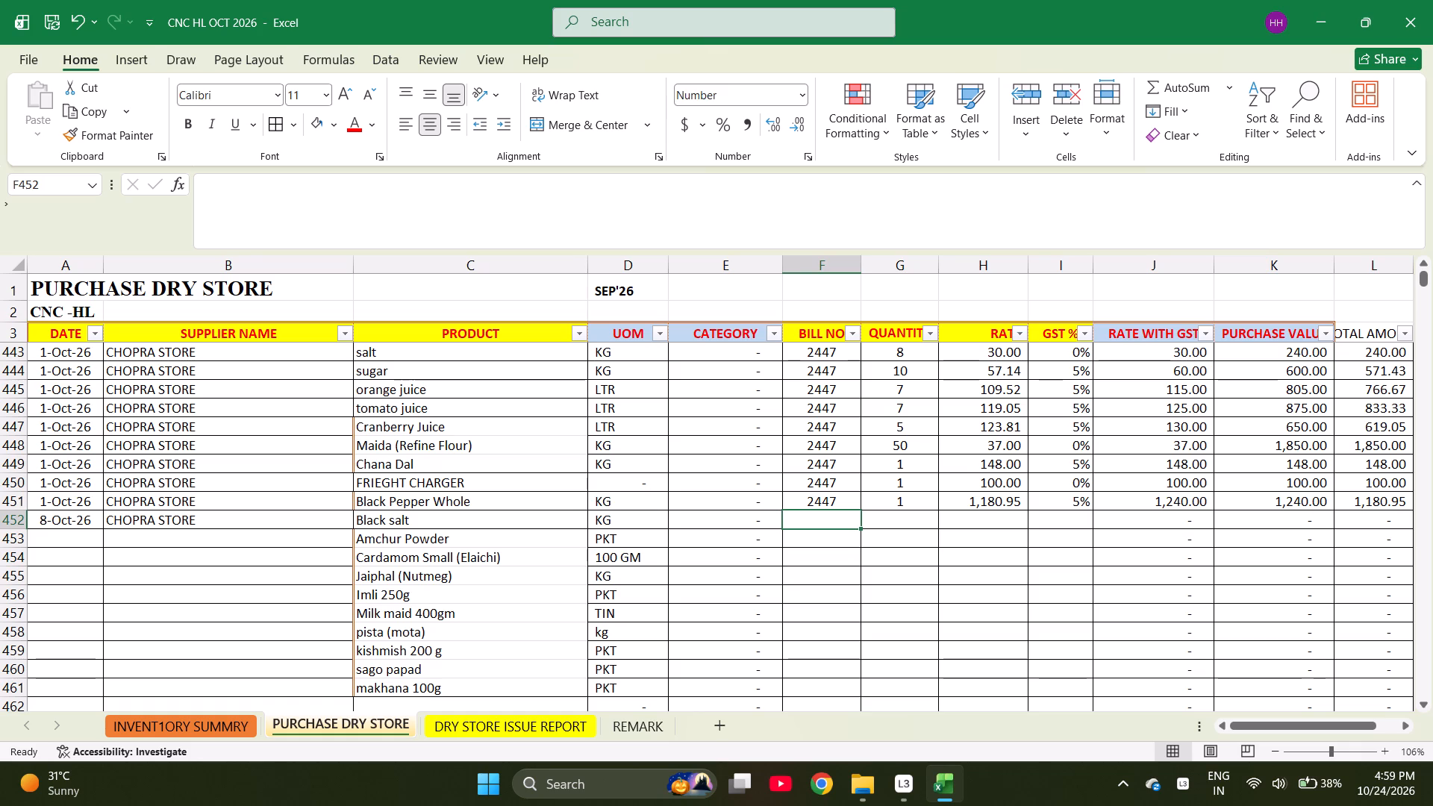
{"action": "type", "text": "2820"}
{"action": "key", "text": "Right"}
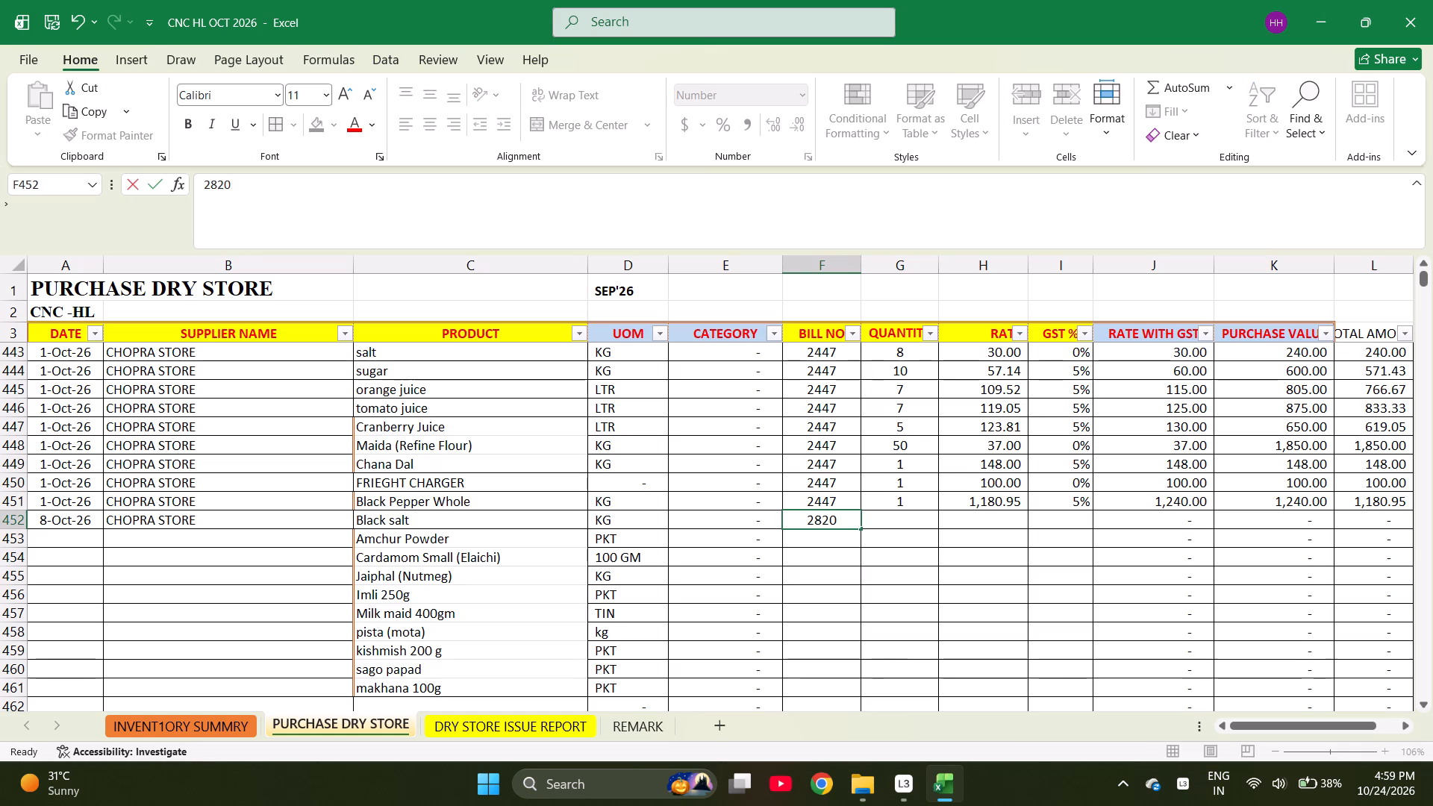
Enter quantities 3, 1, 2, 0.1 and 4 for Black salt, Amchur Powder, Cardamom Small (Elaichi), Jaiphal (Nutmeg) and Imli 250g.
{"action": "key", "text": "3"}
{"action": "key", "text": "Return"}
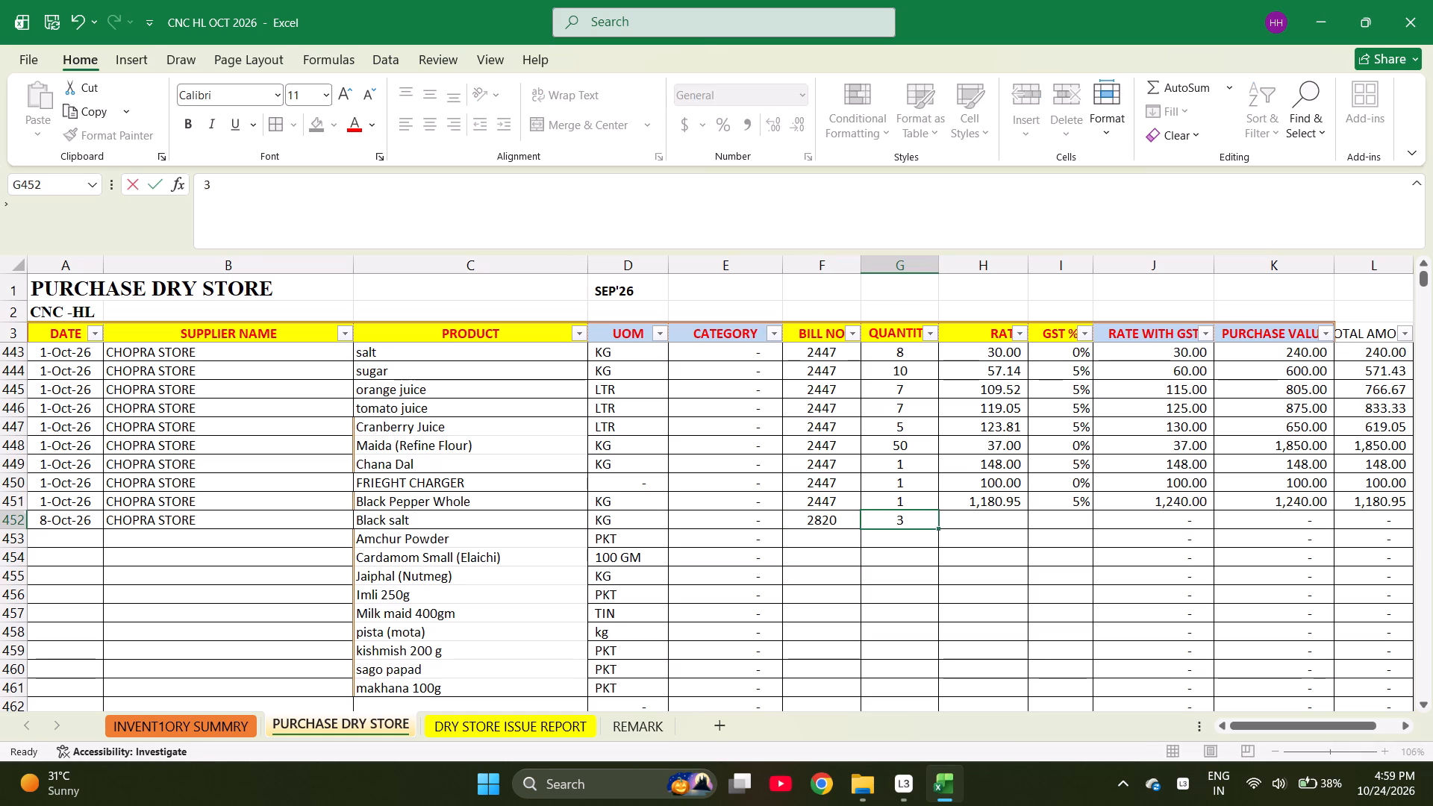
{"action": "key", "text": "1"}
{"action": "key", "text": "Return"}
{"action": "key", "text": "2"}
{"action": "key", "text": "Return"}
{"action": "key", "text": "1"}
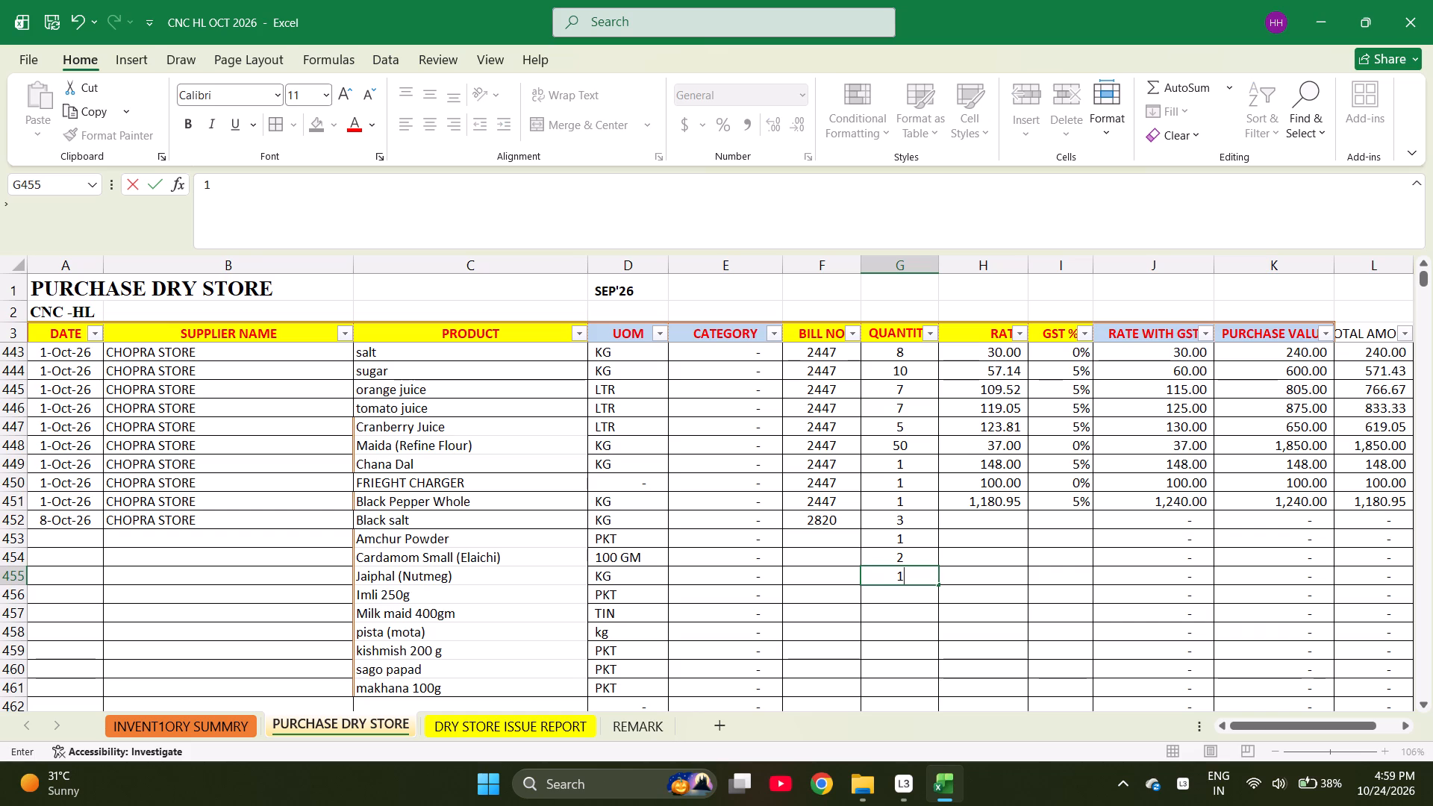
{"action": "key", "text": "Escape"}
{"action": "type", "text": "0.1"}
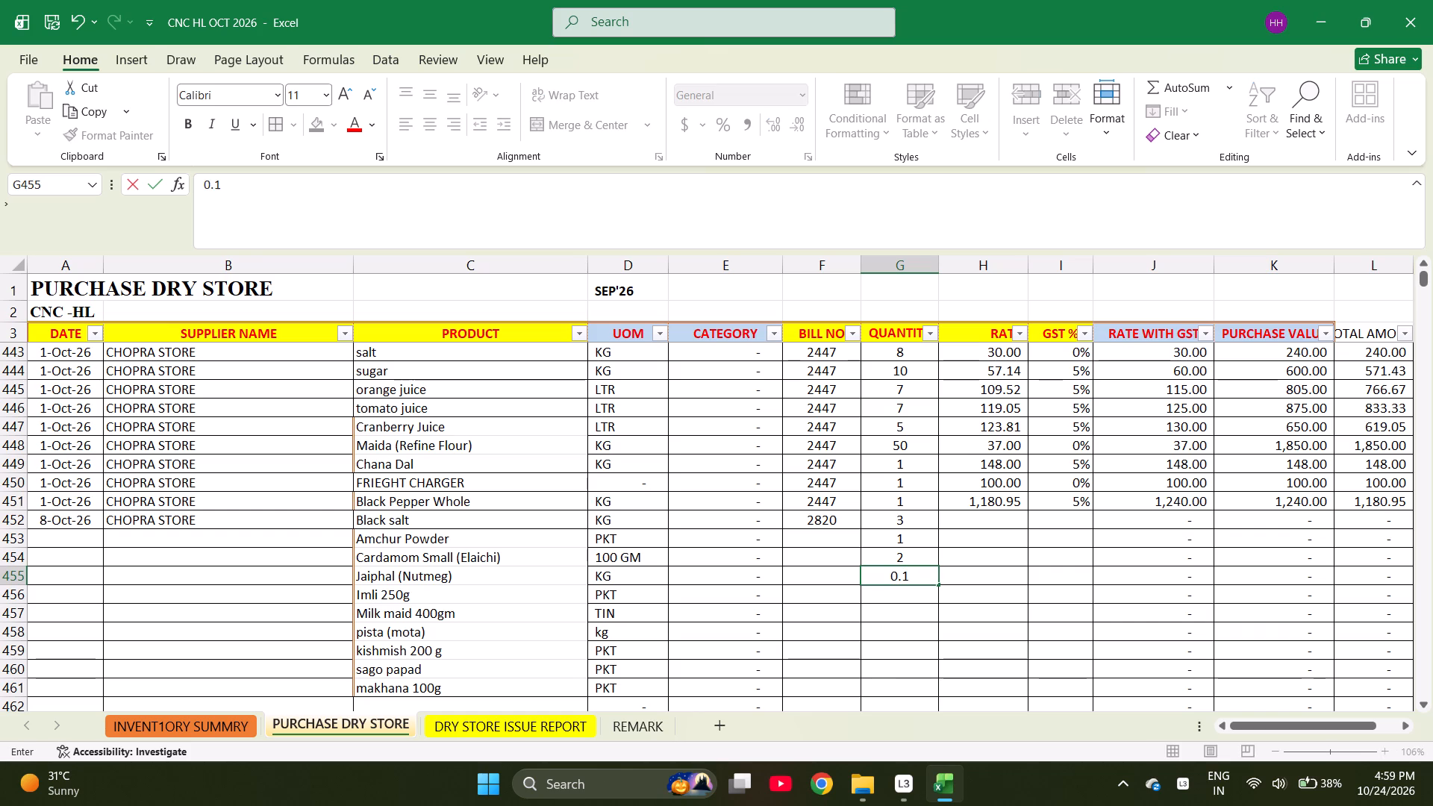
{"action": "key", "text": "Return"}
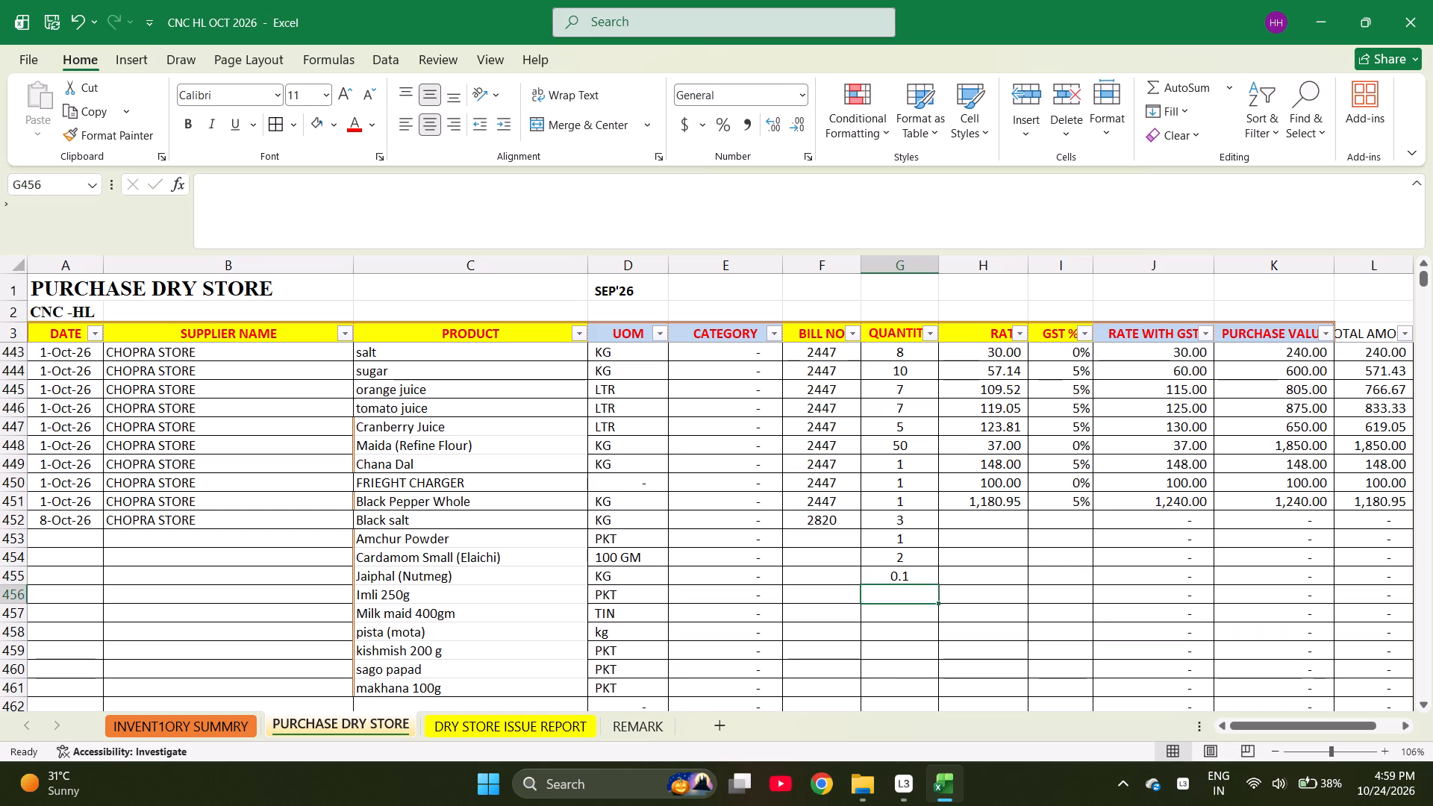
{"action": "key", "text": "4"}
{"action": "key", "text": "Return"}
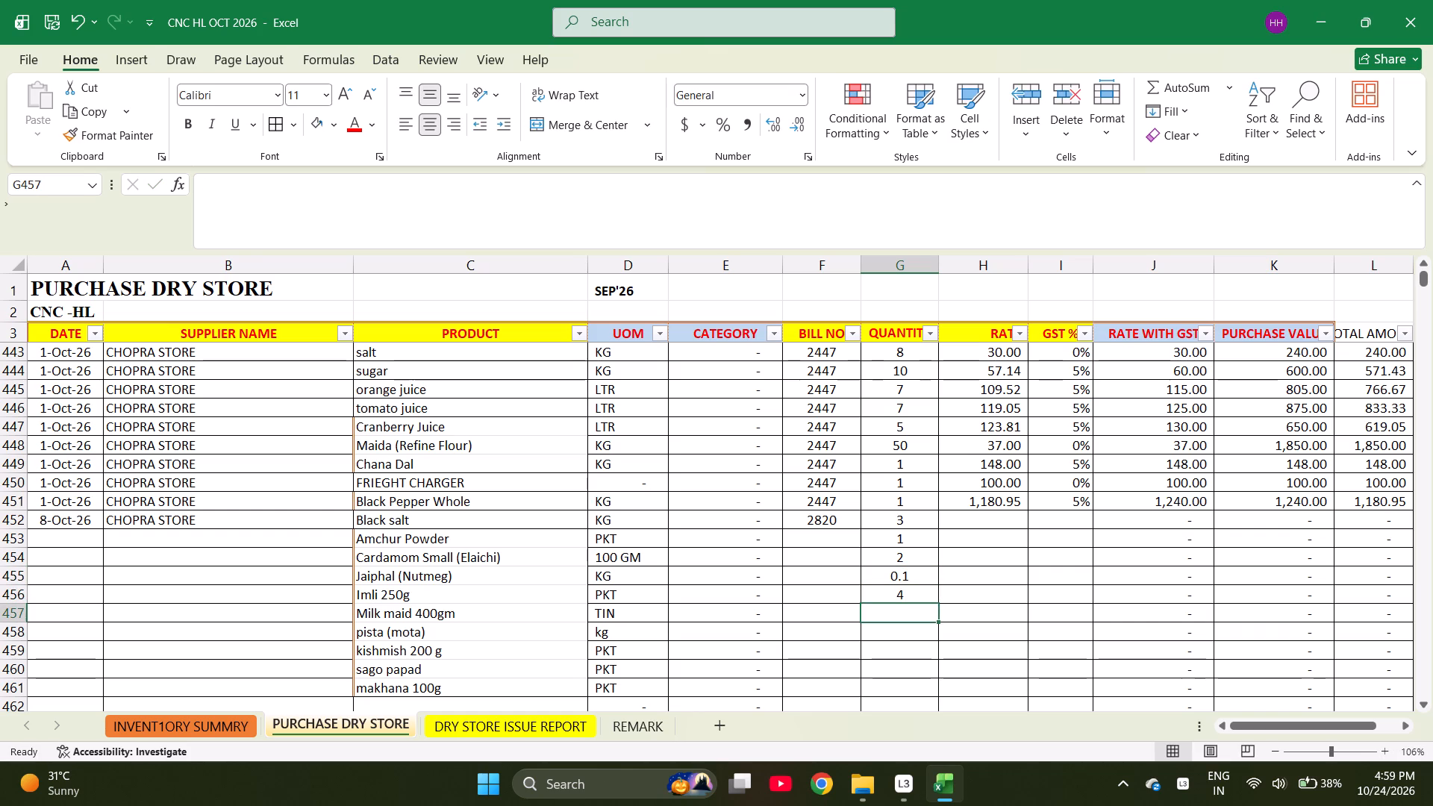
Enter quantities 2, 0.2, 1, 1 and 1 for Milk maid 400gm through makhana 100g, and 2 in the row below.
{"action": "key", "text": "2"}
{"action": "key", "text": "Return"}
{"action": "type", "text": "0.2"}
{"action": "key", "text": "Return"}
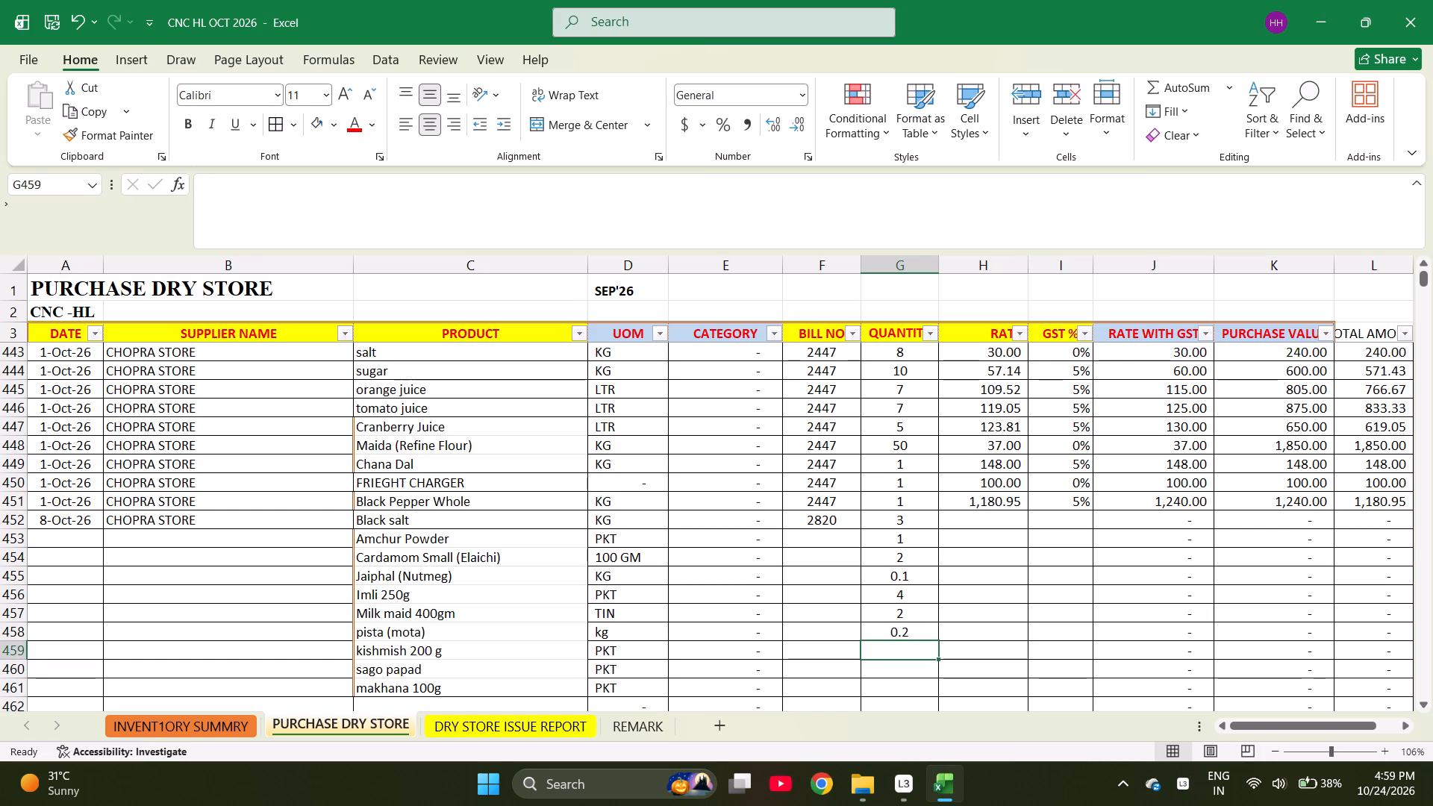
{"action": "key", "text": "1"}
{"action": "key", "text": "Return"}
{"action": "key", "text": "1"}
{"action": "key", "text": "Return"}
{"action": "key", "text": "1"}
{"action": "key", "text": "Return"}
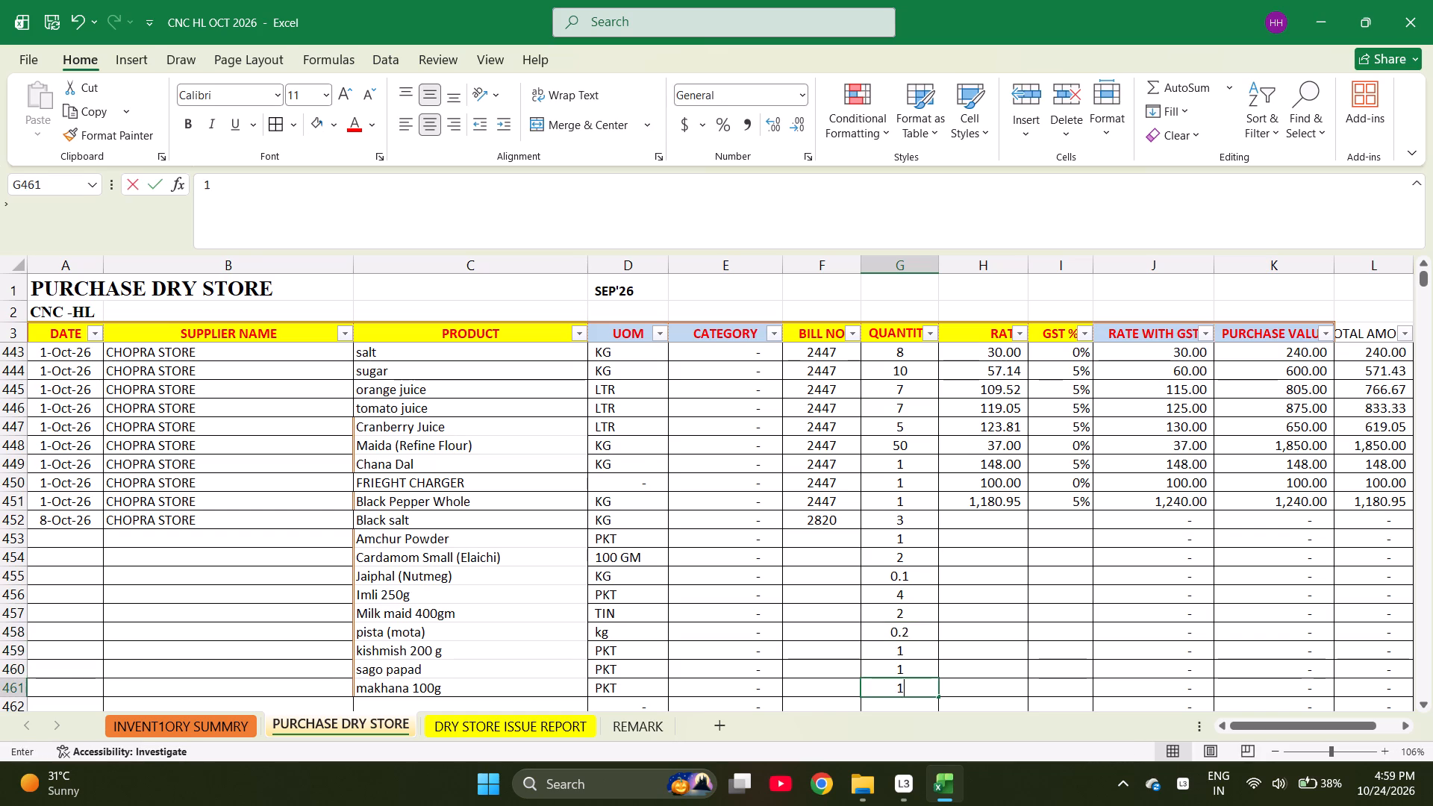
{"action": "key", "text": "2"}
{"action": "key", "text": "Return"}
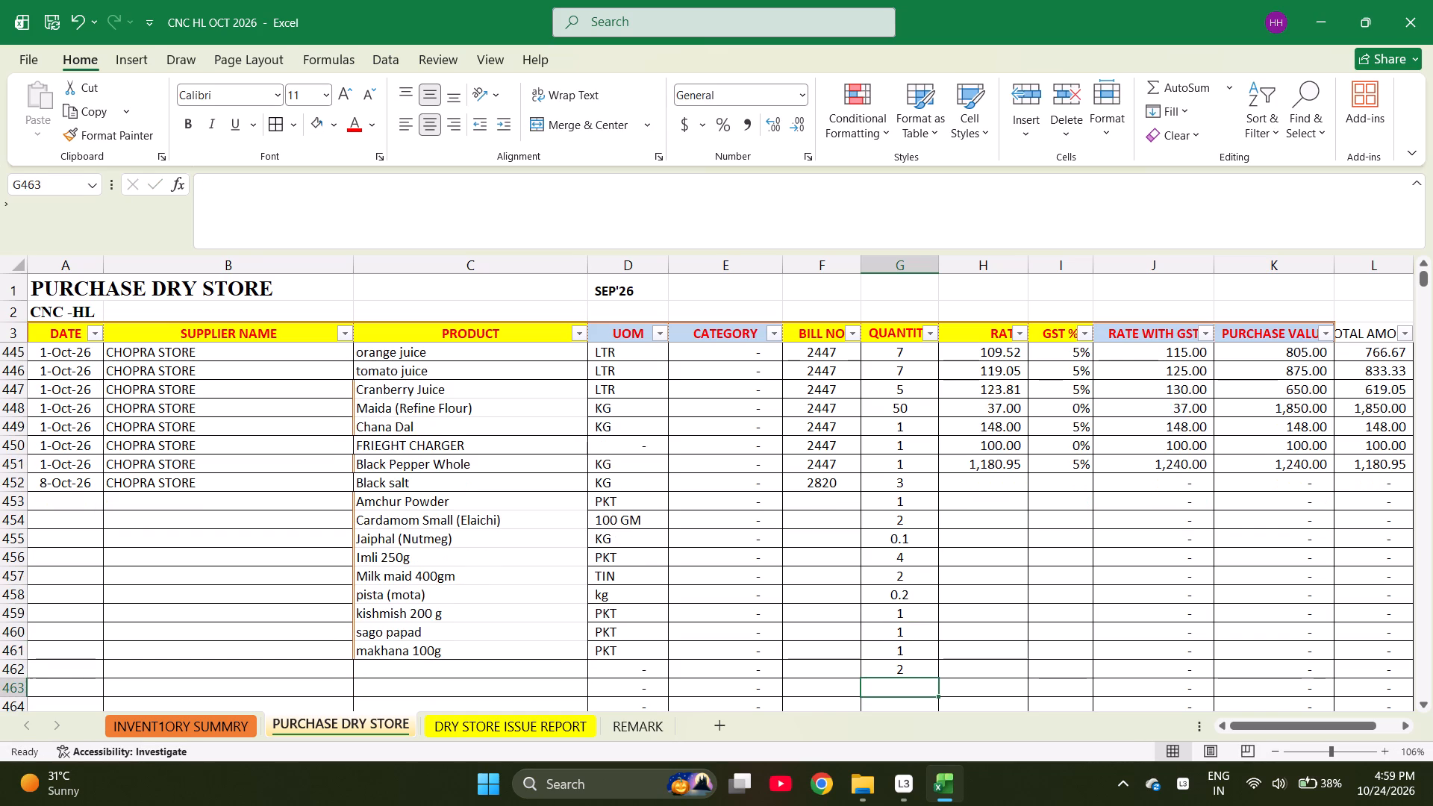
Check the 8-Oct-26 product list row by row, from Black salt to makhana 100g, against the entered quantities.
{"action": "key", "text": "Up"}
{"action": "key", "text": "Up"}
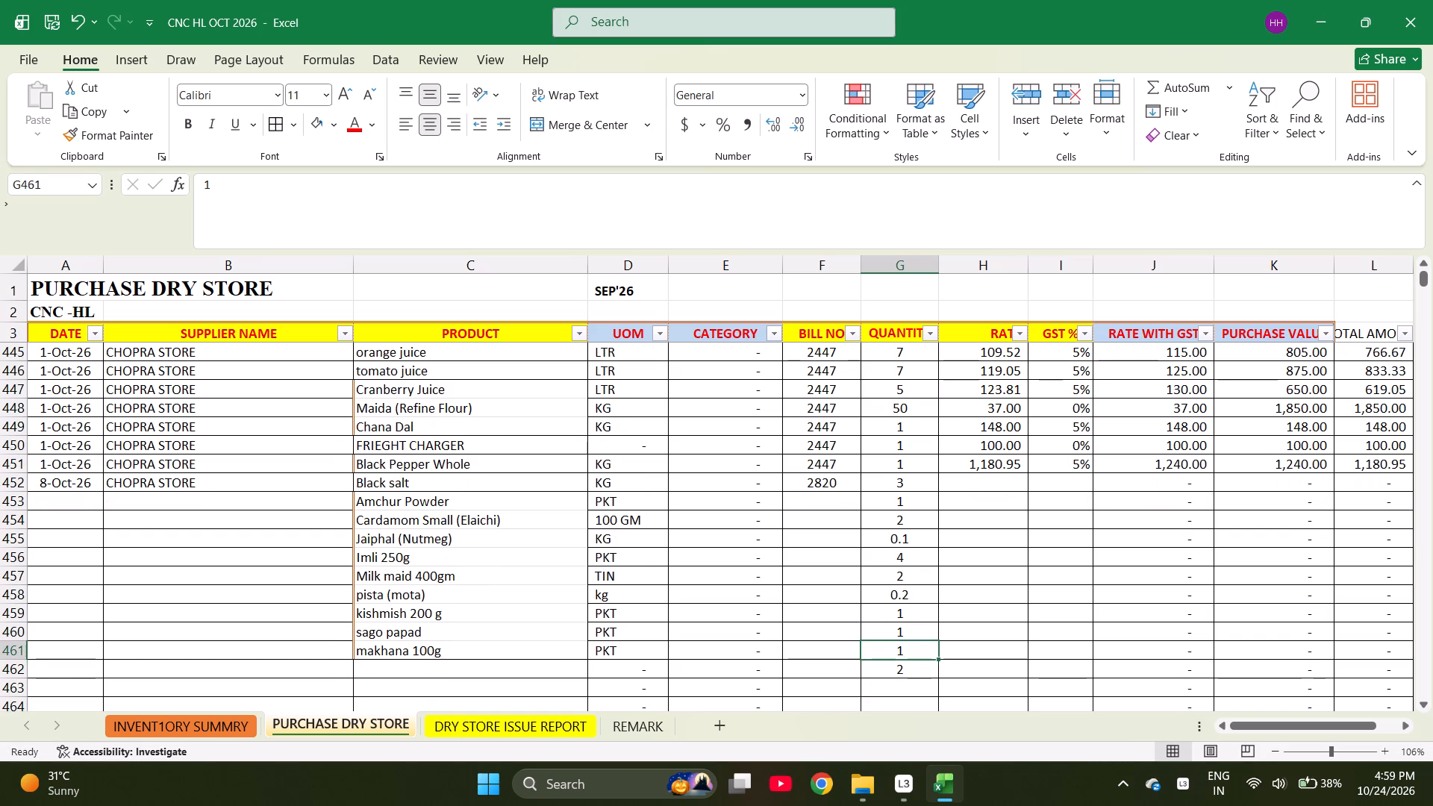
{"action": "key", "text": "Left"}
{"action": "key", "text": "Left"}
{"action": "key", "text": "Left"}
{"action": "key", "text": "Left"}
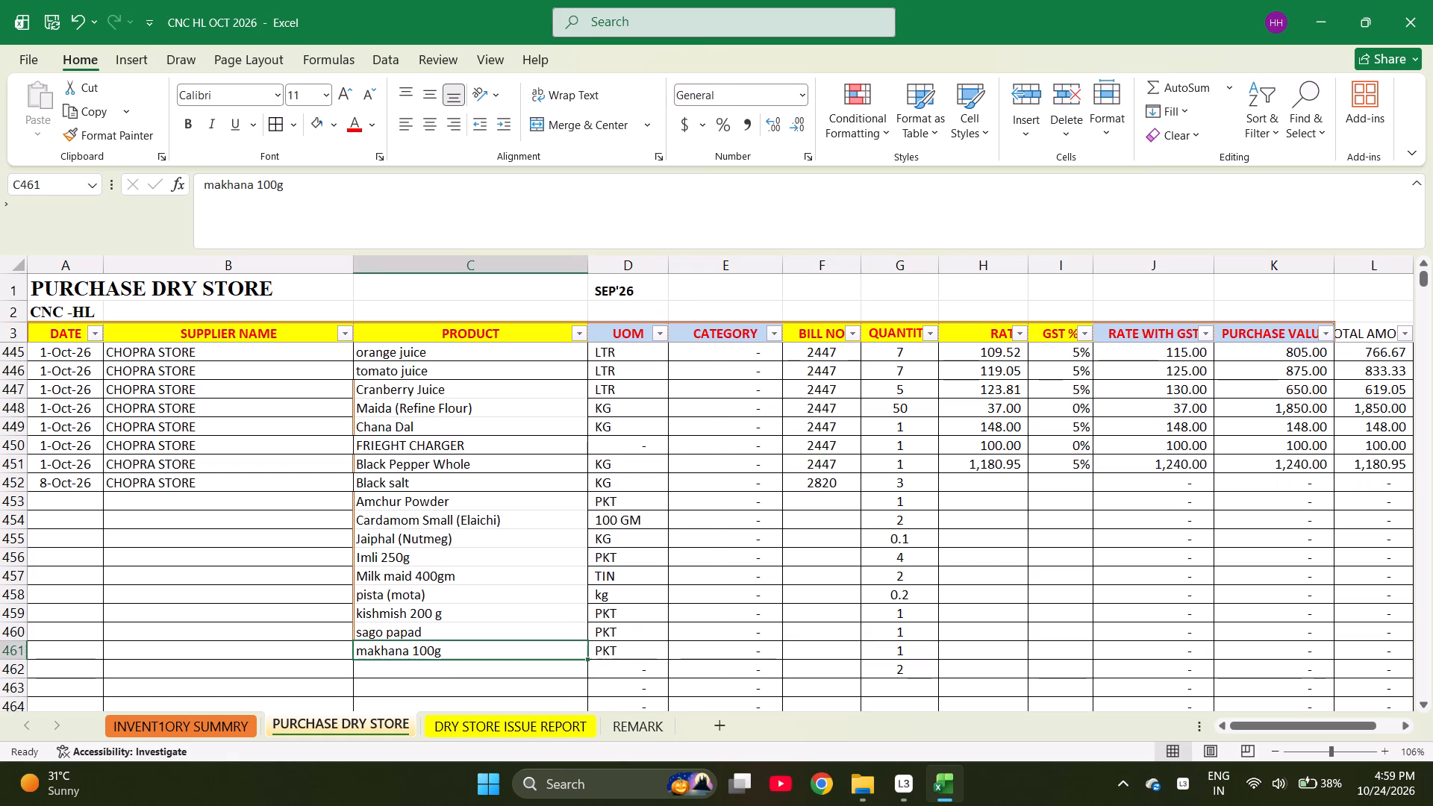
{"action": "key", "text": "shift+Up"}
{"action": "key", "text": "shift+Up"}
{"action": "key", "text": "shift+Up"}
{"action": "key", "text": "shift+Up"}
{"action": "key", "text": "shift+Up"}
{"action": "key", "text": "shift+Up"}
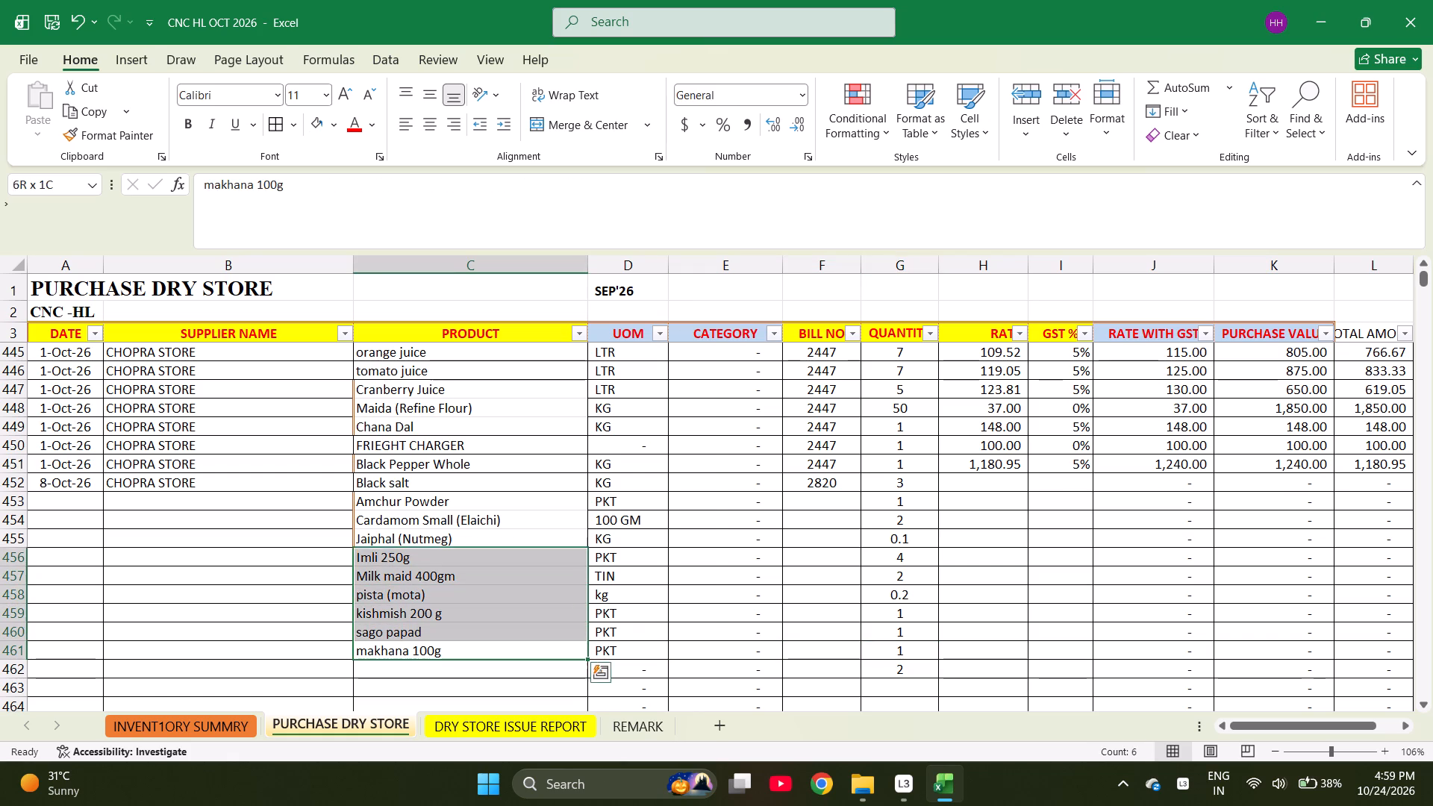
{"action": "key", "text": "shift+Up"}
{"action": "key", "text": "shift+Up"}
{"action": "key", "text": "shift+Up"}
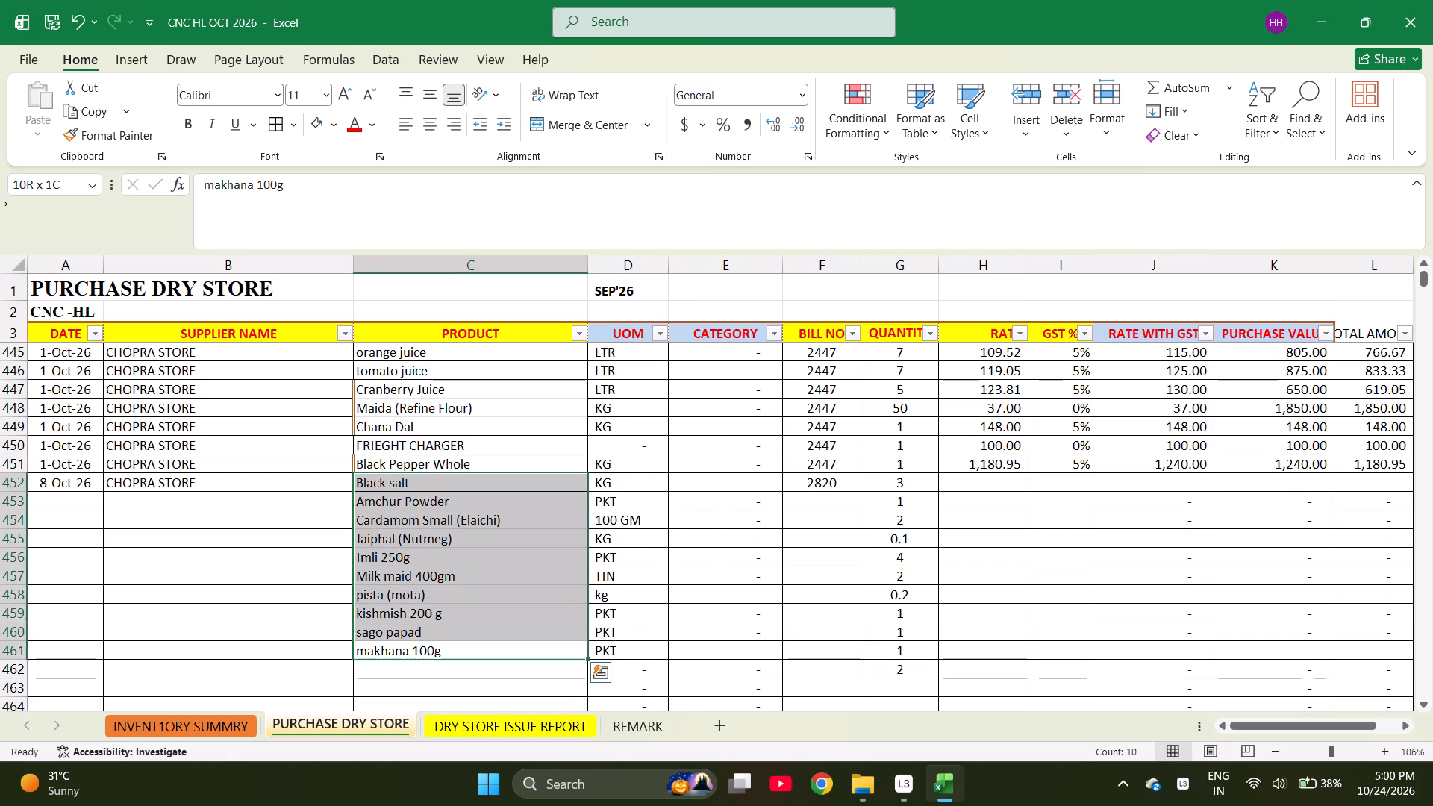
{"action": "key", "text": "Down"}
{"action": "key", "text": "Up"}
{"action": "key", "text": "Up"}
{"action": "key", "text": "Up"}
{"action": "key", "text": "Up"}
{"action": "key", "text": "Up"}
{"action": "key", "text": "Up"}
{"action": "key", "text": "Up"}
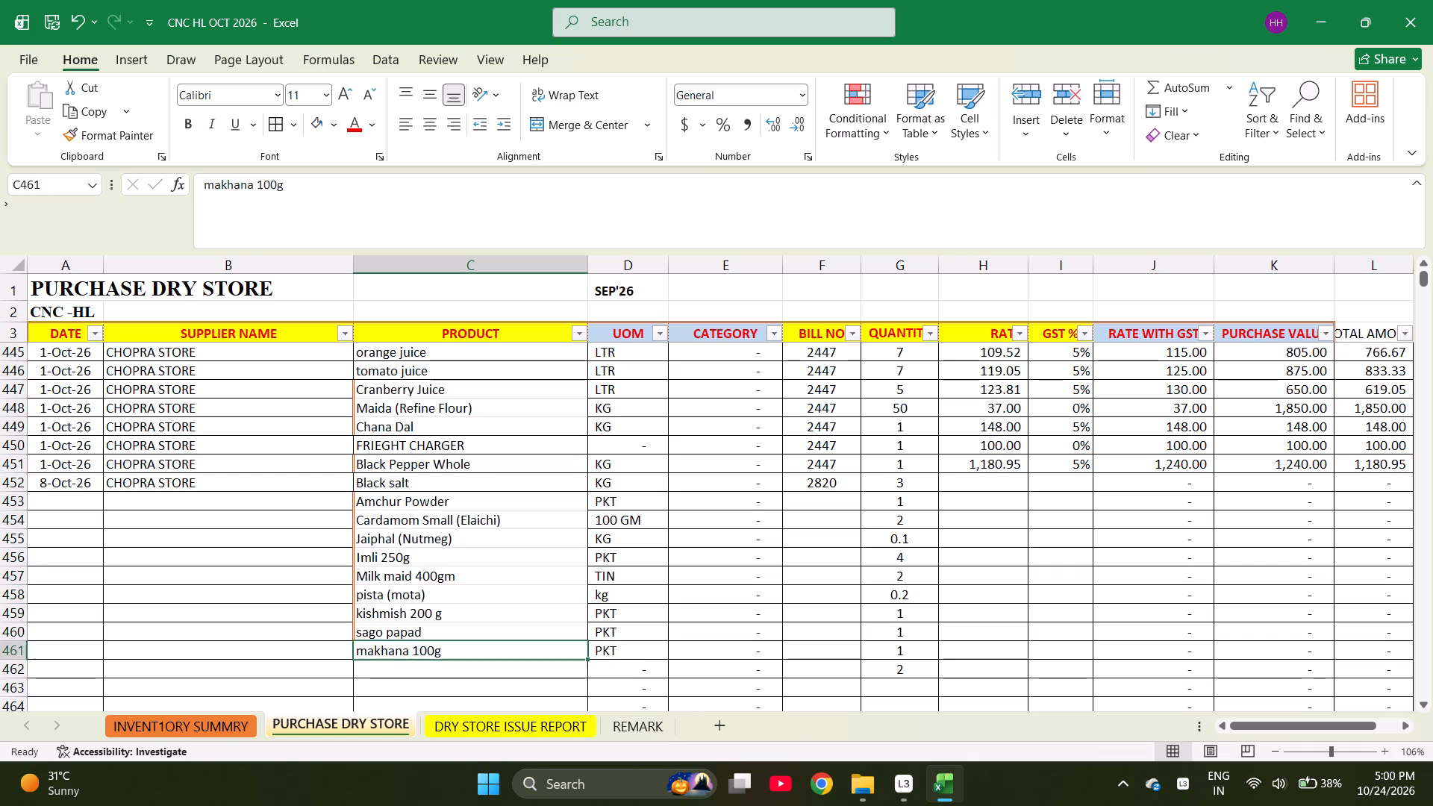
{"action": "key", "text": "Up"}
{"action": "key", "text": "Up"}
{"action": "key", "text": "Up"}
{"action": "key", "text": "Up"}
{"action": "key", "text": "Up"}
{"action": "key", "text": "Up"}
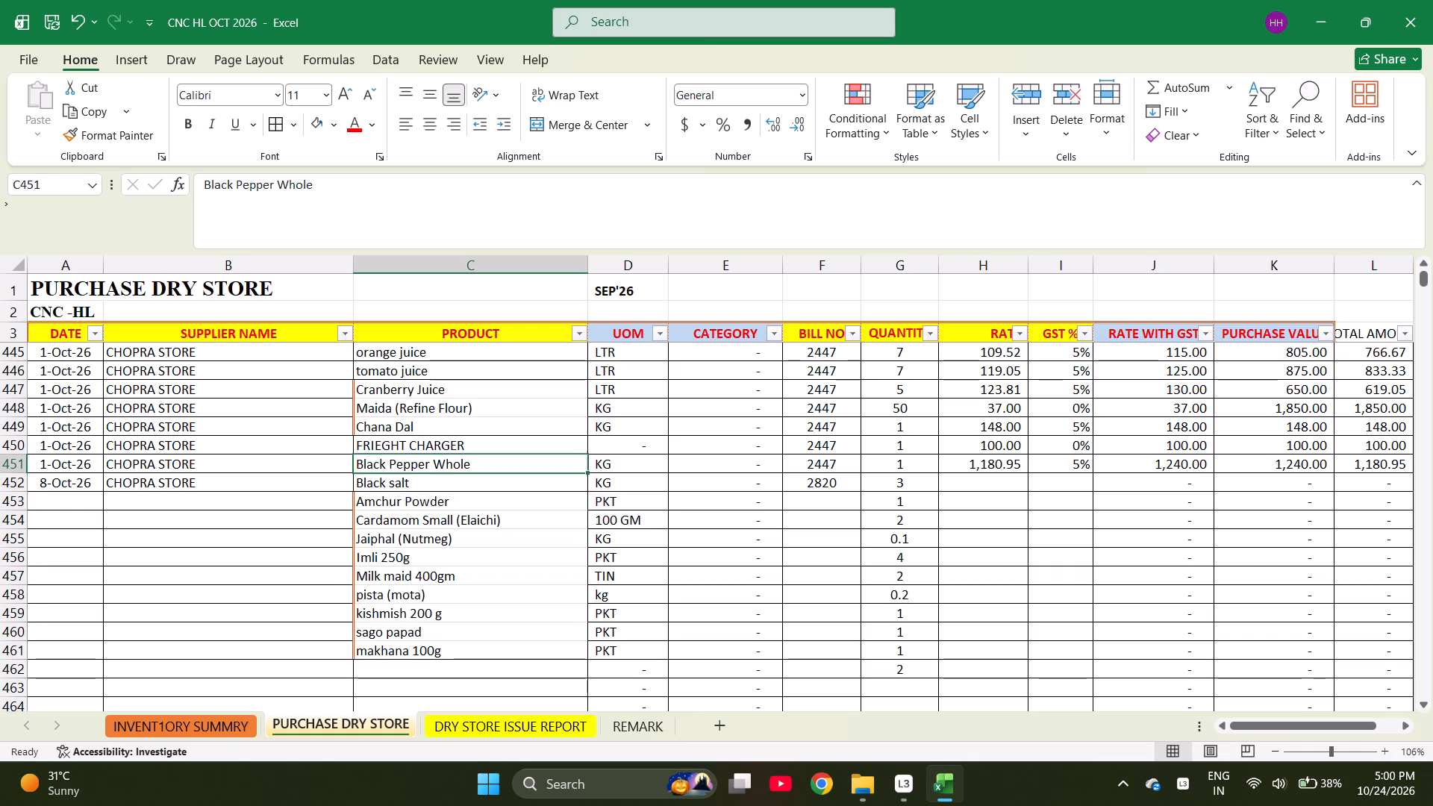
{"action": "key", "text": "Down"}
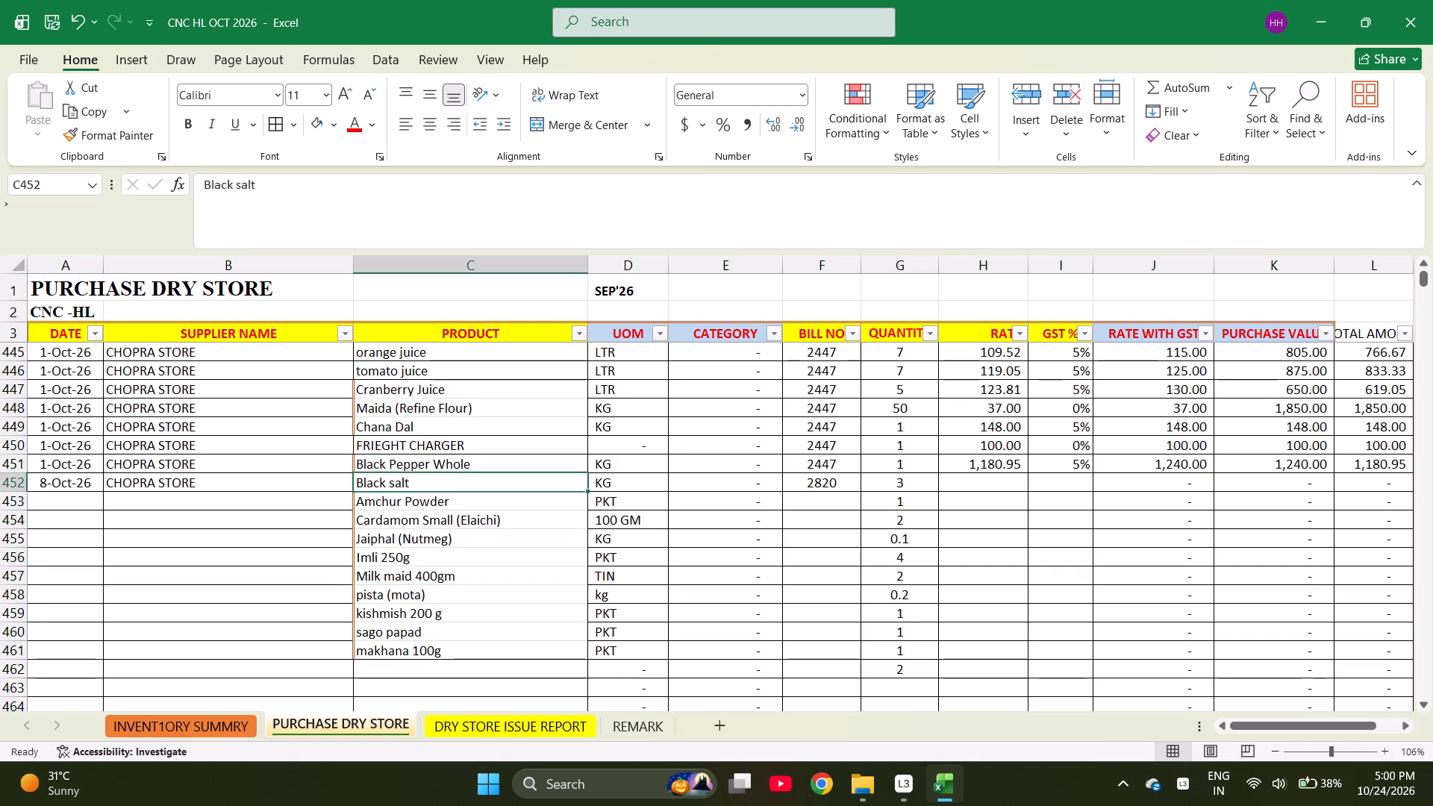
{"action": "key", "text": "Down"}
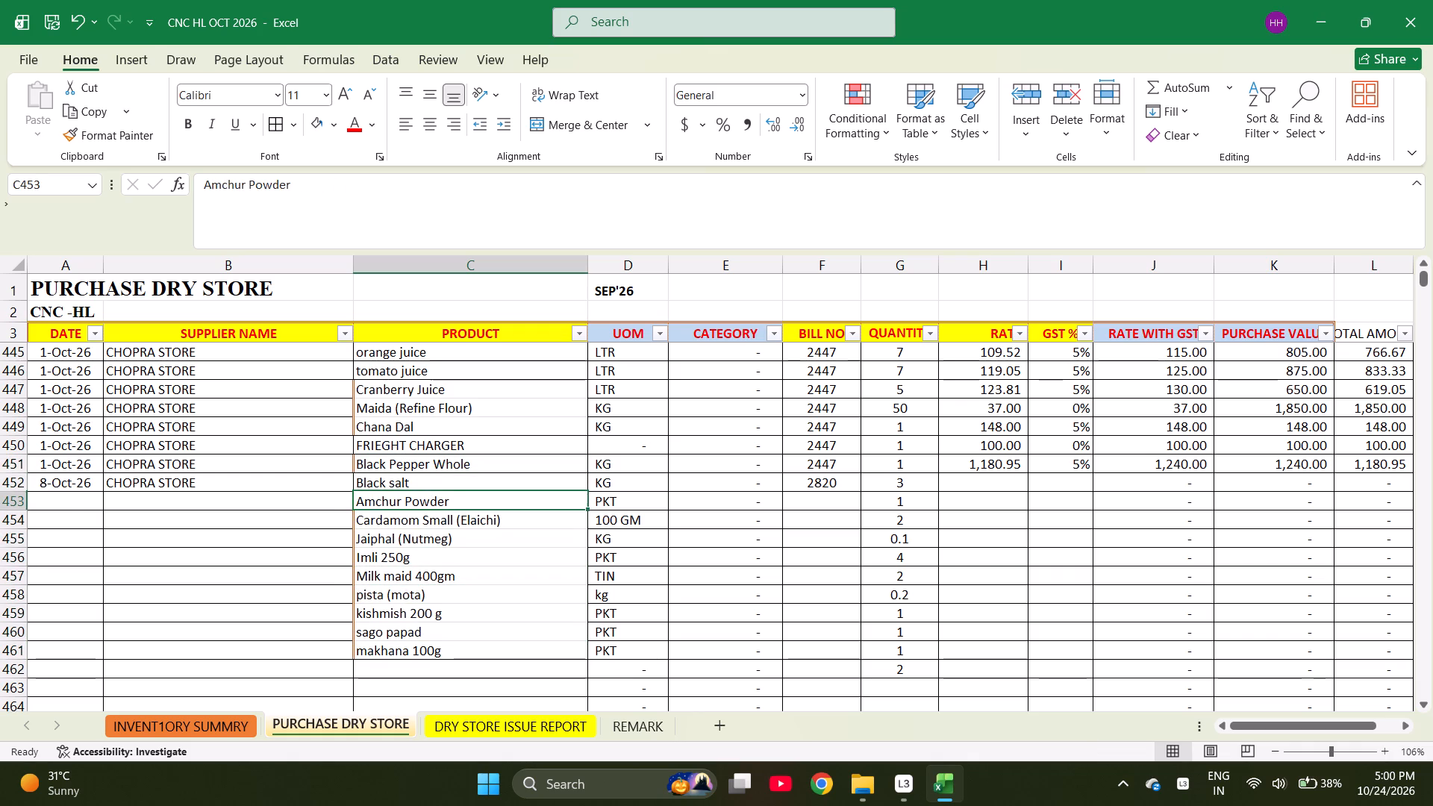
{"action": "key", "text": "Down"}
{"action": "key", "text": "Down"}
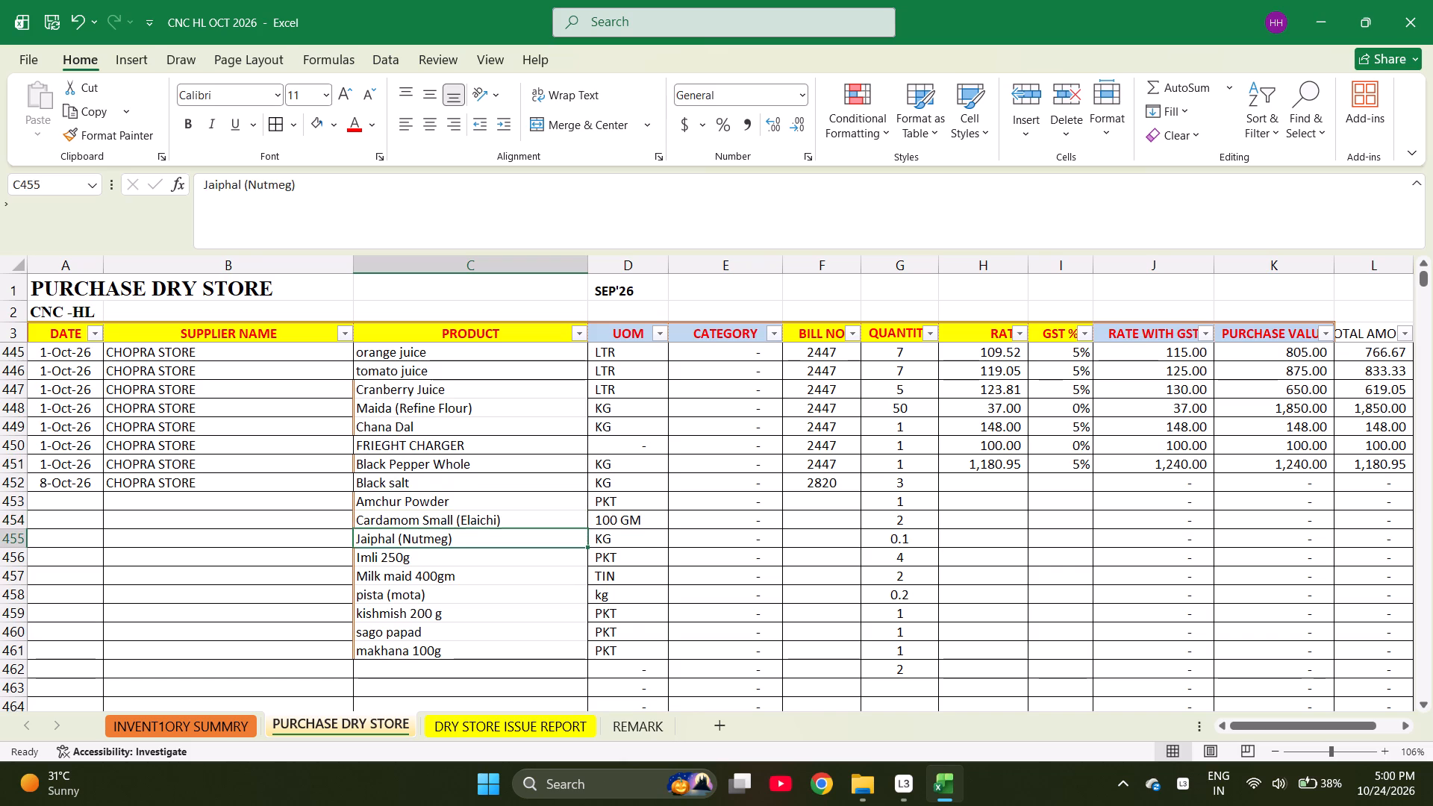
{"action": "key", "text": "Down"}
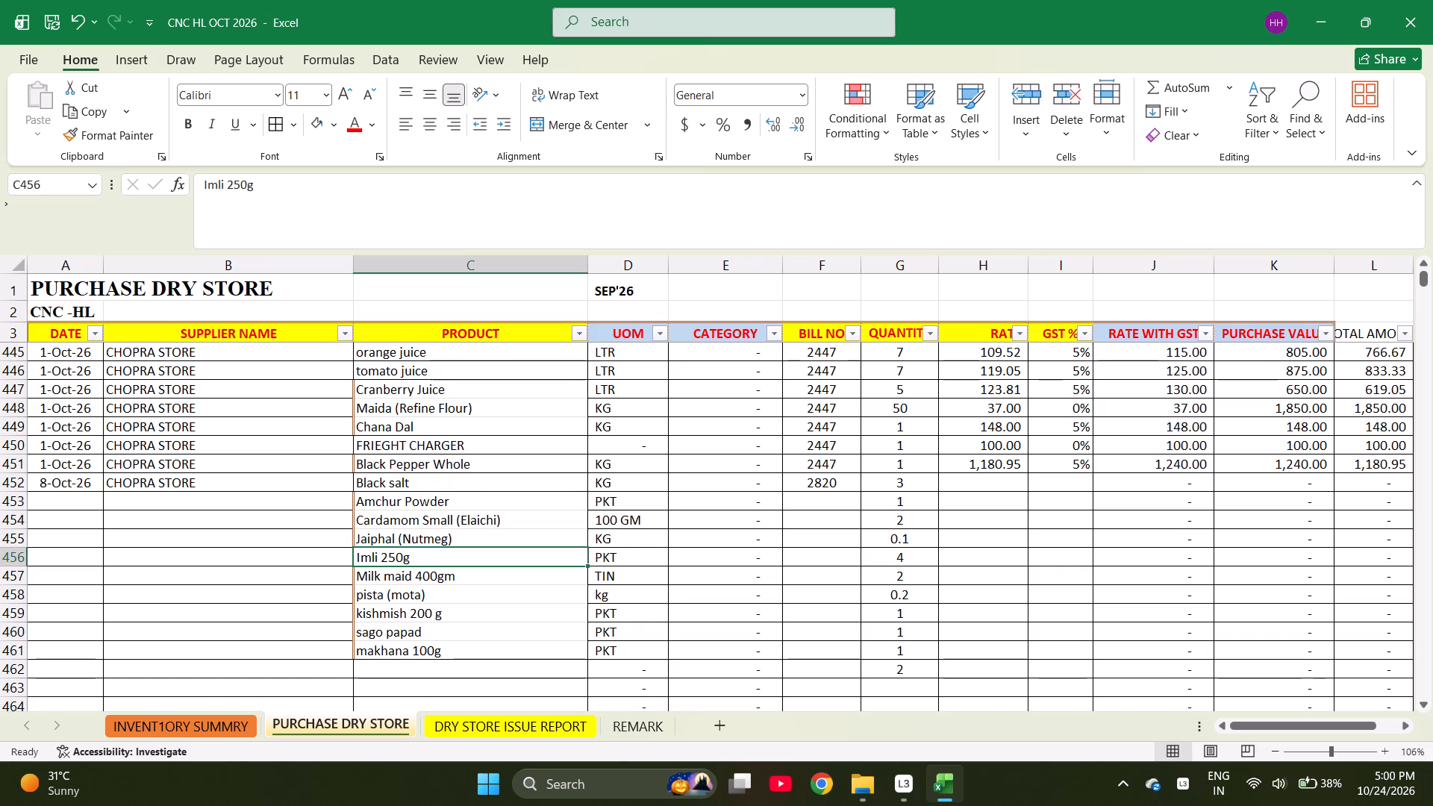
{"action": "key", "text": "Down"}
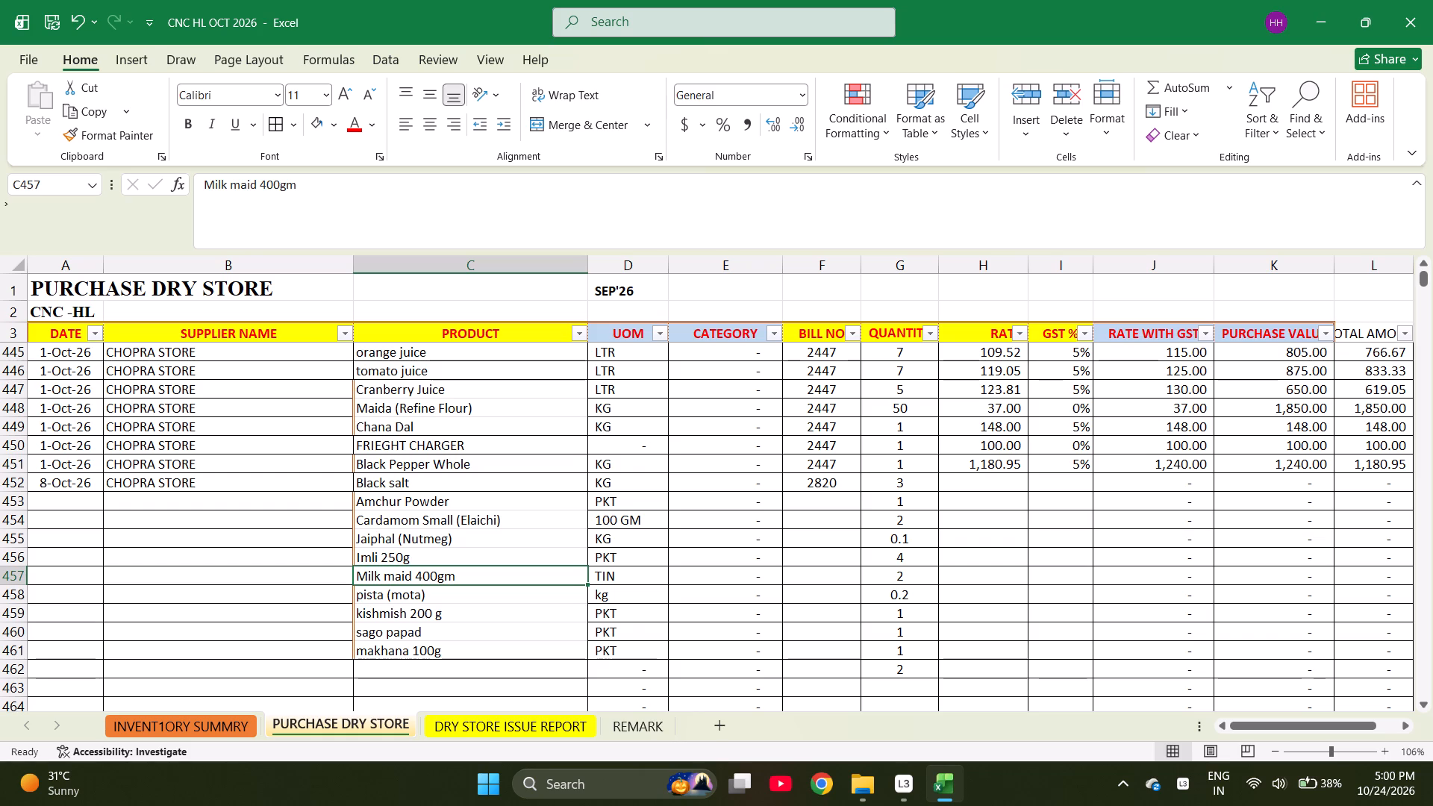
{"action": "key", "text": "Down"}
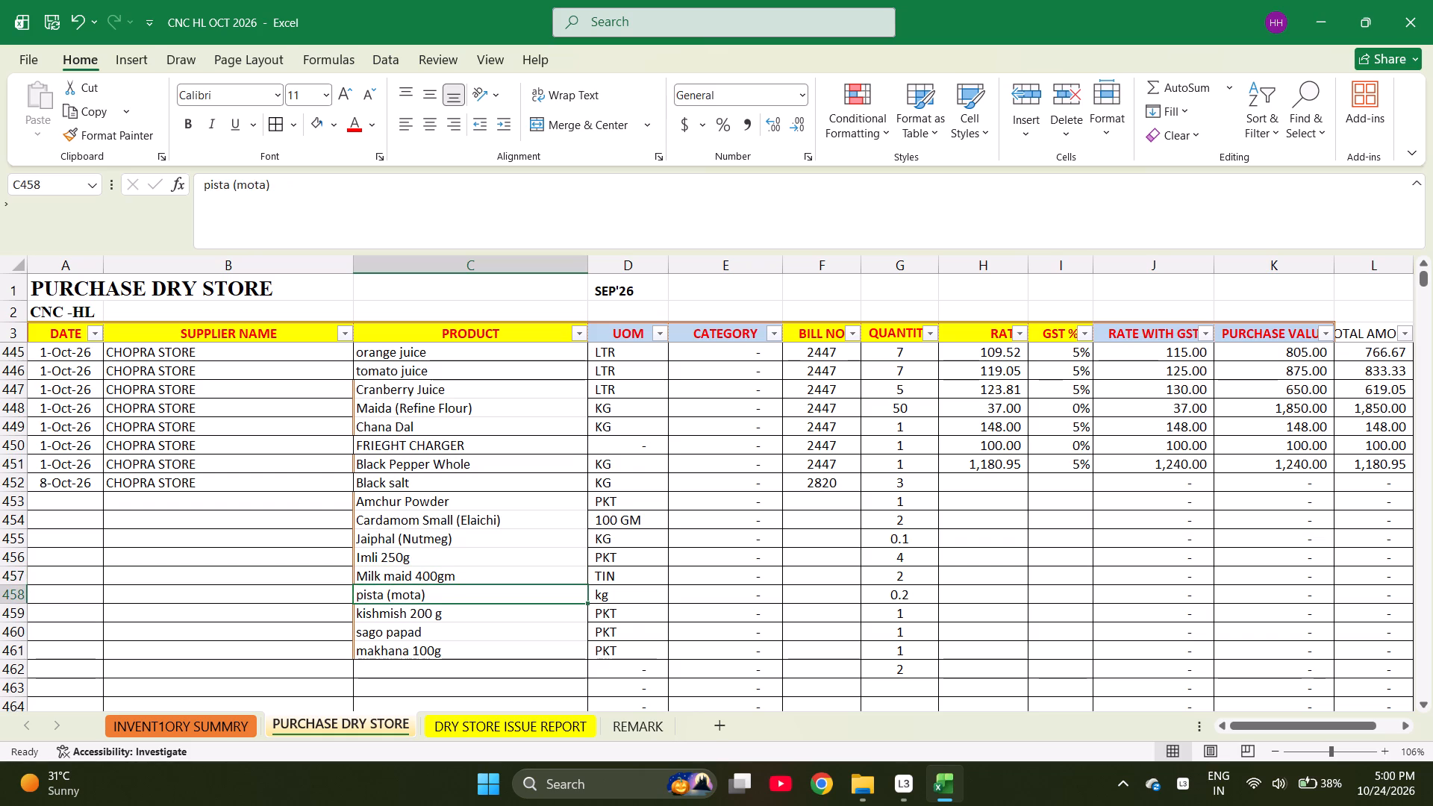
{"action": "key", "text": "Down"}
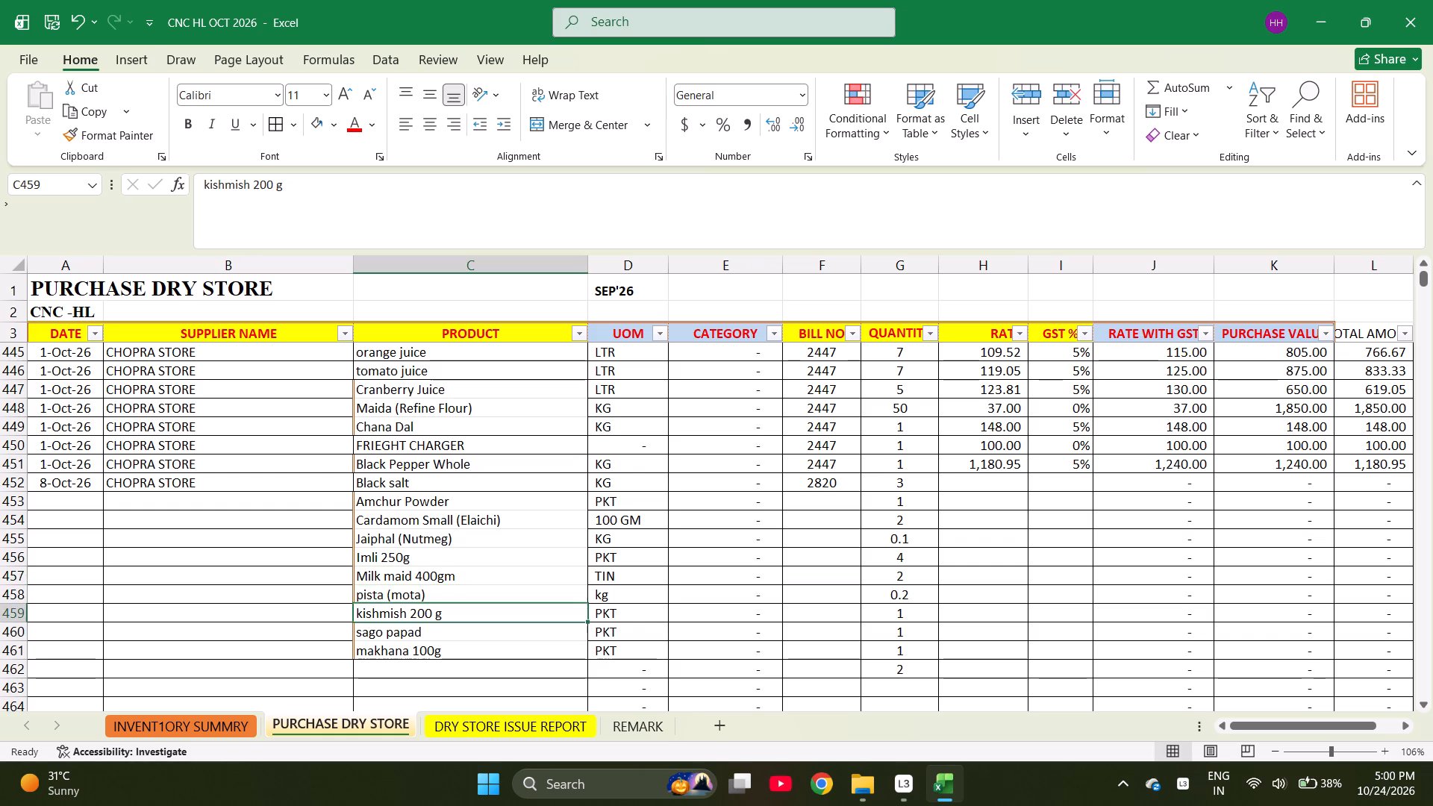
{"action": "key", "text": "Down"}
{"action": "key", "text": "Down"}
{"action": "key", "text": "Down"}
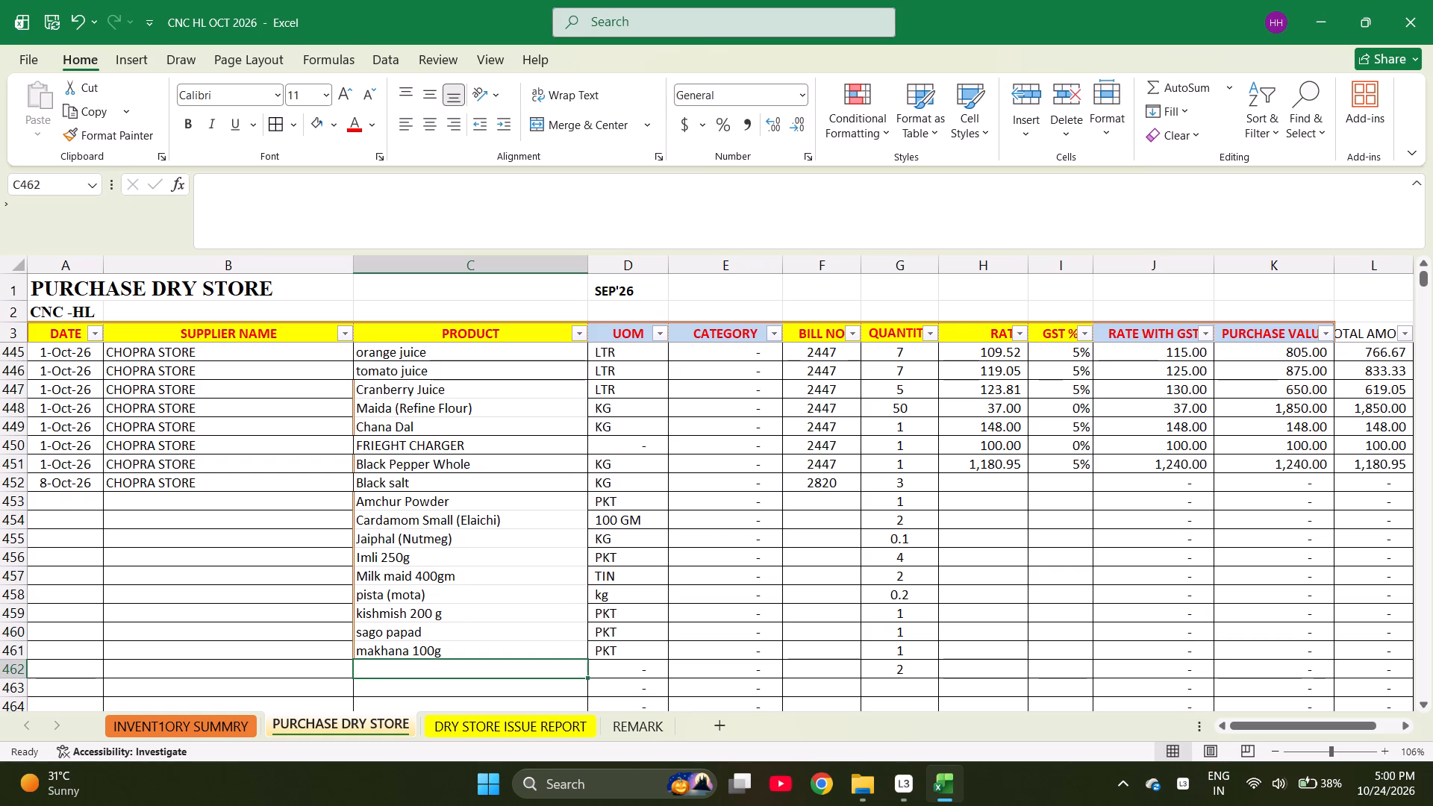
Add Badam 200g to the inventory summary below makhana 100g, with category Grocery and unit PKT.
{"action": "type", "text": "ba"}
{"action": "key", "text": "ctrl+Page_Up"}
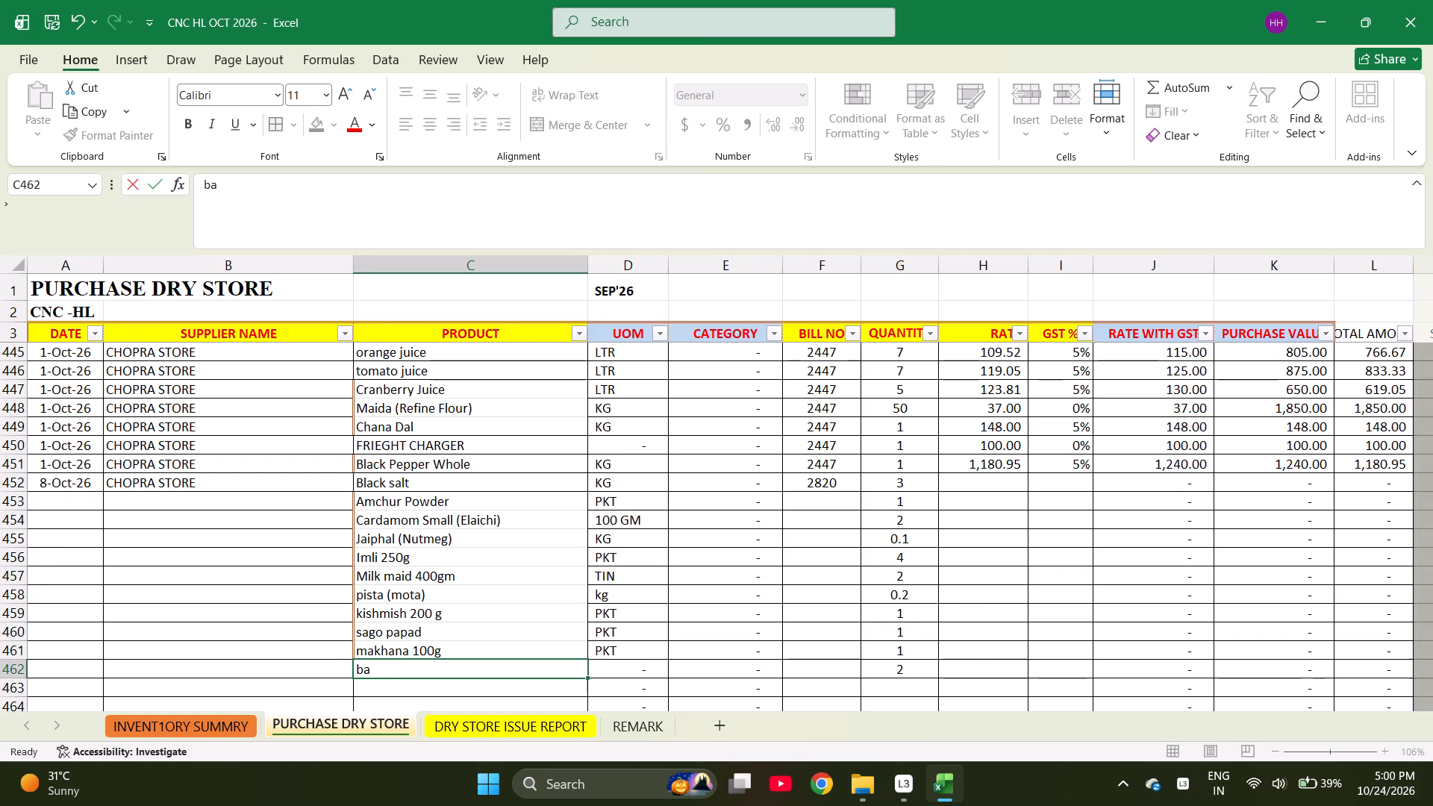
{"action": "key", "text": "ctrl+f"}
{"action": "key", "text": "Escape"}
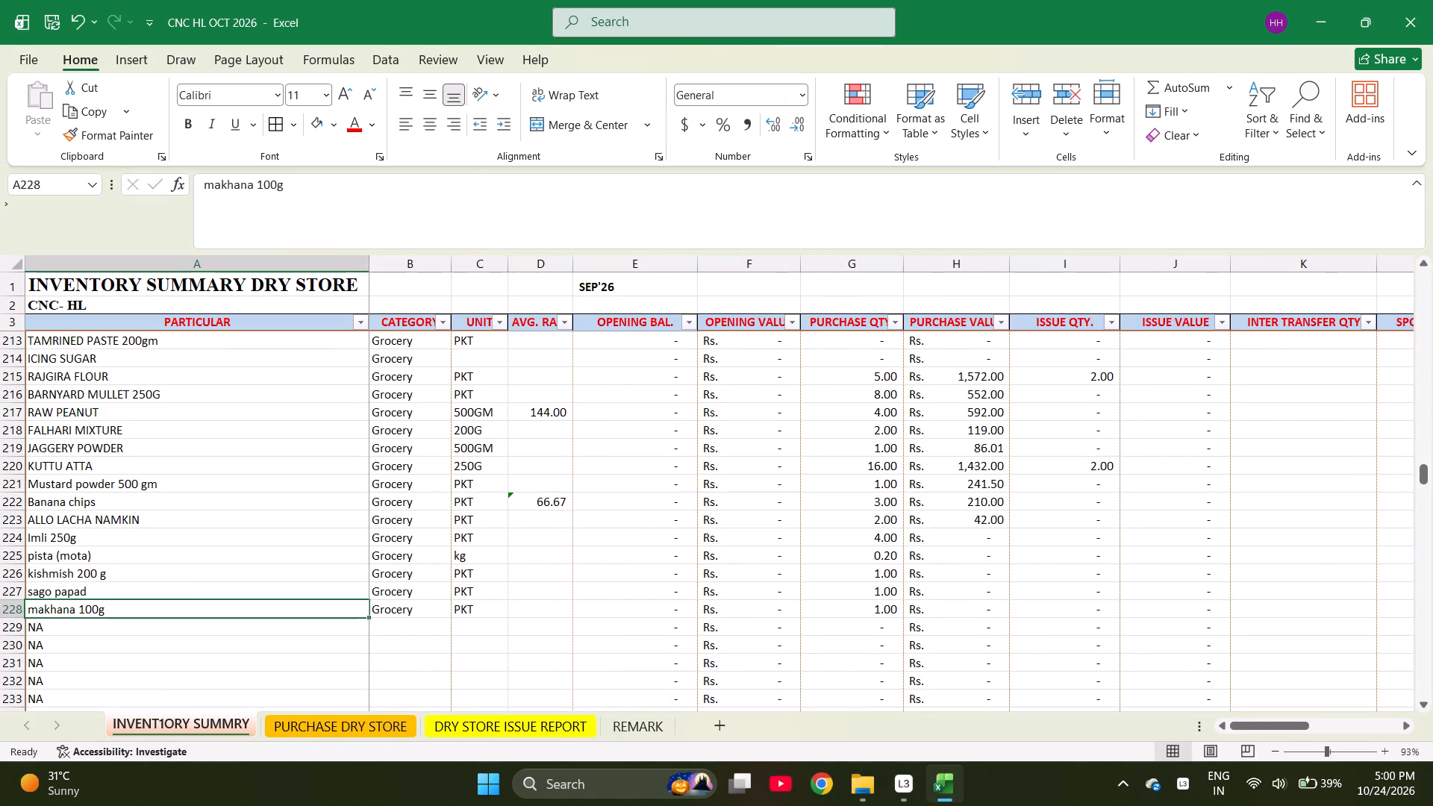
{"action": "key", "text": "Down"}
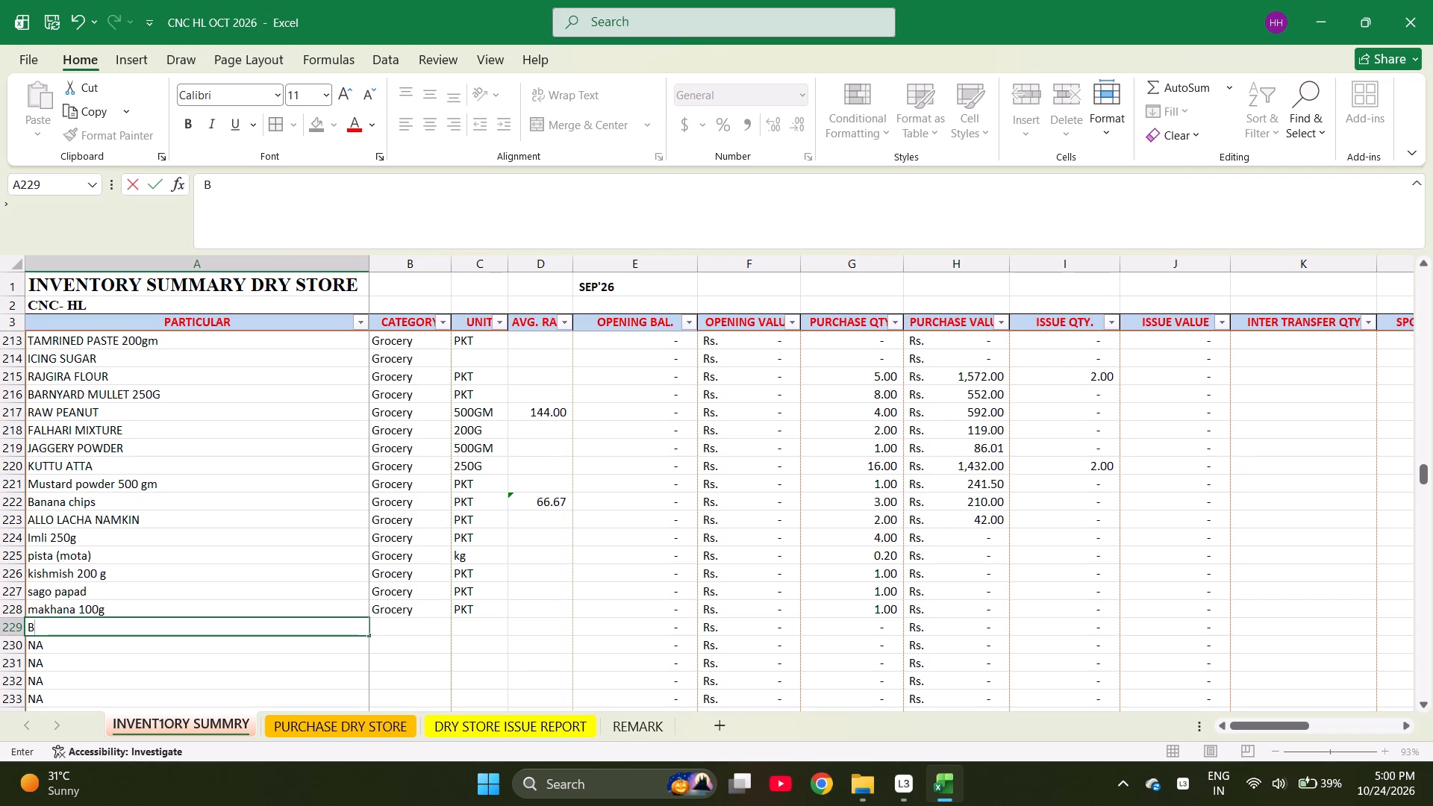
{"action": "type", "text": "adam"}
{"action": "key", "text": "space"}
{"action": "type", "text": "200"}
{"action": "key", "text": "g"}
{"action": "key", "text": "Right"}
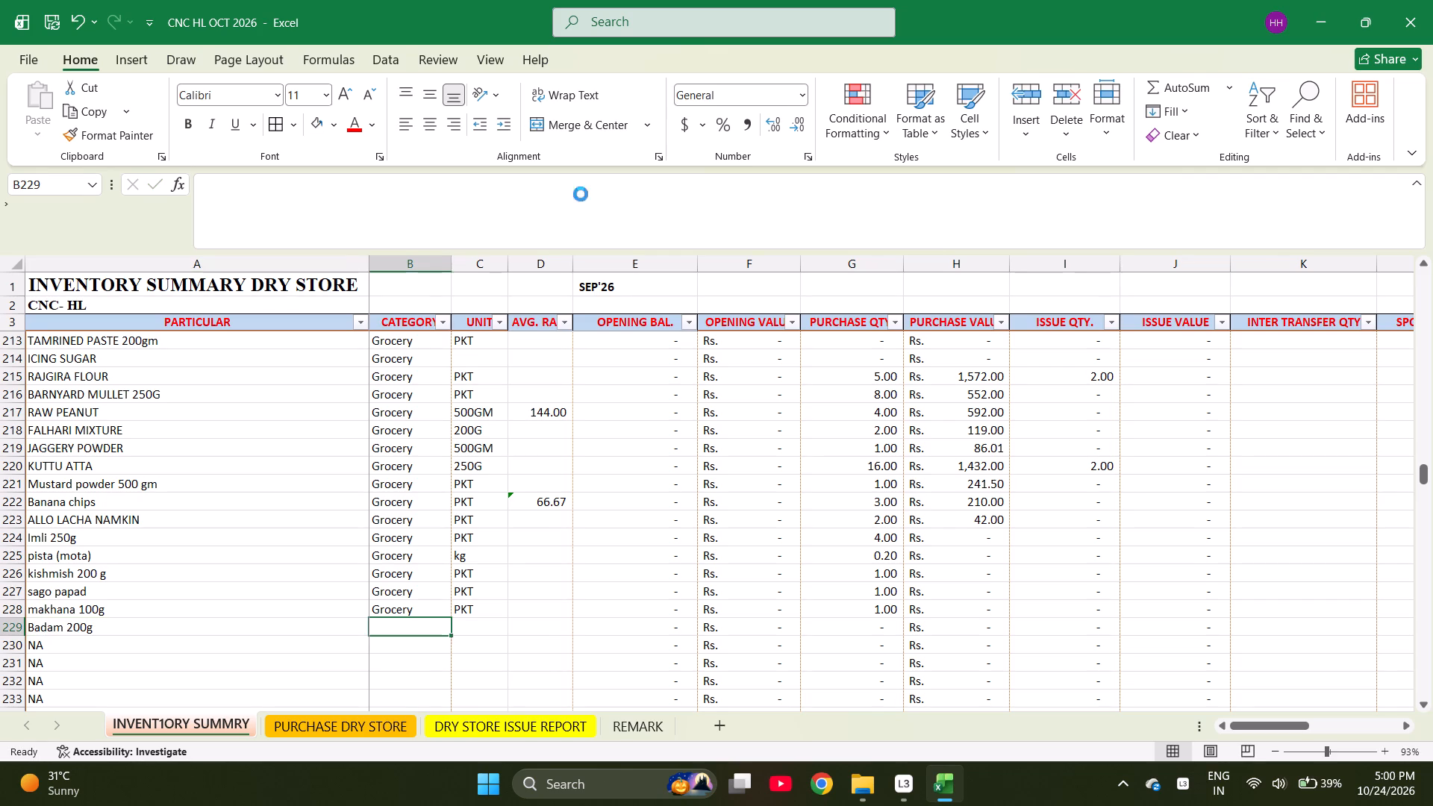
{"action": "key", "text": "ctrl+d"}
{"action": "key", "text": "Right"}
{"action": "key", "text": "ctrl+f"}
{"action": "key", "text": "Escape"}
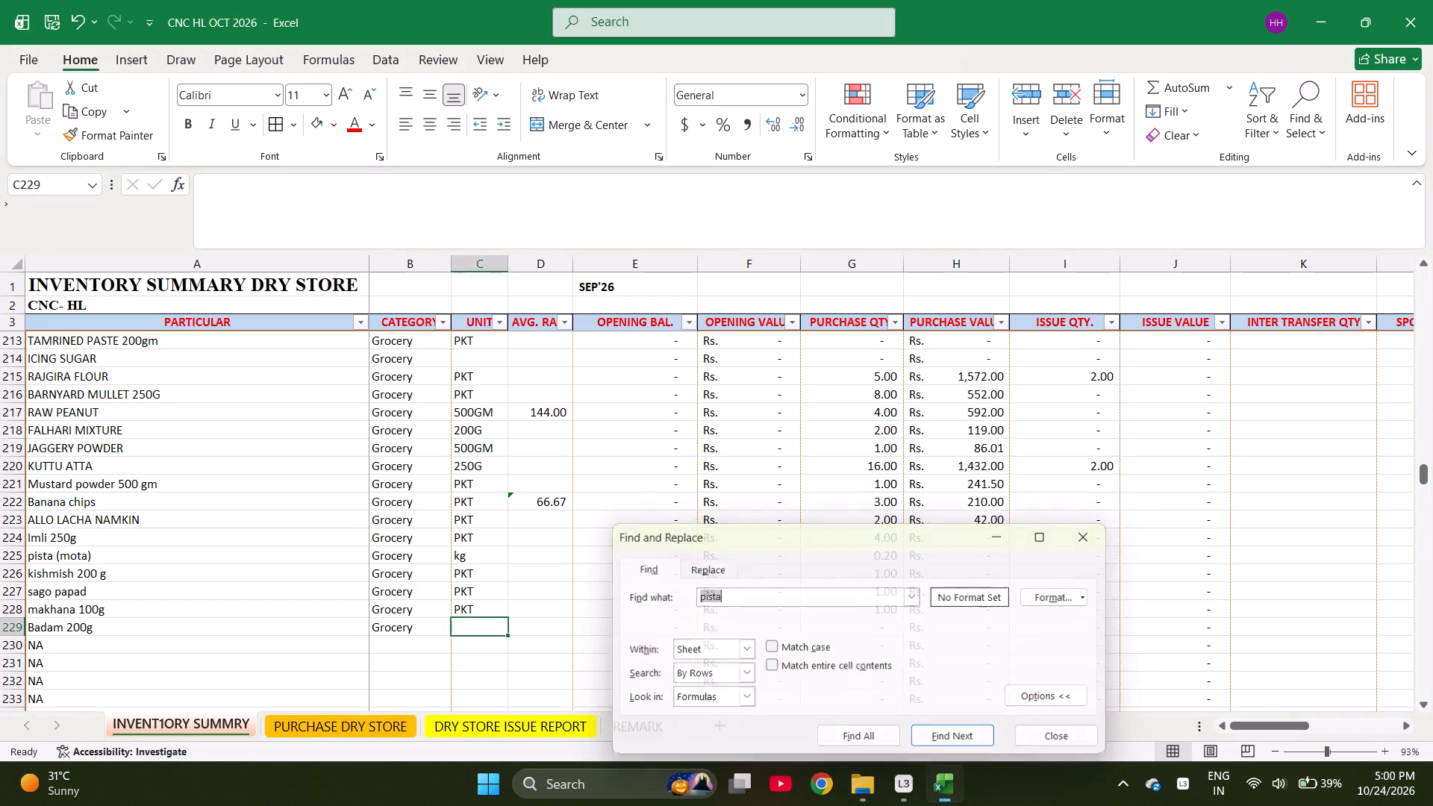
{"action": "key", "text": "ctrl+d"}
{"action": "key", "text": "ctrl+Left"}
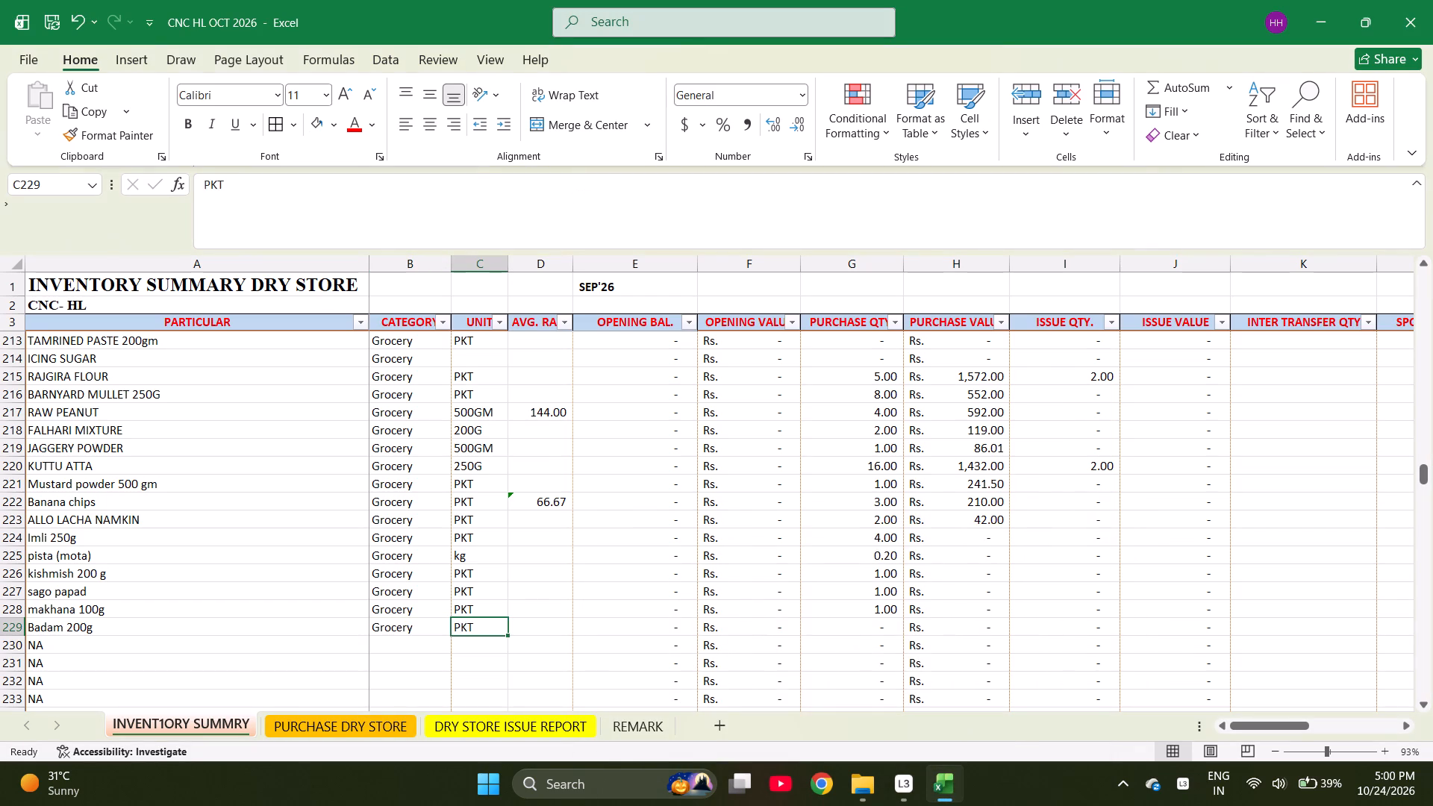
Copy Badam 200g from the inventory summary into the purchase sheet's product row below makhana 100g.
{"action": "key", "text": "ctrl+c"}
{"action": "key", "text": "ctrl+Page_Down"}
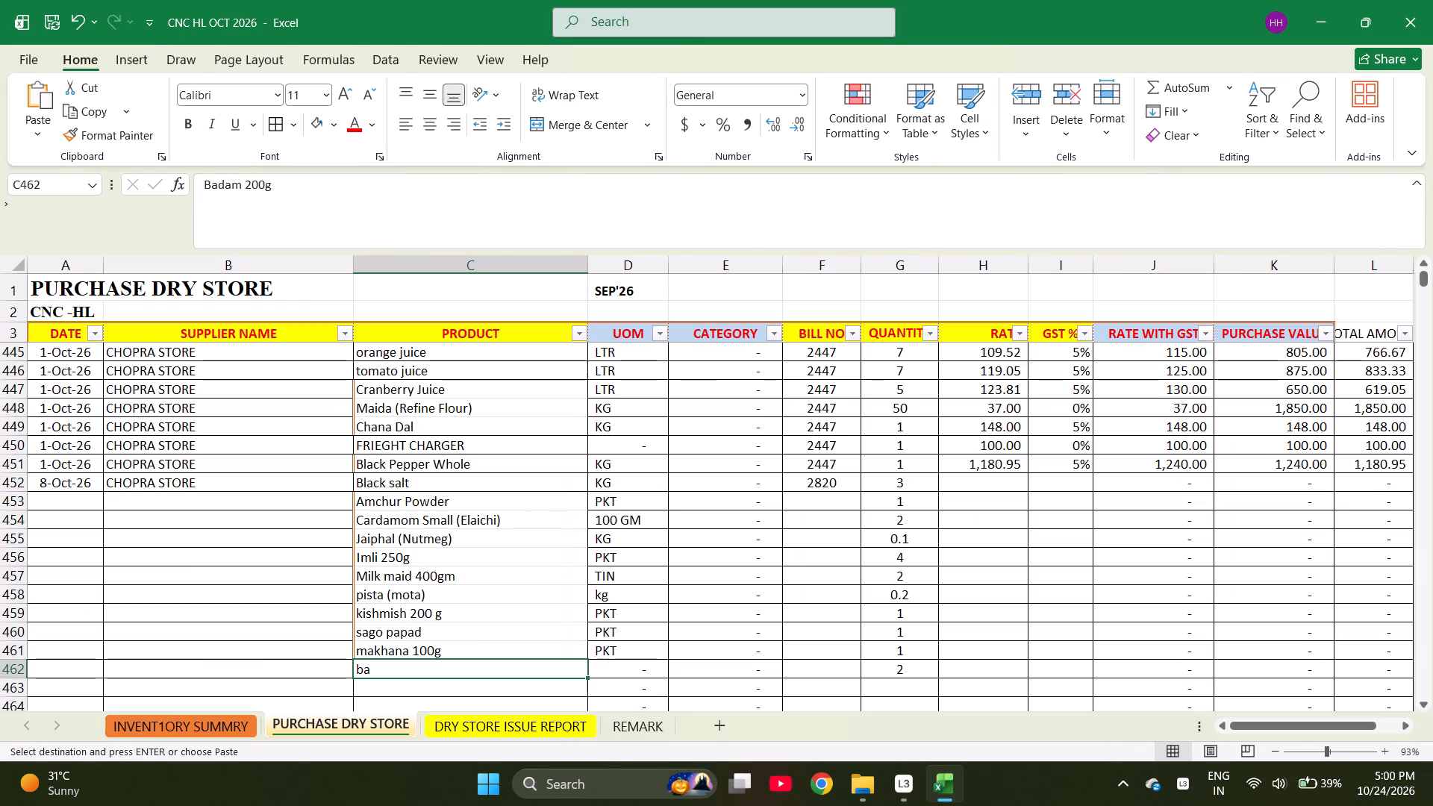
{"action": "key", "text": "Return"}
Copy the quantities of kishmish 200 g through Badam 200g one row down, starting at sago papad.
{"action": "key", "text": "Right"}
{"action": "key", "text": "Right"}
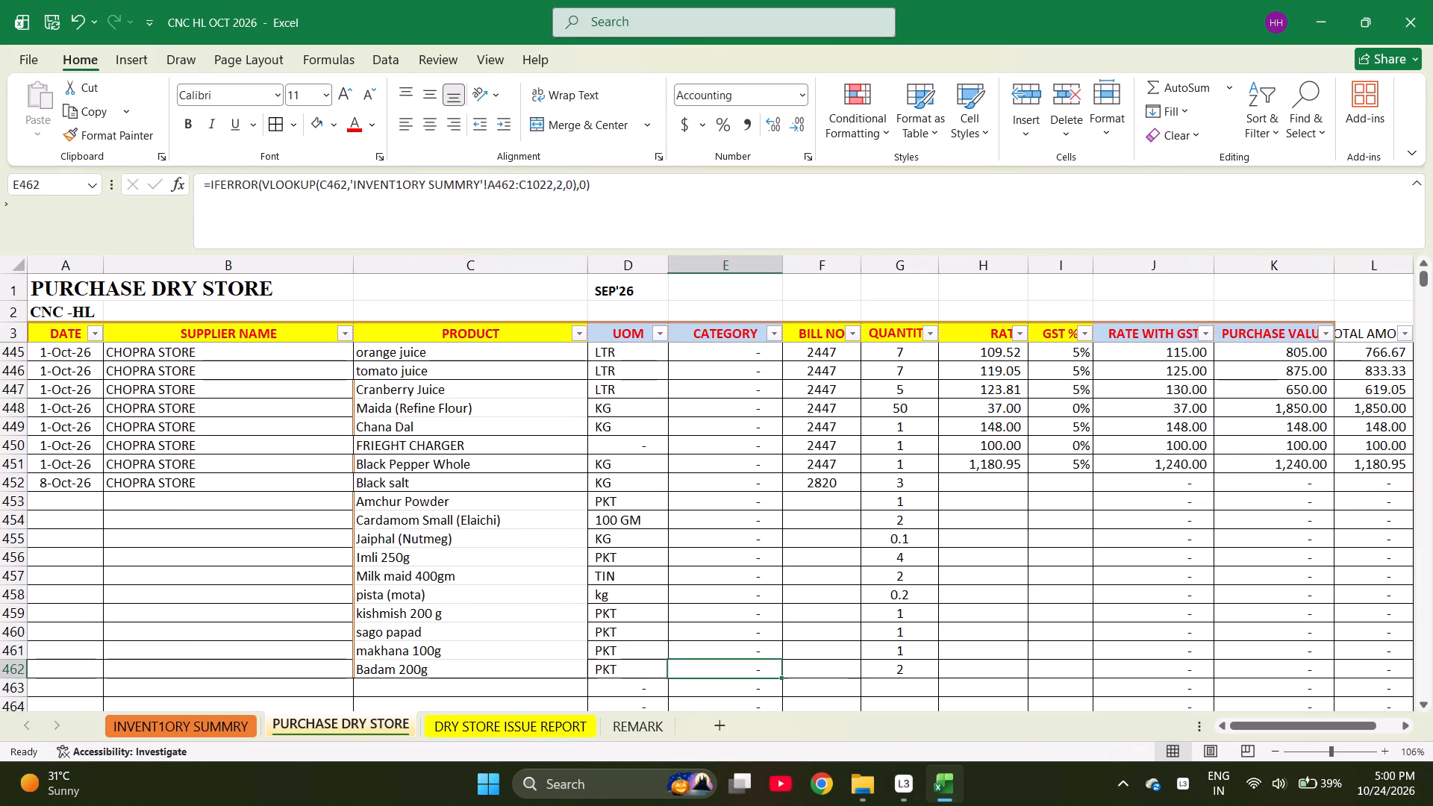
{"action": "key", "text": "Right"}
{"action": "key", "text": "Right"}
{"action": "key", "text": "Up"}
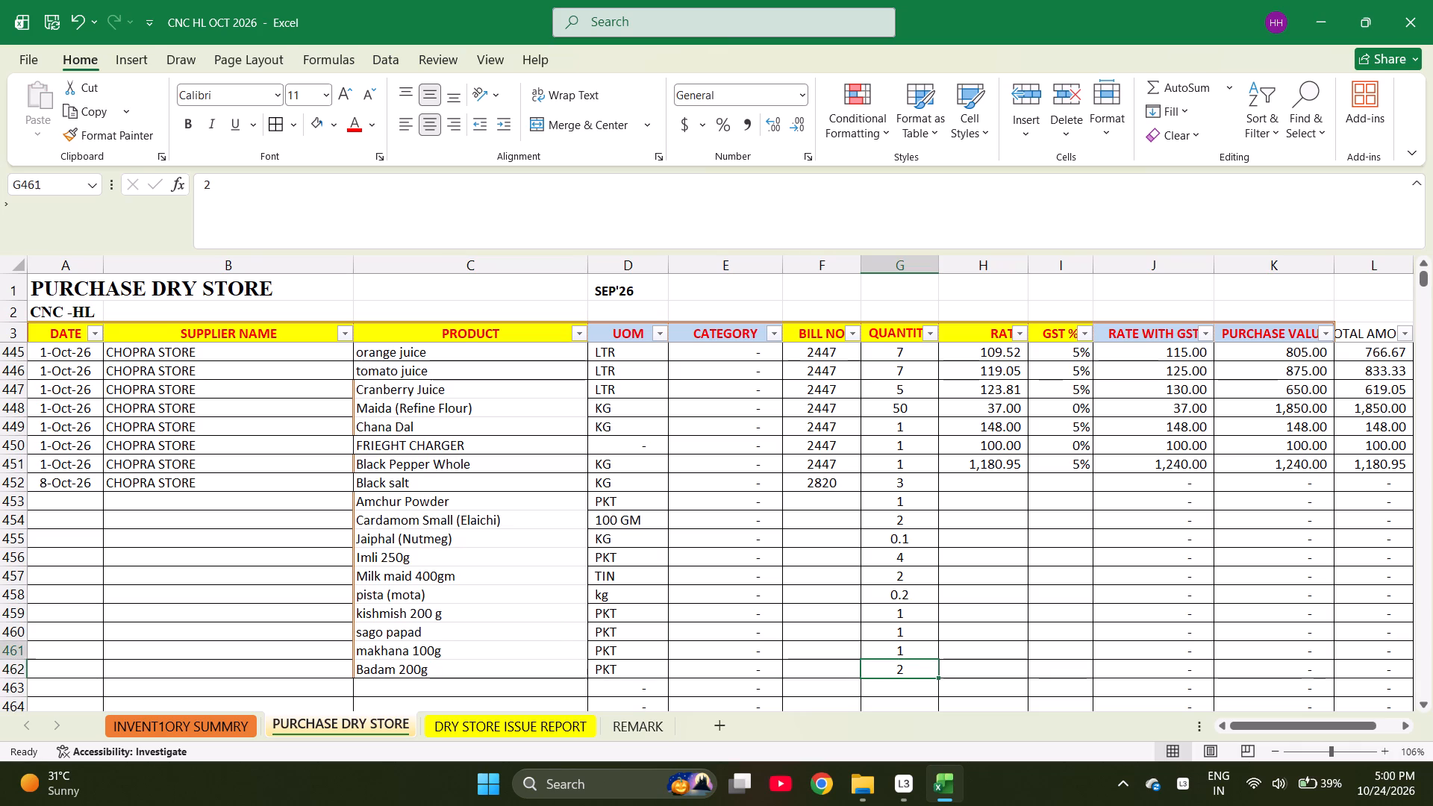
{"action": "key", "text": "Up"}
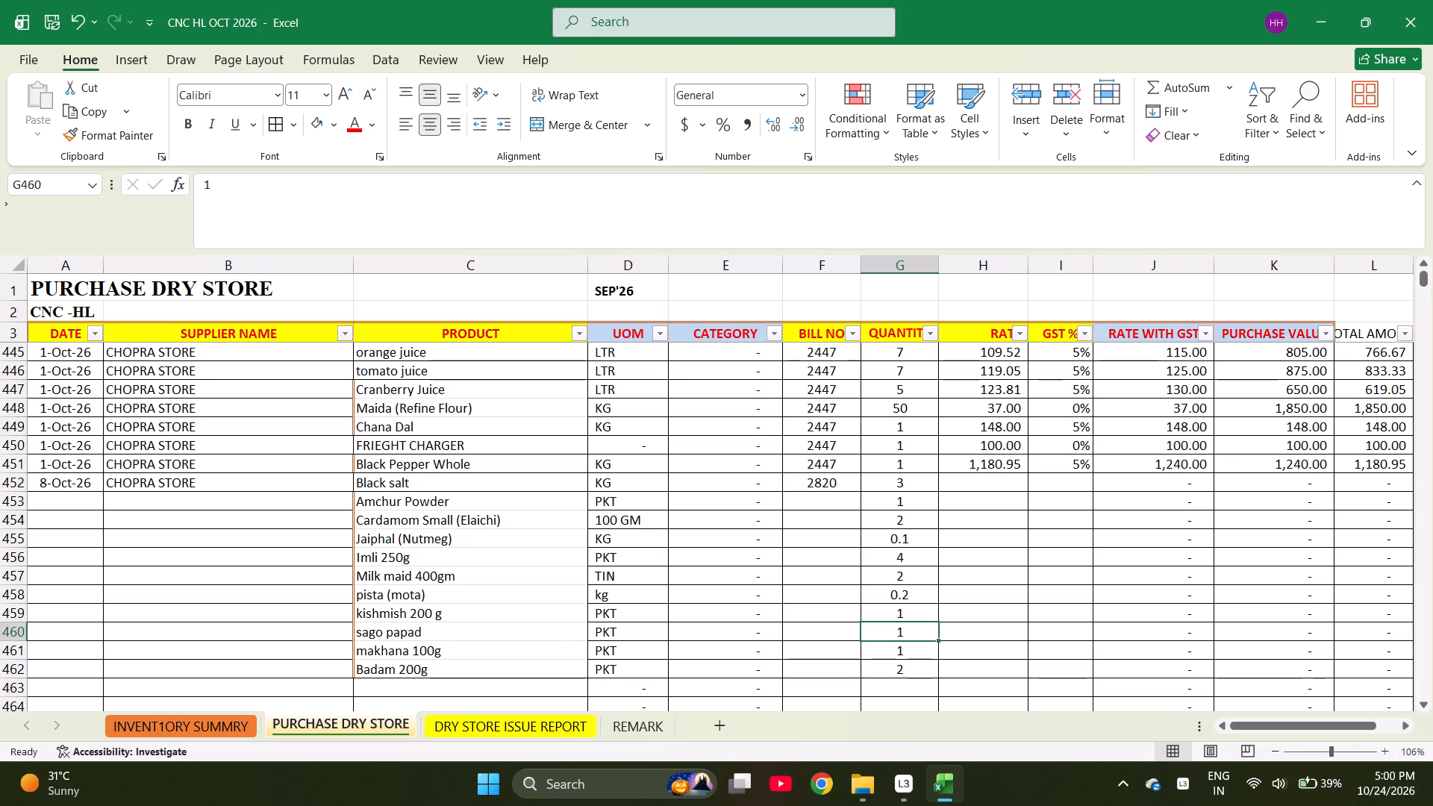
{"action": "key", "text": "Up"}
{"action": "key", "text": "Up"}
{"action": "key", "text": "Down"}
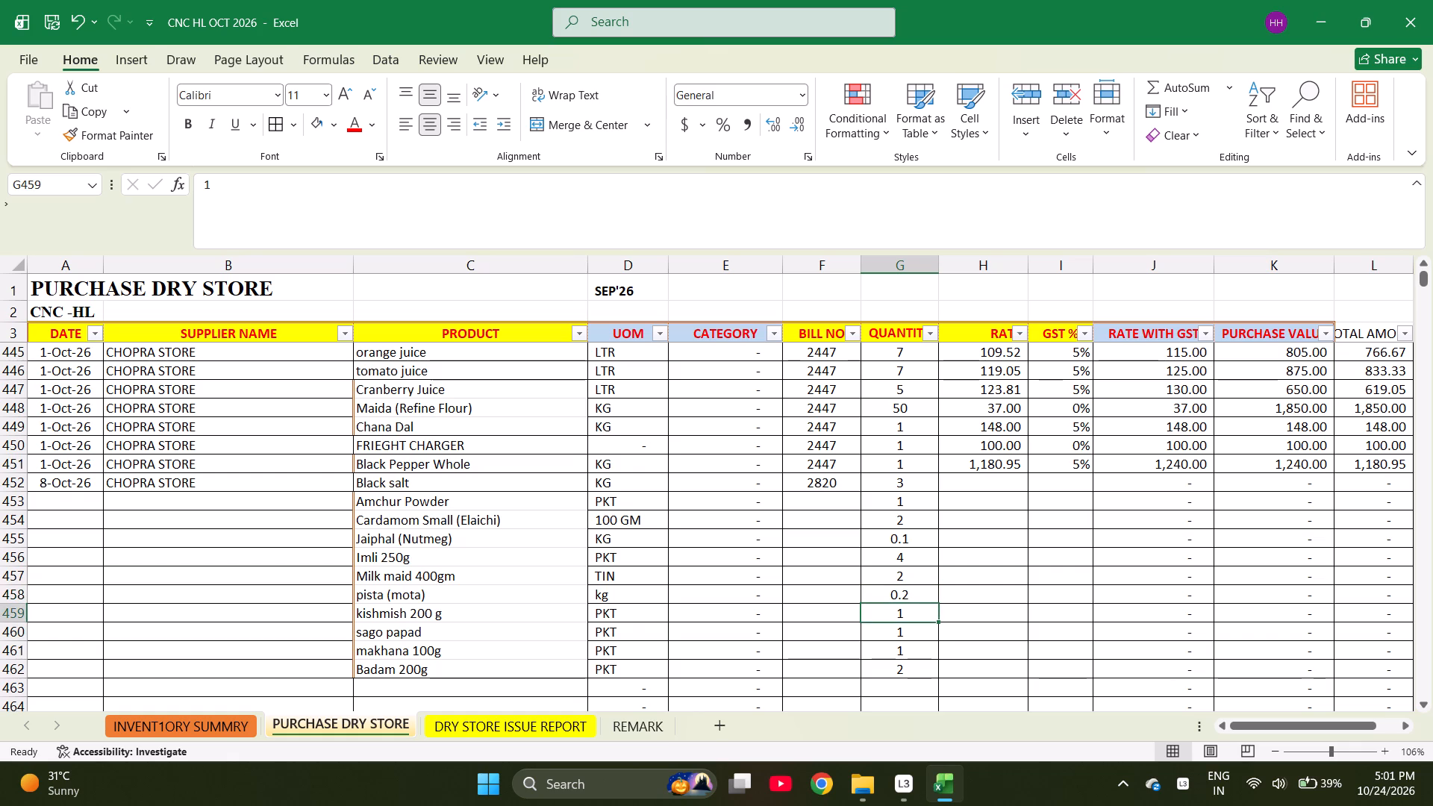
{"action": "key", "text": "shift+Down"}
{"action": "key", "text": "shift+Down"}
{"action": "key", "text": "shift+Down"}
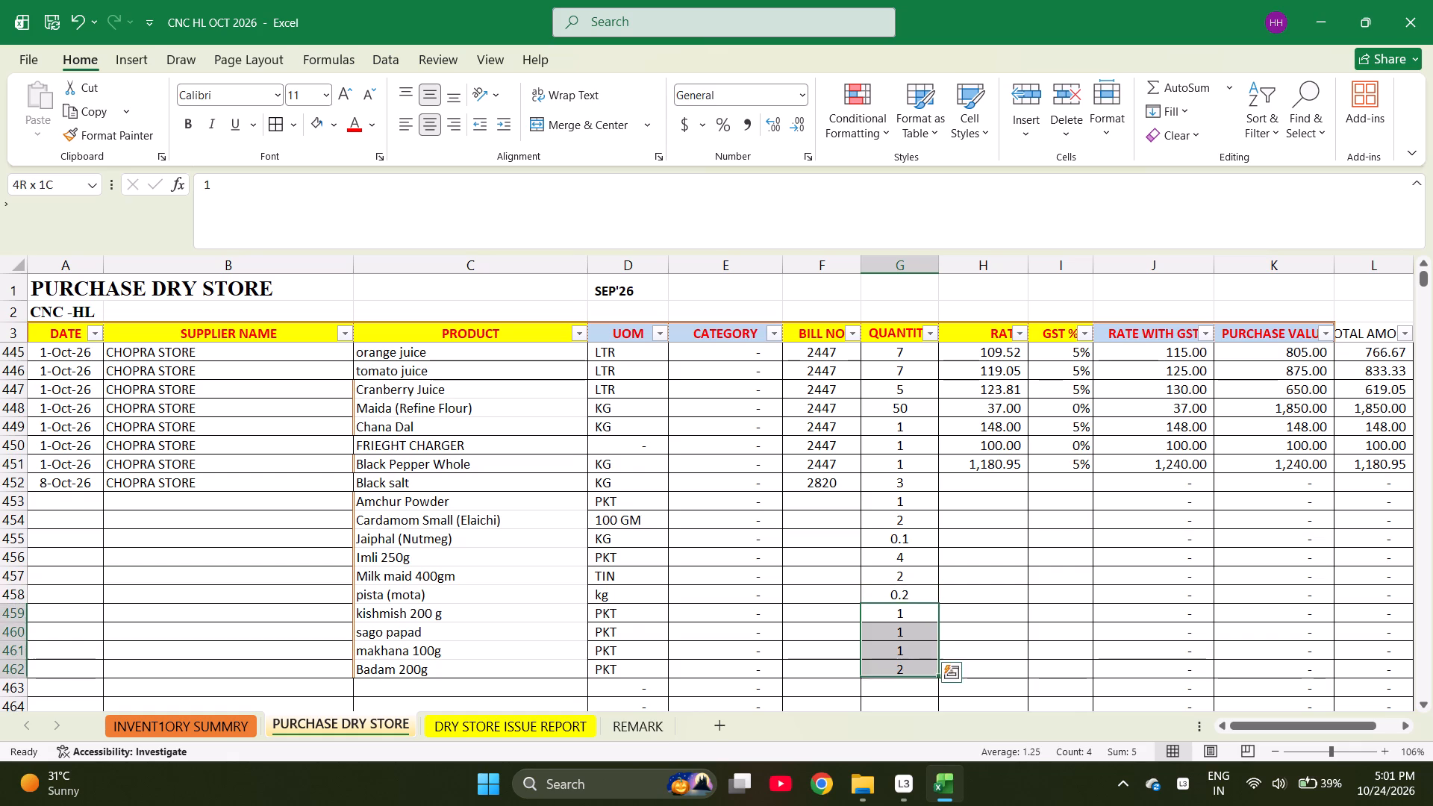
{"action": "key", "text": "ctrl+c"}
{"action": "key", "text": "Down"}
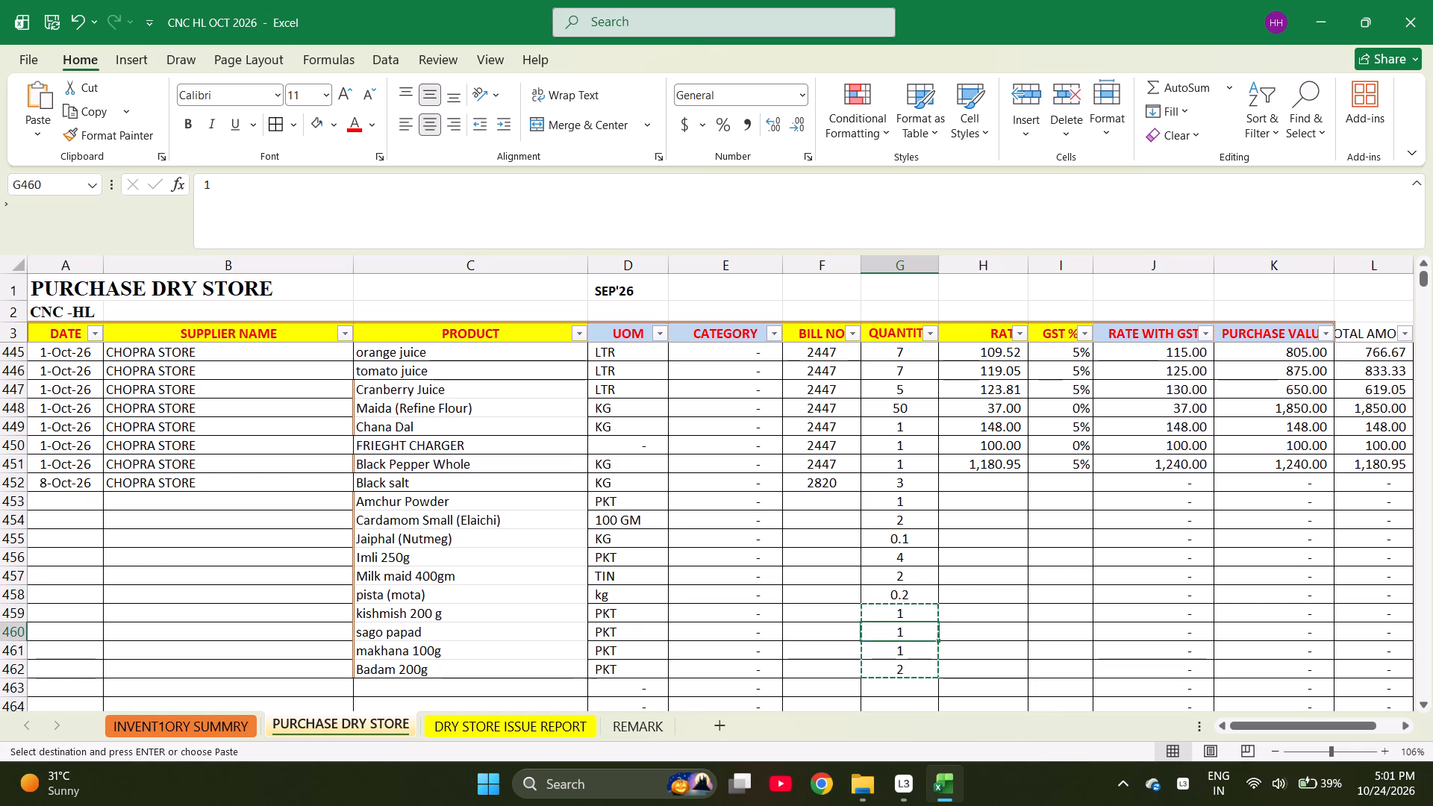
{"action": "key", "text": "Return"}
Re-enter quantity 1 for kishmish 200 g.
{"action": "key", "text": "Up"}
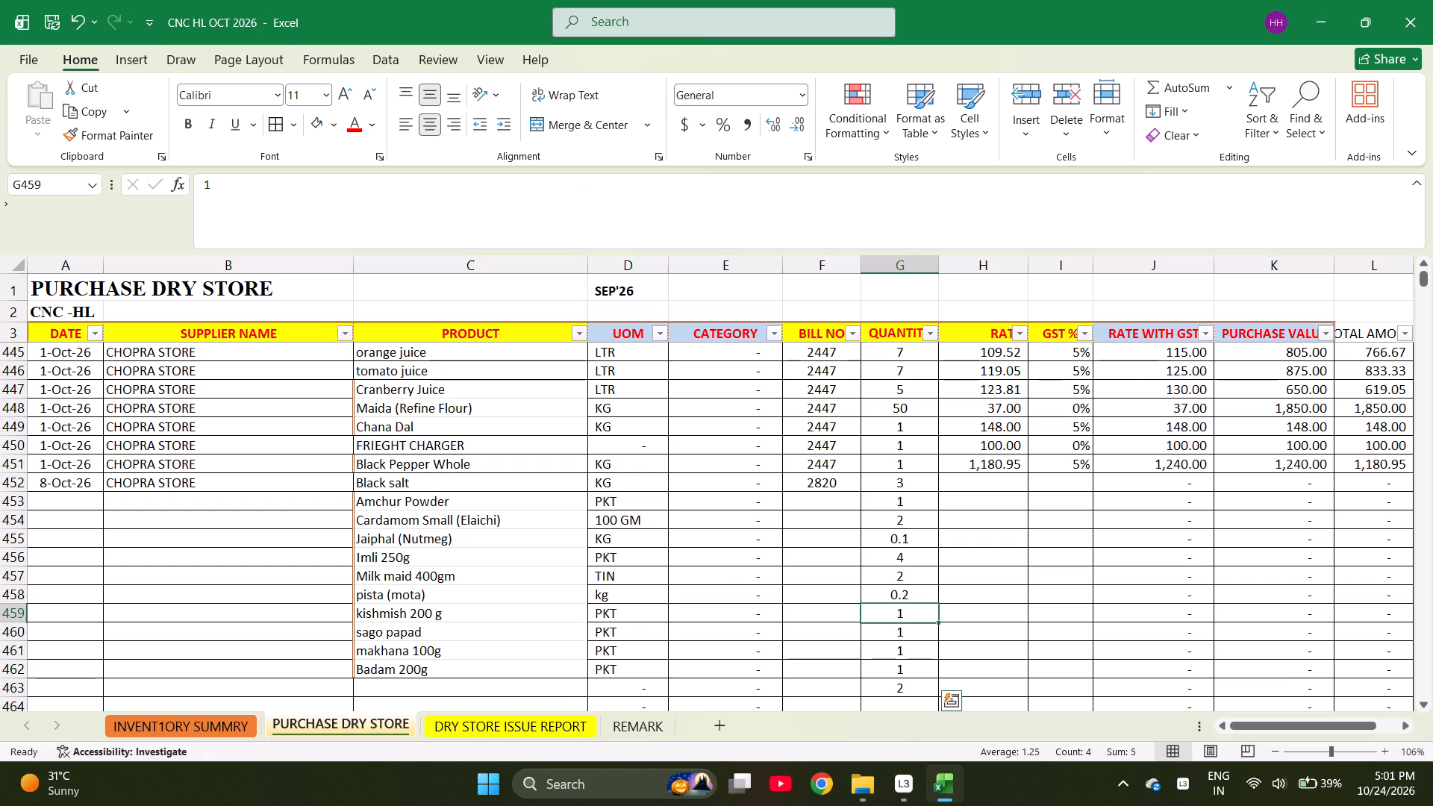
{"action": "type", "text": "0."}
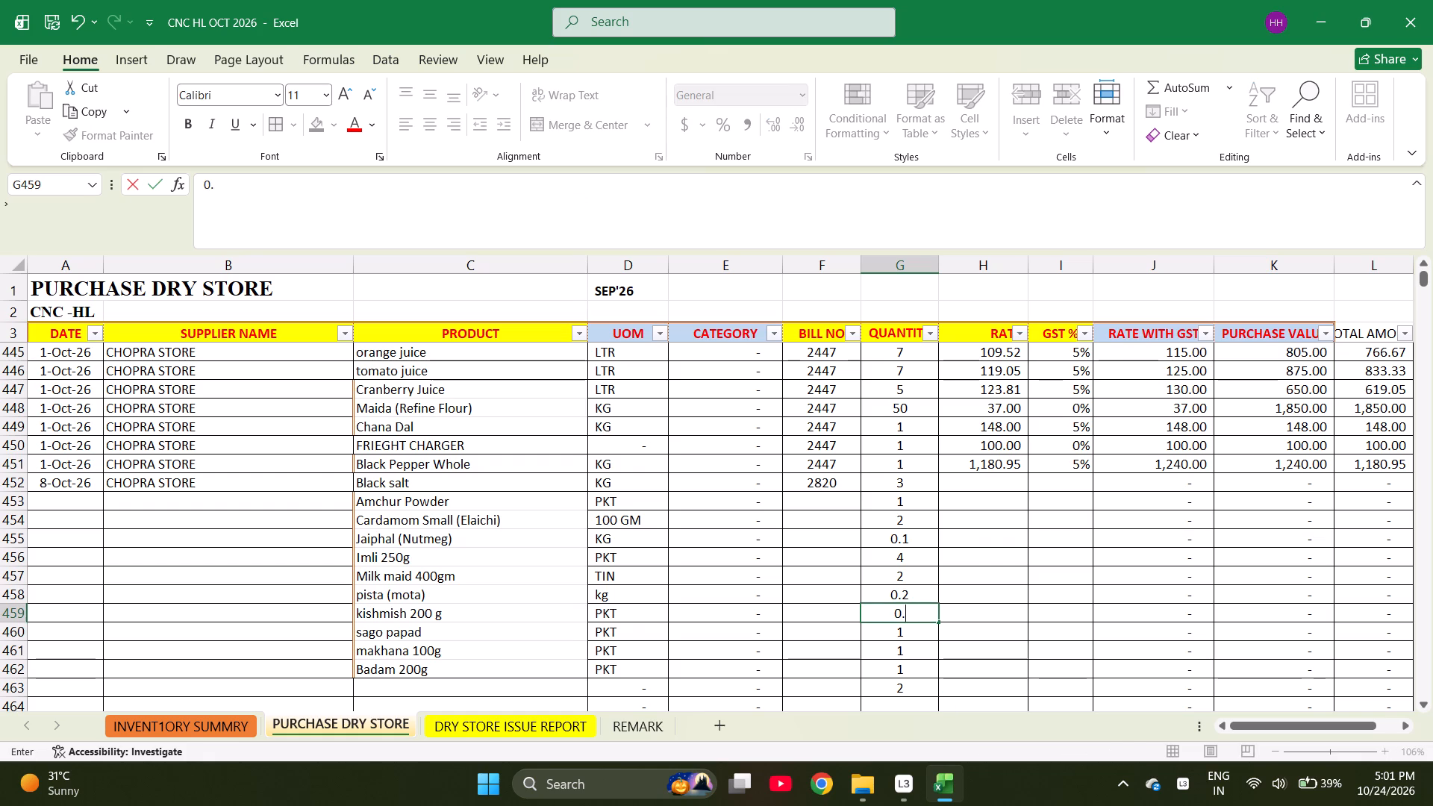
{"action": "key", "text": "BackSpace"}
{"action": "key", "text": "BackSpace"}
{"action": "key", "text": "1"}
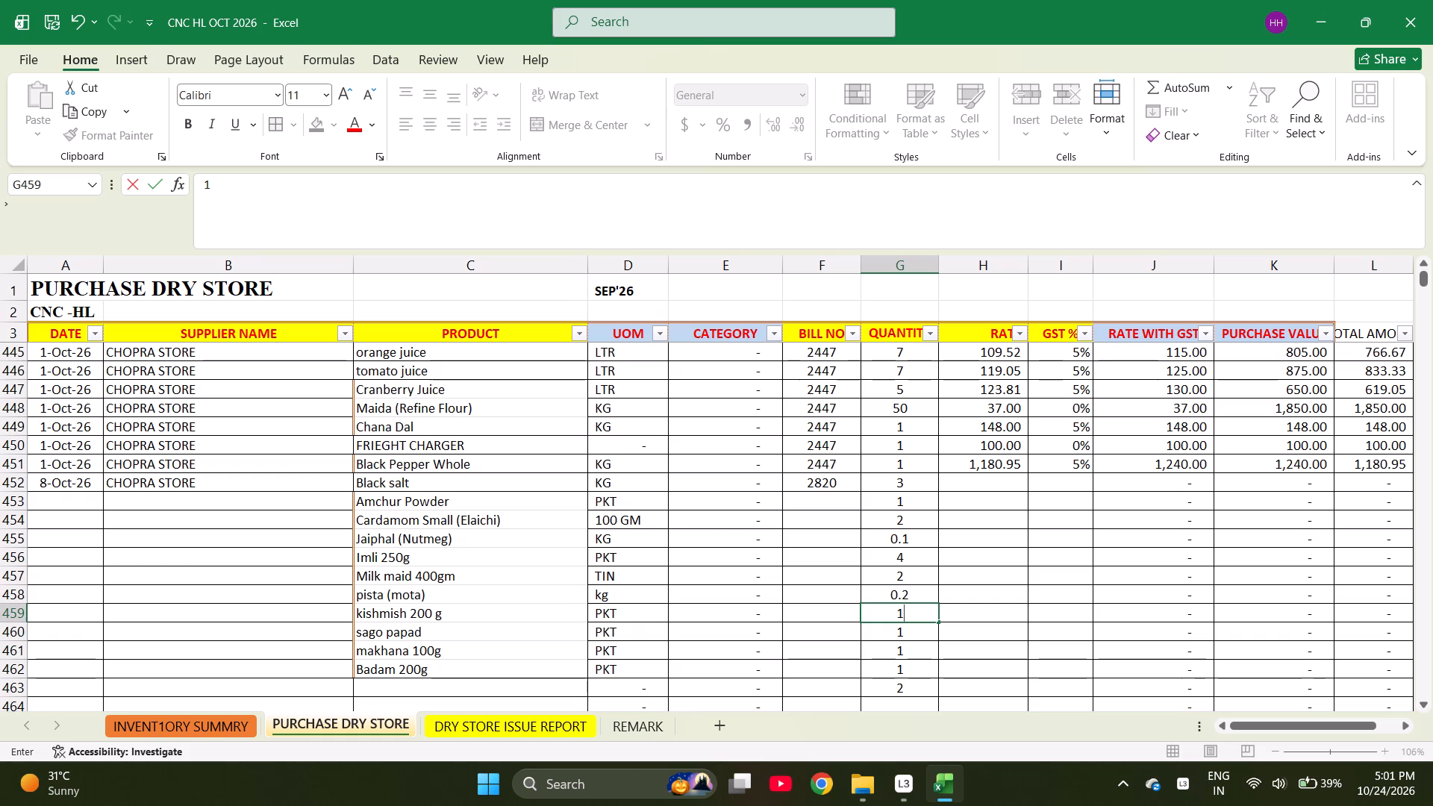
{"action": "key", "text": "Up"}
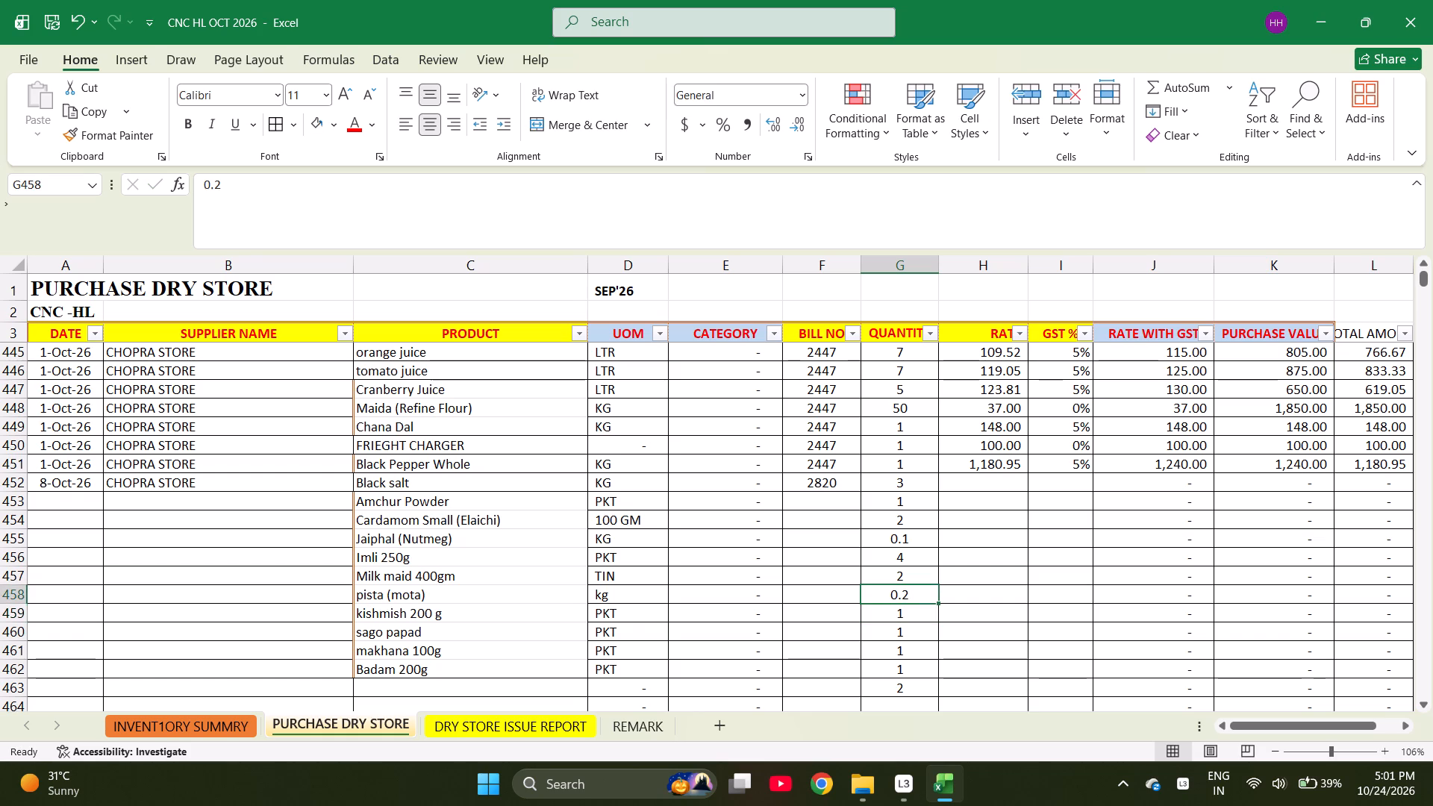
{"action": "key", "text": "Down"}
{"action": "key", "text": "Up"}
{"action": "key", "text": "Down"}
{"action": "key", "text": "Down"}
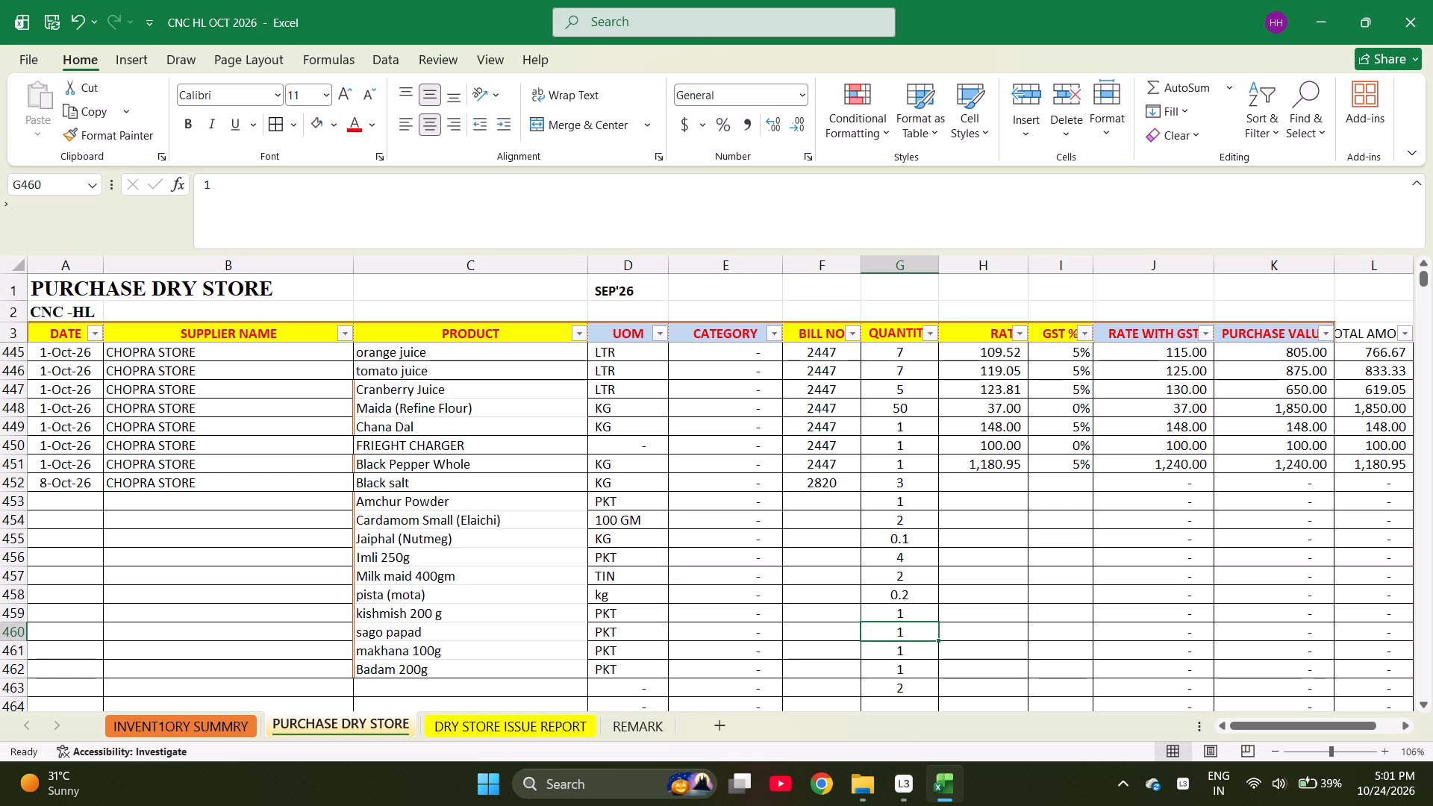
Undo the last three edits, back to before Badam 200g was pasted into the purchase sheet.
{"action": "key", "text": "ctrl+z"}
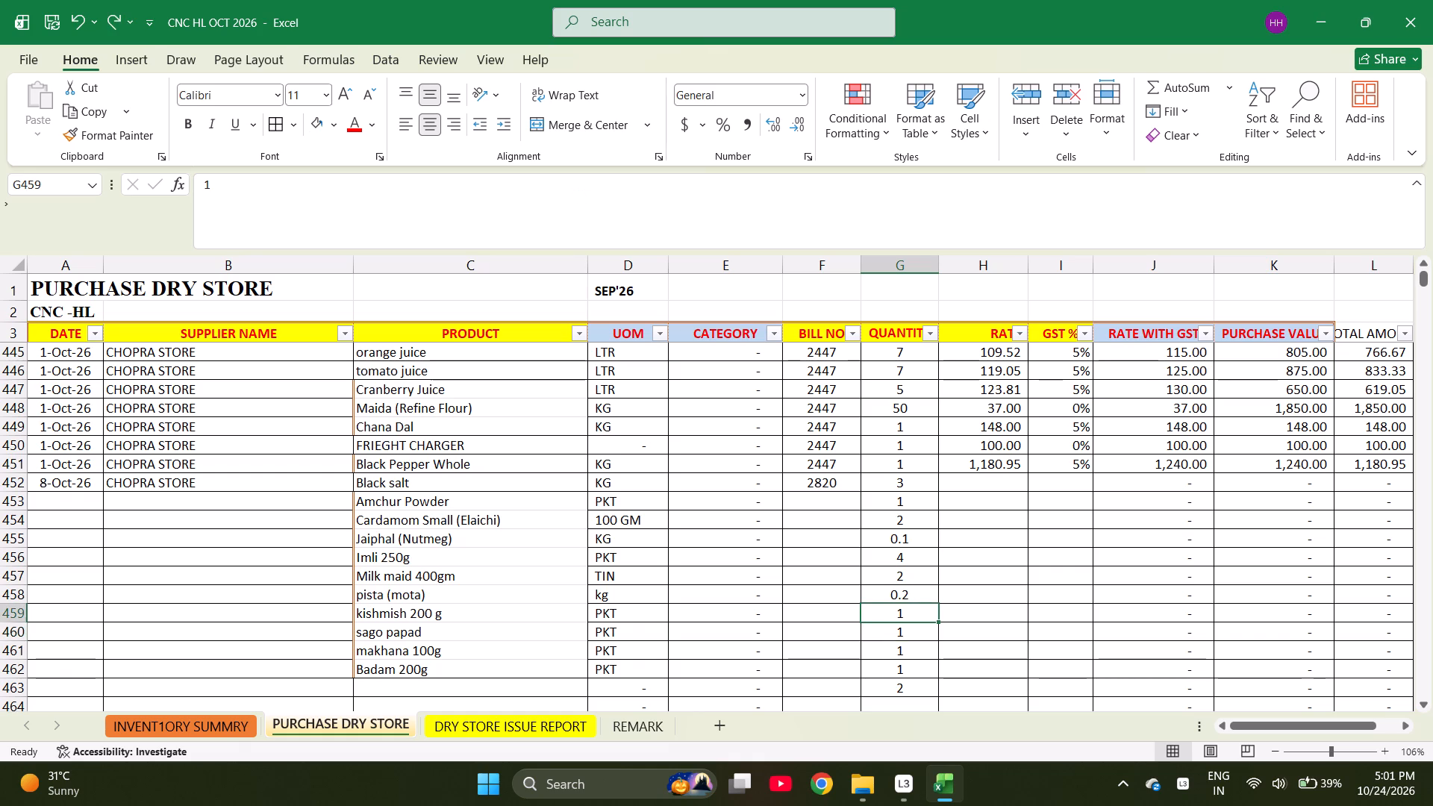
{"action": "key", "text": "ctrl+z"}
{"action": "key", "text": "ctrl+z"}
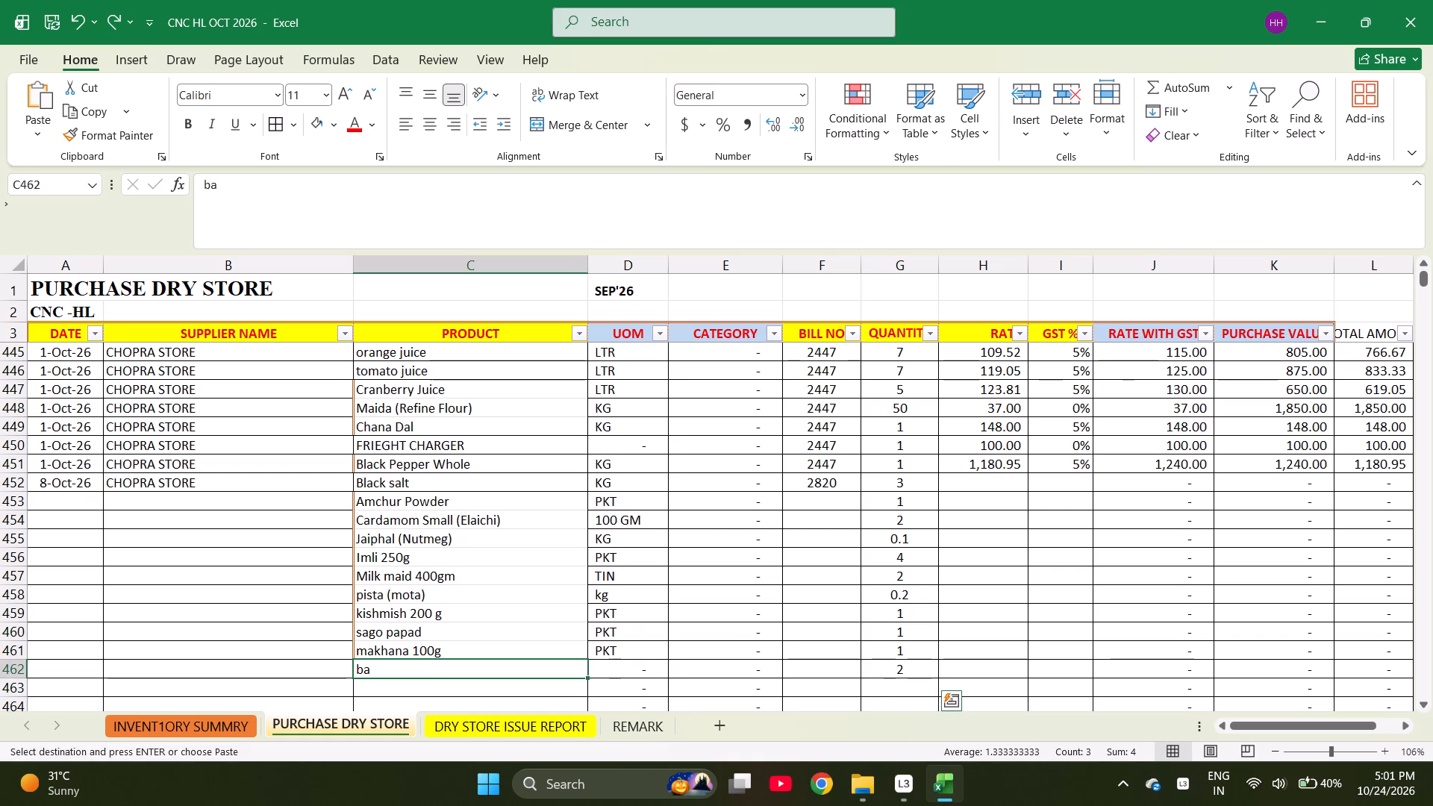
Clear the kishmish 200 g quantity and copy the three quantities below it up one row.
{"action": "key", "text": "Right"}
{"action": "key", "text": "Right"}
{"action": "key", "text": "Right"}
{"action": "key", "text": "Right"}
{"action": "key", "text": "Up"}
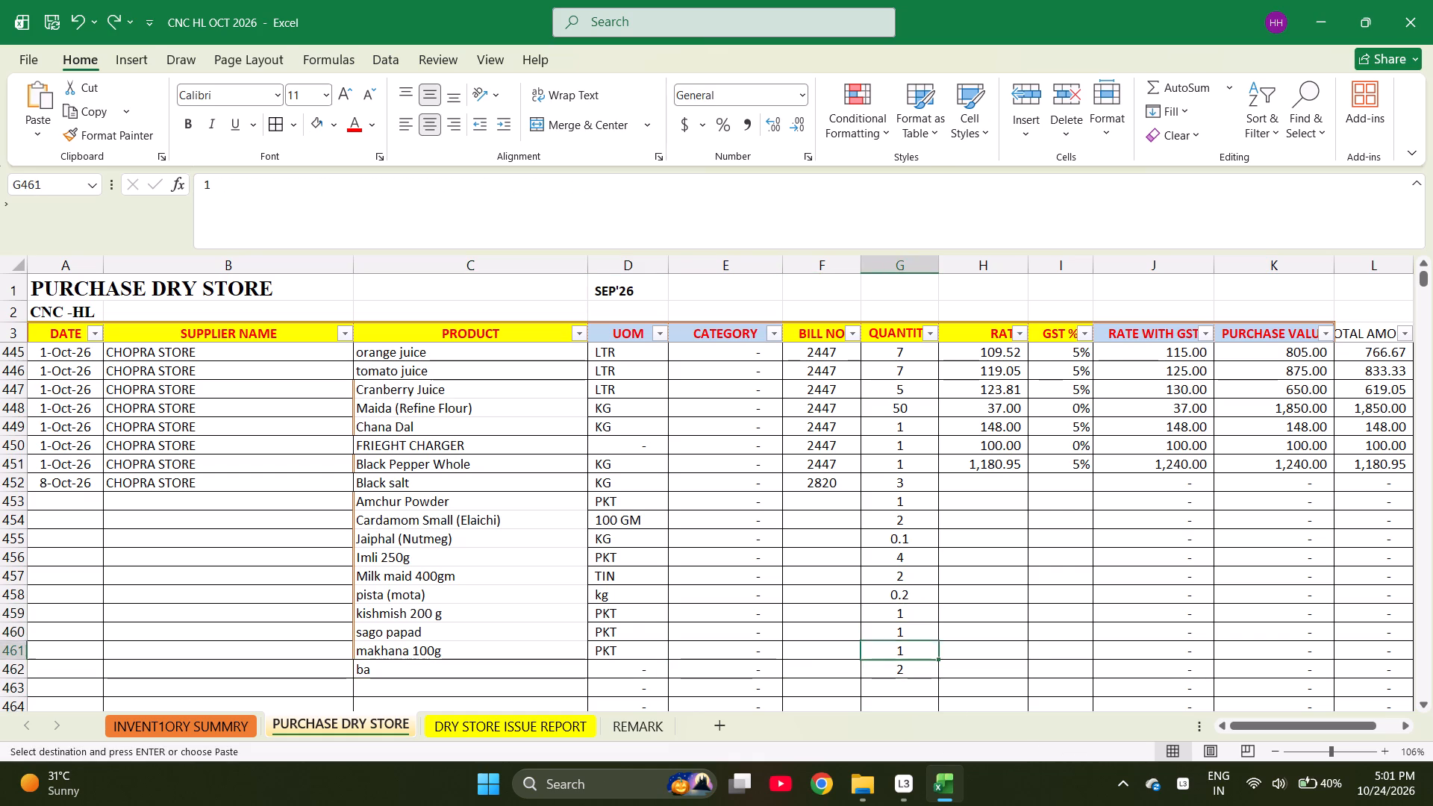
{"action": "key", "text": "Up"}
{"action": "key", "text": "Up"}
{"action": "key", "text": "Delete"}
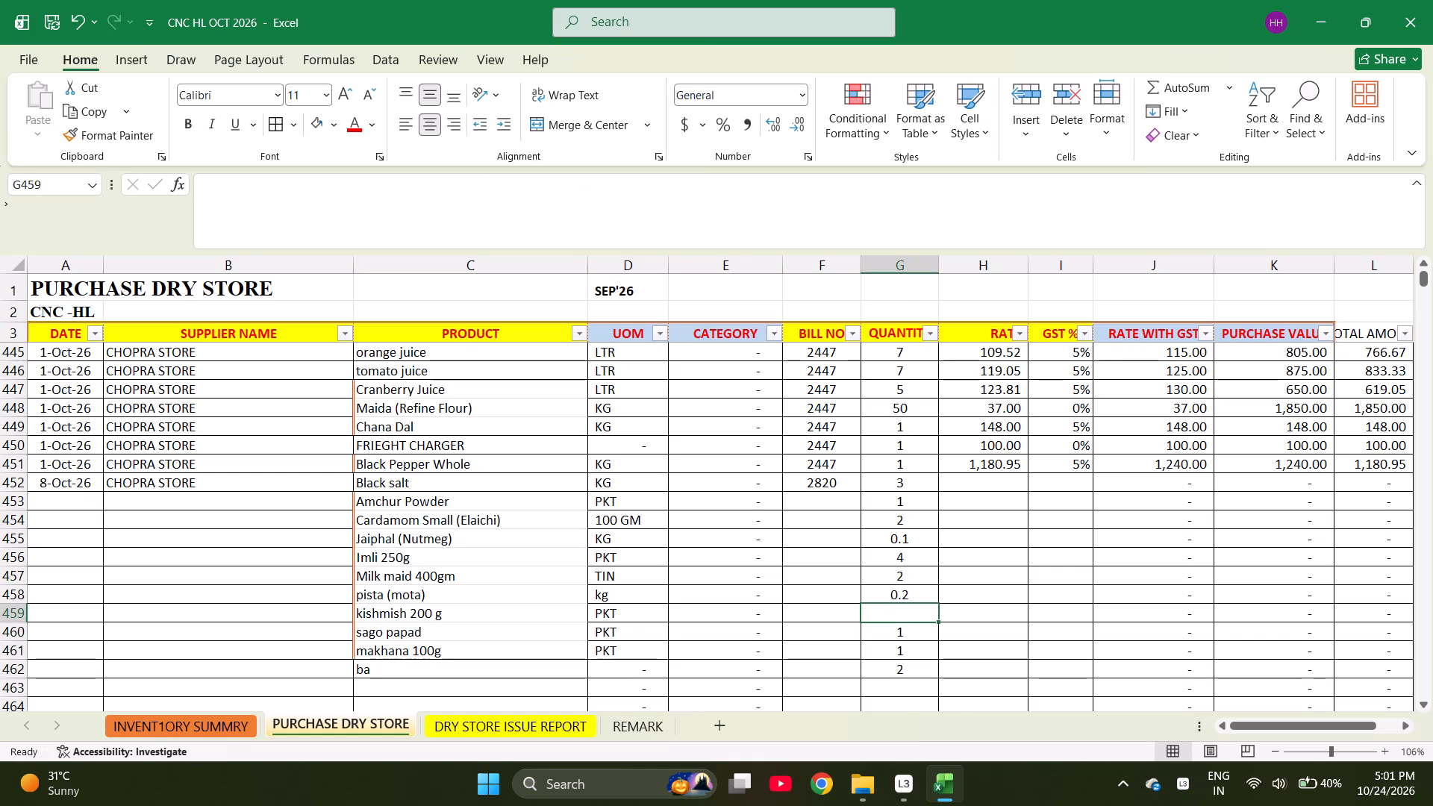
{"action": "key", "text": "Down"}
{"action": "key", "text": "shift+Down"}
{"action": "key", "text": "shift+Down"}
{"action": "key", "text": "ctrl+c"}
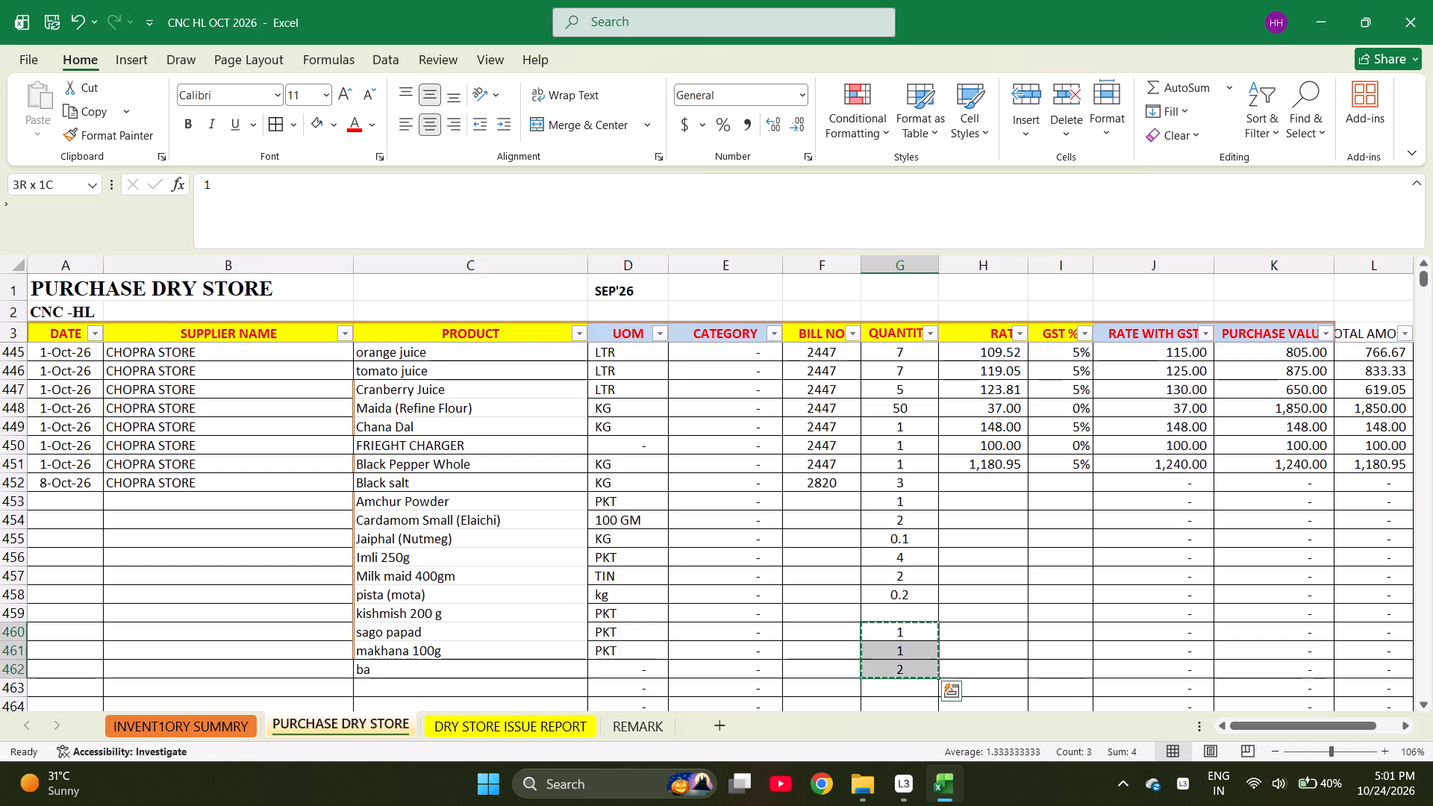
{"action": "key", "text": "Up"}
{"action": "key", "text": "Return"}
{"action": "key", "text": "Down"}
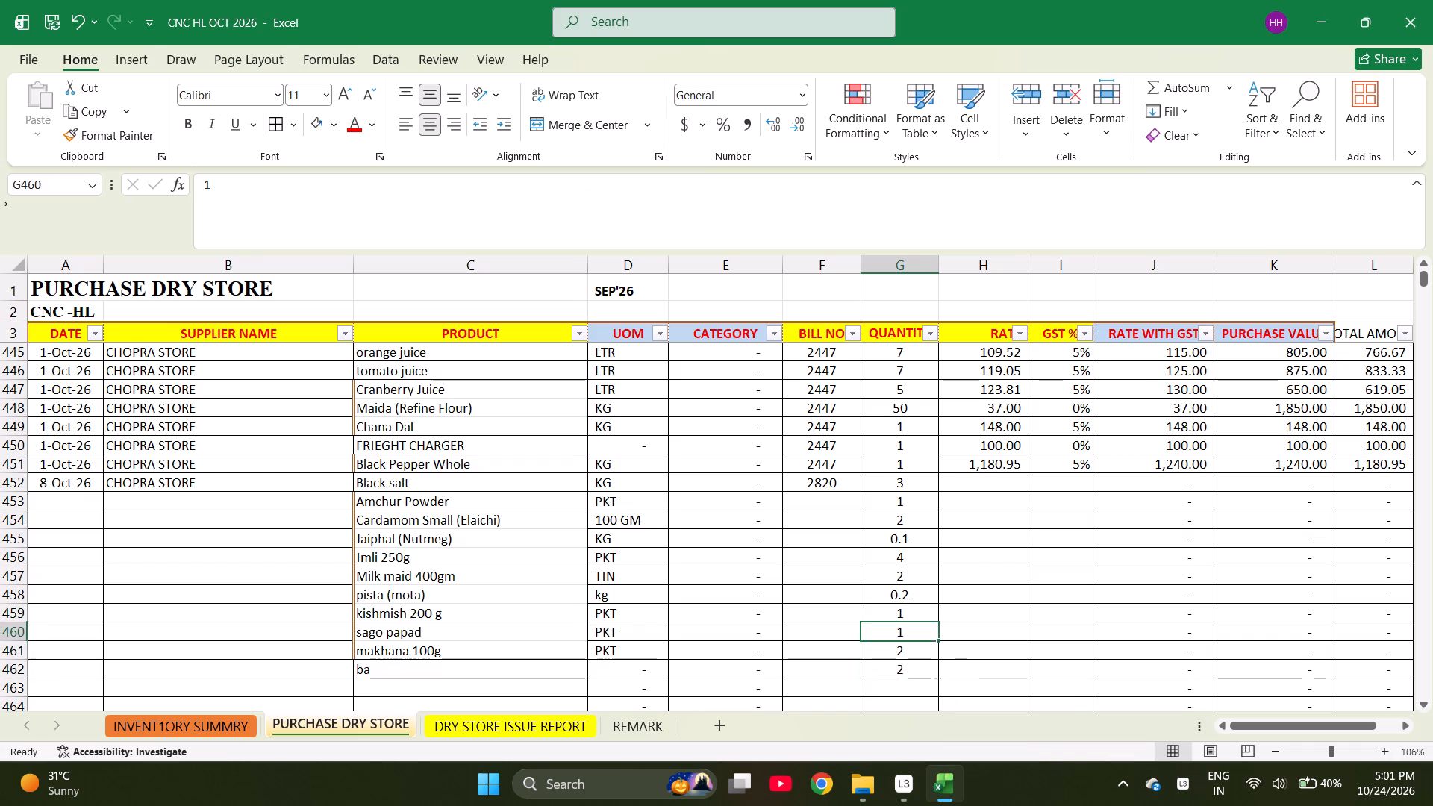
Set the quantity in the row below makhana 100g to 1.
{"action": "key", "text": "Down"}
{"action": "key", "text": "Down"}
{"action": "key", "text": "1"}
{"action": "key", "text": "Return"}
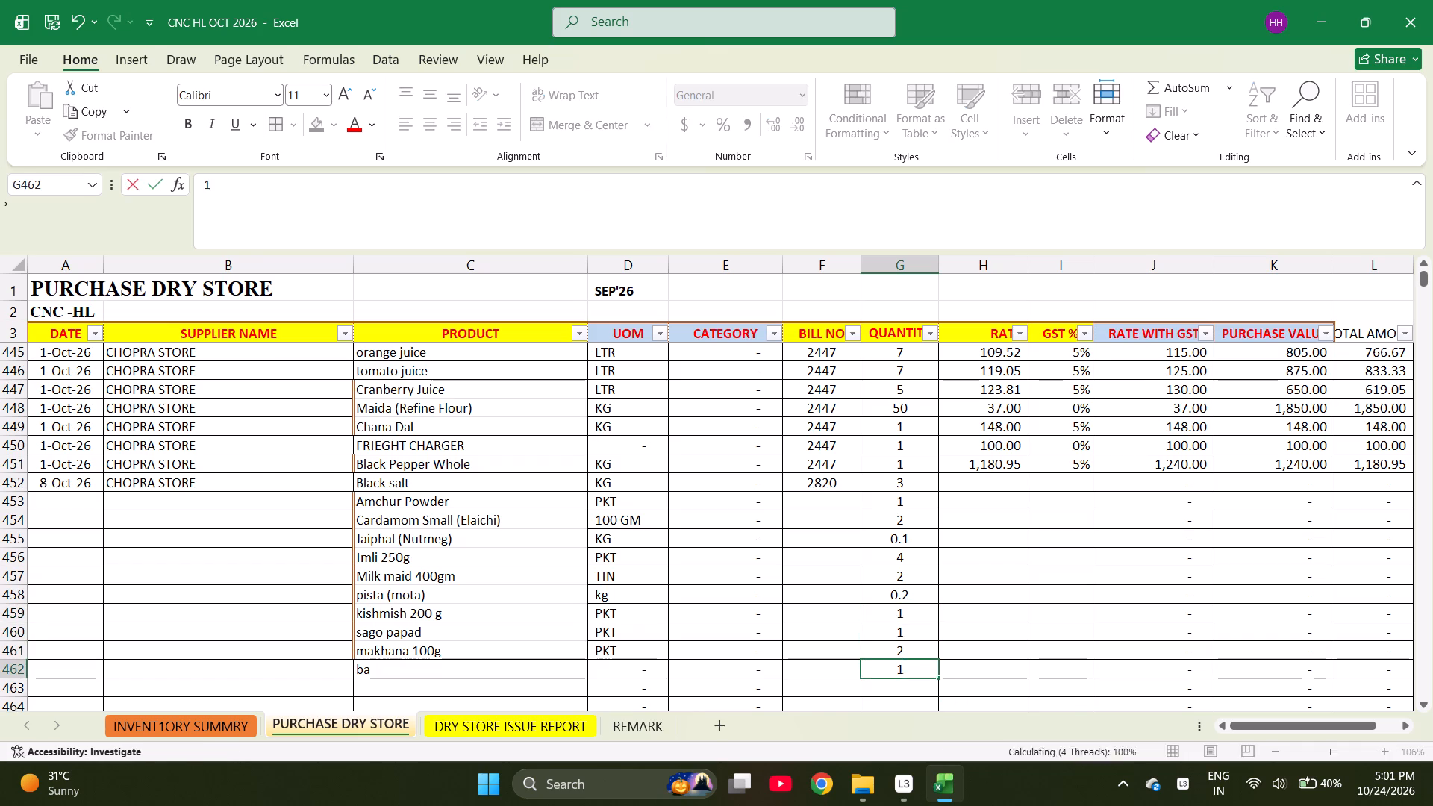
Copy Badam 200g from the inventory summary into the purchase sheet's product row below makhana 100g.
{"action": "key", "text": "ctrl+Page_Up"}
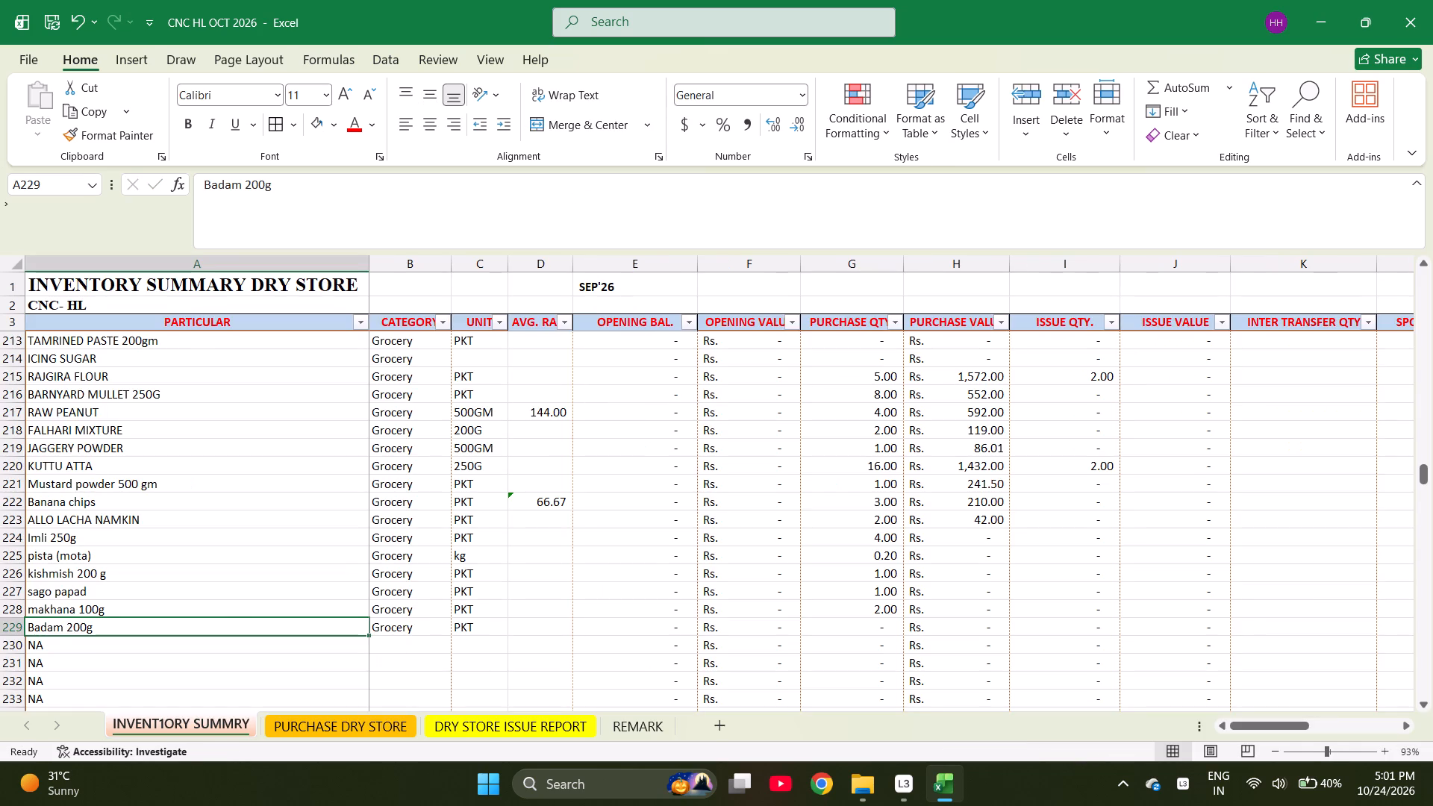
{"action": "key", "text": "ctrl+c"}
{"action": "key", "text": "ctrl+Page_Down"}
{"action": "key", "text": "Right"}
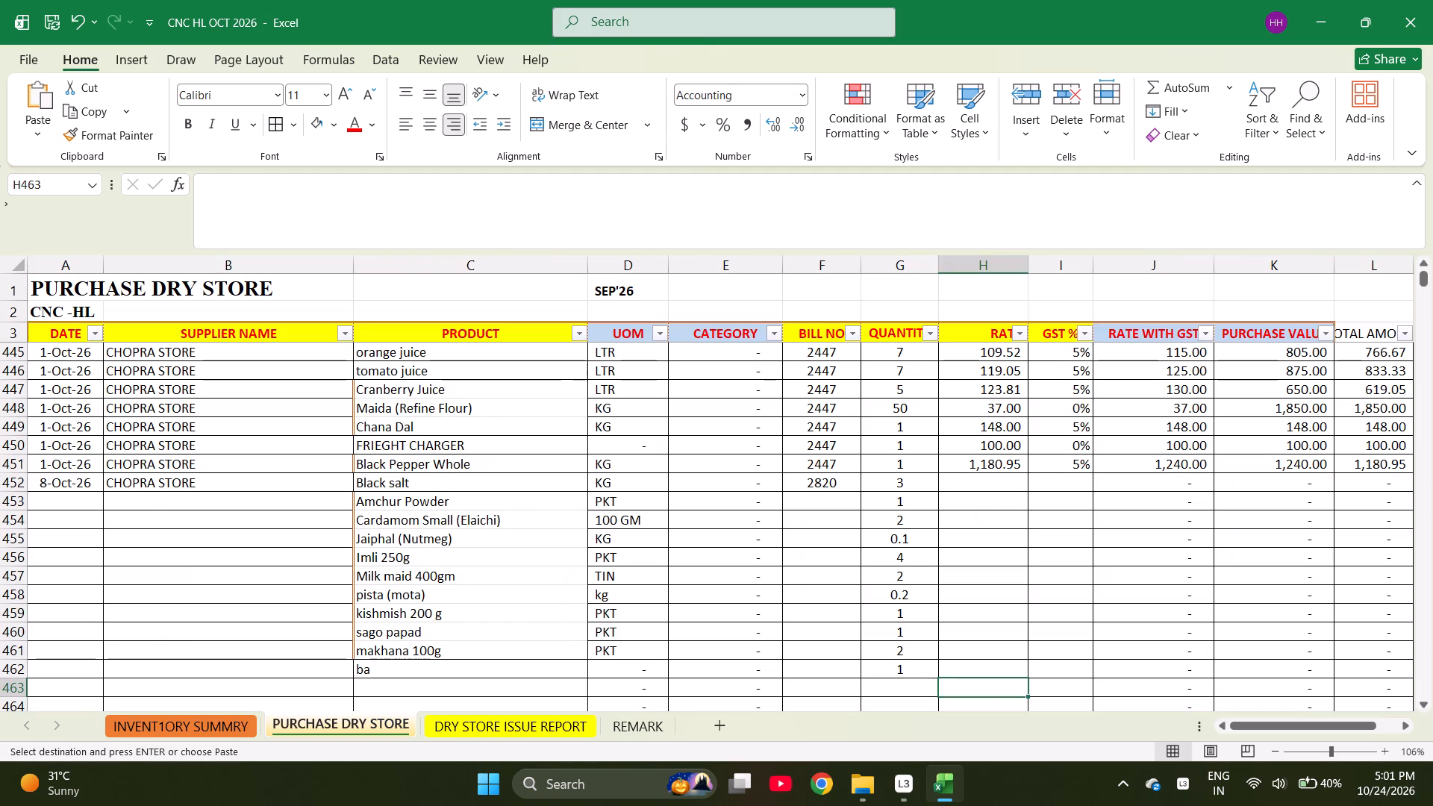
{"action": "key", "text": "Left"}
{"action": "key", "text": "Left"}
{"action": "key", "text": "Left"}
{"action": "key", "text": "Left"}
{"action": "key", "text": "Left"}
{"action": "key", "text": "Left"}
{"action": "key", "text": "Up"}
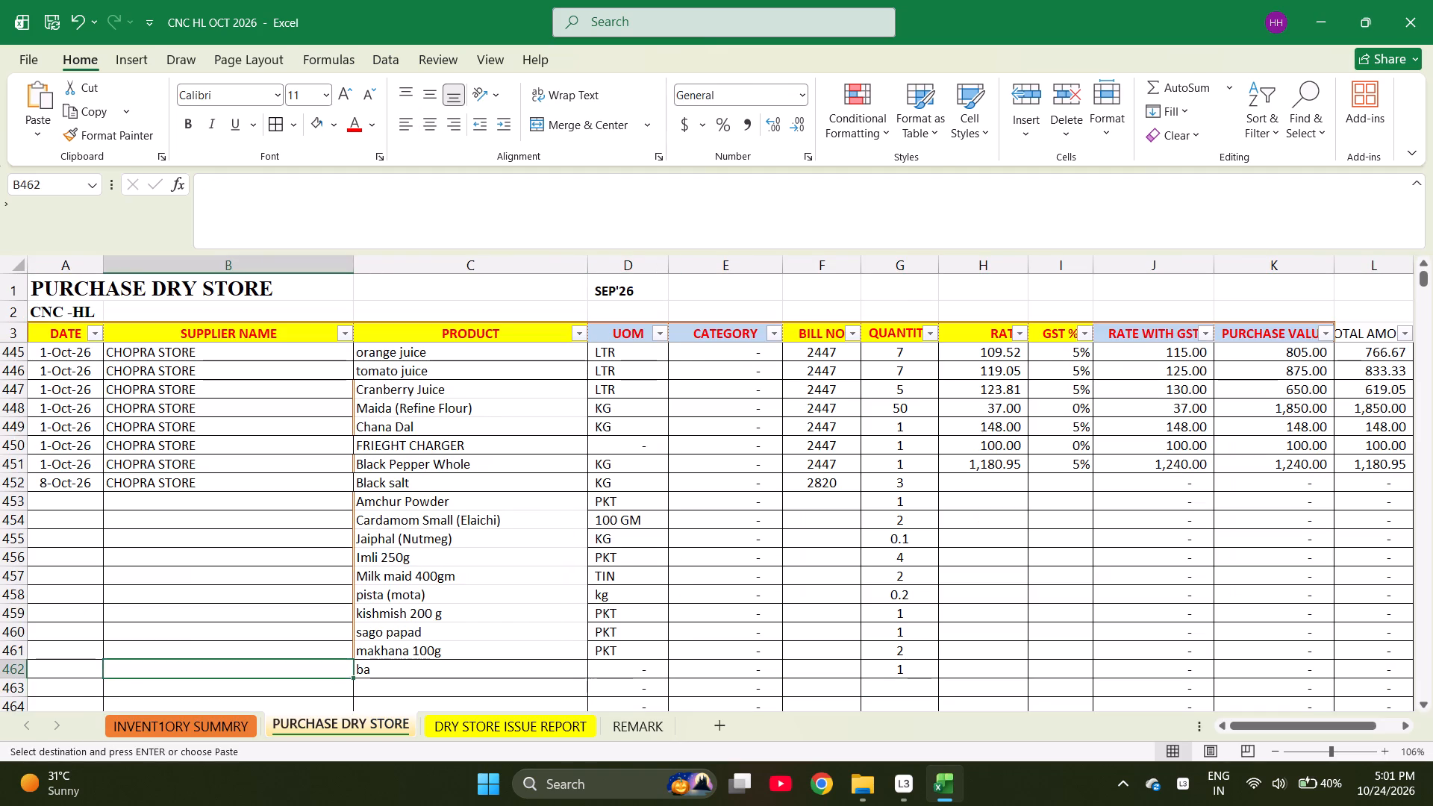
{"action": "key", "text": "Right"}
{"action": "key", "text": "ctrl+v"}
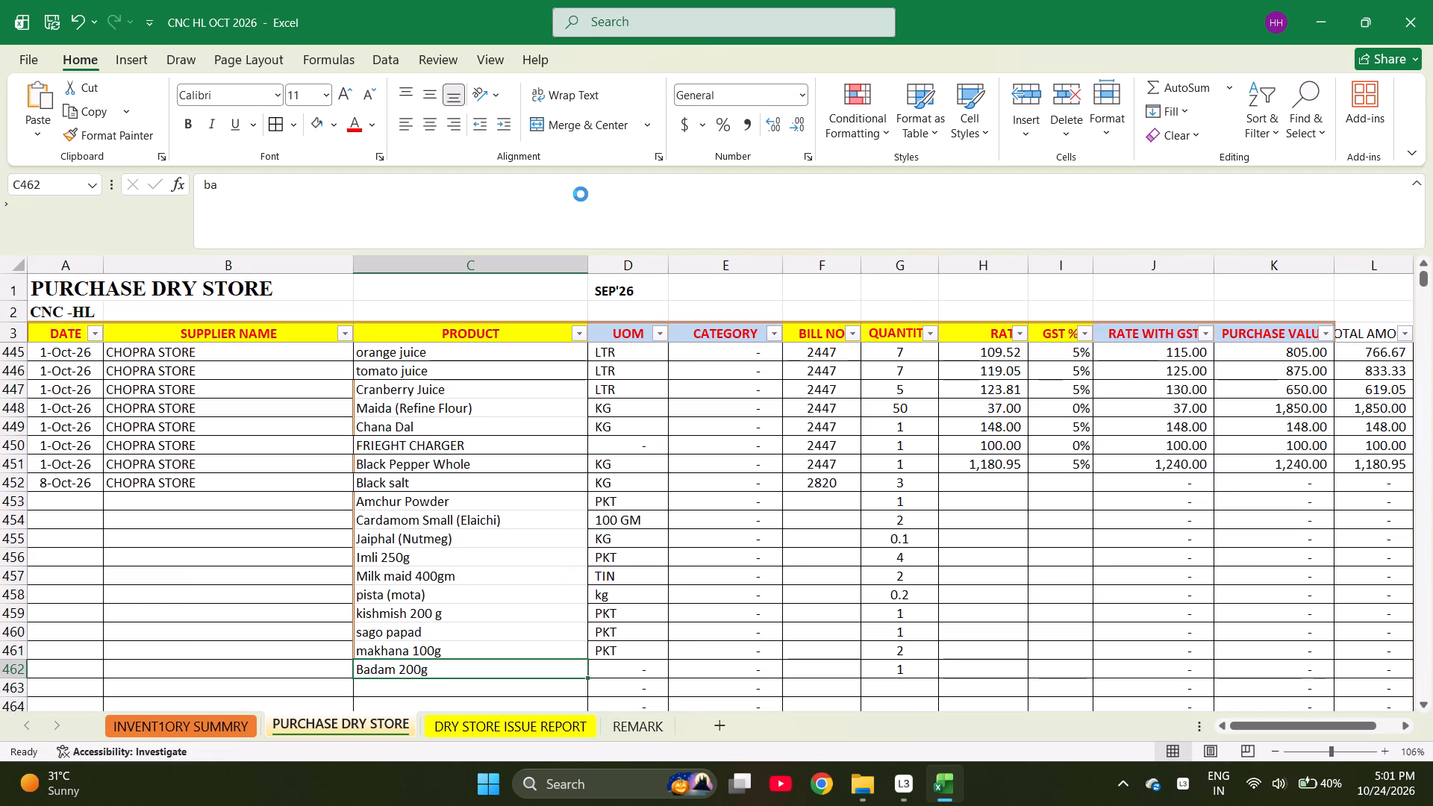
{"action": "key", "text": "Return"}
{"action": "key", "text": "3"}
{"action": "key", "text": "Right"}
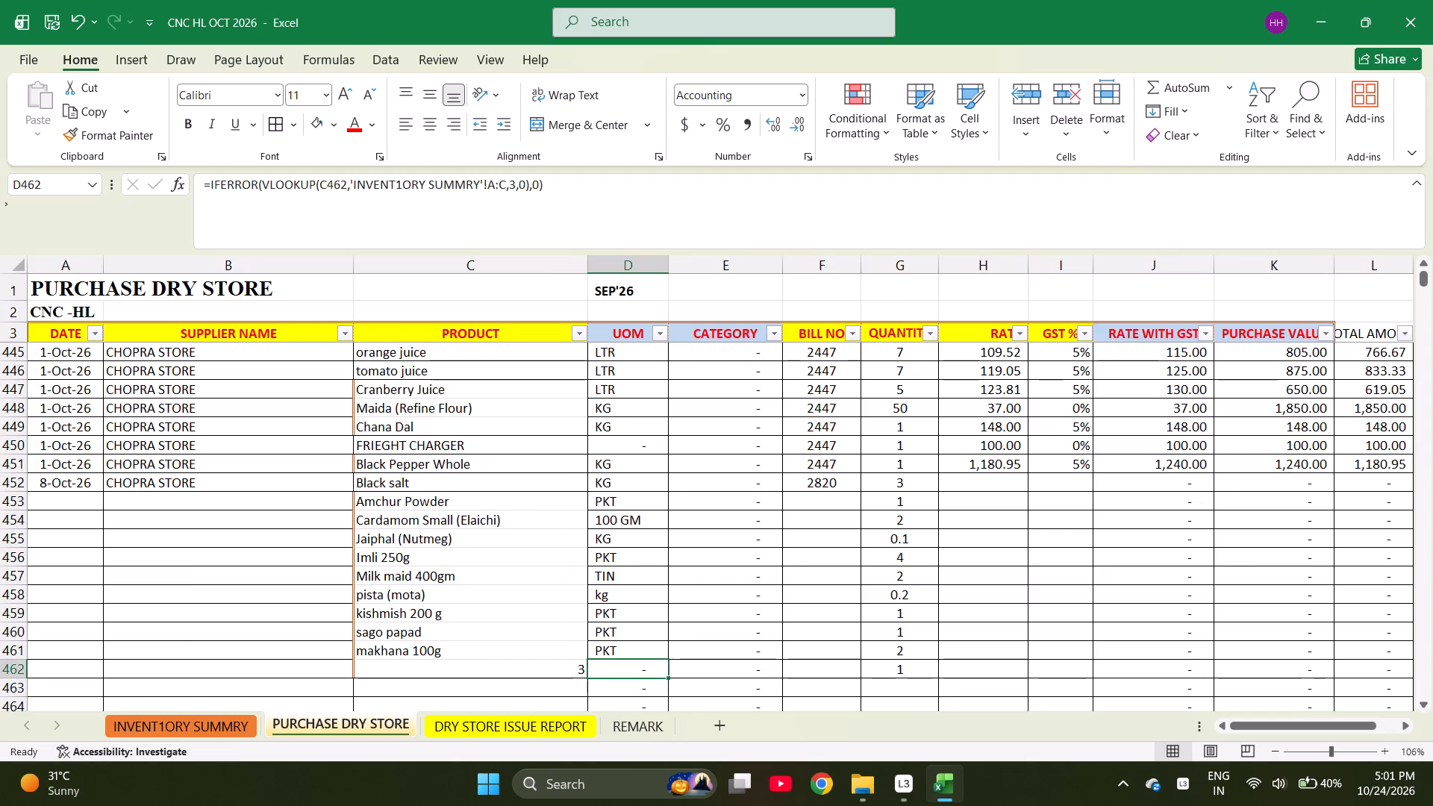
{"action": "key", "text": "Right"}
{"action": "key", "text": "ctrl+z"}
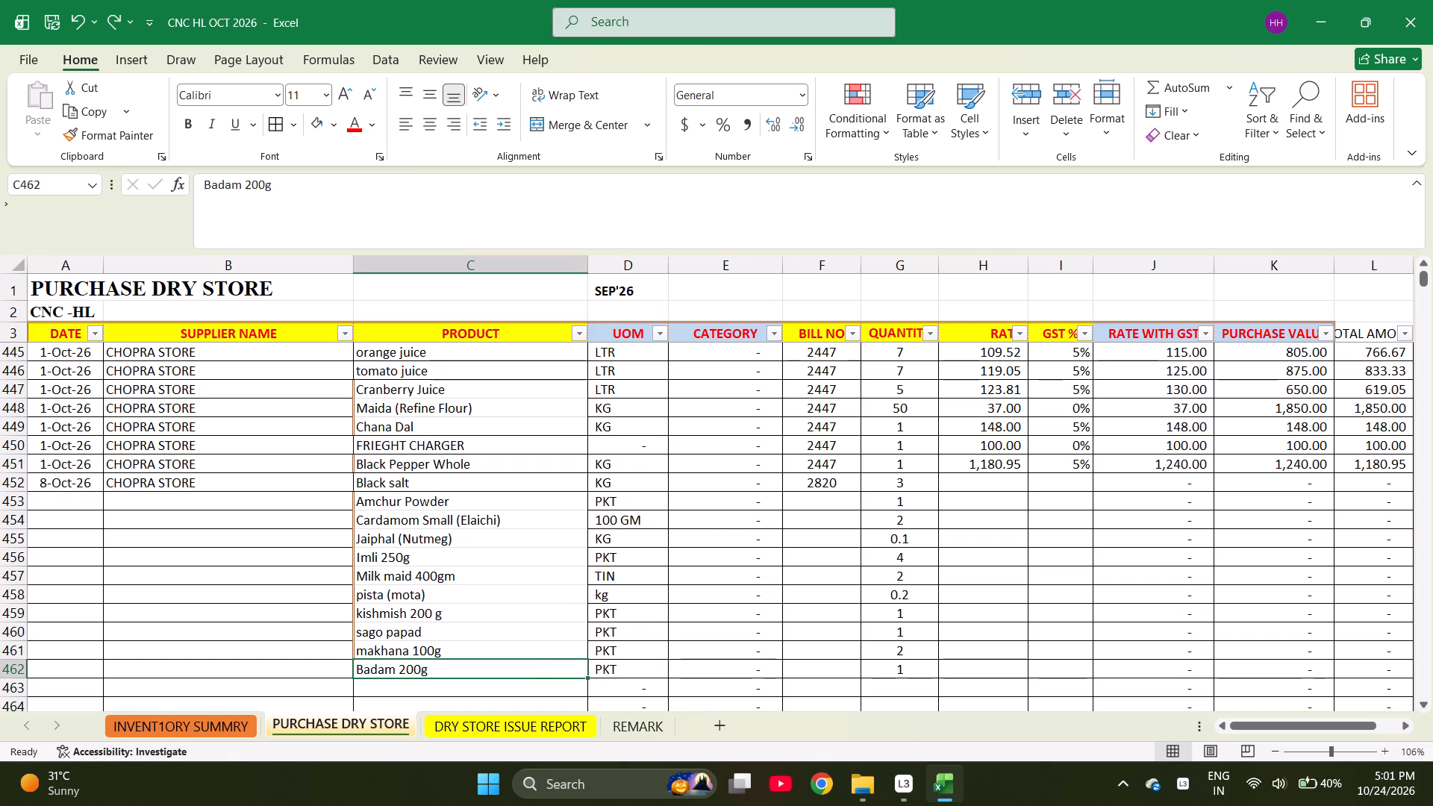
Fill bill number 2820 down from the Black salt row through the Badam 200g row.
{"action": "key", "text": "Right"}
{"action": "key", "text": "Right"}
{"action": "key", "text": "Right"}
{"action": "key", "text": "ctrl+Up"}
{"action": "key", "text": "Down"}
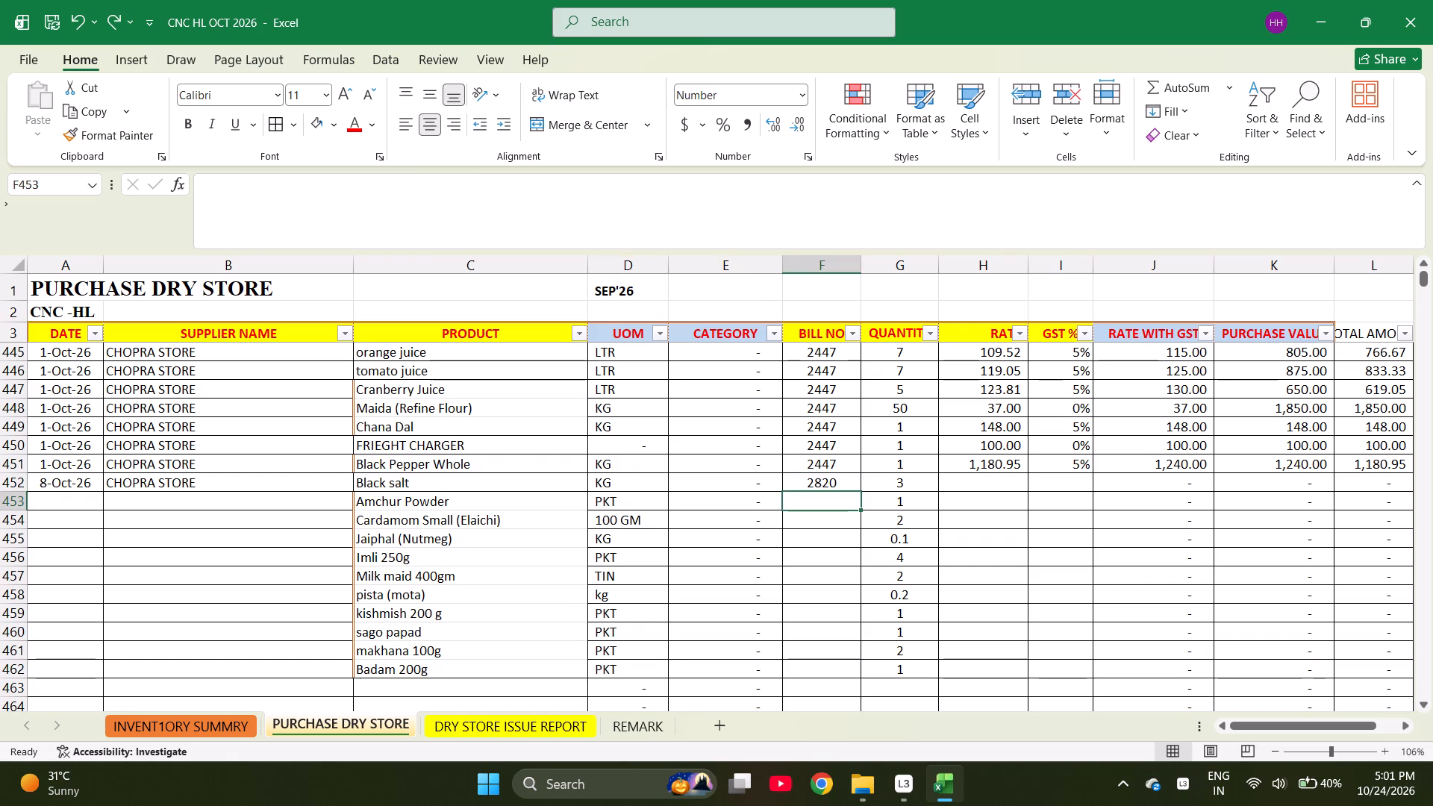
{"action": "key", "text": "Up"}
{"action": "key", "text": "shift+Down"}
{"action": "key", "text": "shift+Down"}
{"action": "key", "text": "shift+Down"}
{"action": "key", "text": "shift+Down"}
{"action": "key", "text": "shift+Down"}
{"action": "key", "text": "shift+Down"}
{"action": "key", "text": "shift+Down"}
{"action": "key", "text": "shift+Down"}
{"action": "key", "text": "shift+Down"}
{"action": "key", "text": "shift+Down"}
{"action": "key", "text": "shift+Down"}
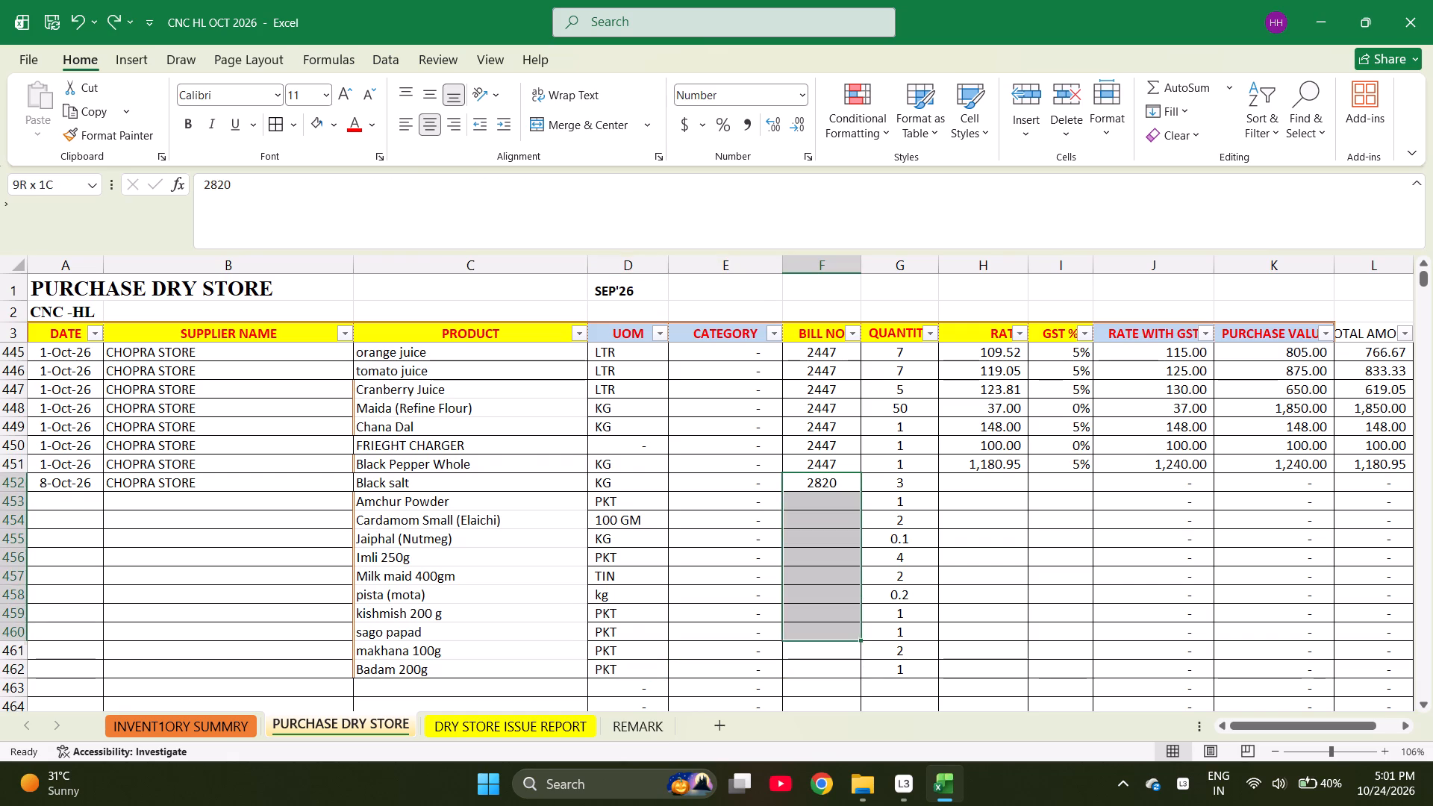
{"action": "key", "text": "shift+Down"}
{"action": "key", "text": "shift+Down"}
{"action": "key", "text": "shift+Up"}
{"action": "key", "text": "ctrl+d"}
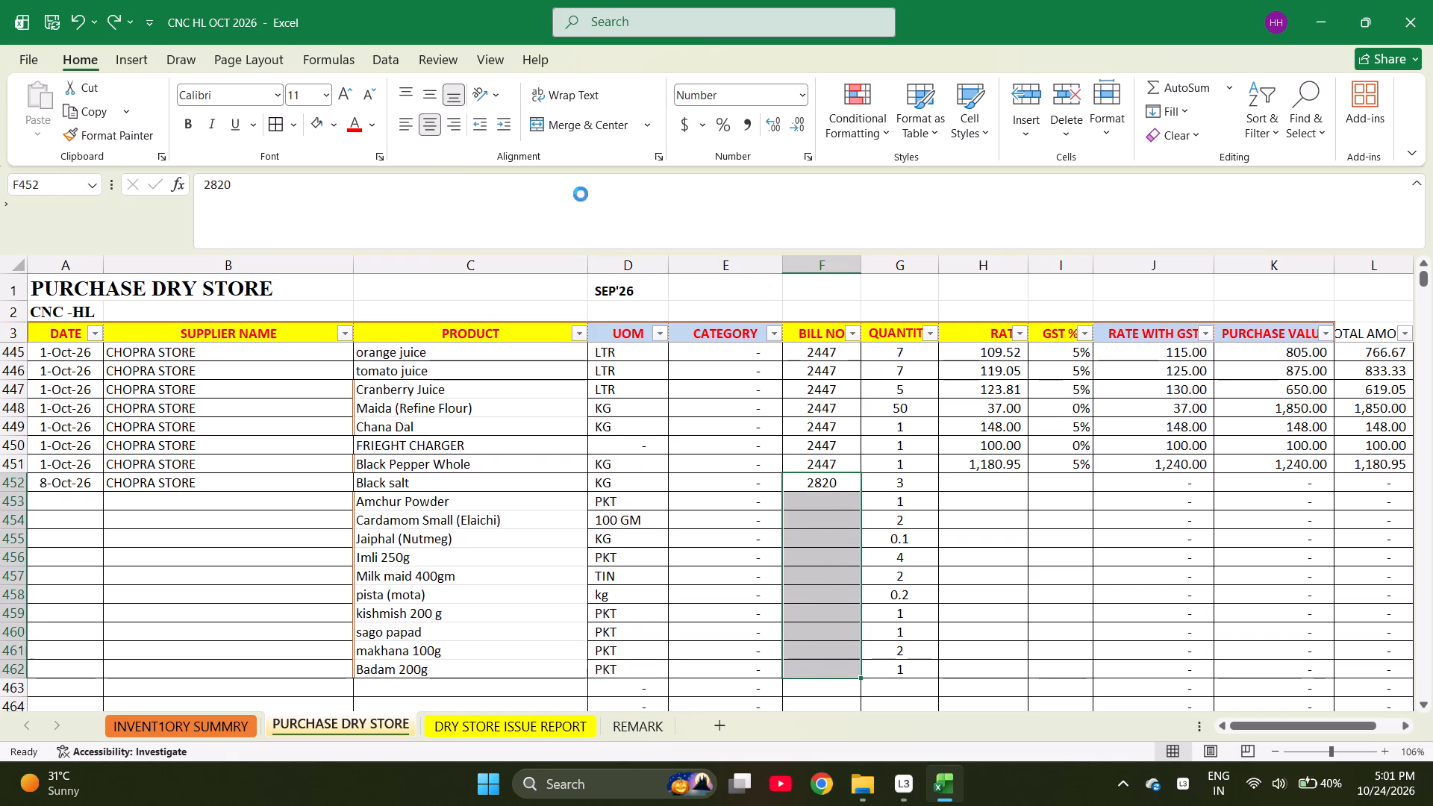
Enter the rates for the first two bill 2820 items: 20 for Black salt and =60/1.05 for Amchur Powder.
{"action": "key", "text": "ctrl+Right"}
{"action": "key", "text": "Right"}
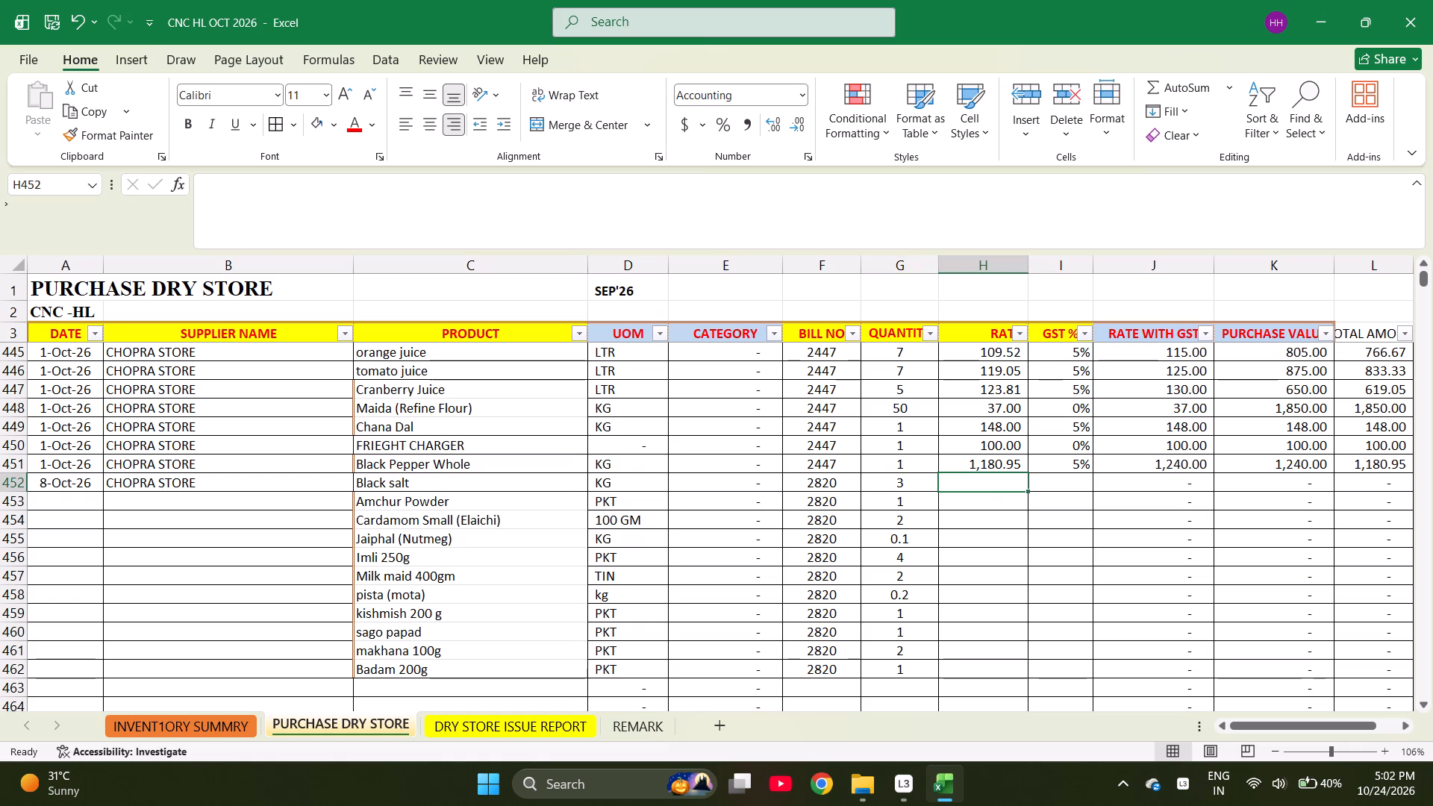
{"action": "type", "text": "20"}
{"action": "key", "text": "Return"}
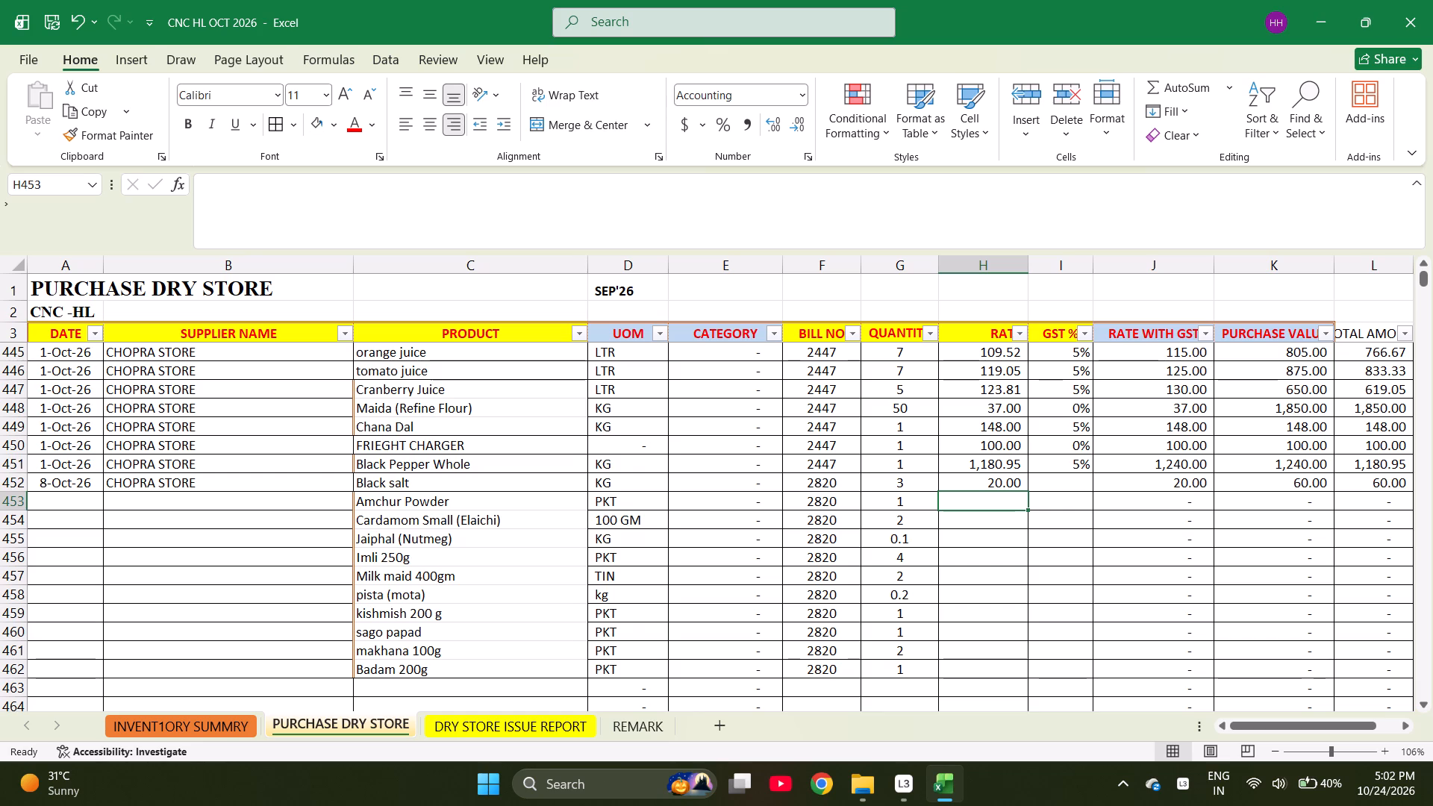
{"action": "key", "text": "equal"}
{"action": "type", "text": "60/1.05"}
{"action": "key", "text": "Return"}
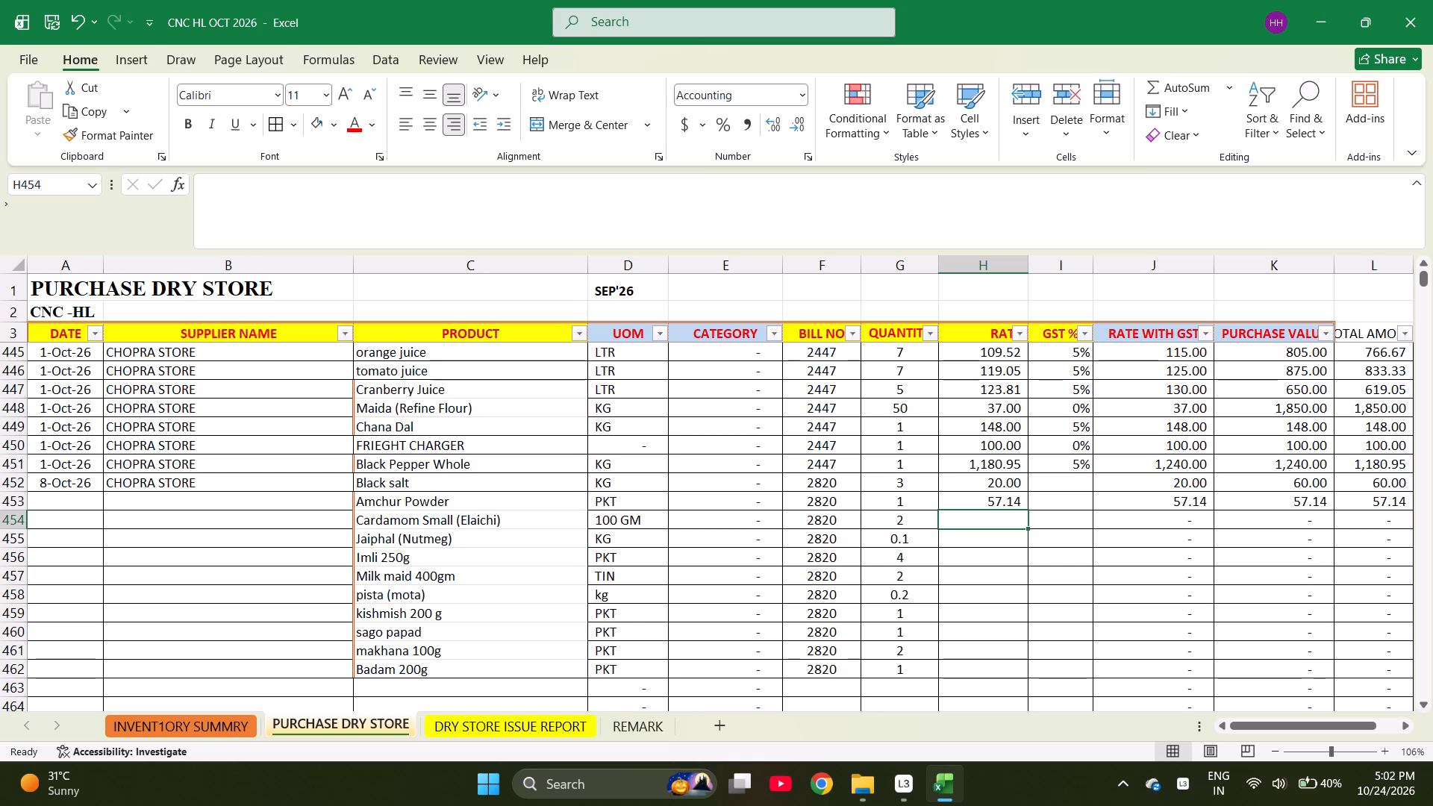
Enter the rates =230/1.05 for Cardamom Small (Elaichi) and =1400/1.05 for Jaiphal (Nutmeg).
{"action": "key", "text": "equal"}
{"action": "type", "text": "230"}
{"action": "type", "text": "/1.05"}
{"action": "key", "text": "Return"}
{"action": "key", "text": "equal"}
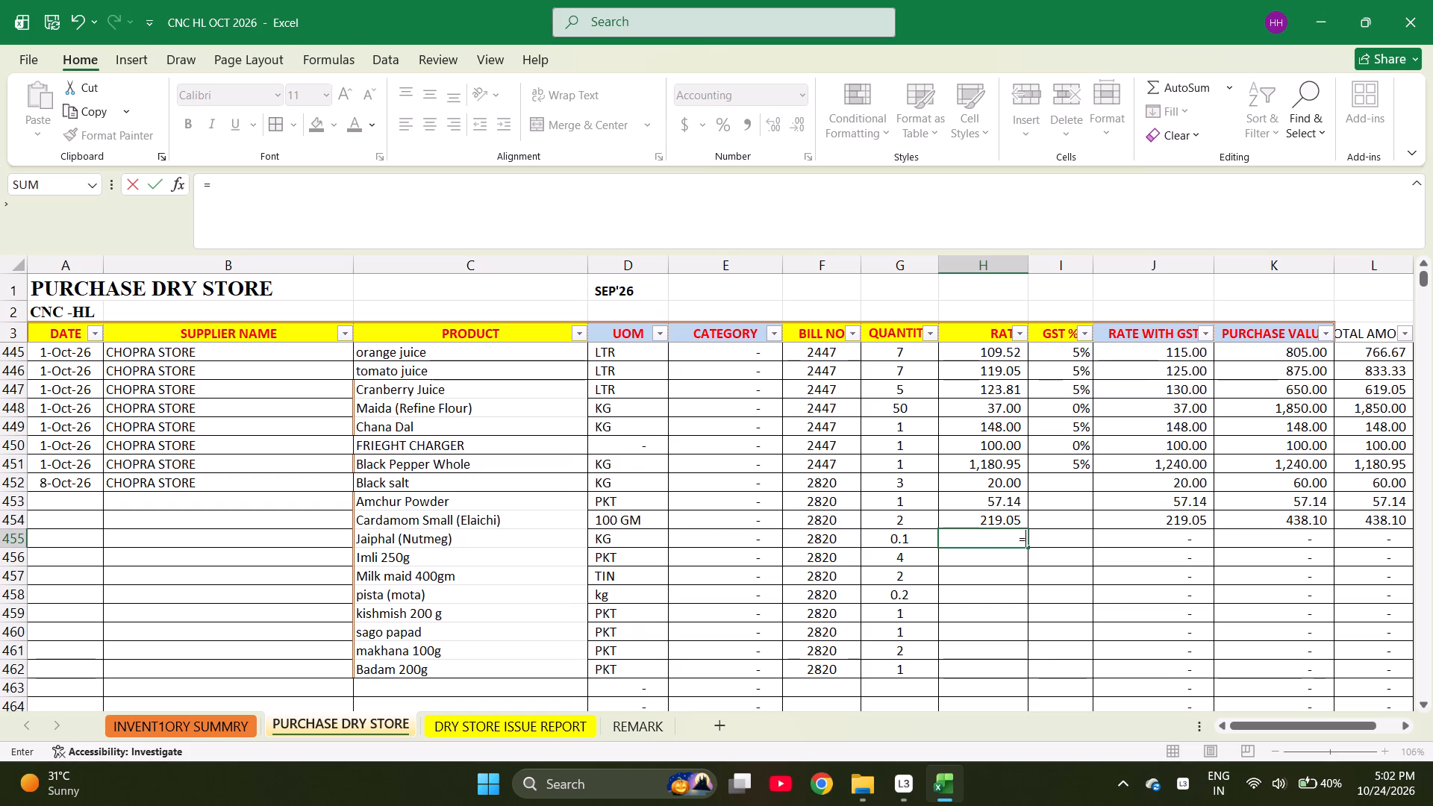
{"action": "type", "text": "1400/1.05"}
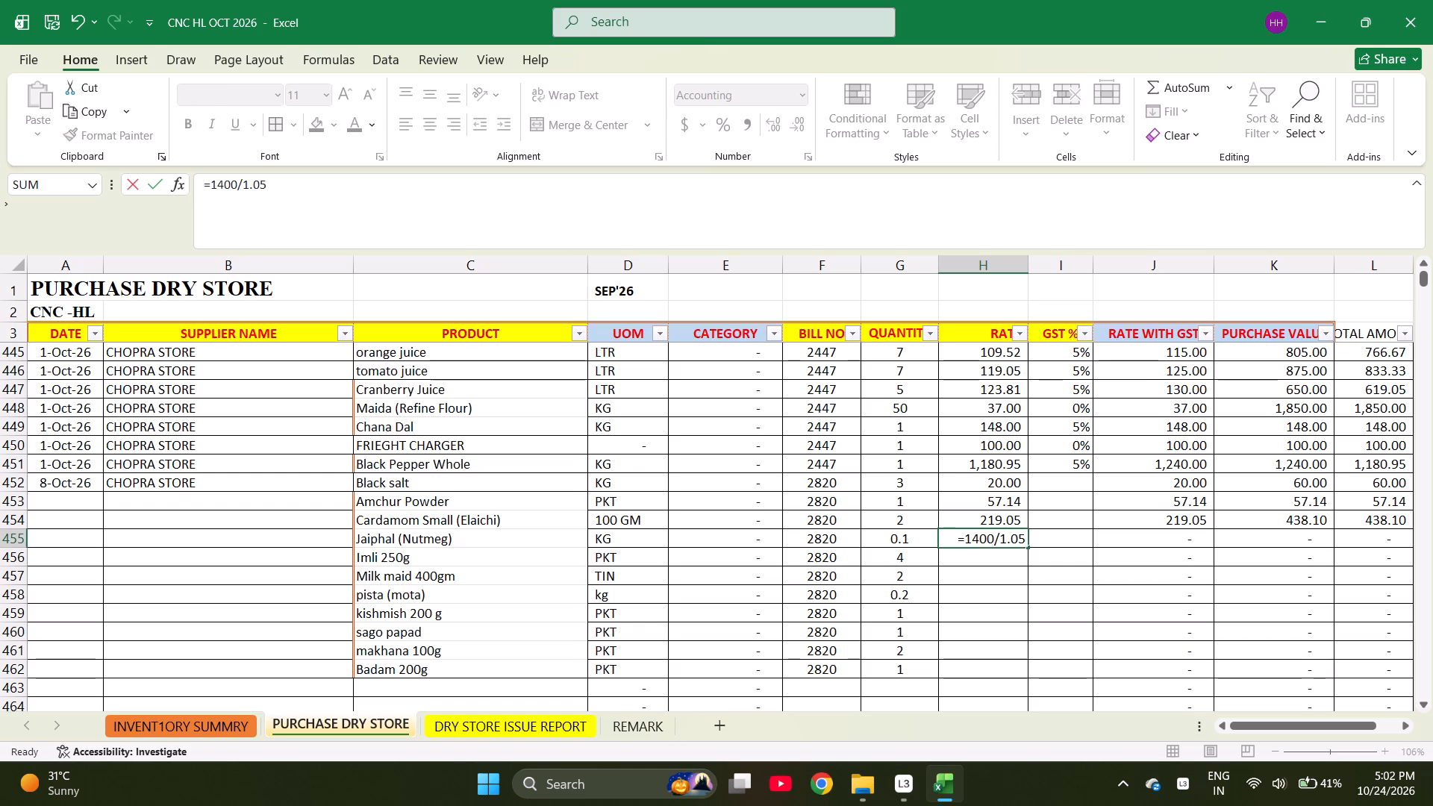
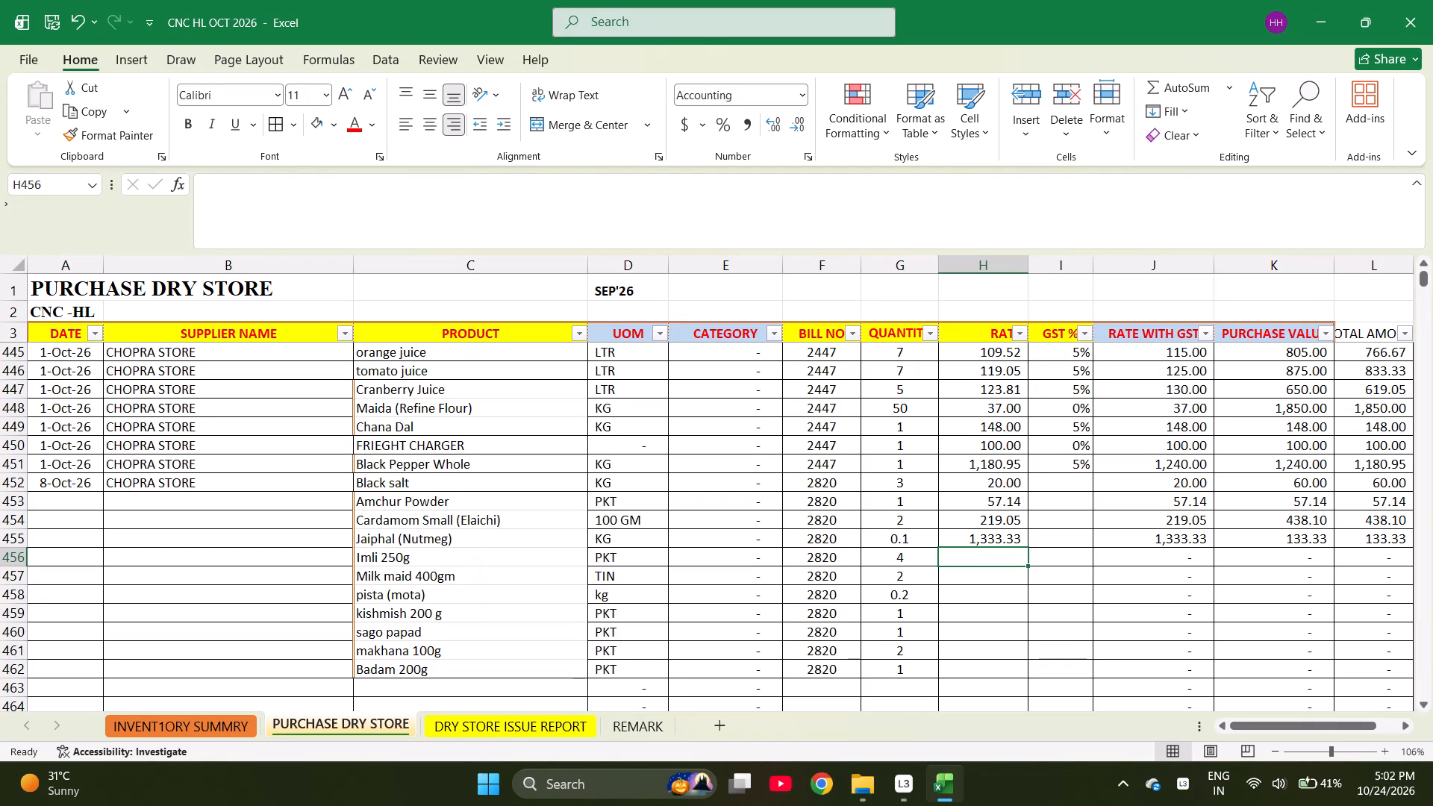
Set the GST % of the Jaiphal (Nutmeg) row to 5%.
{"action": "key", "text": "Up"}
{"action": "key", "text": "Right"}
{"action": "key", "text": "5"}
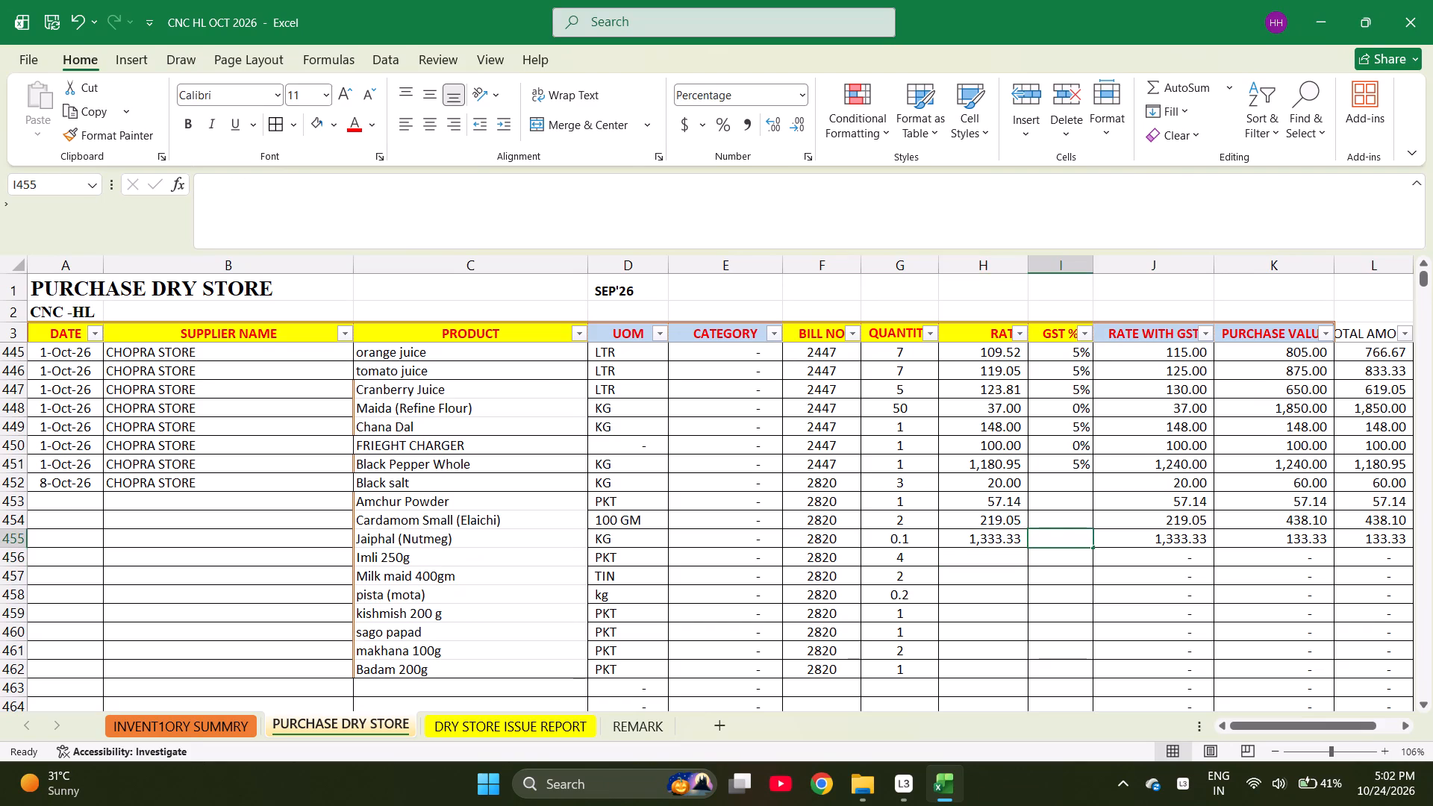
{"action": "key", "text": "Left"}
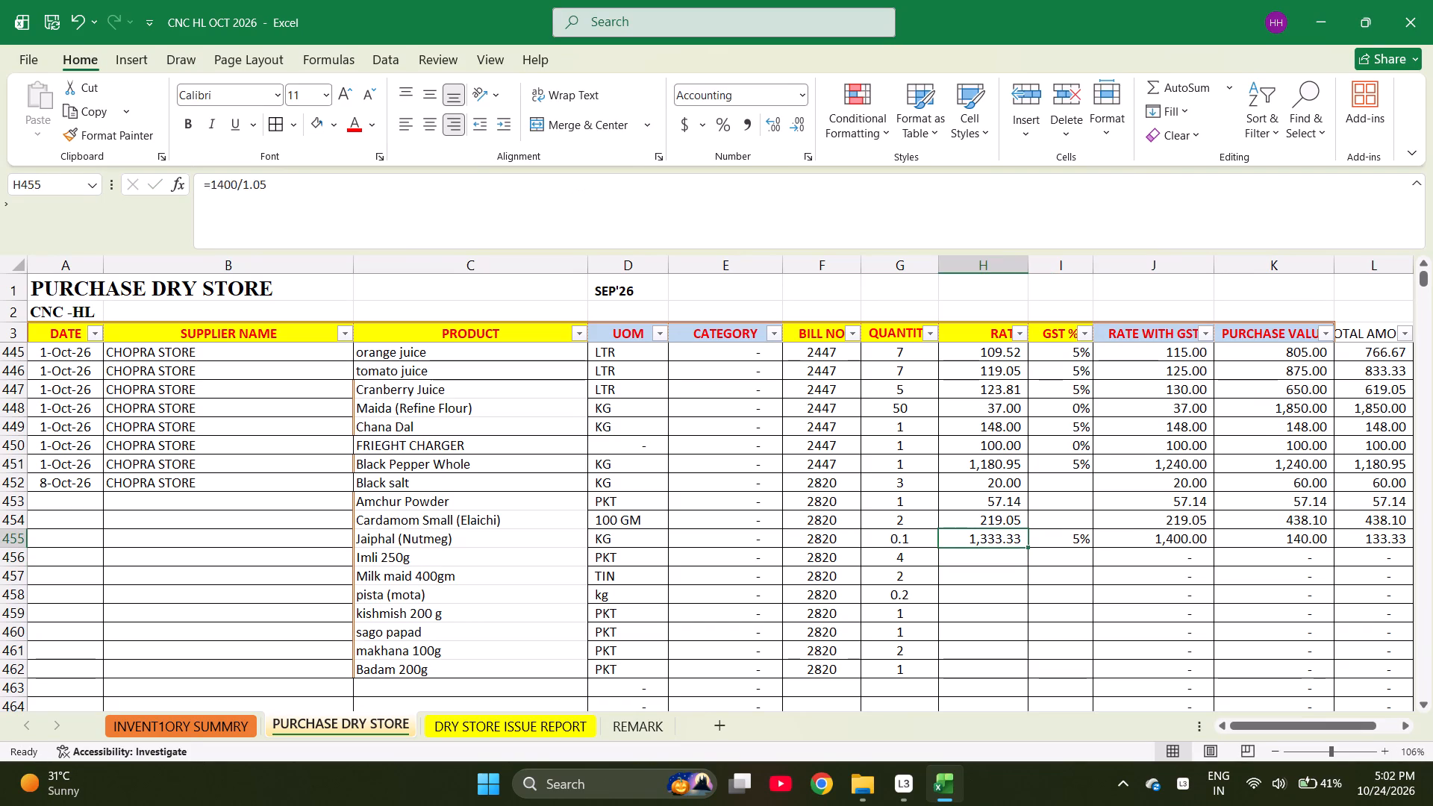
Enter the rates =65/1.05 for Imli 250g and =145/1.05 for Milk maid 400gm.
{"action": "key", "text": "Down"}
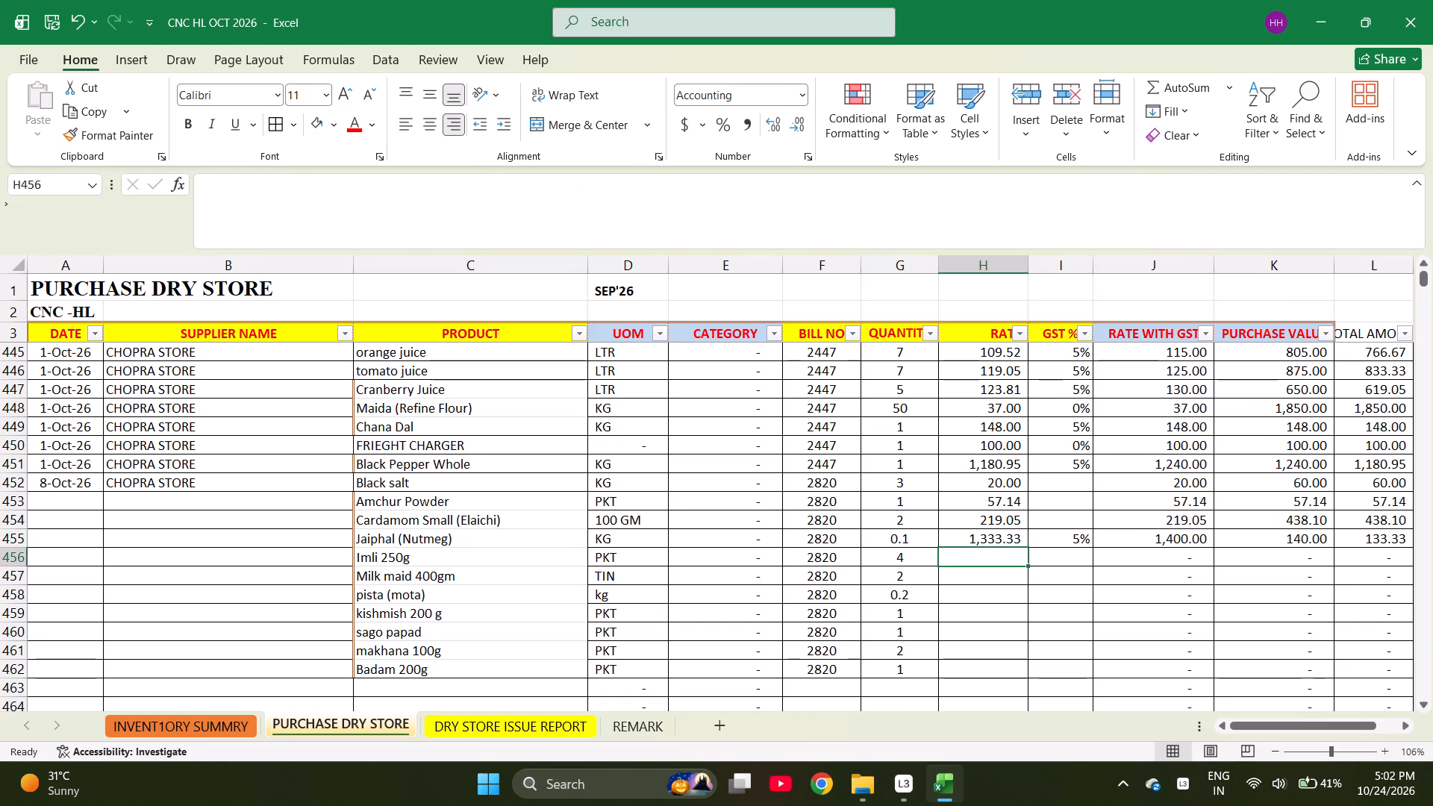
{"action": "key", "text": "equal"}
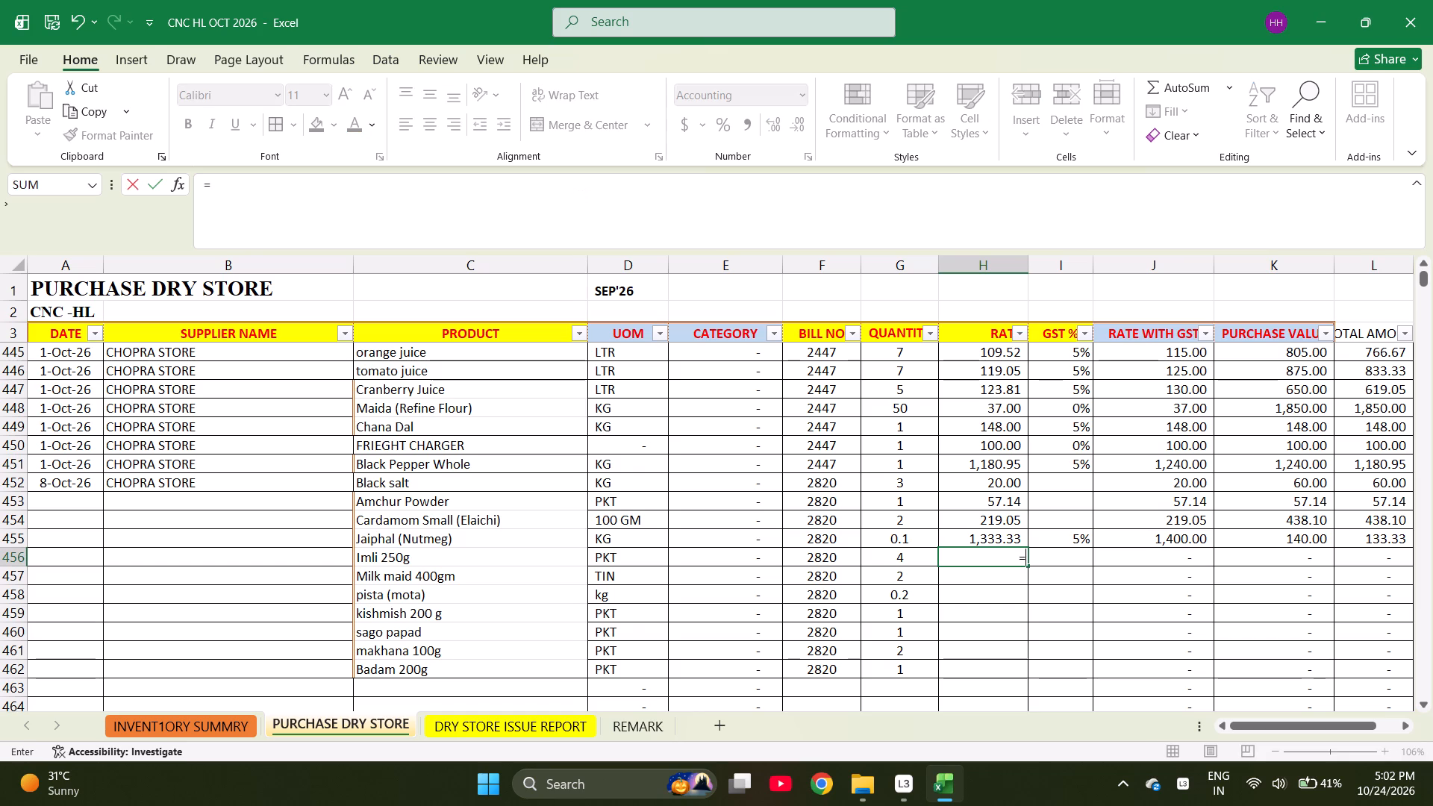
{"action": "type", "text": "65/"}
{"action": "type", "text": "1.05"}
{"action": "key", "text": "Down"}
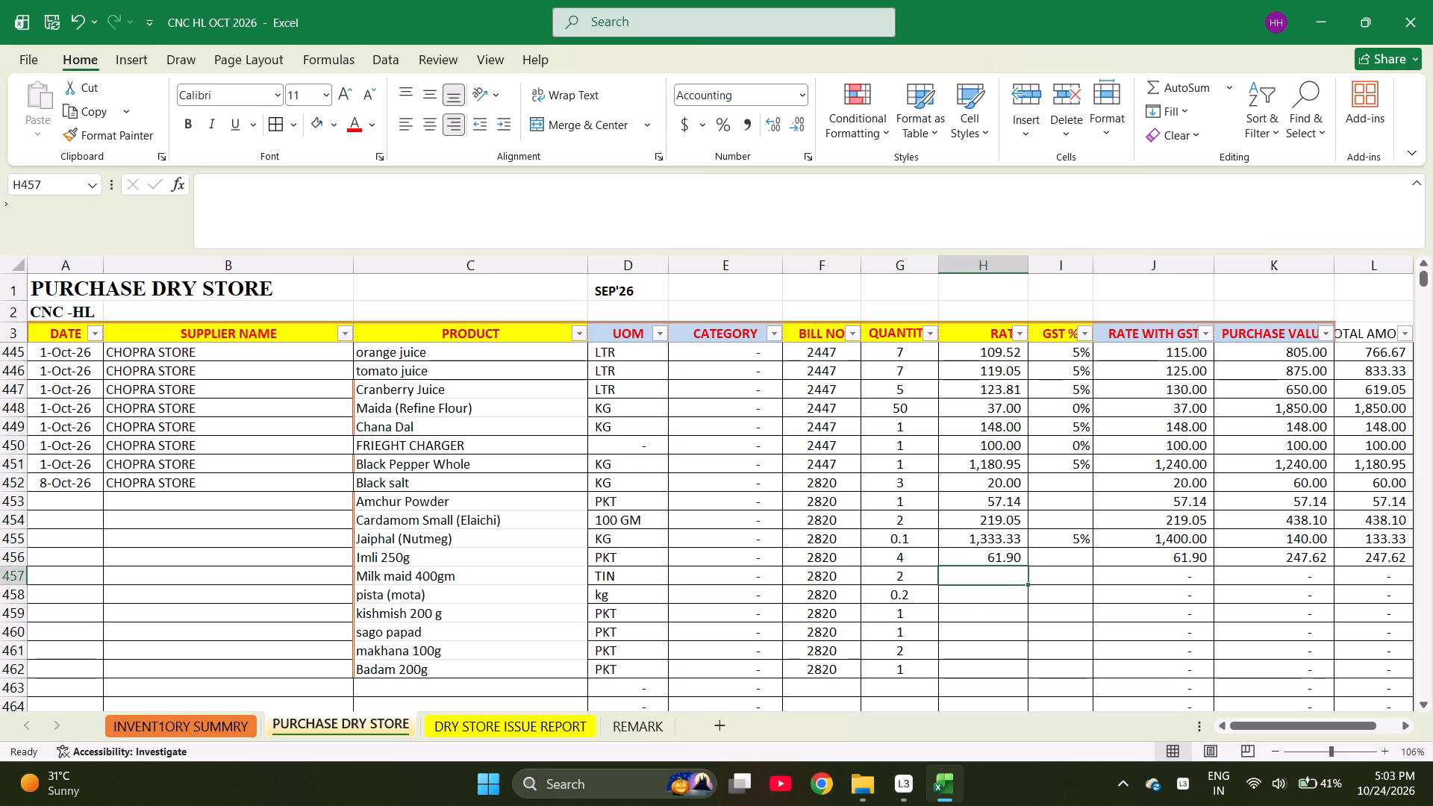
{"action": "key", "text": "equal"}
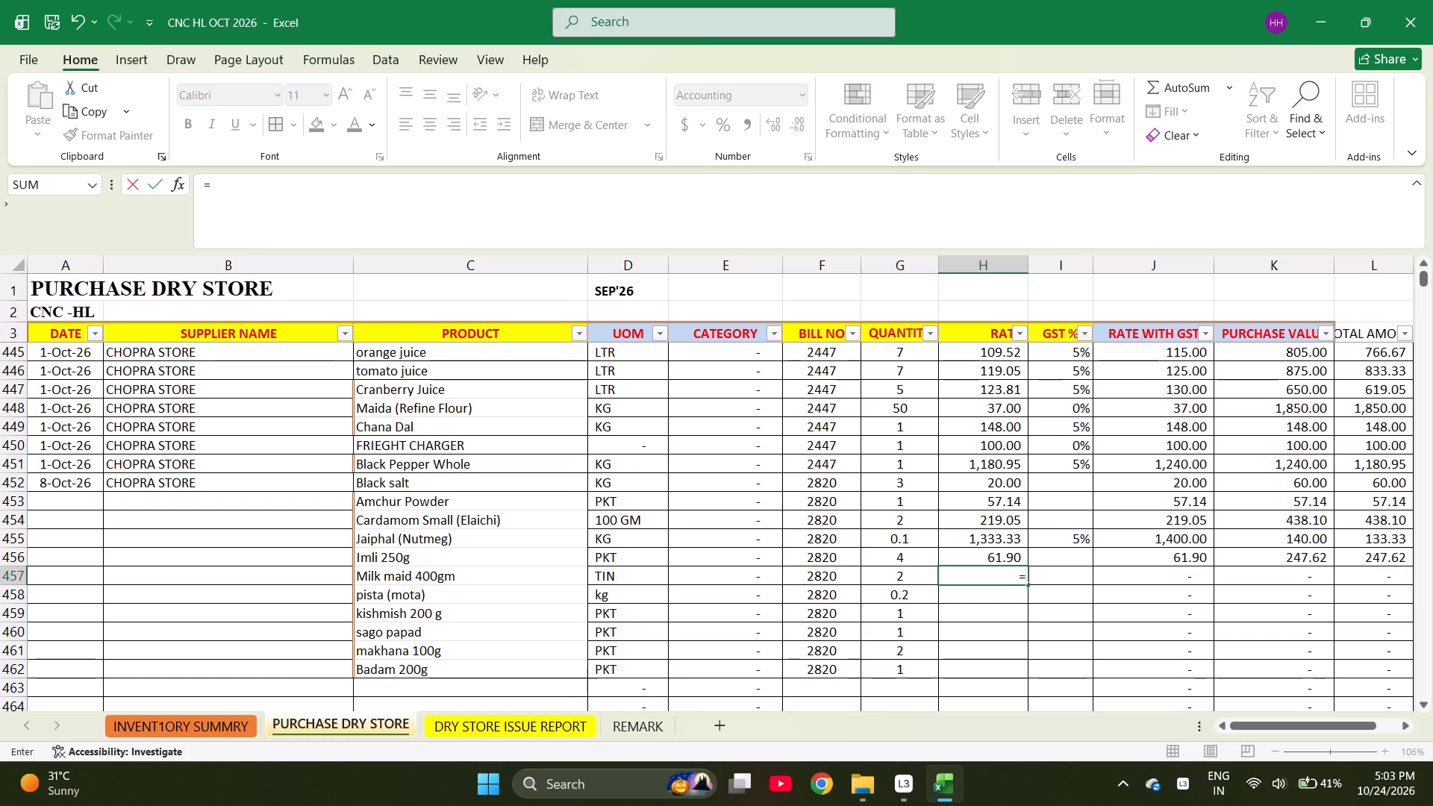
{"action": "type", "text": "145/1.05"}
{"action": "key", "text": "Return"}
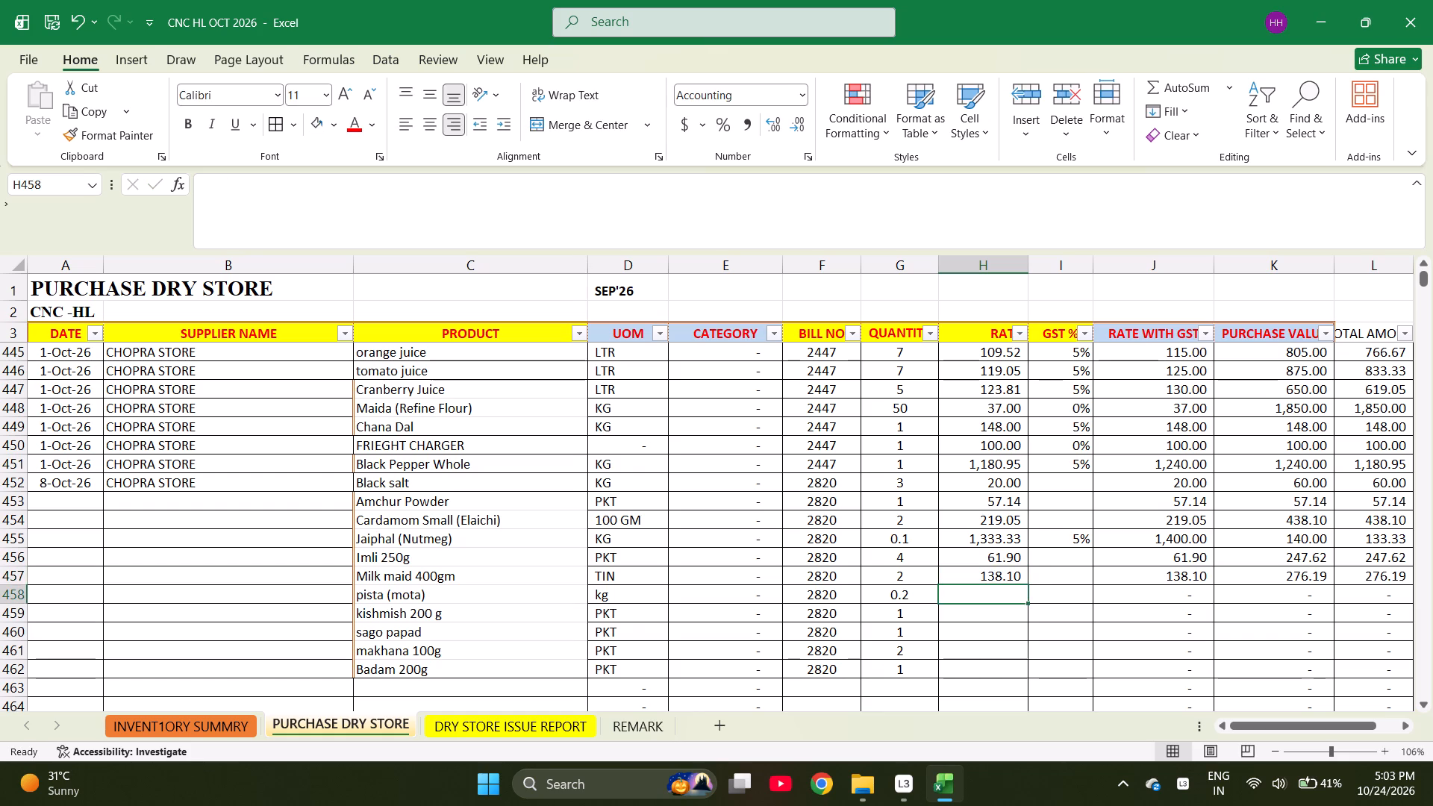
Enter the rates =3200/1.05 for pista (mota) and =260/1.05 for Badam 200g.
{"action": "key", "text": "equal"}
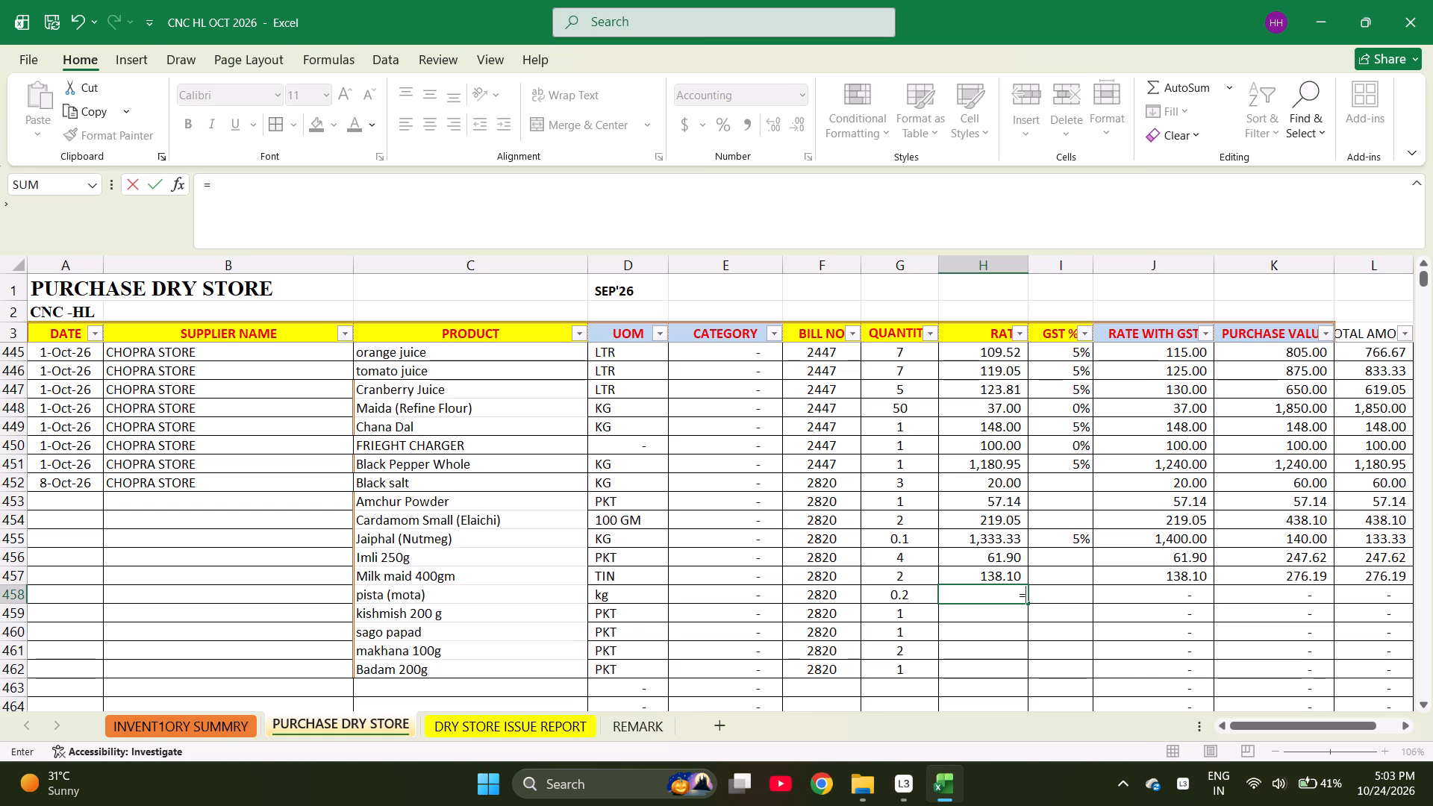
{"action": "key", "text": "2"}
{"action": "key", "text": "BackSpace"}
{"action": "type", "text": "3200/1.05"}
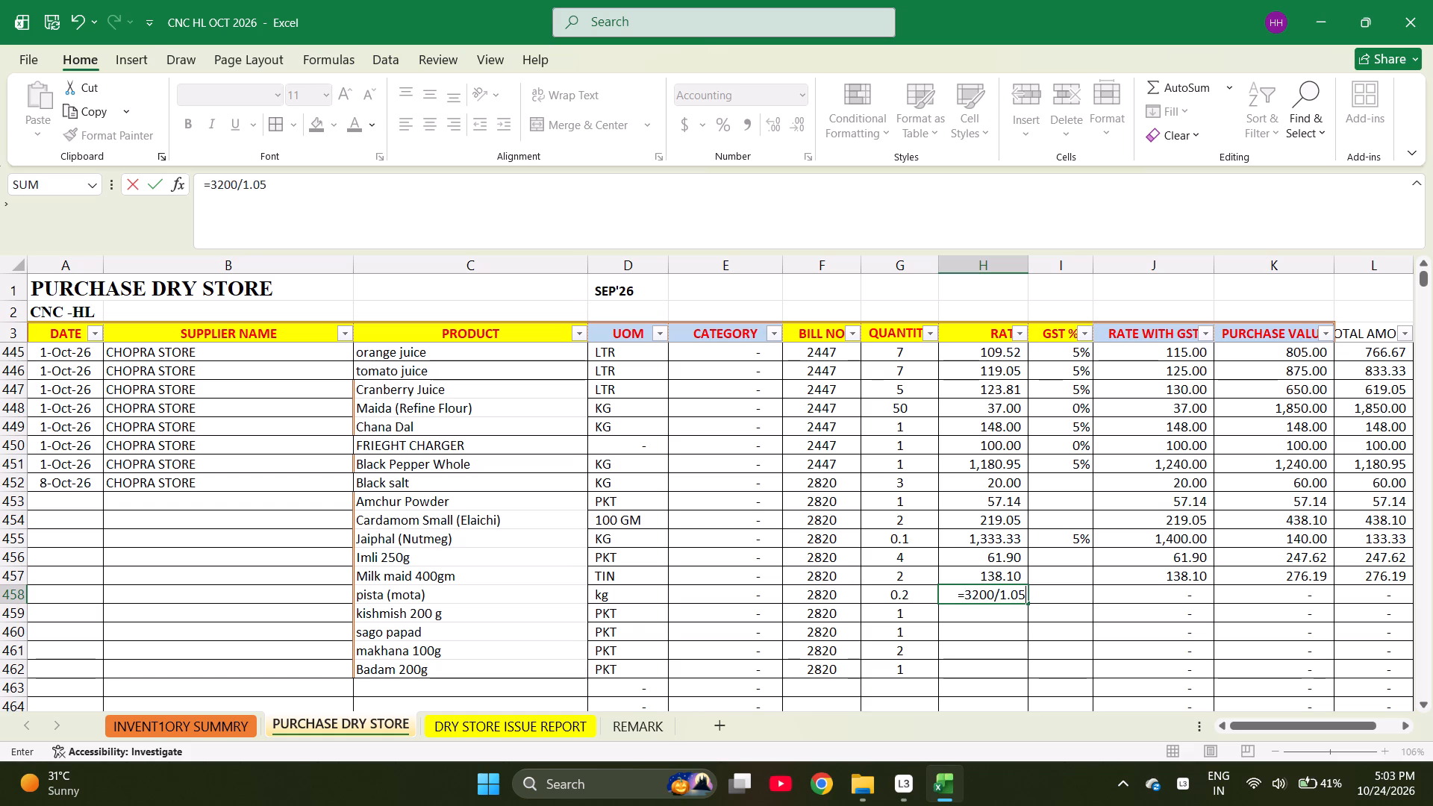
{"action": "key", "text": "Return"}
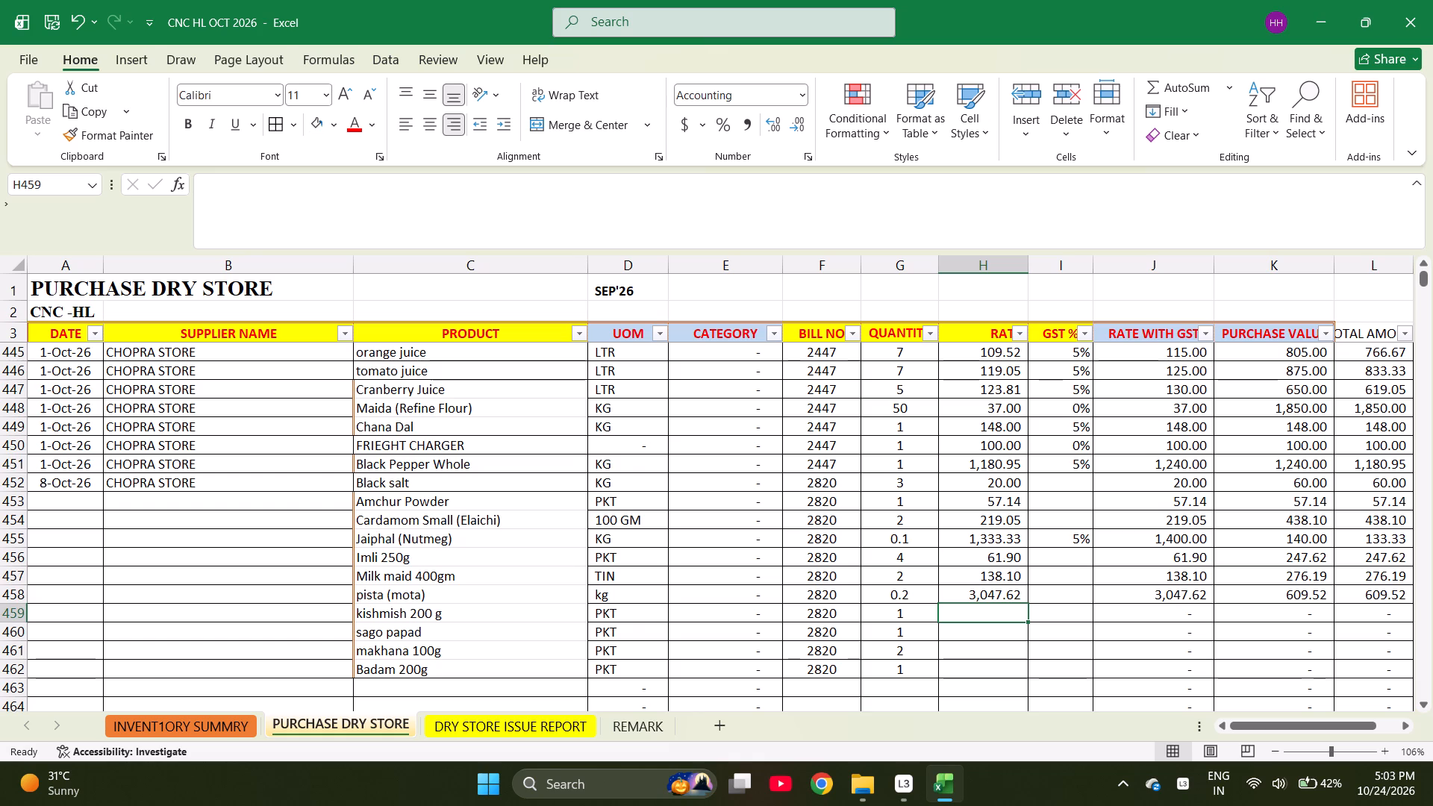
{"action": "key", "text": "Down"}
{"action": "key", "text": "Down"}
{"action": "key", "text": "Down"}
{"action": "key", "text": "equal"}
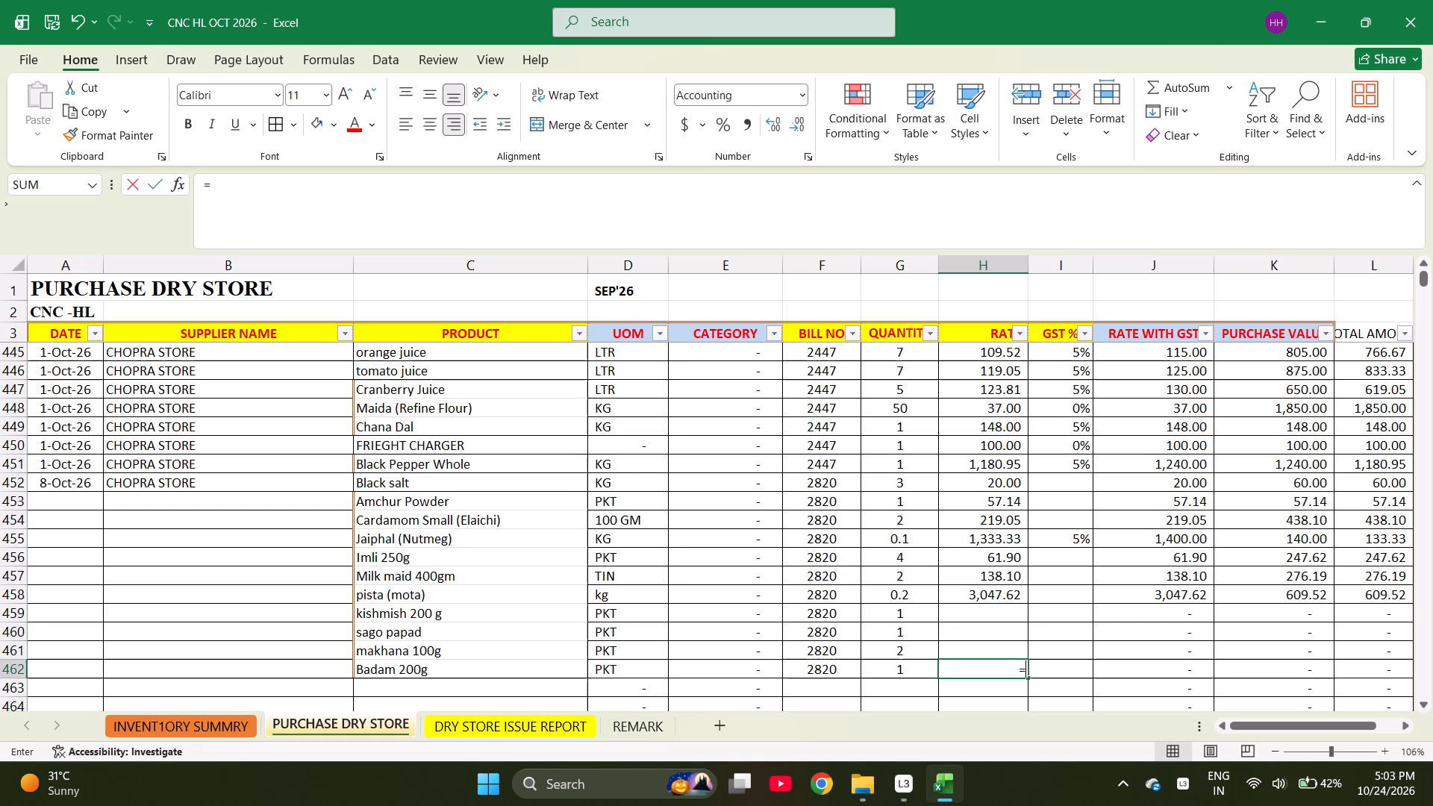
{"action": "type", "text": "260/1.05"}
Enter the rate =135/1.05 for kishmish 200 g.
{"action": "key", "text": "Up"}
{"action": "key", "text": "Up"}
{"action": "key", "text": "Up"}
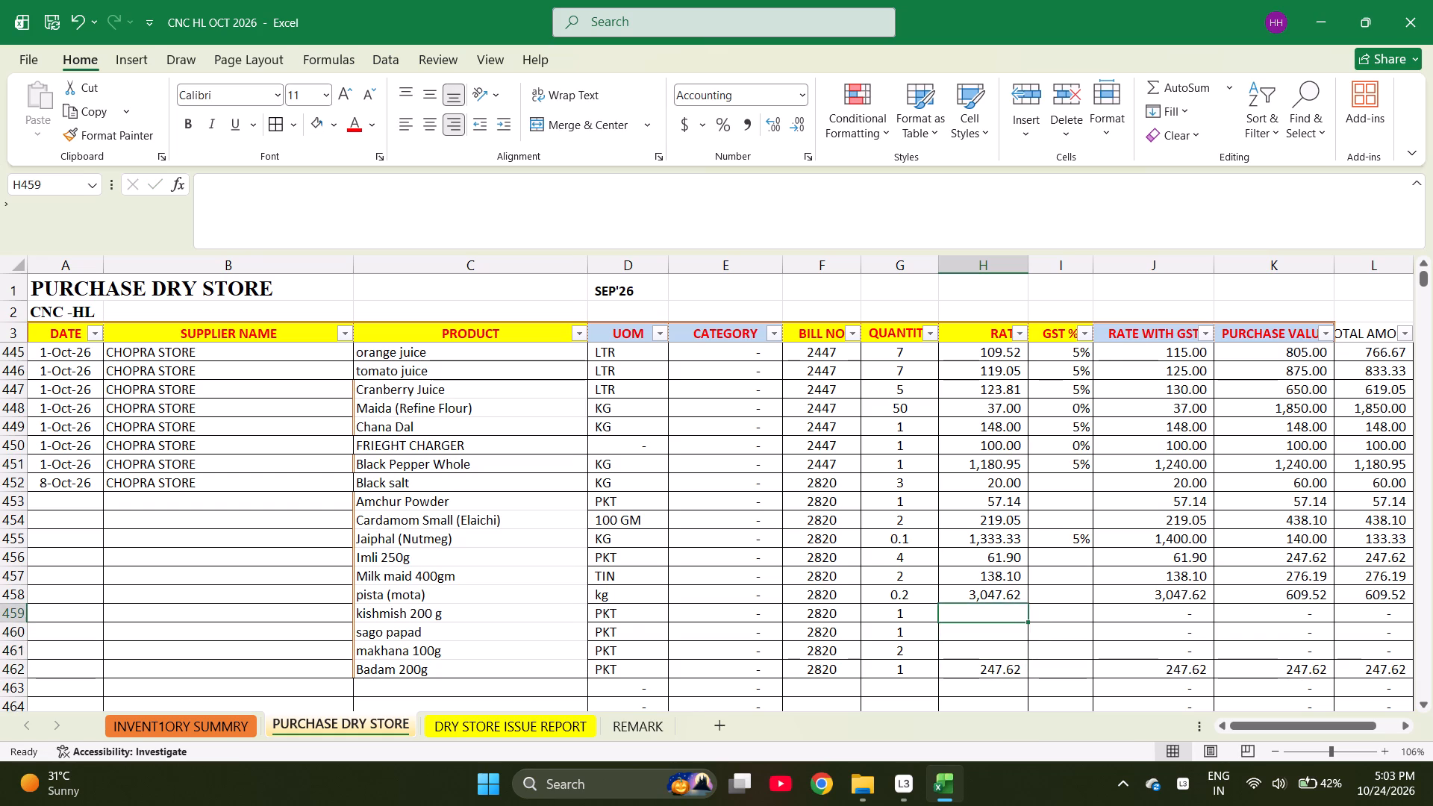
{"action": "type", "text": "135"}
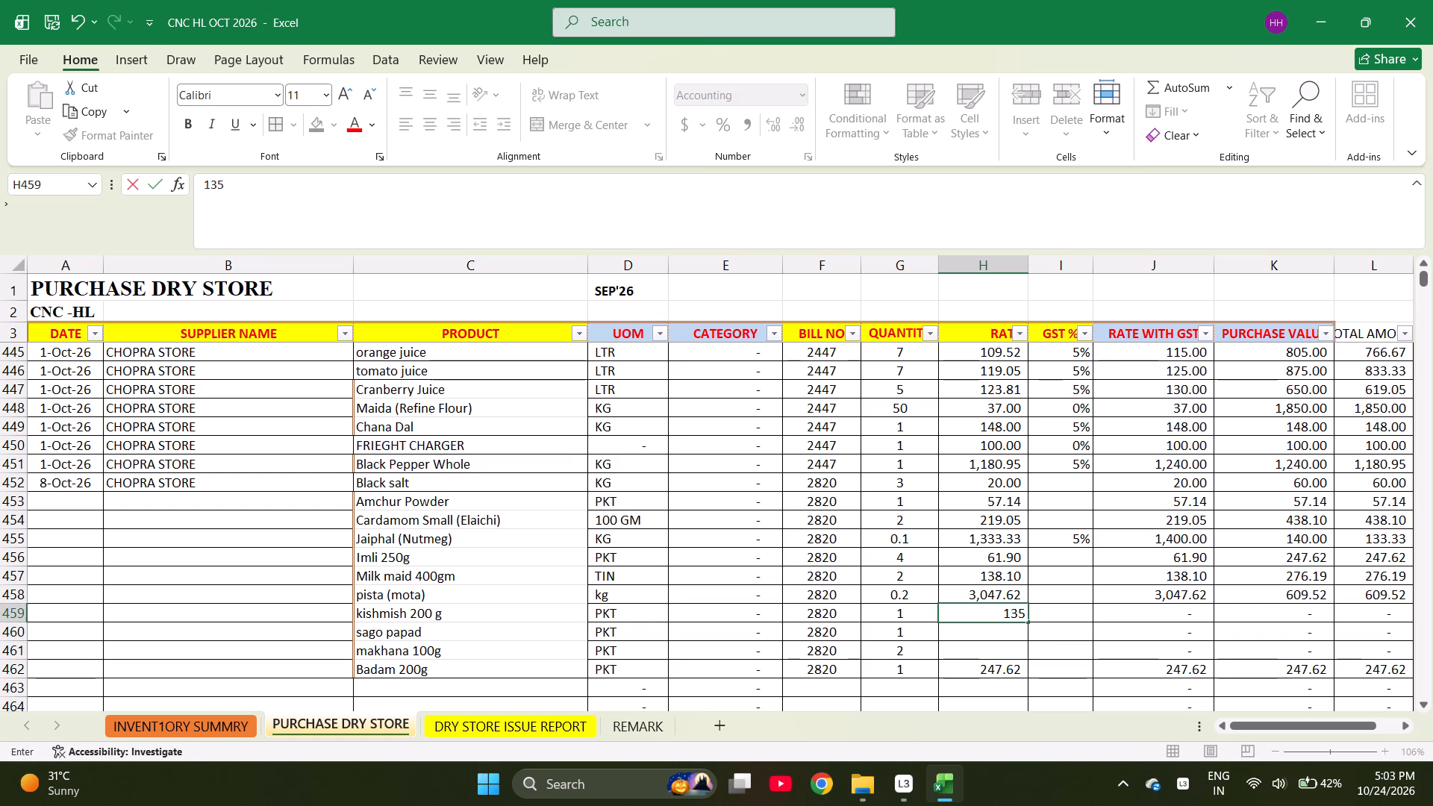
{"action": "key", "text": "BackSpace"}
{"action": "key", "text": "BackSpace"}
{"action": "key", "text": "BackSpace"}
{"action": "type", "text": "=15/1"}
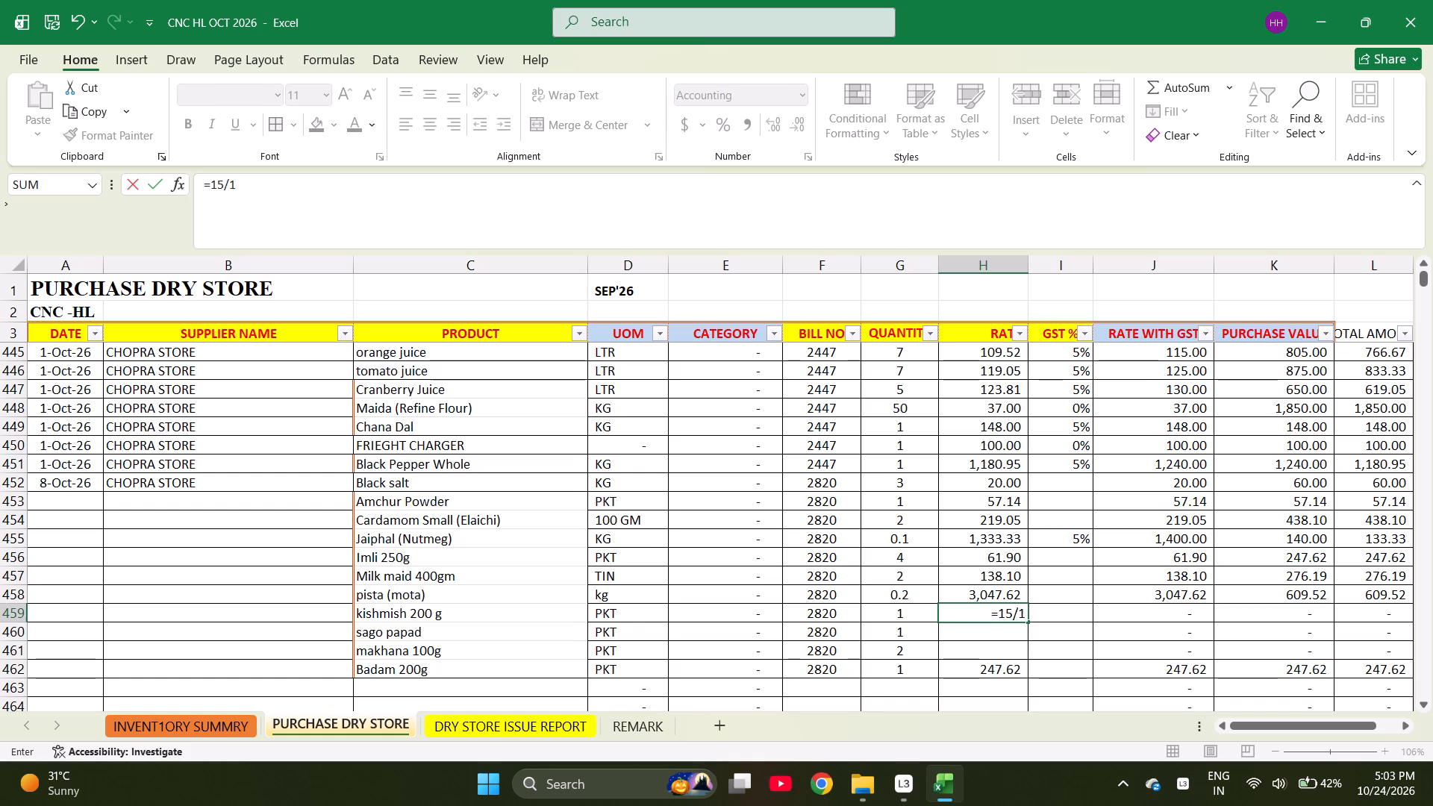
{"action": "key", "text": "BackSpace"}
{"action": "key", "text": "BackSpace"}
{"action": "key", "text": "BackSpace"}
{"action": "type", "text": "35/1.05"}
{"action": "key", "text": "Return"}
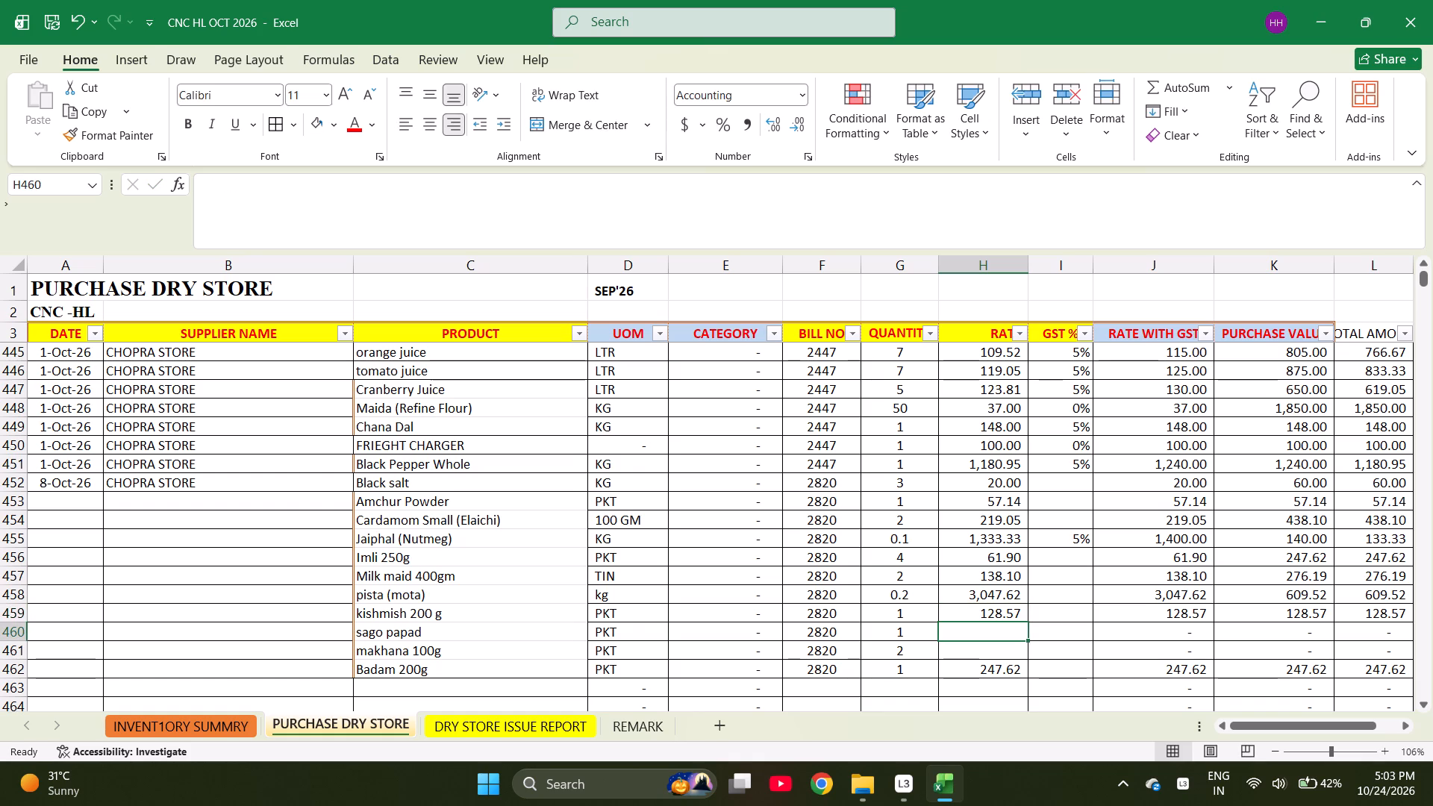
Enter the rates =110/1.05 for sago papad and =170/1.05 for makhana 100g.
{"action": "key", "text": "equal"}
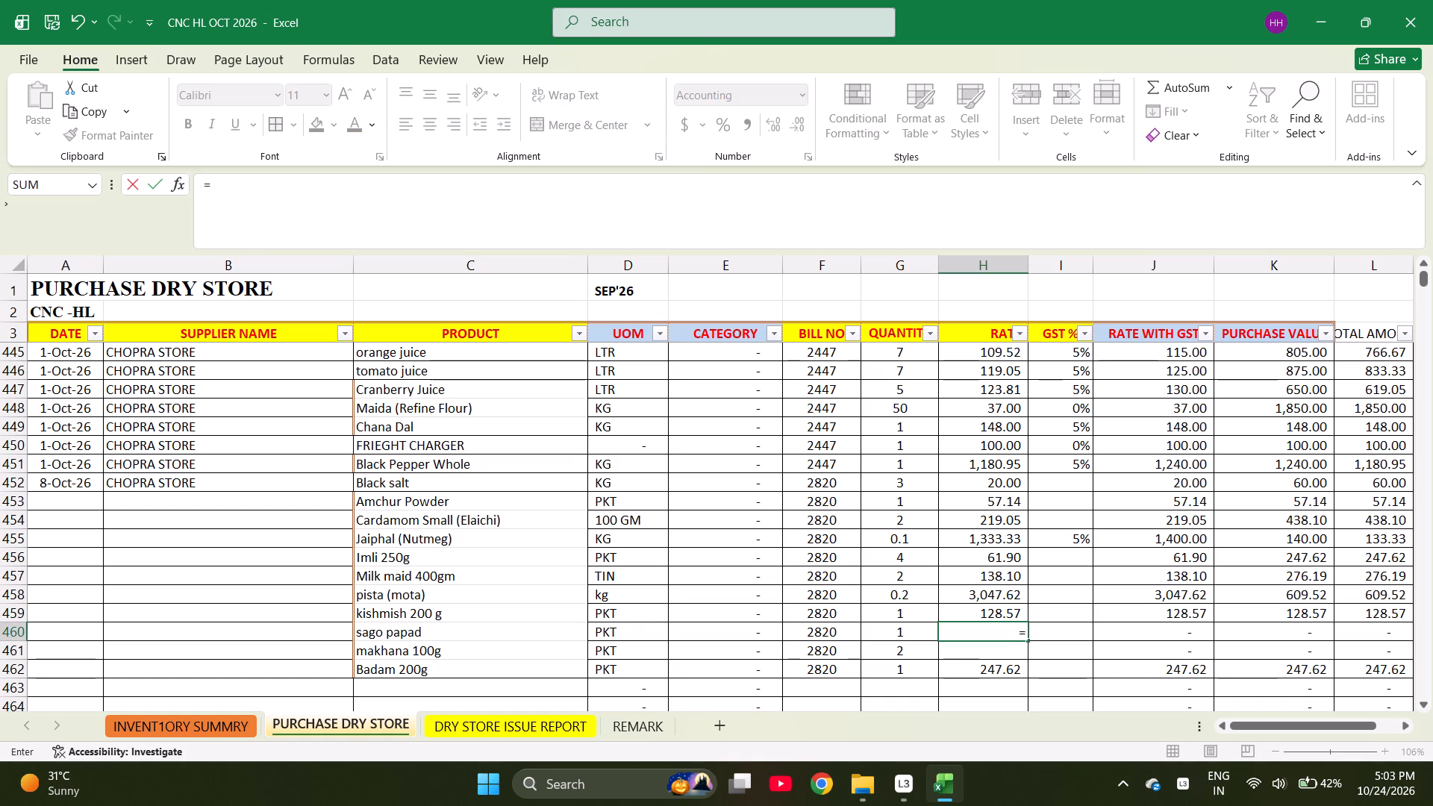
{"action": "type", "text": "110/1.05"}
{"action": "key", "text": "Return"}
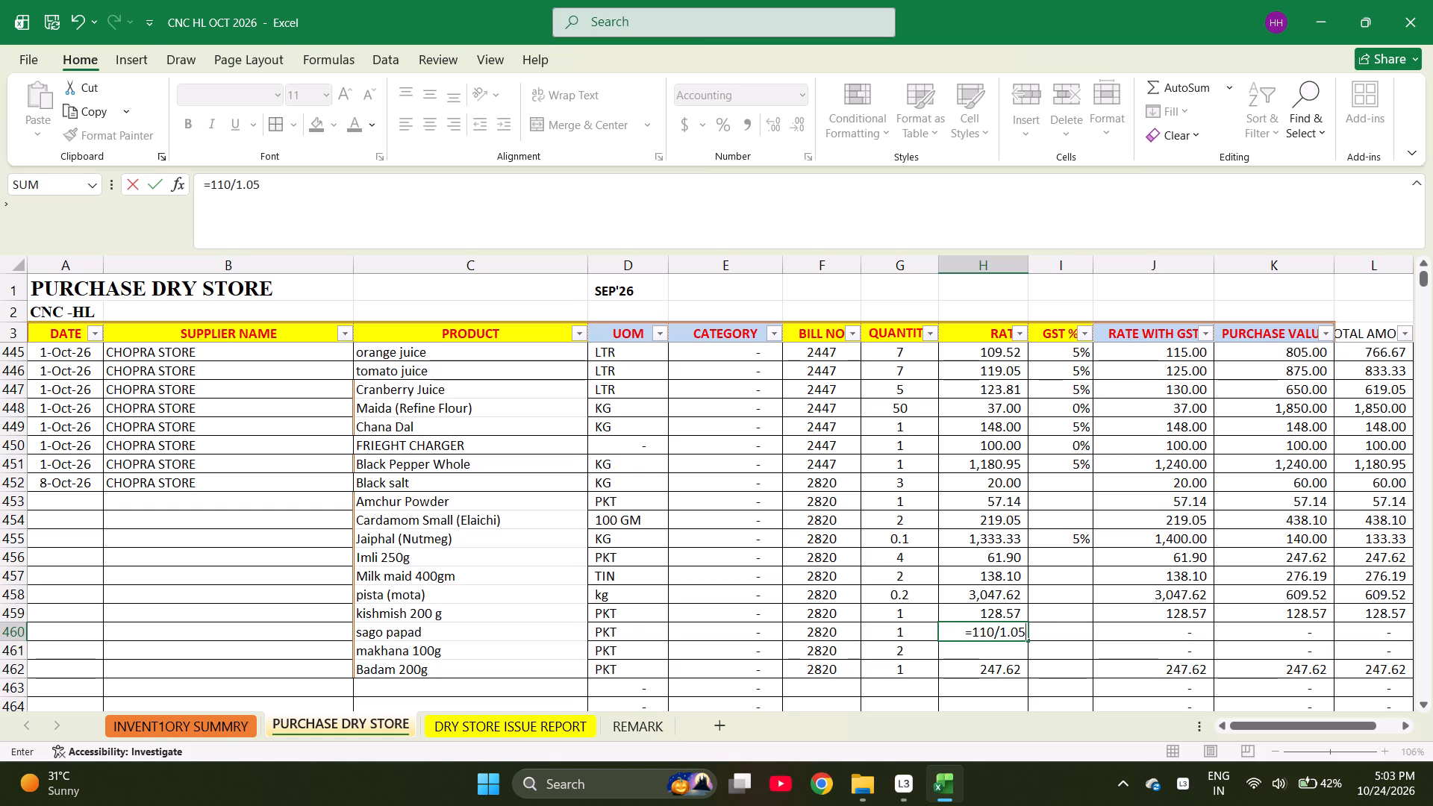
{"action": "key", "text": "equal"}
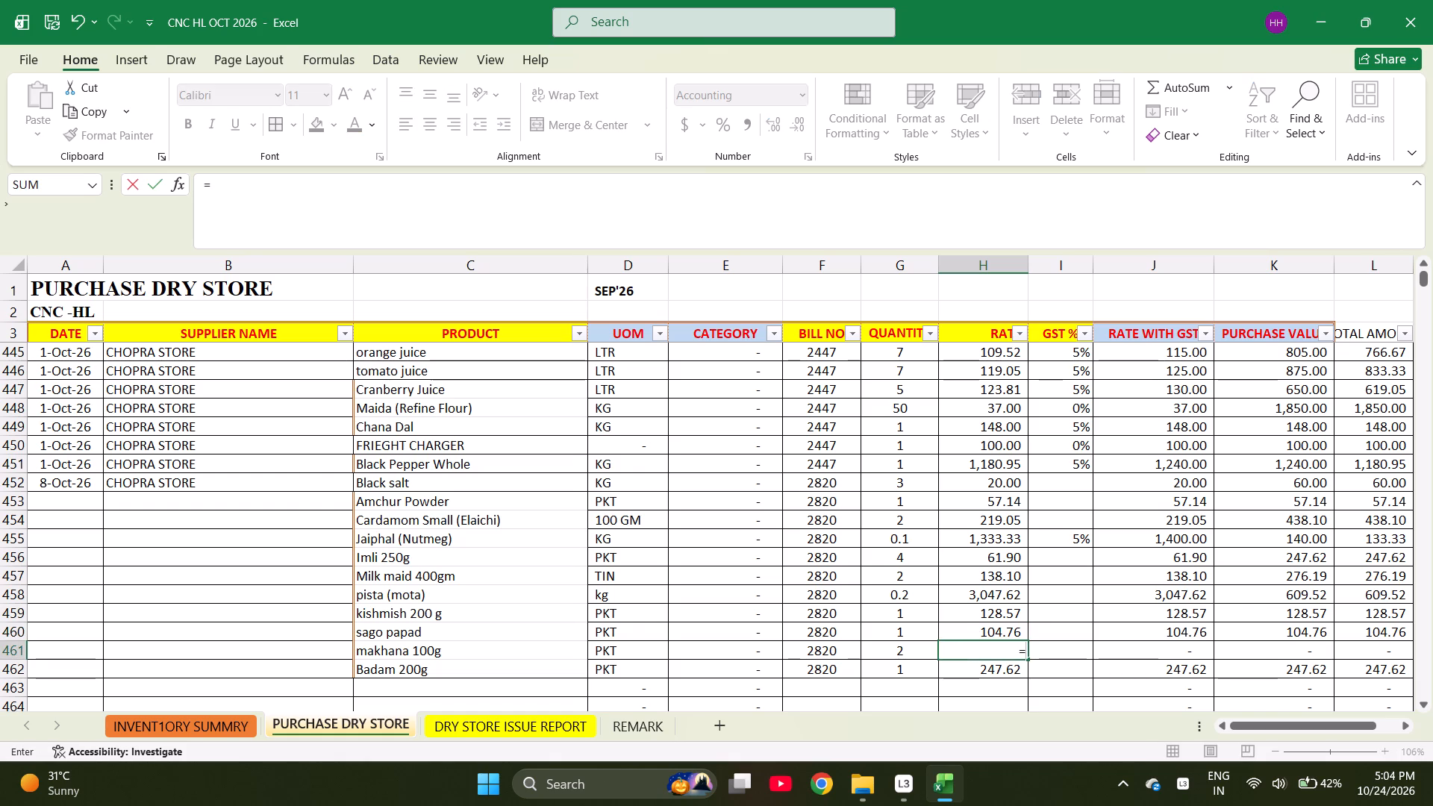
{"action": "type", "text": "170/1.05"}
Set the GST % of the Black salt row on bill 2820 to 0%.
{"action": "key", "text": "Right"}
{"action": "key", "text": "Up"}
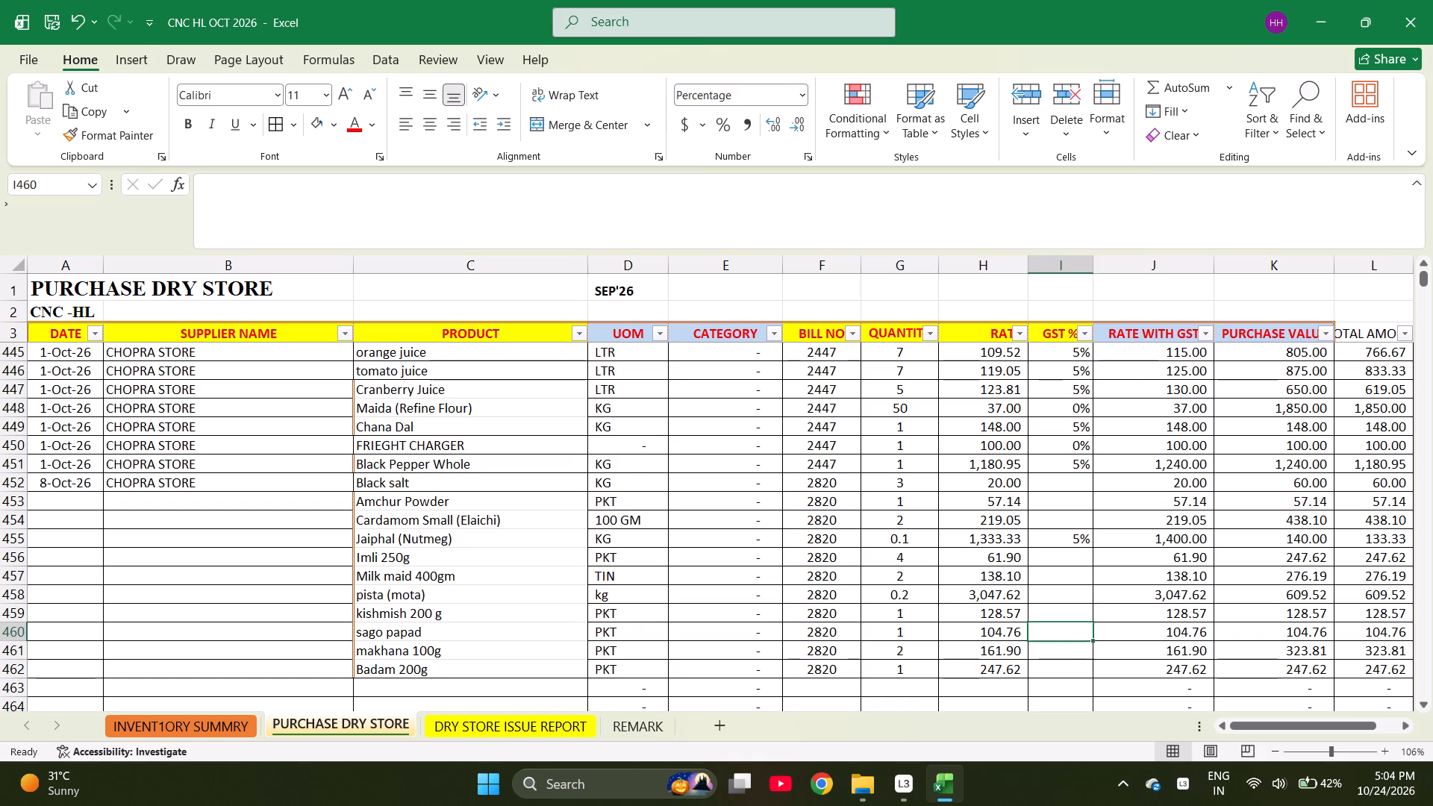
{"action": "key", "text": "Up"}
{"action": "key", "text": "Up"}
{"action": "key", "text": "Up"}
{"action": "key", "text": "Up"}
{"action": "key", "text": "Up"}
{"action": "key", "text": "Up"}
{"action": "key", "text": "Up"}
{"action": "key", "text": "Up"}
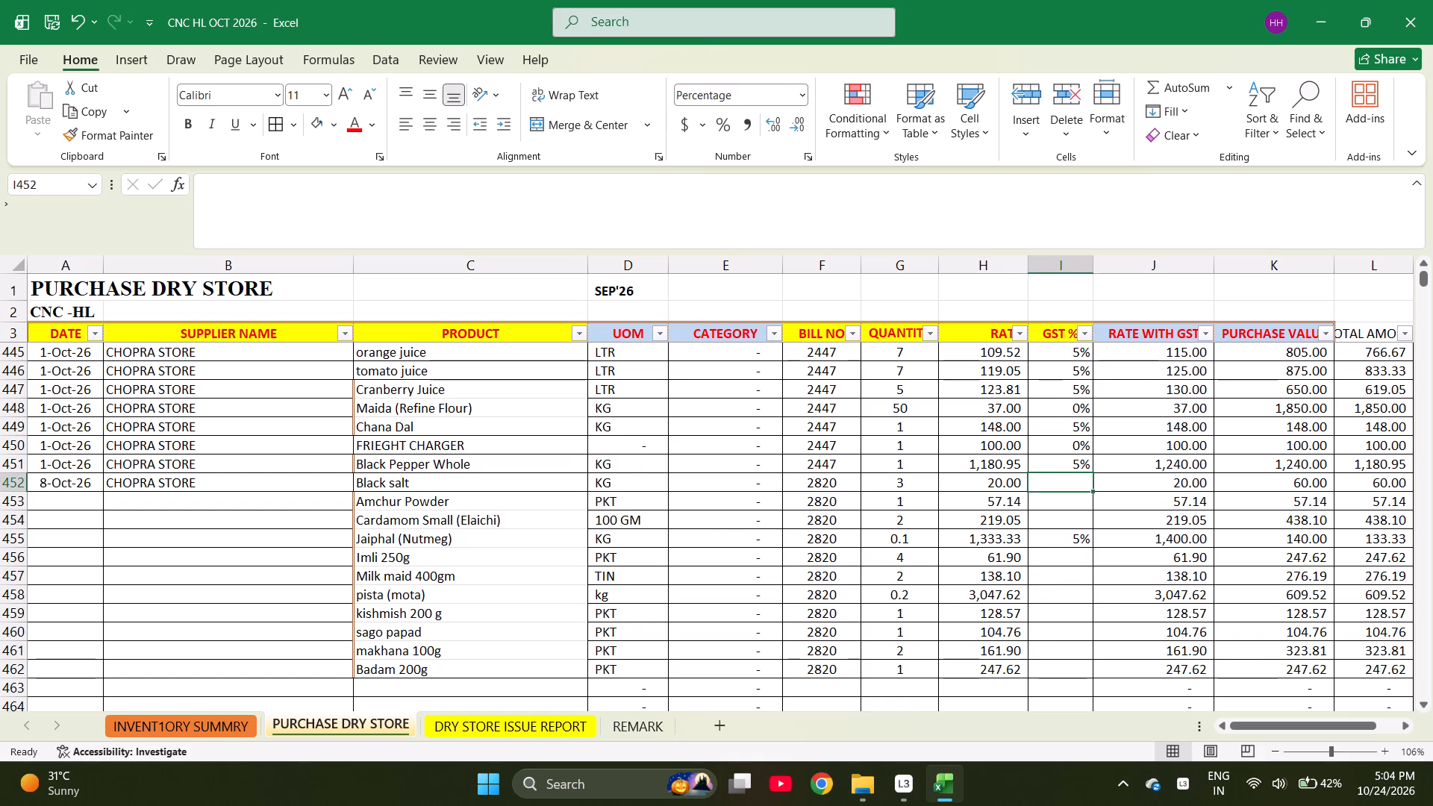
{"action": "key", "text": "0"}
{"action": "key", "text": "Return"}
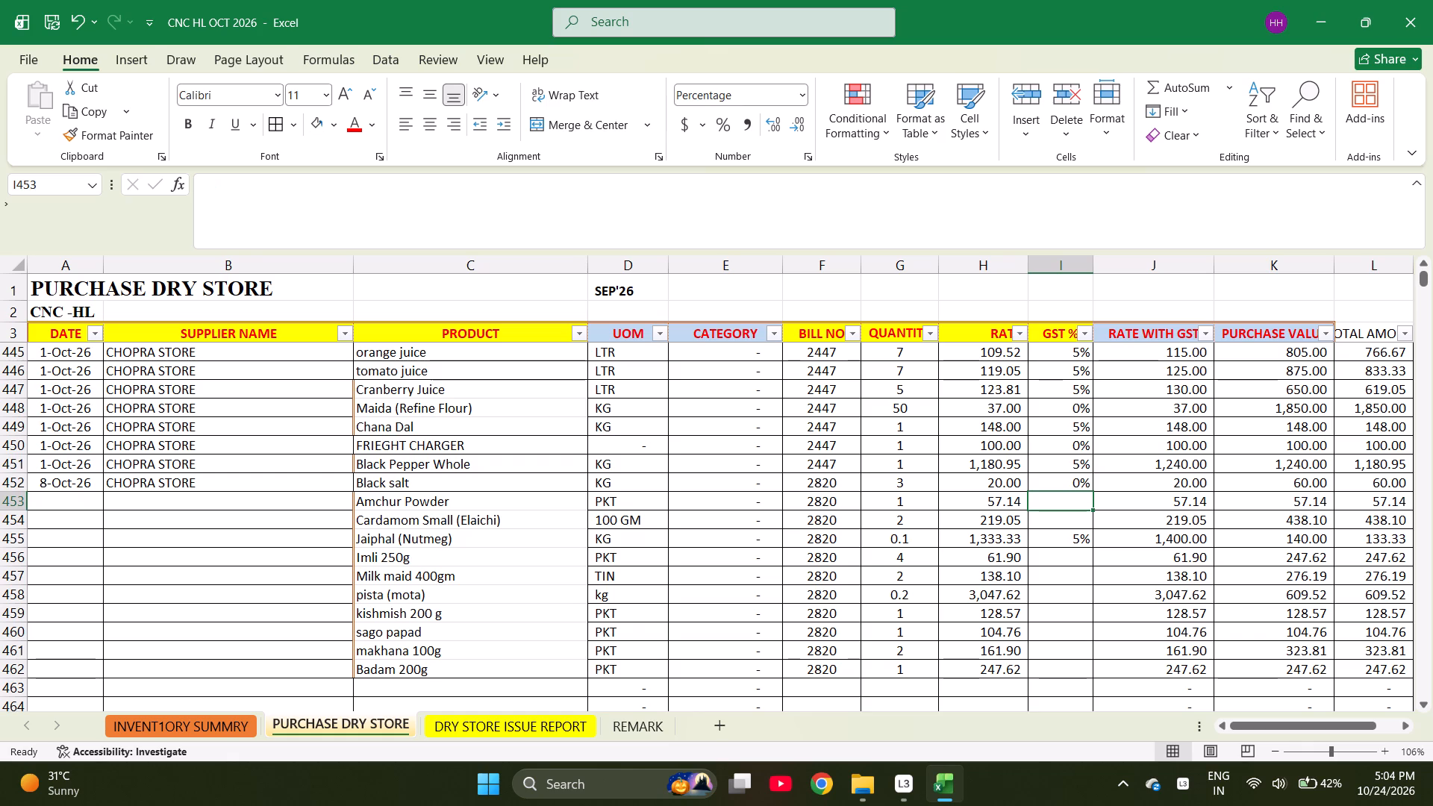
Set GST % to 5% on every bill 2820 row from Amchur Powder through Badam 200g.
{"action": "key", "text": "5"}
{"action": "key", "text": "Return"}
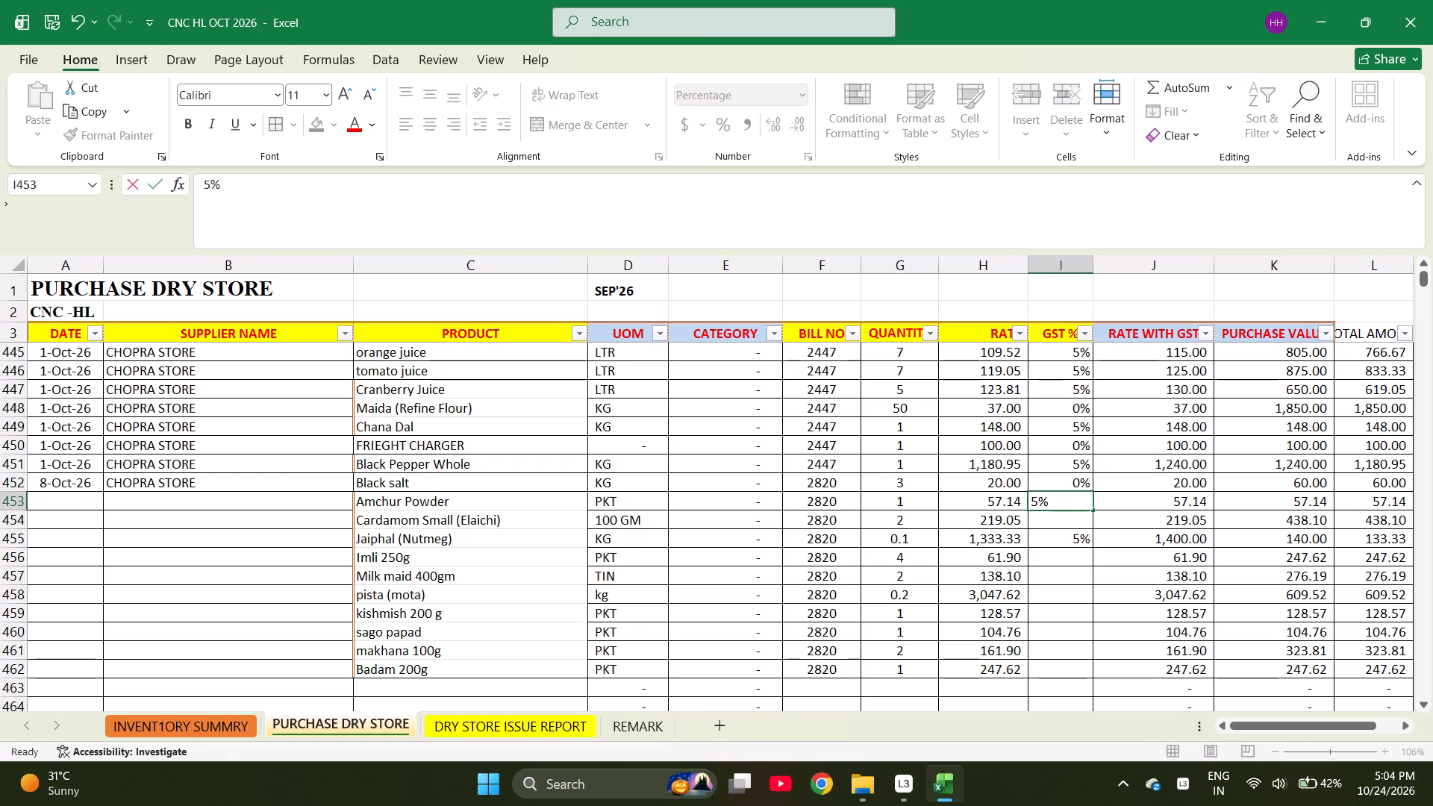
{"action": "key", "text": "5"}
{"action": "key", "text": "Return"}
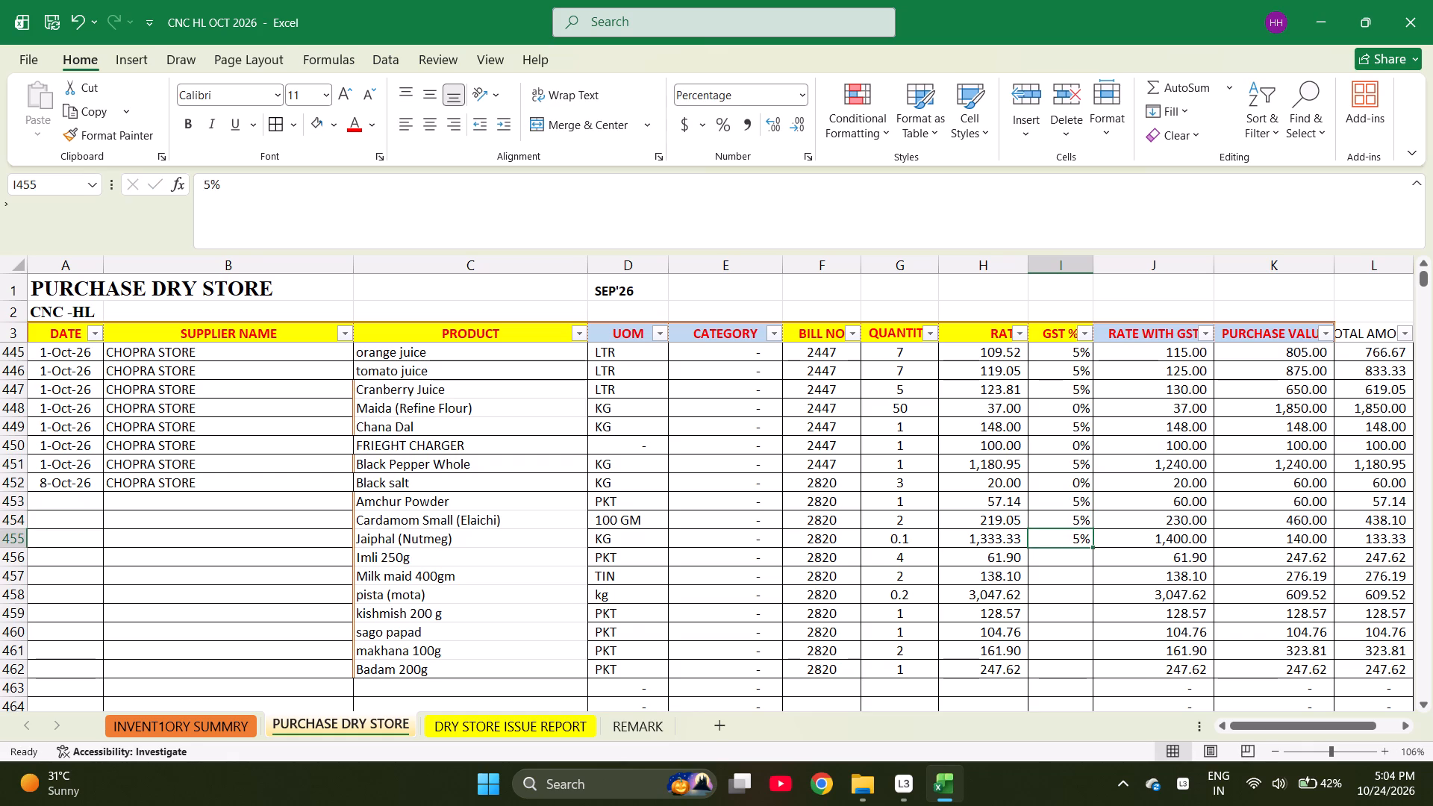
{"action": "key", "text": "5"}
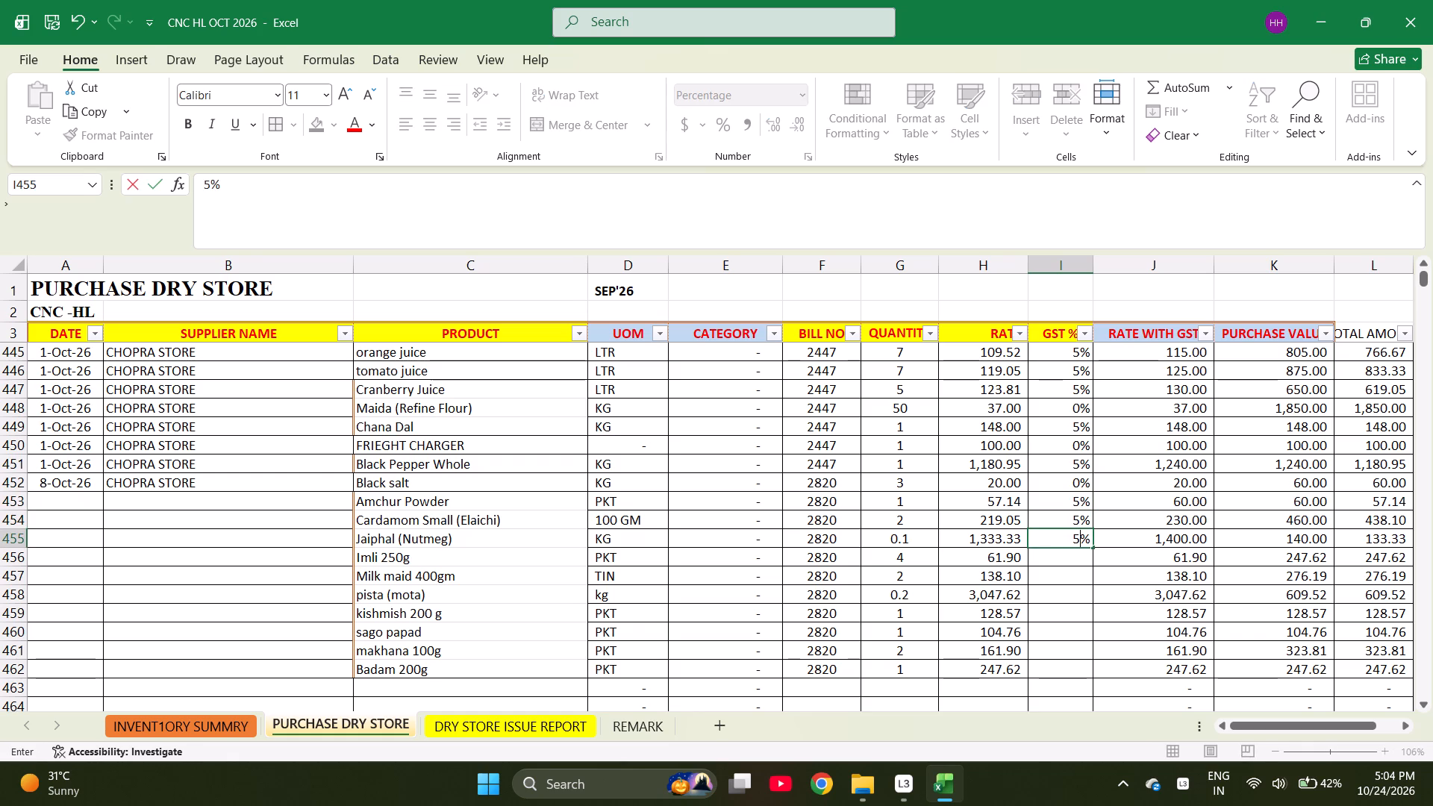
{"action": "key", "text": "Return"}
{"action": "key", "text": "5"}
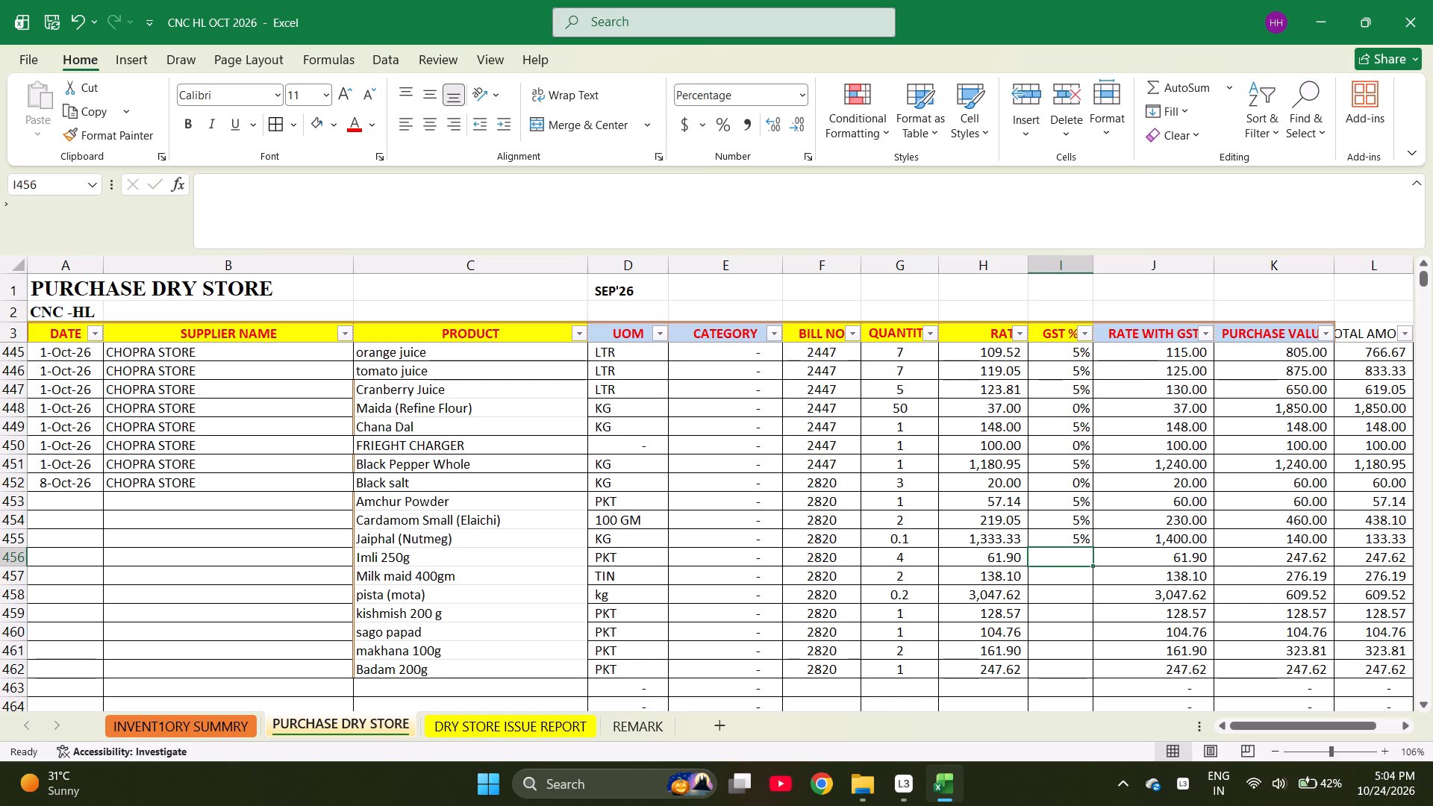
{"action": "key", "text": "Return"}
{"action": "key", "text": "5"}
{"action": "key", "text": "Return"}
{"action": "key", "text": "5"}
{"action": "key", "text": "Return"}
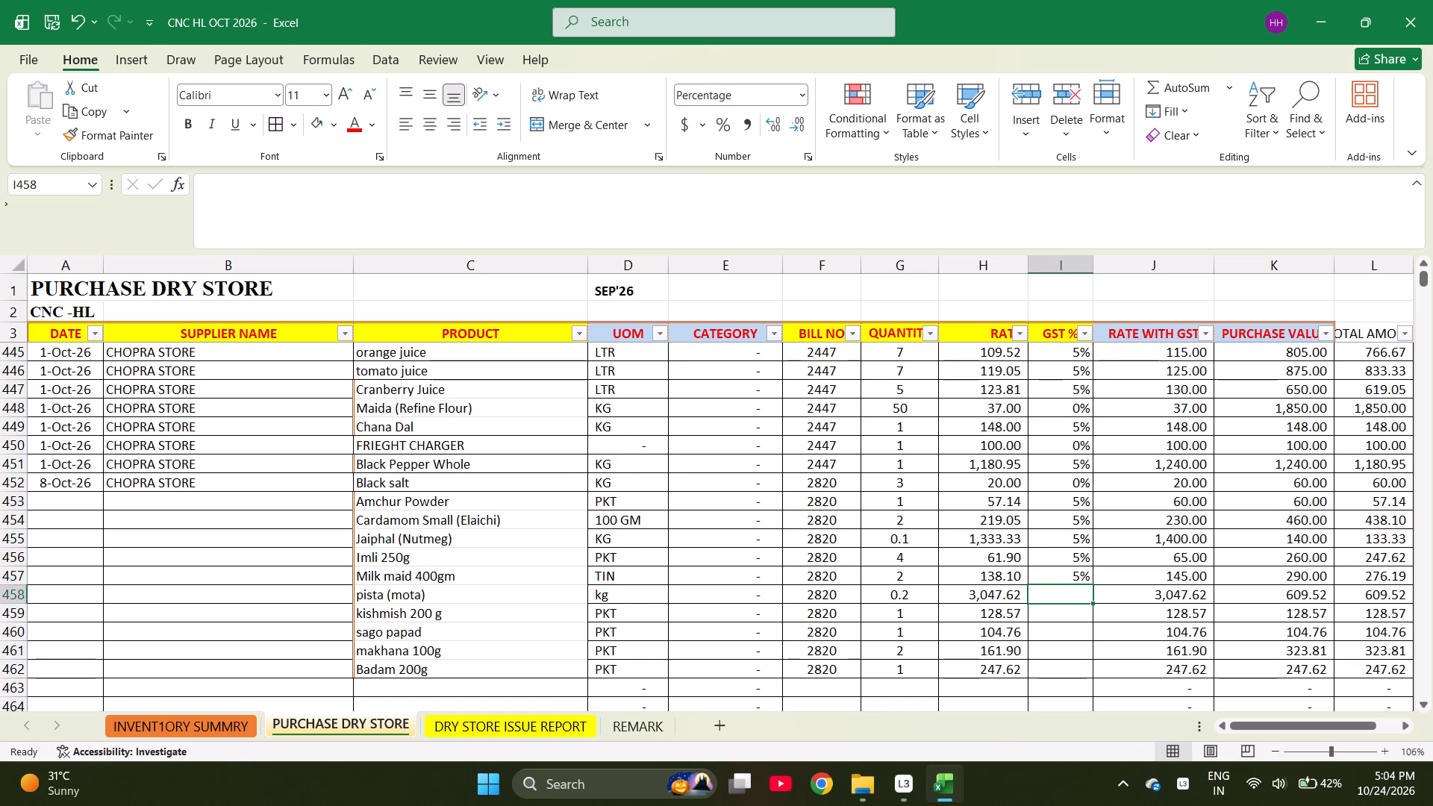
{"action": "key", "text": "5"}
{"action": "key", "text": "Return"}
{"action": "key", "text": "5"}
{"action": "key", "text": "Return"}
{"action": "key", "text": "5"}
{"action": "key", "text": "Return"}
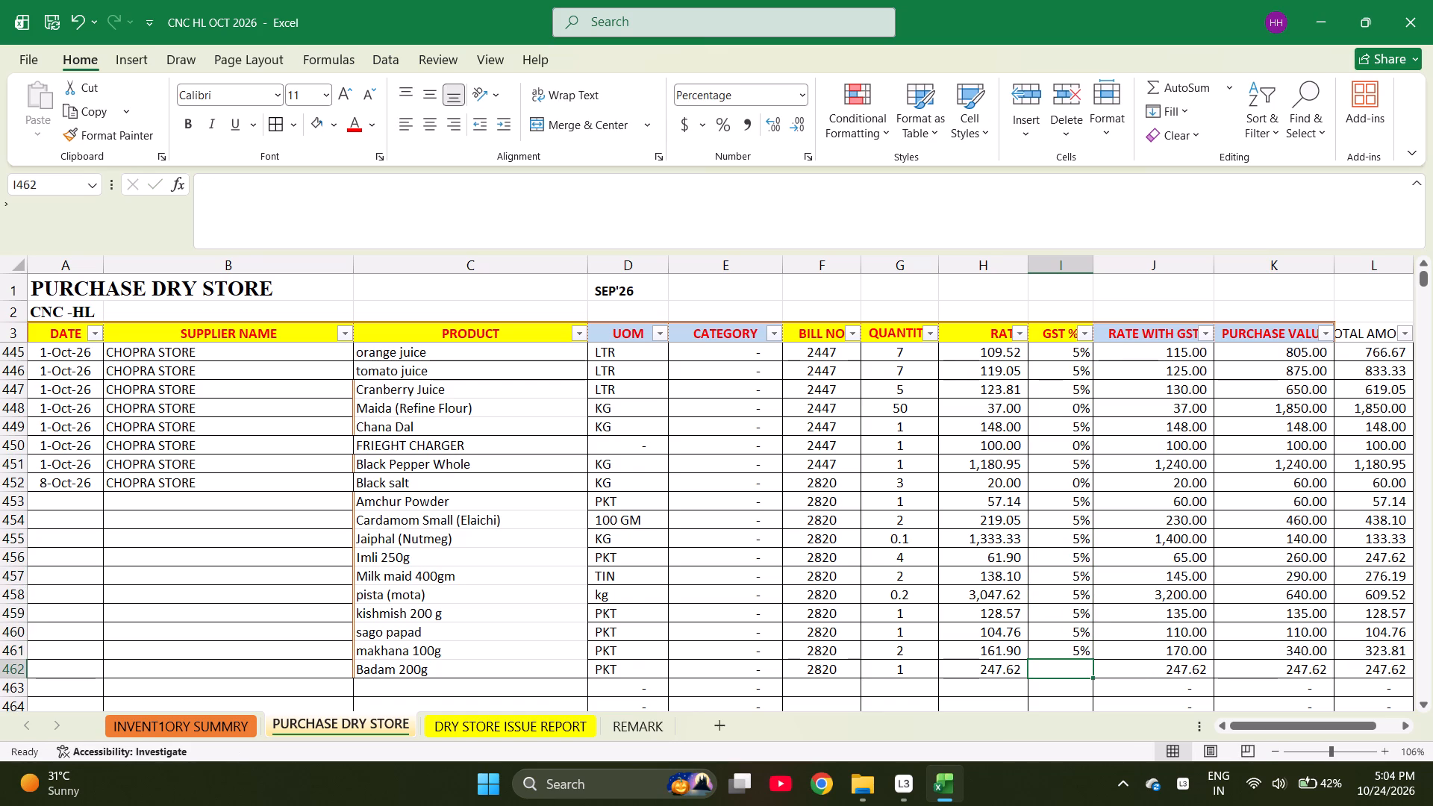
{"action": "key", "text": "5"}
{"action": "key", "text": "Left"}
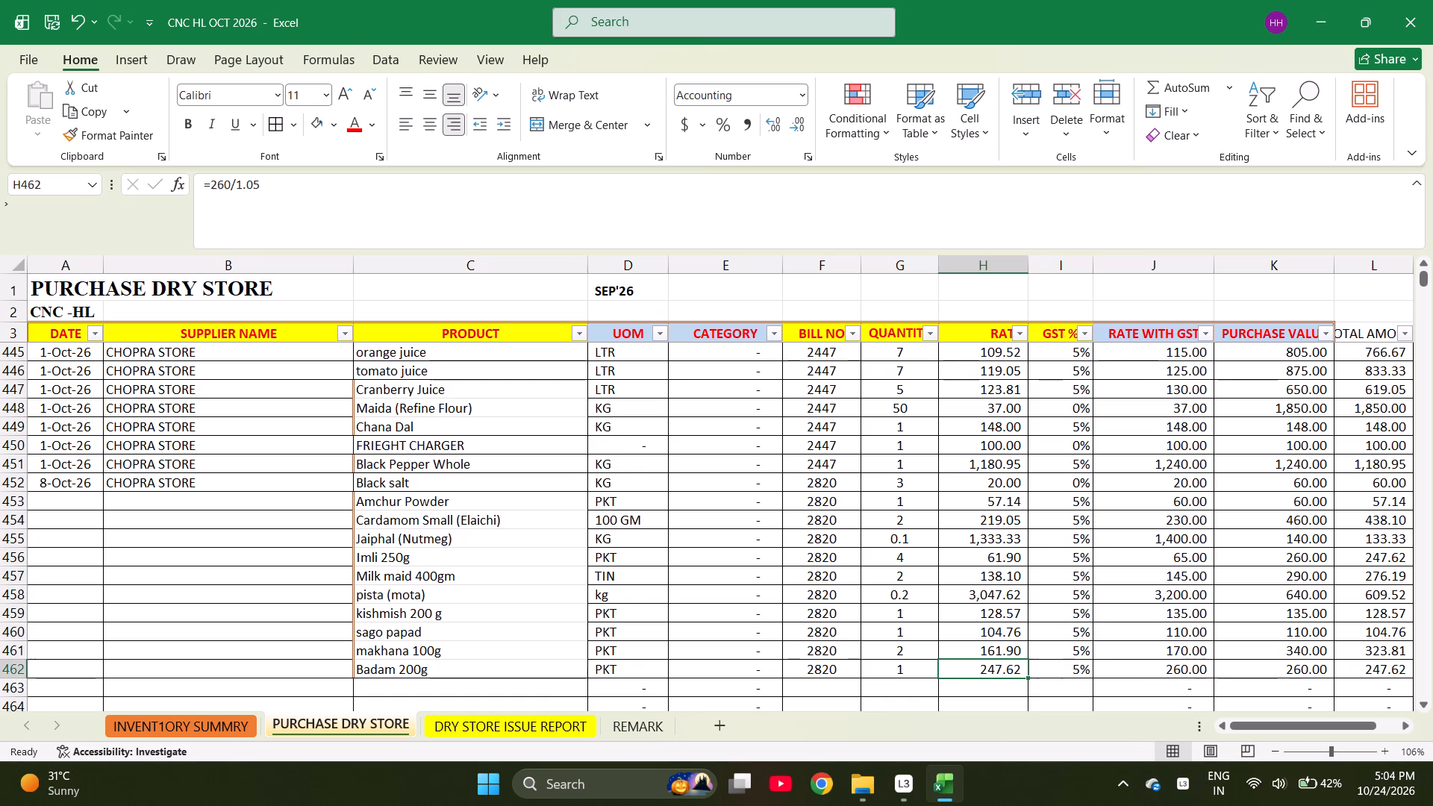
Fill the date 8-Oct-26 and supplier CHOPRA STORE down from the Black salt row through the Badam 200g row.
{"action": "key", "text": "Left"}
{"action": "key", "text": "Left"}
{"action": "key", "text": "Left"}
{"action": "key", "text": "Left"}
{"action": "key", "text": "Left"}
{"action": "key", "text": "Left"}
{"action": "key", "text": "Left"}
{"action": "key", "text": "Left"}
{"action": "key", "text": "Left"}
{"action": "key", "text": "Left"}
{"action": "key", "text": "Left"}
{"action": "key", "text": "Left"}
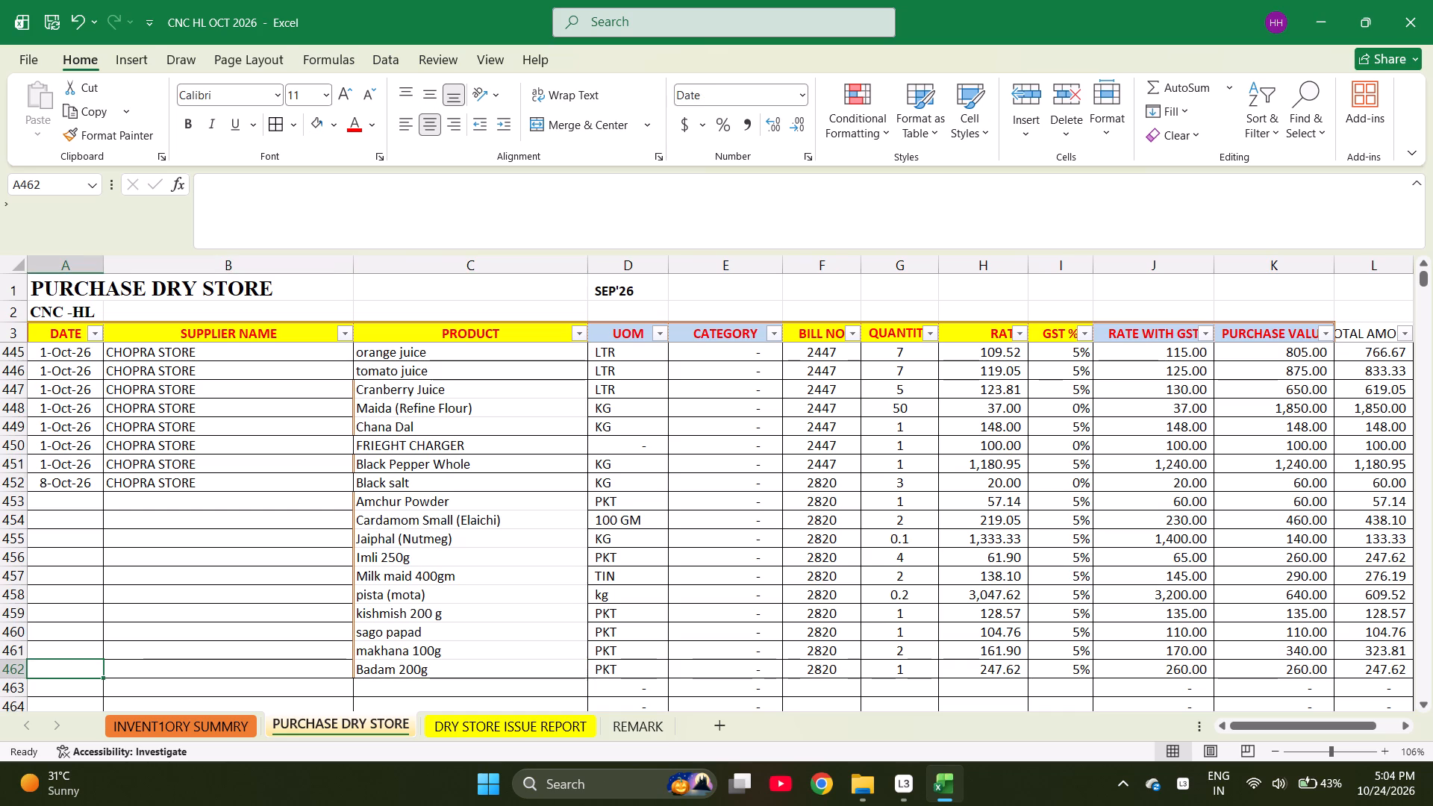
{"action": "key", "text": "ctrl+Up"}
{"action": "key", "text": "shift+Right"}
{"action": "key", "text": "shift+Down"}
{"action": "key", "text": "shift+Down"}
{"action": "key", "text": "shift+Down"}
{"action": "key", "text": "shift+Down"}
{"action": "key", "text": "shift+Down"}
{"action": "key", "text": "shift+Down"}
{"action": "key", "text": "shift+Down"}
{"action": "key", "text": "shift+Down"}
{"action": "key", "text": "shift+Down"}
{"action": "key", "text": "shift+Down"}
{"action": "key", "text": "shift+Down"}
{"action": "key", "text": "shift+Down"}
{"action": "key", "text": "shift+Down"}
{"action": "key", "text": "shift+Down"}
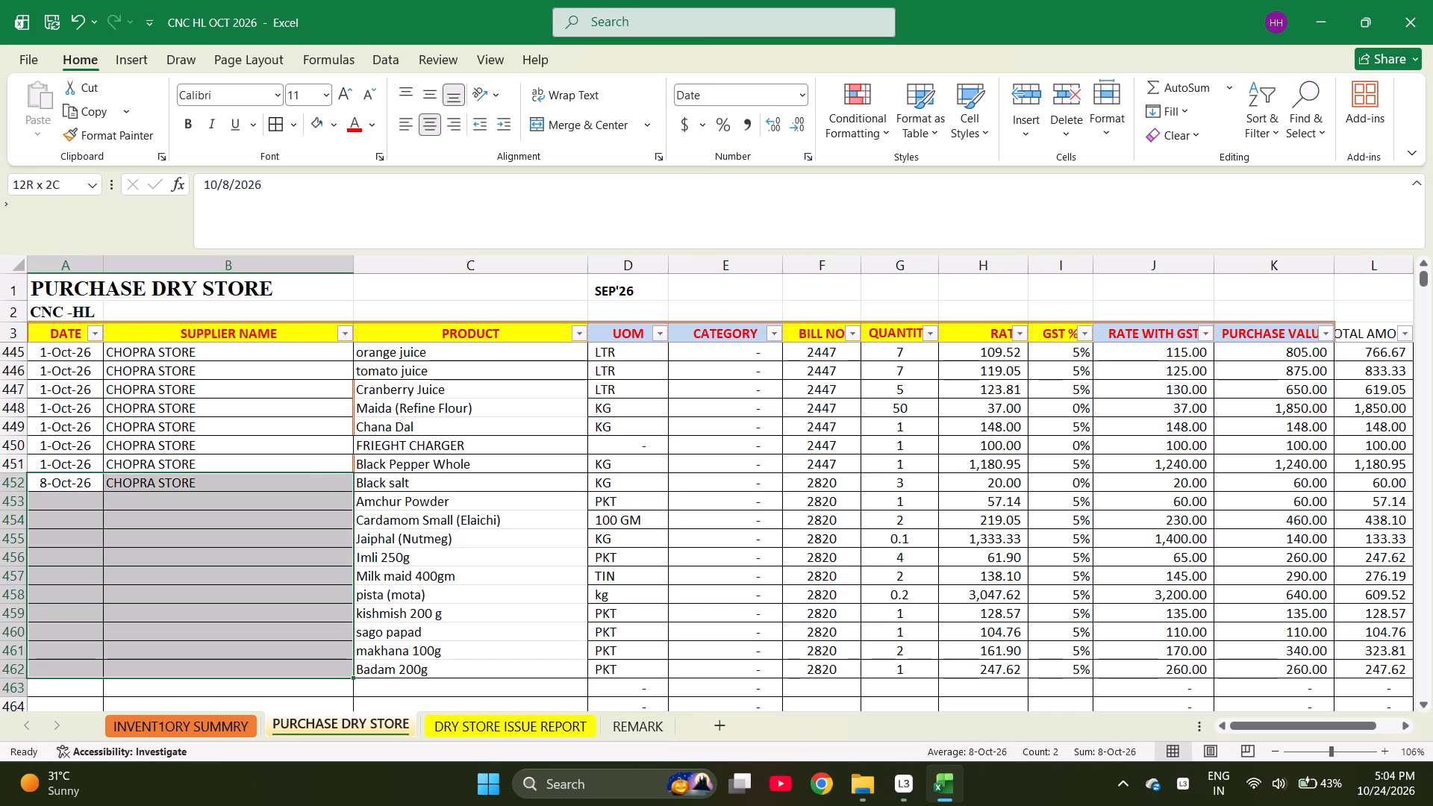
{"action": "key", "text": "shift+Up"}
{"action": "key", "text": "ctrl+d"}
Check the sum of bill 2820's purchase values from Black salt through Badam 200g.
{"action": "key", "text": "Right"}
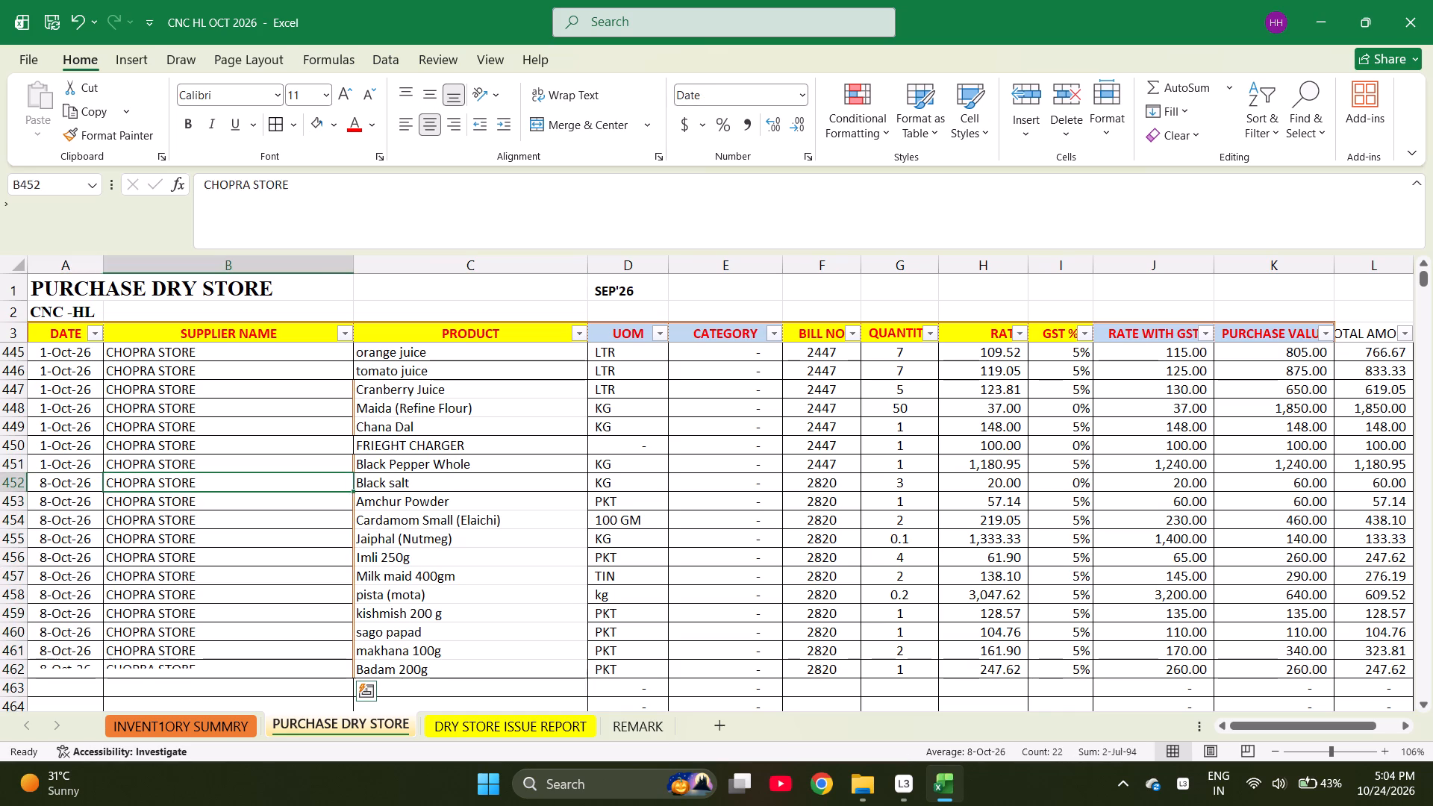
{"action": "key", "text": "Right"}
{"action": "key", "text": "Right"}
{"action": "key", "text": "Right"}
{"action": "key", "text": "Right"}
{"action": "key", "text": "Right"}
{"action": "key", "text": "Right"}
{"action": "key", "text": "Right"}
{"action": "key", "text": "Right"}
{"action": "key", "text": "Right"}
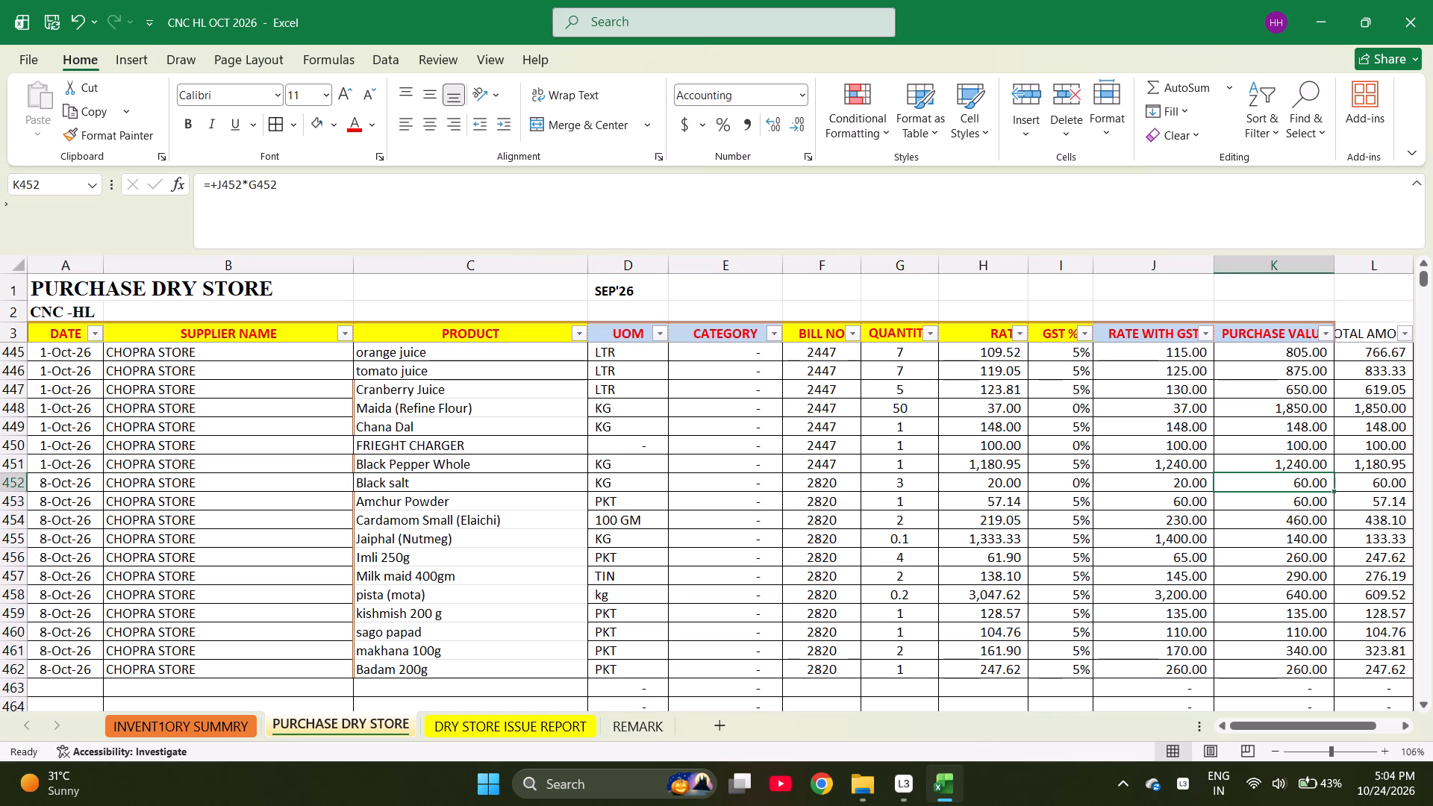
{"action": "key", "text": "shift+Down"}
{"action": "key", "text": "shift+Down"}
{"action": "key", "text": "shift+Down"}
{"action": "key", "text": "shift+Down"}
{"action": "key", "text": "shift+Down"}
{"action": "key", "text": "shift+Down"}
{"action": "key", "text": "shift+Down"}
{"action": "key", "text": "shift+Down"}
{"action": "key", "text": "shift+Down"}
{"action": "key", "text": "shift+Down"}
{"action": "key", "text": "shift+Down"}
{"action": "key", "text": "shift+Down"}
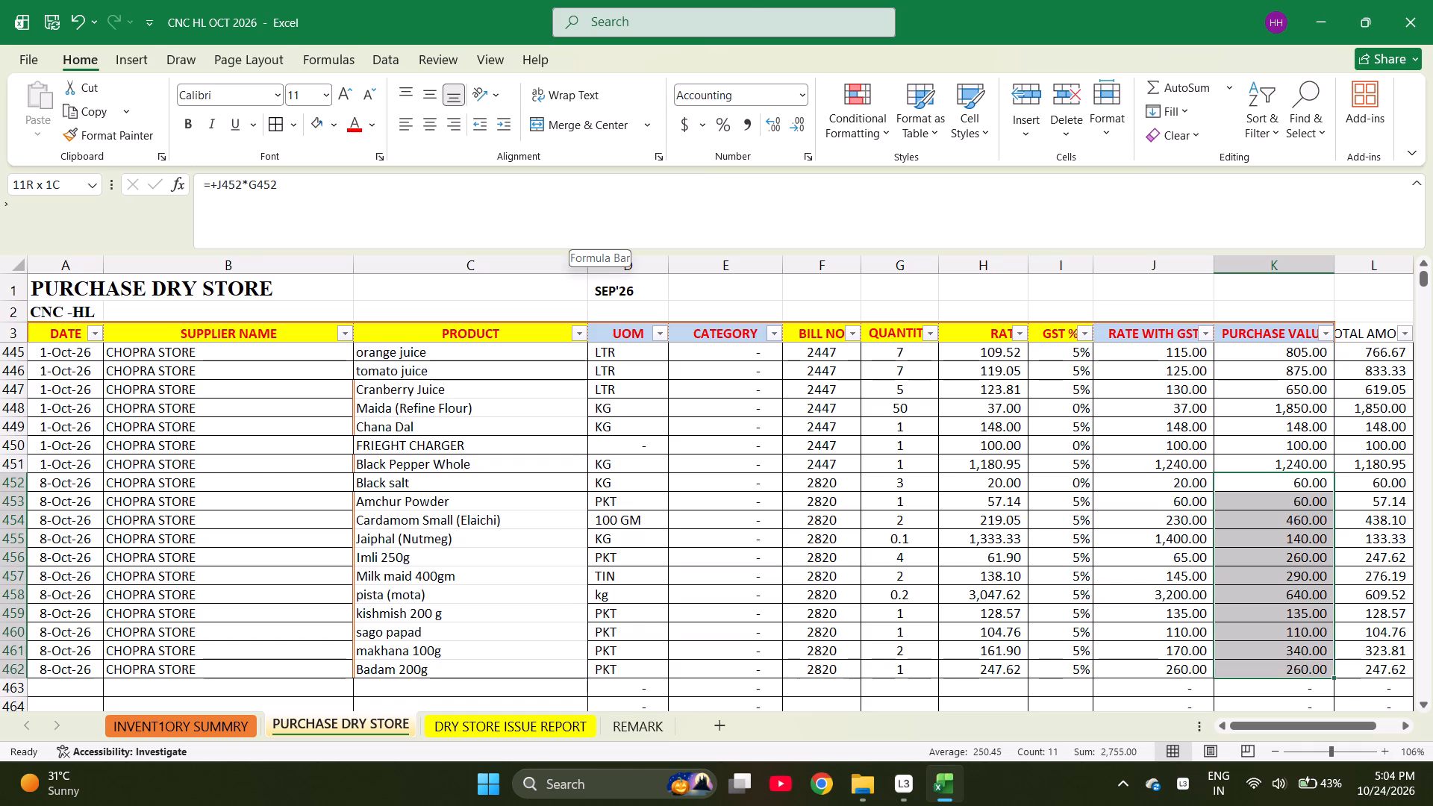
{"action": "key", "text": "Left"}
{"action": "key", "text": "Left"}
{"action": "key", "text": "Left"}
{"action": "key", "text": "Left"}
{"action": "key", "text": "Left"}
{"action": "key", "text": "Left"}
{"action": "key", "text": "Left"}
{"action": "key", "text": "Left"}
{"action": "key", "text": "Left"}
{"action": "key", "text": "Left"}
{"action": "key", "text": "Left"}
{"action": "key", "text": "Left"}
{"action": "key", "text": "Left"}
{"action": "key", "text": "Left"}
{"action": "key", "text": "Left"}
{"action": "key", "text": "Left"}
{"action": "key", "text": "Left"}
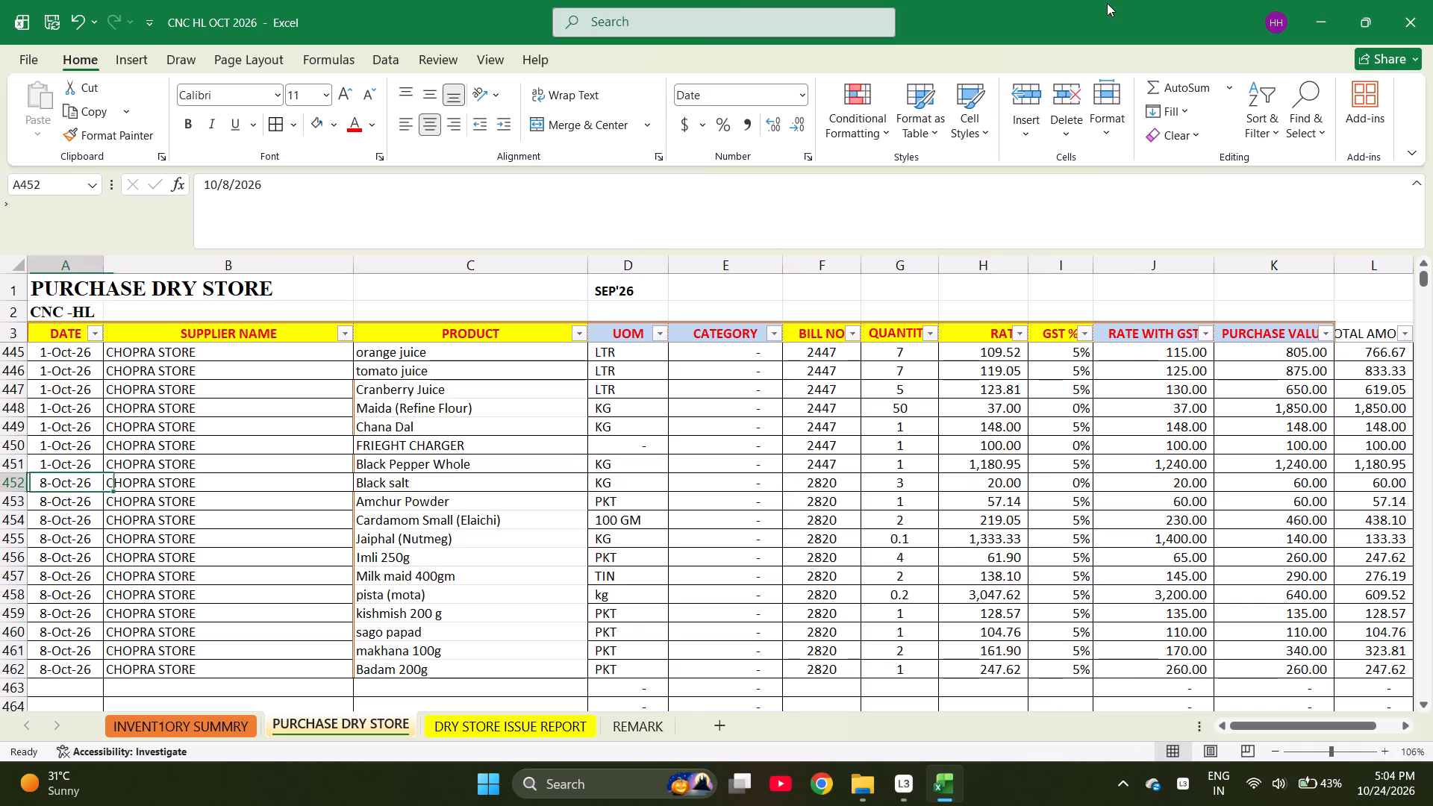
Delete the REMARK sheet holding the pending note for CHOPRA STORE's 8 Oct bill.
{"action": "left_click", "coordinate": [636, 728]}
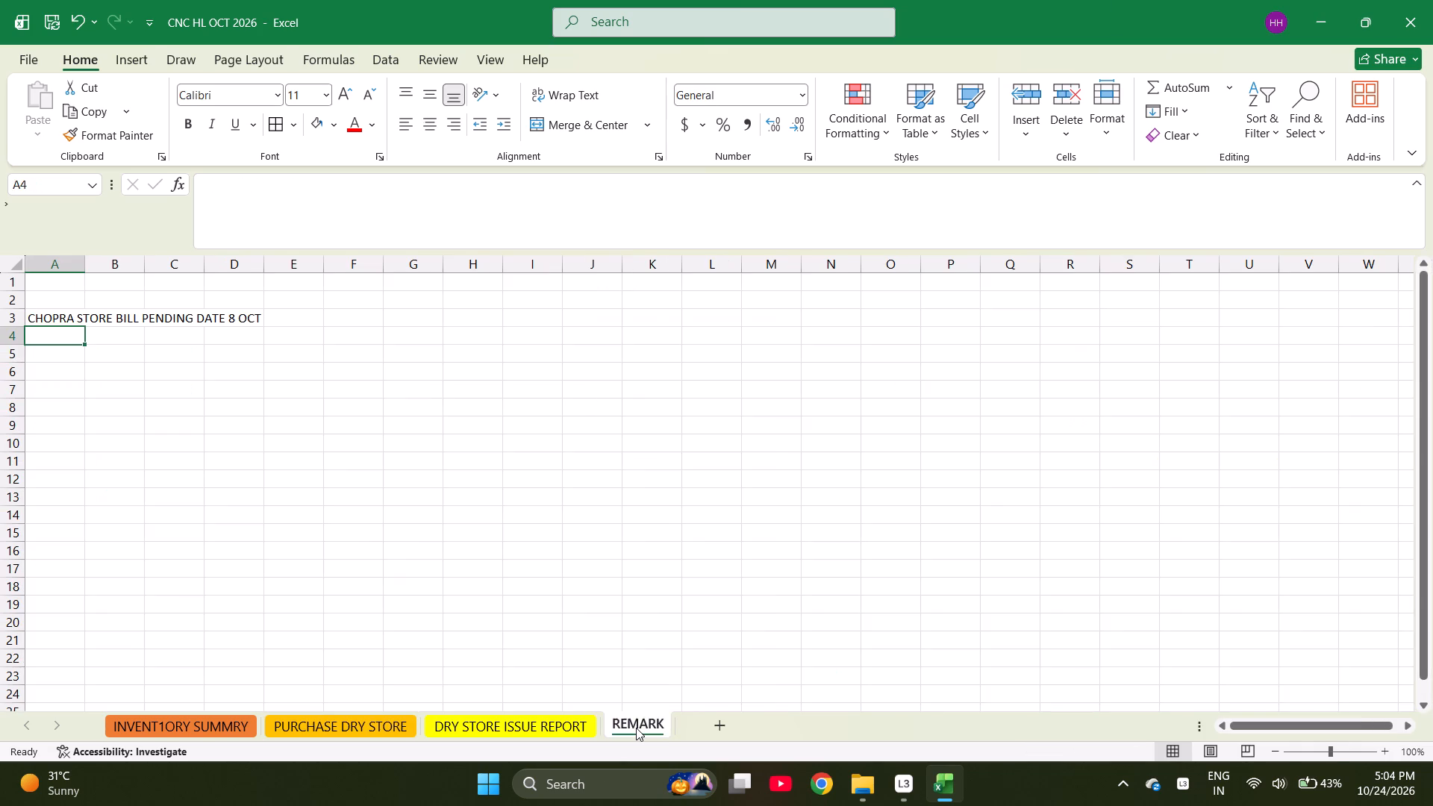
{"action": "right_click", "coordinate": [636, 728]}
{"action": "left_click", "coordinate": [713, 502]}
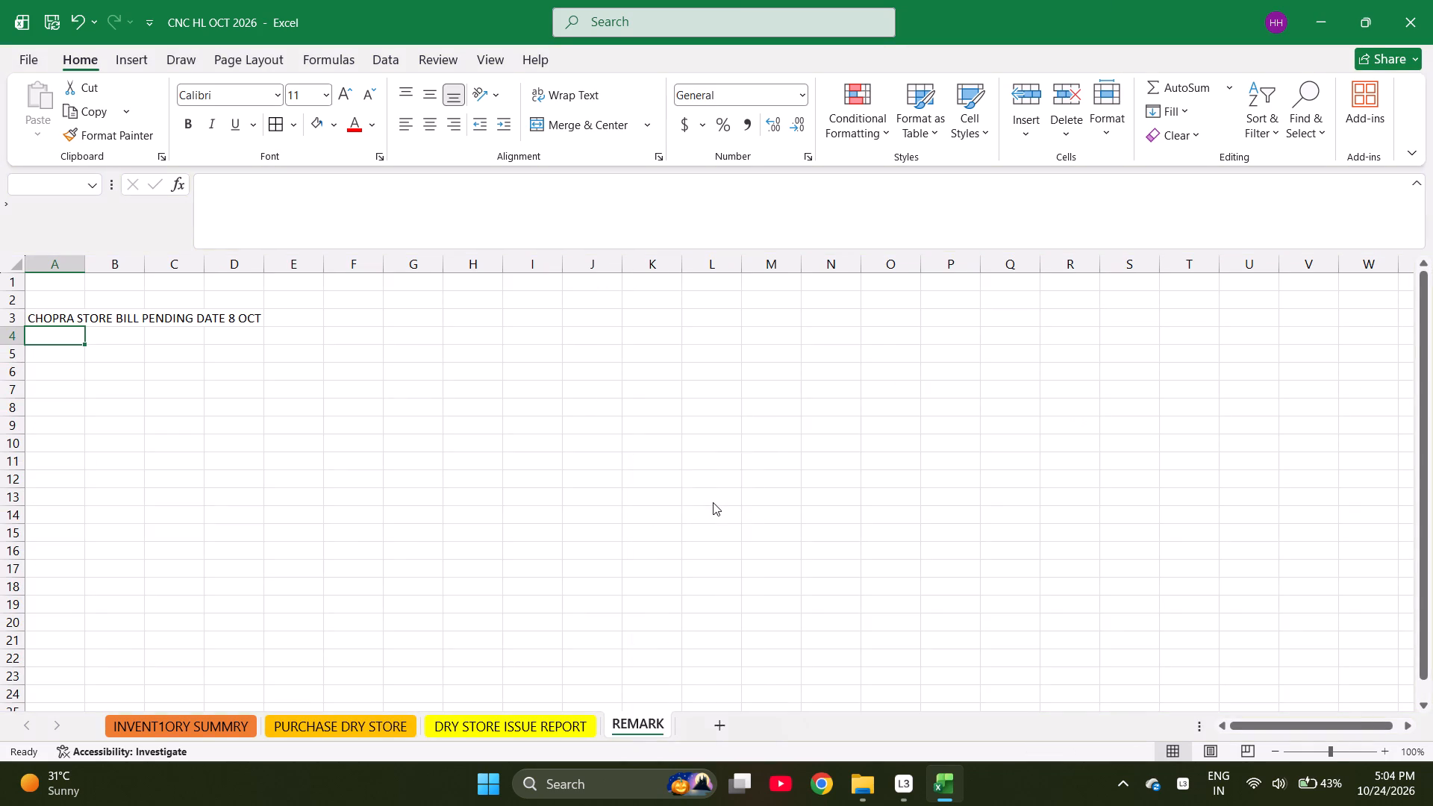
{"action": "left_click", "coordinate": [762, 423]}
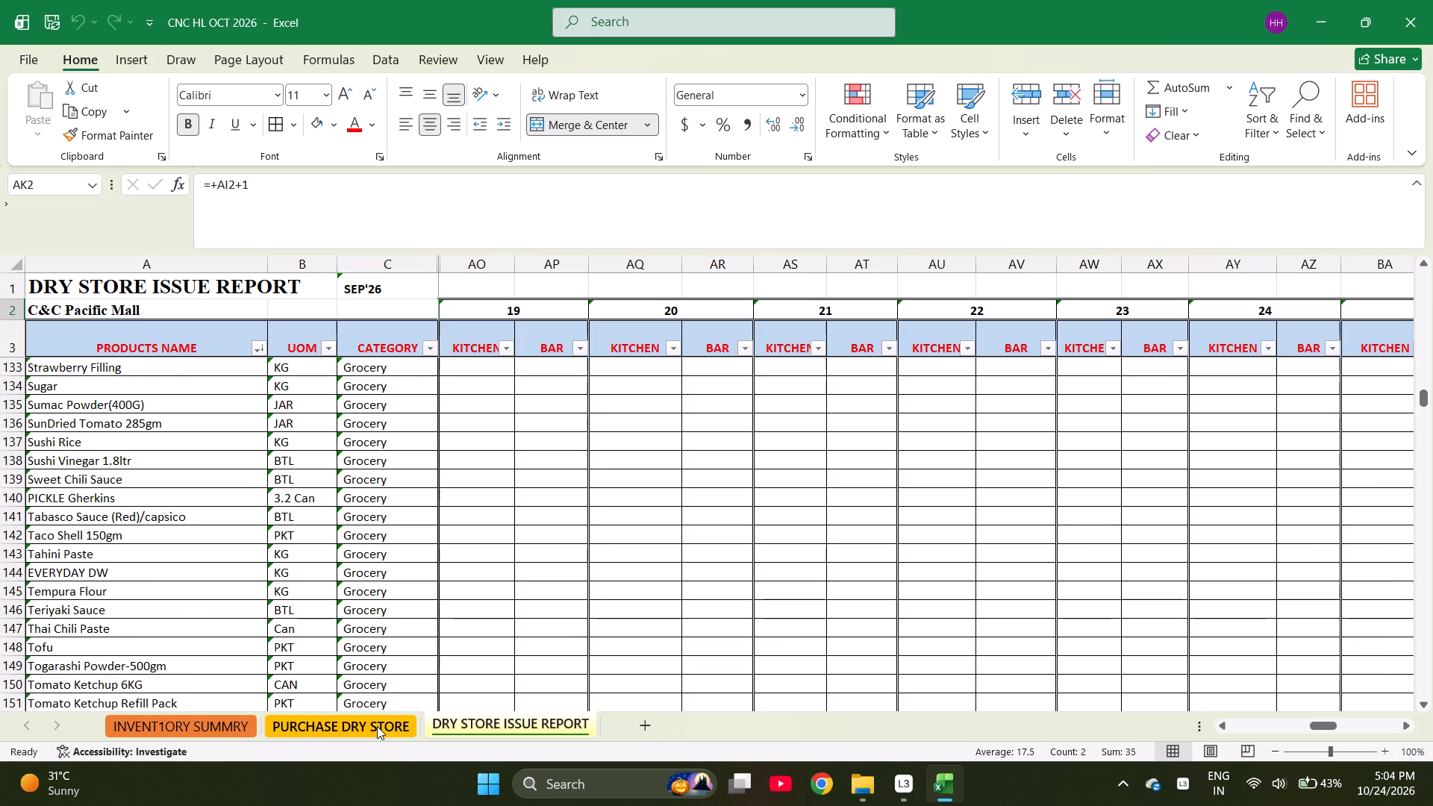
Return to the first entries of the PURCHASE DRY STORE sheet and save the workbook.
{"action": "left_click", "coordinate": [377, 726]}
{"action": "scroll", "coordinate": [579, 471], "scroll_direction": "down", "scroll_amount": 2}
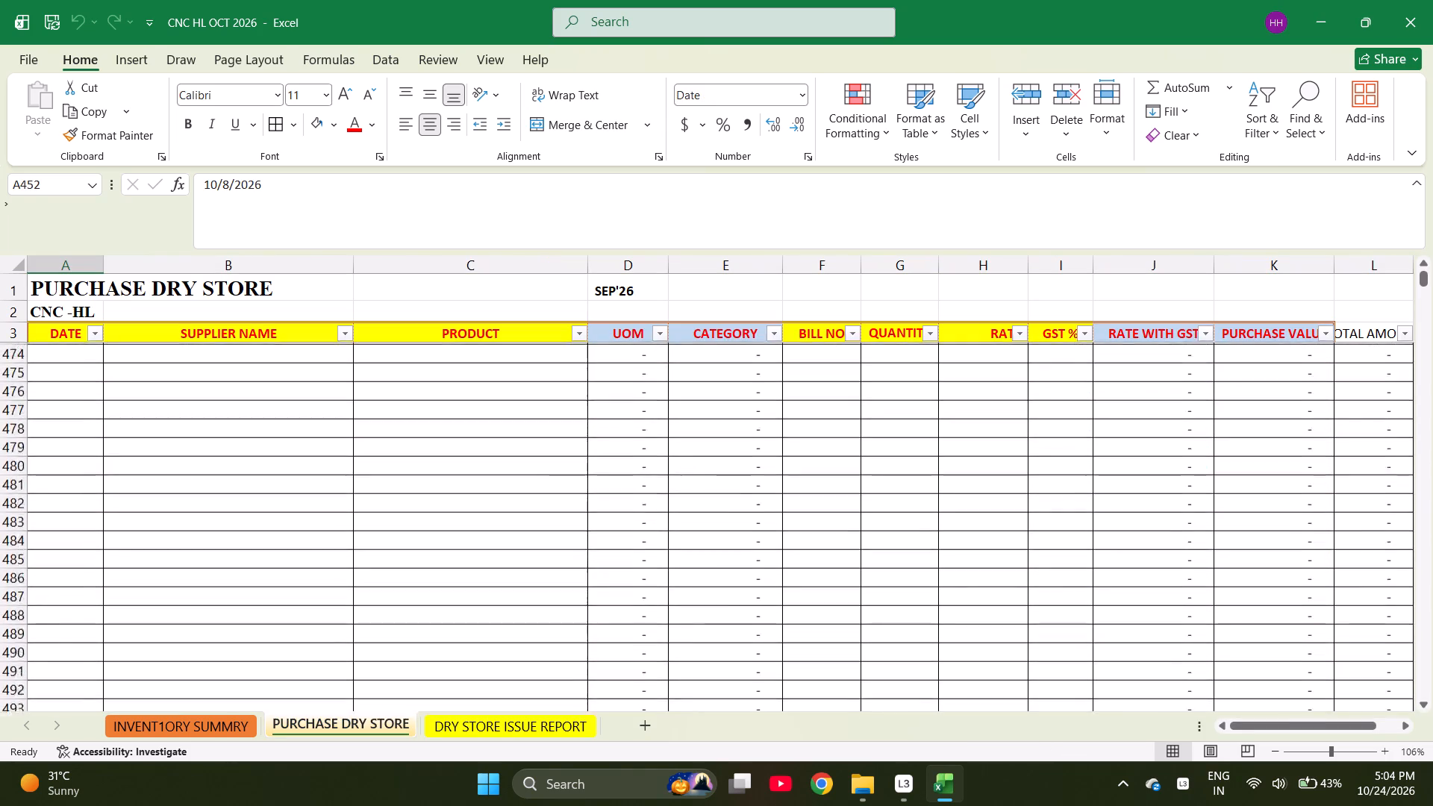
{"action": "scroll", "coordinate": [579, 471], "scroll_direction": "up", "scroll_amount": 12}
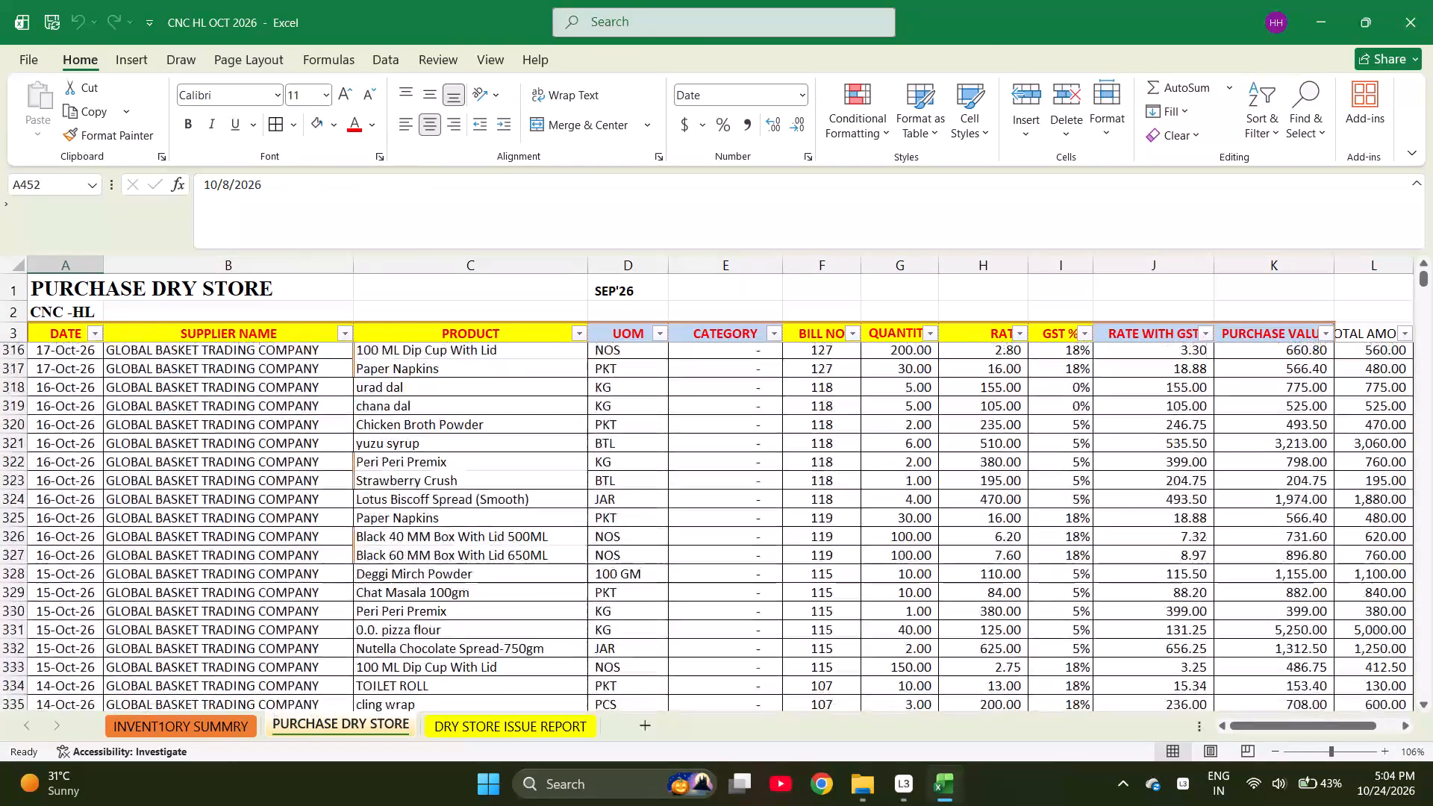
{"action": "scroll", "coordinate": [579, 471], "scroll_direction": "up", "scroll_amount": 11}
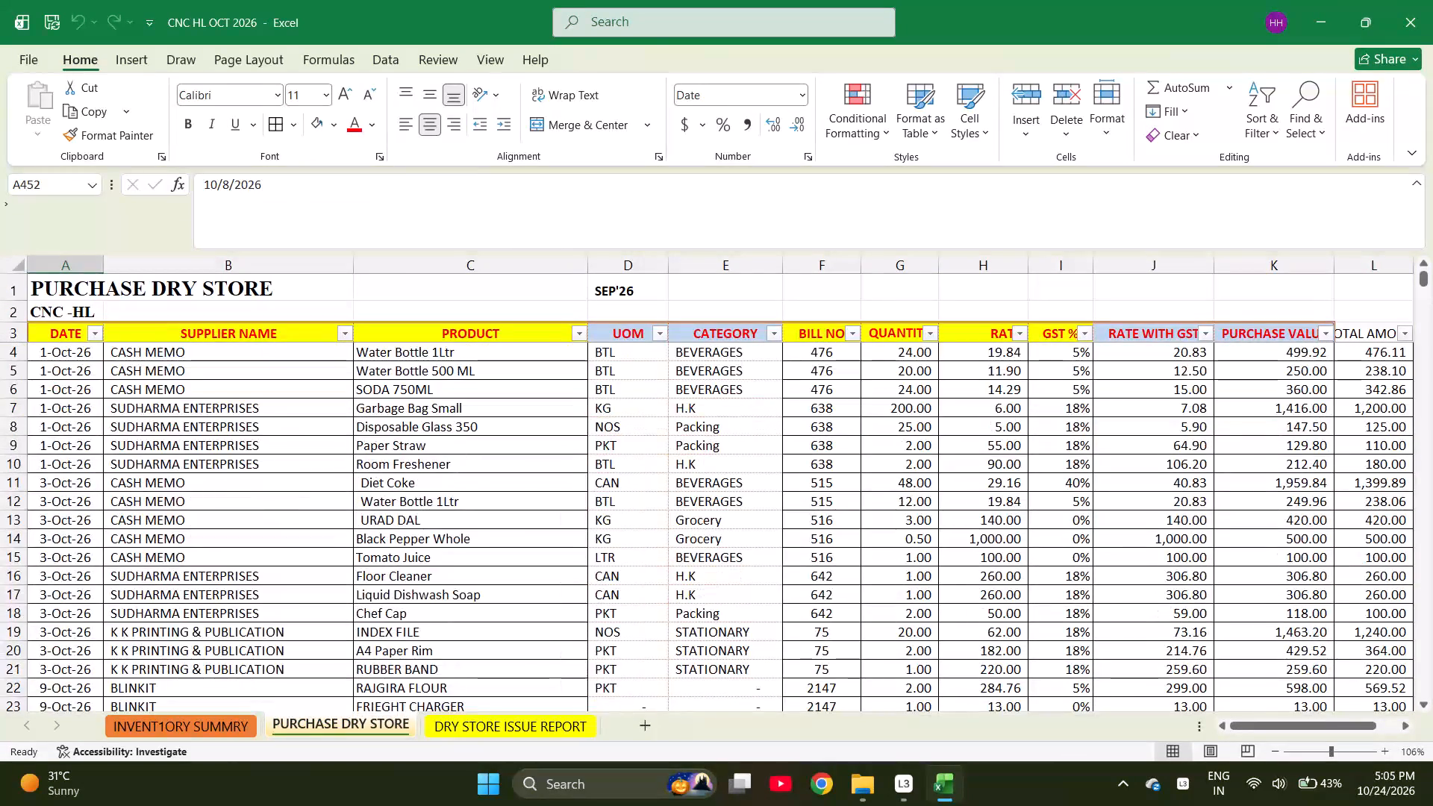
{"action": "left_click", "coordinate": [82, 589]}
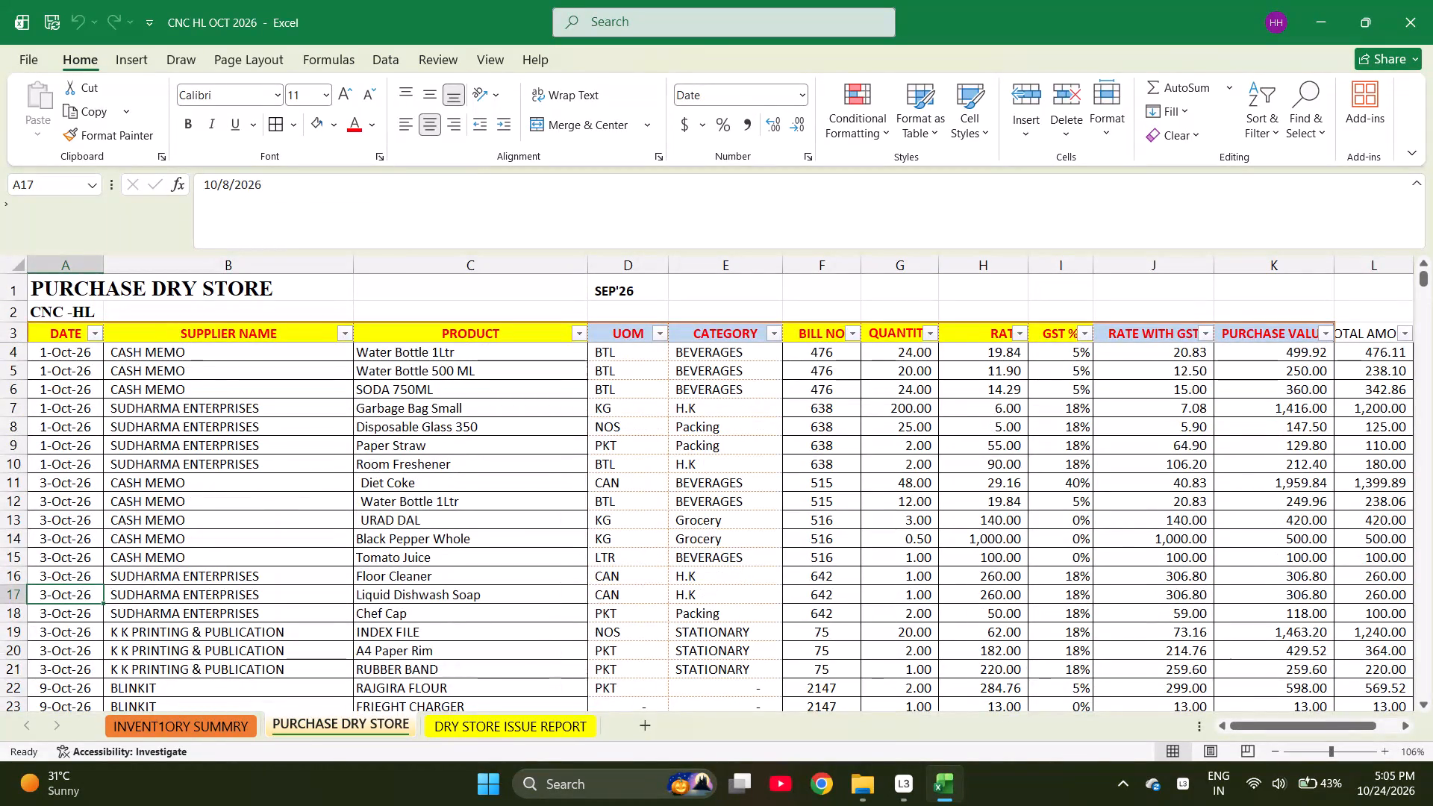
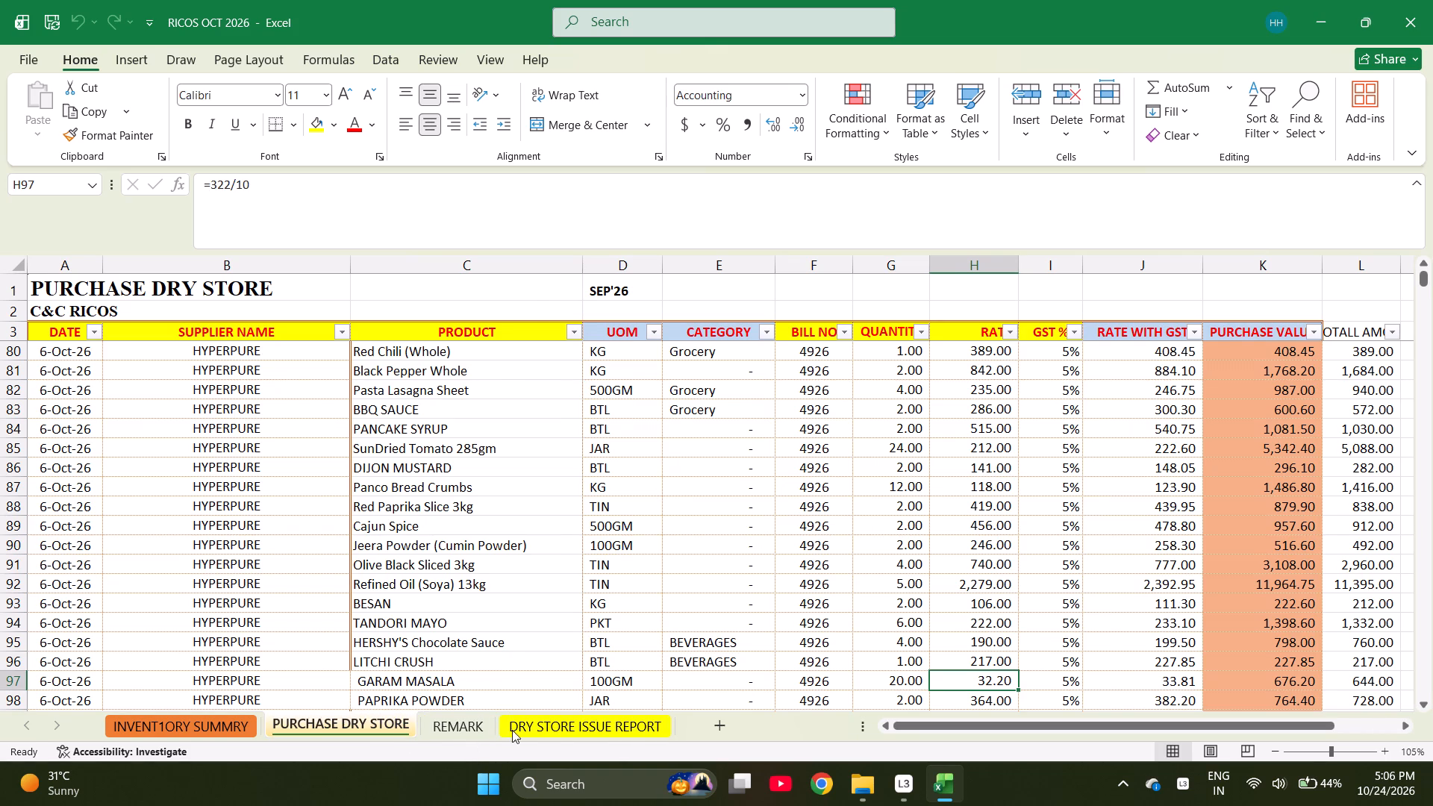
Examine the PURCHASE DRY STORE sheet down to its last October bill entries.
{"action": "left_click", "coordinate": [535, 731]}
{"action": "left_click_drag", "start_coordinate": [361, 720], "coordinate": [367, 634]}
{"action": "scroll", "coordinate": [367, 634], "scroll_direction": "down", "scroll_amount": 8}
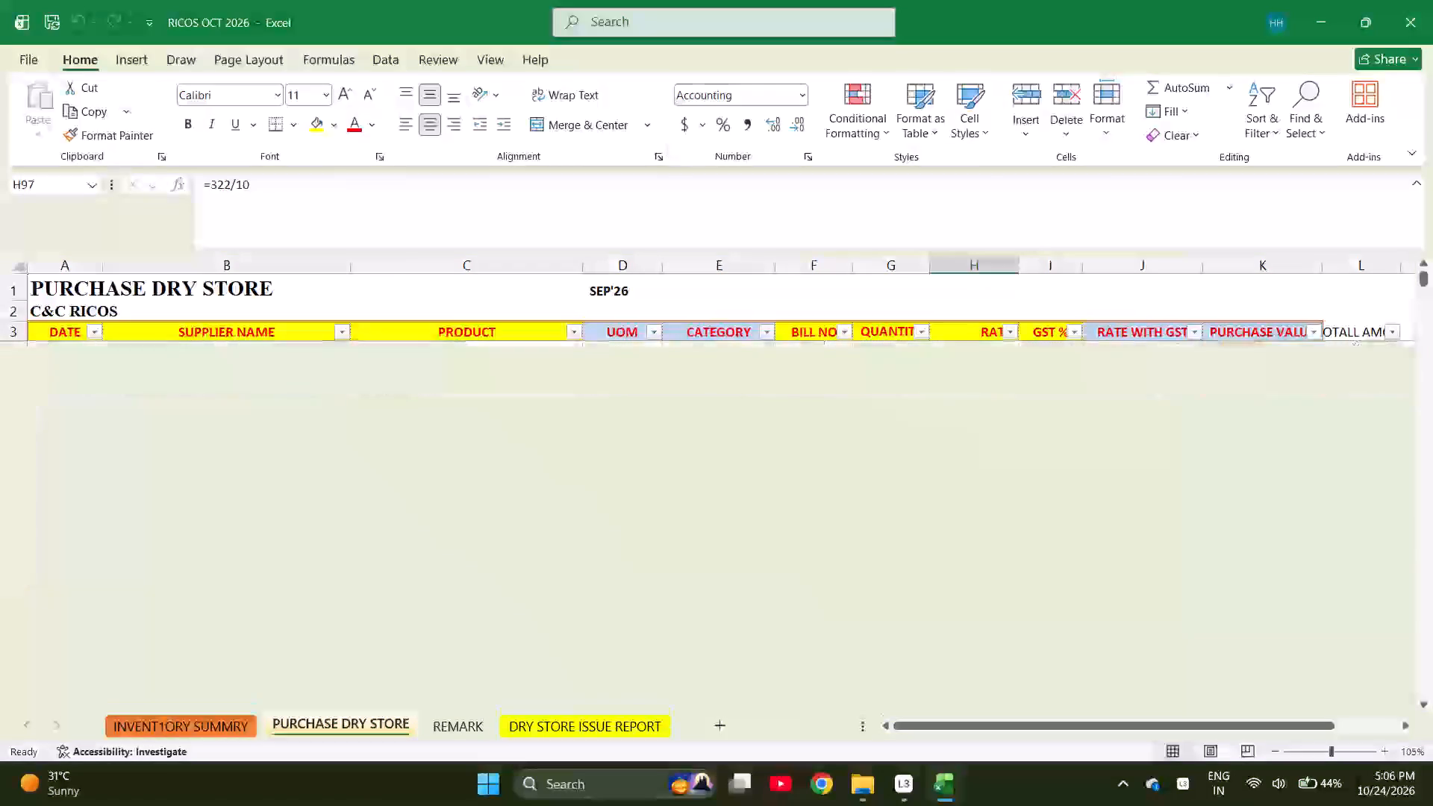
{"action": "scroll", "coordinate": [367, 634], "scroll_direction": "up", "scroll_amount": 5}
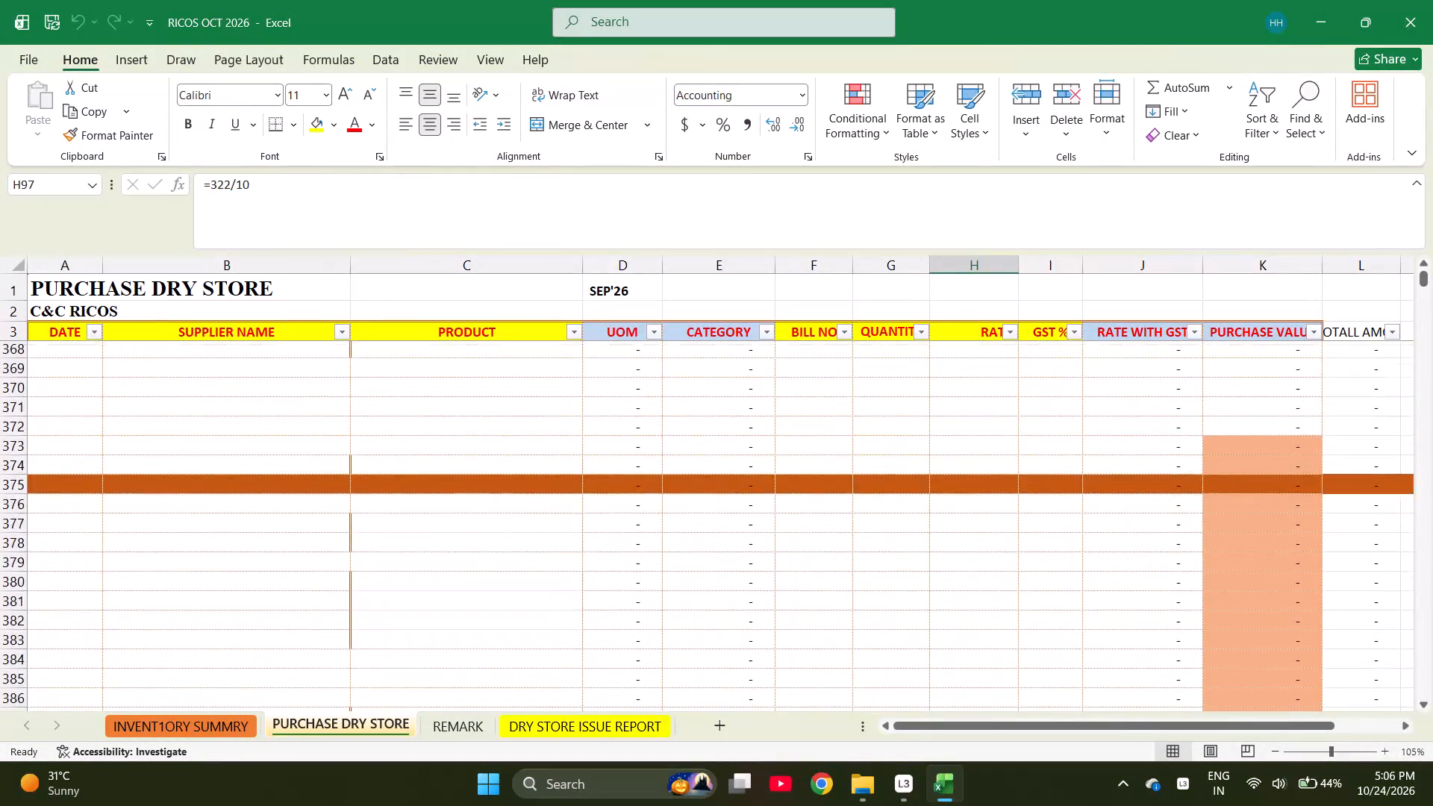
{"action": "scroll", "coordinate": [367, 634], "scroll_direction": "up", "scroll_amount": 3}
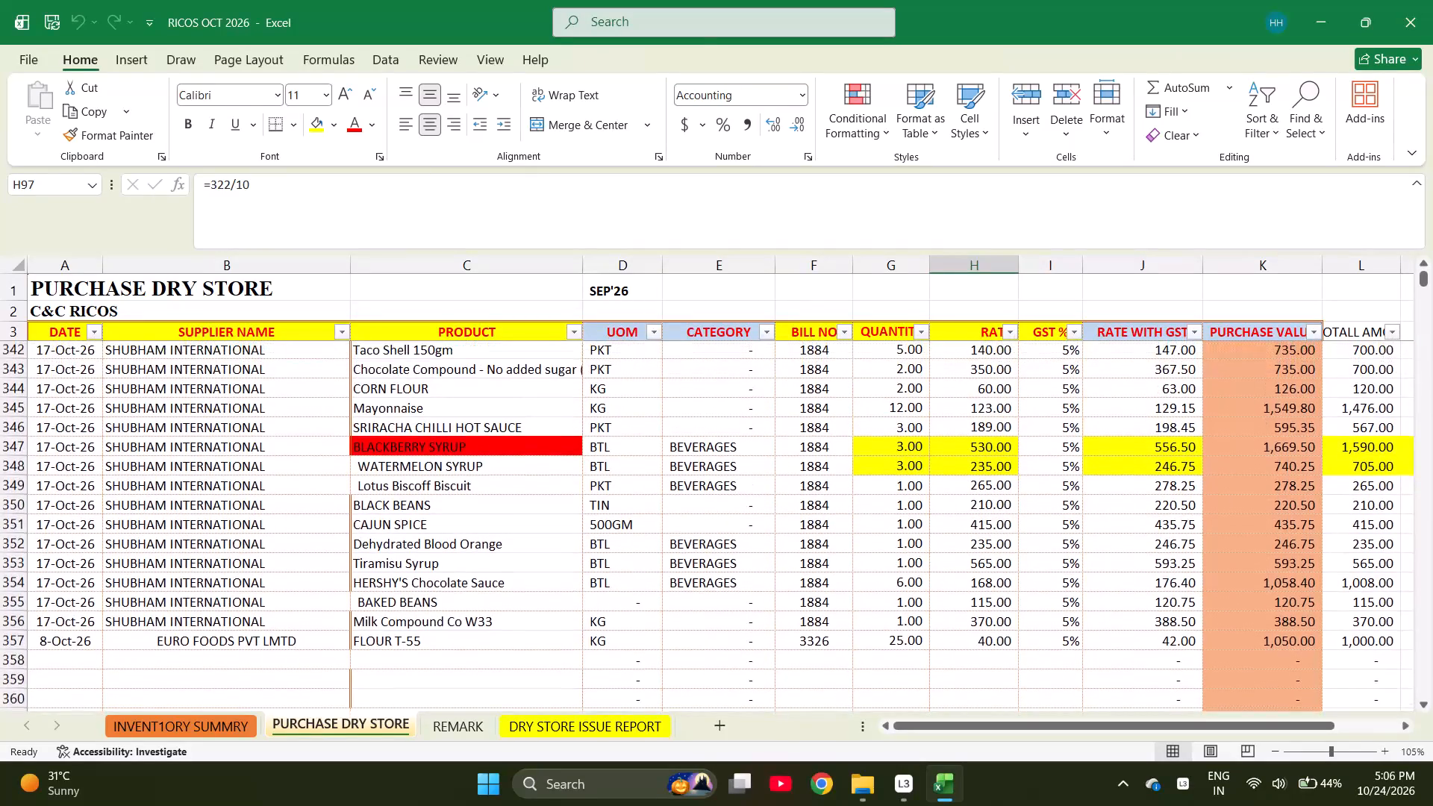
{"action": "scroll", "coordinate": [367, 634], "scroll_direction": "up", "scroll_amount": 1}
Open the DRY STORE ISSUE REPORT sheet to view its daily kitchen and bar columns.
{"action": "left_click", "coordinate": [525, 716]}
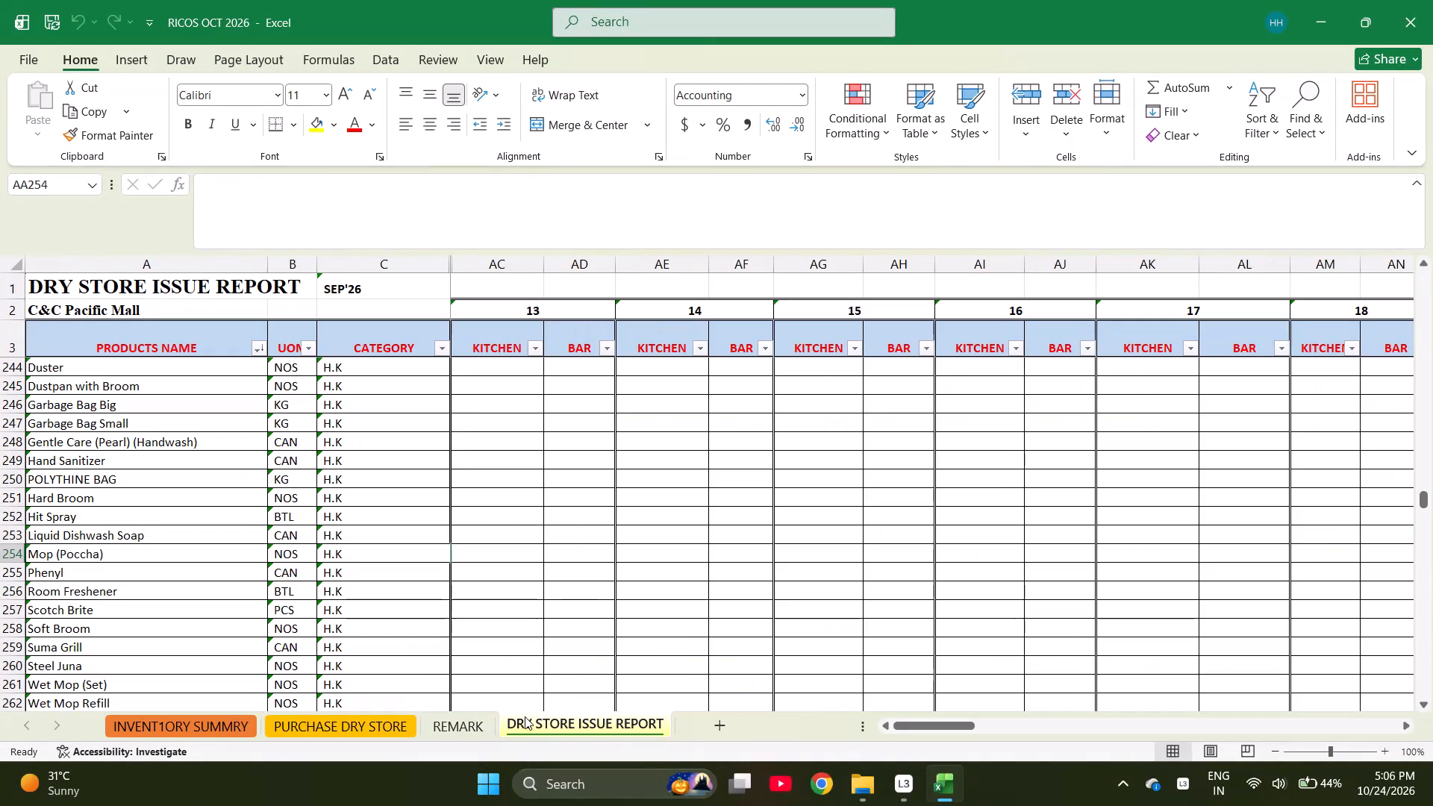
{"action": "left_click", "coordinate": [482, 506]}
Switch to Loggy3 and stop the running recording session.
{"action": "key", "text": "alt+Tab"}
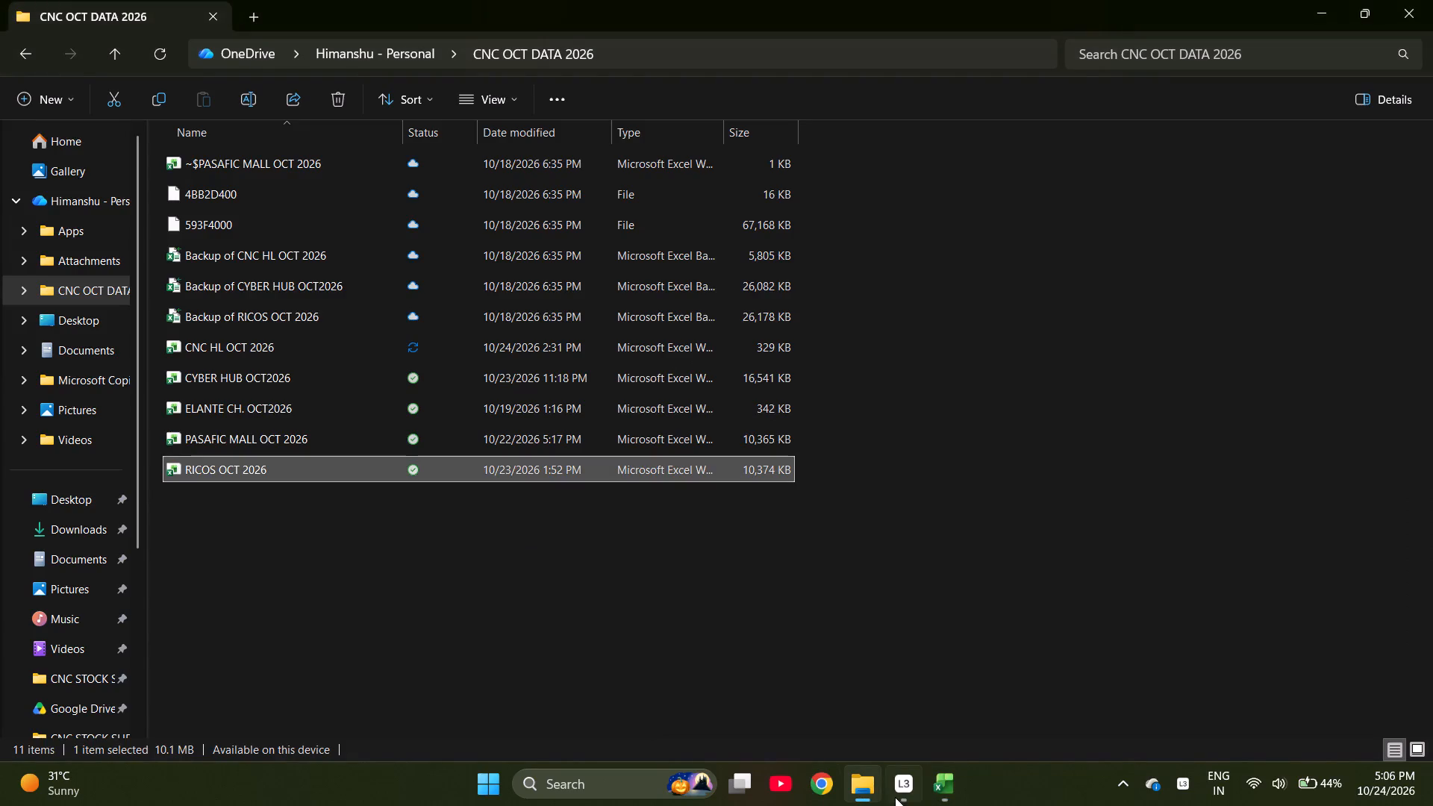
{"action": "left_click", "coordinate": [912, 802]}
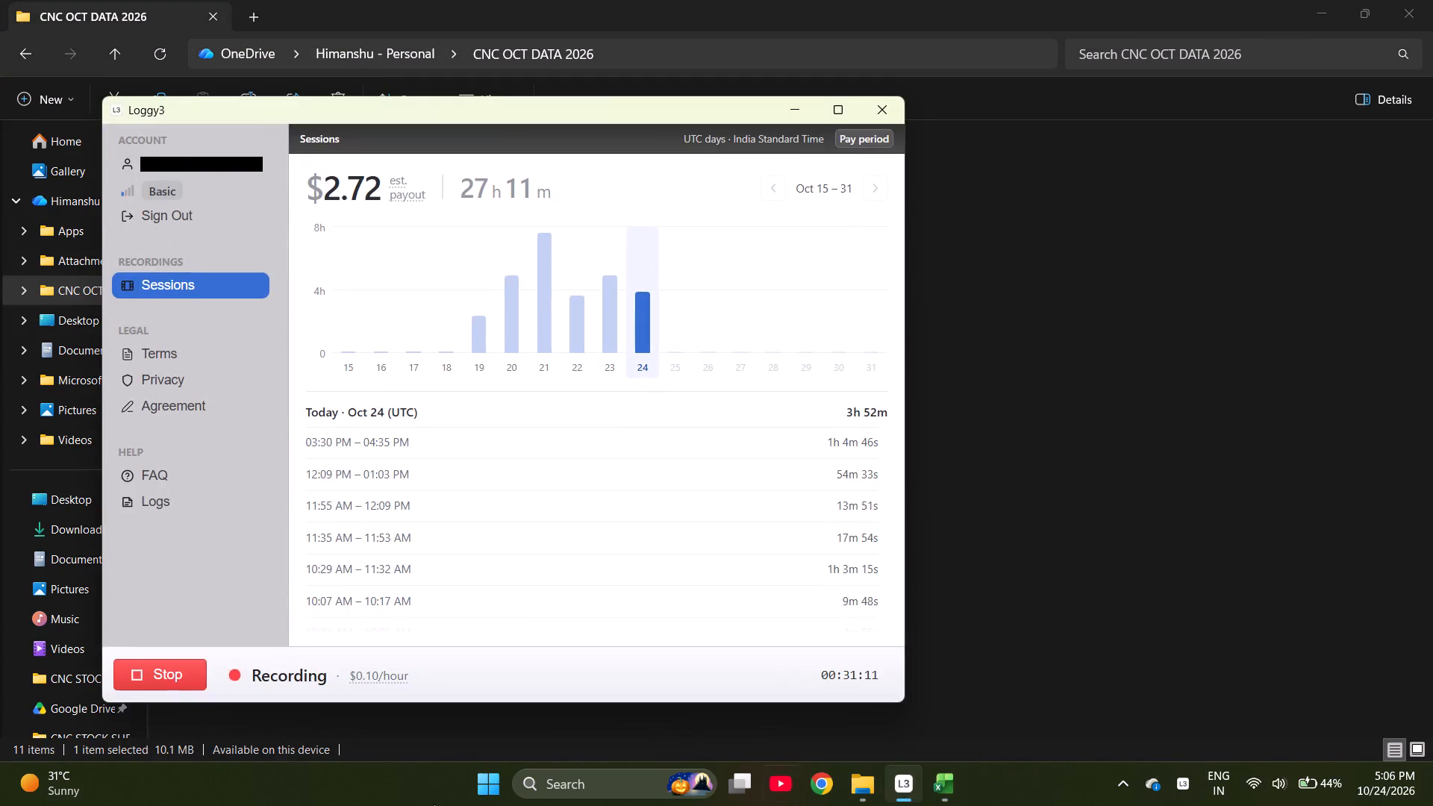
{"action": "left_click", "coordinate": [173, 676]}
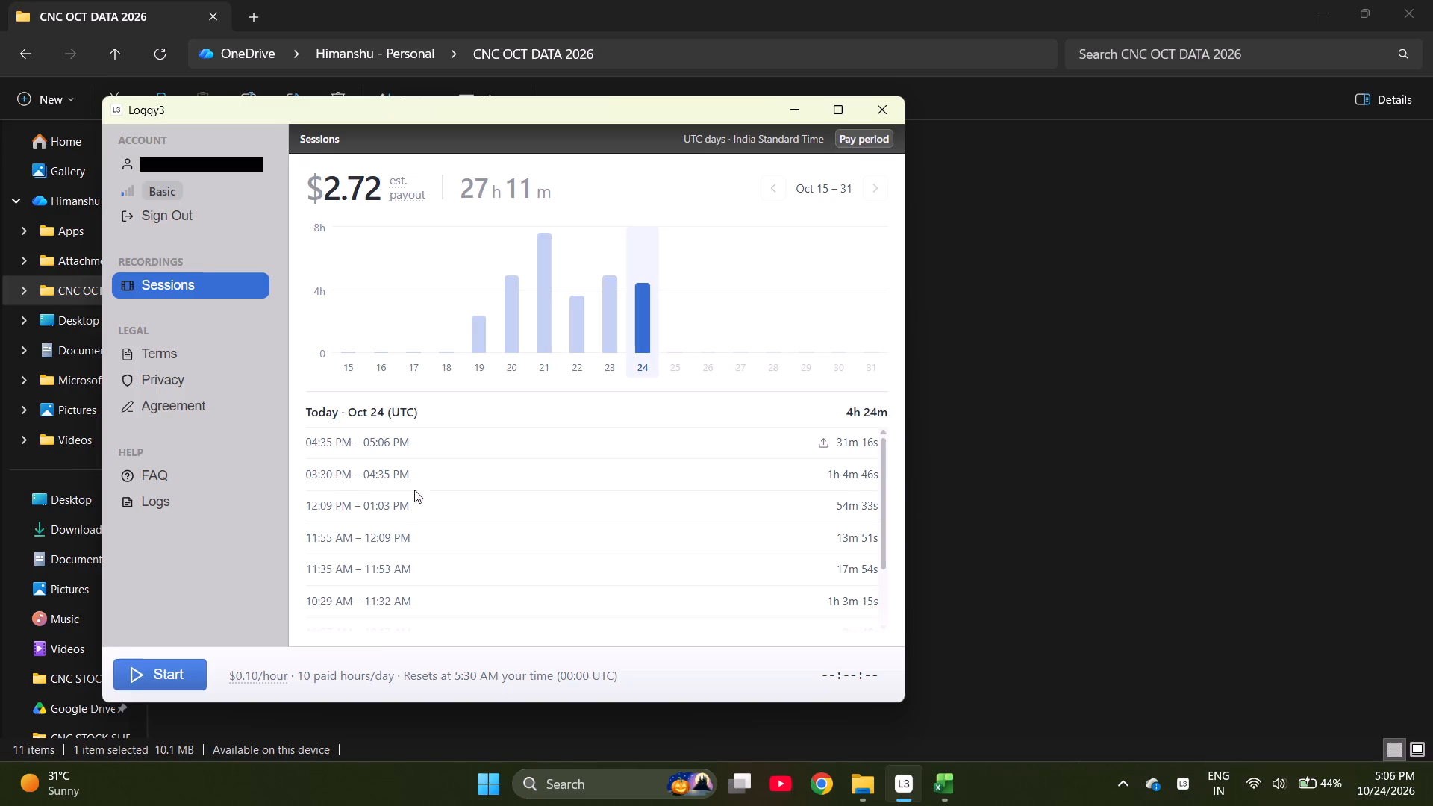
Refresh the Loggy3 sessions view and minimize its window.
{"action": "scroll", "coordinate": [469, 461], "scroll_direction": "up", "scroll_amount": 4}
{"action": "key", "text": "F5"}
{"action": "key", "text": "F5"}
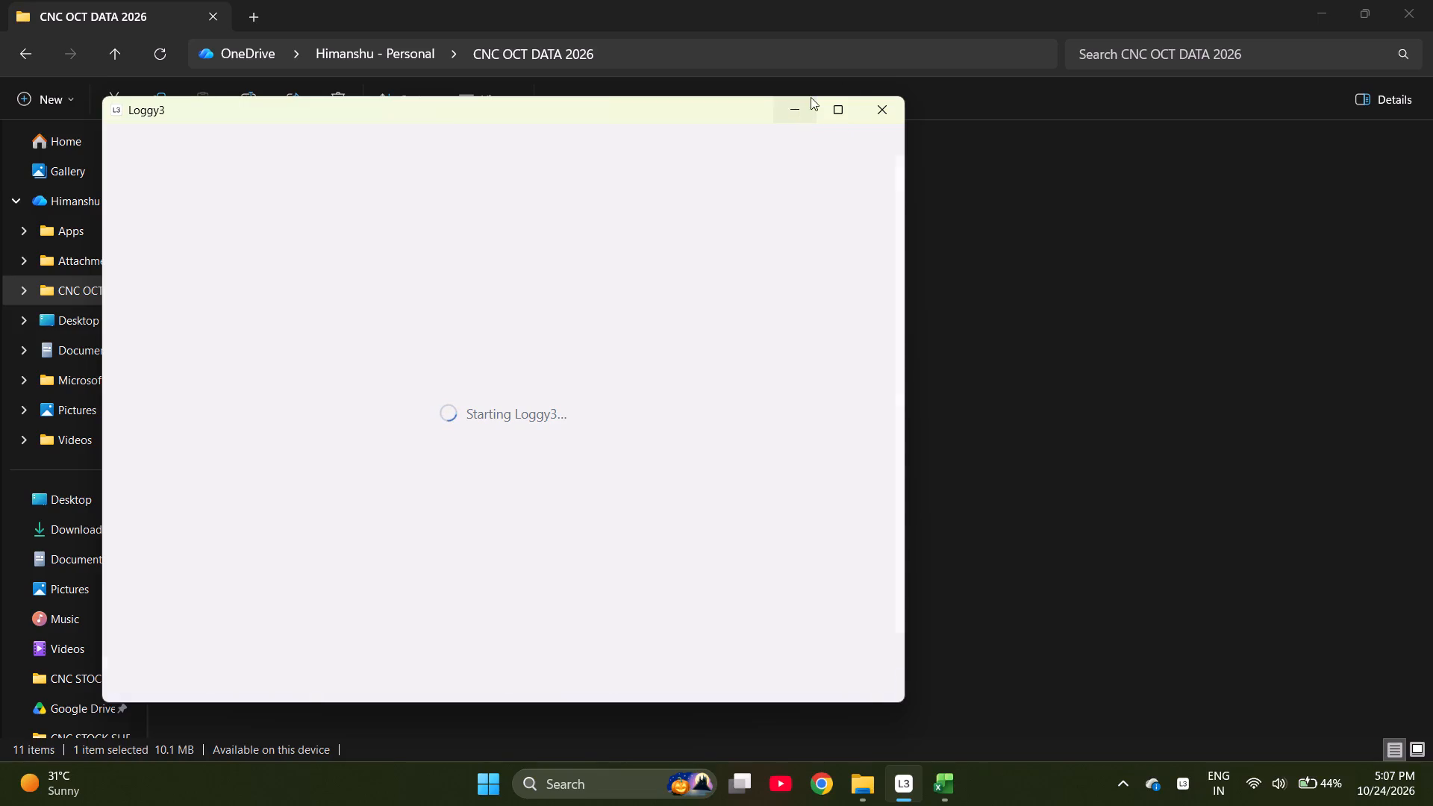
{"action": "left_click", "coordinate": [800, 101]}
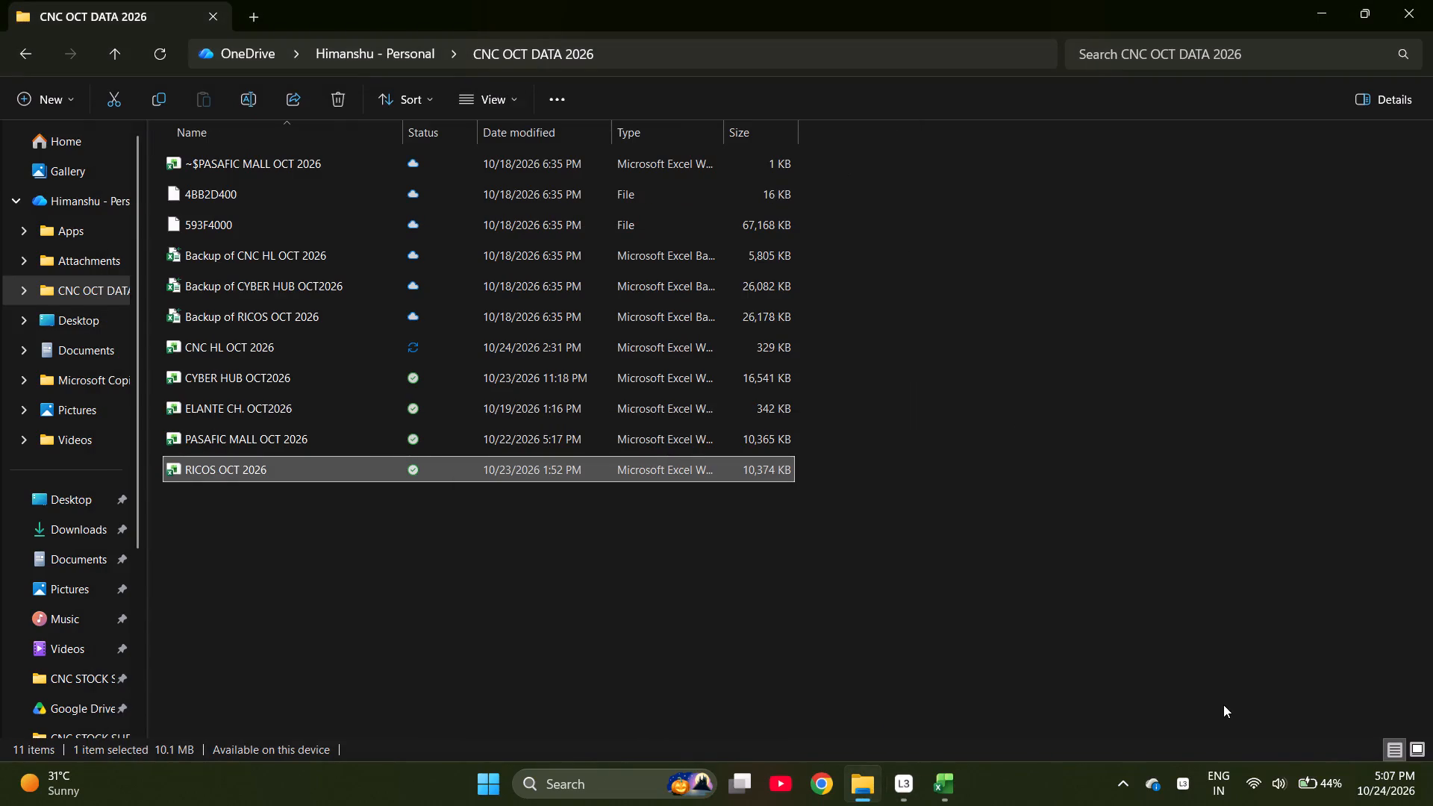
Show the hidden system tray icons.
{"action": "left_click", "coordinate": [1126, 774]}
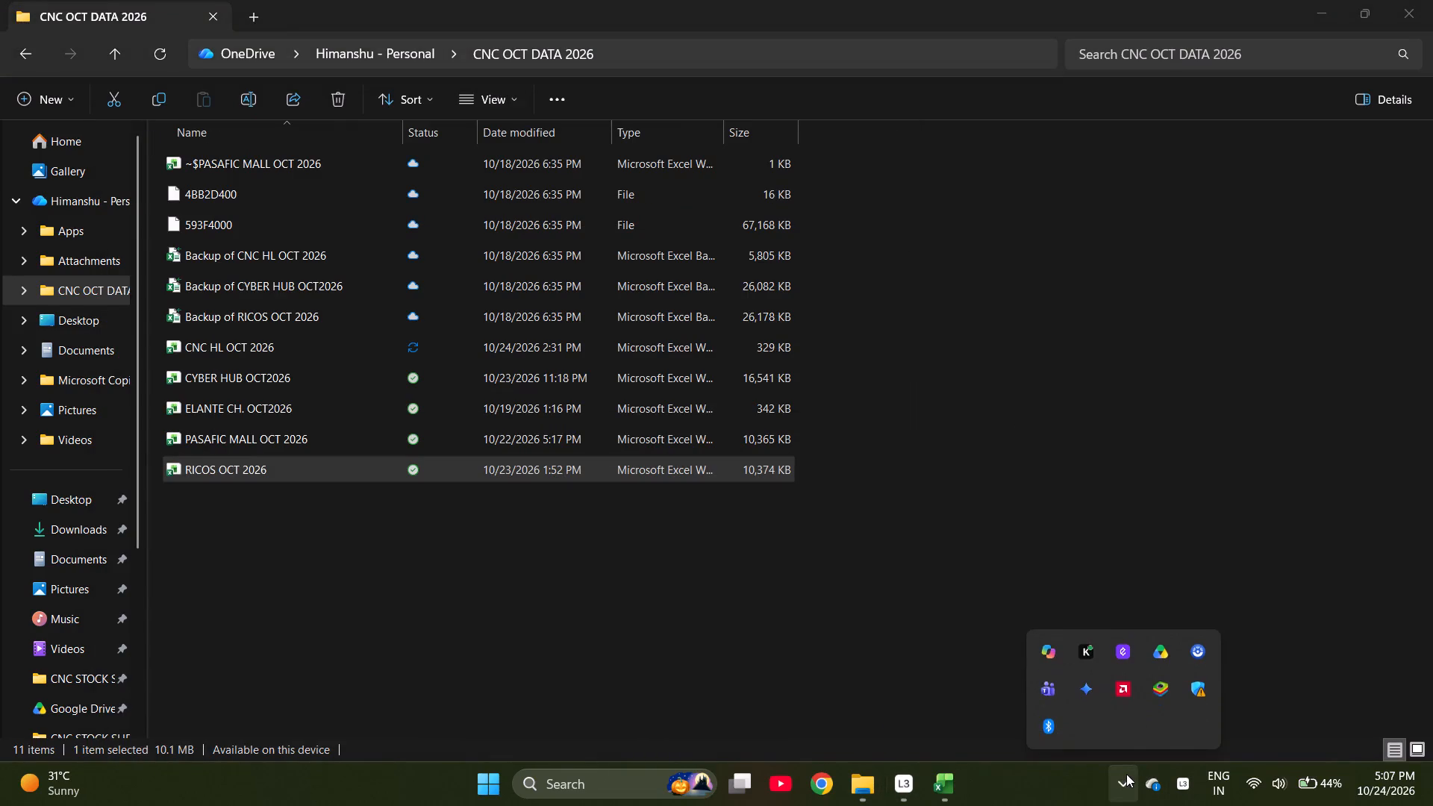